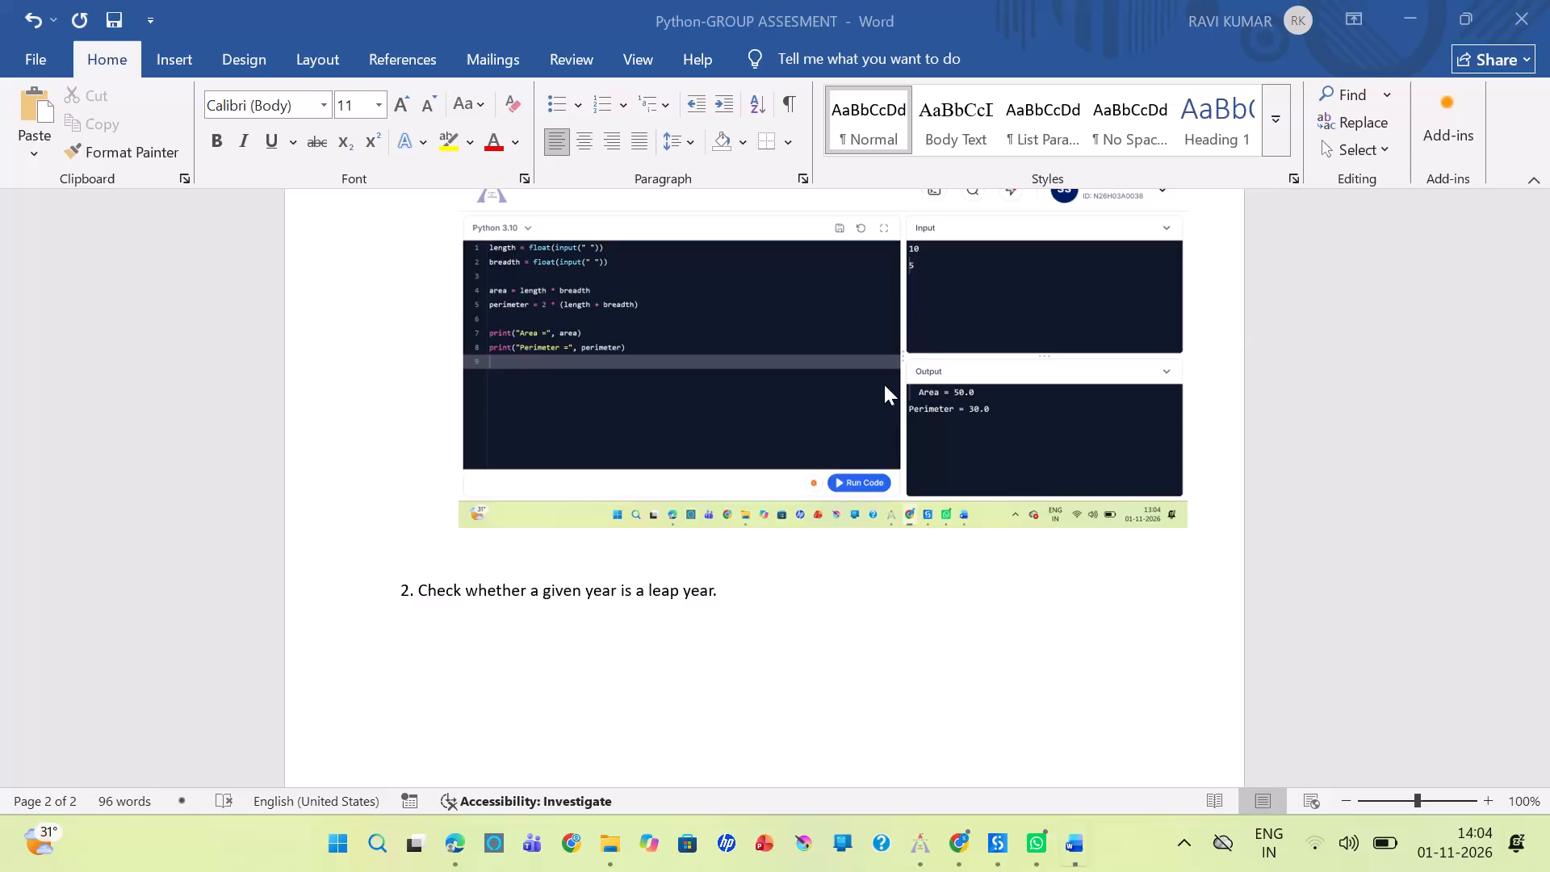
# Make the question 1 heading about the rectangle's area and perimeter bold.
pyautogui.scroll(9, 884, 384)
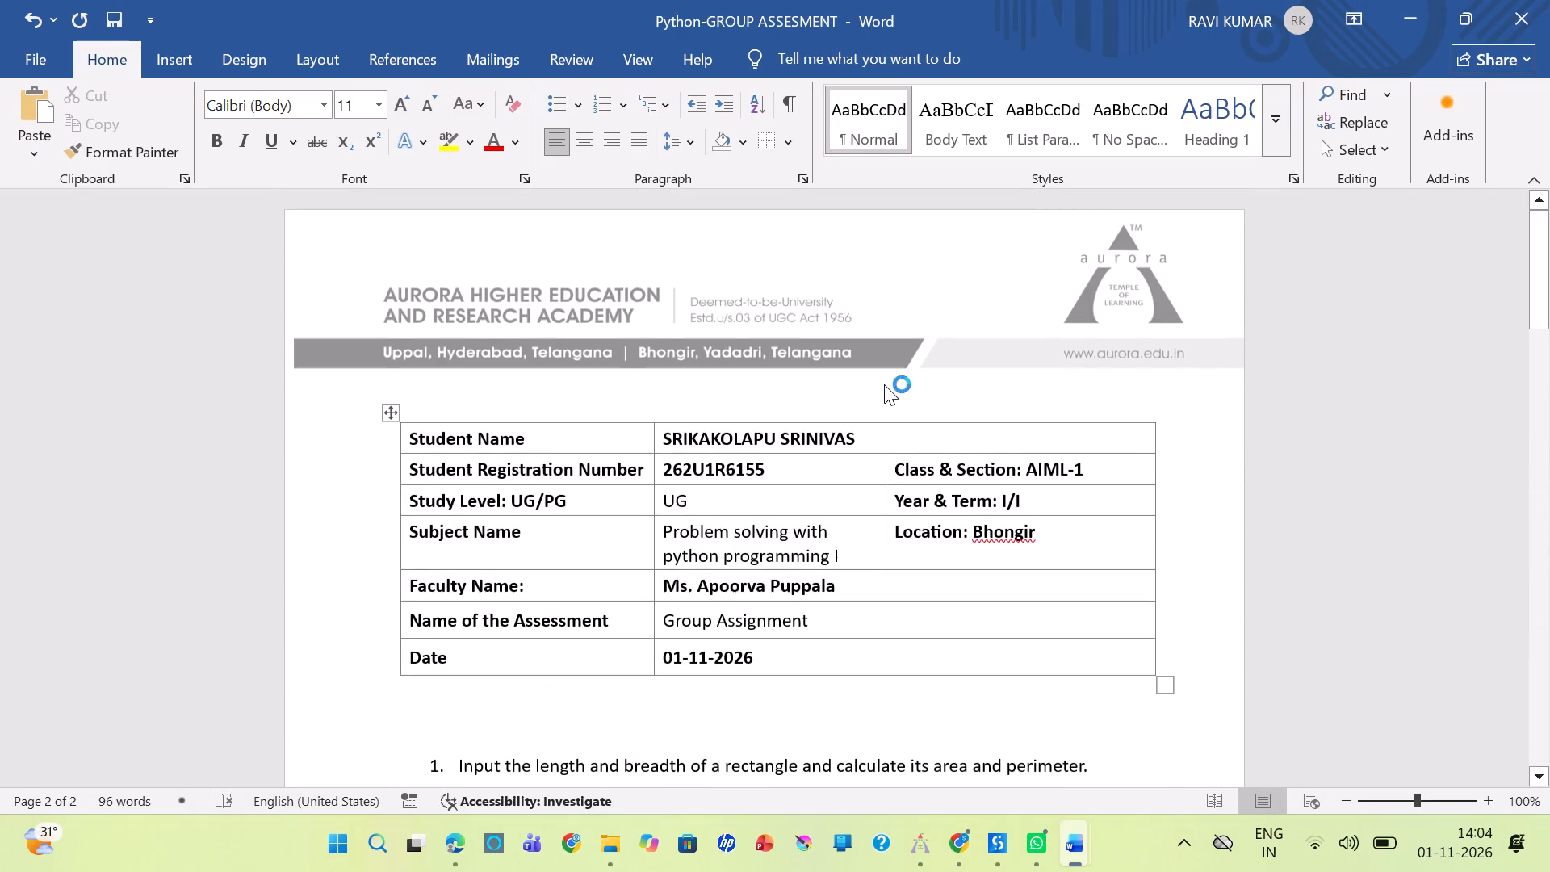
pyautogui.scroll(2, 884, 384)
pyautogui.scroll(-2, 884, 384)
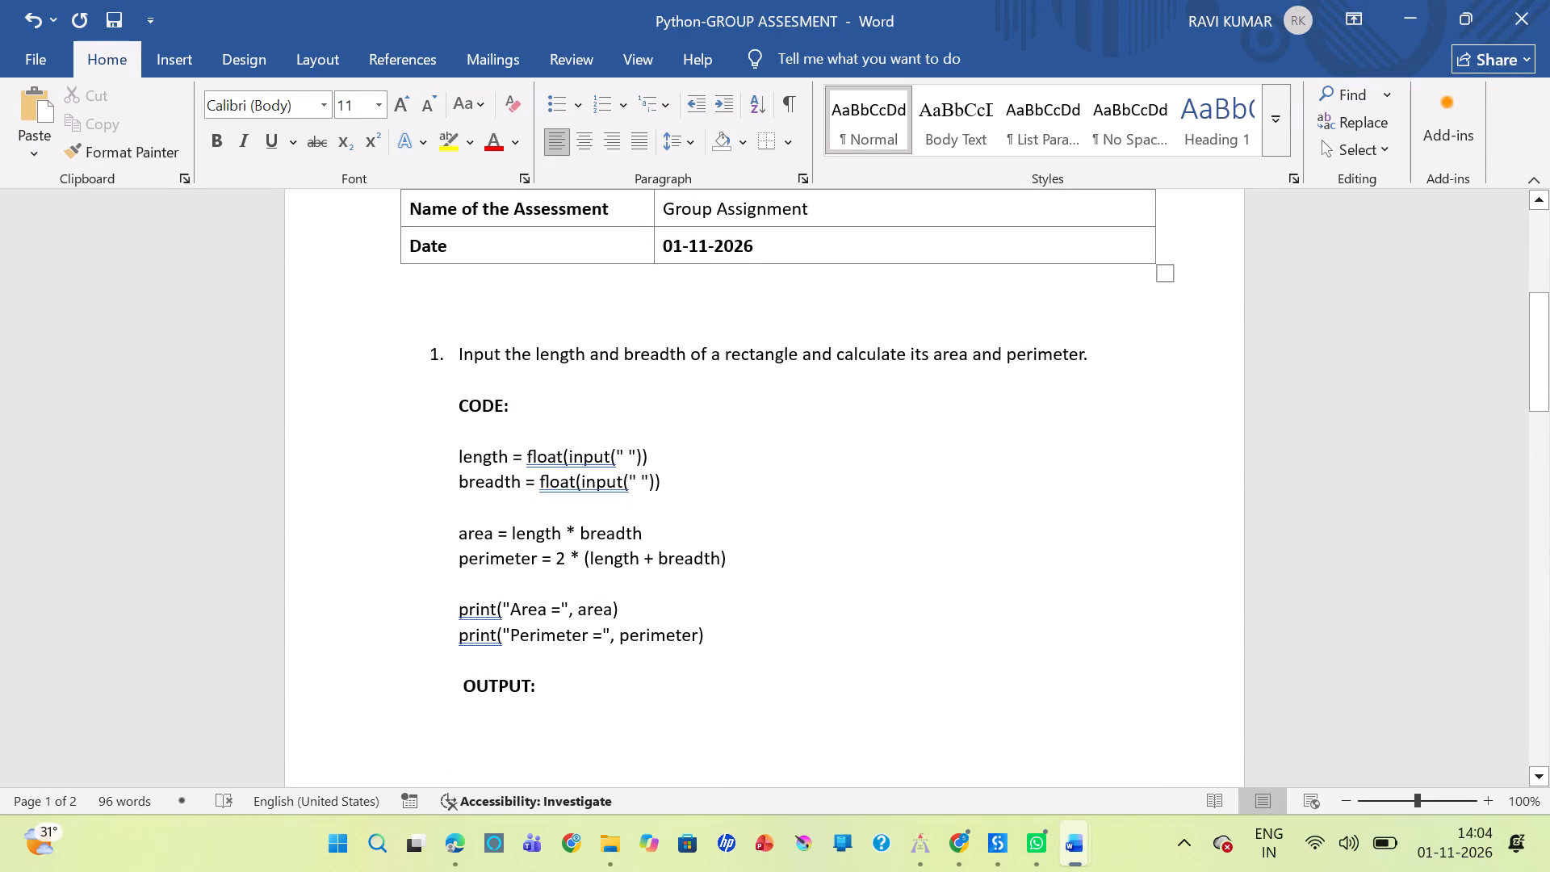
pyautogui.moveTo(429, 350); pyautogui.dragTo(884, 357)
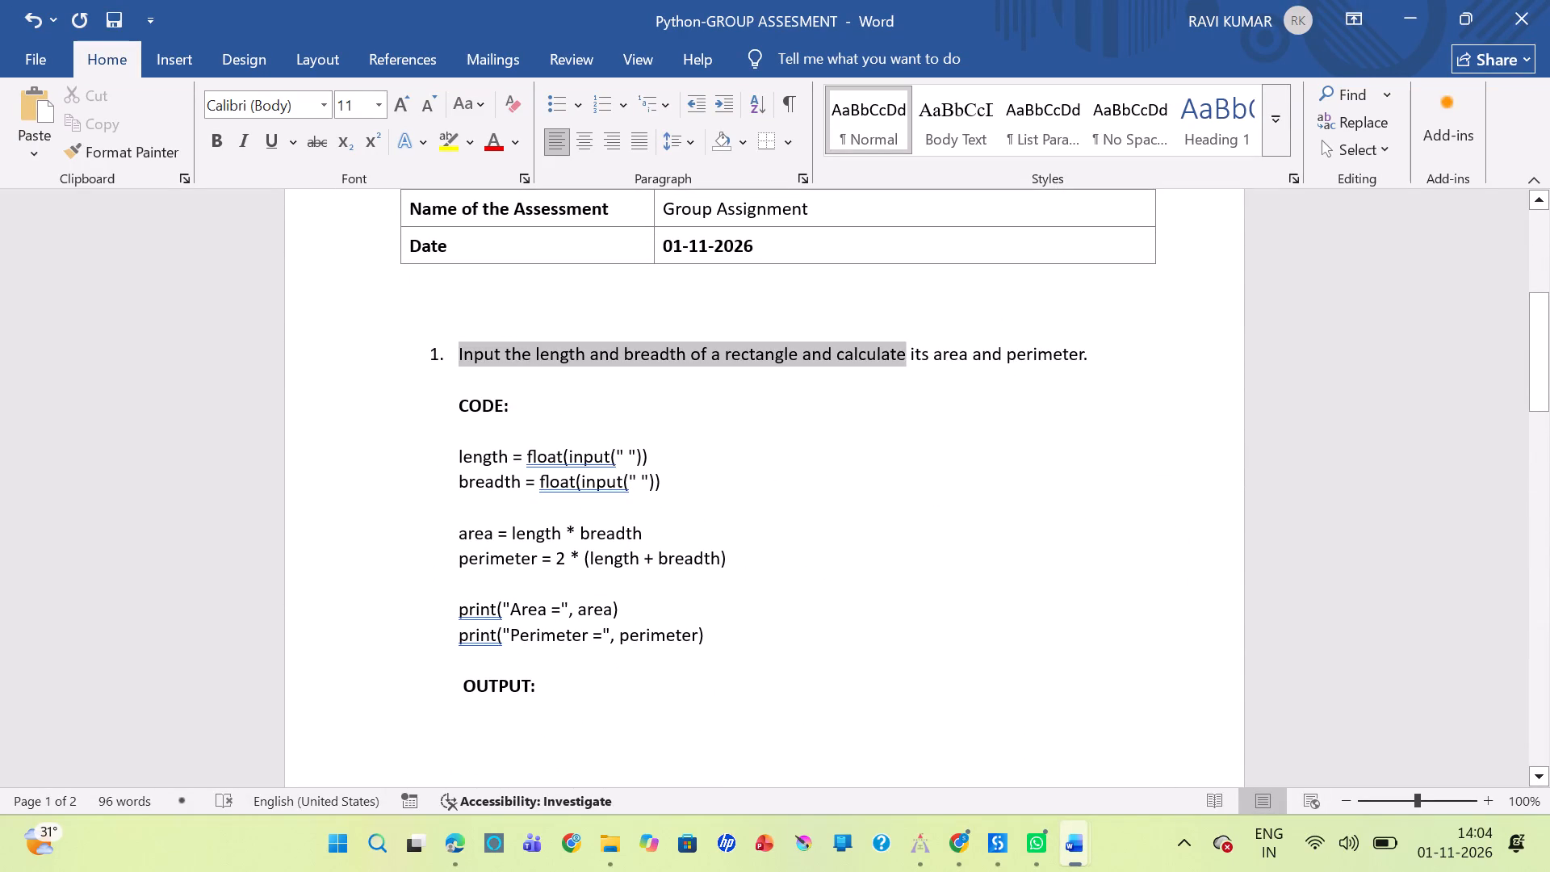
pyautogui.moveTo(884, 357); pyautogui.dragTo(1184, 330)
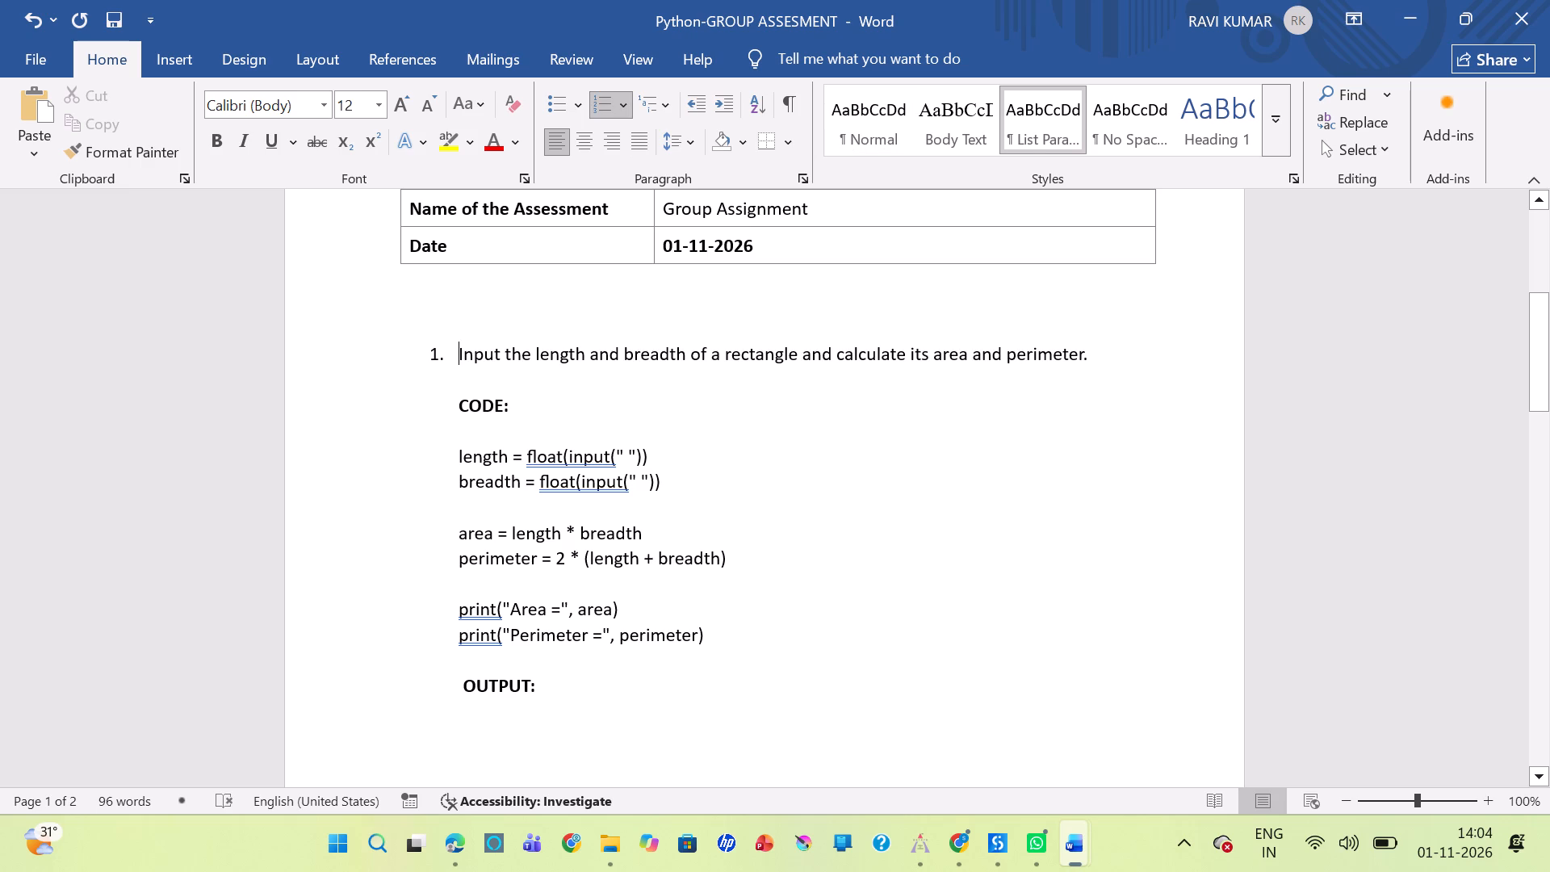
pyautogui.moveTo(459, 356); pyautogui.dragTo(1040, 376)
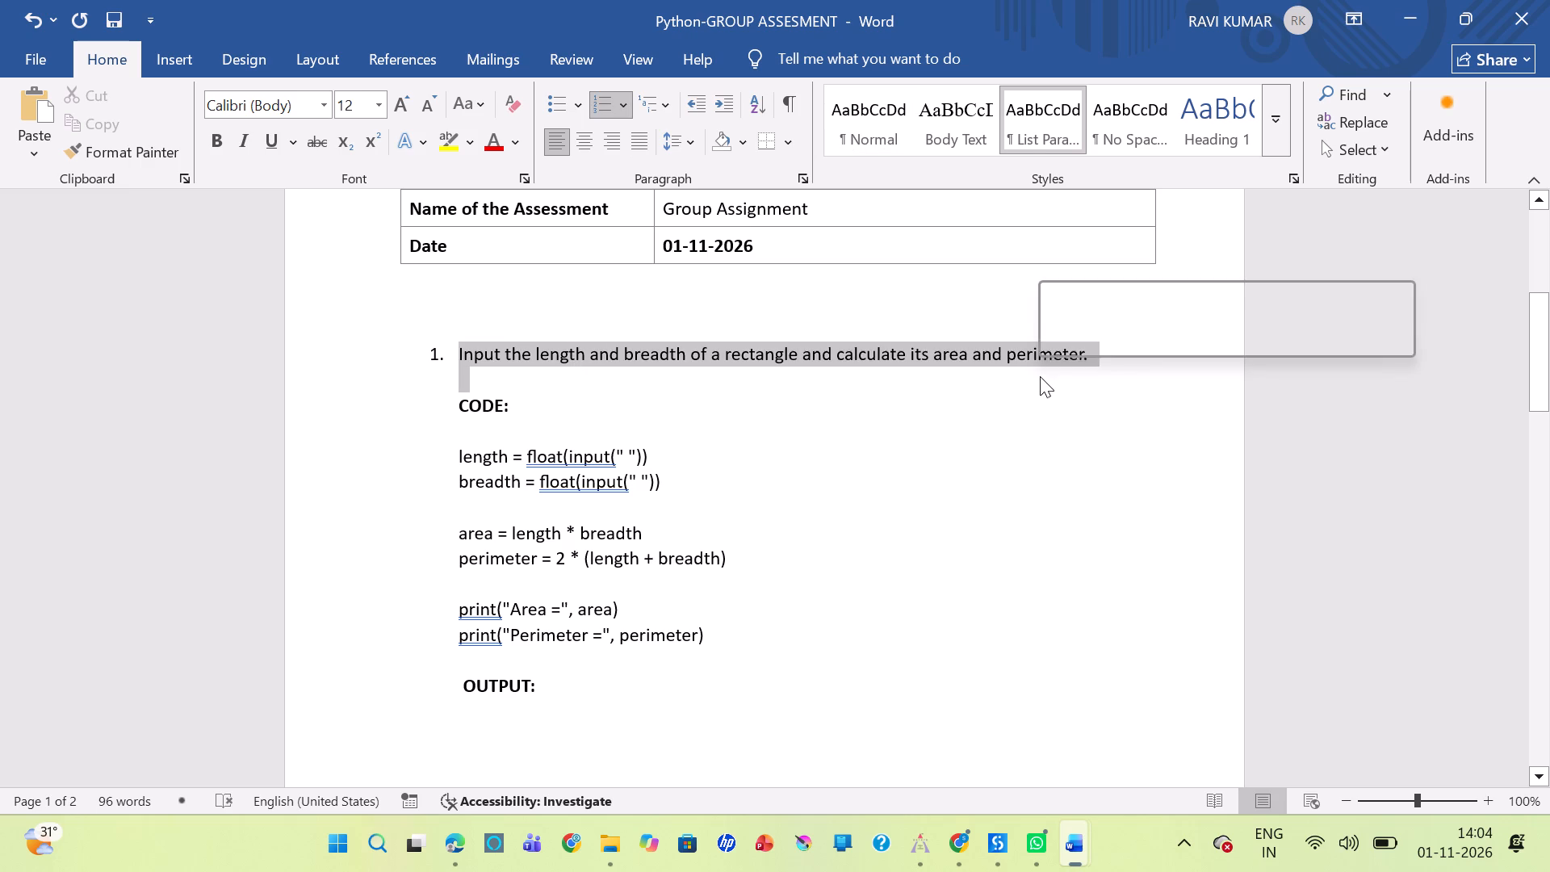
pyautogui.click(1045, 332)
pyautogui.click(878, 536)
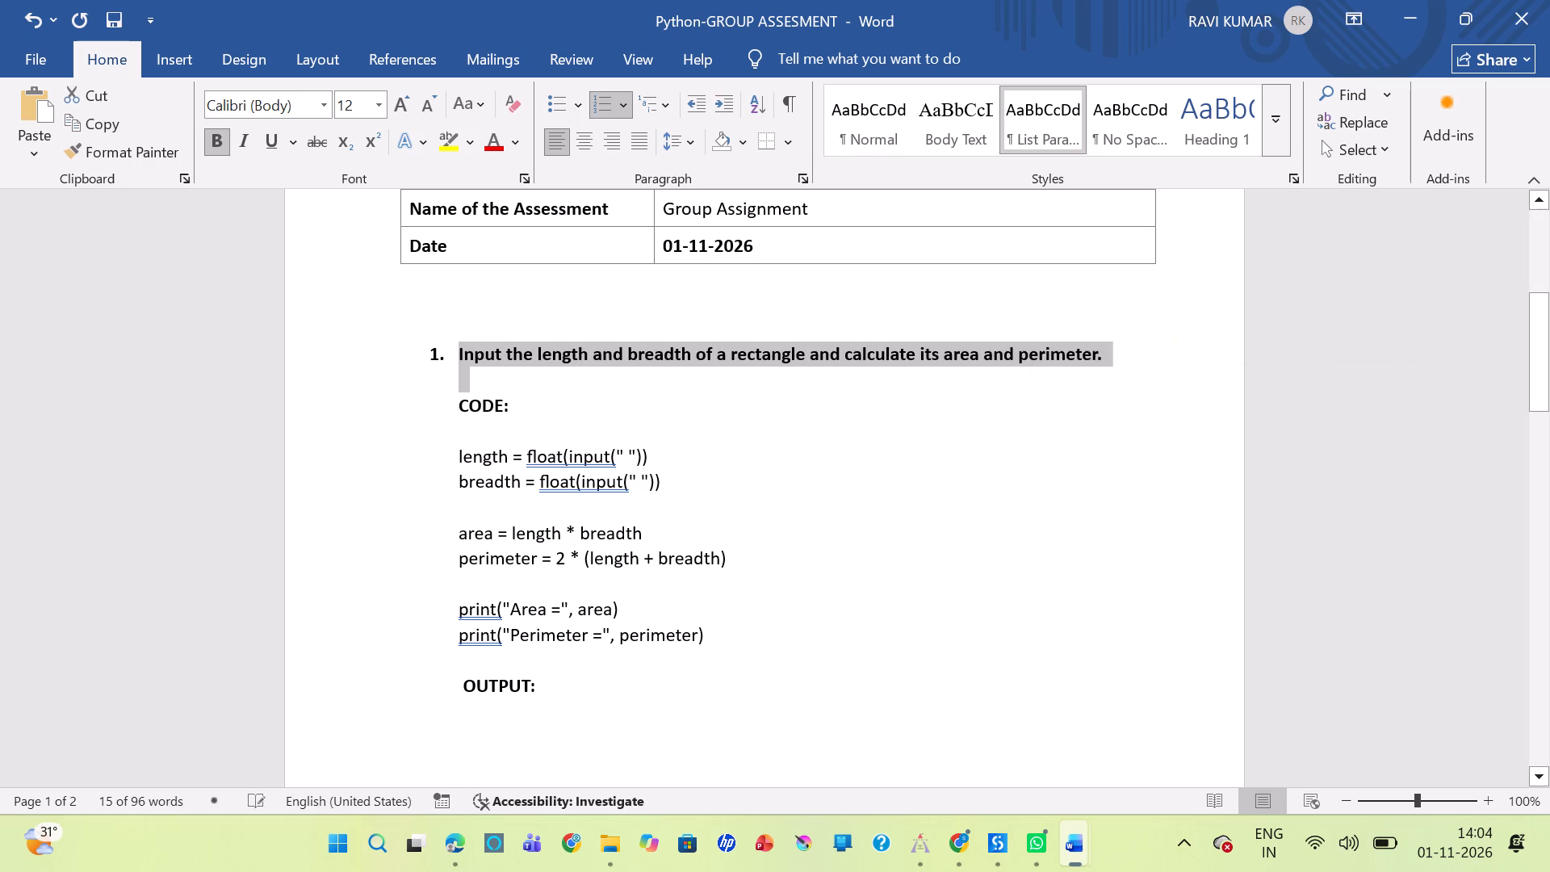
# Make the question 2 heading "Check whether a given year is a leap year." bold.
pyautogui.scroll(-1, 783, 566)
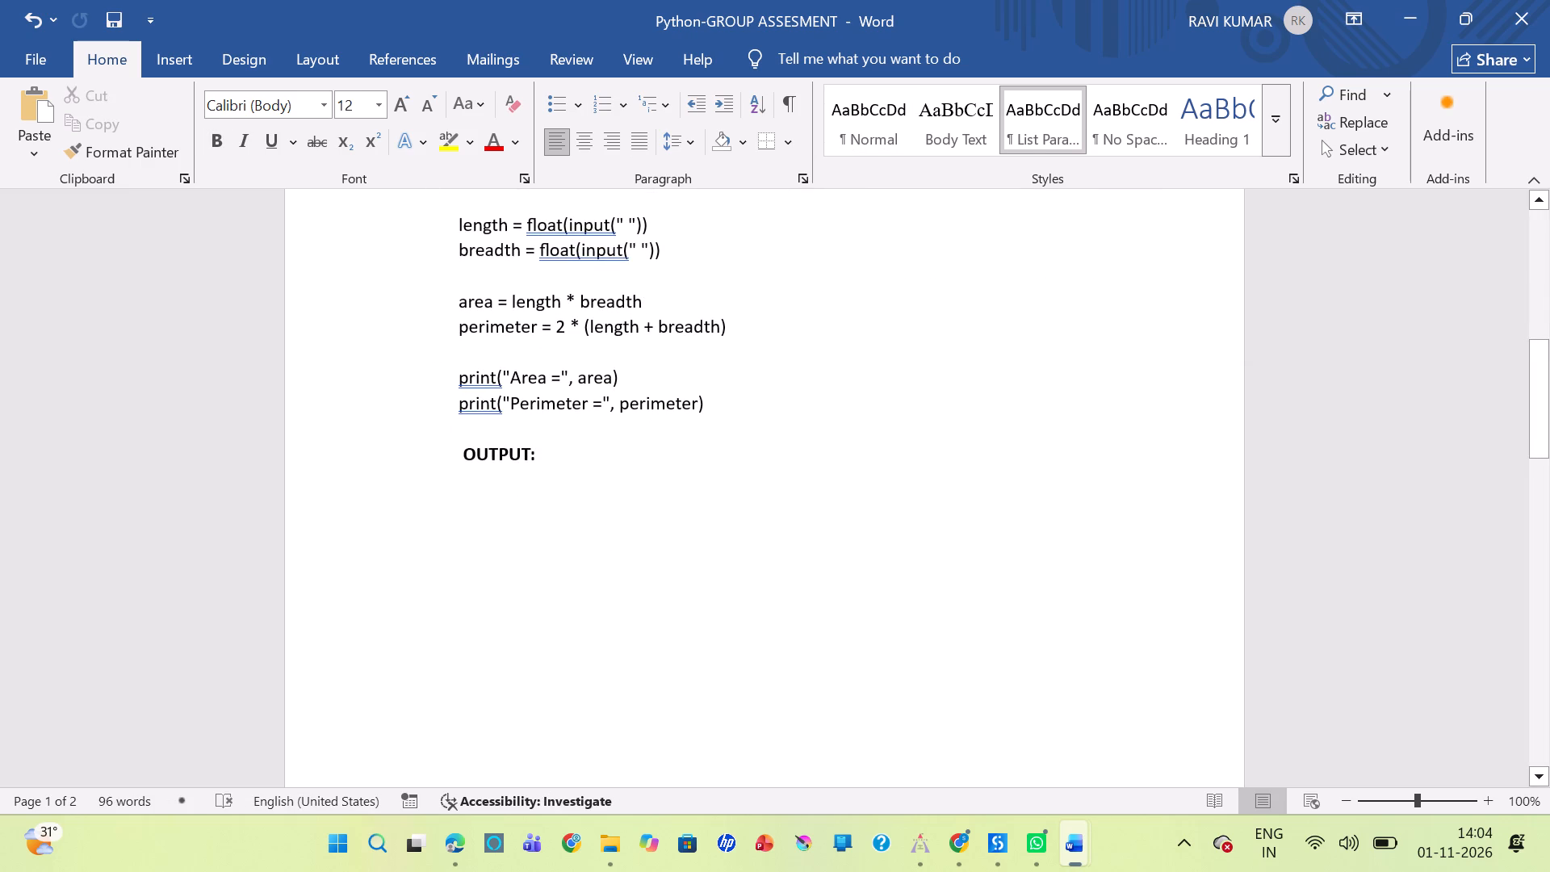
pyautogui.scroll(-4, 783, 566)
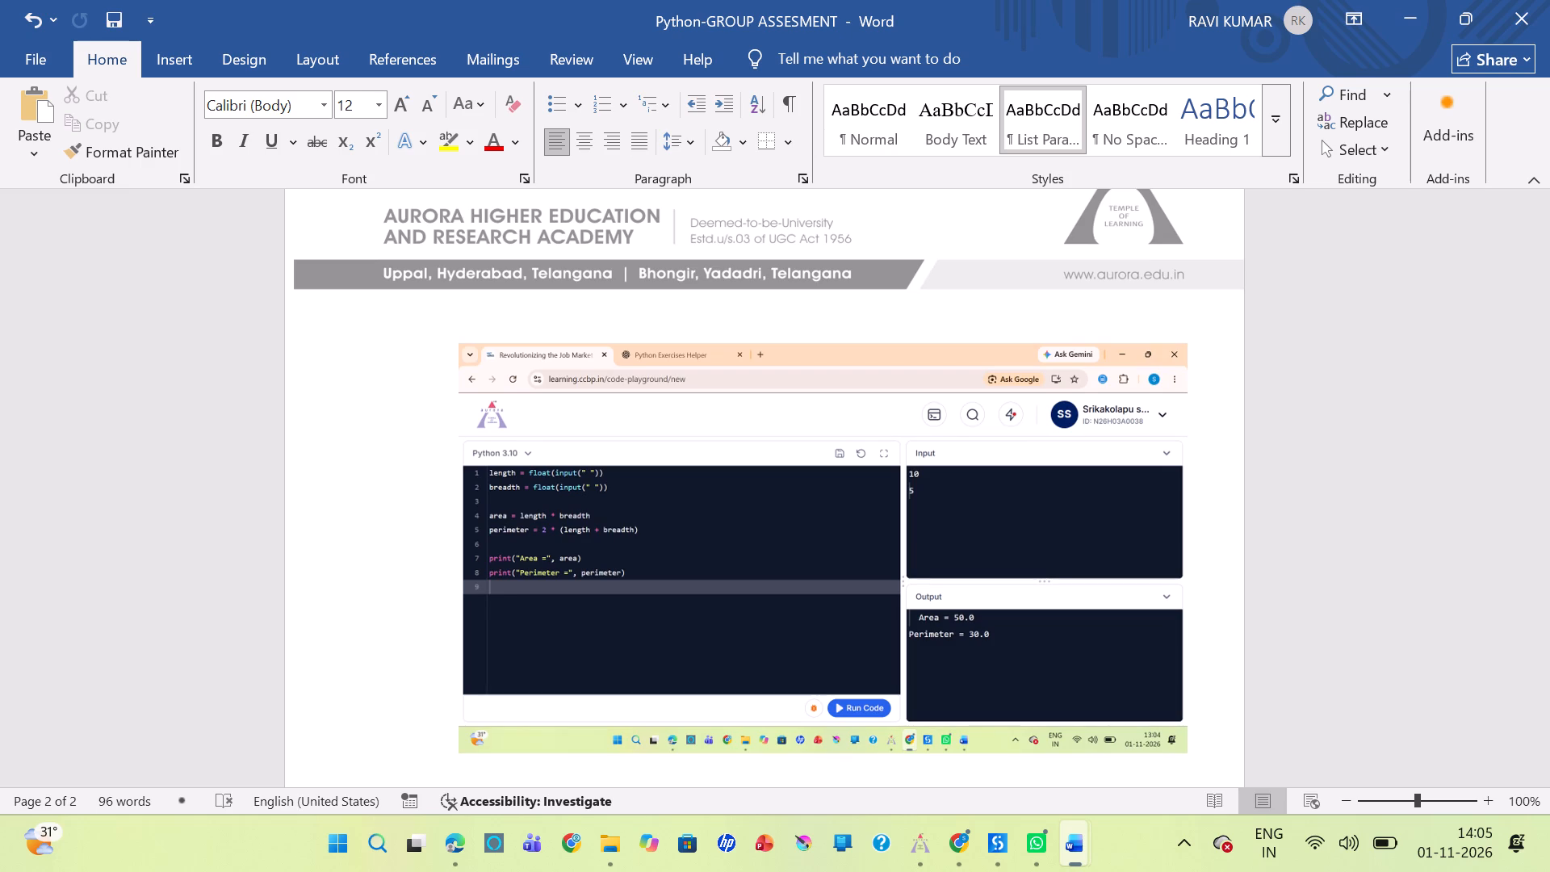
pyautogui.scroll(-2, 783, 566)
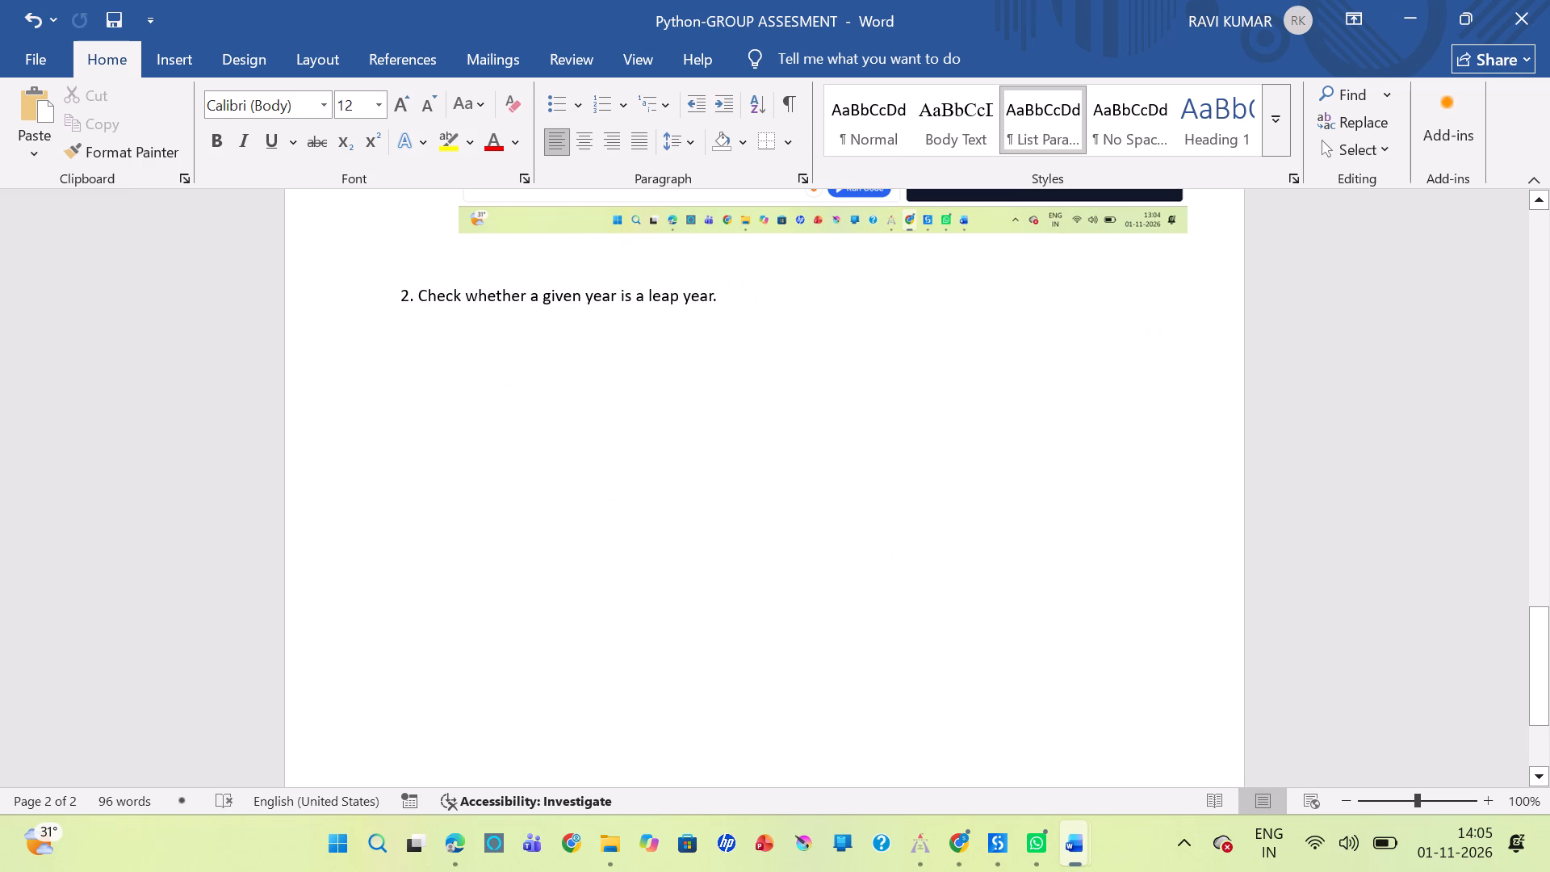
pyautogui.moveTo(400, 288); pyautogui.dragTo(478, 290)
pyautogui.moveTo(478, 290); pyautogui.dragTo(809, 306)
pyautogui.click(818, 272)
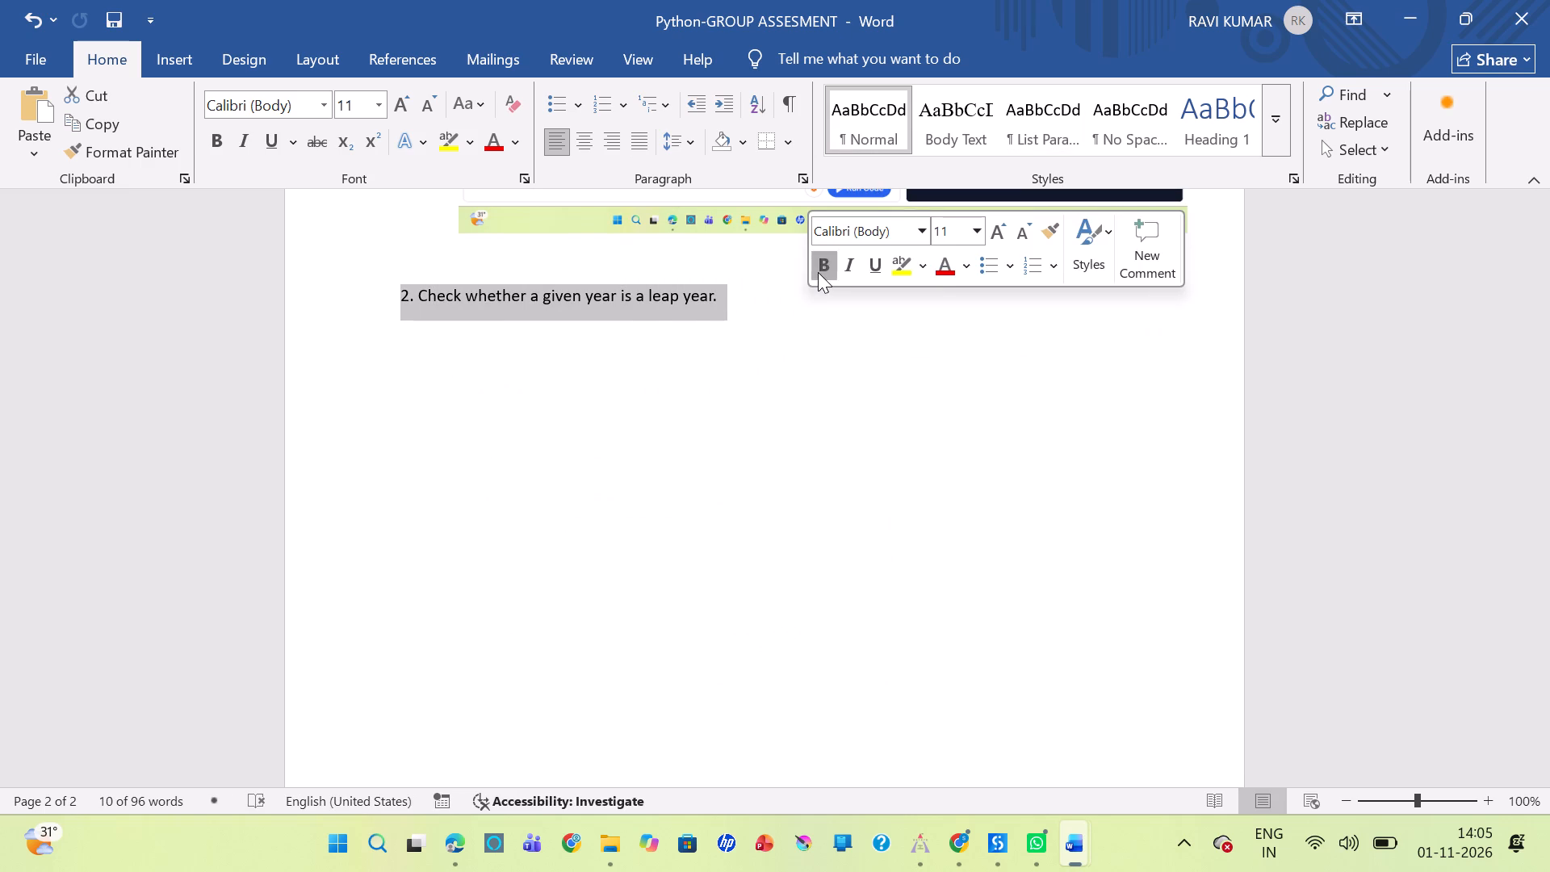
pyautogui.click(577, 532)
# Review the document's question 1 code and output screenshot and the two question headings.
pyautogui.scroll(1, 577, 532)
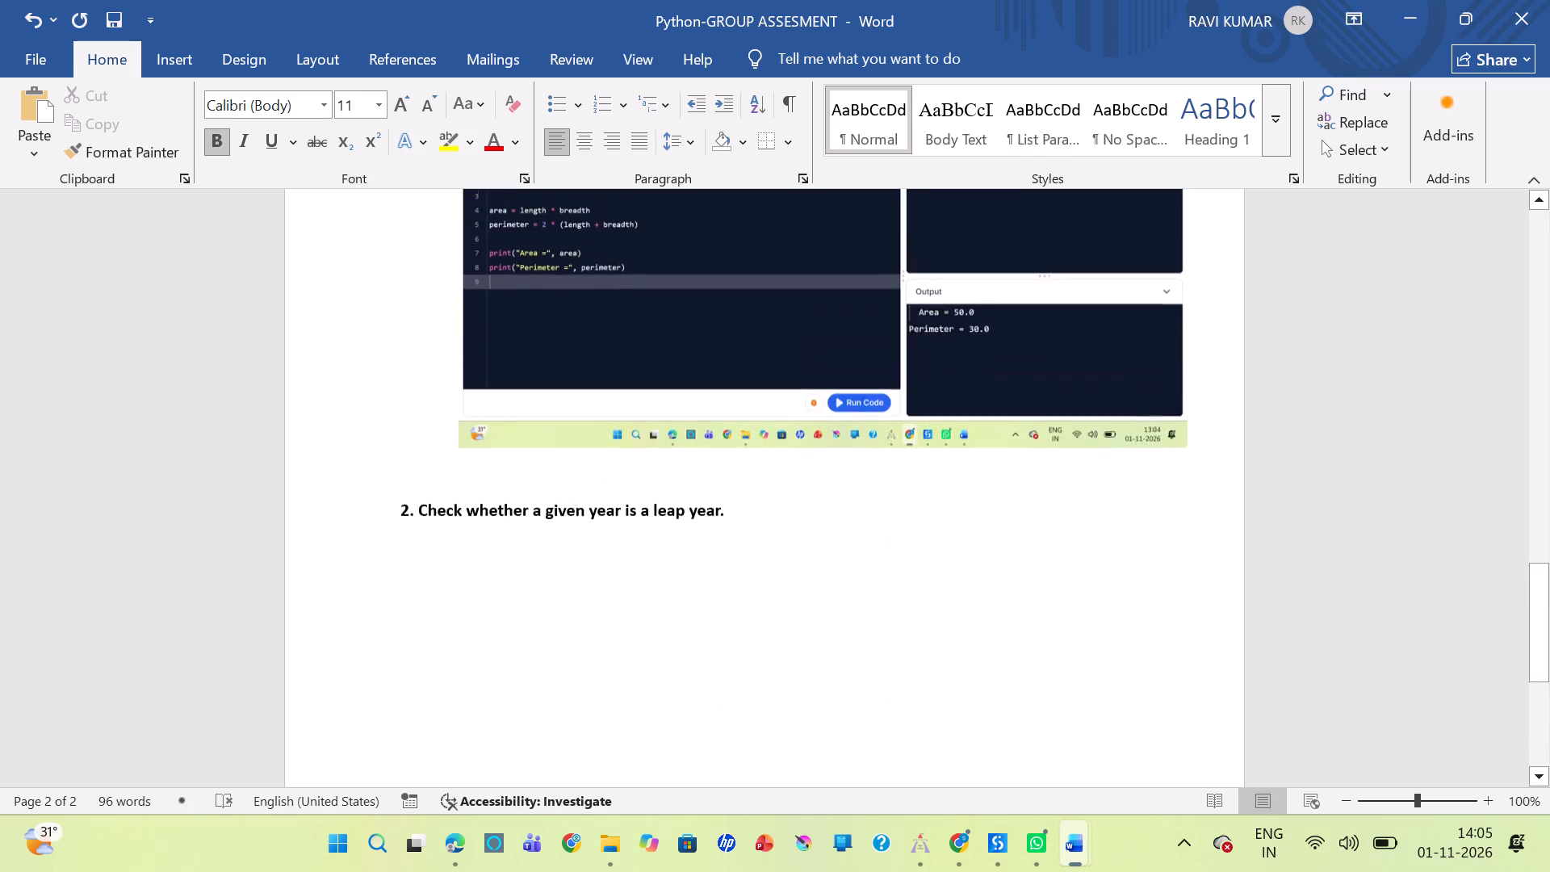
pyautogui.scroll(2, 577, 532)
pyautogui.scroll(-1, 577, 532)
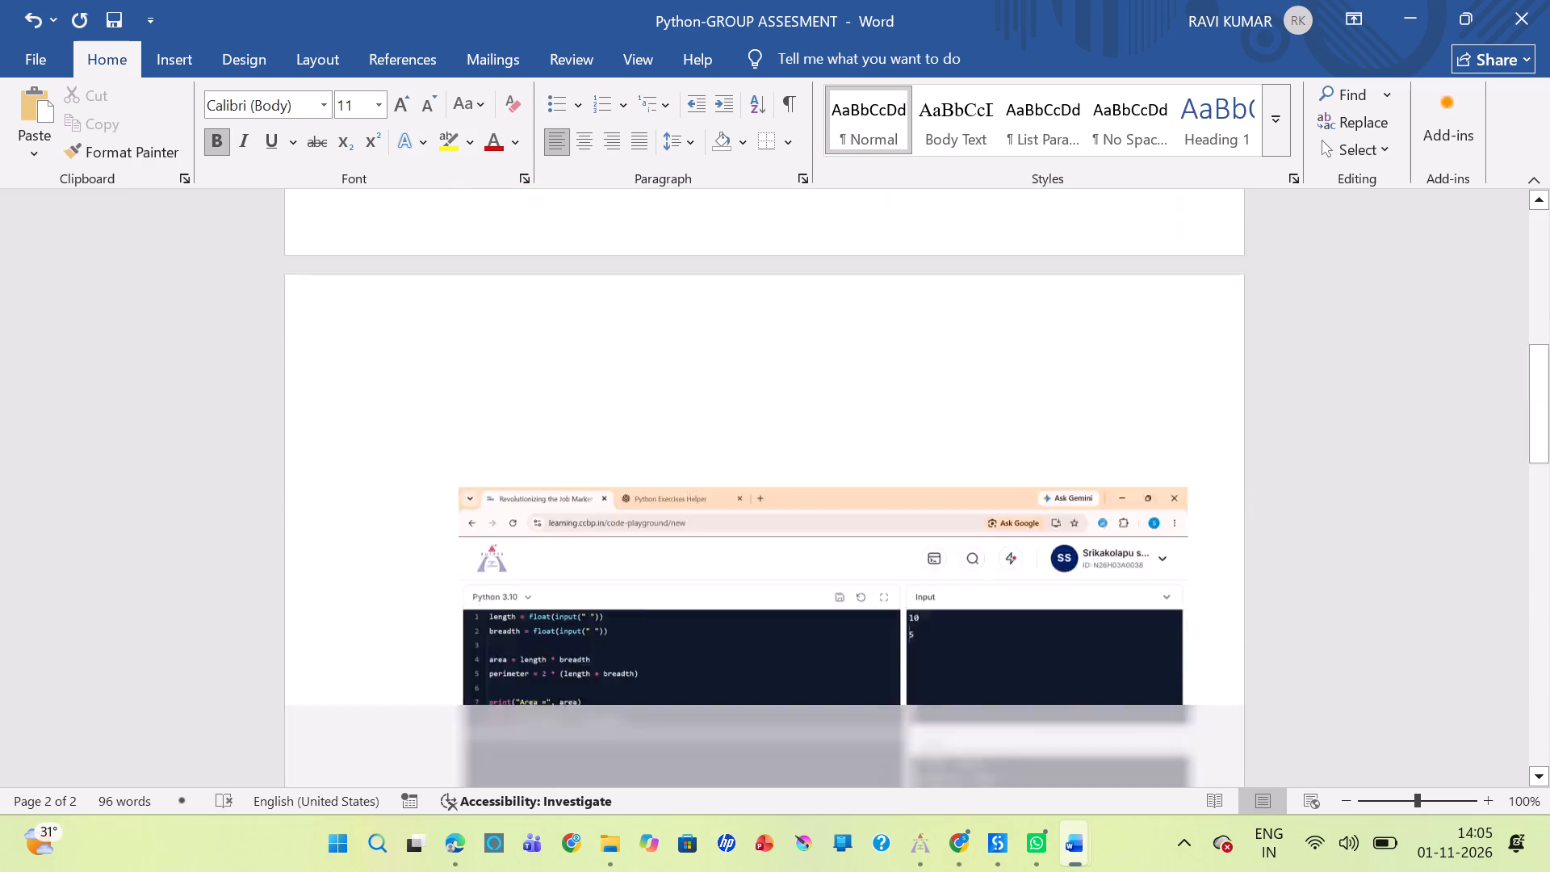
pyautogui.scroll(-1, 577, 532)
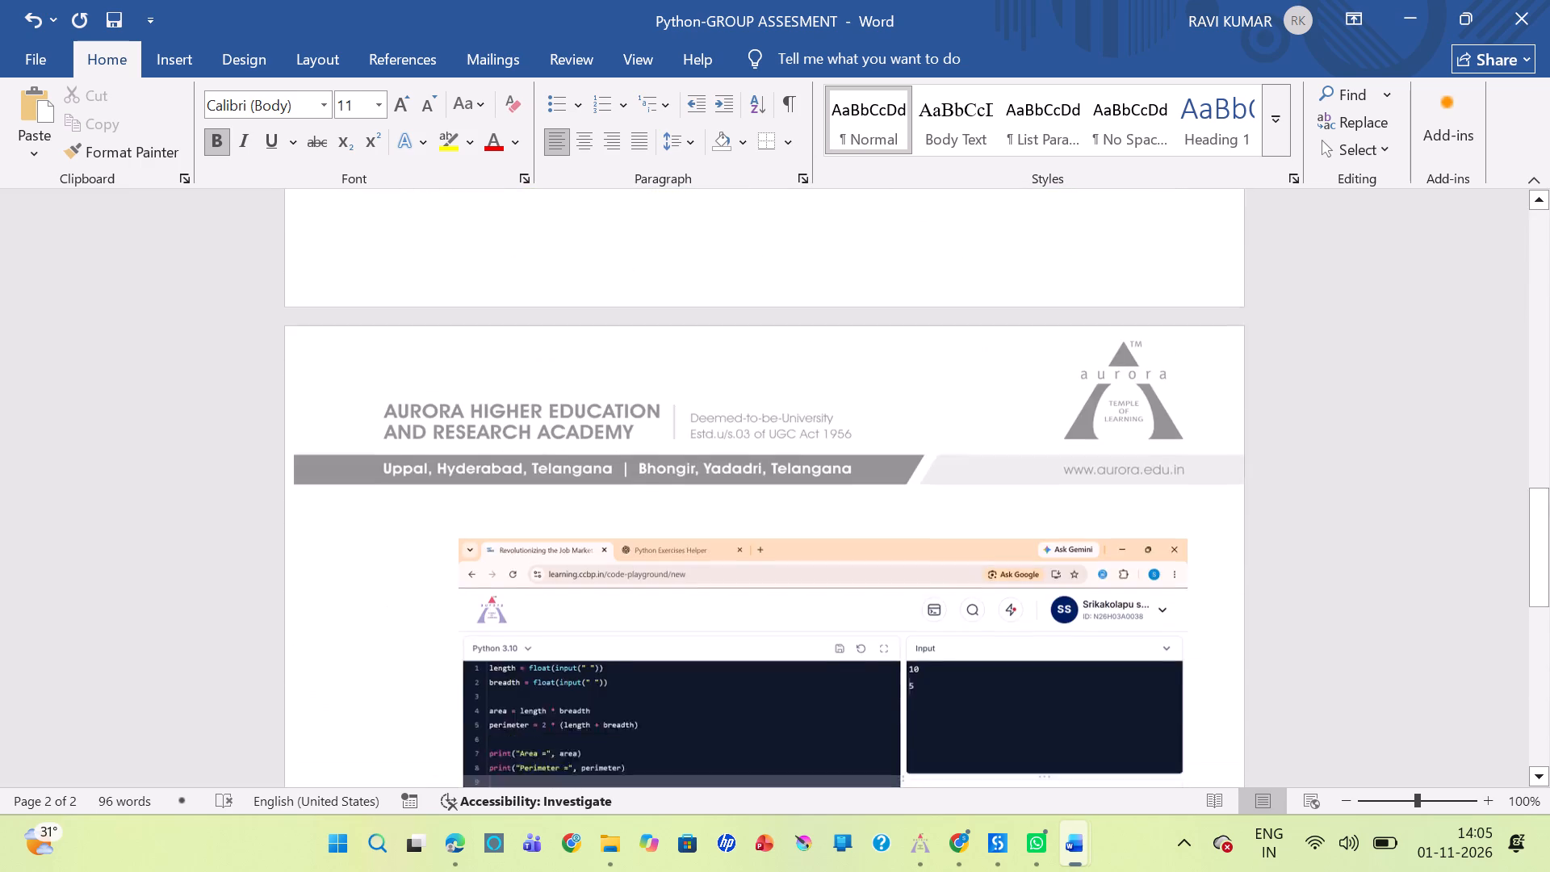
pyautogui.scroll(-2, 577, 532)
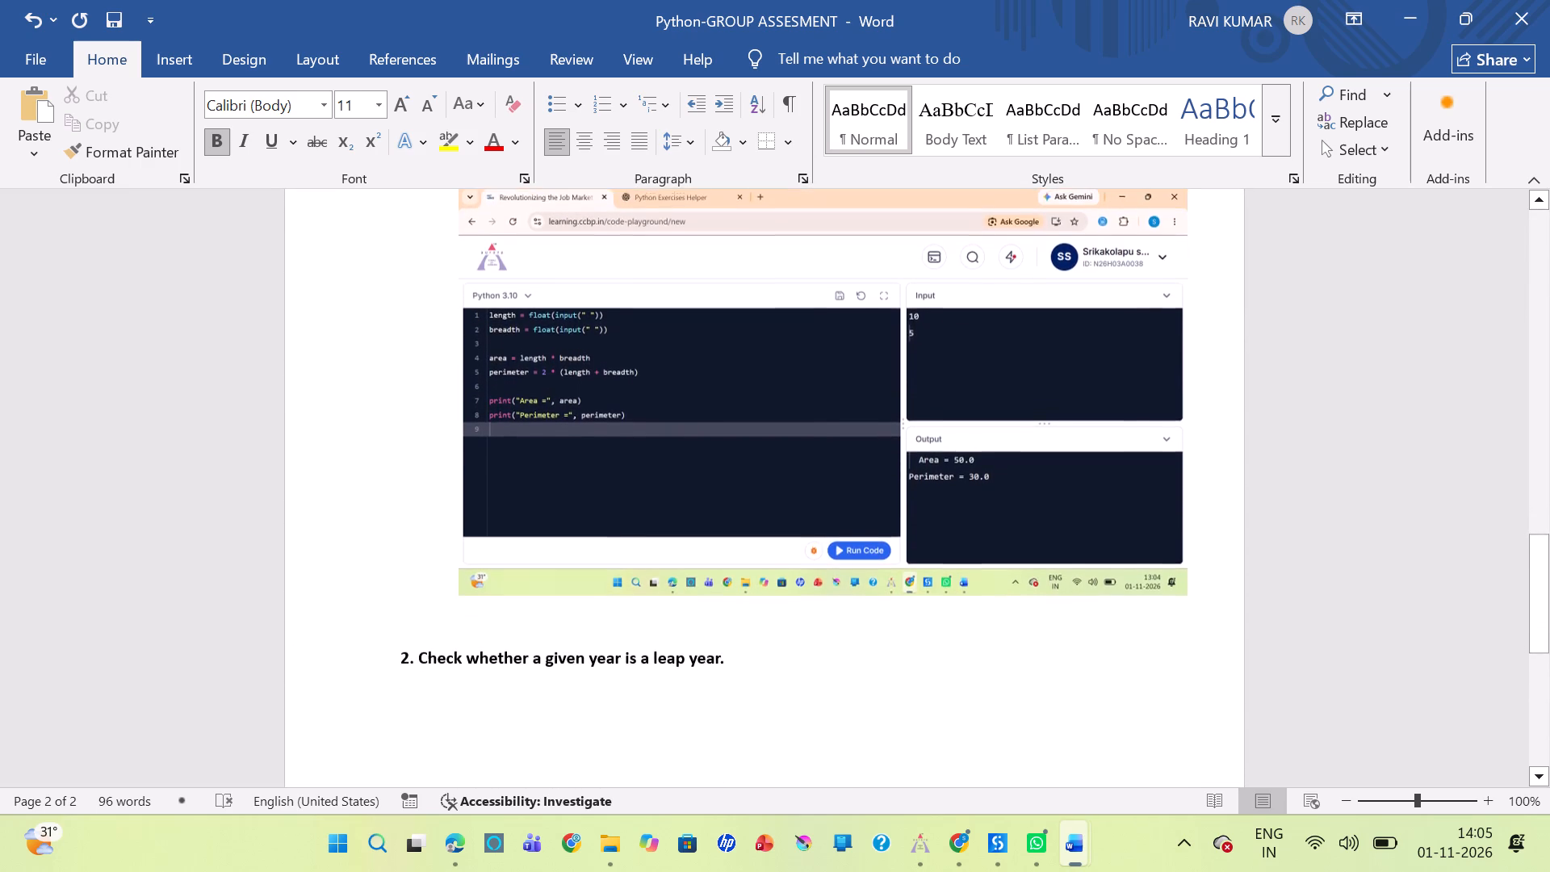
pyautogui.scroll(-2, 577, 532)
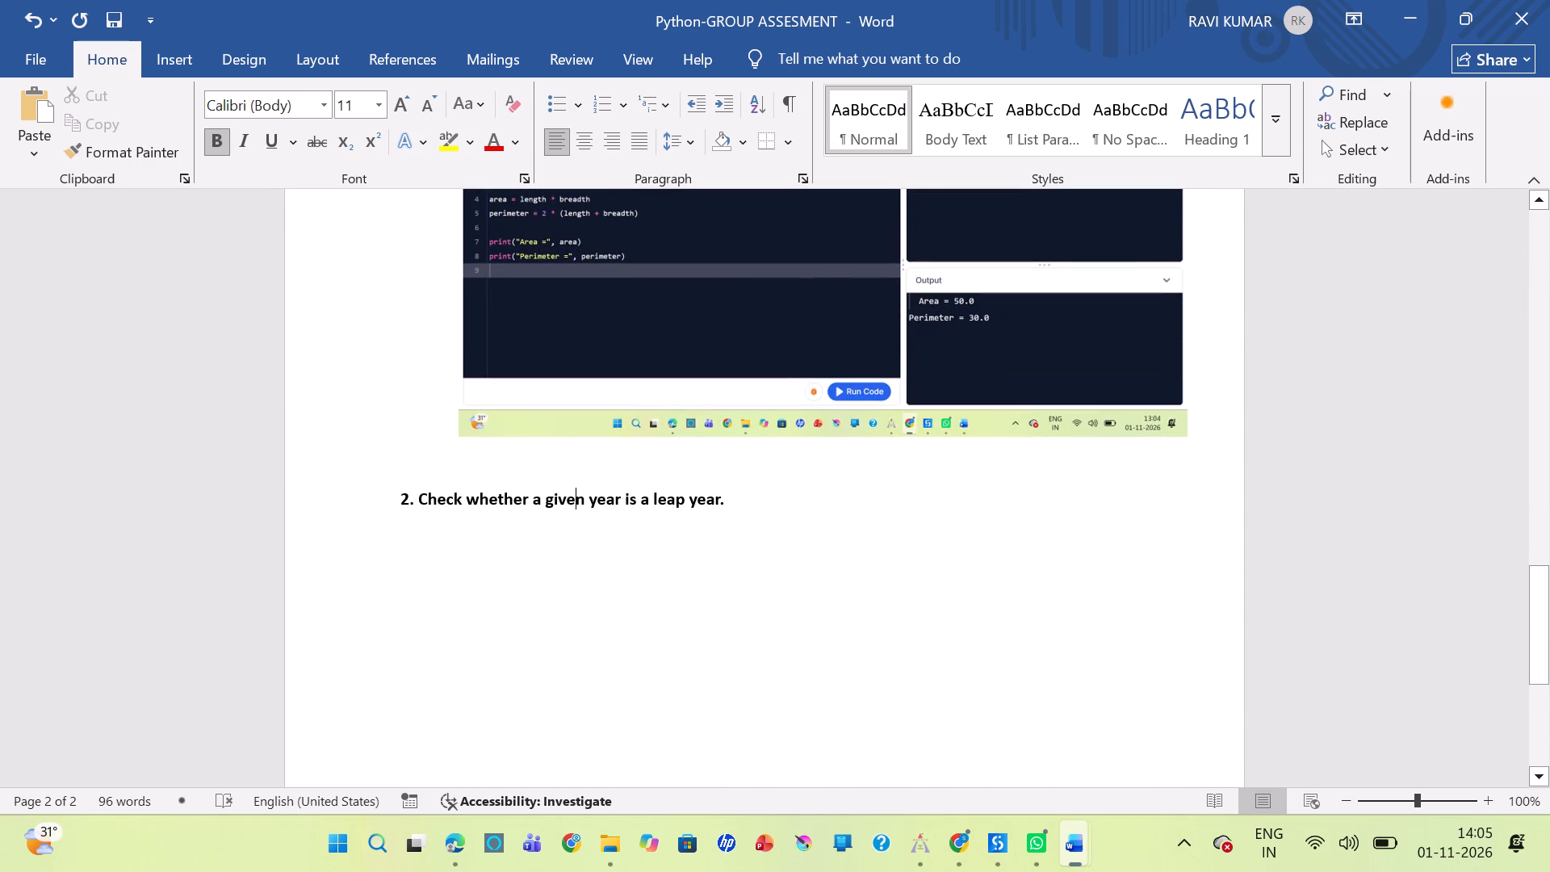
pyautogui.scroll(4, 577, 532)
pyautogui.scroll(-2, 577, 532)
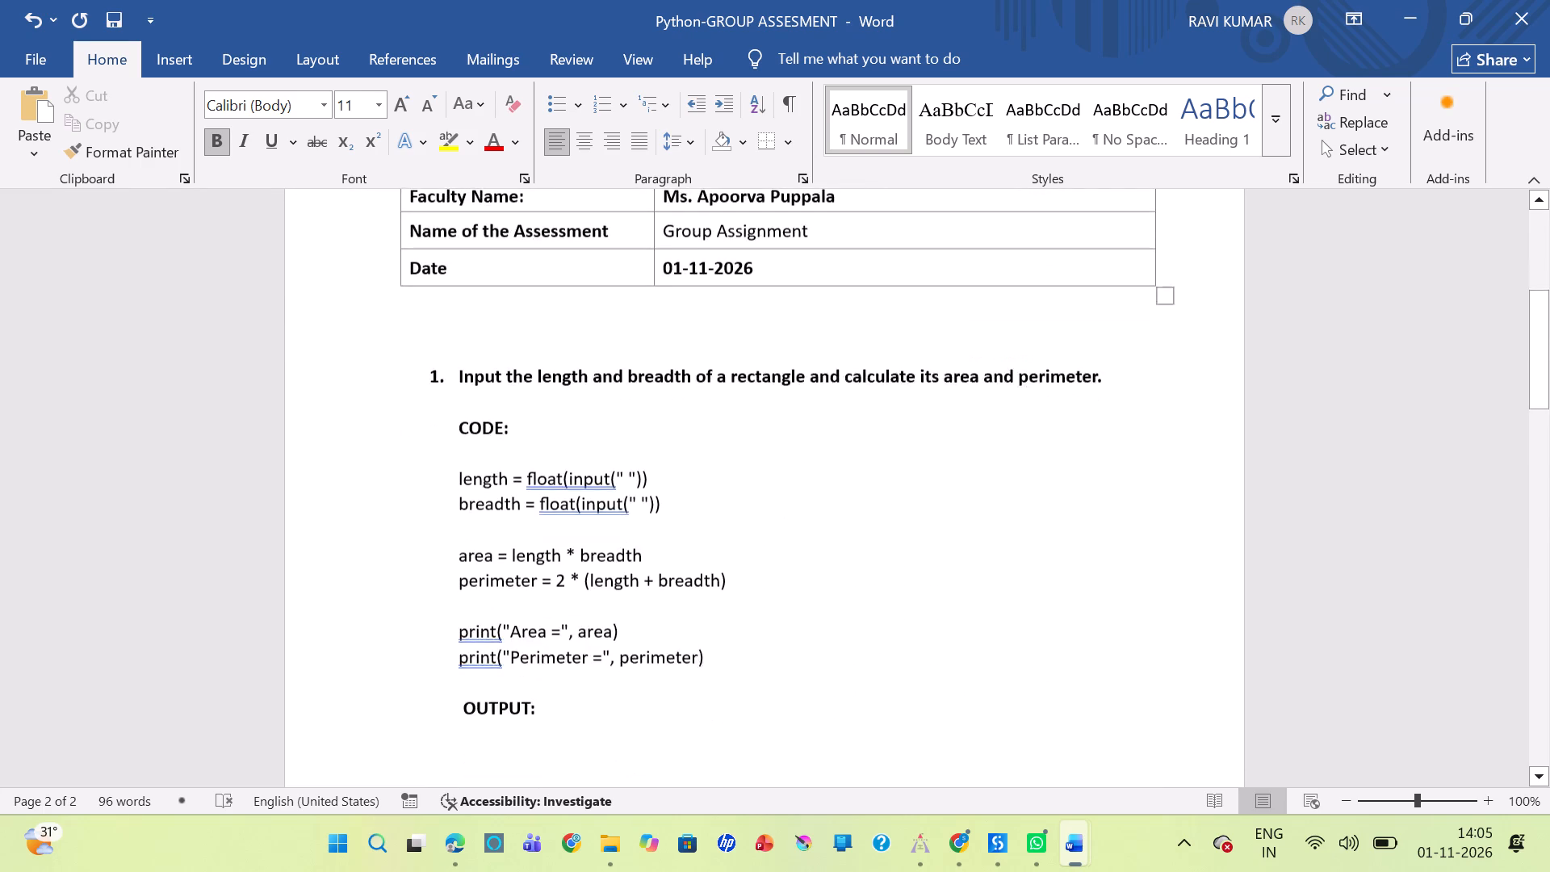
pyautogui.scroll(-4, 577, 532)
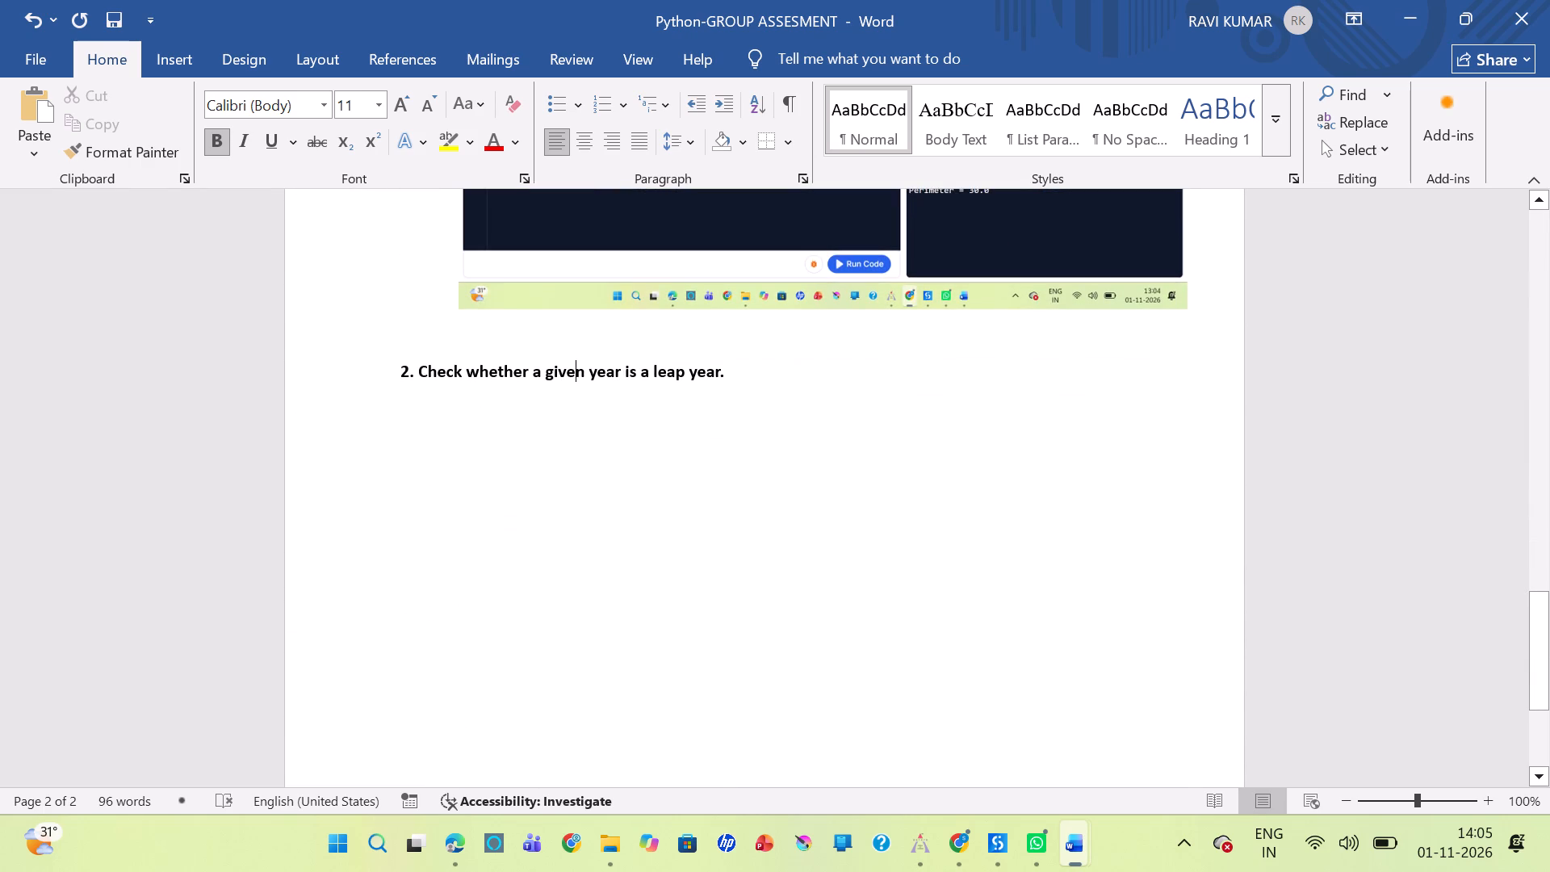
# Add a bold "CODE:" label on its own line beneath the leap year question, followed by an empty line.
pyautogui.click(723, 362)
pyautogui.press('Return')
pyautogui.press('BackSpace')
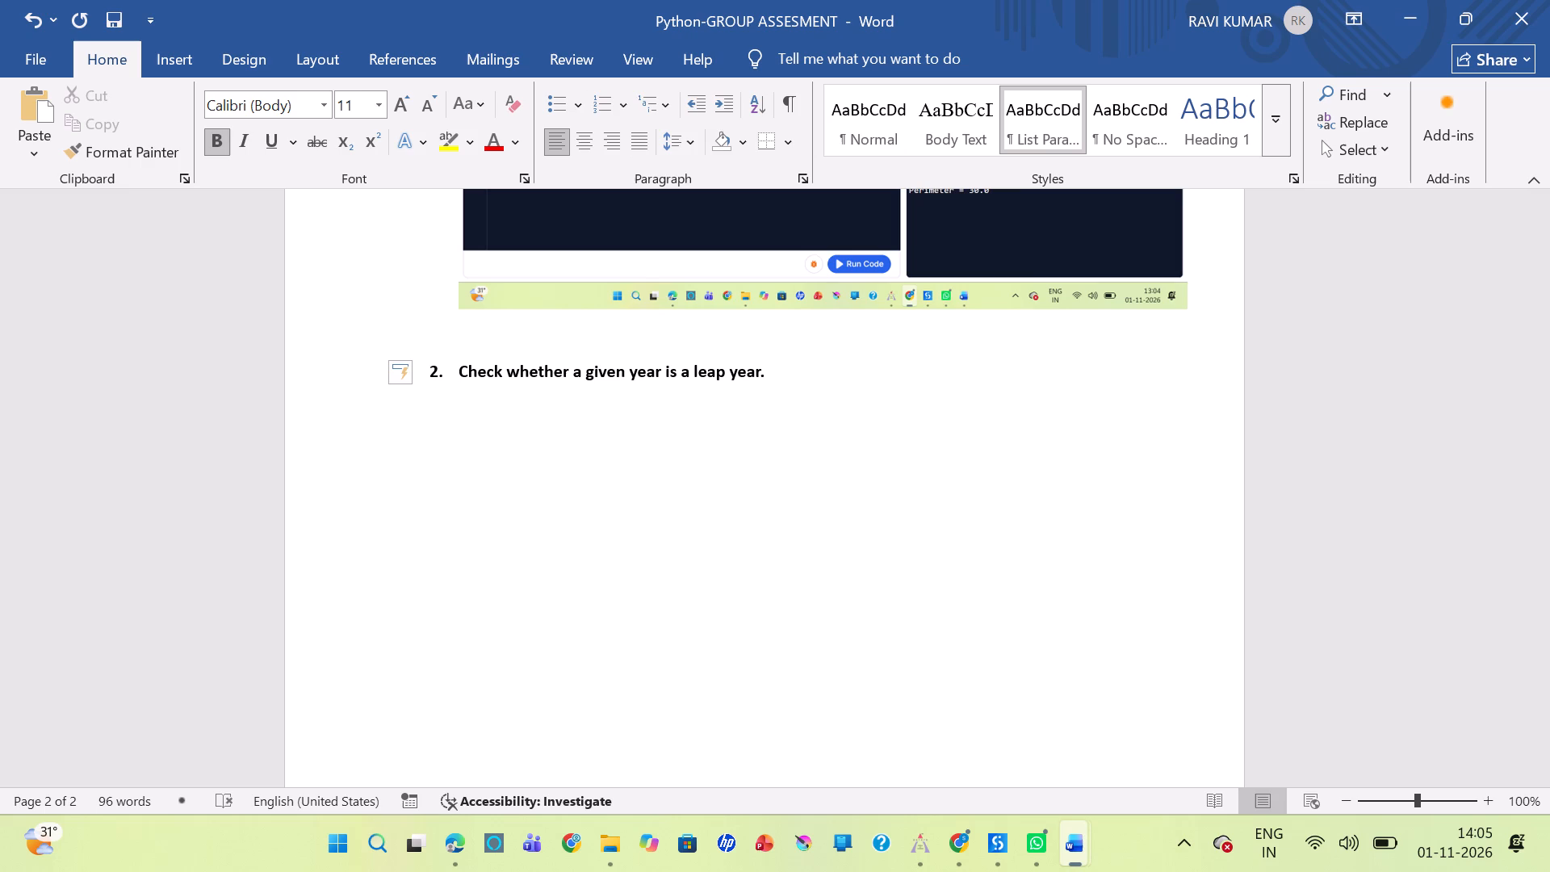
pyautogui.write('CO')
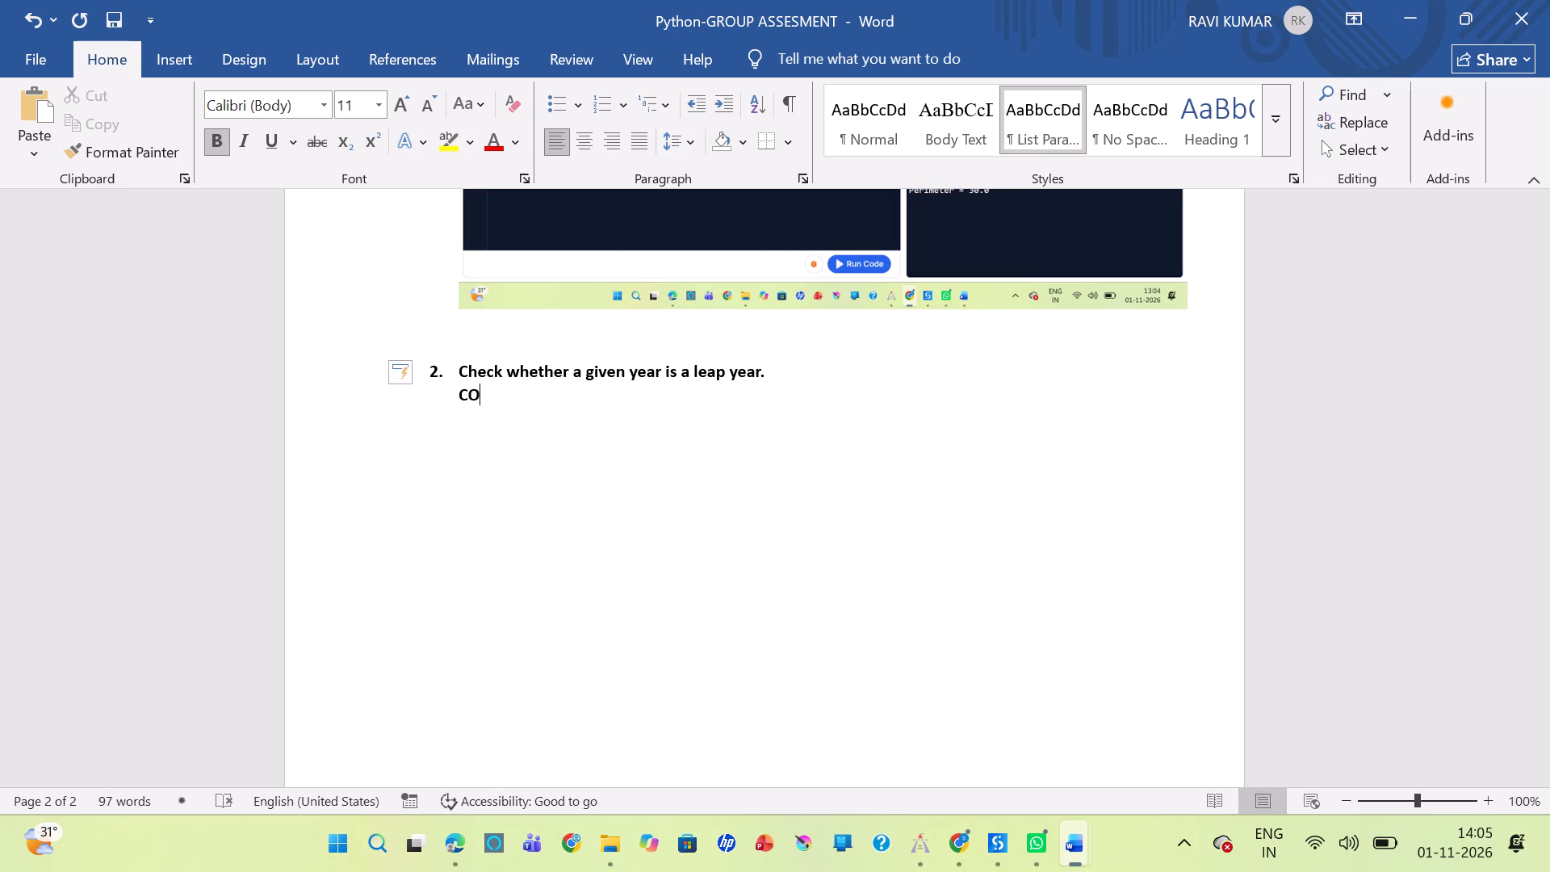
pyautogui.write('DE')
pyautogui.hotkey('shift', ':')
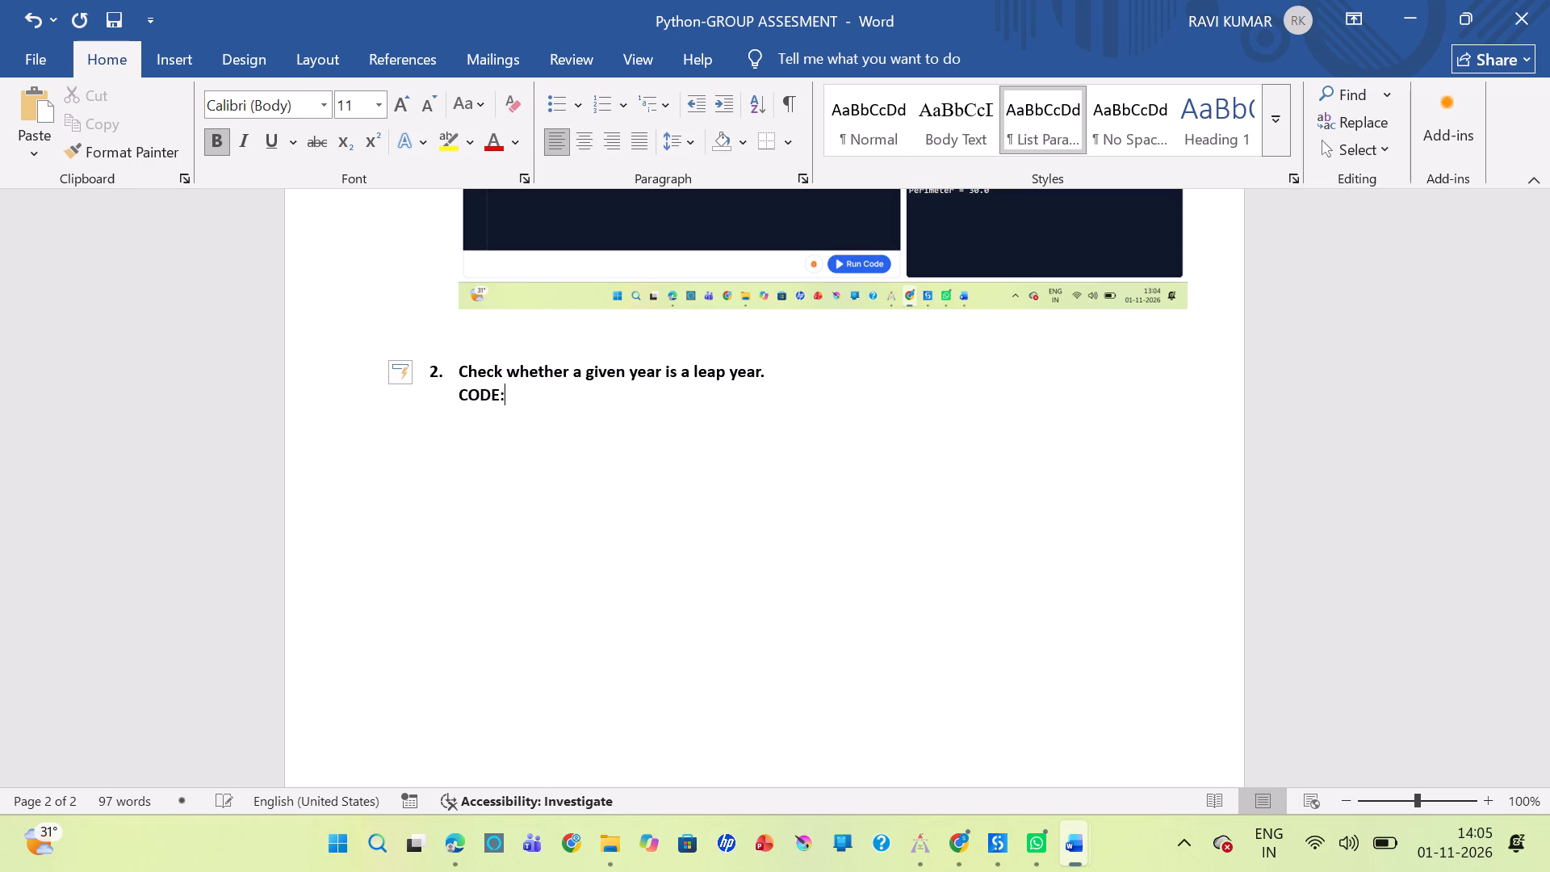
pyautogui.press('Return')
pyautogui.press('BackSpace')
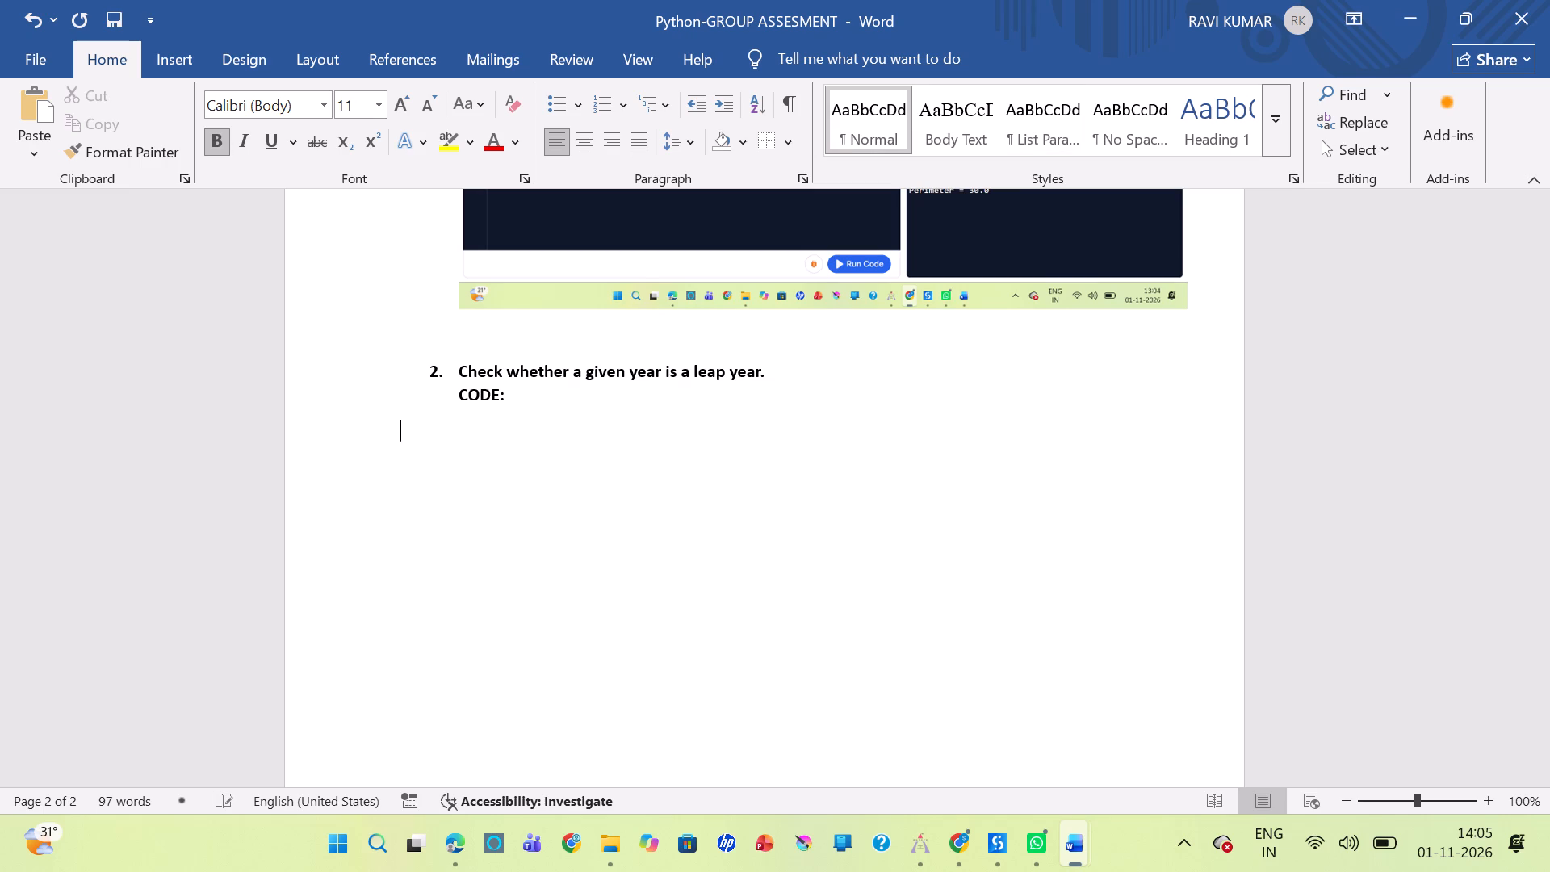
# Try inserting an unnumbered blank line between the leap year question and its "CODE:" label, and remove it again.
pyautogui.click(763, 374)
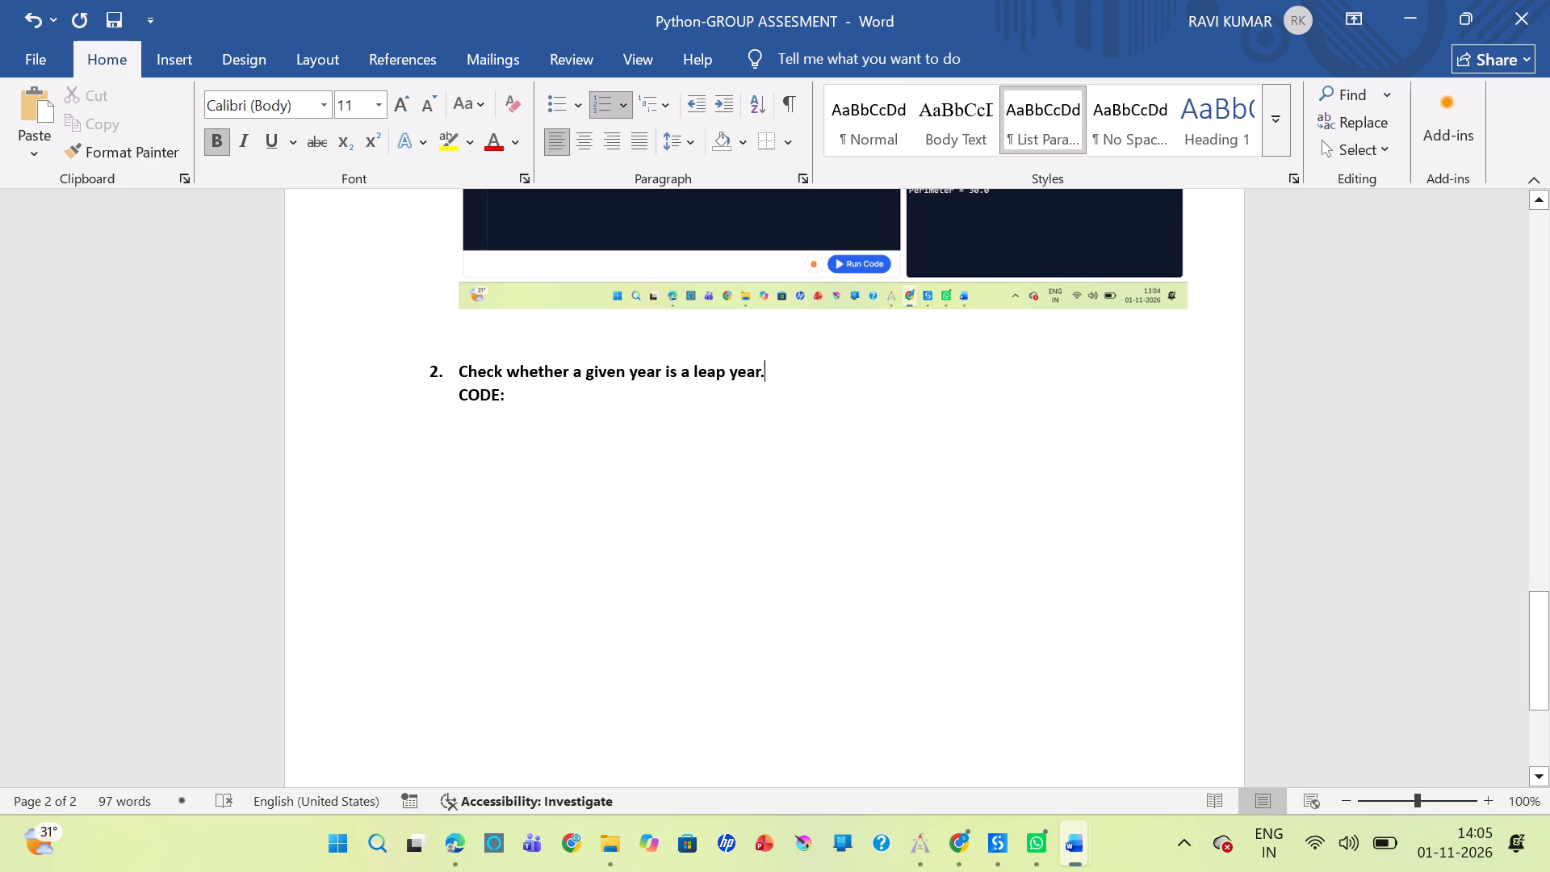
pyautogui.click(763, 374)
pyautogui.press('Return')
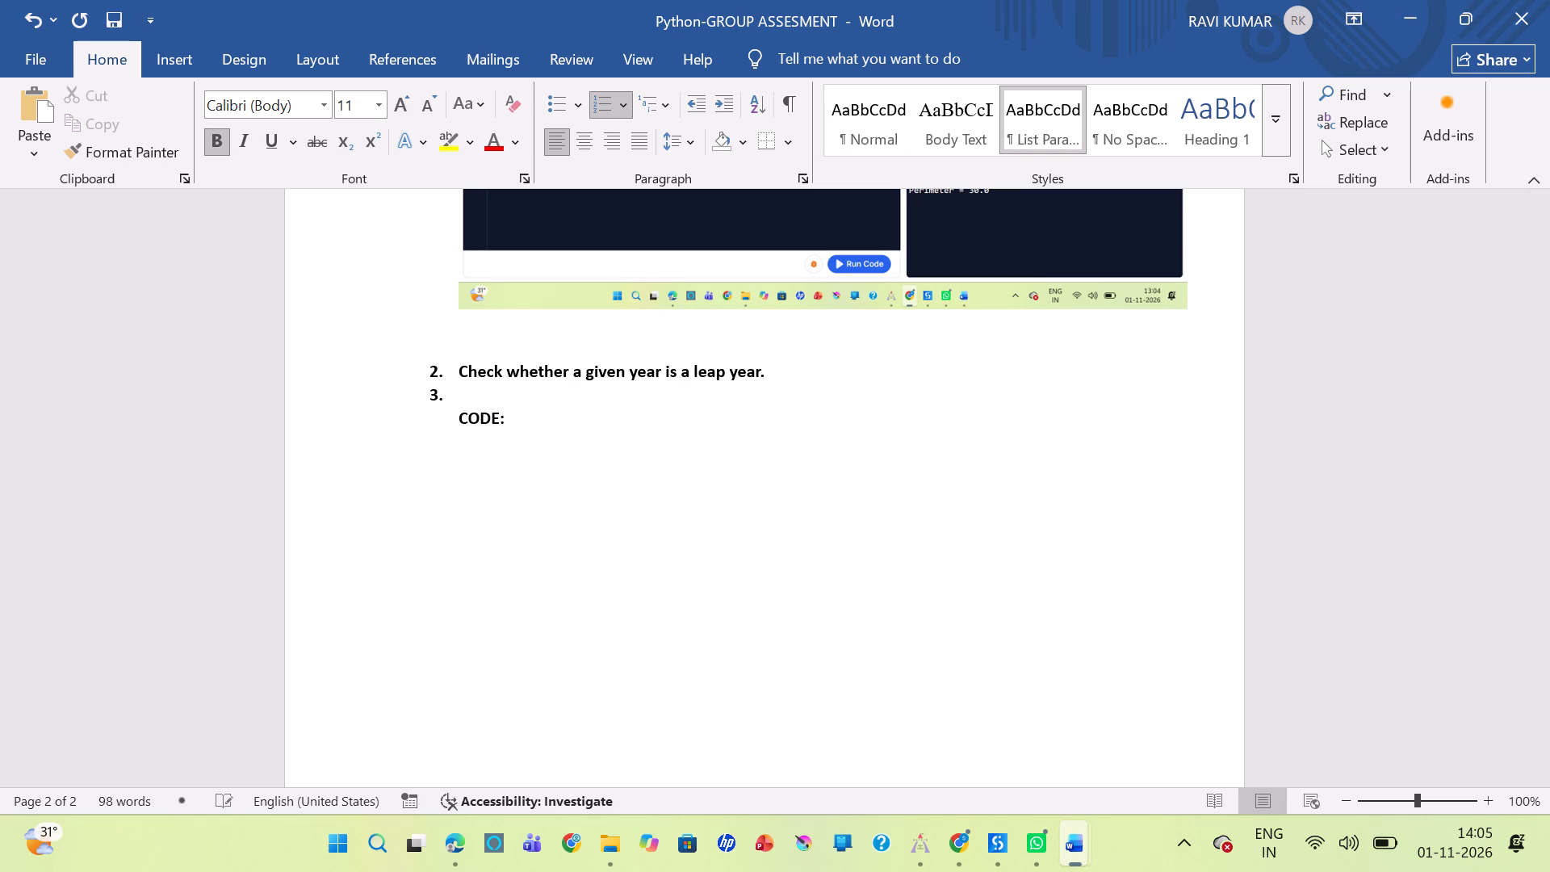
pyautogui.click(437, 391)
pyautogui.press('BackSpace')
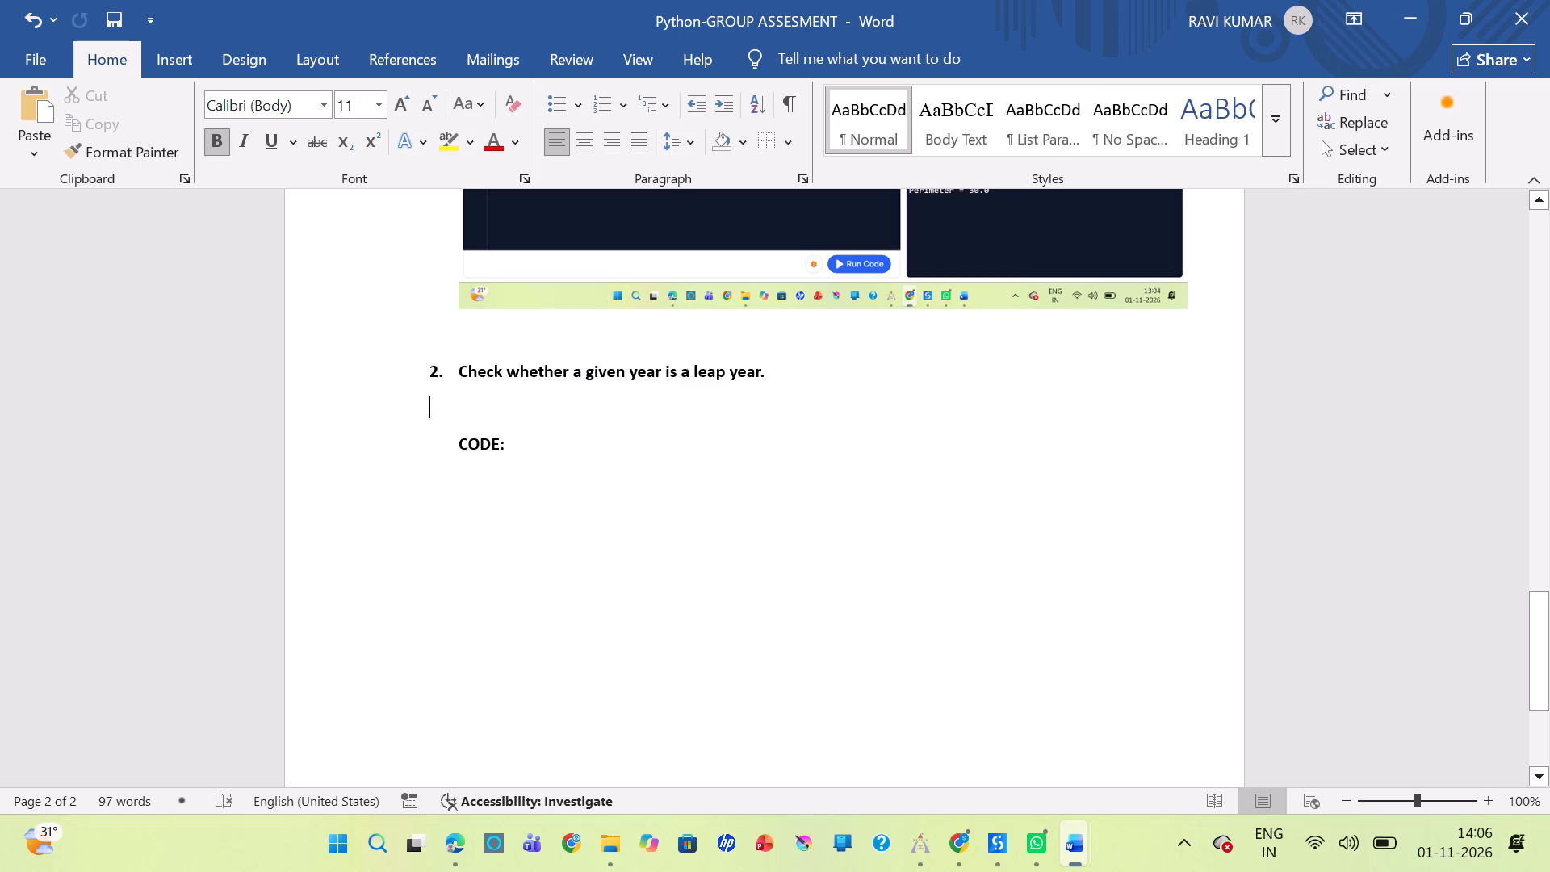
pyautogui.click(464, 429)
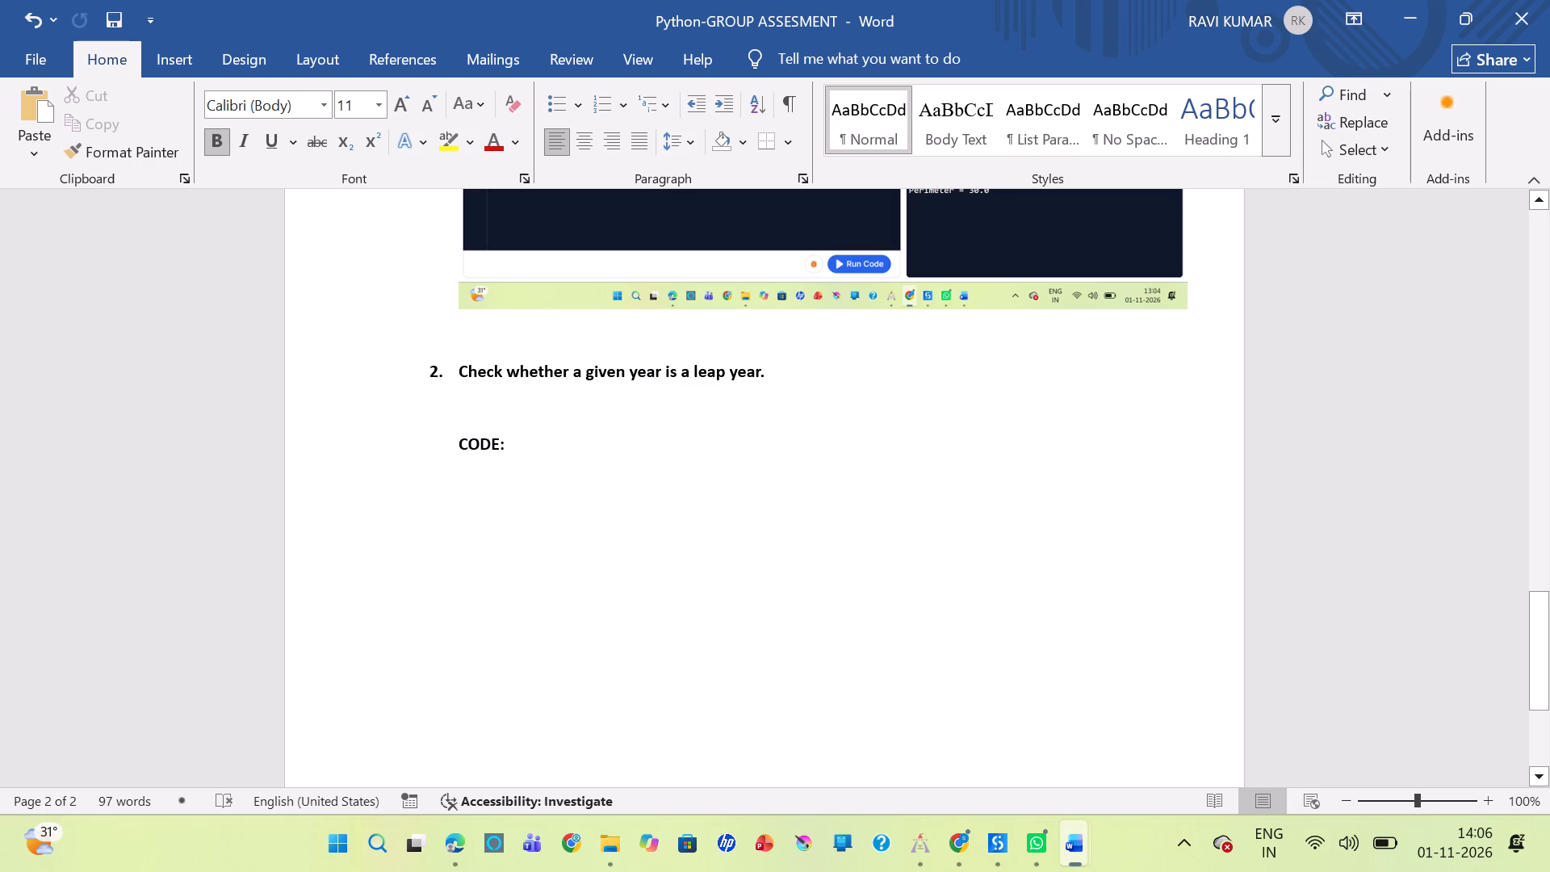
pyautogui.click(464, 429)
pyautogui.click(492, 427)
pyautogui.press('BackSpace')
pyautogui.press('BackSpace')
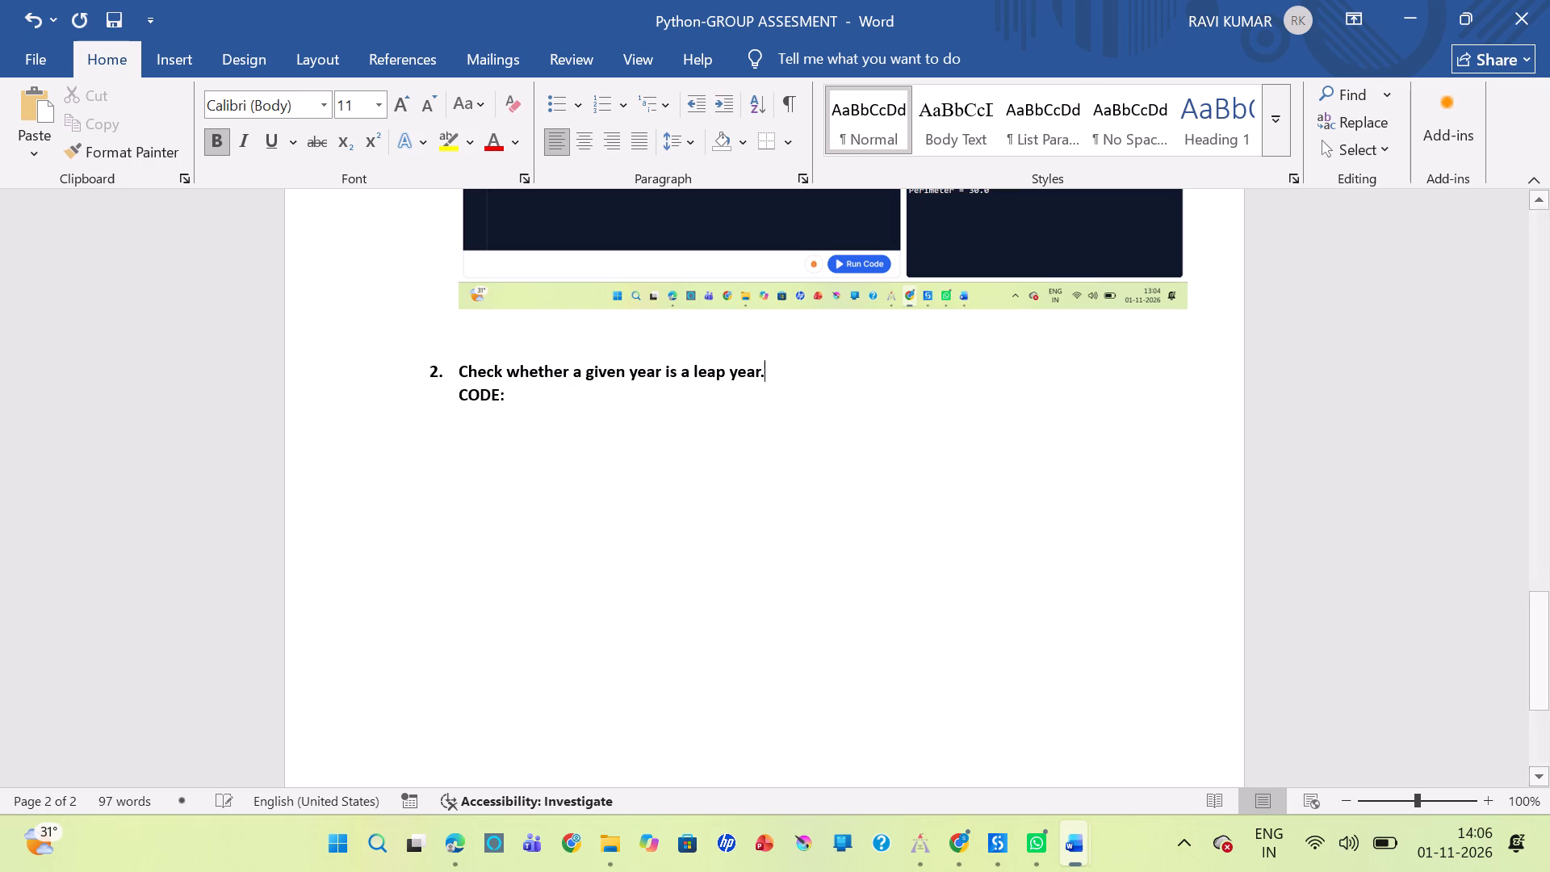
# Delete the period ending the leap year question and insert an unnumbered blank line above its "CODE:" label.
pyautogui.press('BackSpace')
pyautogui.press('Return')
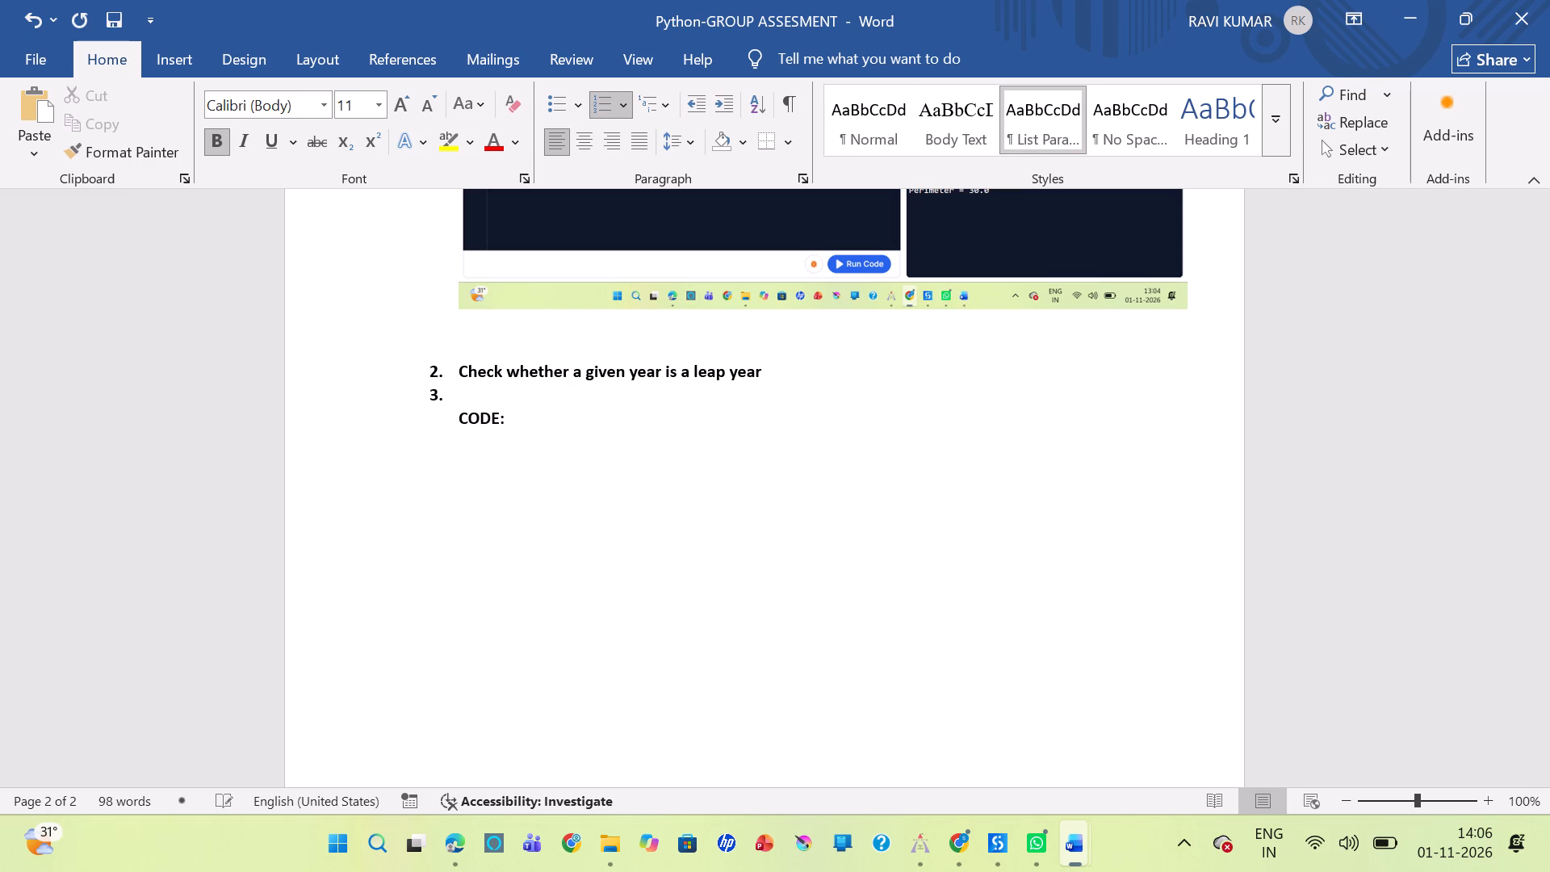
pyautogui.click(447, 389)
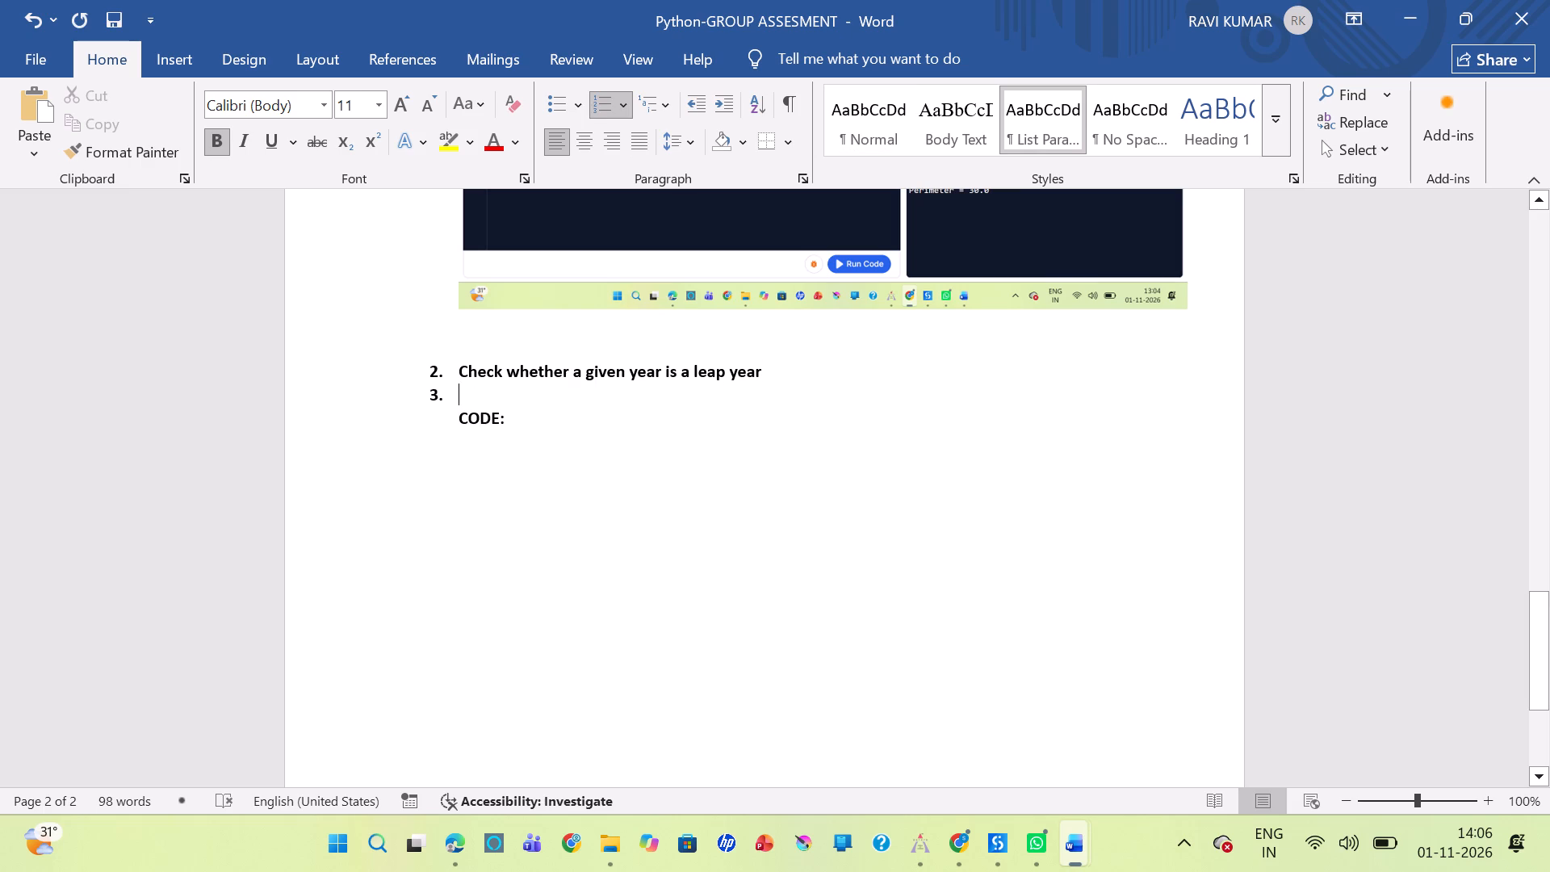
pyautogui.press('BackSpace')
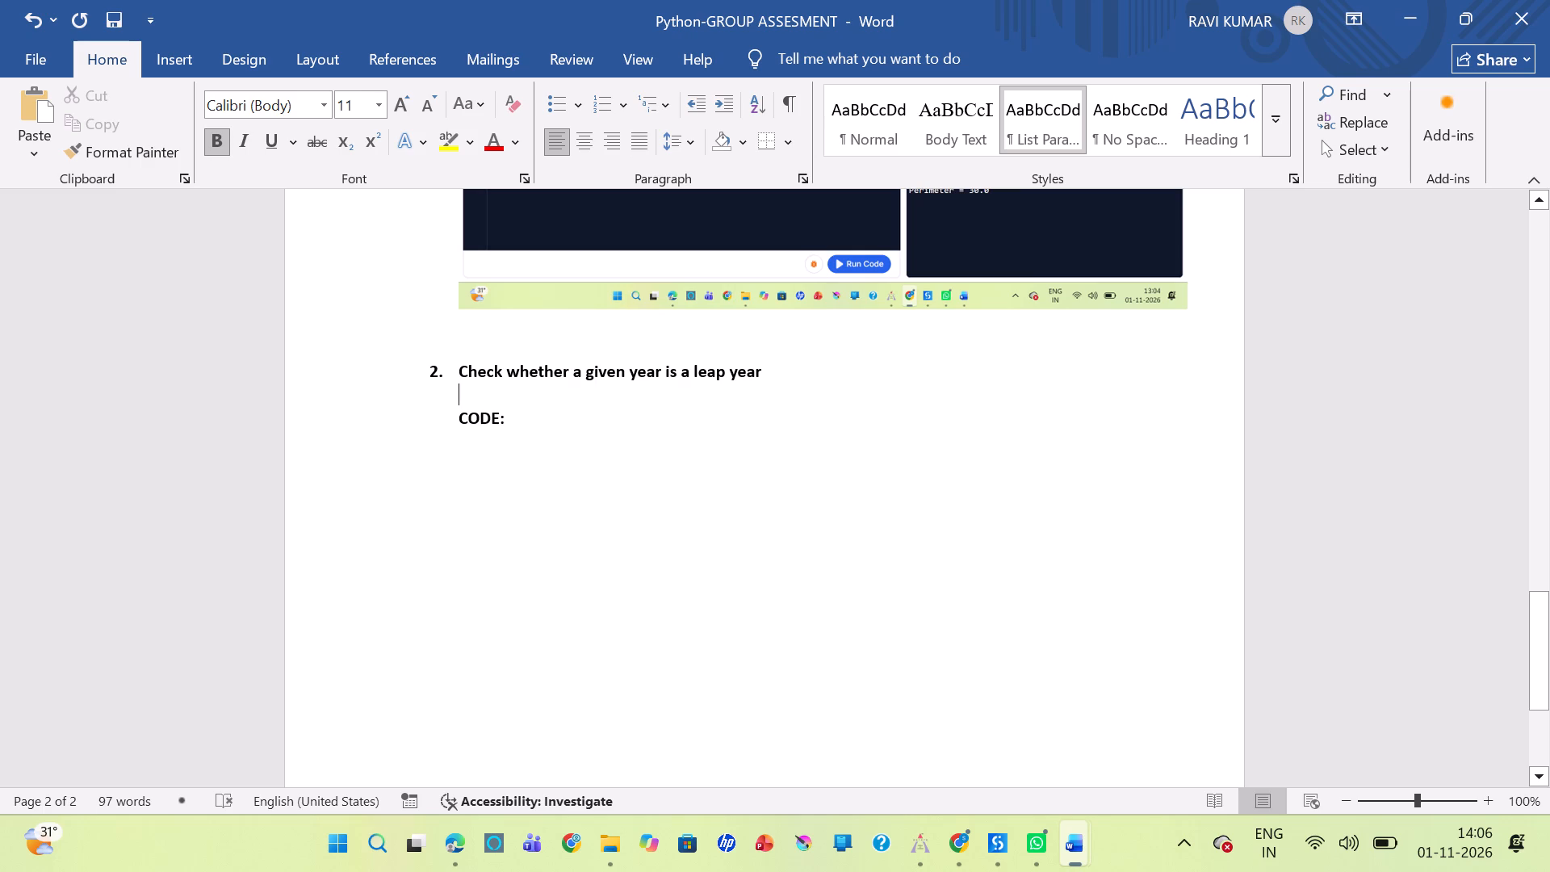
# Switch to the Python code playground in Chrome and delete all of the rectangle area and perimeter code.
pyautogui.click(966, 850)
pyautogui.click(477, 10)
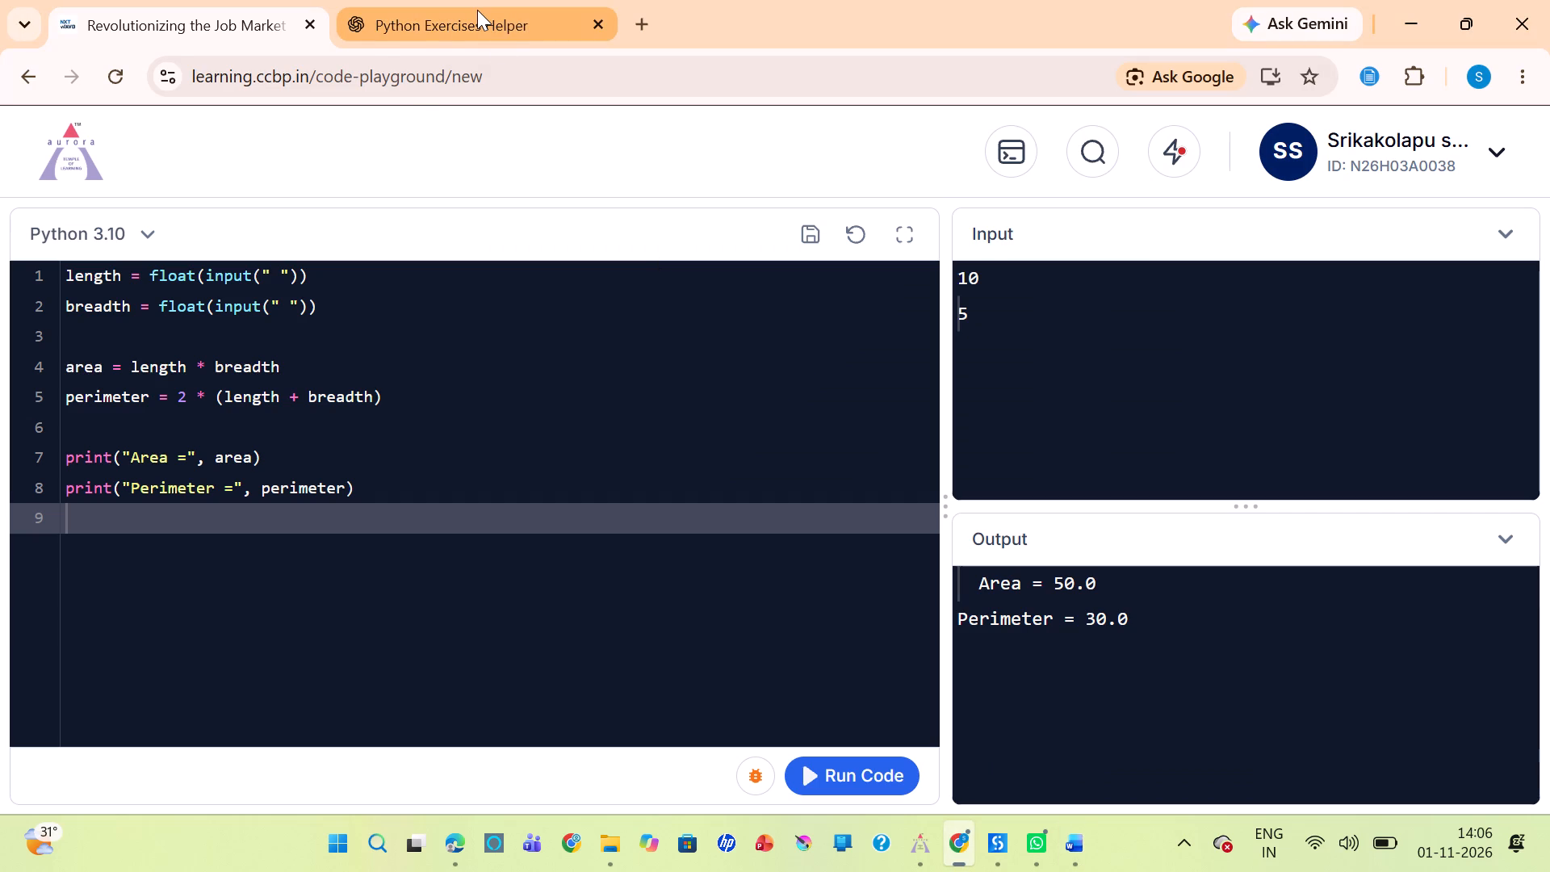
pyautogui.click(169, 26)
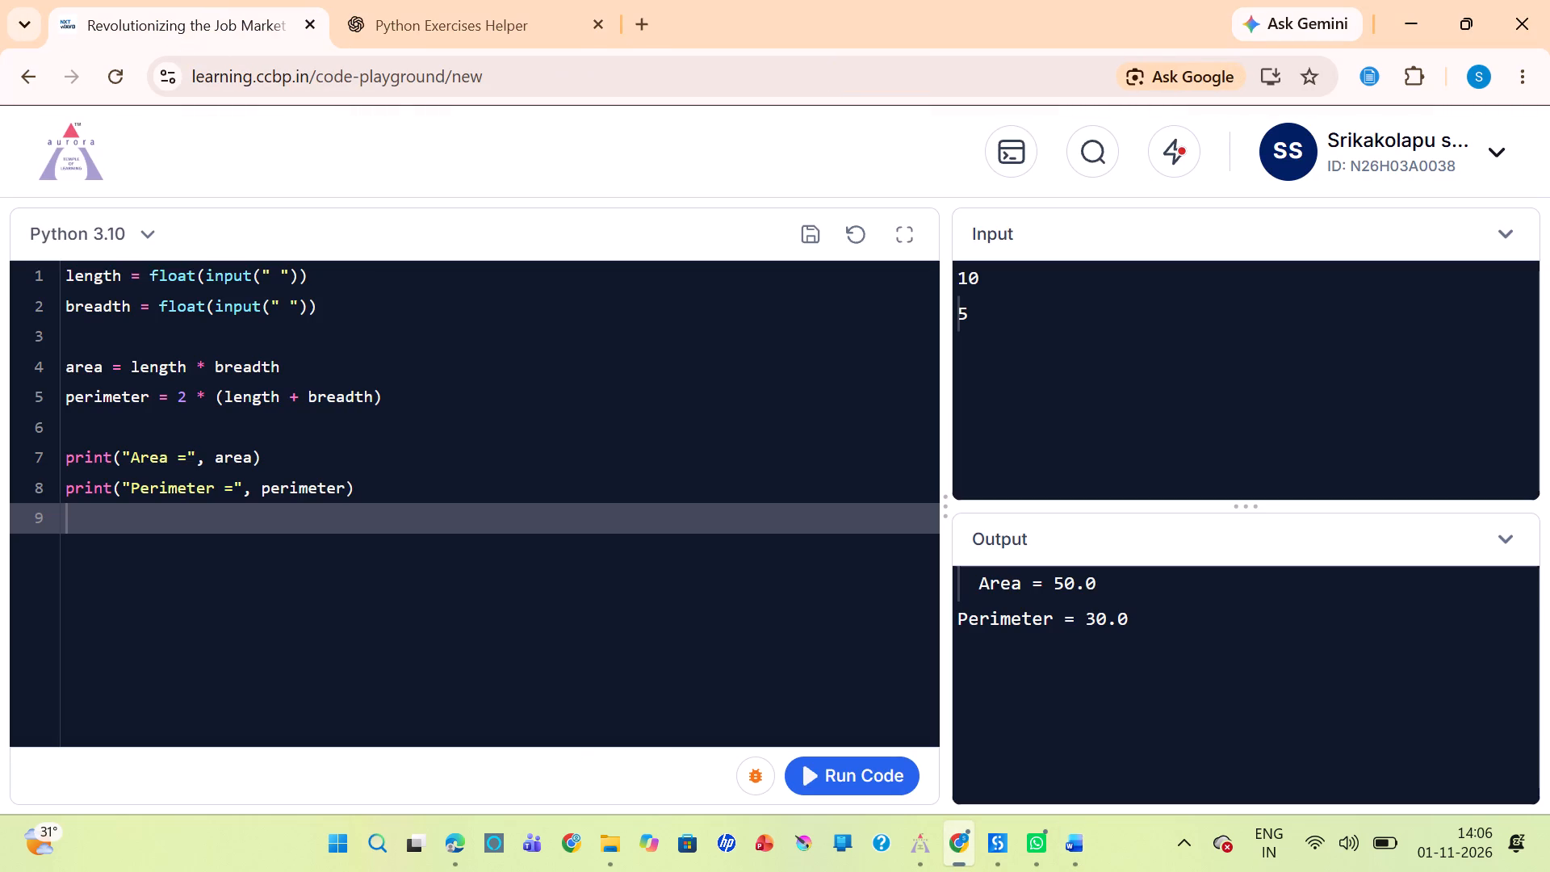
pyautogui.click(840, 777)
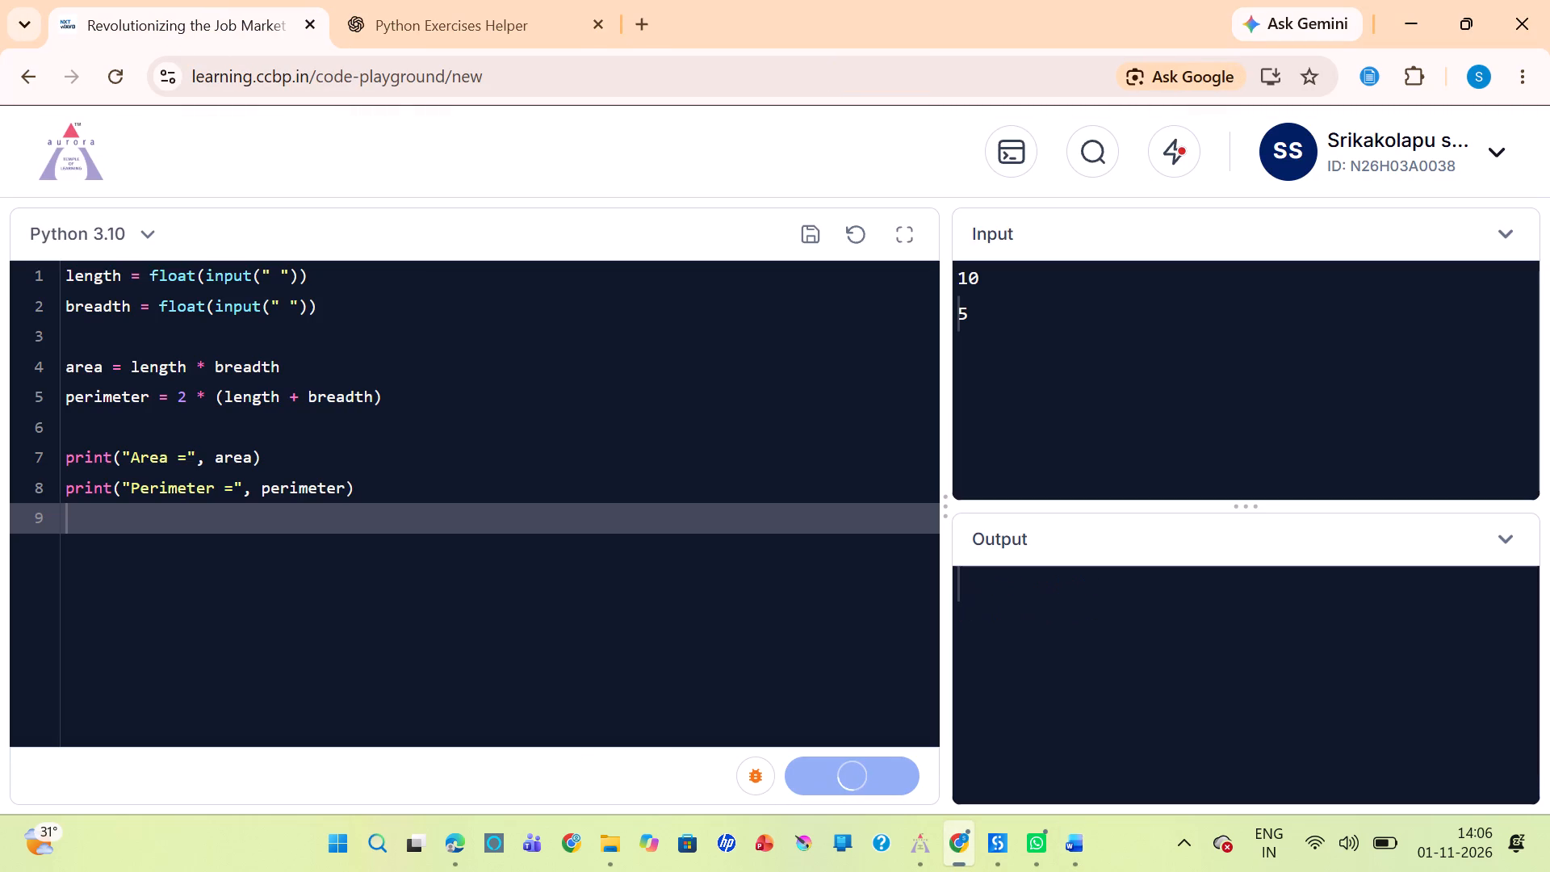
pyautogui.hotkey('ctrl', 'a')
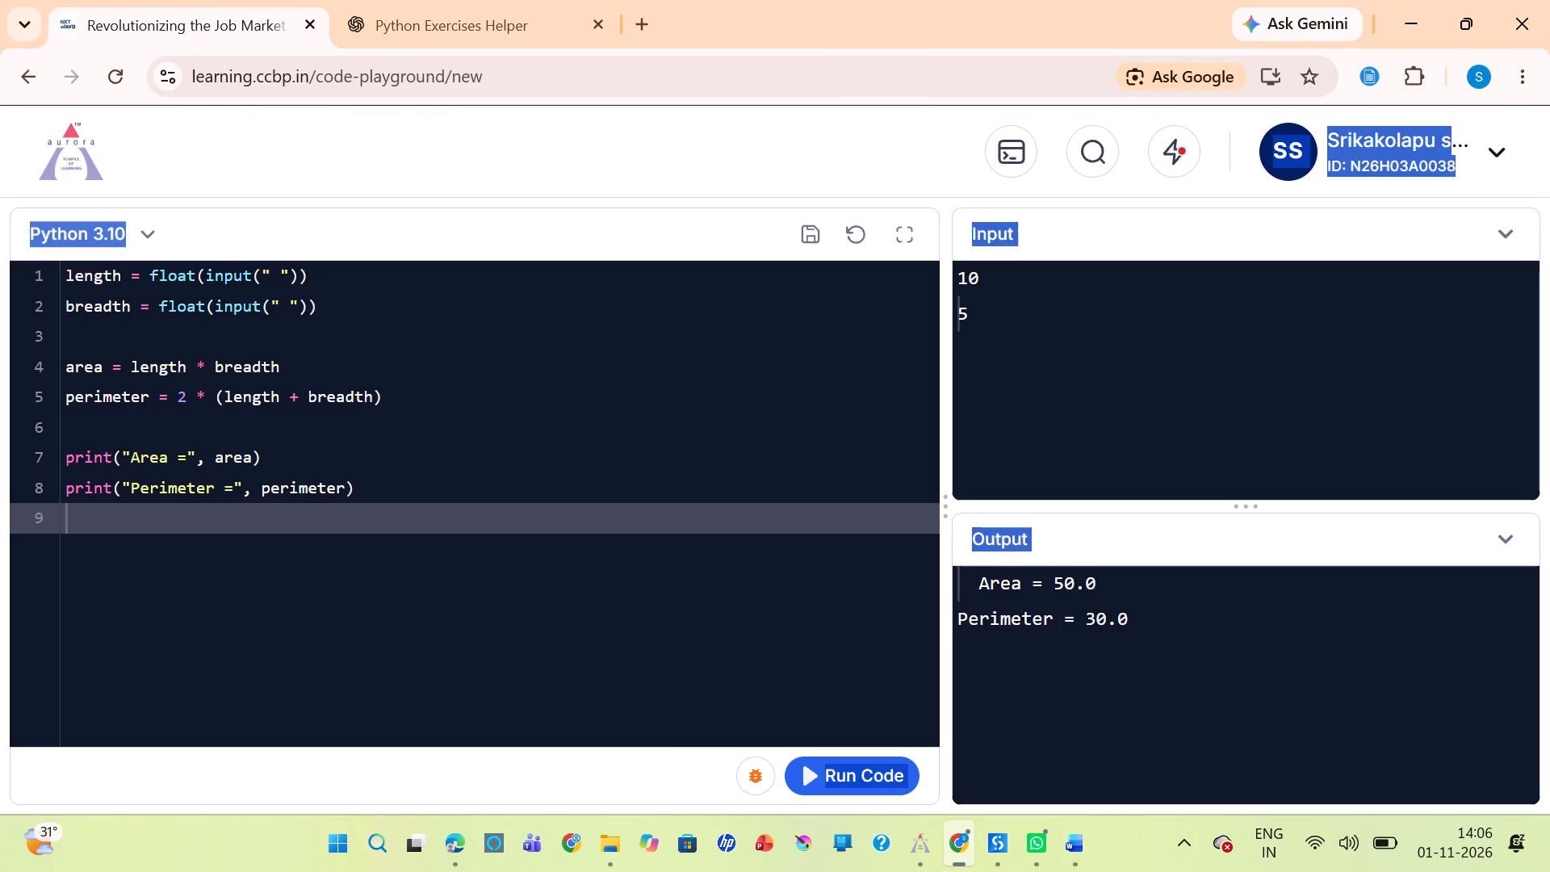
pyautogui.doubleClick(492, 503)
pyautogui.hotkey('ctrl', 'a')
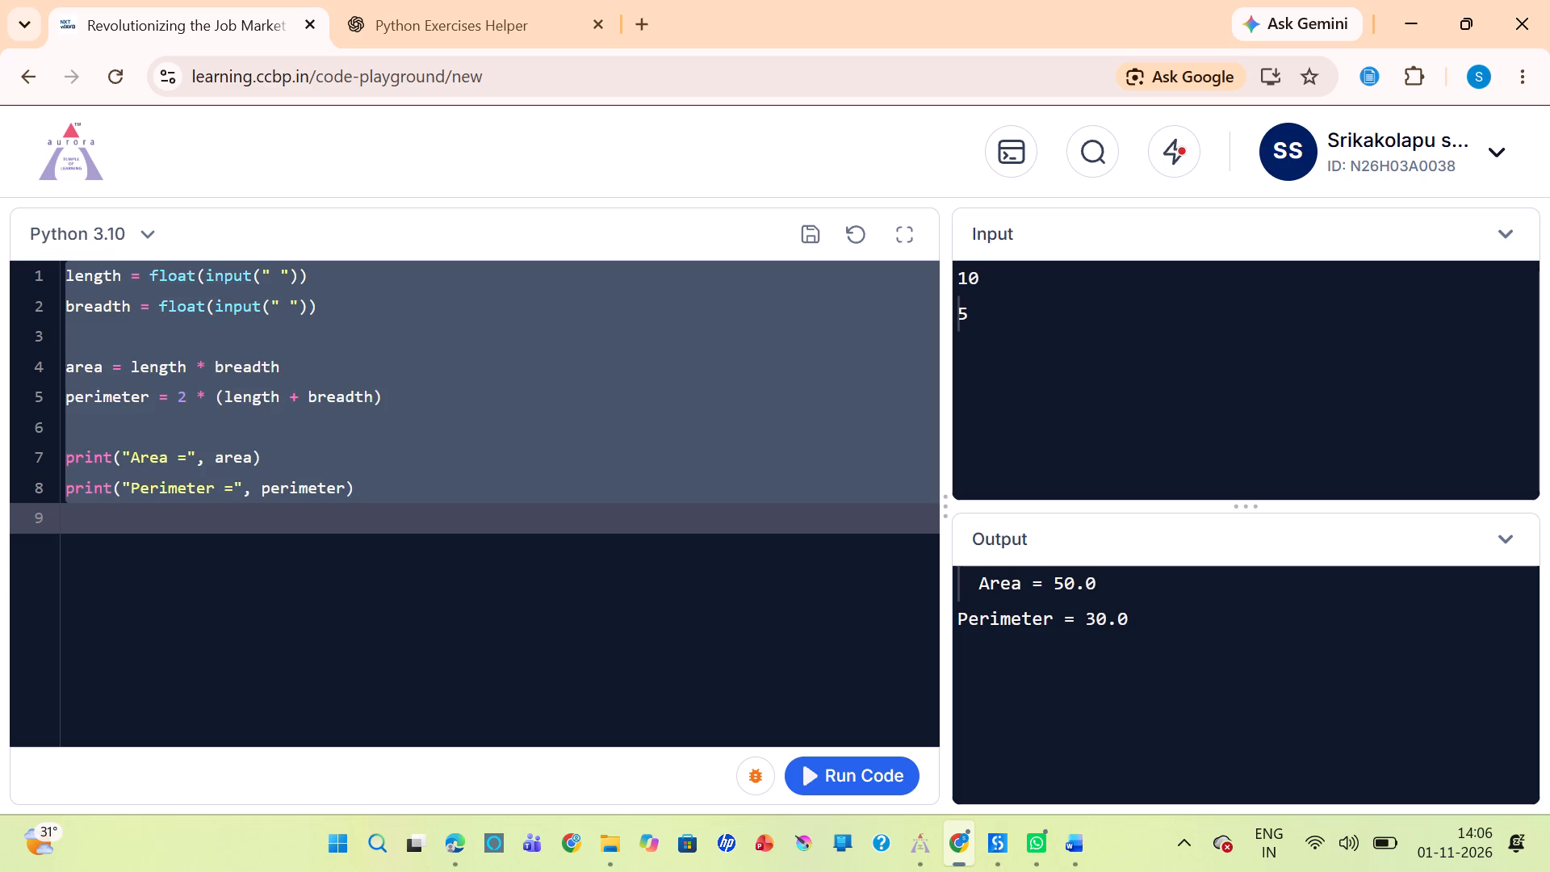
pyautogui.press('BackSpace')
# Clear the two old input values, 10 and 5, from the playground's input.
pyautogui.click(1036, 343)
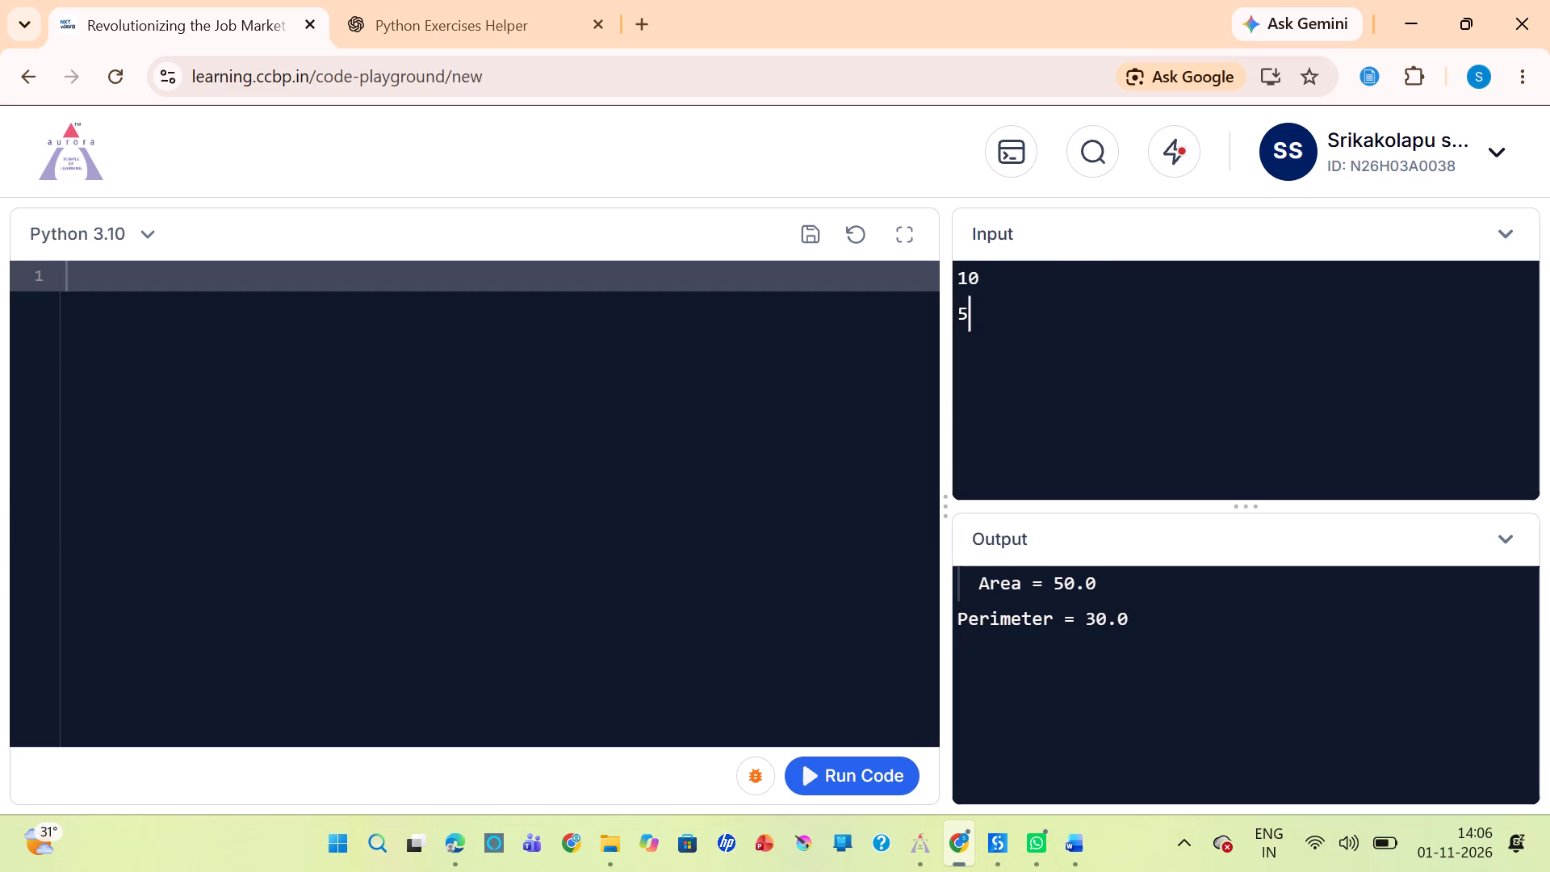
pyautogui.press('BackSpace')
pyautogui.press('BackSpace')
pyautogui.press('BackSpace')
pyautogui.press('BackSpace')
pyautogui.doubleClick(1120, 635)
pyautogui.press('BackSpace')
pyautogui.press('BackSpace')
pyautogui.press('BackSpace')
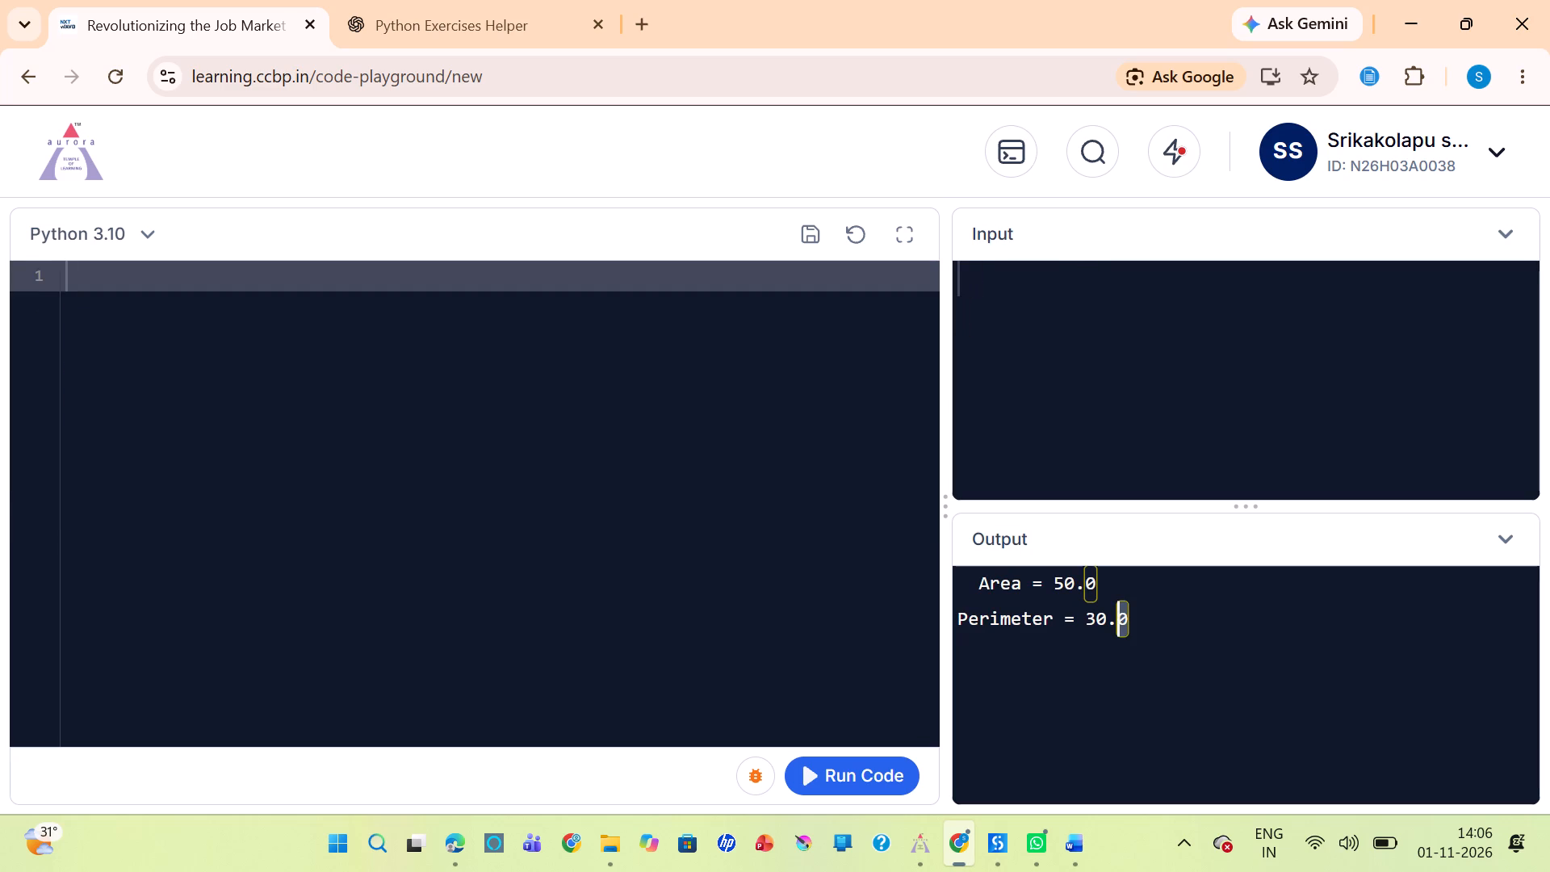
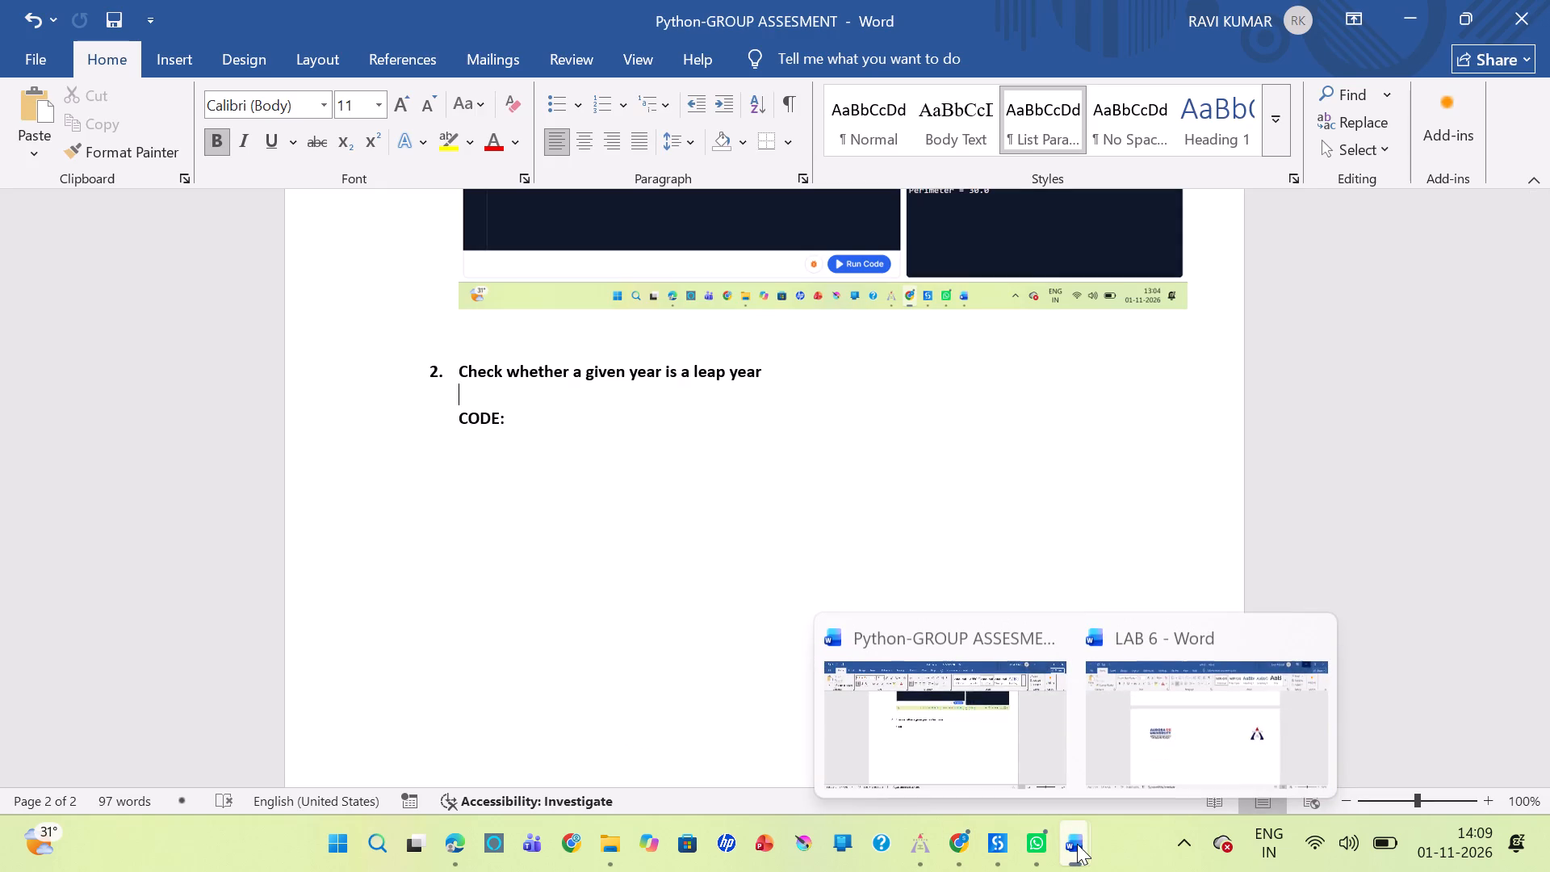
pyautogui.click(949, 848)
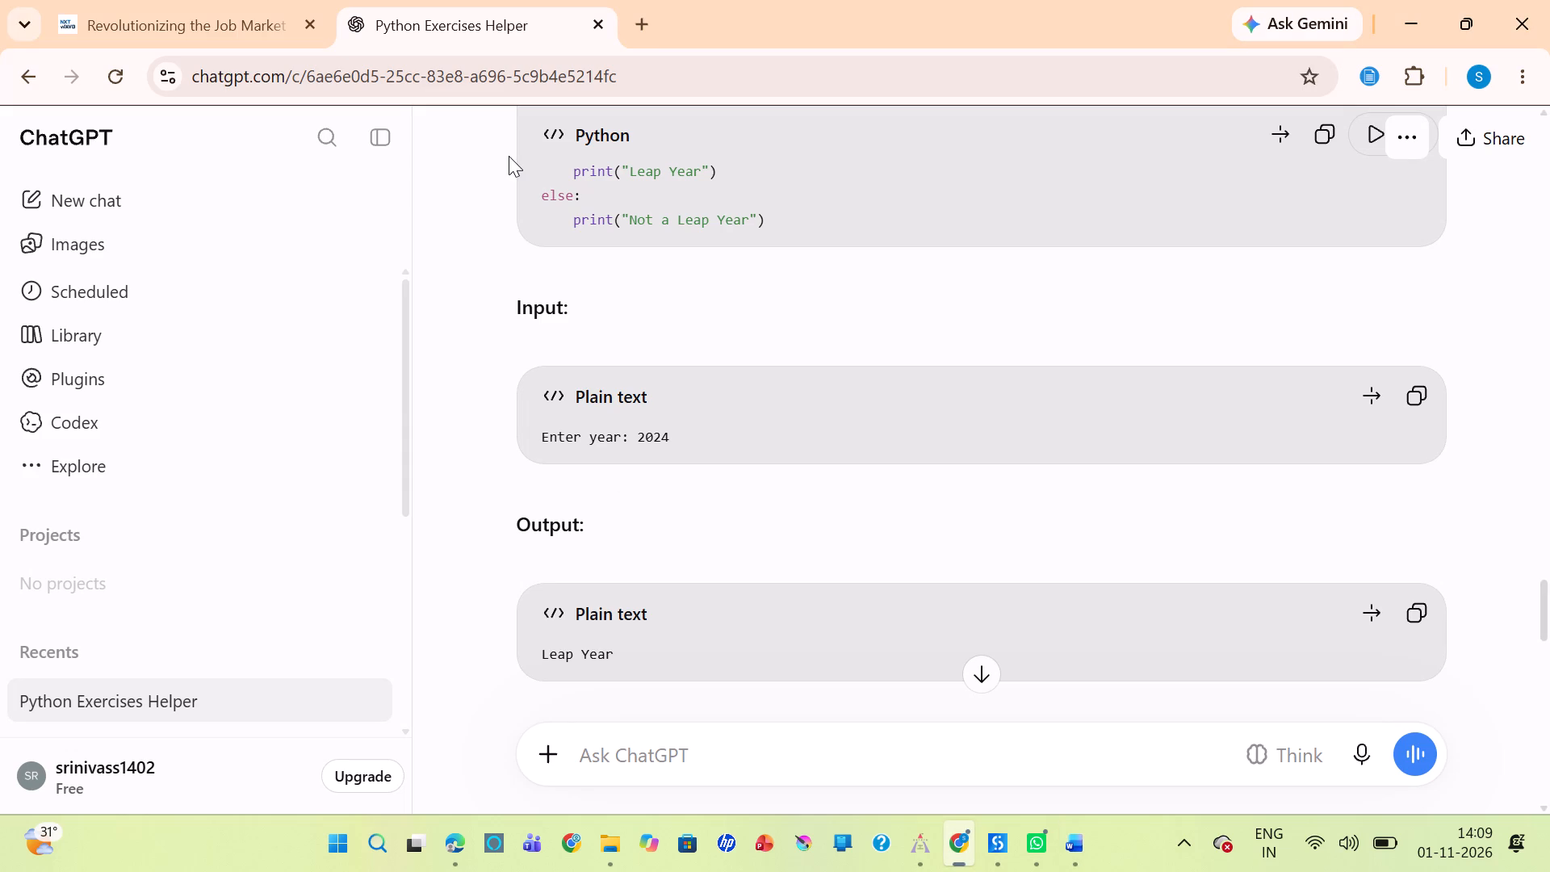
pyautogui.click(132, 0)
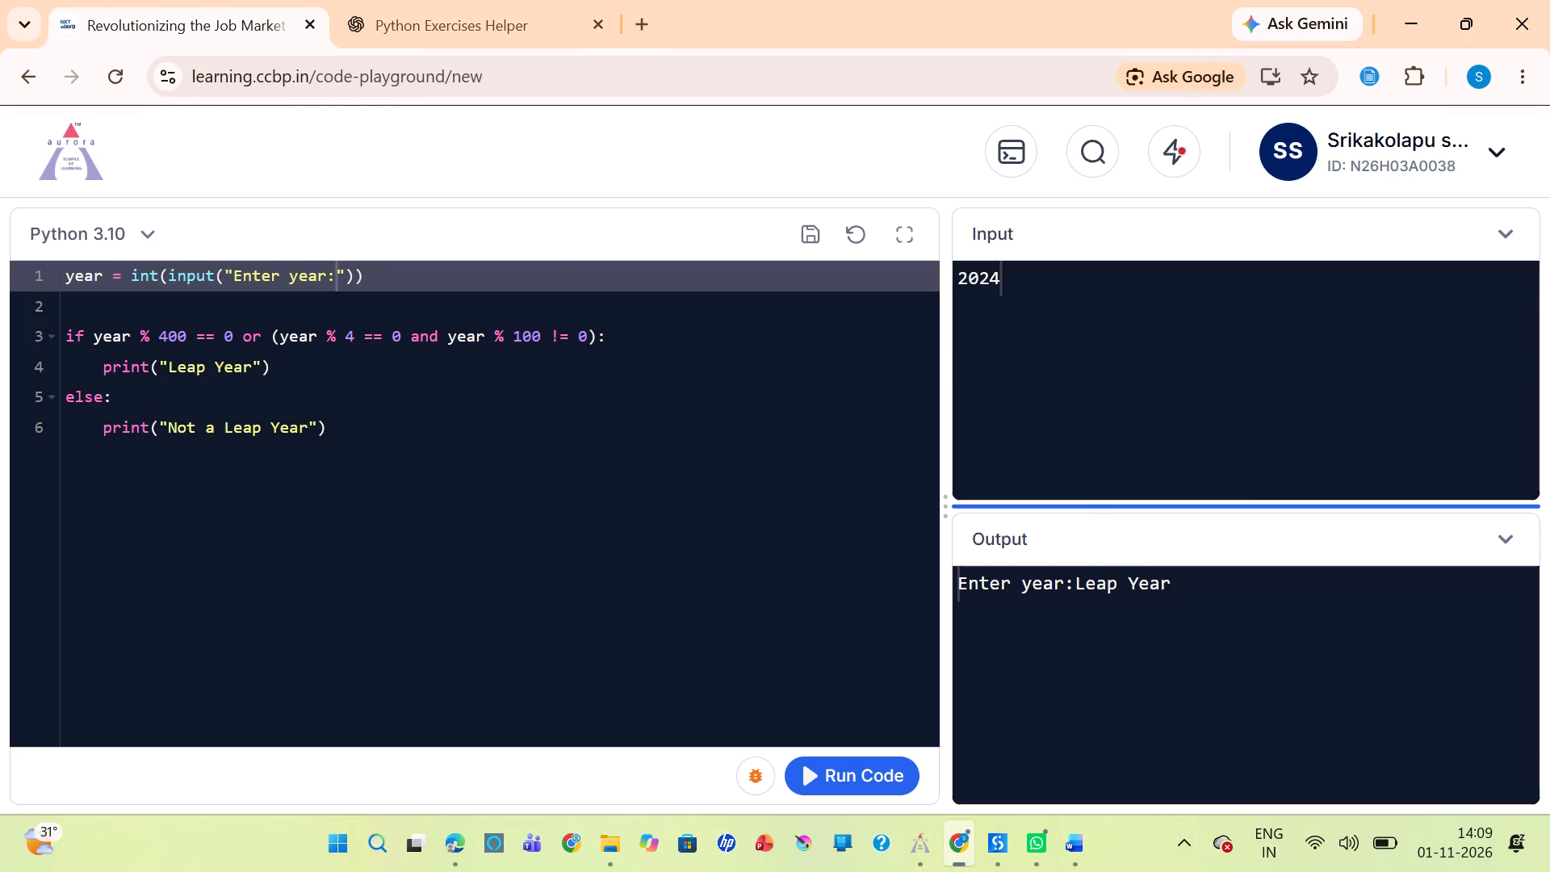
# Remove "Enter year" from the first-line input prompt, leaving only the colon, and run the code.
pyautogui.click(324, 275)
pyautogui.press('BackSpace')
pyautogui.press('BackSpace')
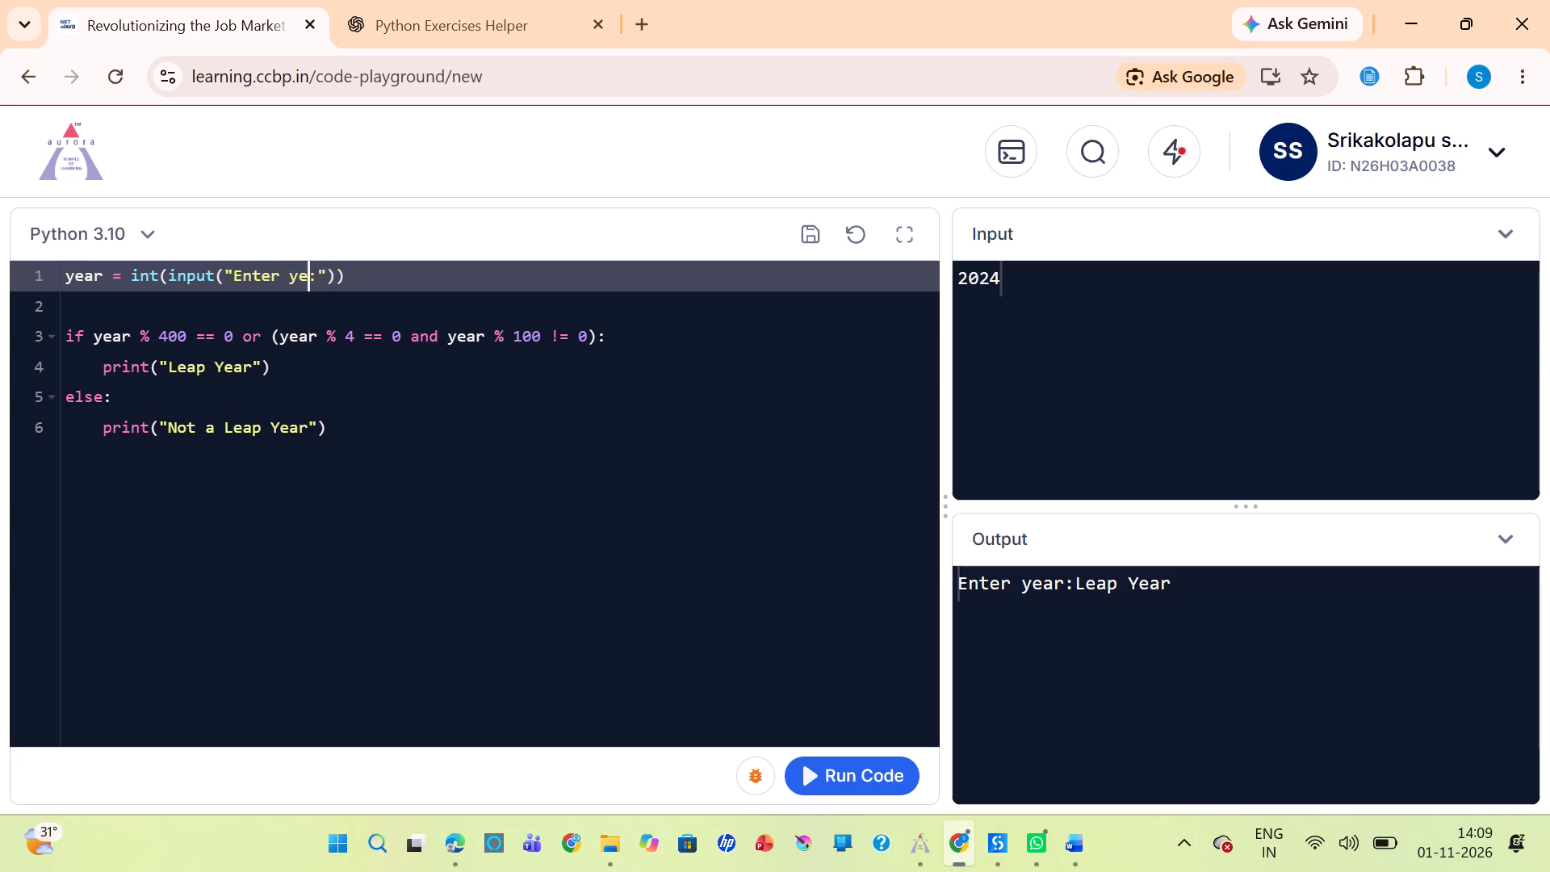
pyautogui.press('BackSpace')
pyautogui.press('BackSpace')
pyautogui.press('BackSpace')
pyautogui.press('BackSpace')
pyautogui.press('BackSpace')
pyautogui.press('BackSpace')
pyautogui.press('BackSpace')
pyautogui.press('BackSpace')
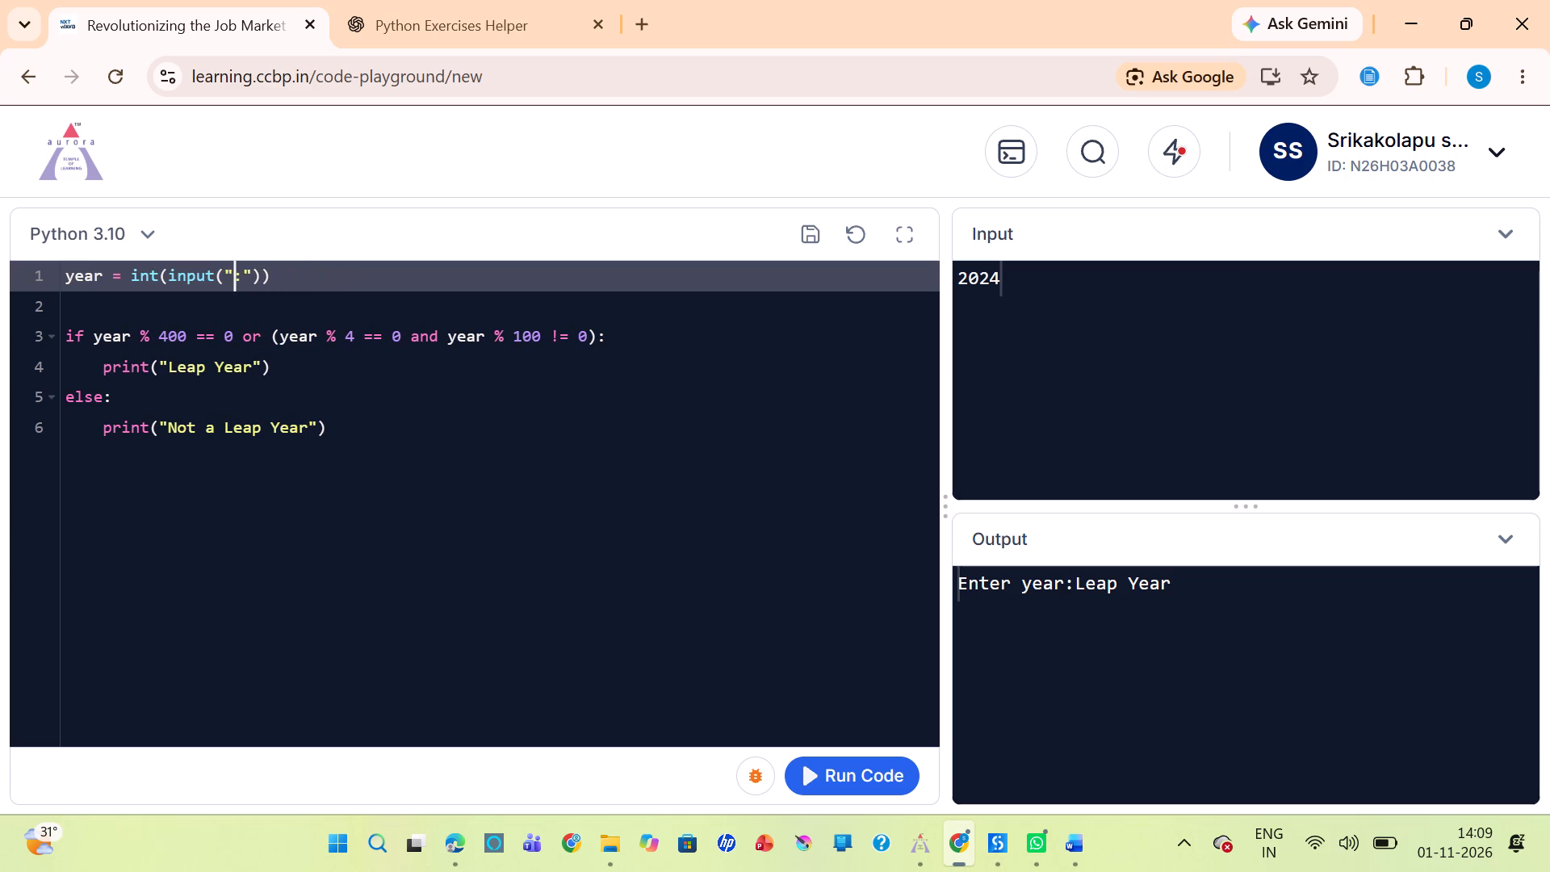
pyautogui.click(832, 790)
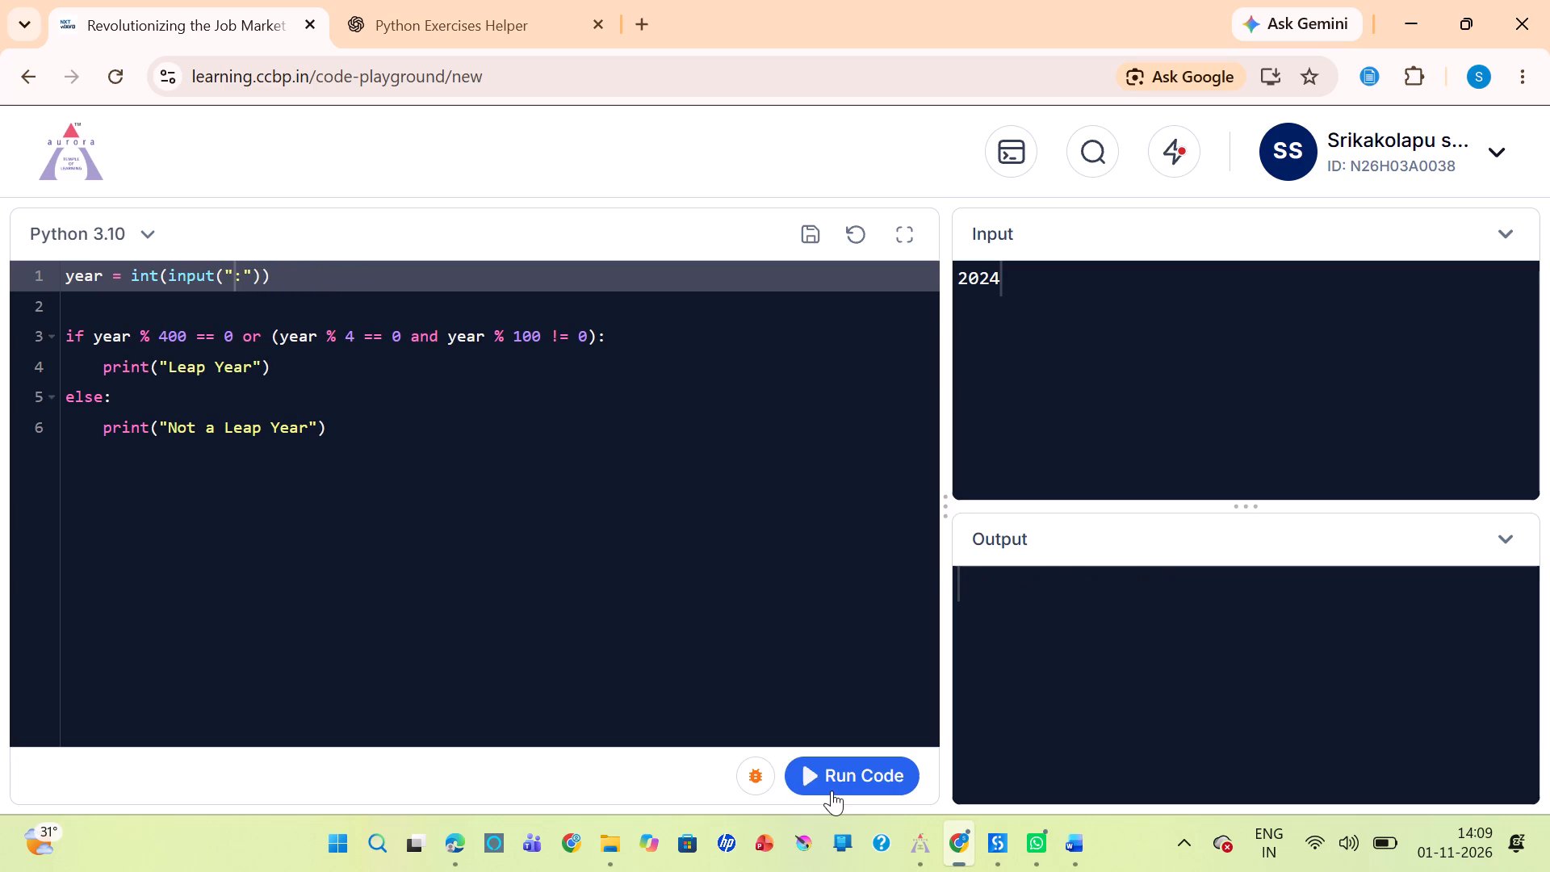
pyautogui.click(832, 790)
pyautogui.click(832, 790)
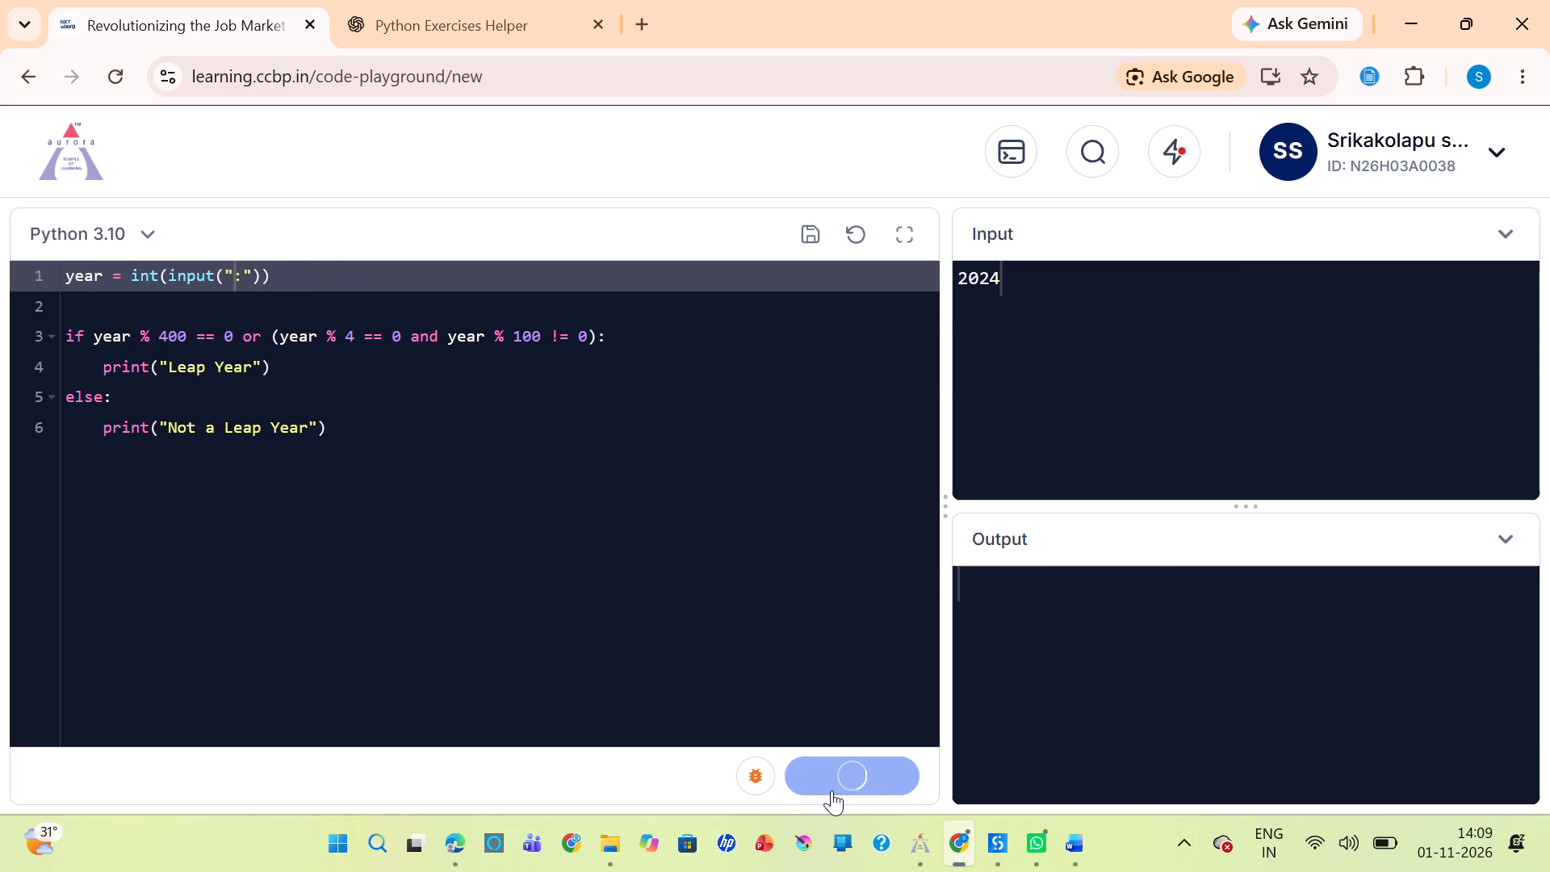
pyautogui.click(832, 790)
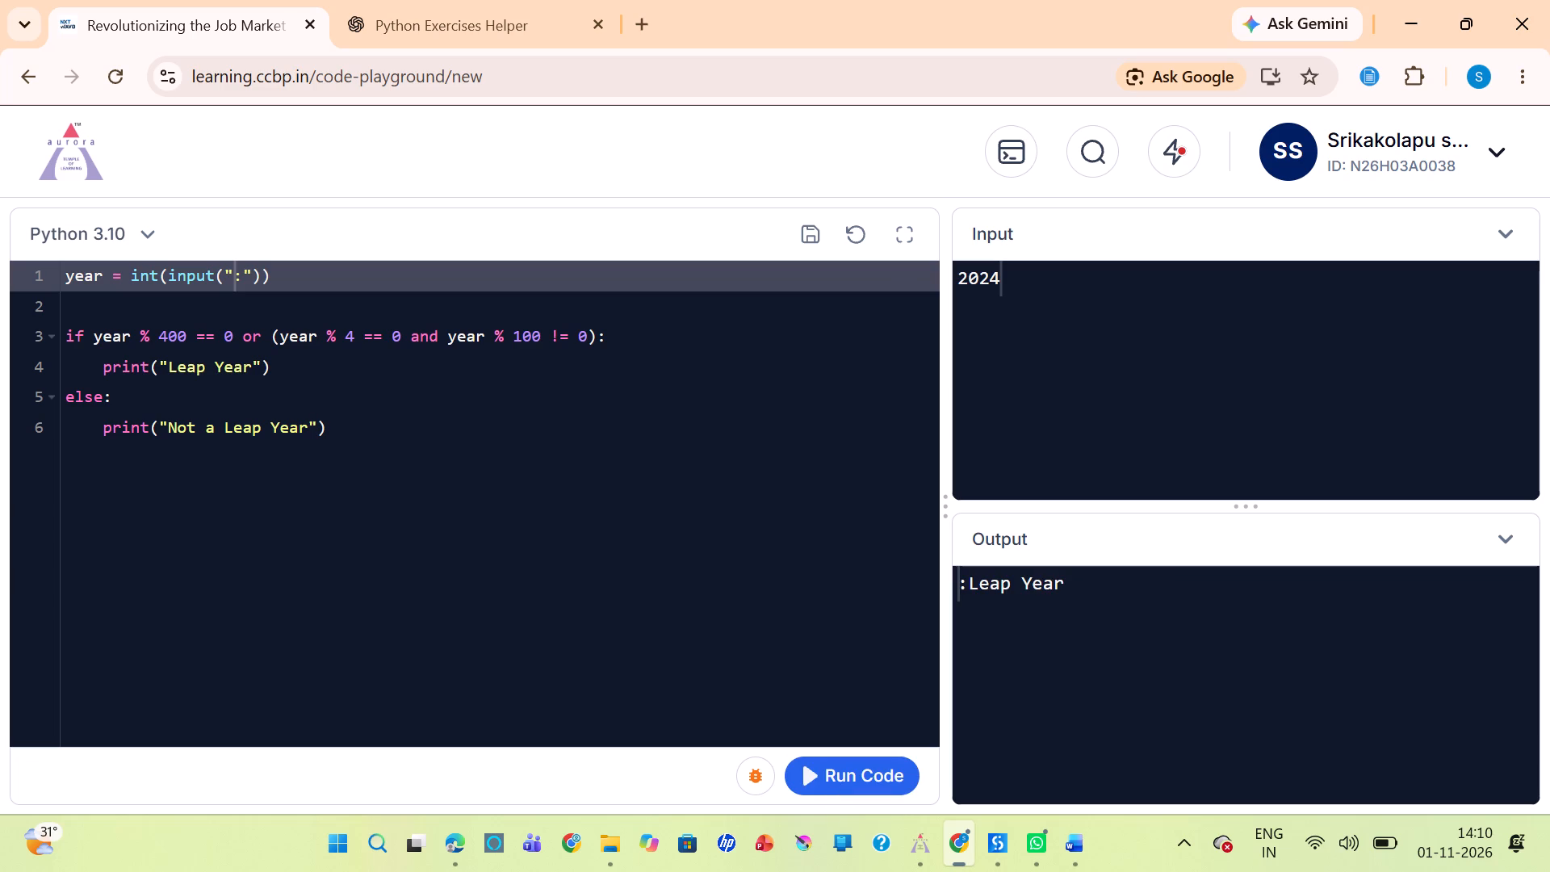
# Delete the colon from the first-line prompt, leaving an empty string in input(""), and run the program again.
pyautogui.click(240, 273)
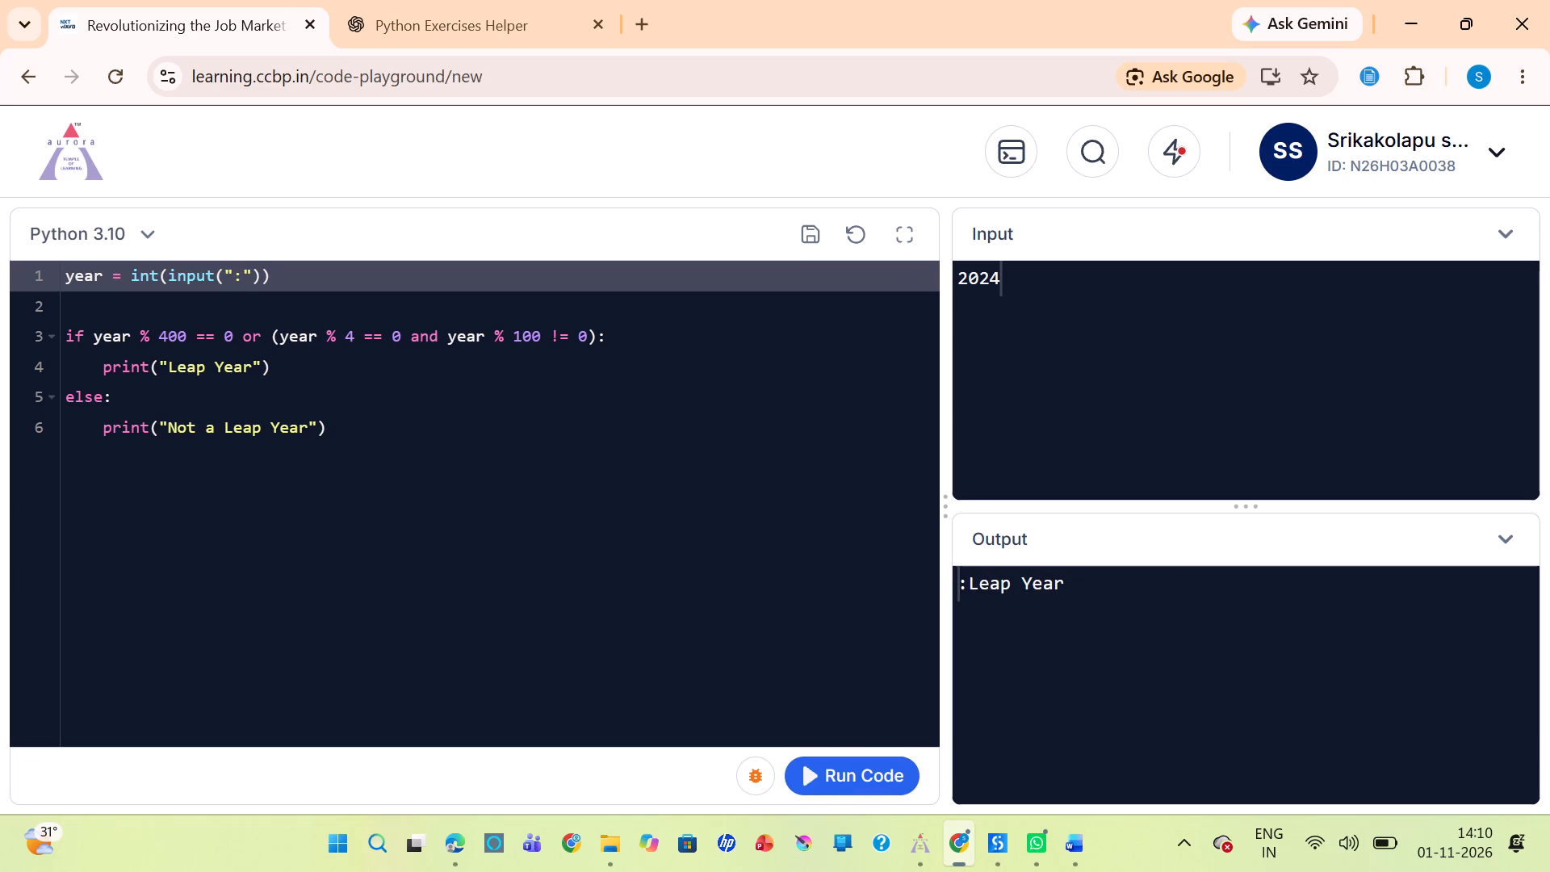
pyautogui.press('BackSpace')
pyautogui.click(837, 775)
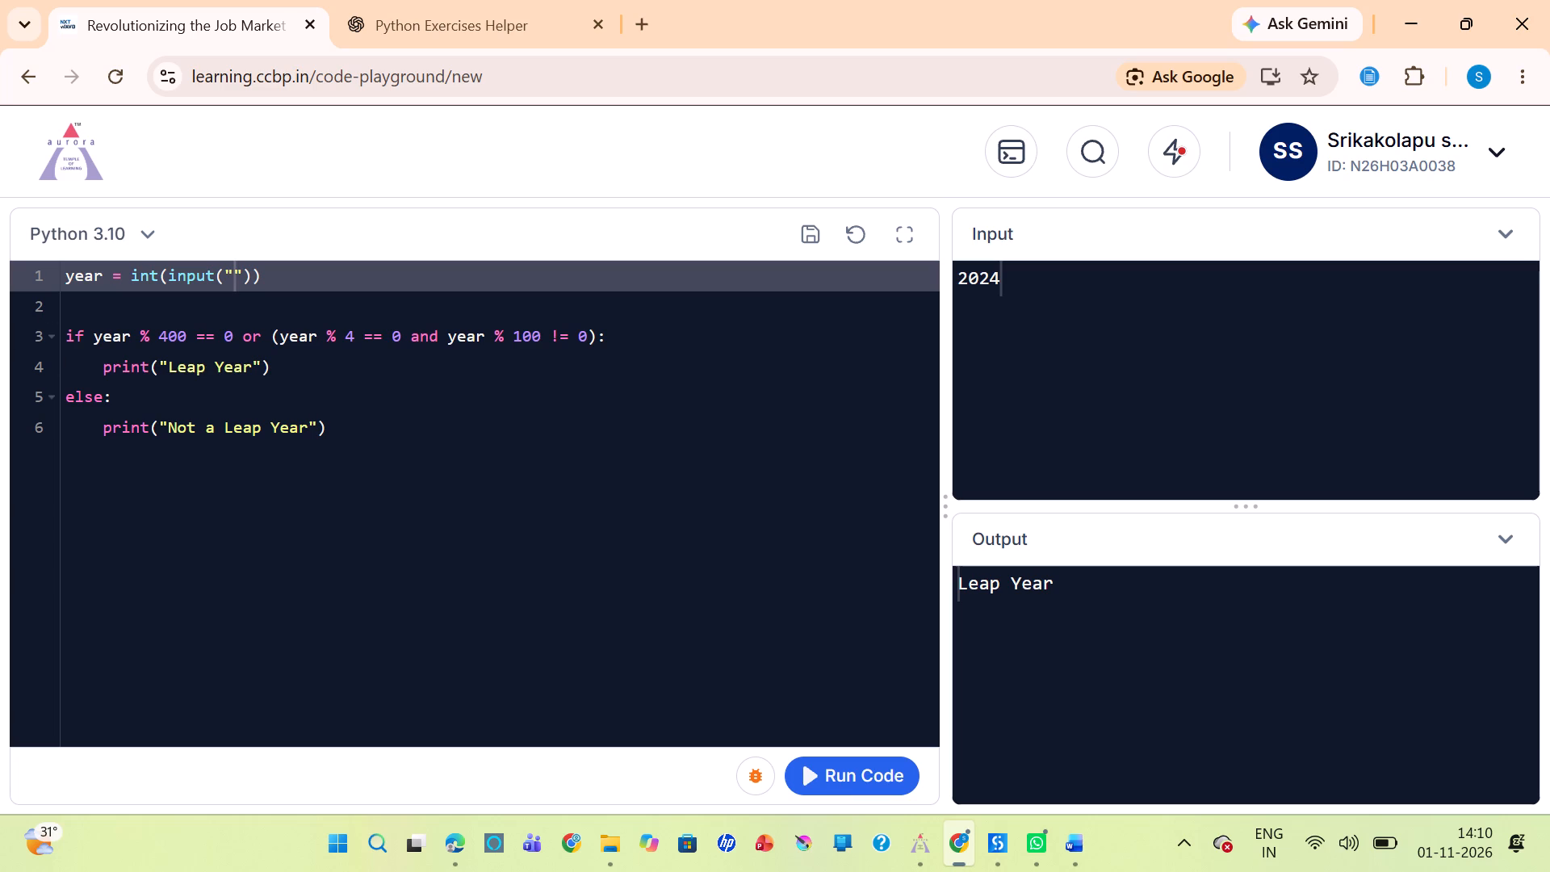
# Copy the entire leap year program from the code editor.
pyautogui.click(398, 452)
pyautogui.hotkey('ctrl', 'a')
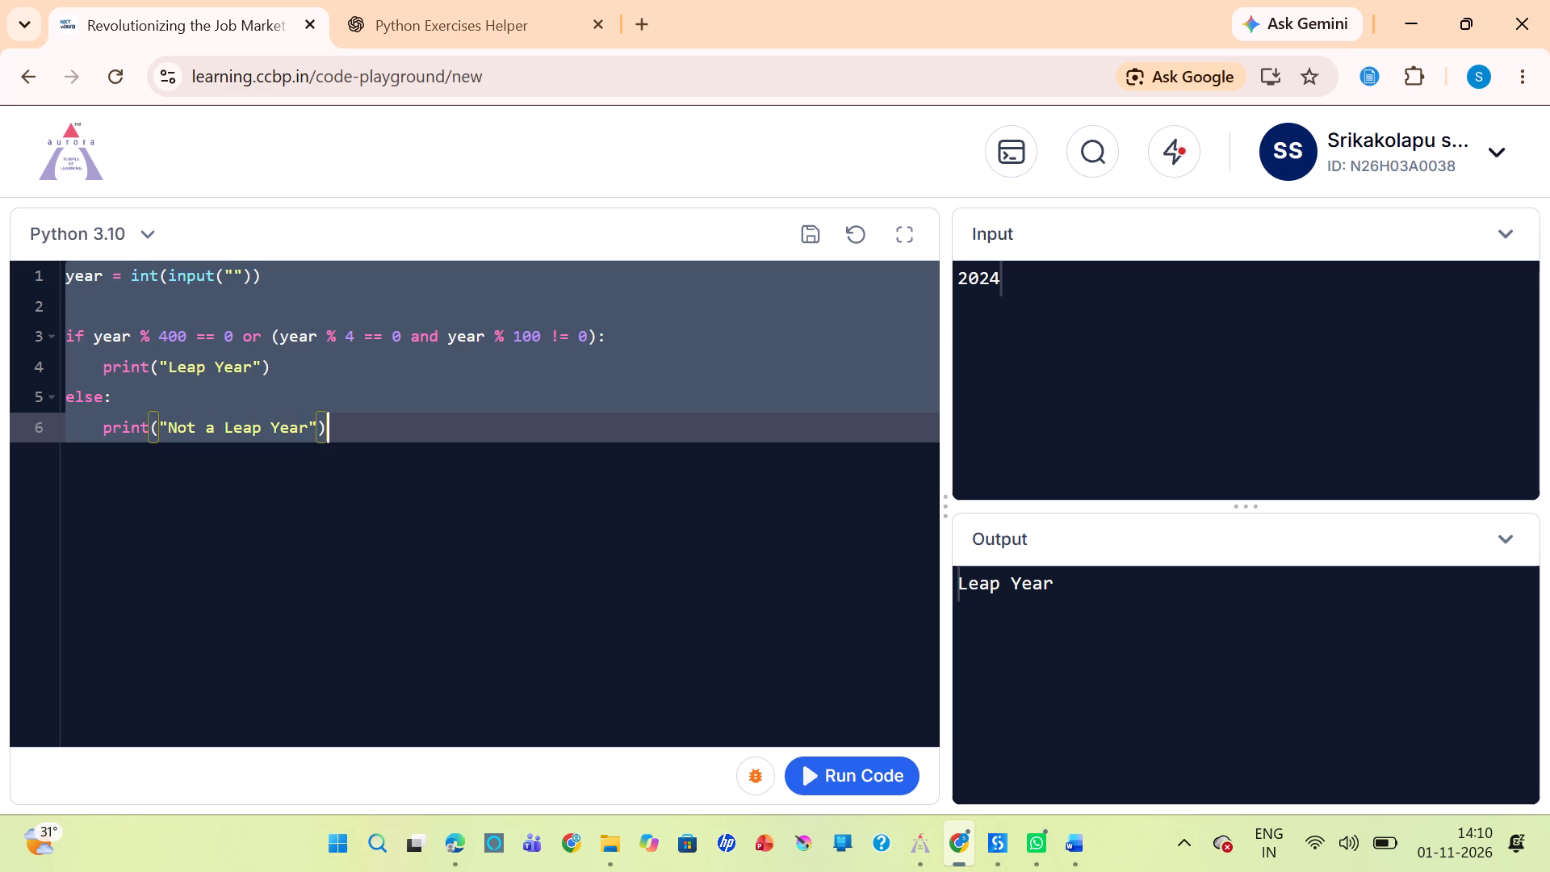
pyautogui.hotkey('ctrl', 'c')
pyautogui.hotkey('ctrl', 'c')
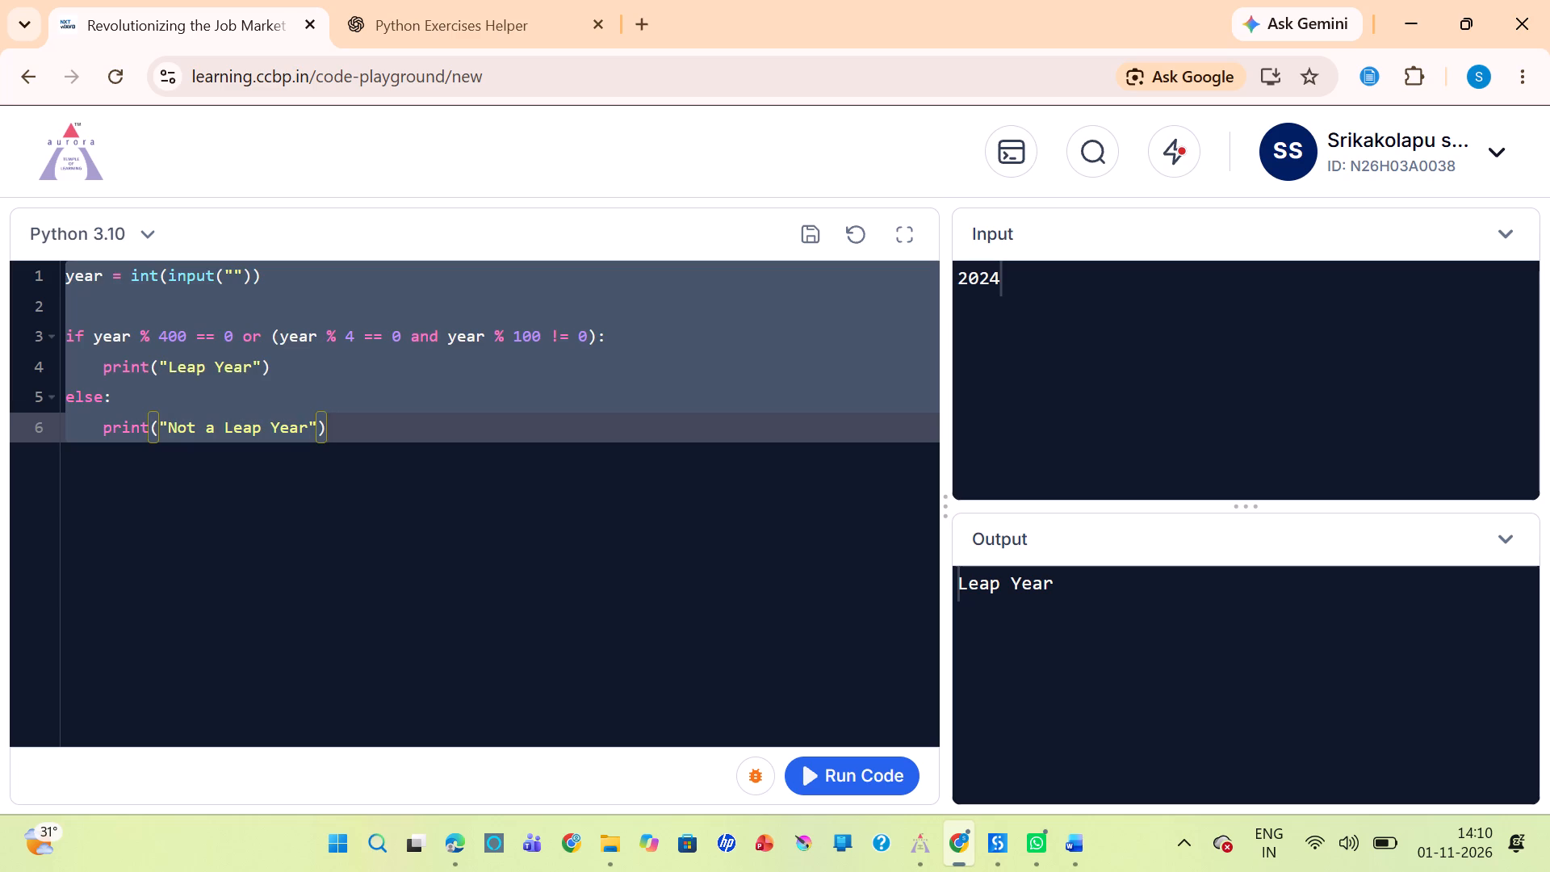
pyautogui.keyDown('ctrl'); pyautogui.click(398, 452); pyautogui.keyUp('ctrl')
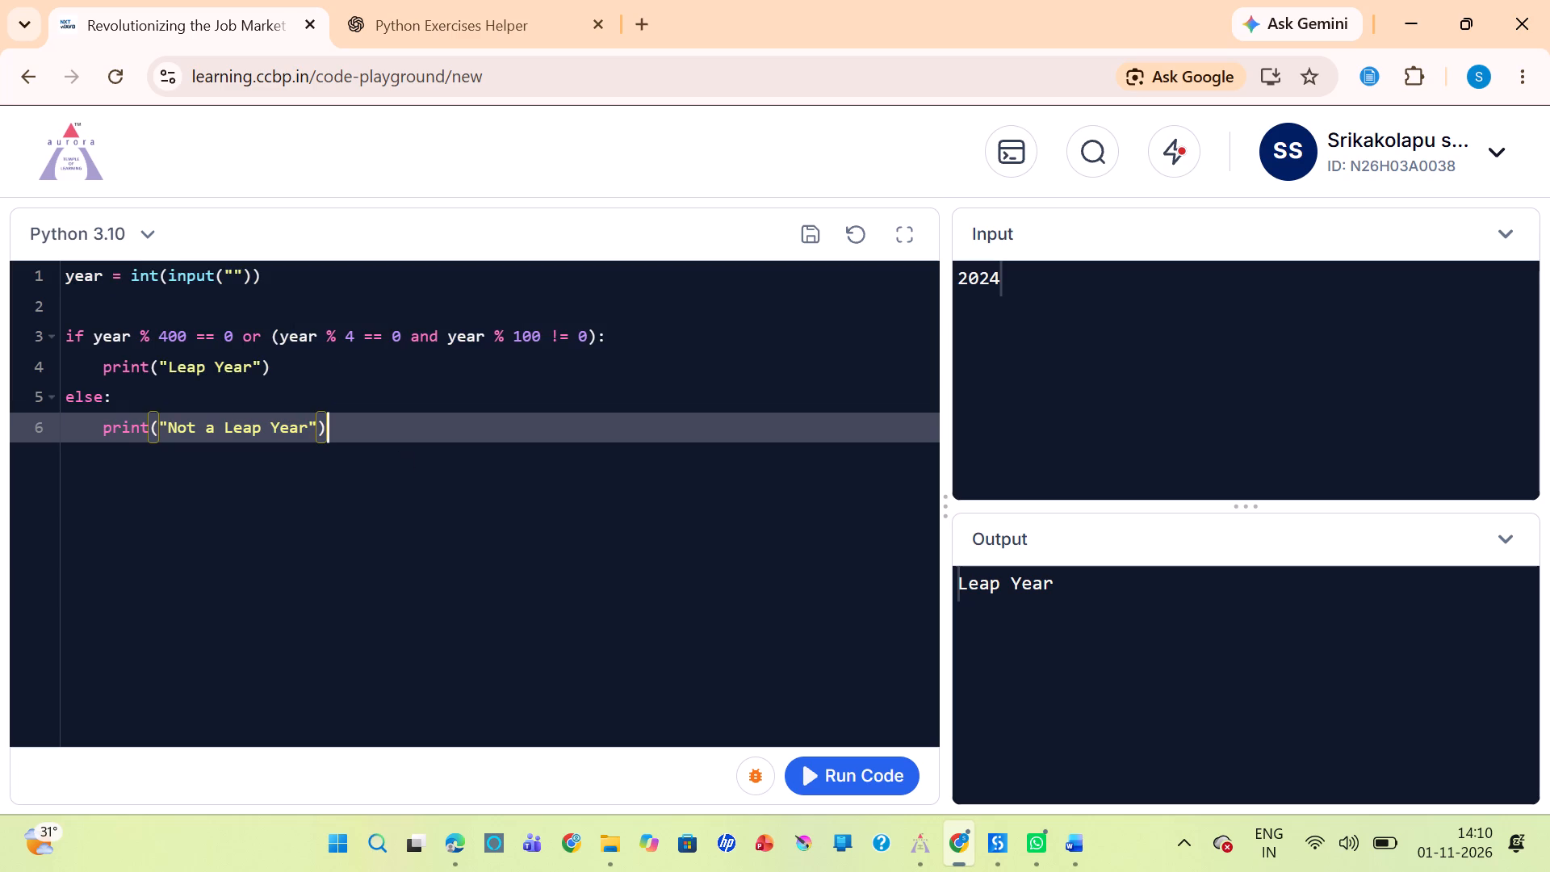
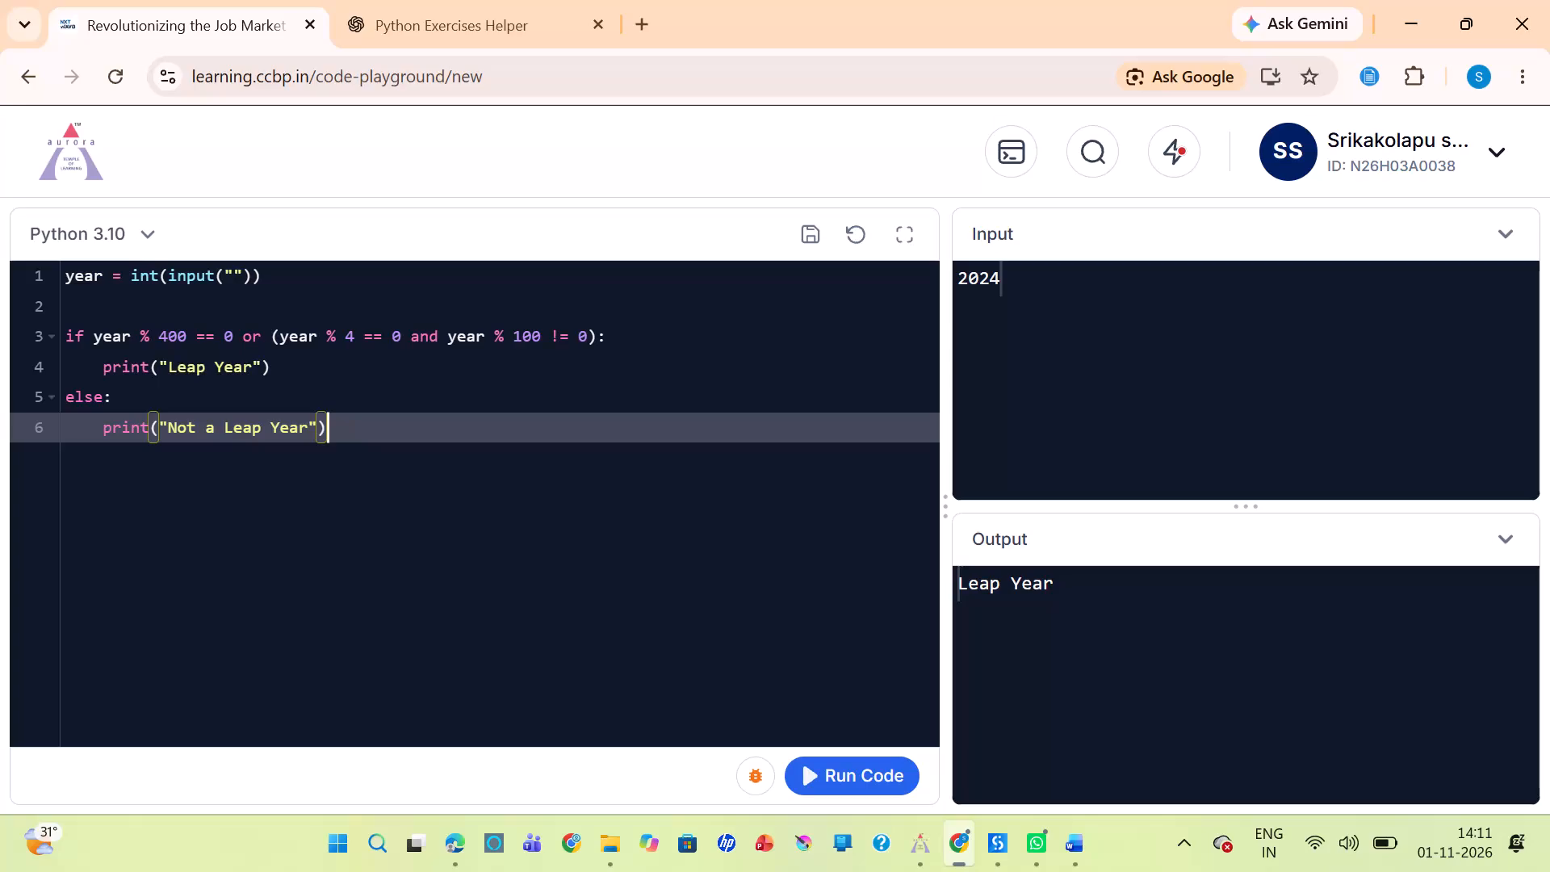
# Copy the whole leap year program and paste it below the CODE: heading of question 2 in the Word group assignment.
pyautogui.click(401, 451)
pyautogui.hotkey('ctrl', 'a')
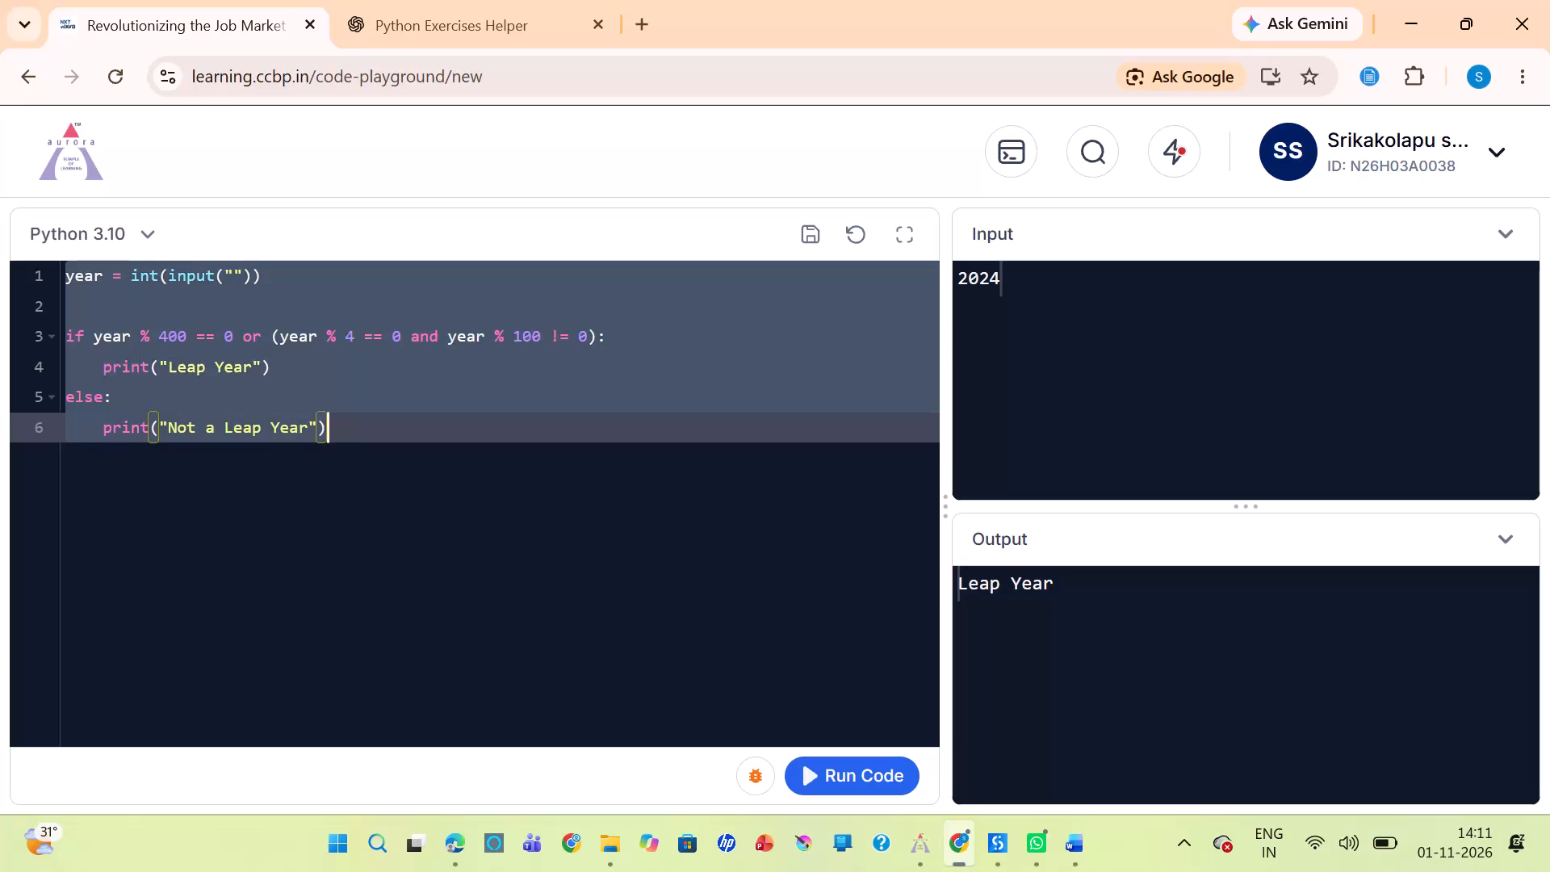
pyautogui.hotkey('ctrl', 'c')
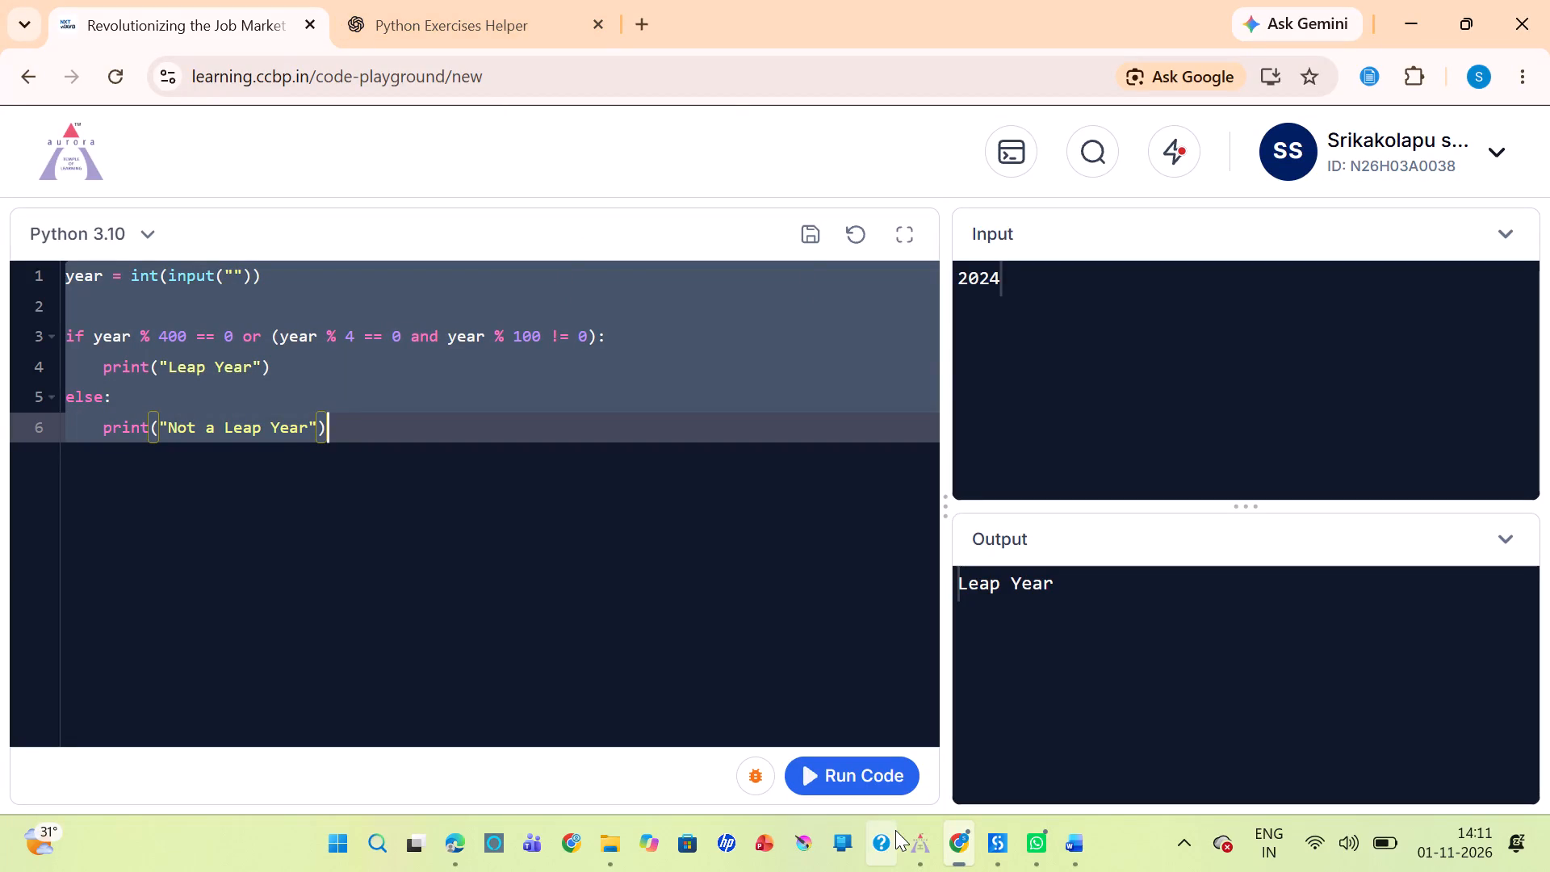
pyautogui.click(1062, 843)
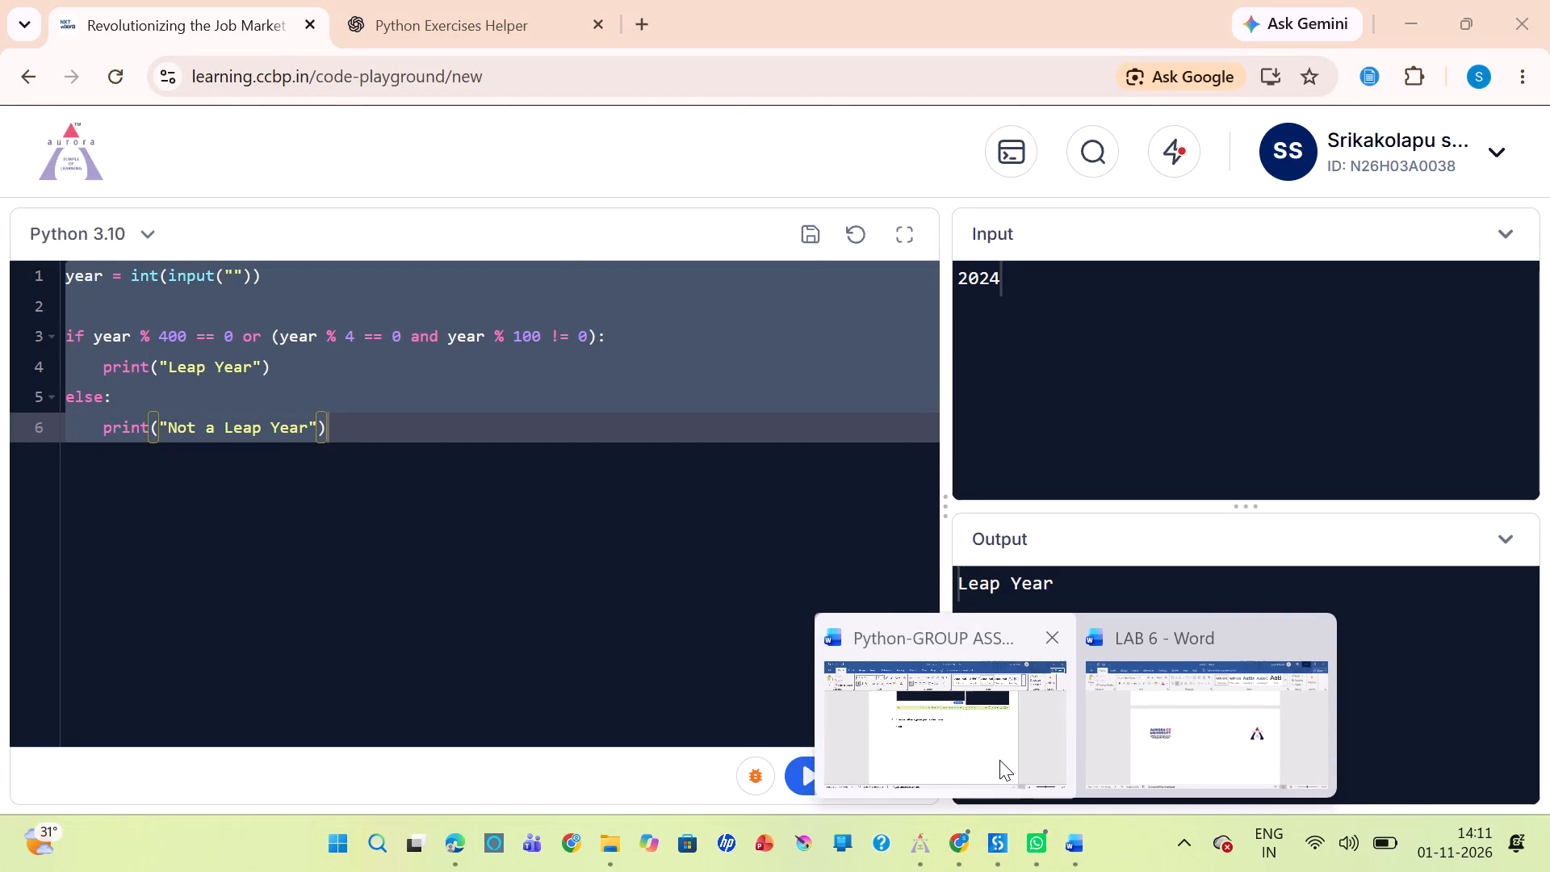
pyautogui.click(999, 760)
pyautogui.click(512, 421)
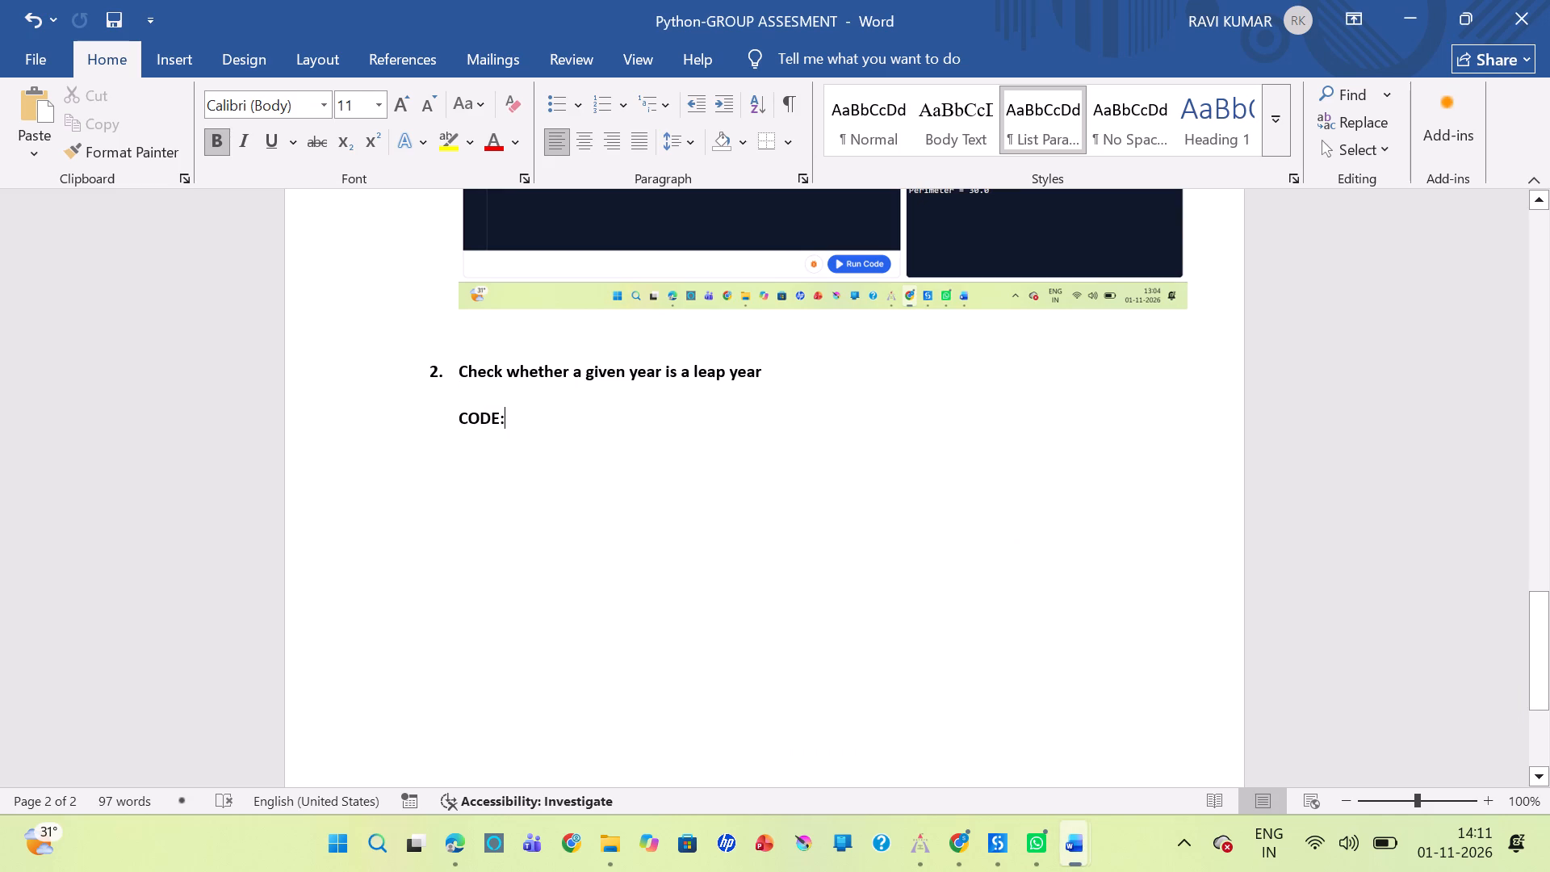
pyautogui.press('Return')
pyautogui.press('Return')
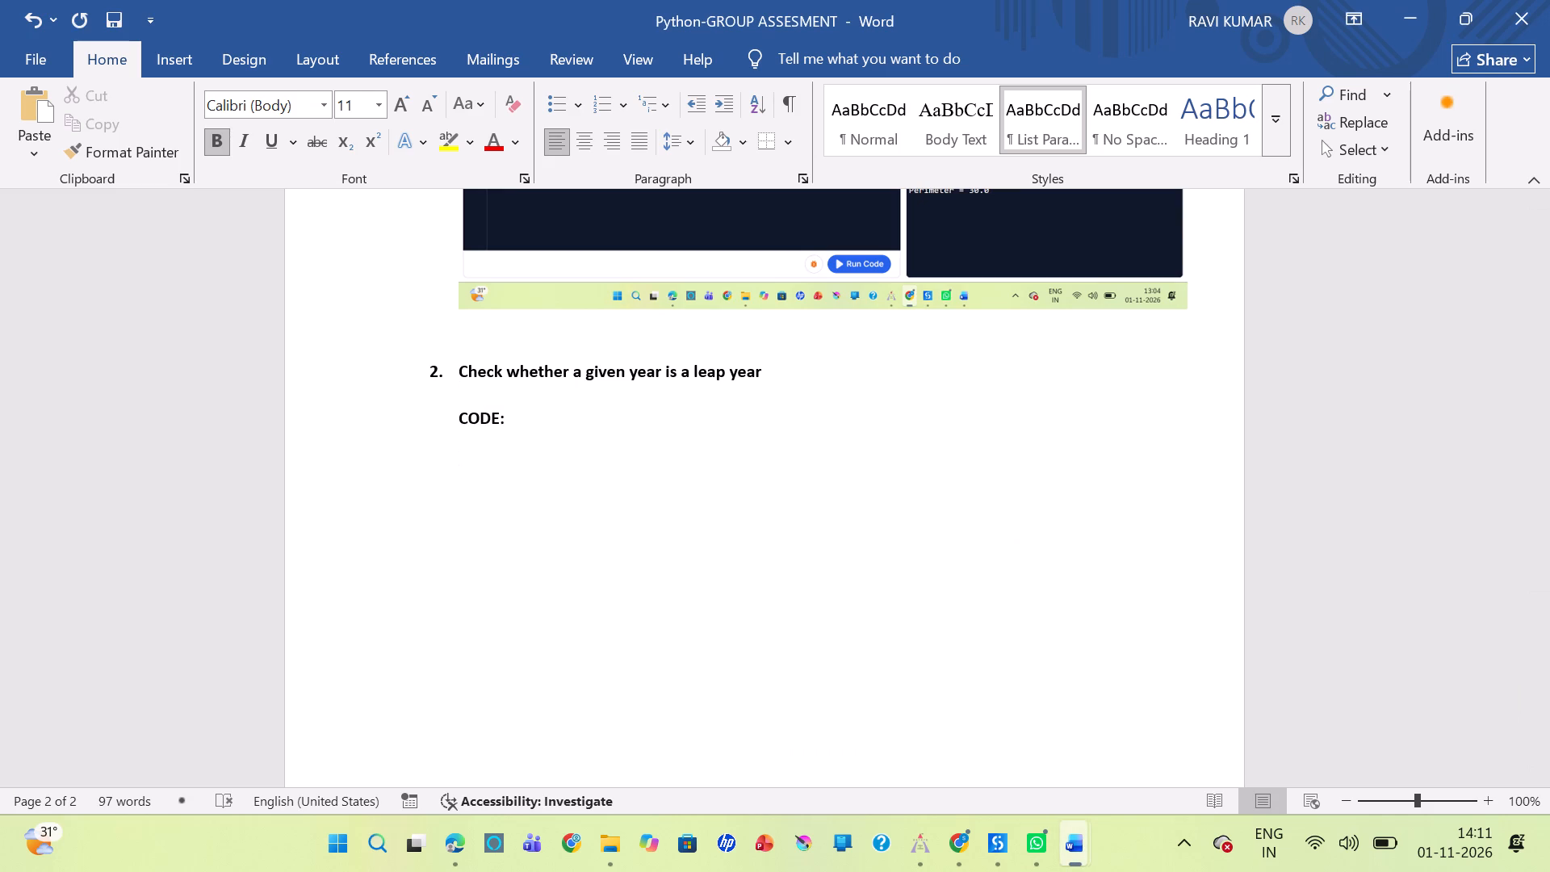
pyautogui.hotkey('ctrl', 'v')
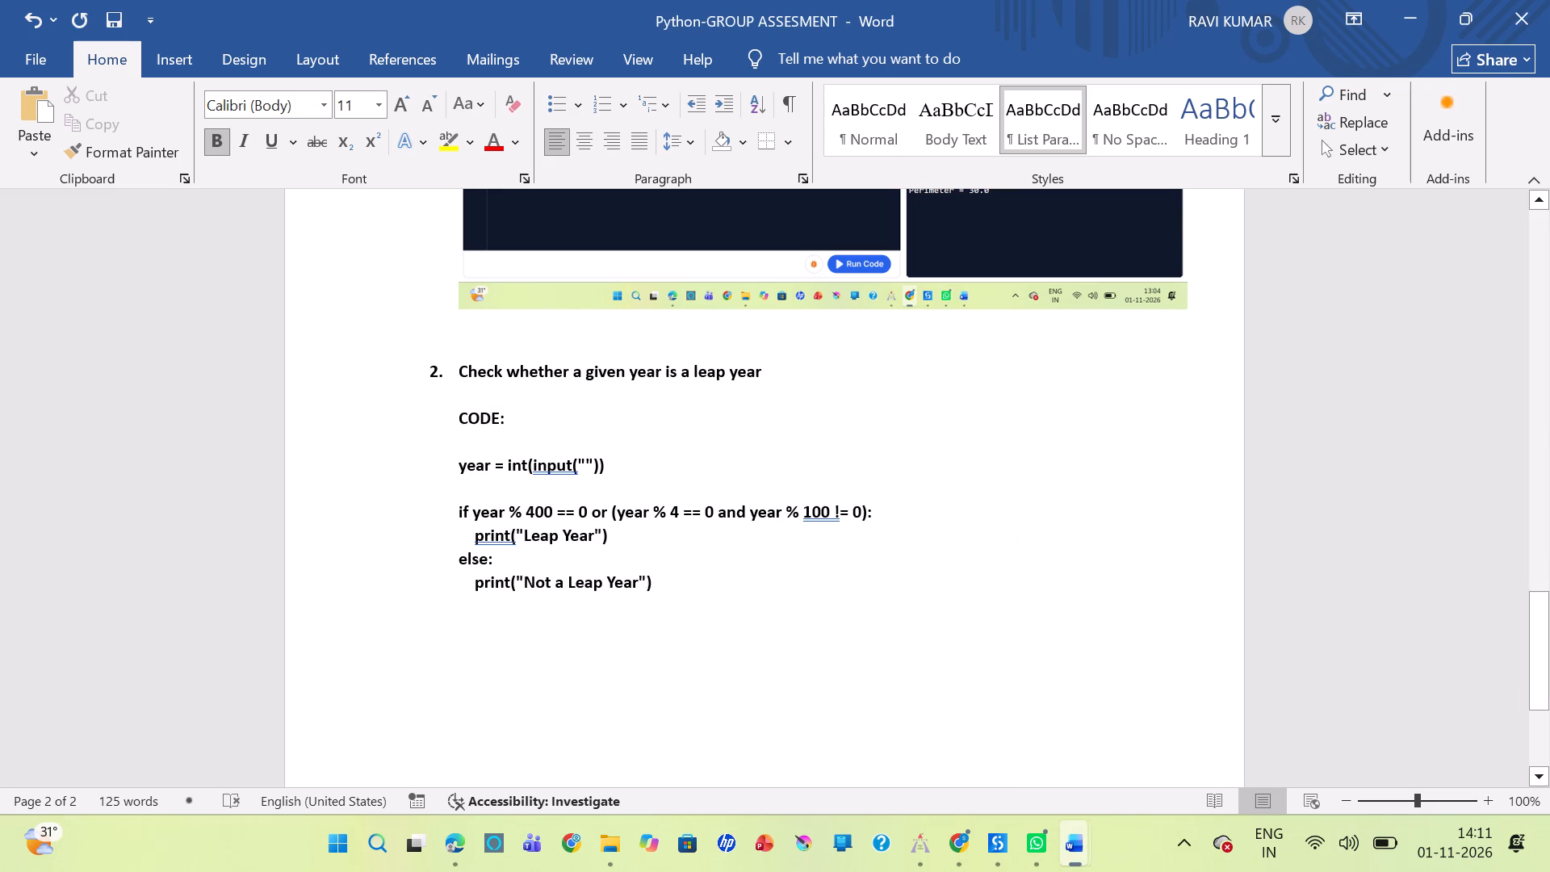
# Remove the bold formatting from the pasted leap year code, leaving the CODE: heading bold.
pyautogui.scroll(3, 468, 467)
pyautogui.scroll(-1, 468, 467)
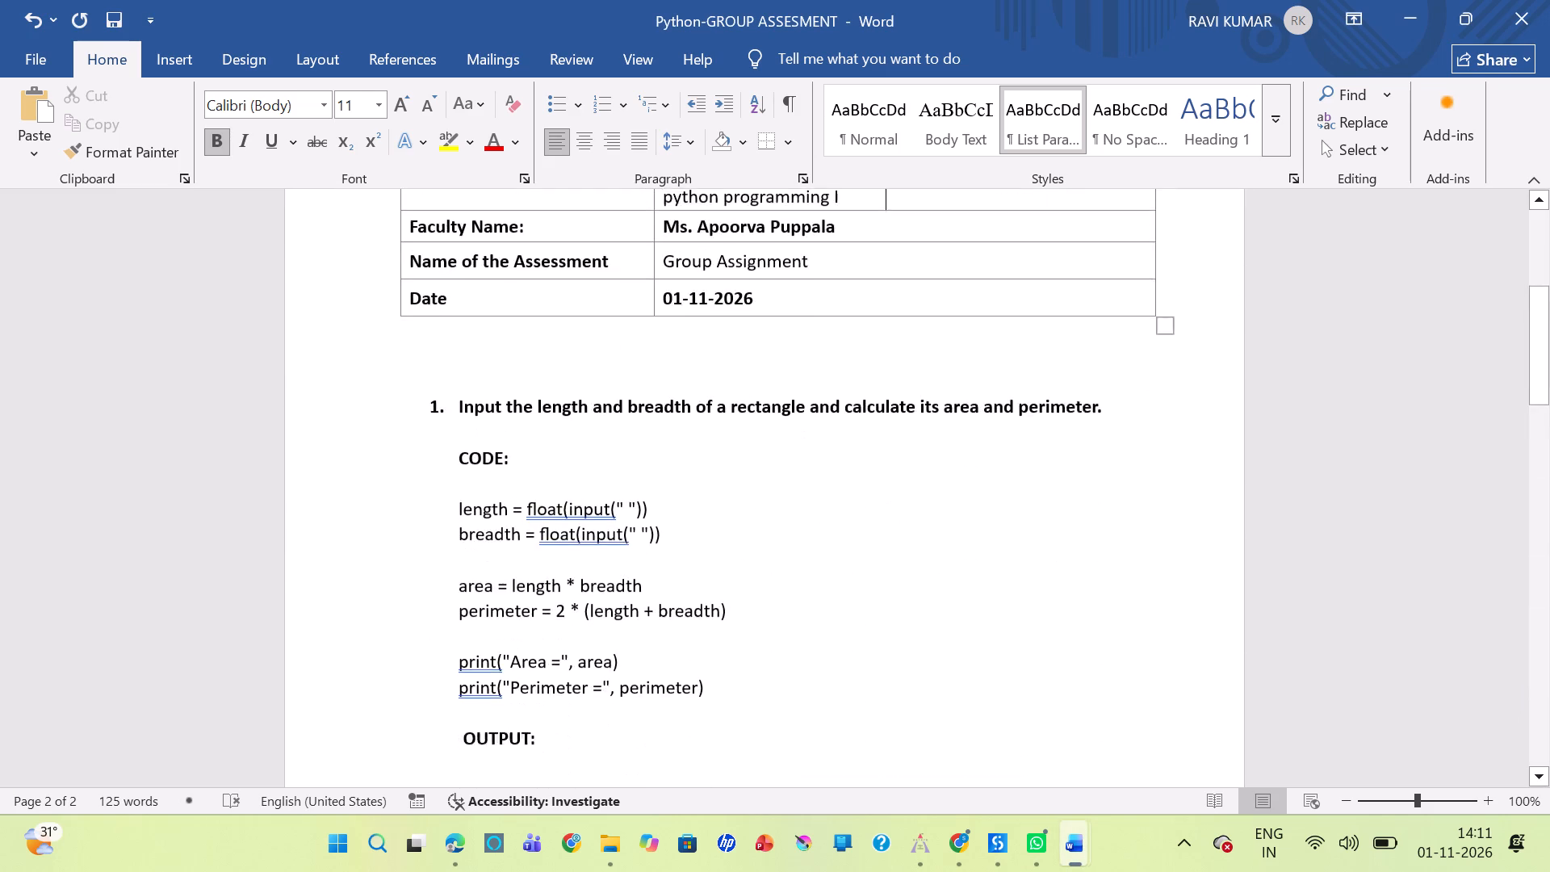
pyautogui.scroll(-2, 468, 467)
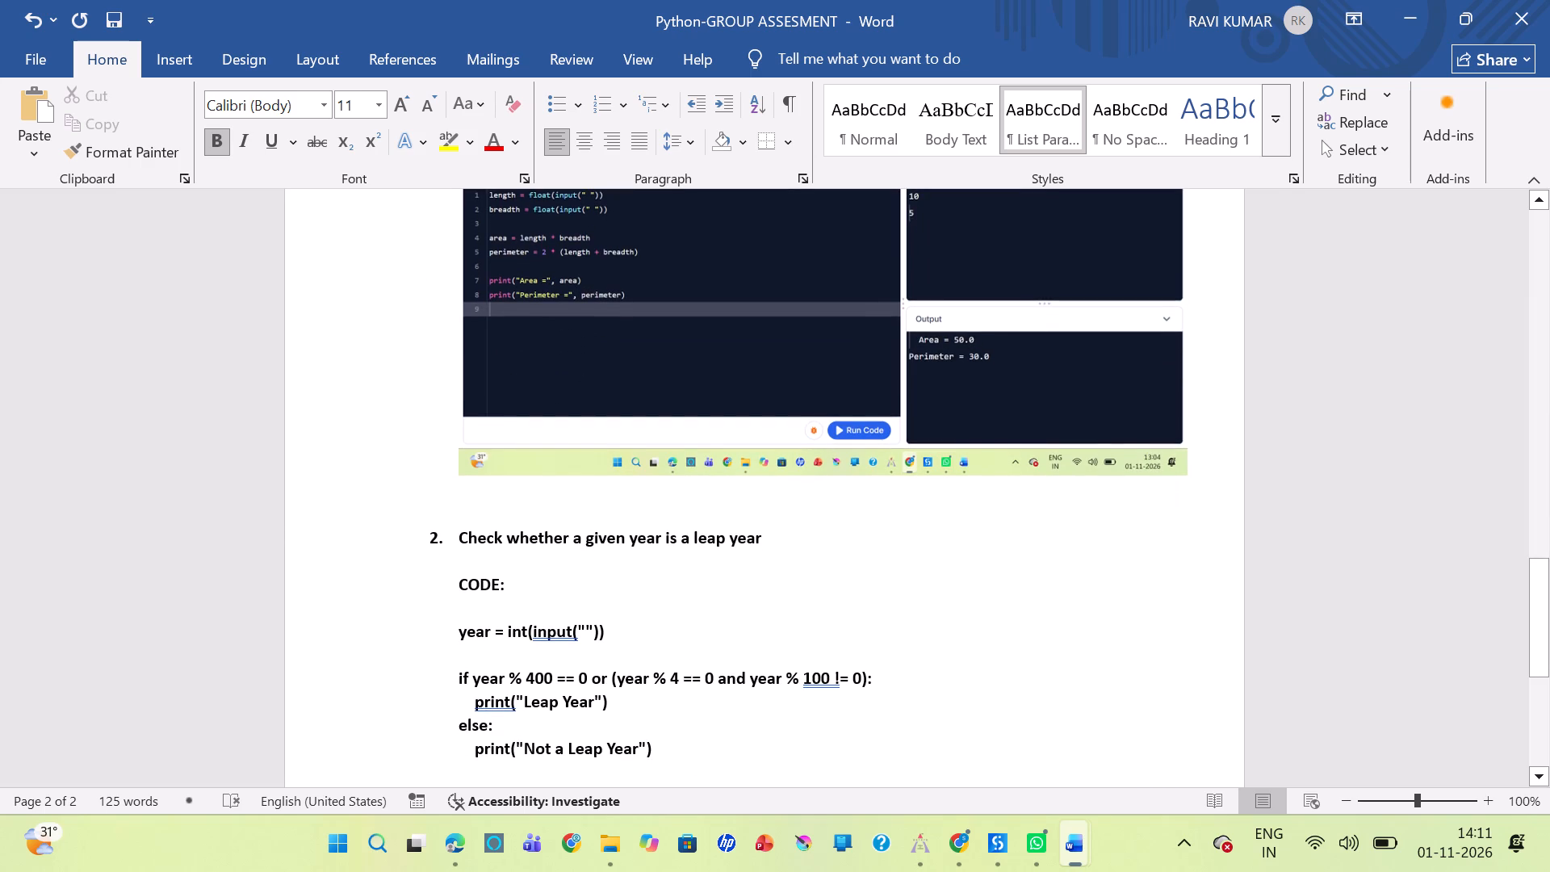
pyautogui.moveTo(462, 629); pyautogui.dragTo(834, 741)
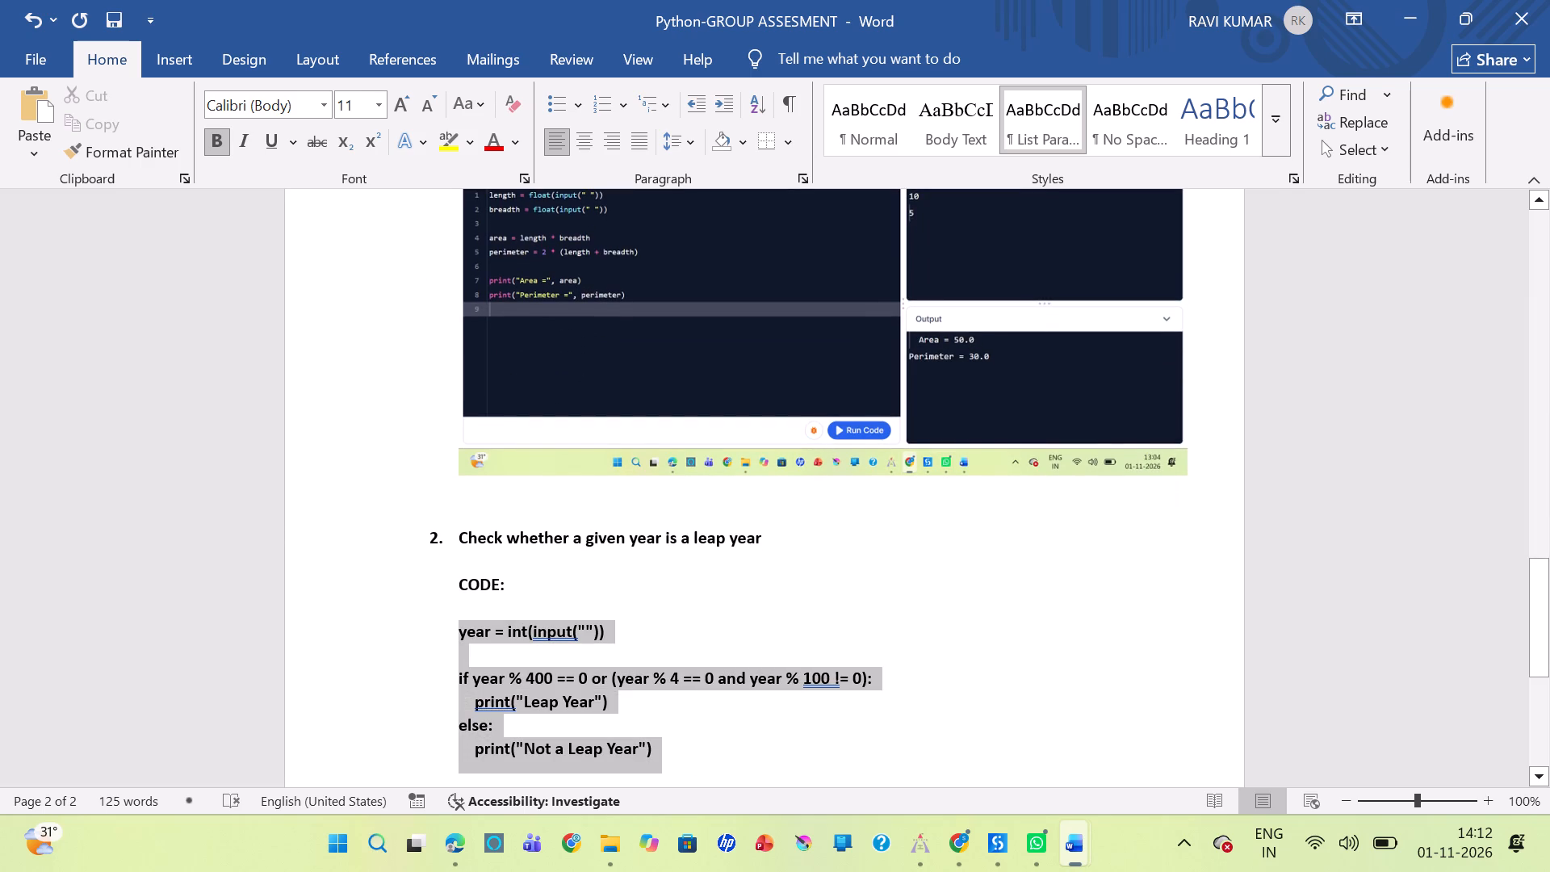
pyautogui.moveTo(834, 741); pyautogui.dragTo(839, 744)
pyautogui.click(861, 705)
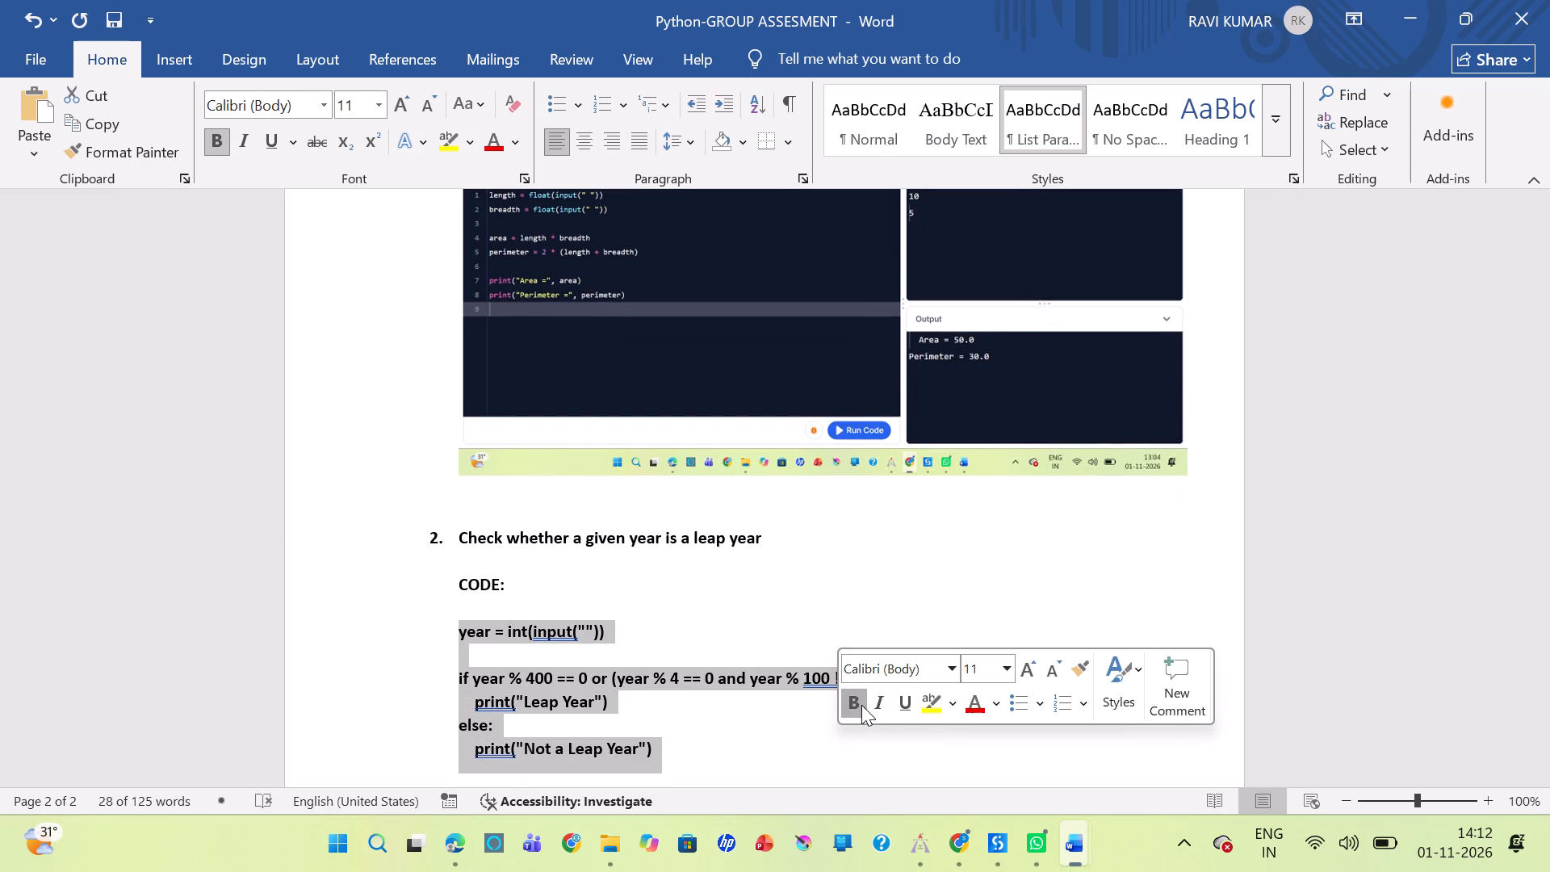
pyautogui.click(765, 631)
# Add the heading "OUTPUT:" on a new line below the leap year code, followed by an empty unindented paragraph.
pyautogui.scroll(-1, 765, 631)
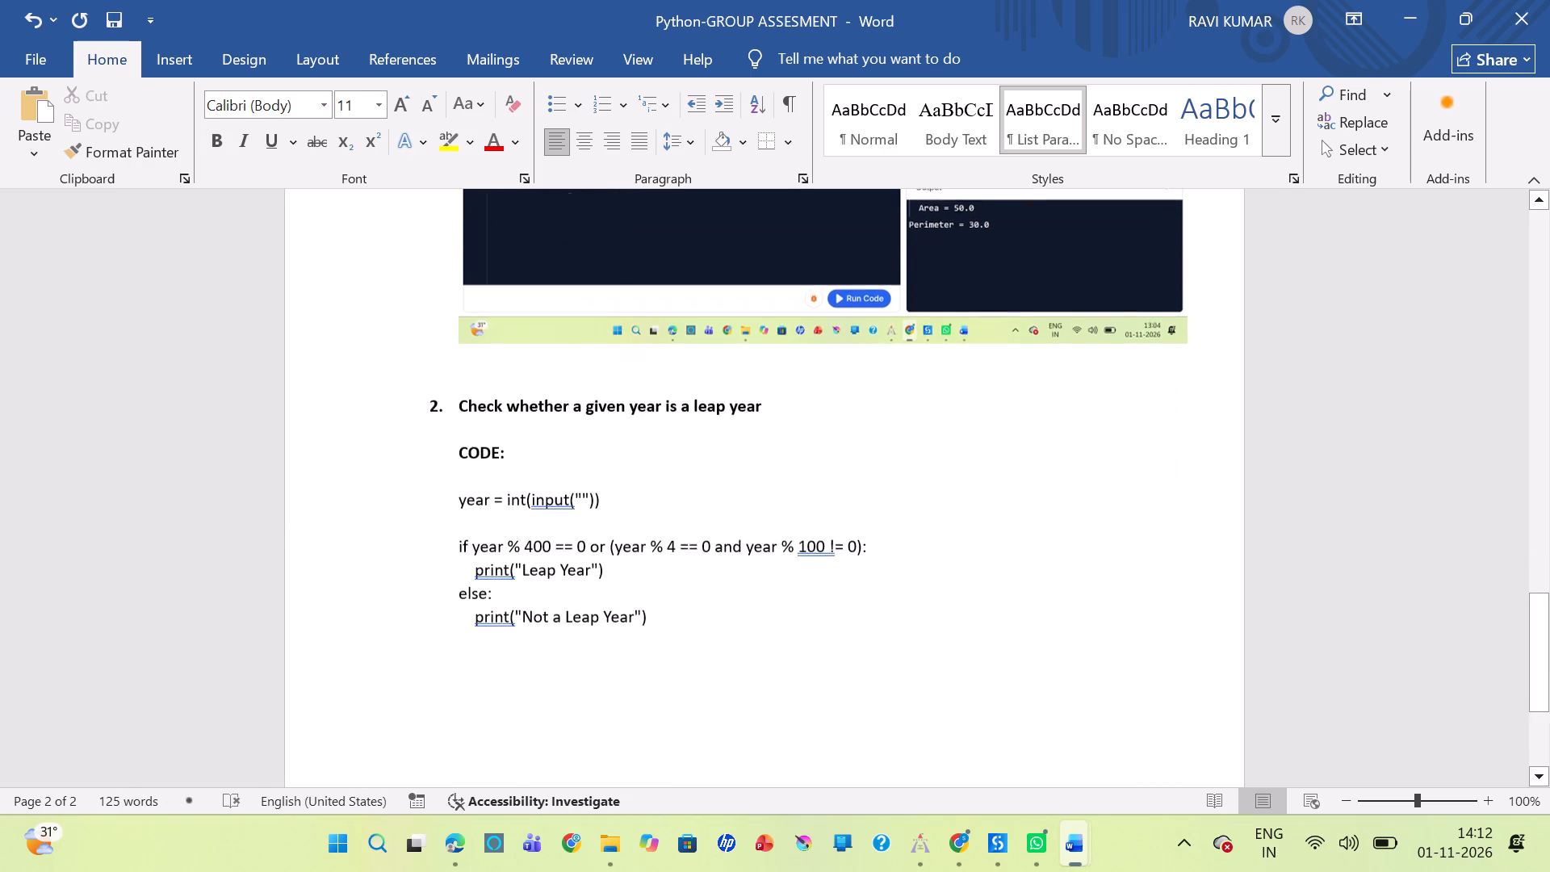
pyautogui.scroll(-1, 765, 631)
pyautogui.click(677, 523)
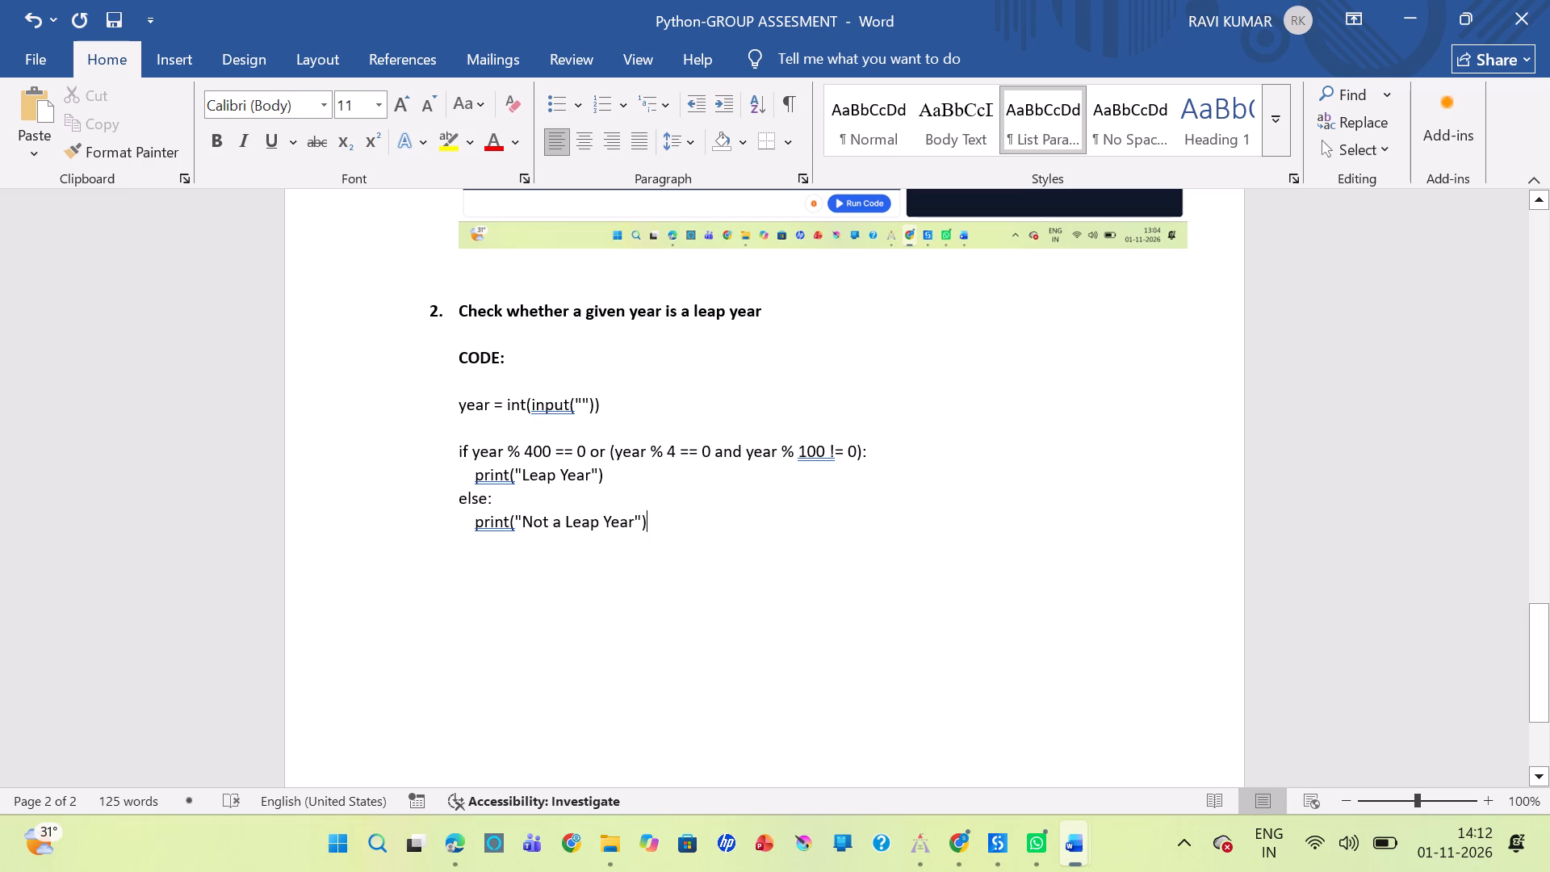
pyautogui.press('Return')
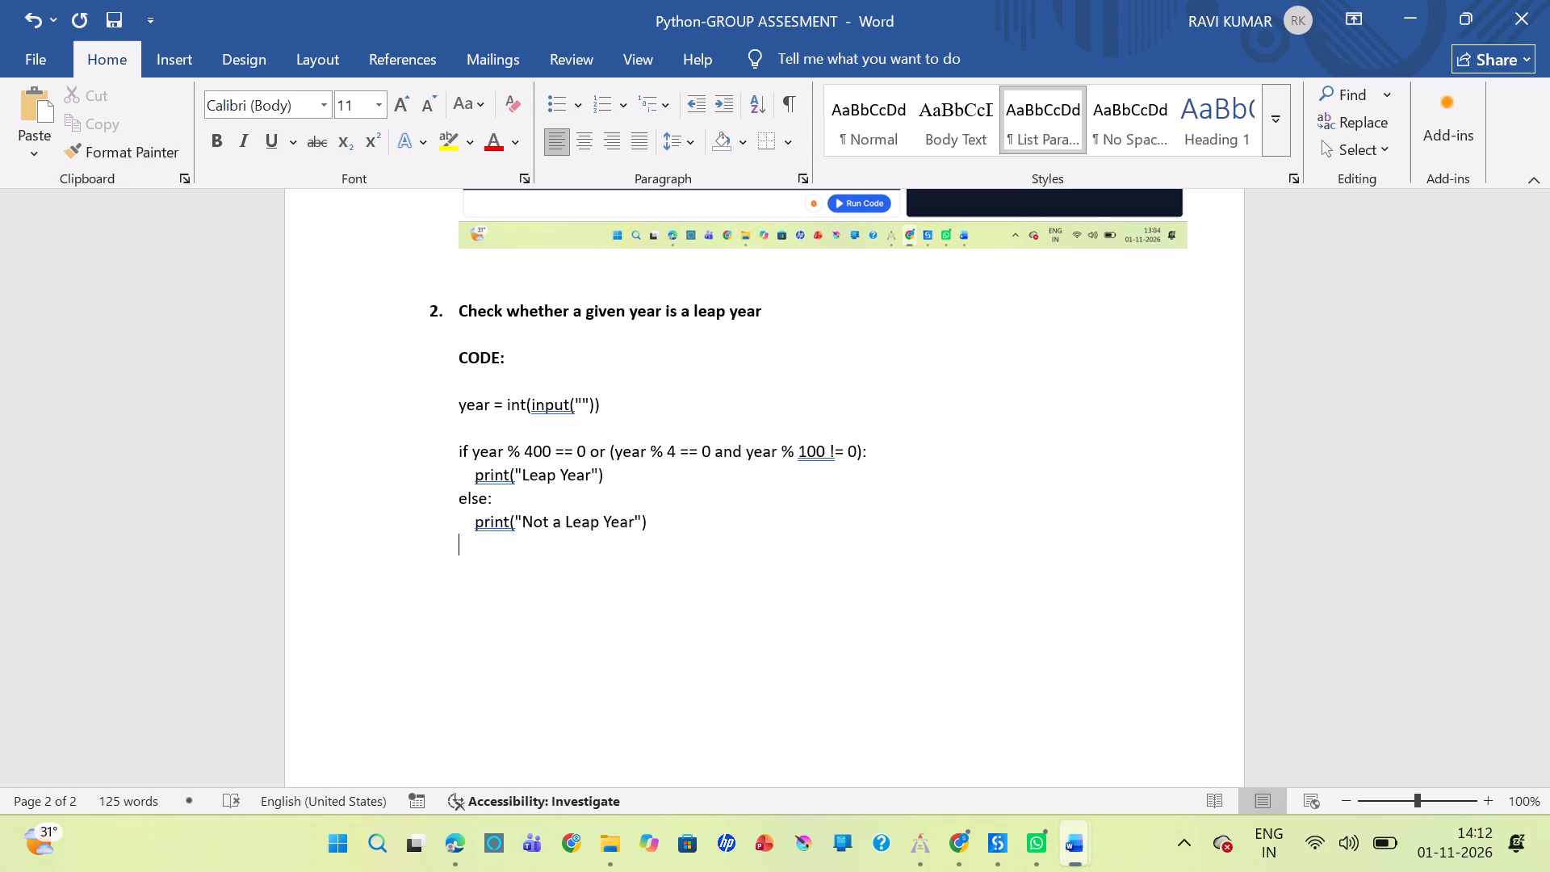
pyautogui.press('o')
pyautogui.write('OTPUT')
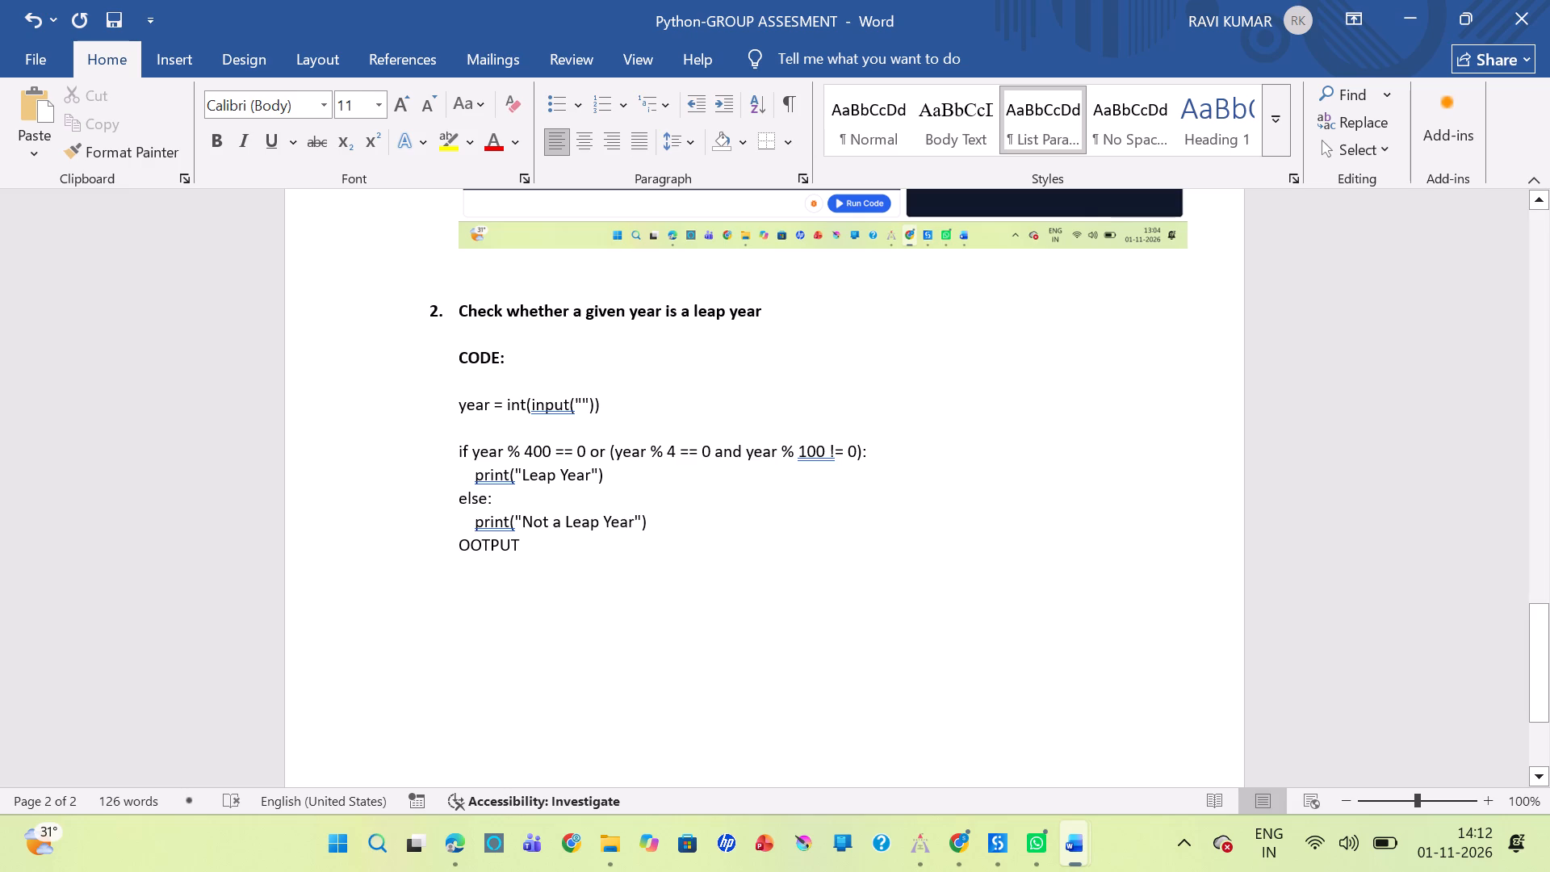
pyautogui.click(482, 541)
pyautogui.press('BackSpace')
pyautogui.press('u')
pyautogui.click(524, 541)
pyautogui.hotkey('shift', ':')
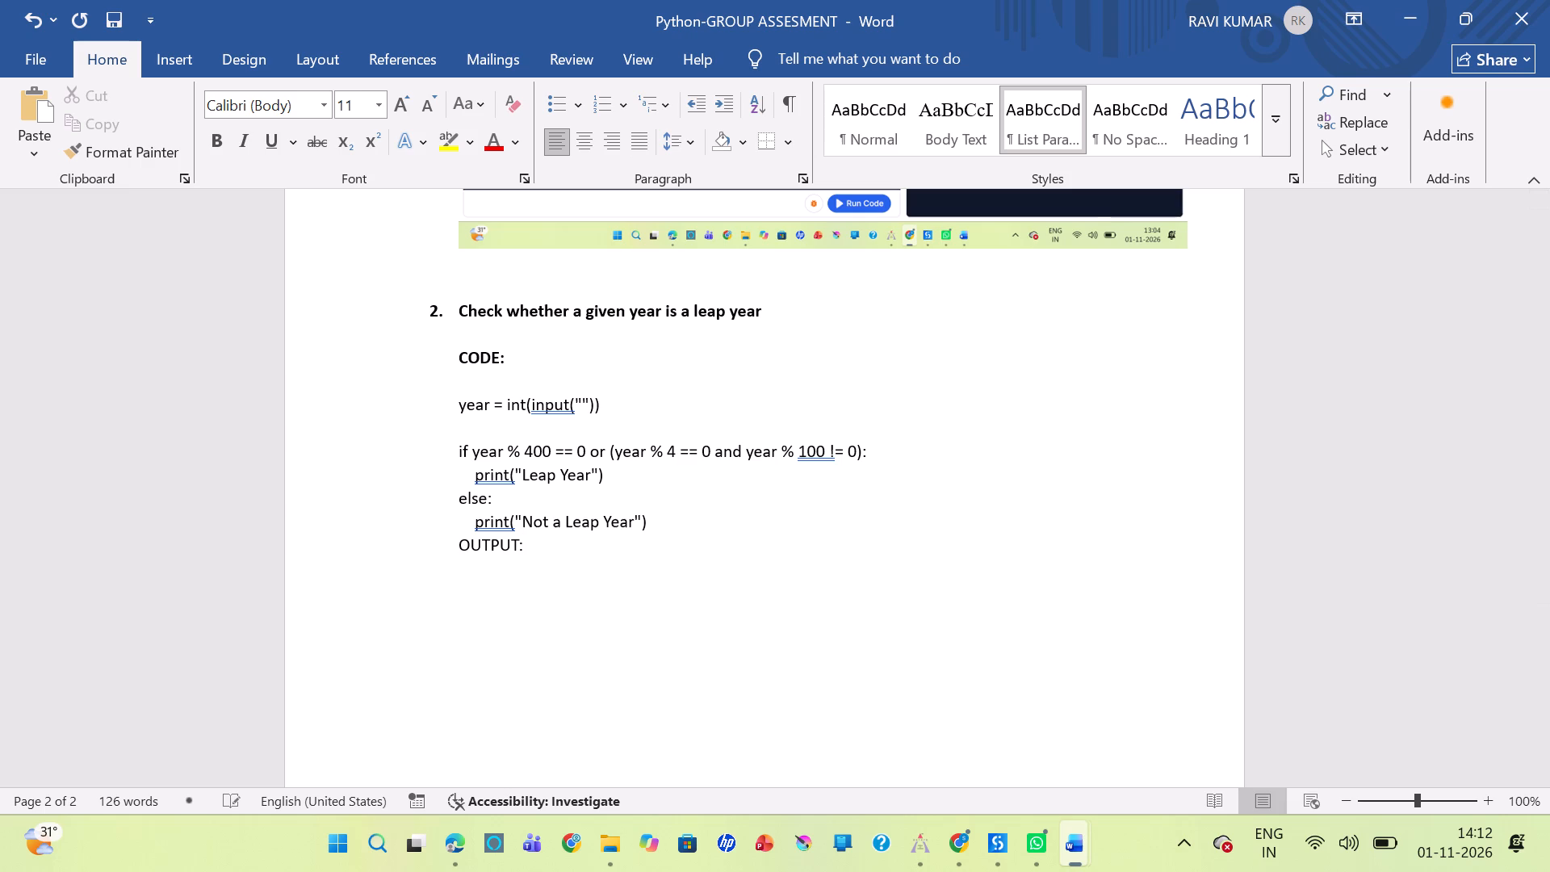
pyautogui.press('Return')
pyautogui.press('BackSpace')
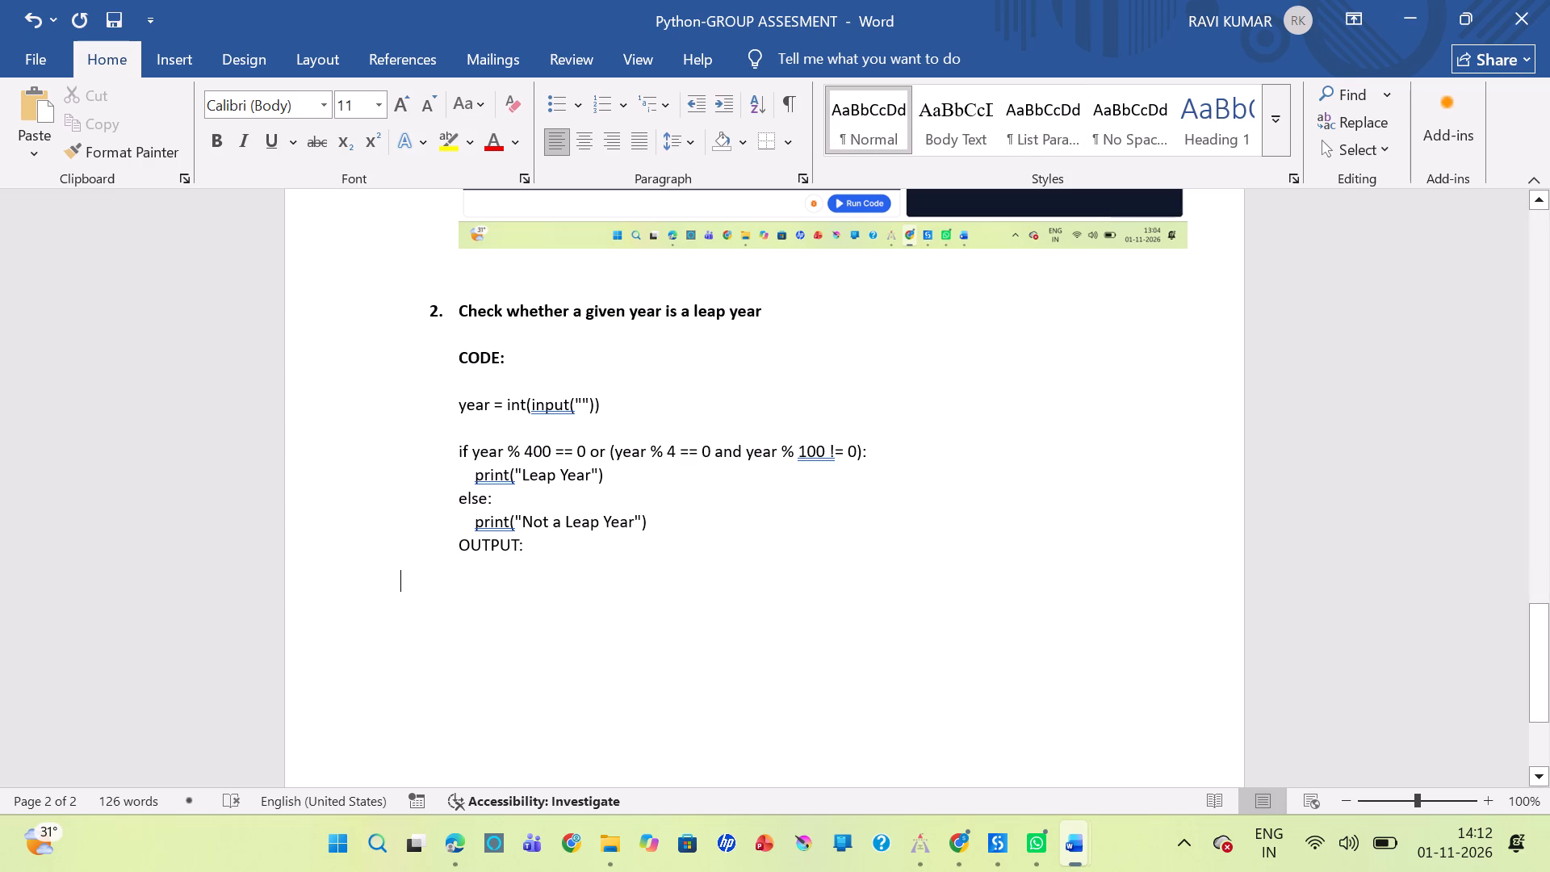
# Make the OUTPUT: heading under the leap year code bold.
pyautogui.moveTo(455, 543); pyautogui.dragTo(568, 548)
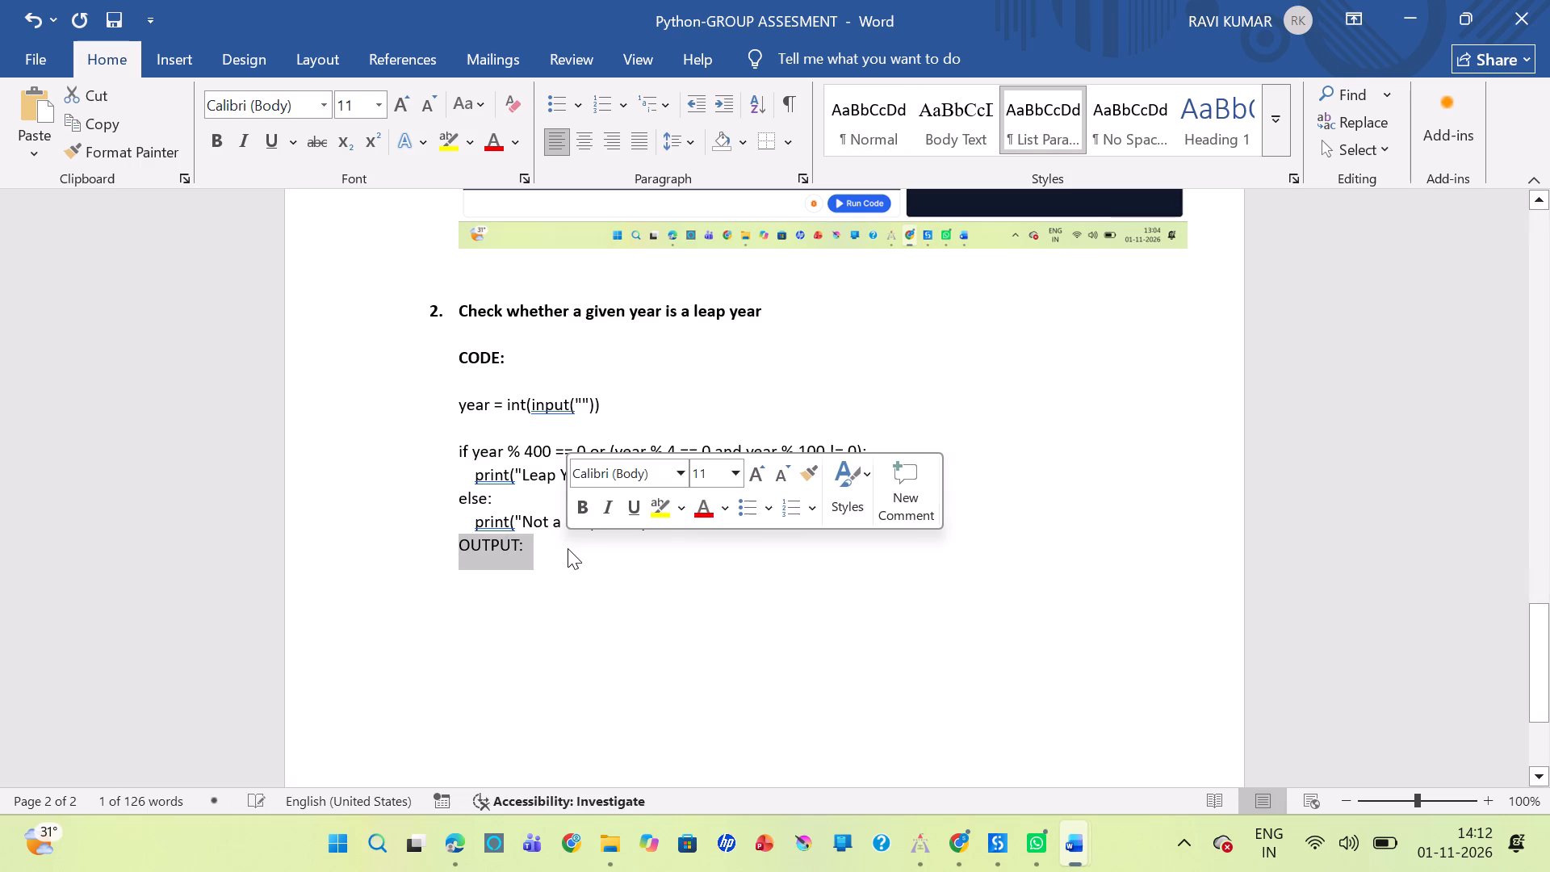
pyautogui.click(581, 501)
pyautogui.click(618, 593)
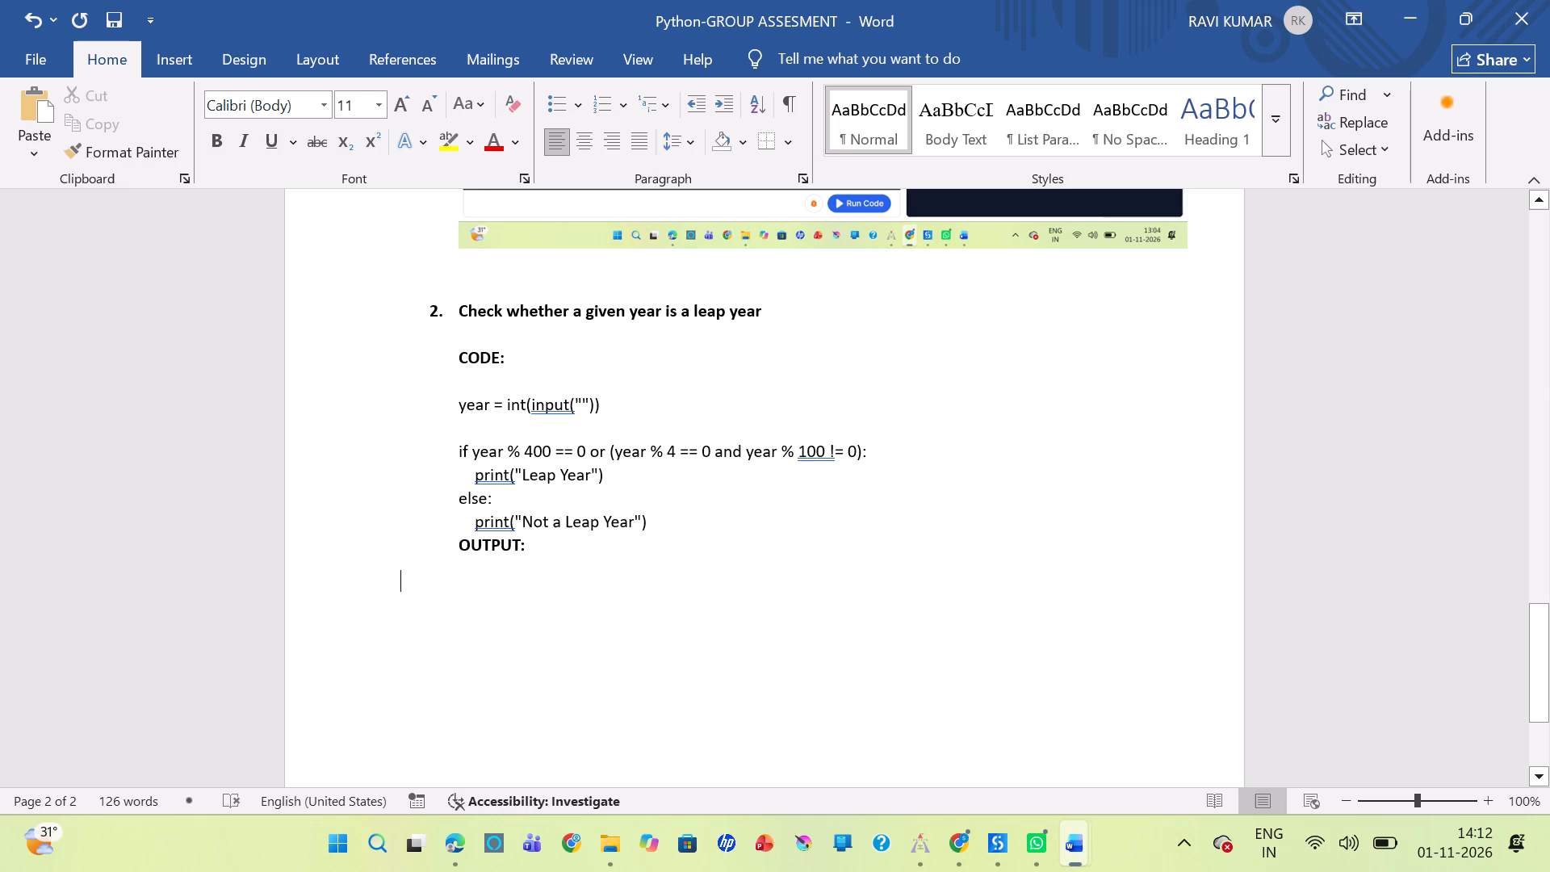
# Insert a blank line between the last line of the leap year code and the OUTPUT: heading.
pyautogui.click(654, 530)
pyautogui.press('Return')
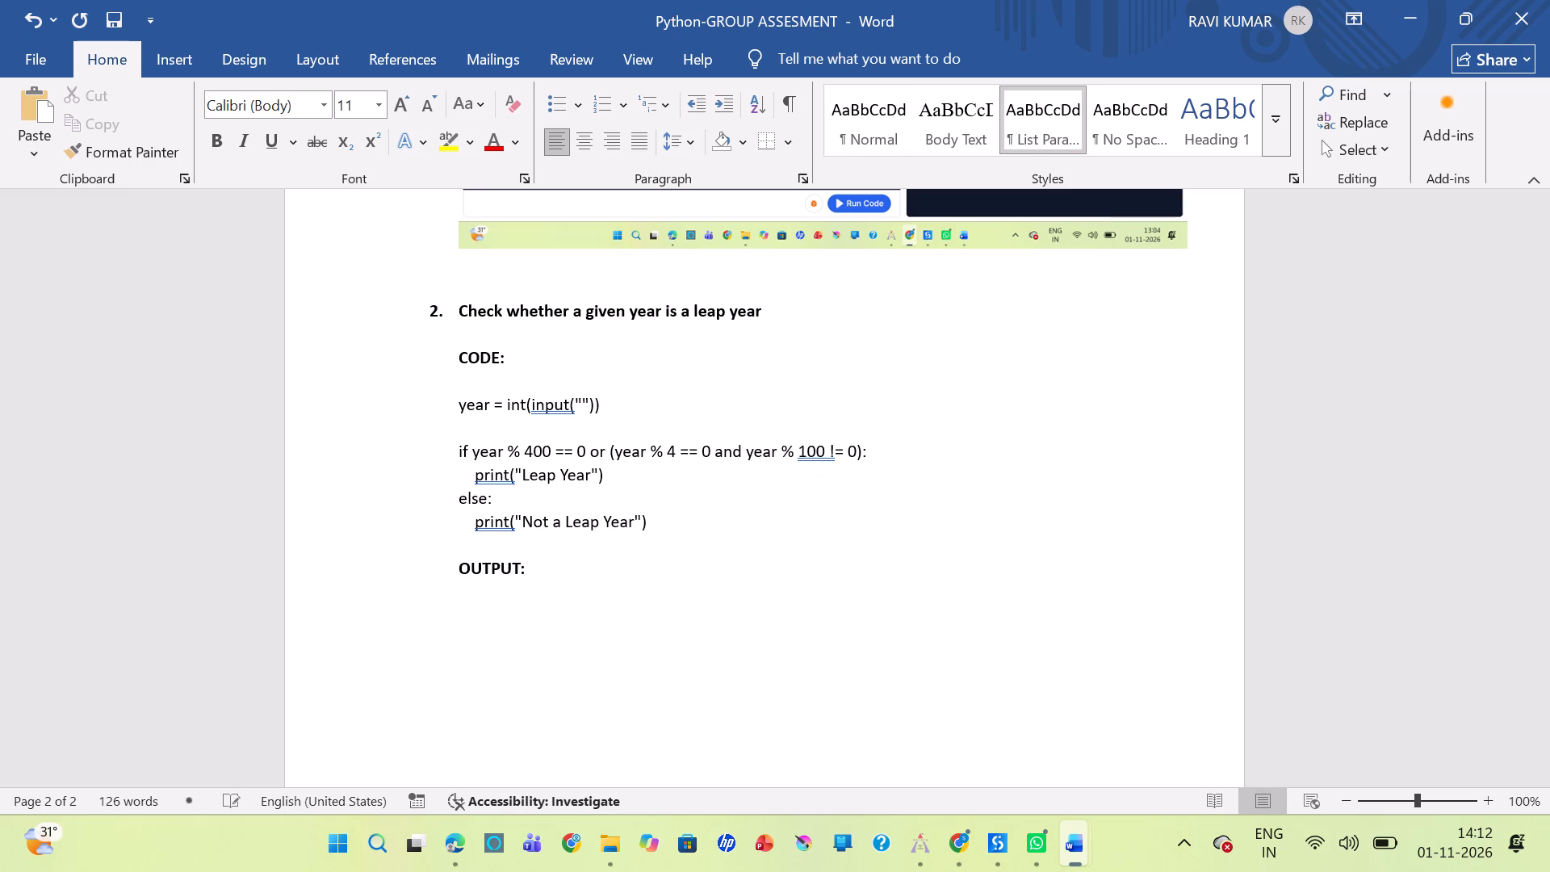
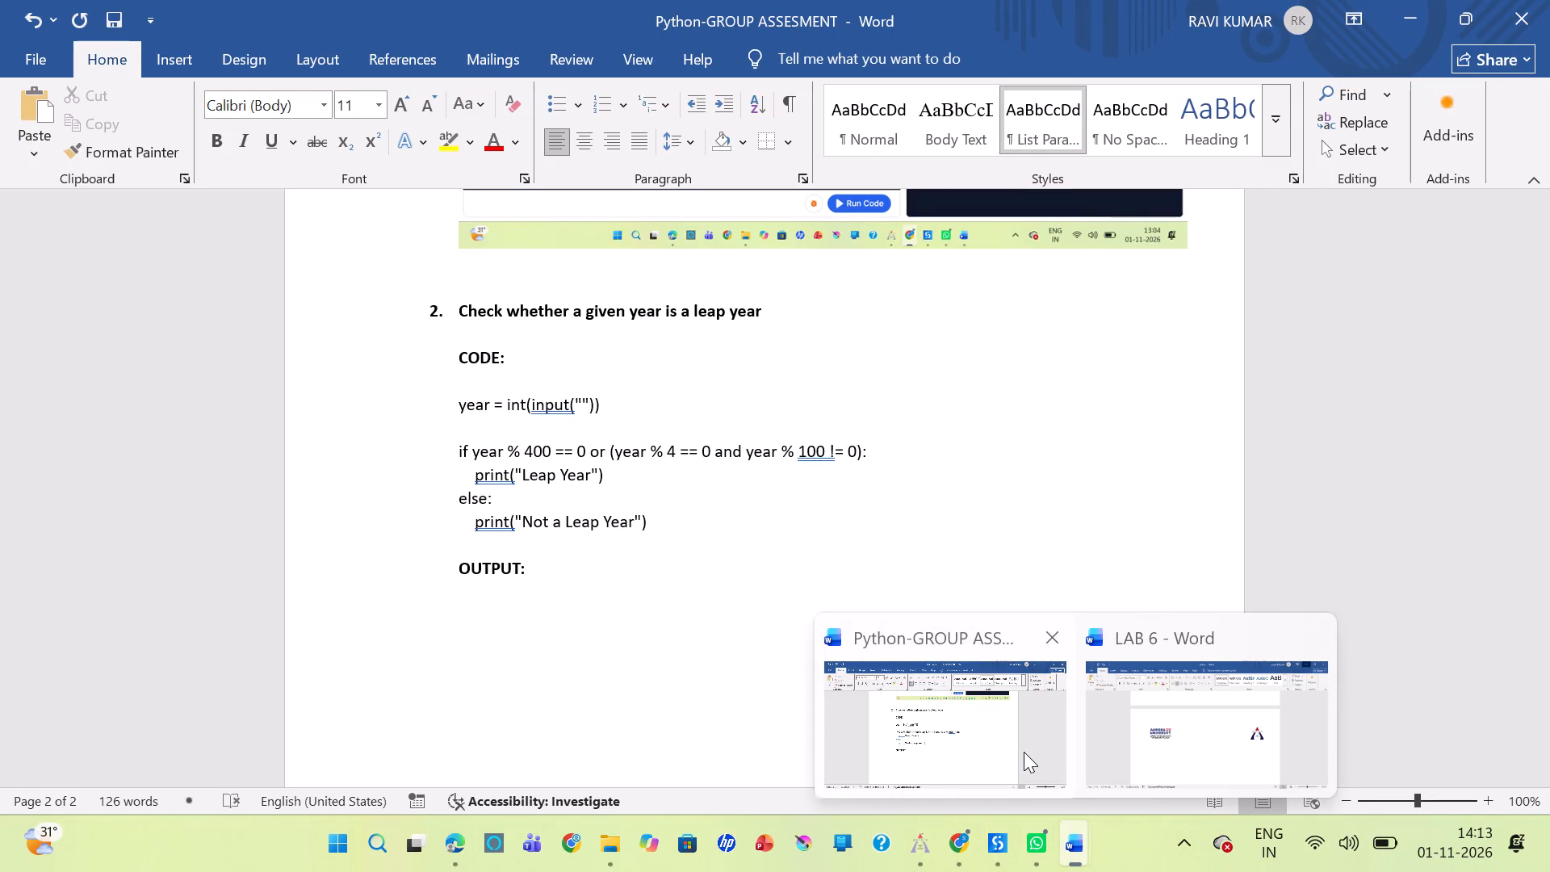
# Switch to the code playground in Chrome, rerun the leap year program and capture a full-screen screenshot of its output.
pyautogui.click(1024, 752)
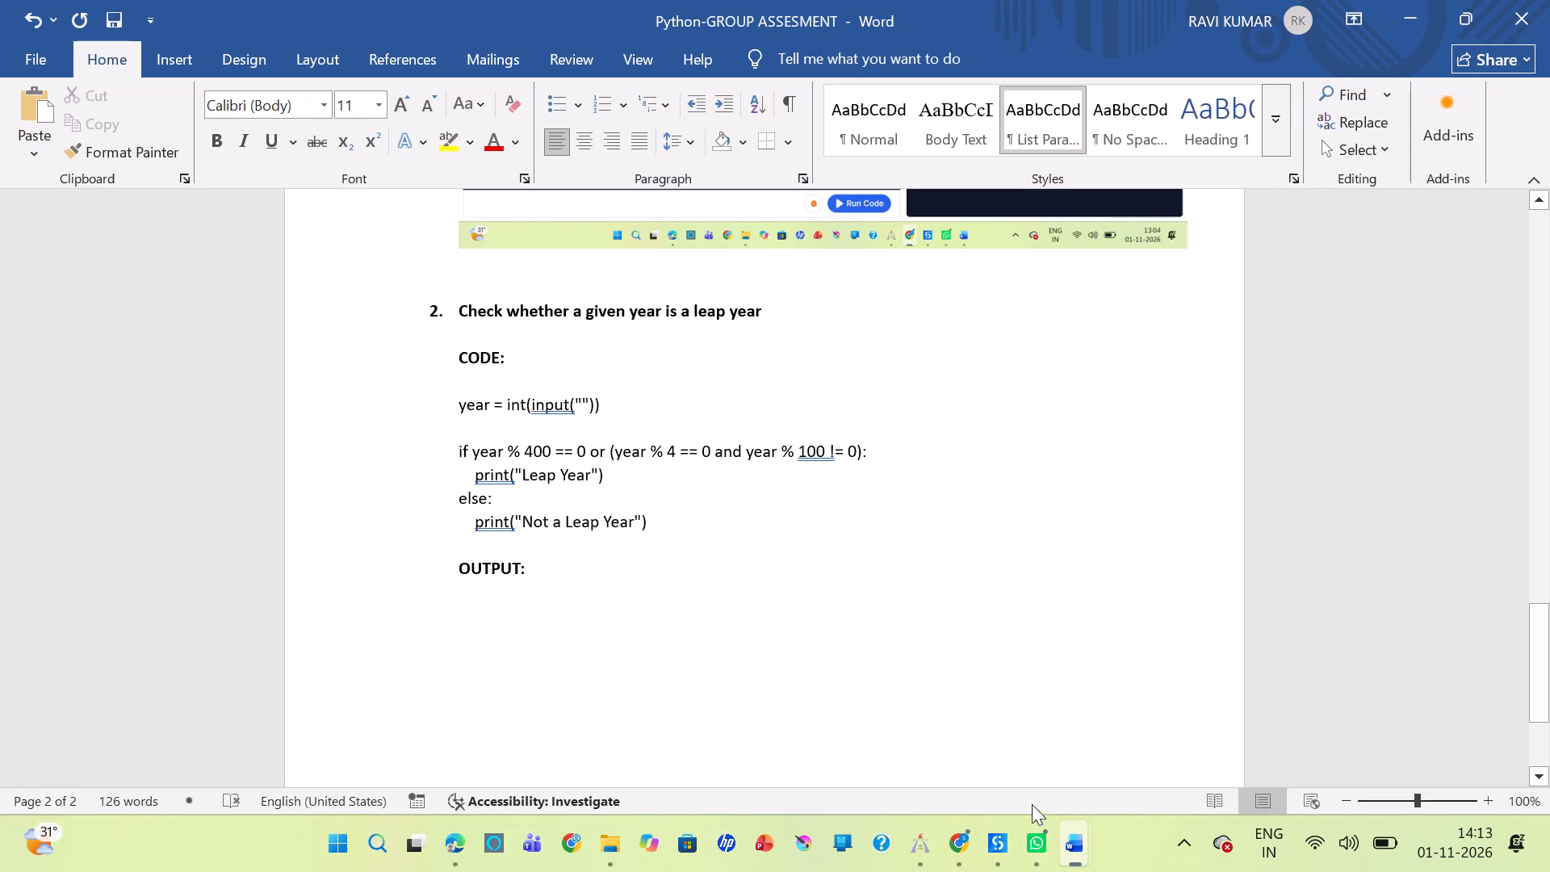
pyautogui.click(959, 832)
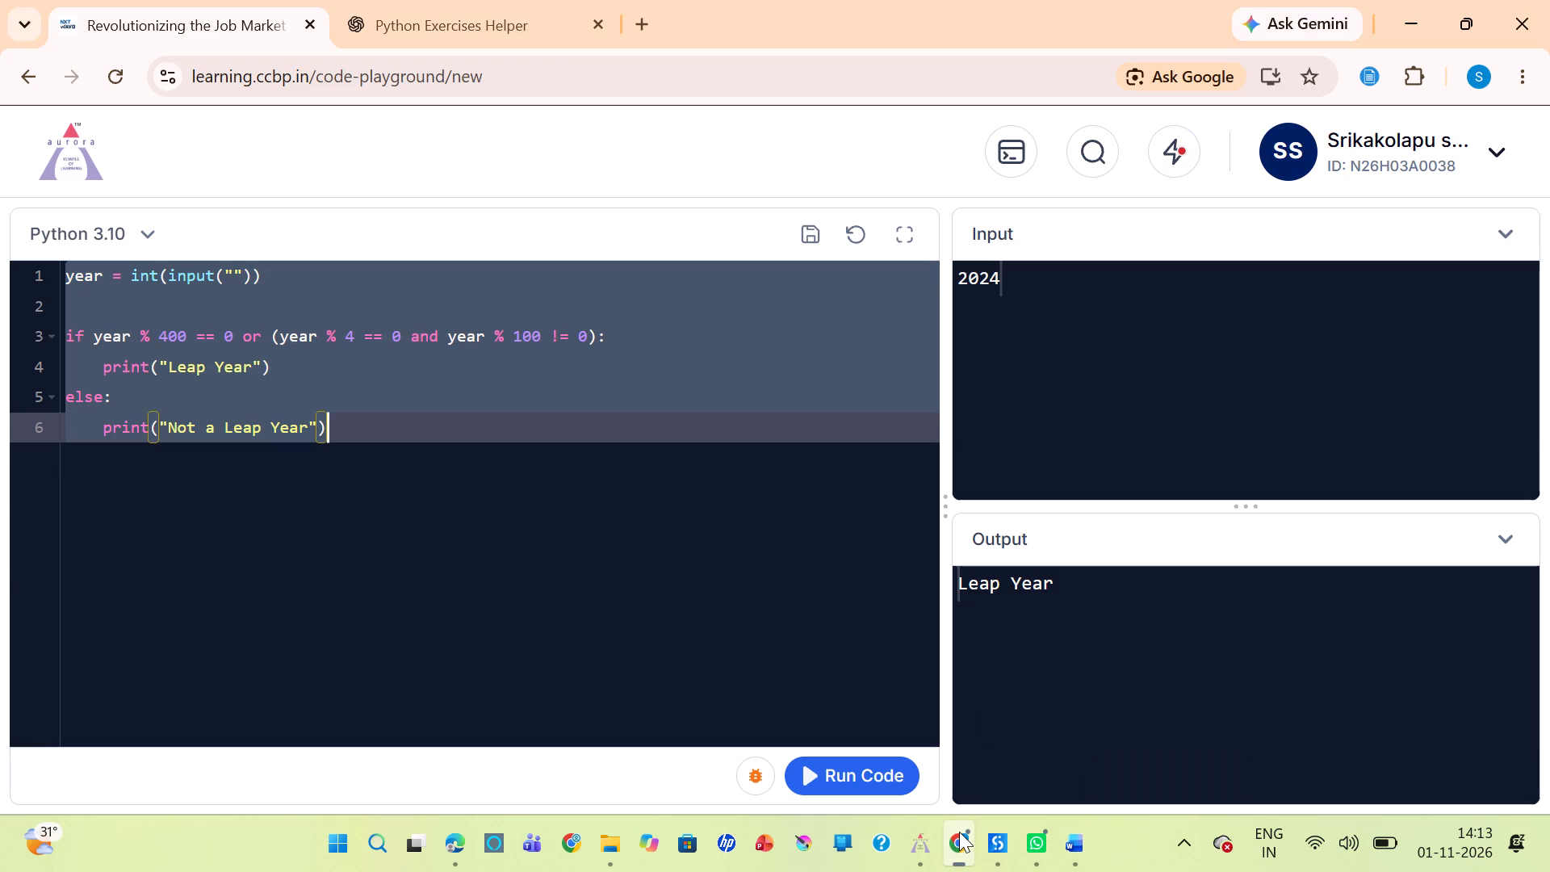
pyautogui.click(683, 543)
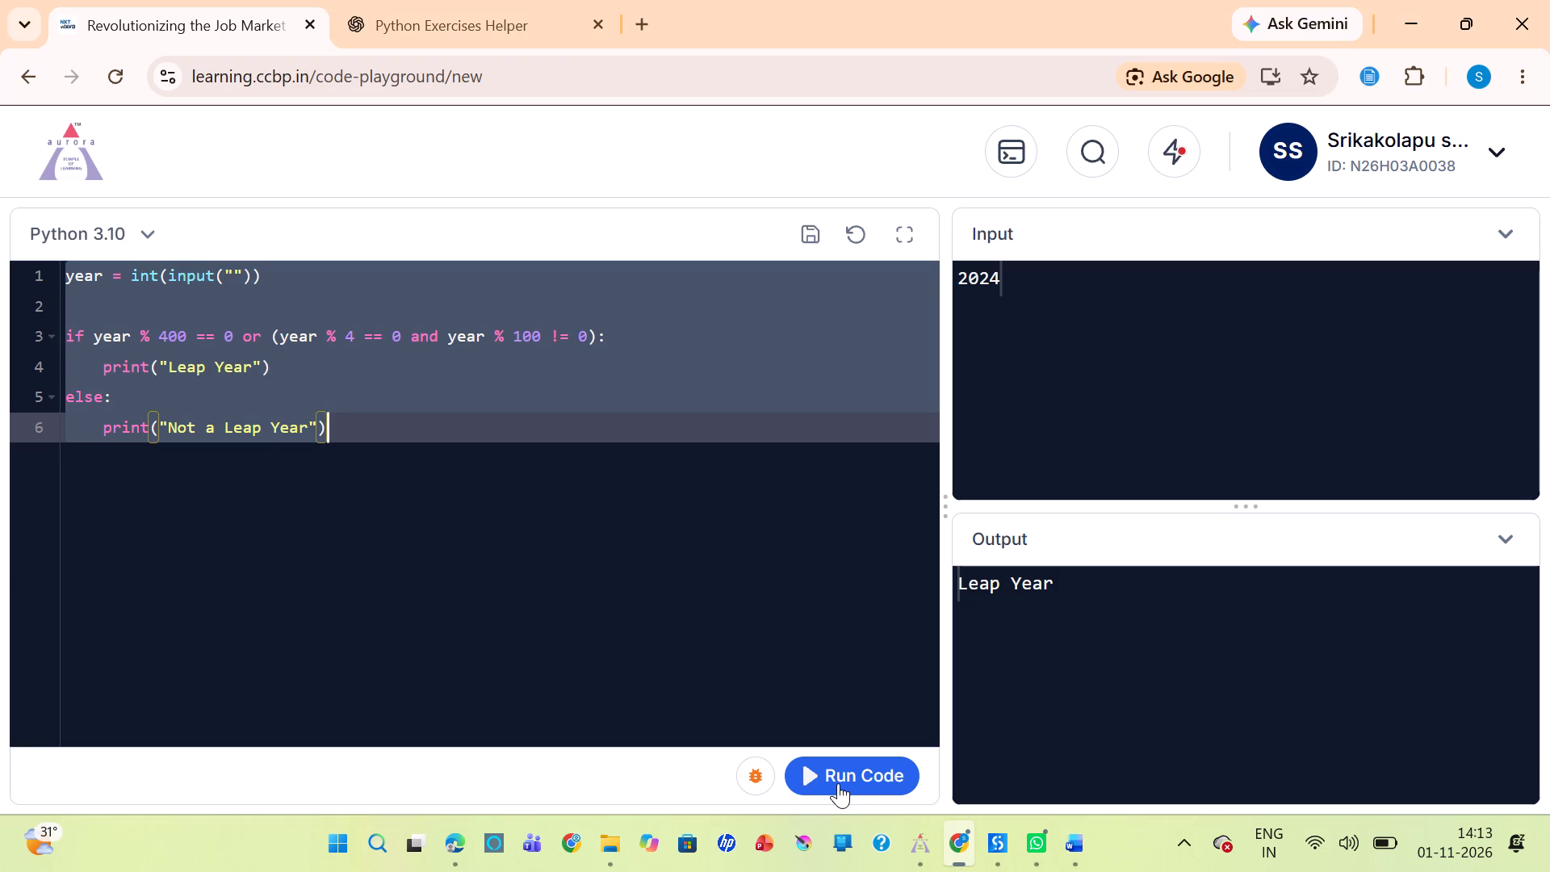
pyautogui.click(838, 783)
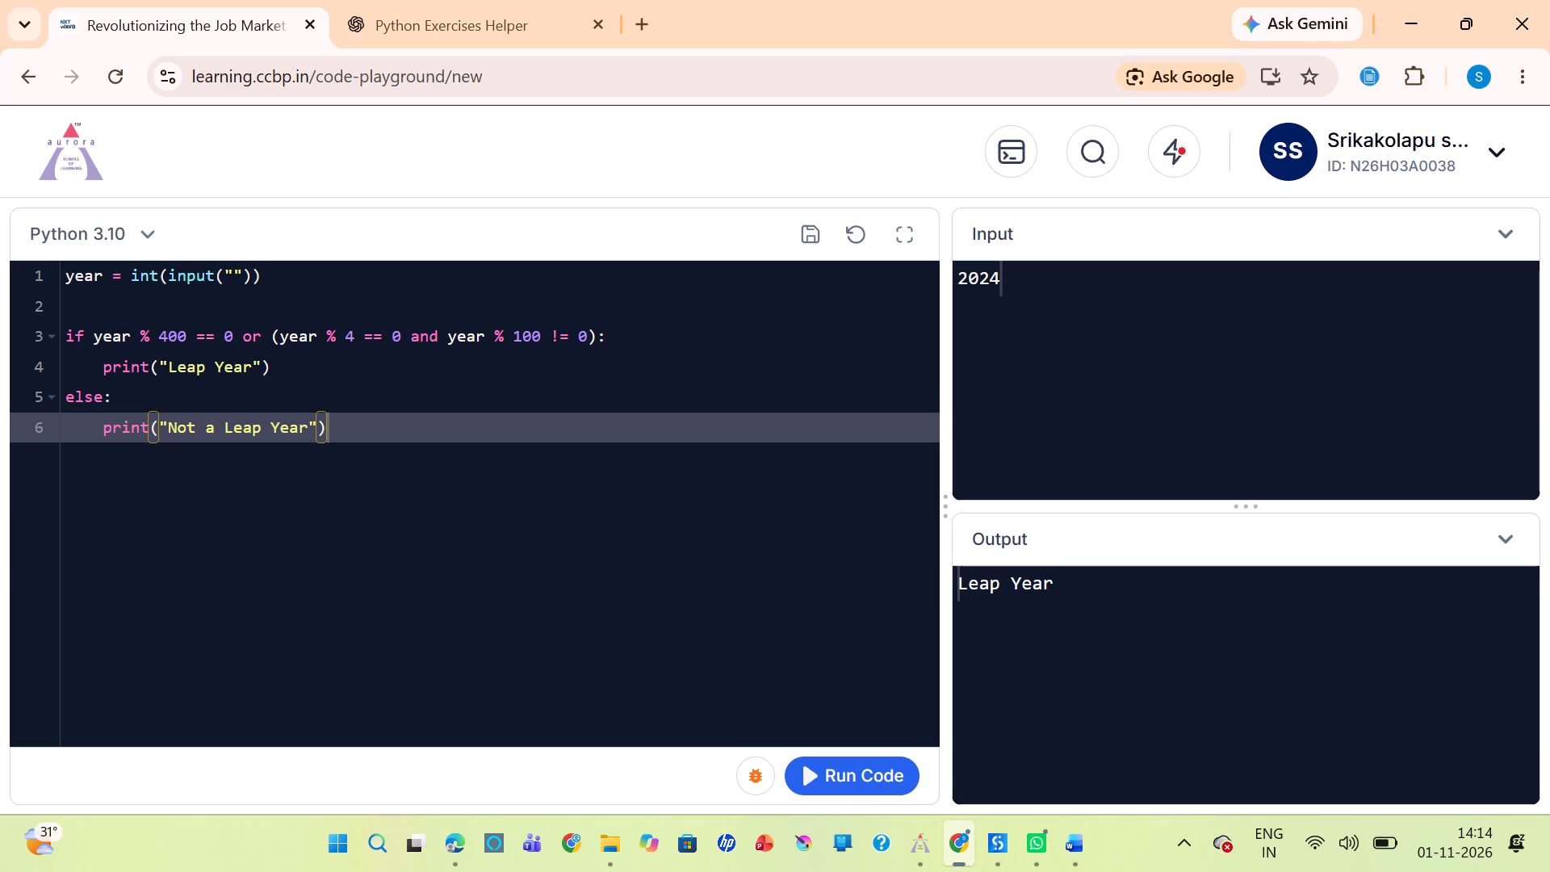
pyautogui.press('super+Print')
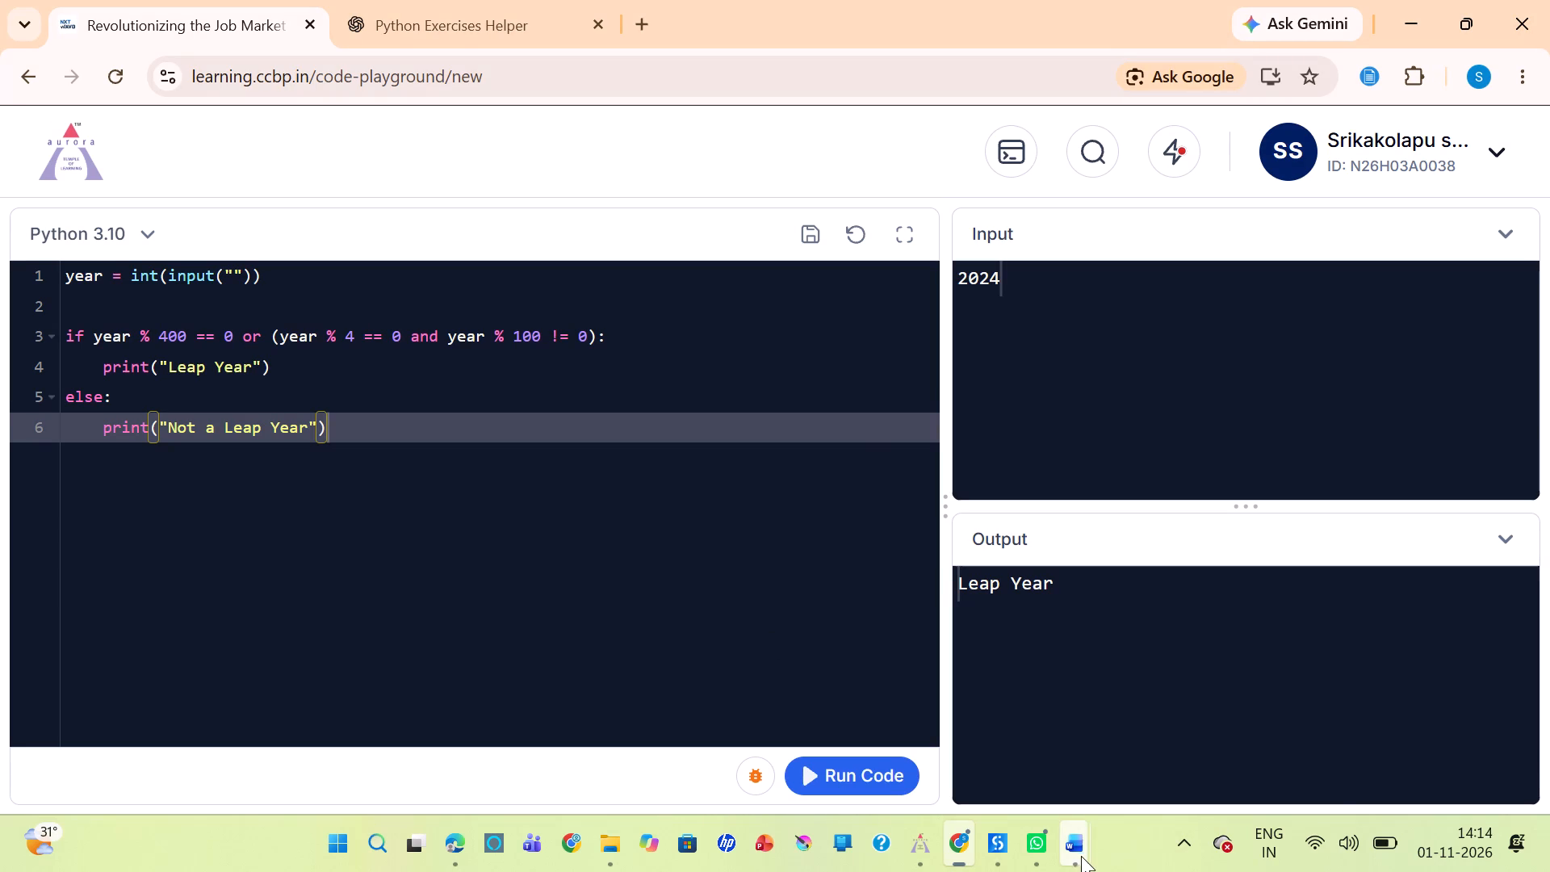
# Return to the Python-GROUP ASSESMENT document in Word and add two new lines below question 2's OUTPUT: heading.
pyautogui.click(1079, 854)
pyautogui.click(957, 760)
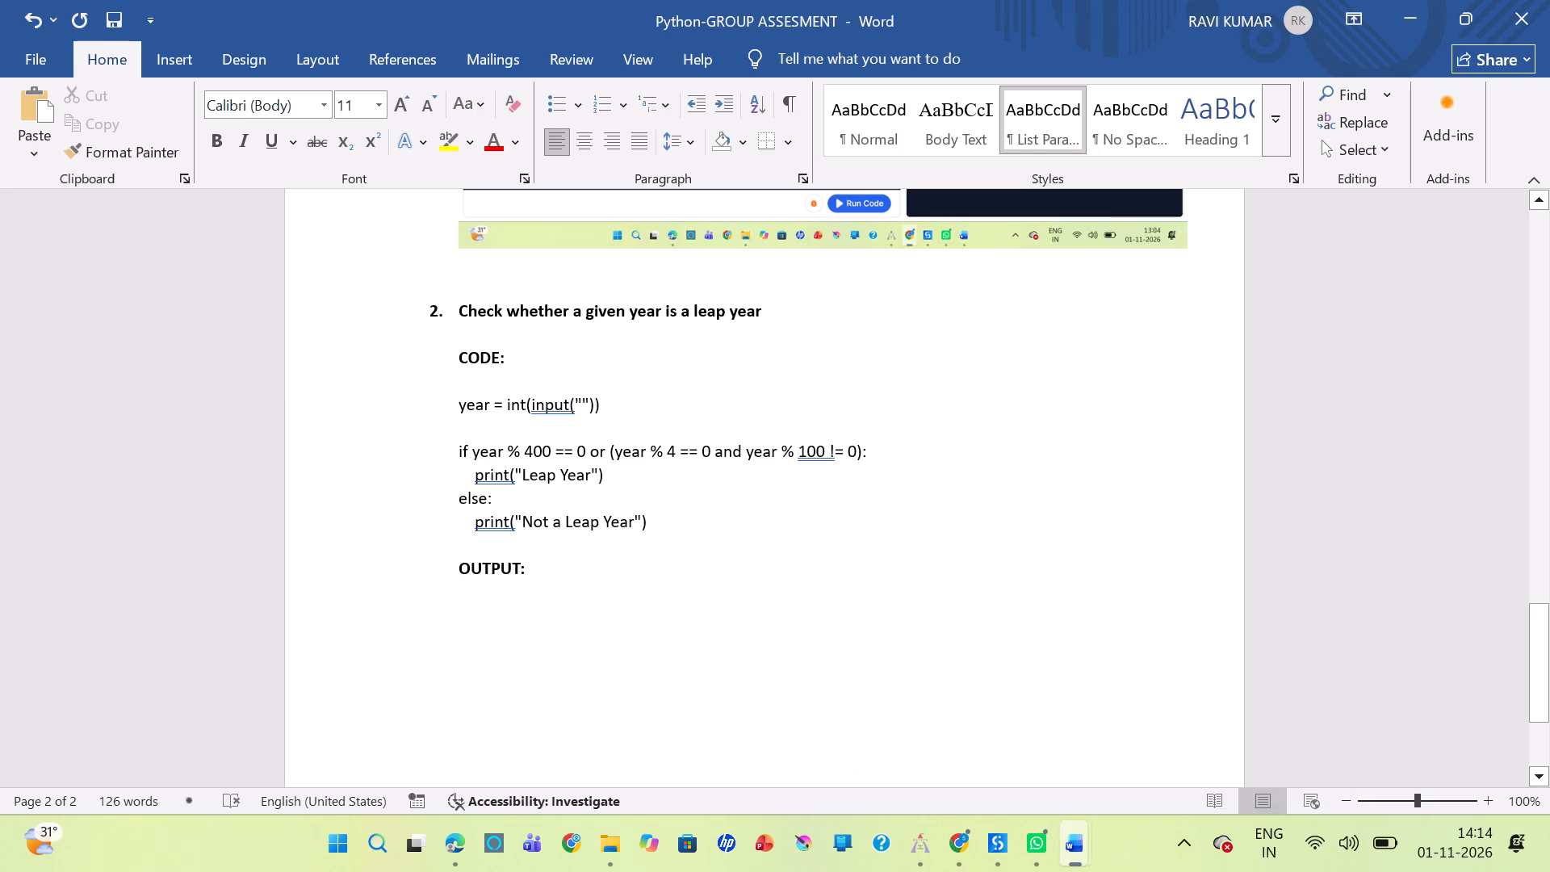
pyautogui.click(542, 571)
pyautogui.press('Return')
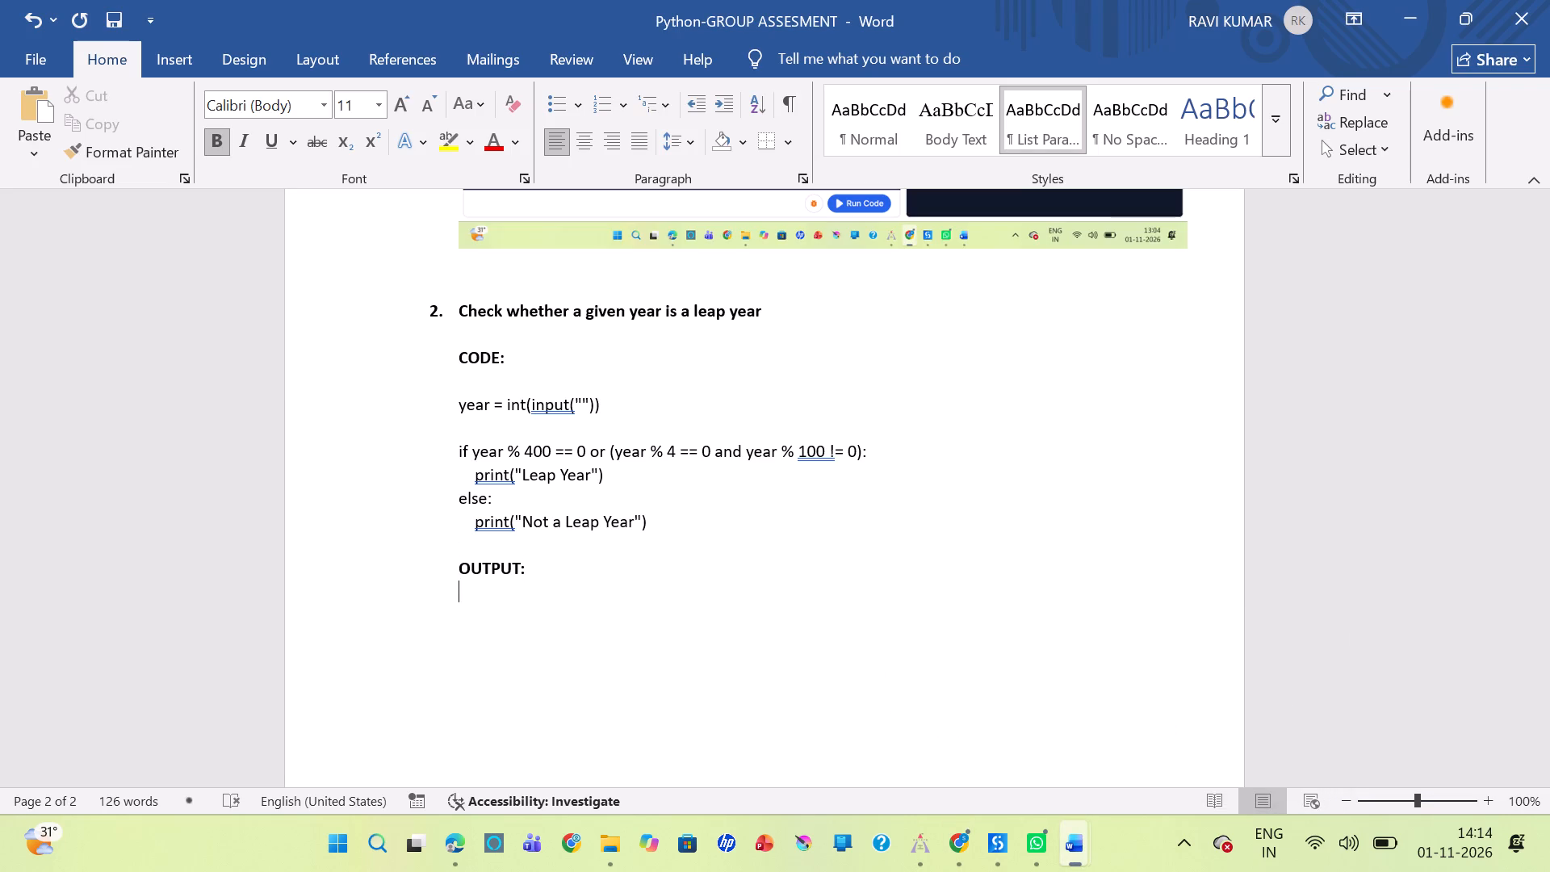
pyautogui.press('Return')
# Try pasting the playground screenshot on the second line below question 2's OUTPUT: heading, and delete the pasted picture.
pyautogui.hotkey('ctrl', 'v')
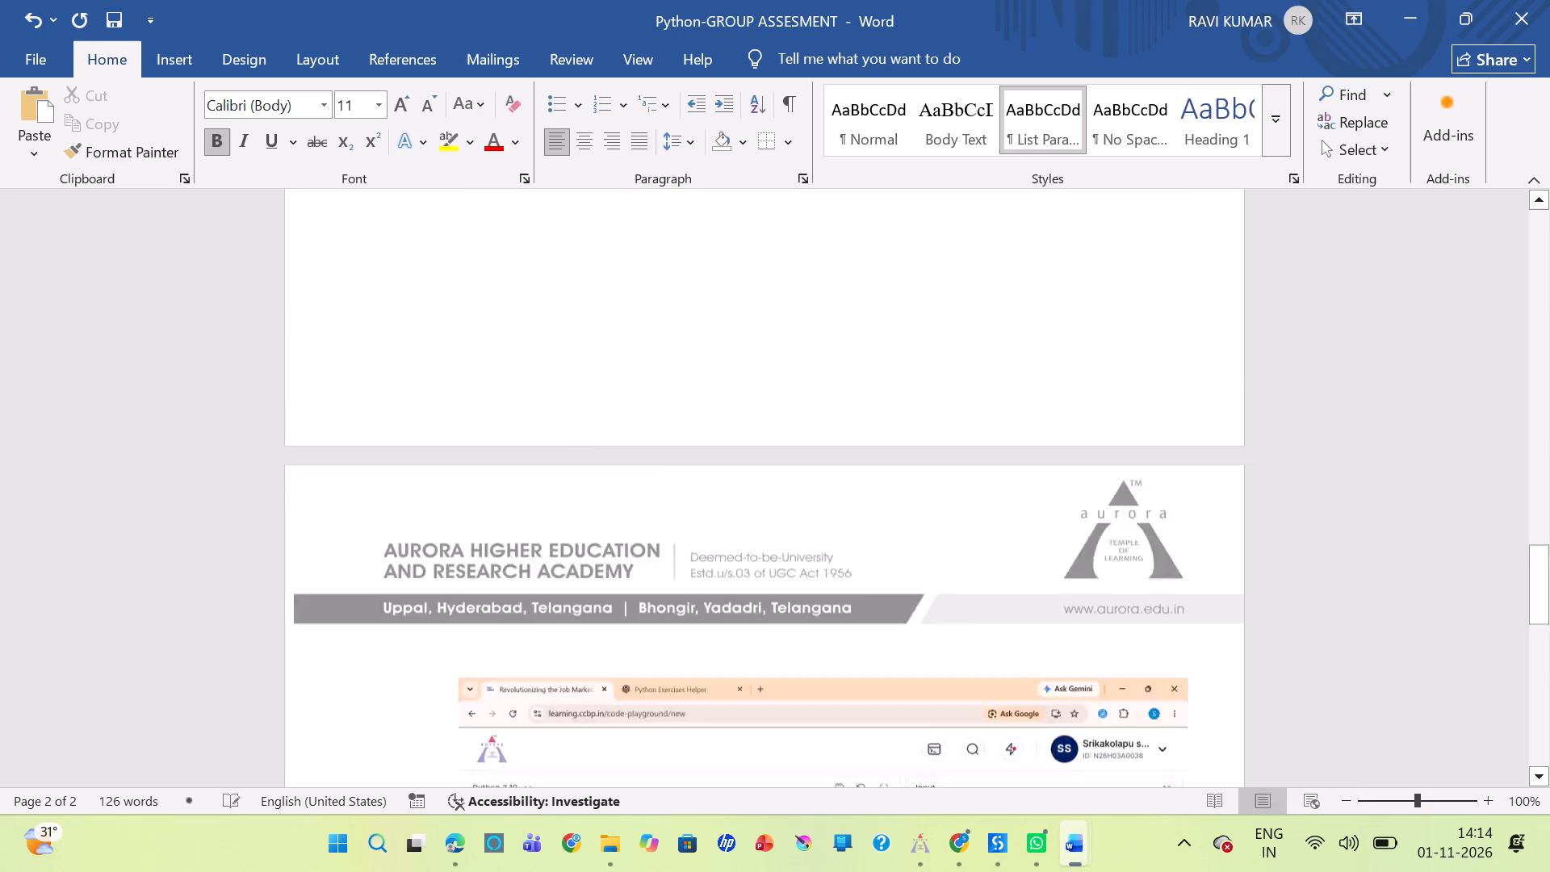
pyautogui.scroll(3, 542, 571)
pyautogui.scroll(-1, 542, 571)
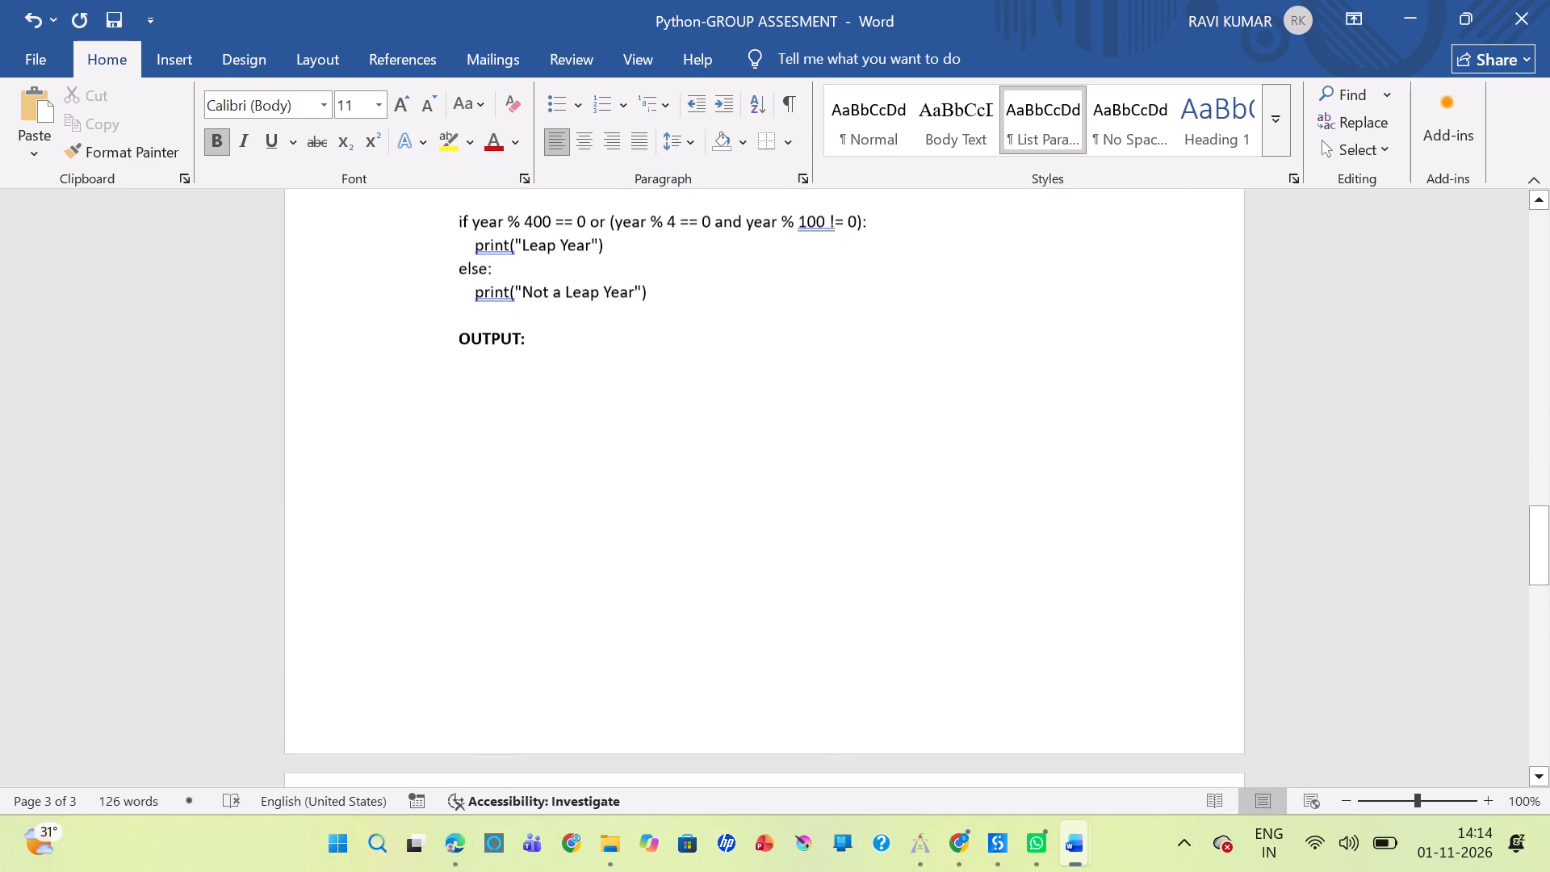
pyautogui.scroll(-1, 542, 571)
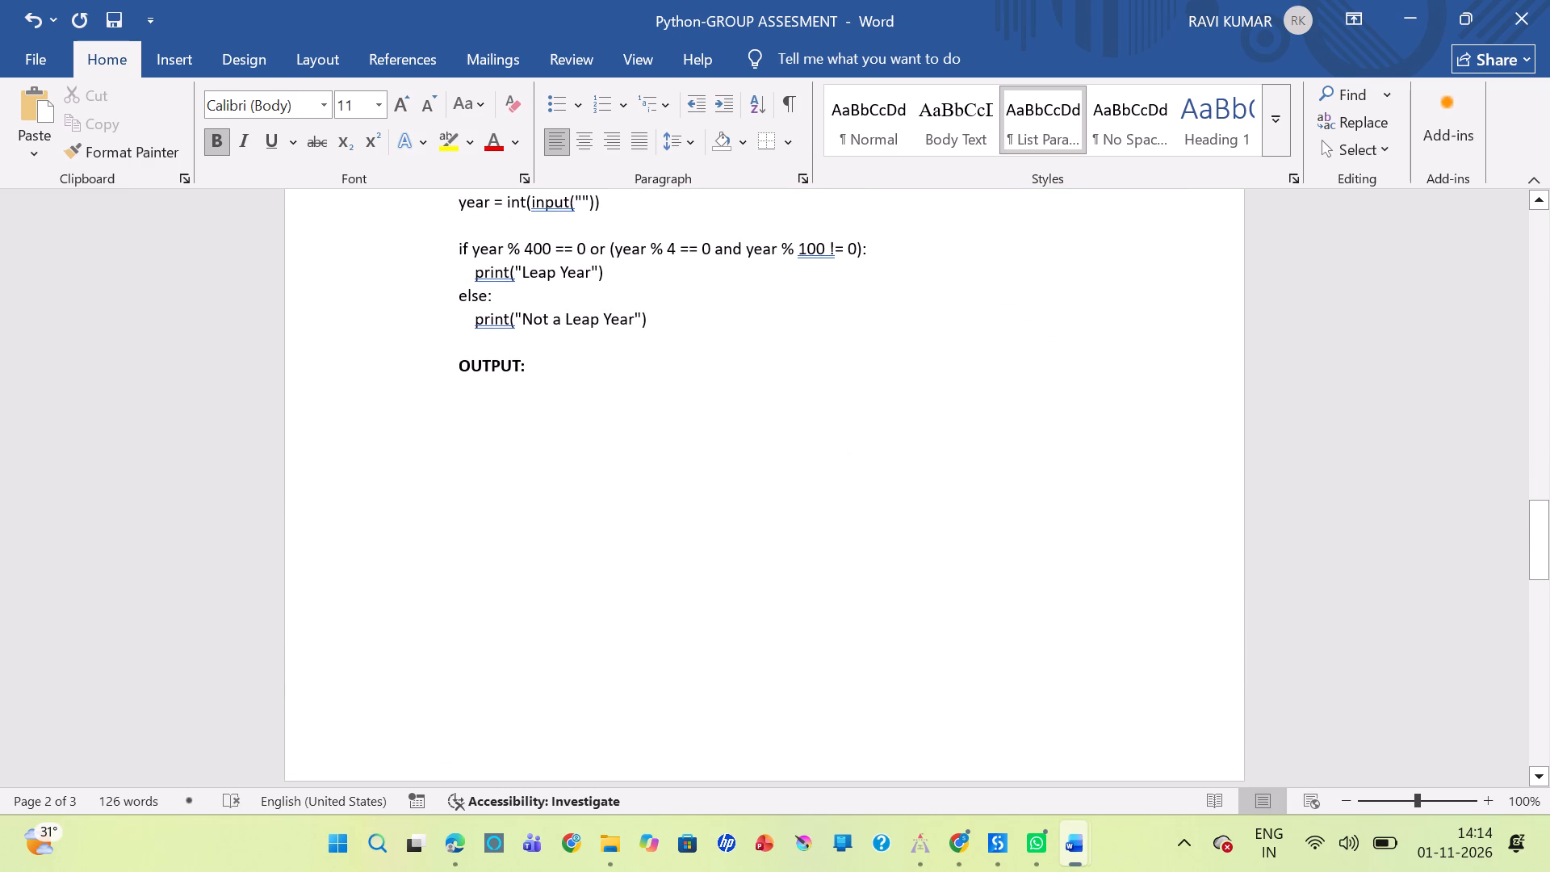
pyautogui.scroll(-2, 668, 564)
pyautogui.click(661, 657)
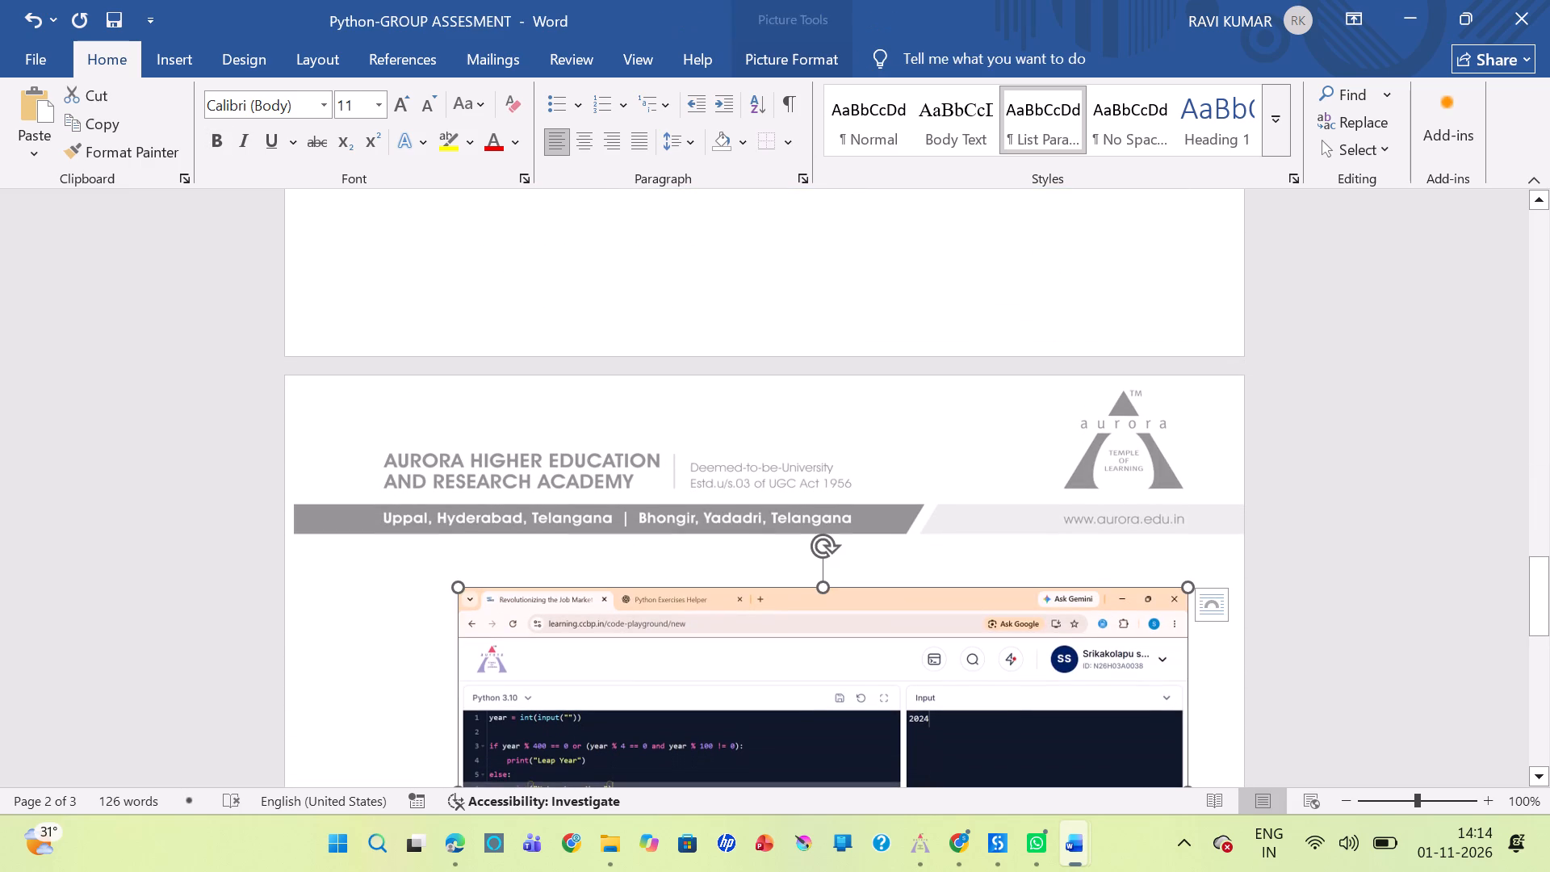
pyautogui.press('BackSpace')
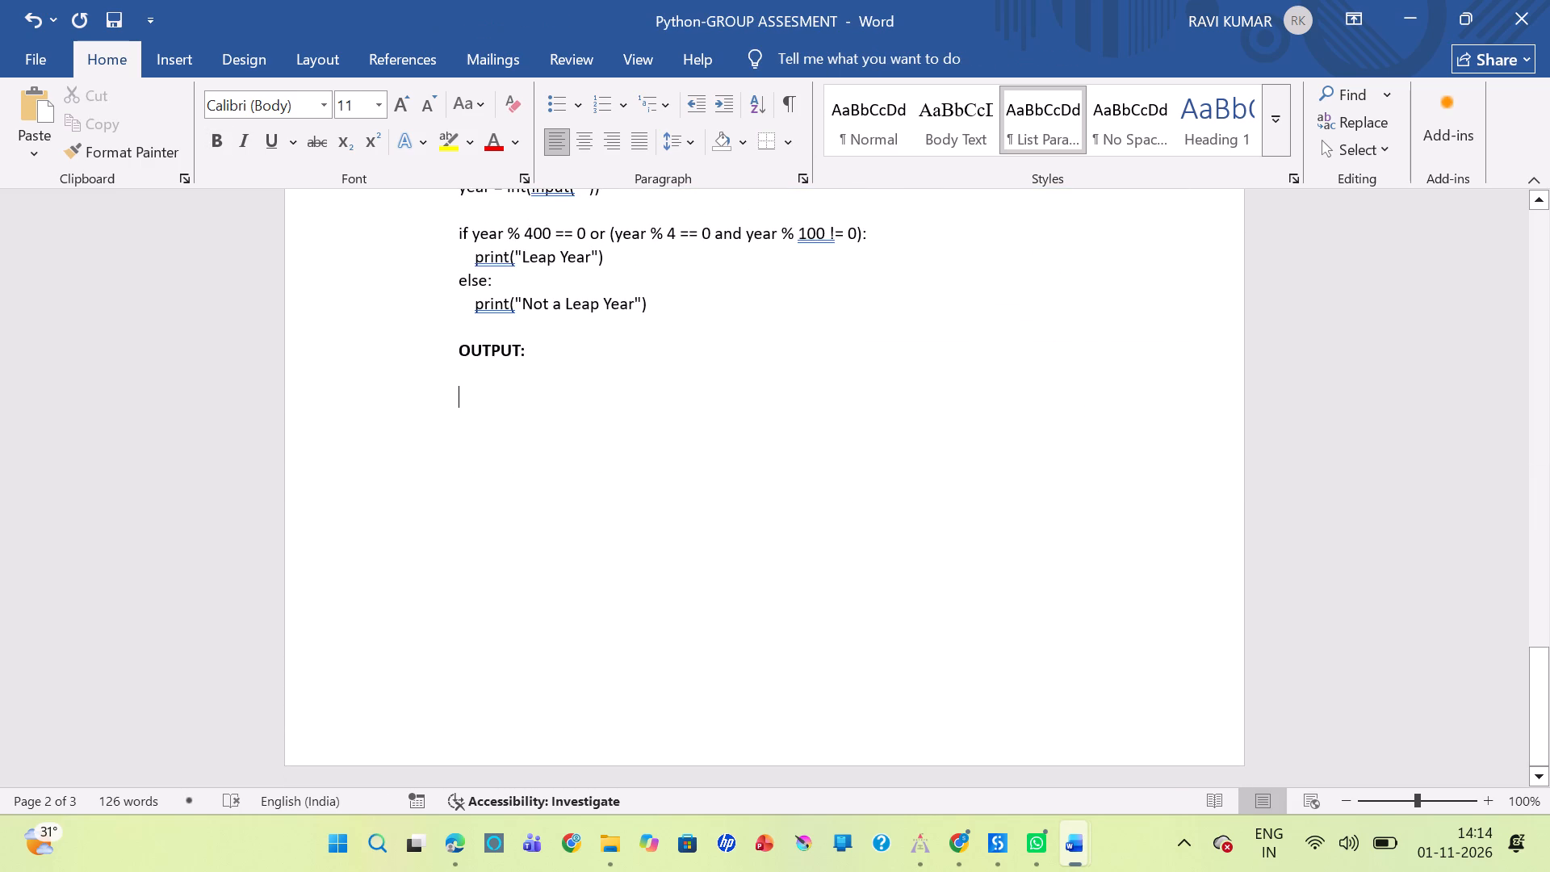
# Paste the playground screenshot on the line directly below question 2's OUTPUT: heading and check its placement.
pyautogui.click(471, 375)
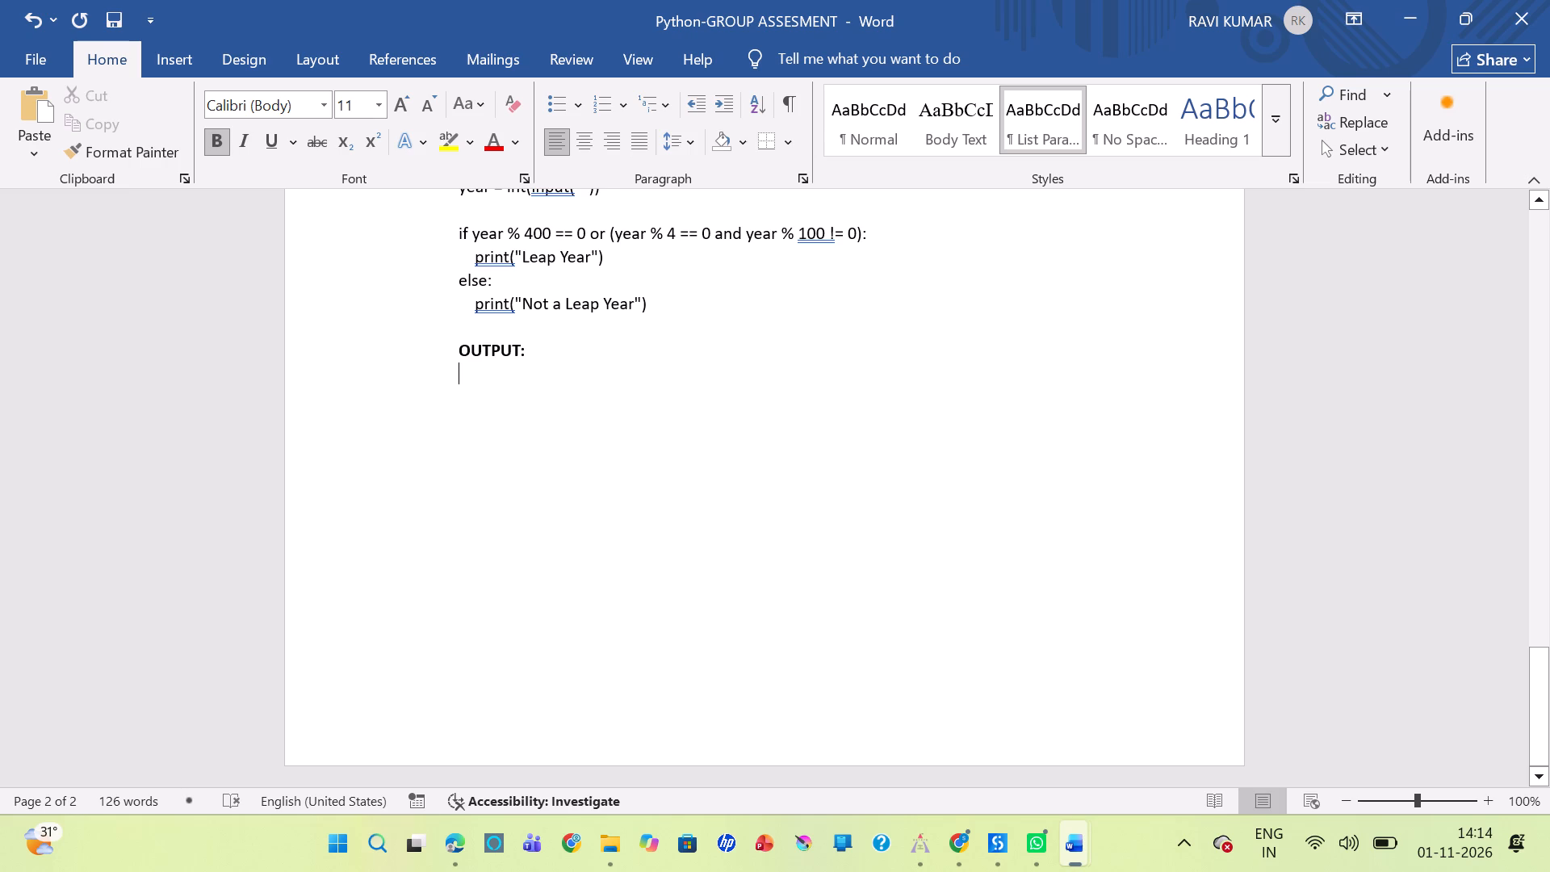
pyautogui.hotkey('ctrl', 'v')
pyautogui.scroll(3, 471, 375)
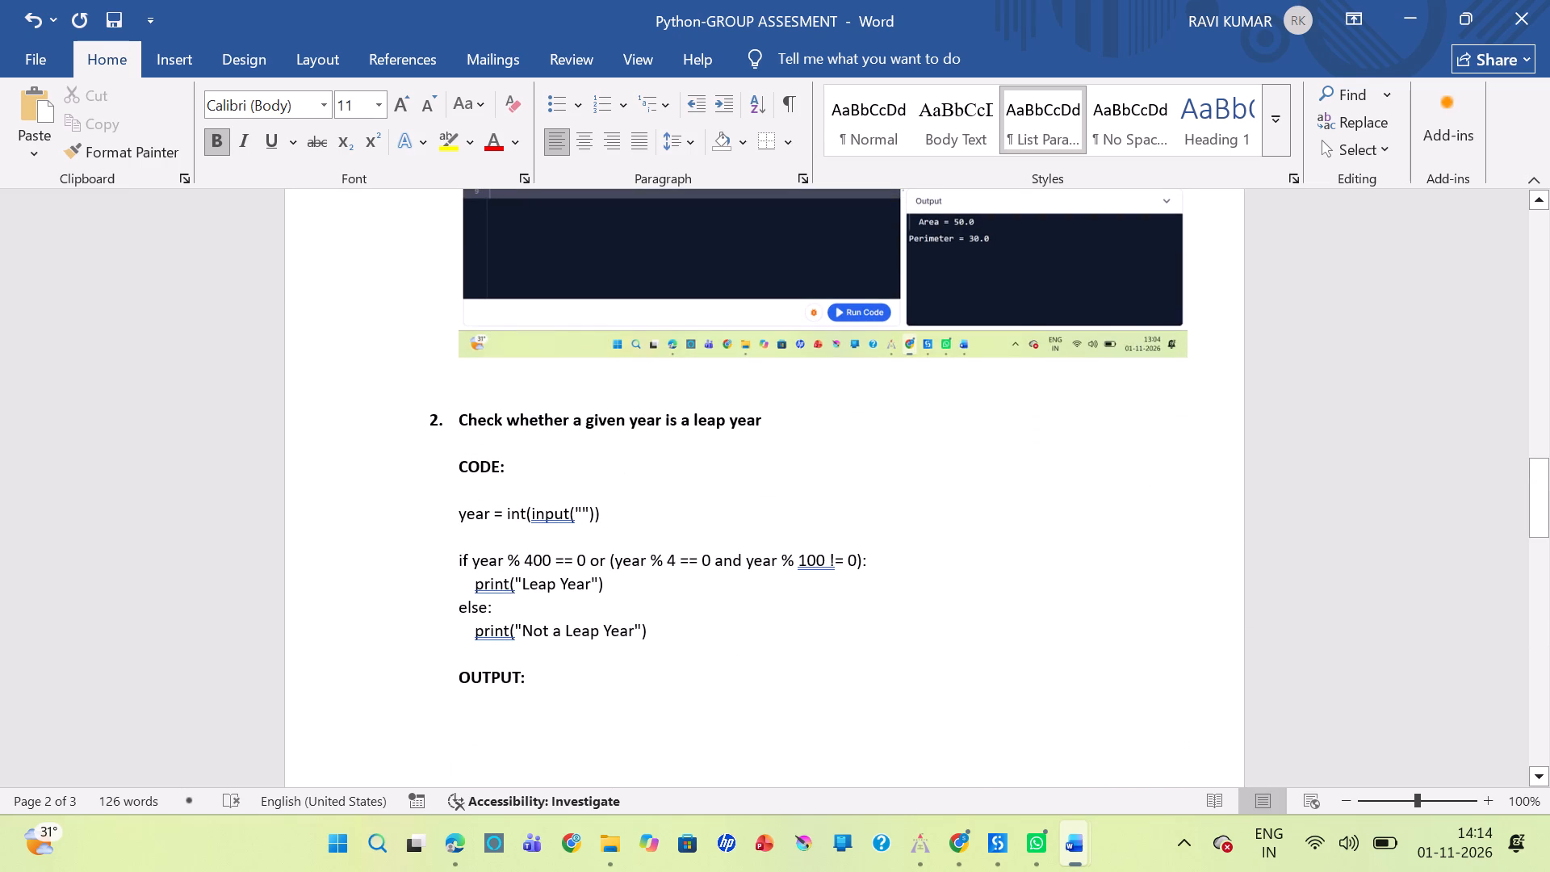
pyautogui.scroll(-4, 781, 438)
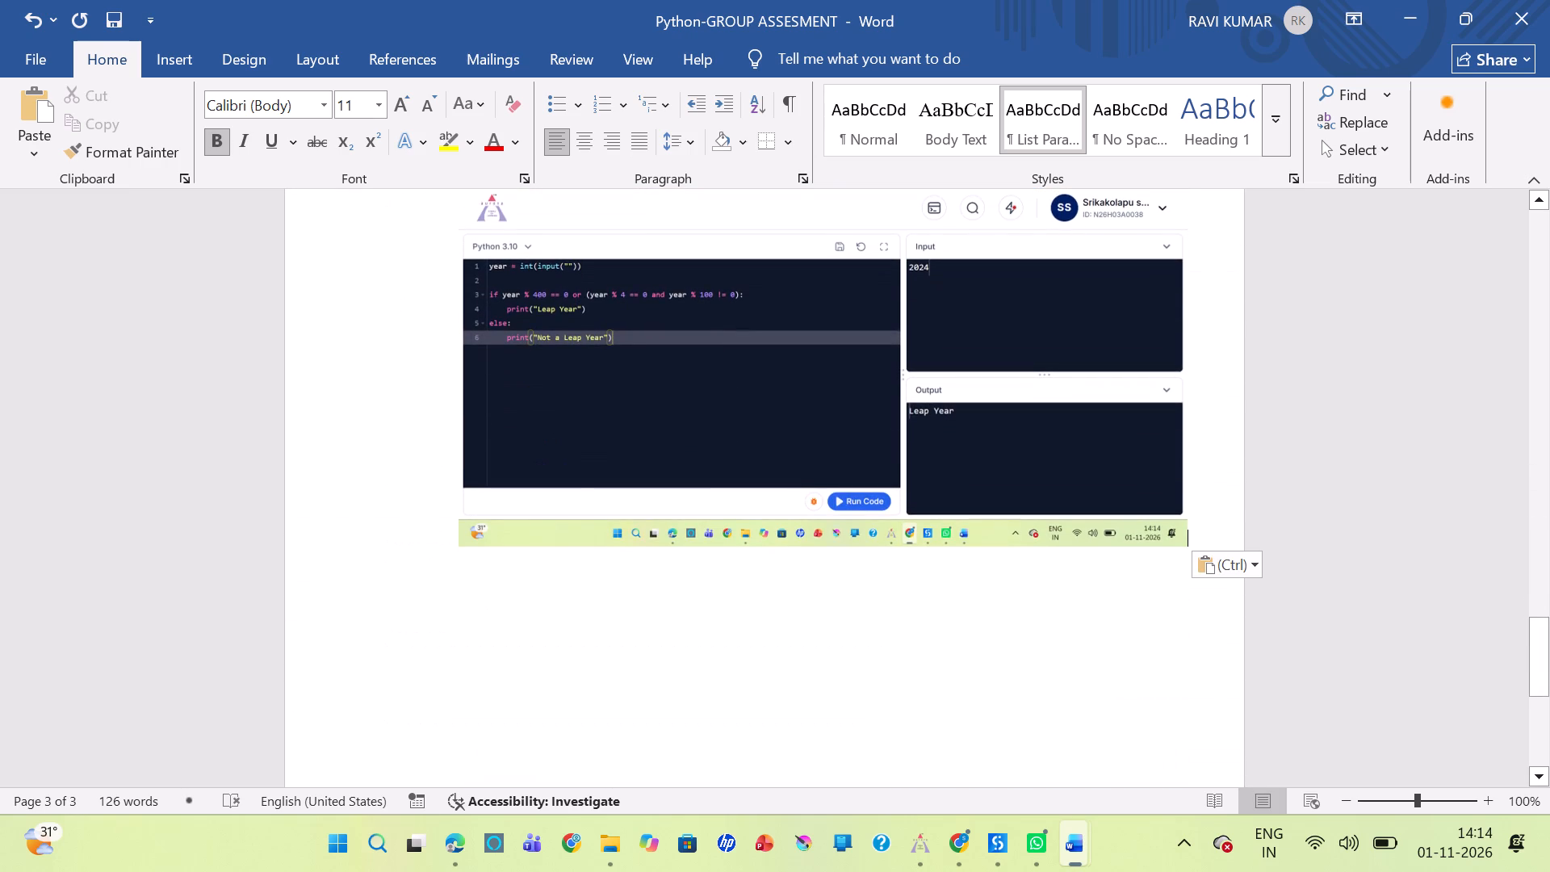
pyautogui.scroll(-1, 781, 438)
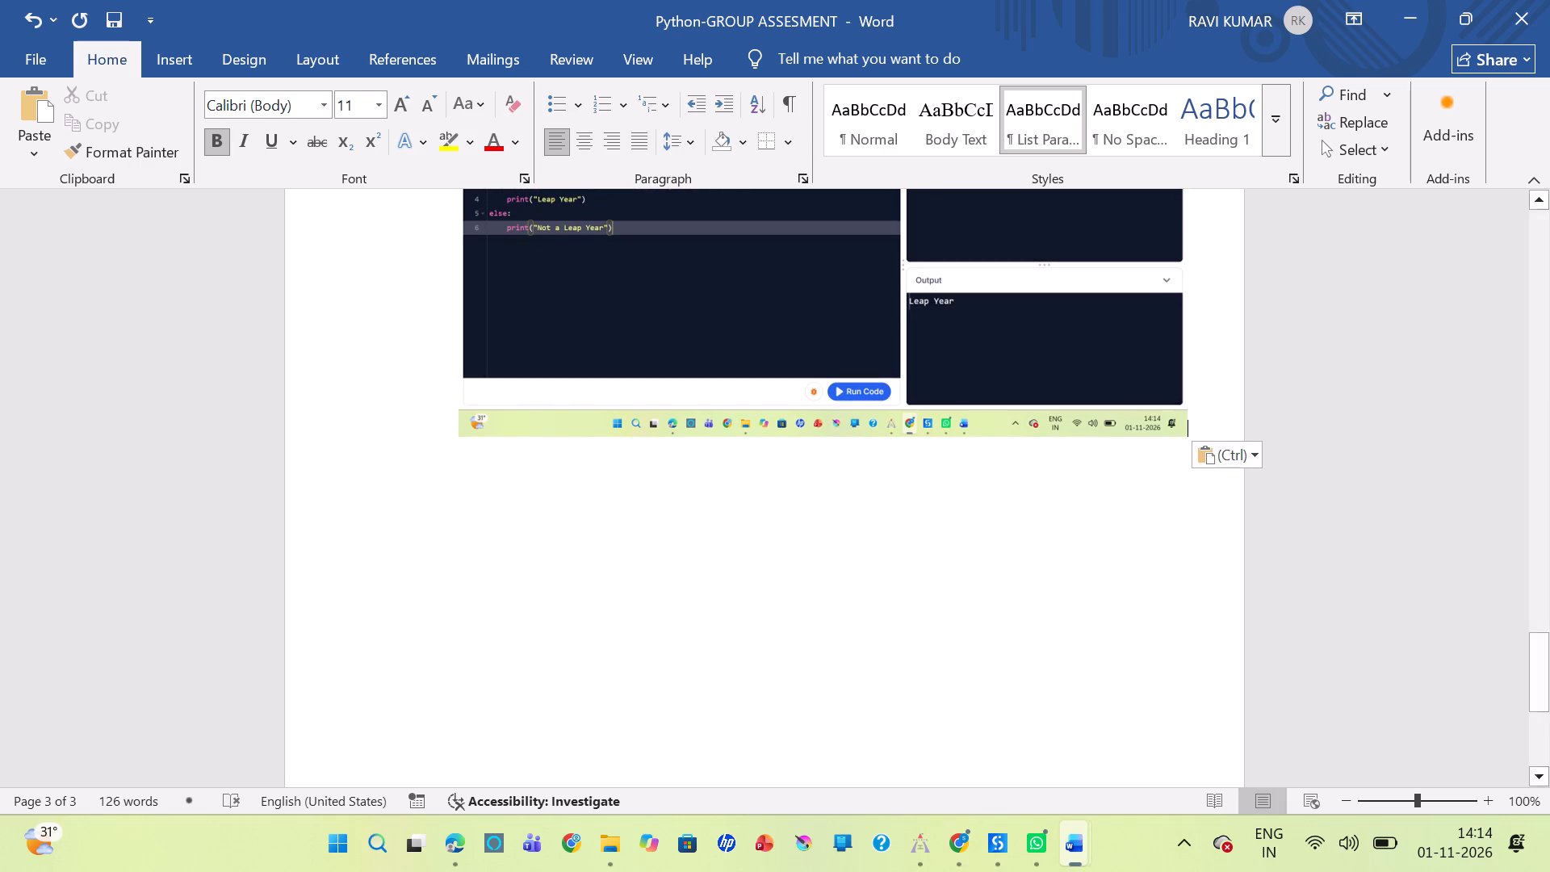
# Switch to the code playground in Chrome.
pyautogui.click(961, 843)
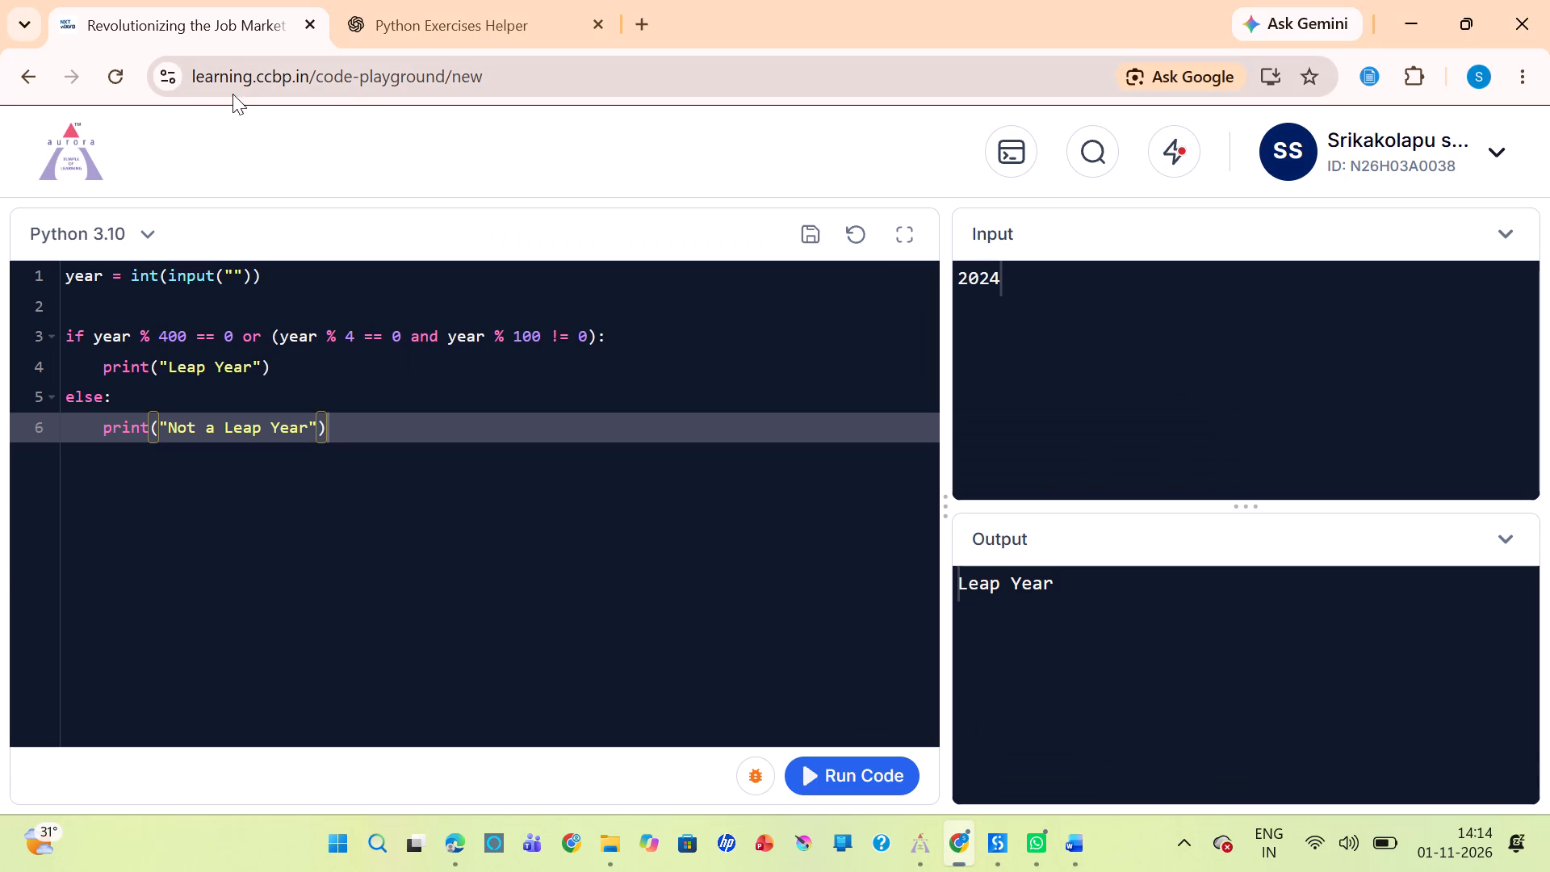
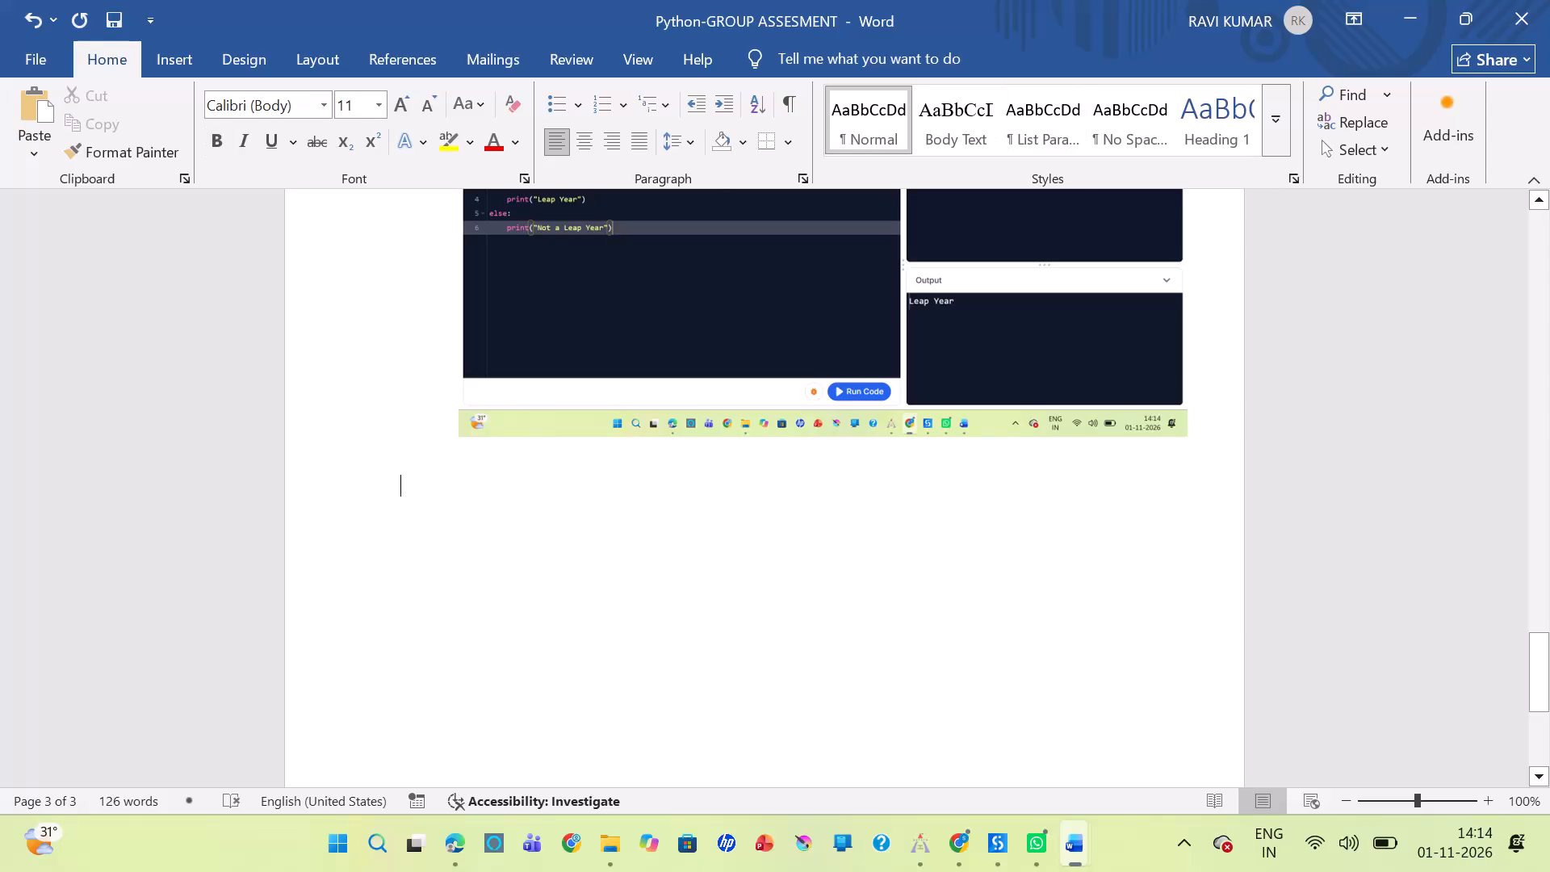
# Paste the question "3. Convert a string to title case and print the result." below question 2's output screenshot and make it bold.
pyautogui.hotkey('ctrl', 'v')
pyautogui.moveTo(404, 483); pyautogui.dragTo(844, 506)
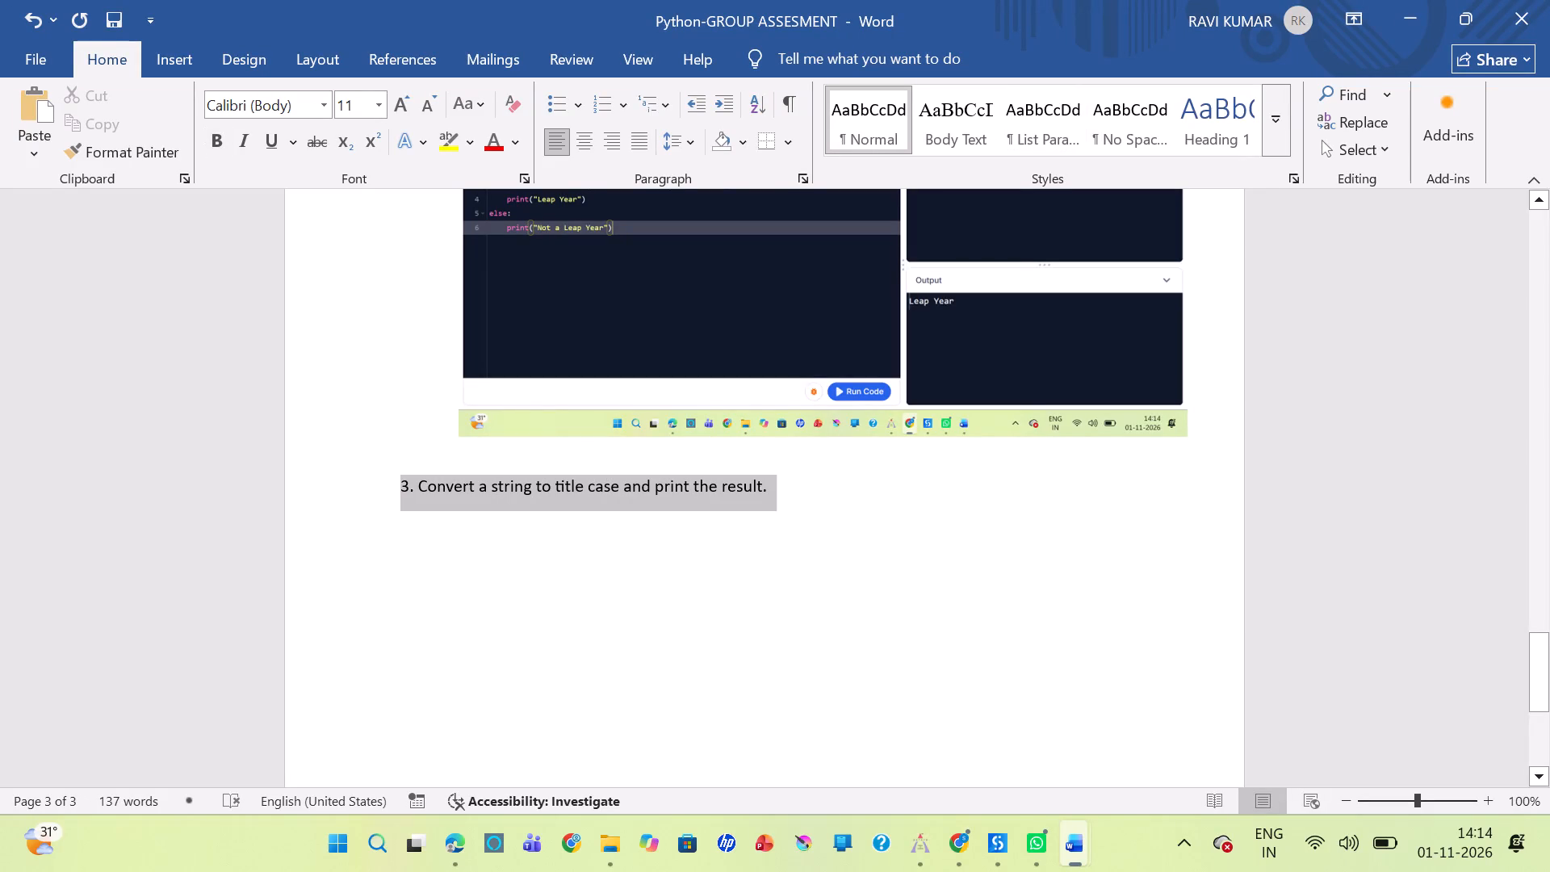
pyautogui.moveTo(844, 506); pyautogui.dragTo(844, 507)
pyautogui.click(854, 472)
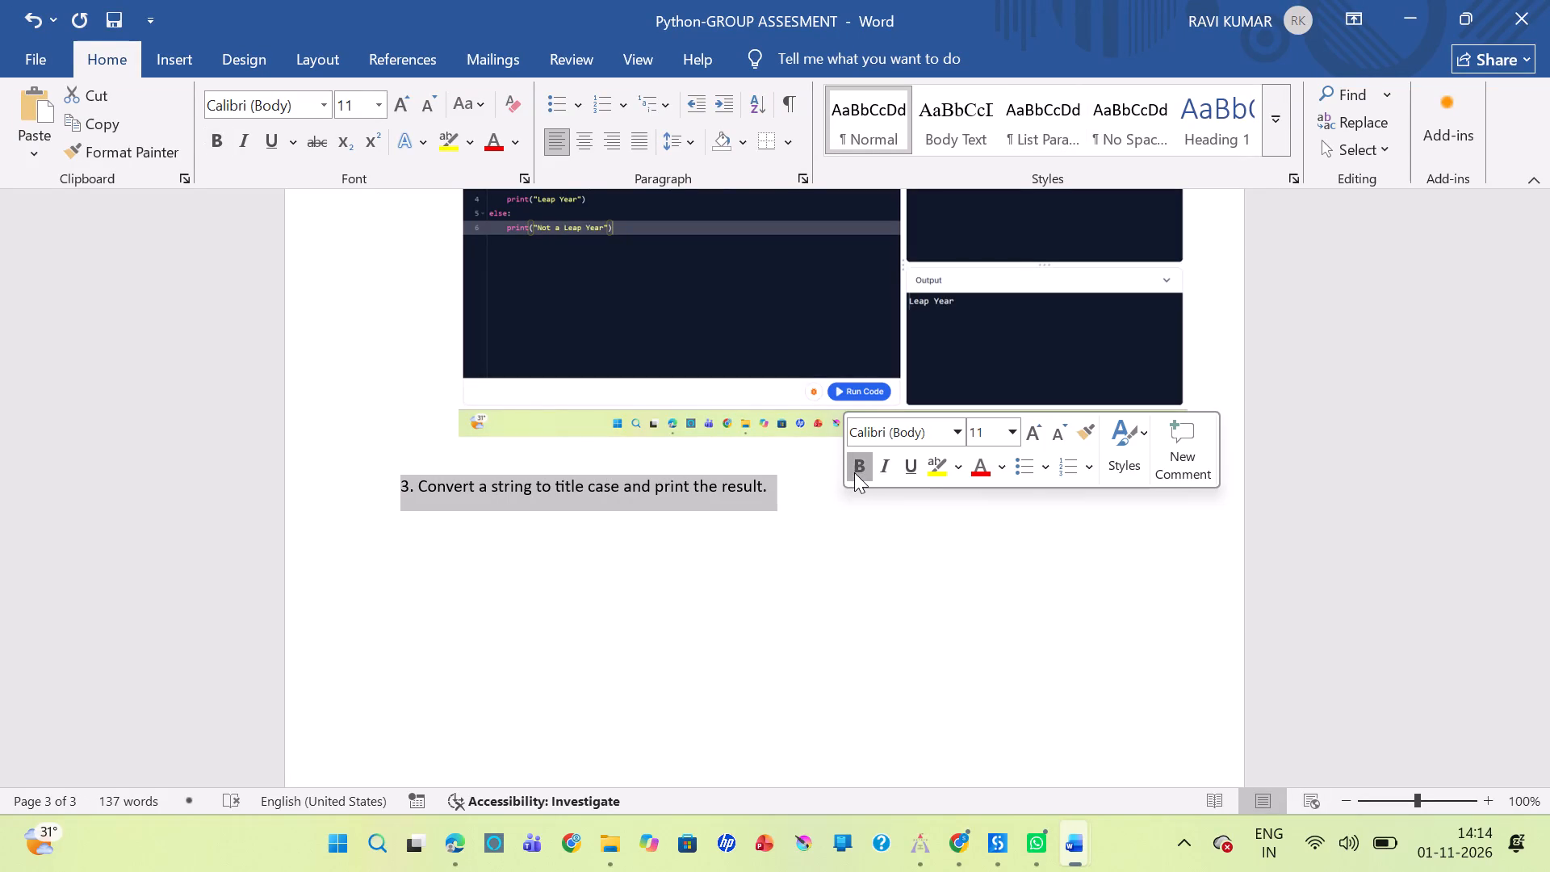
pyautogui.click(655, 656)
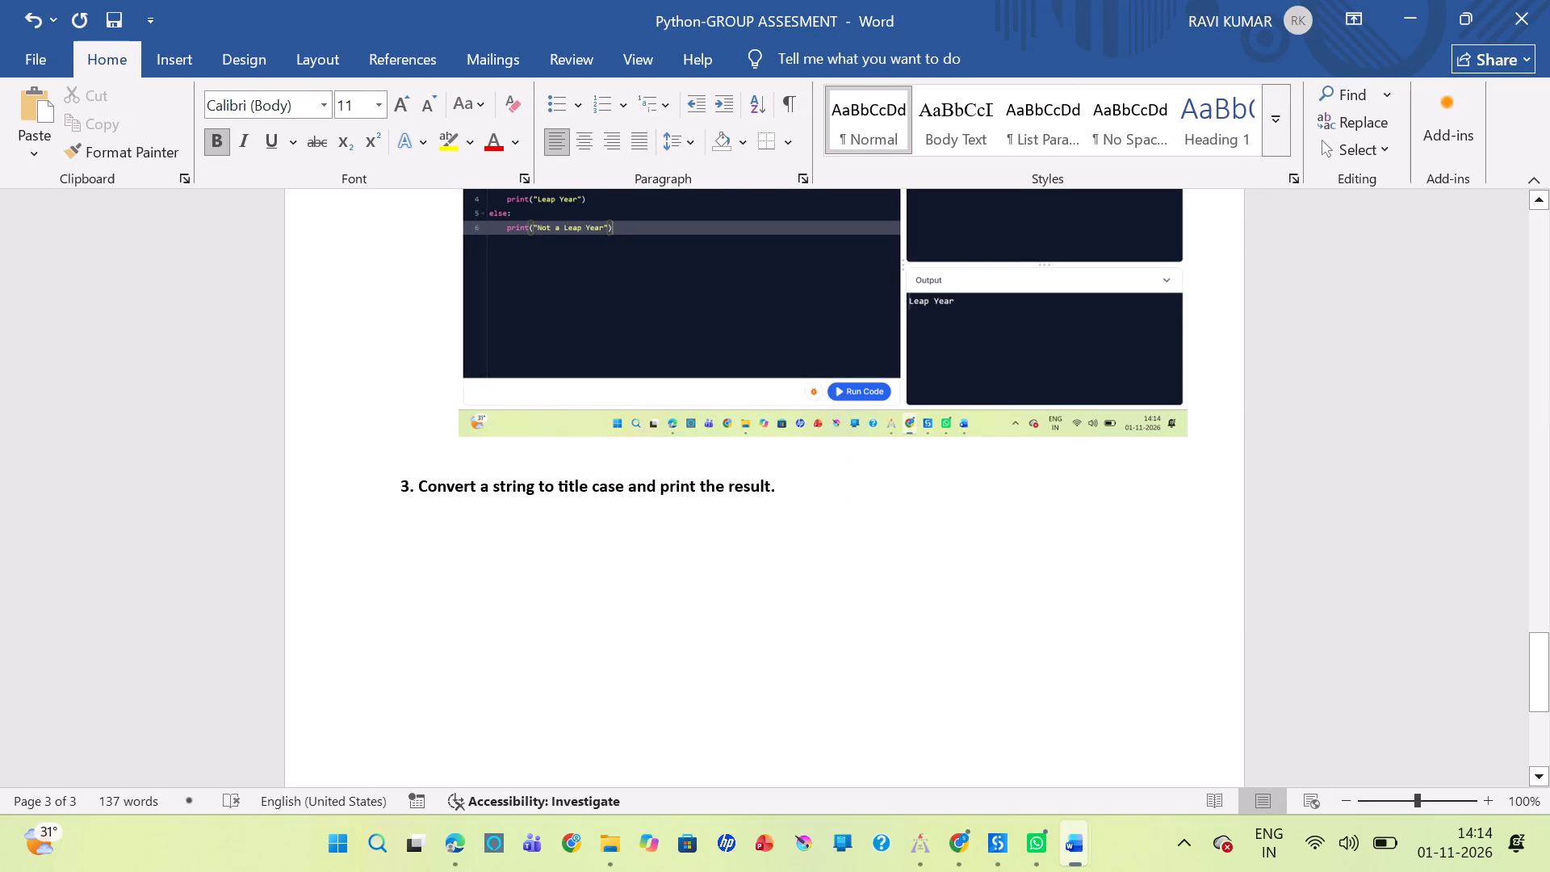
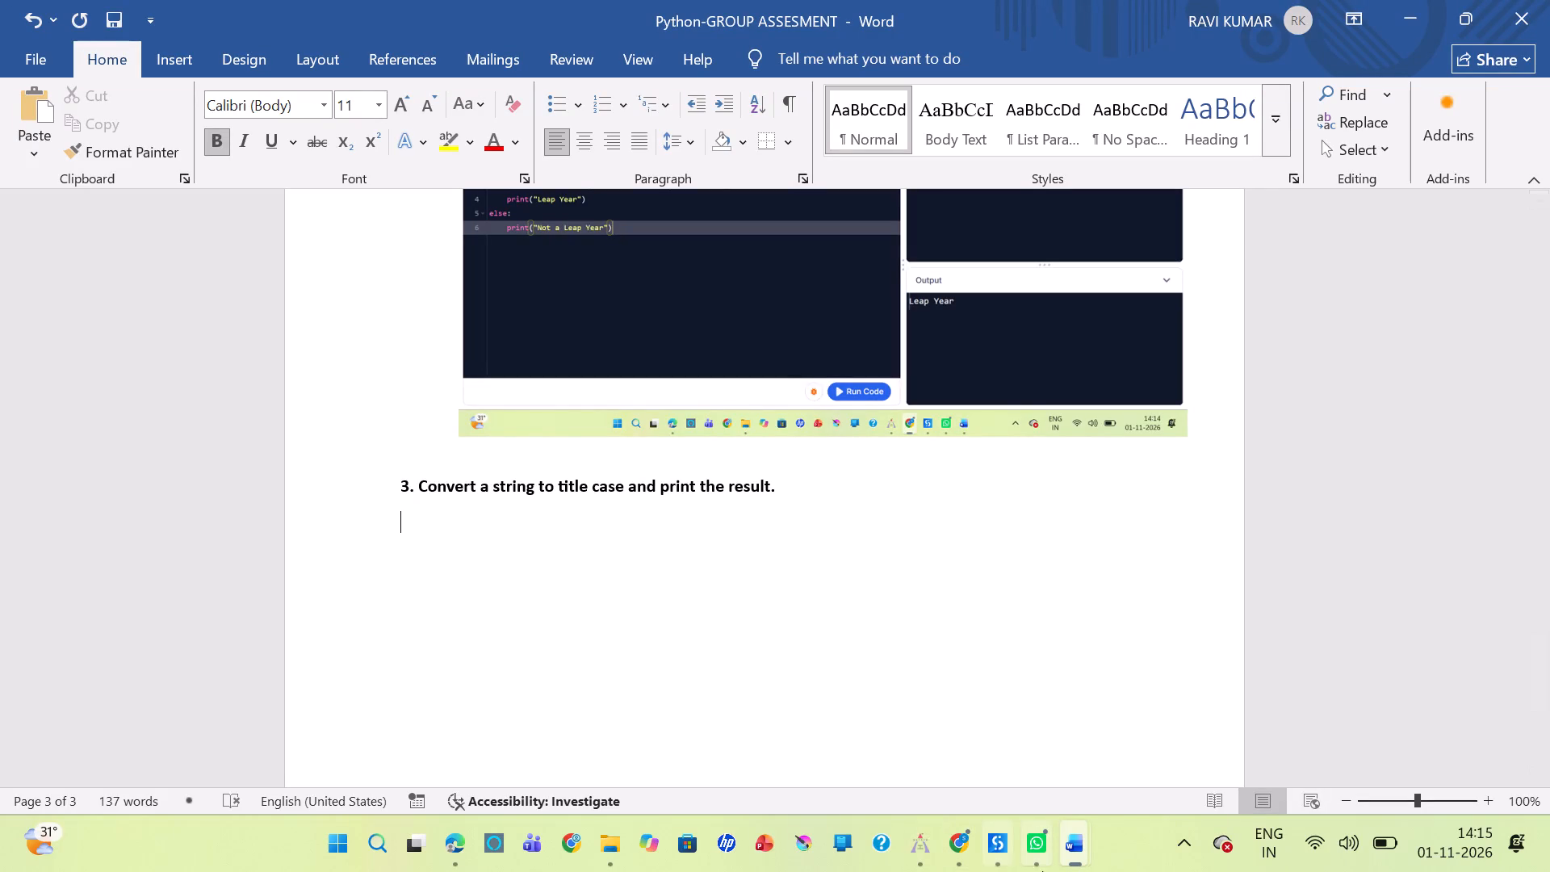
pyautogui.click(966, 837)
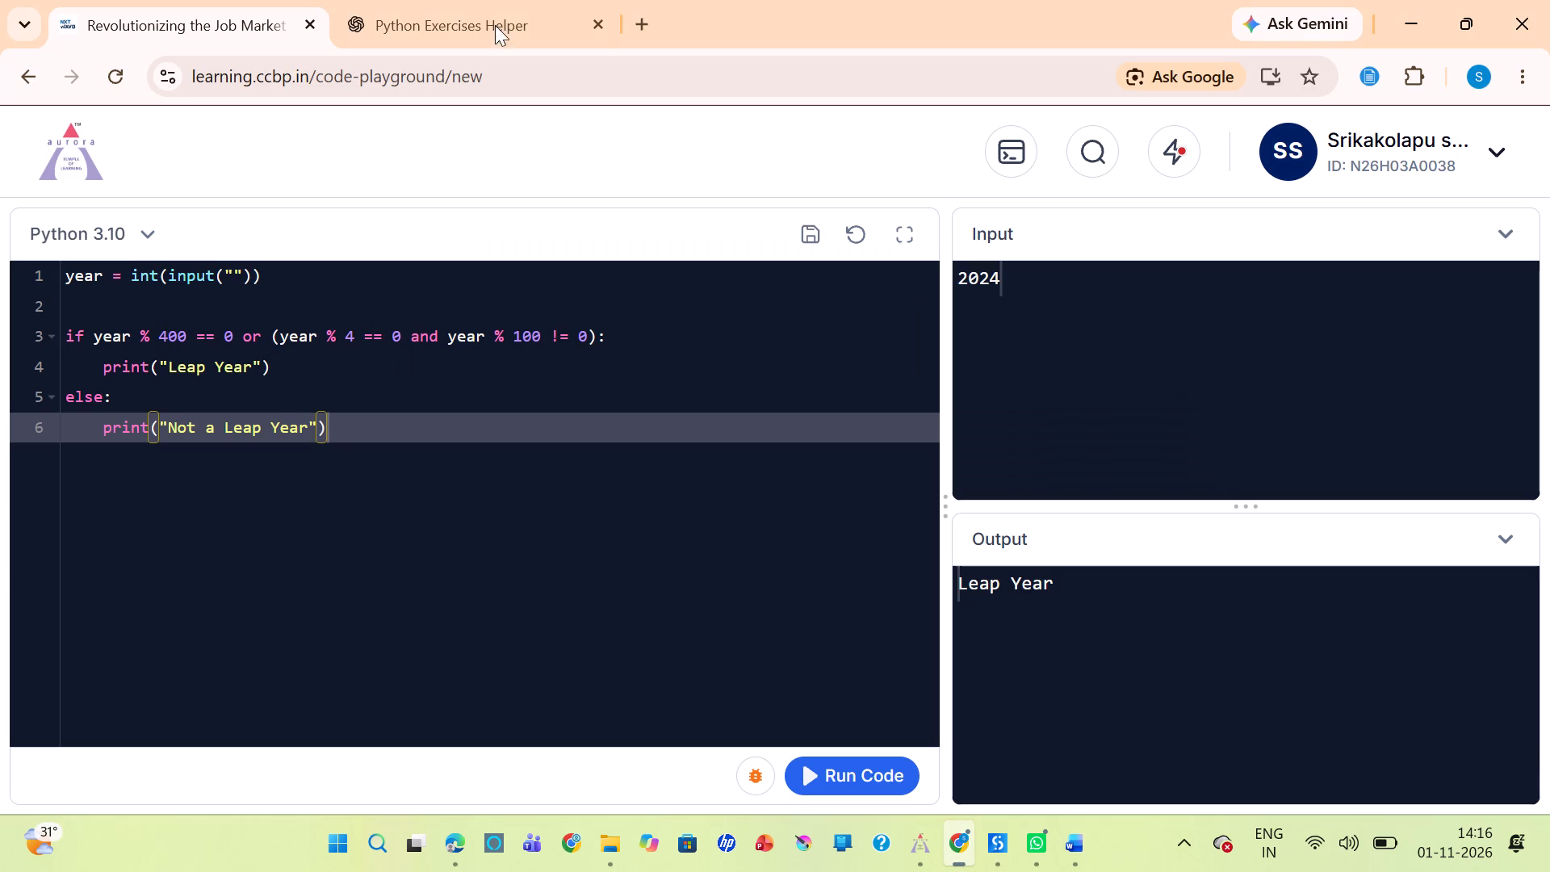
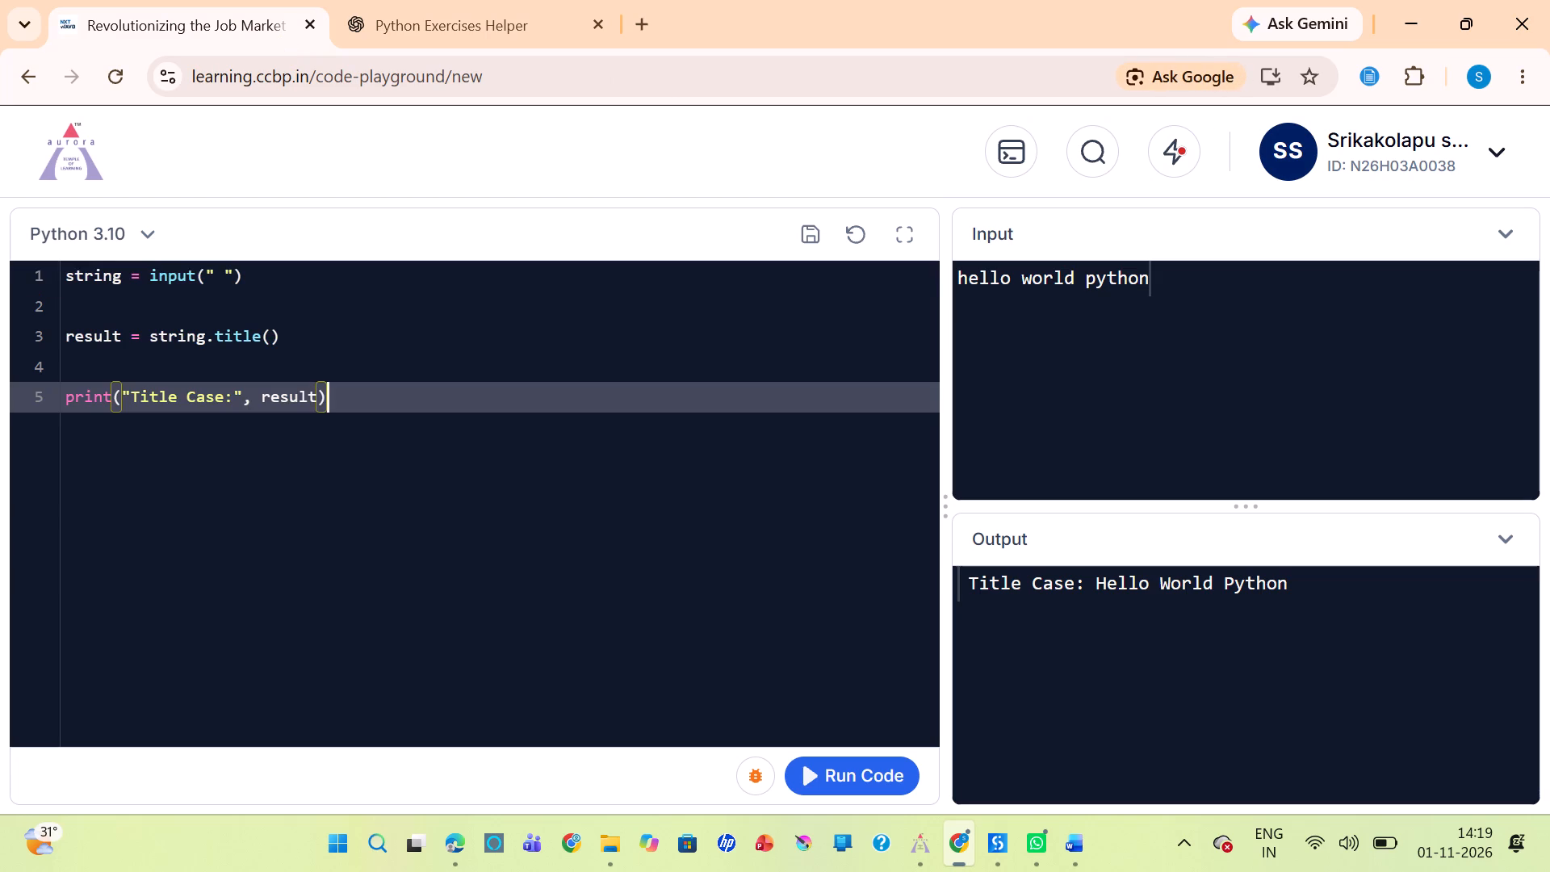
# Replace the playground code with the copied title-case program containing the "Enter a string: " prompt, and run it.
pyautogui.hotkey('ctrl', 'a')
pyautogui.press('BackSpace')
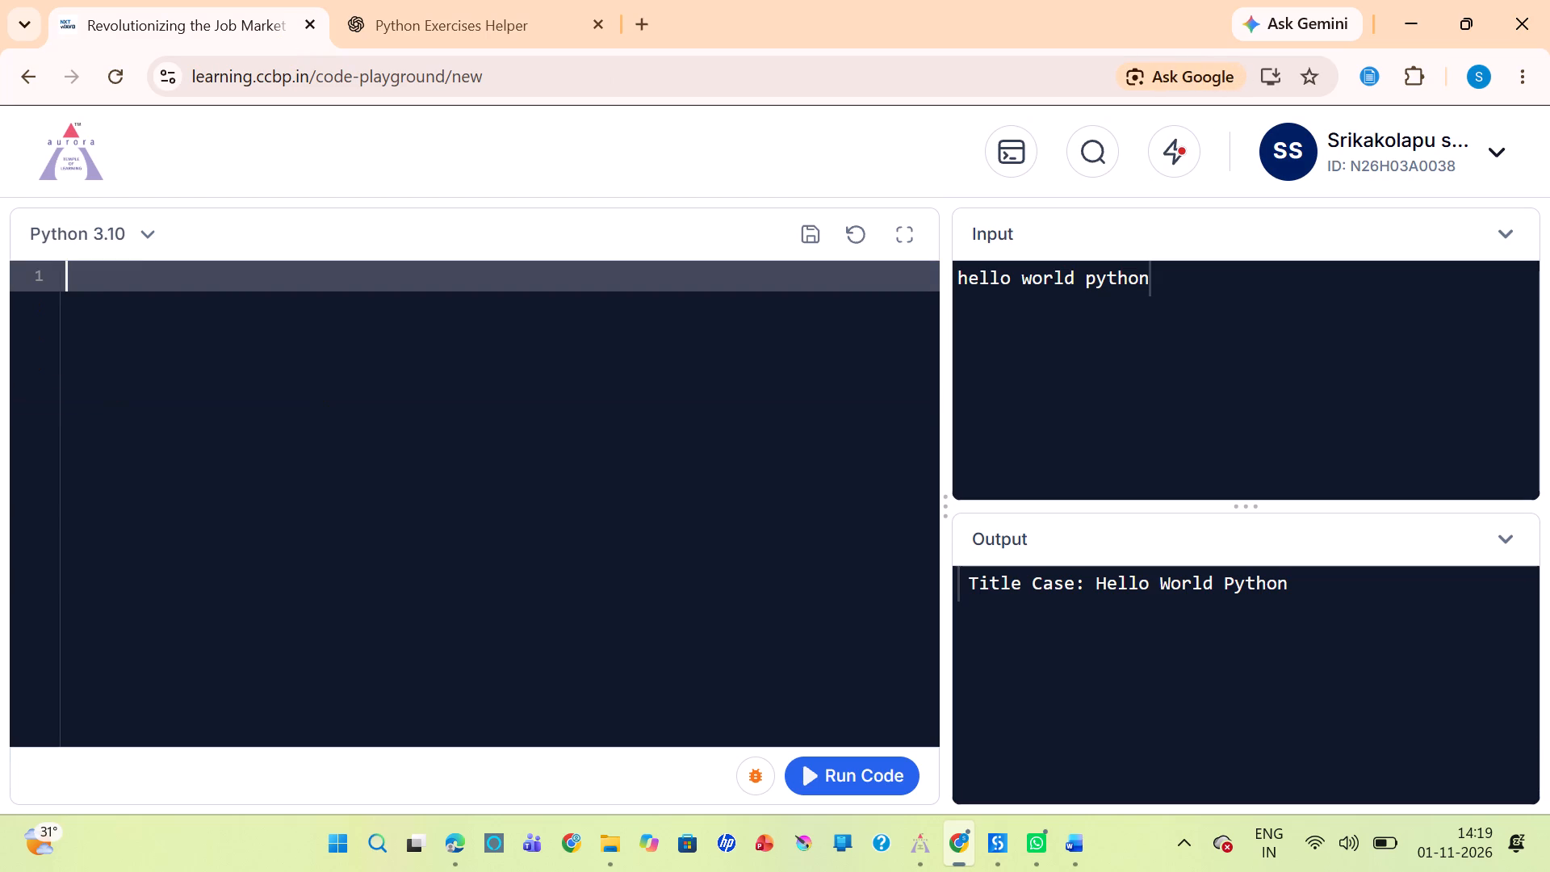
pyautogui.hotkey('ctrl', 'v')
pyautogui.click(877, 789)
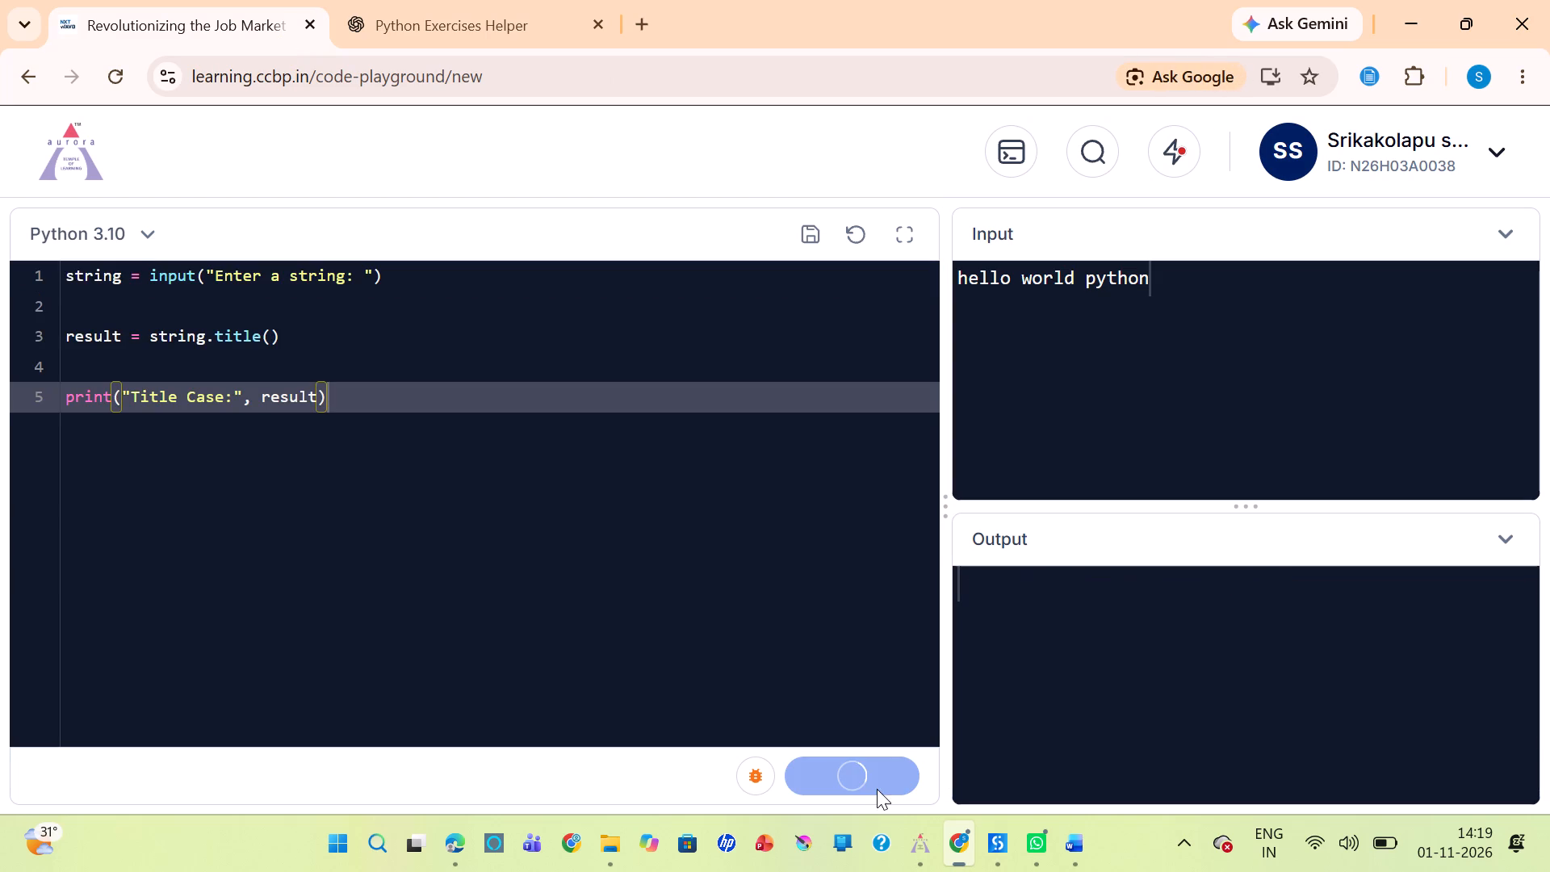
pyautogui.doubleClick(877, 789)
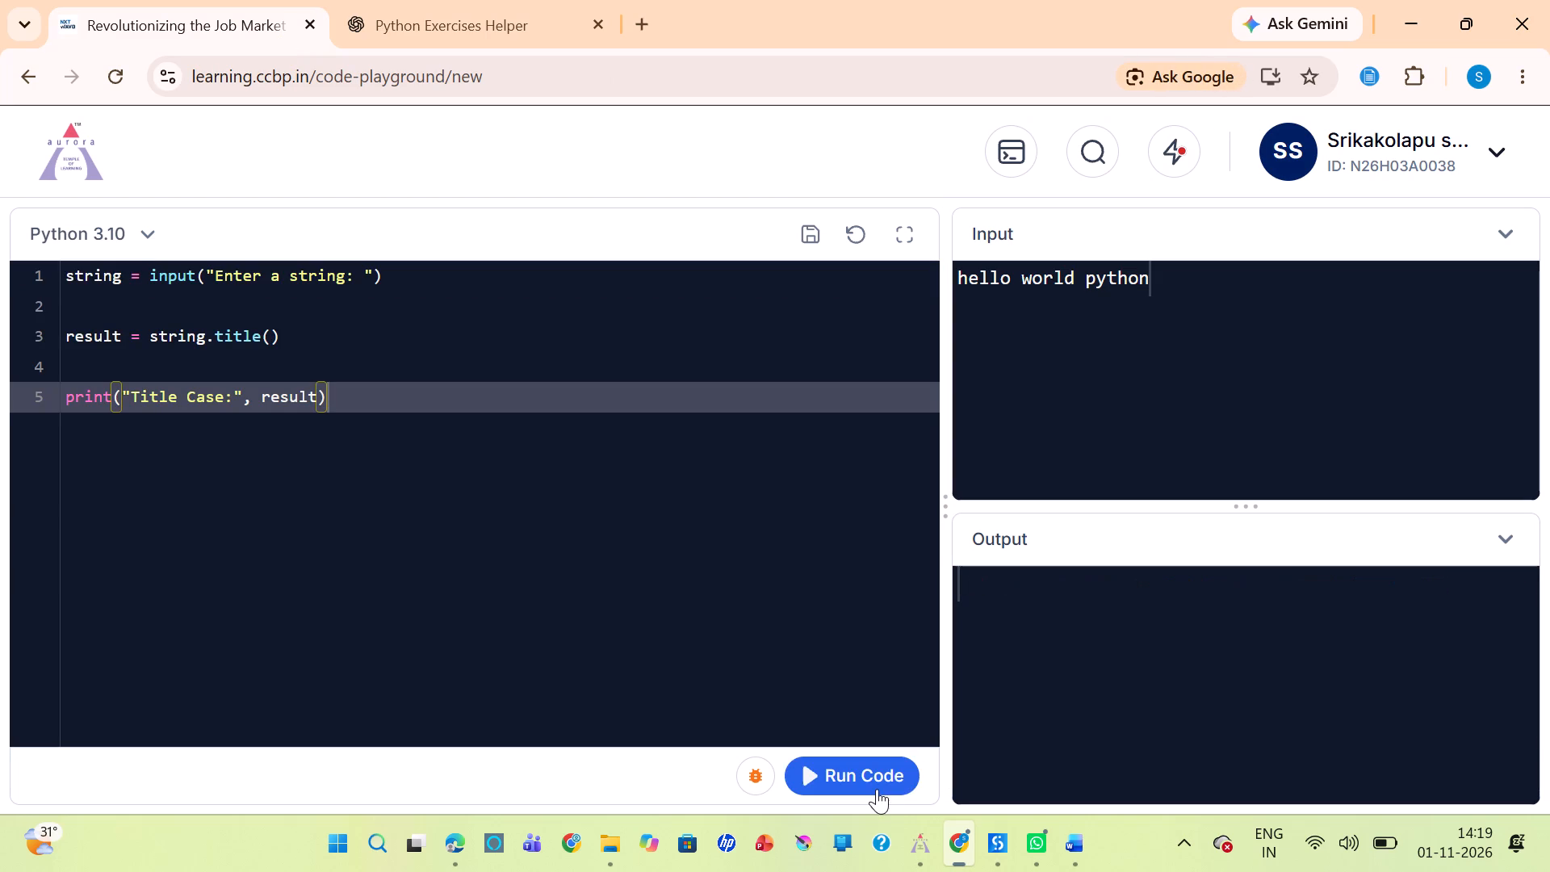
pyautogui.click(877, 789)
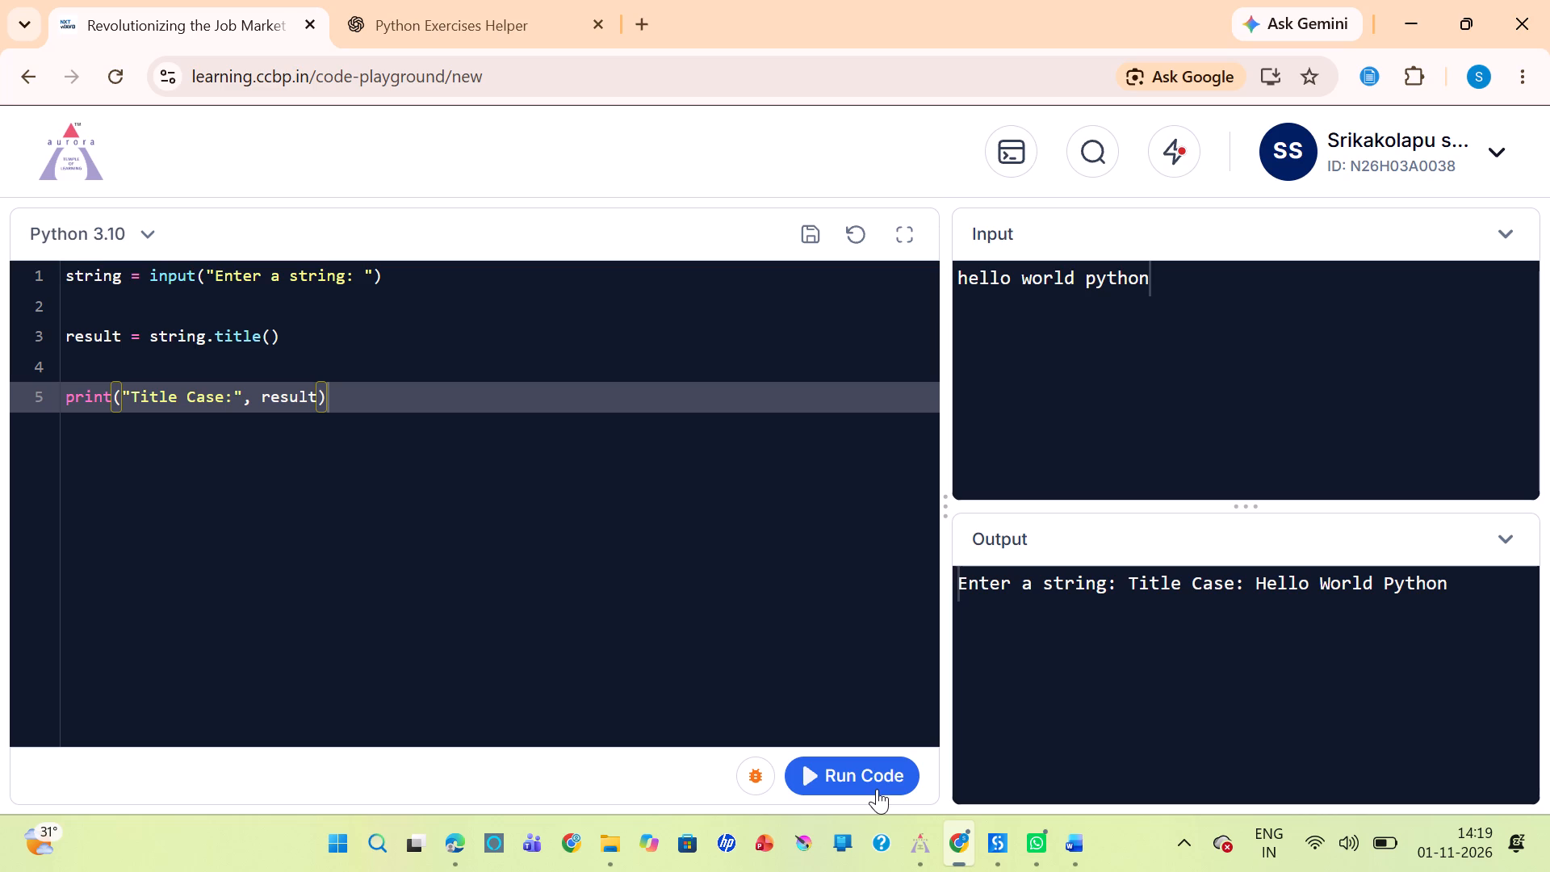
# Switch to the Python-GROUP ASSESMENT document in Word, at question 3 about converting a string to title case.
pyautogui.click(1070, 840)
pyautogui.click(932, 773)
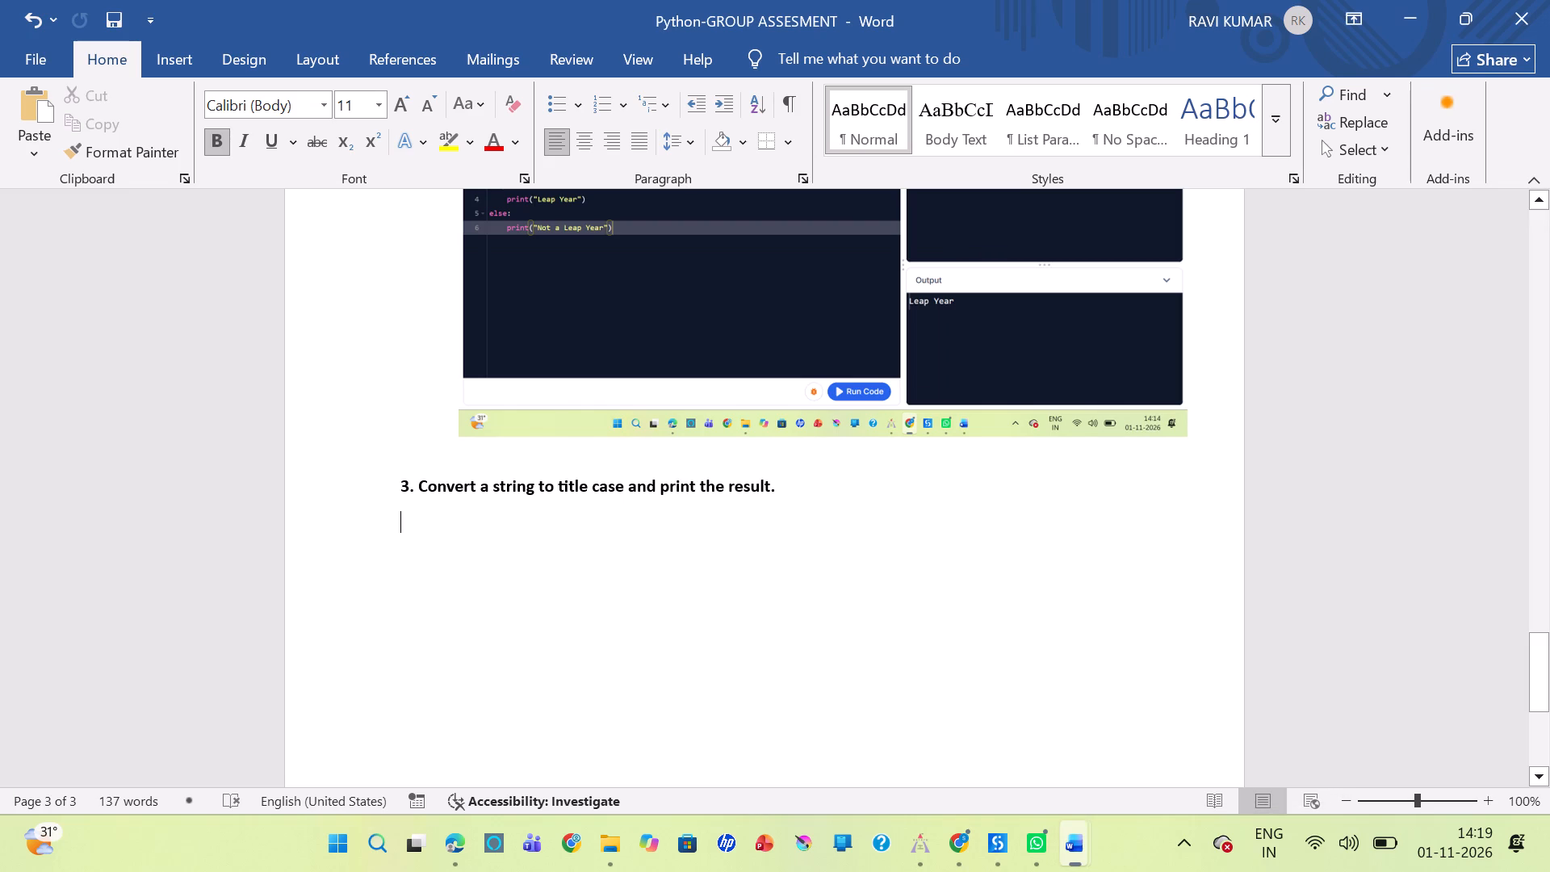
# Review the layout of questions 1 and 2 in the Word document, including their CODE and OUTPUT headings, program code and output screenshots.
pyautogui.scroll(-2, 932, 773)
pyautogui.scroll(4, 821, 516)
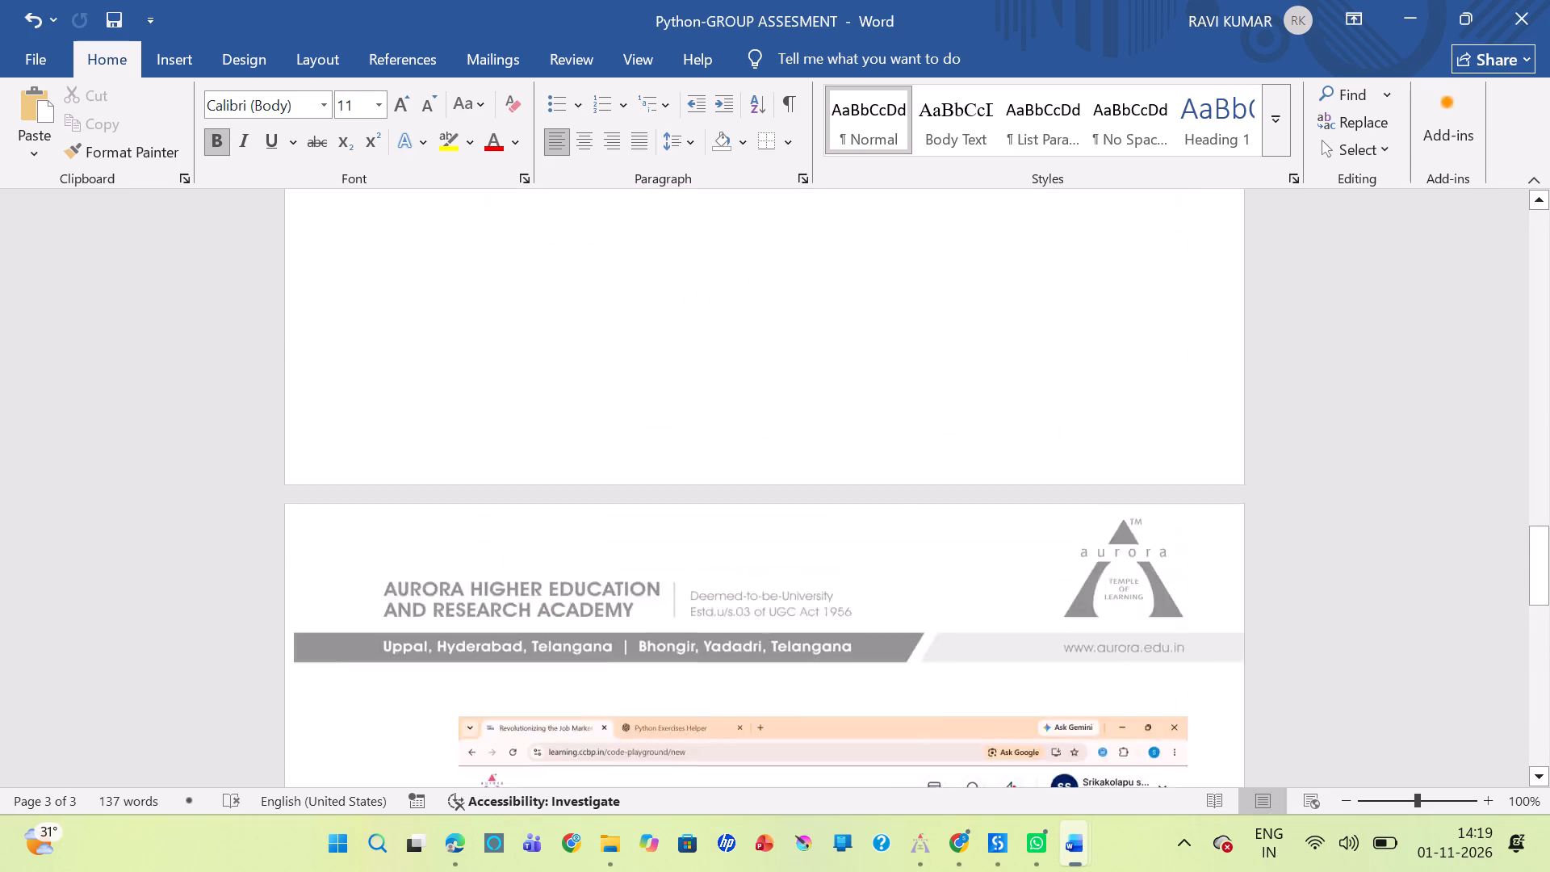
pyautogui.scroll(-2, 821, 516)
pyautogui.scroll(1, 821, 516)
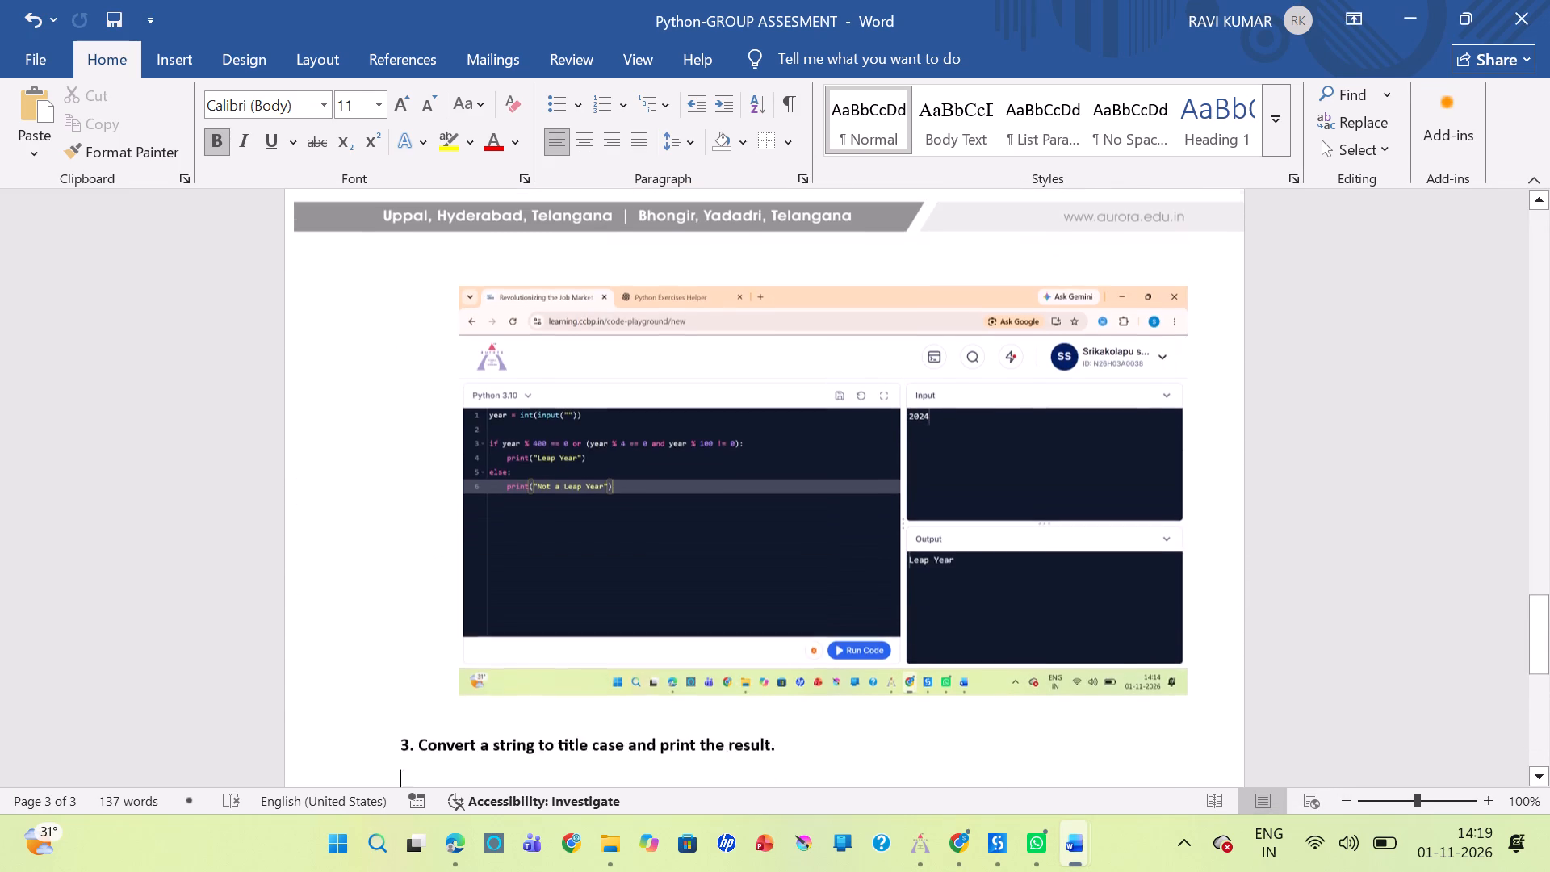
pyautogui.scroll(3, 821, 516)
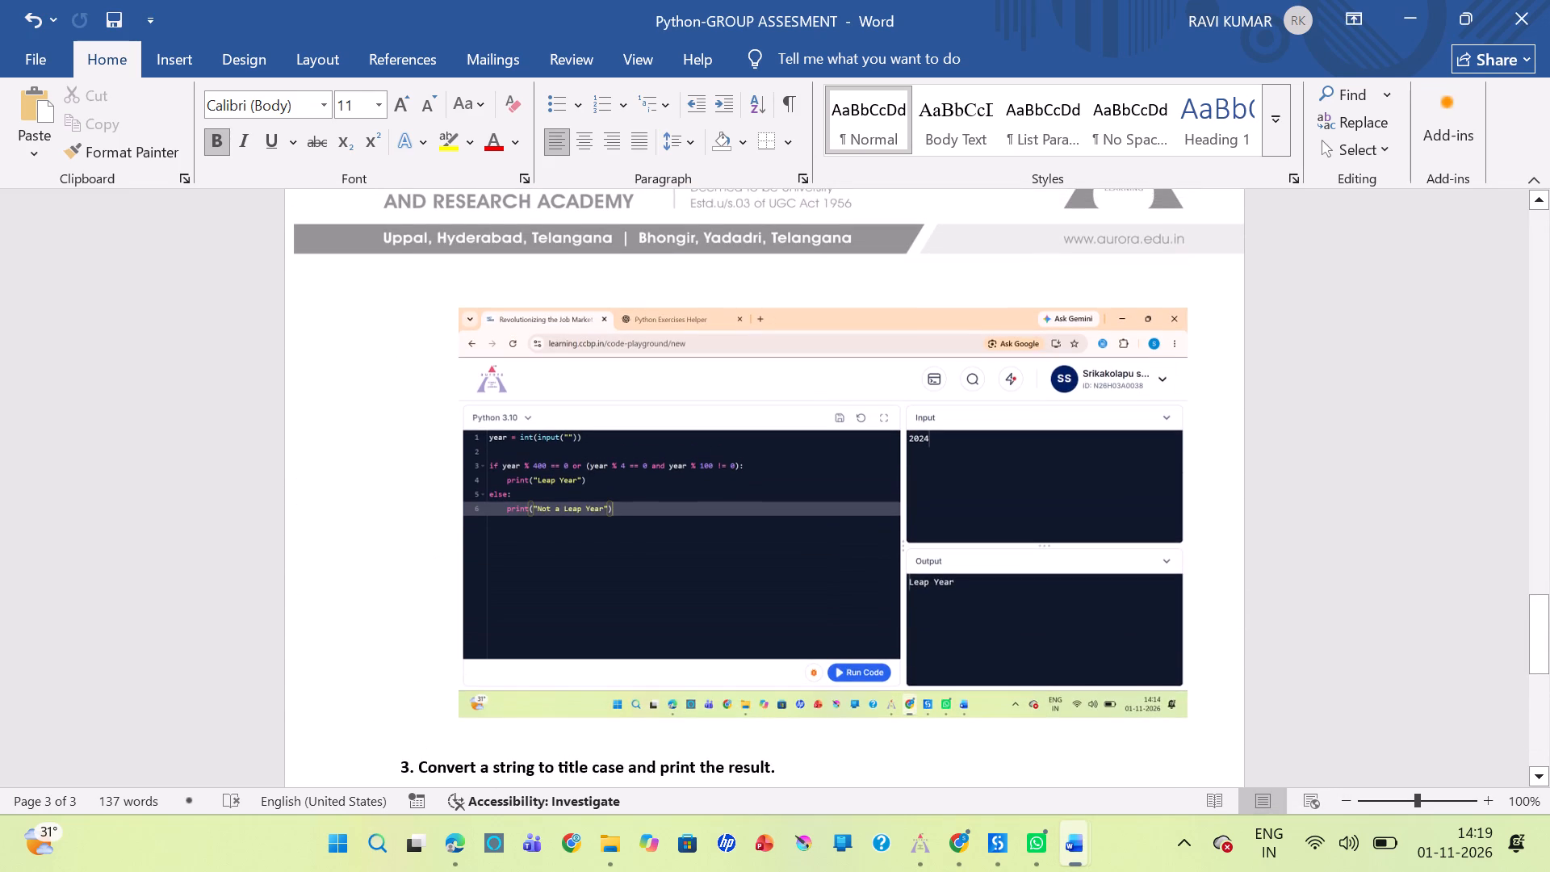
pyautogui.scroll(2, 821, 516)
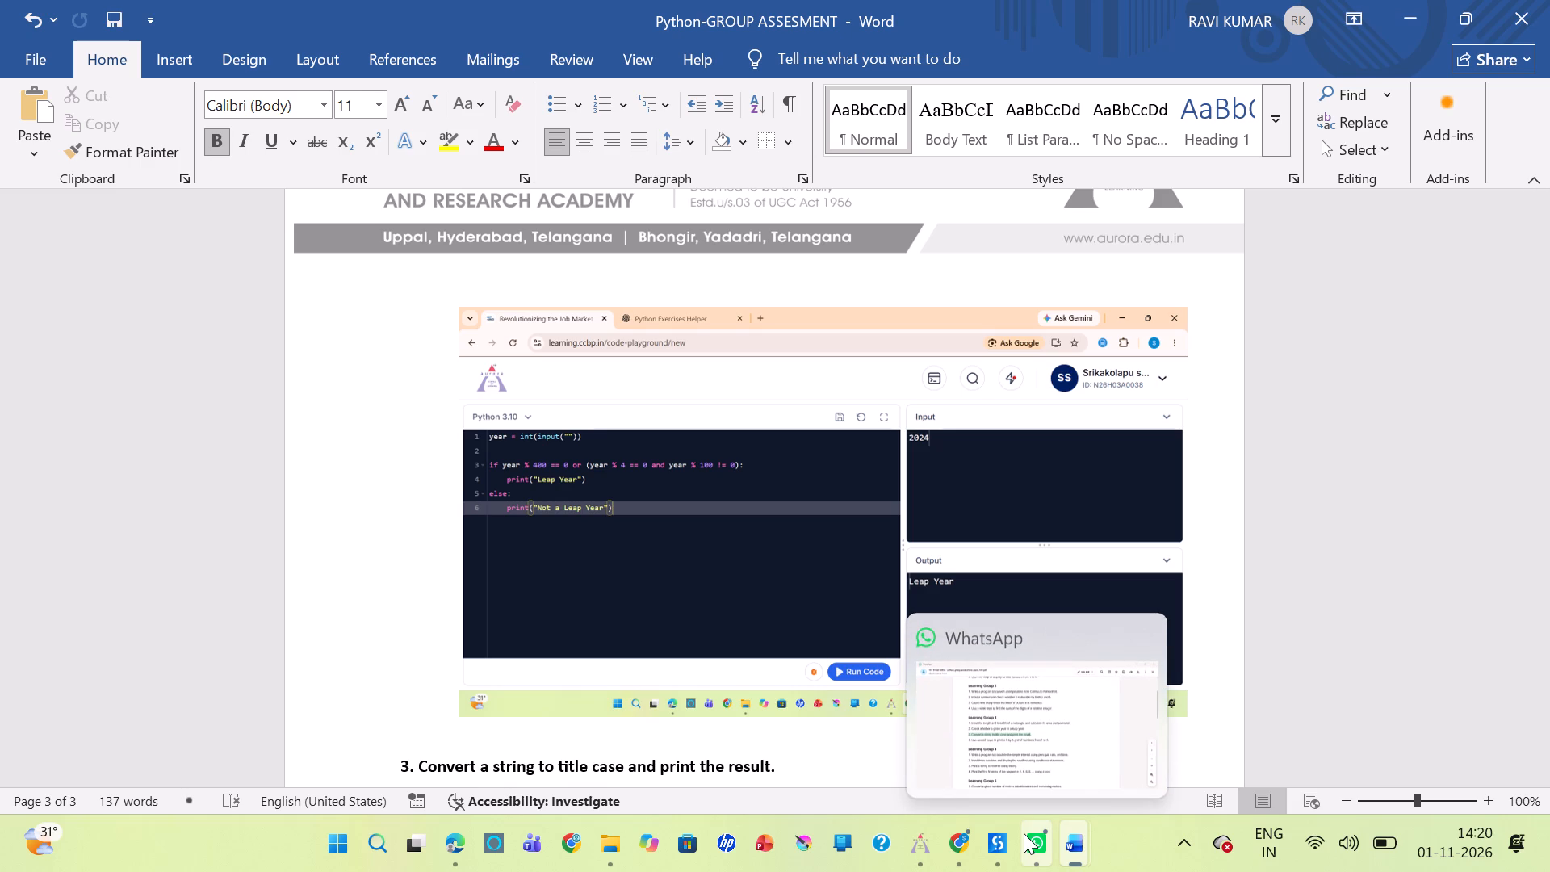
pyautogui.scroll(2, 781, 567)
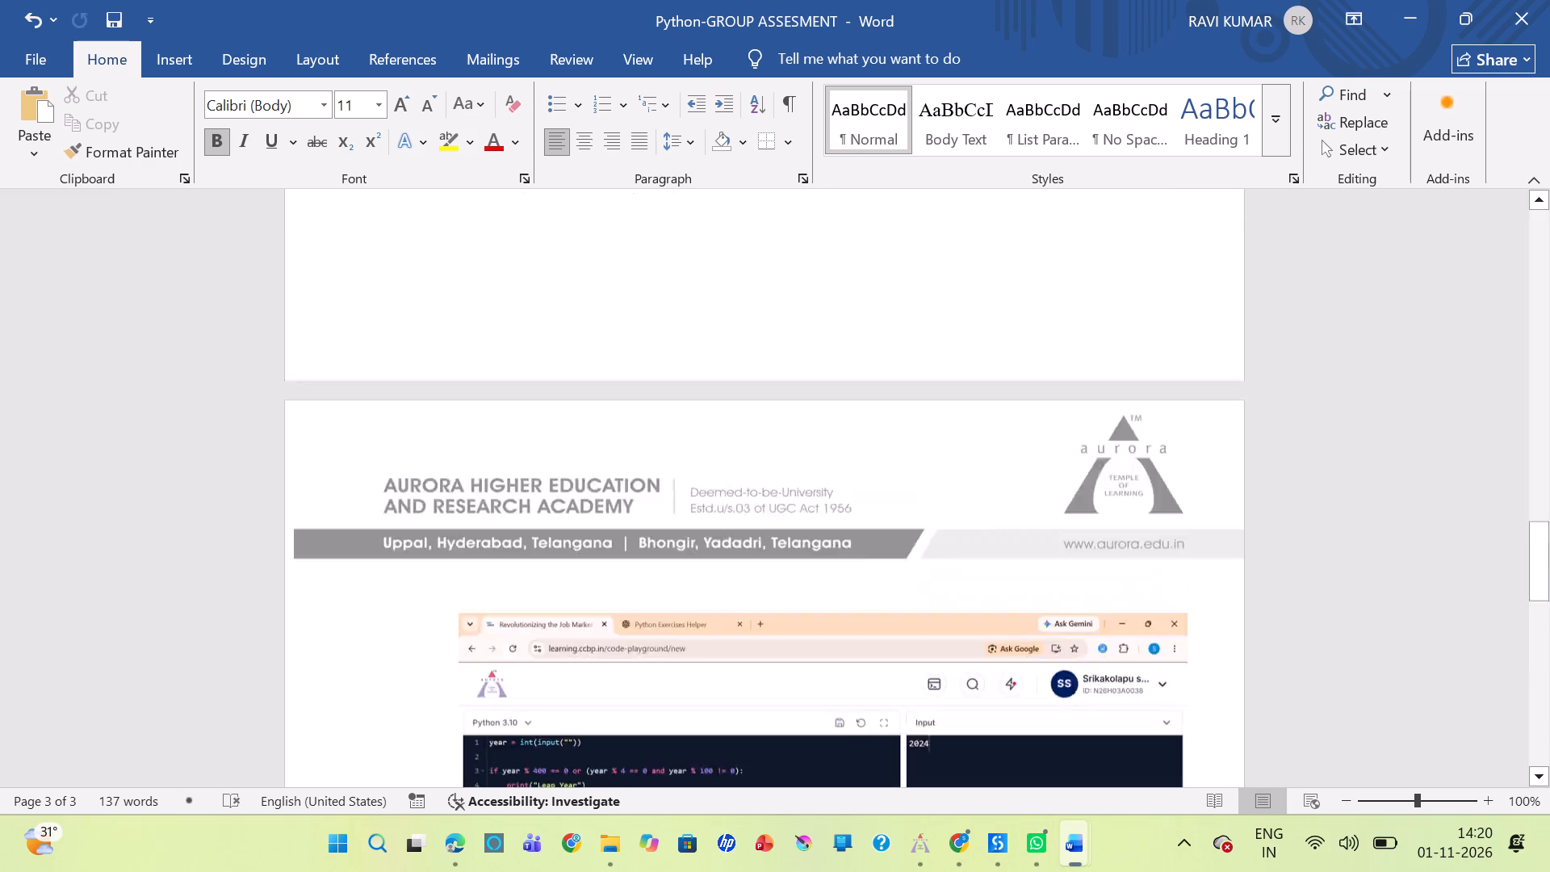
pyautogui.scroll(2, 781, 567)
pyautogui.scroll(-2, 781, 567)
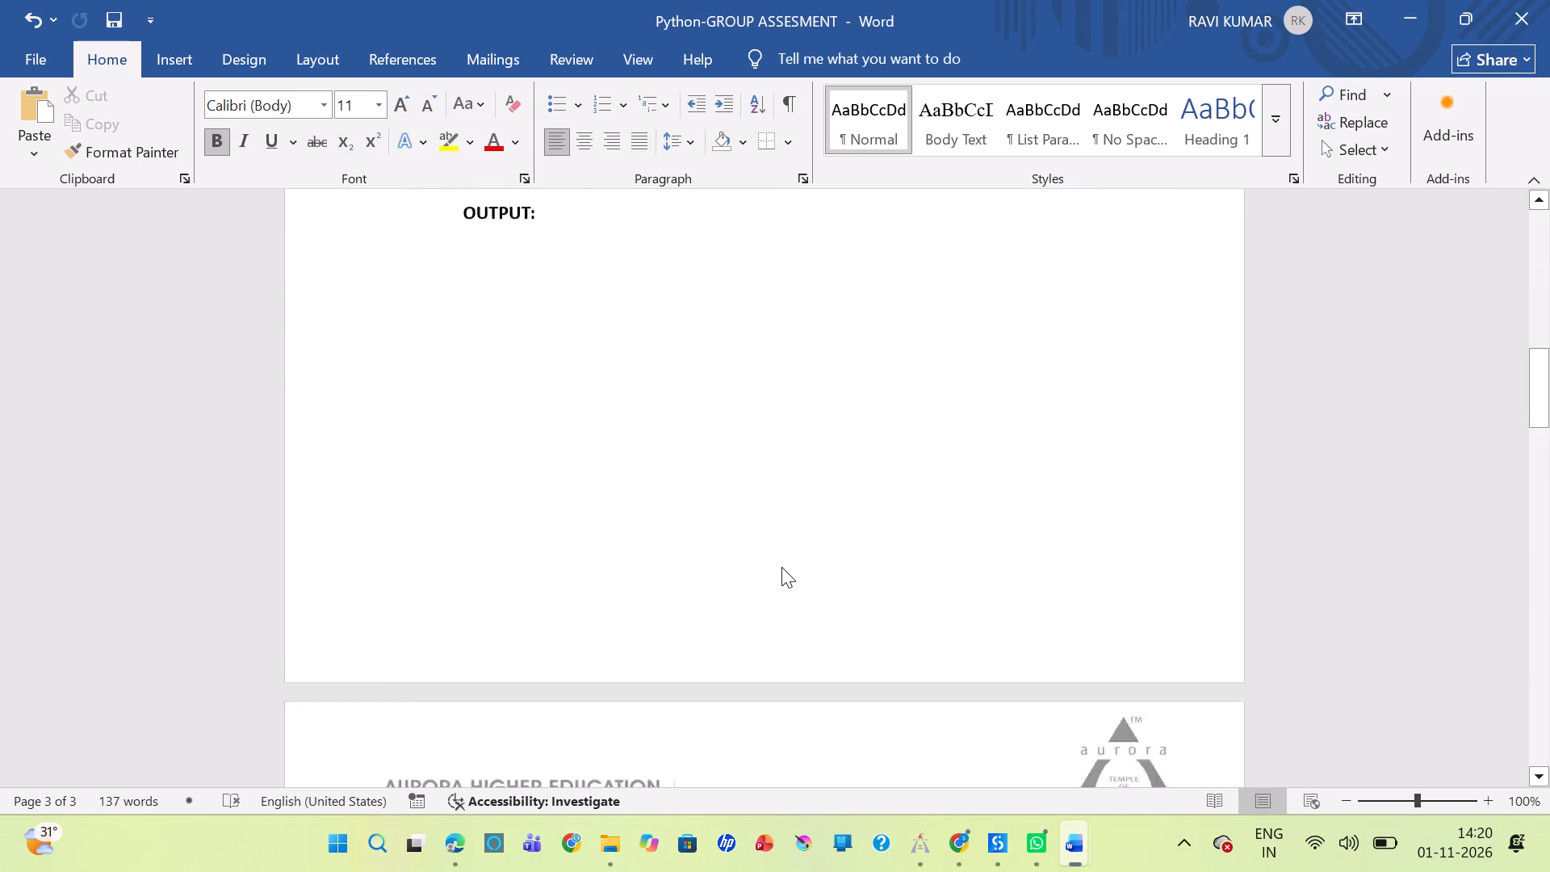
pyautogui.scroll(1, 781, 567)
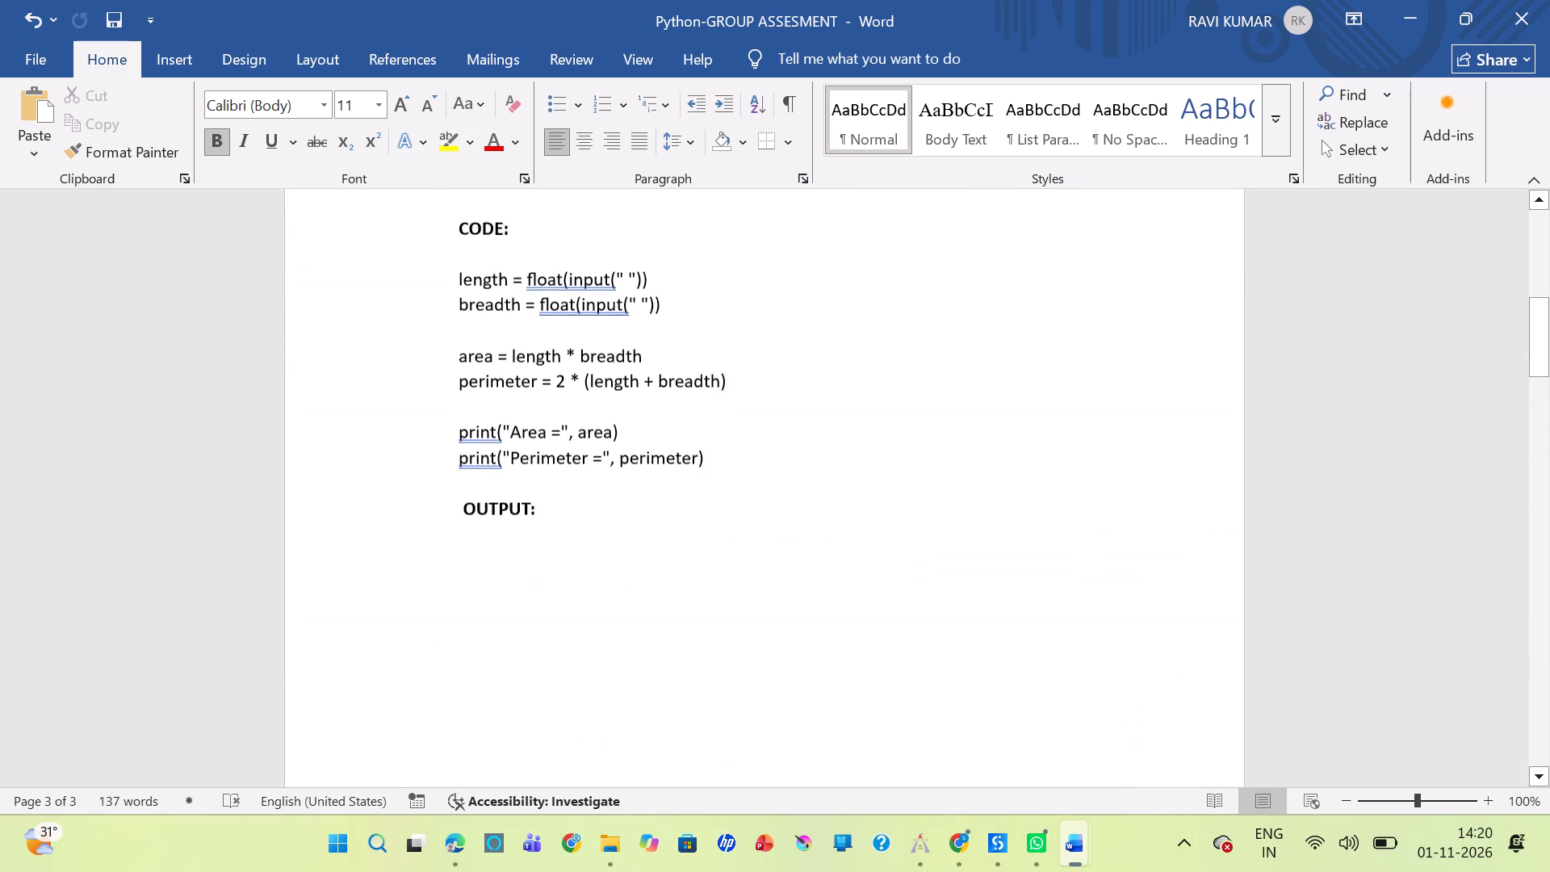
pyautogui.scroll(1, 781, 567)
pyautogui.scroll(-3, 781, 567)
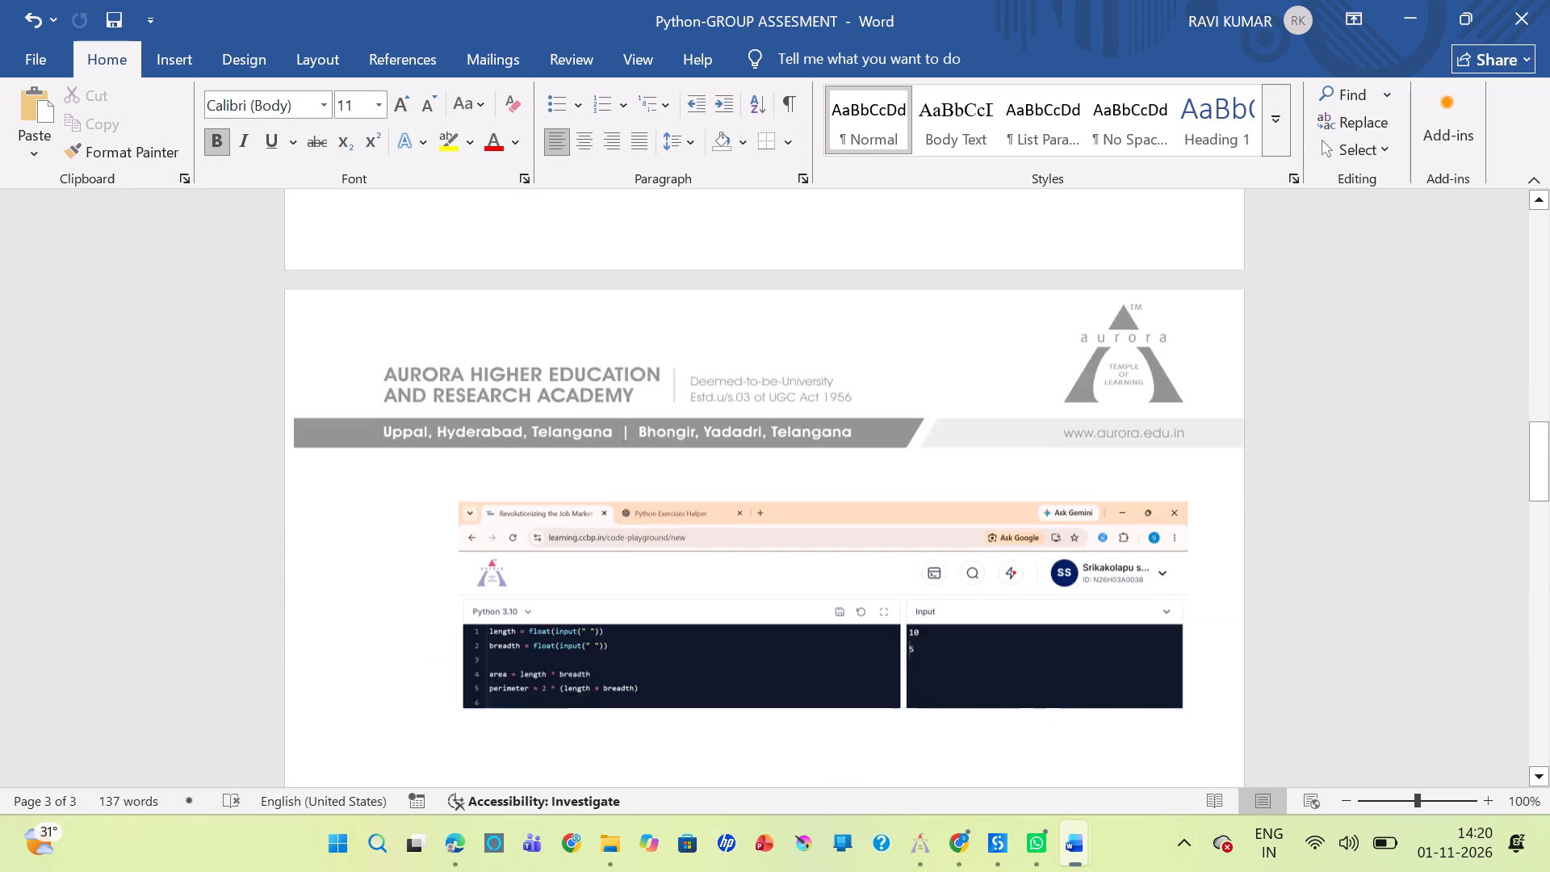
pyautogui.scroll(-1, 781, 567)
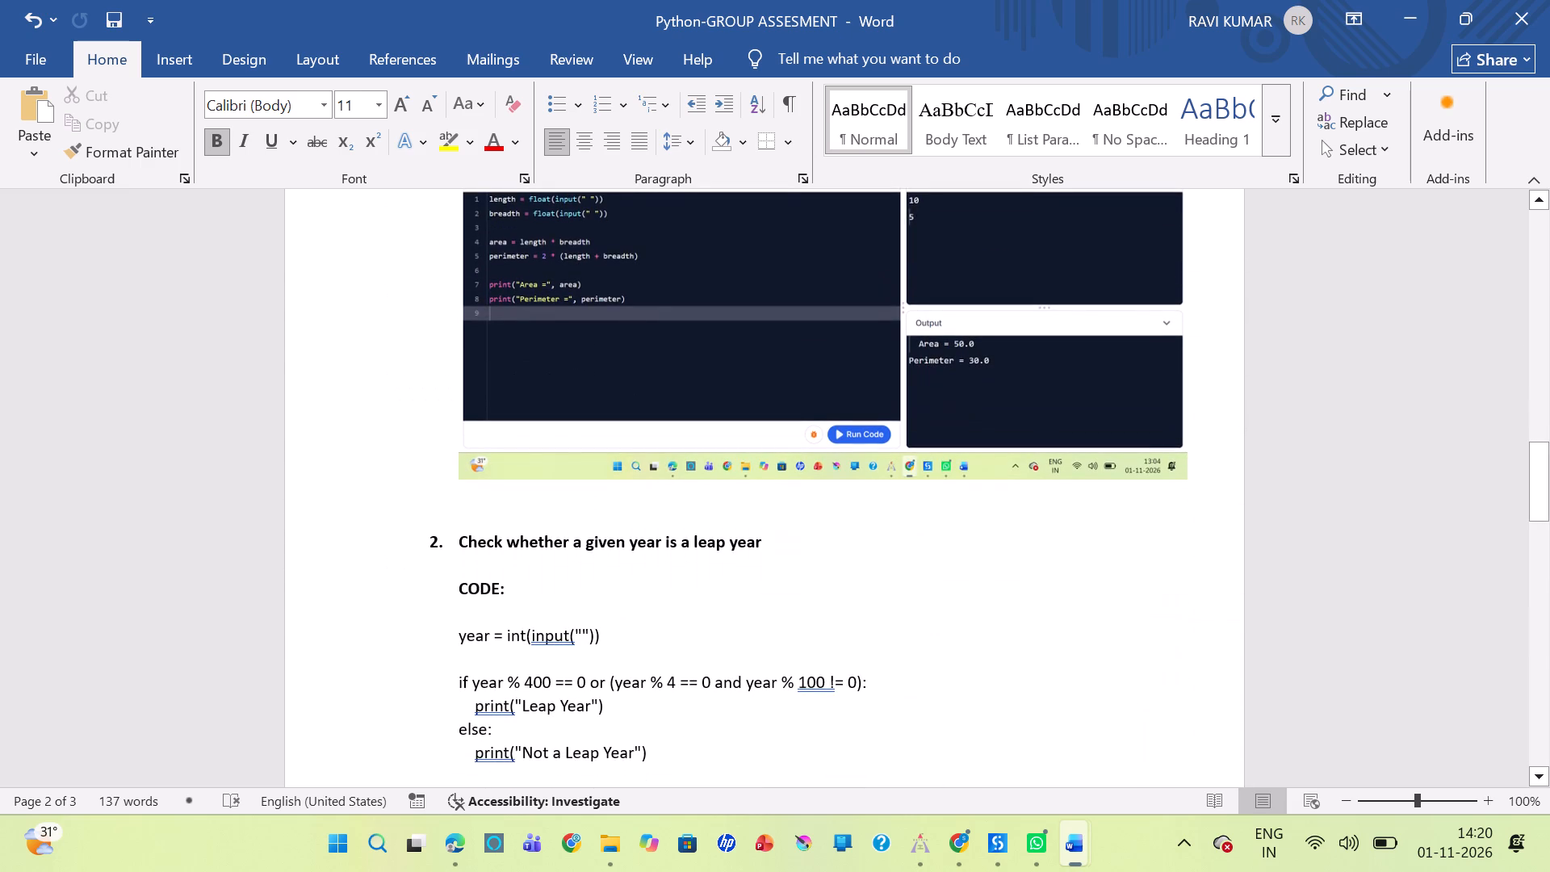
pyautogui.scroll(-1, 781, 567)
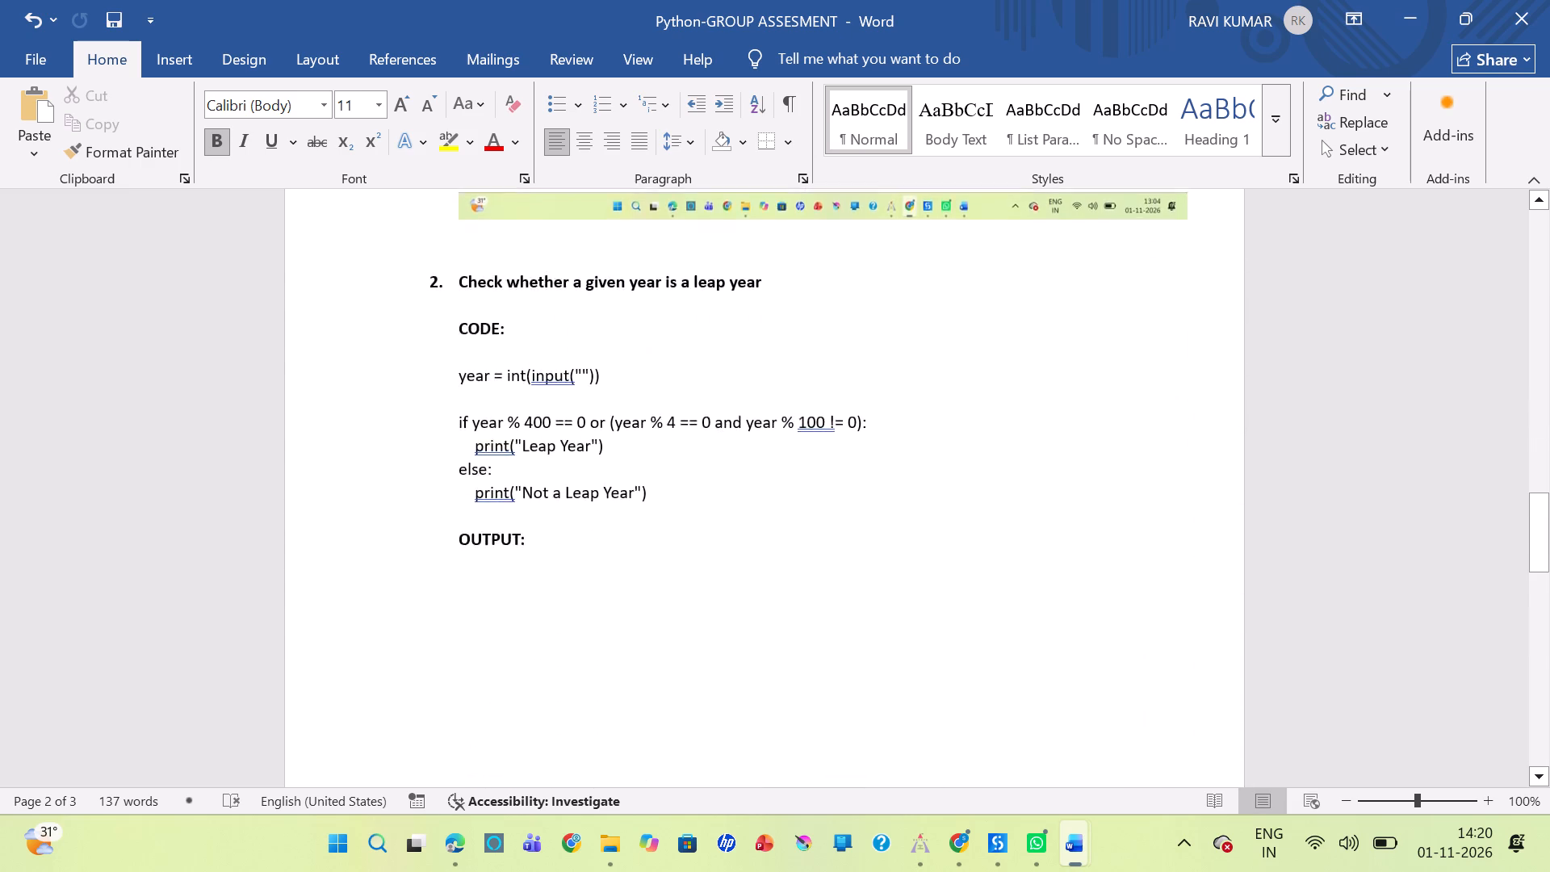
pyautogui.scroll(-1, 781, 567)
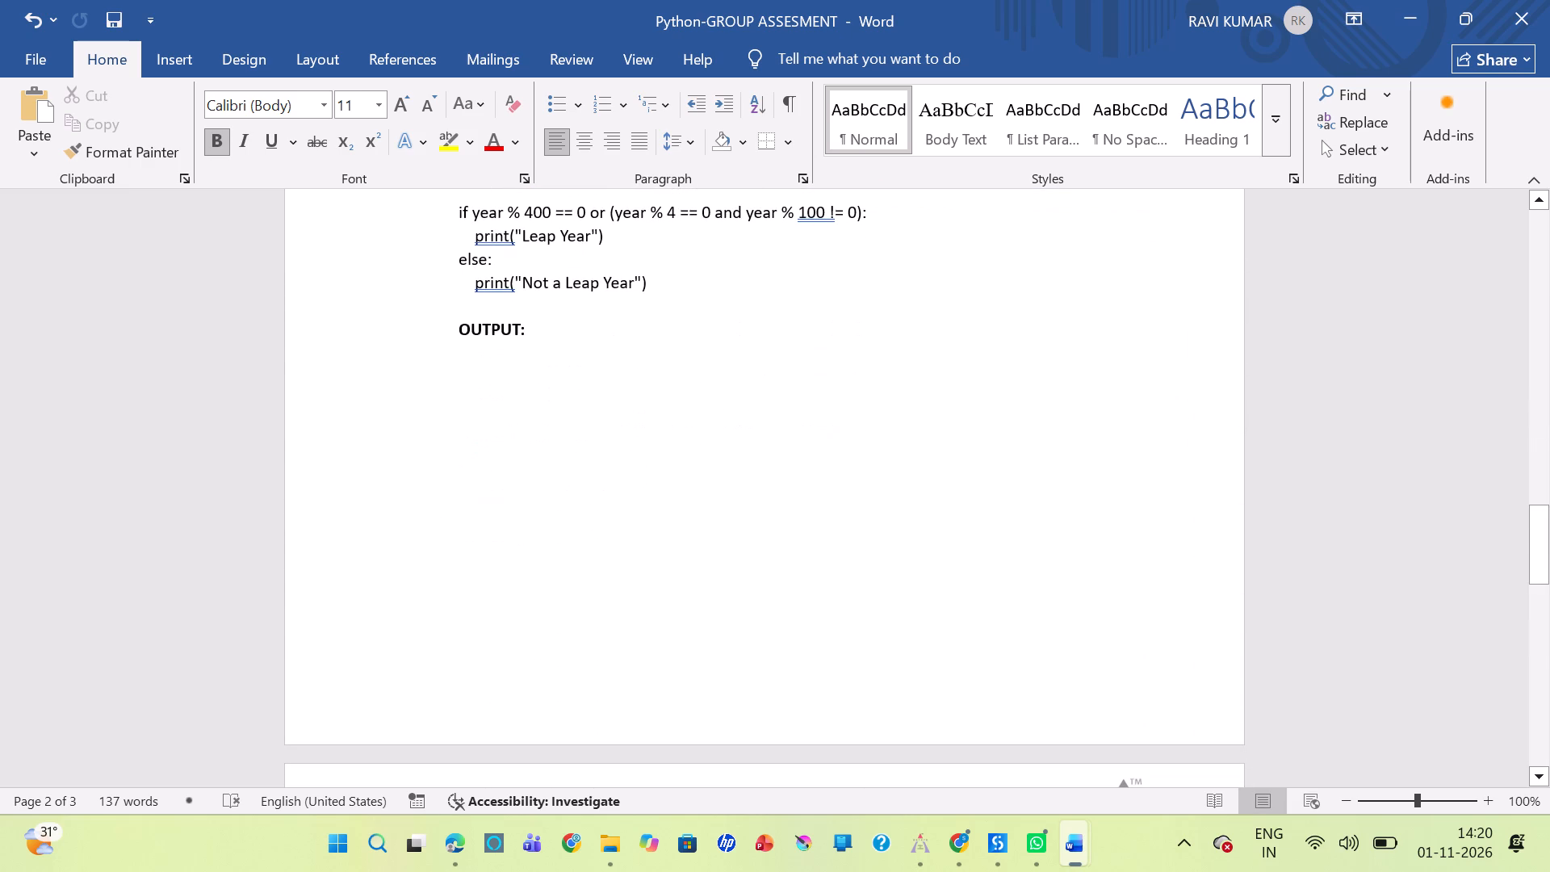
pyautogui.scroll(-1, 781, 567)
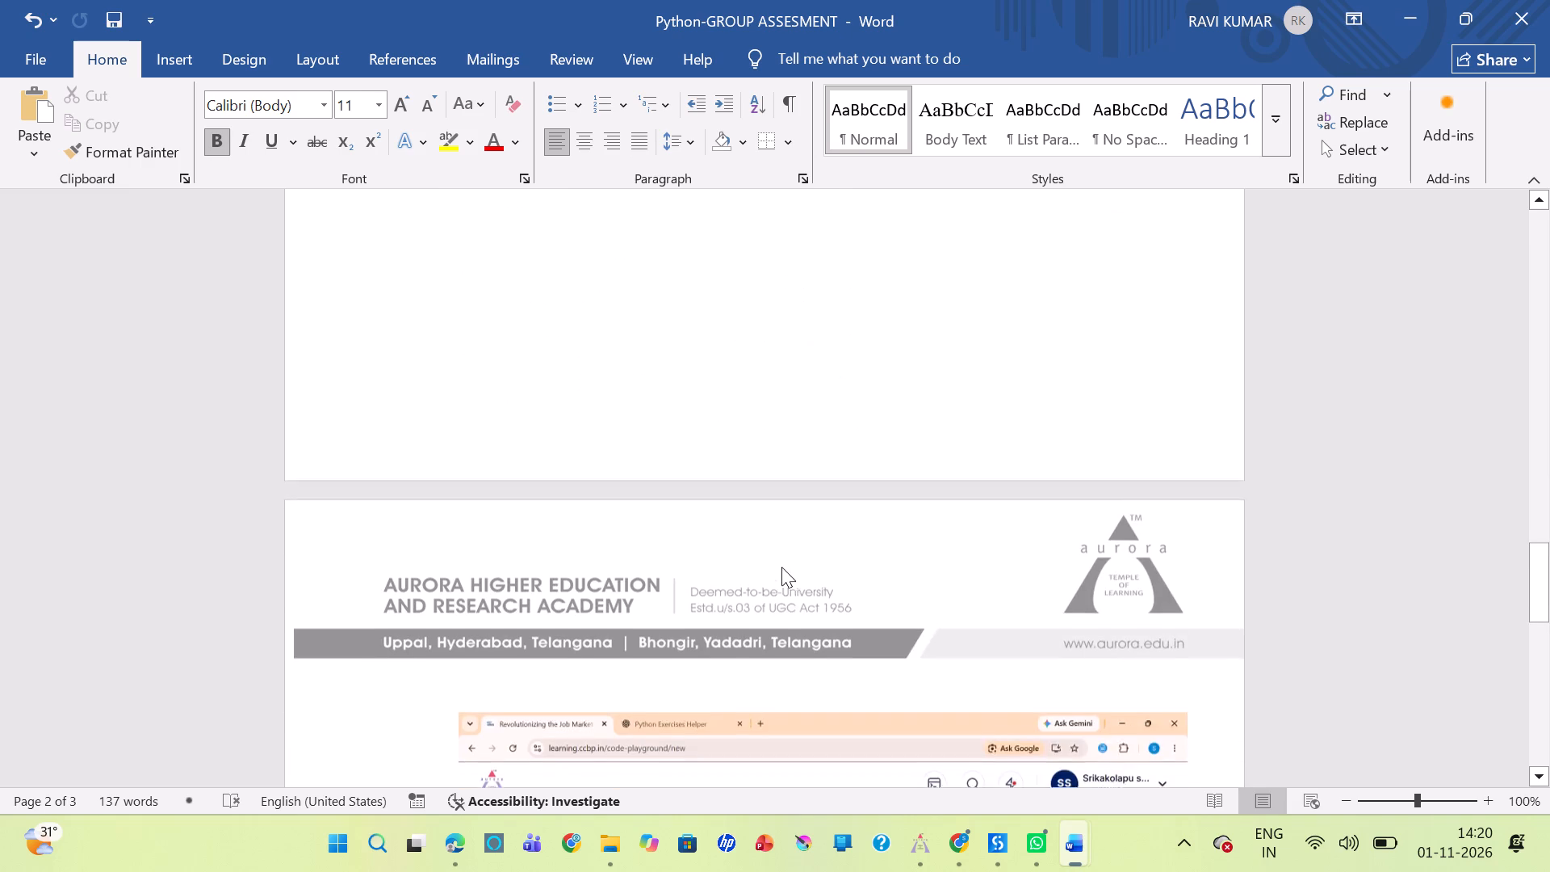
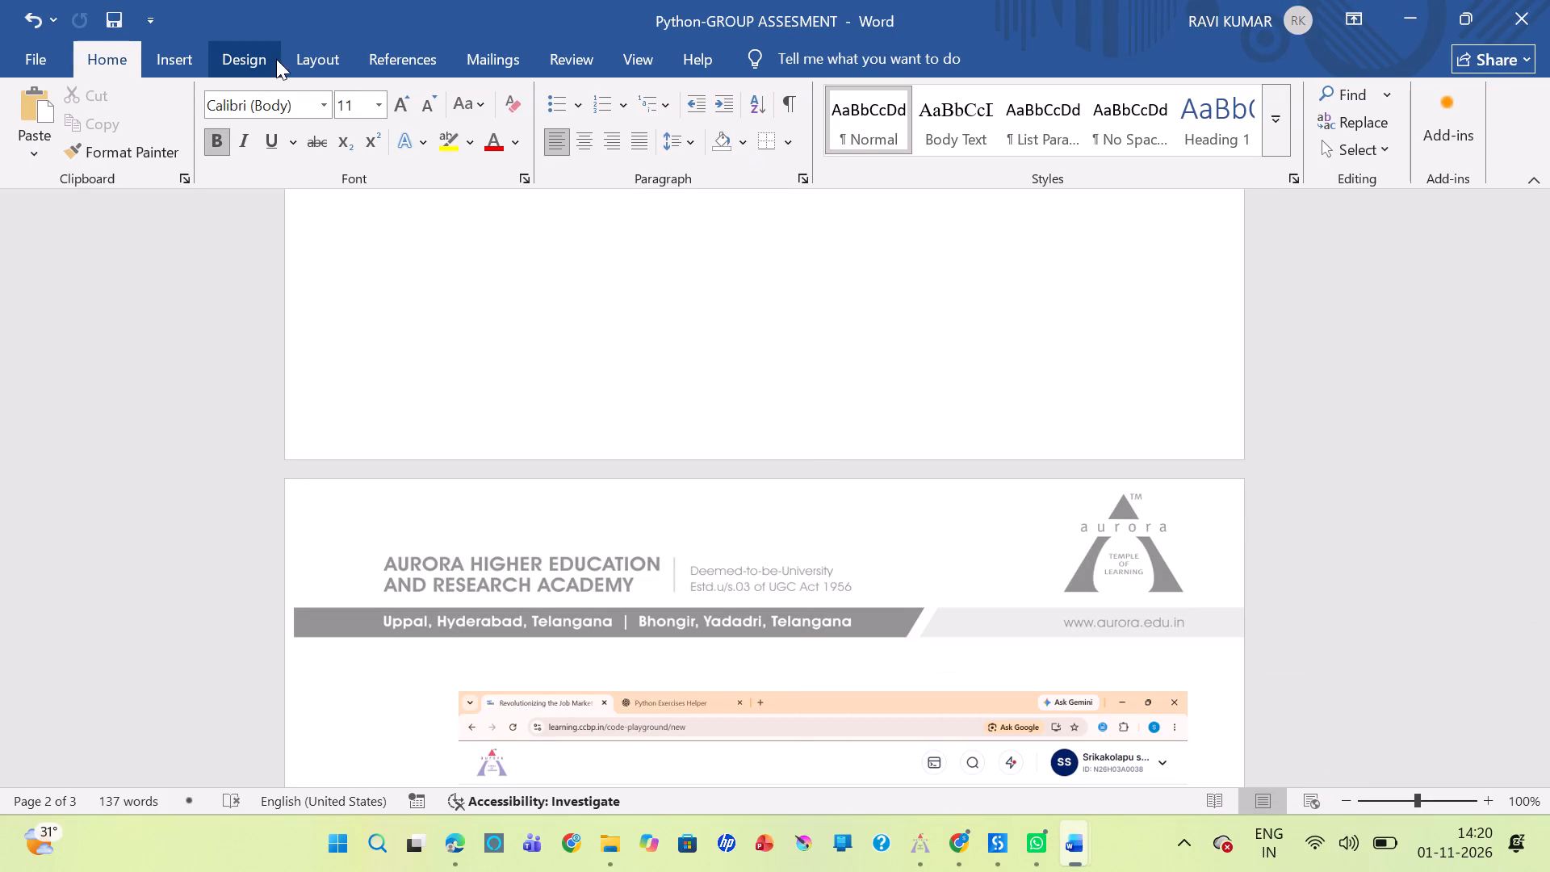
pyautogui.scroll(-3, 939, 303)
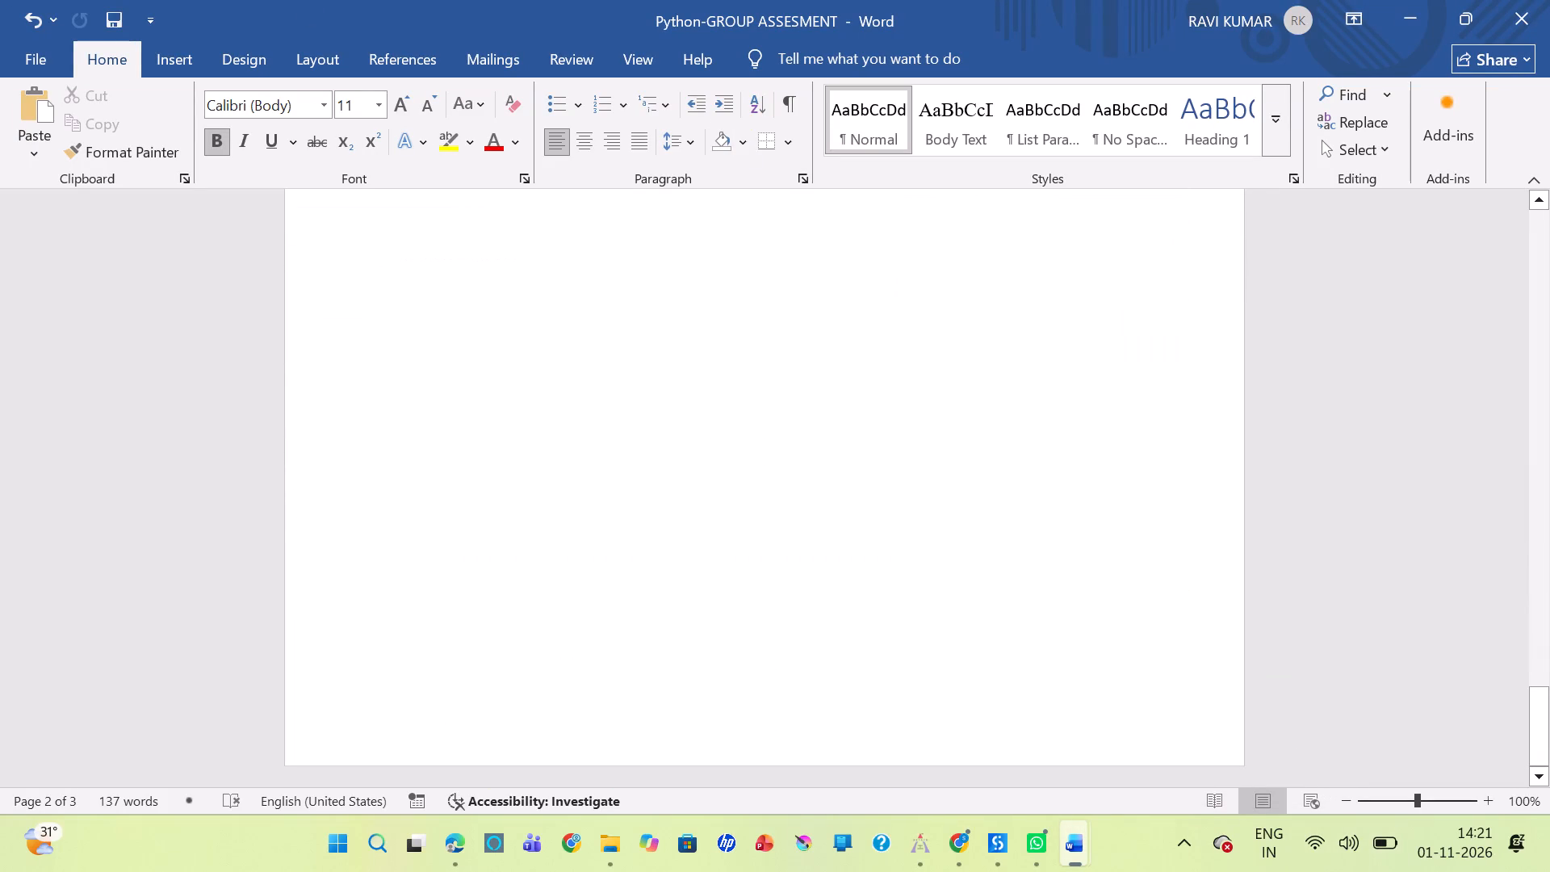
pyautogui.scroll(3, 778, 412)
pyautogui.scroll(-1, 778, 412)
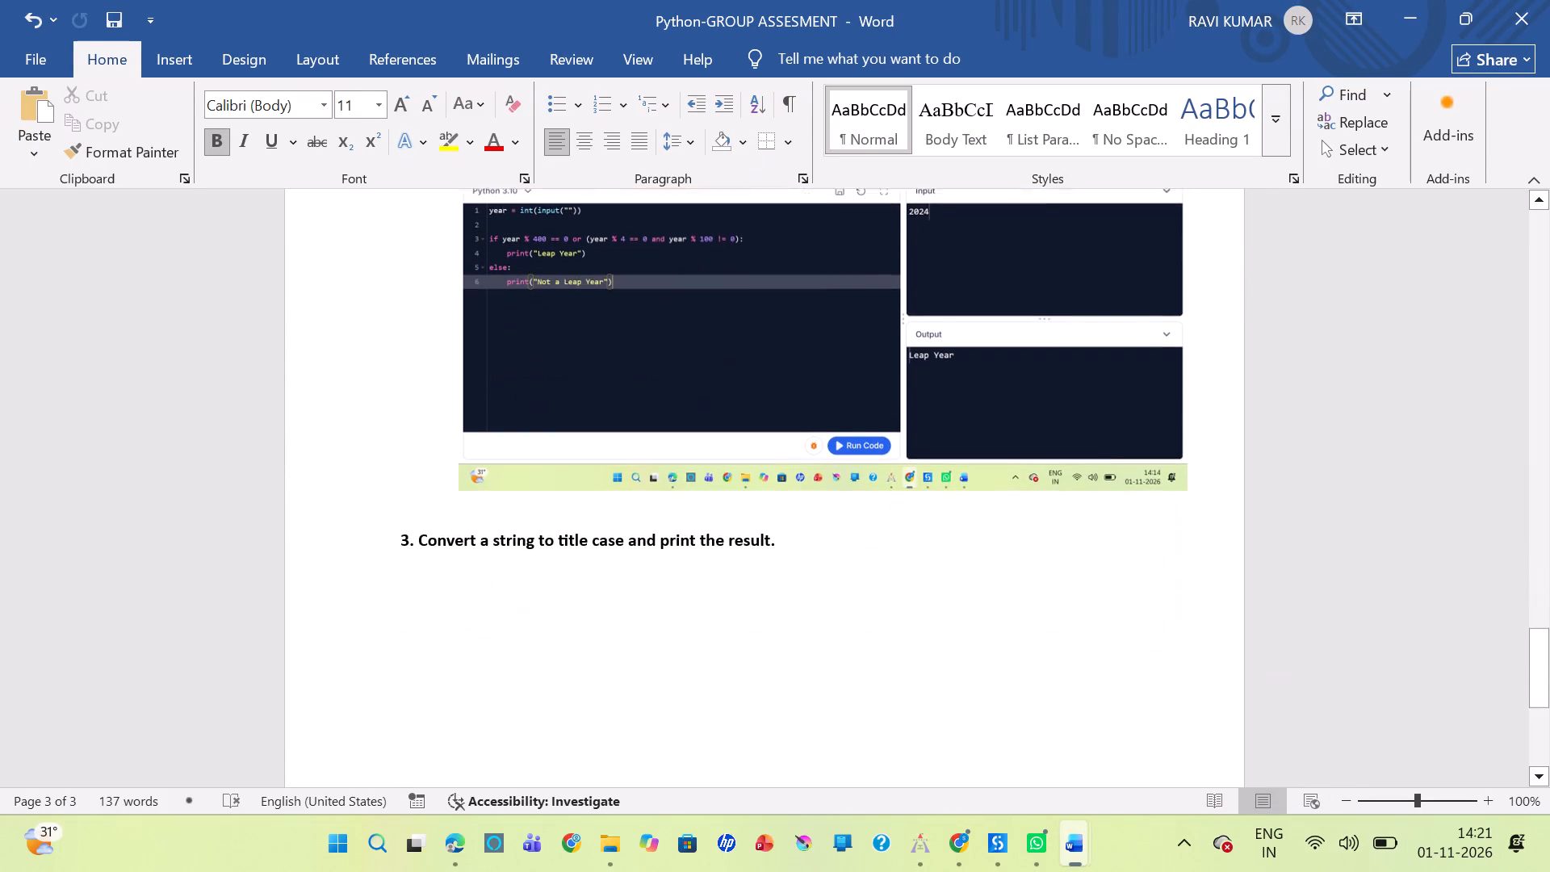
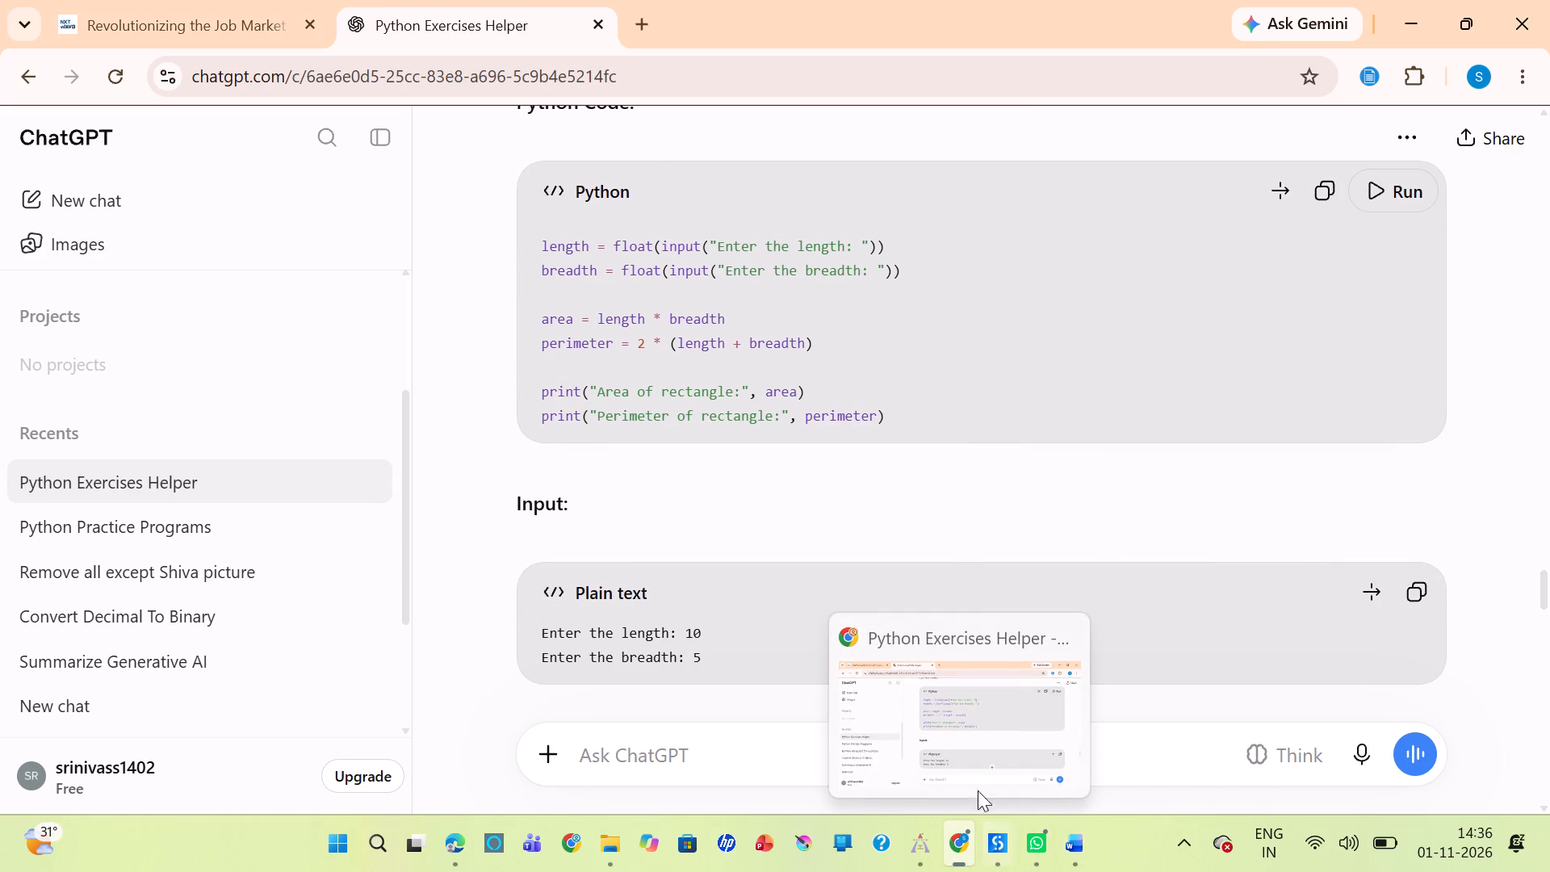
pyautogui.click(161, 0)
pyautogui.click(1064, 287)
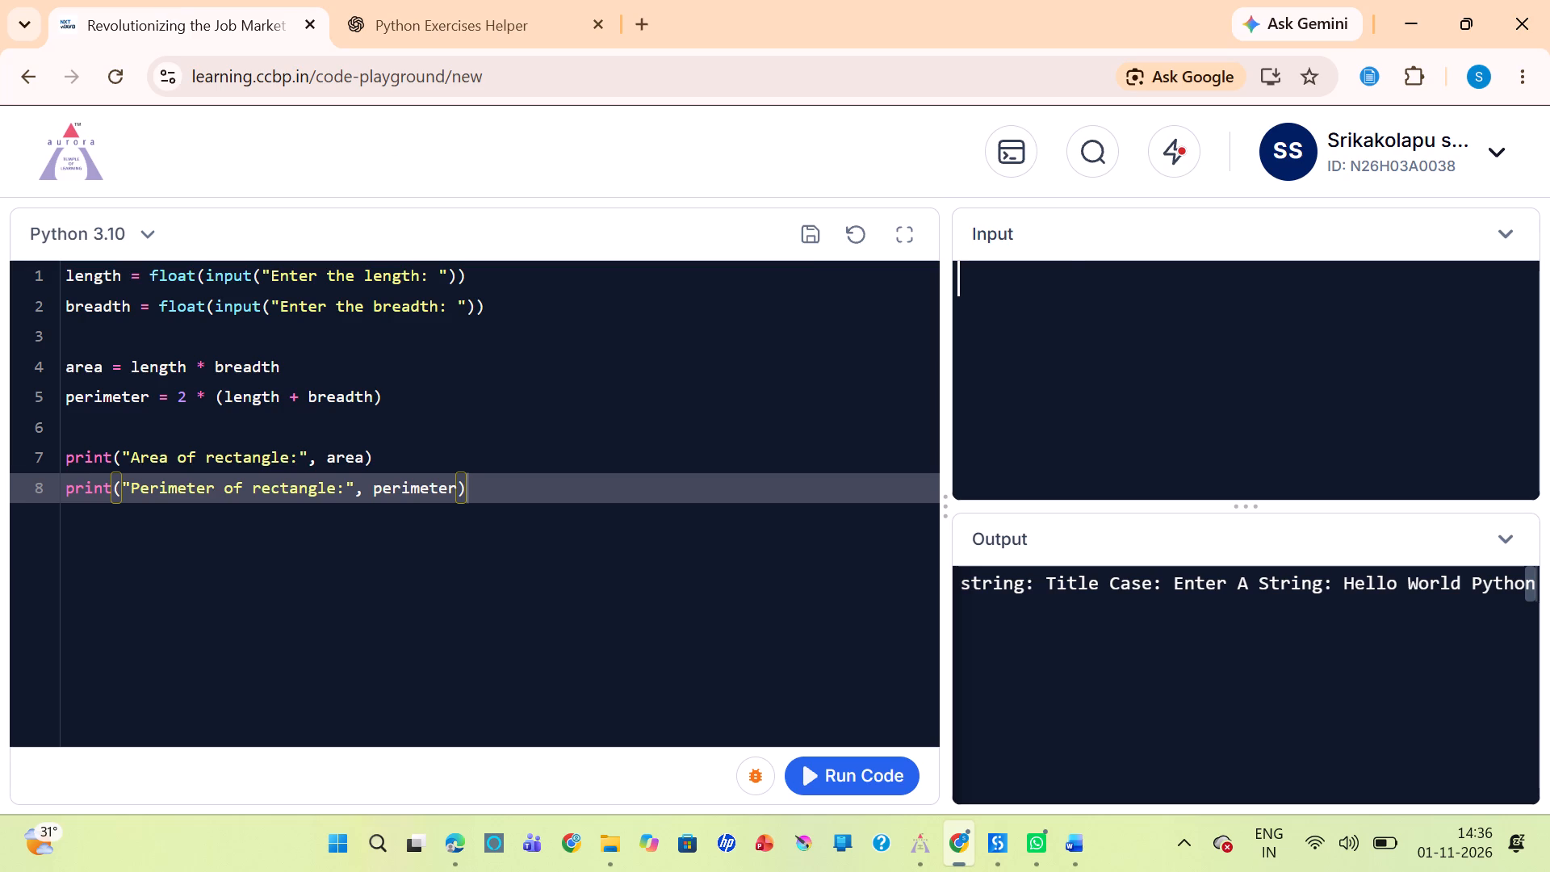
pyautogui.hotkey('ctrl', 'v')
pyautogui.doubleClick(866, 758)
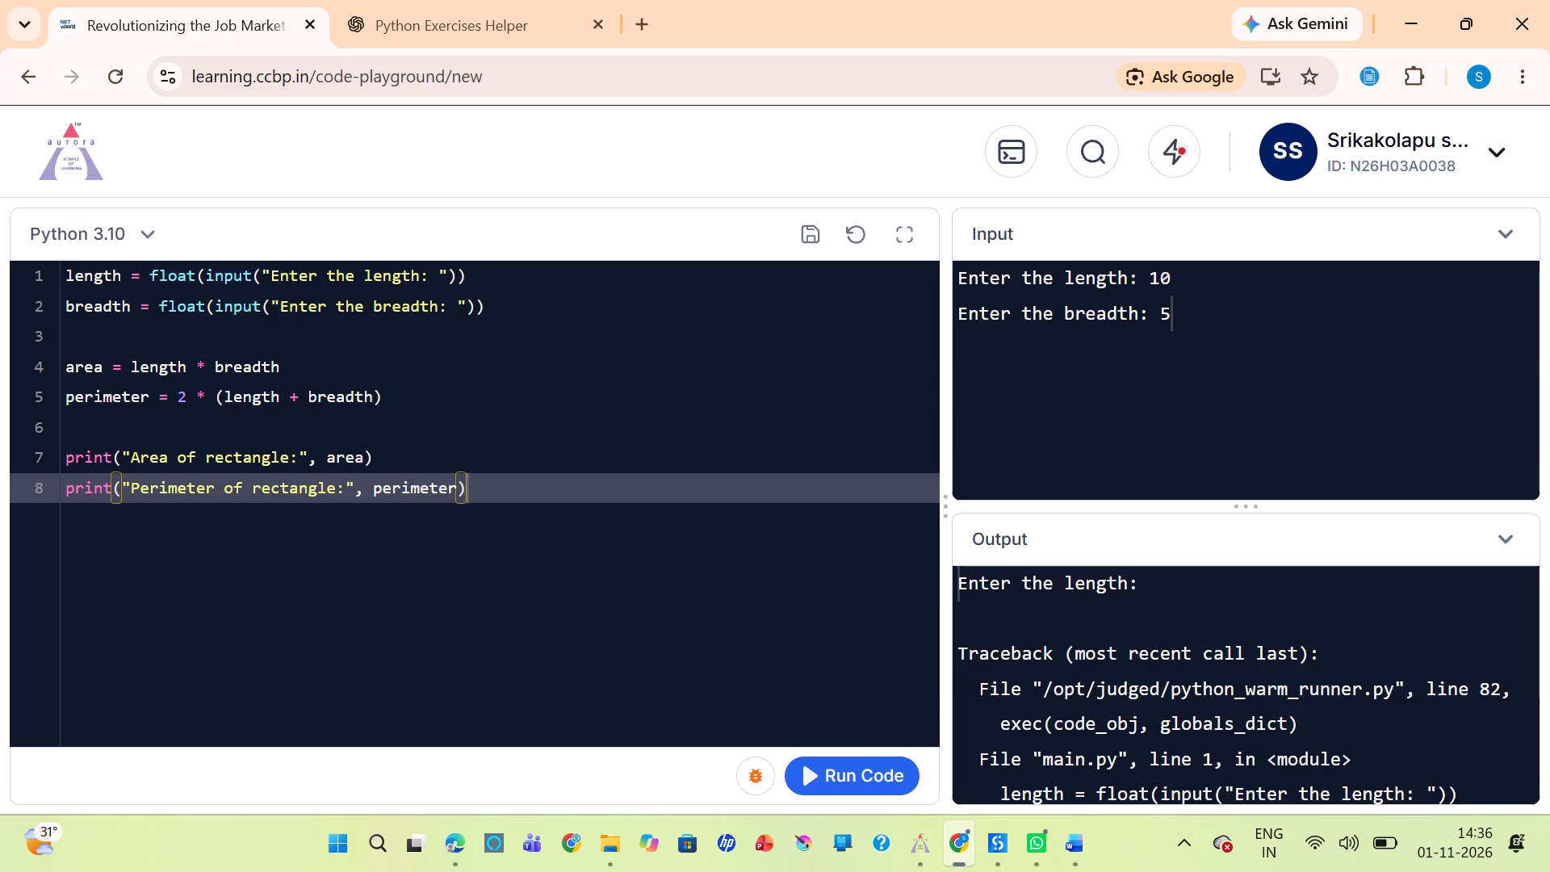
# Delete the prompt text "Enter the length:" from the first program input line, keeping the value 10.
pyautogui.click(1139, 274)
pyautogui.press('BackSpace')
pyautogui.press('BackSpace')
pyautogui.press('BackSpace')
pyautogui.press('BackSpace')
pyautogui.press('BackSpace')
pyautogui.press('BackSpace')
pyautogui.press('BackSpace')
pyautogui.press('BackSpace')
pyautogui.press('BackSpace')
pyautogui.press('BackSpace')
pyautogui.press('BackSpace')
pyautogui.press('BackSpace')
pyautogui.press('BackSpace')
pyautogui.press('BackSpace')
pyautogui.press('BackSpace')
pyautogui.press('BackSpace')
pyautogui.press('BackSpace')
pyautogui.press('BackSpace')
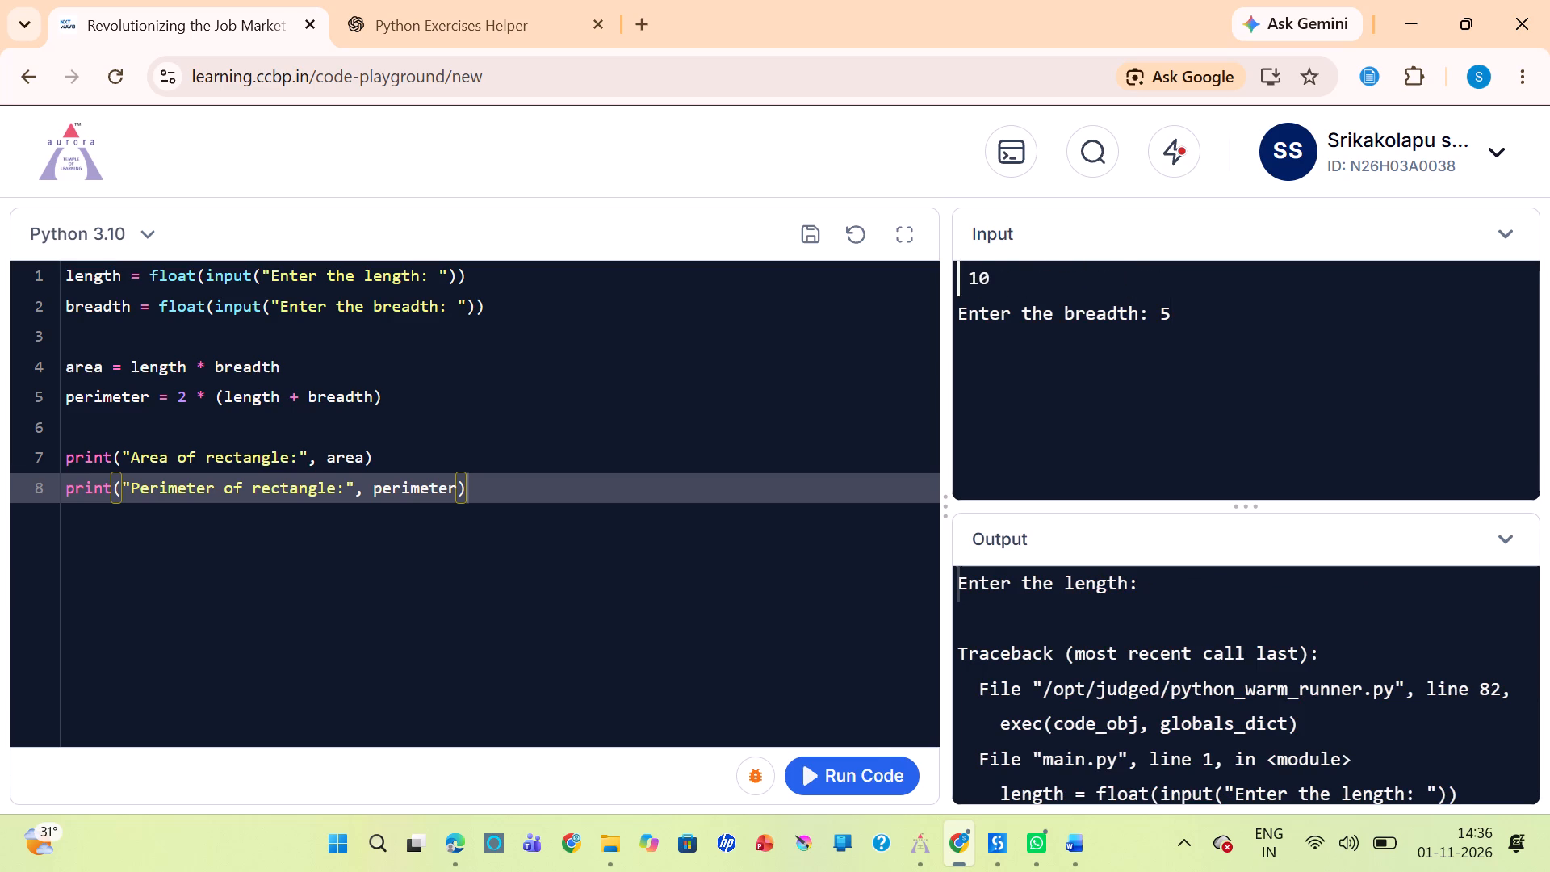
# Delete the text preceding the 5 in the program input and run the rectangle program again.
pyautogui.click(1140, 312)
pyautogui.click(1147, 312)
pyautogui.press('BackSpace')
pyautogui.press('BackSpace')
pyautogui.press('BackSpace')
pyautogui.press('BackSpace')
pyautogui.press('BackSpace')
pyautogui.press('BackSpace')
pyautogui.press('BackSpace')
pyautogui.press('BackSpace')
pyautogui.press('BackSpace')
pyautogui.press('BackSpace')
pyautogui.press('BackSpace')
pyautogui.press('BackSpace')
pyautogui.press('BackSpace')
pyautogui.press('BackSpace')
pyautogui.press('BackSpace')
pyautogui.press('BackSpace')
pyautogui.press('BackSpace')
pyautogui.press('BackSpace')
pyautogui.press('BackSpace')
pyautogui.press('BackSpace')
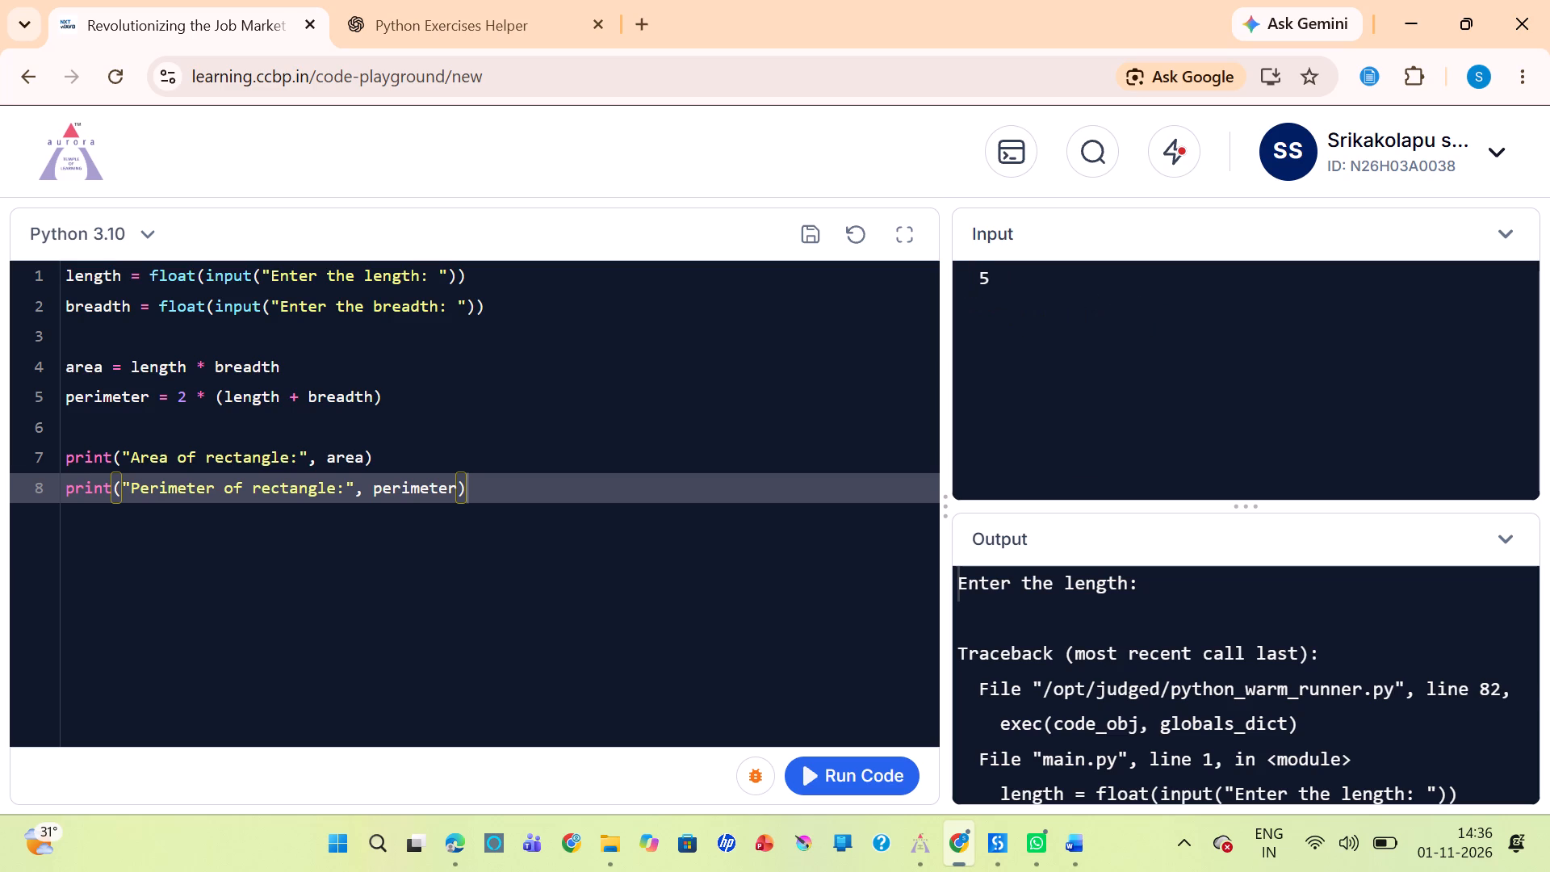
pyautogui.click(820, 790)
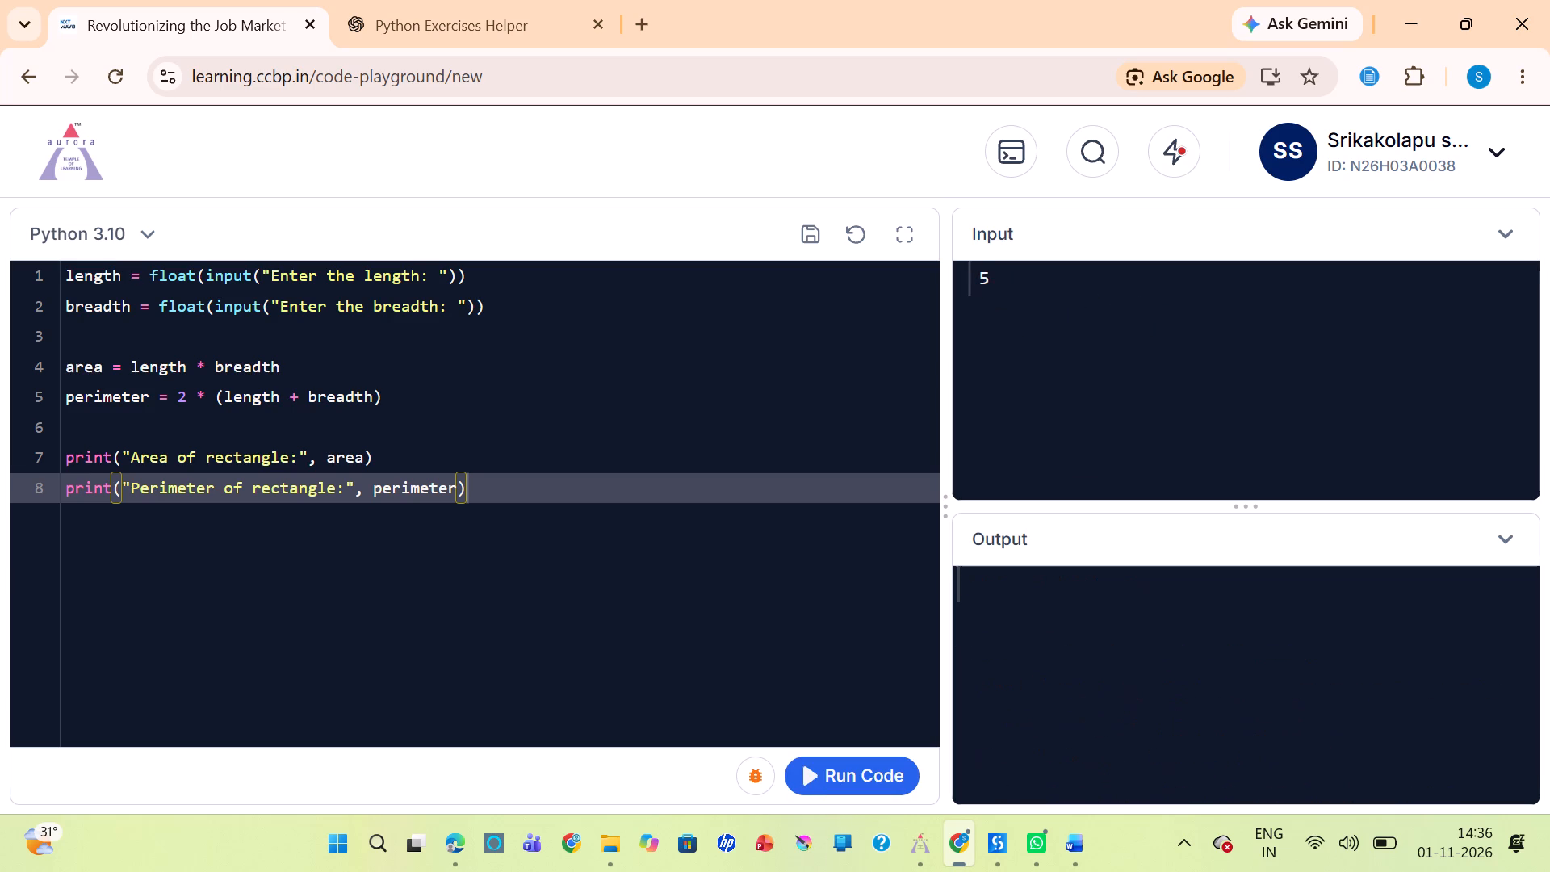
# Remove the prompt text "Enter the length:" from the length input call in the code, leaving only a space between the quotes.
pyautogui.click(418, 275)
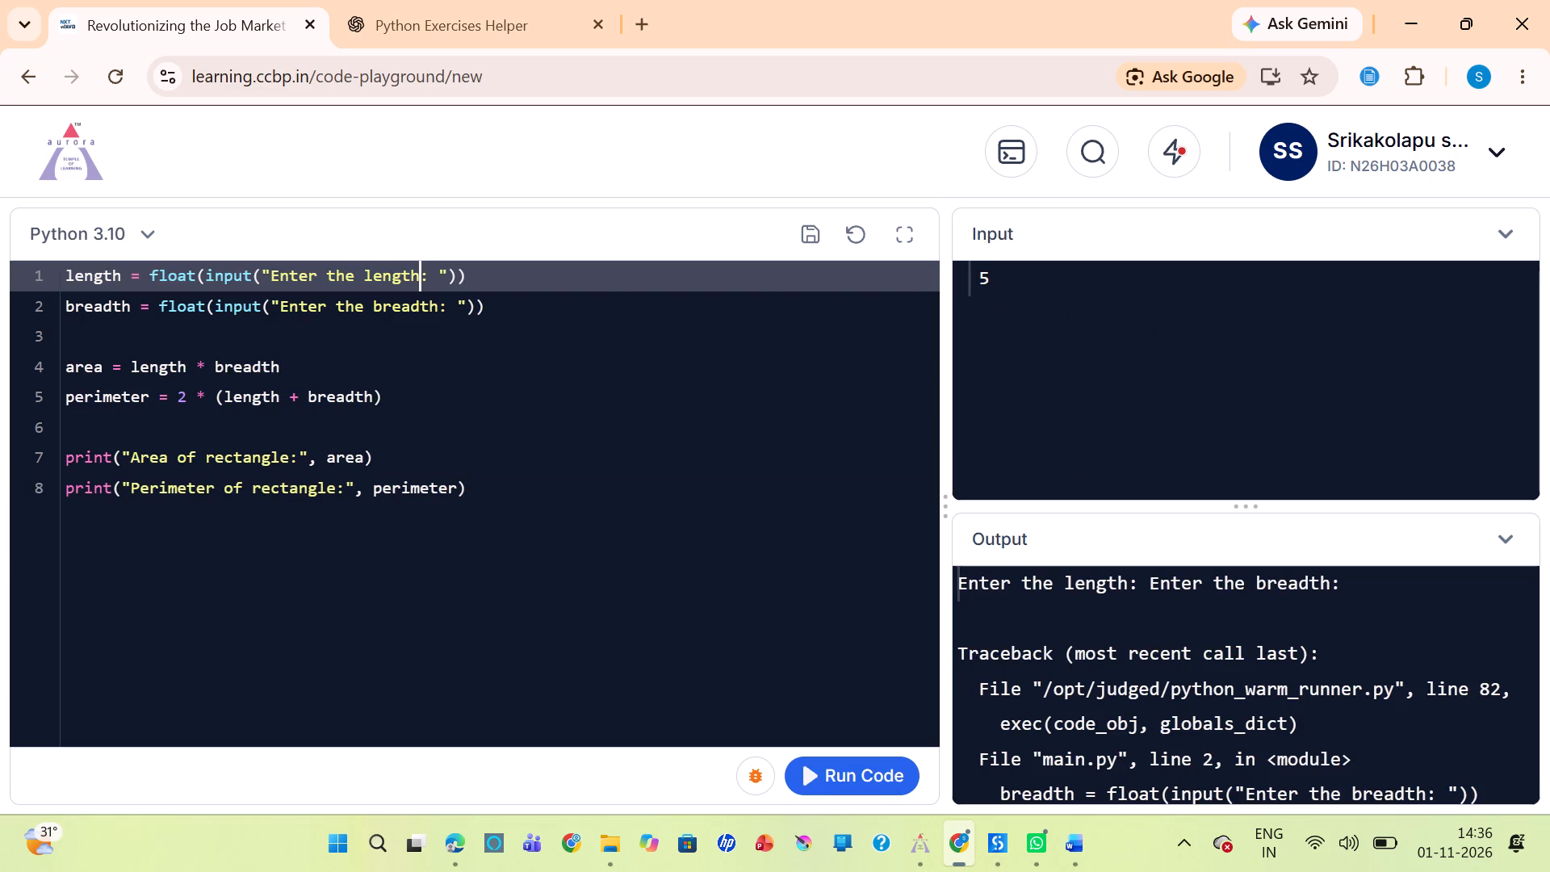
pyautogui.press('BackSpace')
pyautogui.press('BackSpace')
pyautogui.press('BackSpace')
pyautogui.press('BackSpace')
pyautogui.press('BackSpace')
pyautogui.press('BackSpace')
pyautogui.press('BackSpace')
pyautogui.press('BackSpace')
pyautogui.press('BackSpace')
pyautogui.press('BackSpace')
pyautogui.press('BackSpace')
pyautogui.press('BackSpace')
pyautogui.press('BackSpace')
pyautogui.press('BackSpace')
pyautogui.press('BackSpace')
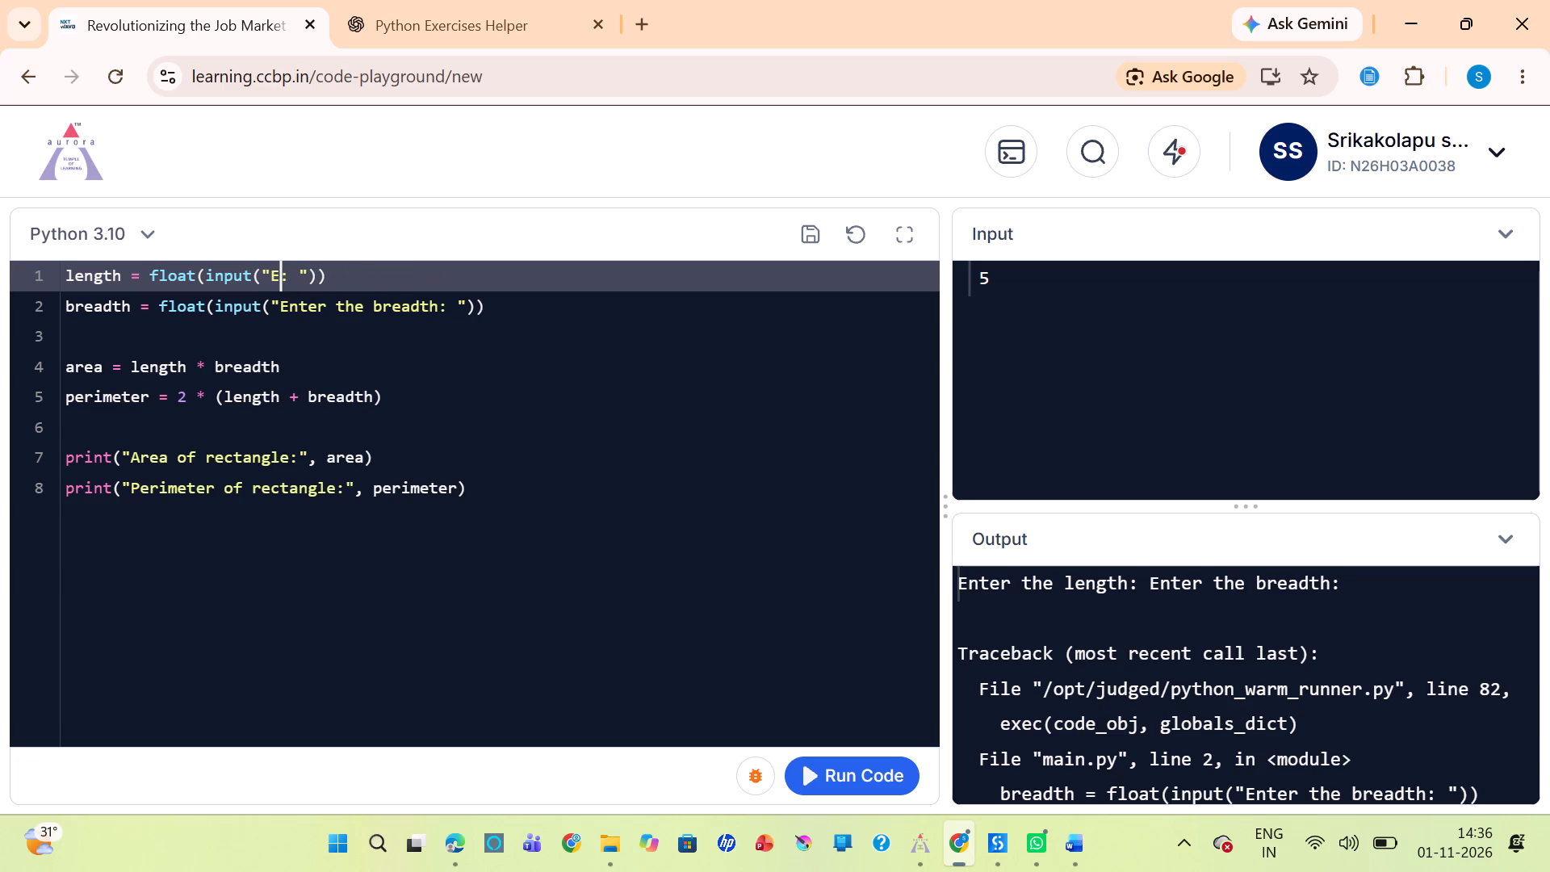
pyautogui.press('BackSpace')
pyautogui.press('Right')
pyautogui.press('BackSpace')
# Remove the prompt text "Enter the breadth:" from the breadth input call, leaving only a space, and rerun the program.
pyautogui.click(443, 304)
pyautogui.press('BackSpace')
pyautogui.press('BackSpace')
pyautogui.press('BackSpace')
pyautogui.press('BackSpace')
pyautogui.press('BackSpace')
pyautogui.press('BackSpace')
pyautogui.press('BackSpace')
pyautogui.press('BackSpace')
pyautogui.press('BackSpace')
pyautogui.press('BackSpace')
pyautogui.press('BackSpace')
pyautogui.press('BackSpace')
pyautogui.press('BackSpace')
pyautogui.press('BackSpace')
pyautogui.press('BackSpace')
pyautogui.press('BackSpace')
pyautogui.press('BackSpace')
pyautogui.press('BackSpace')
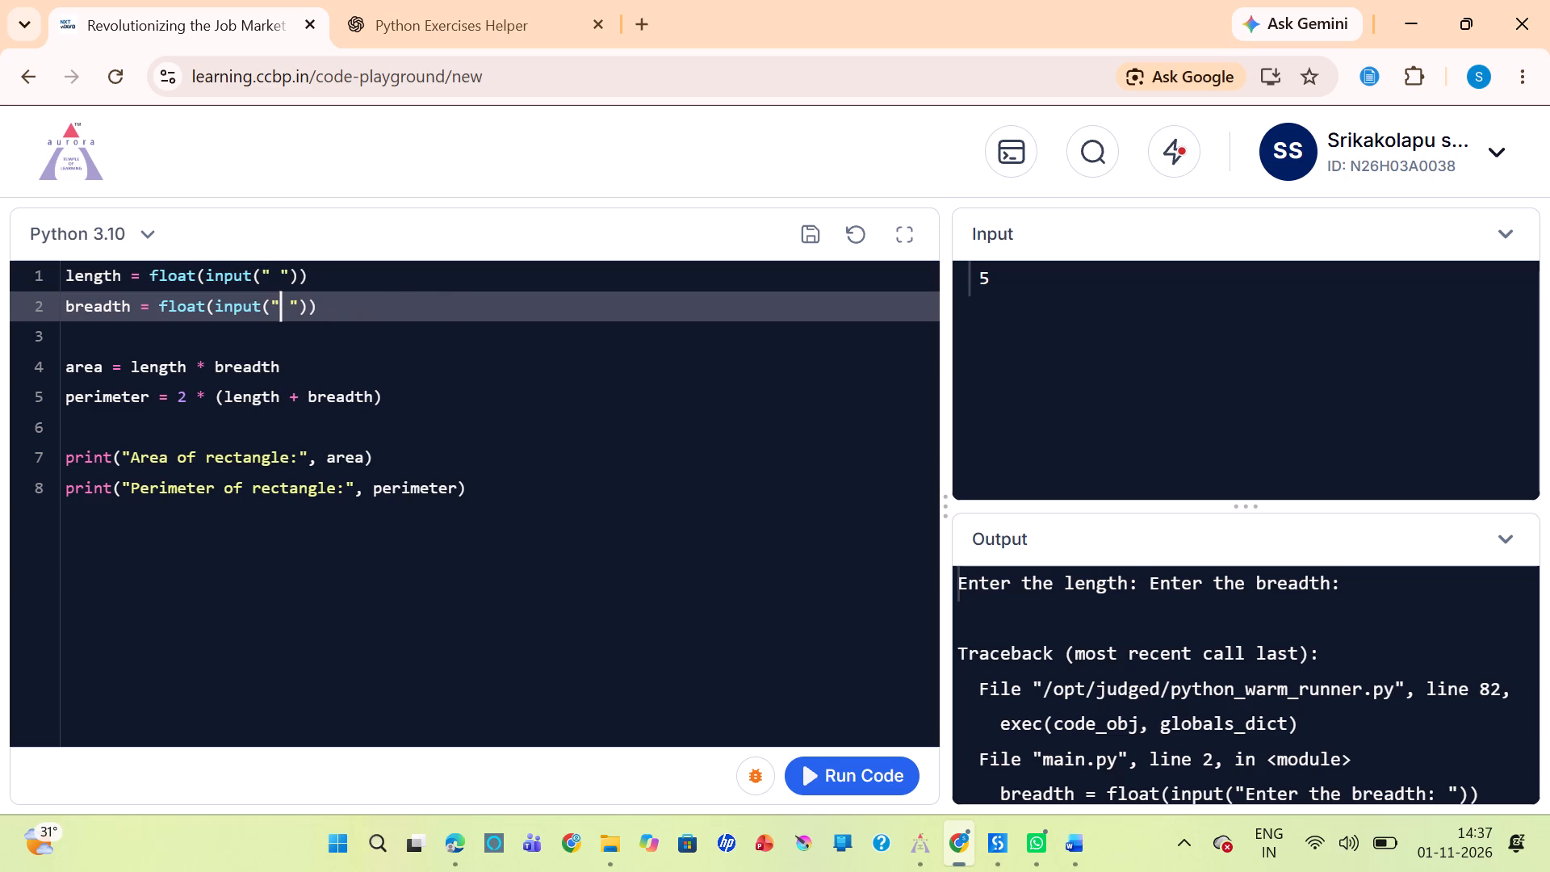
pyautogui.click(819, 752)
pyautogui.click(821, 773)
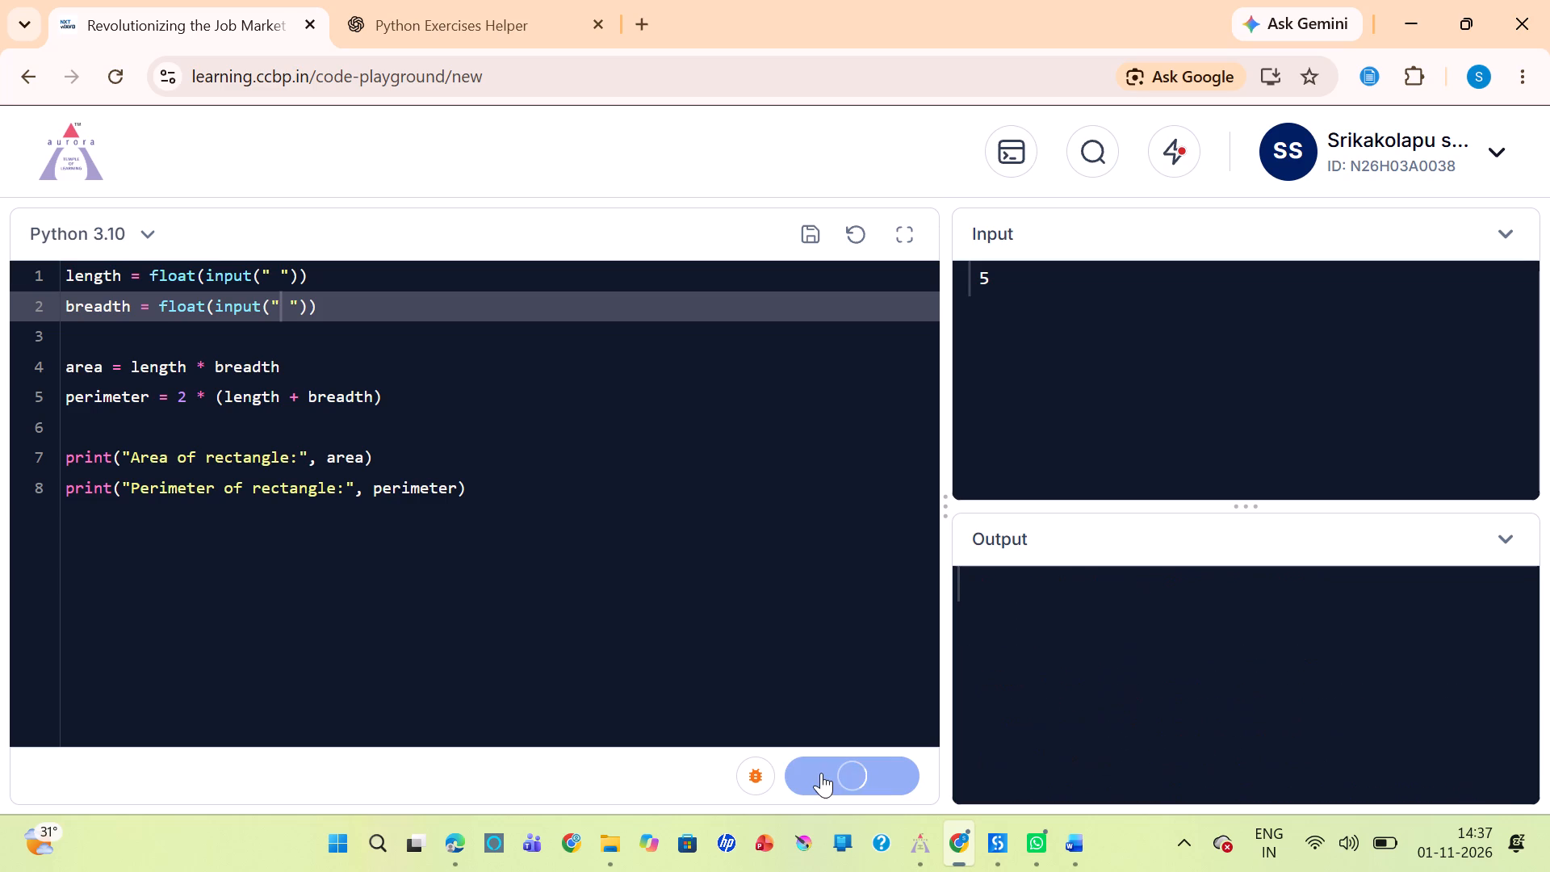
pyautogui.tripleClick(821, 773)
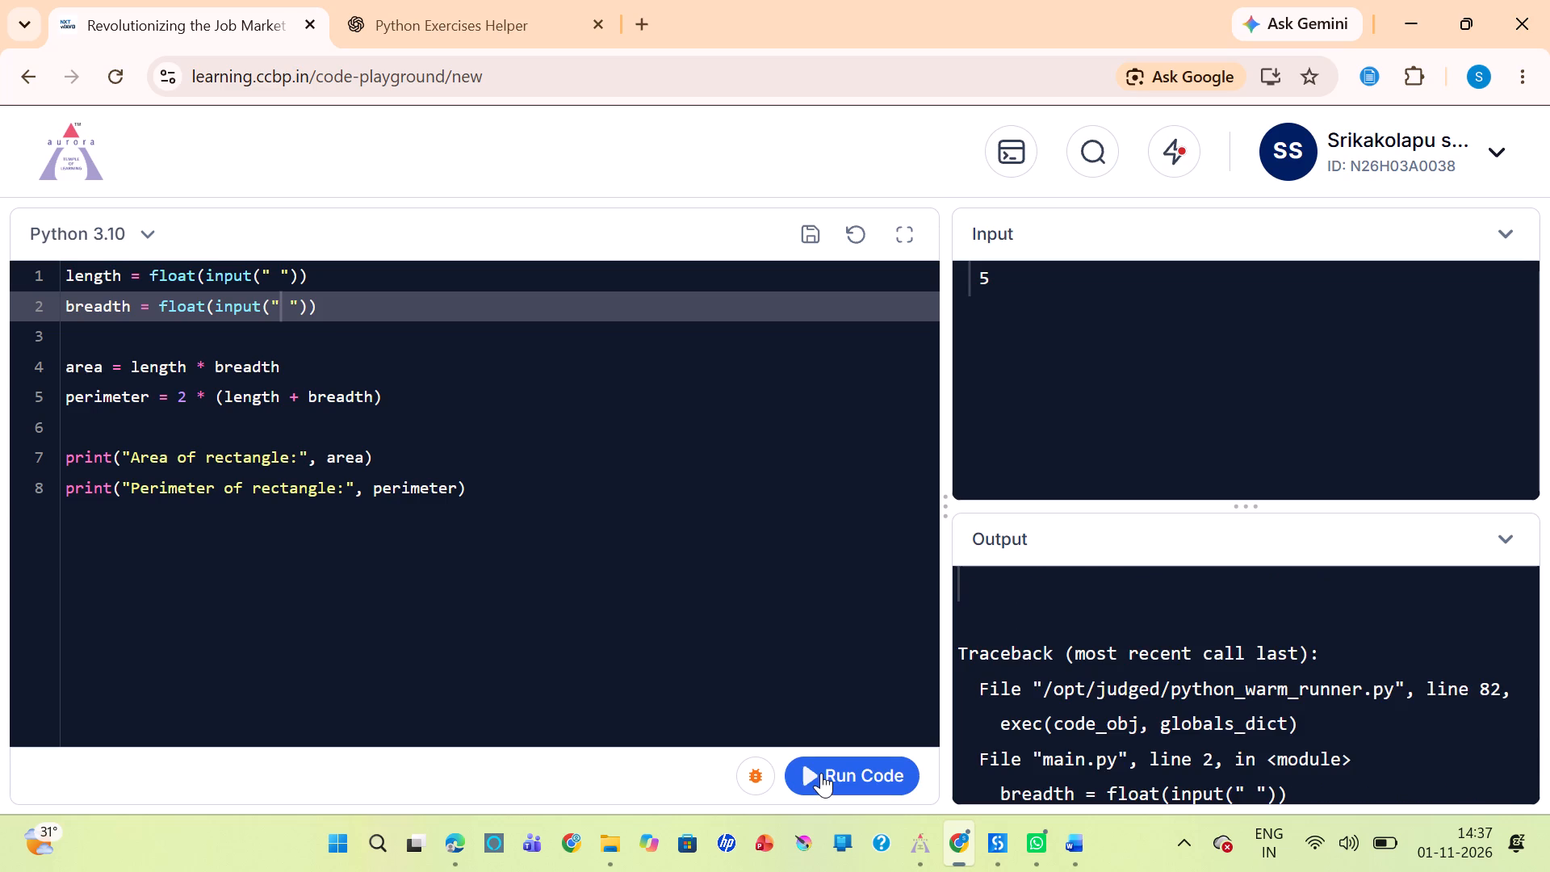
# Clear all the rectangle code and the program input from the playground.
pyautogui.click(584, 533)
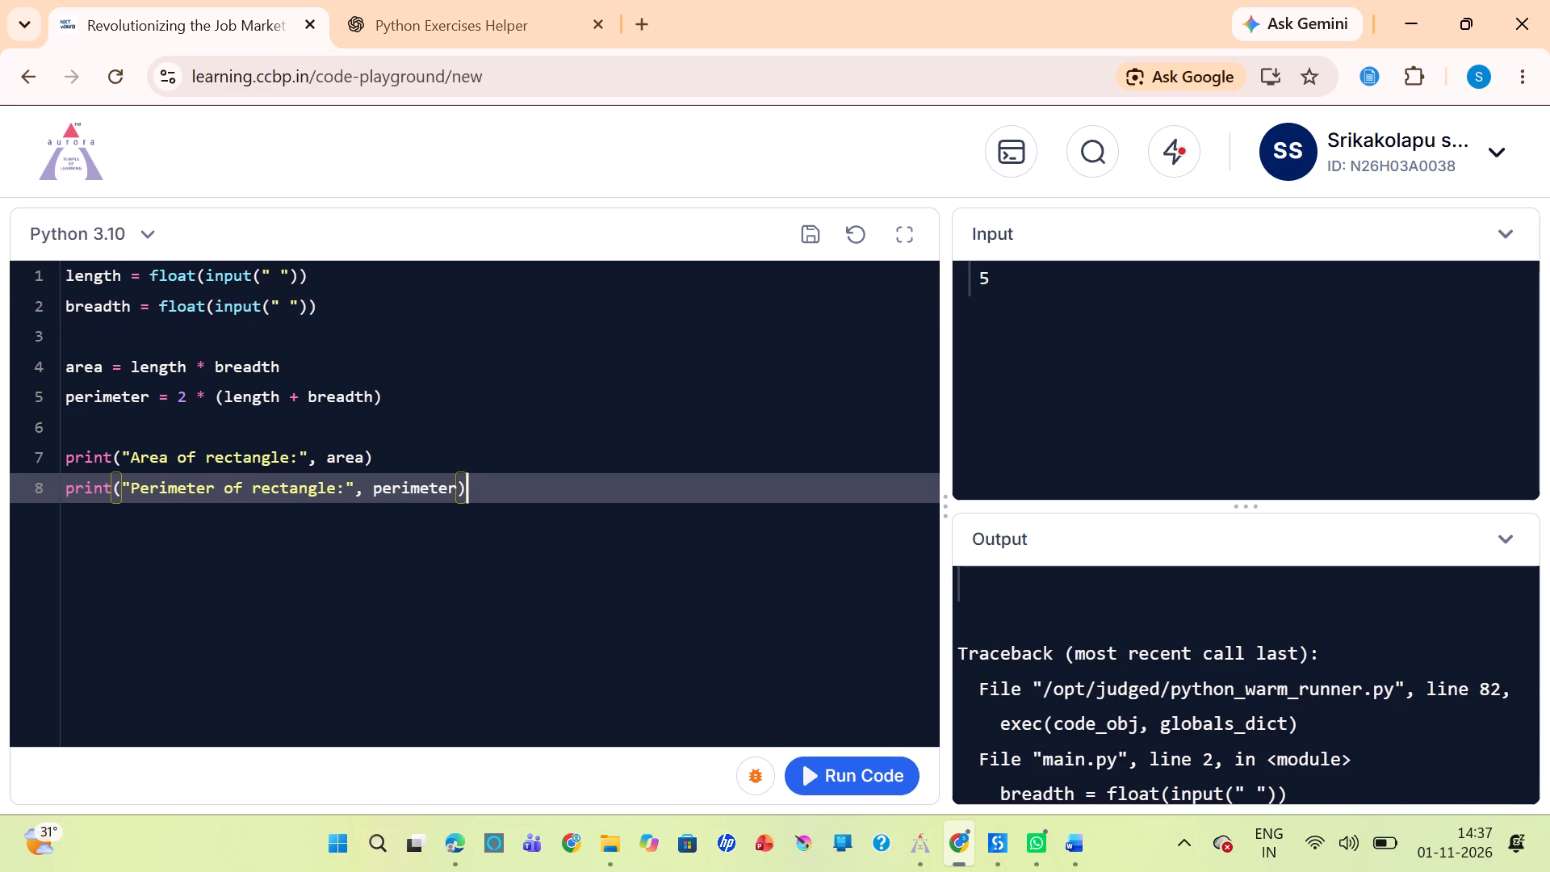
pyautogui.hotkey('ctrl', 'a')
pyautogui.press('BackSpace')
pyautogui.click(1282, 406)
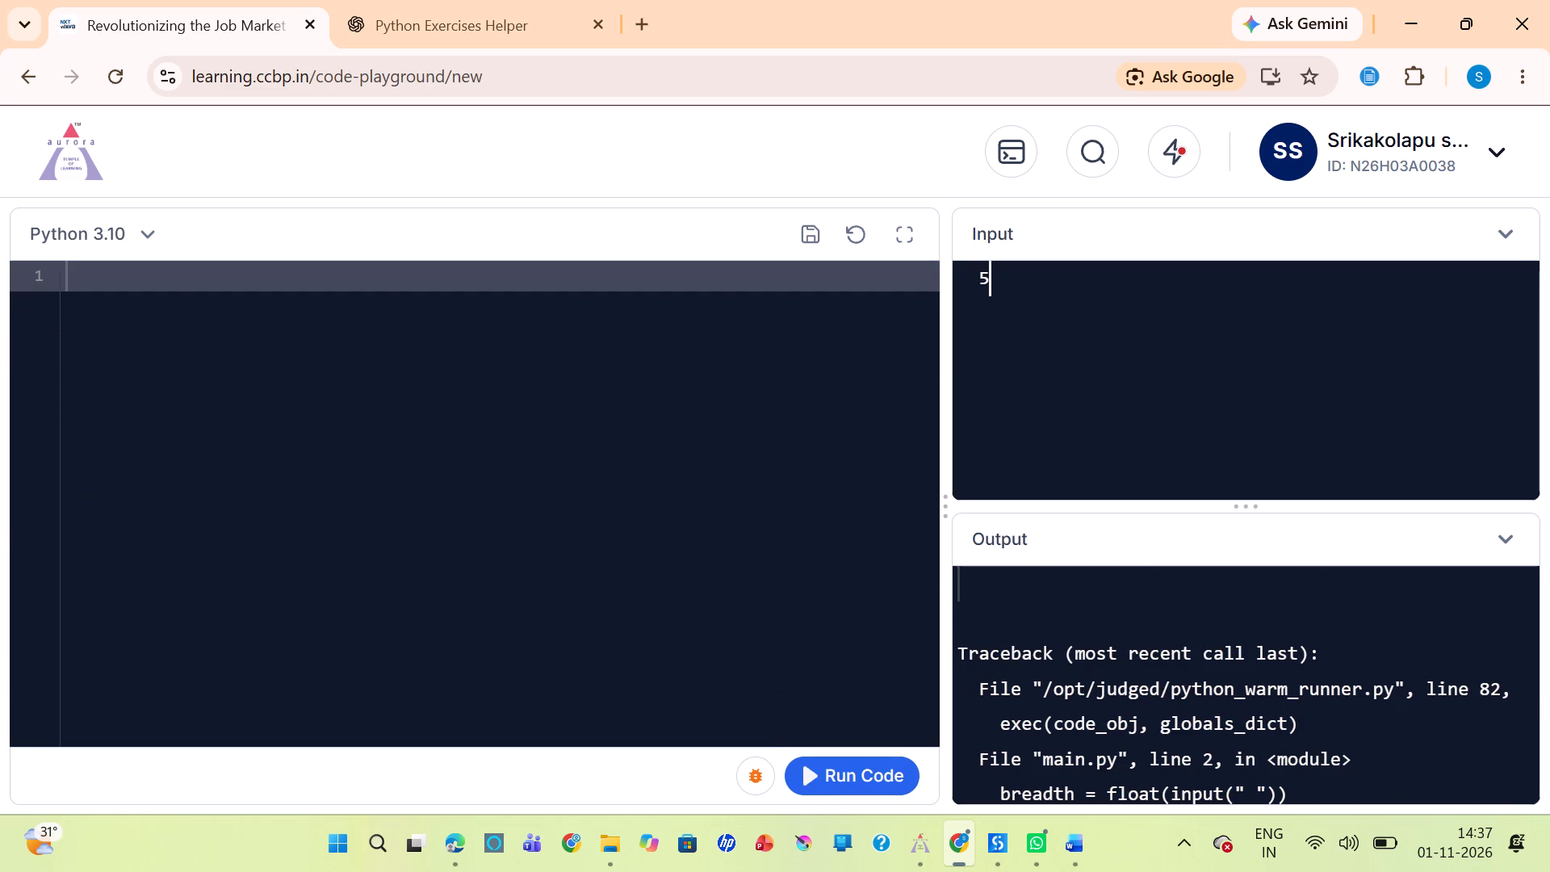
pyautogui.hotkey('ctrl', 'a')
pyautogui.press('BackSpace')
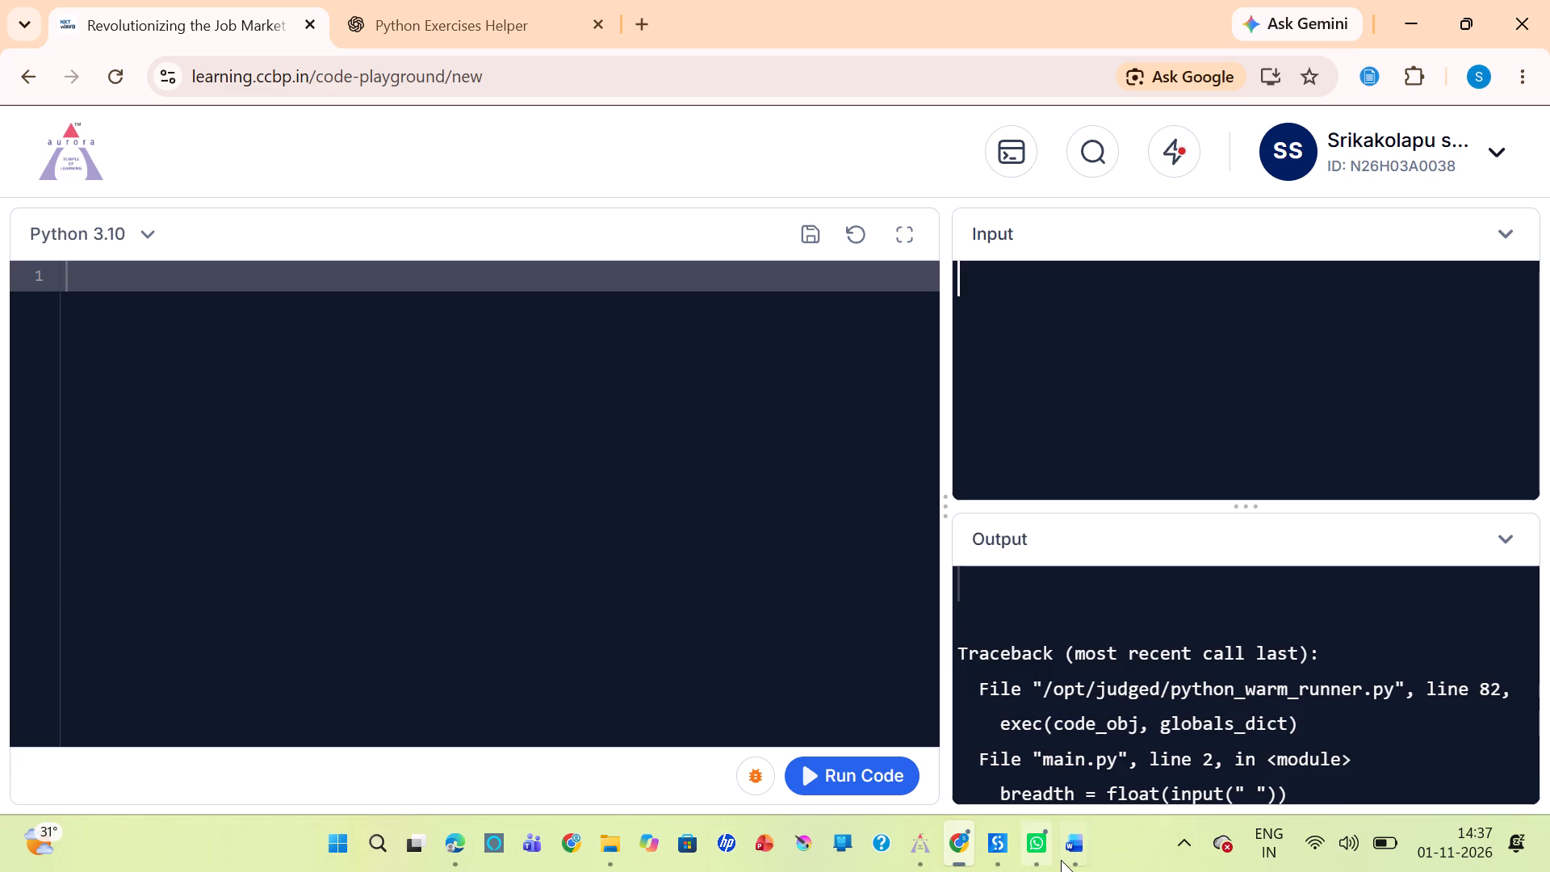
# Review ChatGPT's leap year program and question 2's code and output screenshot in the Python-GROUP ASSESMENT Word document.
pyautogui.click(1069, 860)
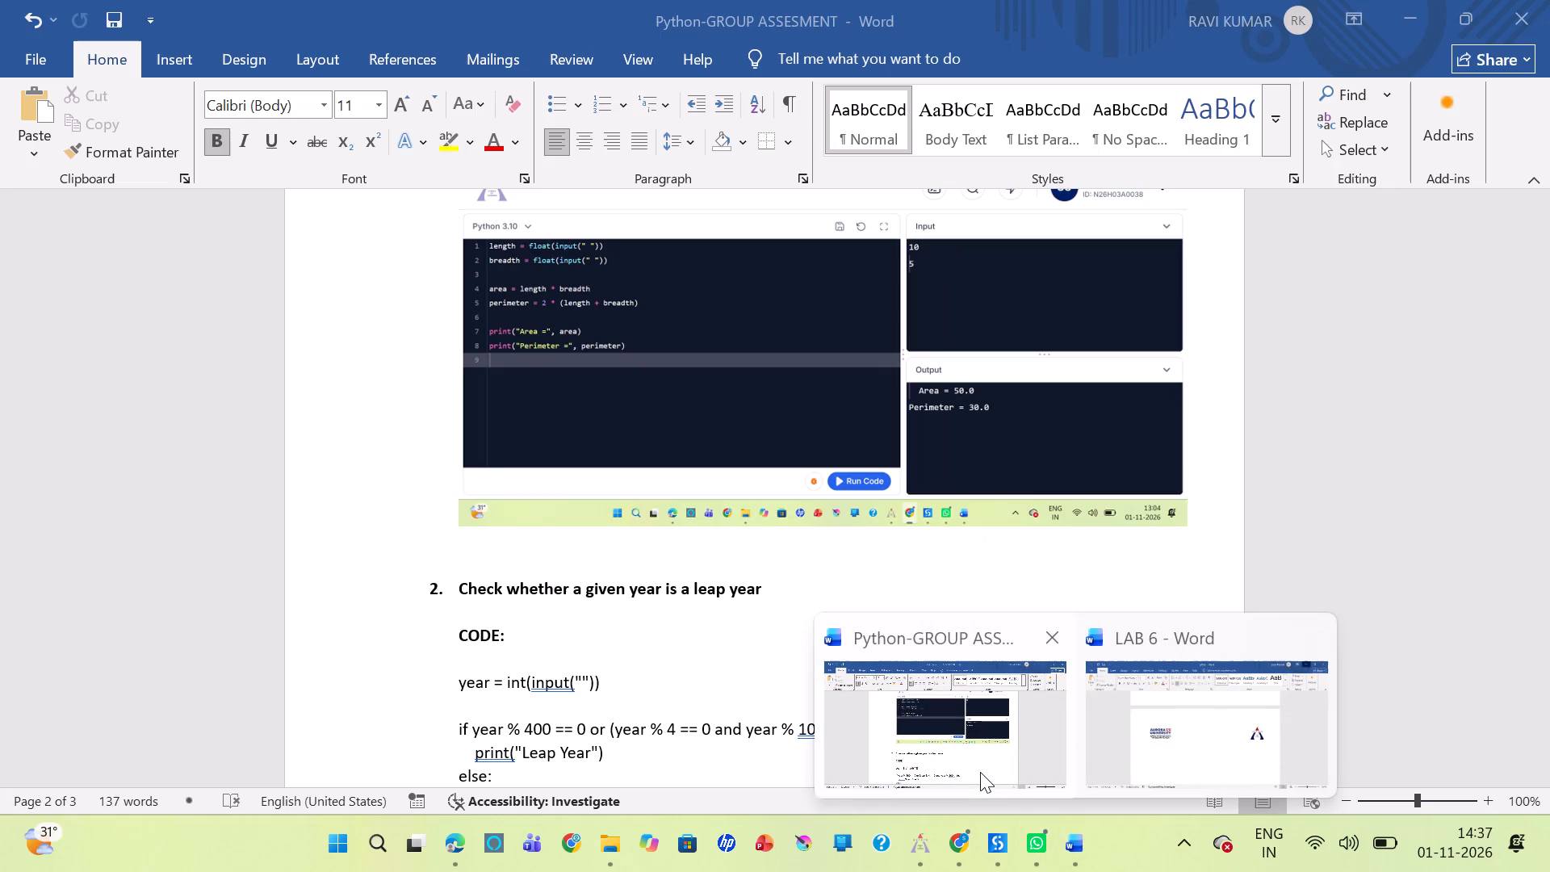
pyautogui.click(401, 9)
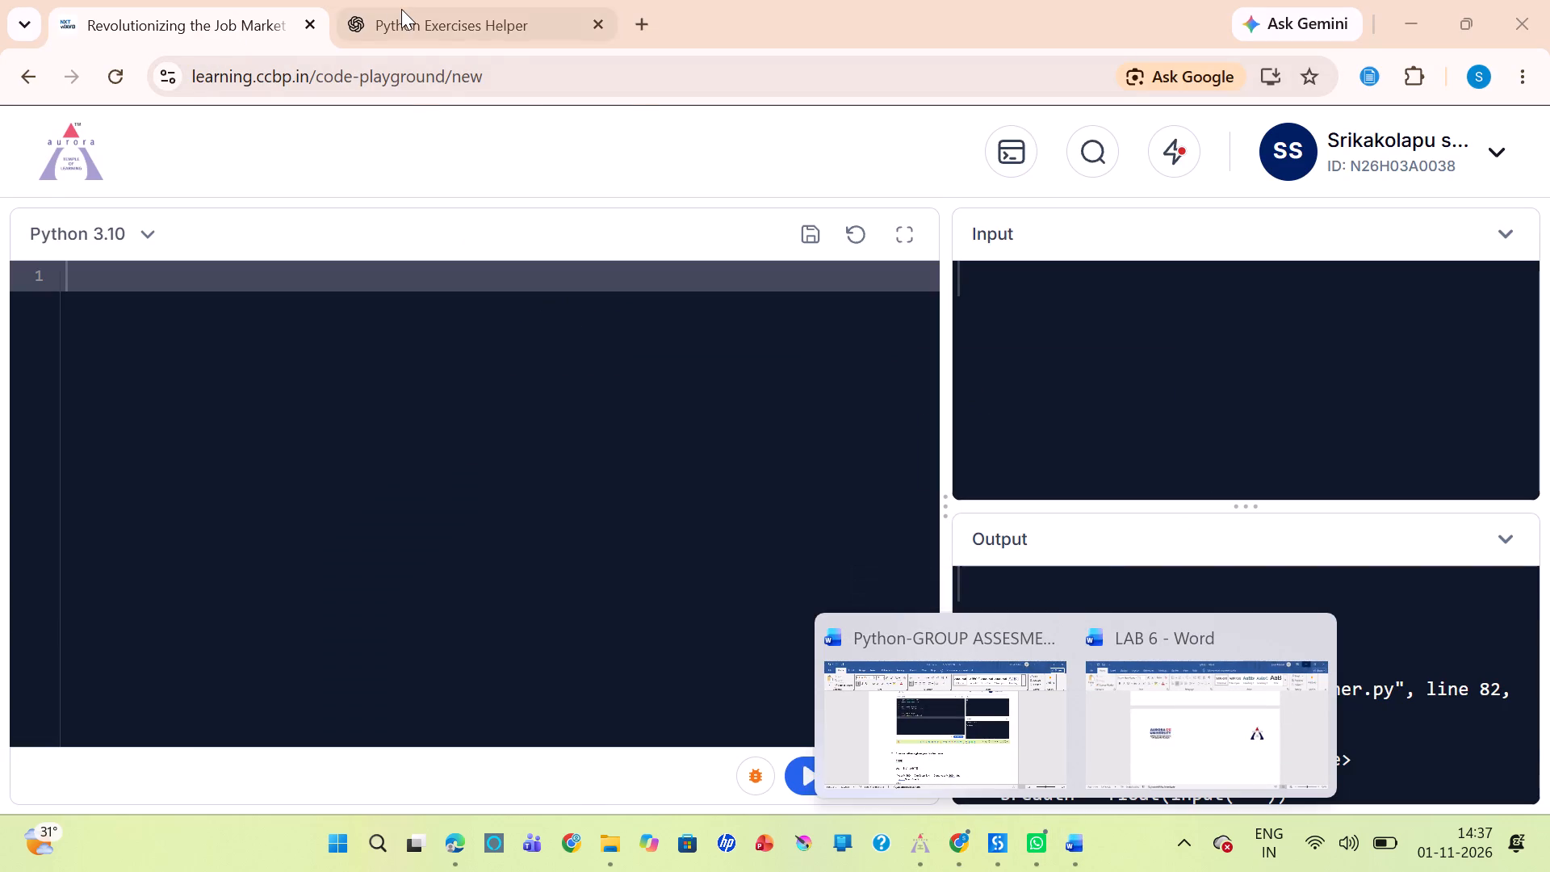
pyautogui.scroll(-2, 896, 740)
pyautogui.scroll(-3, 865, 585)
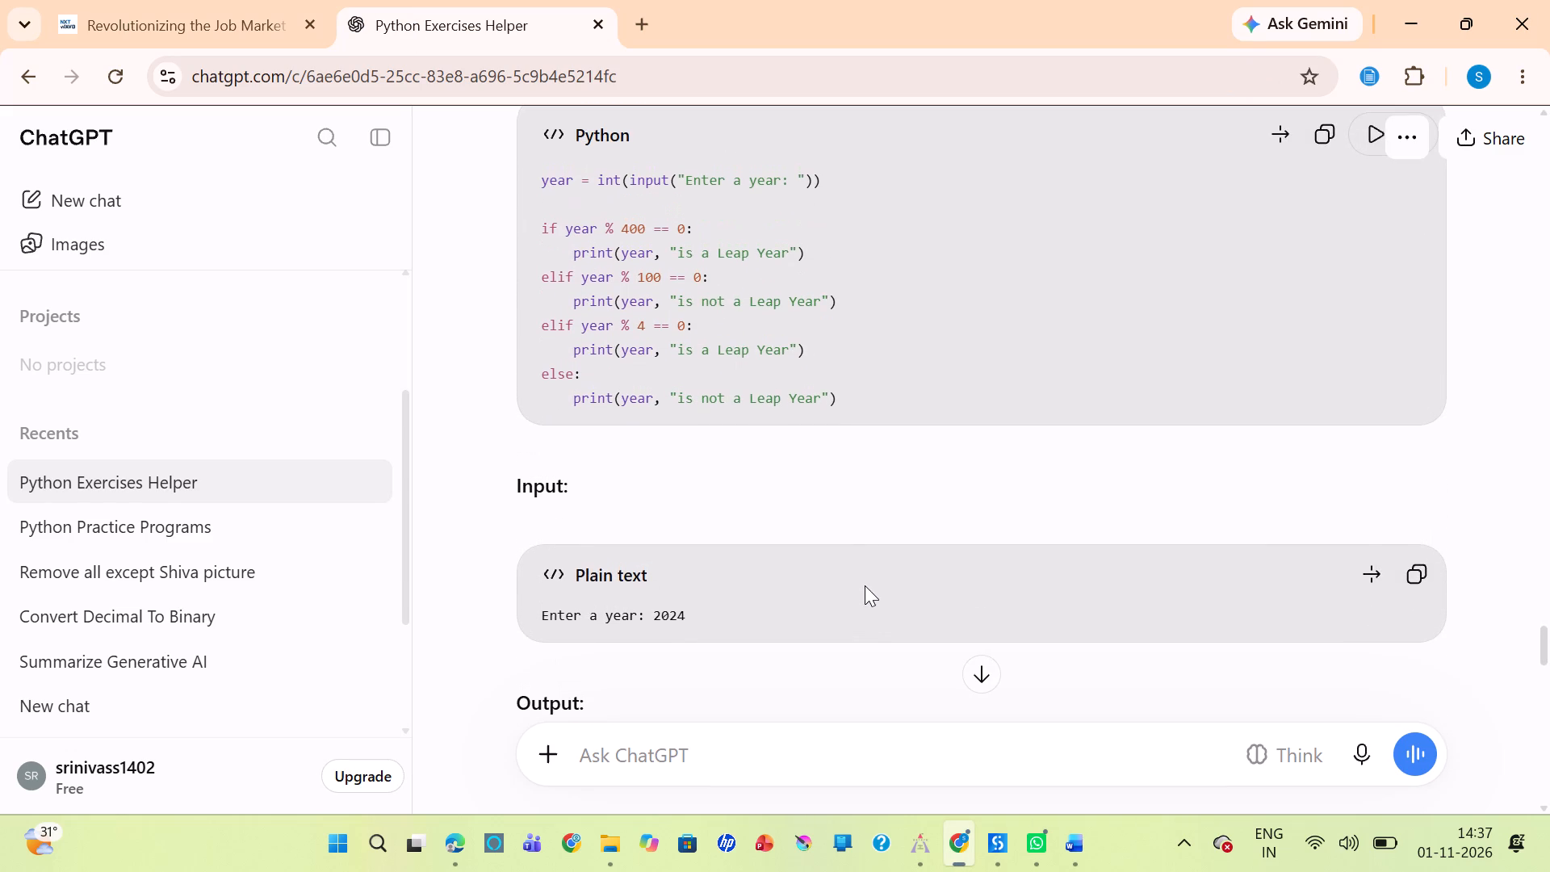
pyautogui.click(1069, 848)
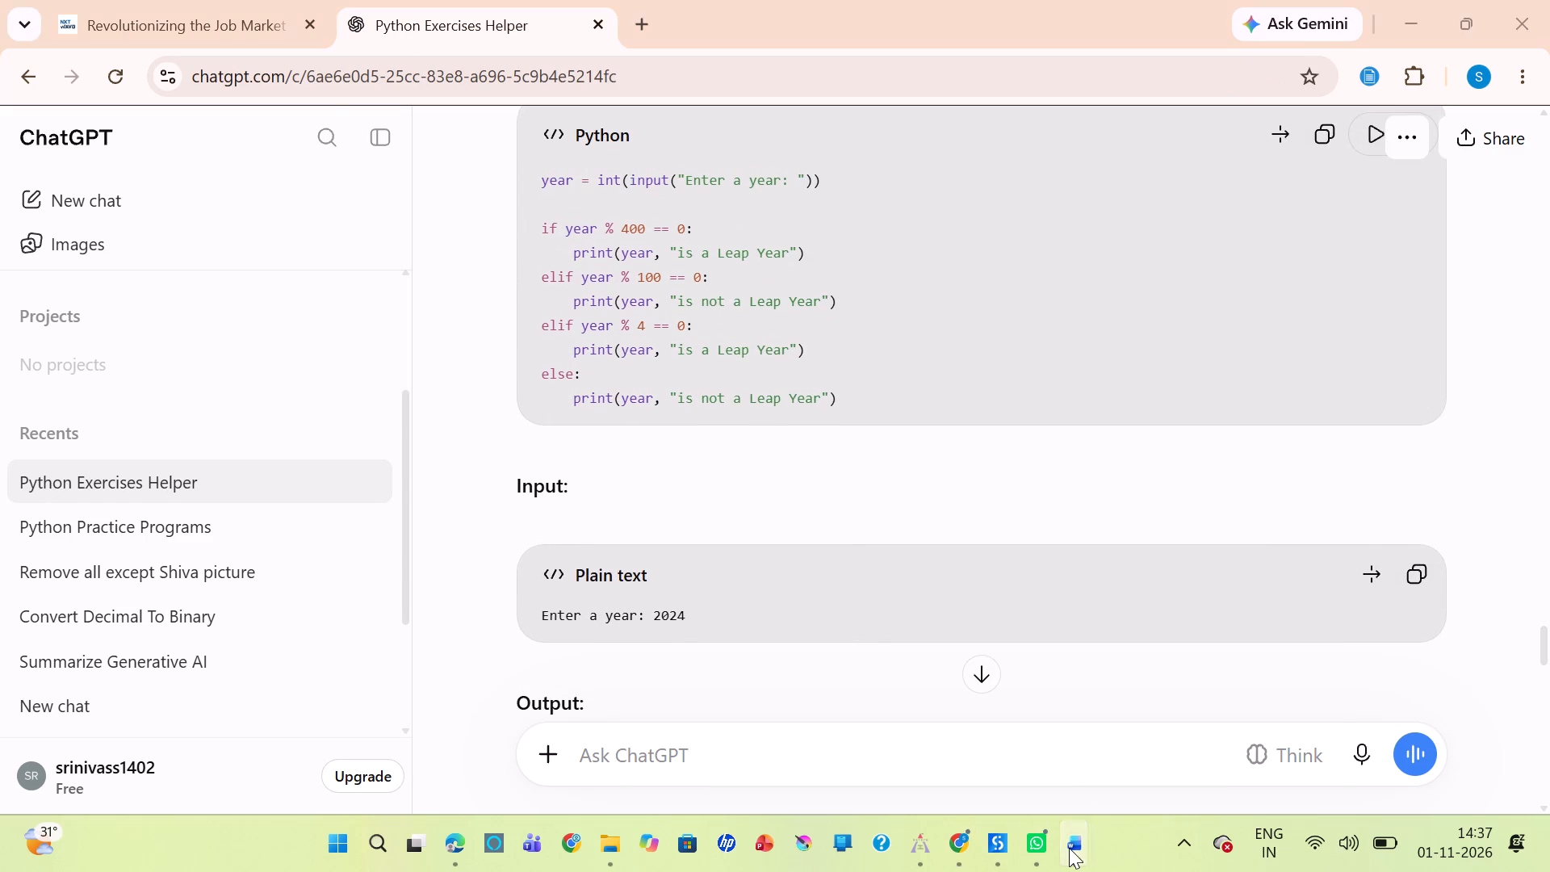
pyautogui.click(962, 692)
pyautogui.scroll(-2, 962, 692)
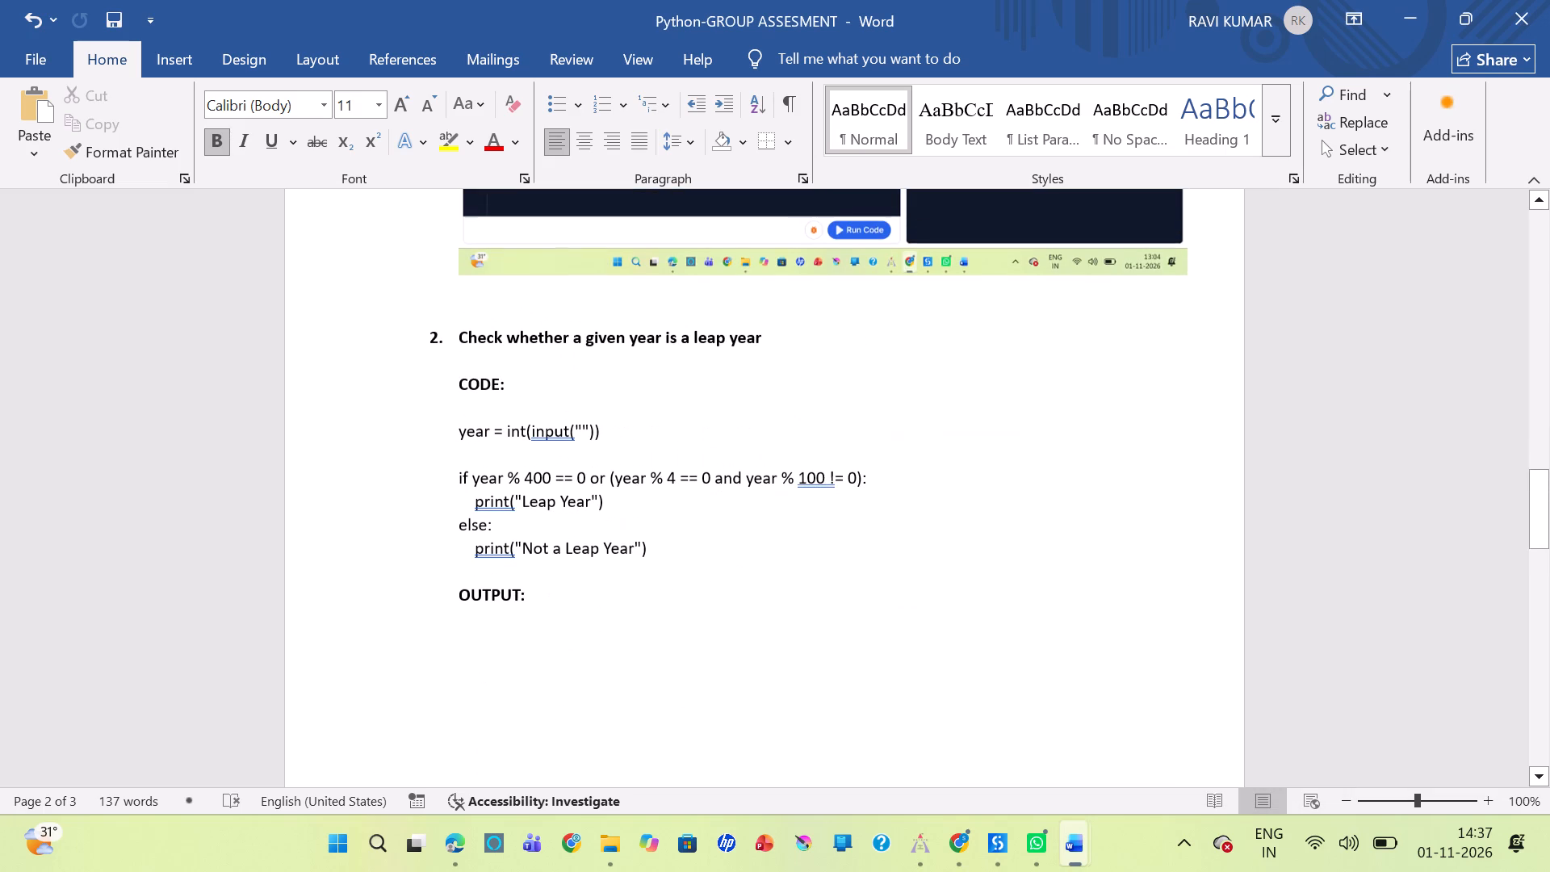
pyautogui.scroll(-1, 962, 692)
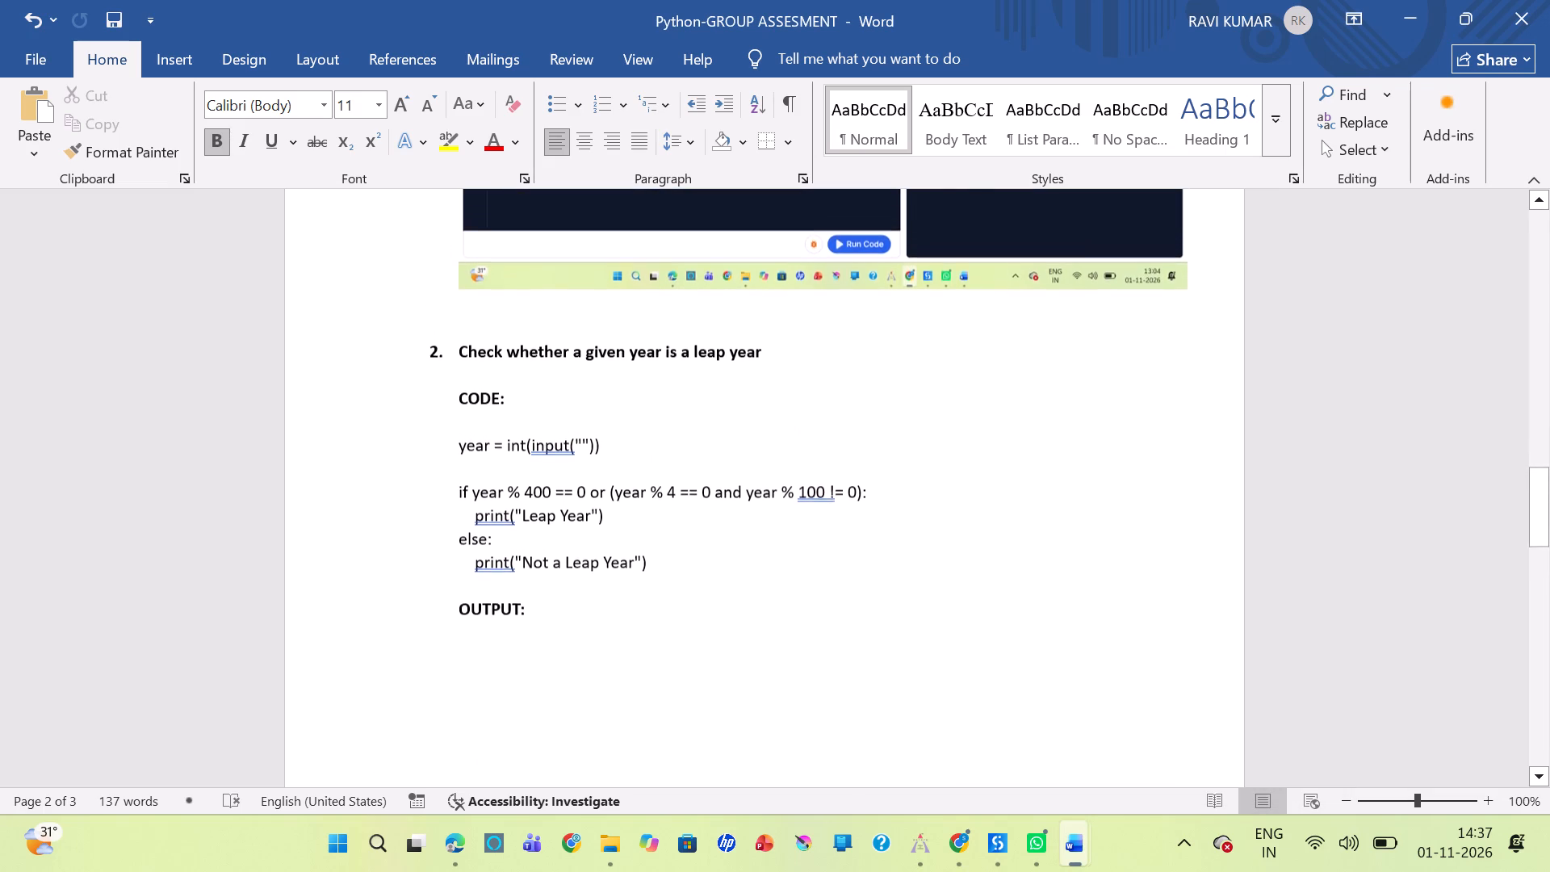
pyautogui.scroll(-1, 962, 692)
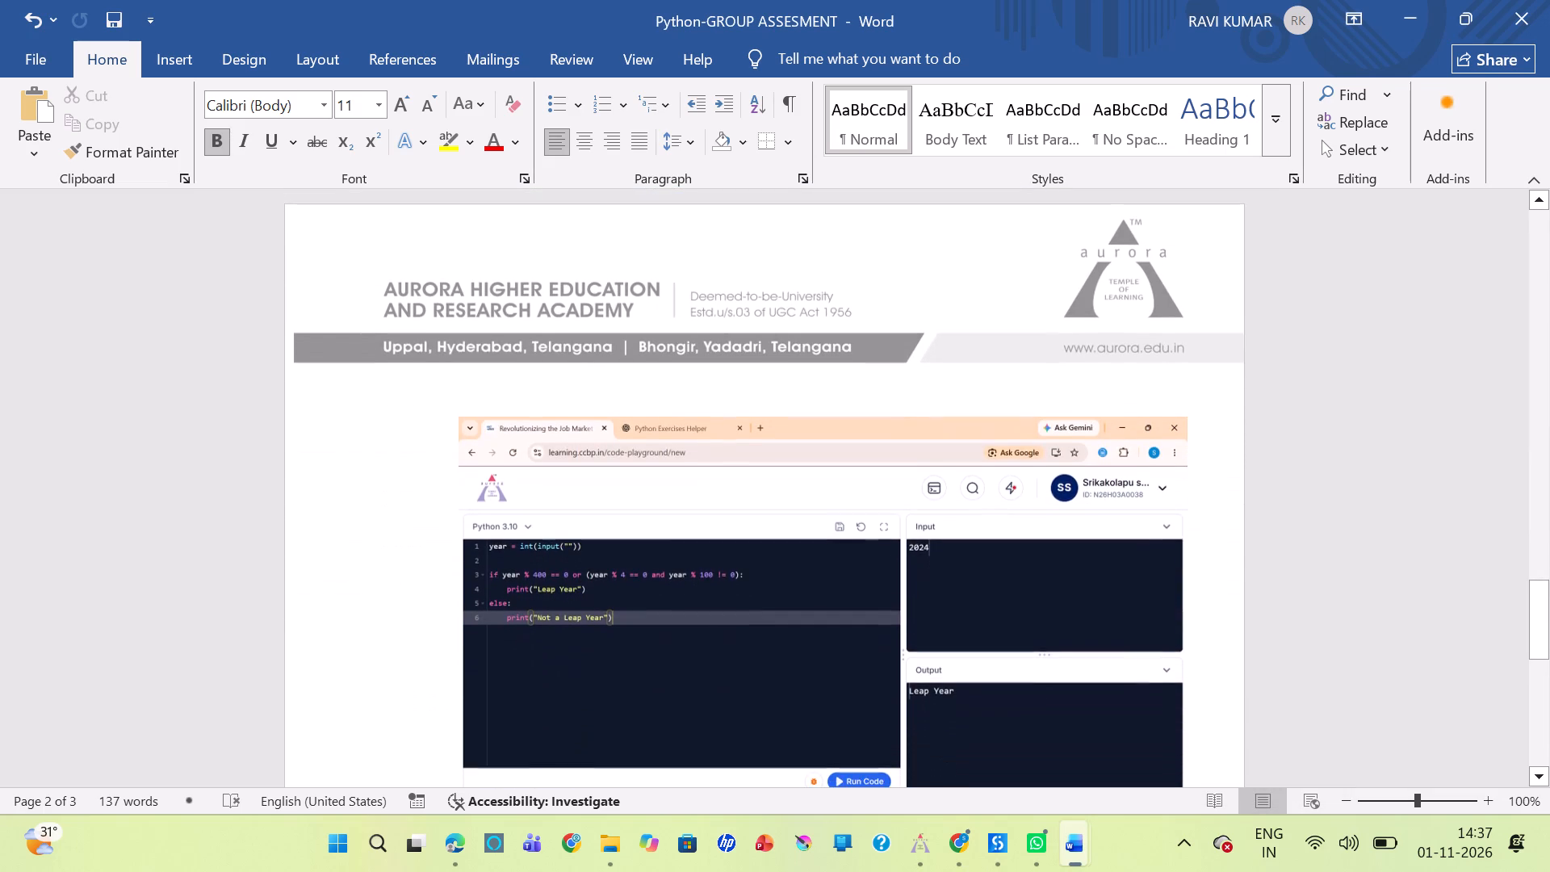
pyautogui.scroll(-1, 962, 692)
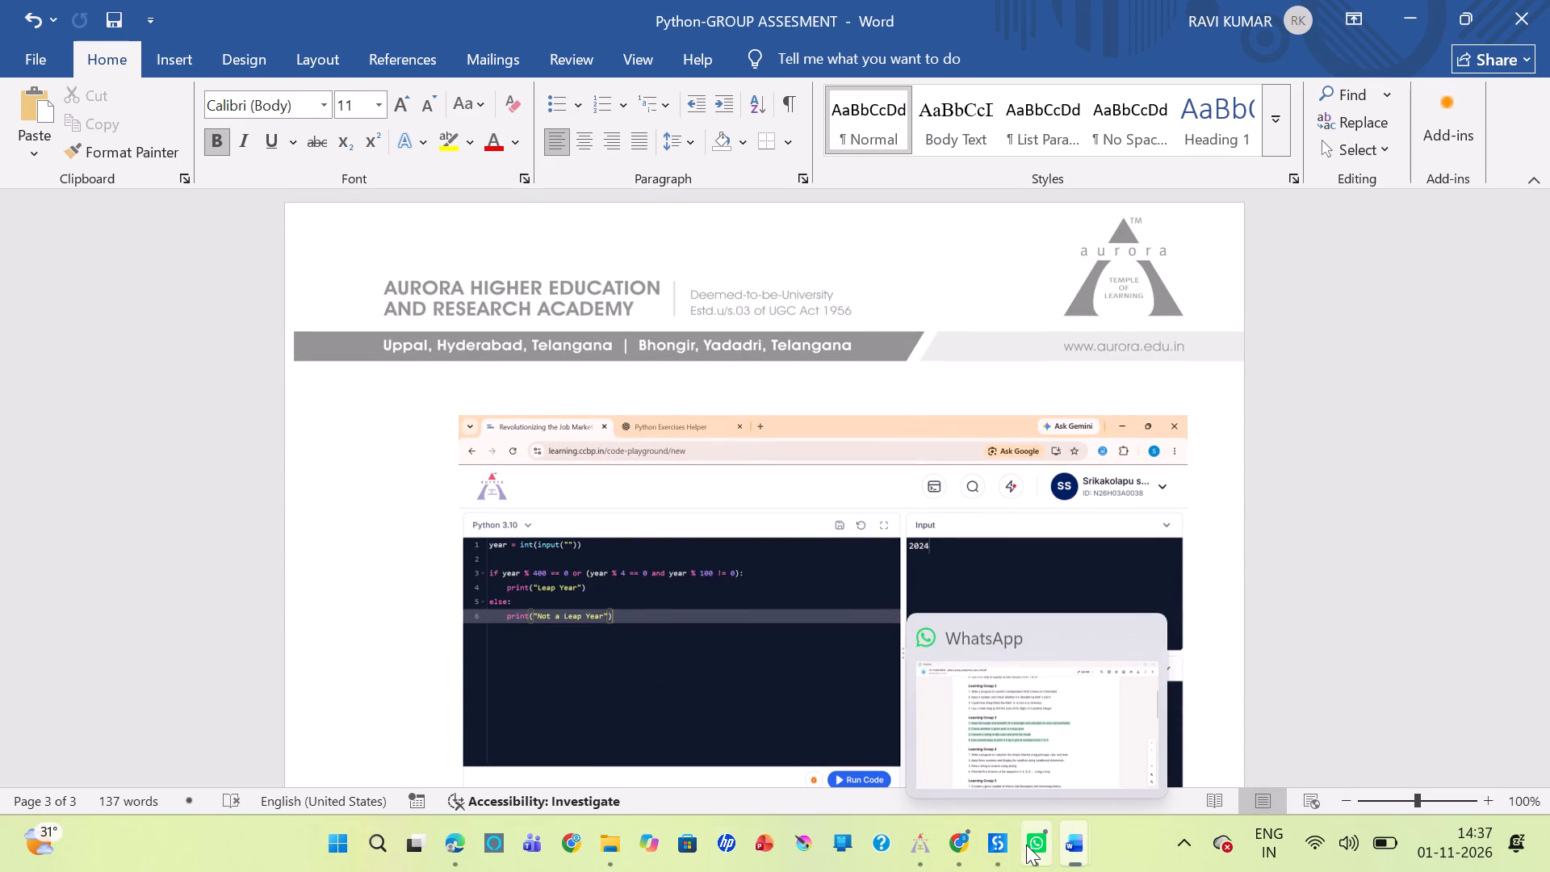
# Copy the leap year code from the ChatGPT answer in Chrome and paste it into the empty playground editor.
pyautogui.click(947, 841)
pyautogui.click(865, 260)
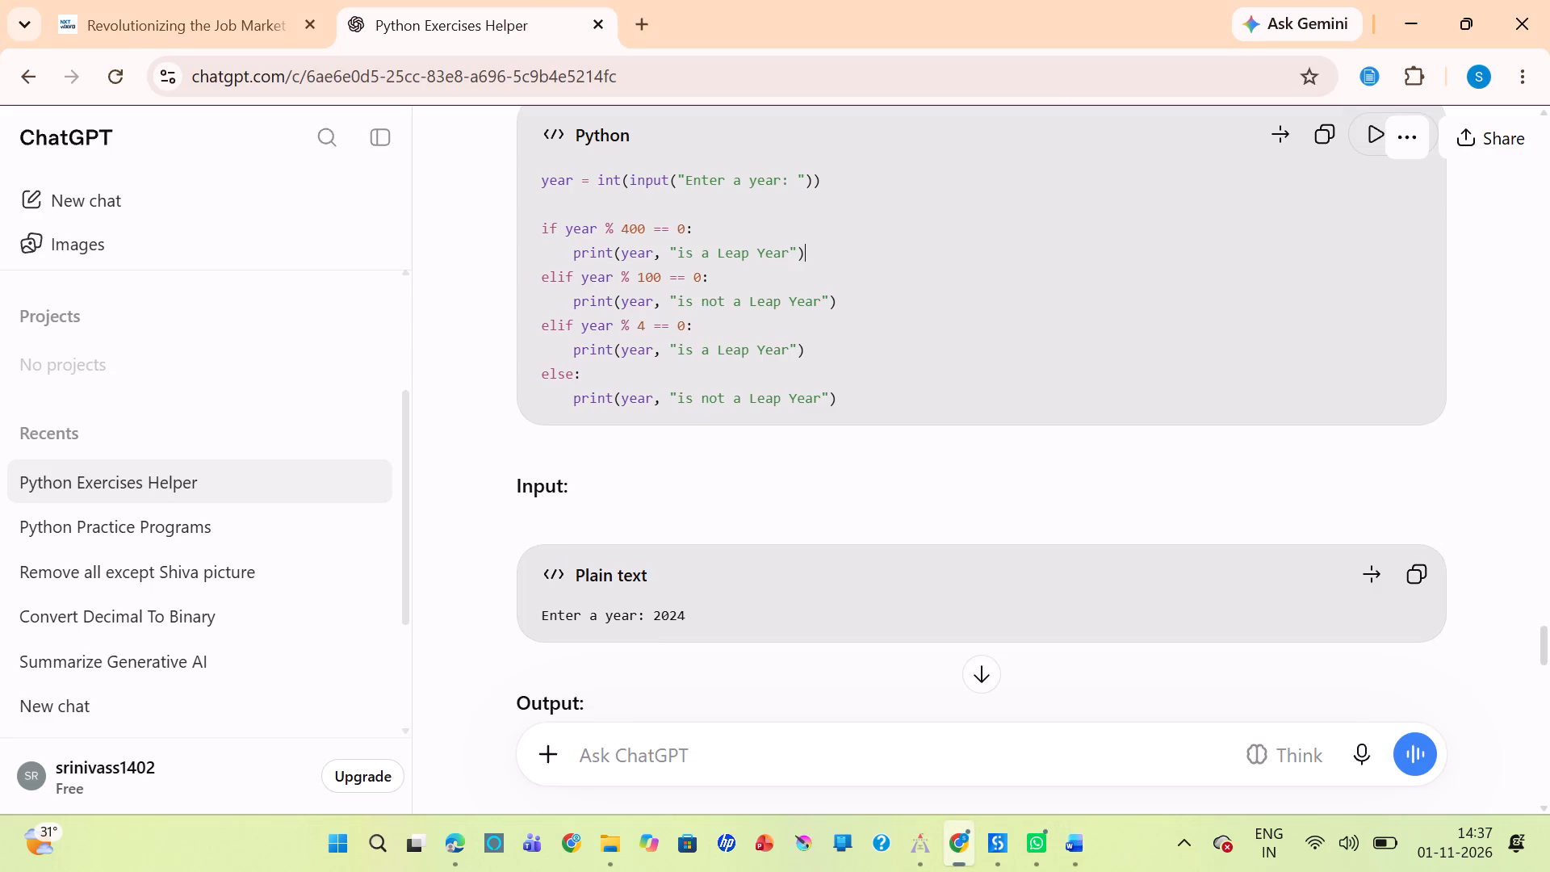
pyautogui.click(1330, 116)
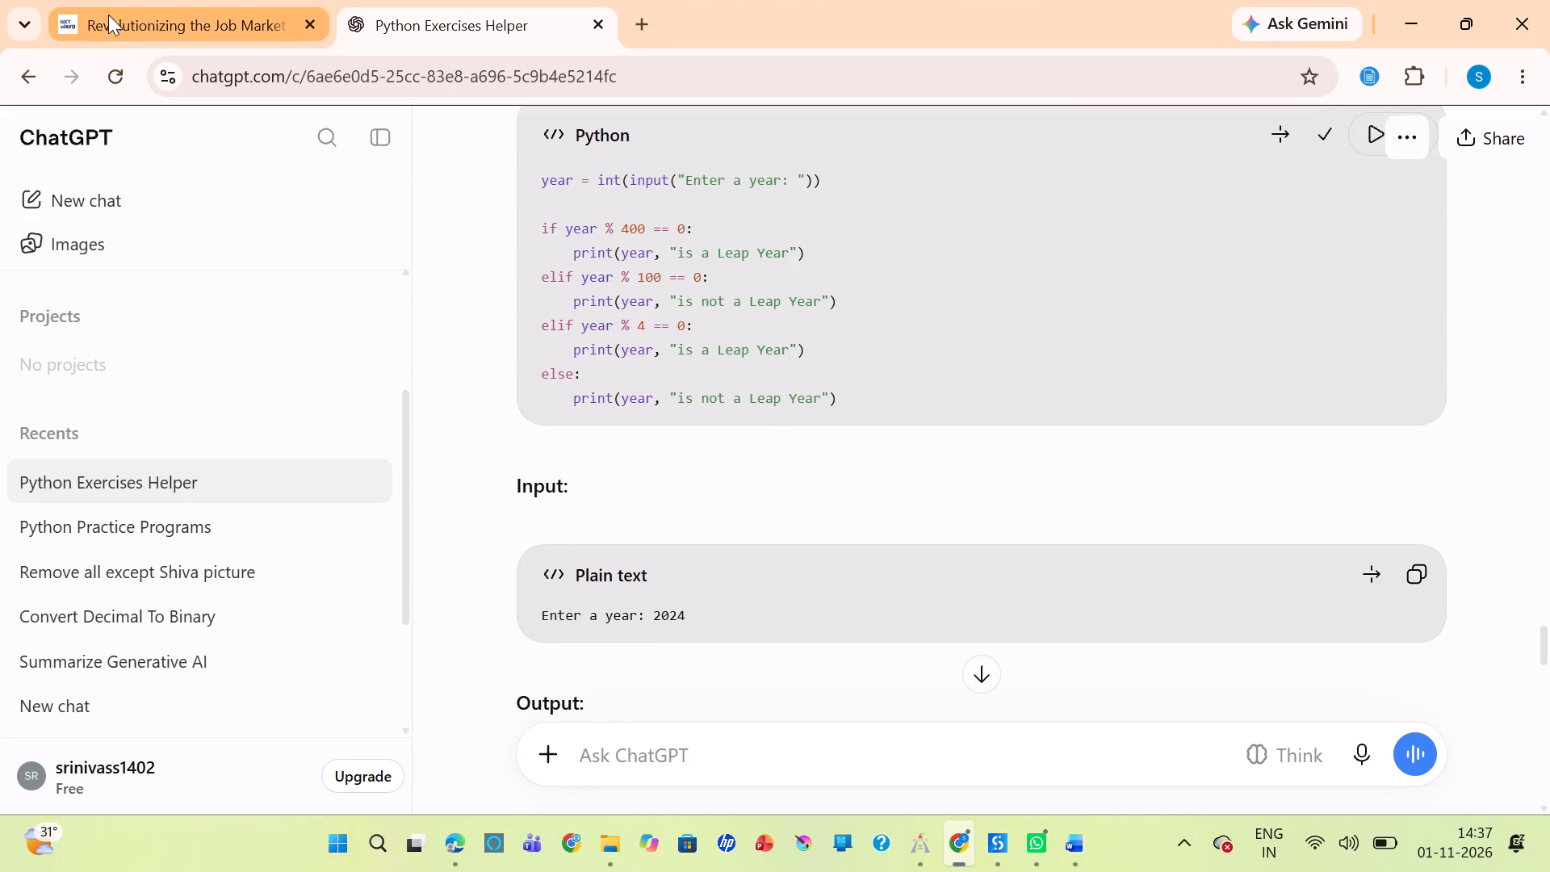
pyautogui.click(127, 28)
pyautogui.click(509, 512)
pyautogui.hotkey('ctrl', 'c')
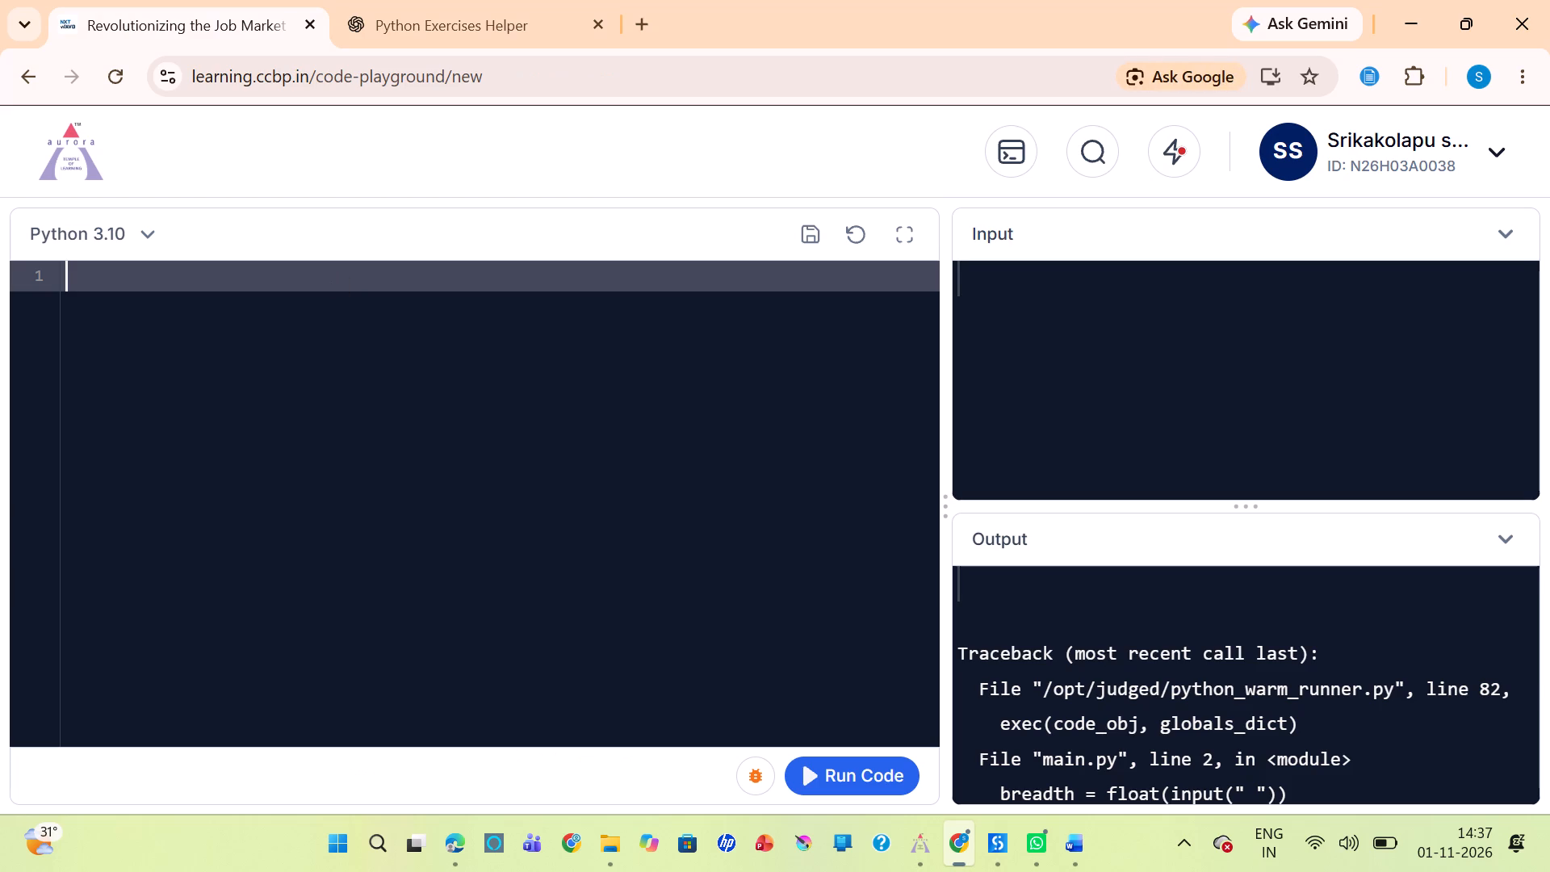
pyautogui.hotkey('ctrl', 'v')
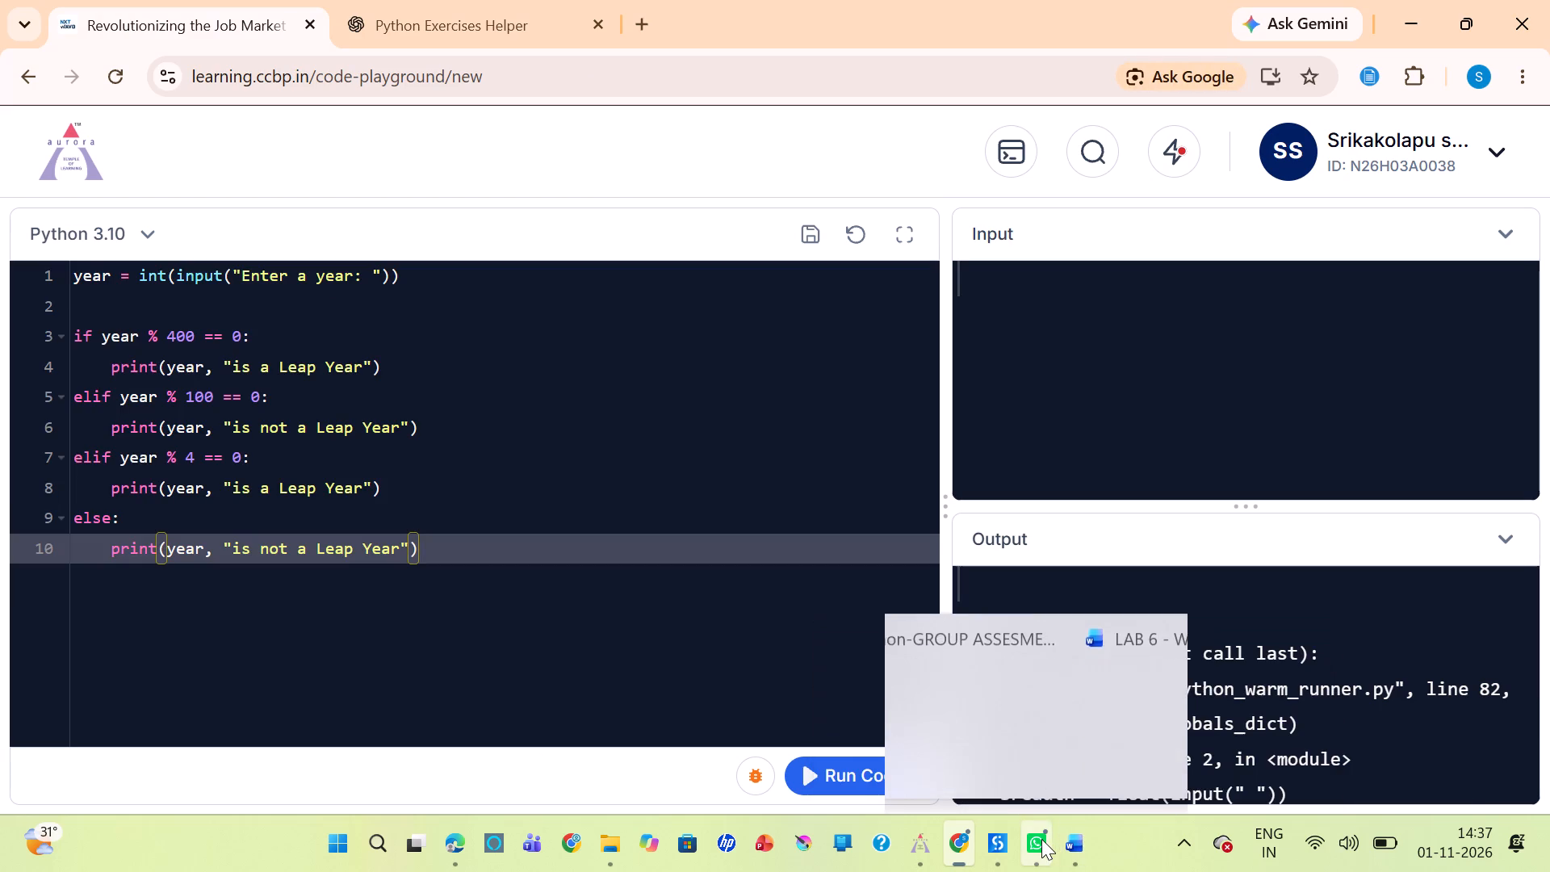
# Copy ChatGPT's sample input "Enter a year: 2024" into the playground's program input and run the leap year program.
pyautogui.click(500, 0)
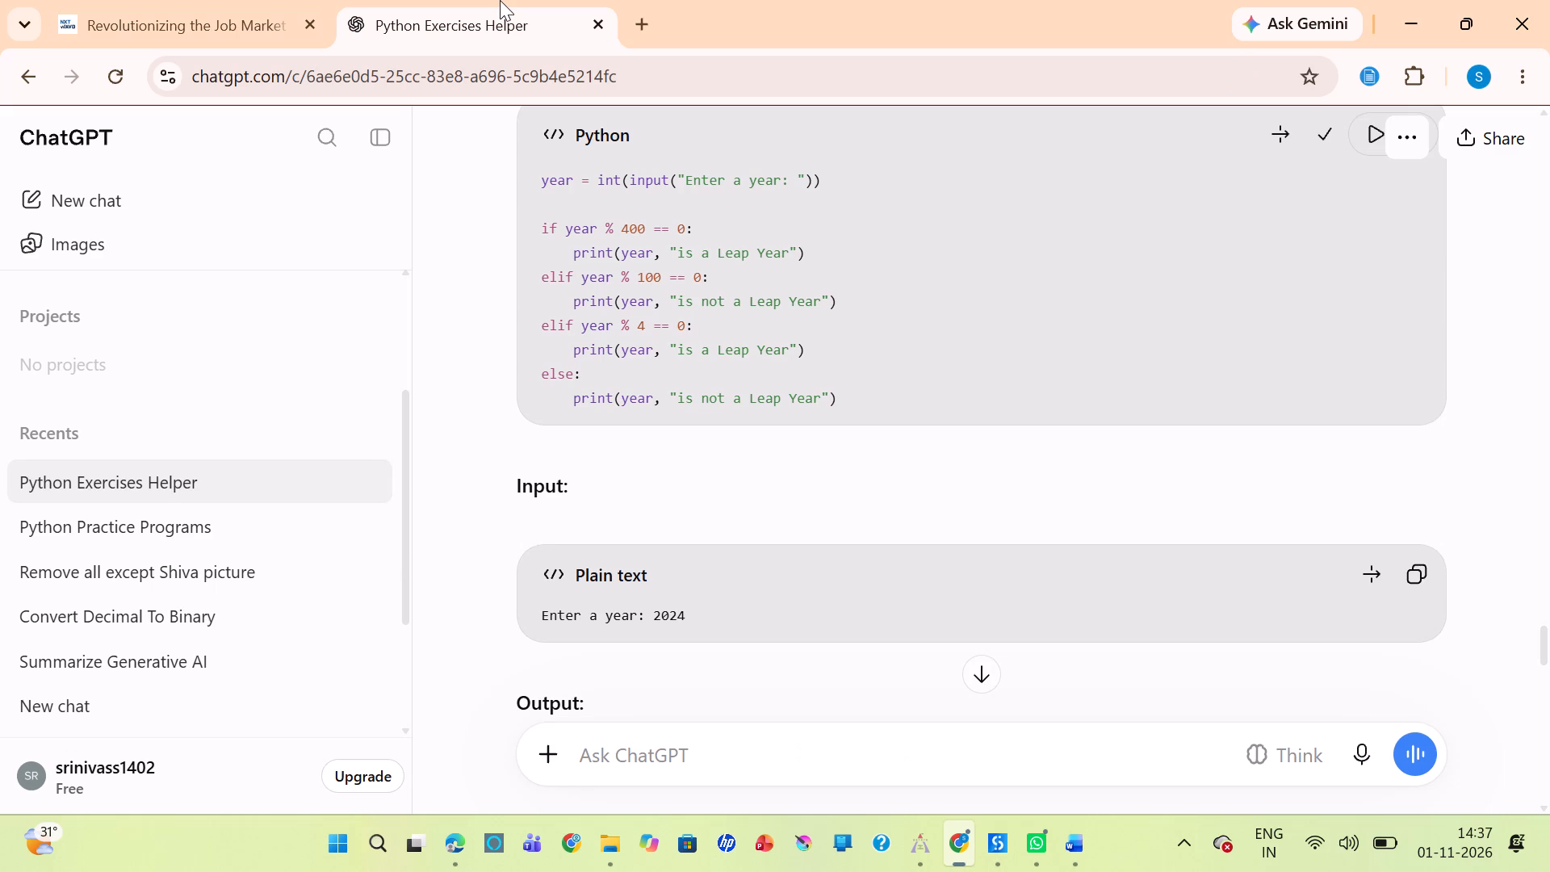
pyautogui.click(1399, 561)
pyautogui.scroll(-1, 1105, 548)
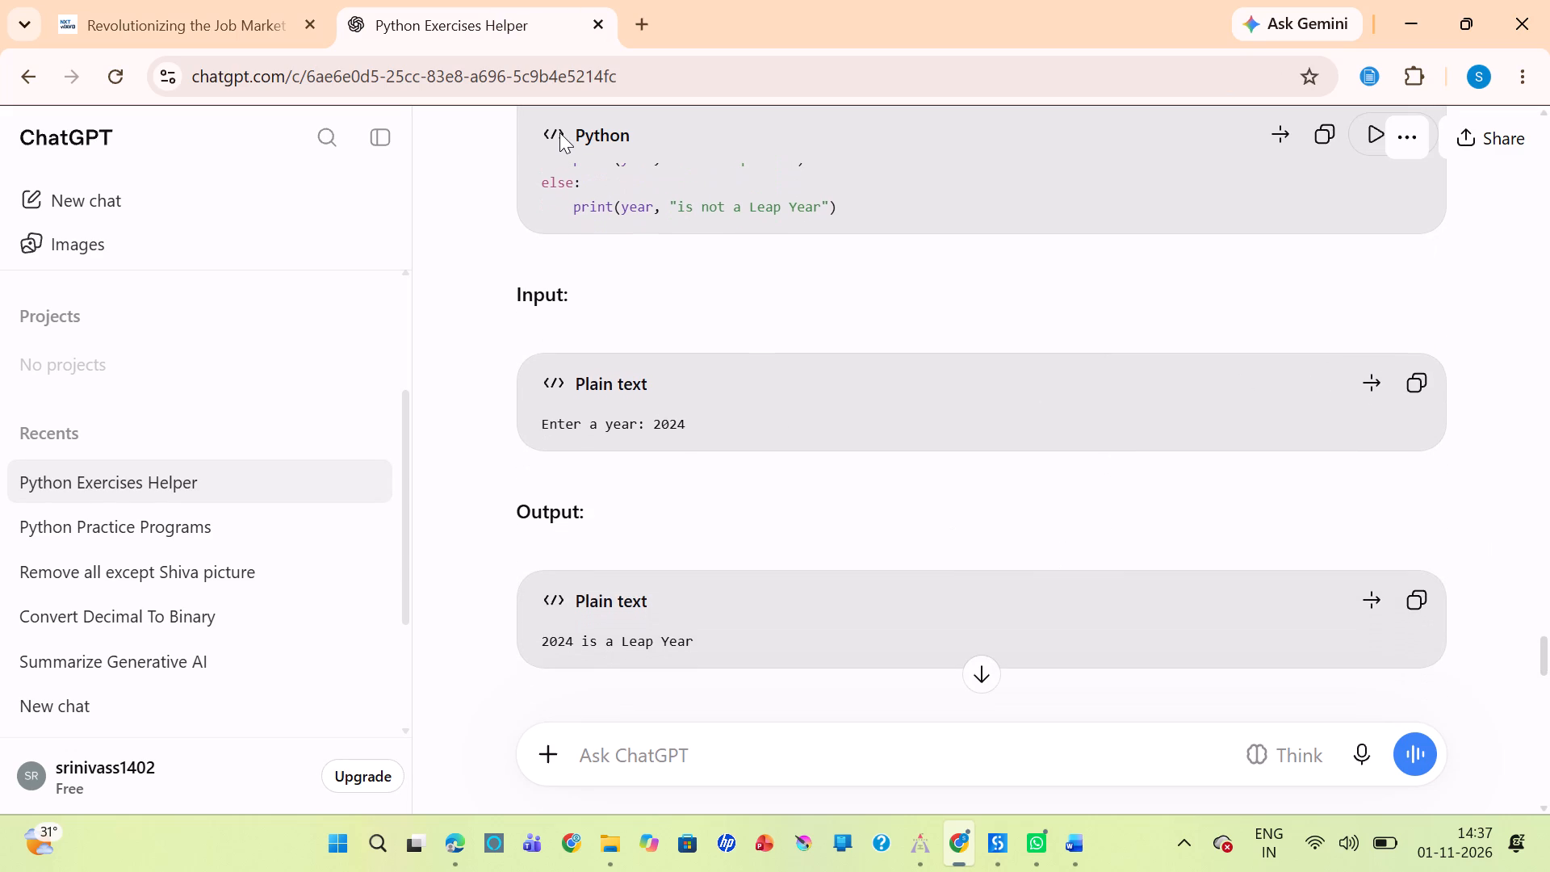
pyautogui.click(271, 0)
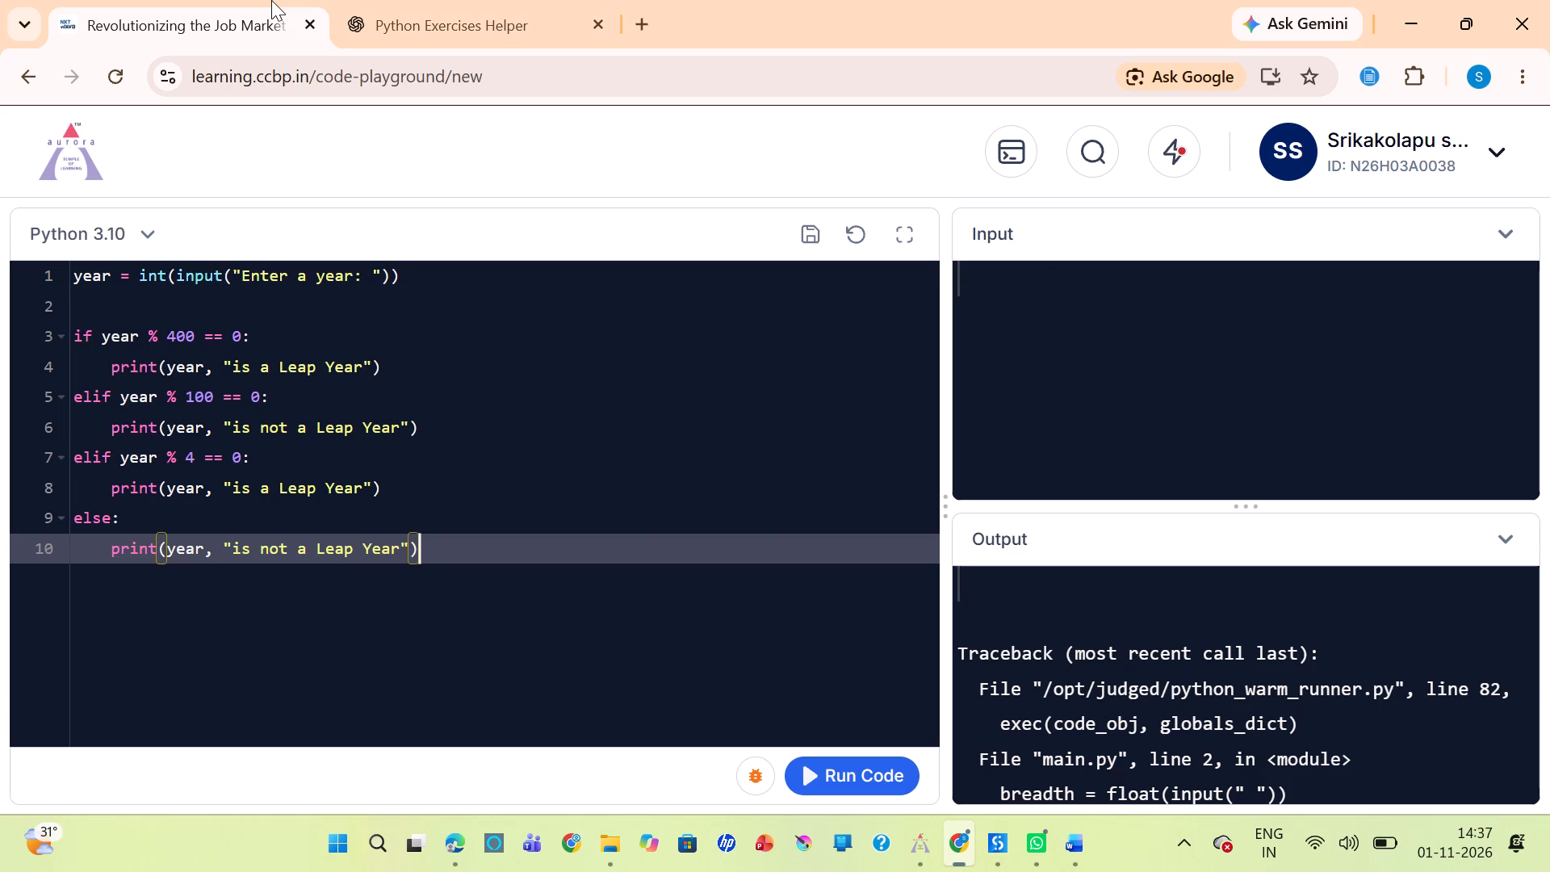
pyautogui.click(1095, 272)
pyautogui.hotkey('ctrl', 'v')
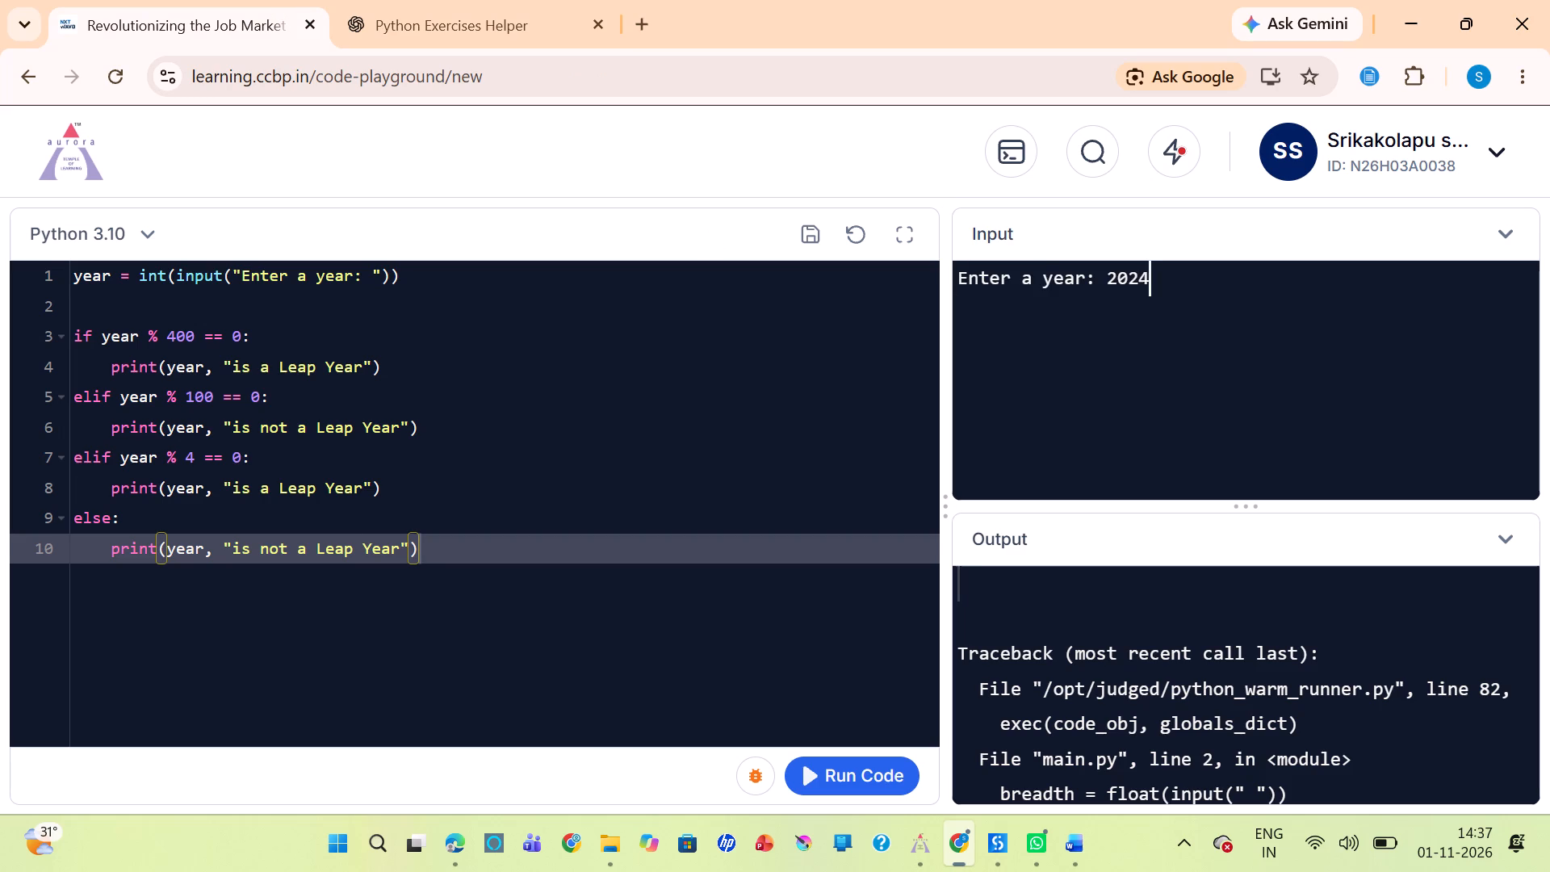
pyautogui.click(848, 765)
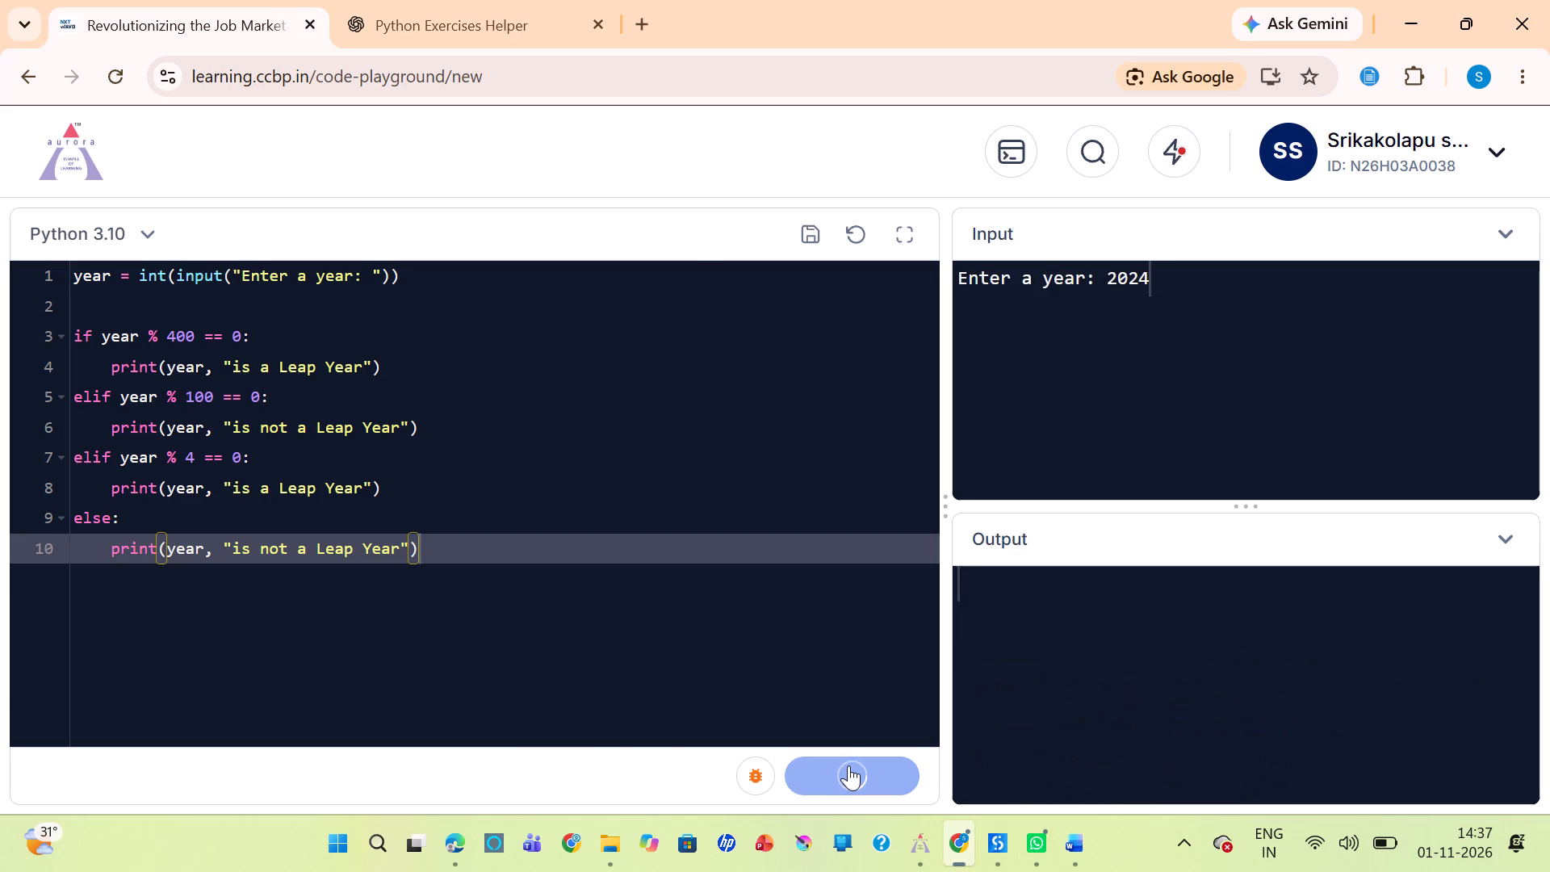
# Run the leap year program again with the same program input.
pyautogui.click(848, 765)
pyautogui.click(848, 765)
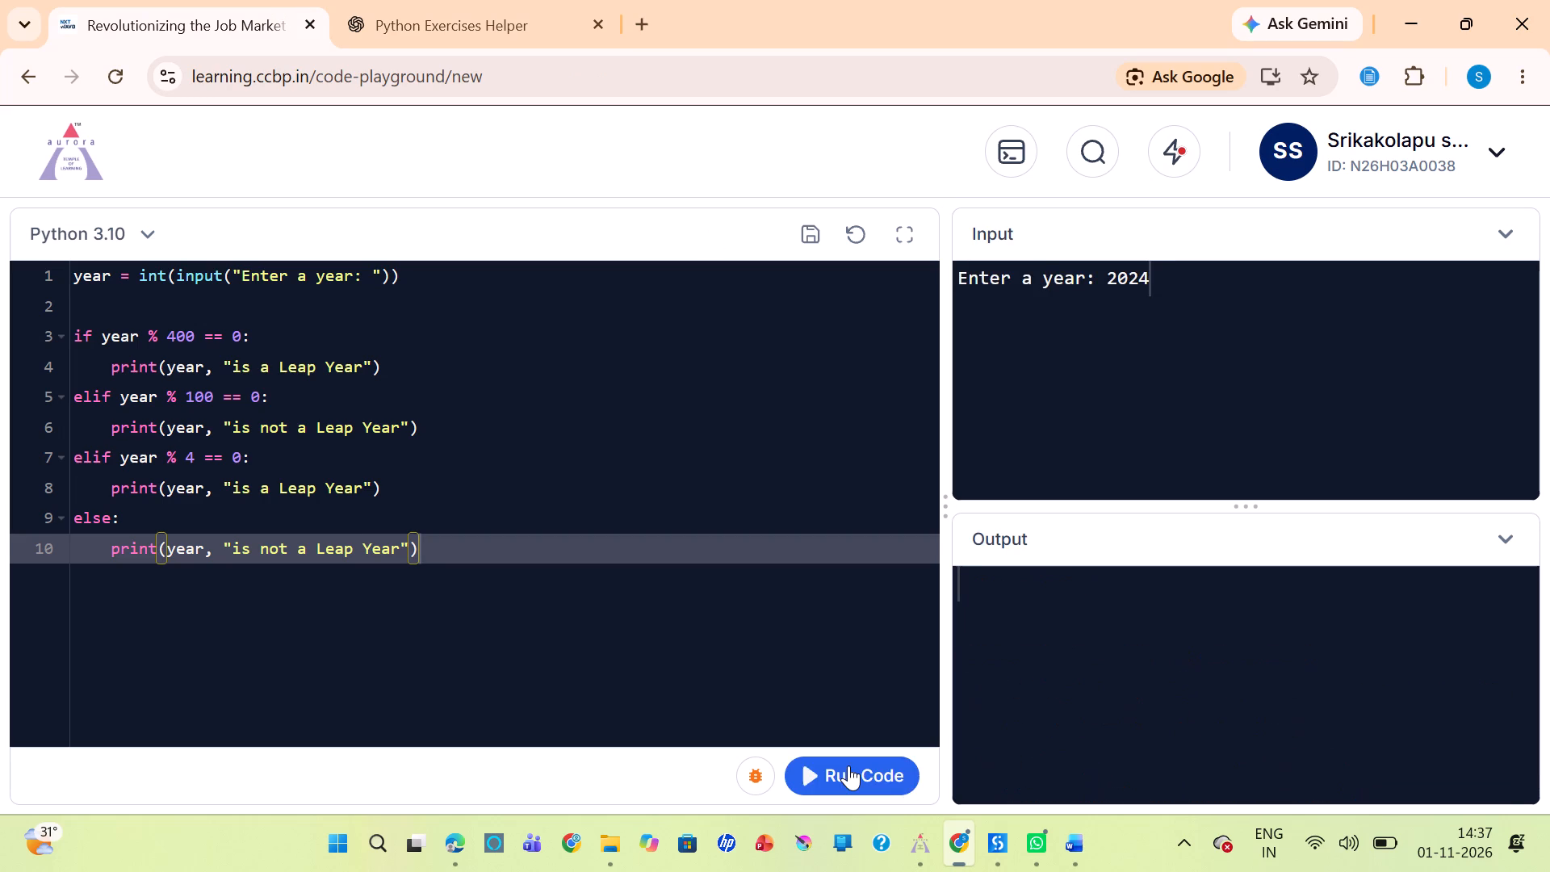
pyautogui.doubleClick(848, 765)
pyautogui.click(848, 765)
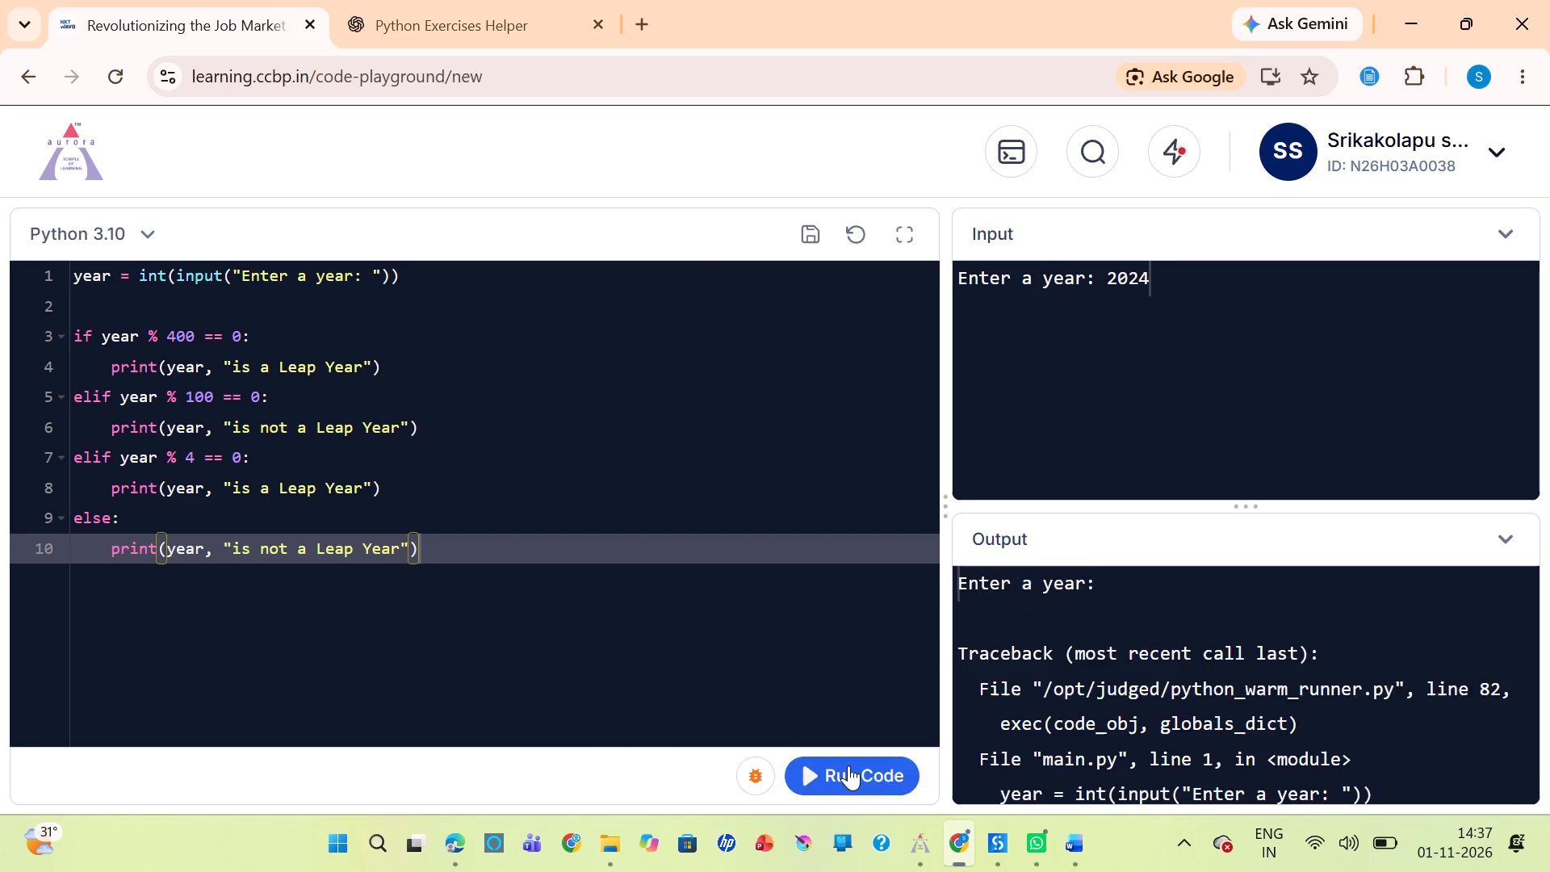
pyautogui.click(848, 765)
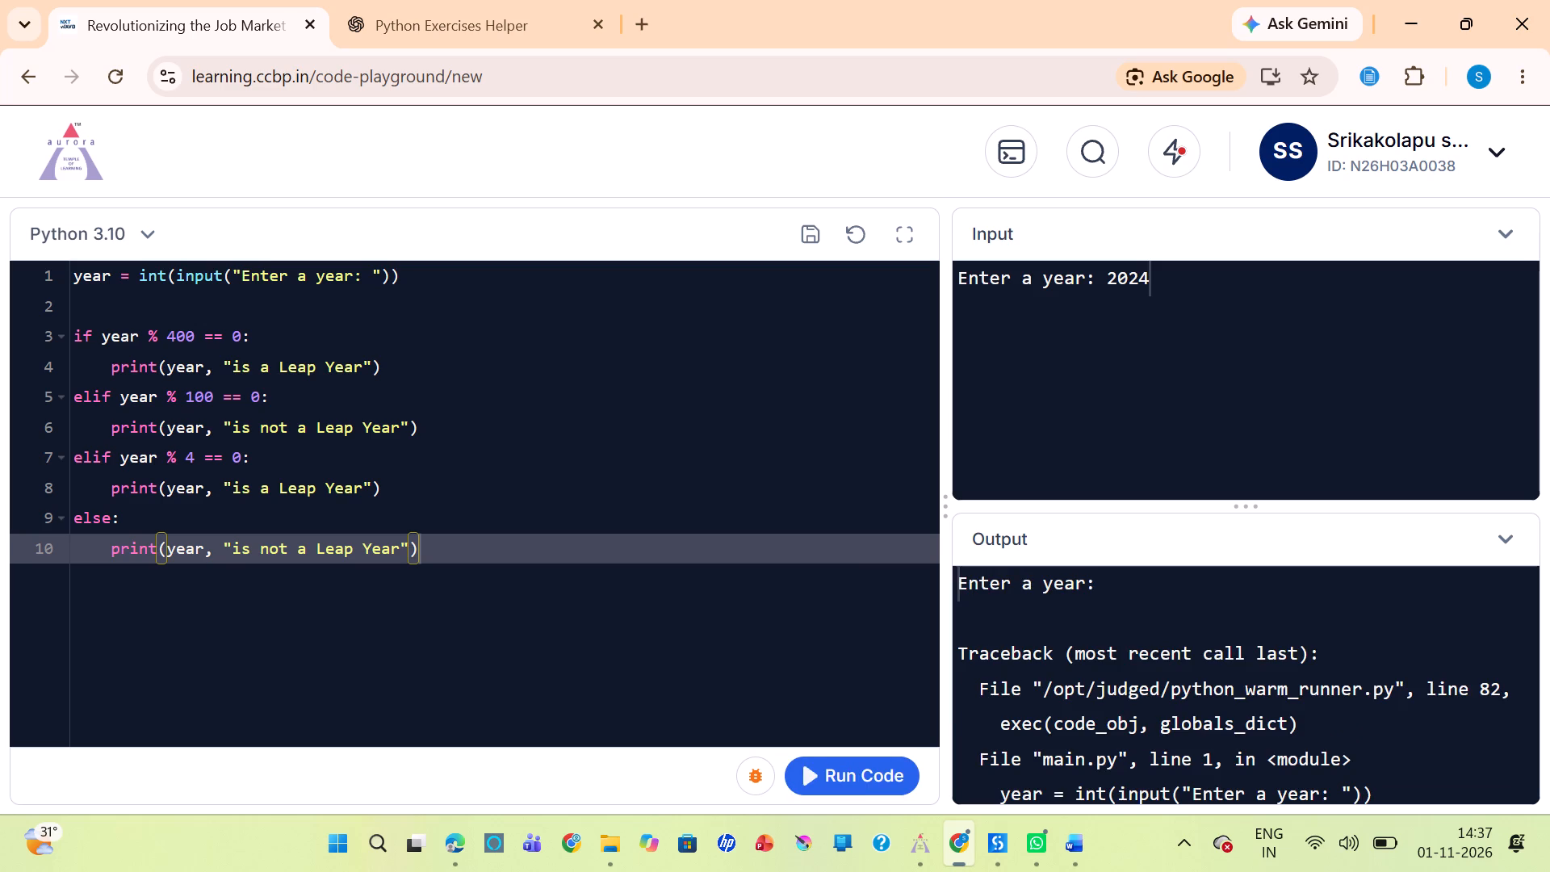
# Remove the prompt text "Enter a year:" from the input call on line 1 of the leap year code.
pyautogui.click(346, 274)
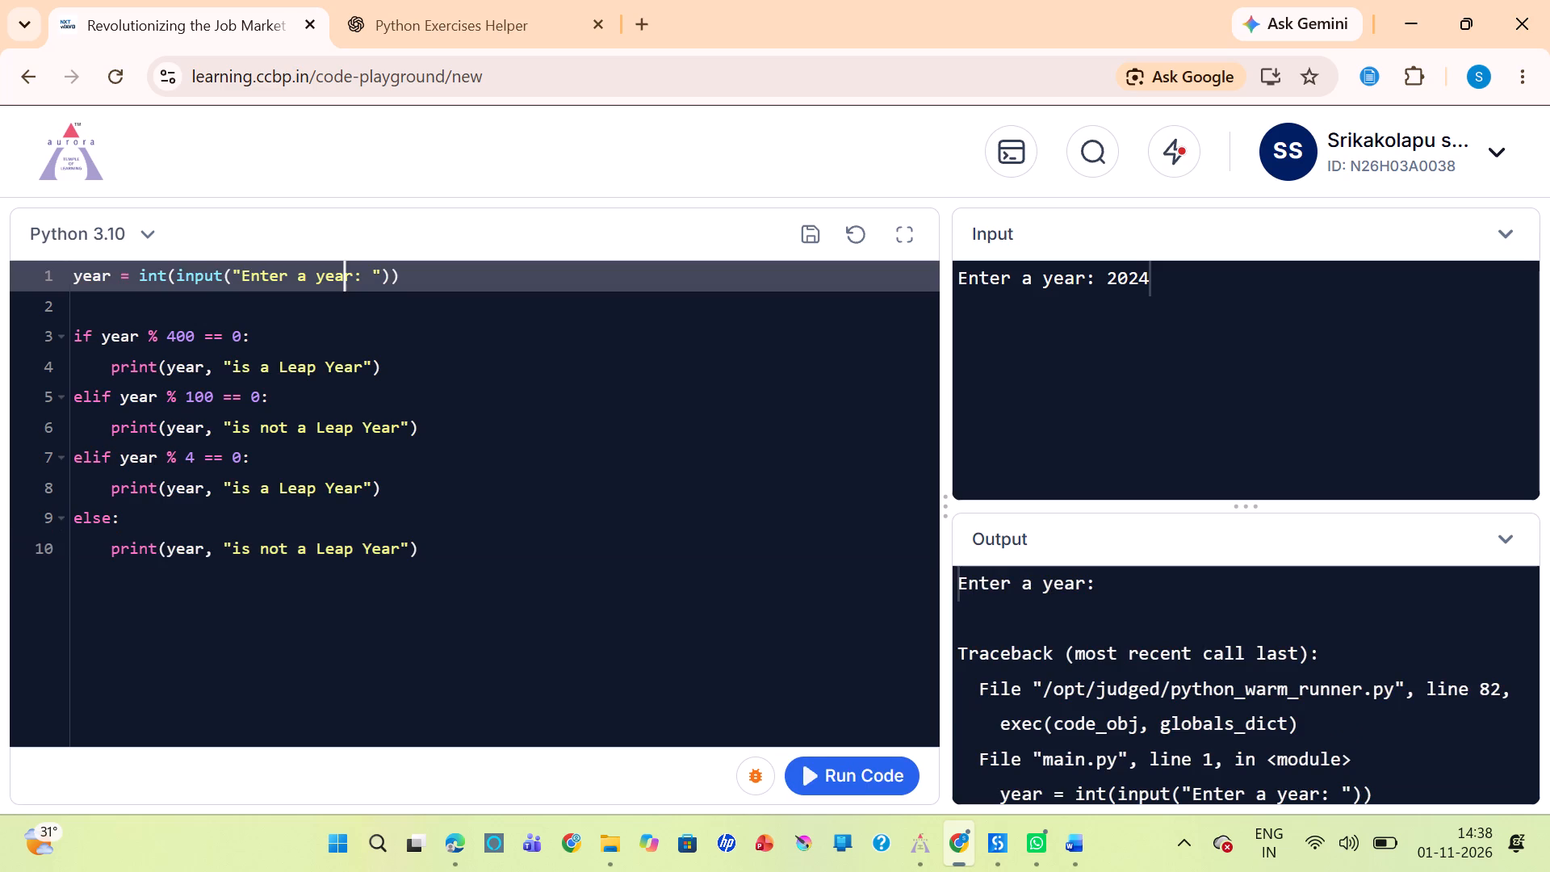
pyautogui.click(354, 274)
pyautogui.press('BackSpace')
pyautogui.press('BackSpace')
pyautogui.press('BackSpace')
pyautogui.press('BackSpace')
pyautogui.press('BackSpace')
pyautogui.press('BackSpace')
pyautogui.press('BackSpace')
pyautogui.press('BackSpace')
pyautogui.press('BackSpace')
pyautogui.press('BackSpace')
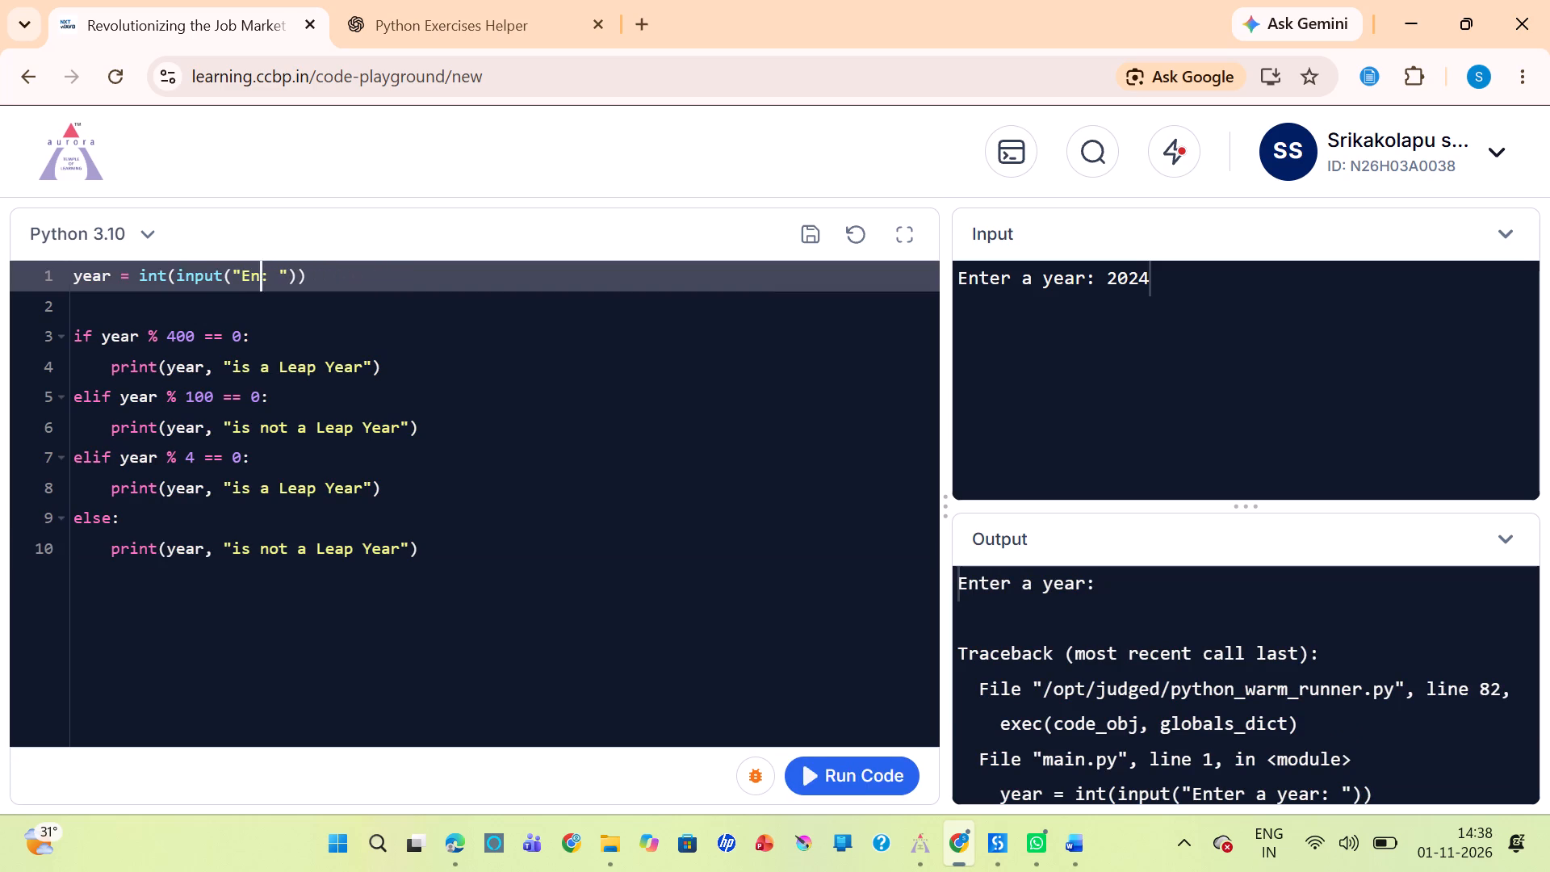
pyautogui.press('BackSpace')
pyautogui.press('BackSpace')
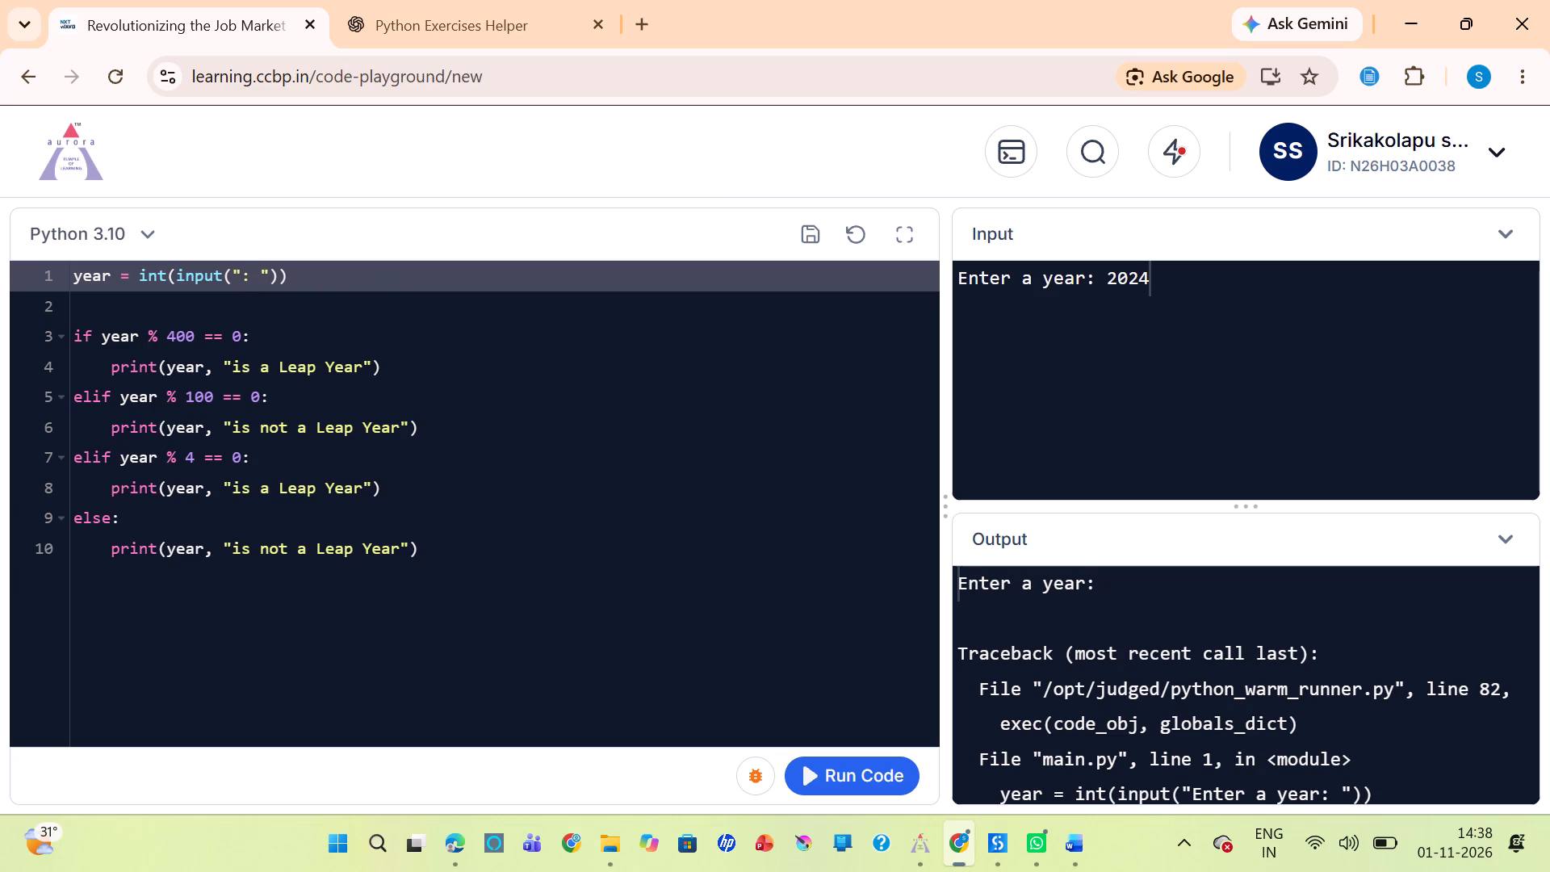
pyautogui.click(253, 265)
pyautogui.press('BackSpace')
# Delete the words "Enter a year:" from the program input so that only 2024 is supplied.
pyautogui.click(1093, 270)
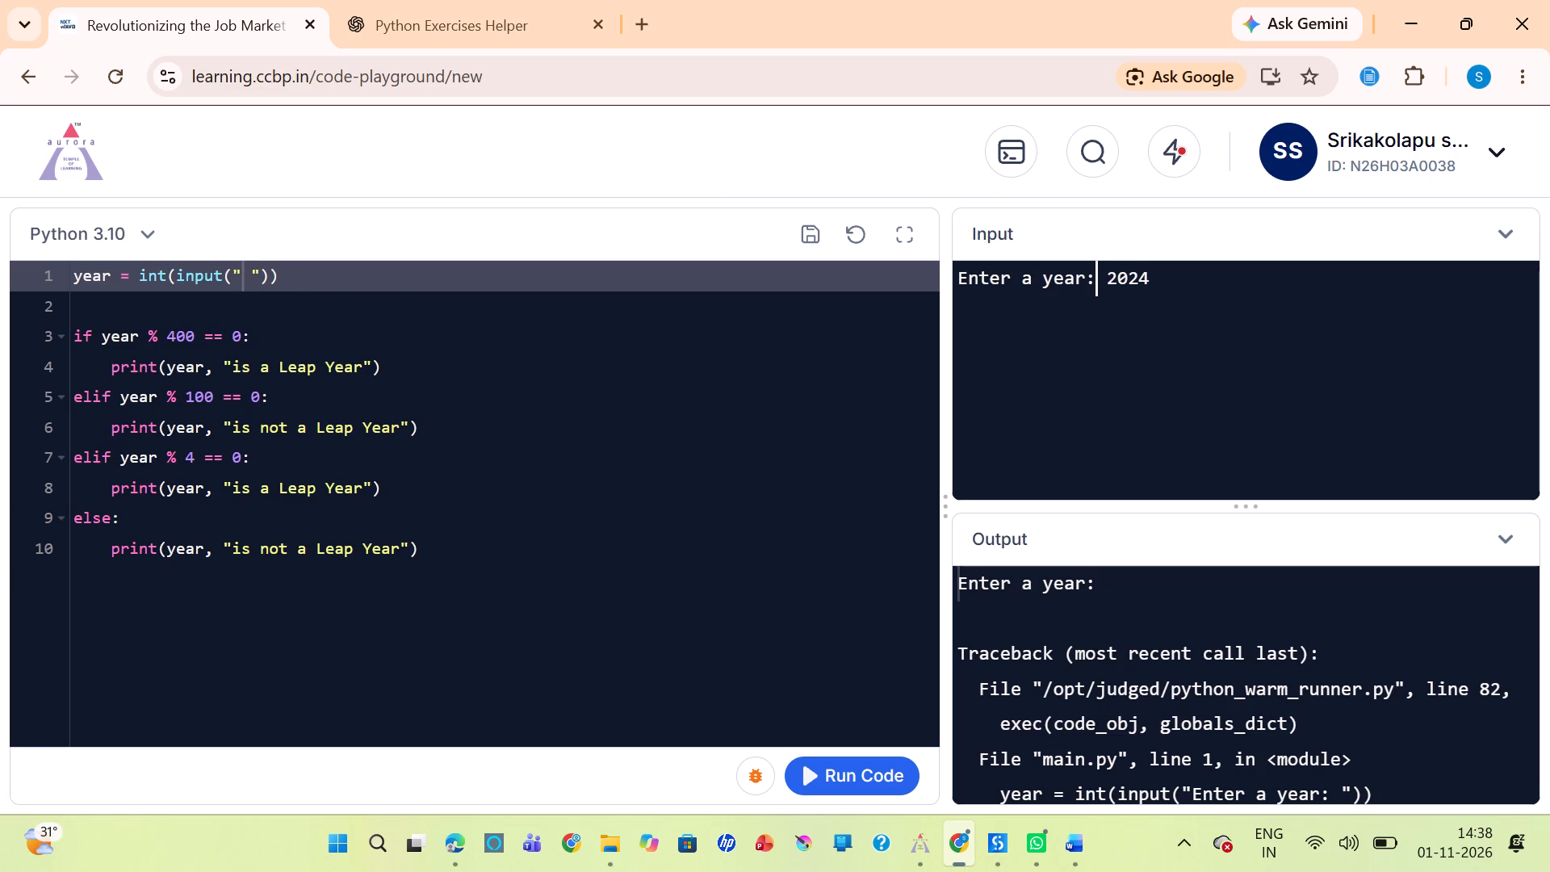
pyautogui.press('BackSpace')
pyautogui.press('BackSpace')
pyautogui.press('BackSpace')
pyautogui.press('BackSpace')
pyautogui.press('BackSpace')
pyautogui.press('BackSpace')
pyautogui.press('BackSpace')
pyautogui.press('BackSpace')
pyautogui.press('BackSpace')
pyautogui.press('BackSpace')
pyautogui.press('BackSpace')
pyautogui.press('BackSpace')
pyautogui.press('BackSpace')
pyautogui.press('BackSpace')
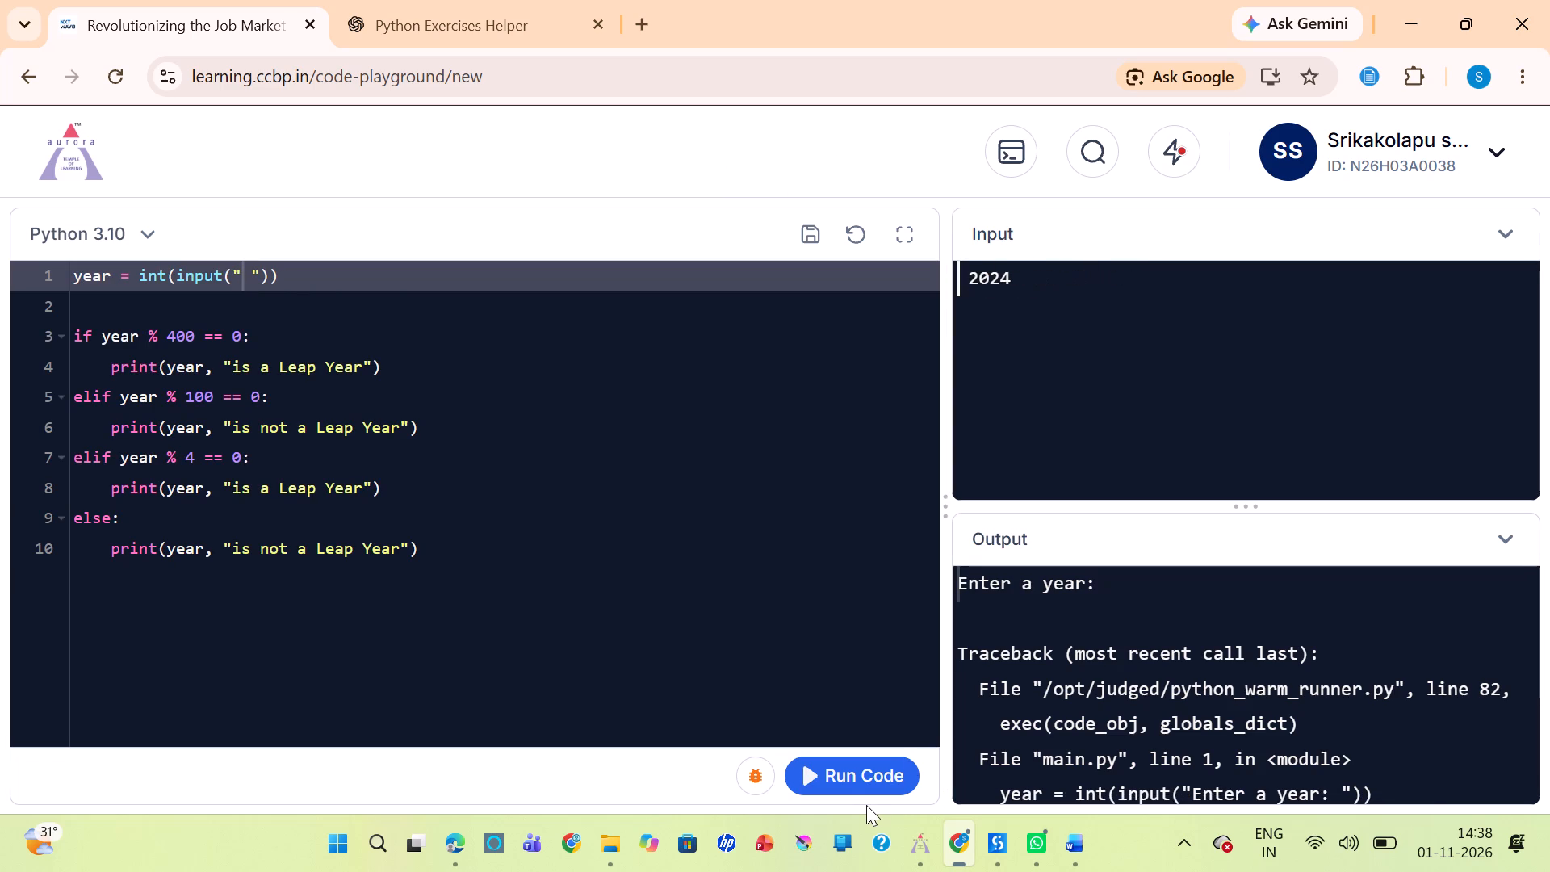
# Run the edited leap year program with the input 2024.
pyautogui.click(865, 805)
pyautogui.click(864, 795)
pyautogui.click(847, 753)
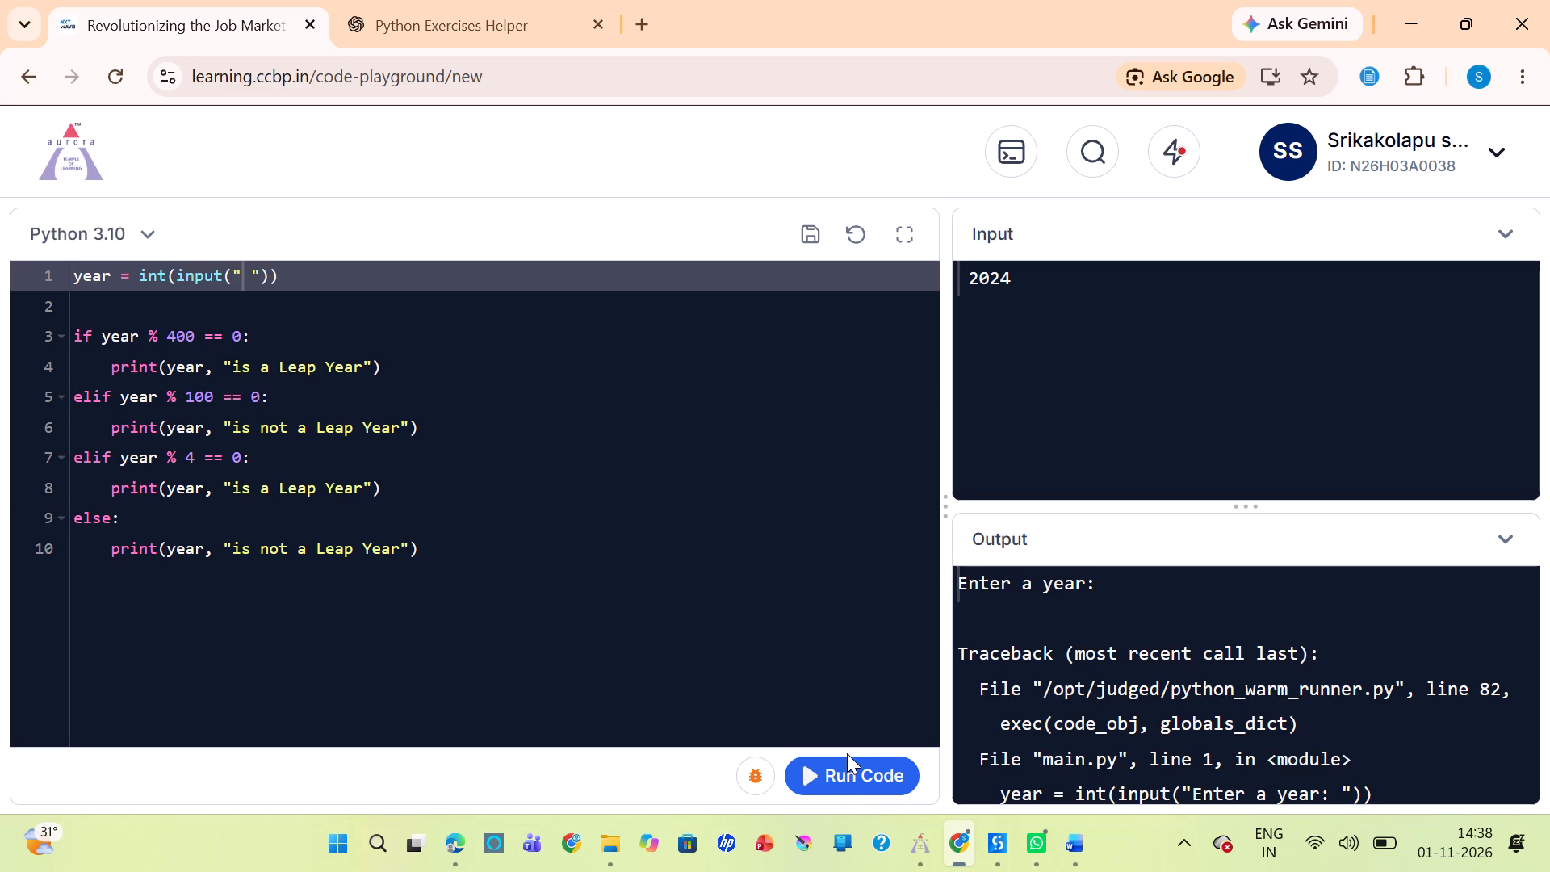
pyautogui.click(833, 770)
pyautogui.doubleClick(833, 770)
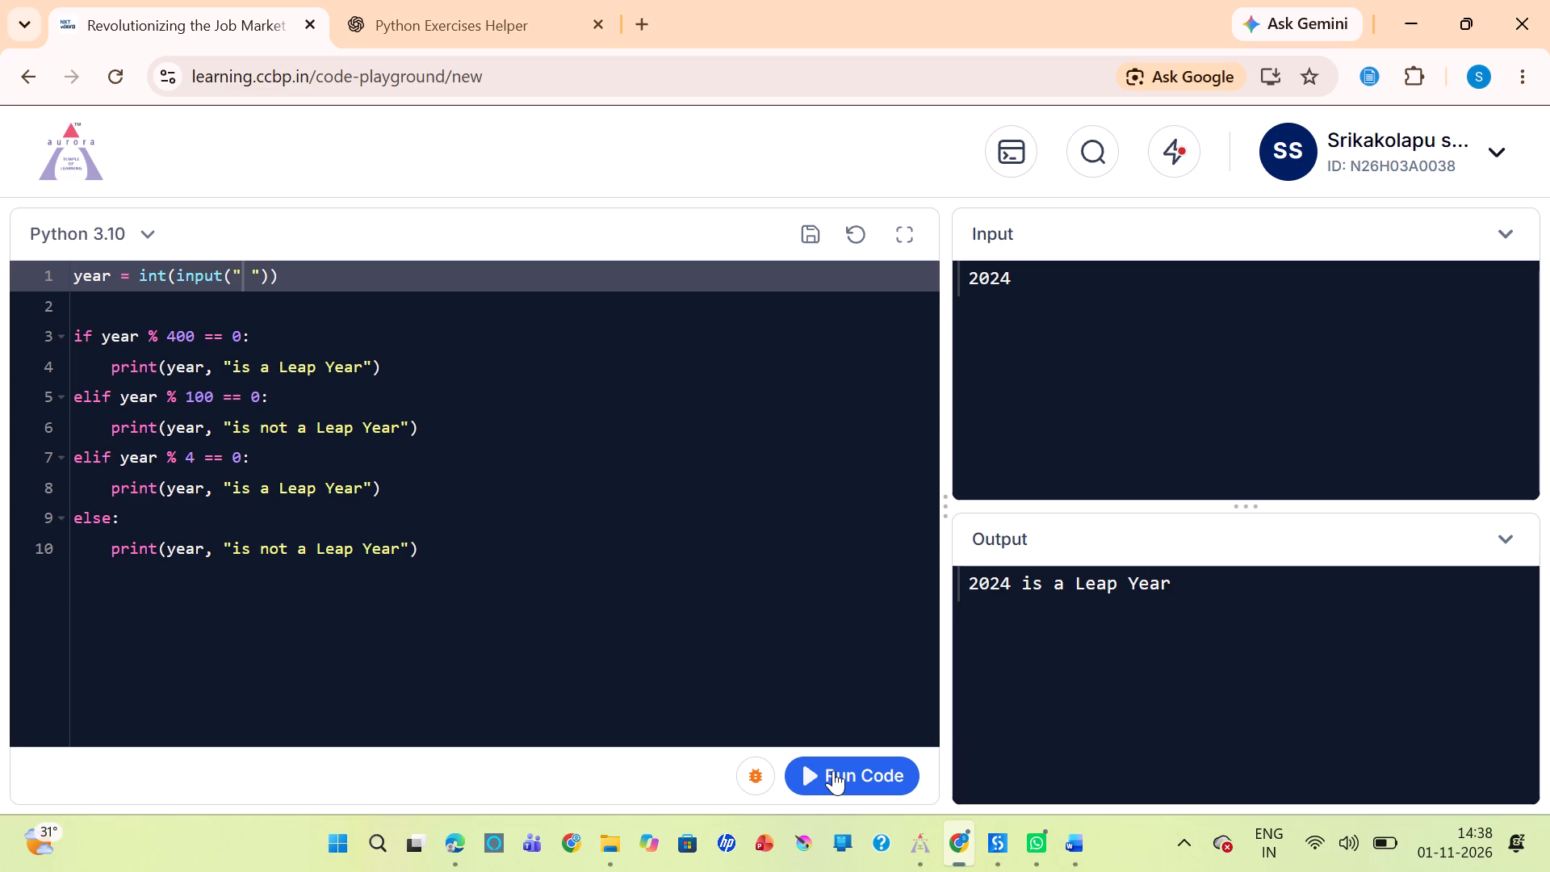
# Delete the old leap year code under question 2's CODE heading in the Python-GROUP ASSESMENT Word document.
pyautogui.click(1068, 848)
pyautogui.click(1000, 762)
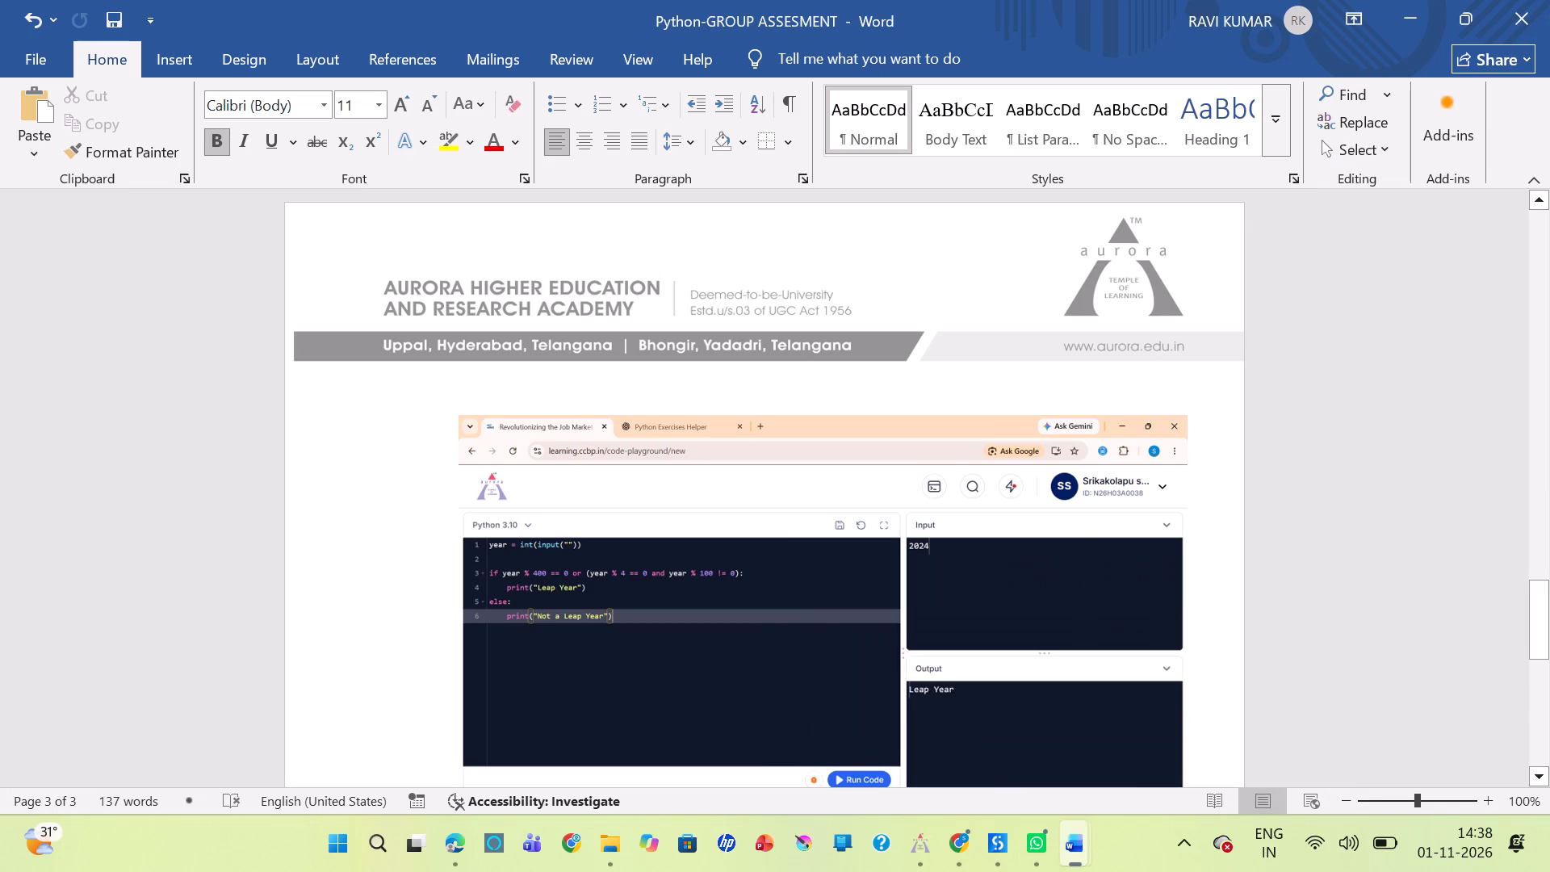
pyautogui.scroll(-2, 864, 437)
pyautogui.scroll(5, 864, 437)
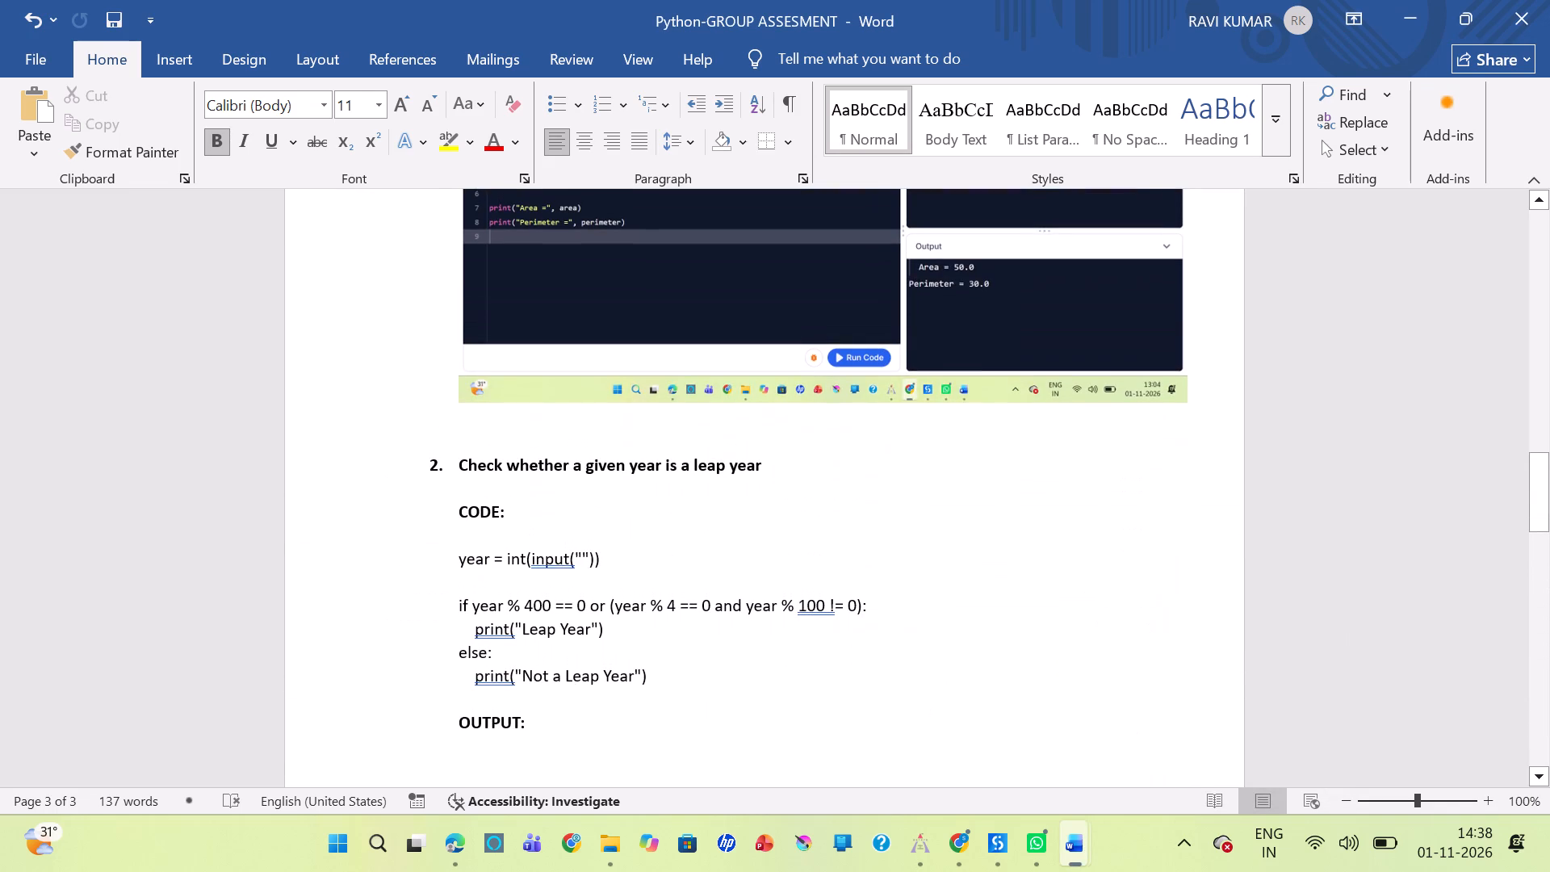
pyautogui.moveTo(455, 562); pyautogui.dragTo(527, 552)
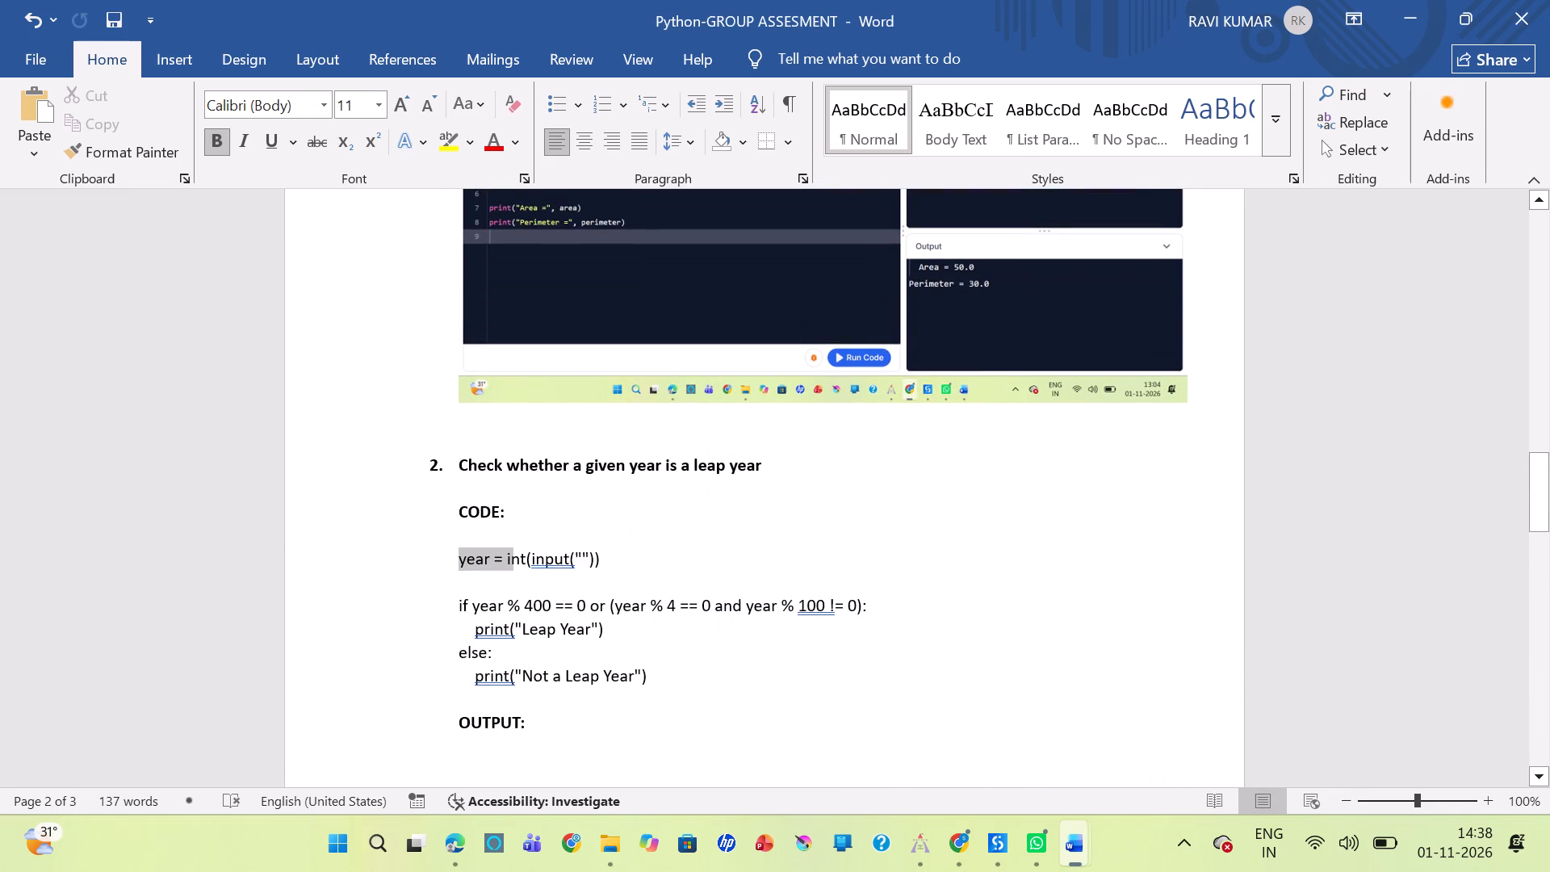
pyautogui.moveTo(527, 552); pyautogui.dragTo(903, 673)
pyautogui.press('BackSpace')
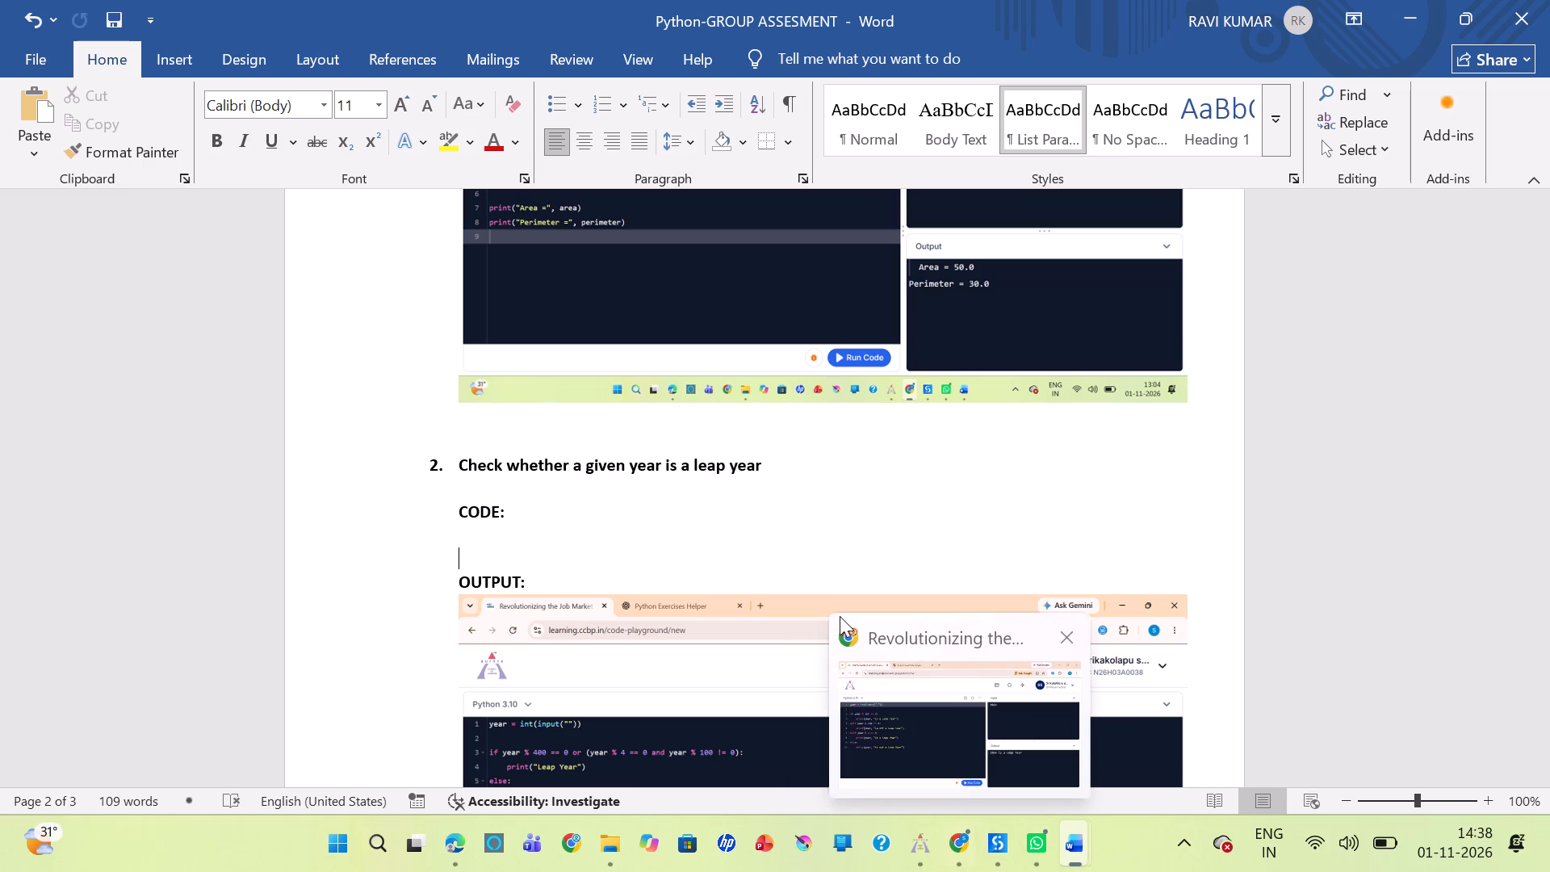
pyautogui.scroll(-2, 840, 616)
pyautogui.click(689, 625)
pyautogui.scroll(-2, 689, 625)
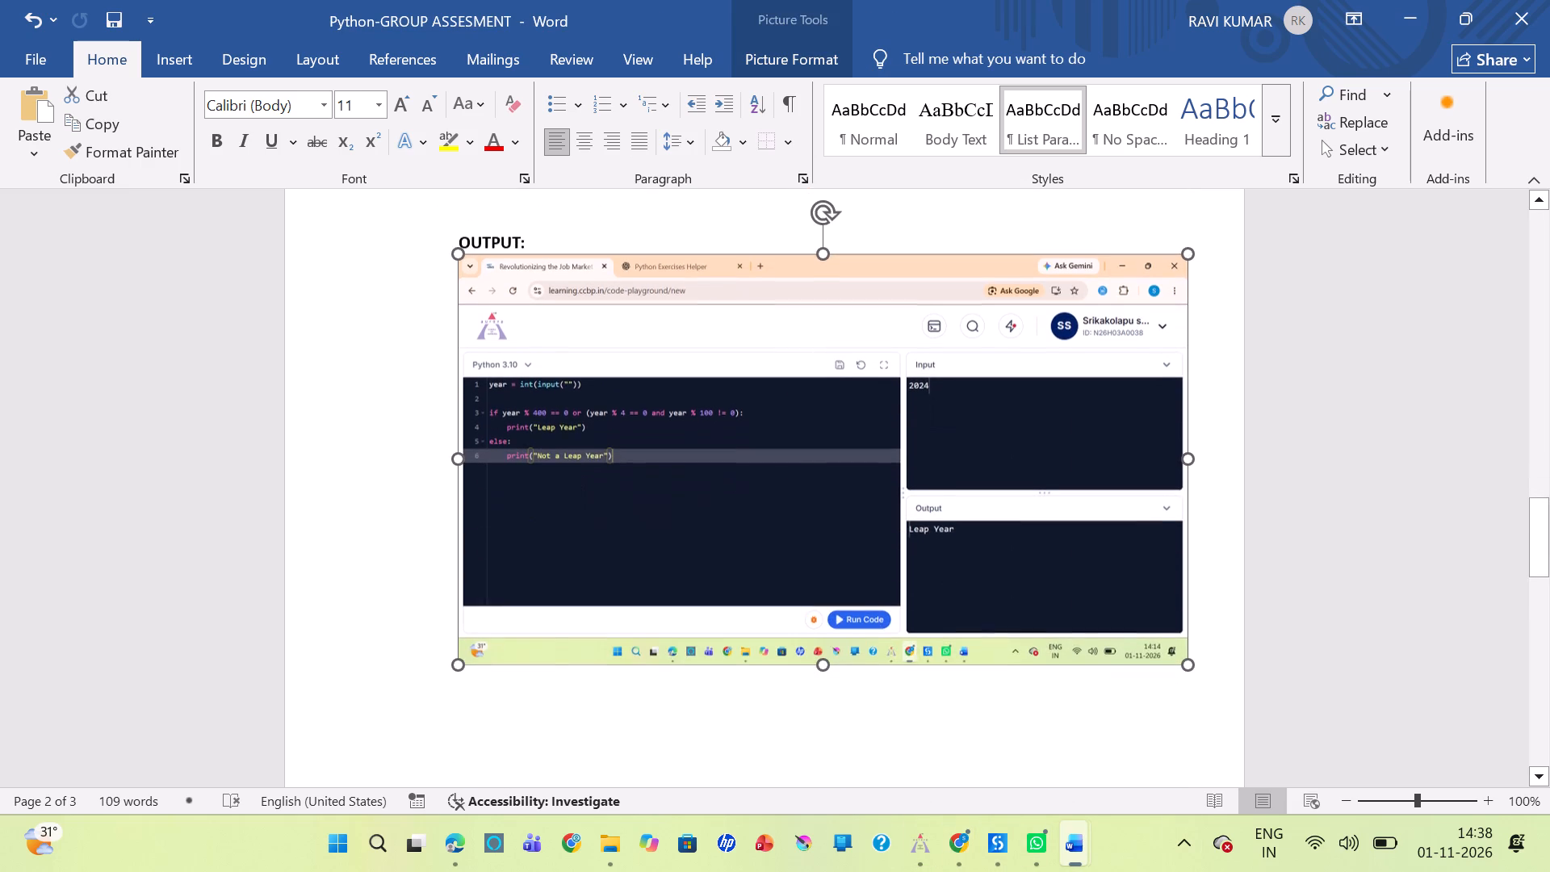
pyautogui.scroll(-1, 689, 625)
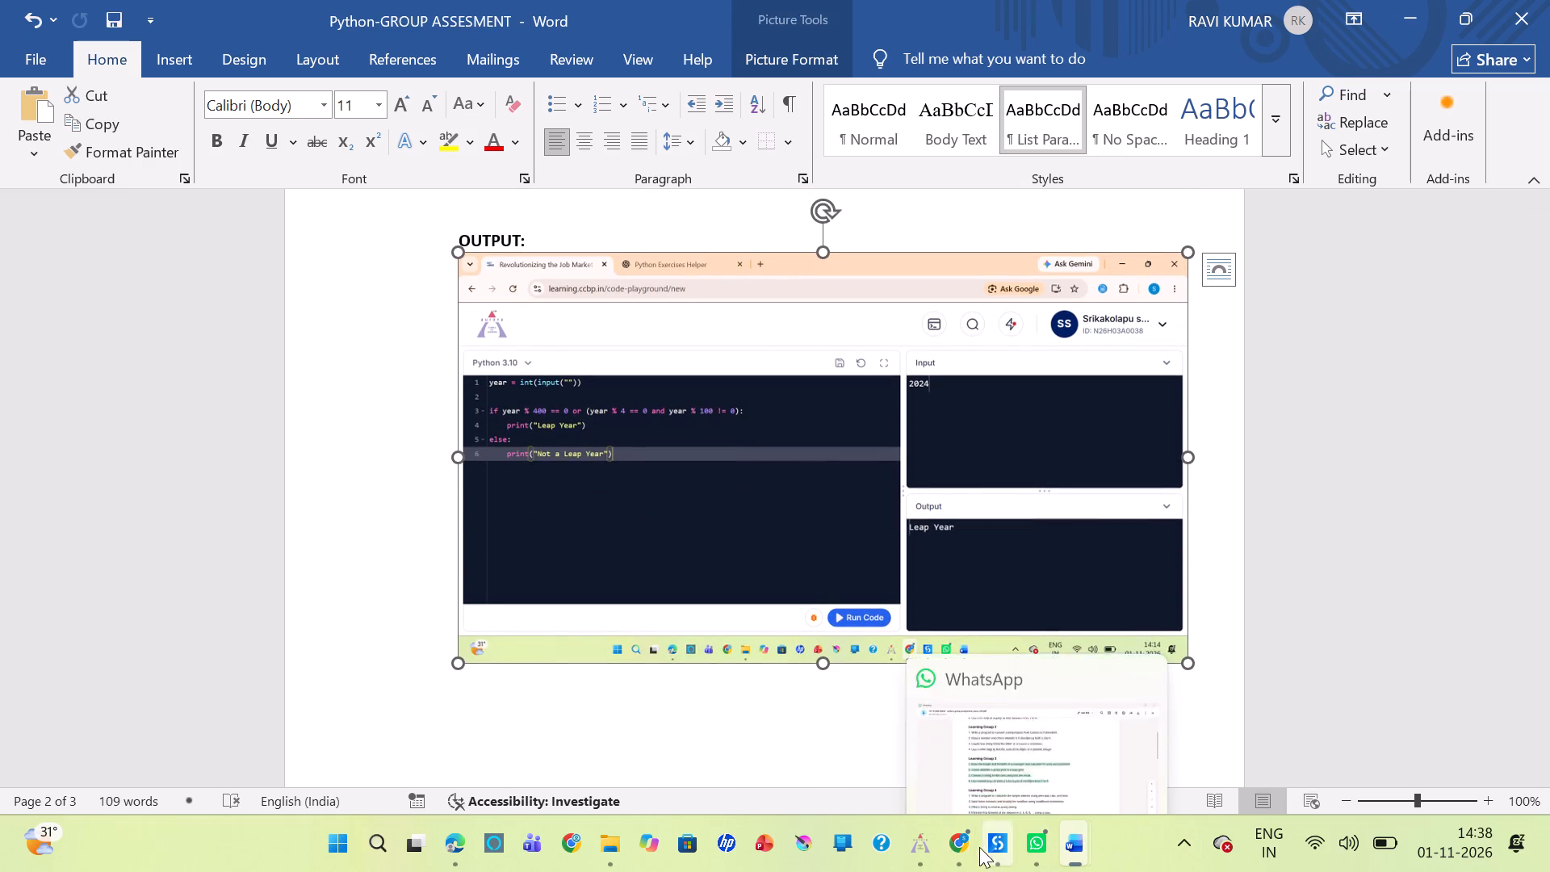
# Copy the full leap year code from the Chrome playground and paste it below question 2's CODE heading in the Word document.
pyautogui.click(948, 841)
pyautogui.click(563, 606)
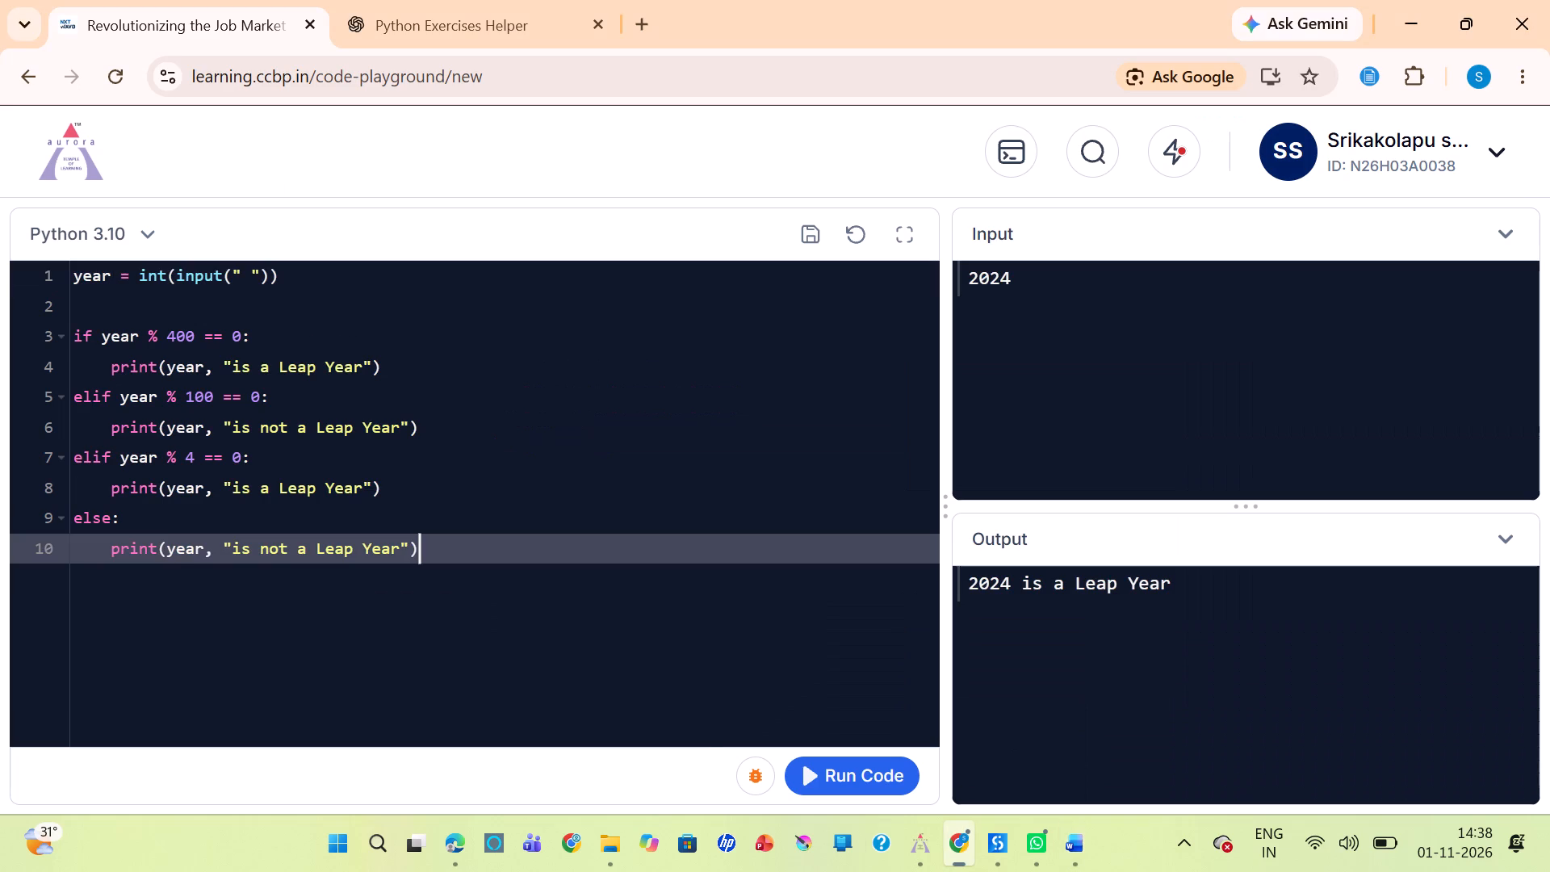
pyautogui.hotkey('ctrl', 'a')
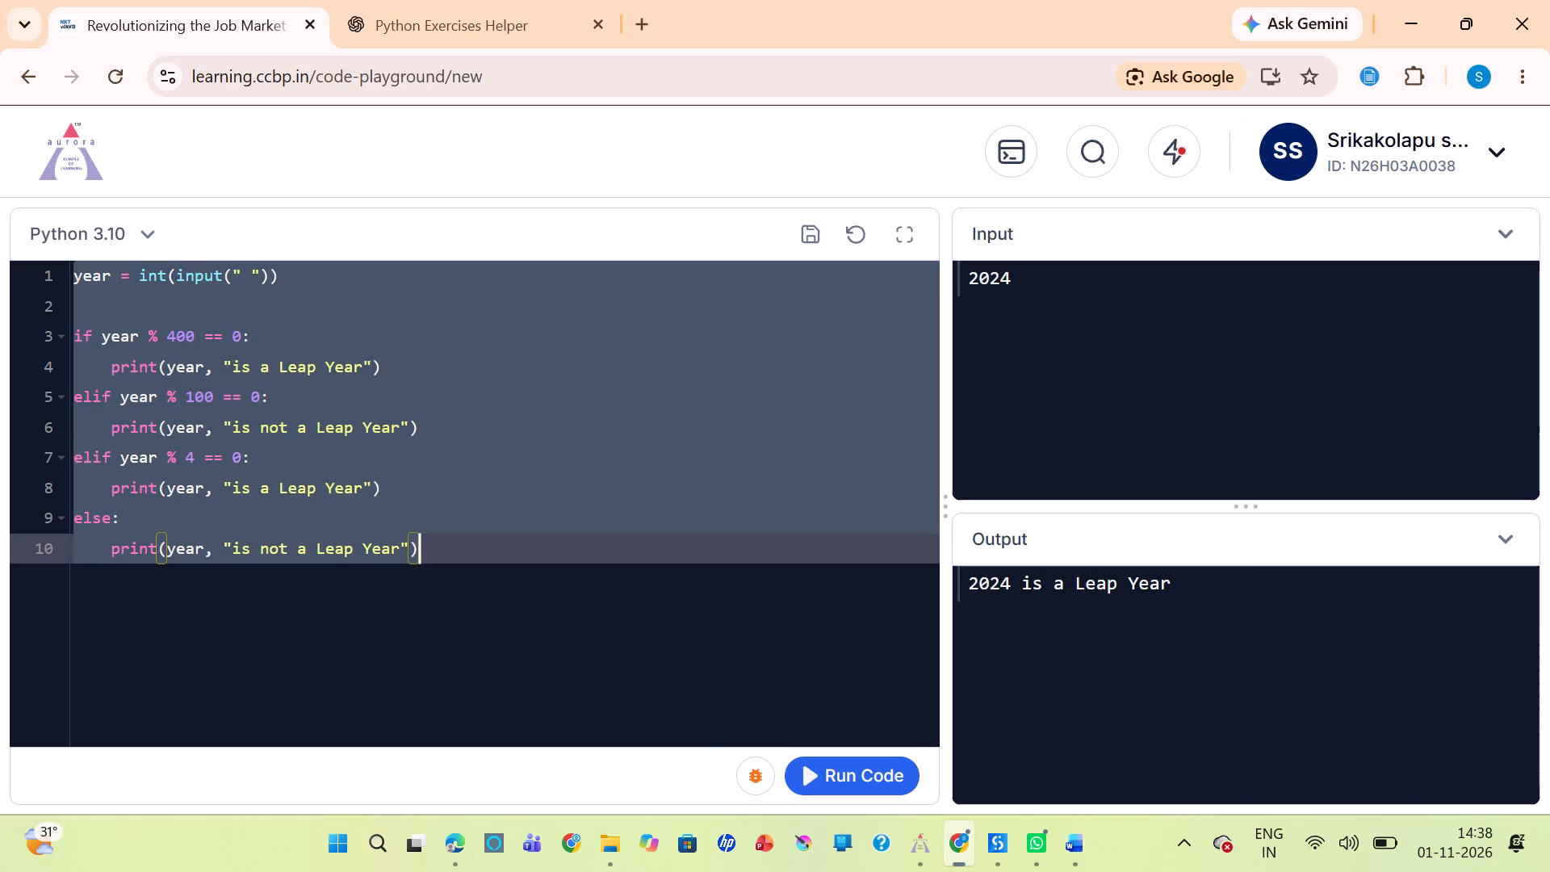
pyautogui.hotkey('ctrl', 'c')
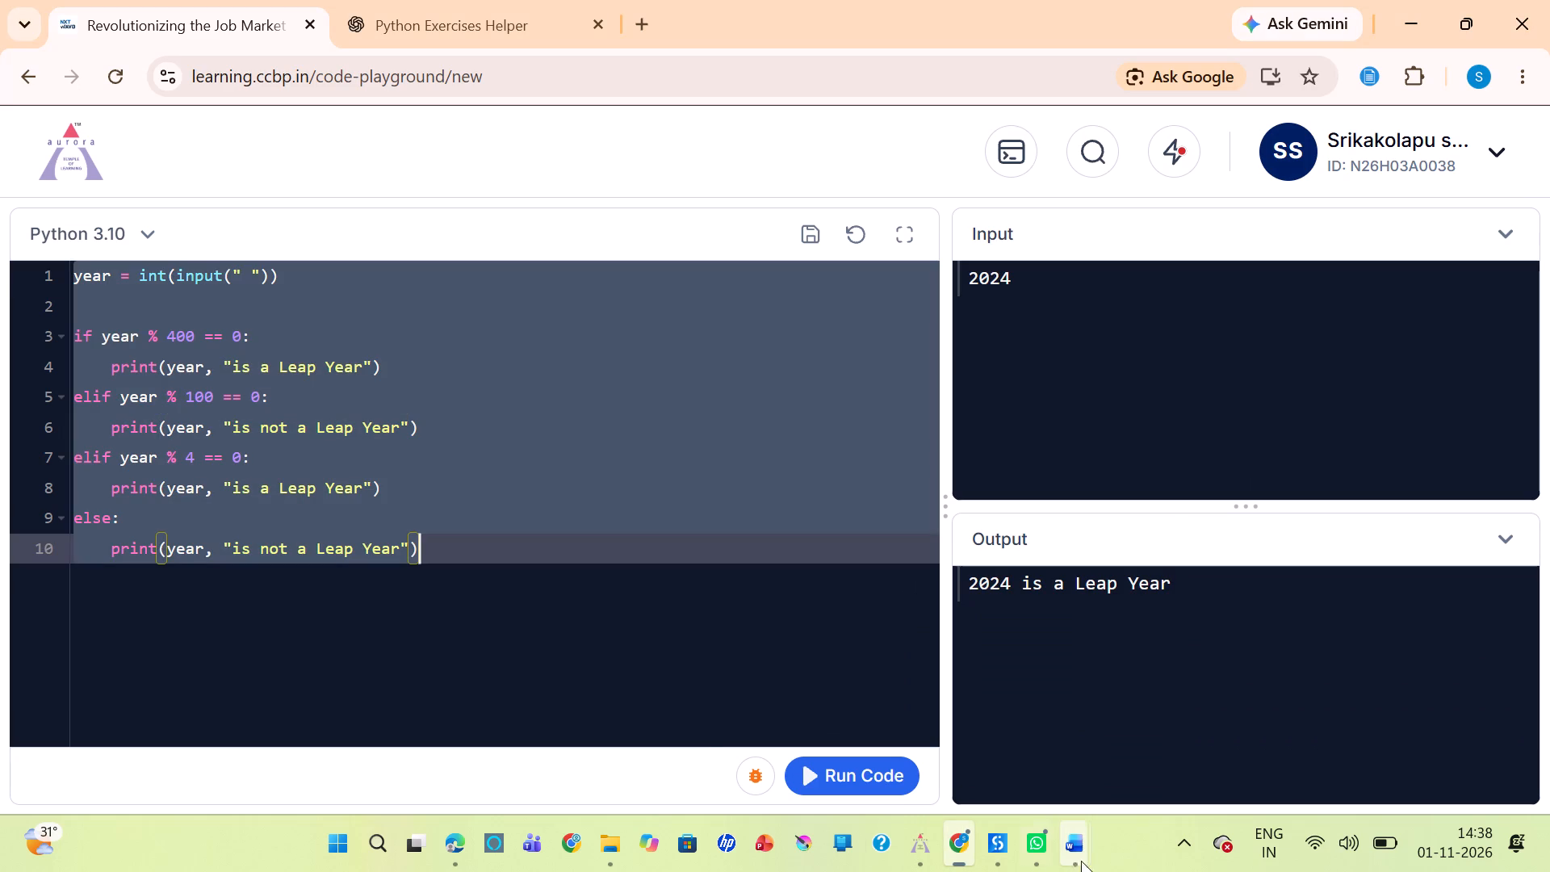
pyautogui.click(1089, 863)
pyautogui.click(966, 736)
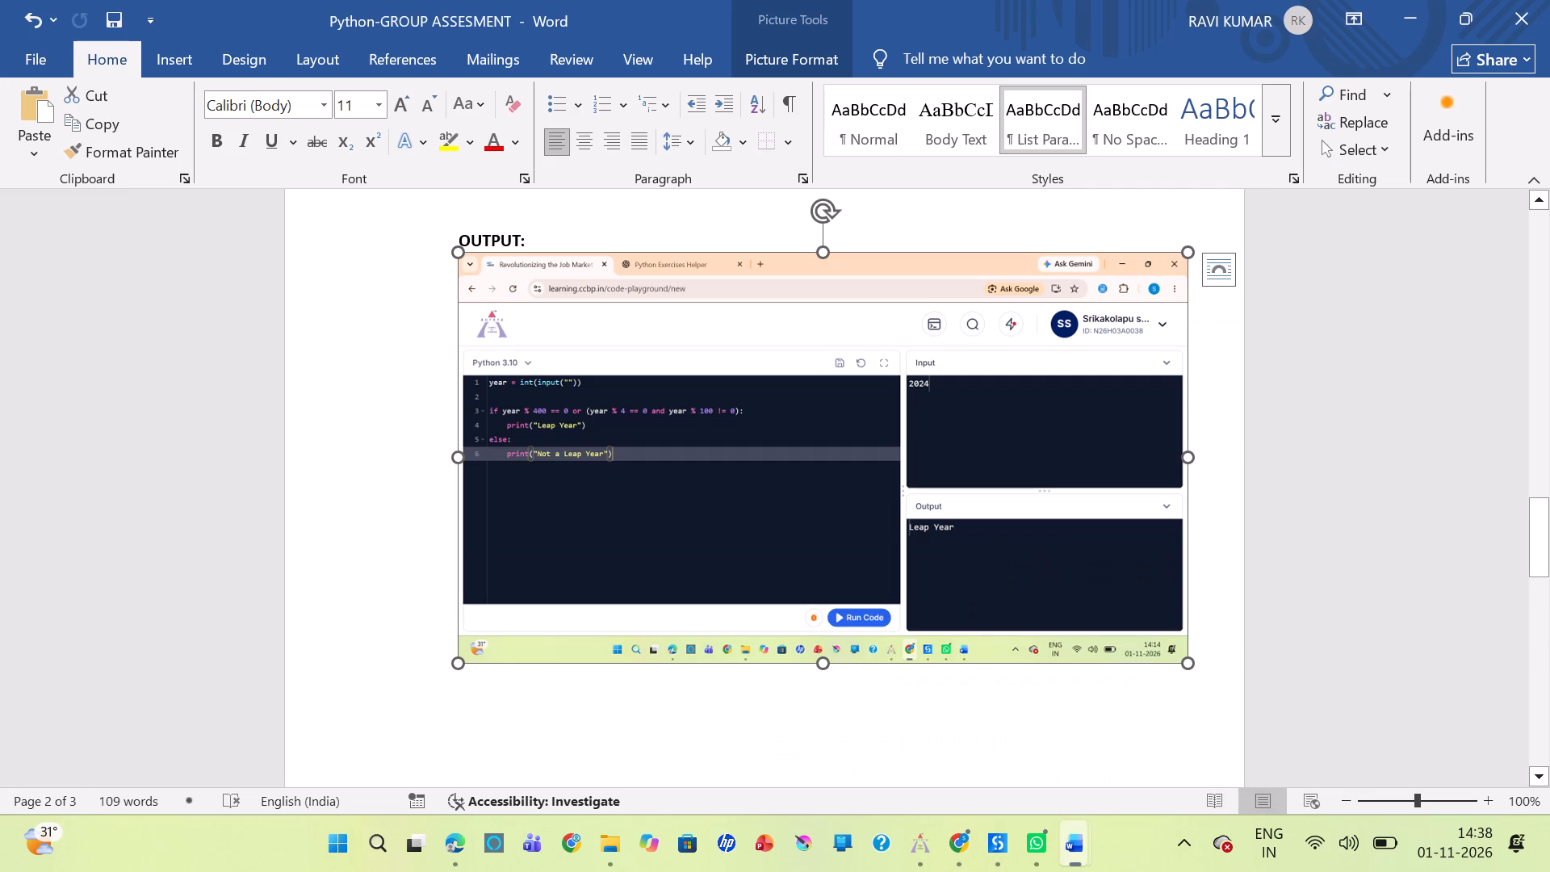
pyautogui.scroll(1, 777, 117)
pyautogui.scroll(1, 719, 201)
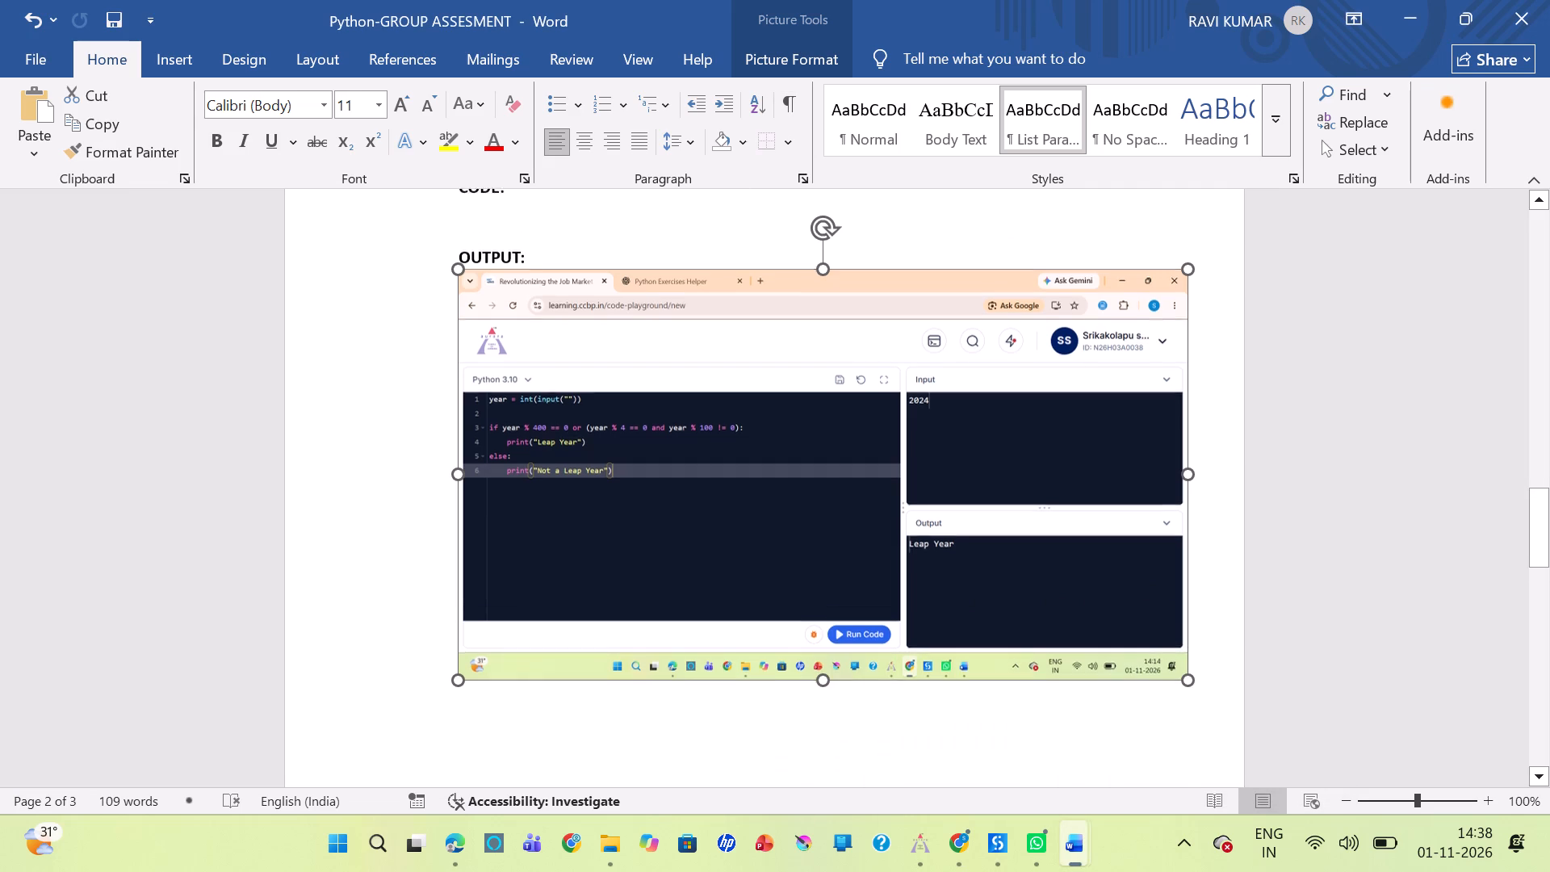
pyautogui.scroll(1, 719, 201)
pyautogui.click(519, 564)
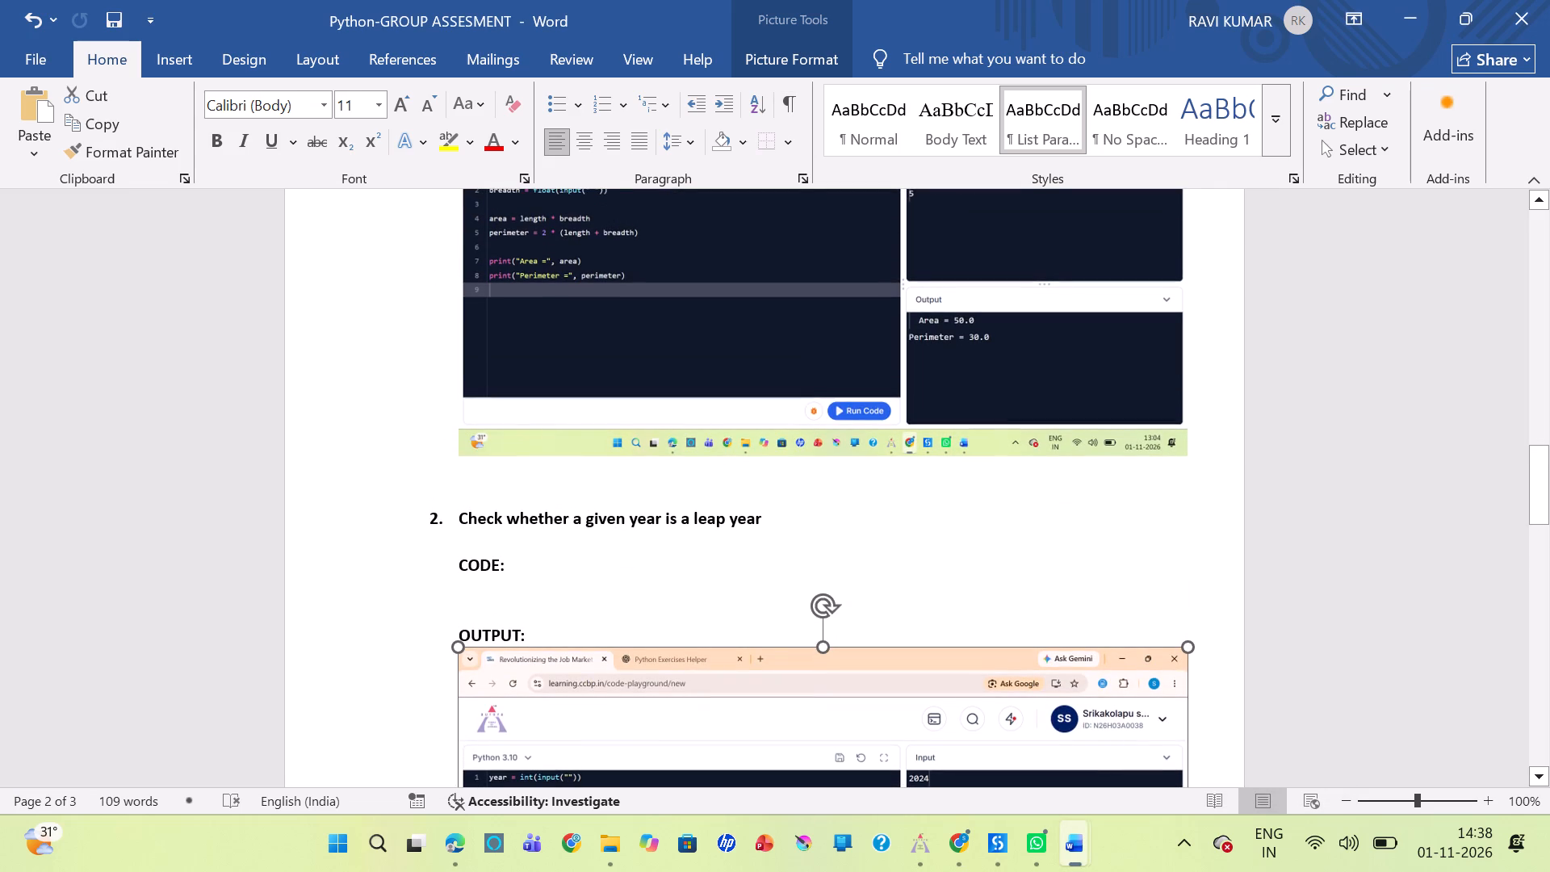
pyautogui.press('Return')
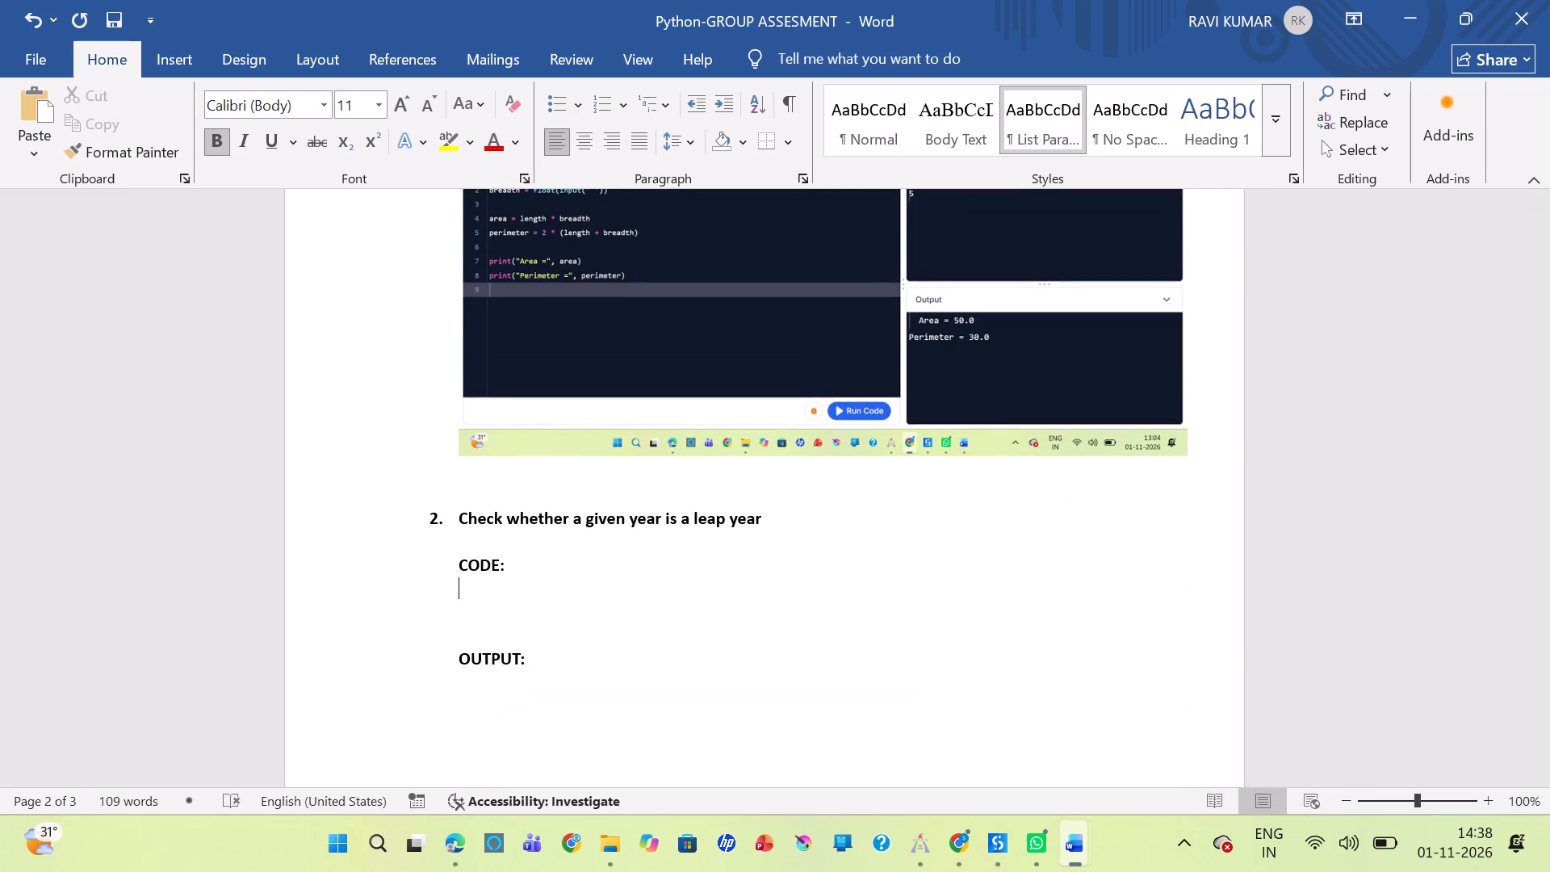
pyautogui.press('Return')
pyautogui.hotkey('ctrl', 'v')
# Delete the old leap year output screenshot belonging to question 2.
pyautogui.scroll(-2, 519, 564)
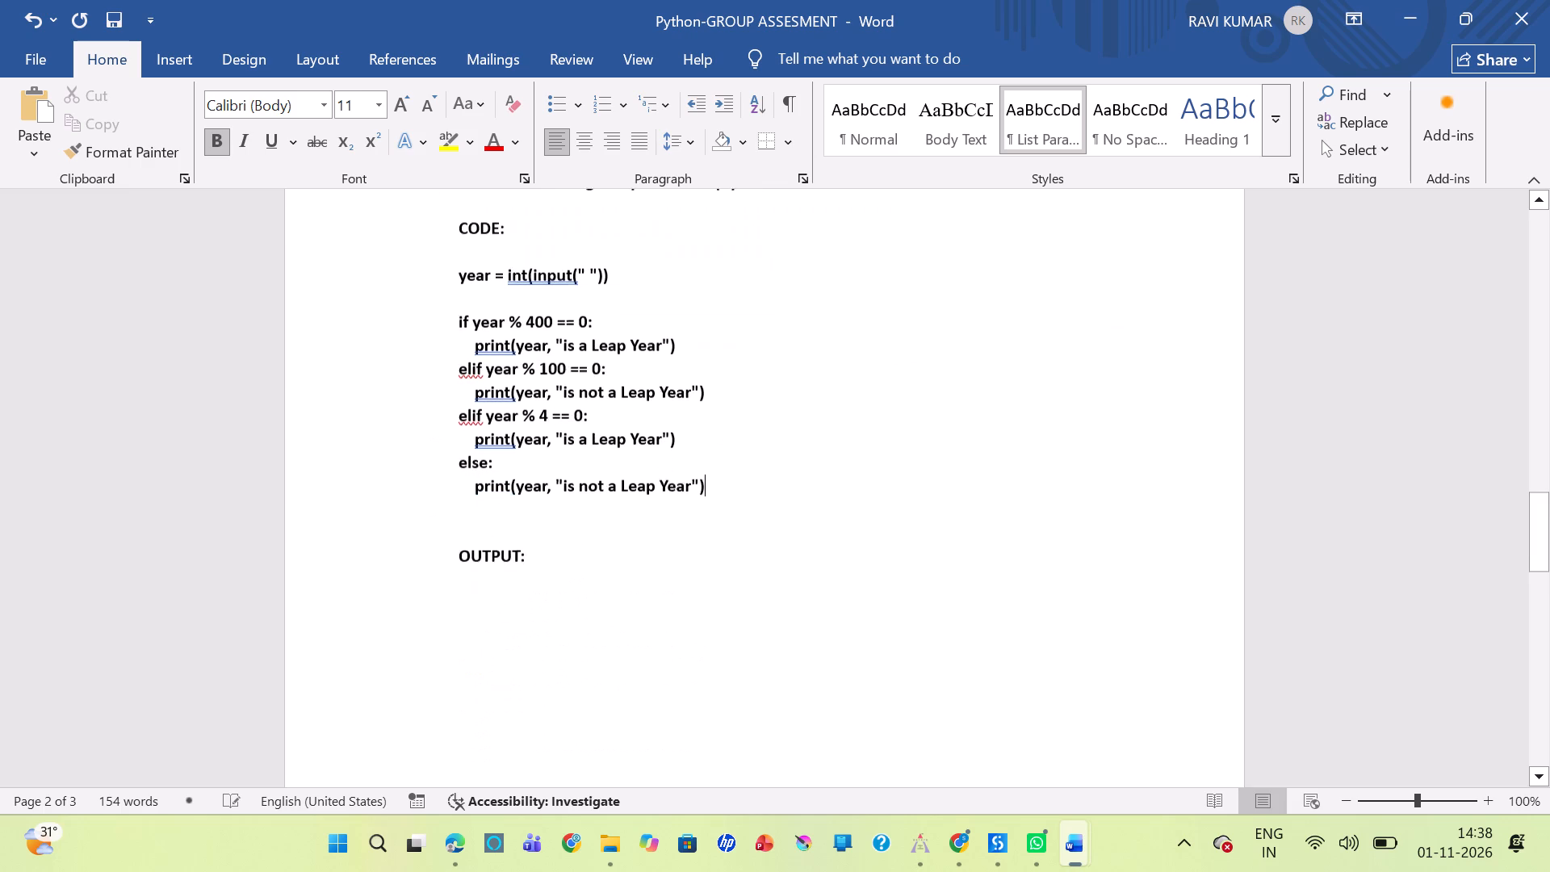
pyautogui.scroll(-2, 519, 564)
pyautogui.click(554, 643)
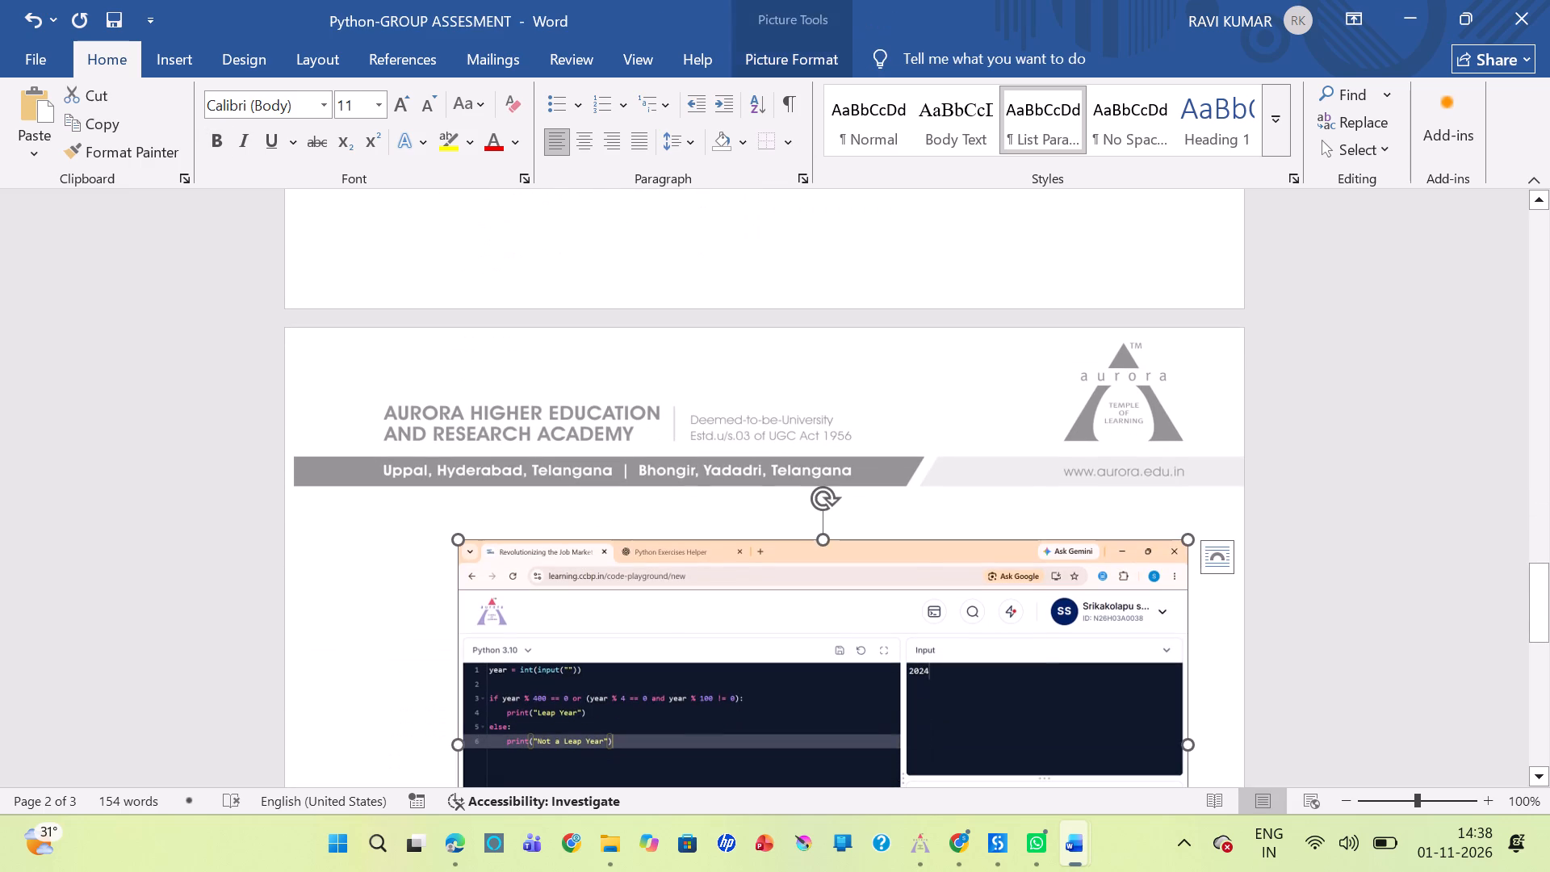
pyautogui.press('BackSpace')
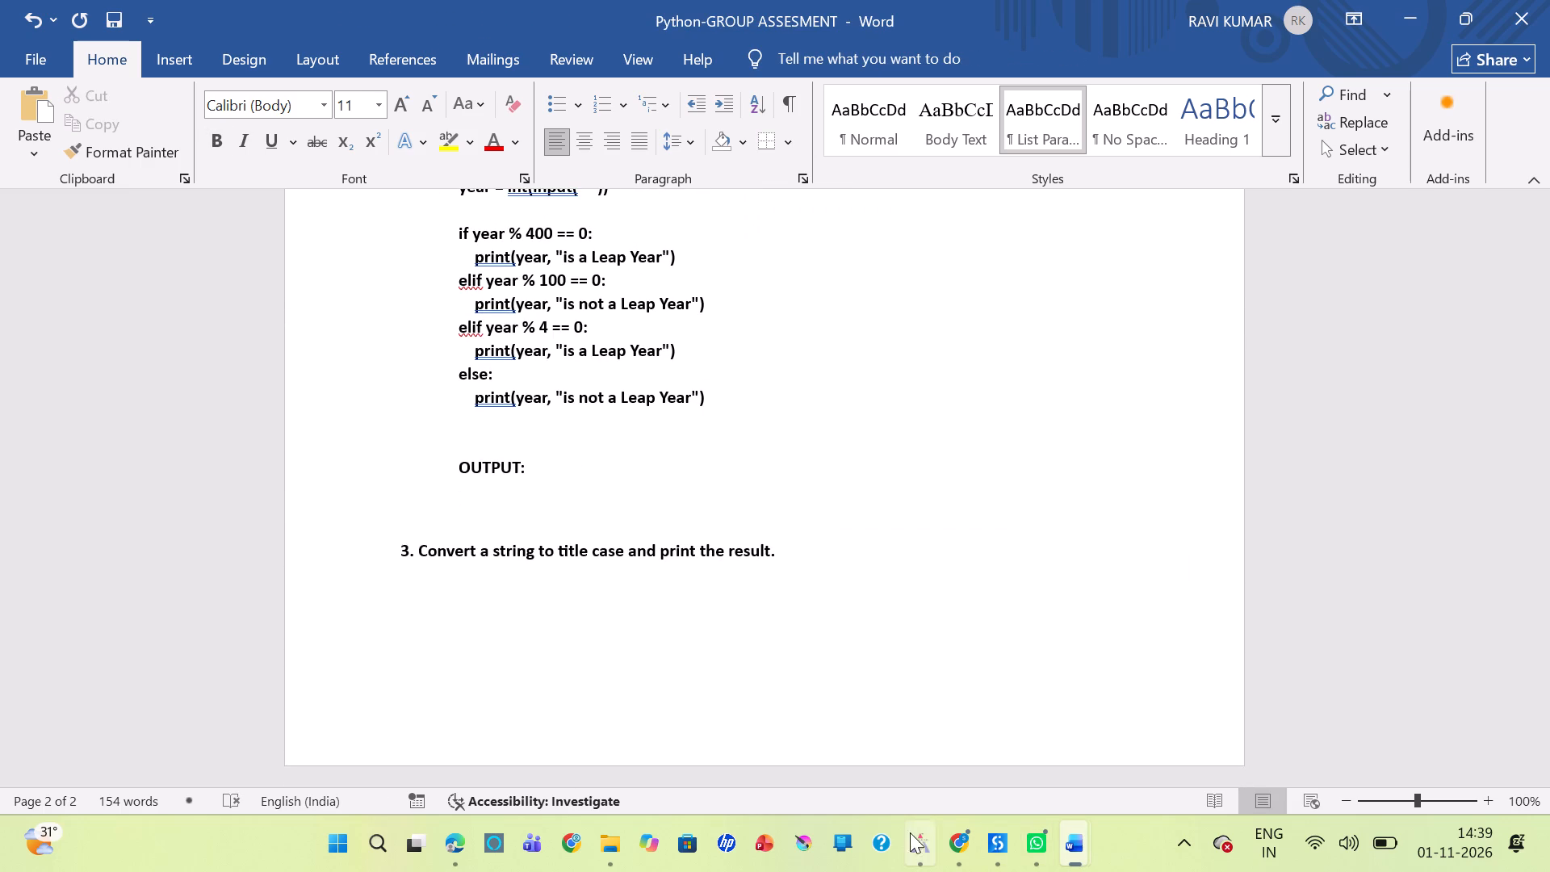
# Capture a screenshot of the leap year run in the Chrome playground and paste it under question 2's OUTPUT heading in Word.
pyautogui.click(973, 845)
pyautogui.click(893, 781)
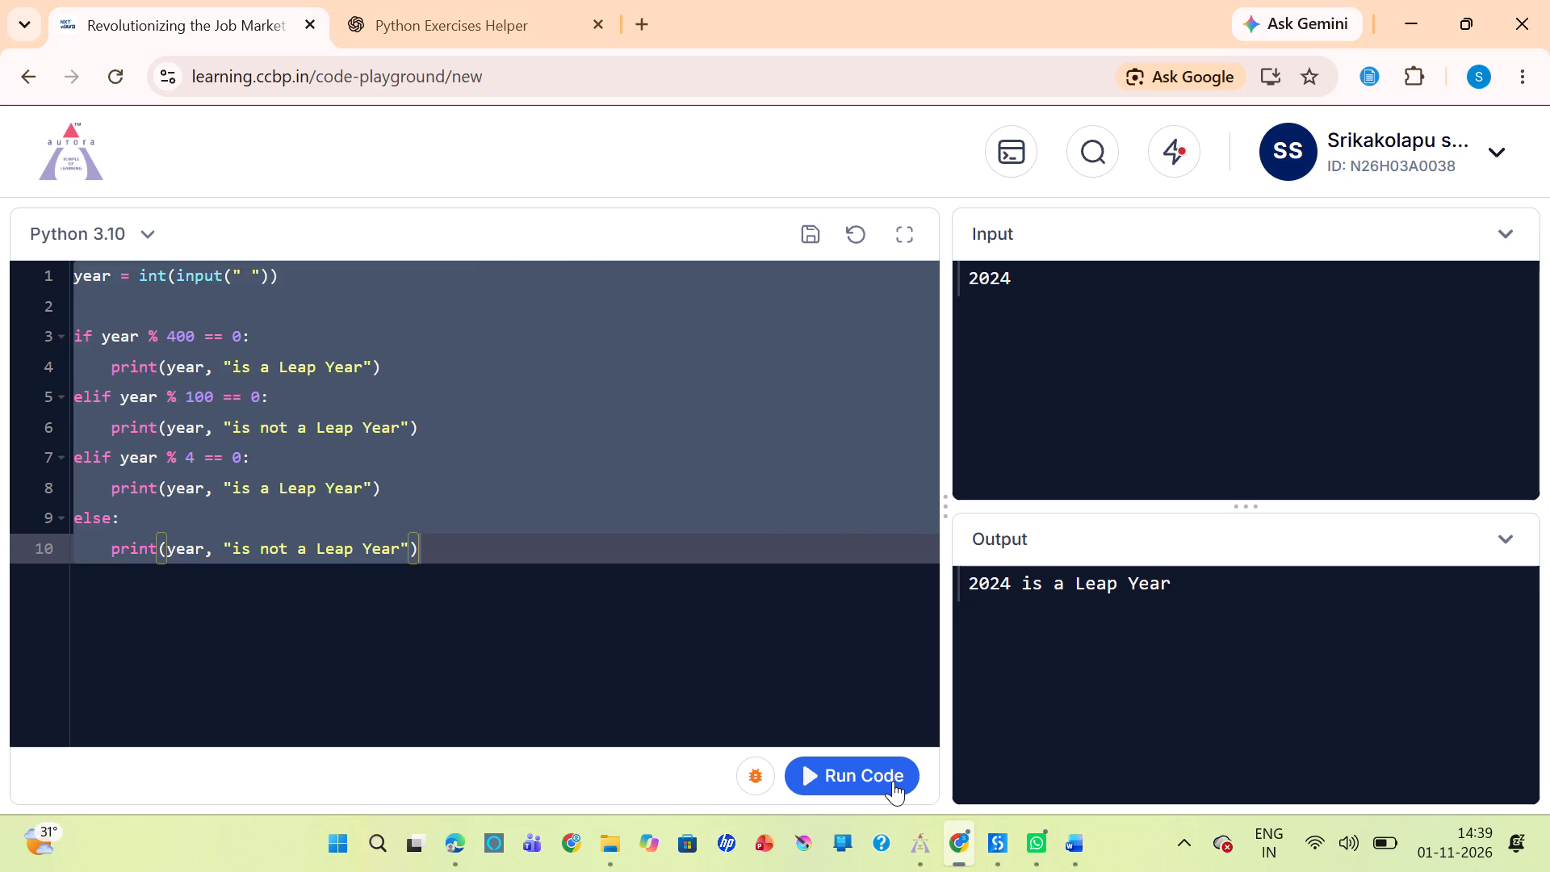
pyautogui.click(739, 695)
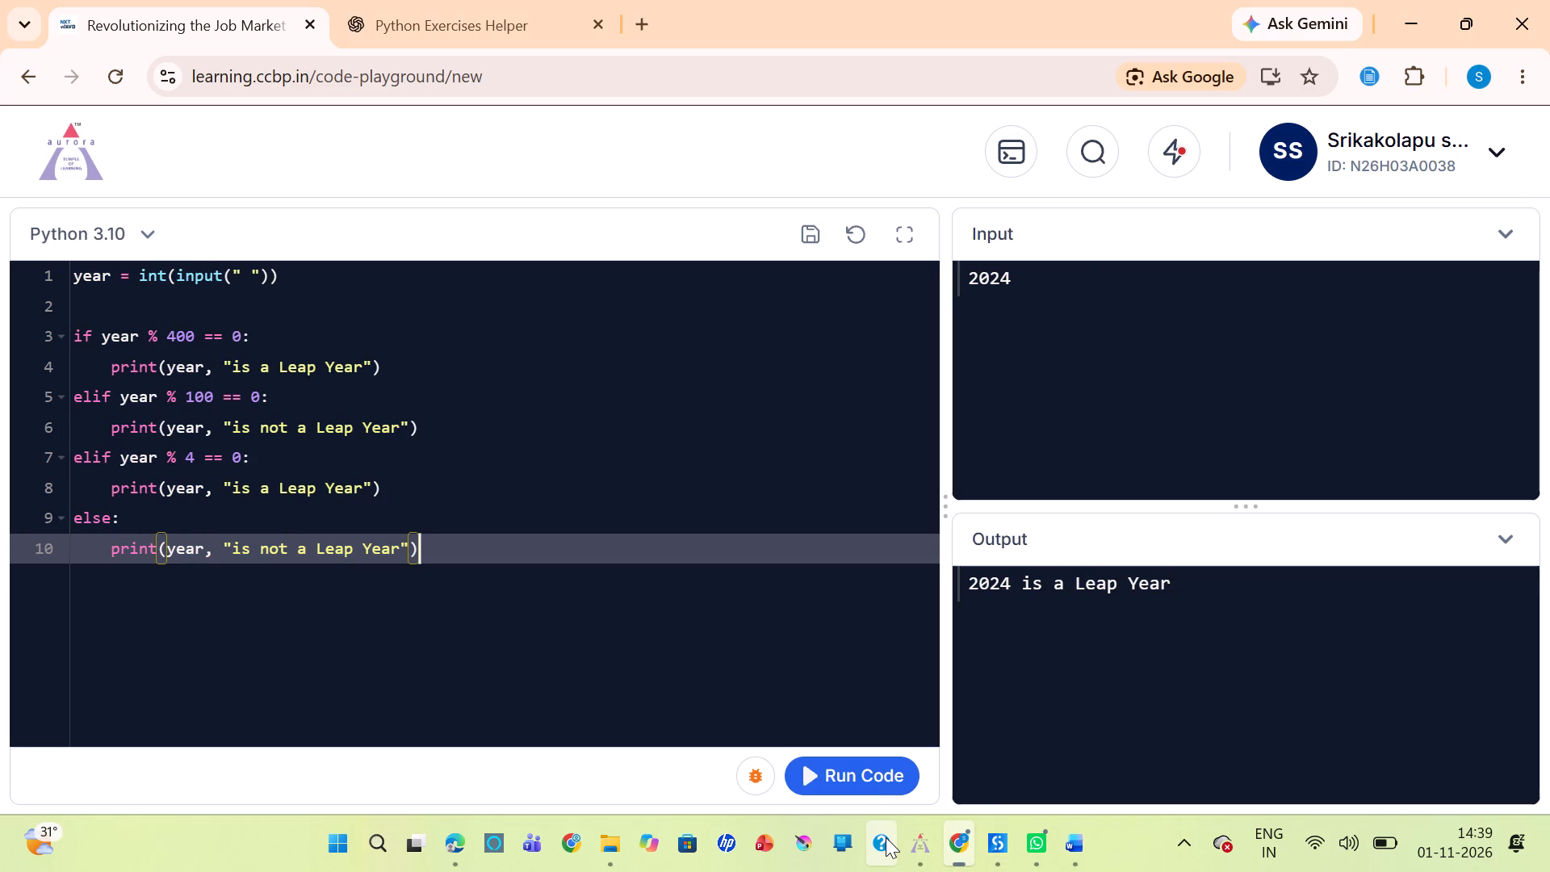
pyautogui.press('super+Print')
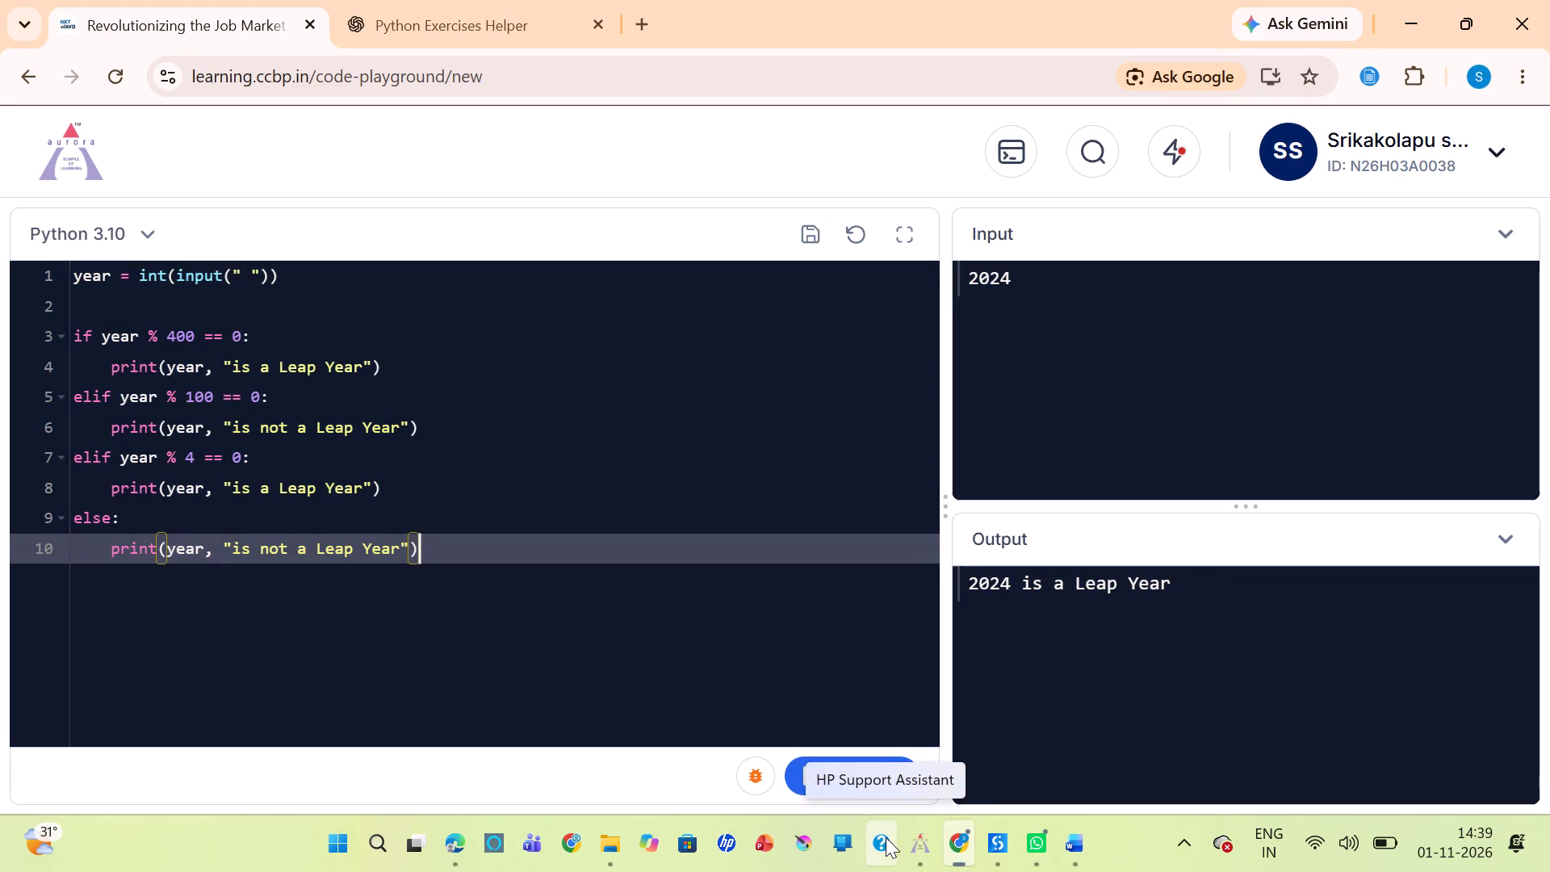
pyautogui.click(1086, 847)
pyautogui.click(898, 682)
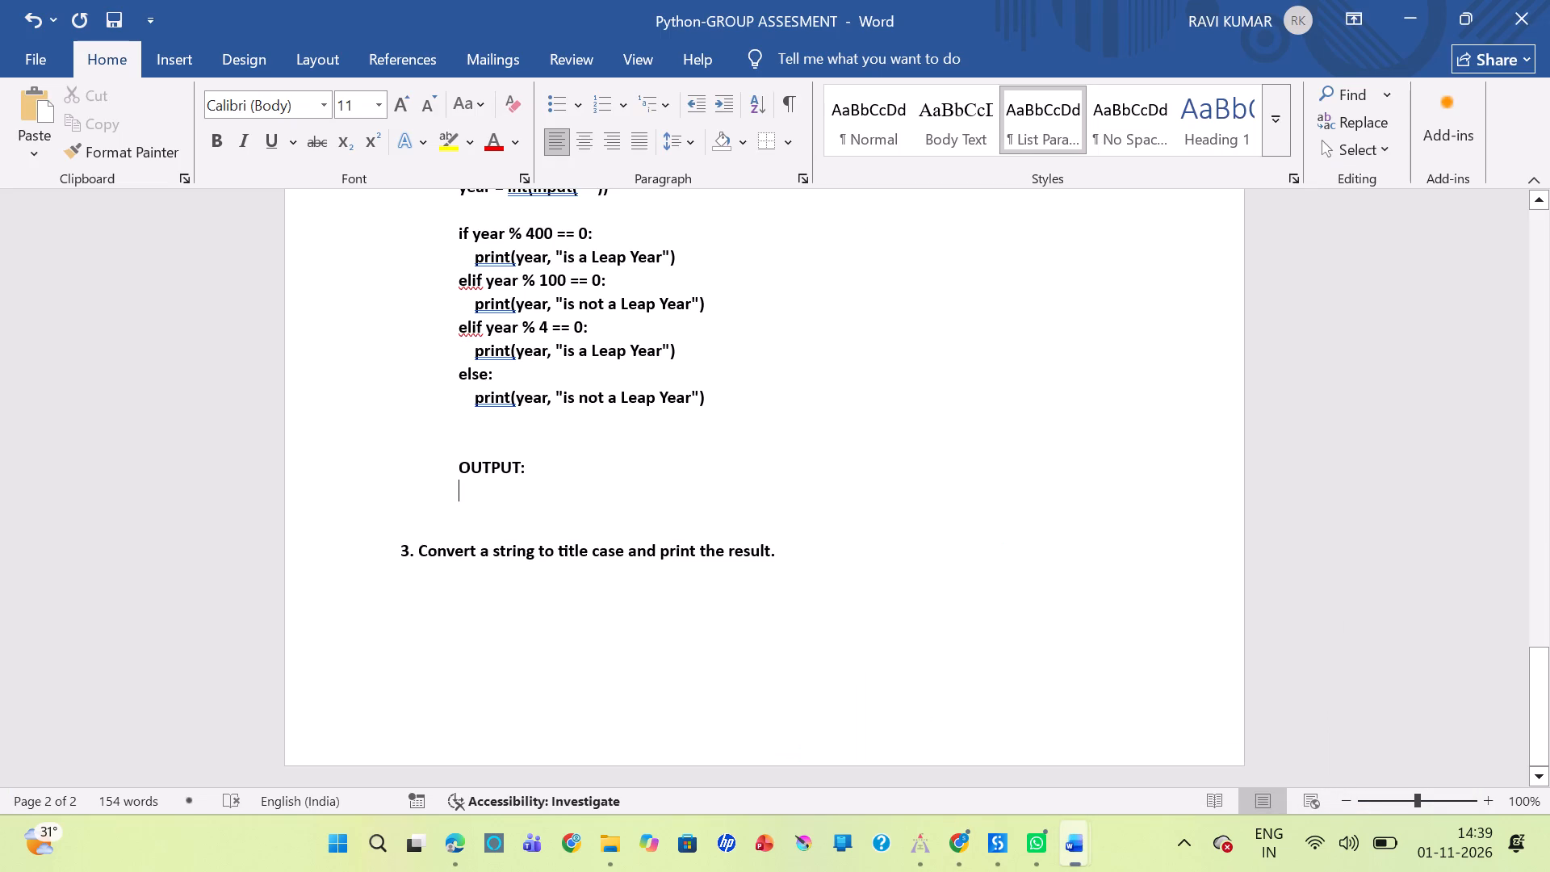
pyautogui.hotkey('ctrl', 'v')
pyautogui.scroll(-2, 483, 492)
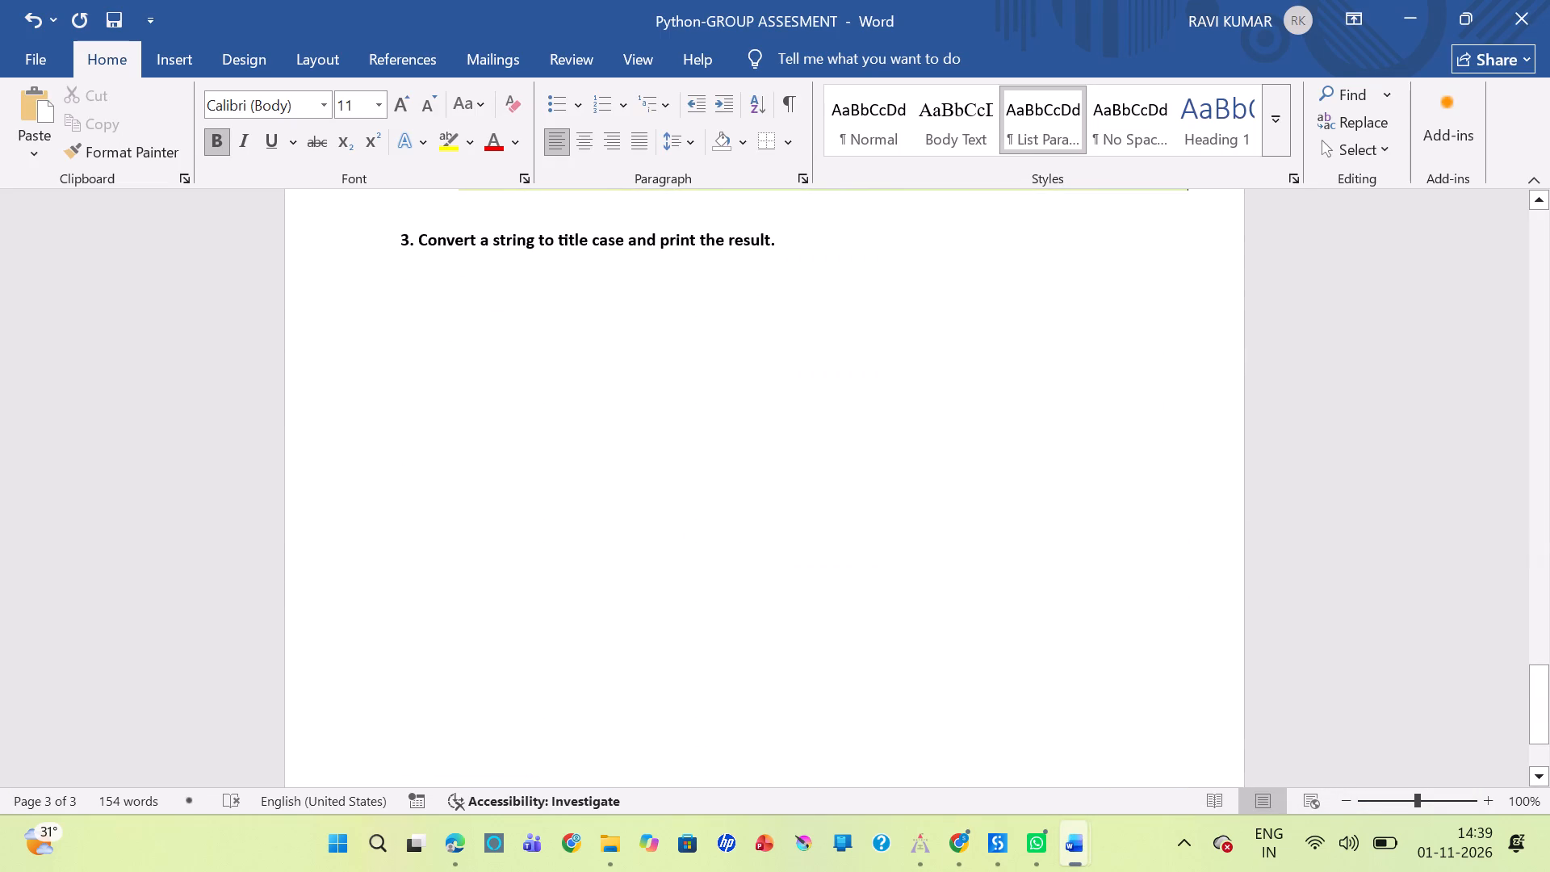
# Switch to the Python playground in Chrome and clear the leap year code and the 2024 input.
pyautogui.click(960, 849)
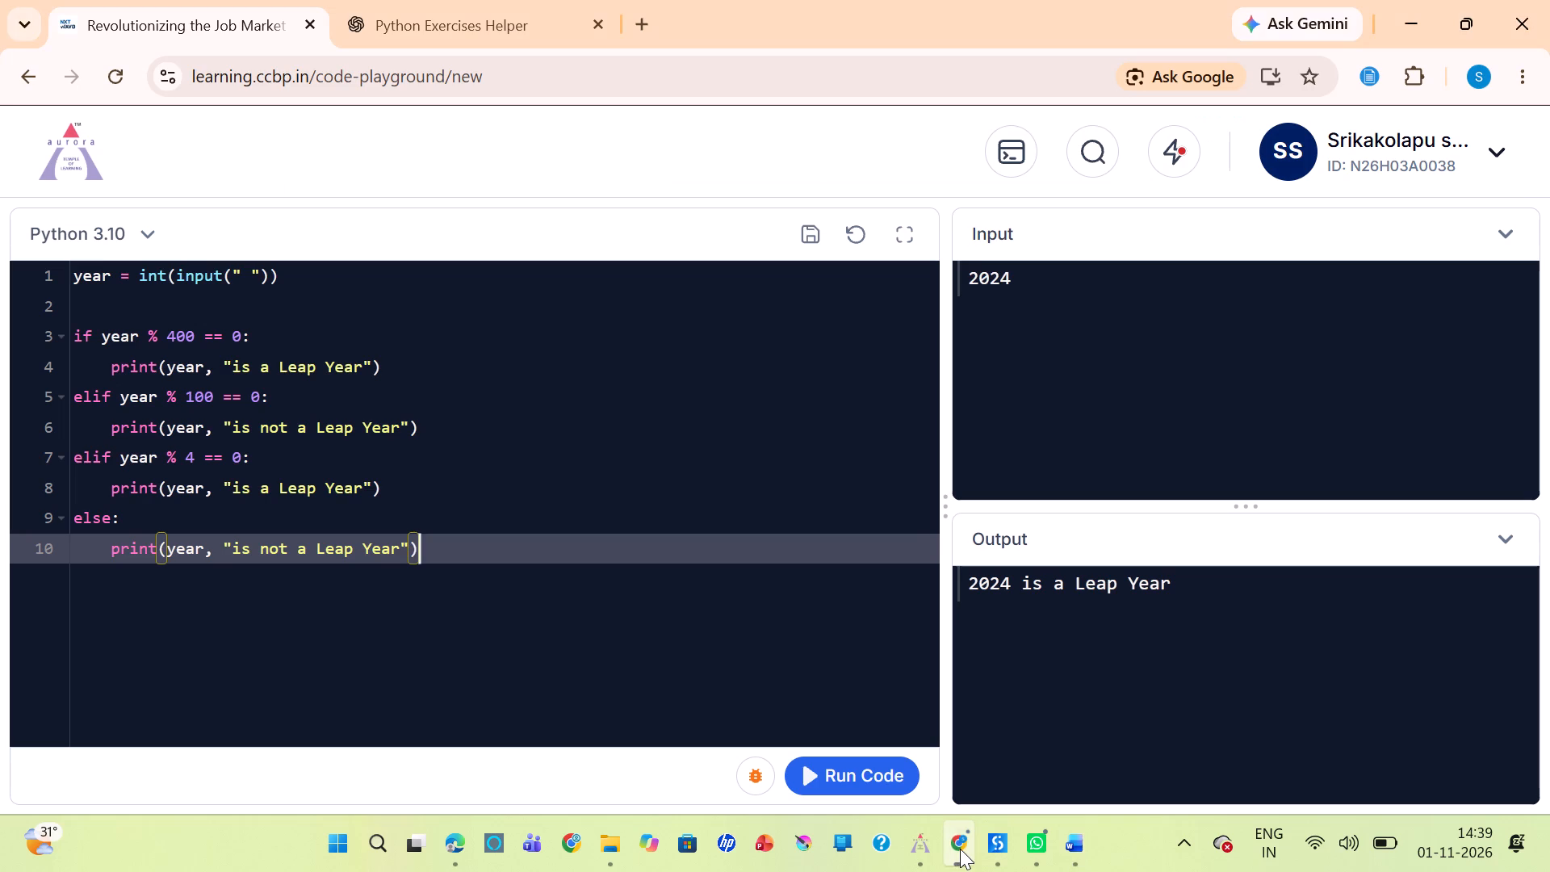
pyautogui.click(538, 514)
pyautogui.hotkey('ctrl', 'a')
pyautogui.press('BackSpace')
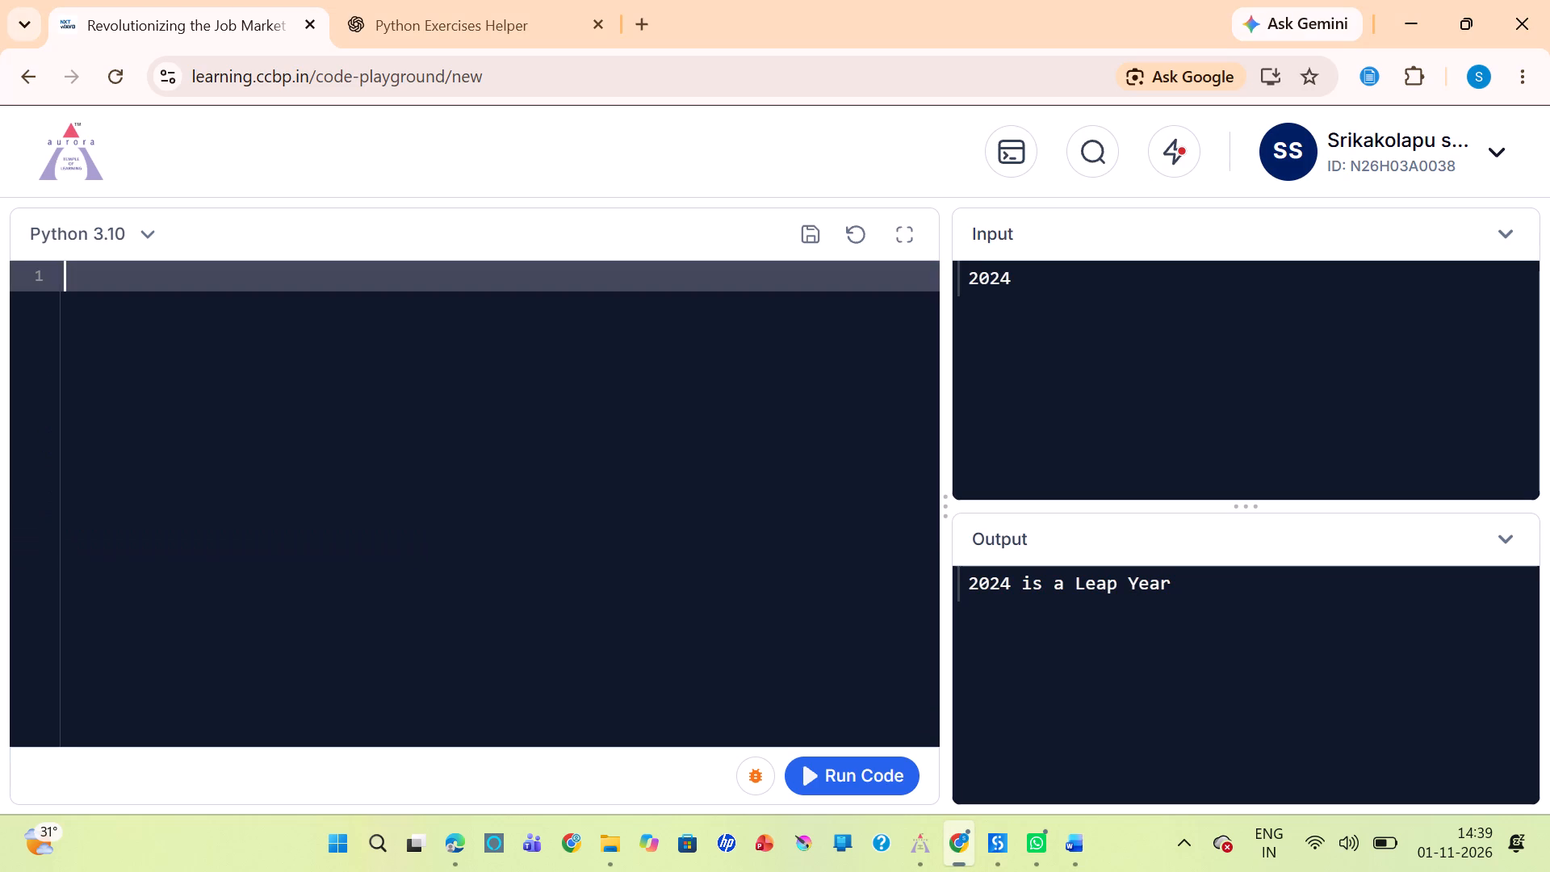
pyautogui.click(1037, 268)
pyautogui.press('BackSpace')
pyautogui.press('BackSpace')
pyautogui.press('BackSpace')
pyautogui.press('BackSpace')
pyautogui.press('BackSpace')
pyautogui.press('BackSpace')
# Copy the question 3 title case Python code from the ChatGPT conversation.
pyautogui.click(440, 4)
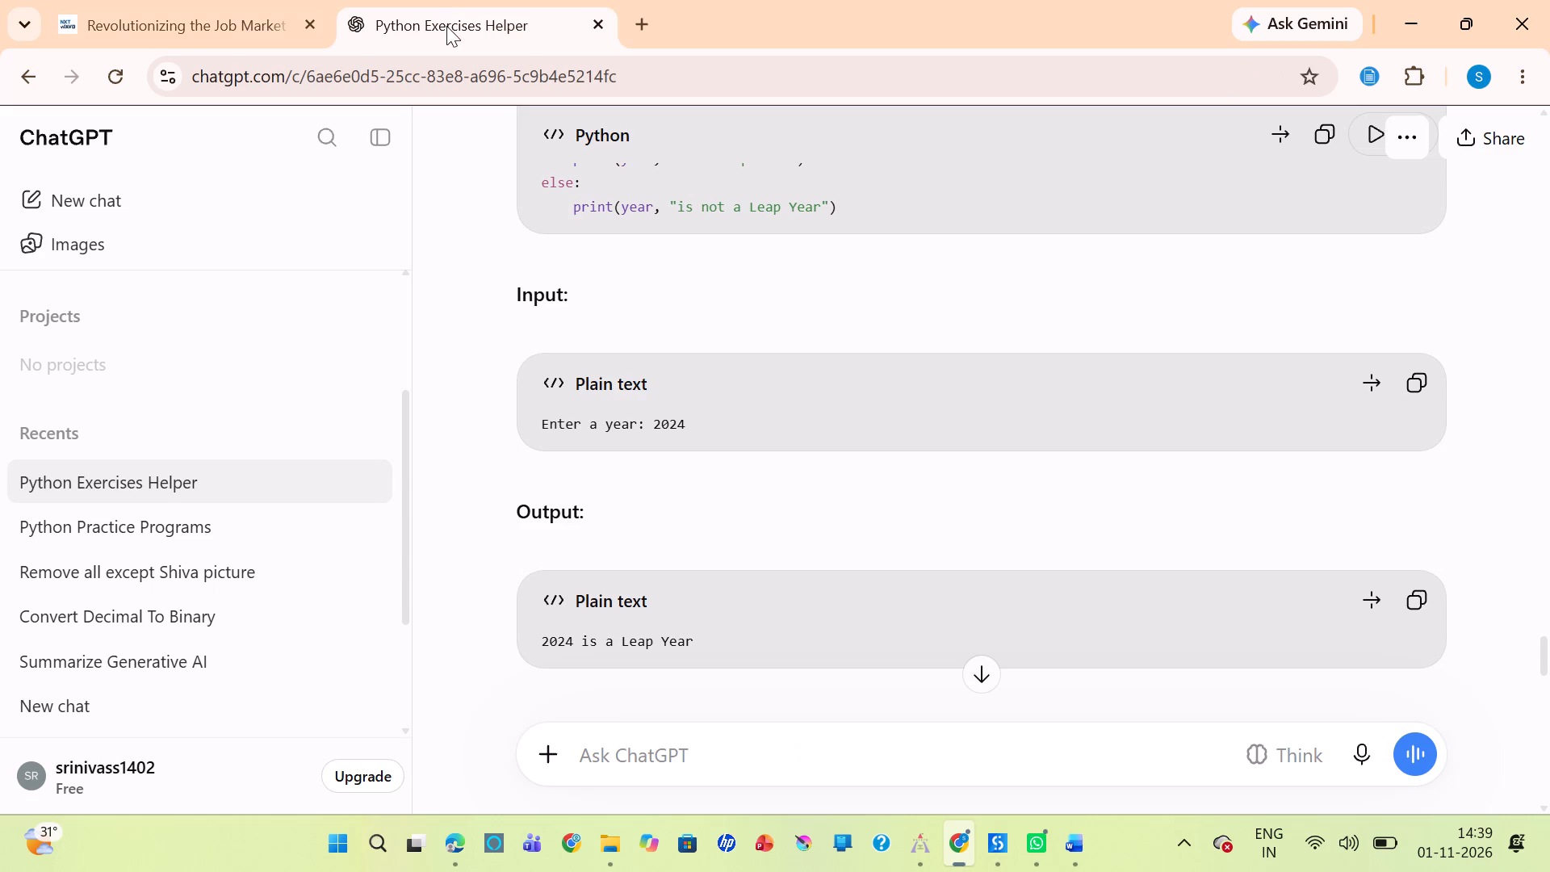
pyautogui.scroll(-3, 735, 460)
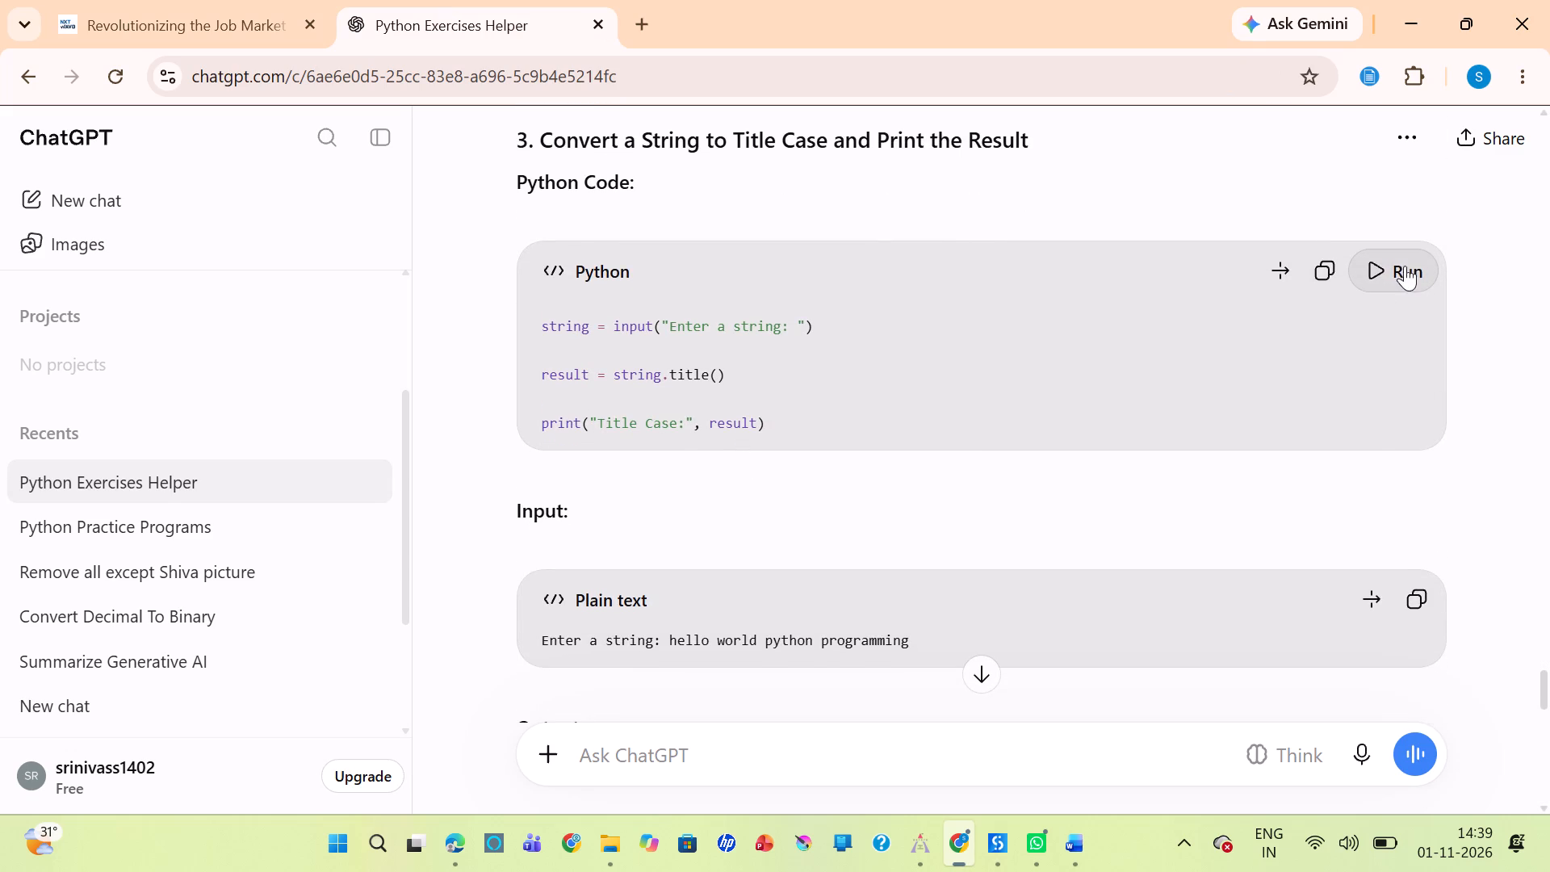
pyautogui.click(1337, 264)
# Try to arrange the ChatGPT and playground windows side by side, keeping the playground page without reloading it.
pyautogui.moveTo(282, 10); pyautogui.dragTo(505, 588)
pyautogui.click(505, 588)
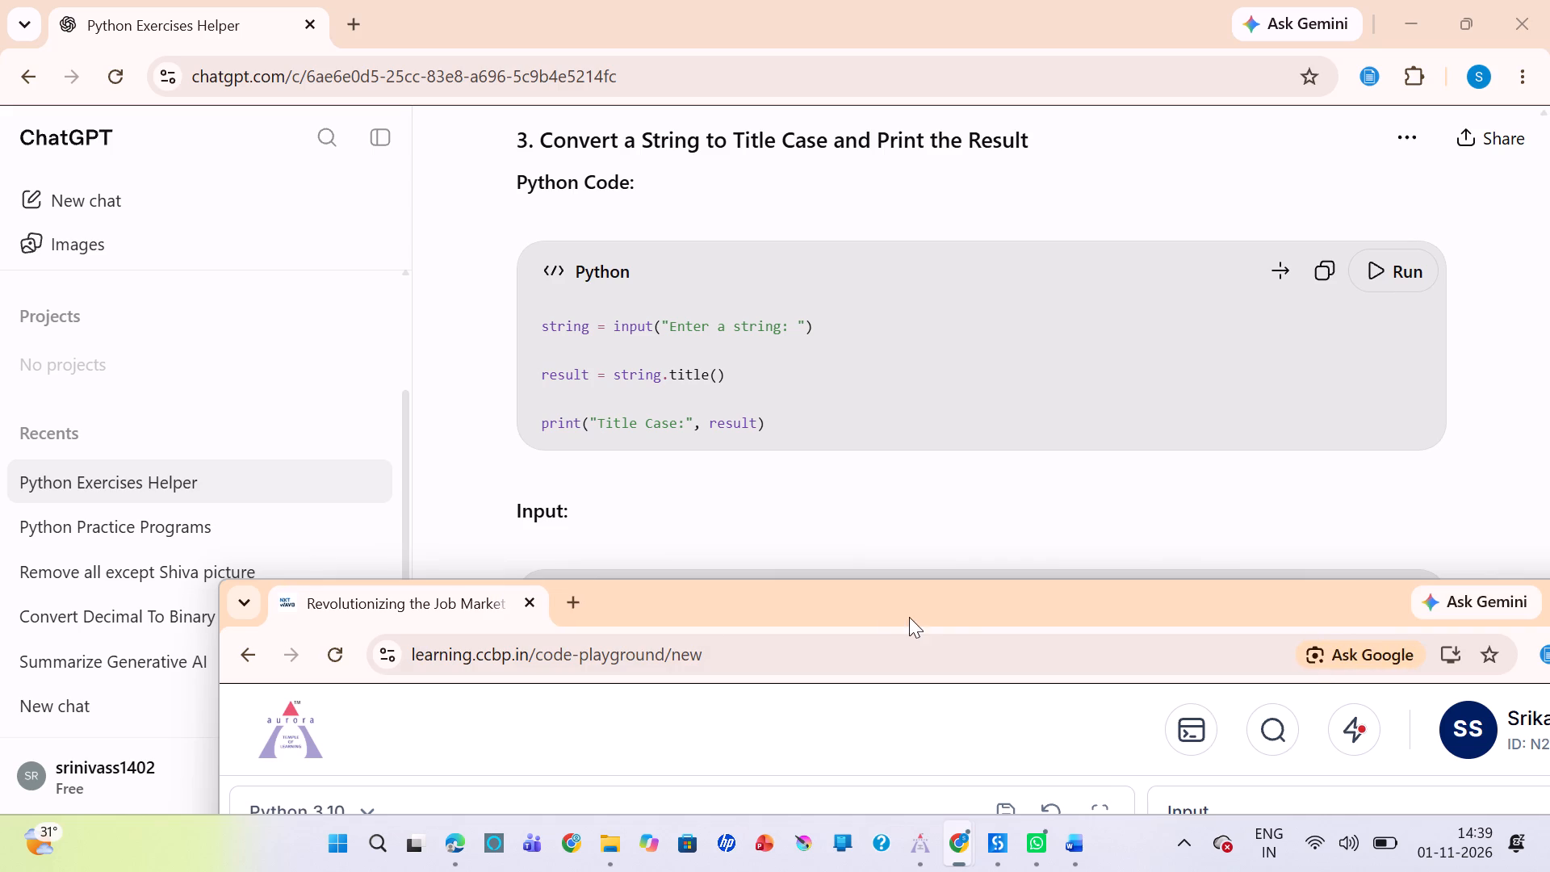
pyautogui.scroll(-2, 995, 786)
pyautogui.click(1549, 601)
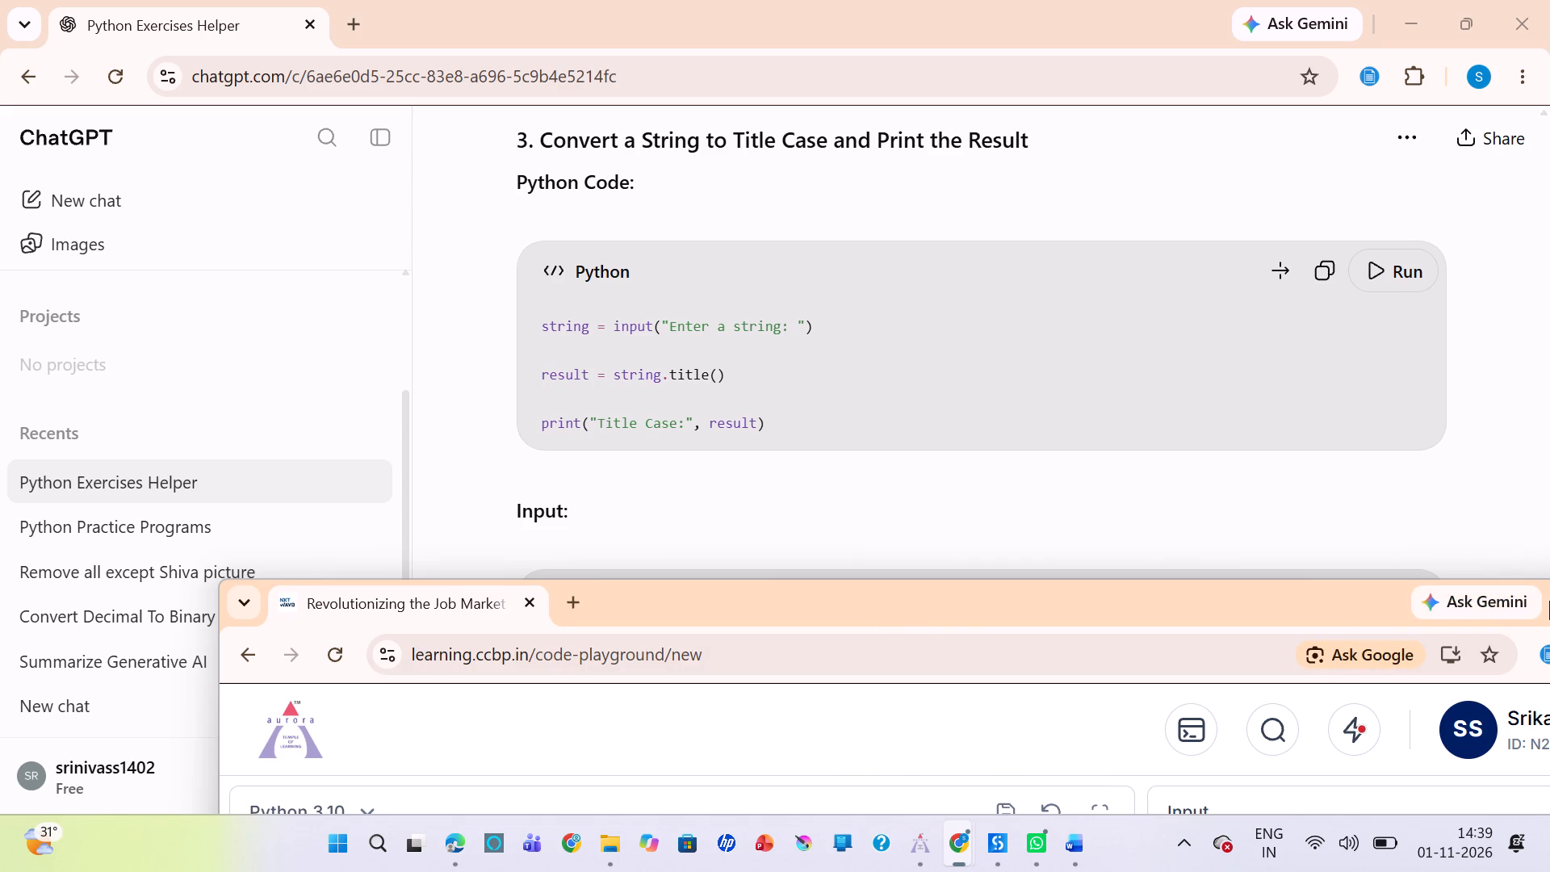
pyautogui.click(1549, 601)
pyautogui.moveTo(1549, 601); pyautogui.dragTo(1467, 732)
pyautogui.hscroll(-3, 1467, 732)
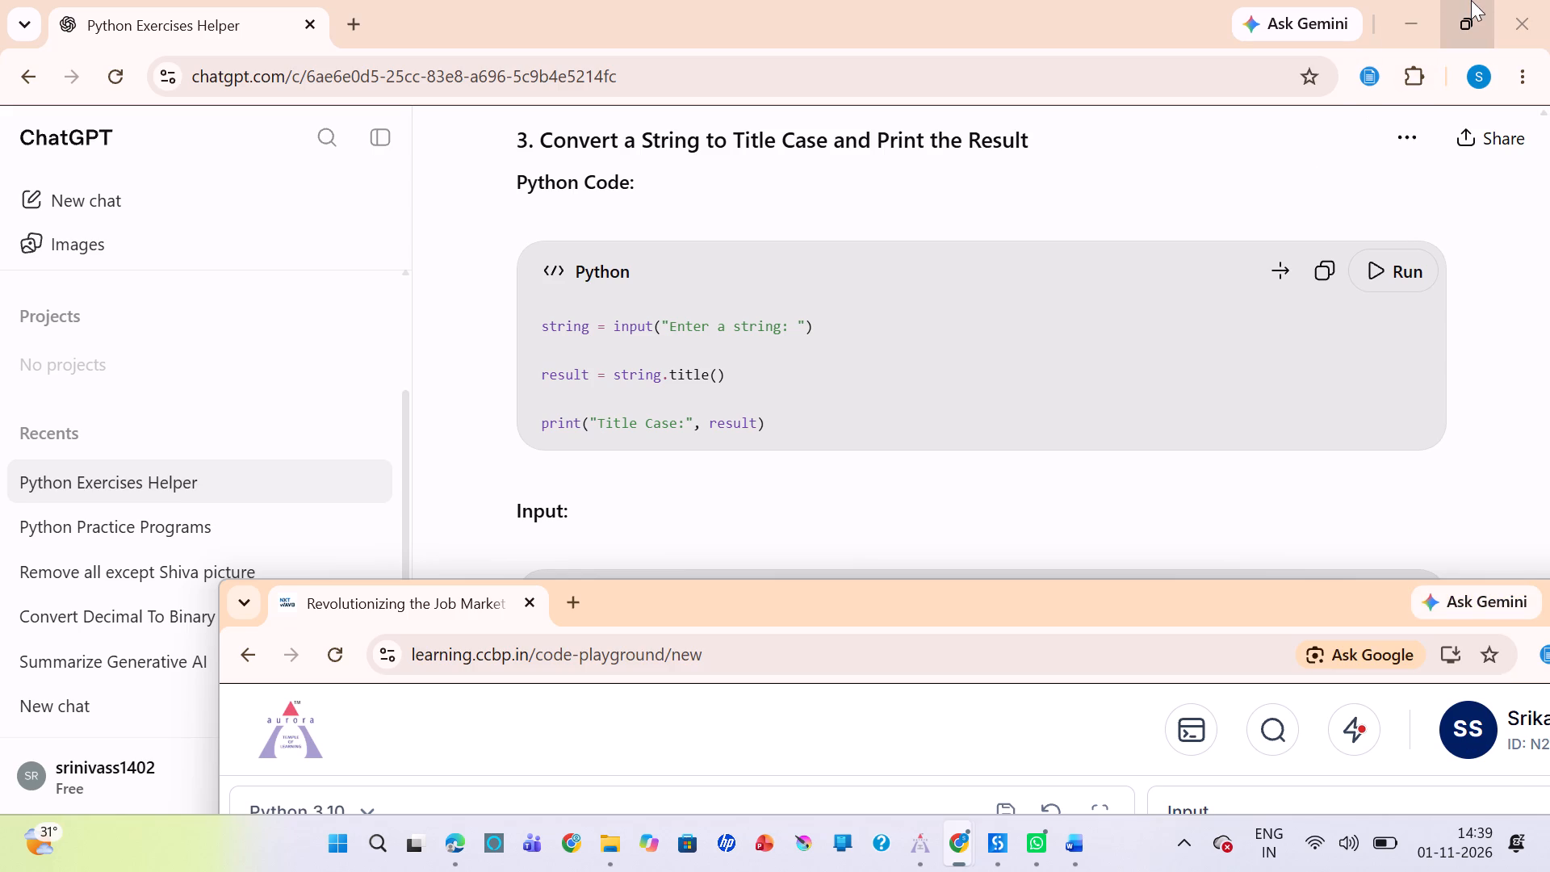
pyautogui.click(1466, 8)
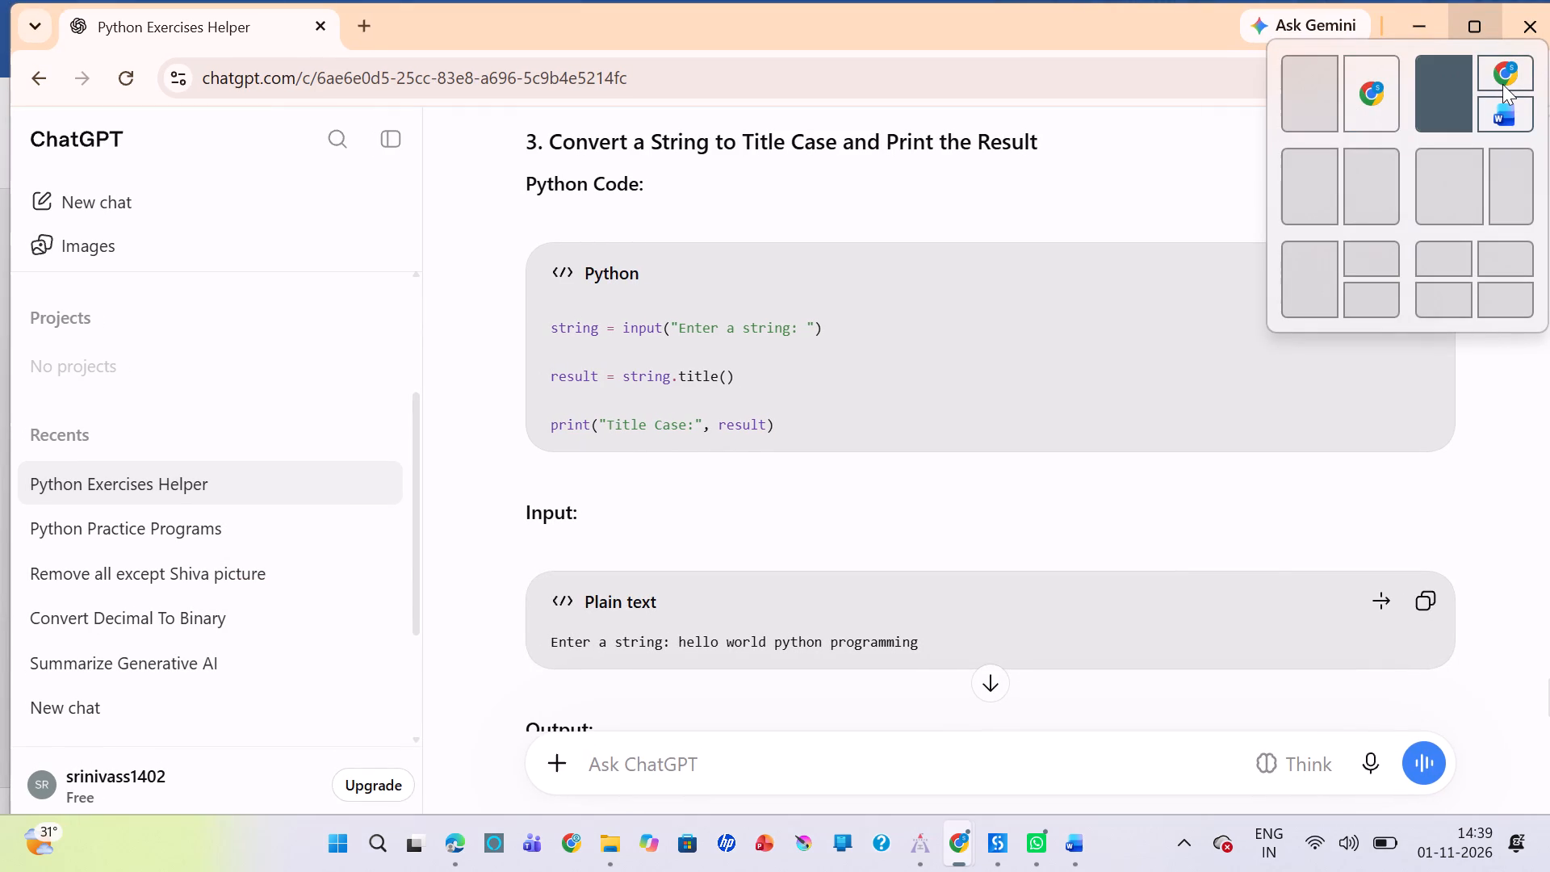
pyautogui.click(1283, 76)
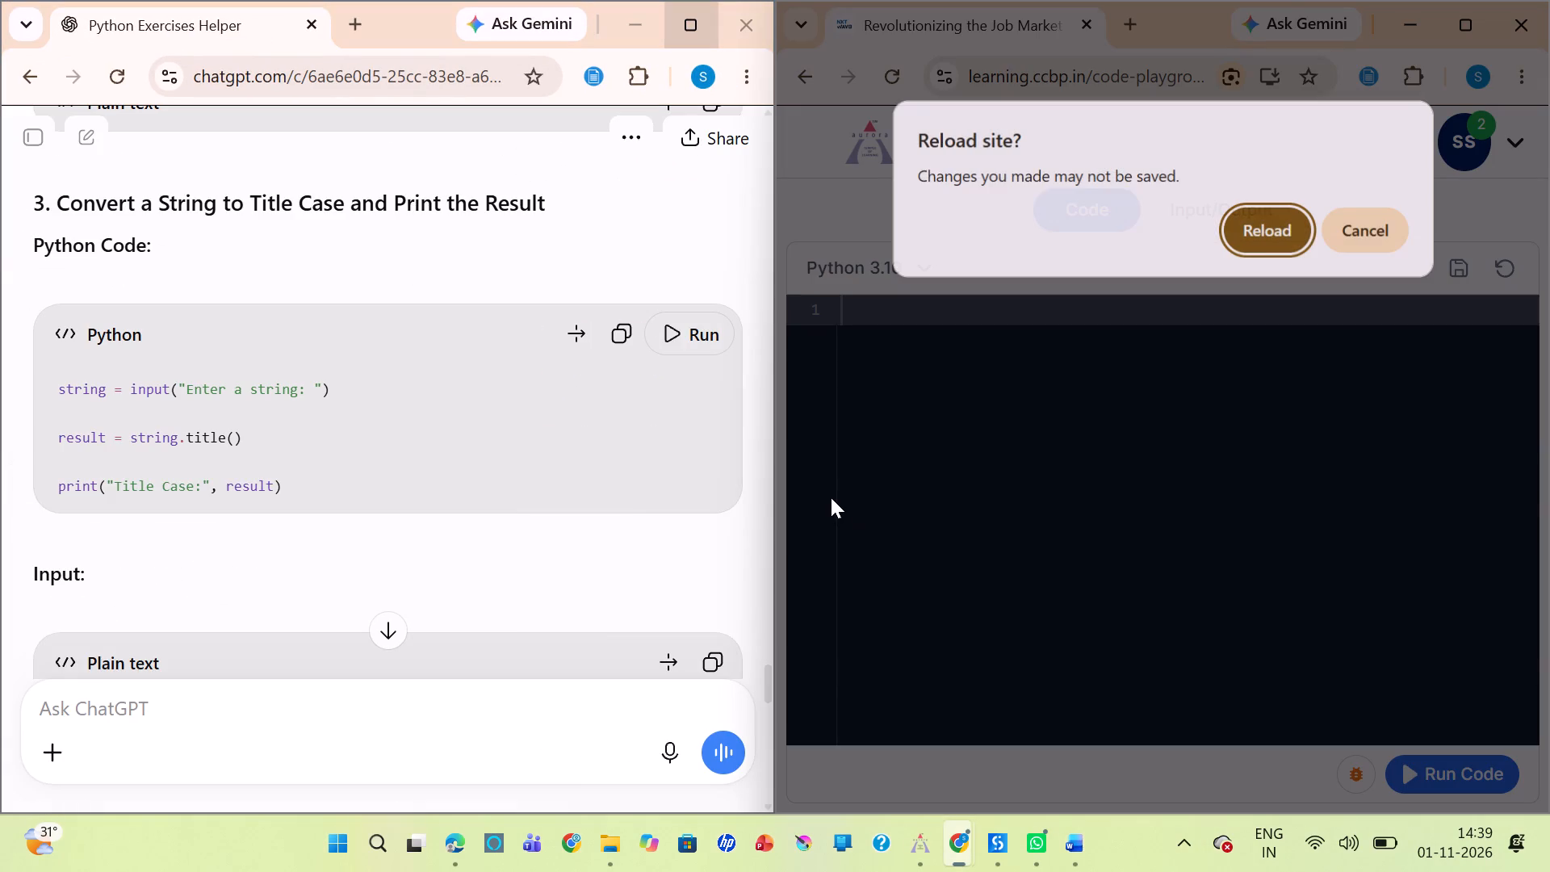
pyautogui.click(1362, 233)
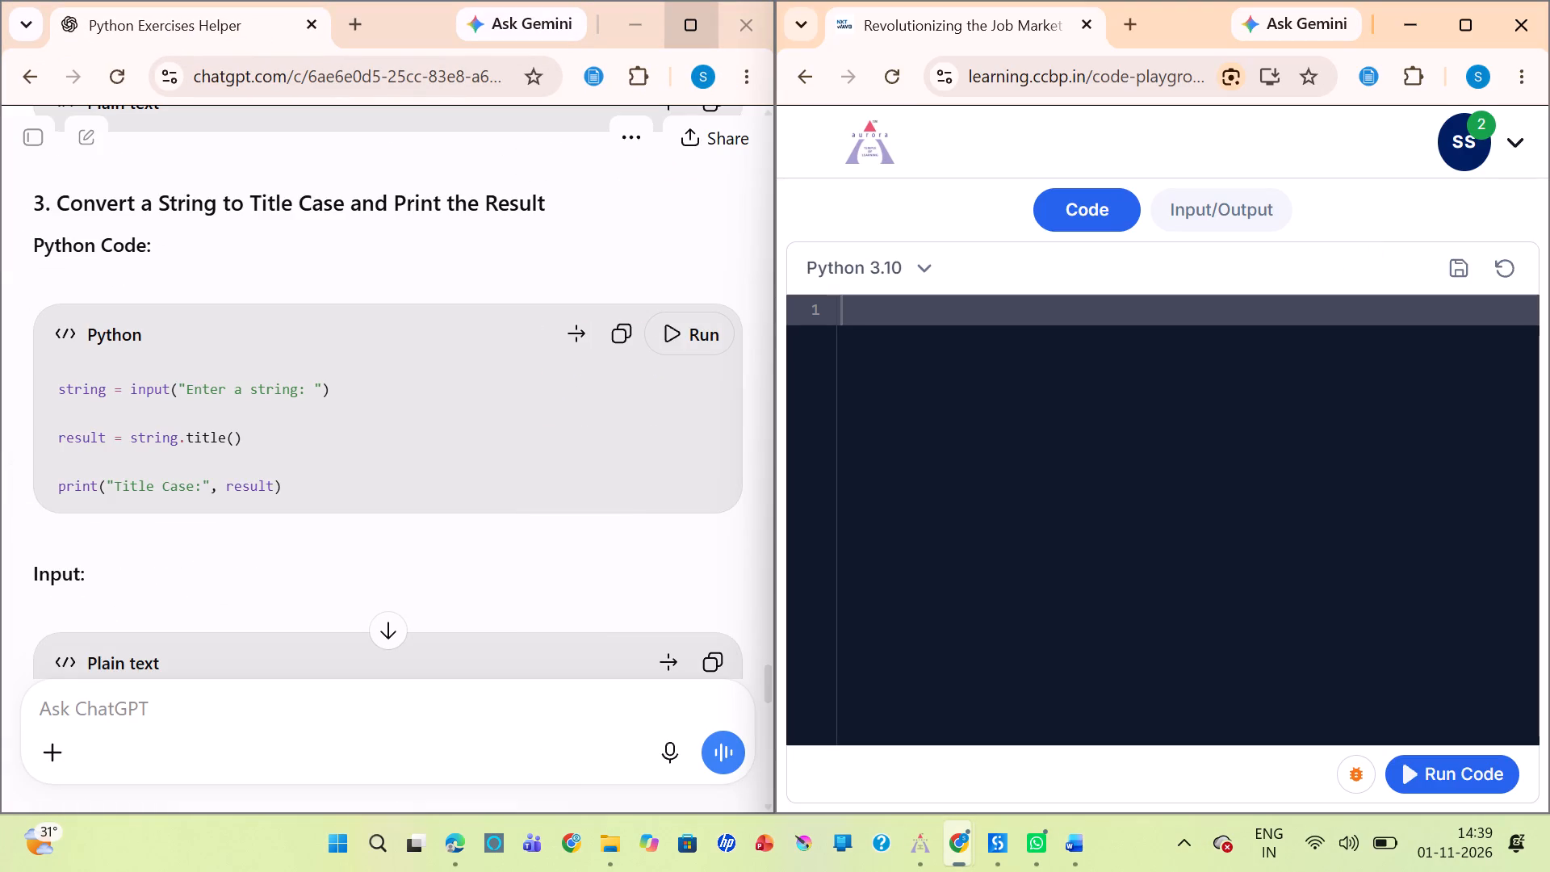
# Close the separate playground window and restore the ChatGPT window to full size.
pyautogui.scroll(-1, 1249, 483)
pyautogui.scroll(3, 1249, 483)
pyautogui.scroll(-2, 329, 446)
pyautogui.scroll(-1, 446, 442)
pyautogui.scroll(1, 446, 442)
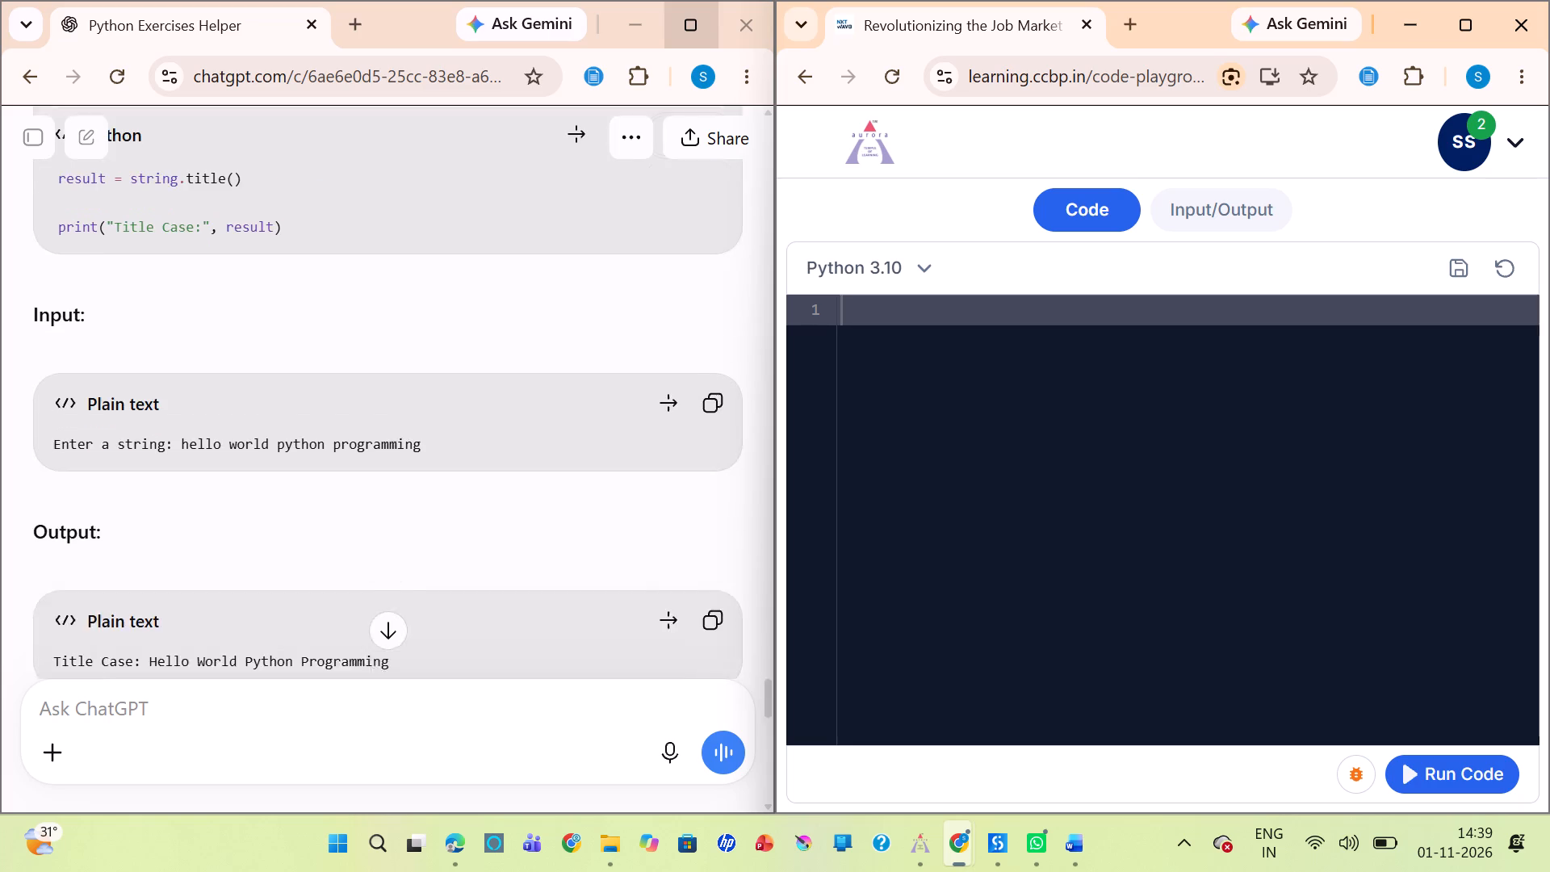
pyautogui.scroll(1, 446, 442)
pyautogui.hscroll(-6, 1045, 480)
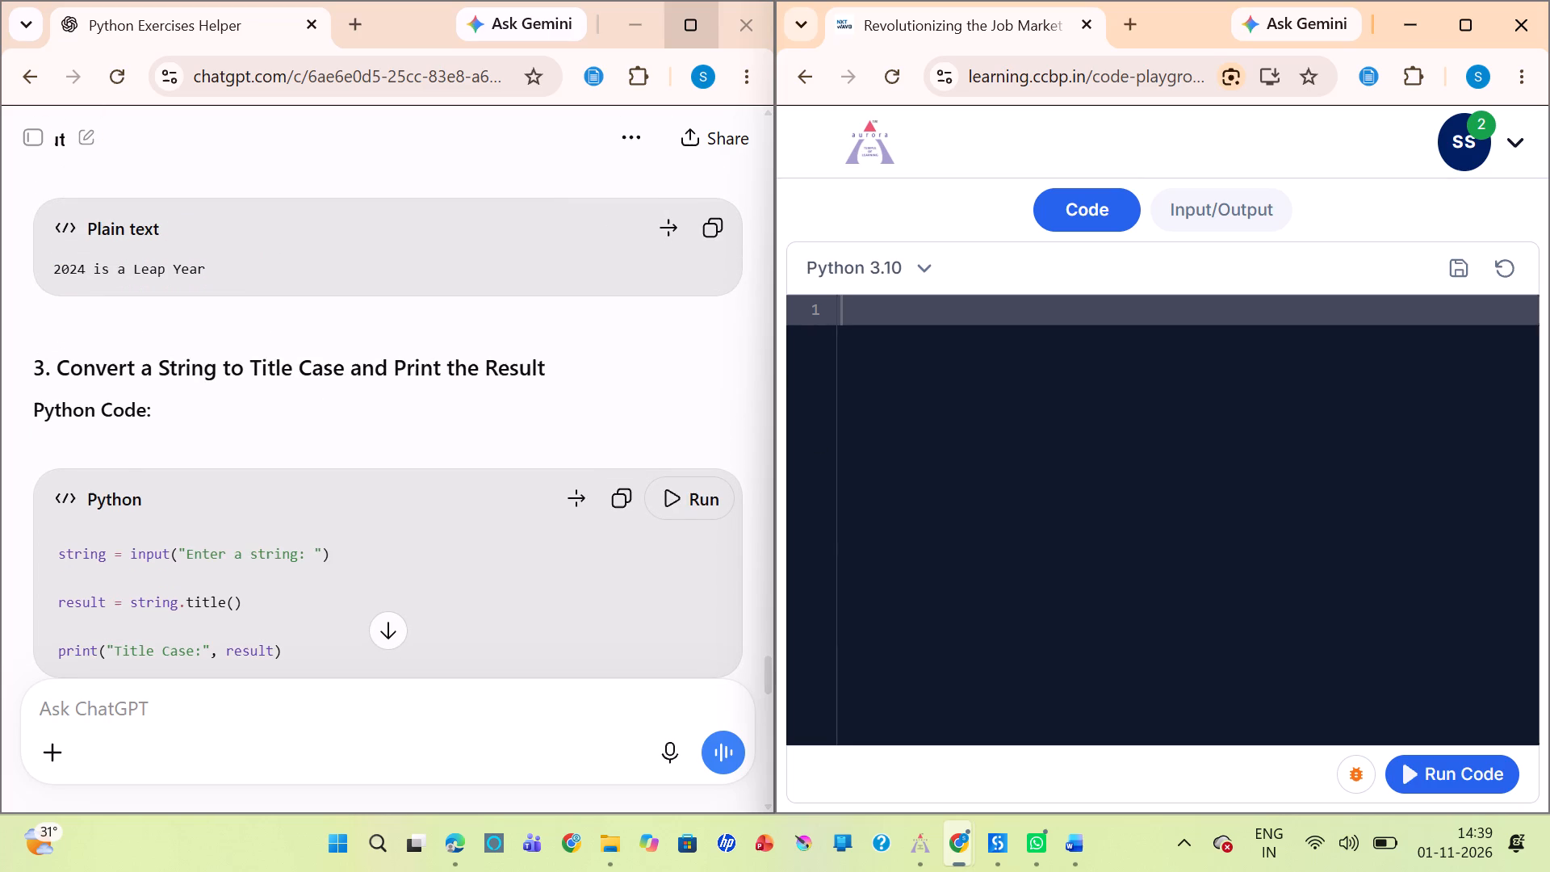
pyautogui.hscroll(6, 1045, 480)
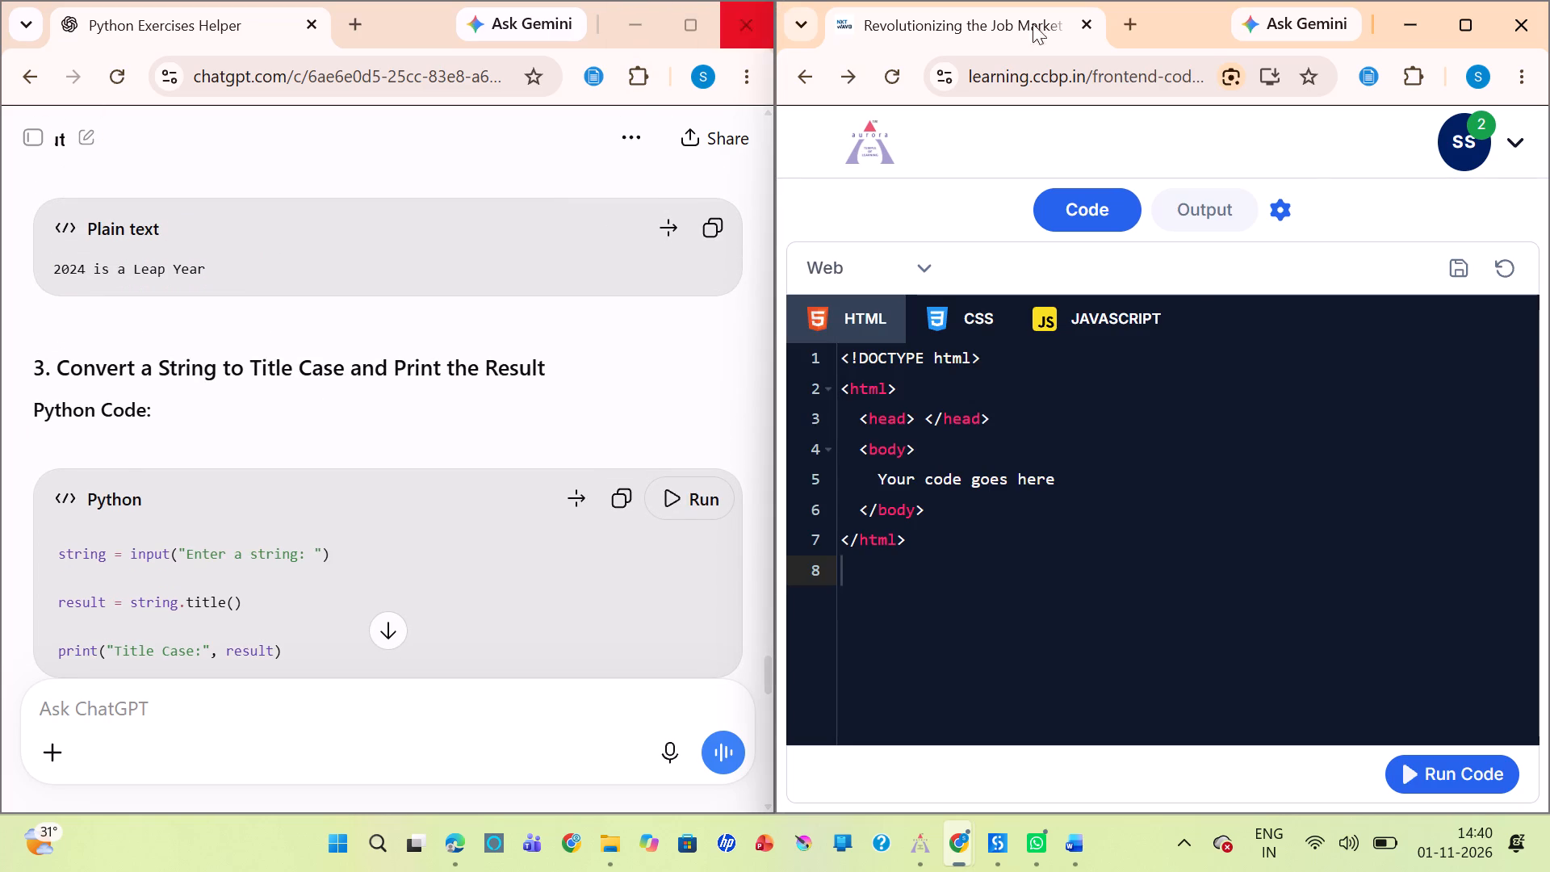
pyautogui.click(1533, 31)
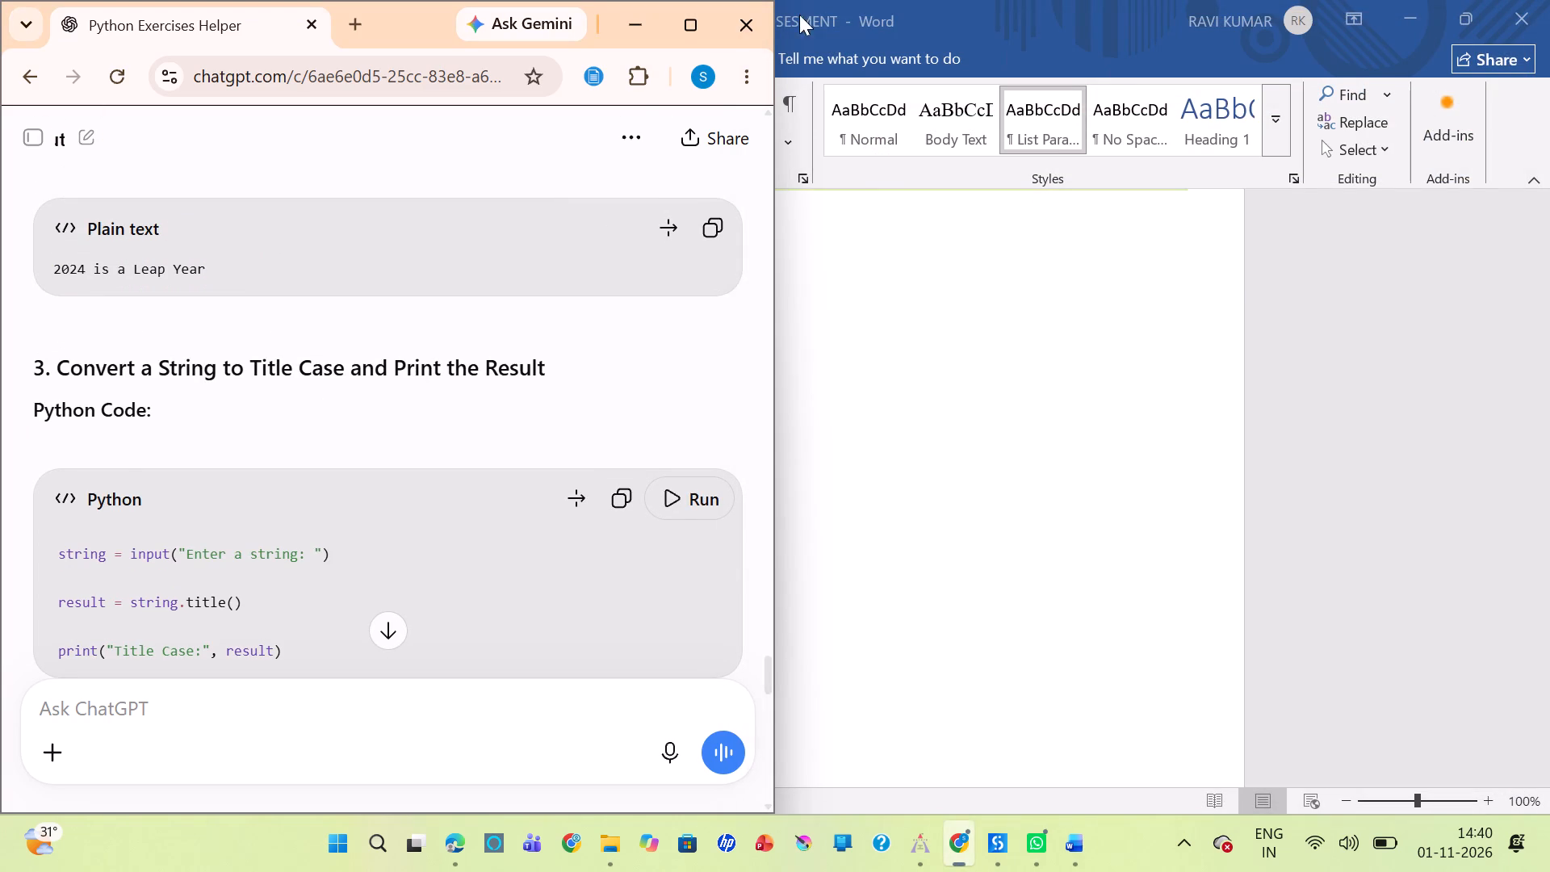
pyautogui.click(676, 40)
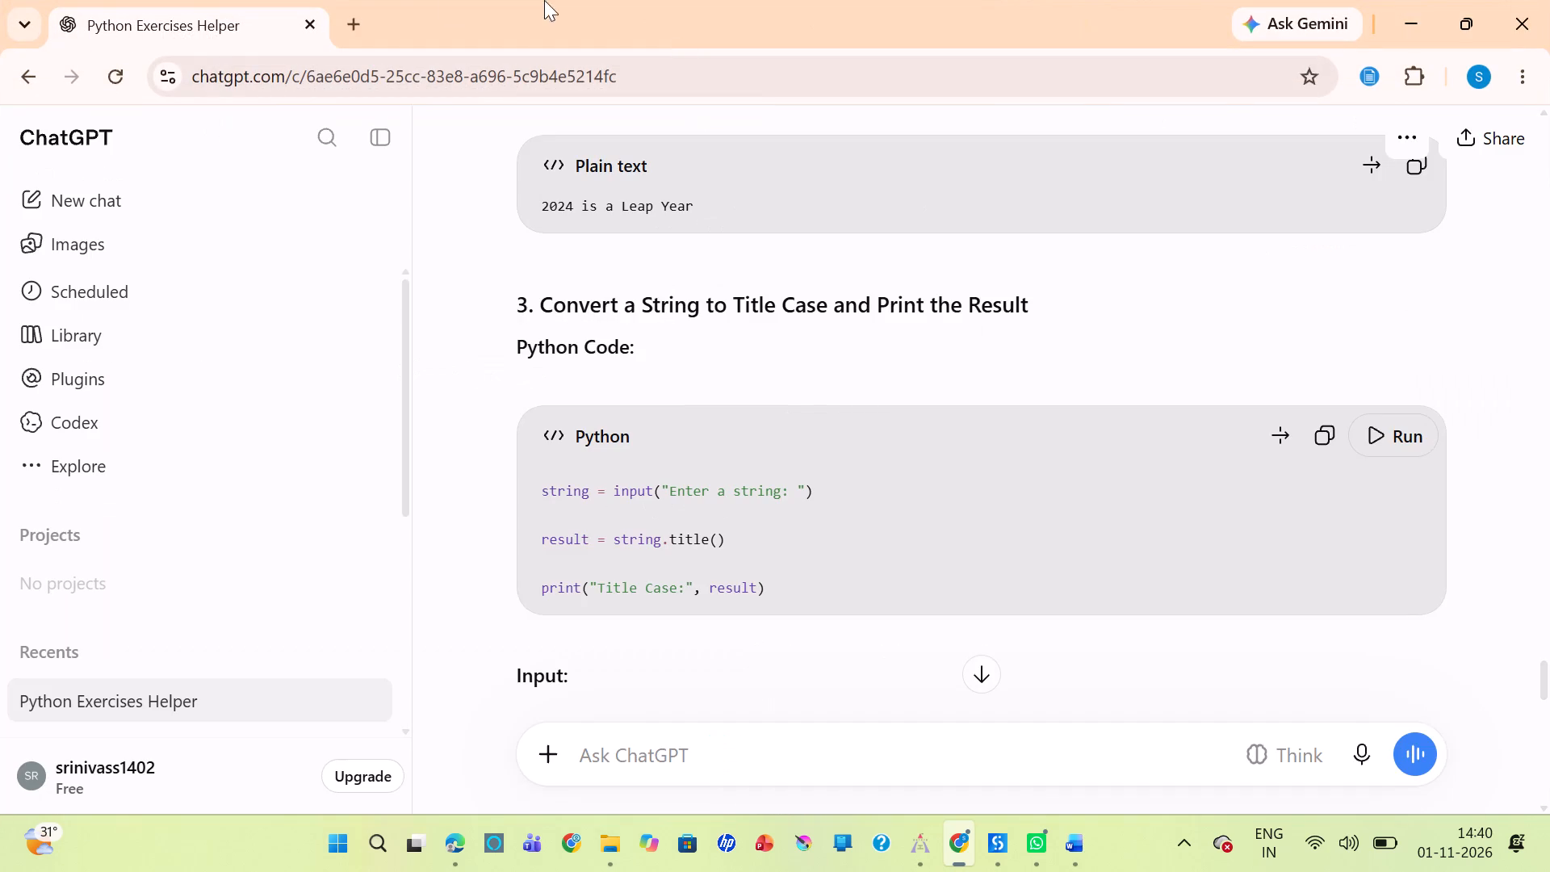
# Open learning.ccbp.in in a new tab and set its code playground to Python 3.10.
pyautogui.click(349, 33)
pyautogui.click(888, 709)
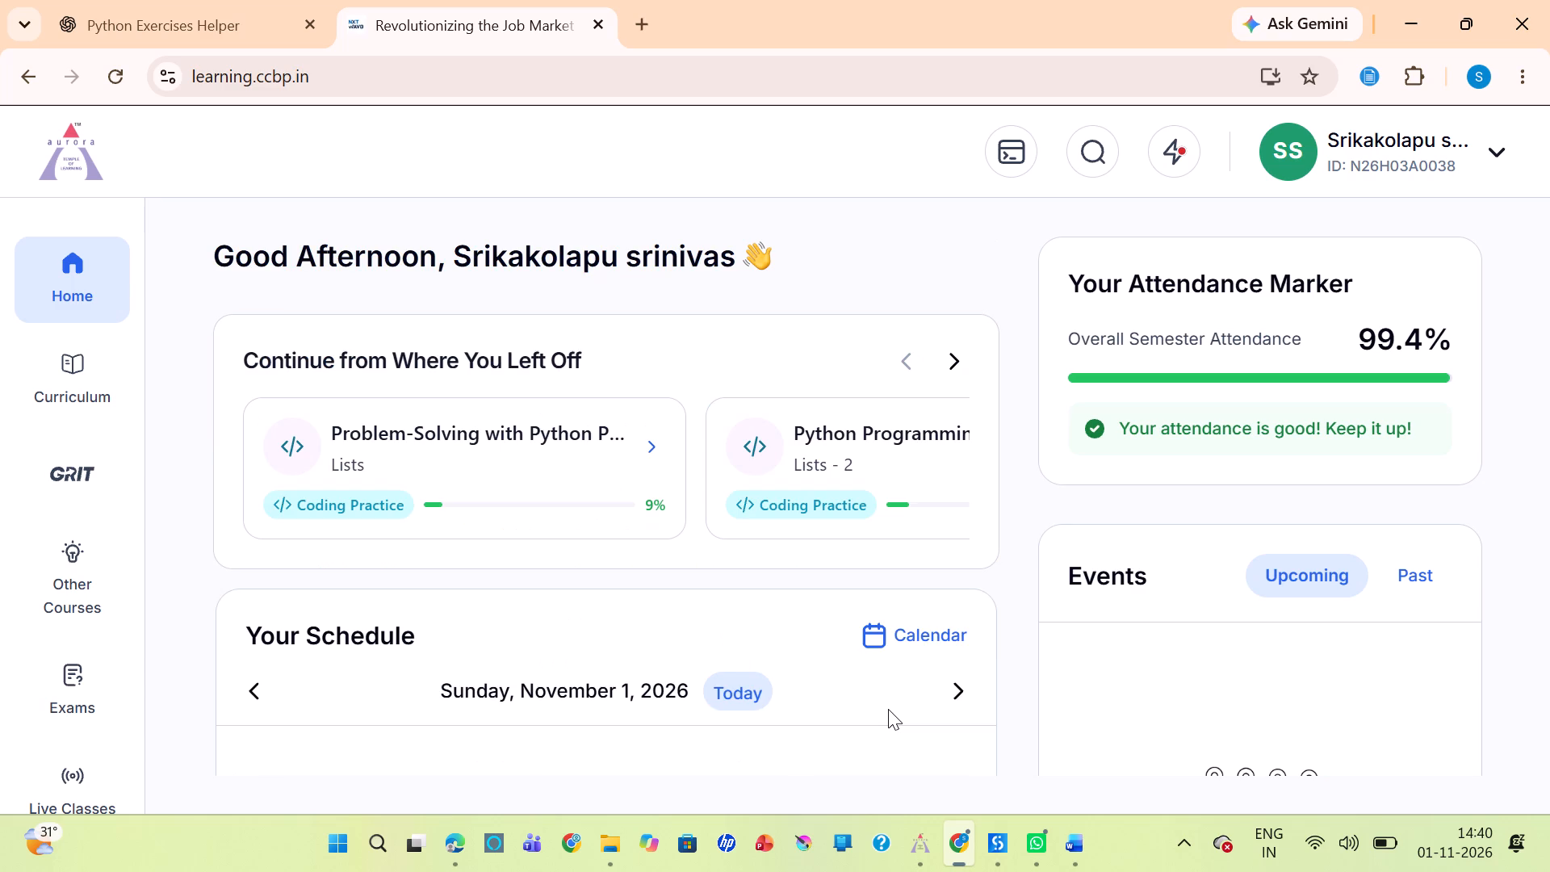
pyautogui.click(1010, 128)
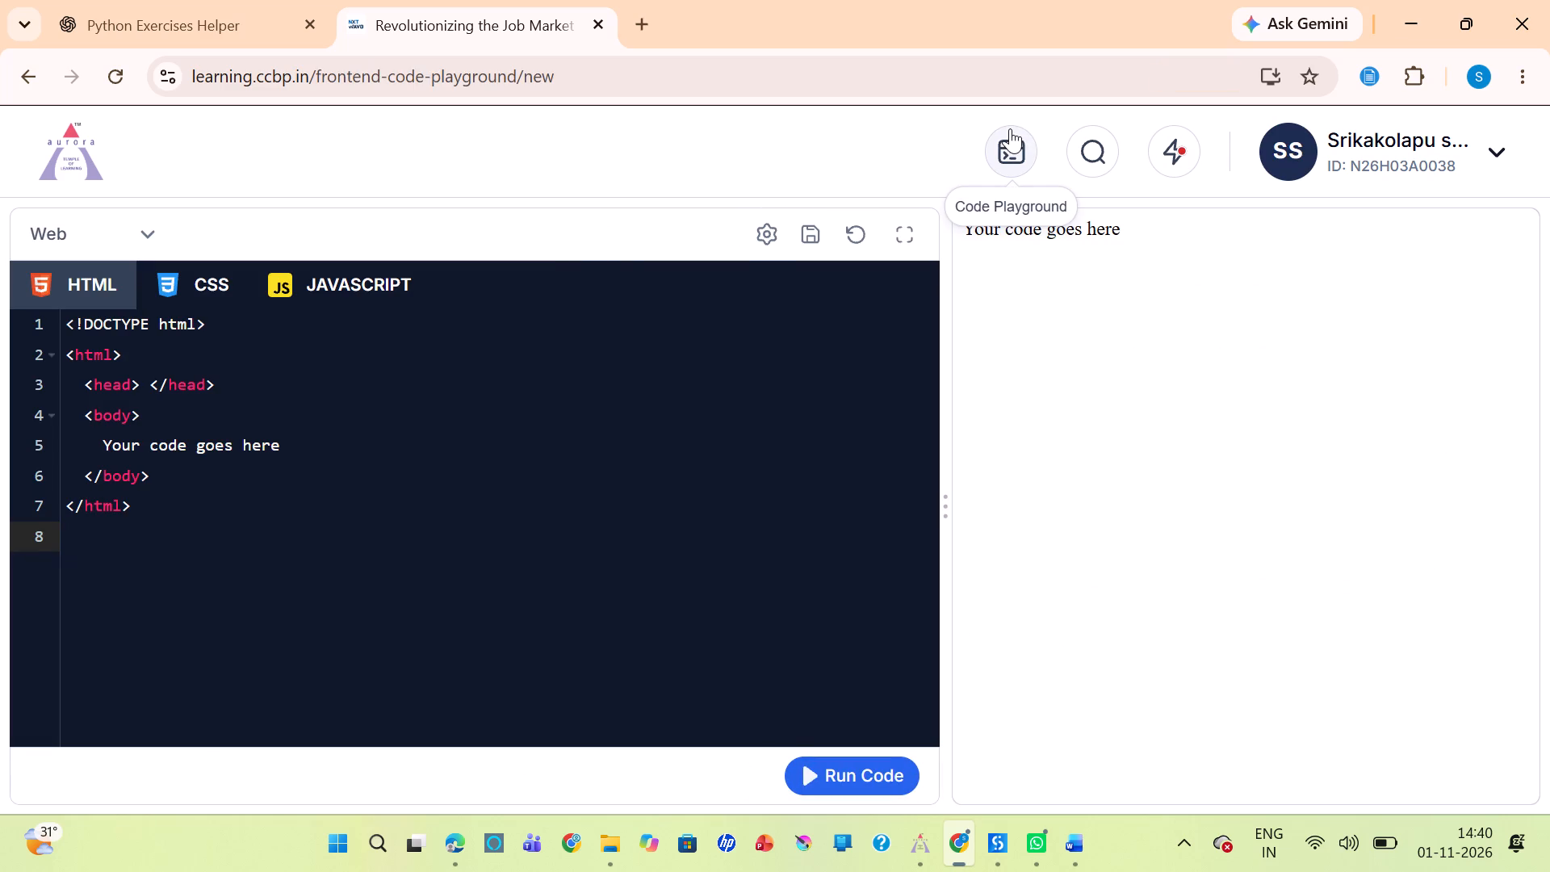
pyautogui.click(115, 233)
pyautogui.click(91, 318)
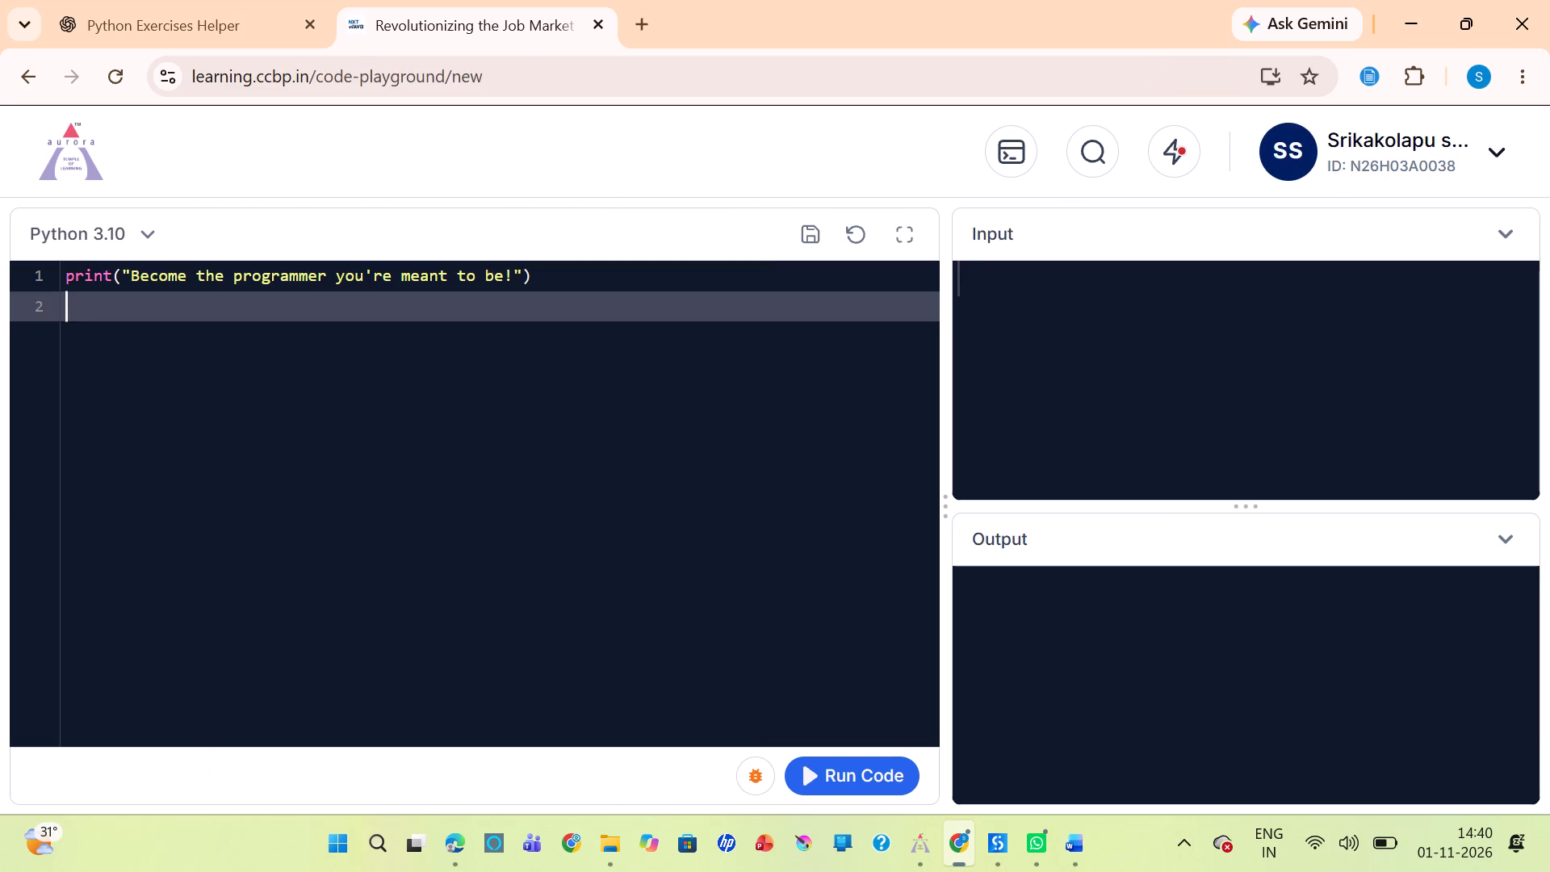
pyautogui.moveTo(515, 218); pyautogui.dragTo(547, 324)
pyautogui.click(534, 279)
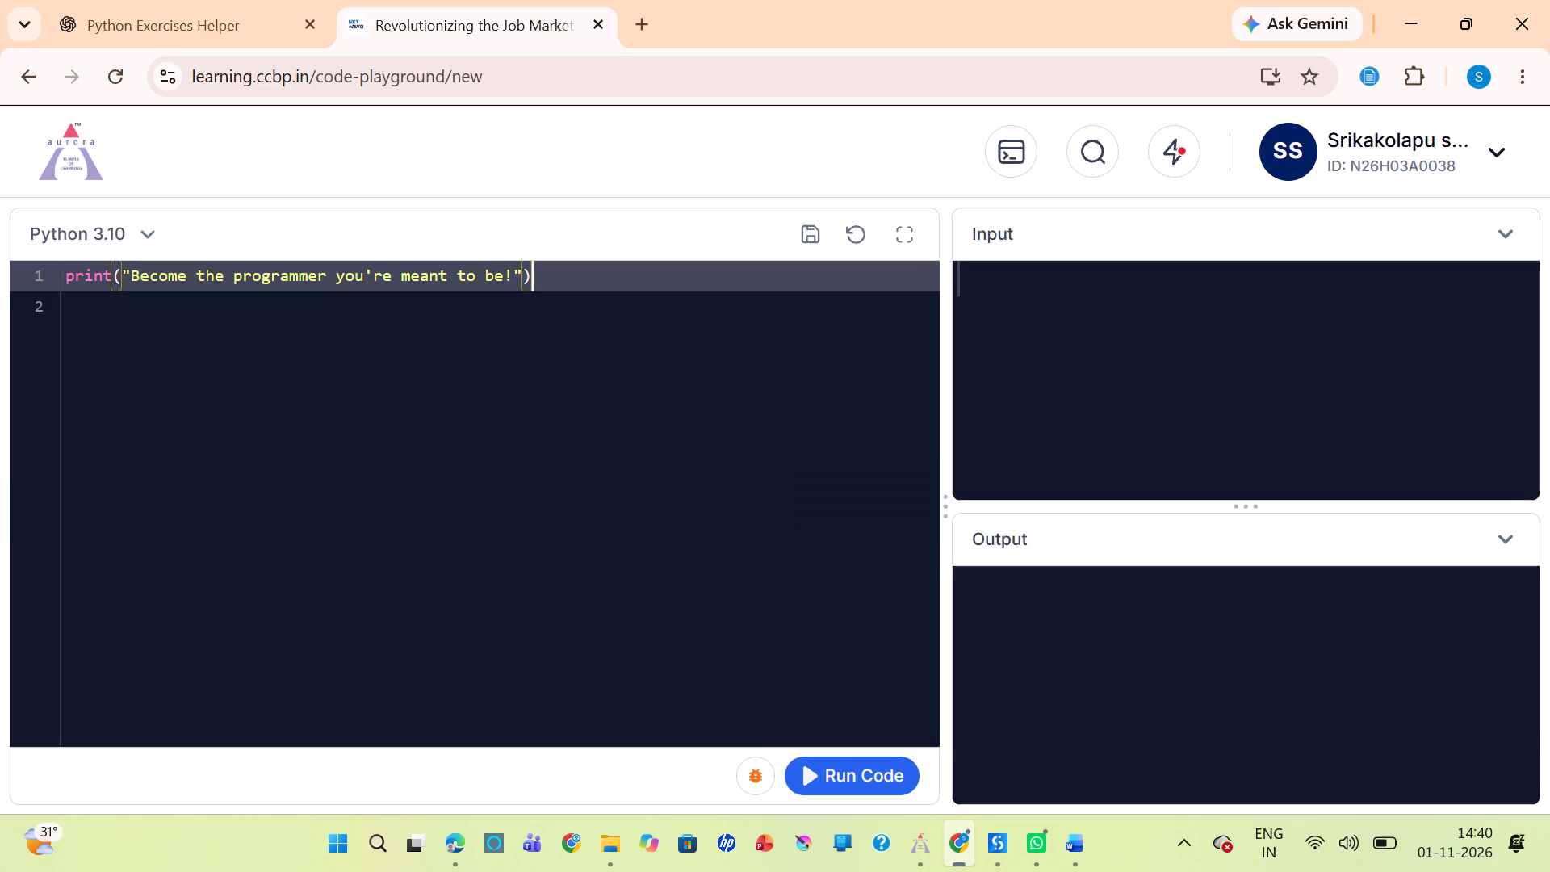
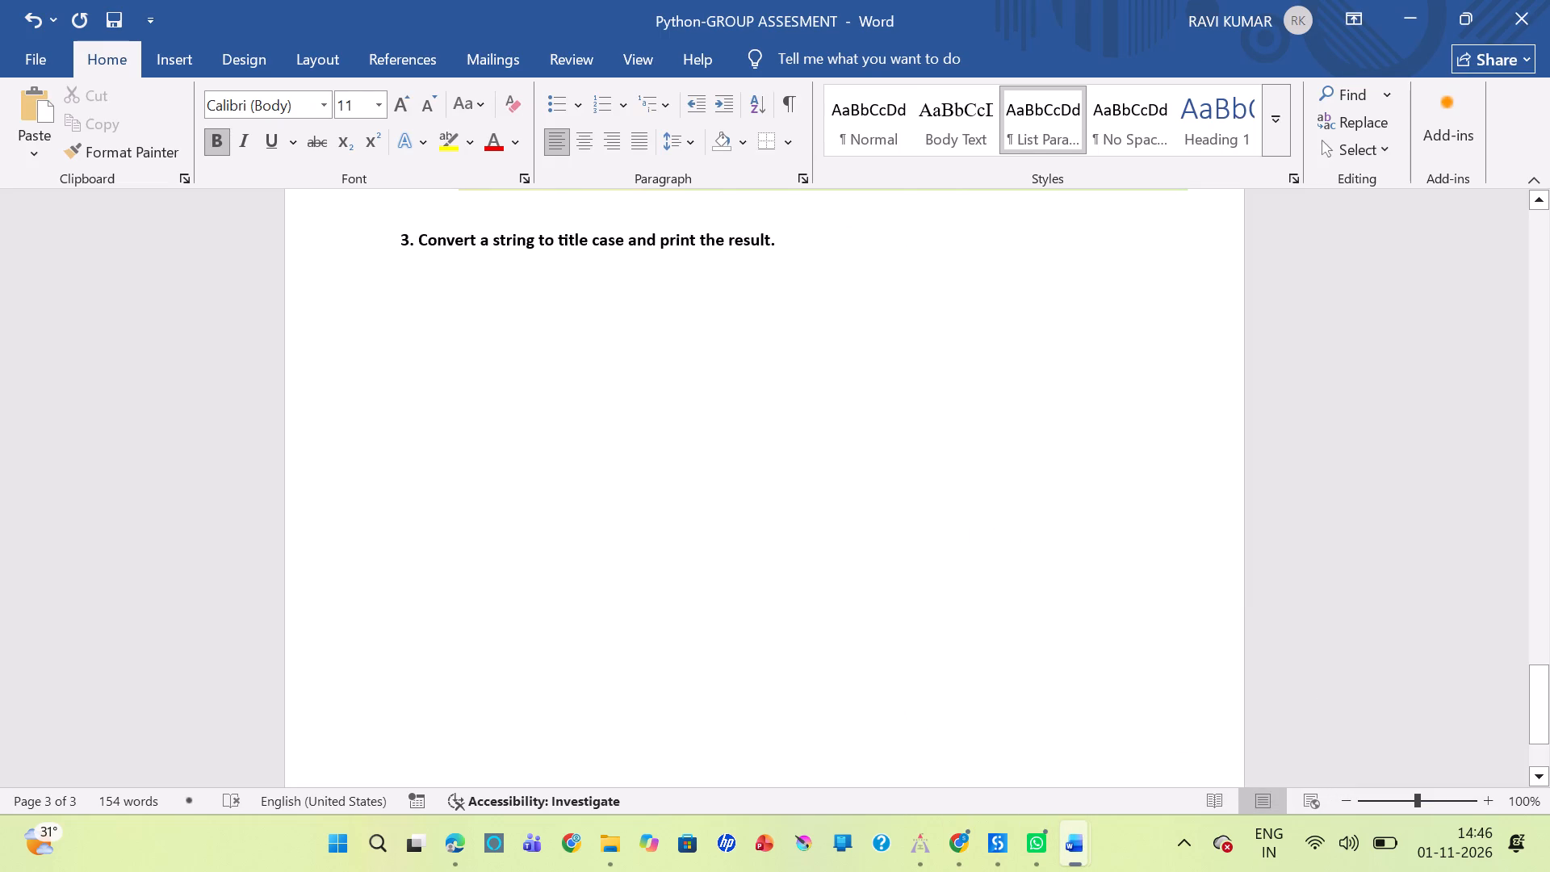
pyautogui.write('co')
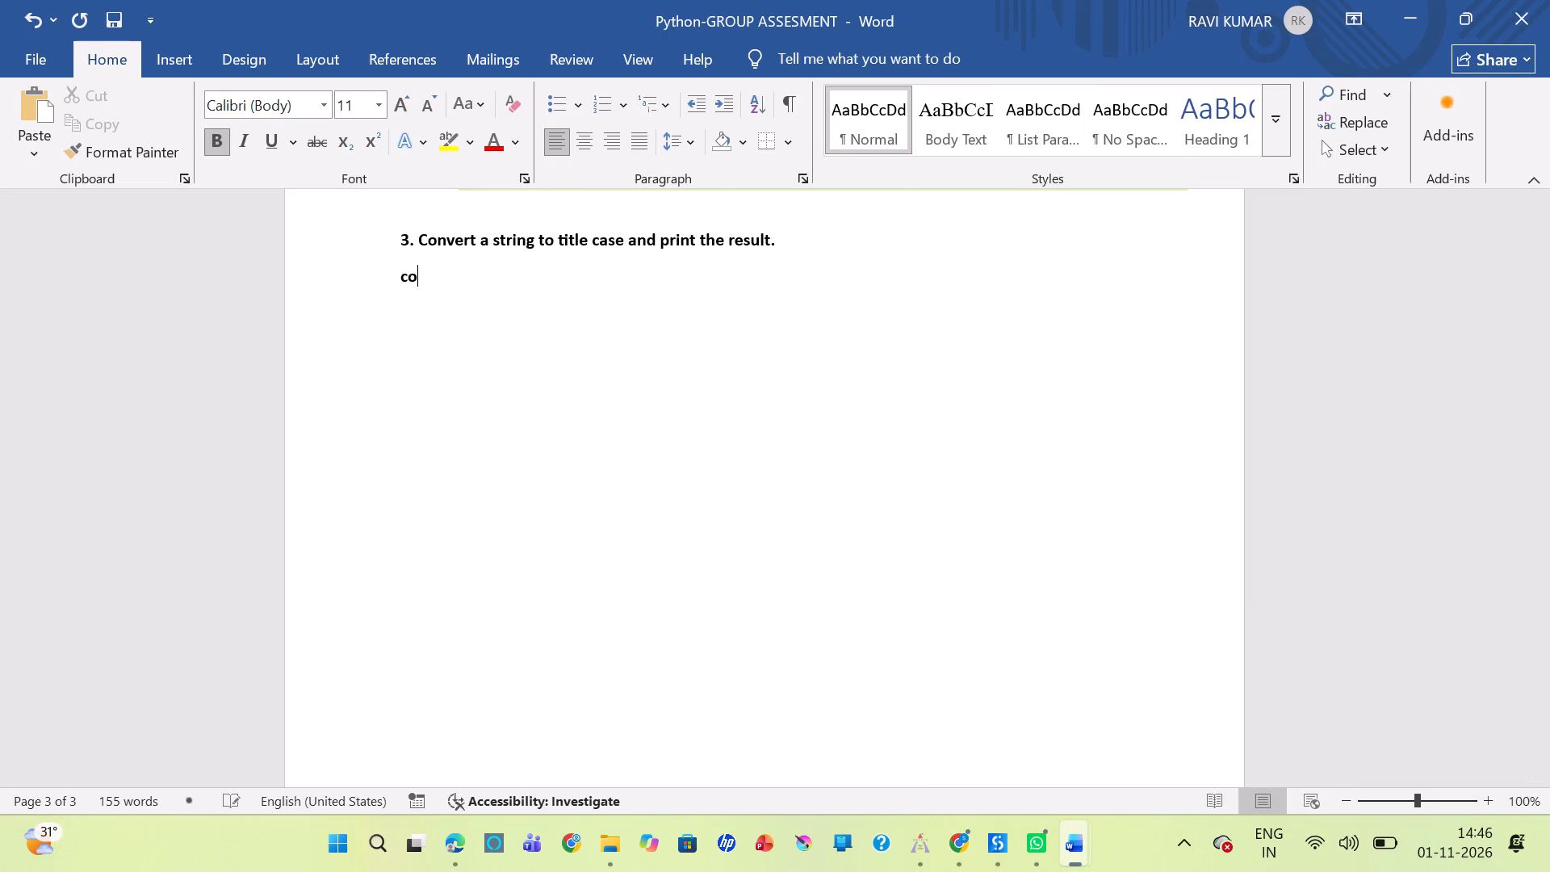
pyautogui.press('BackSpace')
pyautogui.write('CO')
pyautogui.write('DE')
pyautogui.hotkey('shift', ':')
pyautogui.hotkey('shift', 'Right')
pyautogui.press('Return')
pyautogui.hotkey('ctrl', 'v')
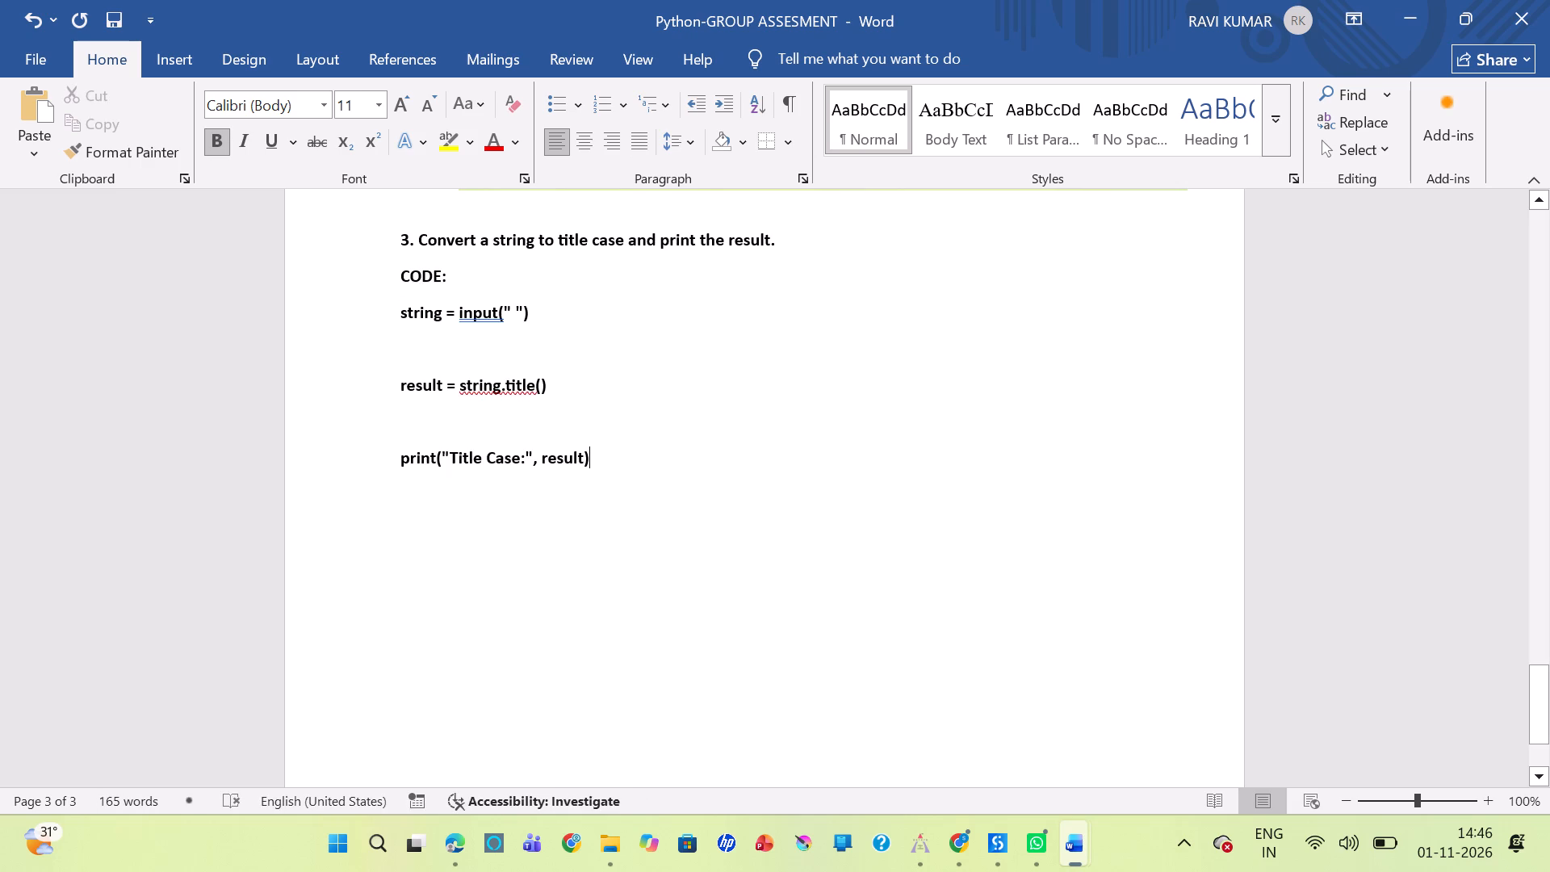
# Add an "OUTPUT:" label below the pasted question 3 code, followed by a new empty line.
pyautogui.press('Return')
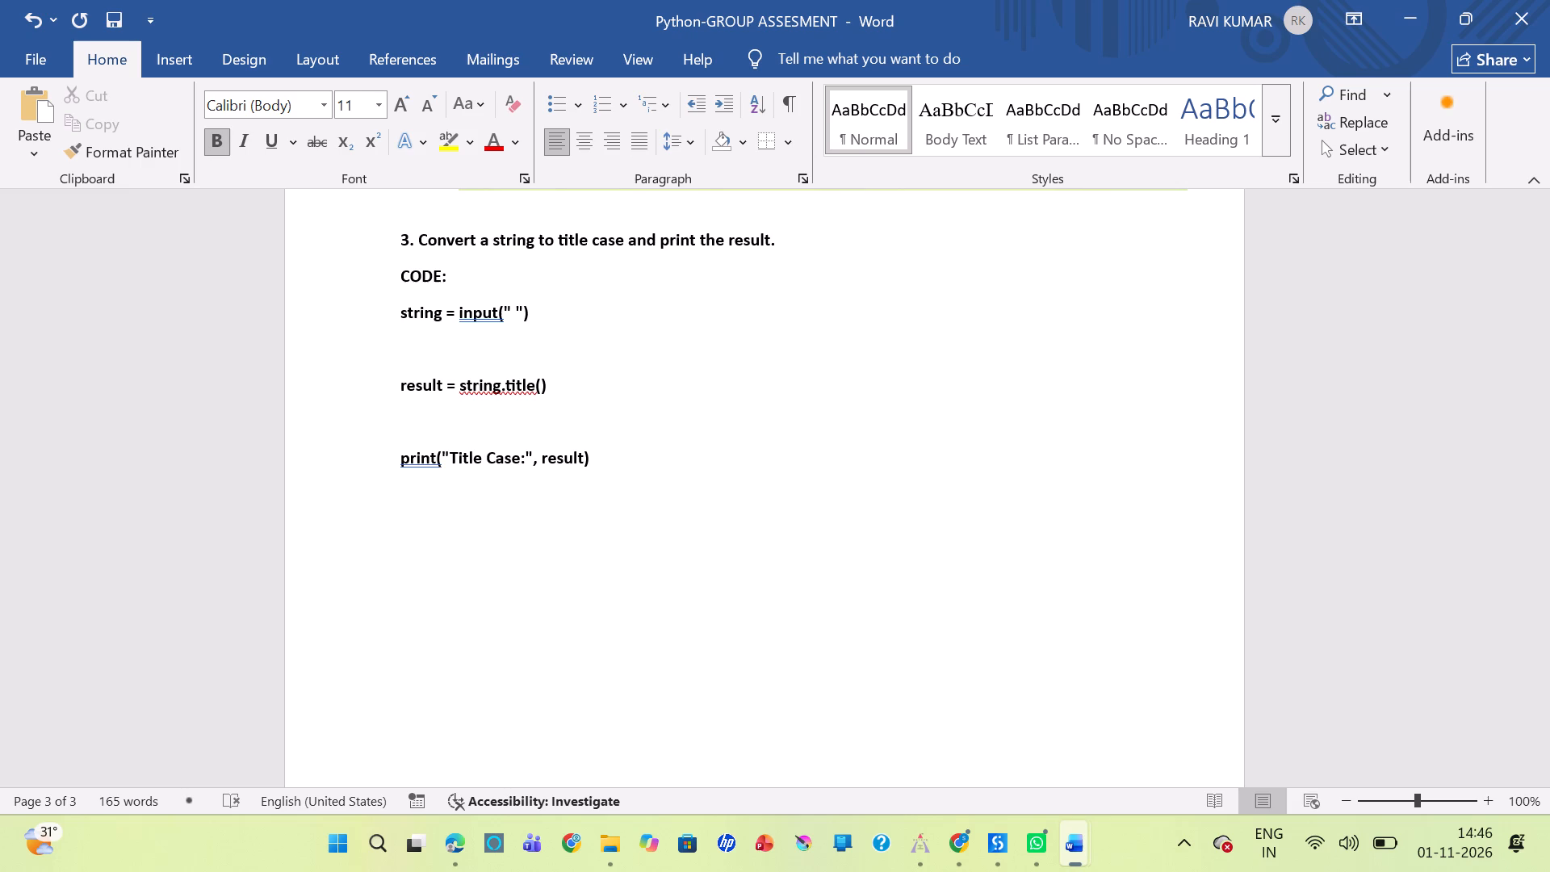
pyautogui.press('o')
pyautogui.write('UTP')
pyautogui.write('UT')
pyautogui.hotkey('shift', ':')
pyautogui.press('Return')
# Switch to the code playground in Chrome and capture a full-screen screenshot of the title case code with its input and output.
pyautogui.click(974, 861)
pyautogui.click(744, 555)
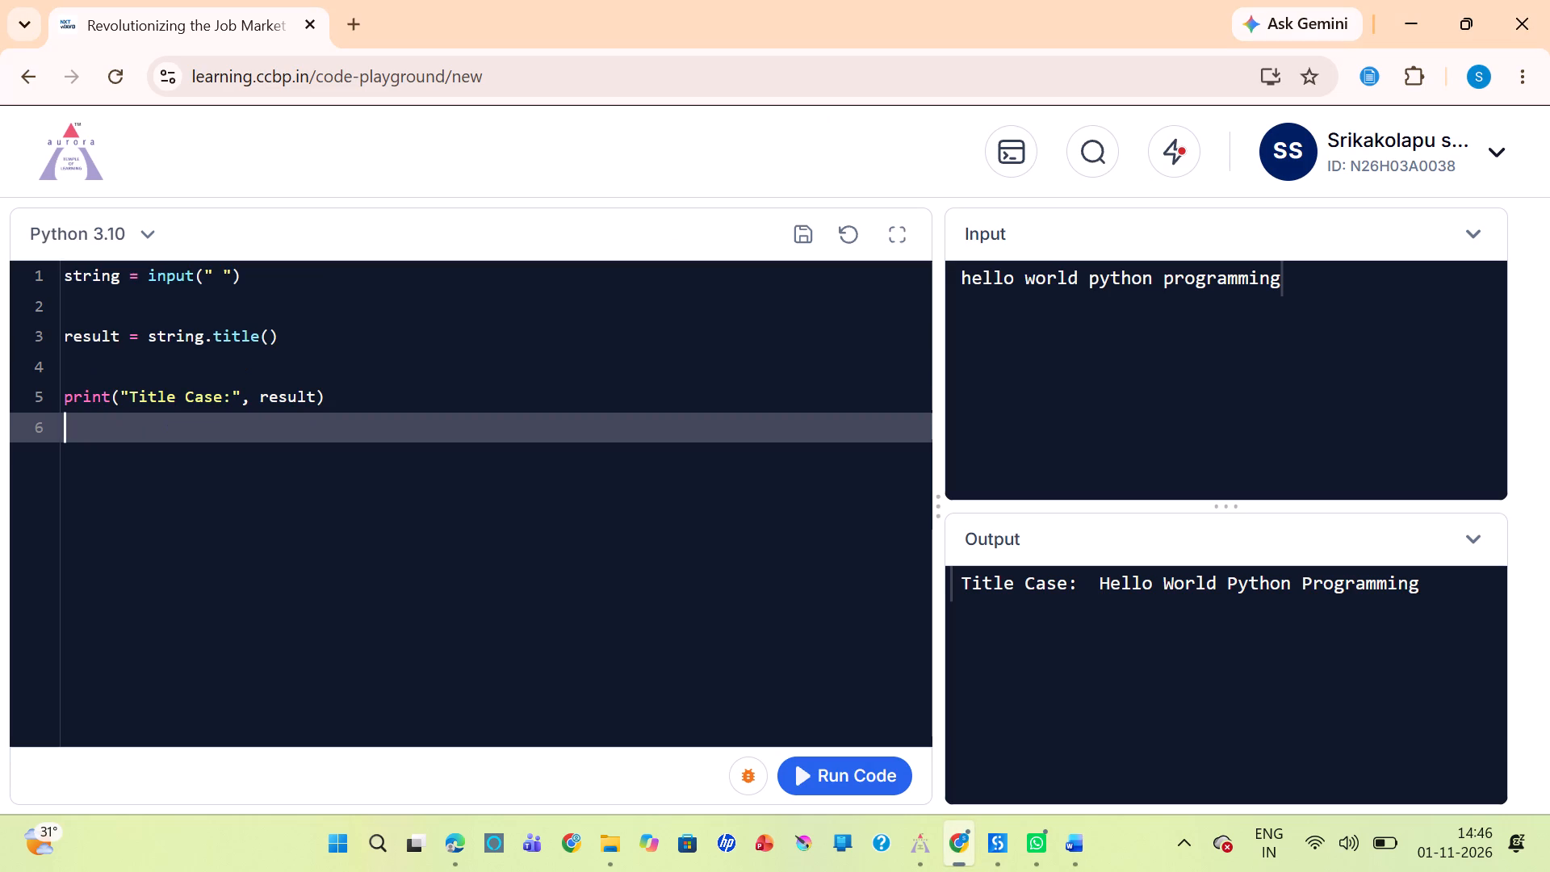
pyautogui.press('super+Print')
# Return to the Python-GROUP ASSESMENT Word document and paste the playground screenshot on the empty line below question 3's "OUTPUT:" label.
pyautogui.moveTo(1062, 845); pyautogui.dragTo(944, 673)
pyautogui.click(944, 673)
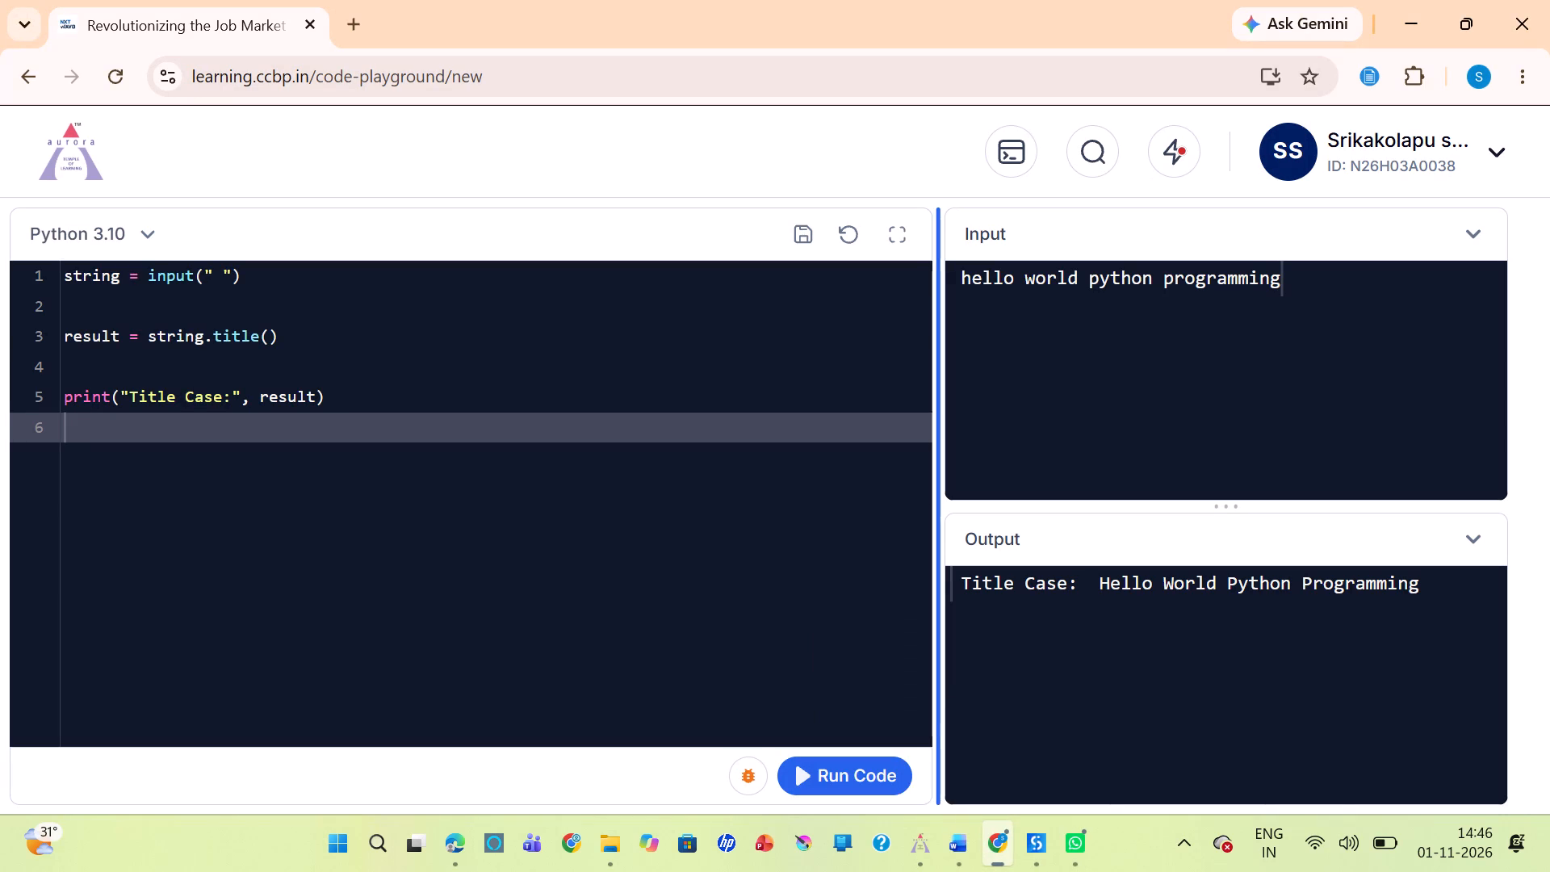
pyautogui.click(966, 853)
pyautogui.click(892, 772)
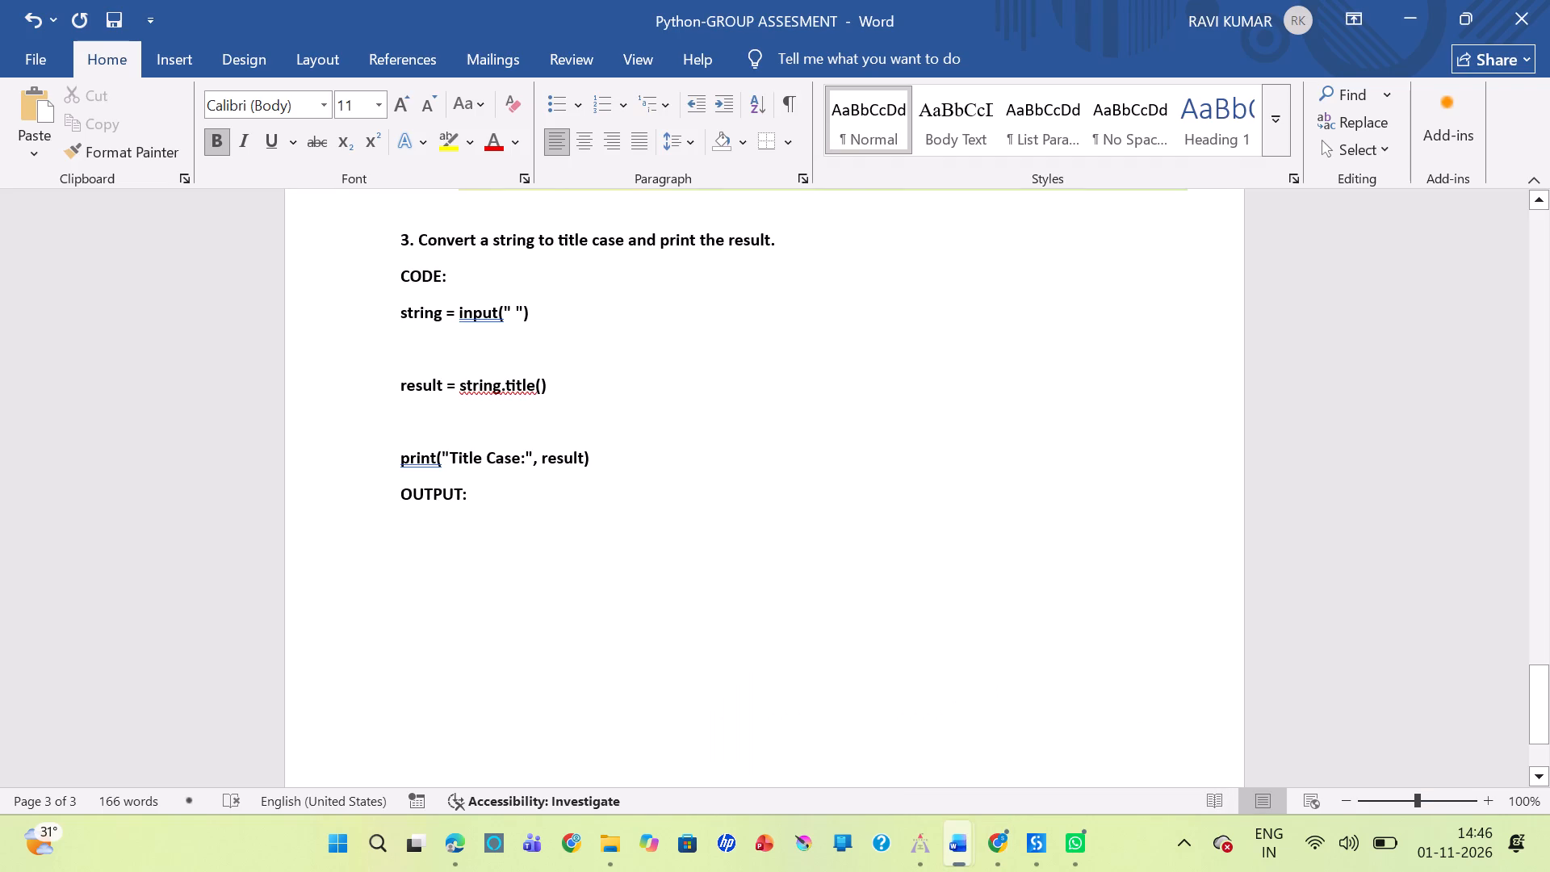
pyautogui.click(411, 535)
pyautogui.hotkey('ctrl', 'v')
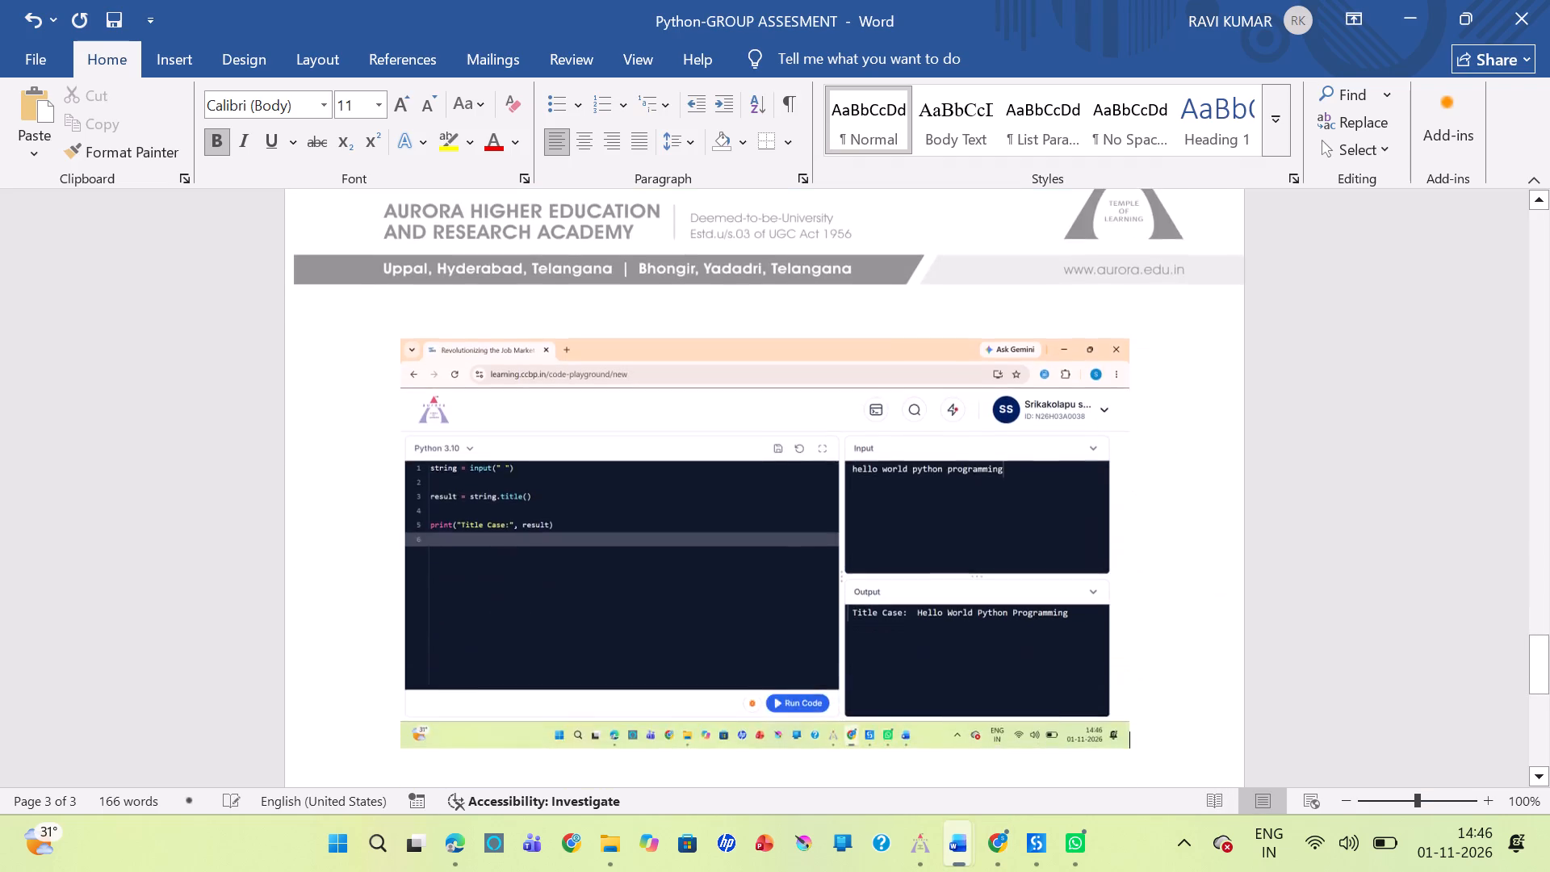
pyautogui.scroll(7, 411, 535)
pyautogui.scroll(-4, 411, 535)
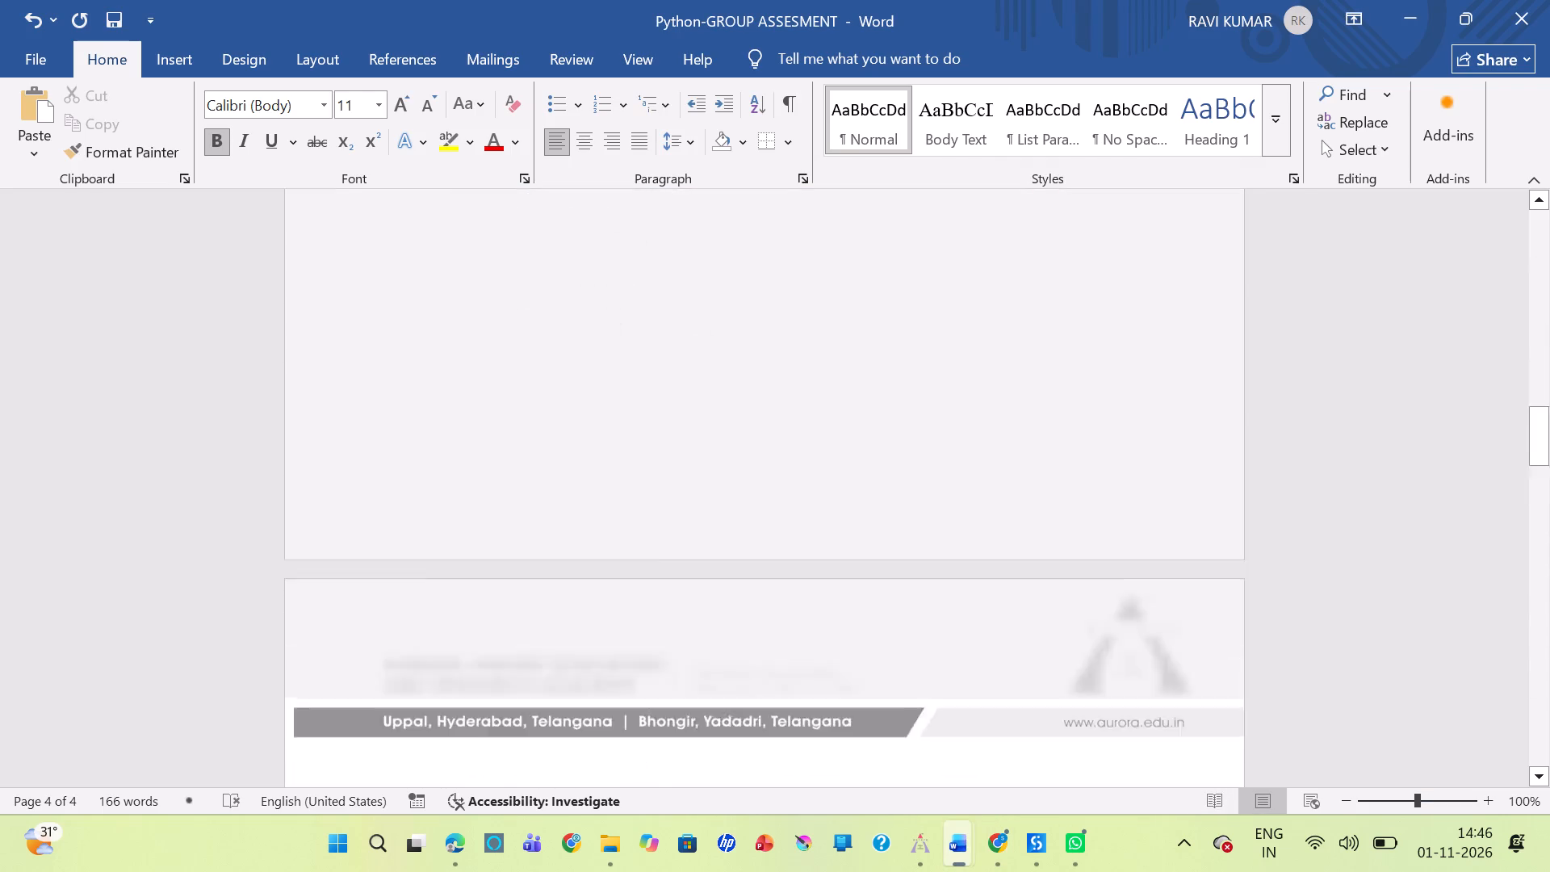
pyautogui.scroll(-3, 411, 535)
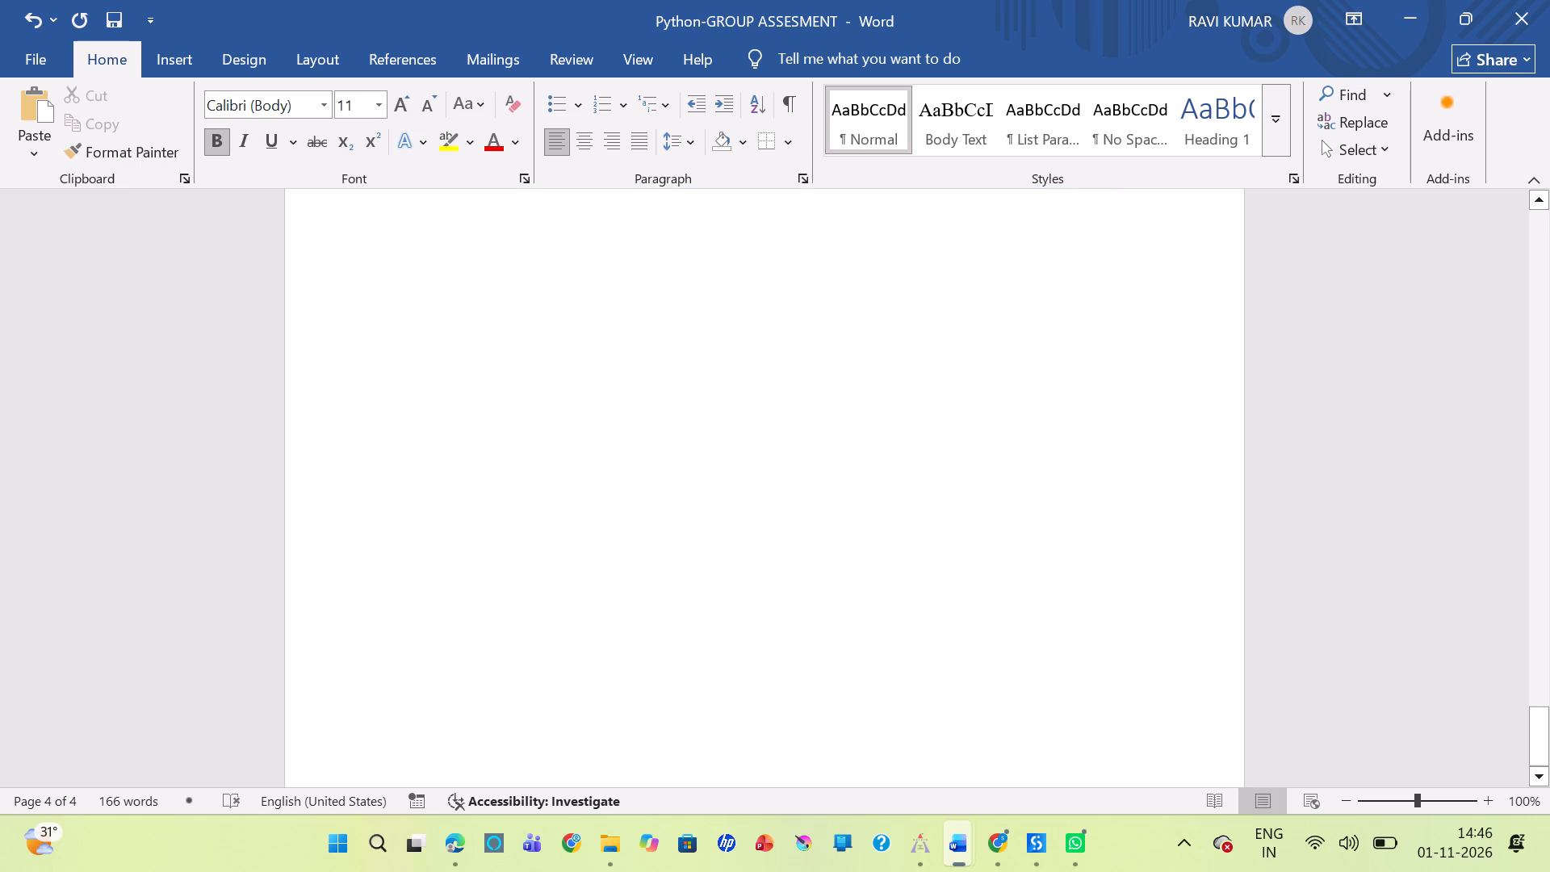
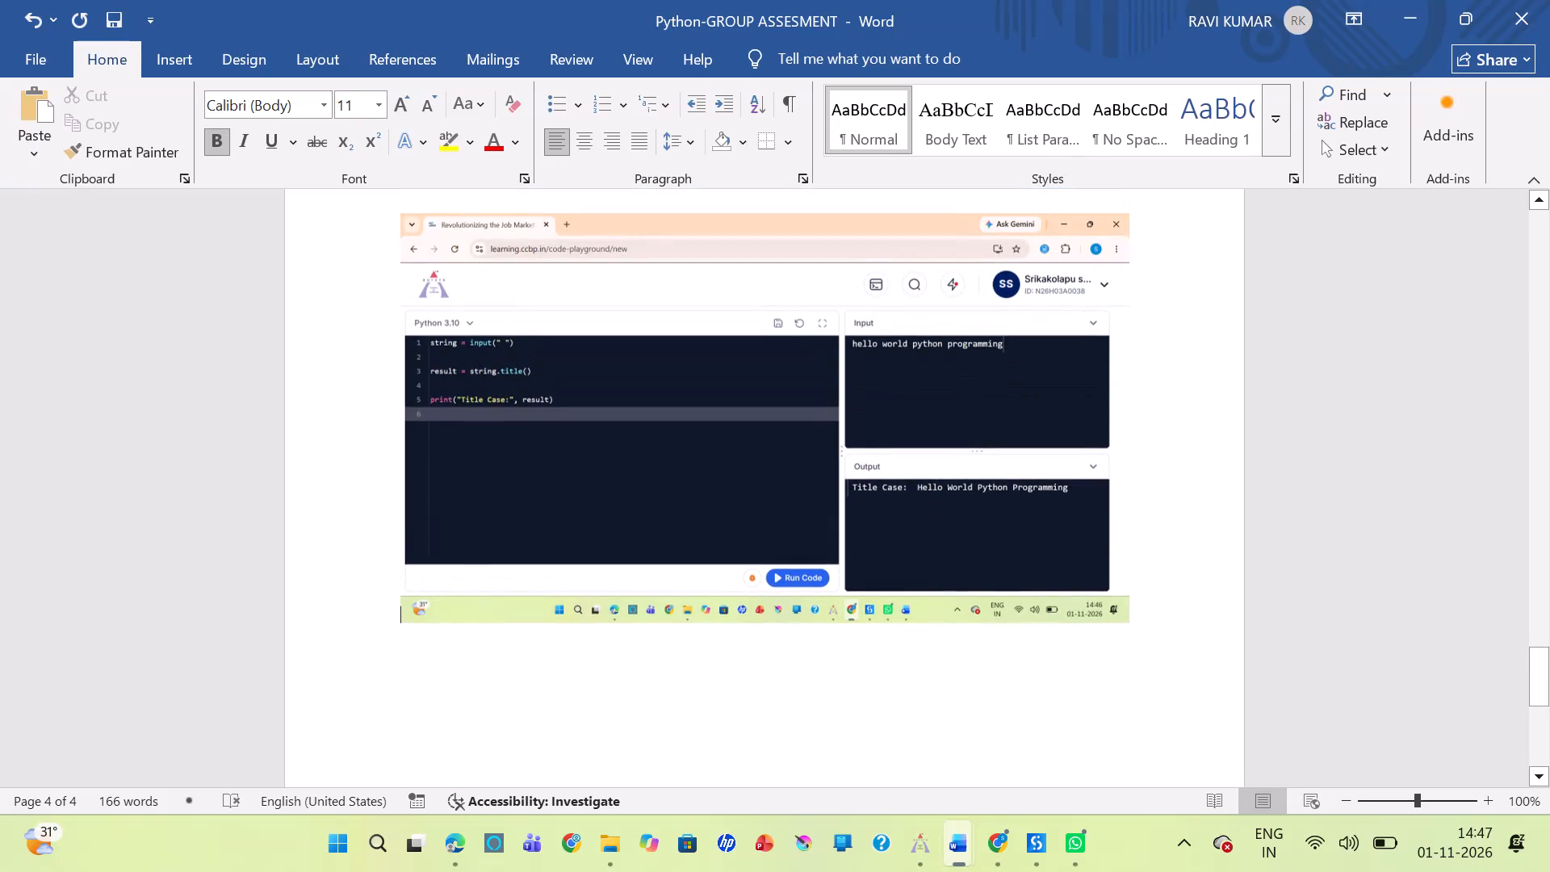
# Paste question 4, on using nested loops to print a 5-by-5 grid, below the question 3 output screenshot after a blank line.
pyautogui.click(421, 663)
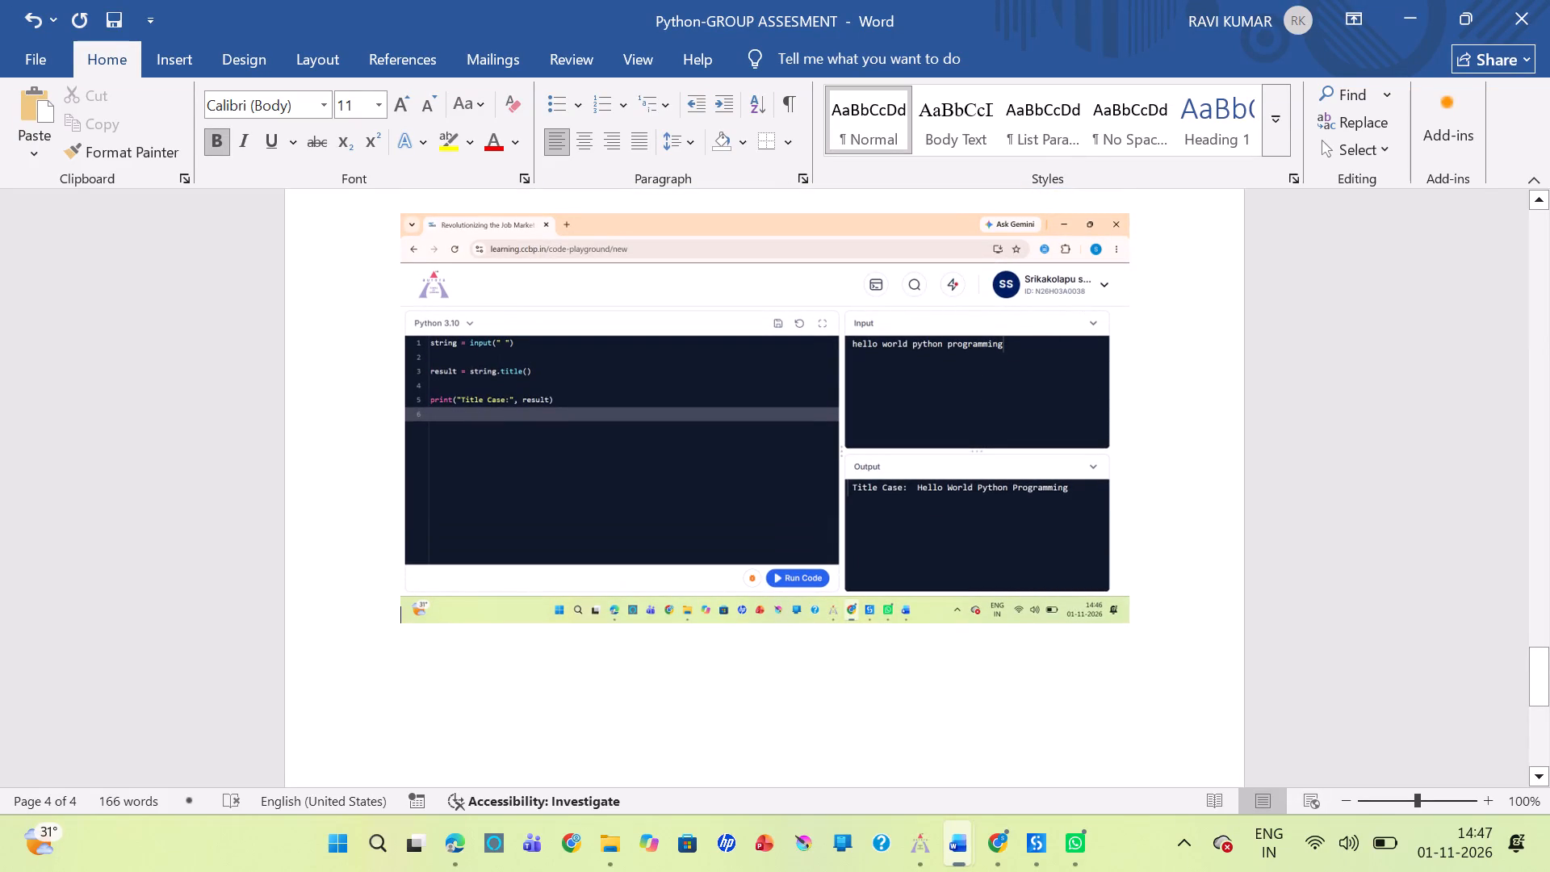
pyautogui.click(1162, 610)
pyautogui.press('Return')
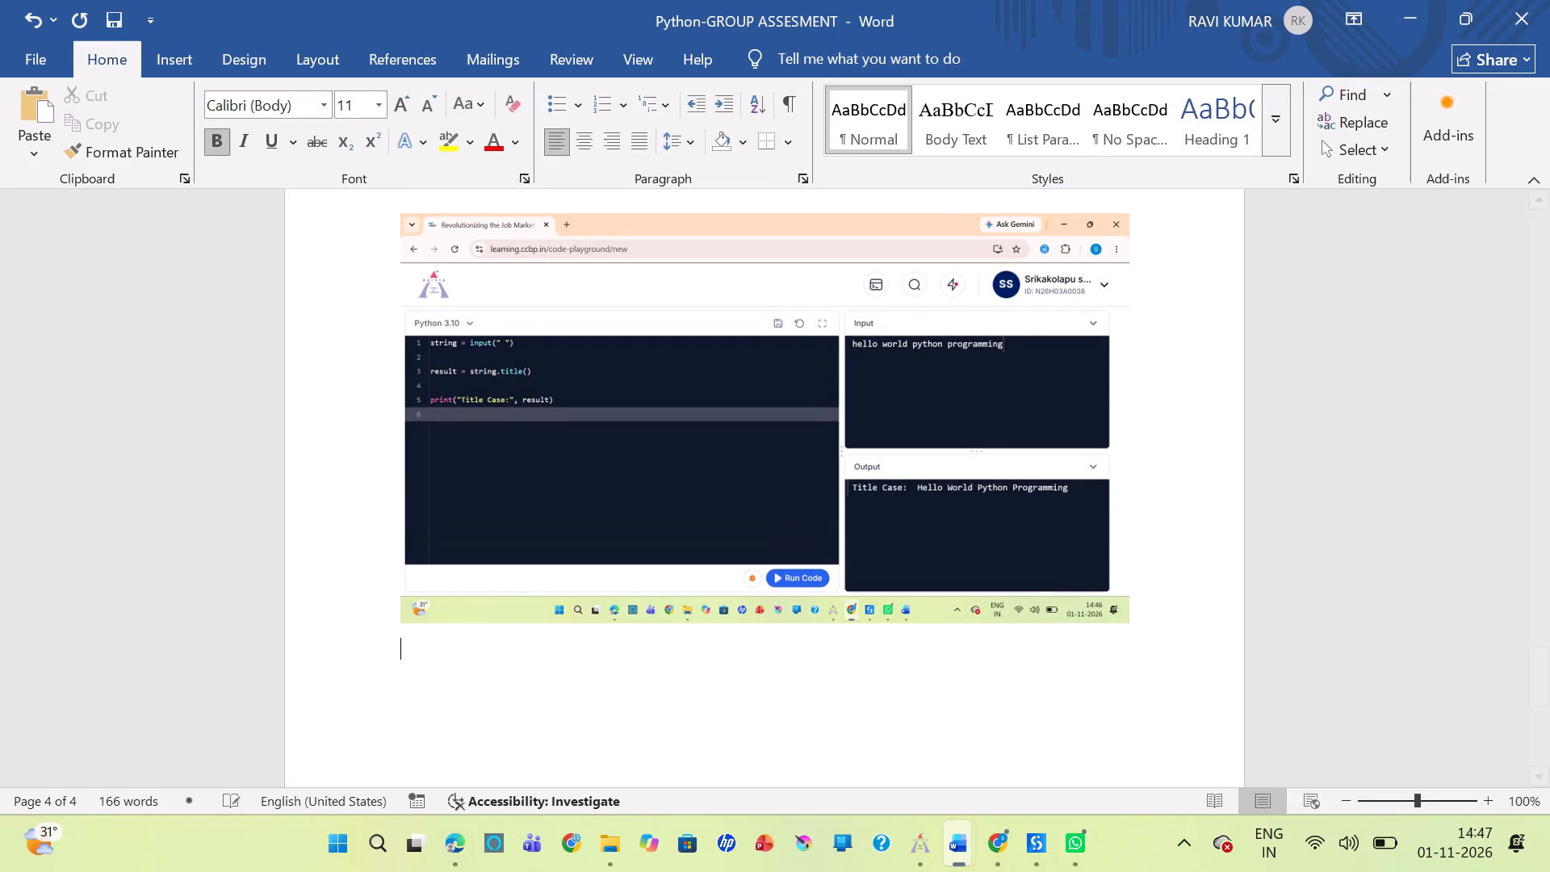
pyautogui.press('Return')
pyautogui.hotkey('ctrl', 'v')
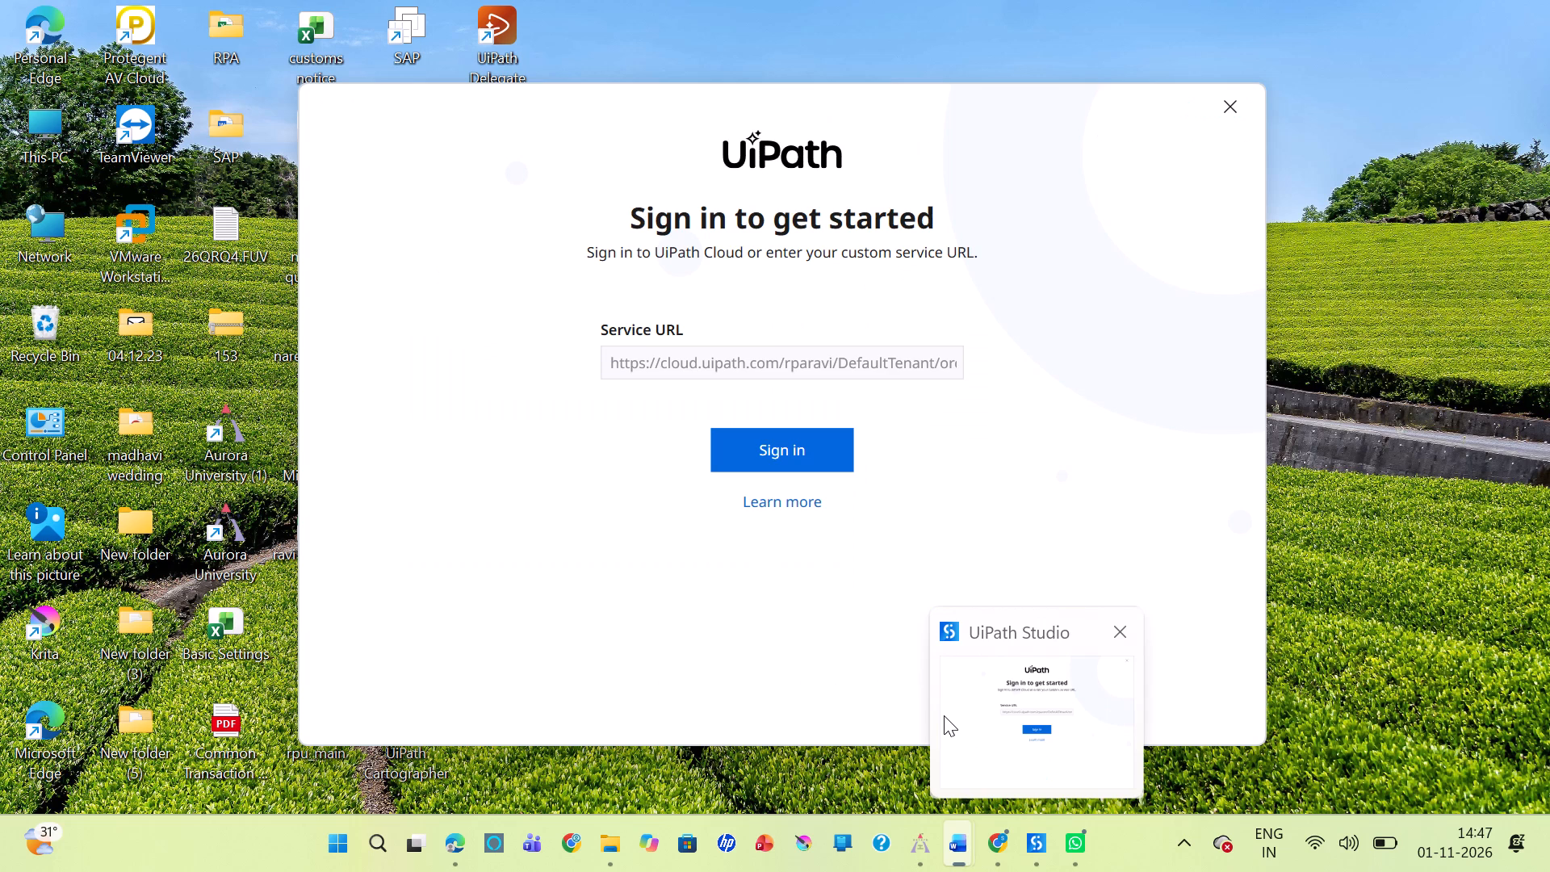
# Bring up the choice of open Word documents, Python-GROUP ASSESMENT and LAB 6.
pyautogui.click(946, 845)
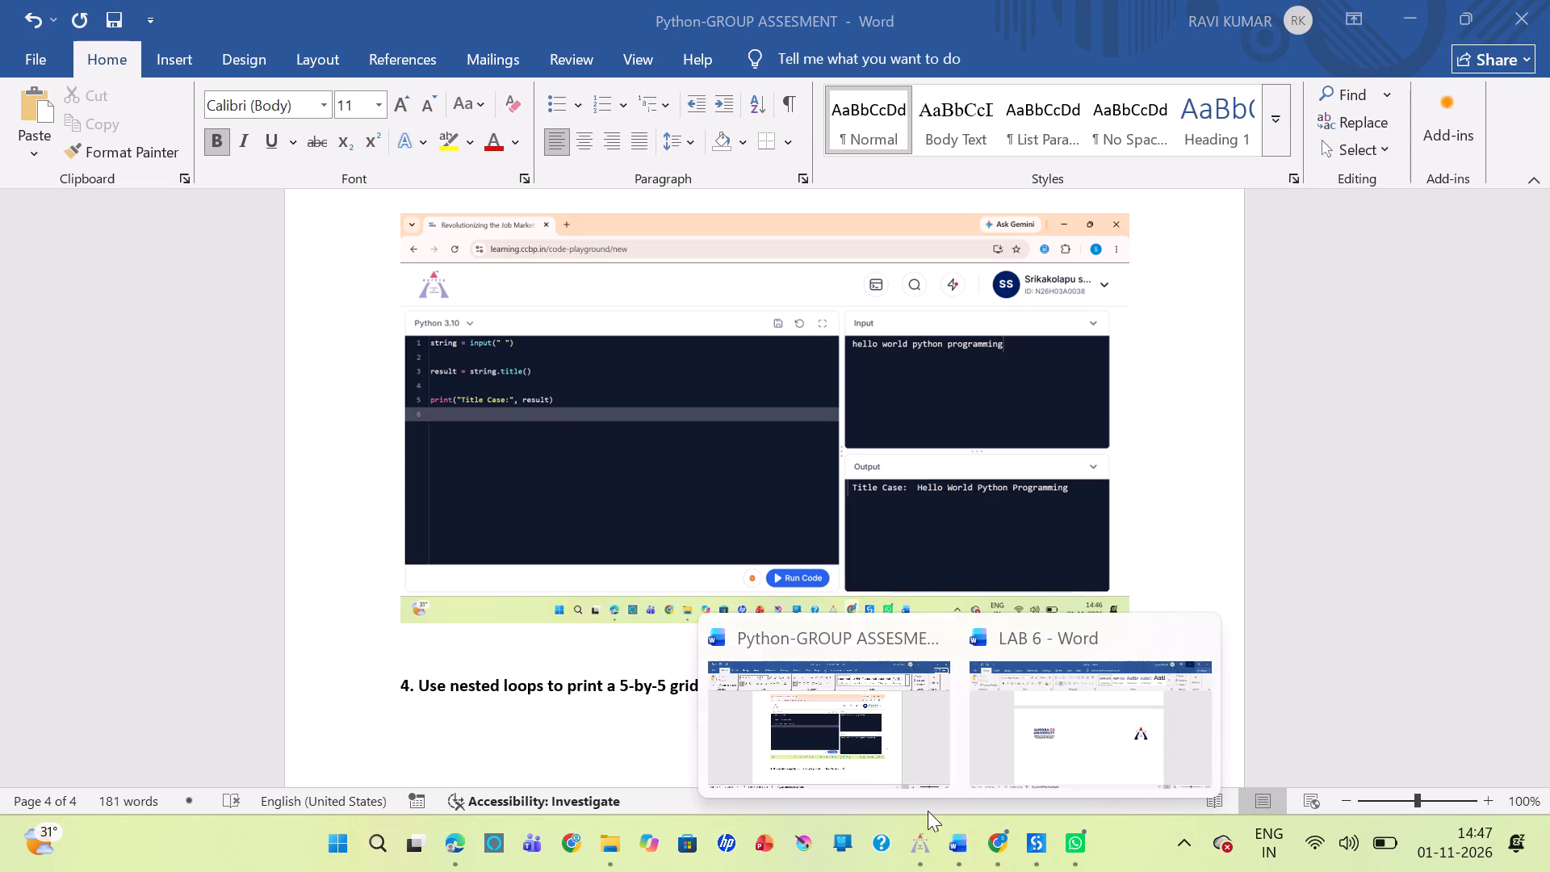
# Switch back to the Python-GROUP ASSESMENT Word document, where question 4 about the 5-by-5 number grid has been added.
pyautogui.click(885, 745)
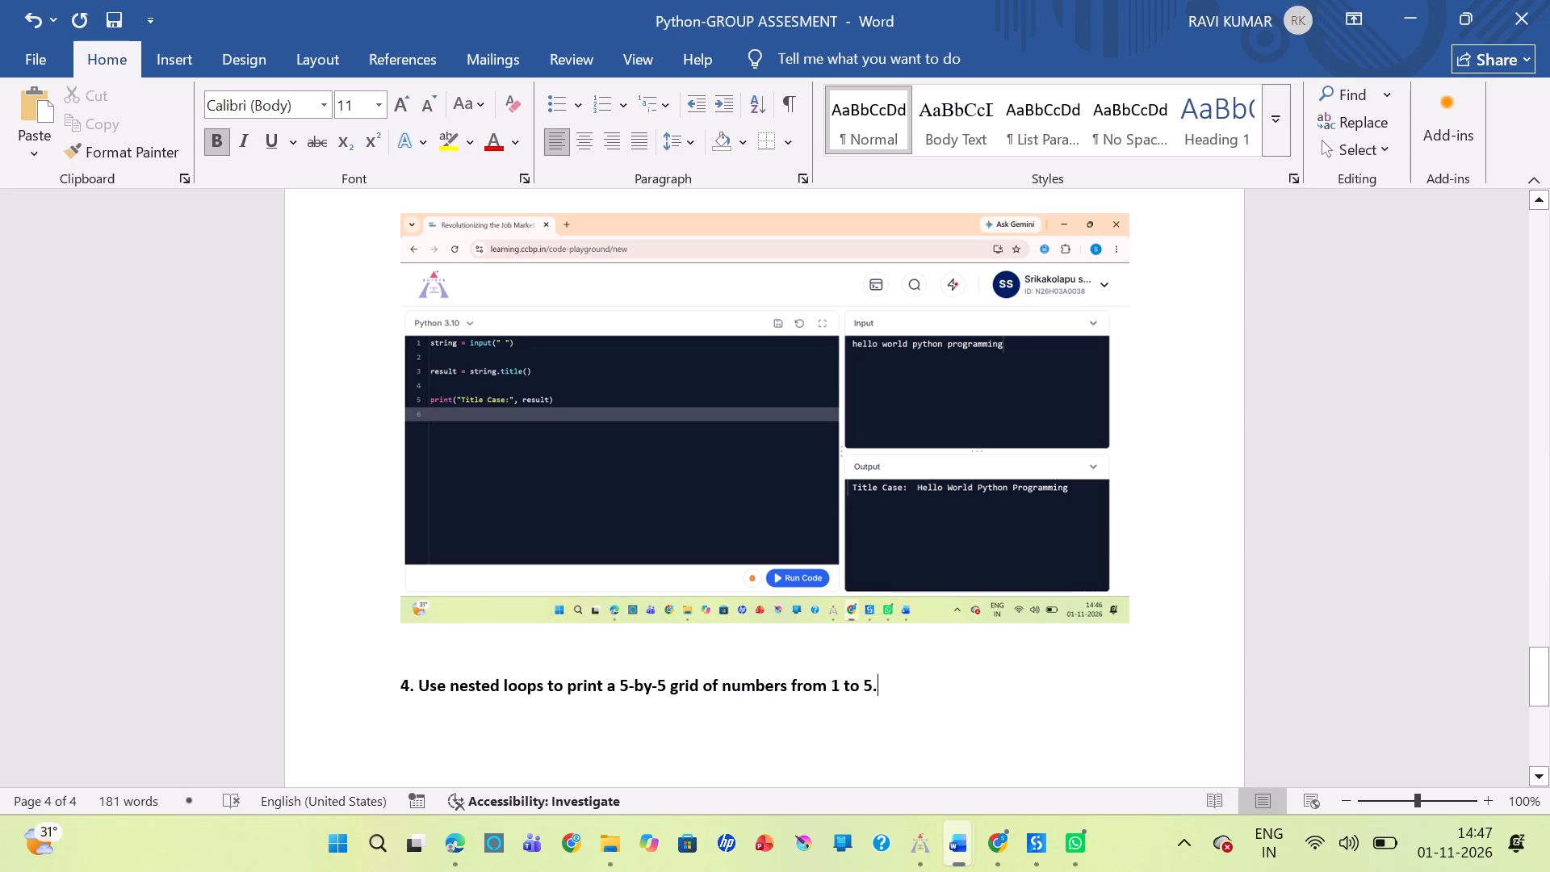
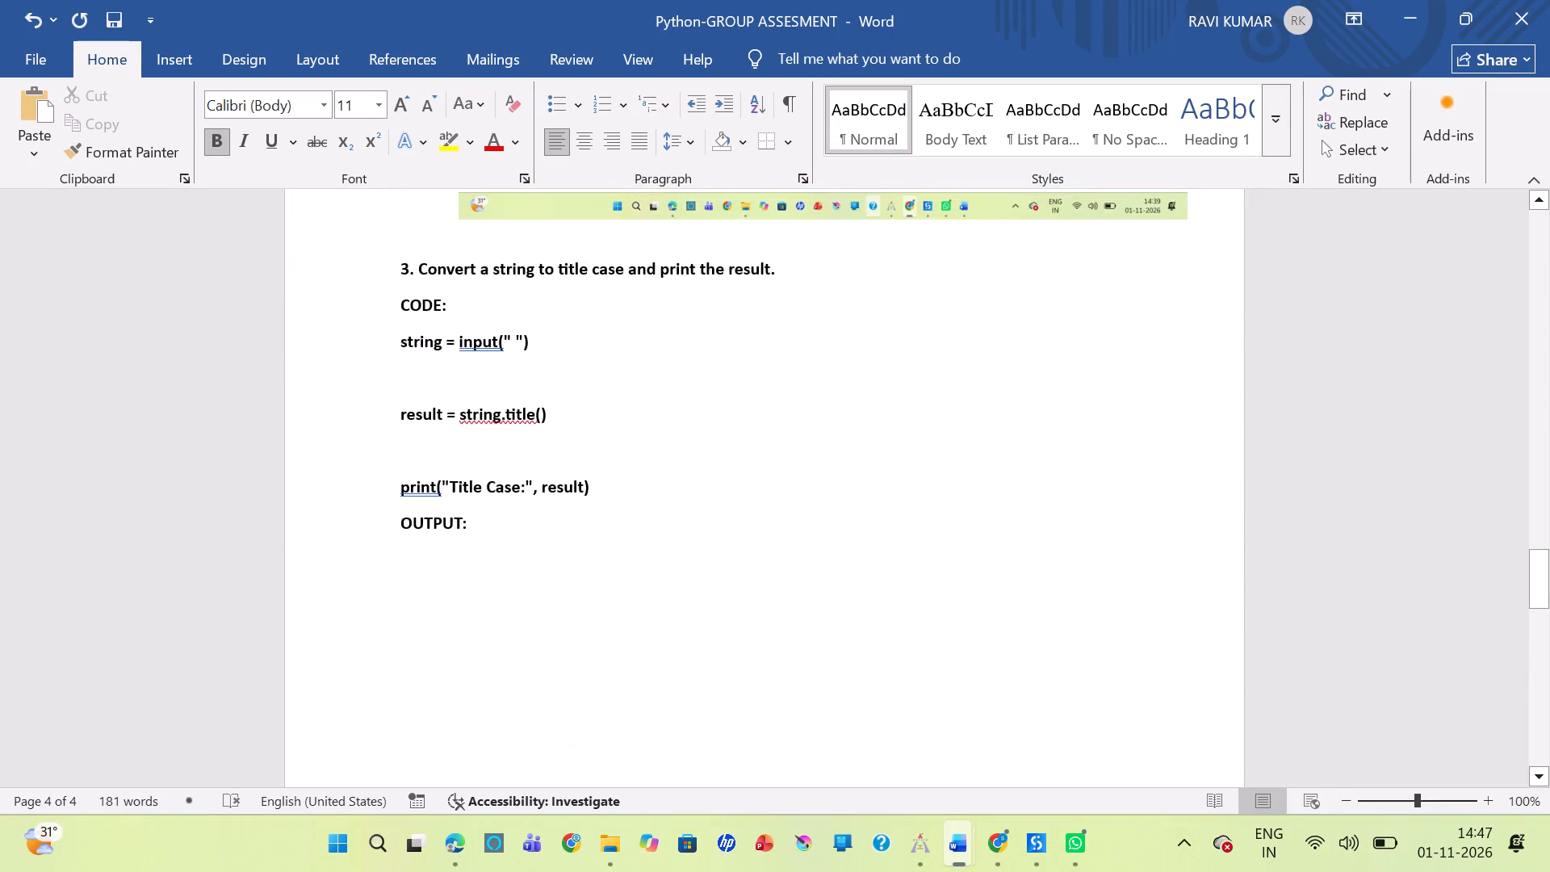
# Add the label "CODE:" without a list number on a new line below the nested-loops 5-by-5 grid question.
pyautogui.scroll(-2, 885, 745)
pyautogui.scroll(1, 885, 745)
pyautogui.scroll(-1, 885, 745)
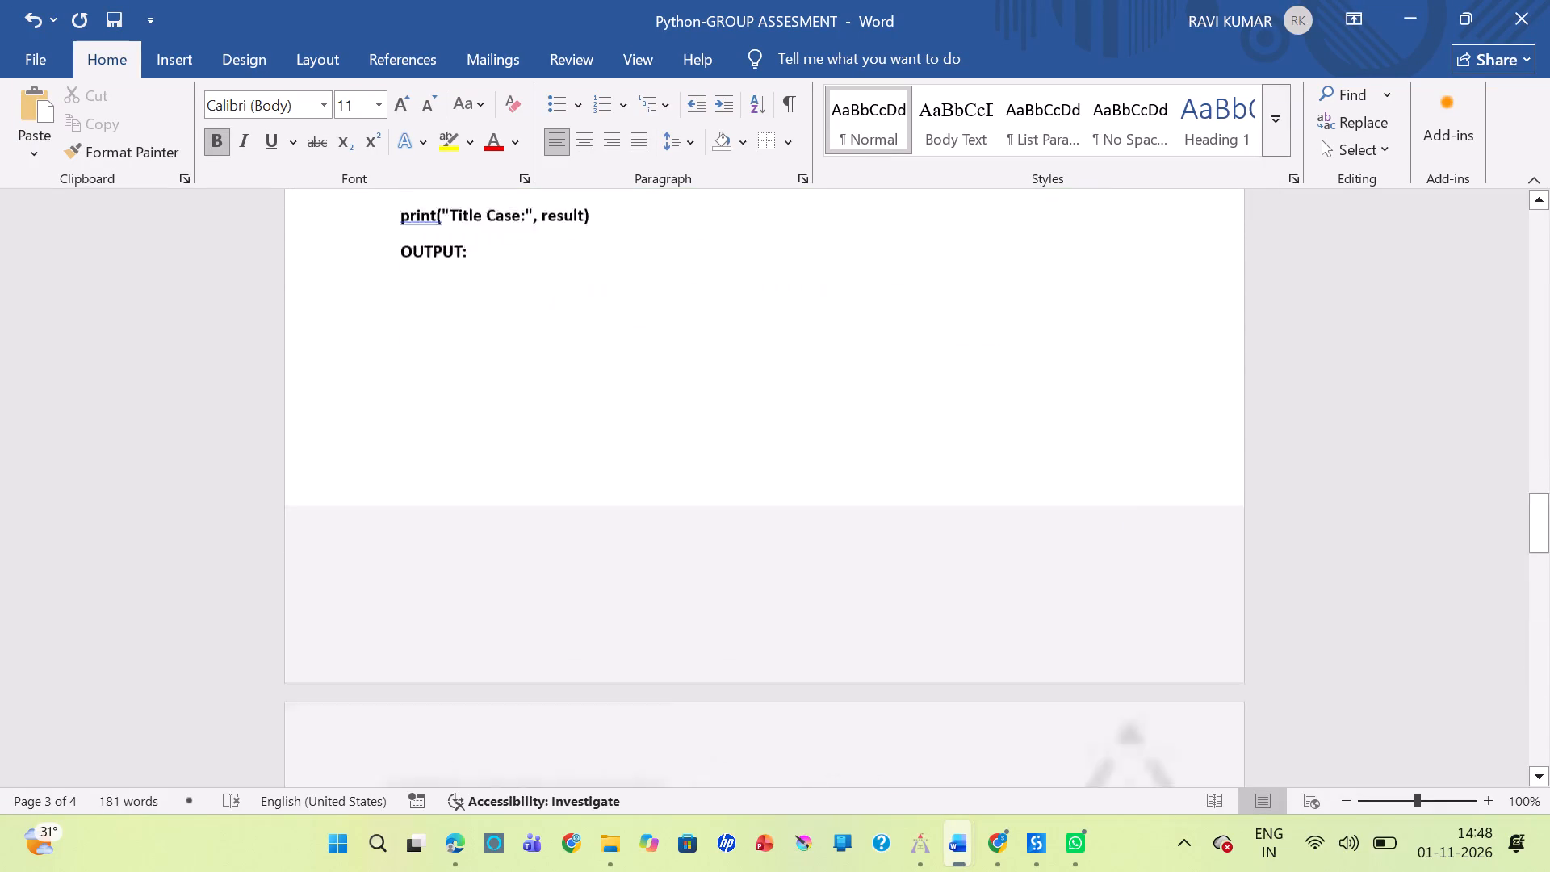
pyautogui.scroll(-1, 885, 745)
pyautogui.scroll(1, 885, 745)
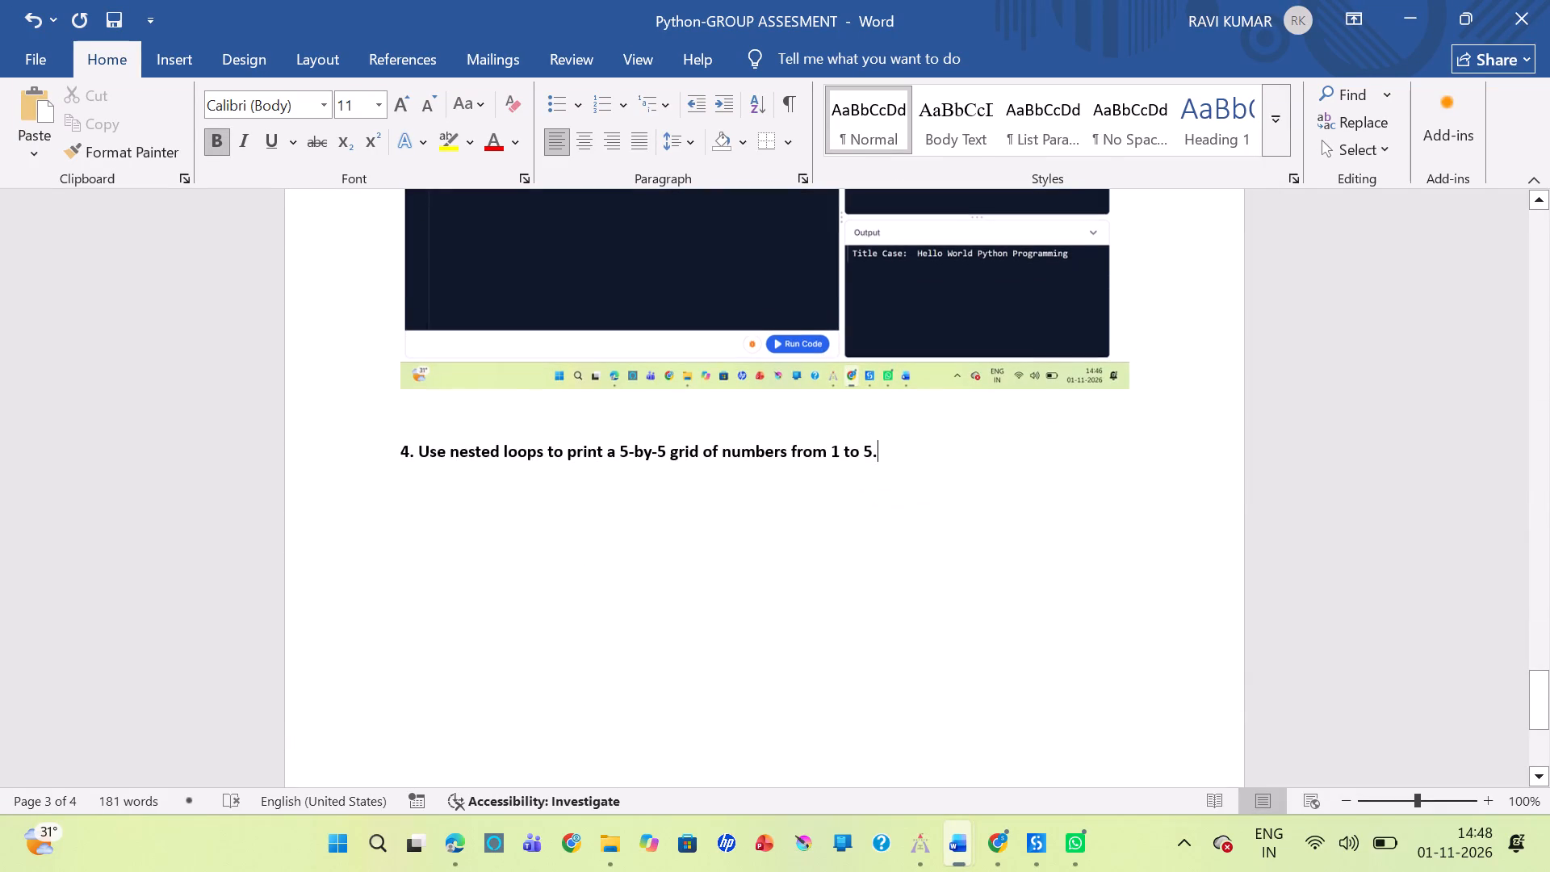
pyautogui.press('Return')
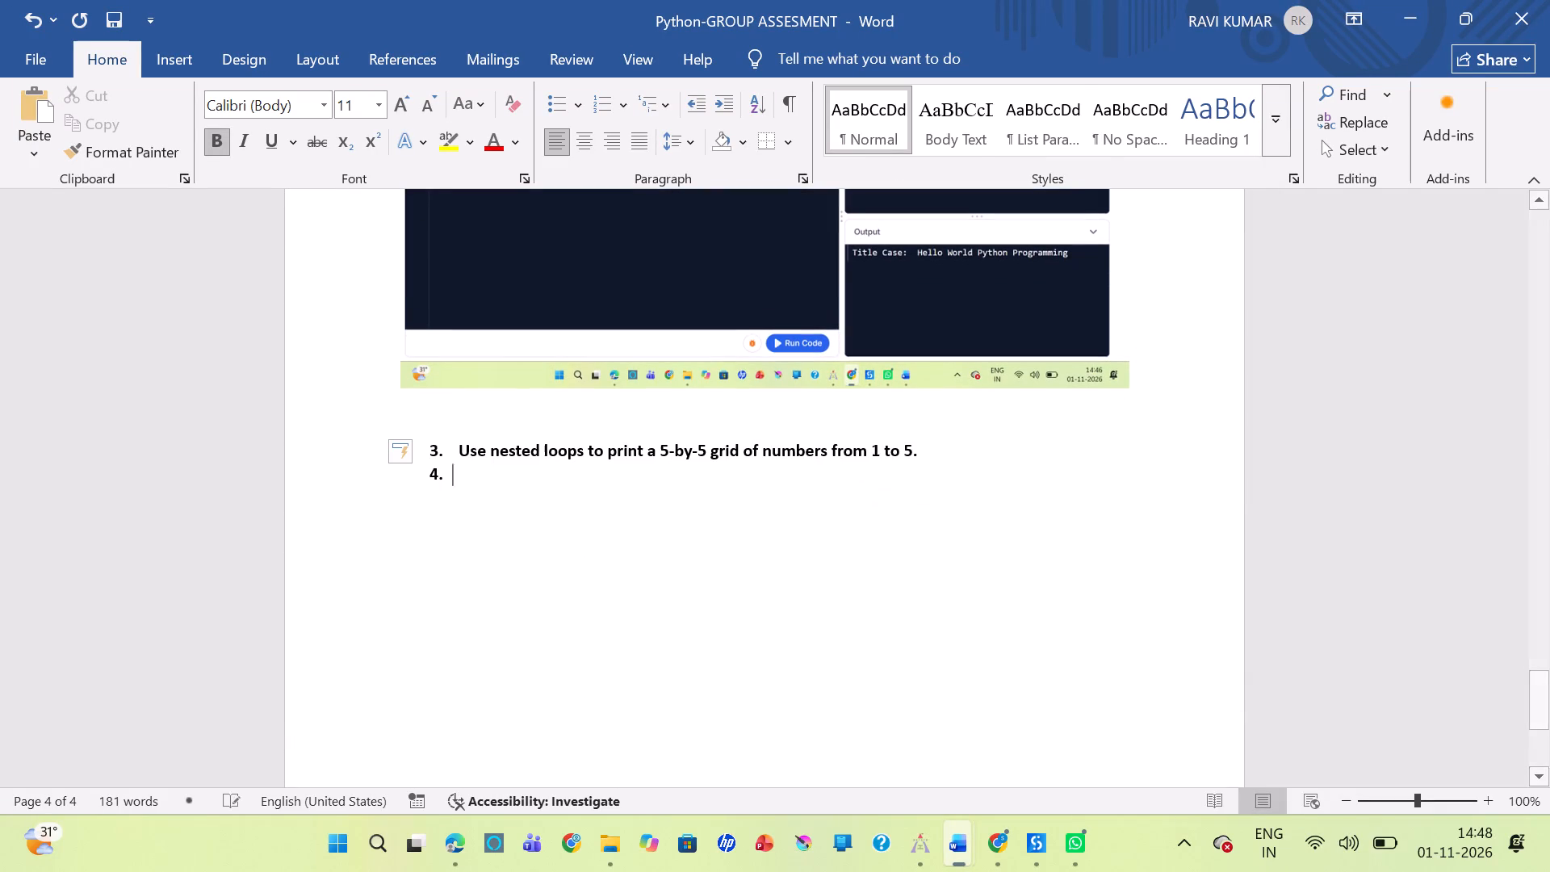
pyautogui.press('BackSpace')
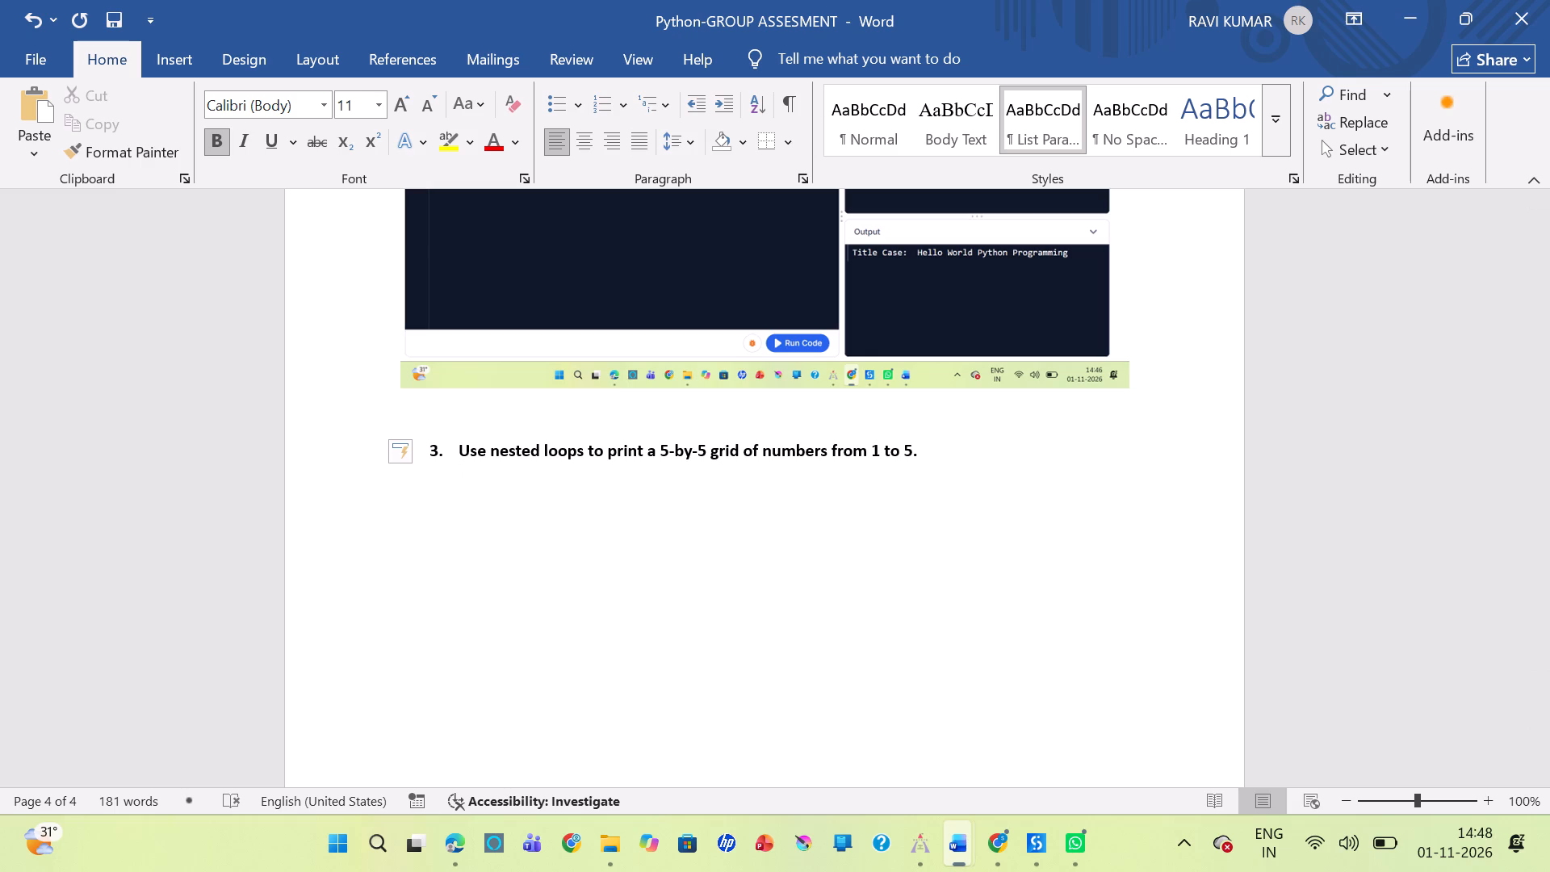
pyautogui.write('CODE')
pyautogui.hotkey('shift', ':')
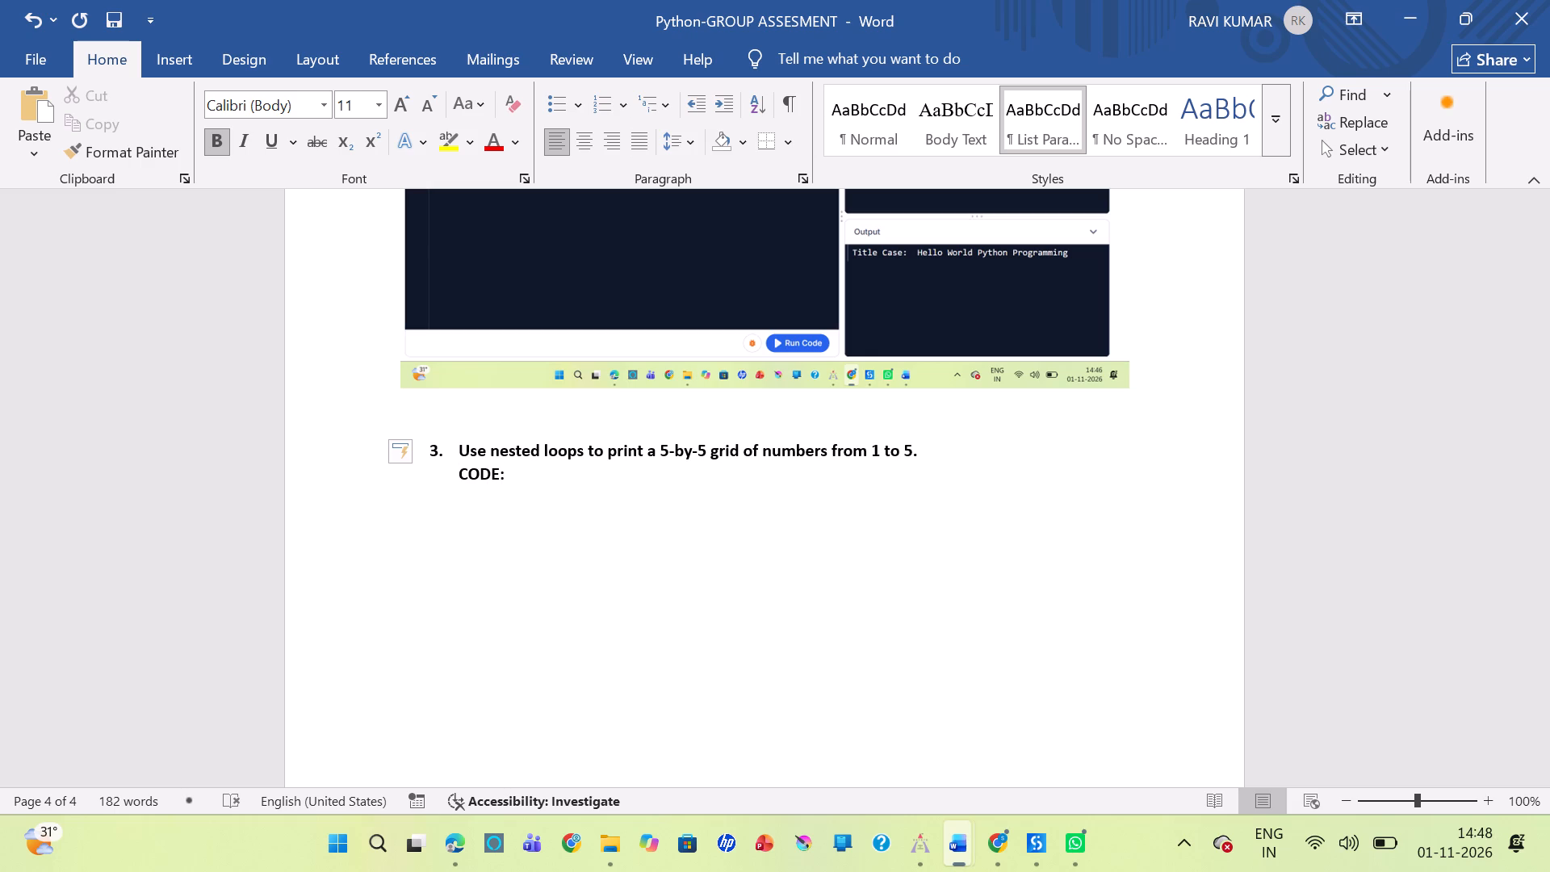
# Insert an empty line between the nested-loops question and the "CODE:" label.
pyautogui.click(911, 447)
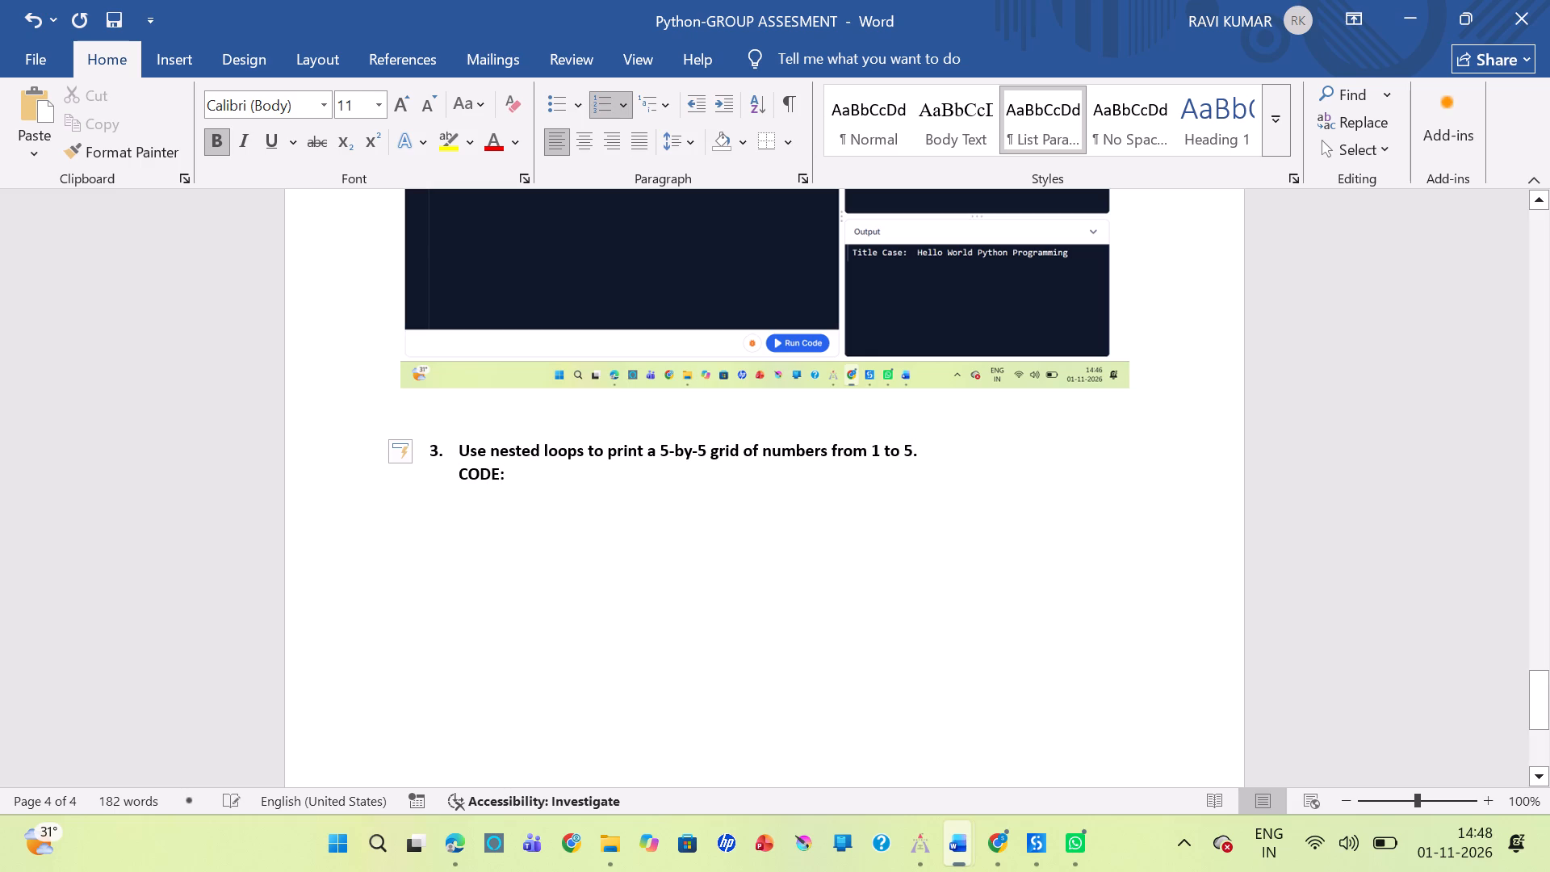
pyautogui.click(924, 454)
pyautogui.press('Return')
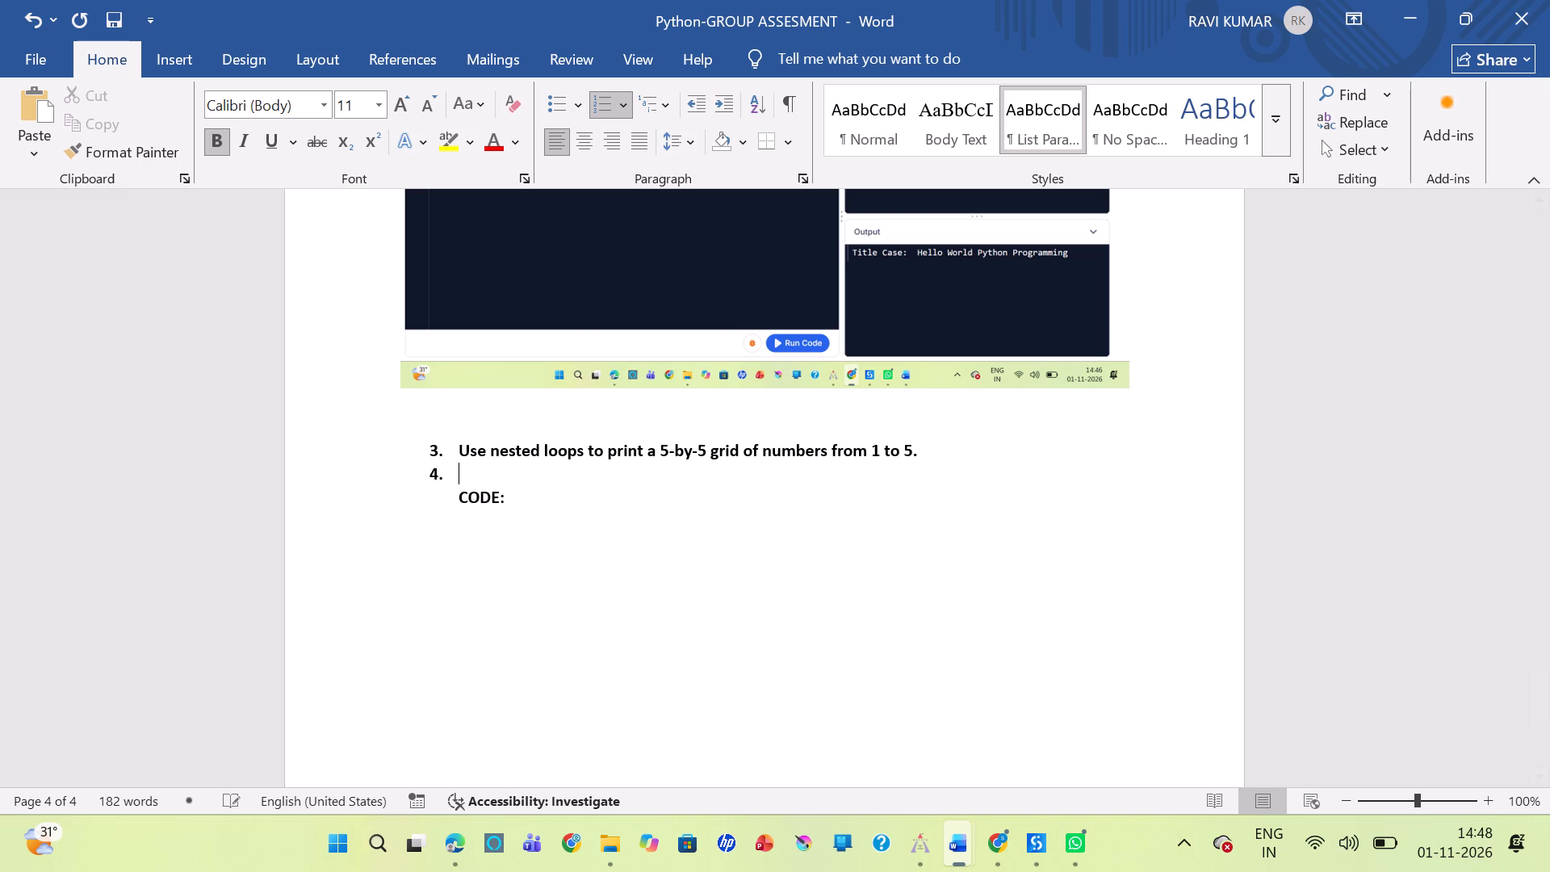
pyautogui.click(445, 471)
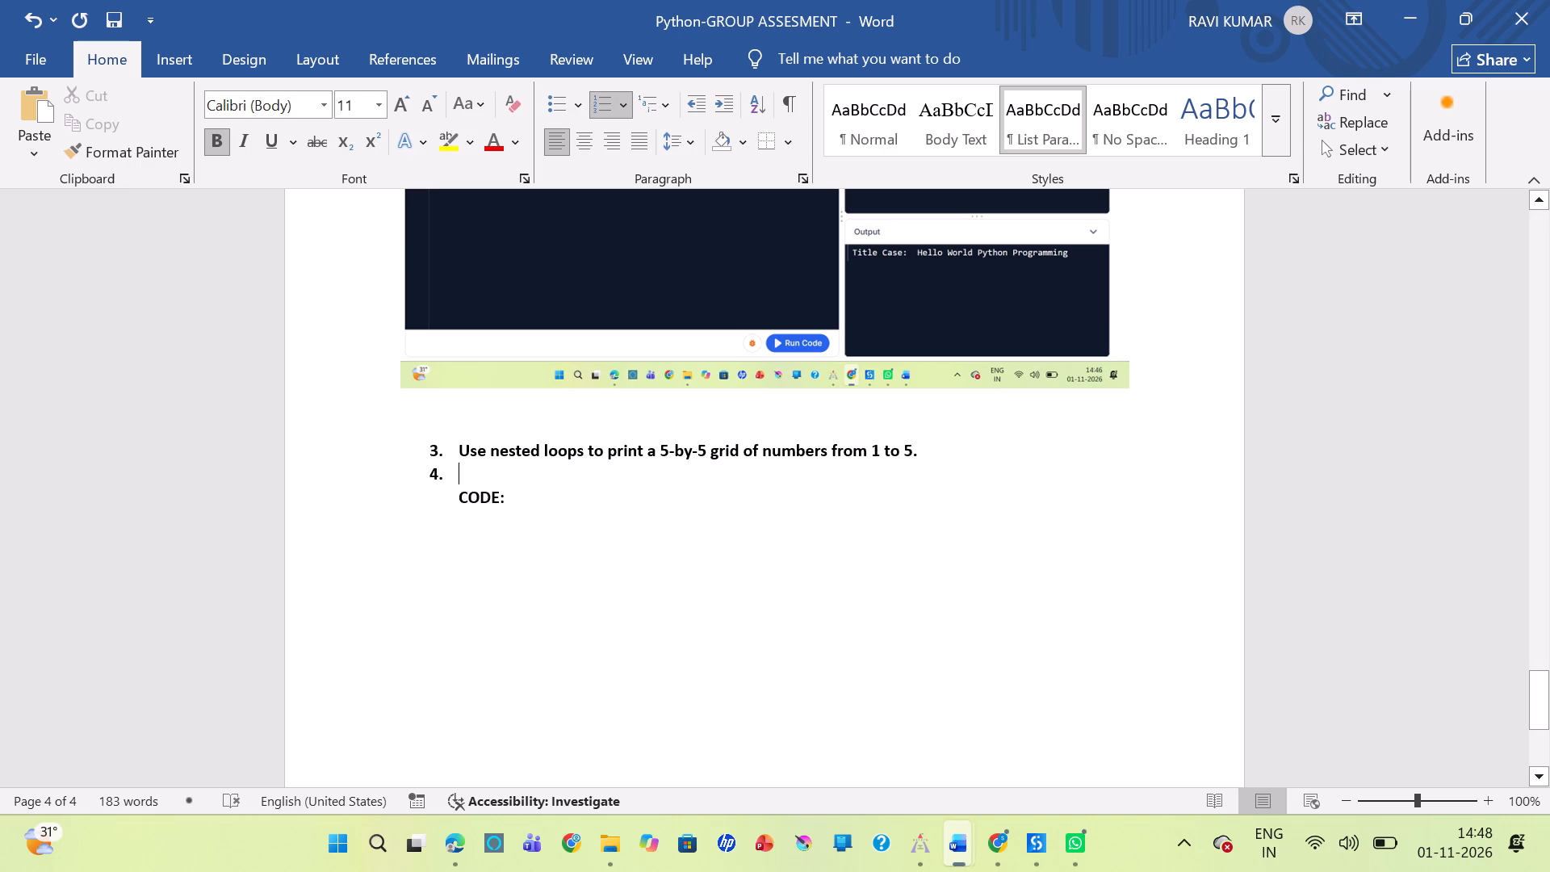
pyautogui.scroll(3, 517, 380)
pyautogui.scroll(-4, 517, 380)
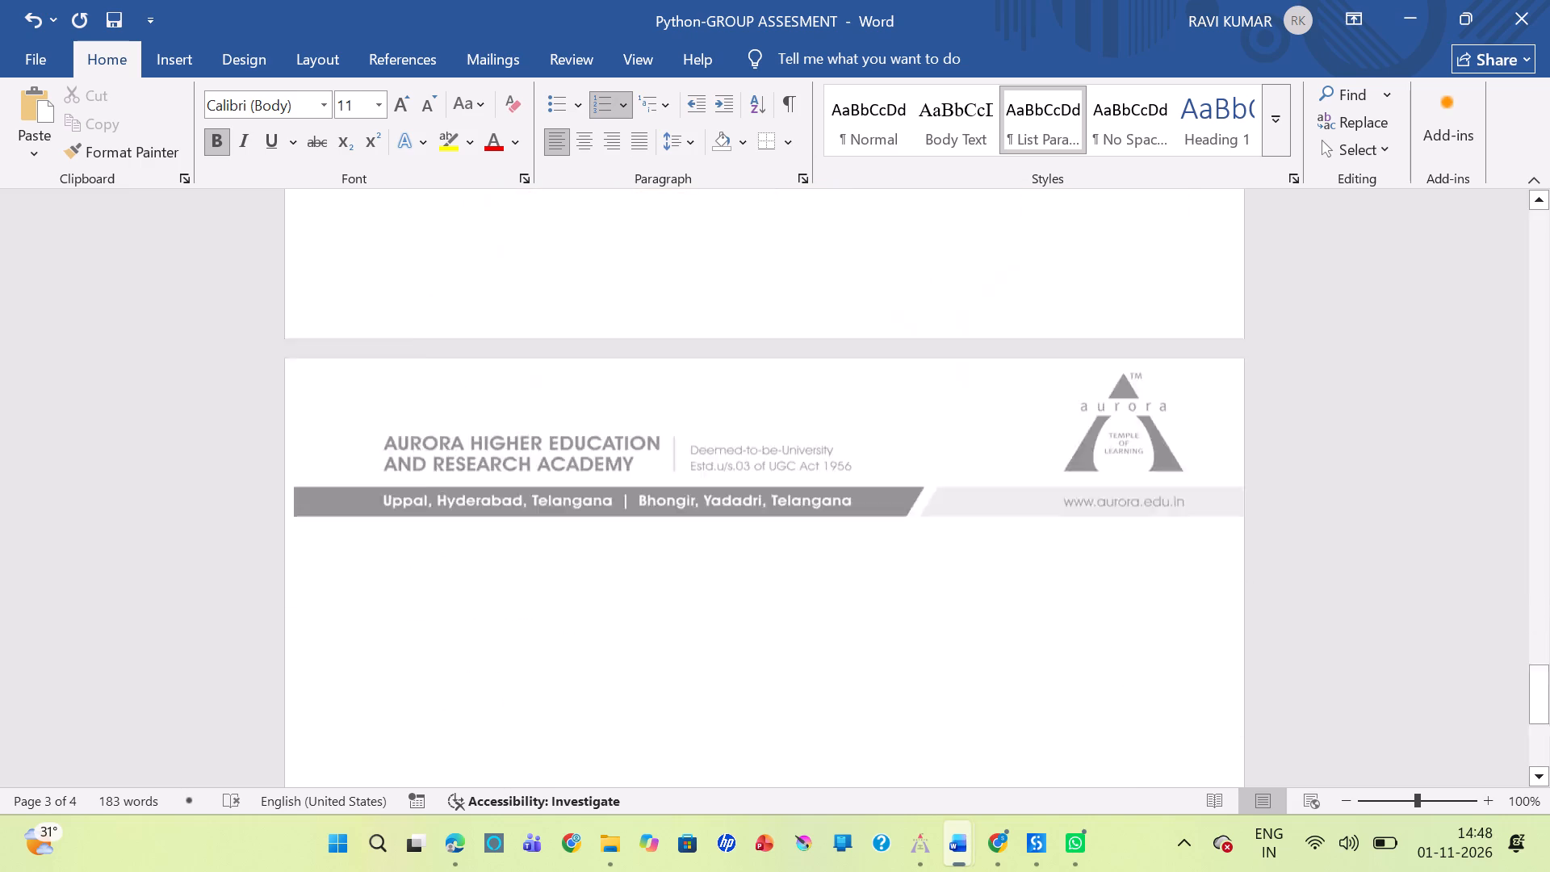
pyautogui.scroll(1, 517, 380)
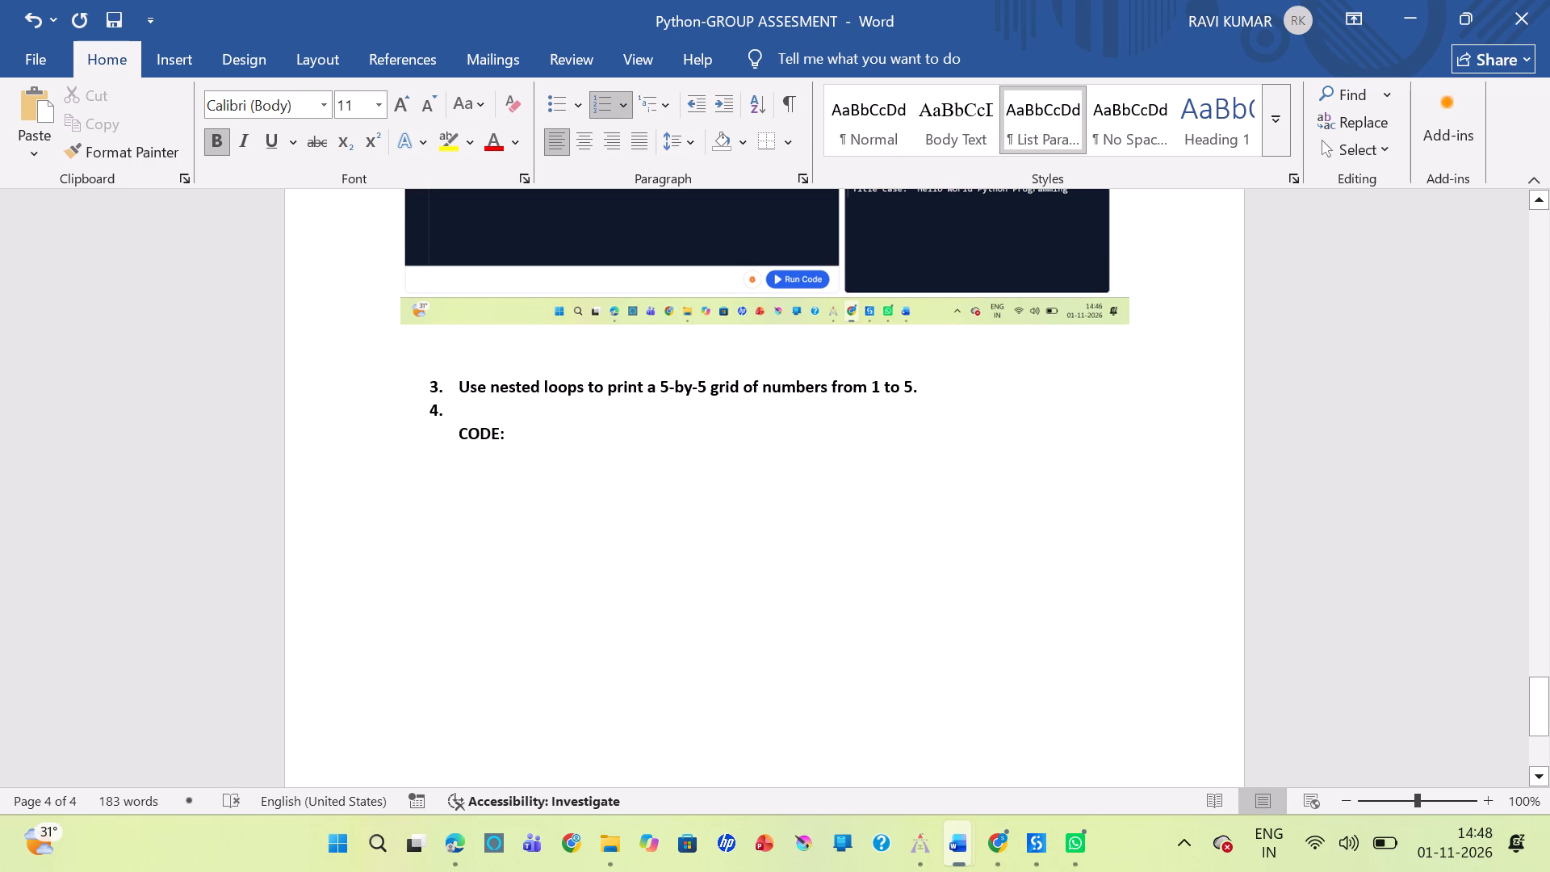
# Replace the nested-loops question's automatic list number with "4." and remove the list number from the empty line below it.
pyautogui.click(446, 382)
pyautogui.click(437, 382)
pyautogui.press('BackSpace')
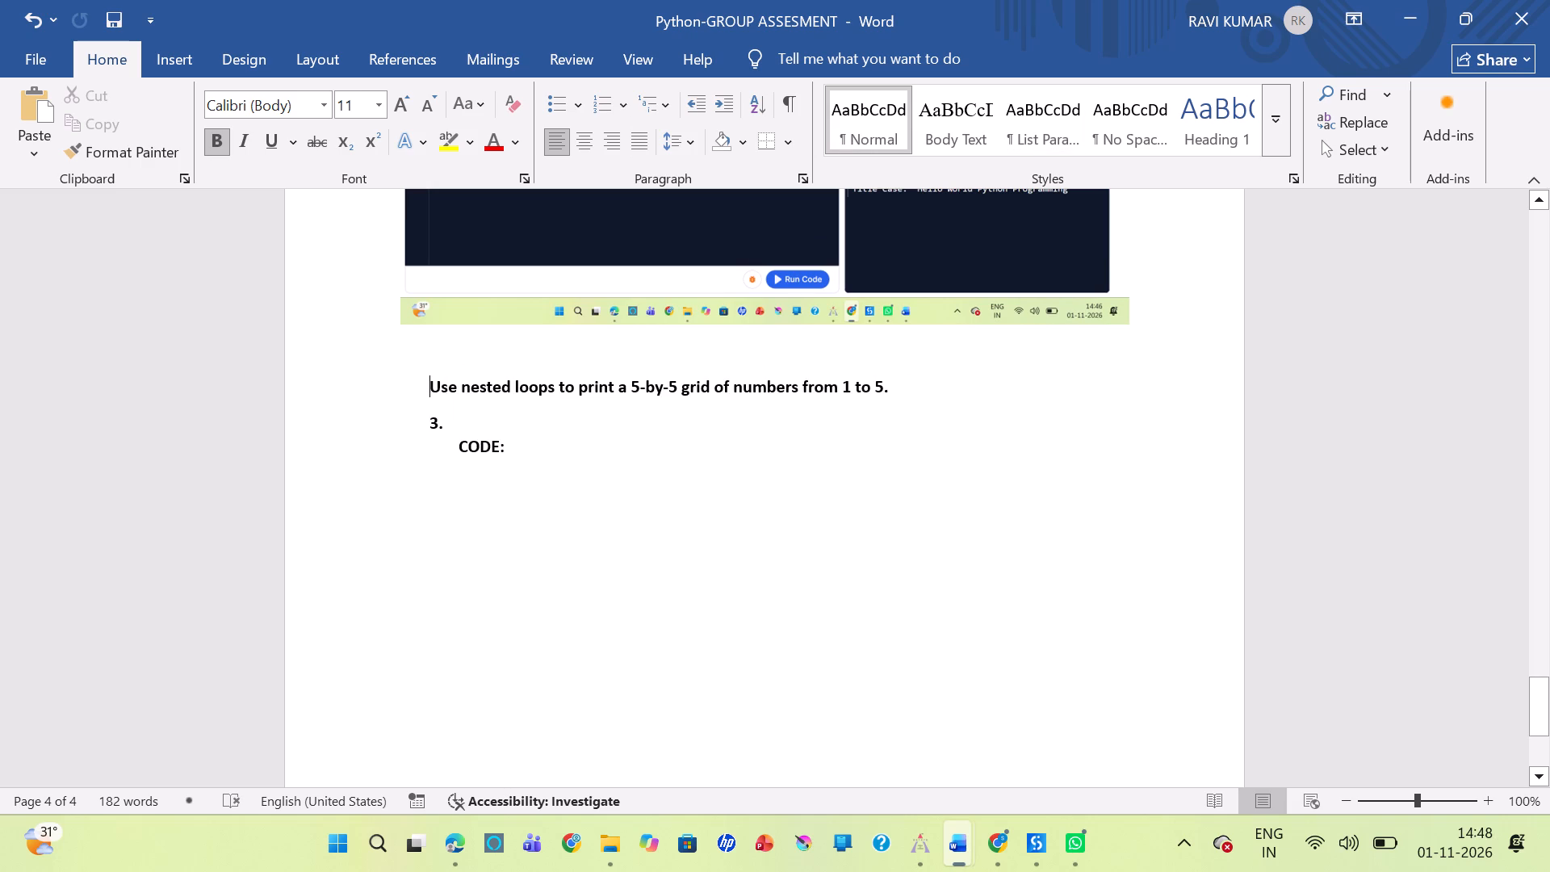
pyautogui.press('4')
pyautogui.press('.')
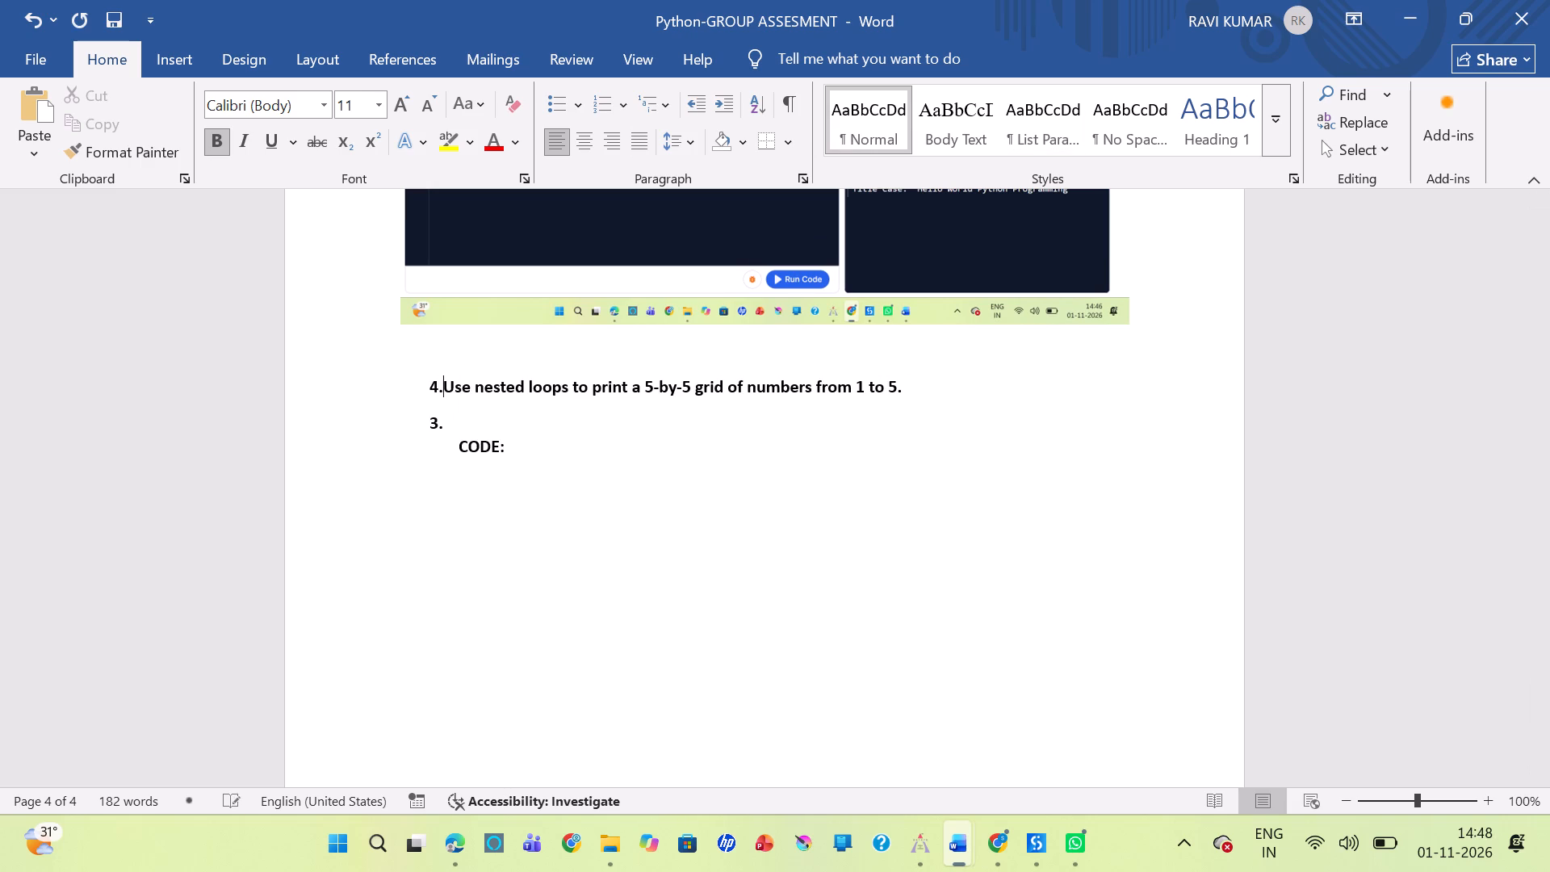
pyautogui.click(441, 422)
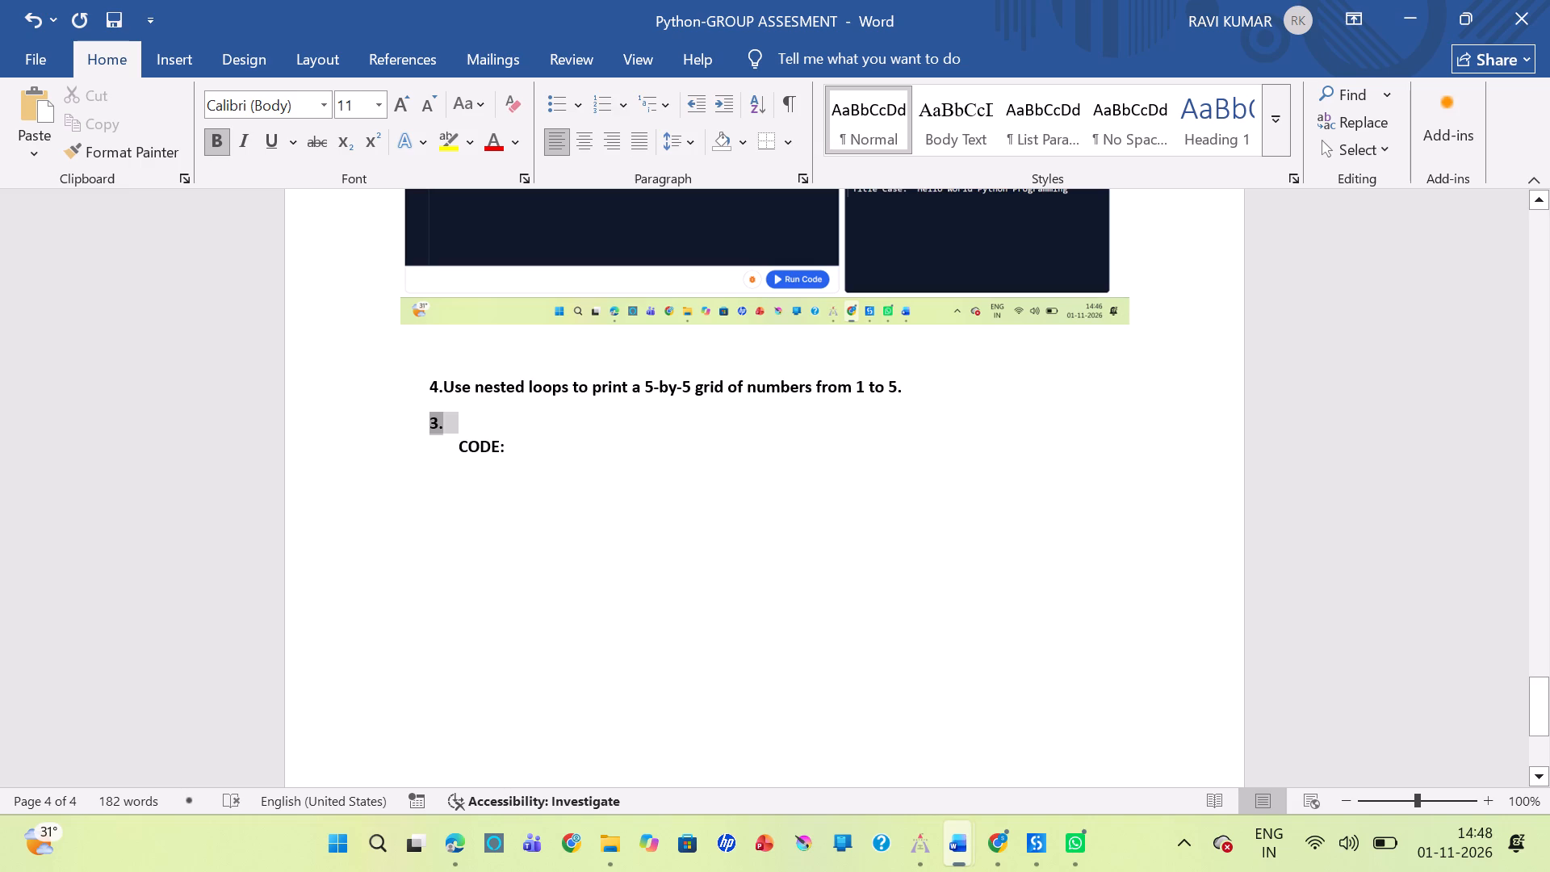
pyautogui.press('BackSpace')
pyautogui.click(1003, 836)
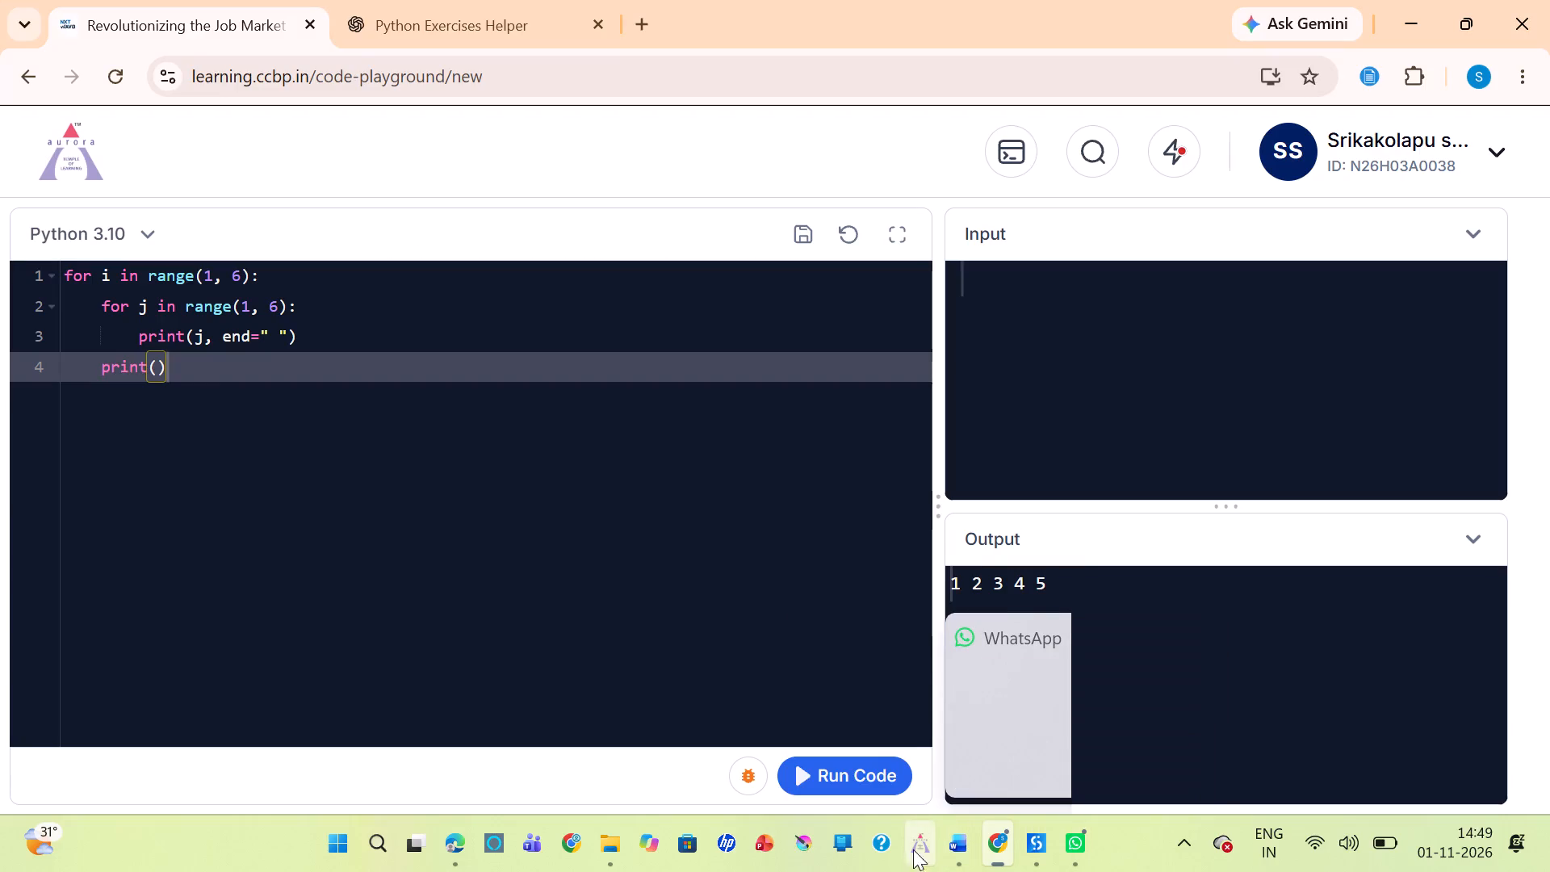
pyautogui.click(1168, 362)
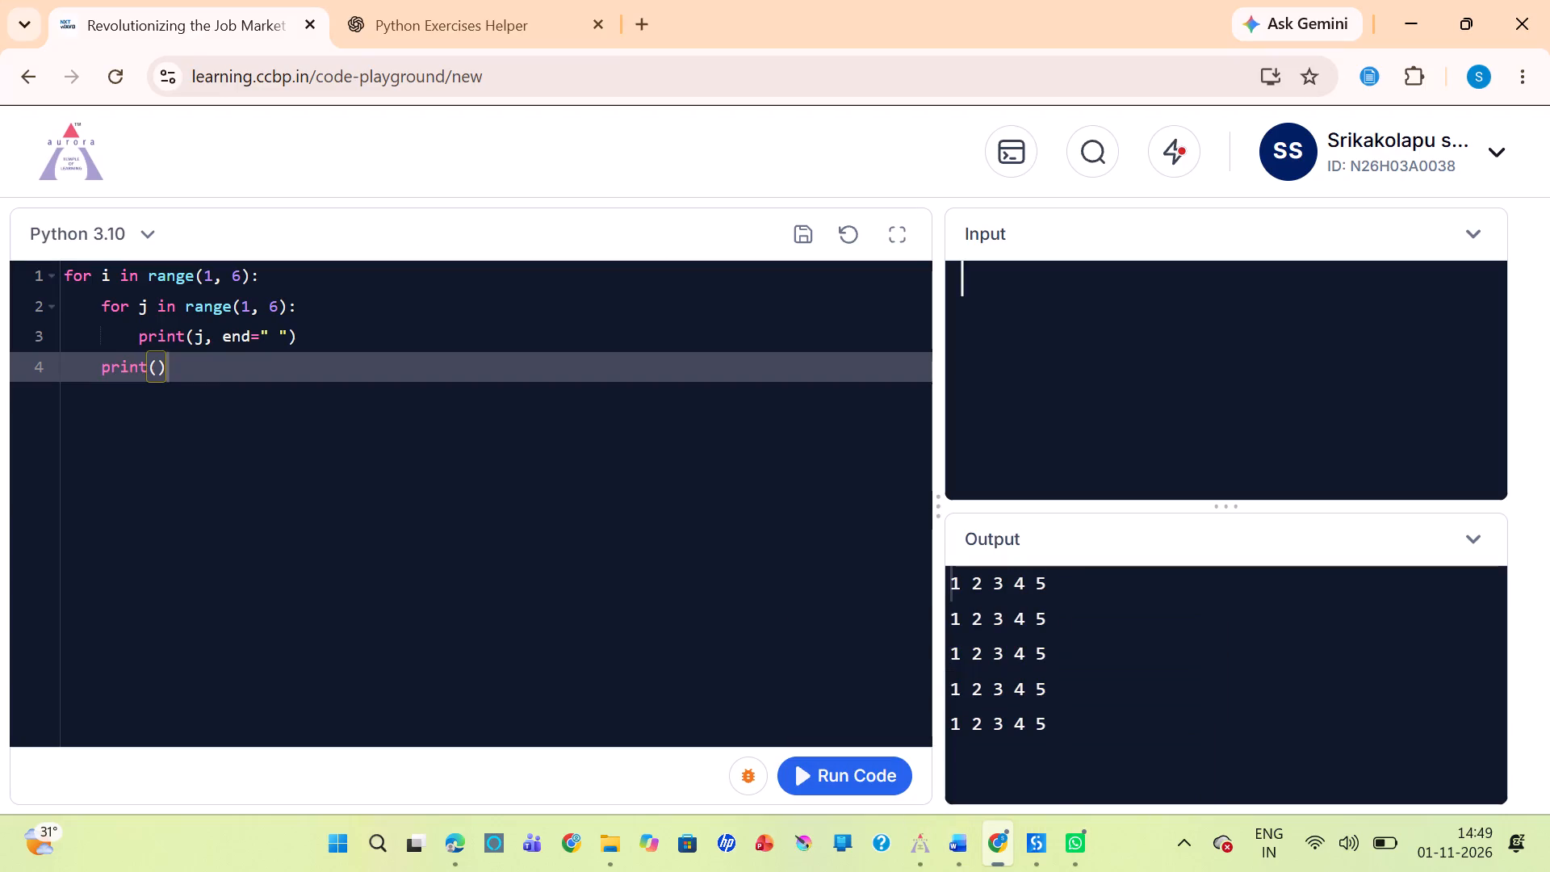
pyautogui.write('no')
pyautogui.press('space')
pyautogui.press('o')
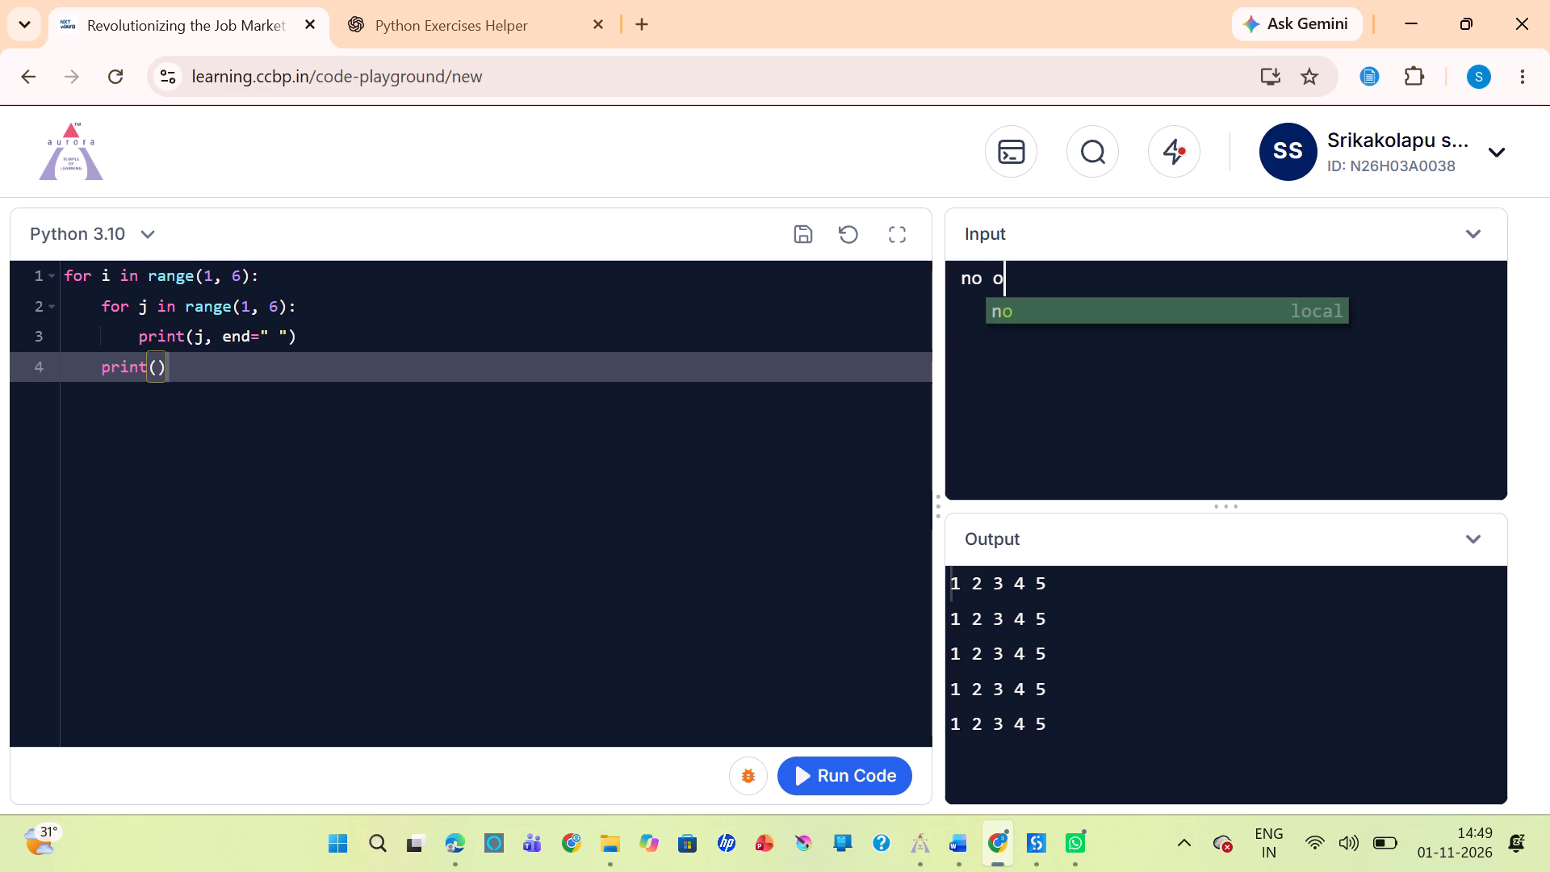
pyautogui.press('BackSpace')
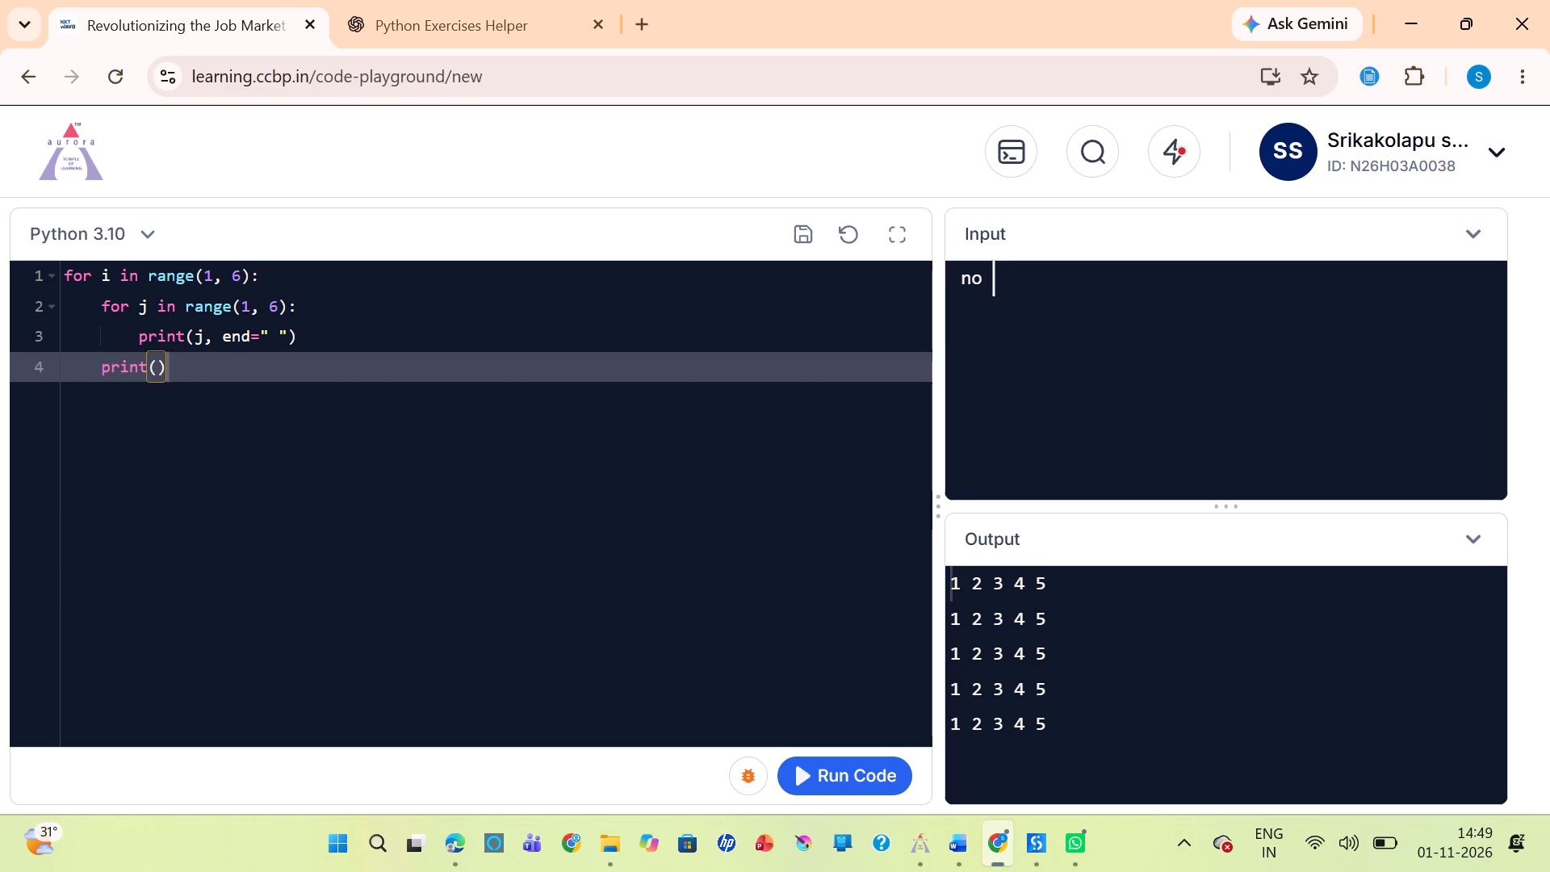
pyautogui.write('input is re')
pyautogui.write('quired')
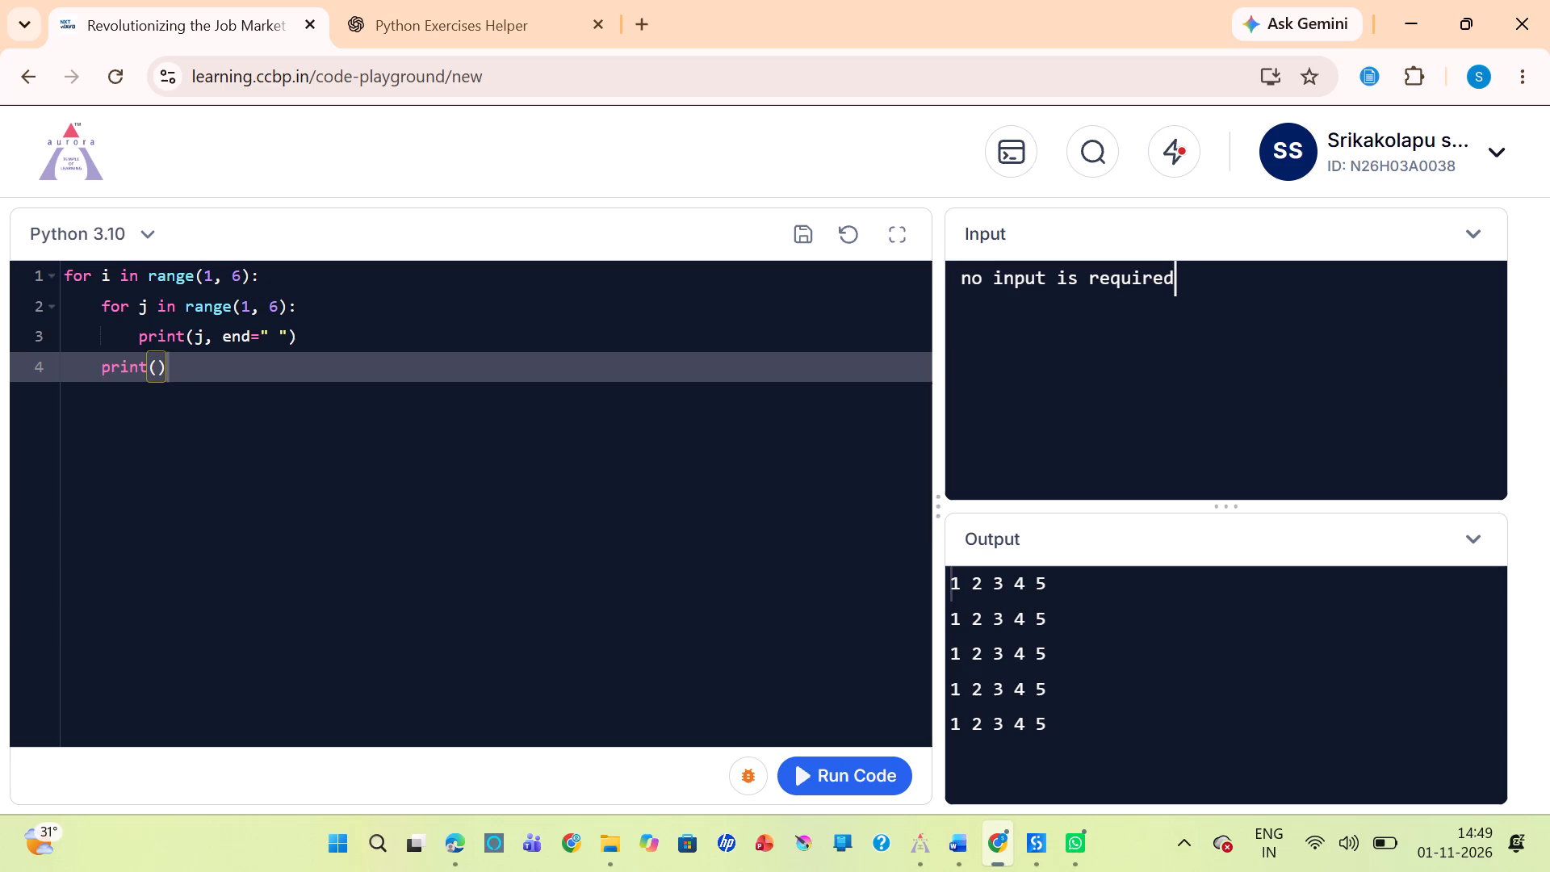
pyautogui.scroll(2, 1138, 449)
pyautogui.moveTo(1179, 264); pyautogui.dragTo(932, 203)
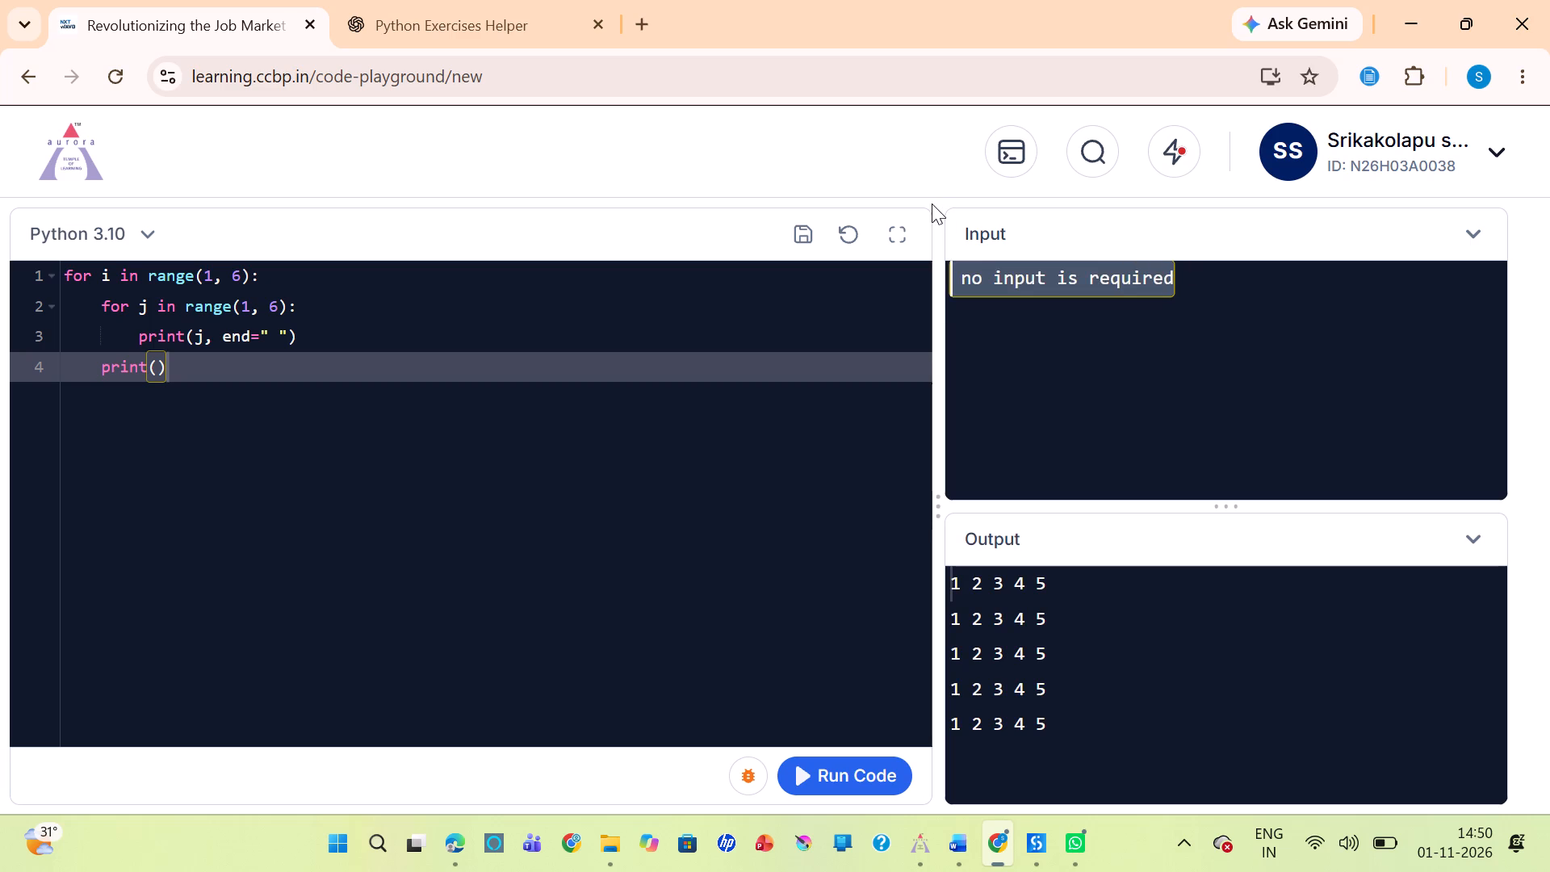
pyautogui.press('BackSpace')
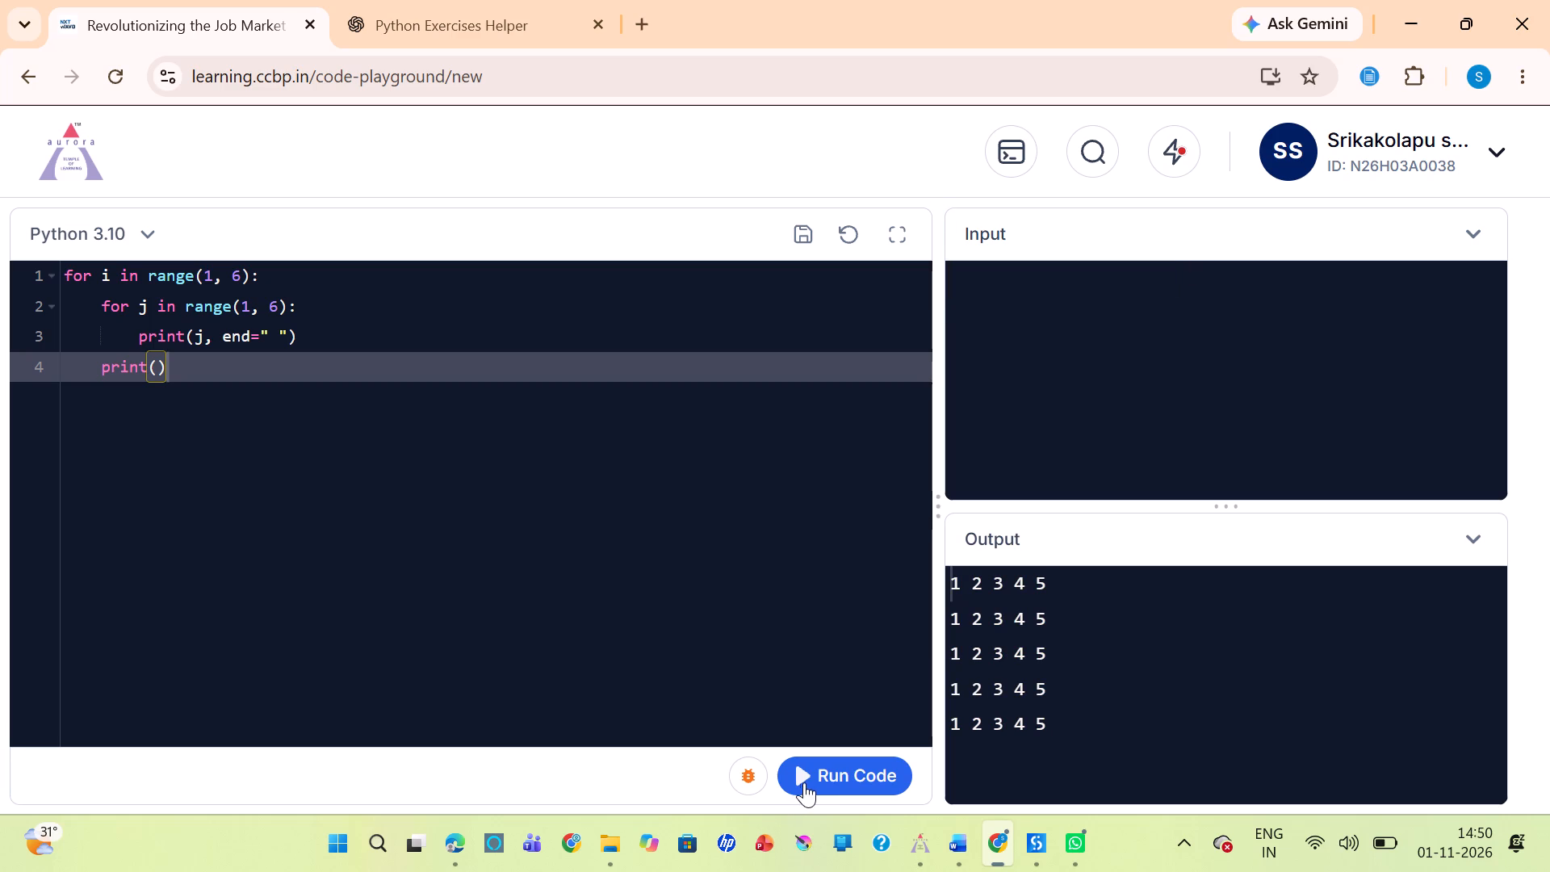
# Run the nested-loop code again with the program input left empty.
pyautogui.click(807, 782)
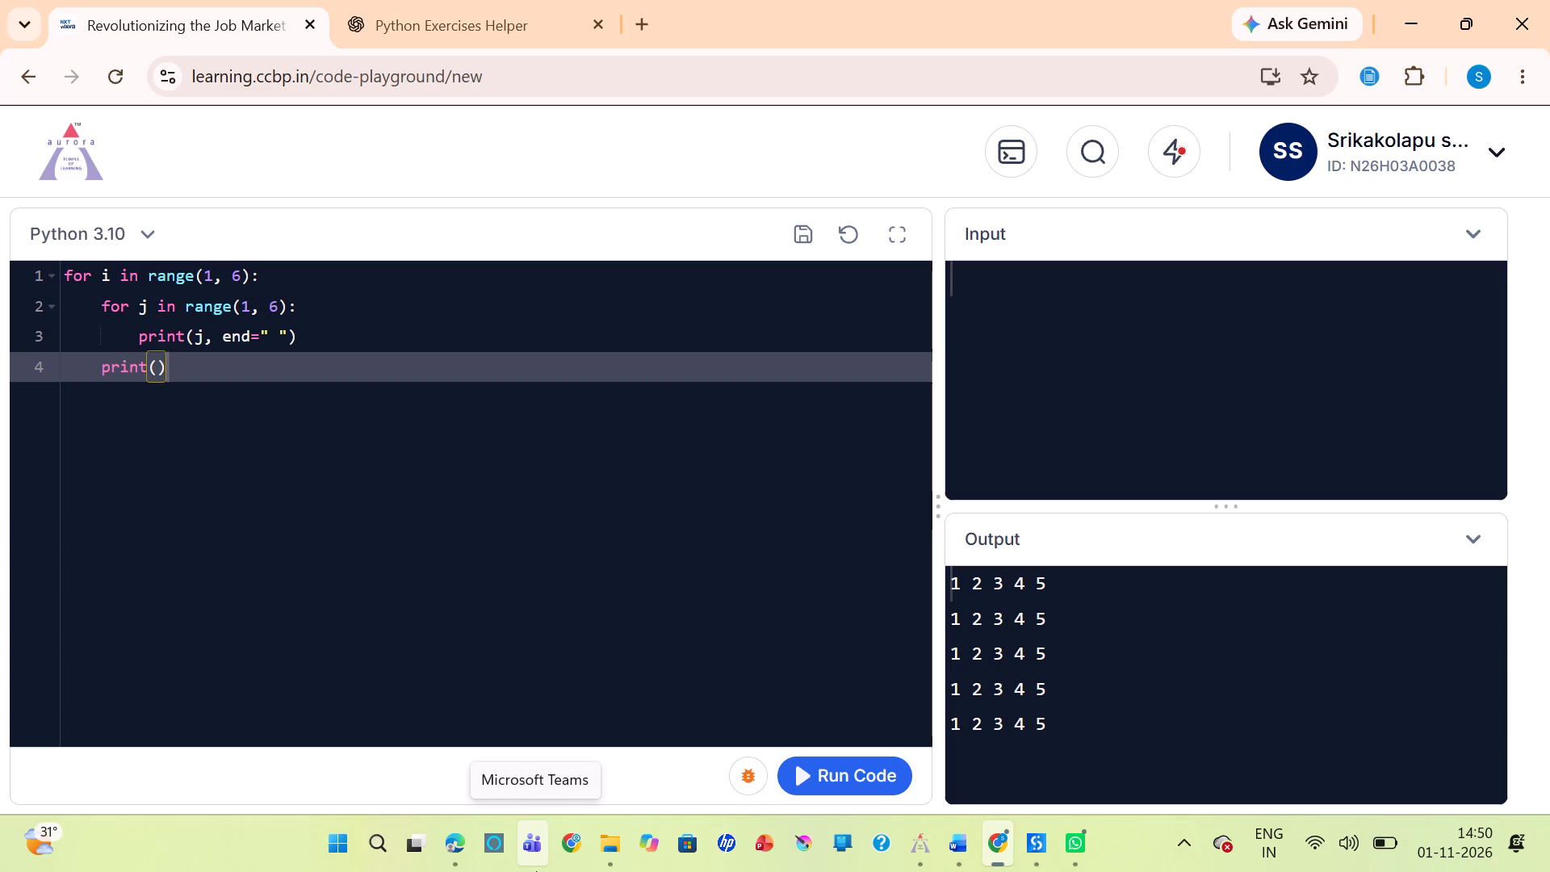
# Copy the nested-loop code from the playground into the Python-GROUP ASSESMENT document in Word, below question 4's CODE: label.
pyautogui.click(484, 668)
pyautogui.hotkey('ctrl', 'a')
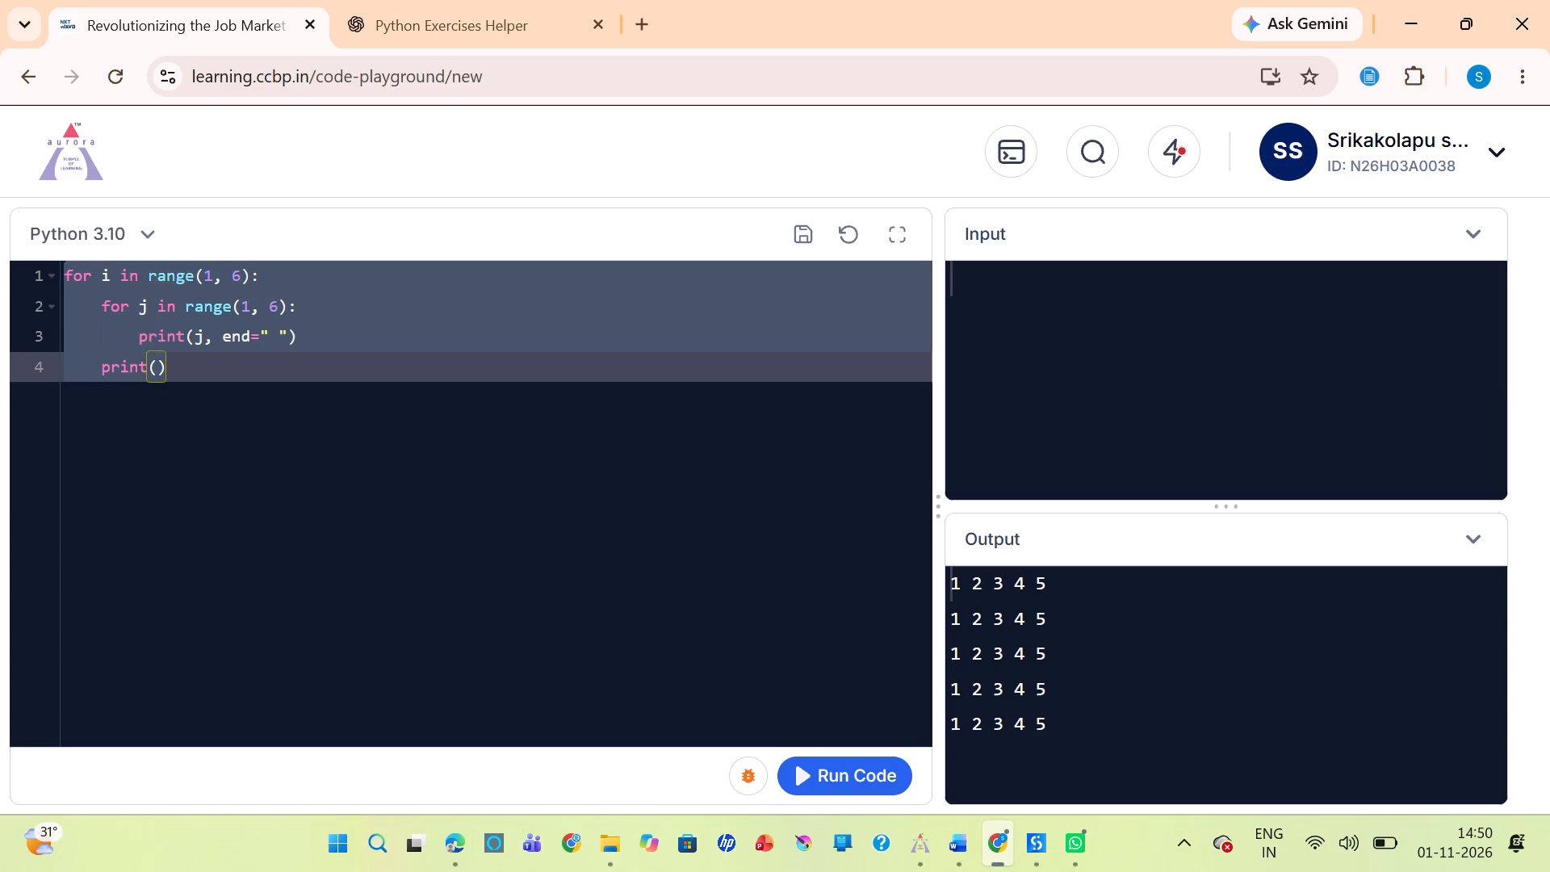
pyautogui.hotkey('ctrl', 'c')
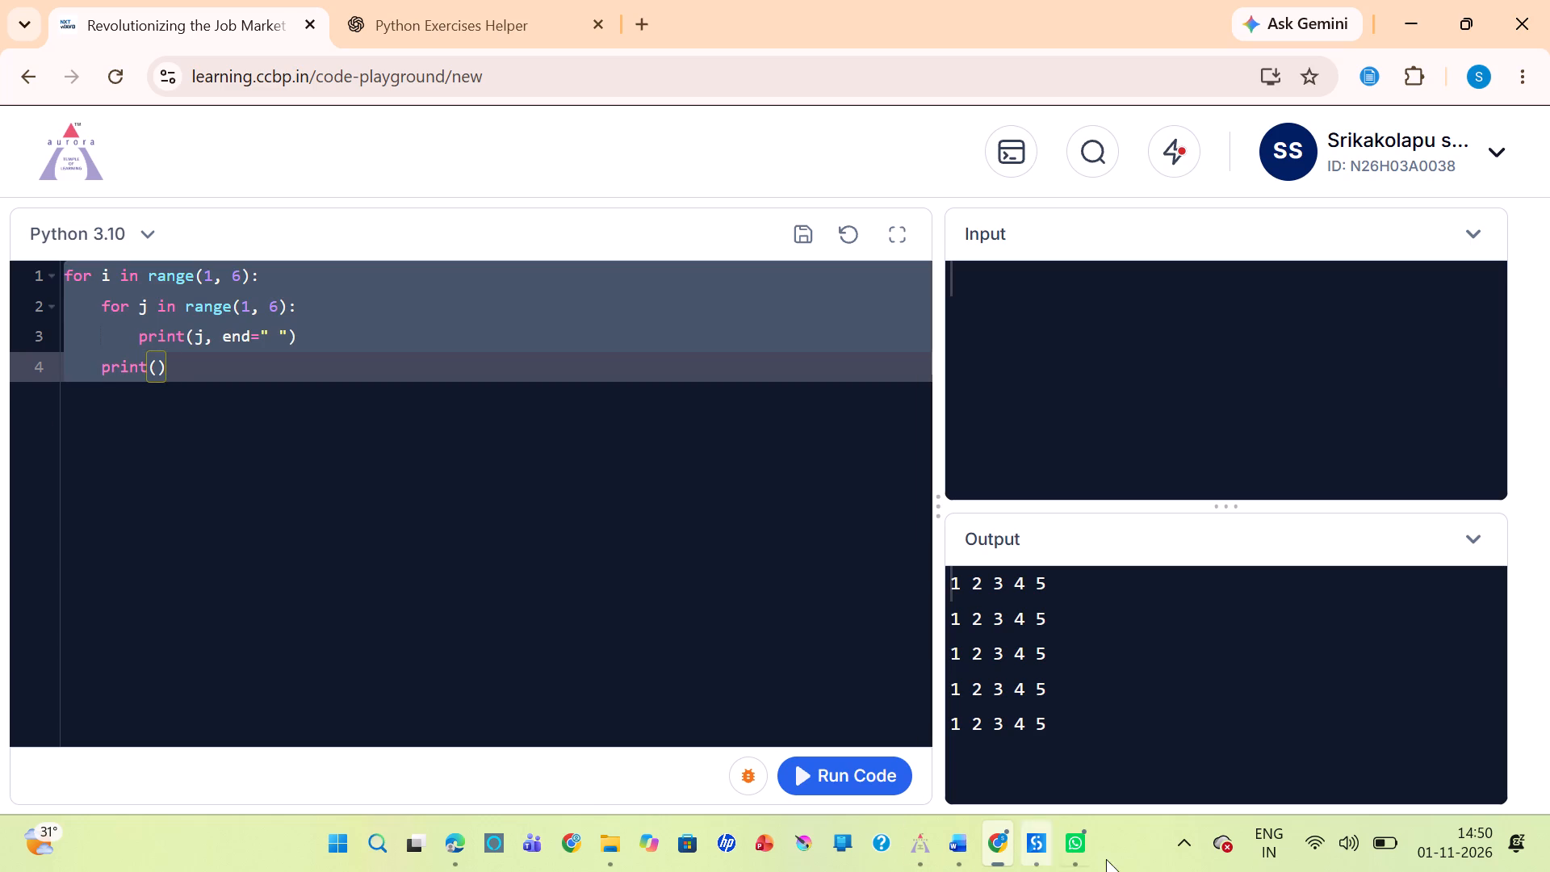
pyautogui.click(969, 834)
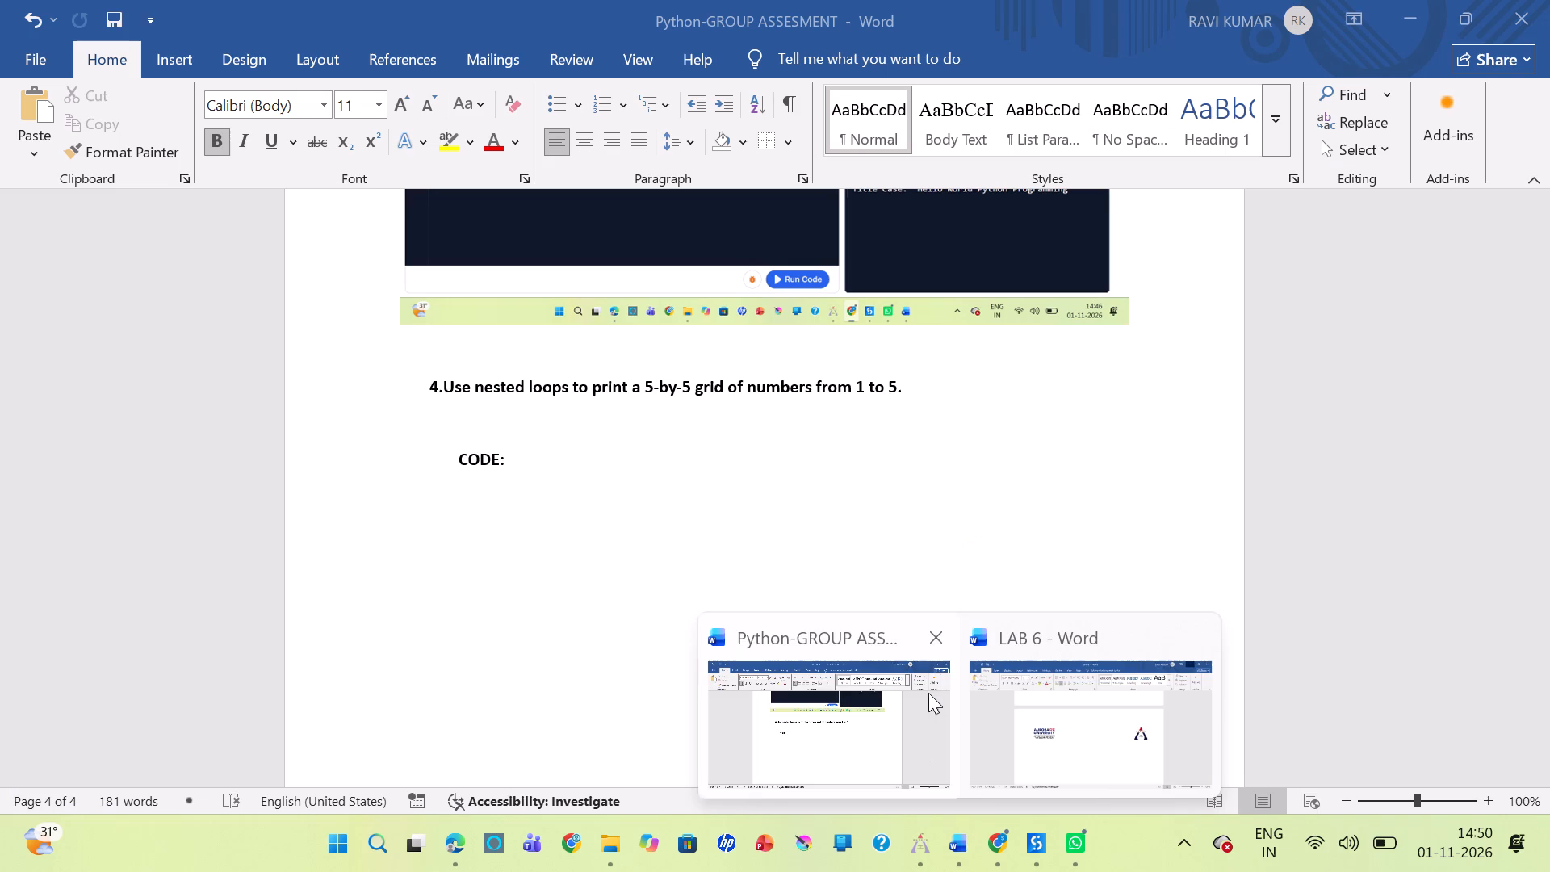
pyautogui.click(928, 693)
pyautogui.click(526, 463)
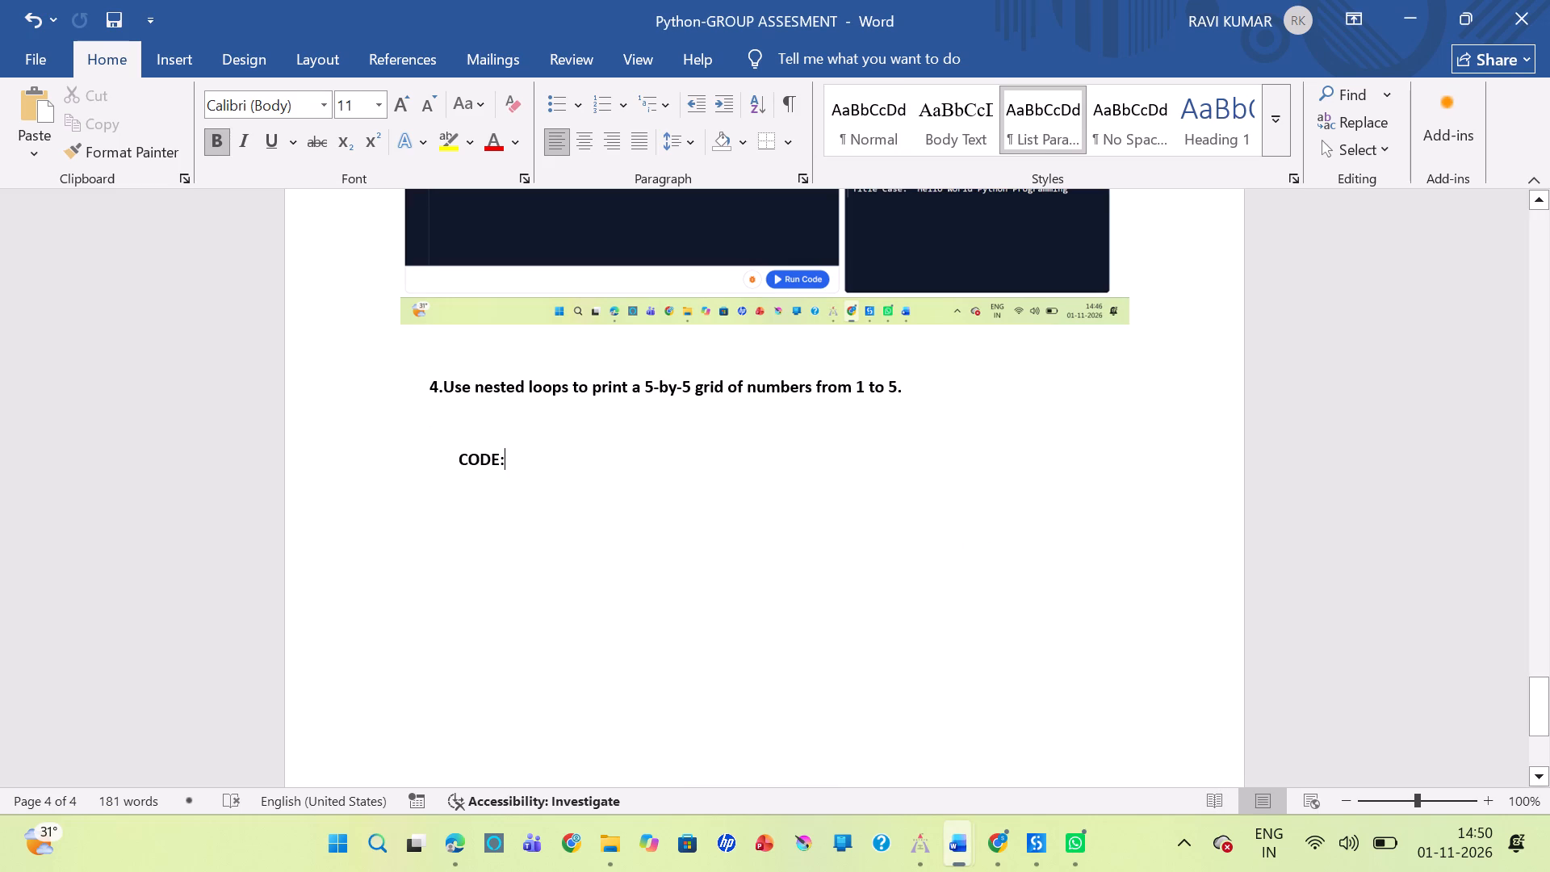
pyautogui.press('Return')
pyautogui.press('Return')
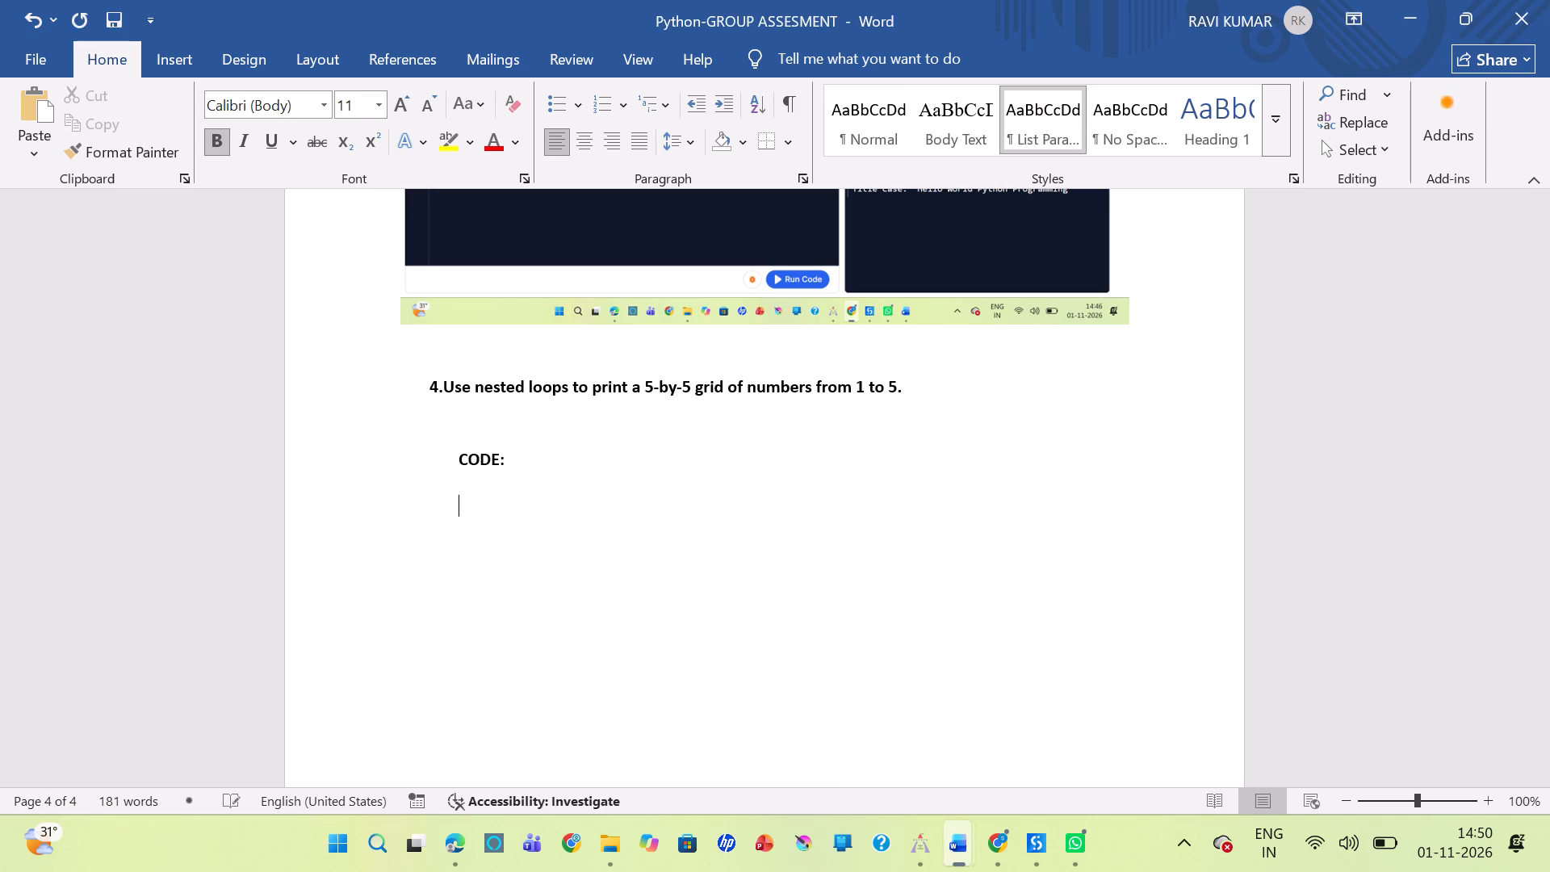
pyautogui.hotkey('ctrl', 'v')
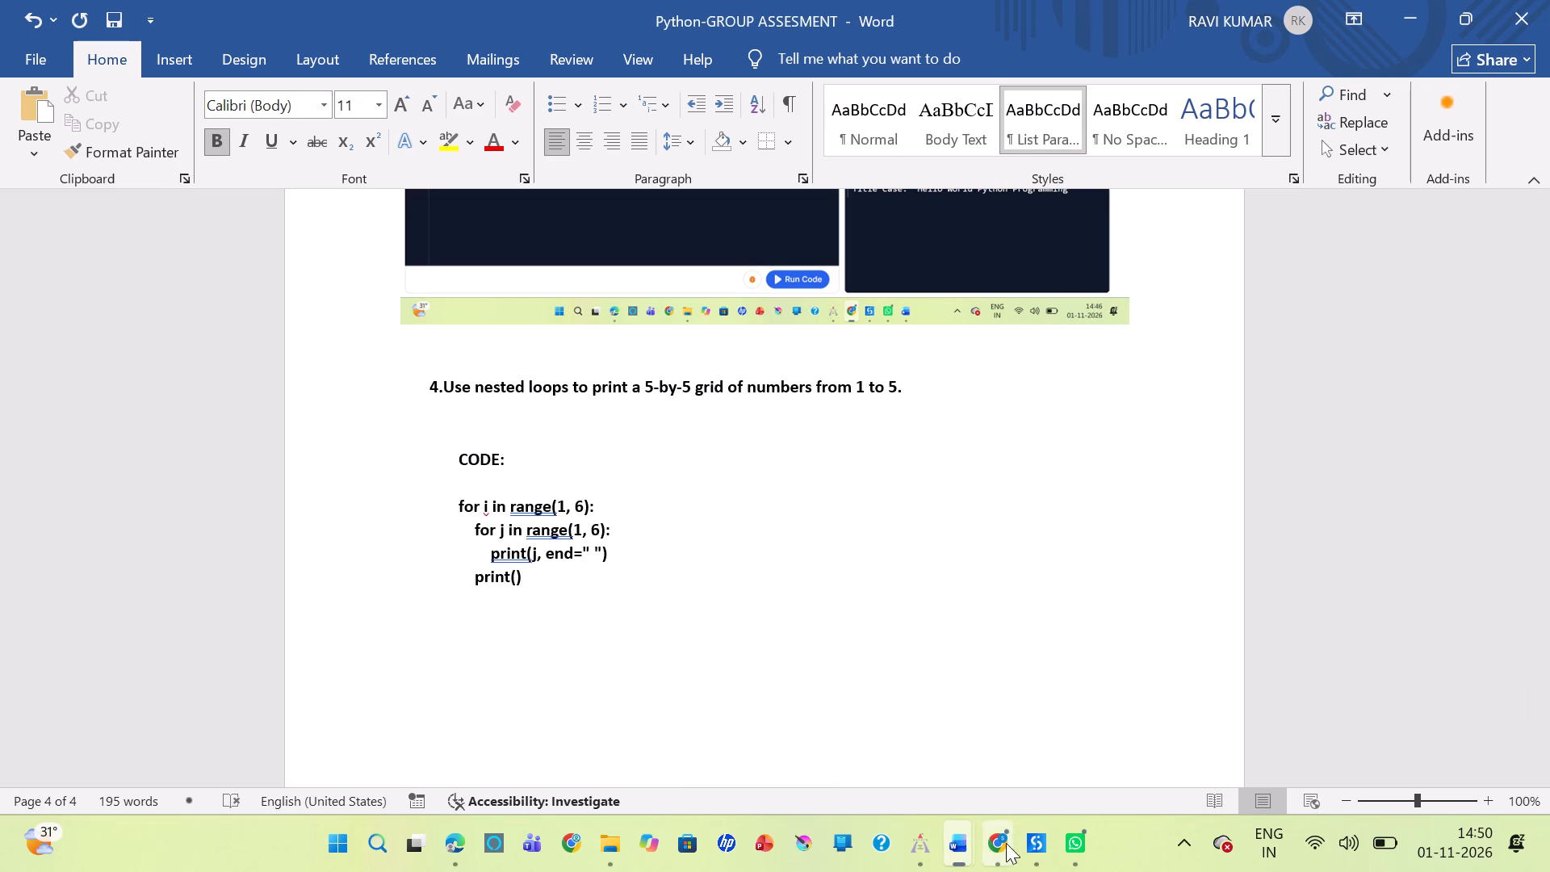
# Remove the blank line between the question 4 text and its CODE: label.
pyautogui.scroll(-3, 823, 577)
pyautogui.scroll(2, 823, 577)
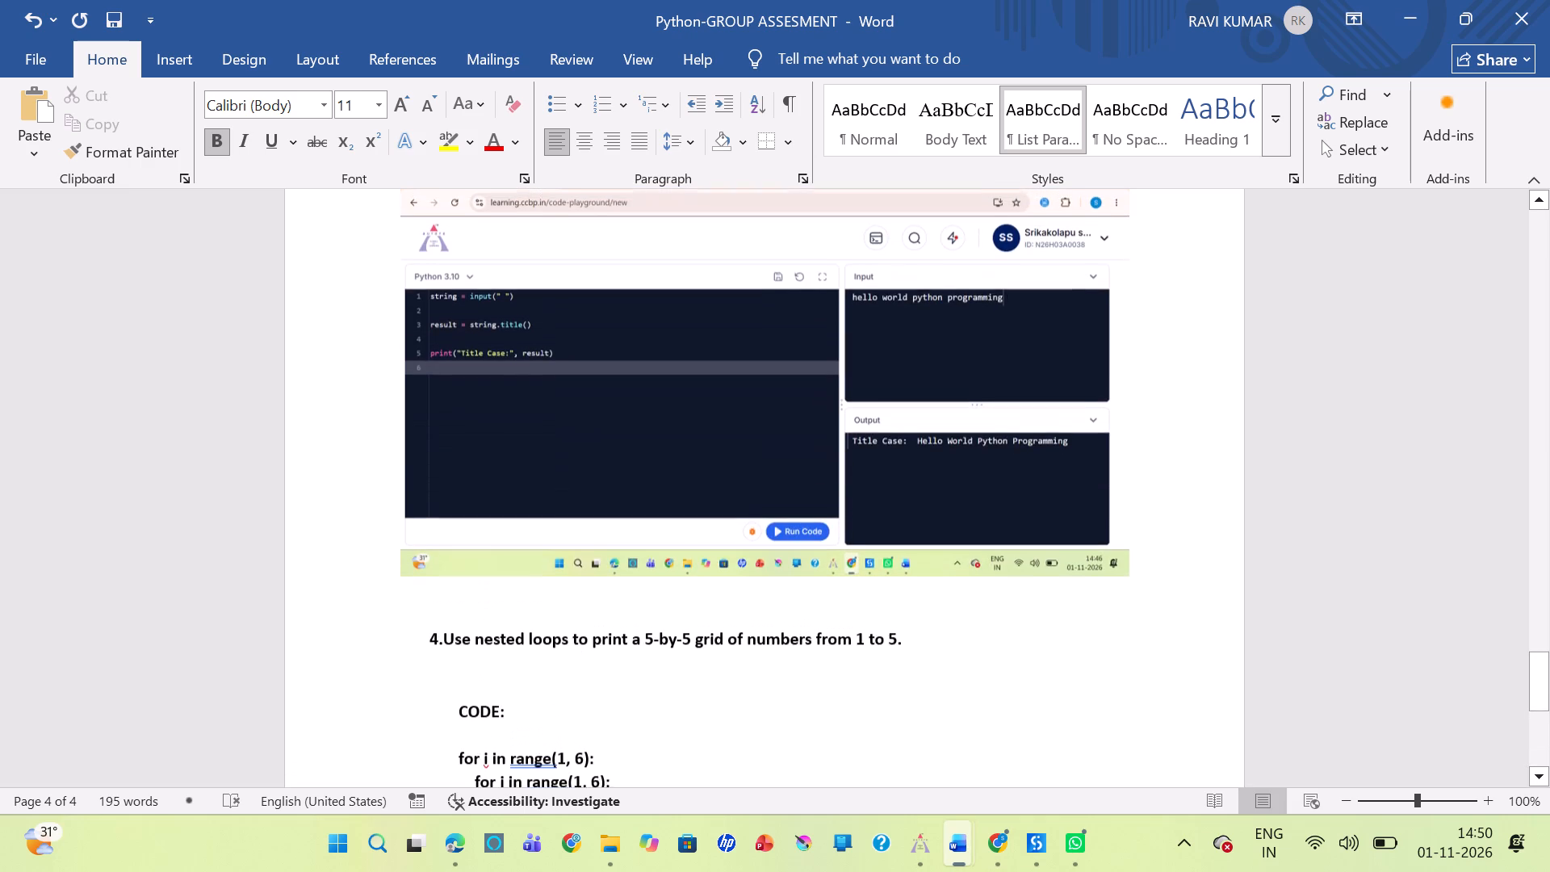
pyautogui.click(515, 684)
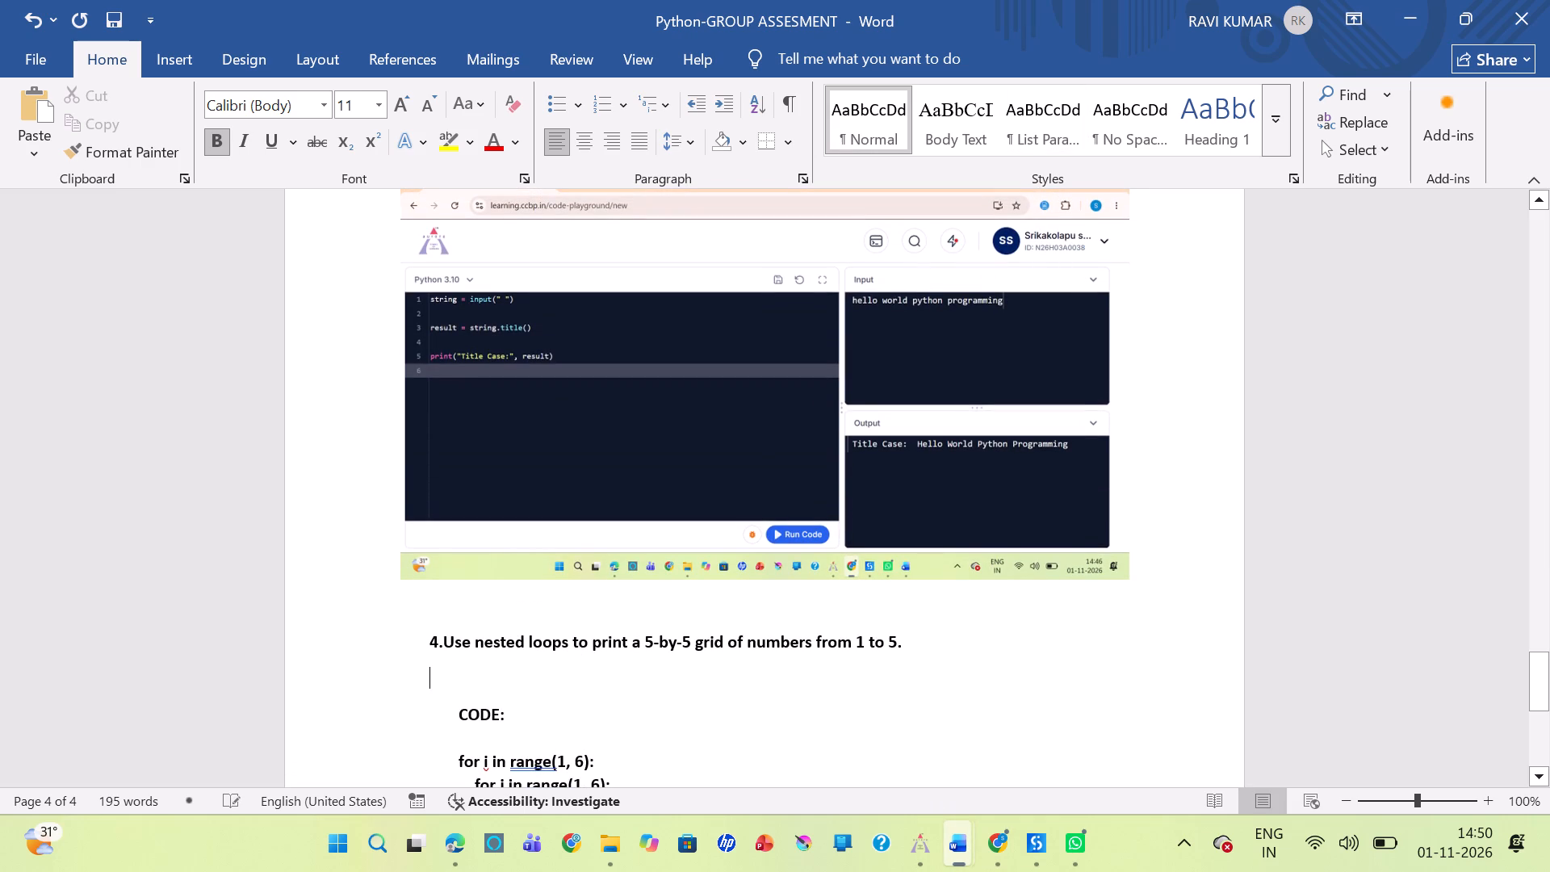
pyautogui.press('BackSpace')
pyautogui.press('BackSpace')
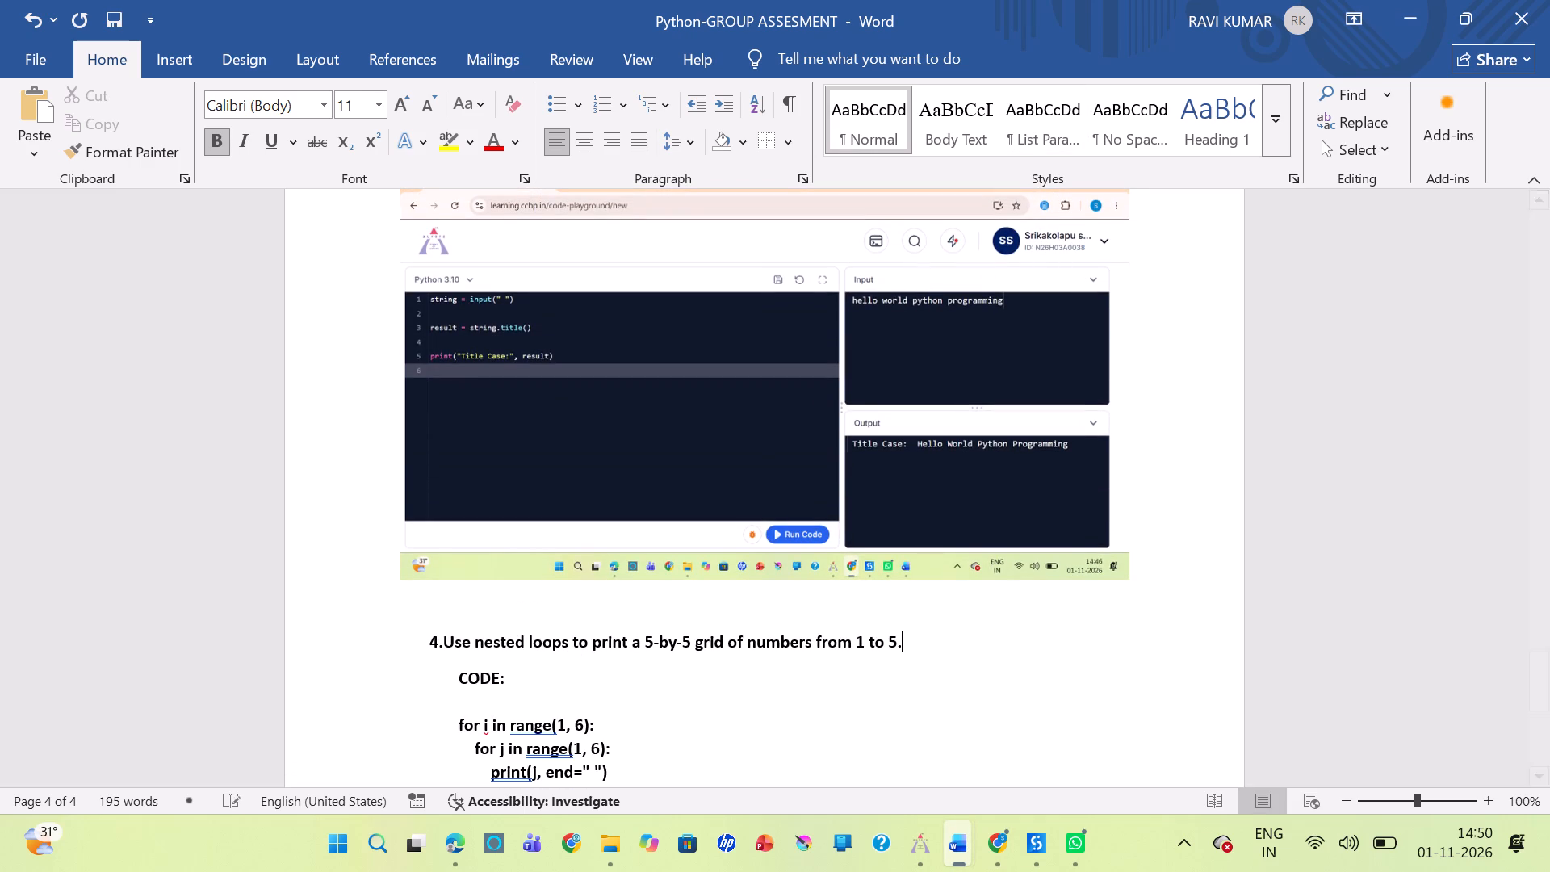
# Add the label "output:" in a new paragraph below question 4's code.
pyautogui.scroll(-2, 685, 696)
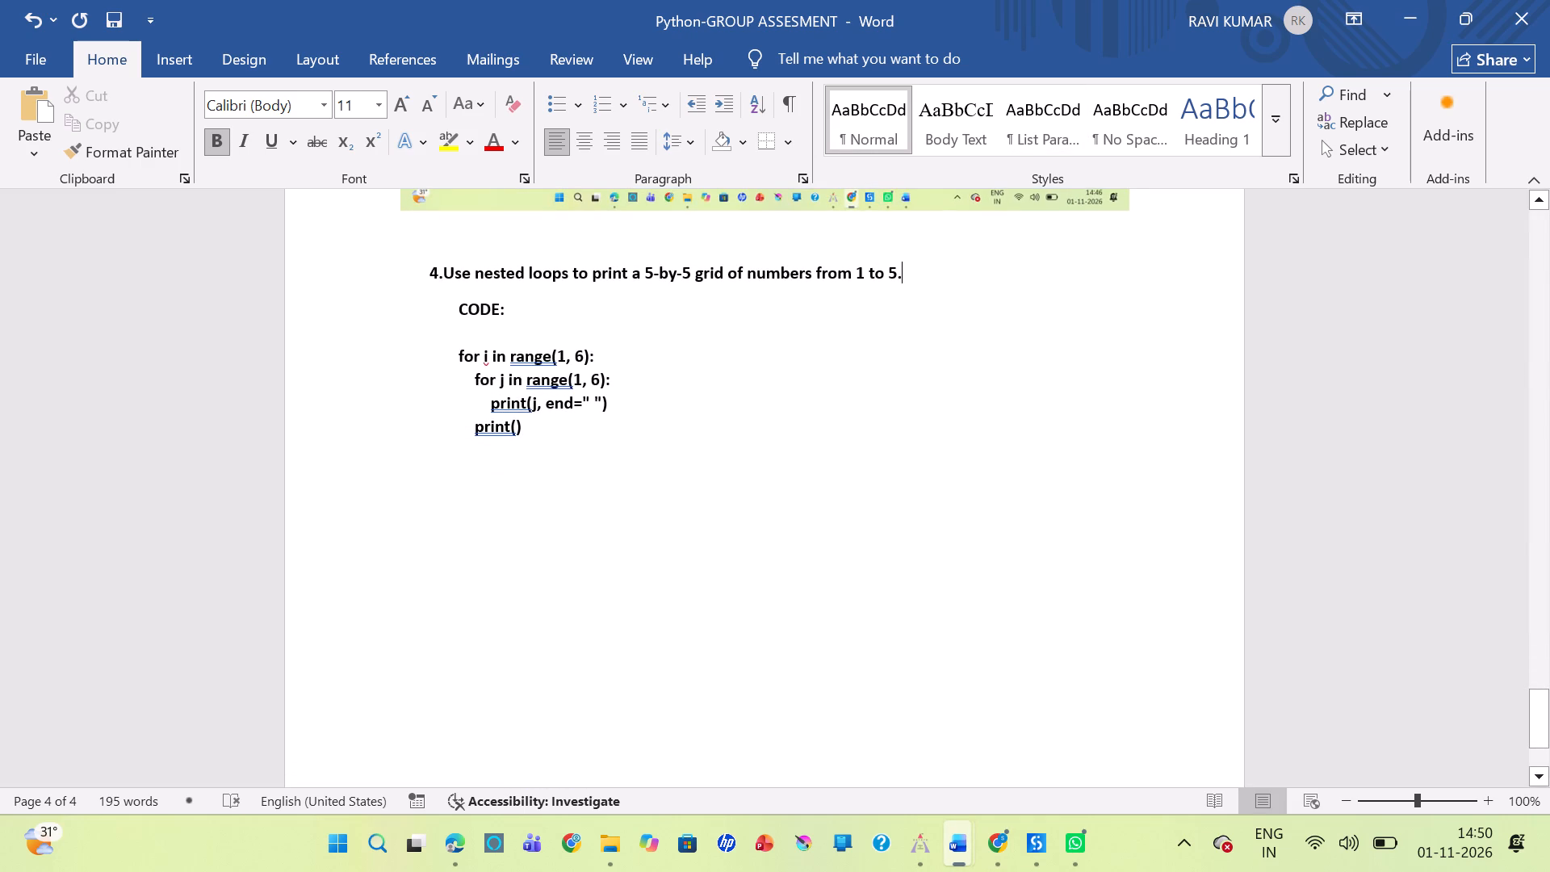
pyautogui.click(534, 434)
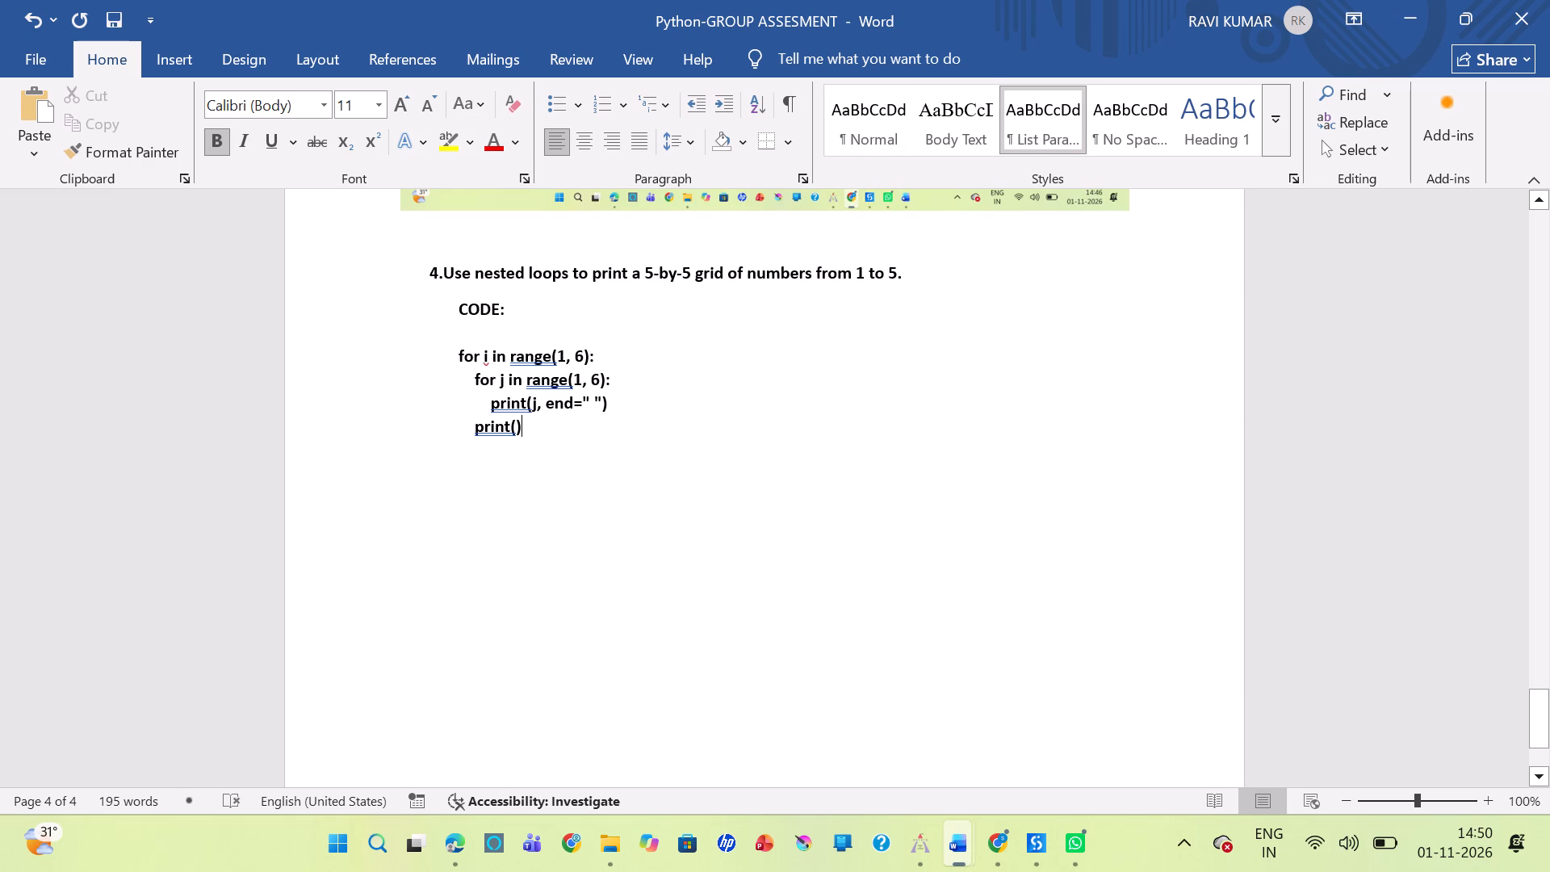
pyautogui.press('Return')
pyautogui.press('Return')
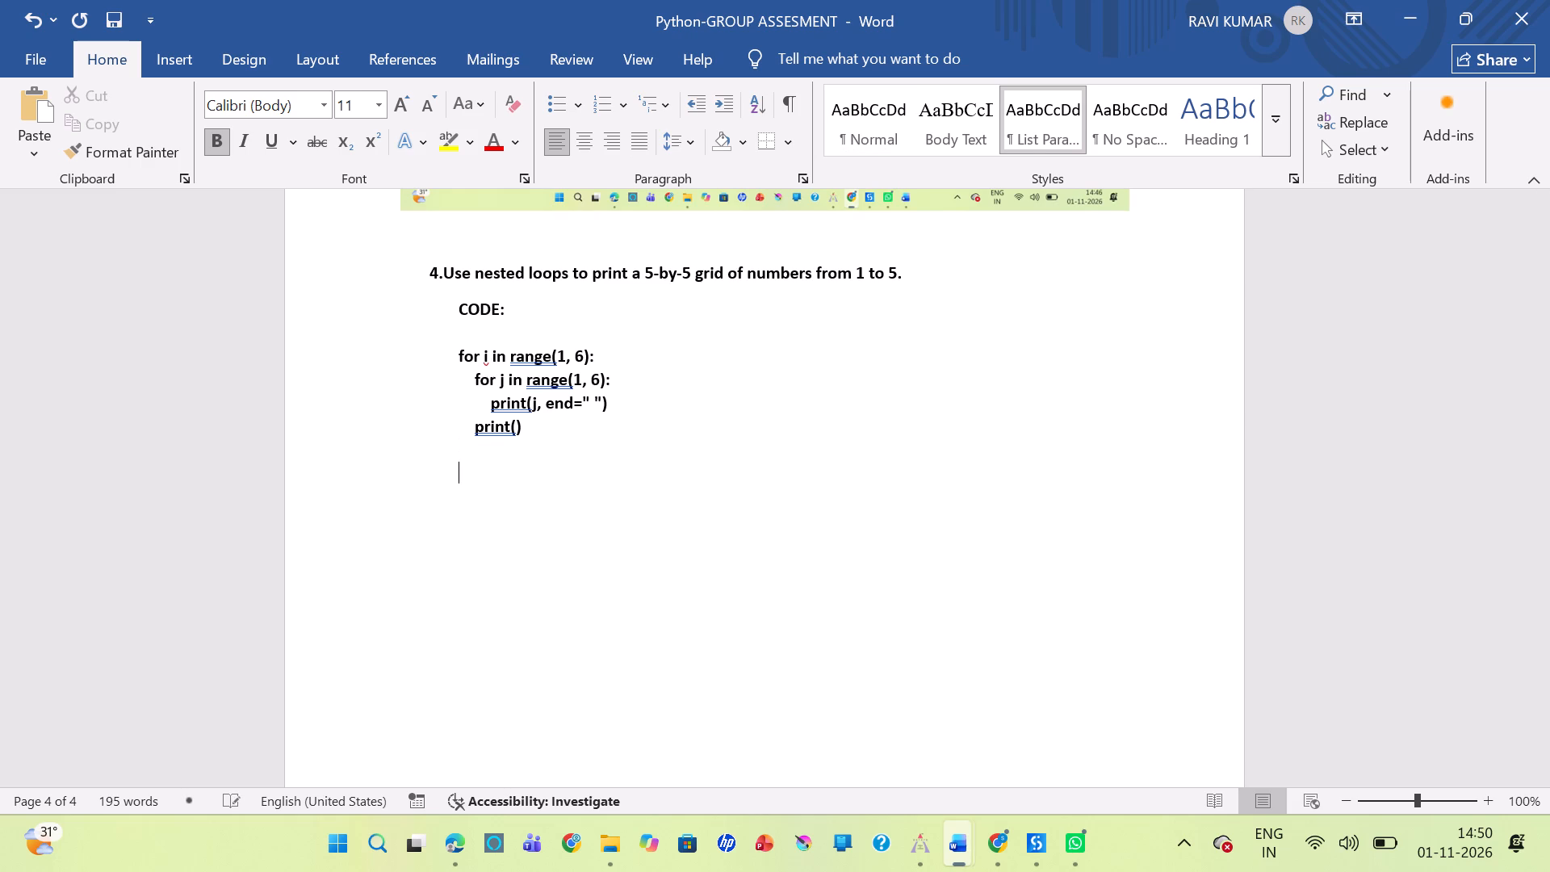
pyautogui.press('o')
pyautogui.write('utp')
pyautogui.write('ut')
pyautogui.hotkey('shift', ':')
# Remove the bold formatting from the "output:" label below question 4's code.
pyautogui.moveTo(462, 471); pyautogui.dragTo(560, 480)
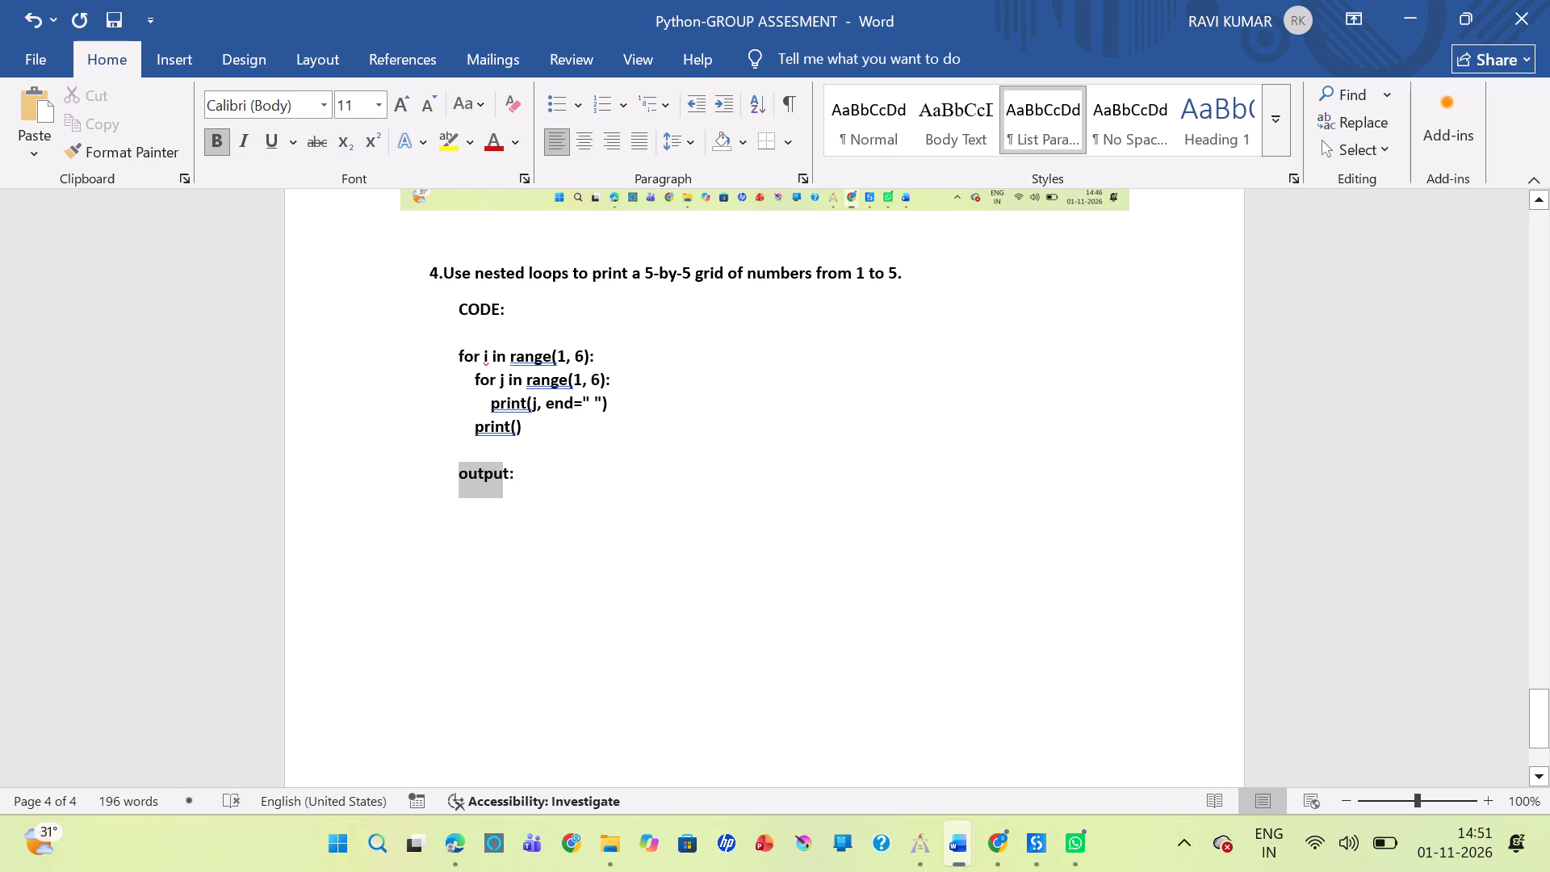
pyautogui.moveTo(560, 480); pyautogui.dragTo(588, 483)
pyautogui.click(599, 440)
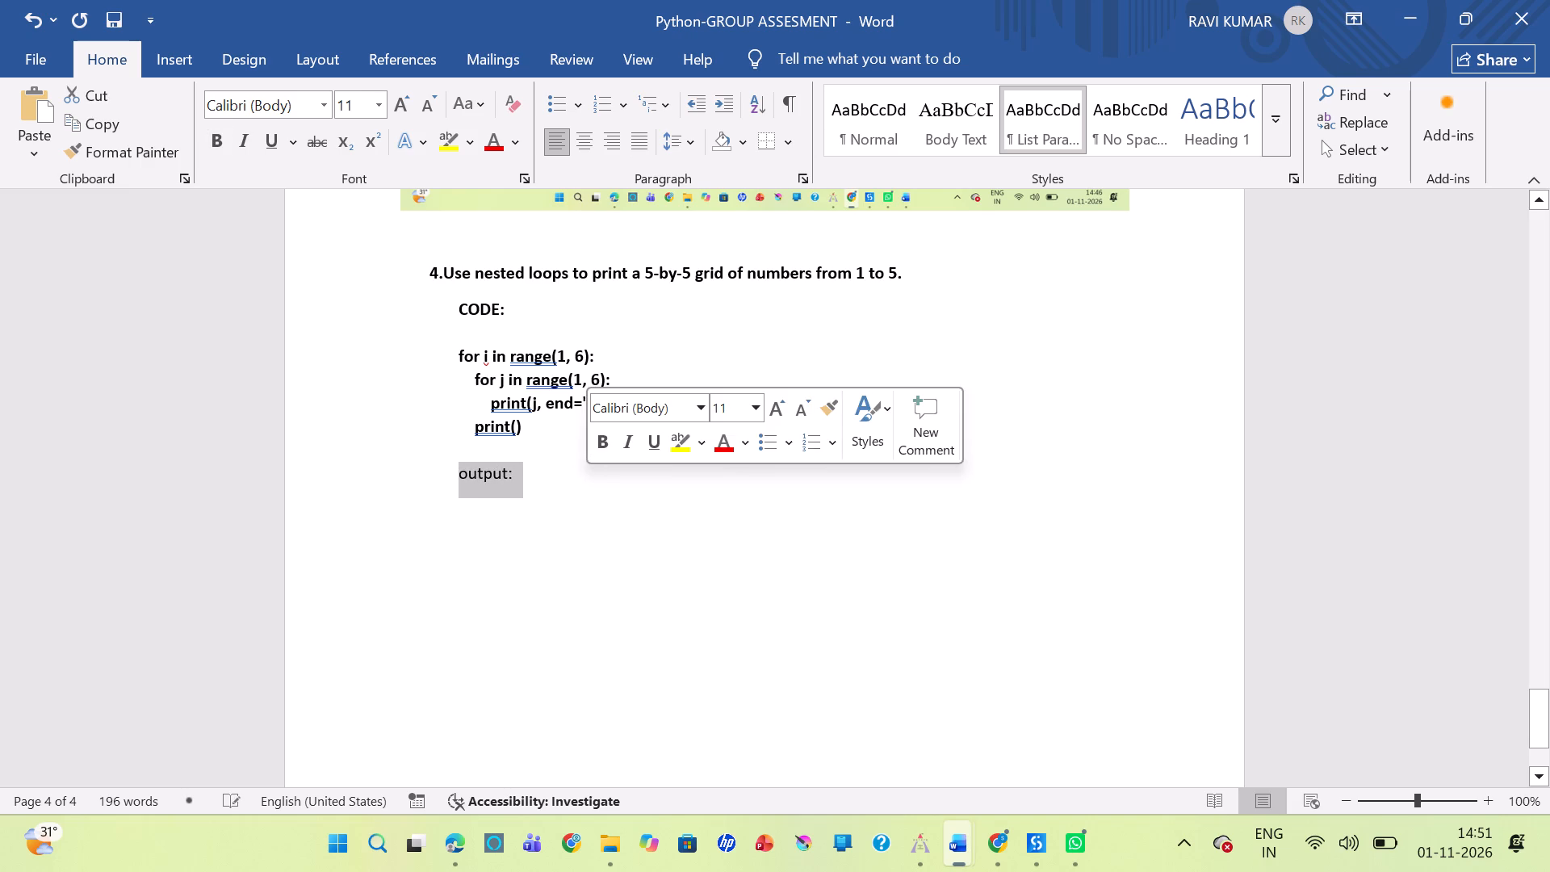
# Replace the lowercase label below question 4's code with "OUTPUT:" in capitals.
pyautogui.click(519, 483)
pyautogui.press('BackSpace')
pyautogui.press('BackSpace')
pyautogui.press('BackSpace')
pyautogui.press('BackSpace')
pyautogui.press('BackSpace')
pyautogui.press('BackSpace')
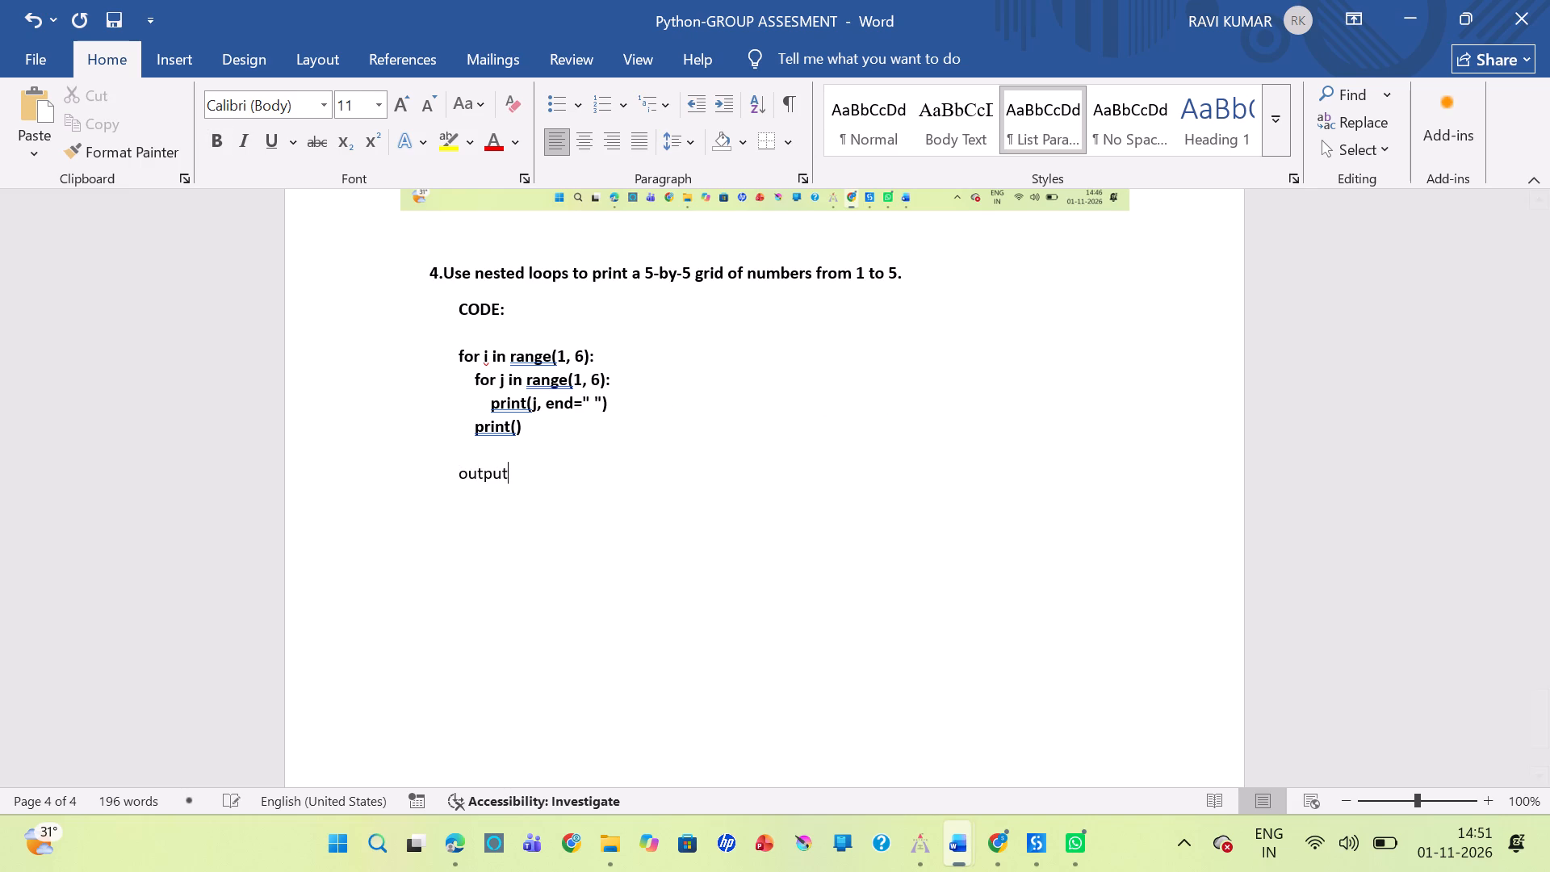
pyautogui.press('BackSpace')
pyautogui.write('OUTPUT')
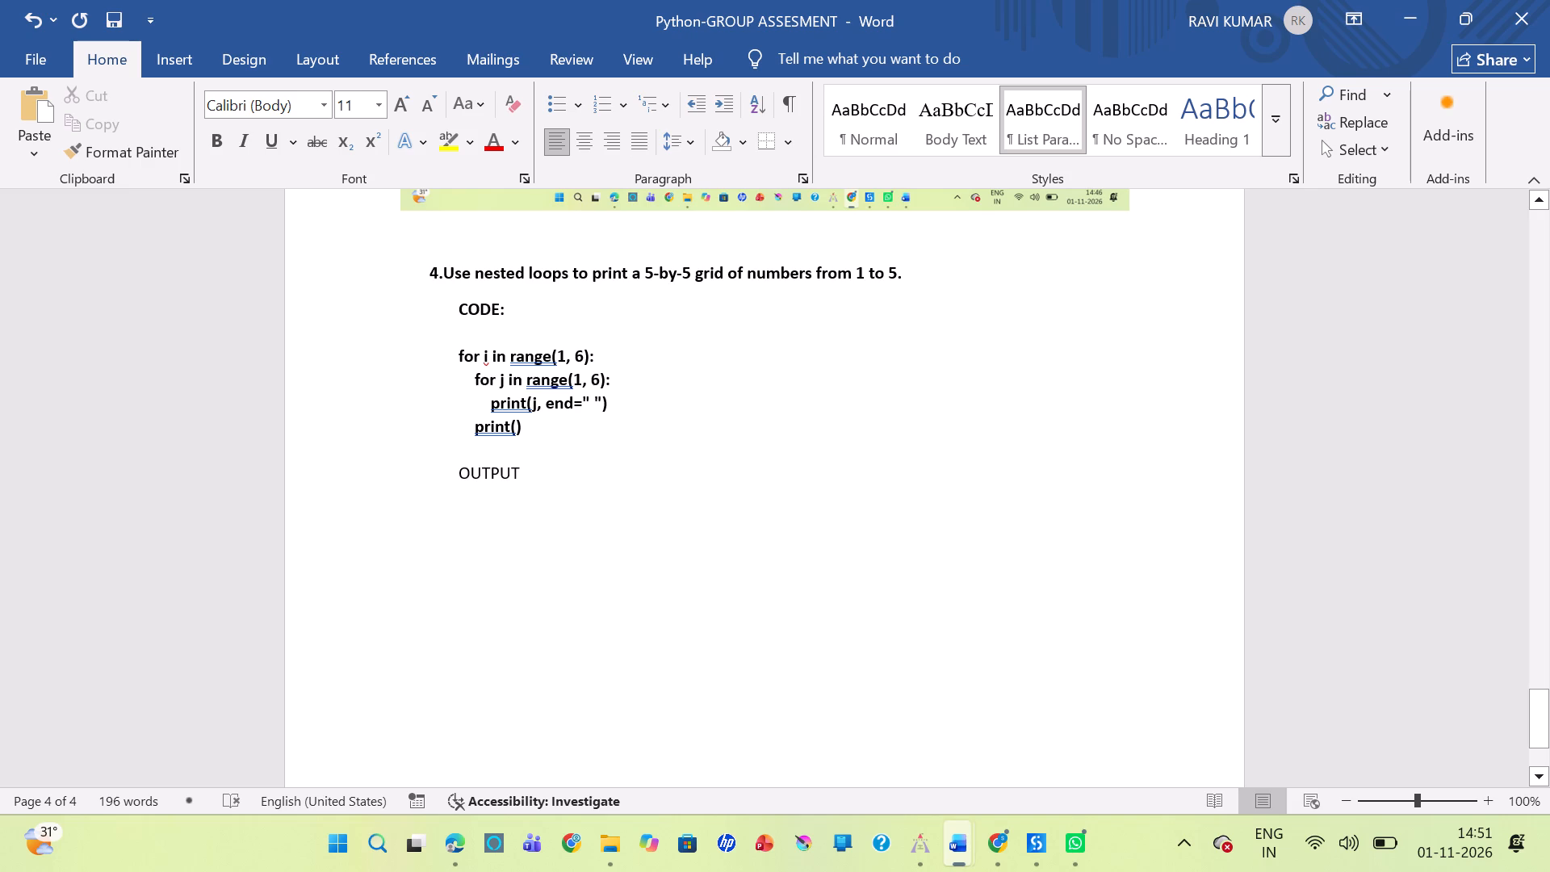
pyautogui.hotkey('shift', ':')
# Make question 4's "OUTPUT:" label bold.
pyautogui.moveTo(522, 471); pyautogui.dragTo(423, 476)
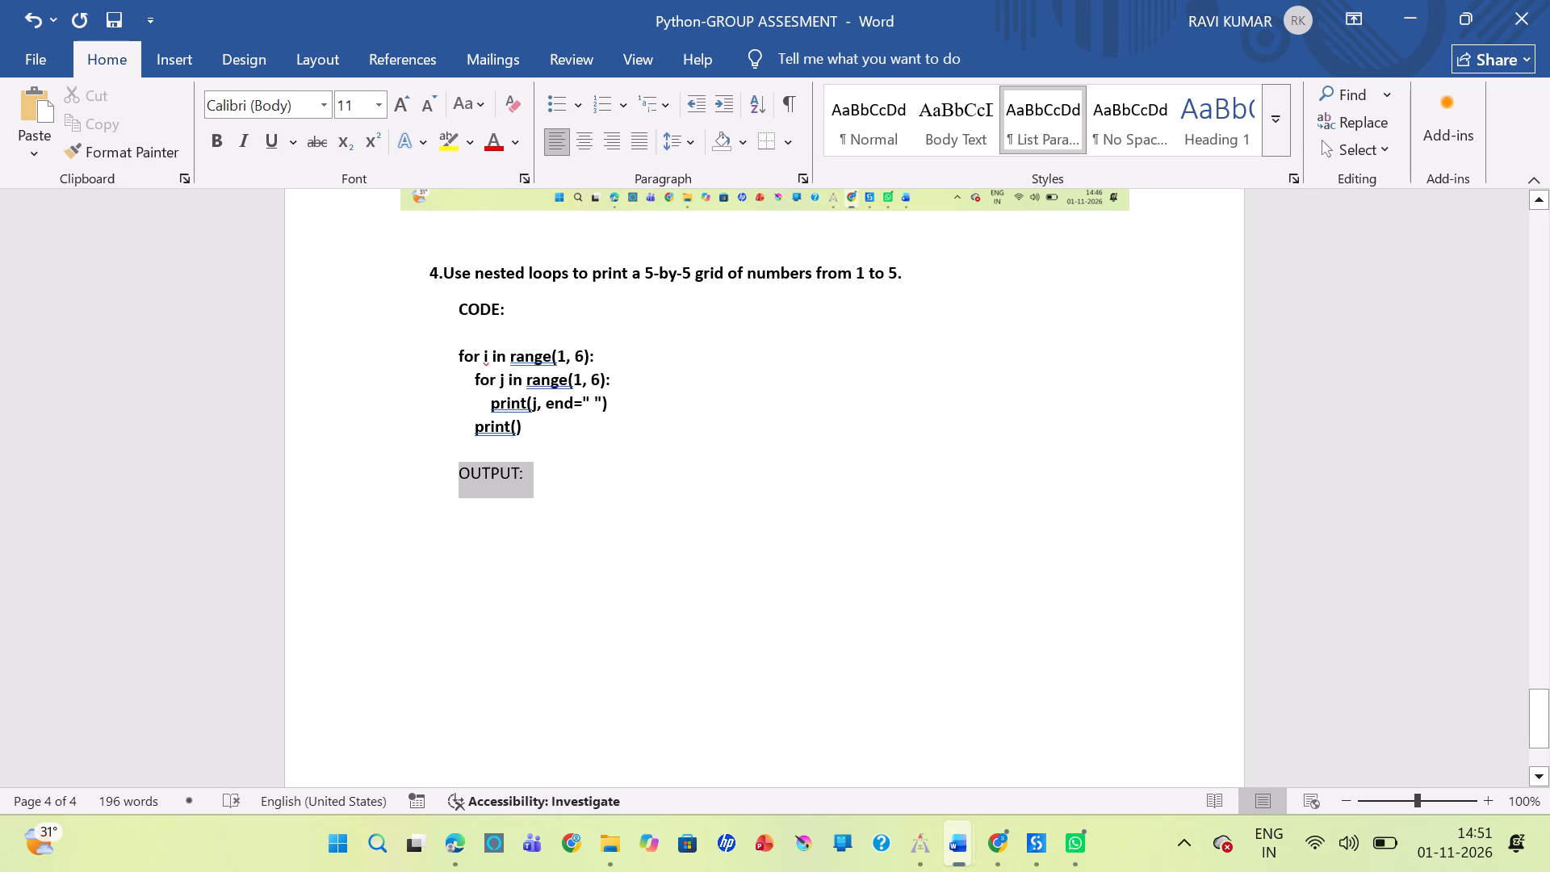
pyautogui.moveTo(423, 476); pyautogui.dragTo(424, 474)
pyautogui.click(438, 435)
pyautogui.click(614, 632)
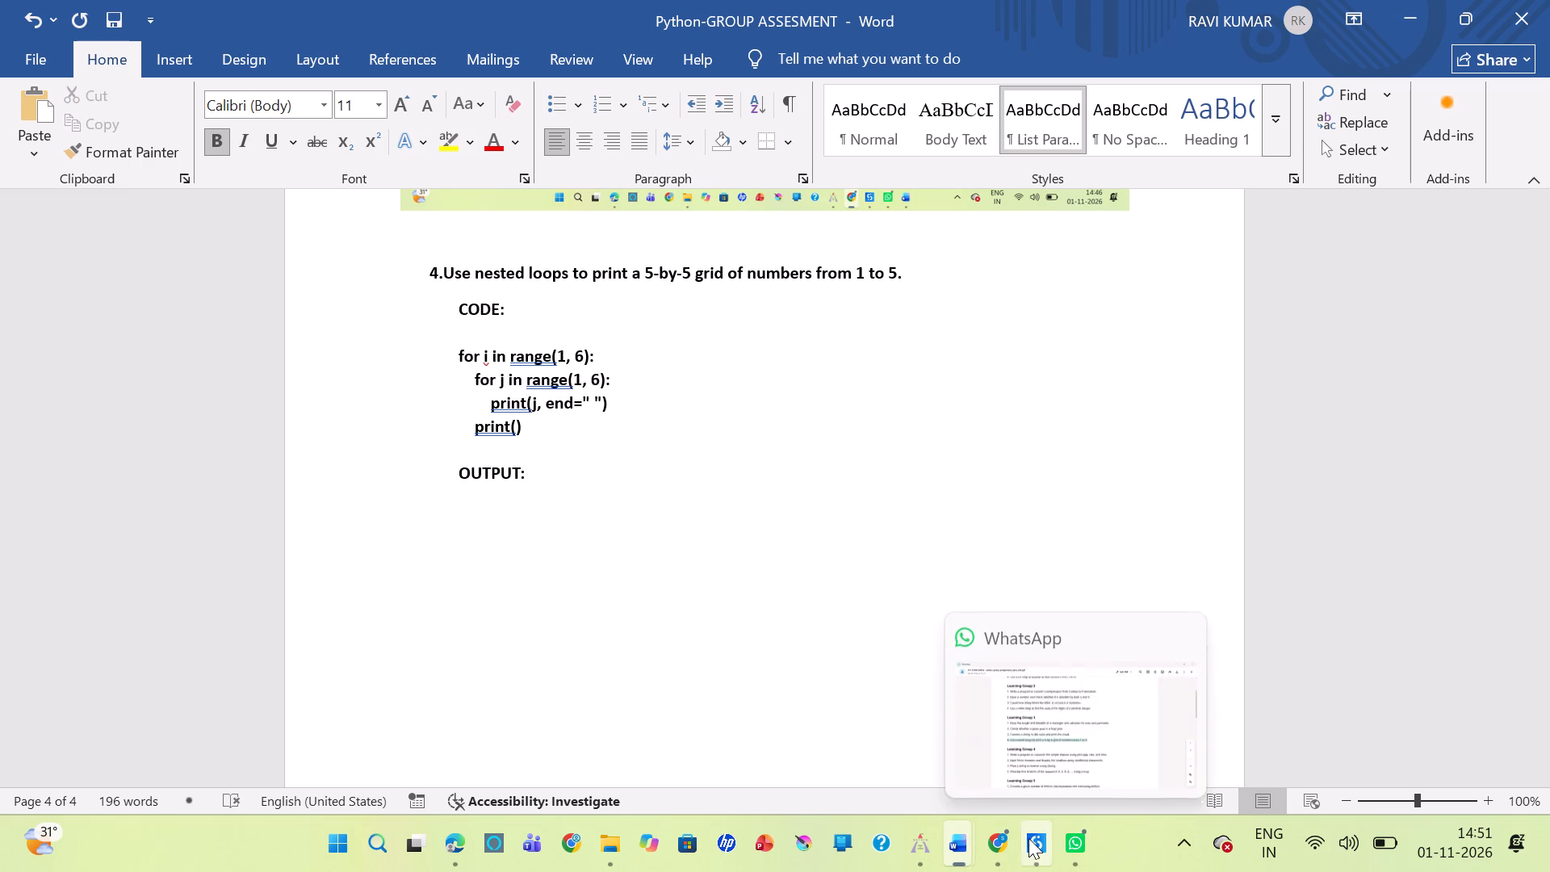
# Capture a full-screen screenshot of the Chrome code playground showing the nested-loop code, deselected, and its output.
pyautogui.click(1006, 847)
pyautogui.click(670, 579)
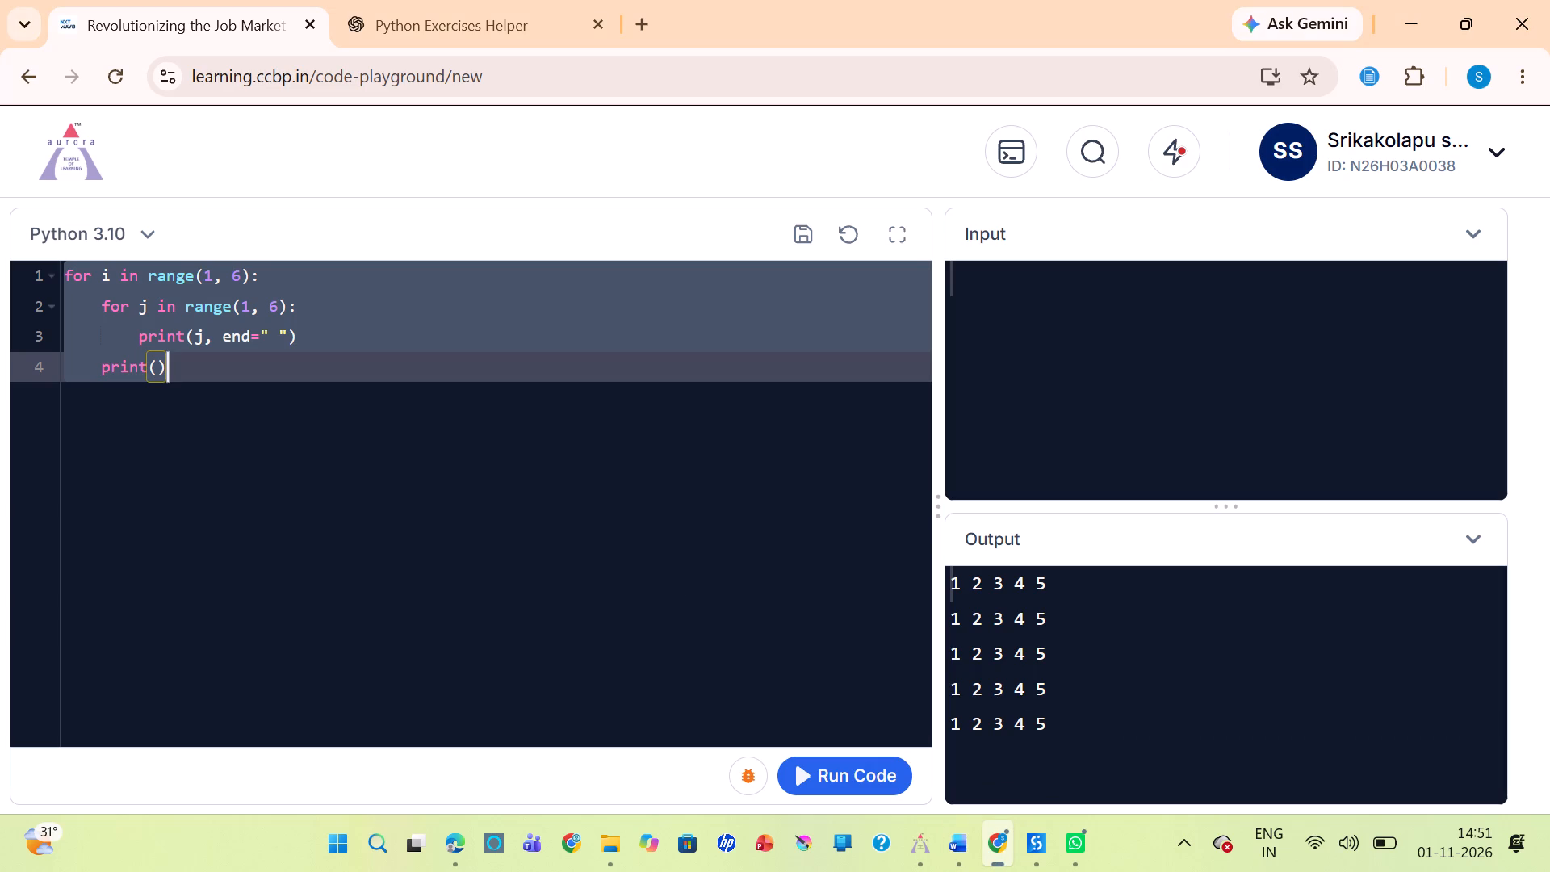
pyautogui.press('super+Print')
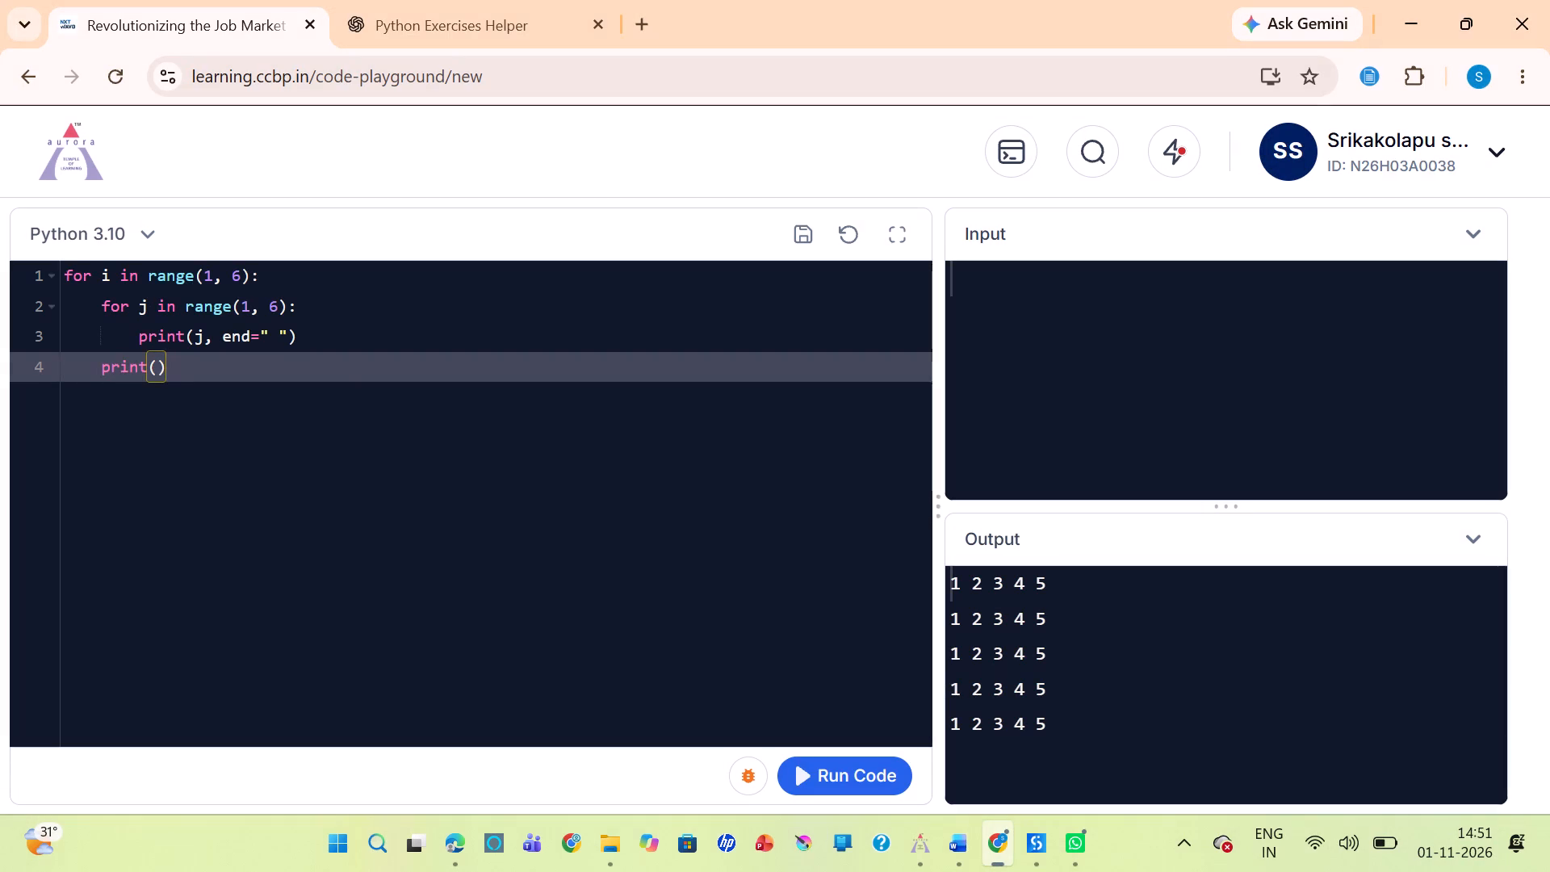
# Switch to the Python-GROUP ASSESMENT document in Word and paste the captured screenshot on a new line below question 4's "OUTPUT:" label.
pyautogui.click(957, 842)
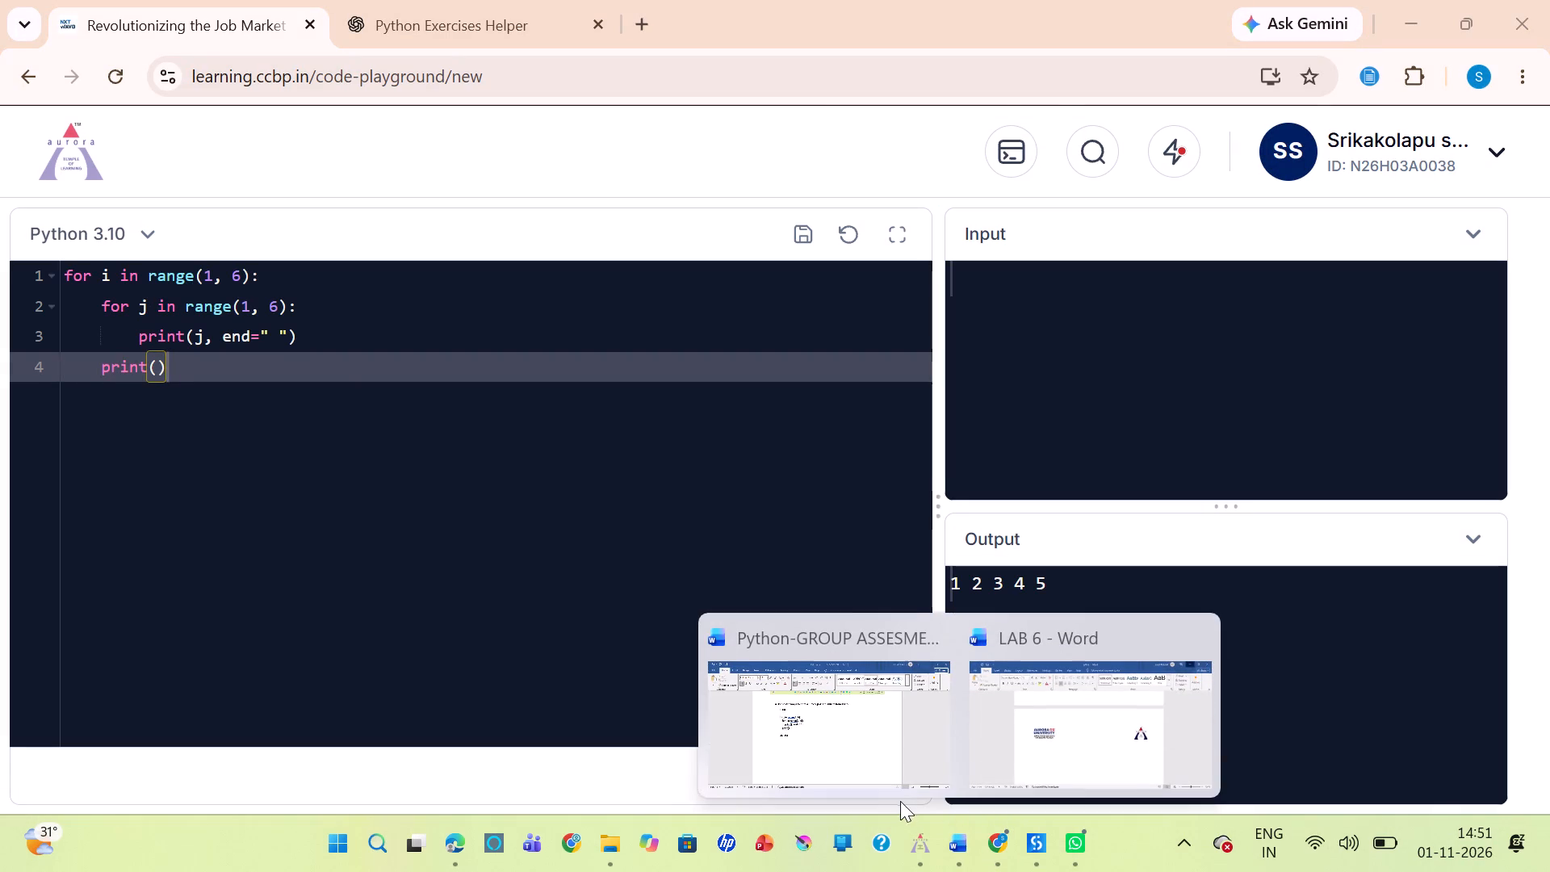
pyautogui.click(849, 716)
pyautogui.click(537, 476)
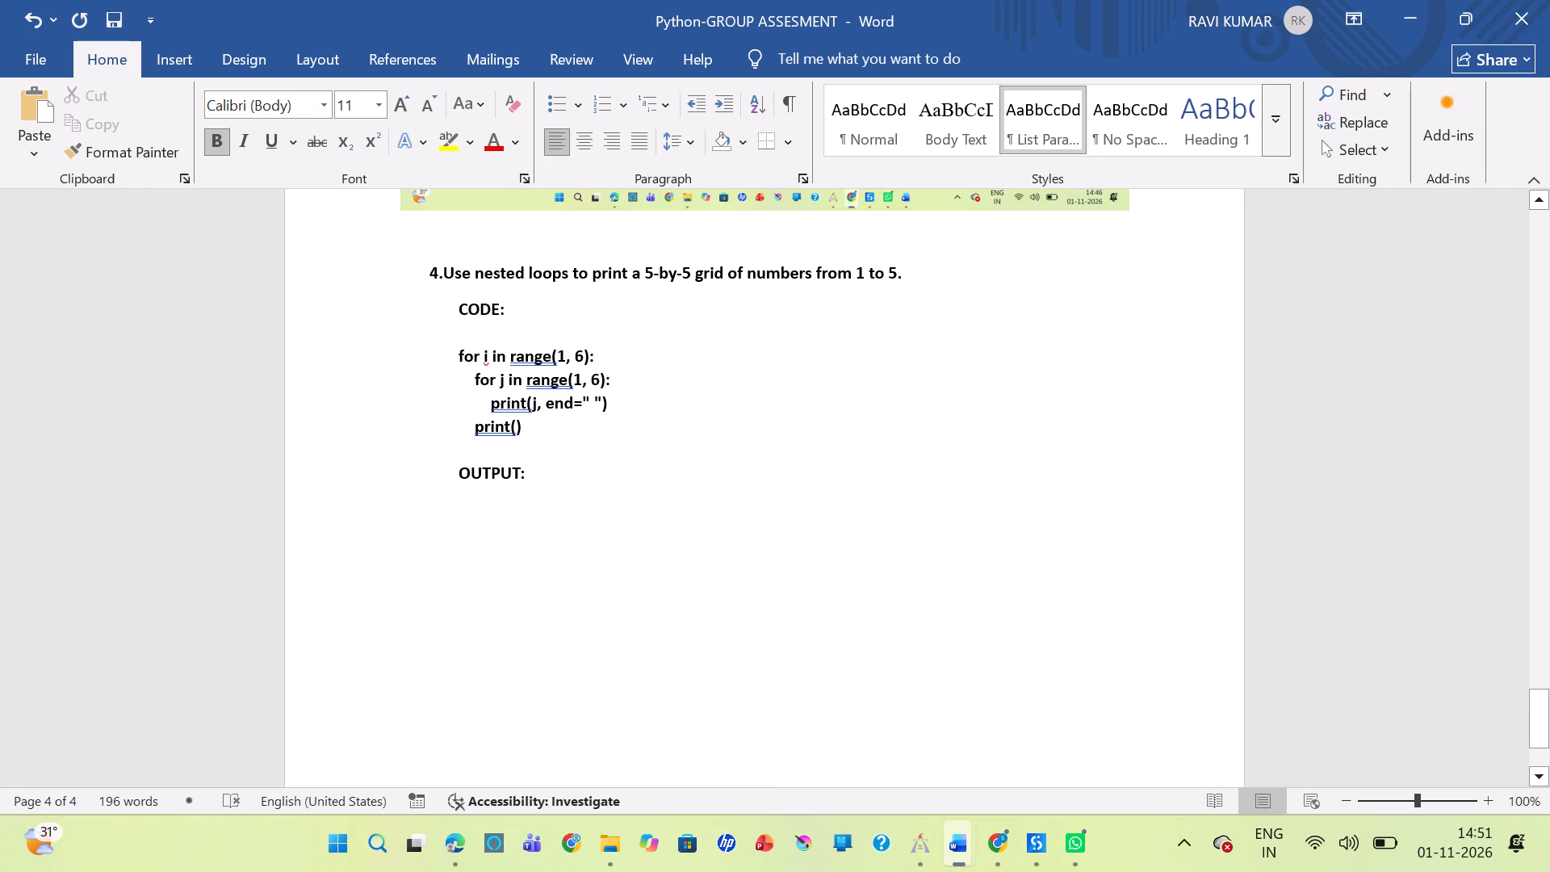
pyautogui.press('Return')
pyautogui.hotkey('ctrl', 'v')
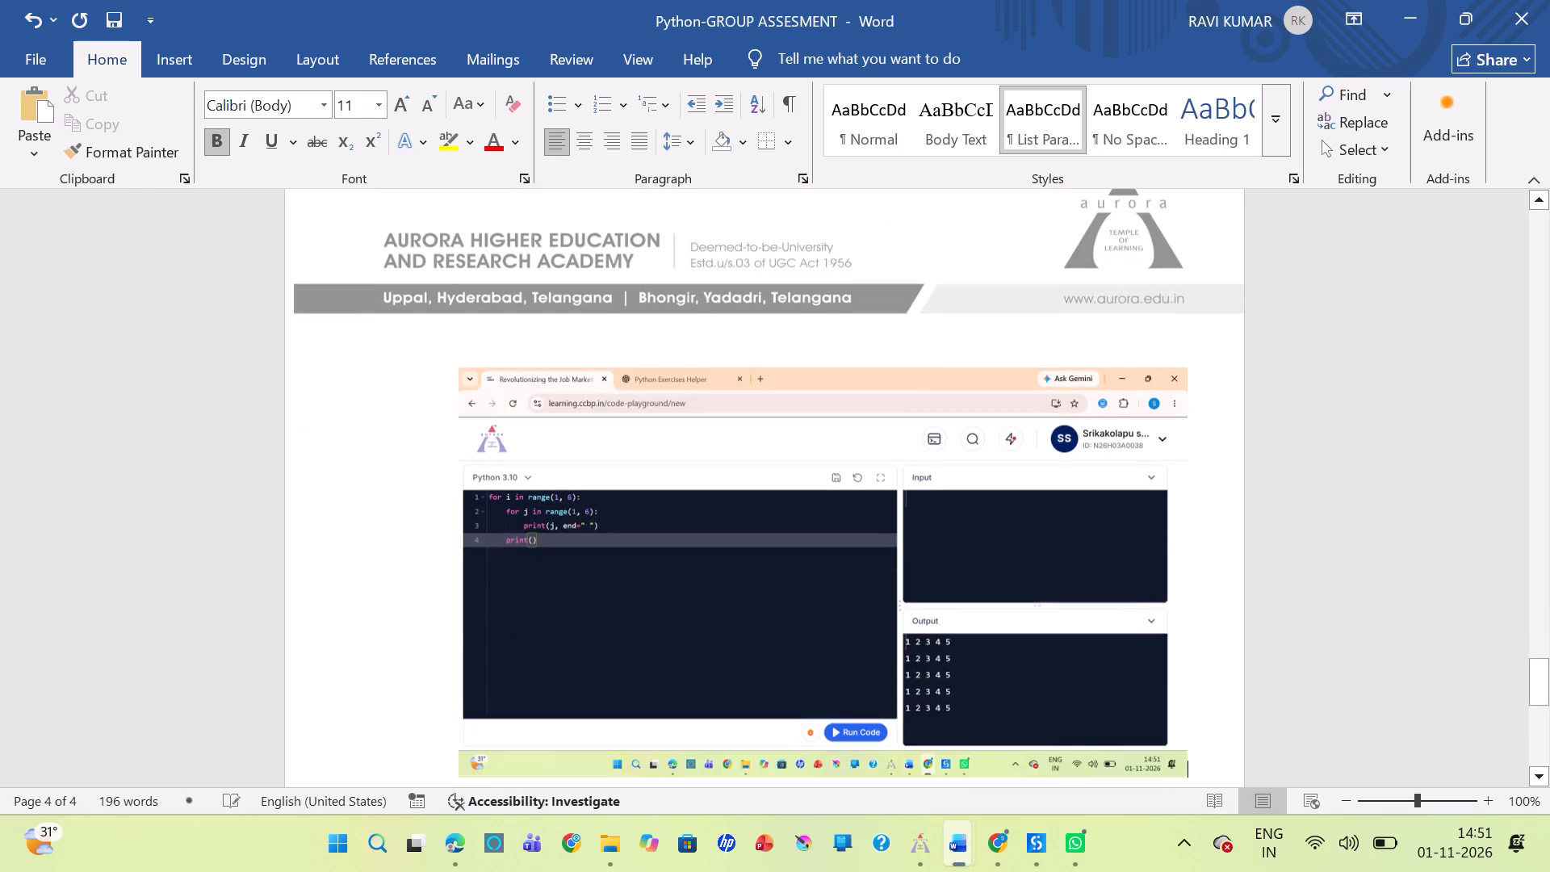
# Review the whole assignment document, checking the student details table and the code and output screenshots of questions 1 to 4.
pyautogui.scroll(7, 537, 476)
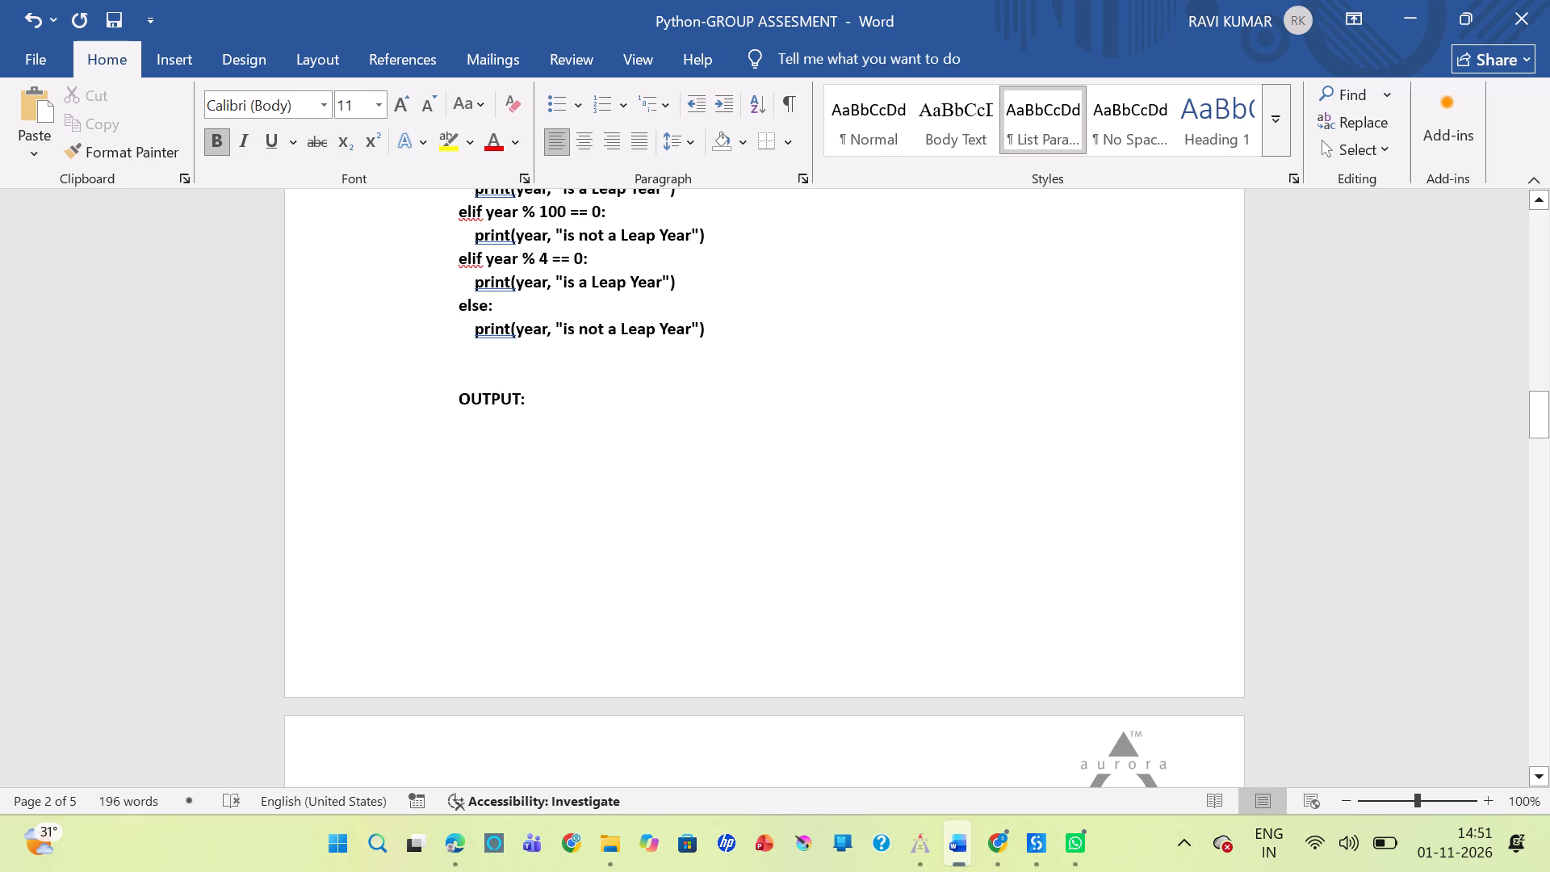
pyautogui.scroll(-7, 662, 297)
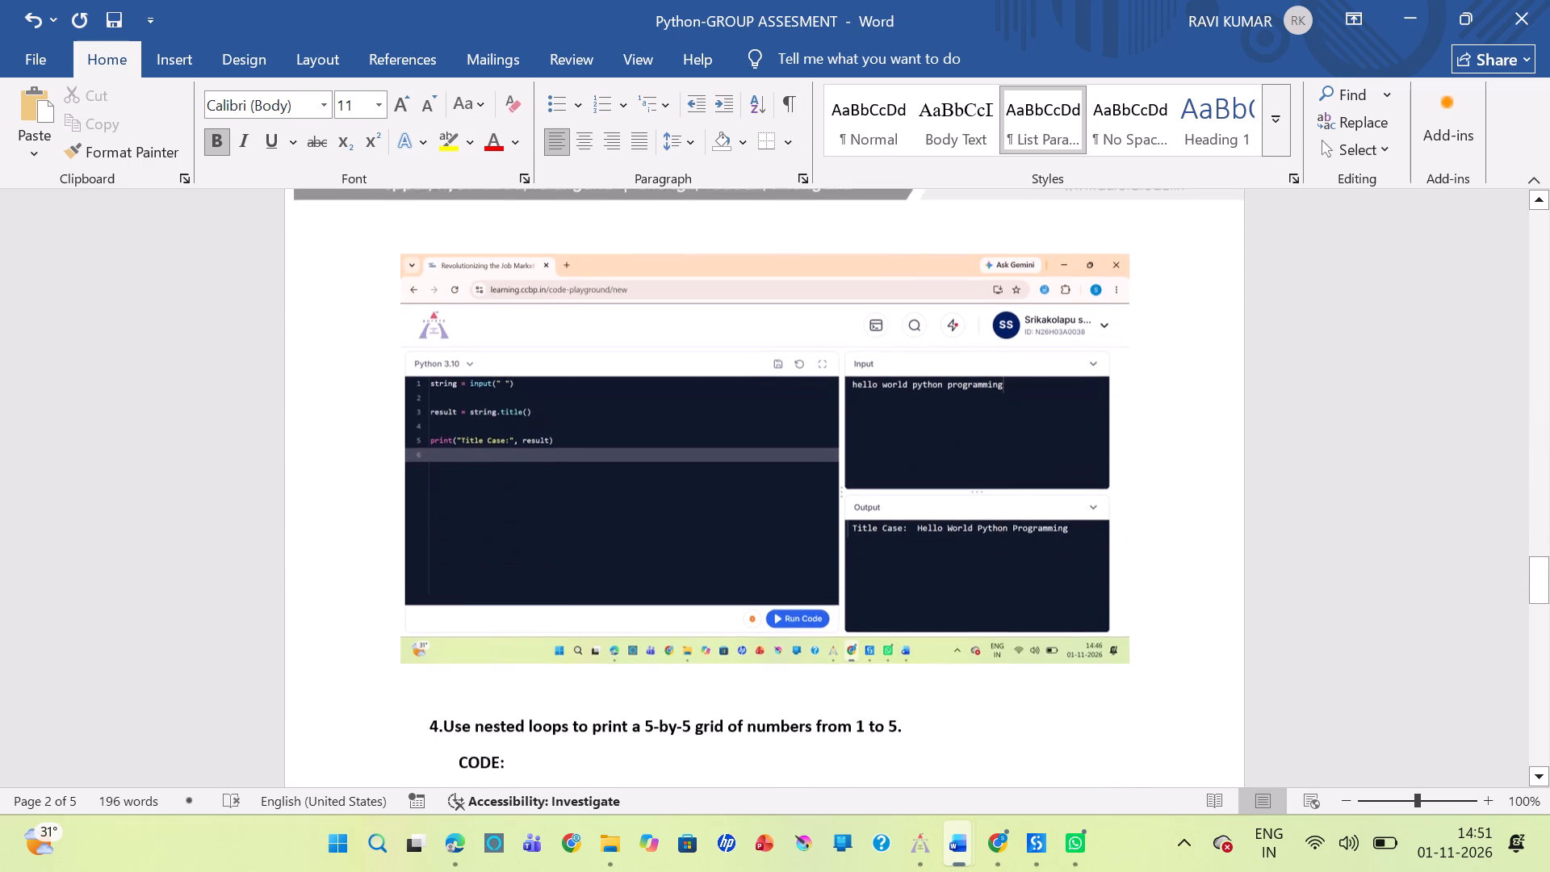
pyautogui.scroll(-3, 662, 297)
pyautogui.scroll(2, 662, 297)
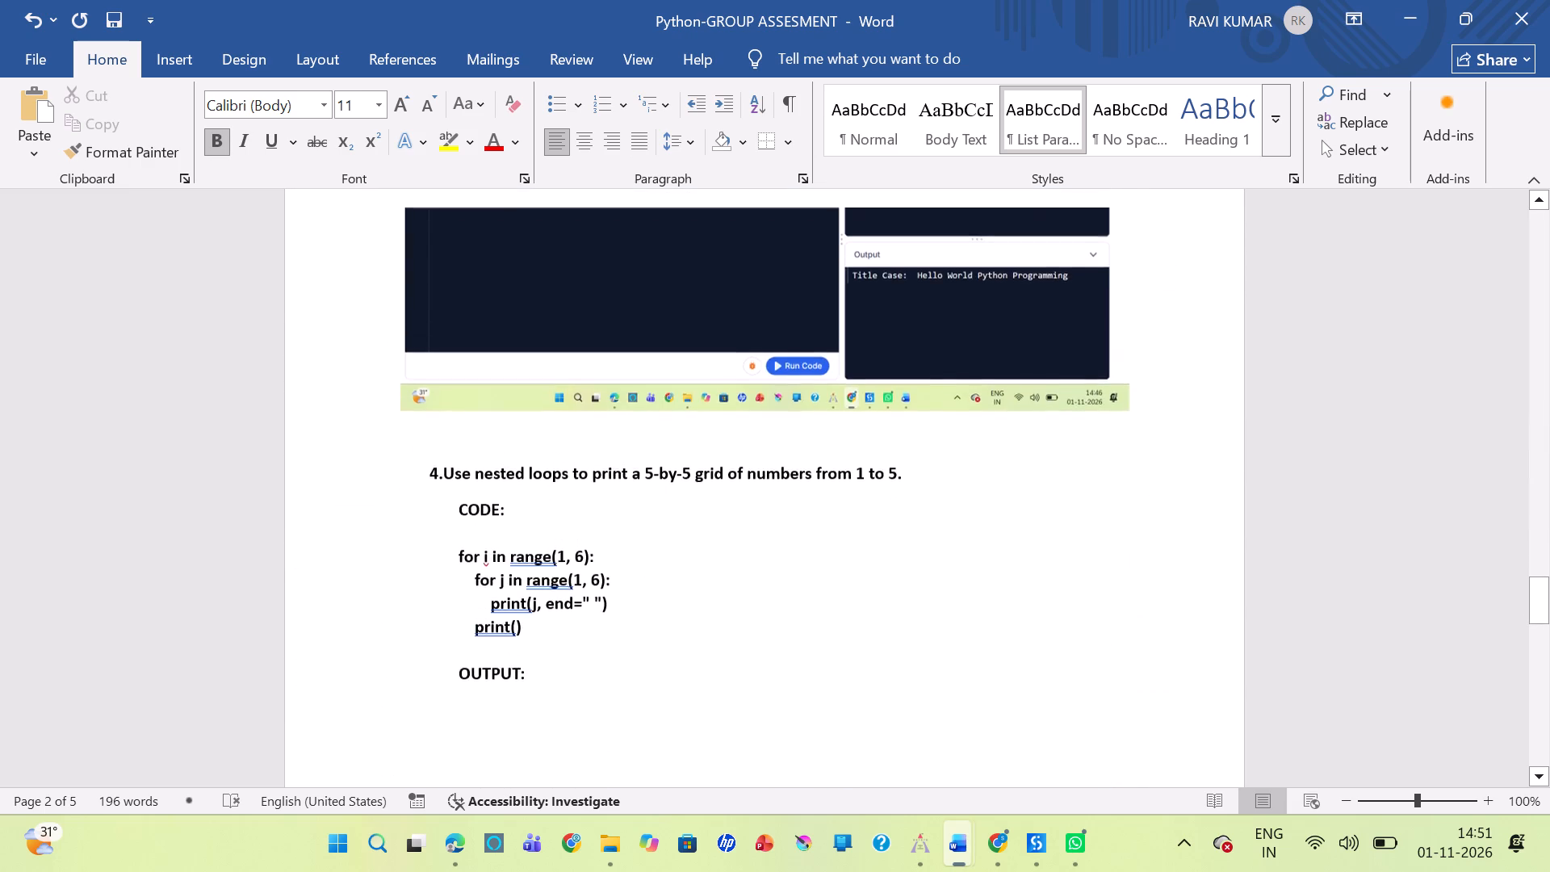
pyautogui.scroll(3, 662, 297)
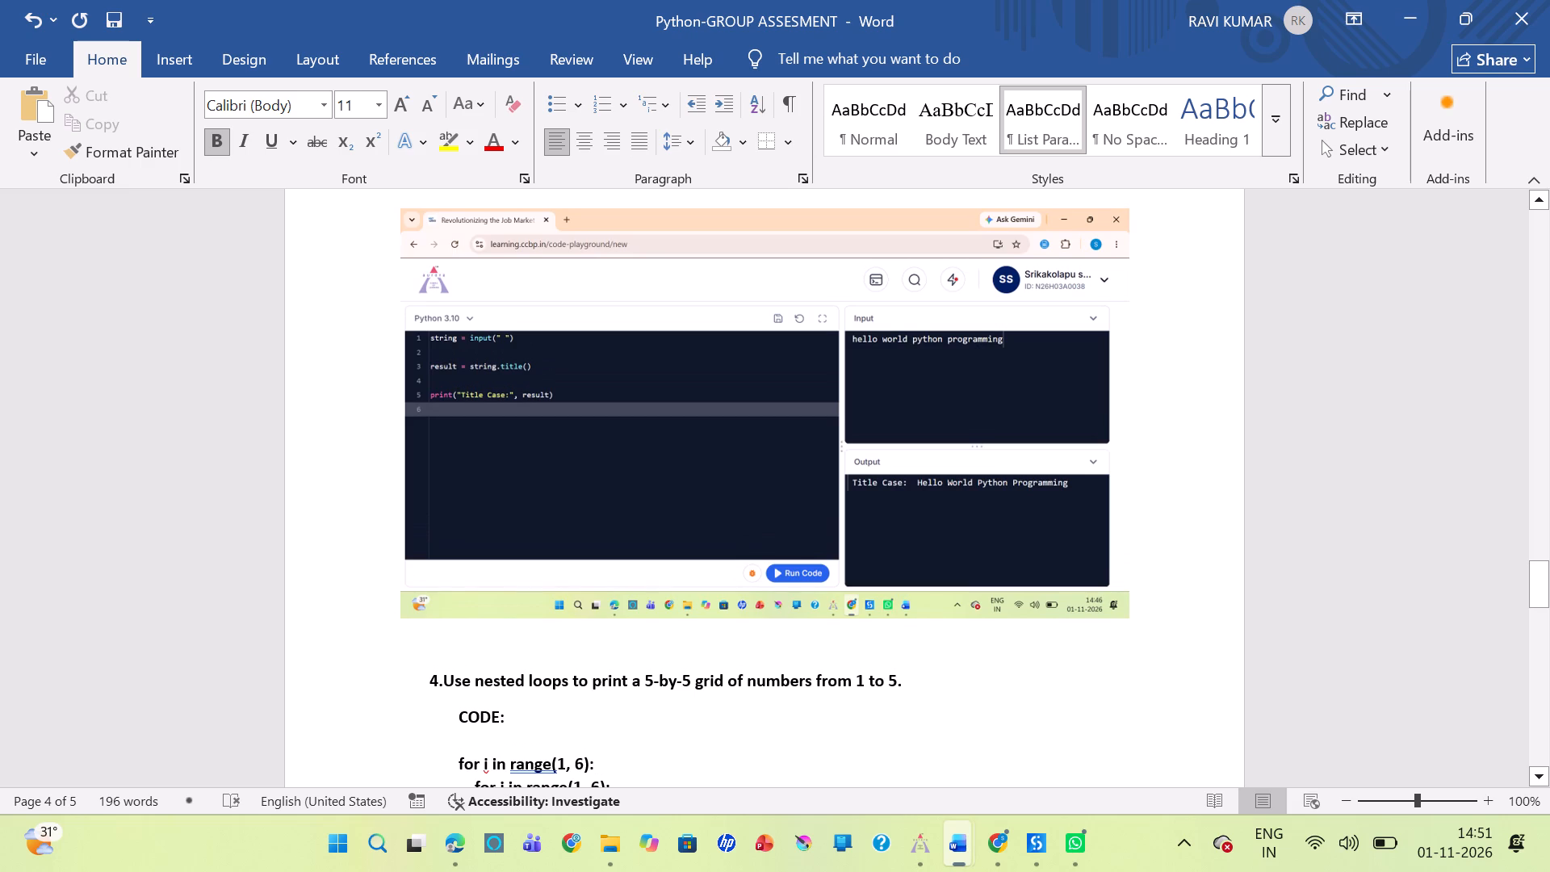
pyautogui.scroll(1, 662, 297)
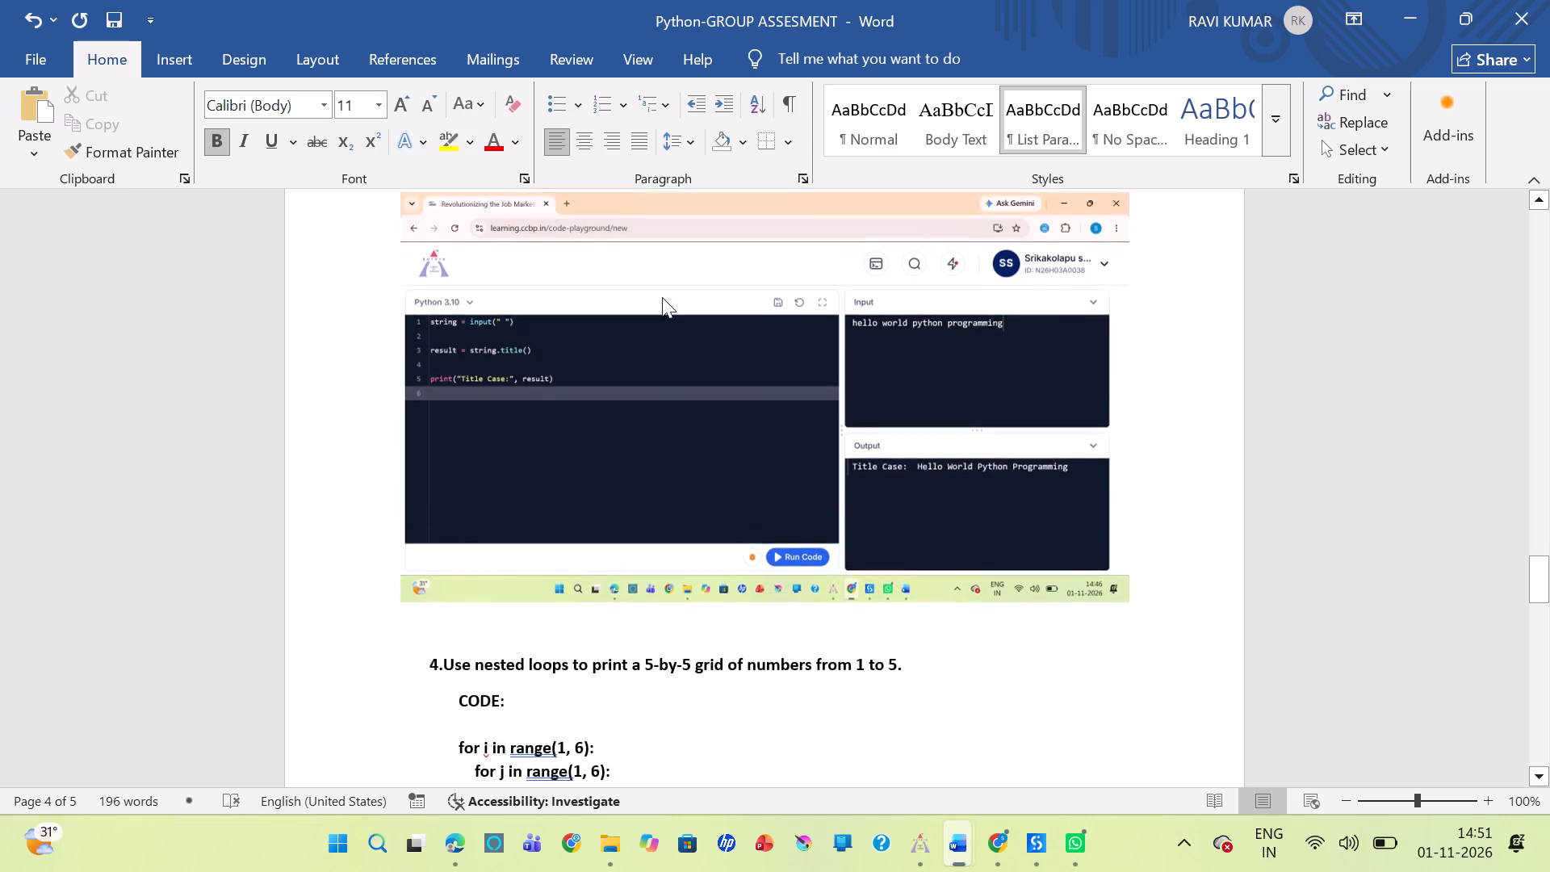
pyautogui.scroll(4, 662, 297)
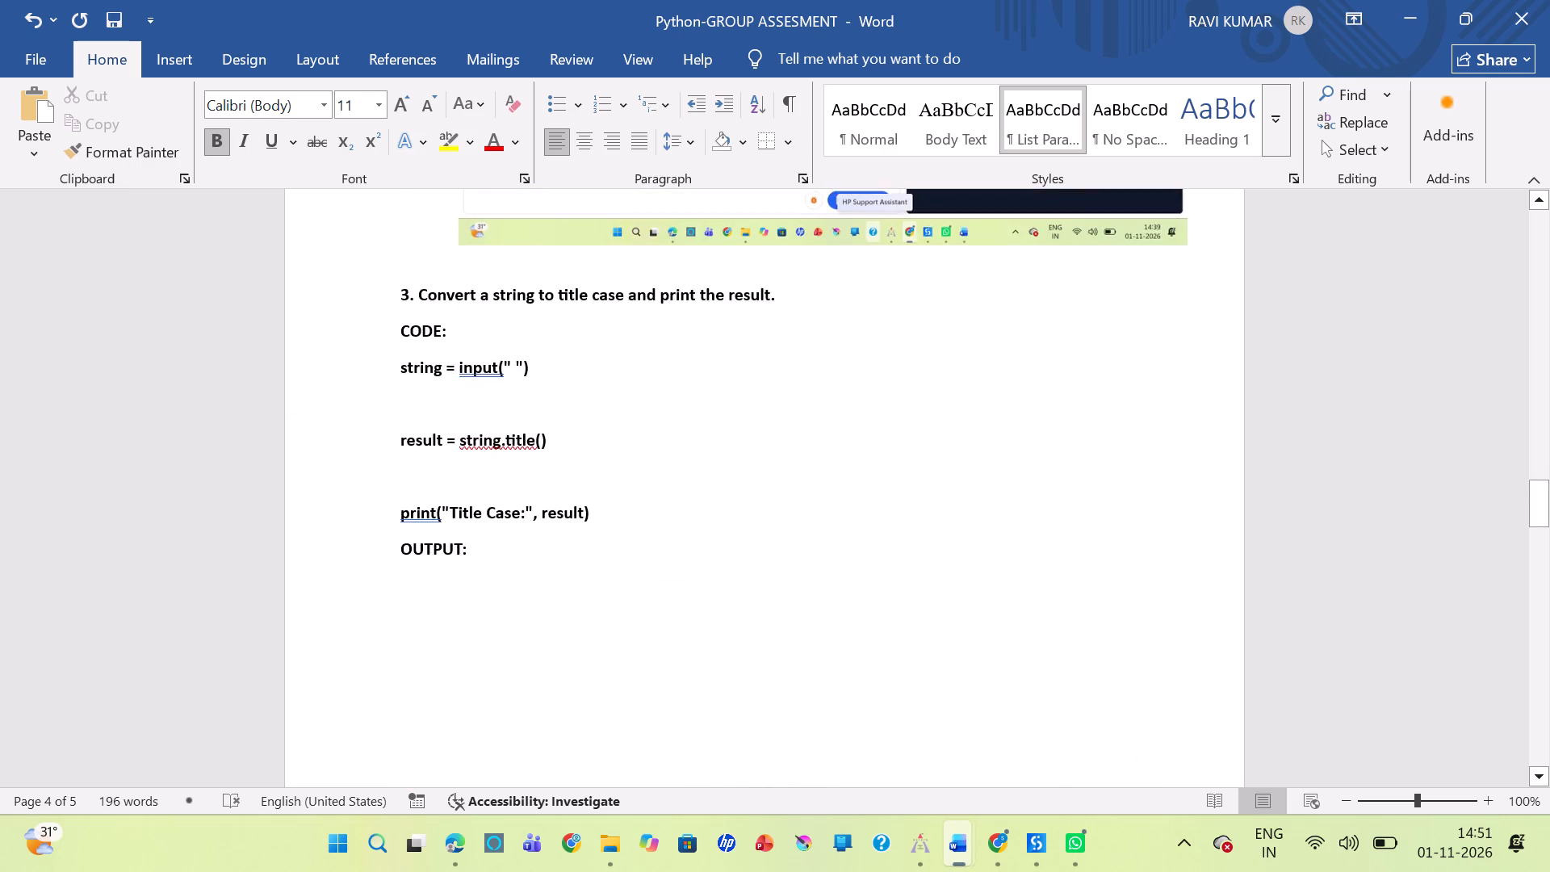
pyautogui.scroll(2, 662, 297)
pyautogui.scroll(-1, 662, 297)
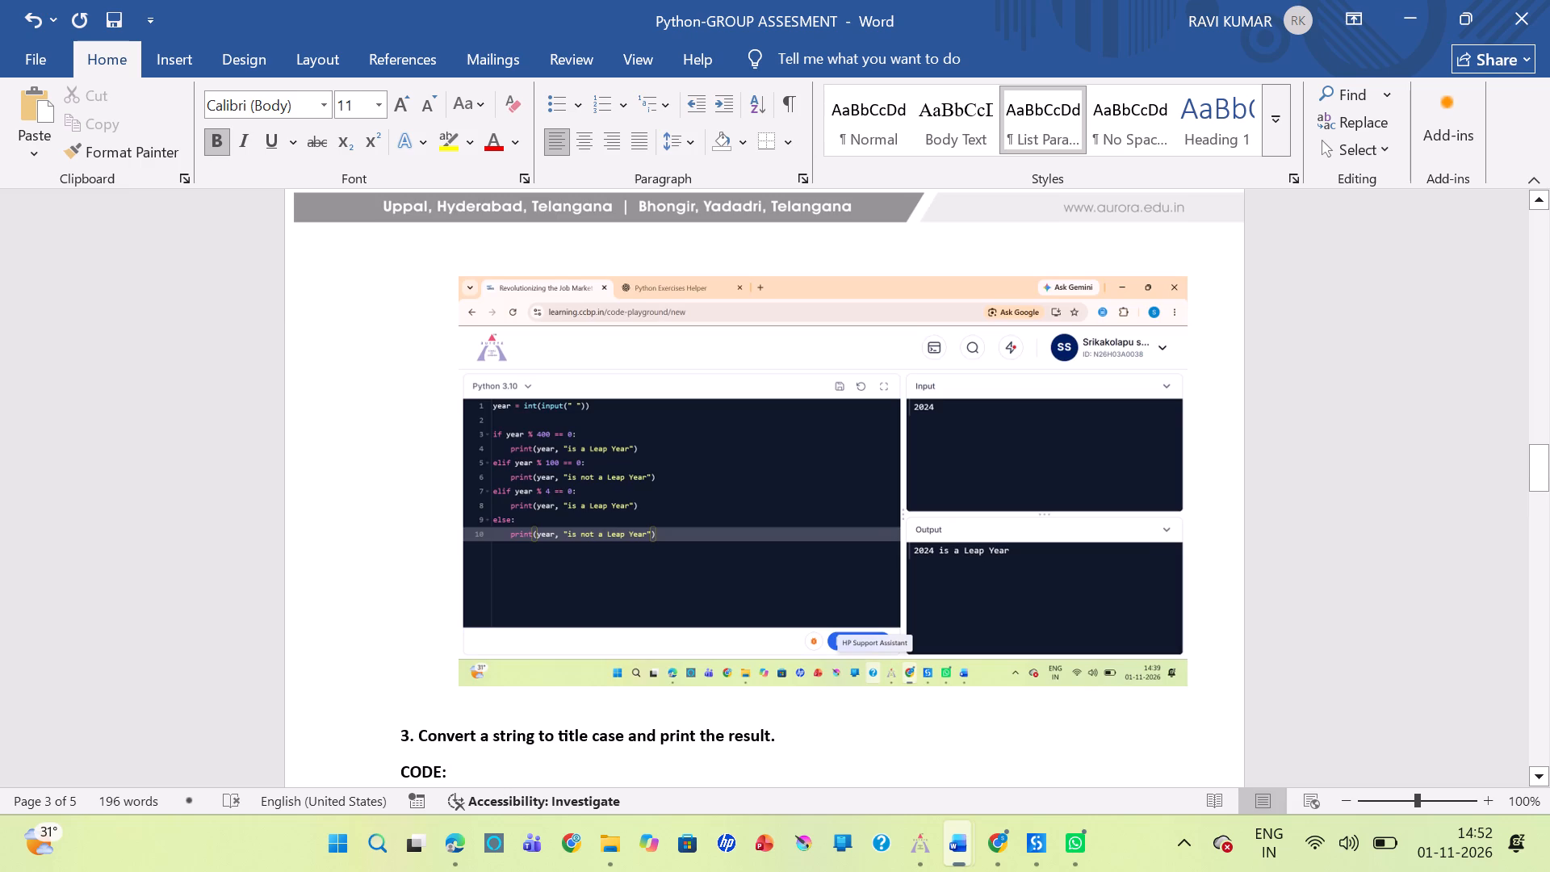
pyautogui.scroll(7, 662, 297)
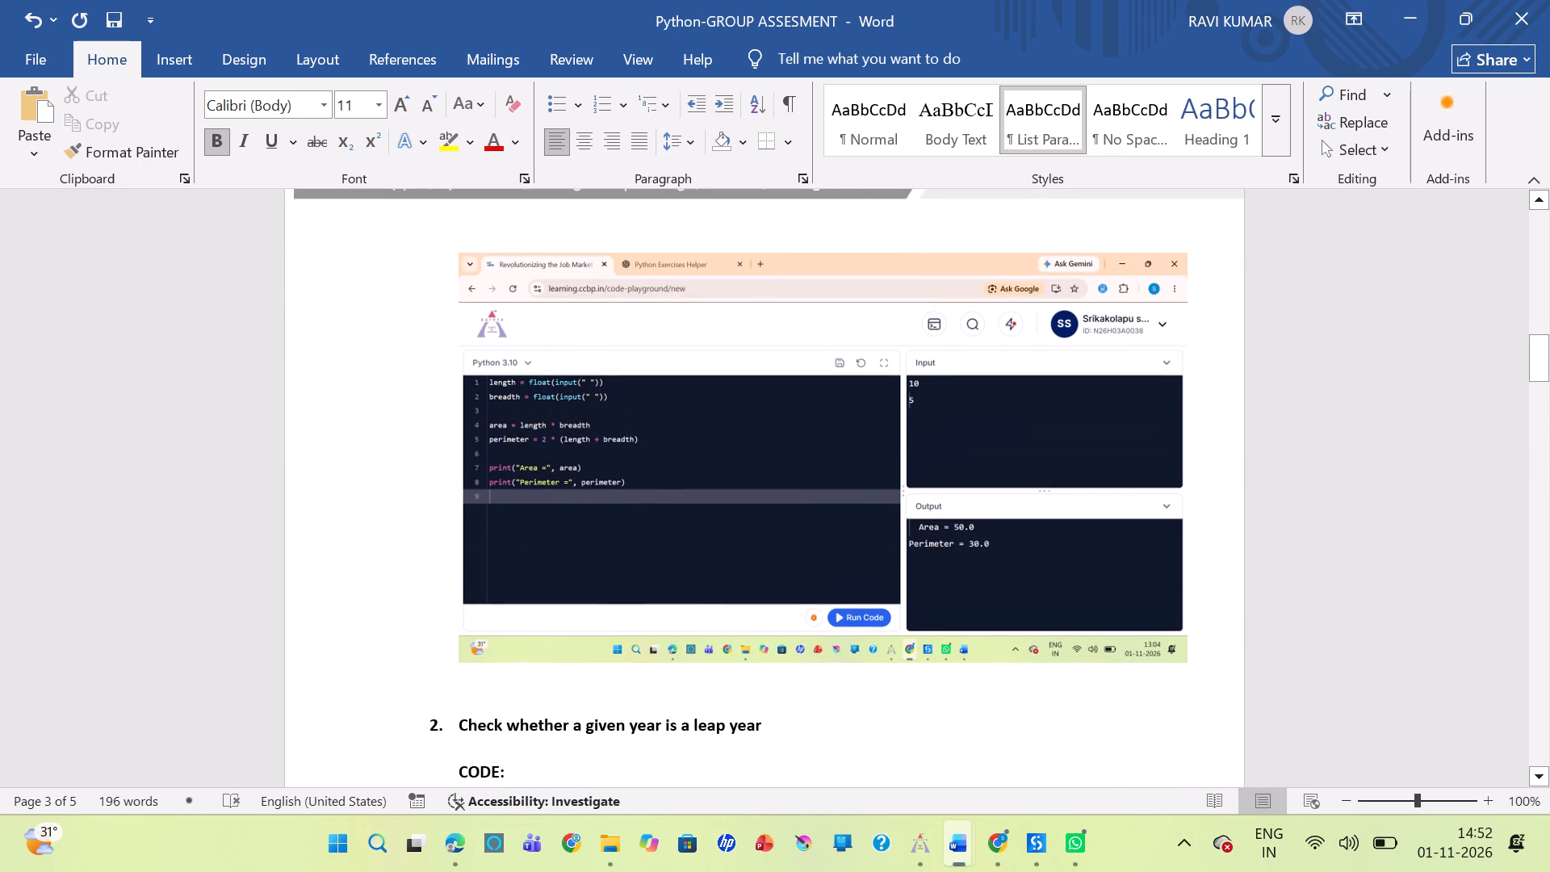
pyautogui.scroll(4, 662, 297)
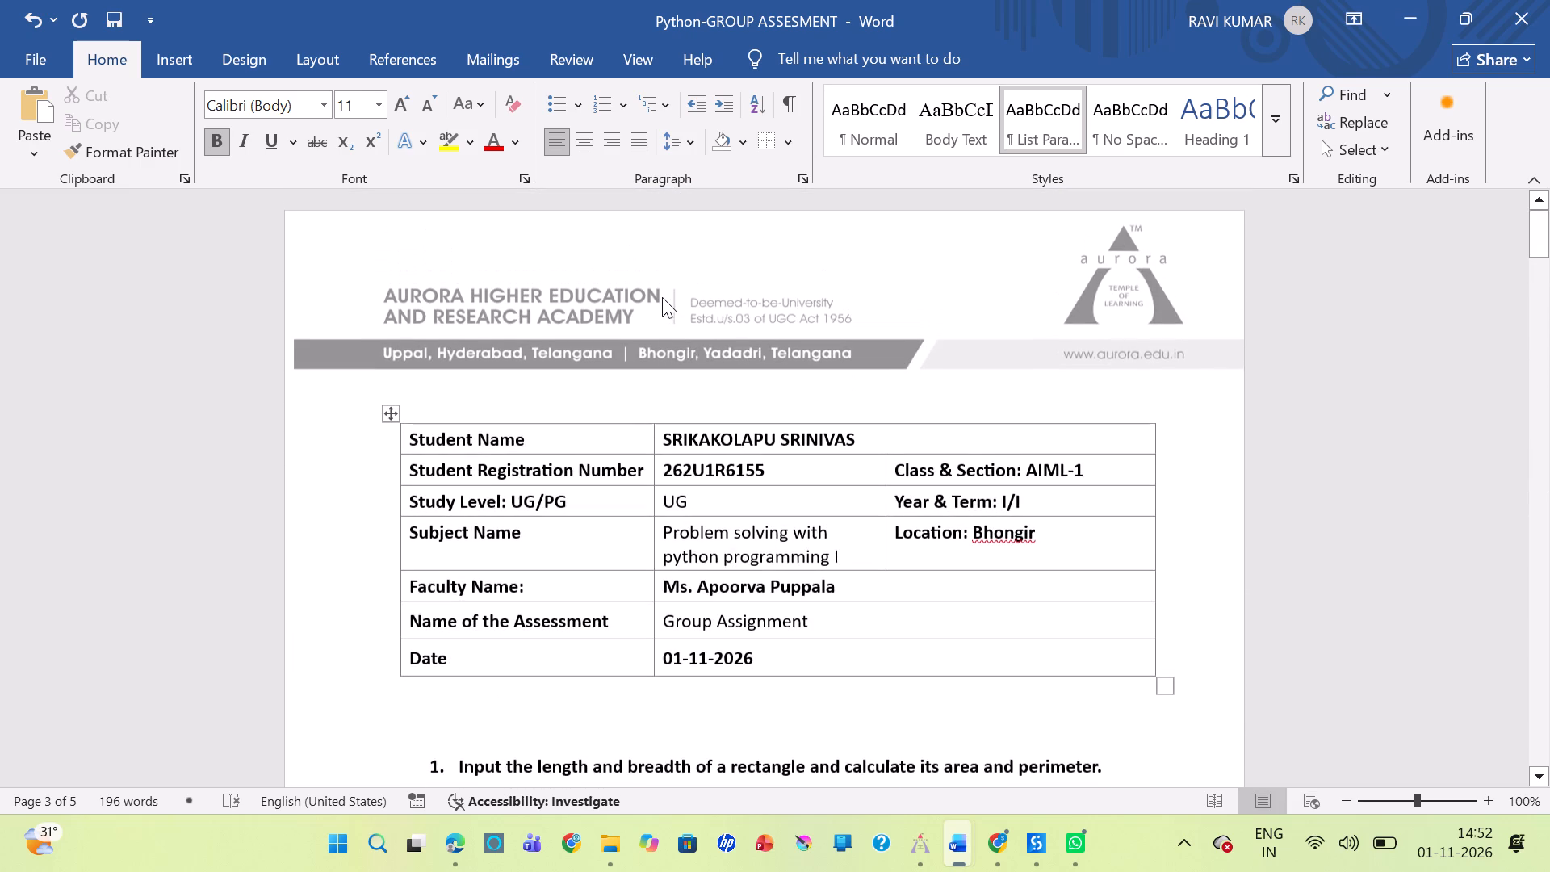
pyautogui.scroll(-7, 662, 297)
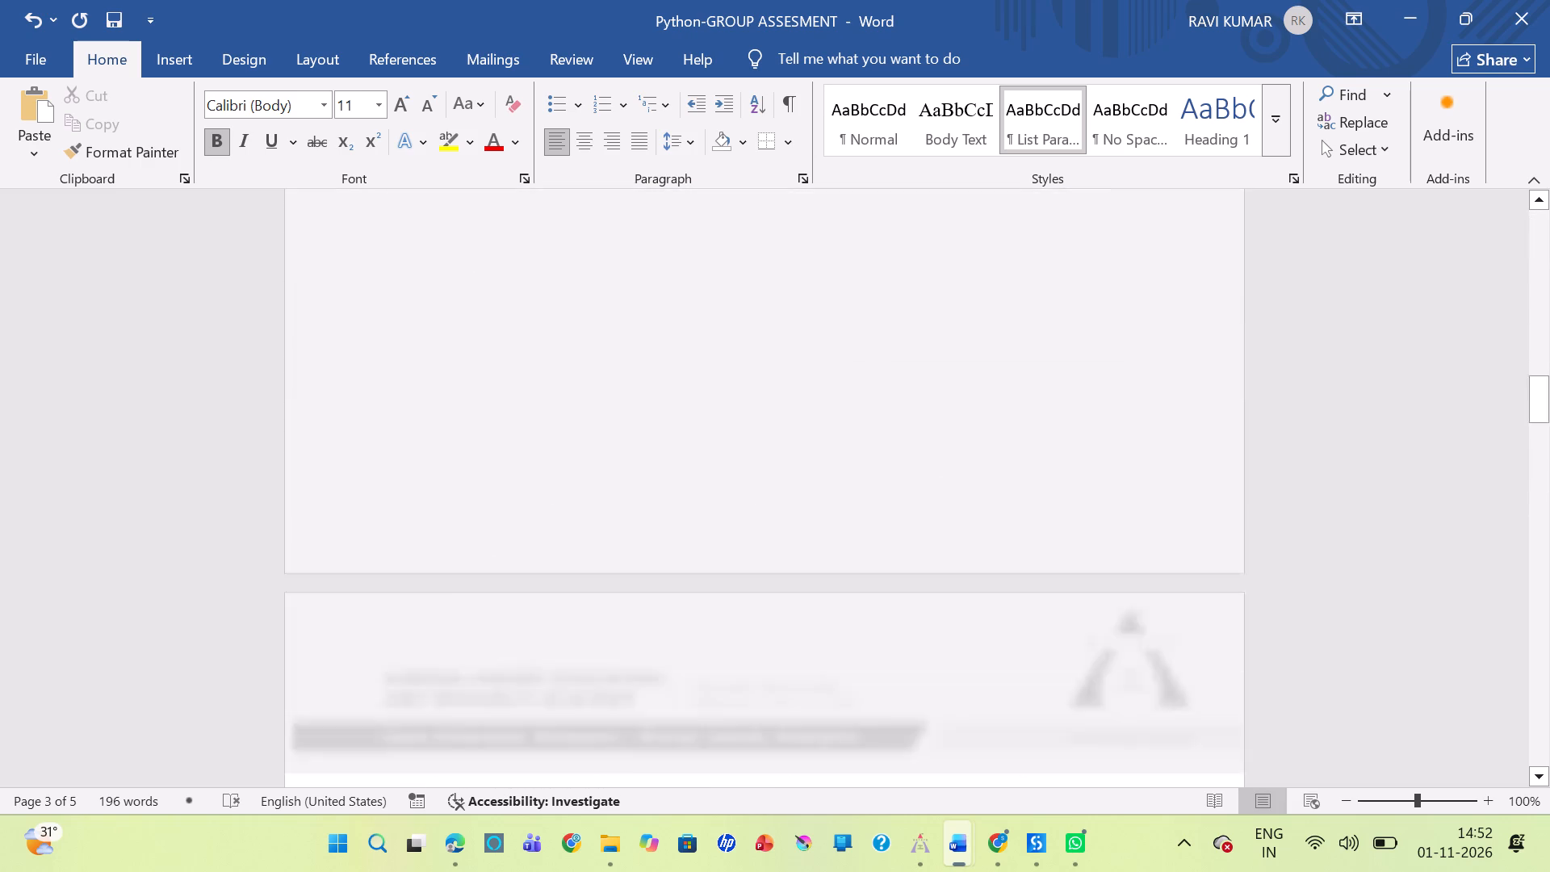
pyautogui.scroll(-3, 662, 297)
pyautogui.scroll(1, 662, 297)
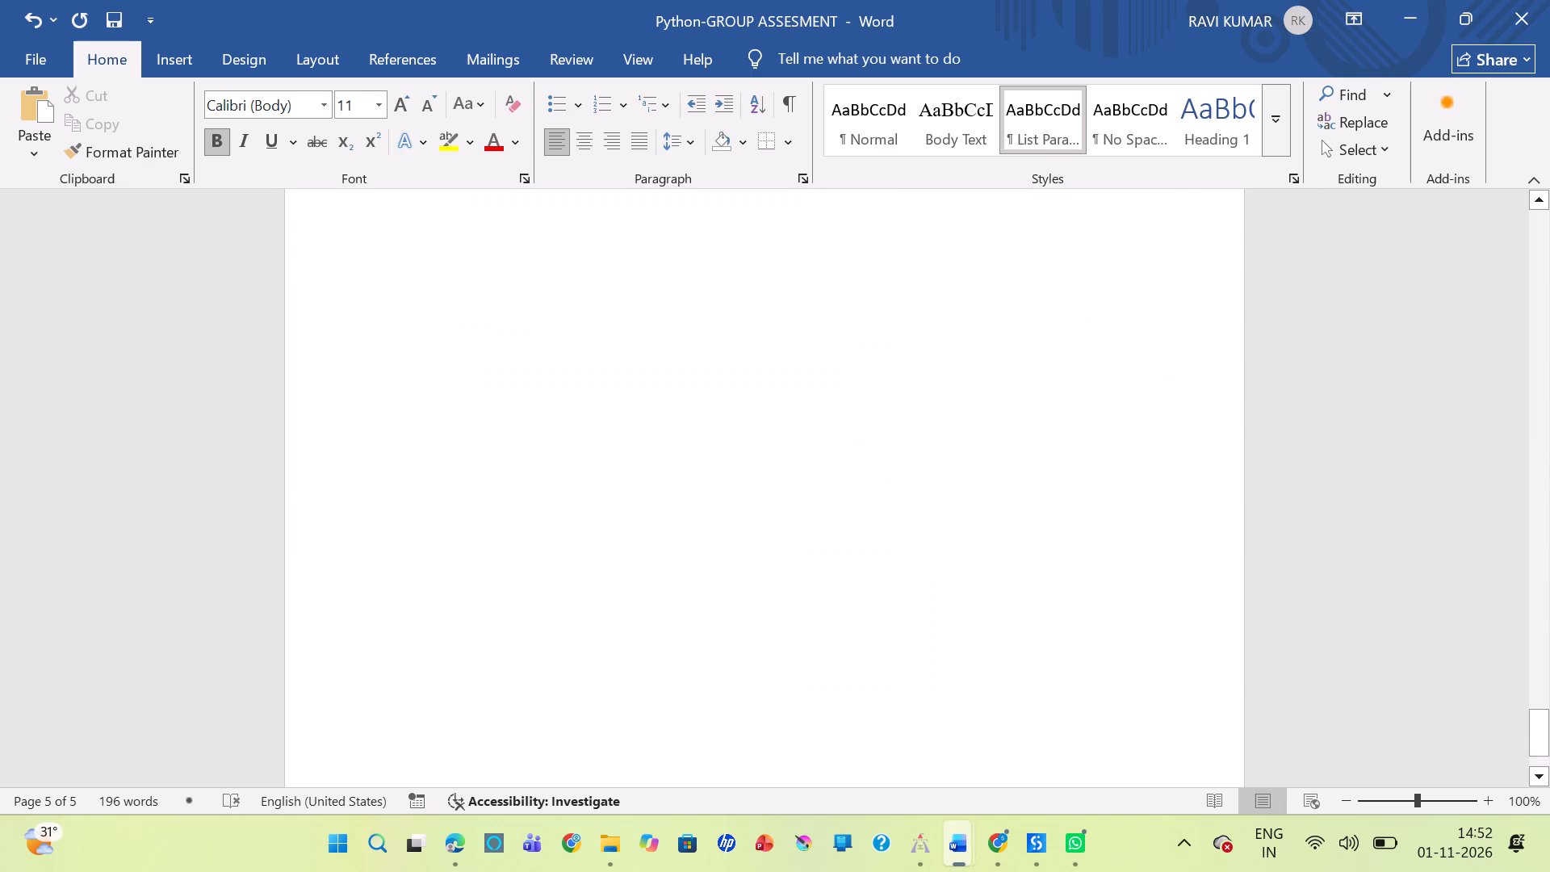
pyautogui.scroll(1, 662, 297)
pyautogui.scroll(5, 714, 451)
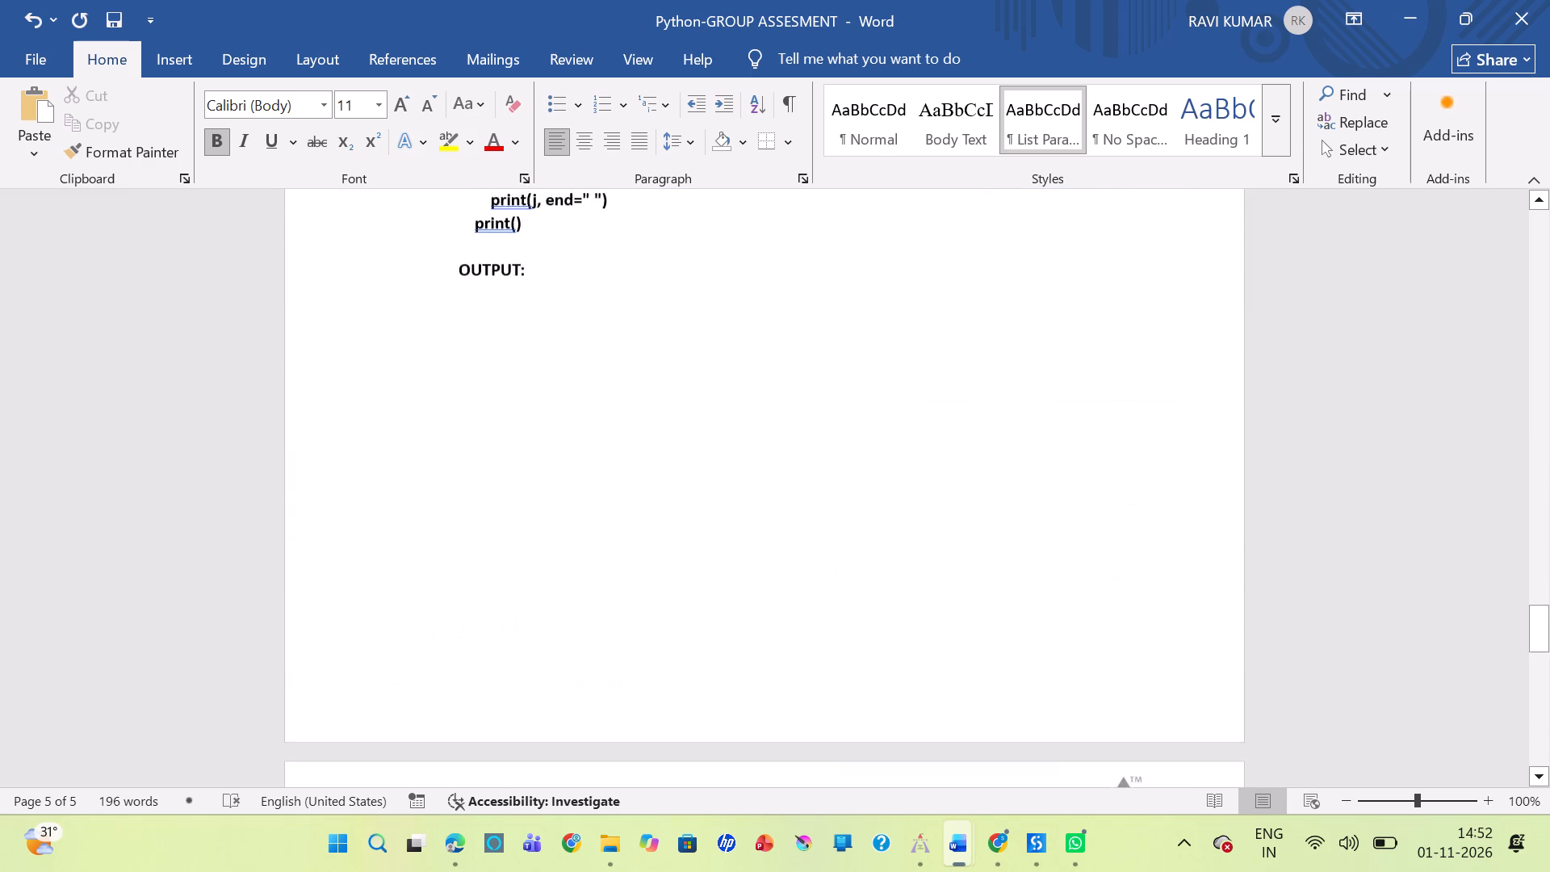
pyautogui.scroll(3, 714, 451)
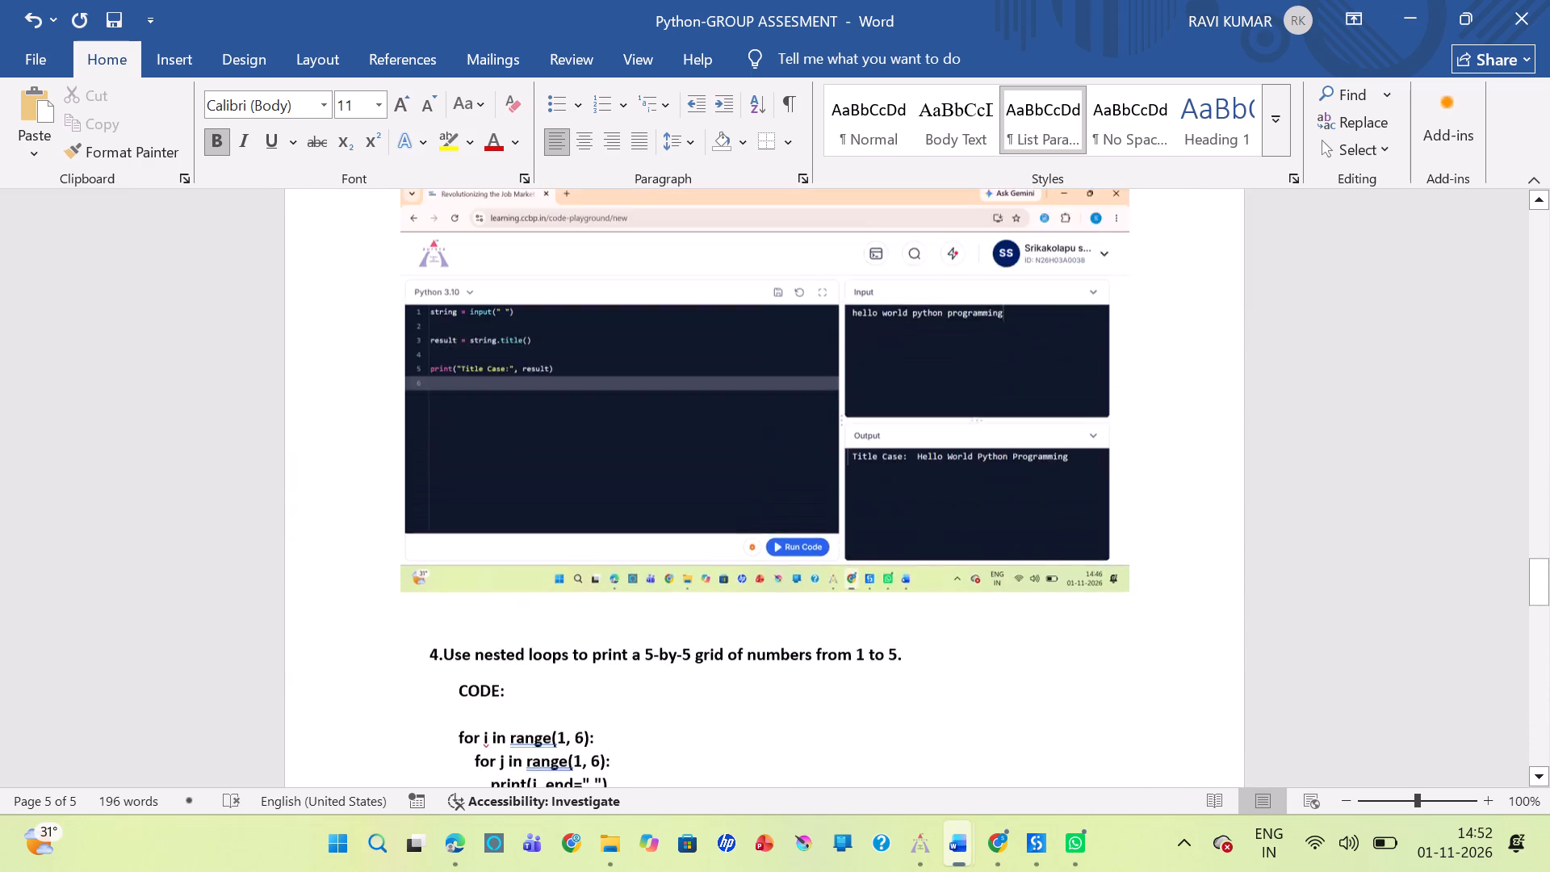
pyautogui.scroll(5, 714, 451)
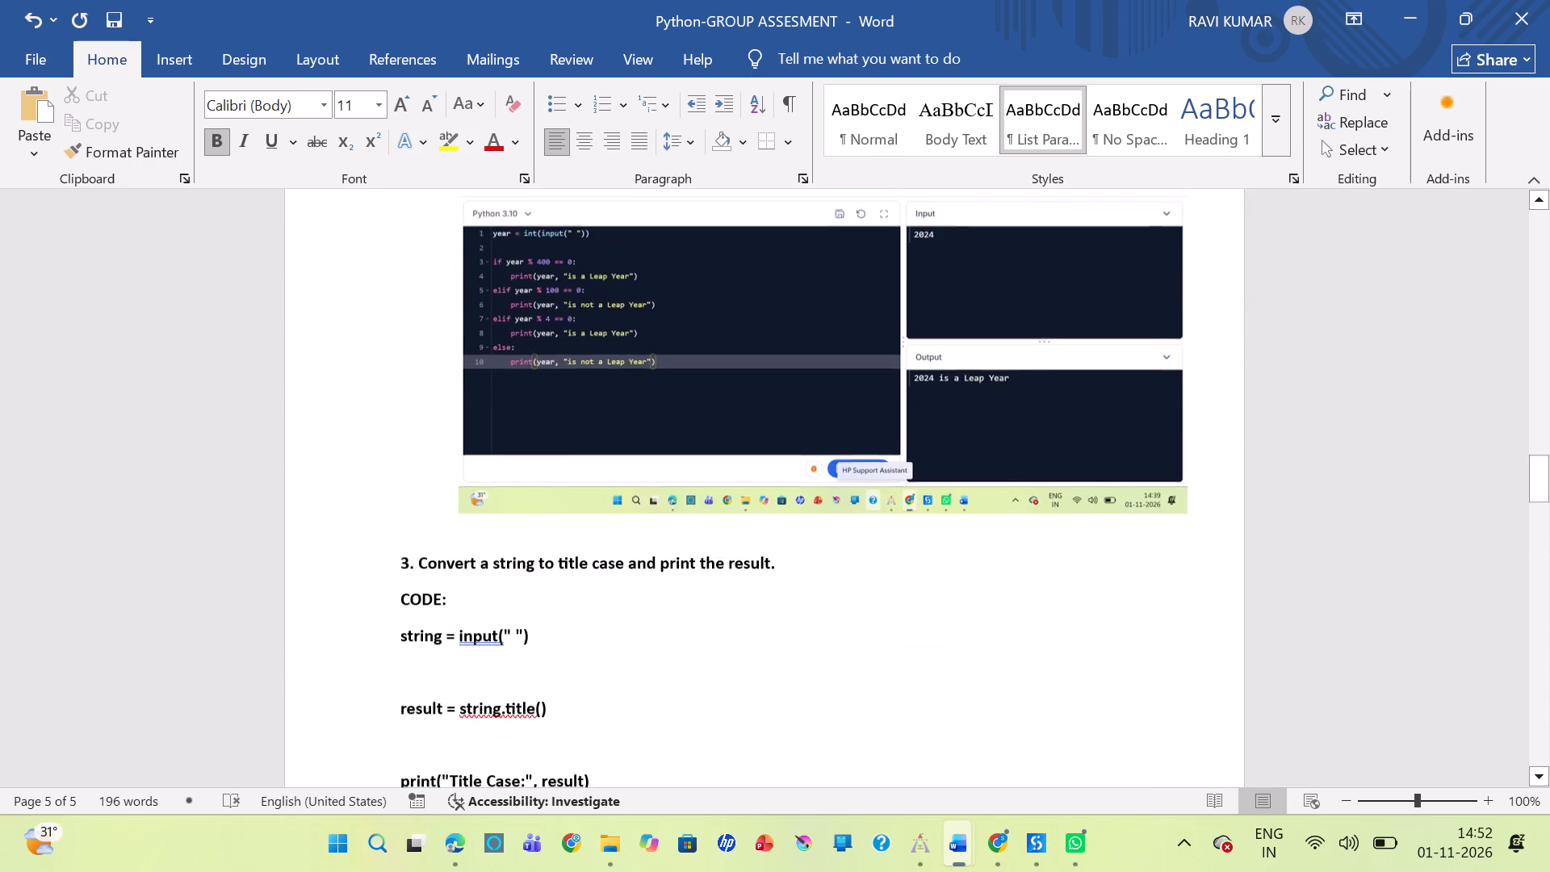
pyautogui.scroll(3, 714, 451)
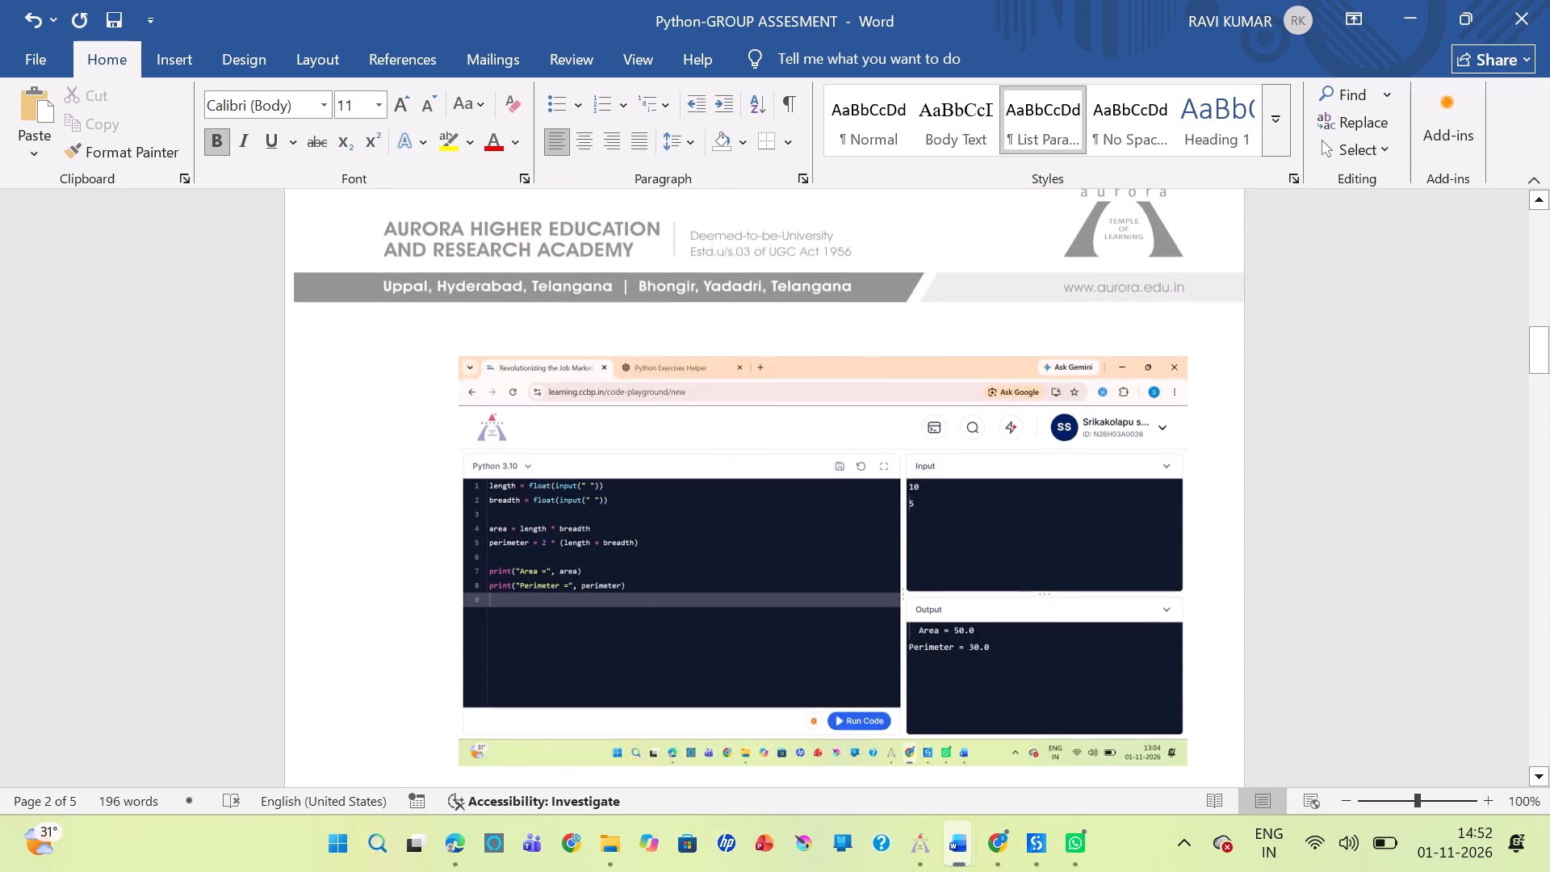
pyautogui.scroll(4, 714, 451)
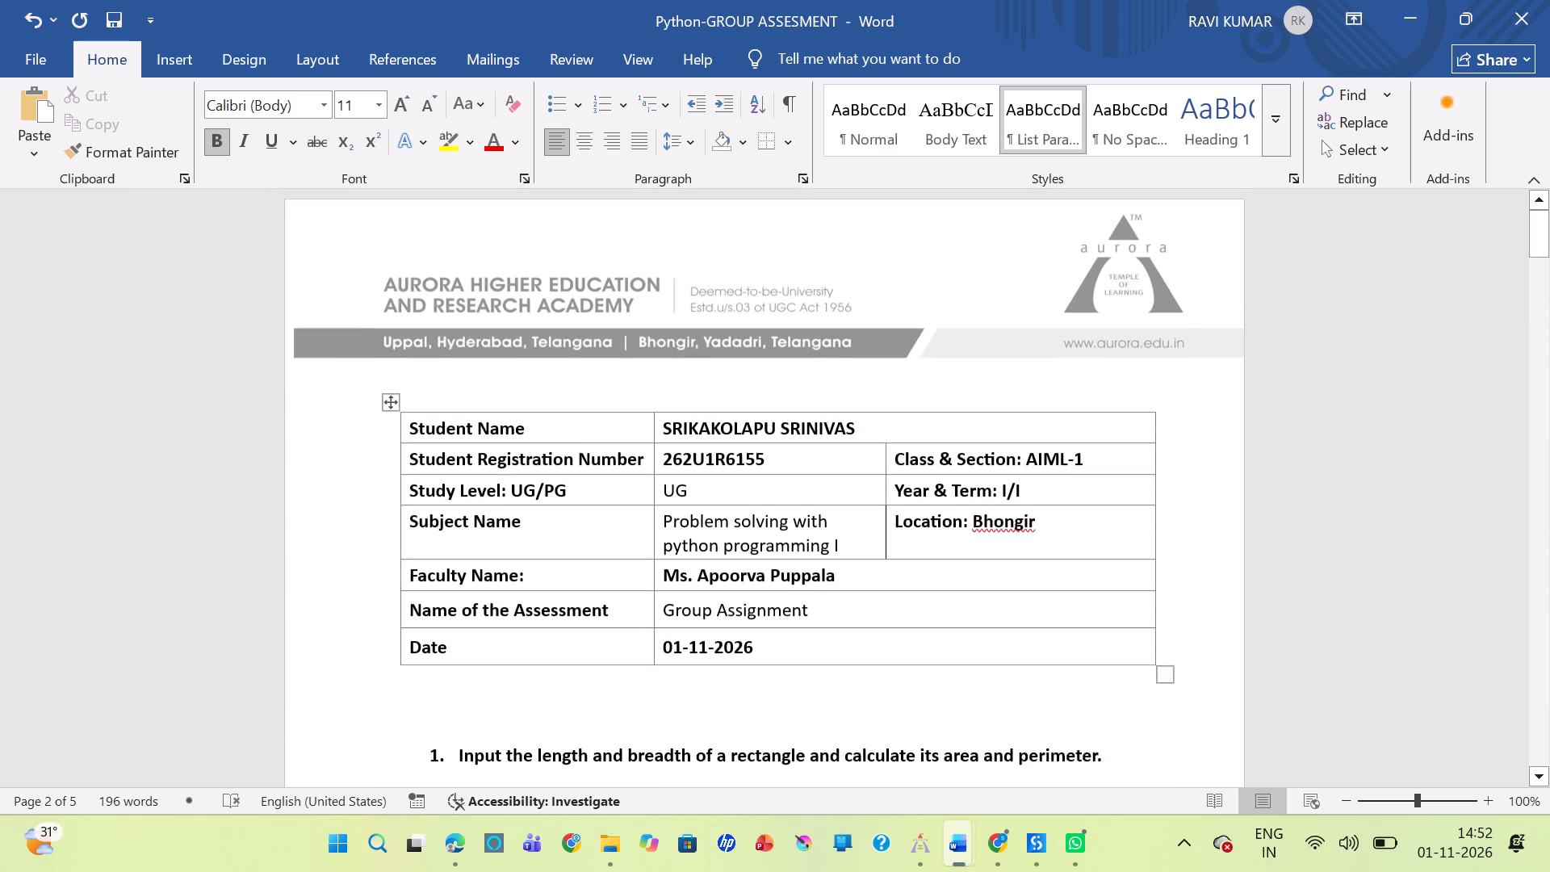
pyautogui.scroll(1, 714, 451)
pyautogui.scroll(-1, 714, 451)
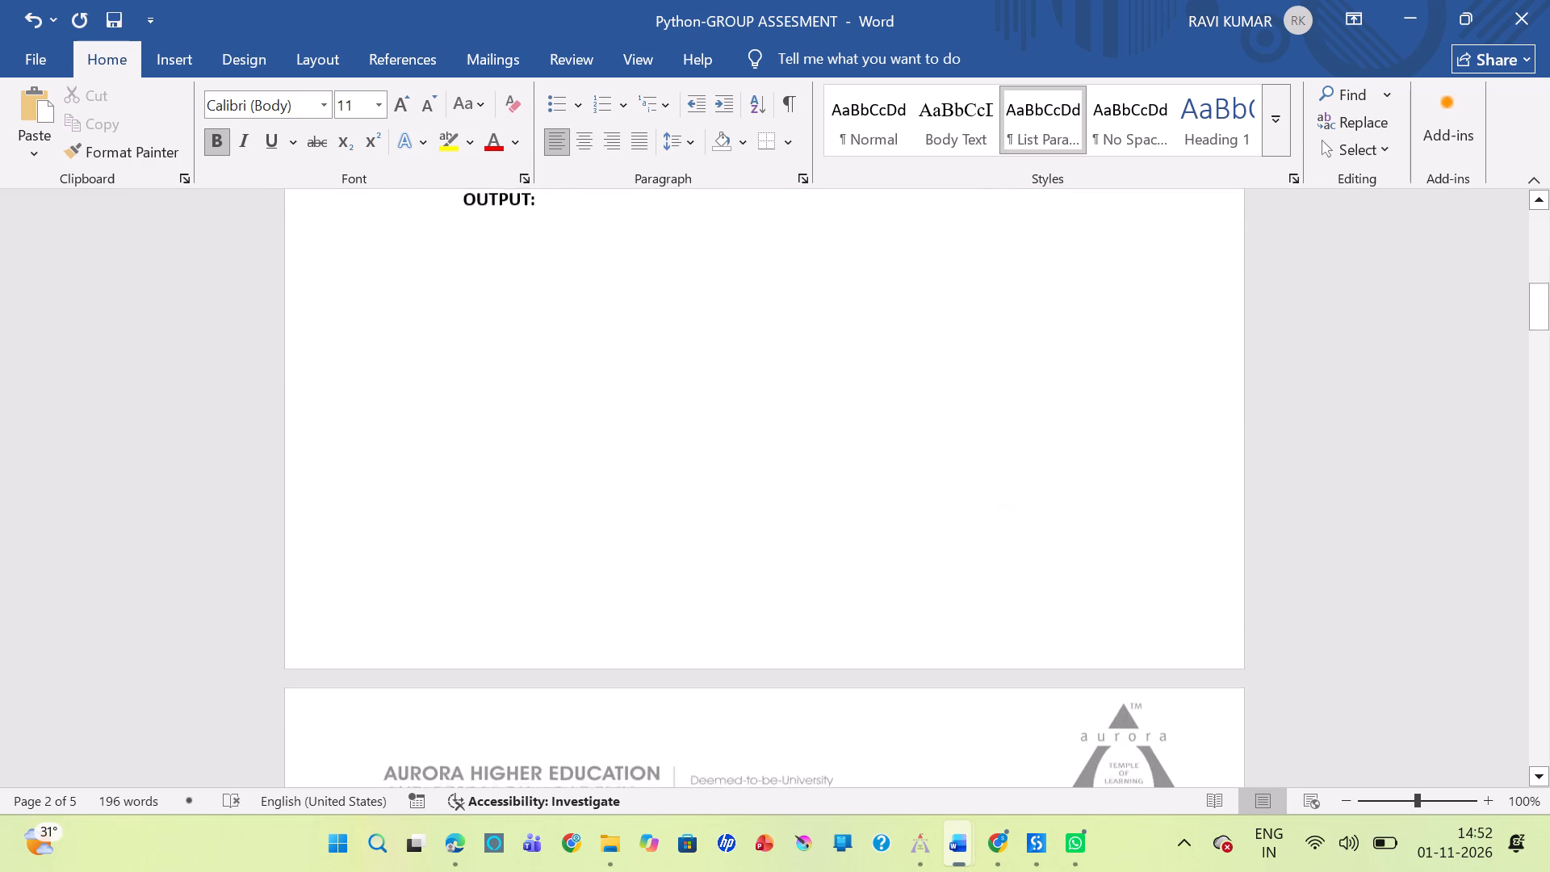
pyautogui.scroll(-1, 714, 451)
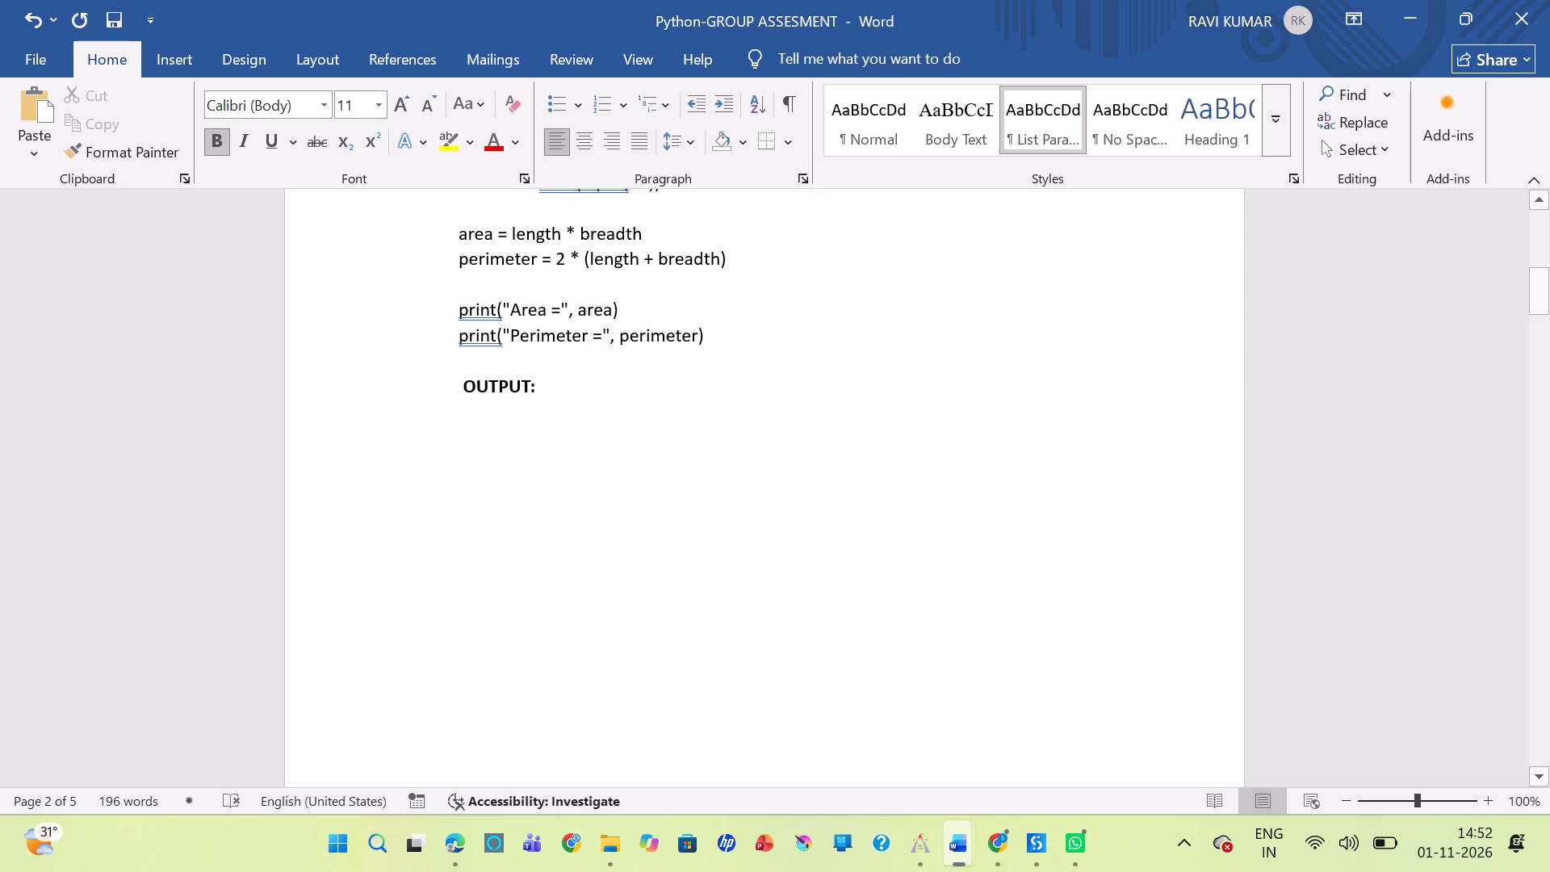
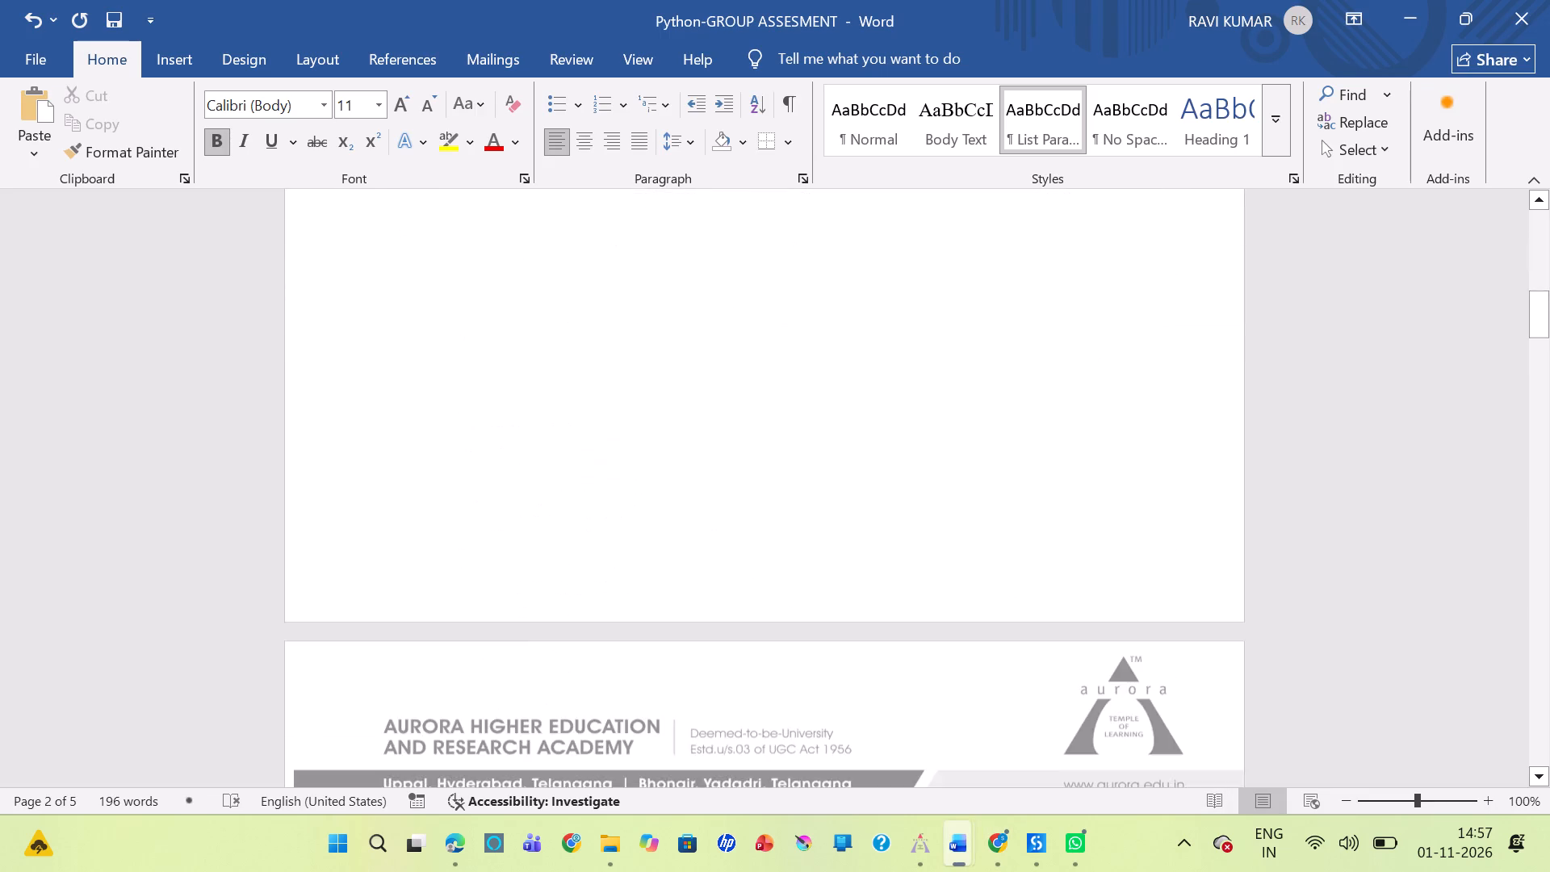
pyautogui.scroll(1, 739, 543)
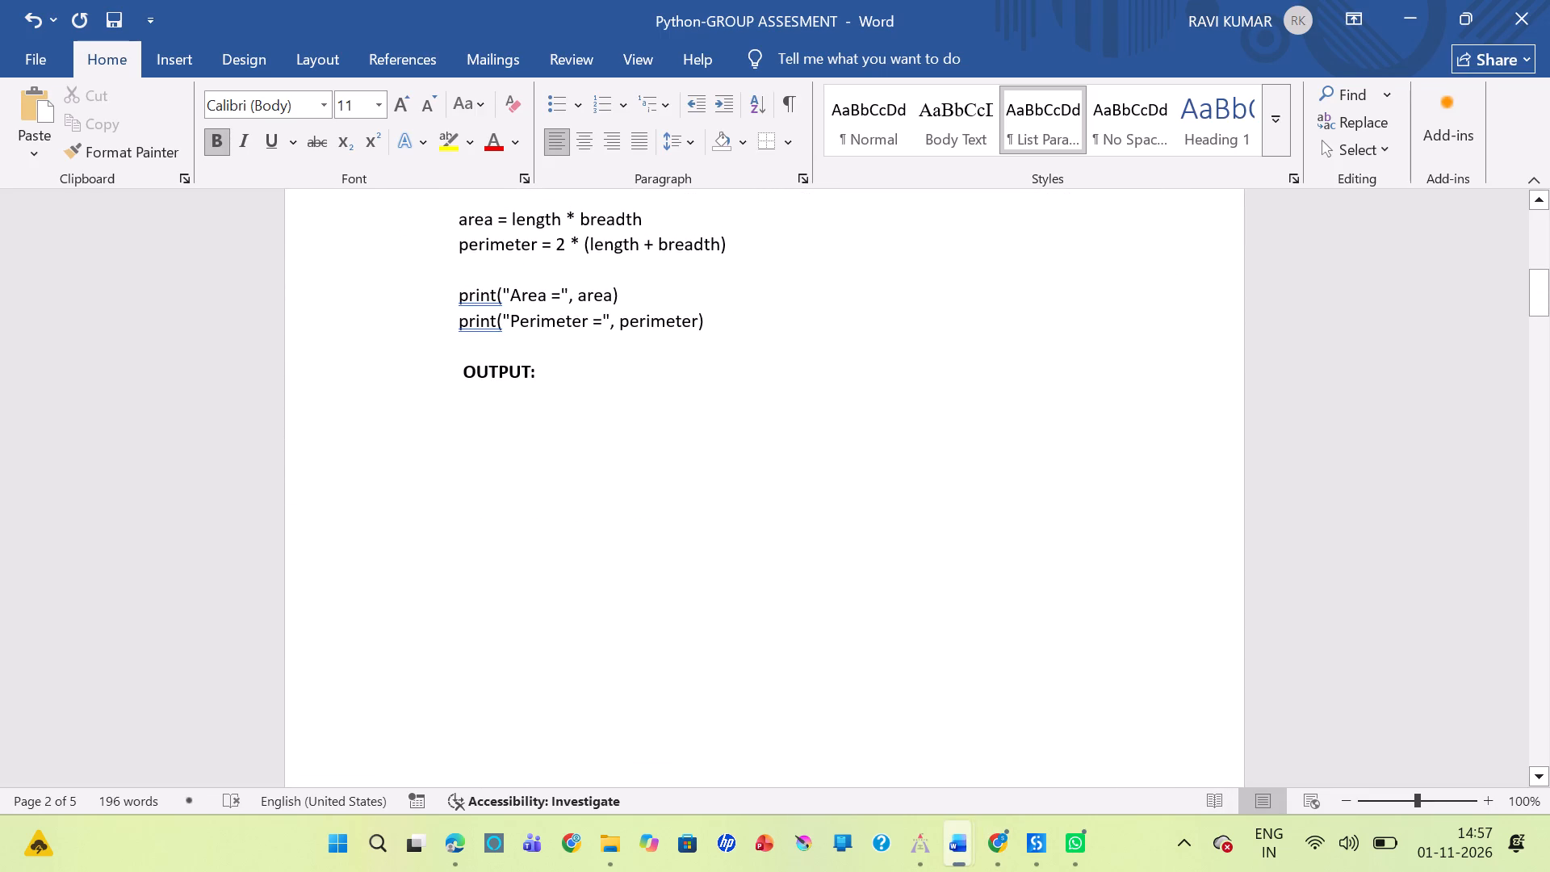
pyautogui.click(707, 329)
pyautogui.press('Return')
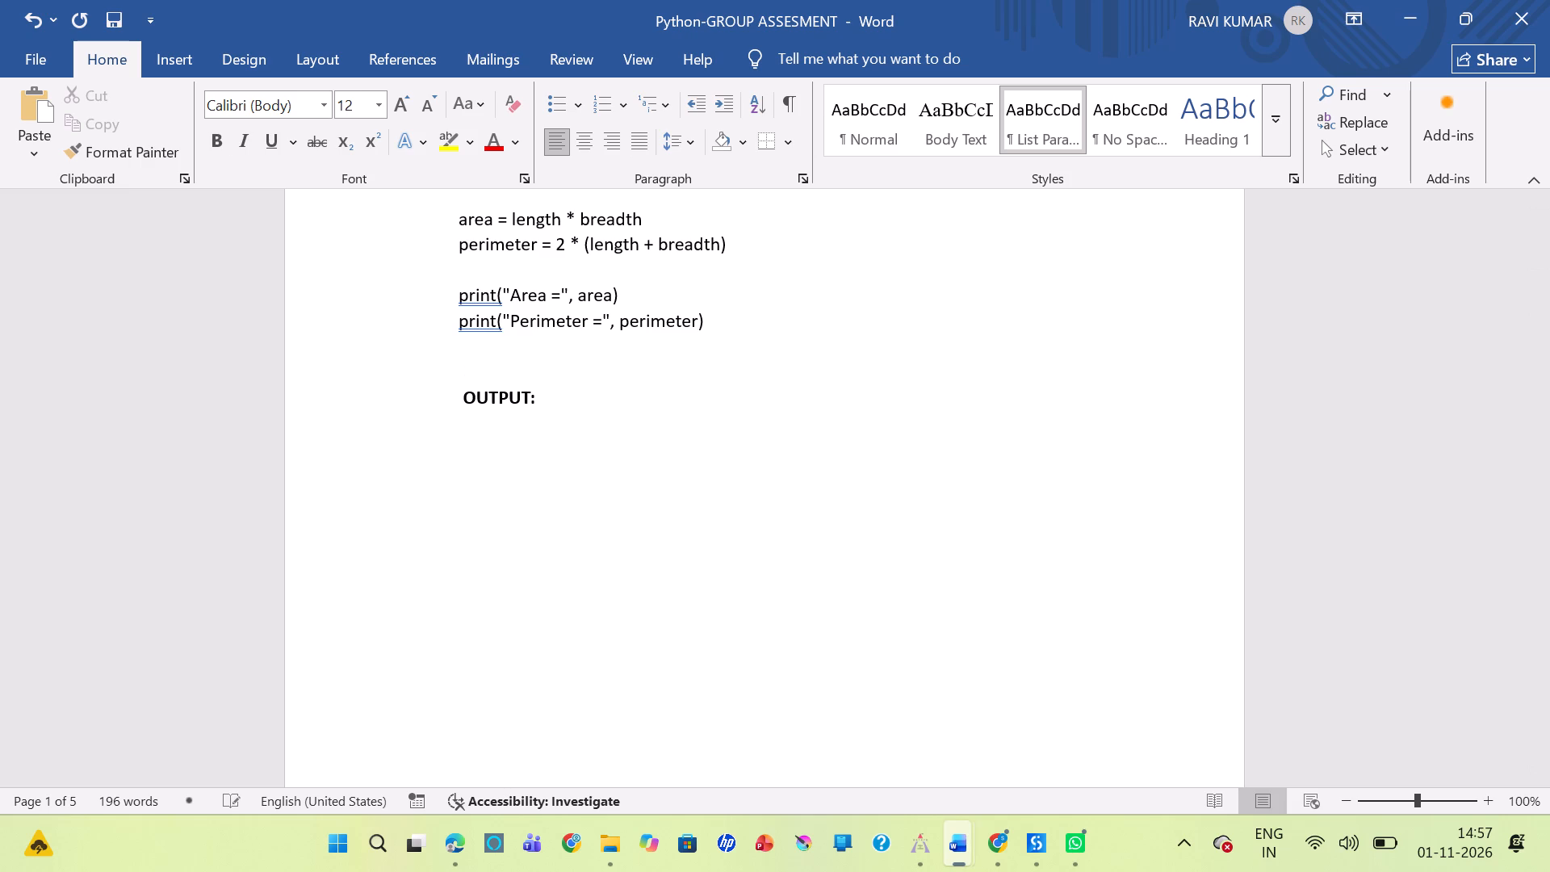
pyautogui.press('Return')
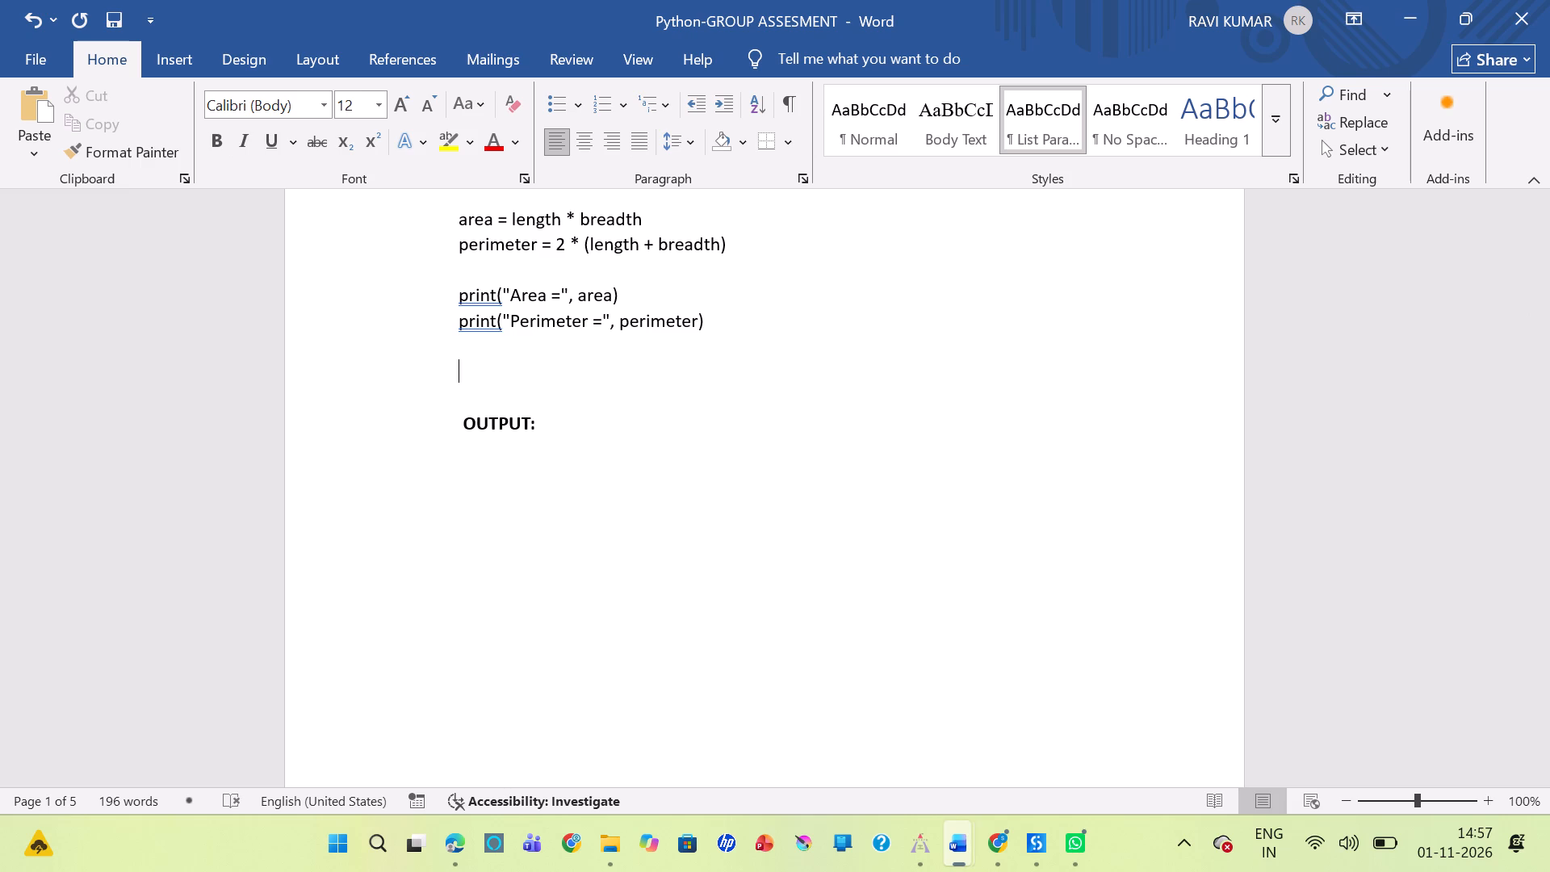
pyautogui.press('v')
pyautogui.press('BackSpace')
pyautogui.hotkey('ctrl', 'v')
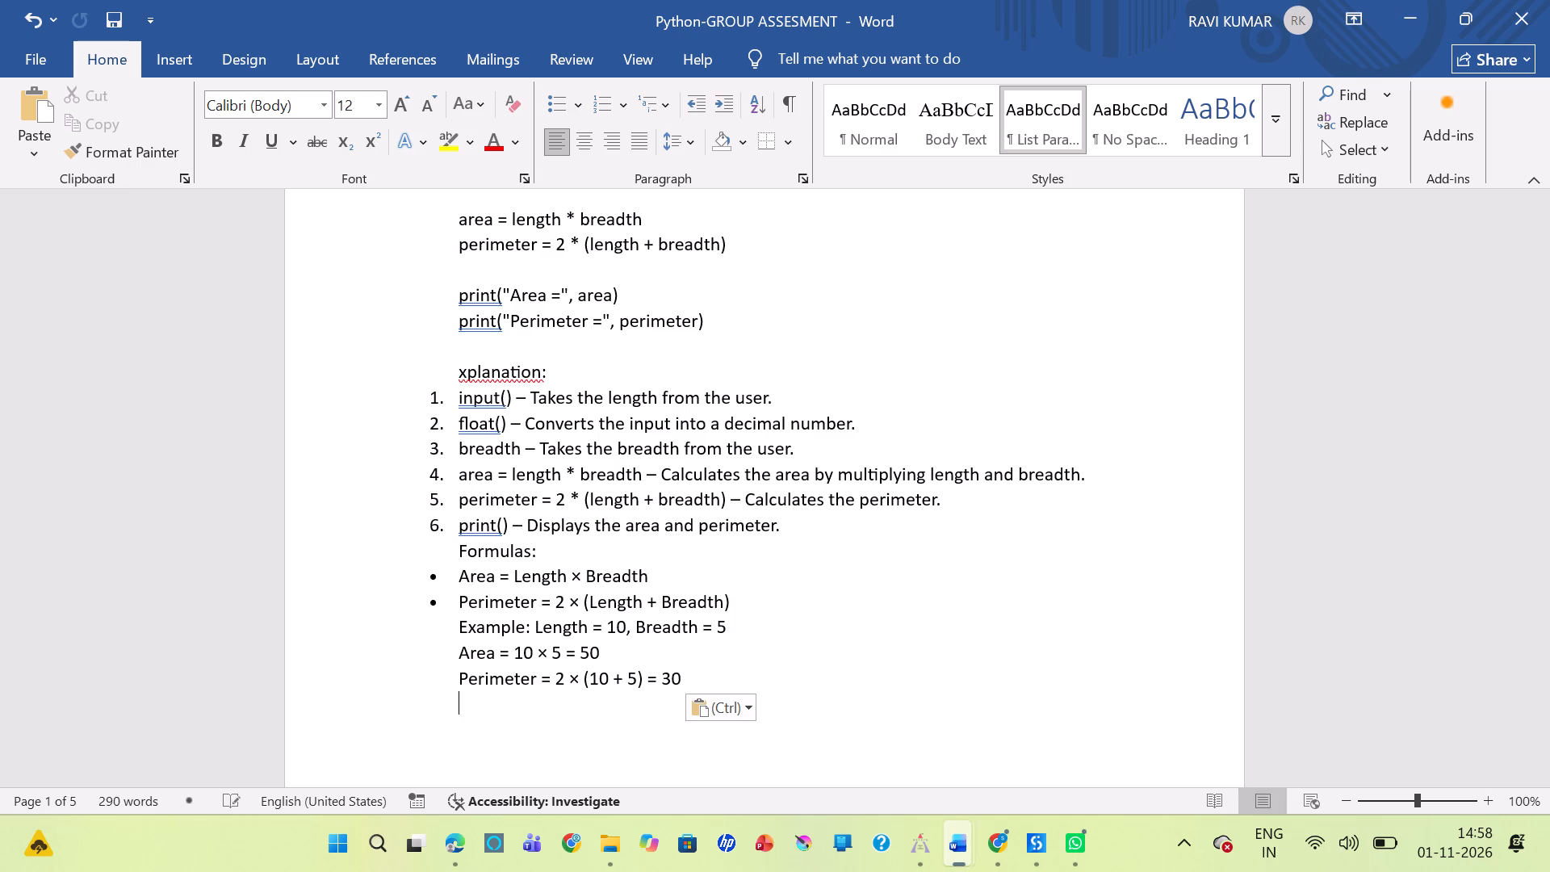
# Add the missing initial "E" so that the pasted heading reads "Explanation:".
pyautogui.click(448, 370)
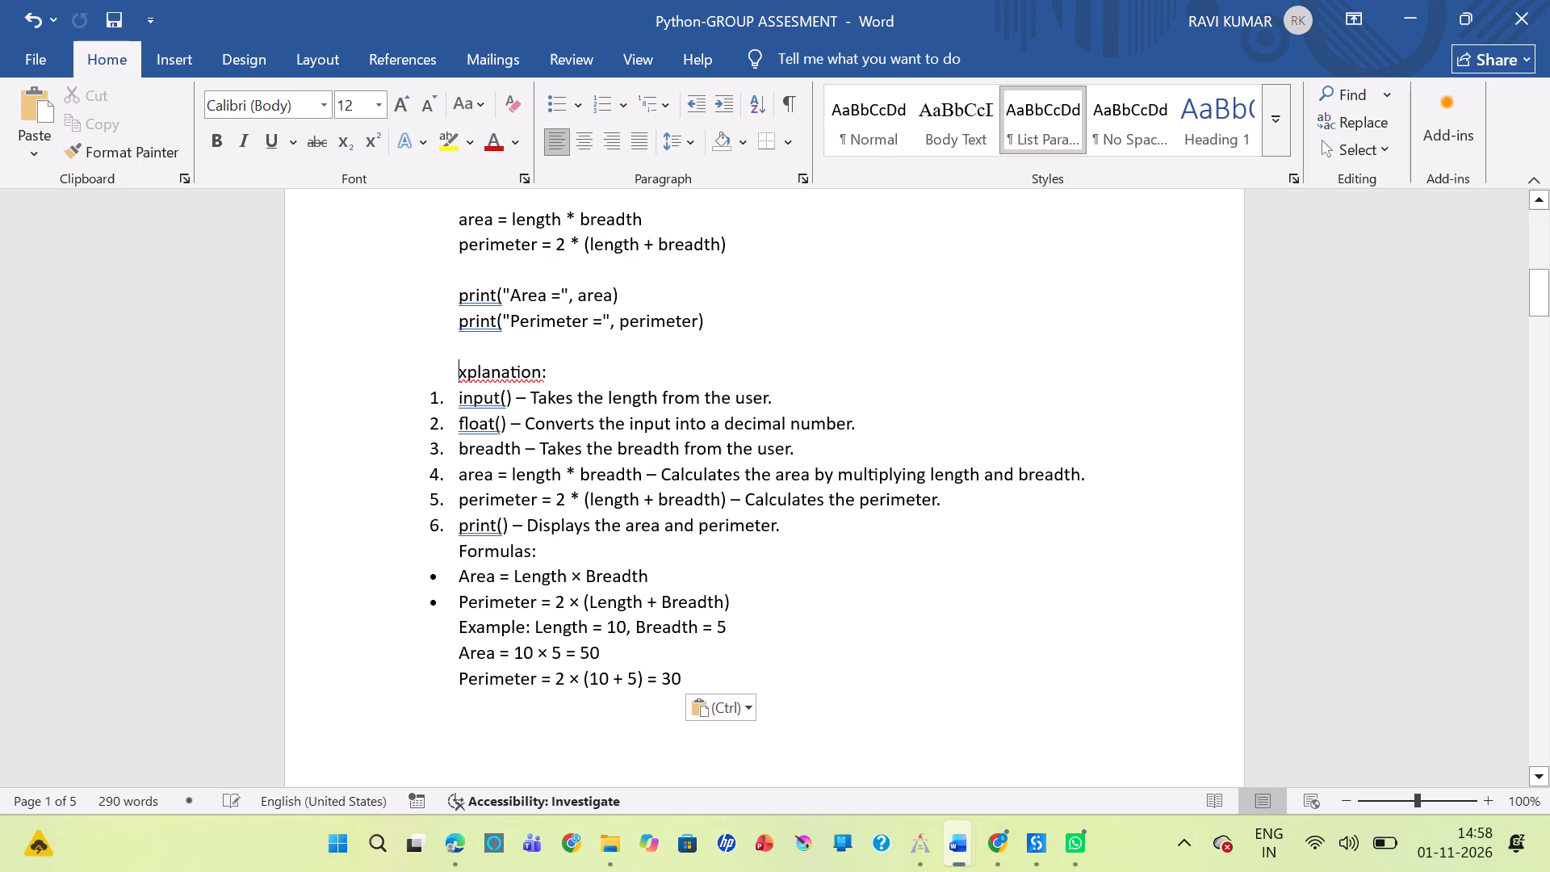
pyautogui.press('e')
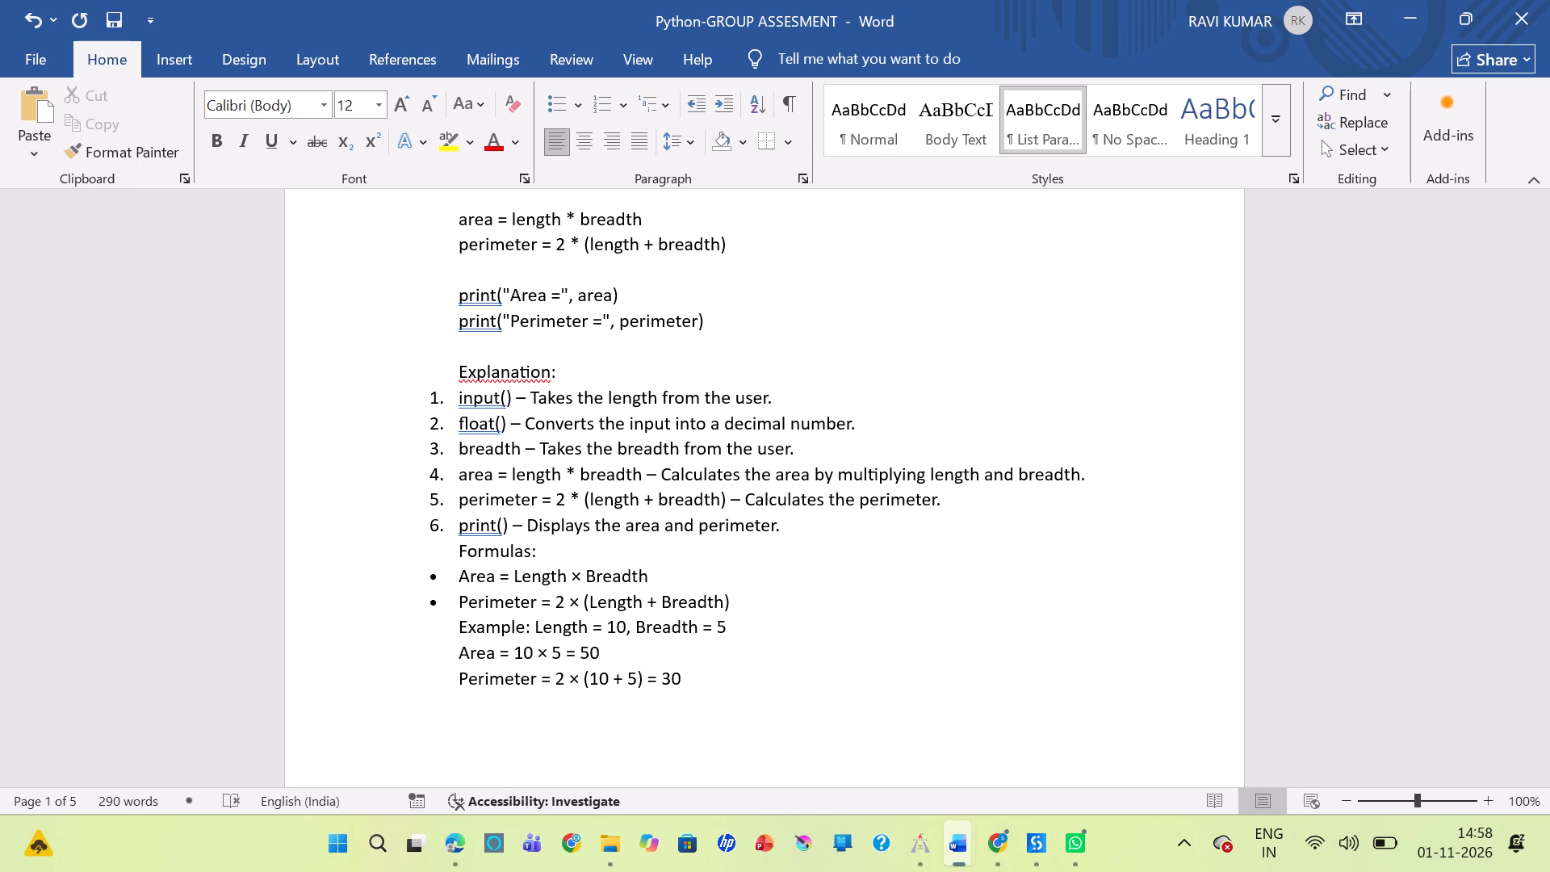
# Make question 1's "Explanation:" heading bold.
pyautogui.moveTo(462, 366); pyautogui.dragTo(630, 394)
pyautogui.click(588, 367)
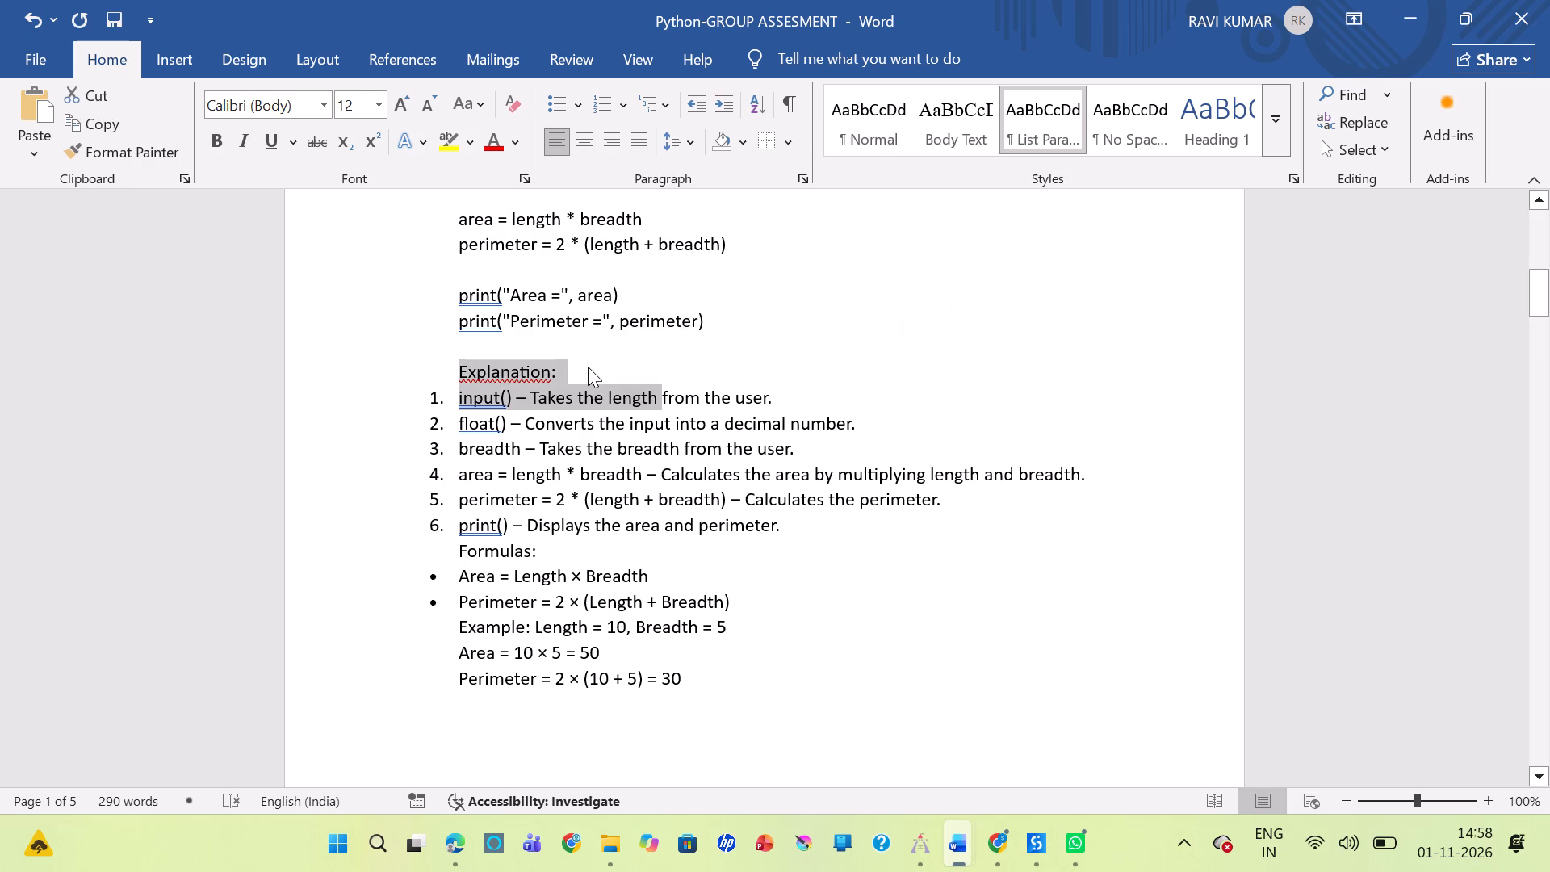
pyautogui.moveTo(455, 369); pyautogui.dragTo(479, 371)
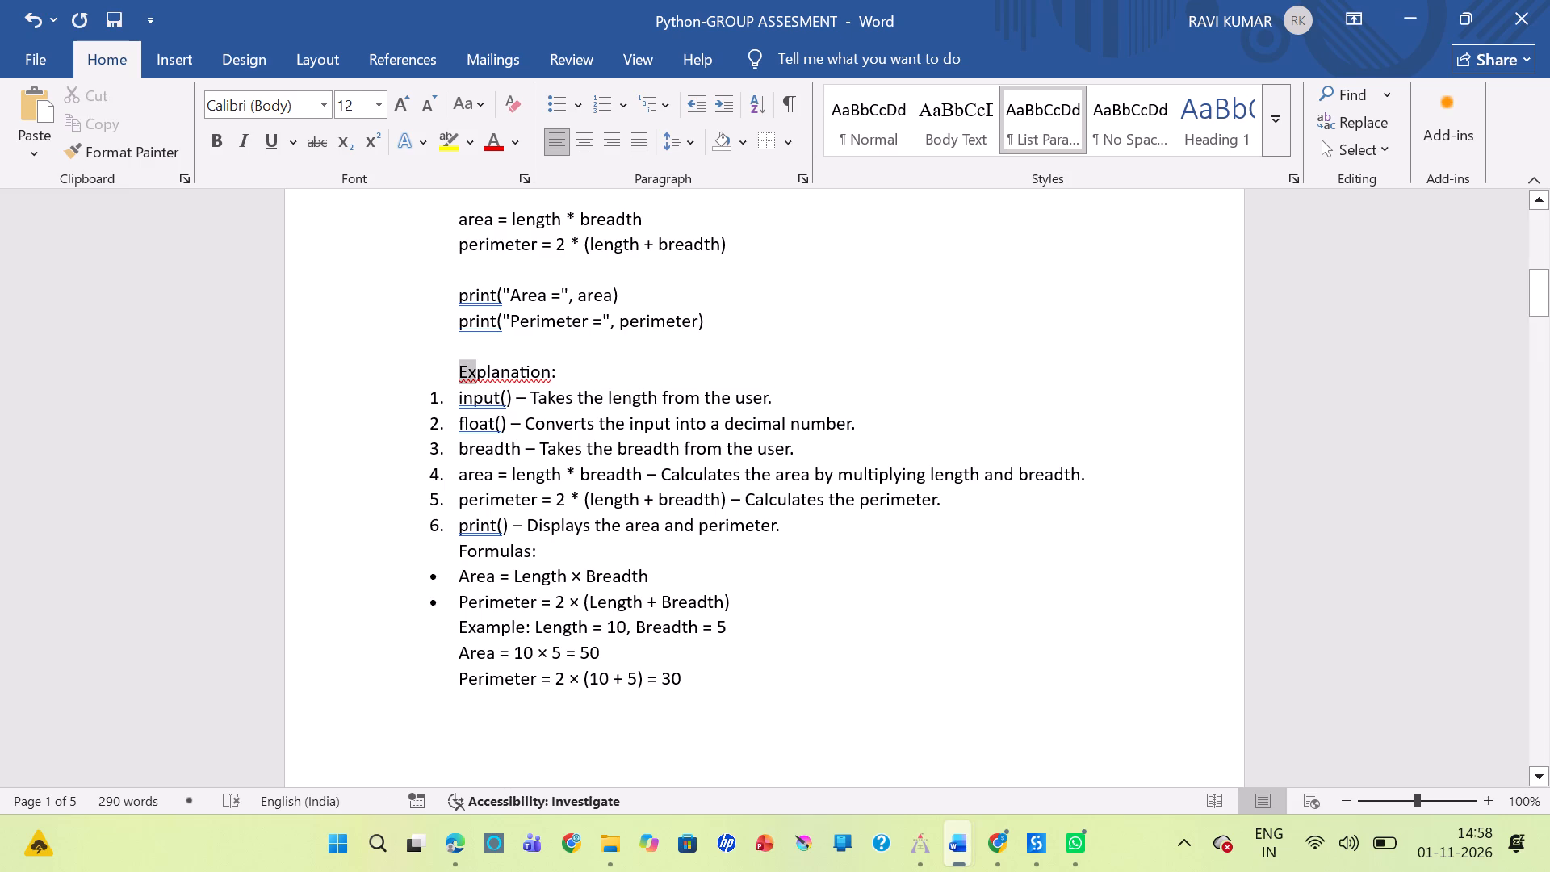
pyautogui.moveTo(479, 371); pyautogui.dragTo(626, 371)
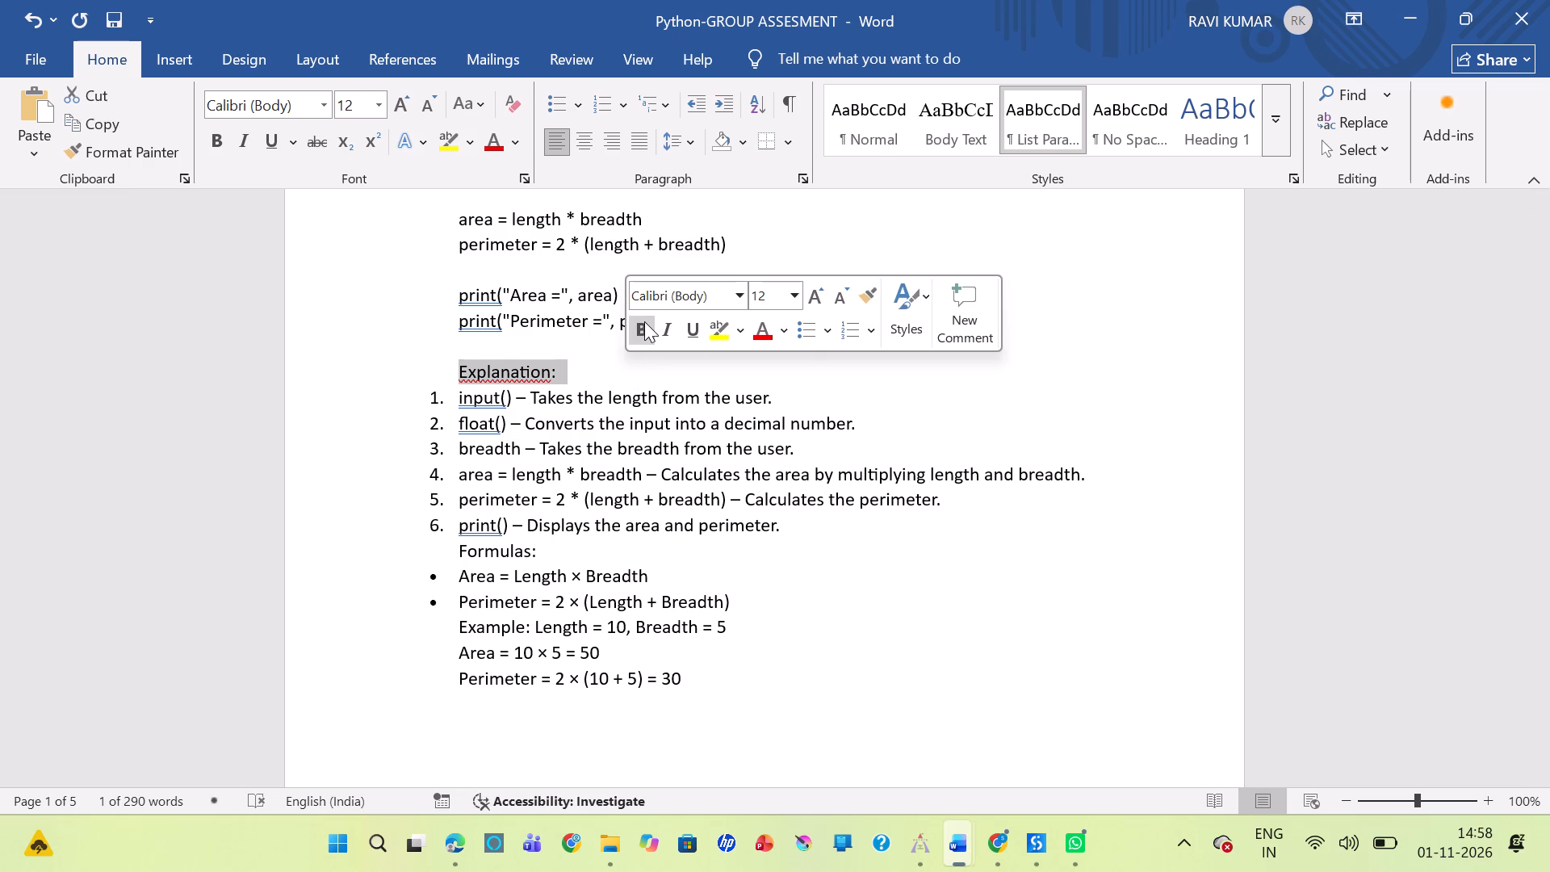
pyautogui.click(644, 321)
pyautogui.click(592, 369)
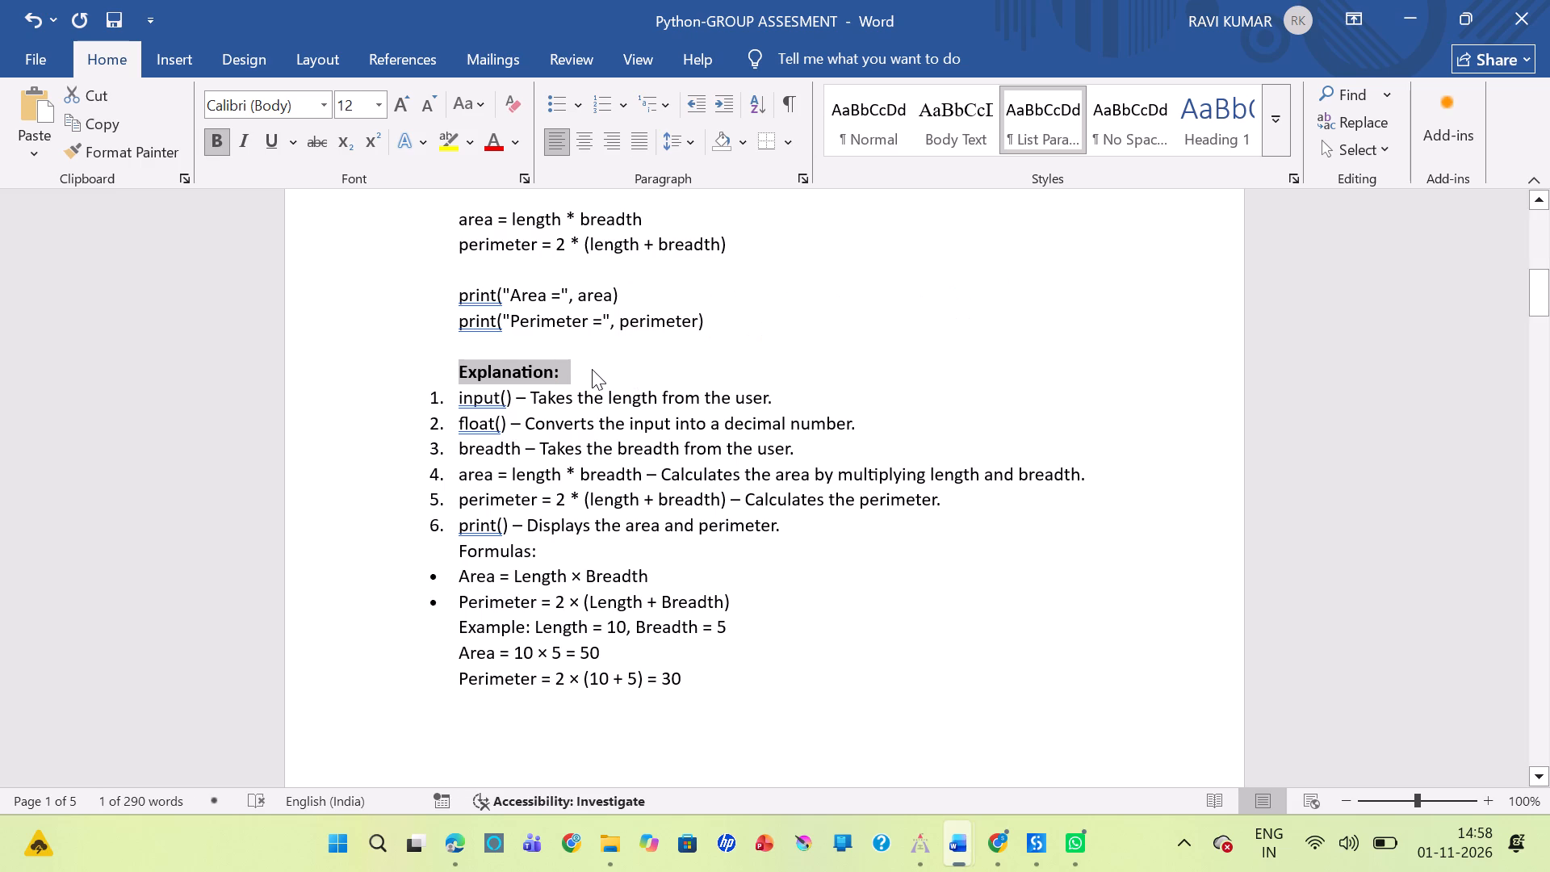
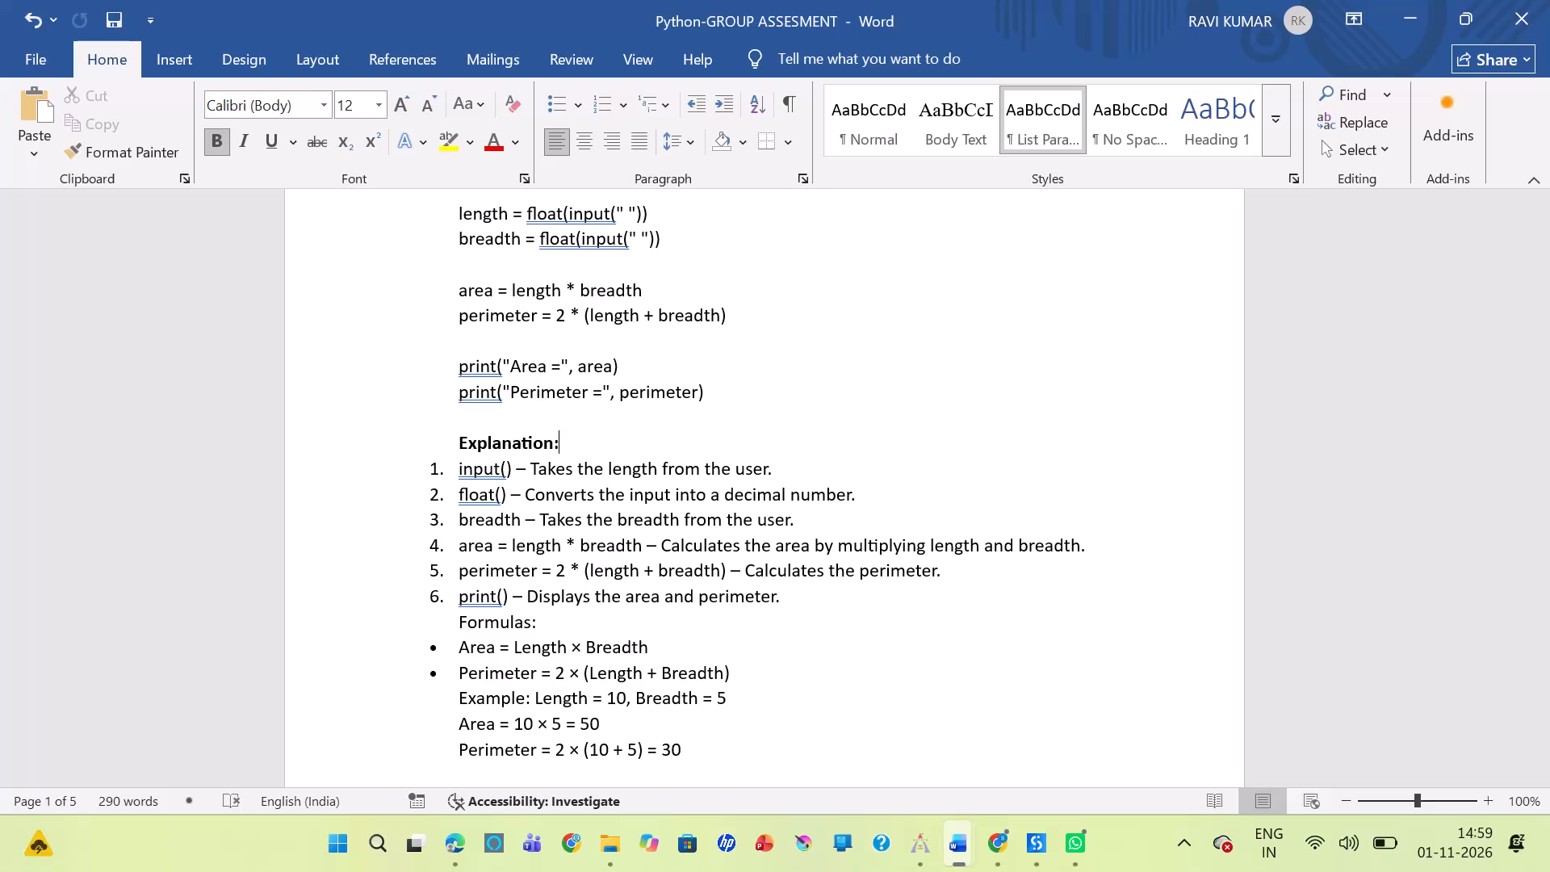
# Replace question 1's "Explanation:" heading with the capitalised text "EXPLANATOIN:".
pyautogui.press('BackSpace')
pyautogui.press('BackSpace')
pyautogui.press('BackSpace')
pyautogui.press('BackSpace')
pyautogui.press('BackSpace')
pyautogui.press('BackSpace')
pyautogui.press('BackSpace')
pyautogui.press('BackSpace')
pyautogui.press('BackSpace')
pyautogui.press('BackSpace')
pyautogui.press('BackSpace')
pyautogui.press('BackSpace')
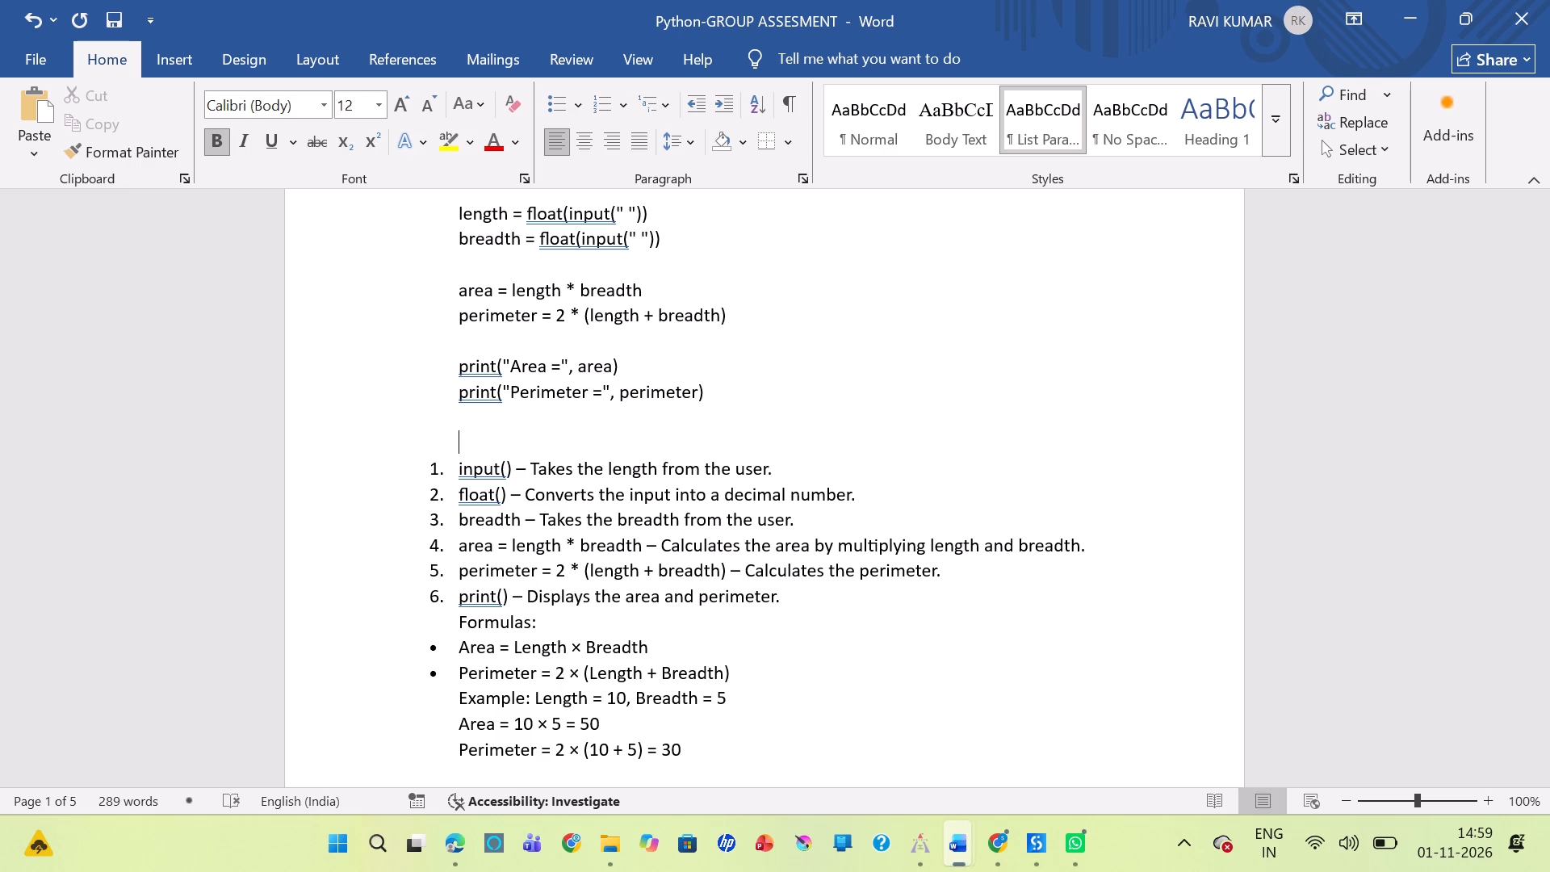
pyautogui.write('EXPLATOIN')
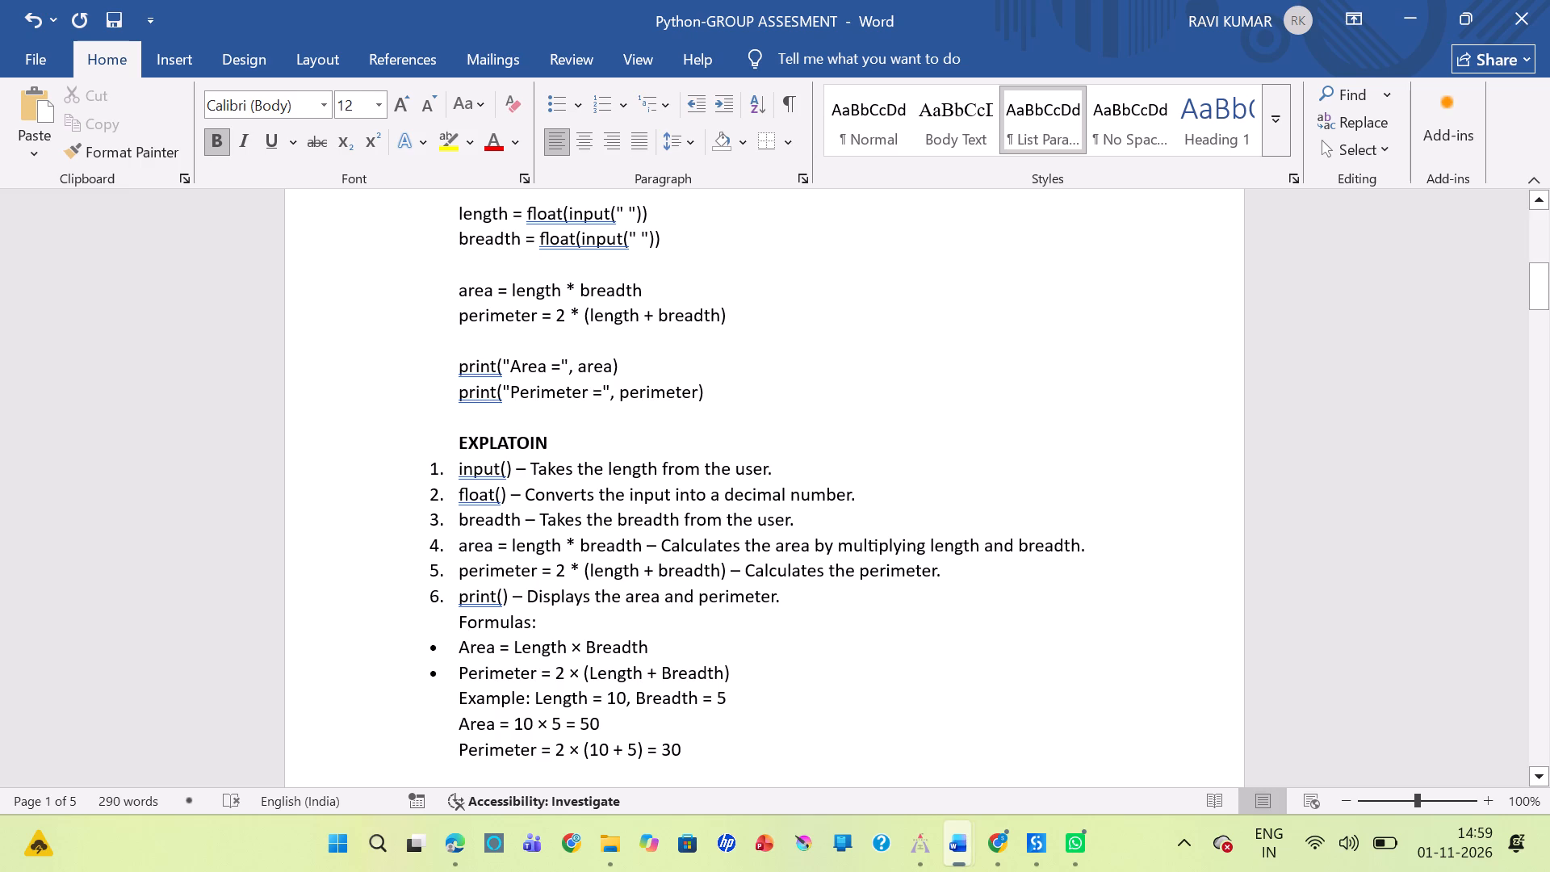
pyautogui.click(507, 441)
pyautogui.write('NA')
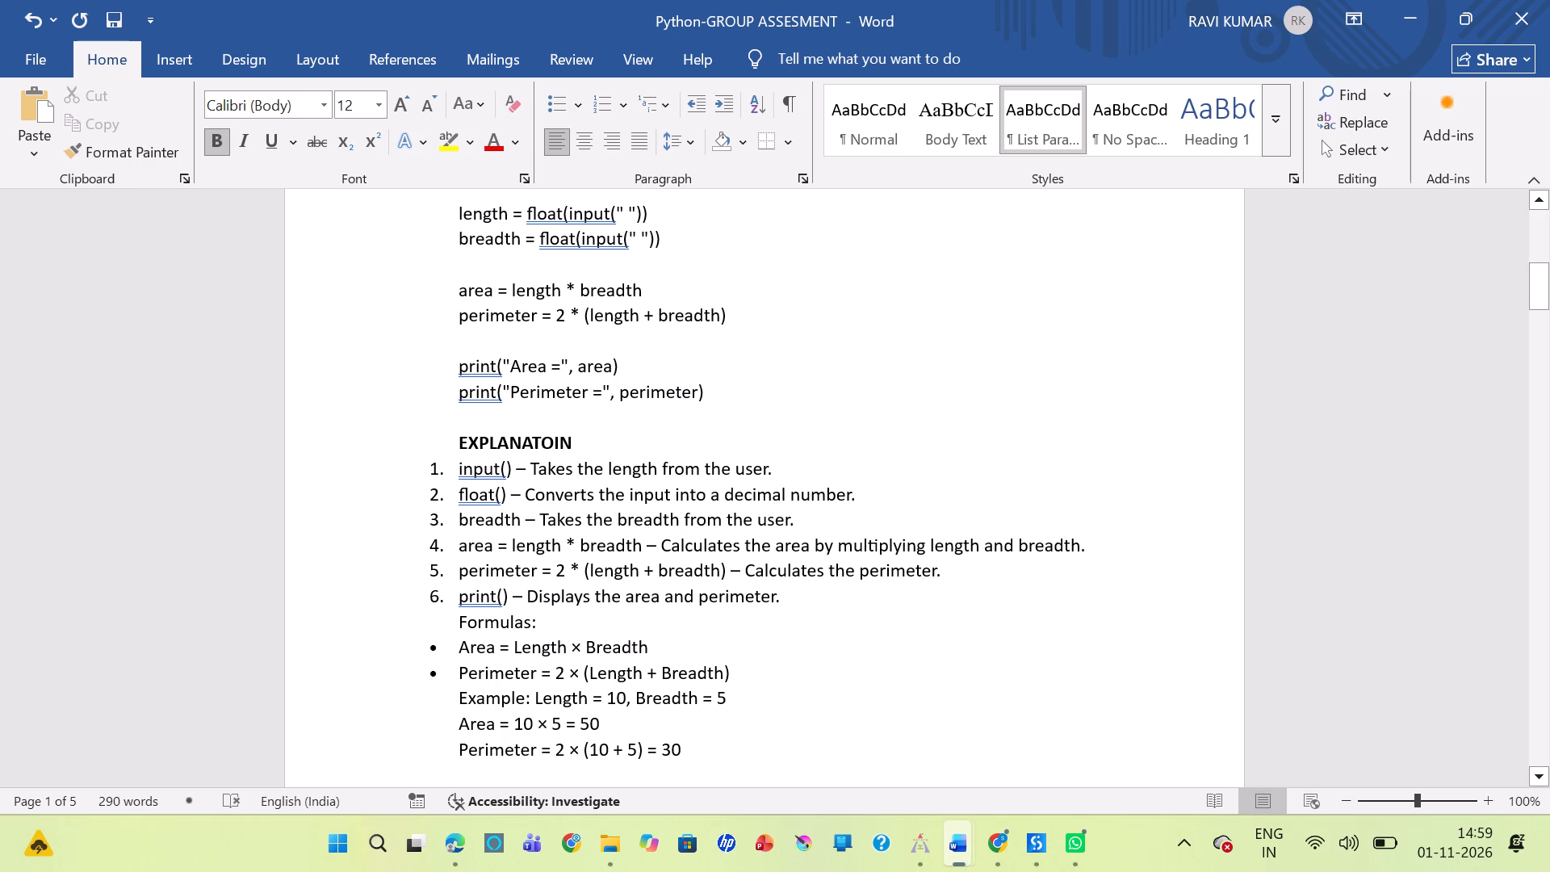
pyautogui.click(593, 437)
pyautogui.click(593, 437)
pyautogui.hotkey('shift', ':')
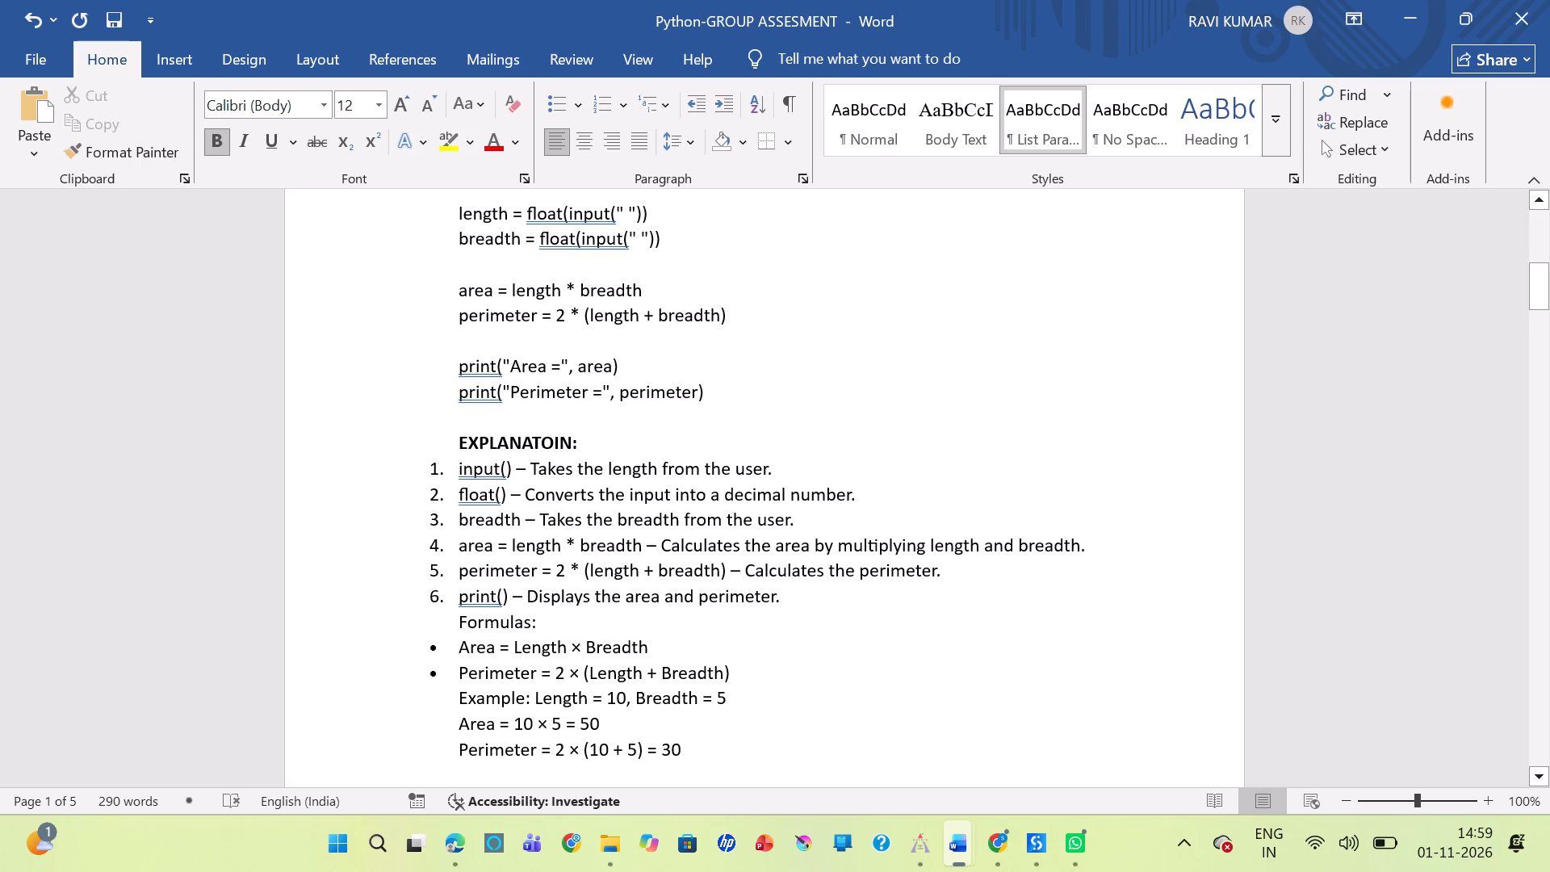
pyautogui.scroll(-2, 581, 446)
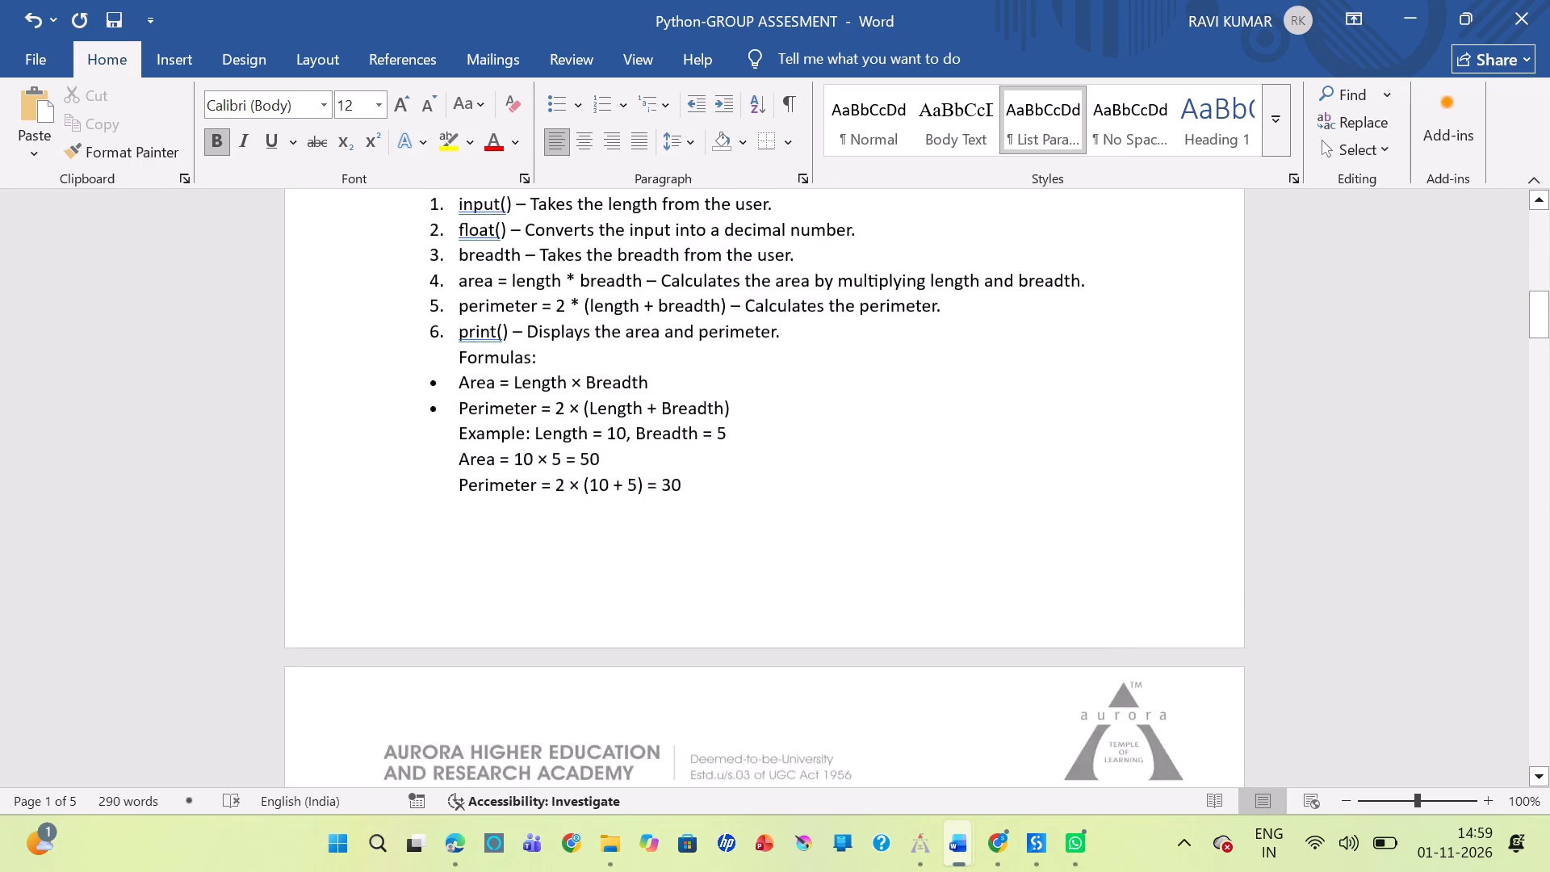
pyautogui.scroll(-3, 581, 446)
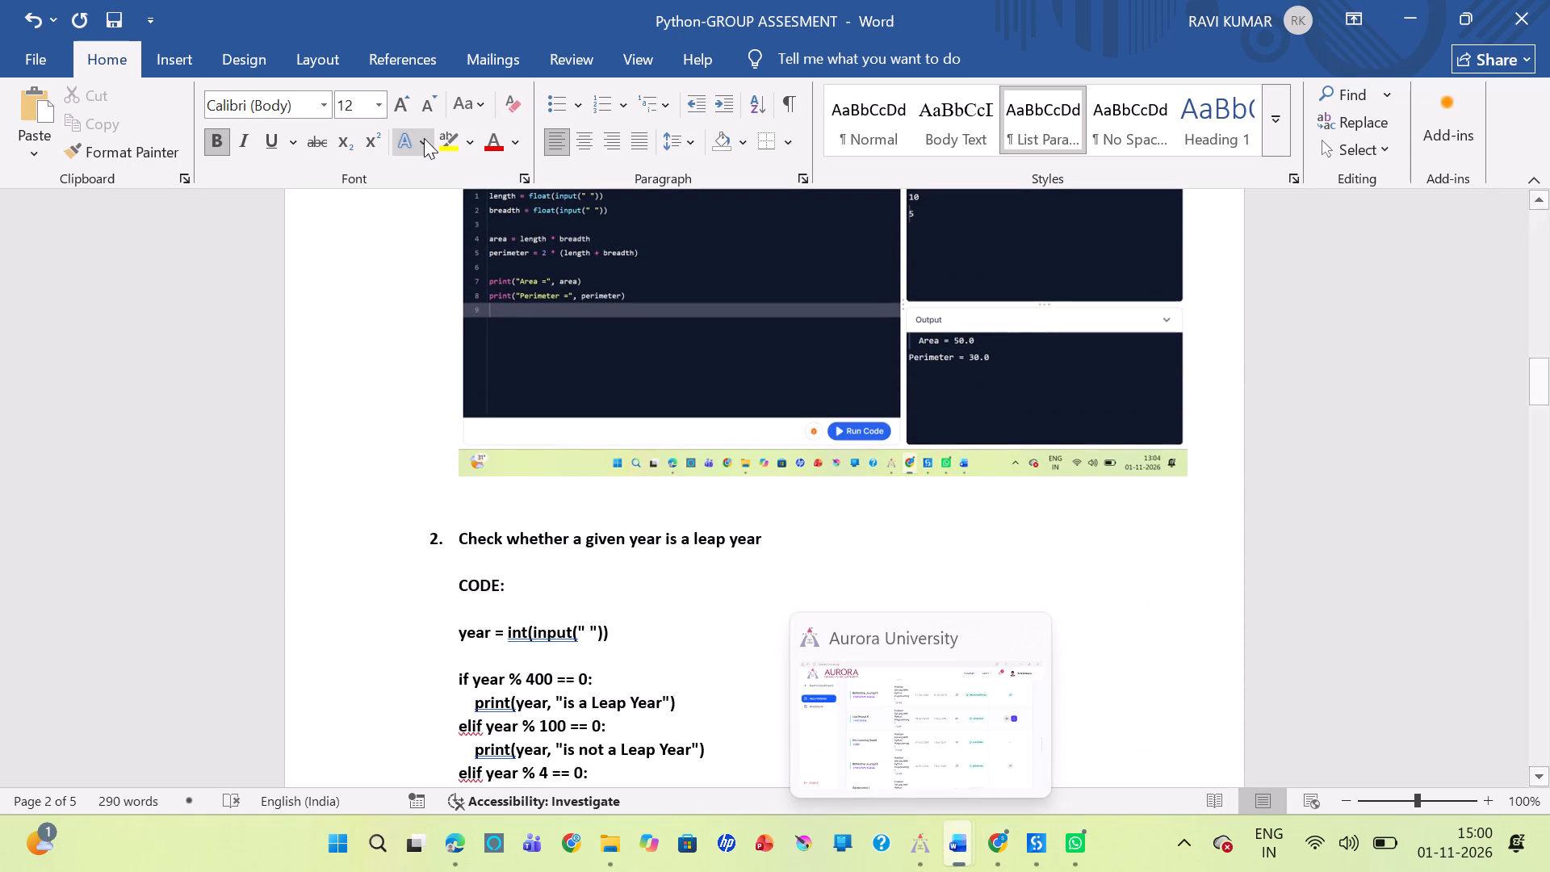
pyautogui.click(994, 857)
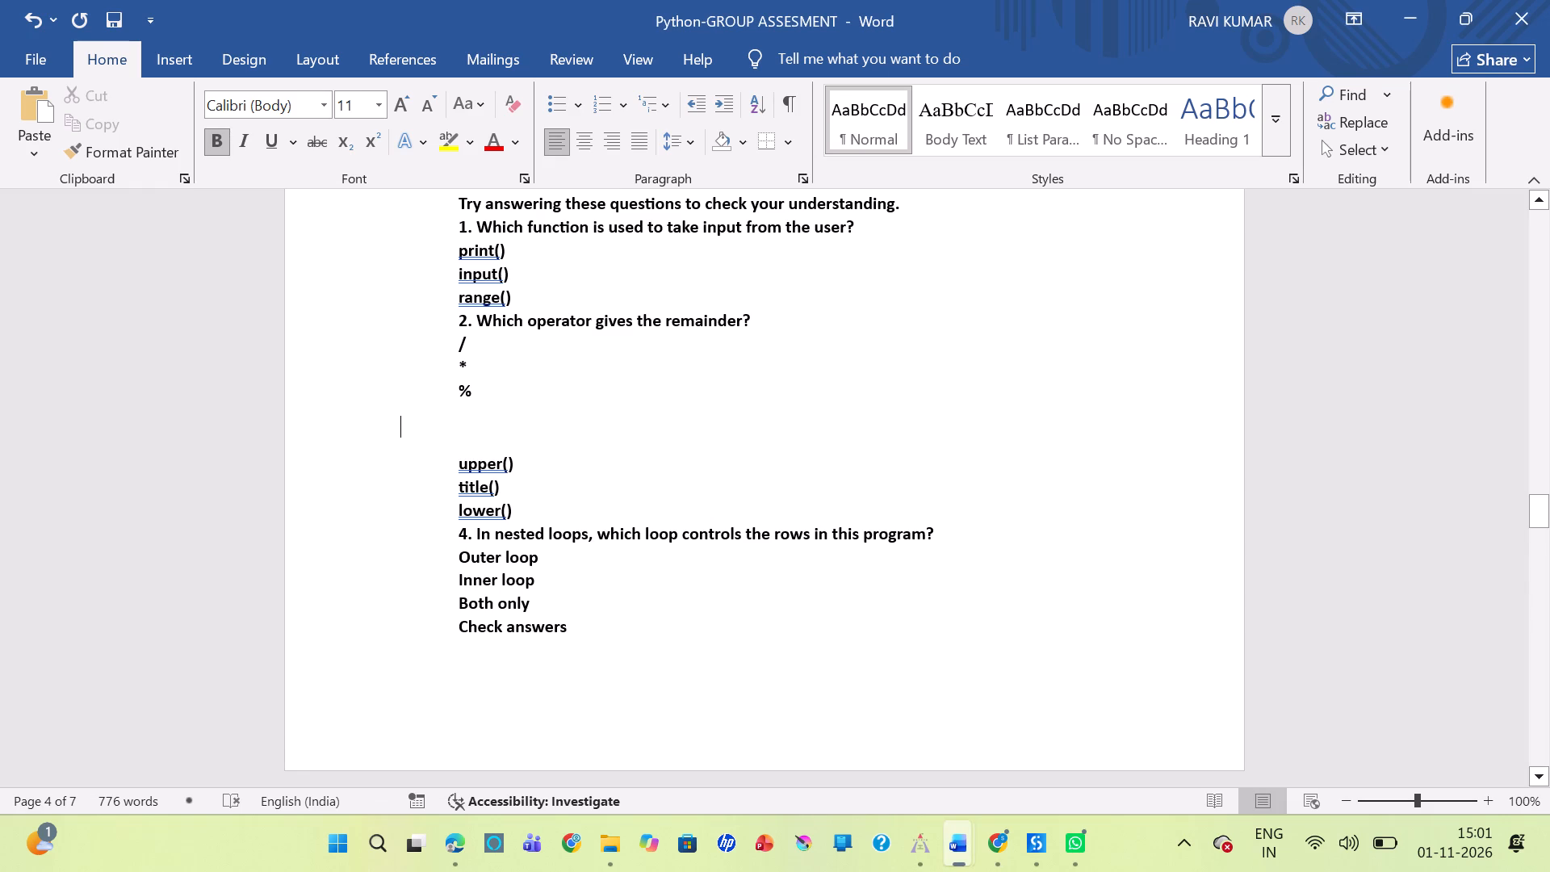
# Delete the pasted heading "3. Convert a String to Title Case and Print the Result" and the 2024 example's ending back to "divisible by 4 a".
pyautogui.scroll(-2, 732, 544)
pyautogui.scroll(11, 732, 544)
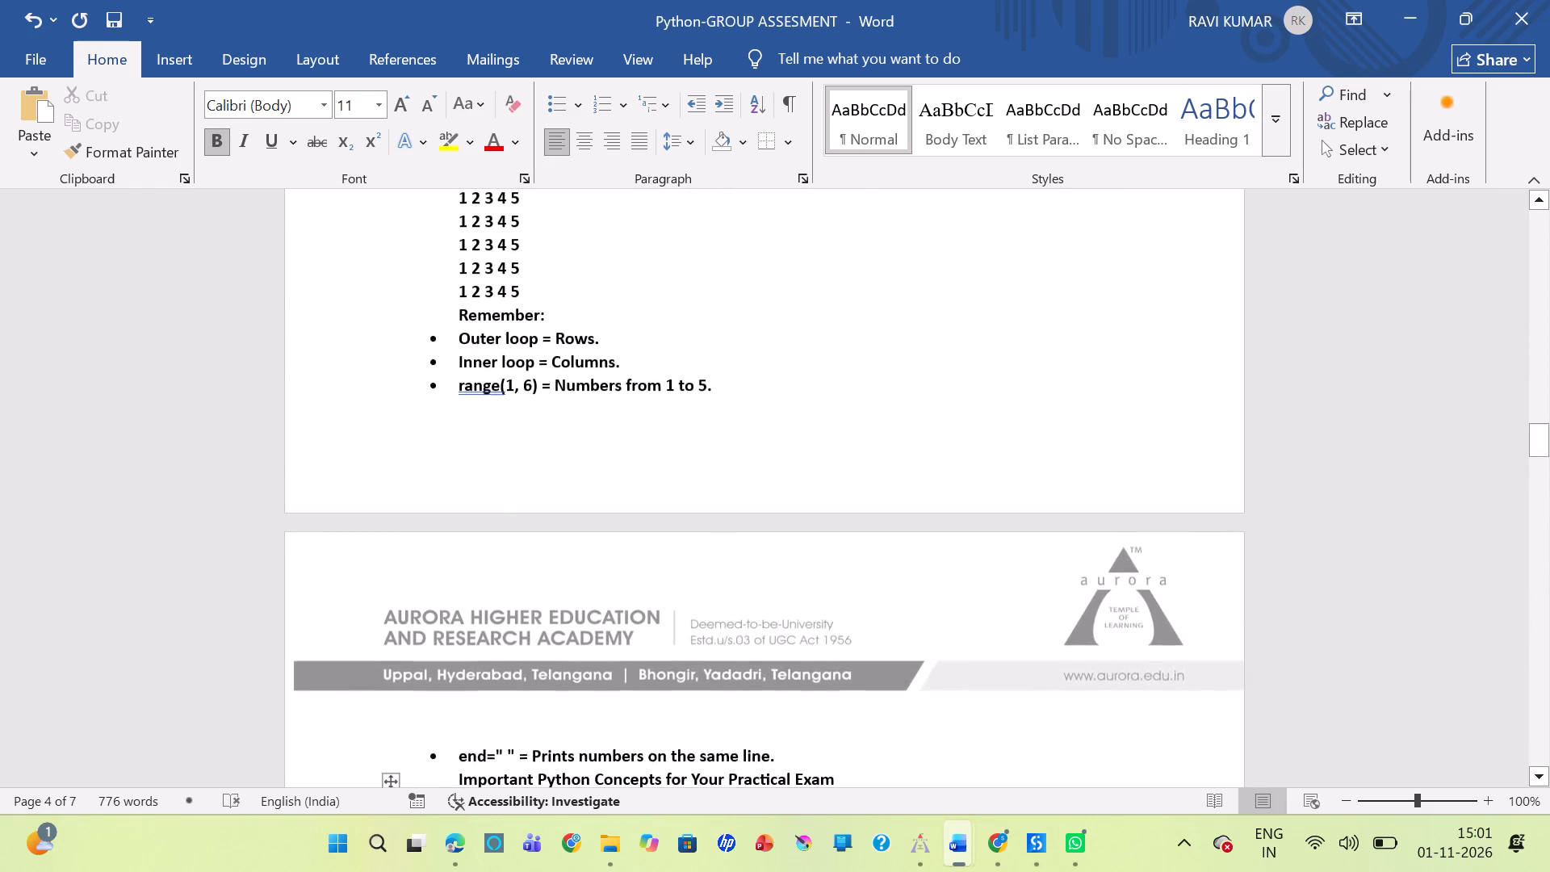
pyautogui.scroll(3, 732, 544)
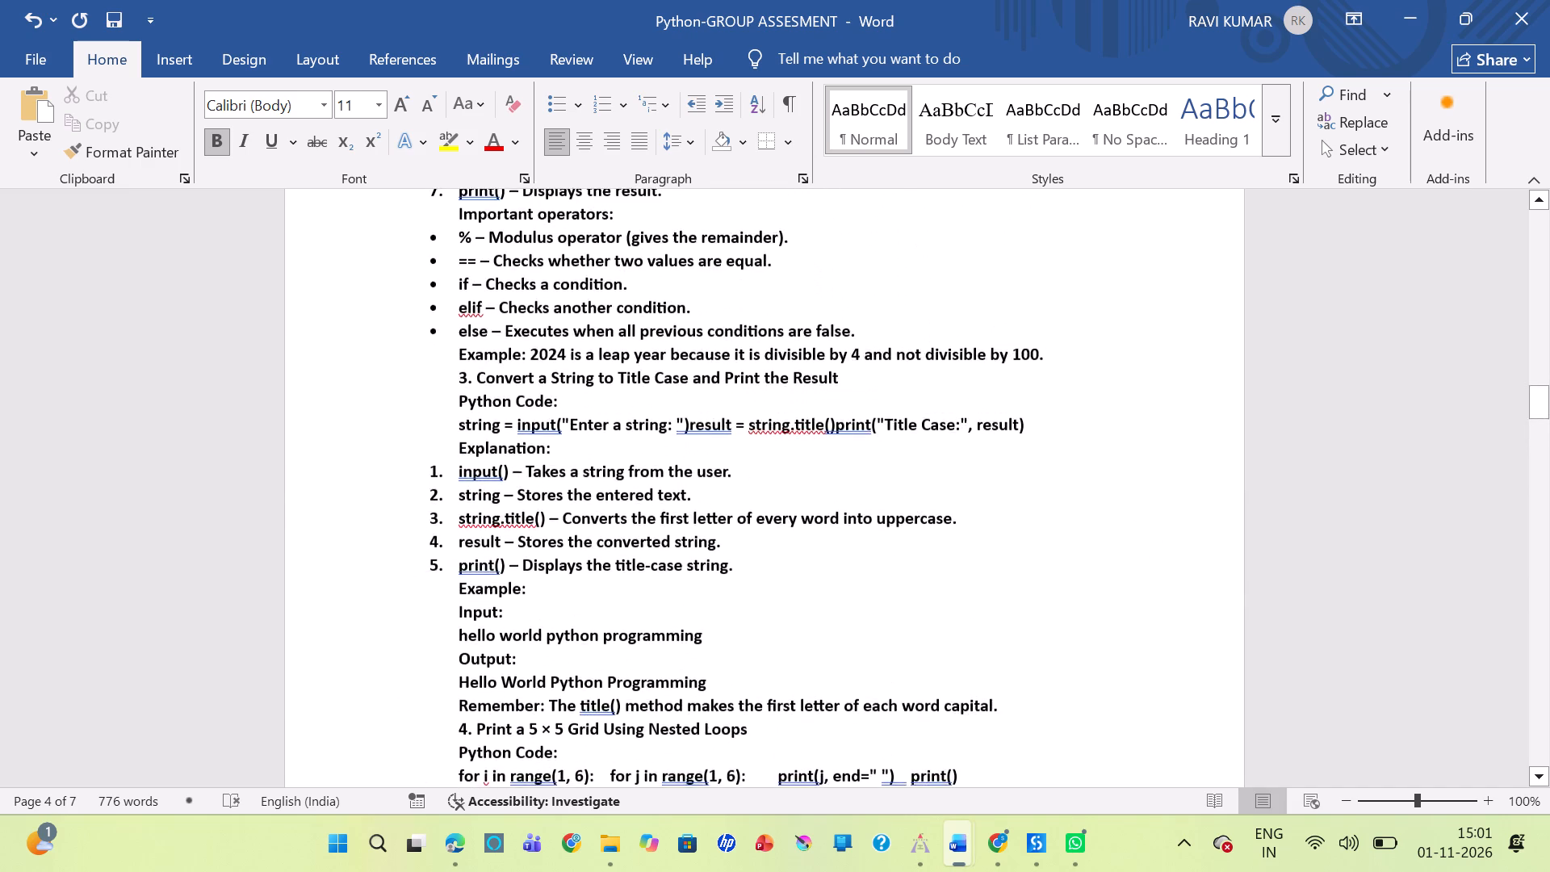
pyautogui.scroll(2, 732, 544)
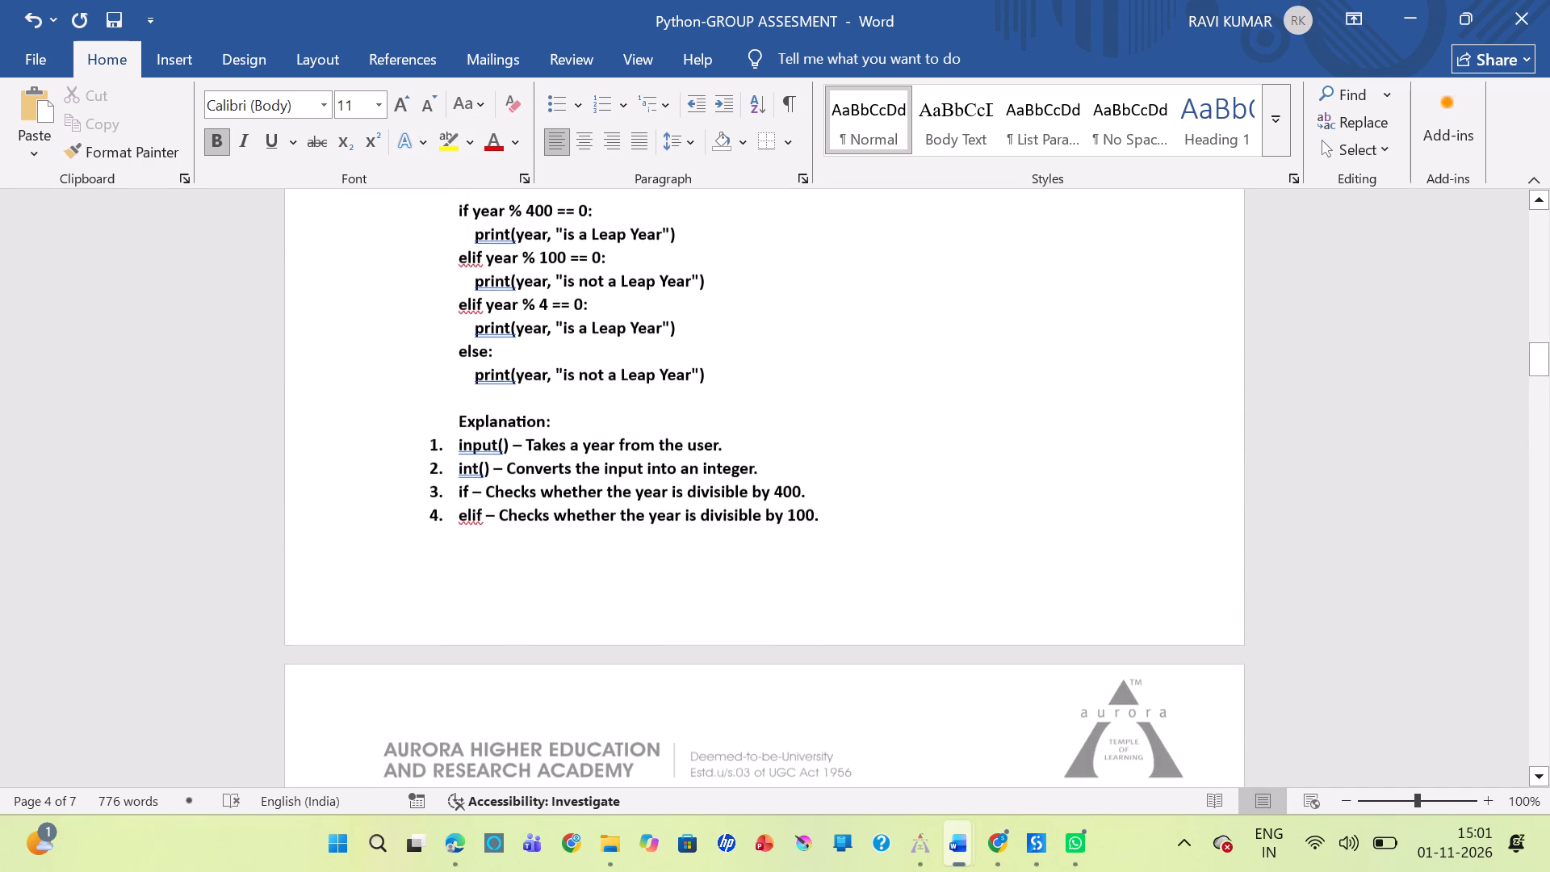
pyautogui.scroll(1, 732, 544)
pyautogui.scroll(-1, 732, 544)
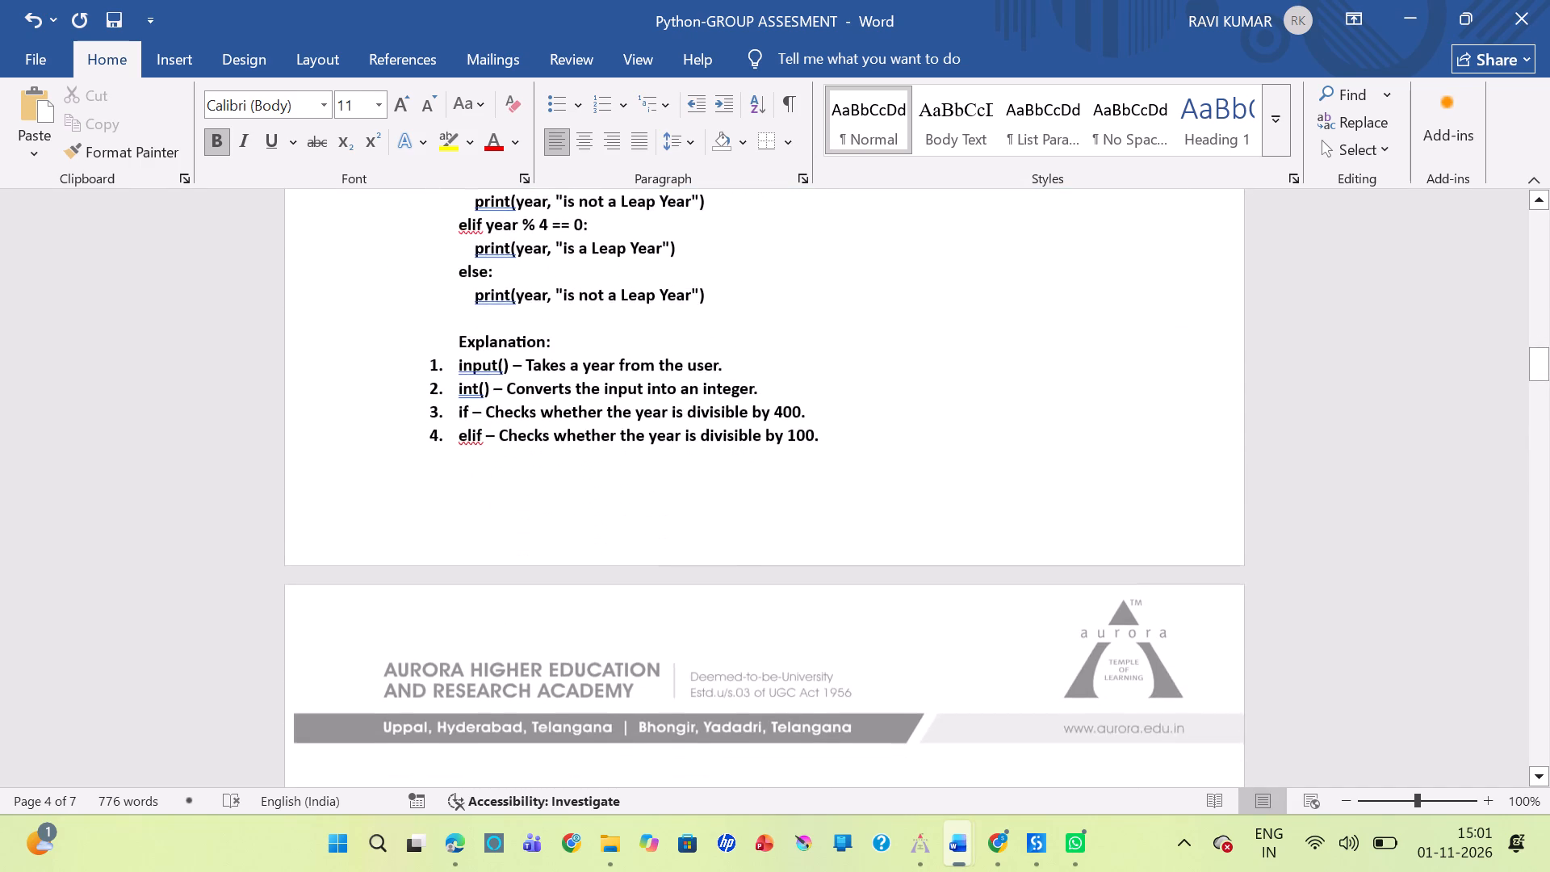
pyautogui.scroll(-1, 732, 544)
pyautogui.scroll(1, 732, 544)
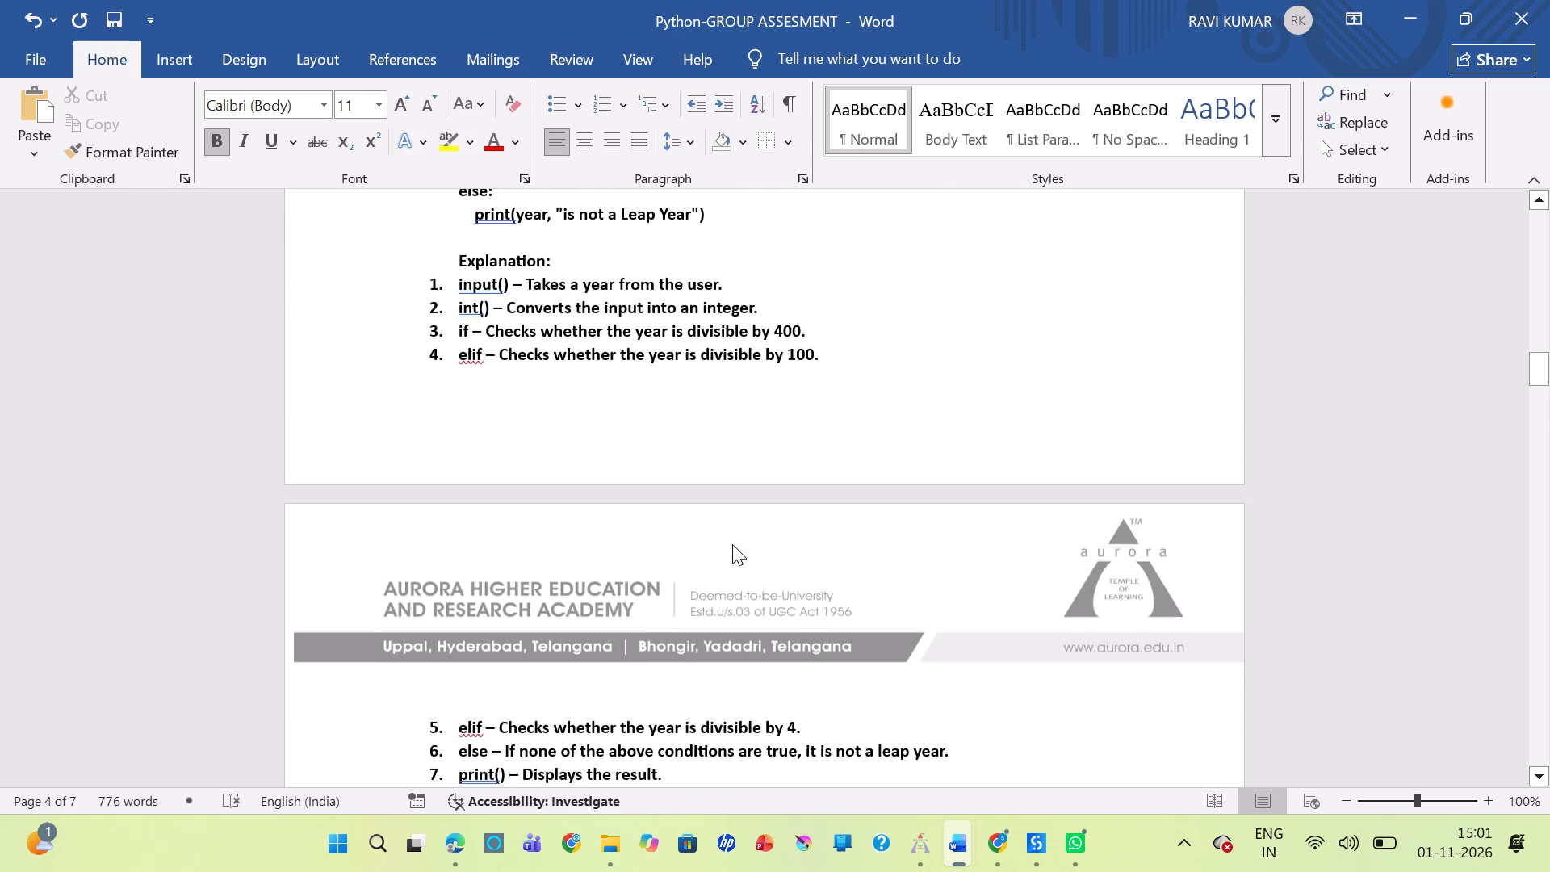
pyautogui.scroll(1, 732, 544)
pyautogui.scroll(-2, 732, 544)
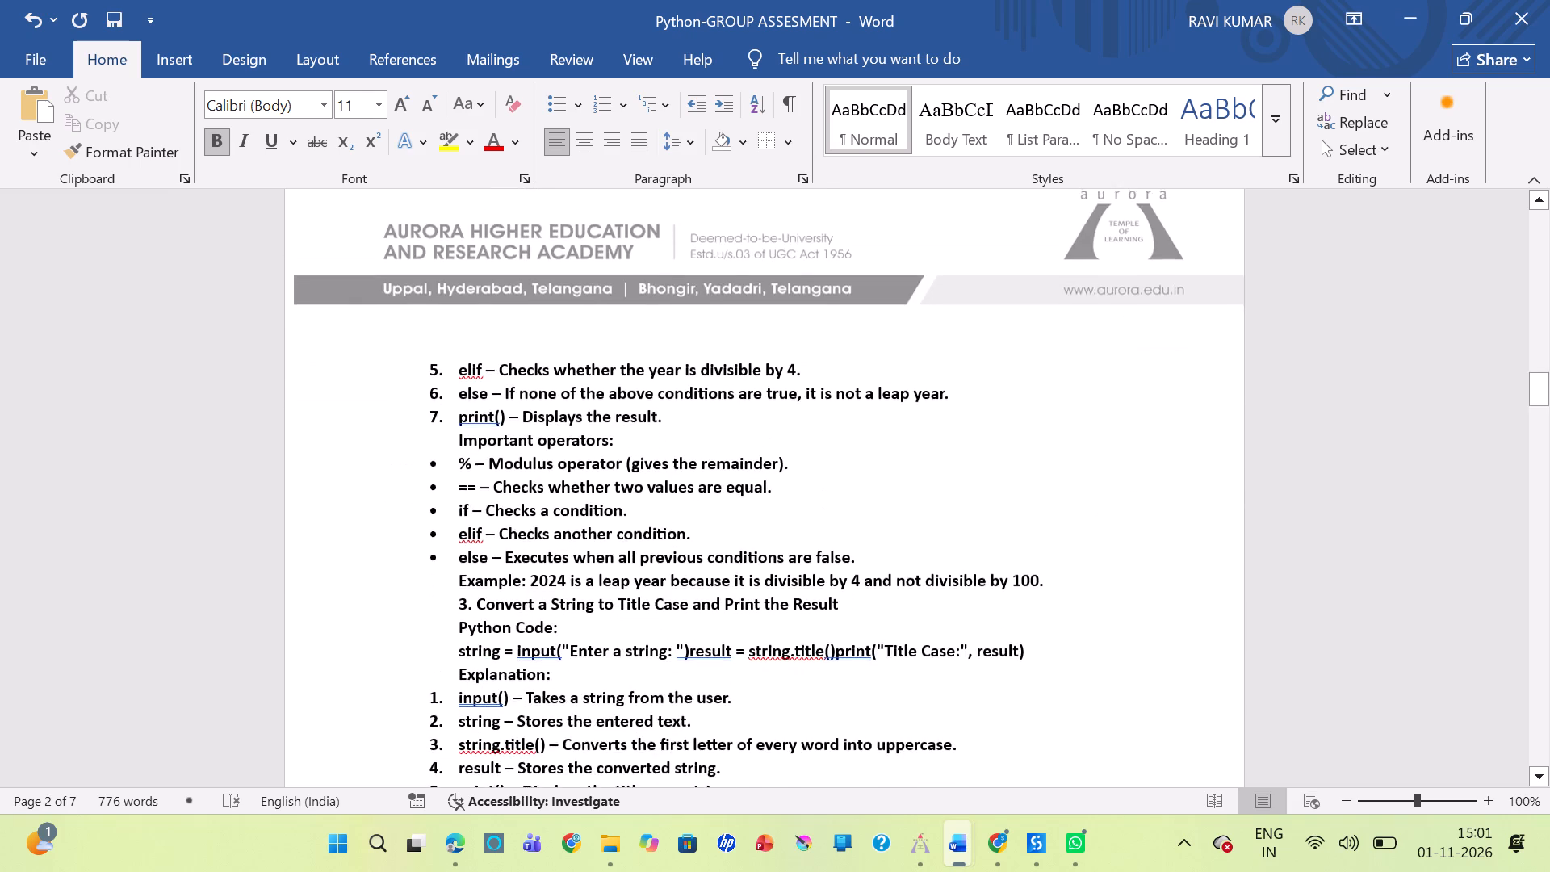
pyautogui.scroll(-1, 732, 544)
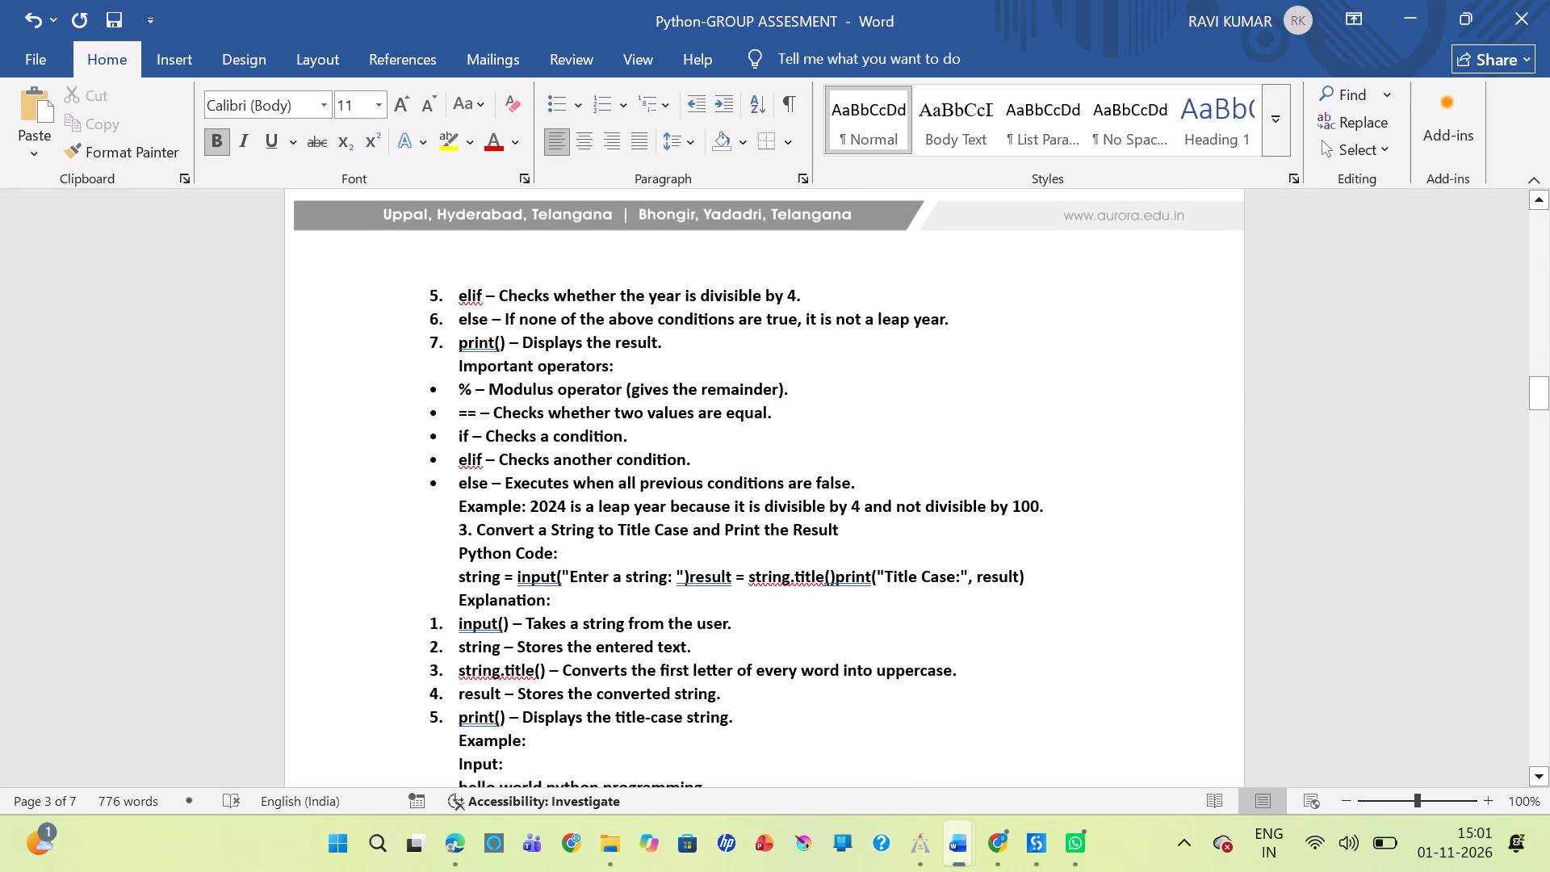
pyautogui.click(850, 531)
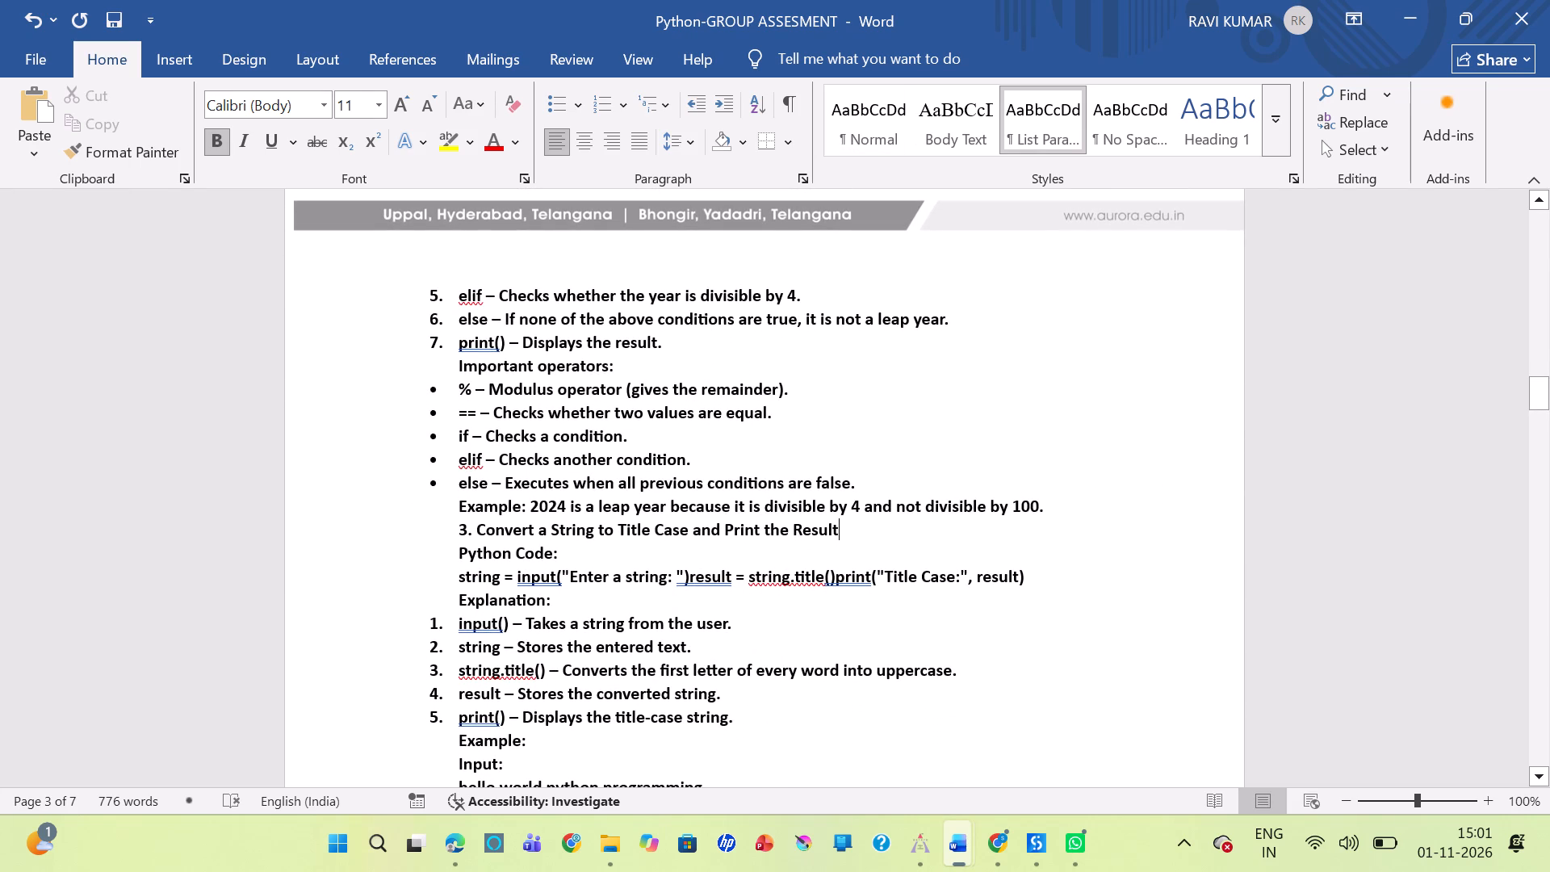
pyautogui.press('BackSpace')
pyautogui.press('BackSpace')
pyautogui.press('BackSpace')
pyautogui.press('BackSpace')
pyautogui.press('BackSpace')
pyautogui.press('BackSpace')
pyautogui.press('BackSpace')
pyautogui.press('BackSpace')
pyautogui.press('BackSpace')
pyautogui.press('BackSpace')
pyautogui.press('BackSpace')
pyautogui.press('BackSpace')
pyautogui.press('BackSpace')
pyautogui.press('BackSpace')
pyautogui.press('BackSpace')
pyautogui.press('BackSpace')
pyautogui.press('BackSpace')
pyautogui.press('BackSpace')
pyautogui.press('BackSpace')
pyautogui.press('BackSpace')
pyautogui.press('BackSpace')
pyautogui.press('BackSpace')
pyautogui.press('BackSpace')
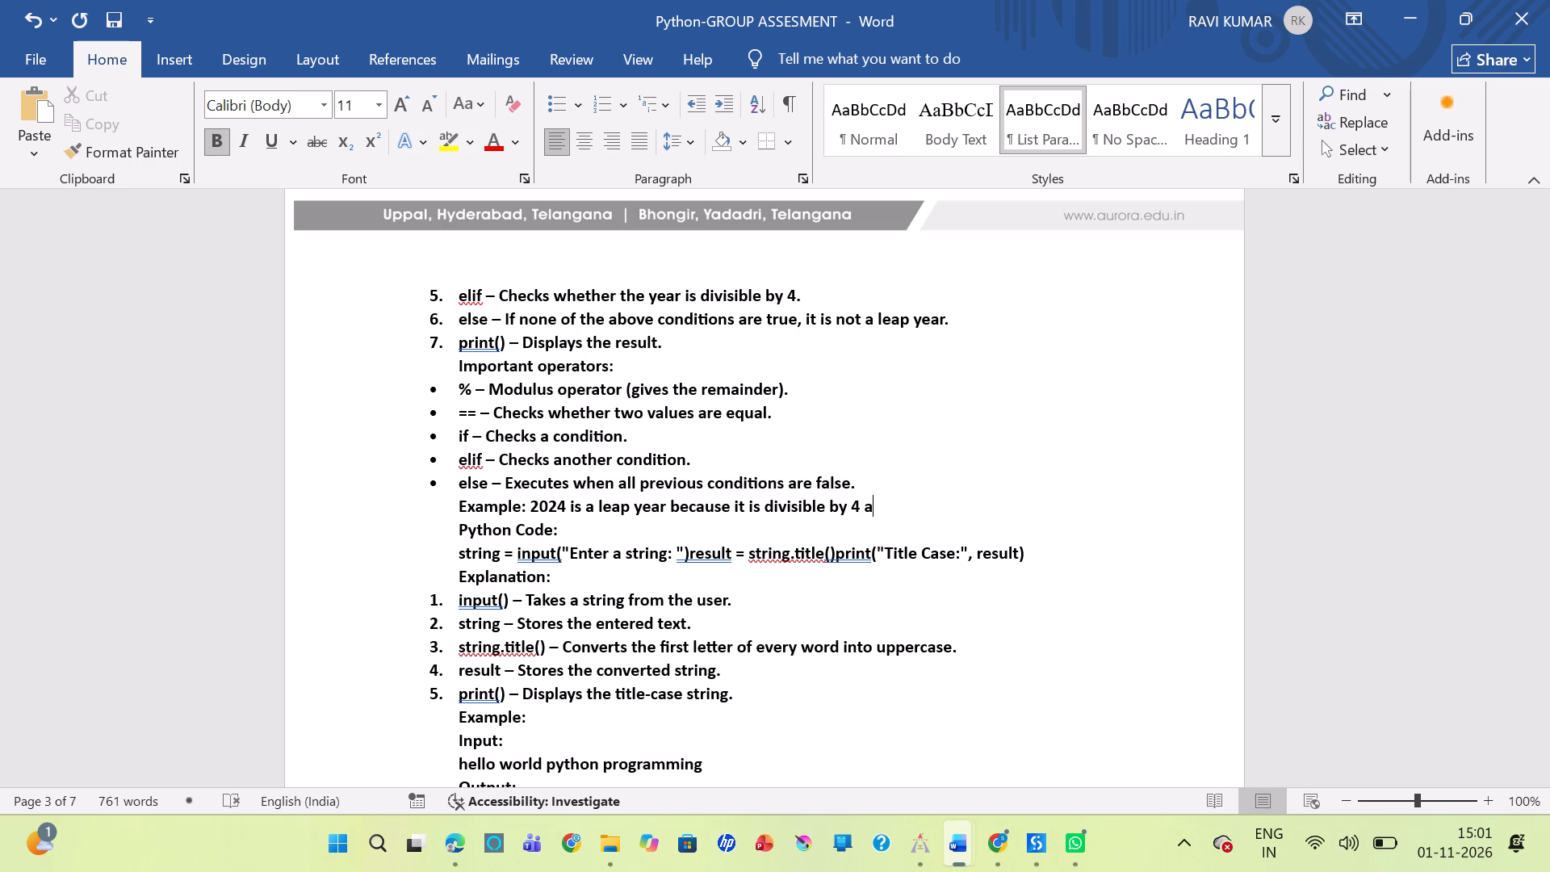
# Delete the pasted text above question 2's "OUTPUT:" label, from the practical exam tip back through the practice-test questions to "Try answering these questions to".
pyautogui.scroll(-2, 660, 766)
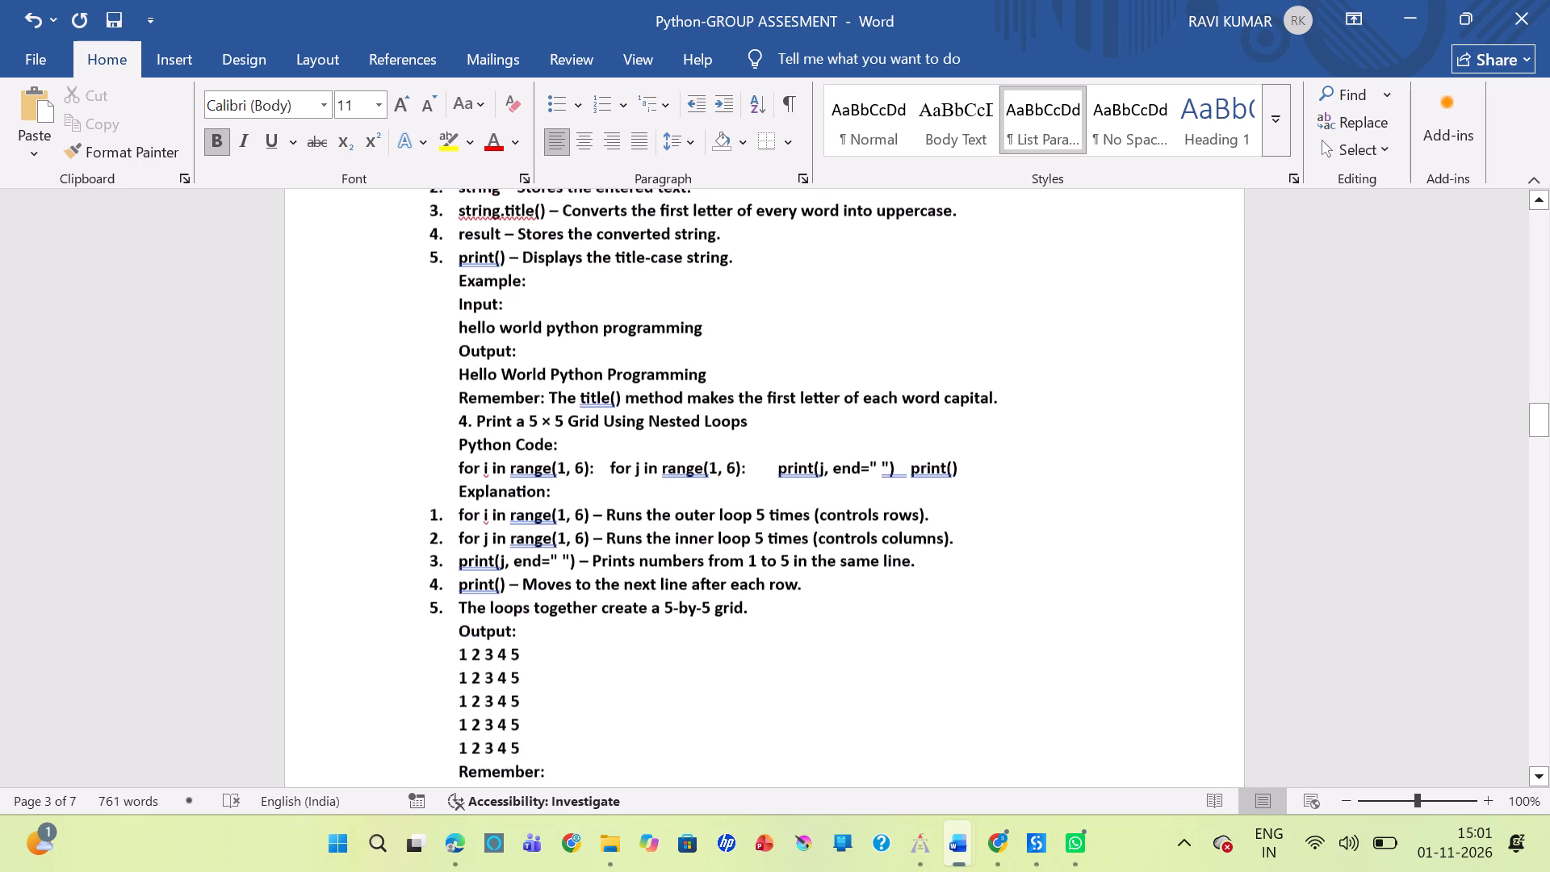
pyautogui.scroll(-5, 660, 766)
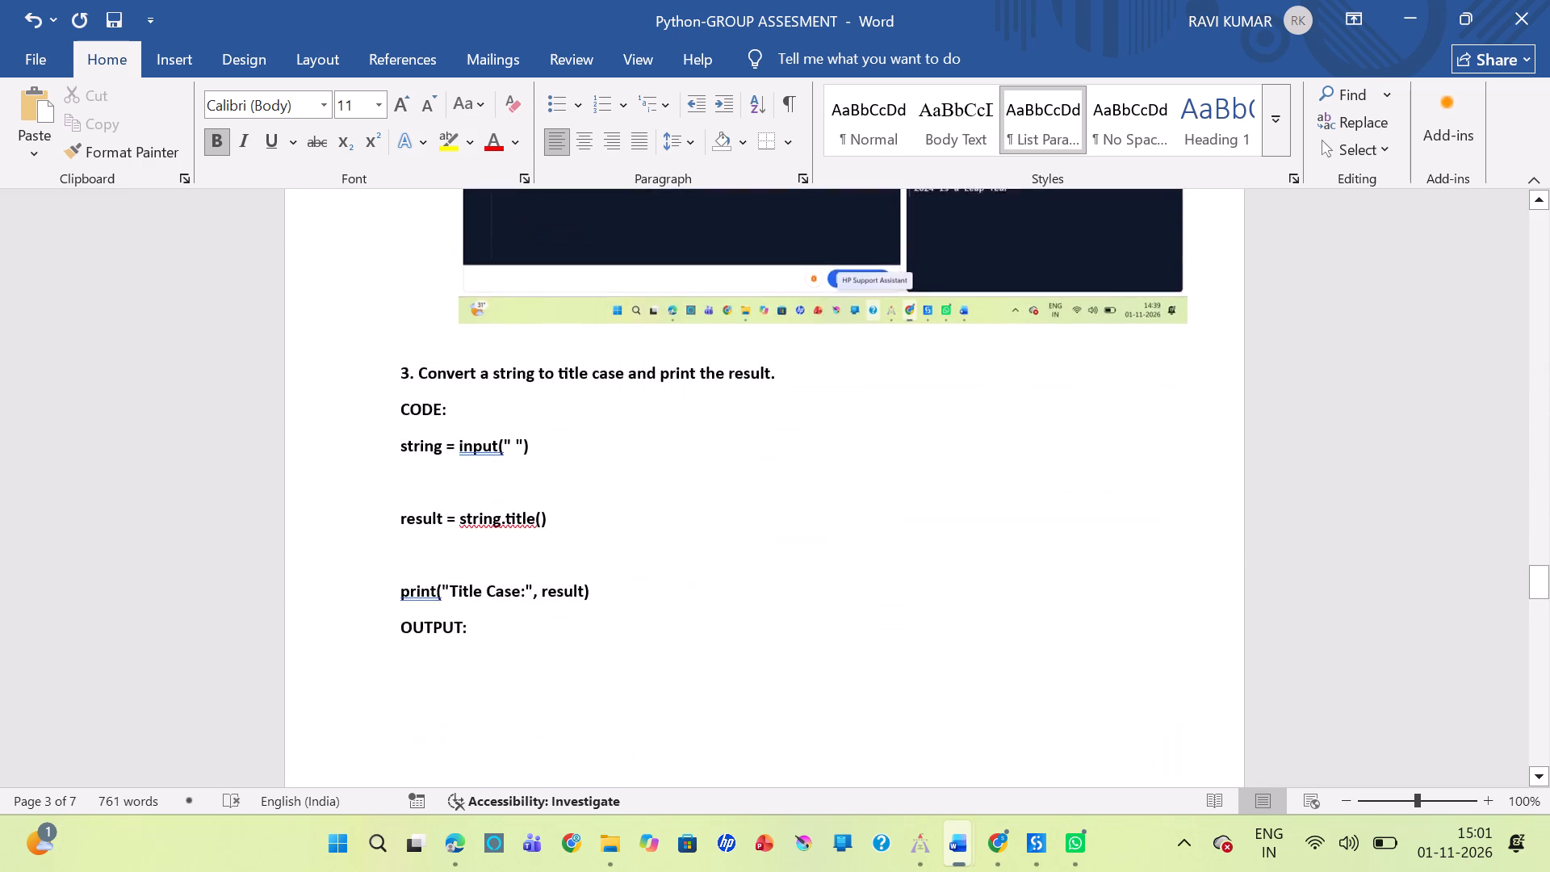
pyautogui.scroll(3, 660, 766)
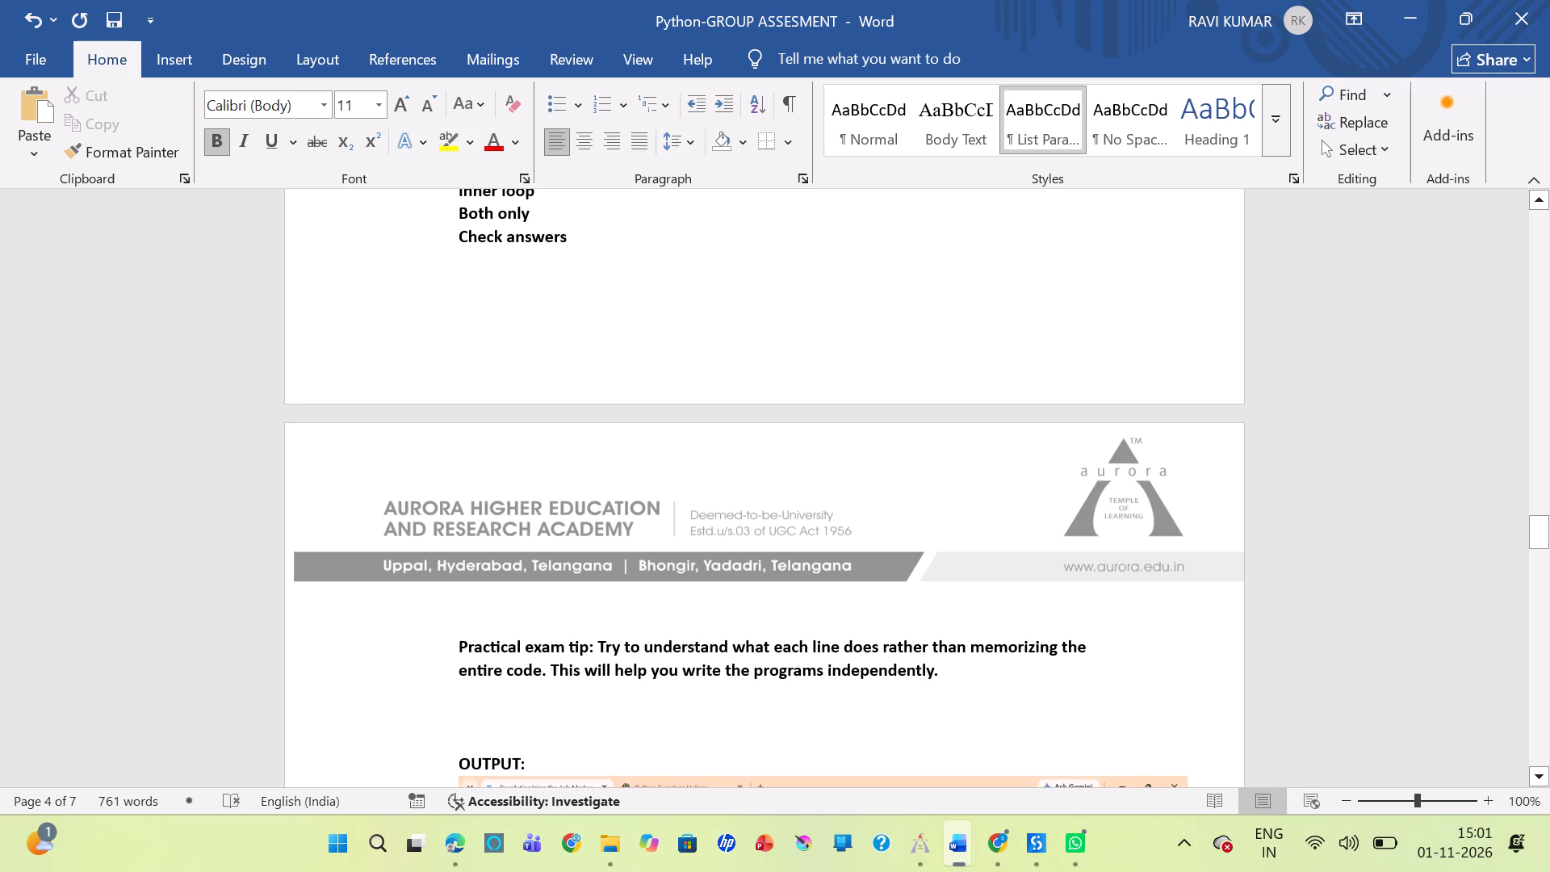
pyautogui.click(957, 671)
pyautogui.press('BackSpace')
pyautogui.press('BackSpace')
pyautogui.press('BackSpace')
pyautogui.press('BackSpace')
pyautogui.press('BackSpace')
pyautogui.press('BackSpace')
pyautogui.press('BackSpace')
pyautogui.press('BackSpace')
pyautogui.press('BackSpace')
pyautogui.press('BackSpace')
pyautogui.press('BackSpace')
pyautogui.press('BackSpace')
pyautogui.press('BackSpace')
pyautogui.press('BackSpace')
pyautogui.press('BackSpace')
pyautogui.press('BackSpace')
pyautogui.press('BackSpace')
pyautogui.press('BackSpace')
pyautogui.press('BackSpace')
pyautogui.press('BackSpace')
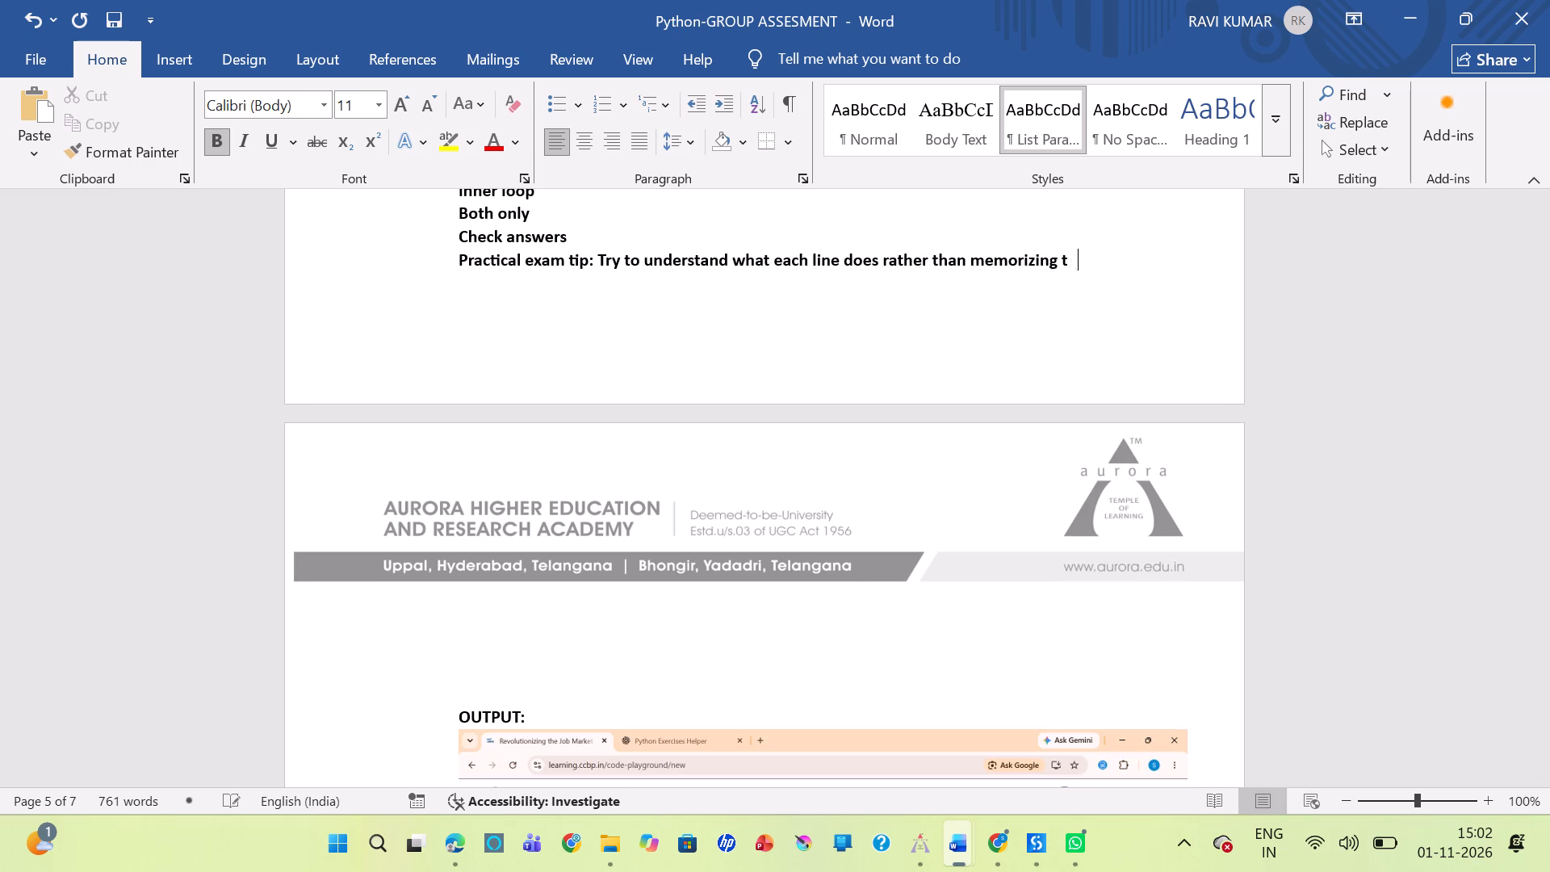
pyautogui.scroll(2, 957, 671)
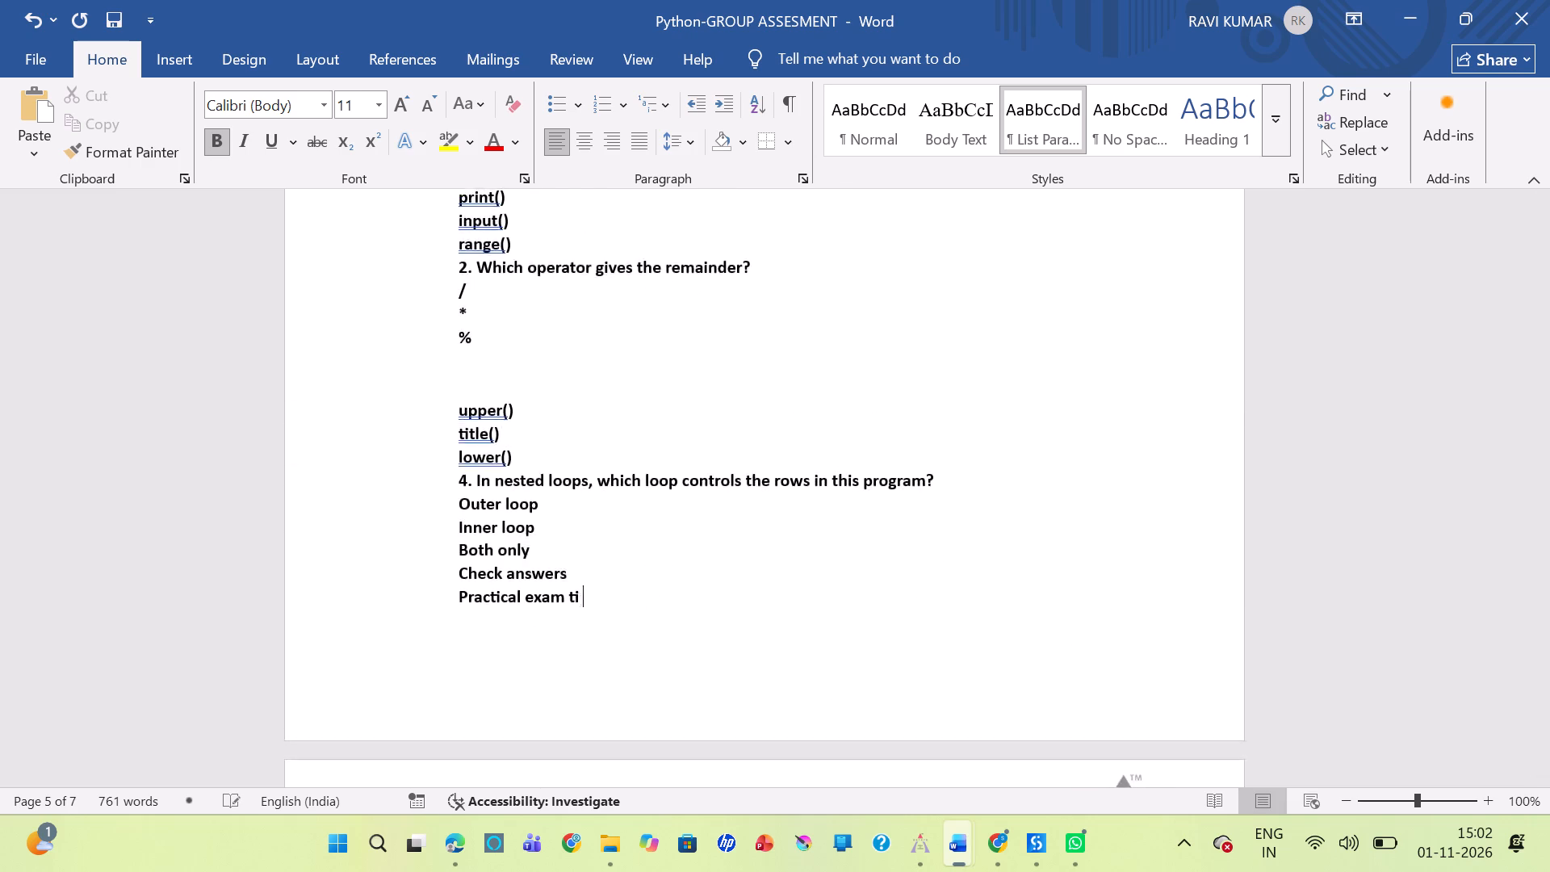
pyautogui.scroll(7, 957, 671)
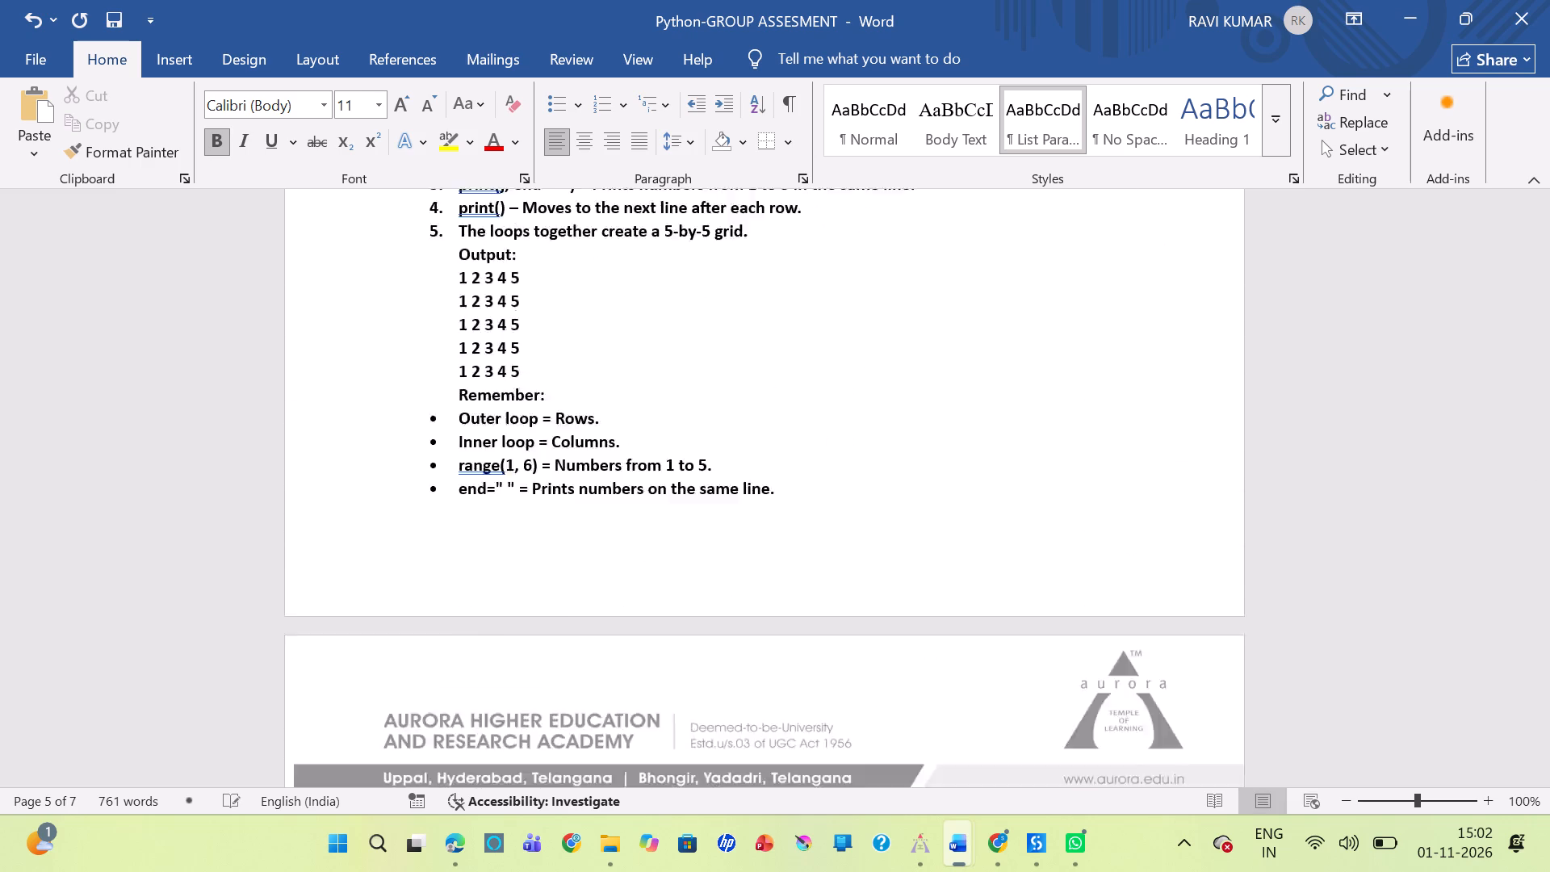
pyautogui.scroll(1, 957, 671)
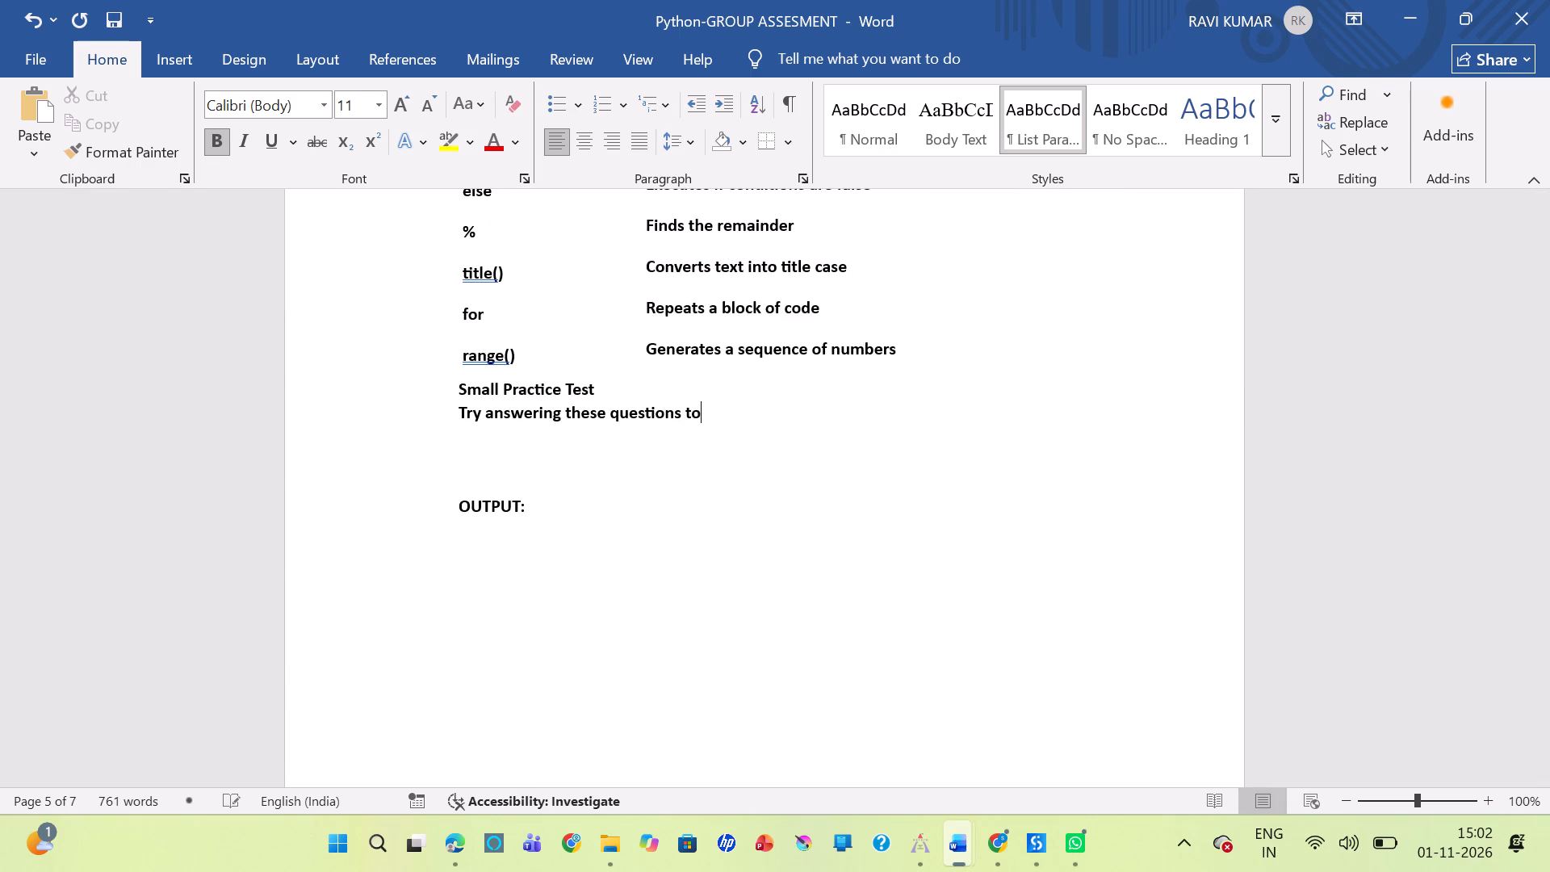
# Delete the remaining "Try answering these questions to" text and the "Small Practice Test" heading below the Python keyword table.
pyautogui.scroll(2, 957, 671)
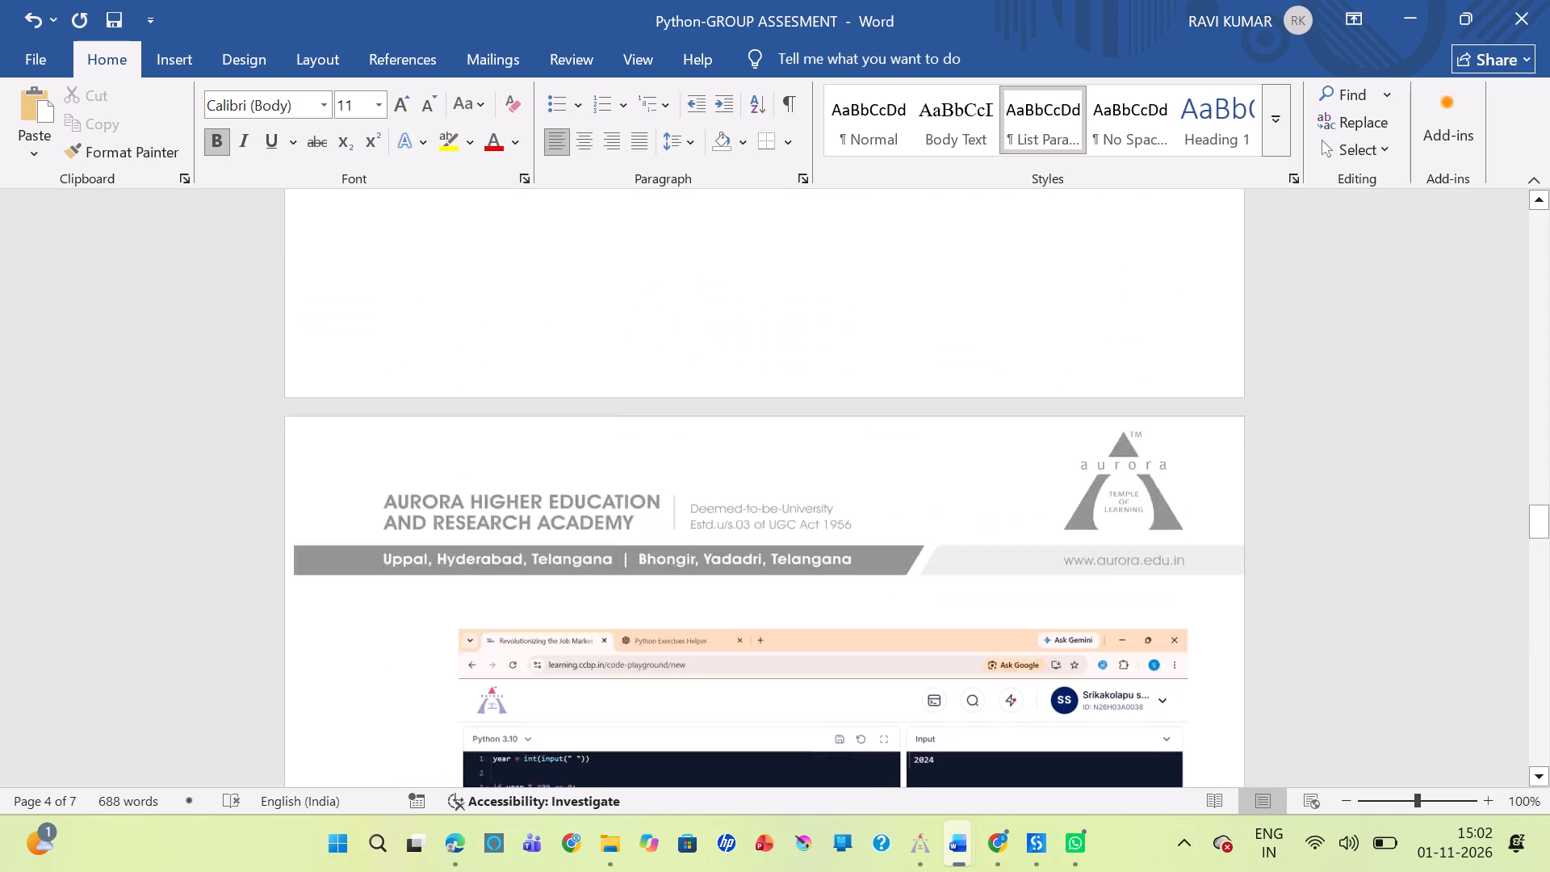
pyautogui.scroll(4, 957, 671)
pyautogui.scroll(-1, 957, 671)
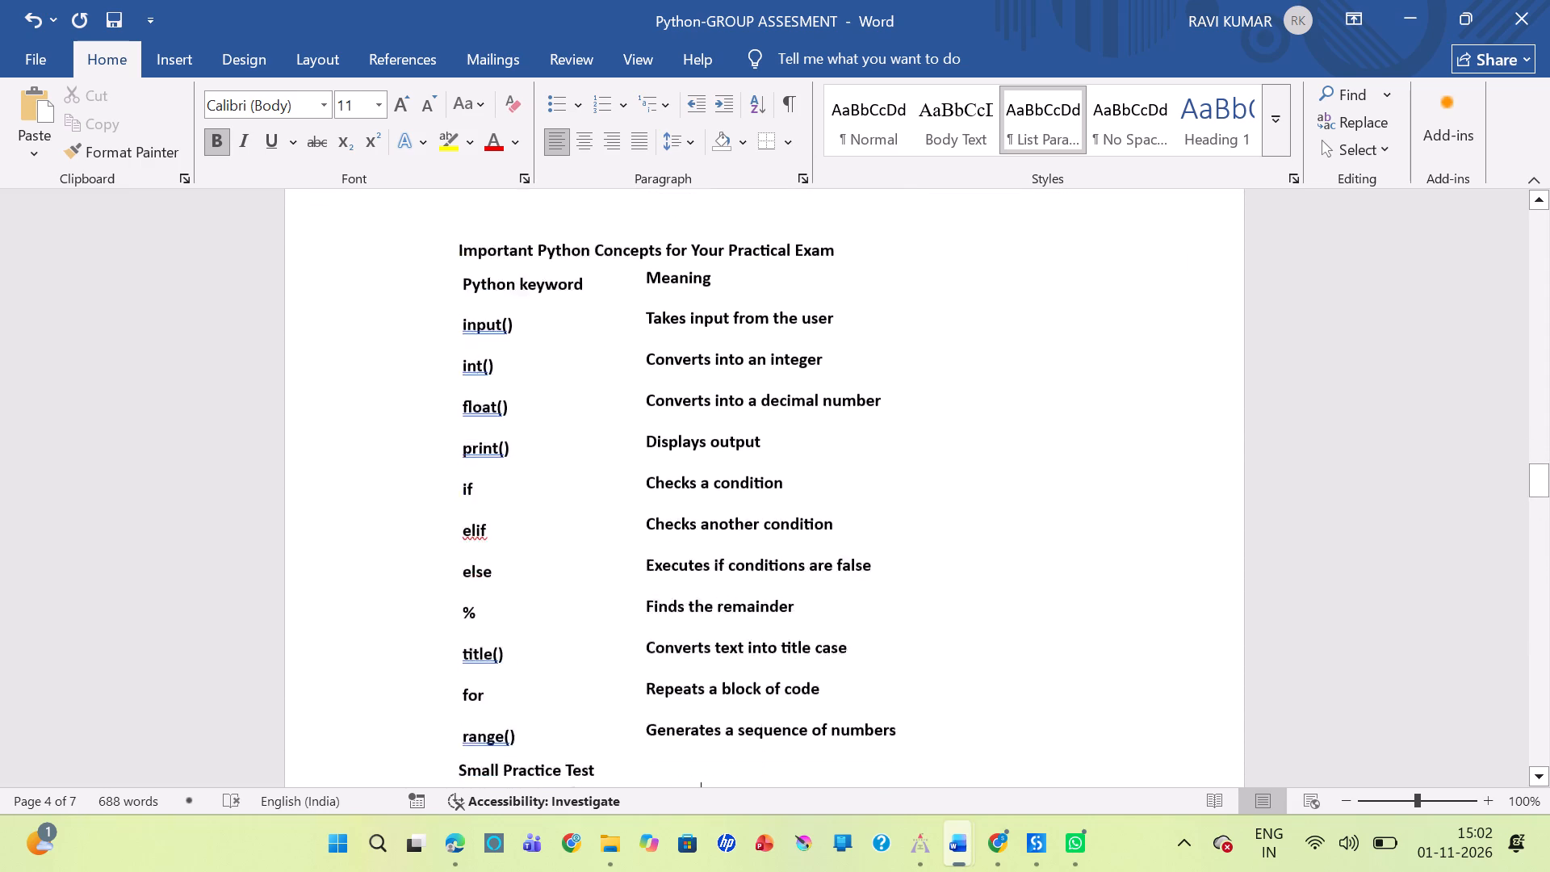
pyautogui.scroll(-1, 957, 671)
pyautogui.press('BackSpace')
pyautogui.press('BackSpace')
pyautogui.press('BackSpace')
pyautogui.press('BackSpace')
pyautogui.press('BackSpace')
pyautogui.press('BackSpace')
pyautogui.press('BackSpace')
pyautogui.press('BackSpace')
pyautogui.press('BackSpace')
pyautogui.press('BackSpace')
pyautogui.press('BackSpace')
pyautogui.press('BackSpace')
pyautogui.press('BackSpace')
pyautogui.press('BackSpace')
pyautogui.press('BackSpace')
pyautogui.press('BackSpace')
pyautogui.press('BackSpace')
pyautogui.press('BackSpace')
pyautogui.press('BackSpace')
pyautogui.press('BackSpace')
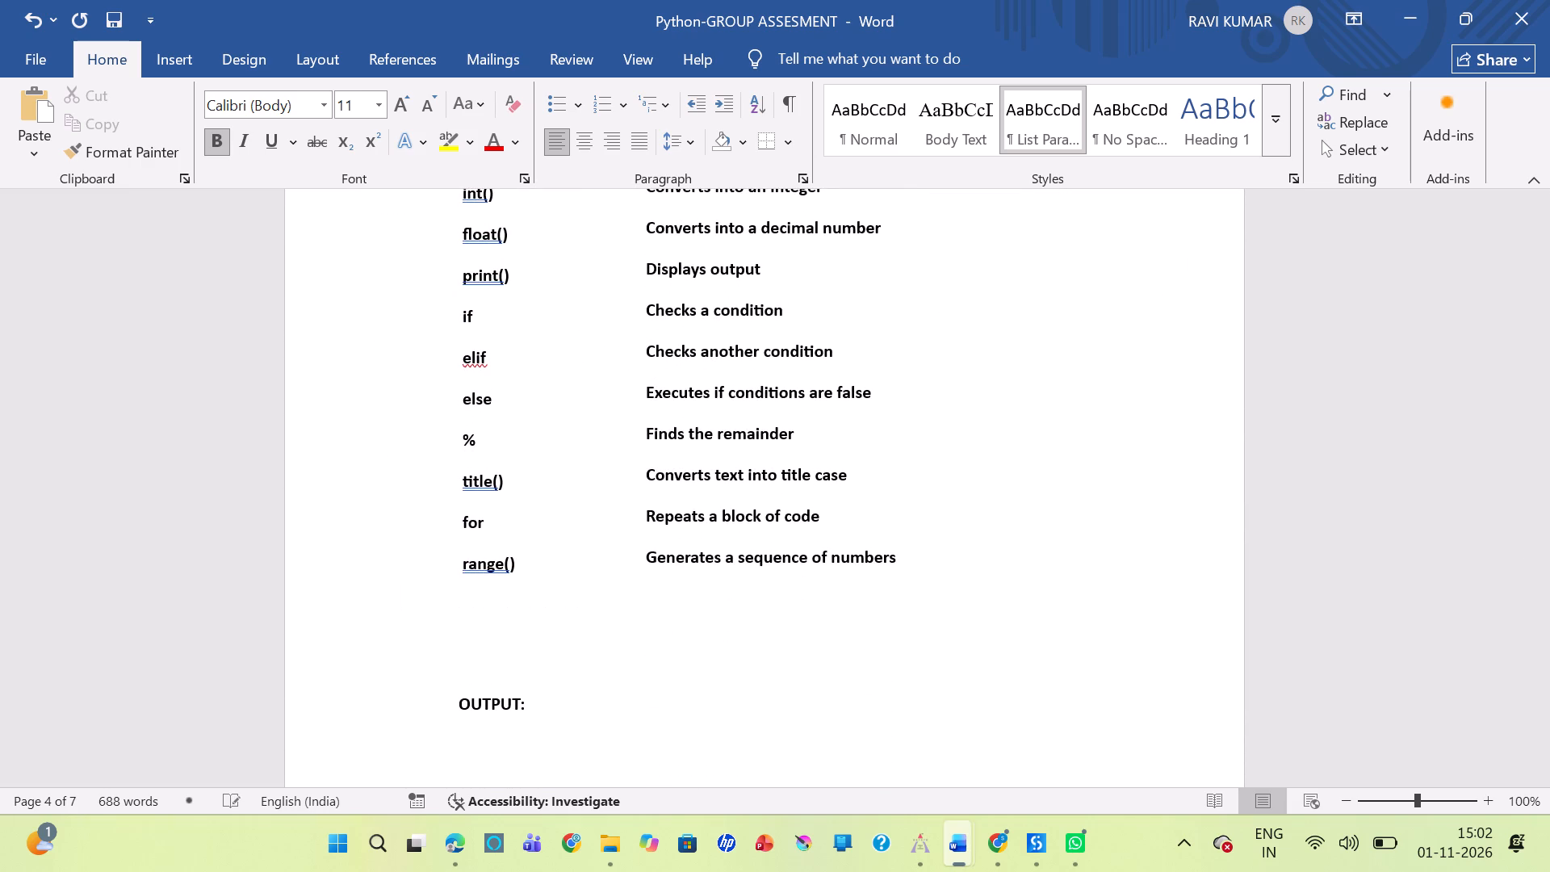
pyautogui.press('BackSpace')
pyautogui.press('BackSpace')
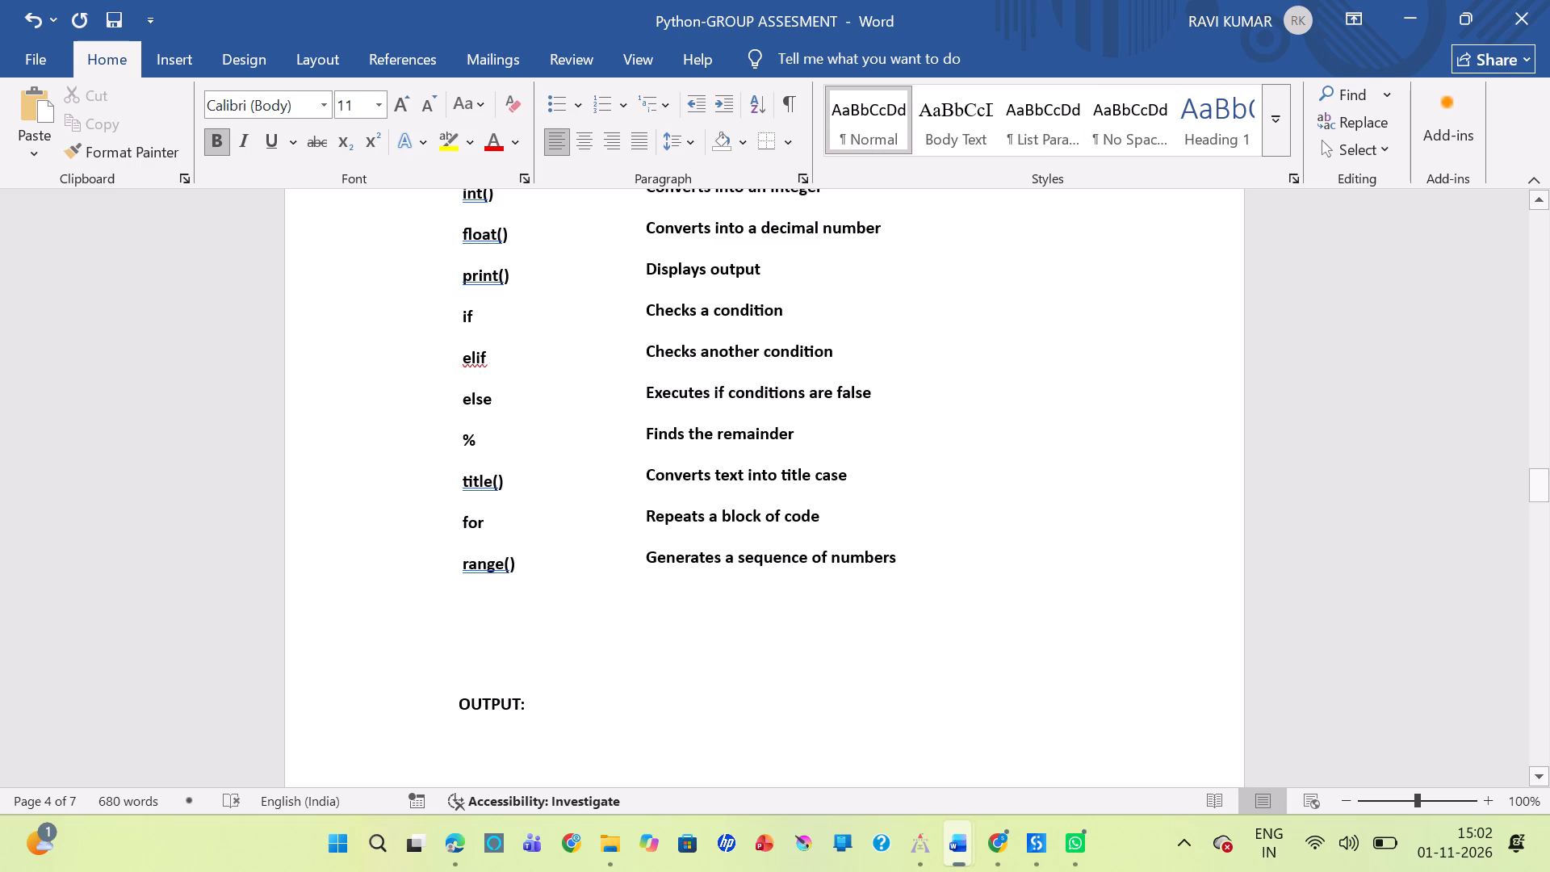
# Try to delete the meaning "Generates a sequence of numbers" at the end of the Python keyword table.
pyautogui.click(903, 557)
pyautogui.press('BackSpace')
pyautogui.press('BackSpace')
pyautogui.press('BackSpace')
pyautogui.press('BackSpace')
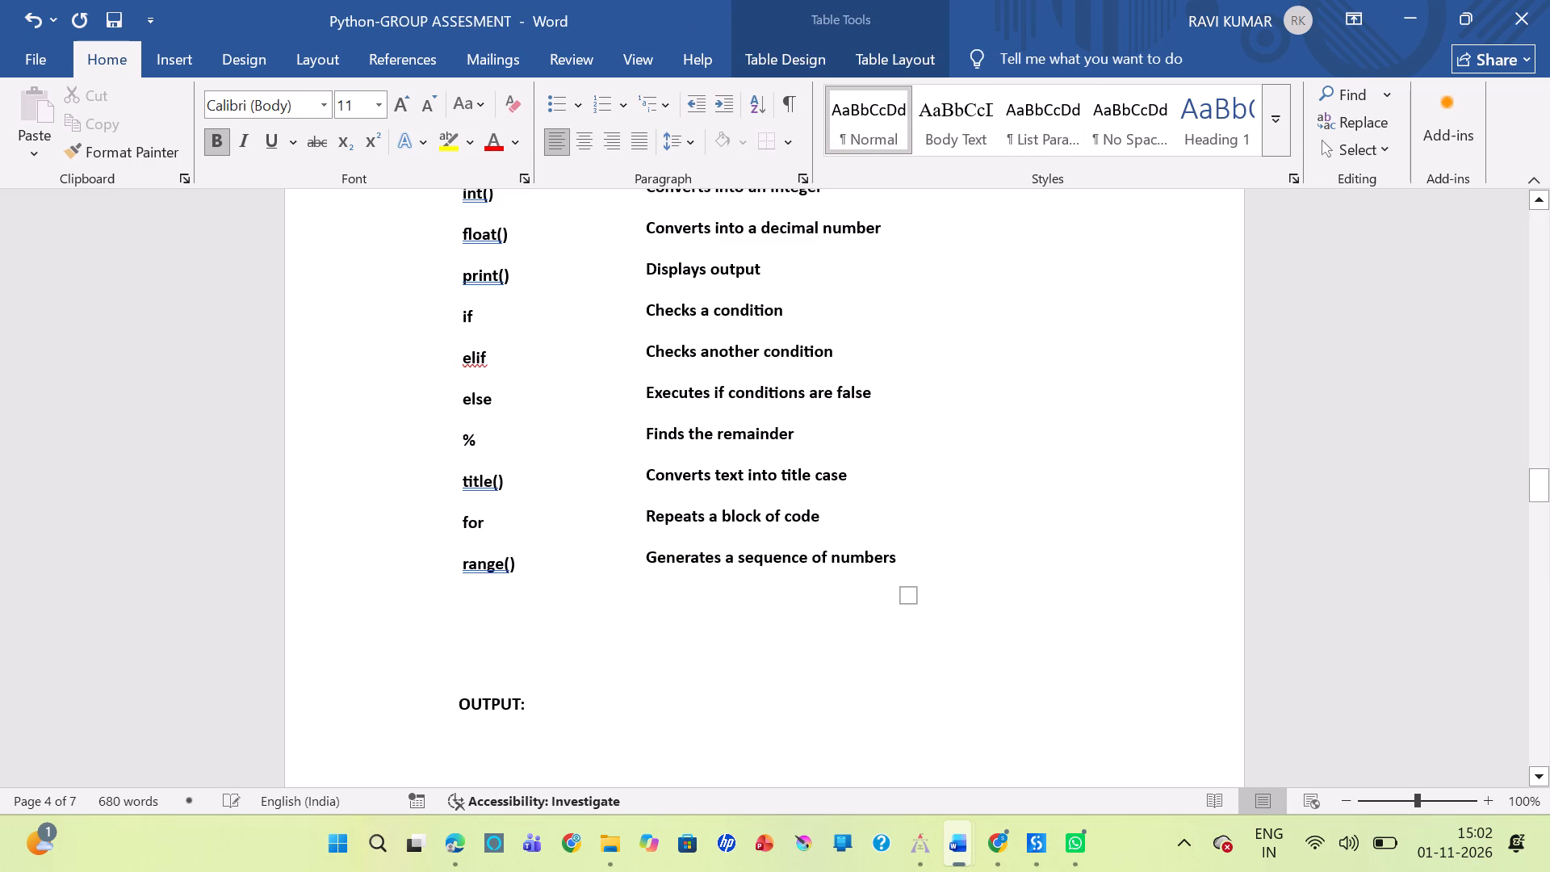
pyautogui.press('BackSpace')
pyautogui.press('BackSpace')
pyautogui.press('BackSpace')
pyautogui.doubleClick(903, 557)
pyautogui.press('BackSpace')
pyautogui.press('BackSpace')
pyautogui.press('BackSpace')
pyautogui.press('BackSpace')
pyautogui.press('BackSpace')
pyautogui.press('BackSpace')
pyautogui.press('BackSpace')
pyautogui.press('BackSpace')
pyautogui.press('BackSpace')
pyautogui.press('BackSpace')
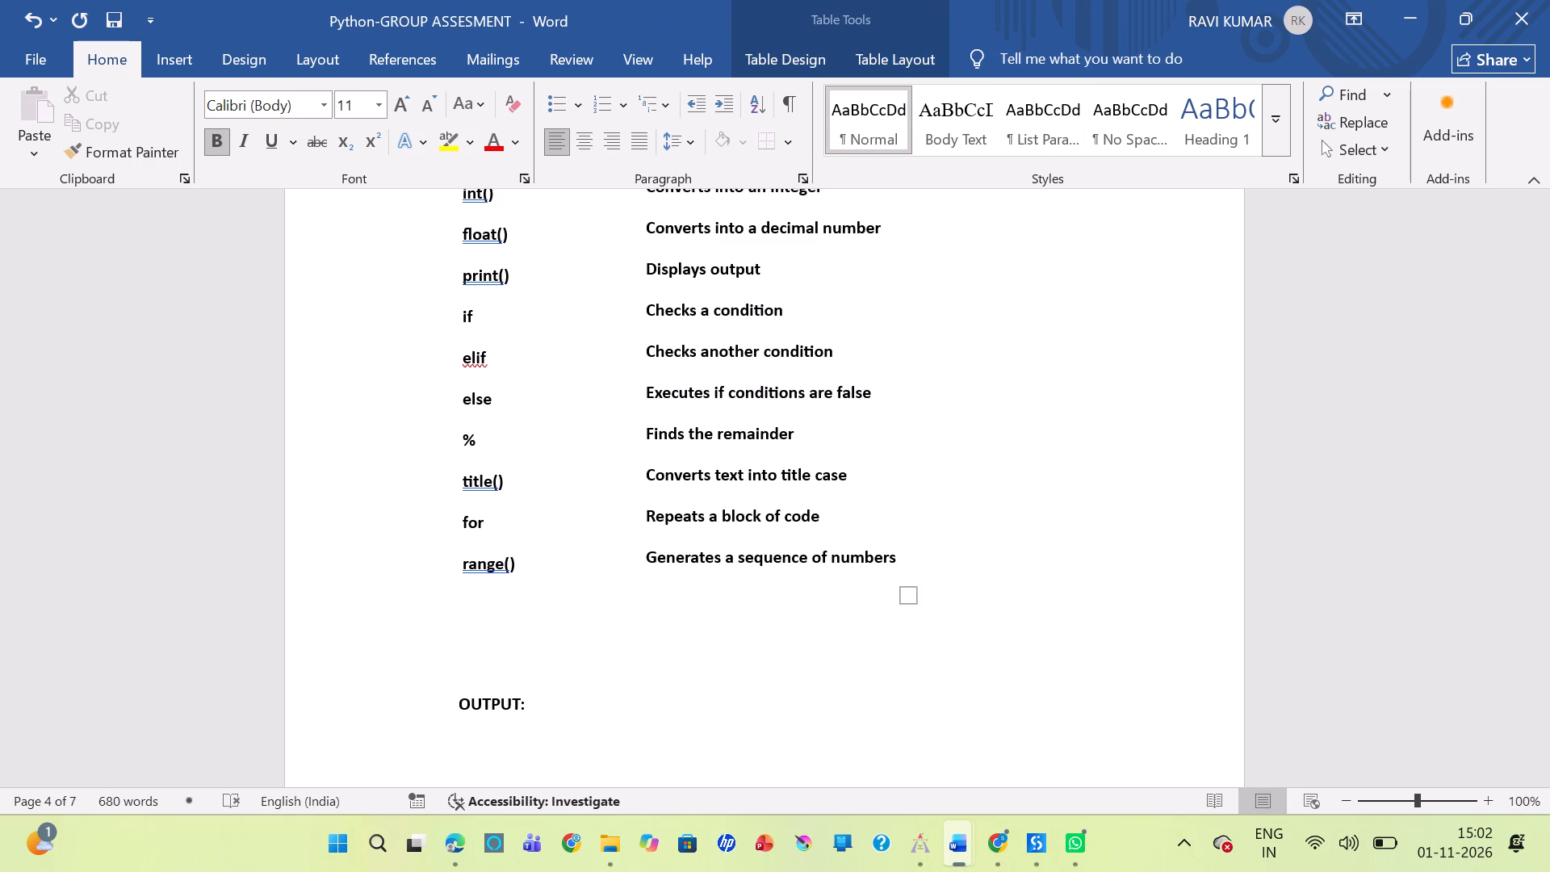
# Delete "range()" from the last row of the Python keyword table.
pyautogui.click(547, 565)
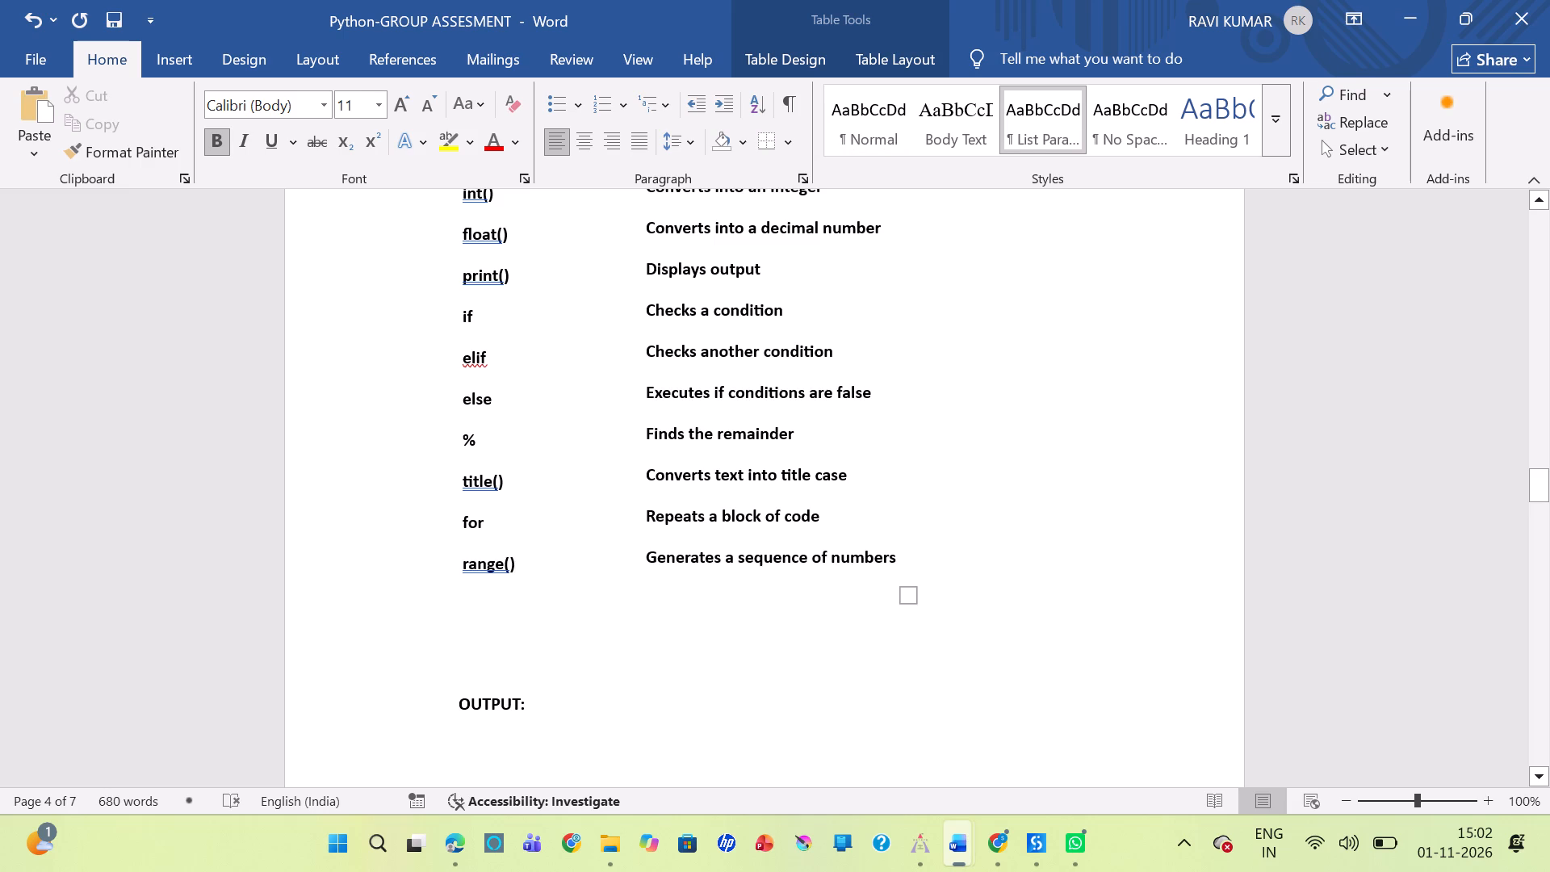
pyautogui.press('BackSpace')
pyautogui.press('BackSpace')
pyautogui.press('BackSpace')
pyautogui.press('BackSpace')
pyautogui.press('BackSpace')
pyautogui.press('BackSpace')
pyautogui.press('BackSpace')
pyautogui.press('BackSpace')
pyautogui.press('BackSpace')
pyautogui.press('BackSpace')
pyautogui.press('BackSpace')
pyautogui.press('BackSpace')
pyautogui.press('BackSpace')
pyautogui.press('BackSpace')
pyautogui.press('BackSpace')
pyautogui.press('BackSpace')
pyautogui.press('BackSpace')
pyautogui.press('BackSpace')
pyautogui.press('BackSpace')
pyautogui.press('BackSpace')
pyautogui.press('BackSpace')
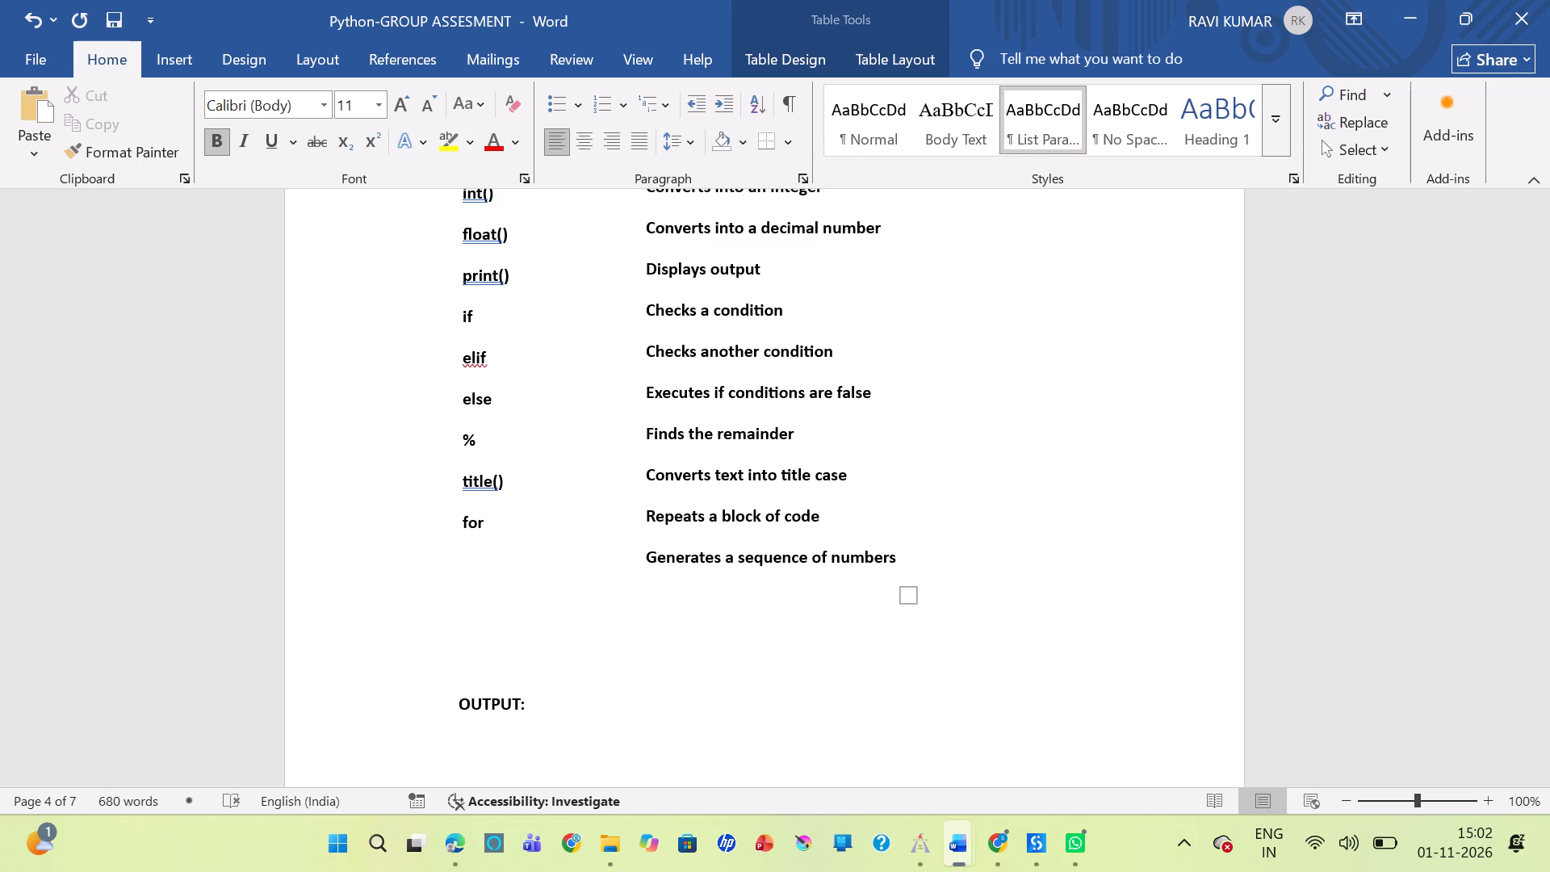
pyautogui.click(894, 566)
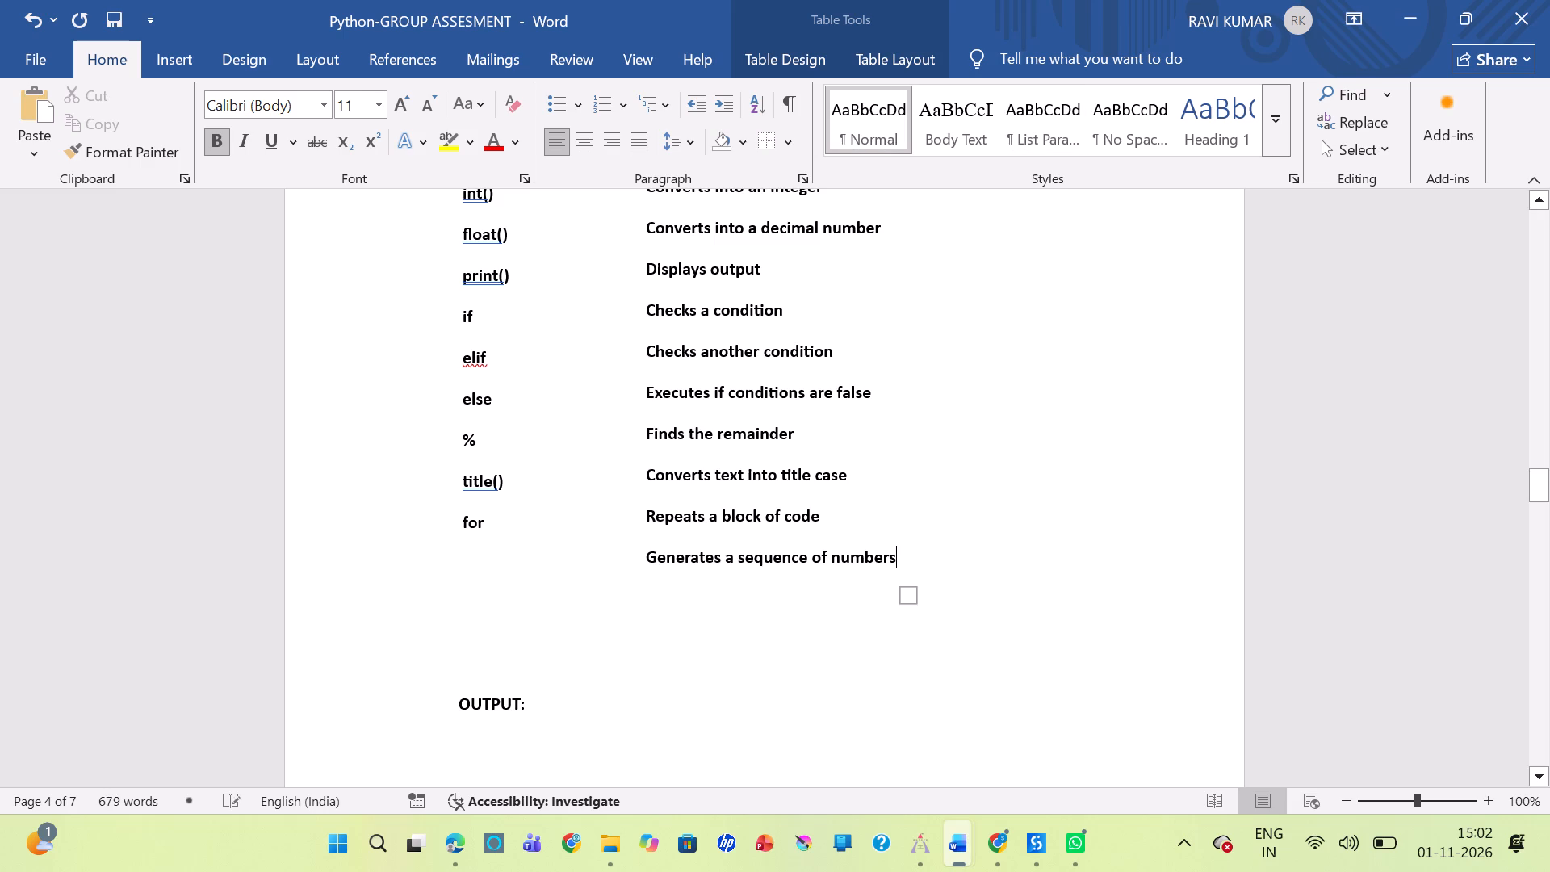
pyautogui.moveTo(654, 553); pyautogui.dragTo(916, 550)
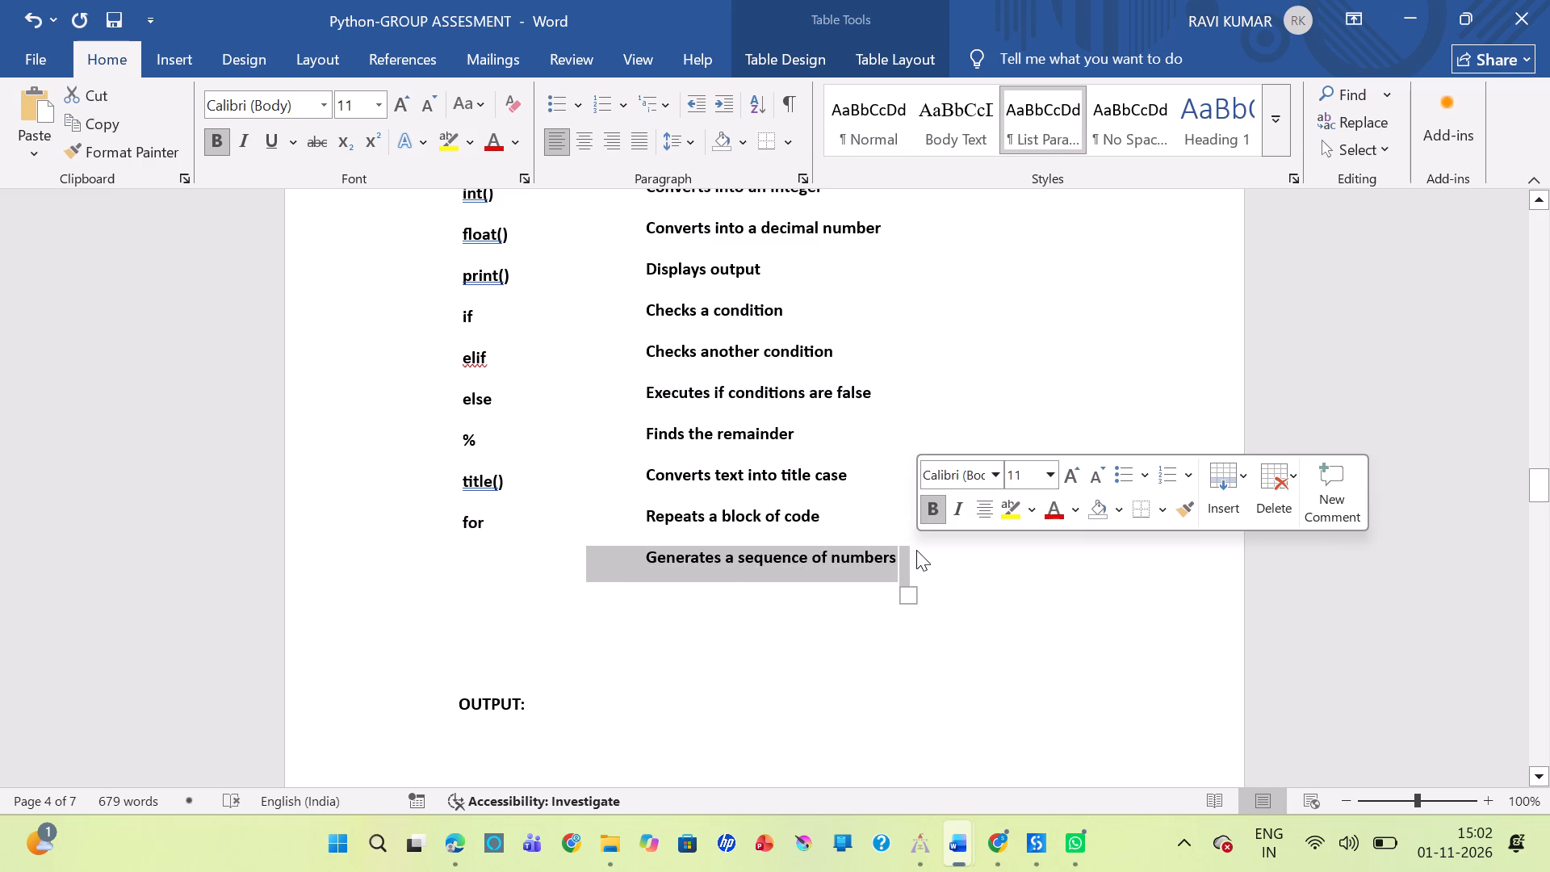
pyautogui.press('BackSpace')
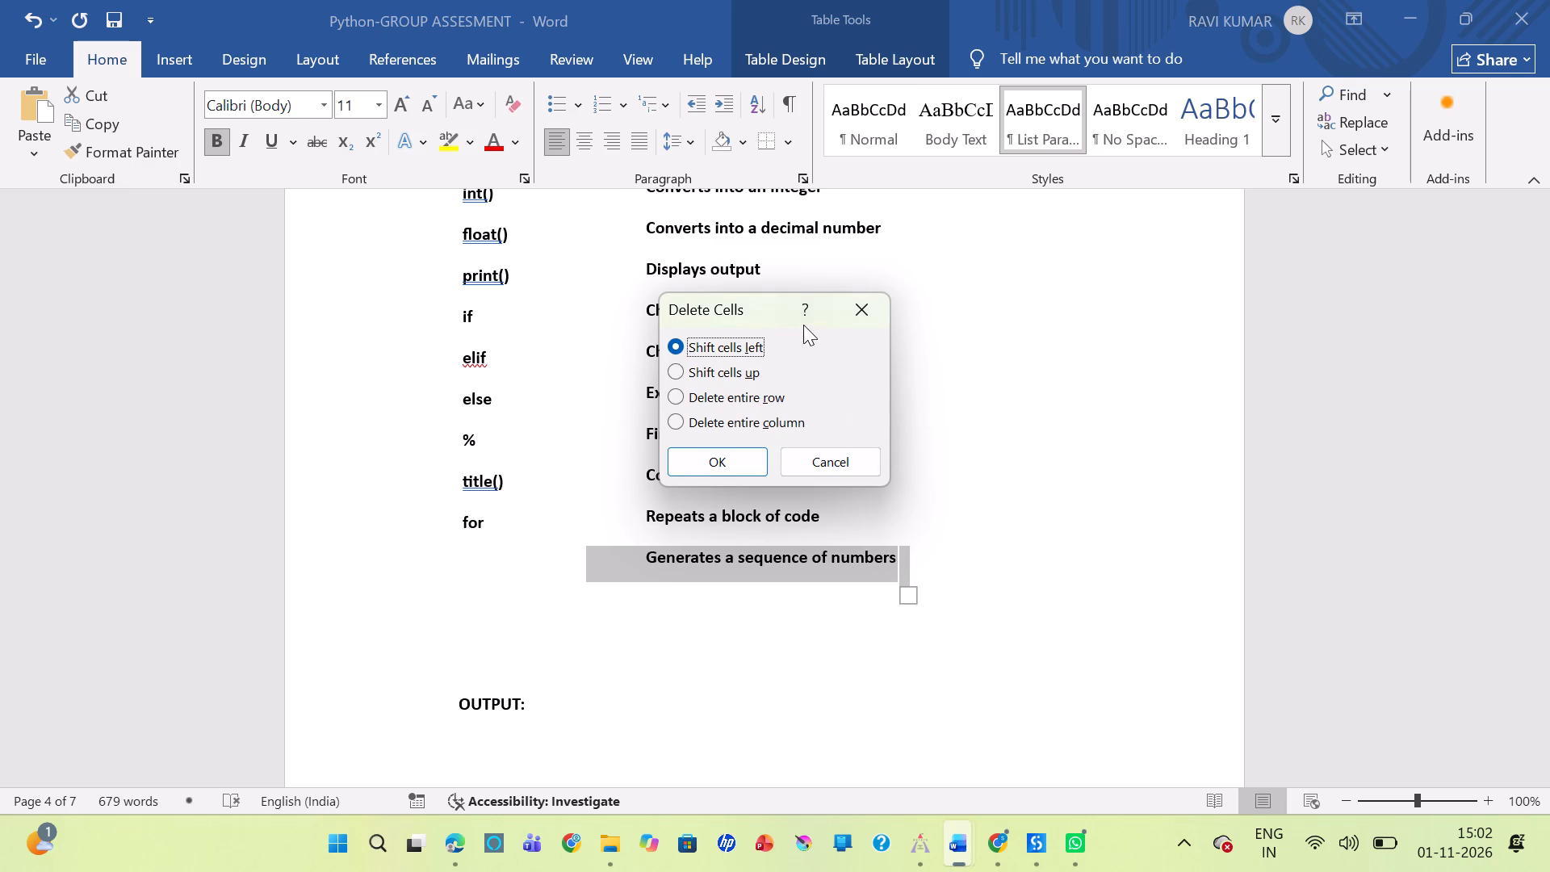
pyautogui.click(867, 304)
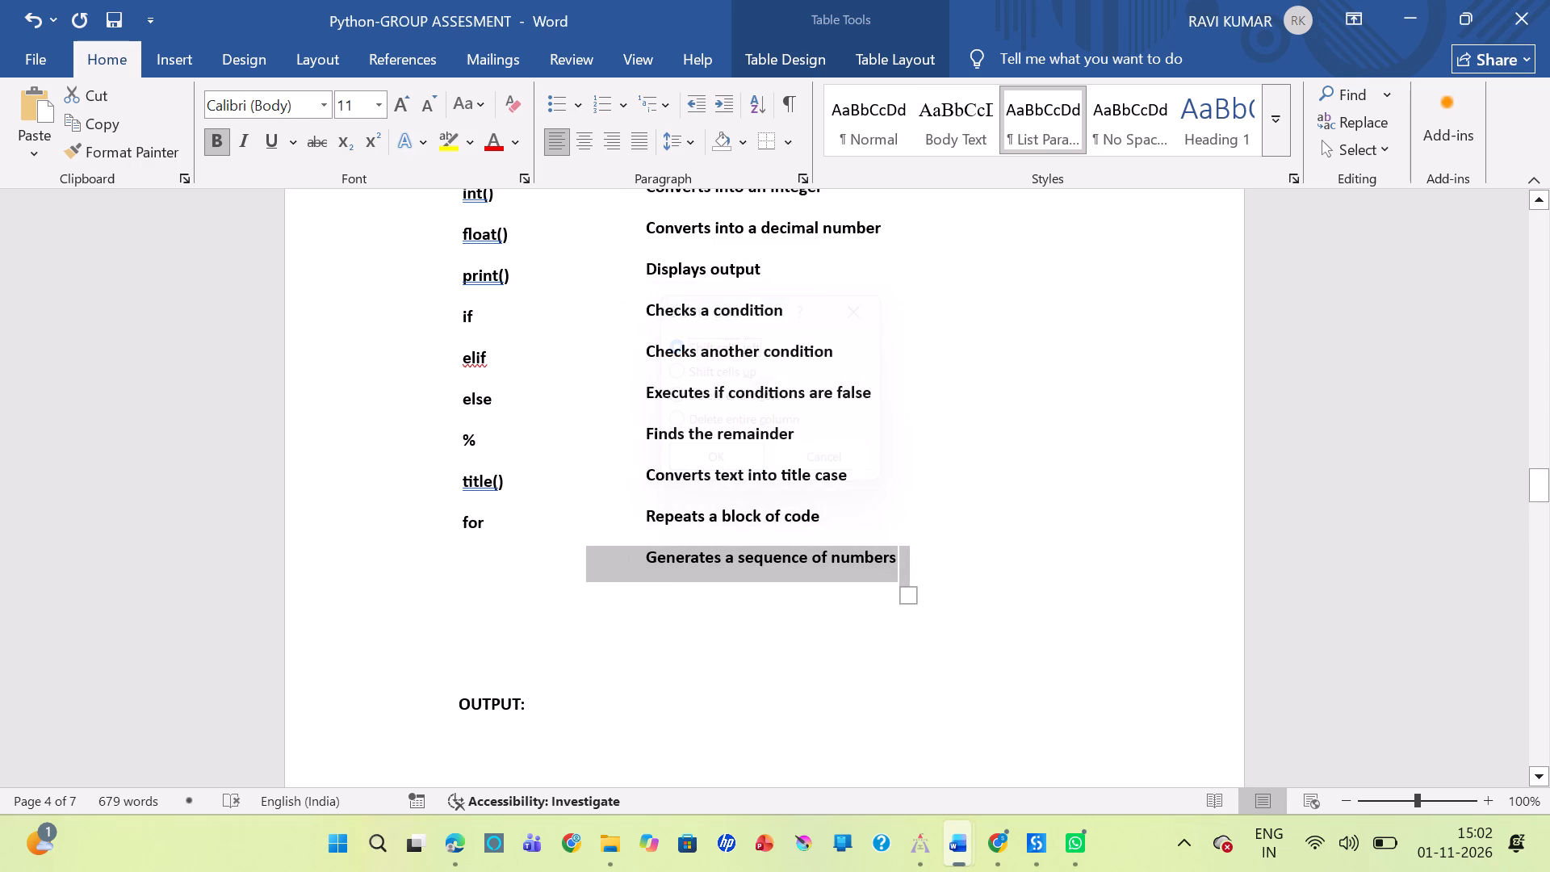
# Delete the pasted "Python Code:" label directly below the 2024 leap year example in question 2.
pyautogui.scroll(4, 872, 420)
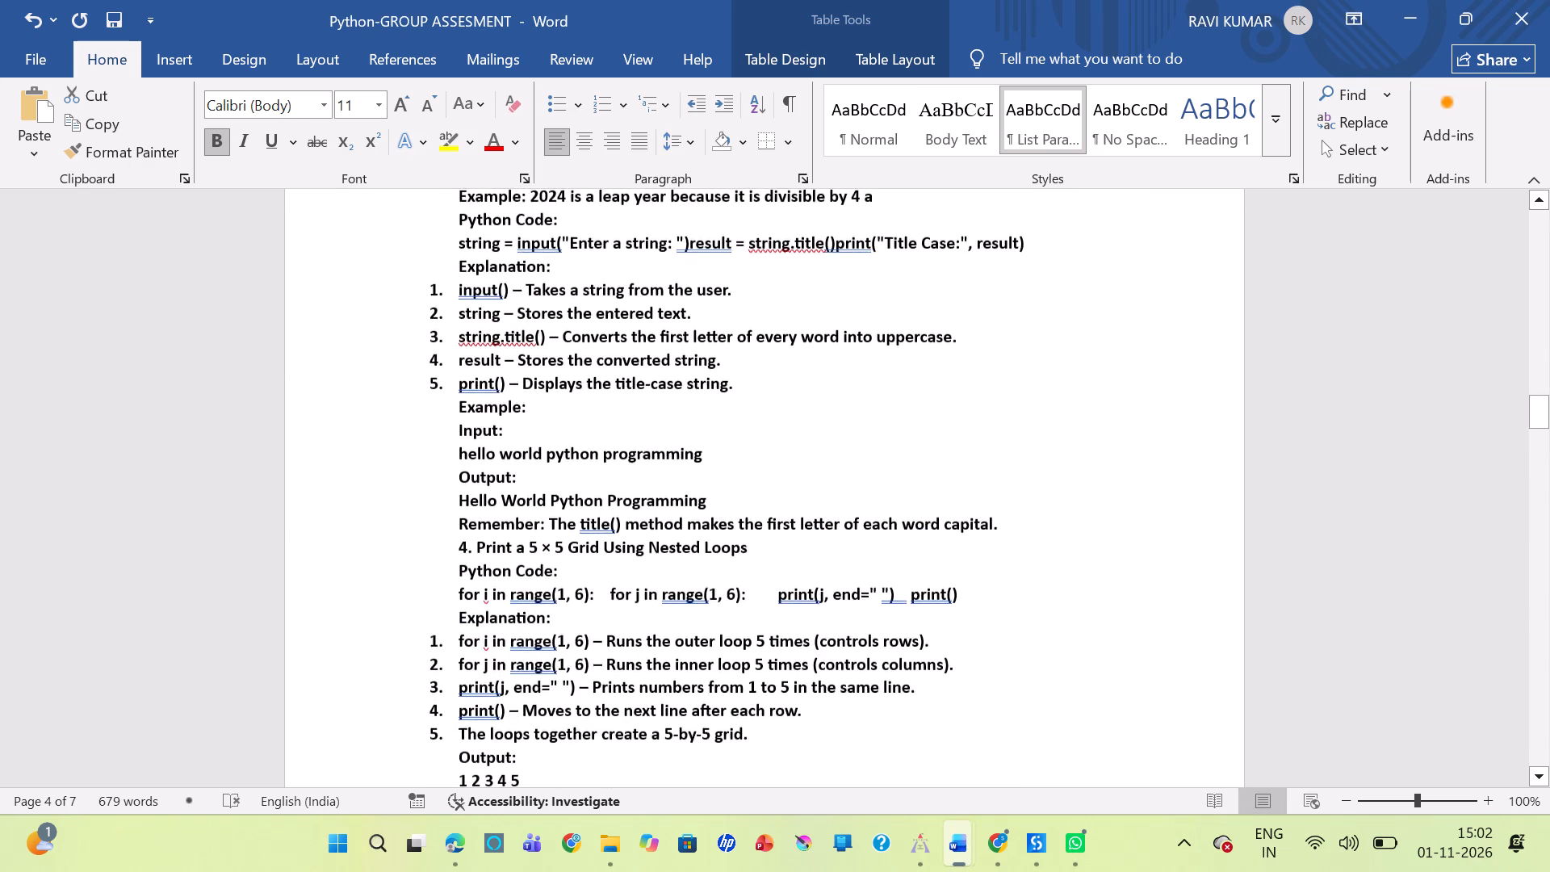
pyautogui.scroll(4, 872, 420)
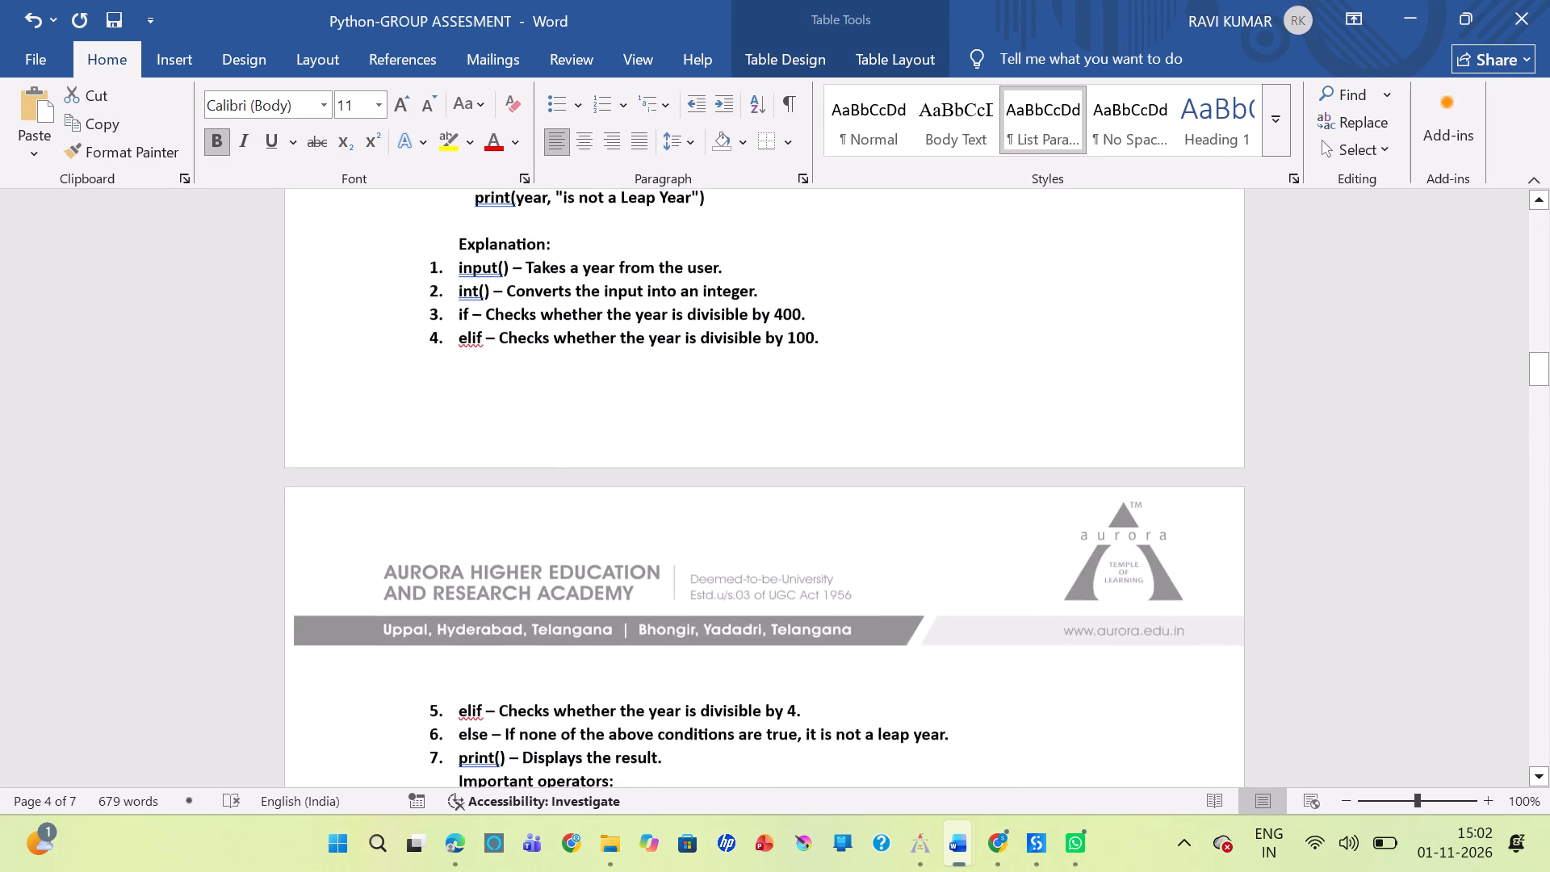
pyautogui.scroll(1, 872, 420)
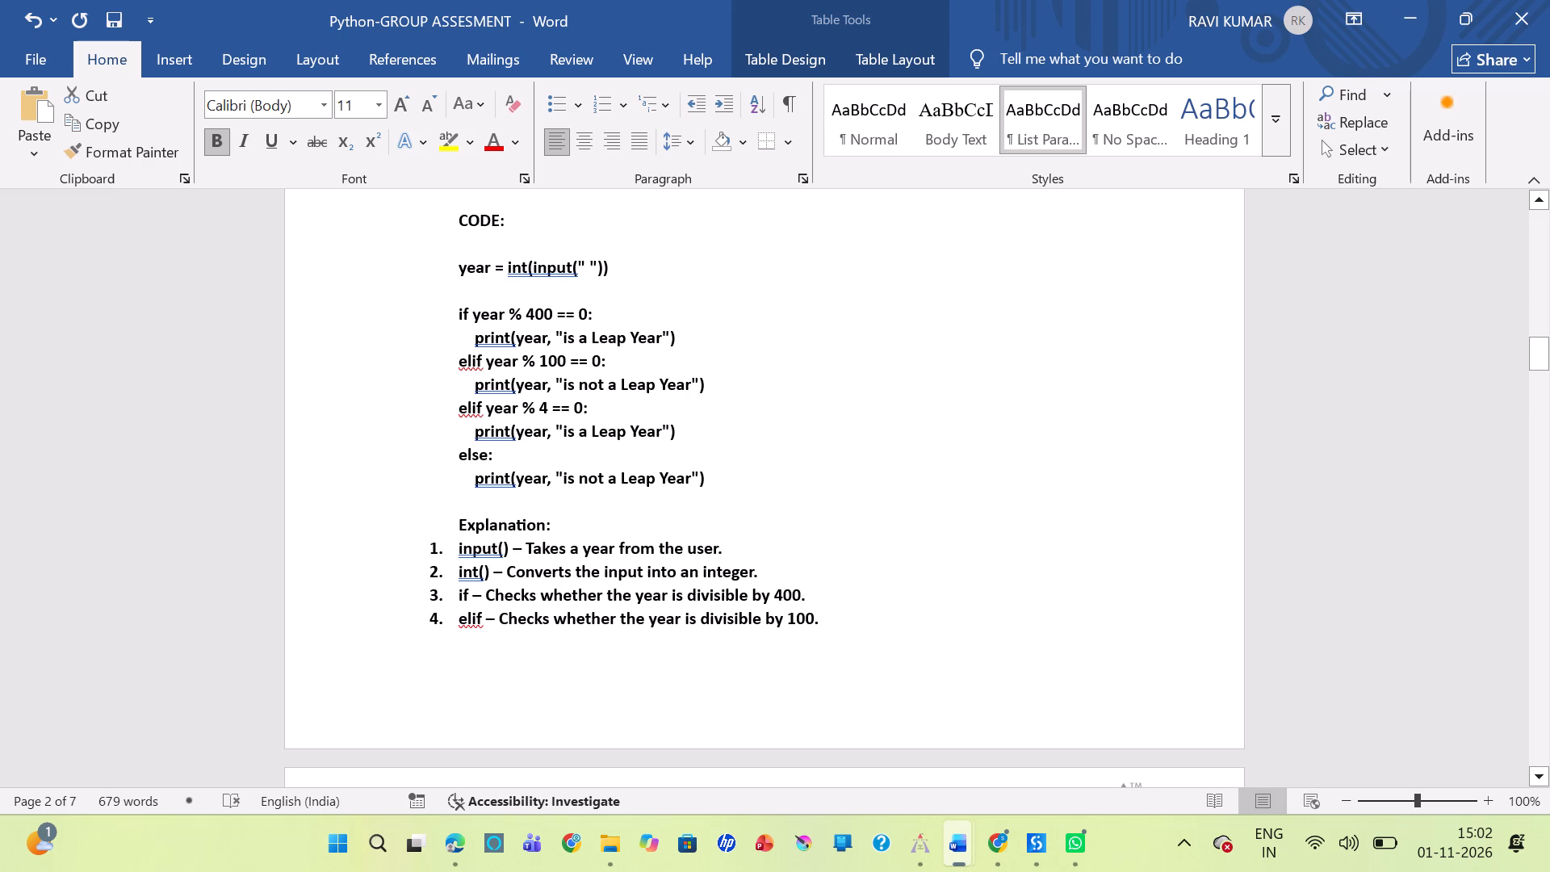
pyautogui.scroll(1, 872, 420)
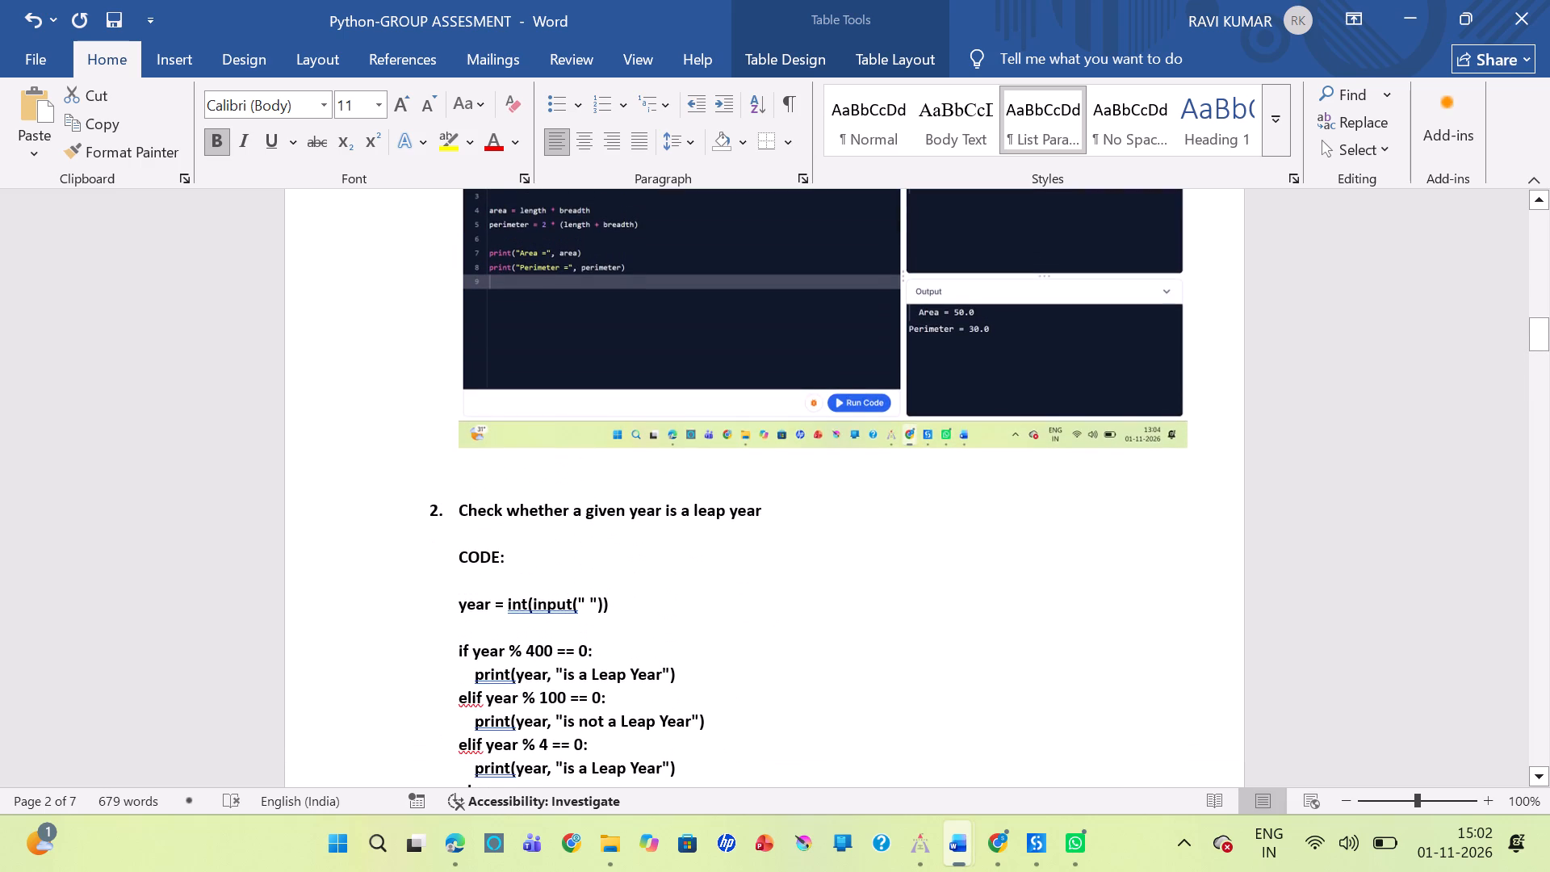
pyautogui.scroll(-1, 823, 493)
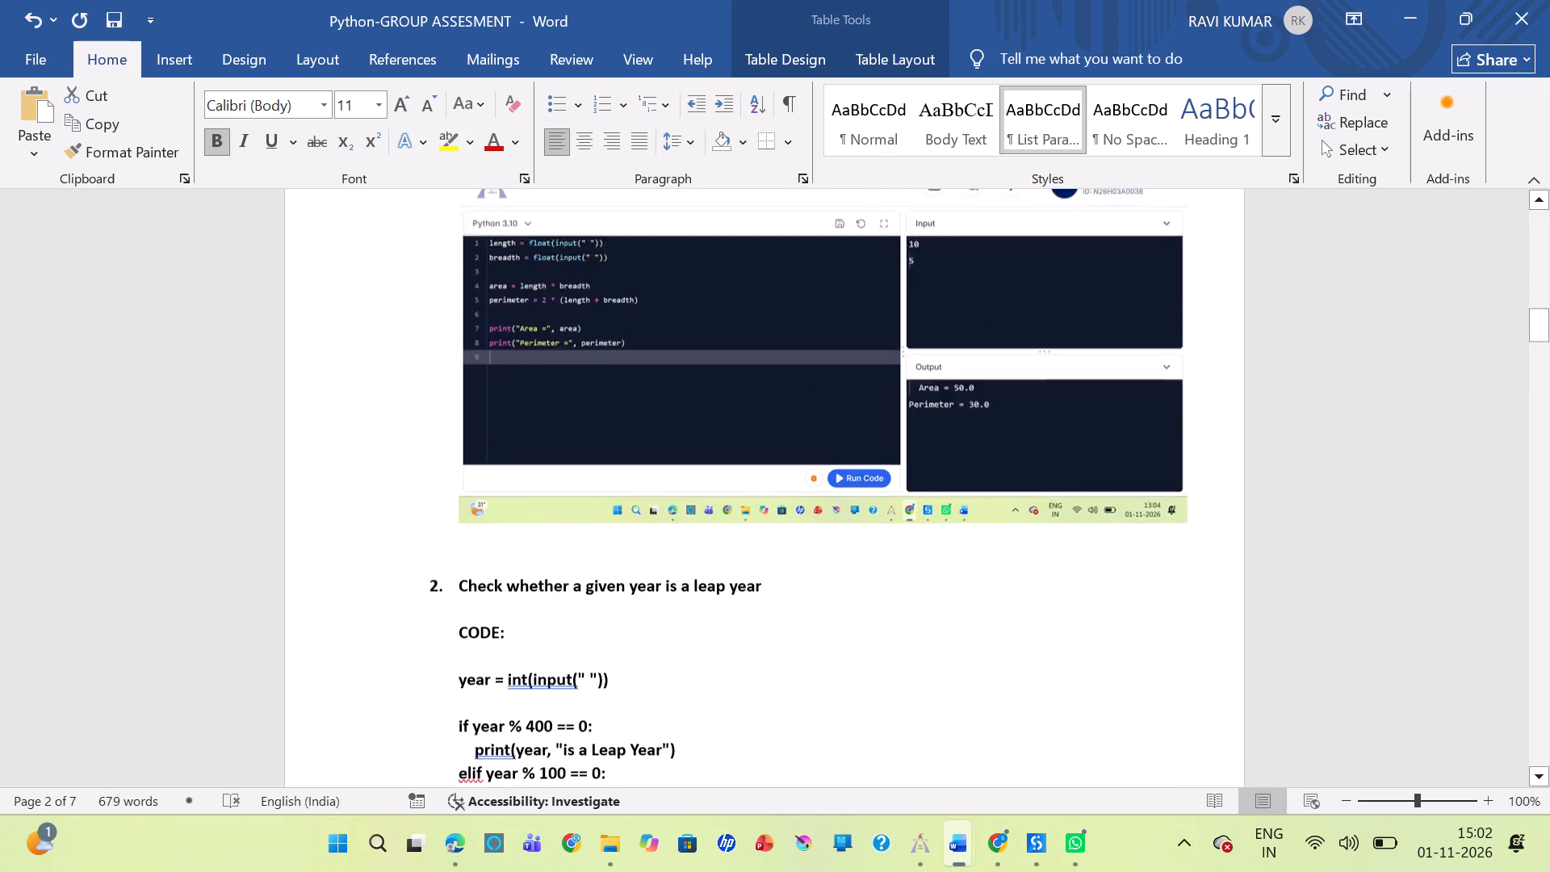
pyautogui.scroll(-4, 823, 493)
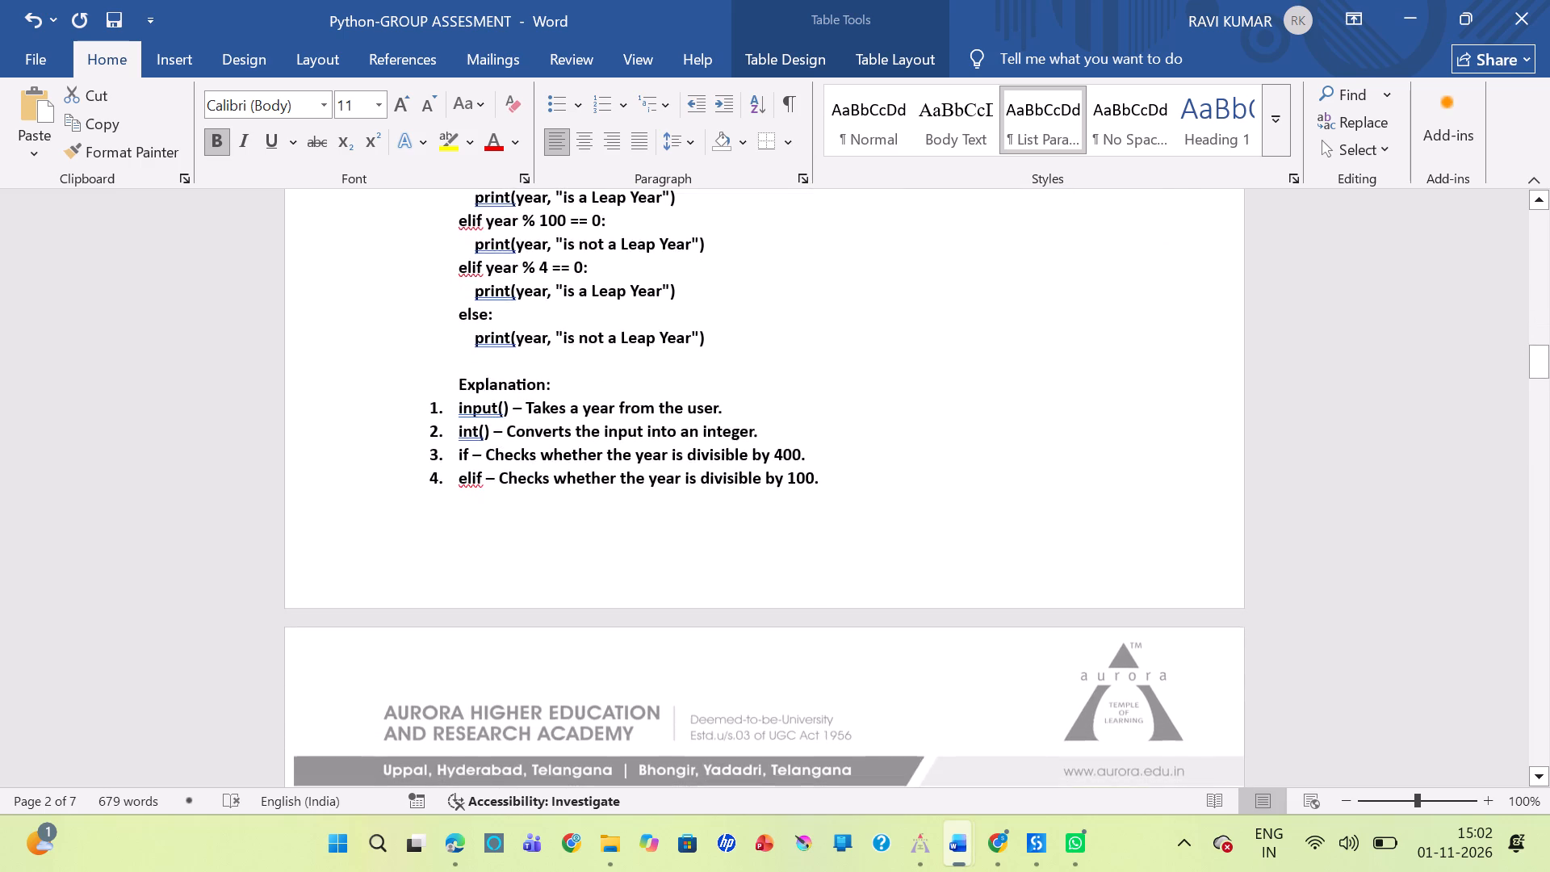
pyautogui.scroll(-2, 823, 493)
pyautogui.scroll(1, 823, 493)
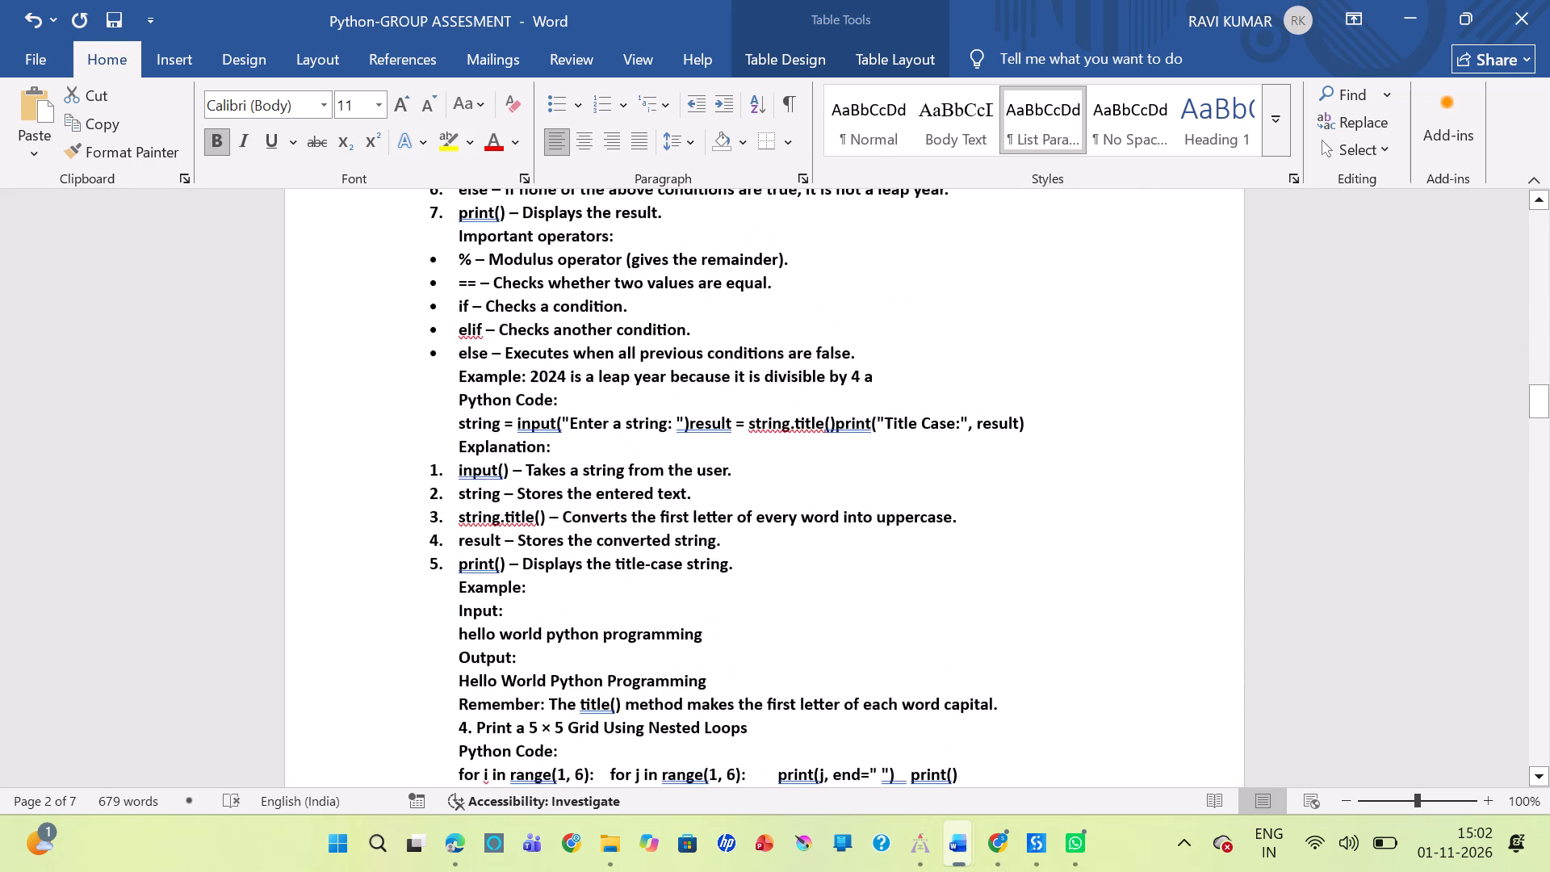
pyautogui.scroll(1, 823, 493)
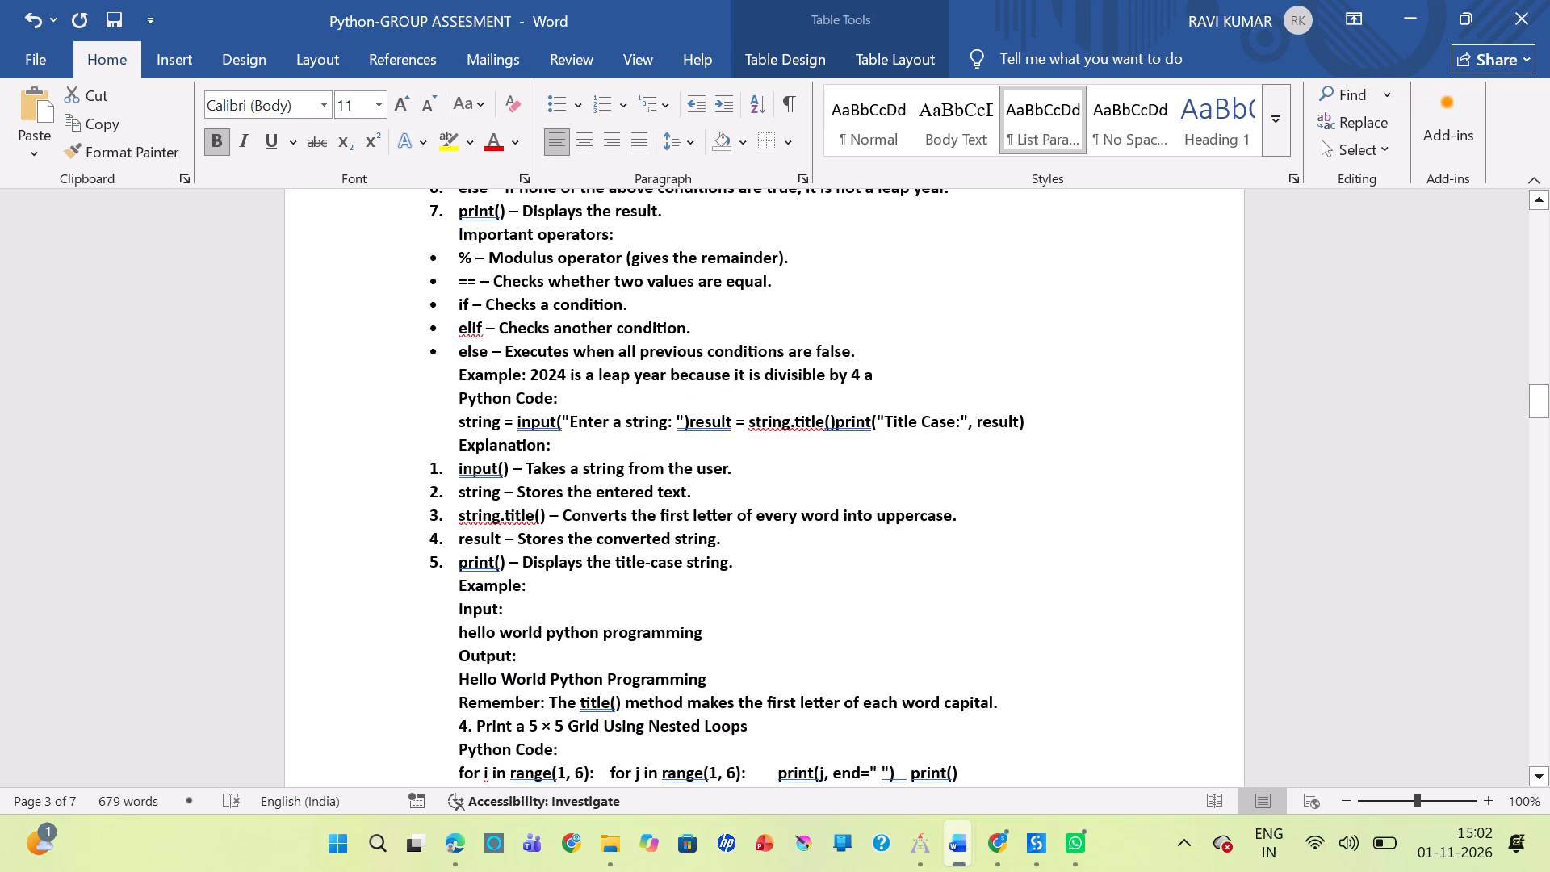
pyautogui.click(557, 396)
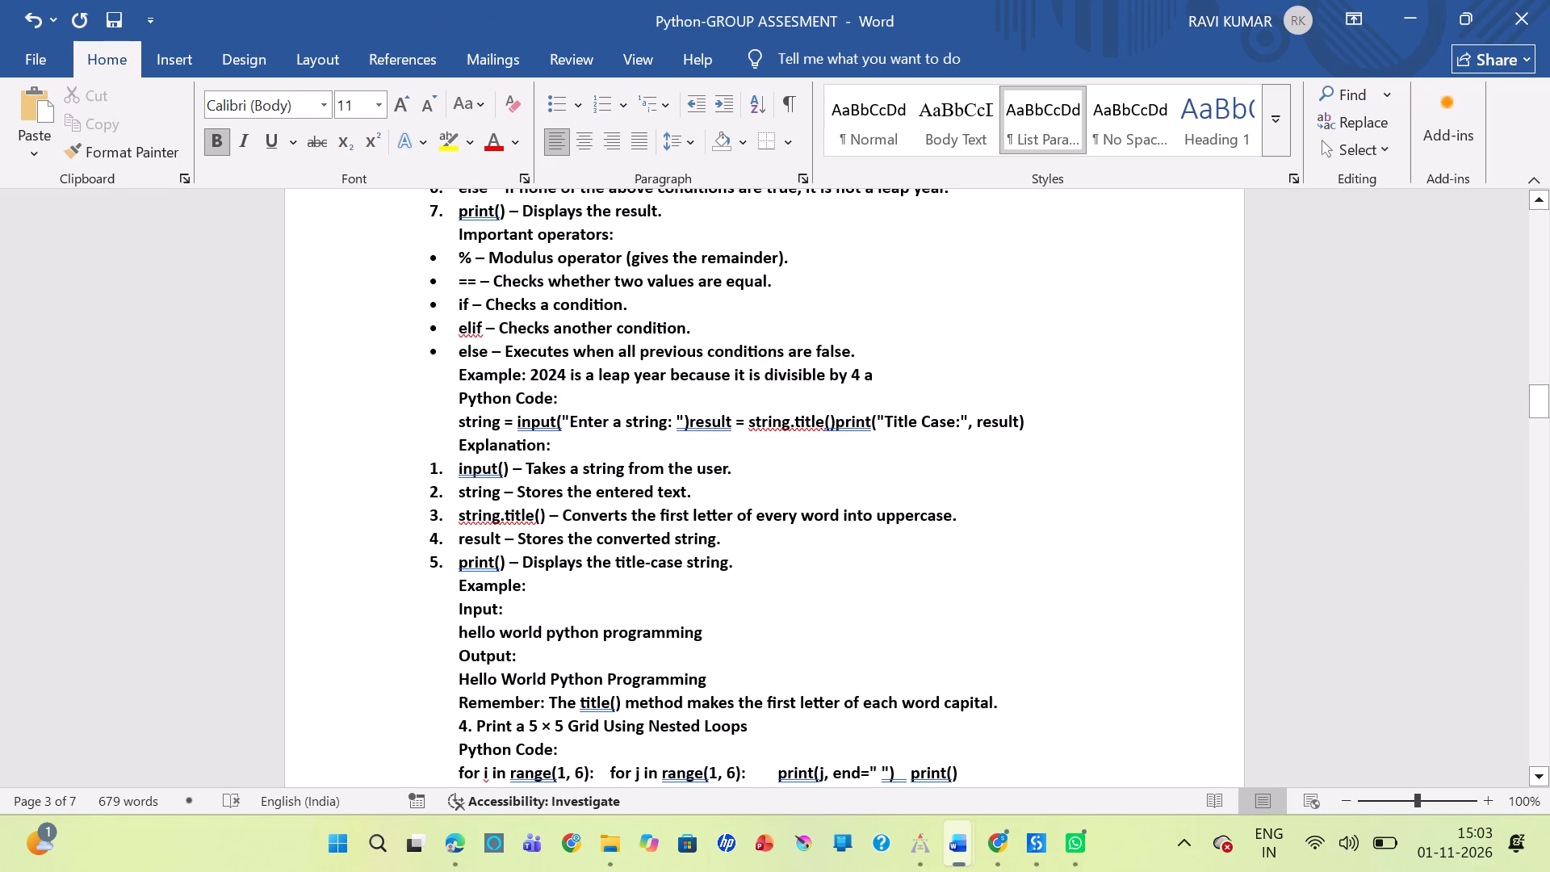
pyautogui.press('BackSpace')
pyautogui.press('BackSpace')
pyautogui.press('BackSpace')
pyautogui.press('BackSpace')
pyautogui.press('BackSpace')
pyautogui.press('BackSpace')
pyautogui.press('BackSpace')
pyautogui.press('BackSpace')
pyautogui.press('BackSpace')
pyautogui.press('BackSpace')
pyautogui.press('BackSpace')
pyautogui.press('BackSpace')
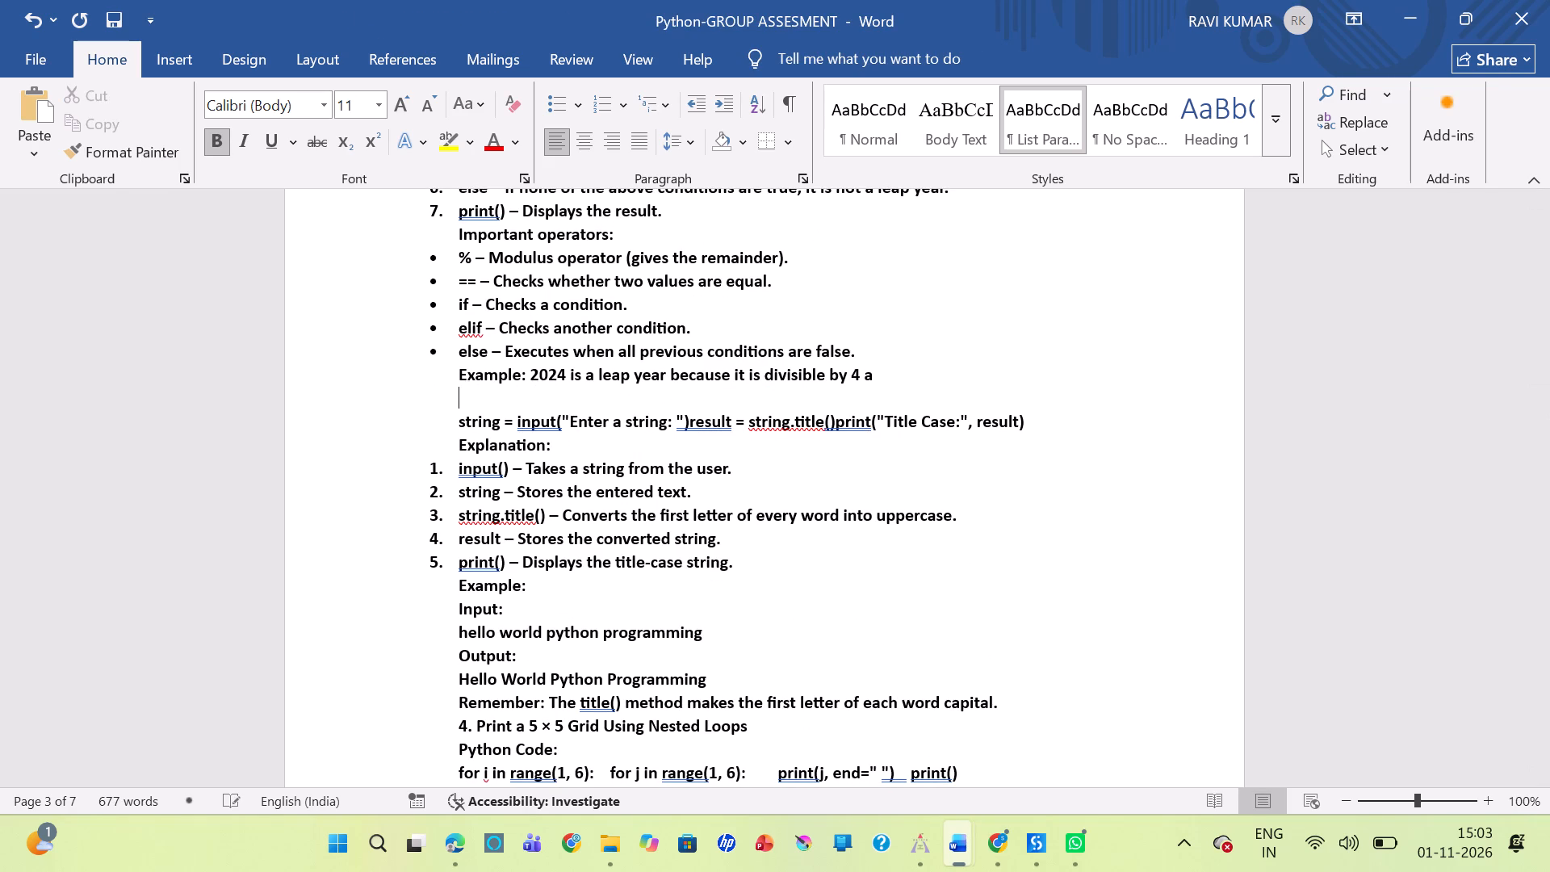
# Delete the pasted title case material from its "Output:" label back through the explanation and code to "strin".
pyautogui.click(718, 656)
pyautogui.press('BackSpace')
pyautogui.press('BackSpace')
pyautogui.press('BackSpace')
pyautogui.press('BackSpace')
pyautogui.press('BackSpace')
pyautogui.press('BackSpace')
pyautogui.press('BackSpace')
pyautogui.press('BackSpace')
pyautogui.press('BackSpace')
pyautogui.press('BackSpace')
pyautogui.press('BackSpace')
pyautogui.press('BackSpace')
pyautogui.press('BackSpace')
pyautogui.press('BackSpace')
pyautogui.press('BackSpace')
pyautogui.press('BackSpace')
pyautogui.press('BackSpace')
pyautogui.press('BackSpace')
pyautogui.press('BackSpace')
pyautogui.press('BackSpace')
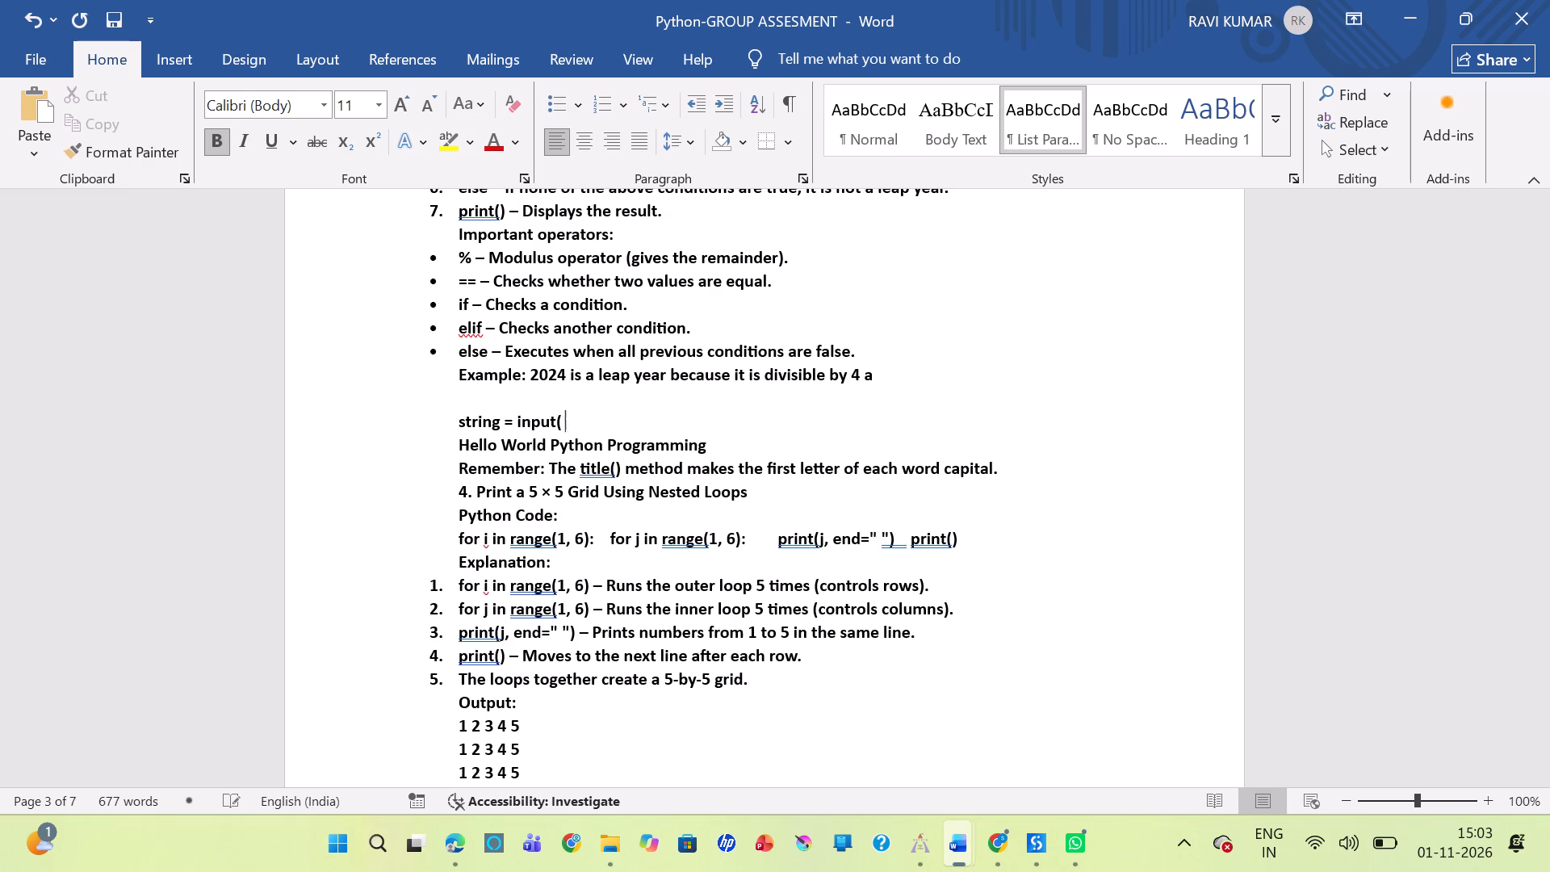
# Delete the nested-loop material from the first "1 2 3 4 5" output line back through the explanation to "for j in range(1,".
pyautogui.click(522, 720)
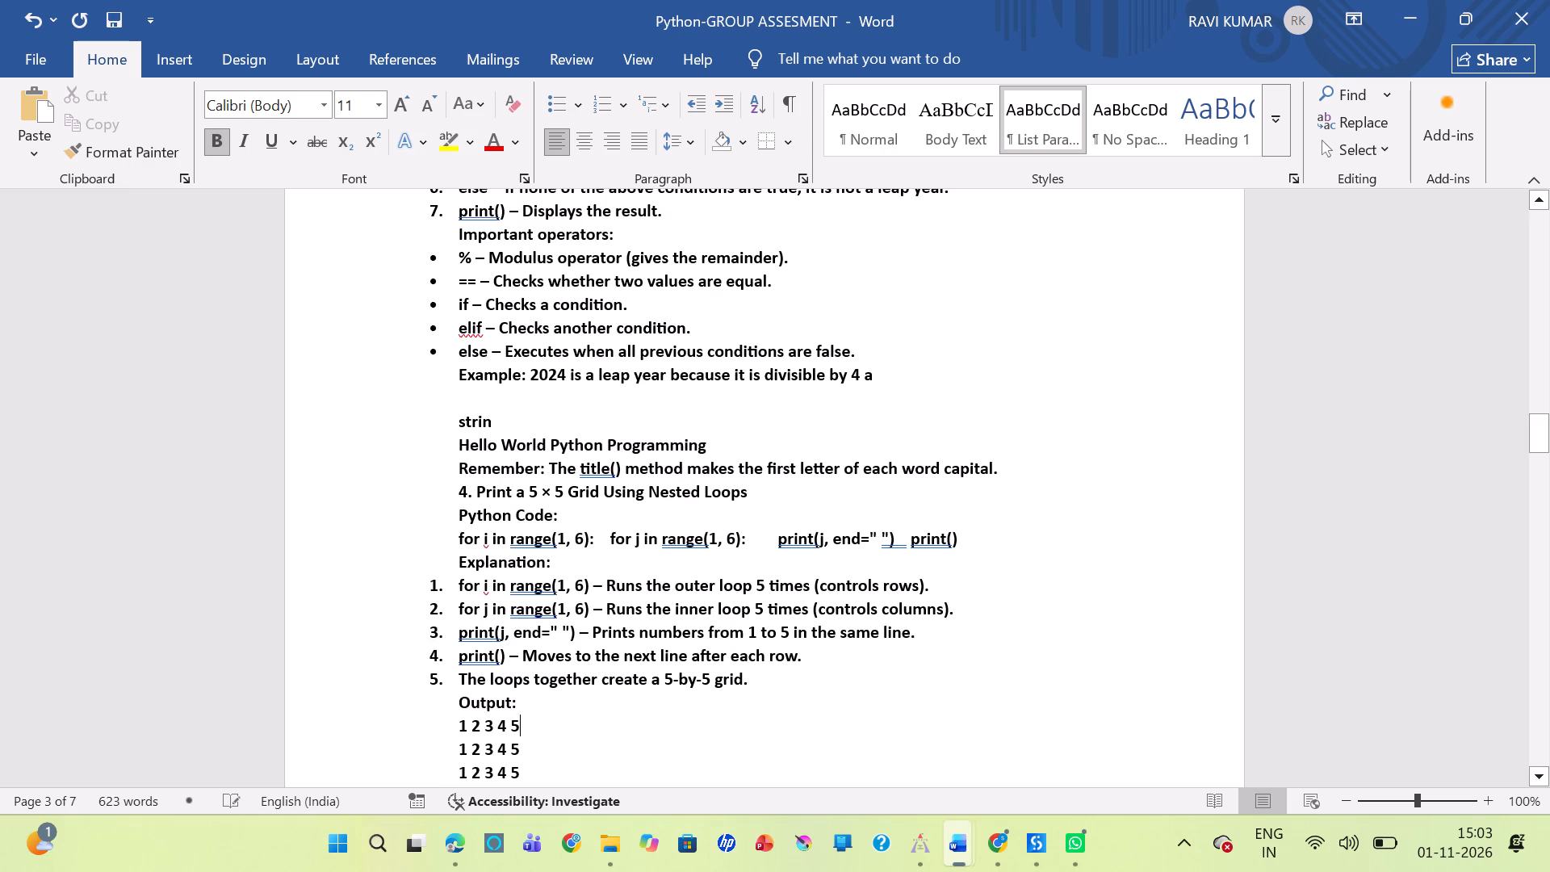
pyautogui.press('BackSpace')
pyautogui.press('BackSpace')
pyautogui.press('BackSpace')
pyautogui.press('BackSpace')
pyautogui.press('BackSpace')
pyautogui.press('BackSpace')
pyautogui.press('BackSpace')
pyautogui.press('BackSpace')
pyautogui.press('BackSpace')
pyautogui.press('BackSpace')
pyautogui.press('BackSpace')
pyautogui.press('BackSpace')
pyautogui.press('BackSpace')
pyautogui.press('BackSpace')
pyautogui.press('BackSpace')
pyautogui.press('BackSpace')
pyautogui.press('BackSpace')
pyautogui.press('BackSpace')
pyautogui.press('BackSpace')
pyautogui.press('BackSpace')
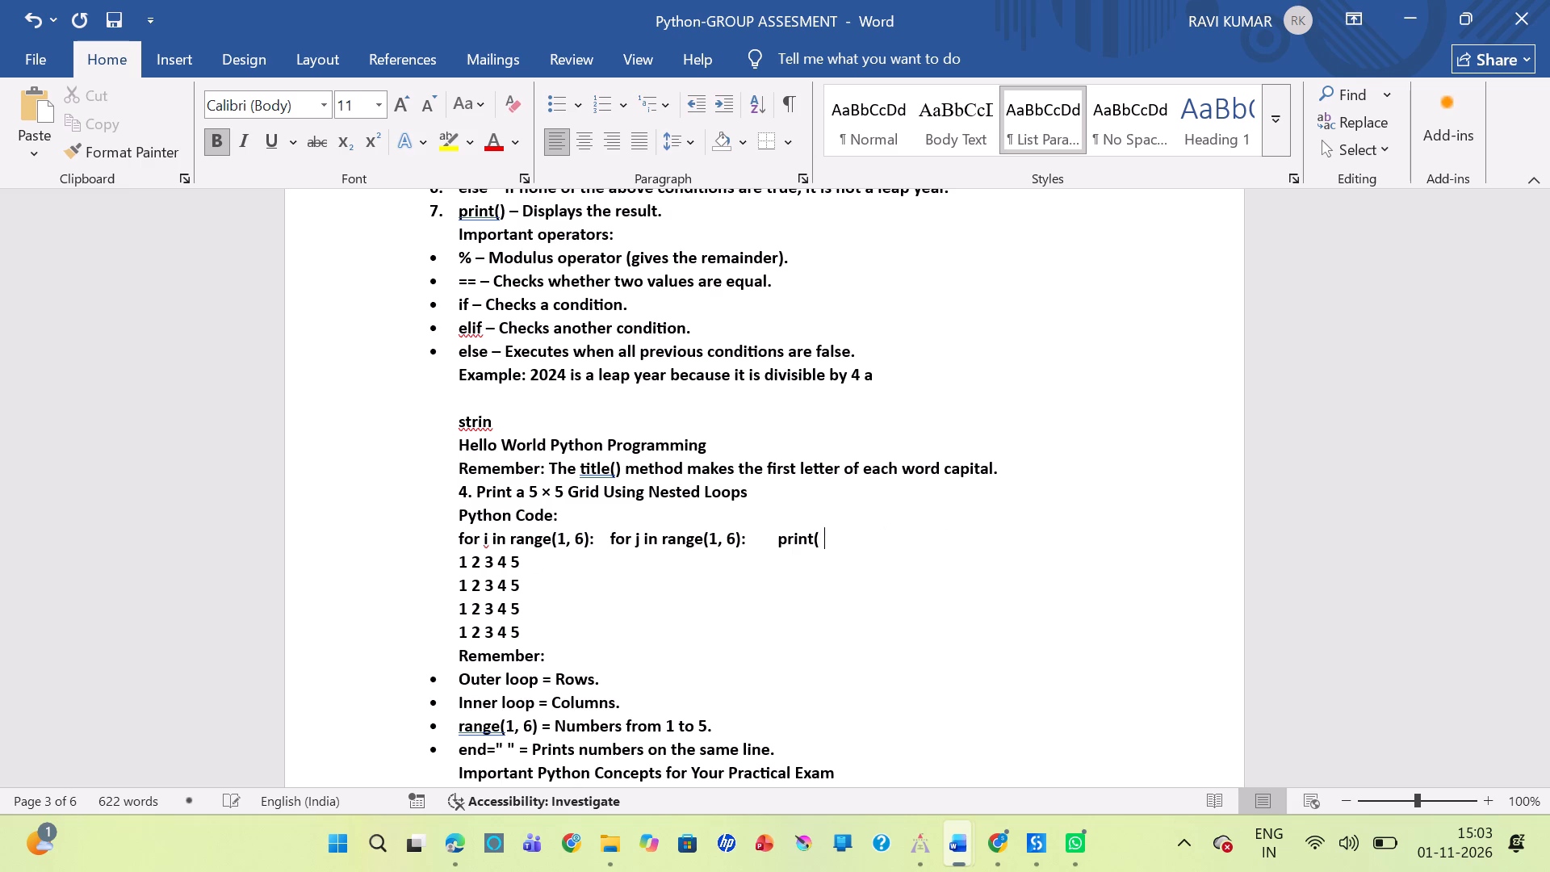
# Delete the remaining pasted text from "Important Python Concepts for Your Practical Exam" back through the grid material and "strin" below the 2024 example.
pyautogui.click(845, 762)
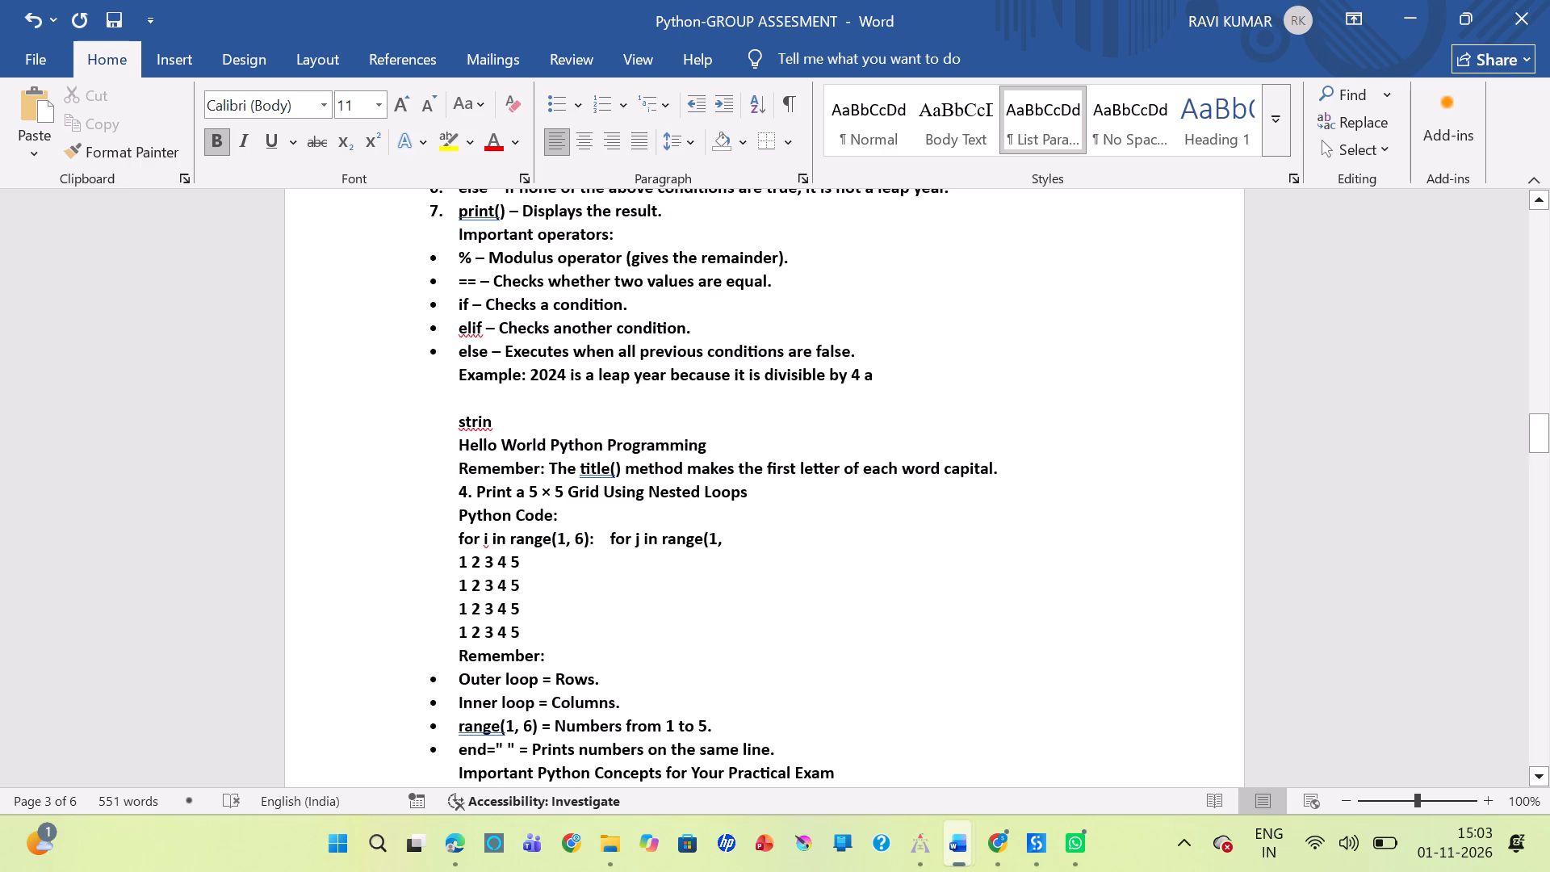
pyautogui.press('BackSpace')
pyautogui.press('BackSpace')
pyautogui.press('BackSpace')
pyautogui.press('BackSpace')
pyautogui.press('BackSpace')
pyautogui.press('BackSpace')
pyautogui.press('BackSpace')
pyautogui.press('BackSpace')
pyautogui.press('BackSpace')
pyautogui.press('BackSpace')
pyautogui.press('BackSpace')
pyautogui.press('BackSpace')
pyautogui.press('BackSpace')
pyautogui.press('BackSpace')
pyautogui.press('BackSpace')
pyautogui.press('BackSpace')
pyautogui.press('BackSpace')
pyautogui.press('BackSpace')
pyautogui.press('BackSpace')
pyautogui.press('BackSpace')
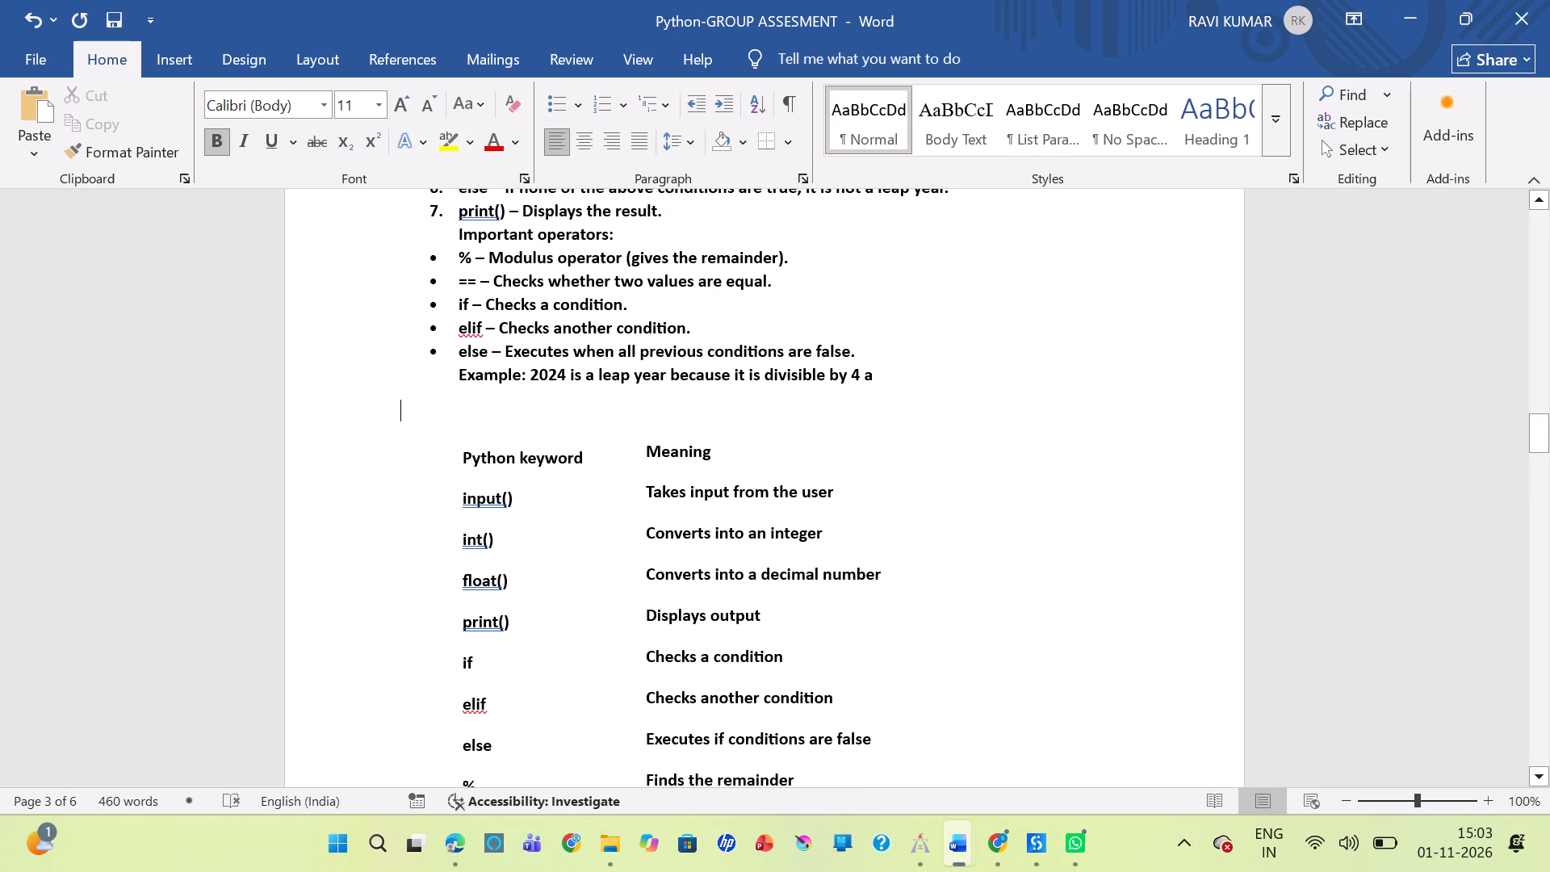
# Delete the header, input(), int() and float() rows of the Python keyword table, using the shift cells left option.
pyautogui.click(941, 672)
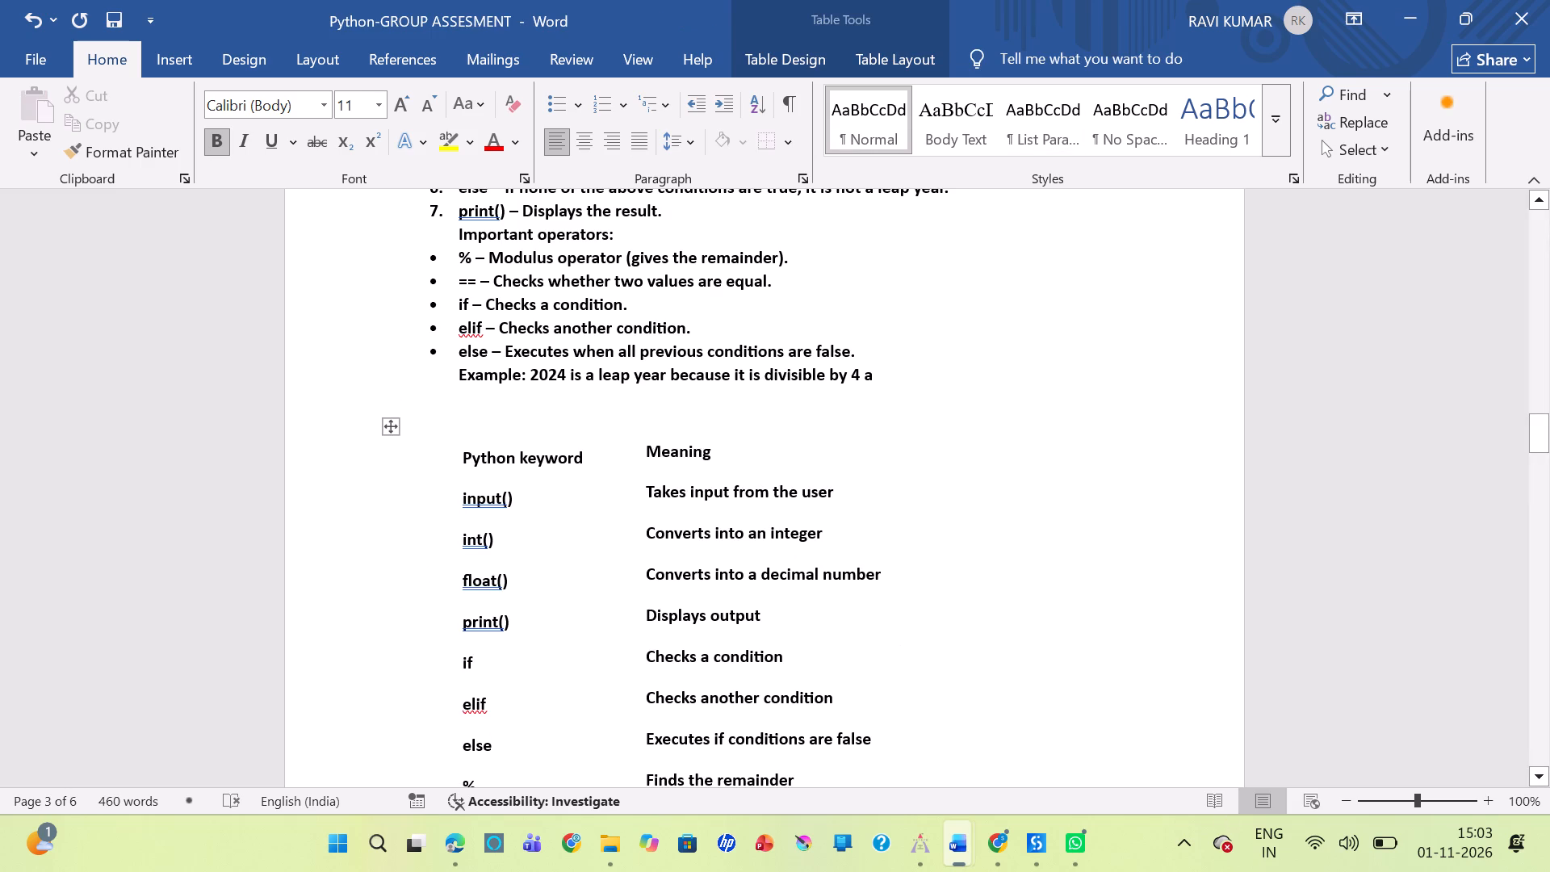
pyautogui.moveTo(457, 444); pyautogui.dragTo(823, 594)
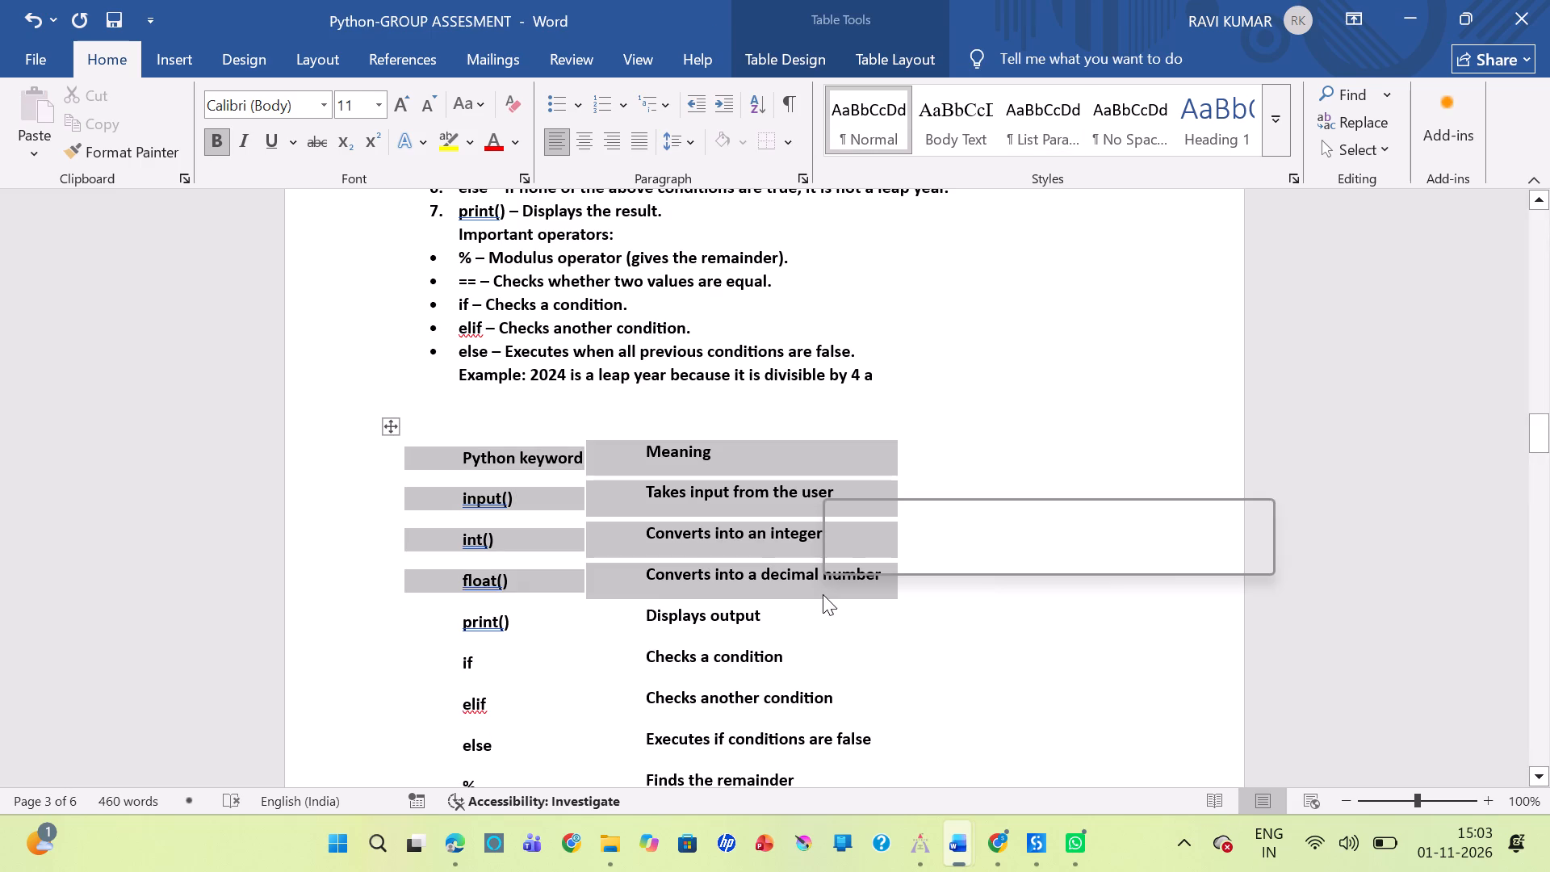
pyautogui.press('BackSpace')
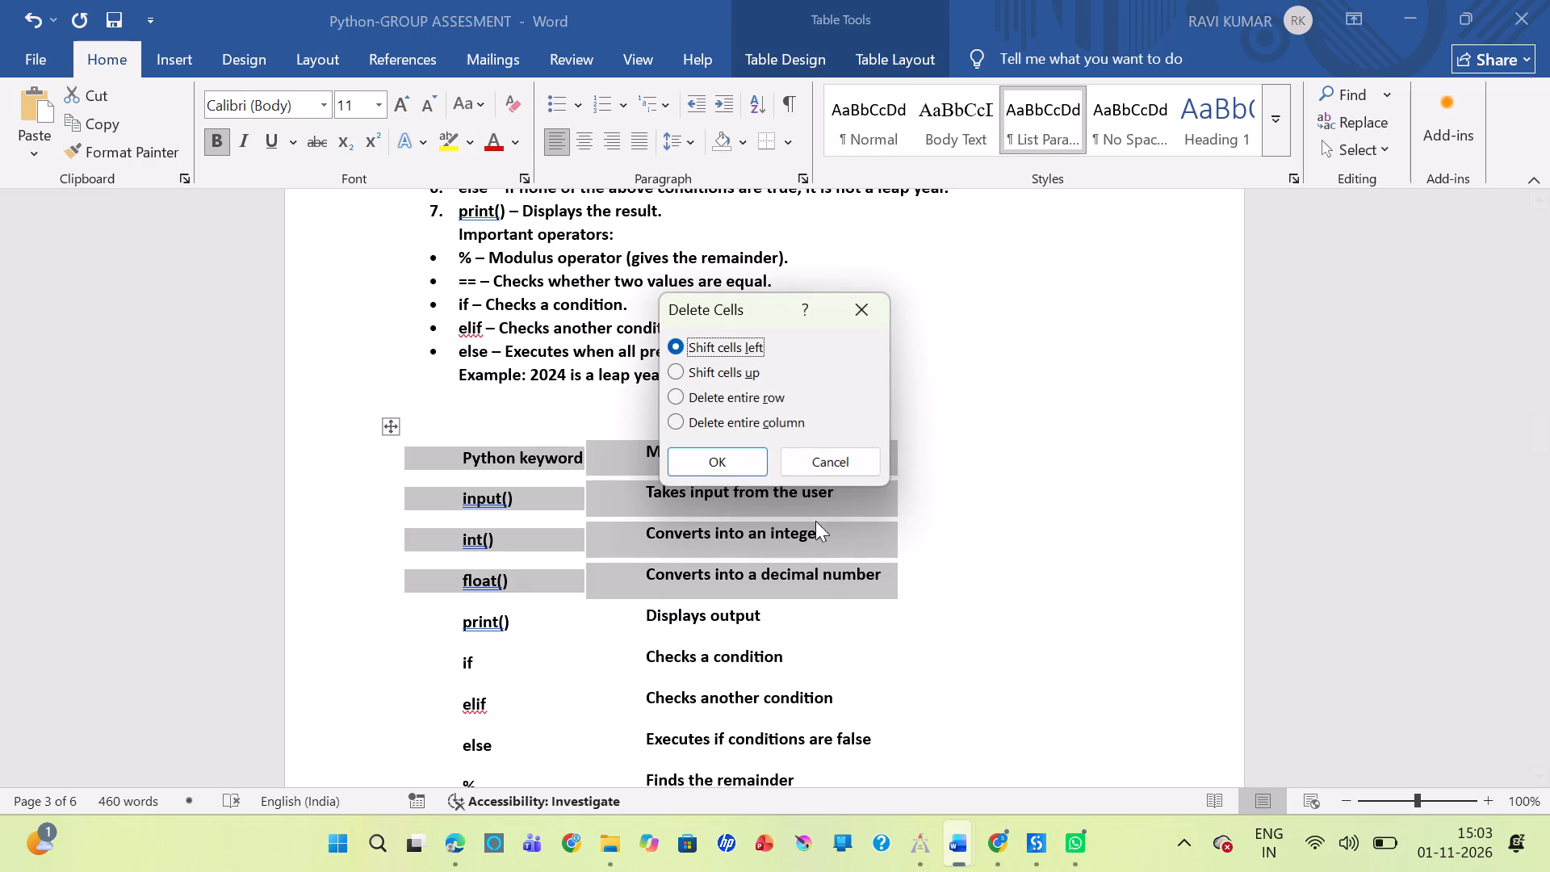
pyautogui.click(730, 464)
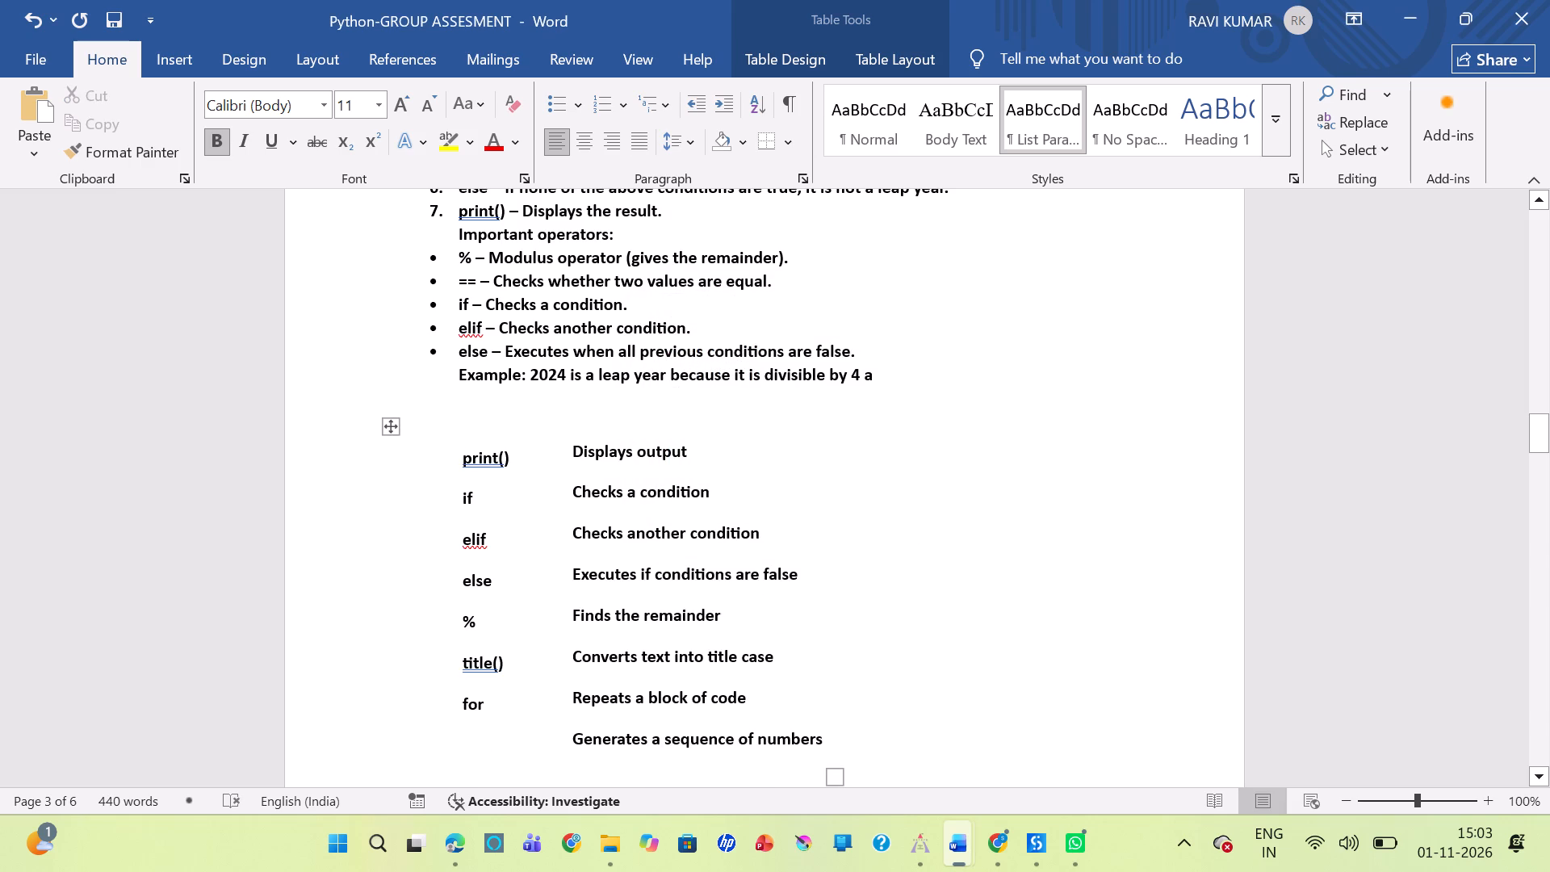
# Delete the Python keyword table's rows from print() through for.
pyautogui.moveTo(456, 449); pyautogui.dragTo(871, 682)
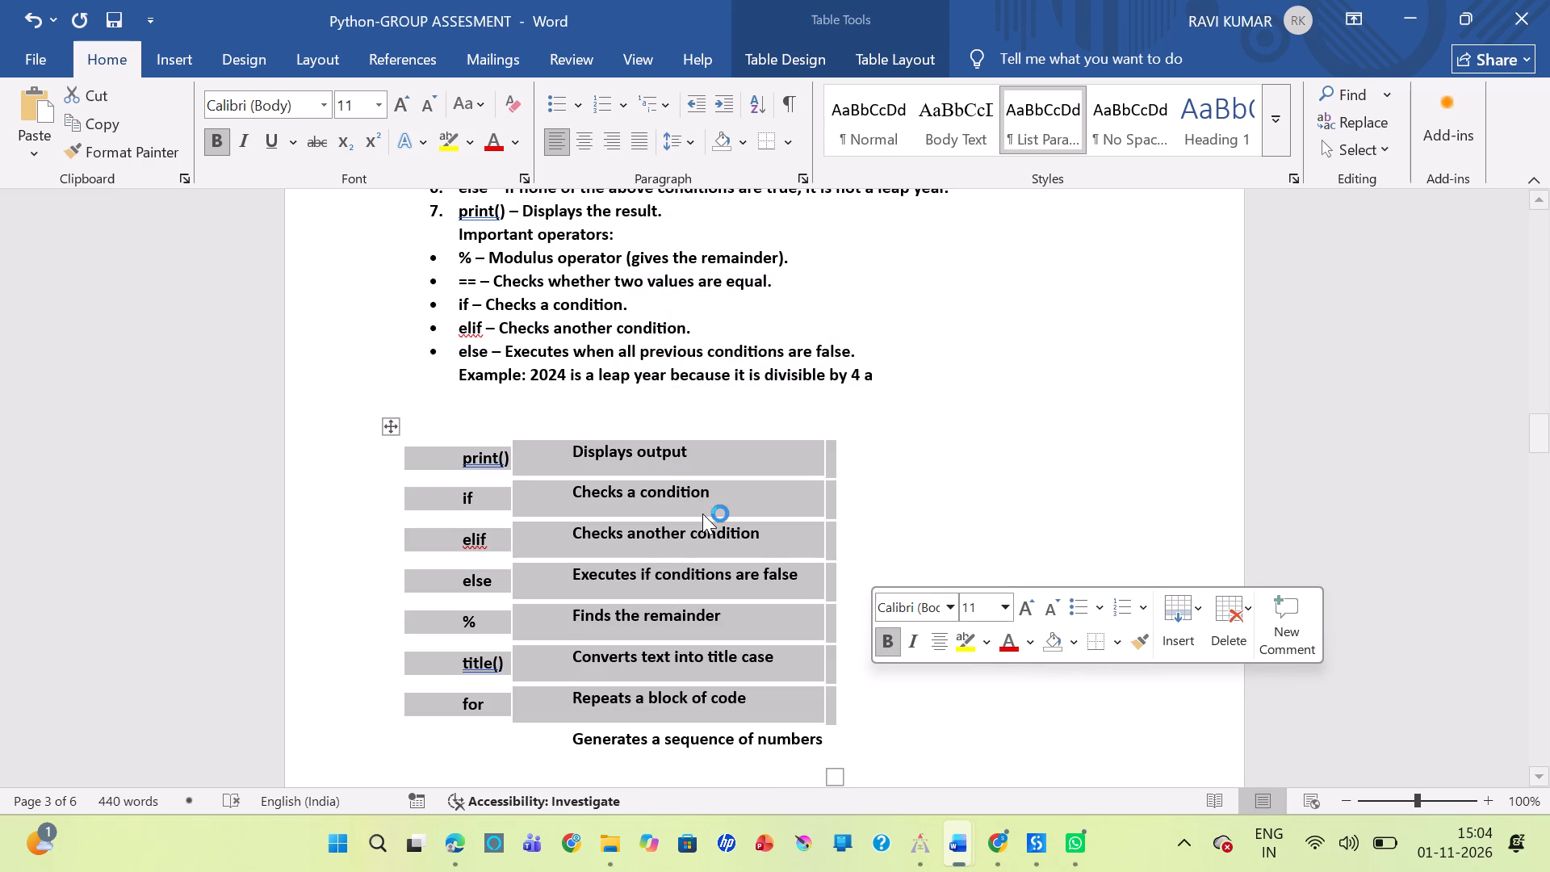
pyautogui.press('BackSpace')
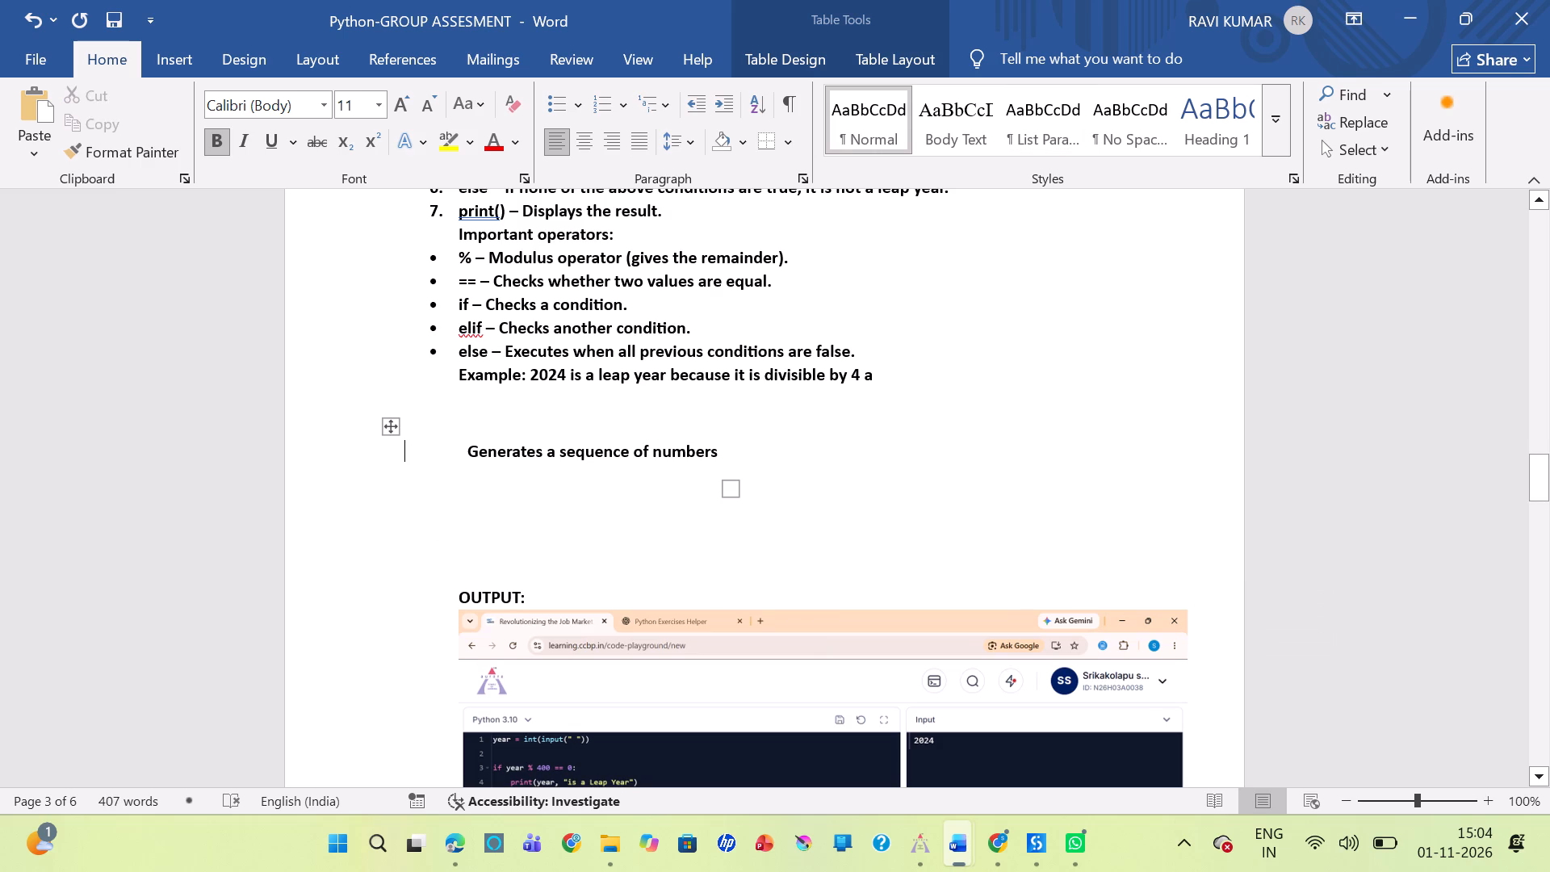
# Delete the remaining Python keyword table row containing "Generates a sequence of numbers" beneath the 2024 example.
pyautogui.click(731, 459)
pyautogui.press('BackSpace')
pyautogui.press('BackSpace')
pyautogui.press('BackSpace')
pyautogui.press('BackSpace')
pyautogui.press('BackSpace')
pyautogui.press('BackSpace')
pyautogui.press('BackSpace')
pyautogui.press('BackSpace')
pyautogui.press('BackSpace')
pyautogui.press('BackSpace')
pyautogui.press('BackSpace')
pyautogui.press('BackSpace')
pyautogui.press('BackSpace')
pyautogui.press('BackSpace')
pyautogui.press('BackSpace')
pyautogui.press('BackSpace')
pyautogui.press('BackSpace')
pyautogui.press('BackSpace')
pyautogui.press('BackSpace')
pyautogui.press('BackSpace')
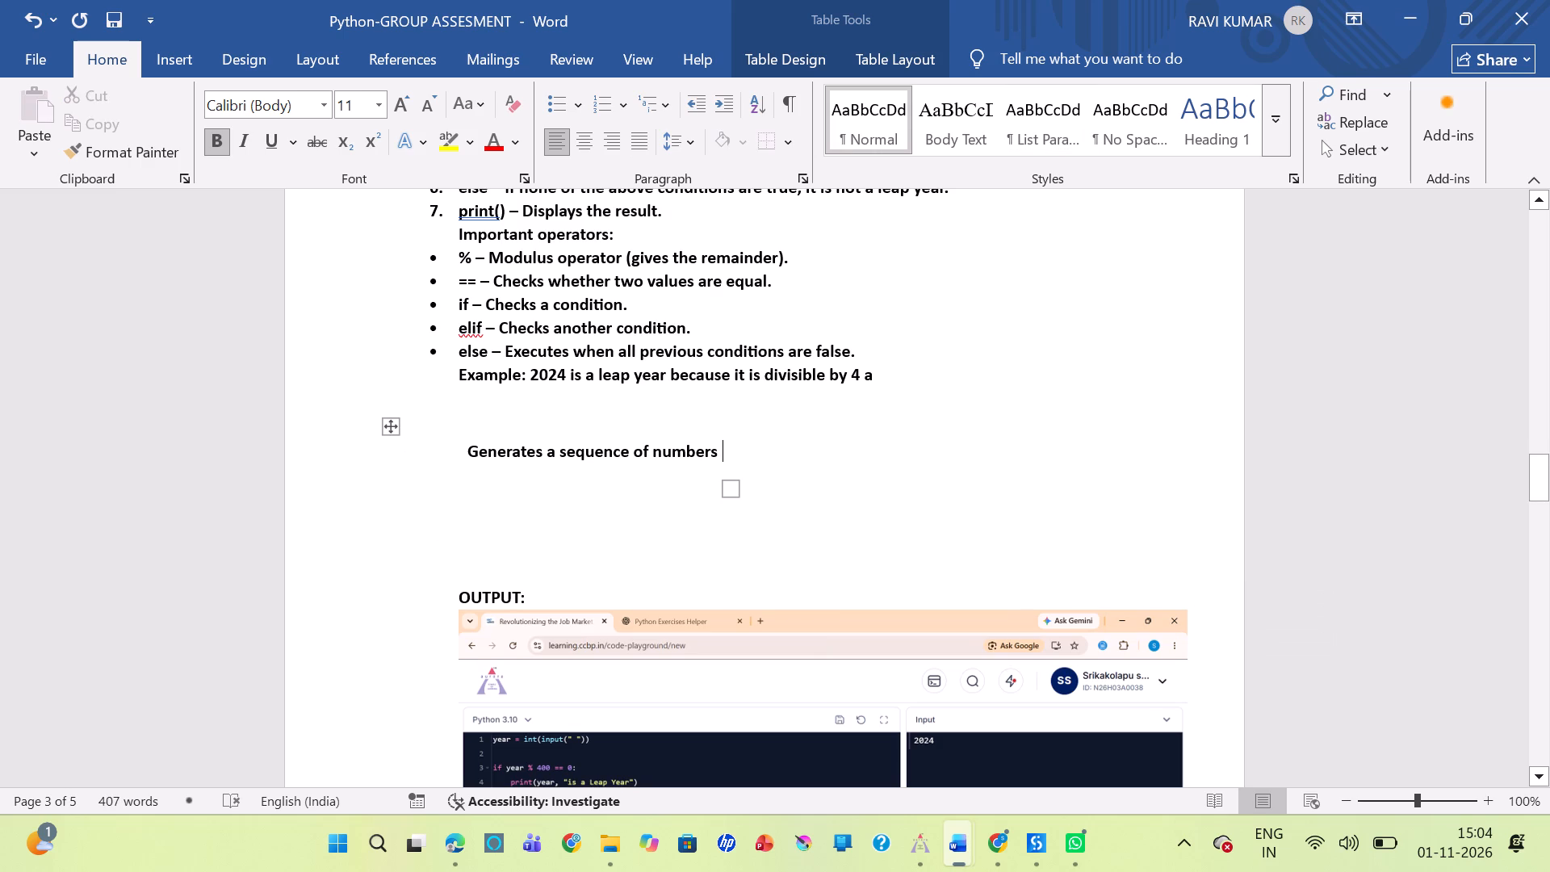
pyautogui.press('BackSpace')
pyautogui.press('BackSpace')
pyautogui.moveTo(722, 453); pyautogui.dragTo(563, 488)
pyautogui.moveTo(563, 488); pyautogui.dragTo(434, 510)
pyautogui.press('BackSpace')
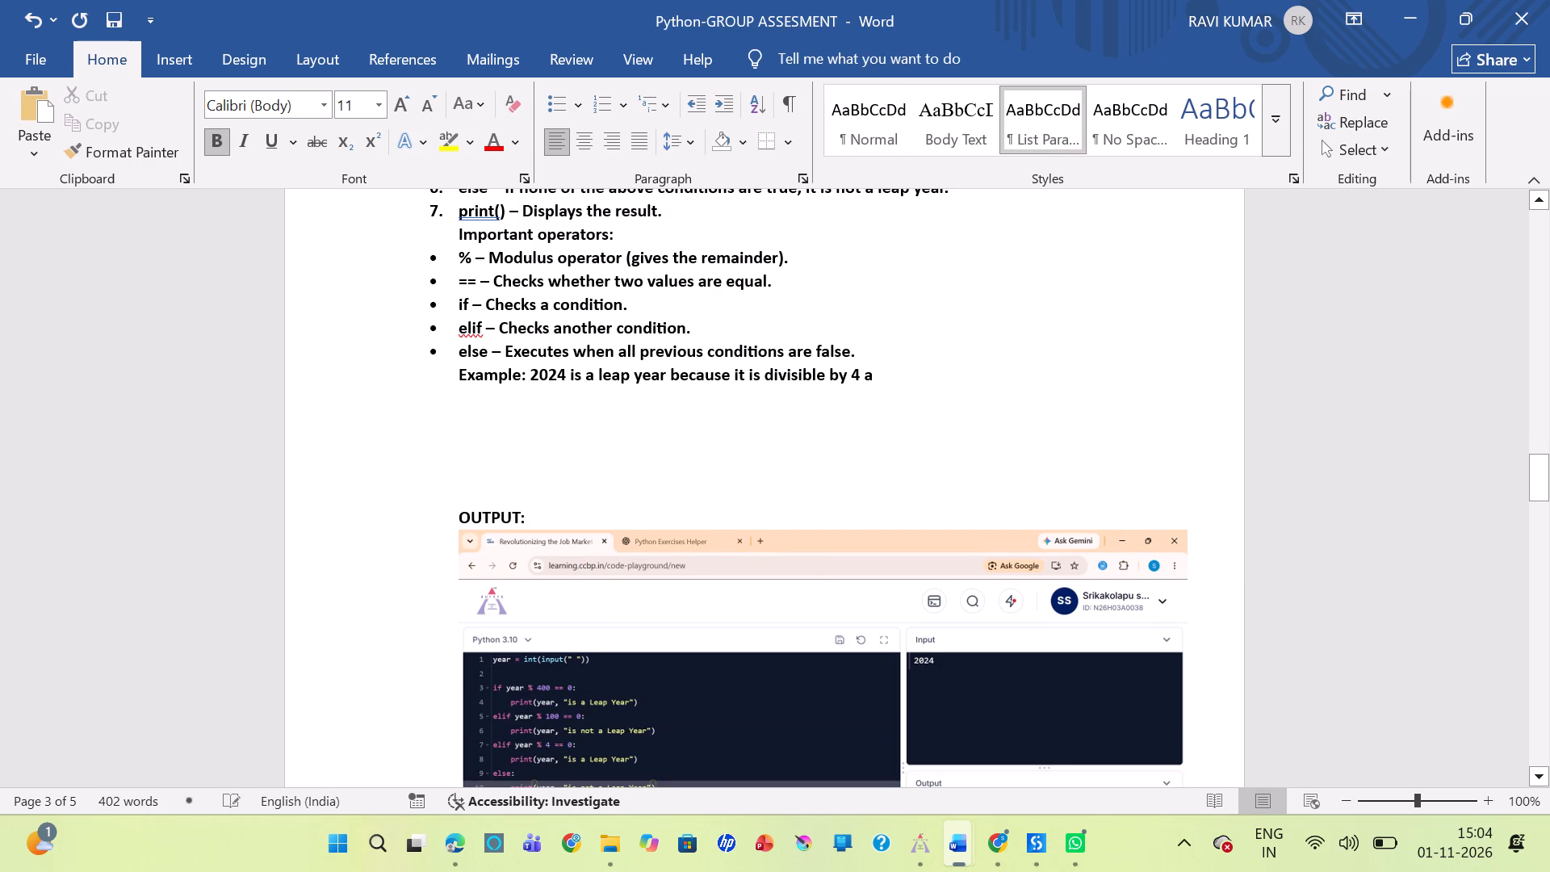
pyautogui.scroll(-2, 646, 506)
pyautogui.scroll(2, 646, 506)
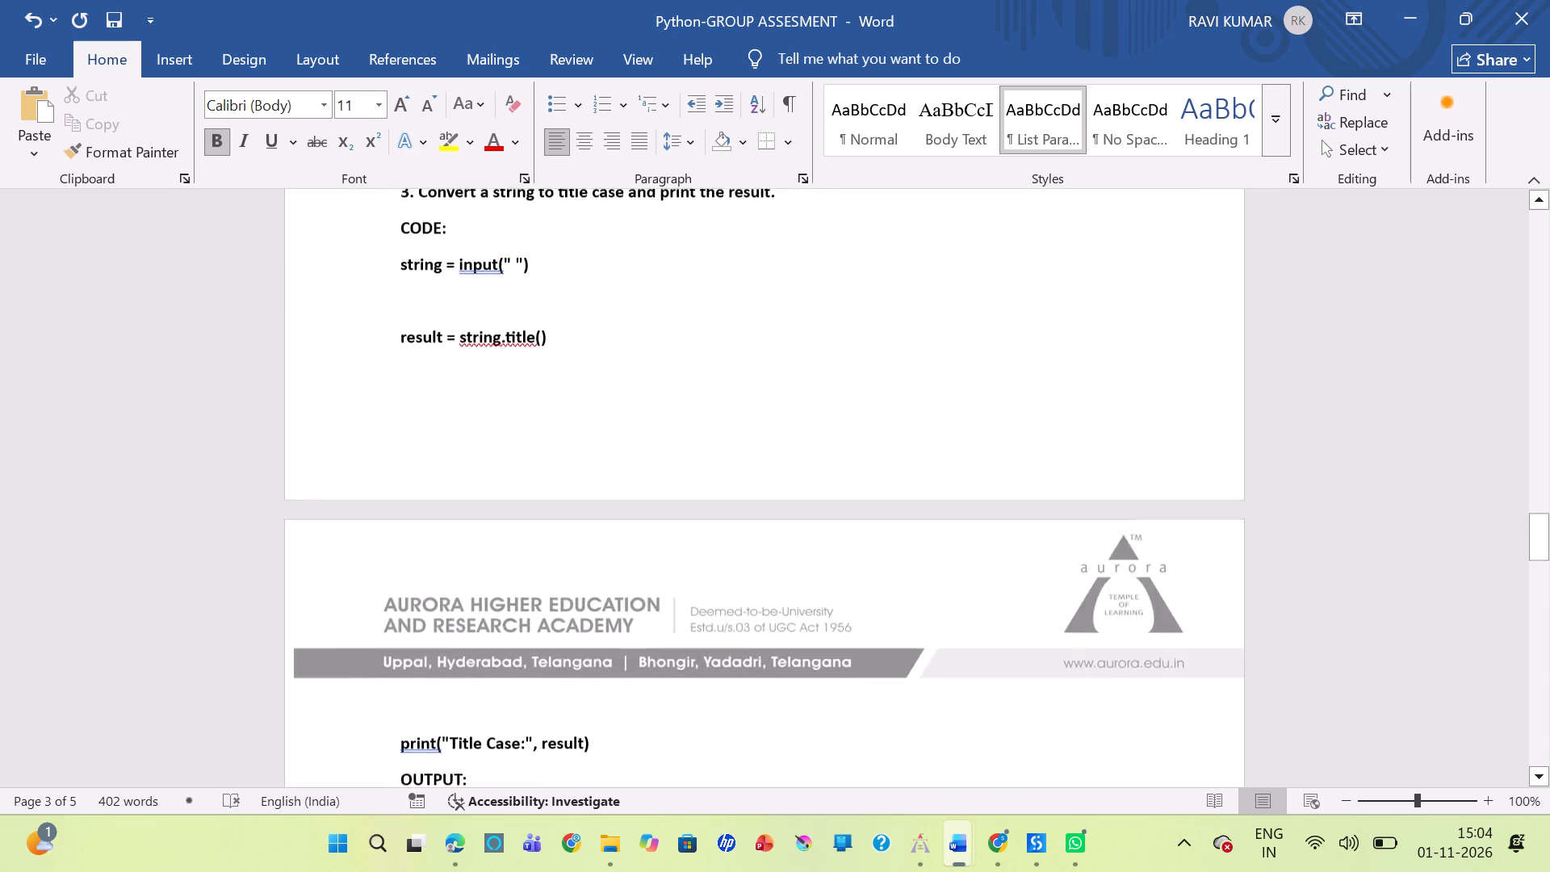
pyautogui.scroll(3, 646, 506)
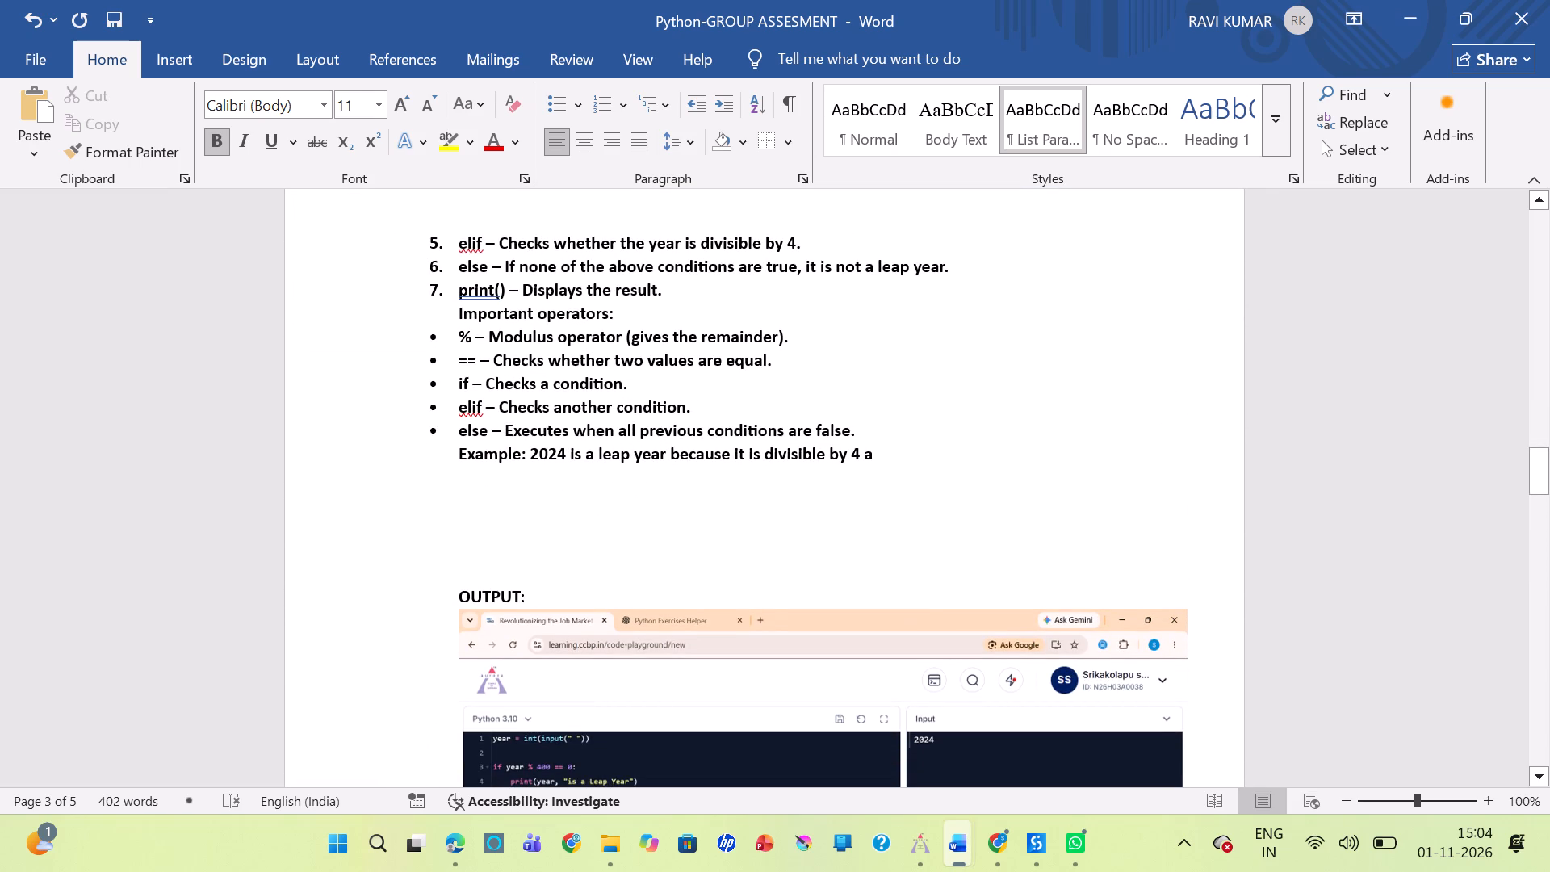
pyautogui.click(982, 845)
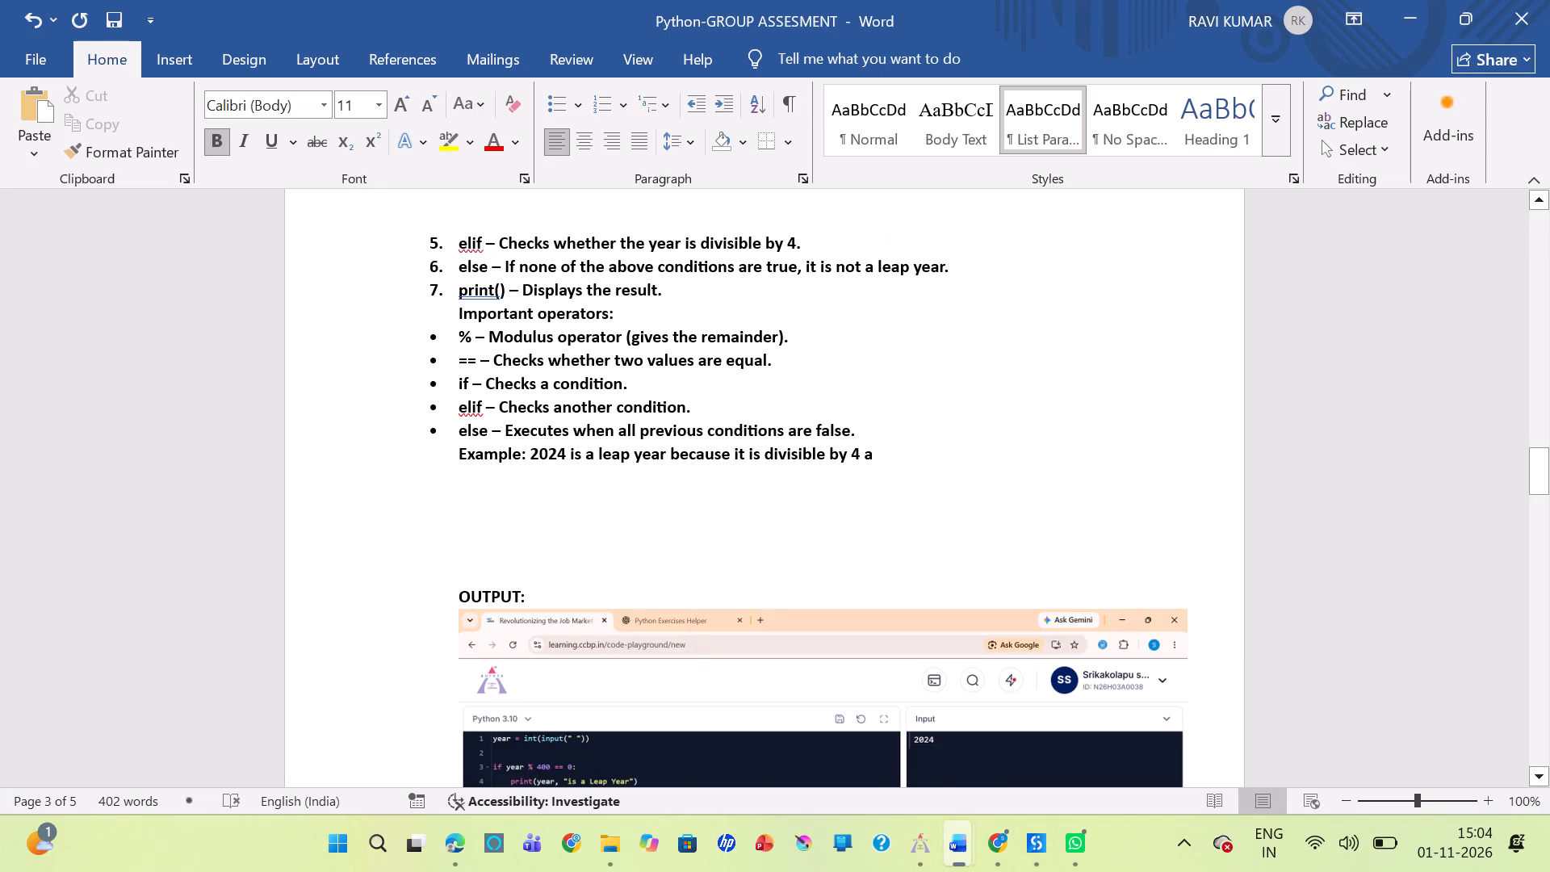
pyautogui.click(882, 446)
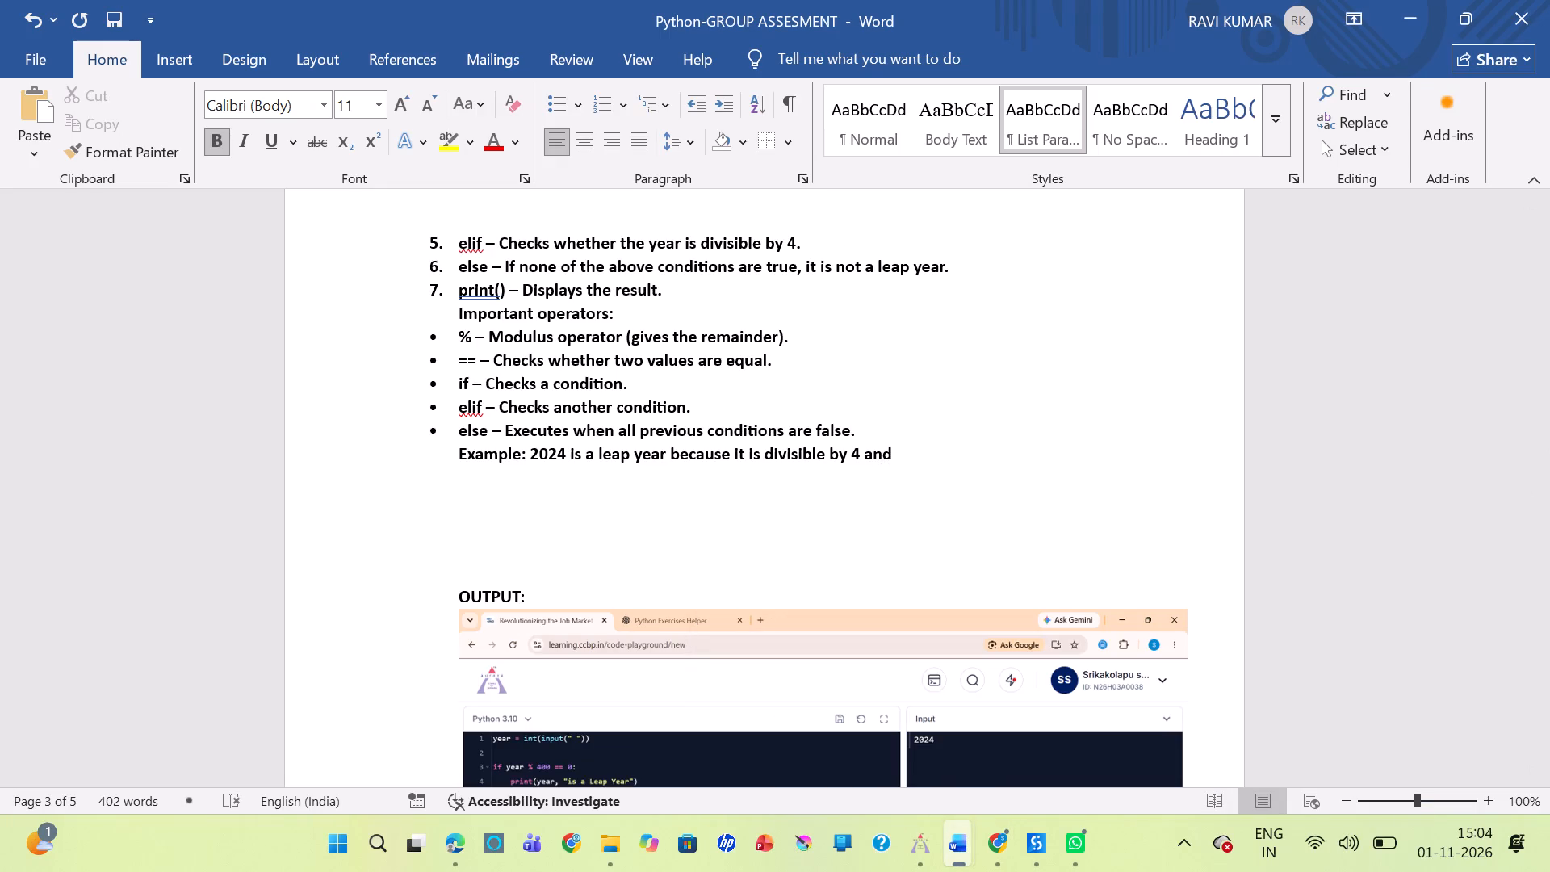
pyautogui.write('divisible by')
pyautogui.press('space')
pyautogui.write('100')
# Add a blank line above question 2's output screenshot and delete the OUTPUT: heading over it.
pyautogui.scroll(1, 806, 446)
pyautogui.click(542, 690)
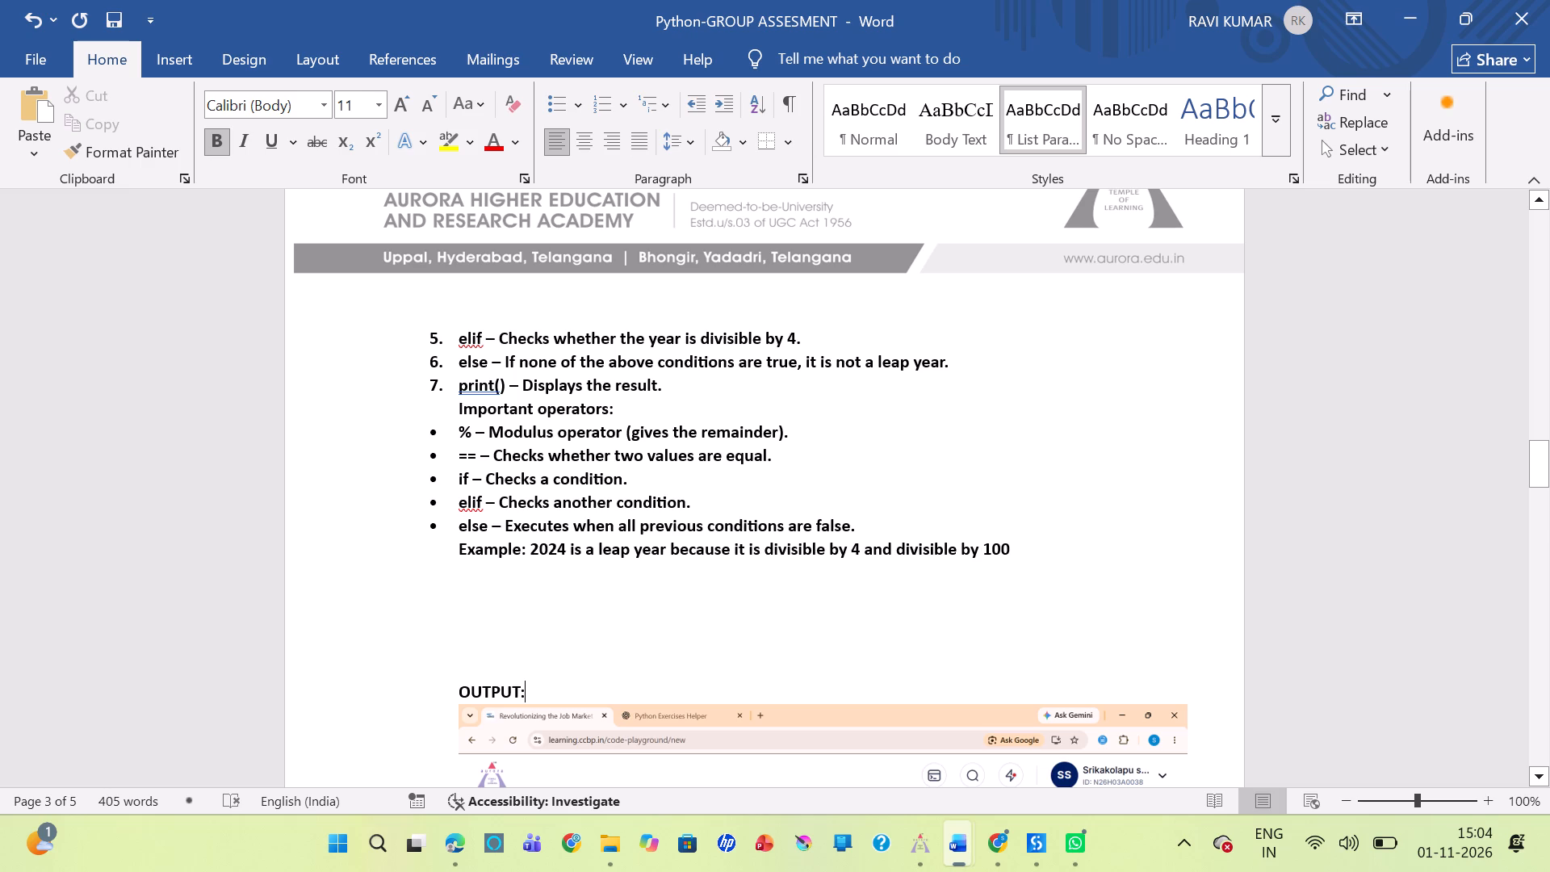
pyautogui.scroll(-1, 542, 690)
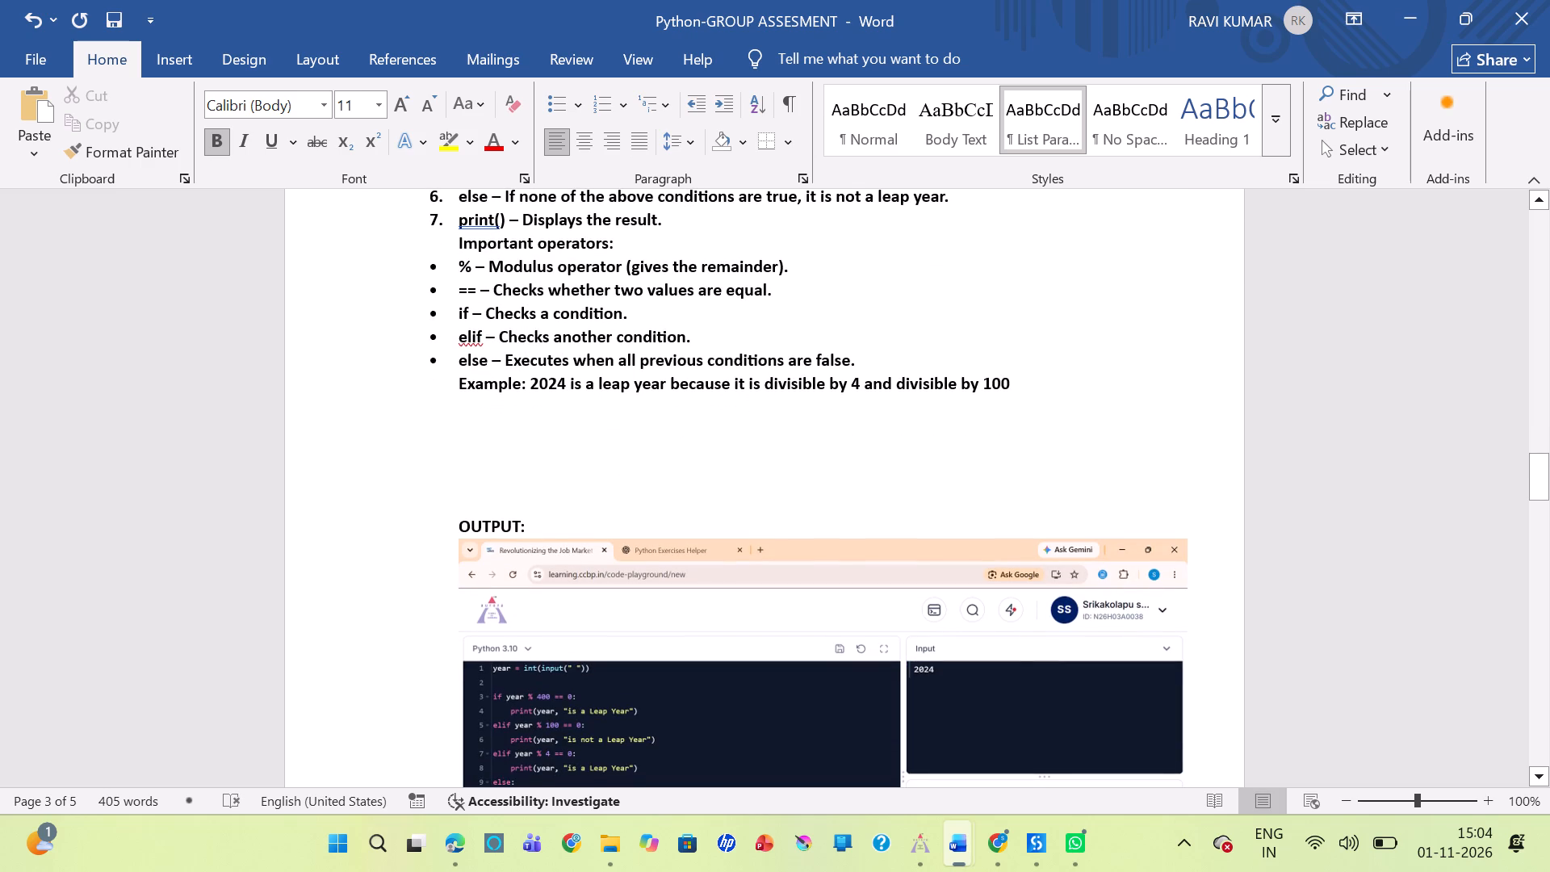
pyautogui.press('Return')
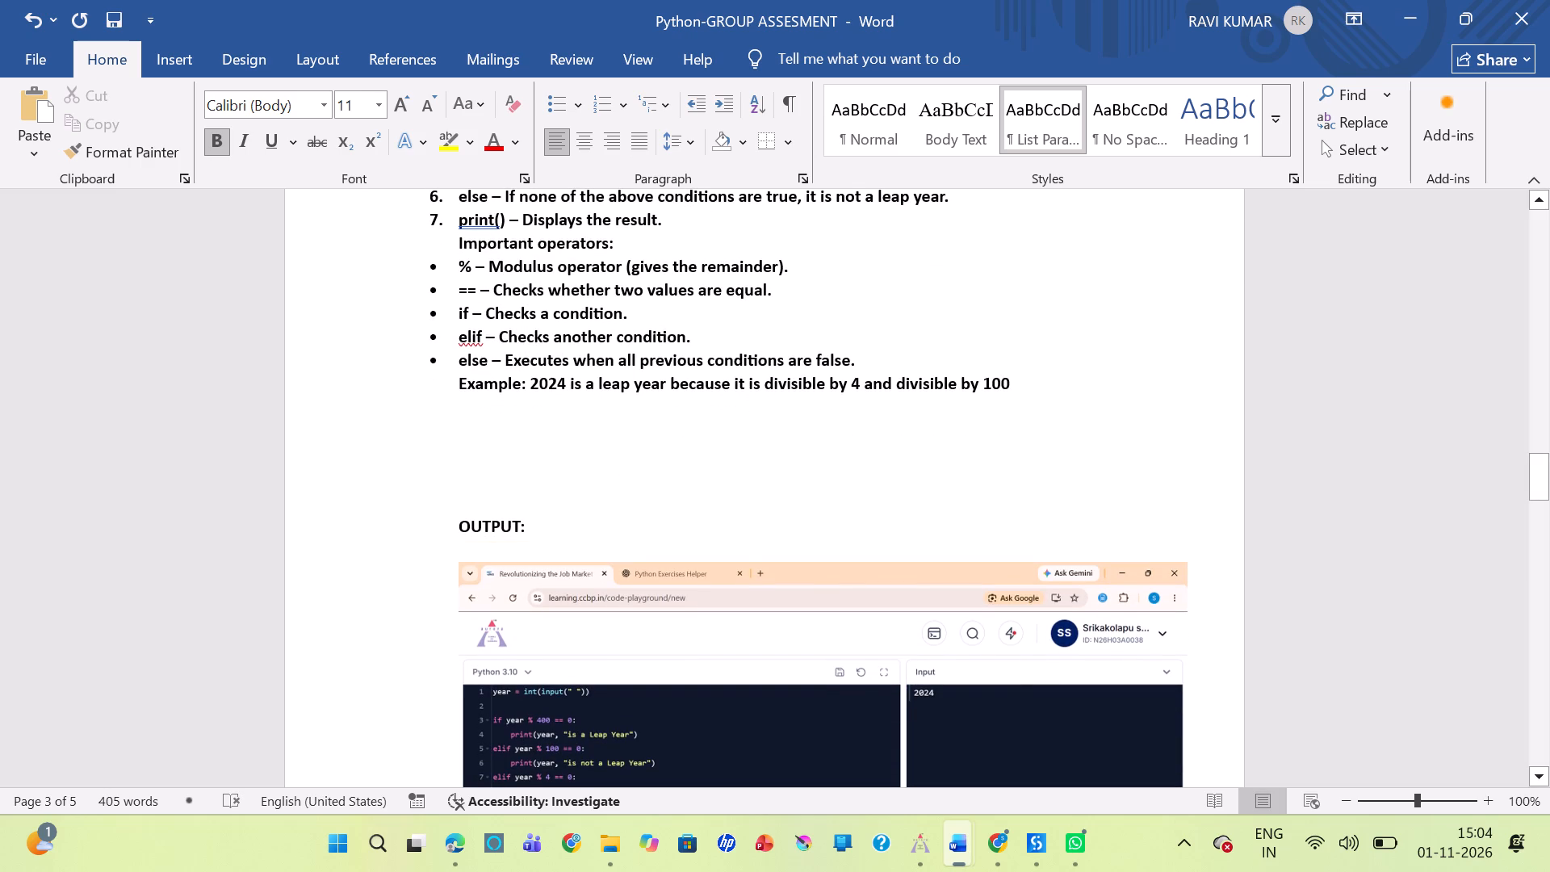
pyautogui.click(544, 517)
pyautogui.press('BackSpace')
pyautogui.press('BackSpace')
pyautogui.press('BackSpace')
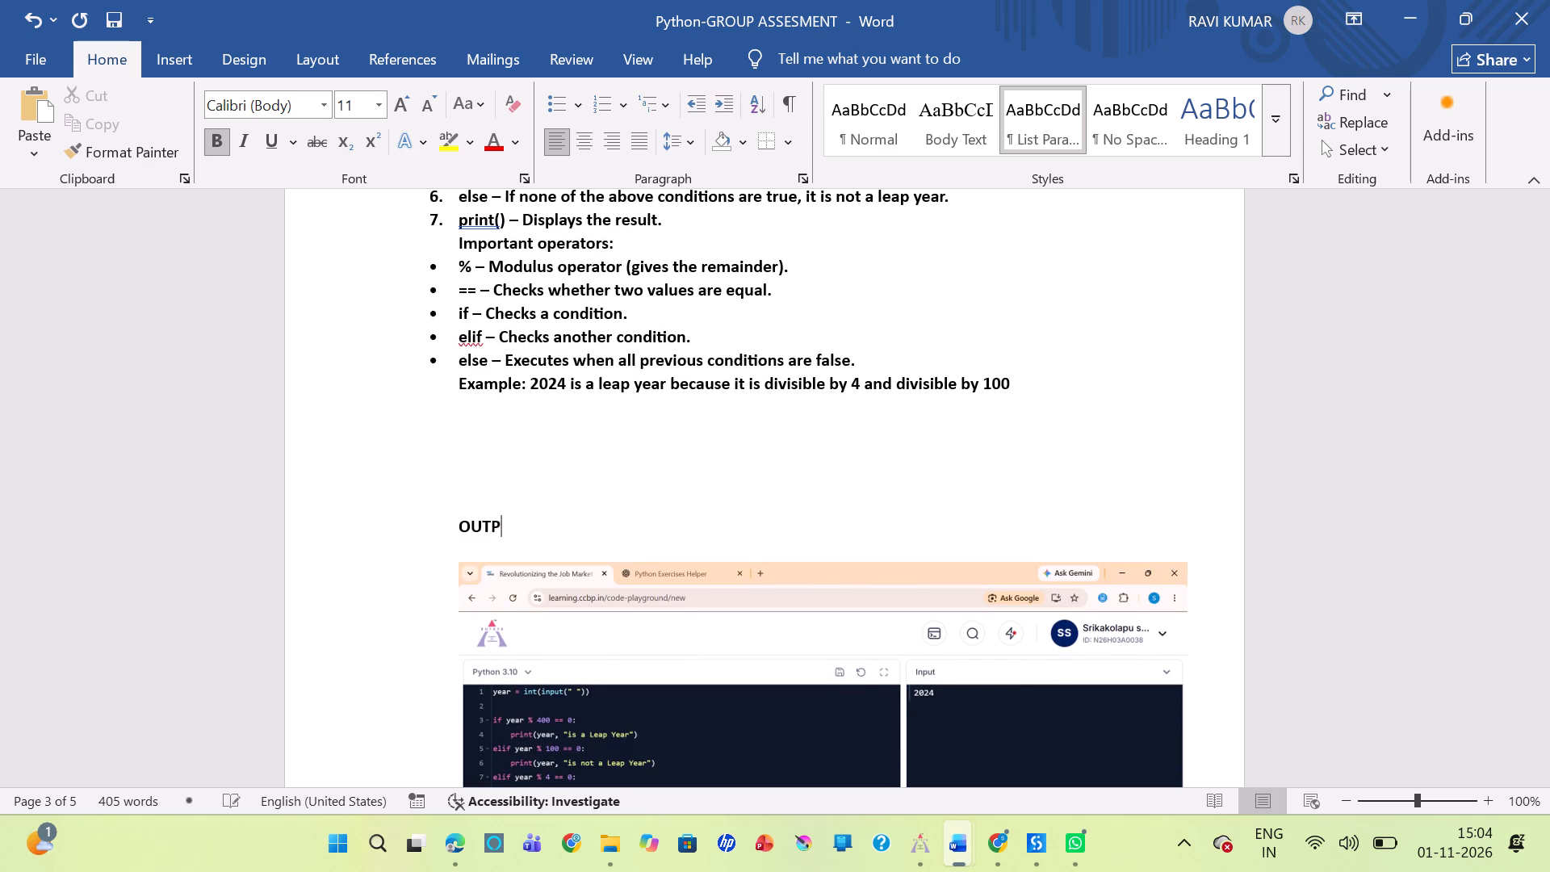
pyautogui.press('BackSpace')
pyautogui.press('BackSpace')
pyautogui.press('BackSpace')
pyautogui.press('BackSpace')
pyautogui.press('BackSpace')
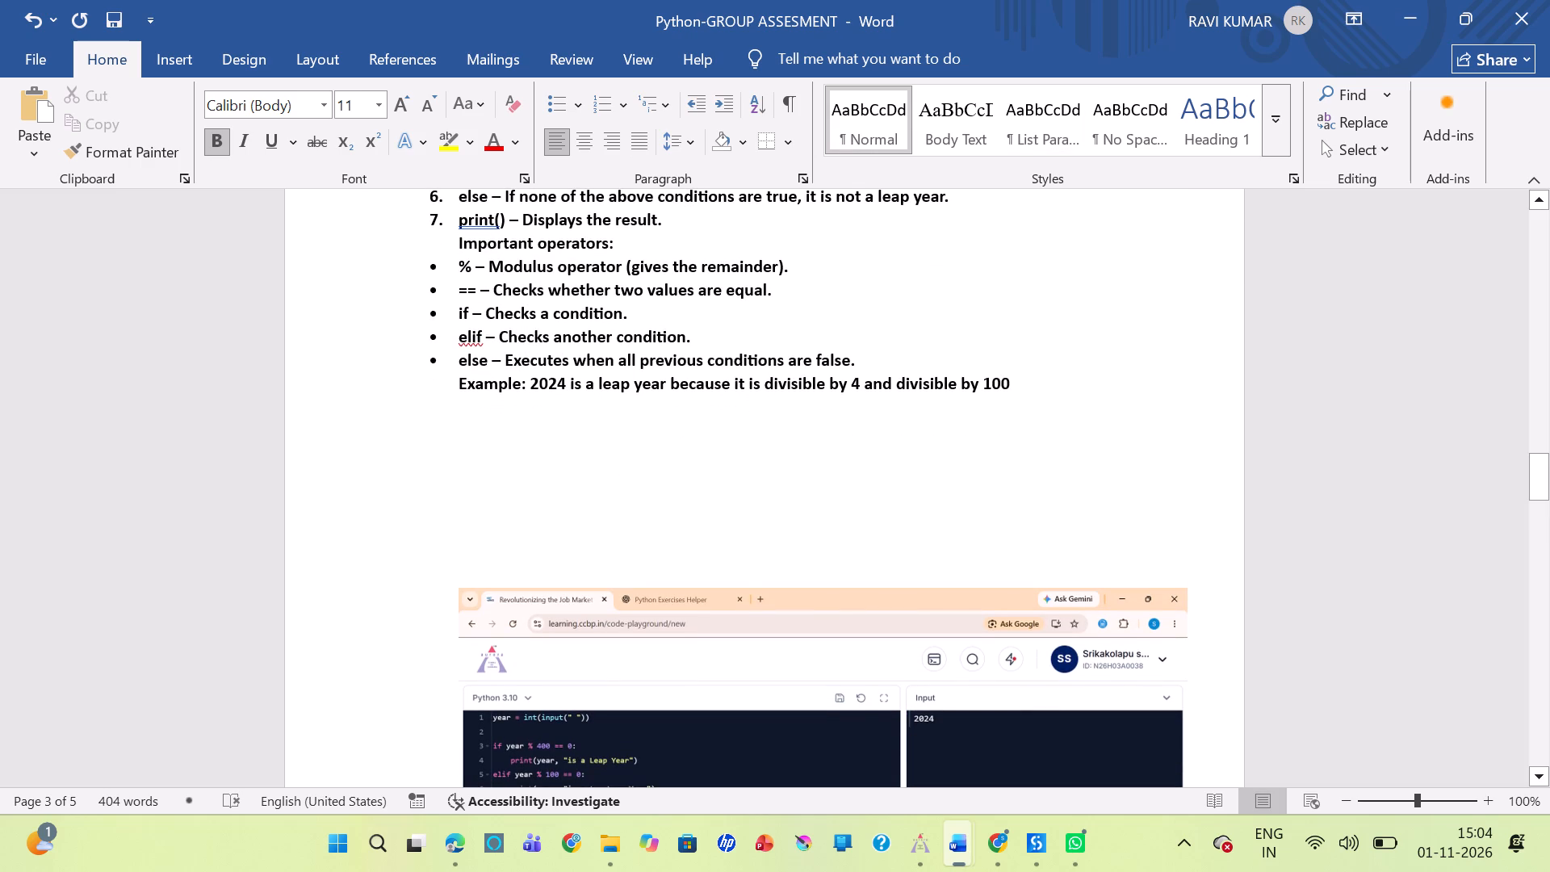
# Add the heading "OUTPUT:" below the 2024 example line, leaving one blank line between them.
pyautogui.click(480, 430)
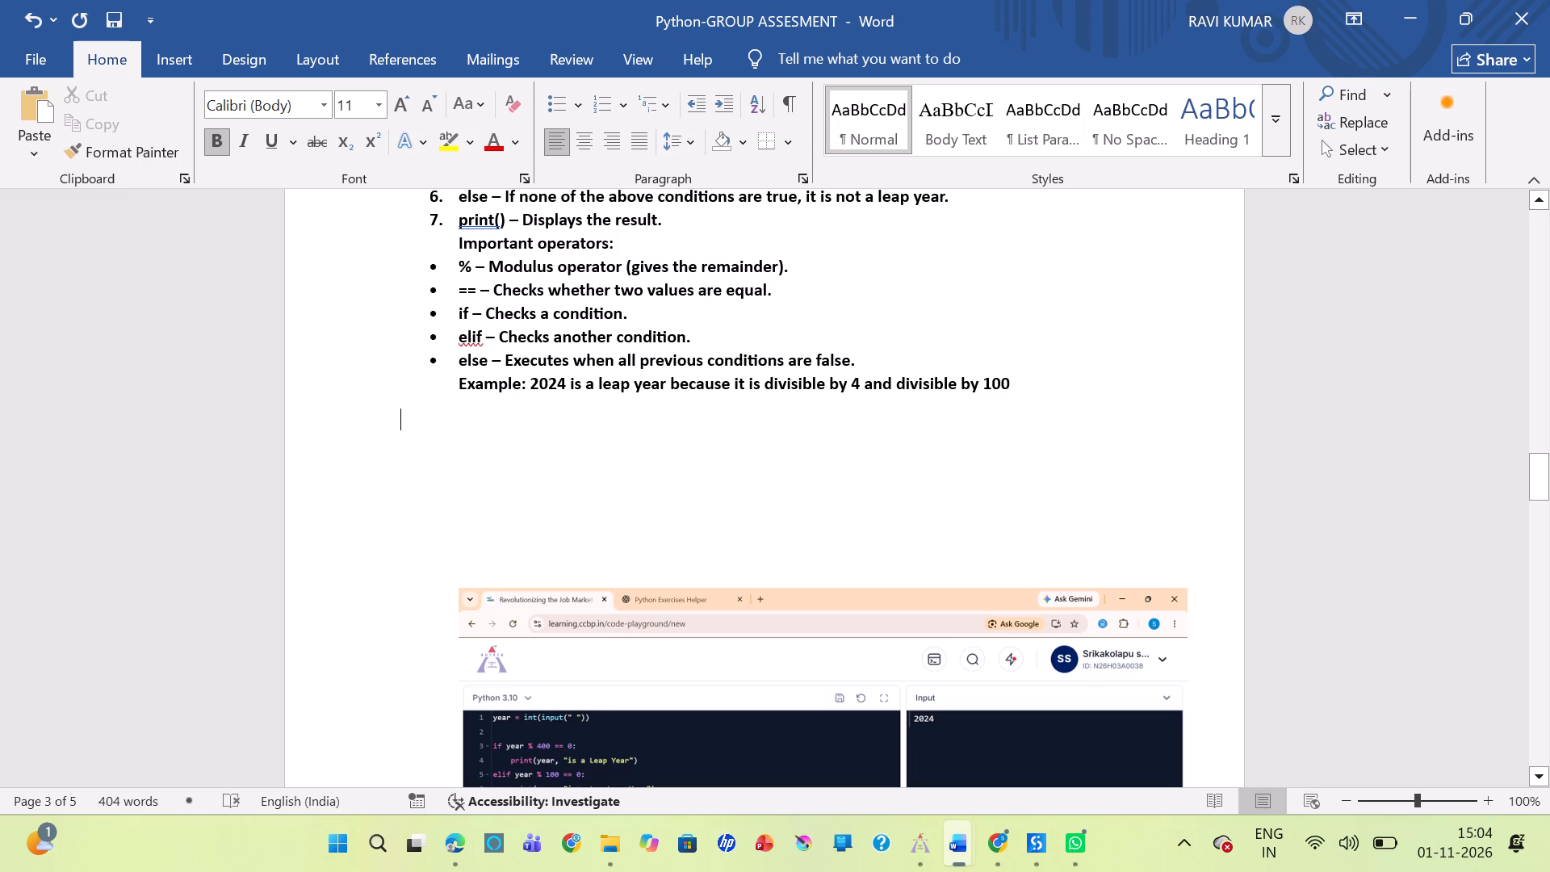
pyautogui.click(480, 430)
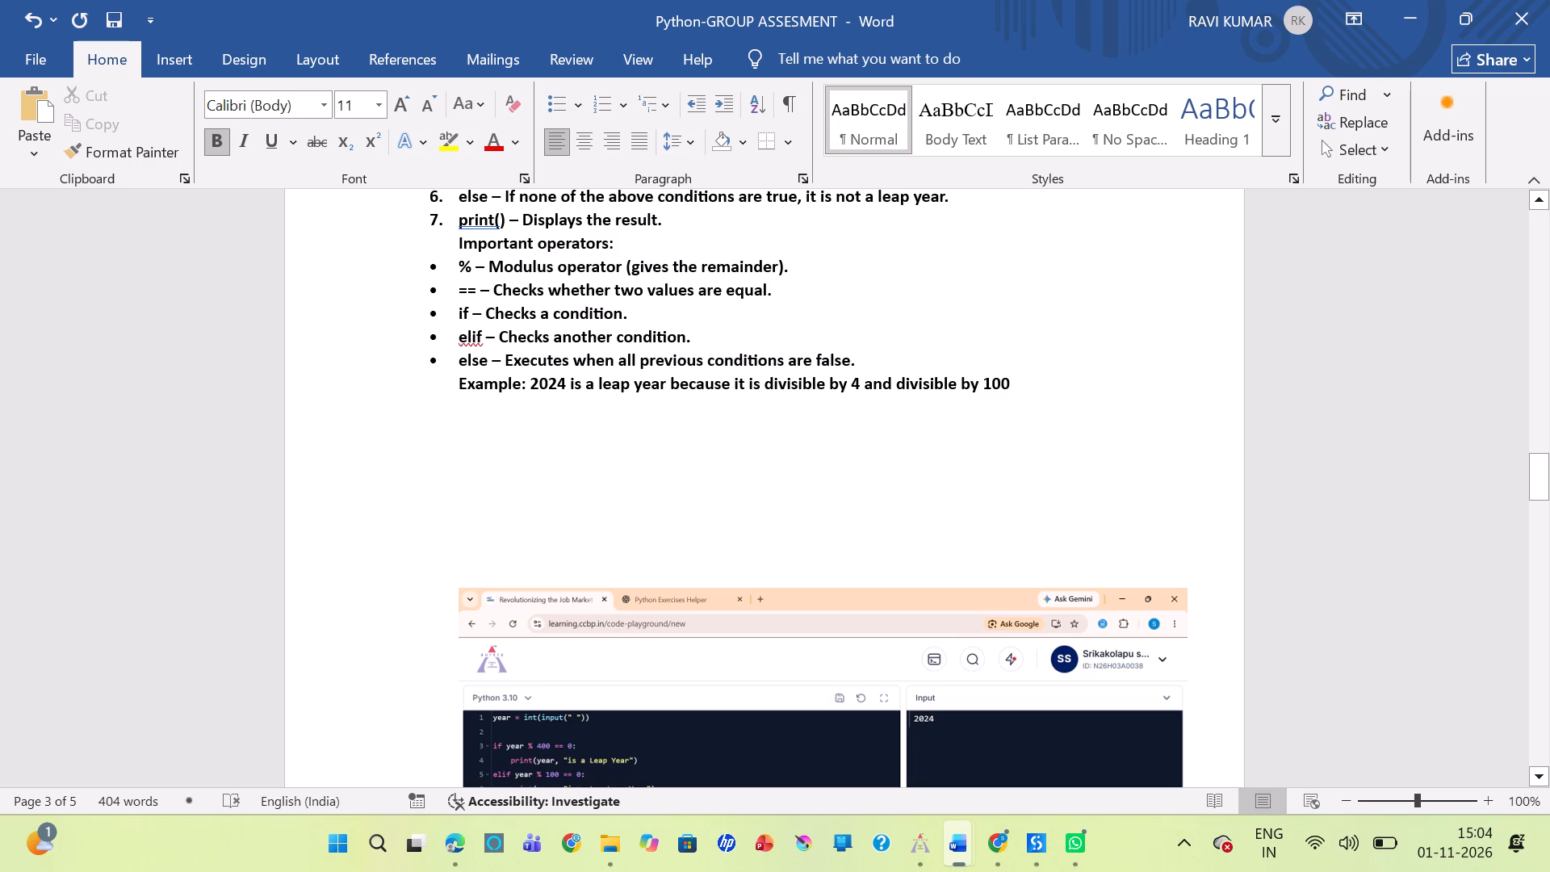
pyautogui.click(1000, 406)
pyautogui.click(1023, 377)
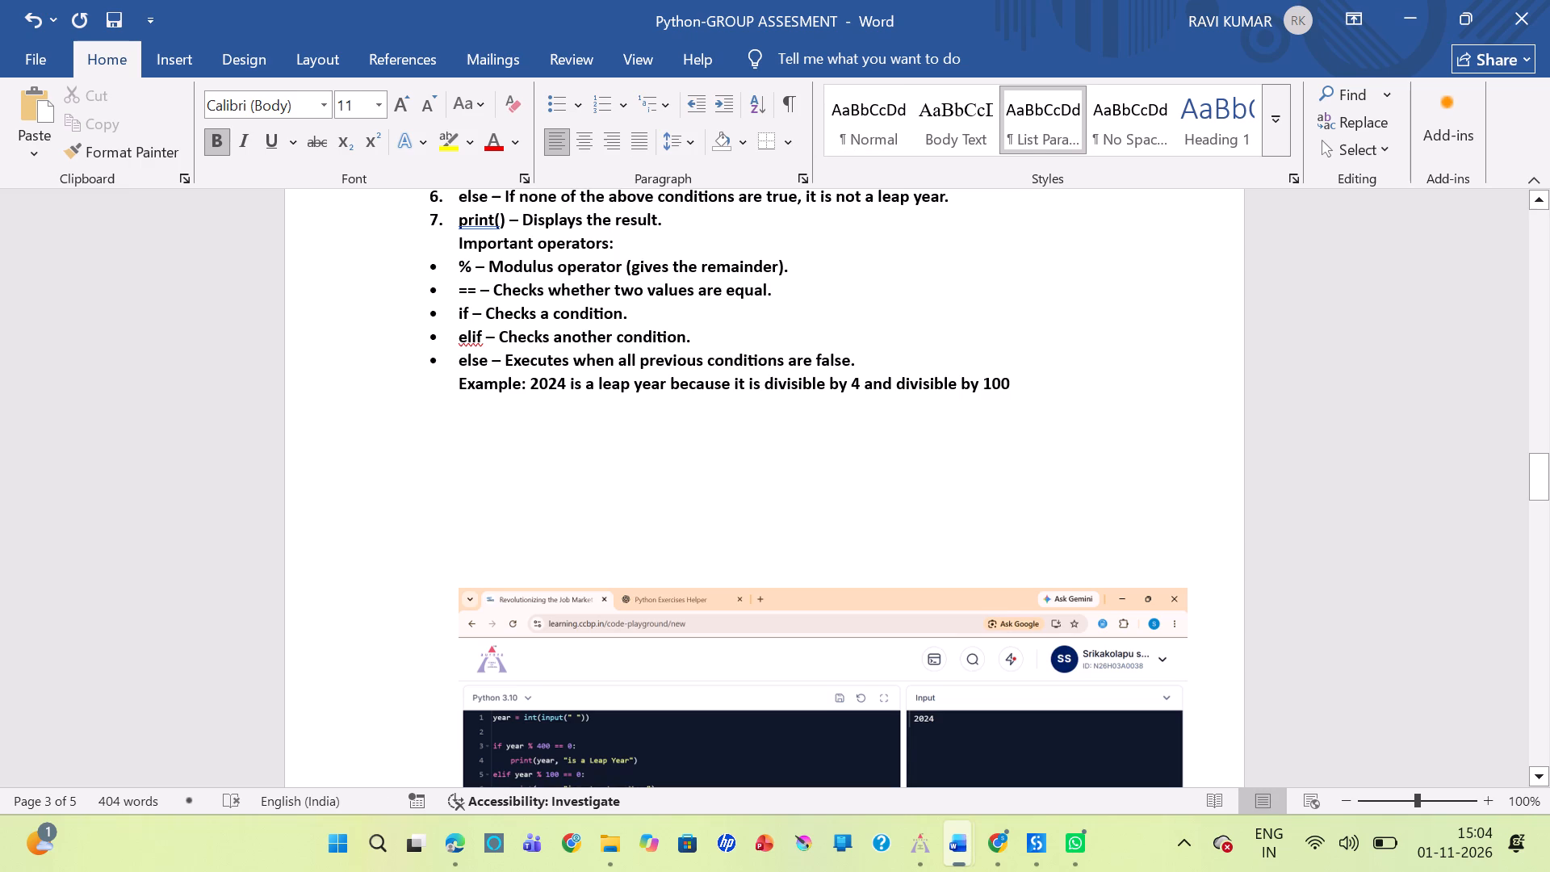
pyautogui.press('Return')
pyautogui.press('Return')
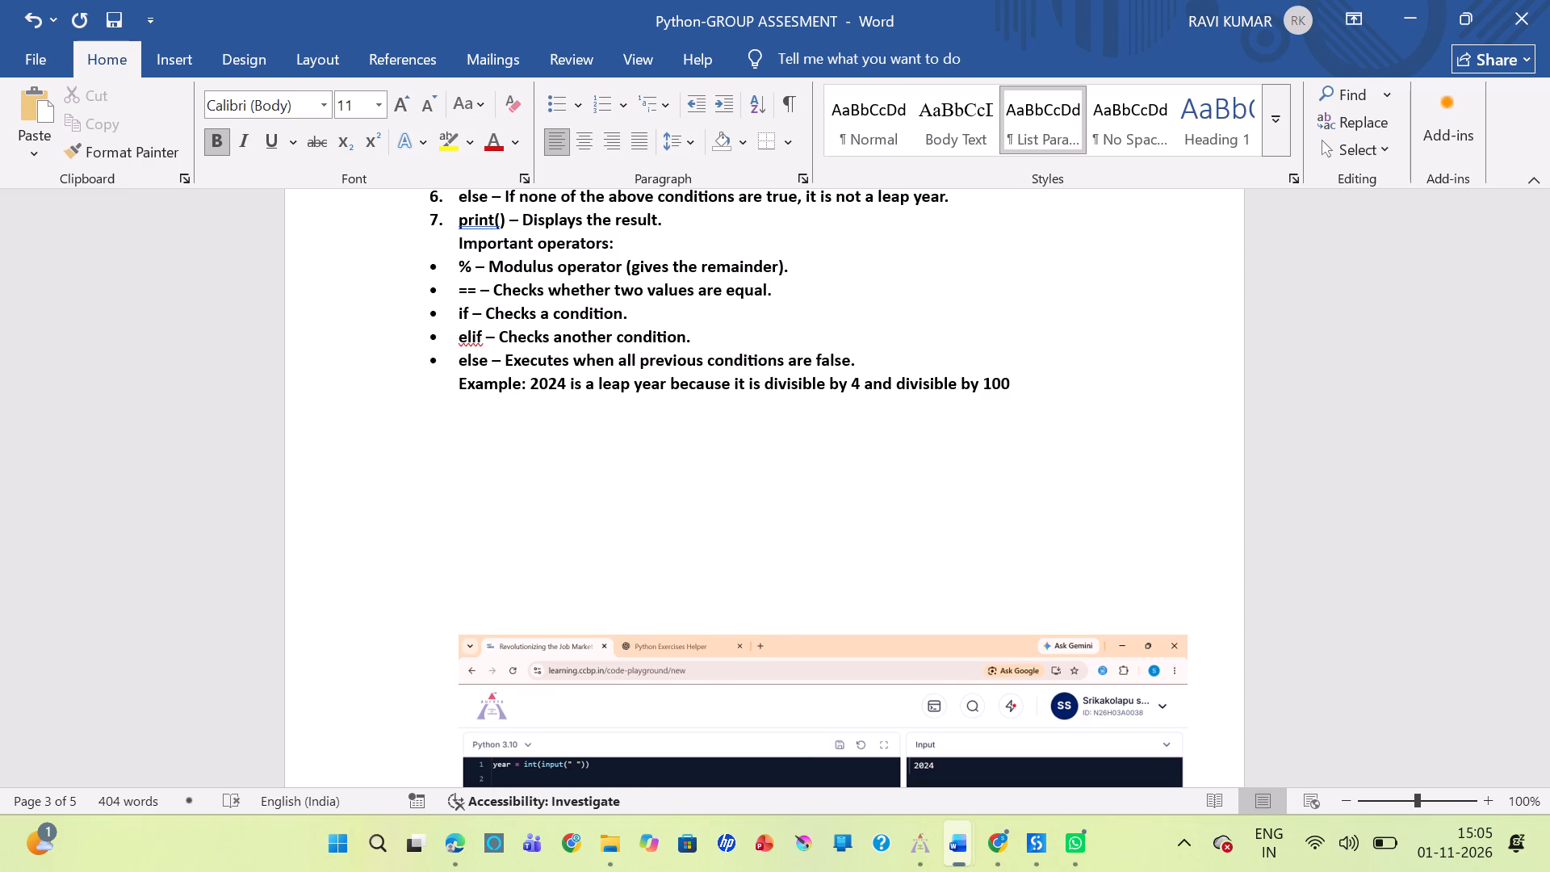
pyautogui.press('o')
pyautogui.write('UTPO')
pyautogui.press('BackSpace')
pyautogui.write('UT')
pyautogui.hotkey('shift', ':')
# Insert two blank lines between question 3's print("Title Case:", result) line and its OUTPUT: heading.
pyautogui.scroll(-2, 544, 455)
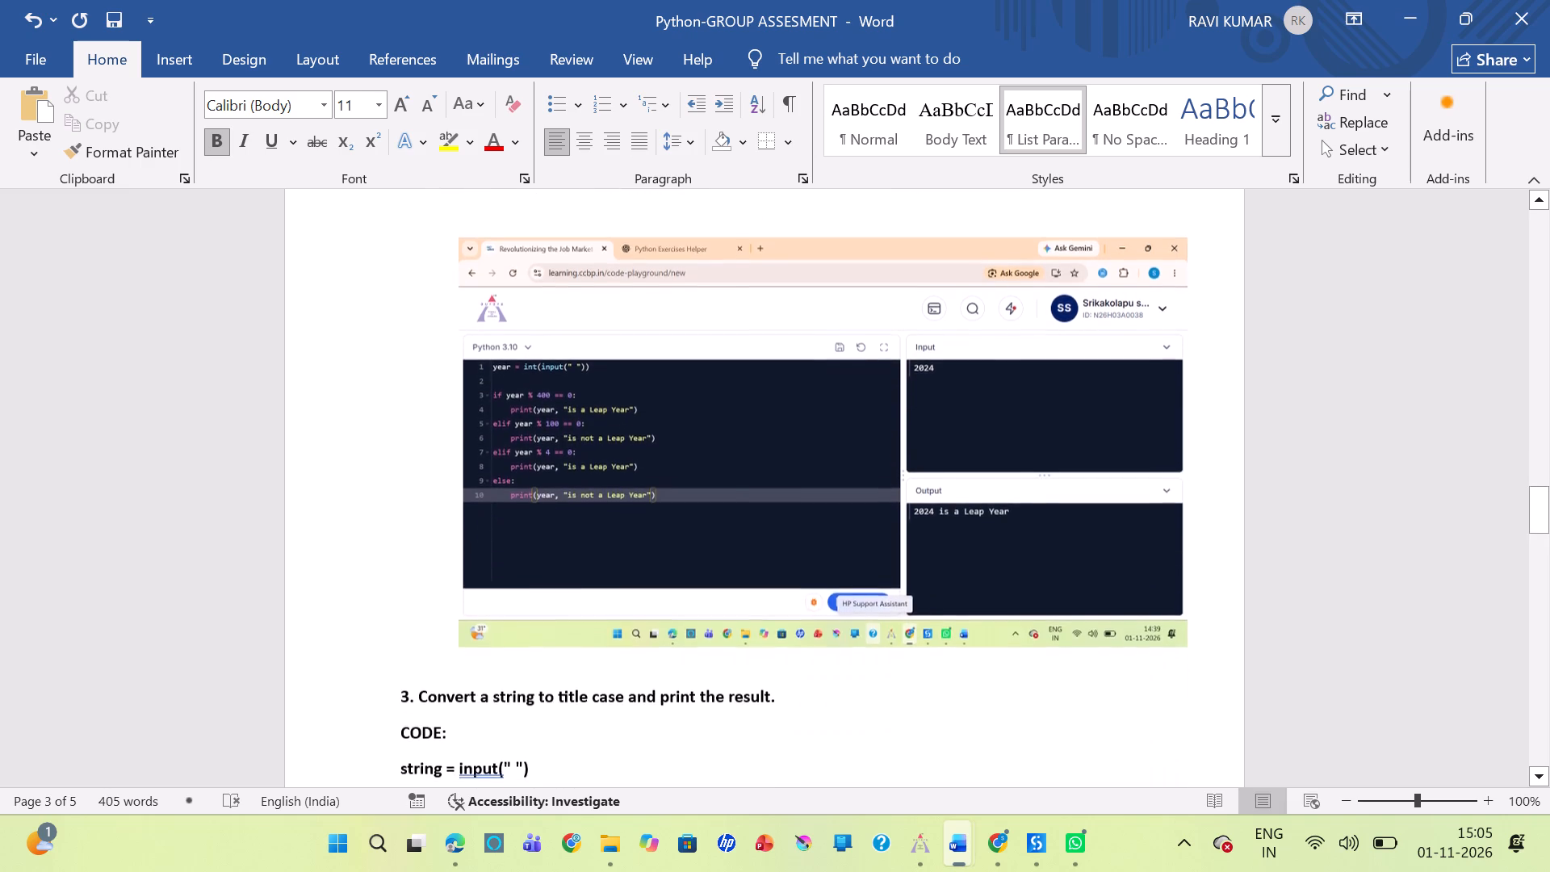
pyautogui.scroll(-1, 544, 455)
pyautogui.scroll(3, 544, 455)
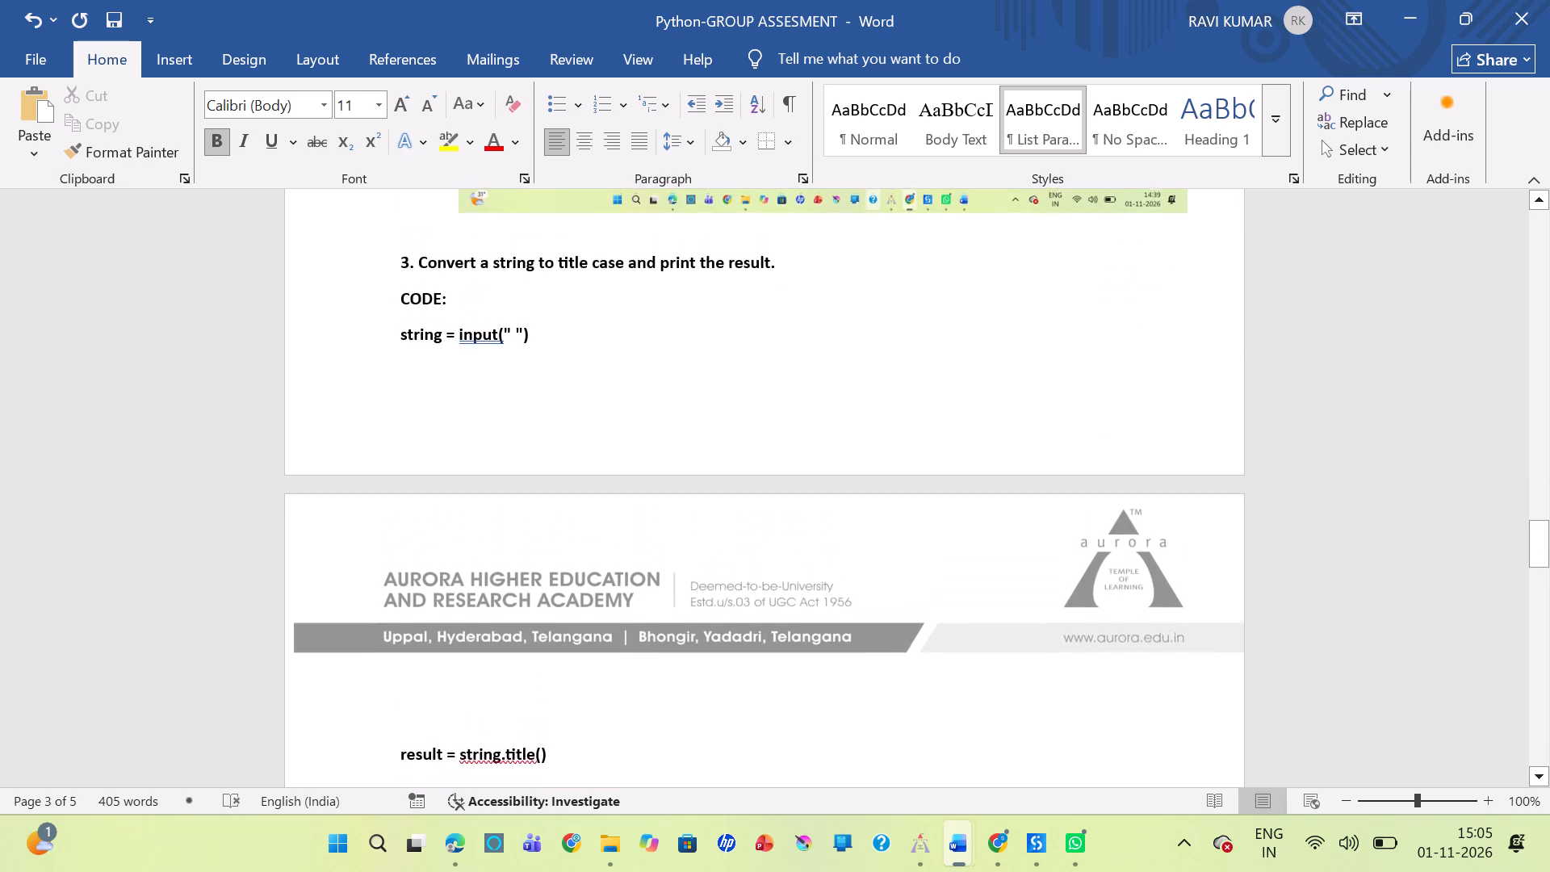
pyautogui.scroll(-2, 544, 455)
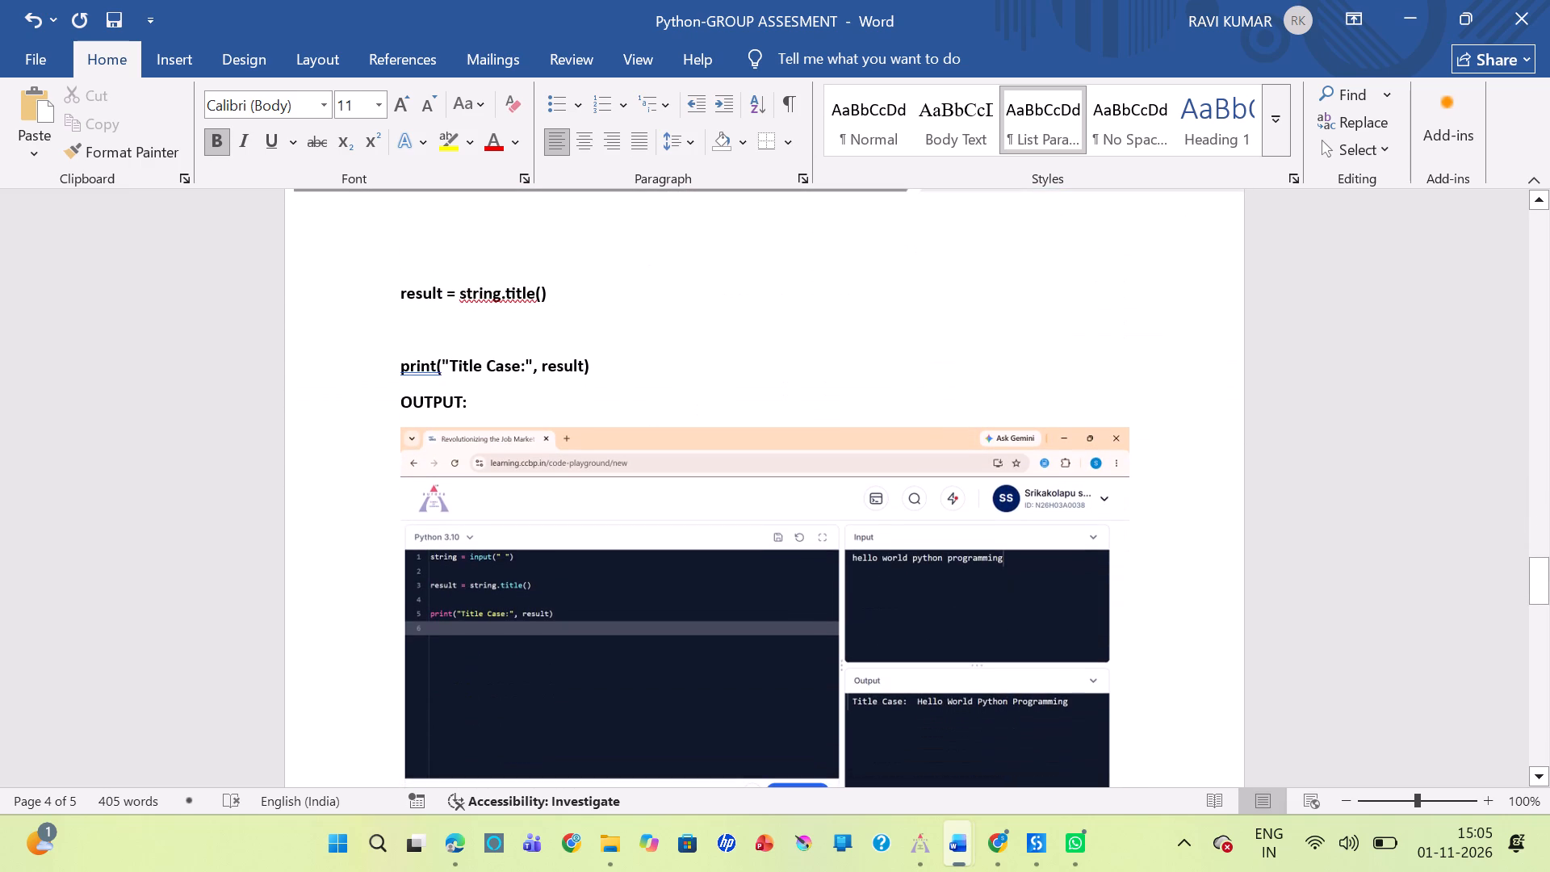
pyautogui.click(605, 355)
pyautogui.press('Return')
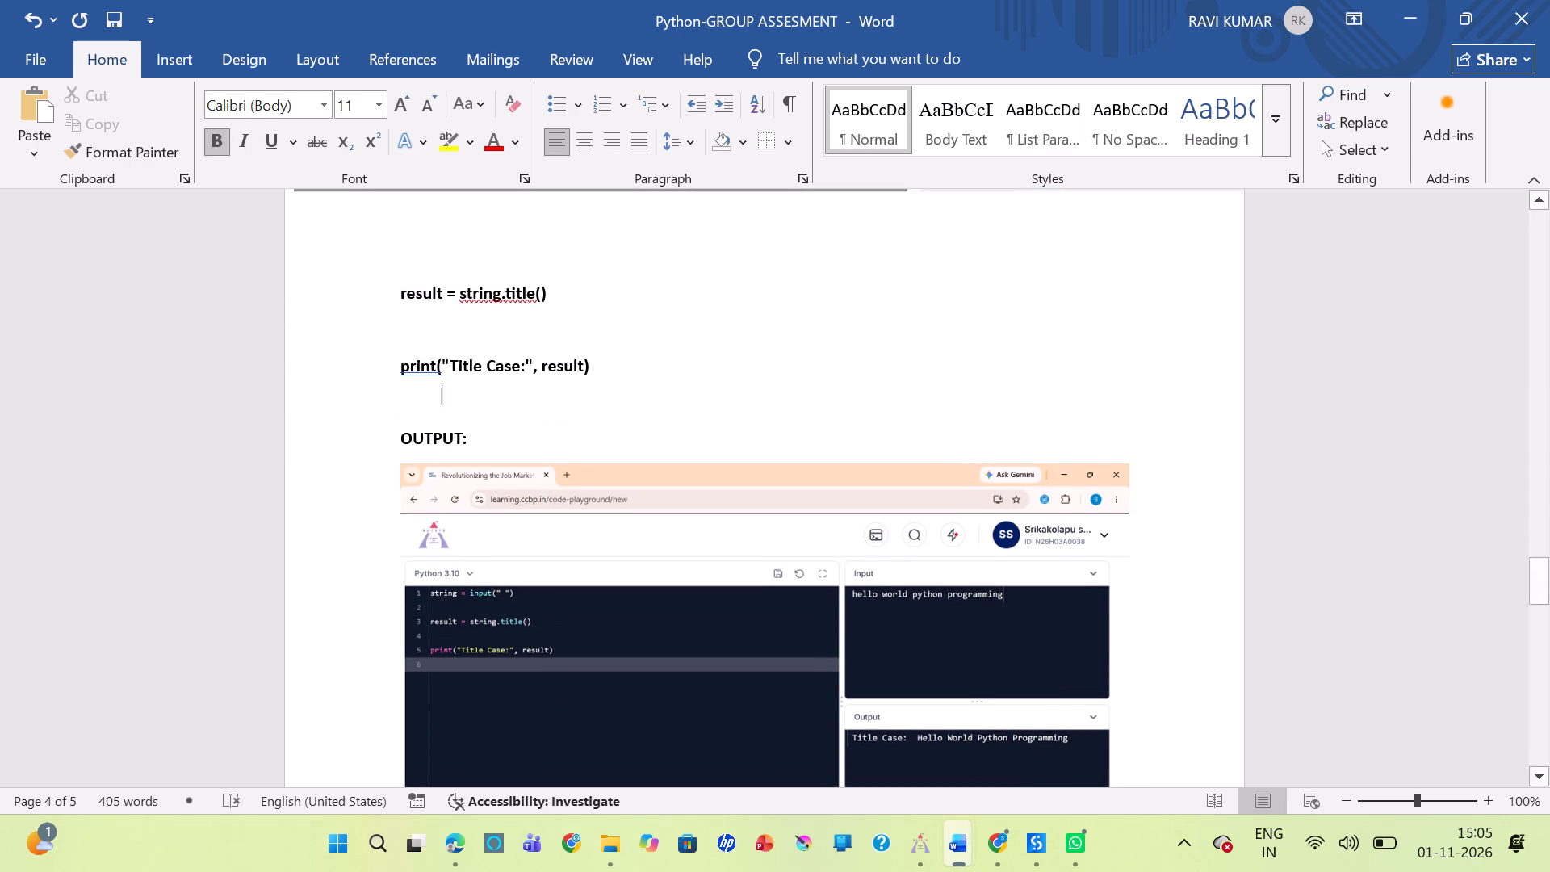
pyautogui.press('Return')
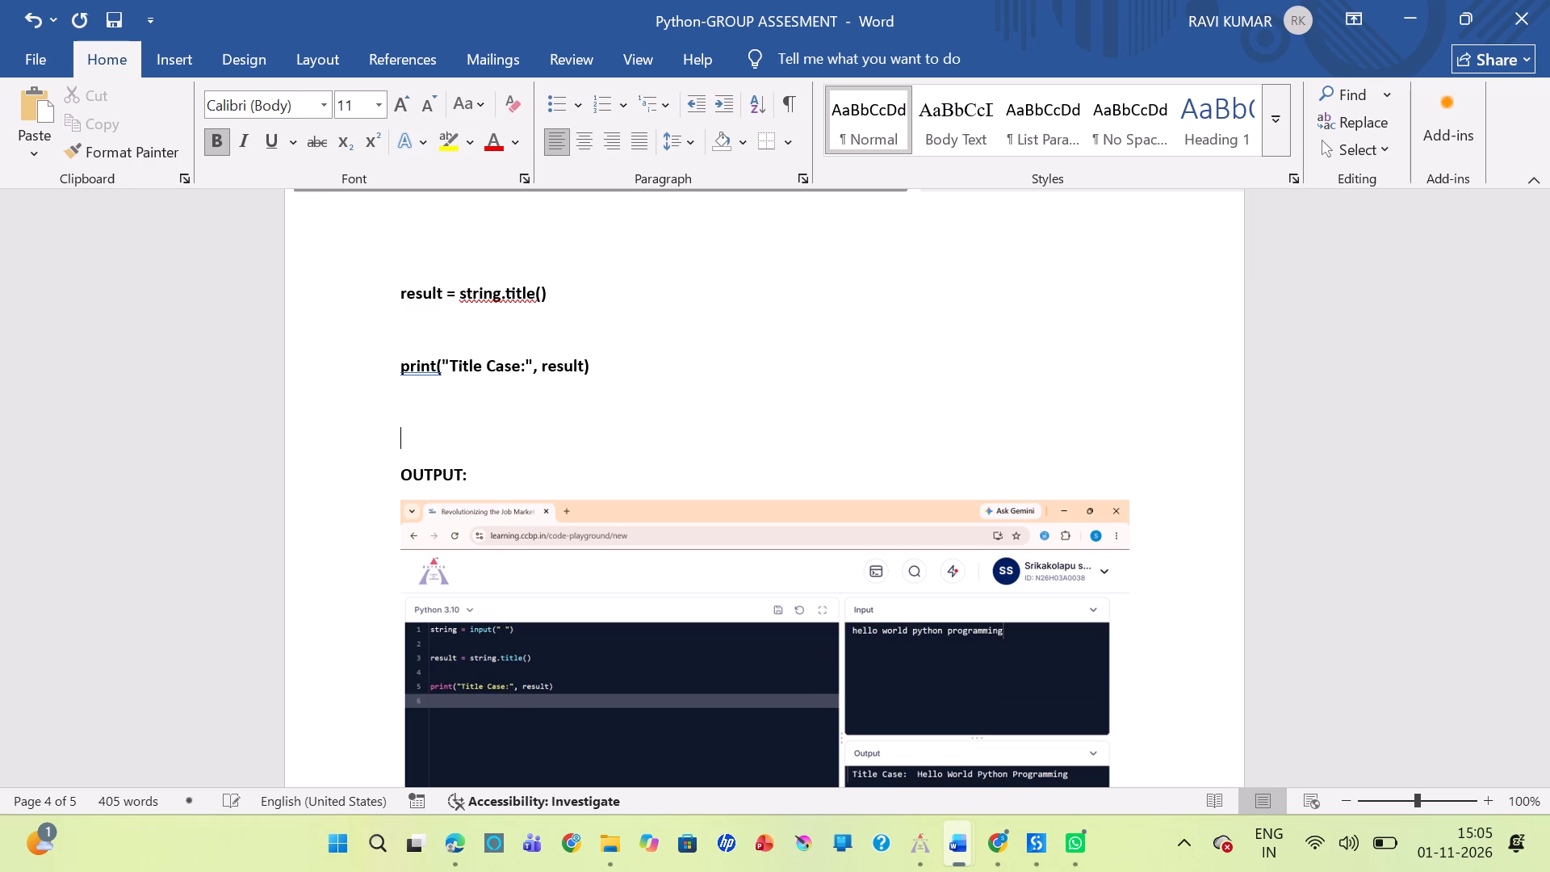
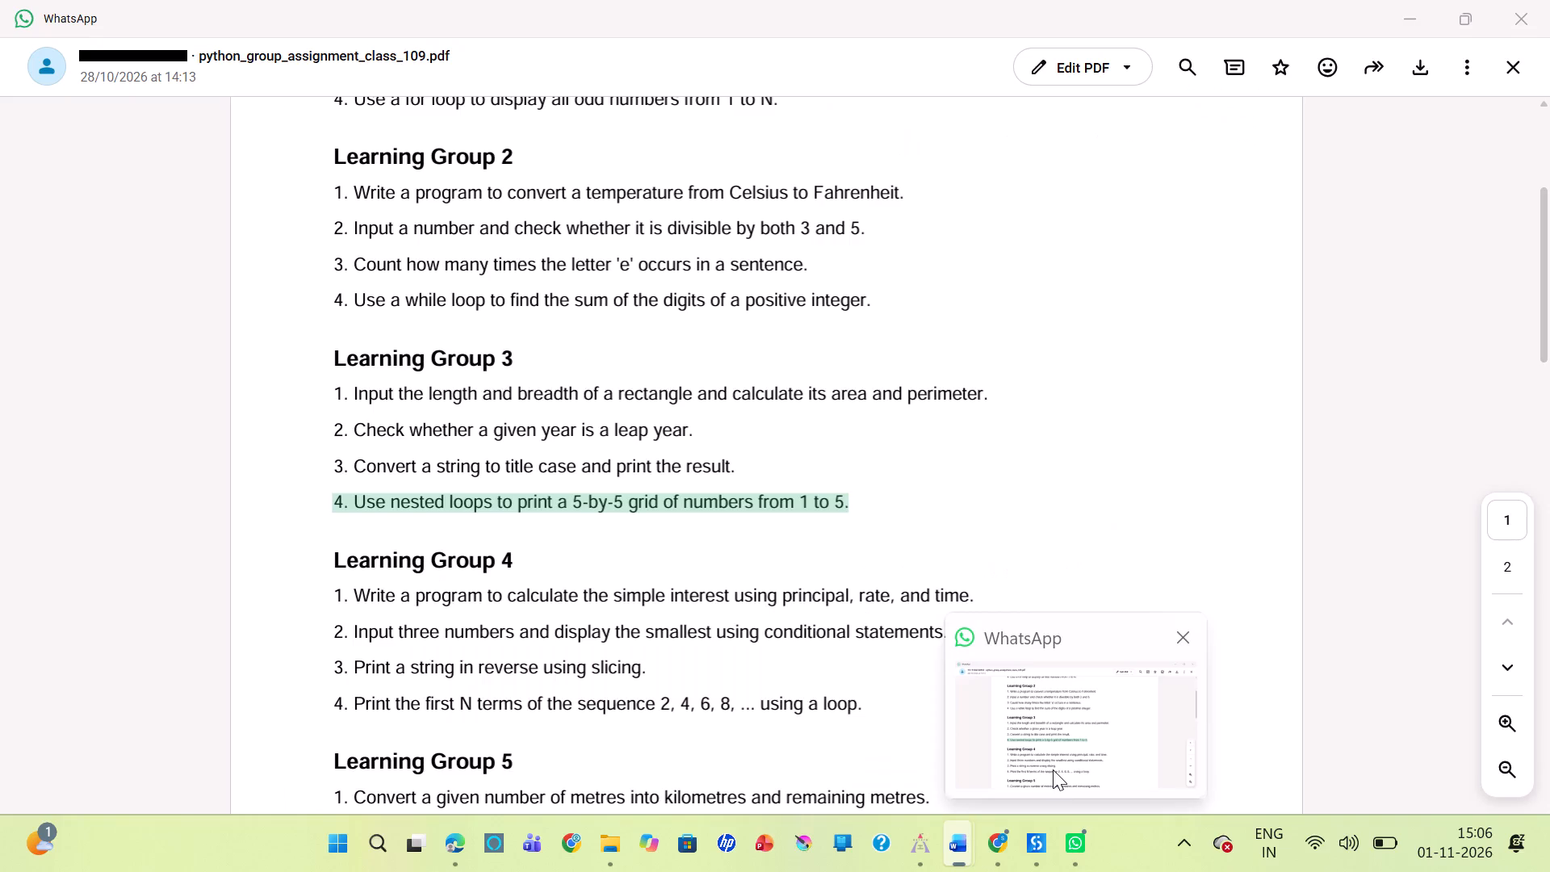
pyautogui.click(987, 848)
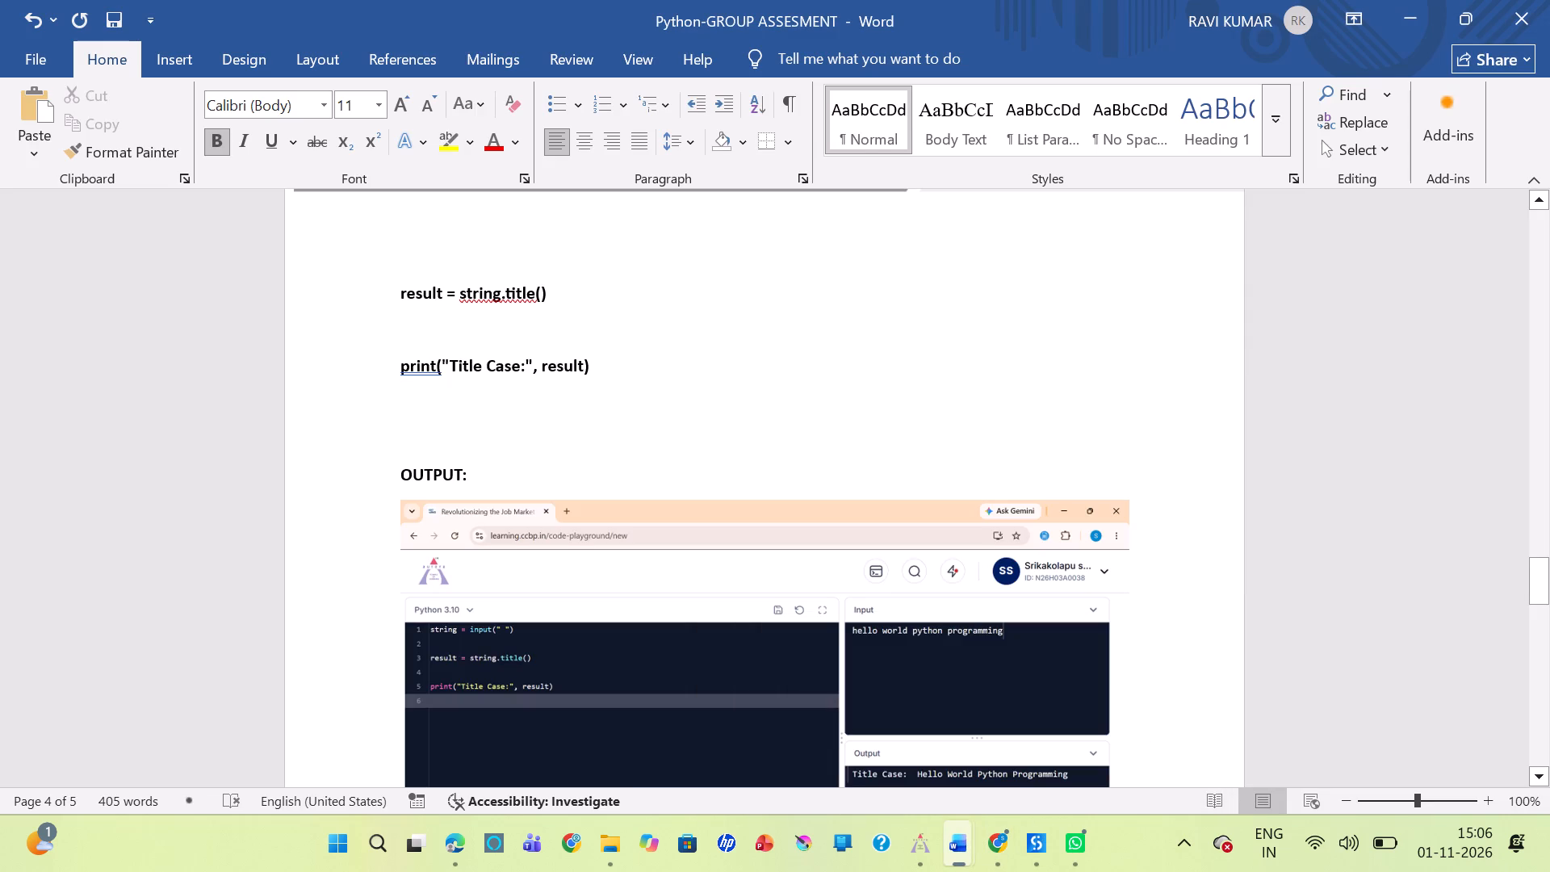
pyautogui.click(450, 404)
pyautogui.click(392, 438)
pyautogui.hotkey('ctrl', 'v')
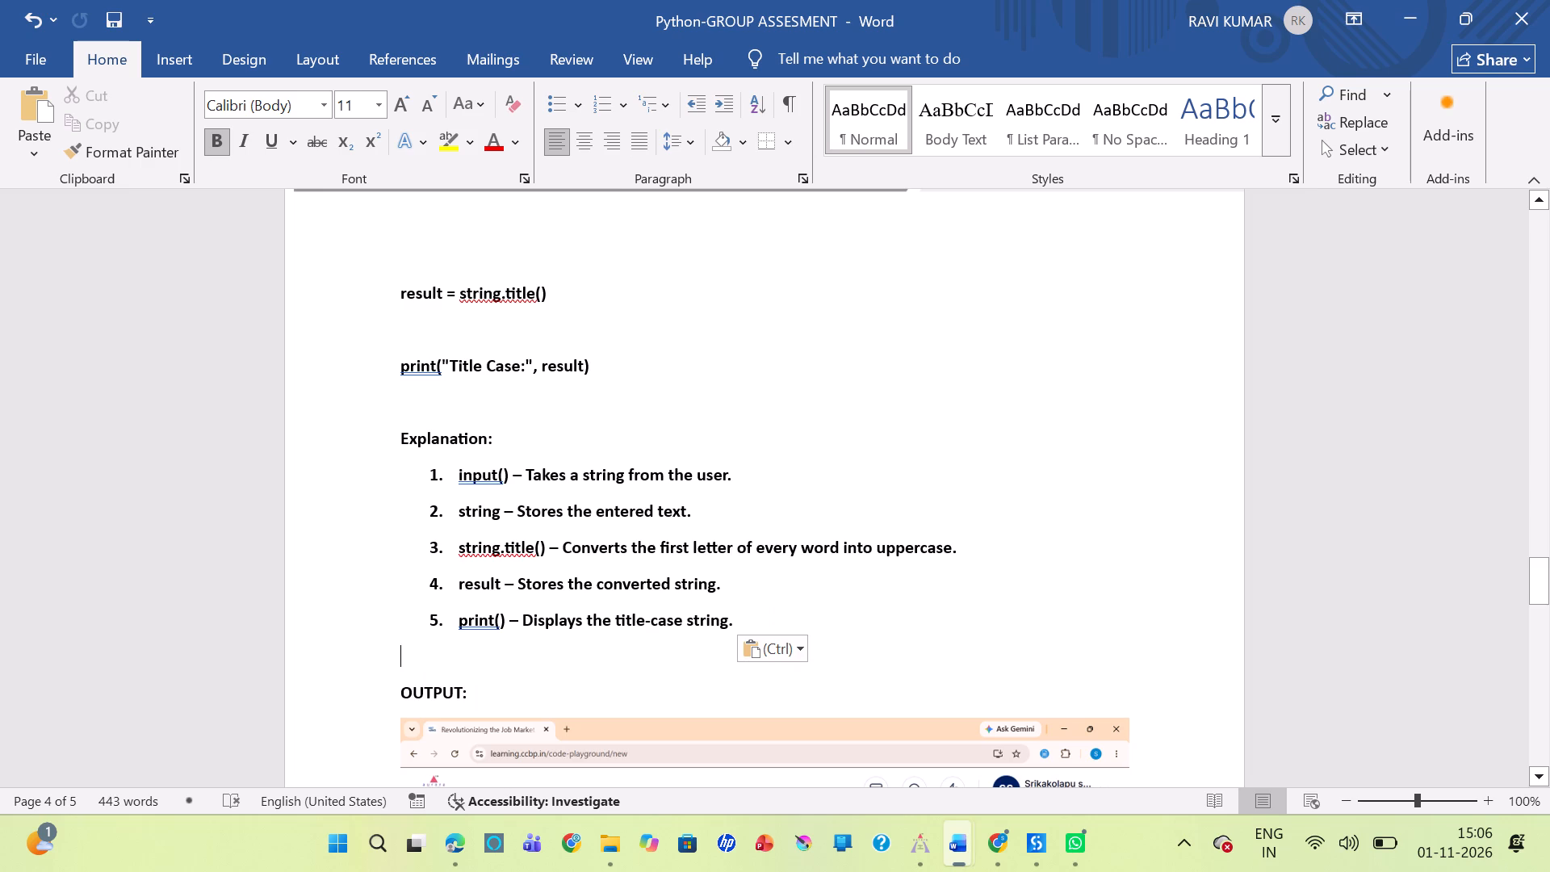
# Replace question 3's pasted "Explanation:" heading with "EXPLATION:" on its own line above the input() point.
pyautogui.moveTo(405, 433); pyautogui.dragTo(529, 456)
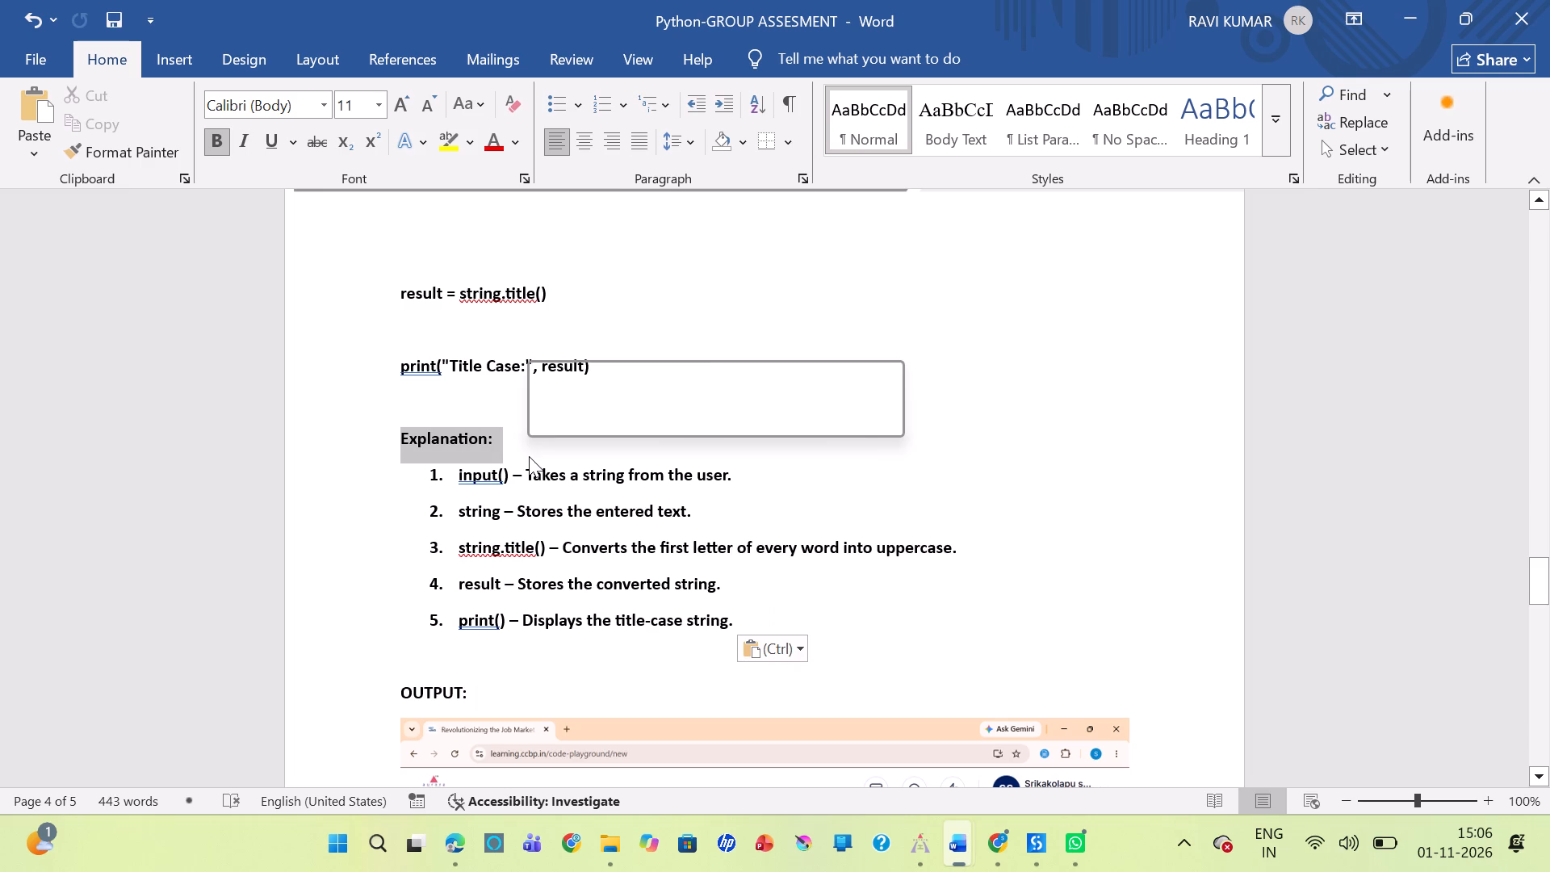
pyautogui.press('BackSpace')
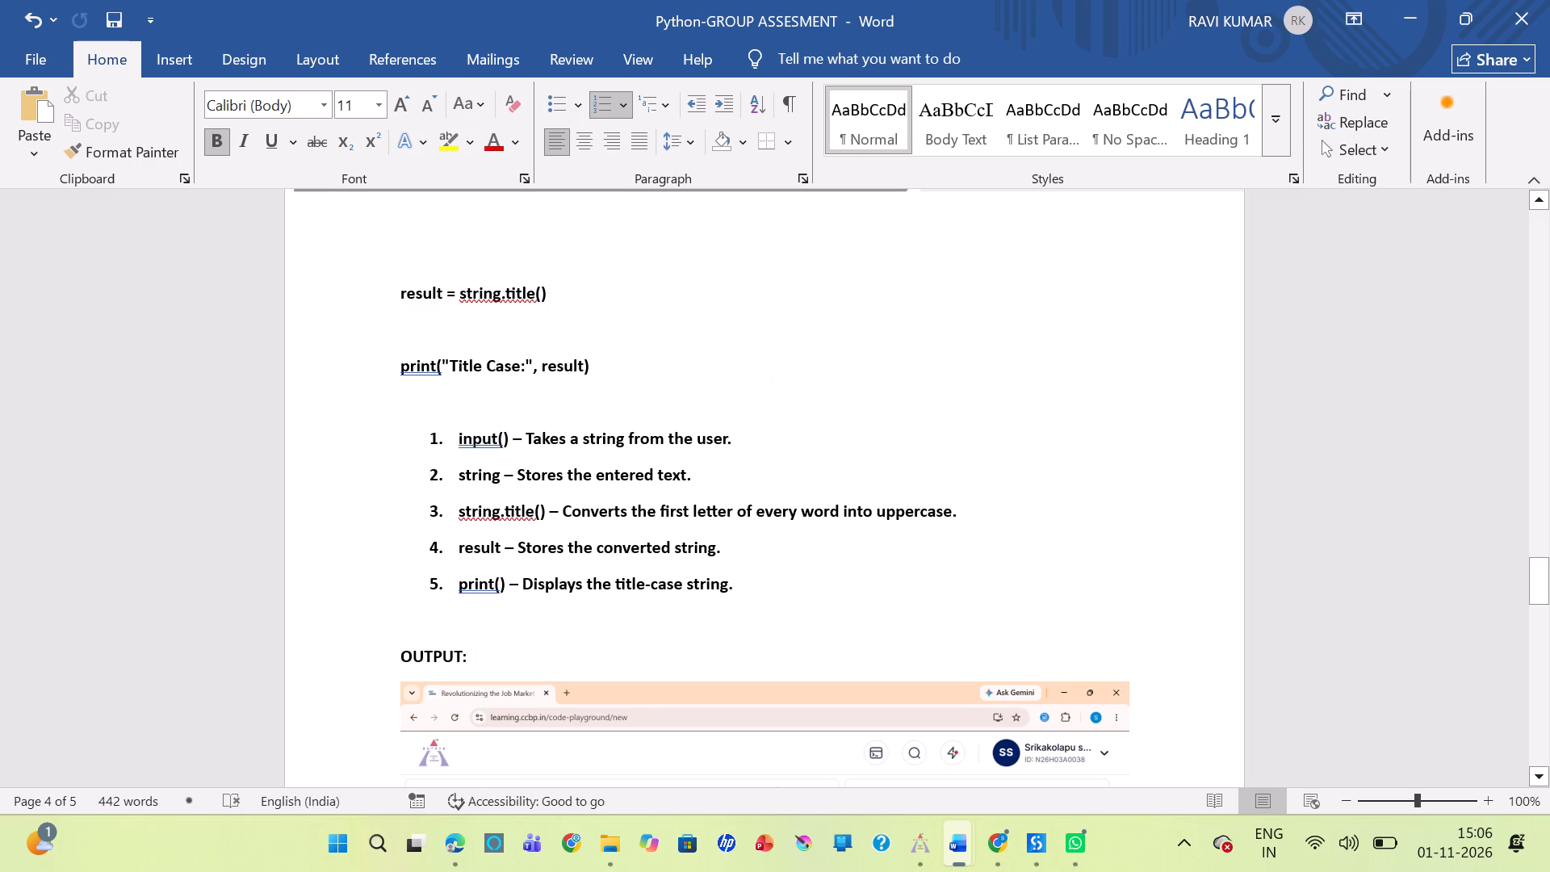
pyautogui.press('e')
pyautogui.write('XPLATO')
pyautogui.press('BackSpace')
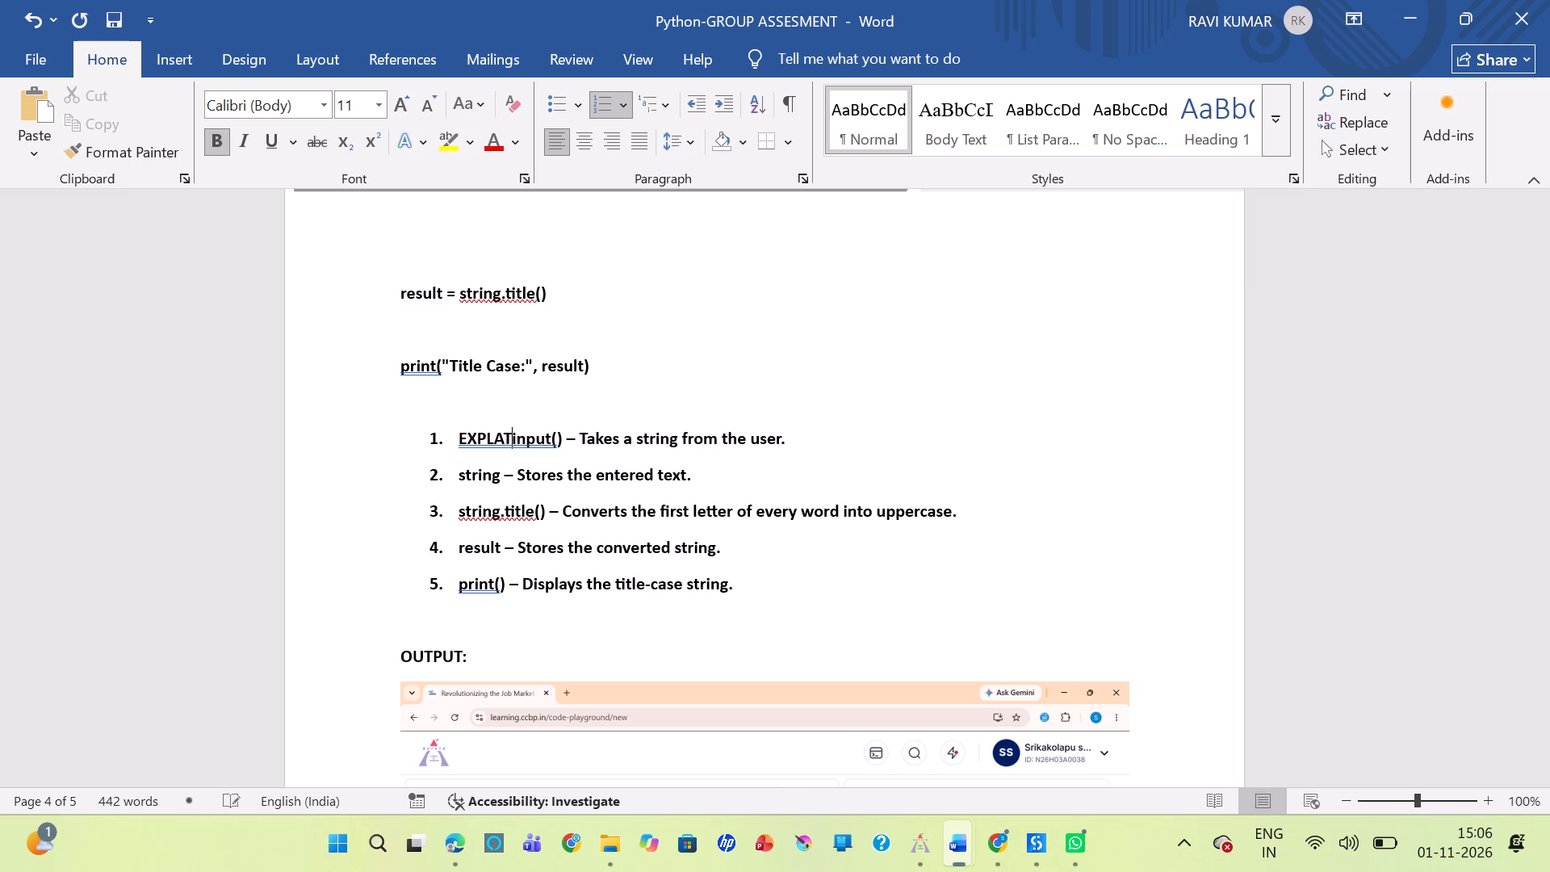
pyautogui.write('ION')
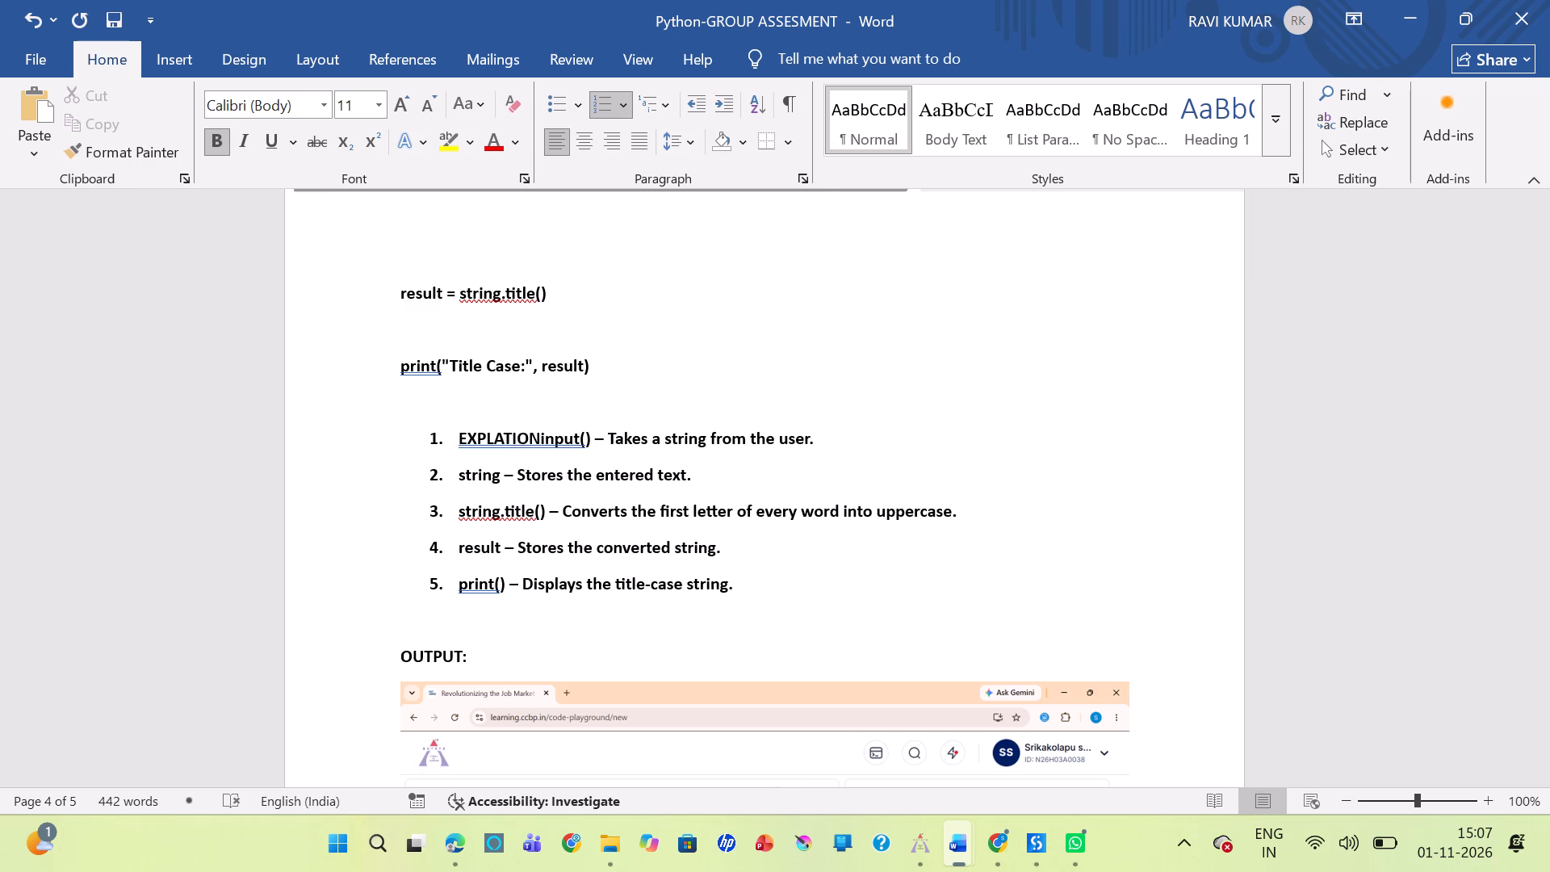
pyautogui.hotkey('shift', ':')
pyautogui.hotkey('shift', 'BackSpace')
pyautogui.hotkey('shift', ':')
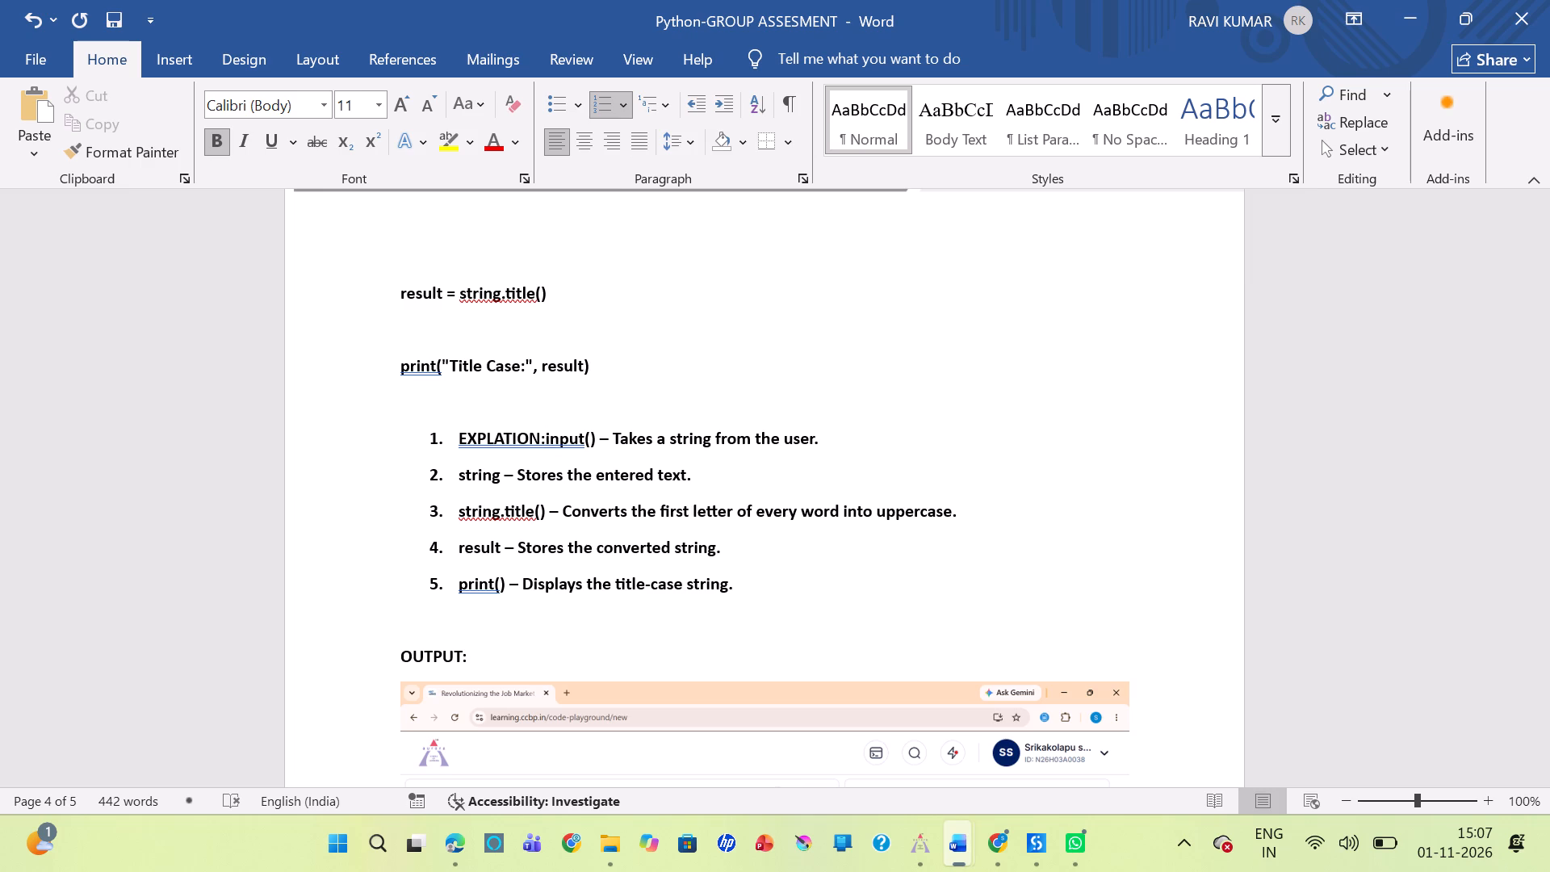
pyautogui.press('Return')
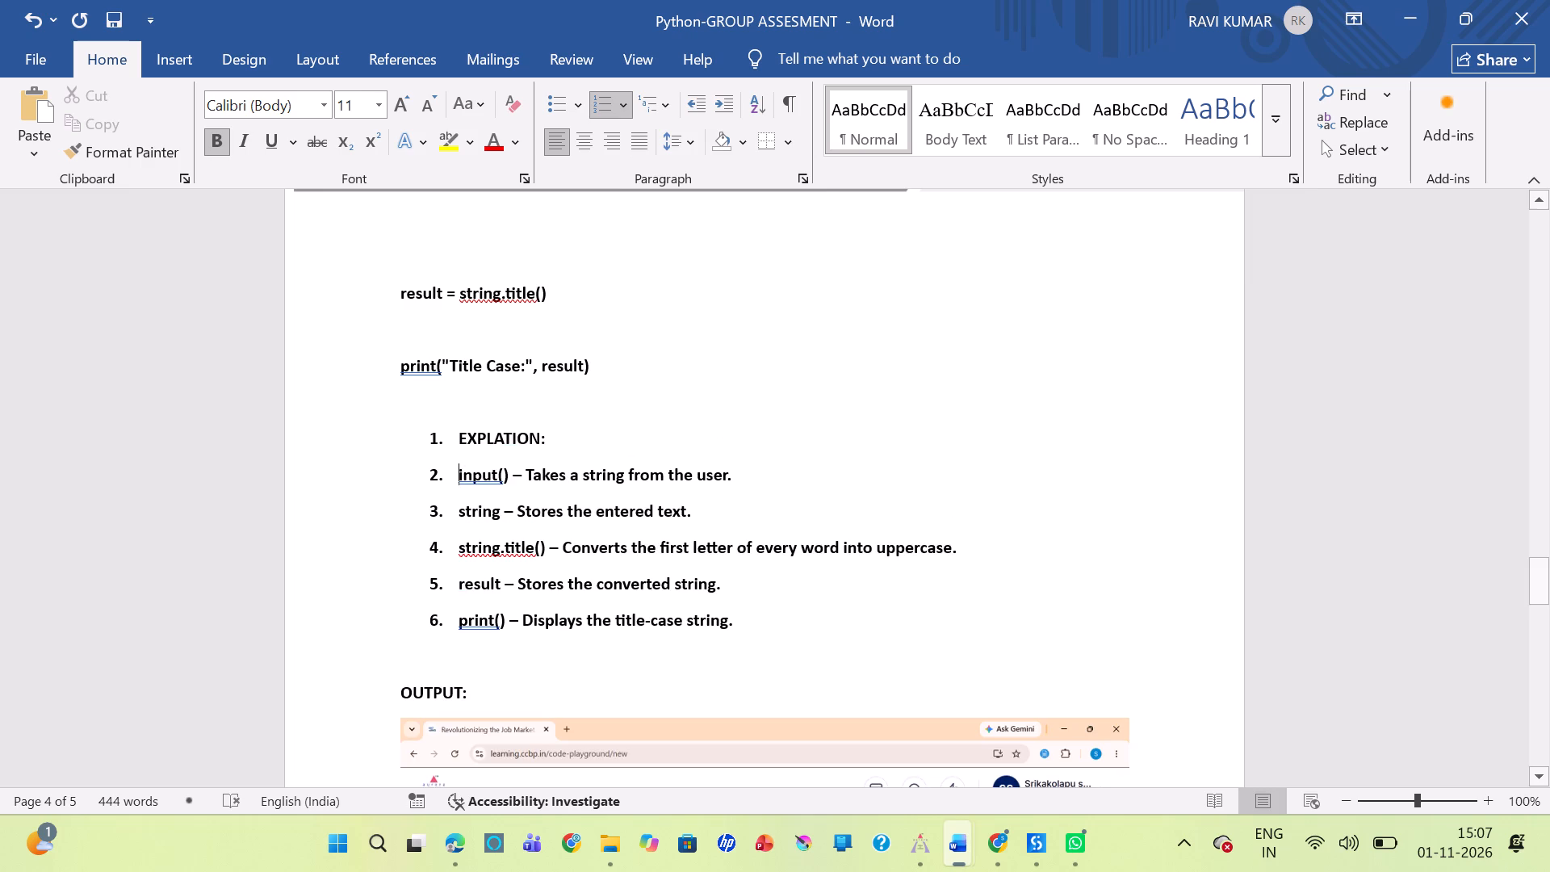
# Remove the list number from question 3's EXPLATION: heading so the numbering starts at the input() point.
pyautogui.click(451, 431)
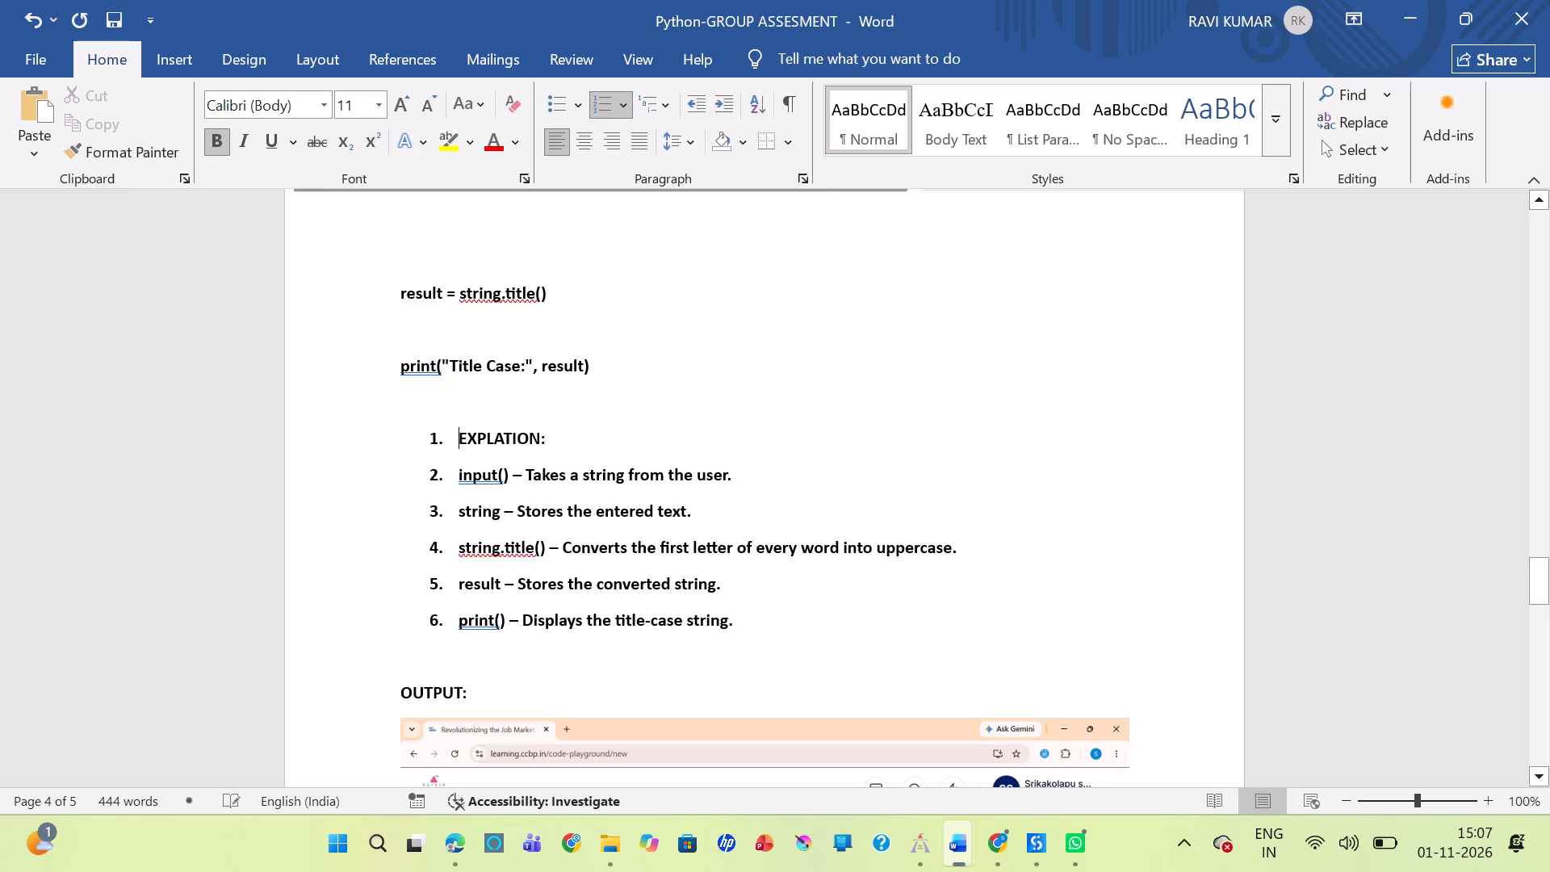
pyautogui.click(443, 432)
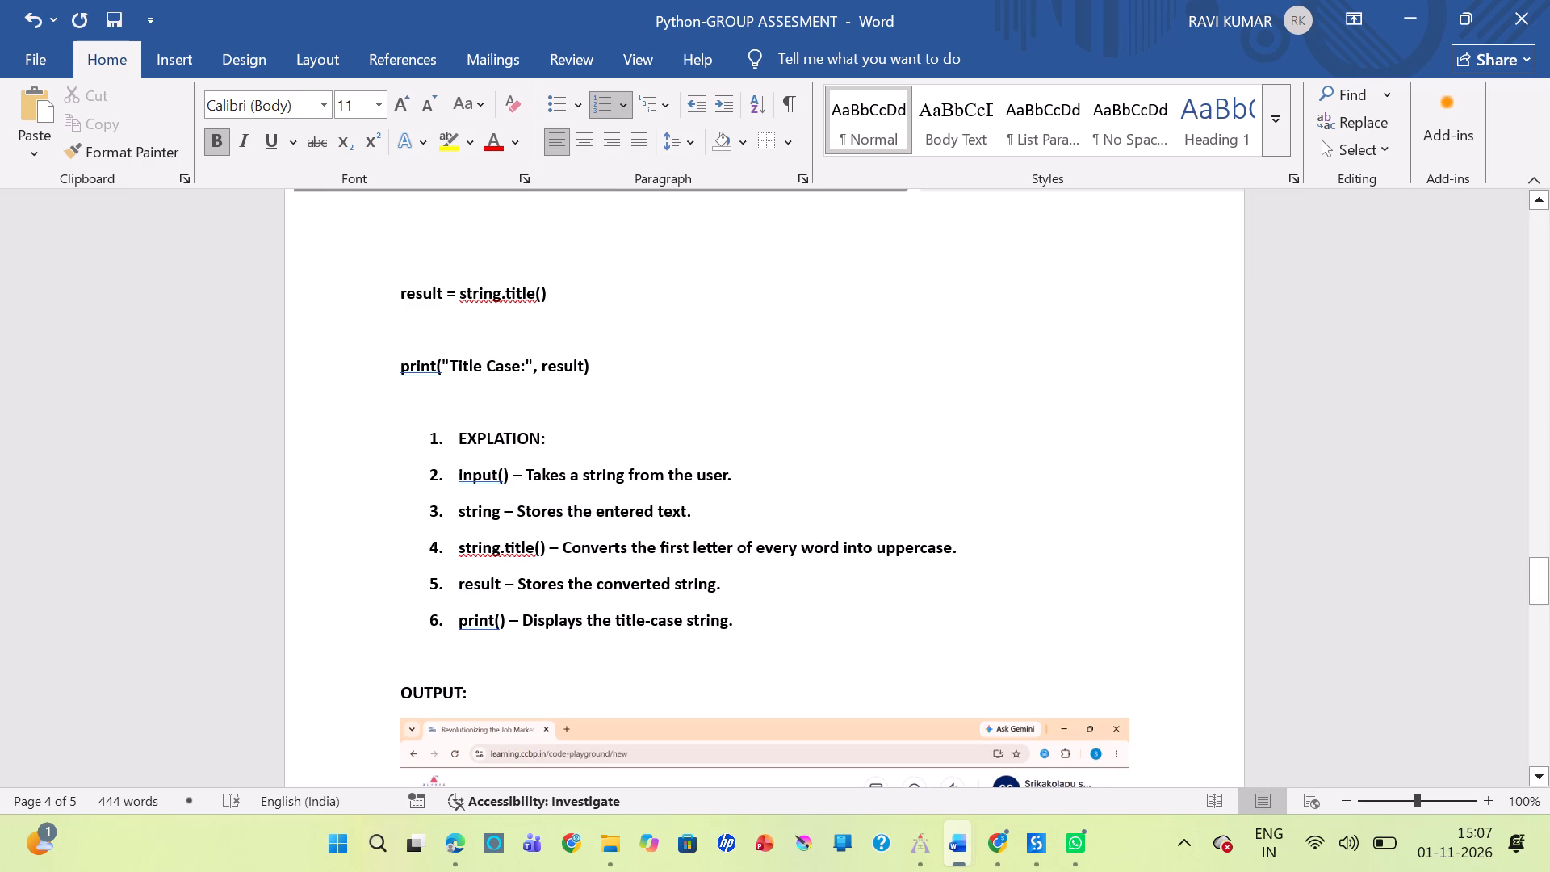
pyautogui.click(436, 433)
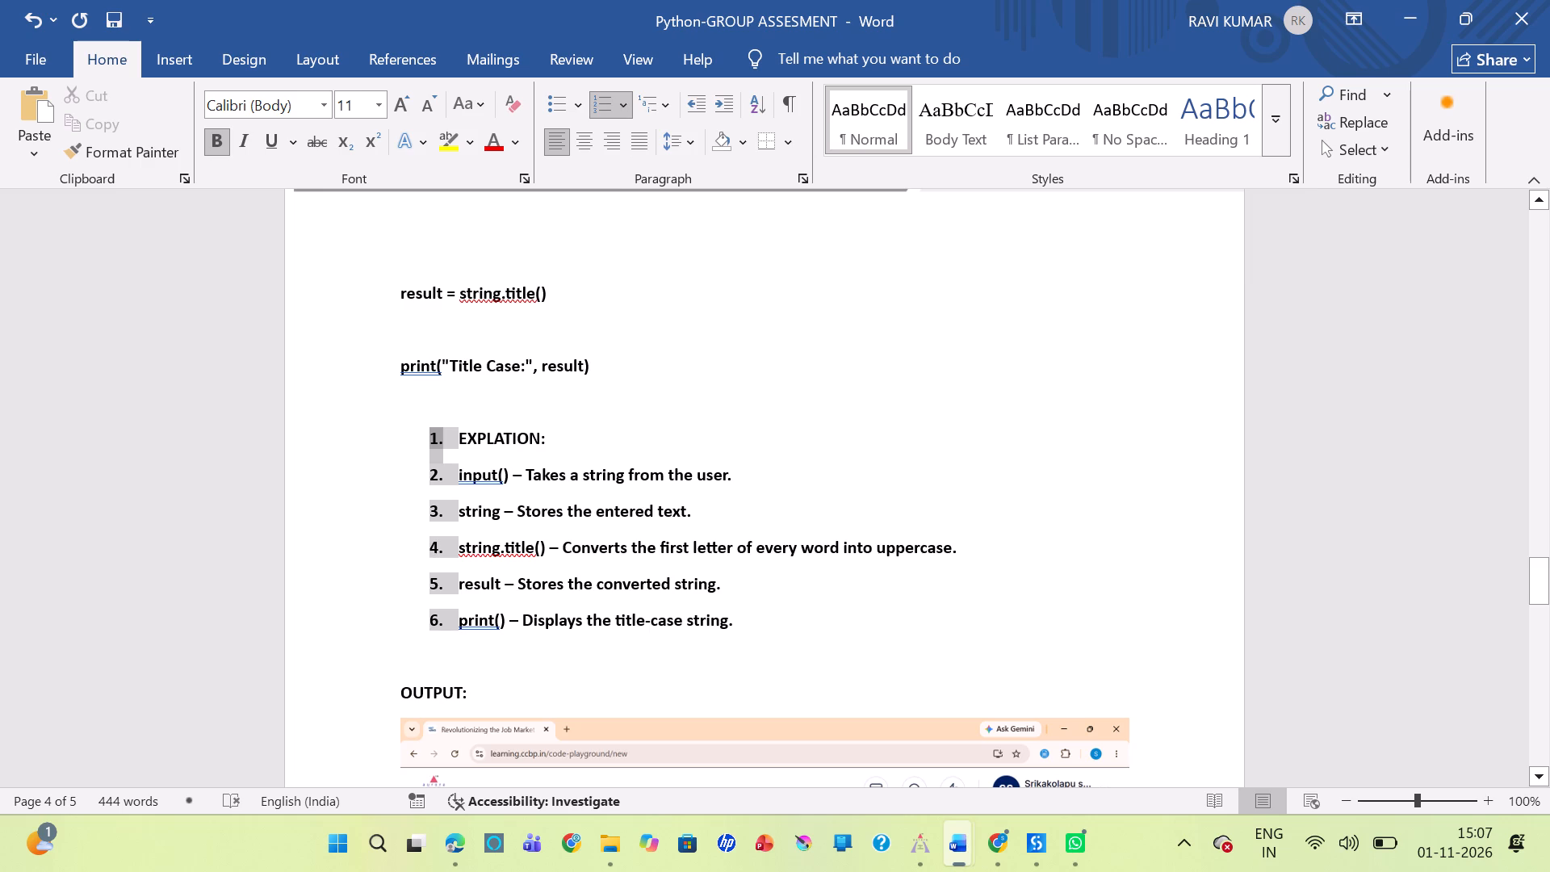
pyautogui.press('BackSpace')
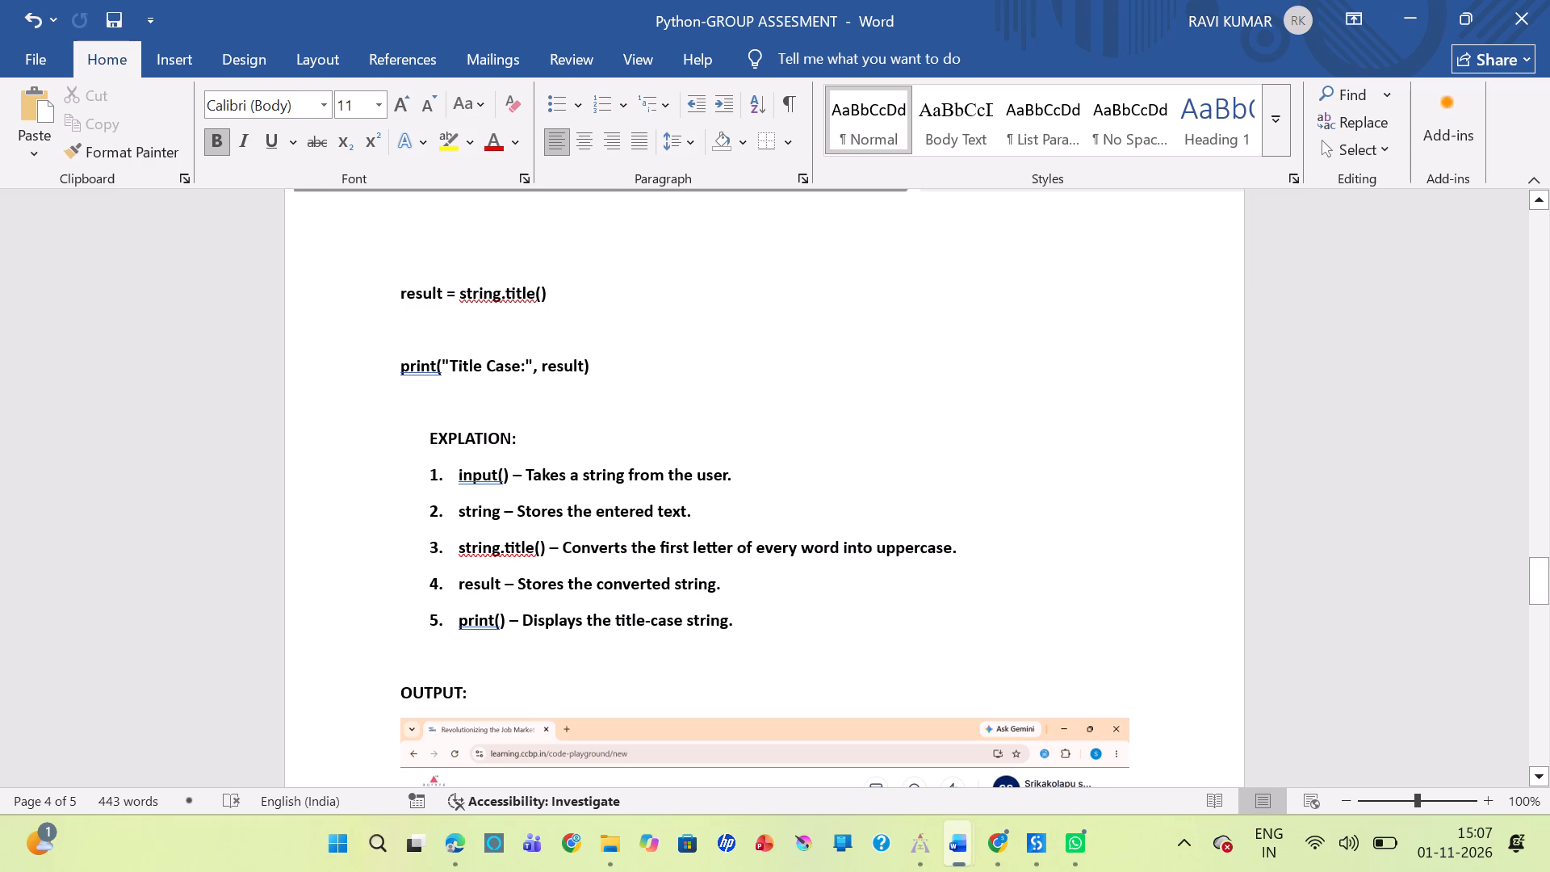
# Correct the spelling of question 3's explanation heading to "EXPLANATION:".
pyautogui.moveTo(428, 434); pyautogui.dragTo(524, 452)
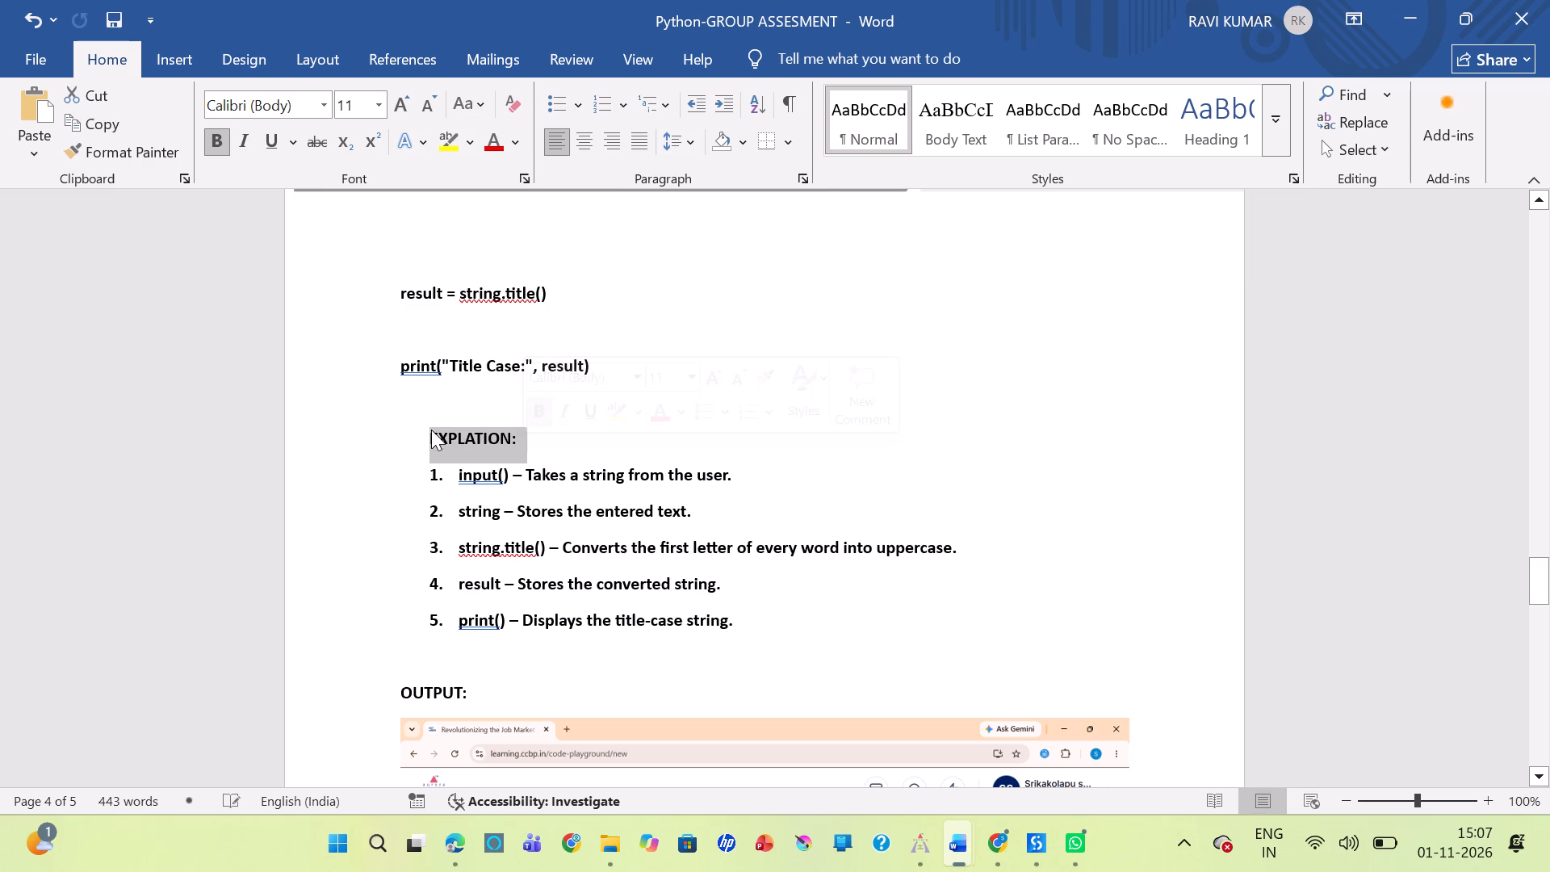
pyautogui.click(431, 430)
pyautogui.click(475, 432)
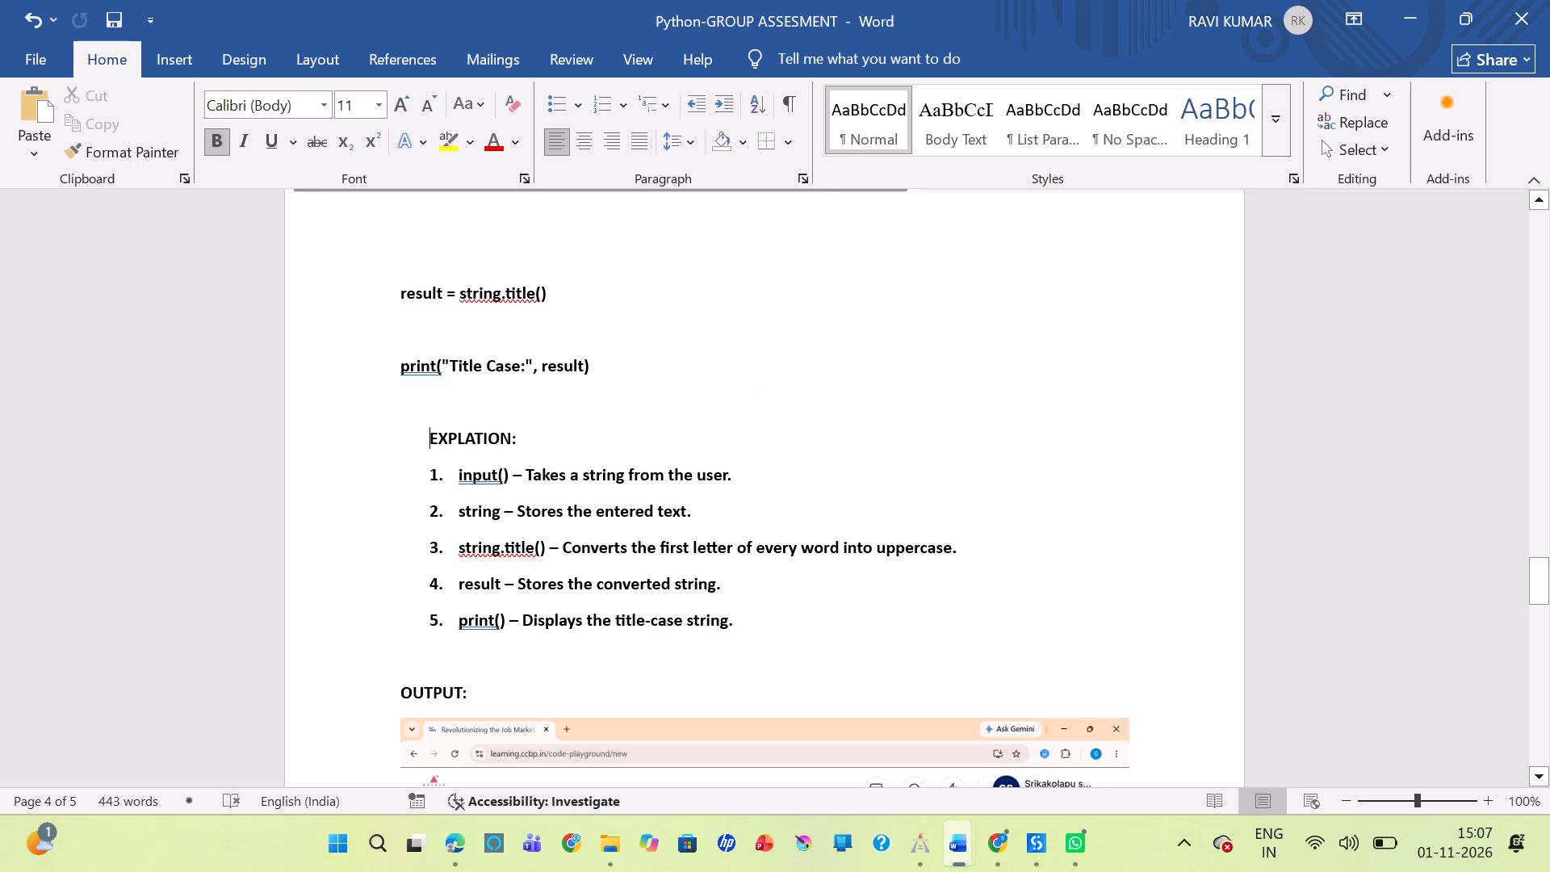
pyautogui.write('NA')
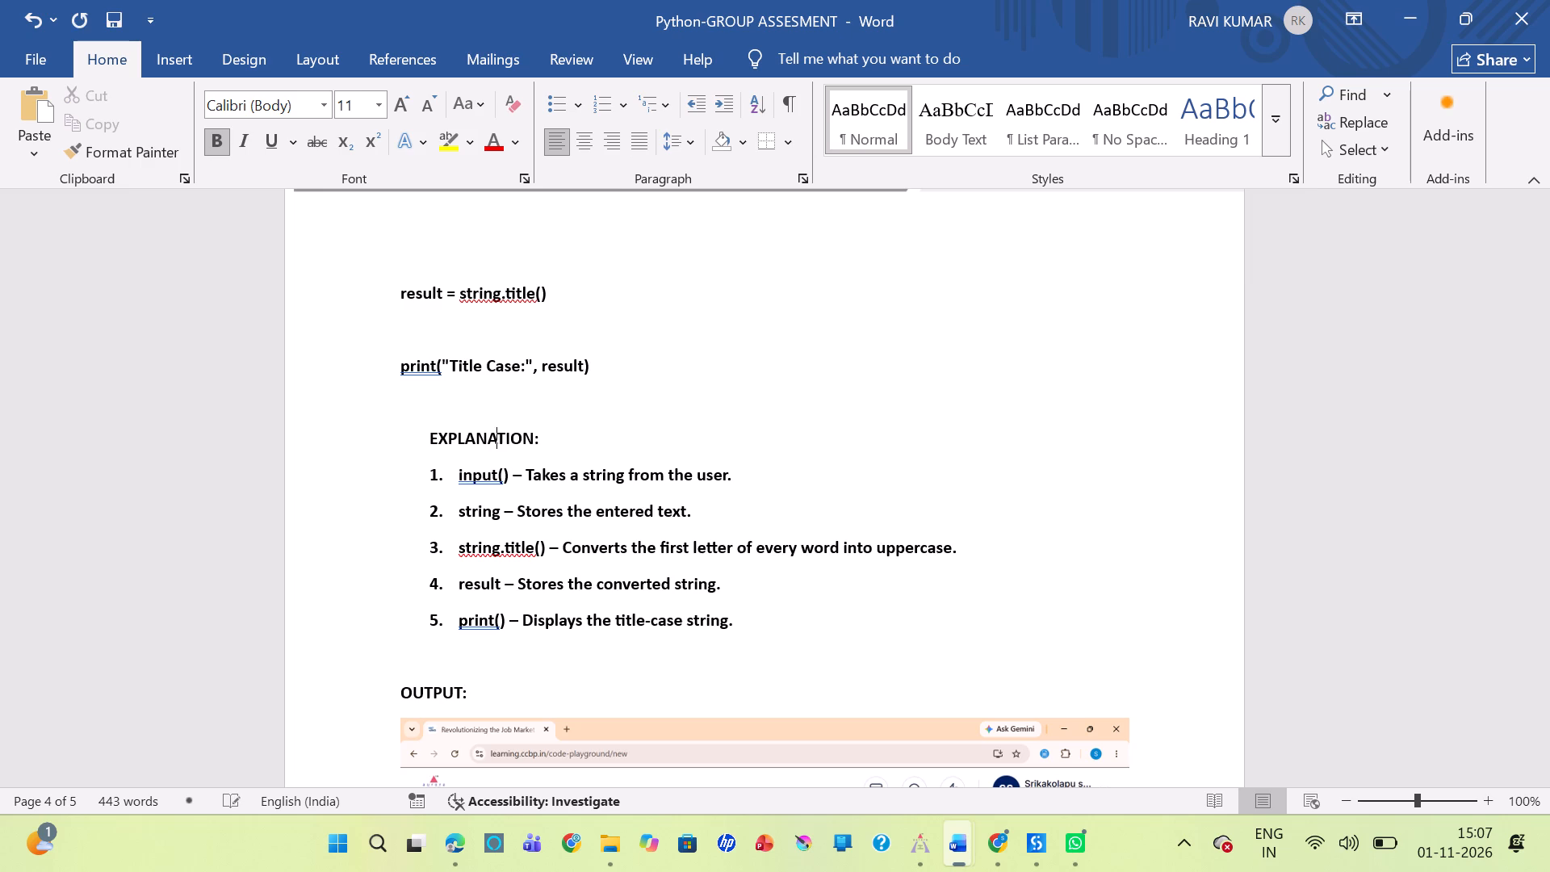
pyautogui.click(622, 448)
# Review the document's code, explanations and output screenshots across the questions.
pyautogui.scroll(-2, 622, 448)
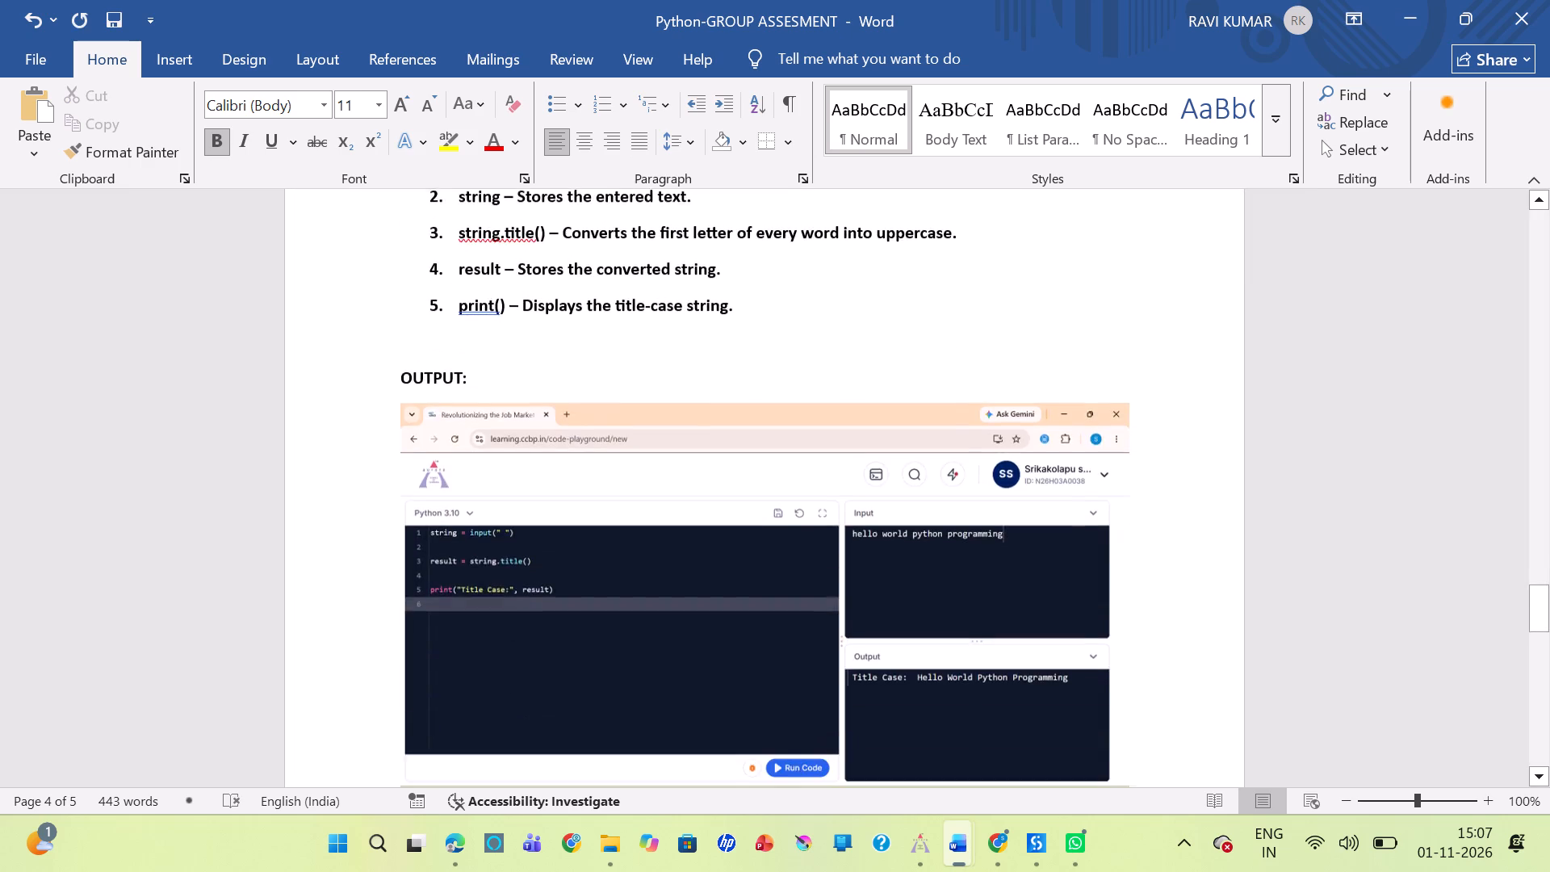
pyautogui.scroll(-2, 622, 448)
pyautogui.scroll(1, 622, 448)
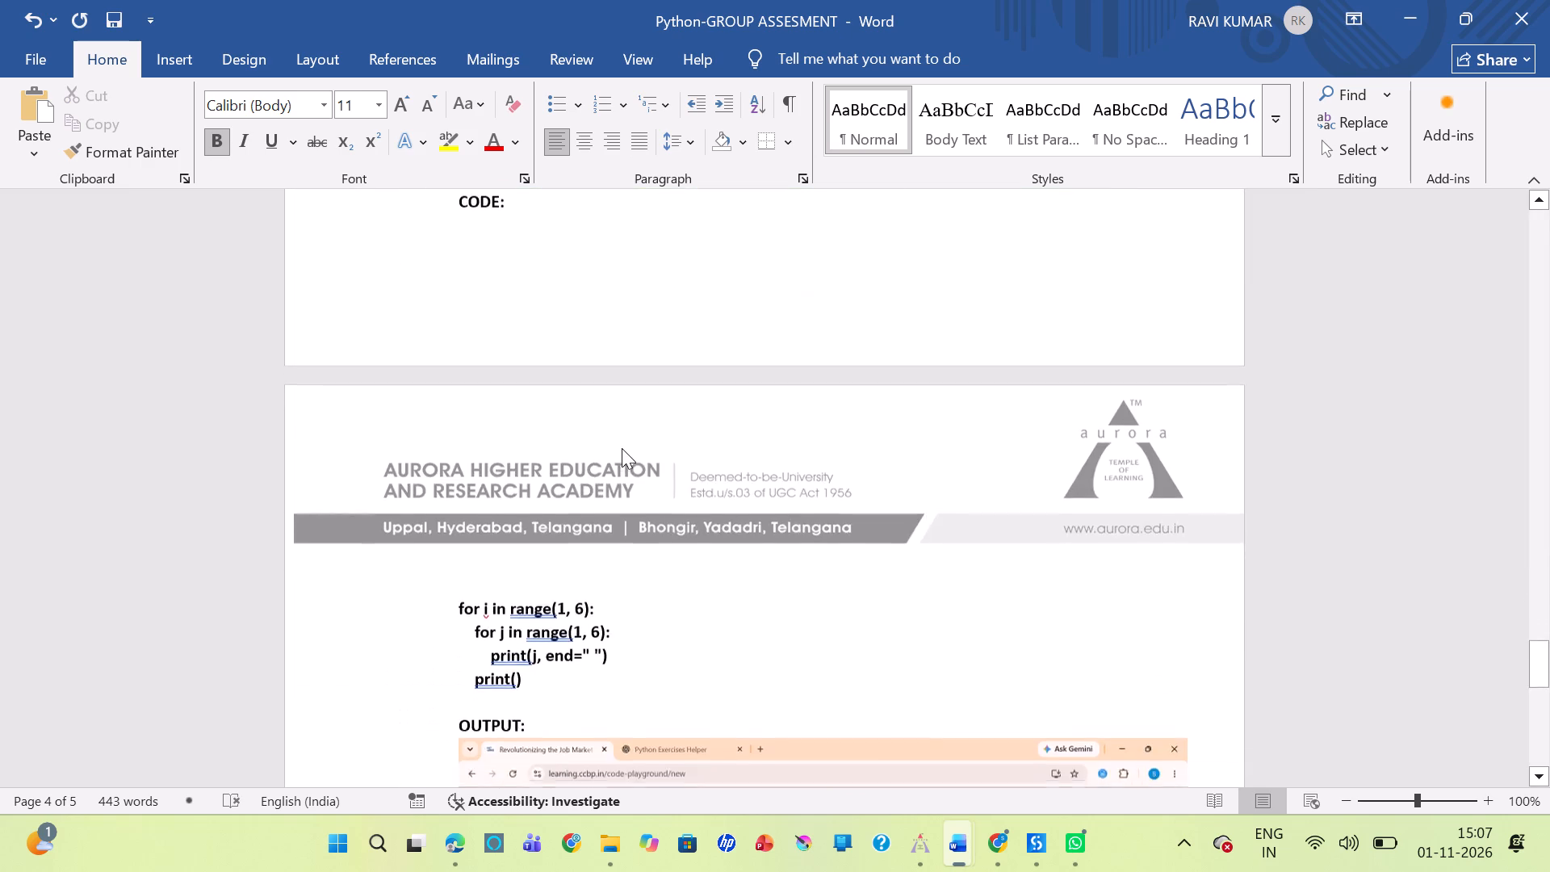
pyautogui.scroll(6, 622, 448)
pyautogui.scroll(-3, 622, 448)
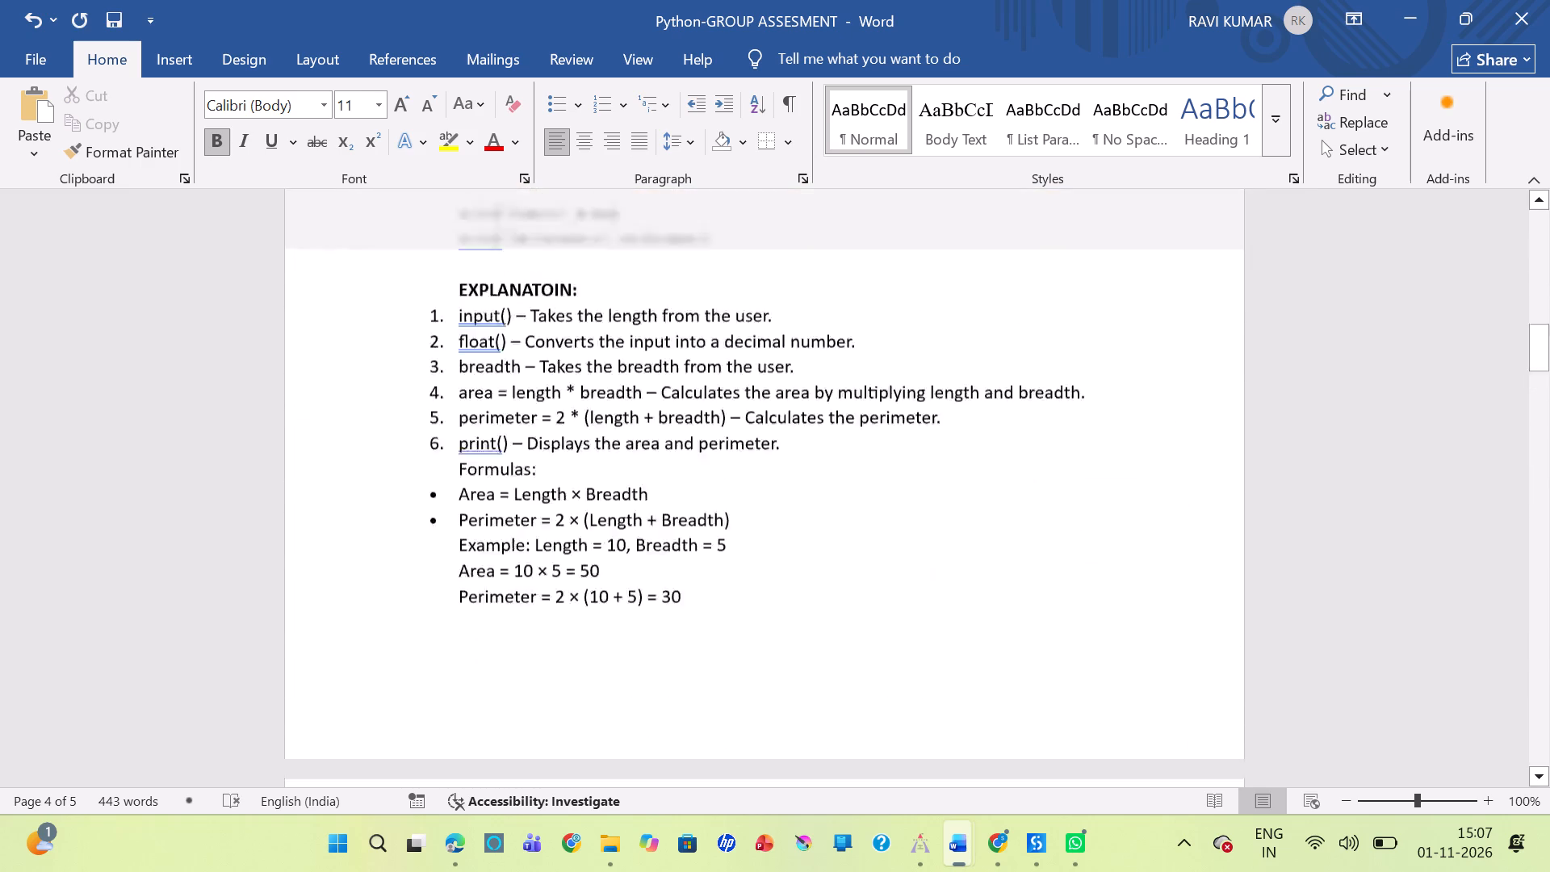
pyautogui.scroll(-4, 622, 448)
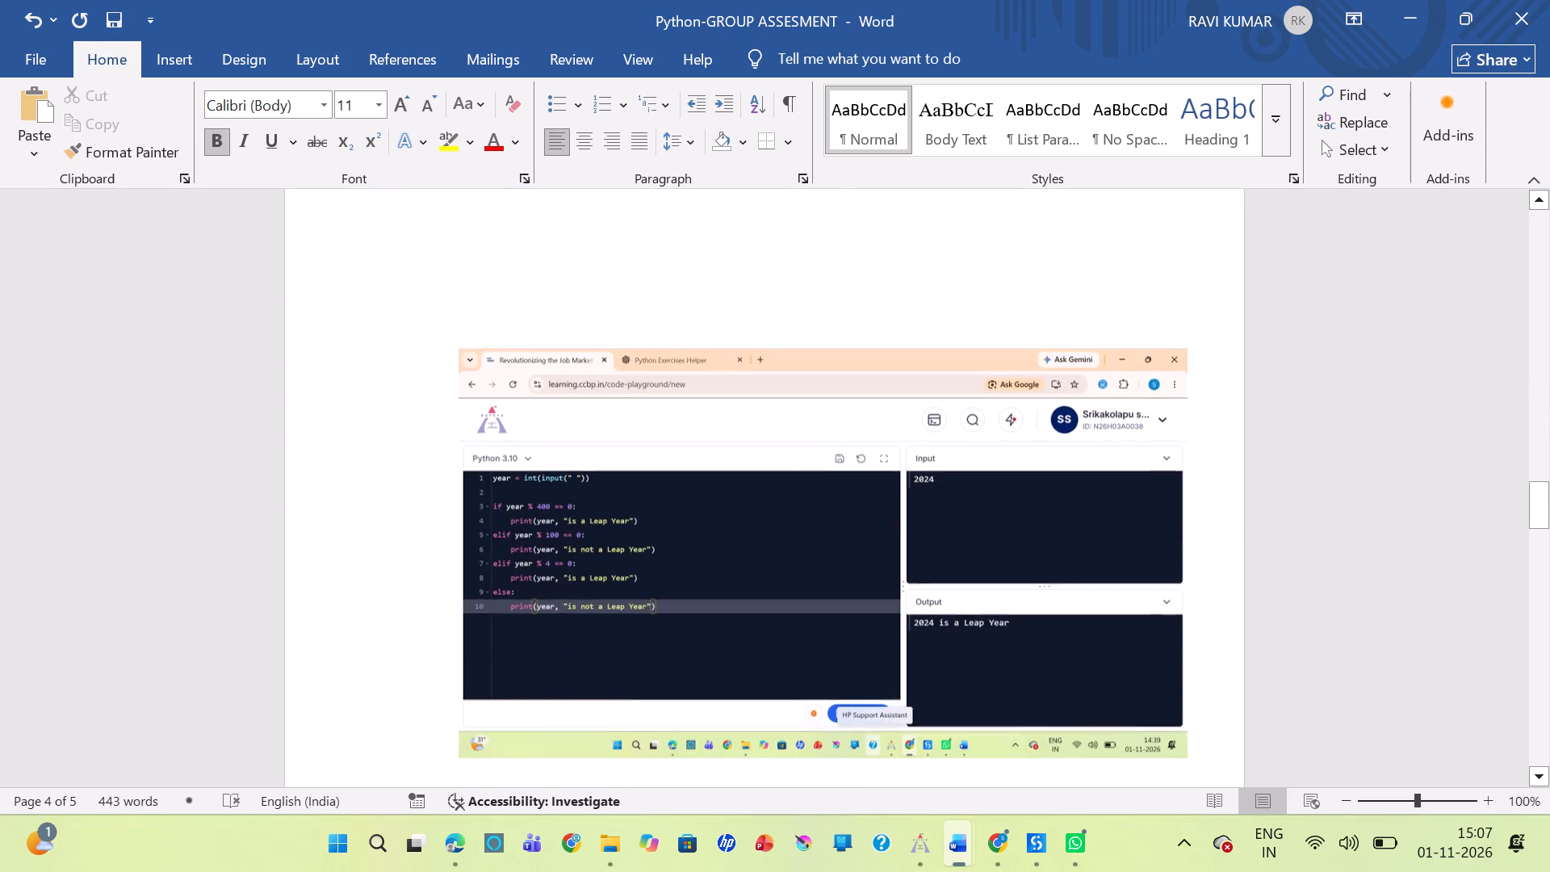
pyautogui.scroll(-4, 622, 448)
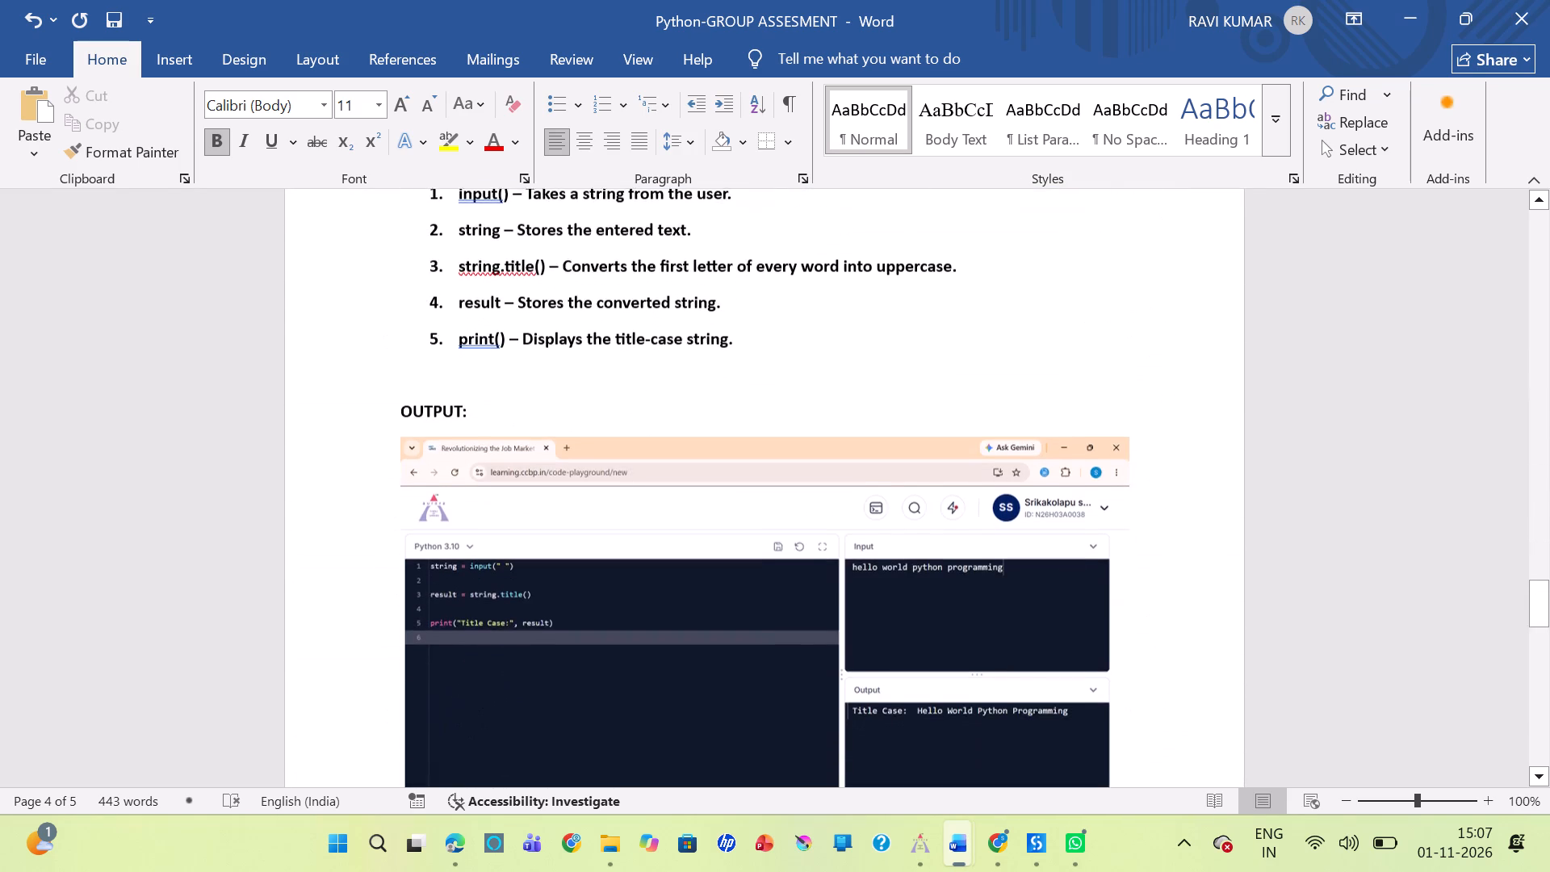
pyautogui.scroll(-3, 622, 448)
pyautogui.scroll(3, 622, 448)
# Insert four blank lines after the final print() line of question 4's nested-loop code, above its OUTPUT: heading.
pyautogui.scroll(-2, 622, 448)
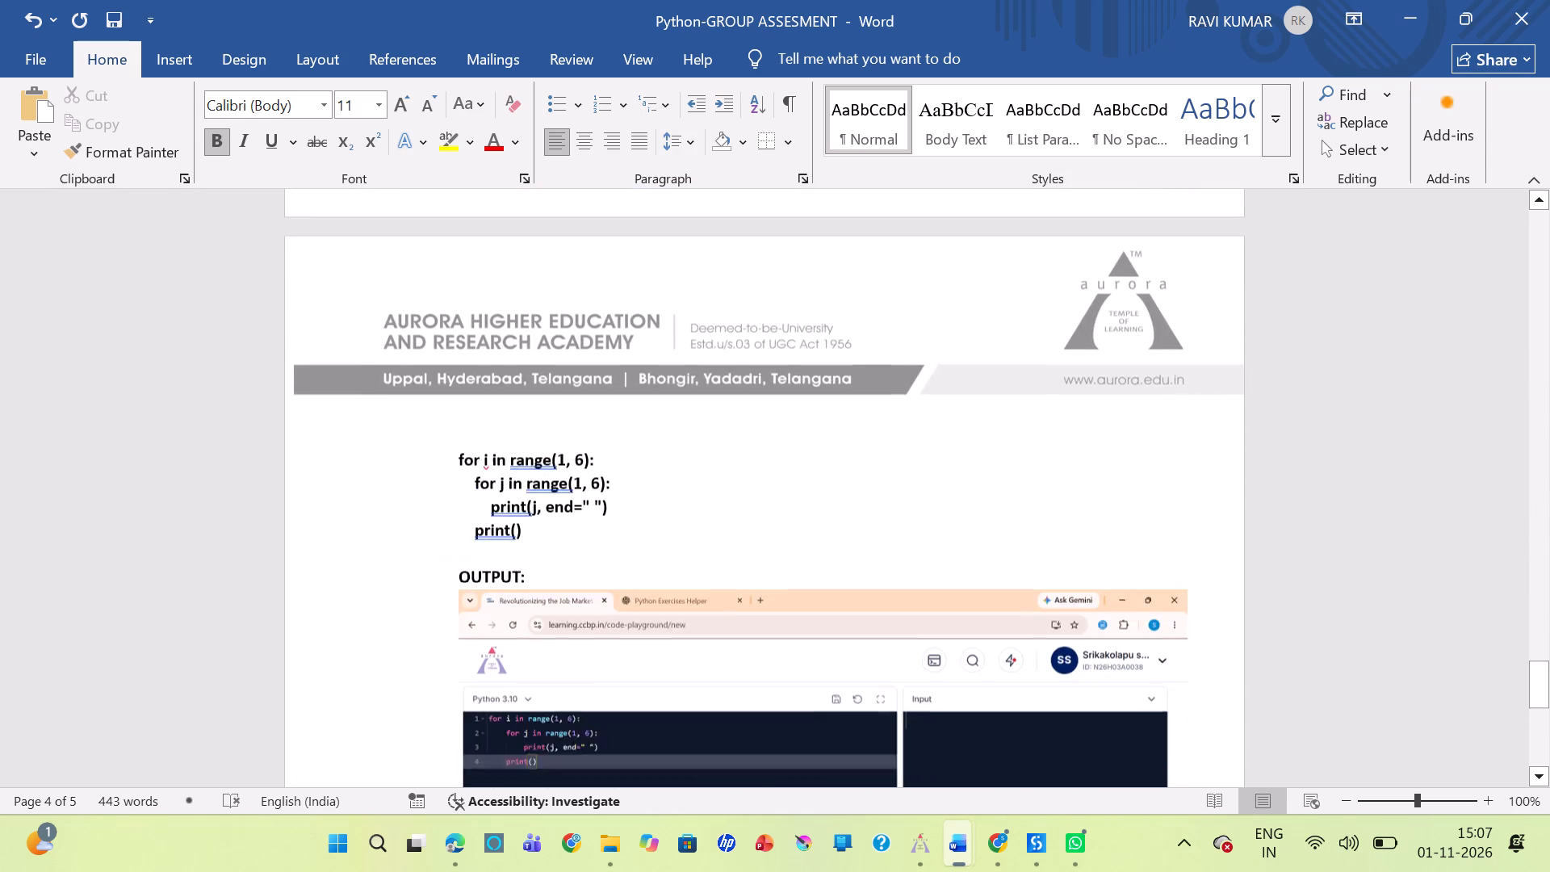
pyautogui.scroll(-1, 622, 448)
pyautogui.click(530, 413)
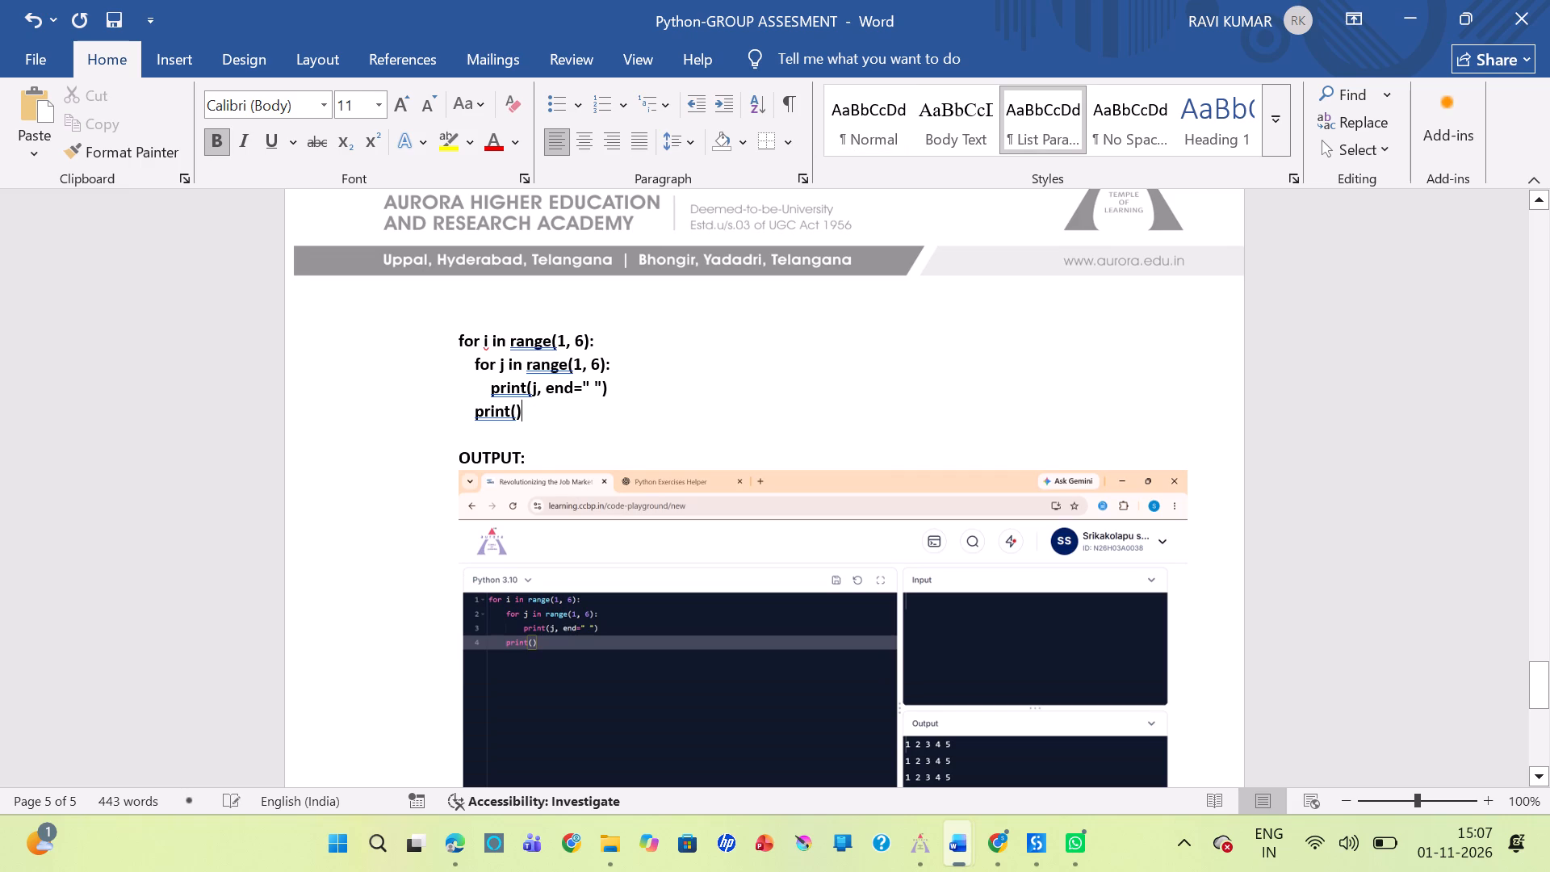
pyautogui.press('Return')
pyautogui.press('Return')
pyautogui.press('Return')
pyautogui.press('Return')
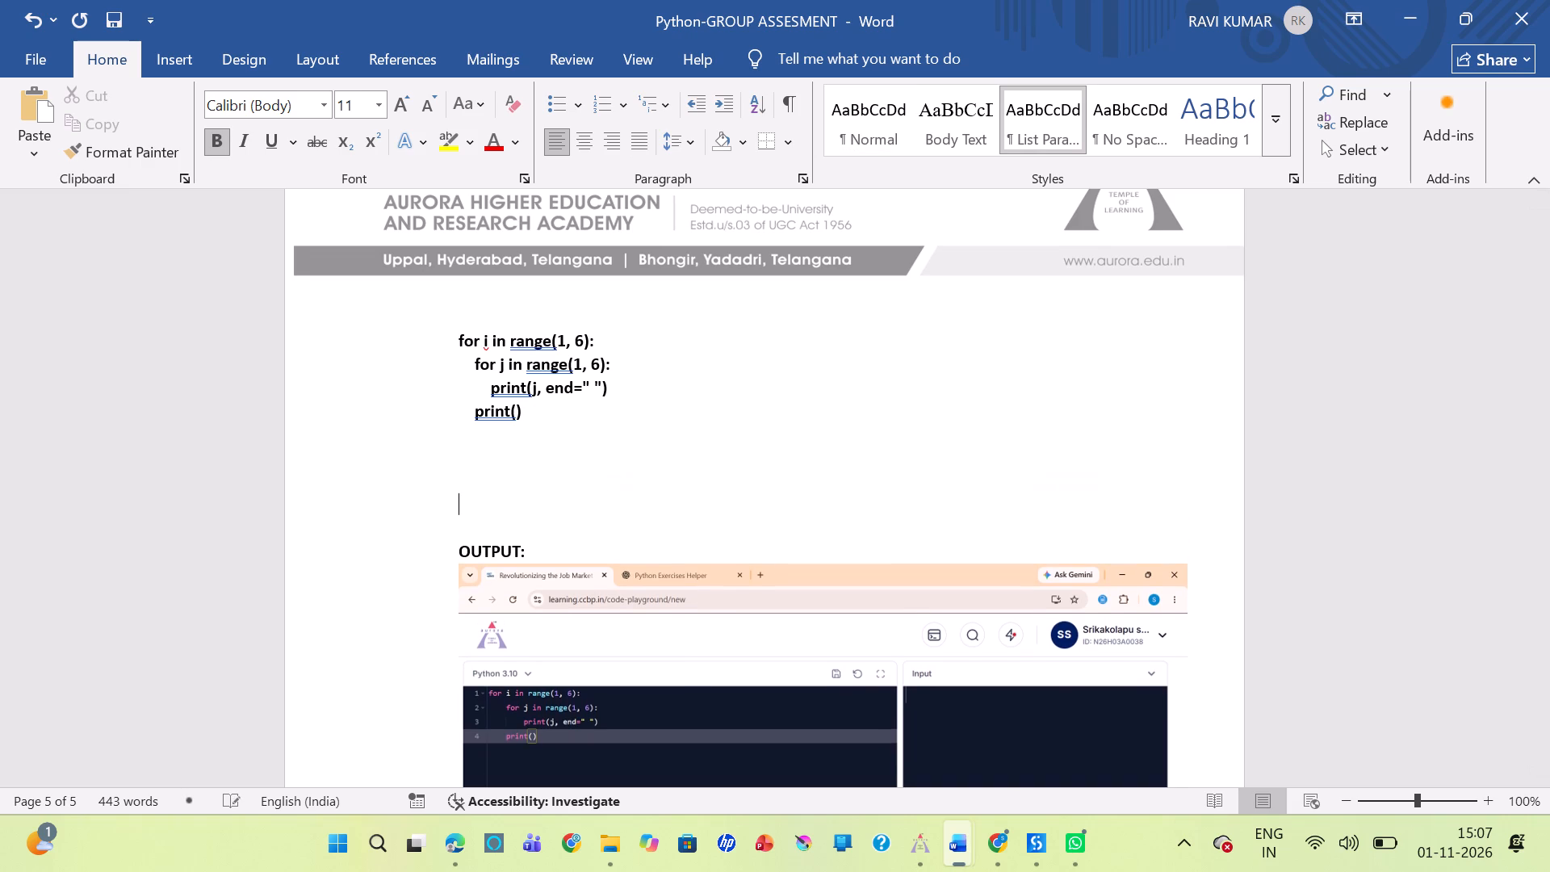
pyautogui.click(482, 435)
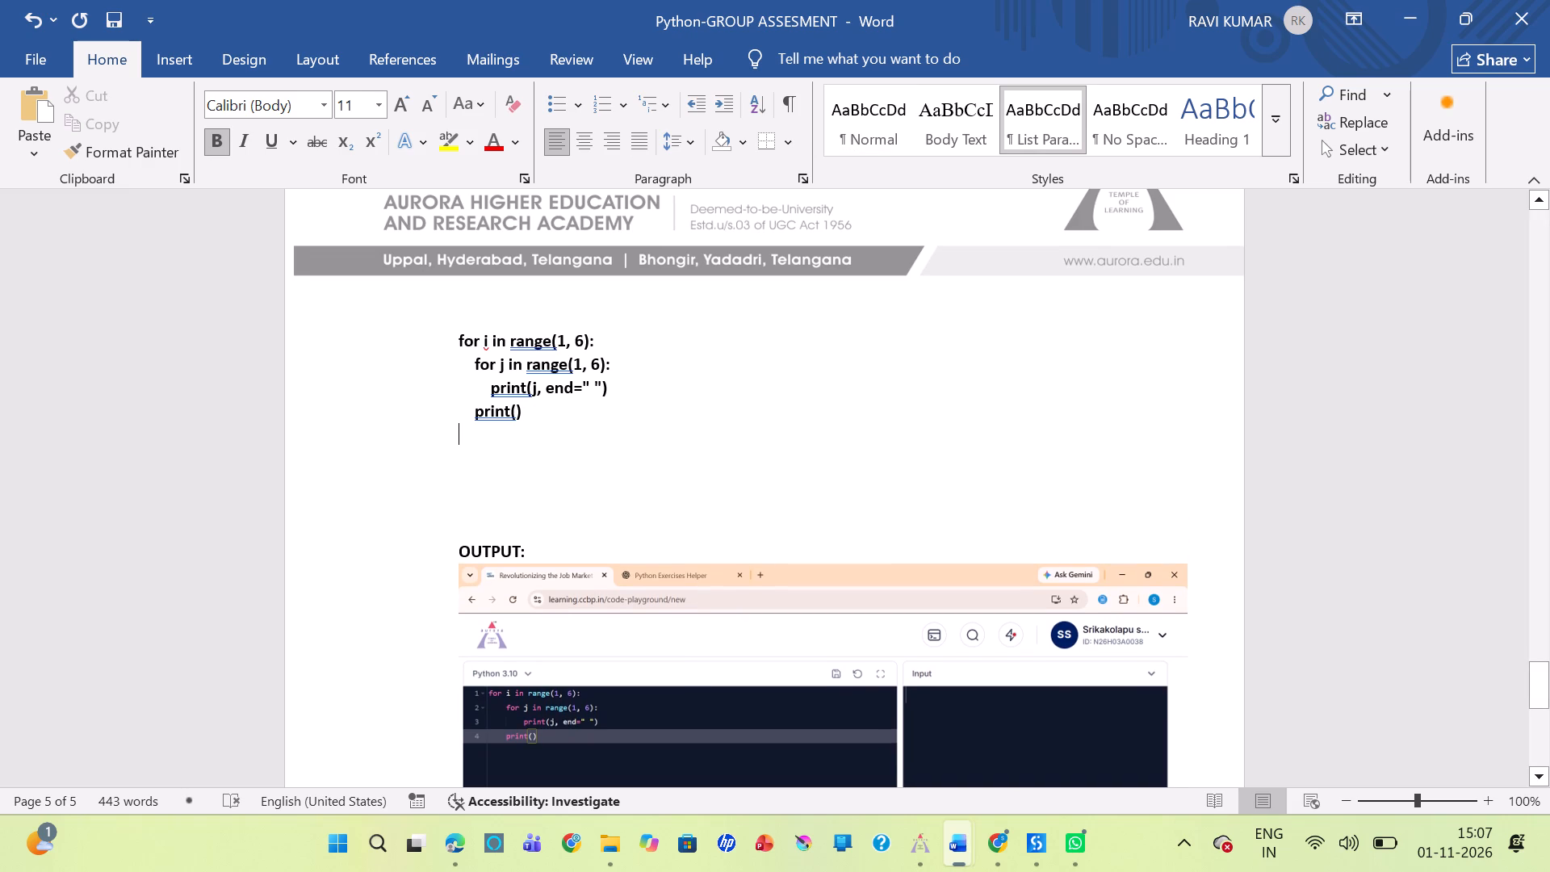
pyautogui.click(993, 829)
pyautogui.click(1058, 604)
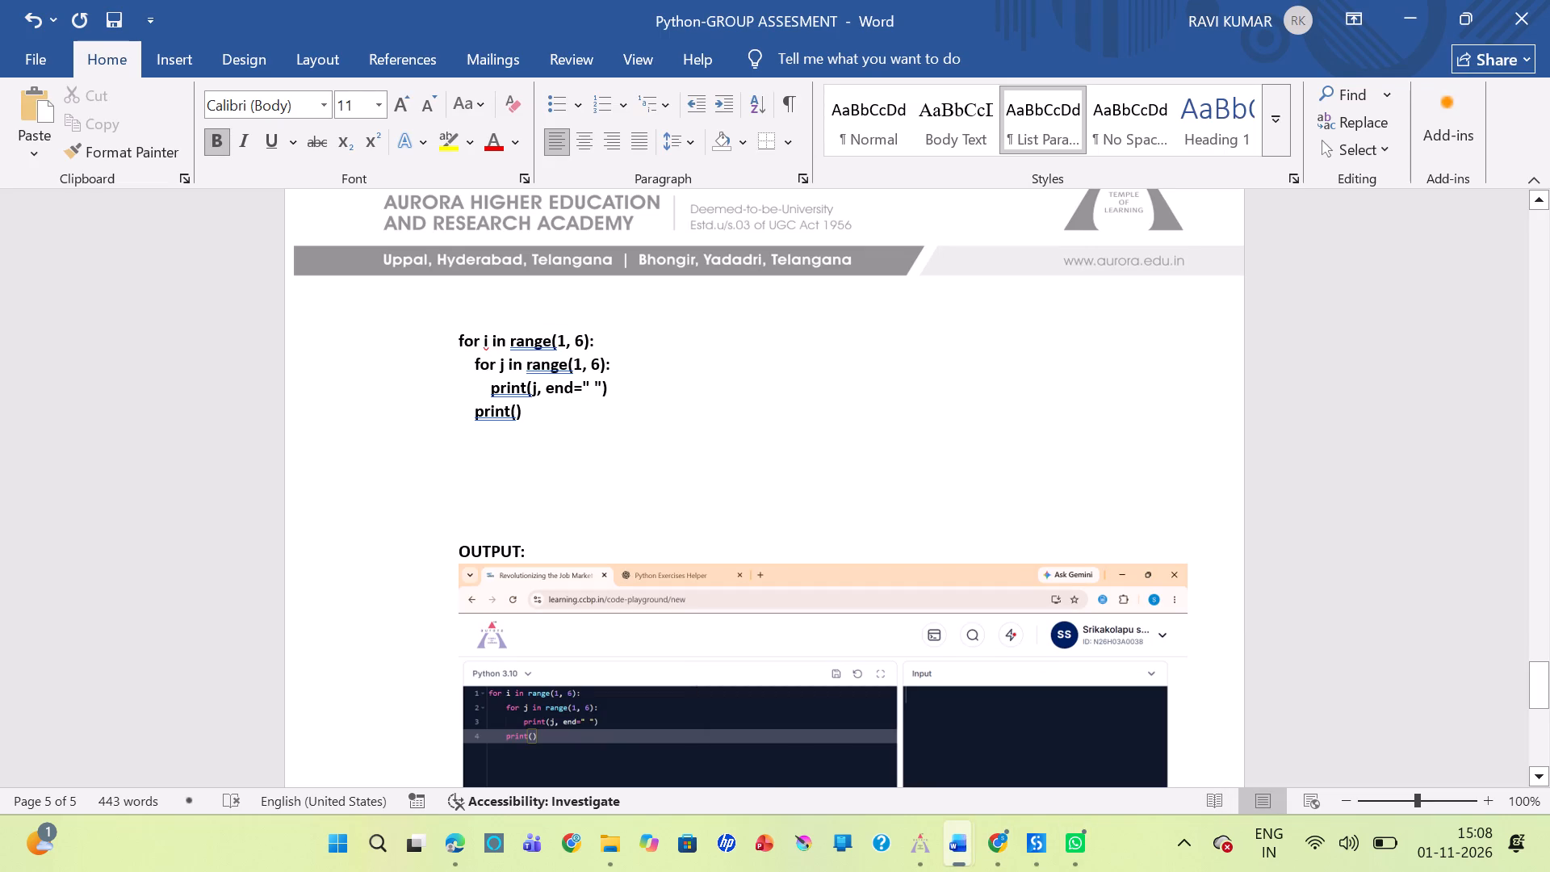
pyautogui.hotkey('ctrl', 'v')
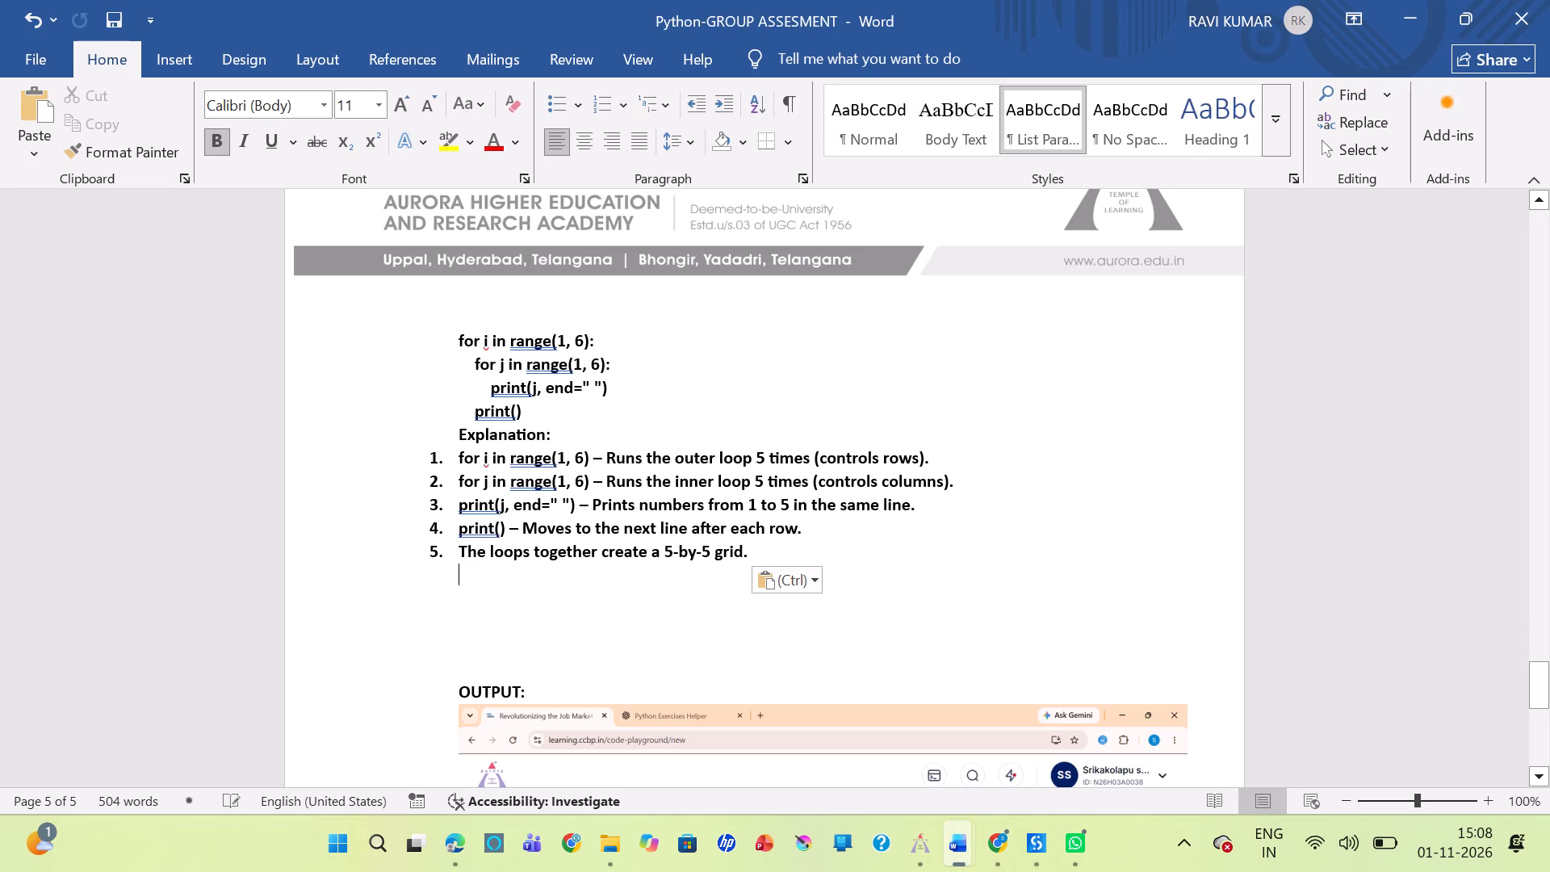
pyautogui.click(533, 403)
pyautogui.press('Return')
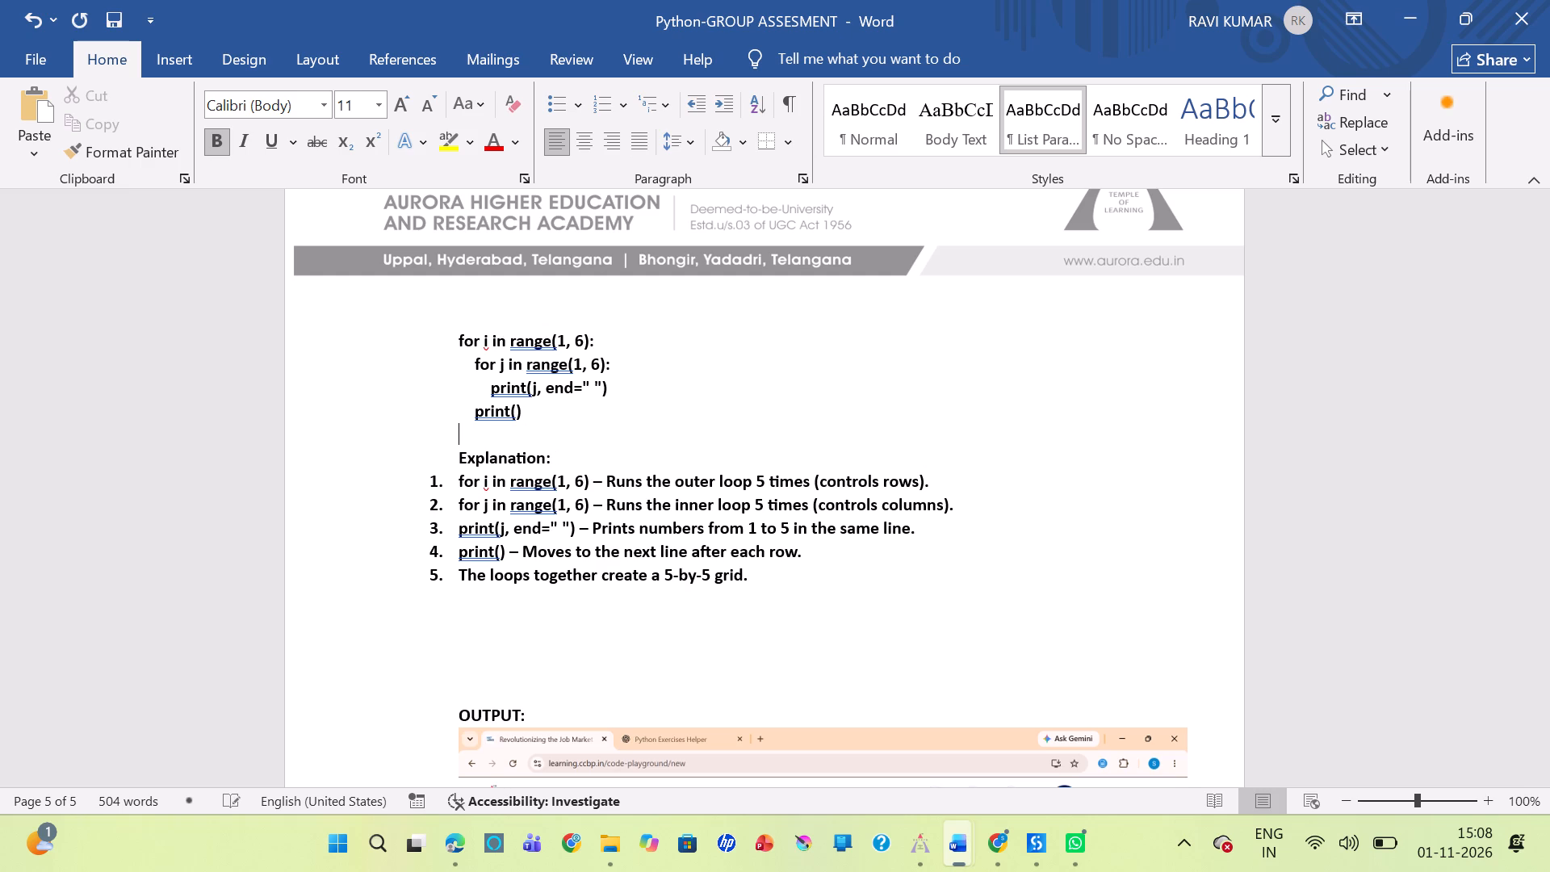
# Replace question 4's pasted "Explanation:" heading with "EXPLANATION" on its own line above the first loop point.
pyautogui.moveTo(553, 453); pyautogui.dragTo(350, 454)
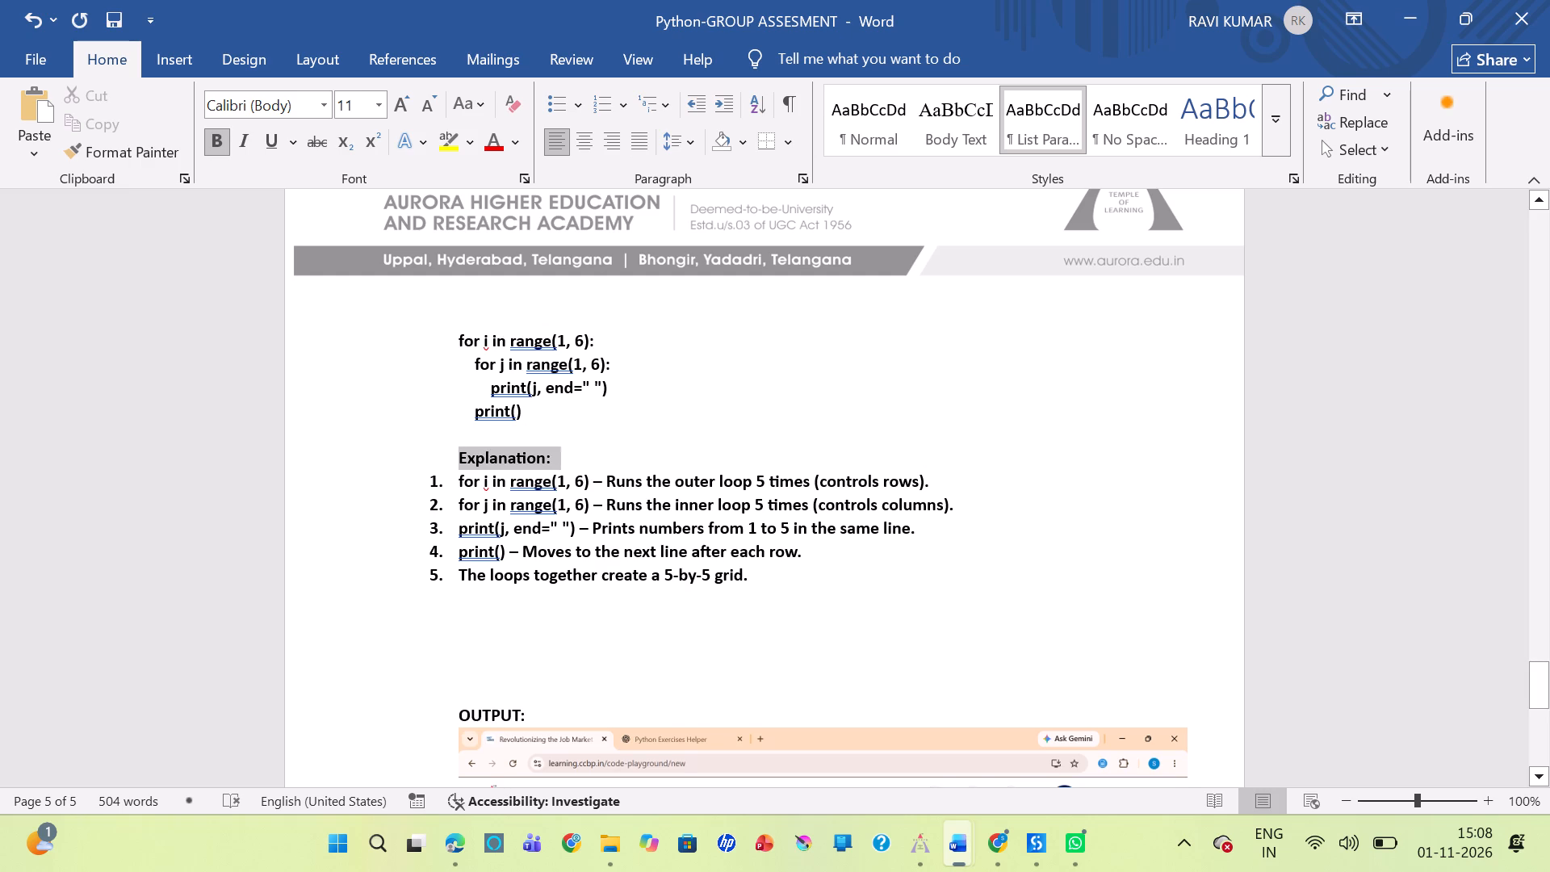
pyautogui.moveTo(350, 454); pyautogui.dragTo(351, 455)
pyautogui.press('BackSpace')
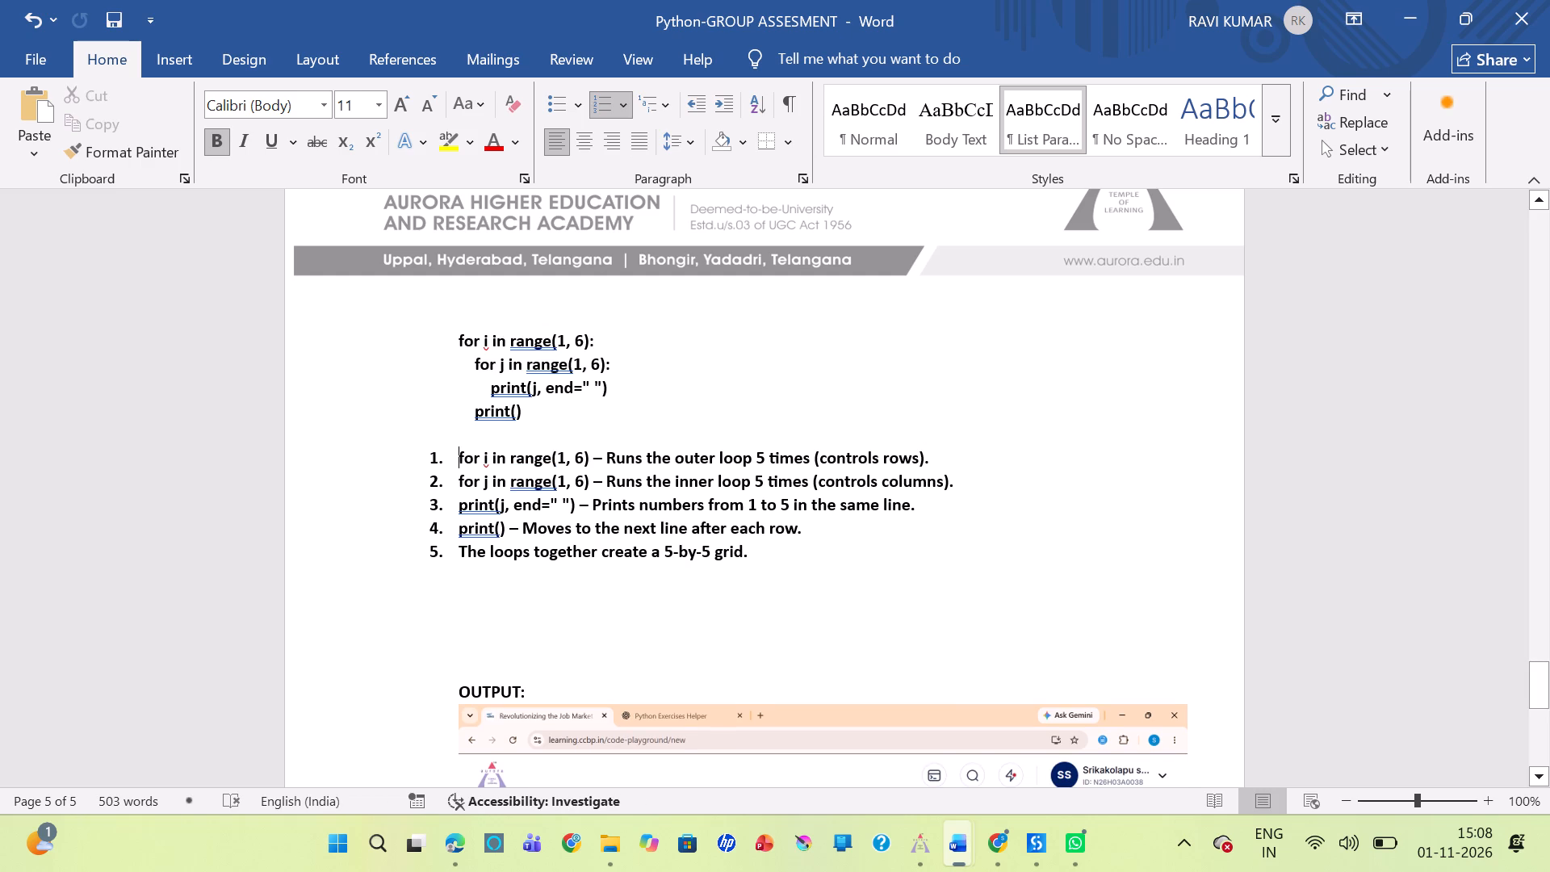
pyautogui.write('EXPLANATION')
pyautogui.press('space')
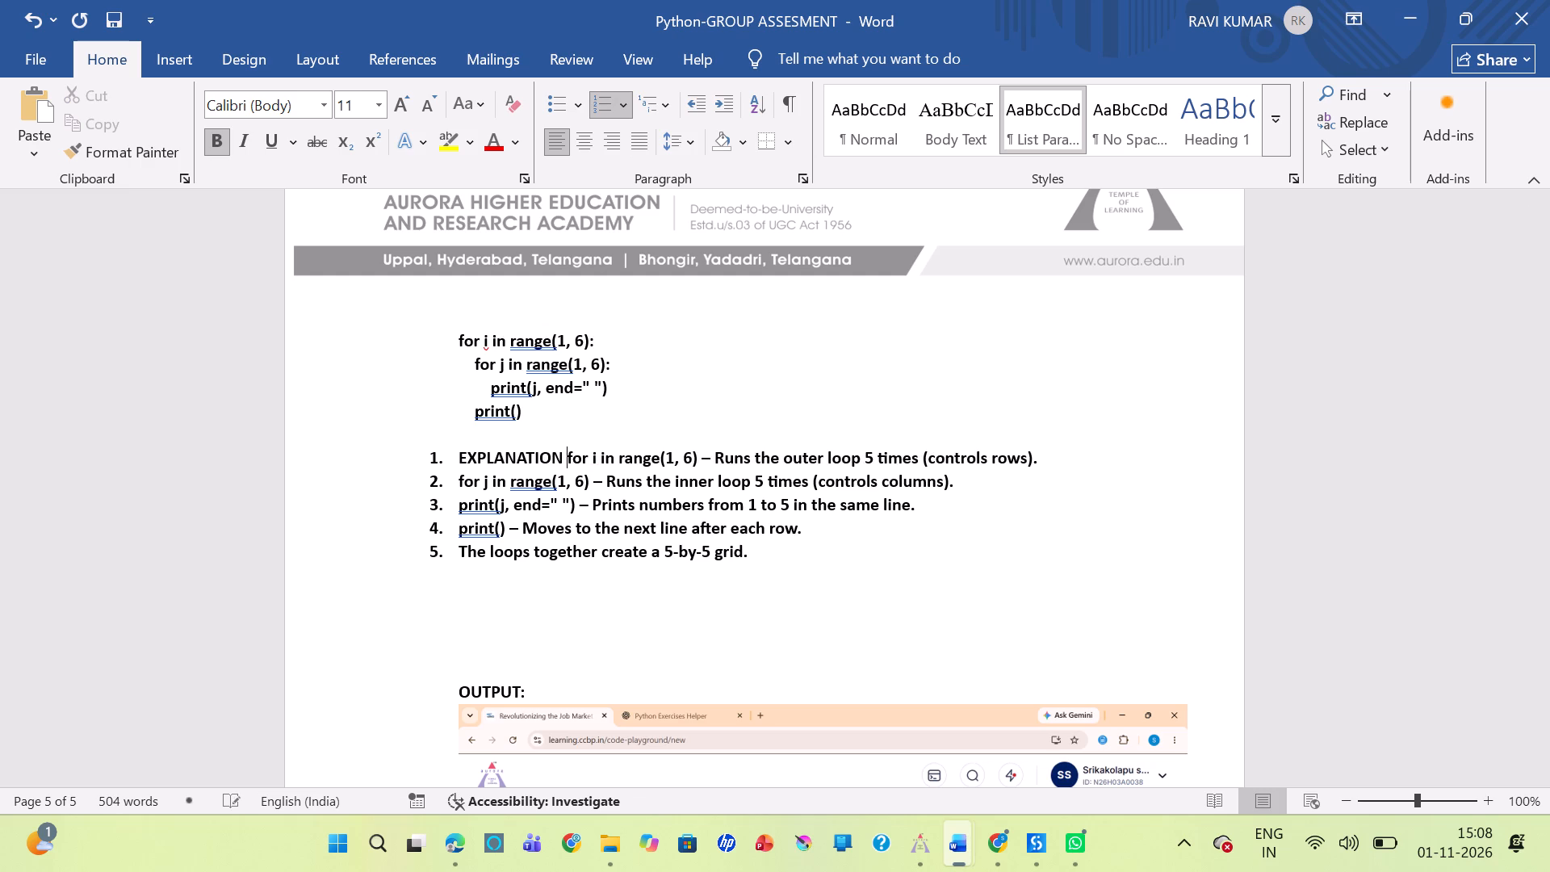
pyautogui.press('Return')
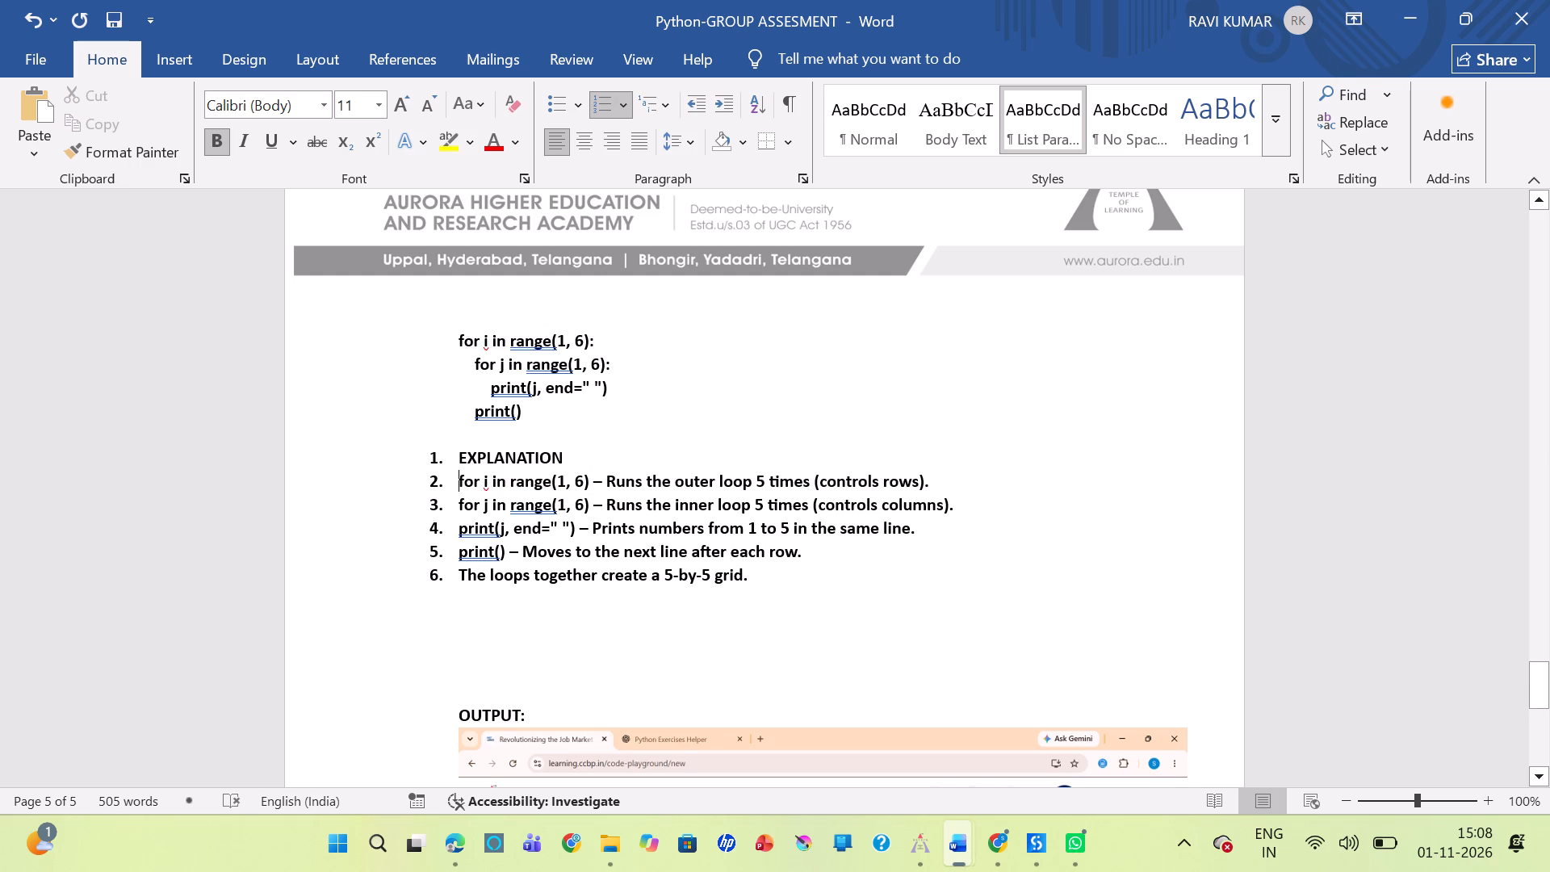
# Remove the list number from question 4's EXPLANATION heading and add a colon after it.
pyautogui.click(436, 455)
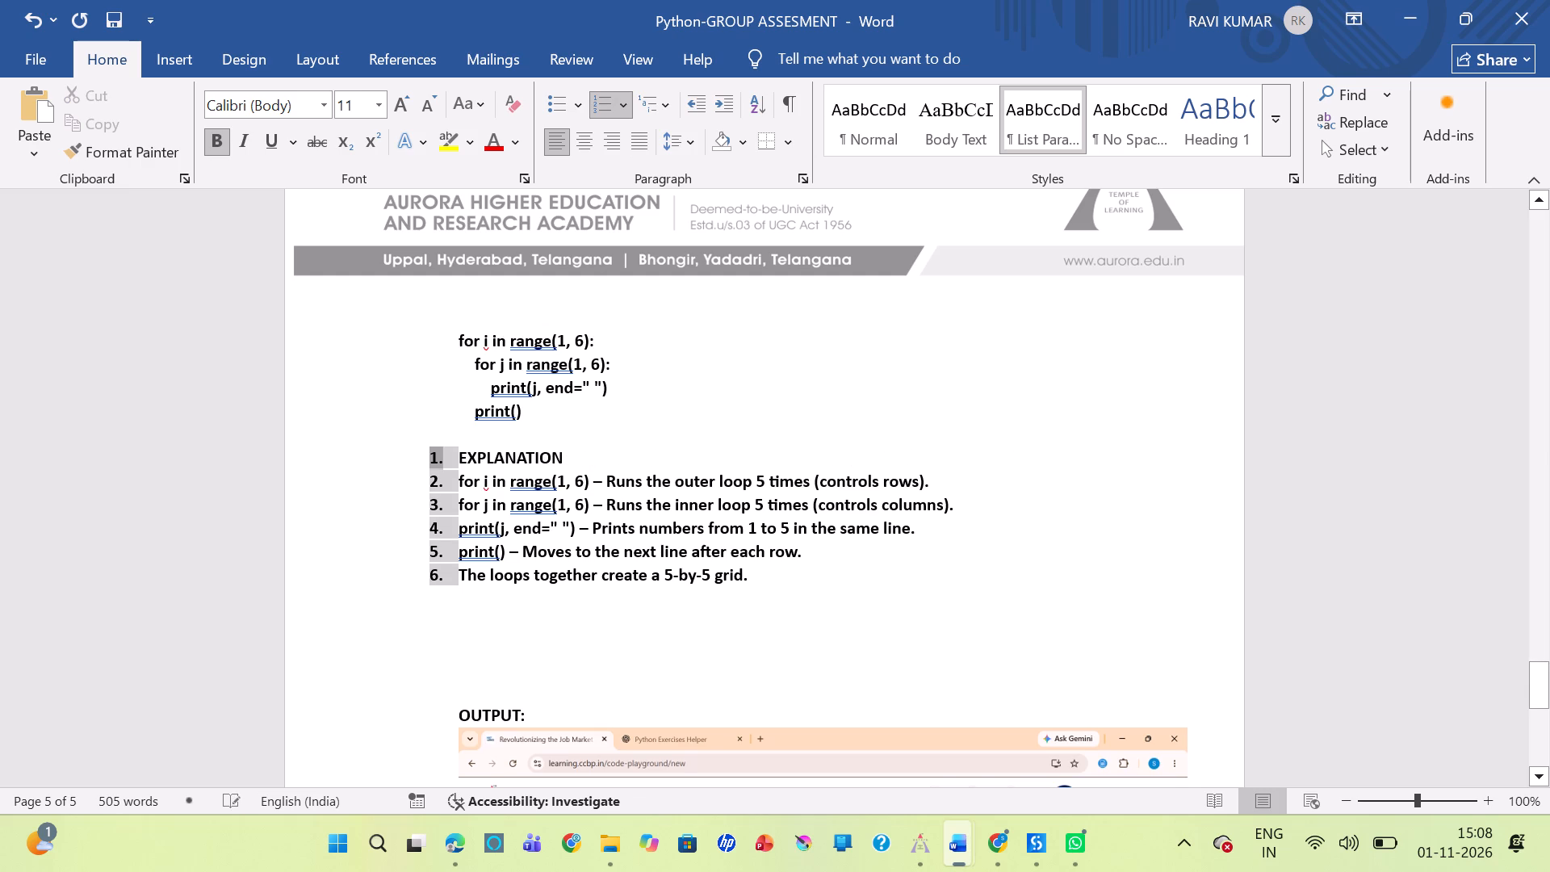
pyautogui.press('BackSpace')
pyautogui.click(530, 474)
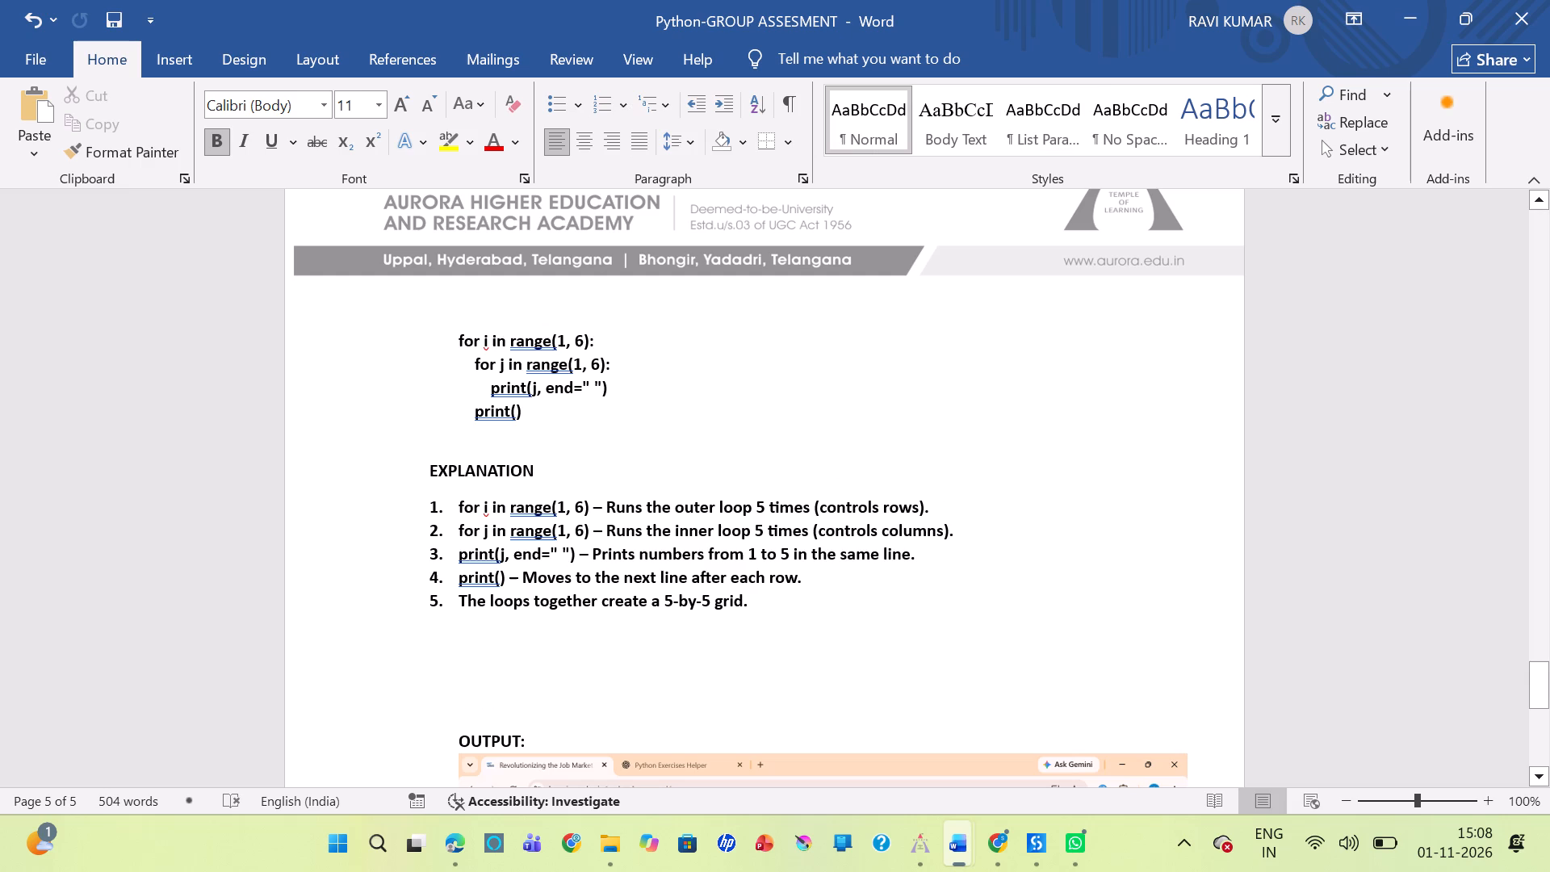
pyautogui.hotkey('shift', ':')
pyautogui.click(718, 443)
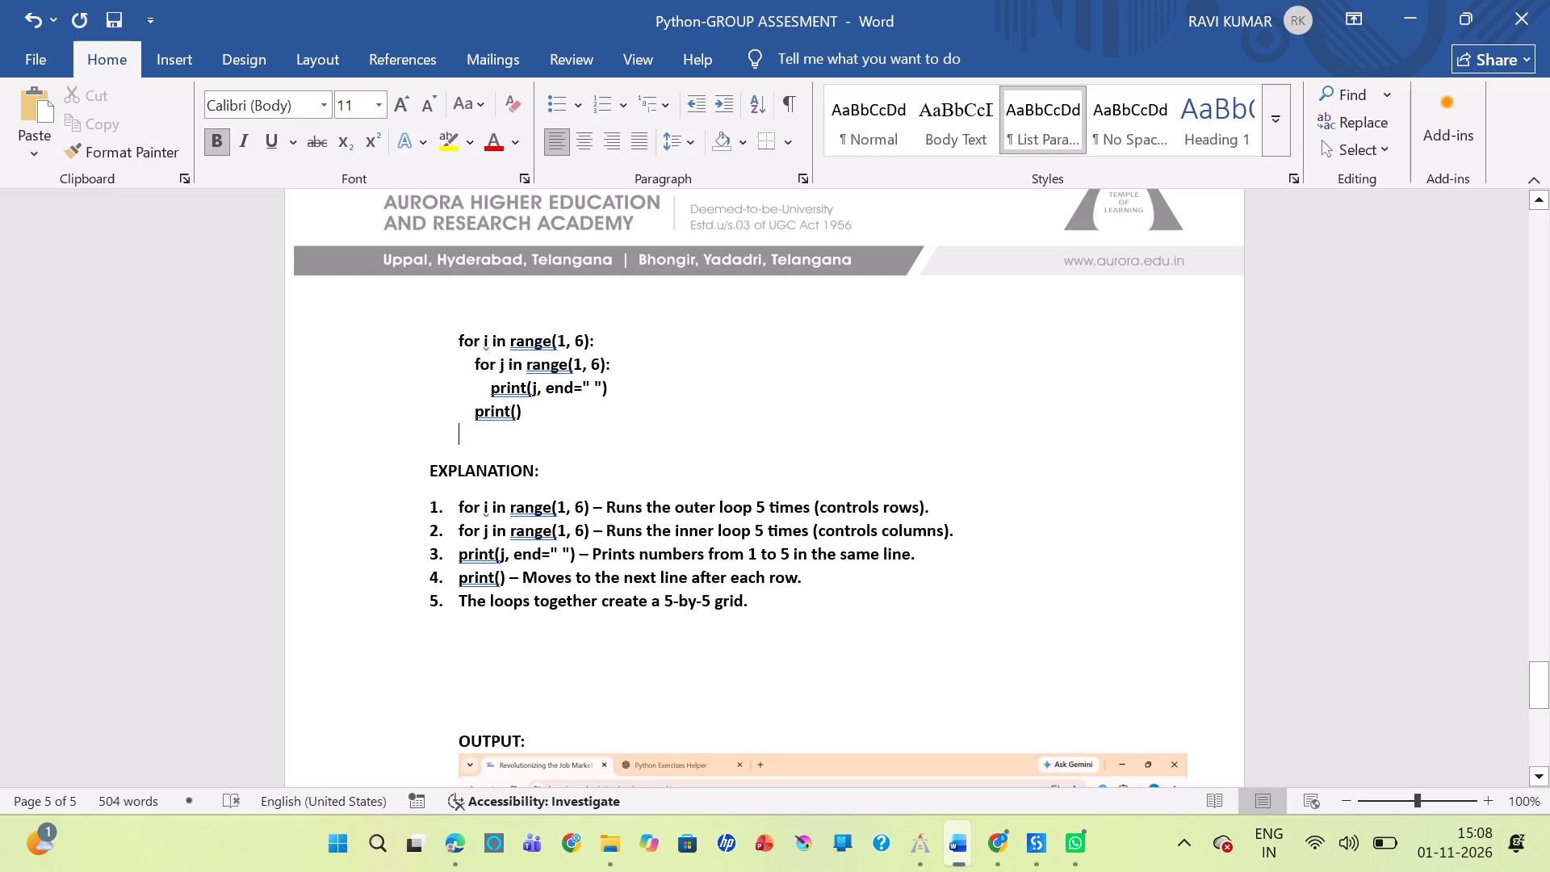
# Check question 4's output screenshot at the end of the document and return to the student details table.
pyautogui.scroll(-2, 718, 443)
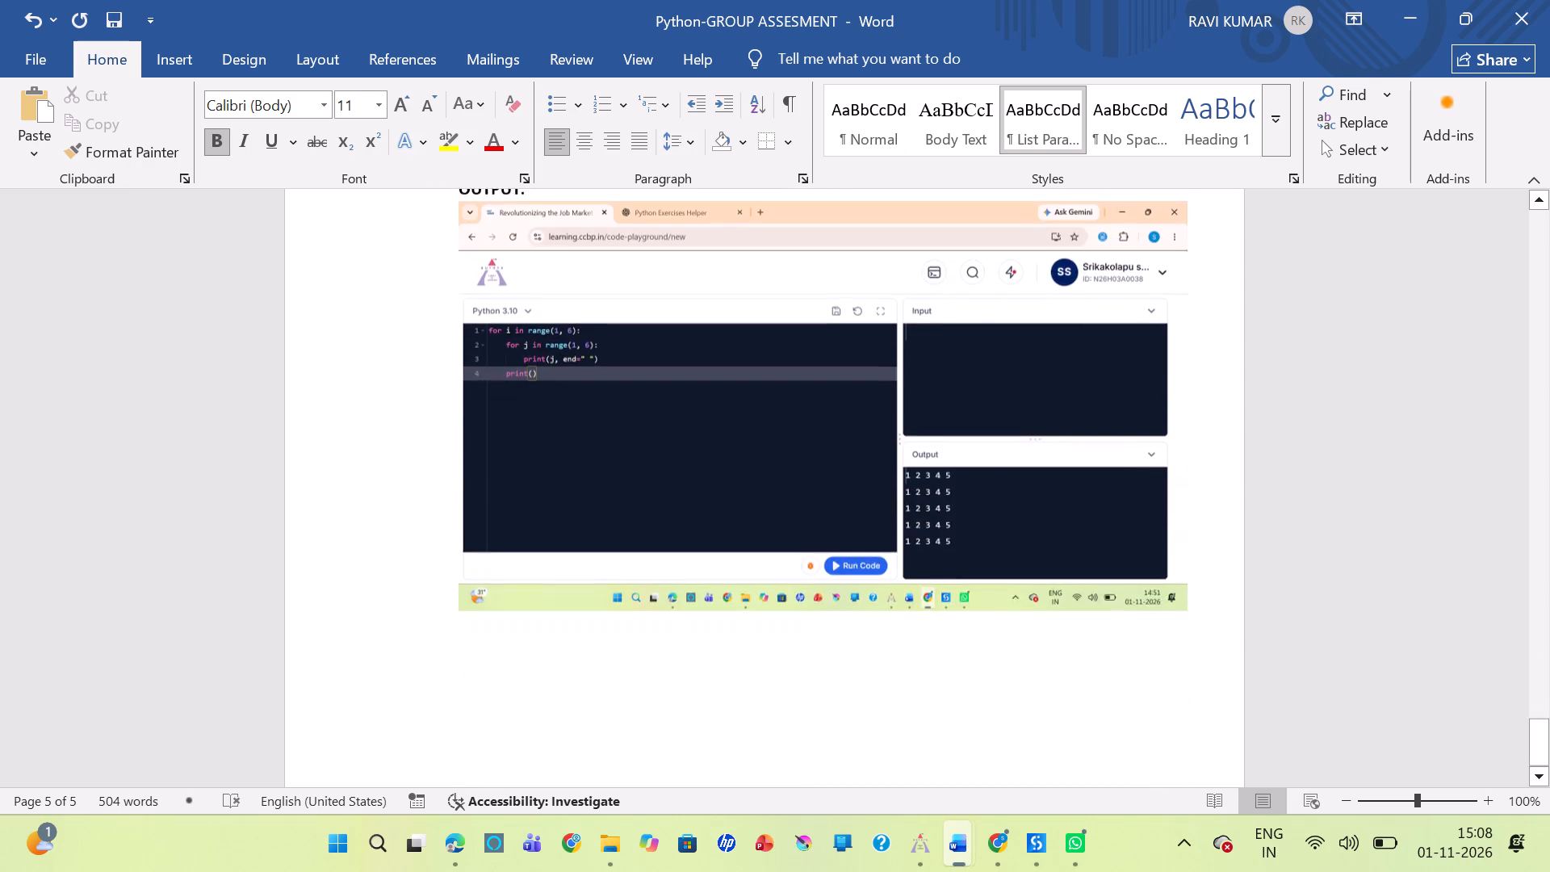
pyautogui.scroll(-1, 718, 443)
pyautogui.scroll(13, 718, 443)
pyautogui.scroll(9, 718, 443)
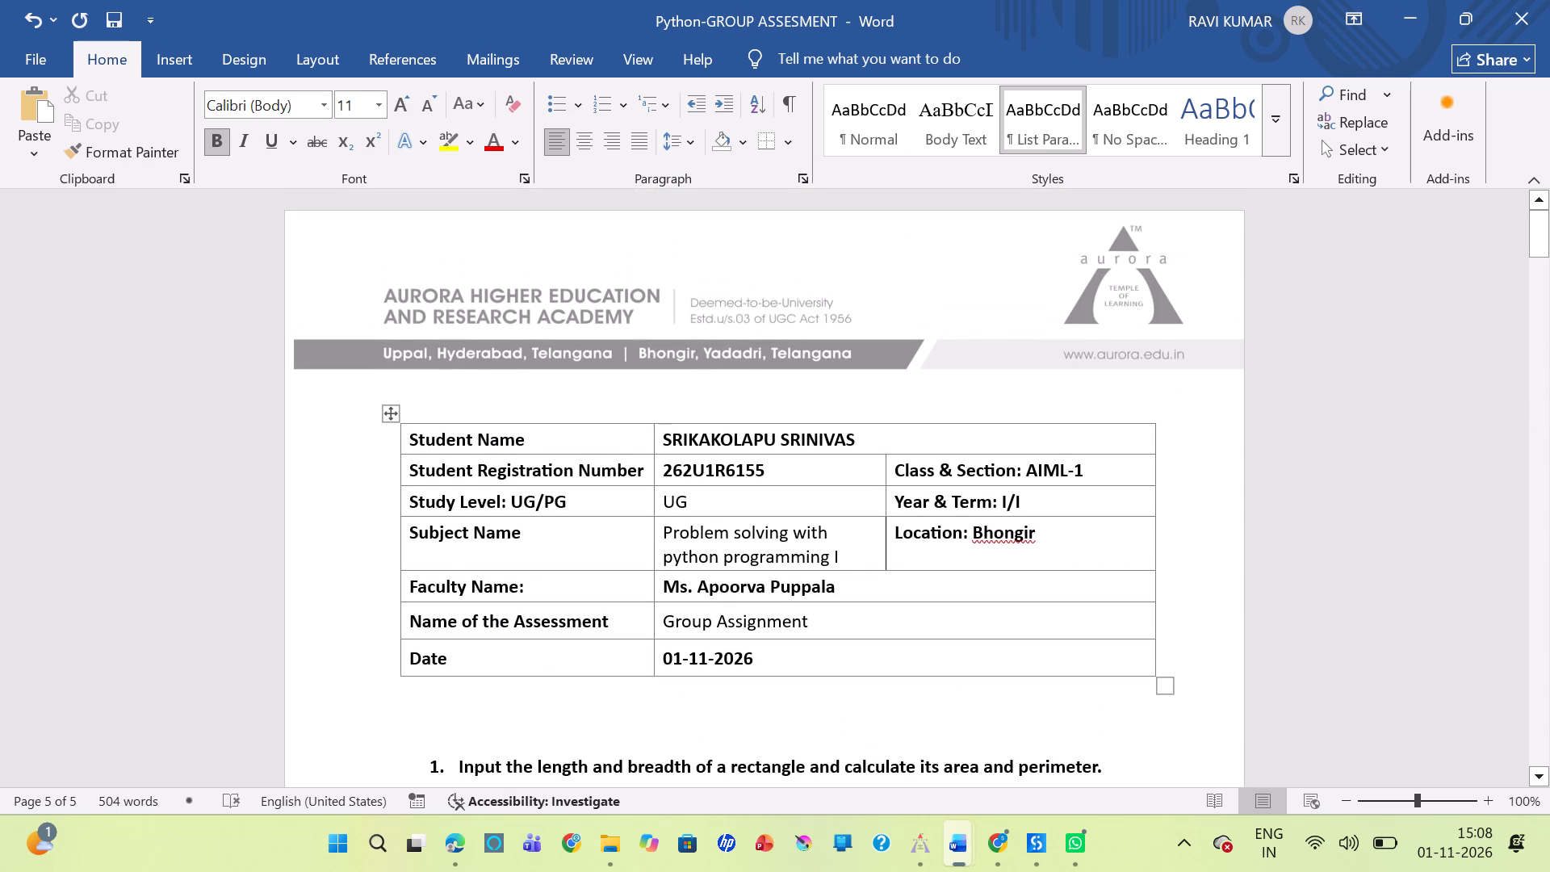
# Review question 1's code, explanation and output, and question 2's leap-year code and explanation.
pyautogui.scroll(-3, 687, 577)
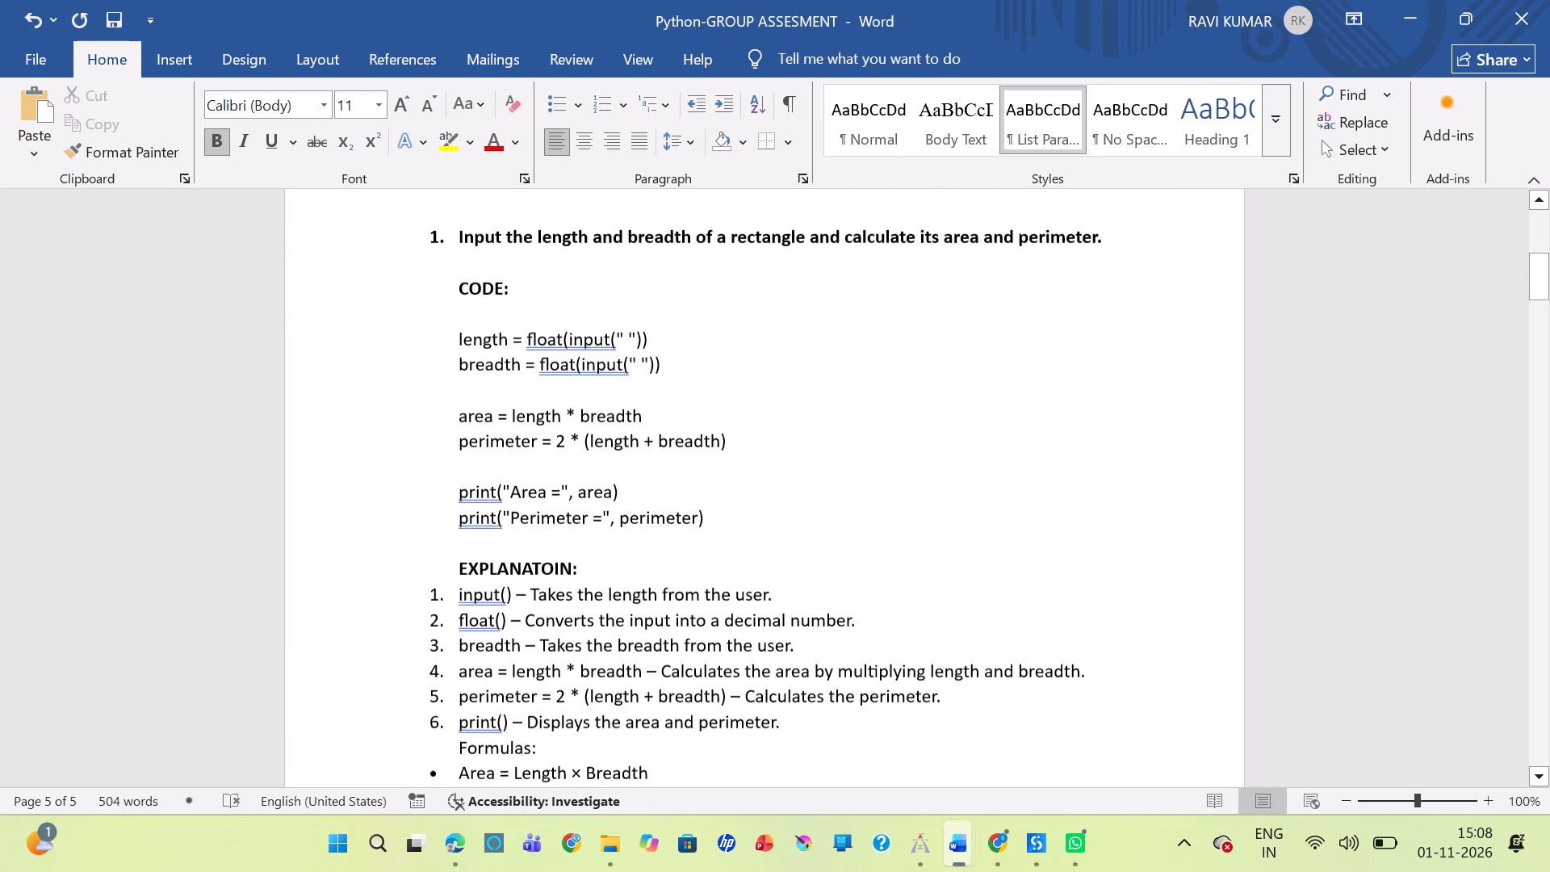
pyautogui.scroll(-1, 687, 577)
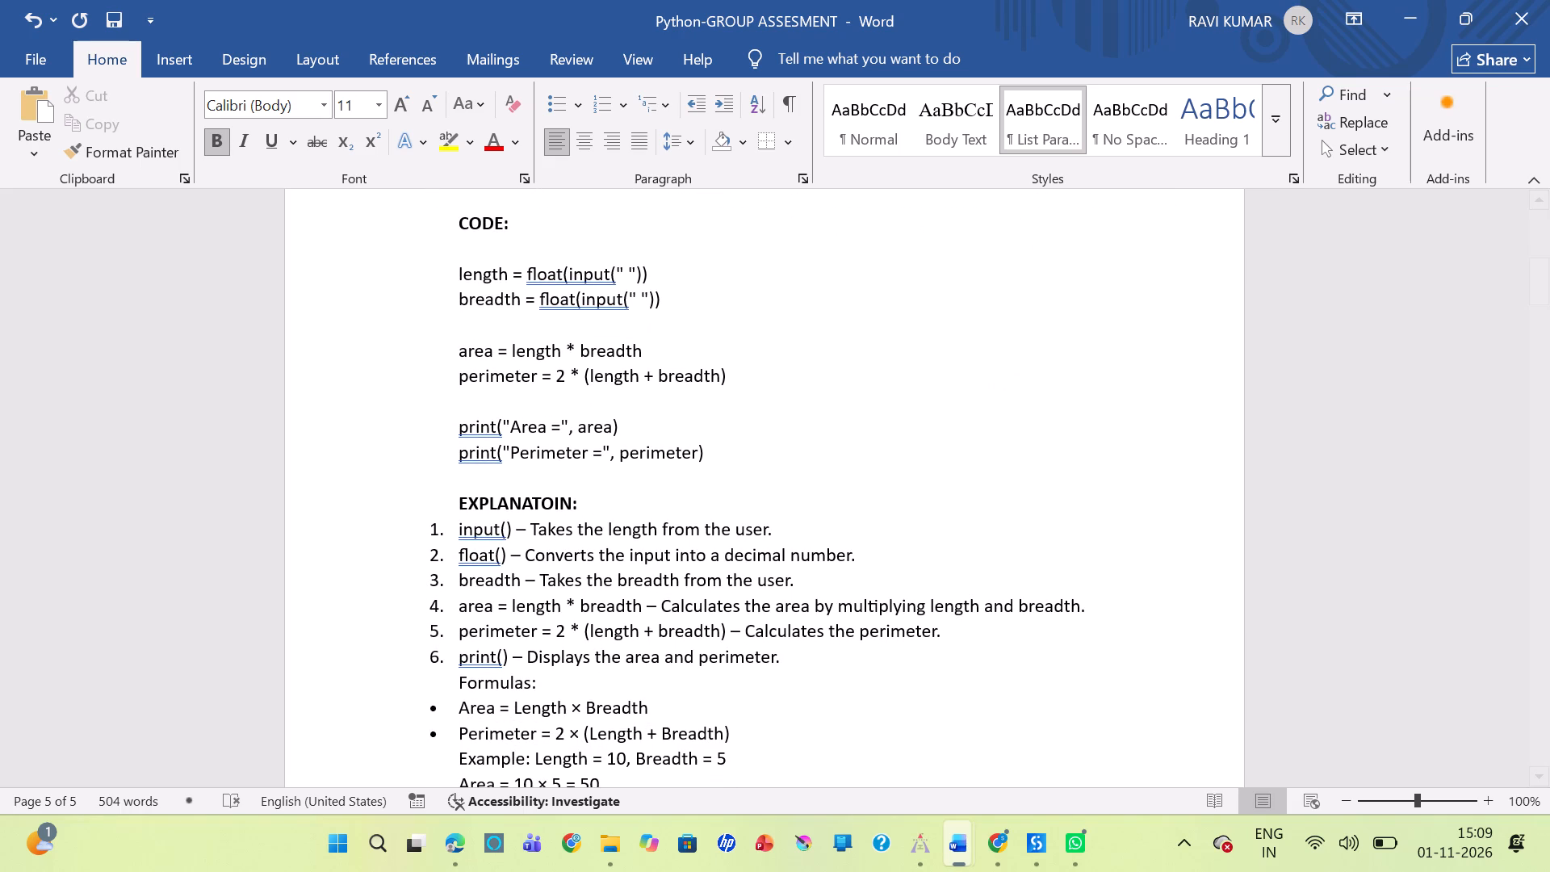
pyautogui.scroll(-2, 687, 577)
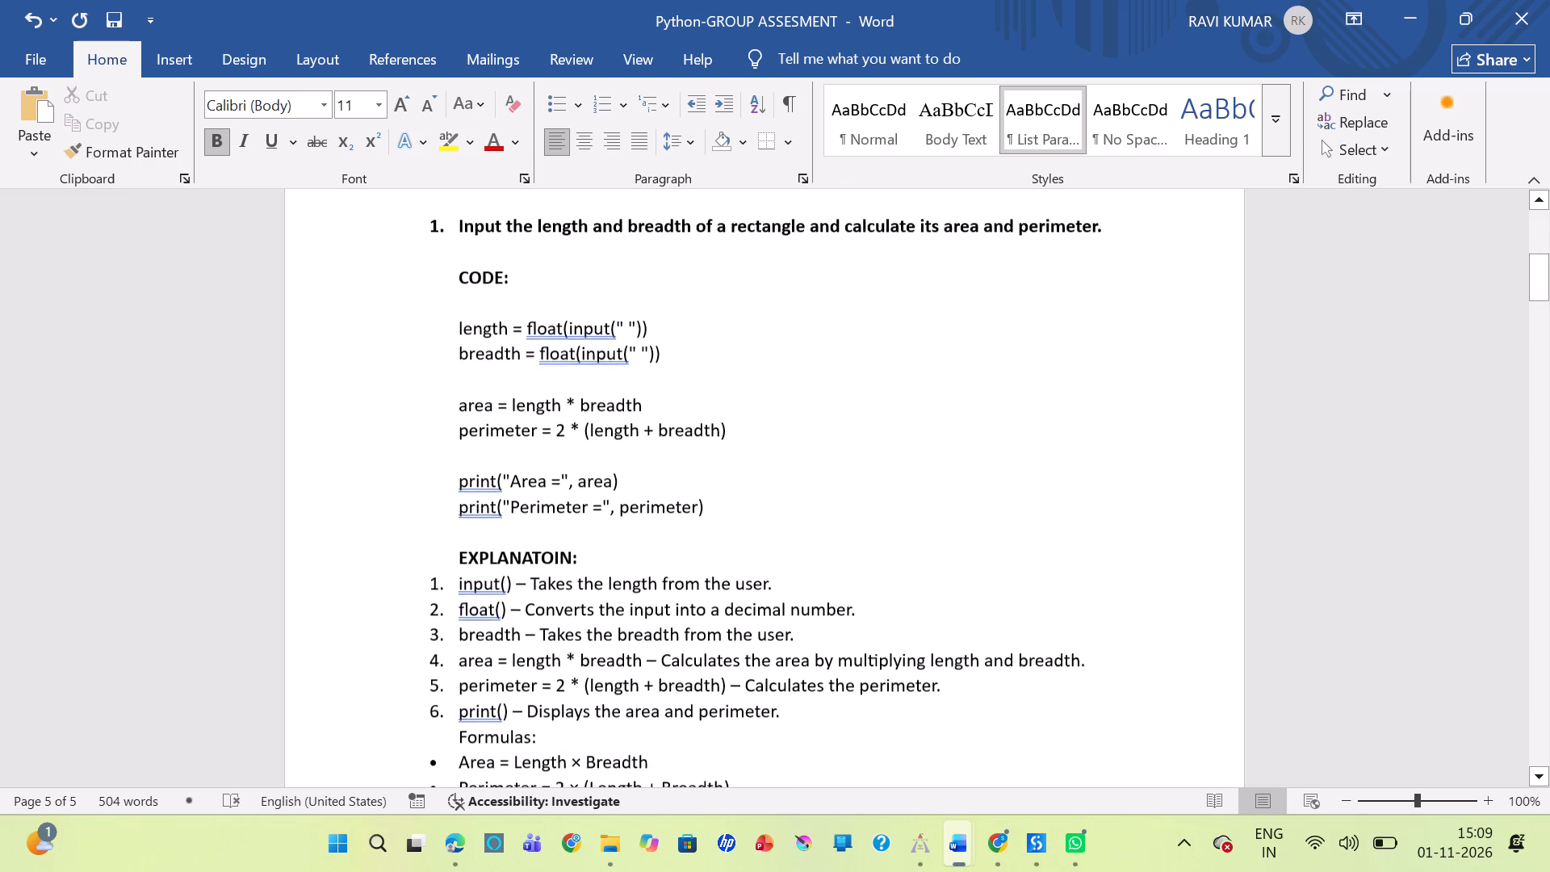
pyautogui.scroll(-3, 687, 577)
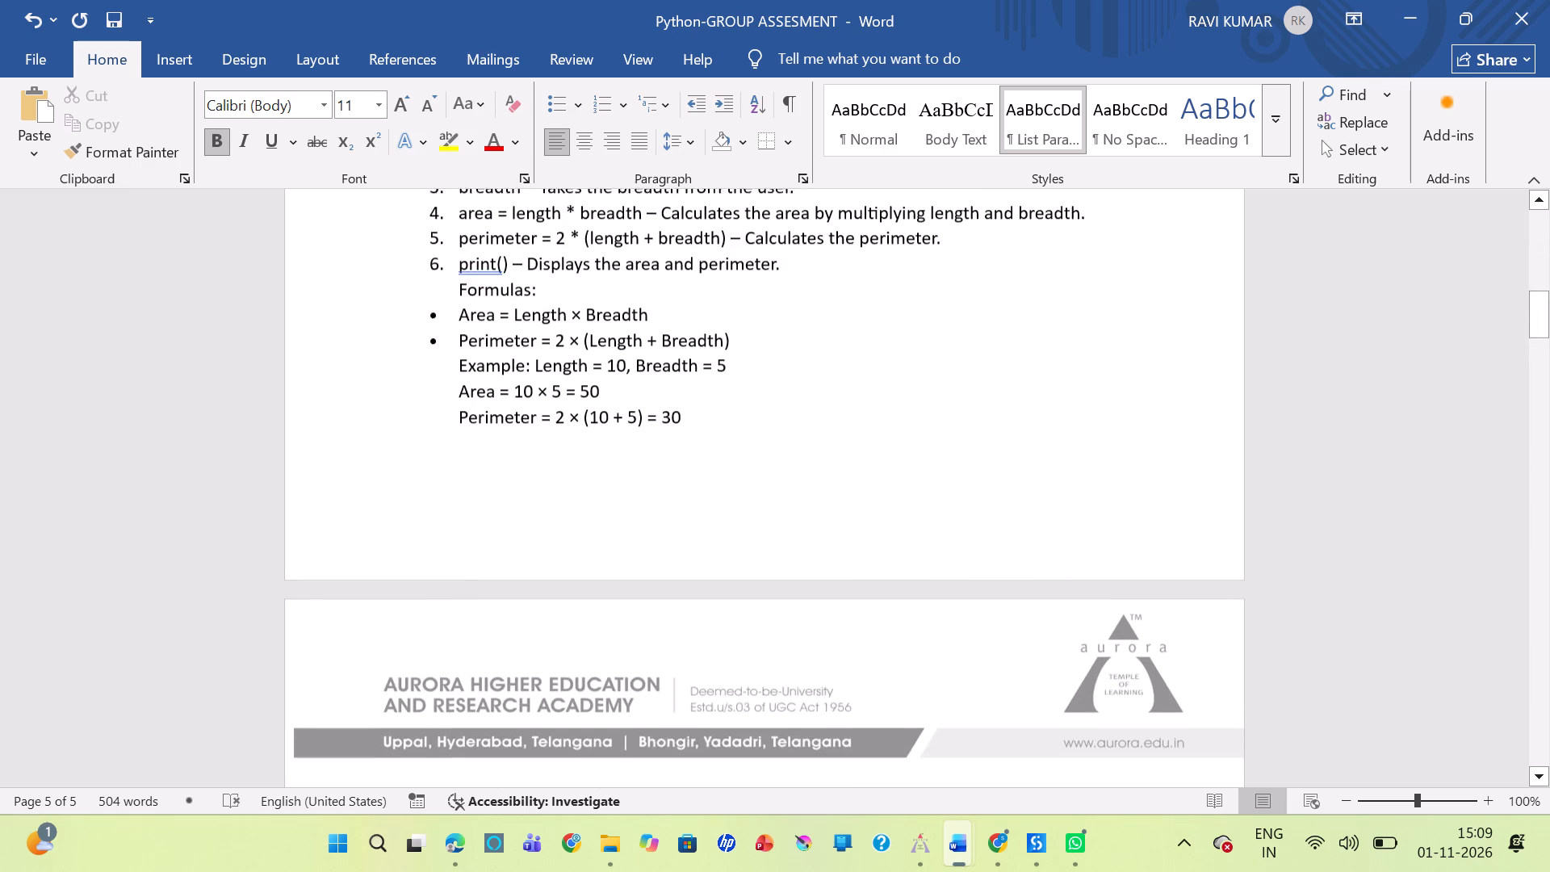
pyautogui.scroll(-2, 687, 577)
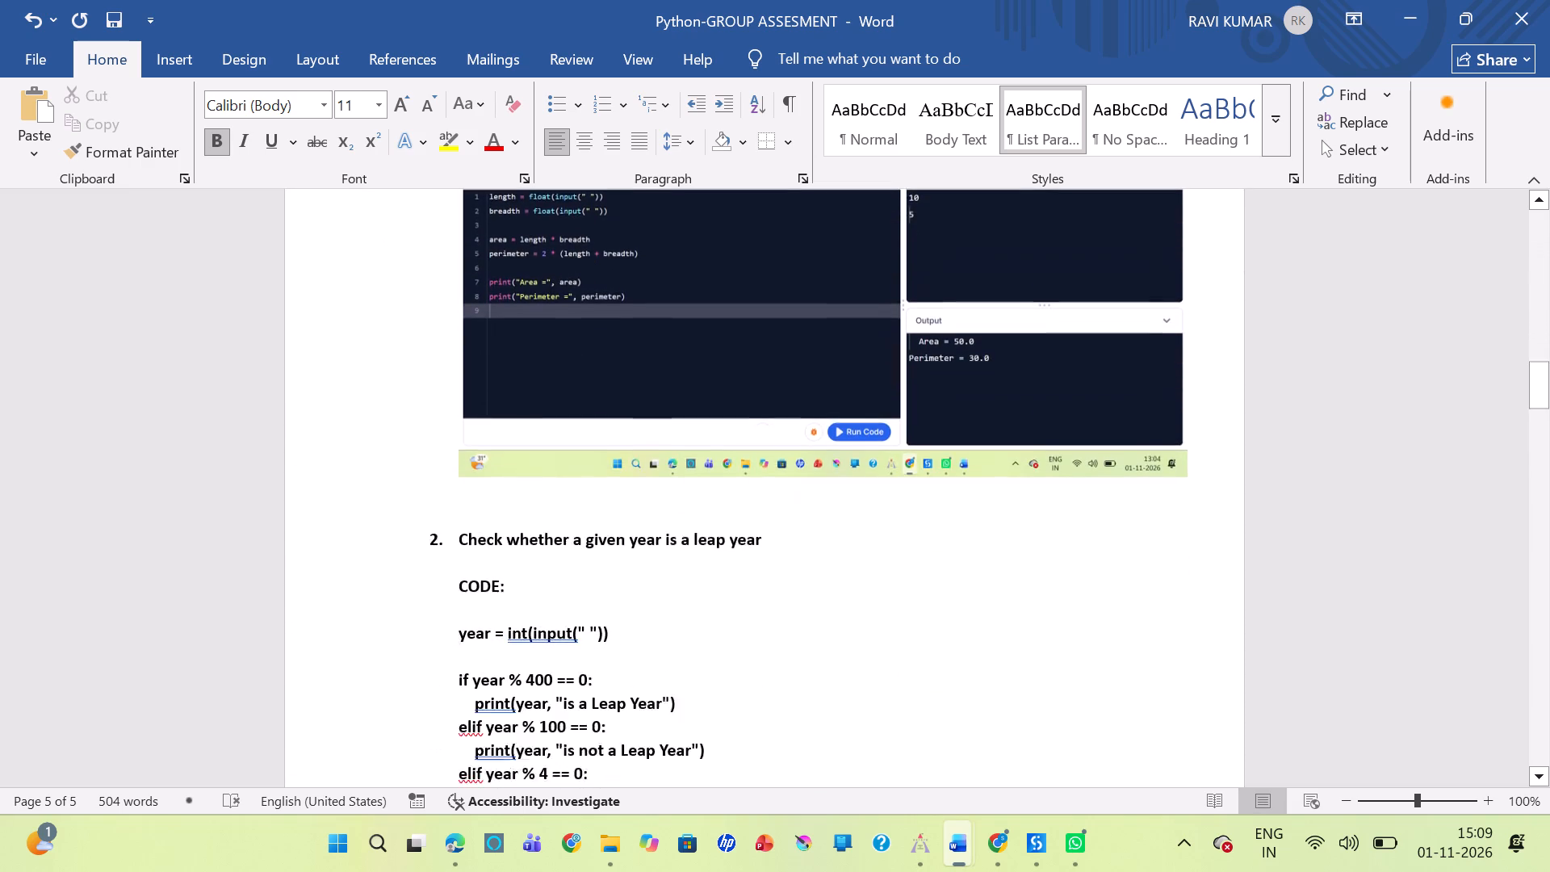
pyautogui.scroll(-3, 687, 577)
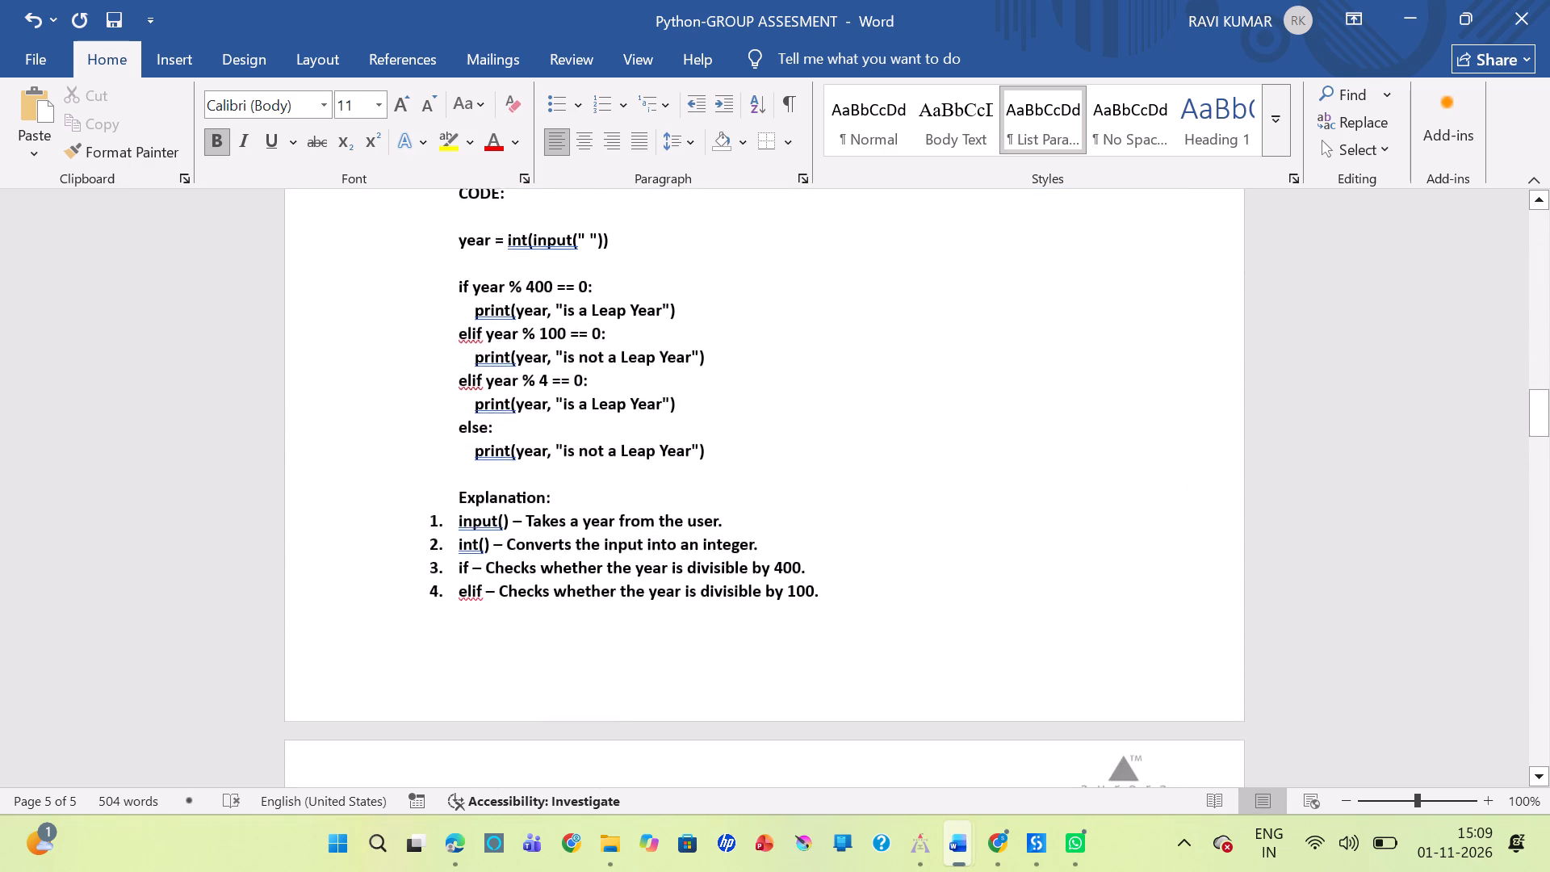
pyautogui.scroll(-1, 687, 577)
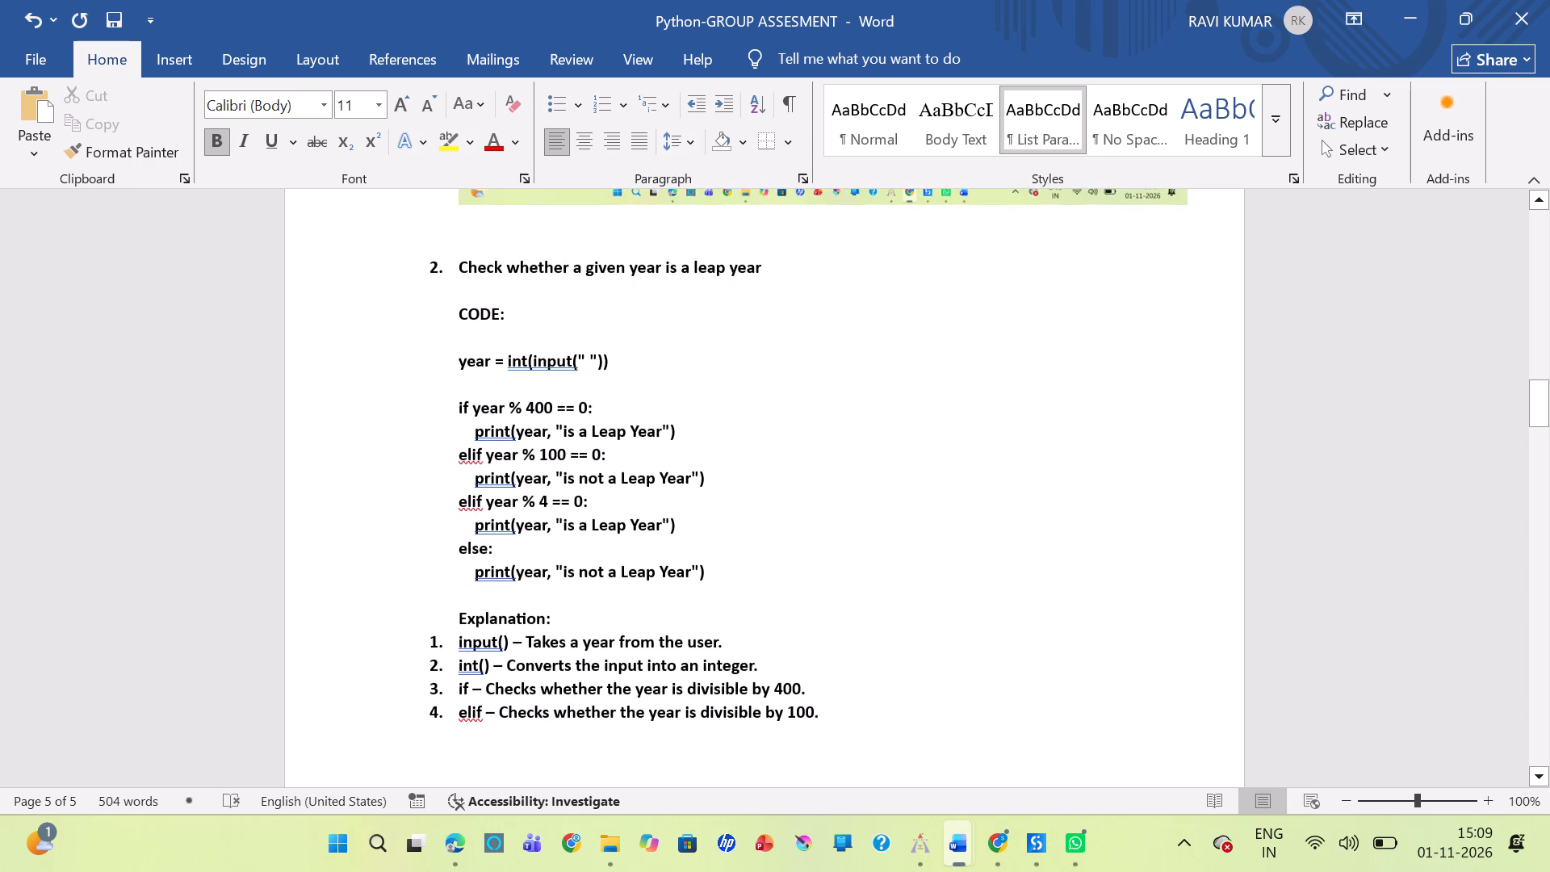
pyautogui.scroll(-1, 687, 577)
pyautogui.hscroll(1, 687, 577)
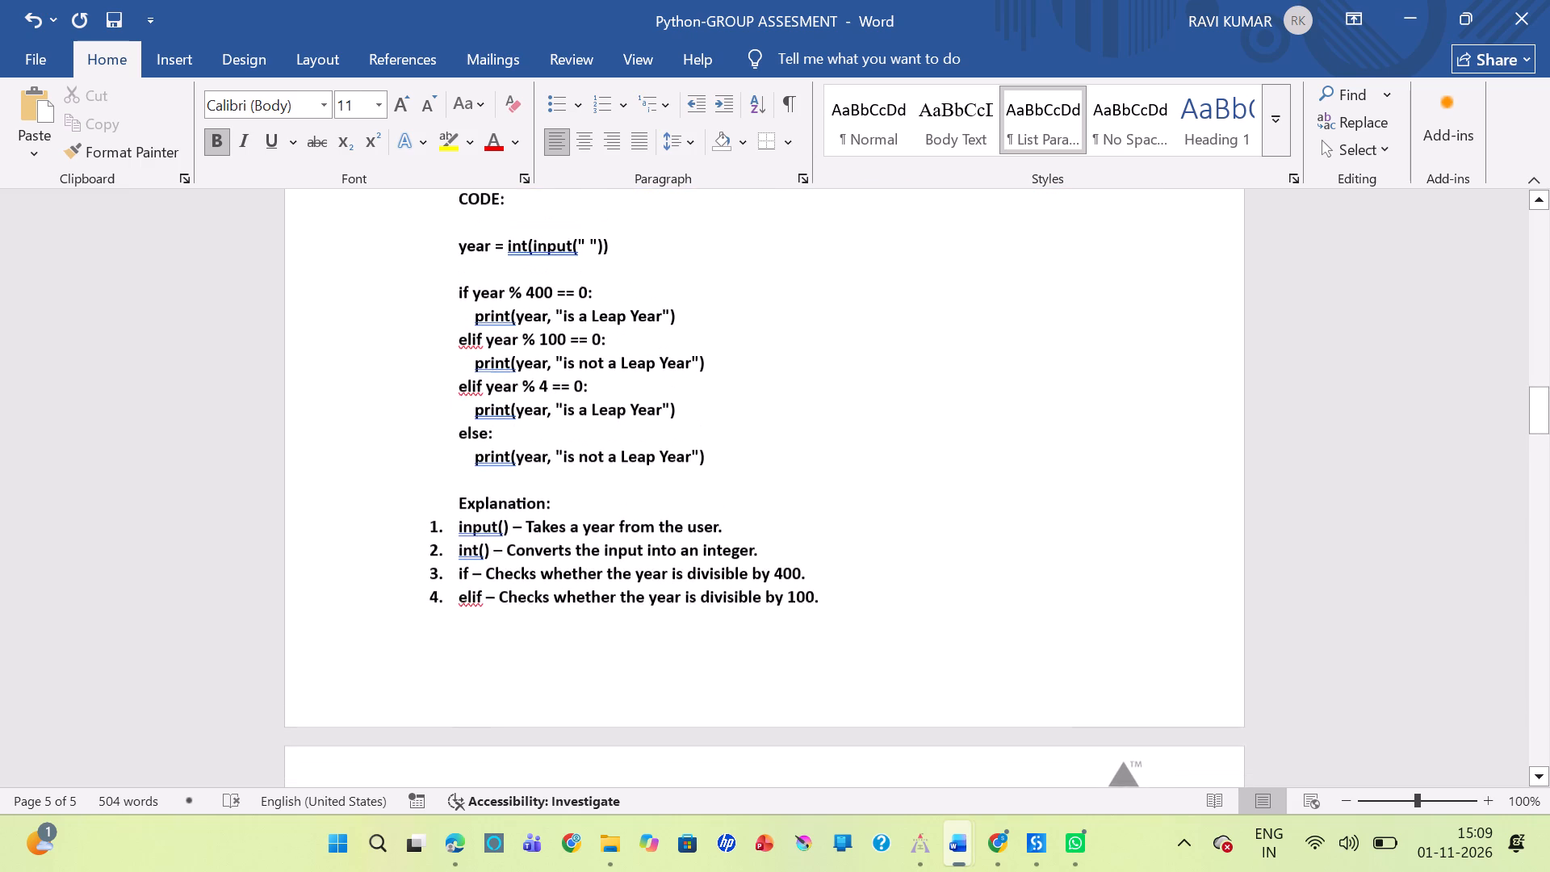
pyautogui.hscroll(1, 687, 577)
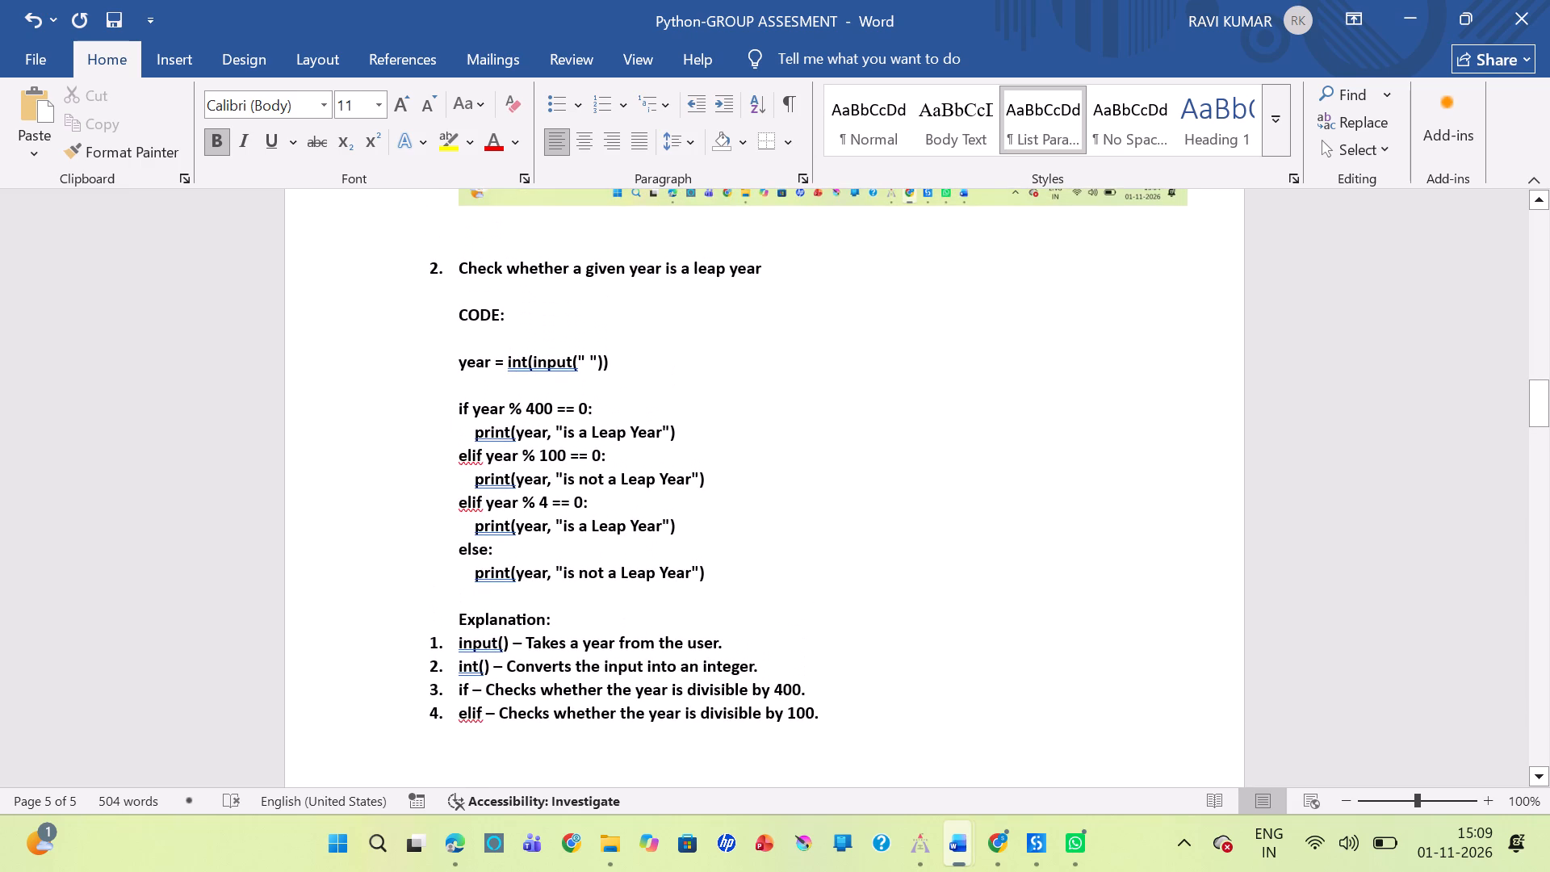
pyautogui.scroll(-1, 687, 577)
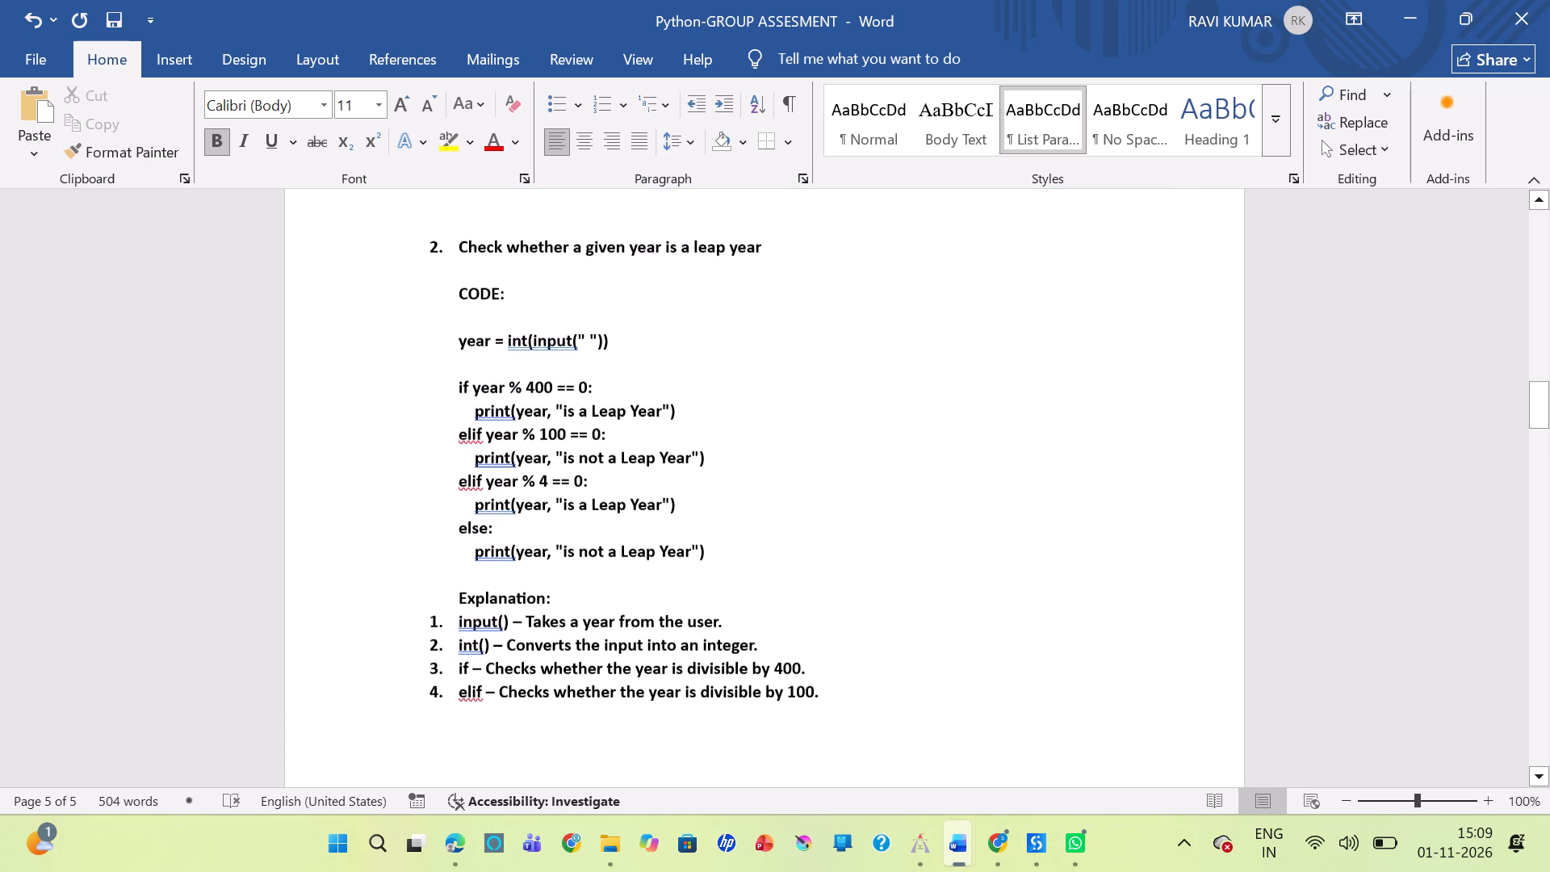
pyautogui.scroll(-3, 687, 577)
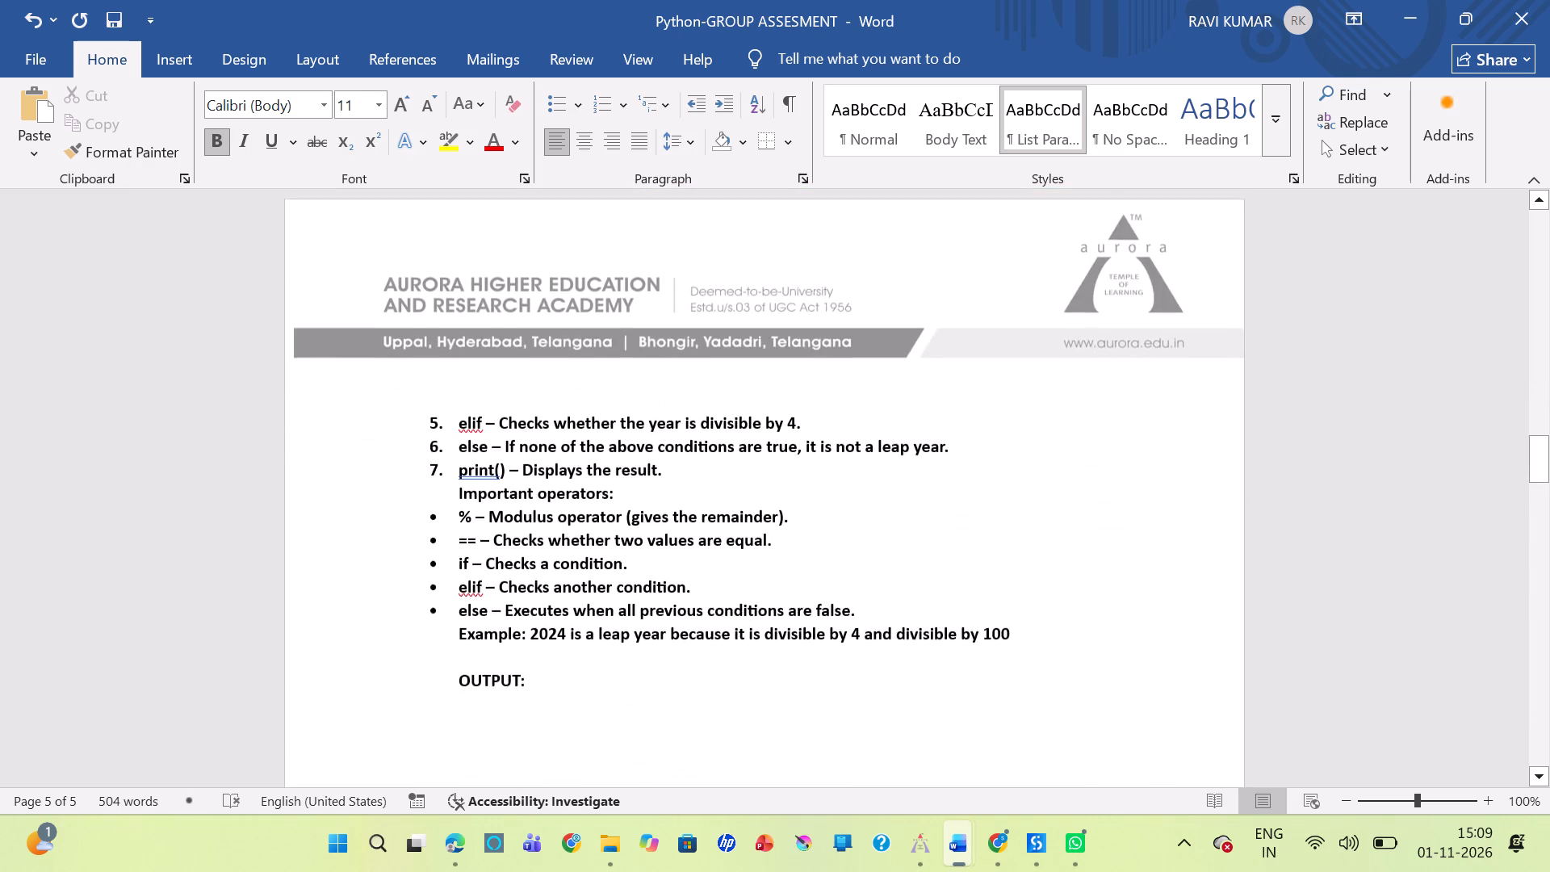
# Review question 2's output screenshot, question 3's title-case code and explanation, and the start of question 4.
pyautogui.scroll(-2, 687, 577)
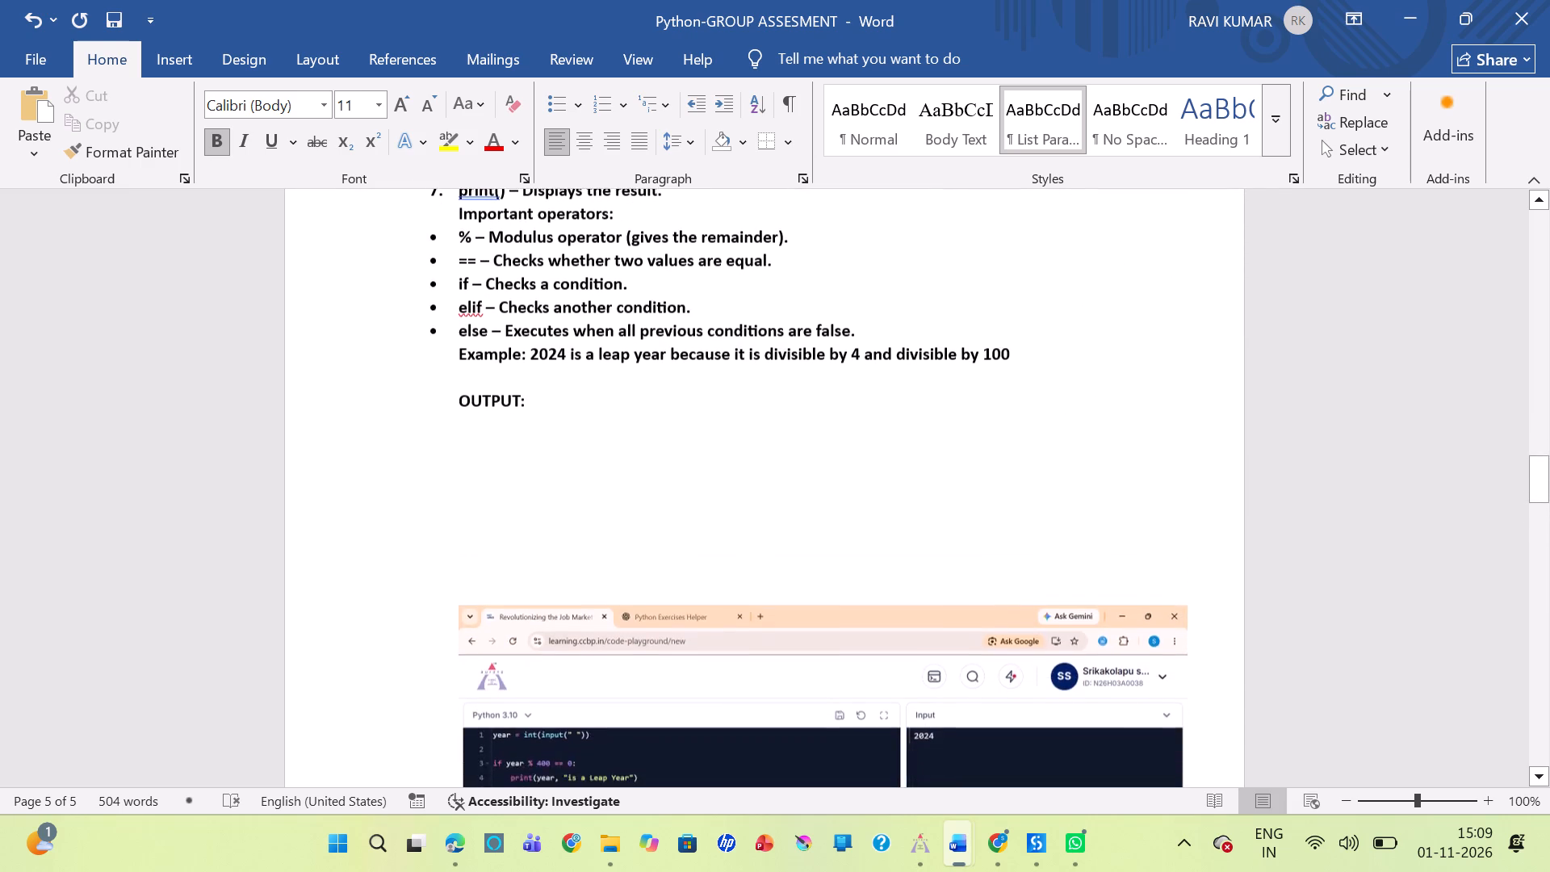
pyautogui.scroll(-2, 687, 577)
pyautogui.keyDown('ctrl'); pyautogui.scroll(1, 687, 577); pyautogui.keyUp('ctrl')
pyautogui.keyDown('ctrl'); pyautogui.scroll(-2, 687, 577); pyautogui.keyUp('ctrl')
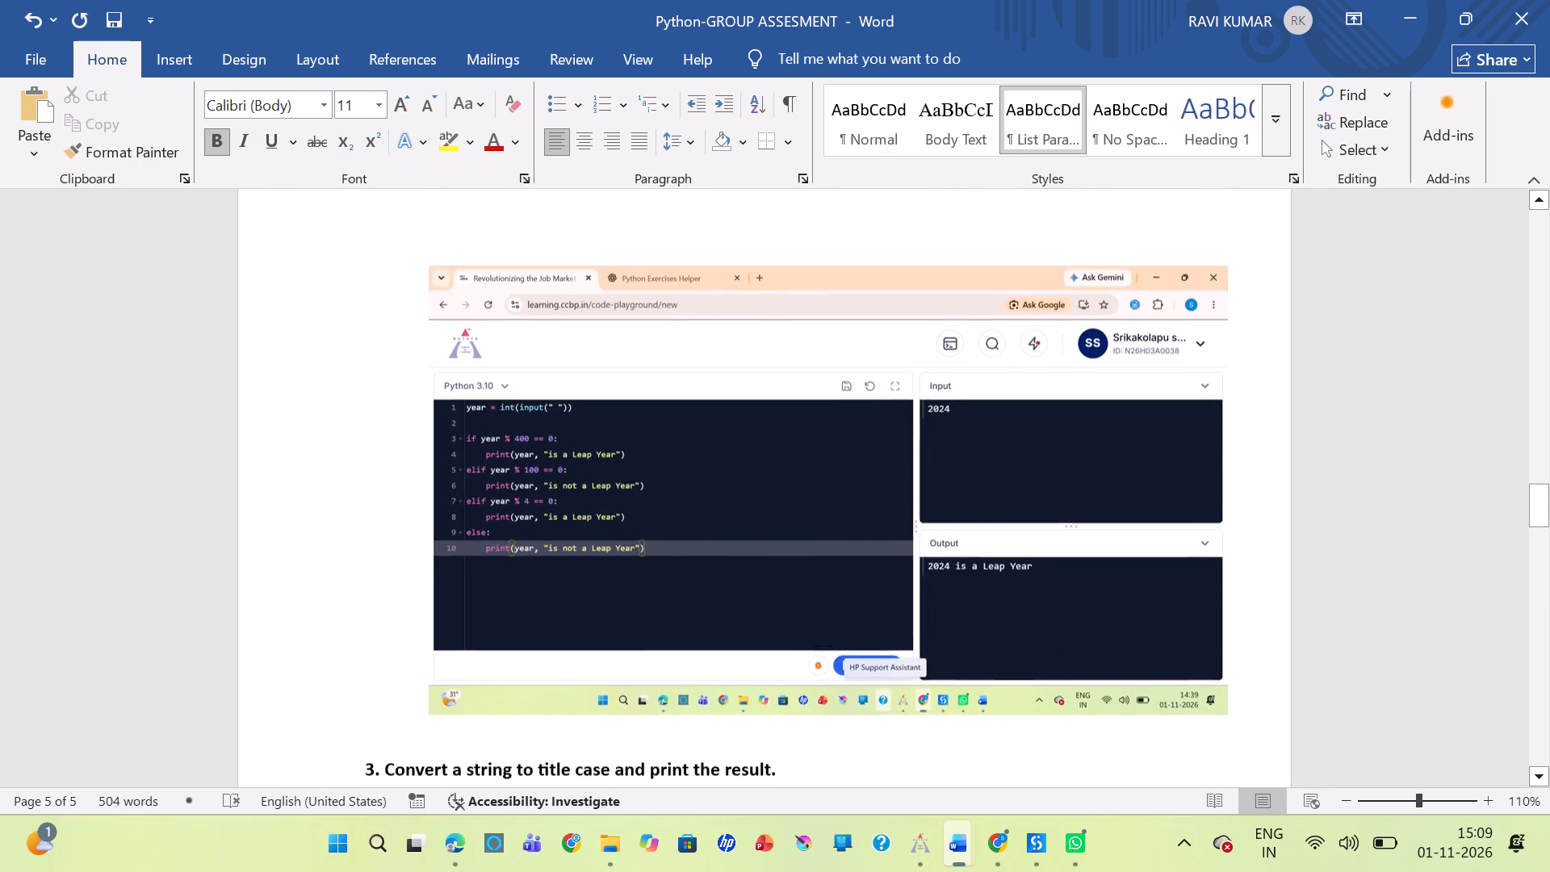
pyautogui.keyDown('ctrl'); pyautogui.scroll(-4, 687, 577); pyautogui.keyUp('ctrl')
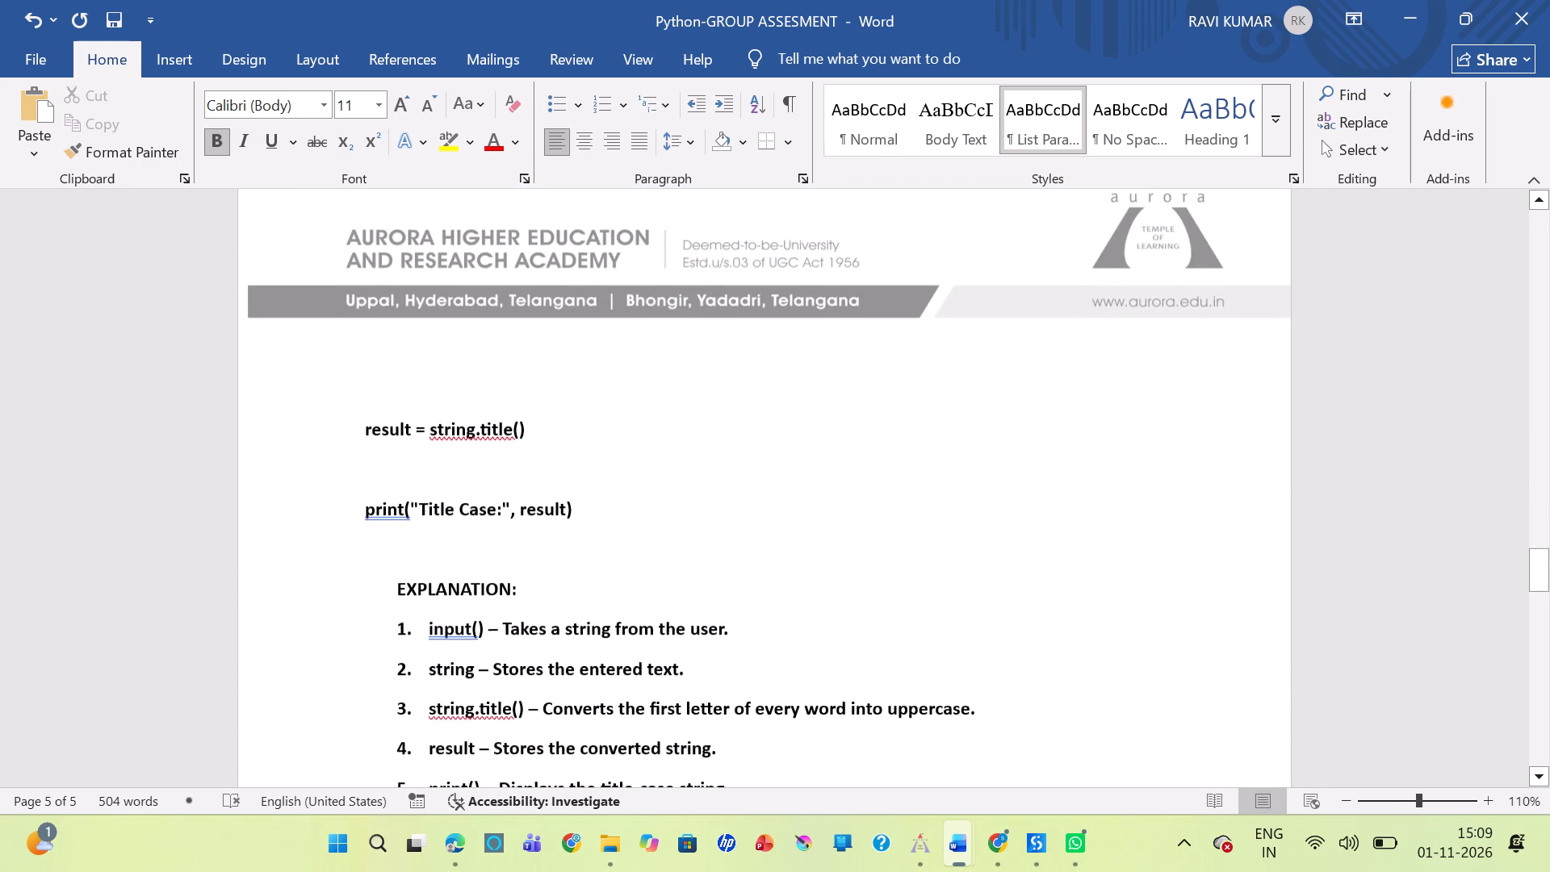
pyautogui.keyDown('ctrl'); pyautogui.scroll(-4, 687, 577); pyautogui.keyUp('ctrl')
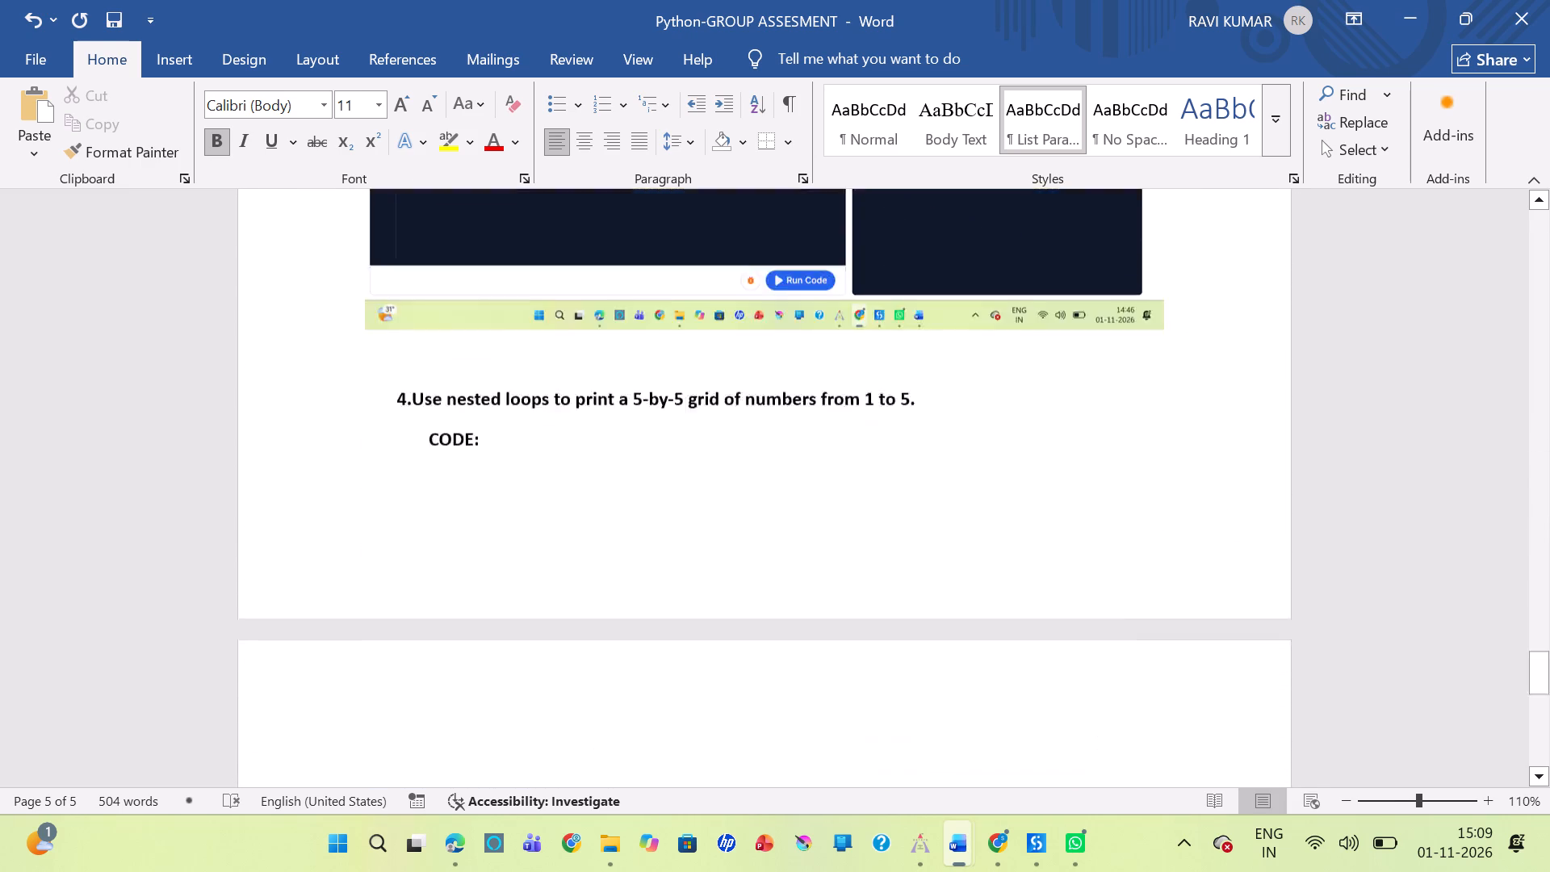
pyautogui.scroll(-2, 687, 577)
# Reread the document from the student details table through question 1 and question 2, including their output screenshots.
pyautogui.scroll(8, 687, 577)
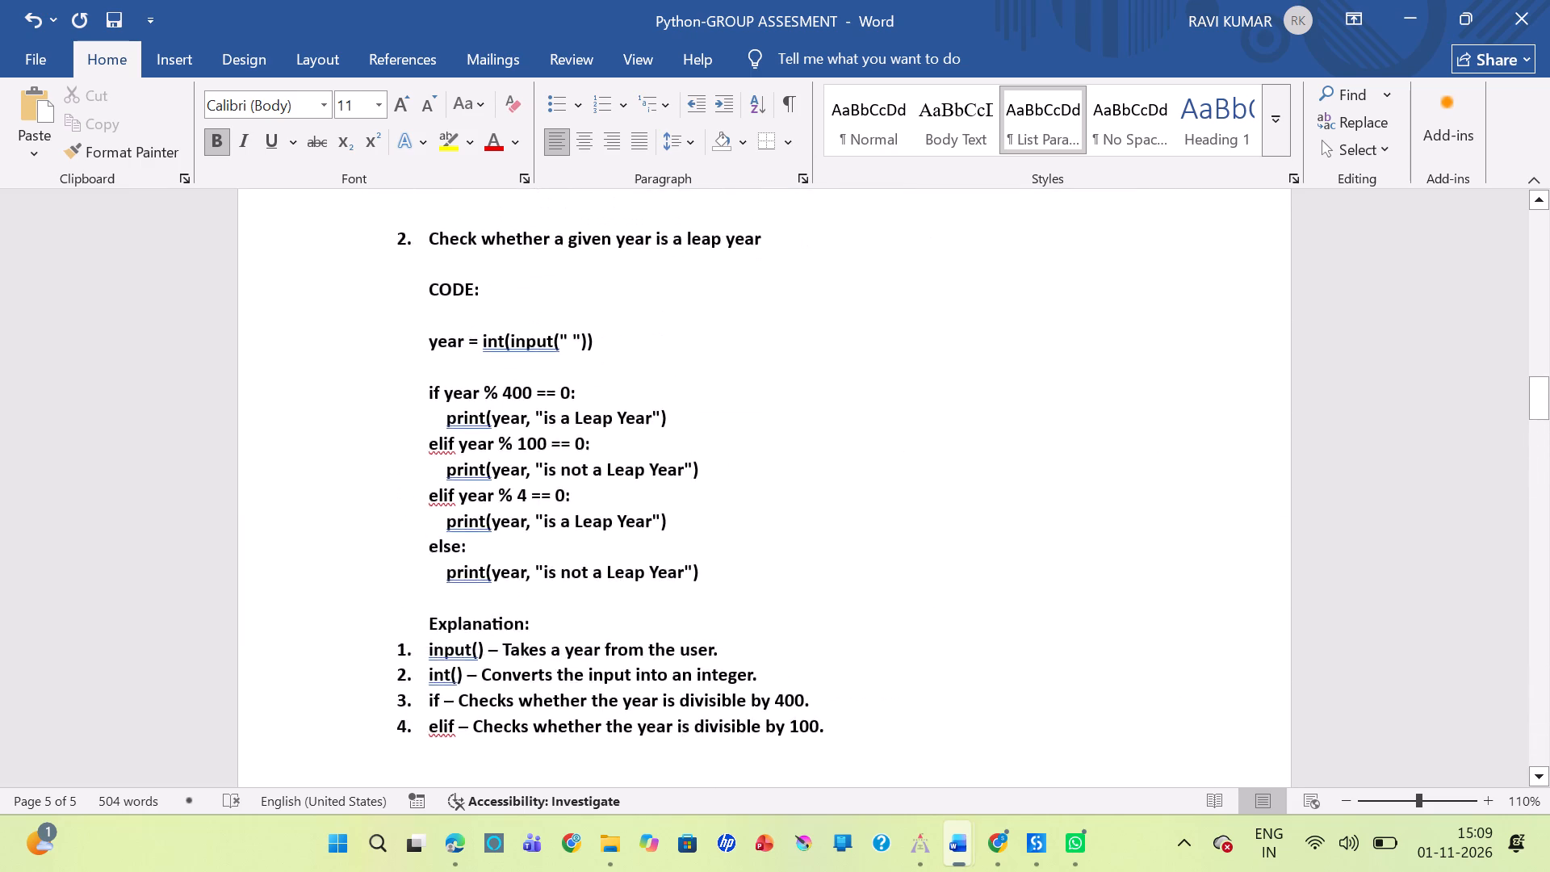
pyautogui.scroll(1, 687, 577)
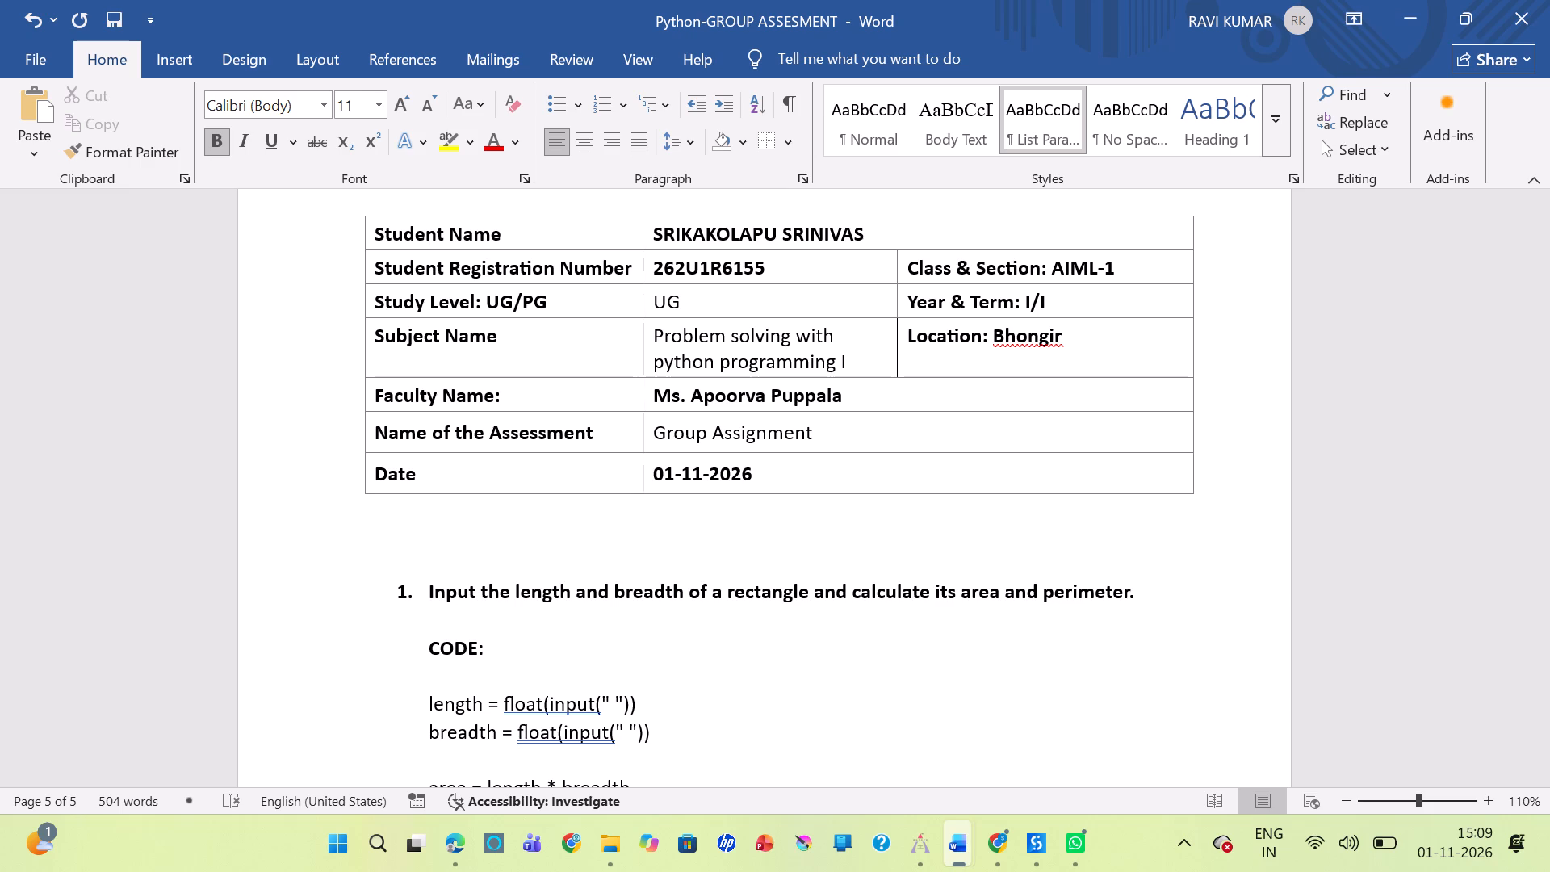
pyautogui.scroll(-5, 687, 577)
pyautogui.scroll(1, 687, 577)
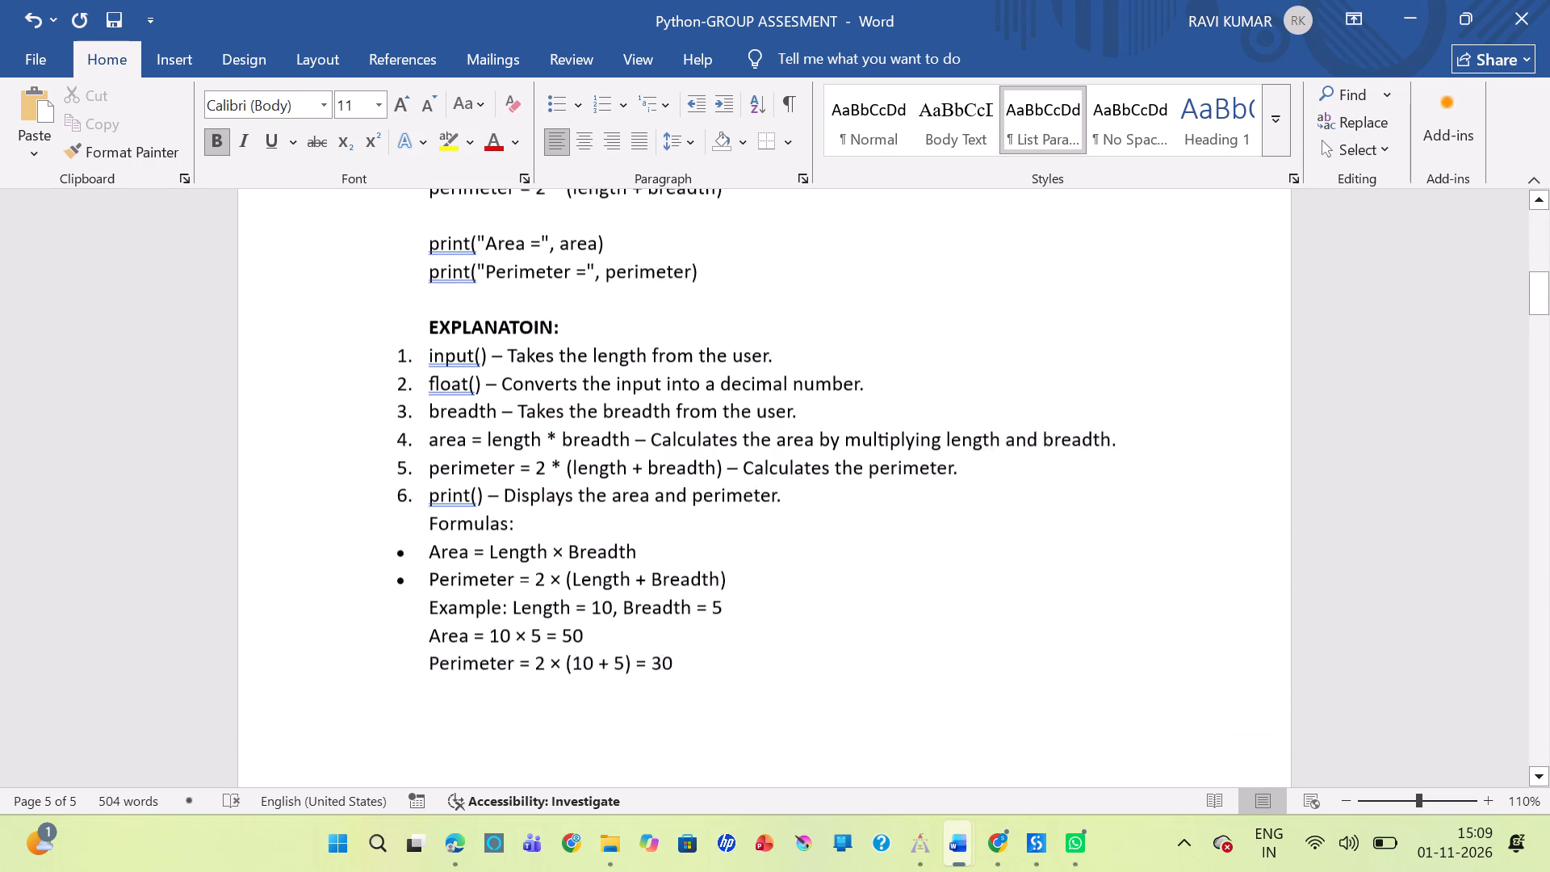
pyautogui.scroll(1, 687, 577)
pyautogui.scroll(-2, 687, 577)
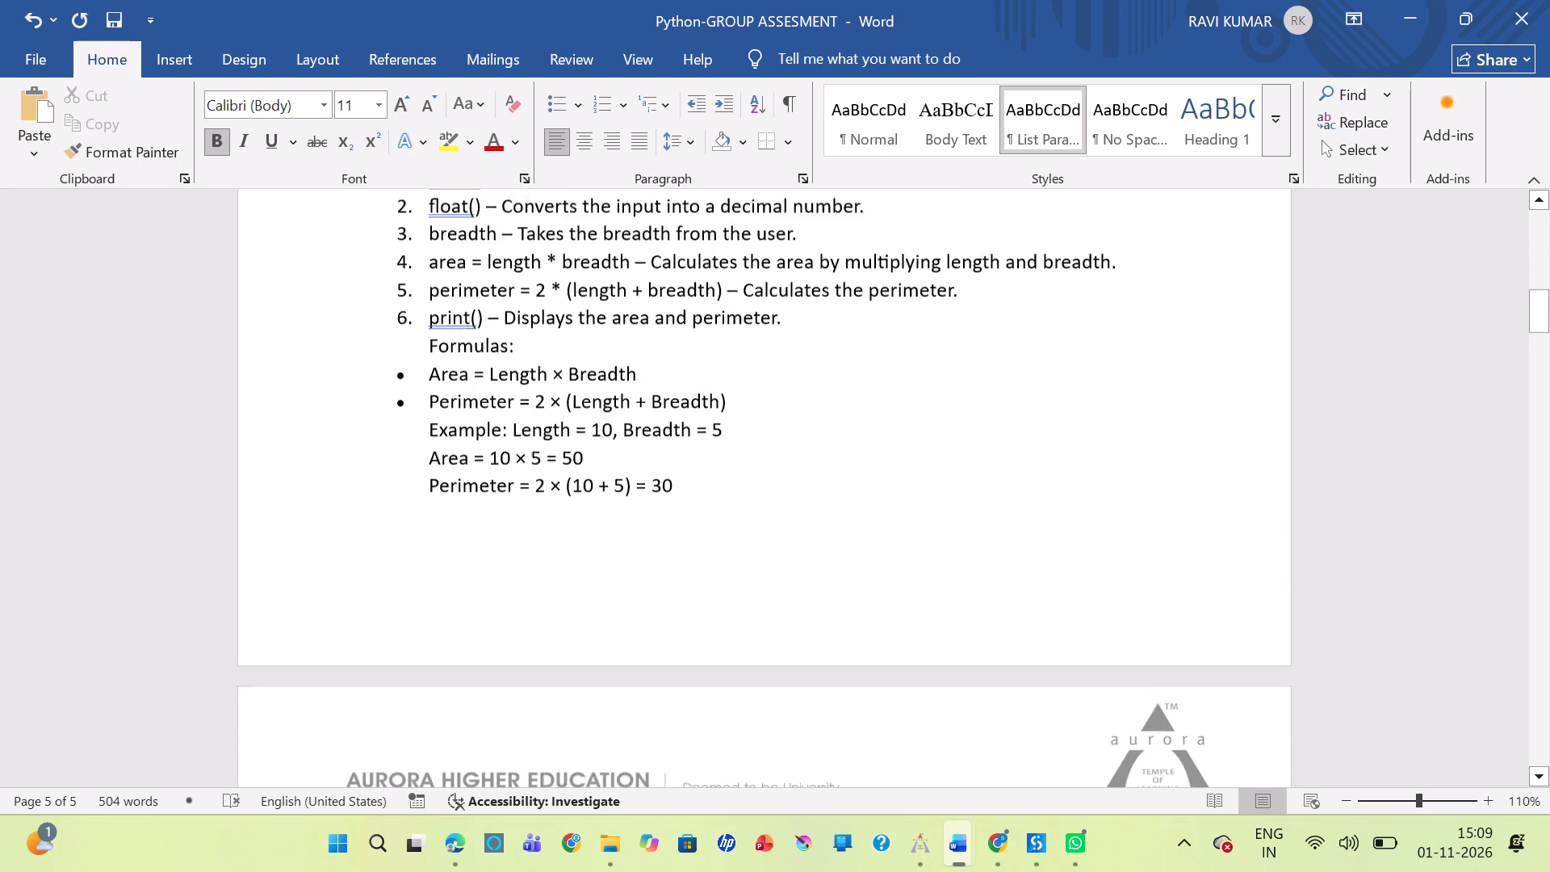
pyautogui.scroll(-5, 687, 577)
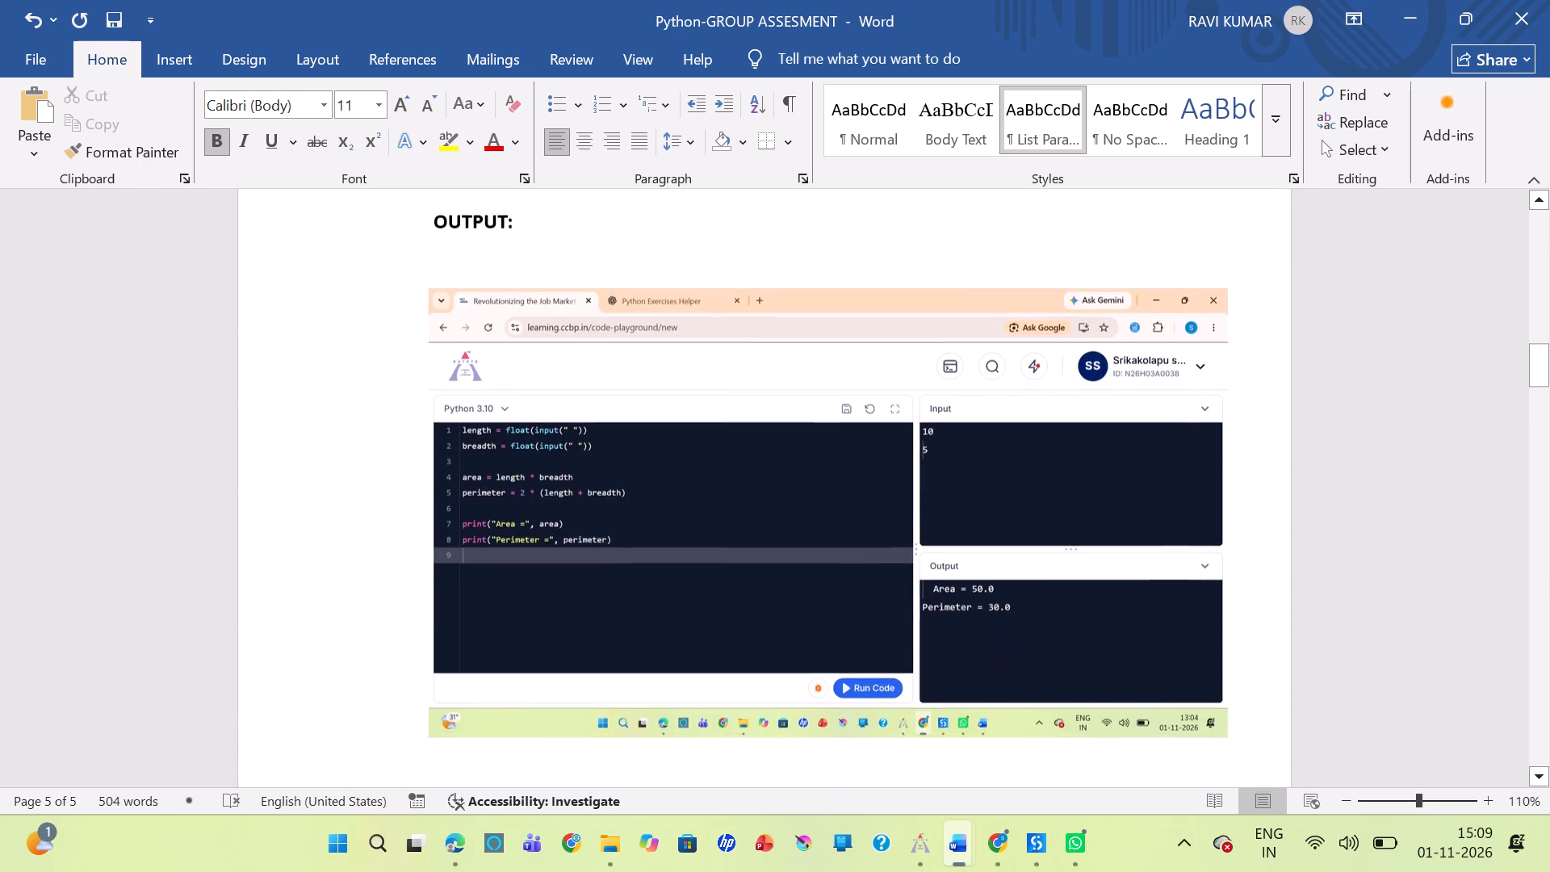
pyautogui.scroll(-5, 687, 577)
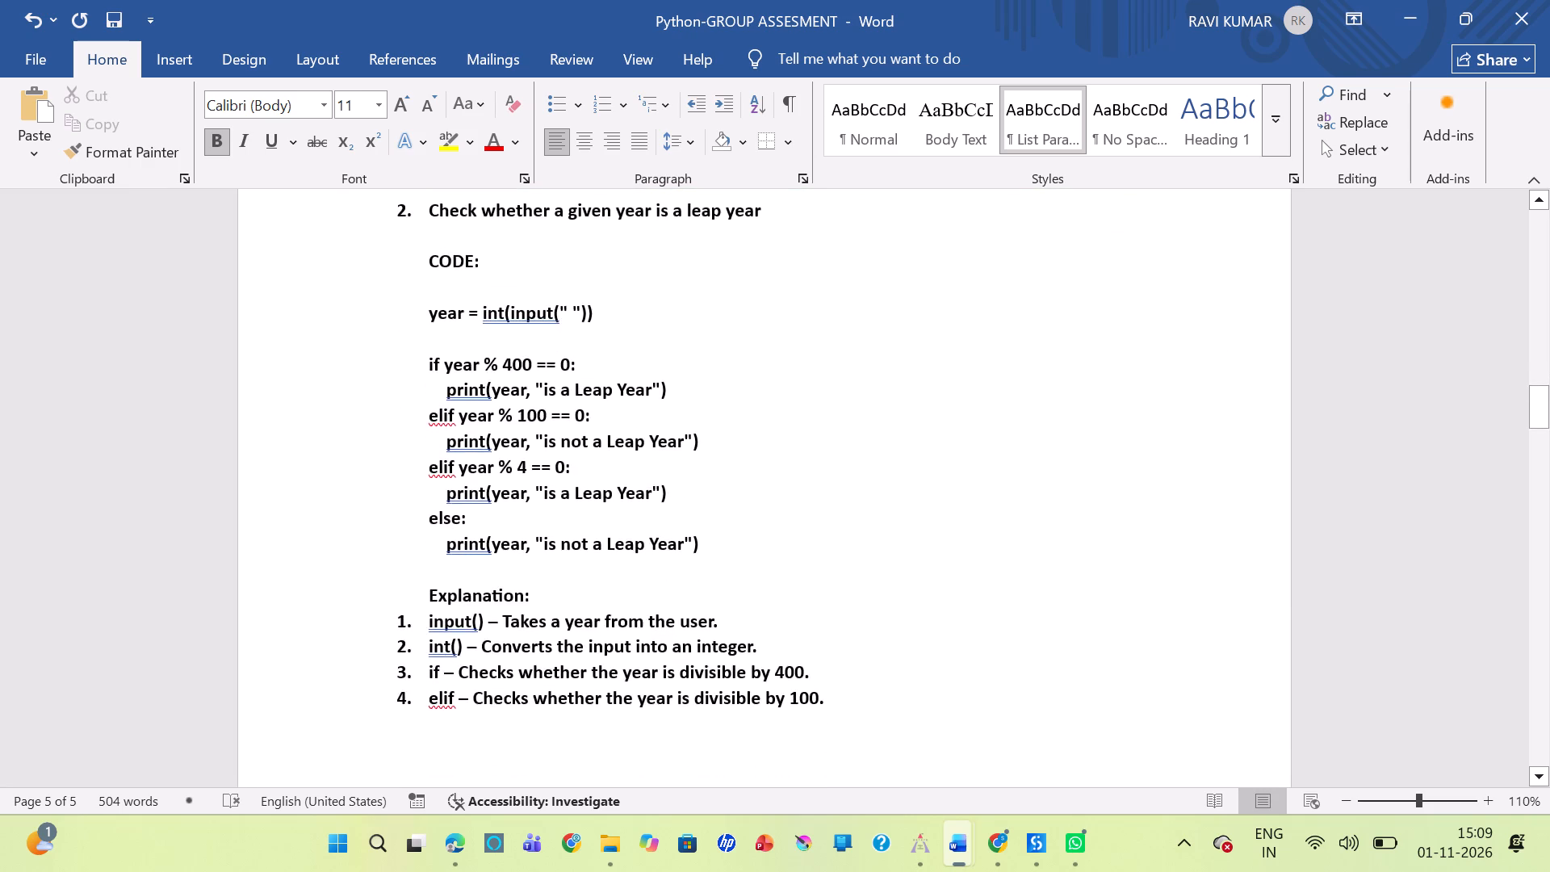
pyautogui.scroll(-3, 687, 577)
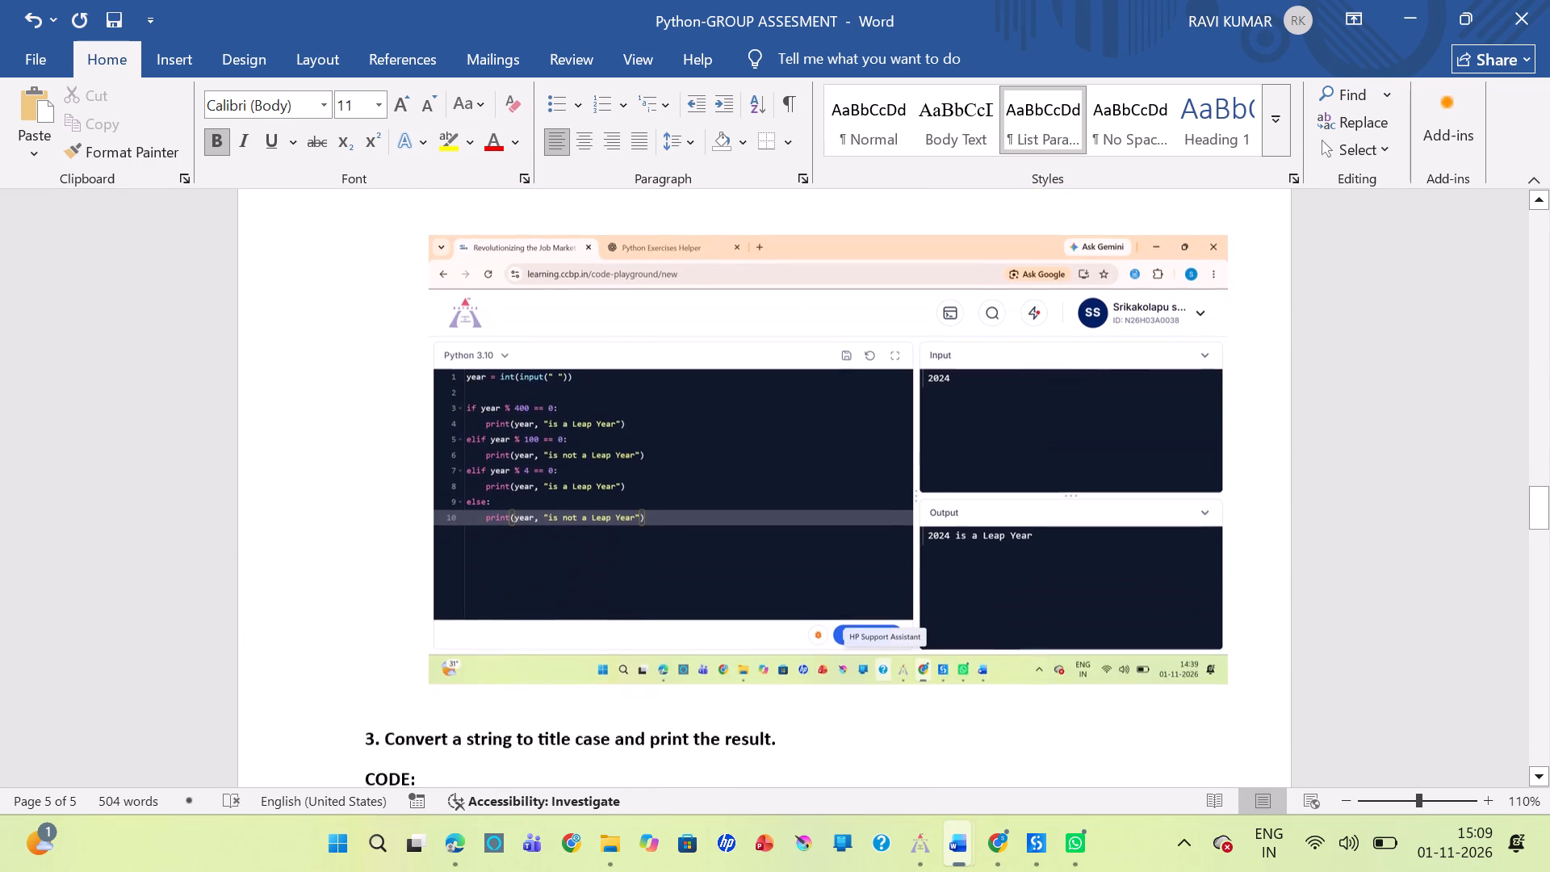
# Reread question 3's title-case code, explanation and output, and examine question 4's output at the document's end.
pyautogui.scroll(-2, 687, 577)
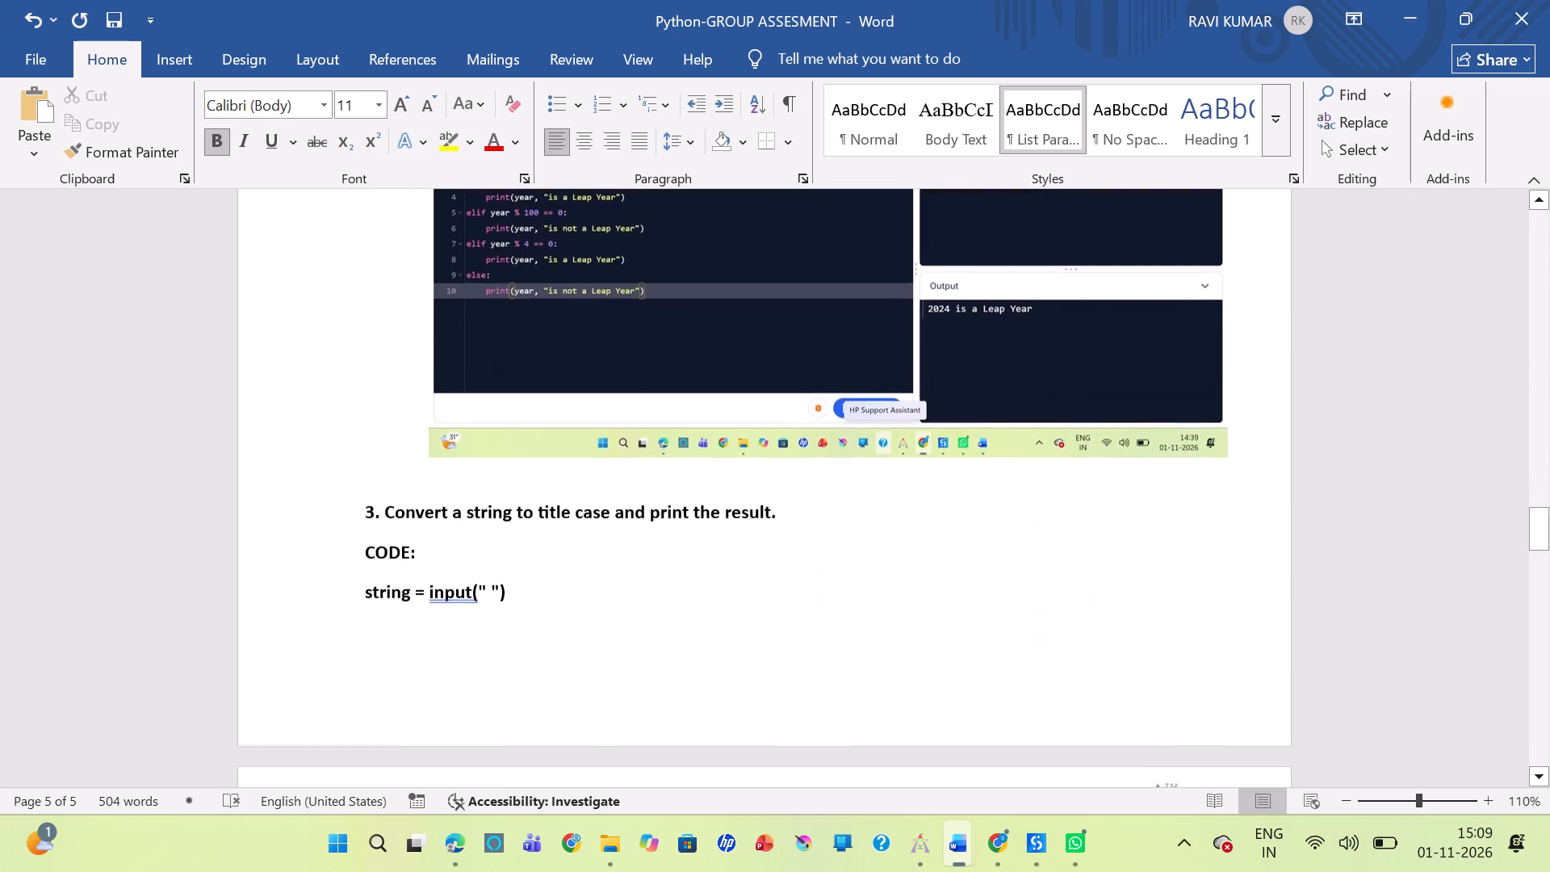
pyautogui.scroll(-5, 687, 577)
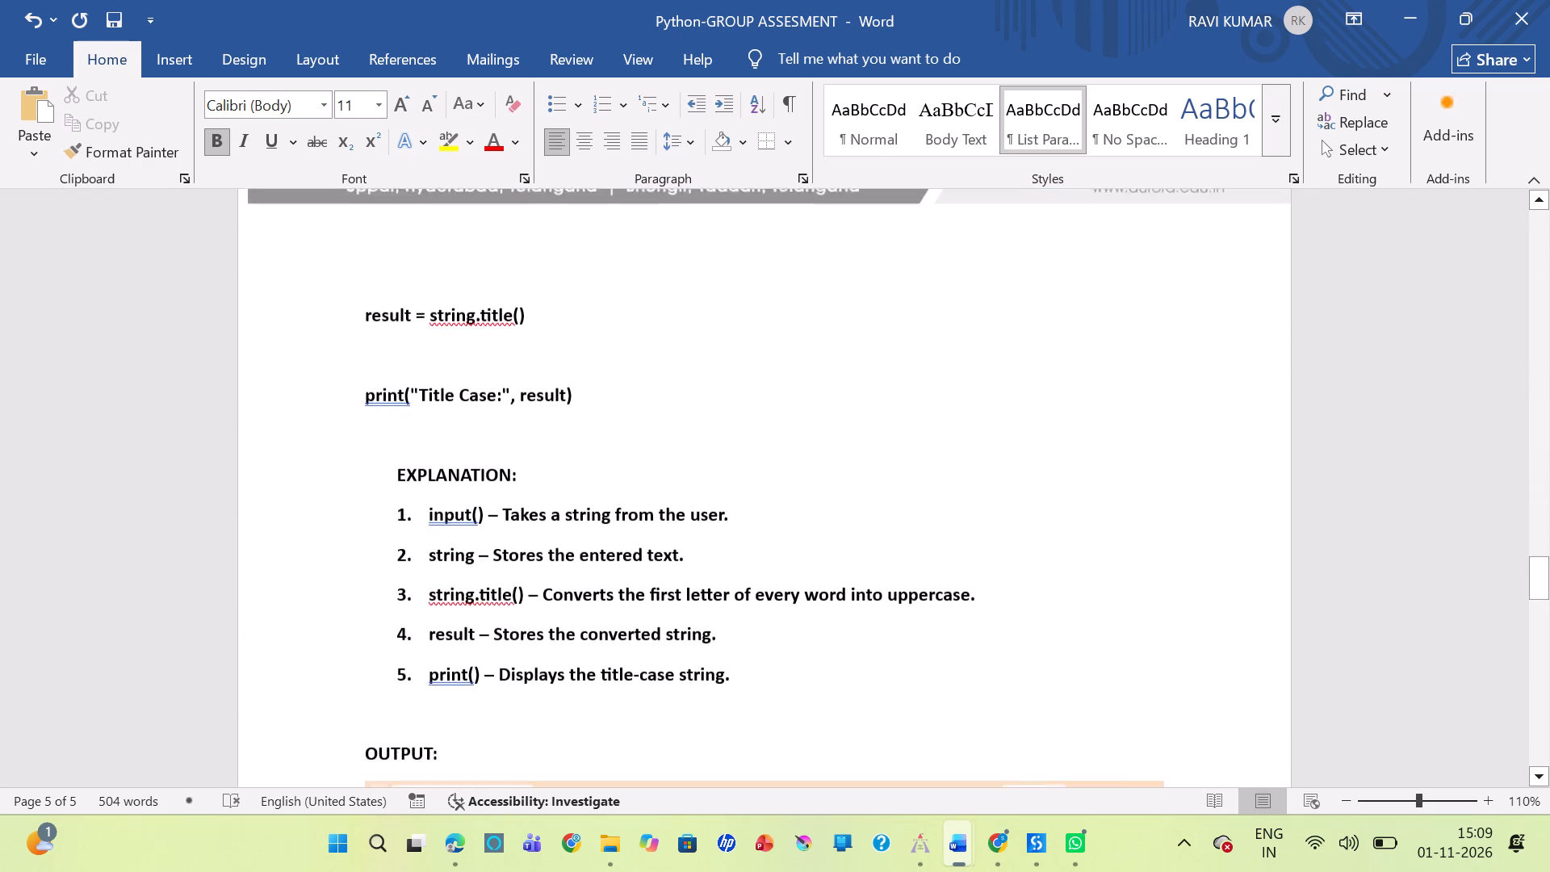
pyautogui.scroll(-3, 687, 577)
pyautogui.scroll(3, 687, 577)
pyautogui.scroll(-1, 687, 577)
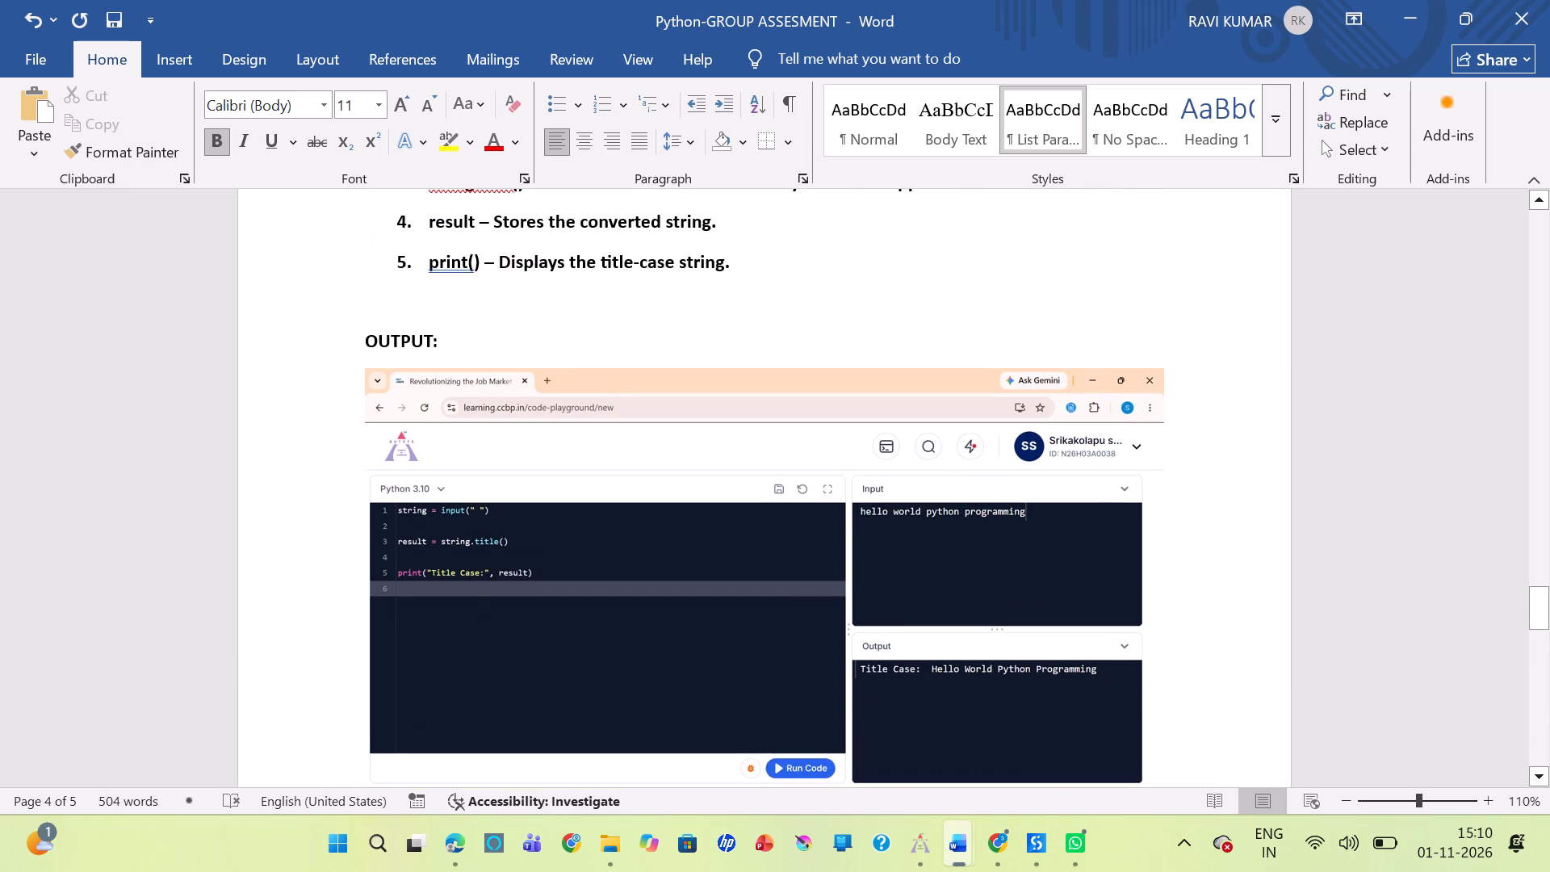
pyautogui.scroll(-6, 686, 550)
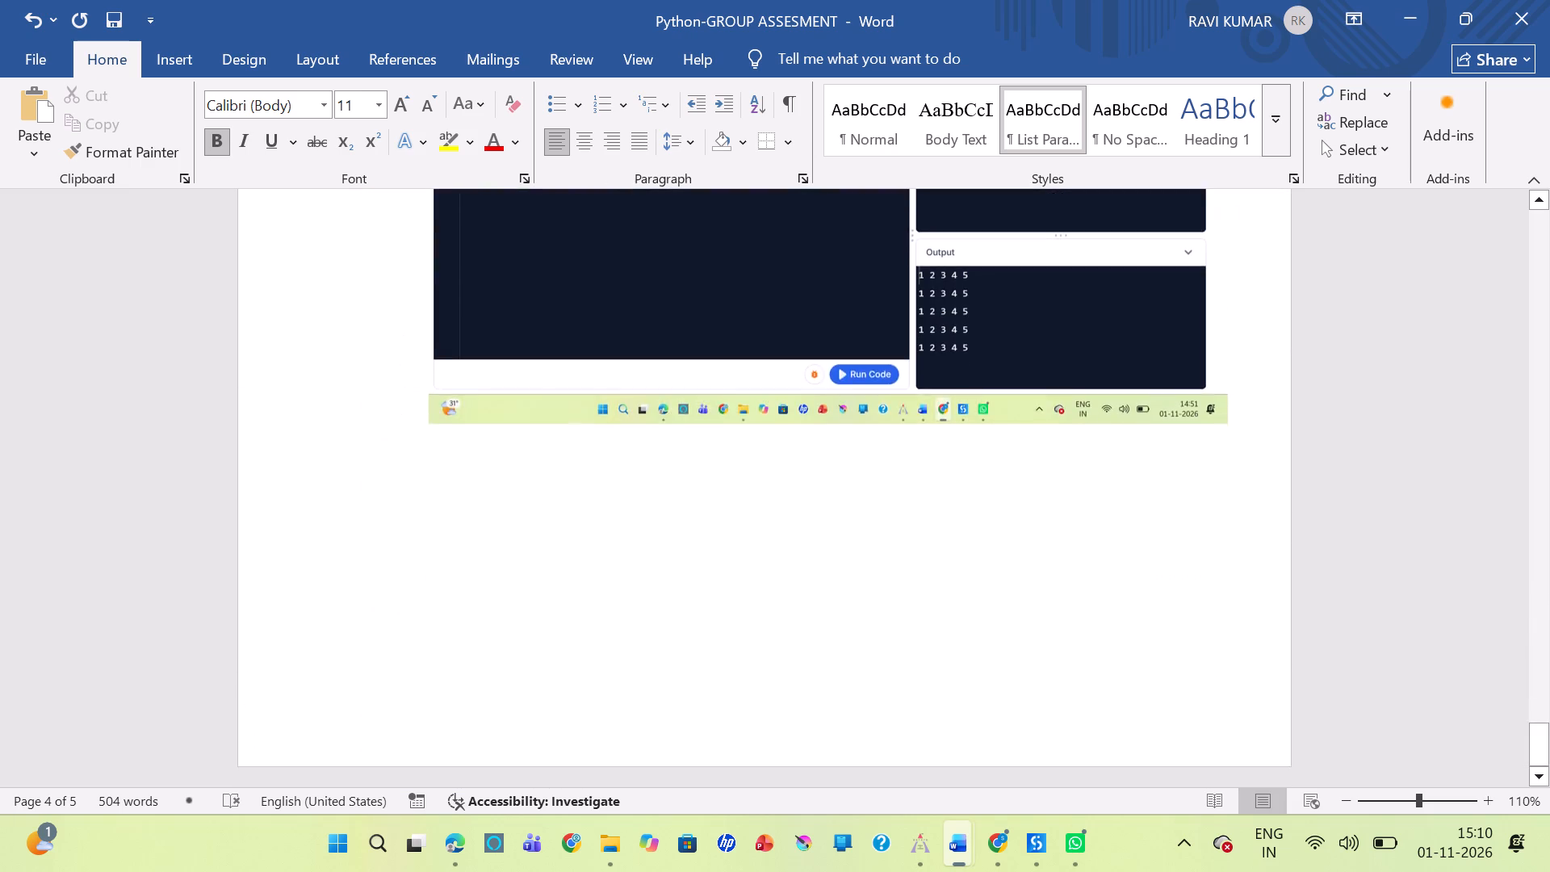
pyautogui.scroll(2, 683, 540)
pyautogui.scroll(-6, 683, 540)
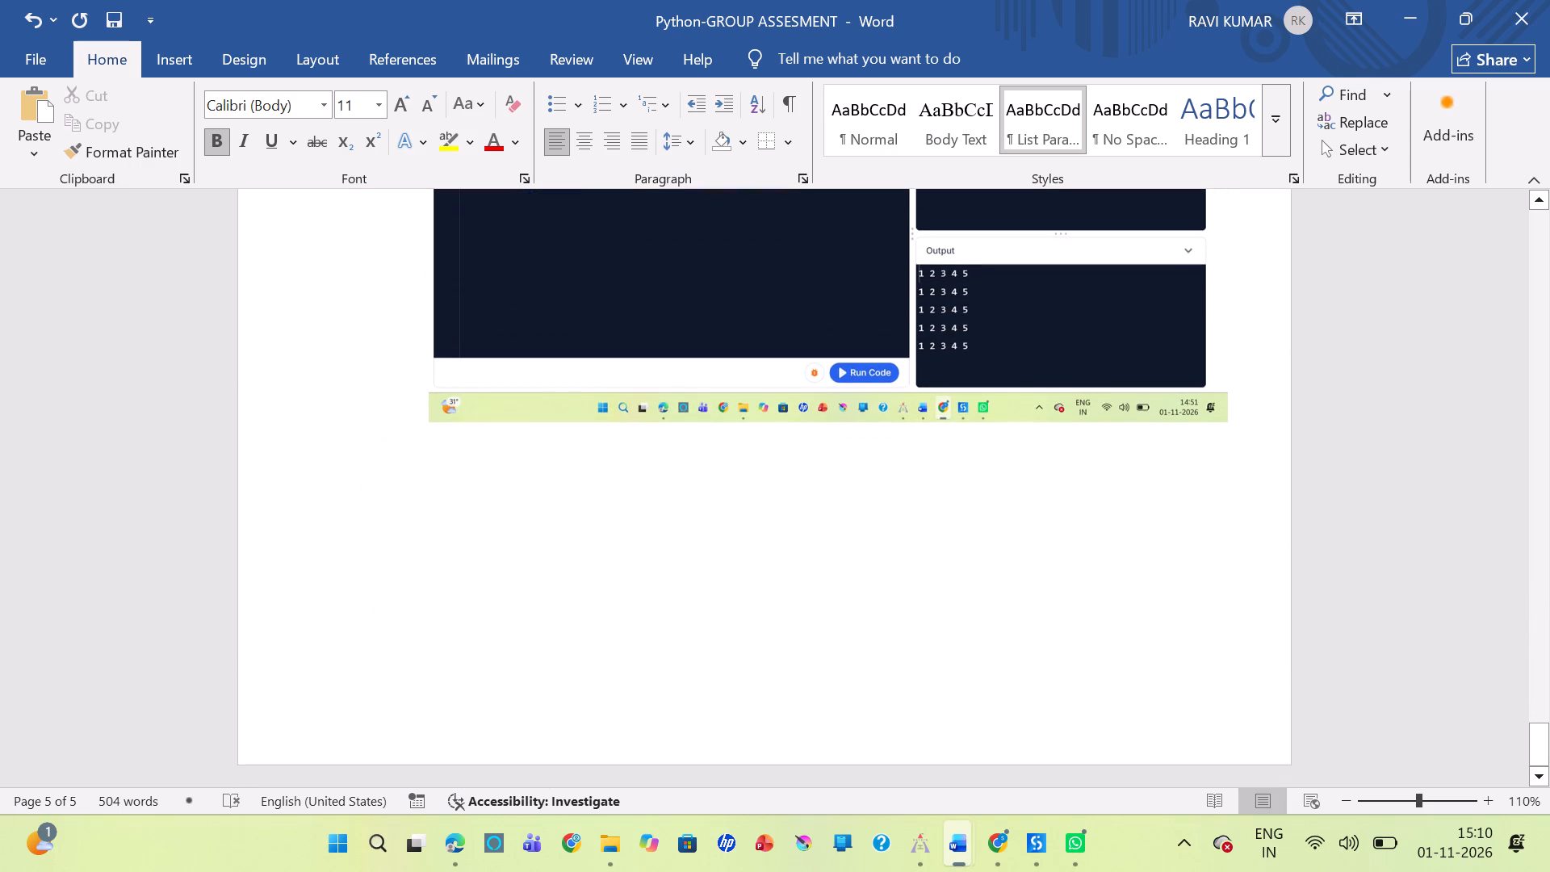
# Look back from question 4's output through its explanation and question 3's output to the student details table.
pyautogui.scroll(4, 657, 551)
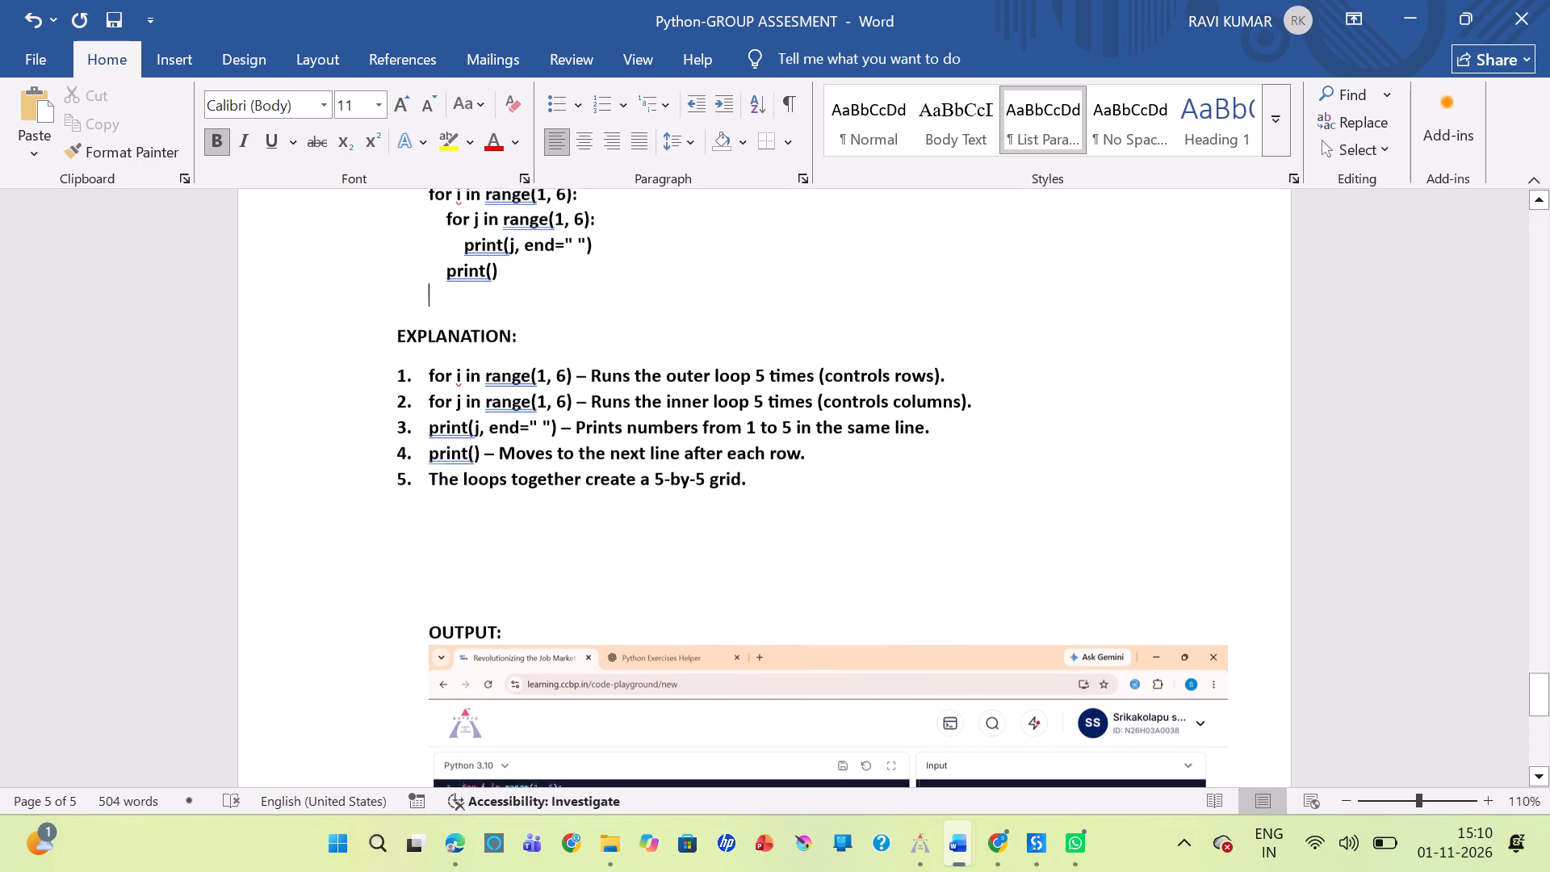
pyautogui.scroll(3, 657, 551)
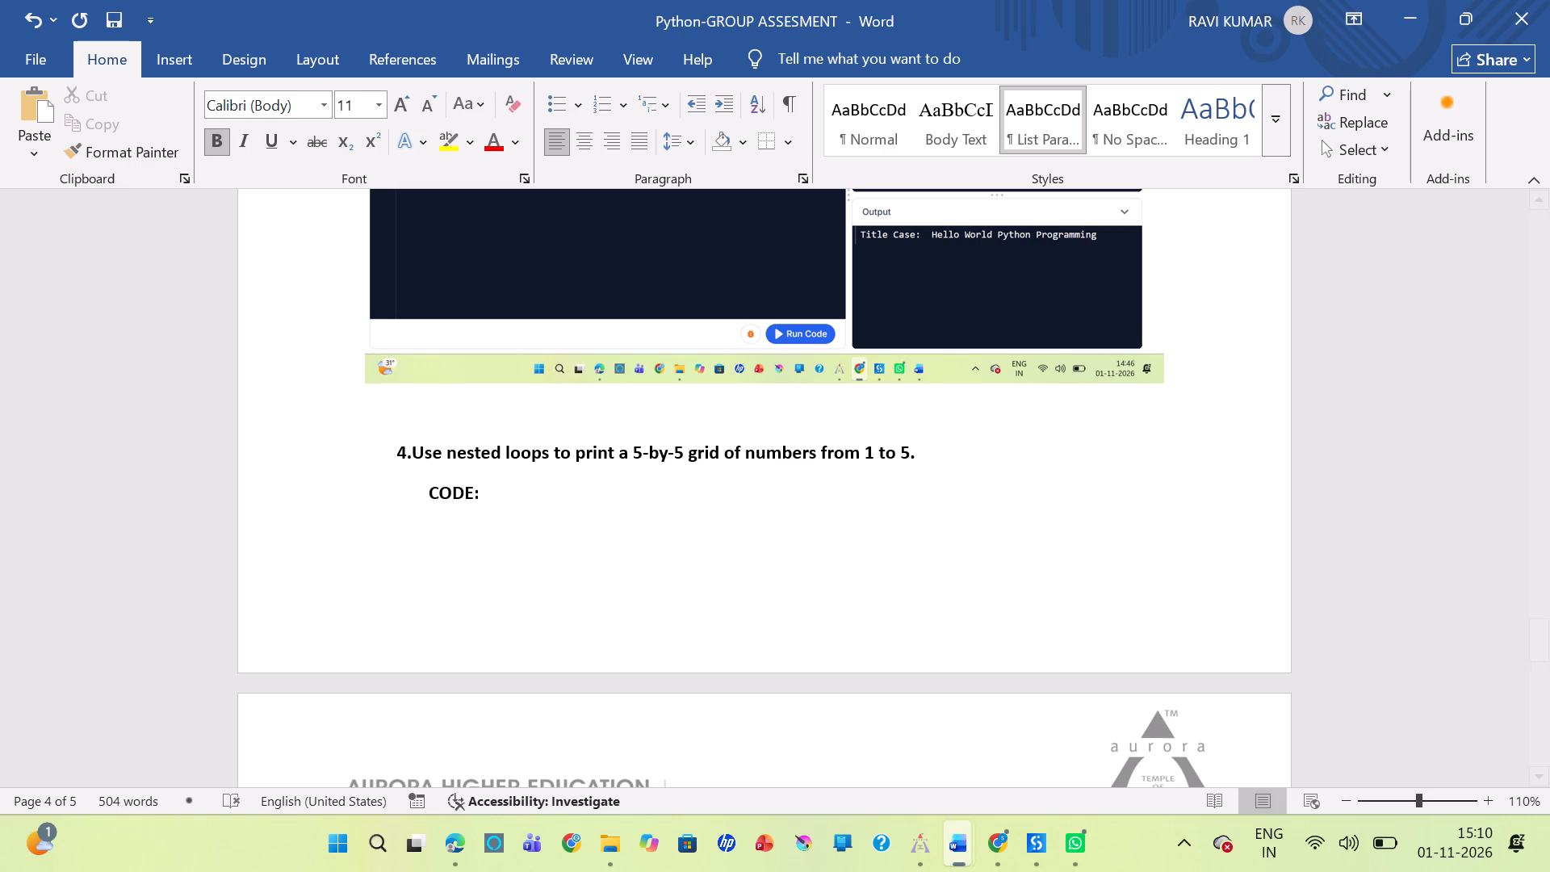
pyautogui.scroll(13, 657, 551)
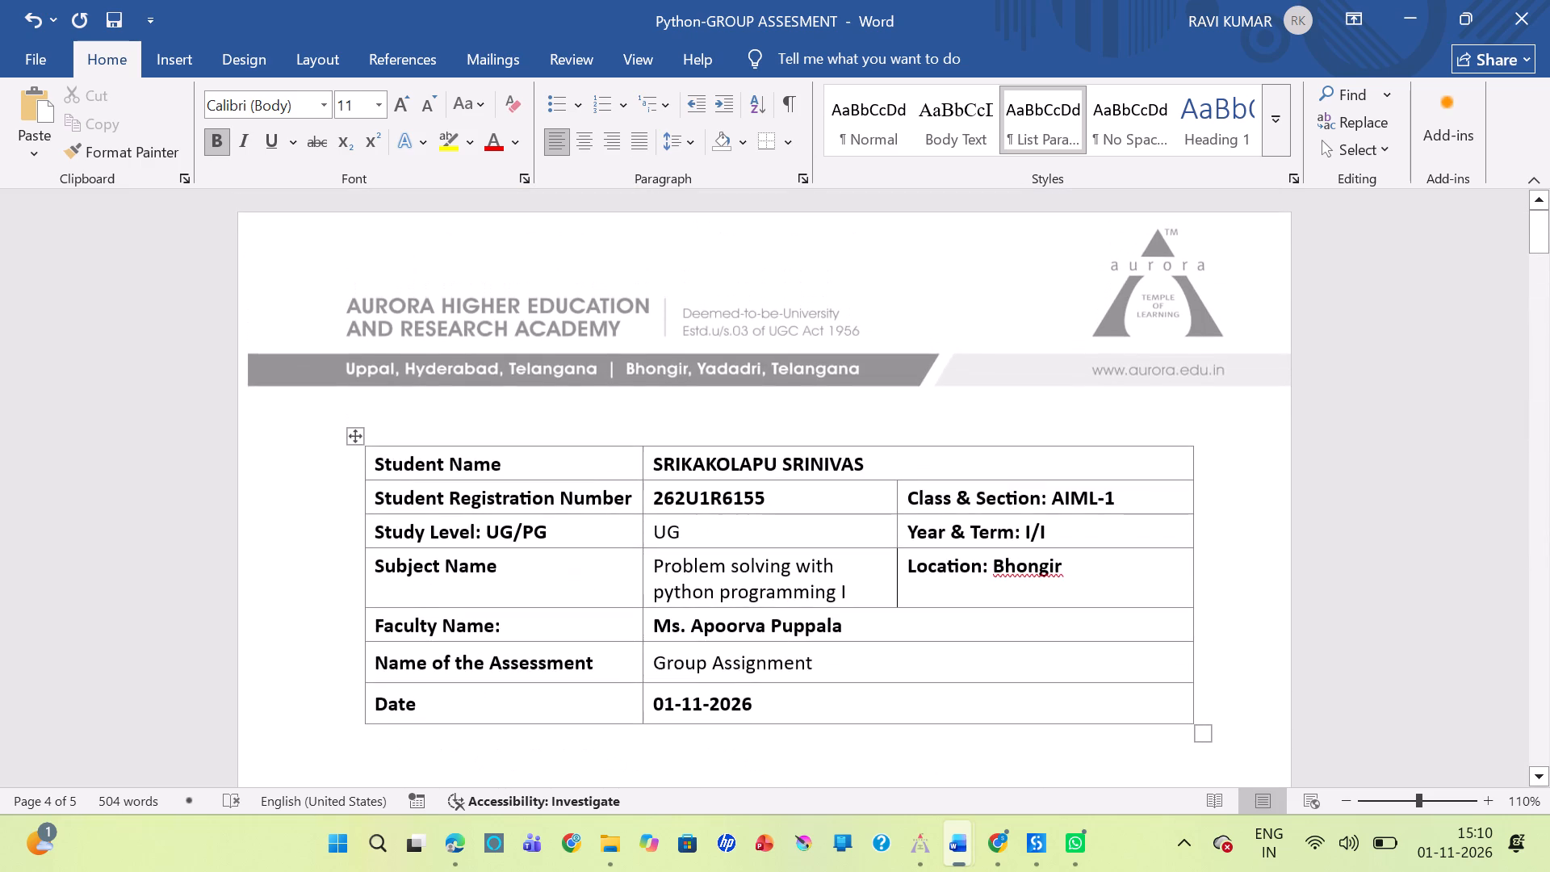
pyautogui.click(696, 530)
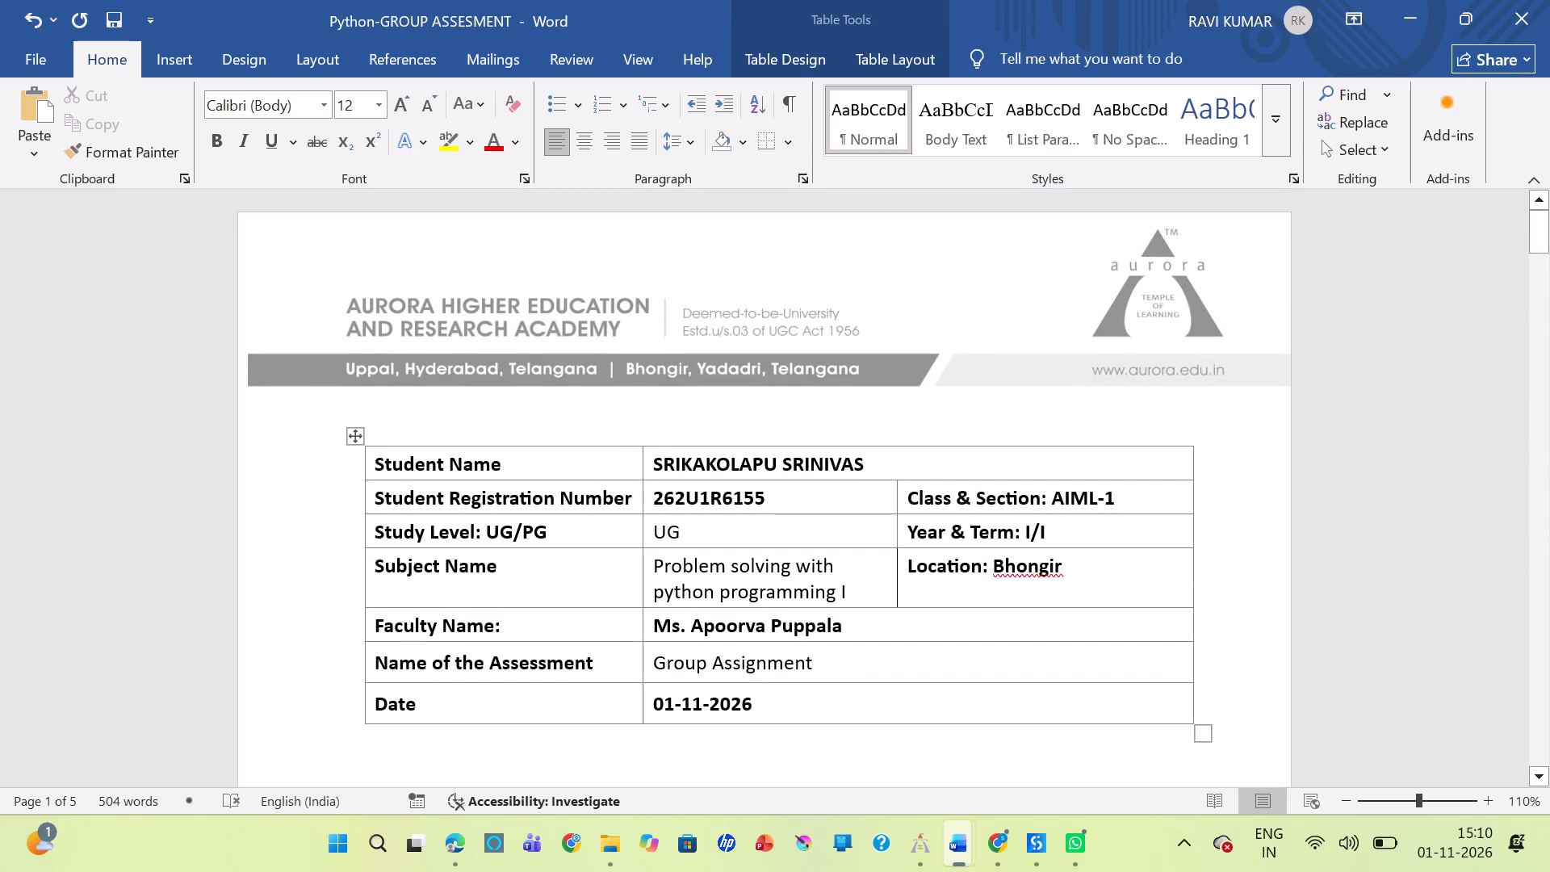
# Add the line LG-03 in the blank space between the student details table and question 1.
pyautogui.scroll(-2, 648, 619)
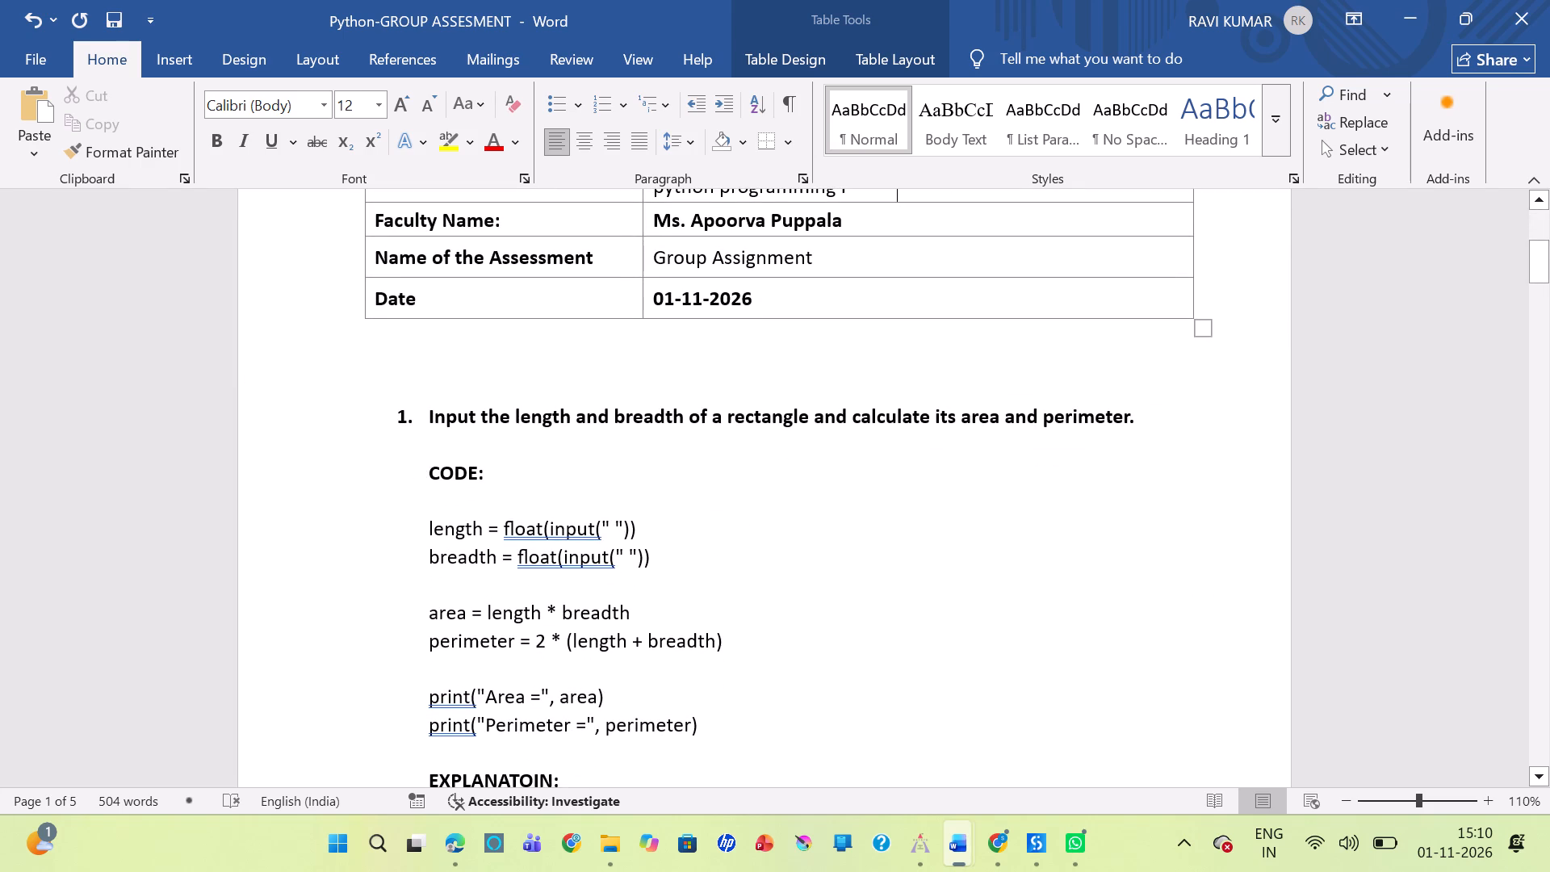
pyautogui.click(375, 430)
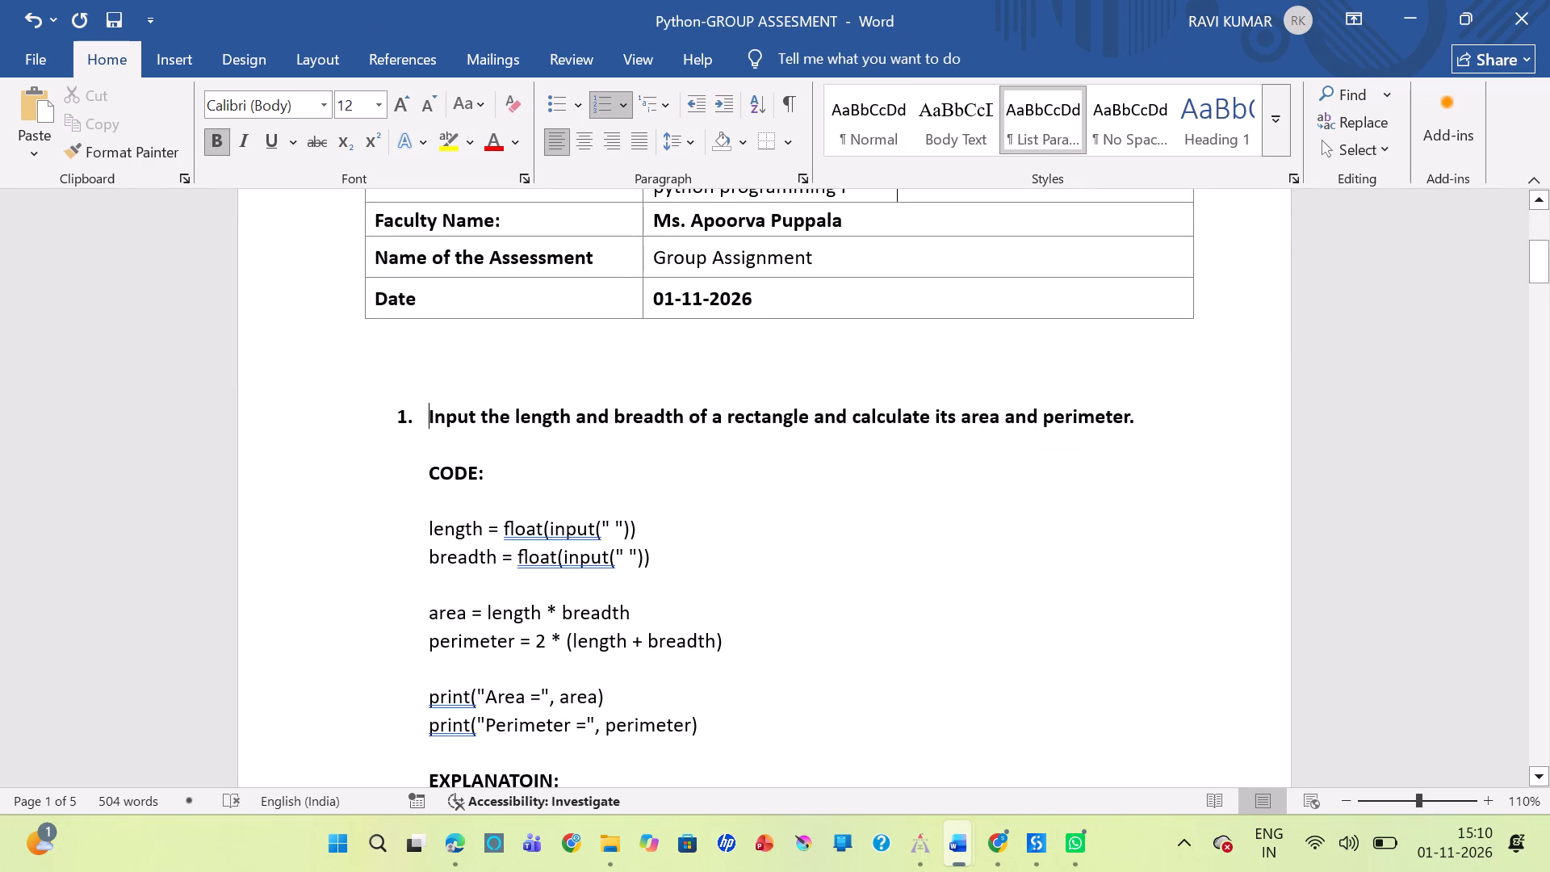
pyautogui.scroll(3, 472, 473)
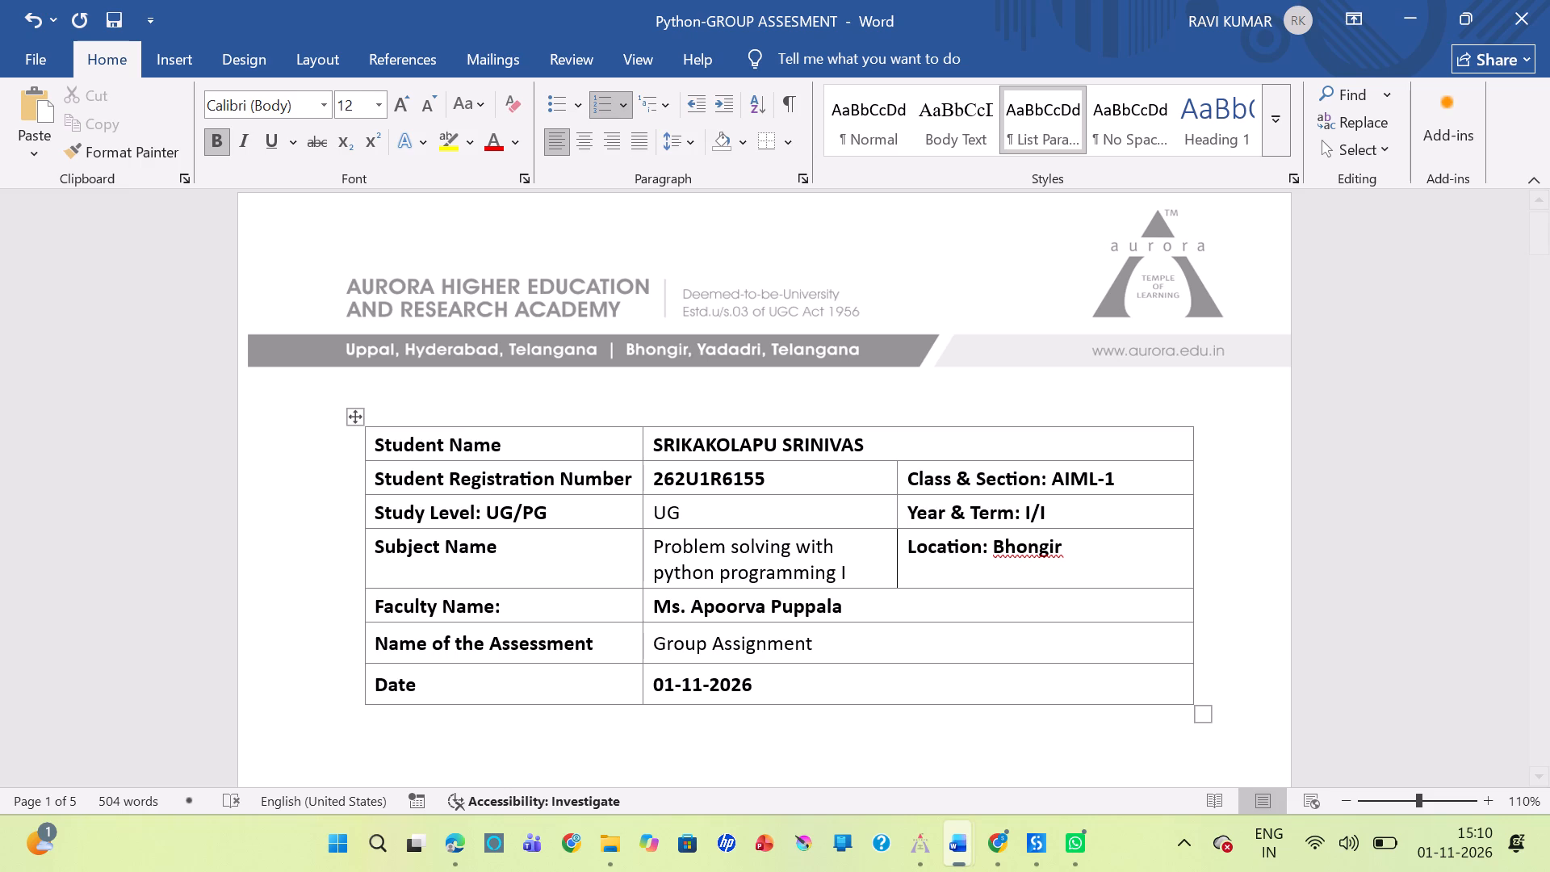
pyautogui.scroll(-3, 815, 635)
pyautogui.scroll(1, 815, 635)
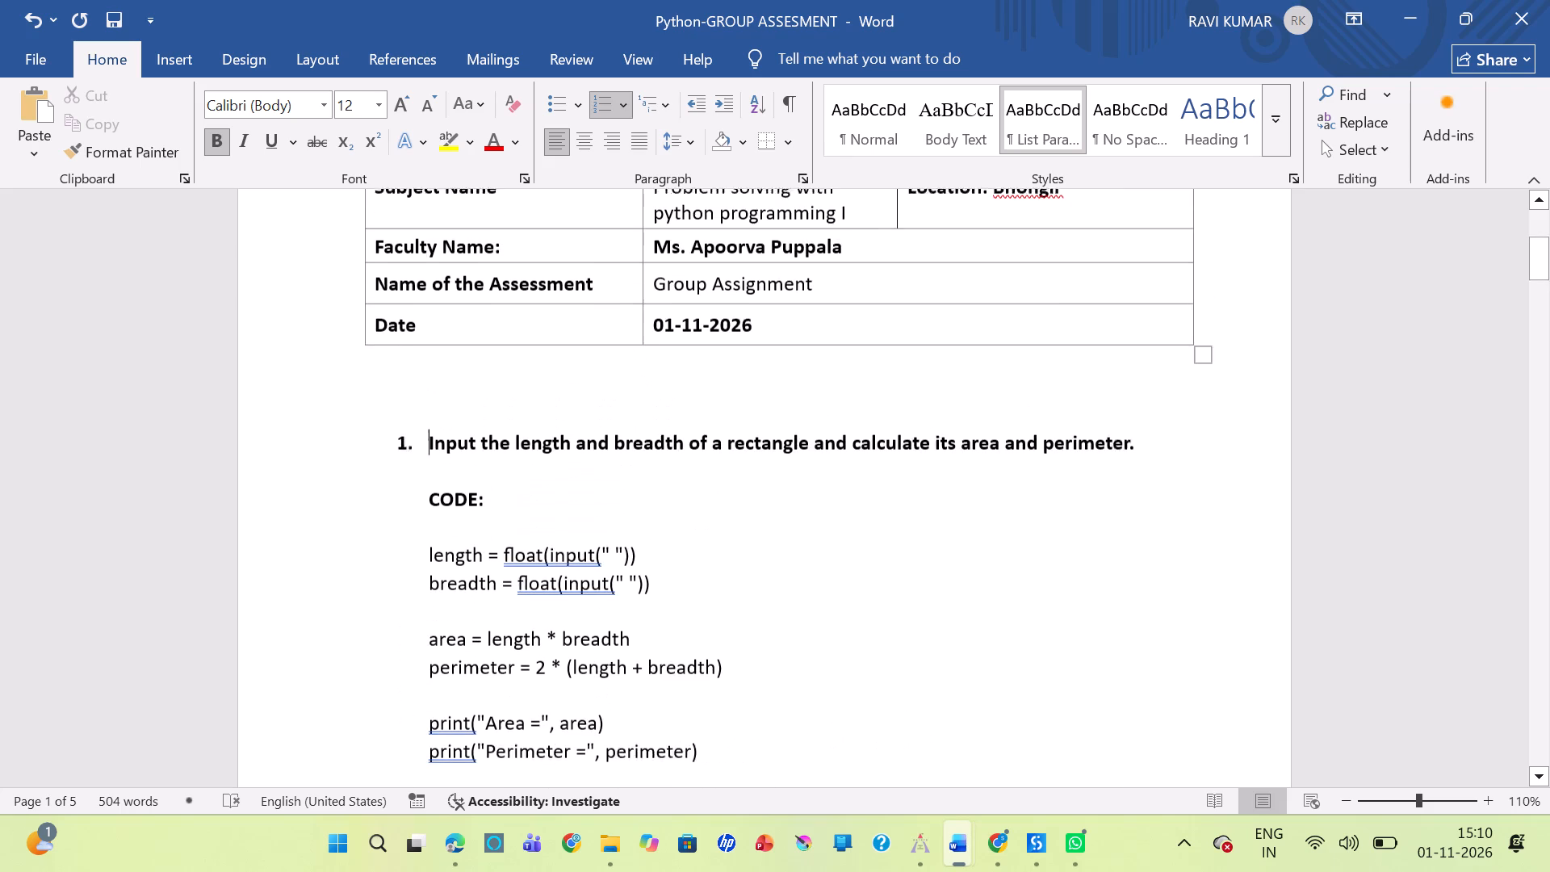
pyautogui.scroll(1, 815, 635)
pyautogui.click(468, 386)
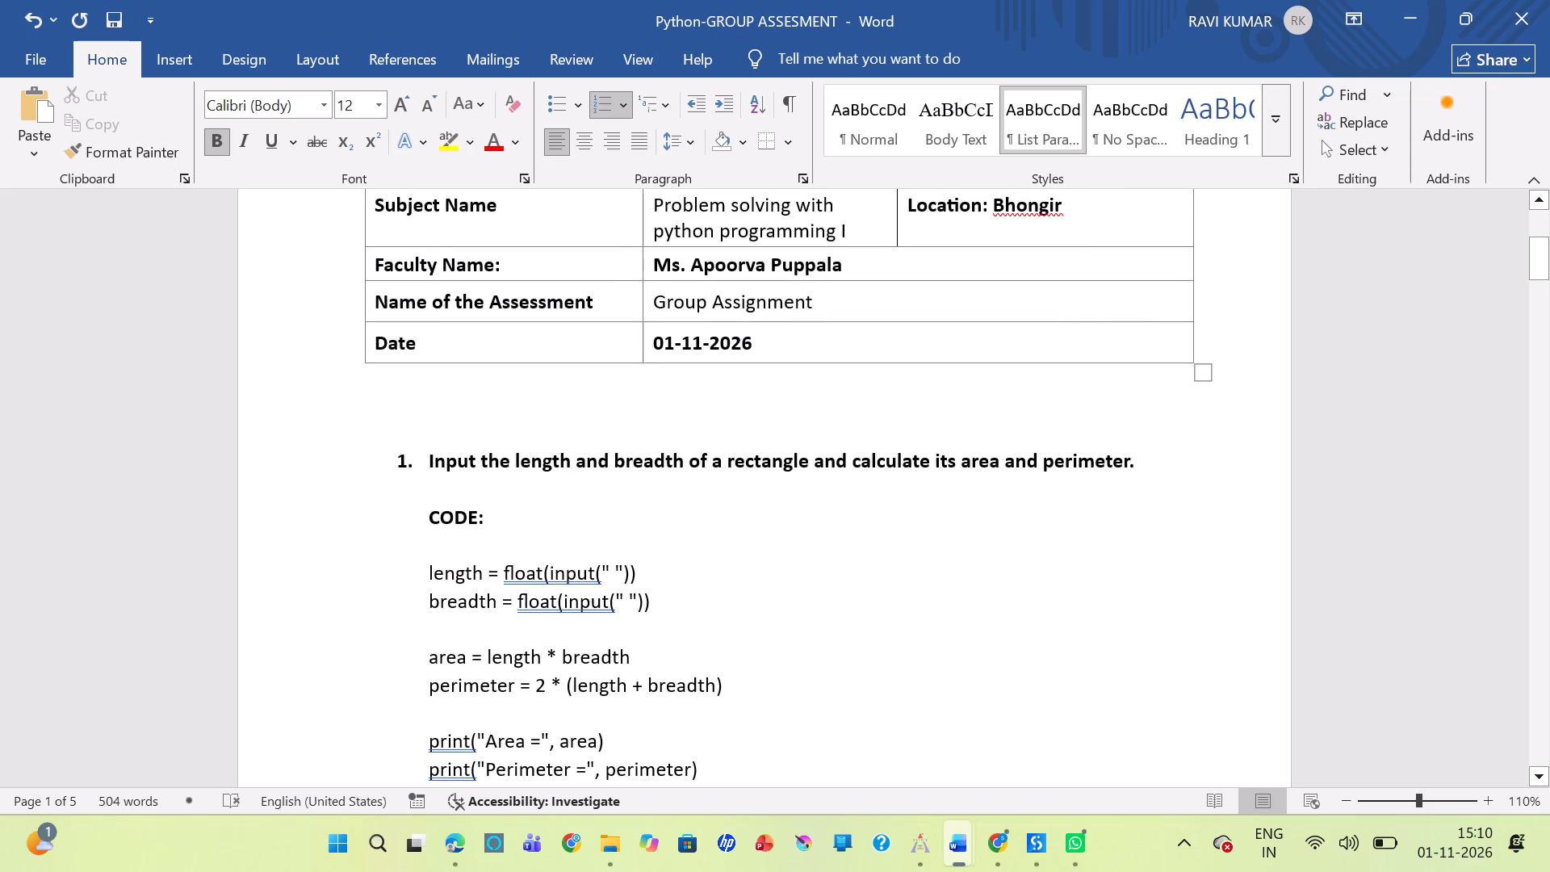
pyautogui.click(380, 401)
pyautogui.press('Return')
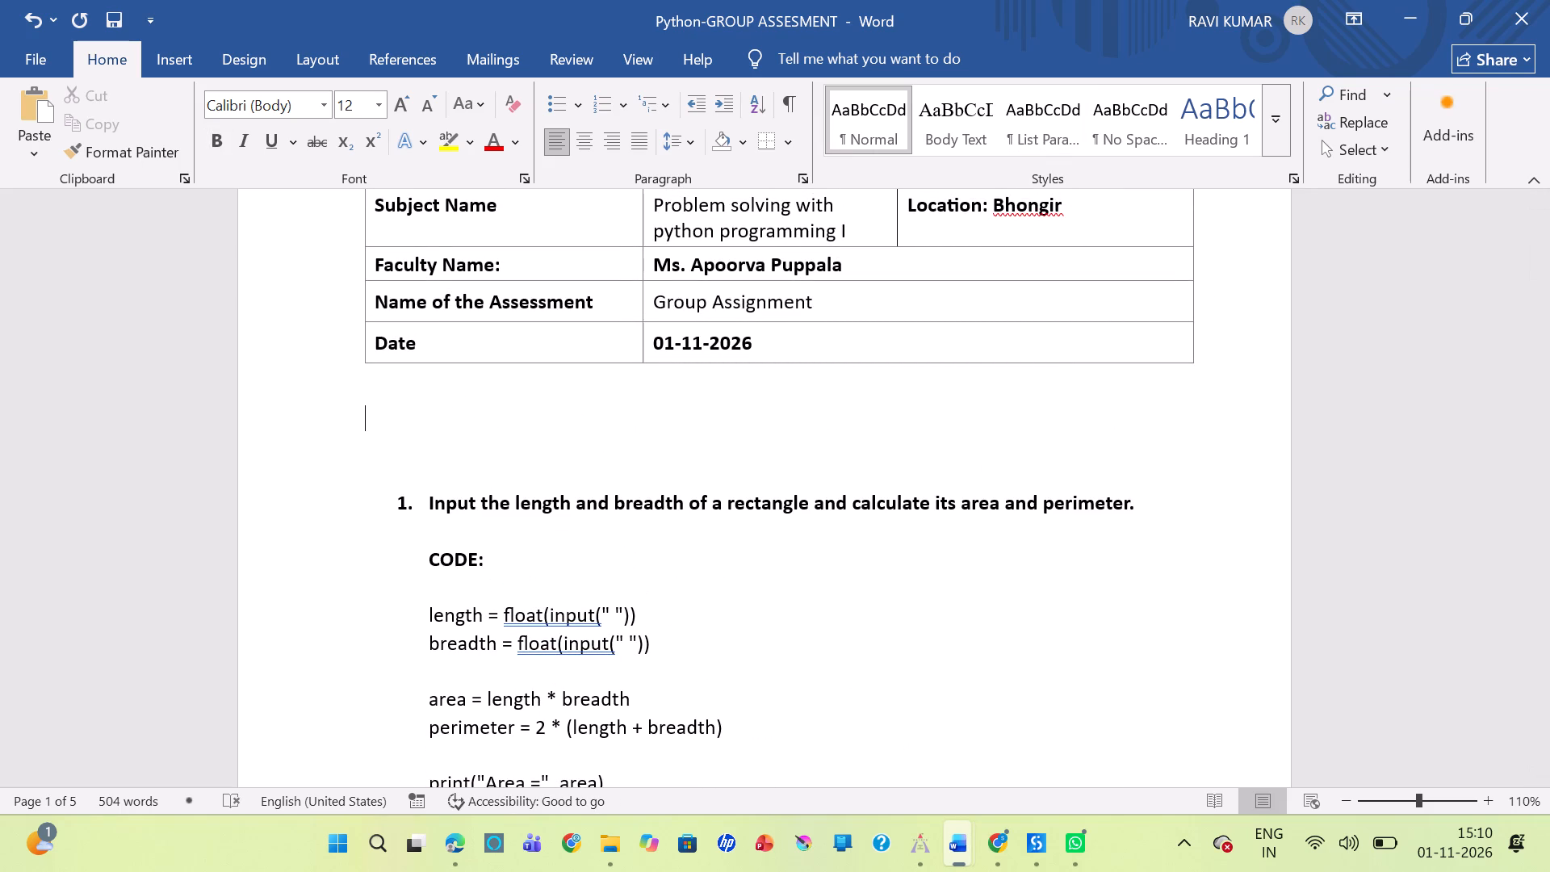
pyautogui.write('LG')
pyautogui.press('-')
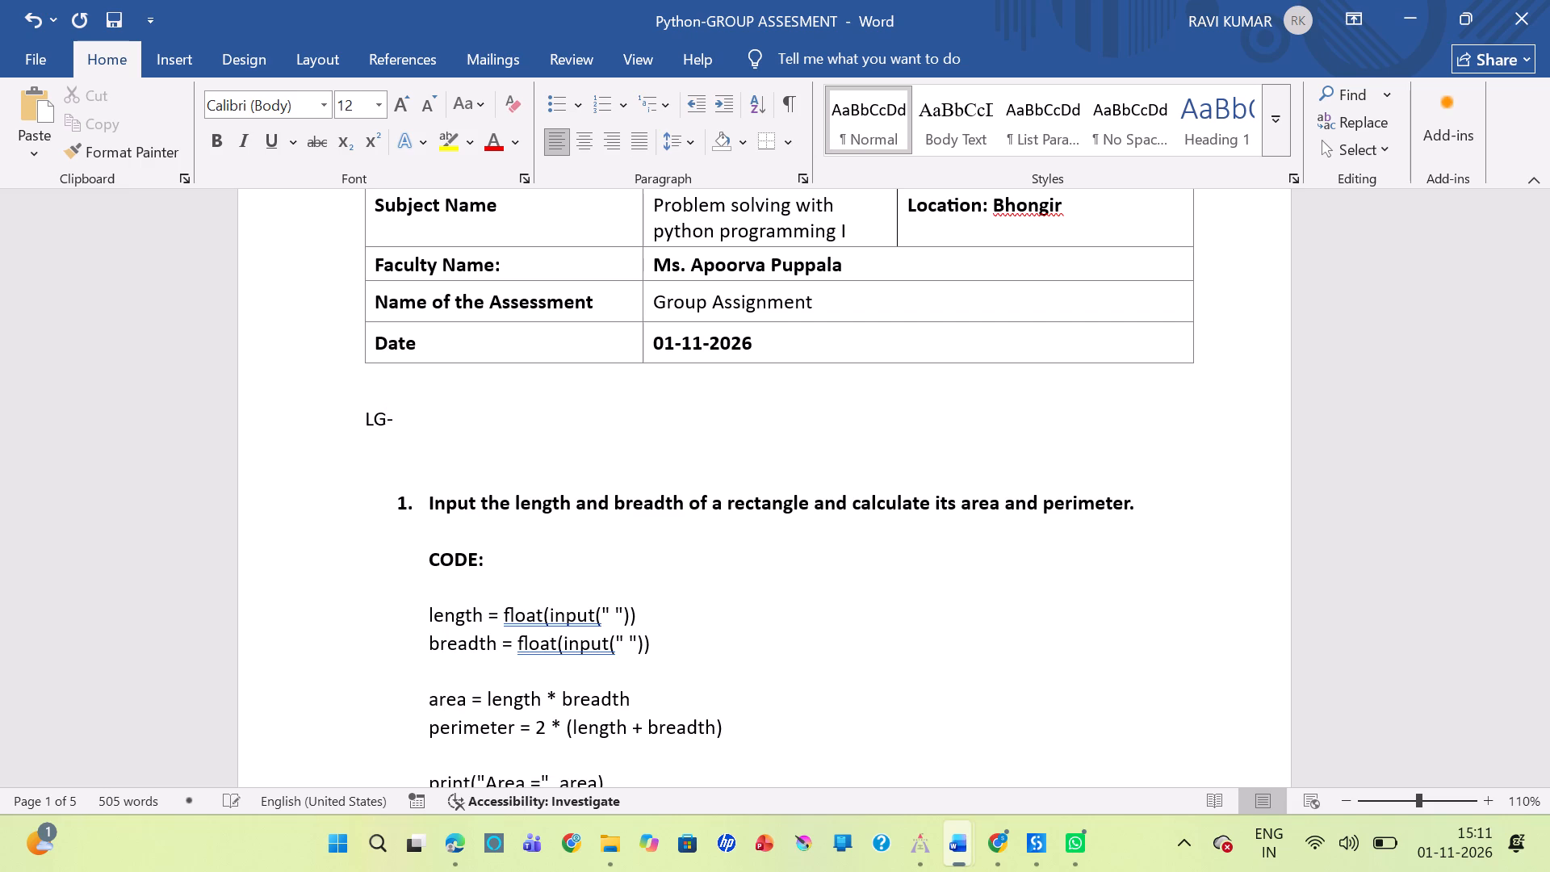
pyautogui.write('03')
# Make the LG-03 line above question 1 bold.
pyautogui.moveTo(365, 414); pyautogui.dragTo(422, 415)
pyautogui.click(434, 371)
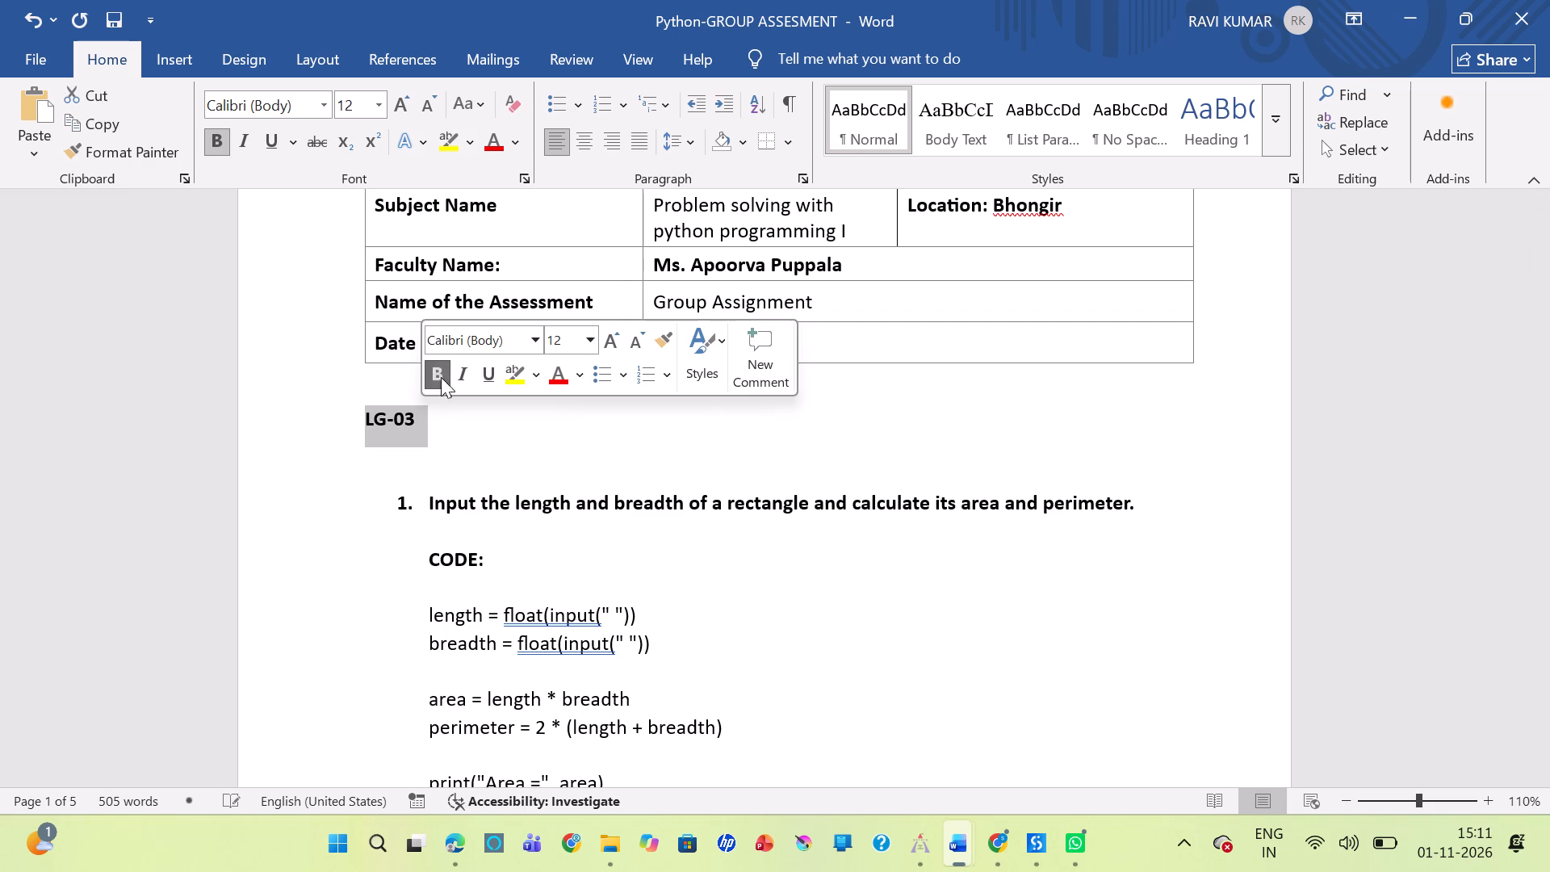
pyautogui.click(534, 453)
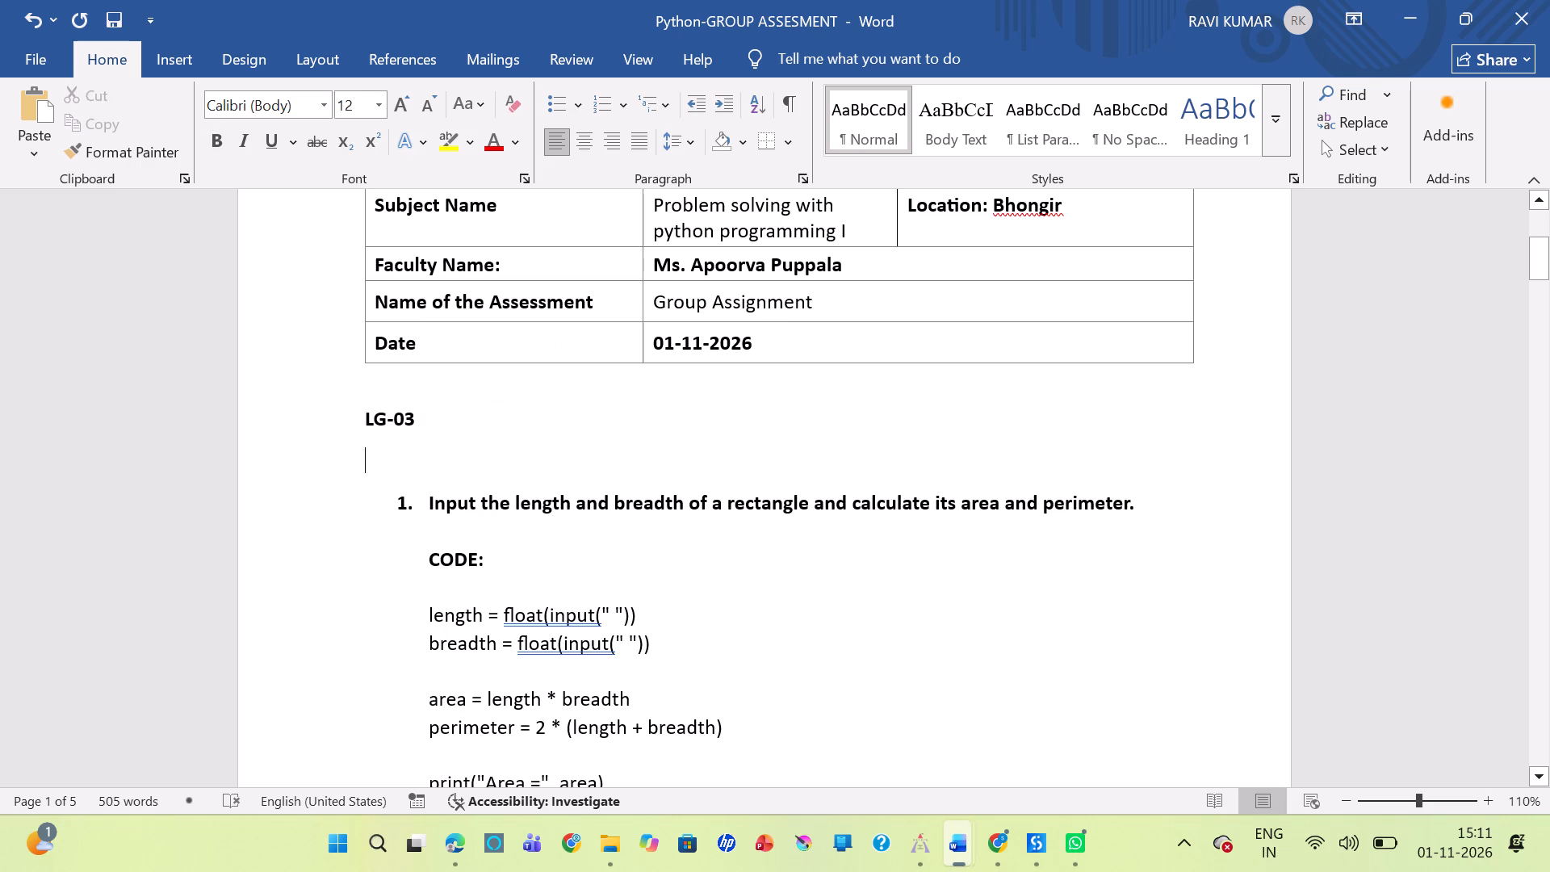
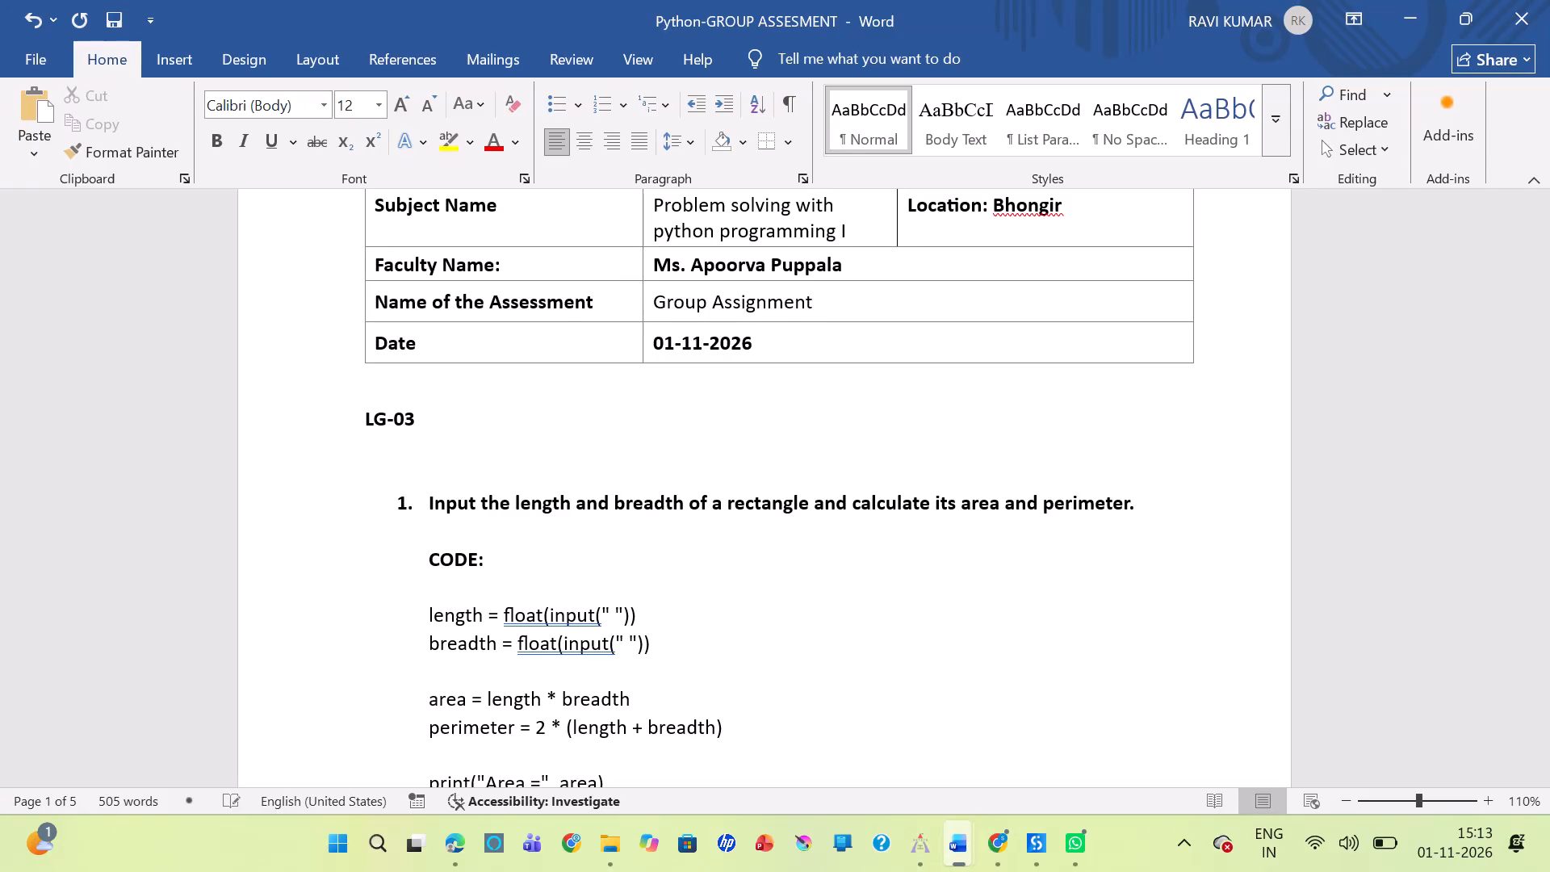
# Append C to the Class & Section entry in the student details table so it reads AIML-1C.
pyautogui.scroll(1, 706, 433)
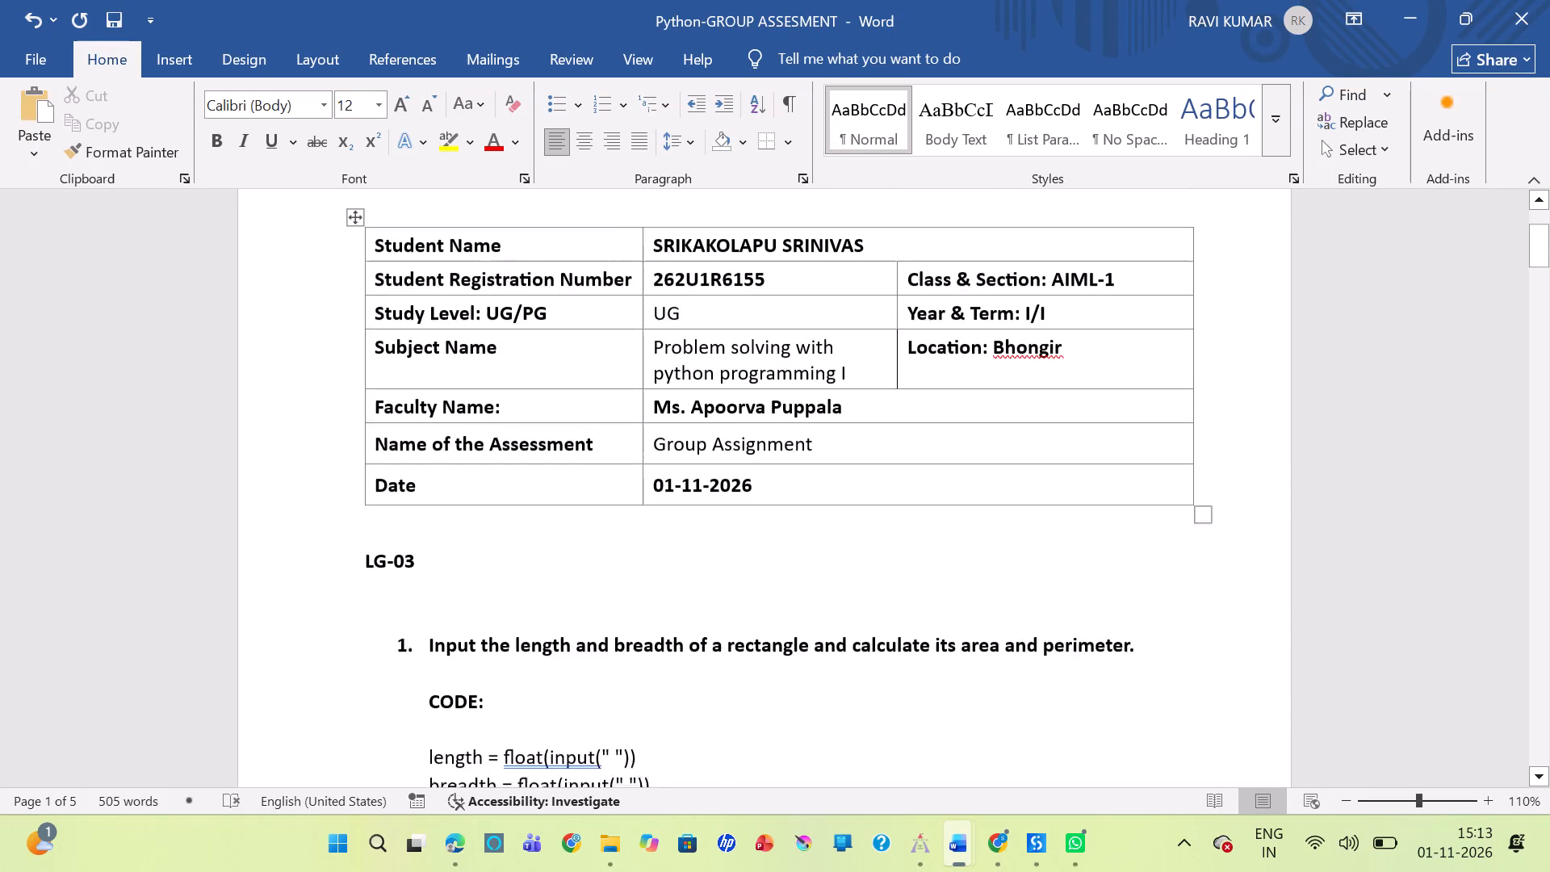
pyautogui.scroll(1, 706, 433)
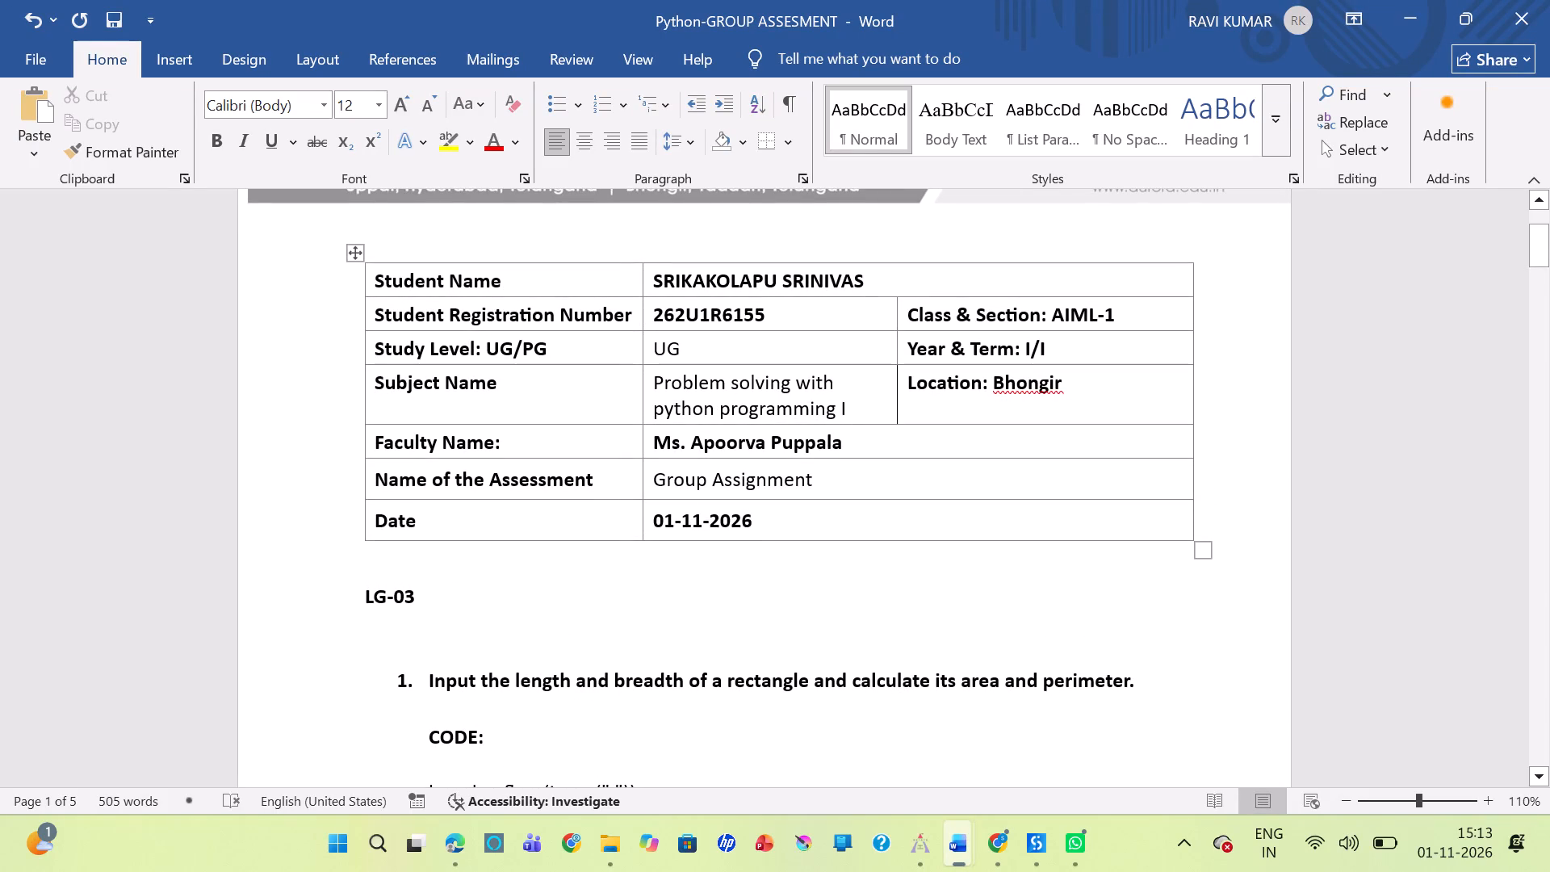
pyautogui.click(1116, 316)
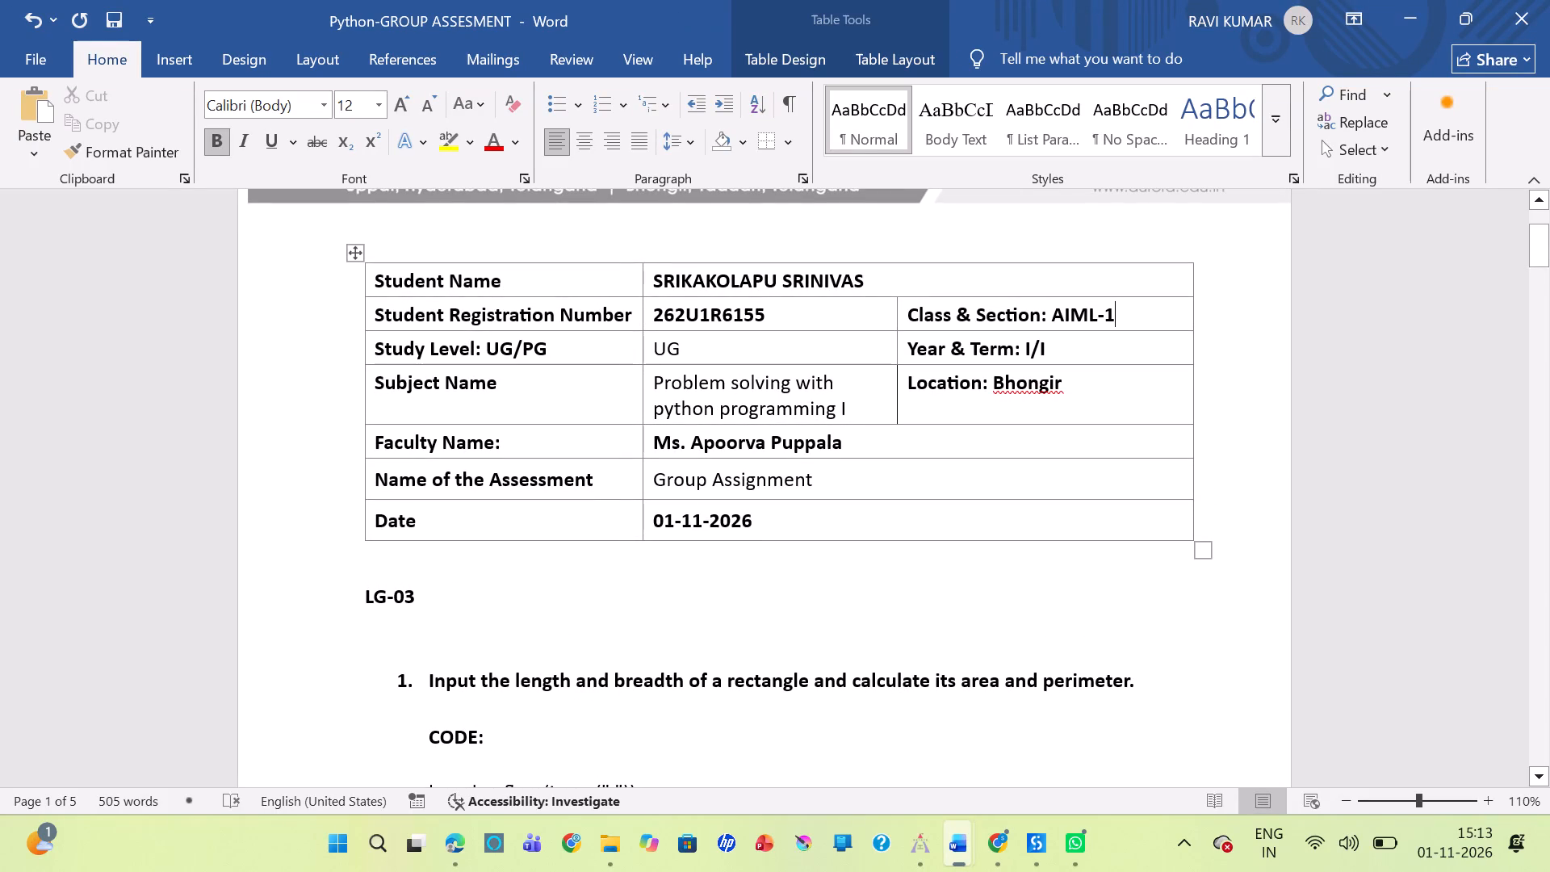
pyautogui.press('c')
# Review the whole assignment from the details table through the code, explanations and output screenshots of questions 1 to 4.
pyautogui.scroll(-2, 995, 545)
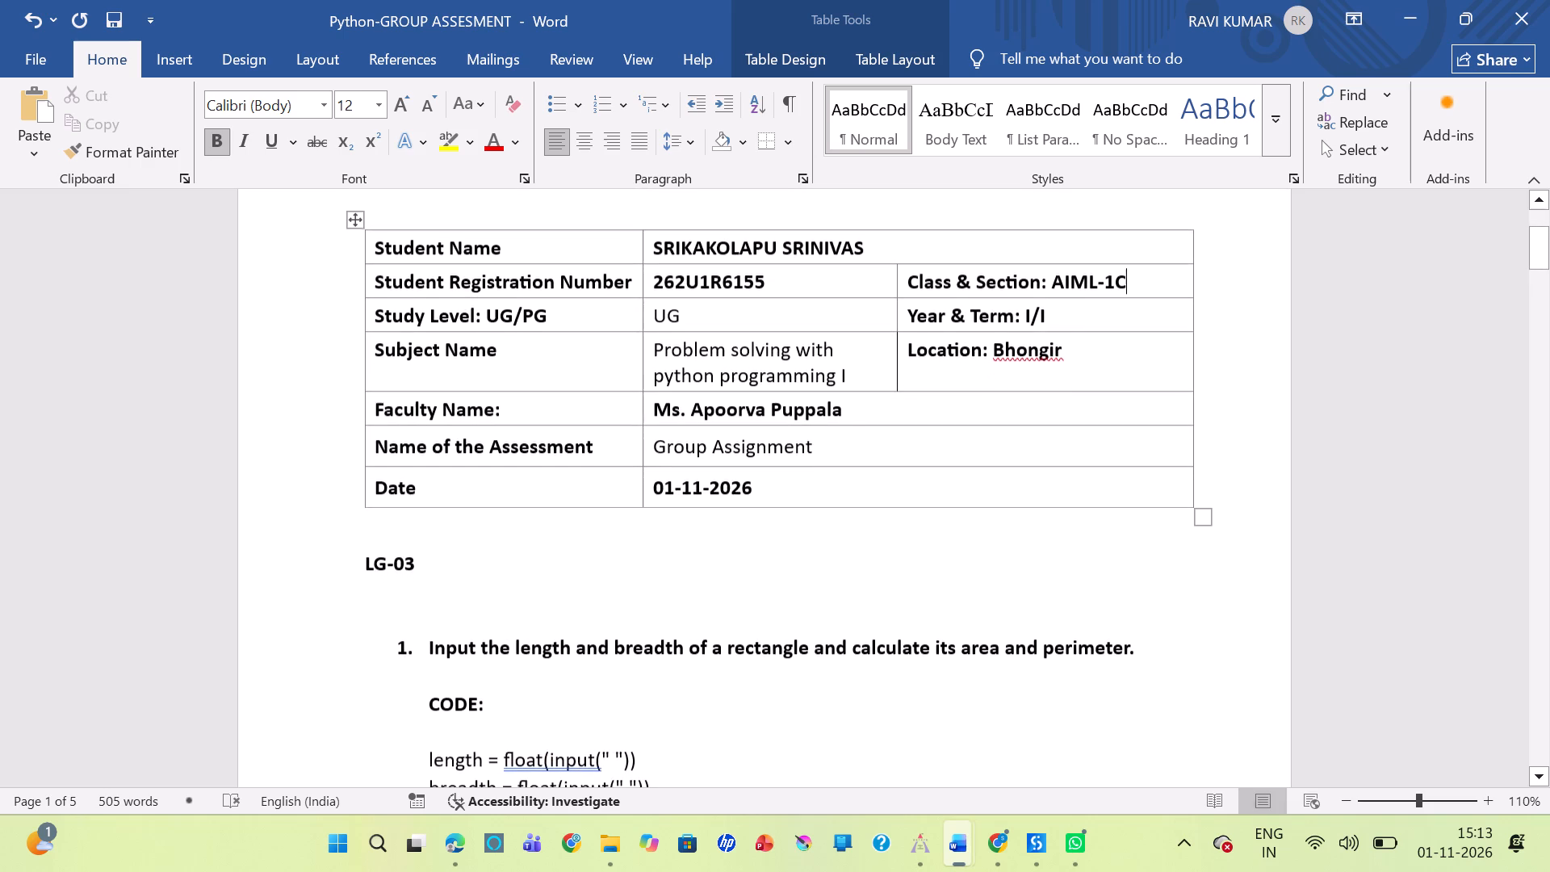
pyautogui.scroll(-3, 995, 545)
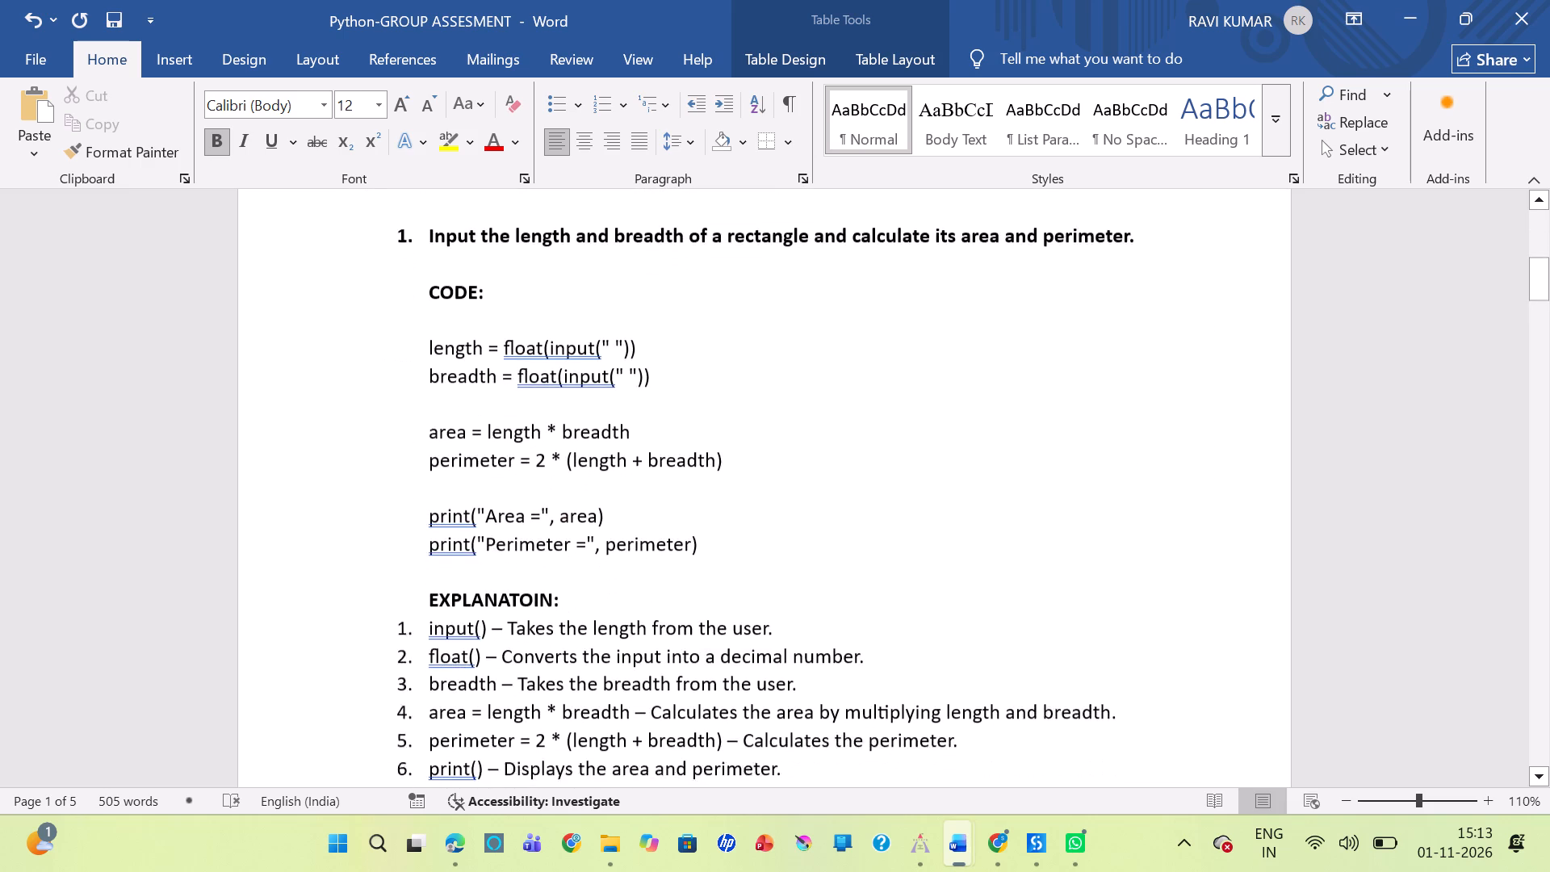
pyautogui.scroll(-4, 995, 545)
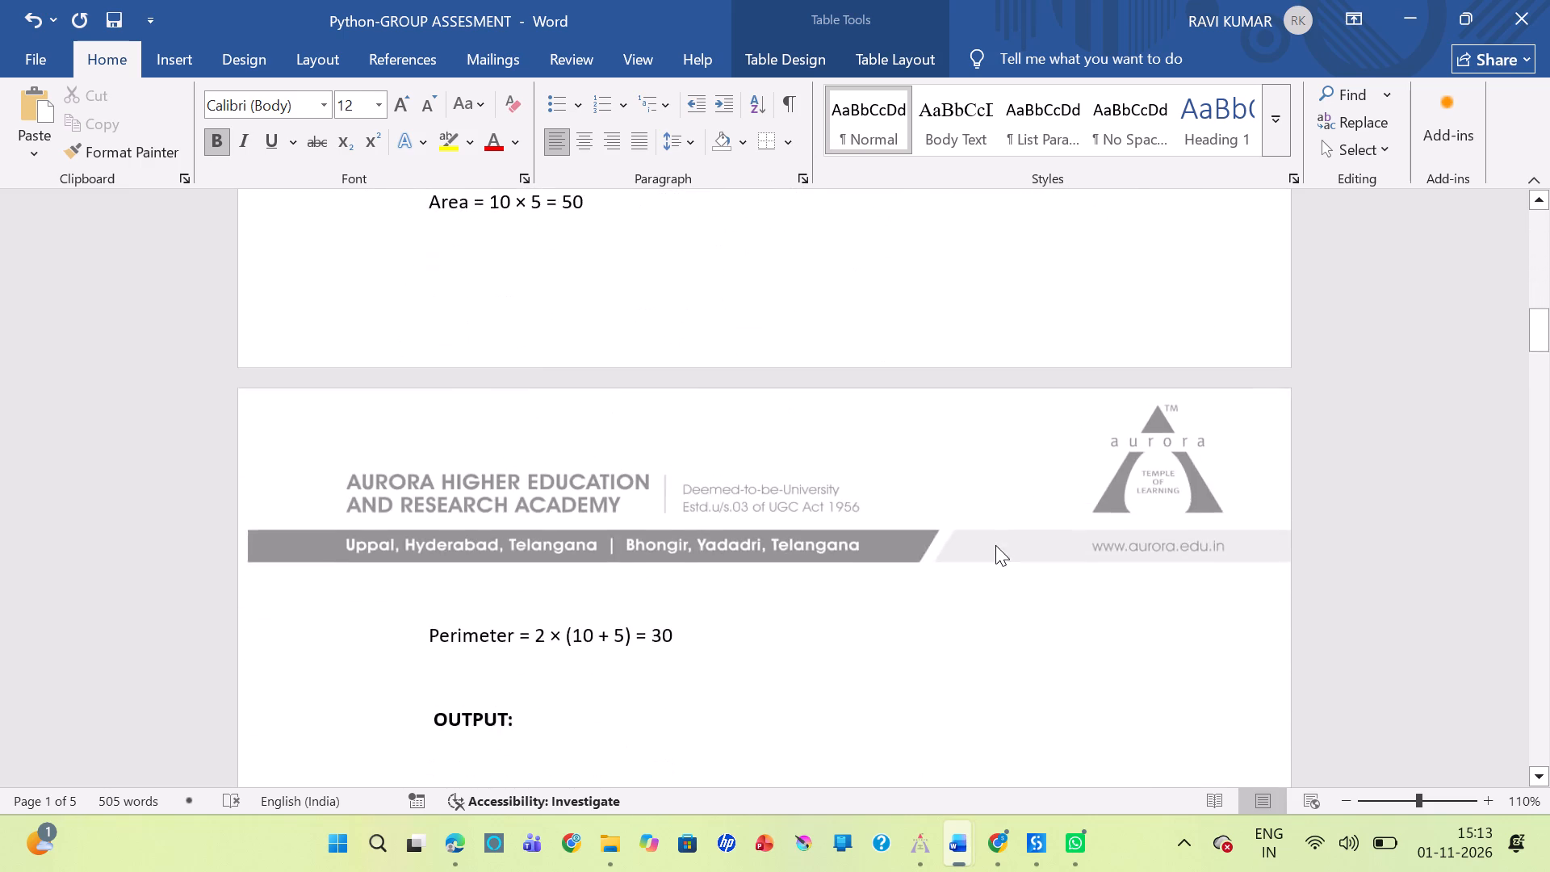
pyautogui.scroll(-2, 995, 545)
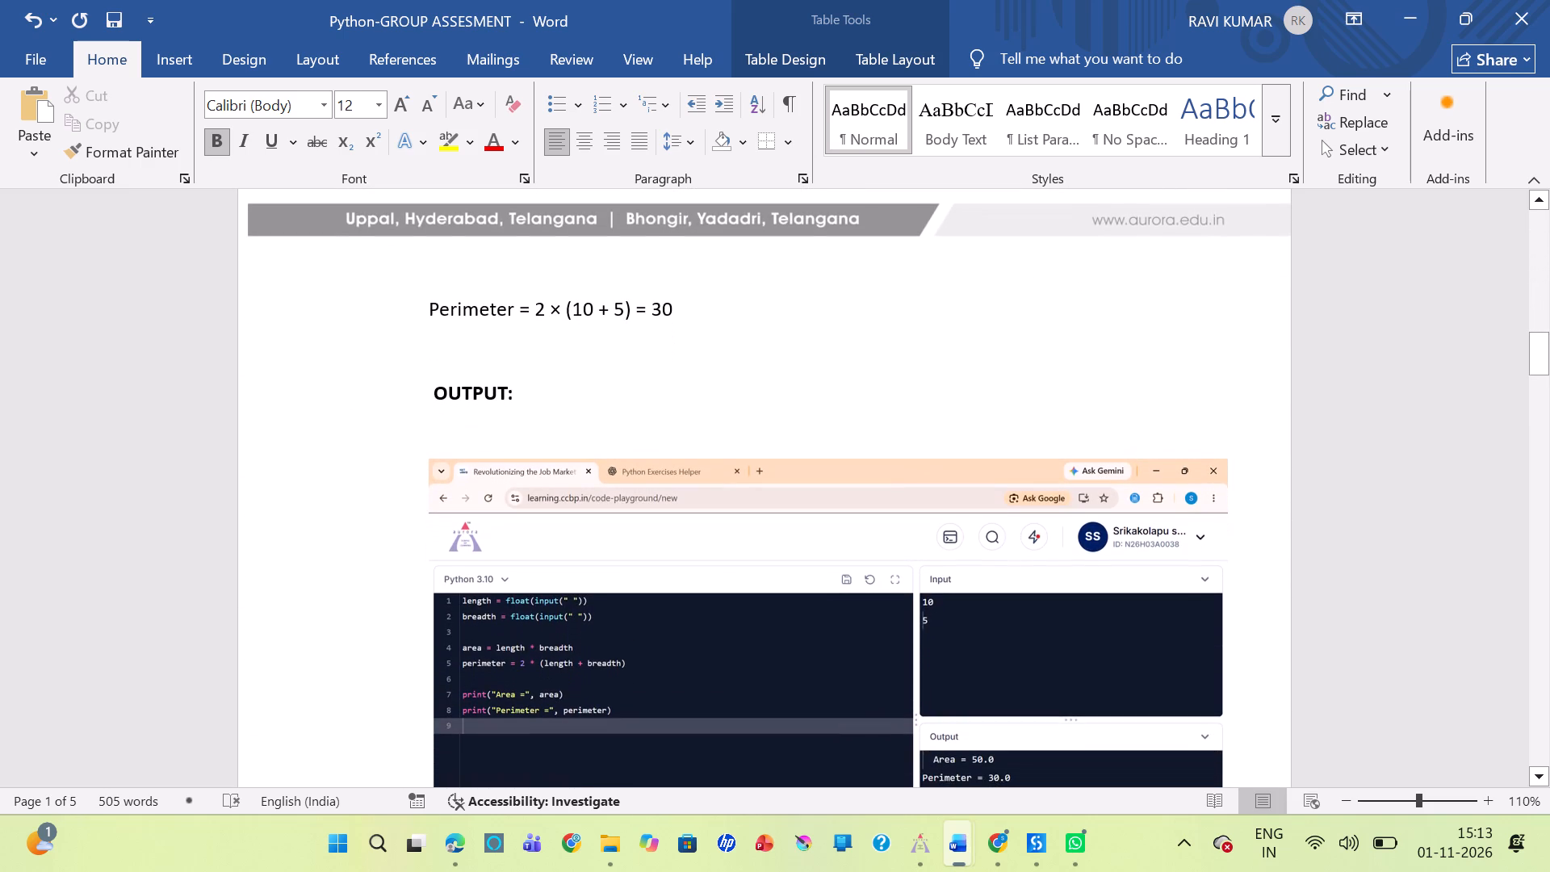
pyautogui.scroll(-3, 995, 545)
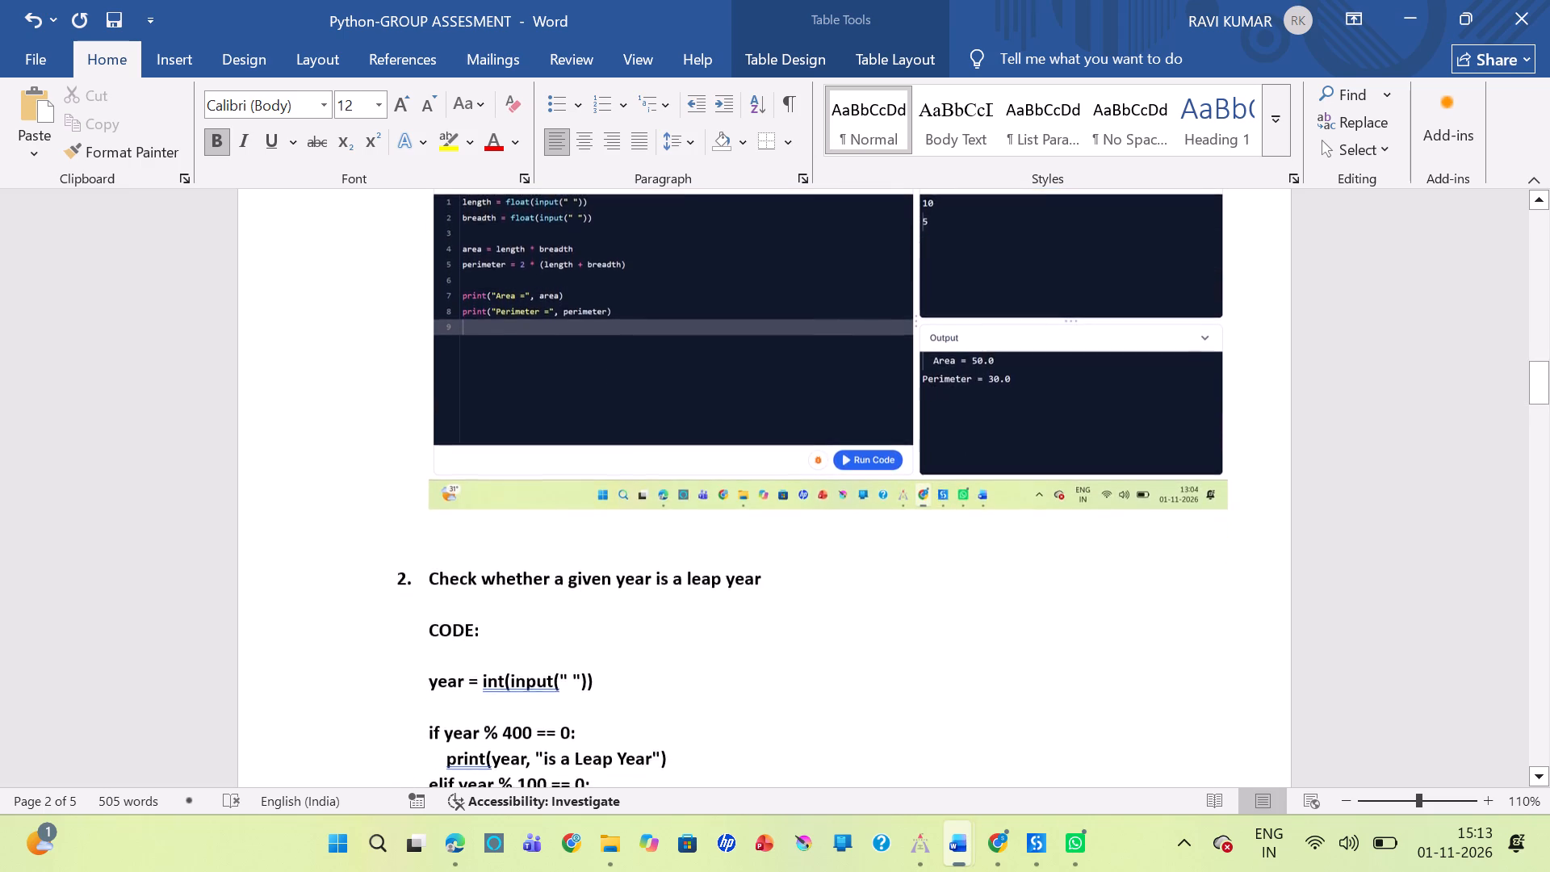
pyautogui.scroll(-4, 995, 545)
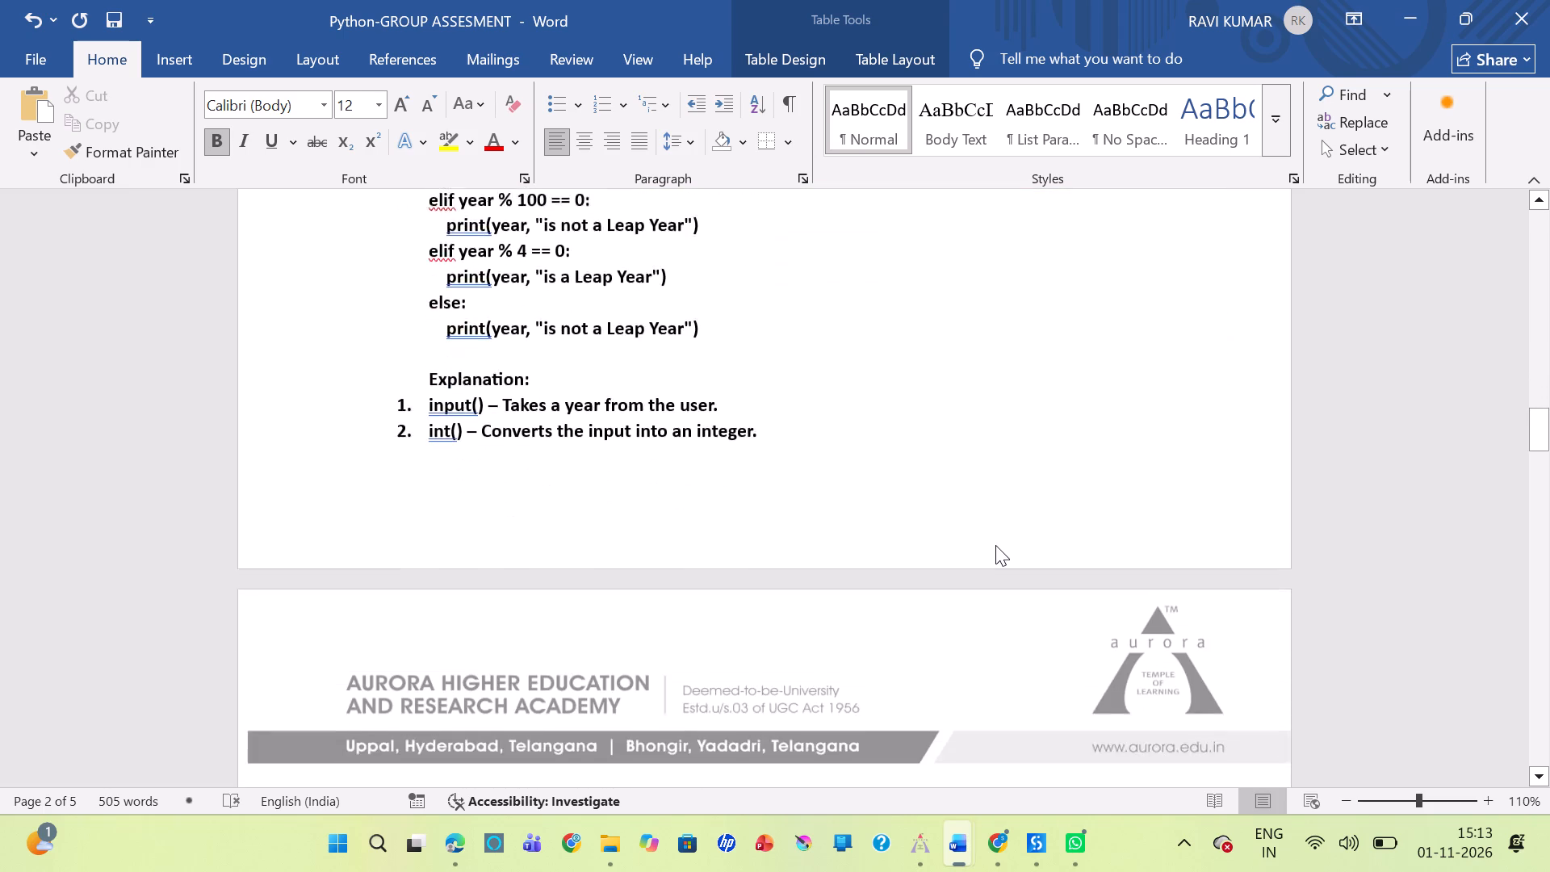
pyautogui.scroll(-2, 995, 545)
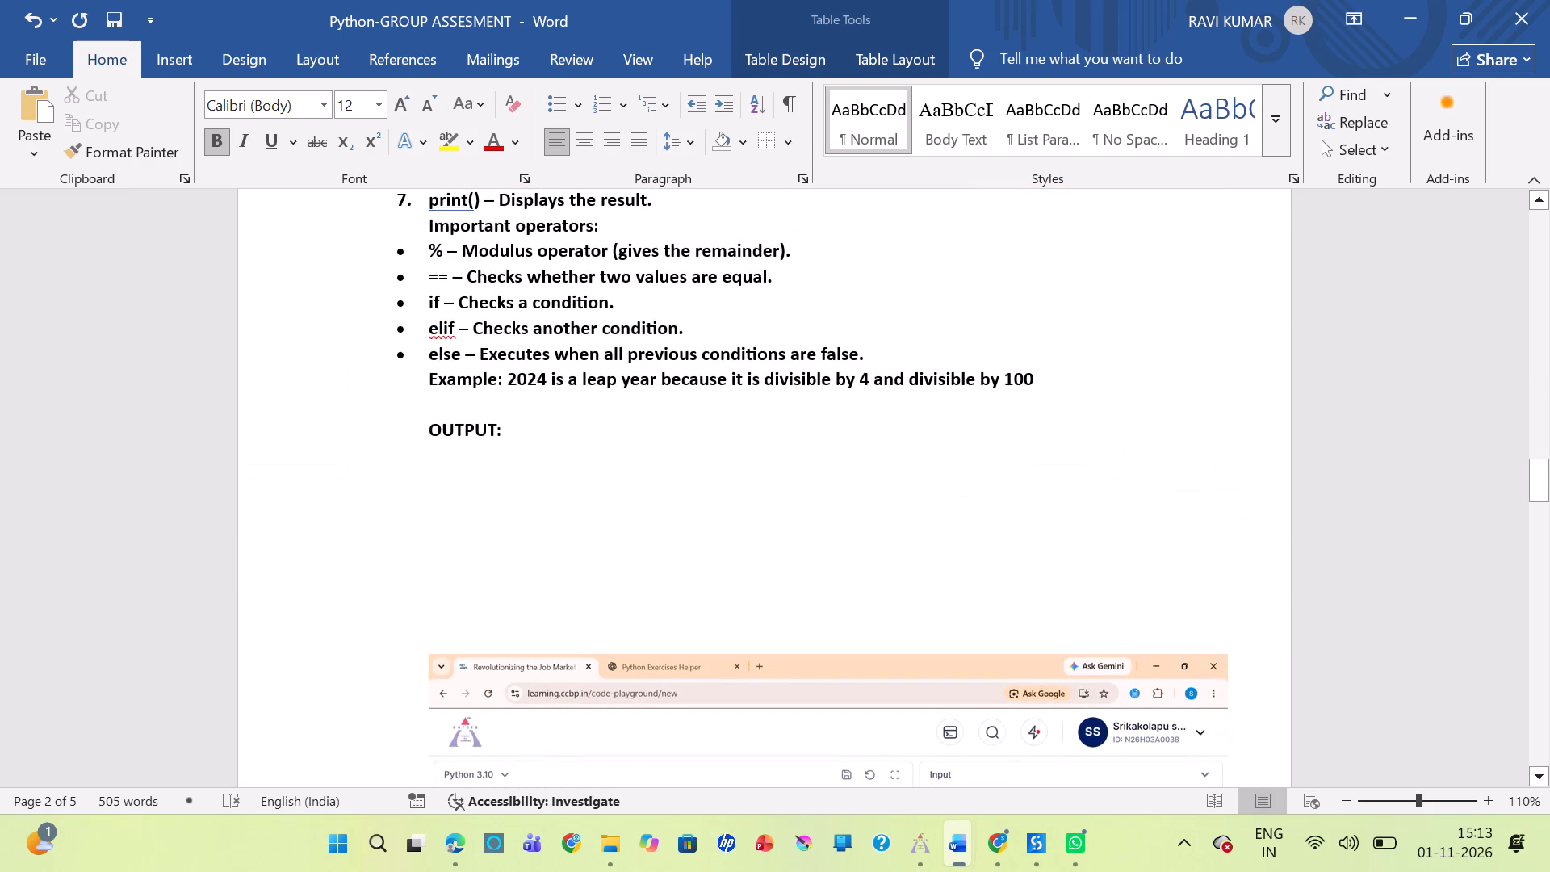
pyautogui.scroll(-4, 995, 545)
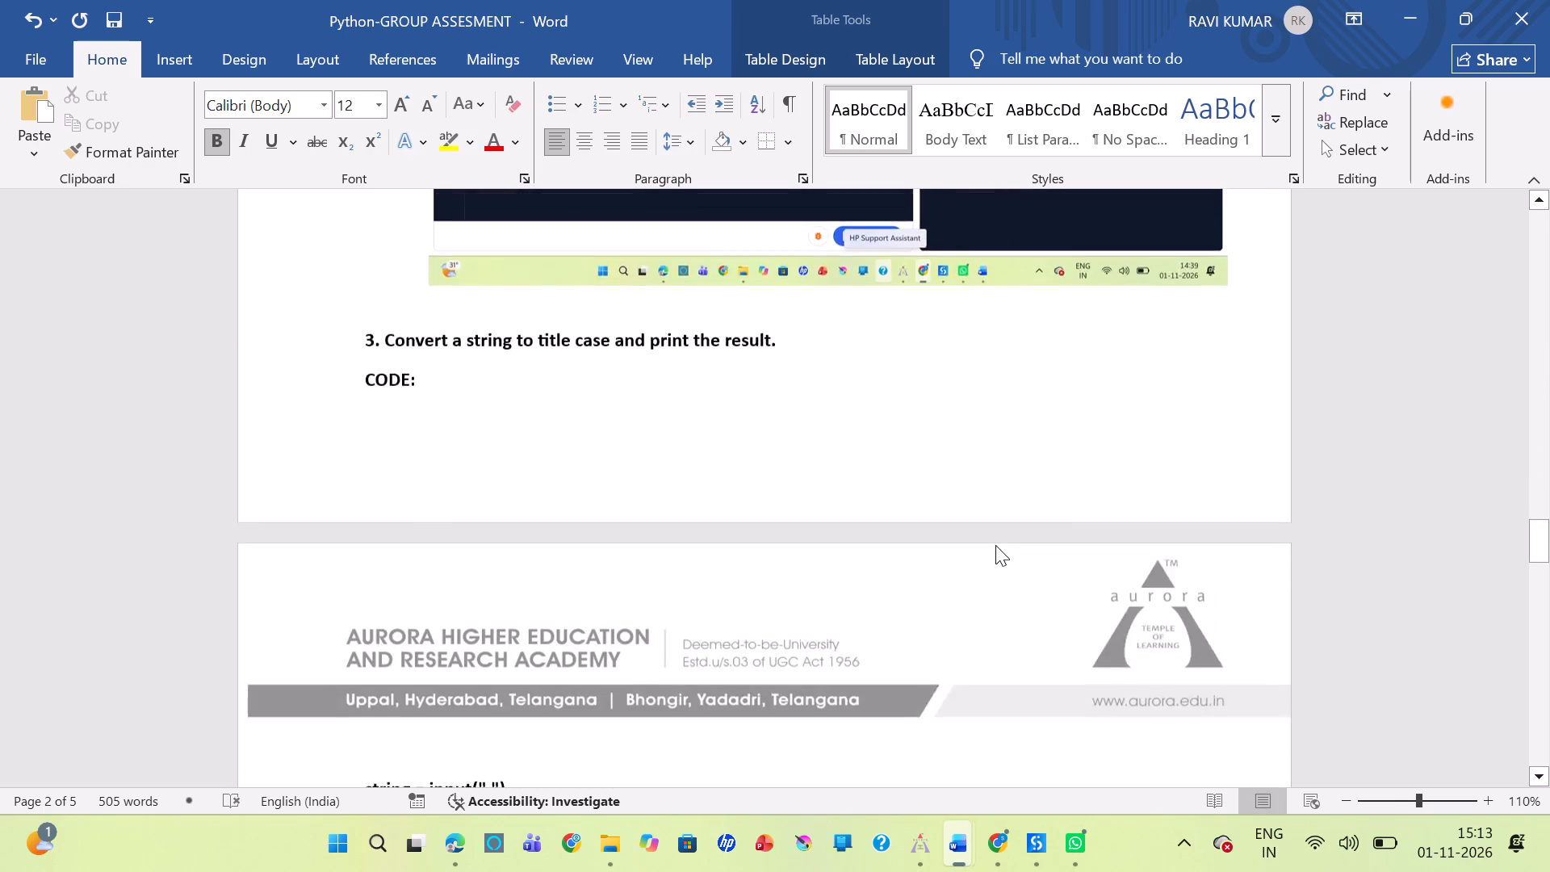
pyautogui.scroll(-1, 995, 545)
pyautogui.keyDown('ctrl'); pyautogui.scroll(1, 995, 545); pyautogui.keyUp('ctrl')
pyautogui.keyDown('ctrl'); pyautogui.scroll(-1, 995, 545); pyautogui.keyUp('ctrl')
pyautogui.keyDown('ctrl'); pyautogui.scroll(1, 995, 545); pyautogui.keyUp('ctrl')
pyautogui.keyDown('ctrl'); pyautogui.scroll(-1, 995, 545); pyautogui.keyUp('ctrl')
pyautogui.scroll(-1, 995, 545)
pyautogui.keyDown('ctrl'); pyautogui.scroll(-4, 995, 545); pyautogui.keyUp('ctrl')
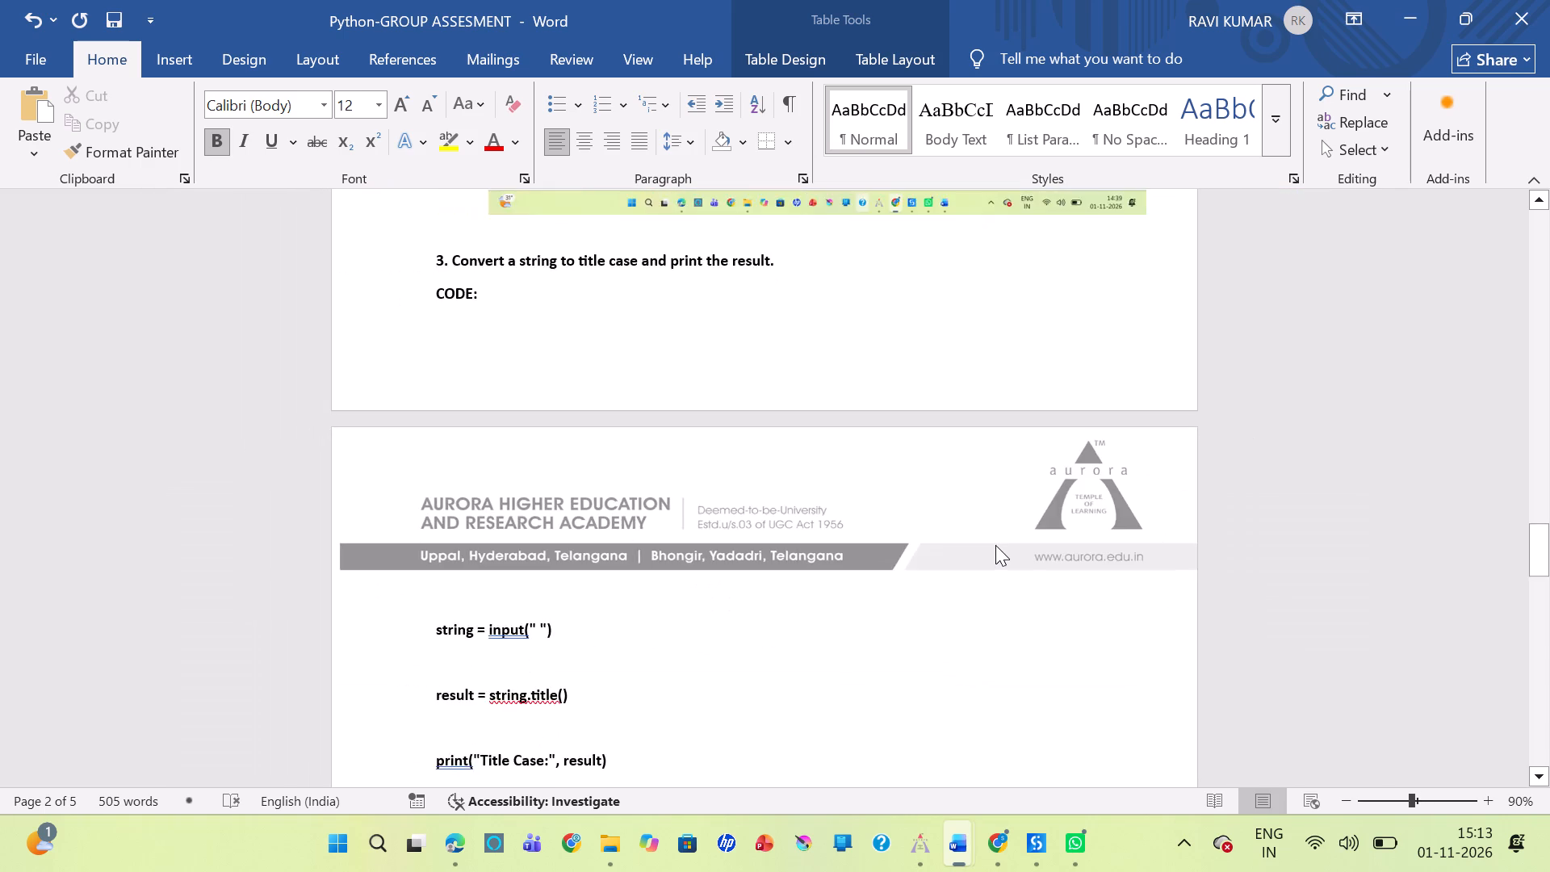
pyautogui.scroll(-5, 995, 545)
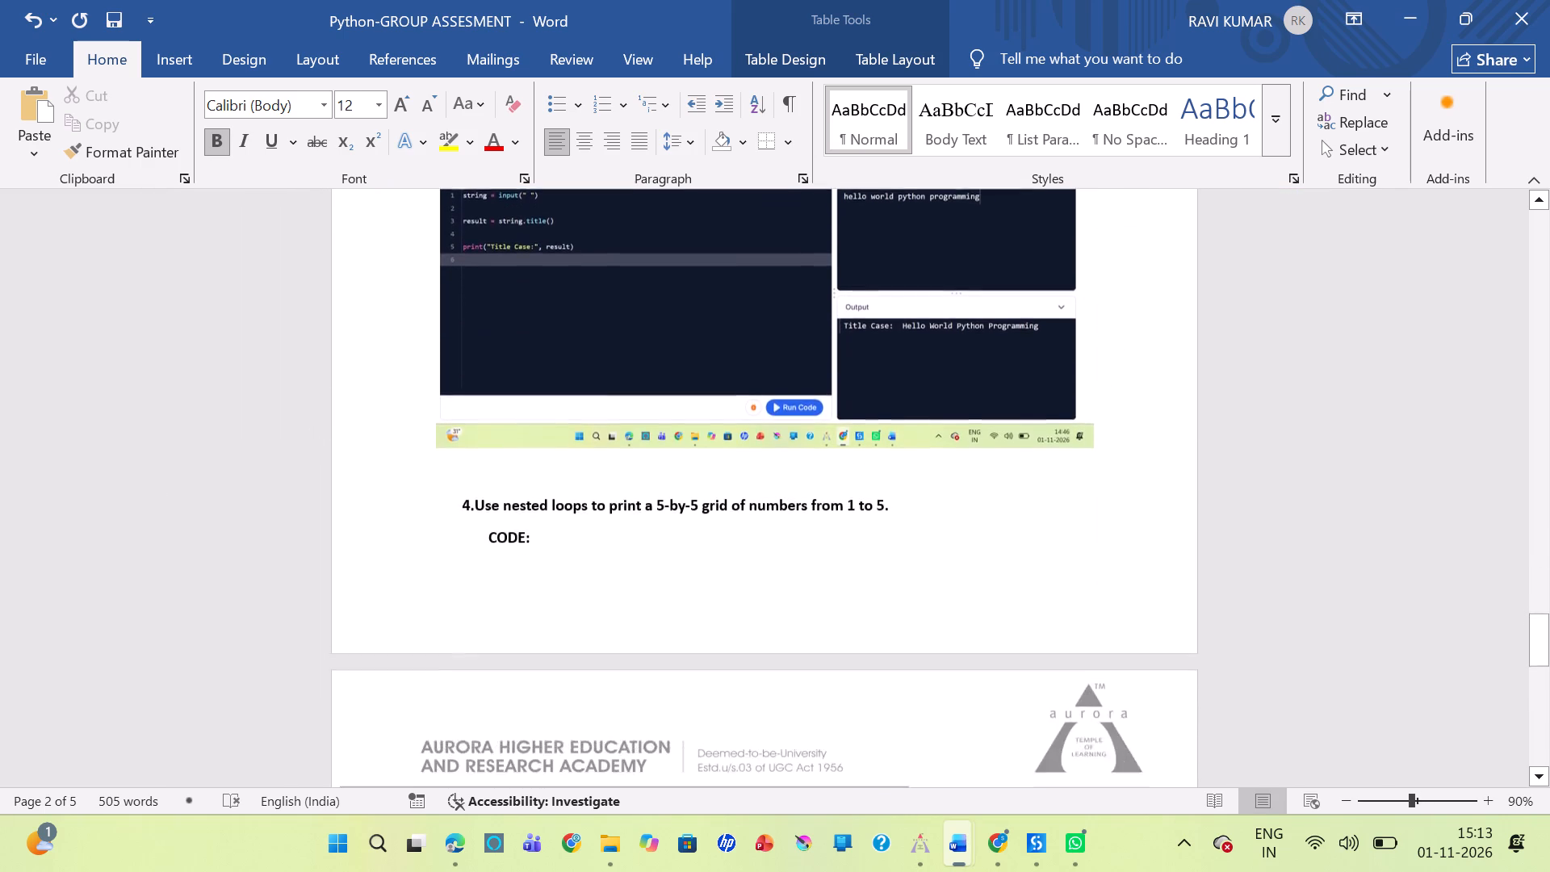
pyautogui.scroll(-3, 995, 545)
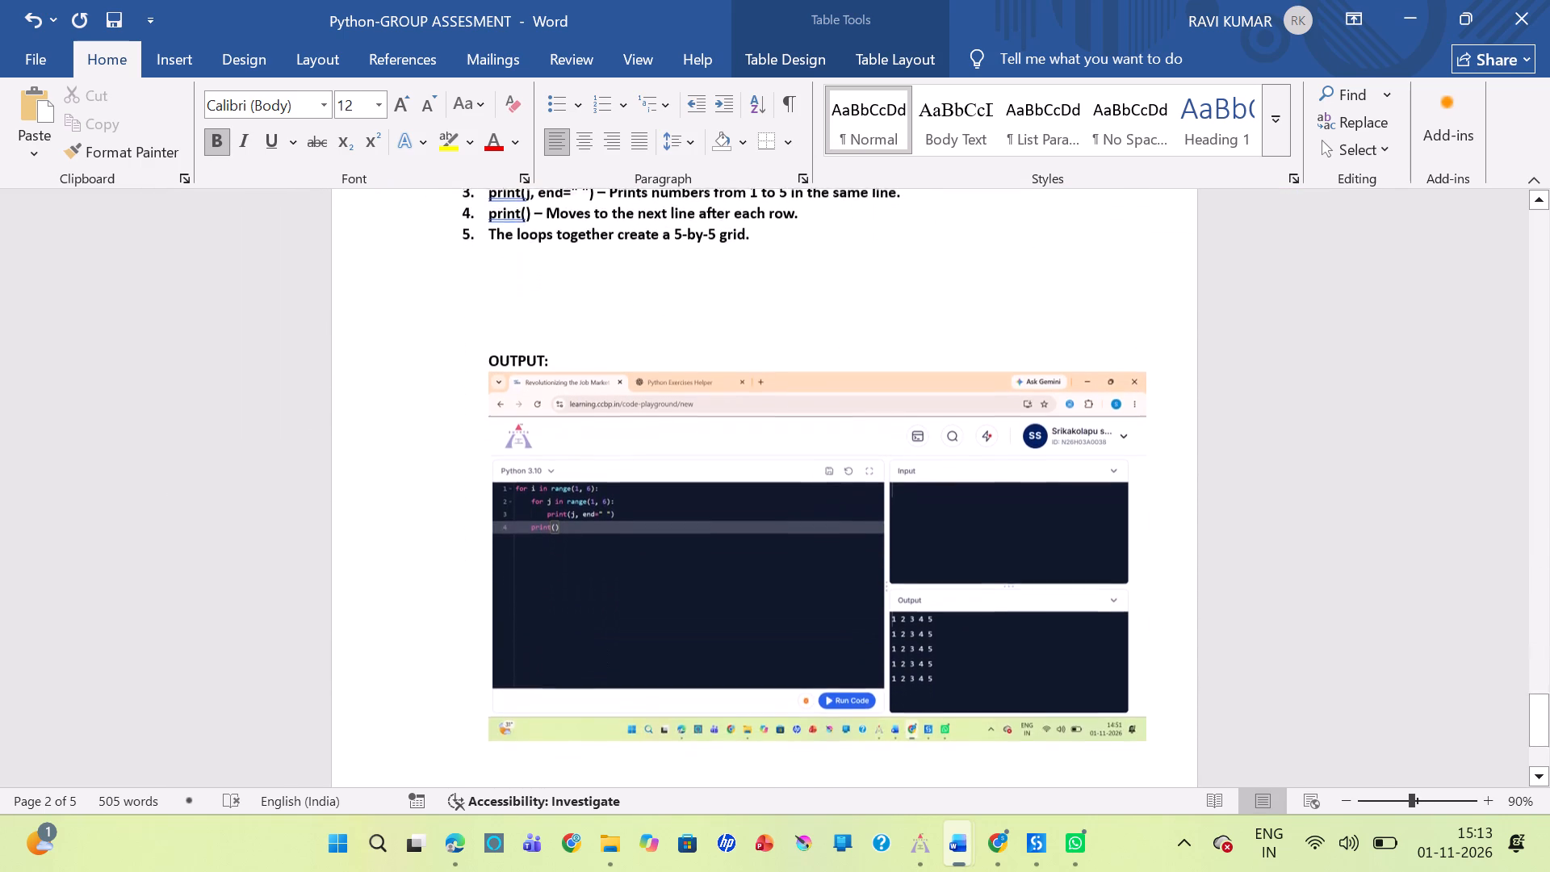
pyautogui.scroll(-2, 995, 545)
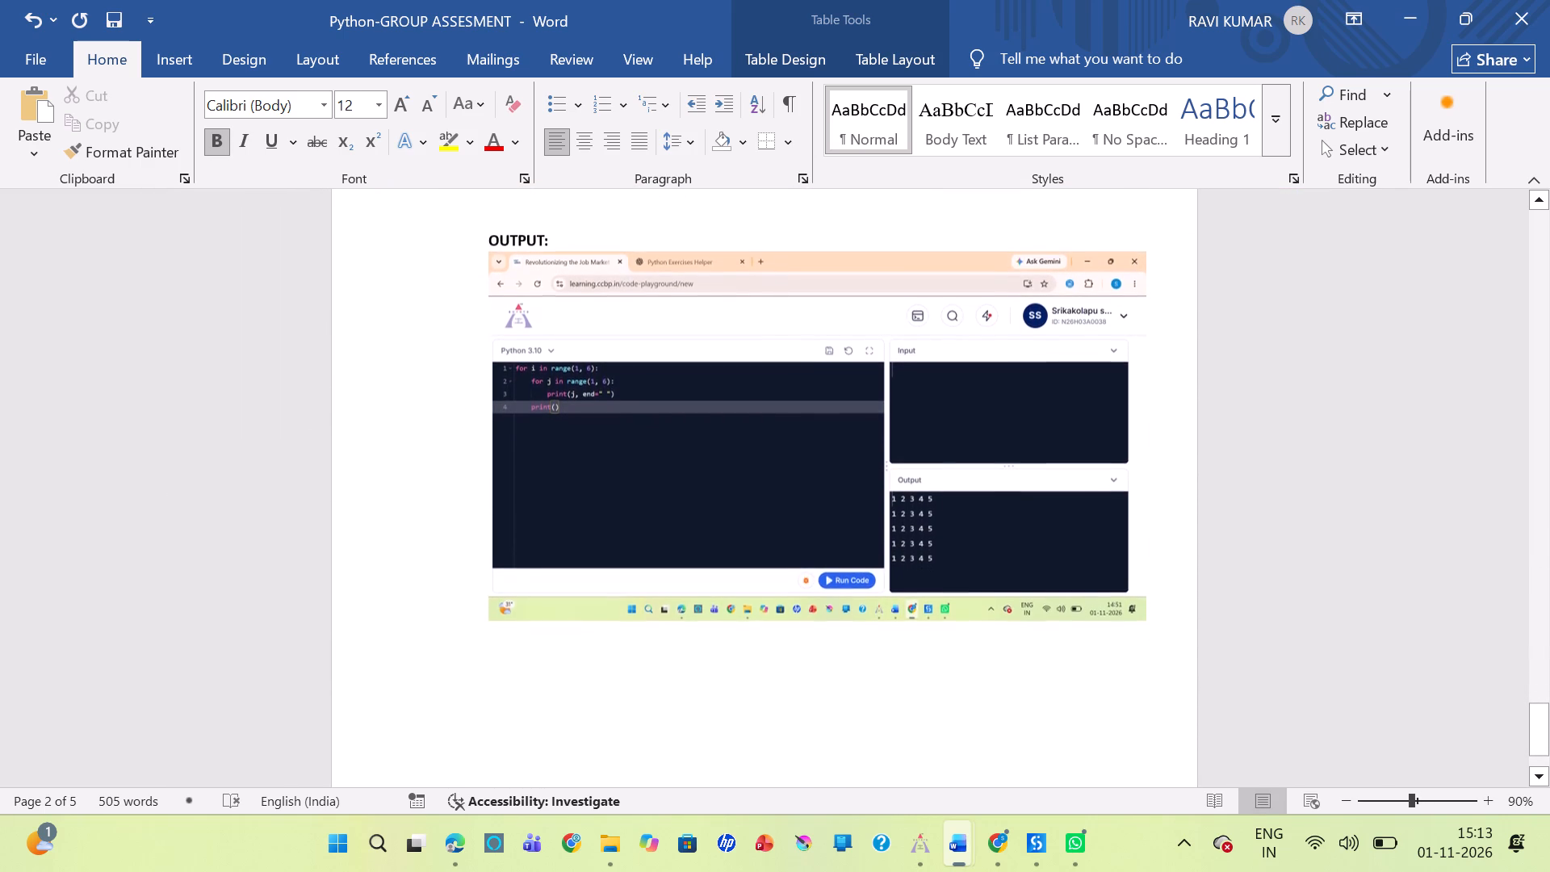
pyautogui.scroll(-5, 995, 545)
# Recheck question 4's nested-loop code, explanation and output, along with the end of question 3.
pyautogui.scroll(1, 995, 545)
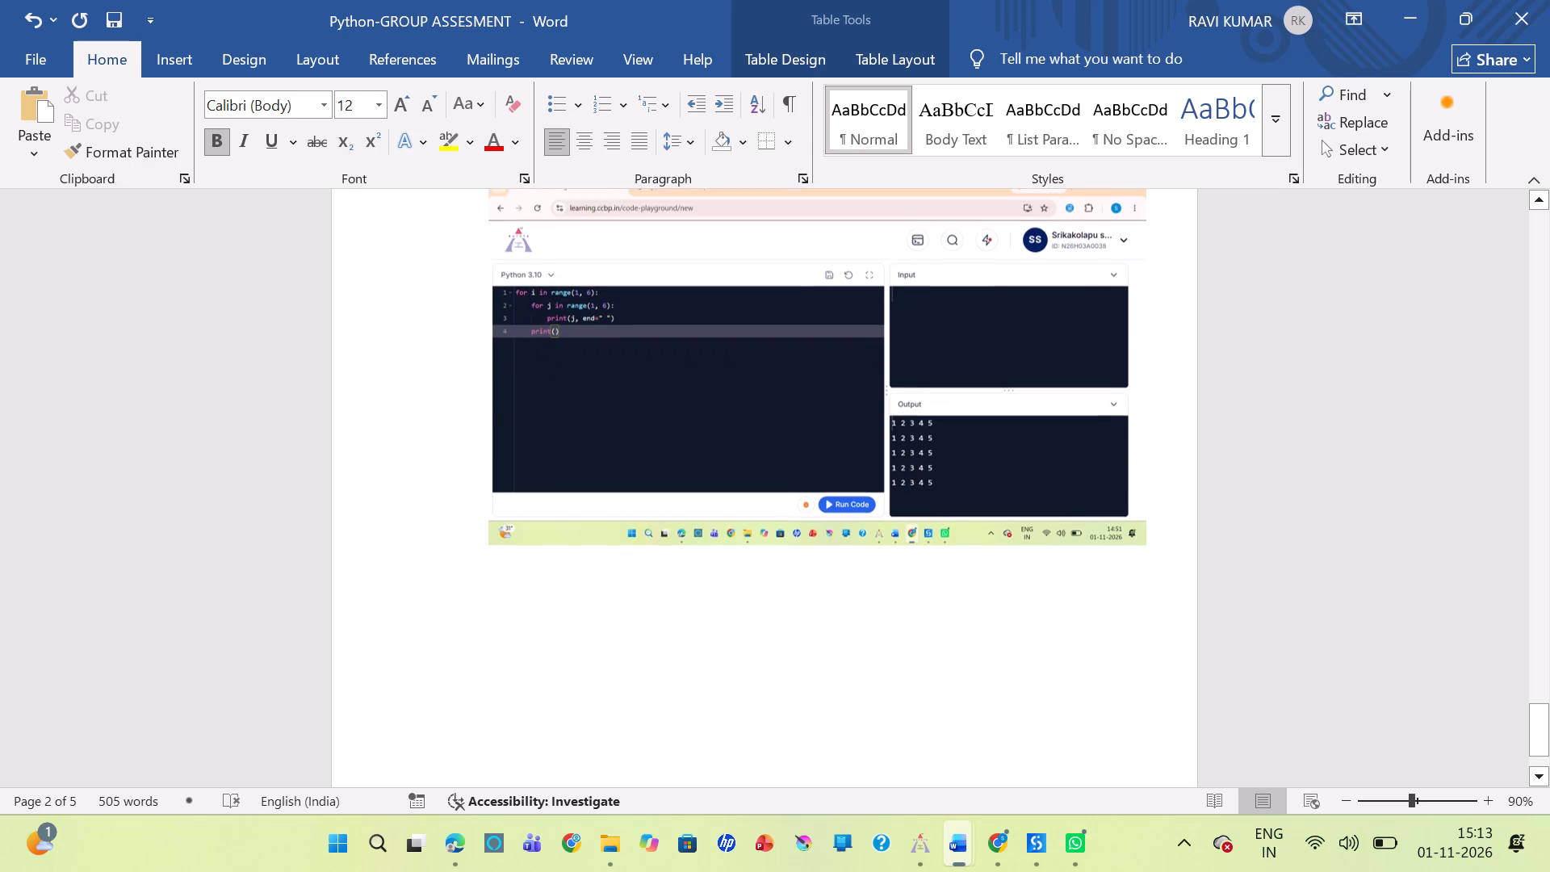
pyautogui.scroll(6, 995, 545)
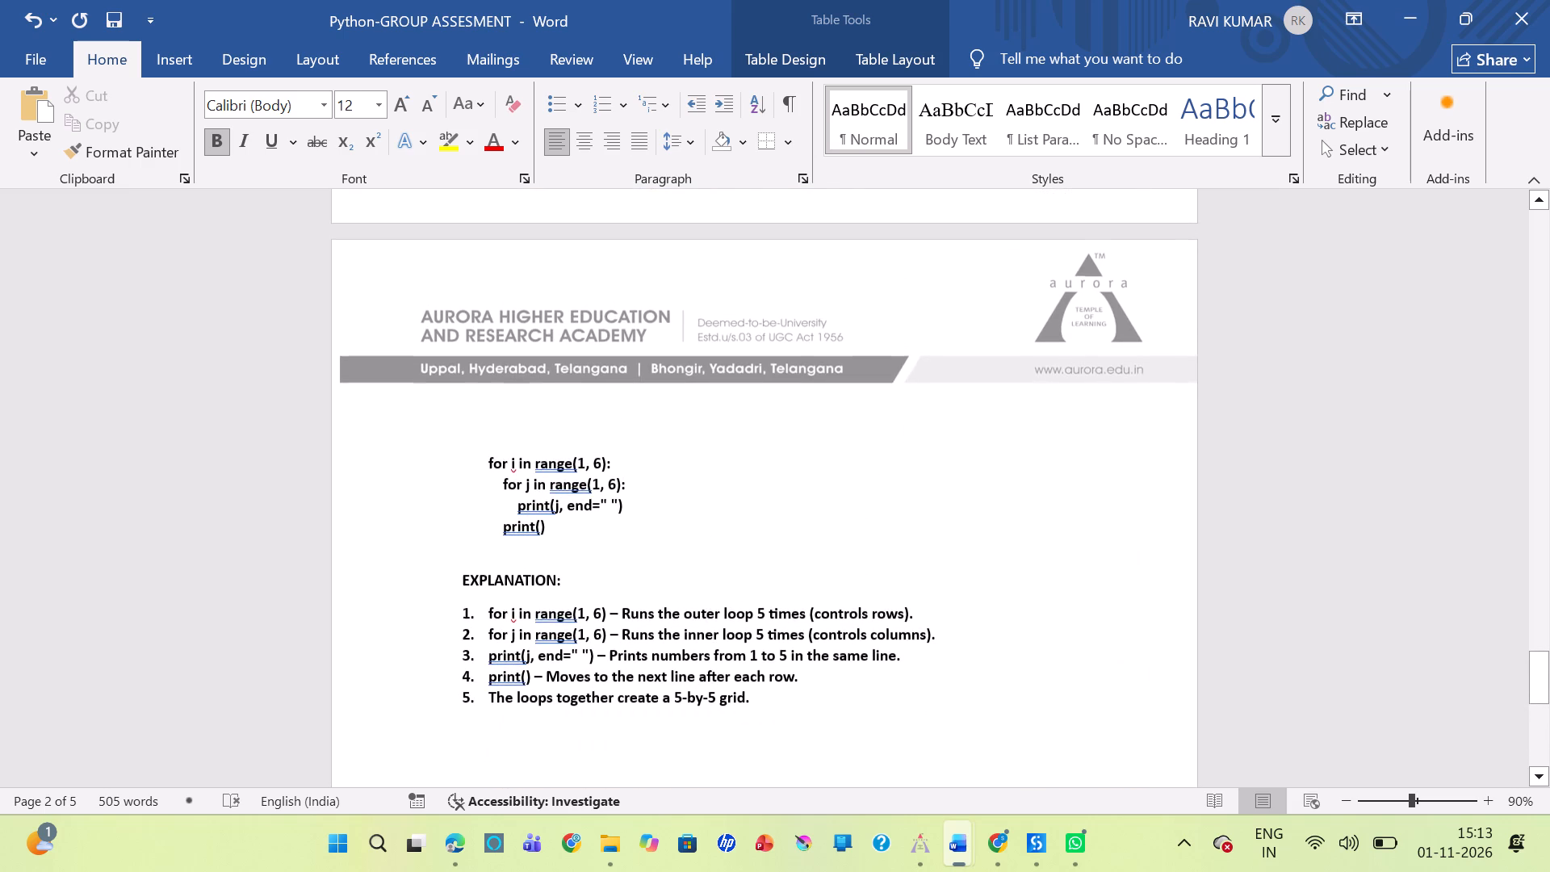
pyautogui.scroll(3, 995, 545)
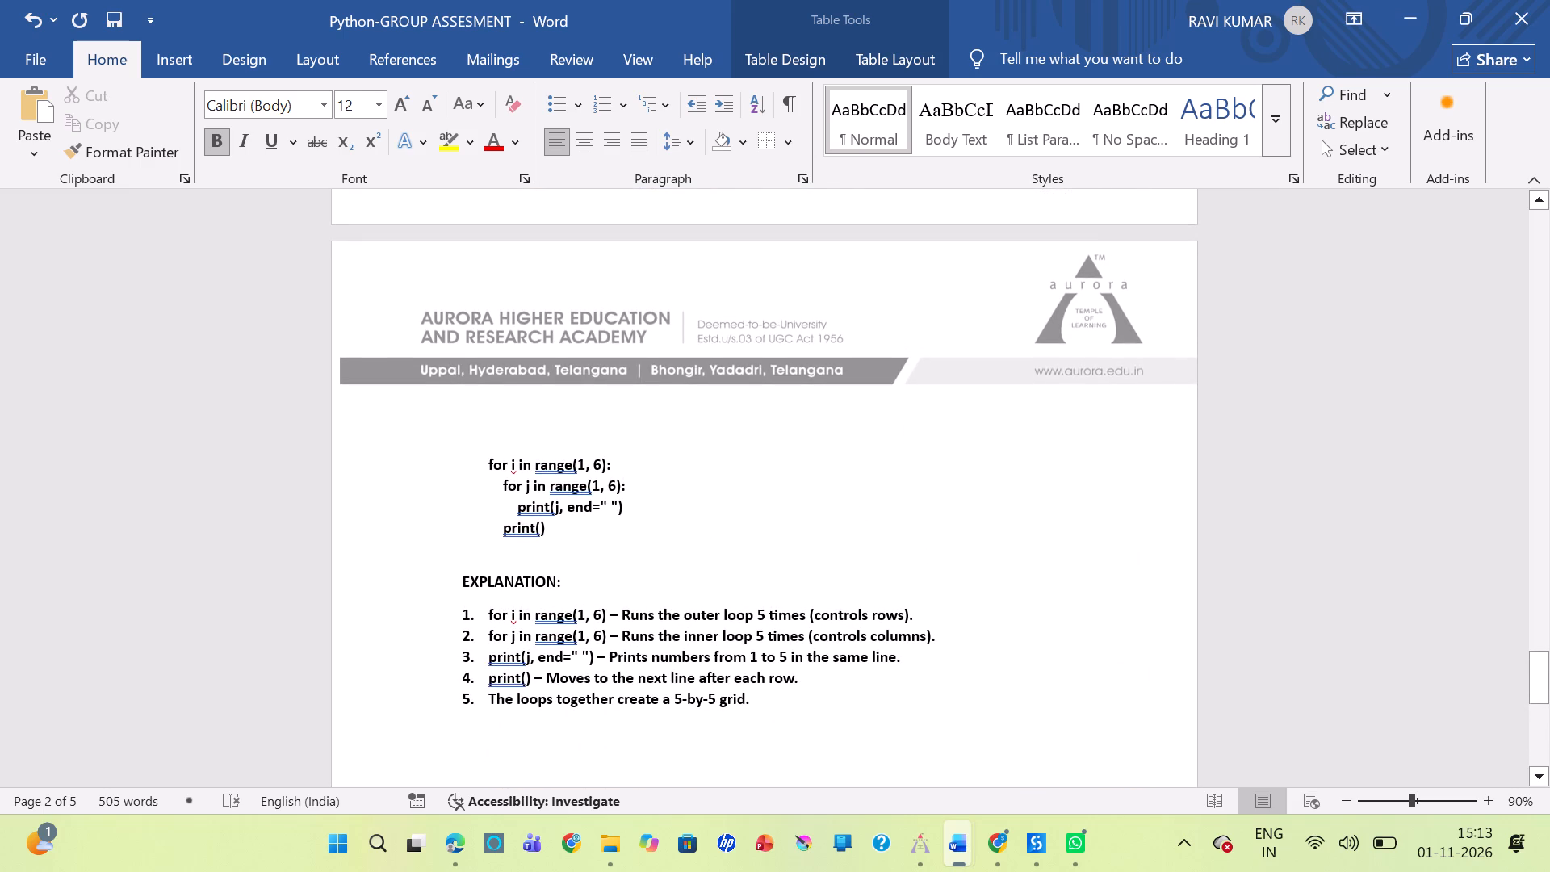
pyautogui.scroll(10, 995, 545)
pyautogui.scroll(-10, 995, 545)
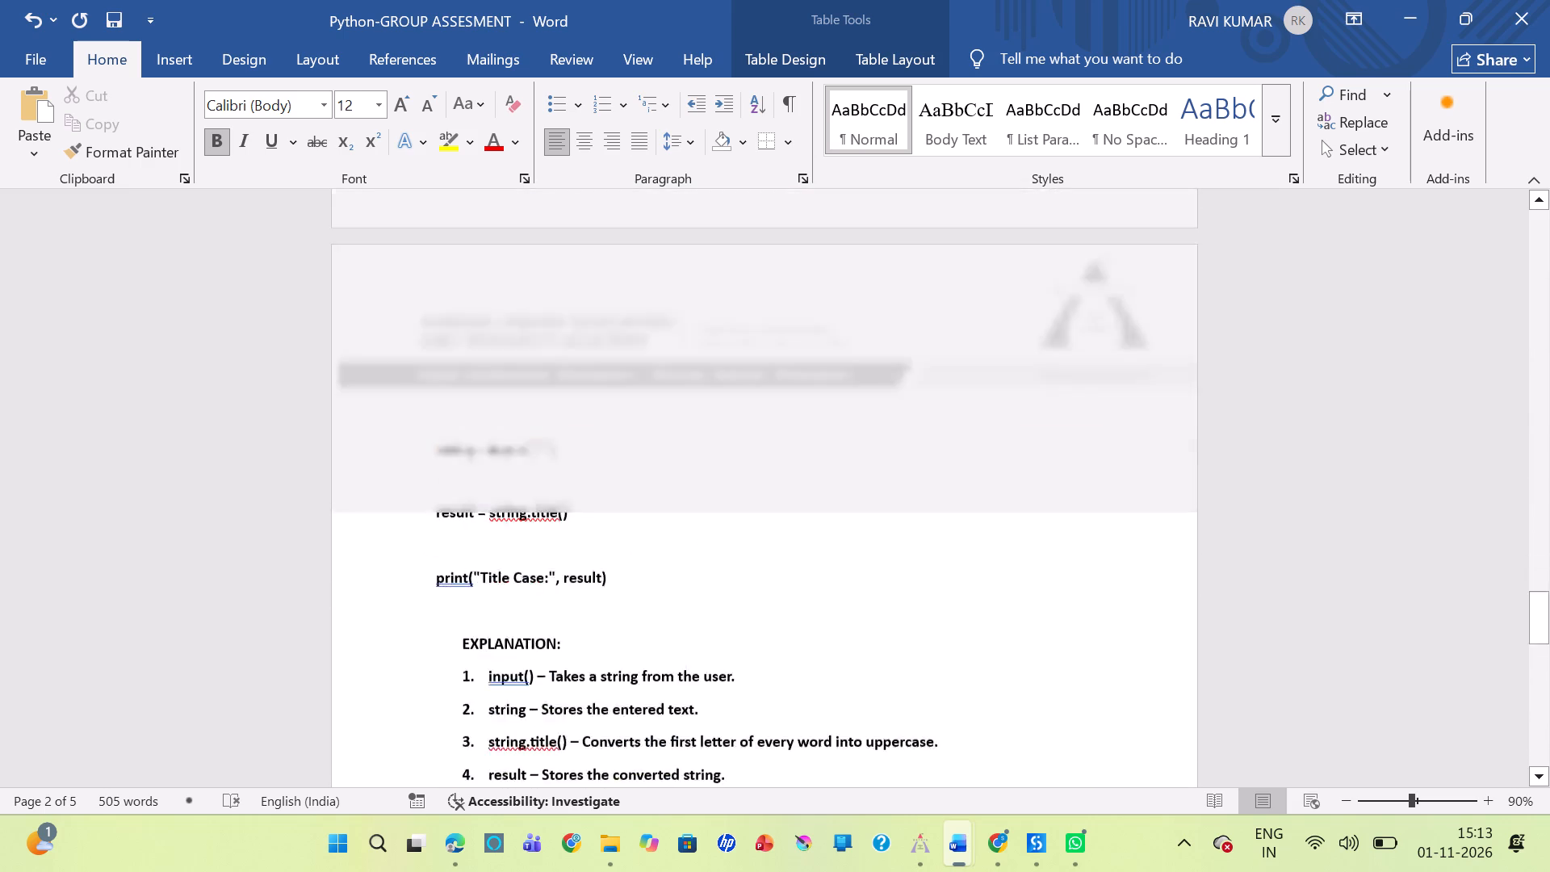
pyautogui.scroll(-2, 995, 545)
pyautogui.scroll(3, 995, 545)
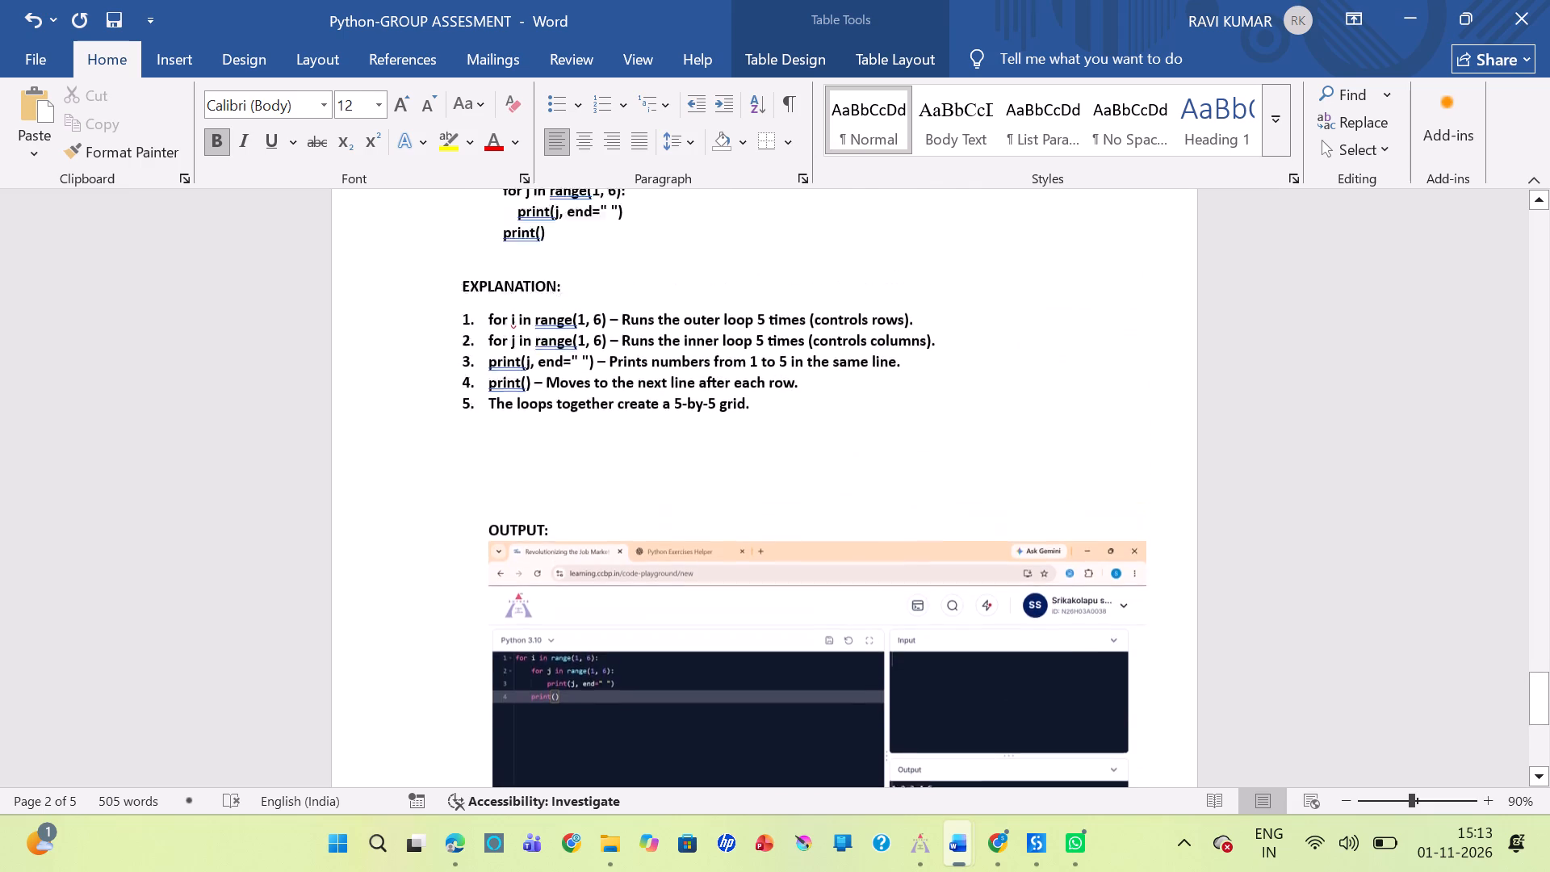
pyautogui.scroll(2, 995, 545)
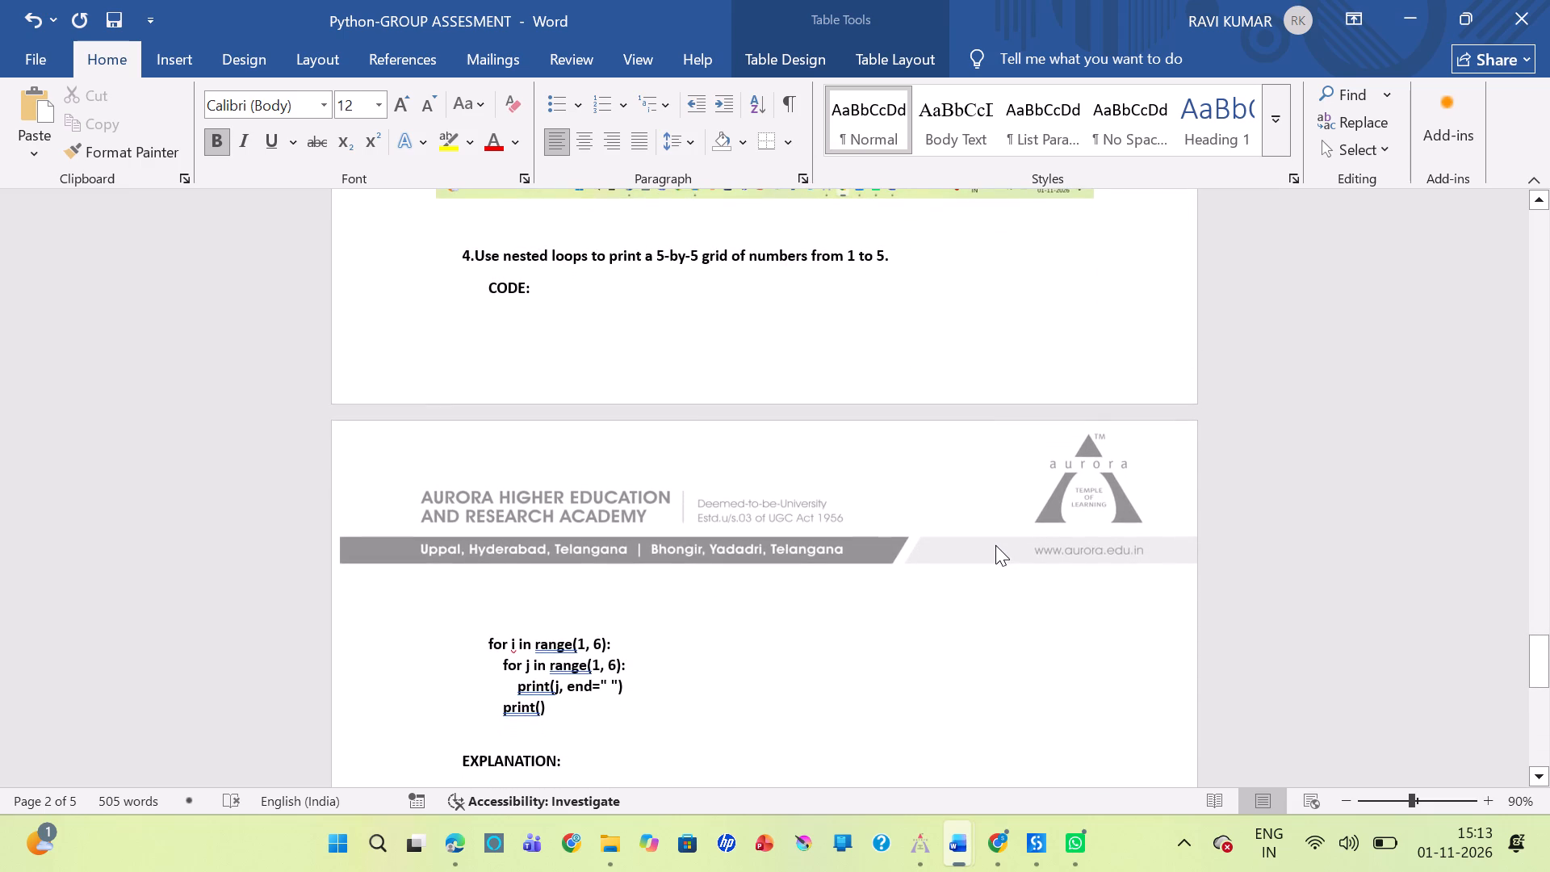
pyautogui.scroll(-1, 995, 545)
pyautogui.scroll(1, 995, 545)
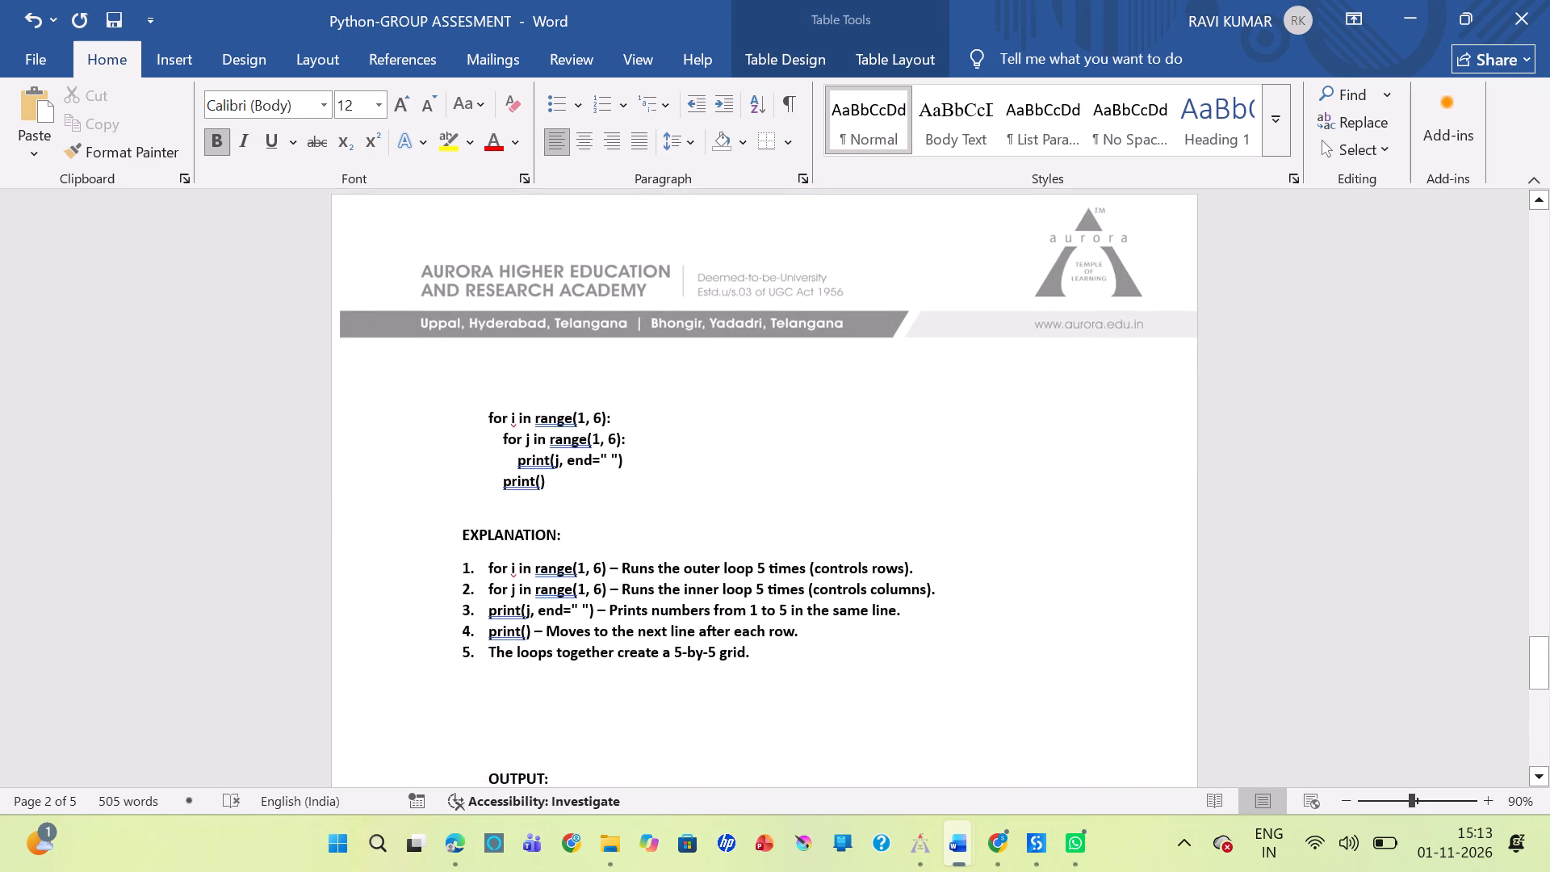
# Review the assignment backwards from question 4 to question 1 and the lower rows of the details table.
pyautogui.scroll(5, 995, 545)
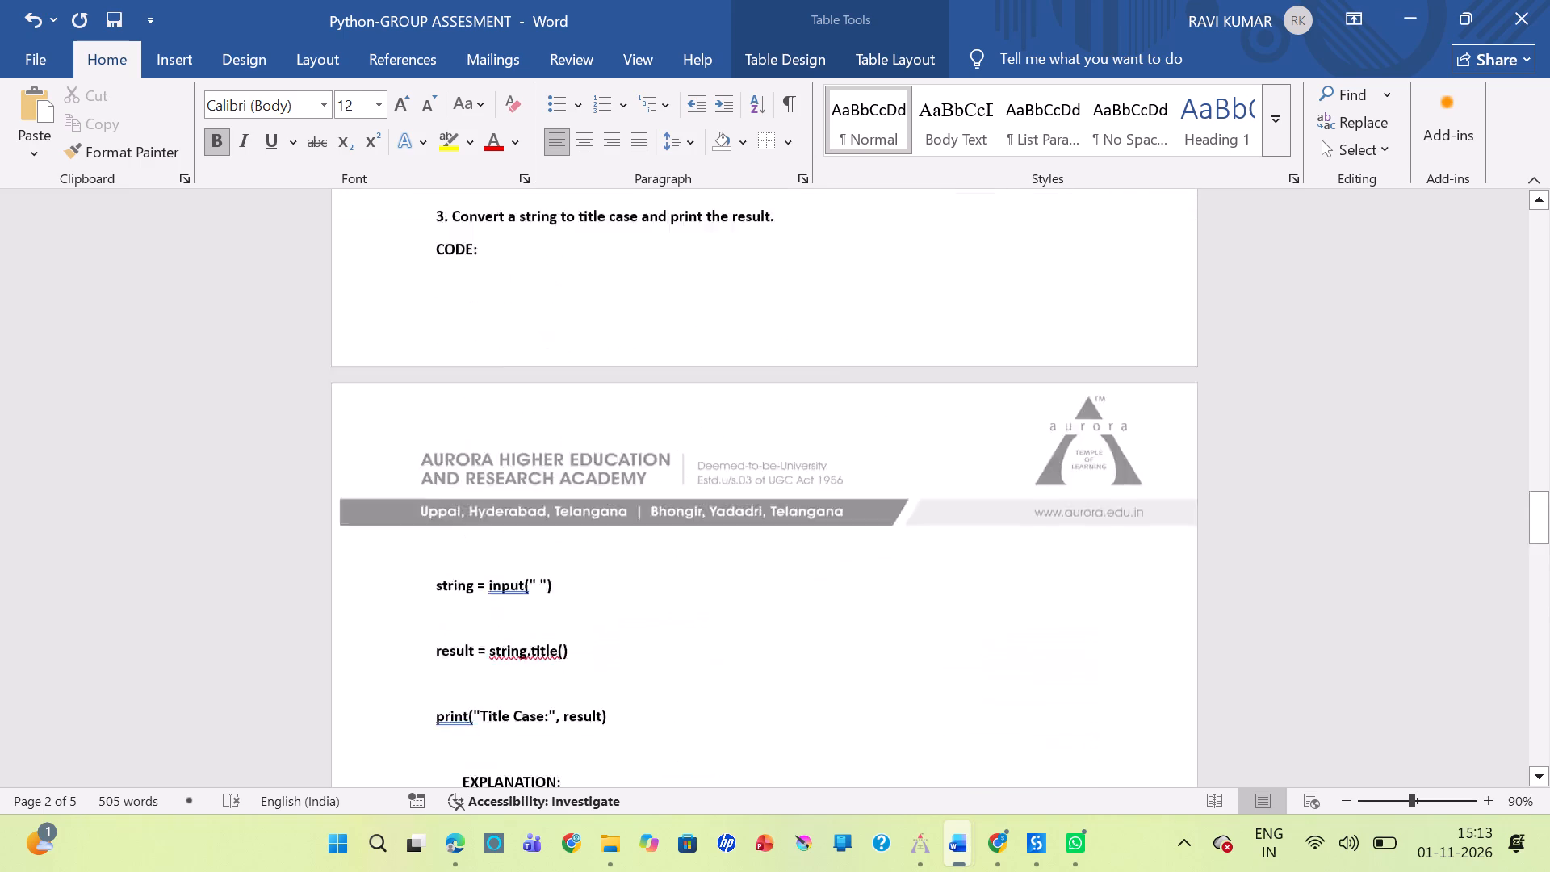
pyautogui.scroll(3, 995, 545)
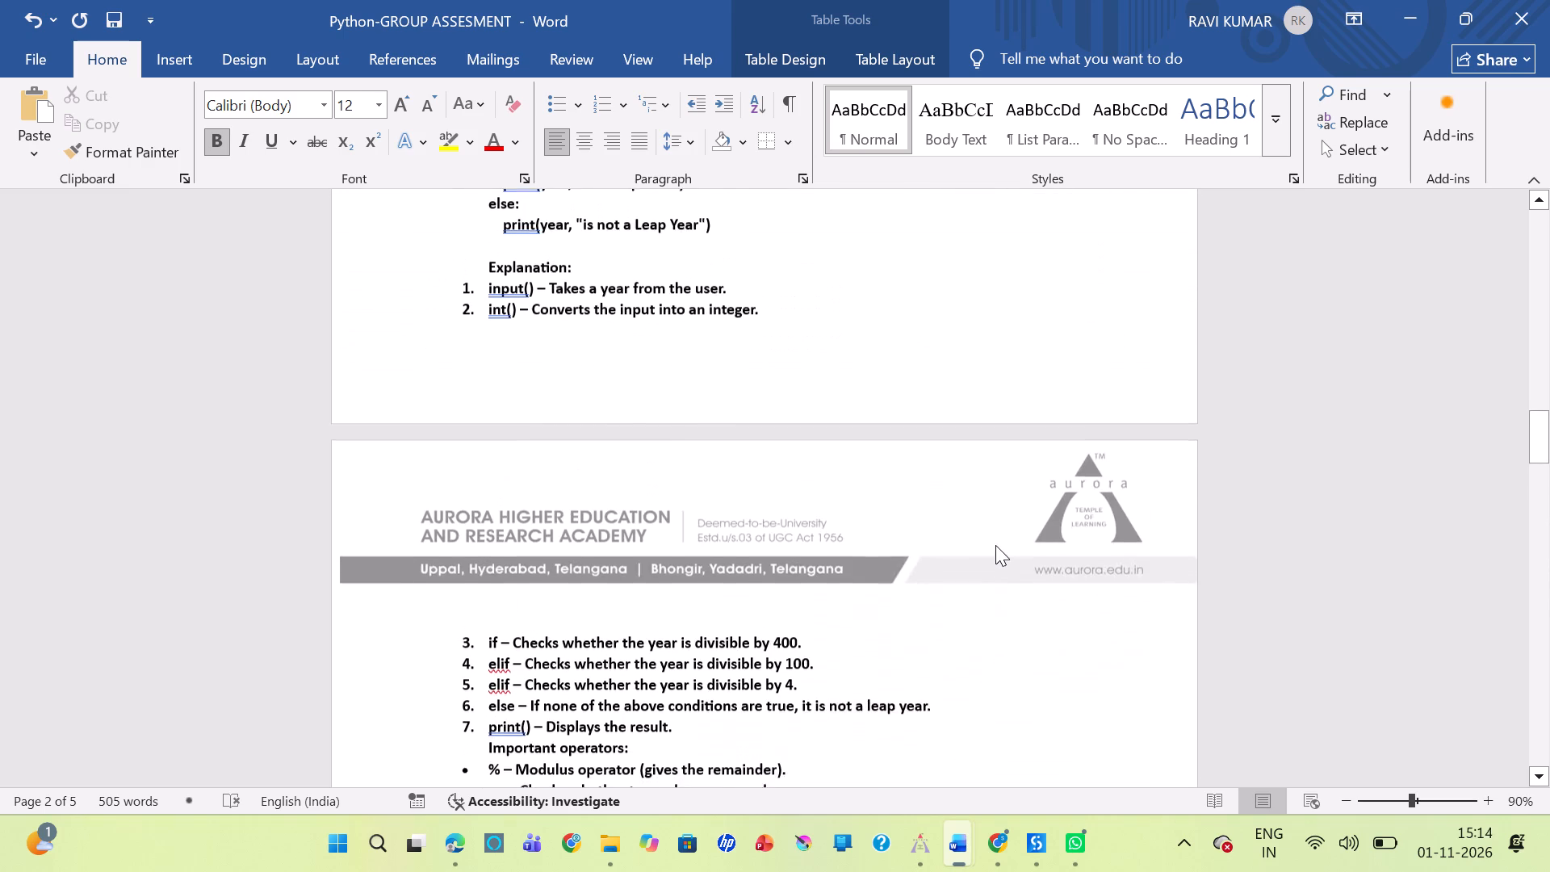
pyautogui.scroll(6, 995, 545)
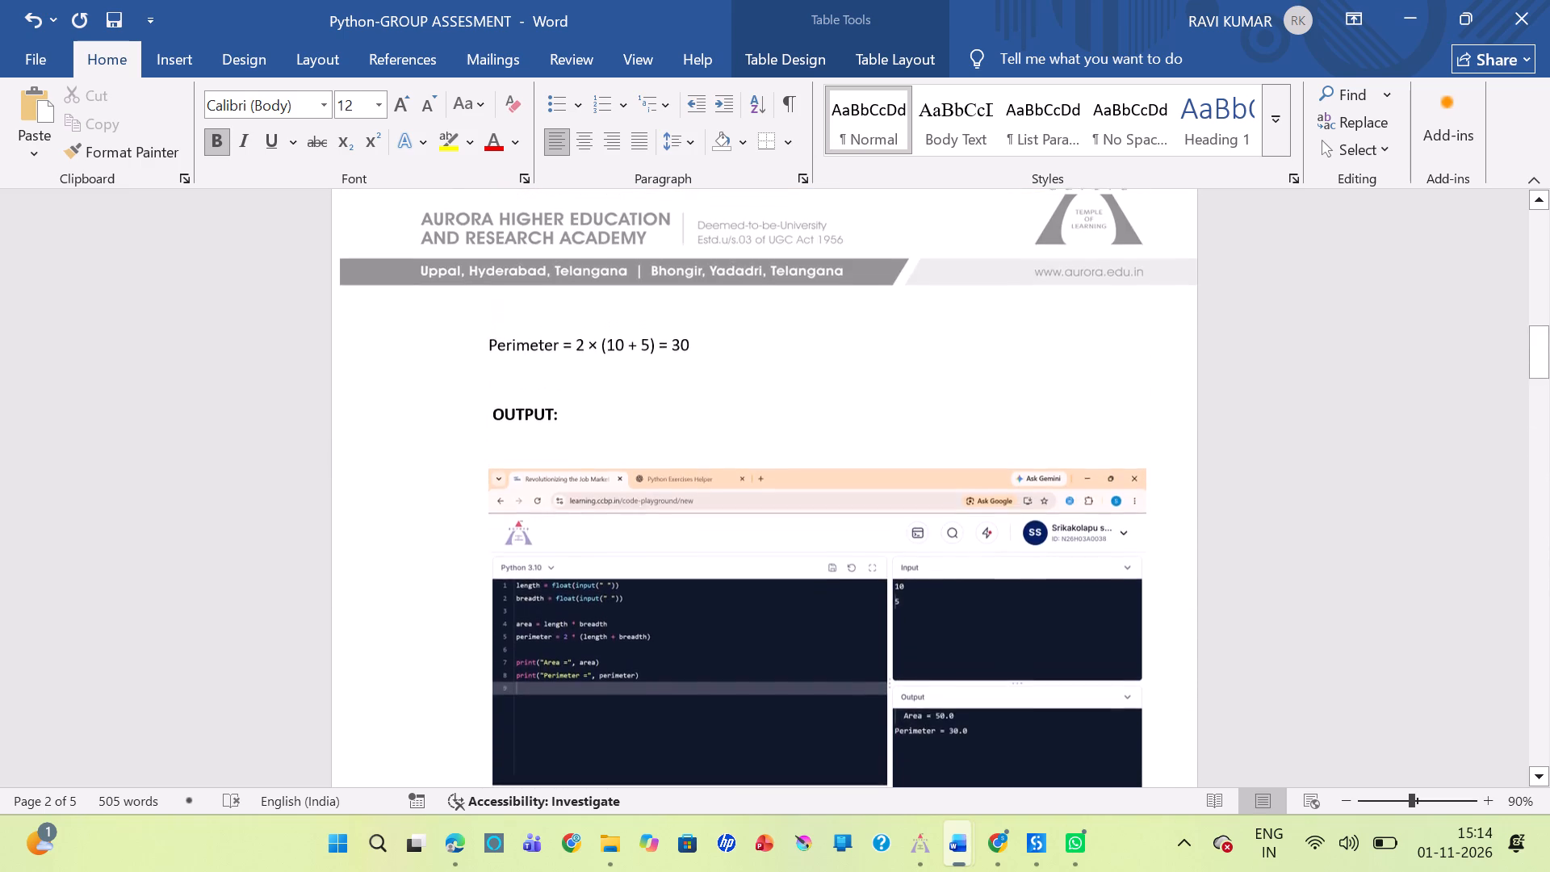
pyautogui.scroll(4, 995, 545)
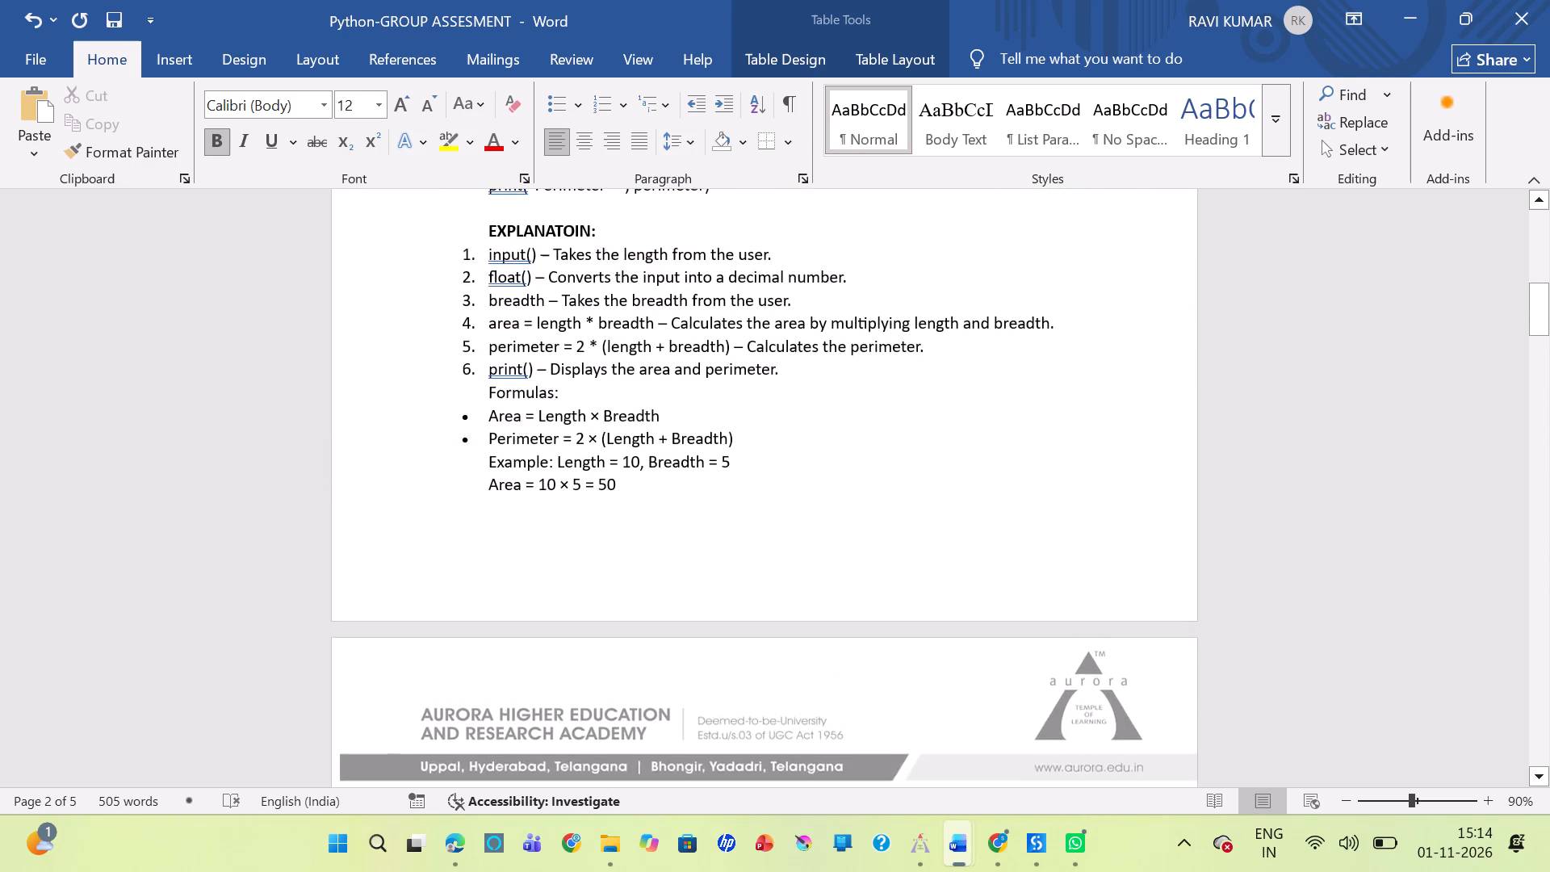
pyautogui.scroll(3, 995, 545)
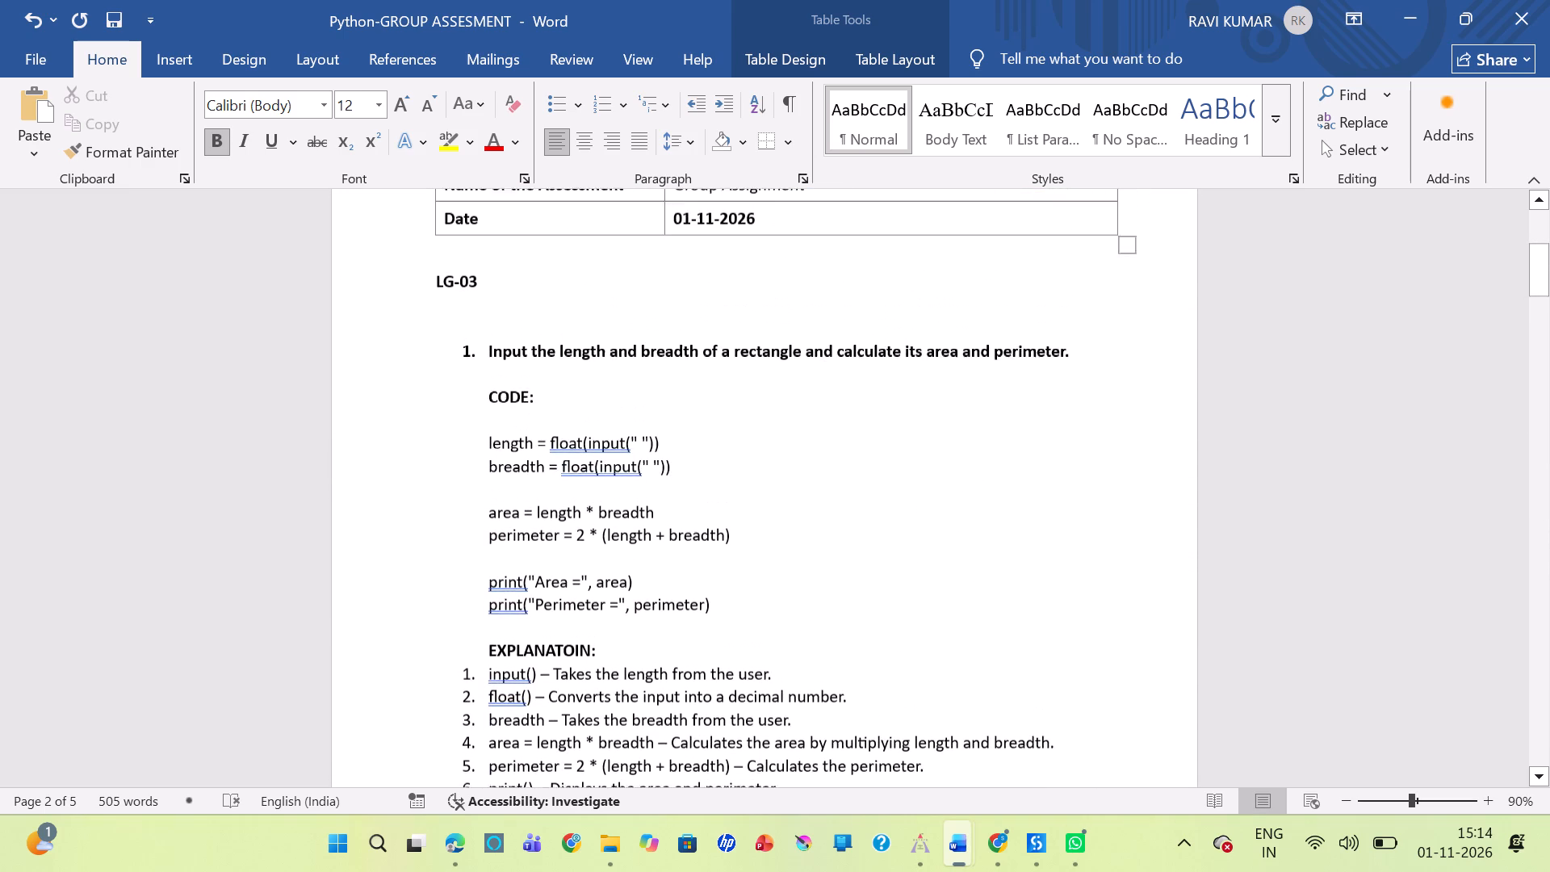
pyautogui.scroll(1, 995, 545)
pyautogui.hscroll(2, 995, 545)
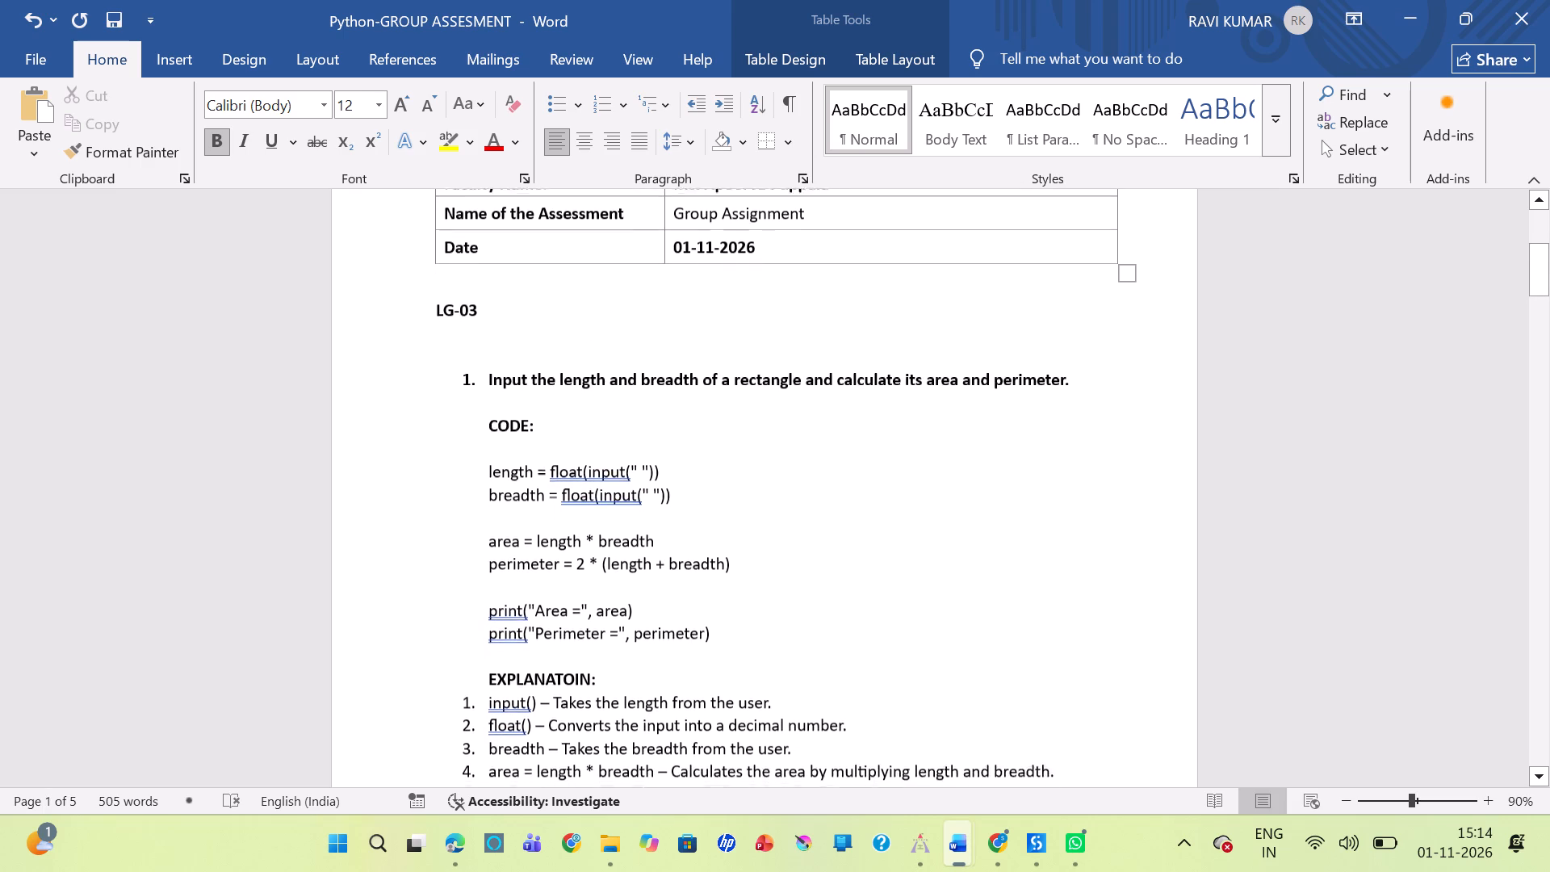
pyautogui.hscroll(1, 995, 545)
# Look over the code and output screenshots of questions 1 and 2 and the student details table once more.
pyautogui.scroll(-6, 995, 545)
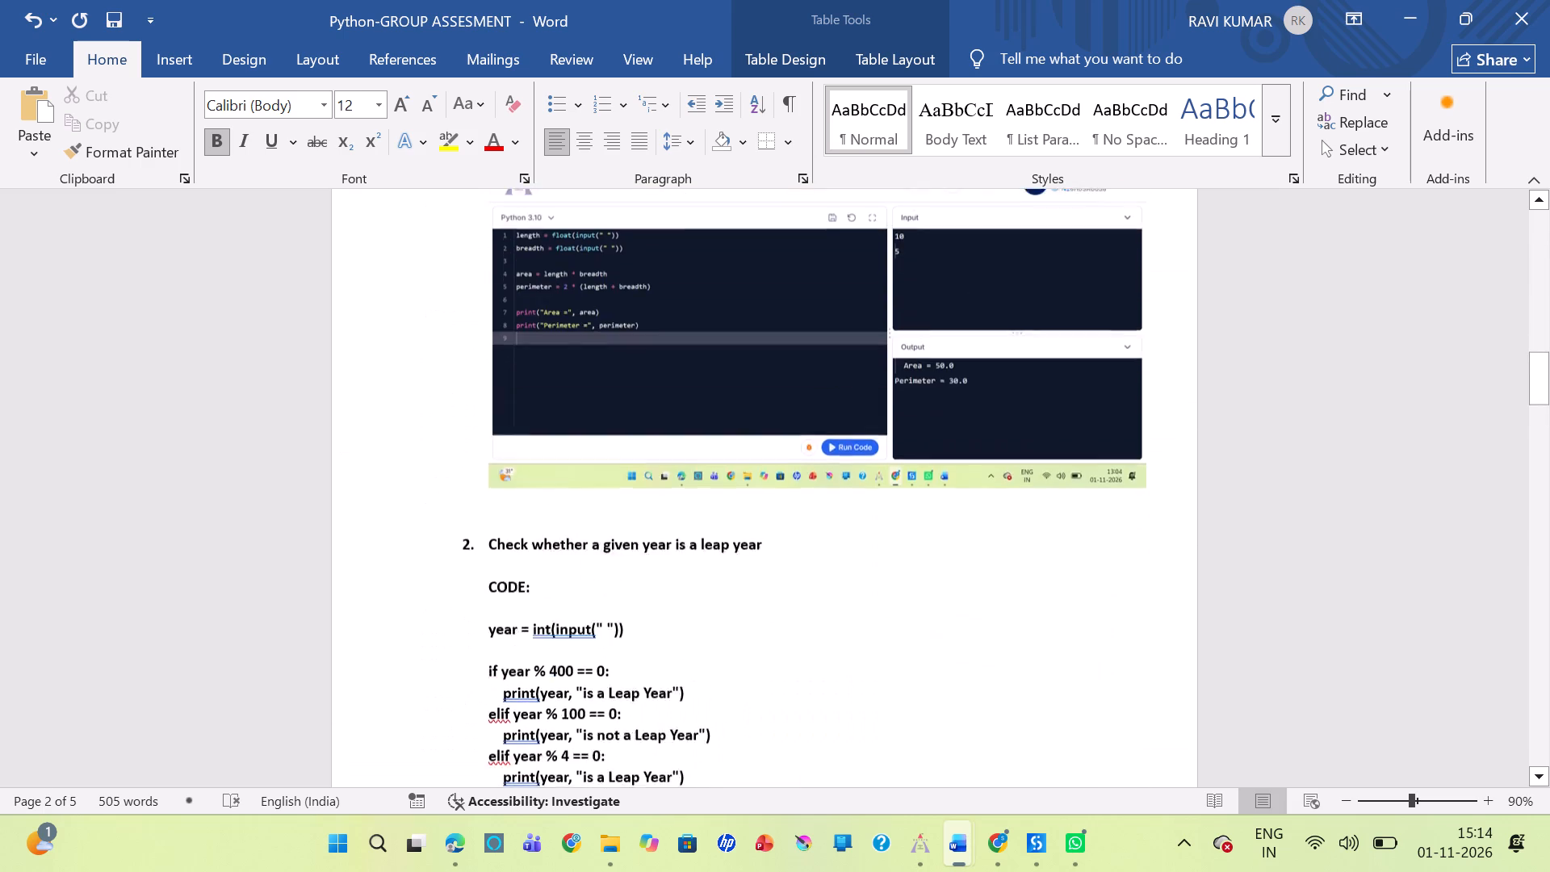
pyautogui.scroll(-3, 995, 545)
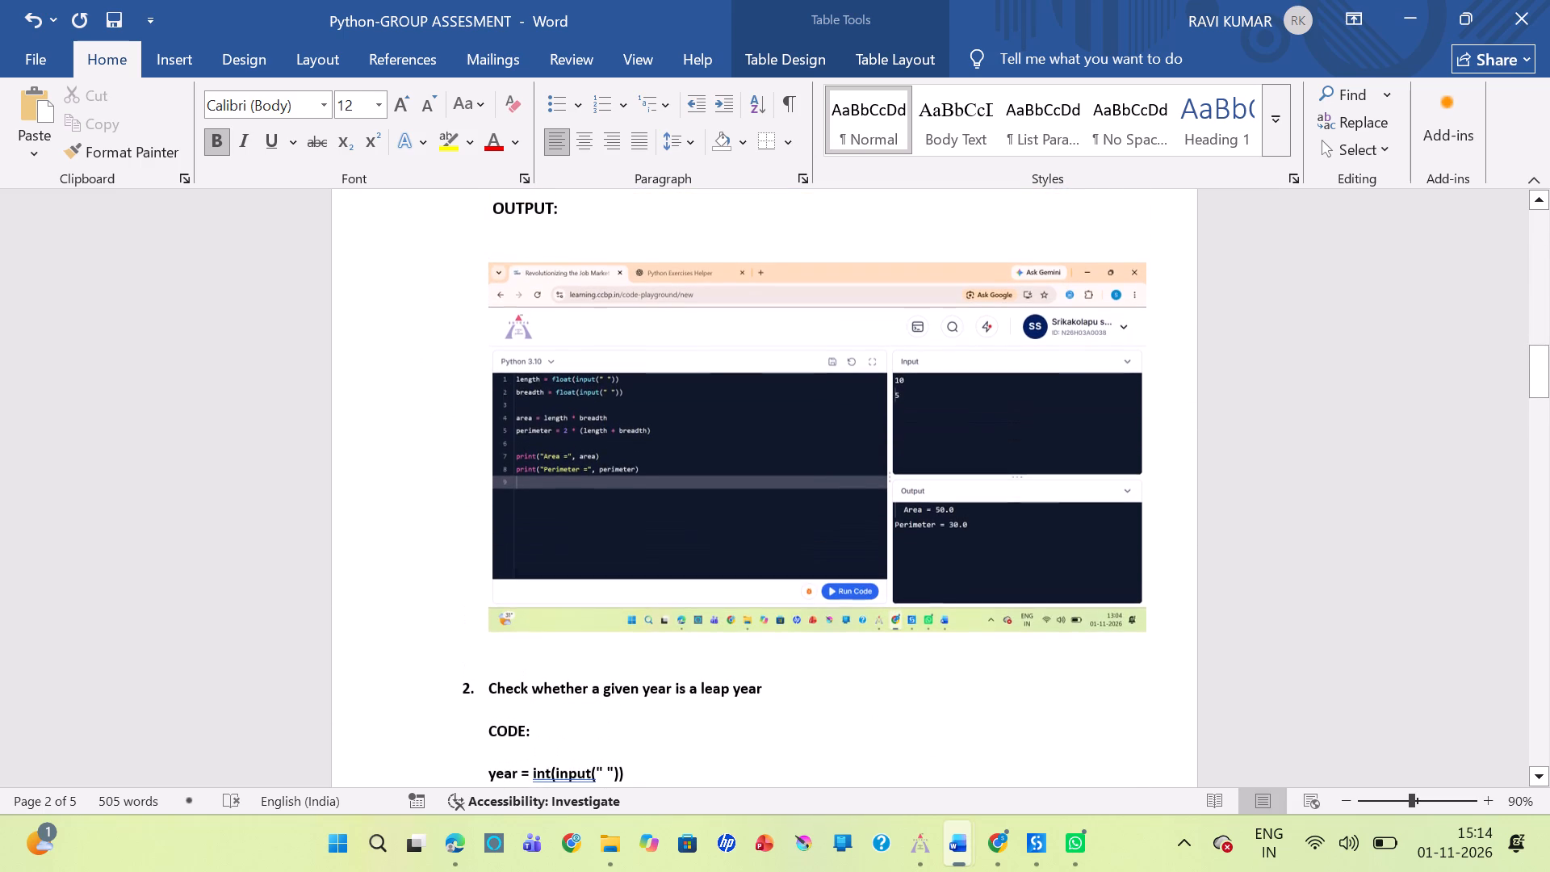
pyautogui.scroll(-1, 995, 545)
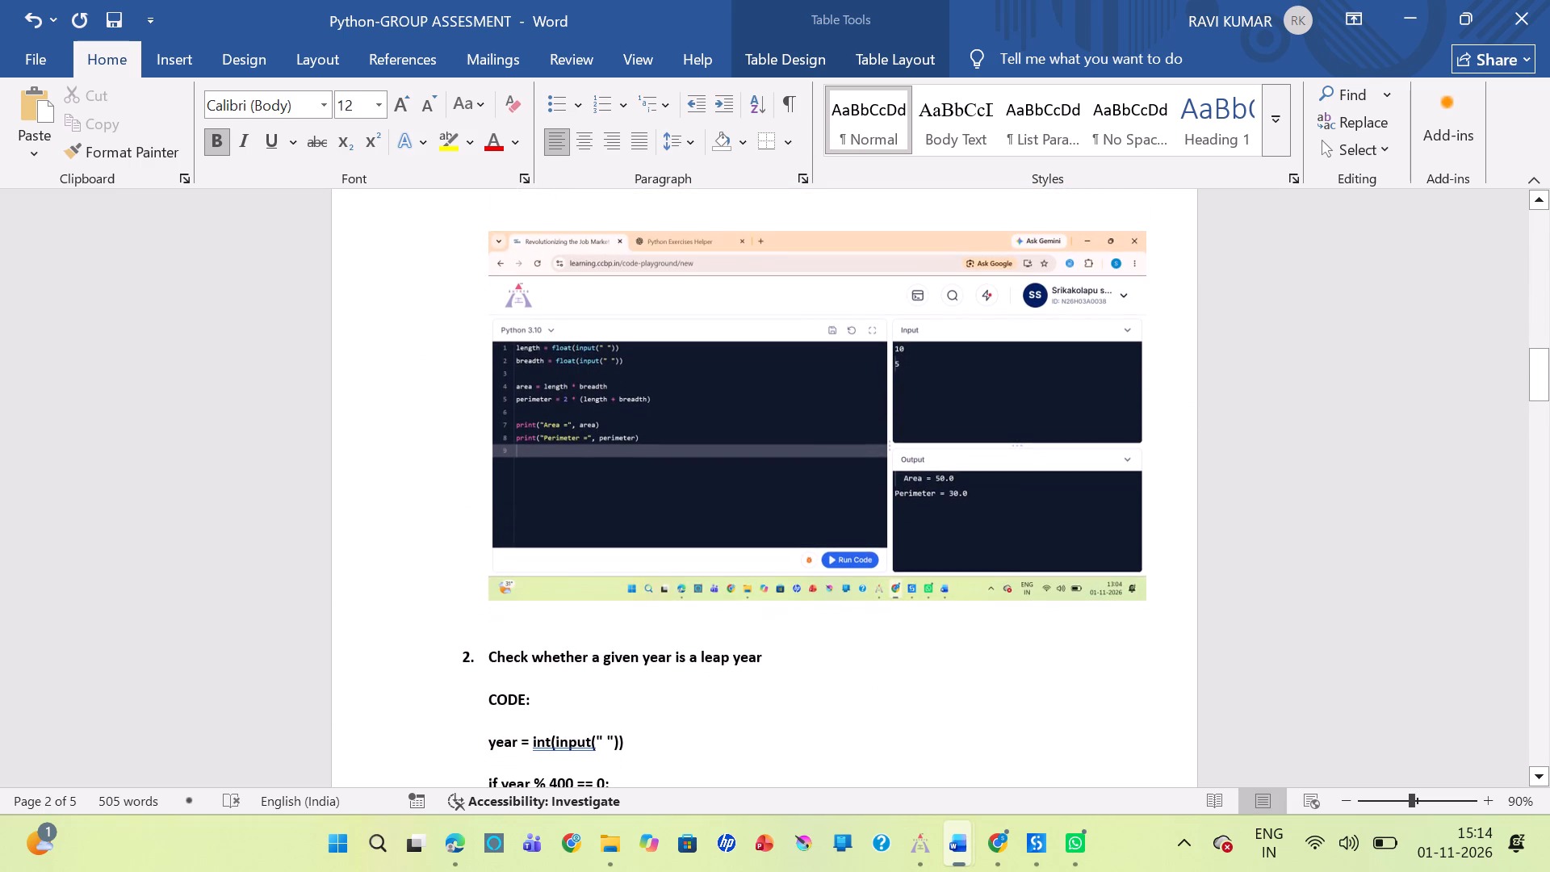
pyautogui.scroll(-5, 995, 545)
pyautogui.scroll(7, 995, 545)
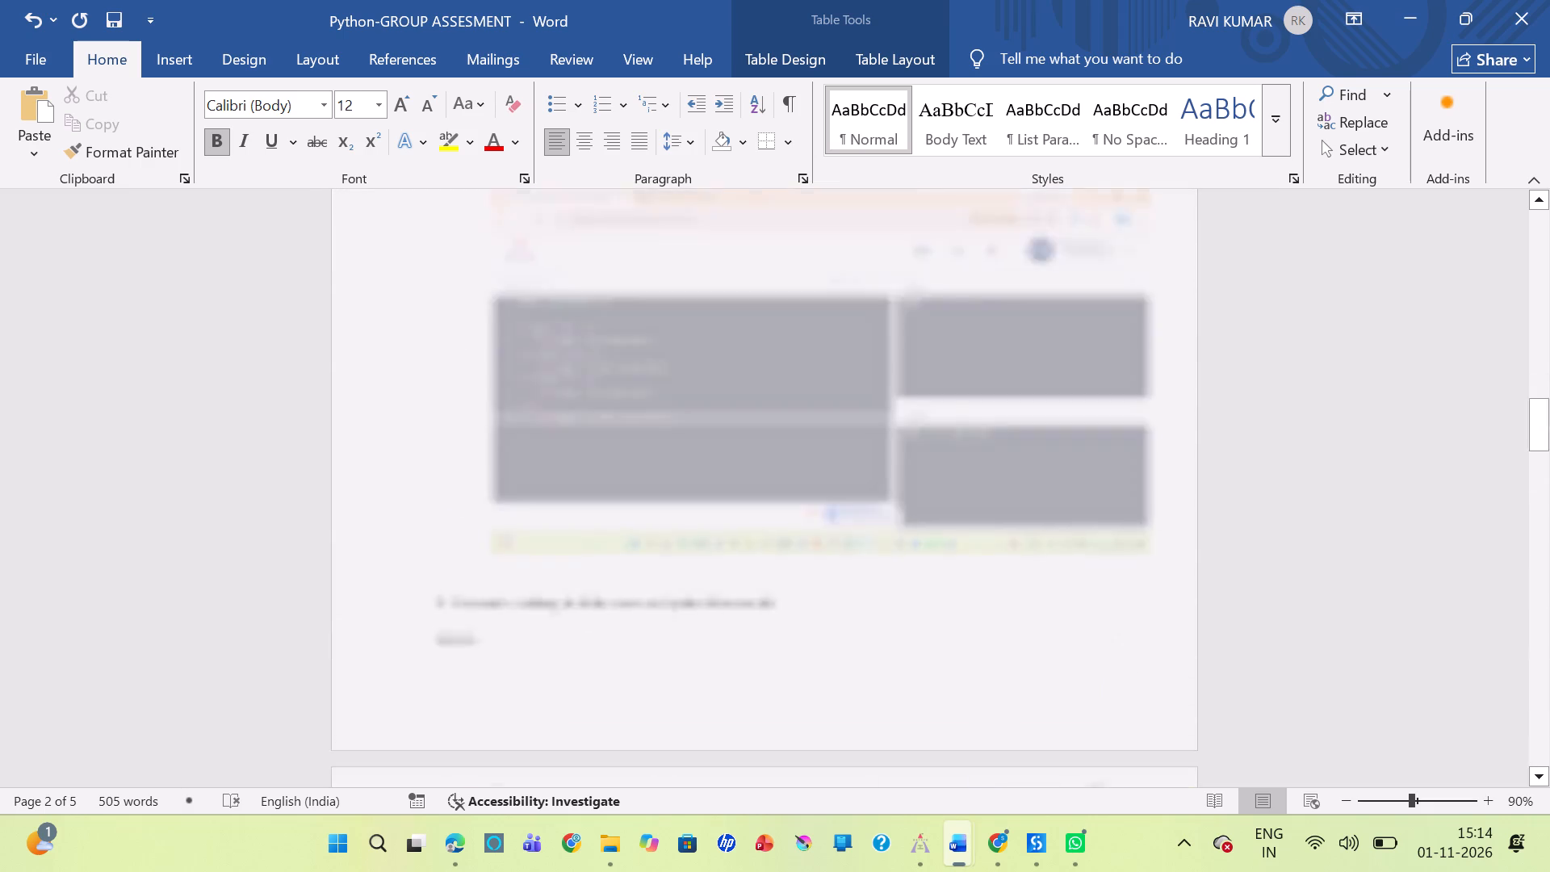
pyautogui.scroll(9, 995, 545)
pyautogui.scroll(-2, 995, 545)
pyautogui.scroll(8, 995, 545)
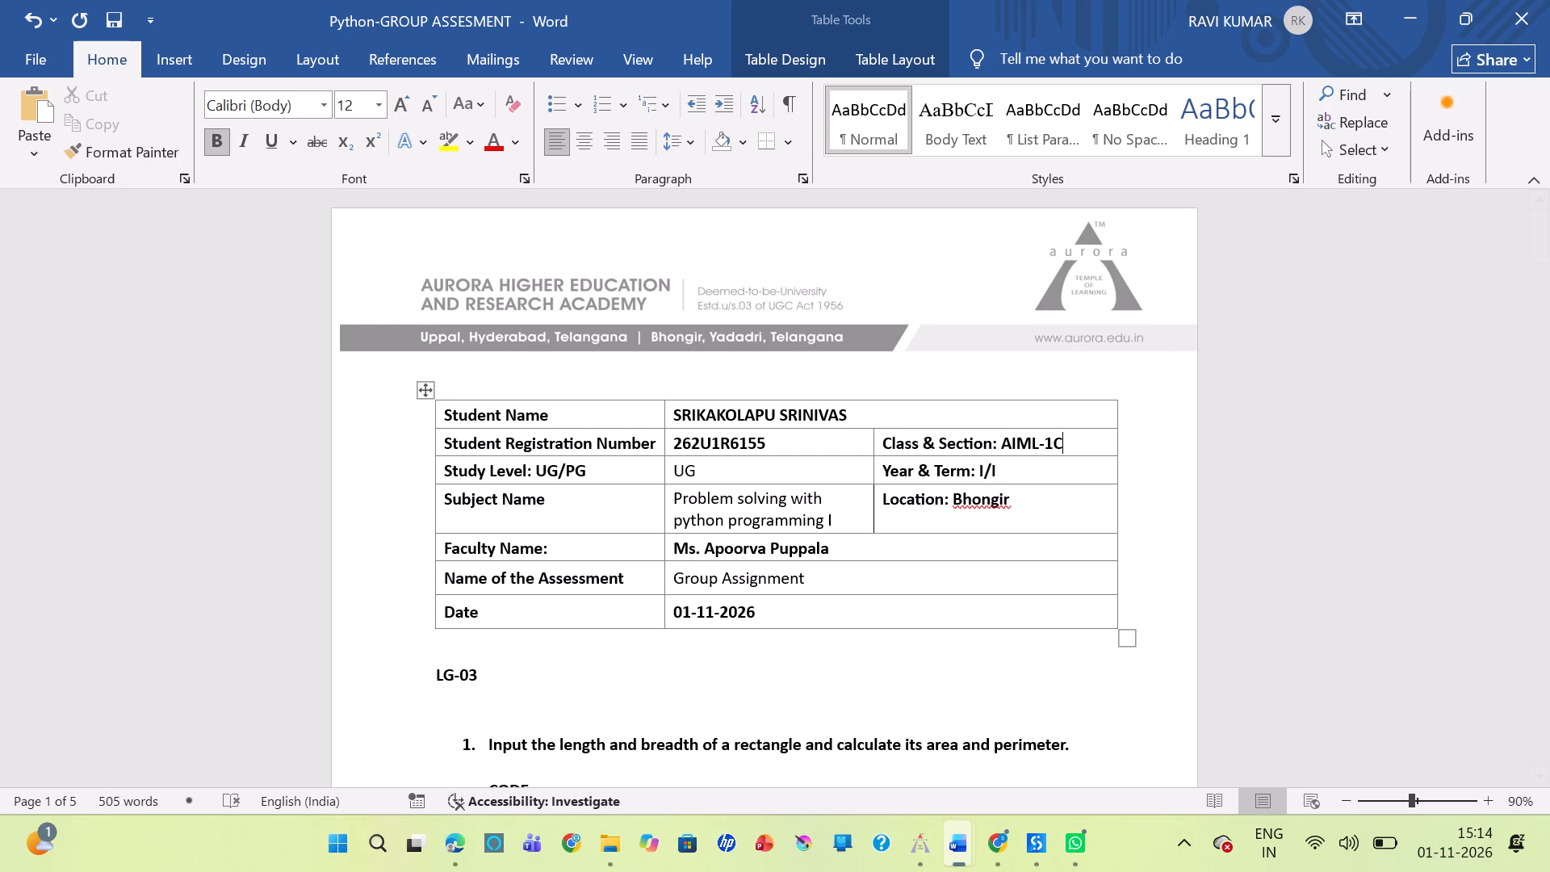
pyautogui.scroll(-5, 995, 545)
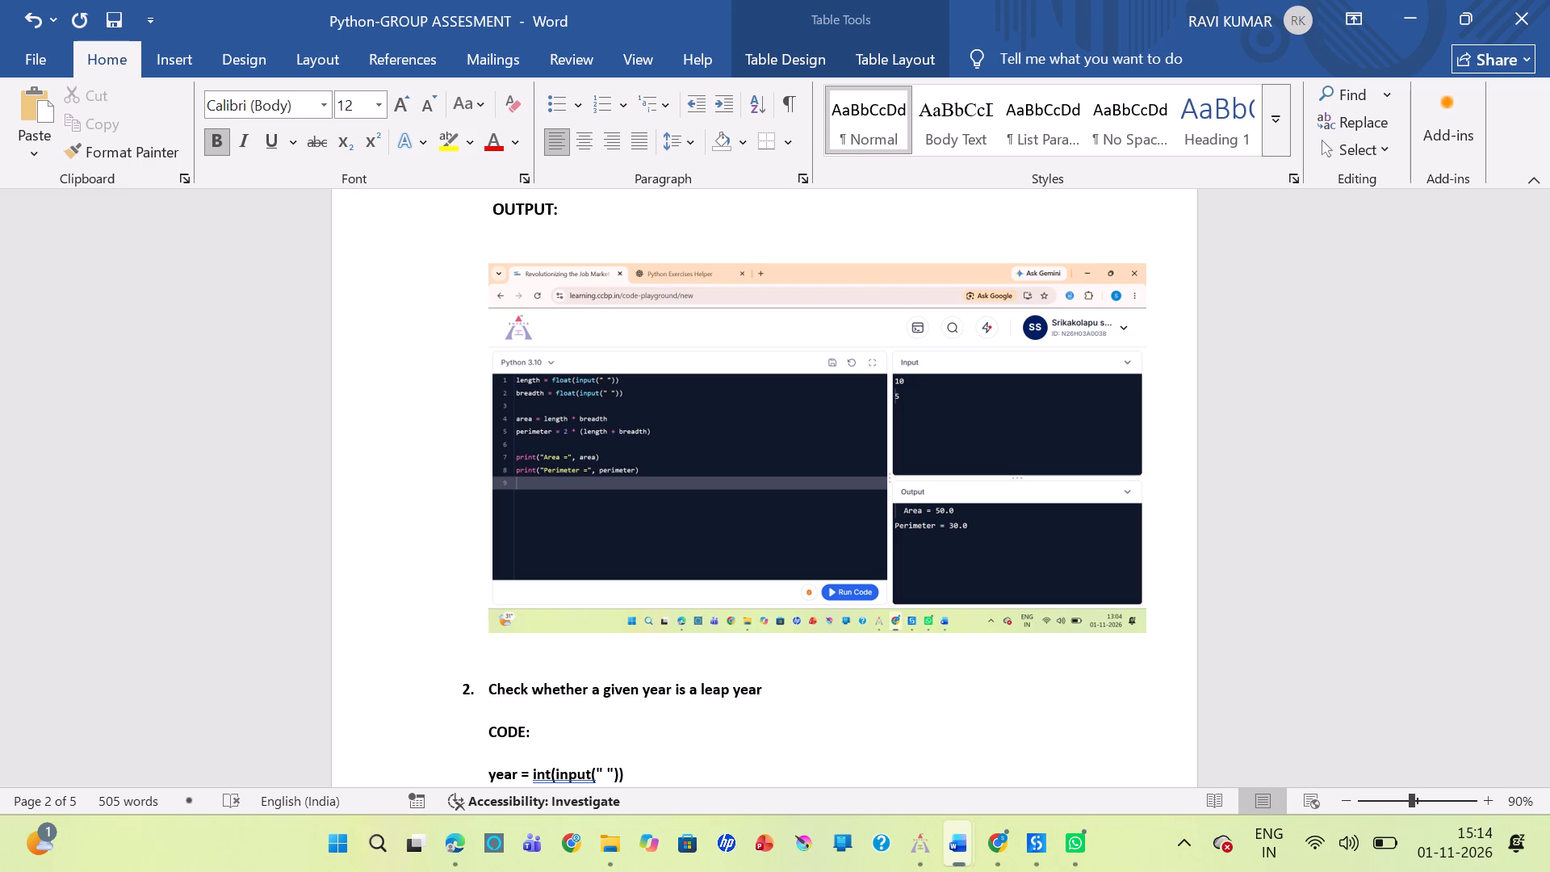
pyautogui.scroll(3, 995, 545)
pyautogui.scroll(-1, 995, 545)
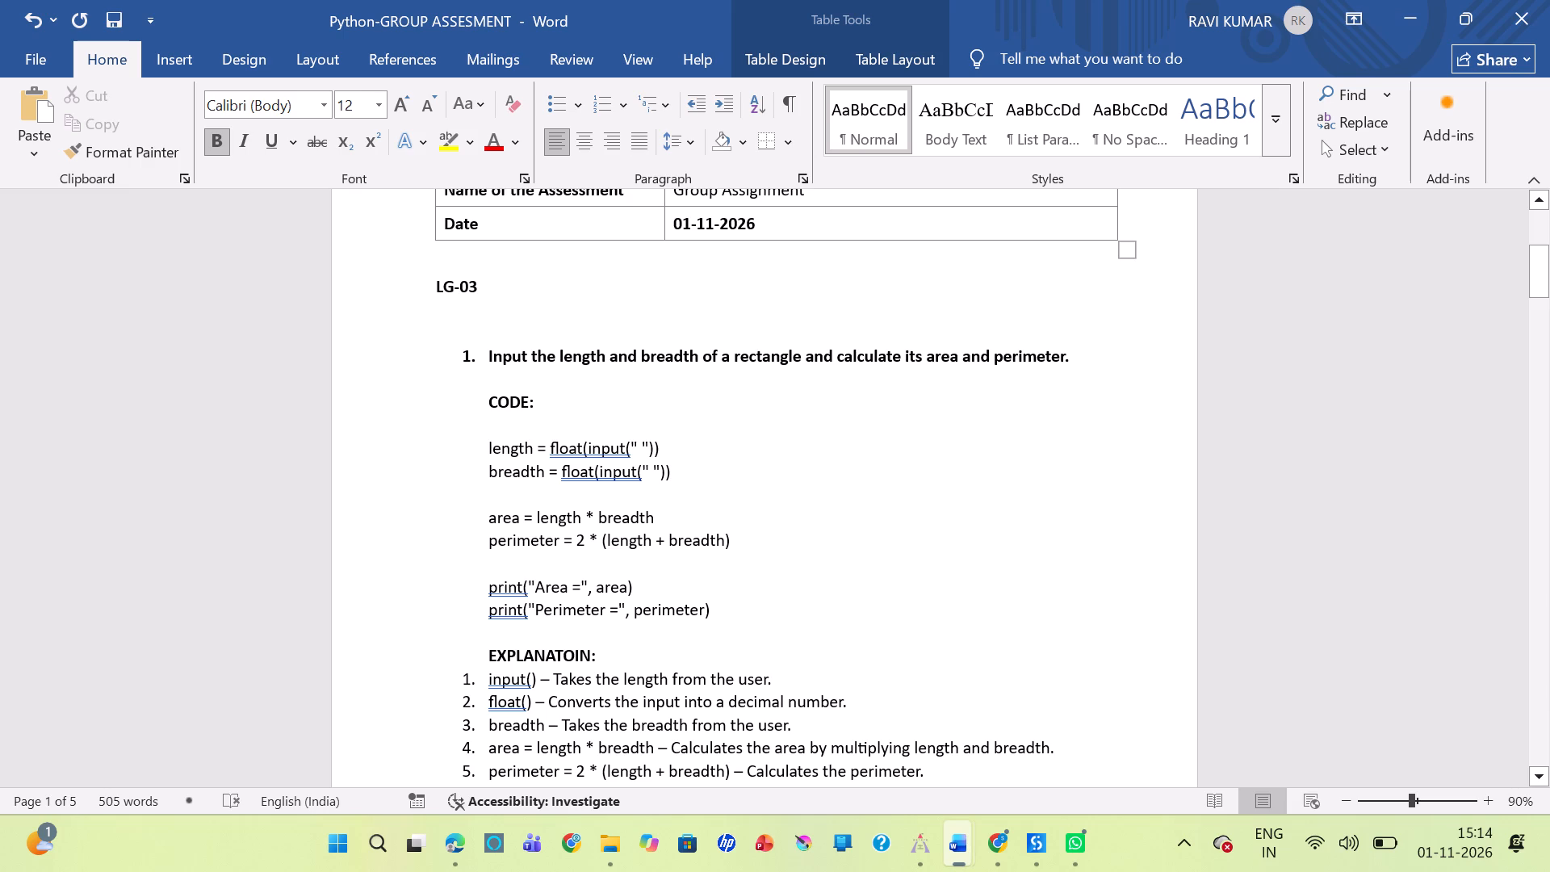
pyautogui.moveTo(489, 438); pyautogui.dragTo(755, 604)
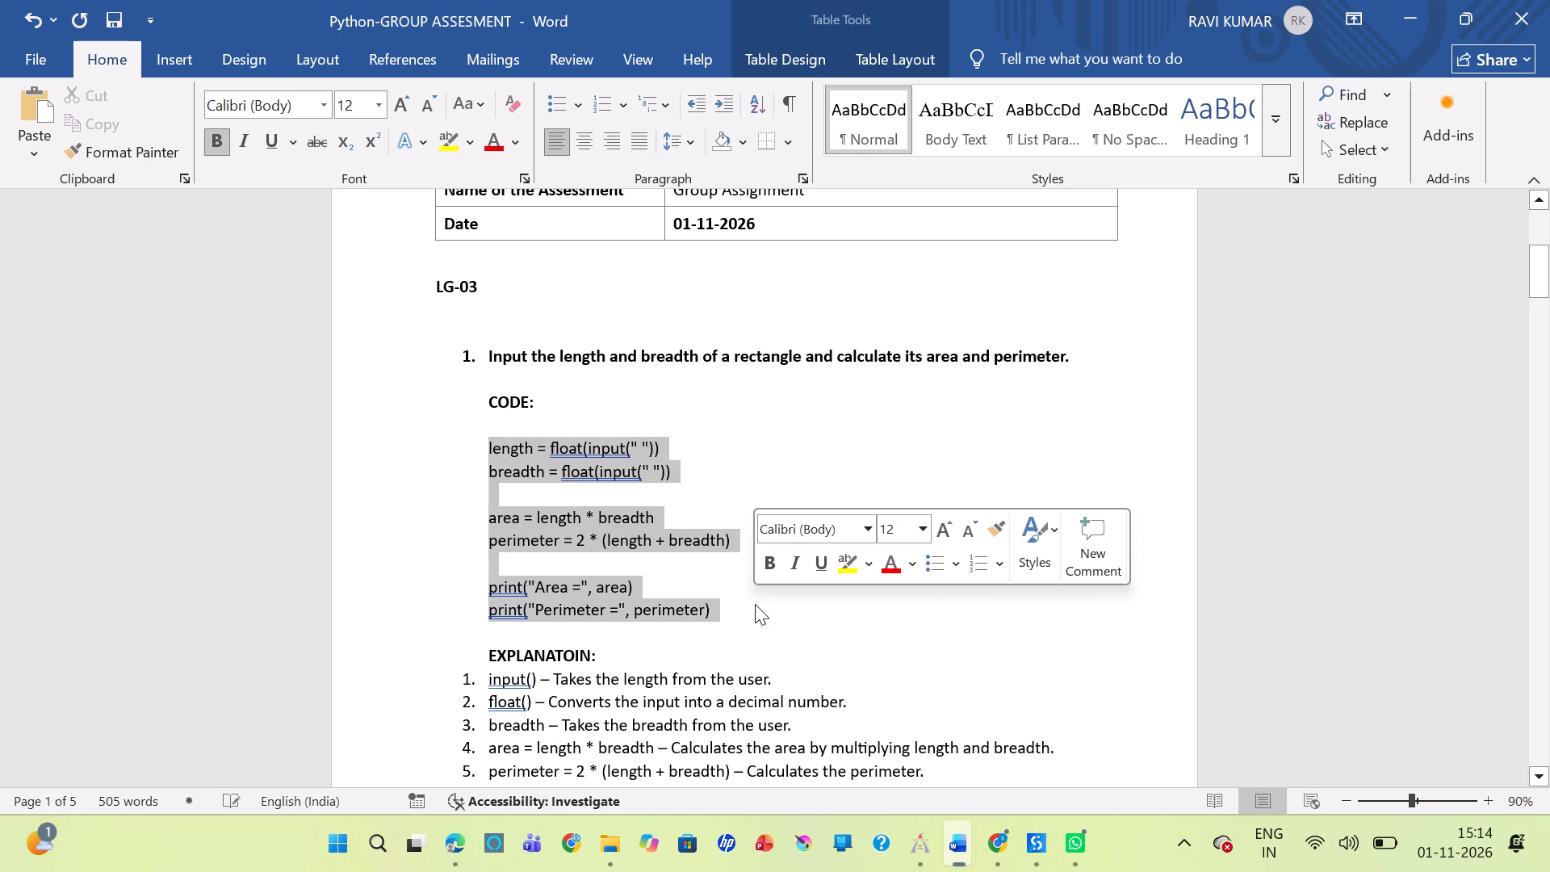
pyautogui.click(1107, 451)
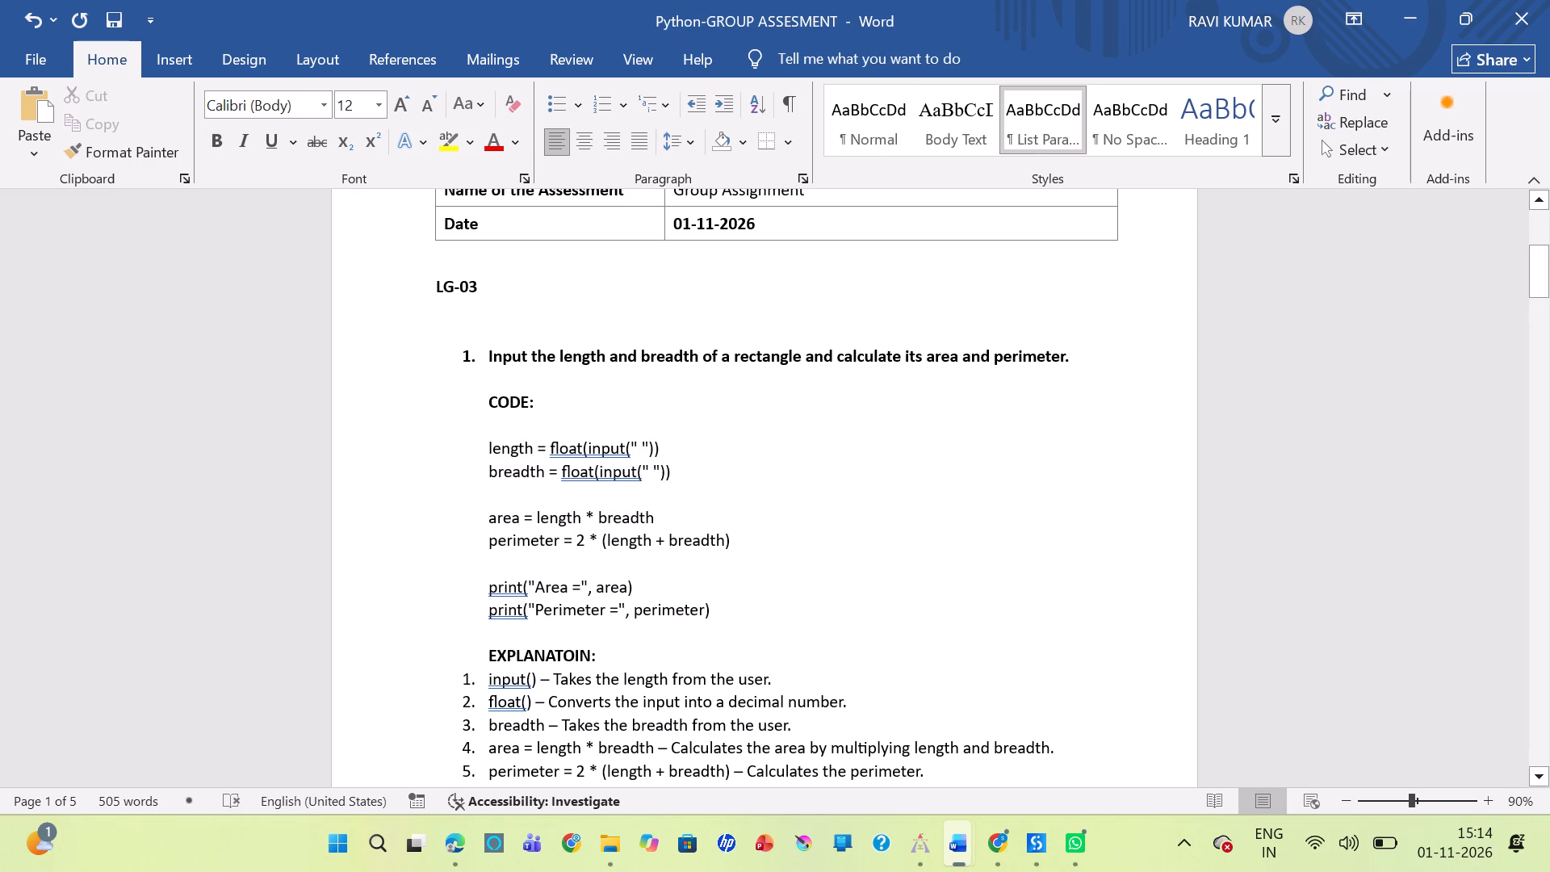
# Print the assignment to a PDF in the Documents folder, naming the file PYTHON GROUP ASSINMENT.
pyautogui.hotkey('ctrl', 'p')
pyautogui.click(284, 200)
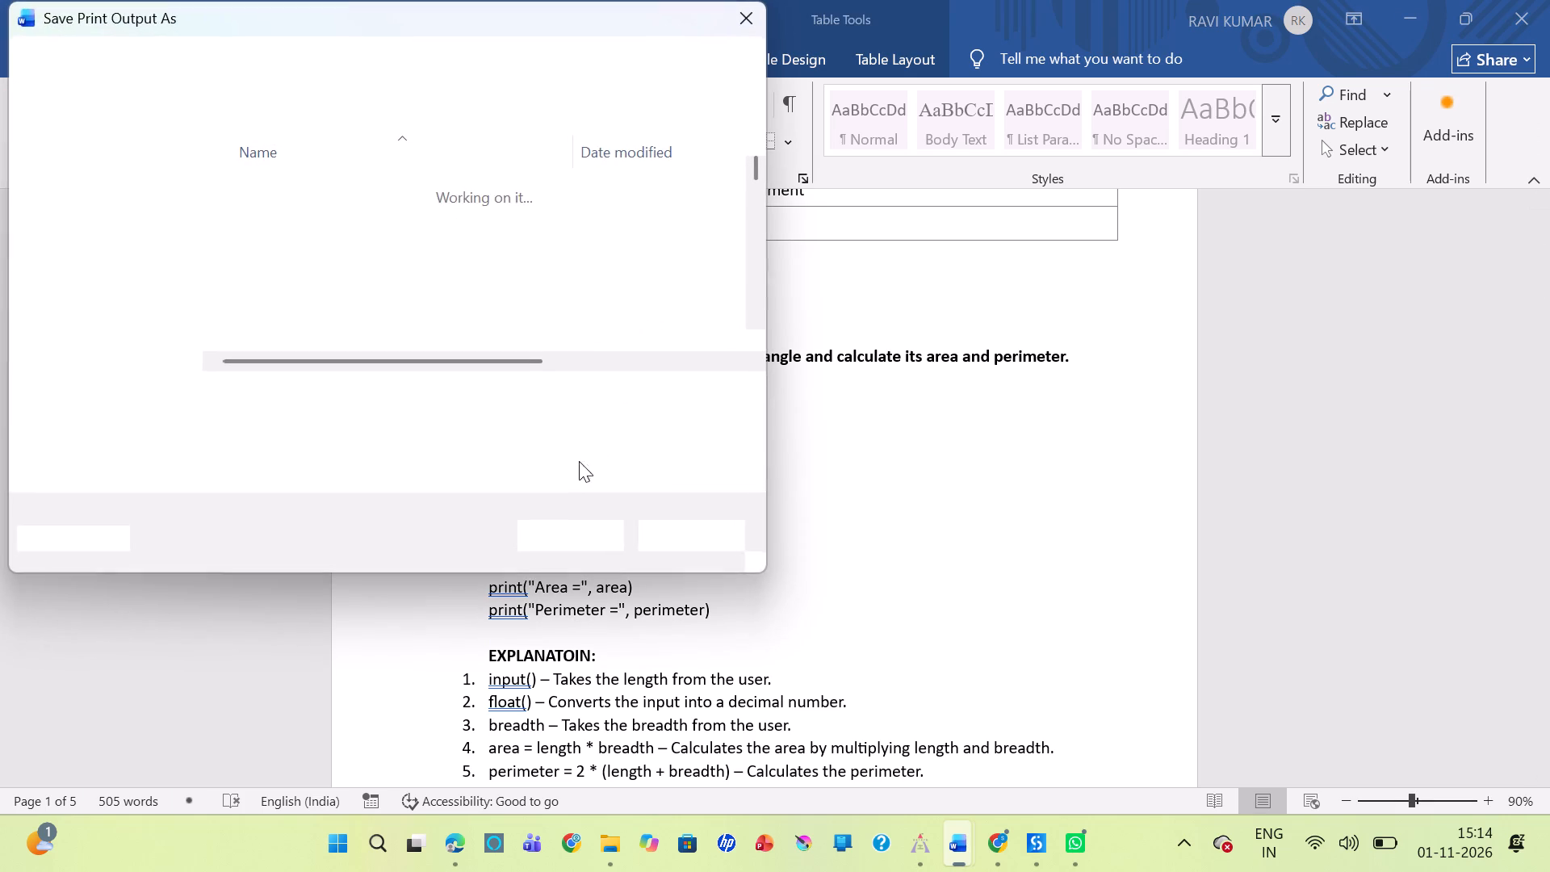
pyautogui.click(413, 387)
pyautogui.click(404, 388)
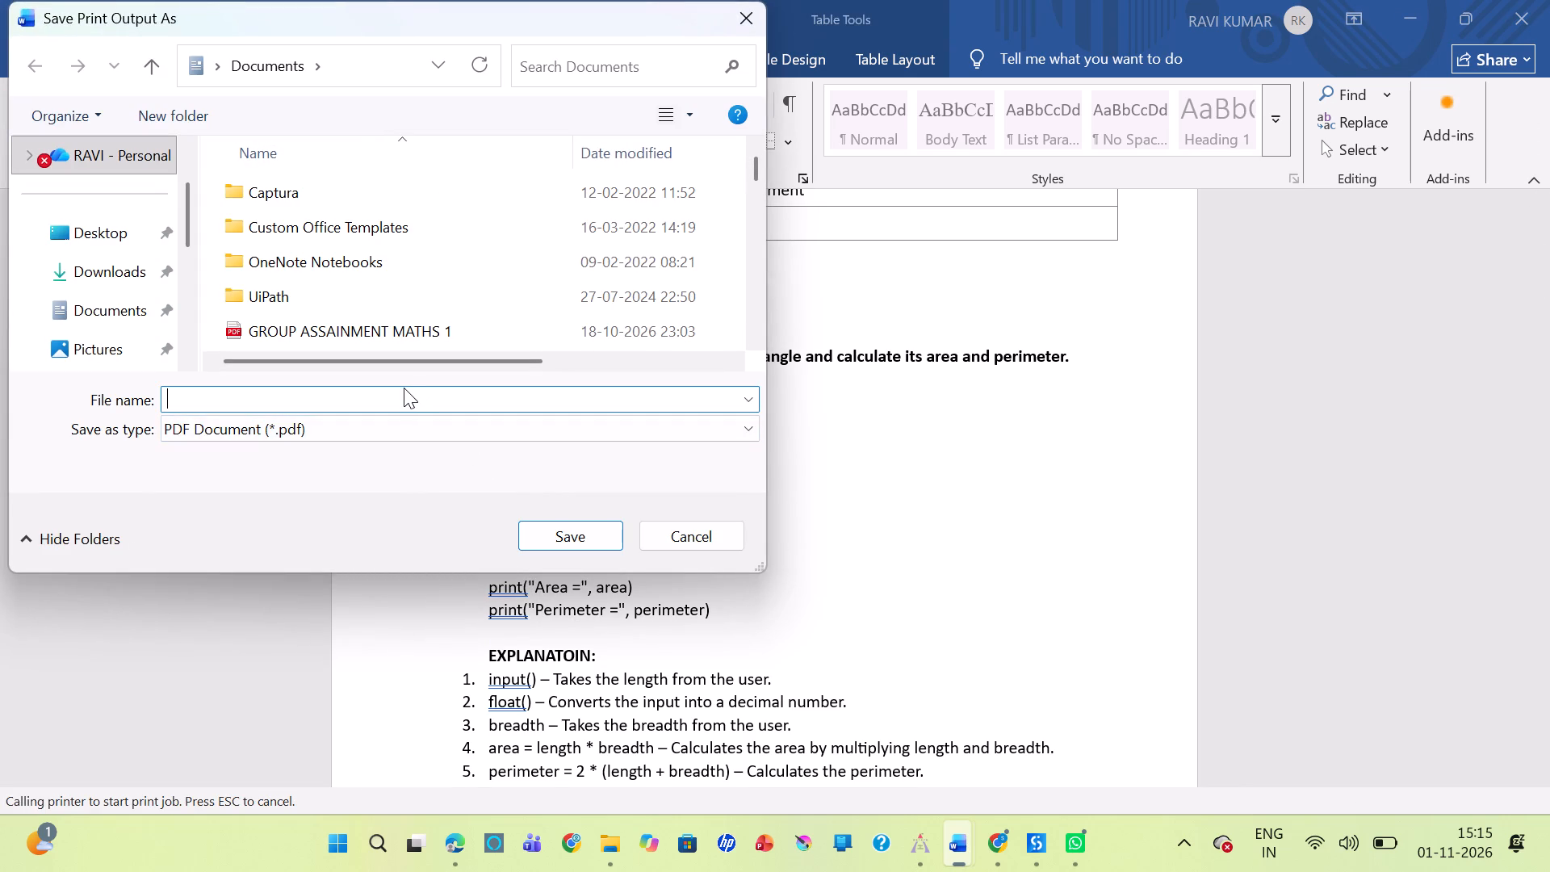
pyautogui.click(329, 401)
pyautogui.write('PYTHON L')
pyautogui.write('AB')
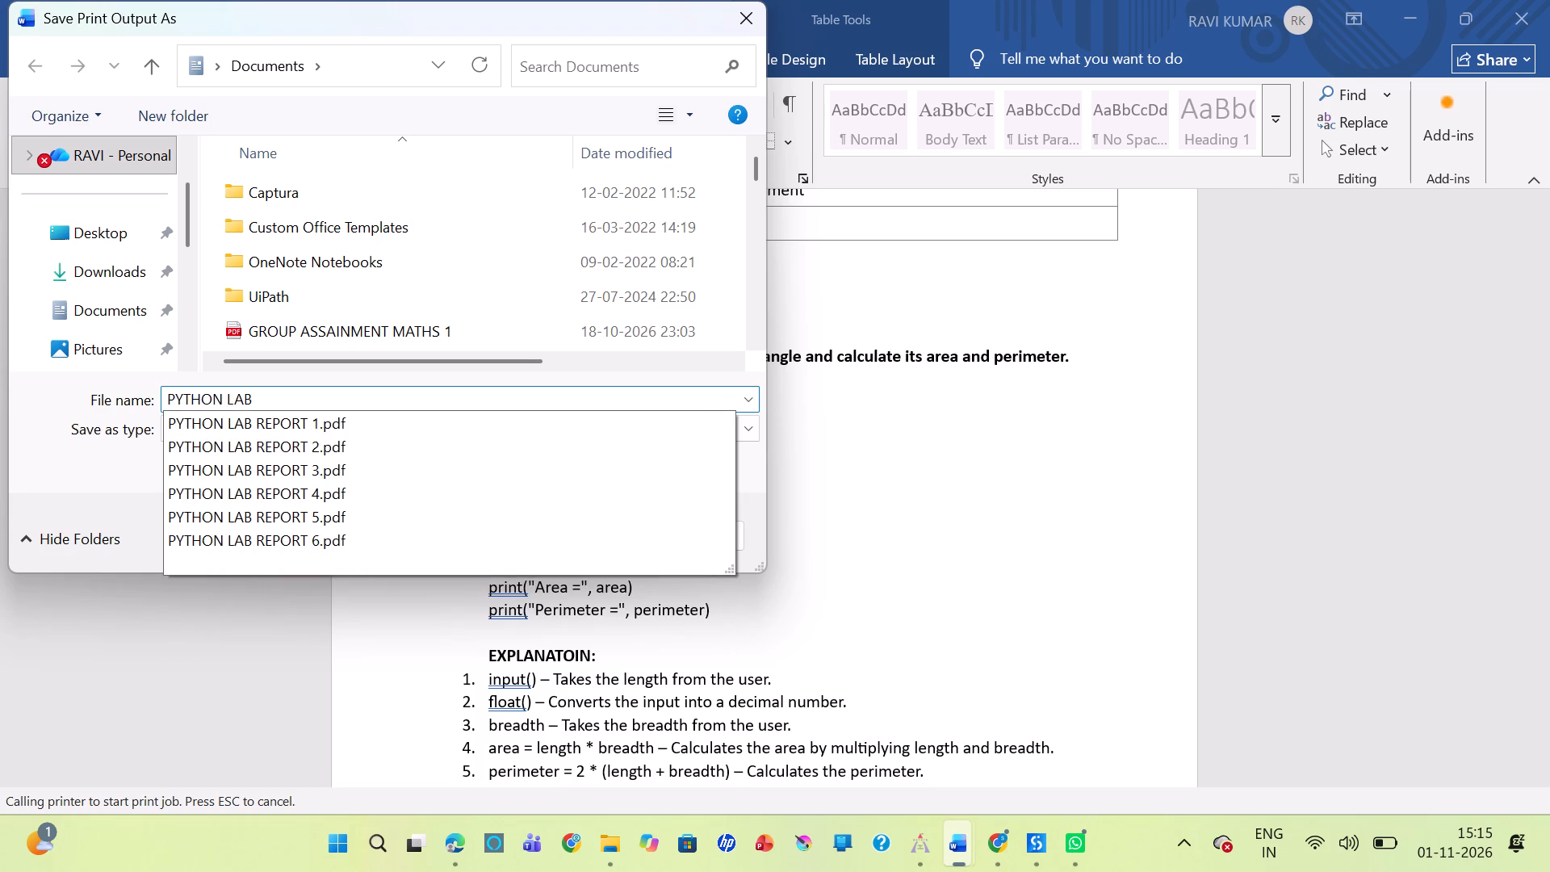
pyautogui.press('BackSpace')
pyautogui.press('BackSpace')
pyautogui.press('BackSpace')
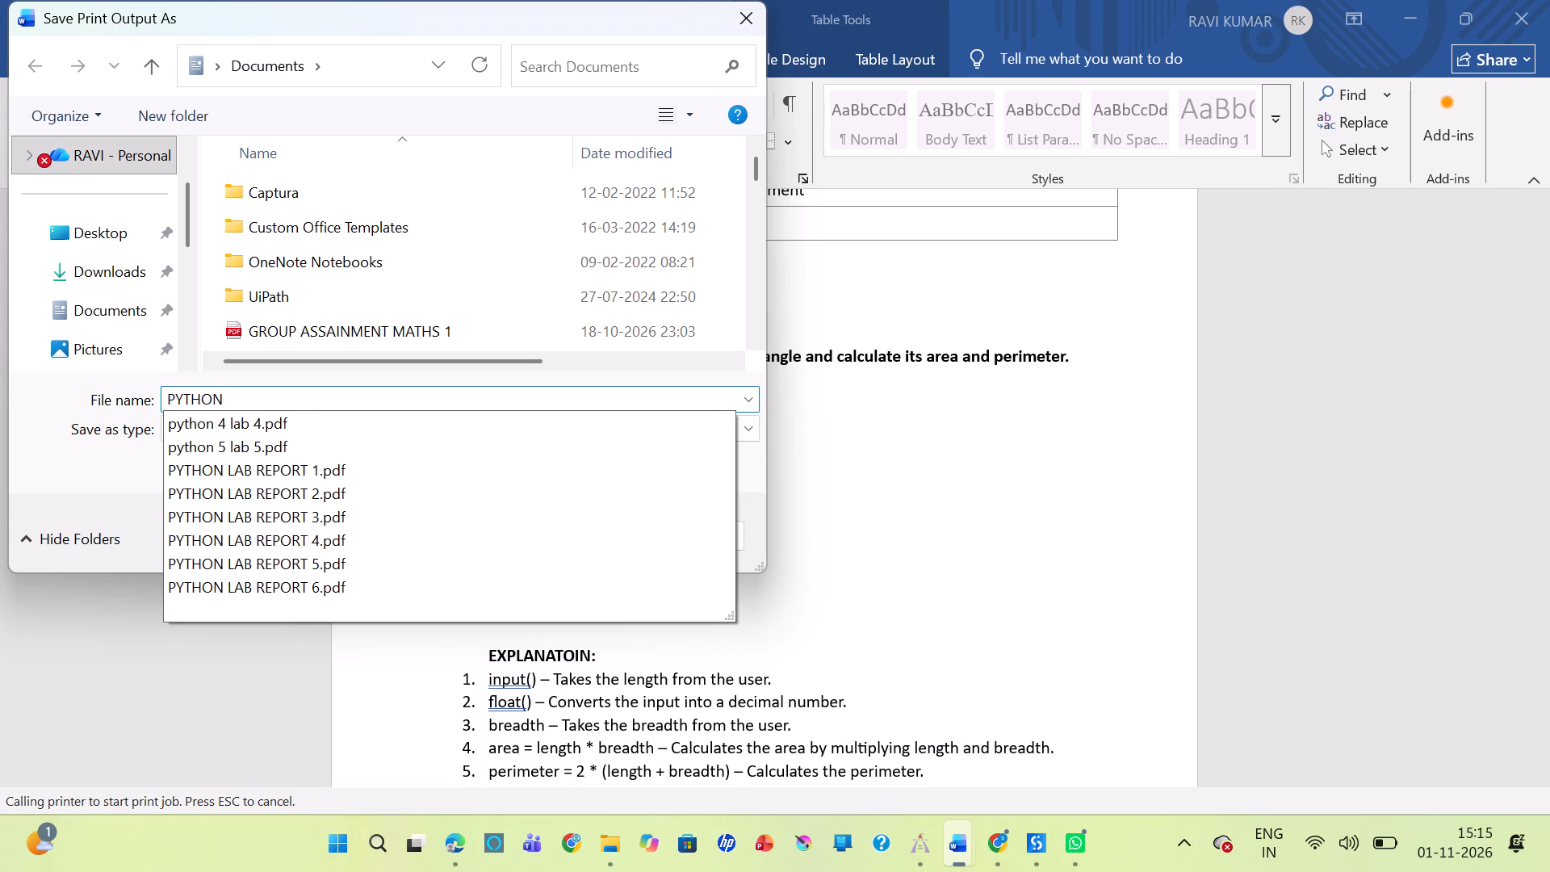
pyautogui.write('GROUP')
pyautogui.press('space')
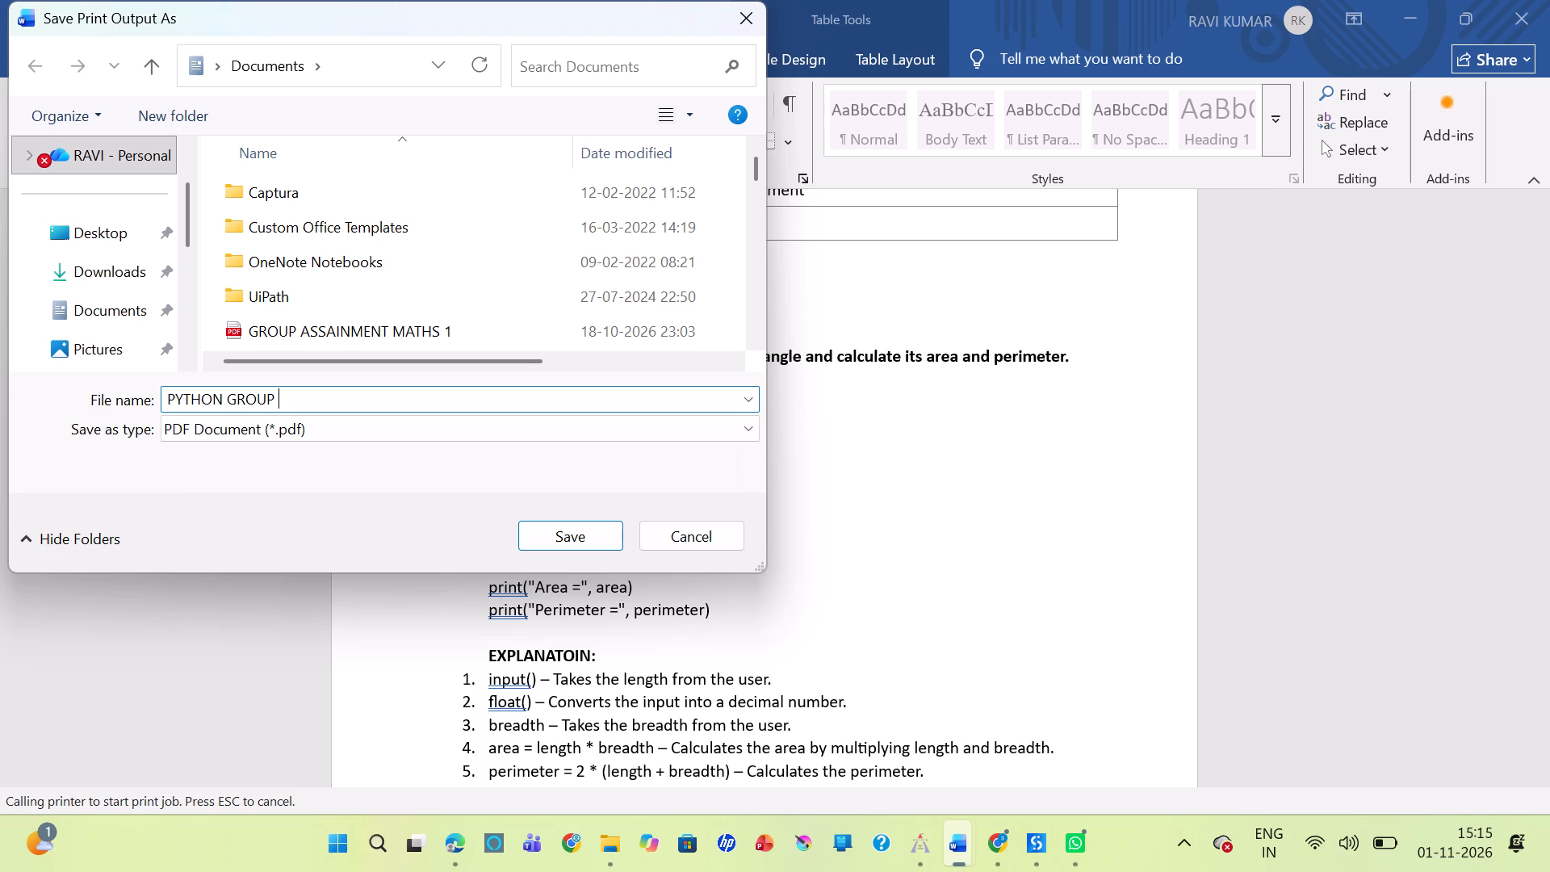
pyautogui.write('ASS')
pyautogui.press('i')
pyautogui.write('NMENT')
pyautogui.click(561, 530)
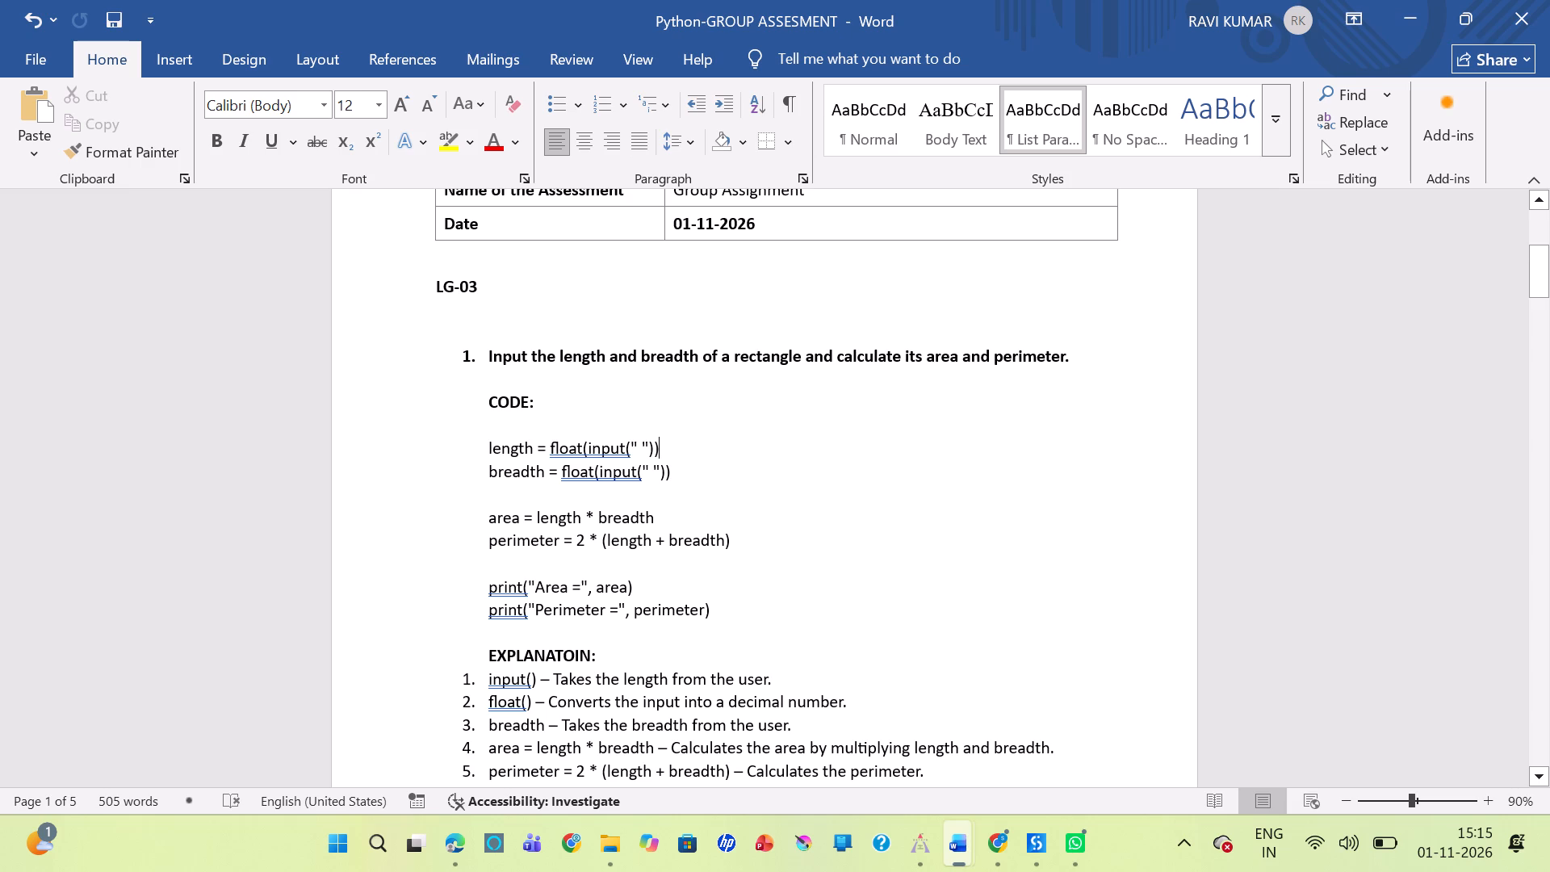
# Copy question 1's rectangle code, from the length input line through the line printing the perimeter.
pyautogui.moveTo(487, 450); pyautogui.dragTo(567, 516)
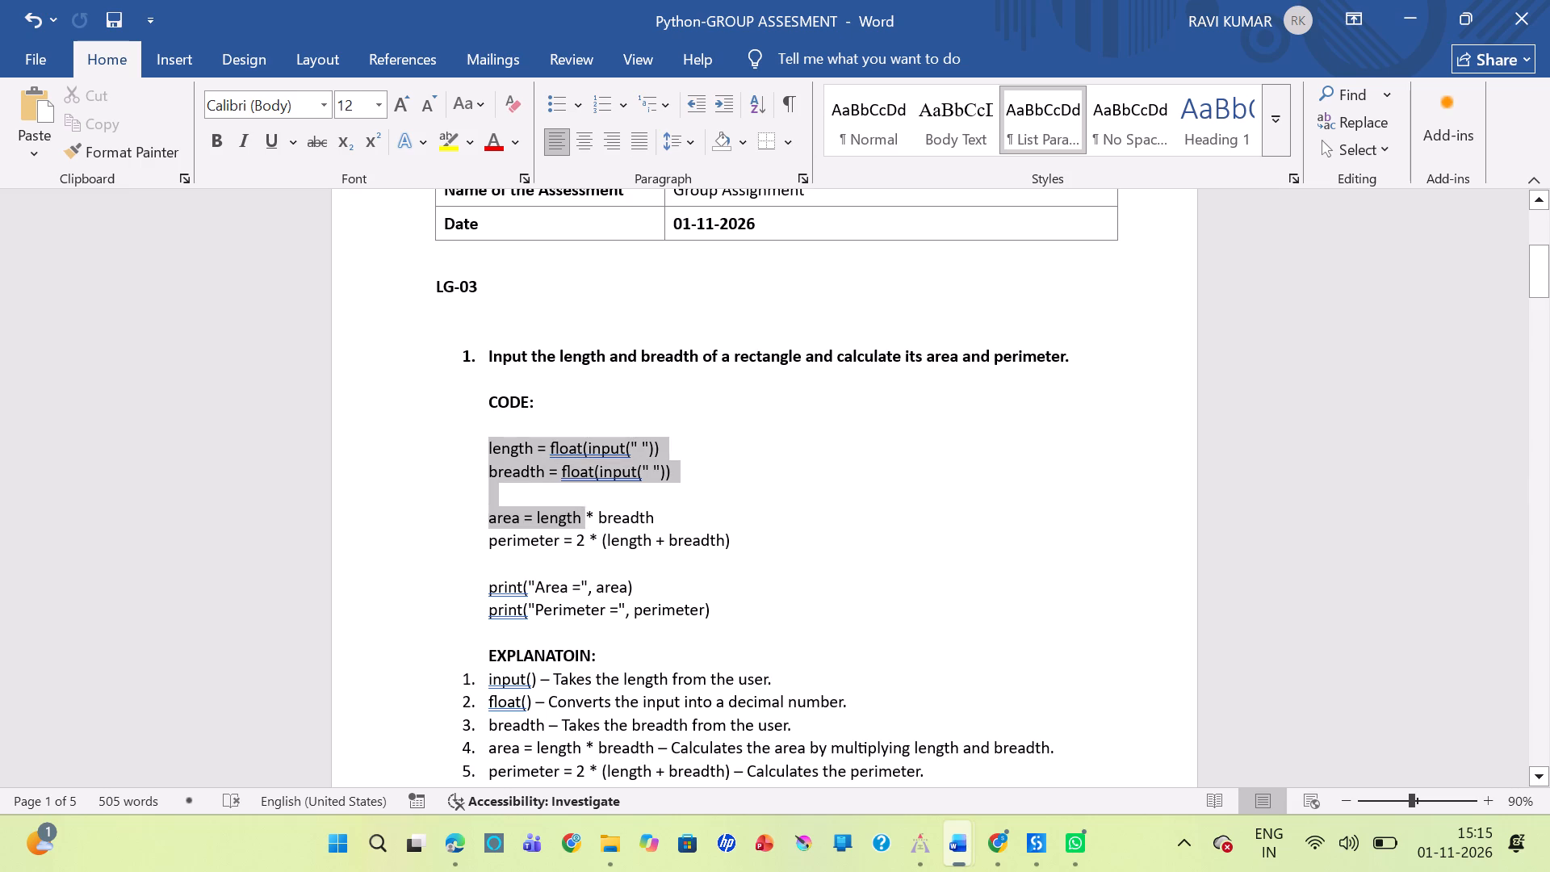
pyautogui.moveTo(567, 516); pyautogui.dragTo(618, 644)
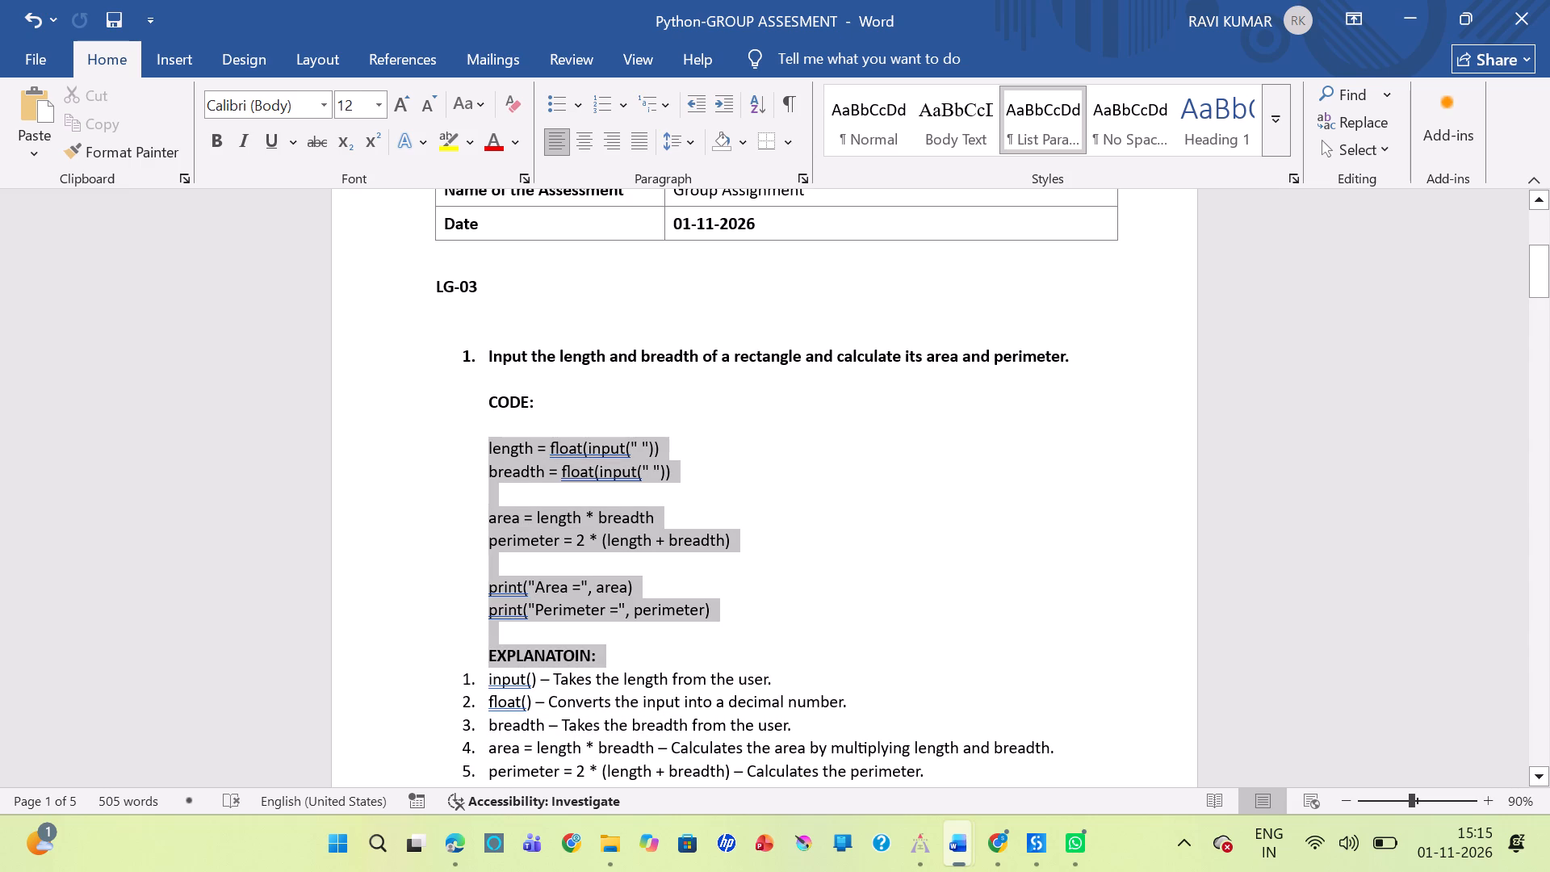
pyautogui.moveTo(618, 644); pyautogui.dragTo(614, 637)
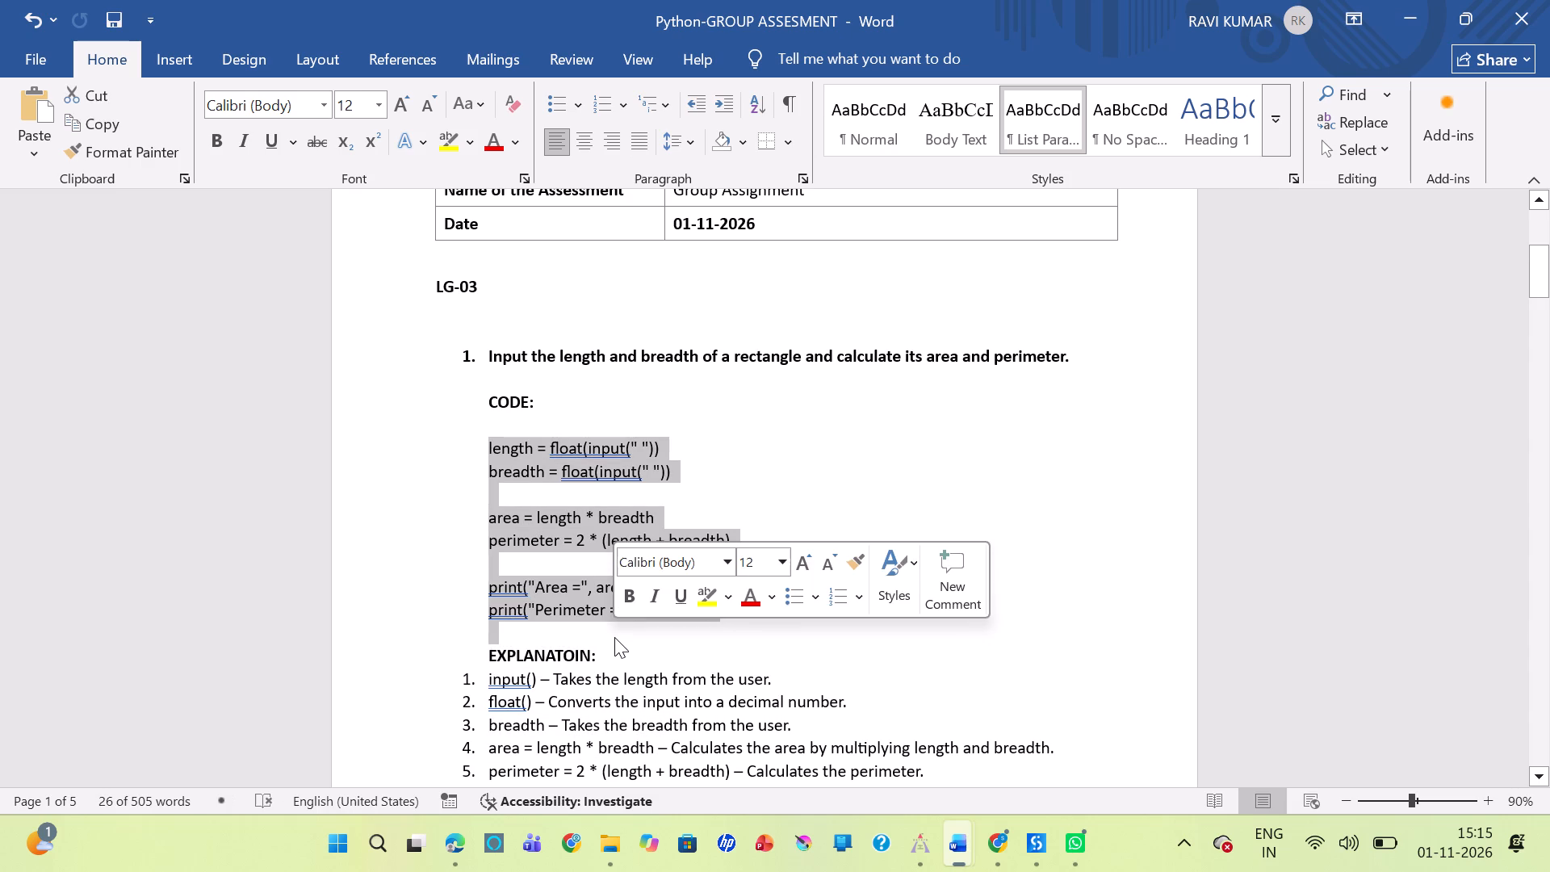
pyautogui.hotkey('ctrl', 'c')
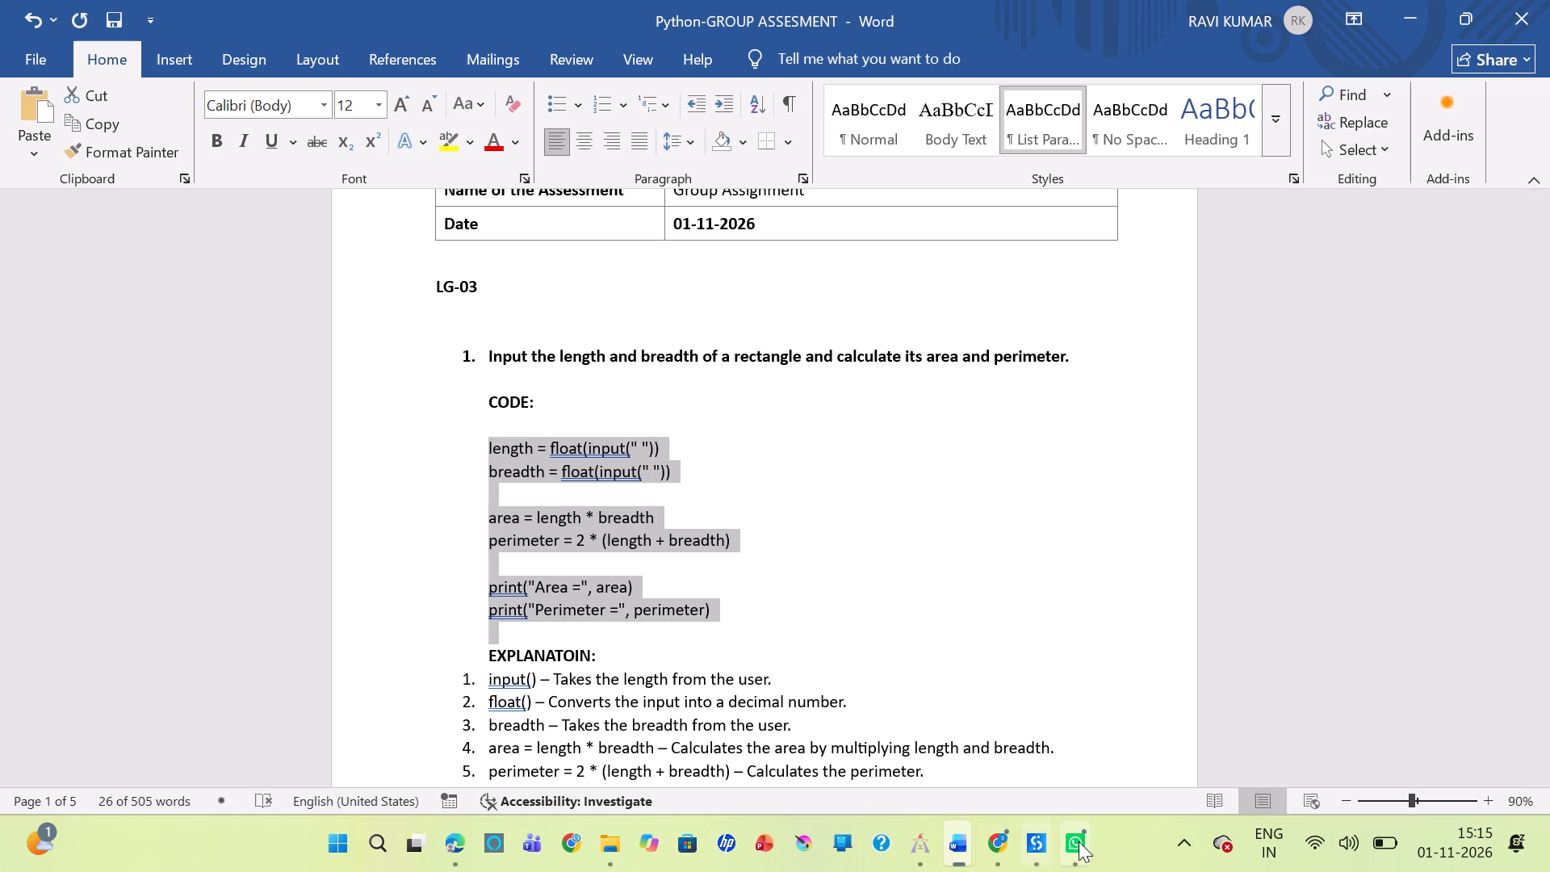
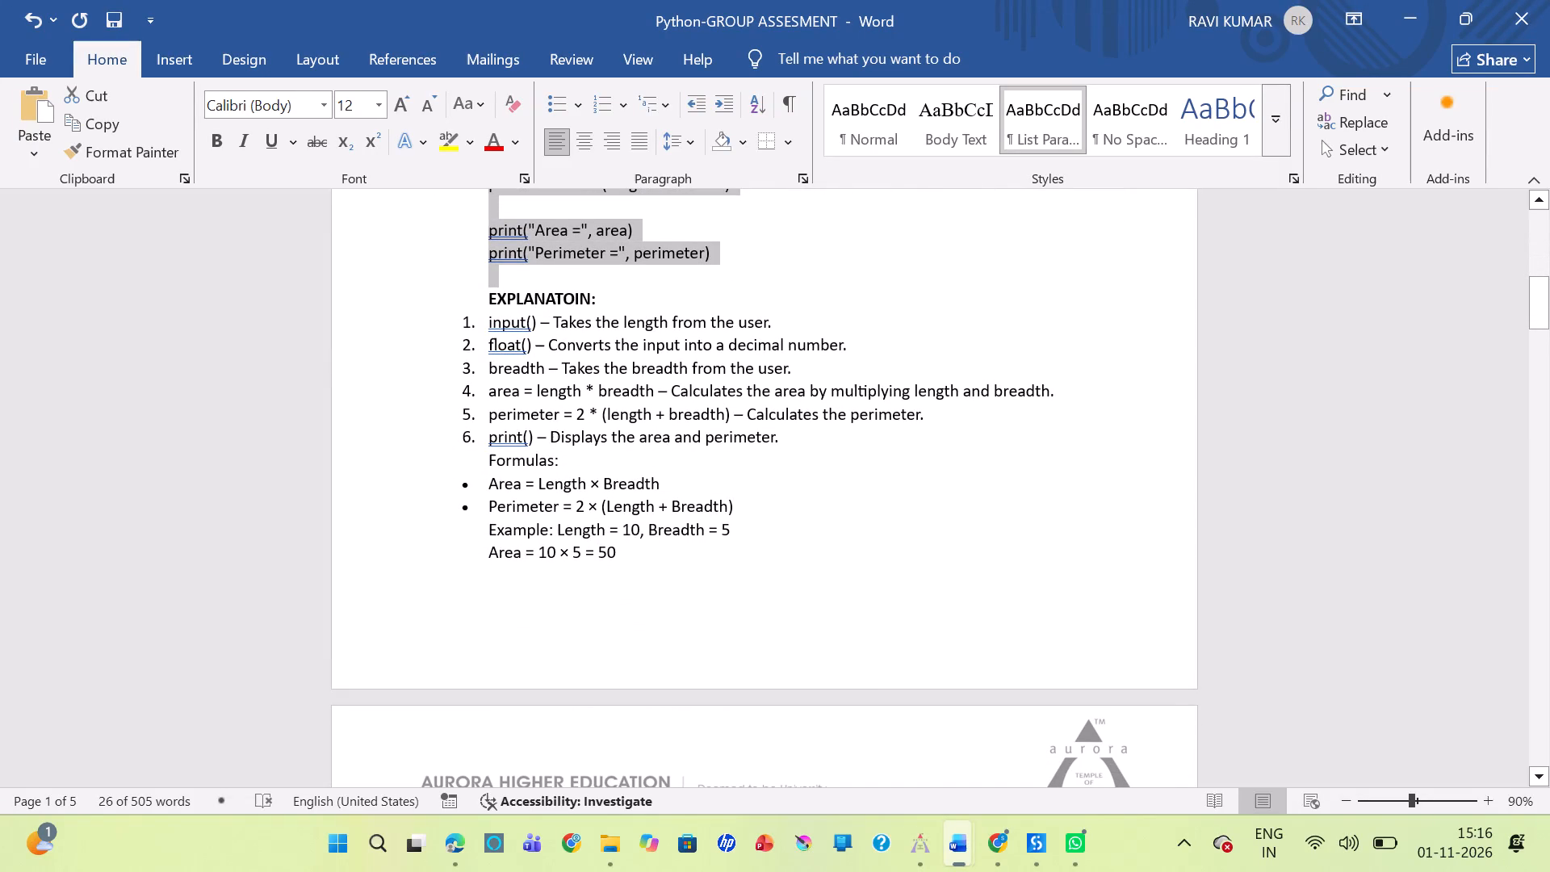
# Copy question 2's leap year code, from the year input line through the final print line under else.
pyautogui.scroll(-4, 642, 616)
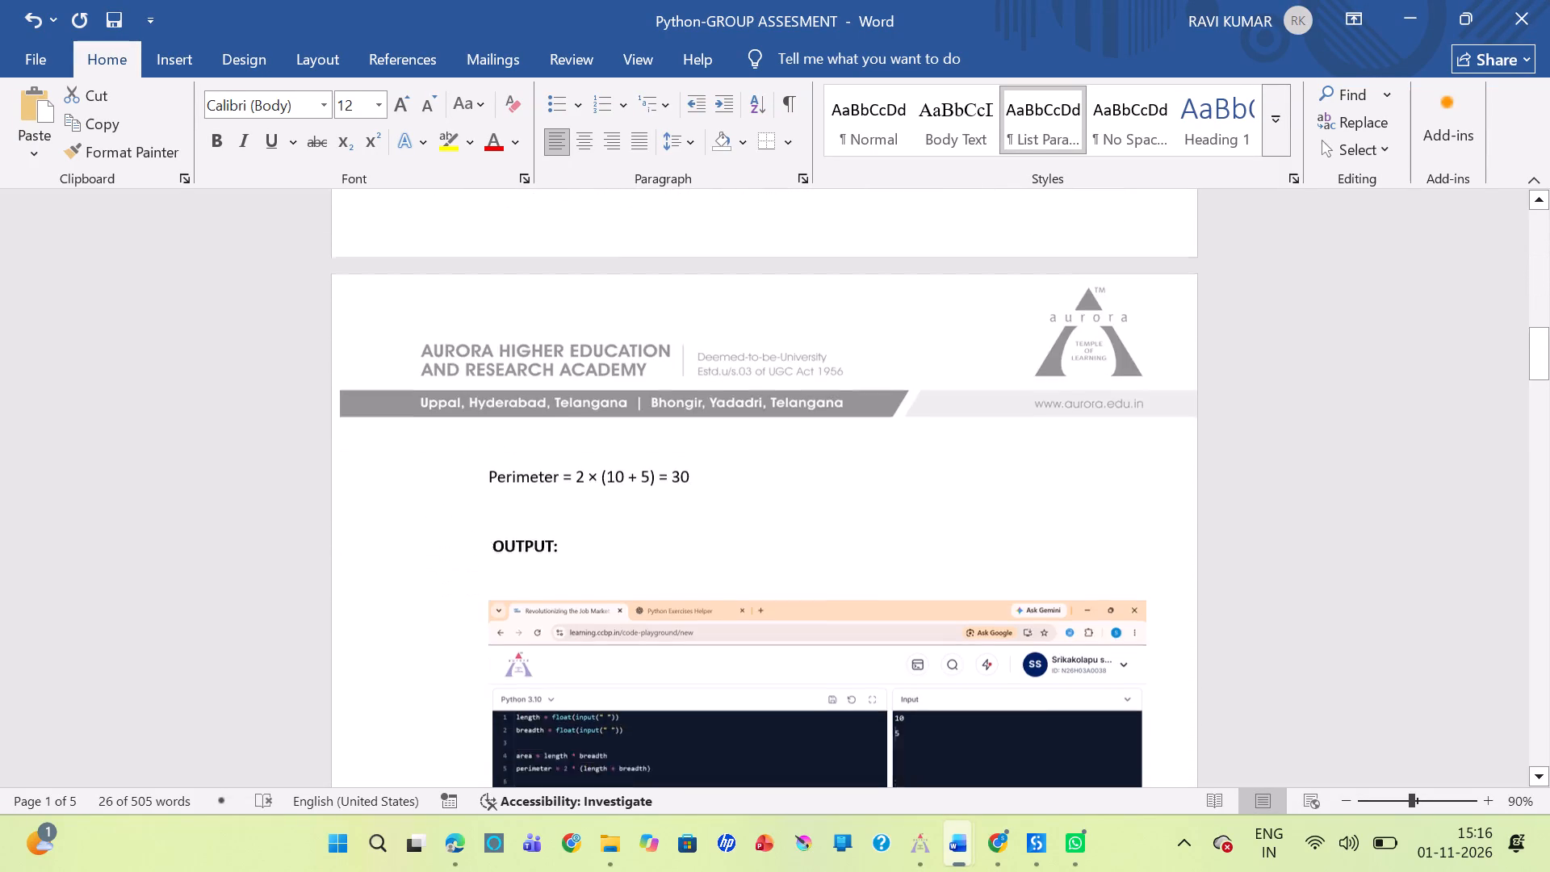
pyautogui.scroll(-2, 642, 616)
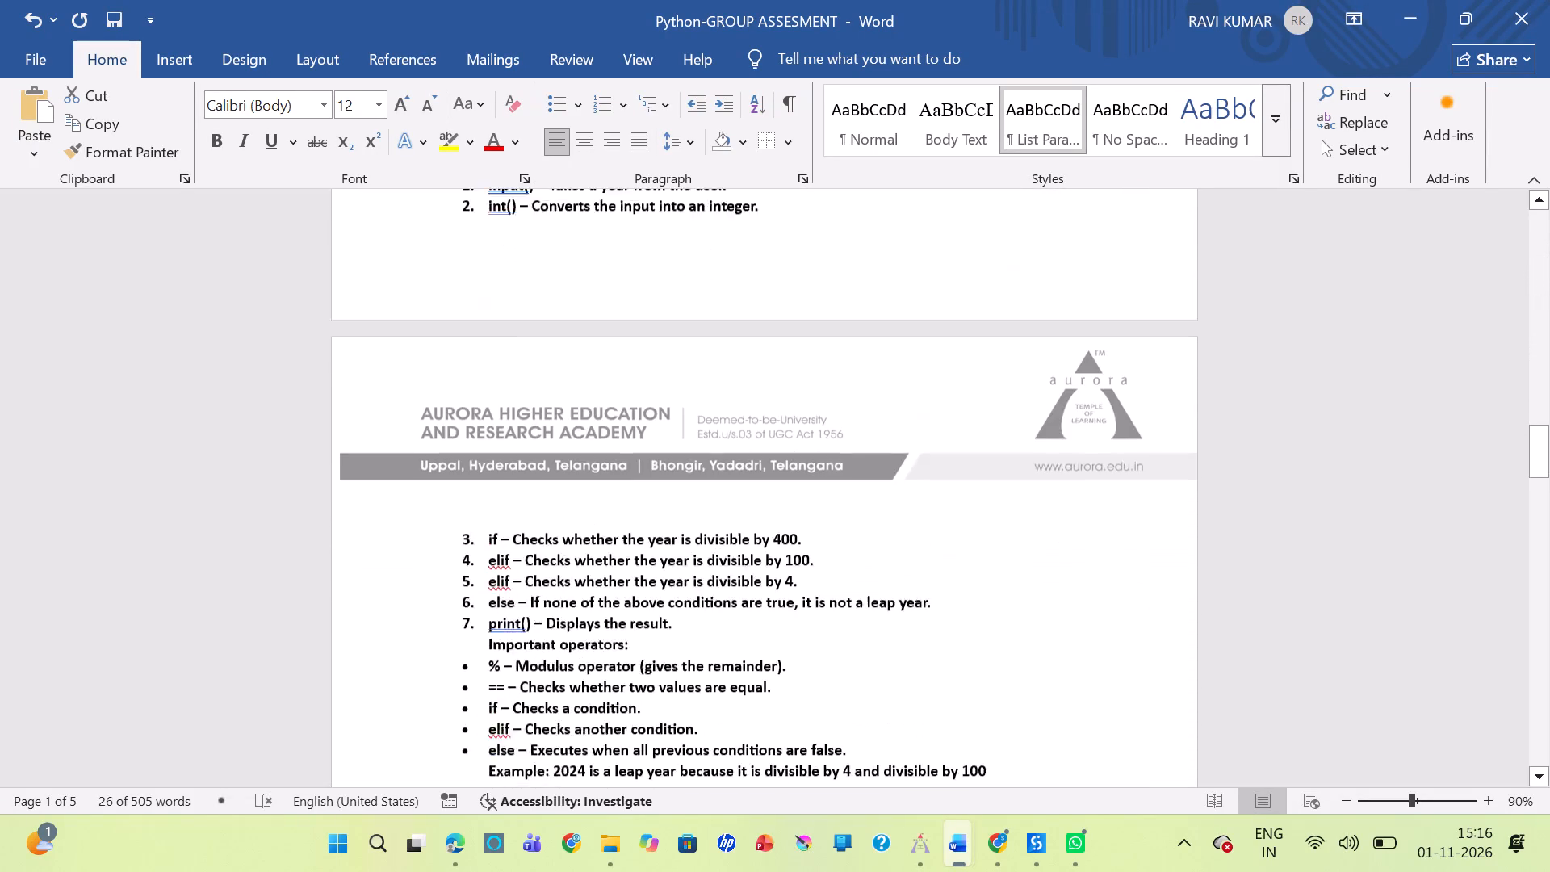
pyautogui.scroll(4, 642, 616)
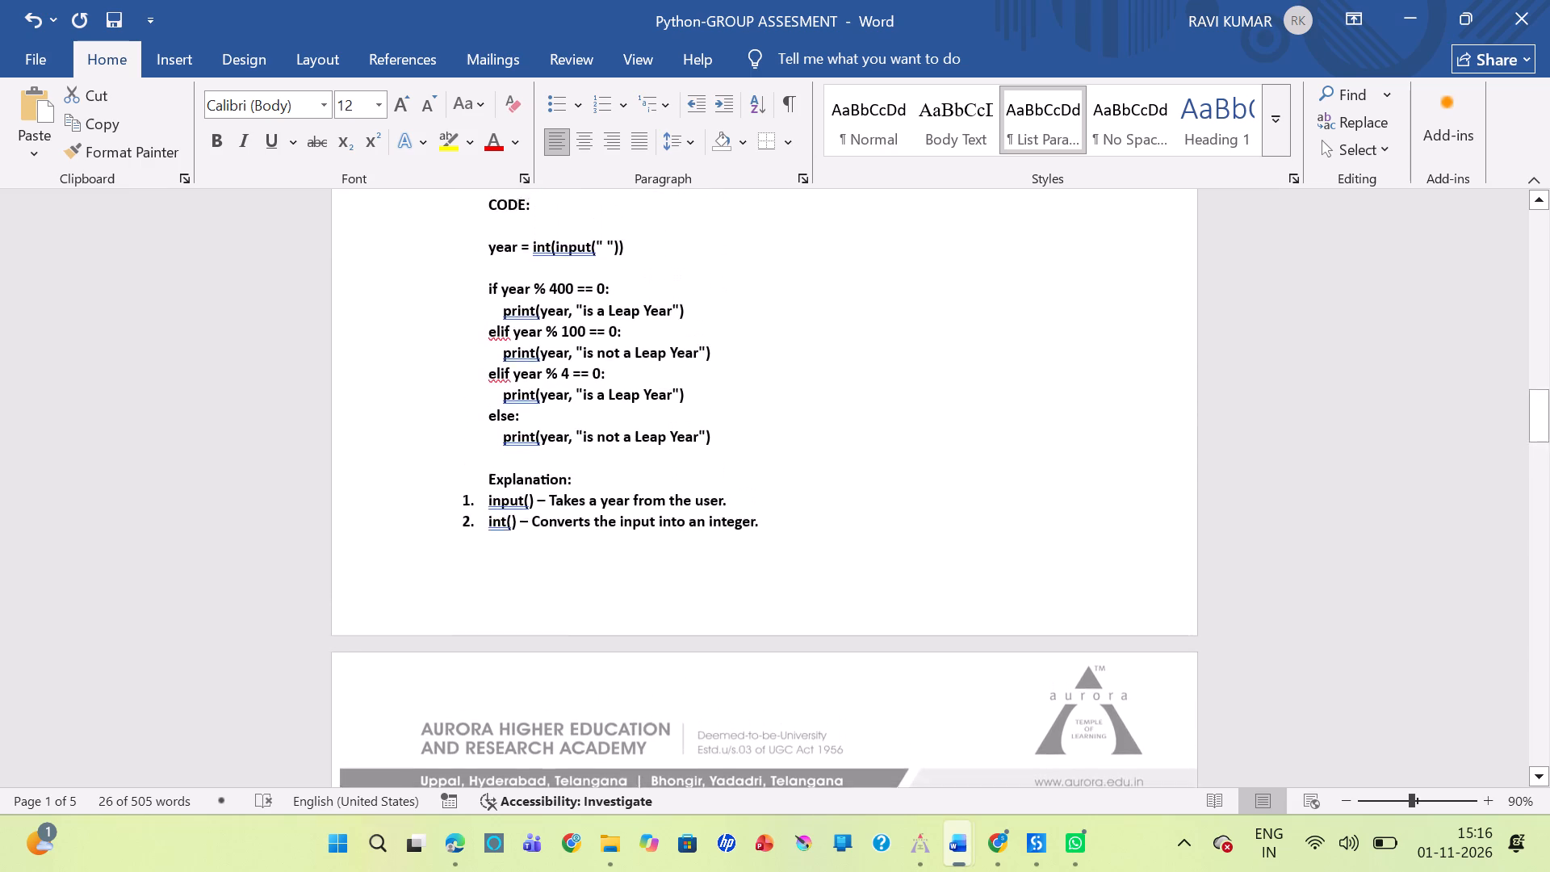
pyautogui.scroll(1, 642, 616)
pyautogui.scroll(-5, 642, 616)
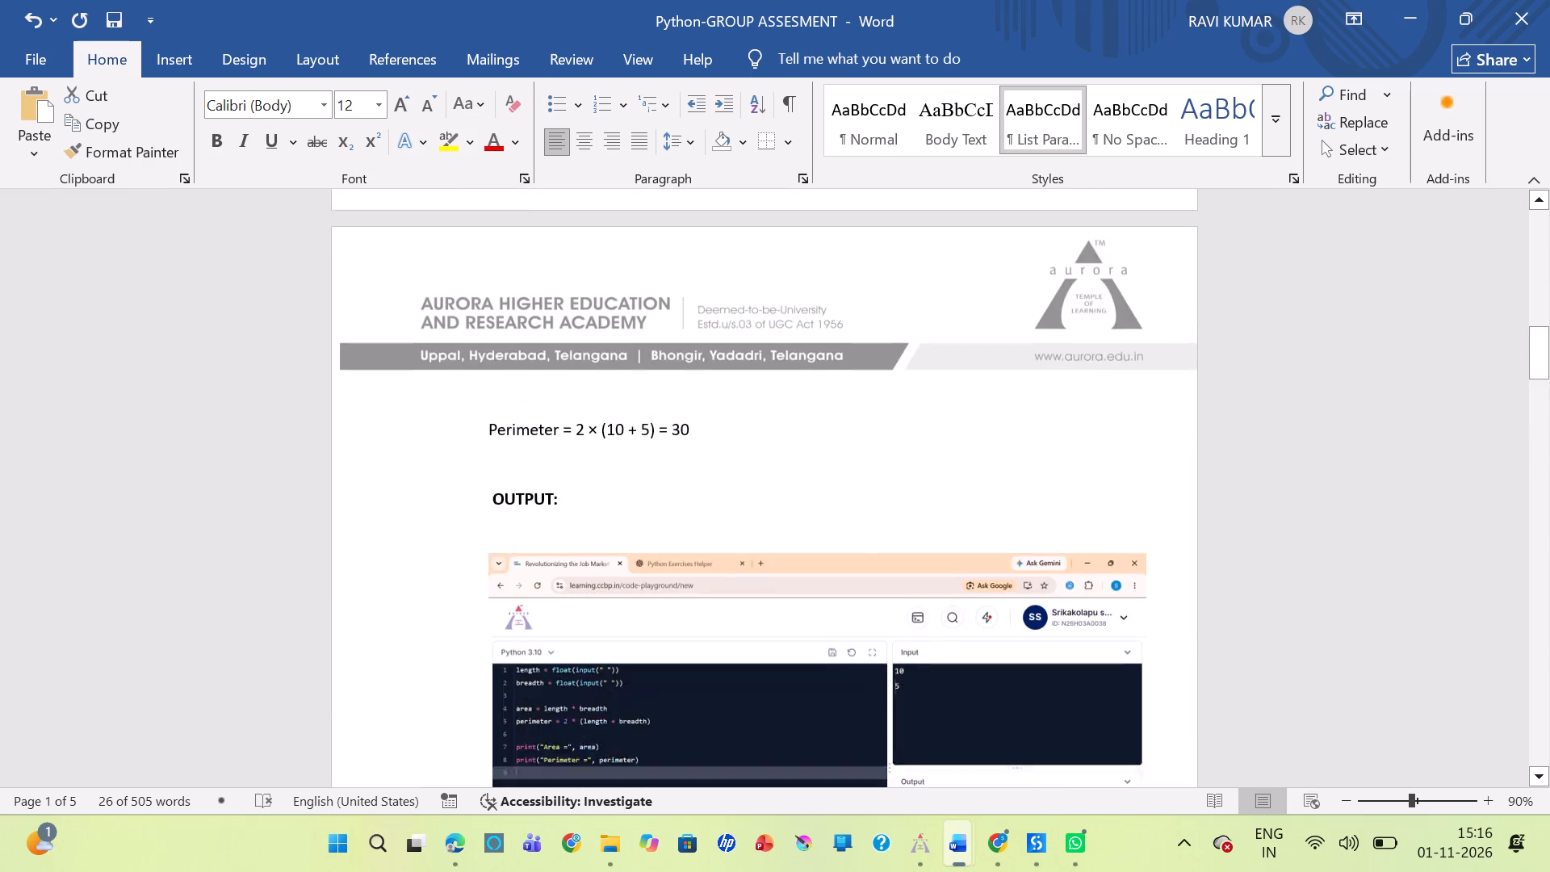
pyautogui.scroll(-3, 642, 616)
pyautogui.scroll(1, 642, 616)
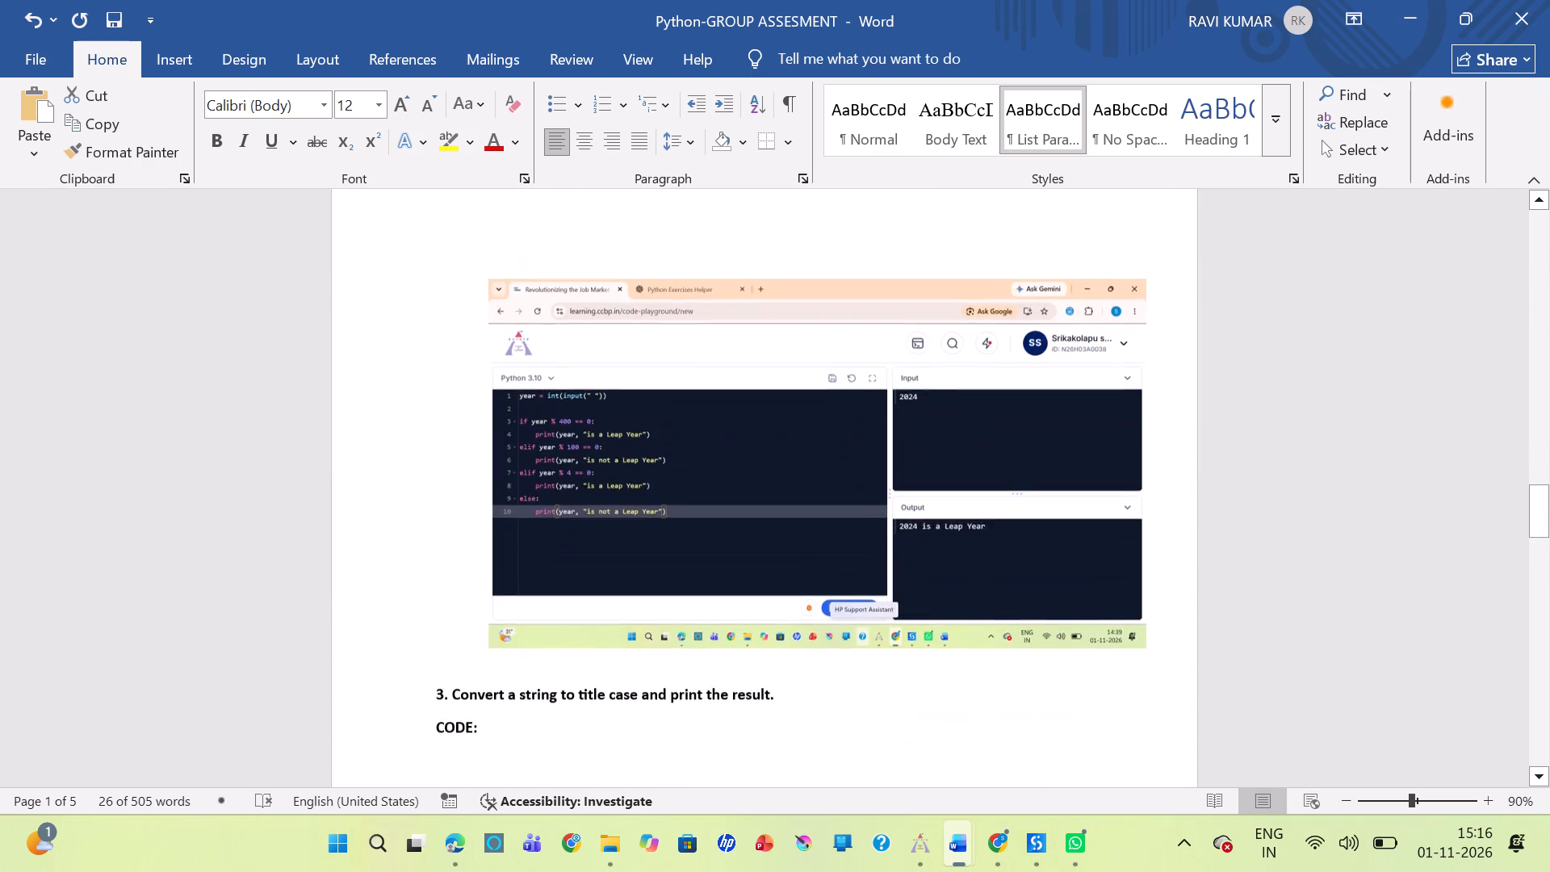
pyautogui.scroll(4, 642, 616)
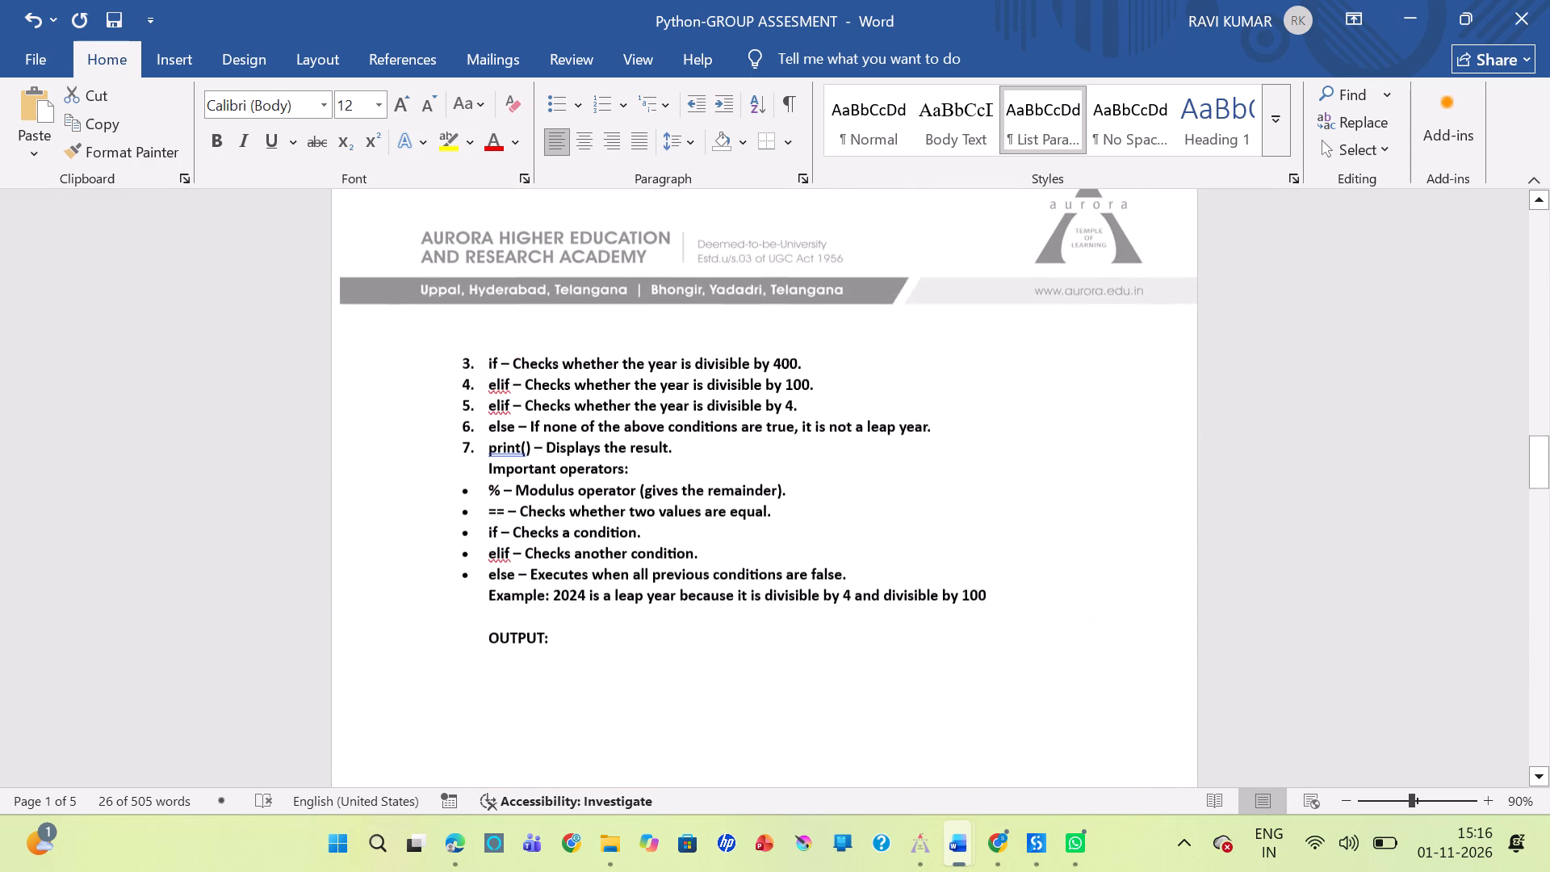
pyautogui.scroll(2, 642, 616)
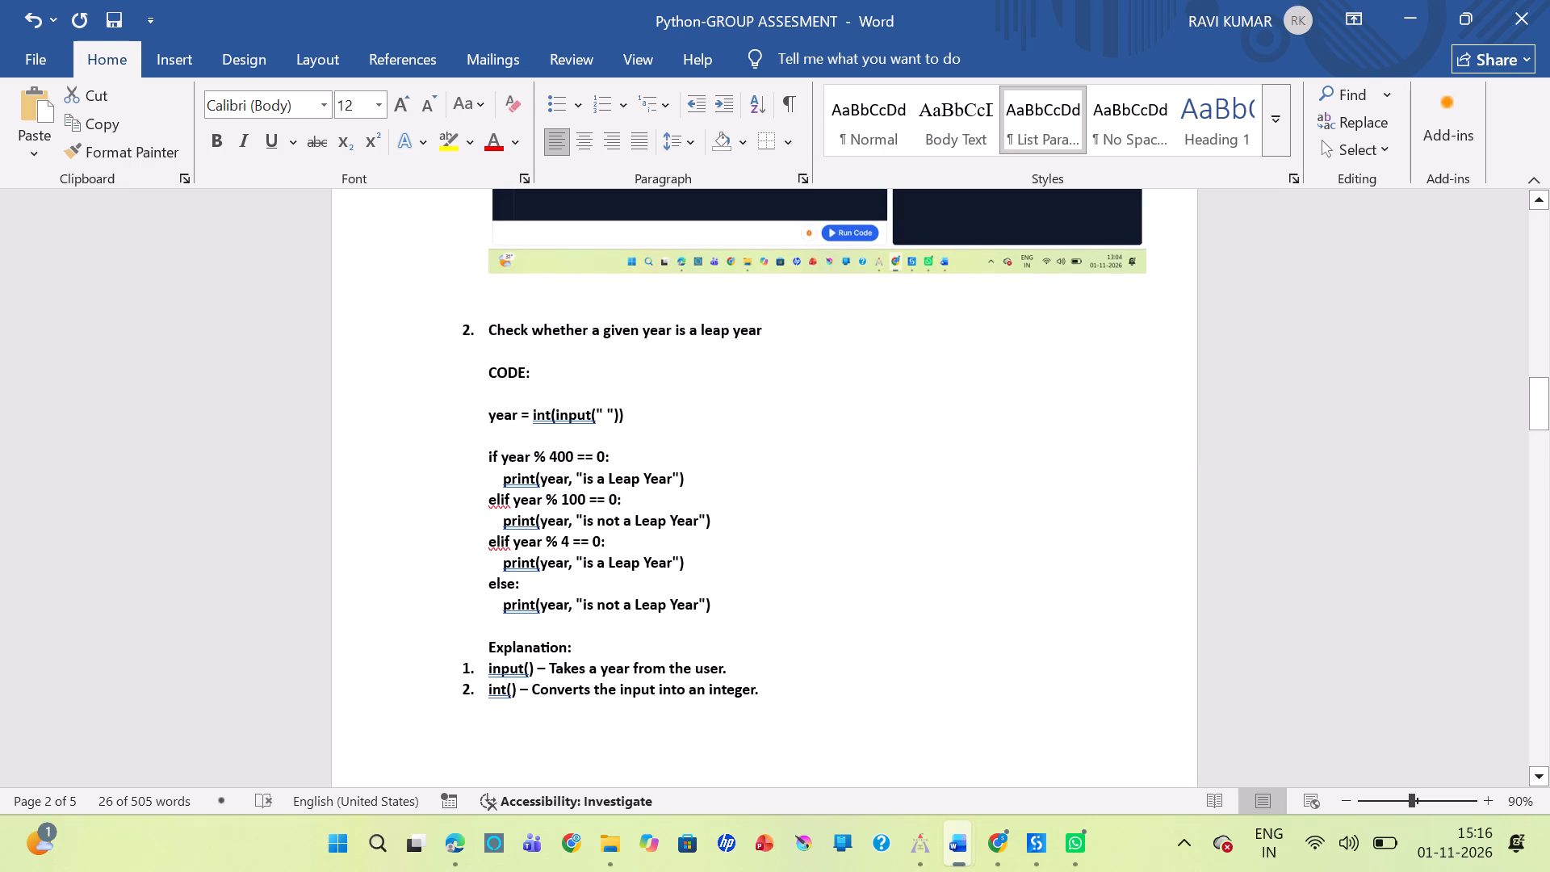
pyautogui.click(486, 414)
pyautogui.moveTo(486, 414); pyautogui.dragTo(522, 416)
pyautogui.moveTo(522, 416); pyautogui.dragTo(658, 584)
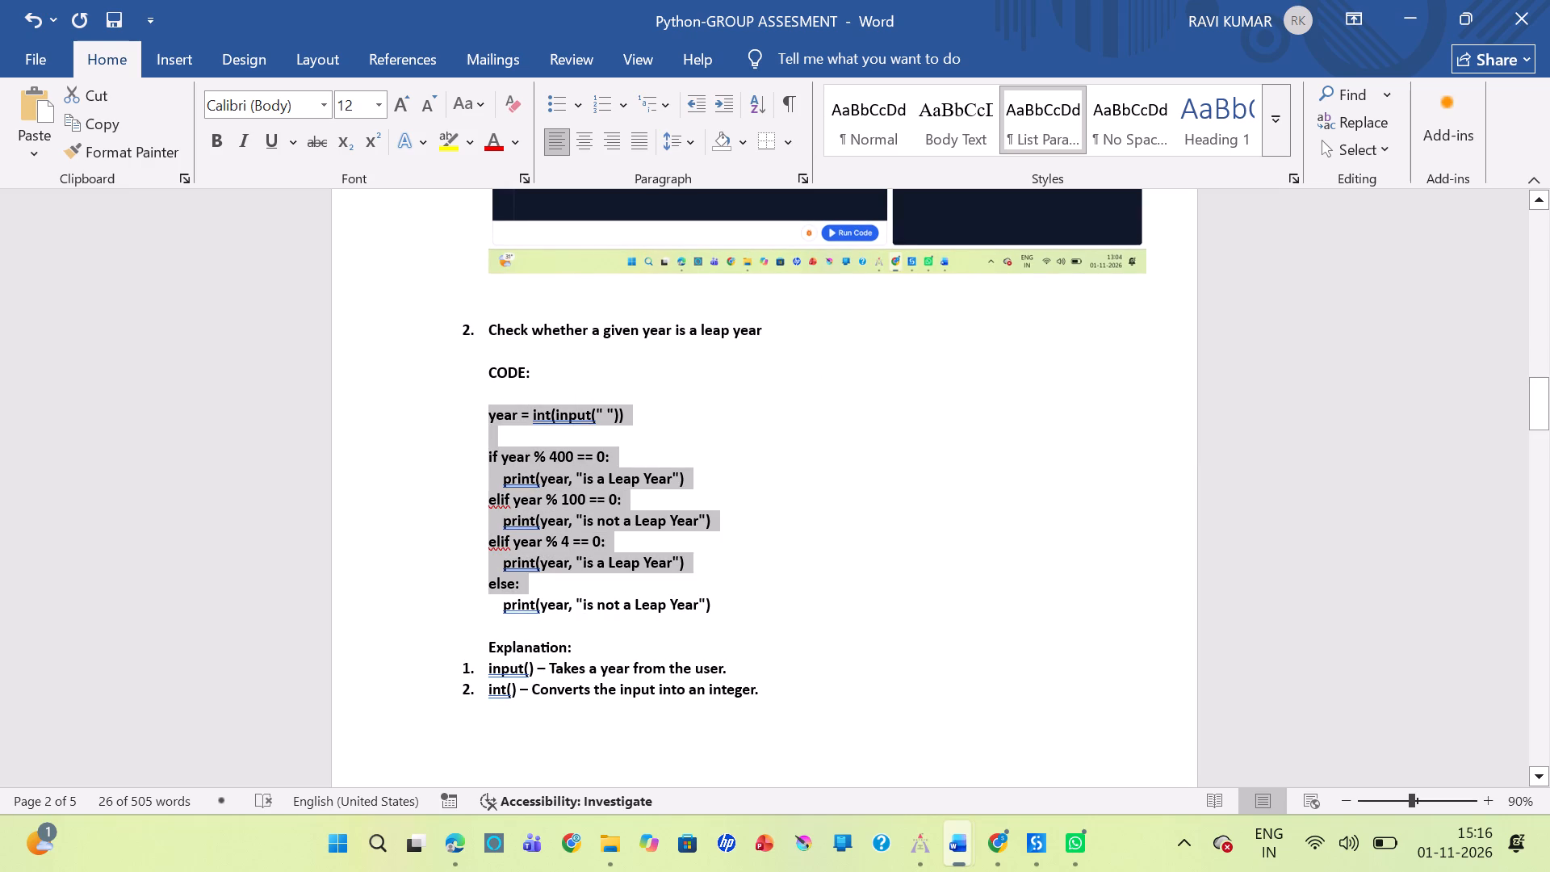
pyautogui.moveTo(658, 584); pyautogui.dragTo(712, 603)
pyautogui.hotkey('ctrl', 'c')
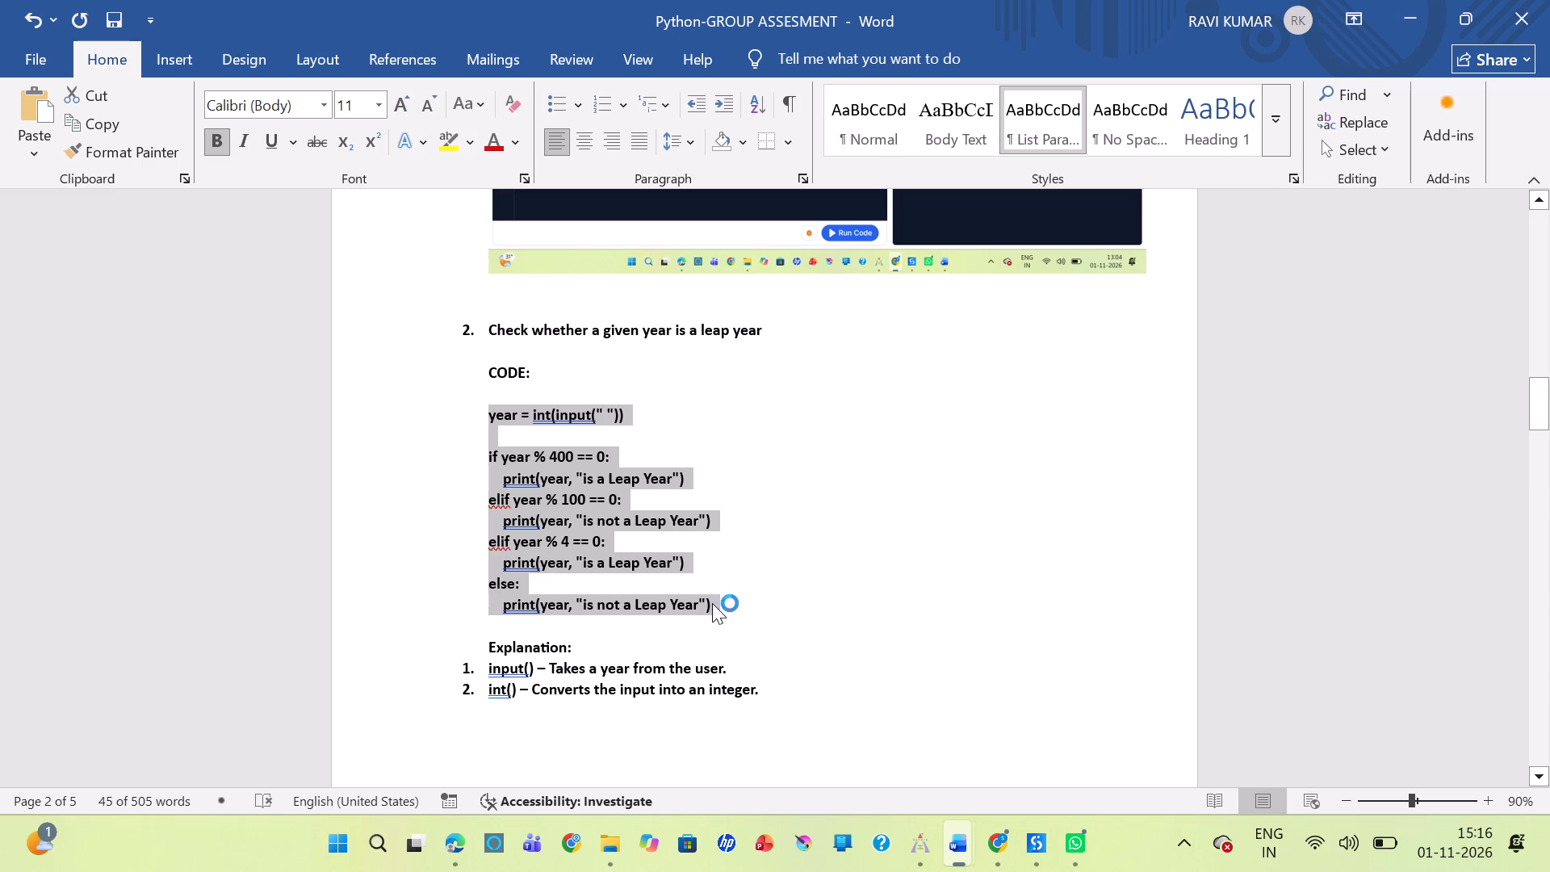
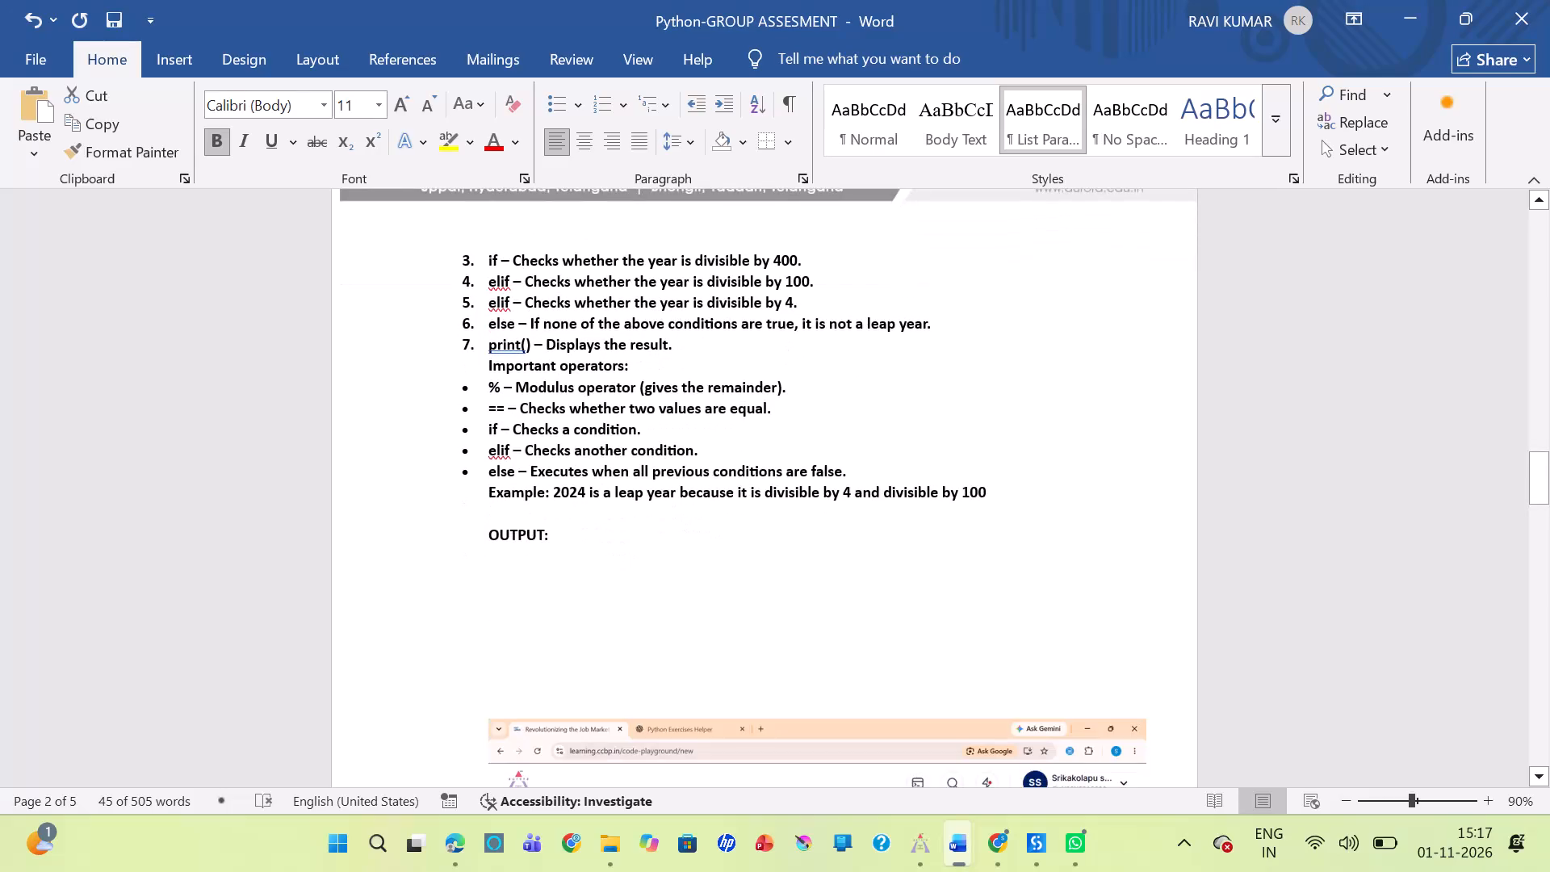
# Copy question 3's title case code, from the string input line through the print line that outputs the result.
pyautogui.scroll(-1, 637, 526)
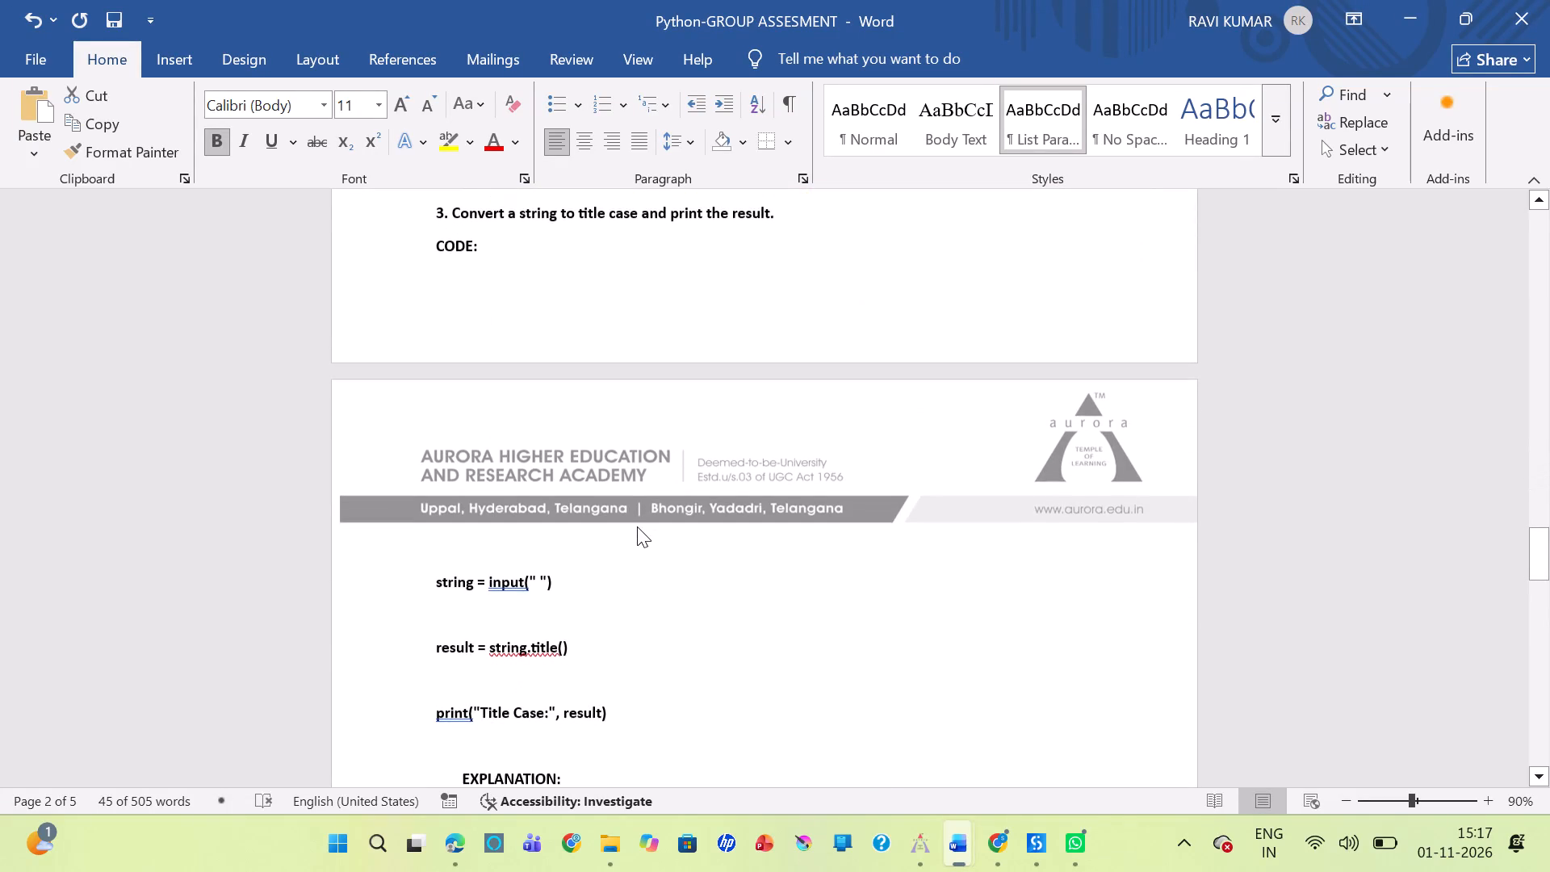
pyautogui.scroll(-1, 637, 526)
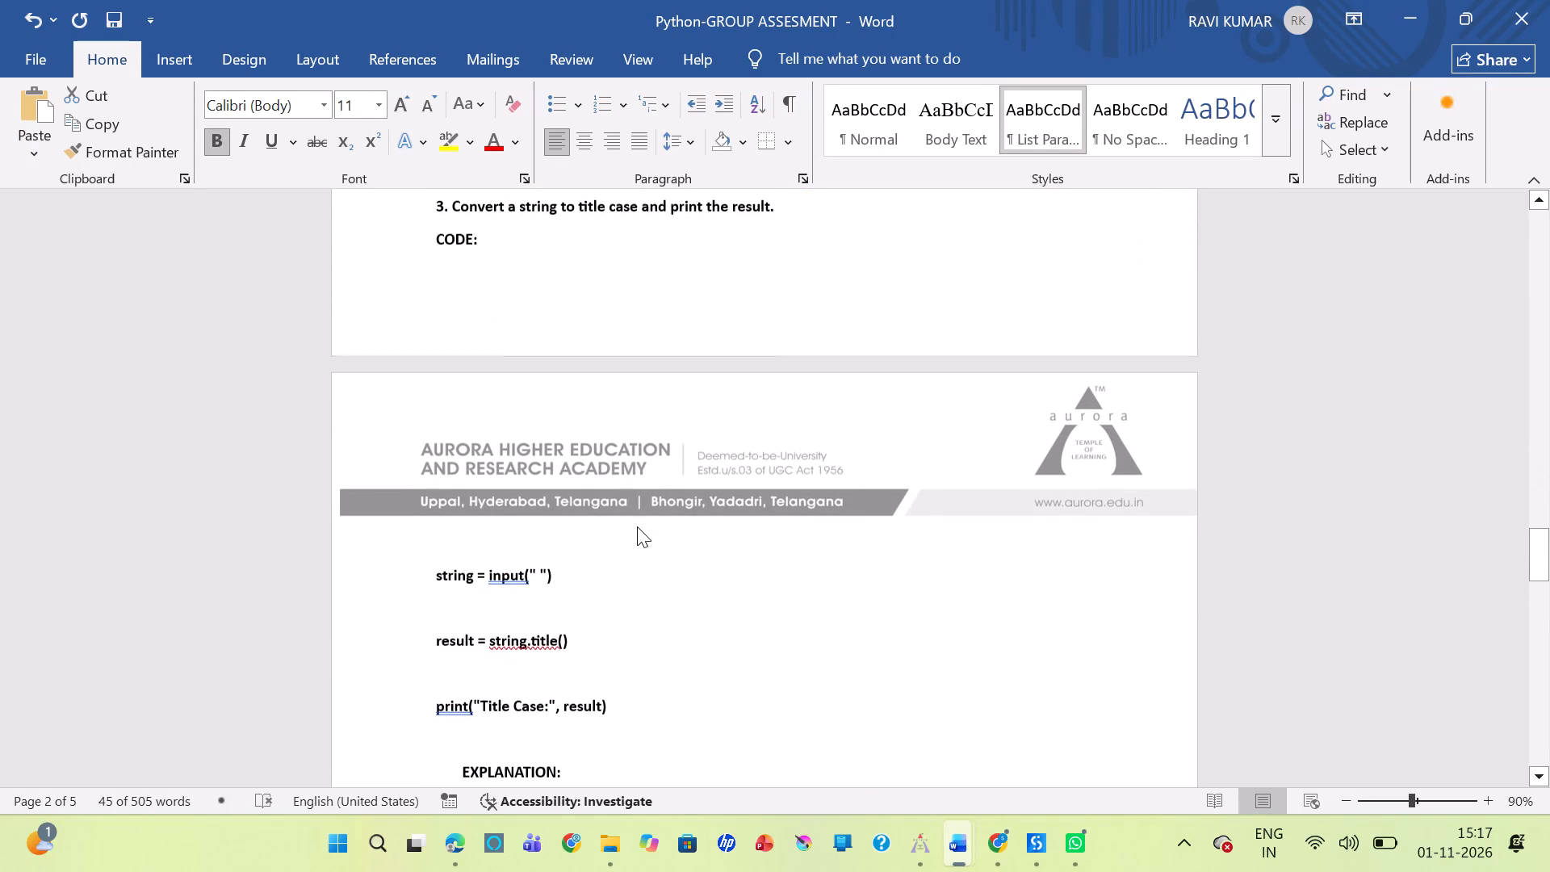
pyautogui.scroll(-2, 637, 526)
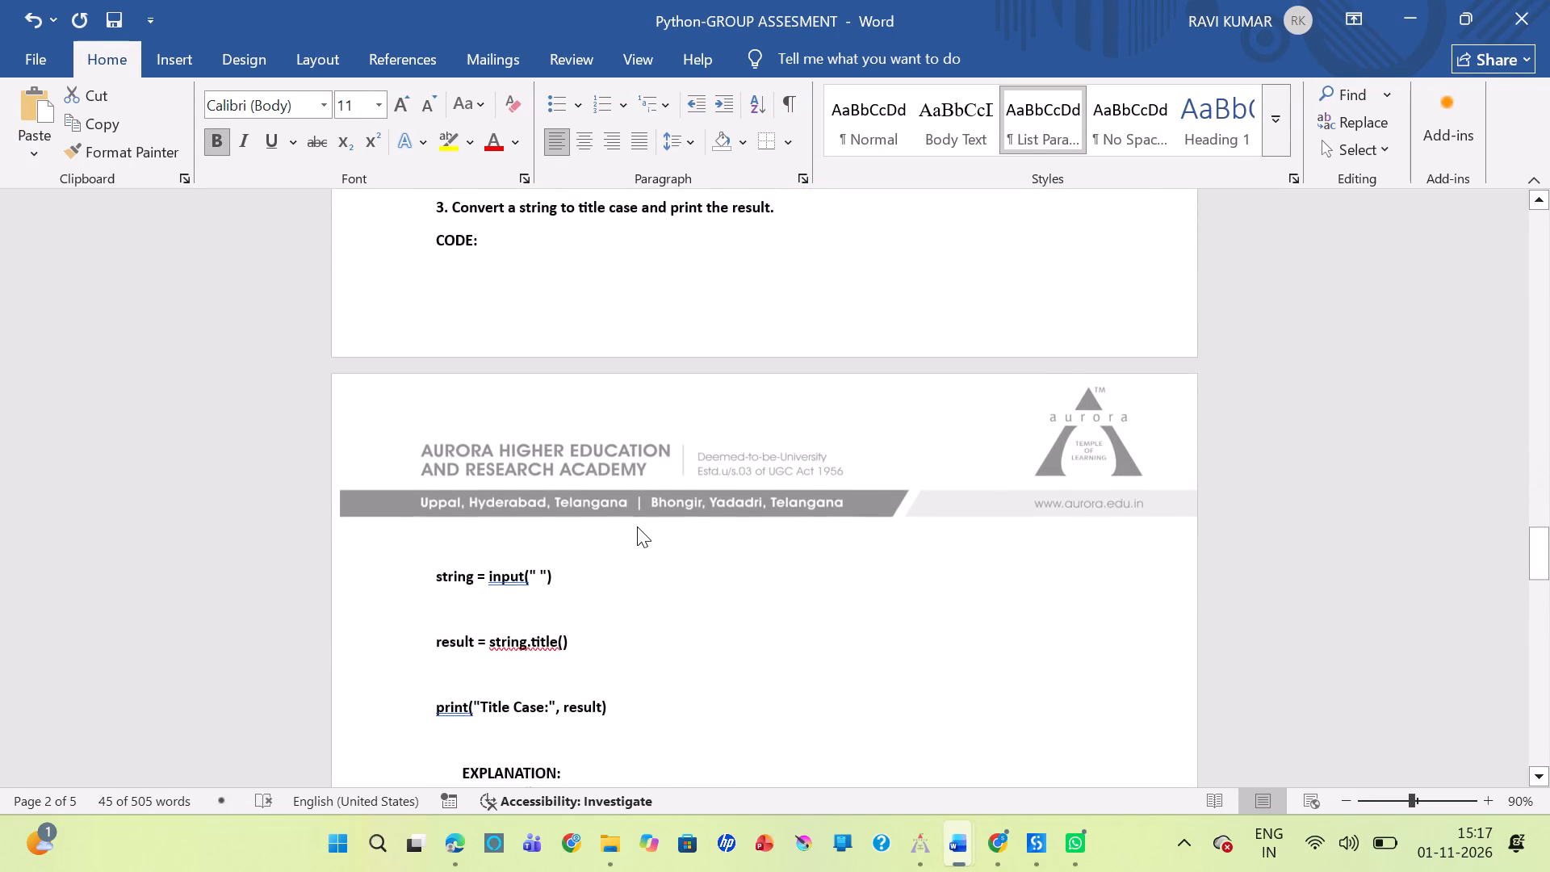
pyautogui.scroll(-1, 637, 526)
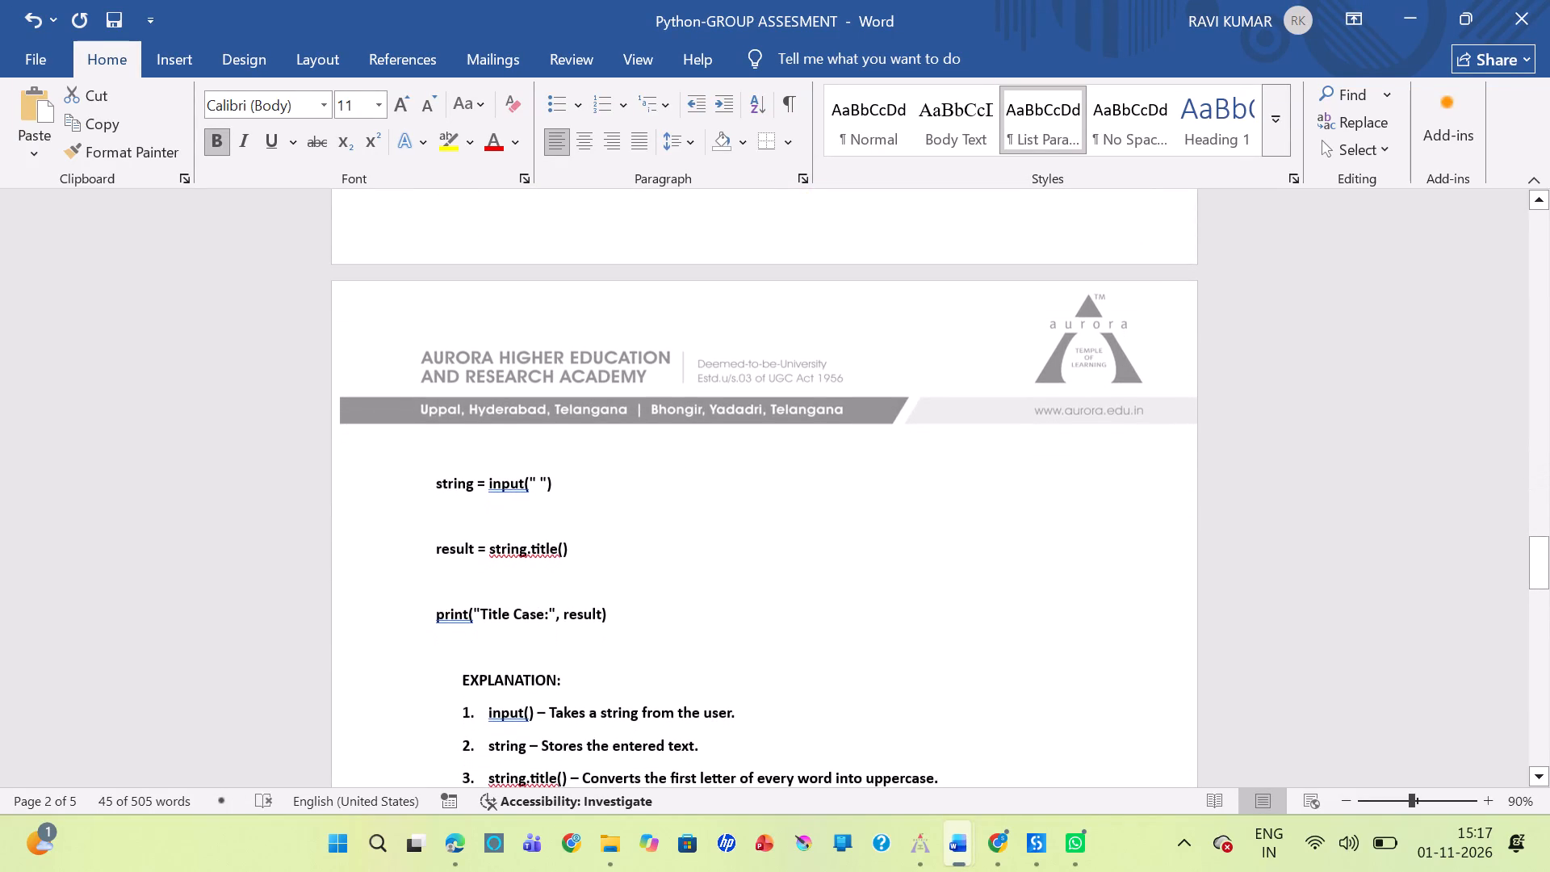
pyautogui.scroll(-1, 637, 526)
pyautogui.click(433, 476)
pyautogui.moveTo(433, 476); pyautogui.dragTo(518, 503)
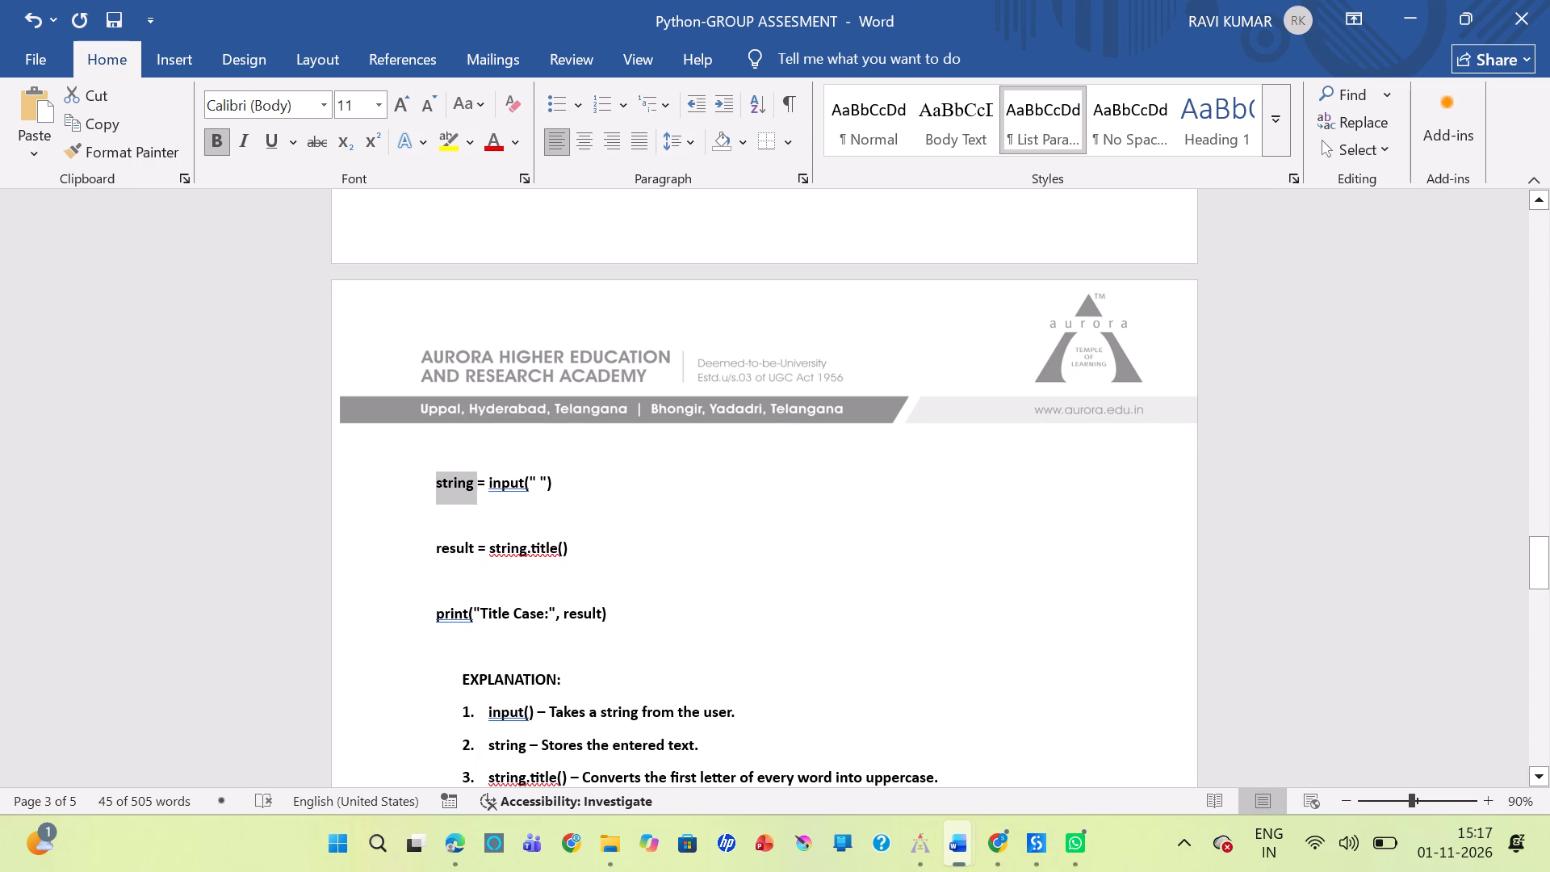
pyautogui.moveTo(518, 503); pyautogui.dragTo(609, 626)
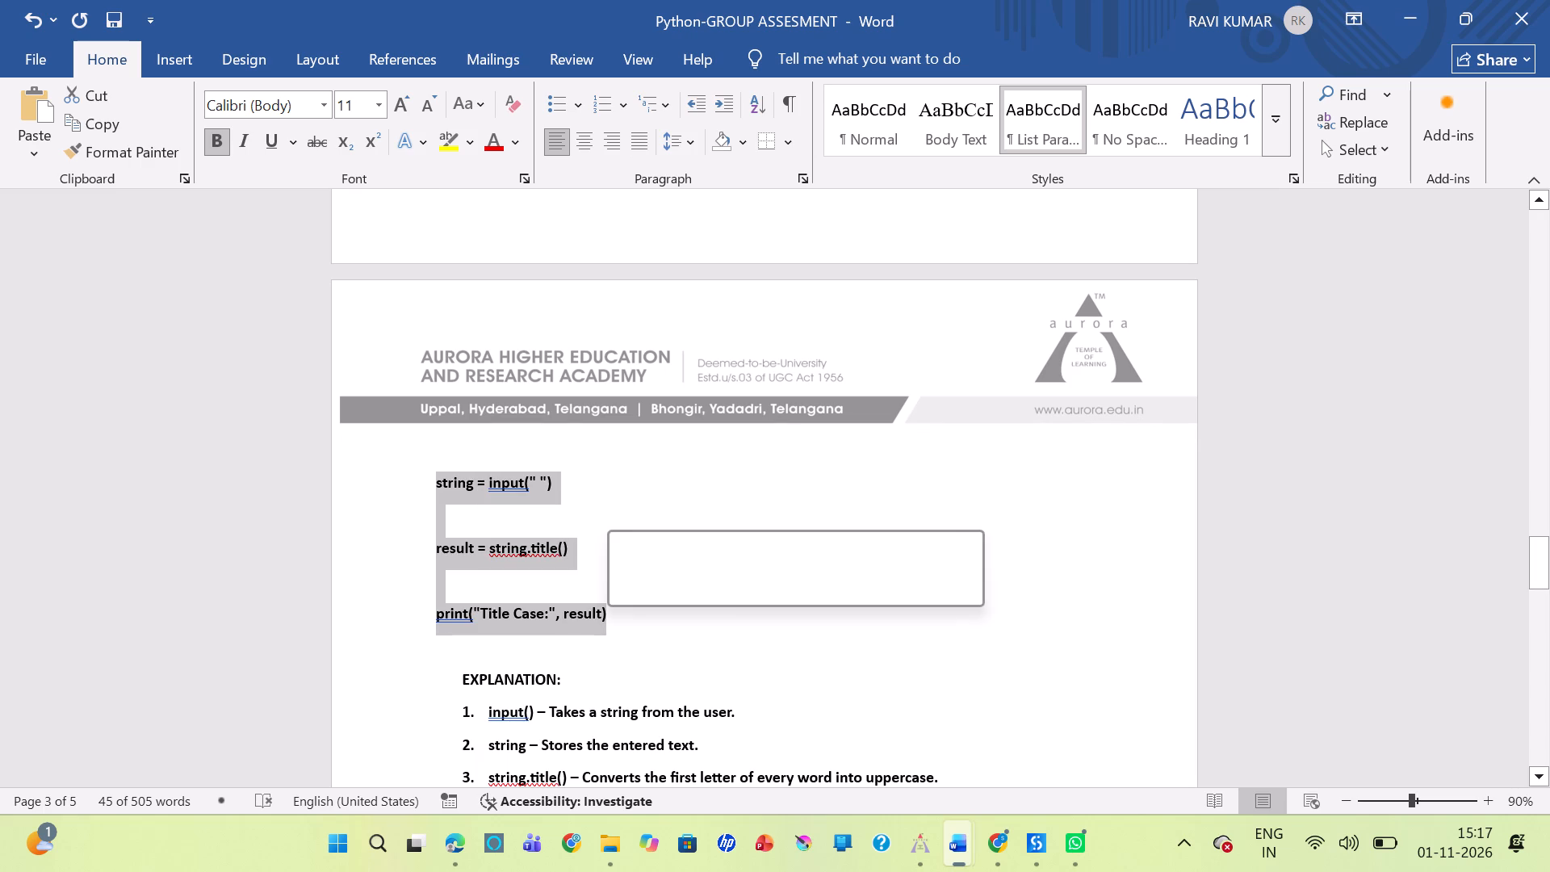
pyautogui.hotkey('ctrl', 'c')
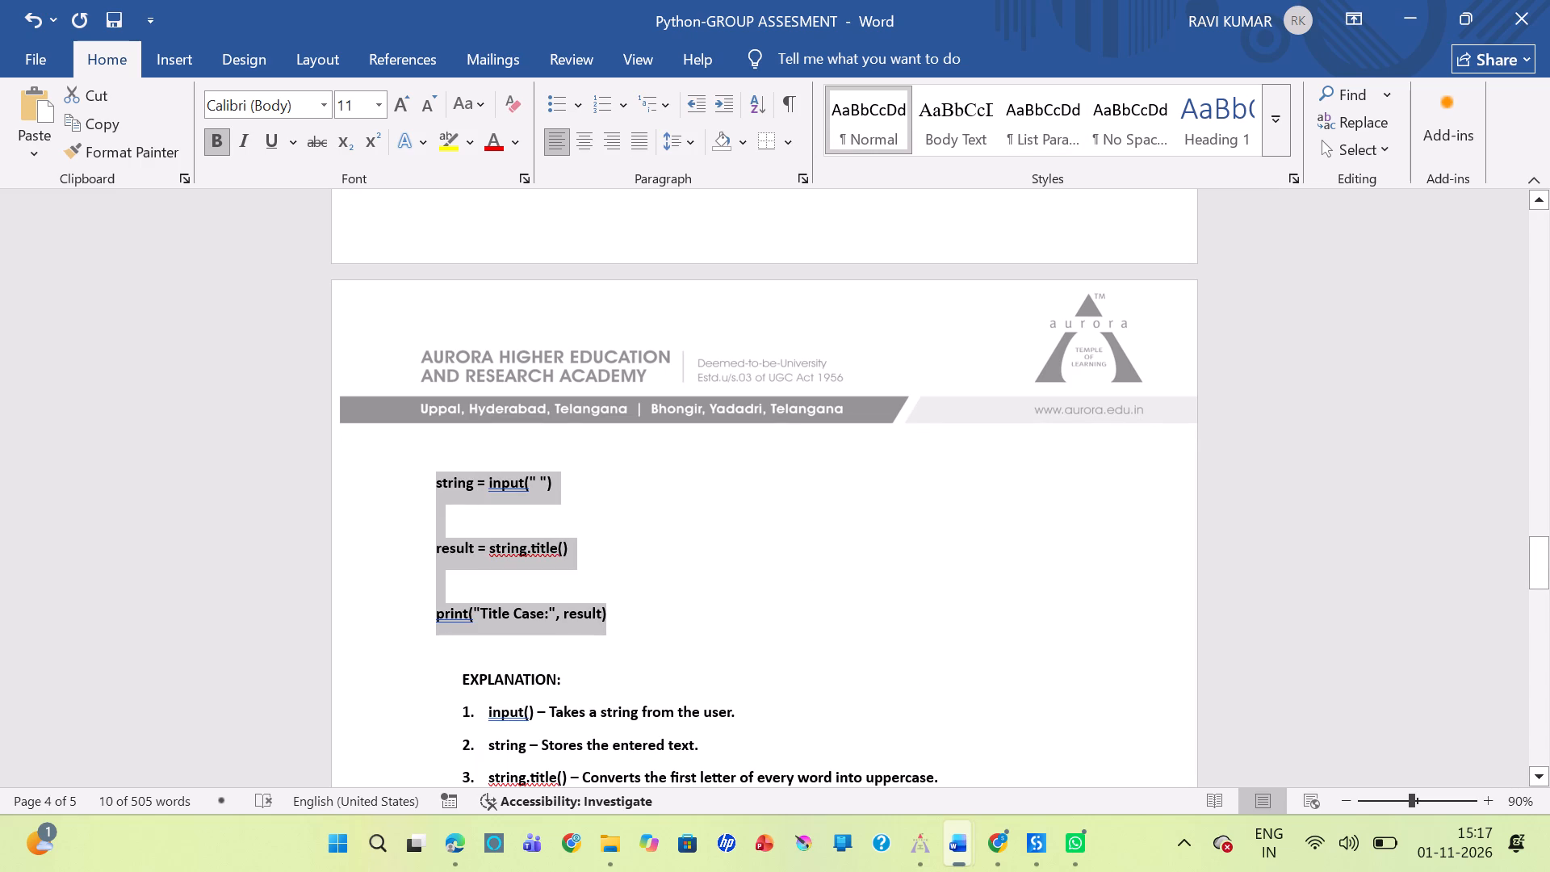
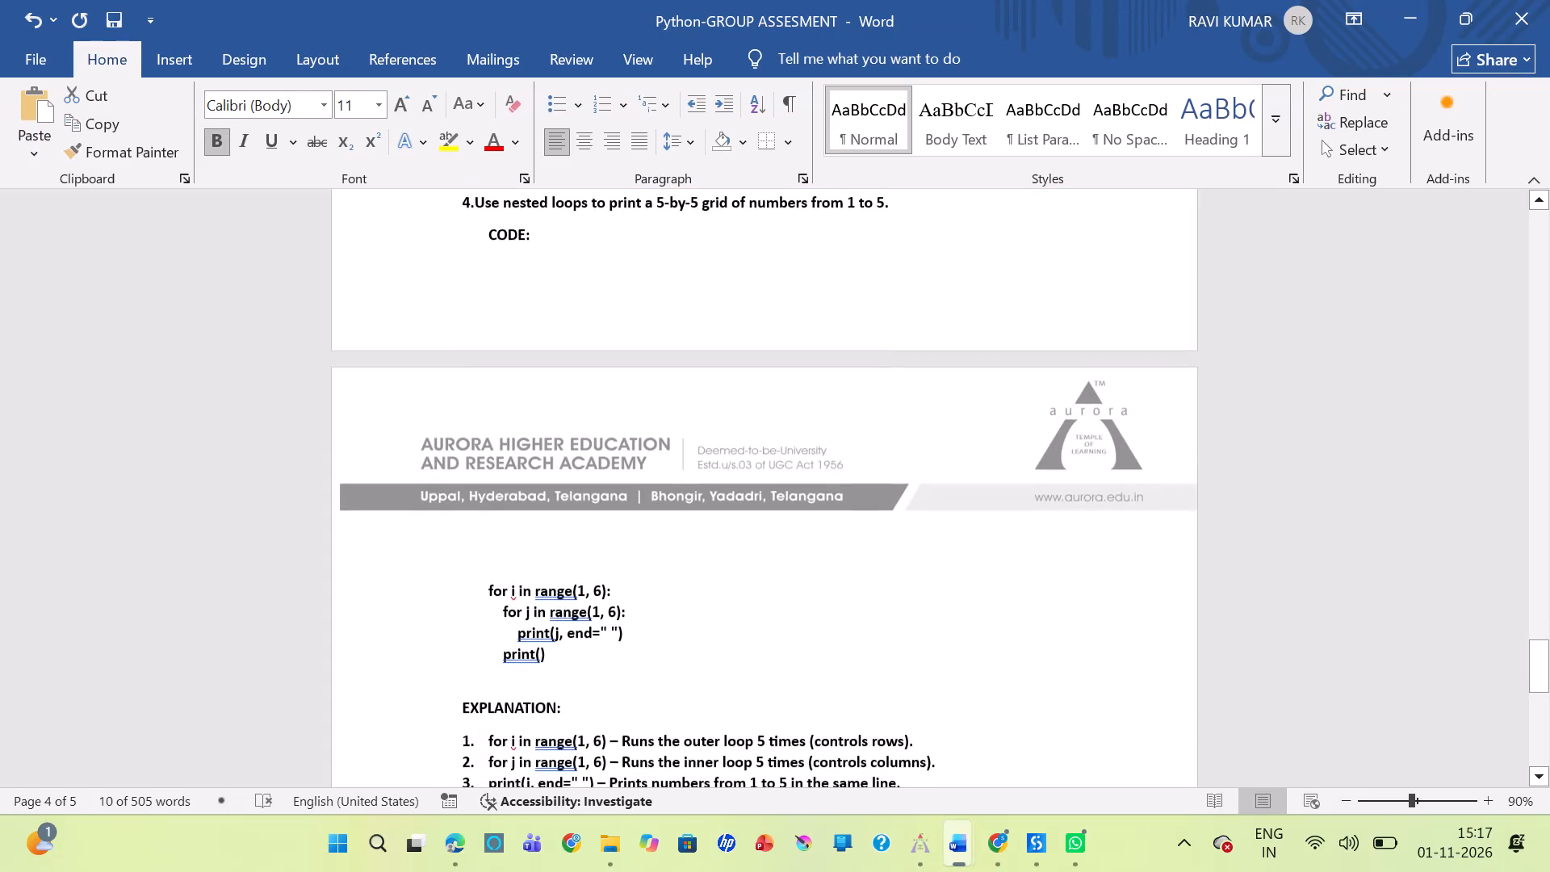
# Copy question 4's nested loop code for the 5-by-5 grid, from the outer for line through the final print() line.
pyautogui.scroll(1, 819, 682)
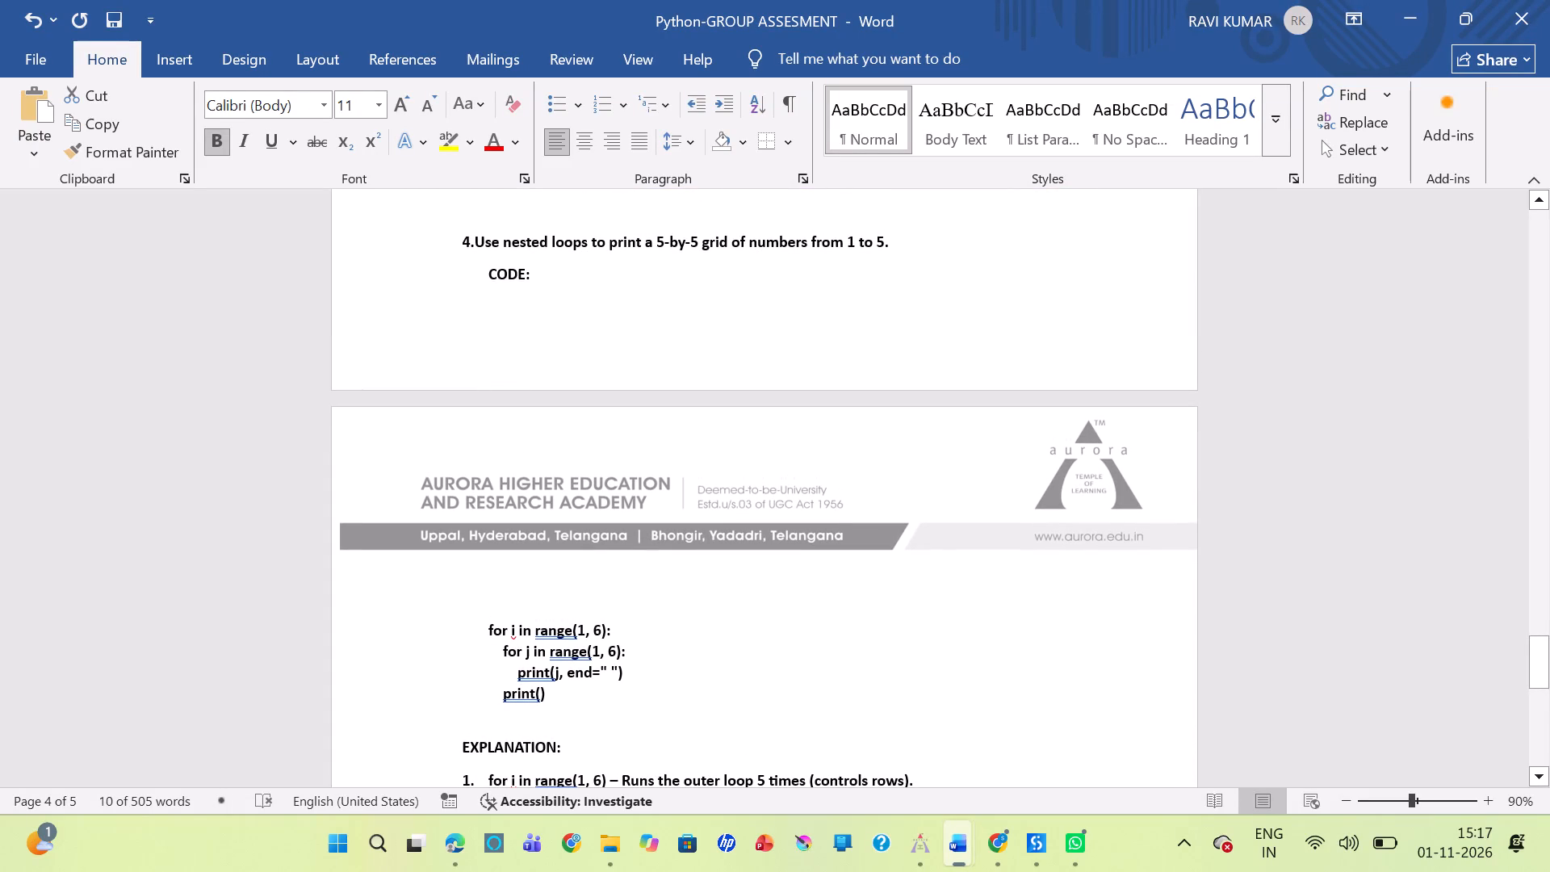
pyautogui.moveTo(485, 621); pyautogui.dragTo(610, 691)
pyautogui.click(610, 691)
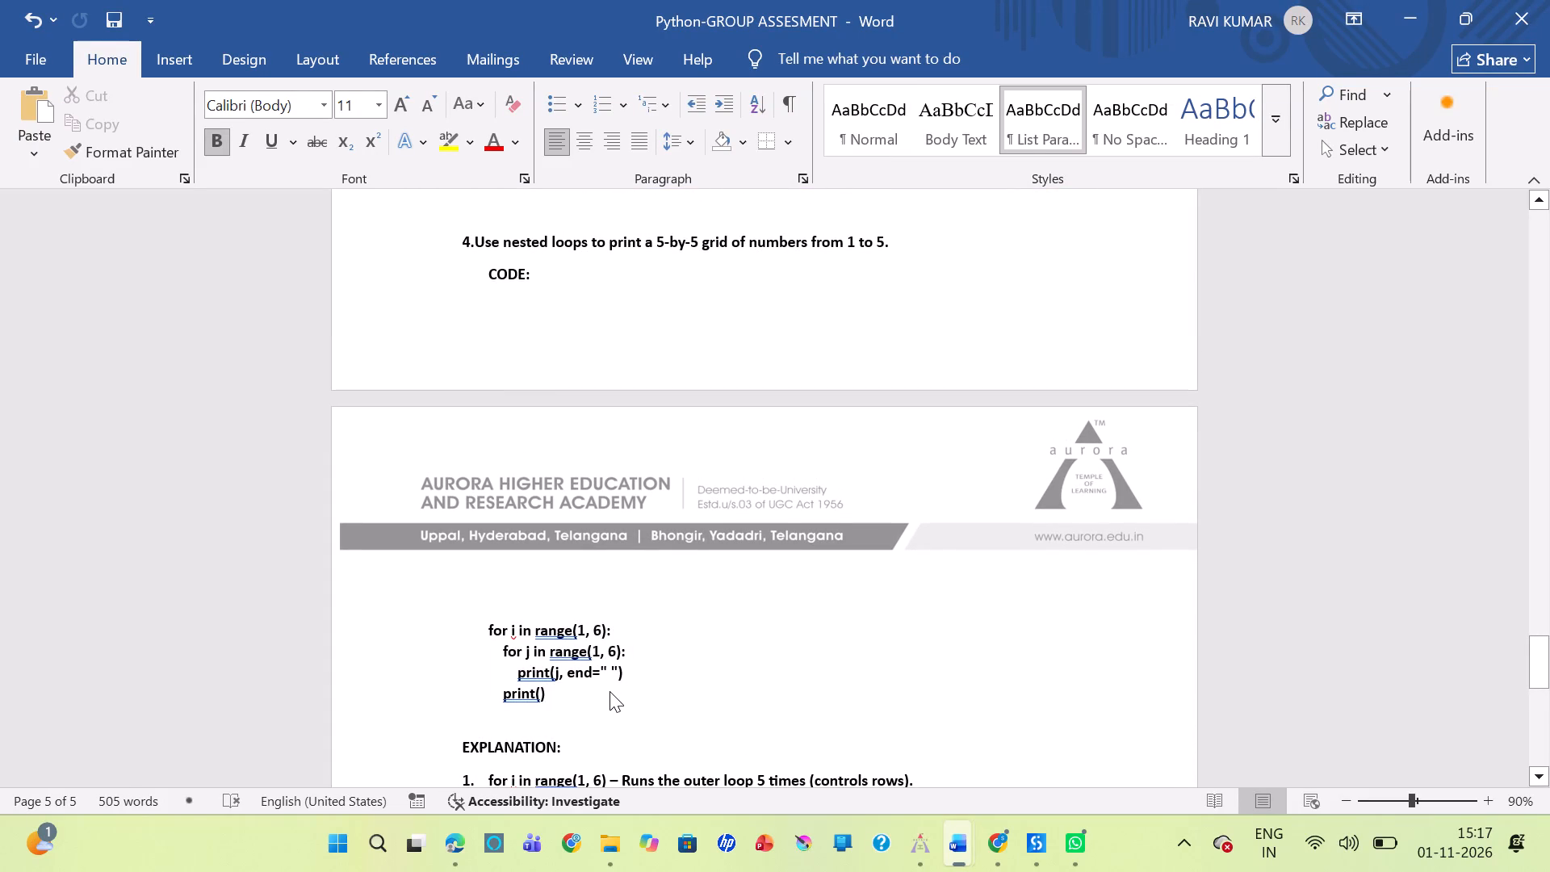
pyautogui.scroll(-3, 597, 685)
pyautogui.scroll(1, 597, 685)
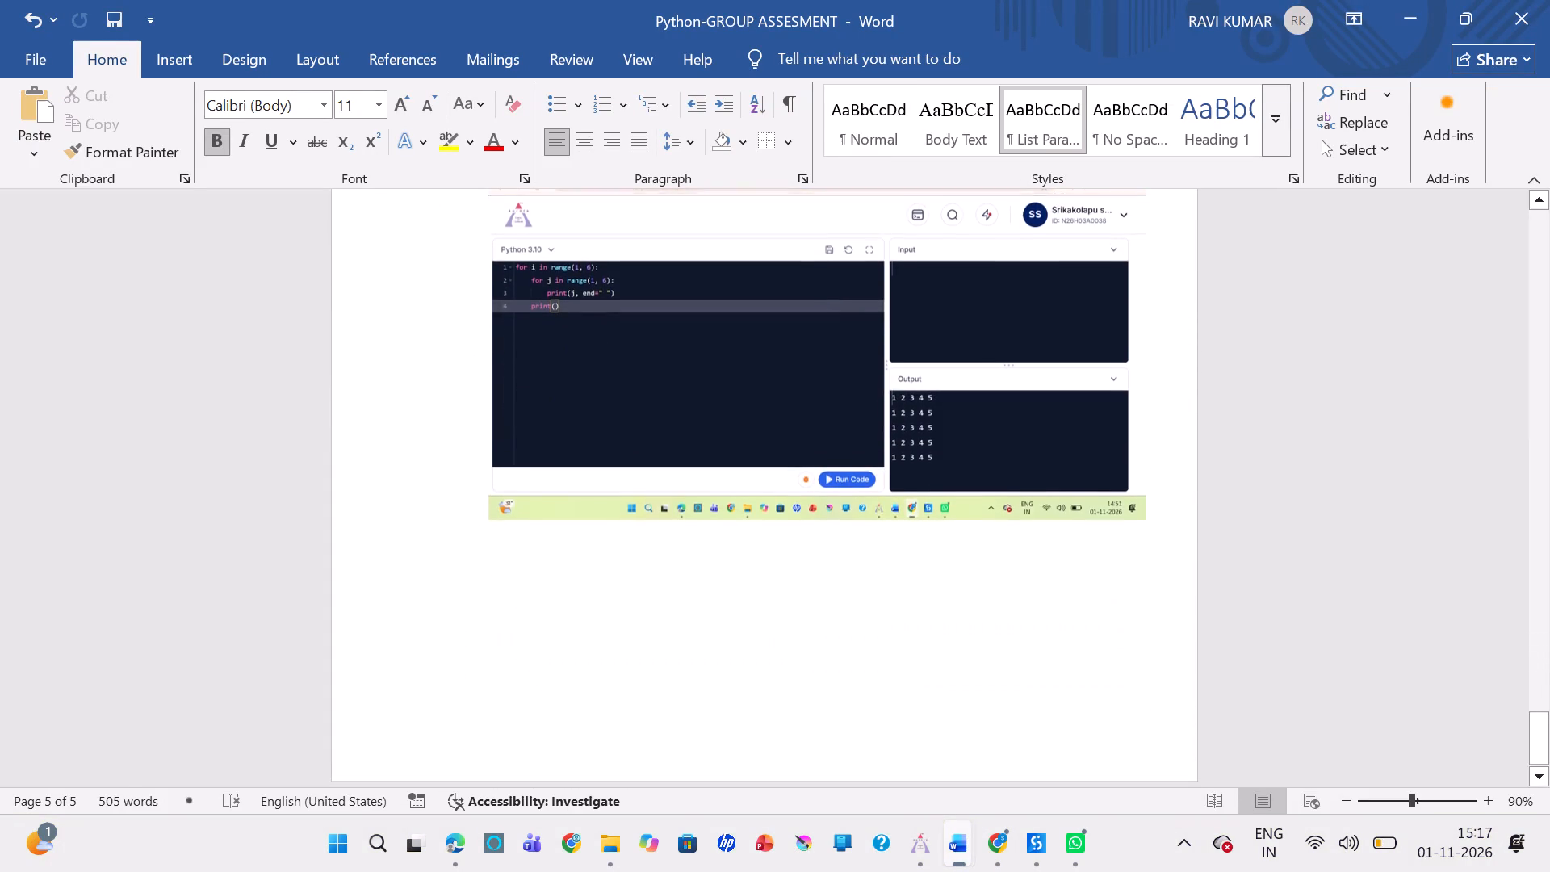
pyautogui.scroll(3, 597, 685)
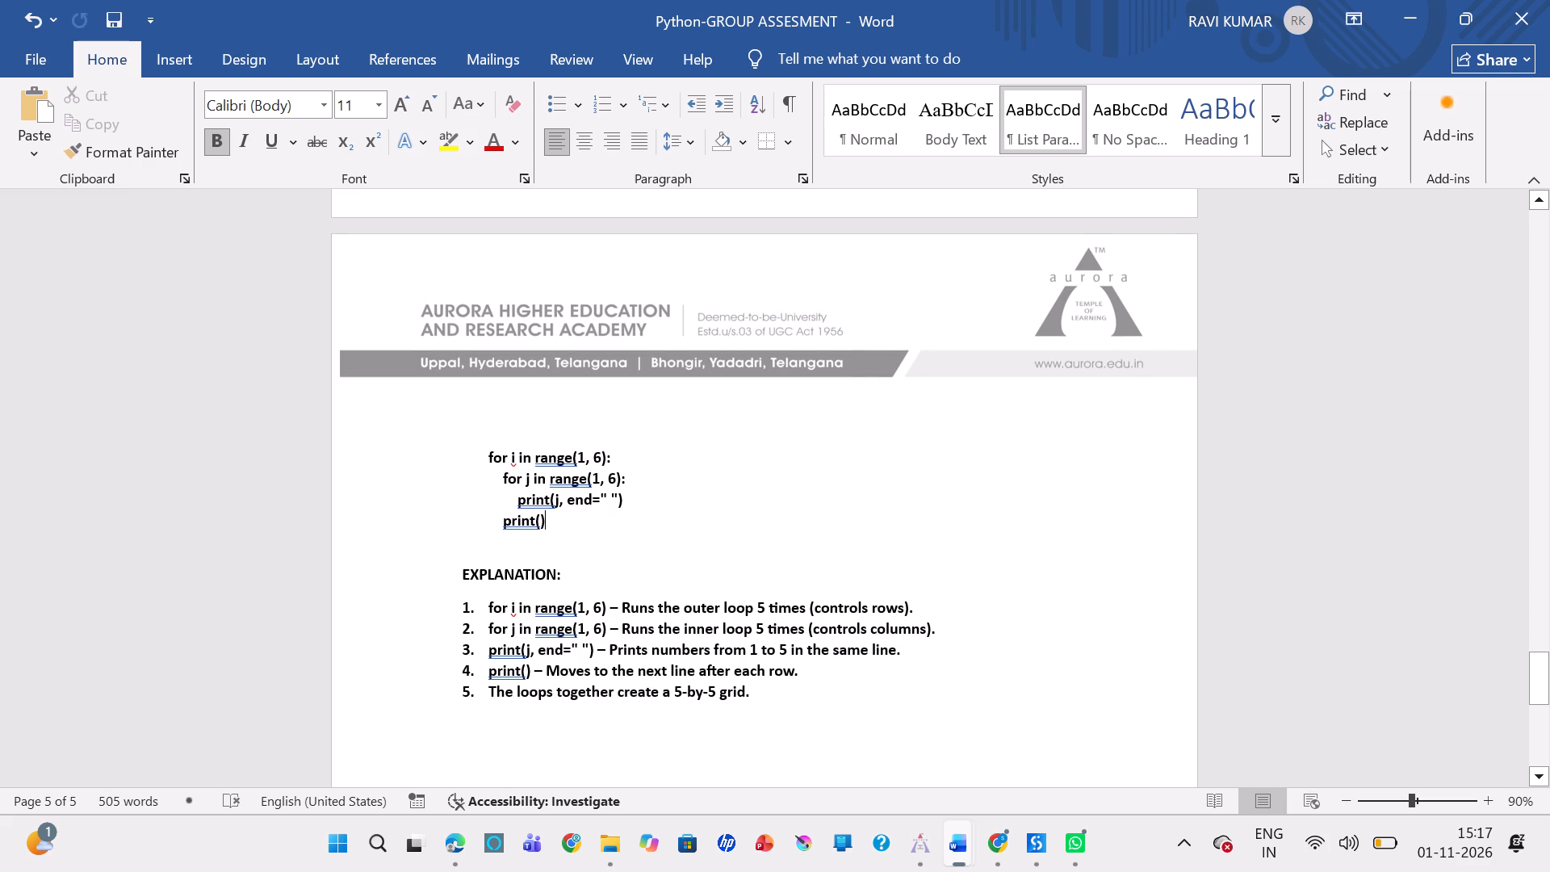
pyautogui.moveTo(482, 455); pyautogui.dragTo(576, 513)
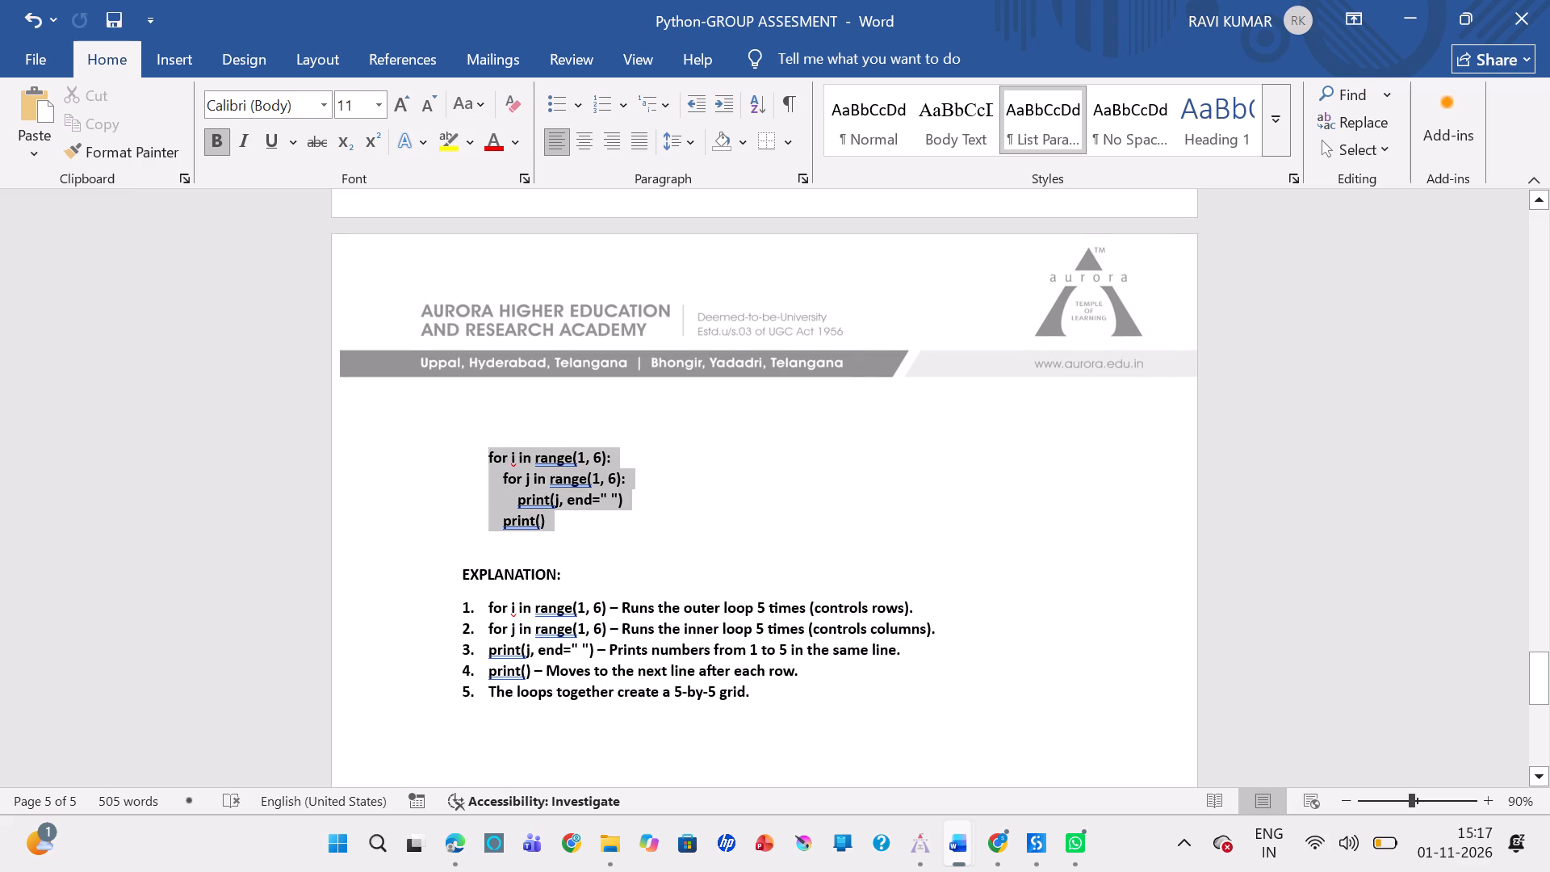
pyautogui.moveTo(576, 513); pyautogui.dragTo(583, 515)
pyautogui.hotkey('ctrl', 'c')
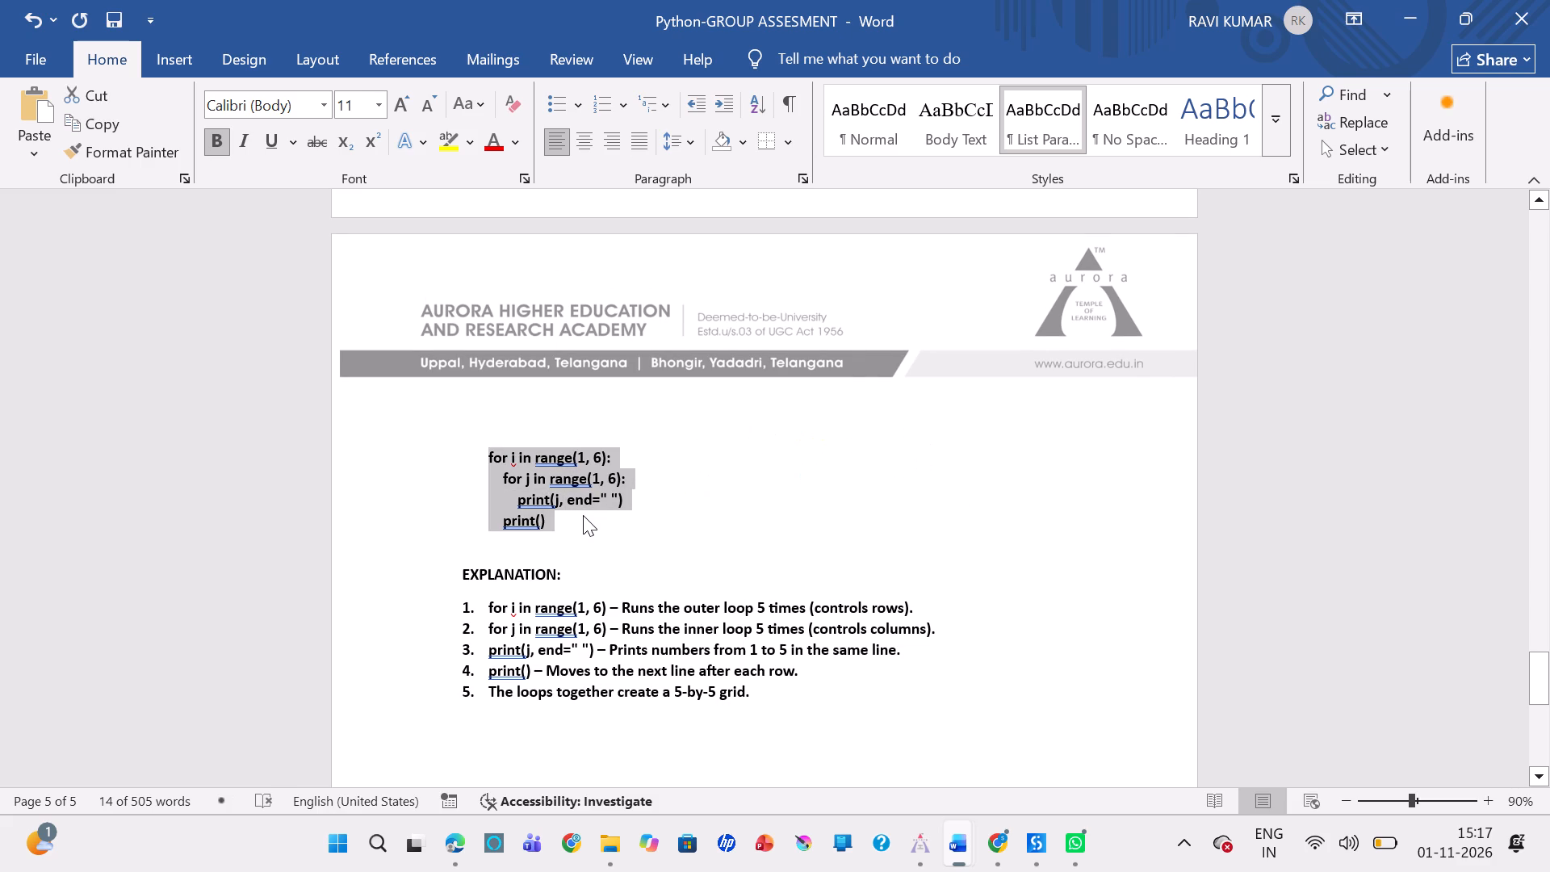
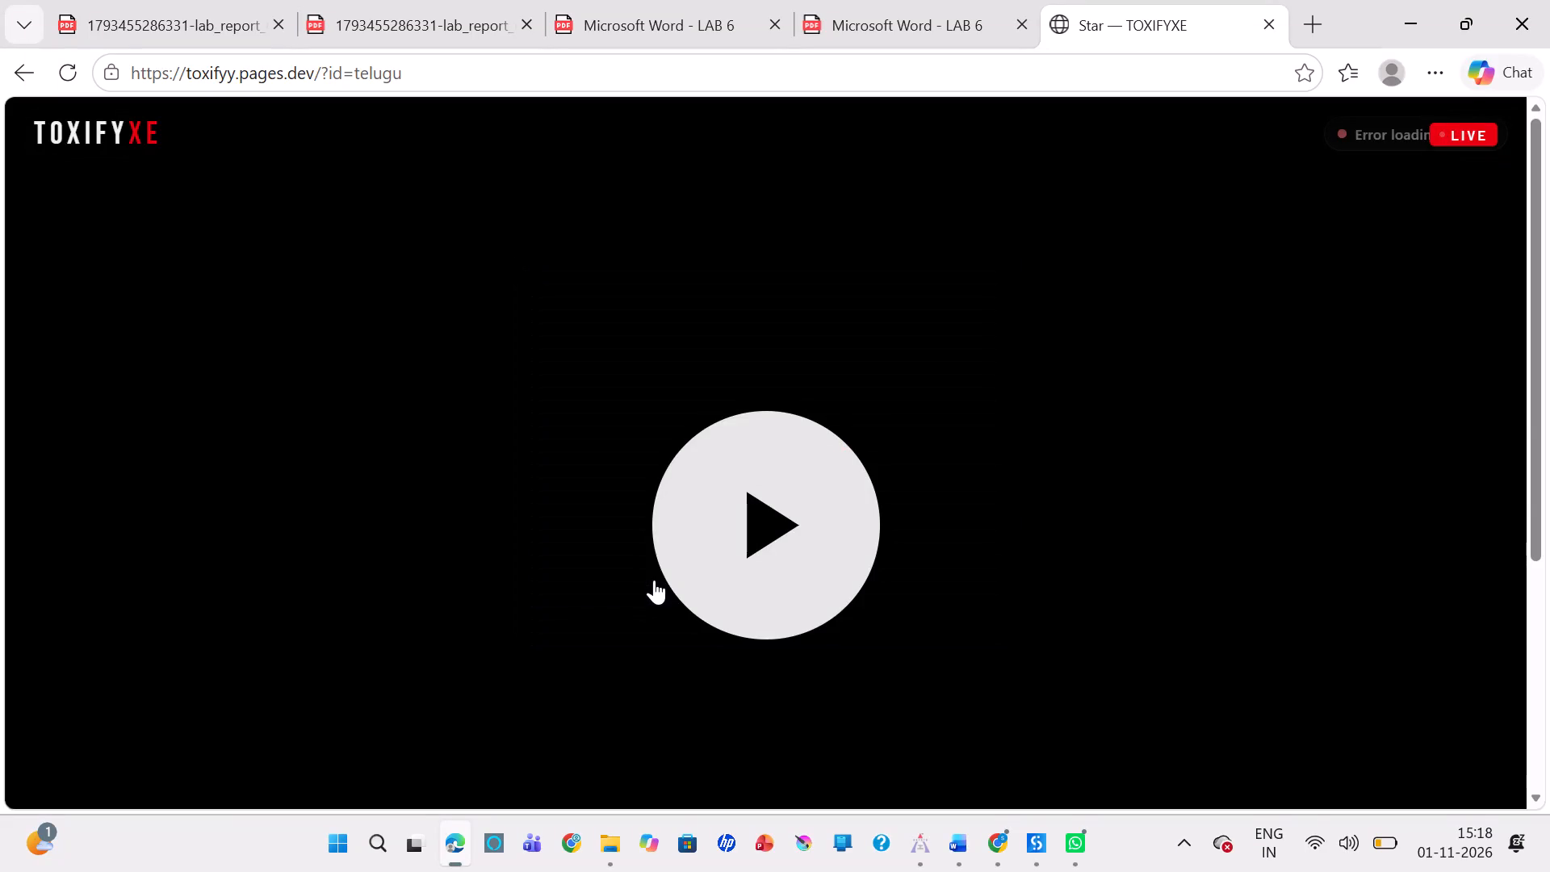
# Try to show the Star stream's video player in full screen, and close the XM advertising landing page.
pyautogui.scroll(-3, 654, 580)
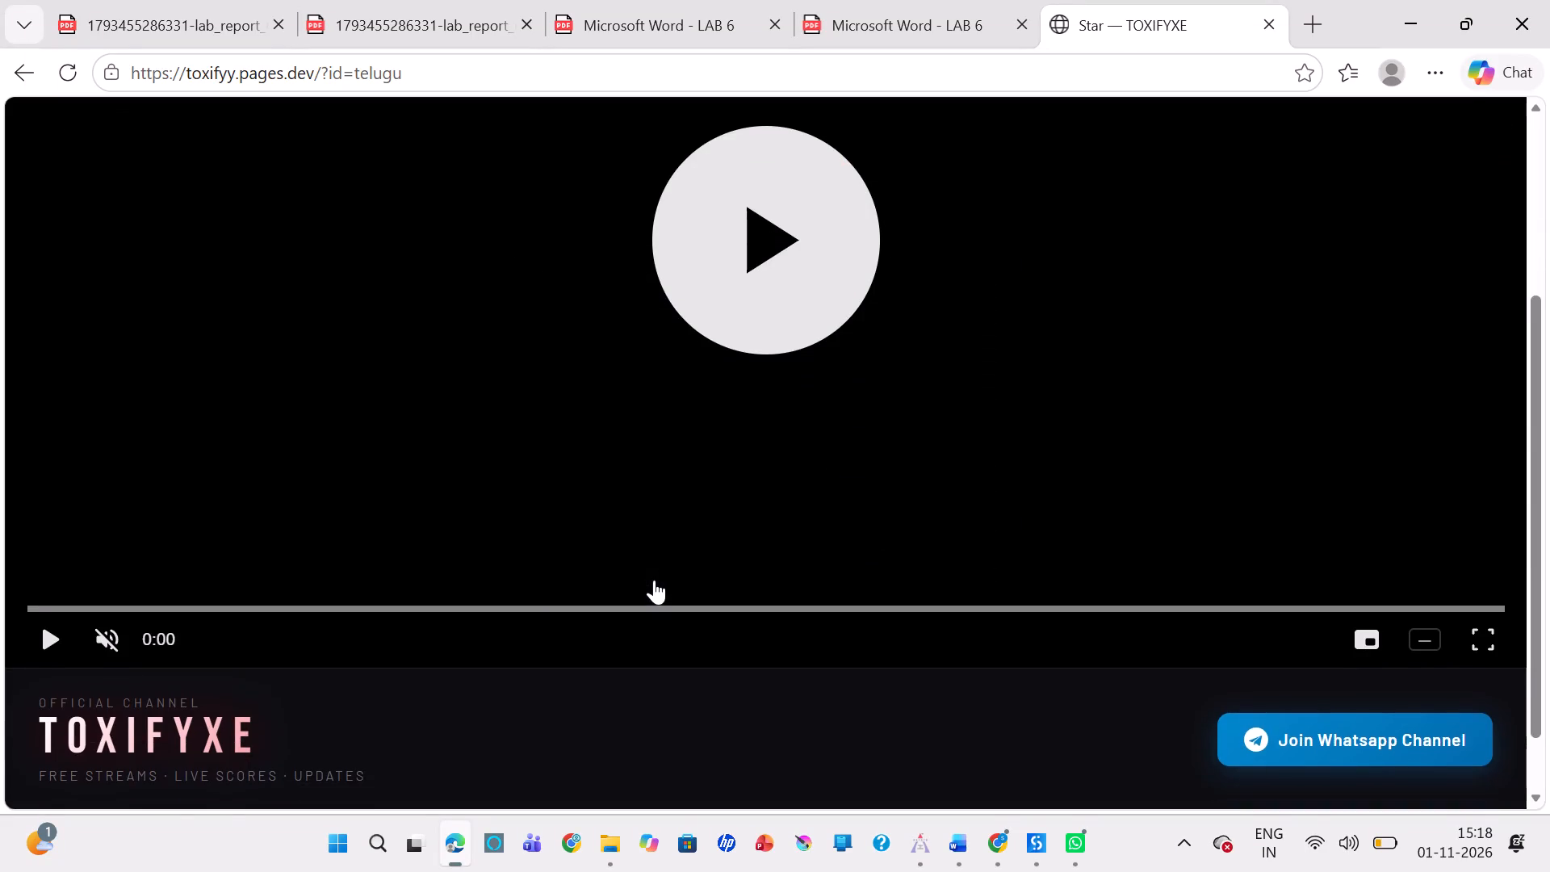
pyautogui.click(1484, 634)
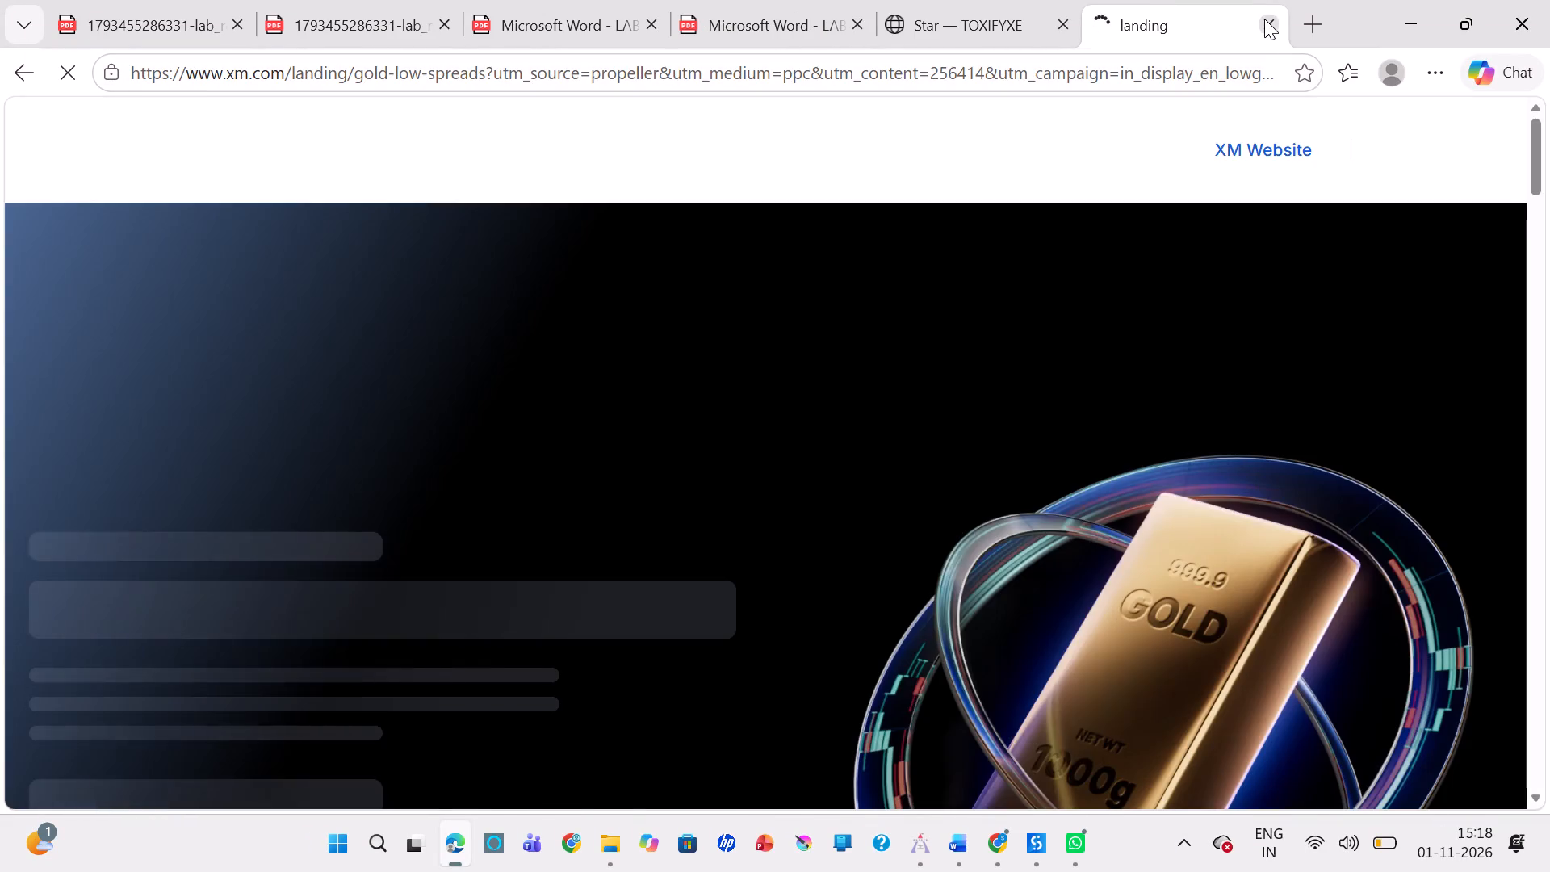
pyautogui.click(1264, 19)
# Close the Star — TOXIFYXE streaming page, leaving the lab report PDFs open.
pyautogui.scroll(4, 878, 413)
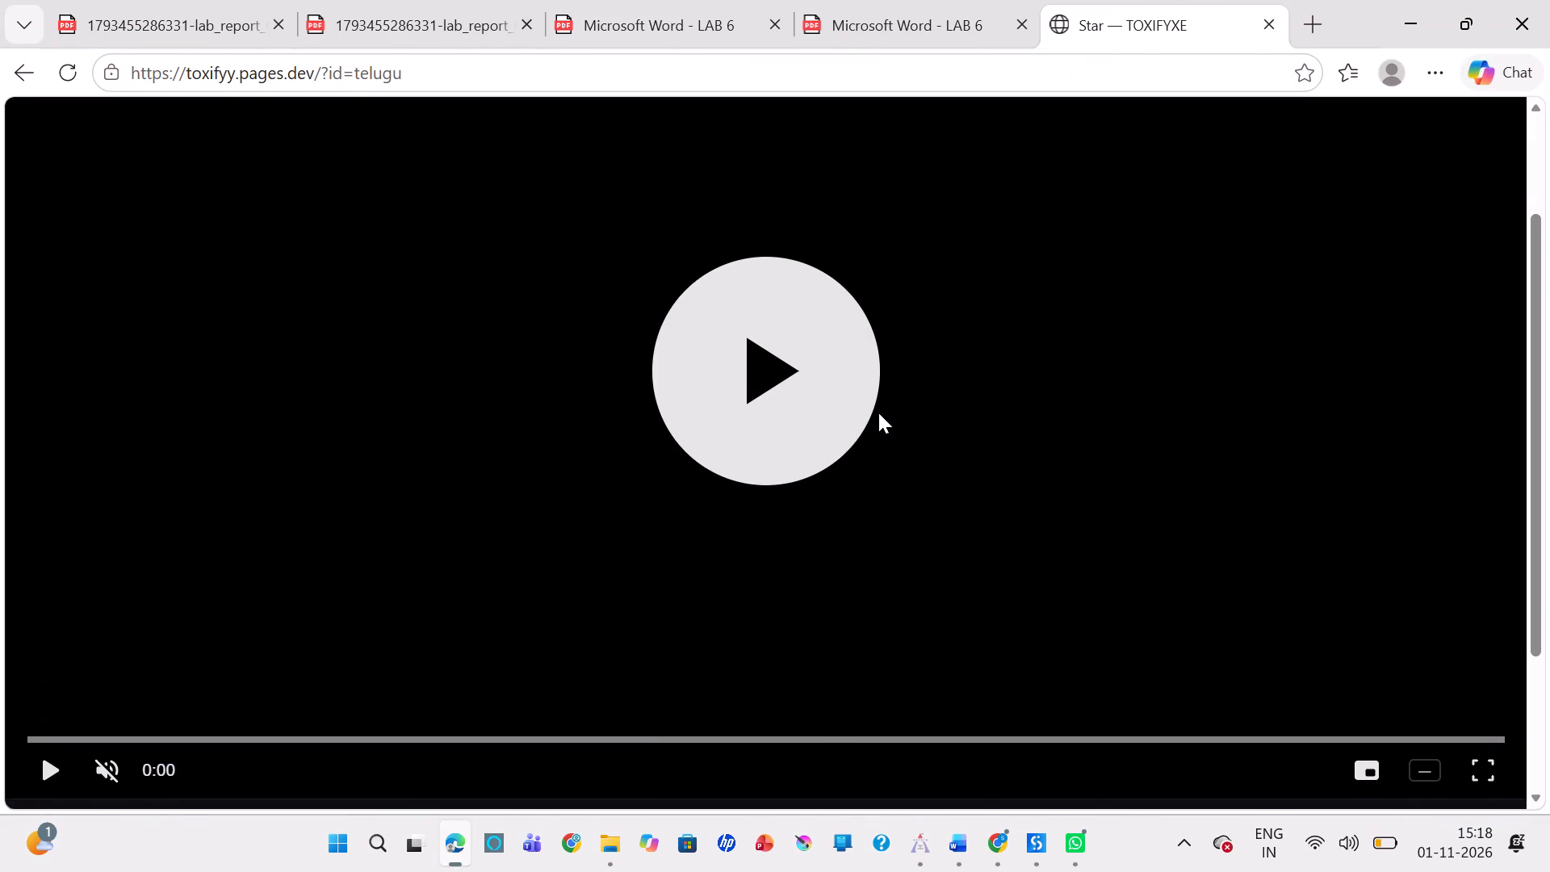
pyautogui.scroll(2, 878, 413)
pyautogui.click(1264, 17)
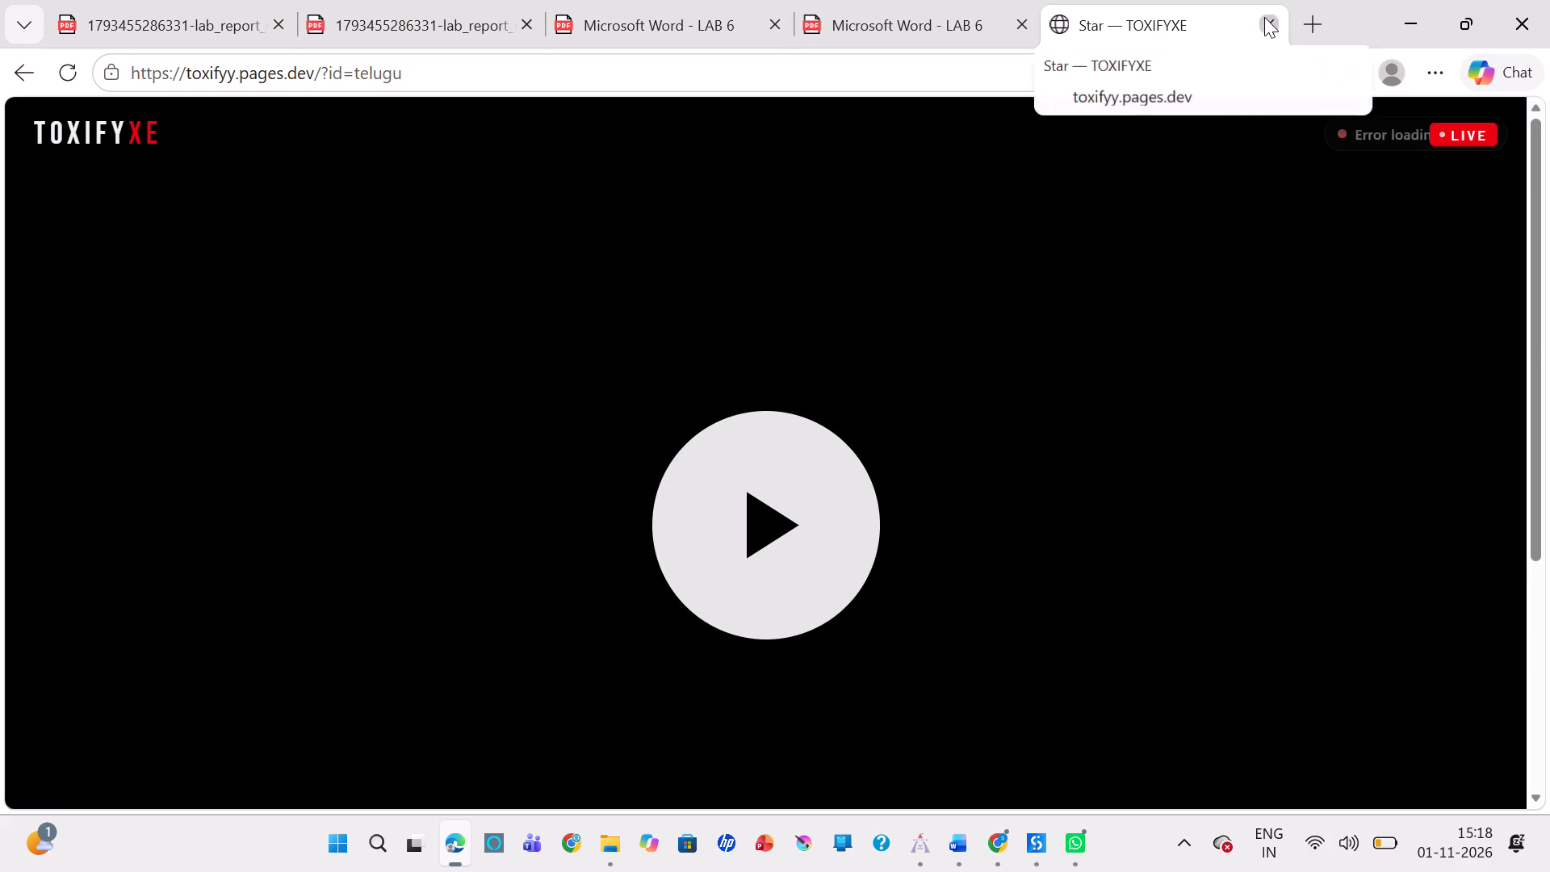
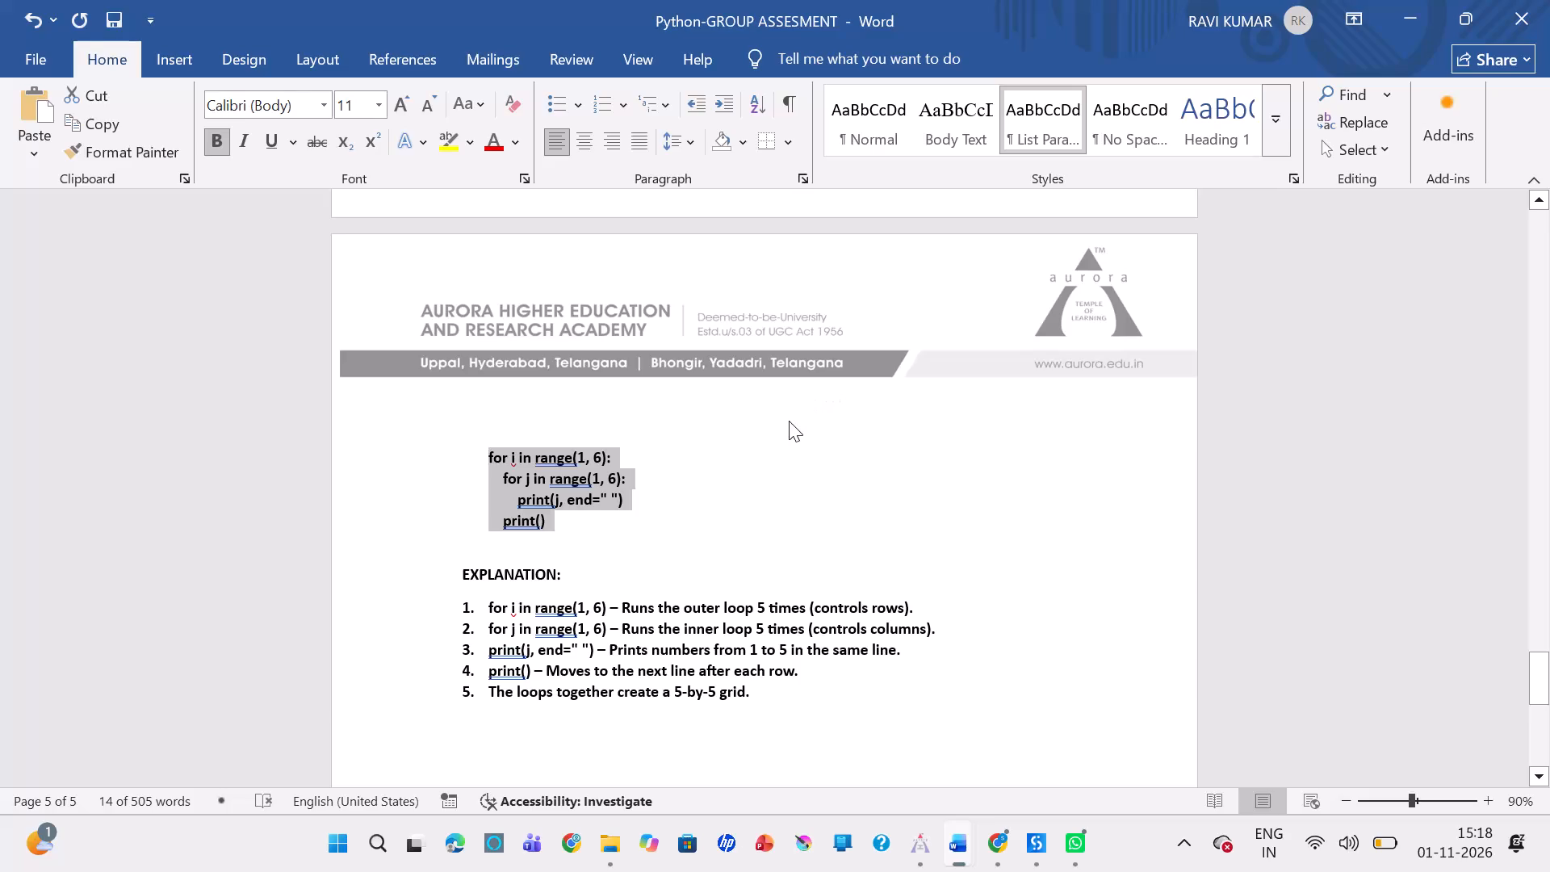
# Move the rectangle question's explanation block, from the EXPLANATOIN heading through the Example line, after the "Area = 10 × 5 = 50" line.
pyautogui.click(789, 421)
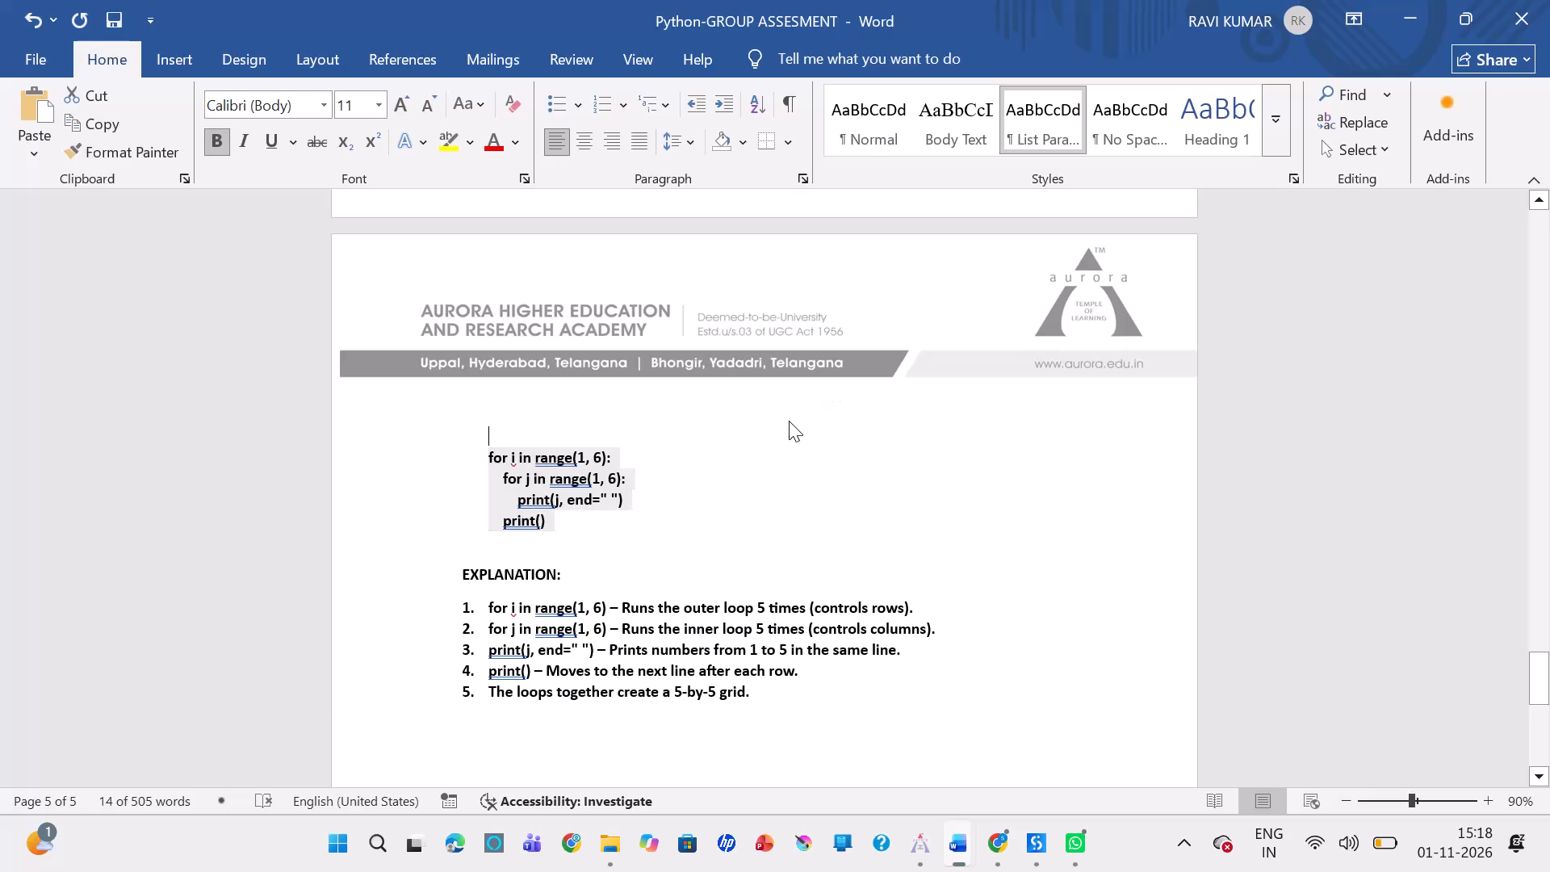
pyautogui.scroll(8, 789, 421)
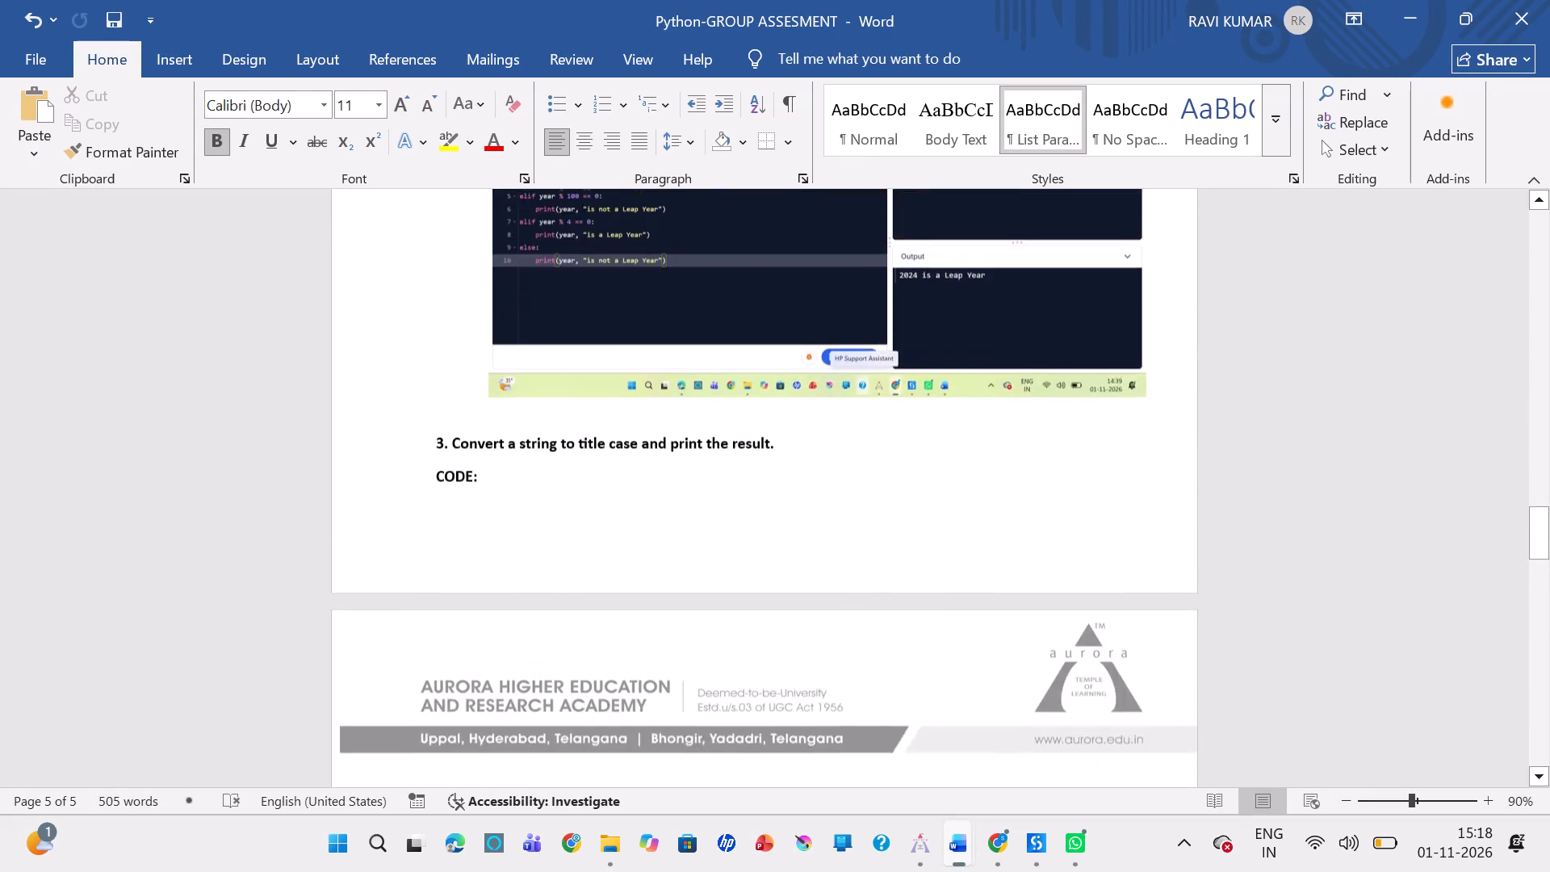
pyautogui.scroll(11, 789, 421)
pyautogui.scroll(-3, 789, 421)
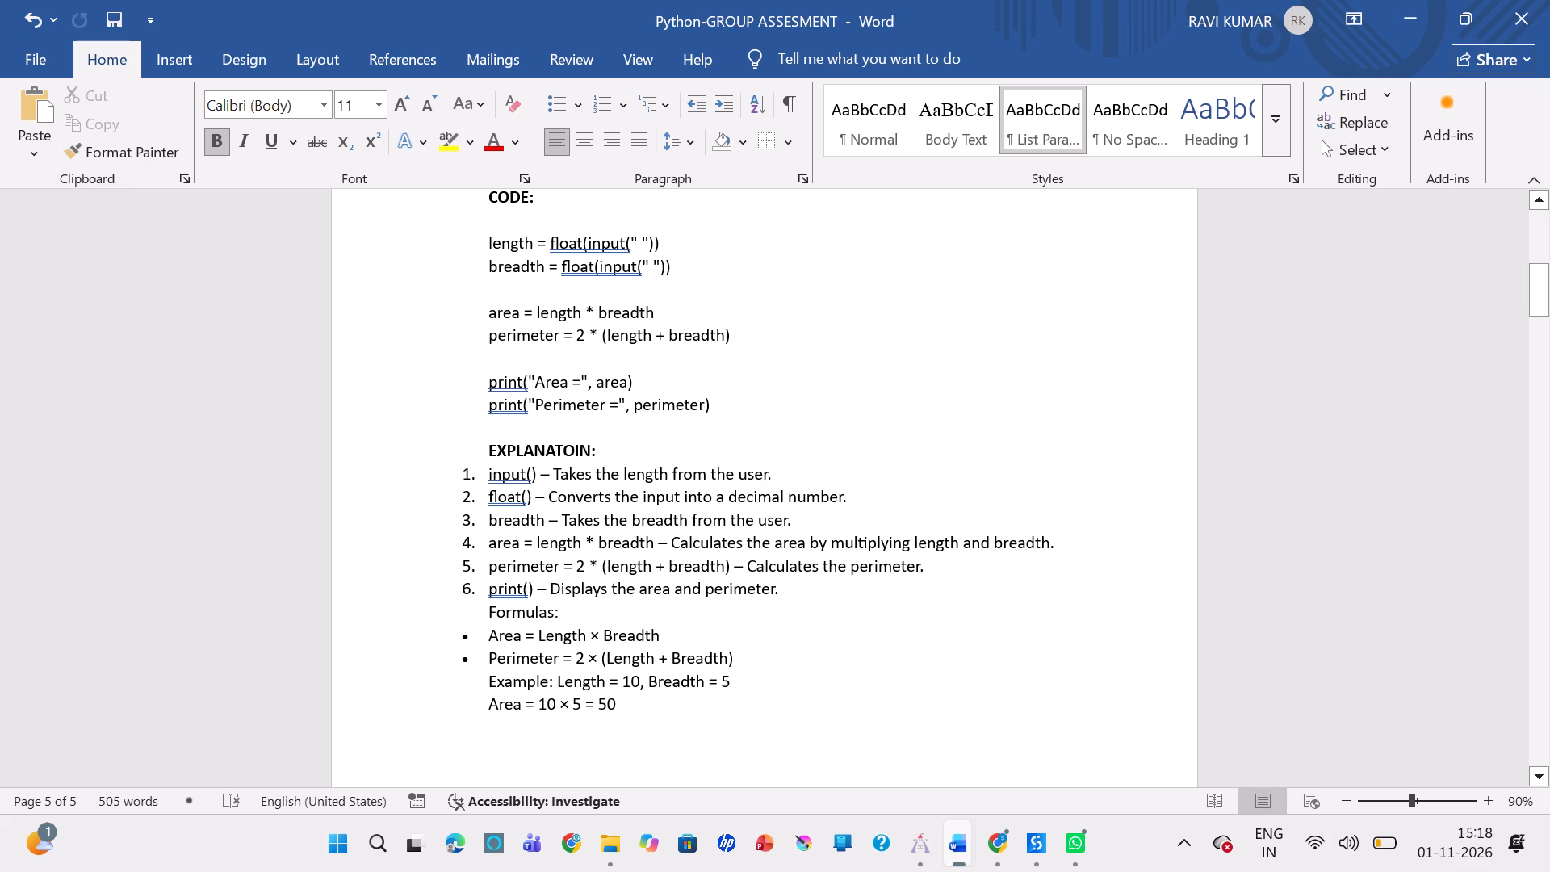
pyautogui.moveTo(481, 445); pyautogui.dragTo(700, 517)
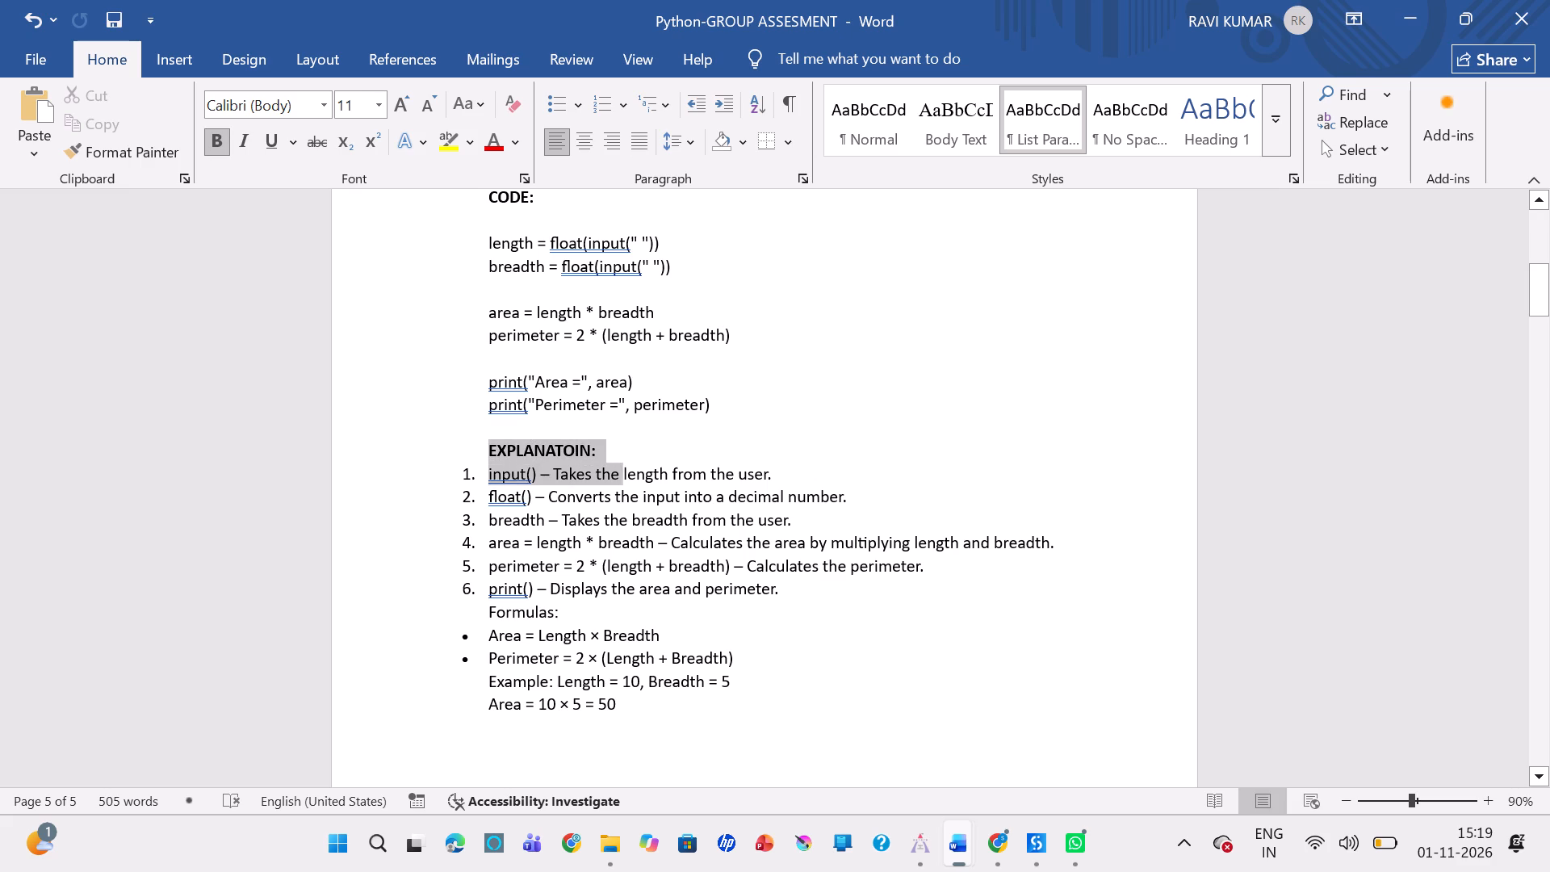
pyautogui.moveTo(700, 517); pyautogui.dragTo(896, 682)
pyautogui.moveTo(896, 682); pyautogui.dragTo(919, 706)
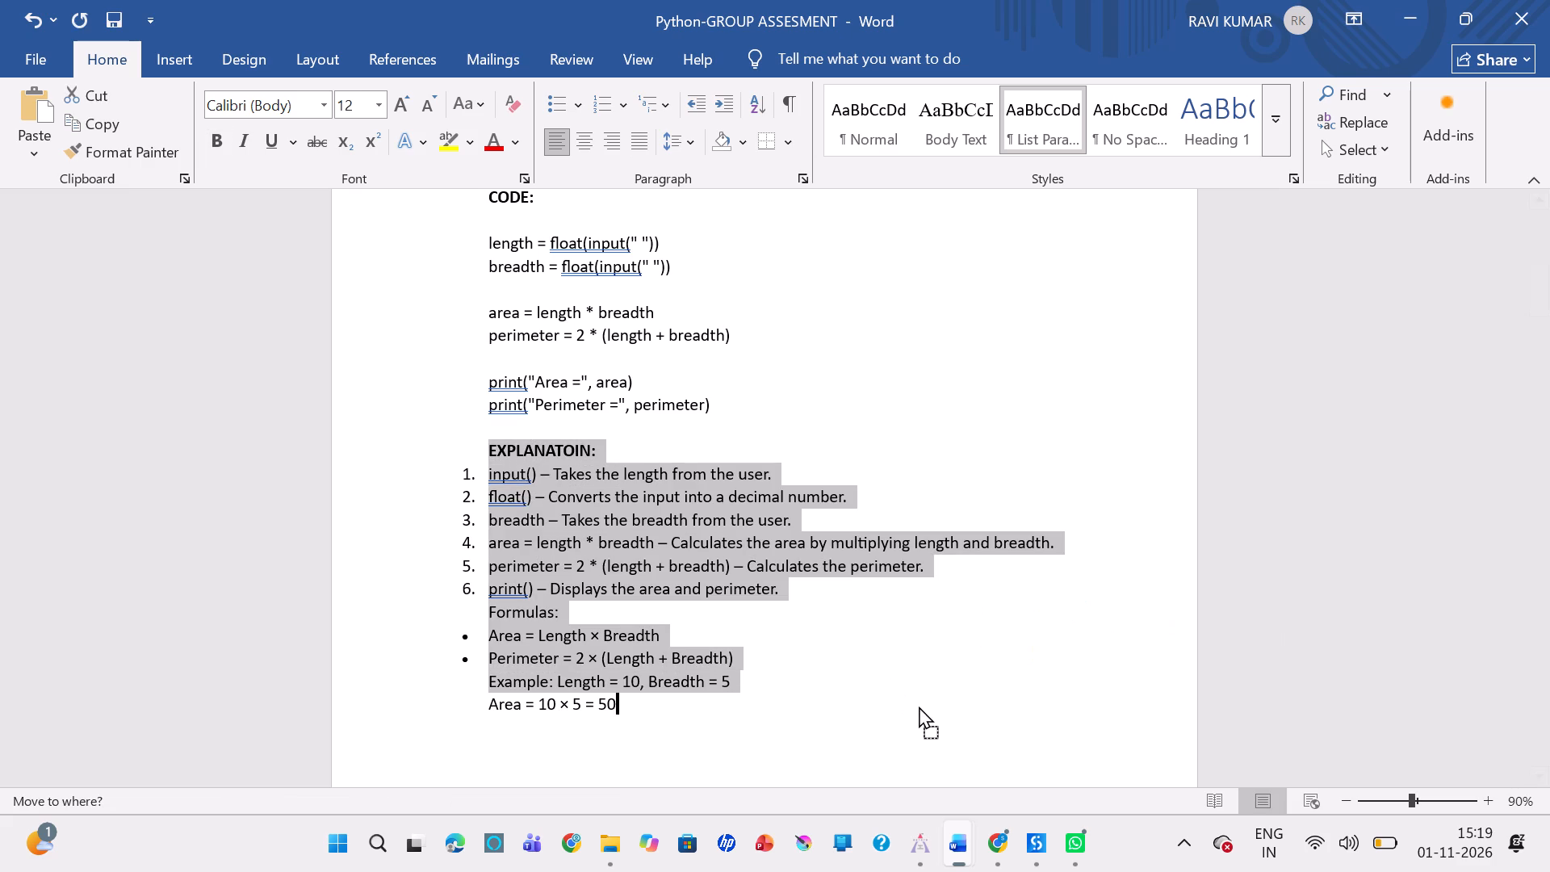
pyautogui.moveTo(919, 706); pyautogui.dragTo(919, 704)
pyautogui.click(911, 677)
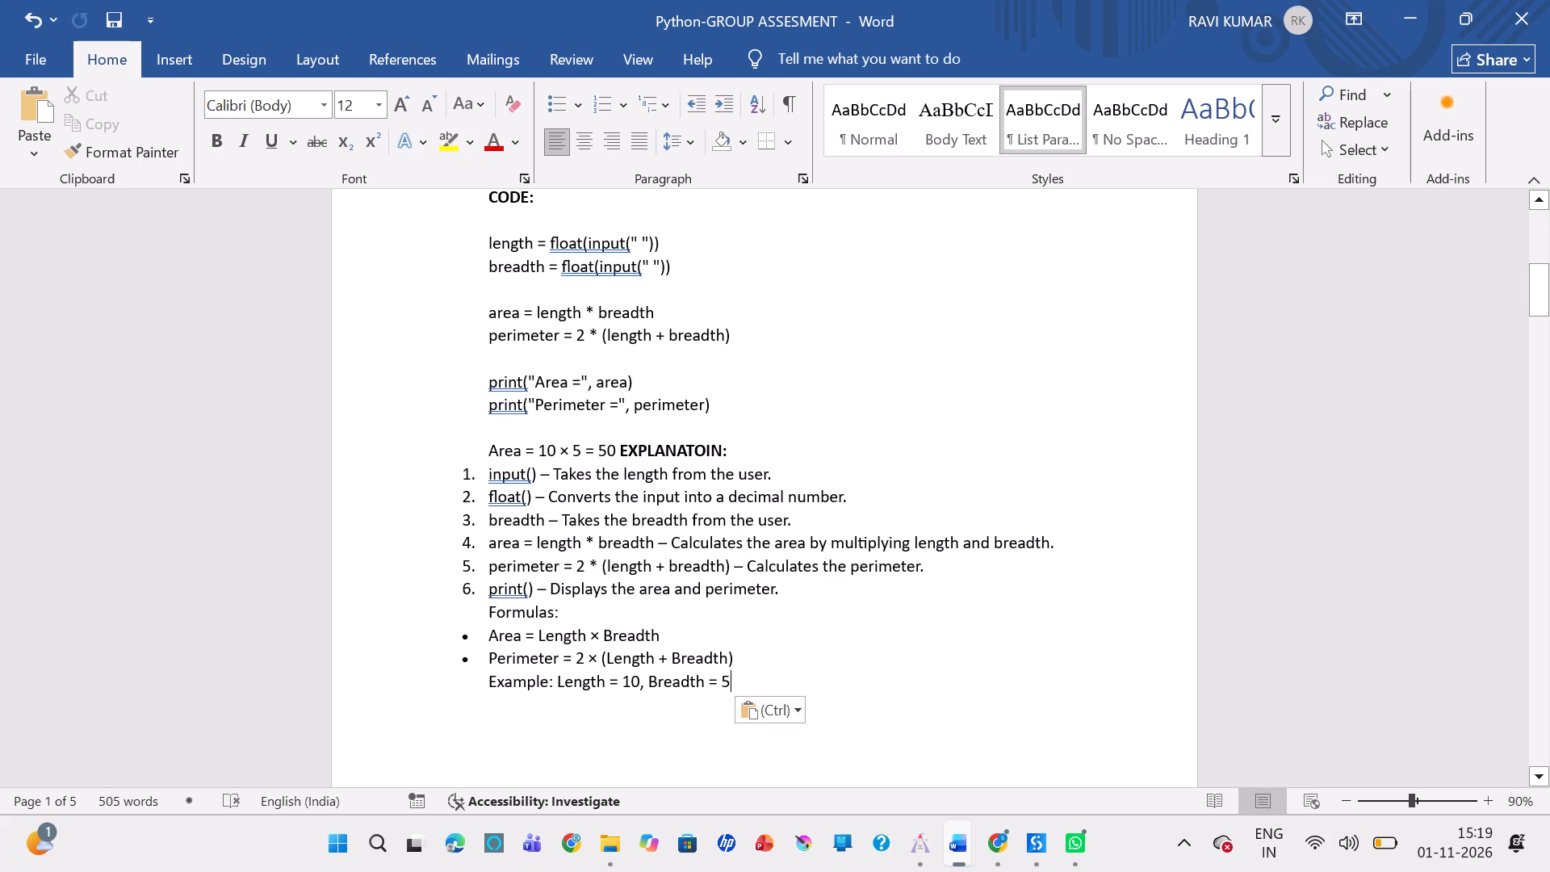
# Put the rectangle question's EXPLANATOIN heading on its own line below "Area = 10 × 5 = 50".
pyautogui.click(614, 451)
pyautogui.press('space')
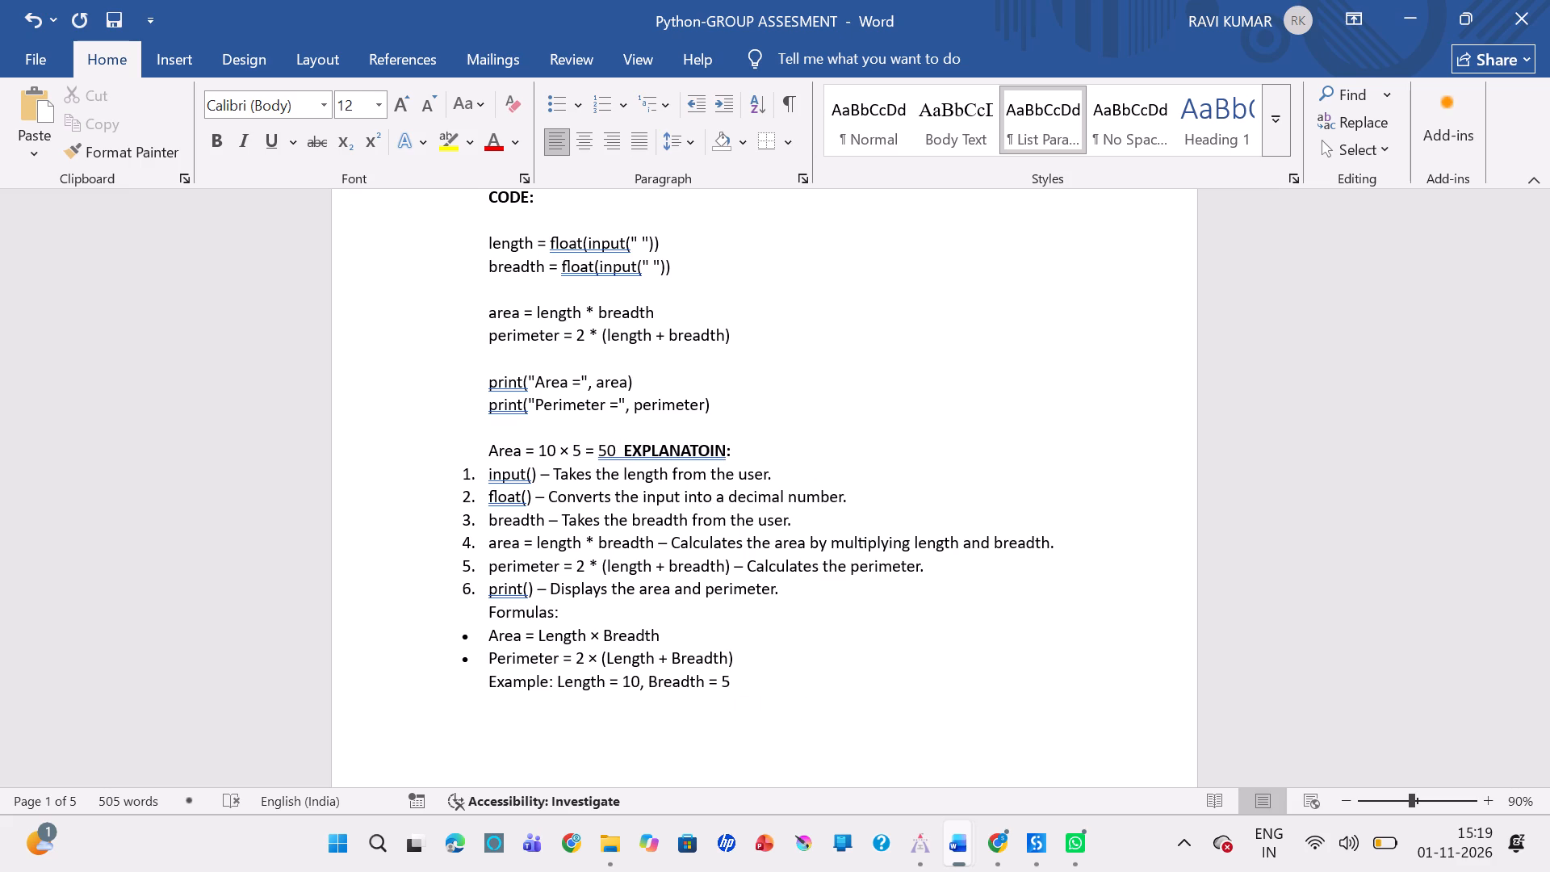
pyautogui.press('Return')
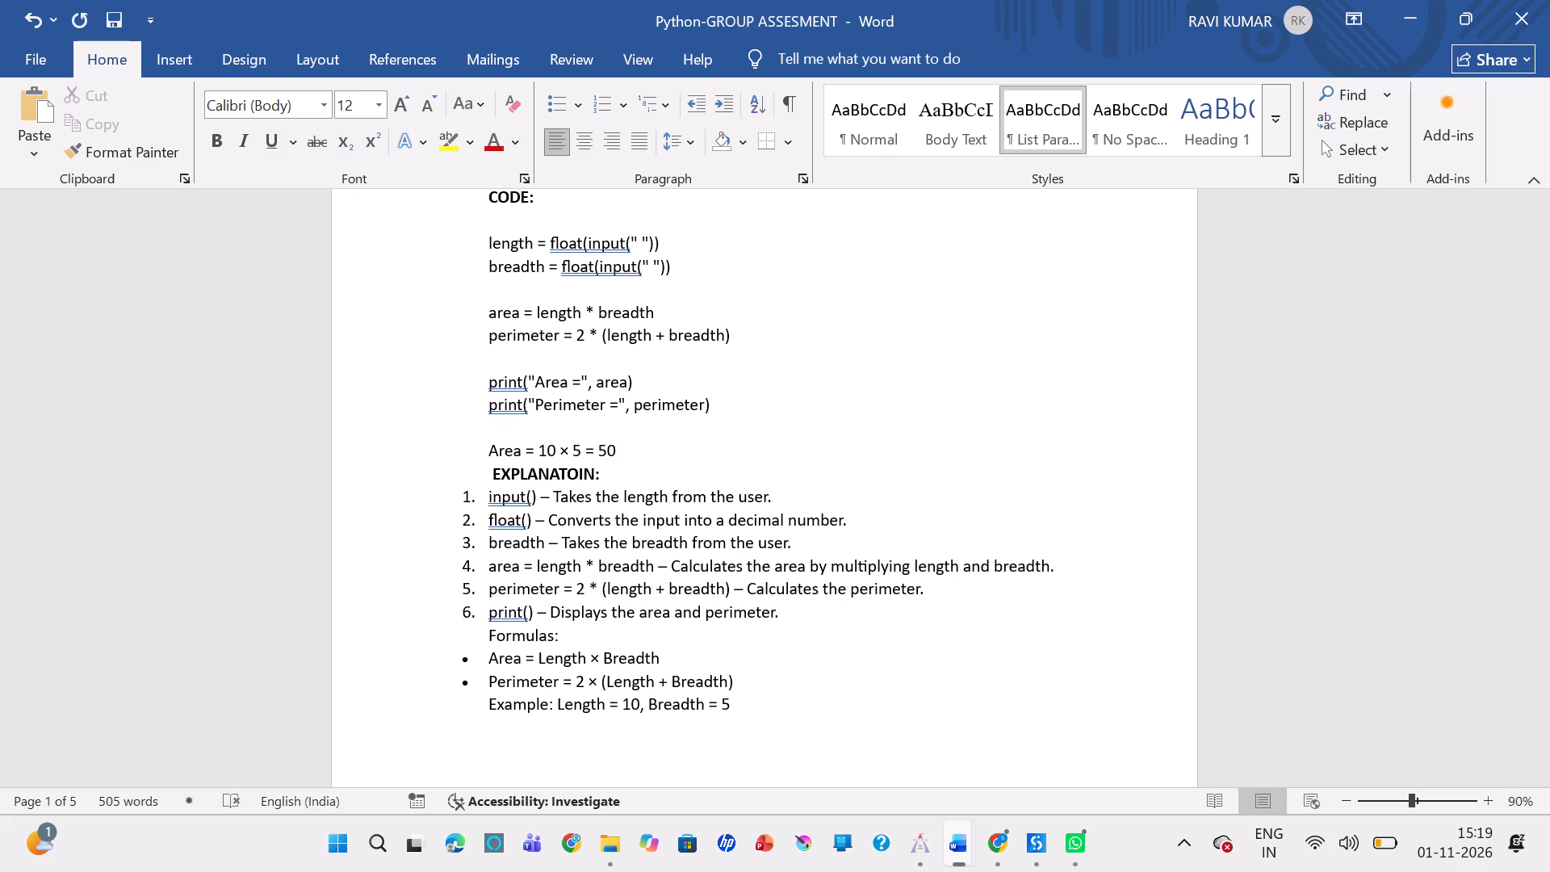
pyautogui.scroll(-2, 614, 451)
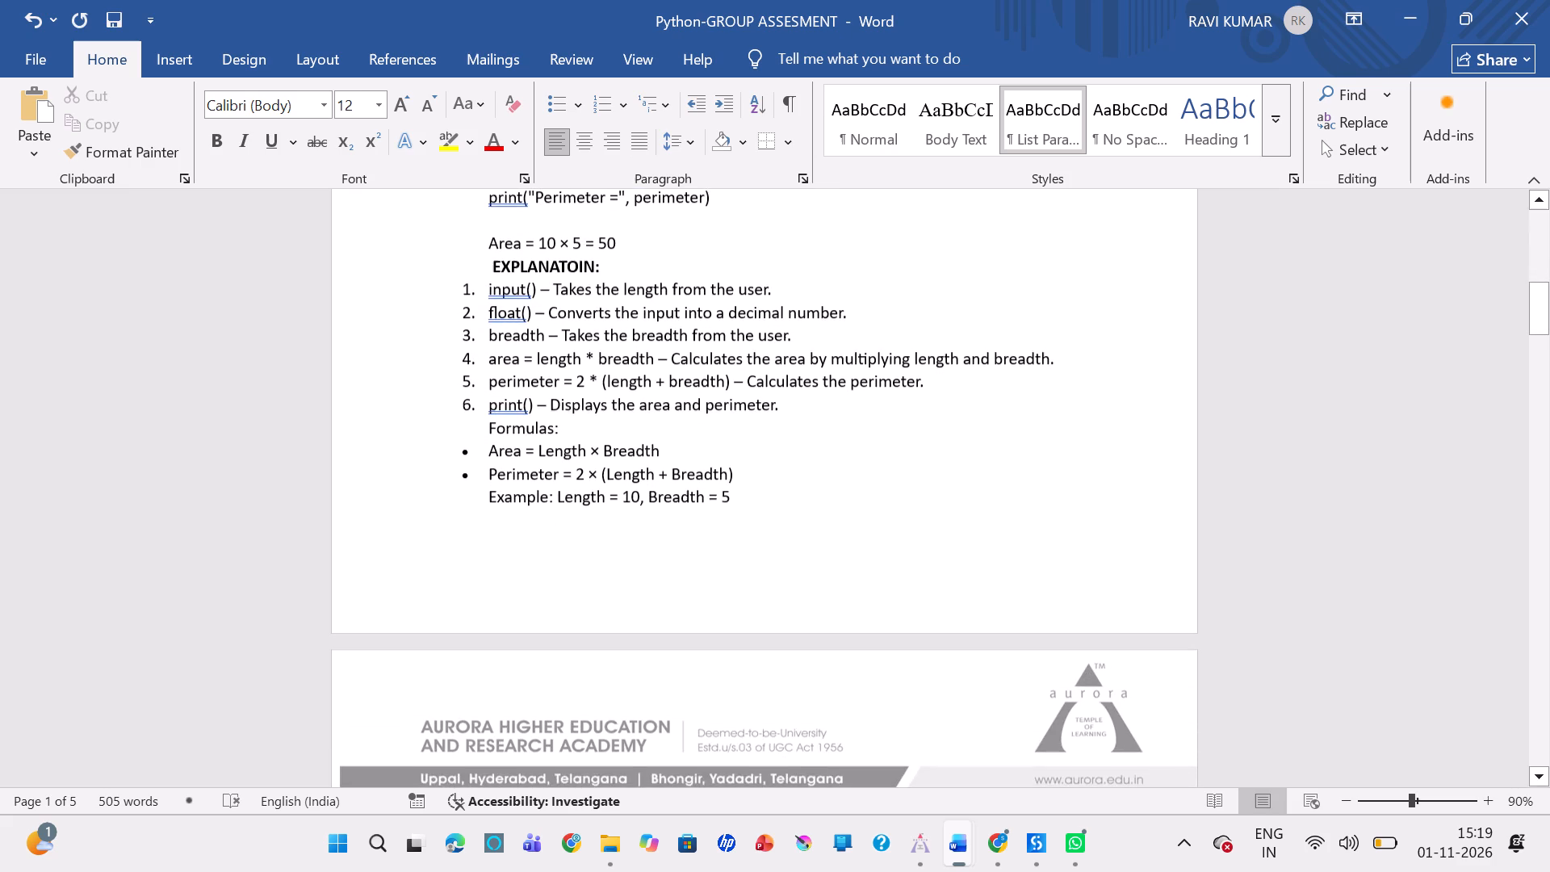
pyautogui.scroll(1, 614, 451)
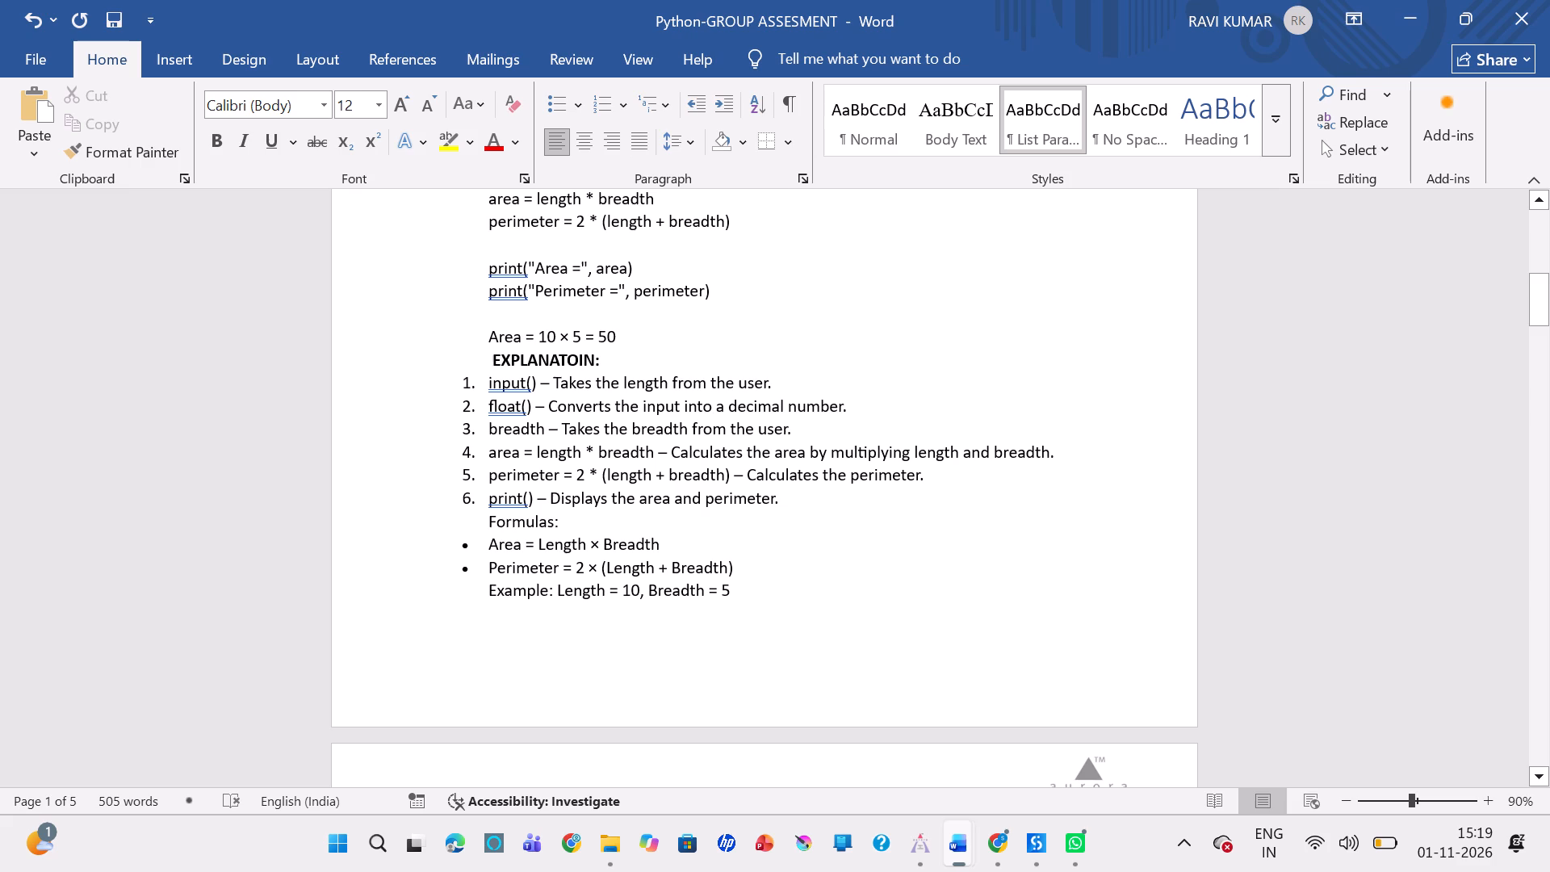
# Copy the "Area = 10 × 5 = 50" line and paste it on a new line below "Perimeter = 2 × (10 + 5) = 30".
pyautogui.moveTo(483, 335); pyautogui.dragTo(520, 335)
pyautogui.moveTo(520, 335); pyautogui.dragTo(626, 341)
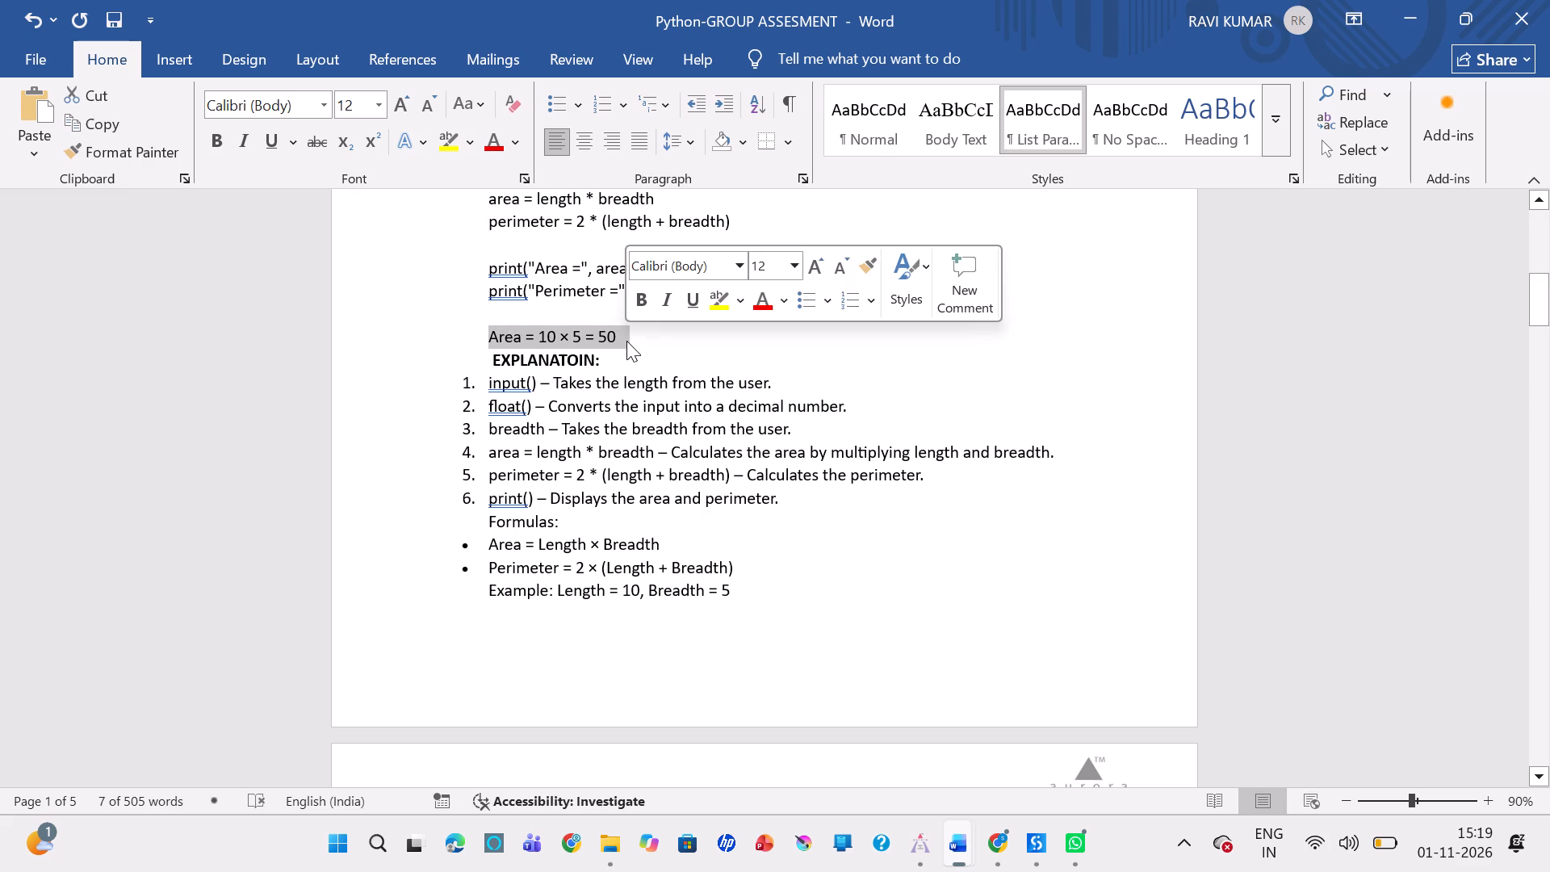
pyautogui.hotkey('ctrl', 'c')
pyautogui.click(513, 614)
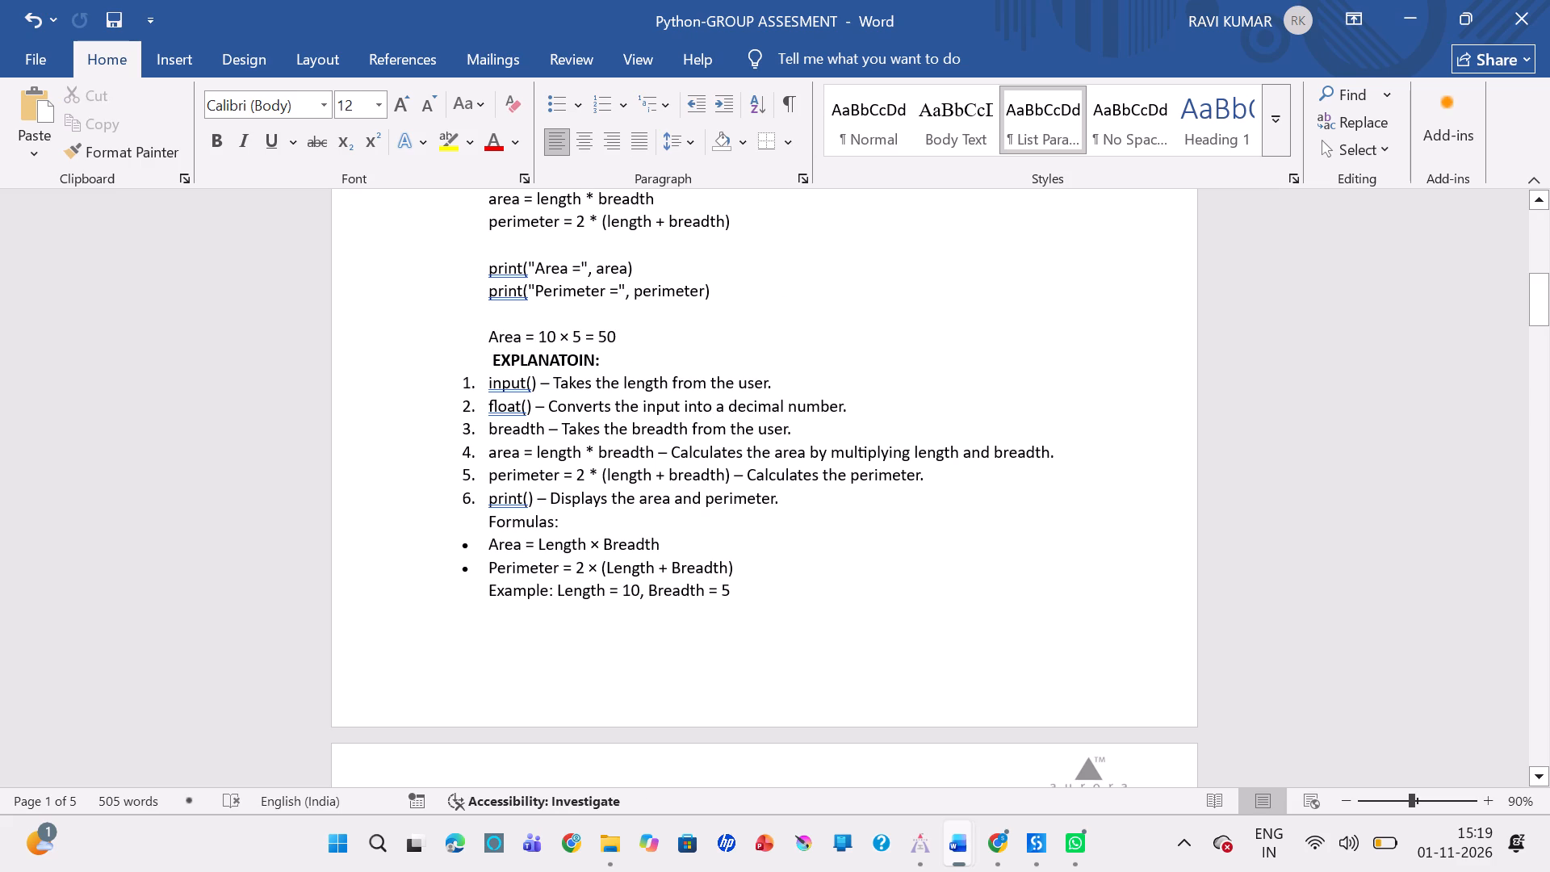
pyautogui.press('Right')
pyautogui.press('Right')
pyautogui.press('Right')
pyautogui.press('Right')
pyautogui.press('Right')
pyautogui.press('Right')
pyautogui.press('Right')
pyautogui.press('Right')
pyautogui.press('Right')
pyautogui.press('Right')
pyautogui.press('Right')
pyautogui.press('Right')
pyautogui.press('Right')
pyautogui.press('Right')
pyautogui.press('Right')
pyautogui.press('Right')
pyautogui.press('Right')
pyautogui.press('Right')
pyautogui.press('Right')
pyautogui.press('Right')
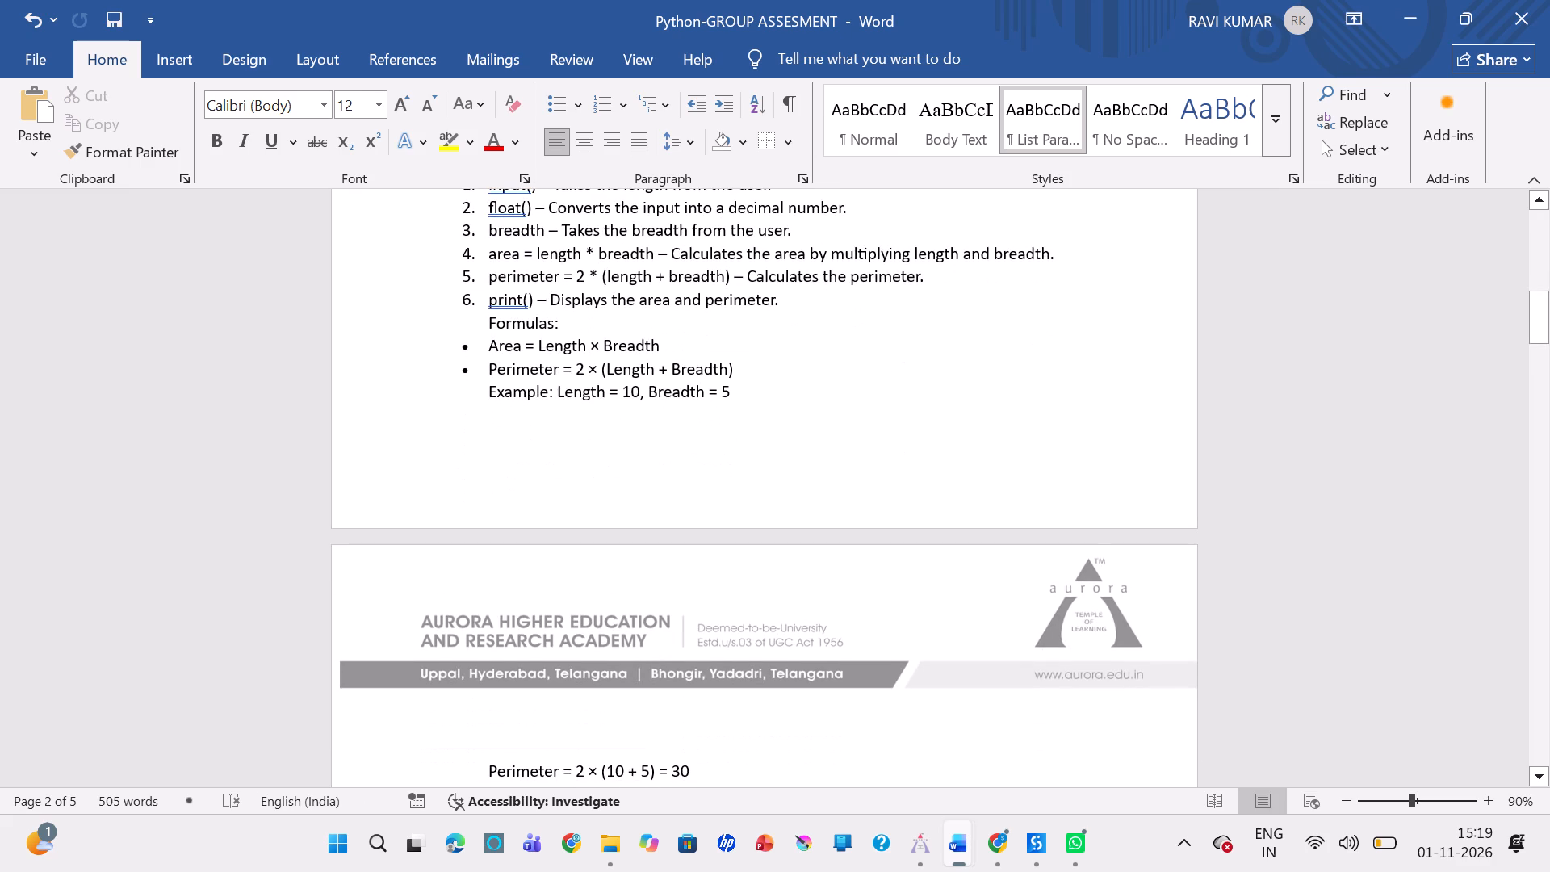
pyautogui.click(454, 434)
pyautogui.press('Down')
pyautogui.scroll(-1, 454, 434)
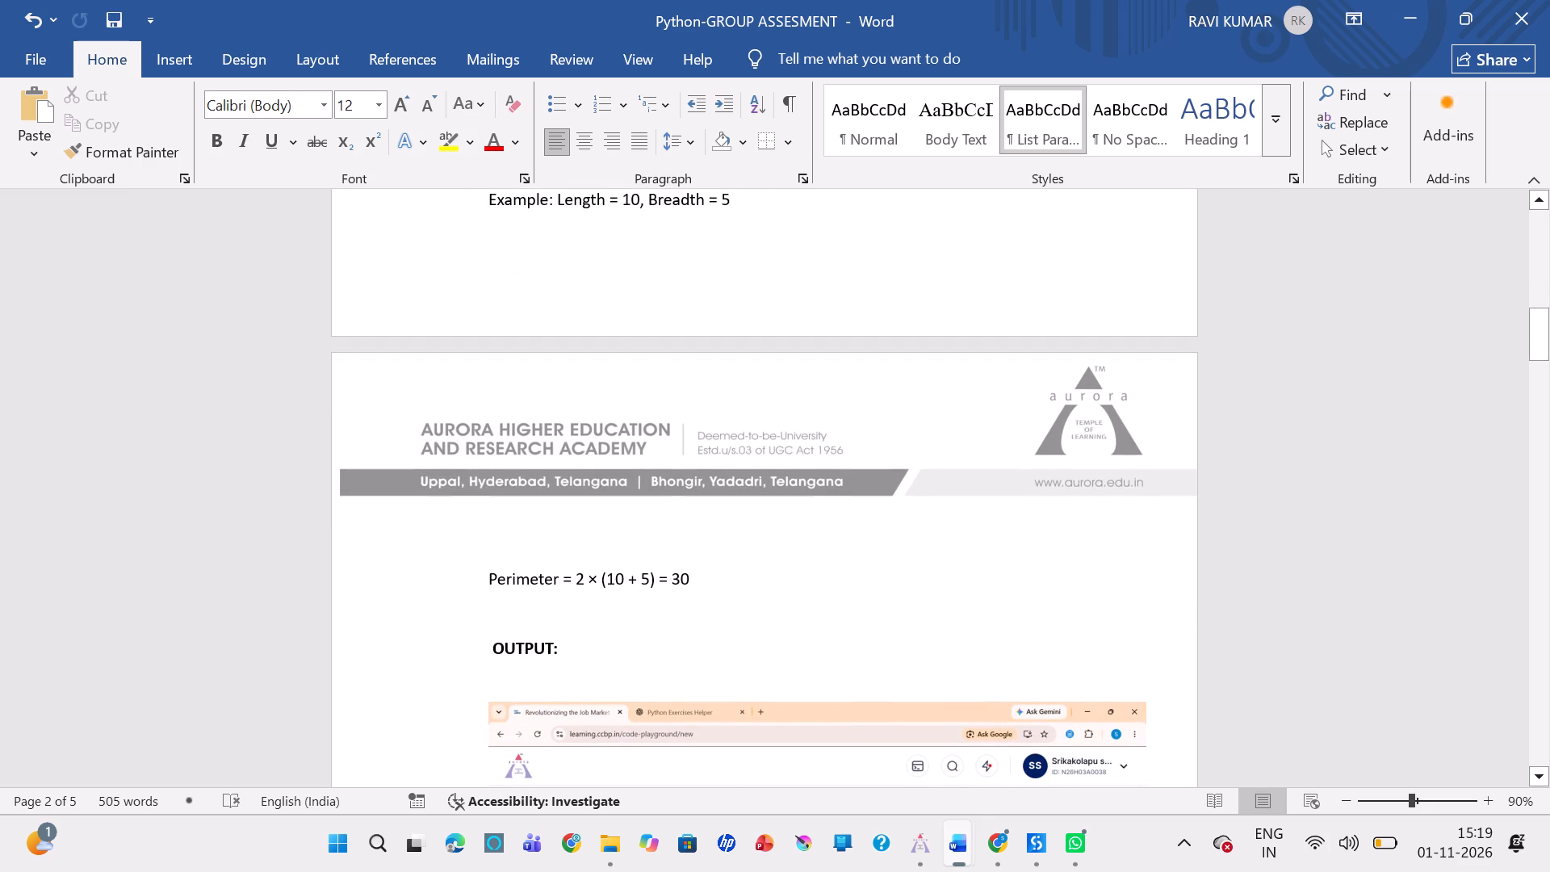
pyautogui.press('BackSpace')
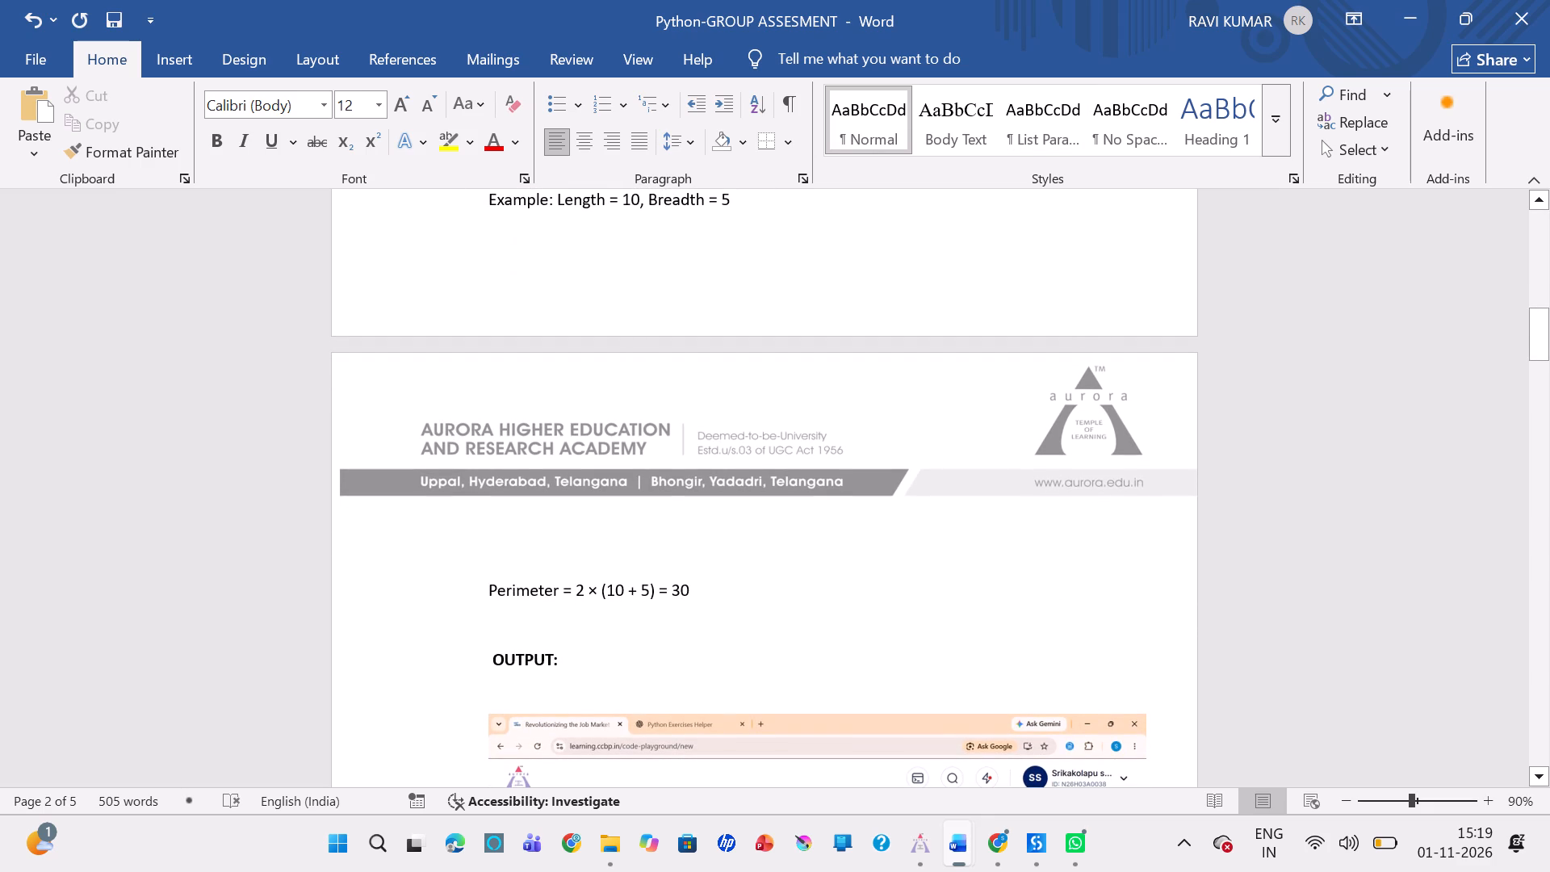
pyautogui.click(699, 579)
pyautogui.press('Return')
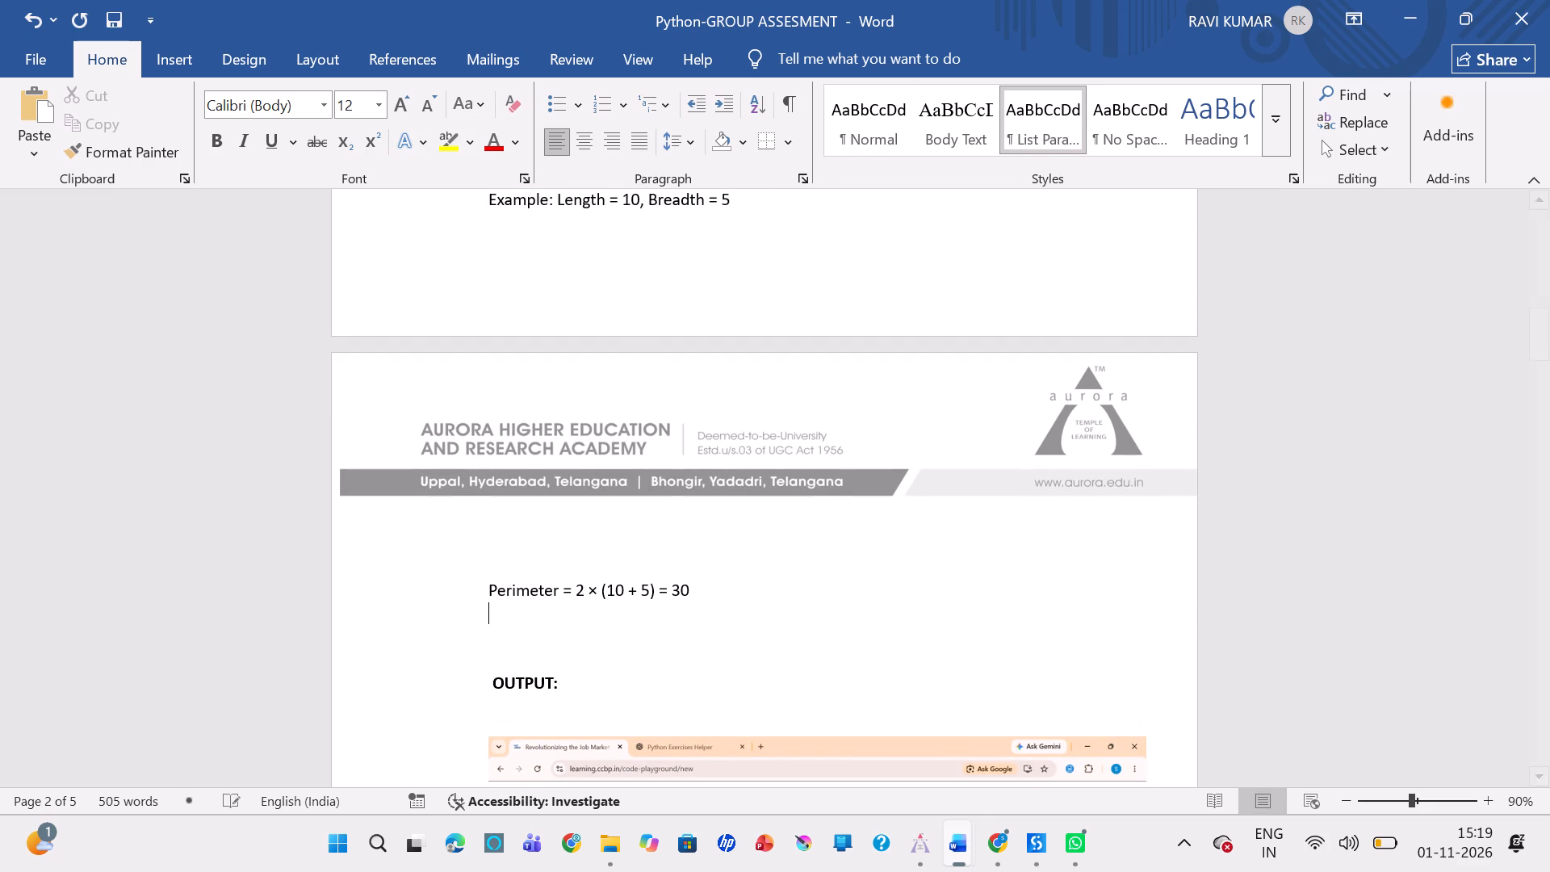
pyautogui.hotkey('ctrl', 'v')
pyautogui.click(631, 420)
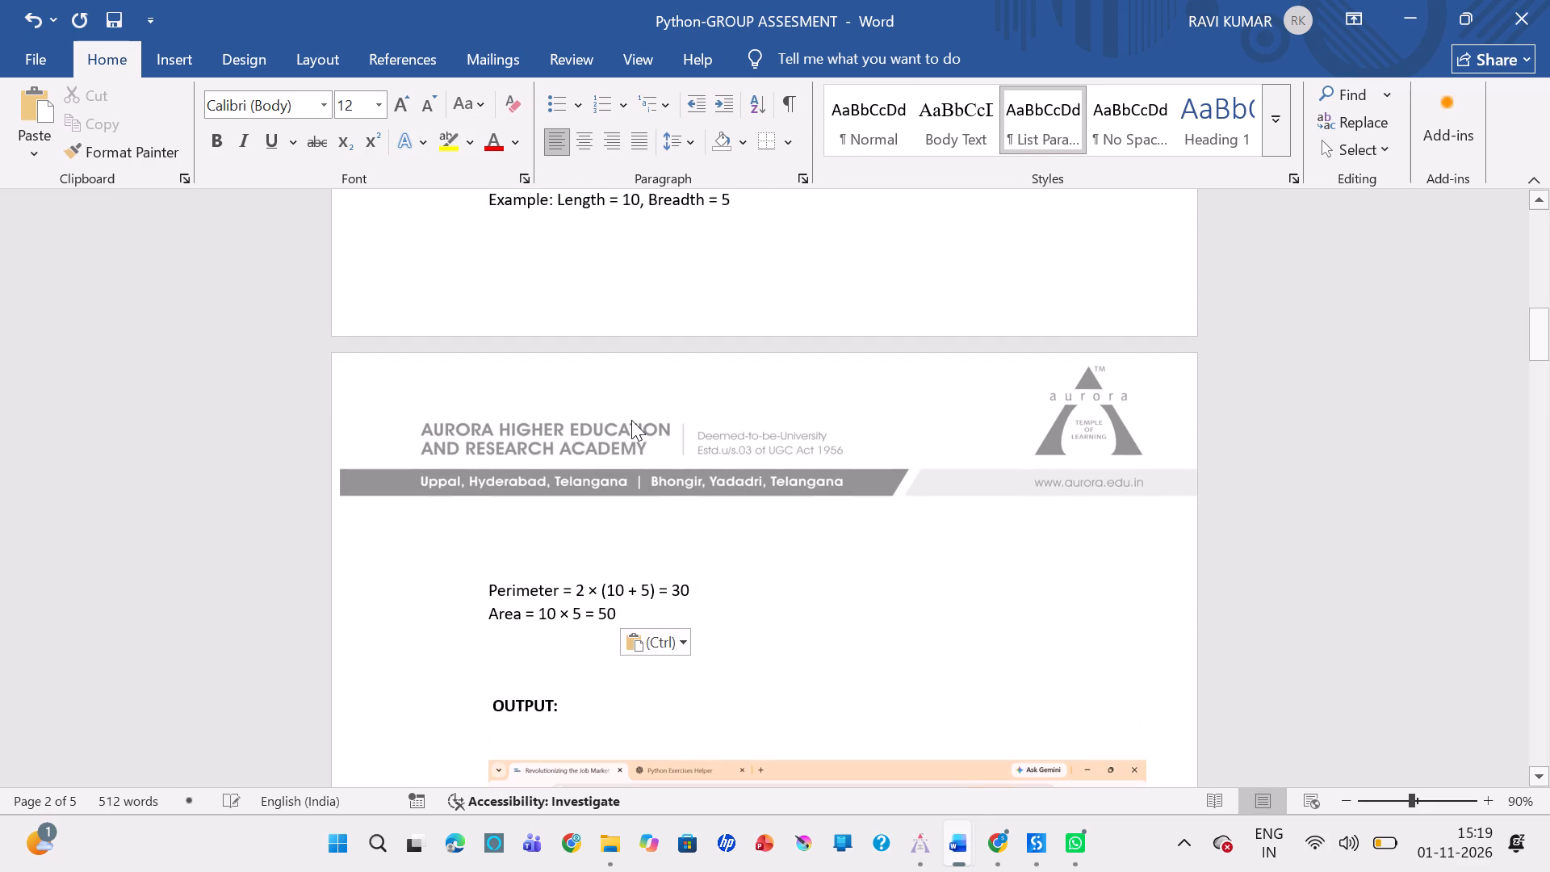
# Delete the original "Area = 10 × 5 = 50" line above the EXPLANATOIN heading, along with the blank line before it.
pyautogui.scroll(1, 631, 420)
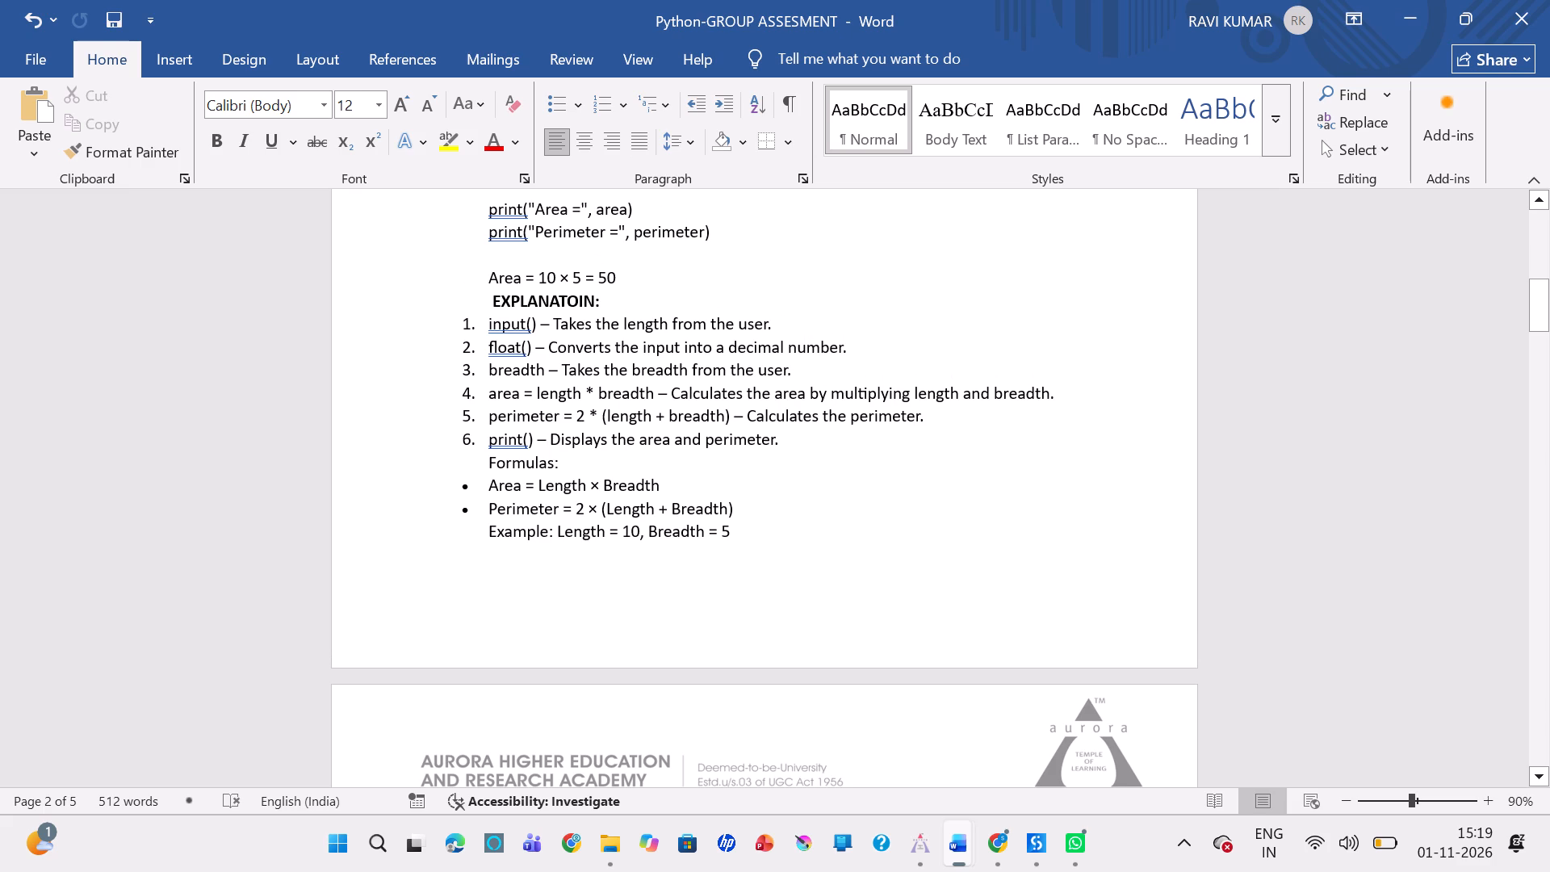
pyautogui.click(622, 280)
pyautogui.press('BackSpace')
pyautogui.press('BackSpace')
pyautogui.press('BackSpace')
pyautogui.press('BackSpace')
pyautogui.press('BackSpace')
pyautogui.press('BackSpace')
pyautogui.press('BackSpace')
pyautogui.press('BackSpace')
pyautogui.press('BackSpace')
pyautogui.press('BackSpace')
pyautogui.press('BackSpace')
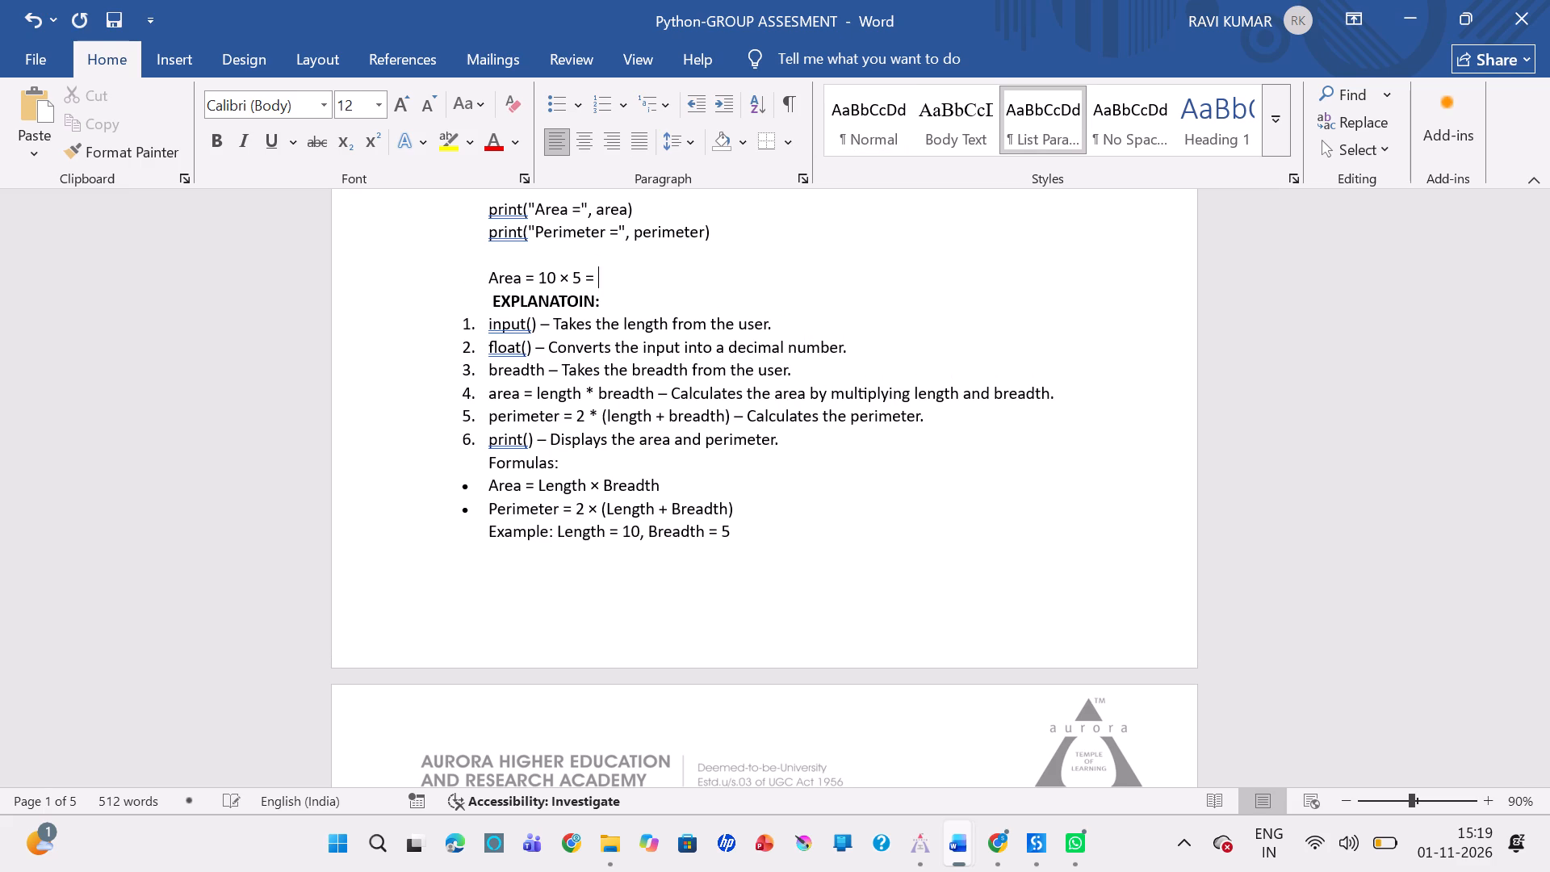
pyautogui.press('BackSpace')
pyautogui.press('BackSpace')
pyautogui.press('BackSpace')
pyautogui.press('BackSpace')
pyautogui.press('BackSpace')
pyautogui.press('BackSpace')
pyautogui.press('BackSpace')
pyautogui.press('BackSpace')
pyautogui.press('BackSpace')
pyautogui.press('BackSpace')
pyautogui.press('BackSpace')
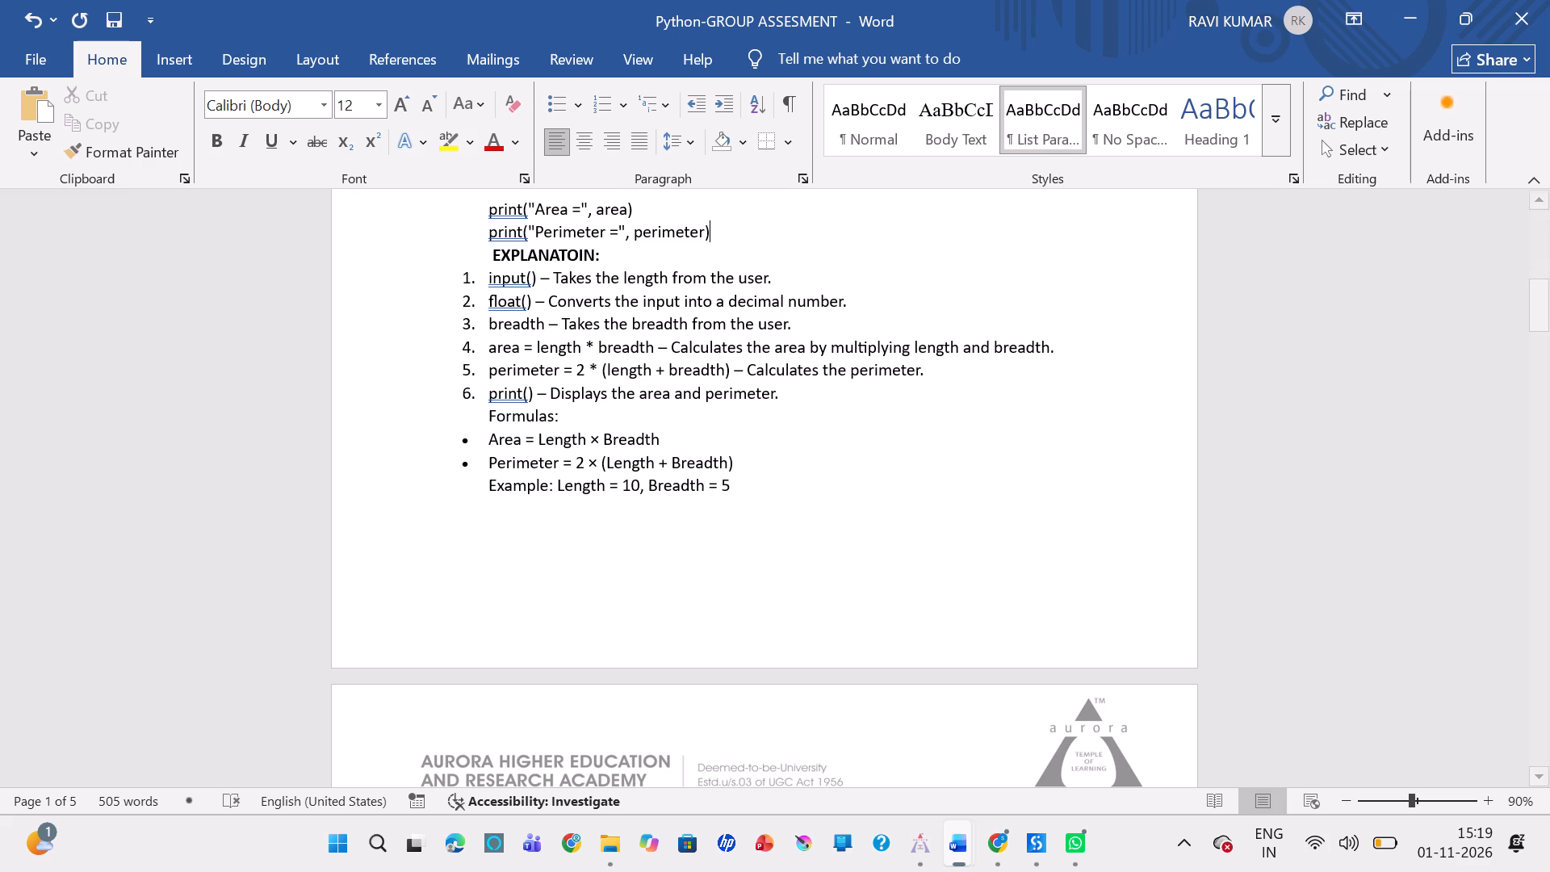
# Pull the perimeter result up beneath the Example line on page 1, keeping the area result on its own line after it.
pyautogui.scroll(-2, 707, 593)
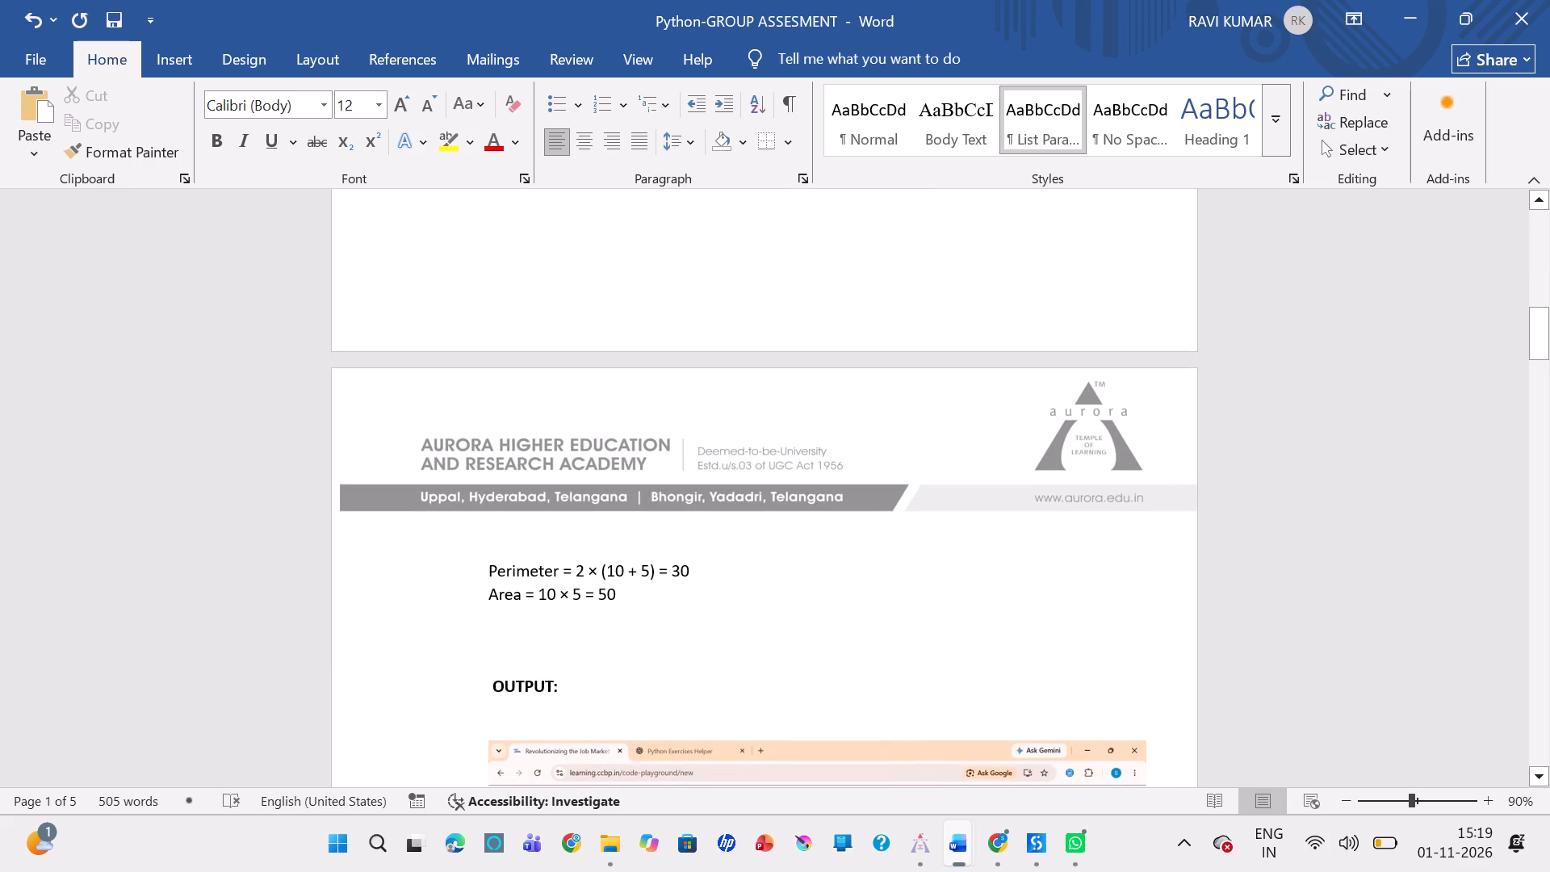
pyautogui.click(477, 569)
pyautogui.press('BackSpace')
pyautogui.press('BackSpace')
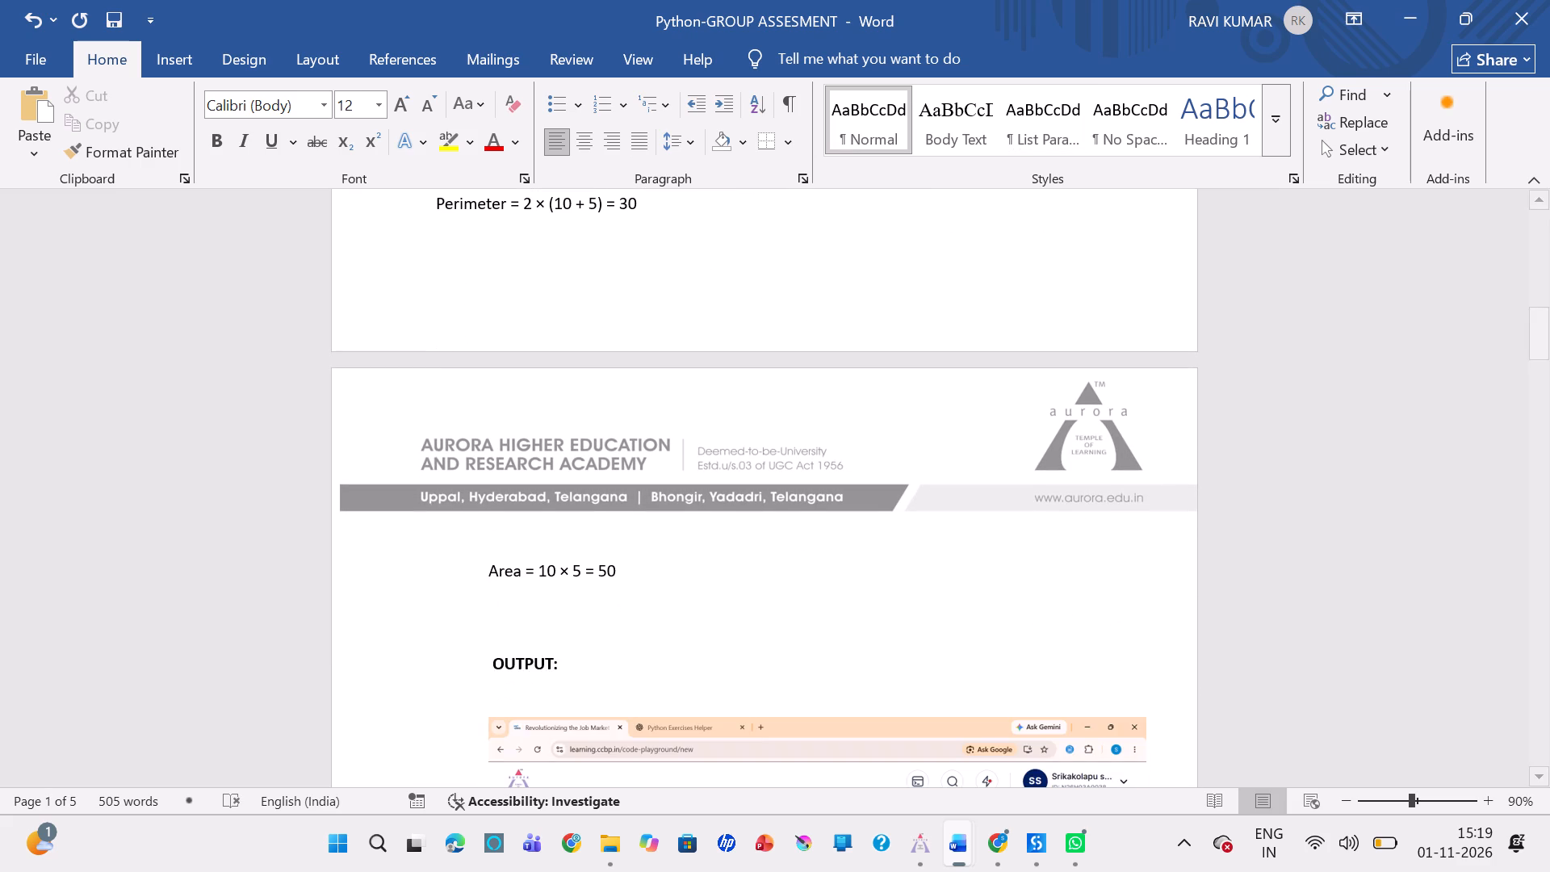
pyautogui.click(484, 572)
pyautogui.press('BackSpace')
pyautogui.press('BackSpace')
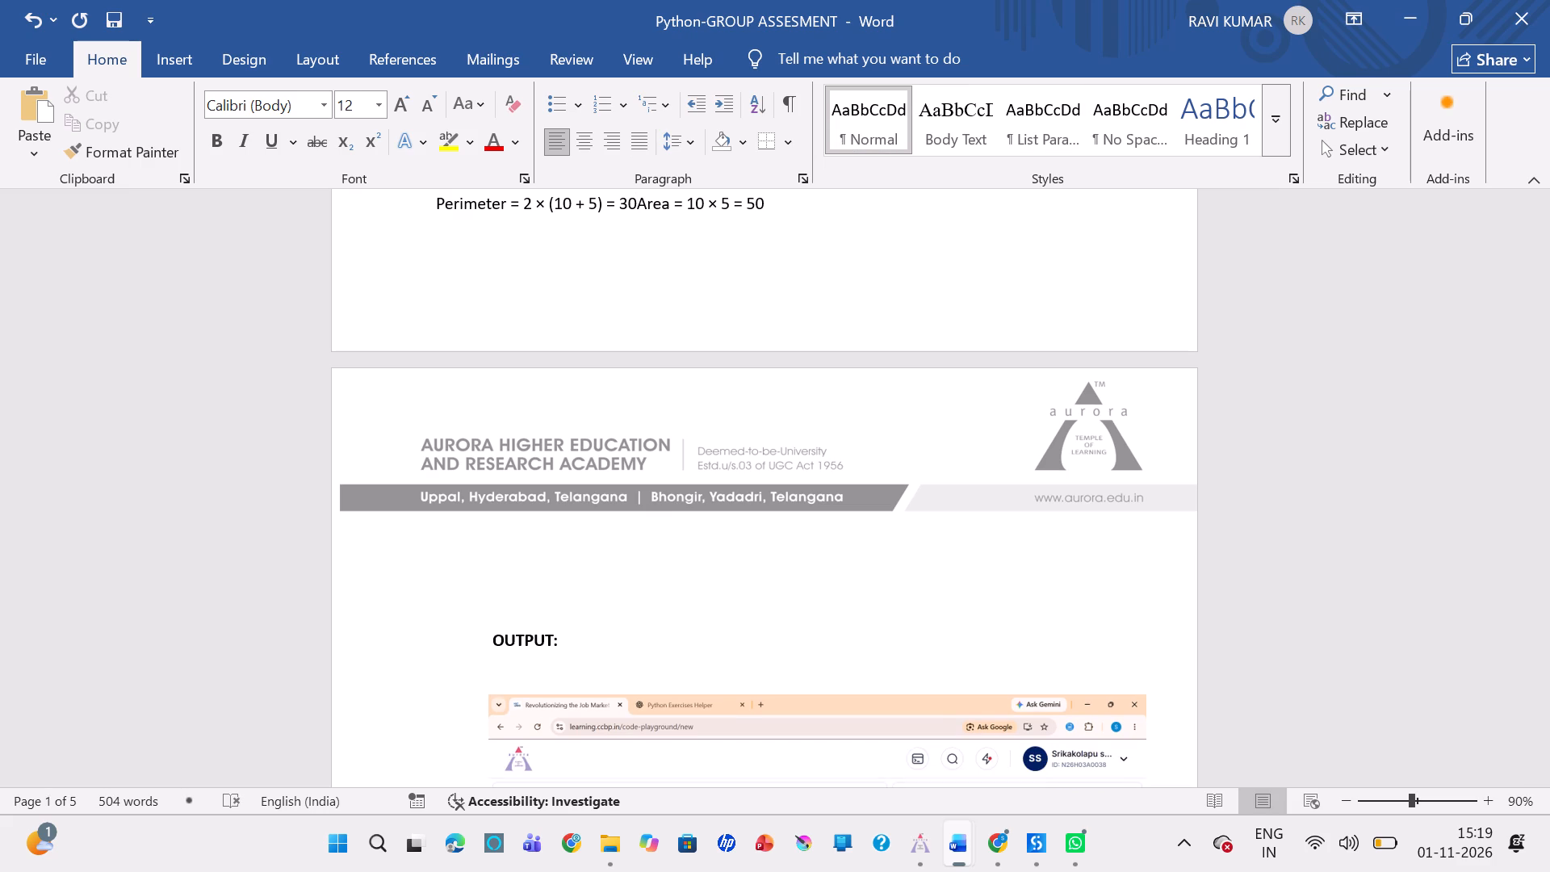
pyautogui.press('Return')
# Indent the "Perimeter = 2 × (10 + 5) = 30" line with six spaces to roughly line up with the Example line.
pyautogui.scroll(2, 484, 572)
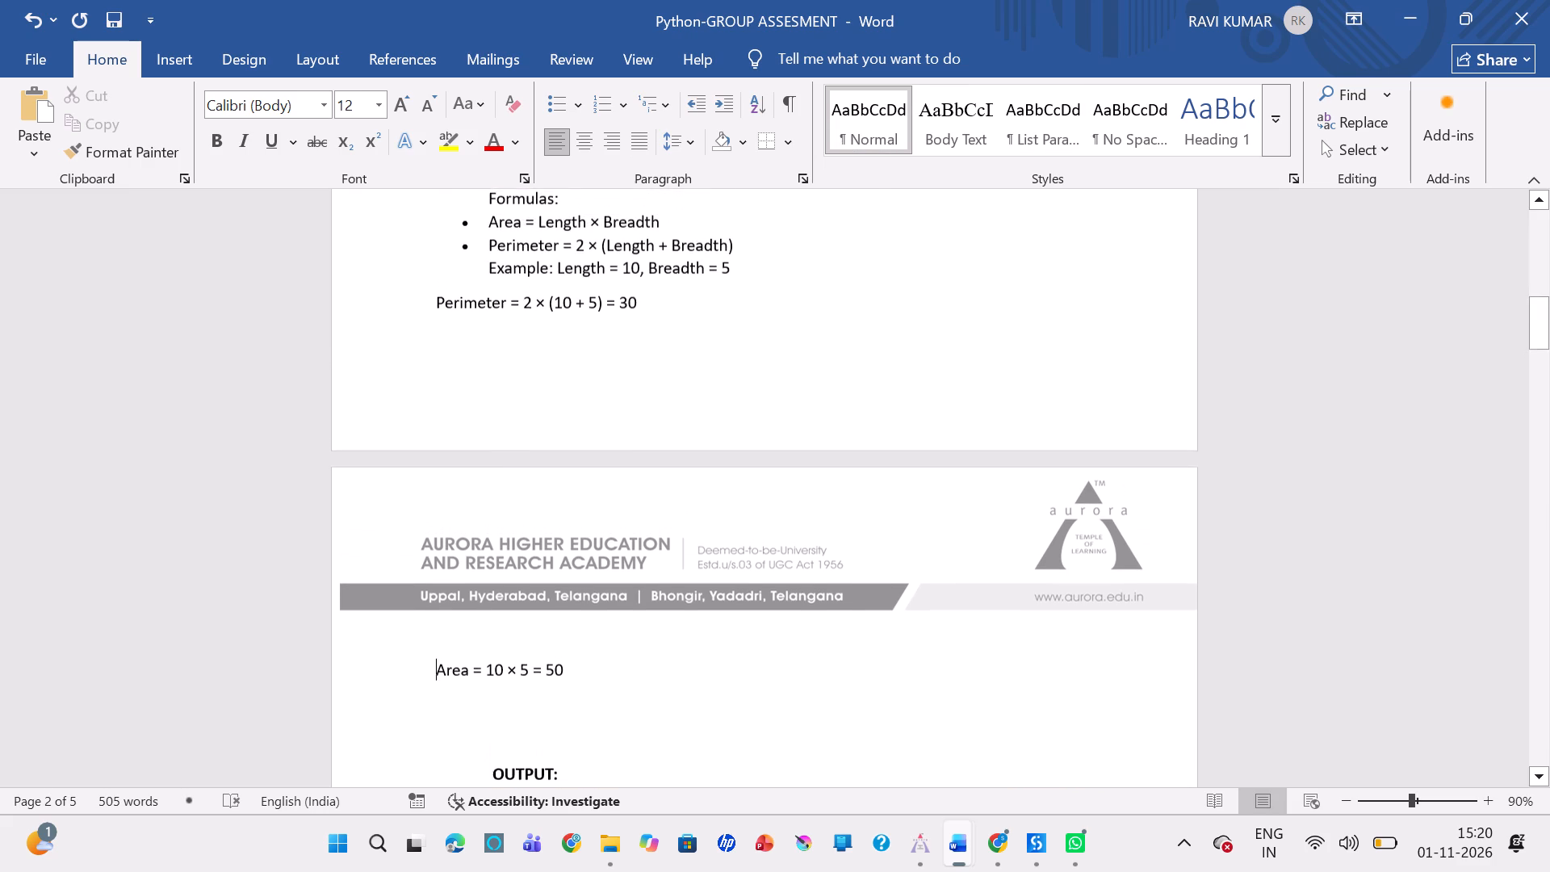
pyautogui.scroll(2, 484, 572)
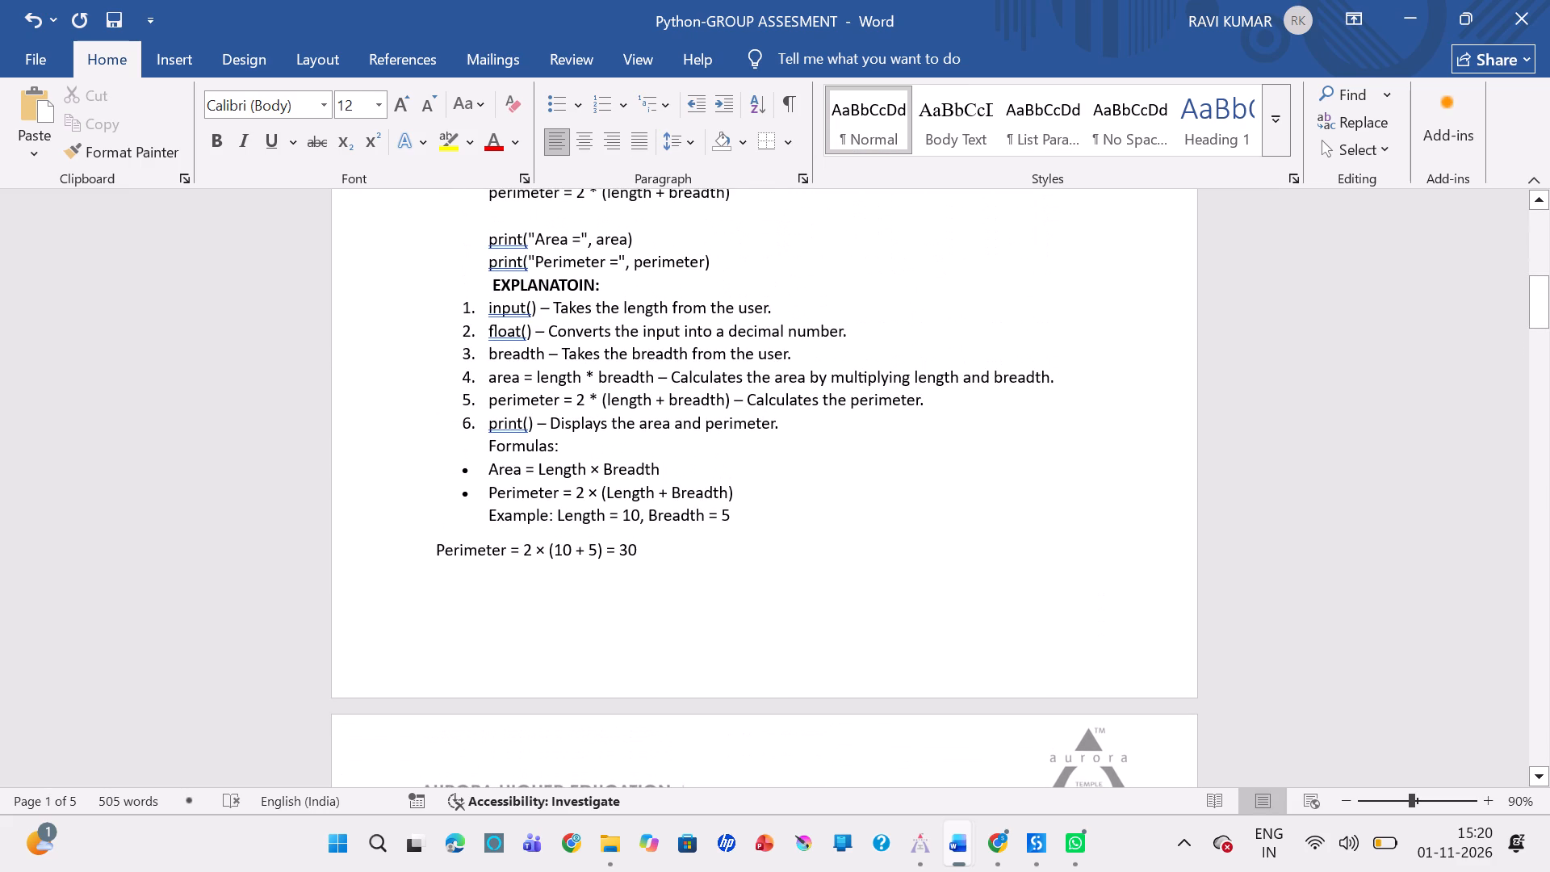
pyautogui.click(425, 543)
pyautogui.press('space')
pyautogui.press('space')
pyautogui.press('space')
pyautogui.press('space')
pyautogui.press('space')
pyautogui.press('space')
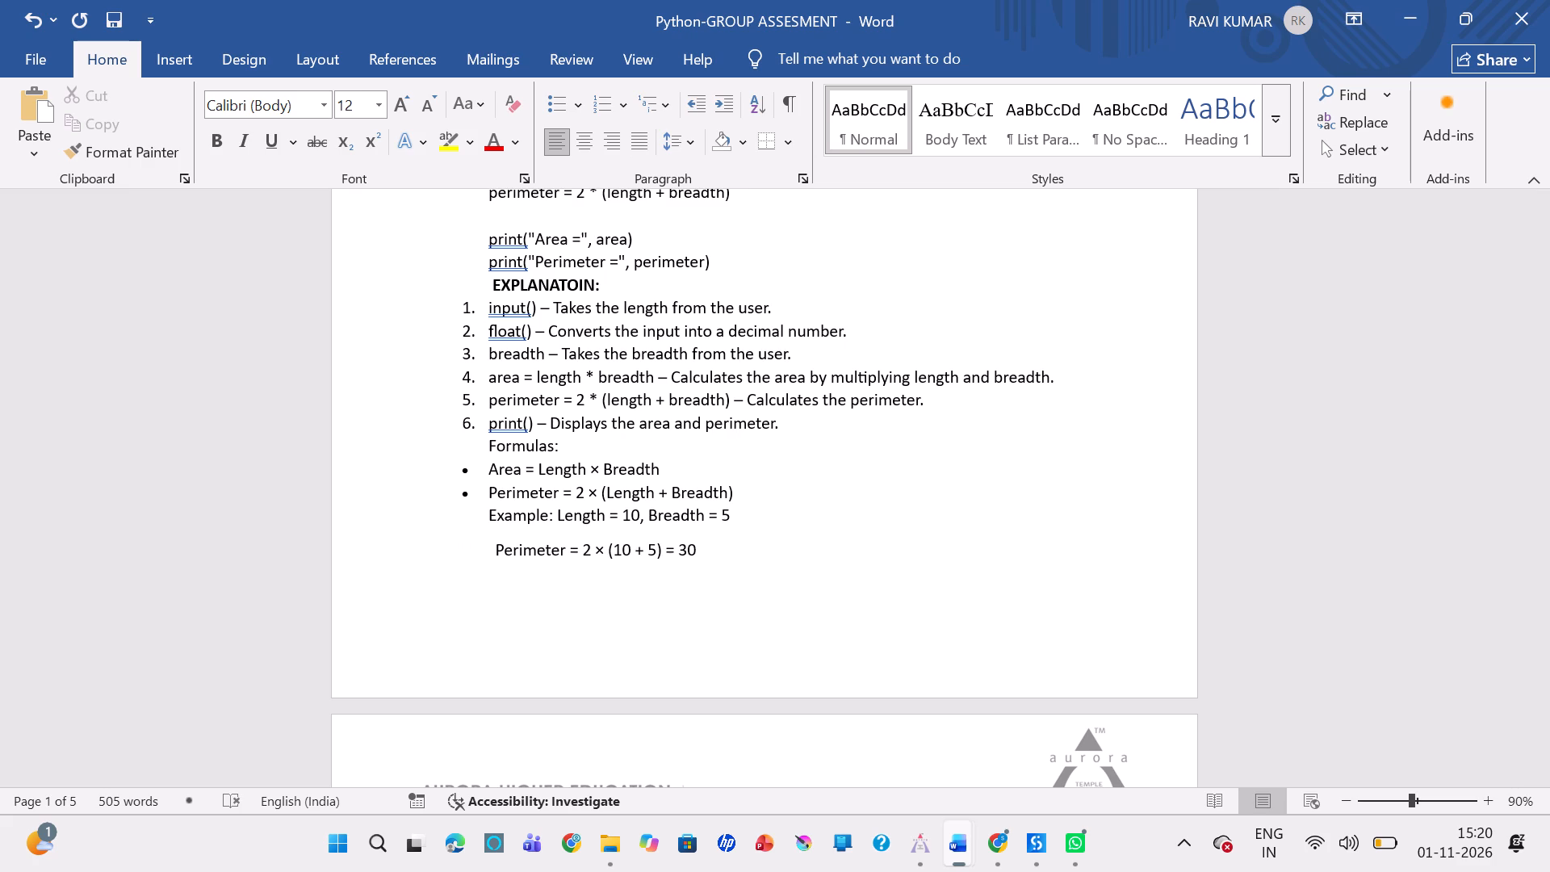
# Check the layout from the rectangle question through the leap year question's code and explanation.
pyautogui.keyDown('ctrl'); pyautogui.scroll(-1, 425, 543); pyautogui.keyUp('ctrl')
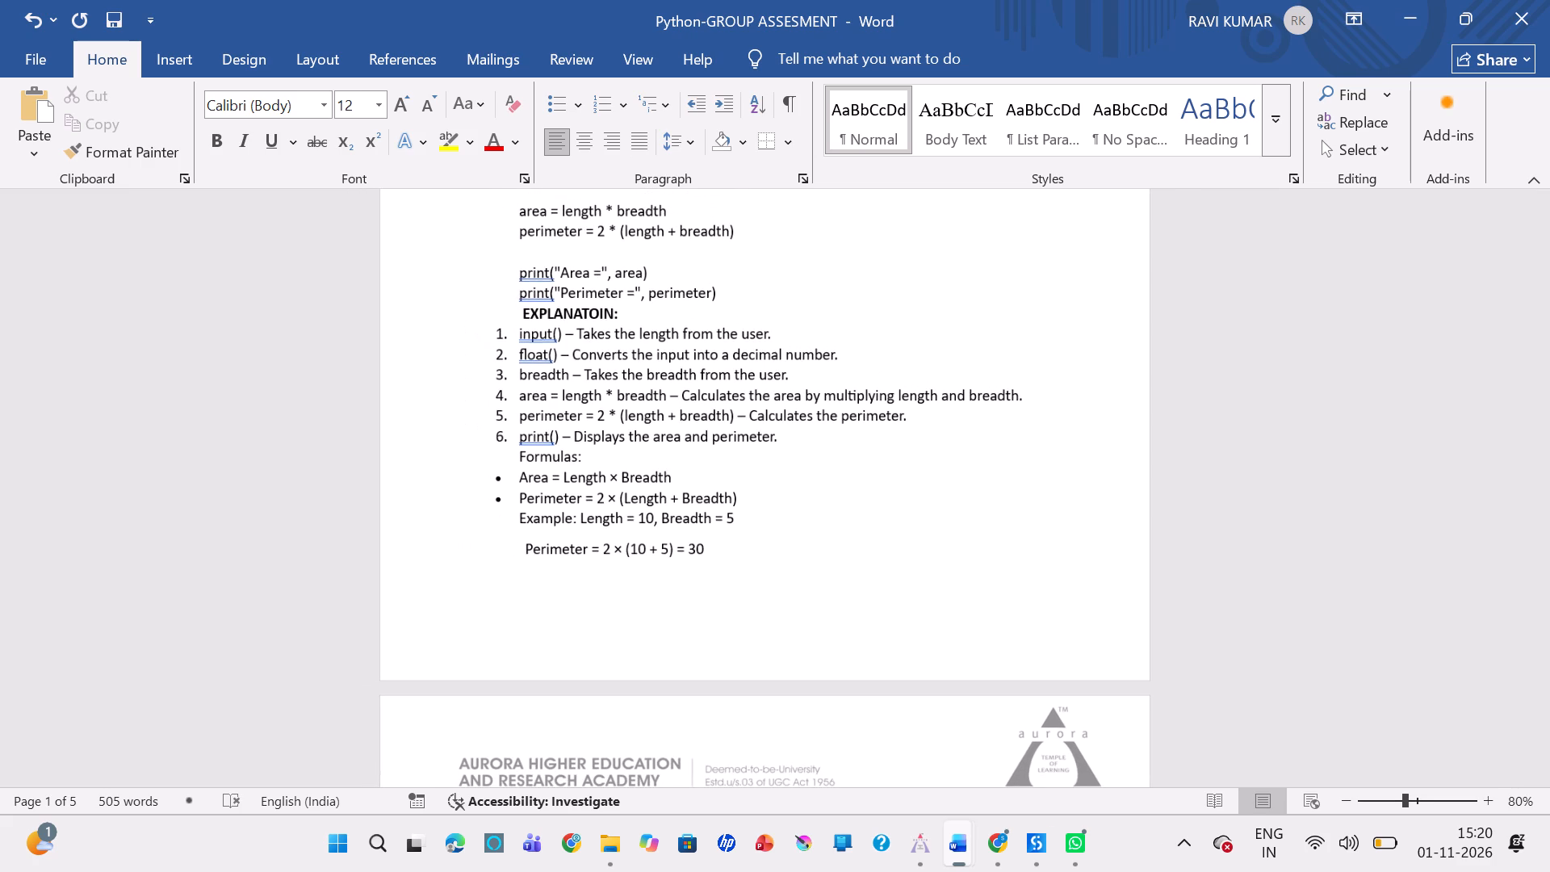
pyautogui.scroll(-1, 425, 543)
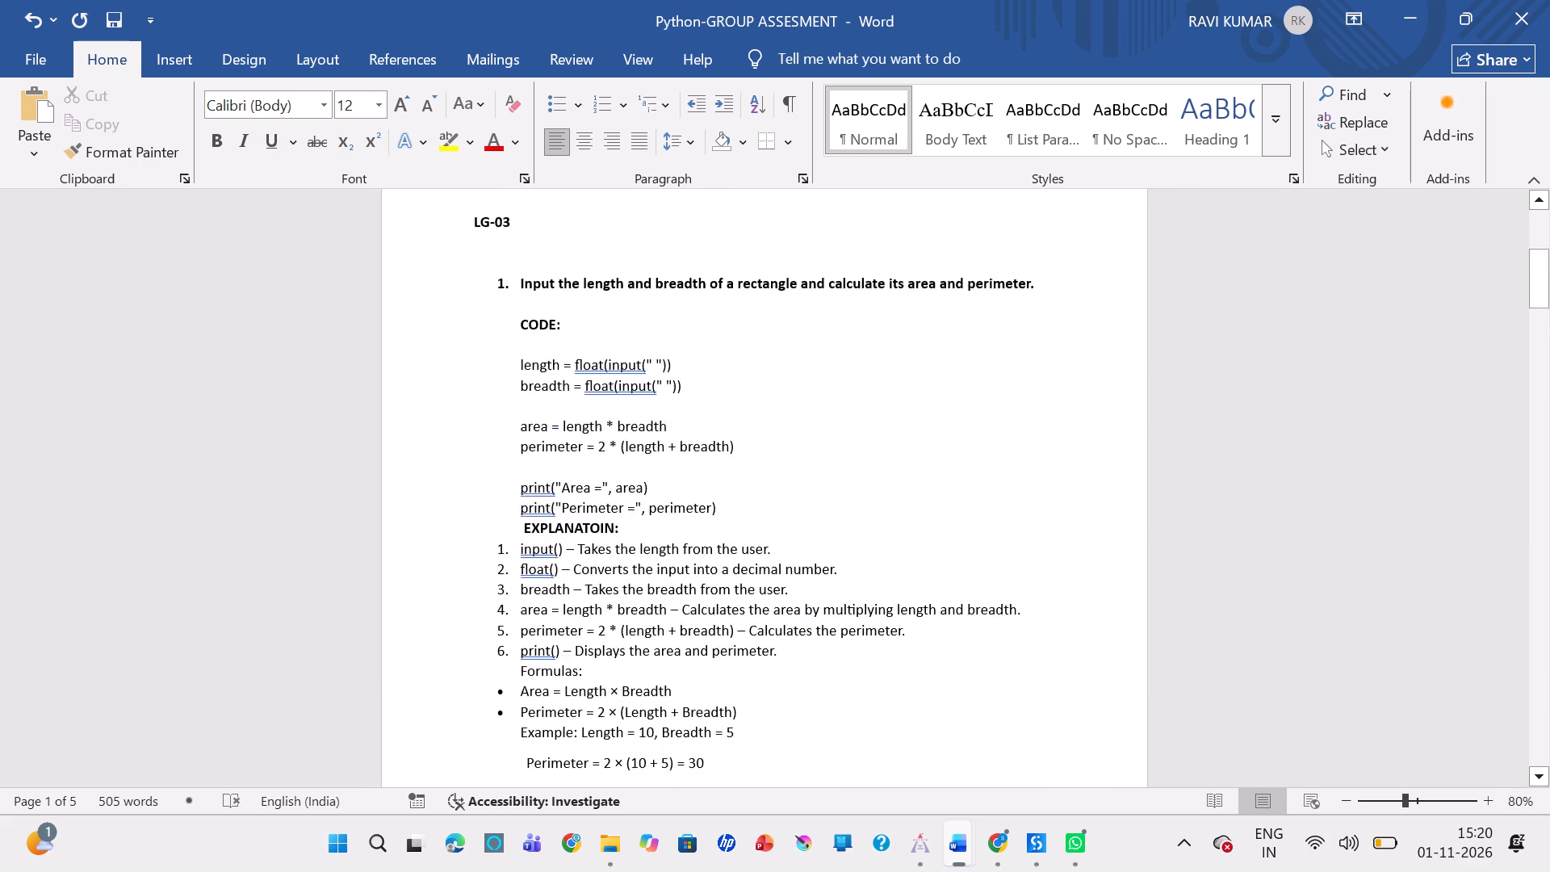
pyautogui.scroll(-1, 425, 543)
pyautogui.hscroll(-1, 425, 543)
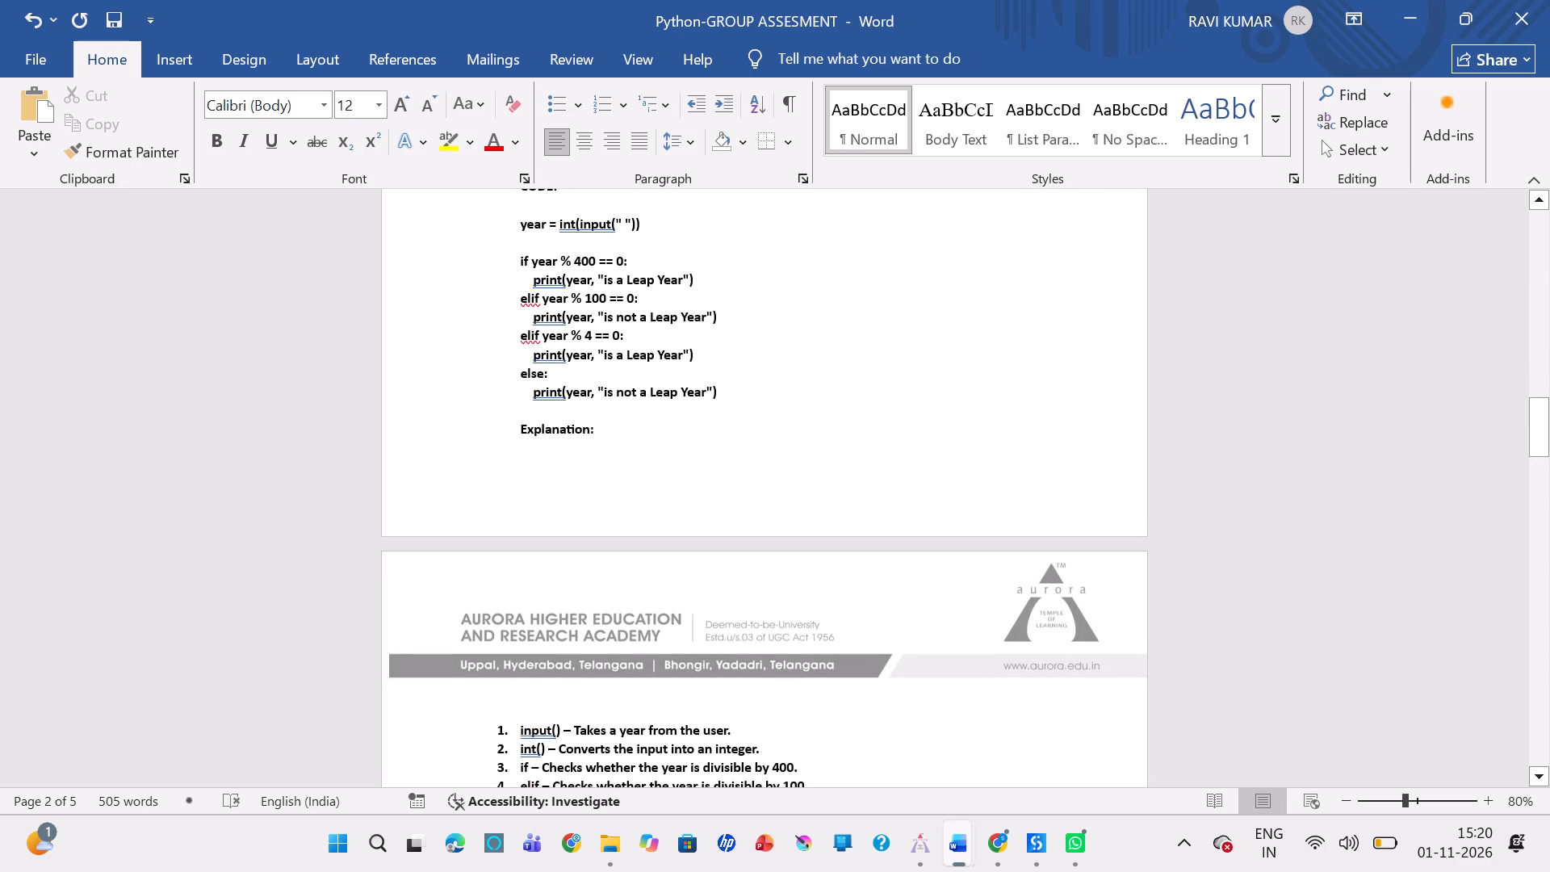
pyautogui.keyDown('ctrl'); pyautogui.scroll(3, 403, 665); pyautogui.keyUp('ctrl')
pyautogui.keyDown('ctrl'); pyautogui.scroll(-1, 403, 665); pyautogui.keyUp('ctrl')
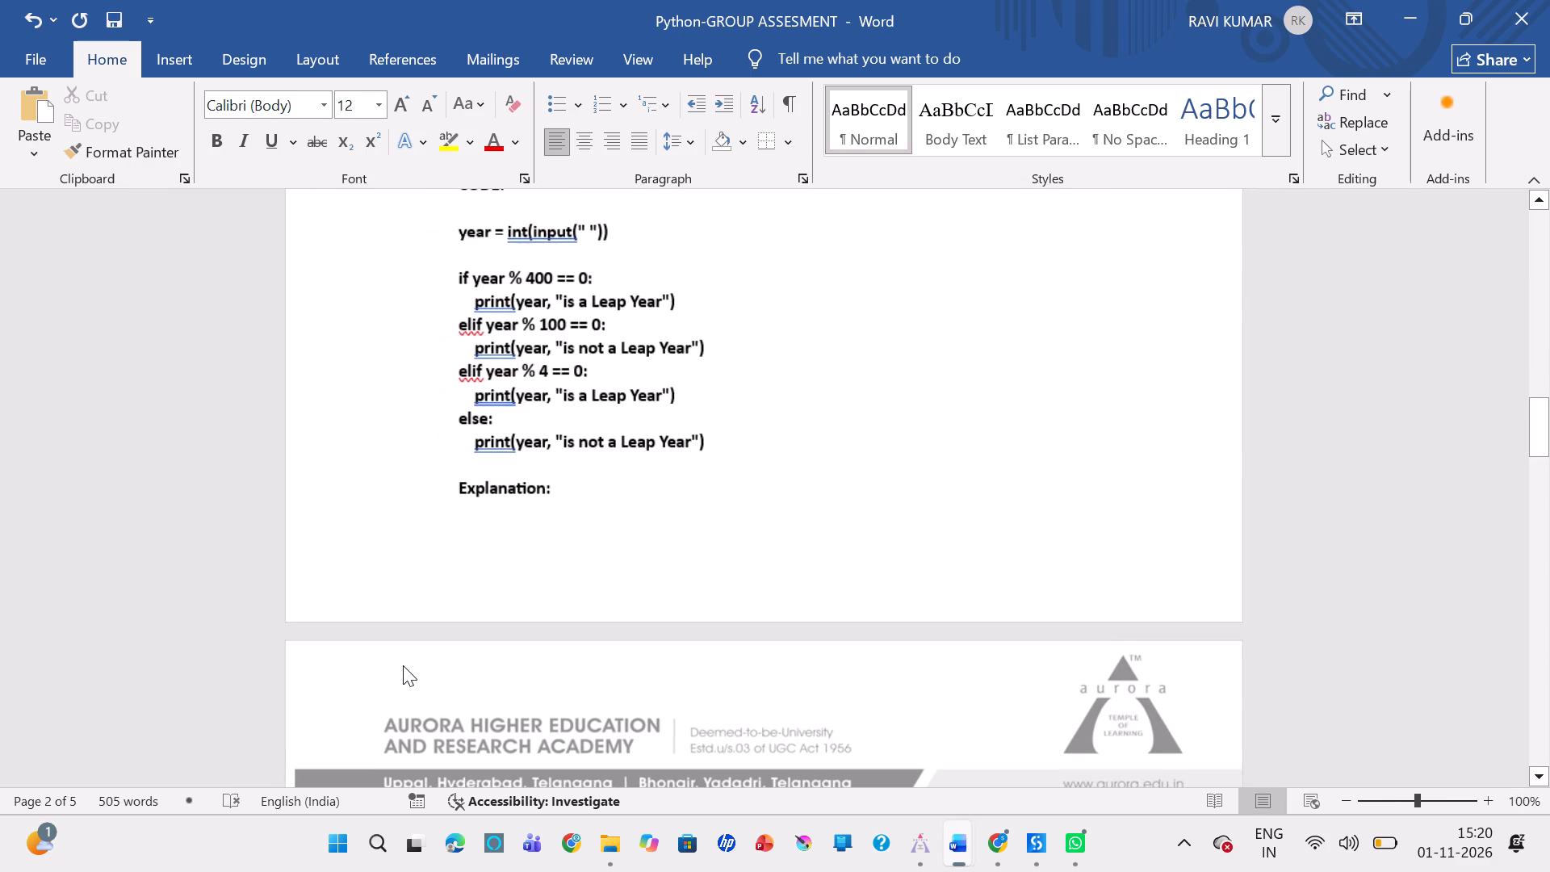
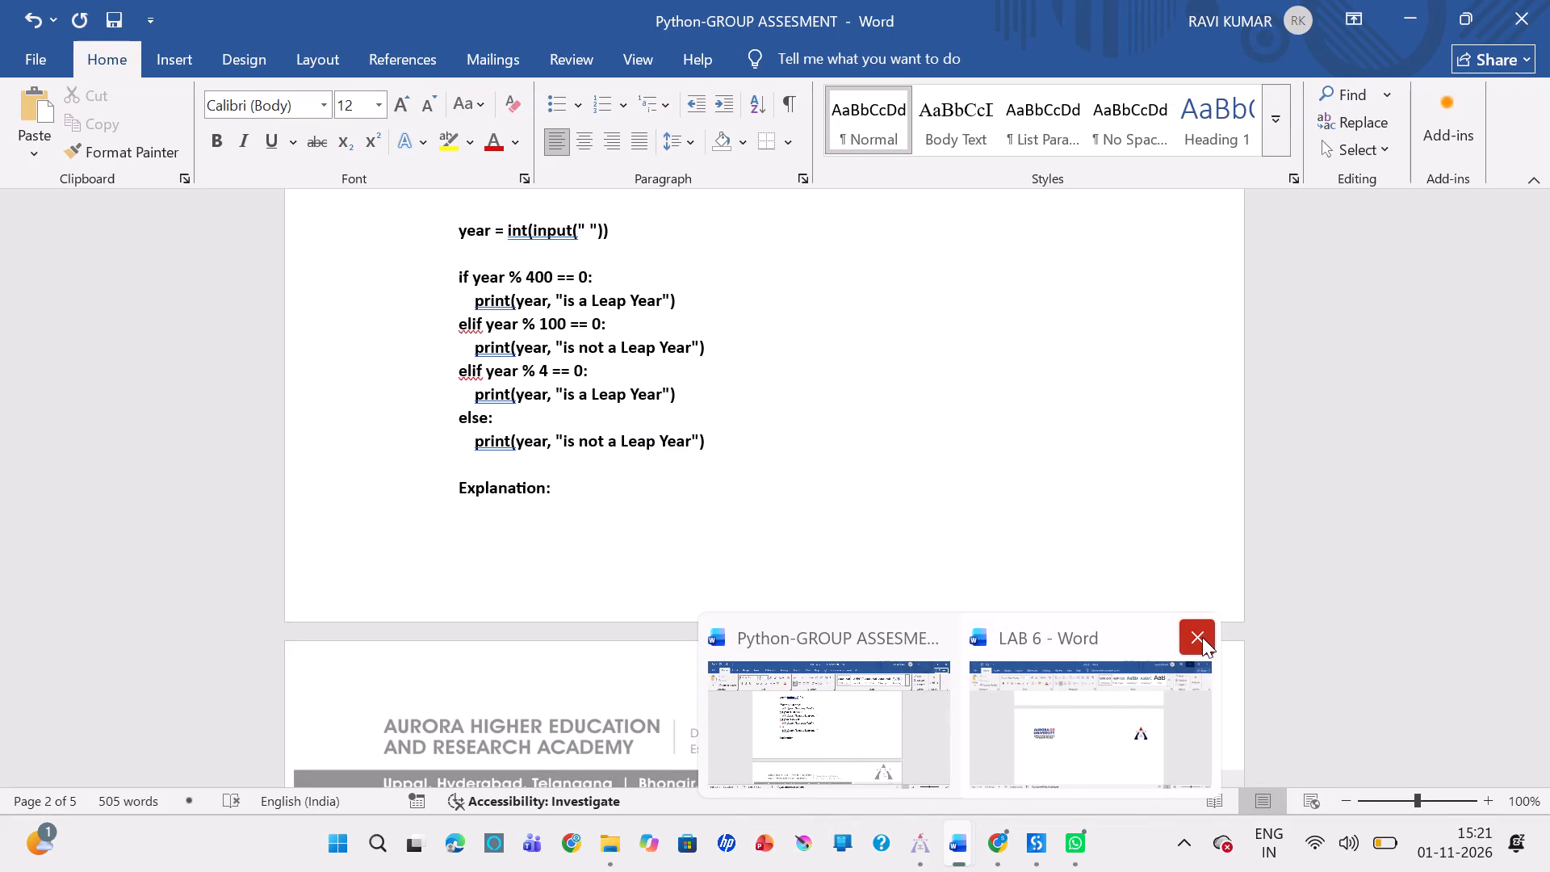
# Close the LAB 6 document and return to the Python-GROUP ASSESMENT document.
pyautogui.click(1202, 637)
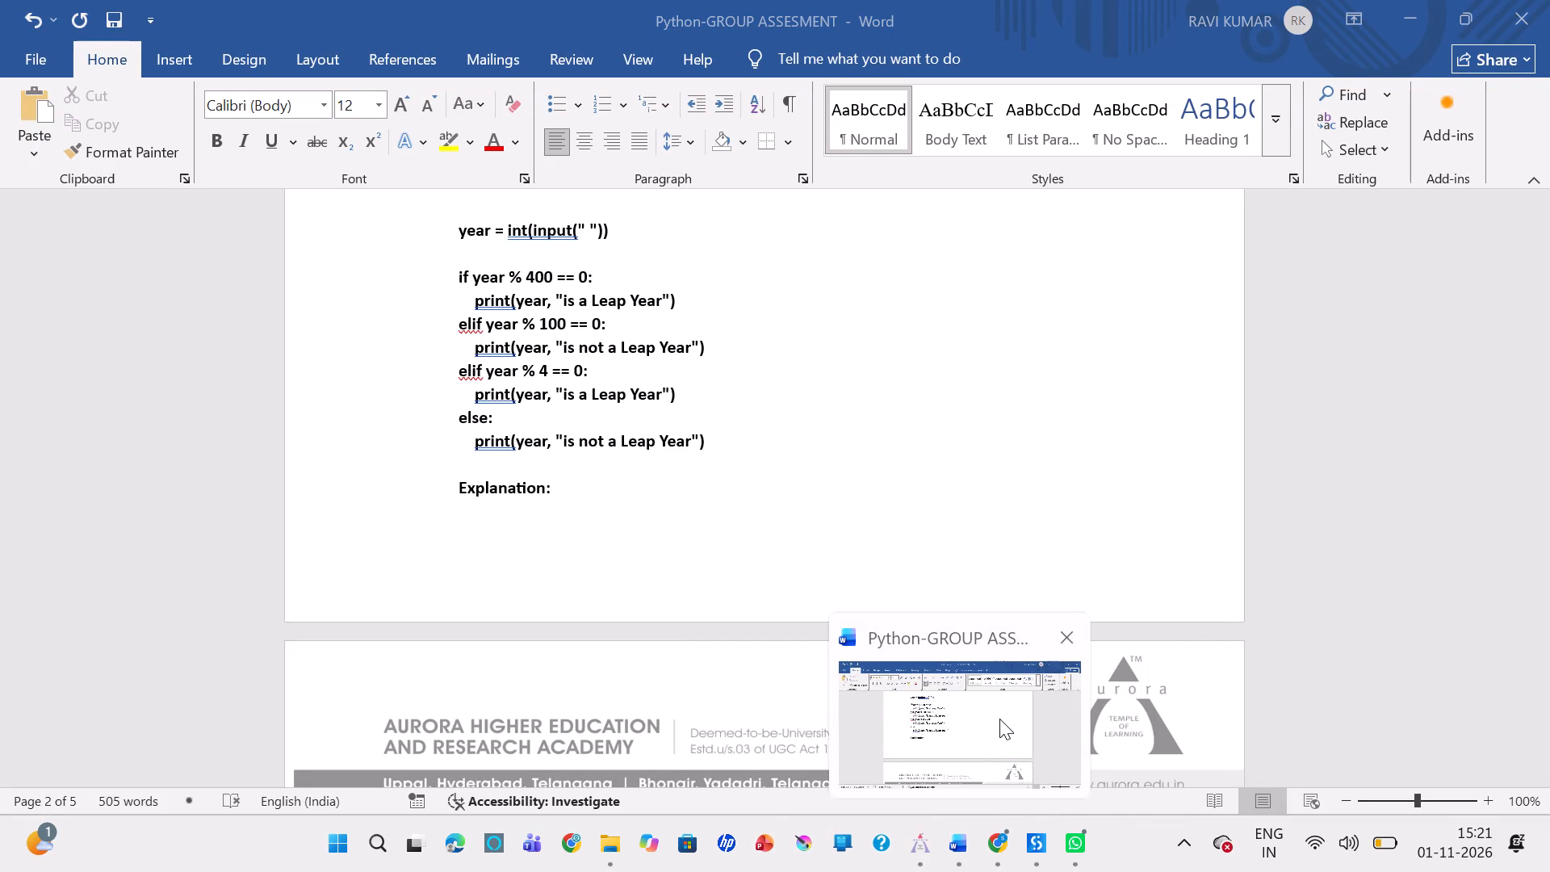
pyautogui.click(999, 719)
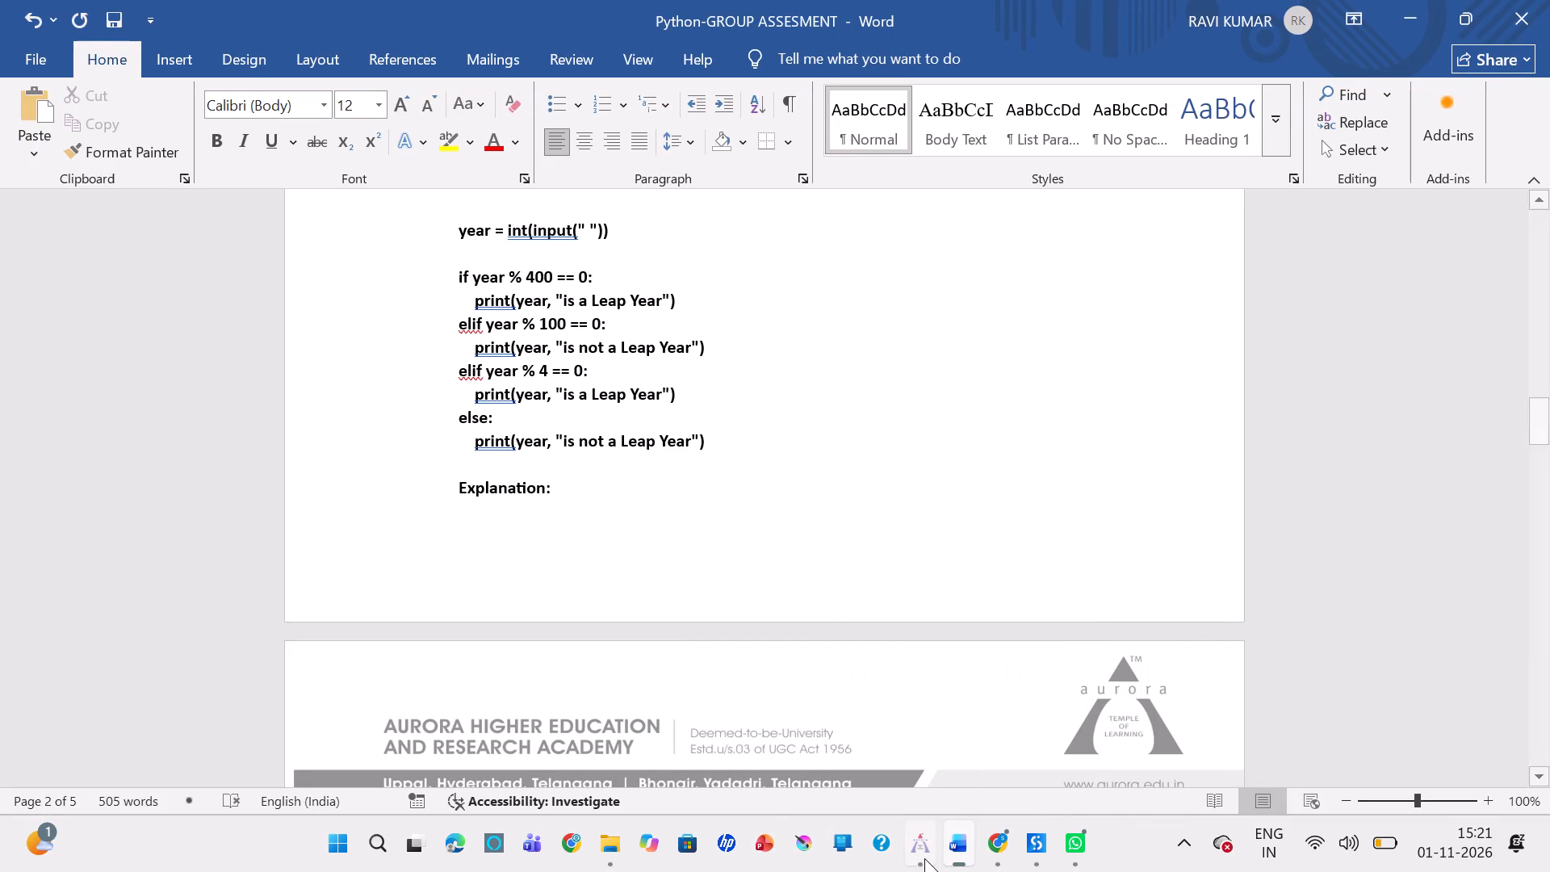
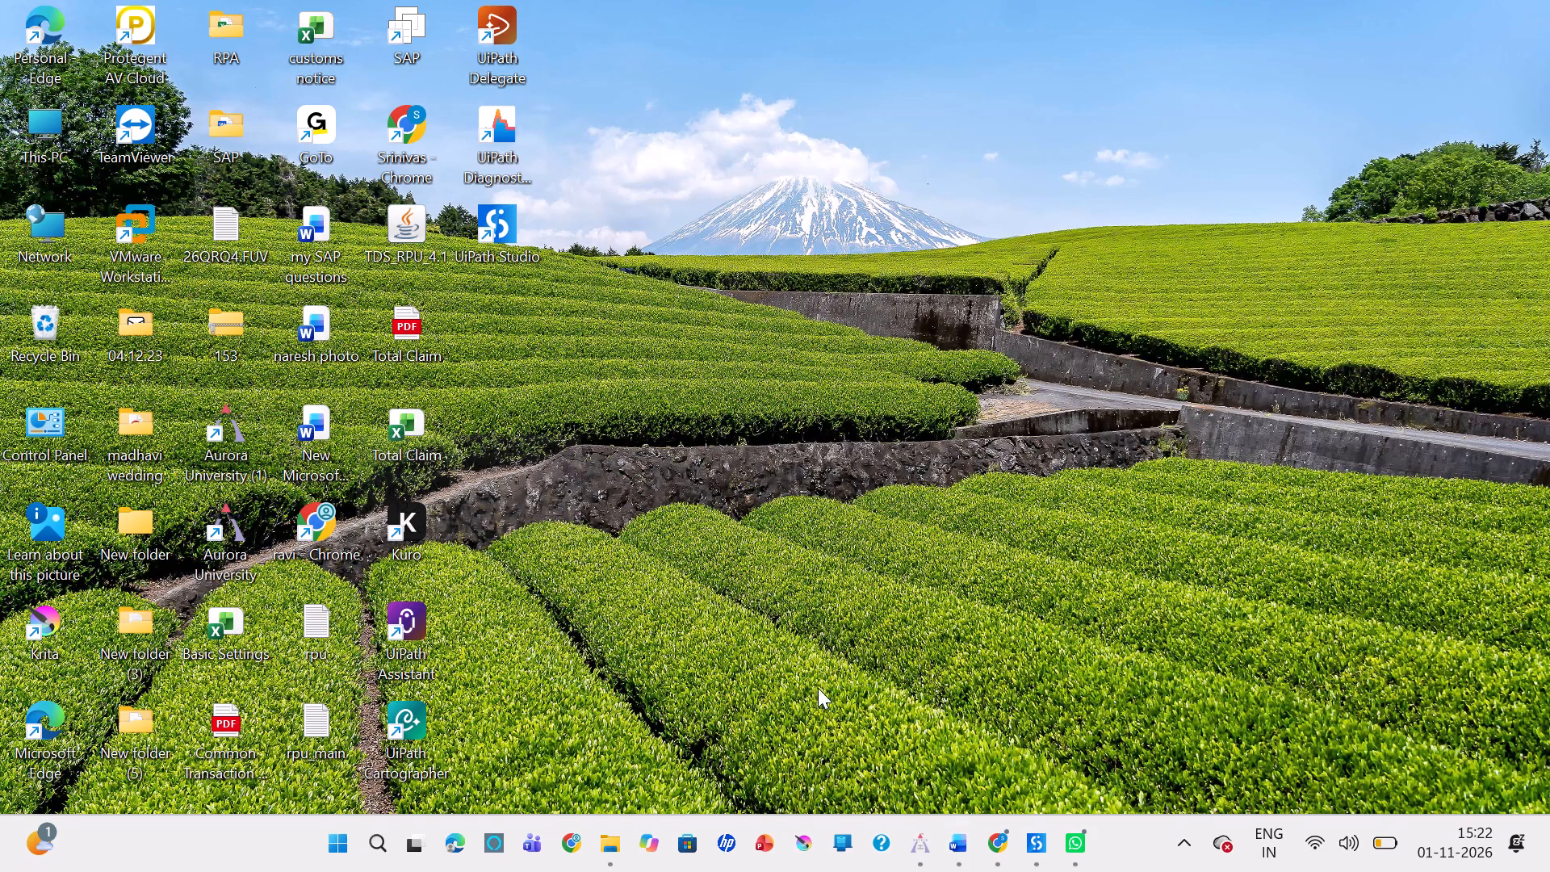
# Switch to Chrome, examine the recent browsing history in a new tab, and close that tab.
pyautogui.click(941, 832)
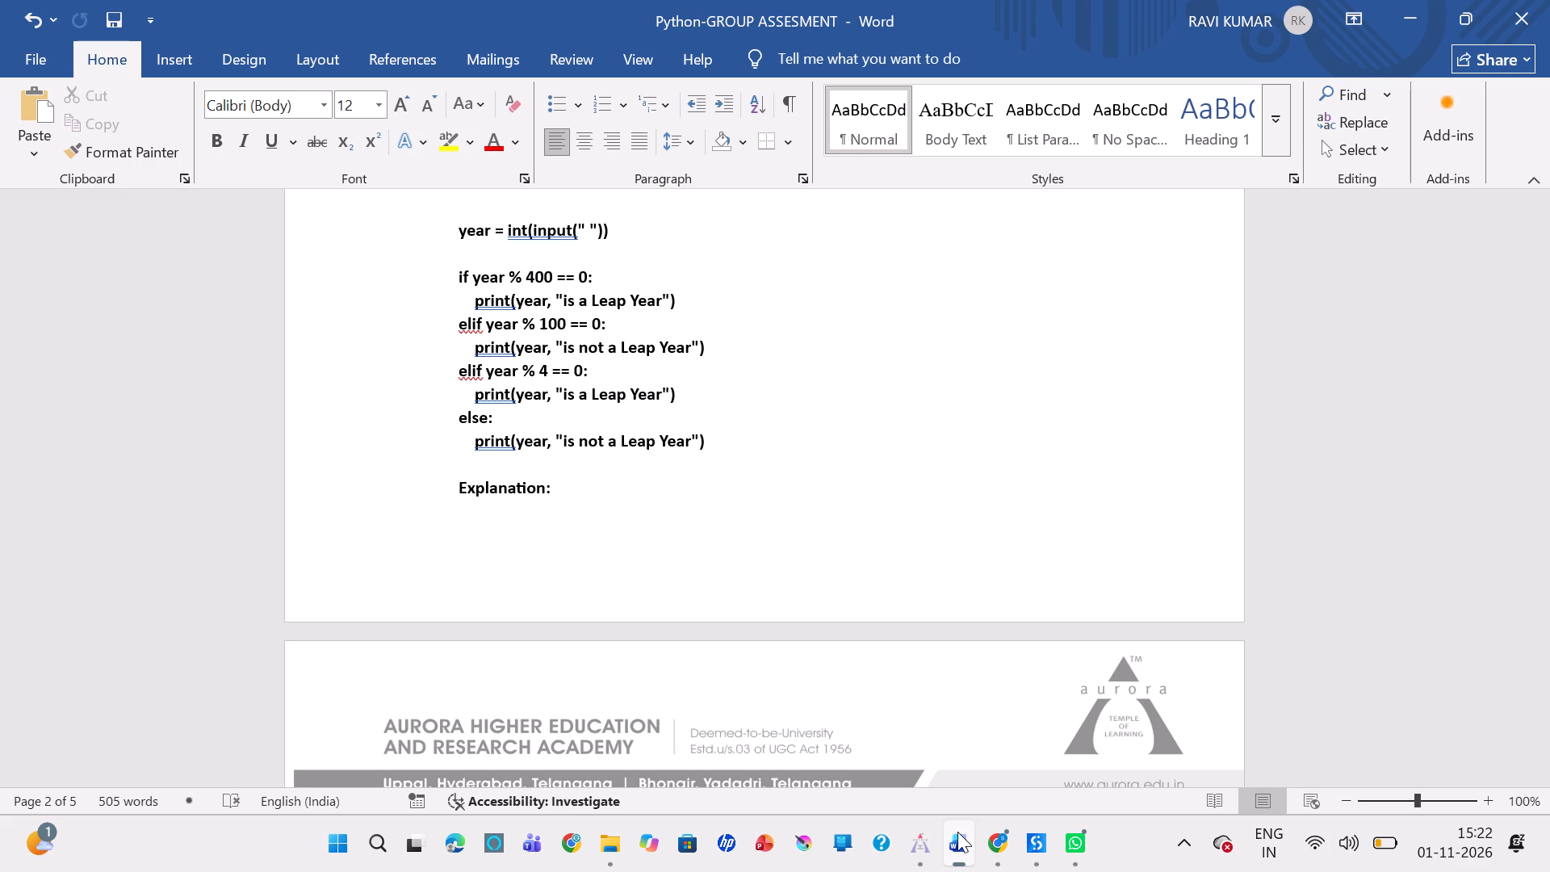
pyautogui.click(994, 842)
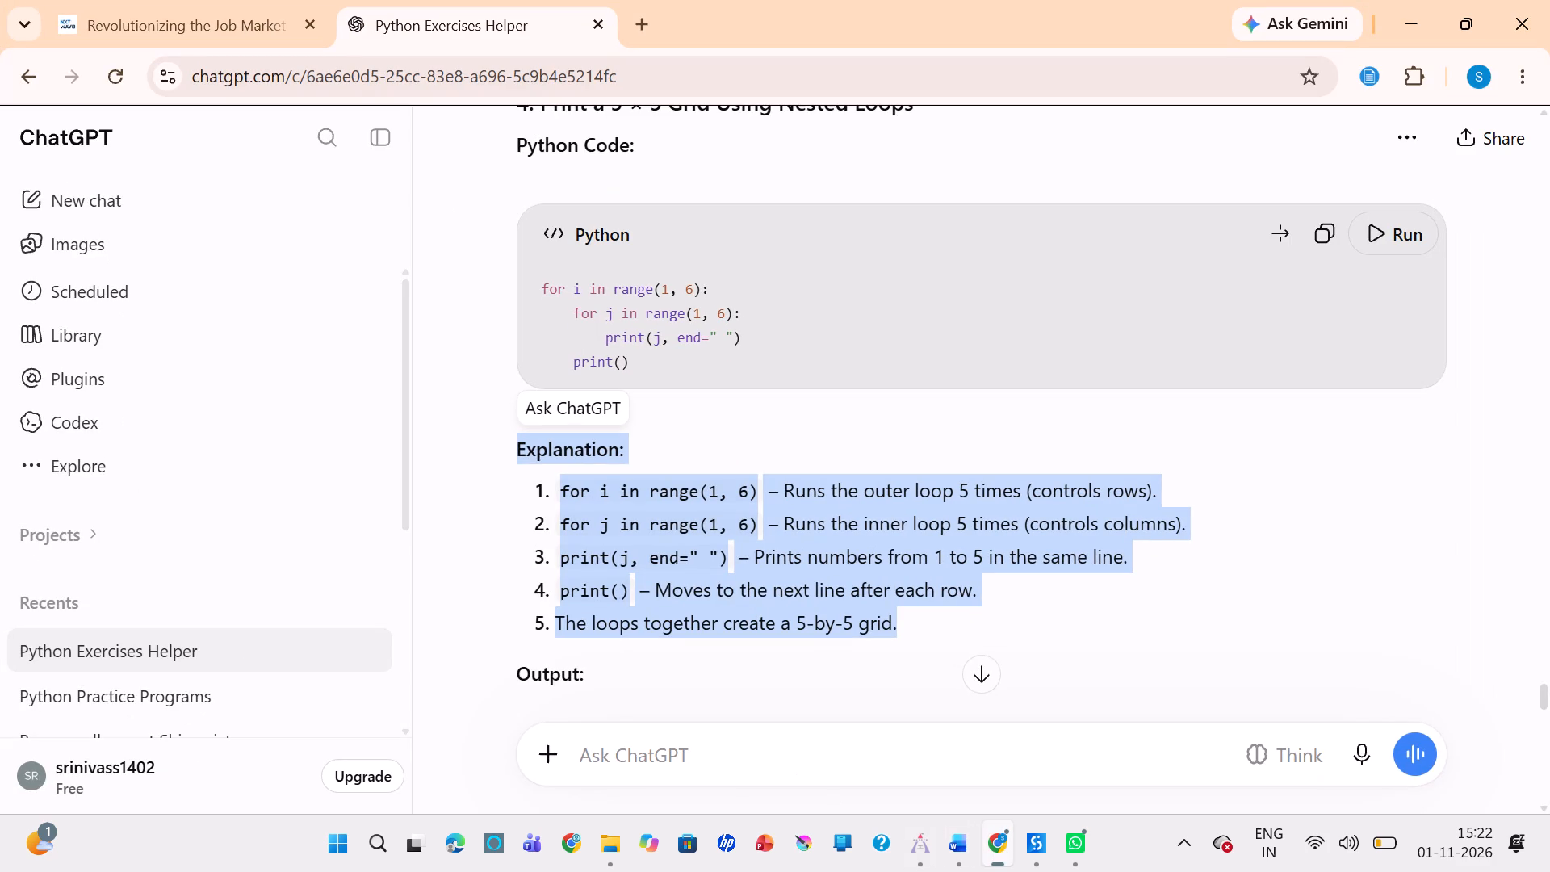
pyautogui.click(638, 20)
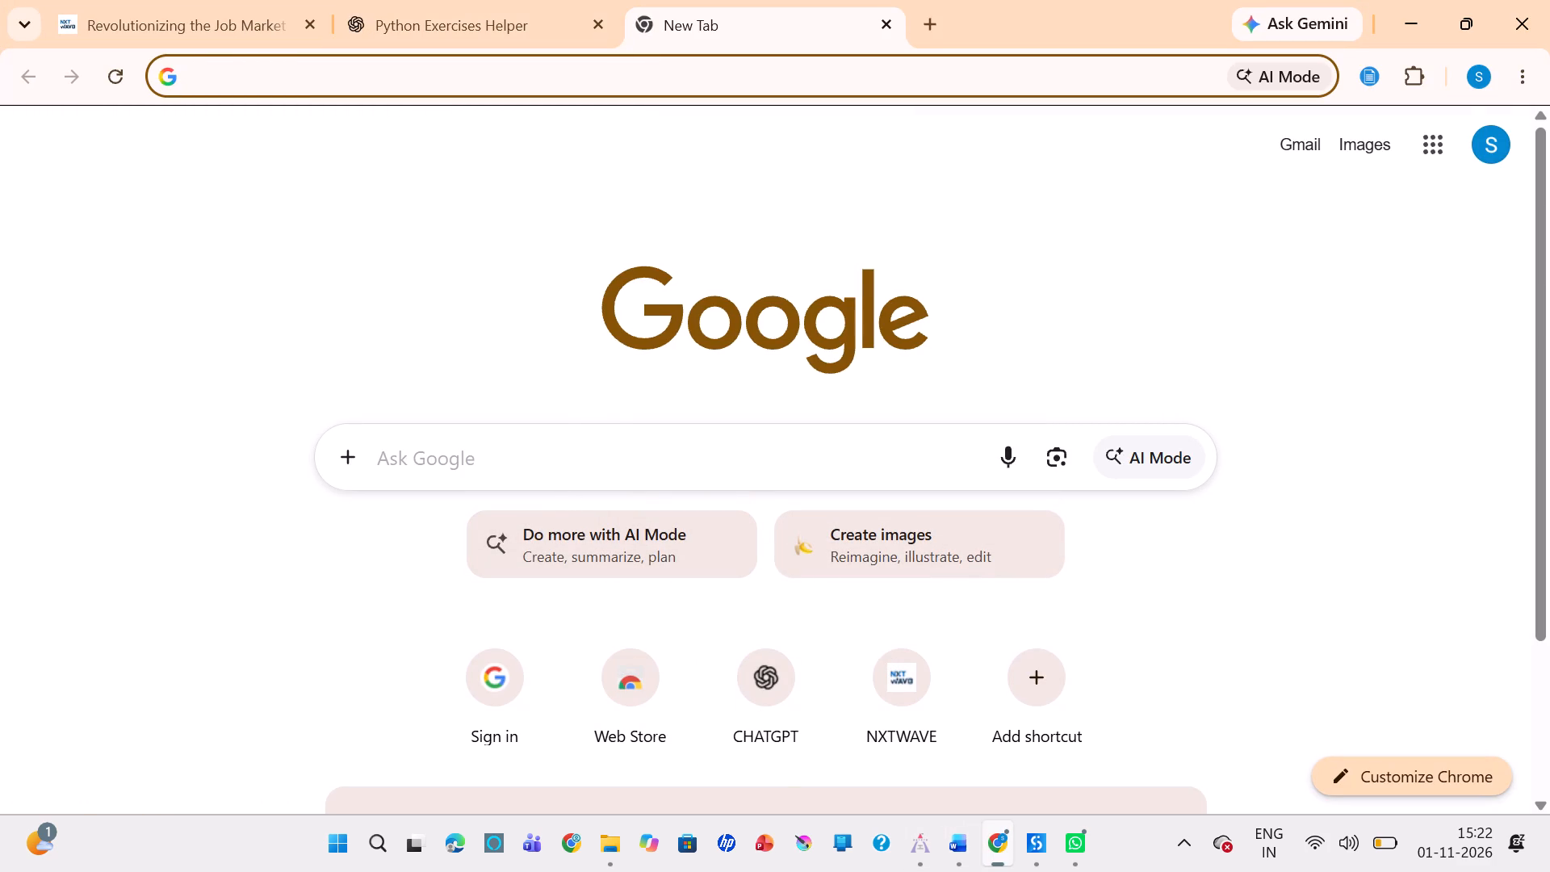
pyautogui.hotkey('ctrl', 'h')
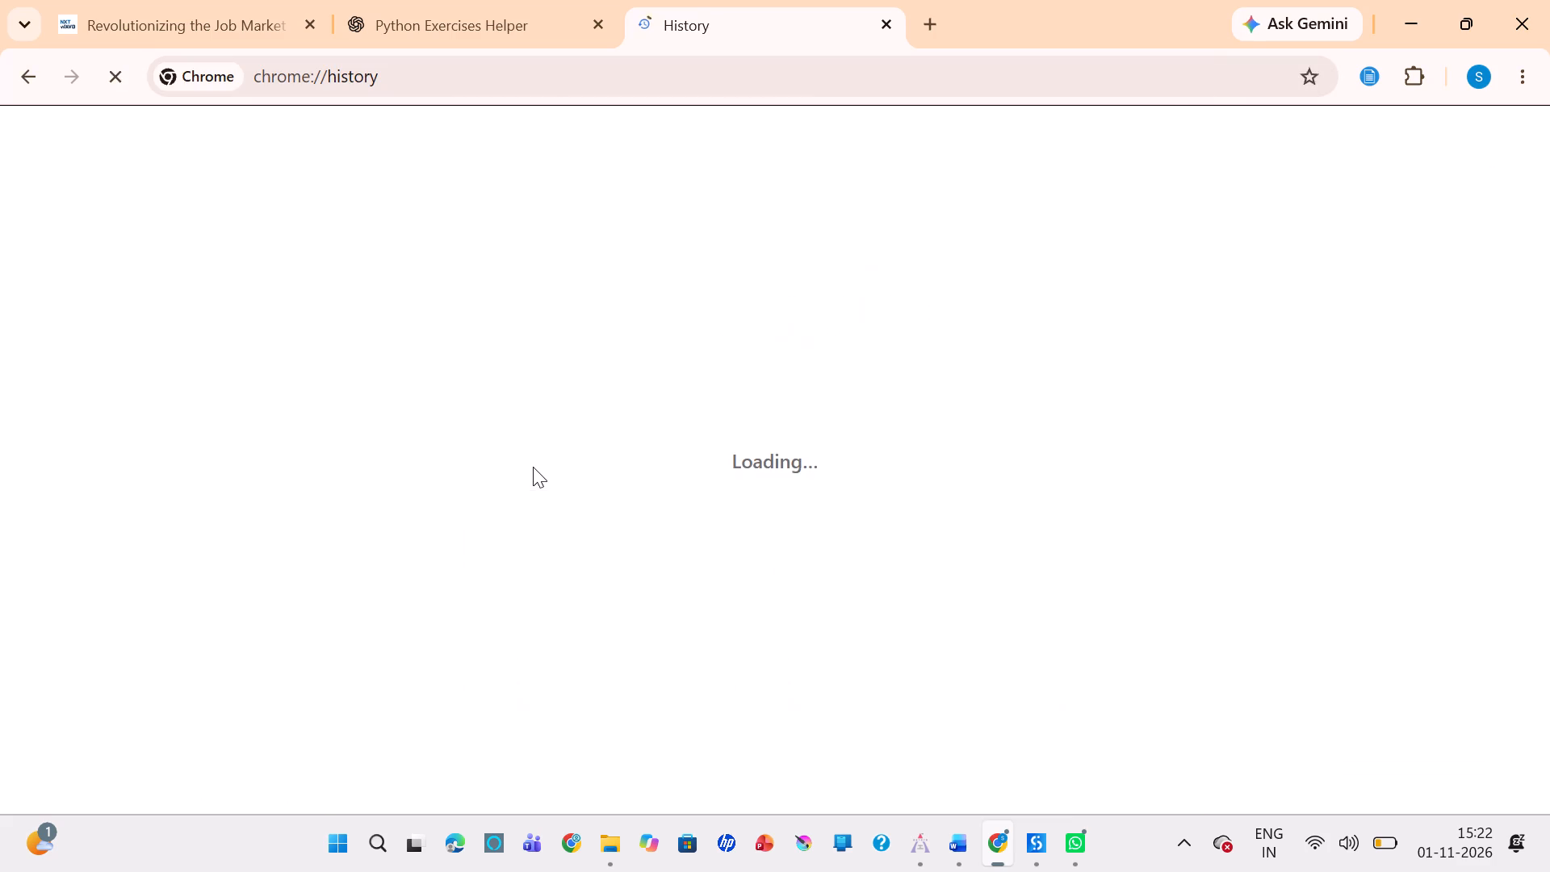
pyautogui.scroll(-1, 533, 467)
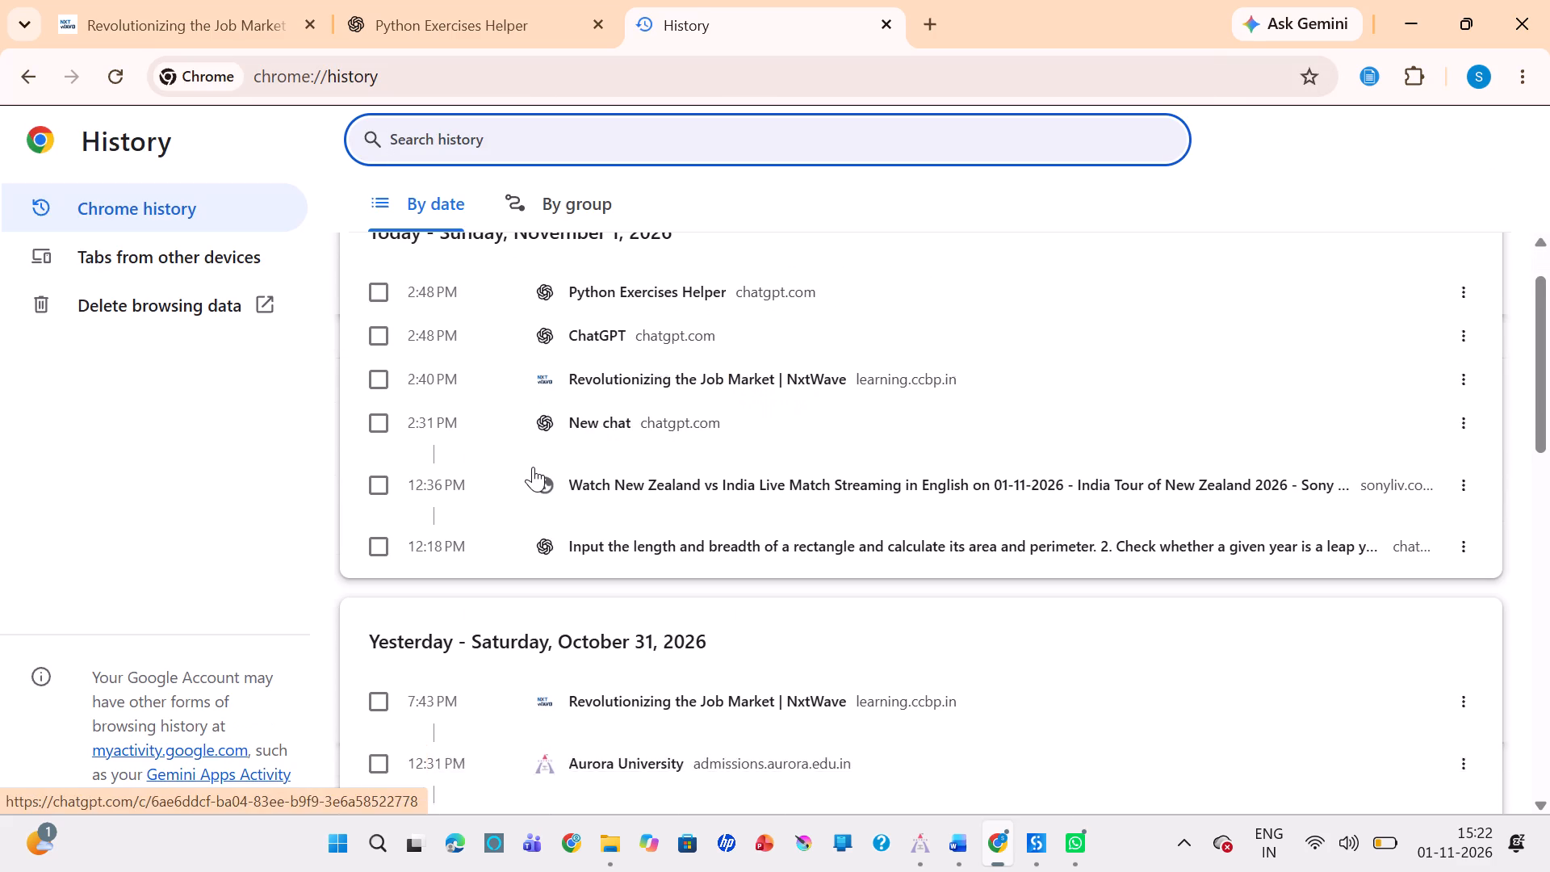
pyautogui.scroll(-3, 533, 467)
pyautogui.scroll(1, 533, 467)
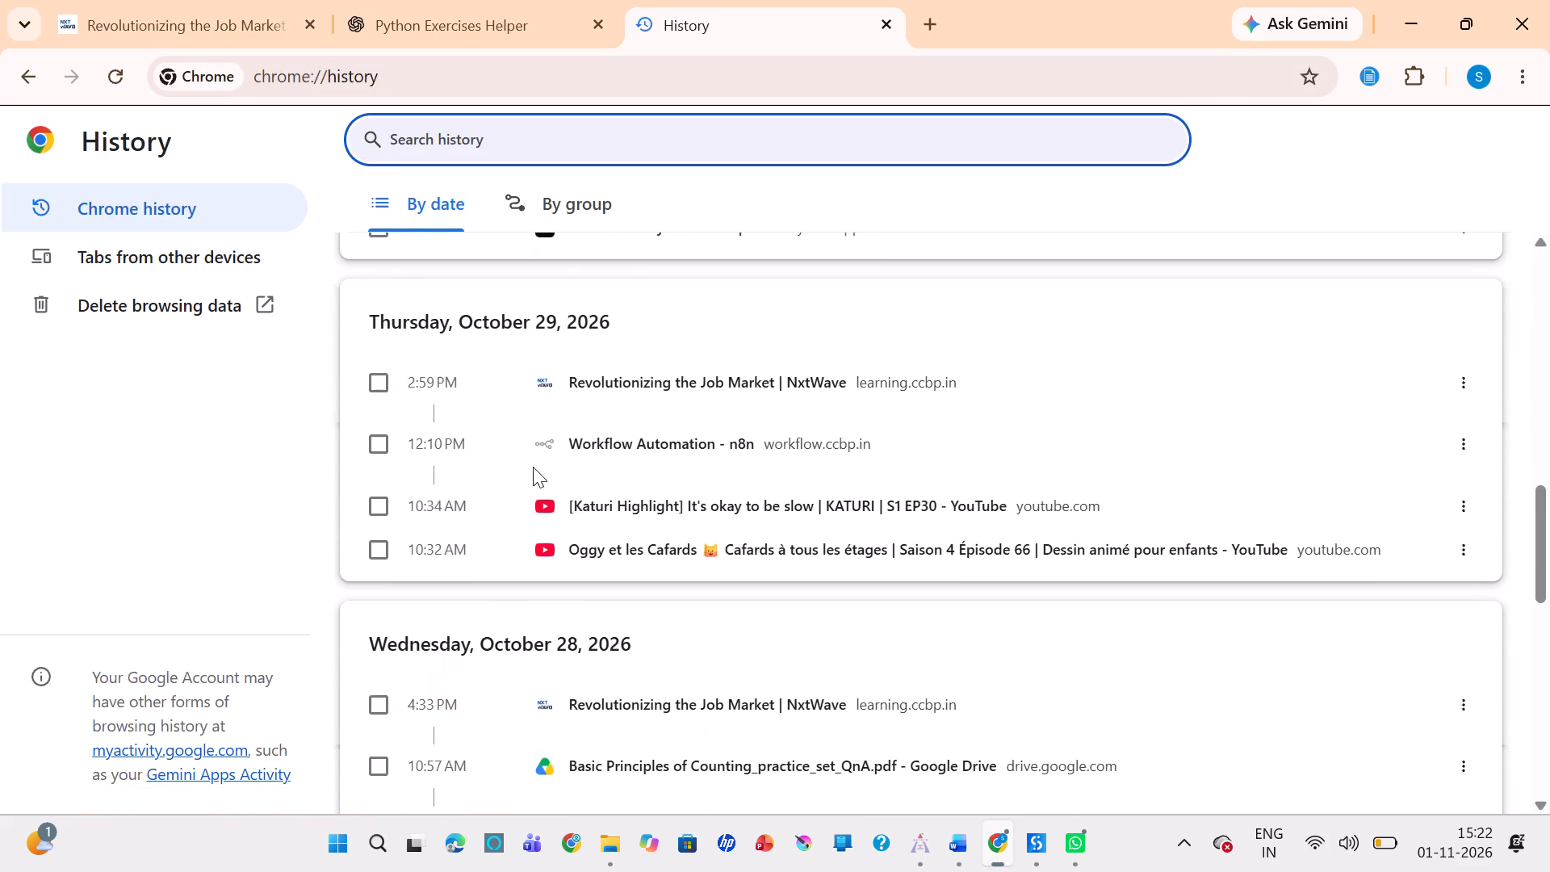
pyautogui.scroll(2, 533, 467)
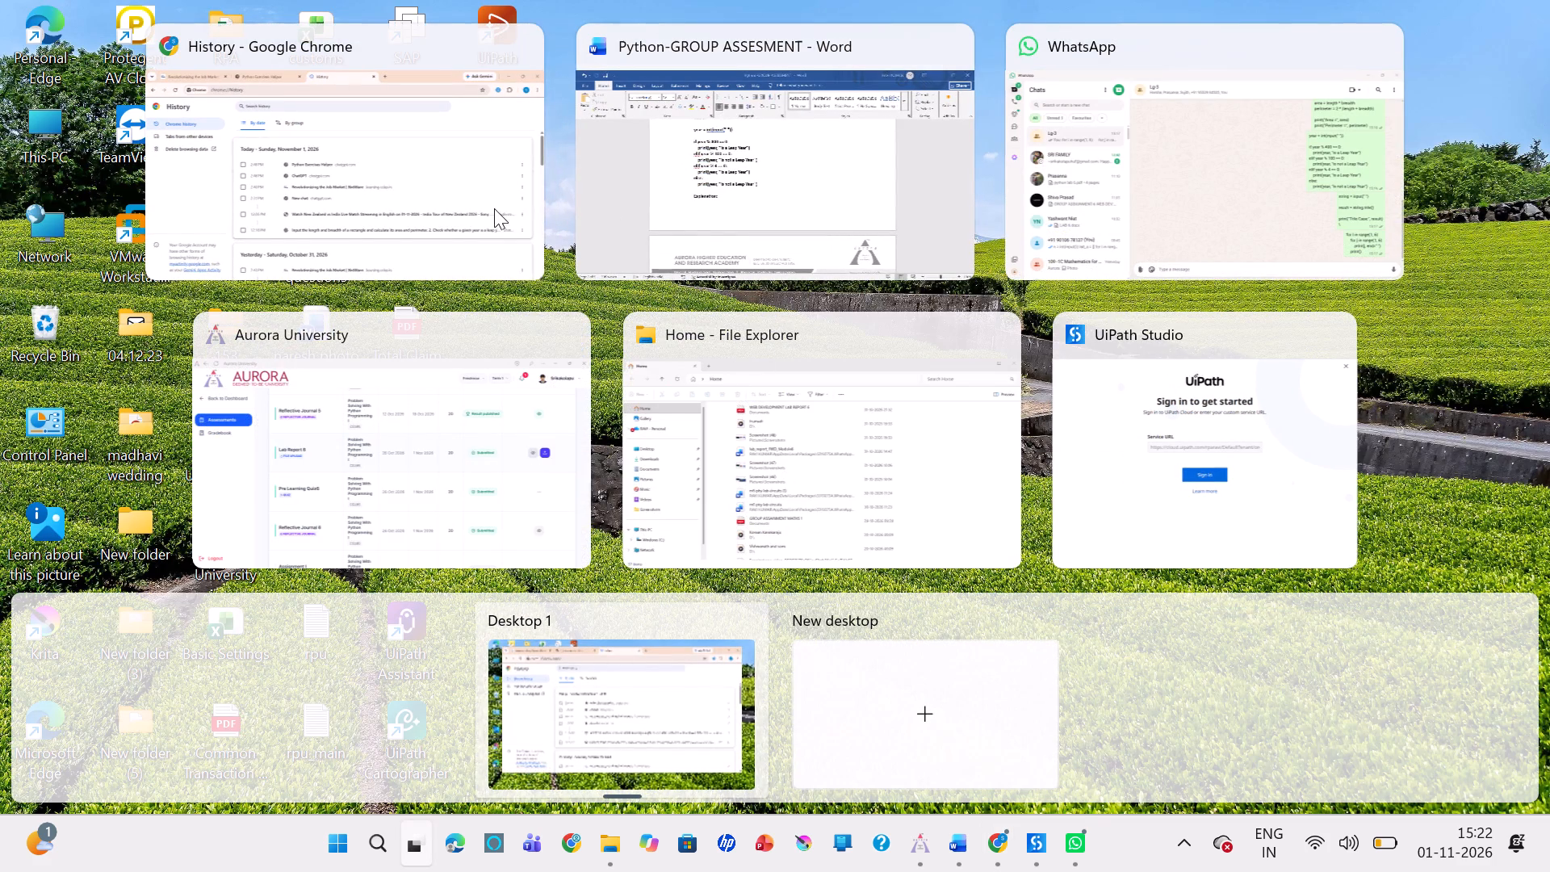
pyautogui.click(446, 218)
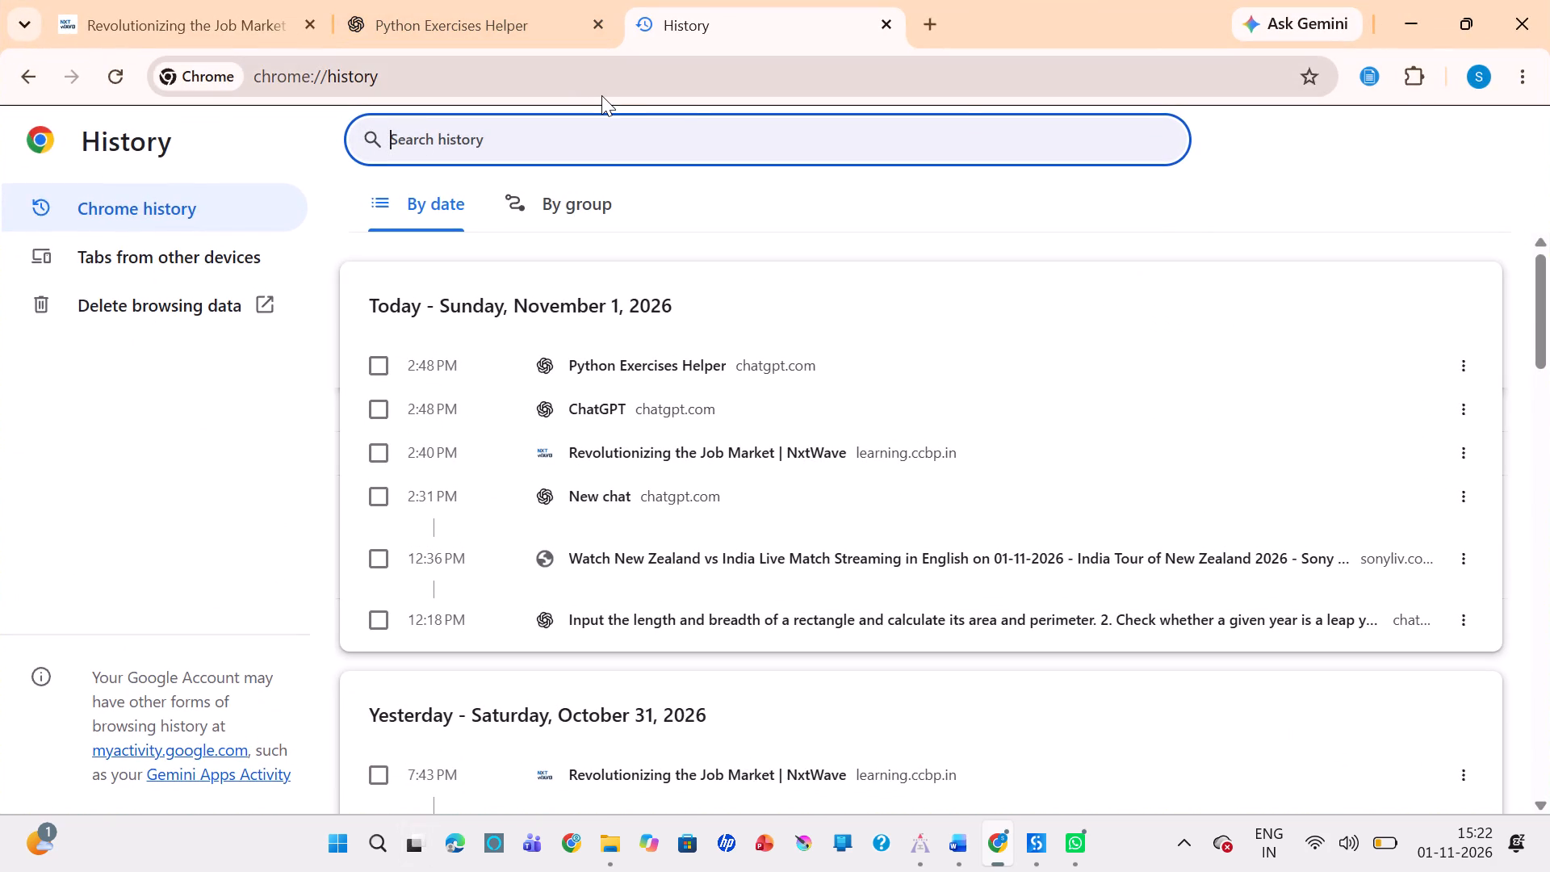
pyautogui.click(879, 24)
# Switch back to the Python-GROUP ASSESMENT document in Word.
pyautogui.click(873, 88)
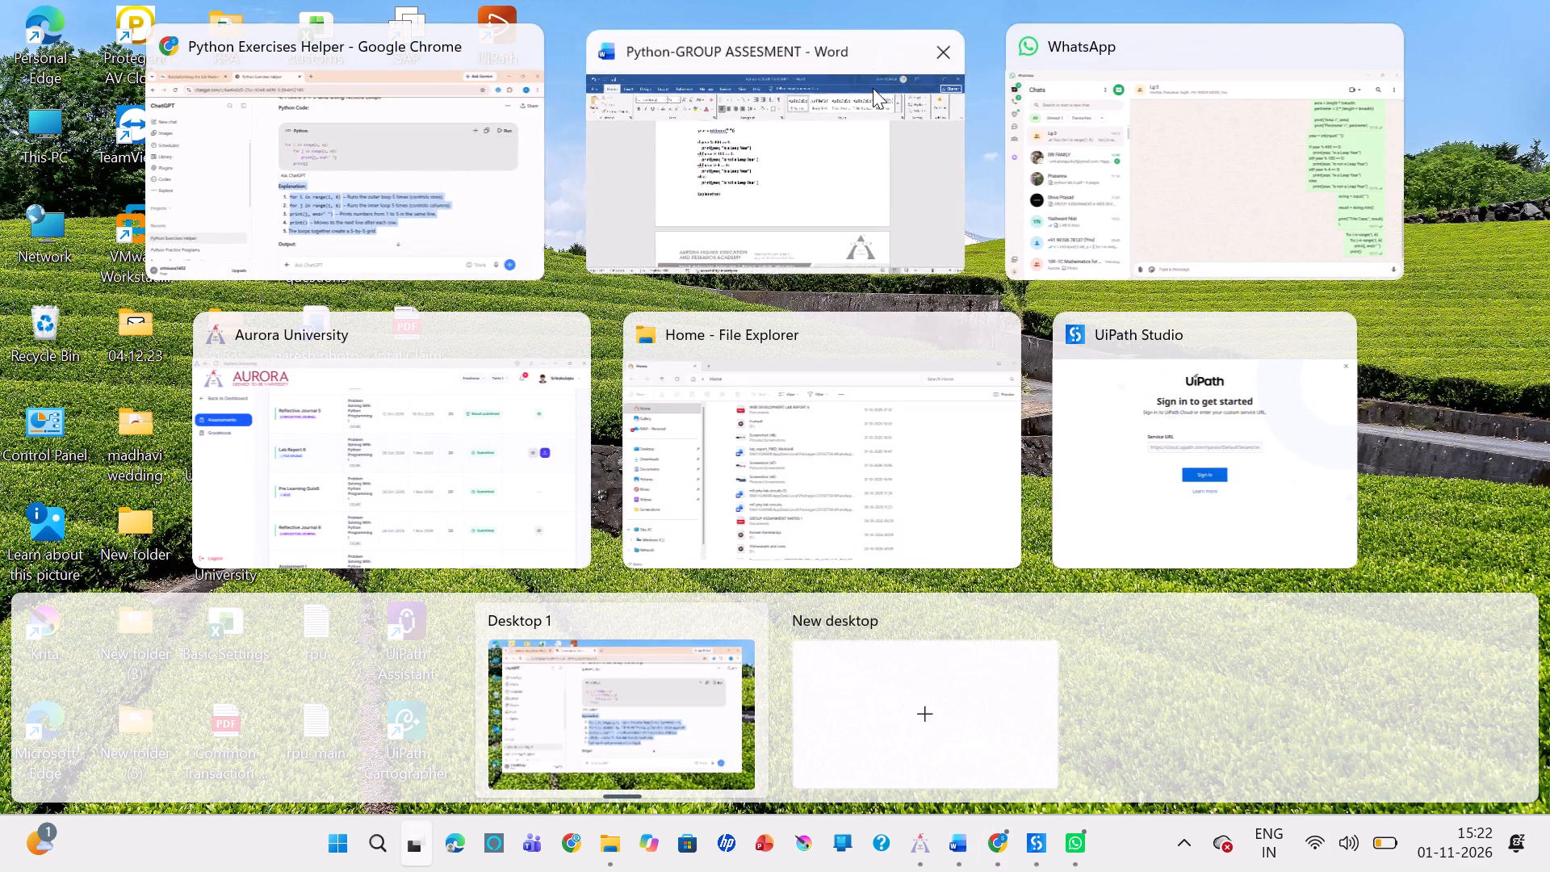
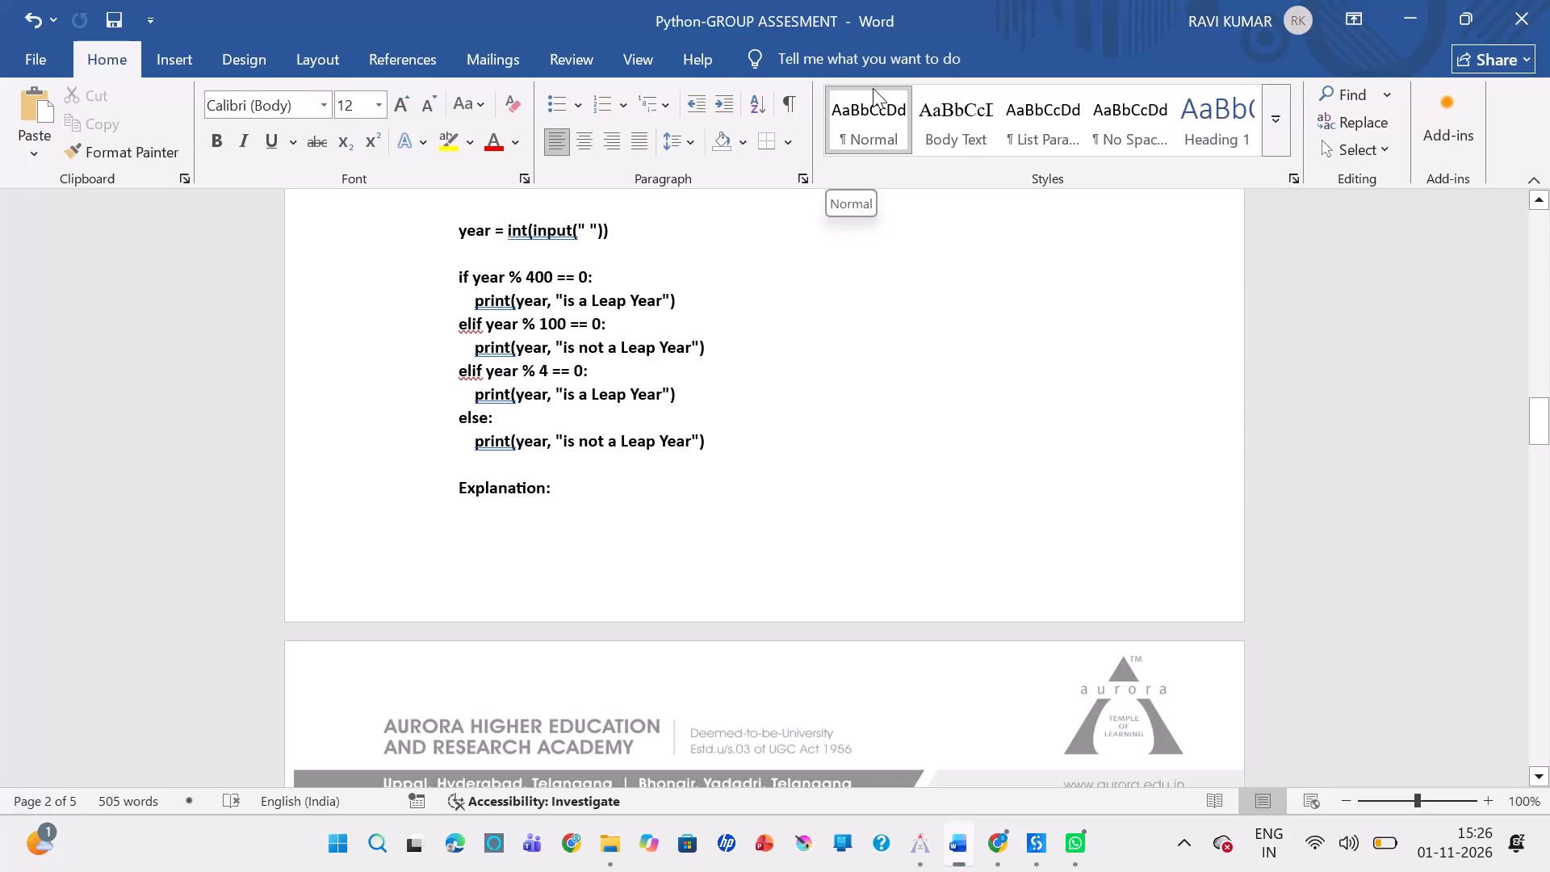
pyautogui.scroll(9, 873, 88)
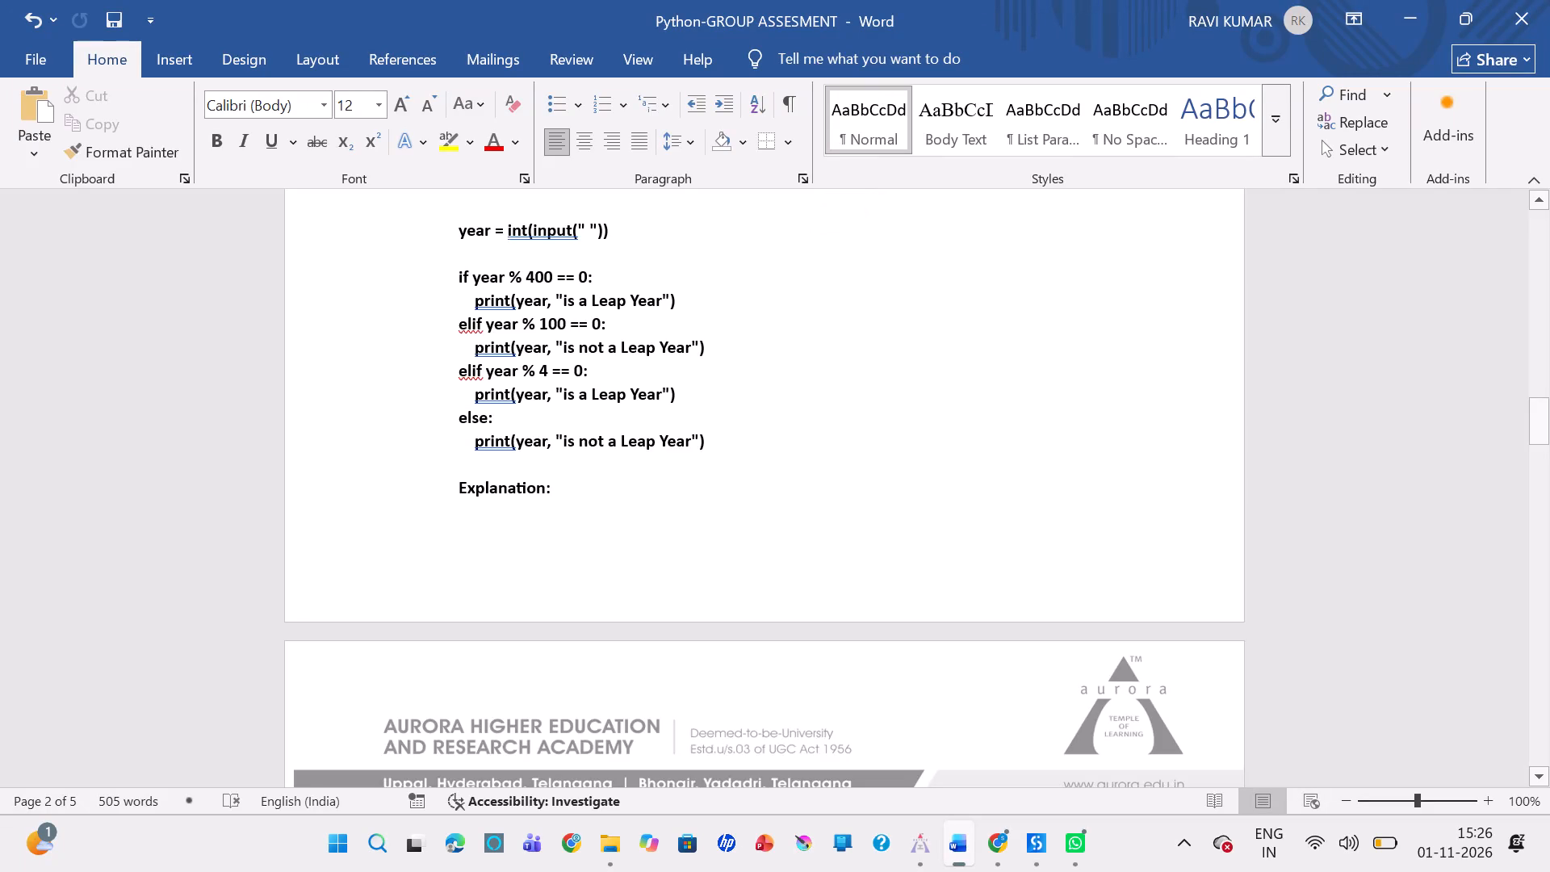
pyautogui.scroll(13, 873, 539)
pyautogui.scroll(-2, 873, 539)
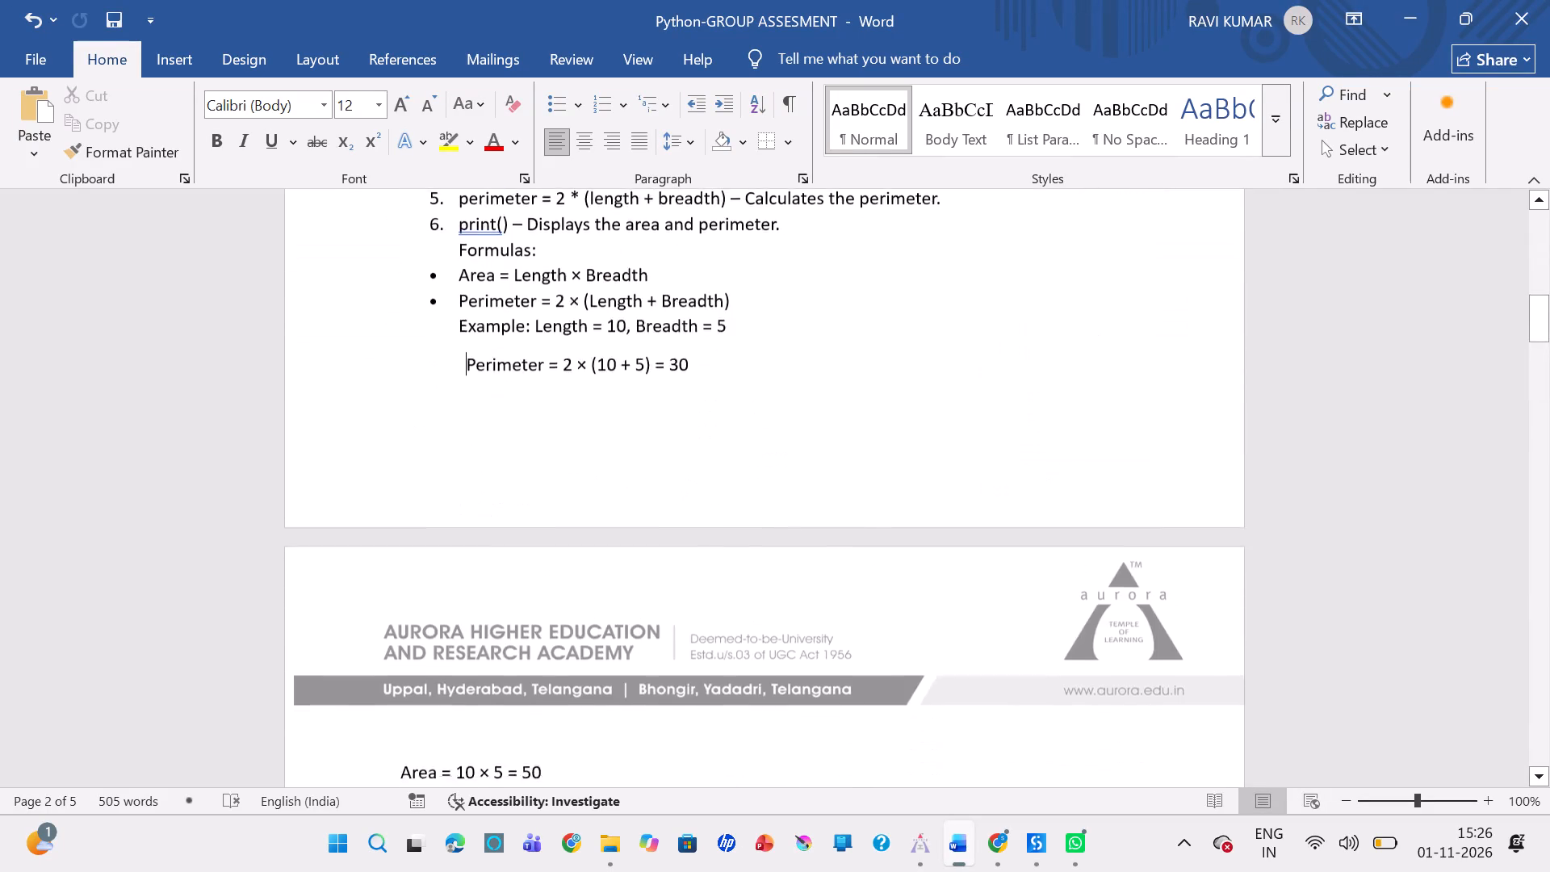
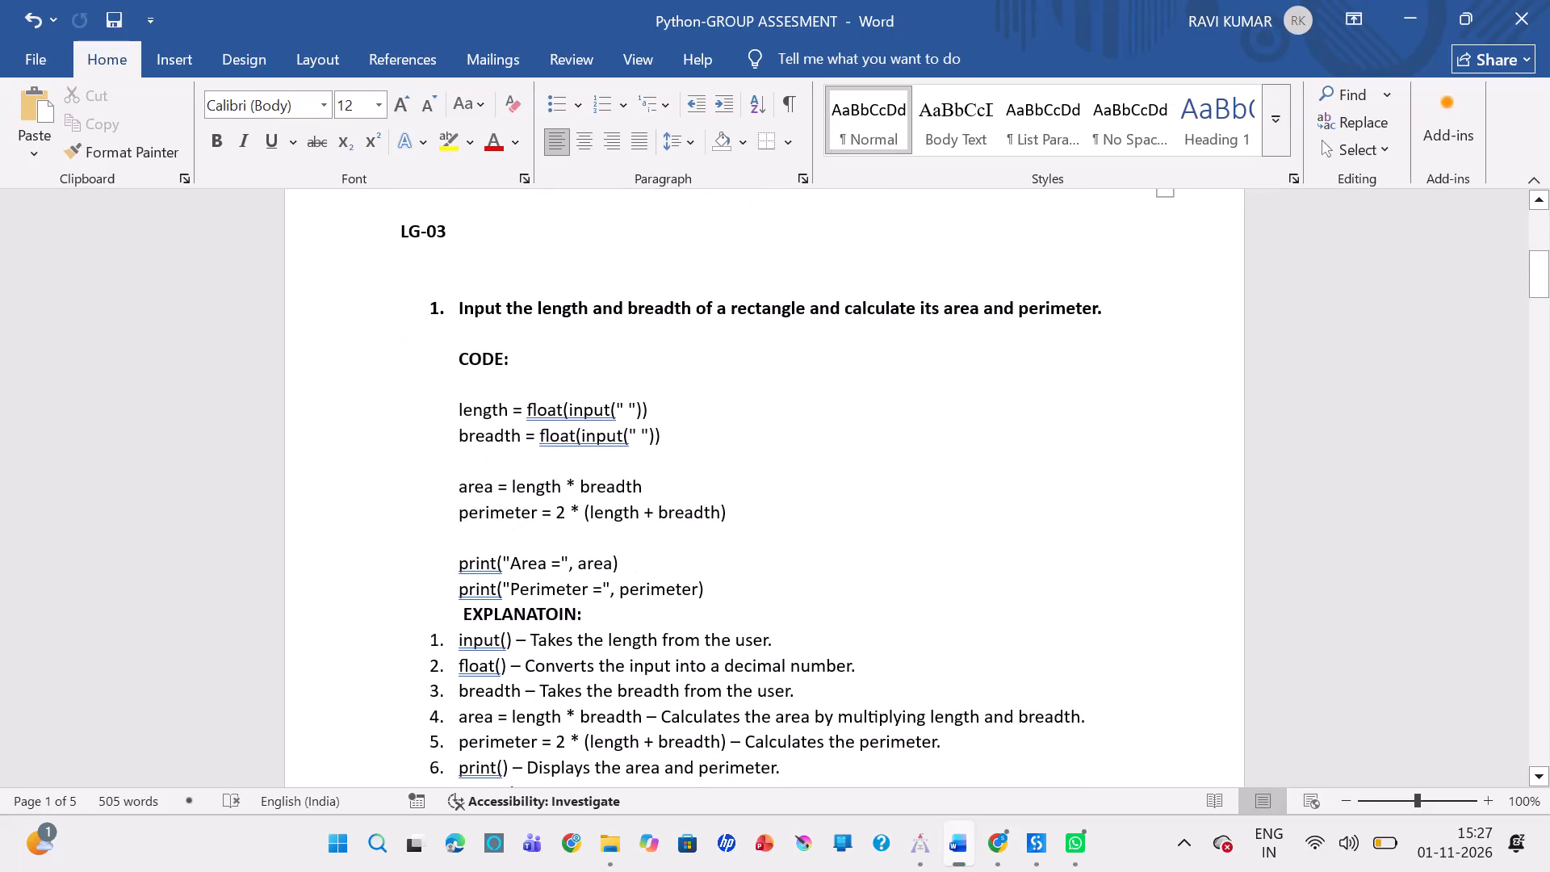
# Place the text cursor at the end of the print("Perimeter =", perimeter) line in question 1's code.
pyautogui.click(715, 596)
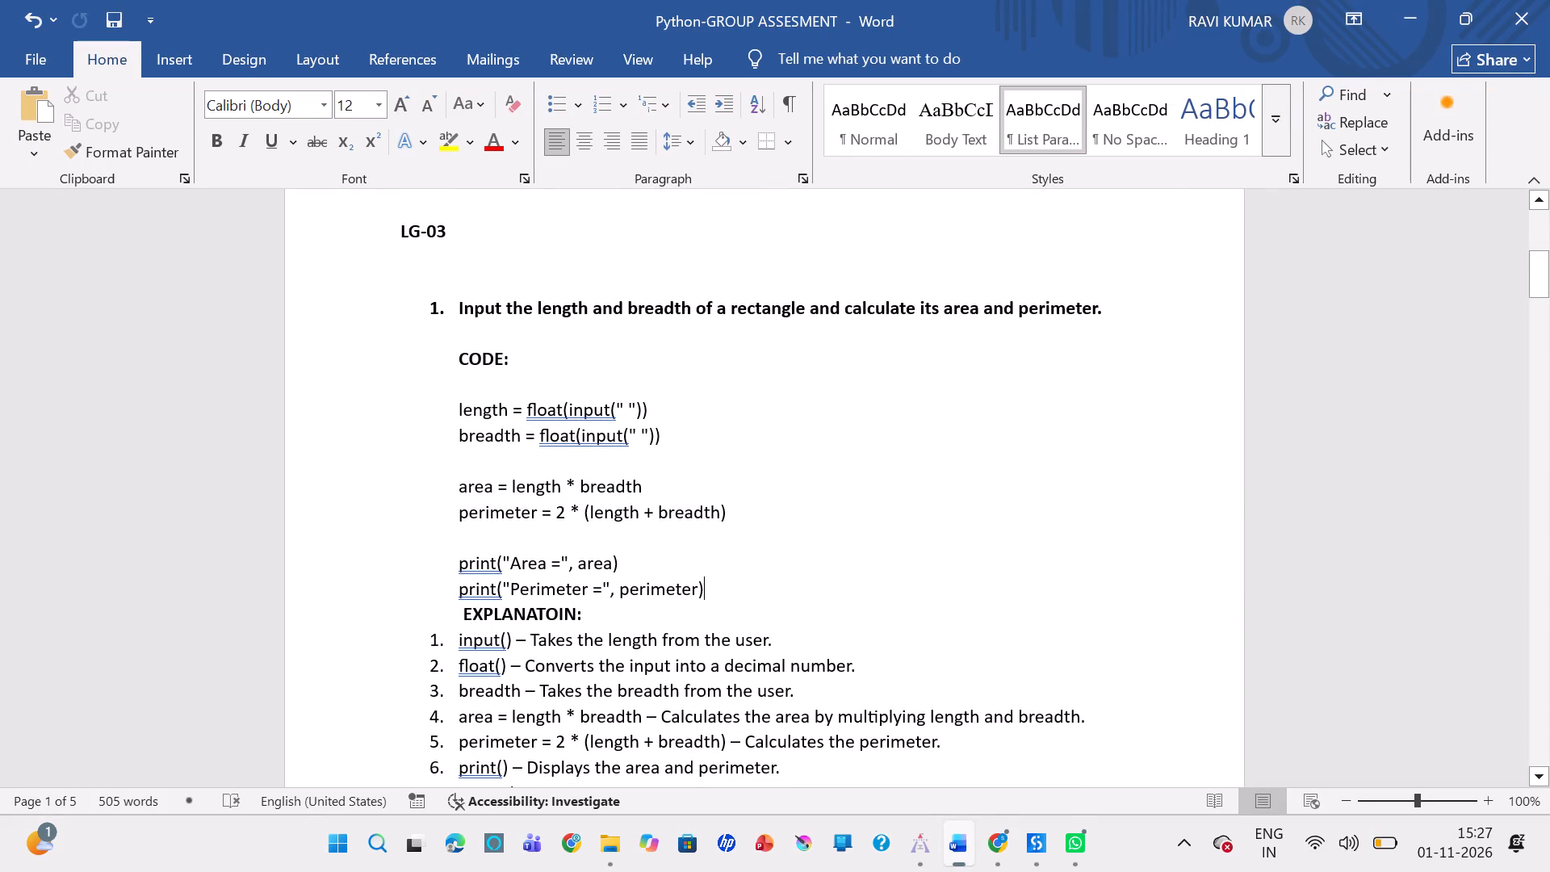
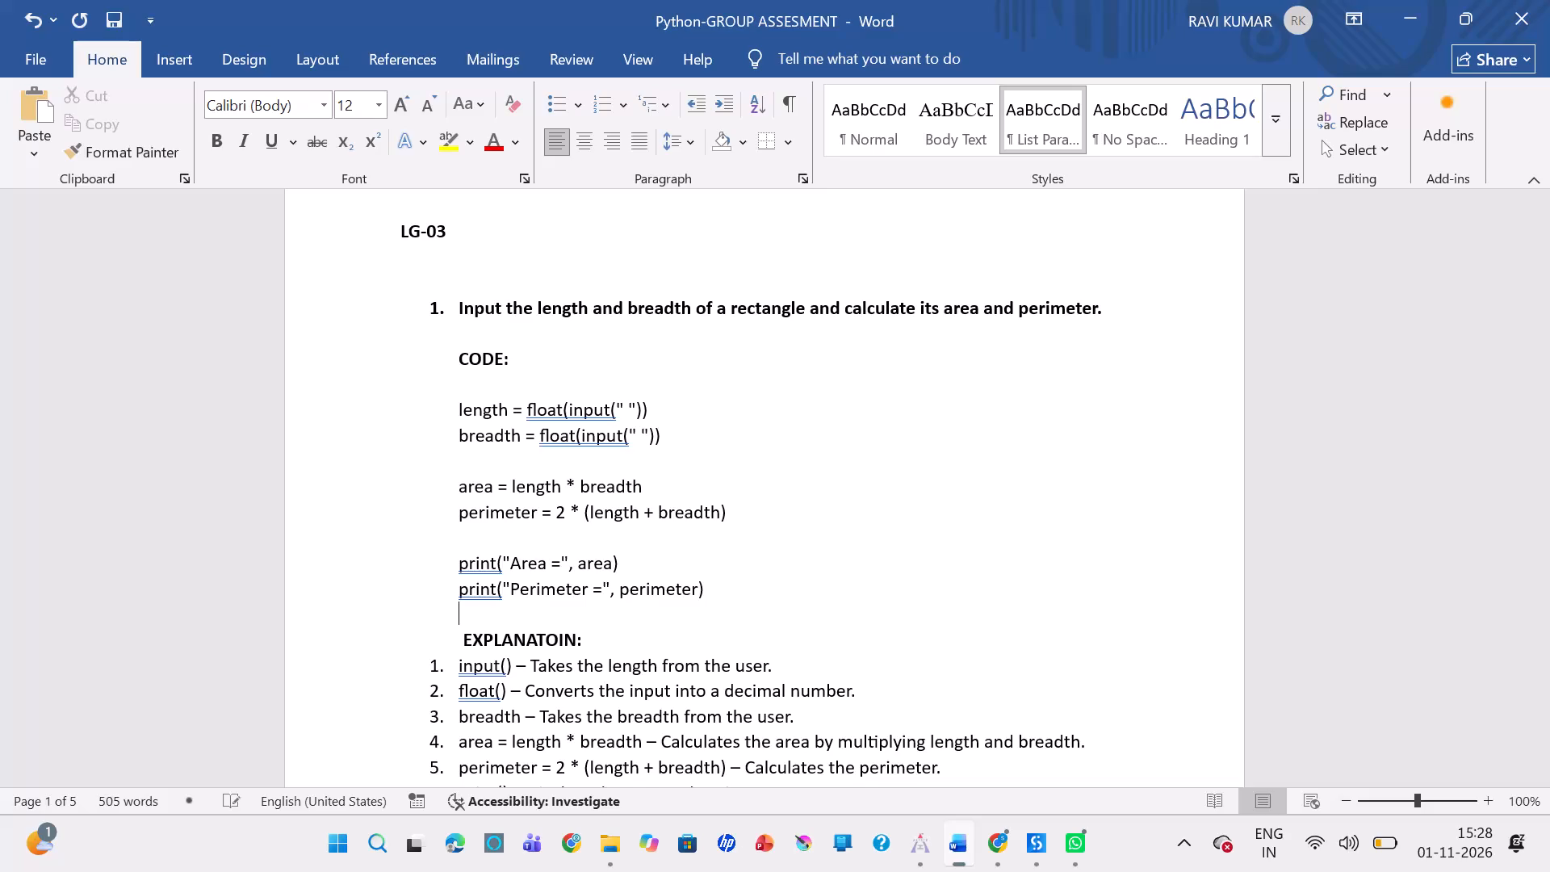
# Move the line "Area = 10 × 5 = 50" from above question 1's OUTPUT heading to a new line below print("Perimeter =", perimeter).
pyautogui.scroll(-1, 987, 514)
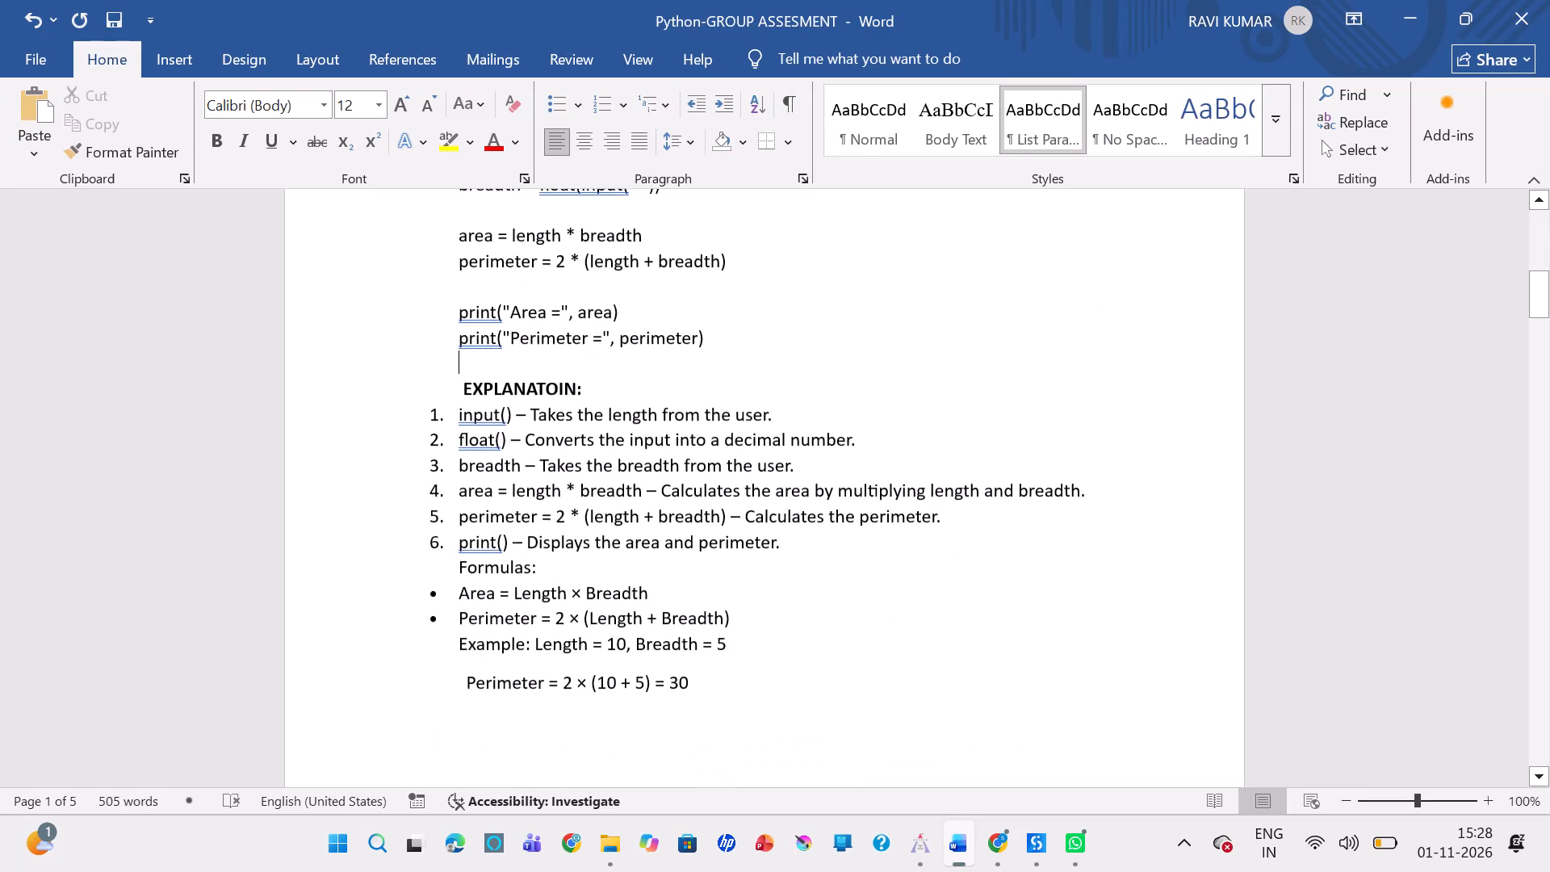
pyautogui.scroll(-2, 987, 514)
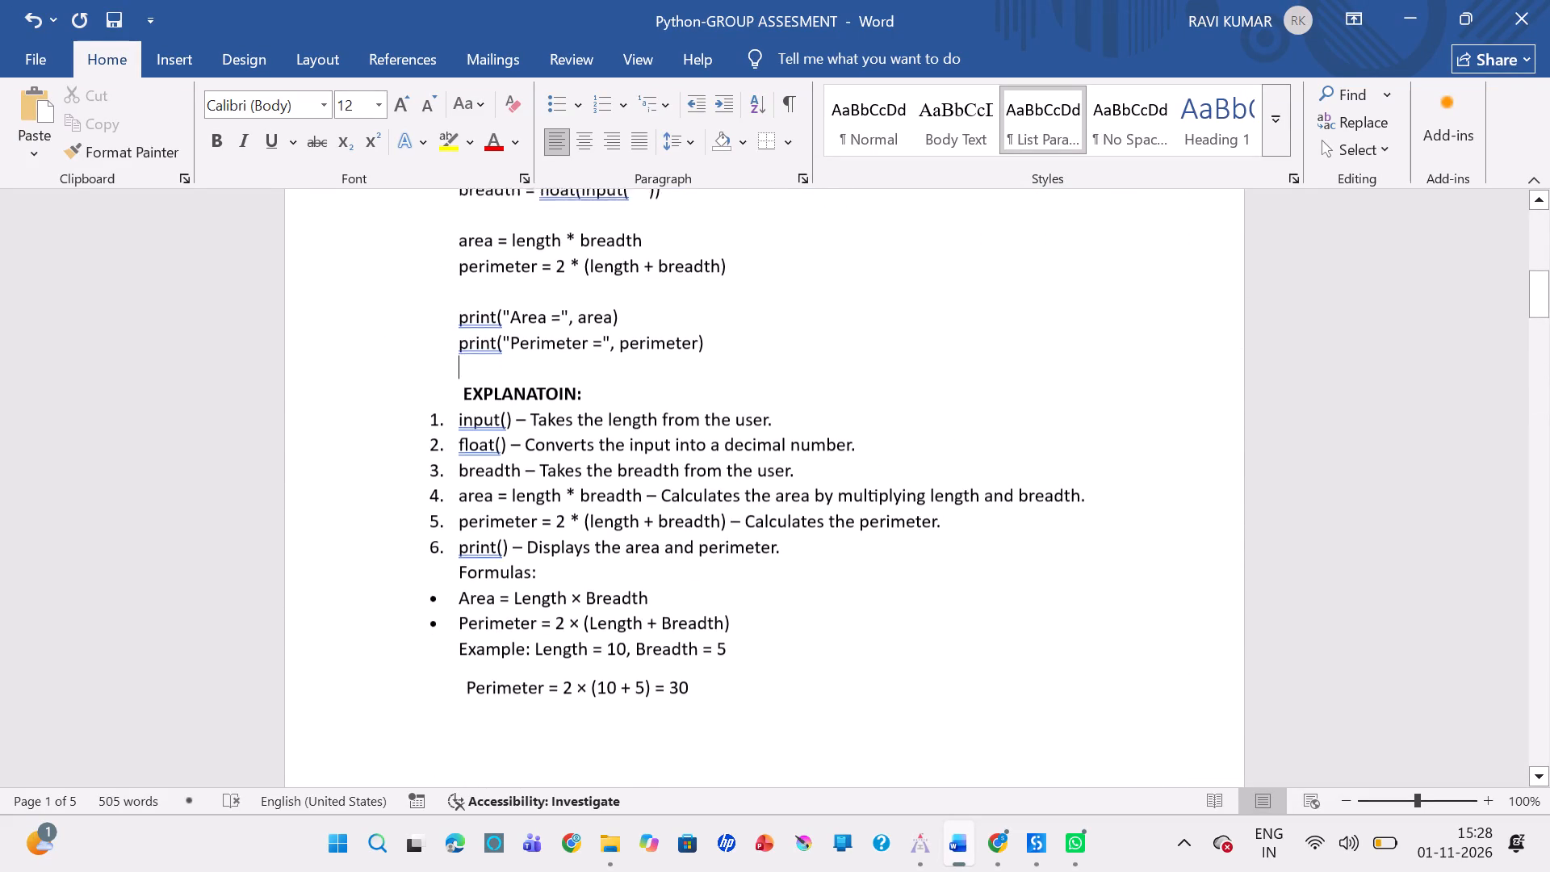
pyautogui.scroll(-1, 987, 514)
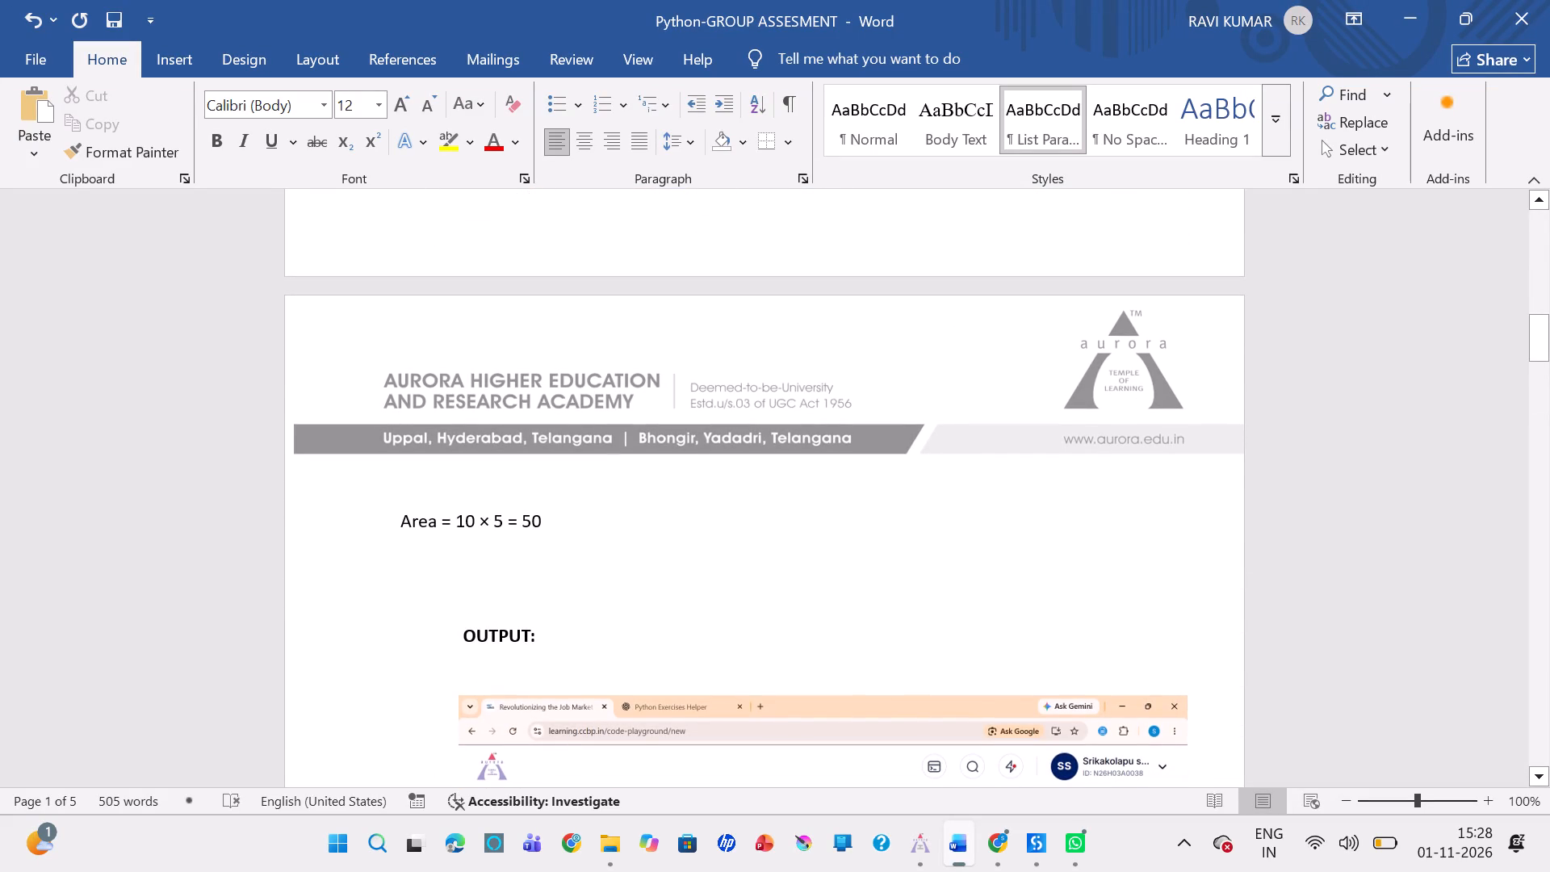
pyautogui.moveTo(392, 524); pyautogui.dragTo(599, 527)
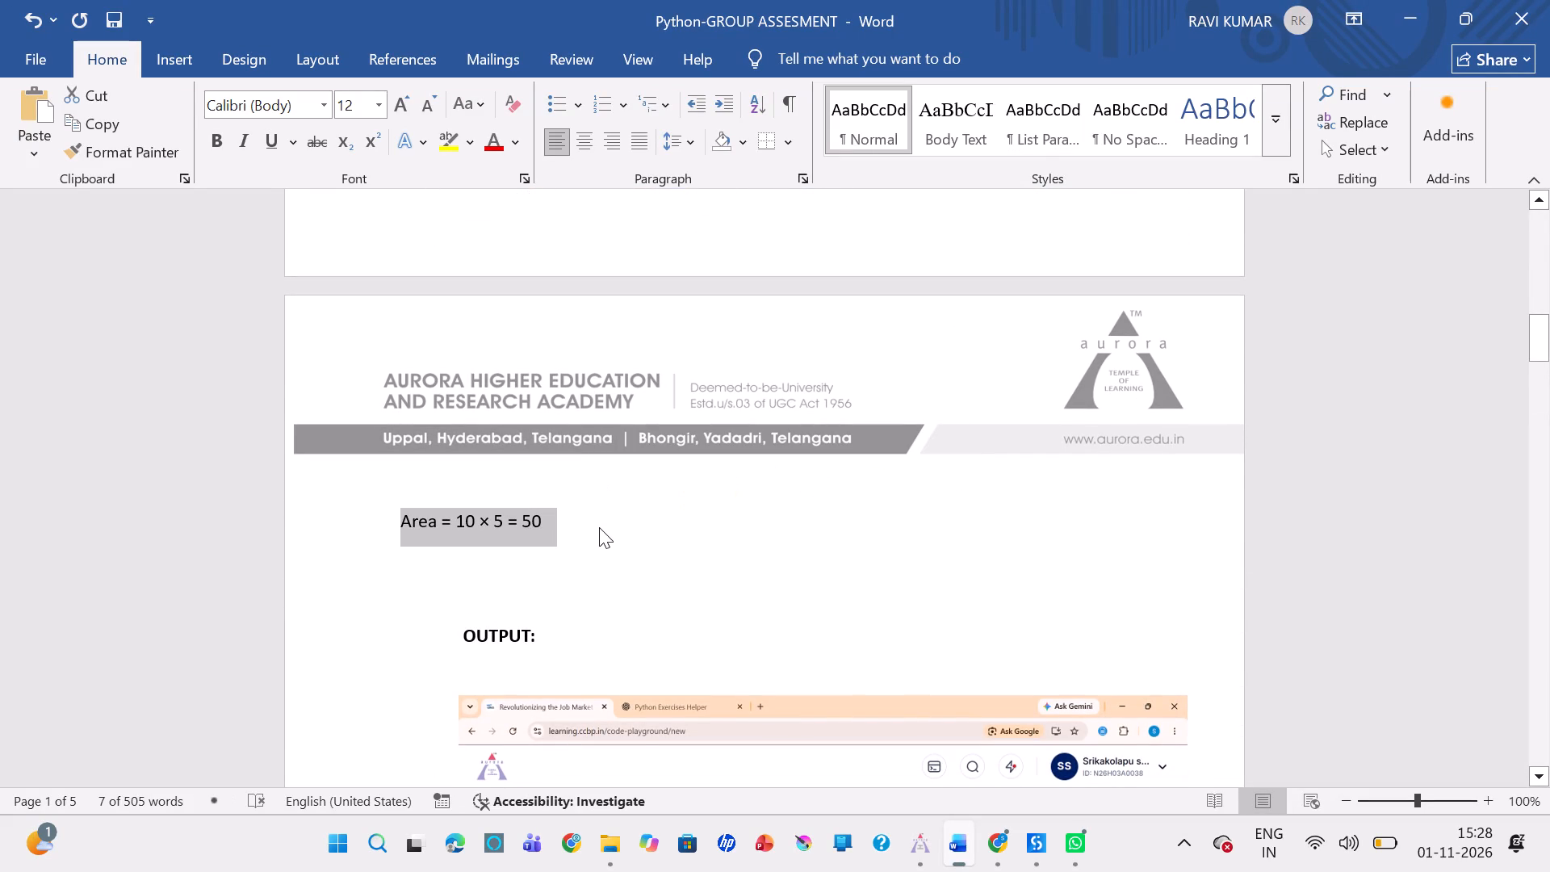
pyautogui.hotkey('ctrl', 'c')
pyautogui.press('BackSpace')
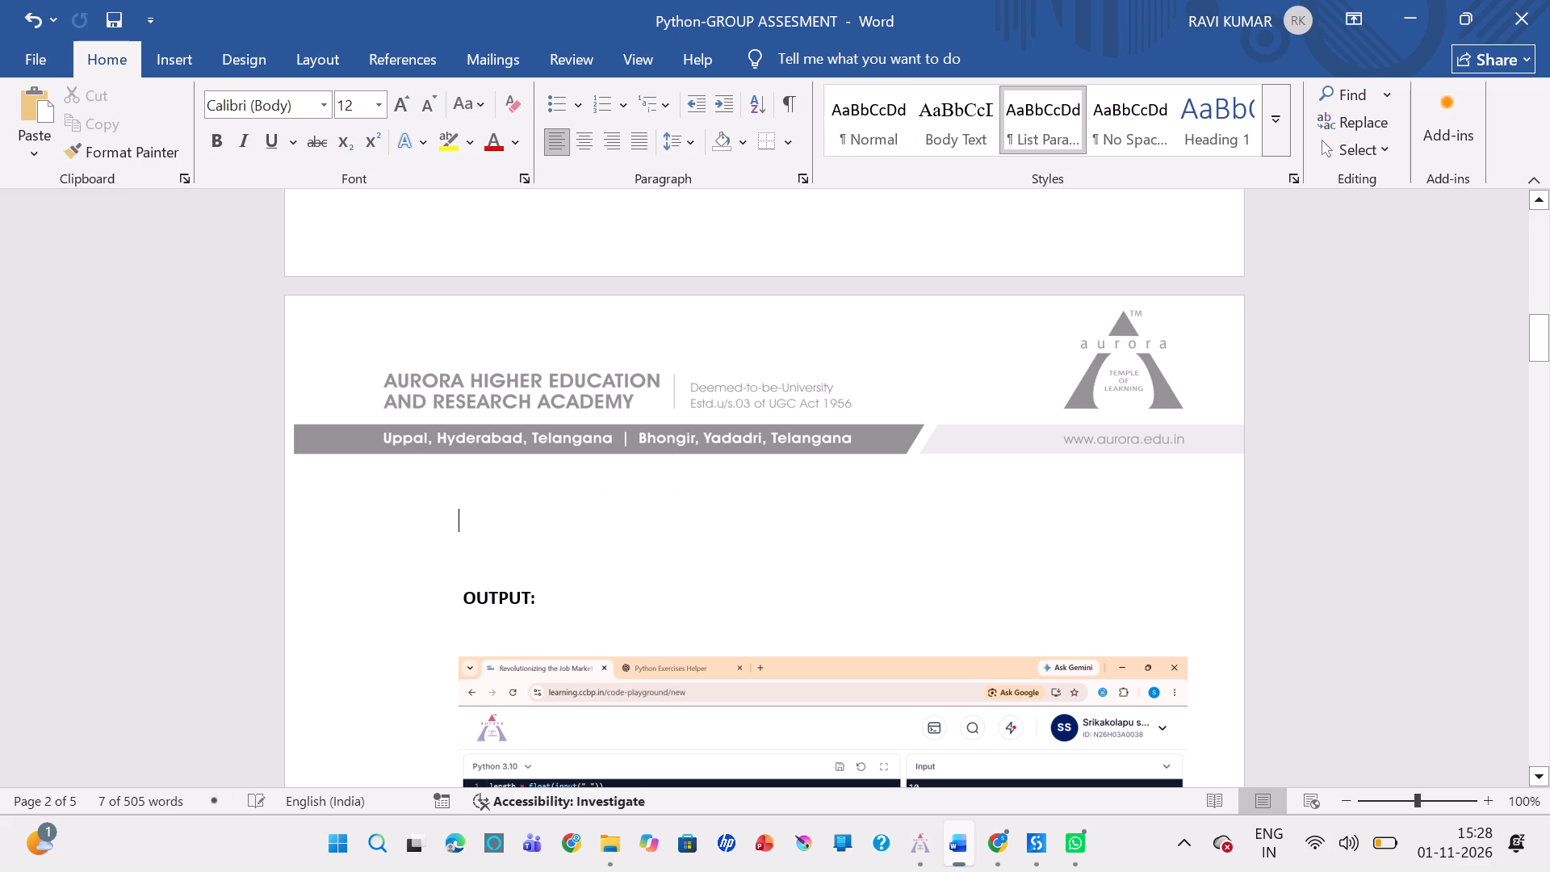
pyautogui.scroll(2, 575, 479)
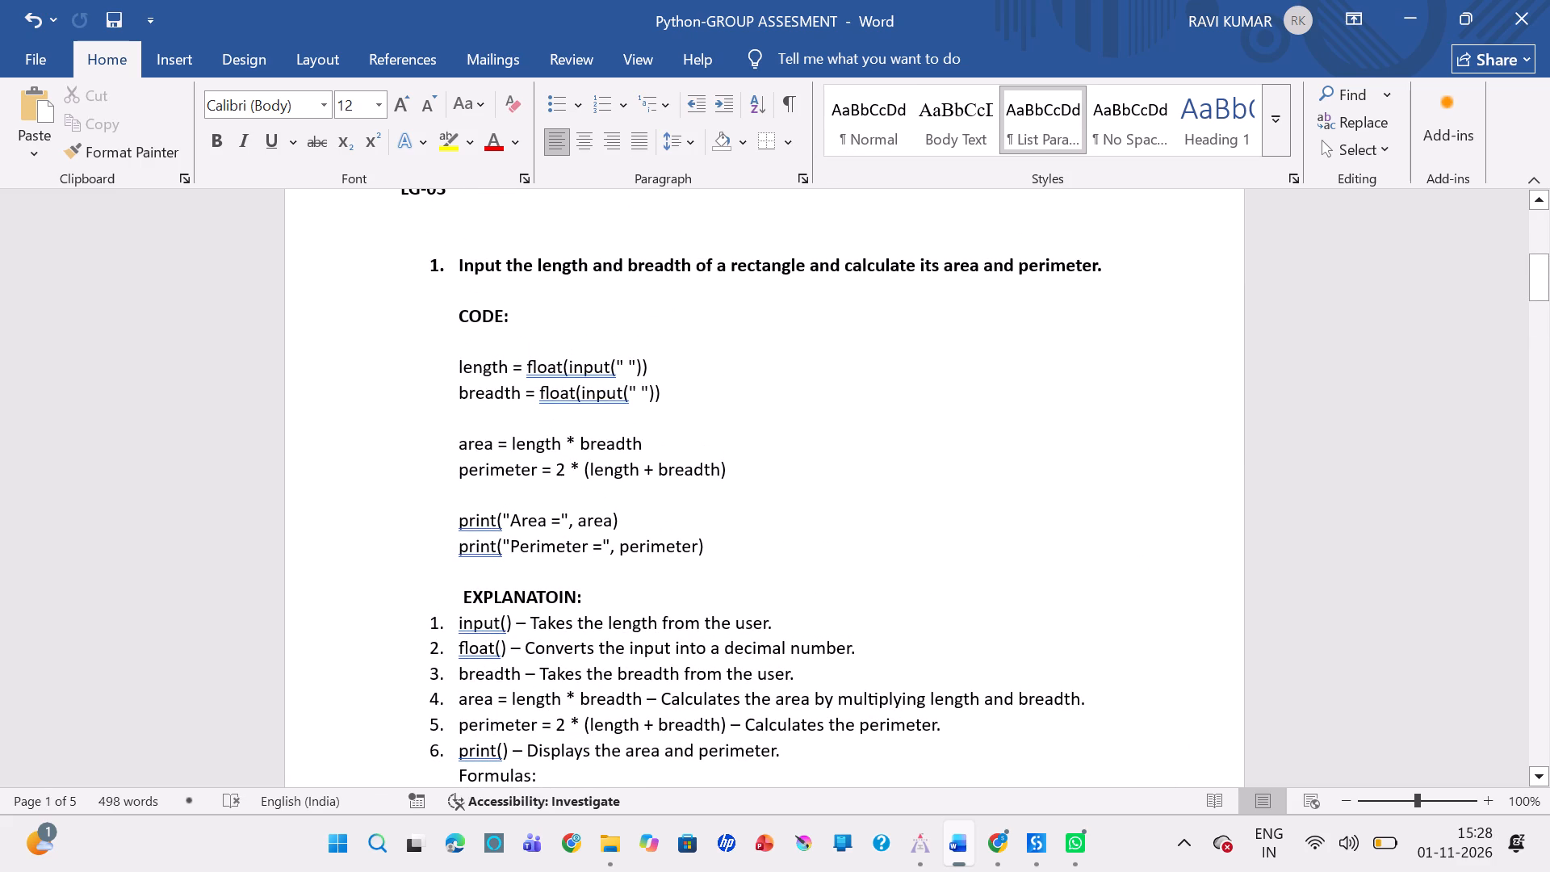
pyautogui.click(722, 541)
pyautogui.press('Return')
pyautogui.hotkey('ctrl', 'v')
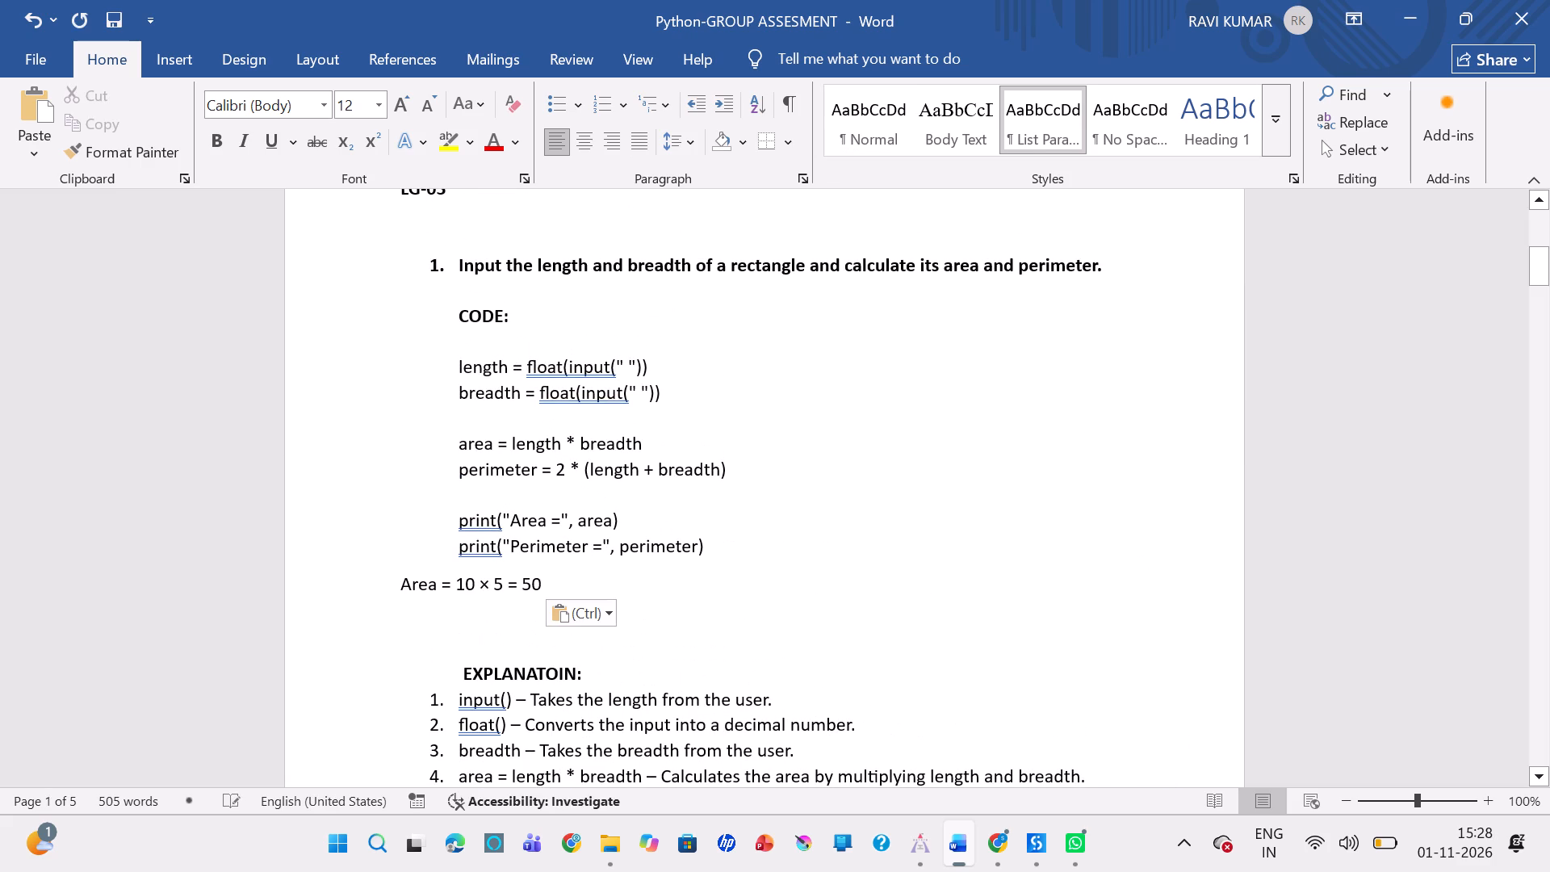
# Copy the "Area = 10 × 5 = 50" line into a new bullet directly after "Area = Length × Breadth" in question 1's formulas.
pyautogui.scroll(-3, 722, 541)
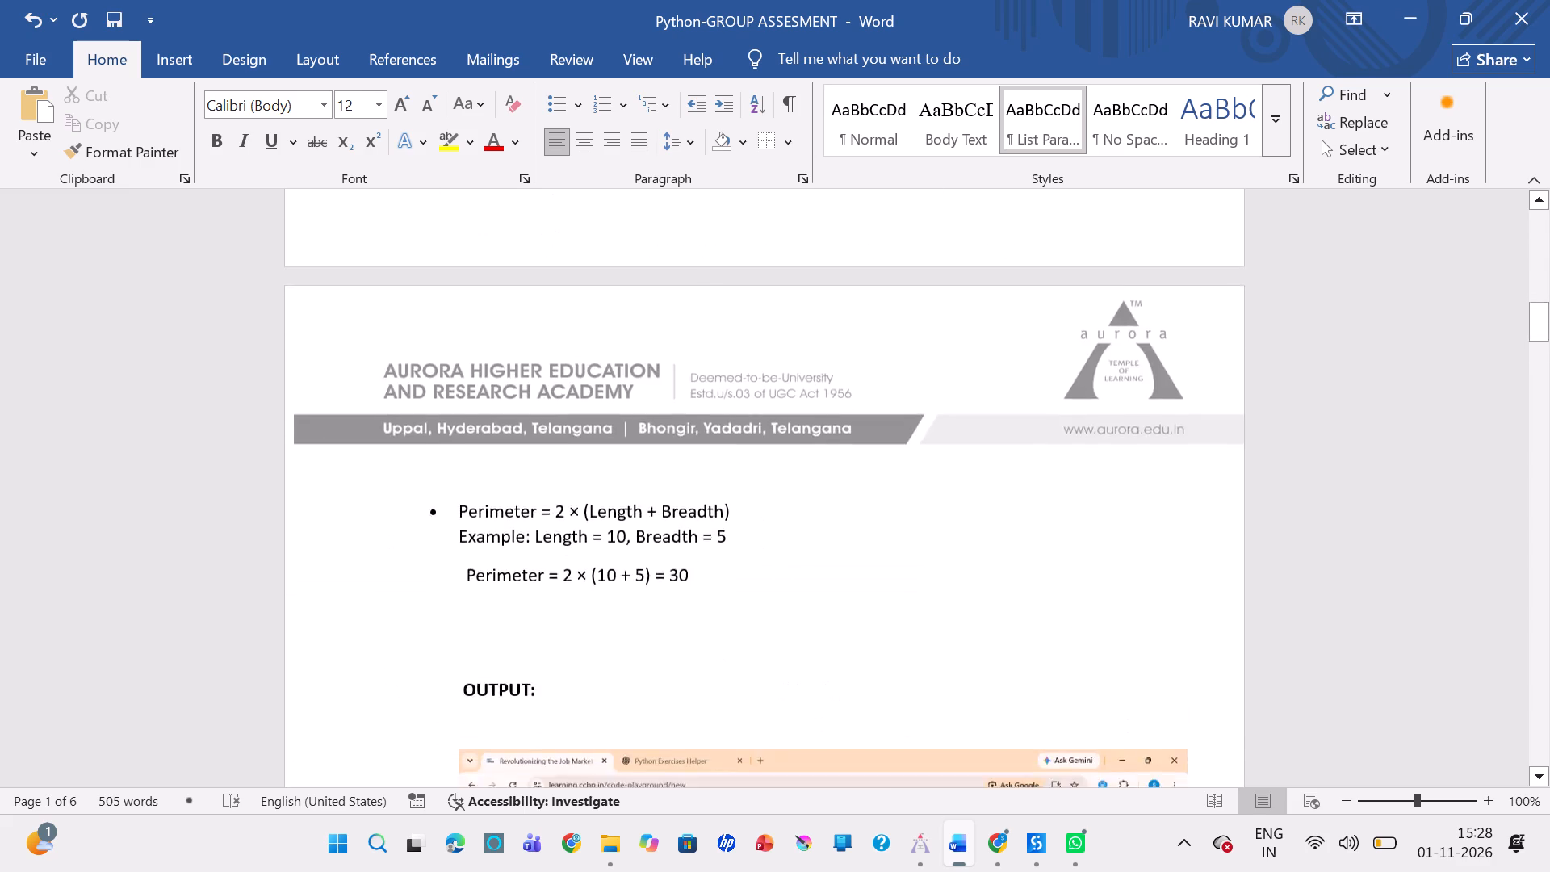
pyautogui.scroll(-1, 722, 541)
pyautogui.scroll(1, 722, 541)
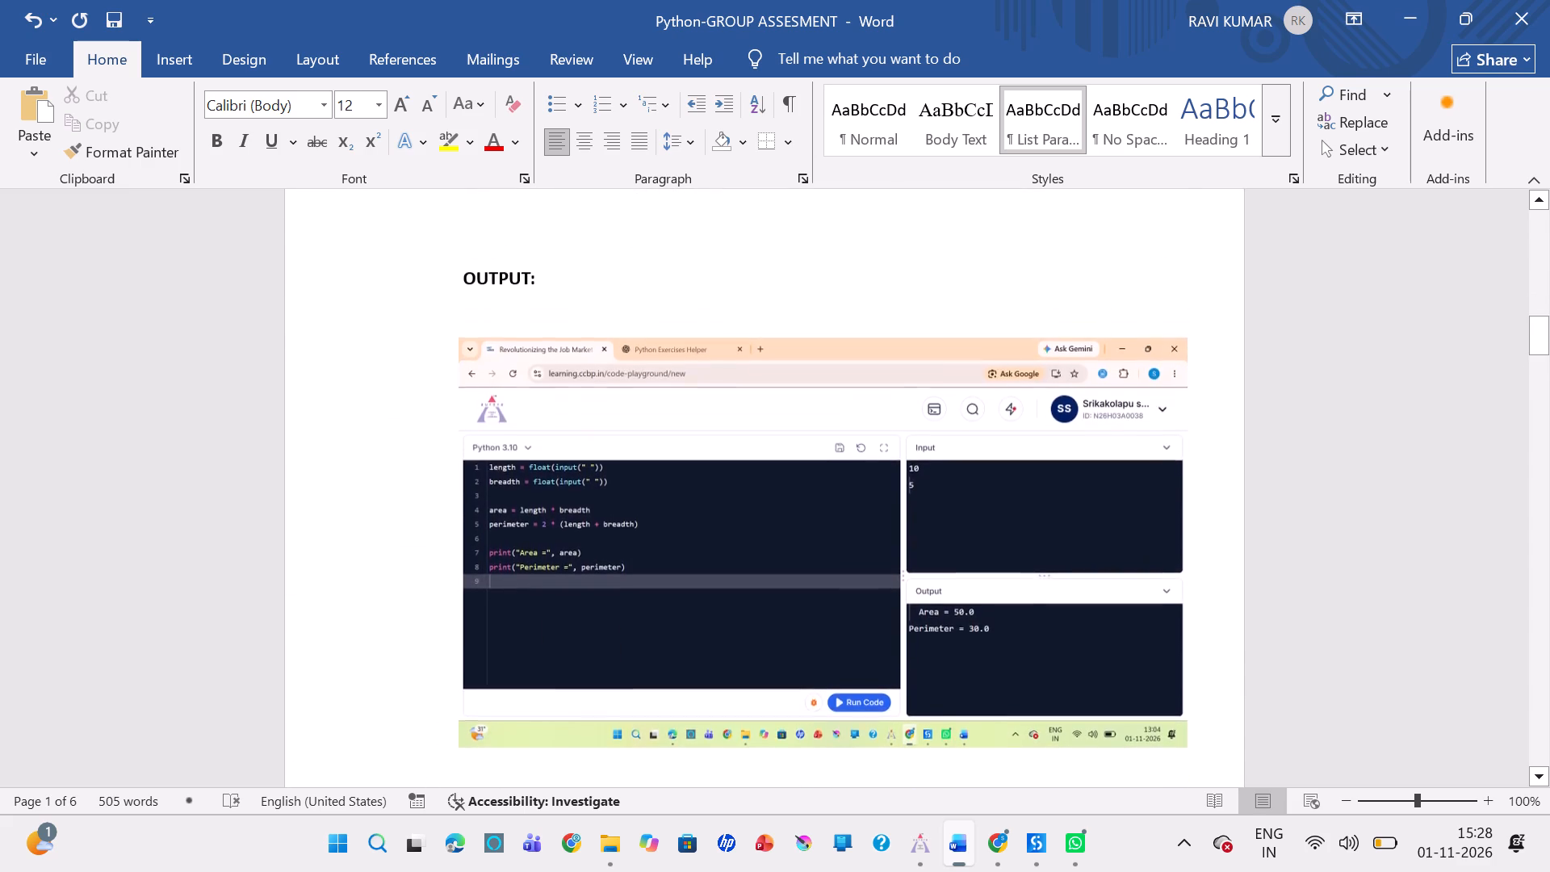
pyautogui.scroll(1, 722, 541)
pyautogui.scroll(-1, 722, 541)
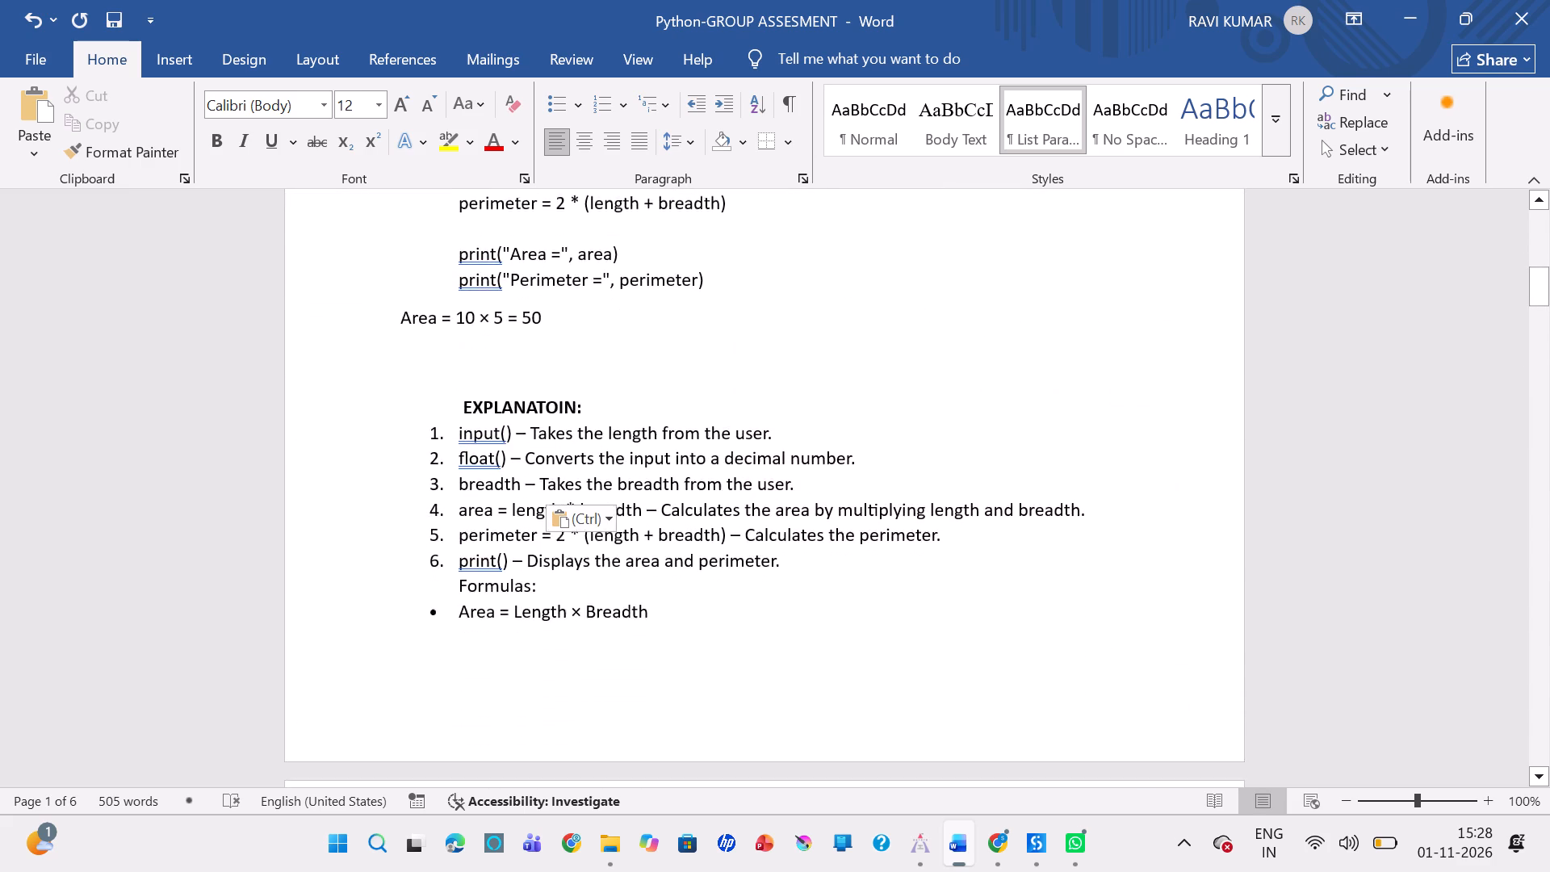
pyautogui.scroll(-1, 722, 541)
pyautogui.moveTo(406, 256); pyautogui.dragTo(601, 287)
pyautogui.hotkey('ctrl', 'c')
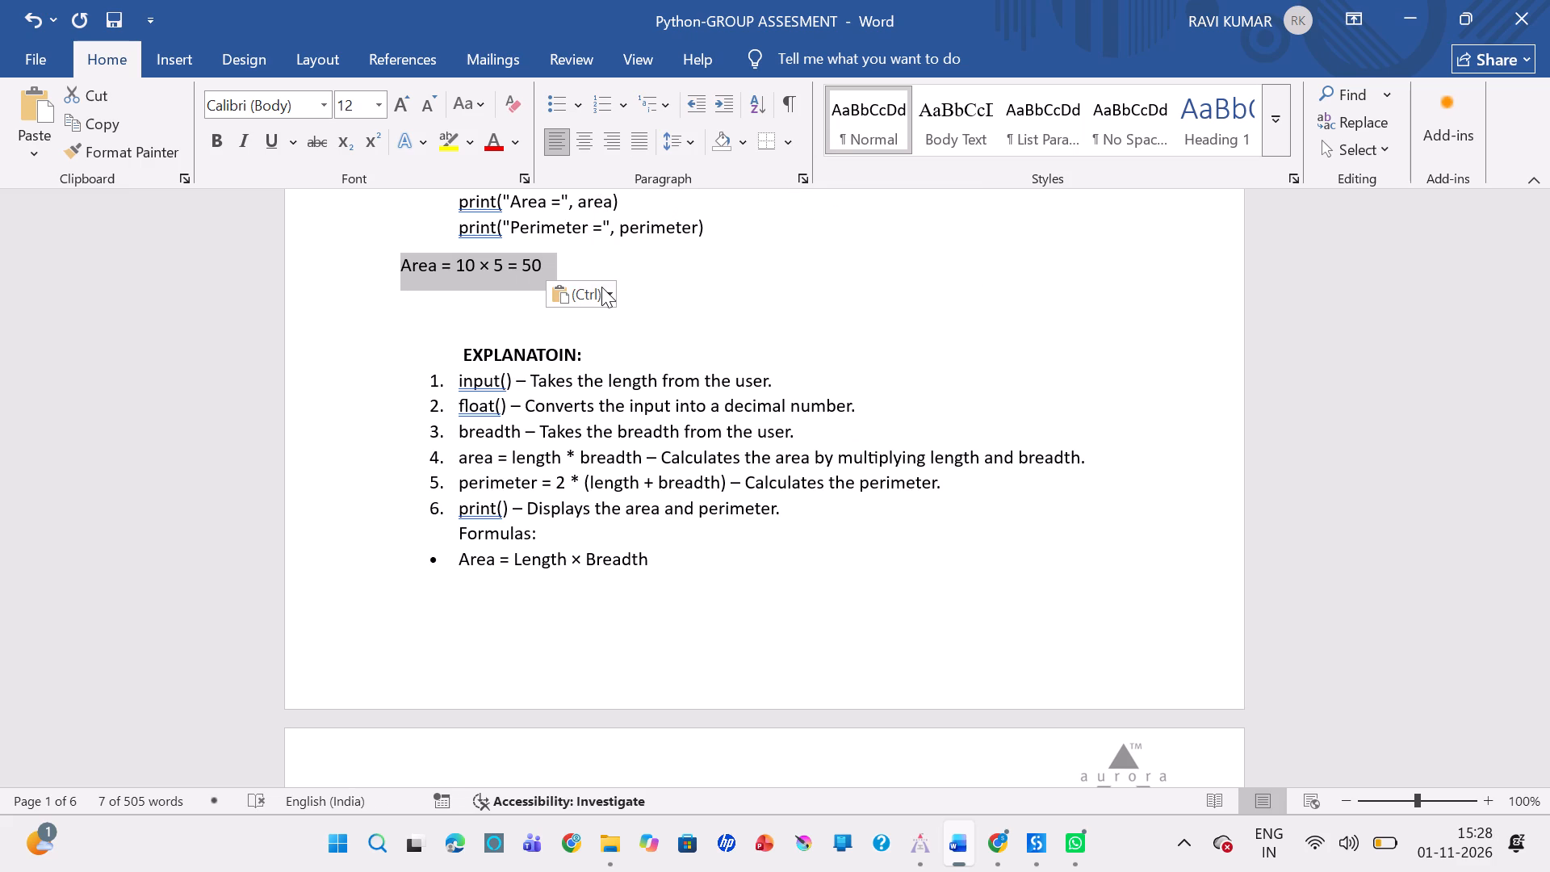
pyautogui.click(434, 581)
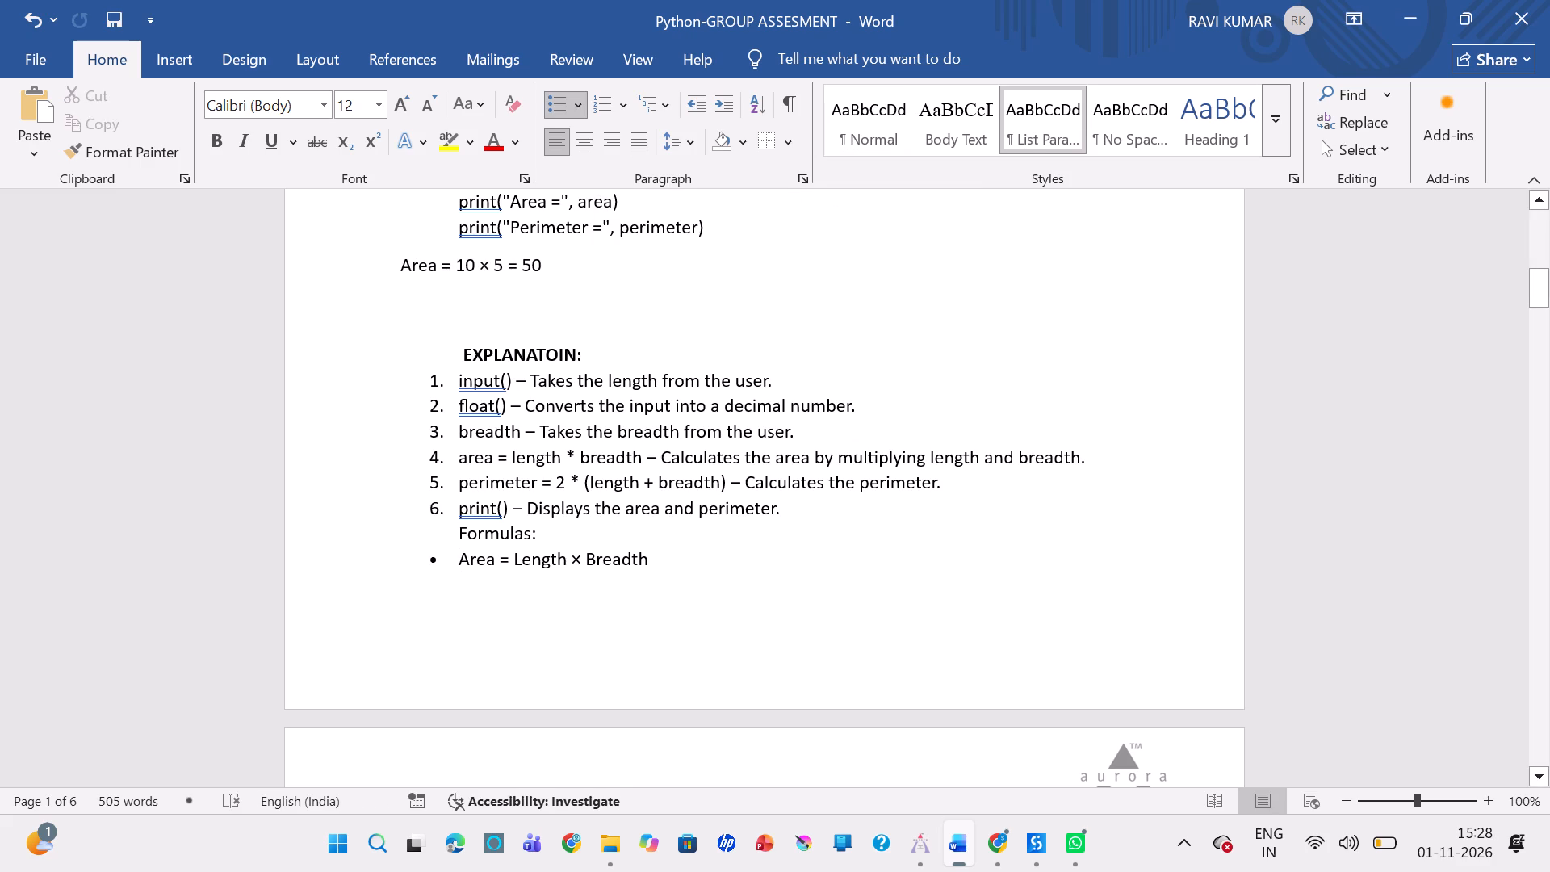
pyautogui.click(651, 560)
pyautogui.press('Return')
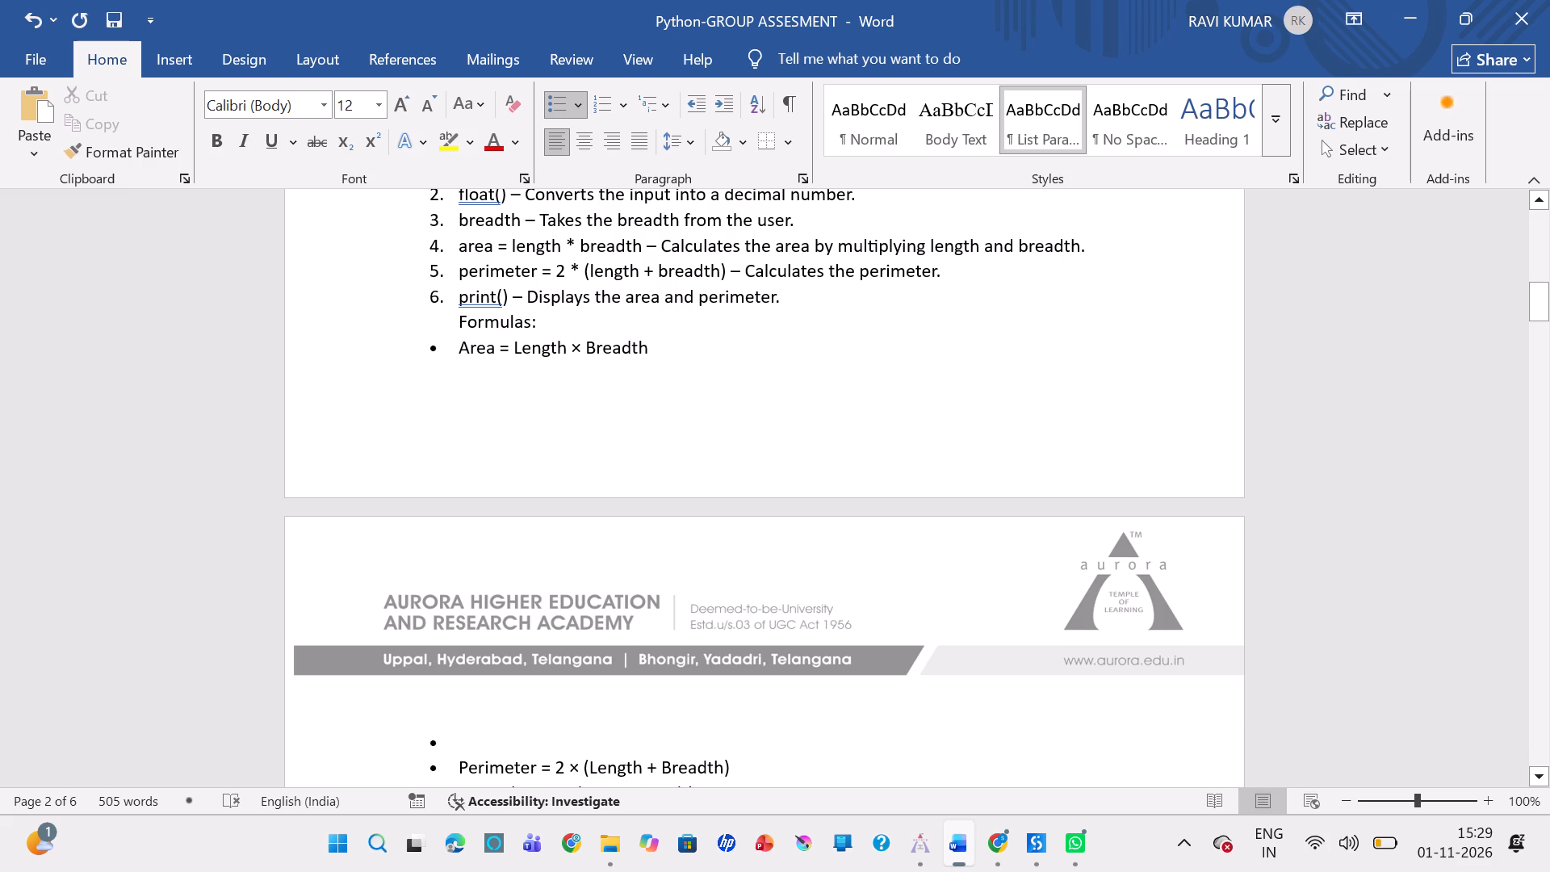
pyautogui.hotkey('ctrl', 'v')
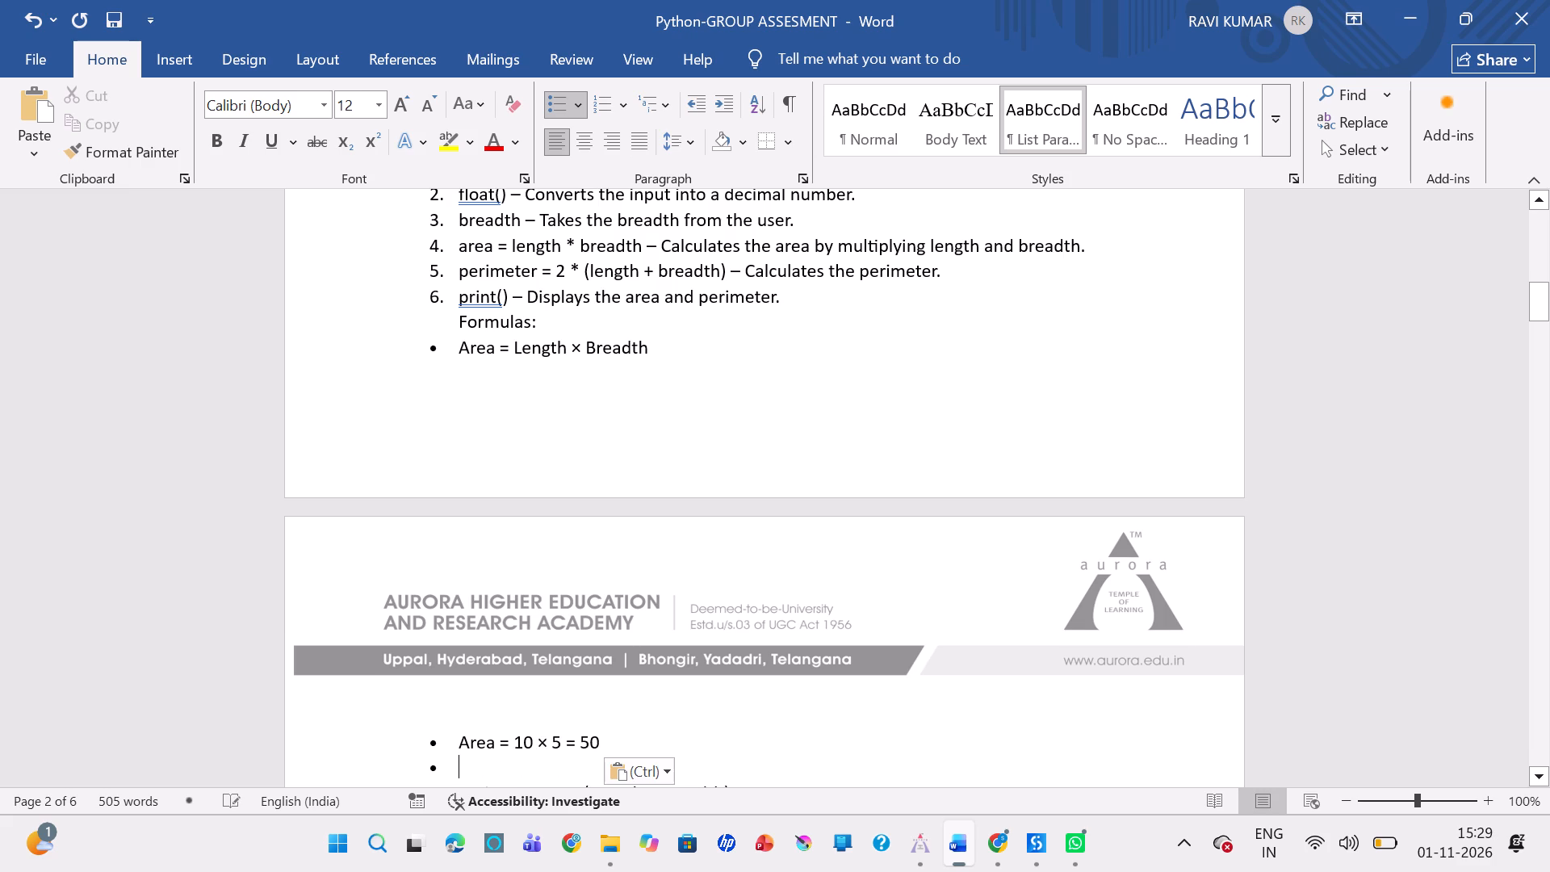
# Delete the duplicate "Area = 10 × 5 = 50" line between question 1's code and its explanation heading.
pyautogui.scroll(-3, 432, 394)
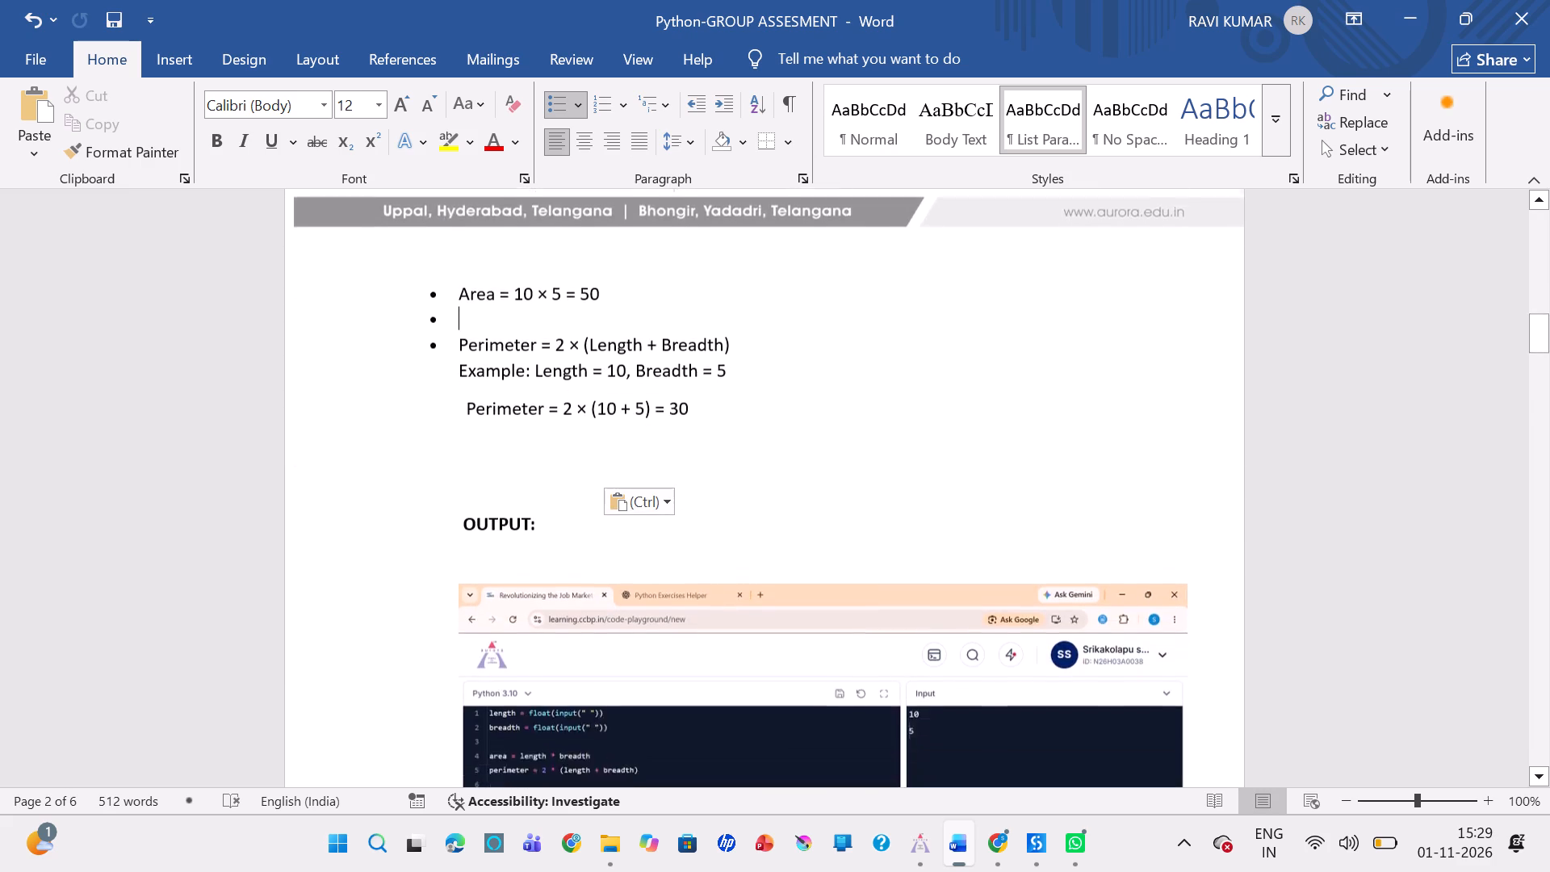
pyautogui.scroll(-1, 432, 394)
pyautogui.scroll(3, 432, 394)
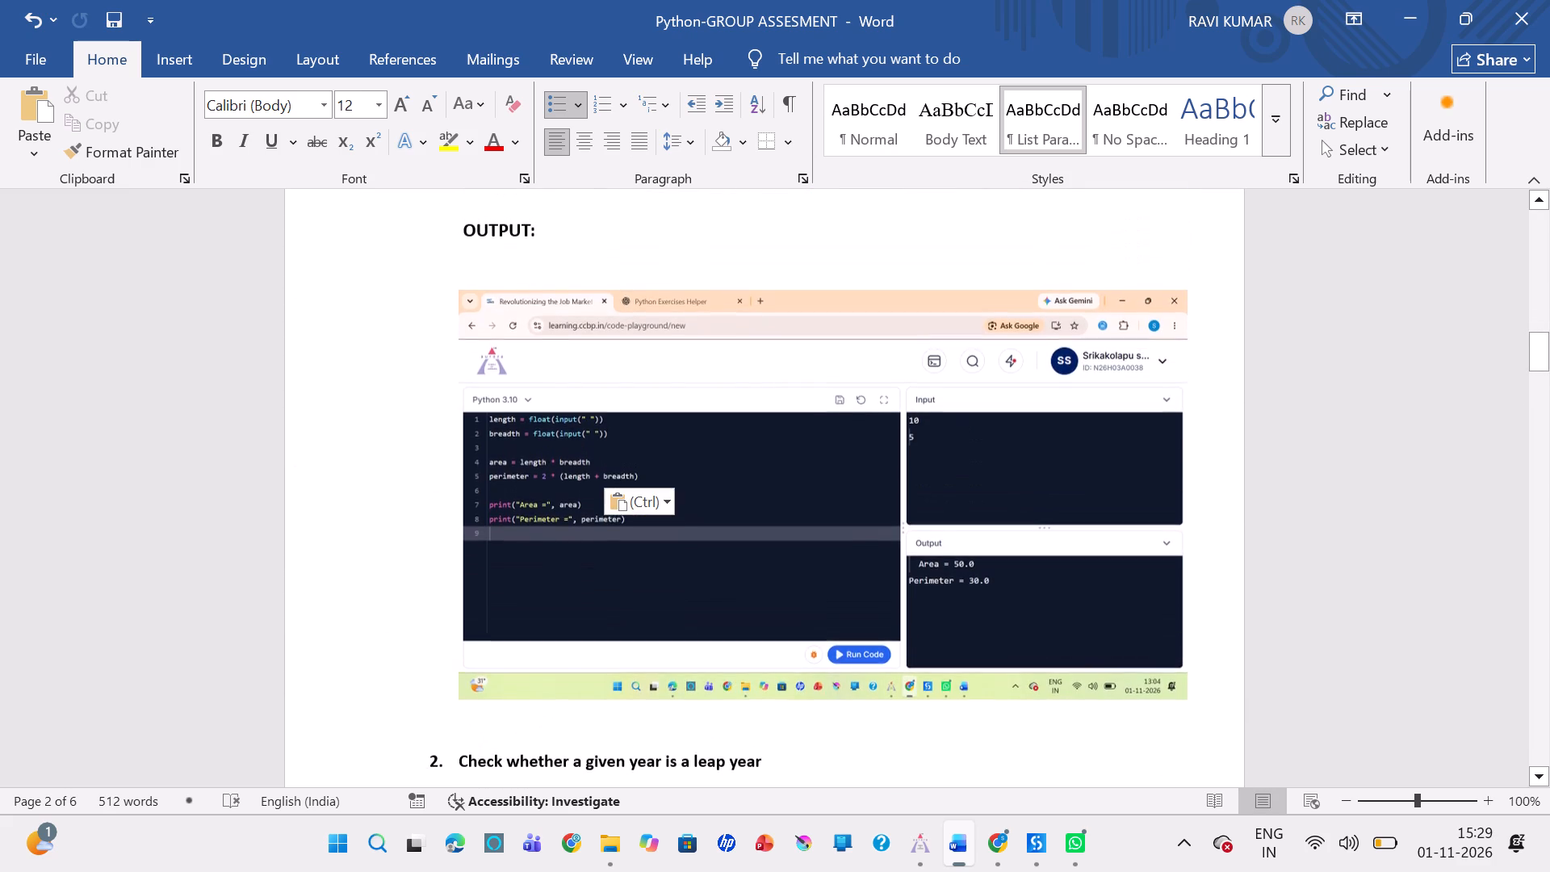
pyautogui.scroll(3, 432, 394)
pyautogui.scroll(-3, 432, 394)
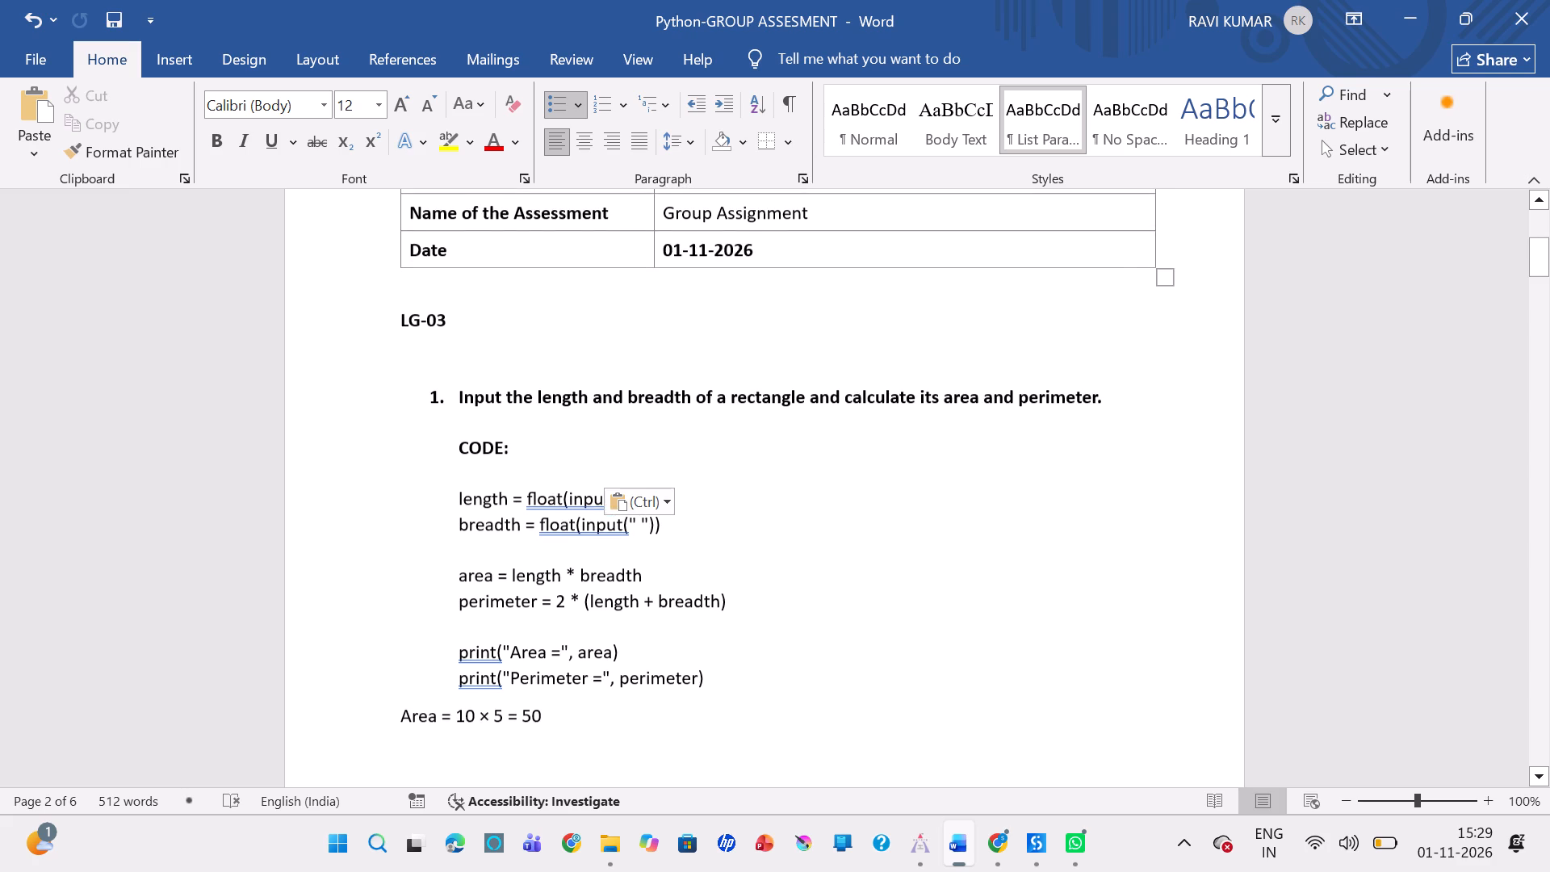
pyautogui.scroll(-2, 432, 394)
pyautogui.scroll(1, 432, 394)
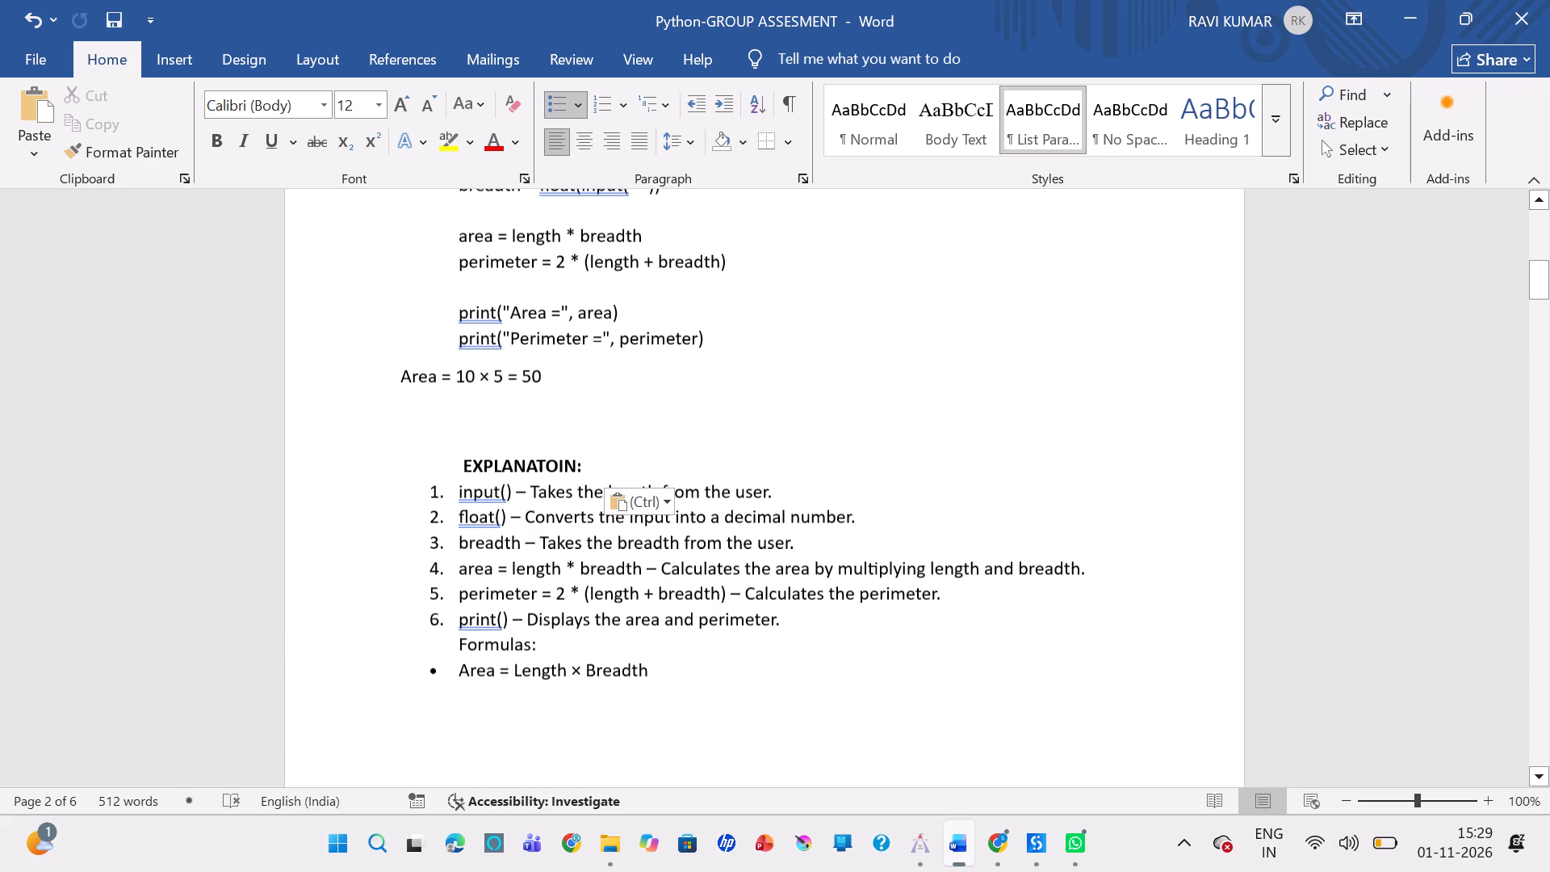
pyautogui.moveTo(402, 378); pyautogui.dragTo(544, 387)
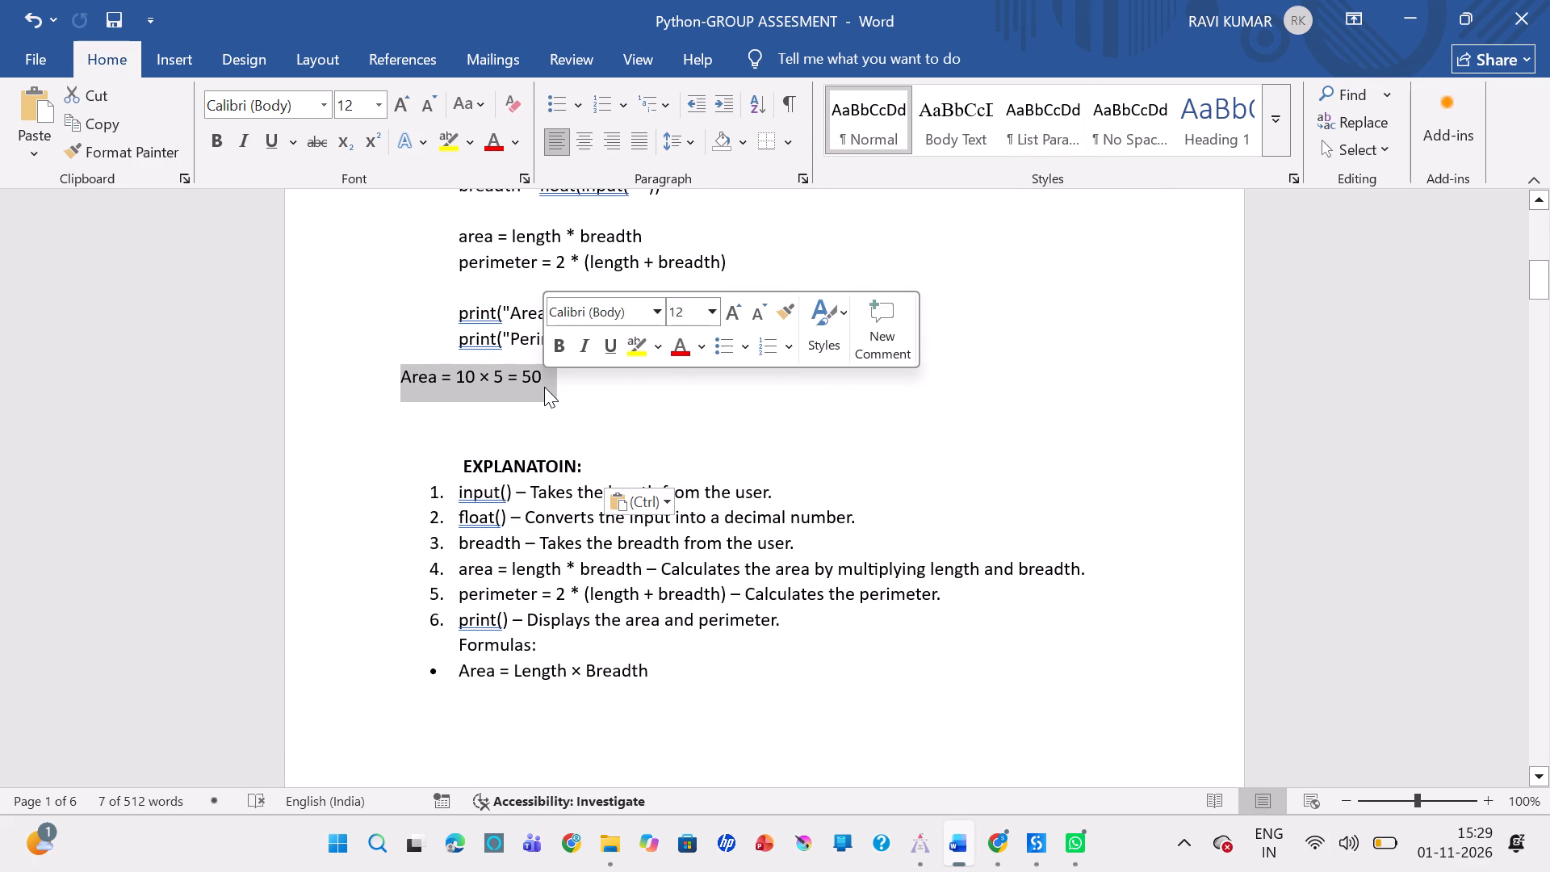
pyautogui.press('BackSpace')
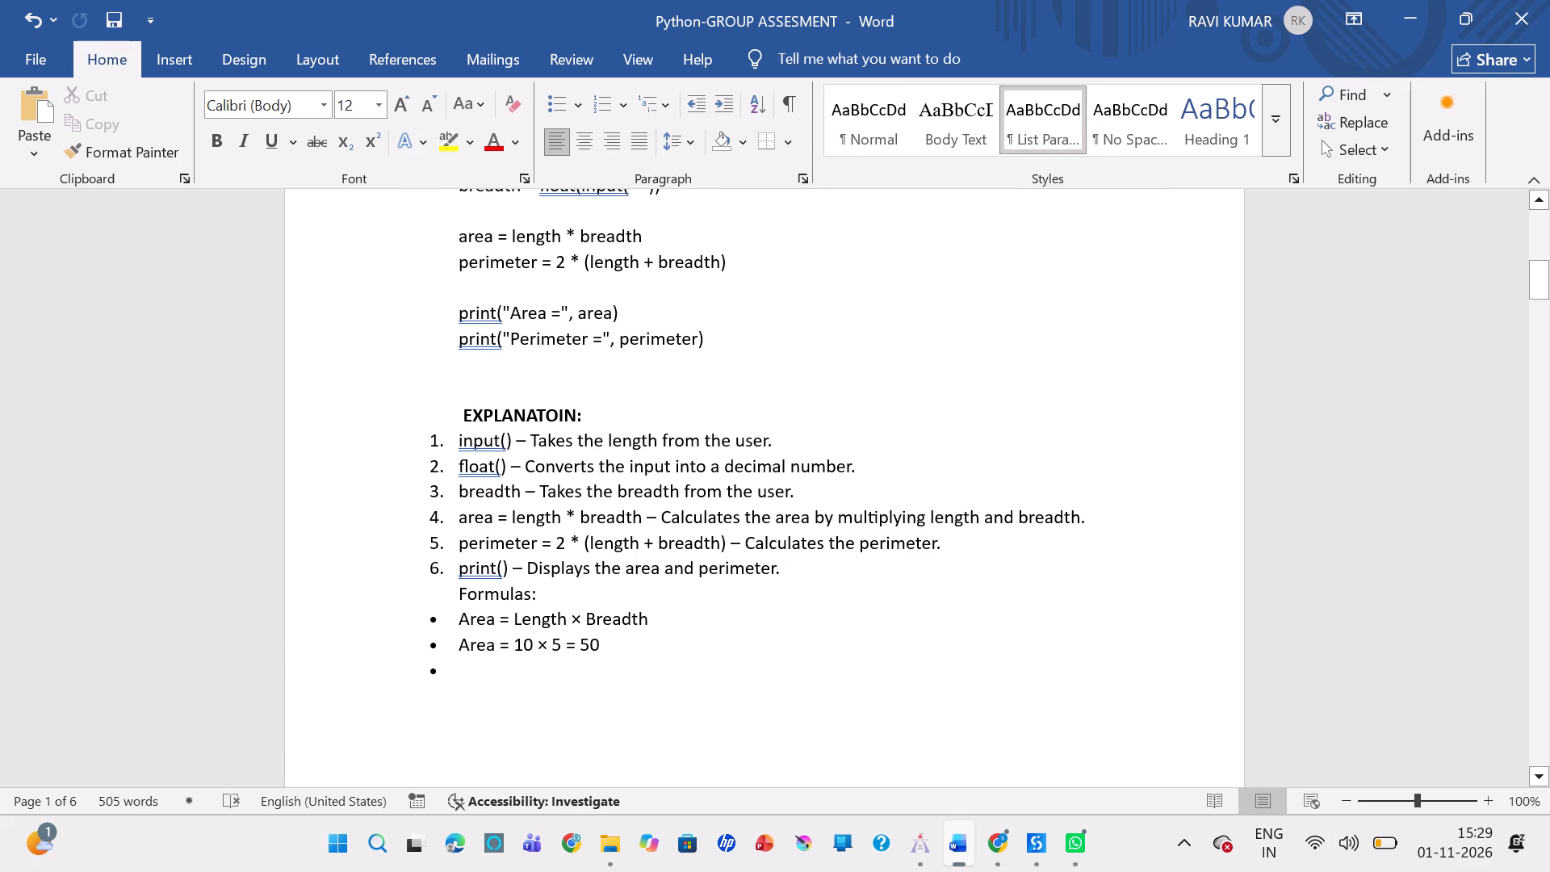
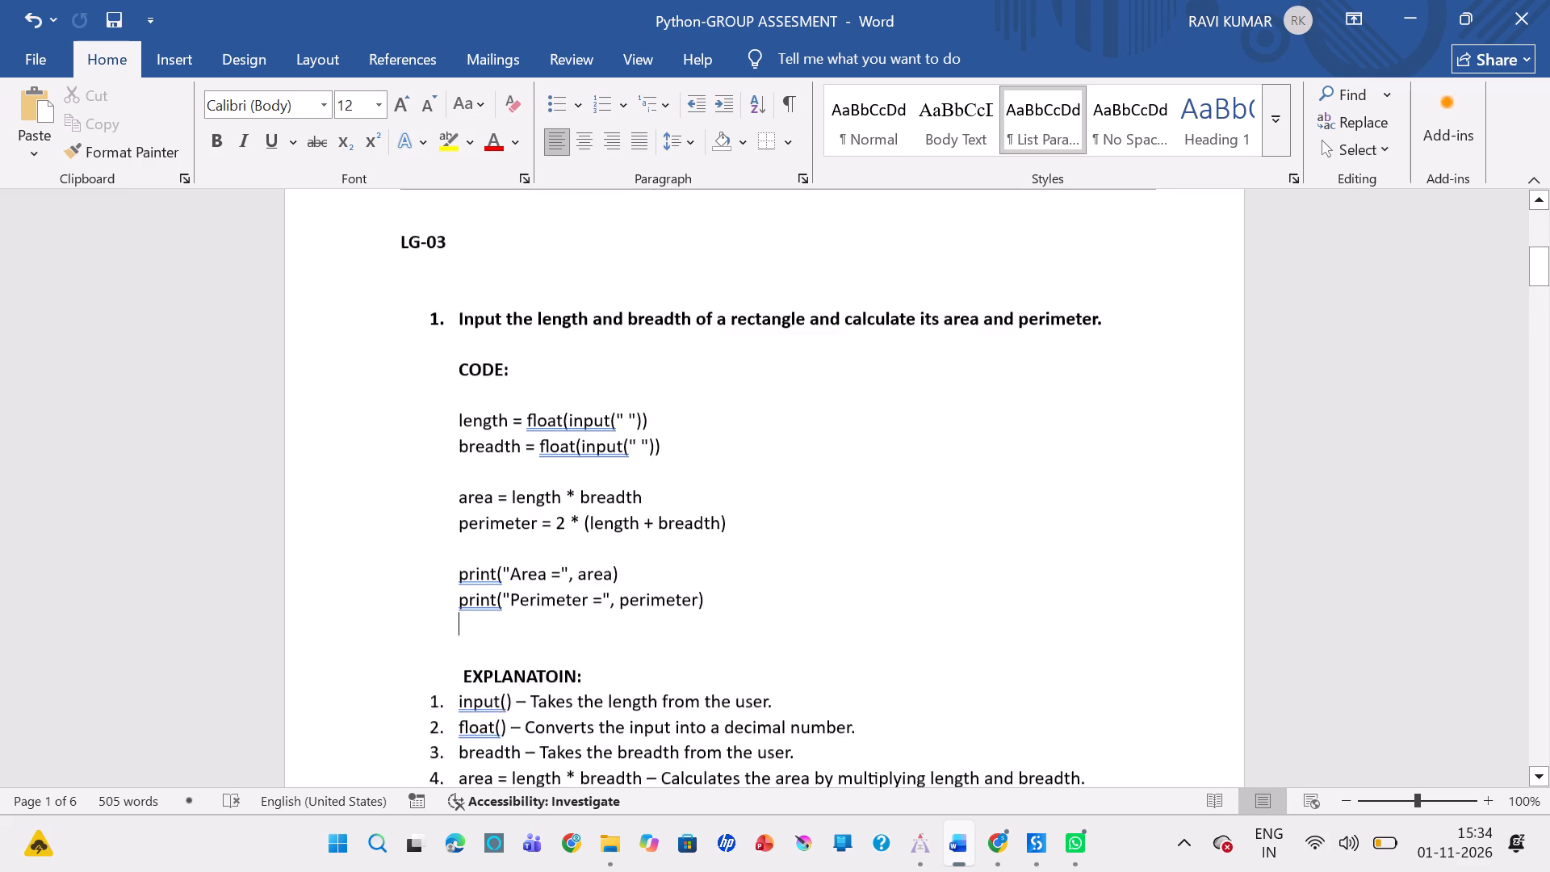
# Move question 1's explanation block, from its heading through the empty bullet, into the perimeter formula line between "Perimeter = 2" and "× (Length + Breadth)".
pyautogui.moveTo(465, 593); pyautogui.dragTo(903, 800)
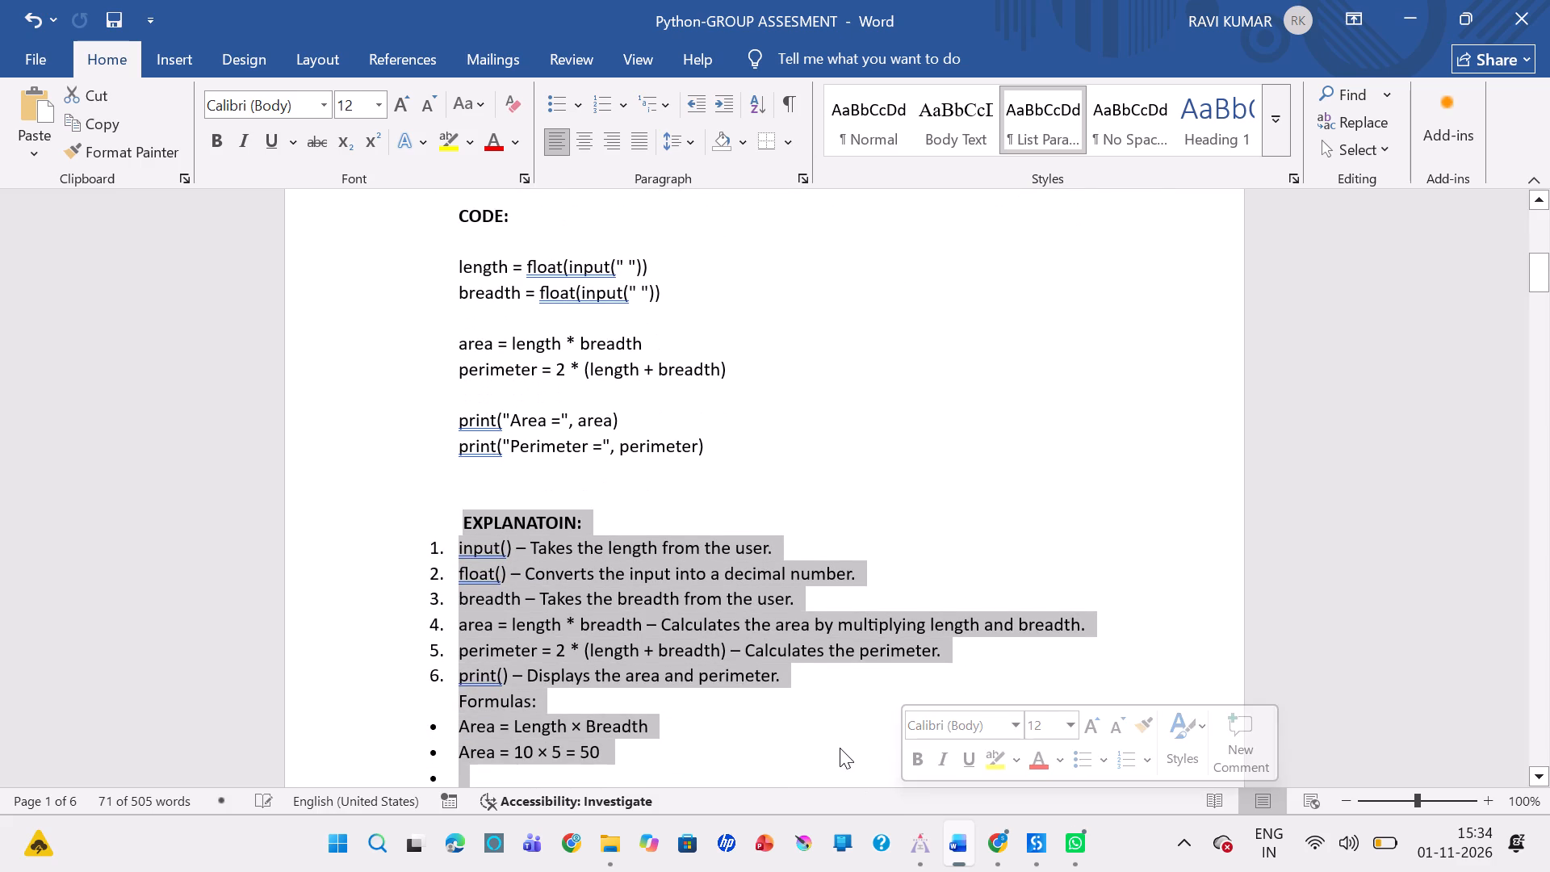
pyautogui.scroll(-1, 840, 748)
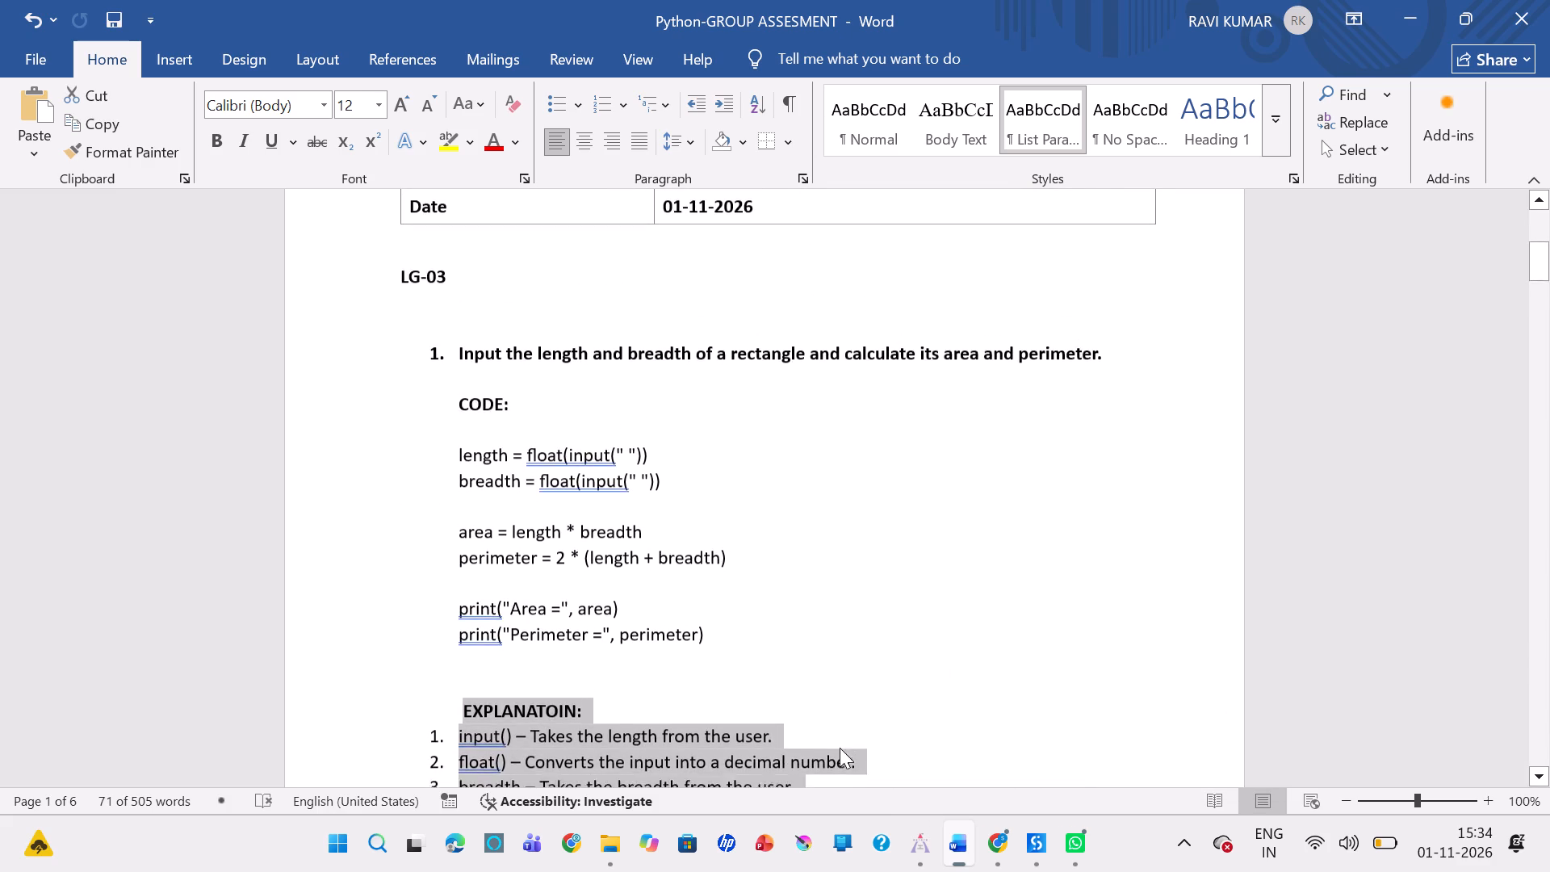
pyautogui.scroll(-2, 840, 748)
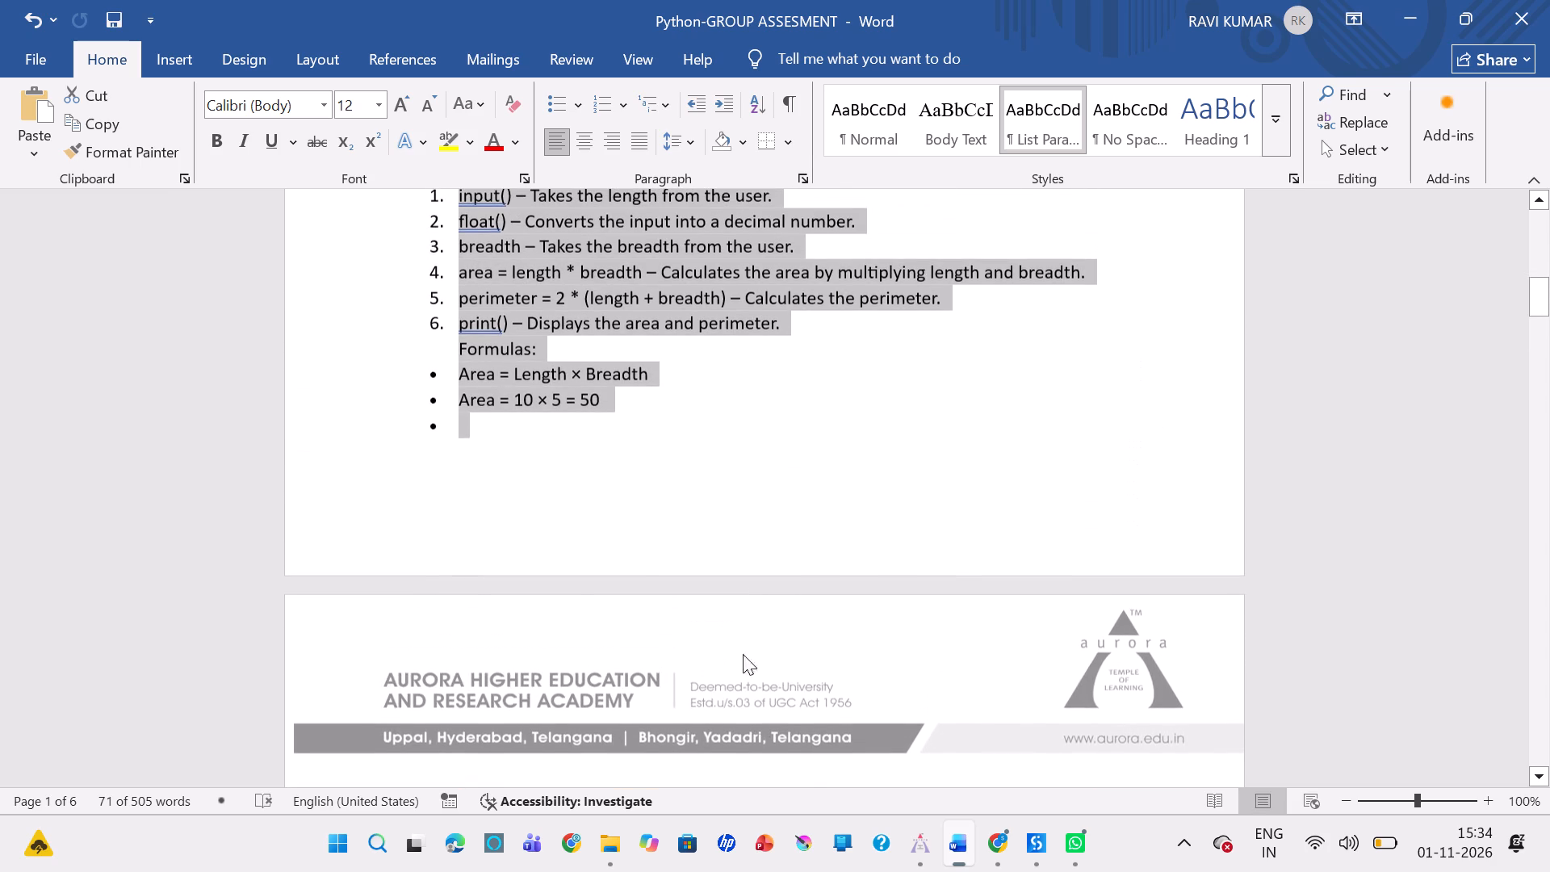
pyautogui.moveTo(462, 430); pyautogui.dragTo(580, 639)
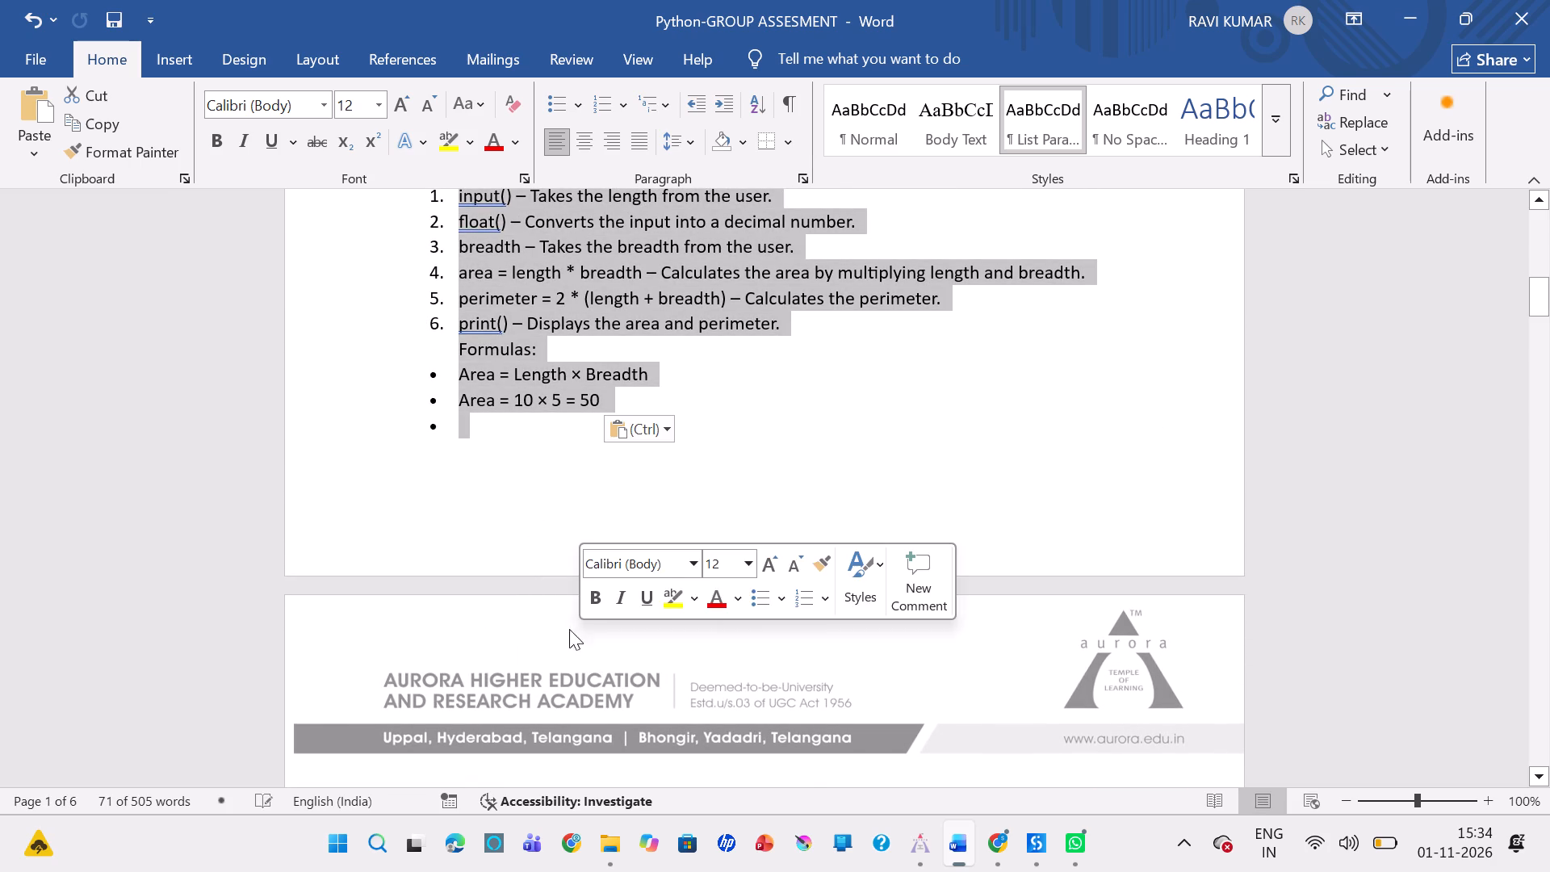
pyautogui.scroll(-2, 470, 527)
pyautogui.moveTo(459, 497); pyautogui.dragTo(563, 521)
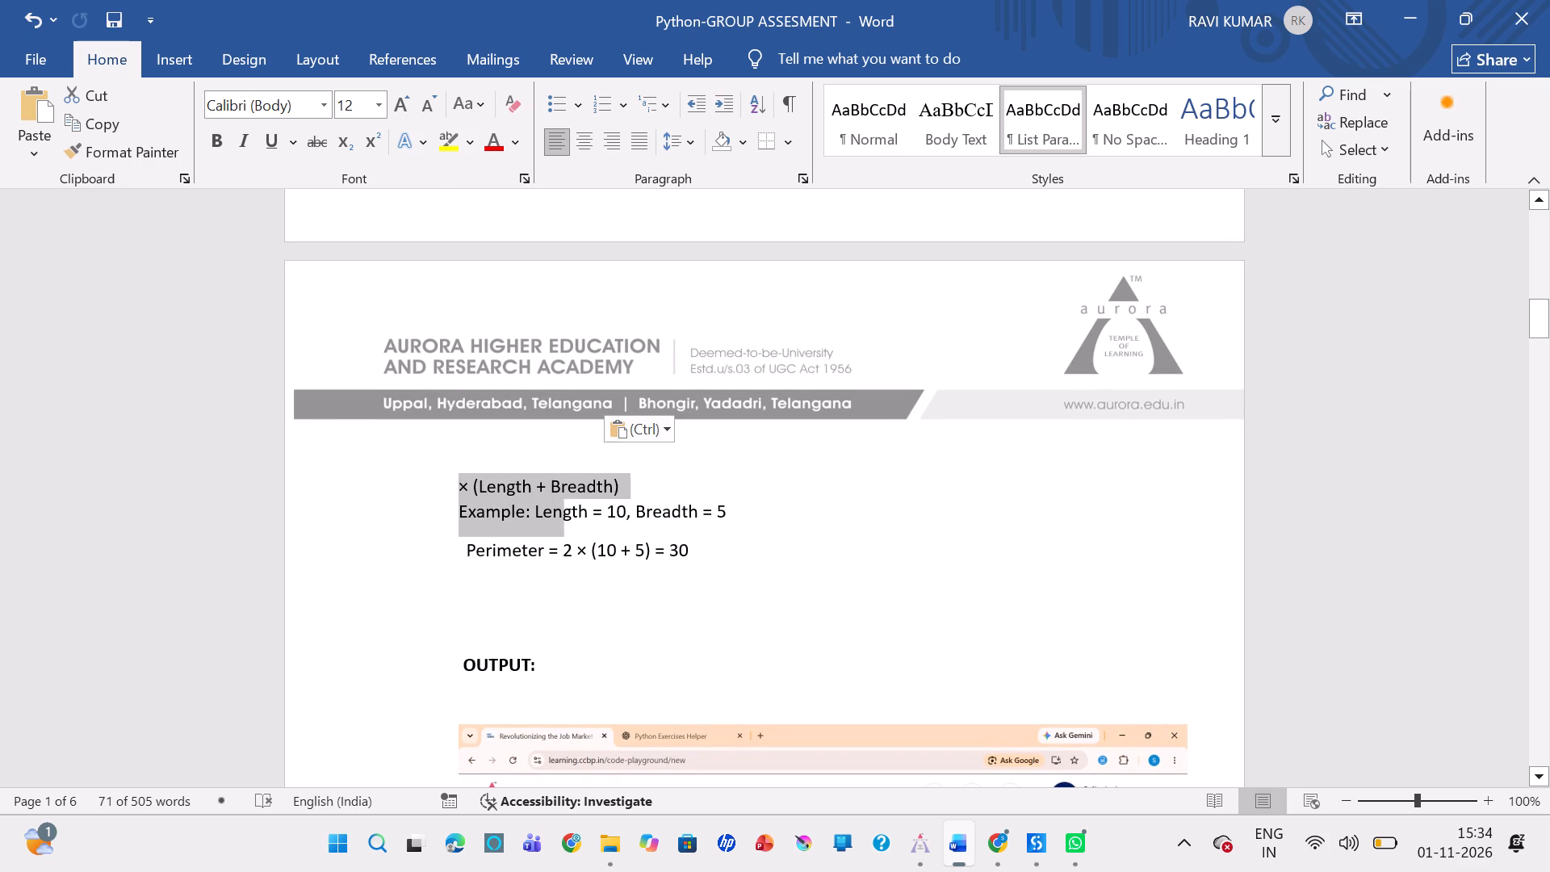
pyautogui.moveTo(563, 521); pyautogui.dragTo(667, 593)
pyautogui.scroll(1, 667, 593)
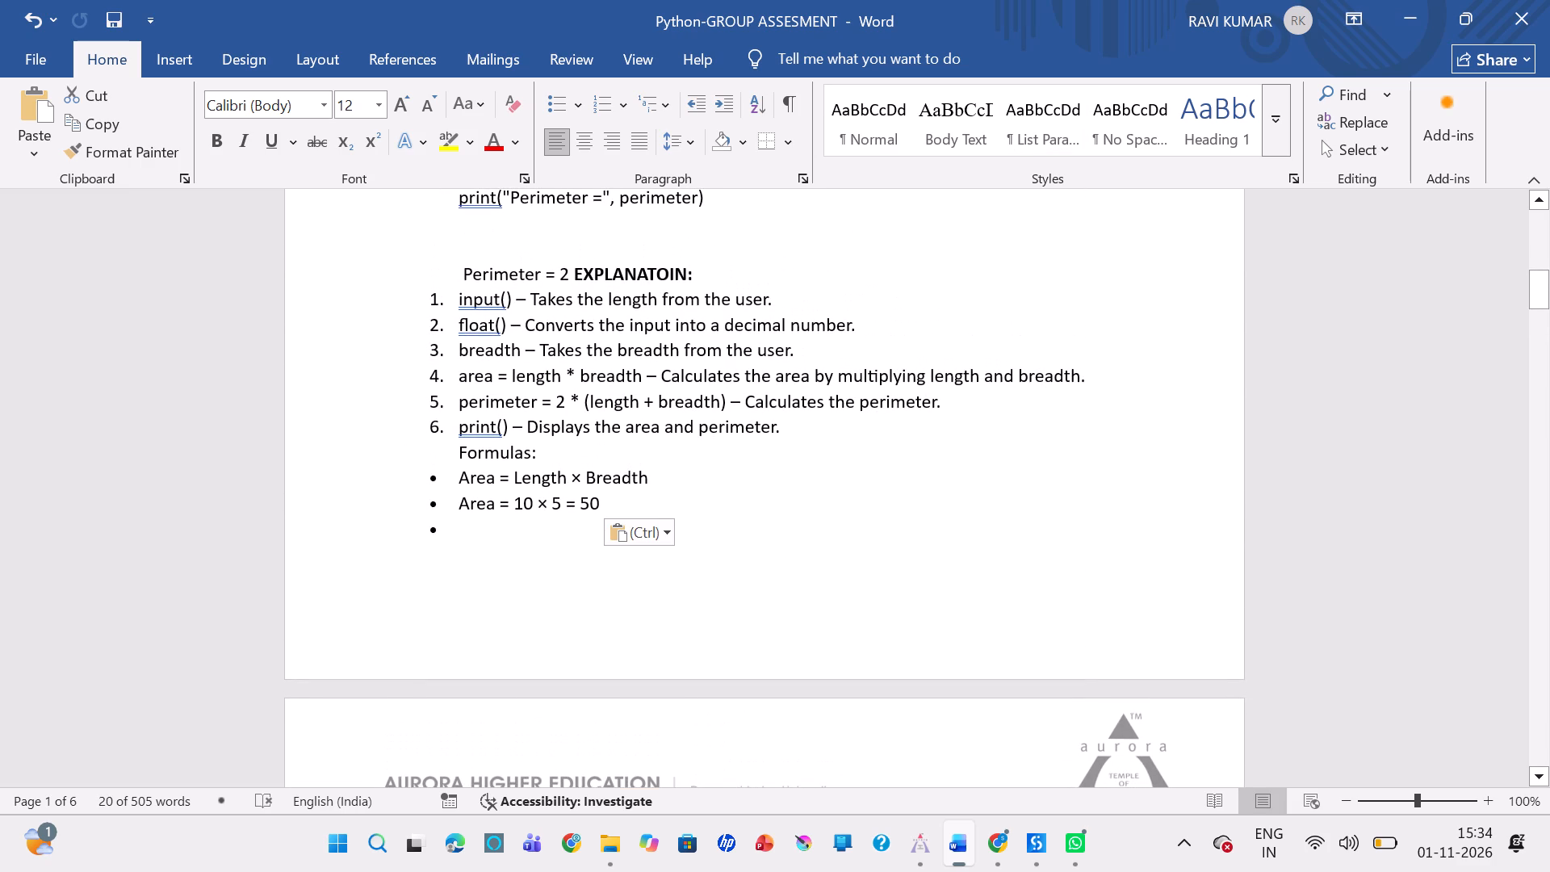
# Delete the stray "Perimeter = 2" in front of question 1's EXPLANATOIN heading and bring that heading back to the page's left margin.
pyautogui.click(667, 593)
pyautogui.scroll(1, 901, 524)
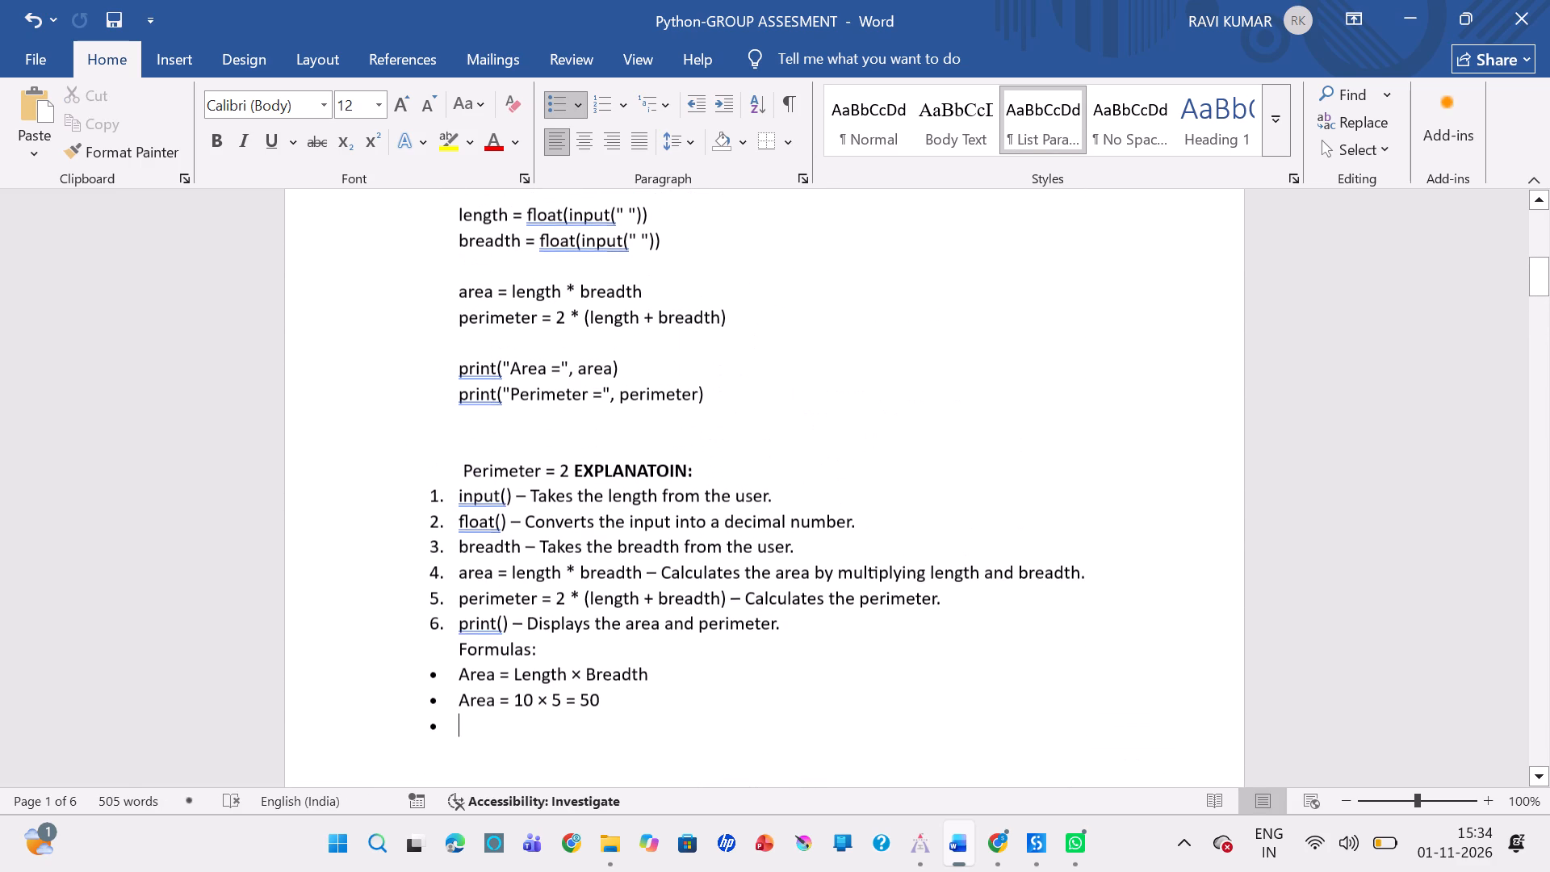
pyautogui.scroll(1, 901, 524)
pyautogui.click(563, 464)
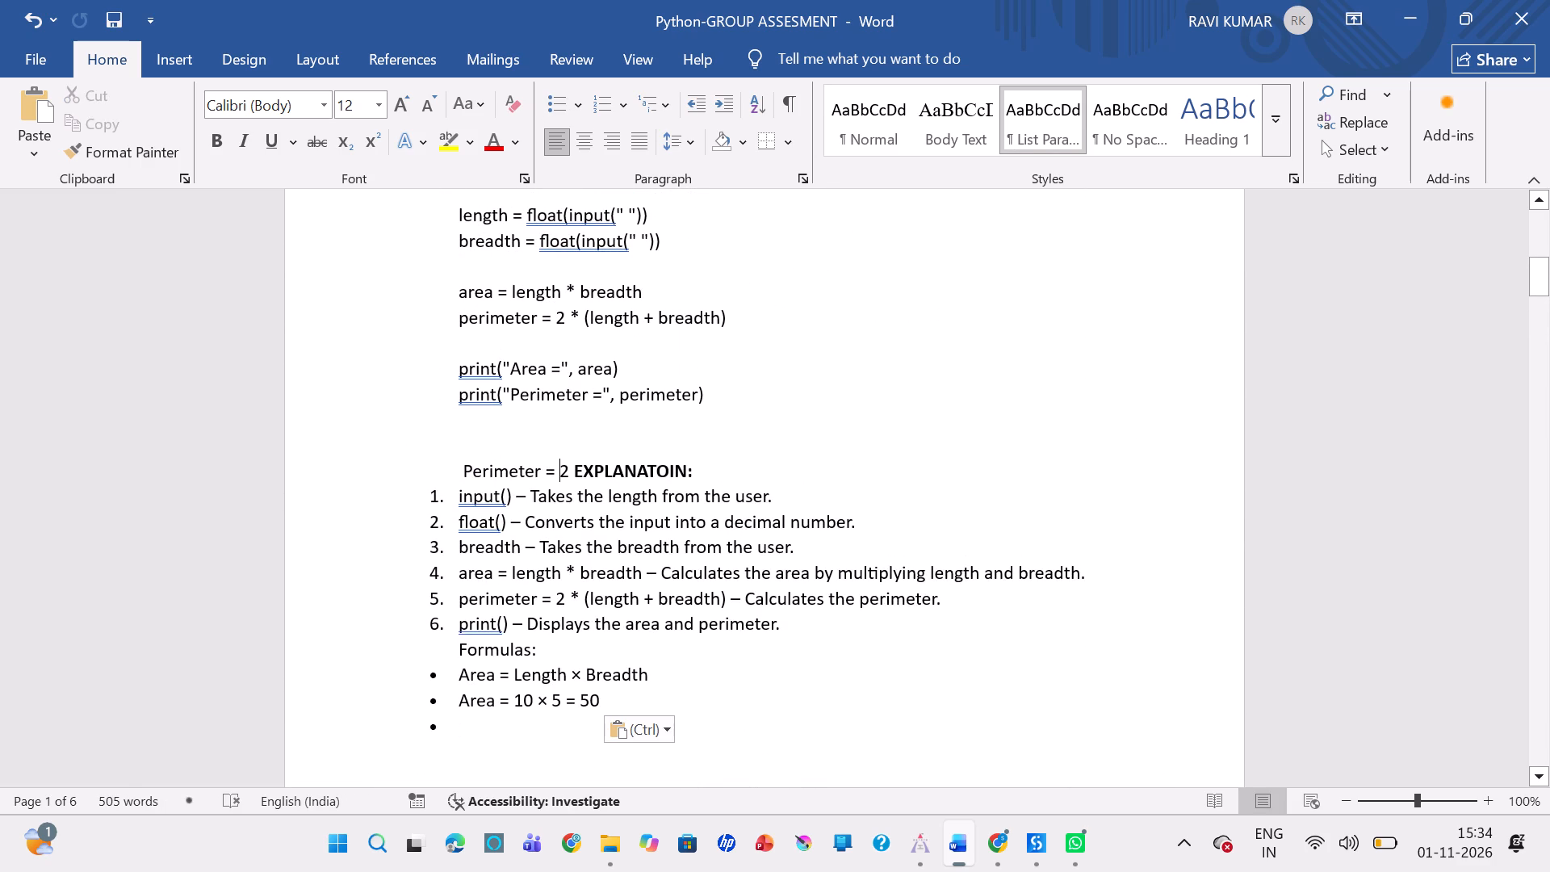
pyautogui.click(573, 464)
pyautogui.press('BackSpace')
pyautogui.press('BackSpace')
pyautogui.press('BackSpace')
pyautogui.press('BackSpace')
pyautogui.press('BackSpace')
pyautogui.press('BackSpace')
pyautogui.press('BackSpace')
pyautogui.press('BackSpace')
pyautogui.press('BackSpace')
pyautogui.press('BackSpace')
pyautogui.press('BackSpace')
pyautogui.press('BackSpace')
pyautogui.press('BackSpace')
pyautogui.press('BackSpace')
pyautogui.press('BackSpace')
pyautogui.press('BackSpace')
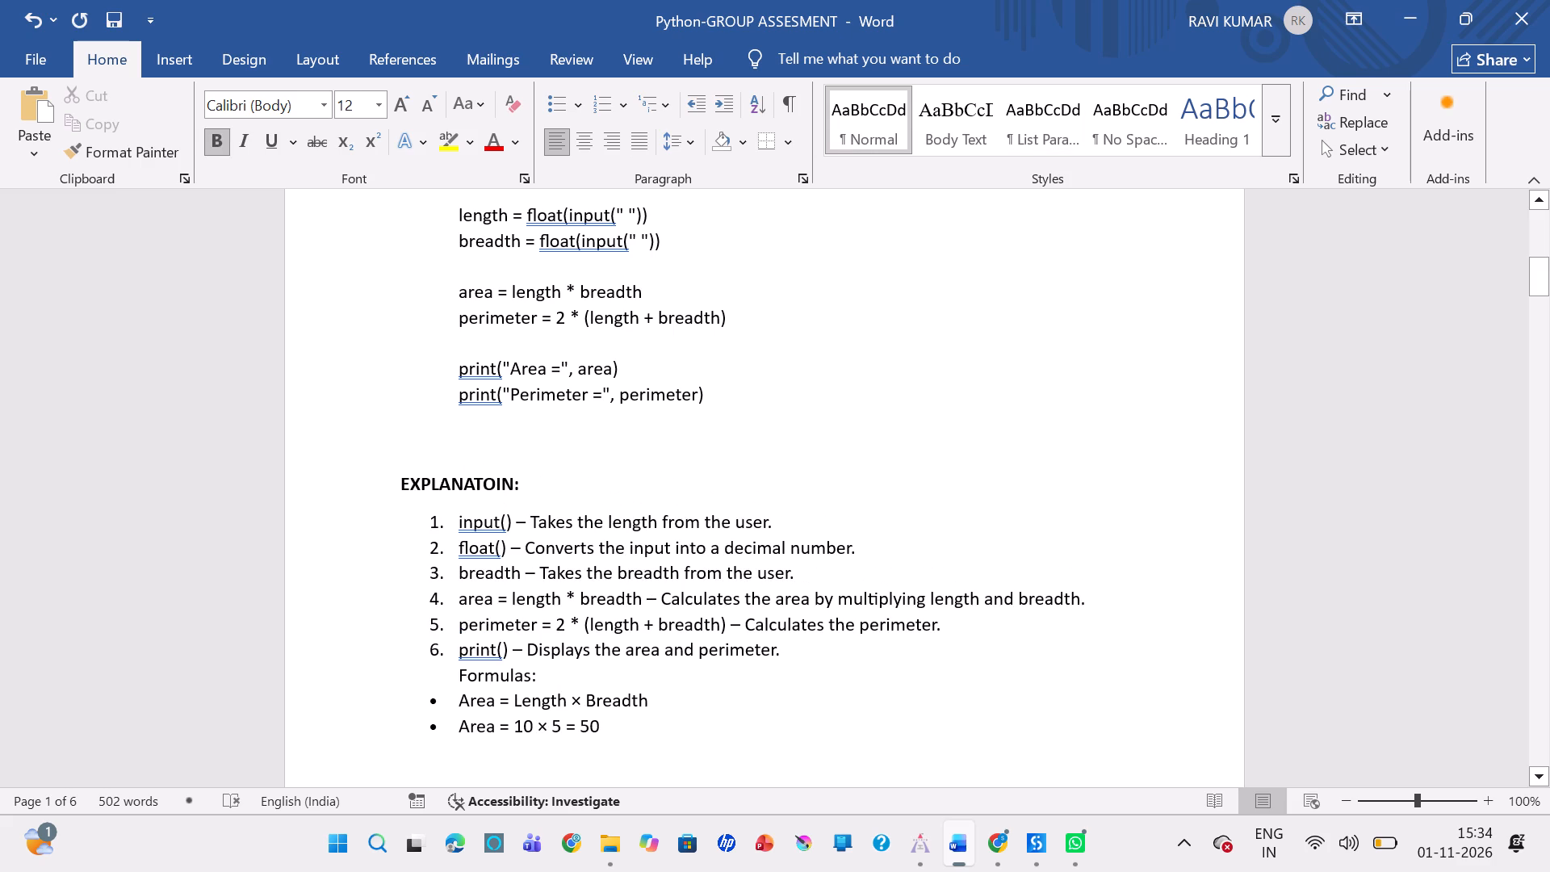
# Review the layout of question 1's code, explanation and output, and of question 2's code and explanation.
pyautogui.scroll(1, 478, 401)
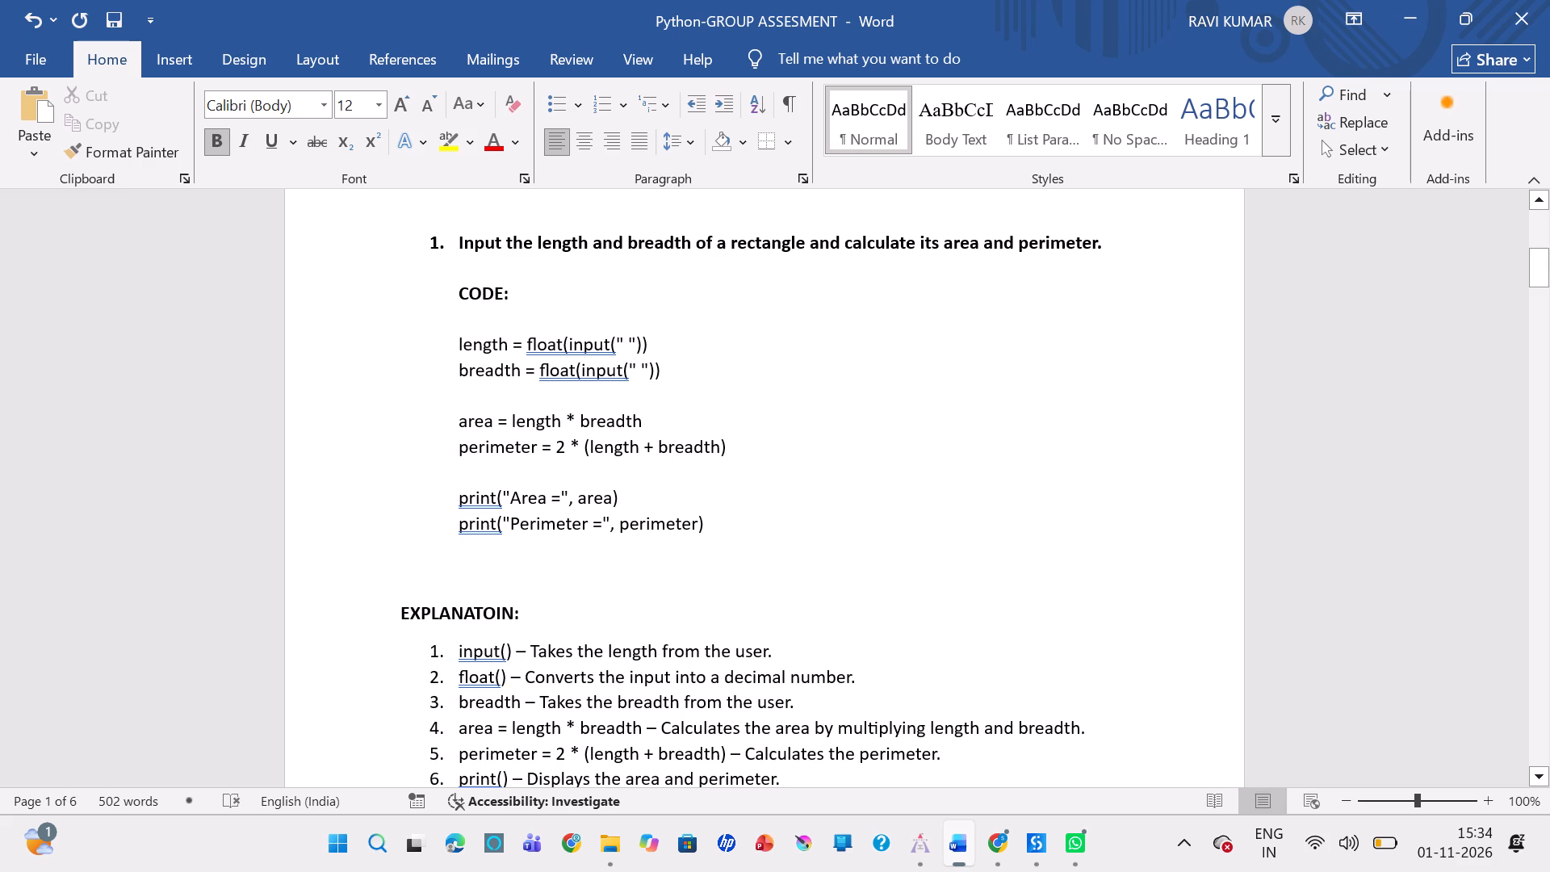
pyautogui.scroll(-3, 479, 339)
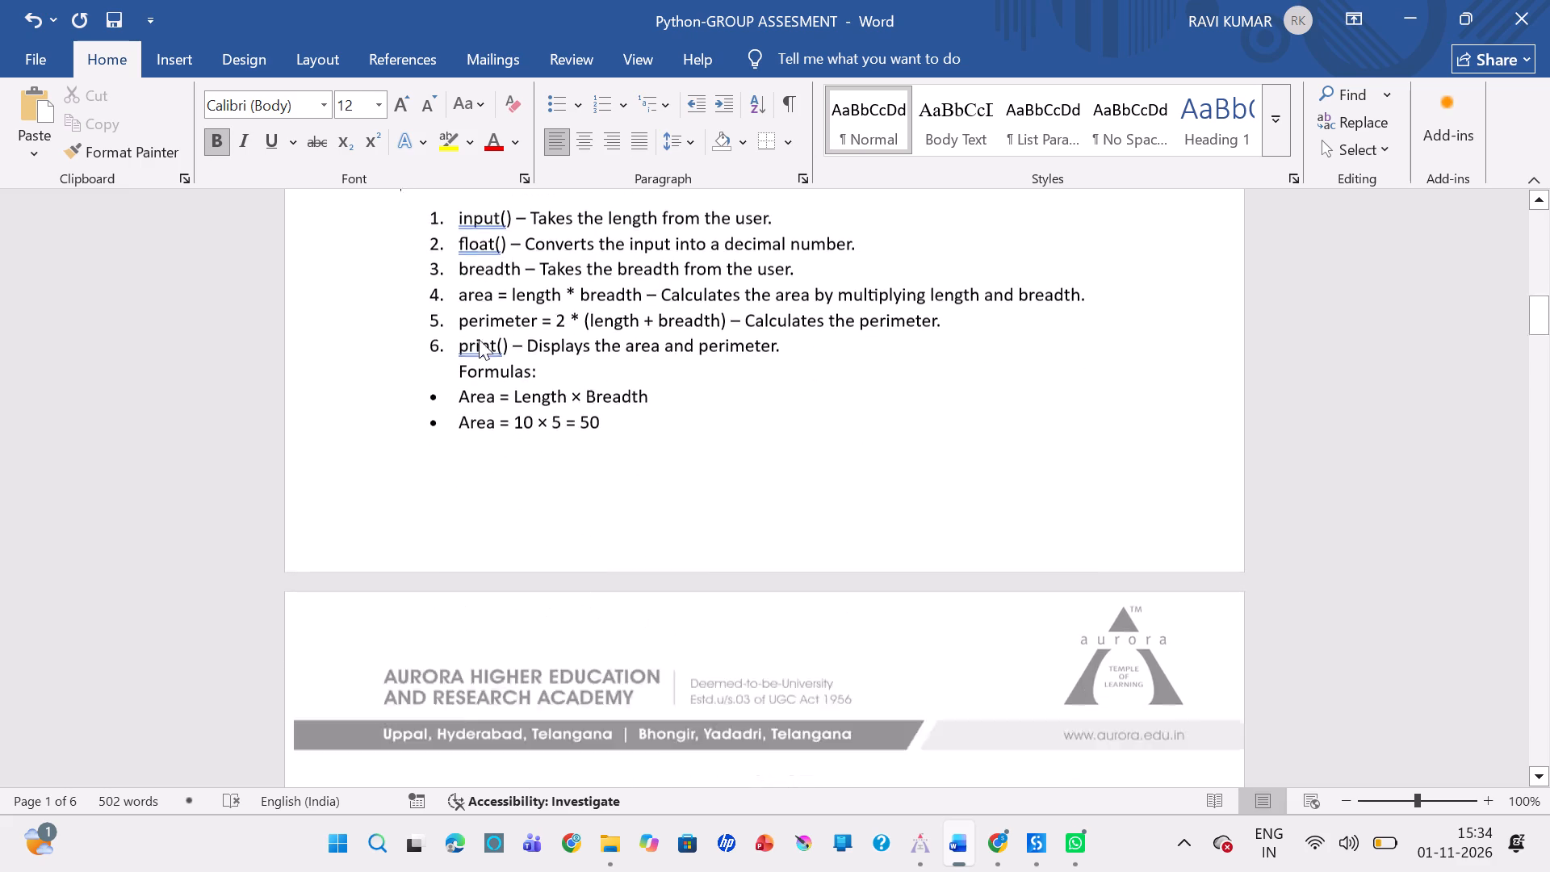
pyautogui.scroll(-3, 479, 339)
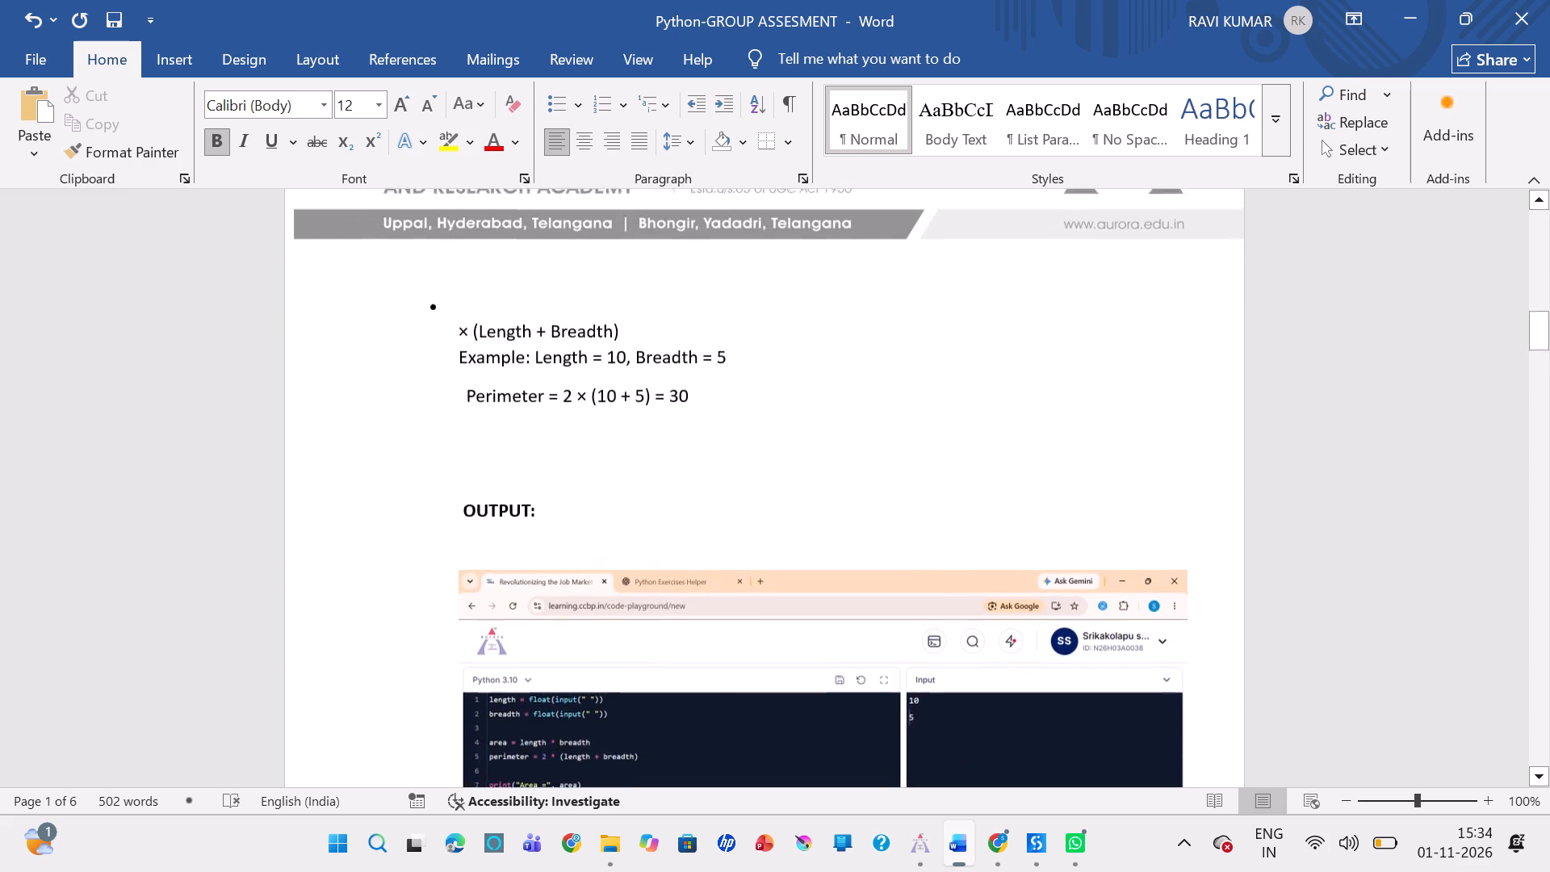
pyautogui.scroll(-2, 479, 339)
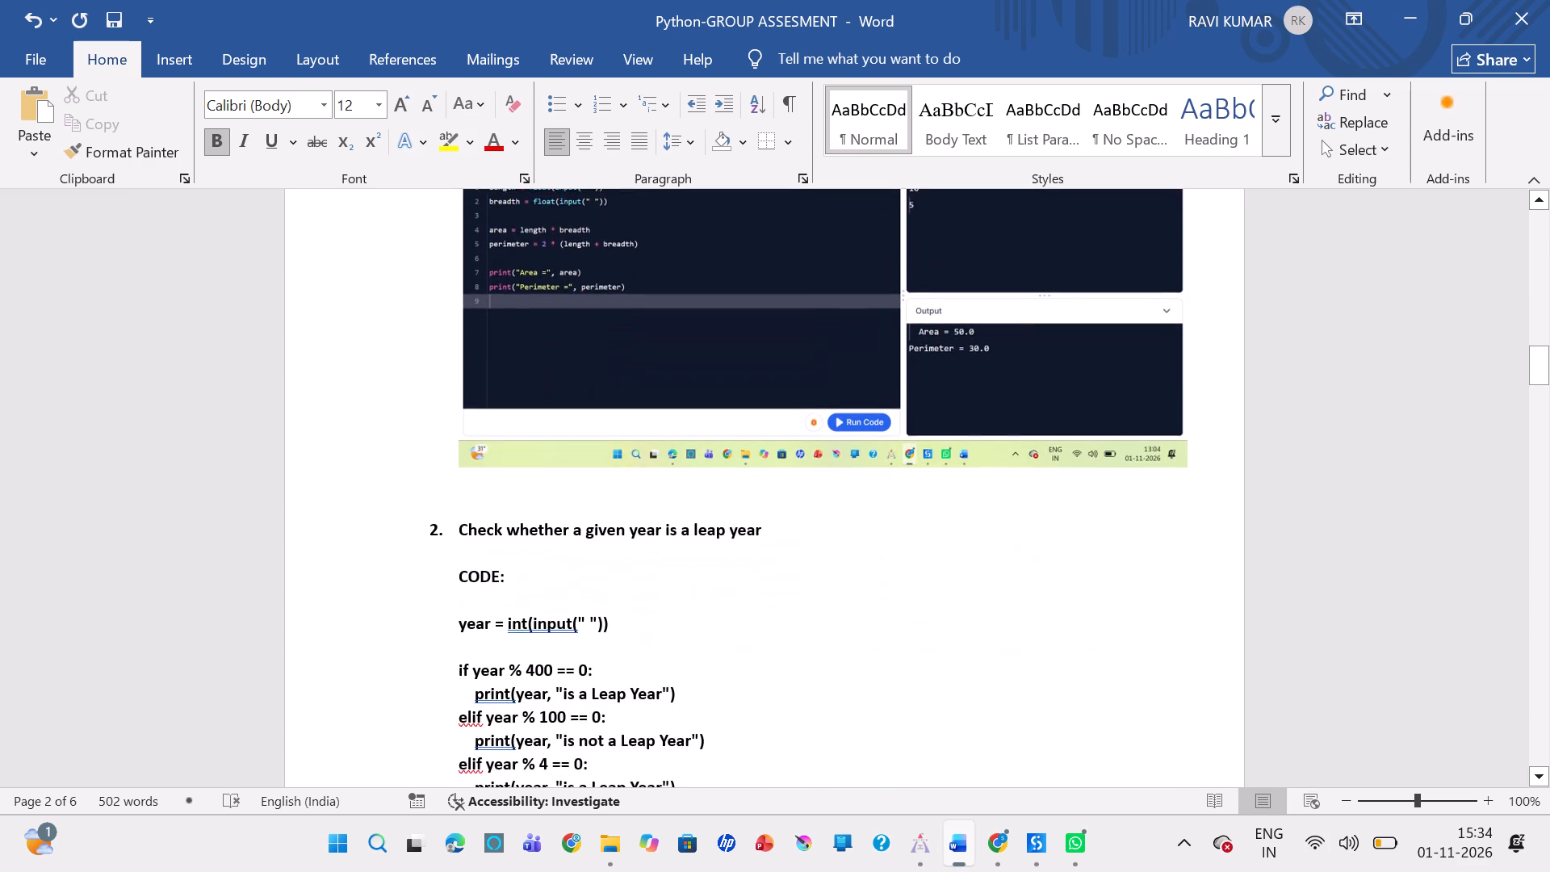
pyautogui.scroll(-2, 479, 339)
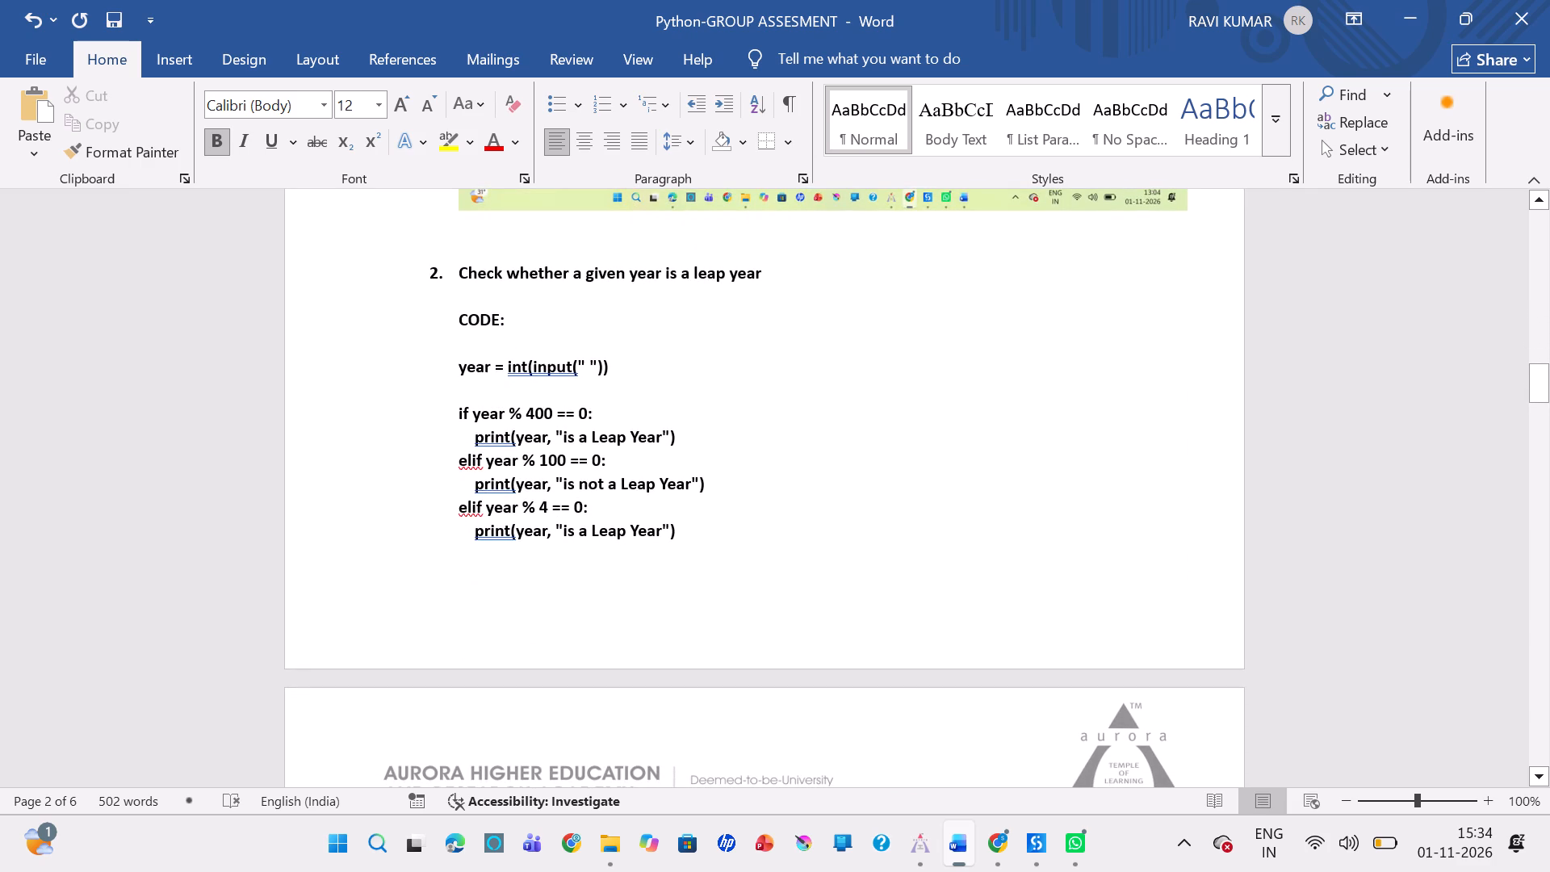
pyautogui.scroll(-3, 562, 459)
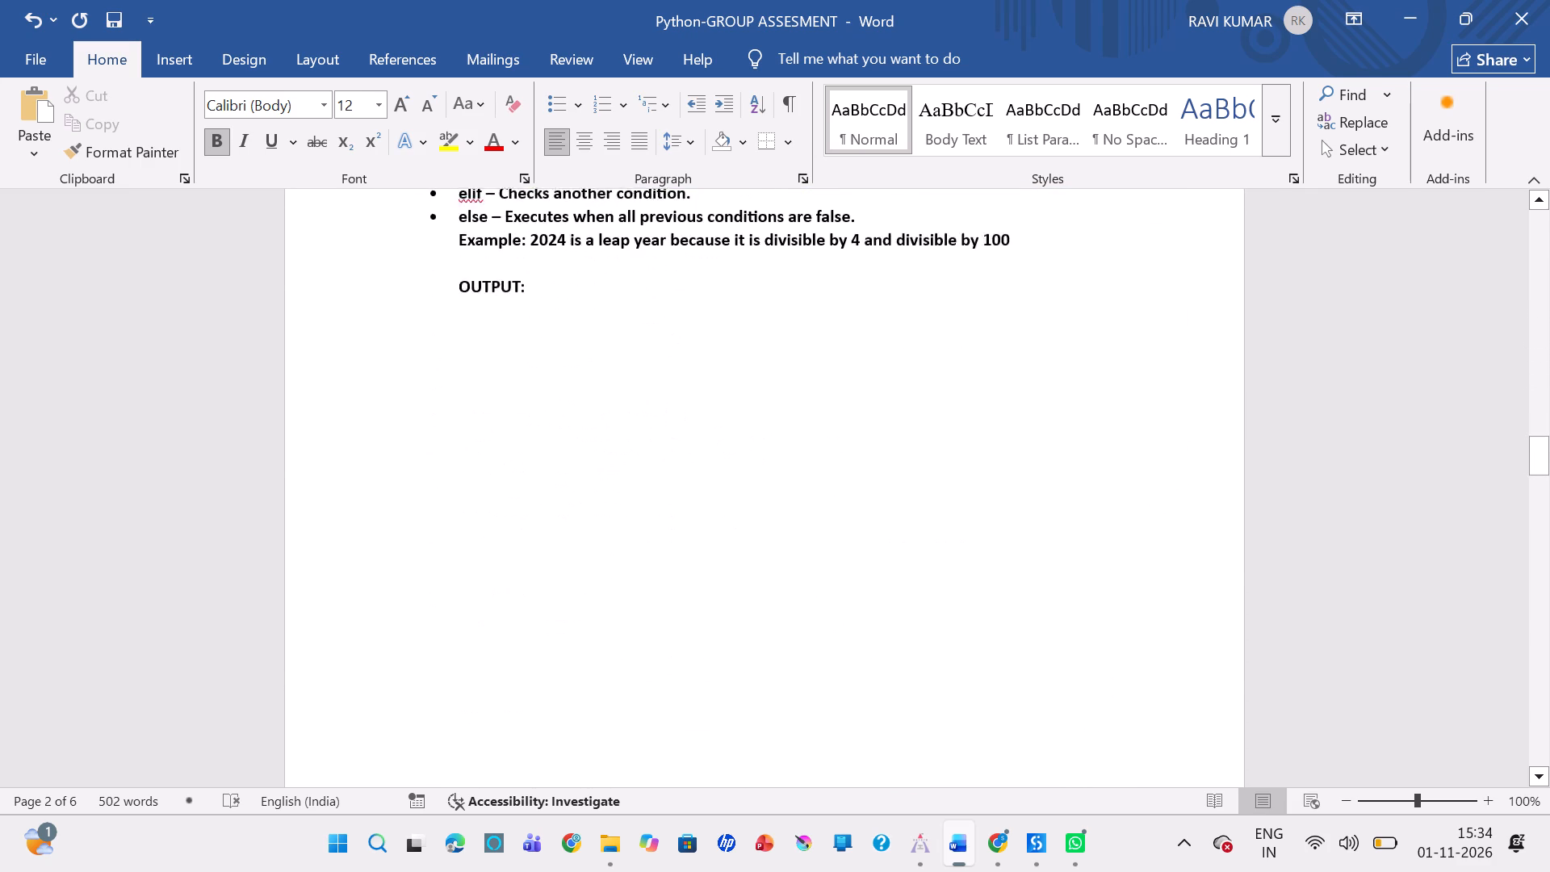
# Delete the blank paragraph directly below question 2's OUTPUT heading to close the gap before the output screenshot.
pyautogui.scroll(-1, 562, 459)
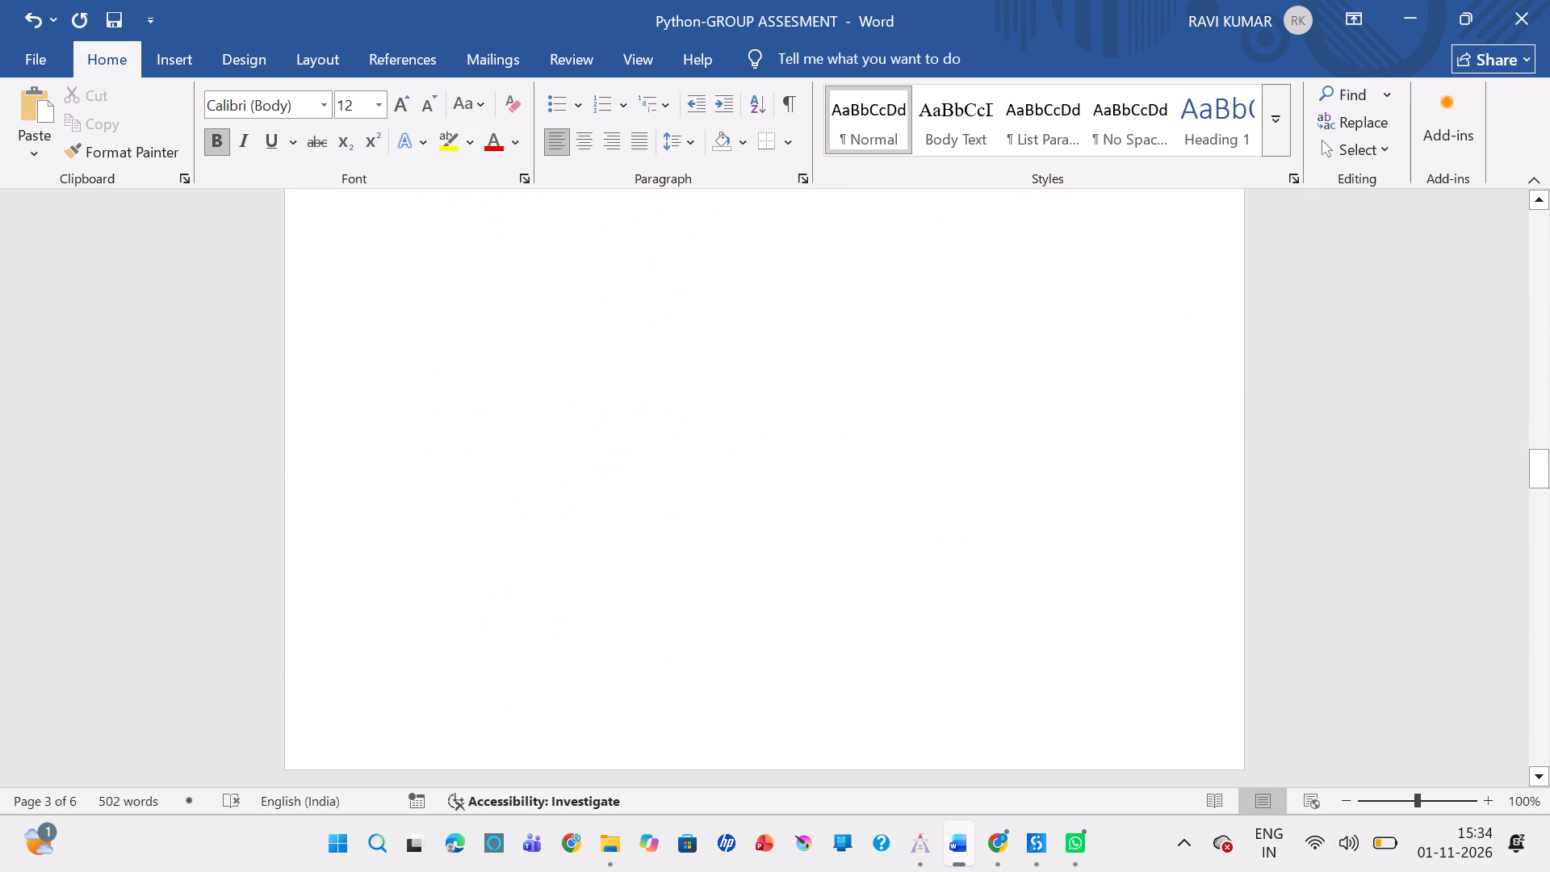
pyautogui.scroll(-2, 562, 459)
pyautogui.scroll(5, 562, 459)
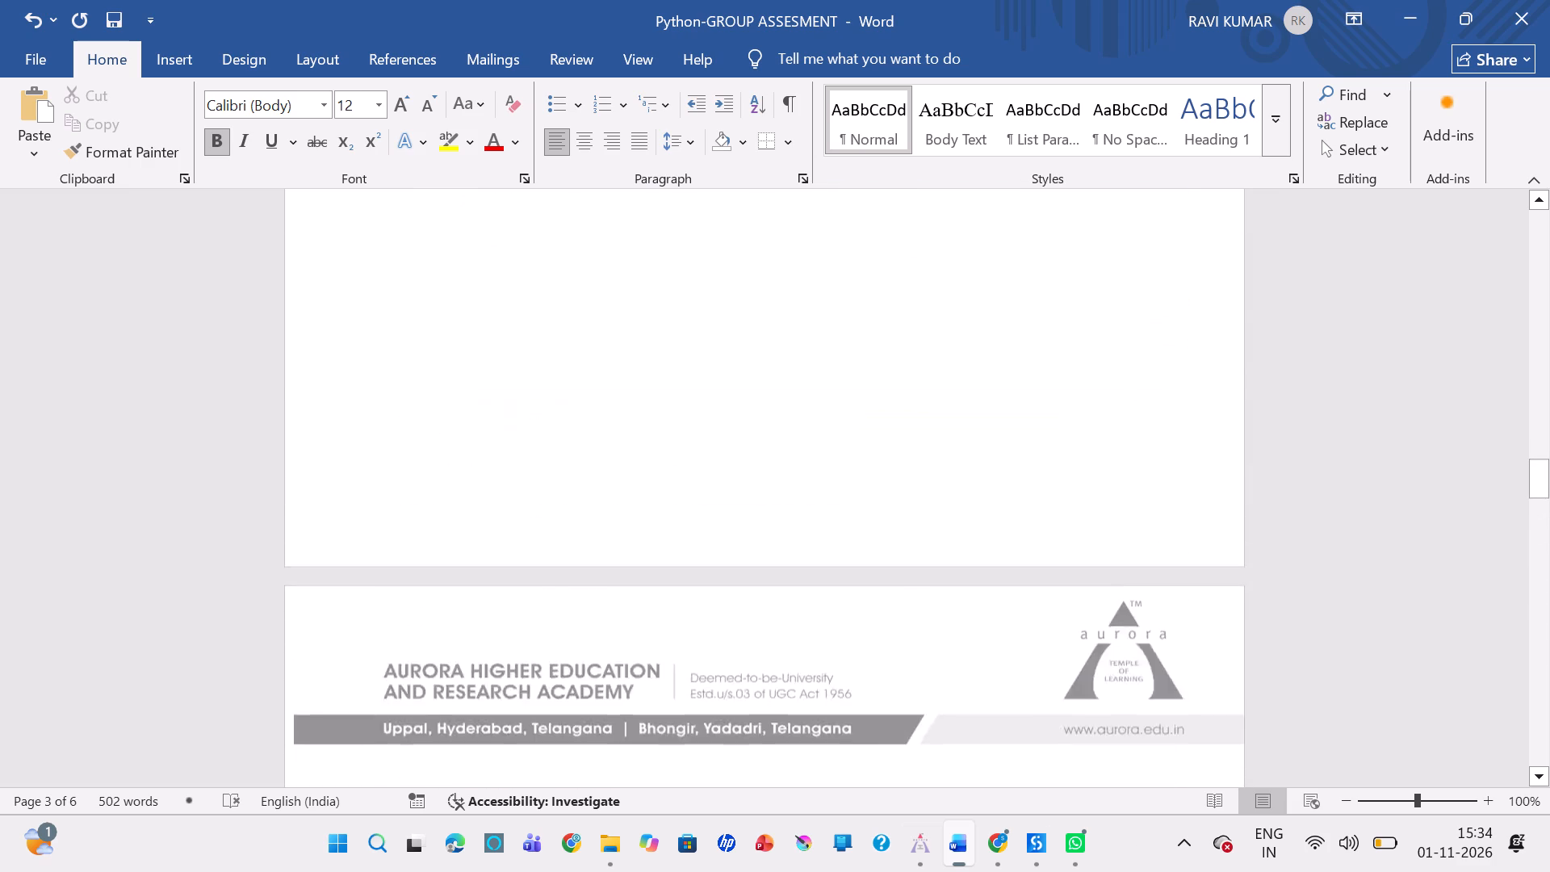
pyautogui.scroll(2, 562, 459)
pyautogui.scroll(-2, 562, 459)
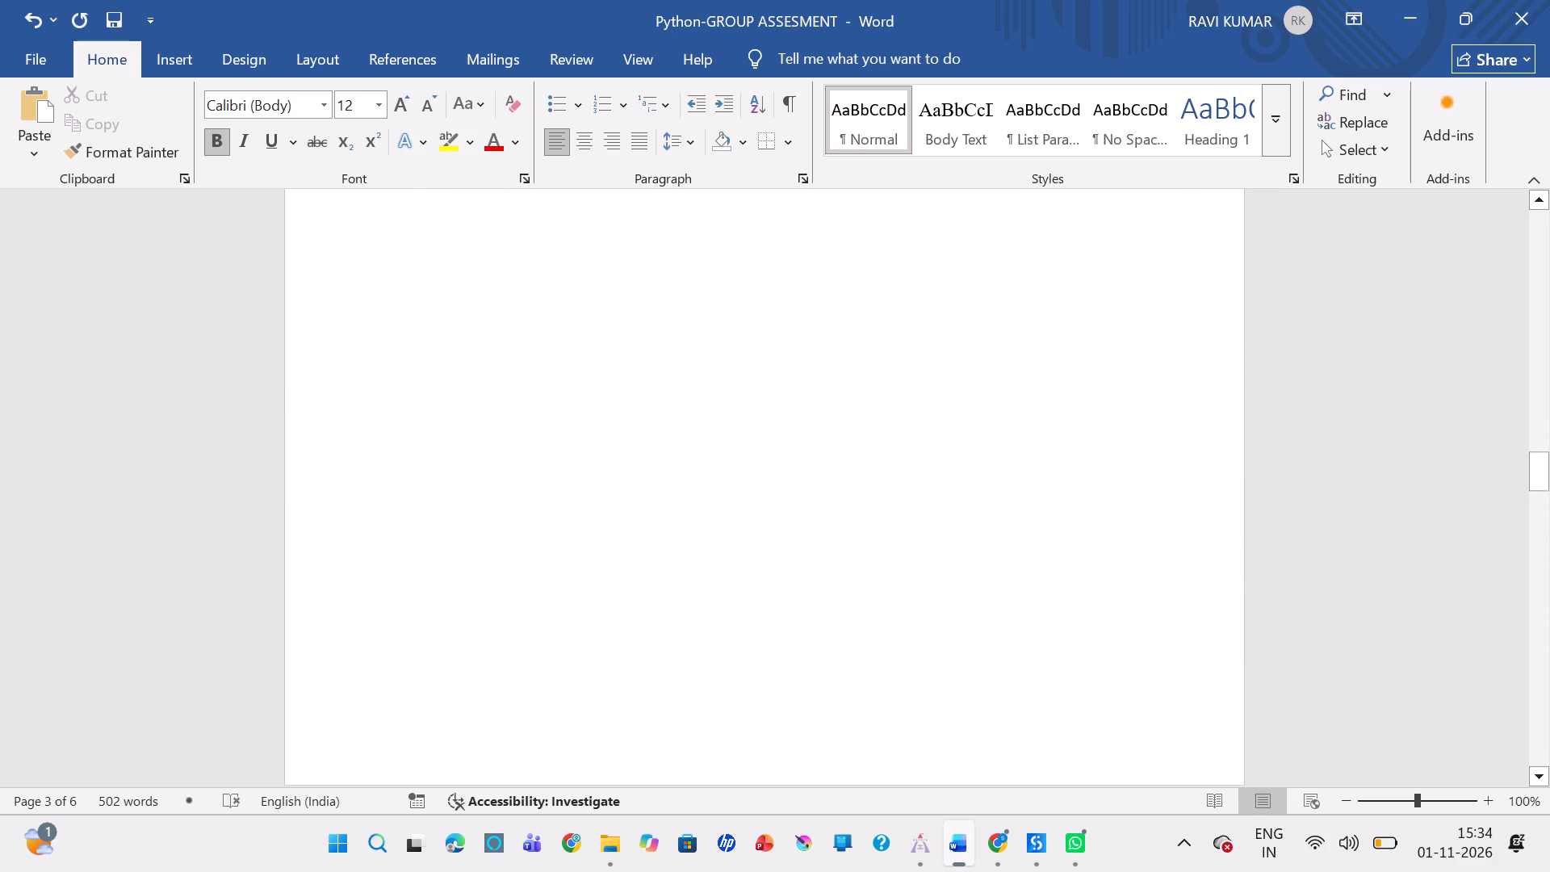
pyautogui.scroll(-3, 562, 459)
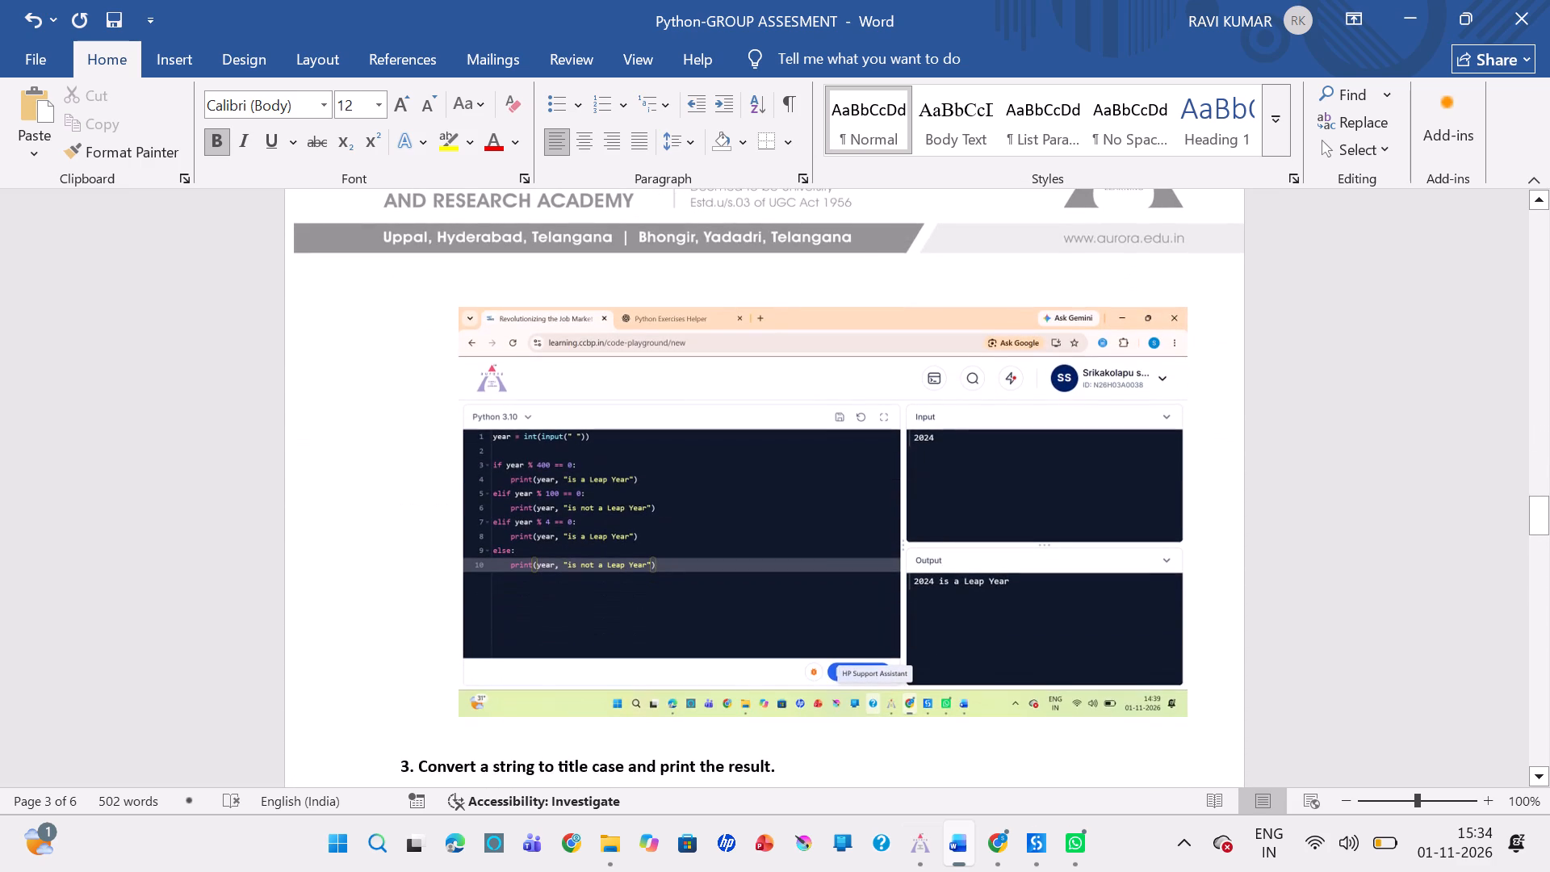
pyautogui.scroll(5, 535, 394)
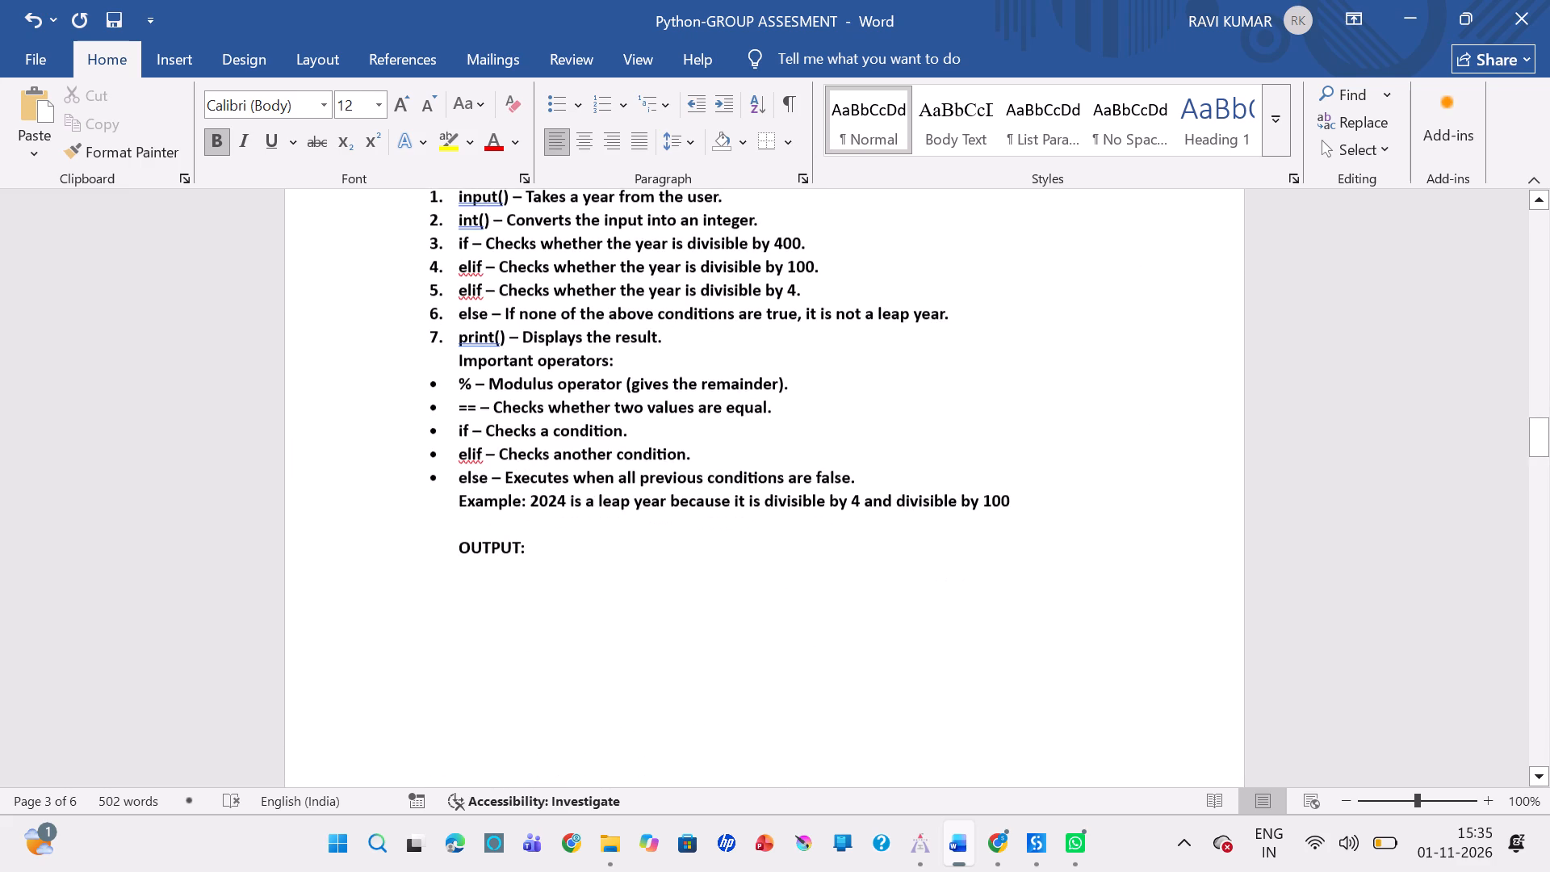
pyautogui.click(522, 602)
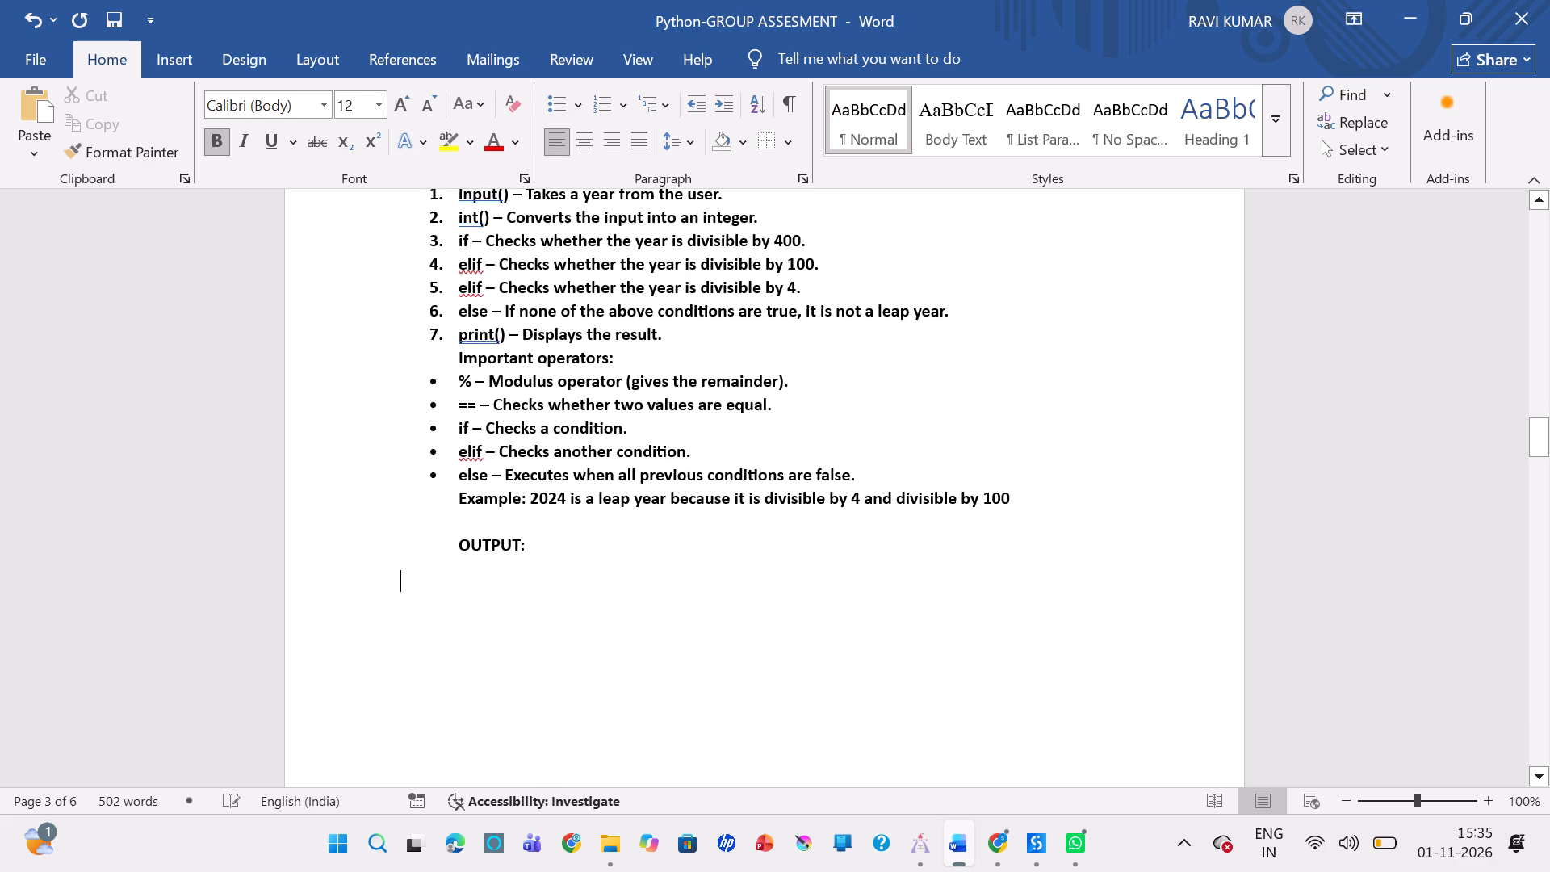
pyautogui.press('BackSpace')
# Copy question 3's EXPLANATION heading and its five points into the blank line above question 4's title.
pyautogui.scroll(-1, 522, 602)
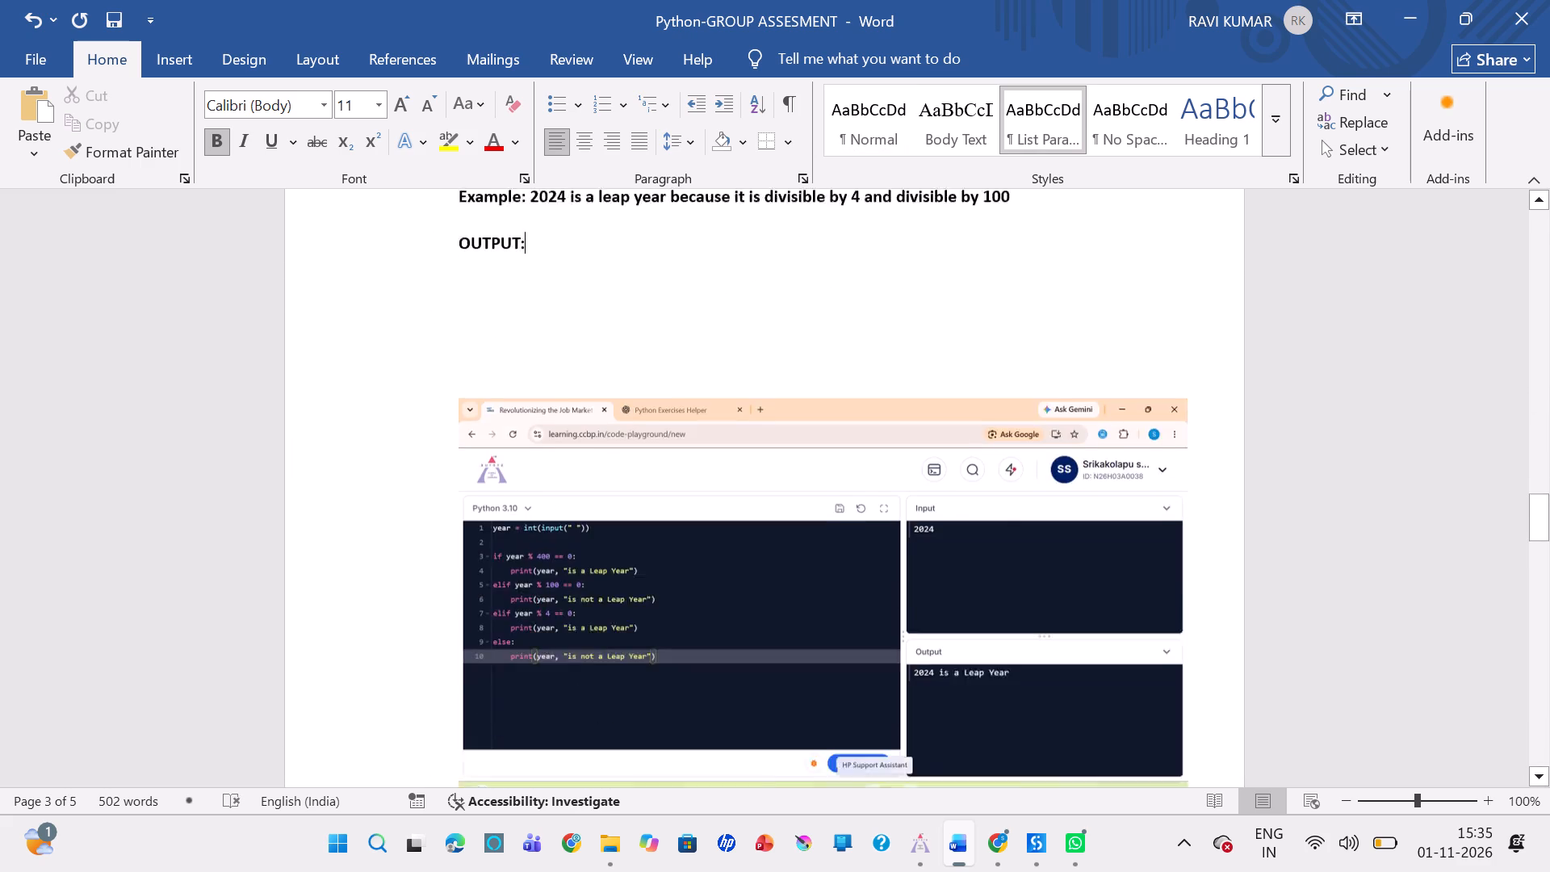
pyautogui.scroll(-3, 522, 602)
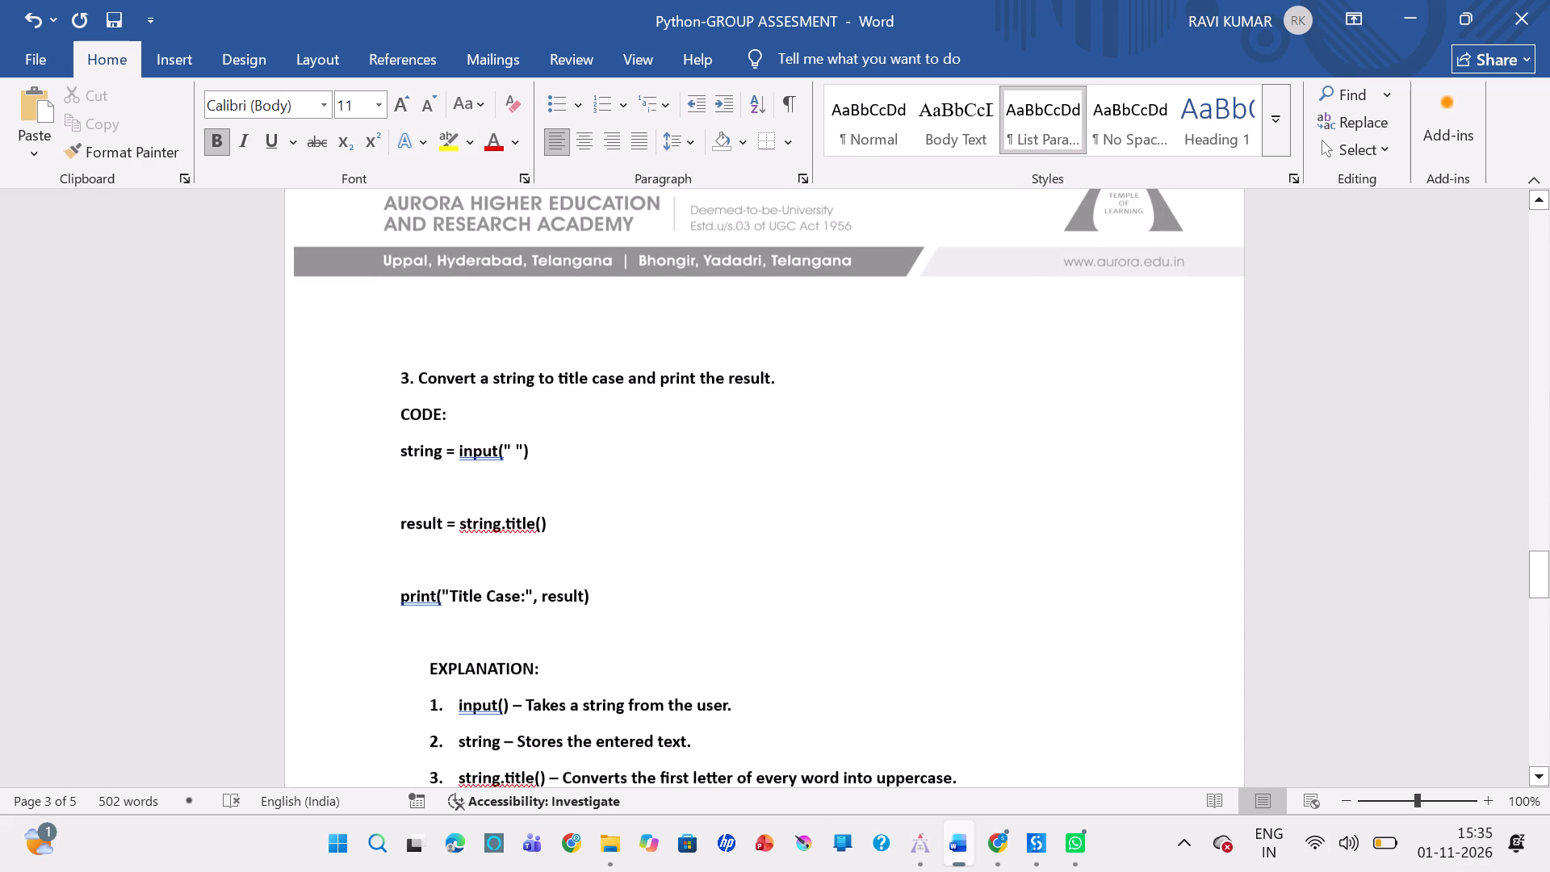
pyautogui.scroll(-1, 522, 602)
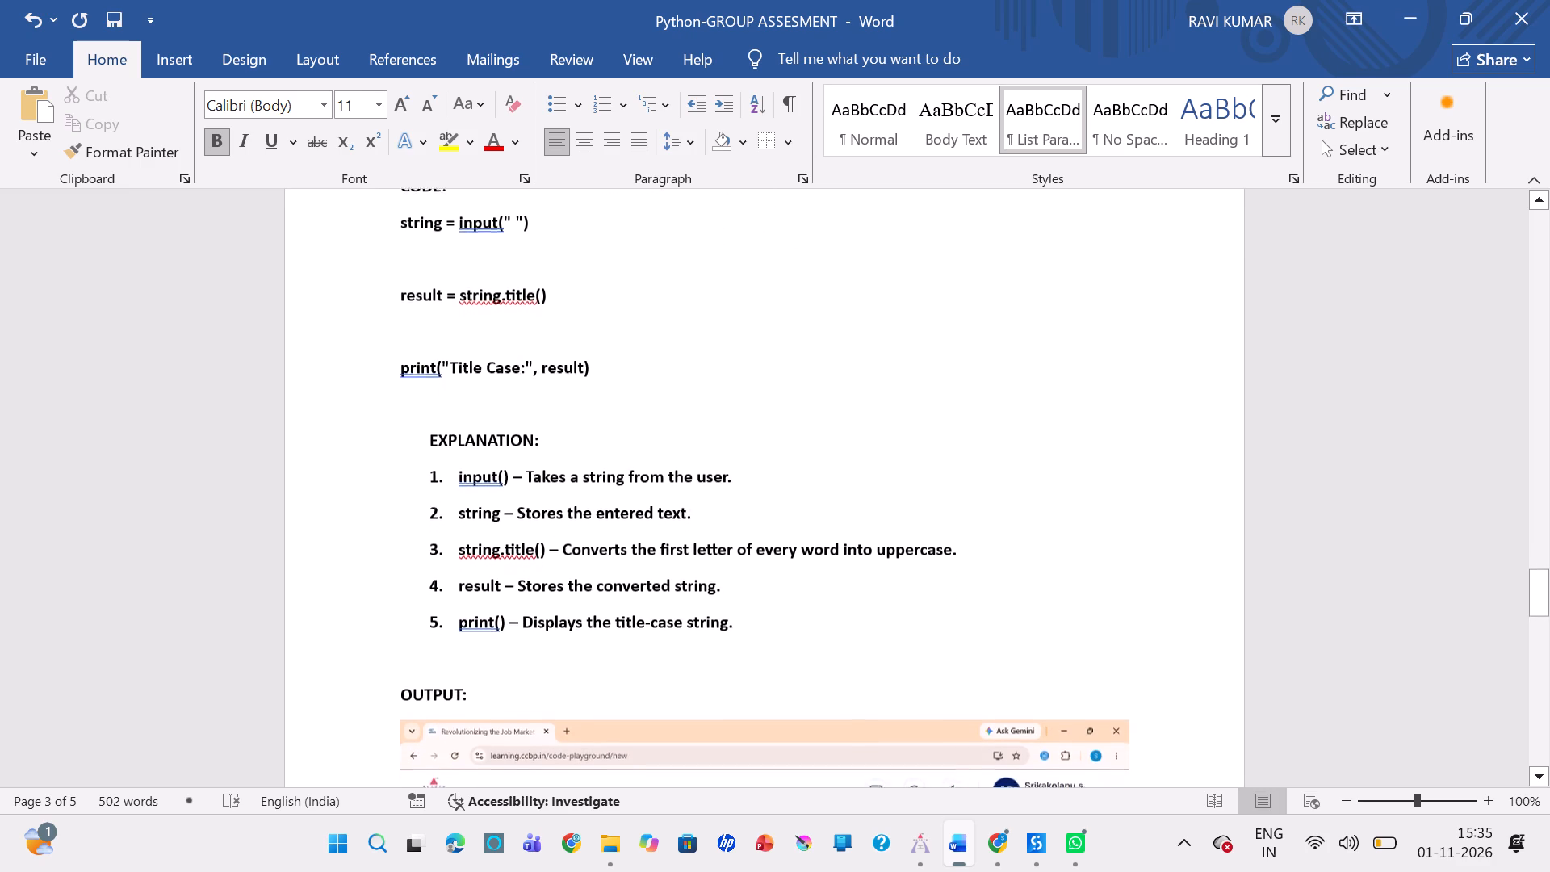
pyautogui.scroll(-2, 522, 602)
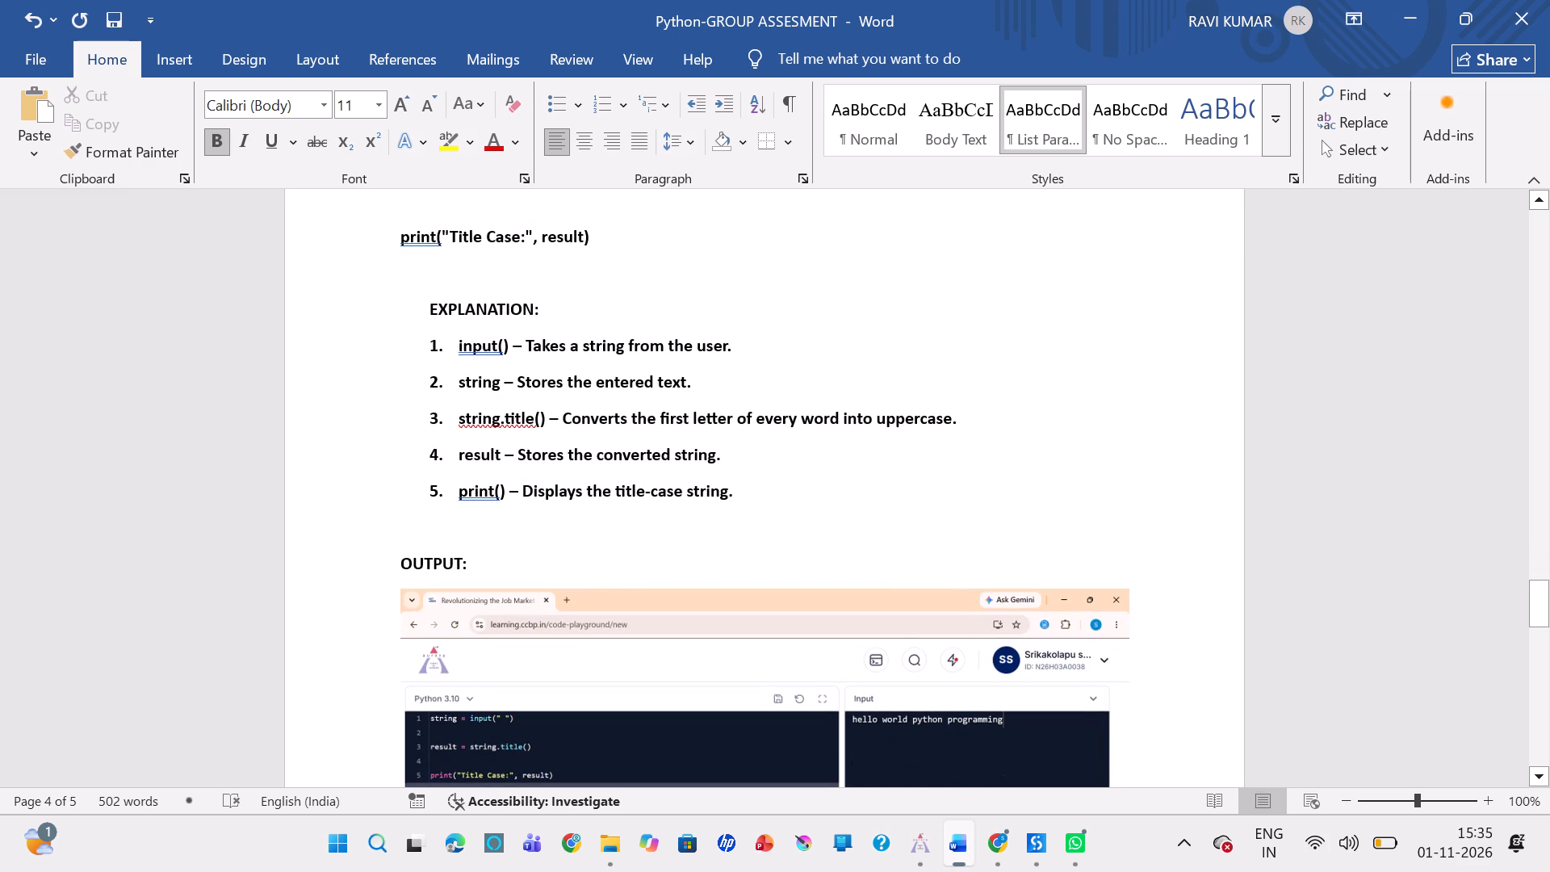
pyautogui.moveTo(431, 299); pyautogui.dragTo(811, 538)
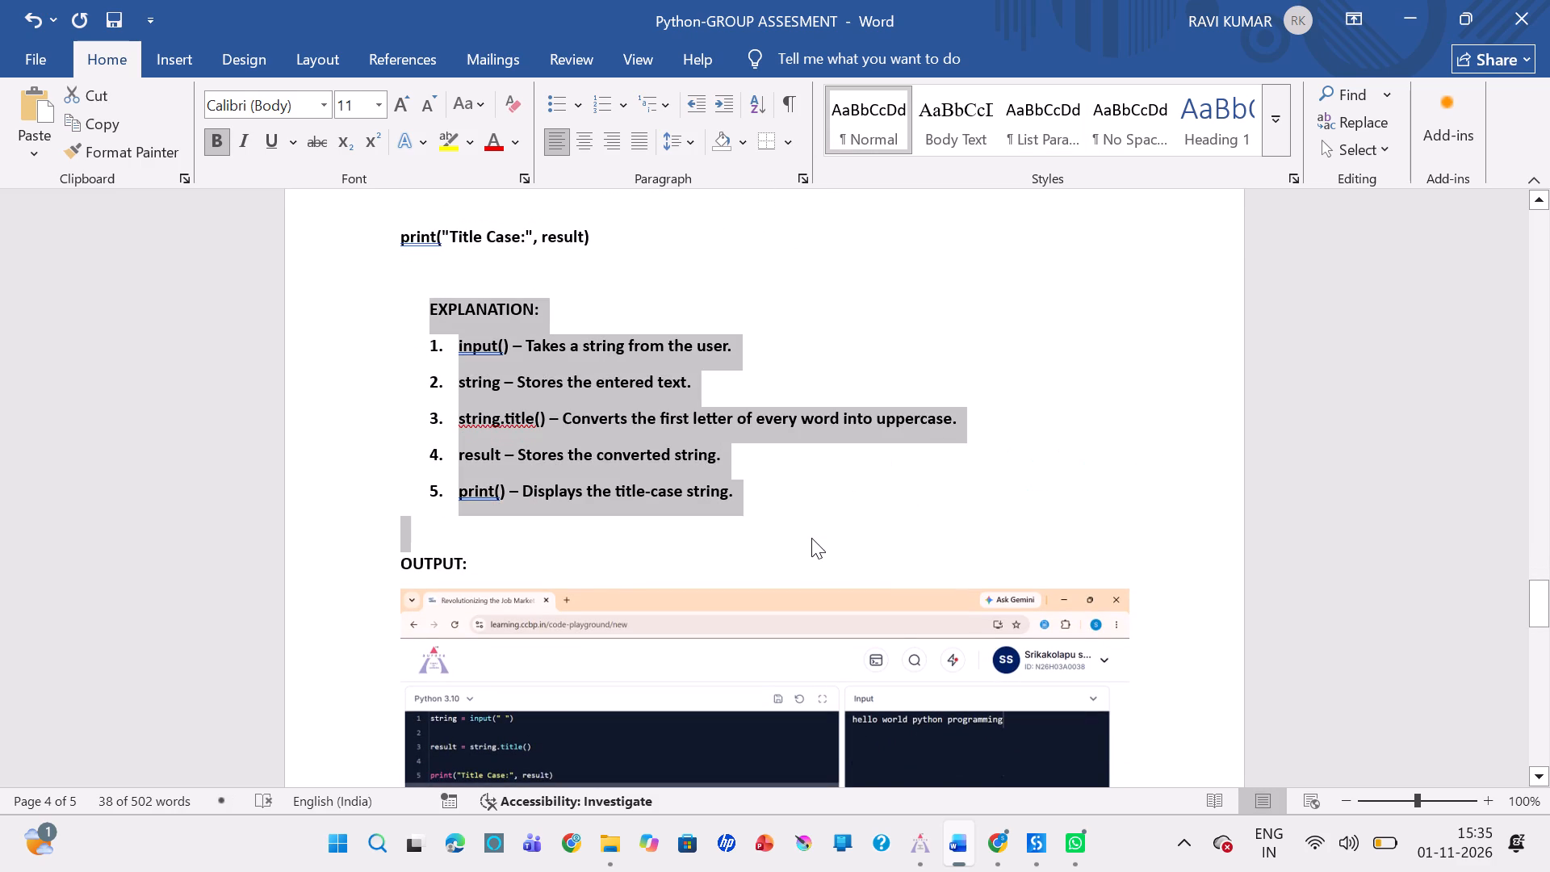
pyautogui.hotkey('ctrl', 'c')
pyautogui.click(811, 538)
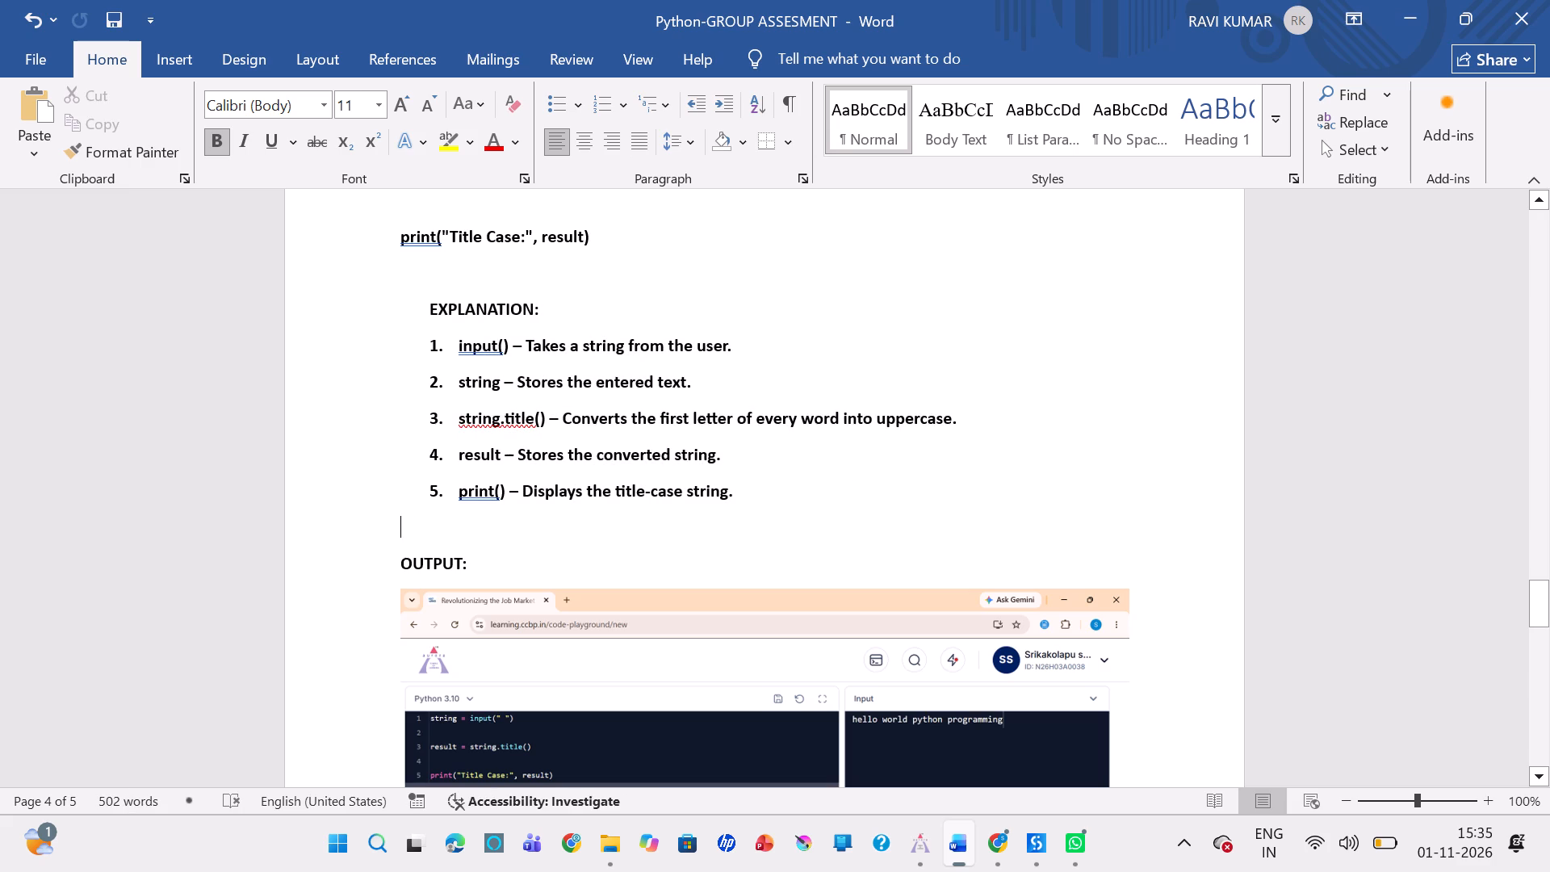
pyautogui.scroll(-3, 684, 518)
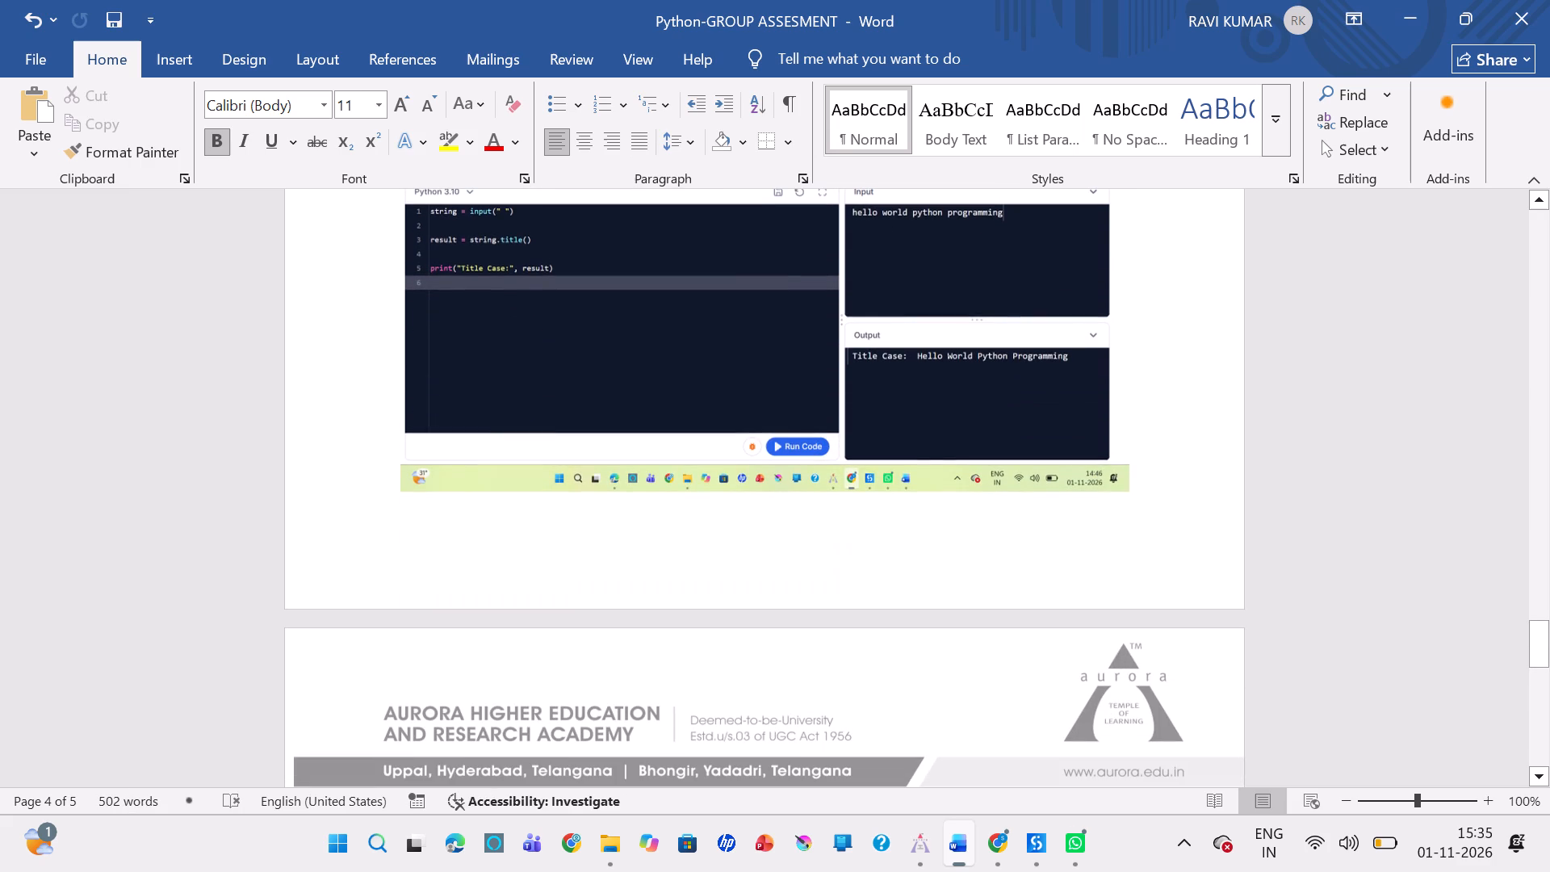
pyautogui.click(445, 537)
pyautogui.scroll(-1, 445, 537)
pyautogui.click(441, 478)
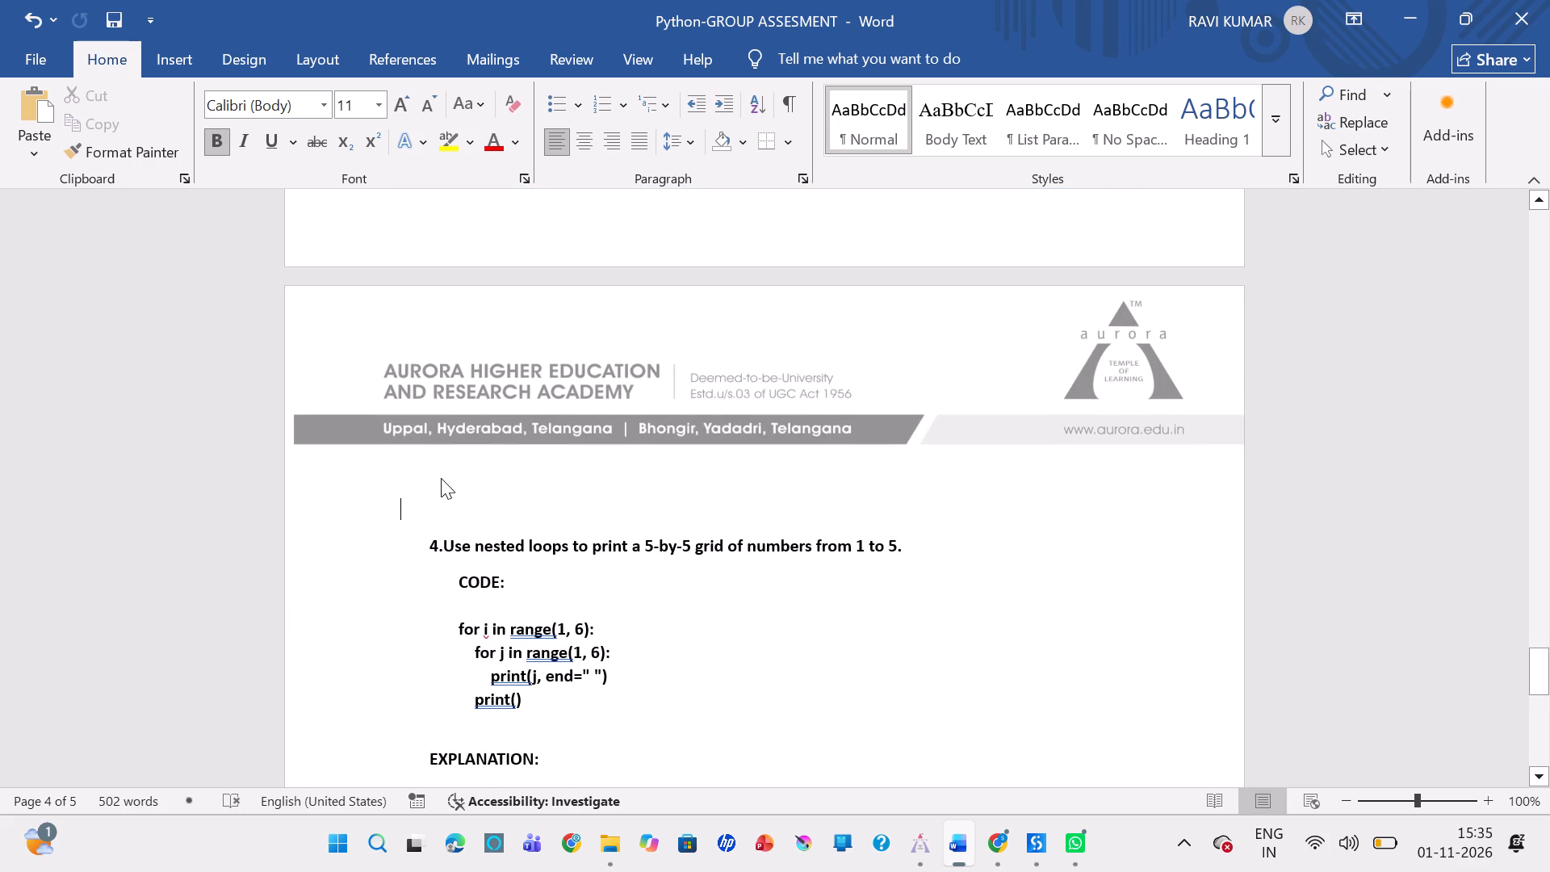
pyautogui.hotkey('ctrl', 'v')
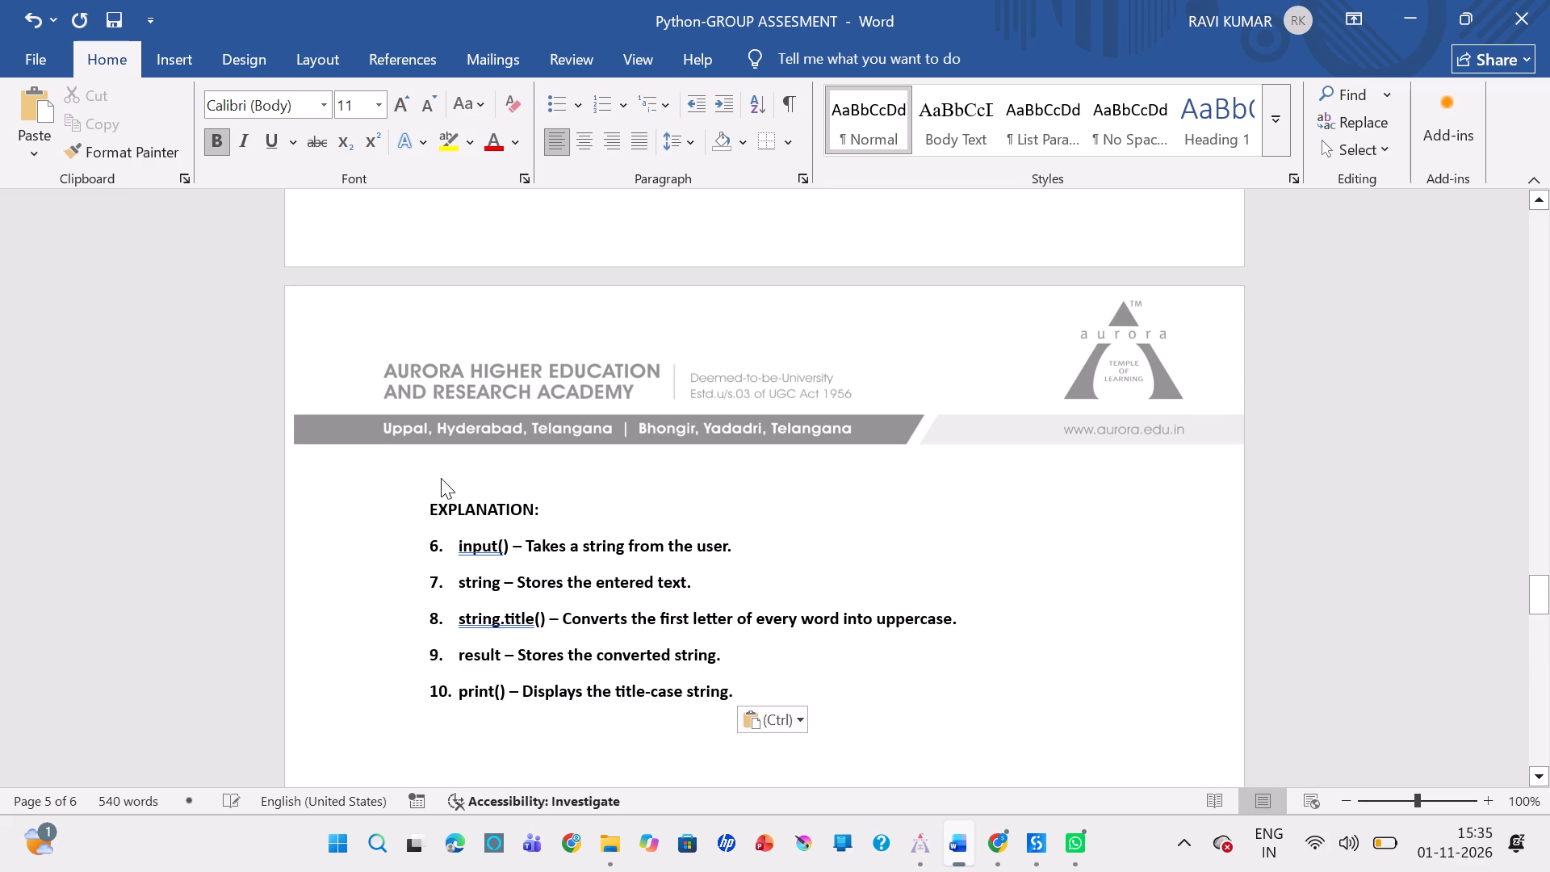
pyautogui.scroll(4, 441, 478)
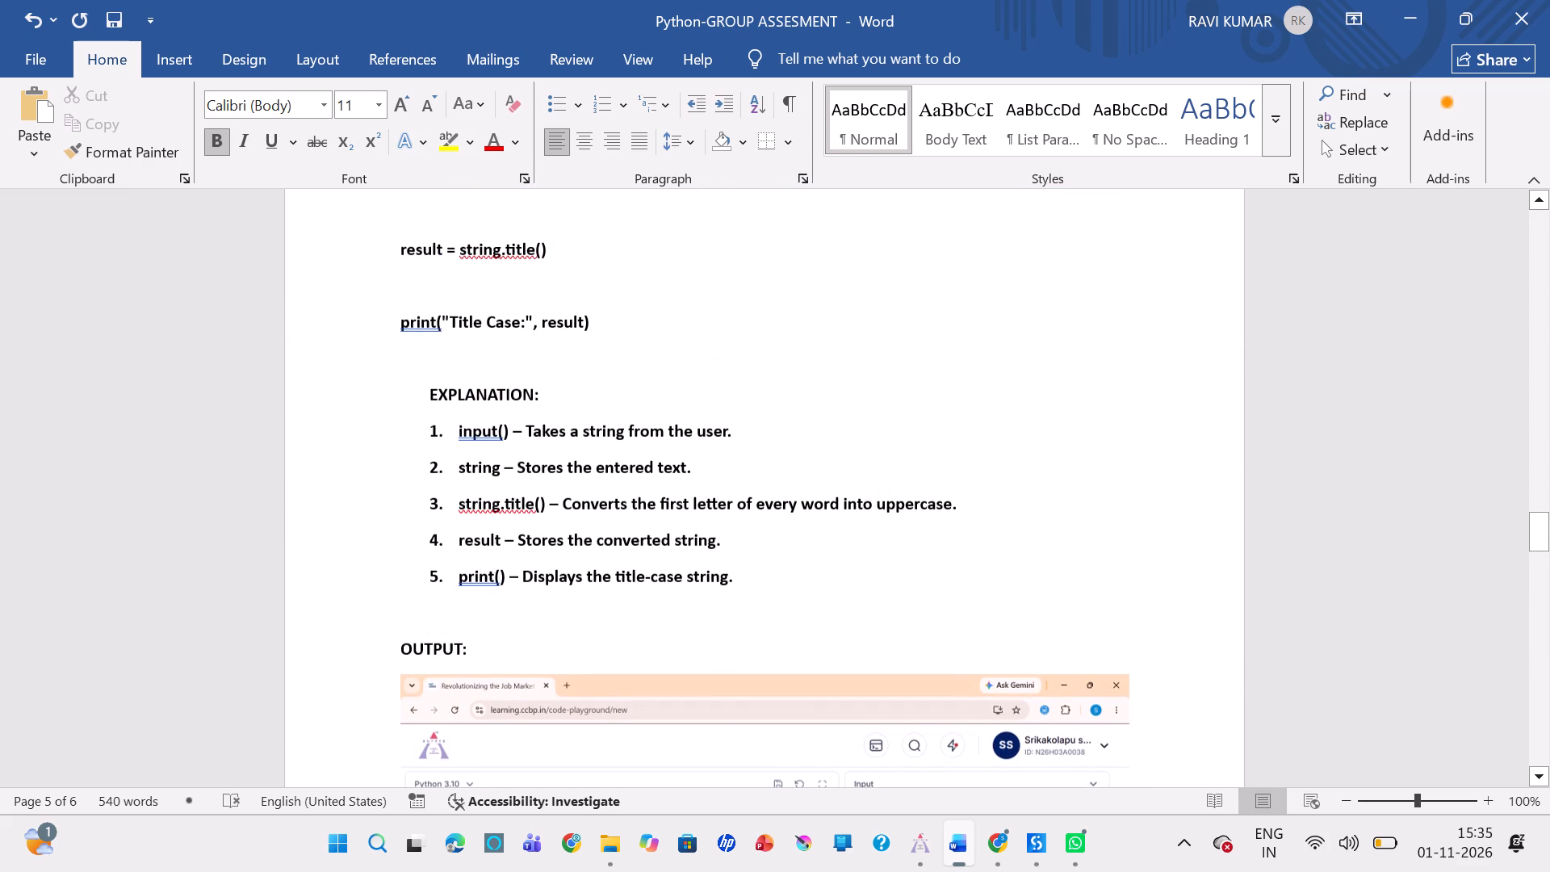
pyautogui.scroll(-2, 494, 605)
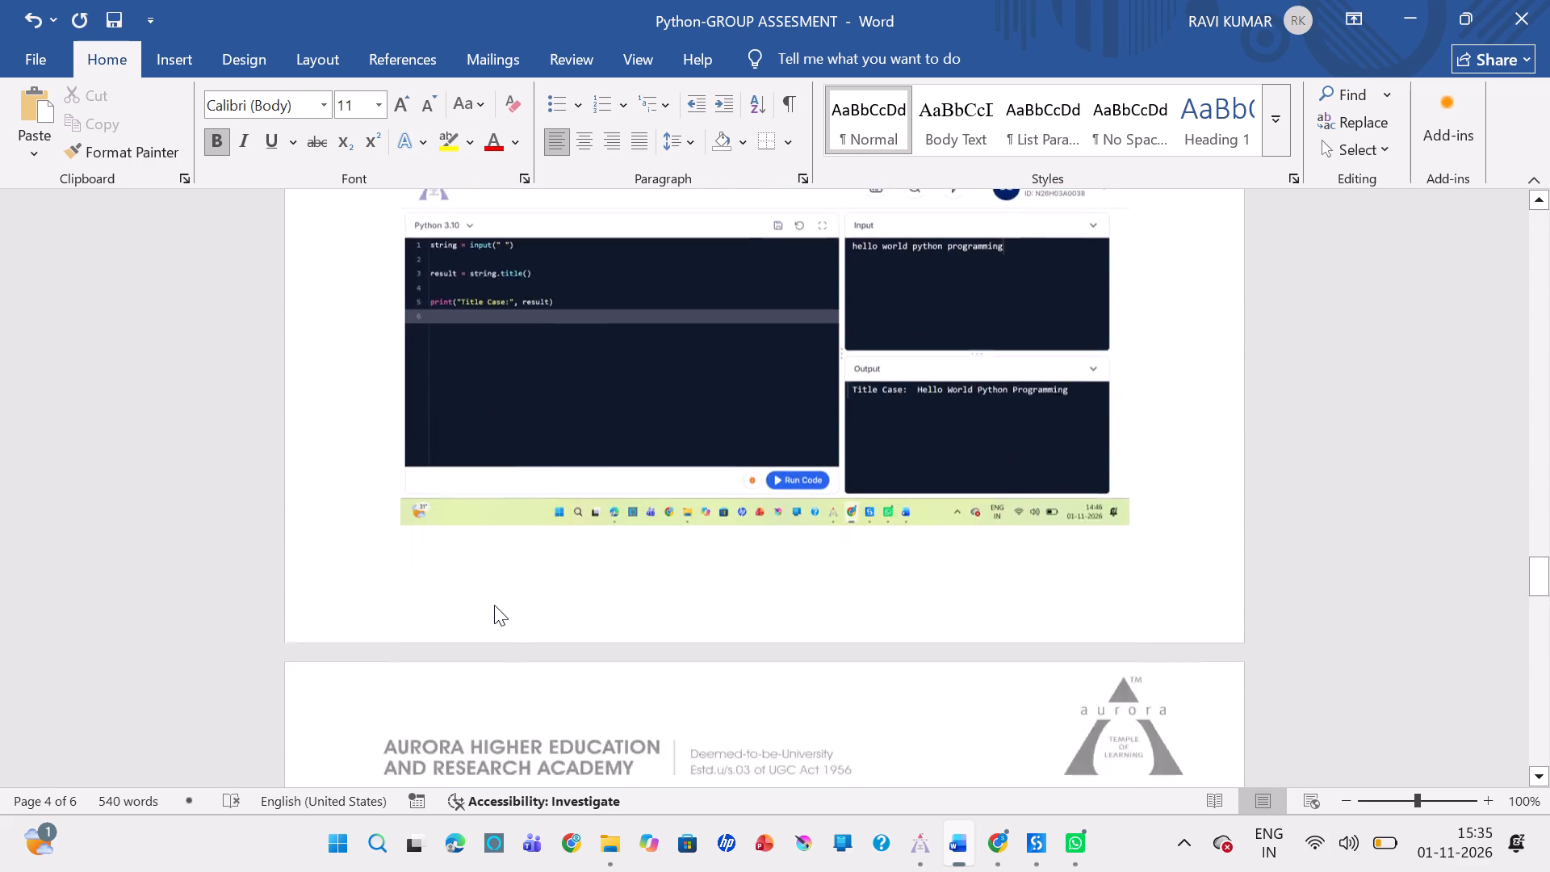
pyautogui.scroll(-1, 494, 605)
pyautogui.scroll(1, 494, 605)
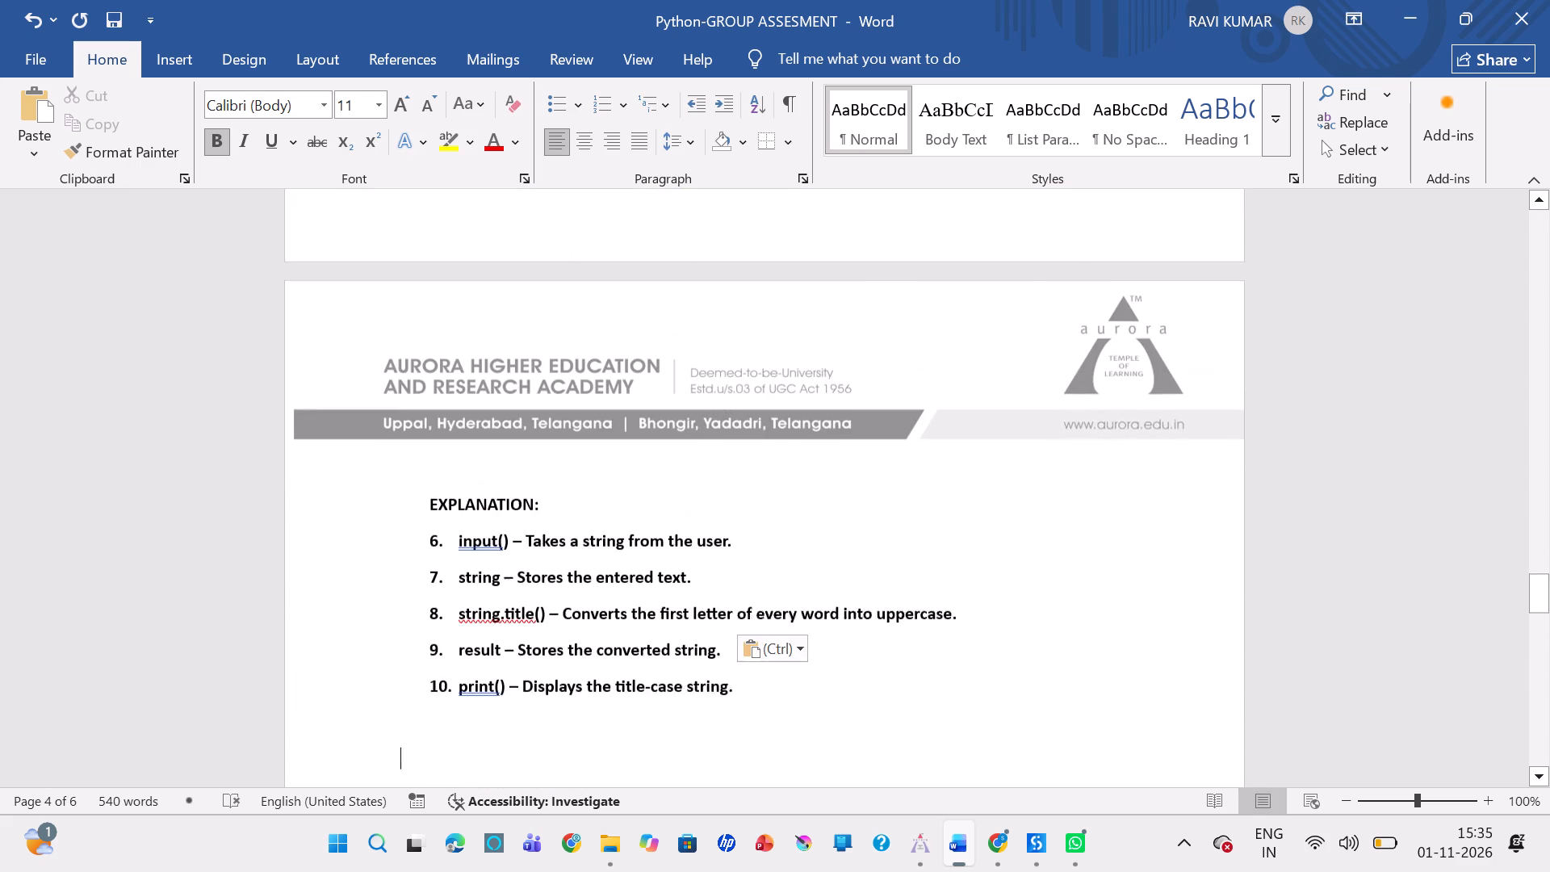
# Replace the automatic list number of the first point, input(), in question 3's copied explanation with a plain "1.".
pyautogui.scroll(1, 494, 605)
pyautogui.click(435, 570)
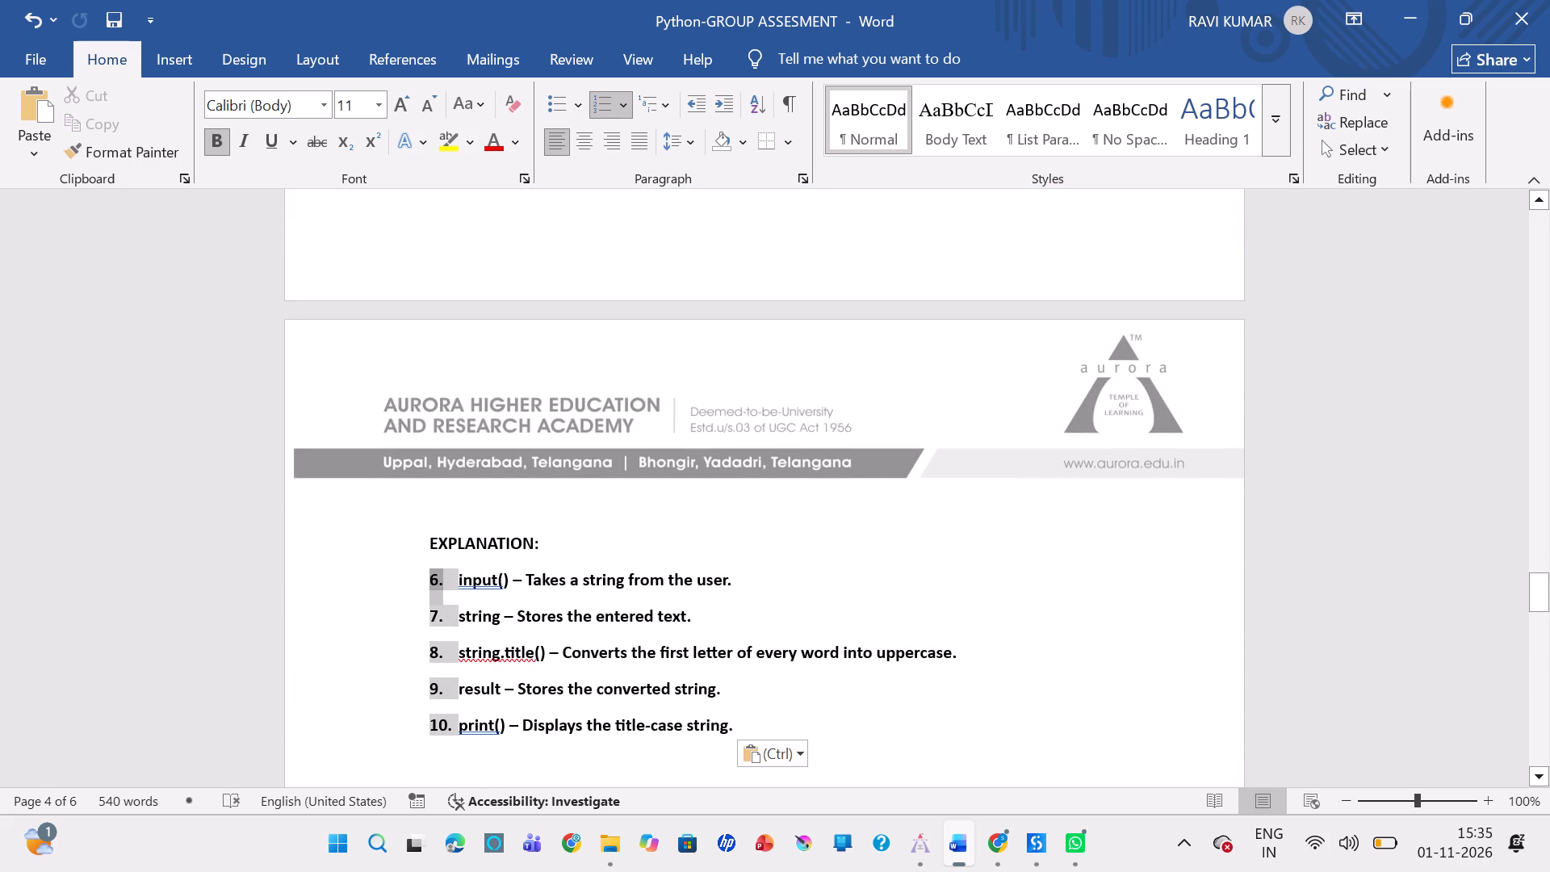
pyautogui.press('BackSpace')
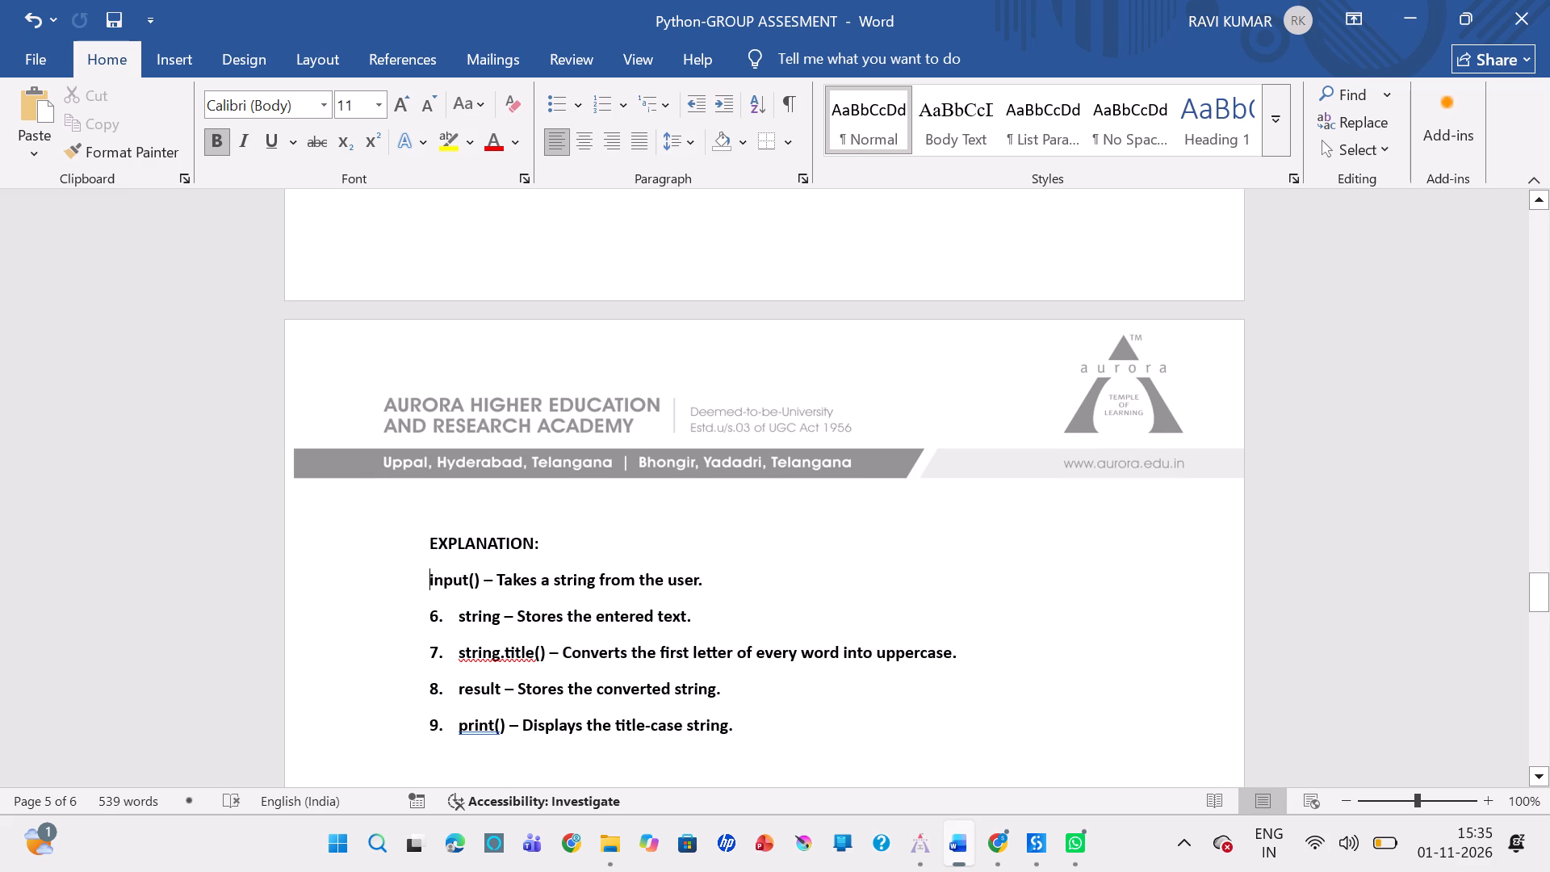
pyautogui.press('1')
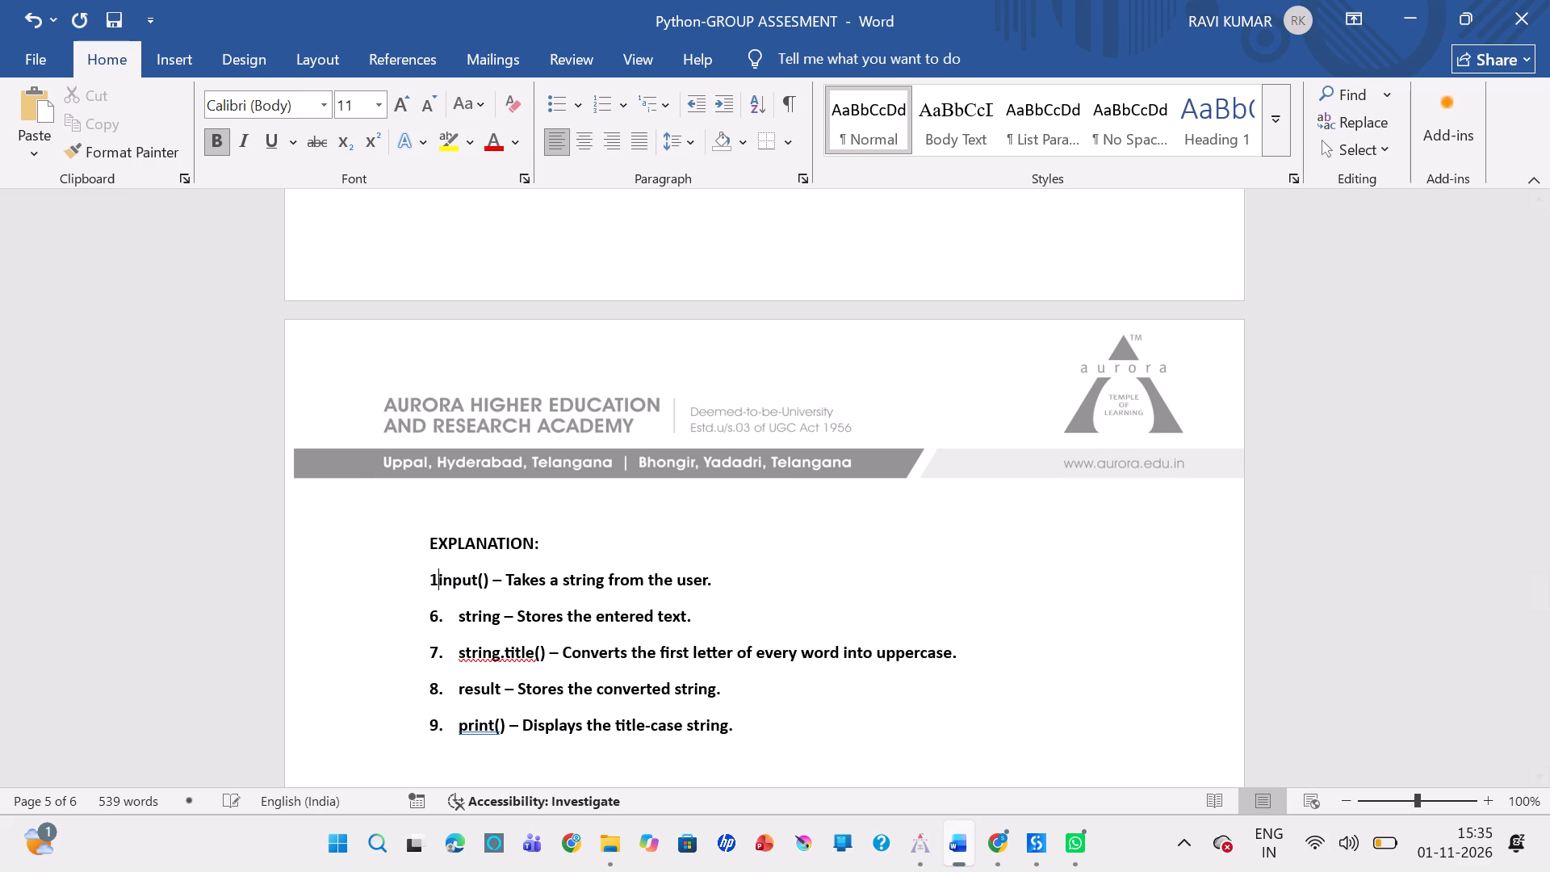
pyautogui.press('.')
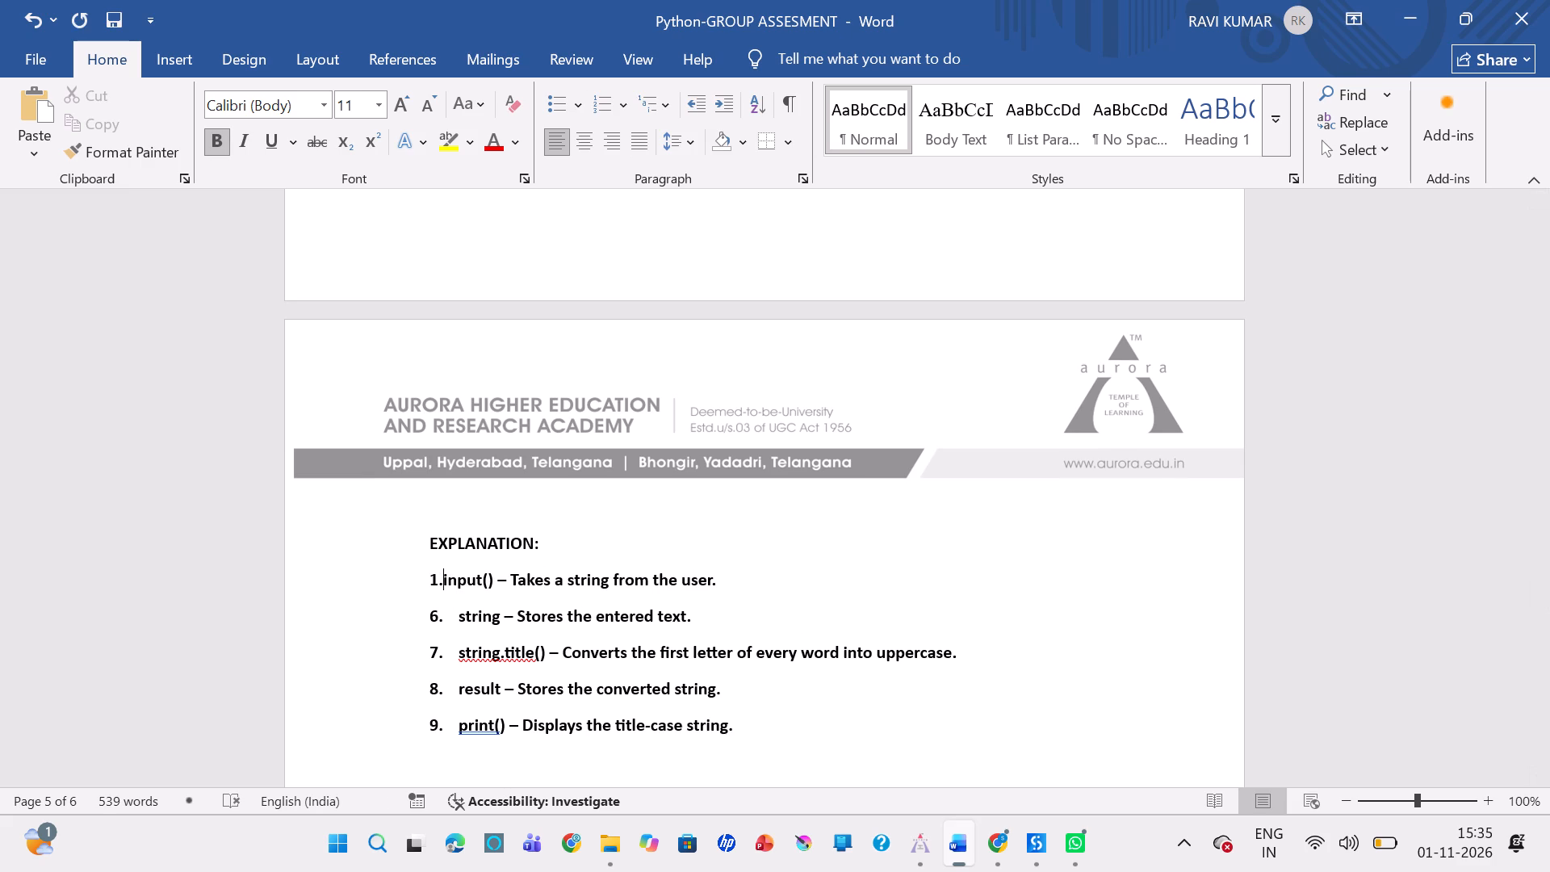
# Delete the original EXPLANATION heading and its five points between question 3's code and its OUTPUT heading.
pyautogui.scroll(5, 435, 570)
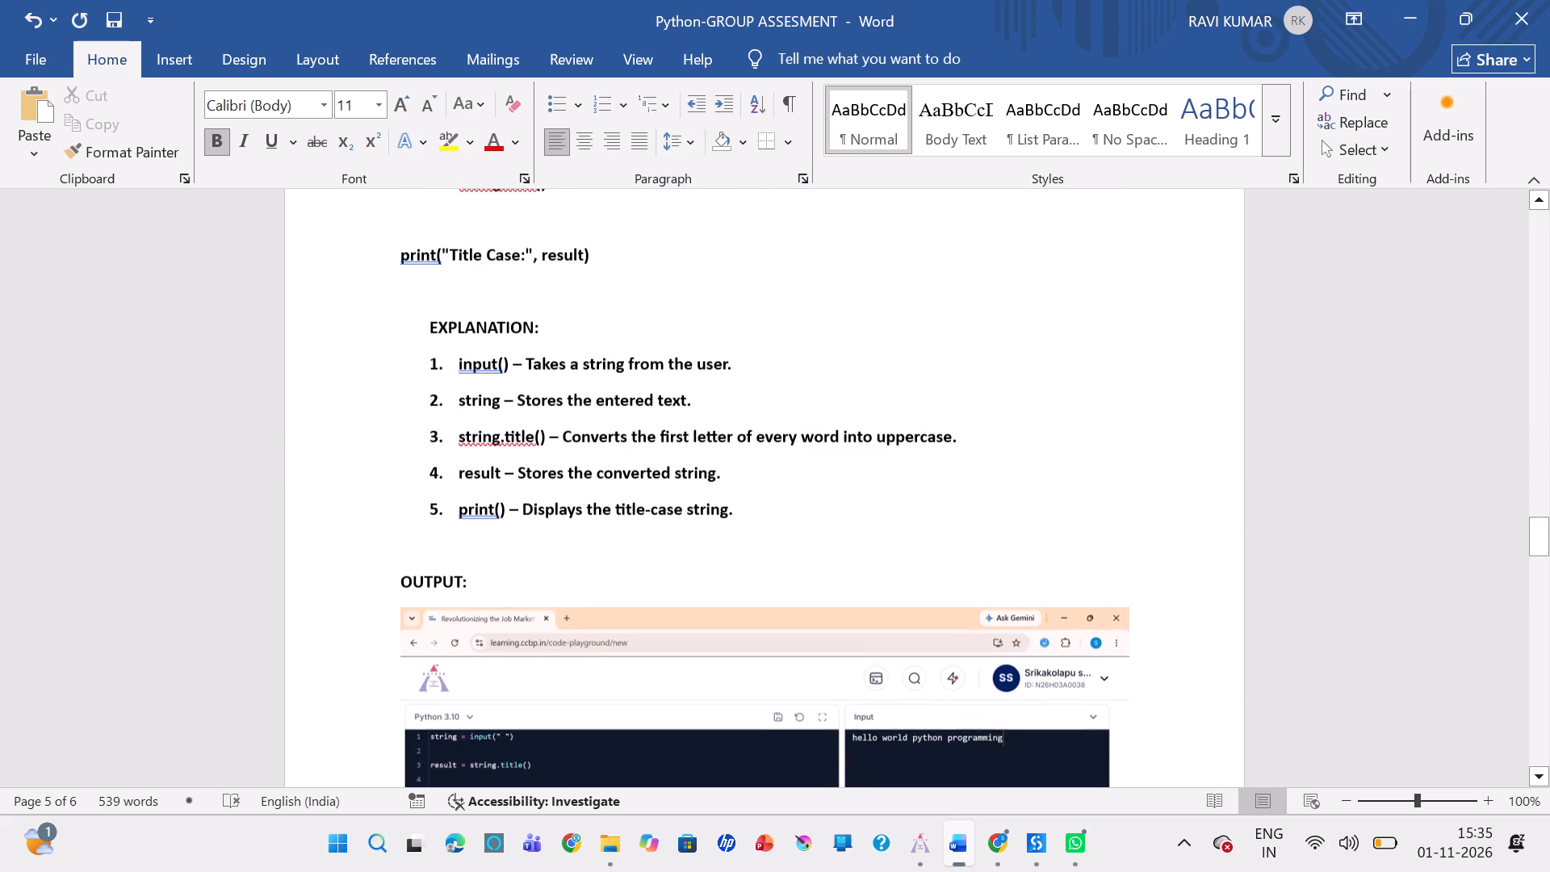
pyautogui.moveTo(424, 331); pyautogui.dragTo(784, 522)
pyautogui.press('BackSpace')
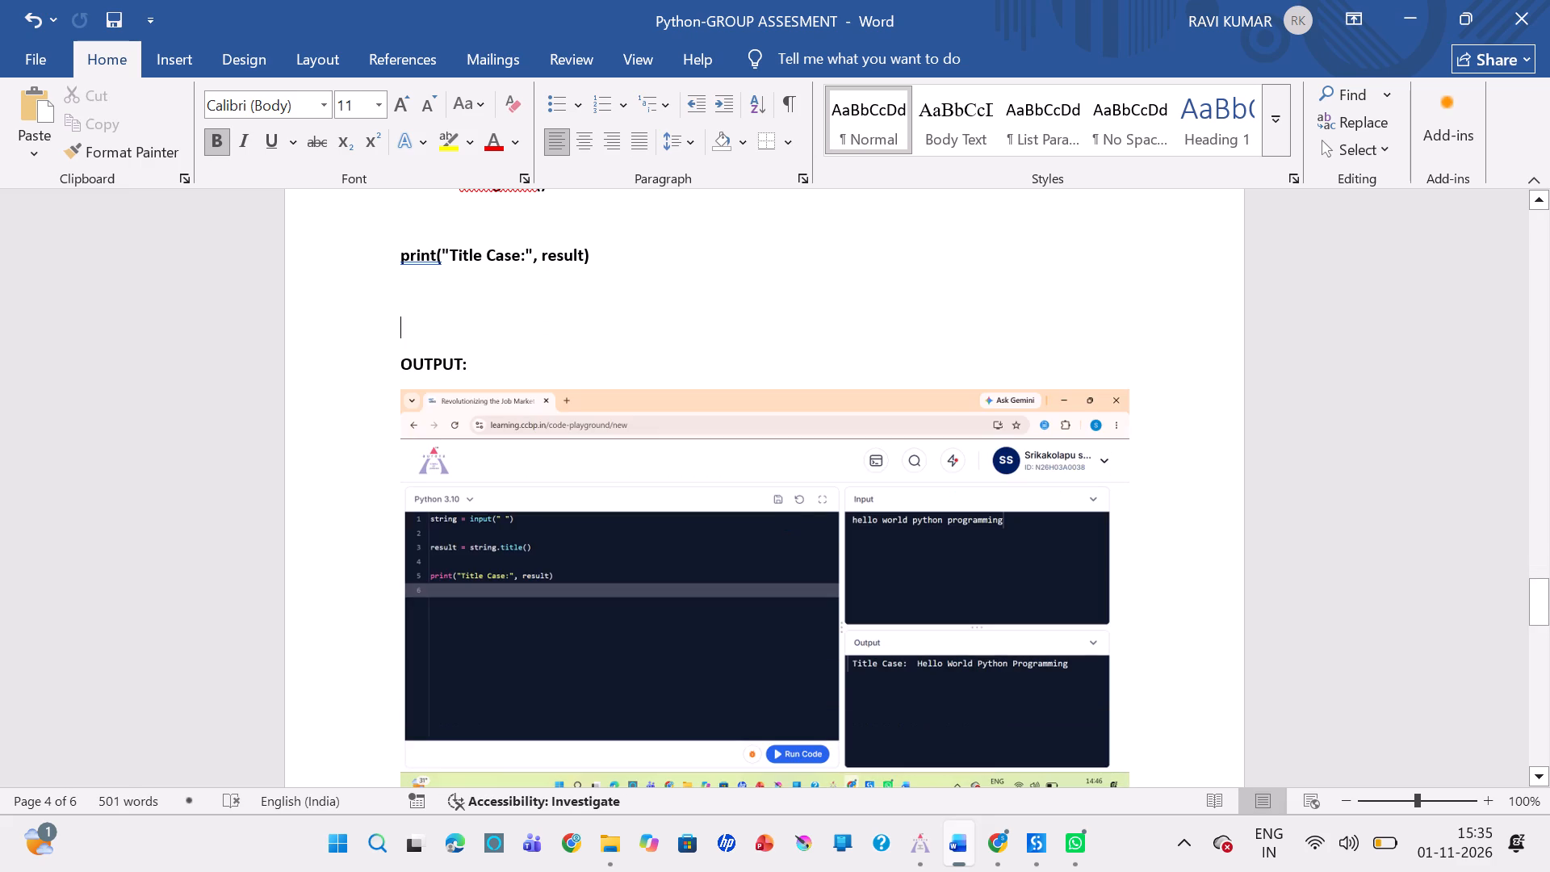
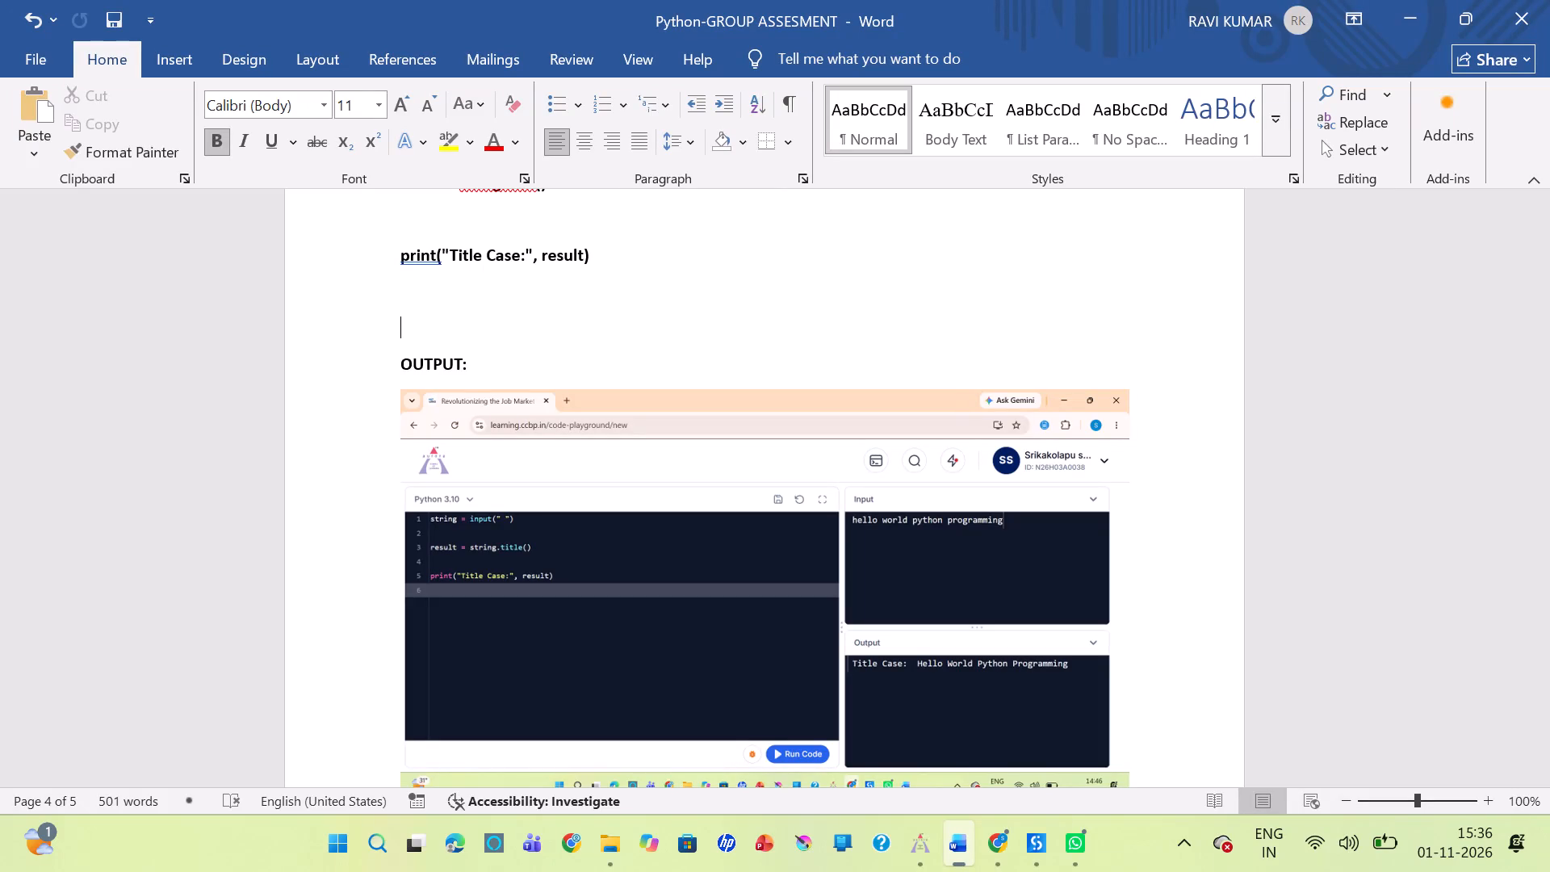
# Copy question 4's EXPLANATION heading with its five points, and remove them and the blank lines from above its OUTPUT heading.
pyautogui.scroll(-1, 772, 397)
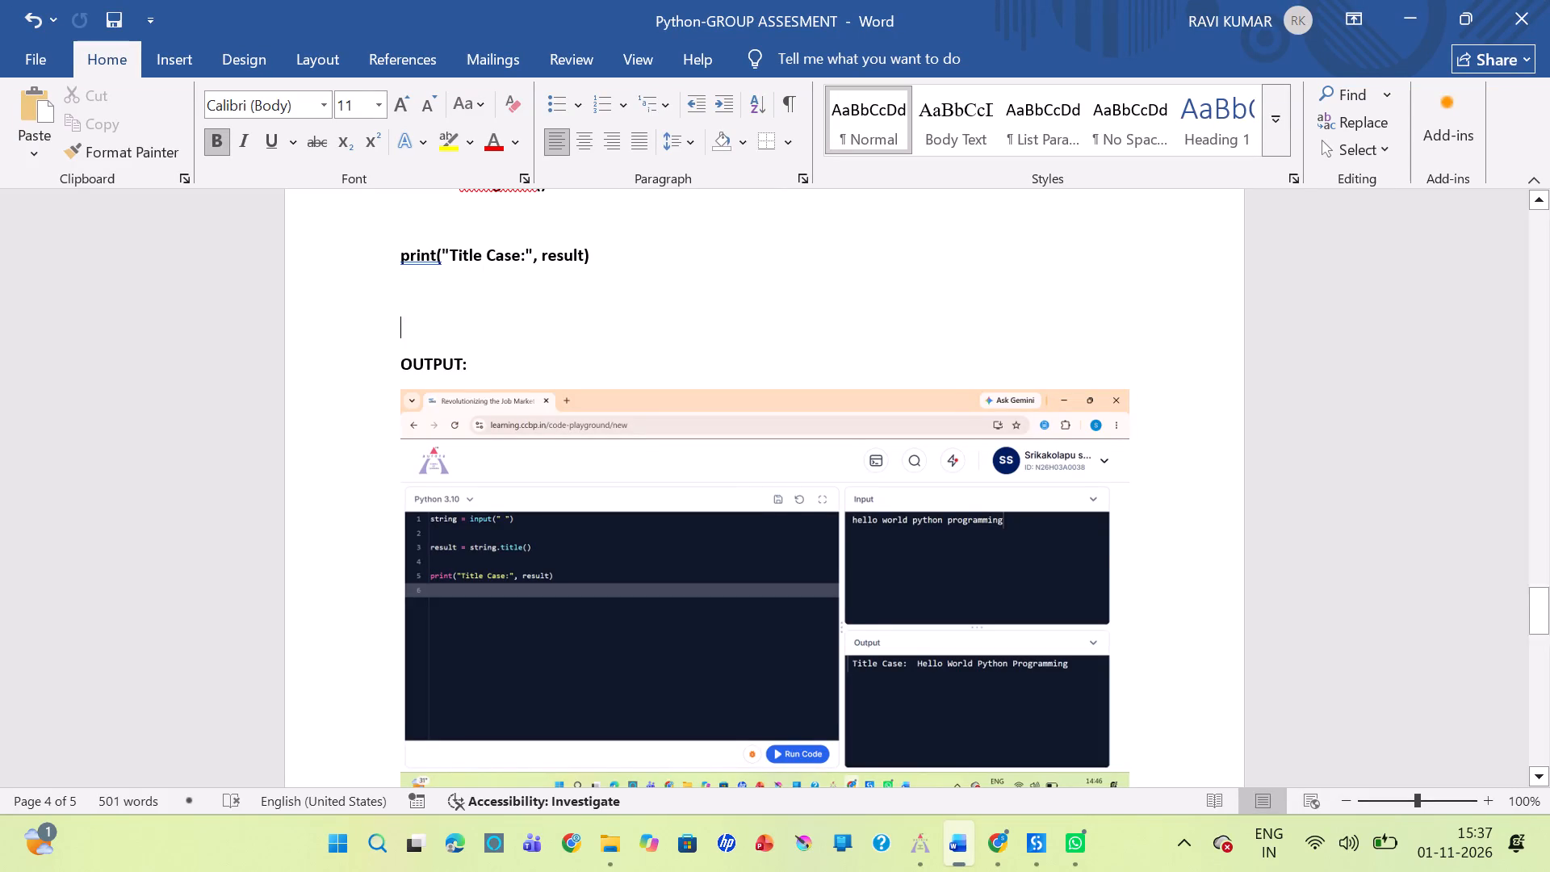
pyautogui.scroll(-2, 772, 397)
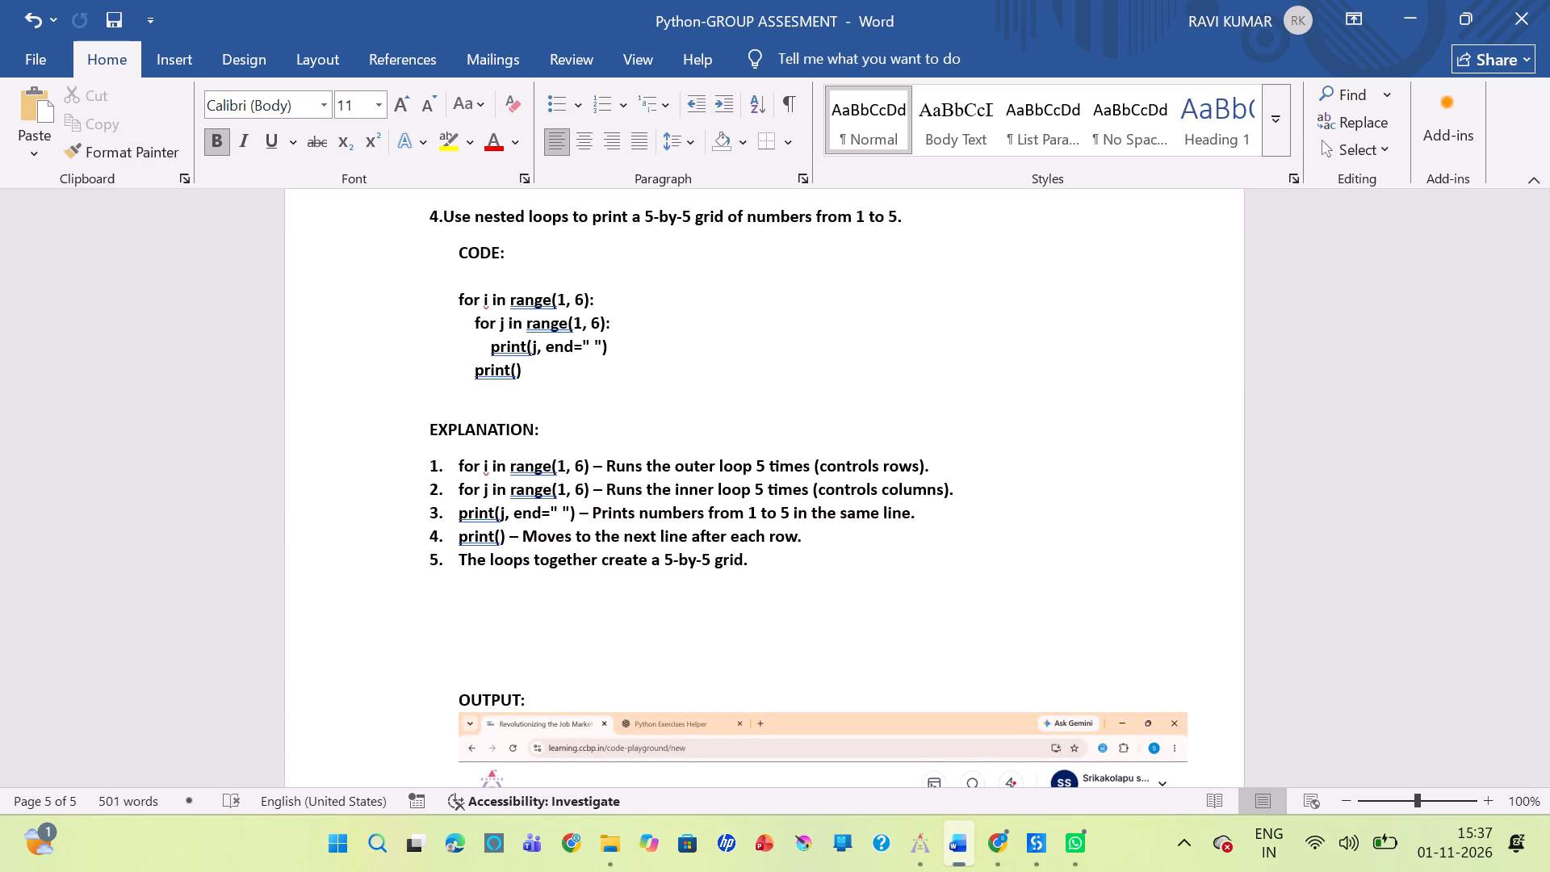
pyautogui.scroll(-2, 772, 397)
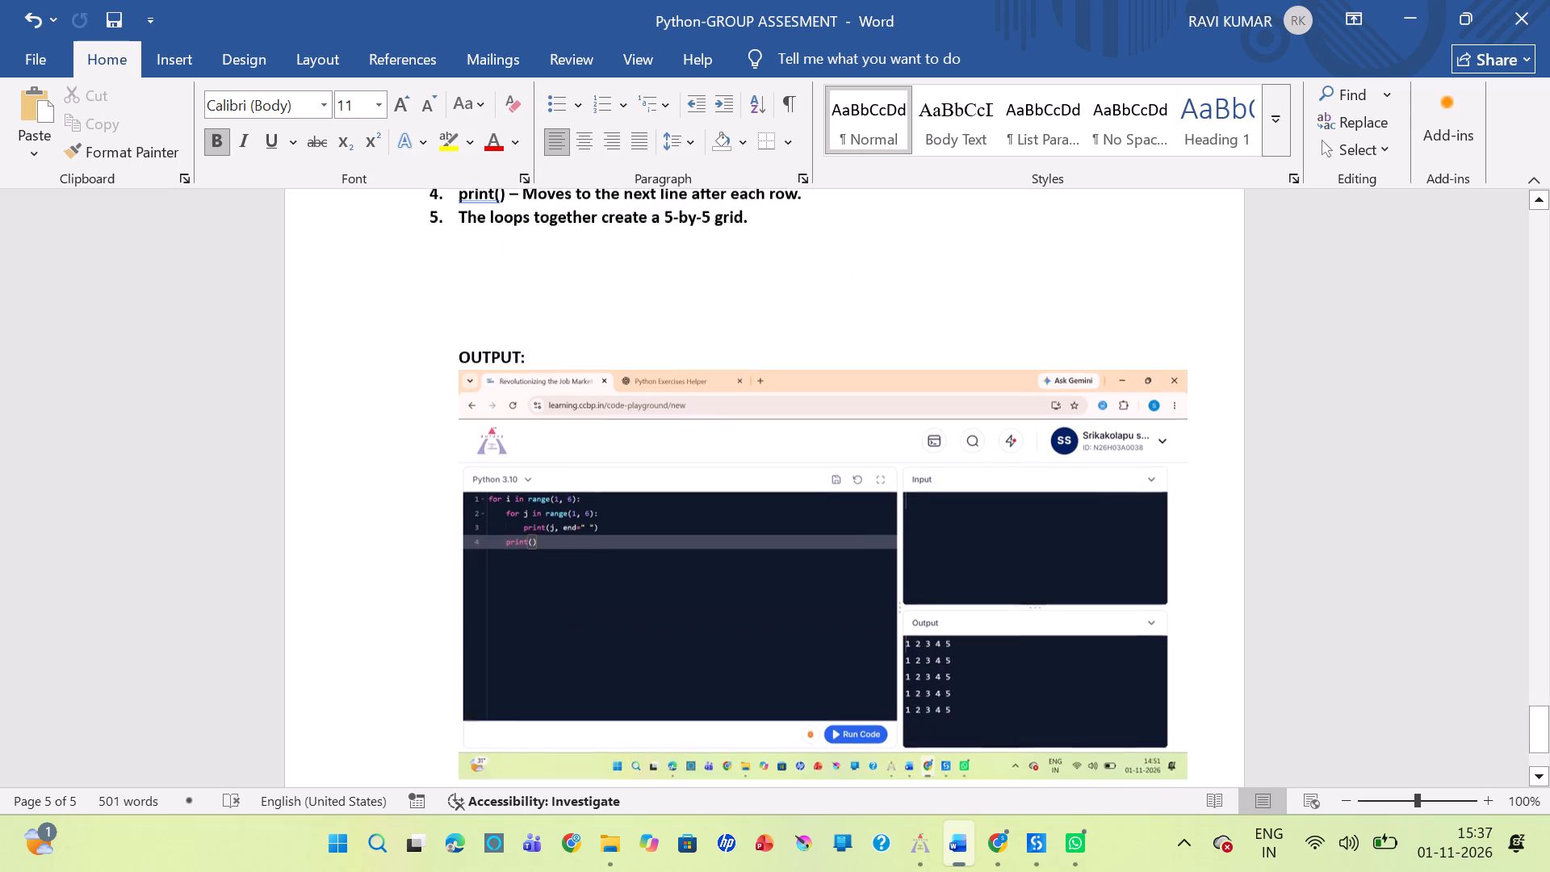
pyautogui.scroll(-3, 772, 397)
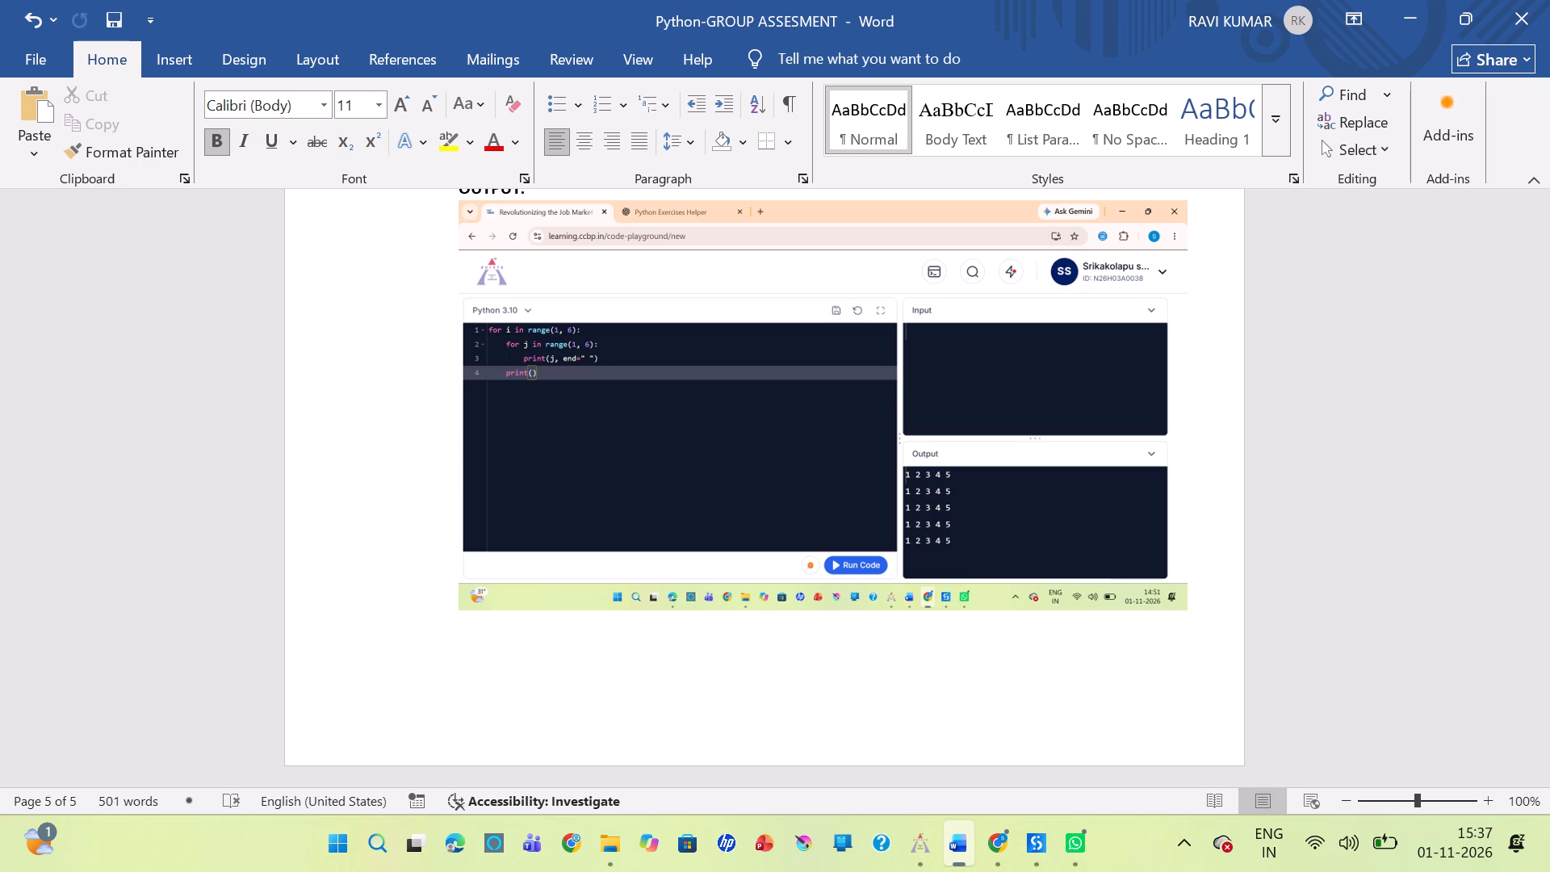
pyautogui.scroll(1, 772, 397)
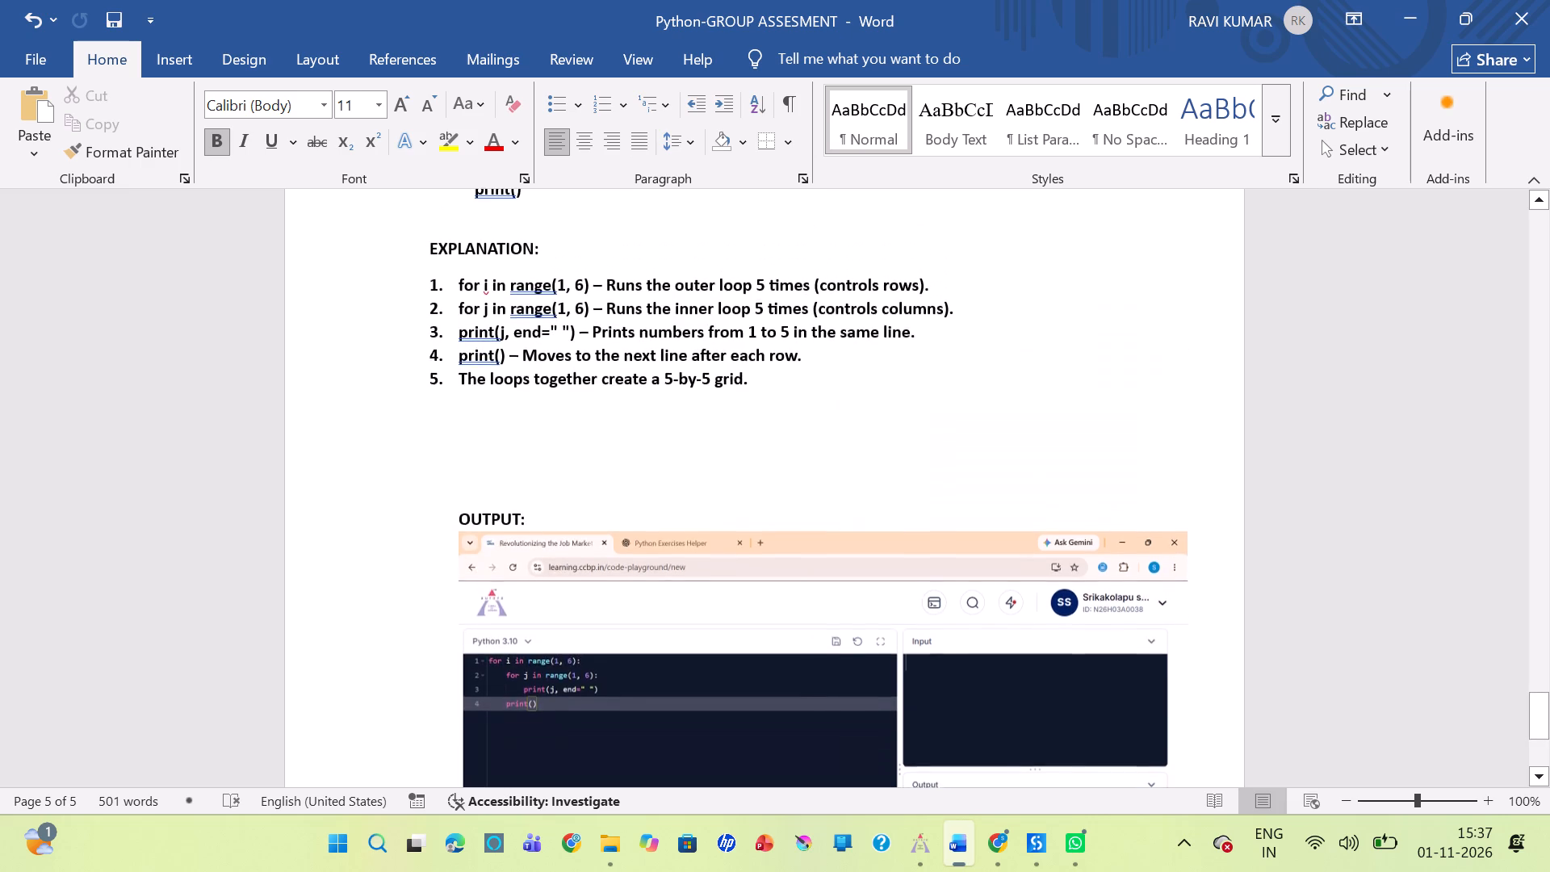
pyautogui.scroll(3, 772, 397)
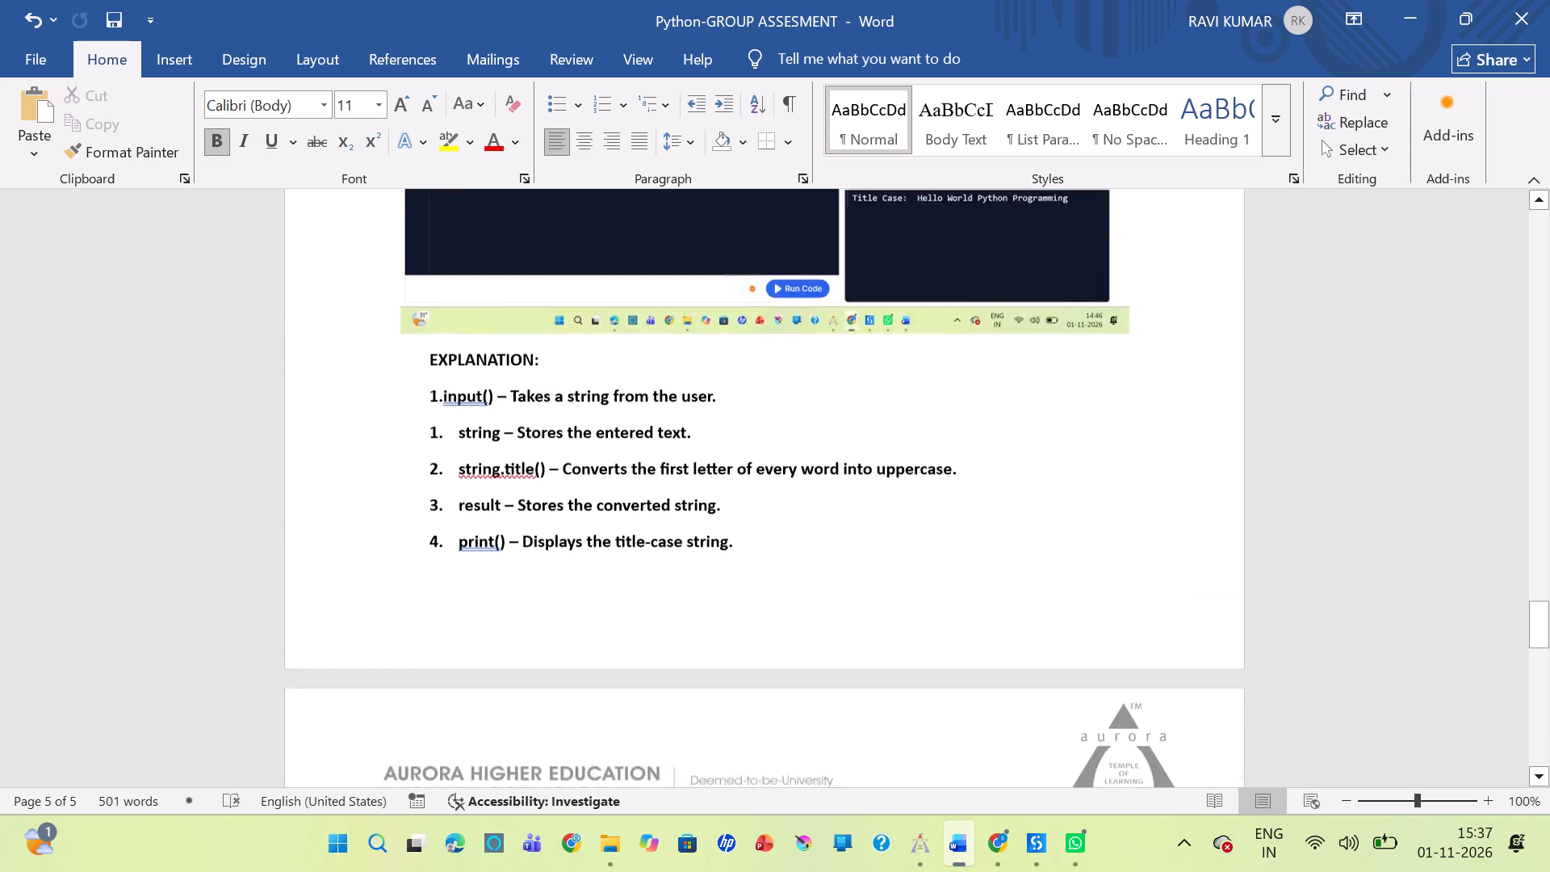
pyautogui.scroll(1, 772, 397)
pyautogui.scroll(-2, 772, 397)
pyautogui.scroll(1, 772, 397)
pyautogui.scroll(-1, 772, 397)
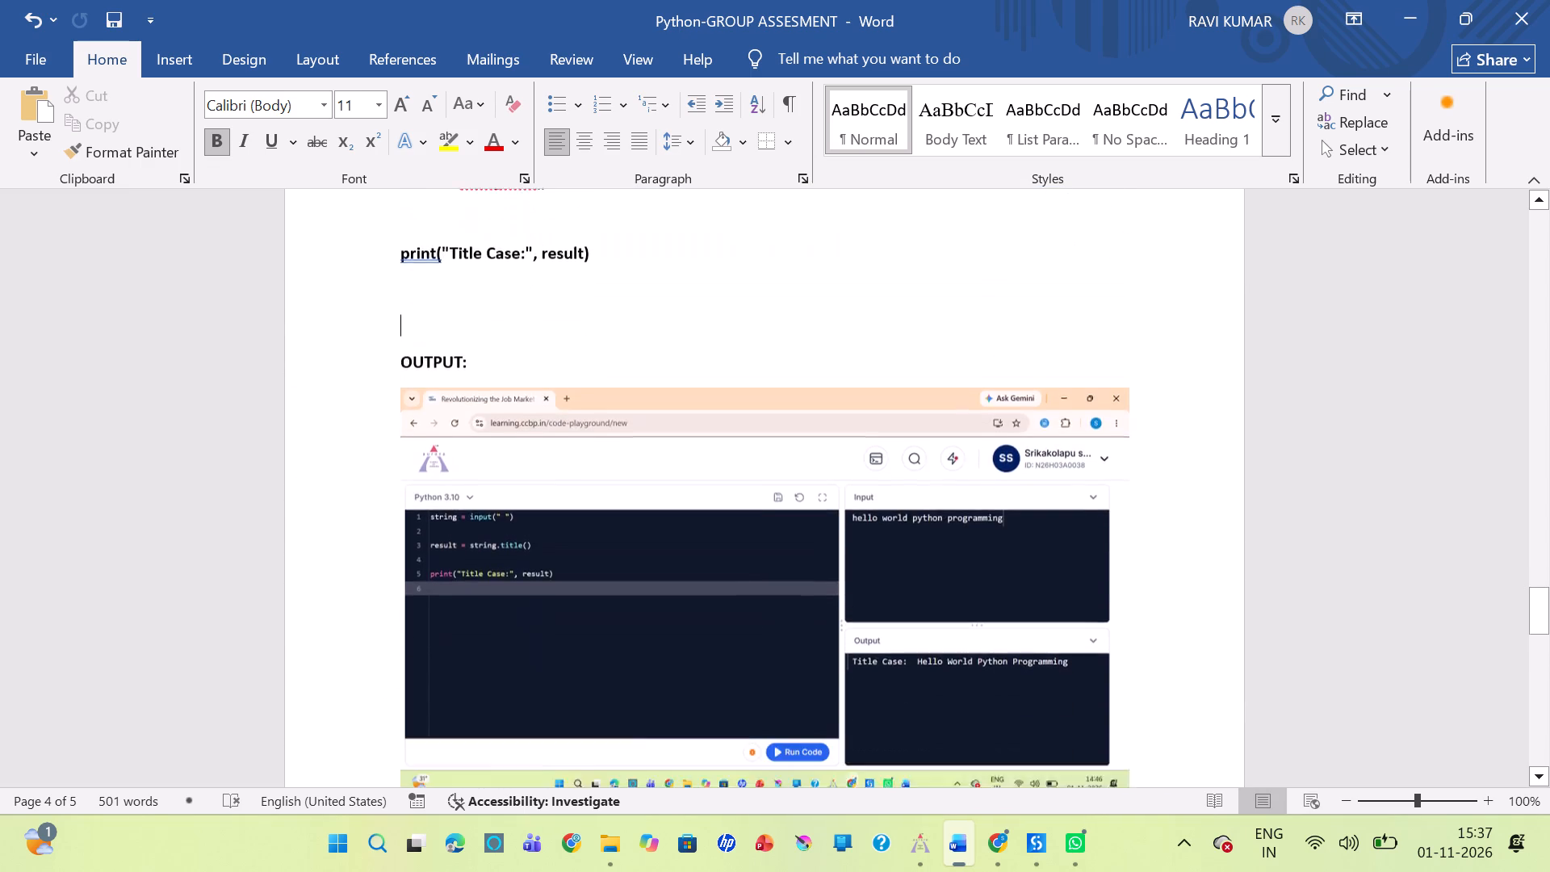
pyautogui.scroll(-3, 772, 397)
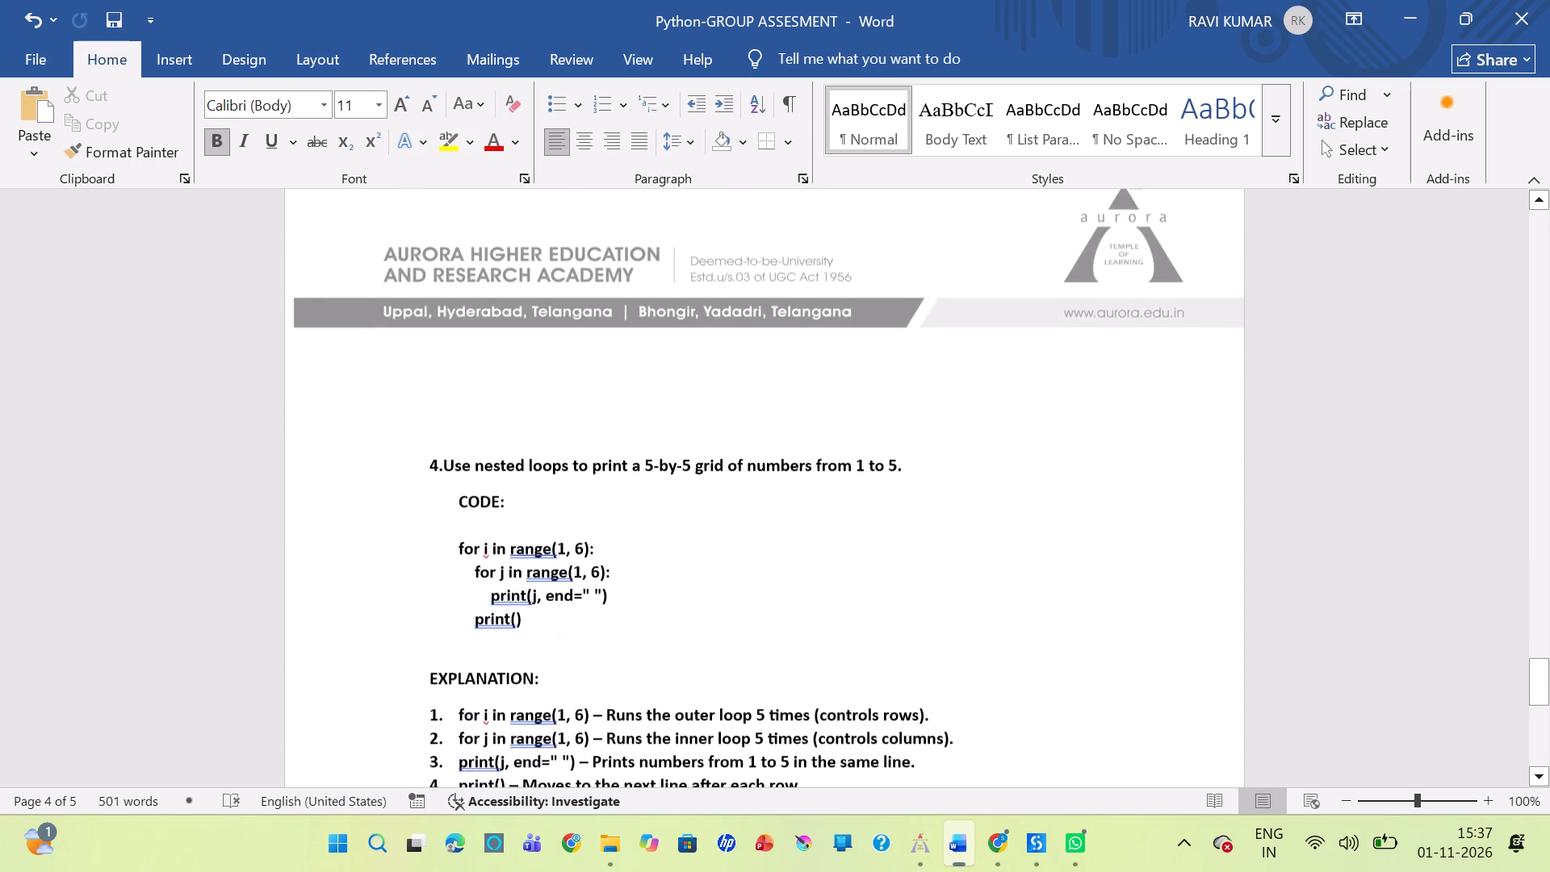
pyautogui.scroll(-1, 772, 397)
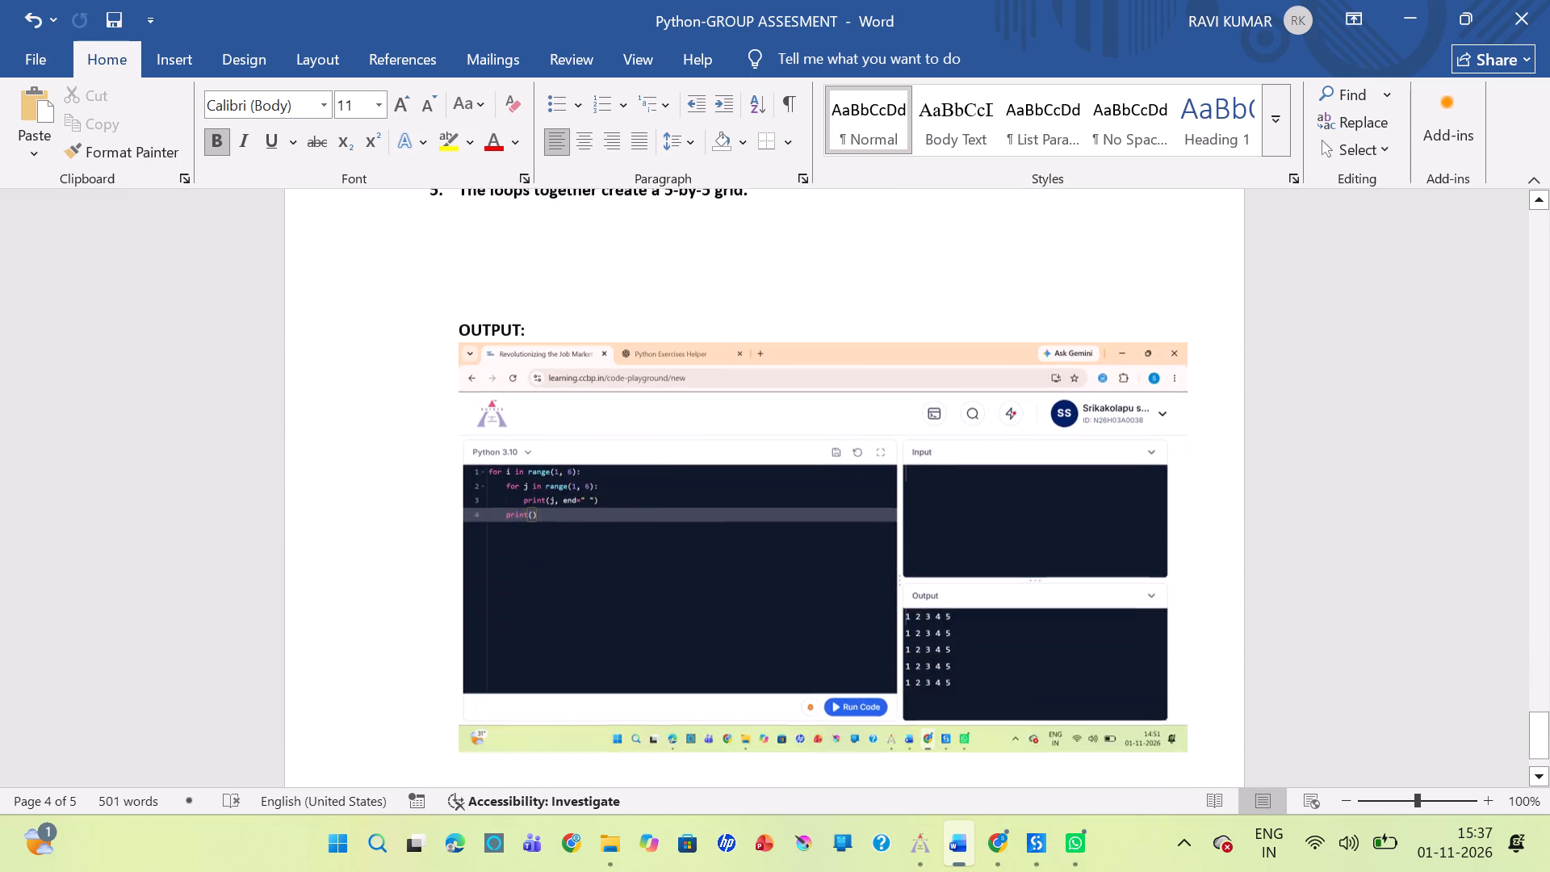
pyautogui.scroll(1, 772, 397)
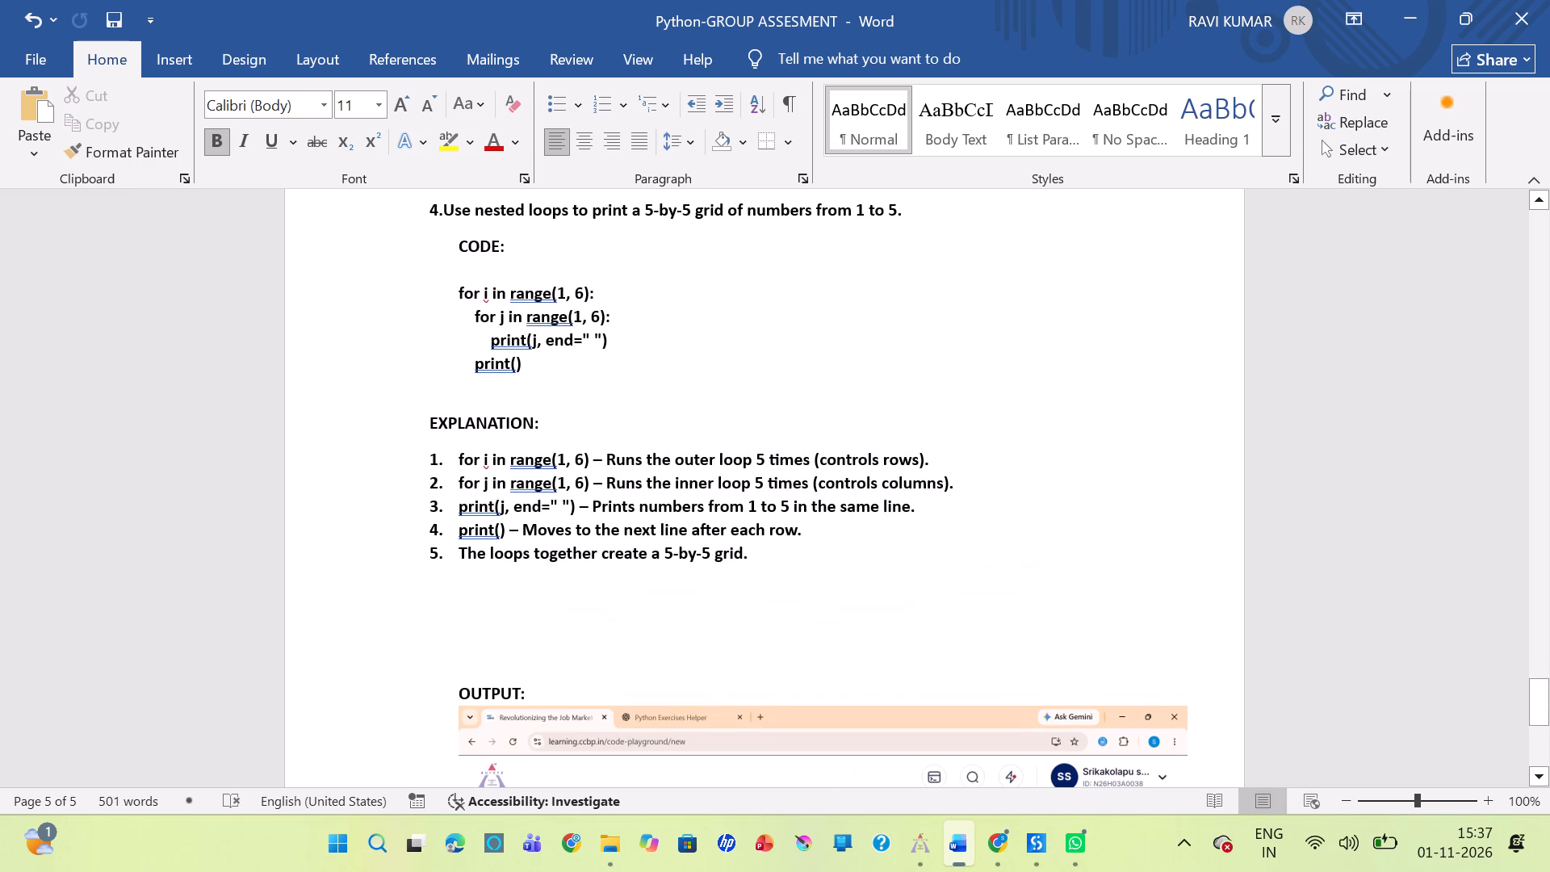
pyautogui.moveTo(423, 415); pyautogui.dragTo(1182, 651)
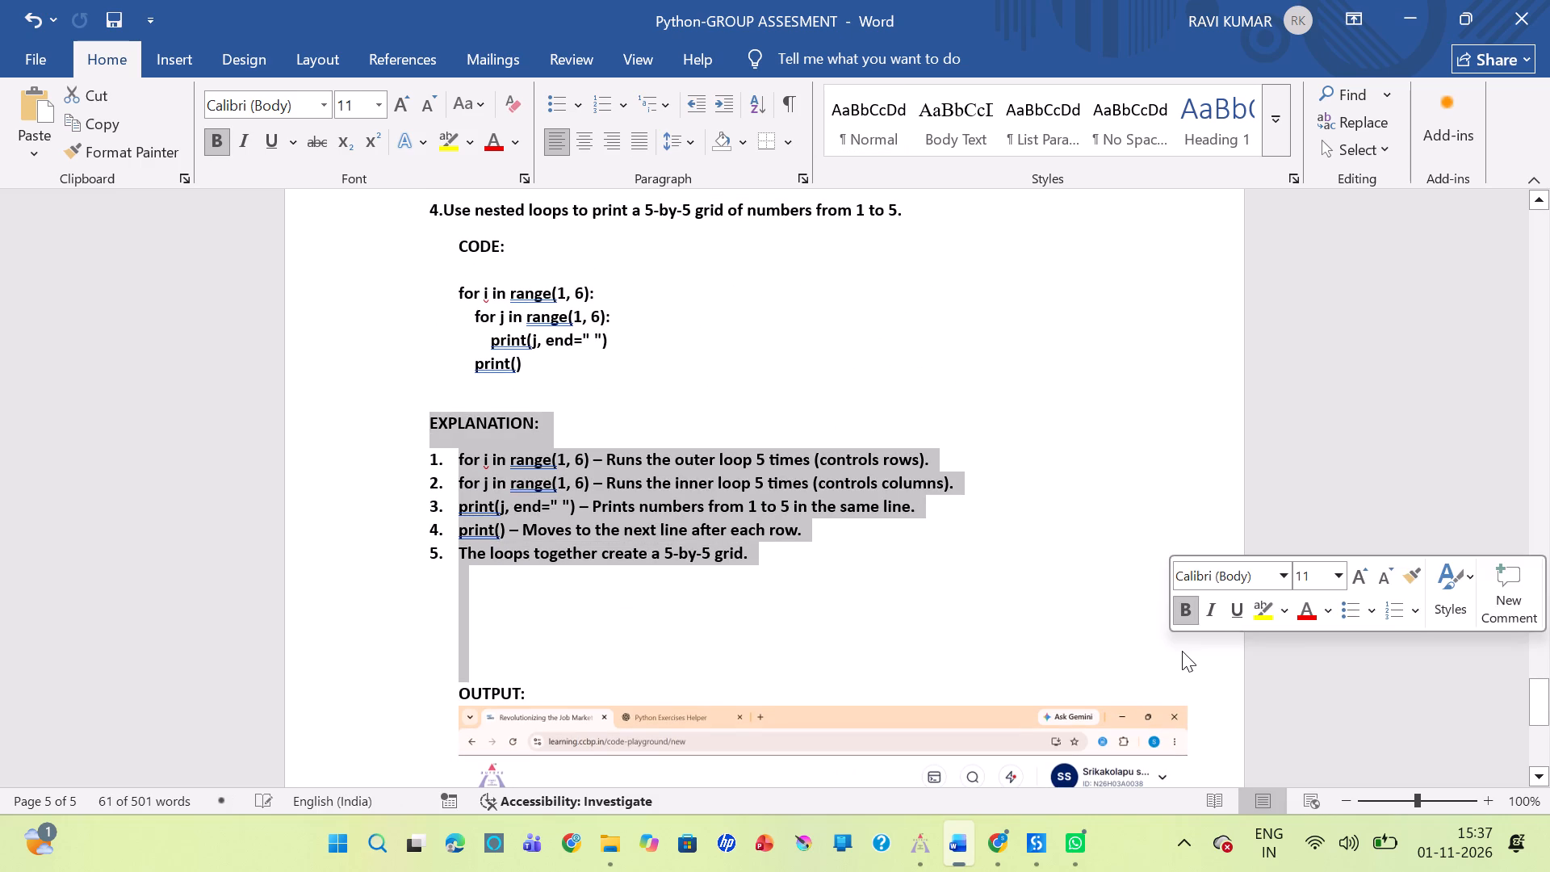
pyautogui.hotkey('ctrl', 'c')
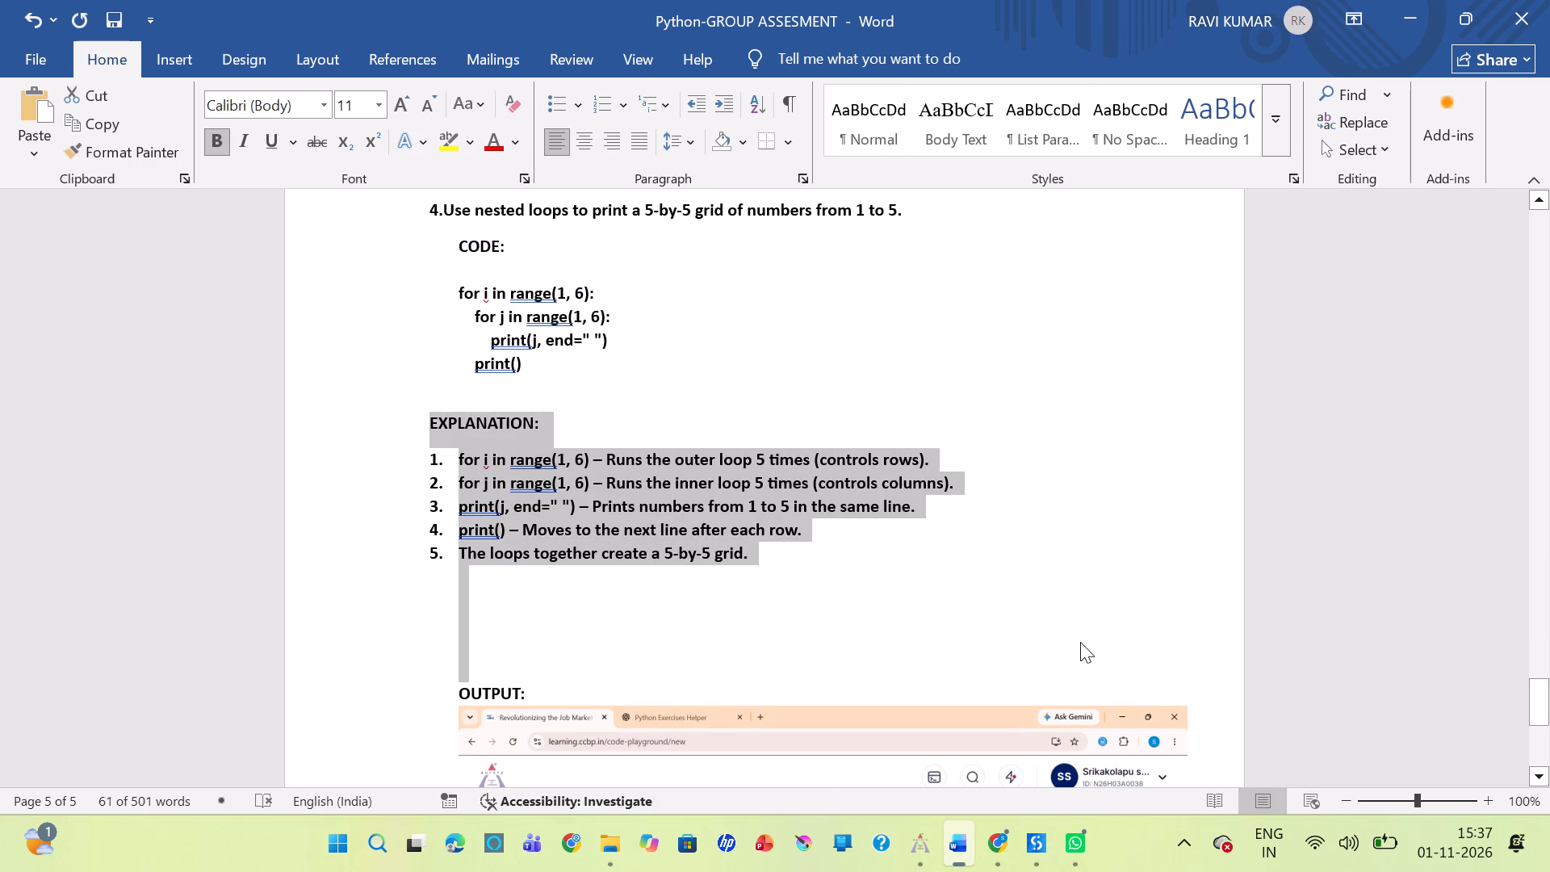
pyautogui.press('BackSpace')
# Paste question 4's EXPLANATION heading and five points below its output screenshot, leaving a blank line between them.
pyautogui.scroll(-1, 1065, 785)
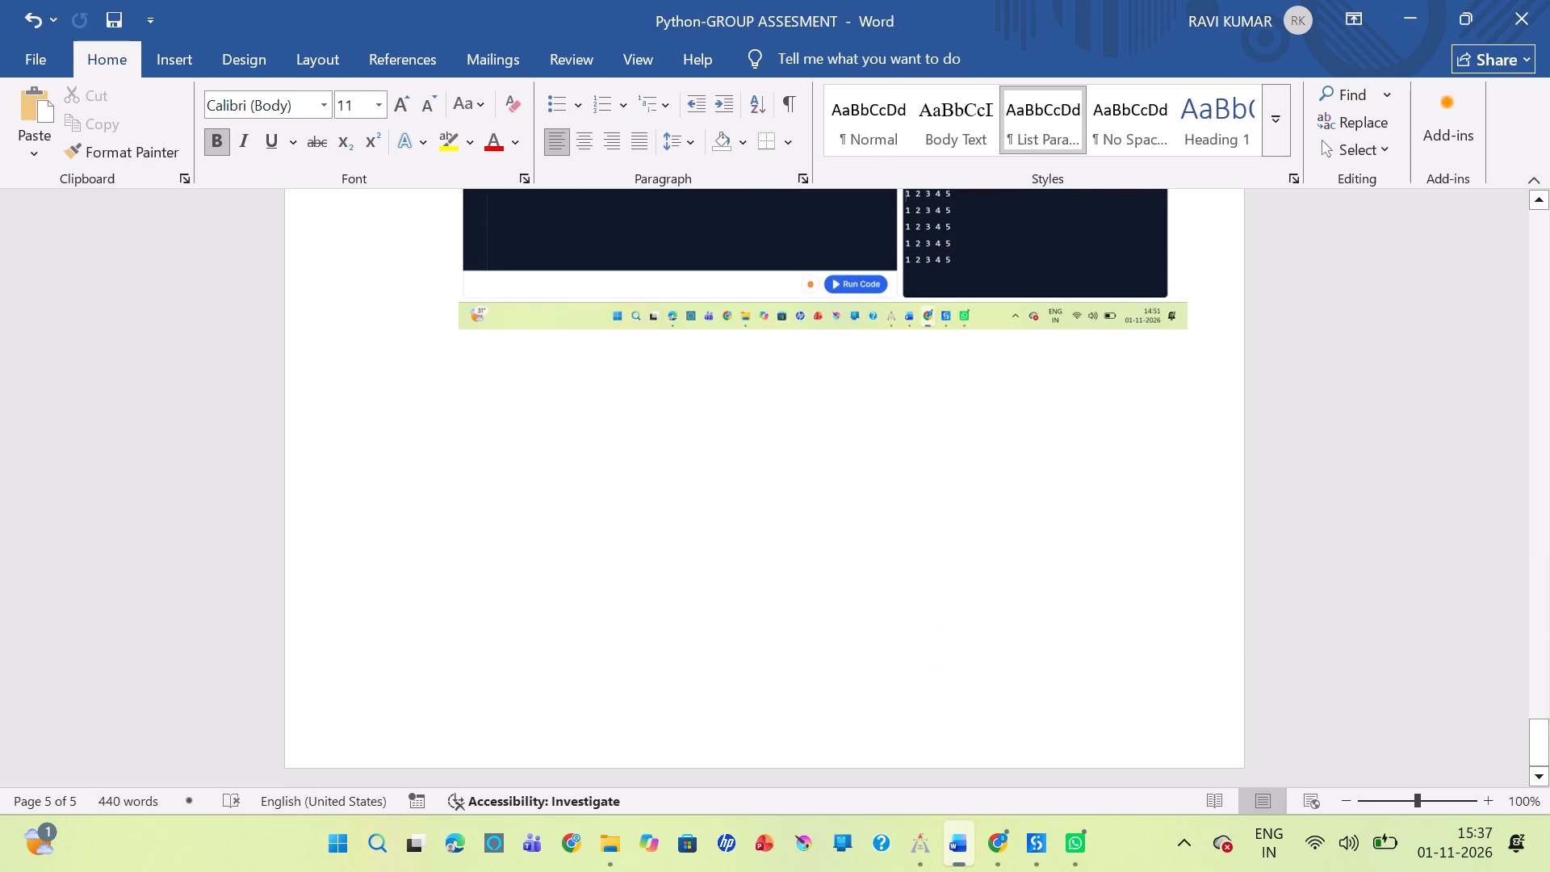
pyautogui.click(509, 377)
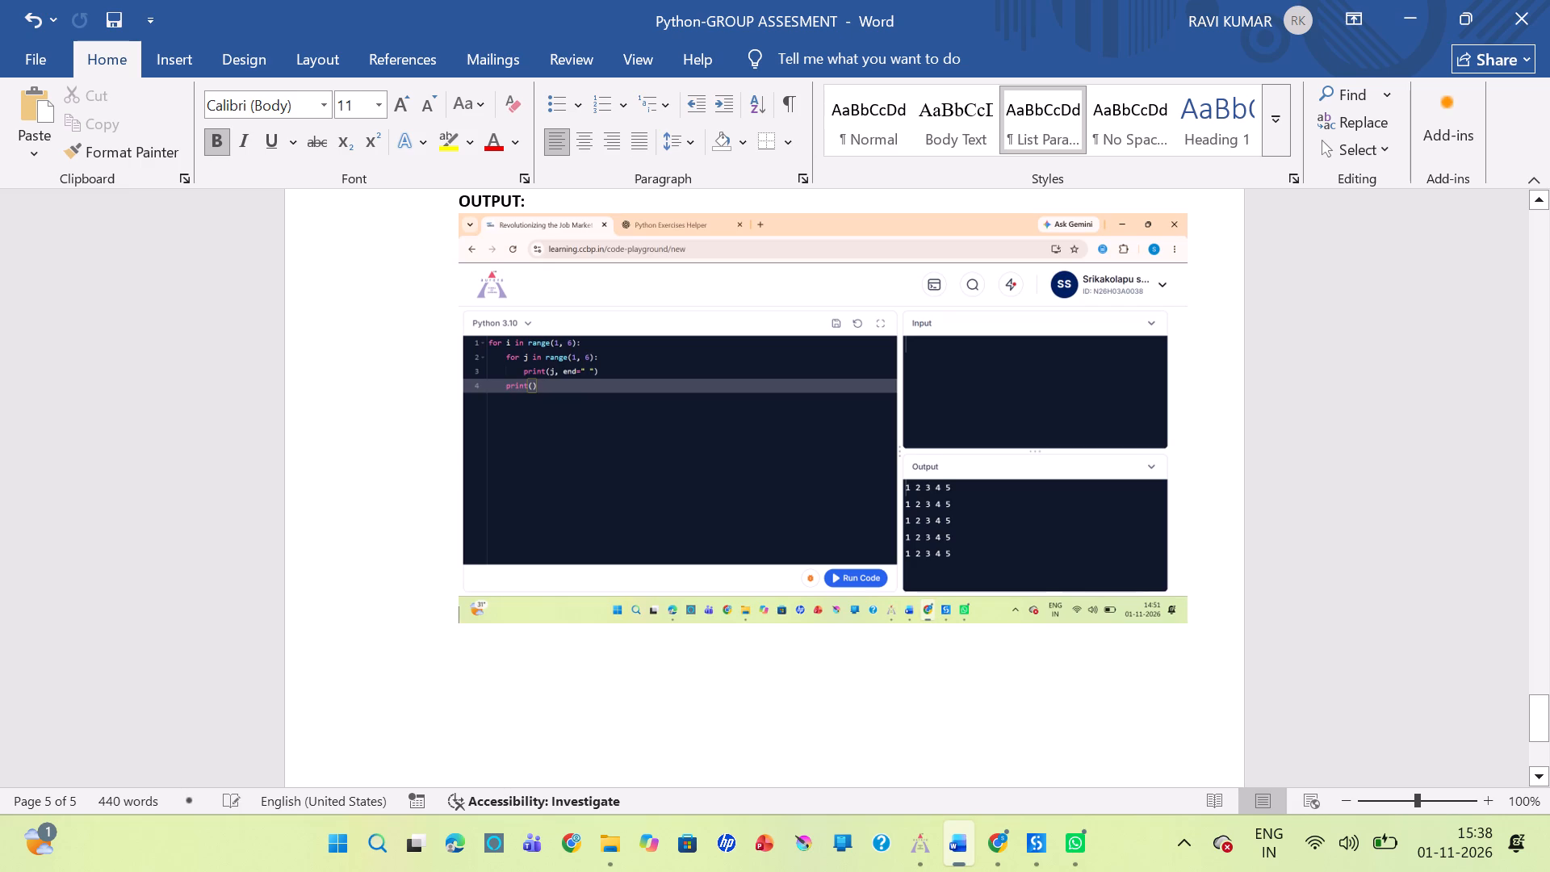
pyautogui.click(475, 669)
pyautogui.click(1202, 609)
pyautogui.press('Return')
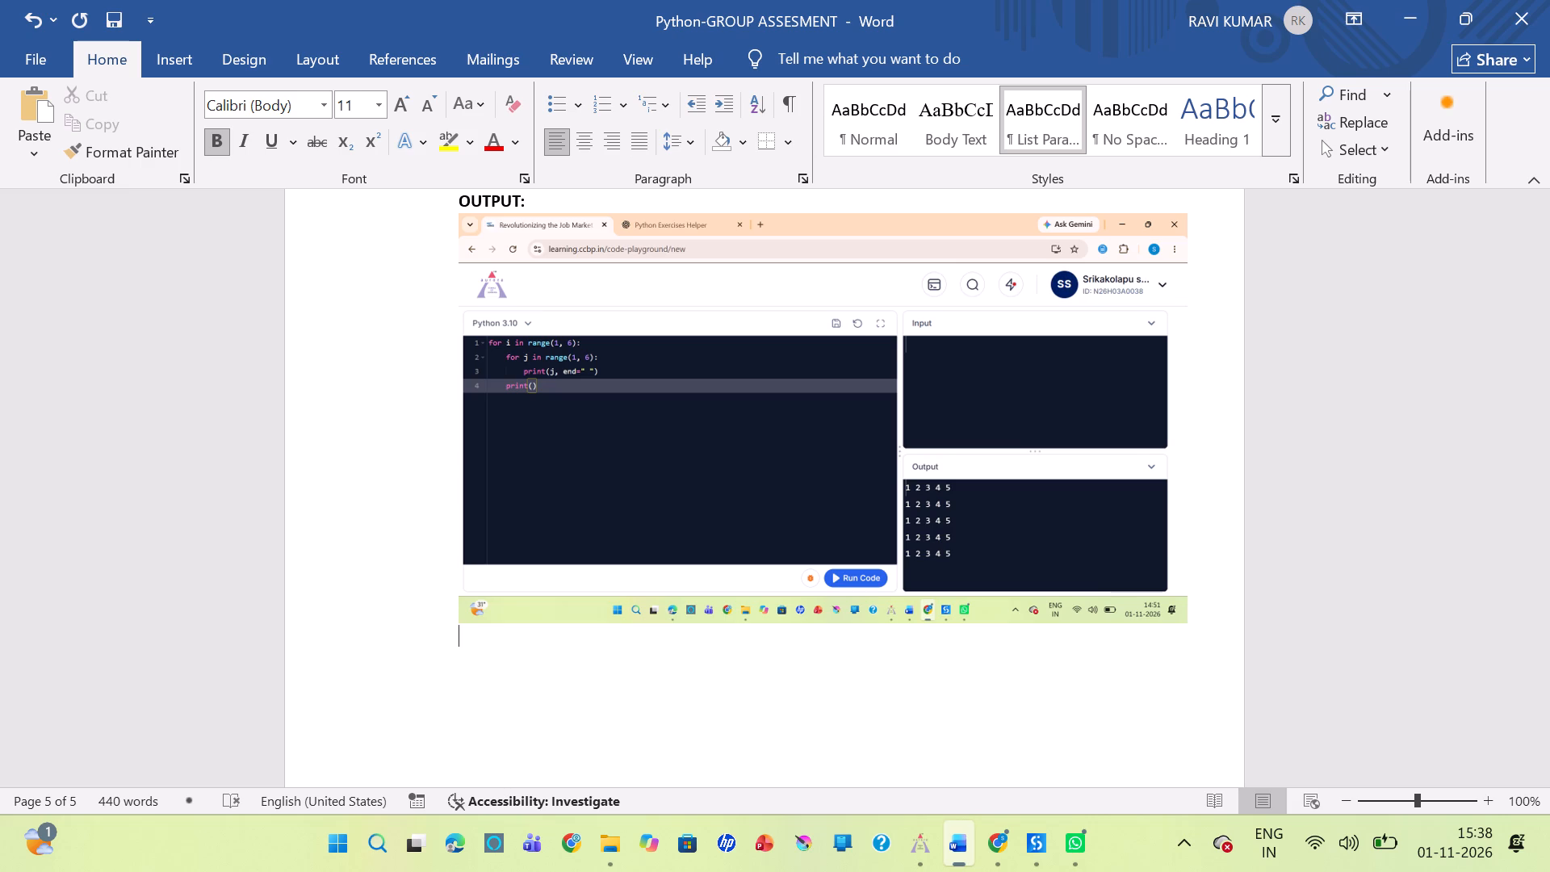
pyautogui.press('Return')
pyautogui.hotkey('ctrl', 'v')
pyautogui.scroll(2, 1202, 609)
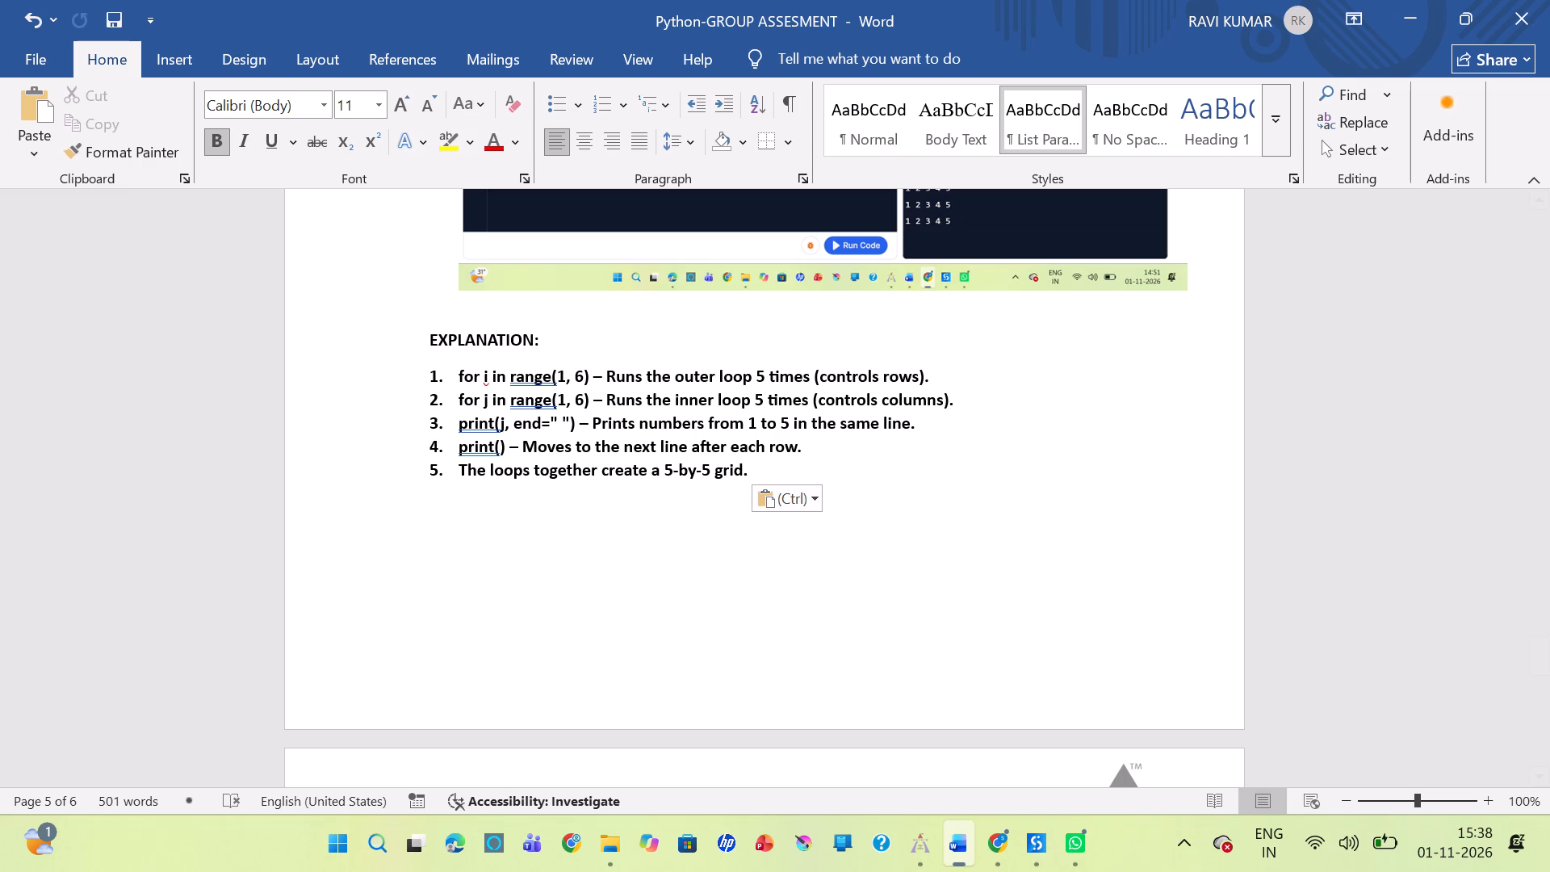
pyautogui.scroll(-1, 1202, 609)
pyautogui.scroll(1, 1202, 609)
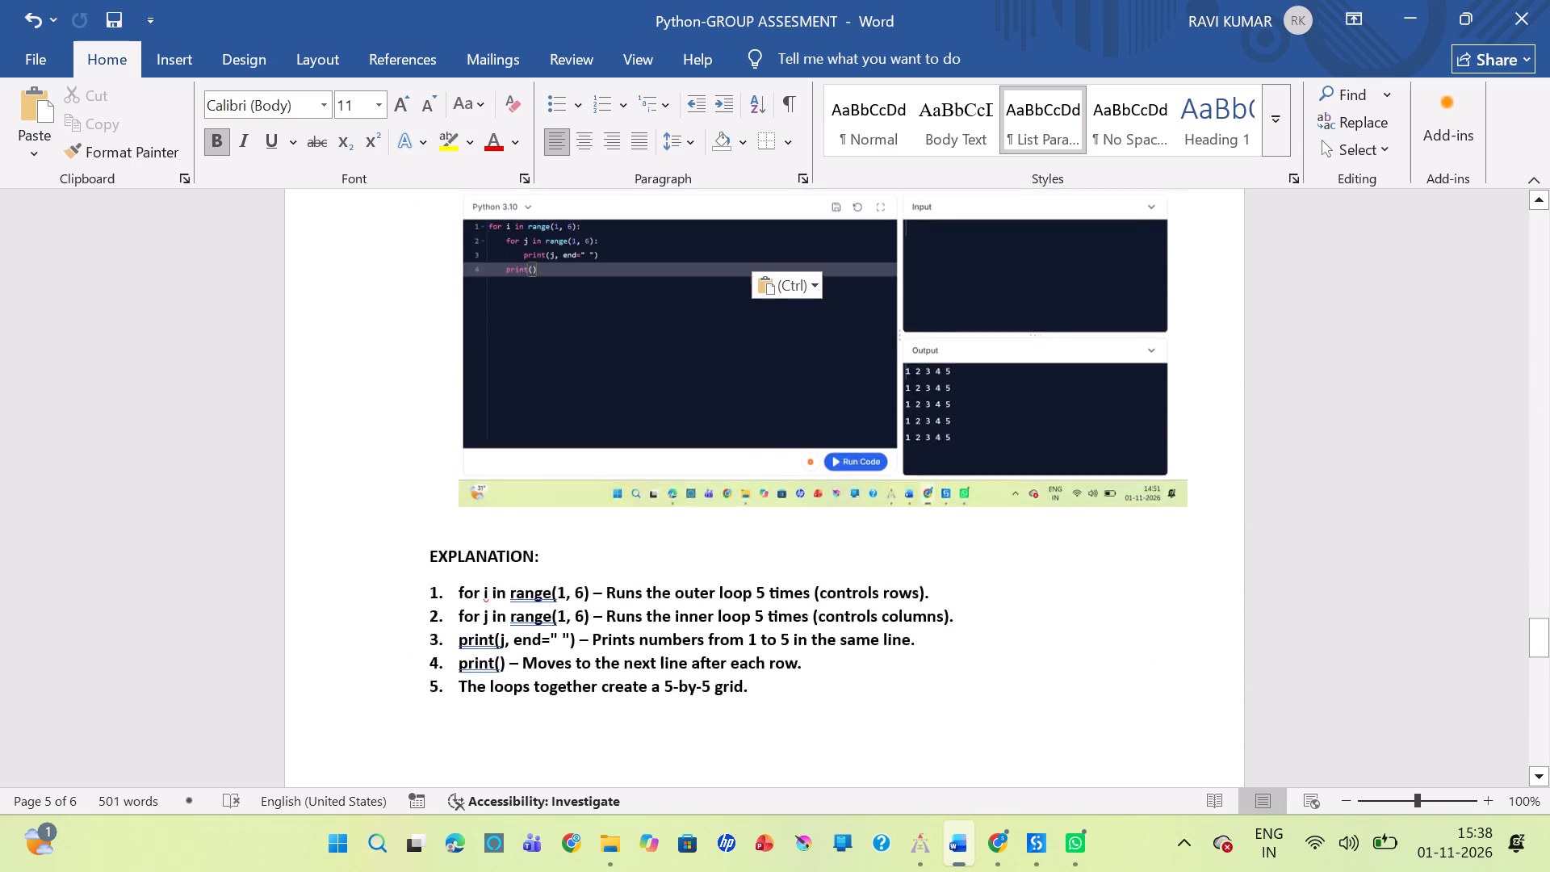
# Move the leap-year Explanation text, from its heading through the bullet "elif – Checks another condition.", to just above the OUTPUT heading.
pyautogui.scroll(1, 1202, 609)
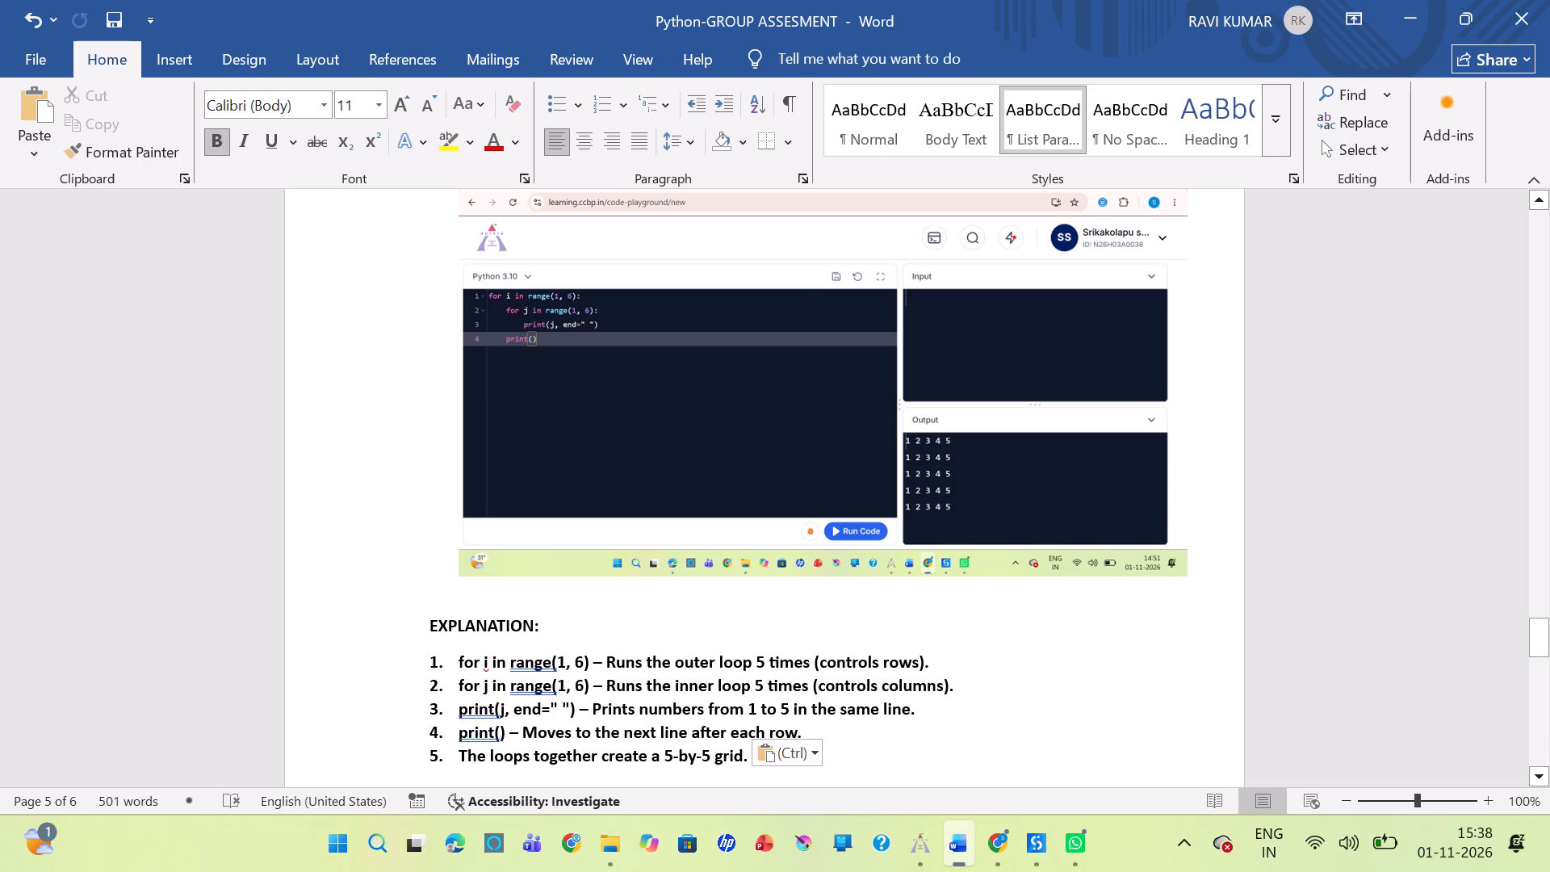
pyautogui.scroll(1, 1202, 609)
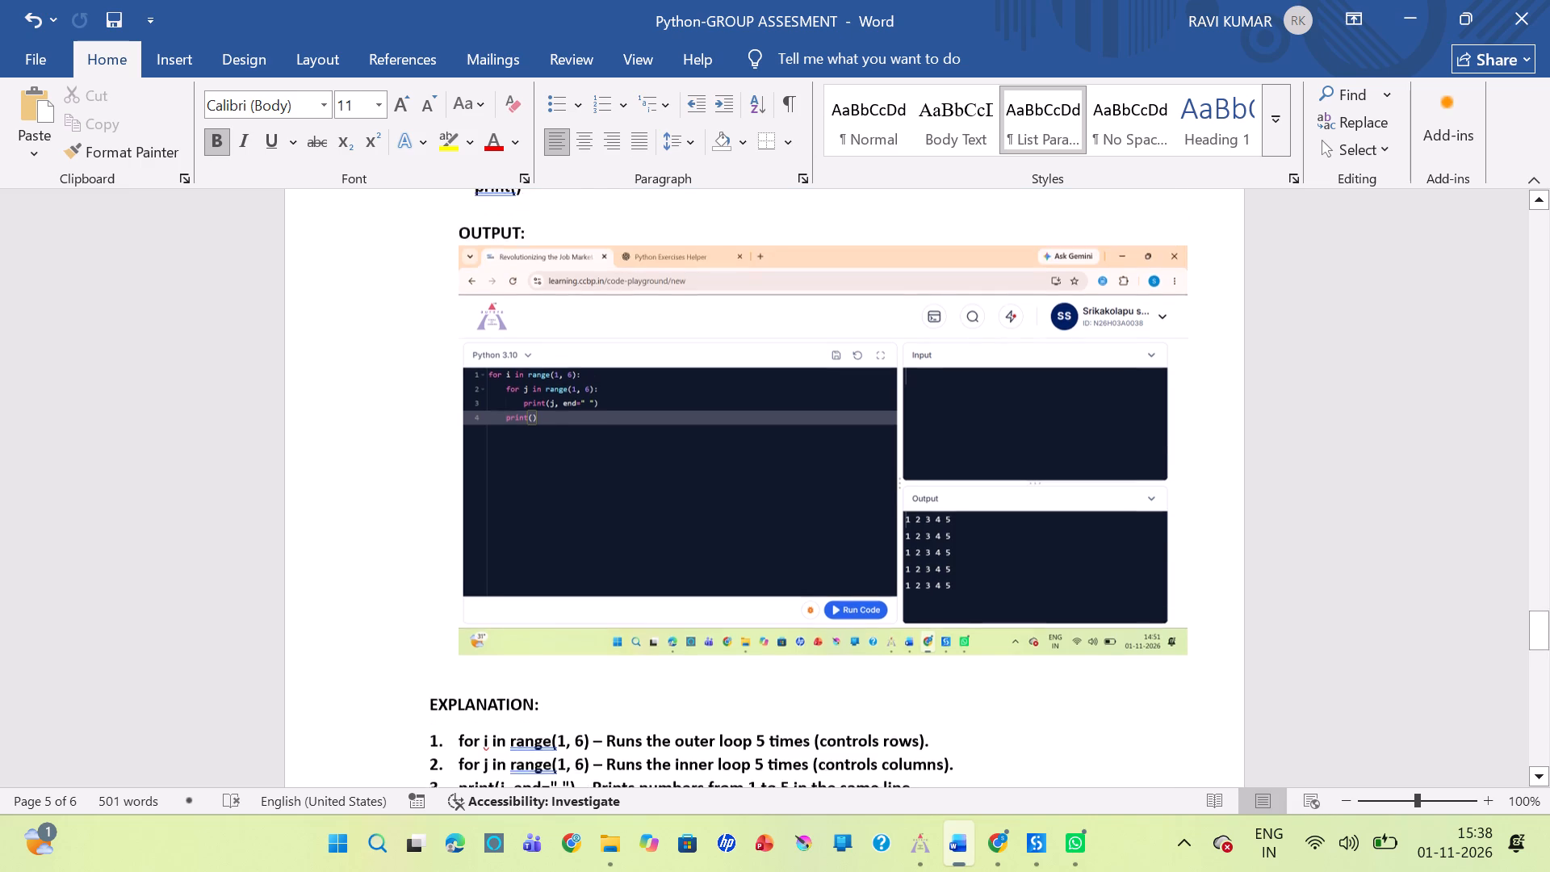
pyautogui.scroll(3, 1202, 609)
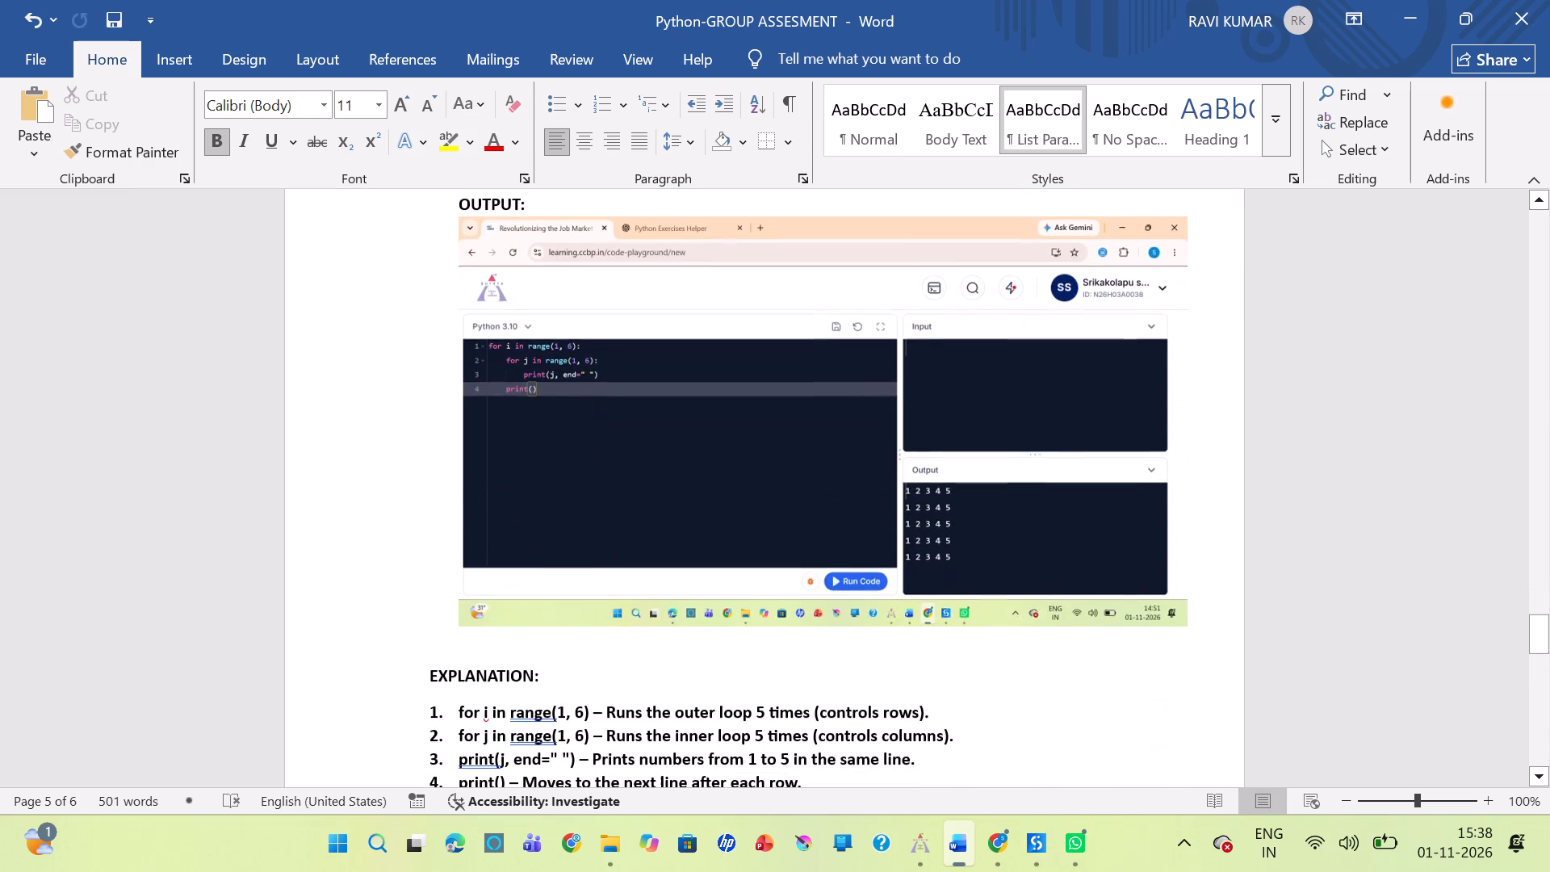
pyautogui.scroll(3, 1202, 609)
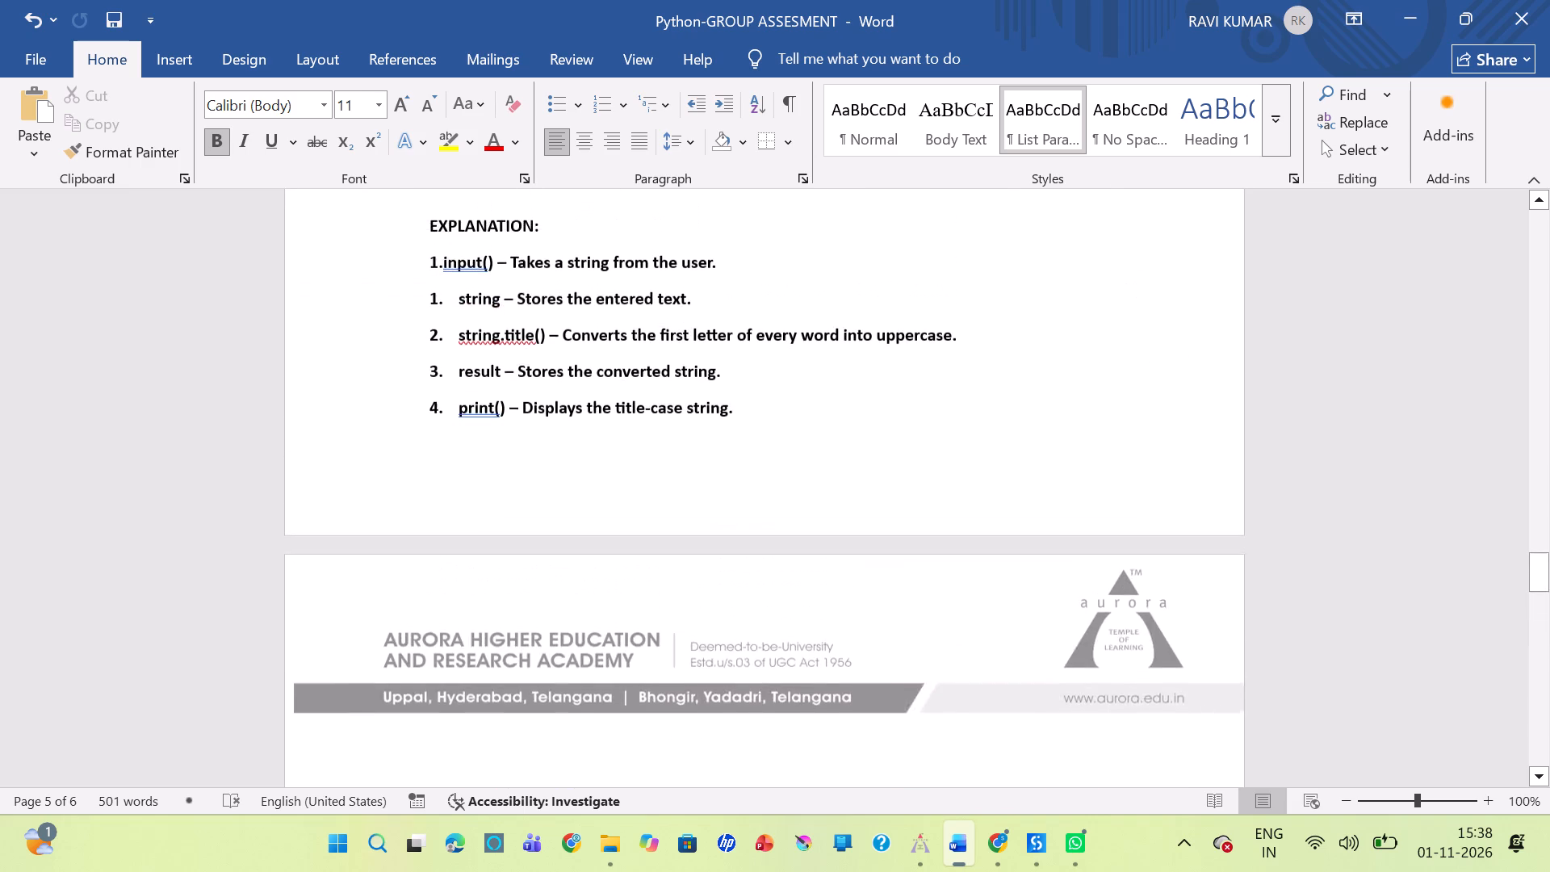
pyautogui.scroll(5, 1202, 609)
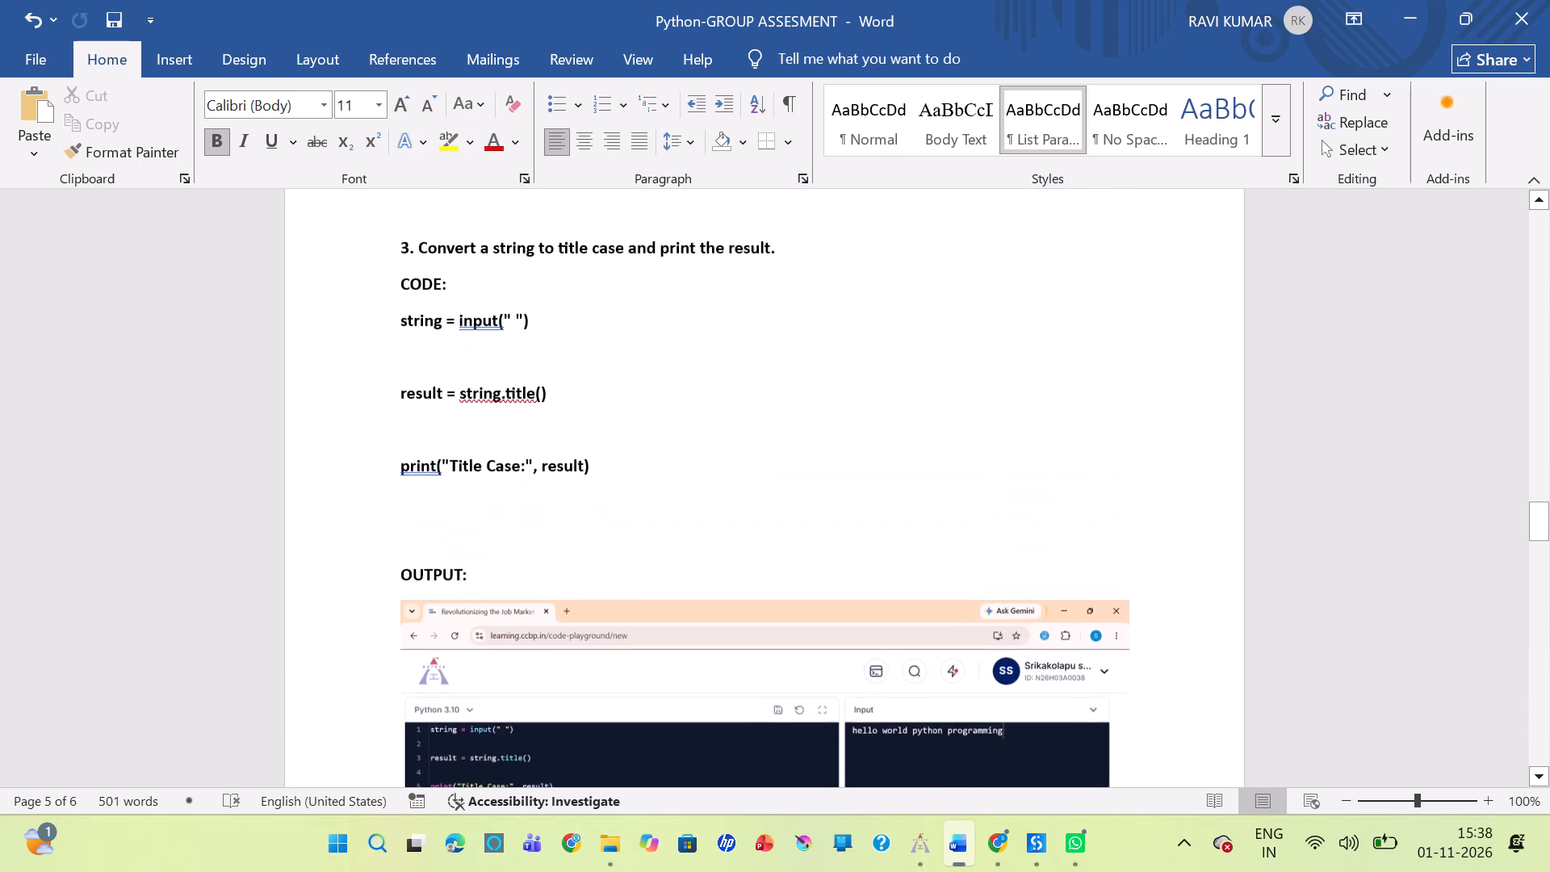
pyautogui.scroll(4, 1202, 609)
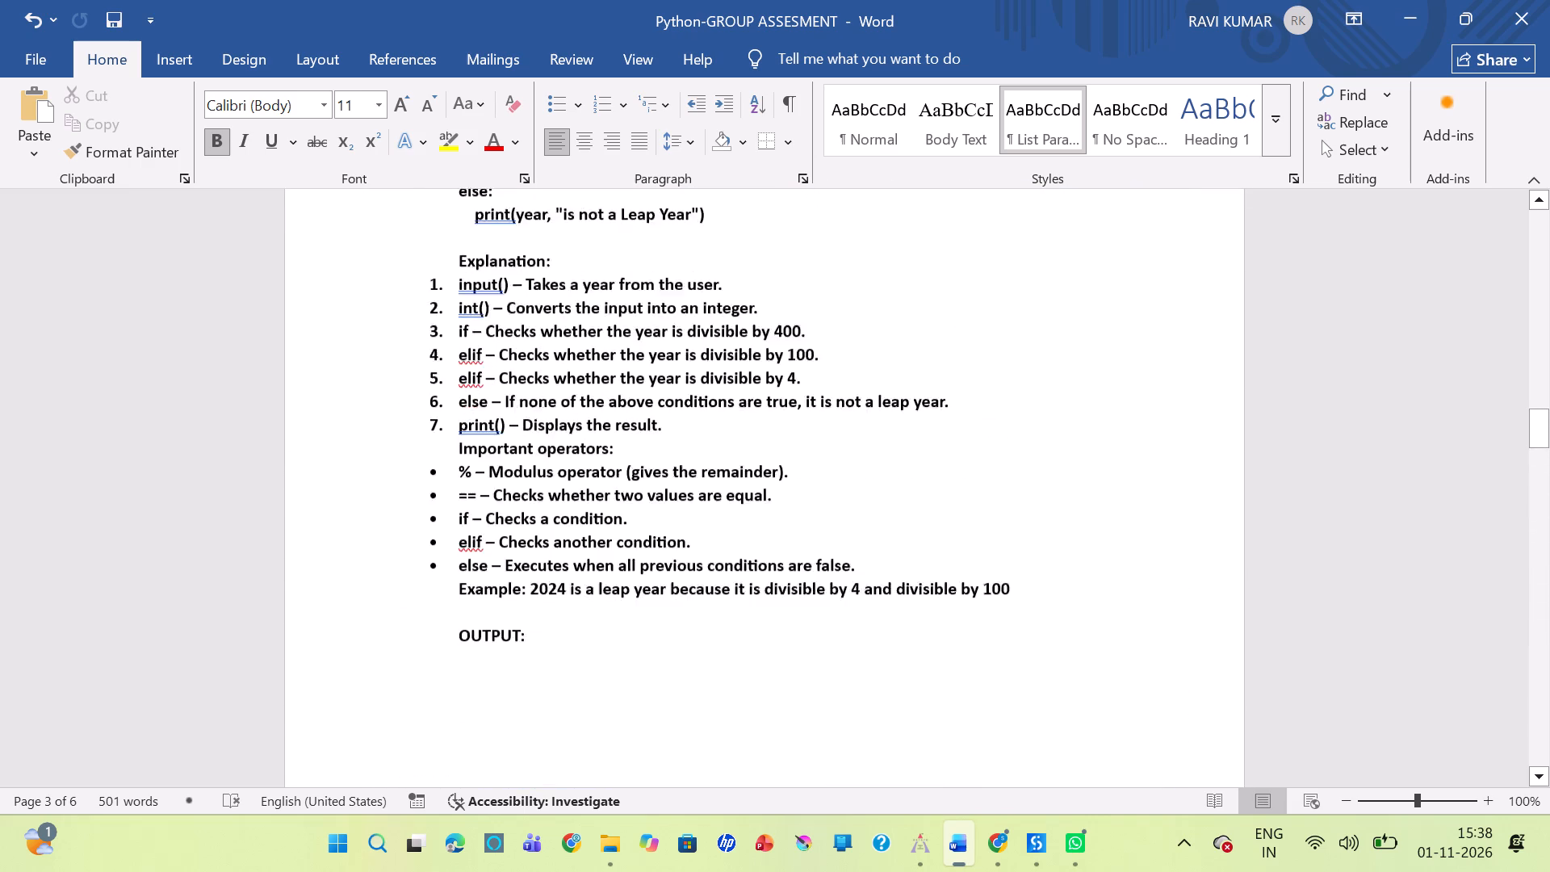
pyautogui.scroll(3, 1202, 609)
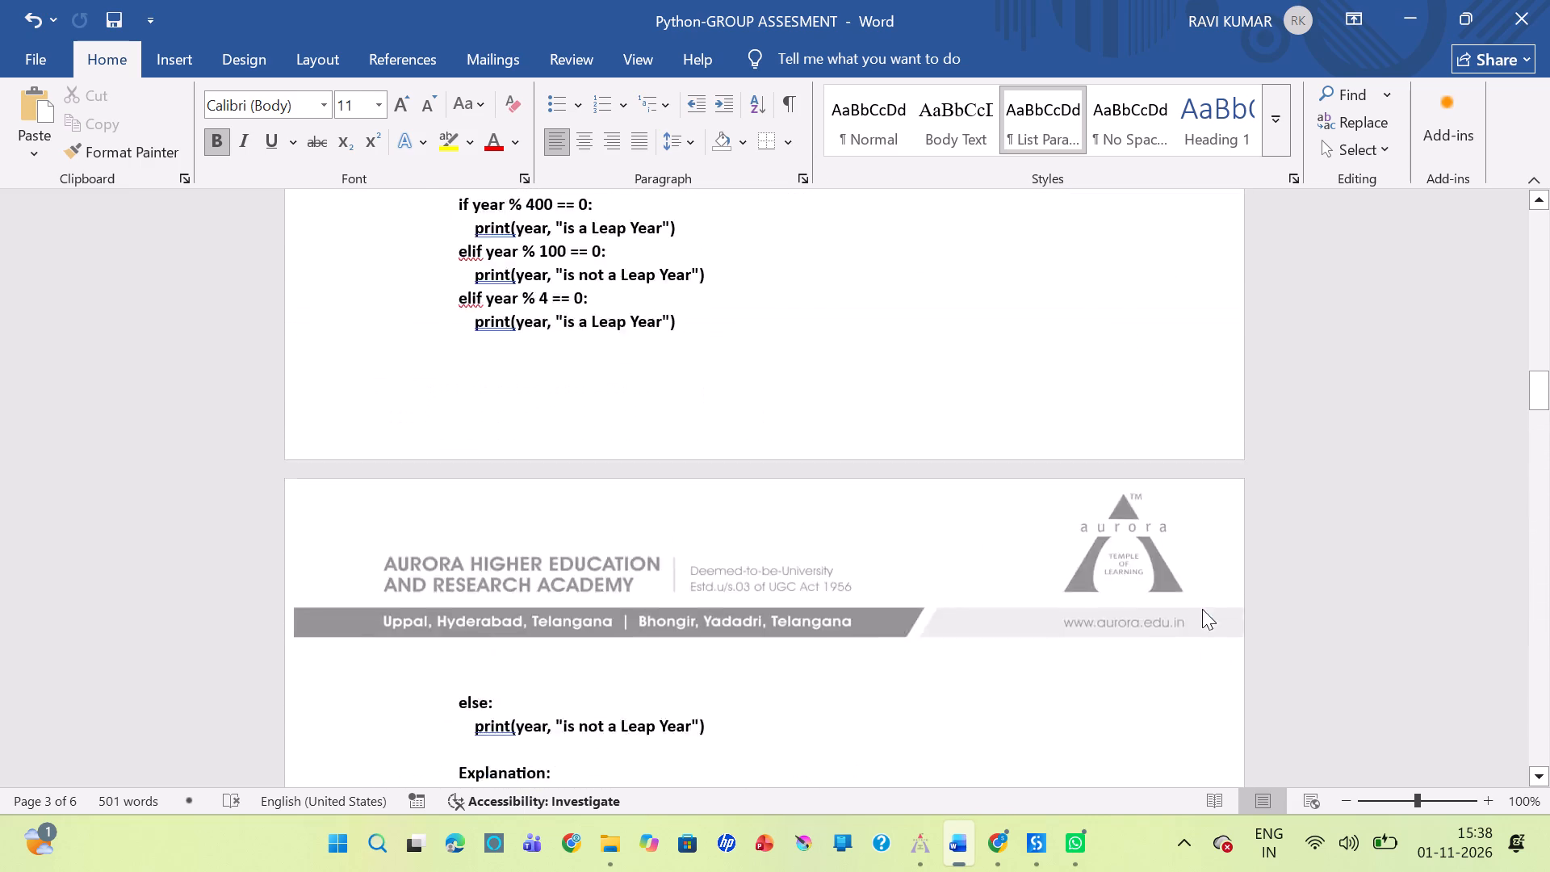
pyautogui.scroll(1, 1202, 609)
pyautogui.scroll(-2, 1202, 609)
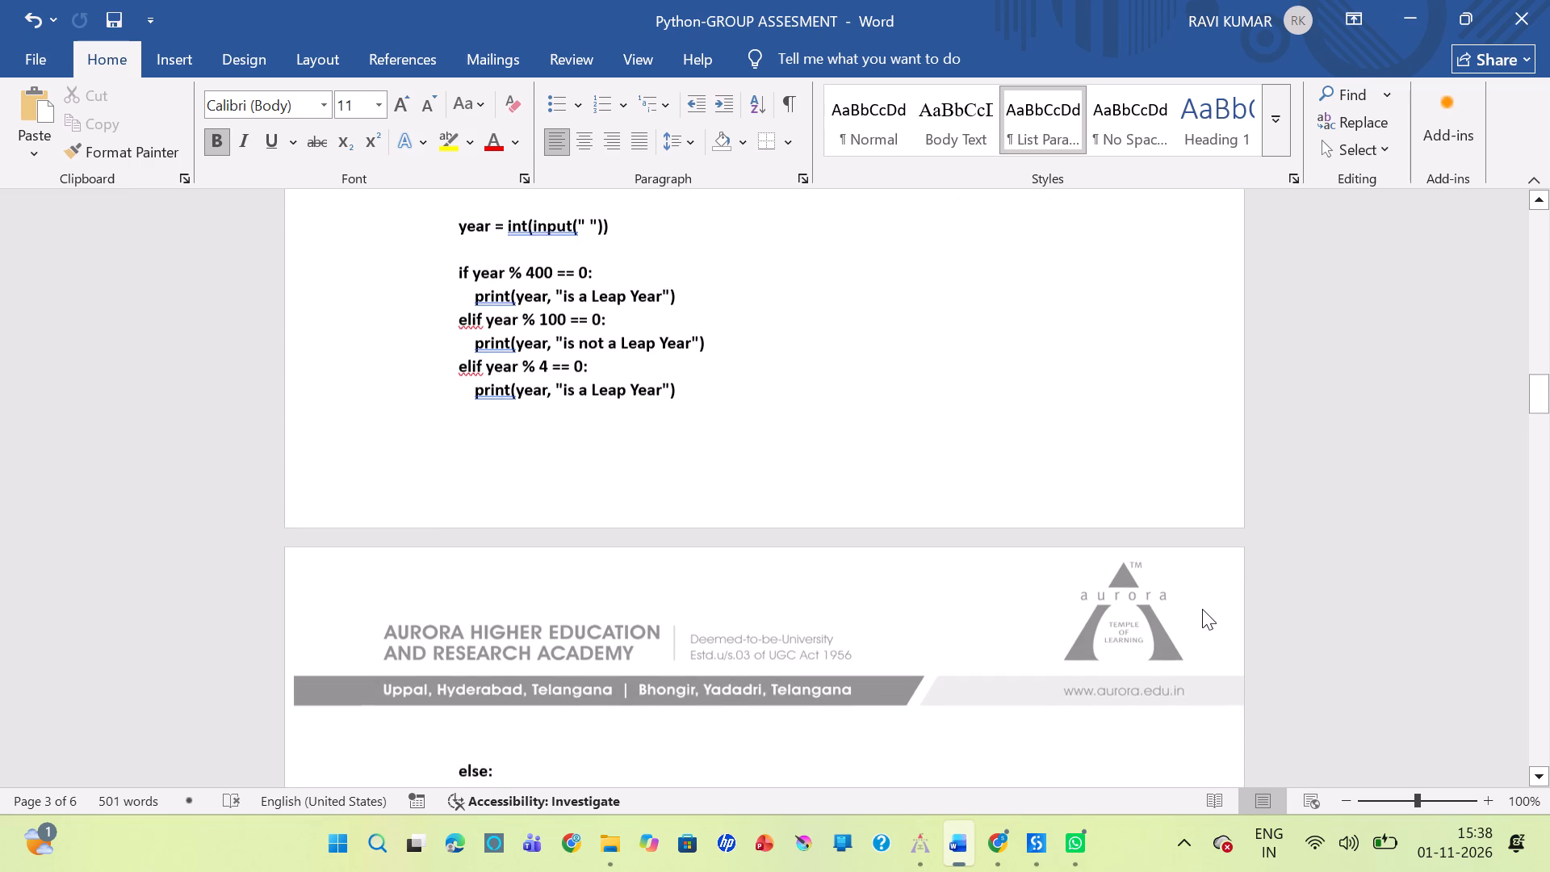
pyautogui.scroll(-1, 1202, 609)
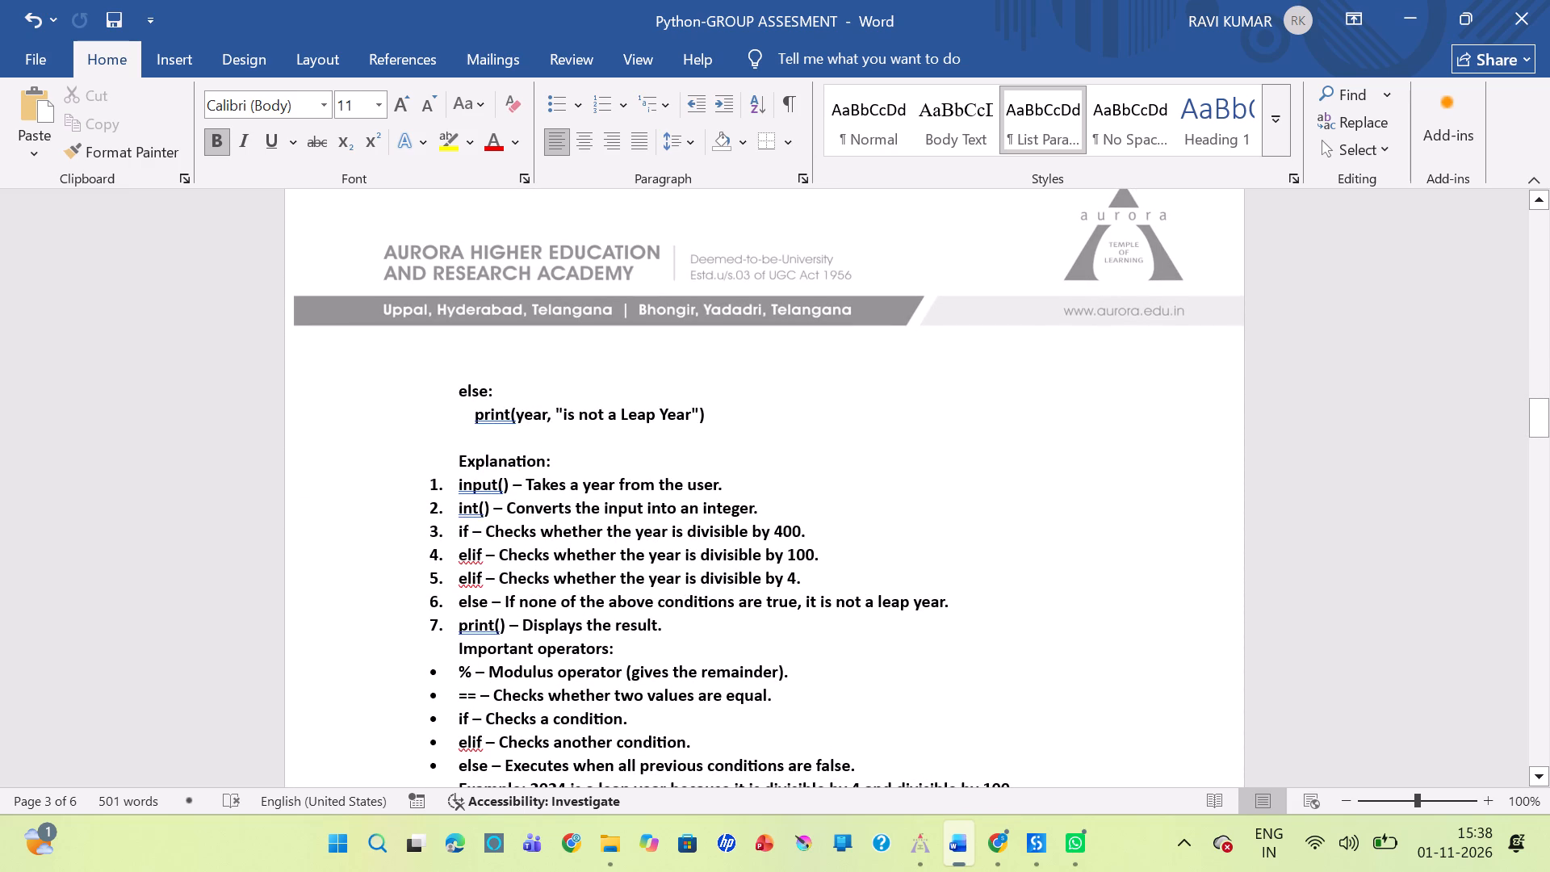
pyautogui.moveTo(448, 450); pyautogui.dragTo(883, 733)
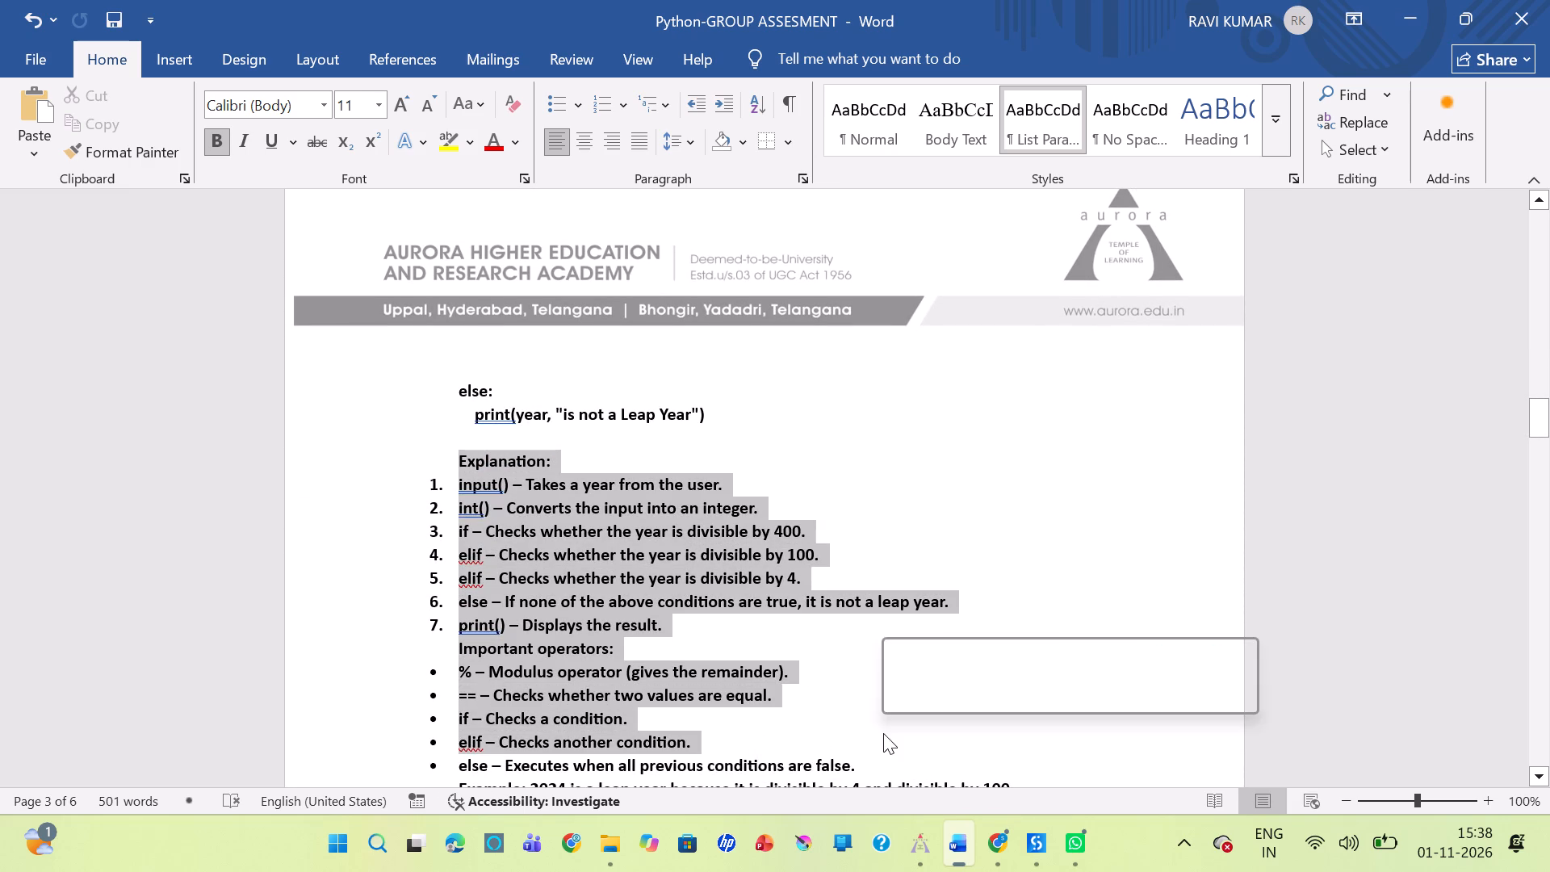
pyautogui.scroll(-1, 883, 733)
pyautogui.moveTo(671, 560); pyautogui.dragTo(832, 627)
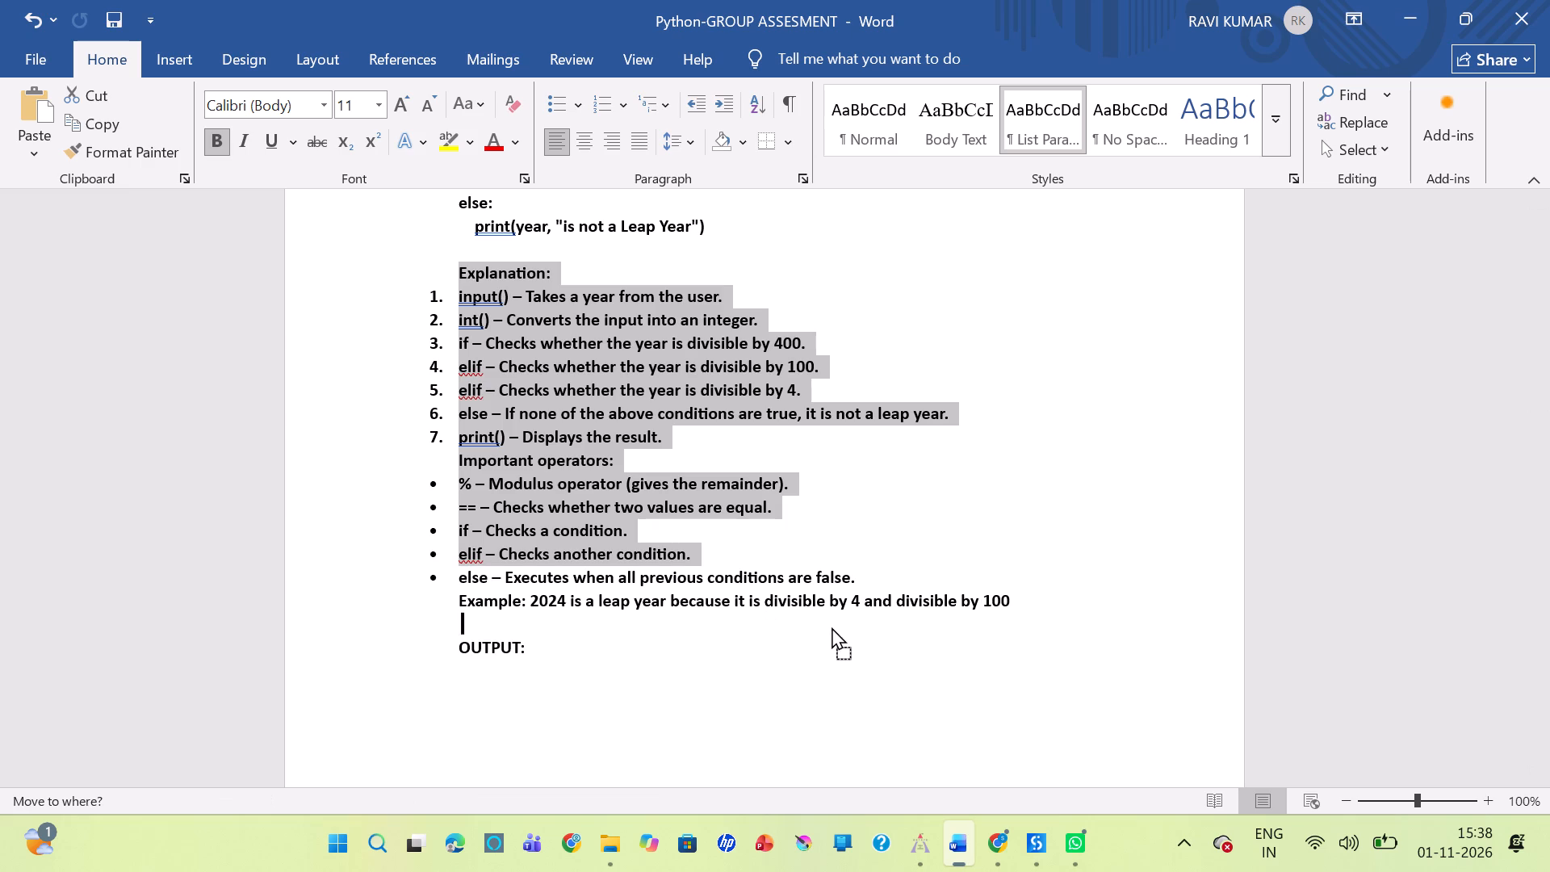
pyautogui.moveTo(832, 627); pyautogui.dragTo(946, 635)
pyautogui.moveTo(939, 635); pyautogui.dragTo(902, 583)
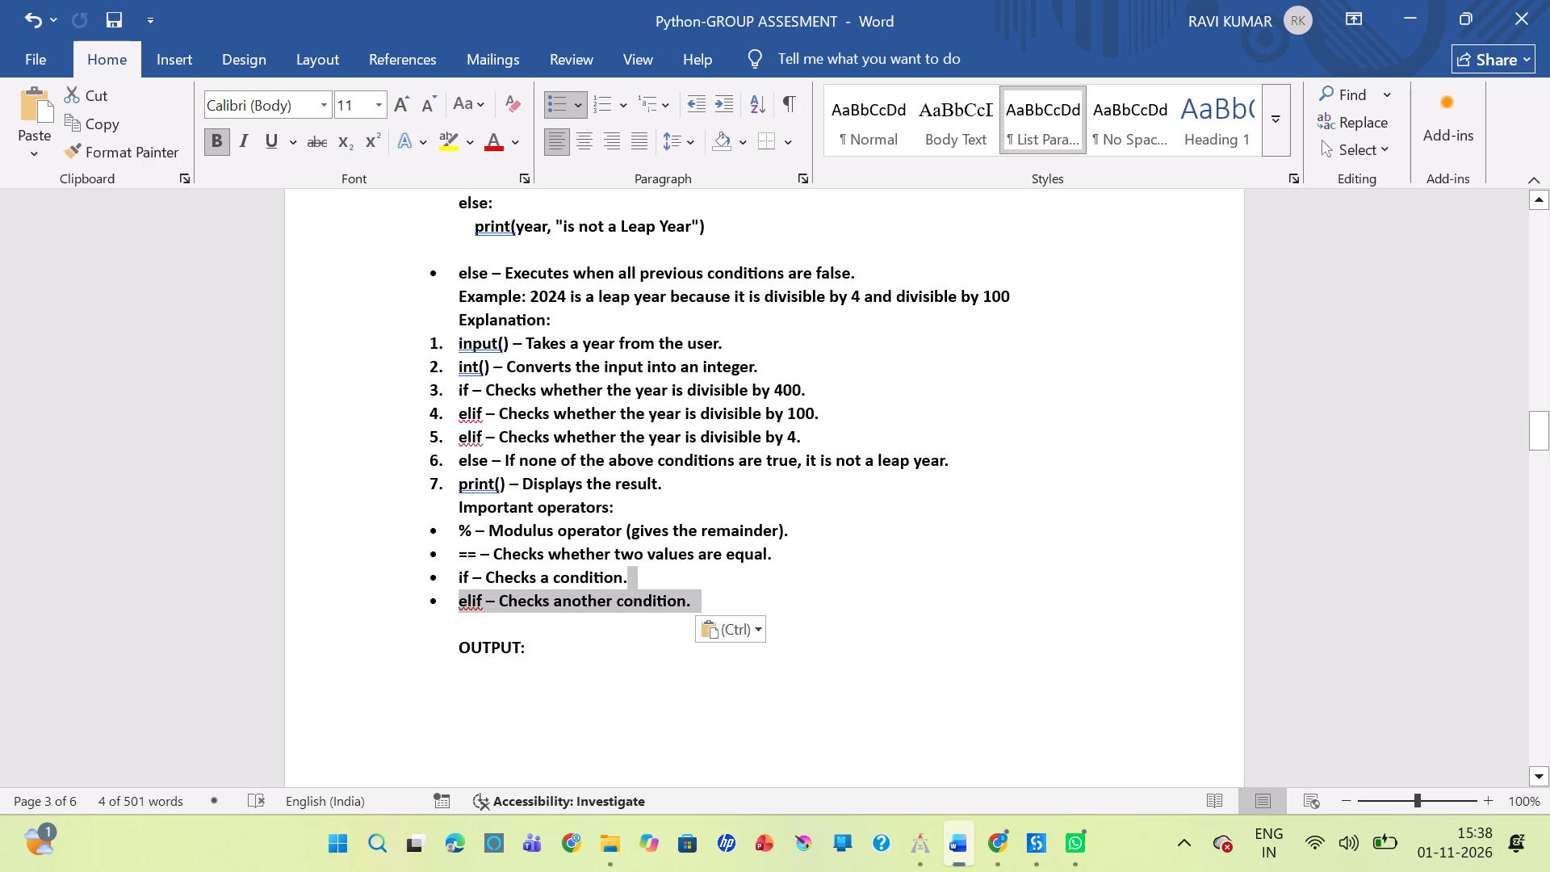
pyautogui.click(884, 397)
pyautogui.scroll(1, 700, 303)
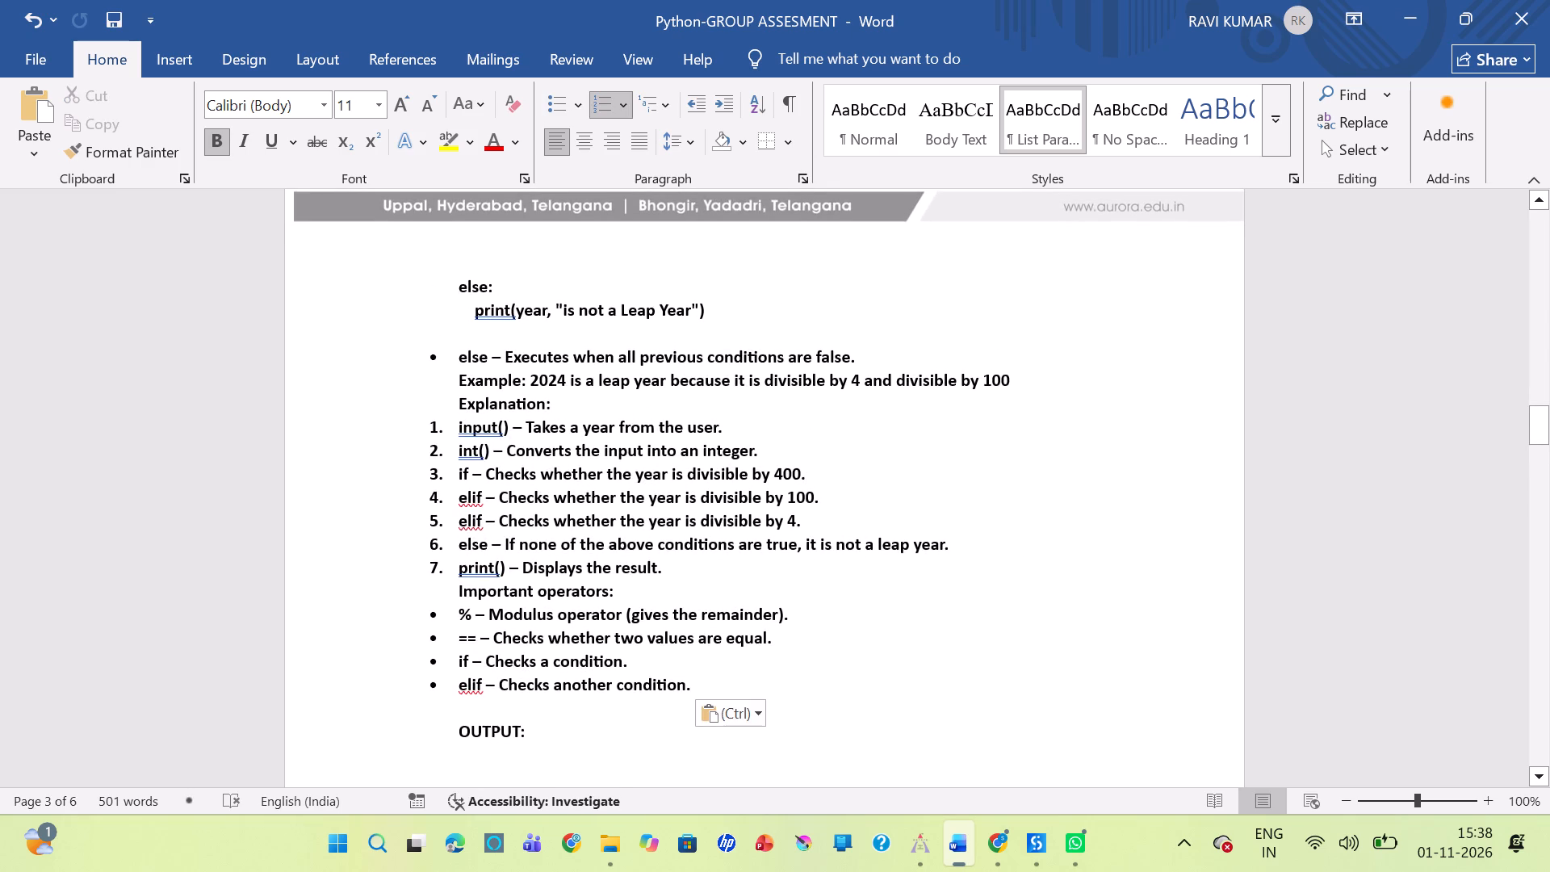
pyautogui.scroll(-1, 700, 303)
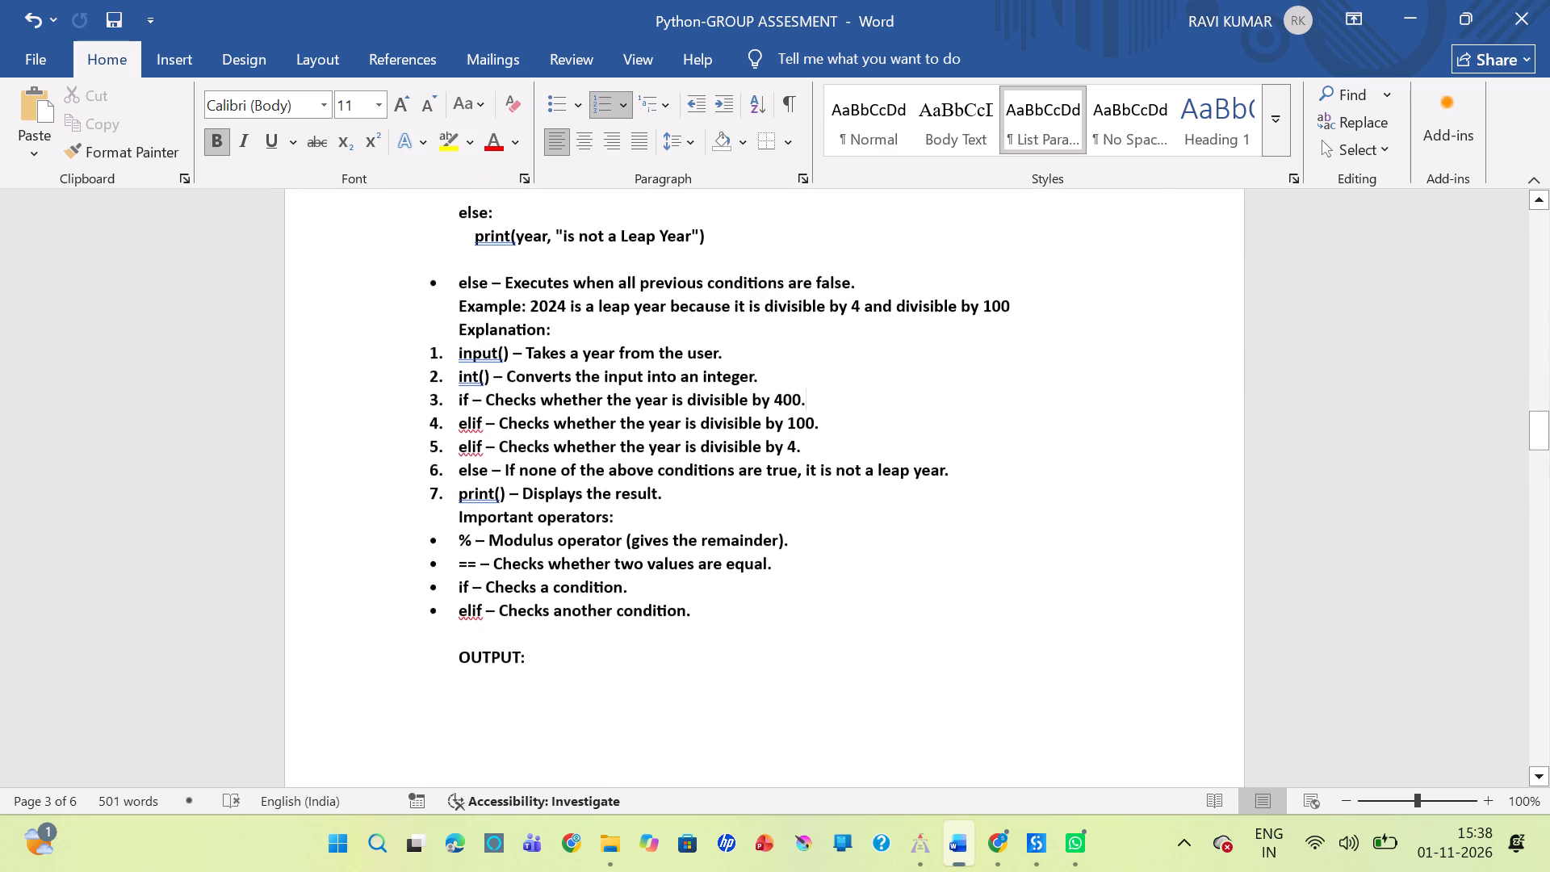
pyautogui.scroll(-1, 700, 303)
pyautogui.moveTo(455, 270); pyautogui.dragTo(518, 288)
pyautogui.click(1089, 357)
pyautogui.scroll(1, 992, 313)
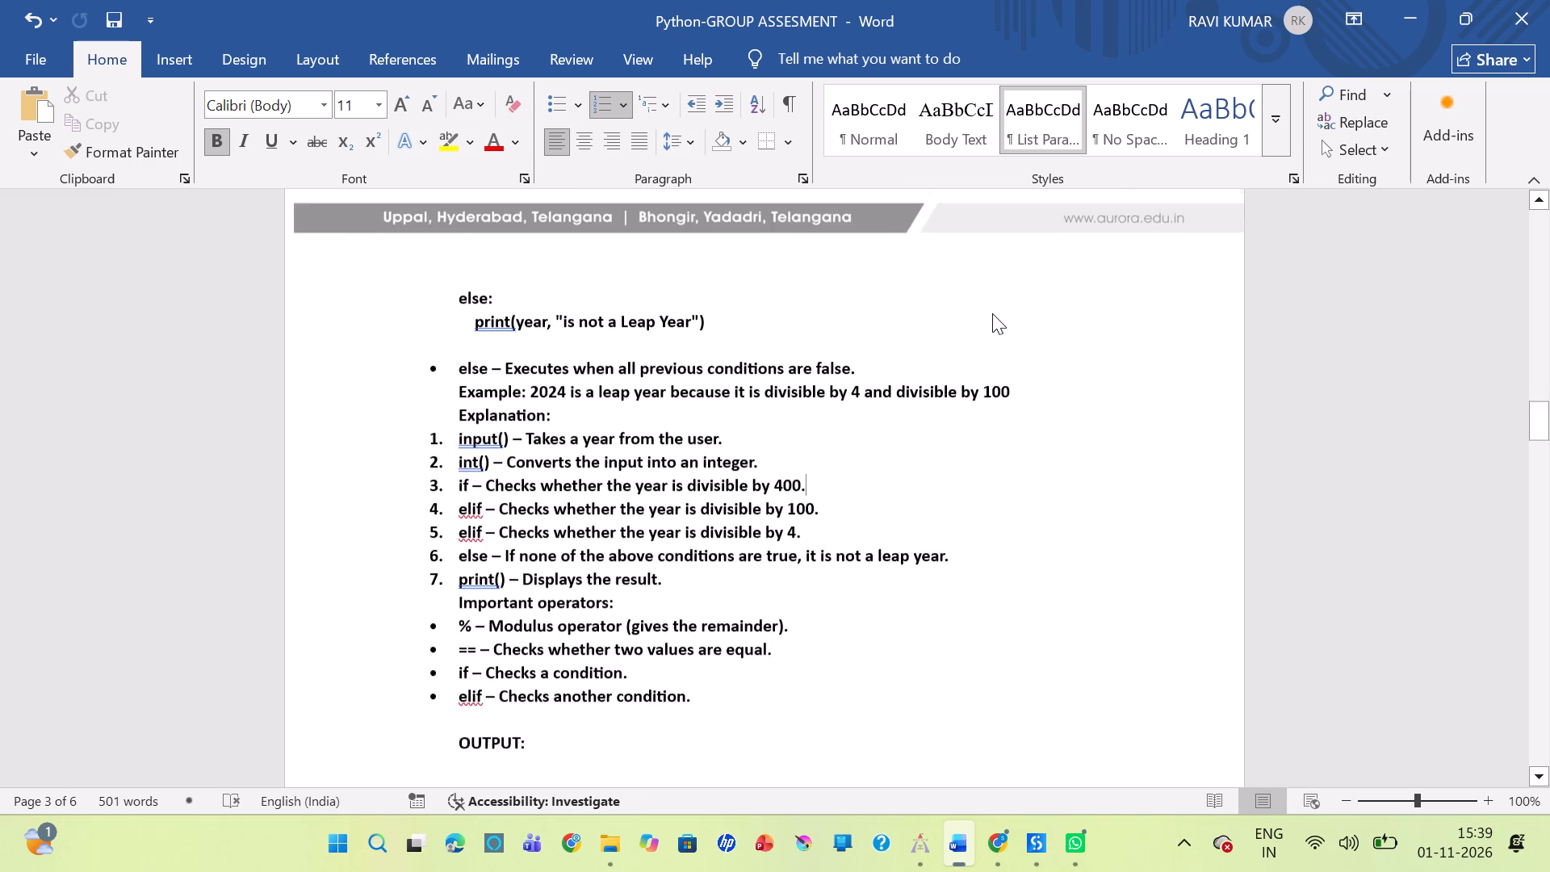
# Review question 2's leap-year code, explanation and output screenshot to see how the sections are arranged.
pyautogui.scroll(3, 992, 313)
pyautogui.scroll(-1, 992, 313)
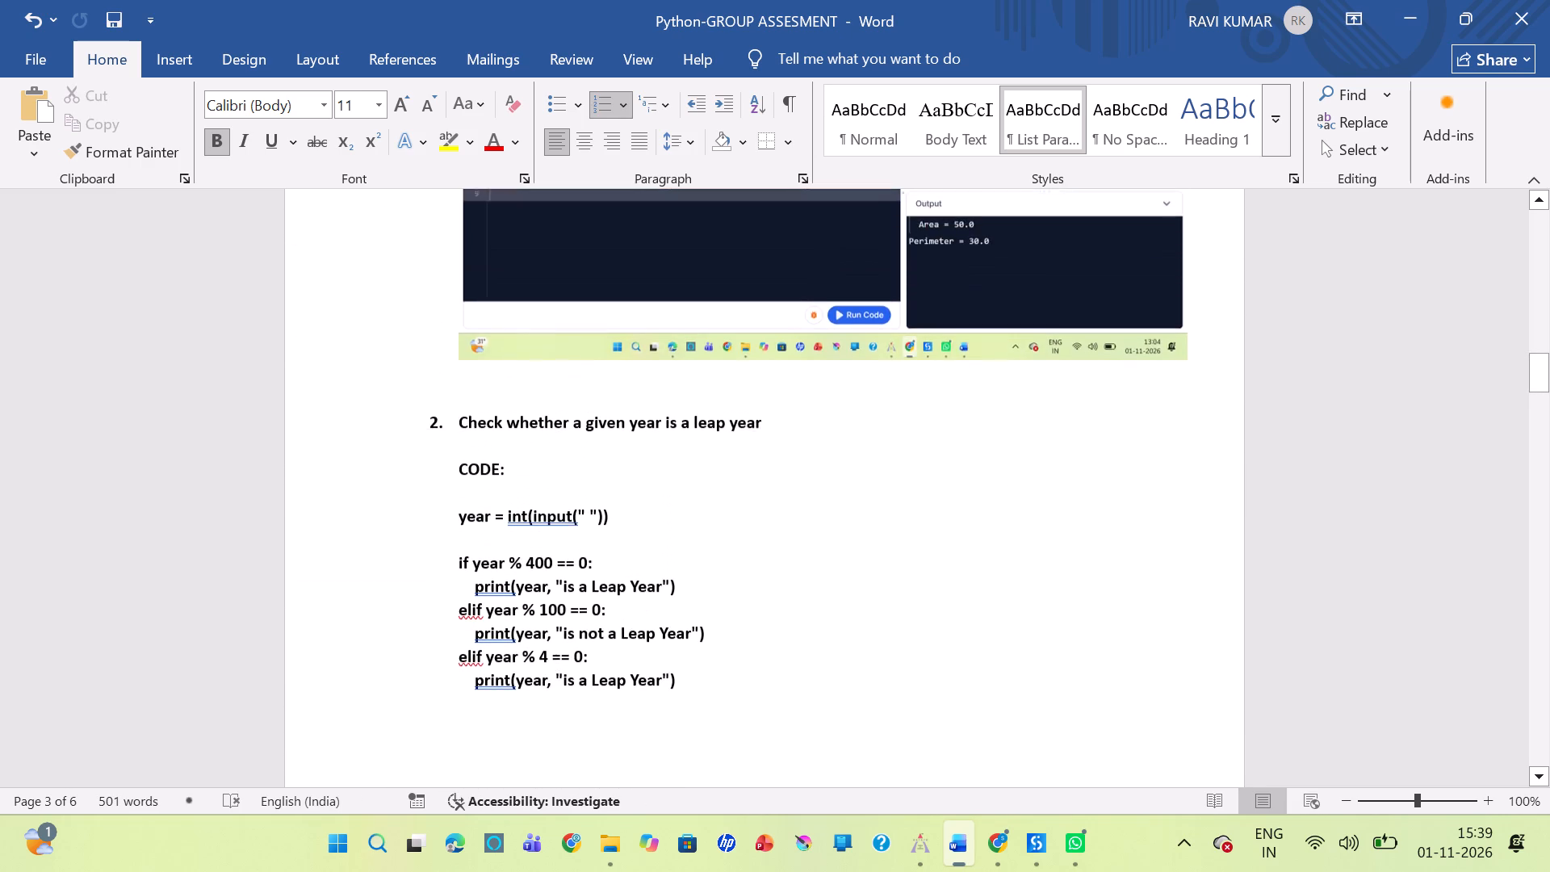
pyautogui.scroll(-1, 992, 313)
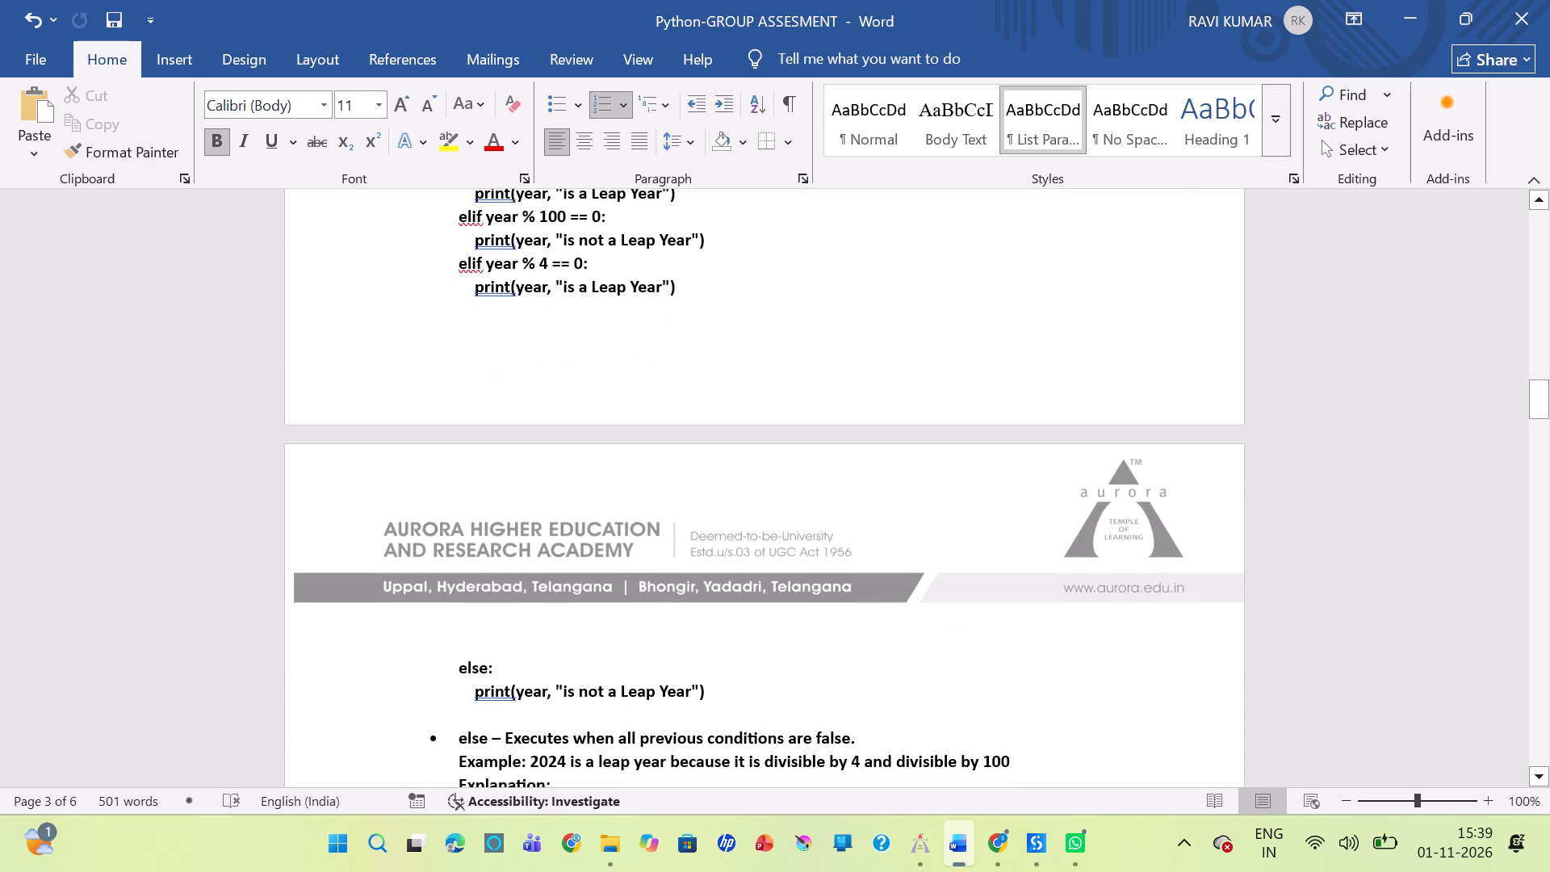
pyautogui.scroll(-2, 992, 313)
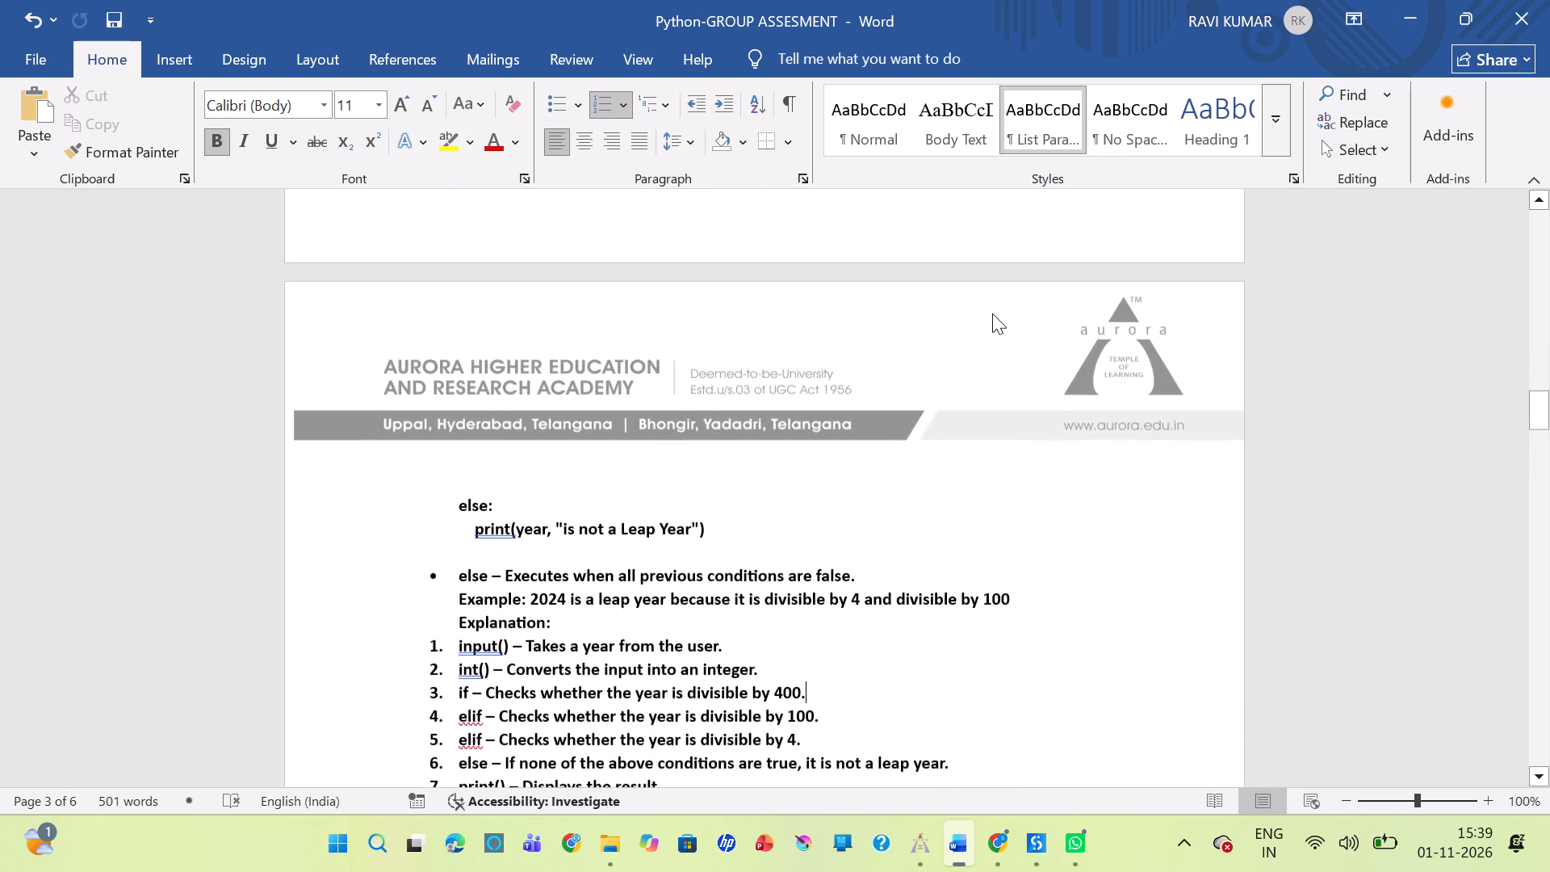
pyautogui.scroll(-1, 992, 313)
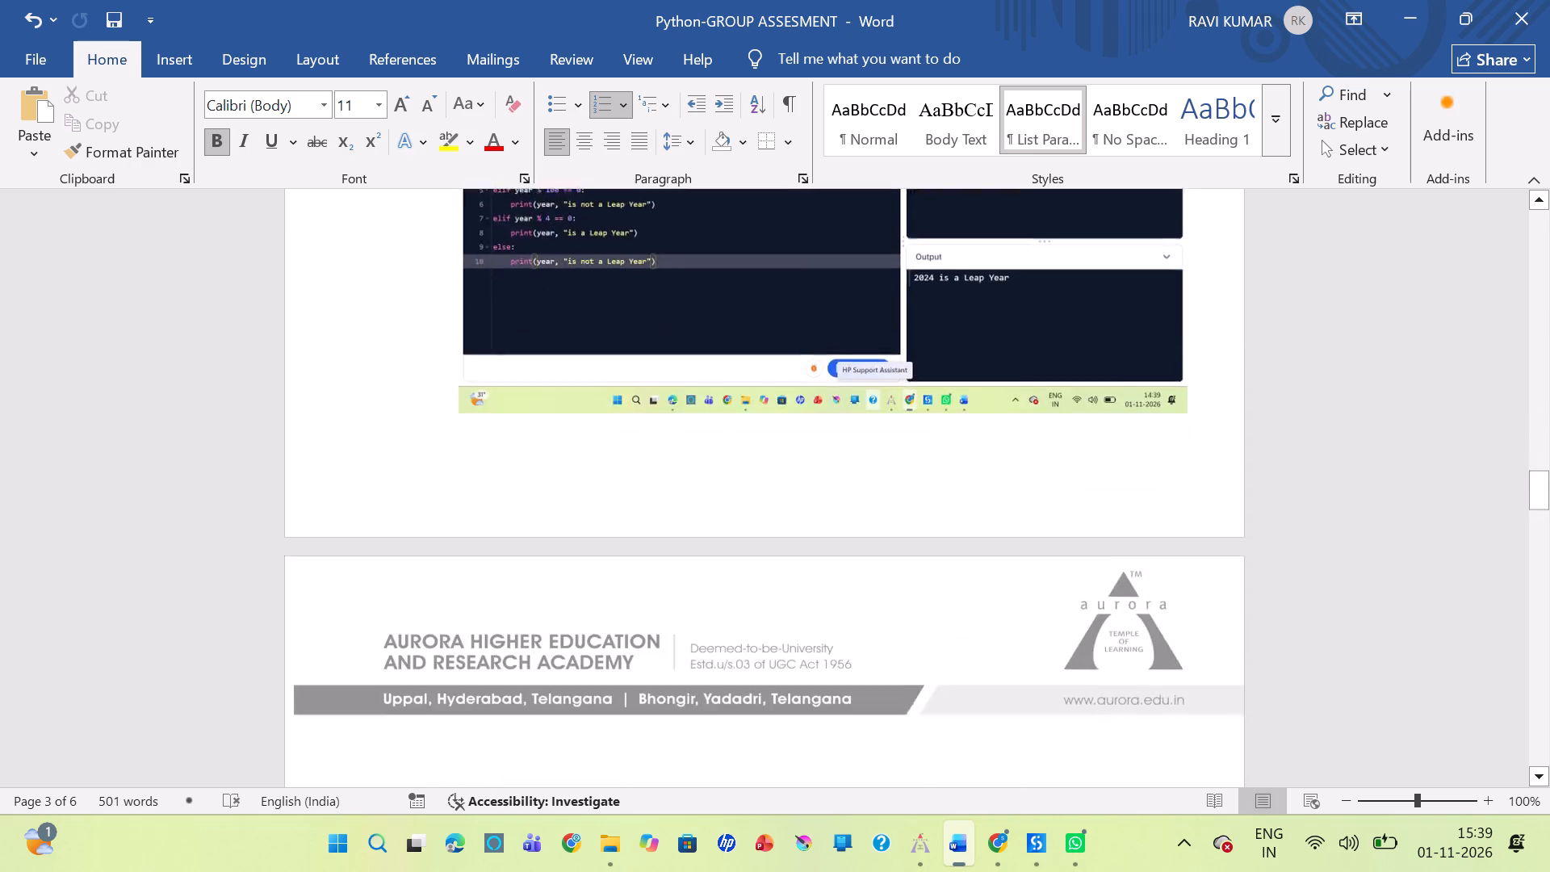
pyautogui.scroll(5, 992, 313)
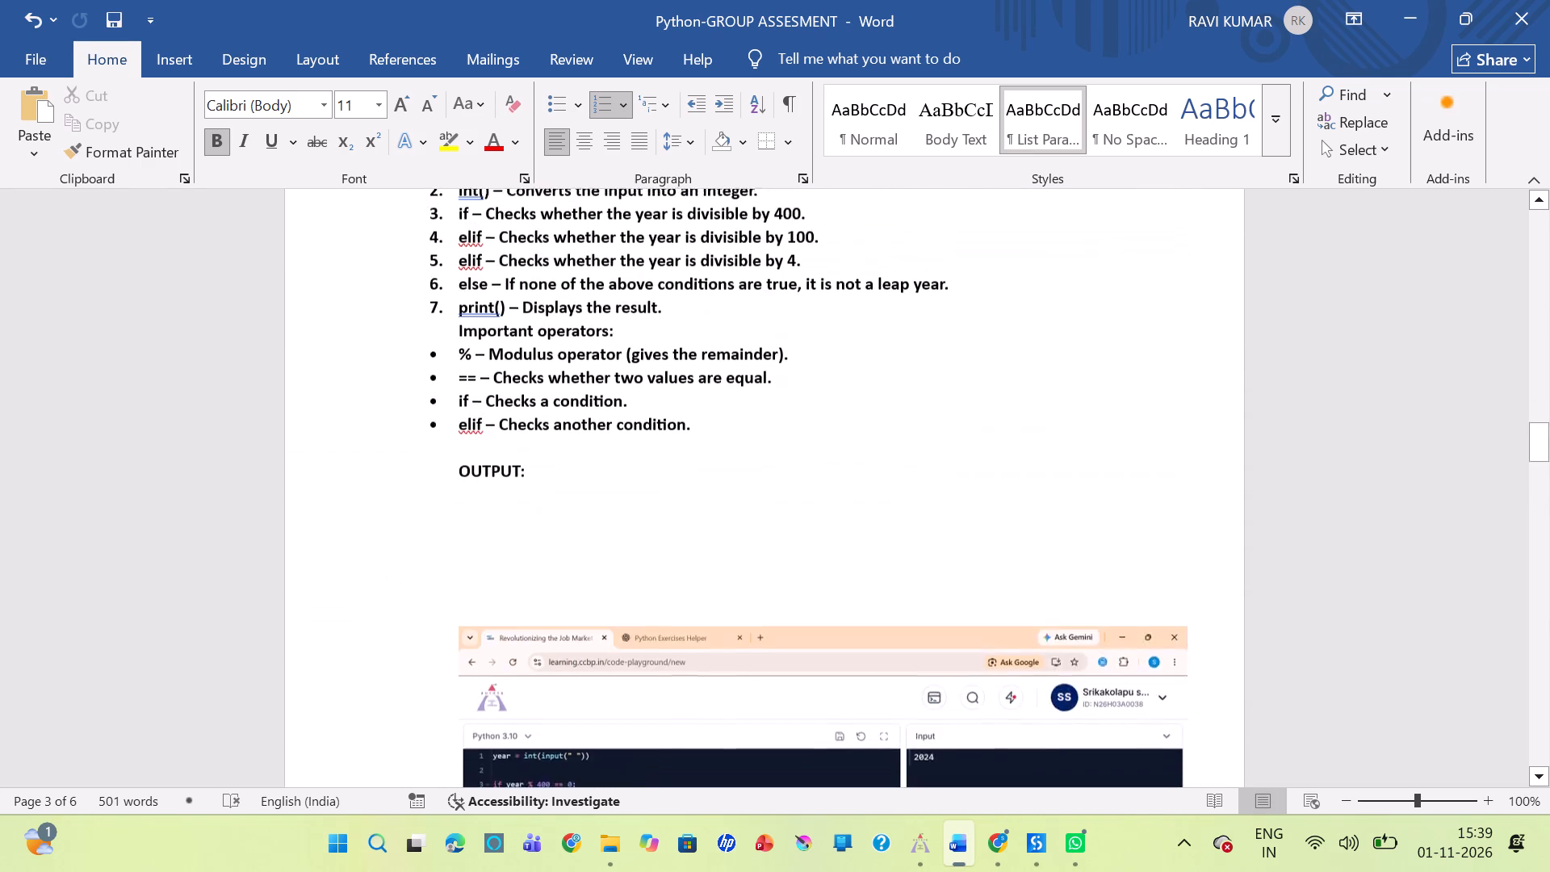
pyautogui.scroll(2, 992, 313)
pyautogui.scroll(-1, 992, 313)
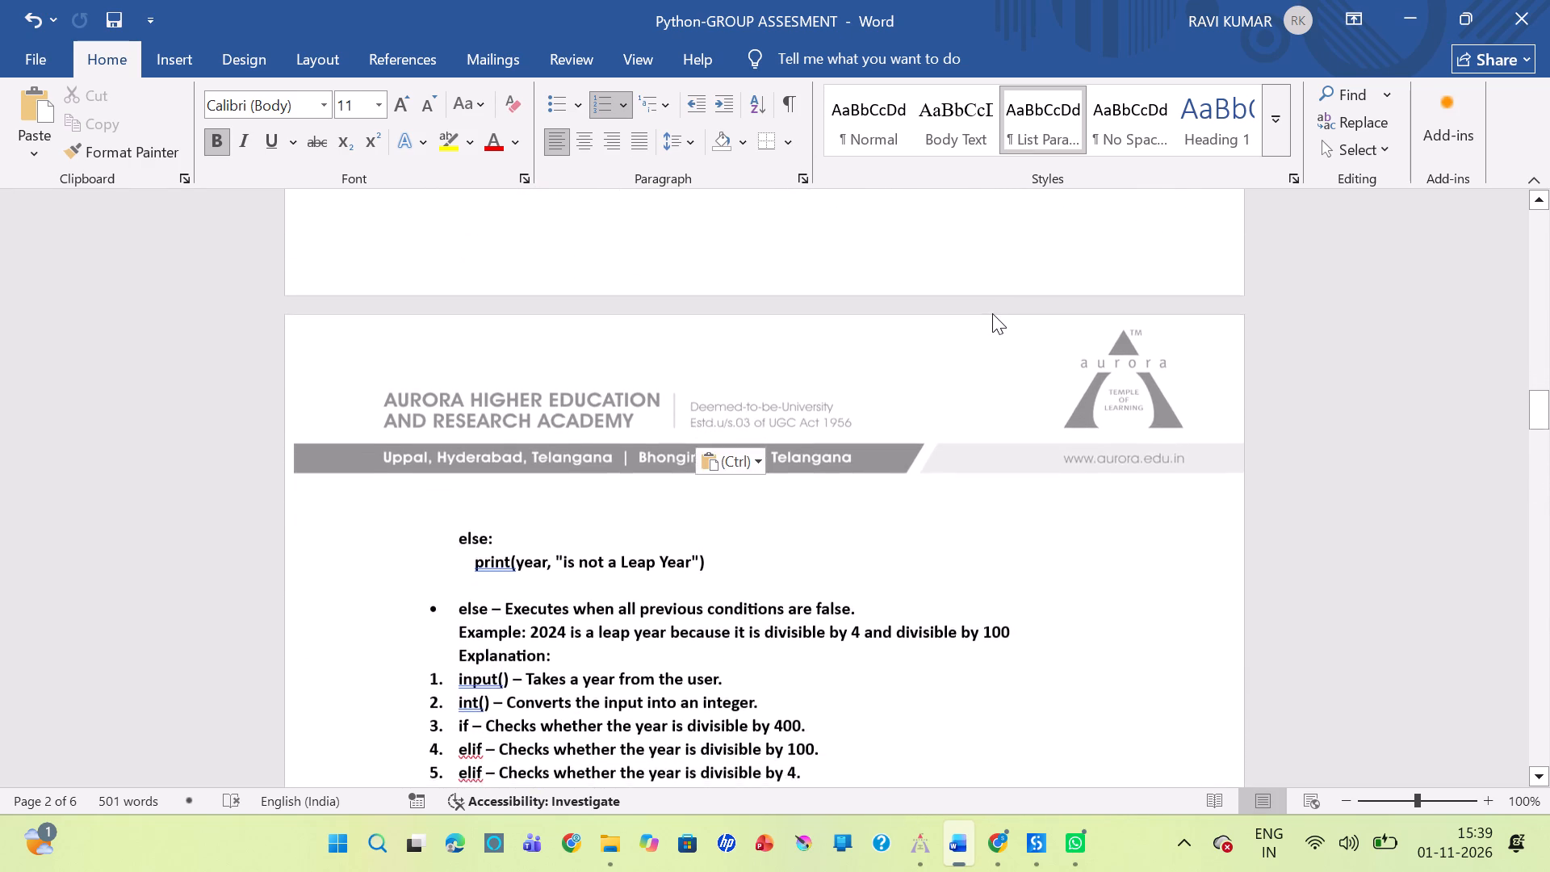
pyautogui.scroll(-1, 992, 313)
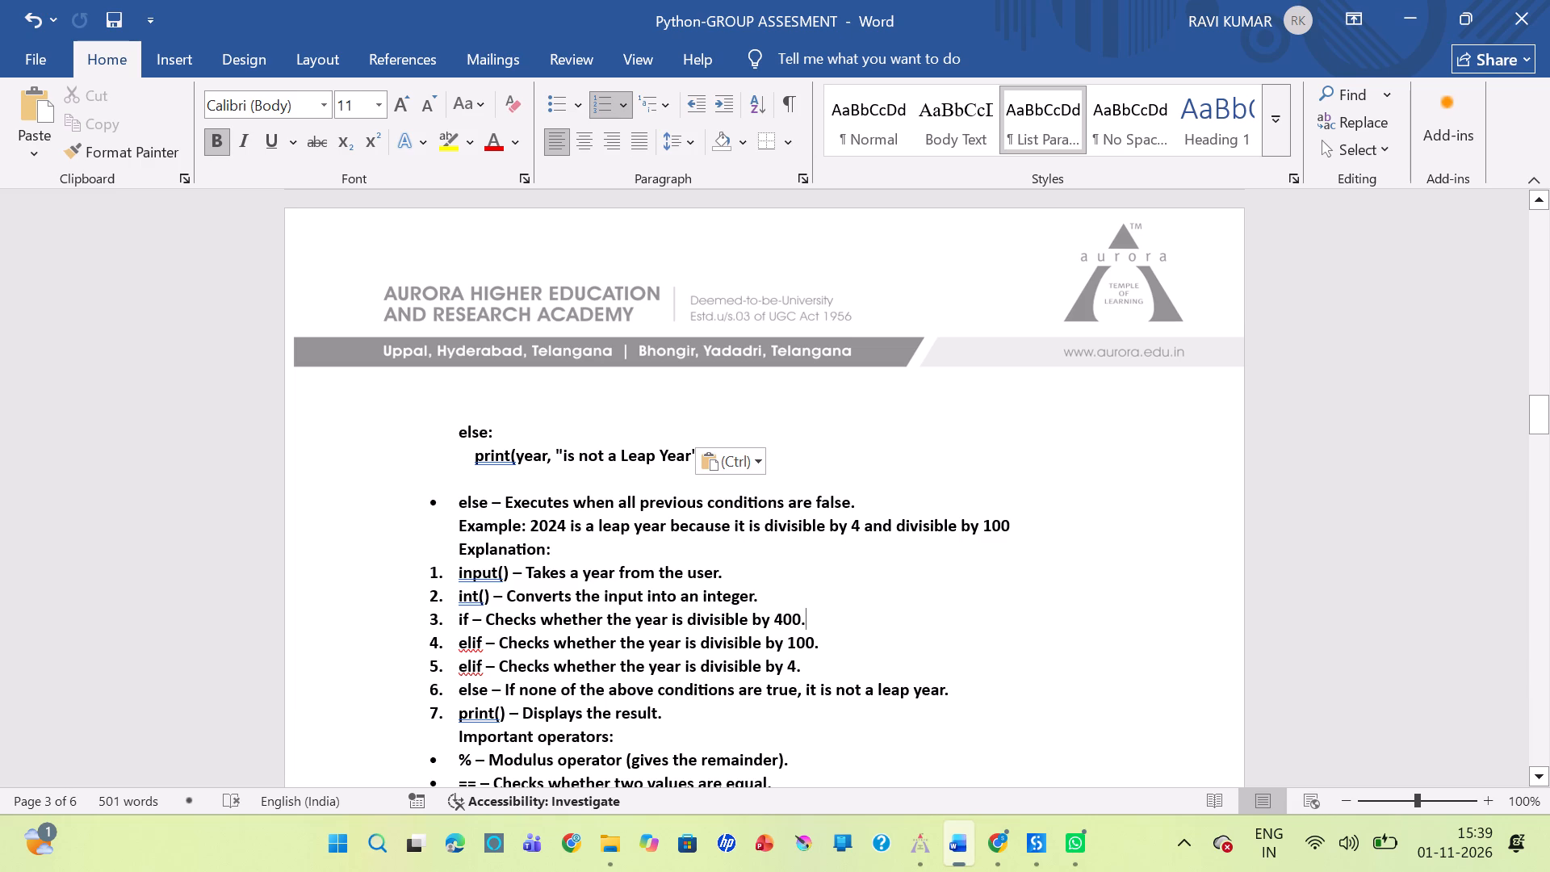
# Copy question 2's leap-year text from the "Explanation:" heading through the "OUTPUT:" heading.
pyautogui.moveTo(432, 504); pyautogui.dragTo(1018, 527)
pyautogui.click(1018, 527)
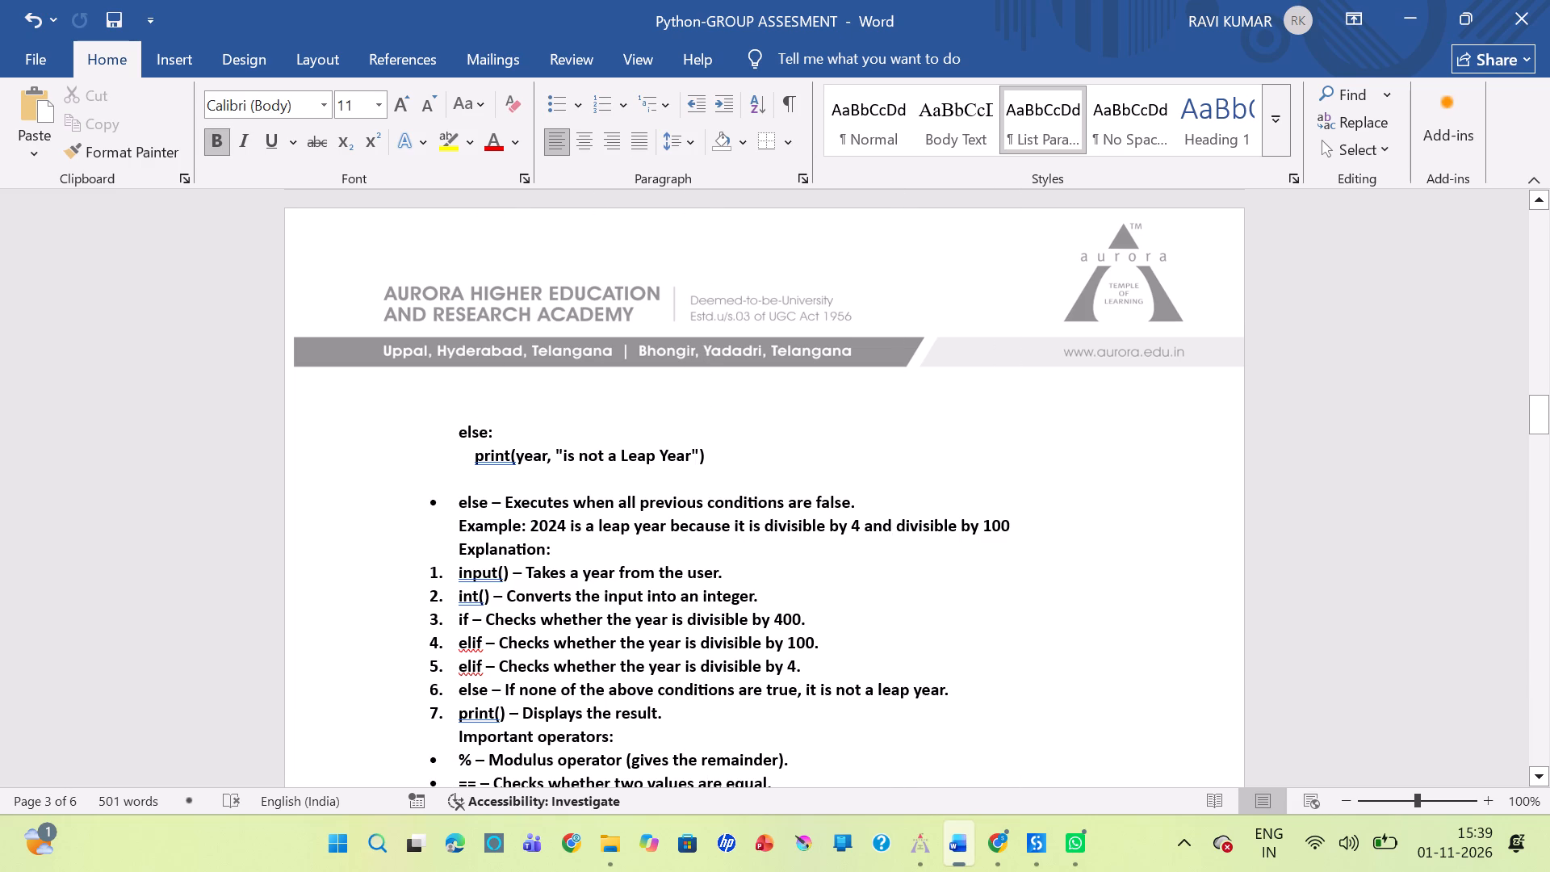
pyautogui.moveTo(455, 547); pyautogui.dragTo(771, 799)
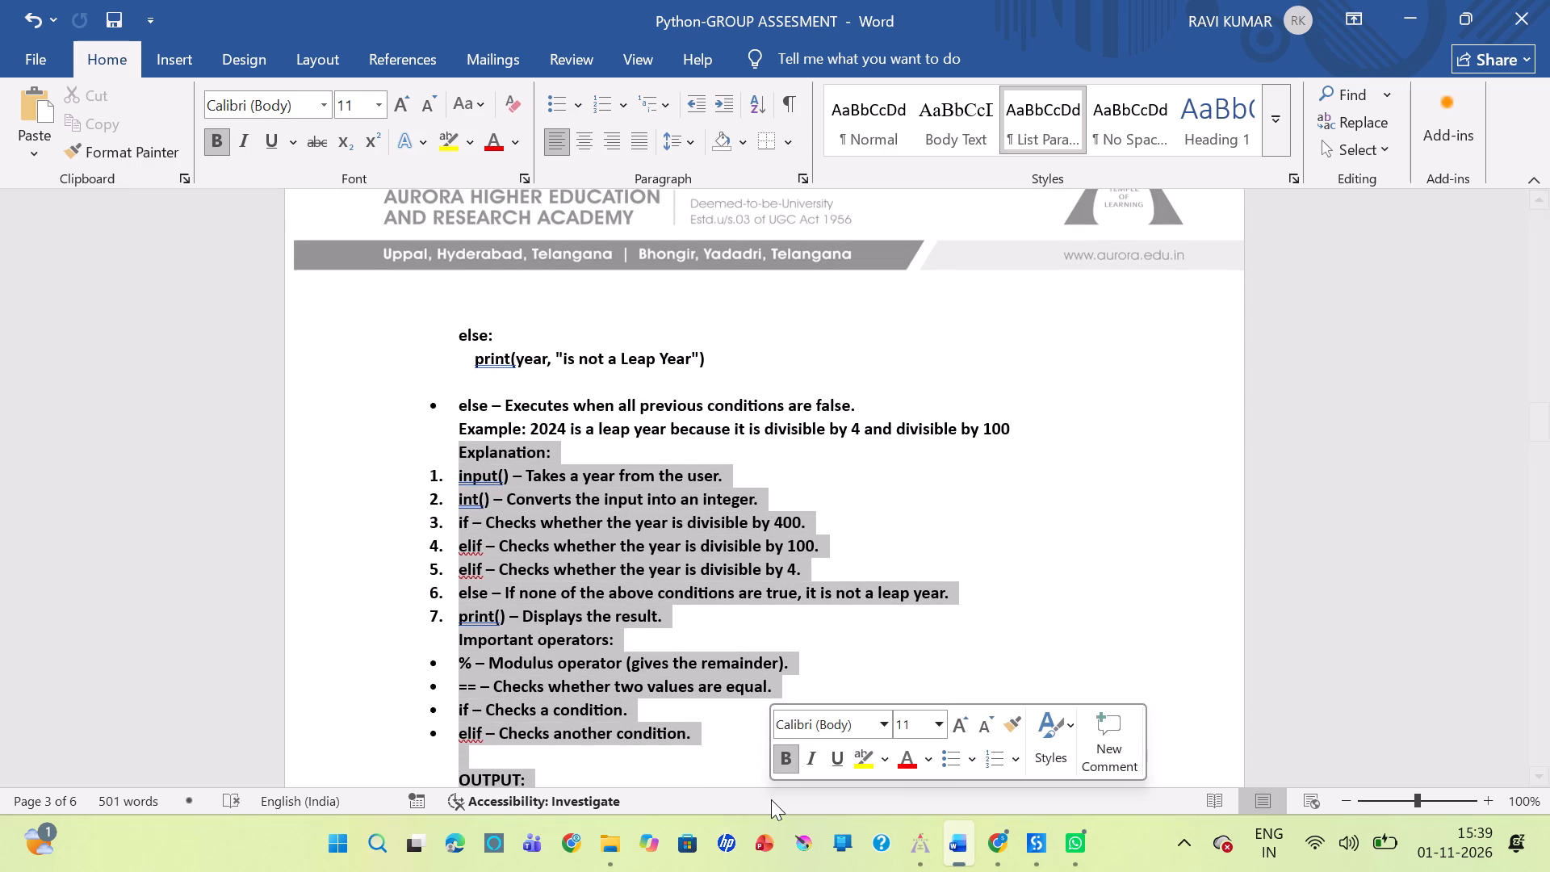
pyautogui.scroll(-1, 725, 705)
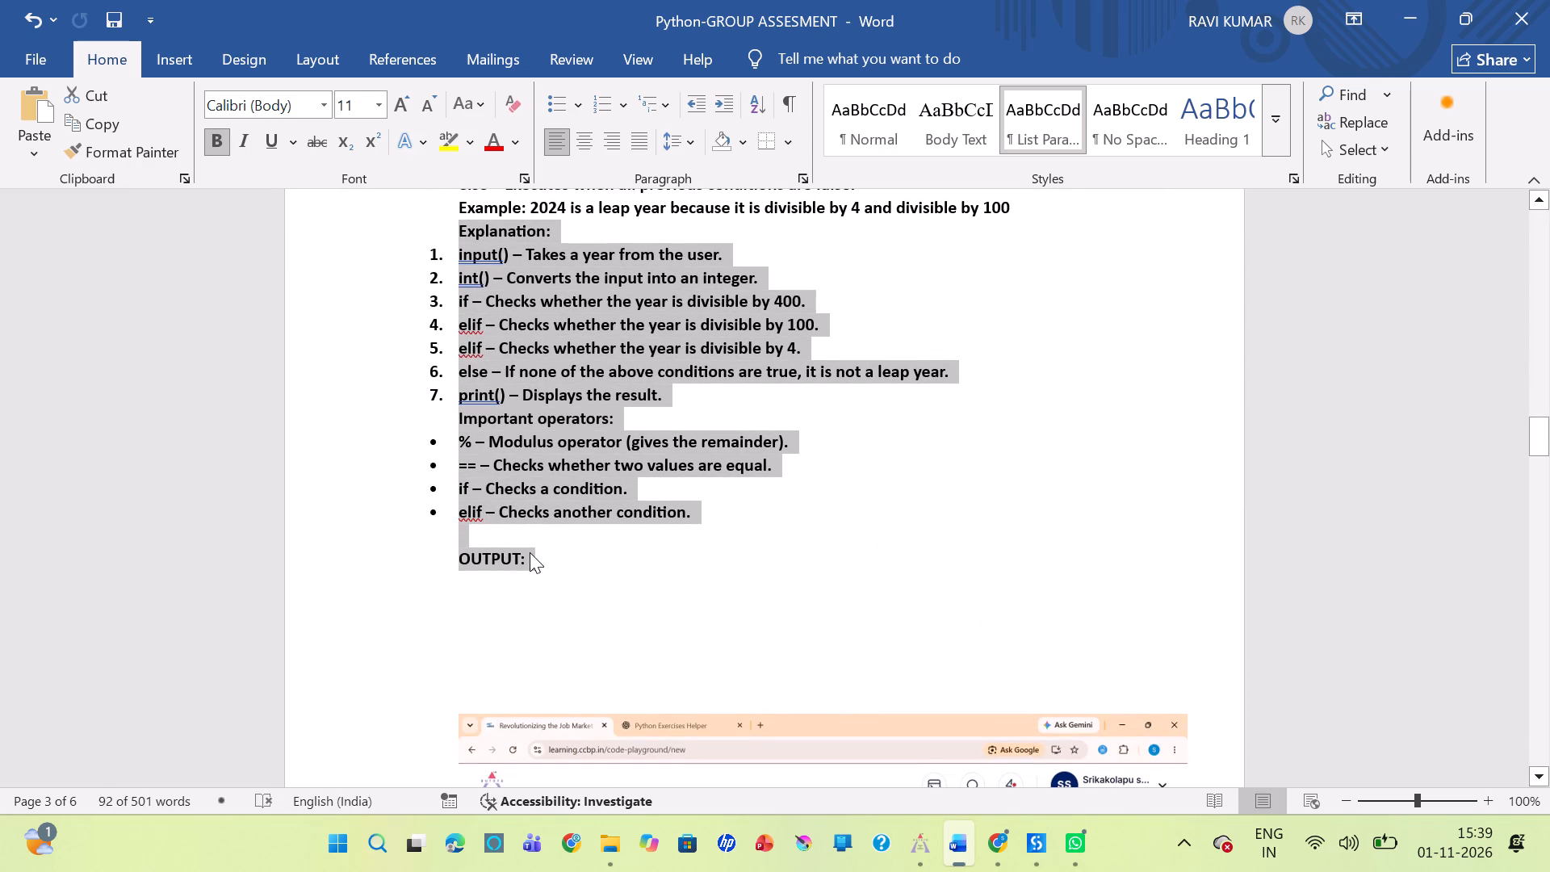
pyautogui.hotkey('ctrl', 'c')
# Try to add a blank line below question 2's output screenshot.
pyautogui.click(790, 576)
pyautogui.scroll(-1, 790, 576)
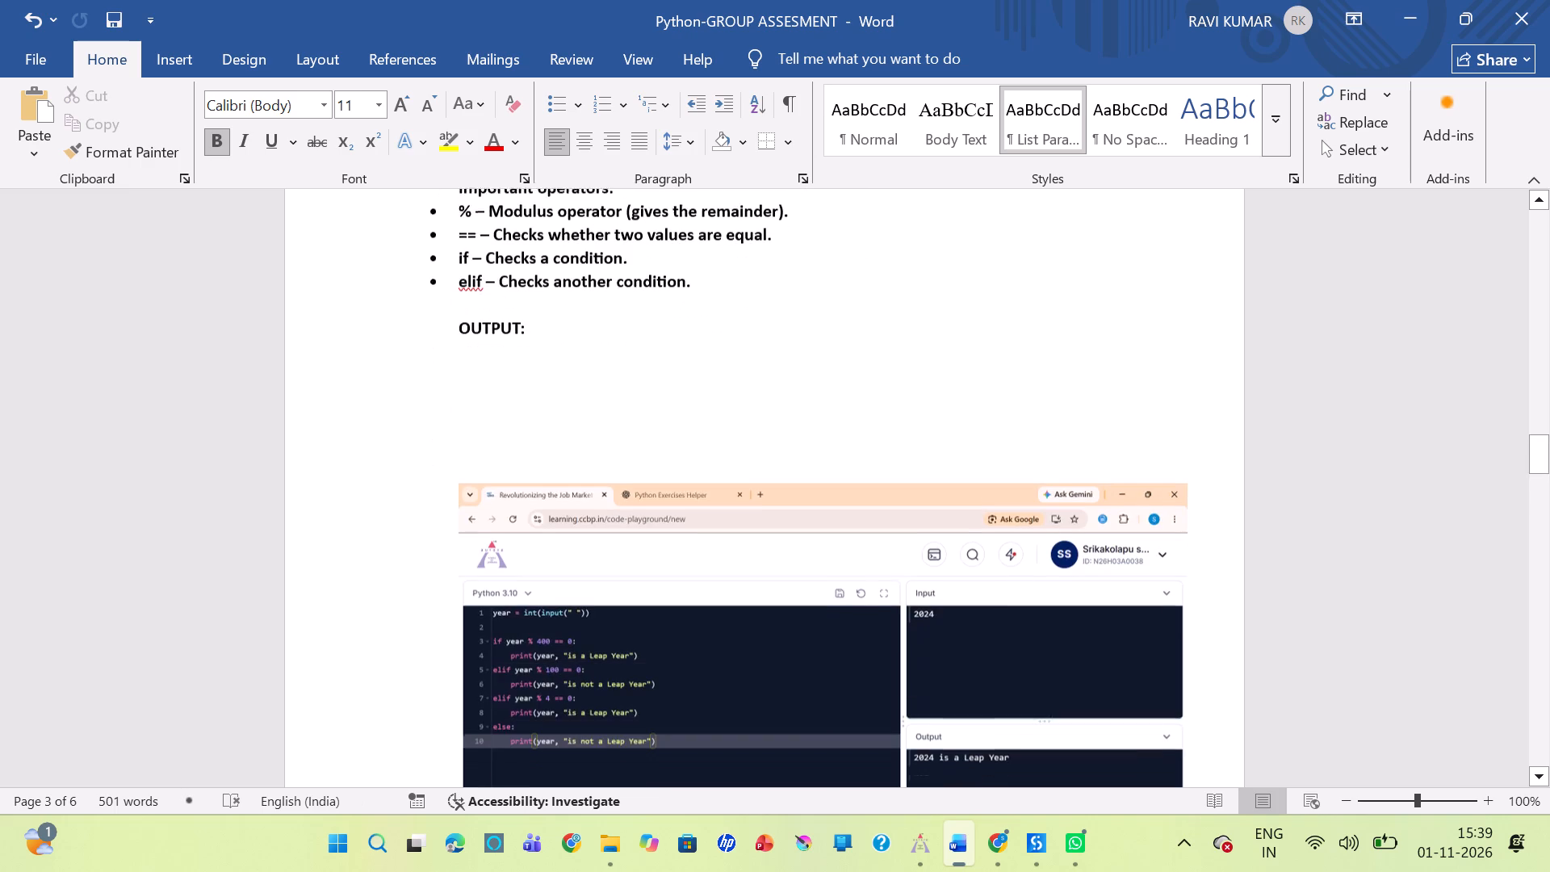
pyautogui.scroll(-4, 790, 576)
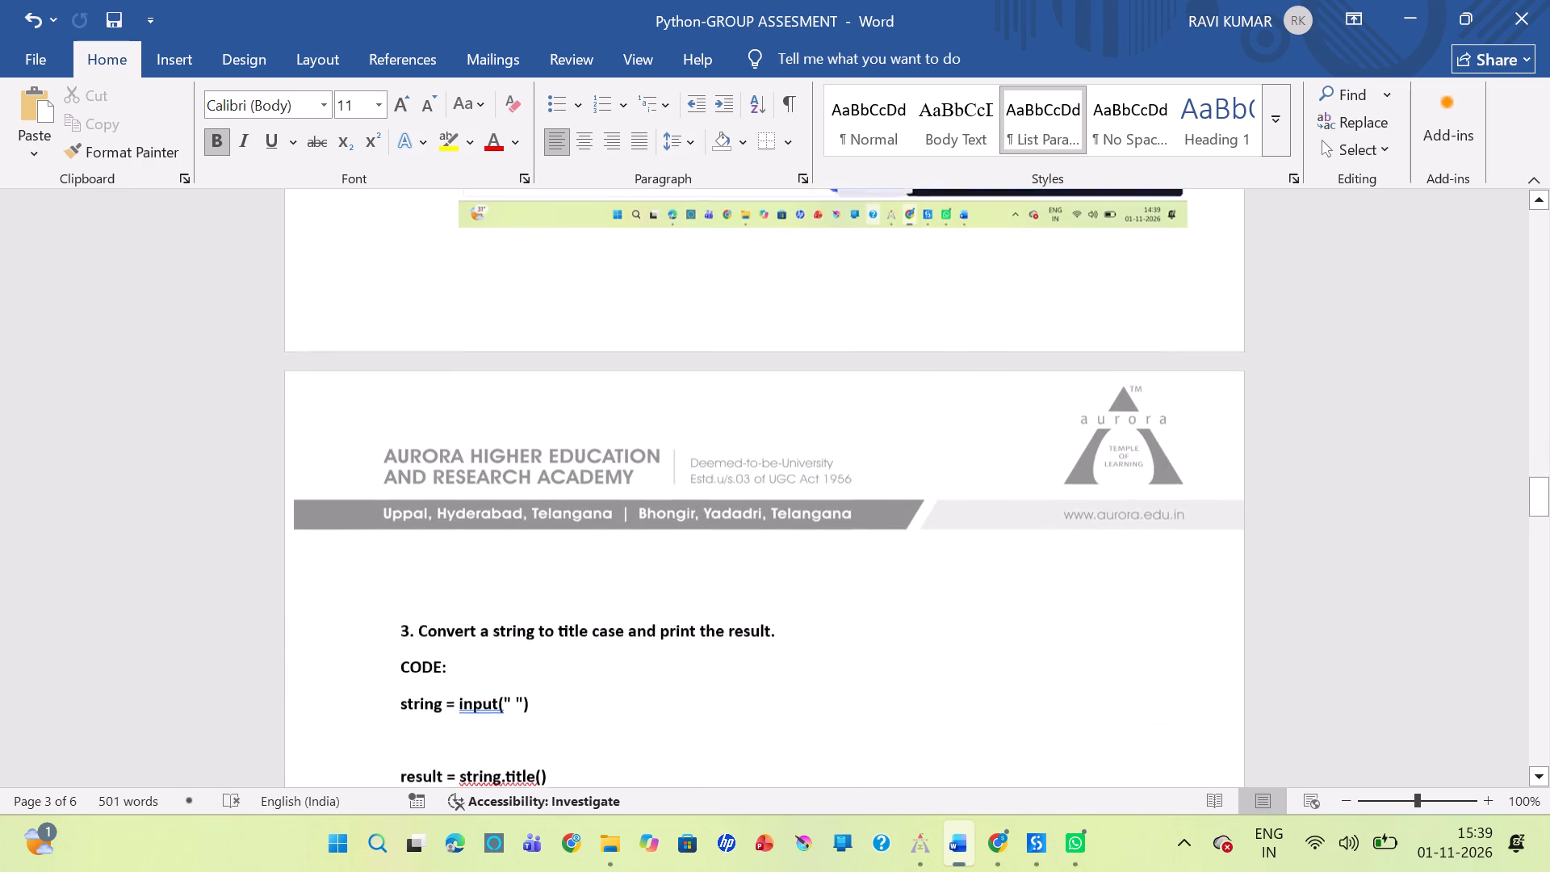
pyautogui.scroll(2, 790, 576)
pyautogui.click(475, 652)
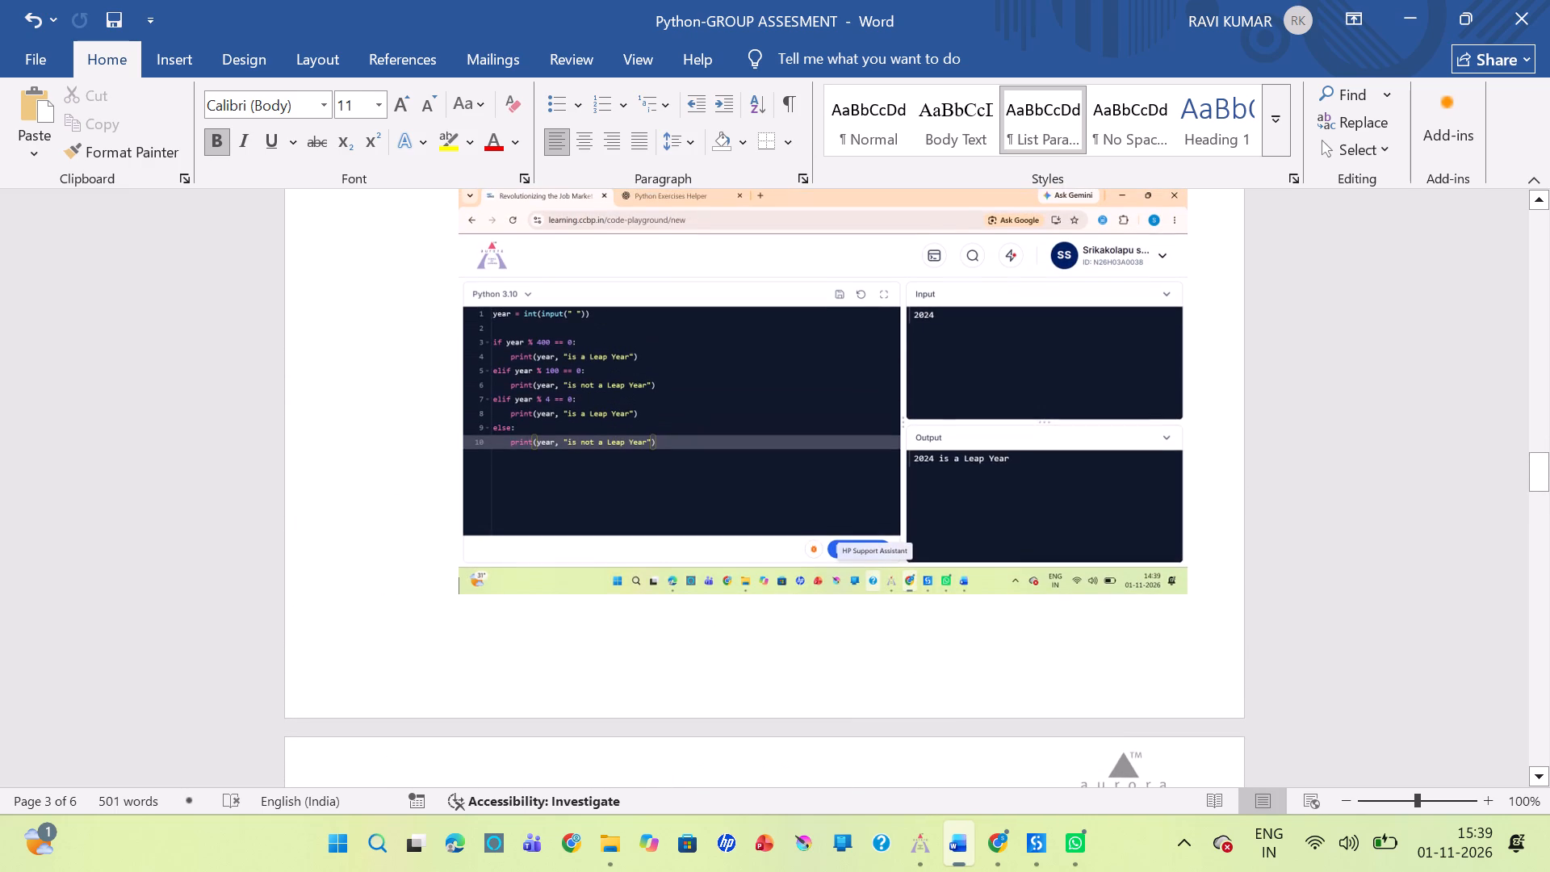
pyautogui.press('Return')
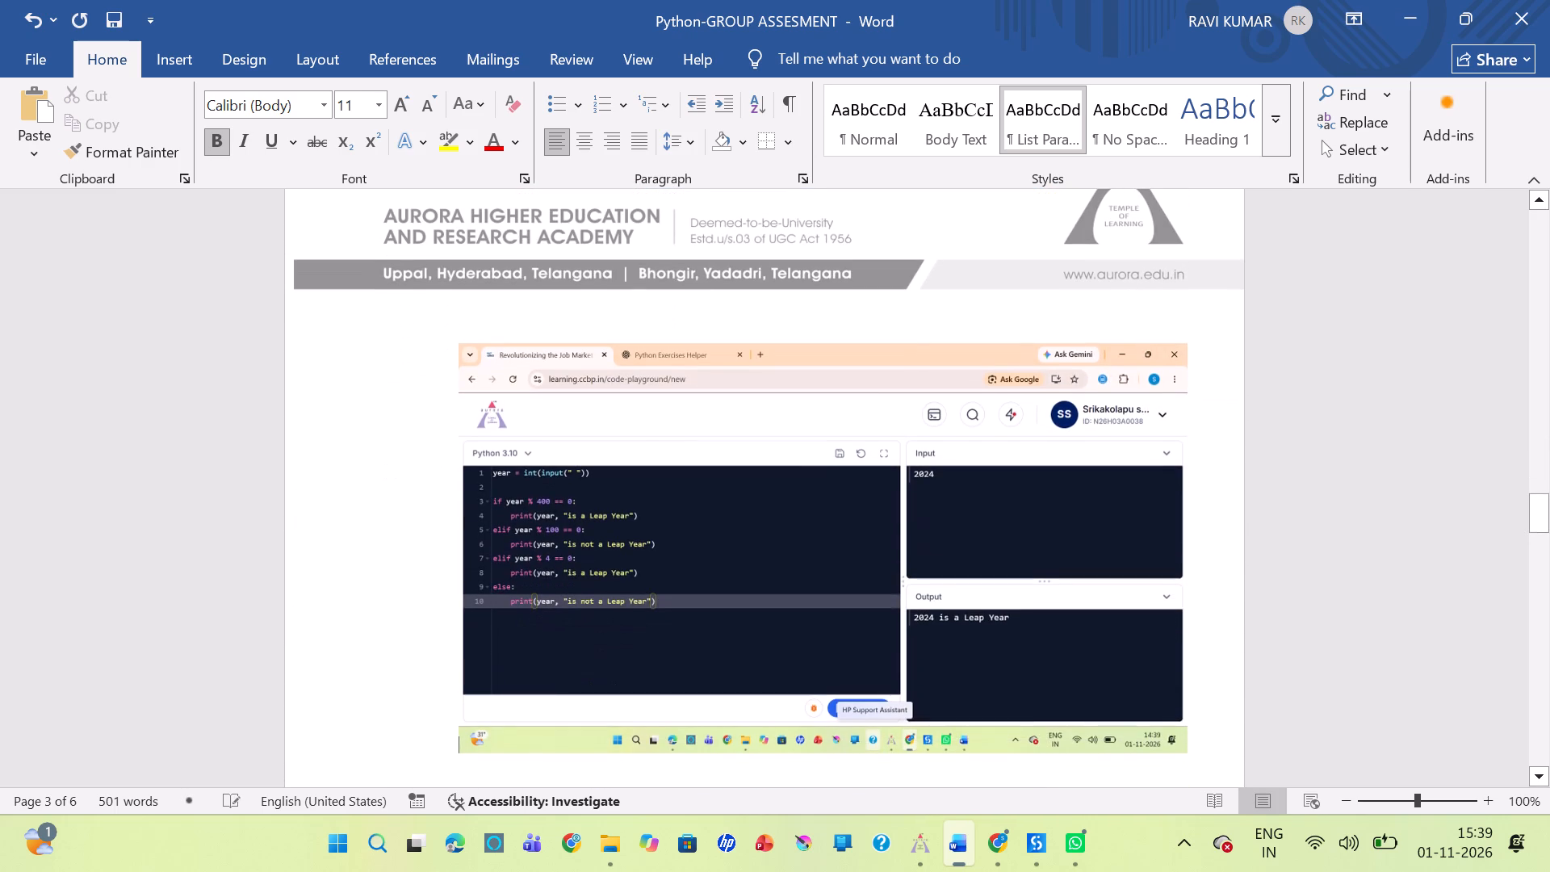
# Look through the document from question 1 to question 3 to check the layout of code, explanations and output screenshots.
pyautogui.scroll(-1, 647, 586)
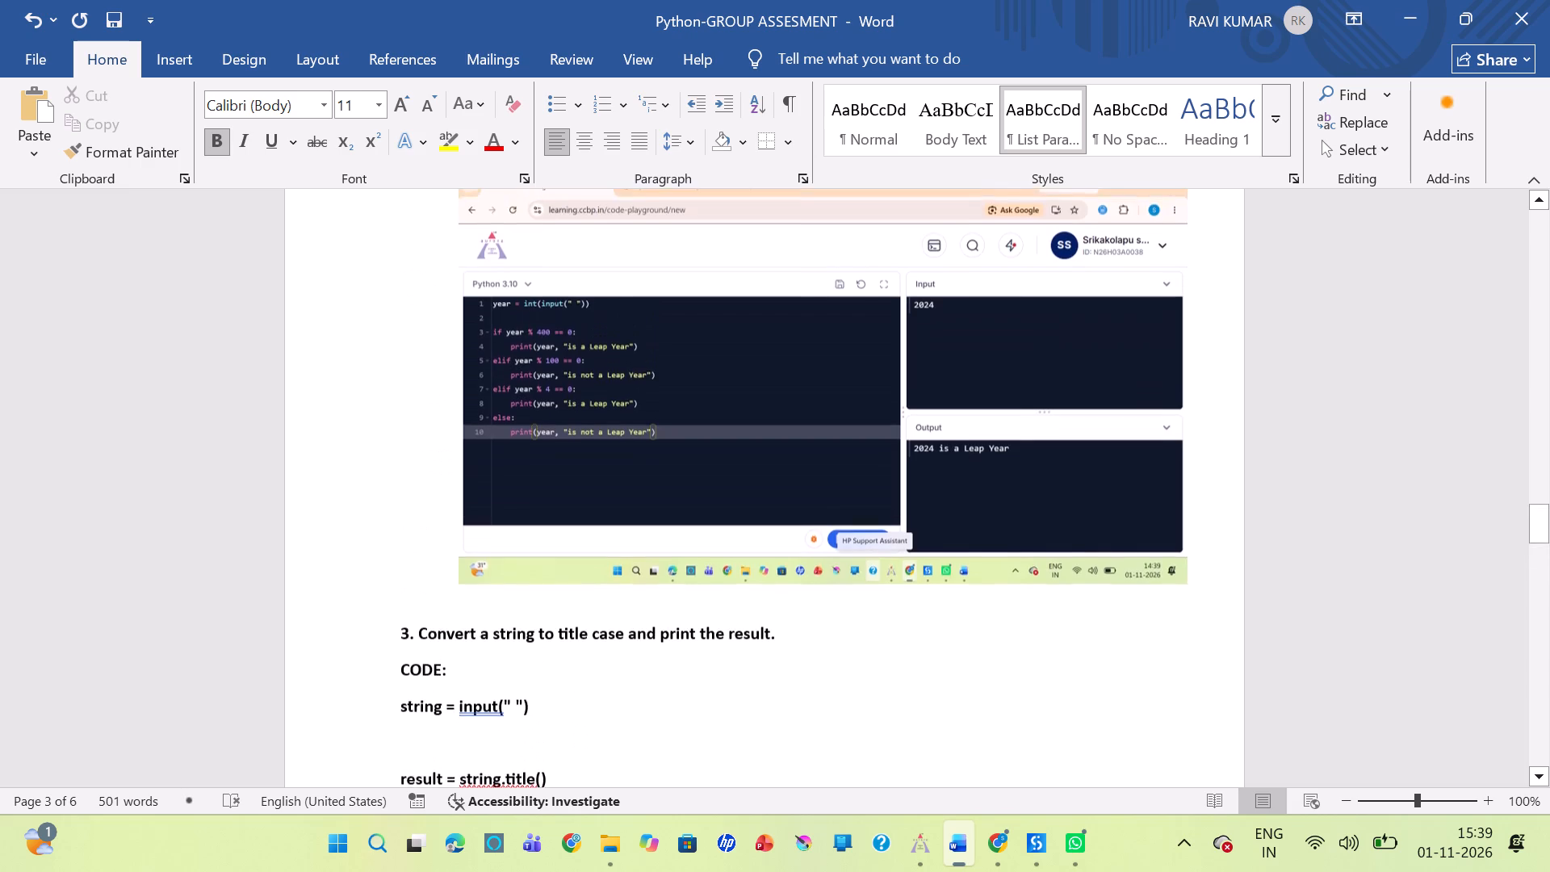
pyautogui.scroll(-1, 647, 586)
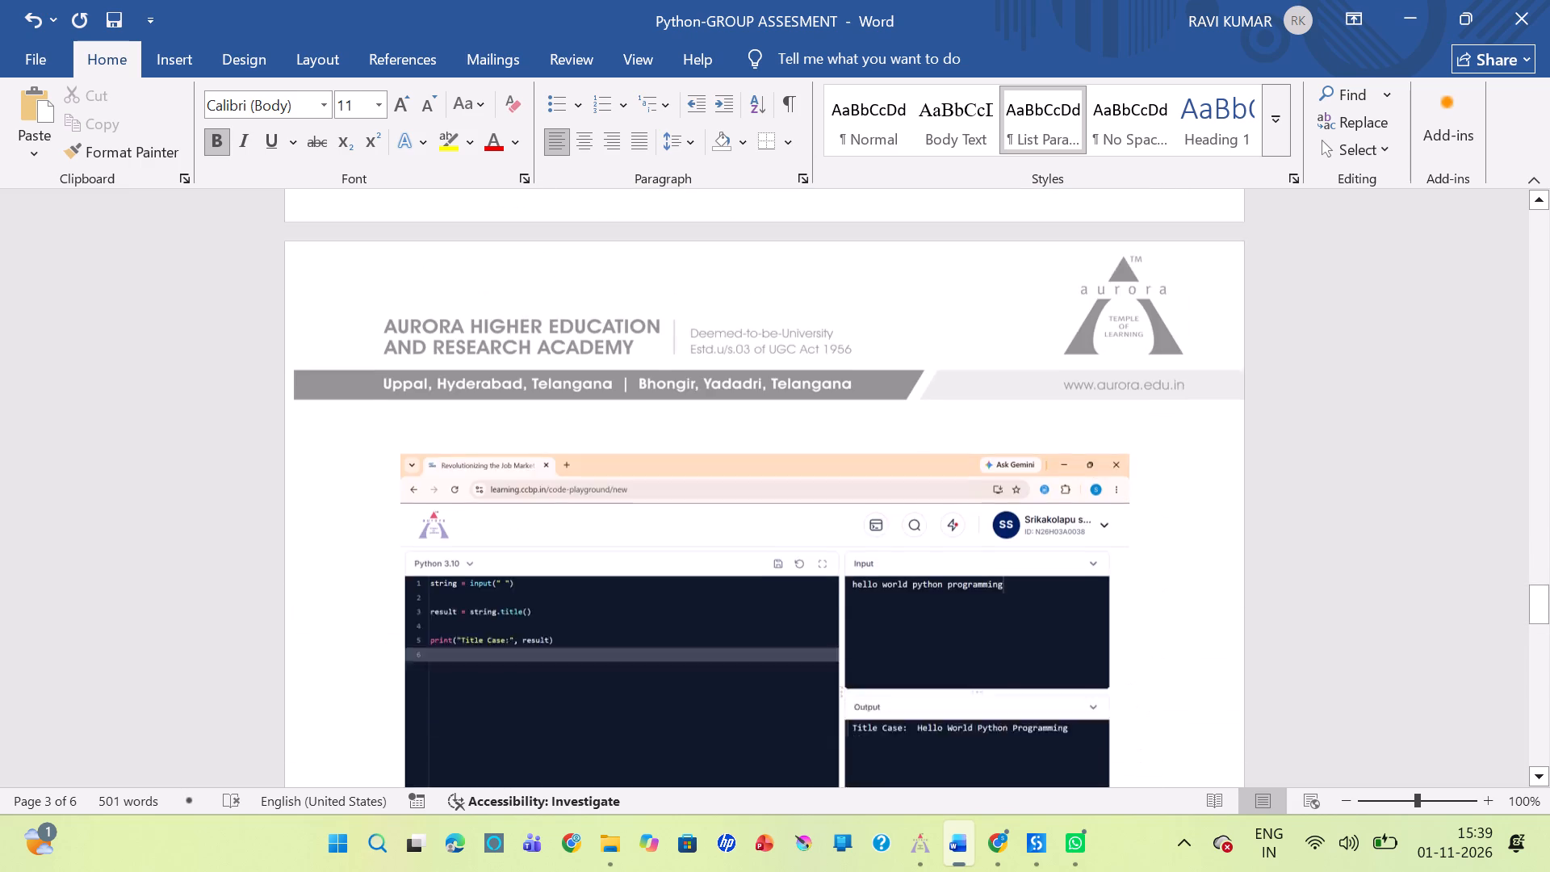
pyautogui.scroll(-2, 647, 586)
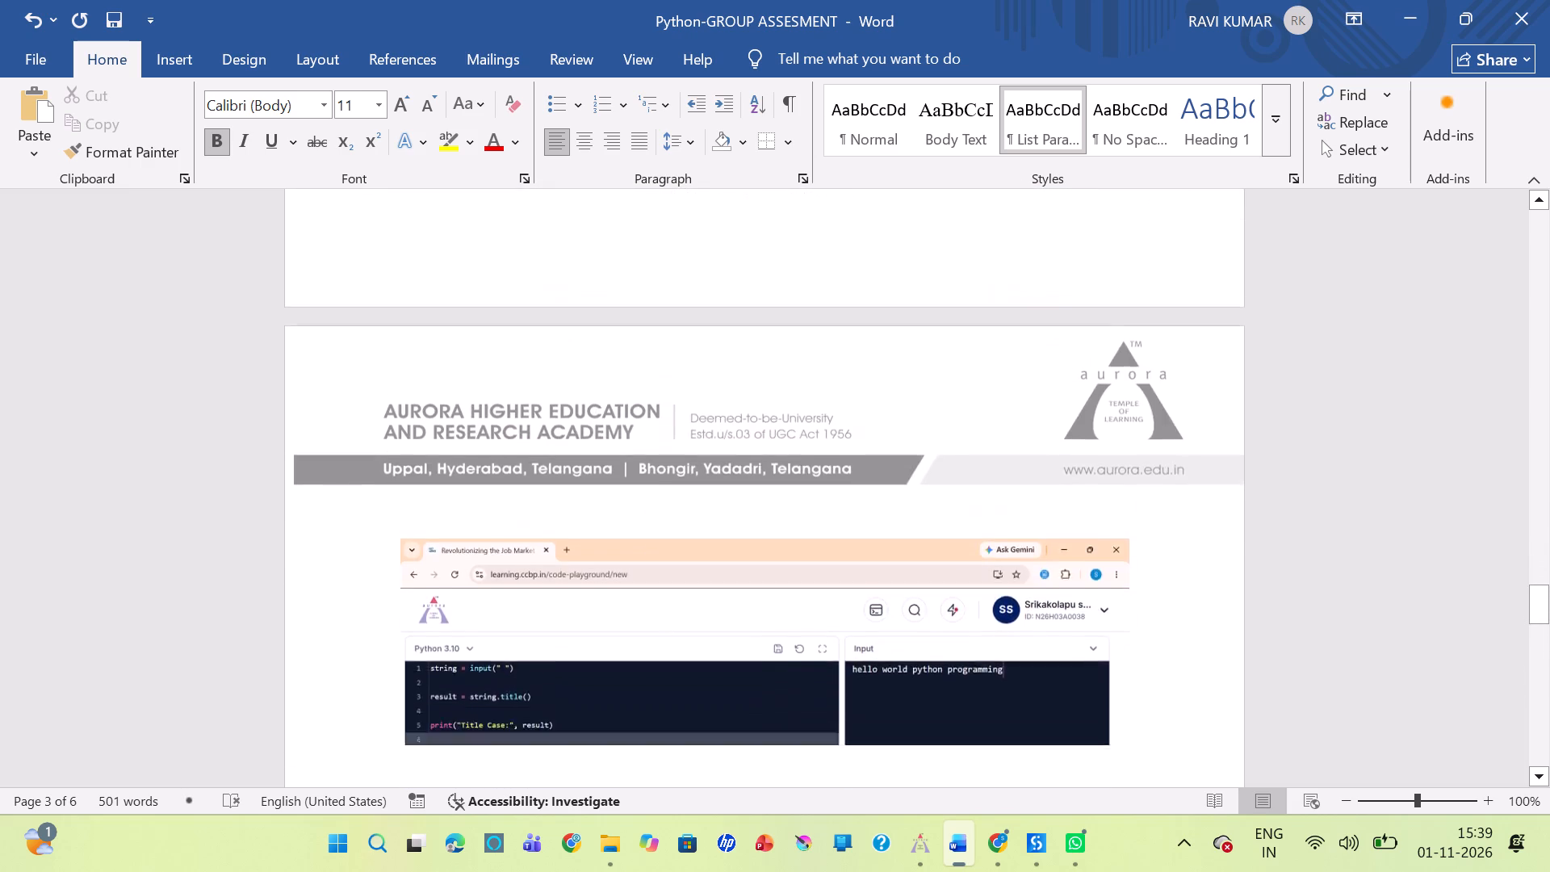
pyautogui.scroll(-1, 647, 586)
pyautogui.scroll(3, 647, 586)
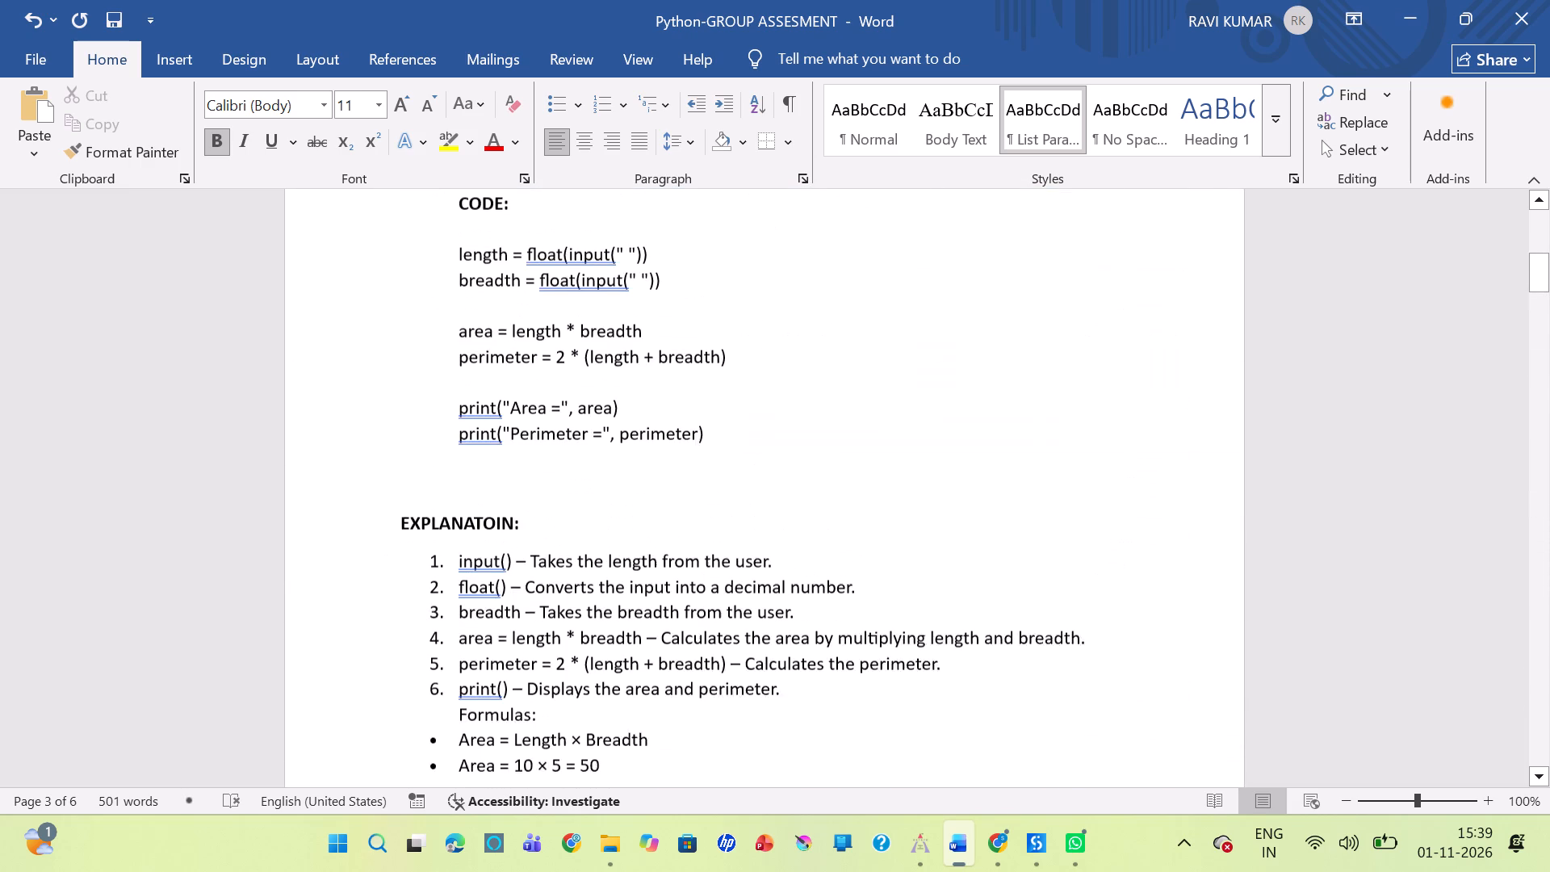
pyautogui.scroll(3, 647, 586)
pyautogui.scroll(-2, 647, 586)
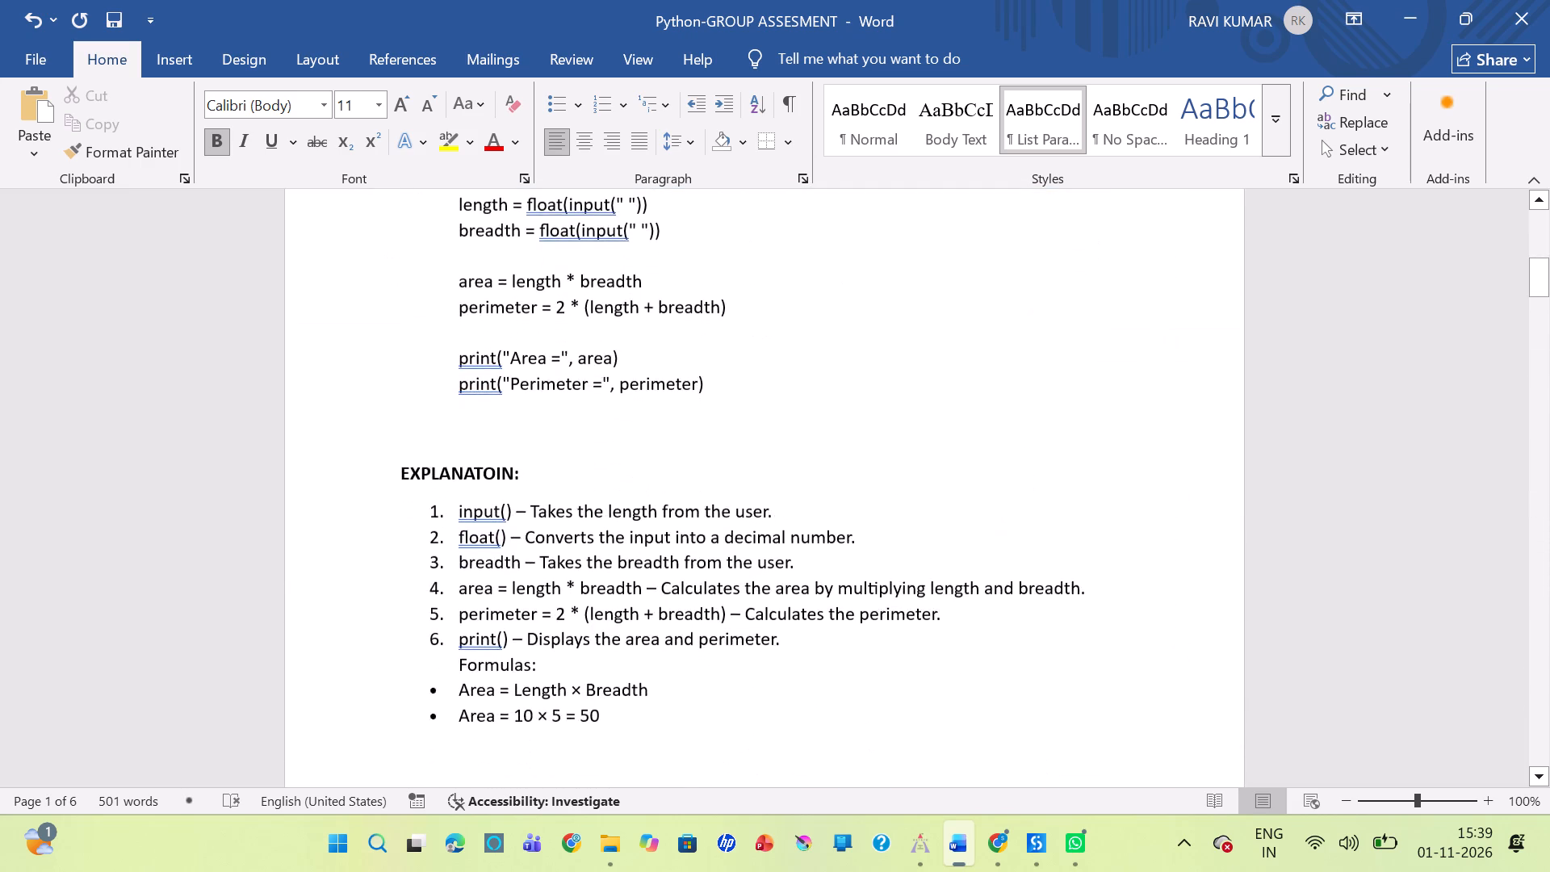
pyautogui.scroll(-5, 647, 586)
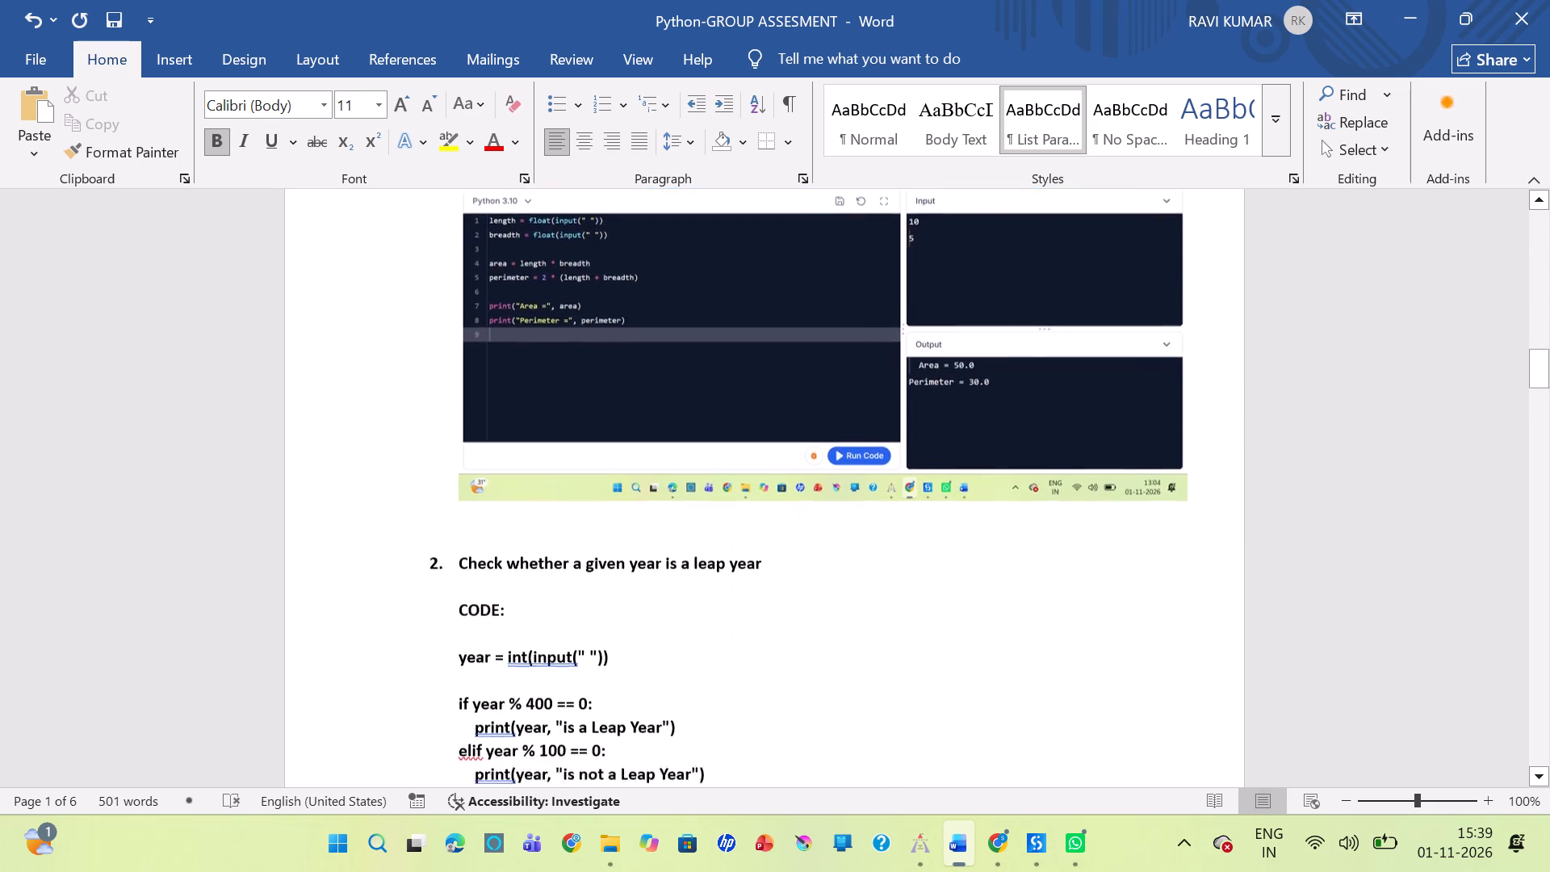
pyautogui.scroll(-4, 647, 586)
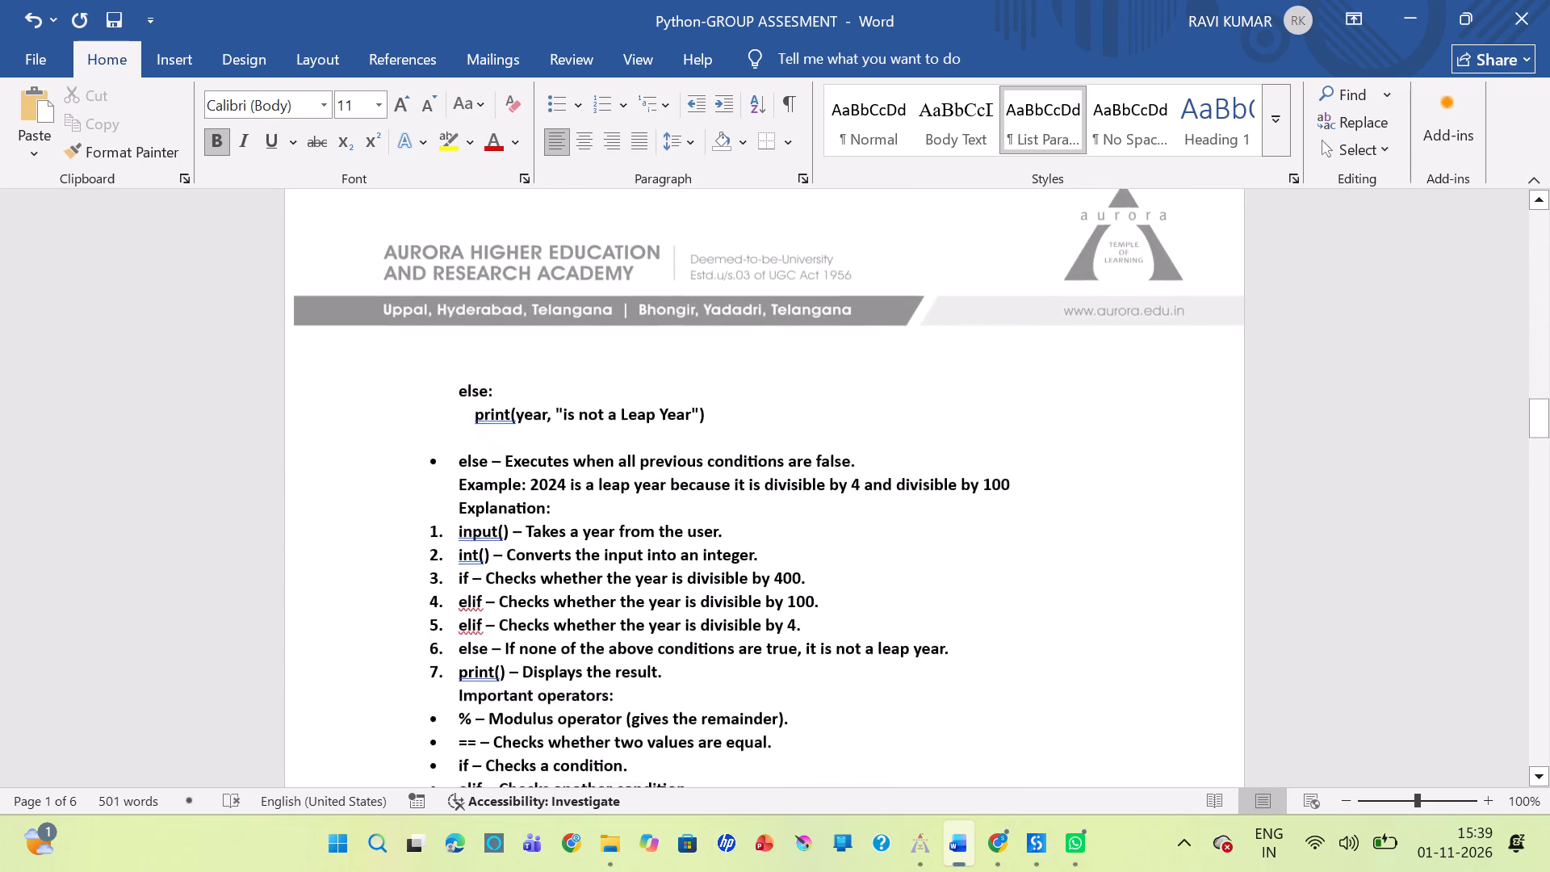
# Remove the extra blank lines between question 2's OUTPUT heading and its screenshot.
pyautogui.scroll(-3, 647, 586)
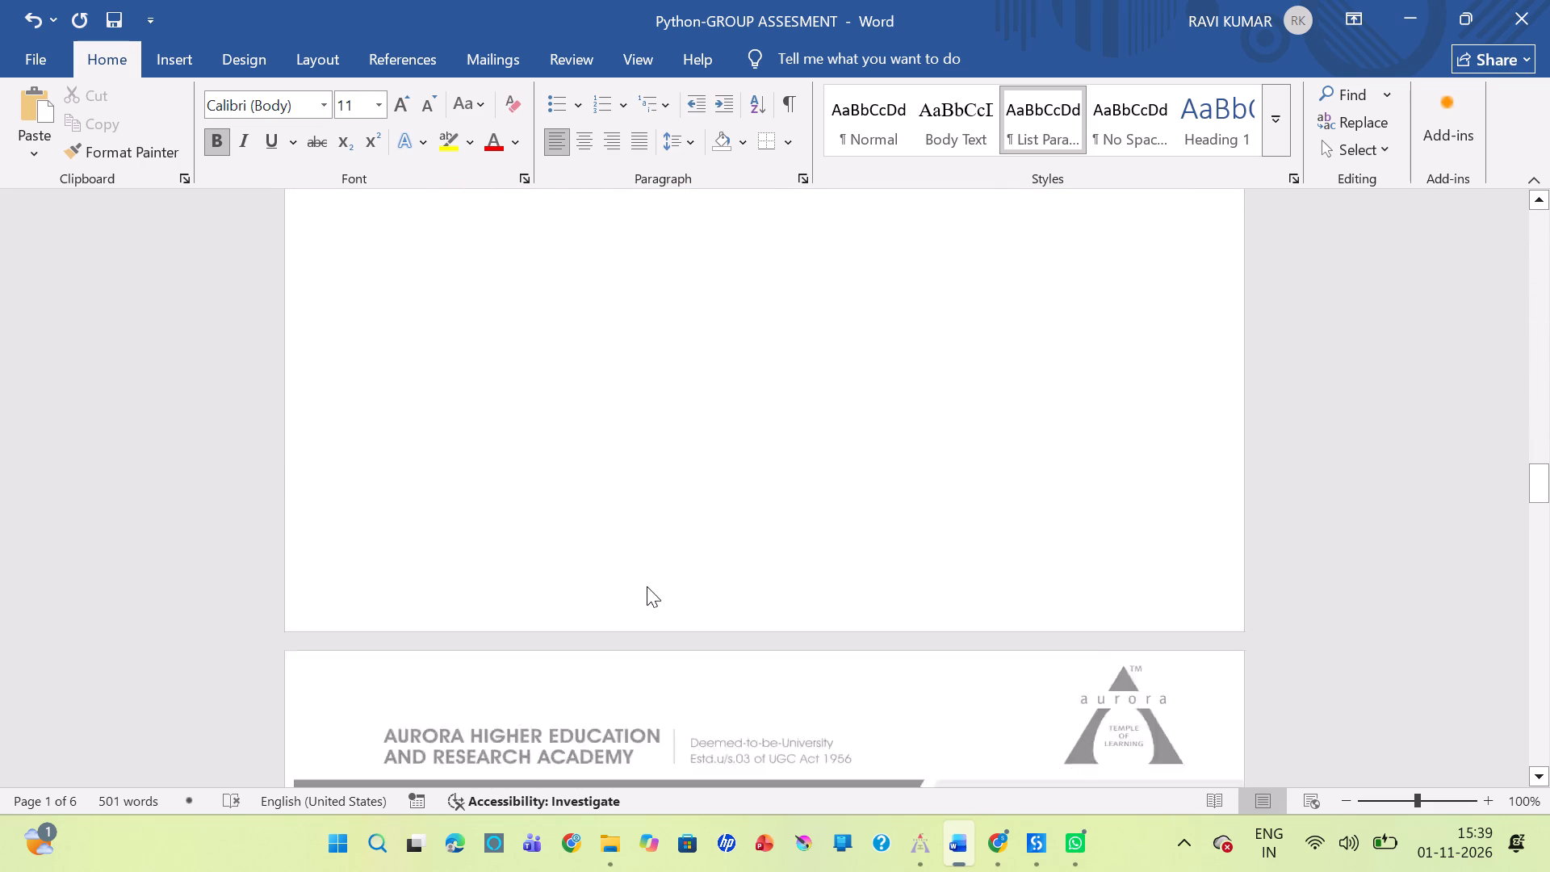
pyautogui.scroll(-2, 647, 586)
pyautogui.scroll(2, 647, 586)
pyautogui.click(647, 586)
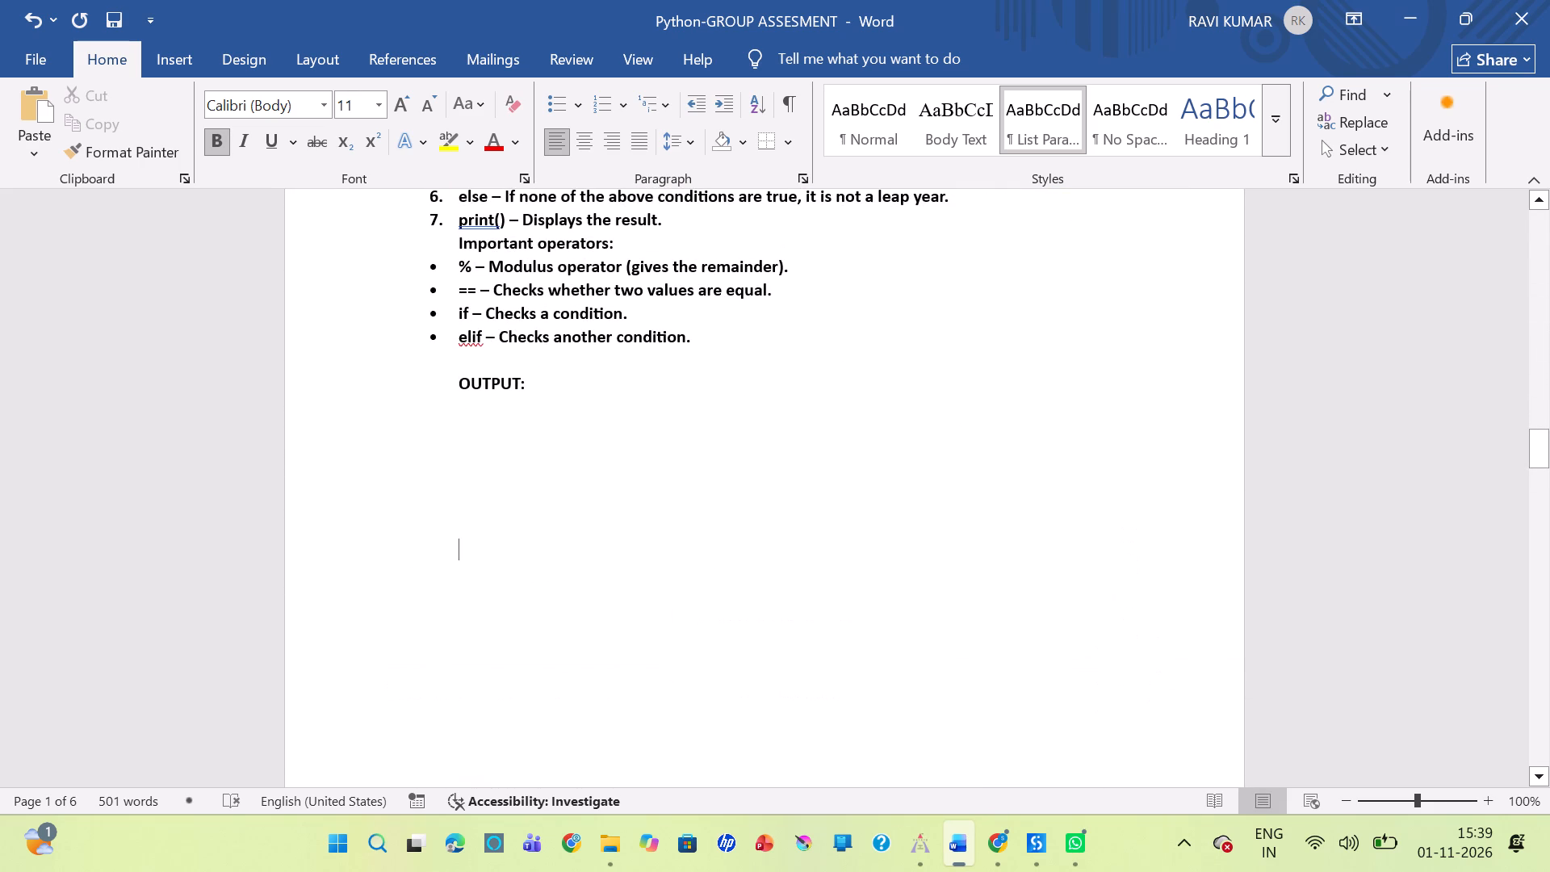
pyautogui.press('BackSpace')
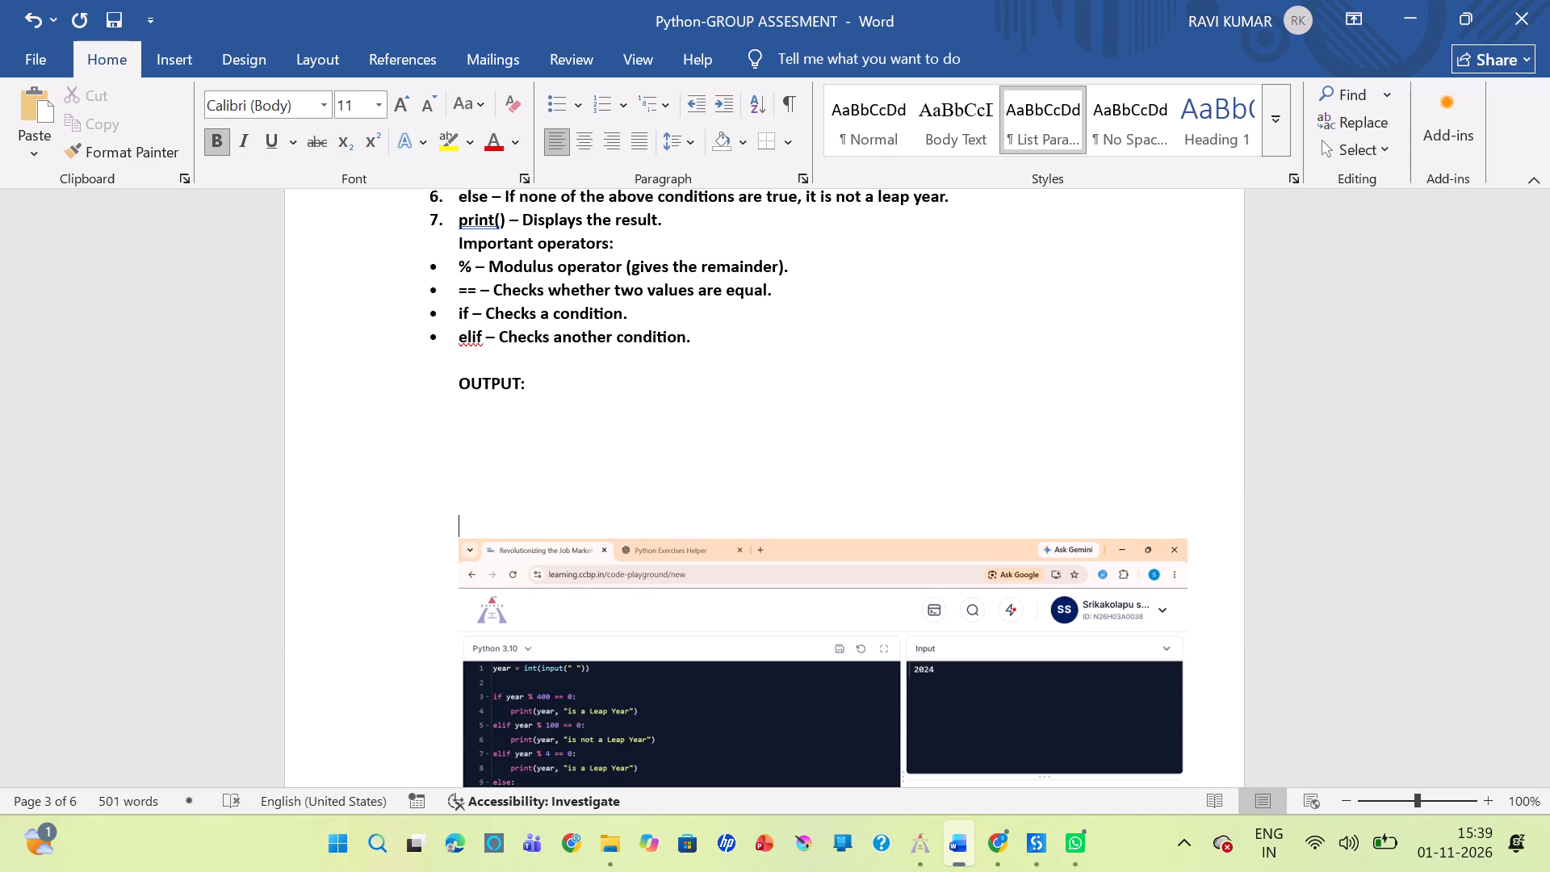
pyautogui.press('BackSpace')
pyautogui.press('BackSpace')
pyautogui.press('BackSpace')
pyautogui.press('BackSpace')
pyautogui.press('BackSpace')
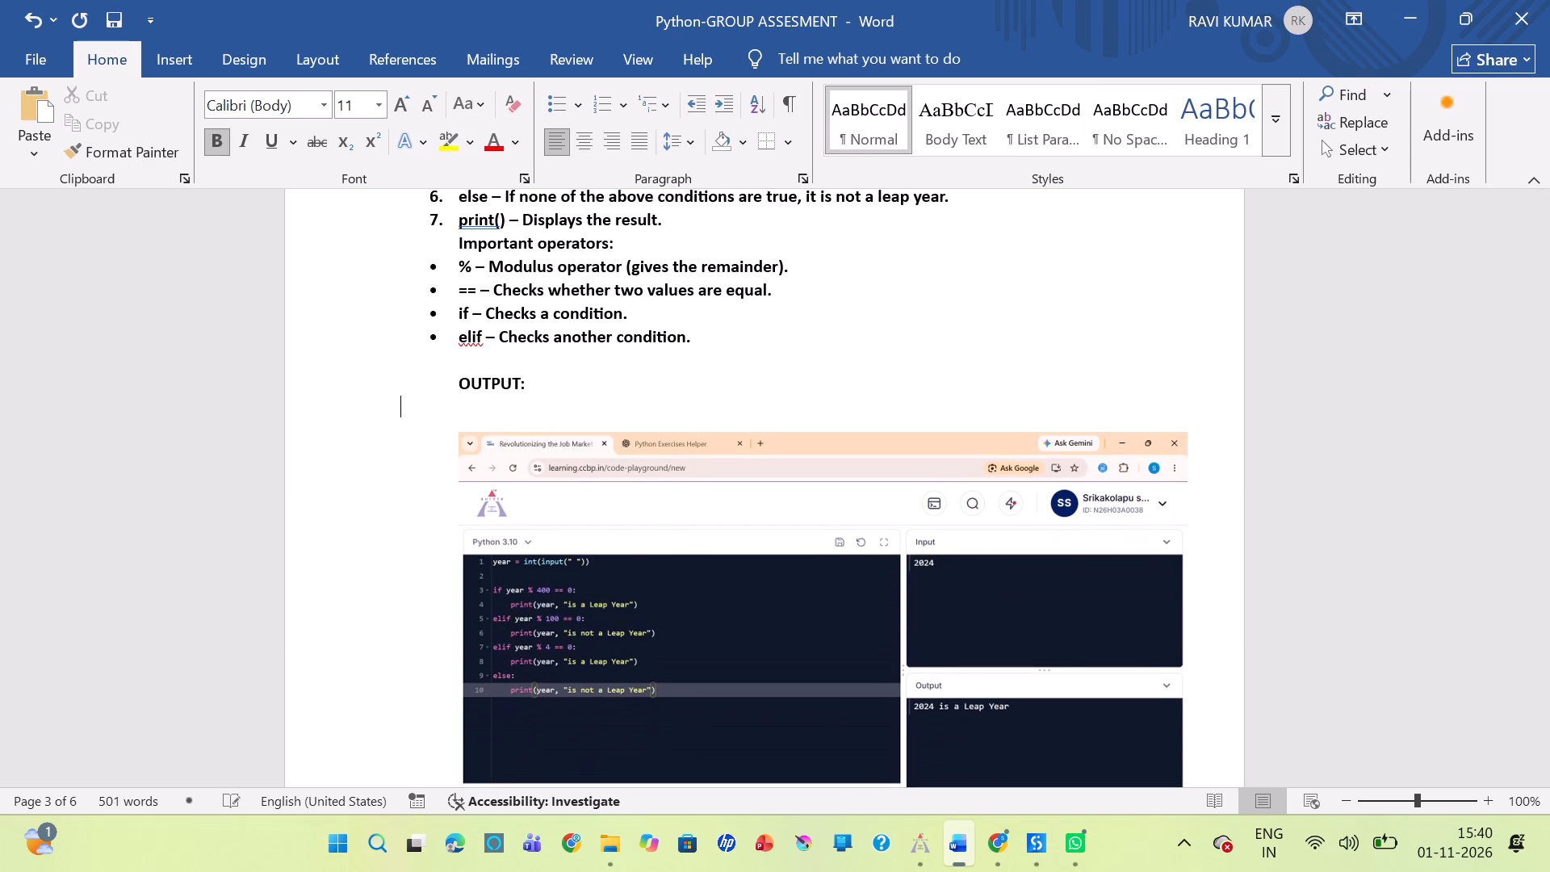
# Paste the copied leap-year explanation, including its OUTPUT heading, below question 2's screenshot, leaving a blank line between them.
pyautogui.scroll(-2, 979, 561)
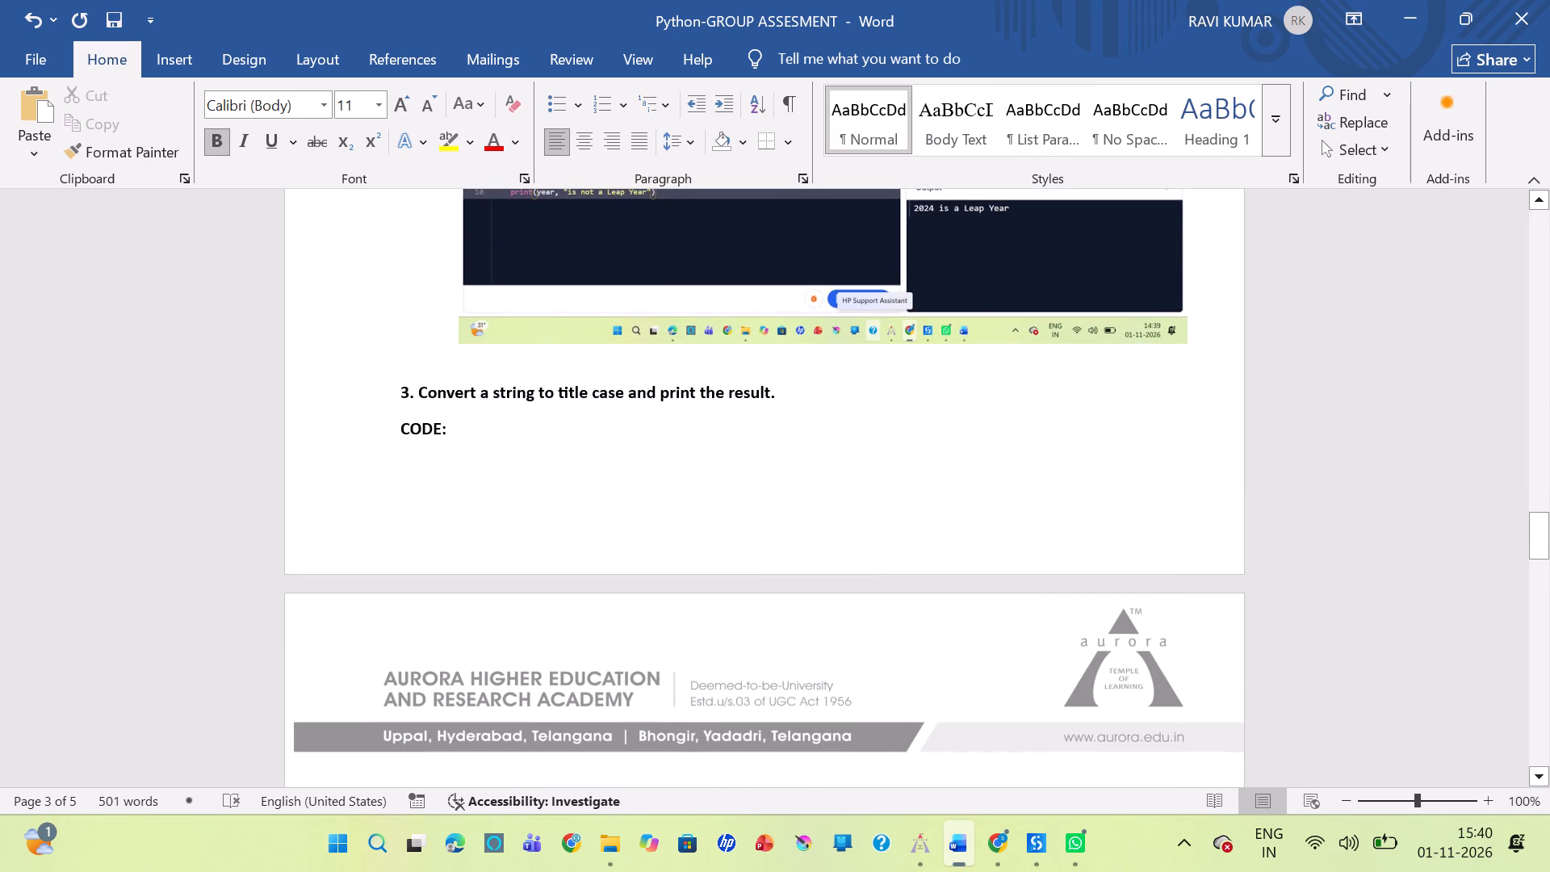
pyautogui.click(798, 378)
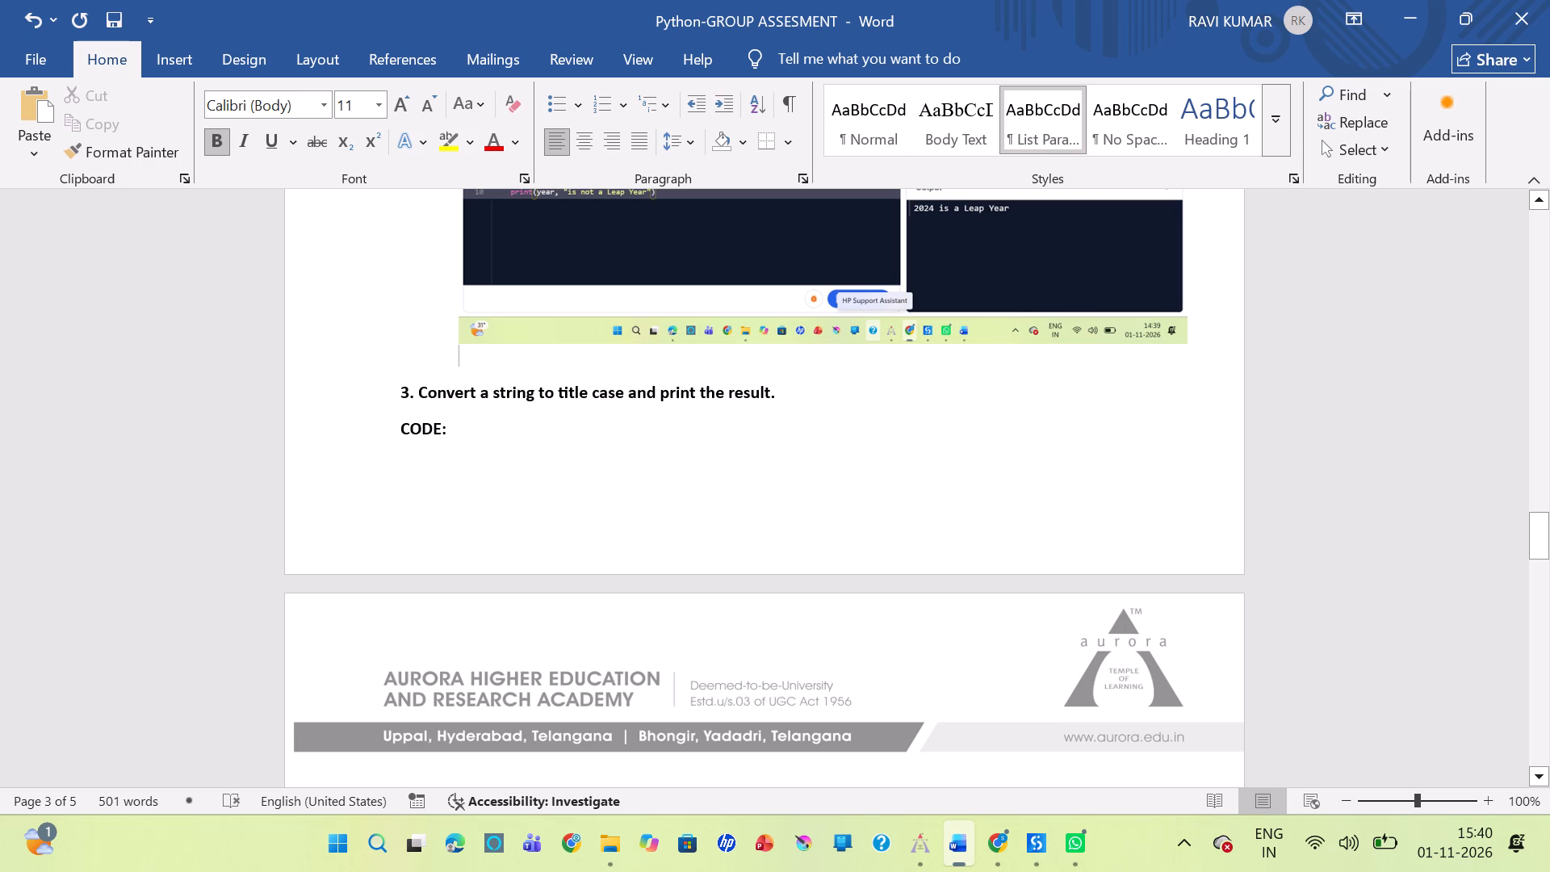
pyautogui.press('Return')
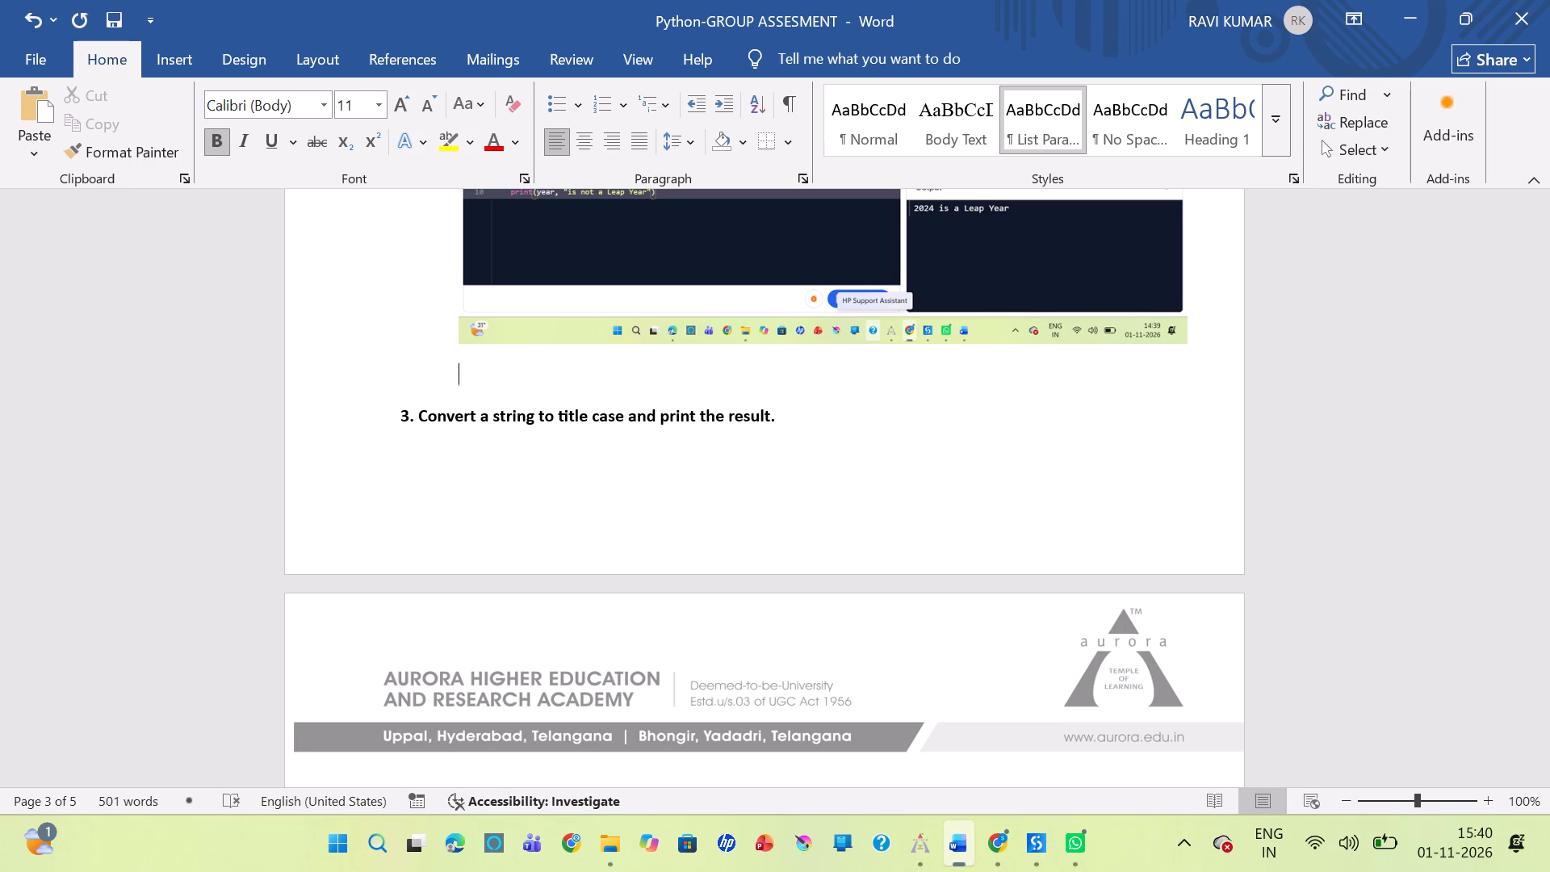
pyautogui.hotkey('ctrl', 'v')
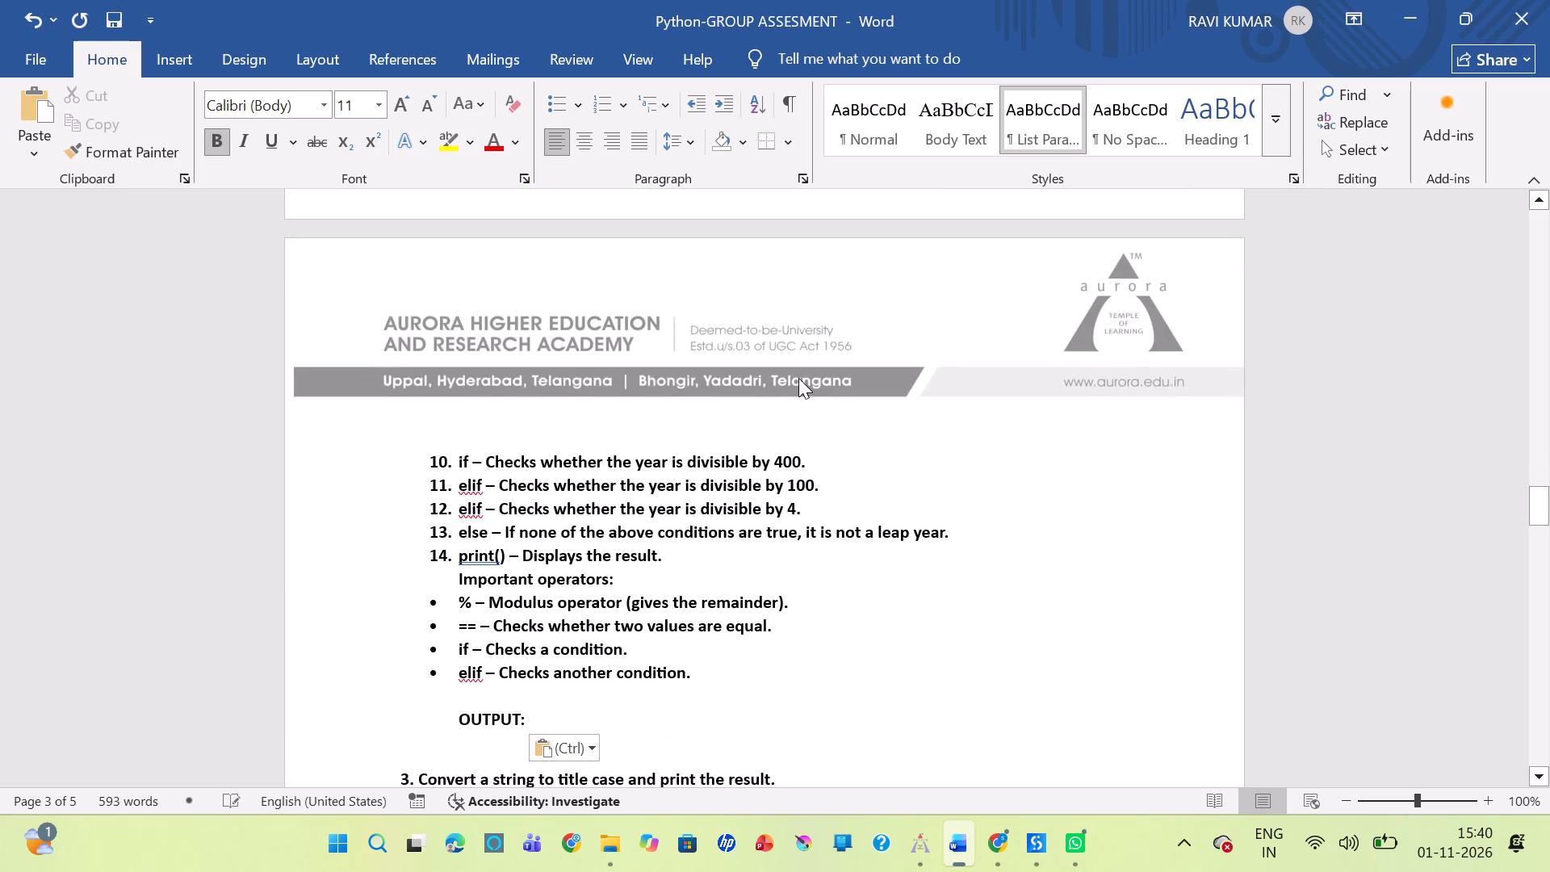
# Check the pasted leap-year explanation against the original above the output, down to the start of question 3.
pyautogui.scroll(5, 798, 378)
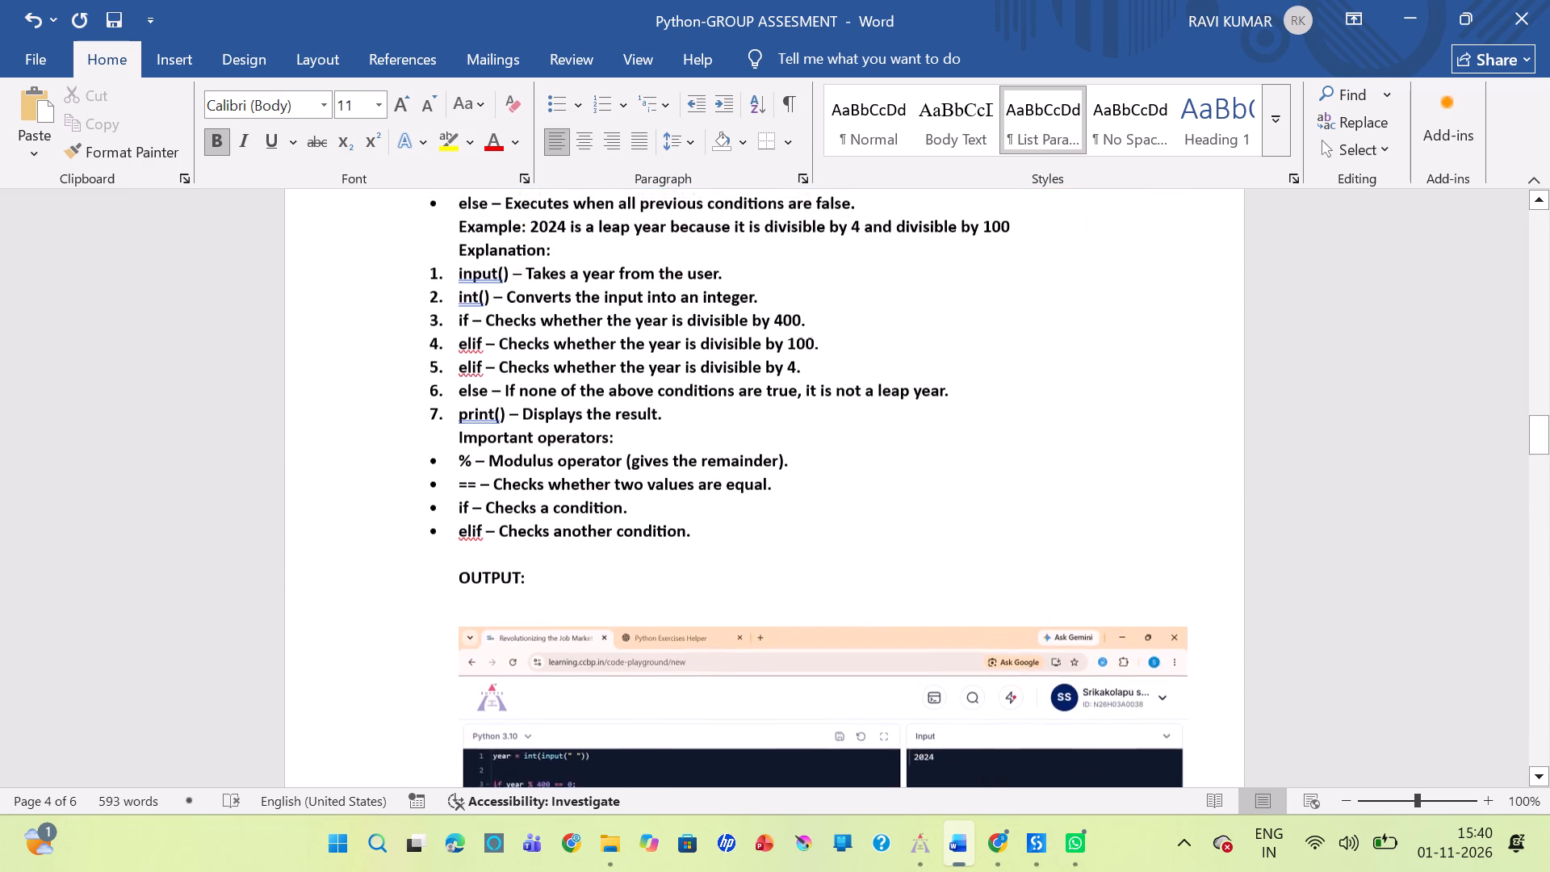
pyautogui.scroll(-4, 798, 378)
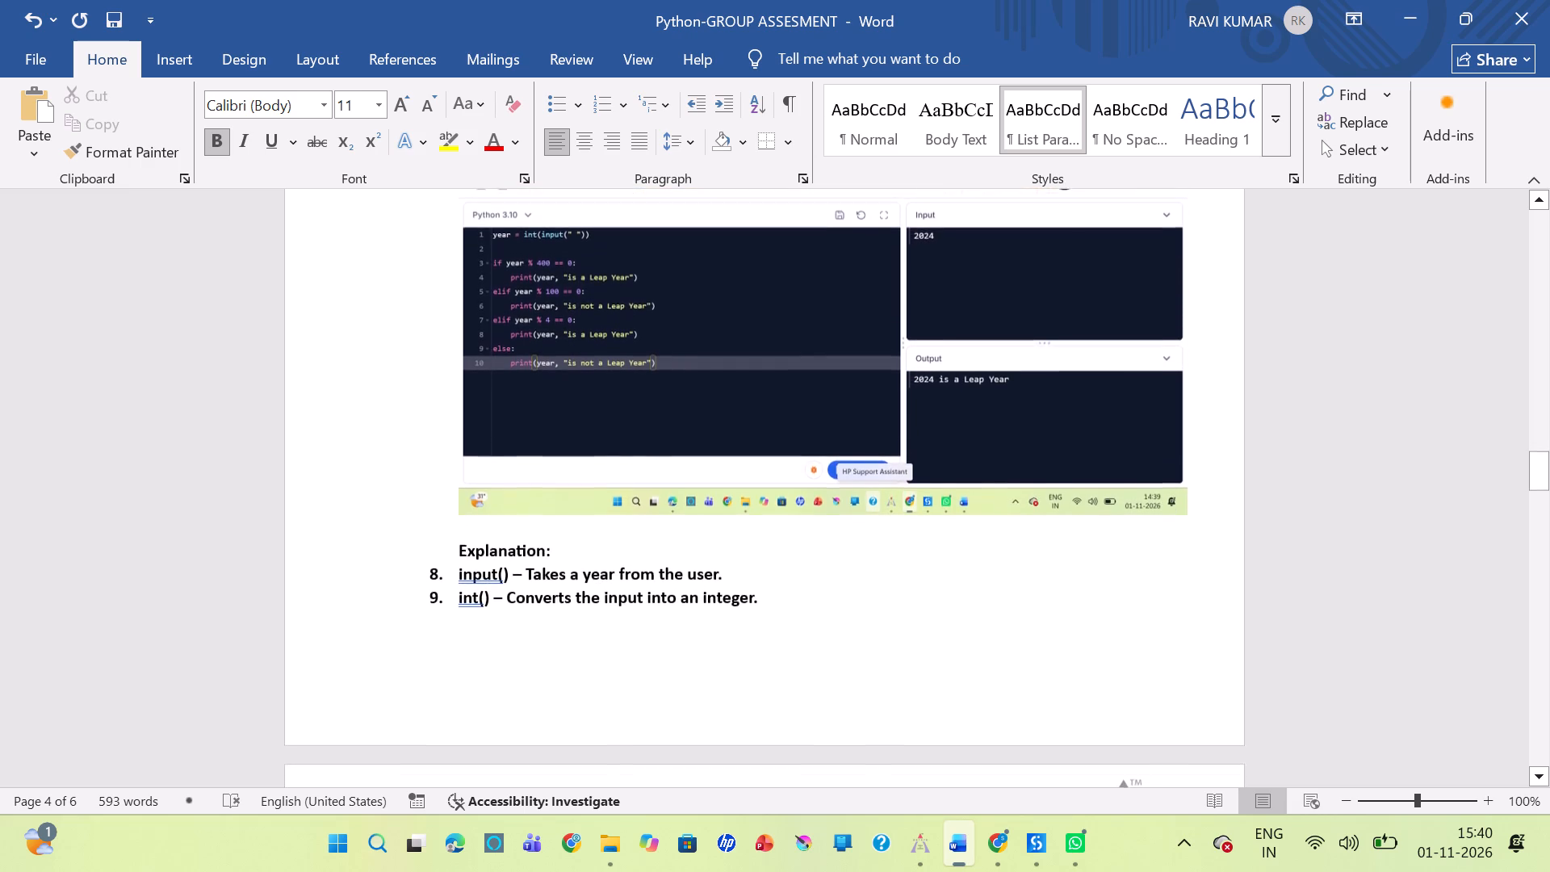
pyautogui.scroll(1, 798, 378)
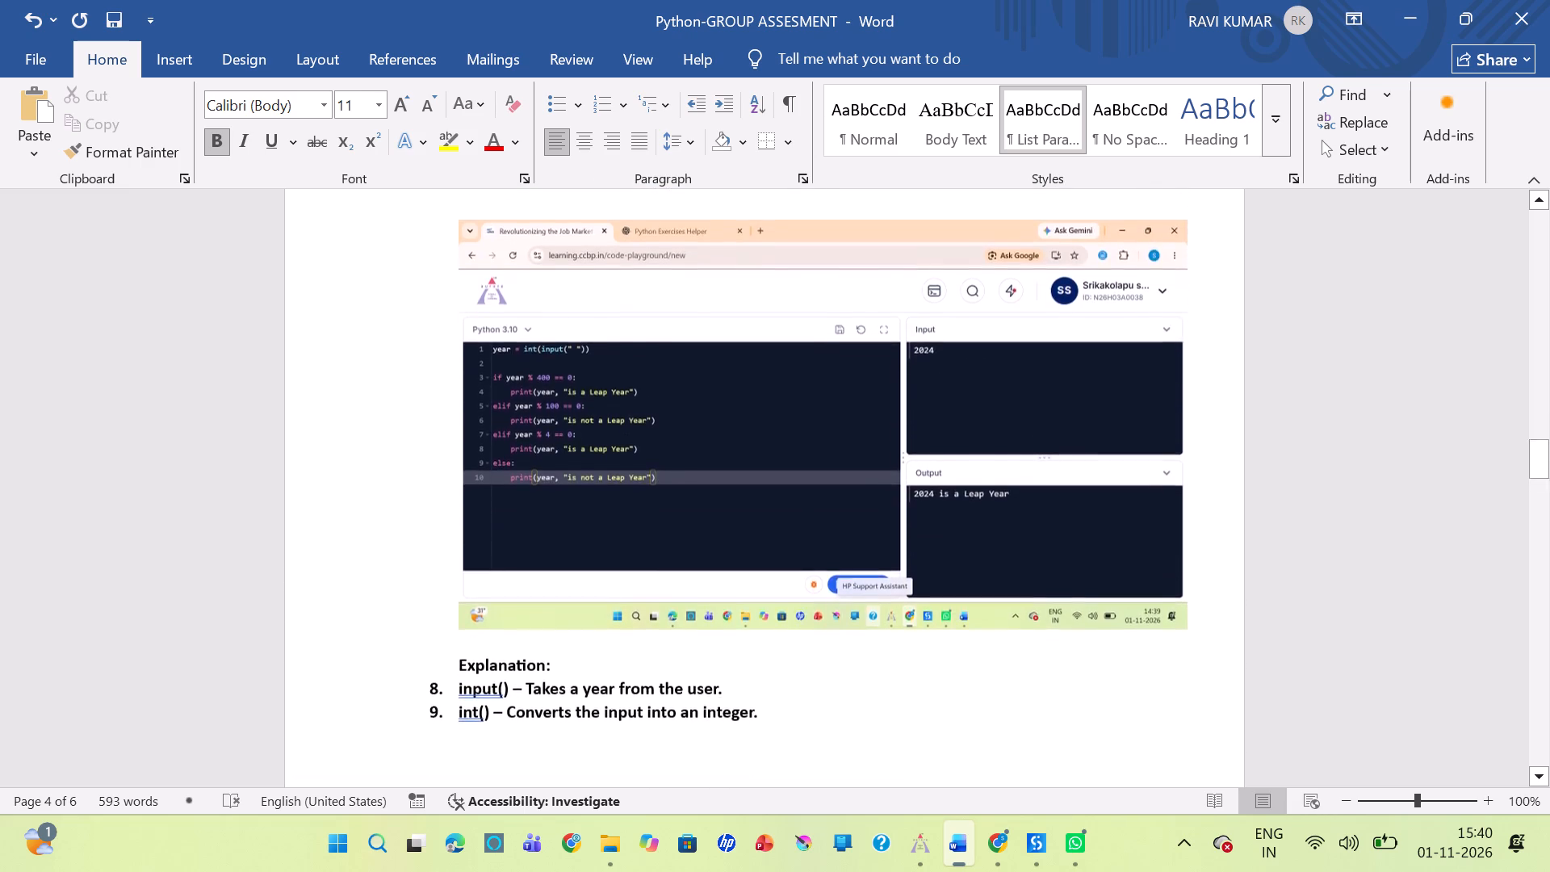
pyautogui.scroll(1, 798, 378)
pyautogui.scroll(-2, 798, 378)
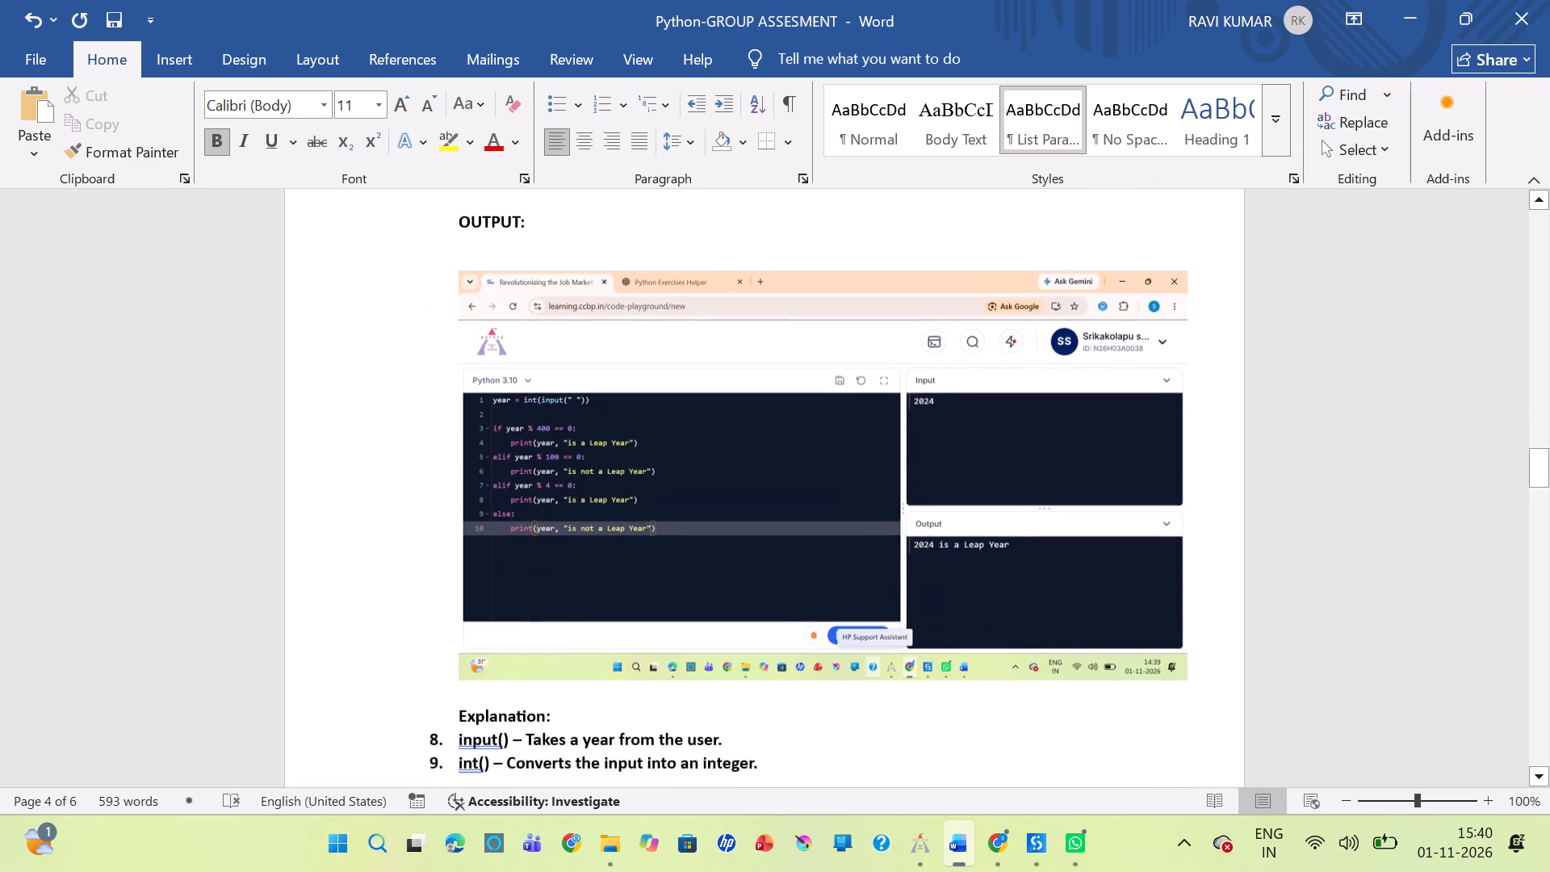
pyautogui.scroll(-3, 798, 378)
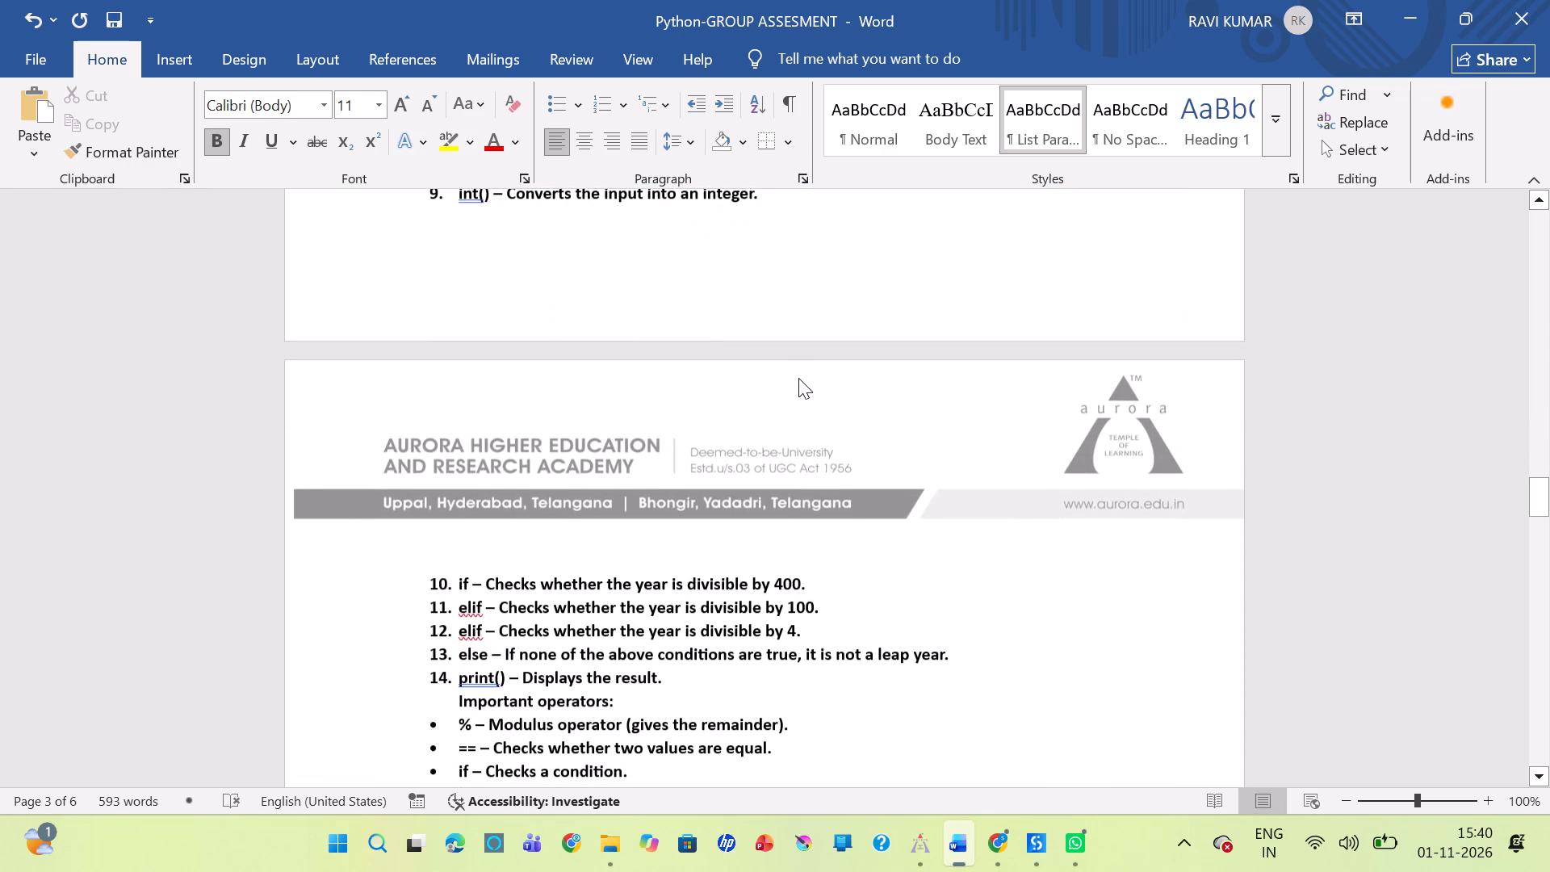
pyautogui.scroll(-4, 798, 378)
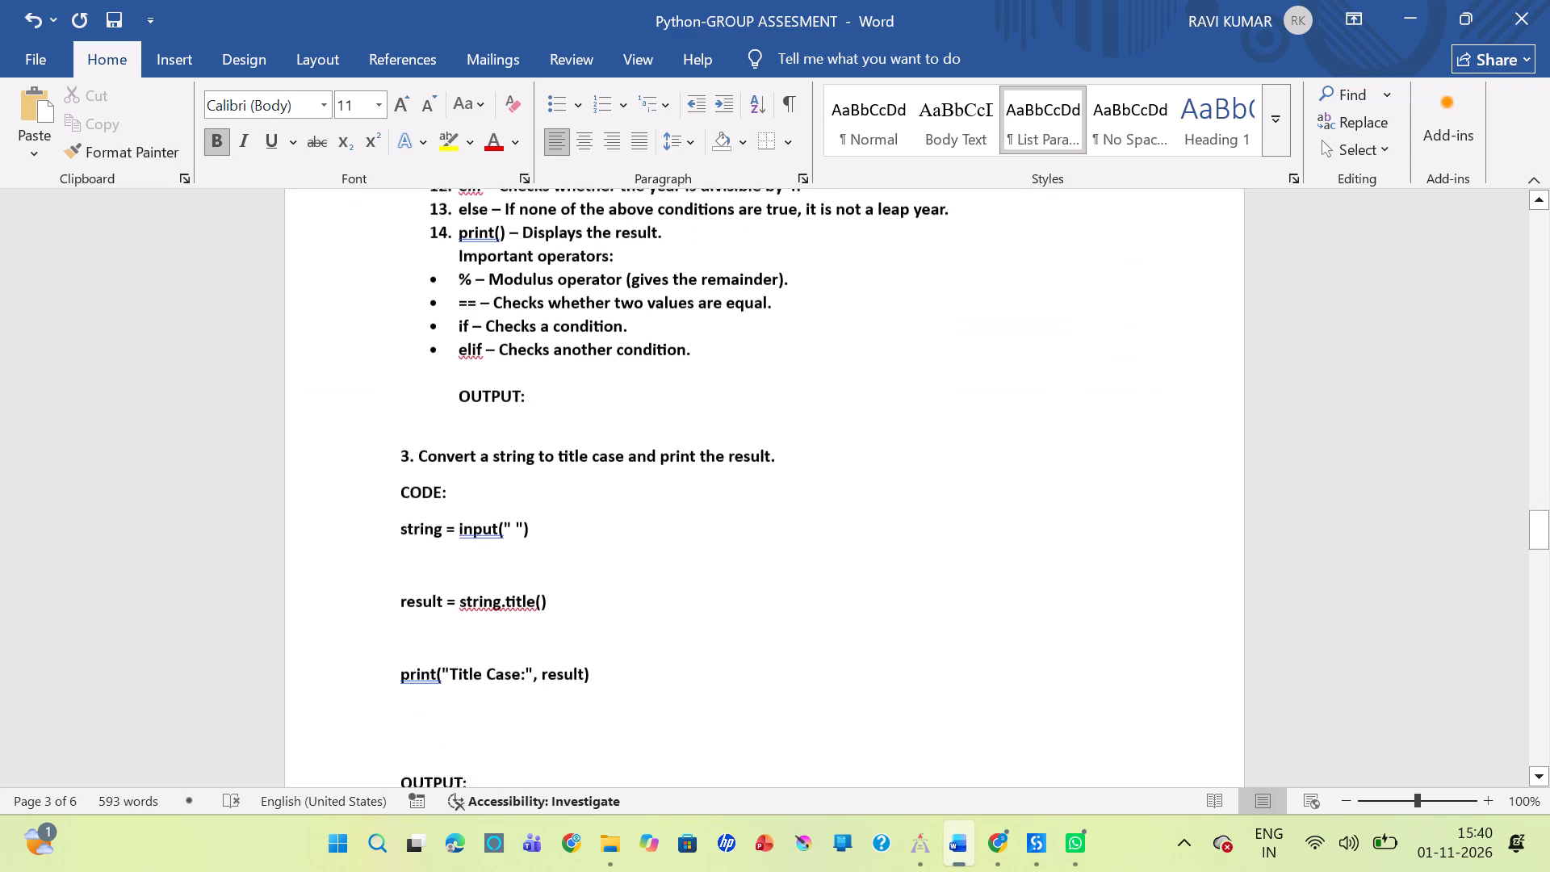
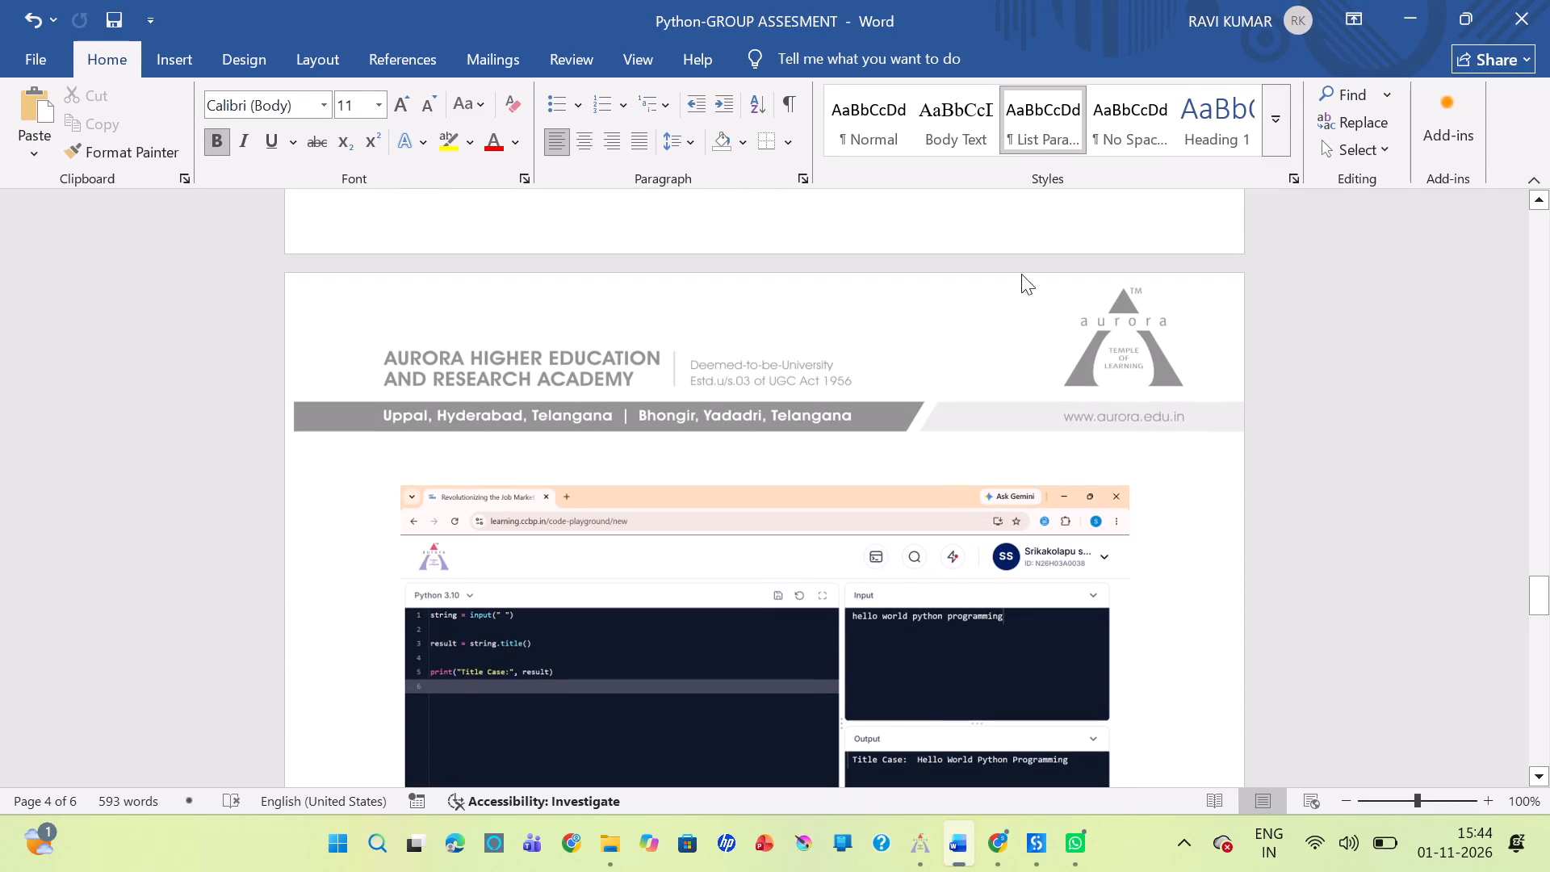
# Look back from question 3's output to question 1 to check the placement of its code and explanation.
pyautogui.scroll(4, 903, 371)
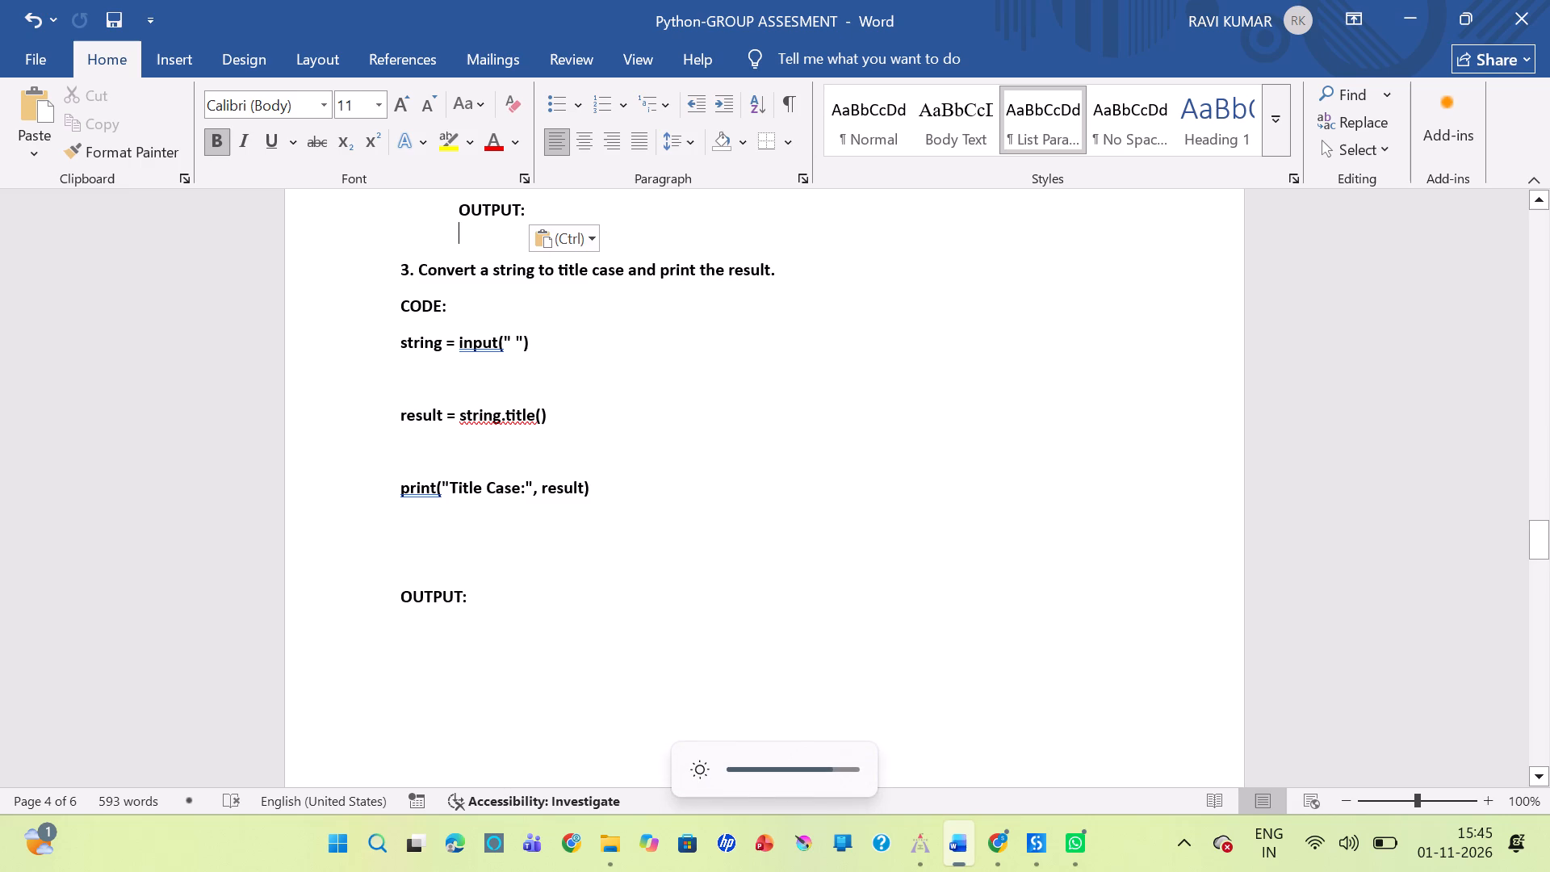
pyautogui.scroll(16, 826, 379)
pyautogui.scroll(6, 826, 379)
pyautogui.scroll(-3, 826, 379)
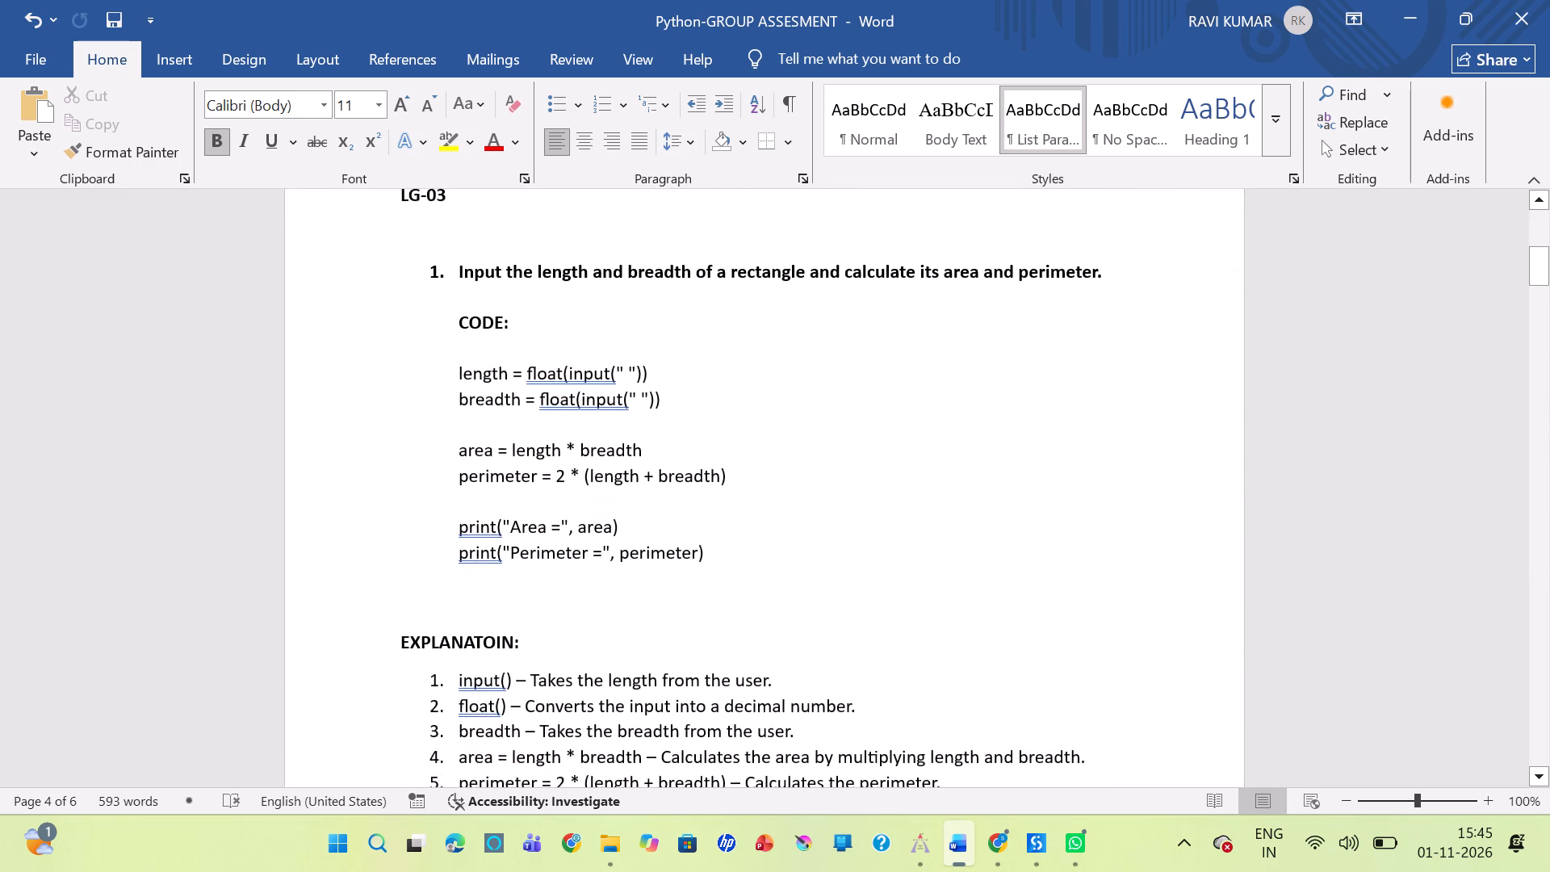
pyautogui.scroll(-2, 826, 379)
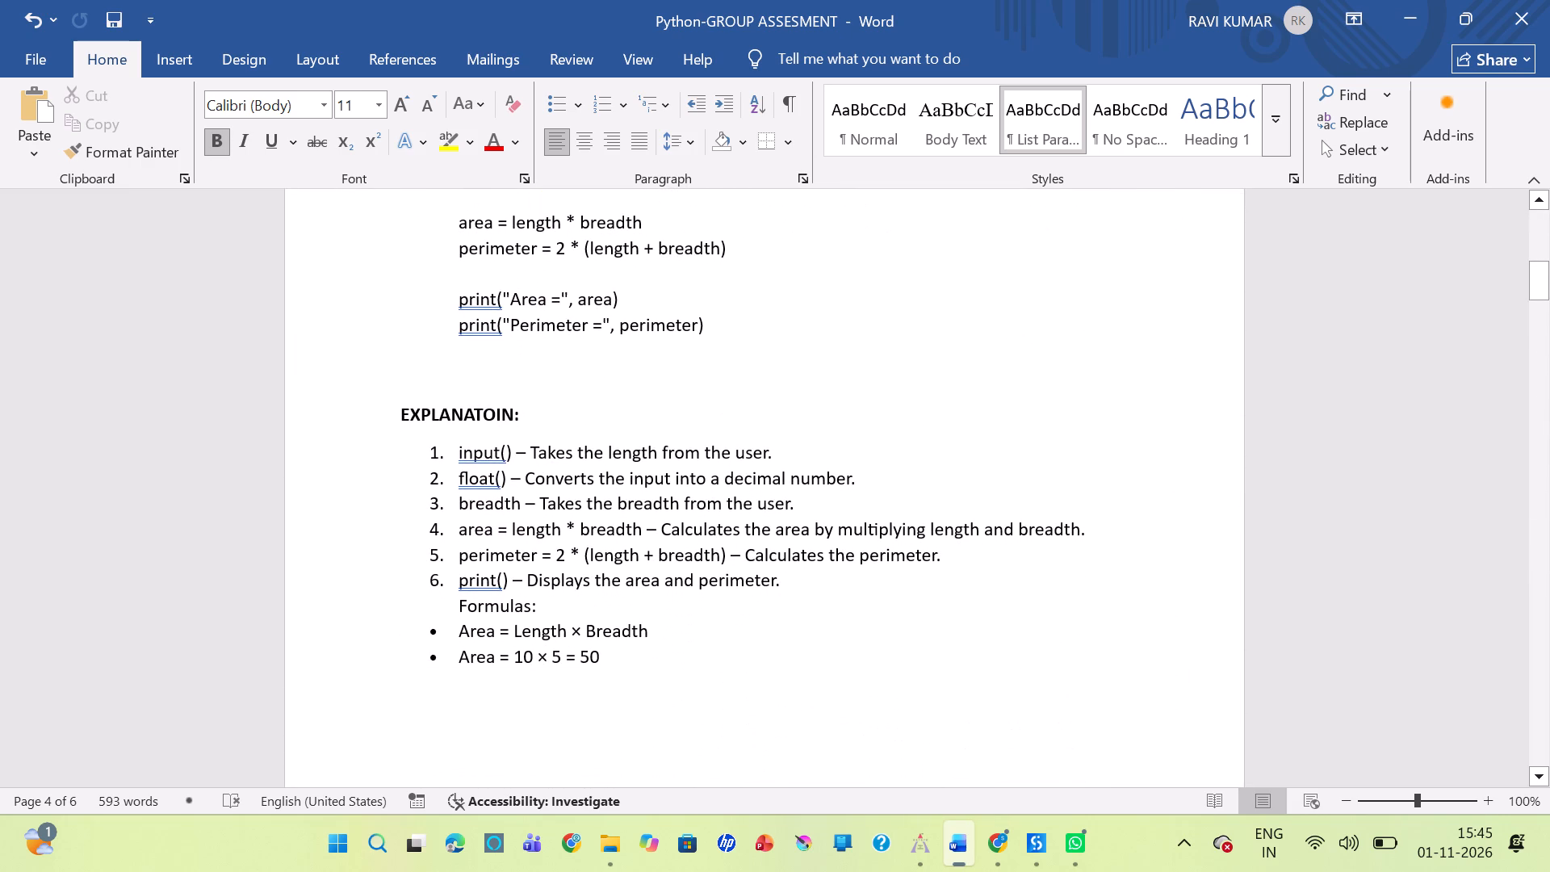
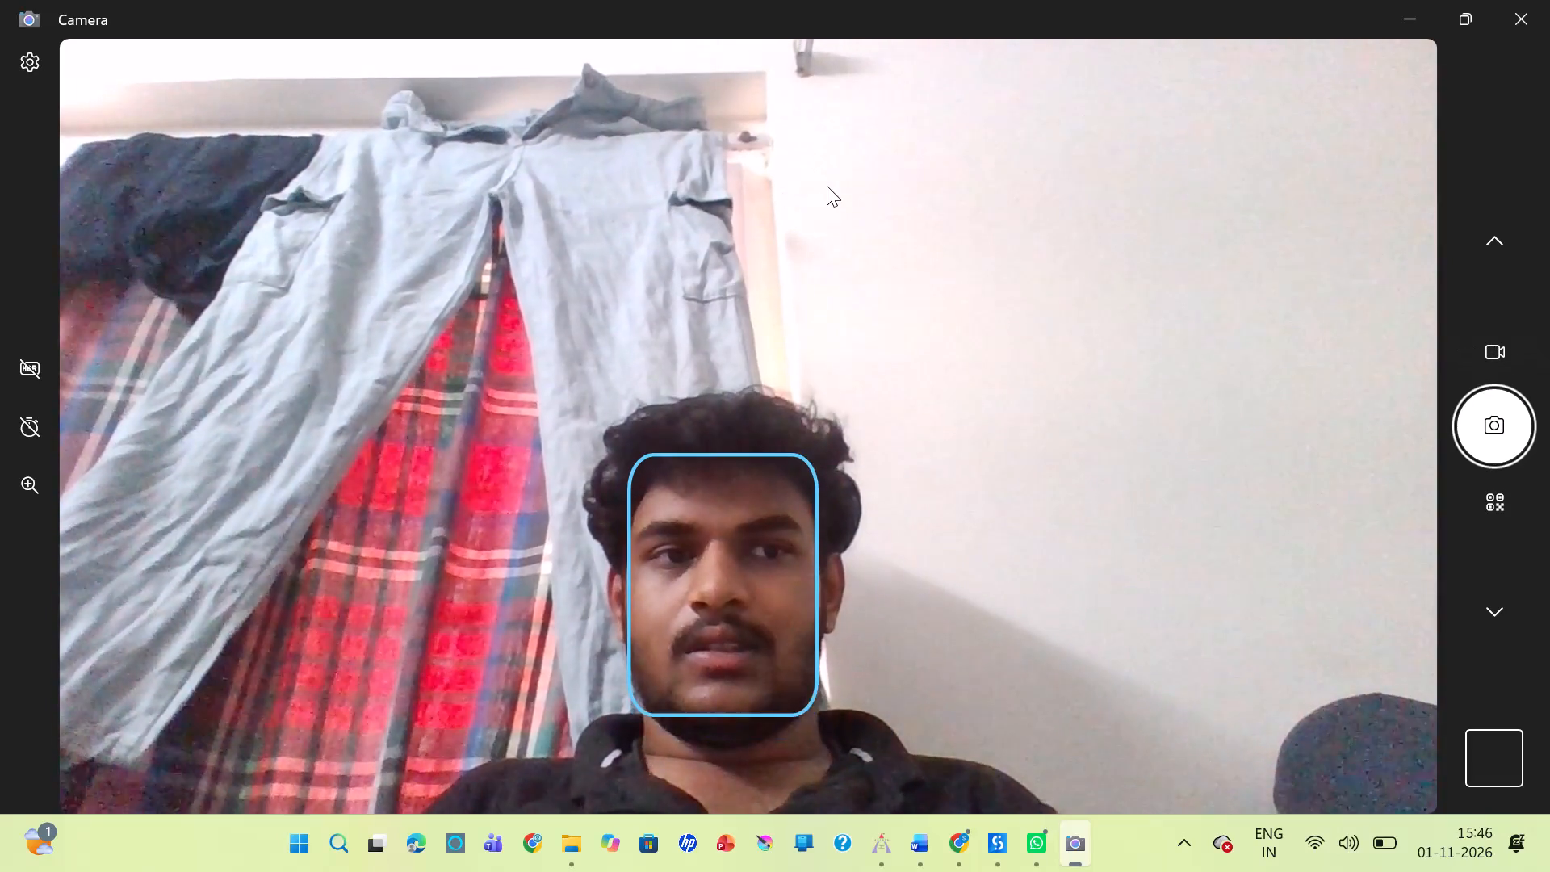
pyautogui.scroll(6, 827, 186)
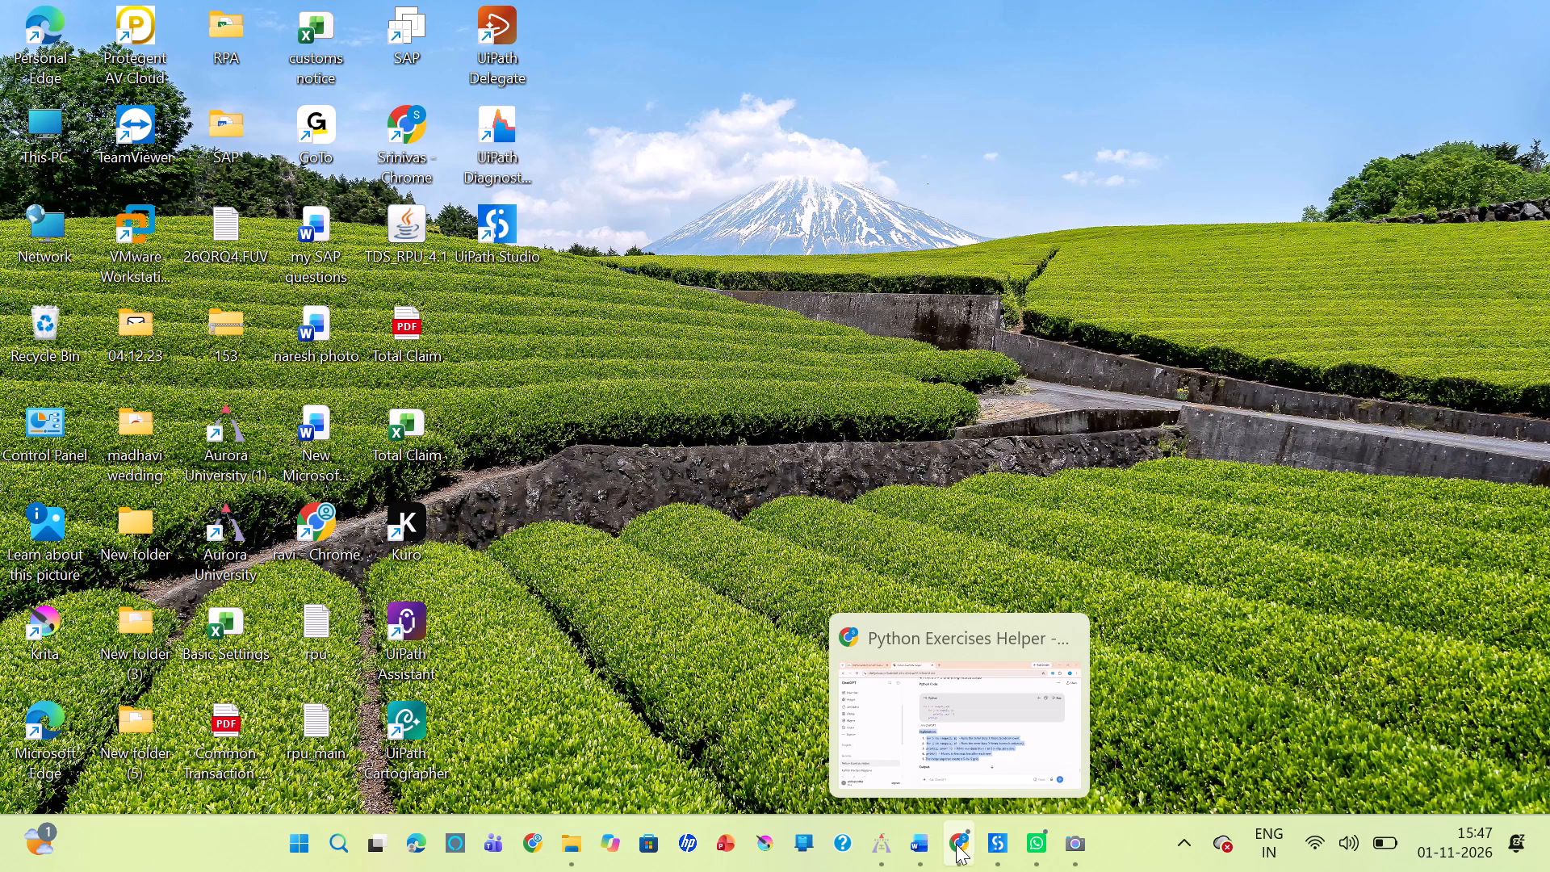
# In Word, replace question 1's "EXPLANATOIN:" heading, numbered list and area formulas with the copied leap-year explanation.
pyautogui.click(912, 837)
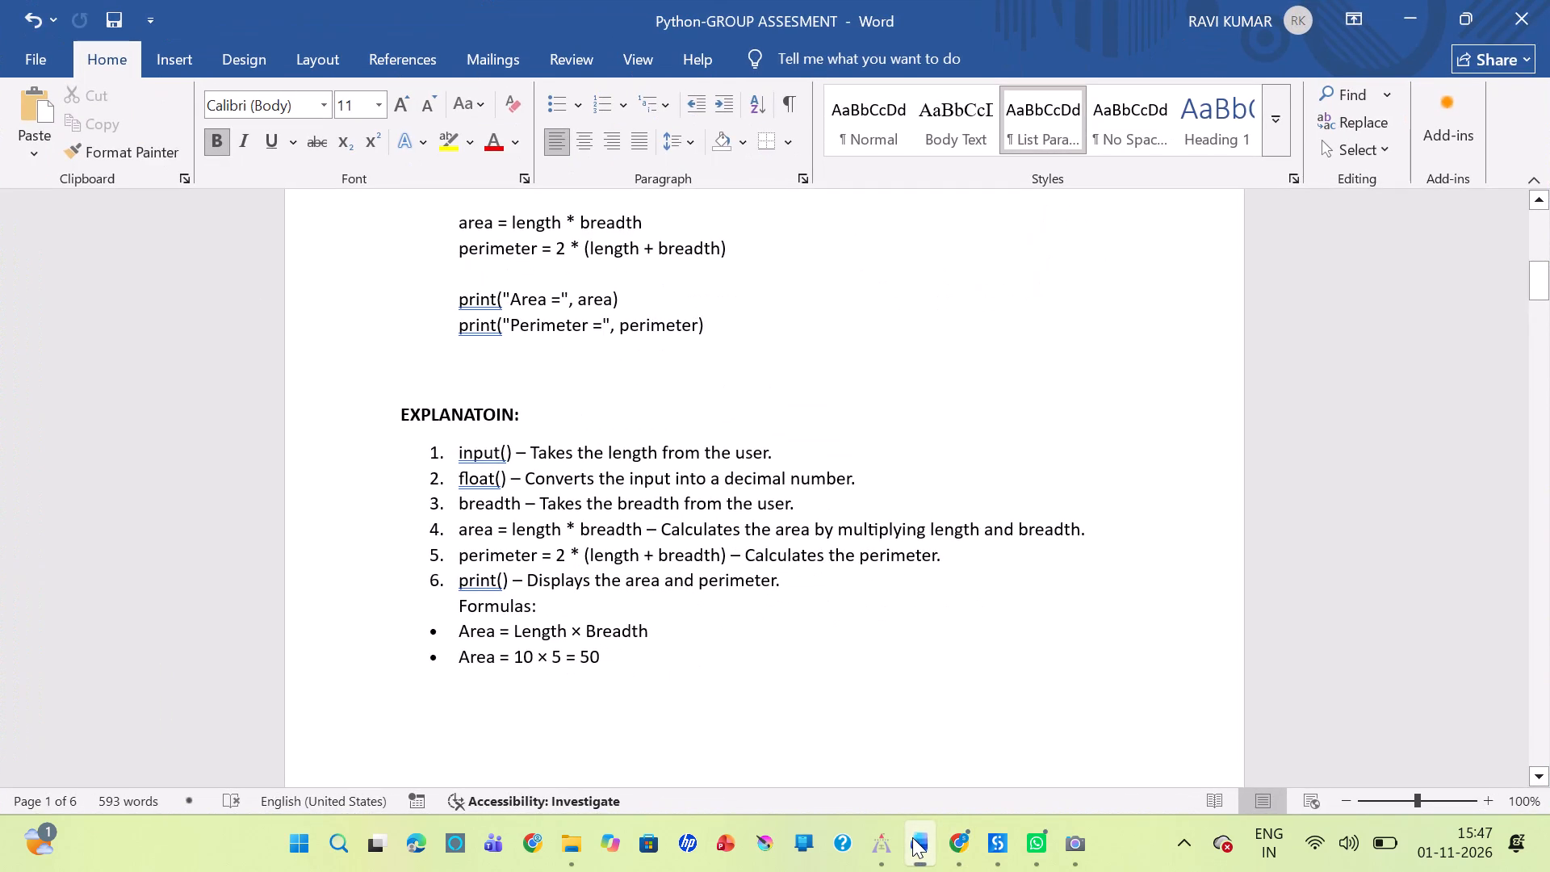
pyautogui.scroll(1, 830, 605)
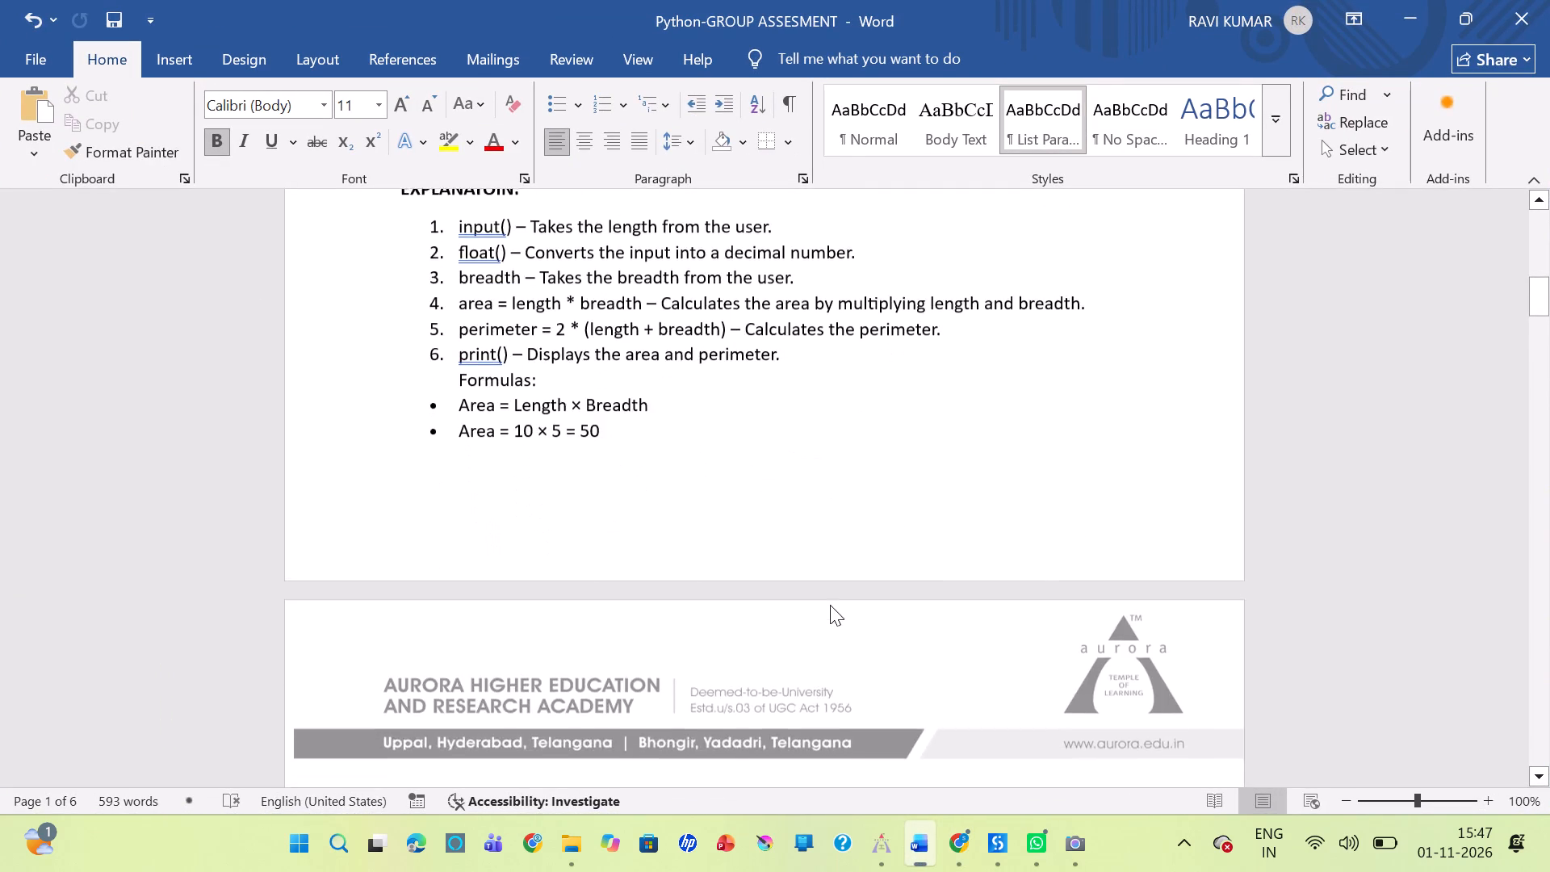
pyautogui.scroll(1, 830, 605)
pyautogui.hscroll(1, 830, 605)
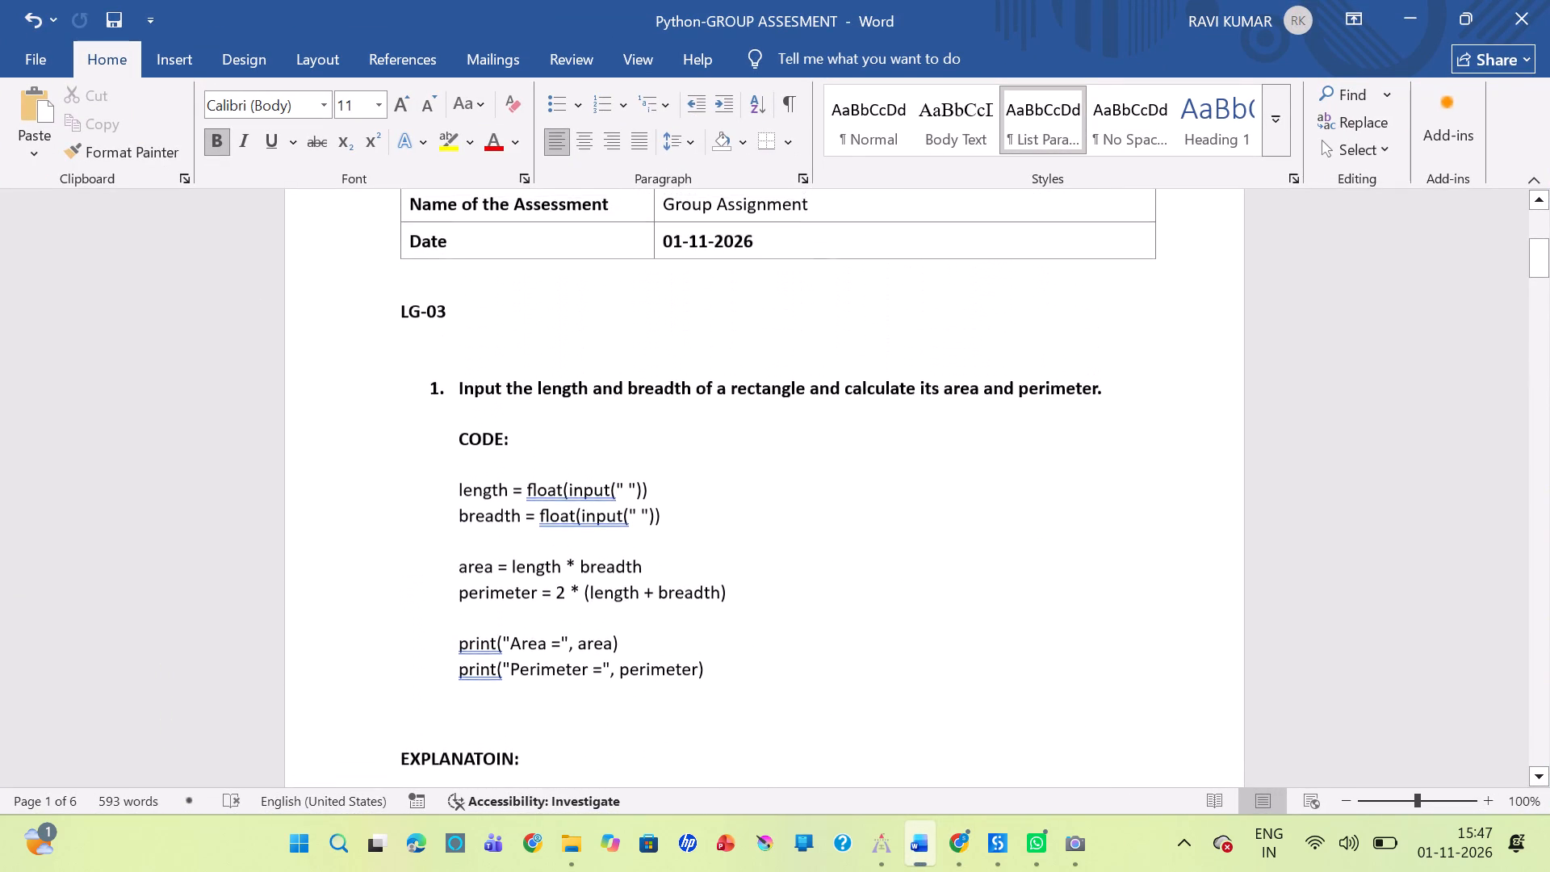
pyautogui.hscroll(3, 830, 605)
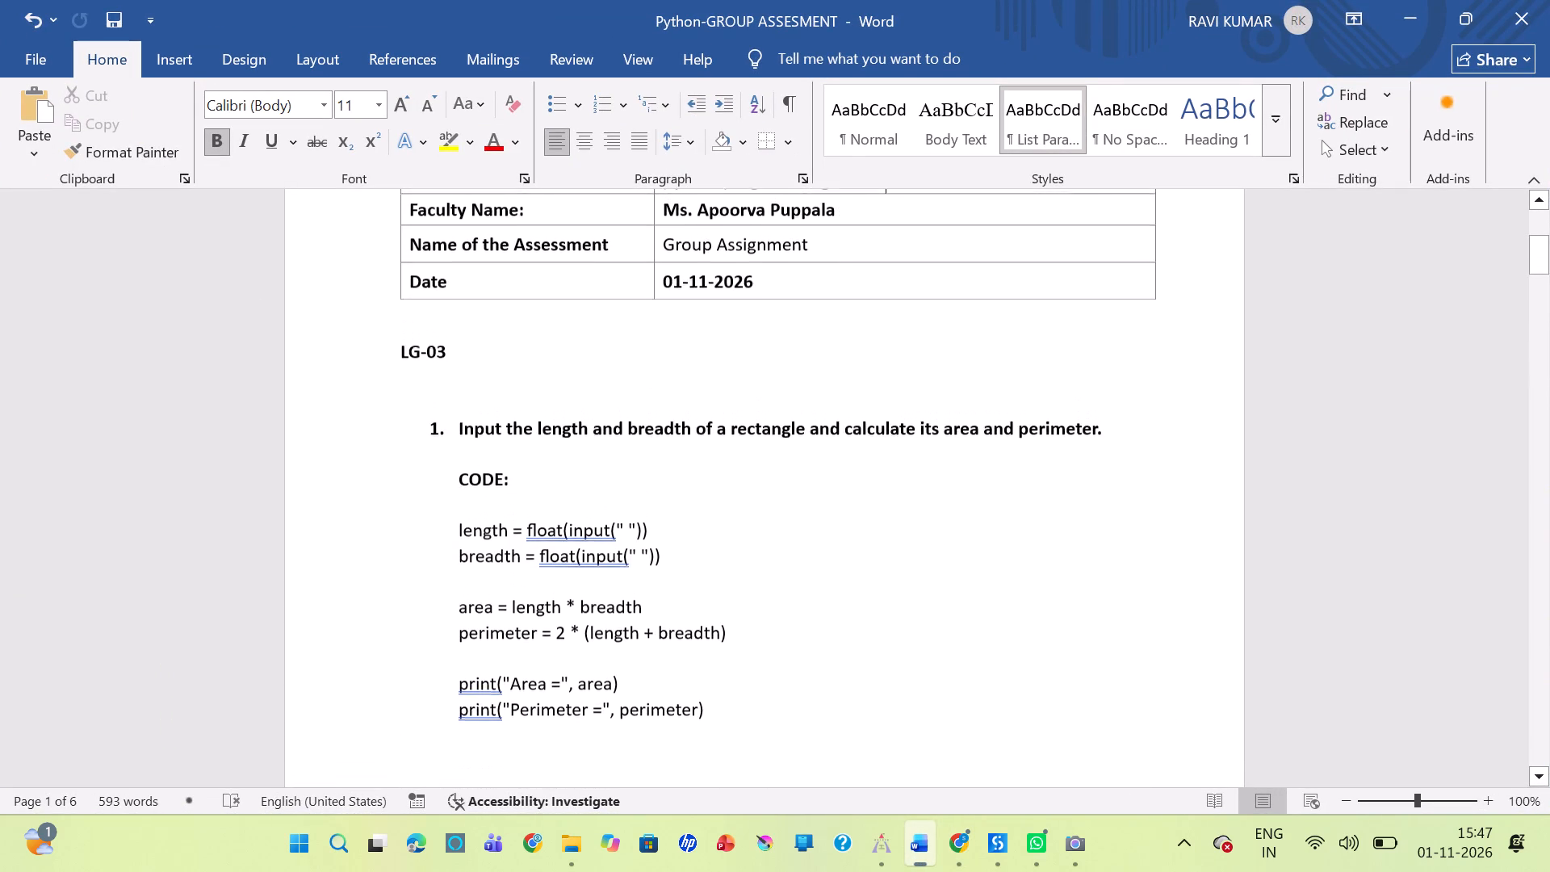
pyautogui.hscroll(1, 772, 602)
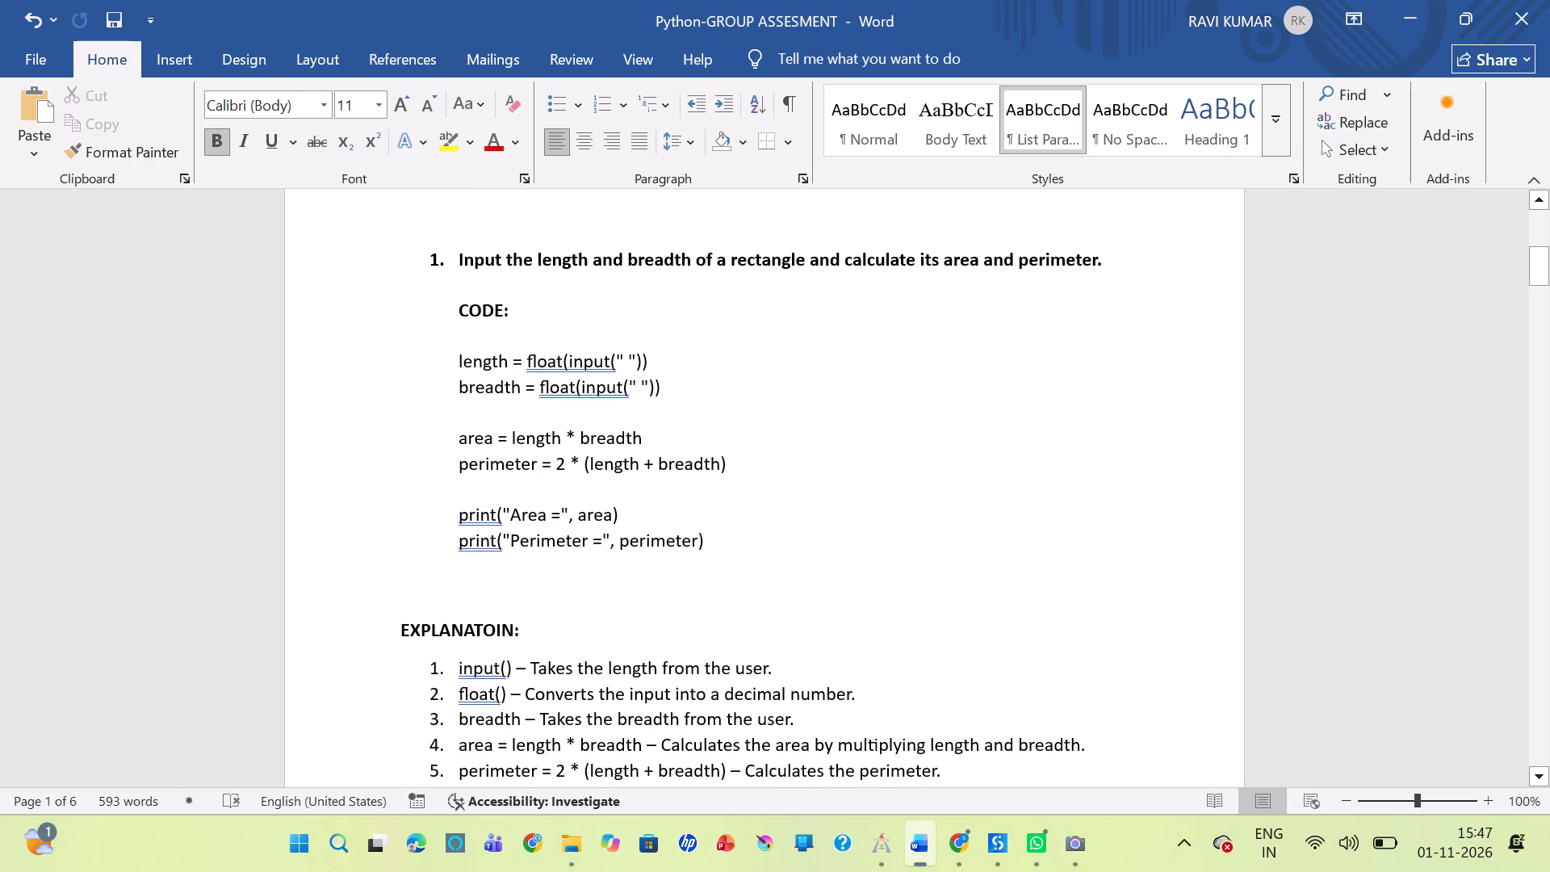
pyautogui.scroll(-1, 397, 622)
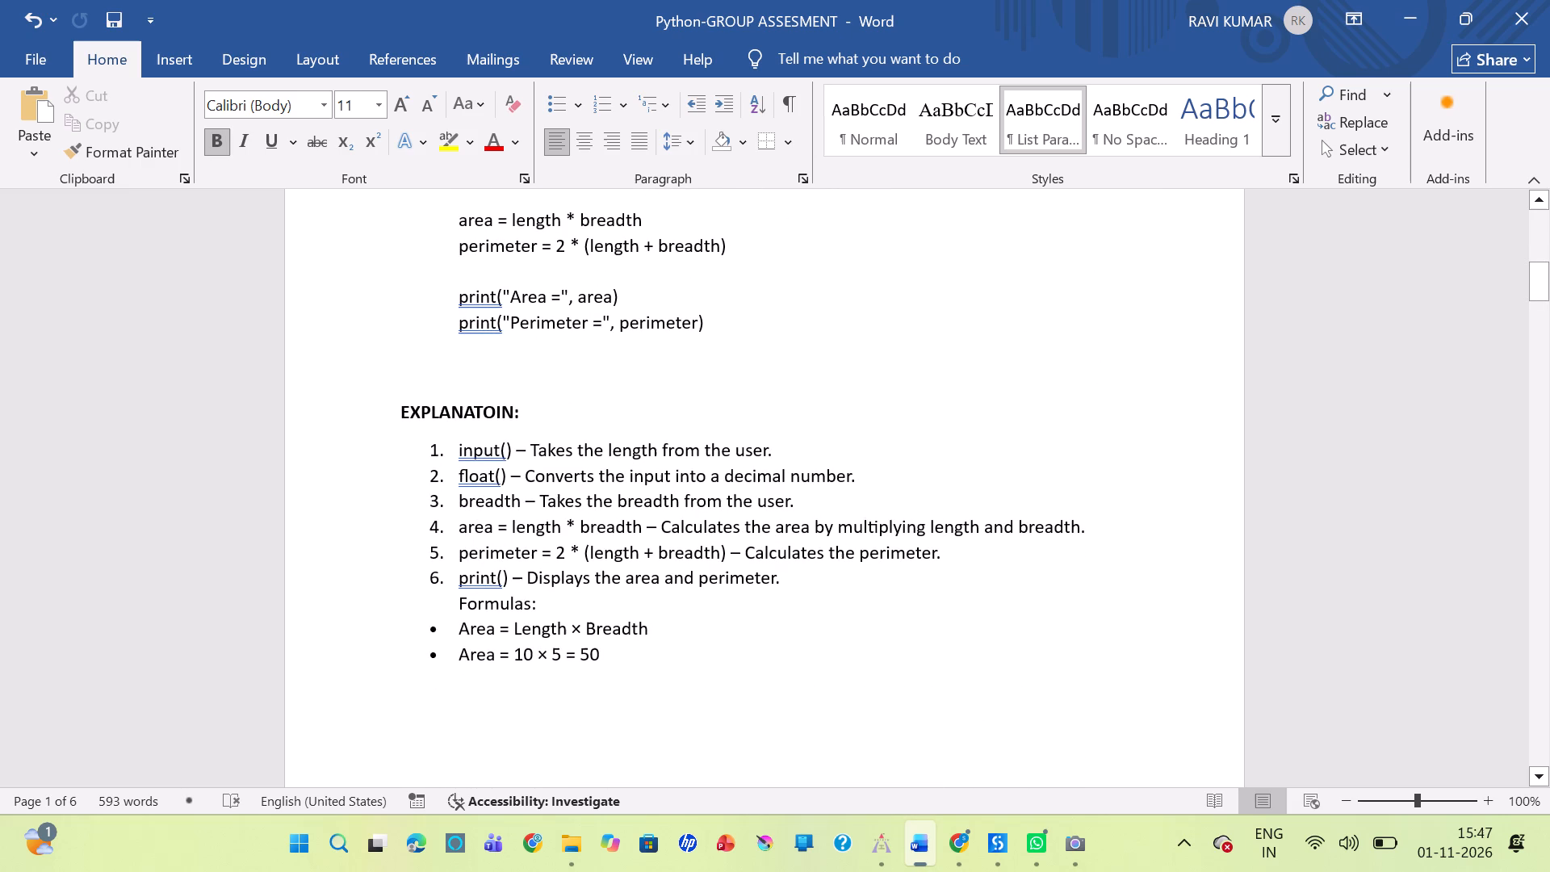
pyautogui.click(393, 414)
pyautogui.moveTo(393, 414); pyautogui.dragTo(425, 433)
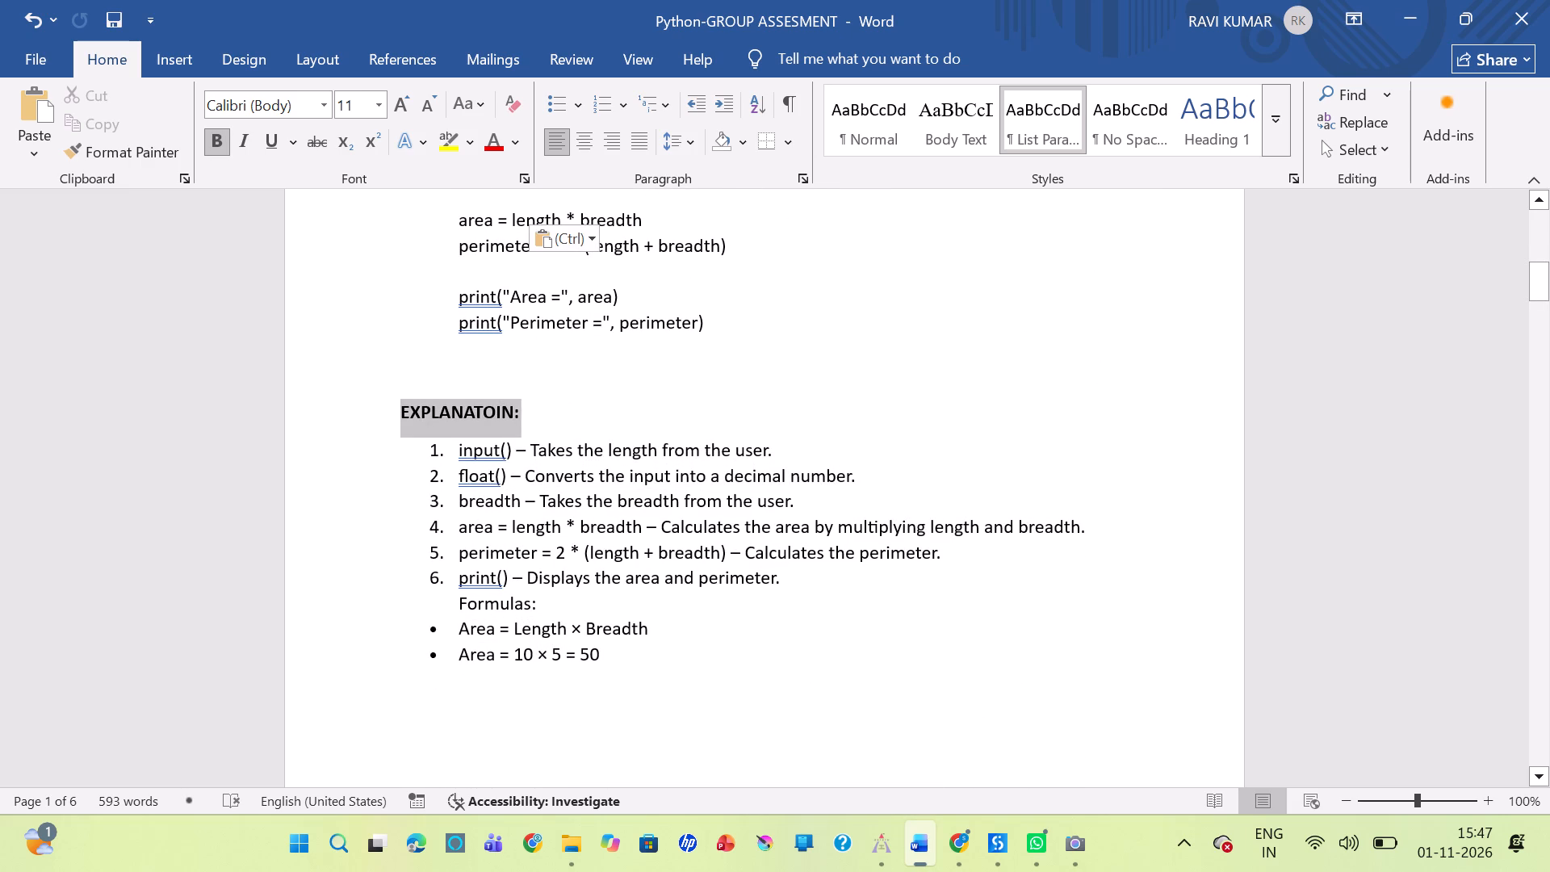
pyautogui.moveTo(425, 433); pyautogui.dragTo(398, 404)
pyautogui.click(398, 404)
pyautogui.click(398, 404)
pyautogui.moveTo(398, 404); pyautogui.dragTo(412, 425)
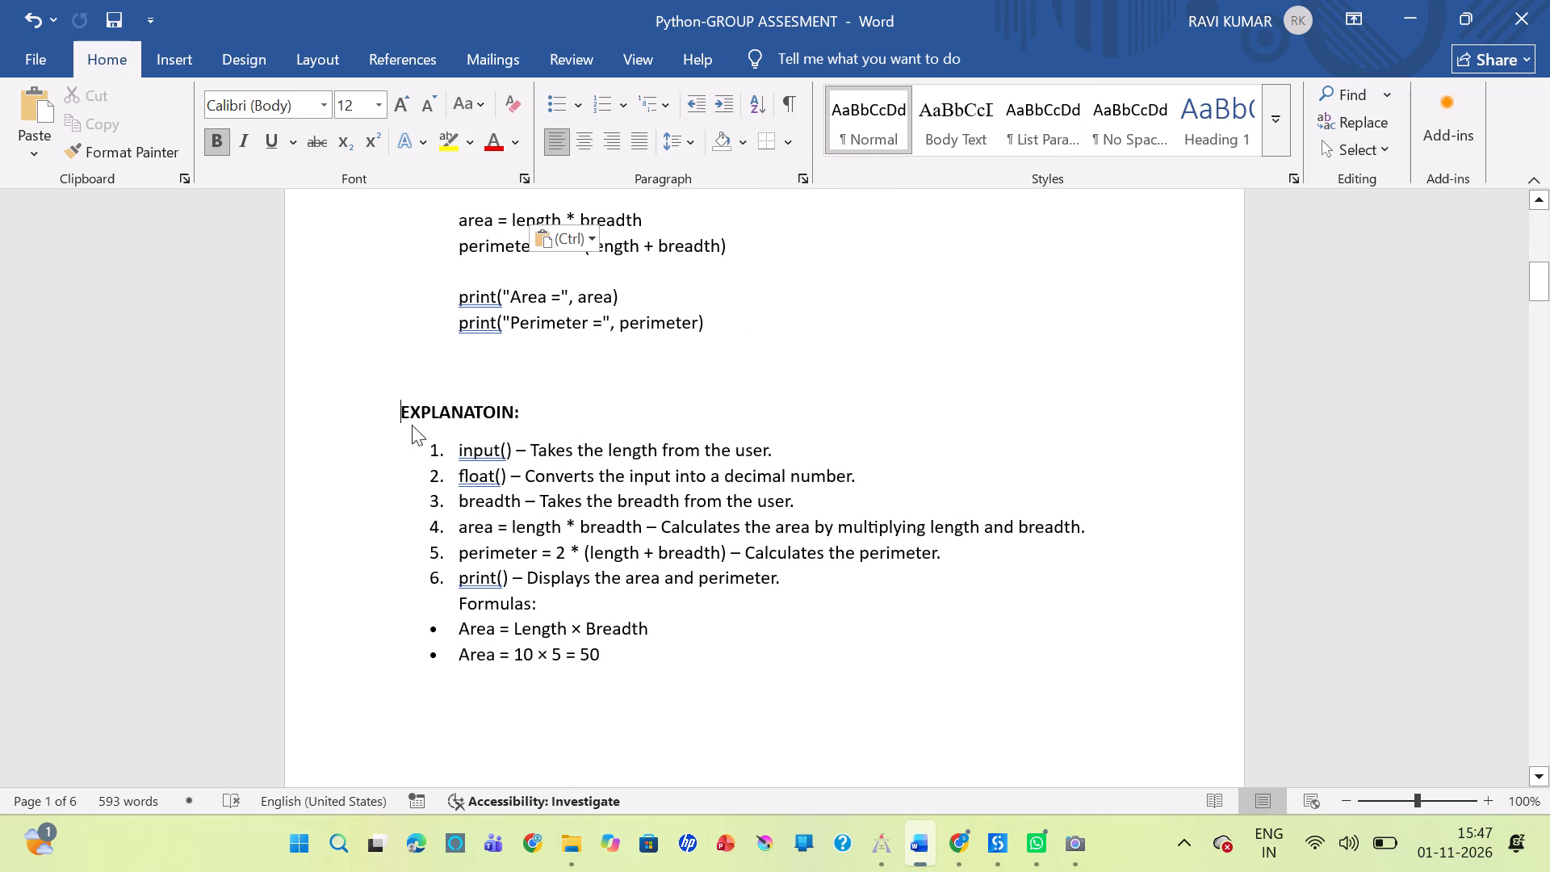
pyautogui.moveTo(412, 425); pyautogui.dragTo(608, 673)
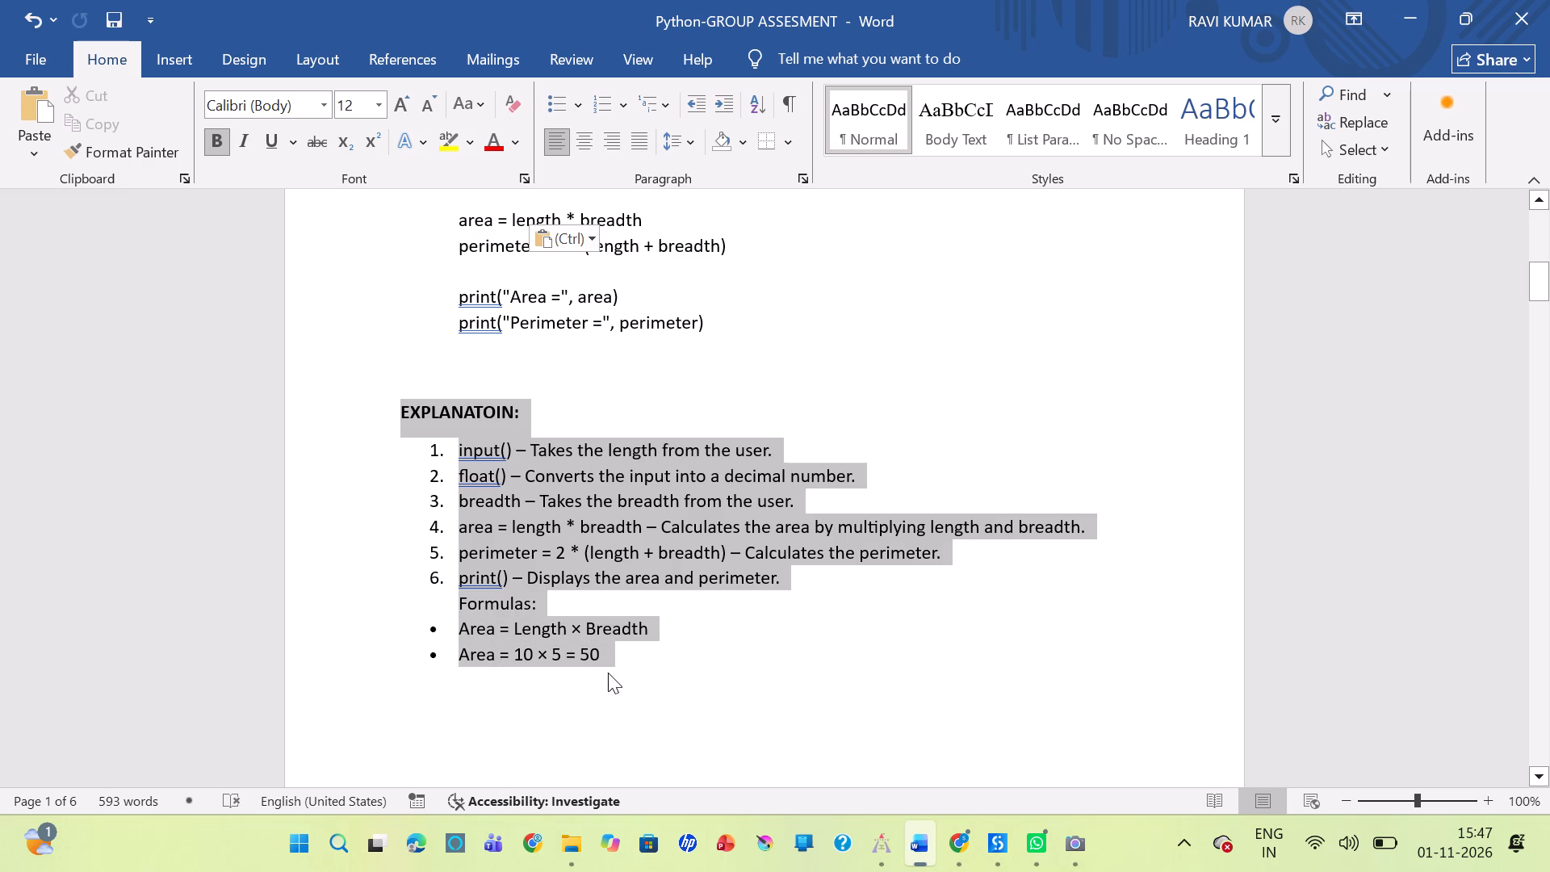
pyautogui.moveTo(608, 673); pyautogui.dragTo(611, 673)
pyautogui.hotkey('ctrl', 'v')
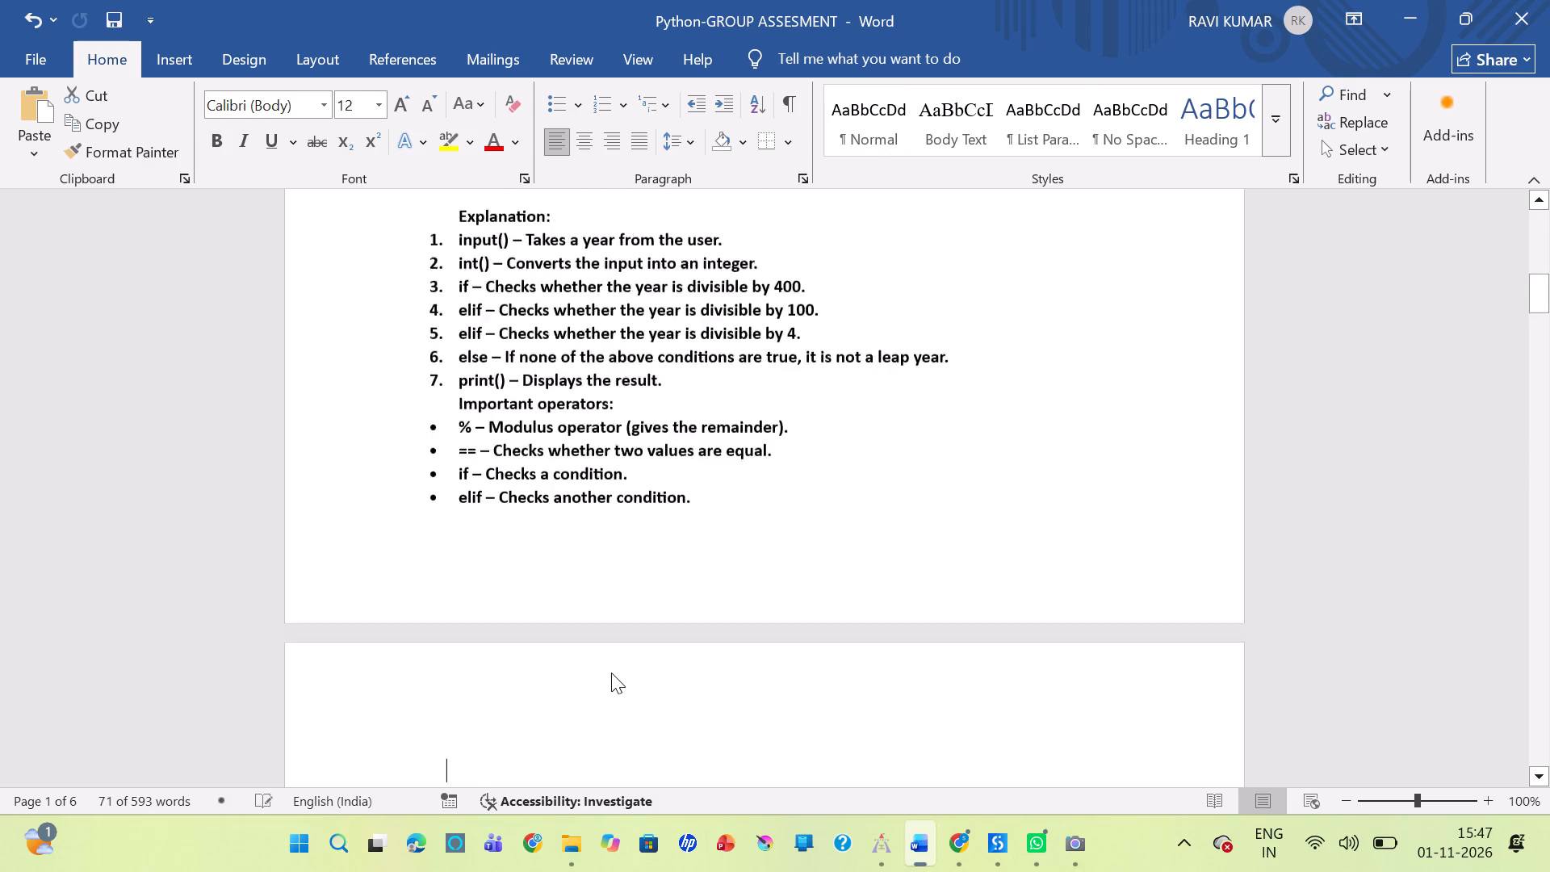
# Delete the pasted leap-year text under question 1's code, from "Explanation:" through "elif – Checks another condition.".
pyautogui.scroll(1, 611, 673)
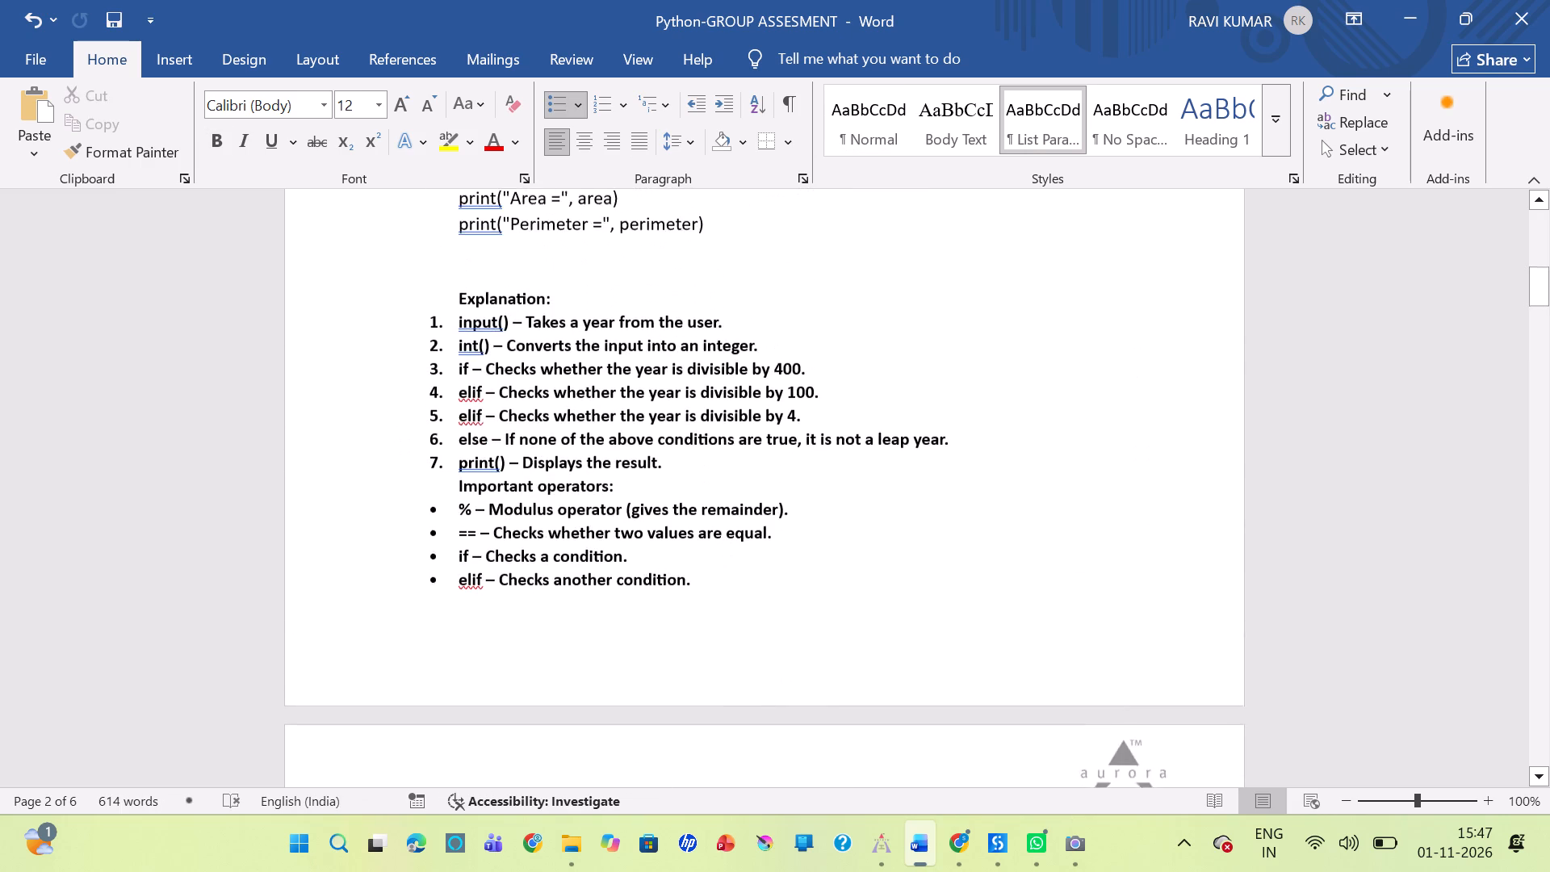
pyautogui.hscroll(1, 611, 673)
pyautogui.scroll(1, 611, 673)
pyautogui.hscroll(4, 611, 673)
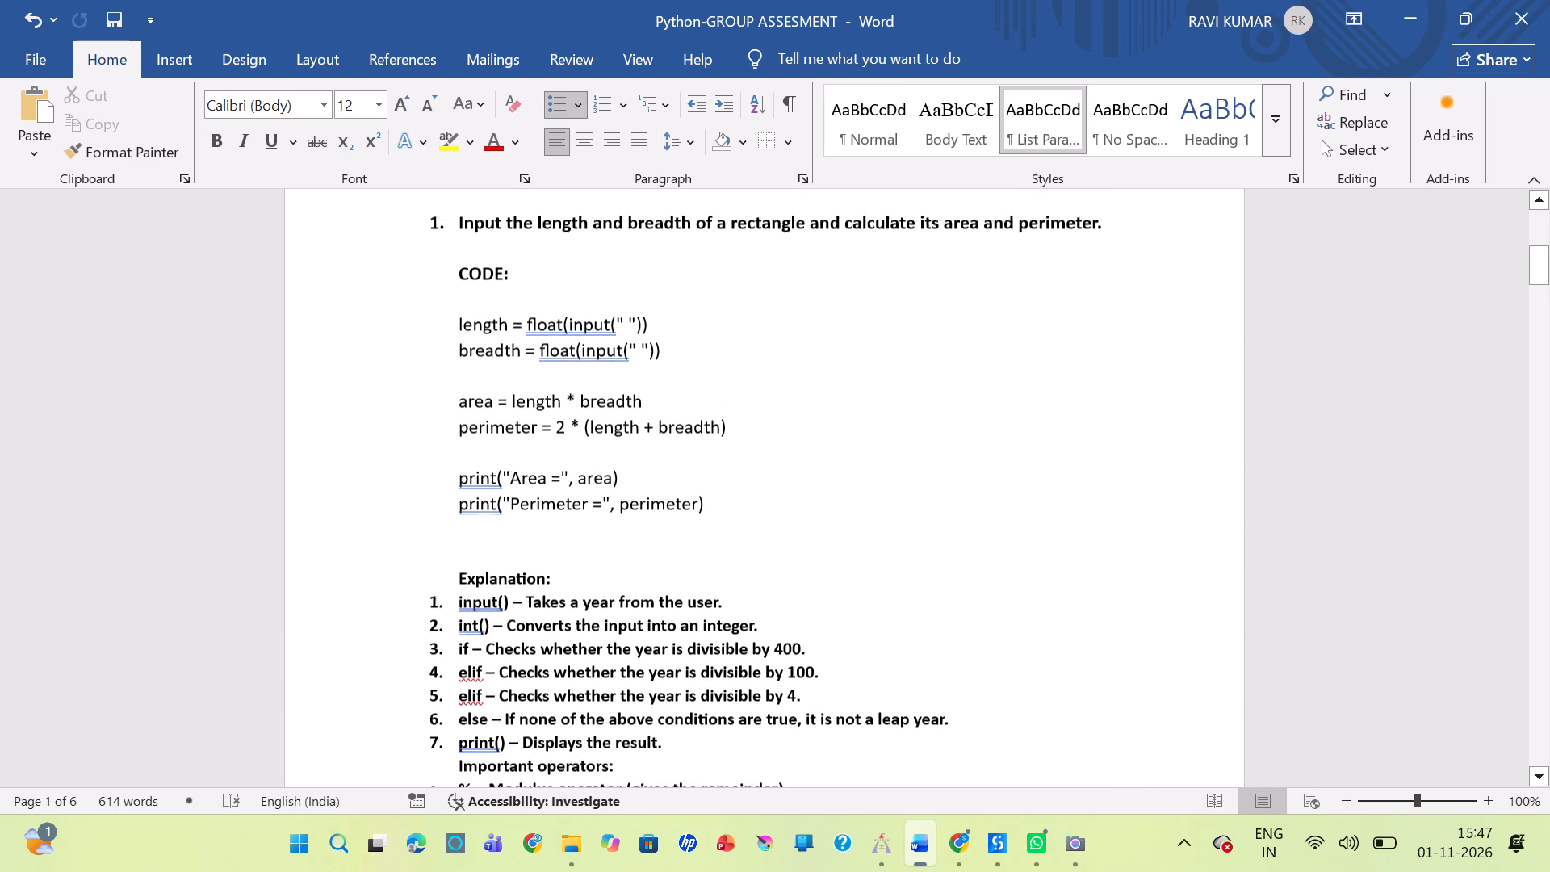
pyautogui.hscroll(1, 611, 673)
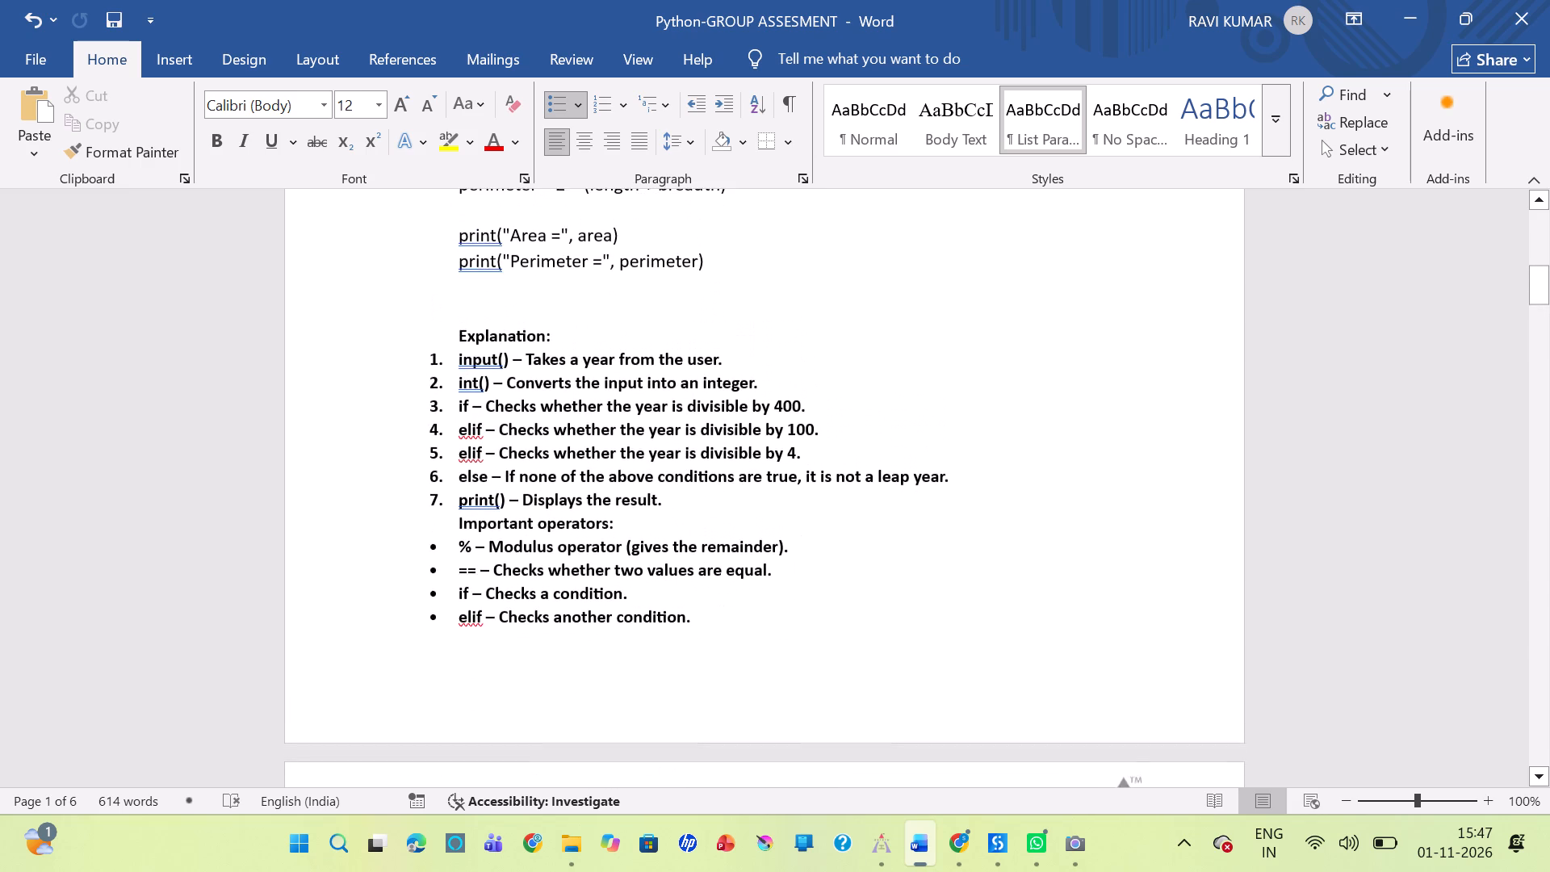
pyautogui.hscroll(1, 611, 673)
pyautogui.moveTo(456, 338); pyautogui.dragTo(436, 452)
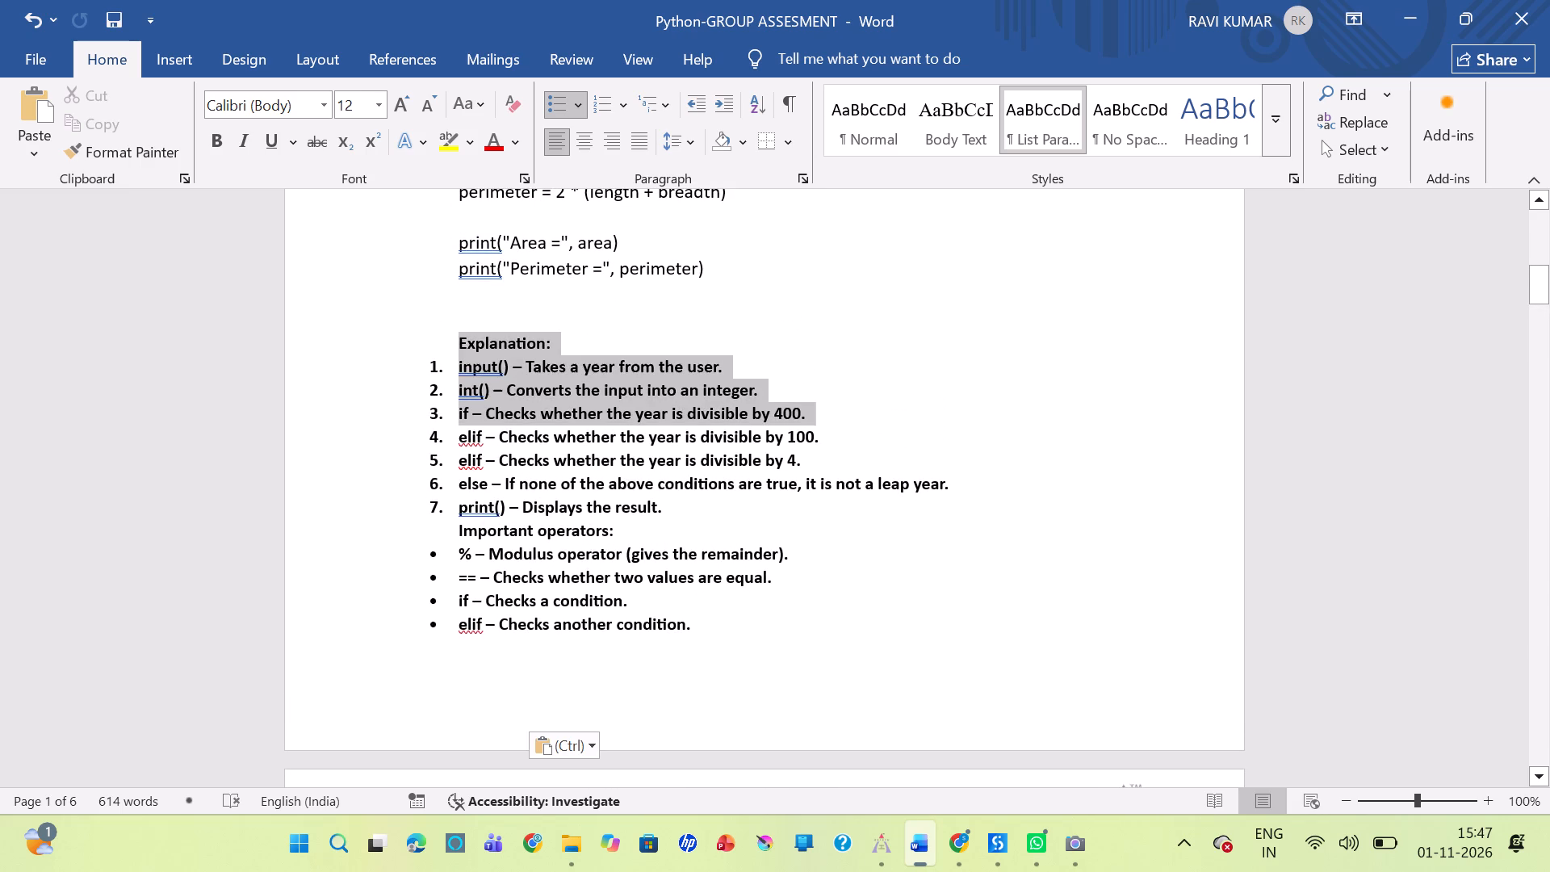
pyautogui.moveTo(436, 452); pyautogui.dragTo(671, 673)
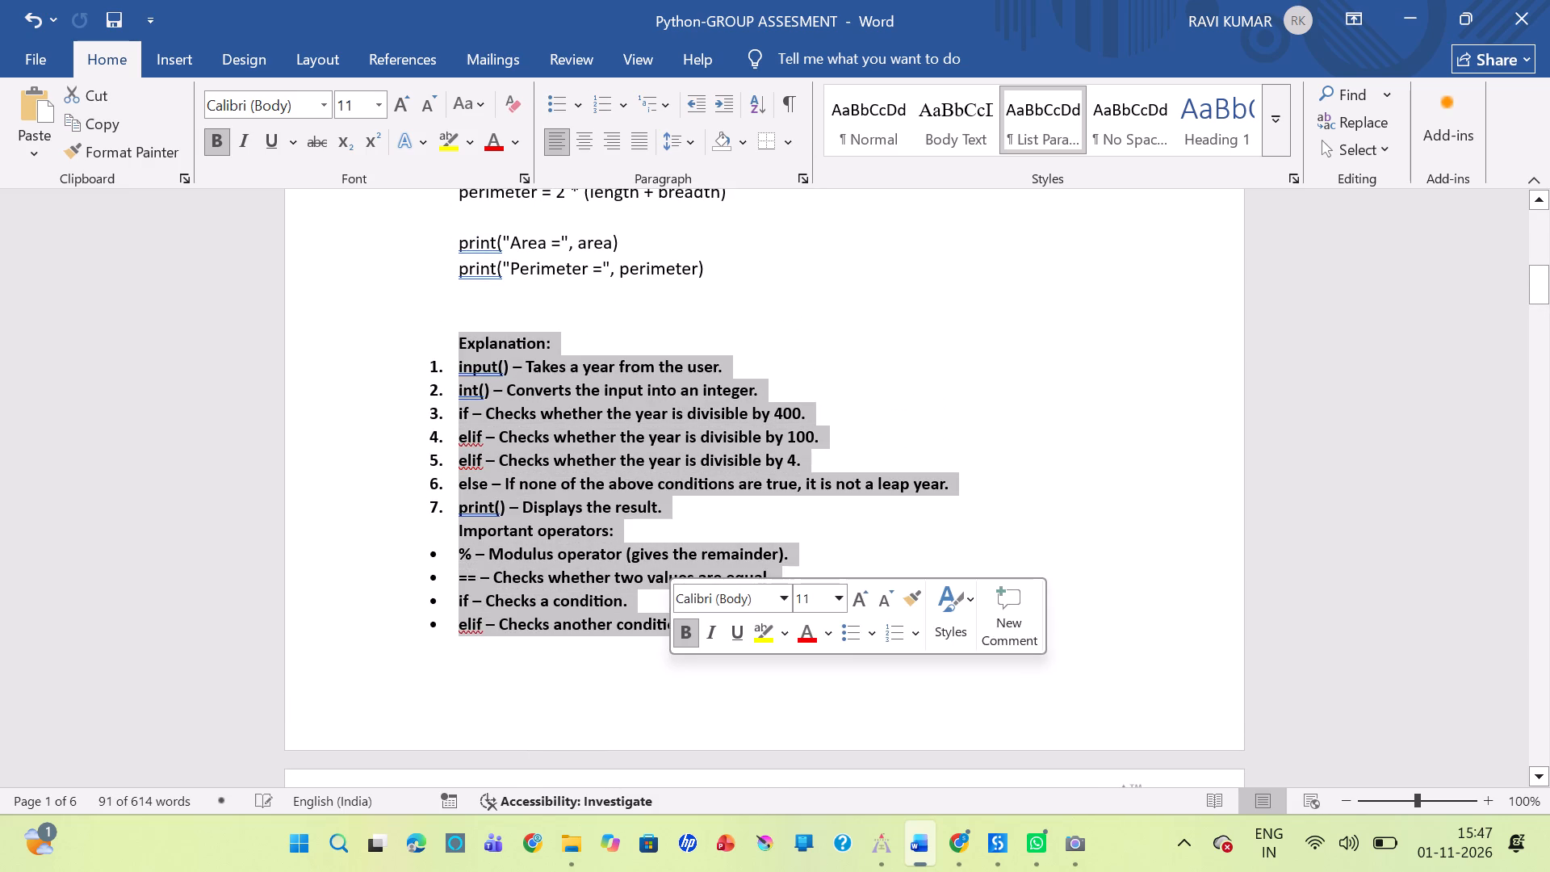
pyautogui.press('BackSpace')
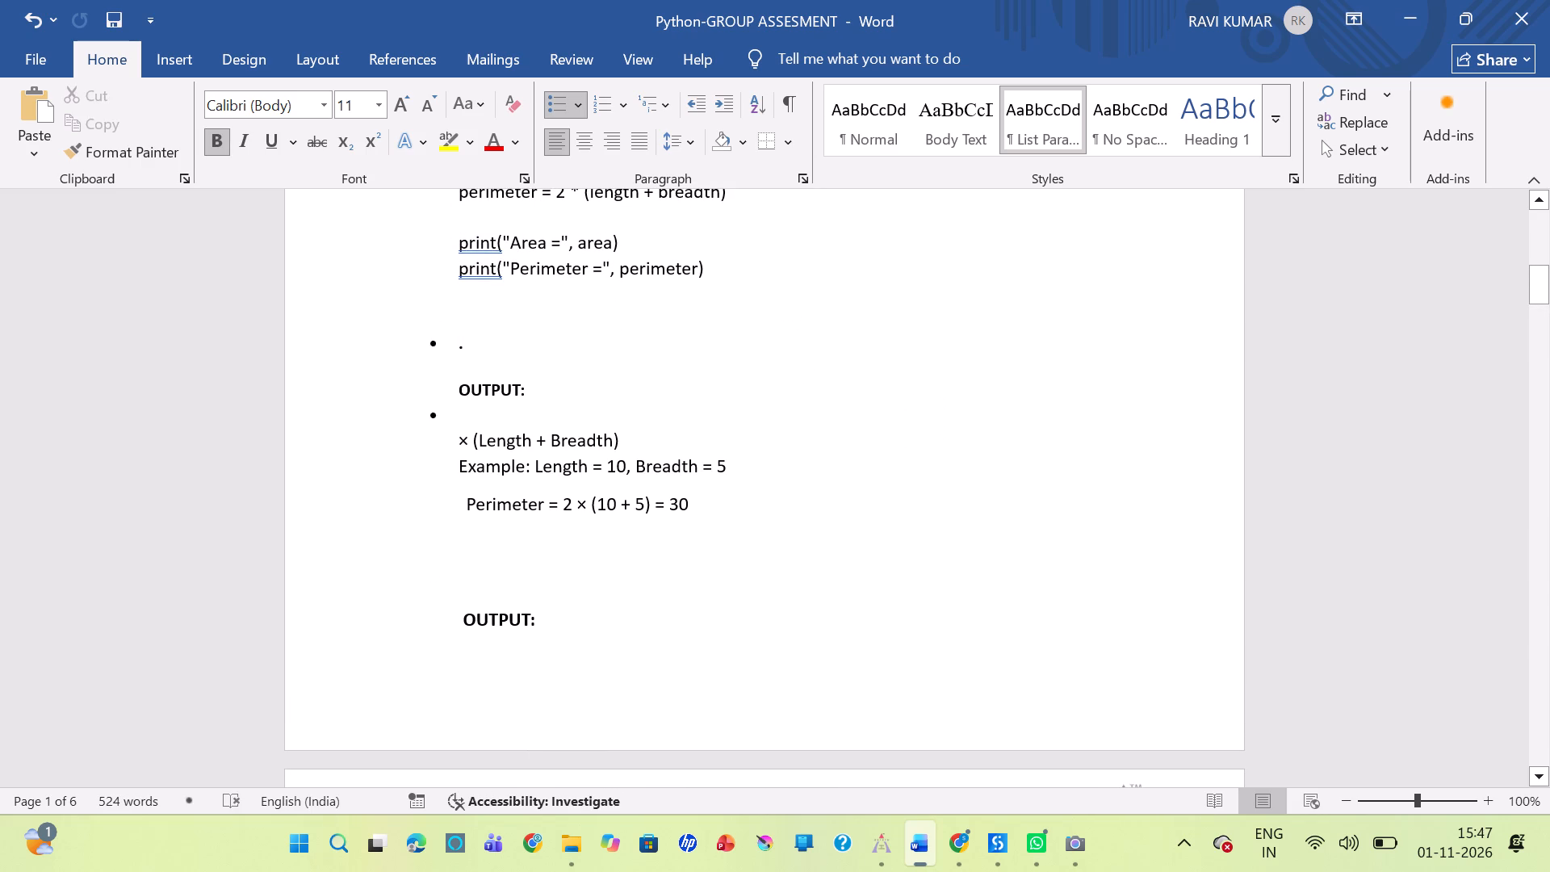
# Clear the stray bulleted period above question 1's OUTPUT heading and indent that blank line with spaces.
pyautogui.click(499, 354)
pyautogui.press('BackSpace')
pyautogui.press('BackSpace')
pyautogui.press('BackSpace')
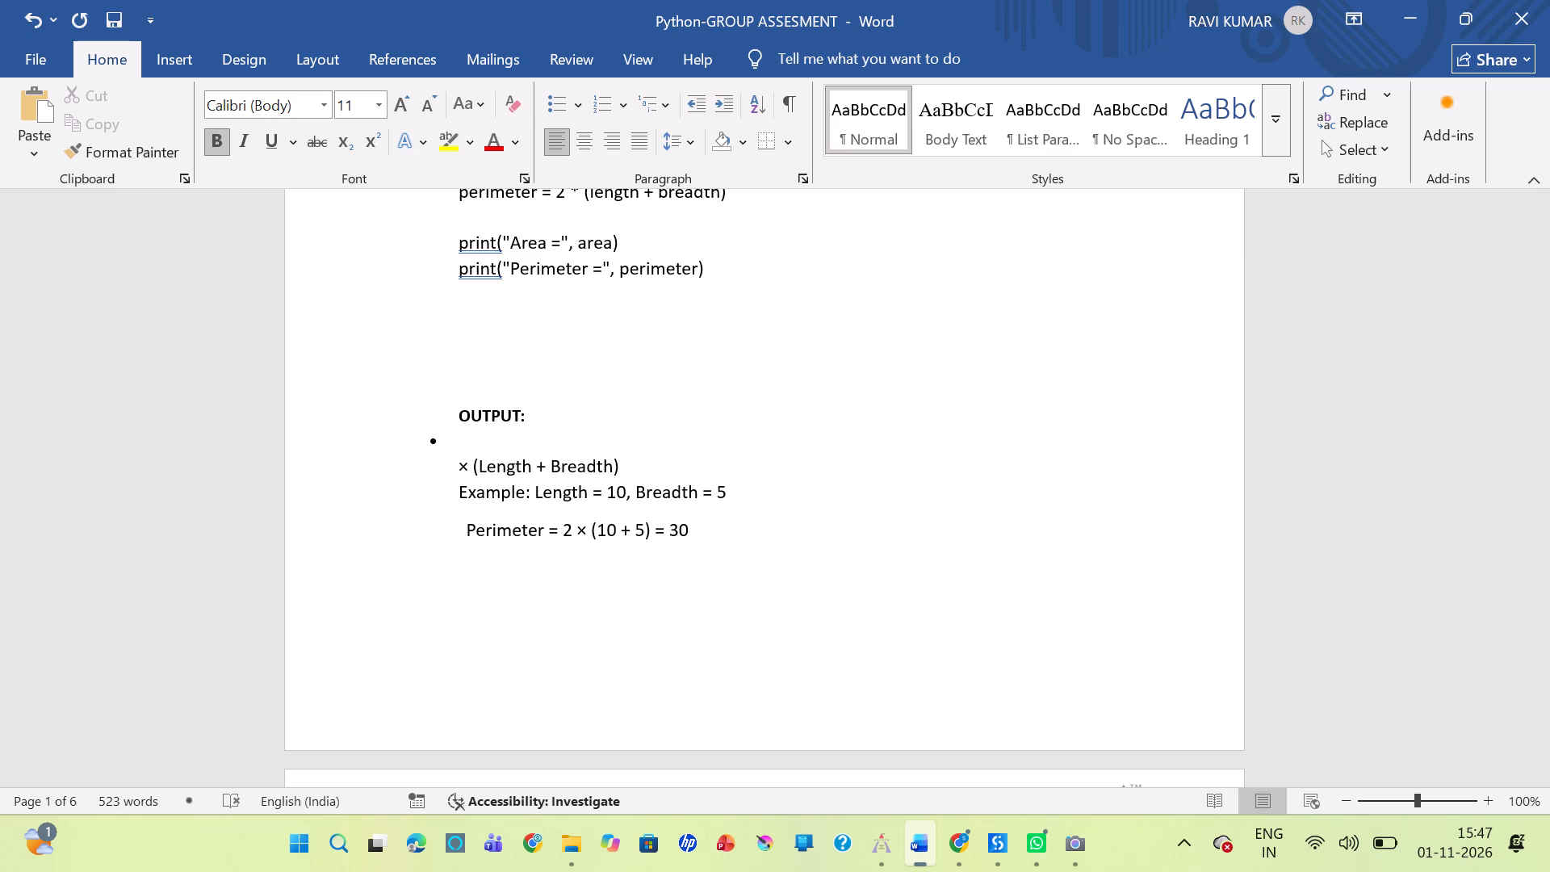
pyautogui.press('space')
pyautogui.press('space')
pyautogui.press('space')
pyautogui.press('space')
pyautogui.press('space')
pyautogui.press('space')
pyautogui.press('space')
pyautogui.press('space')
pyautogui.press('space')
pyautogui.press('space')
pyautogui.press('BackSpace')
# Look through the document from question 1 past question 4 and back to question 2, checking where explanations and outputs sit.
pyautogui.hscroll(1, 499, 354)
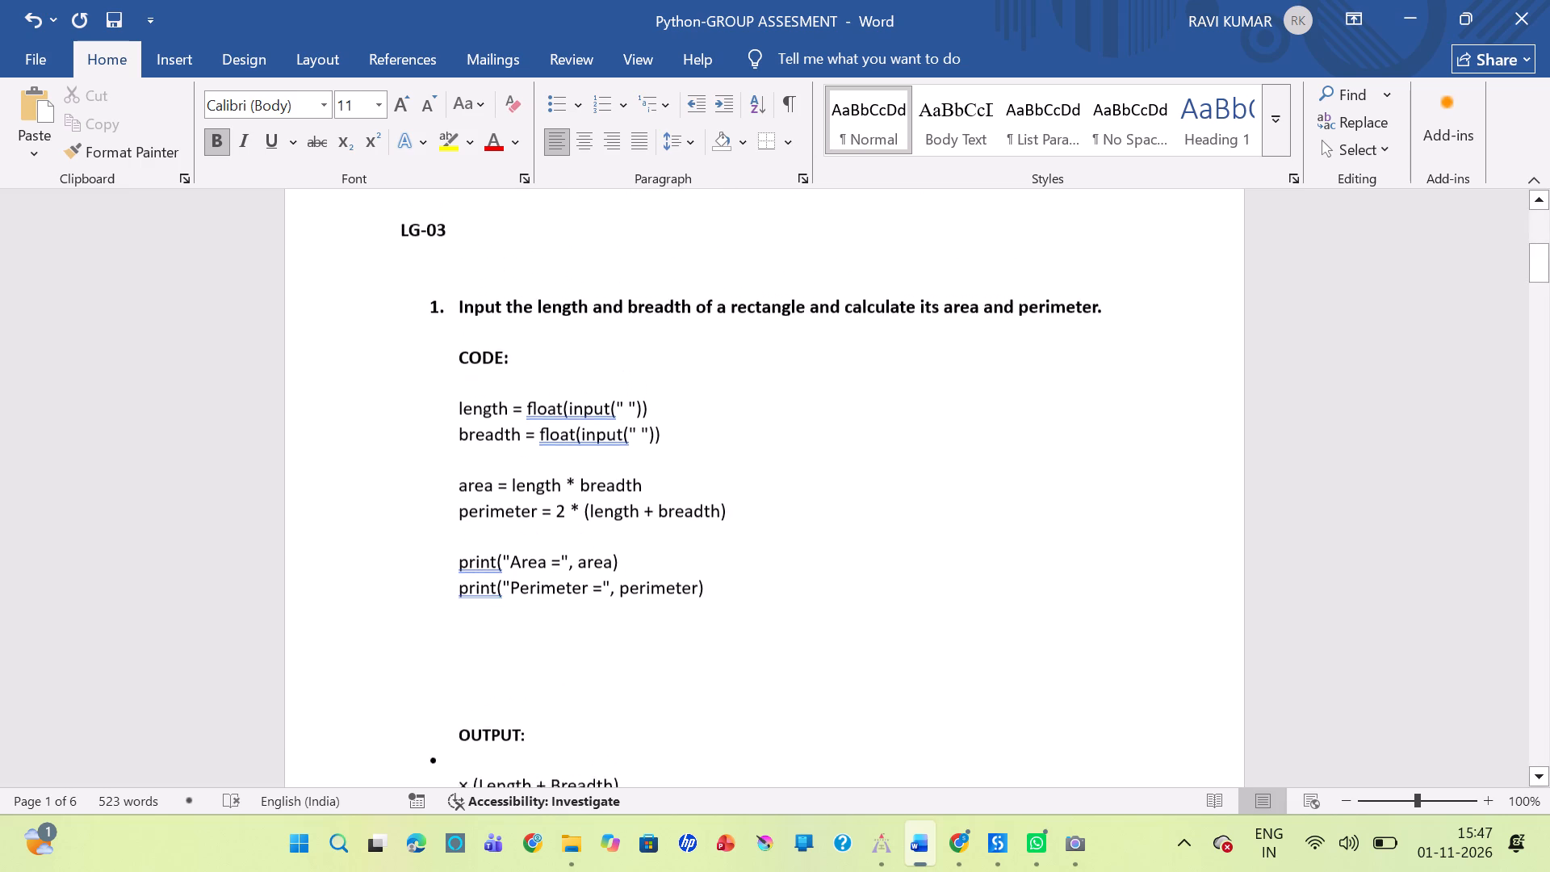
pyautogui.hscroll(1, 499, 354)
pyautogui.scroll(-3, 499, 354)
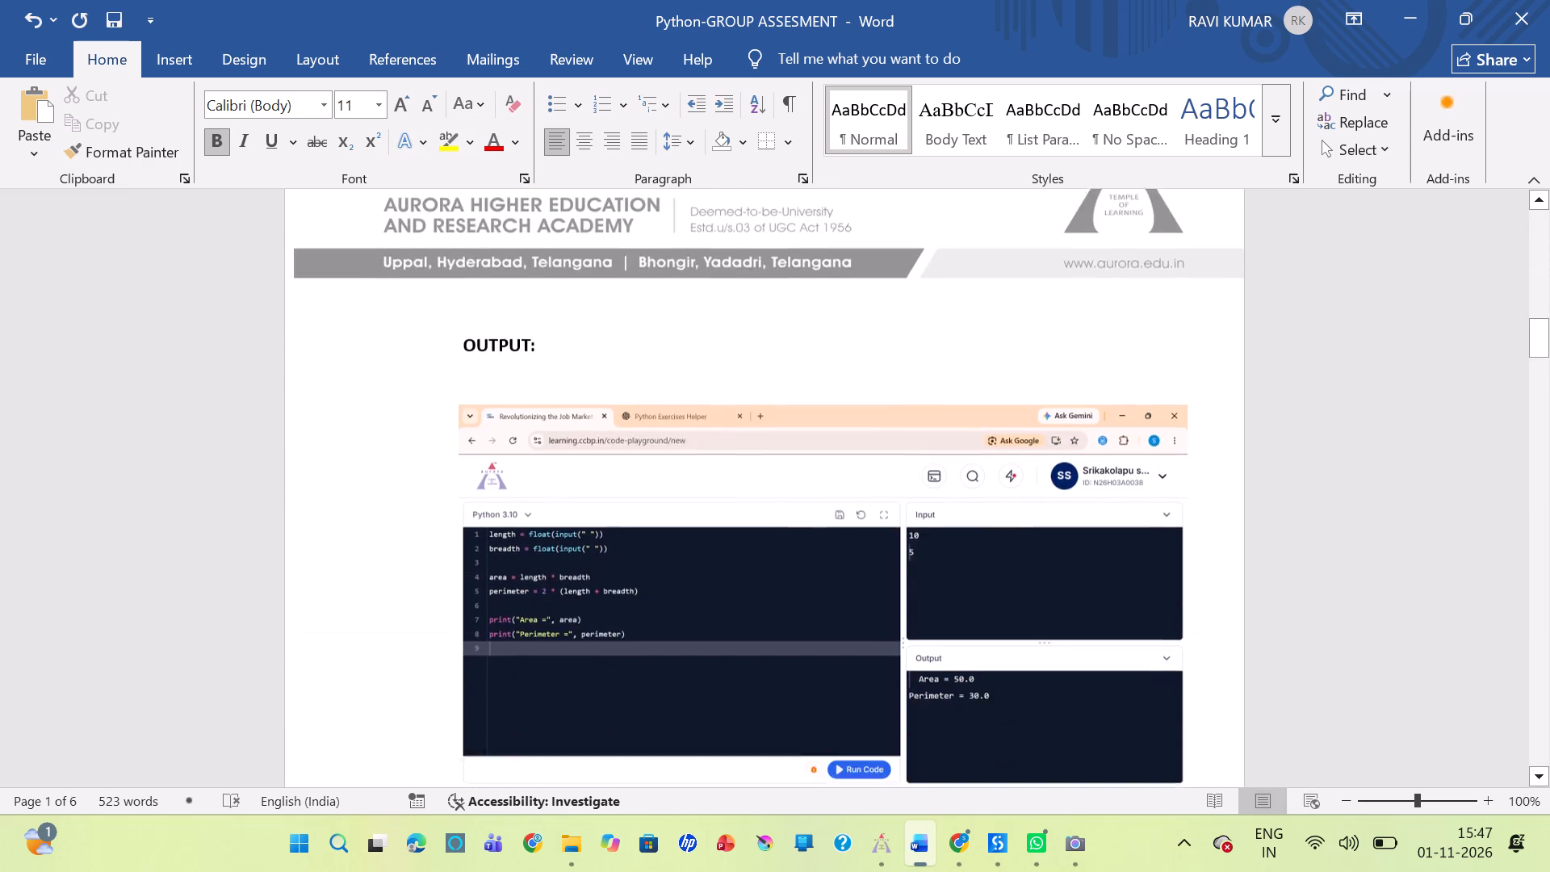
pyautogui.scroll(-10, 499, 354)
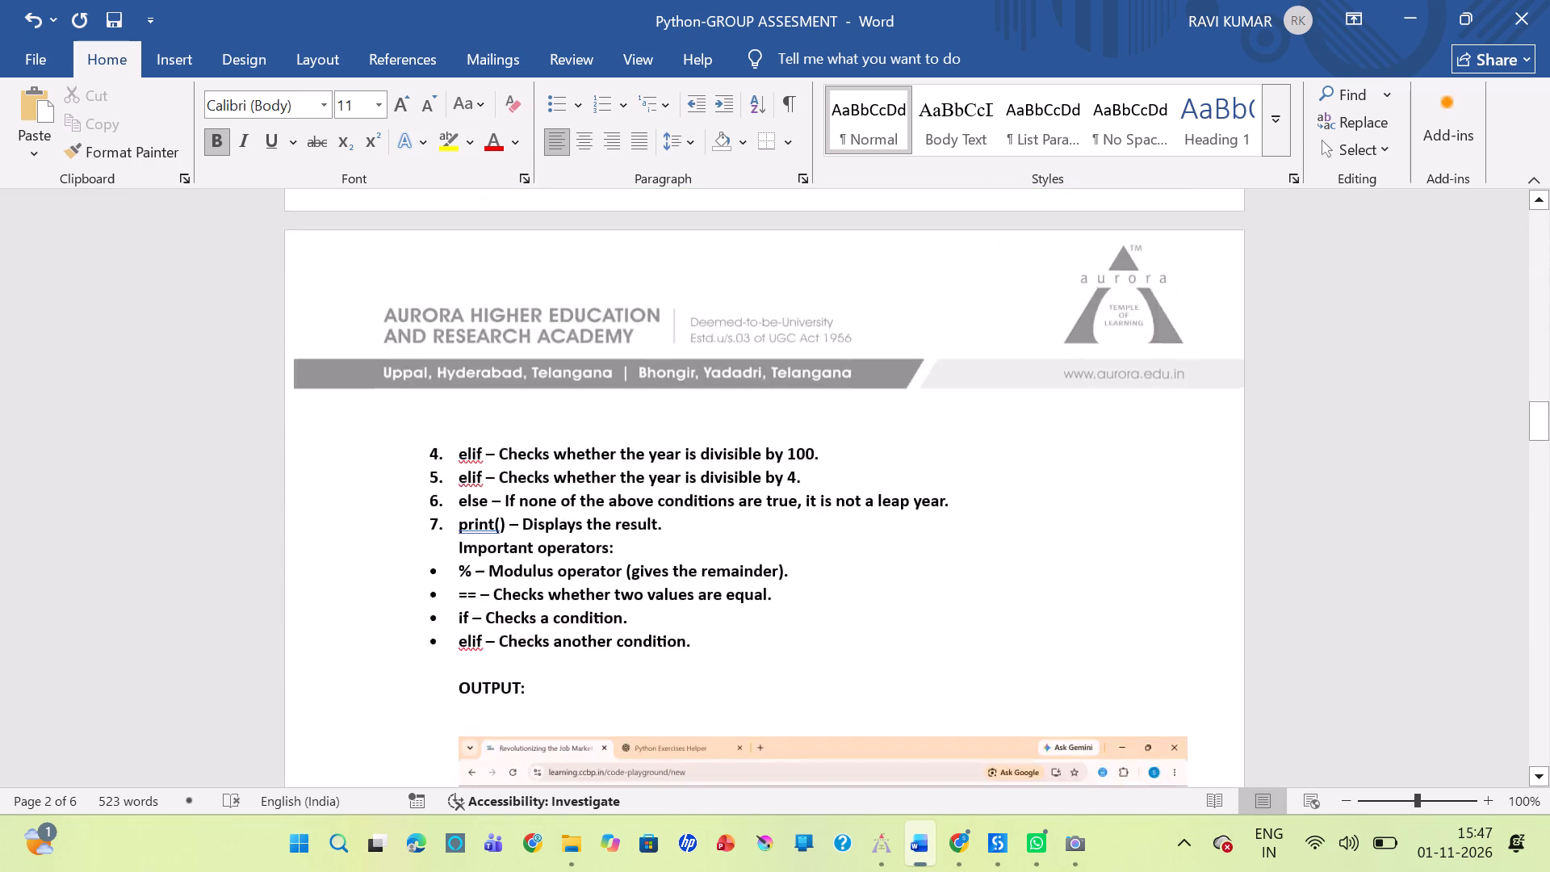
pyautogui.scroll(-2, 499, 354)
pyautogui.scroll(6, 499, 354)
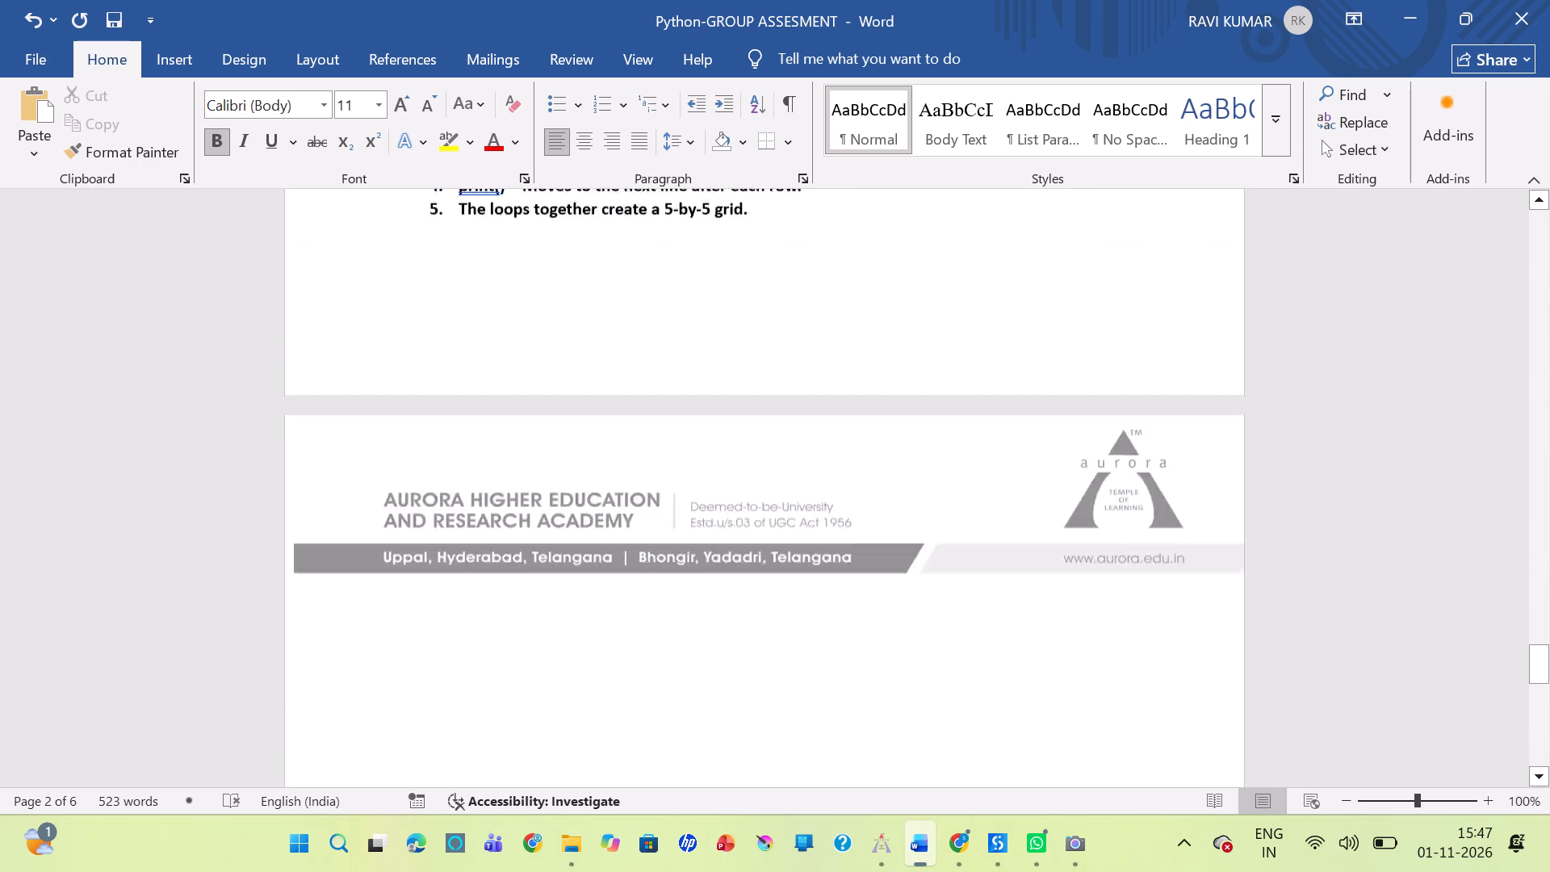
pyautogui.scroll(3, 499, 354)
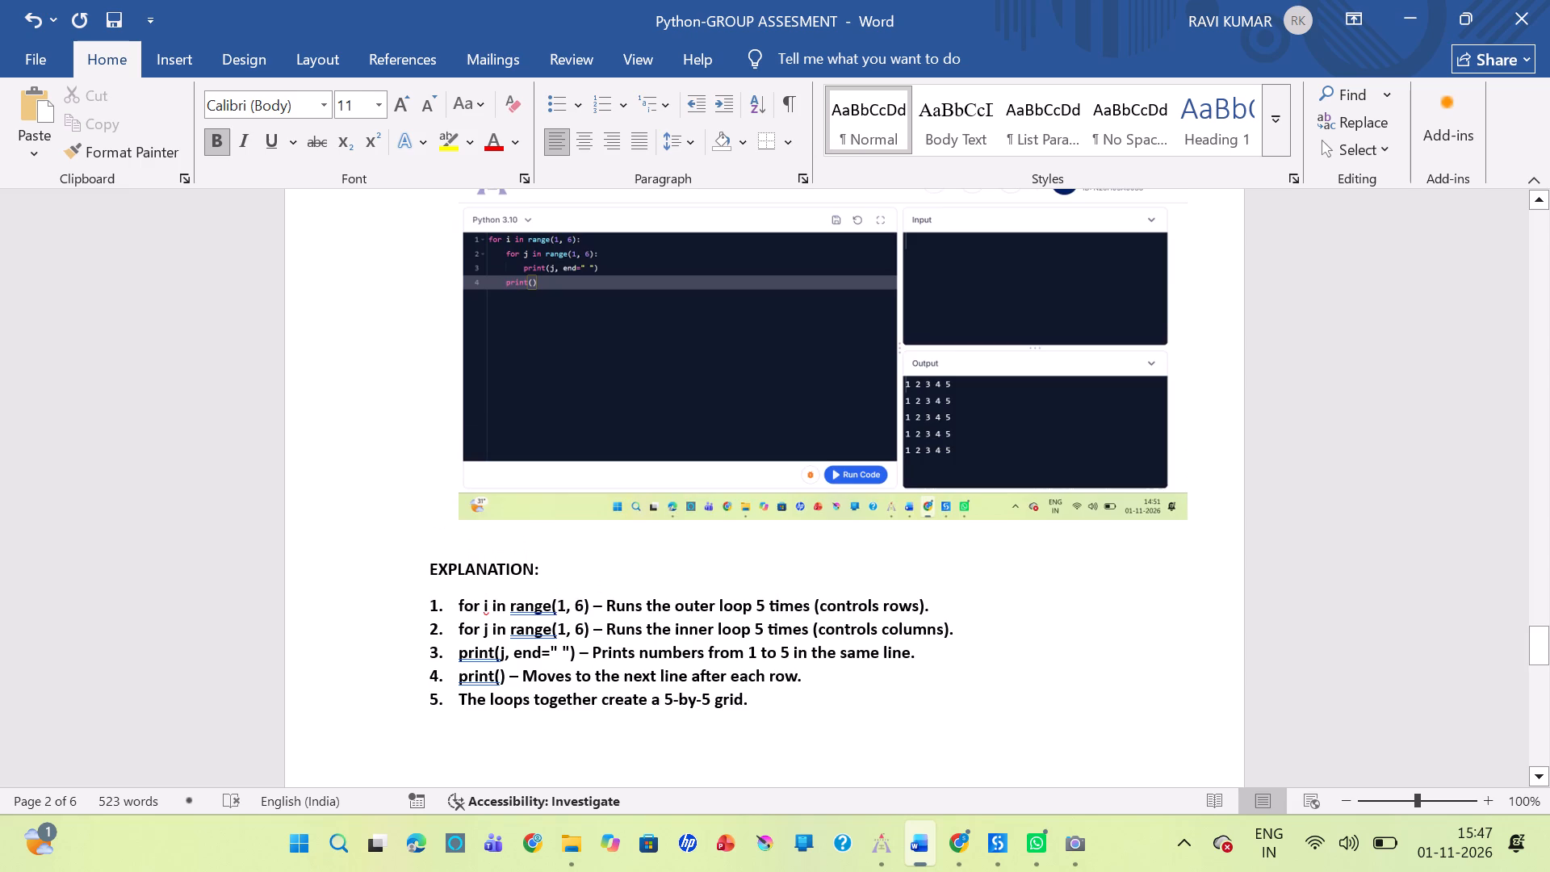
pyautogui.scroll(5, 499, 354)
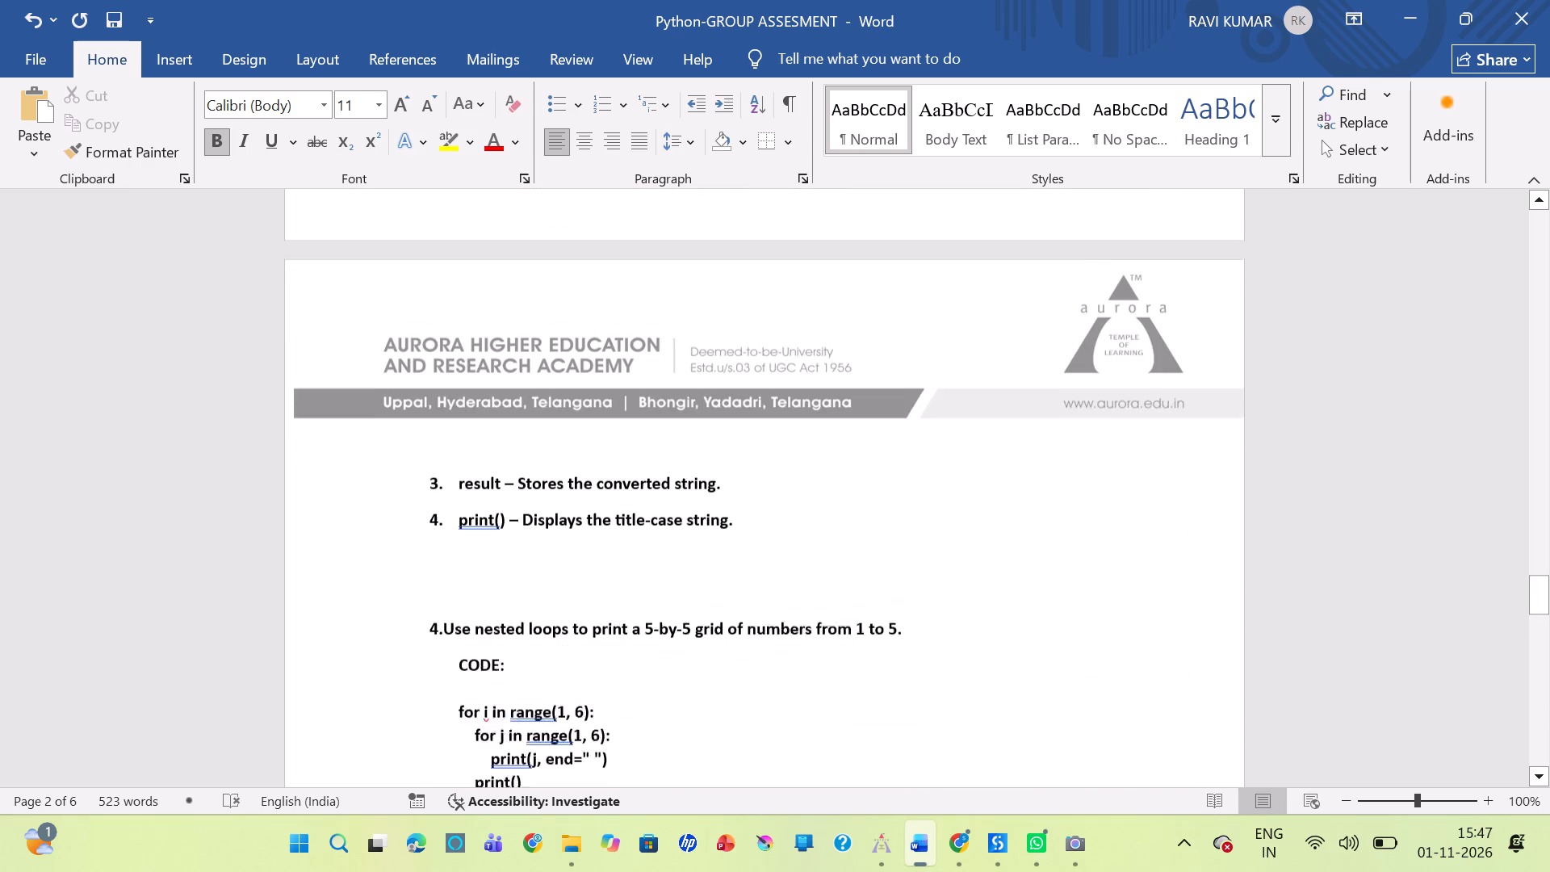
pyautogui.scroll(4, 499, 354)
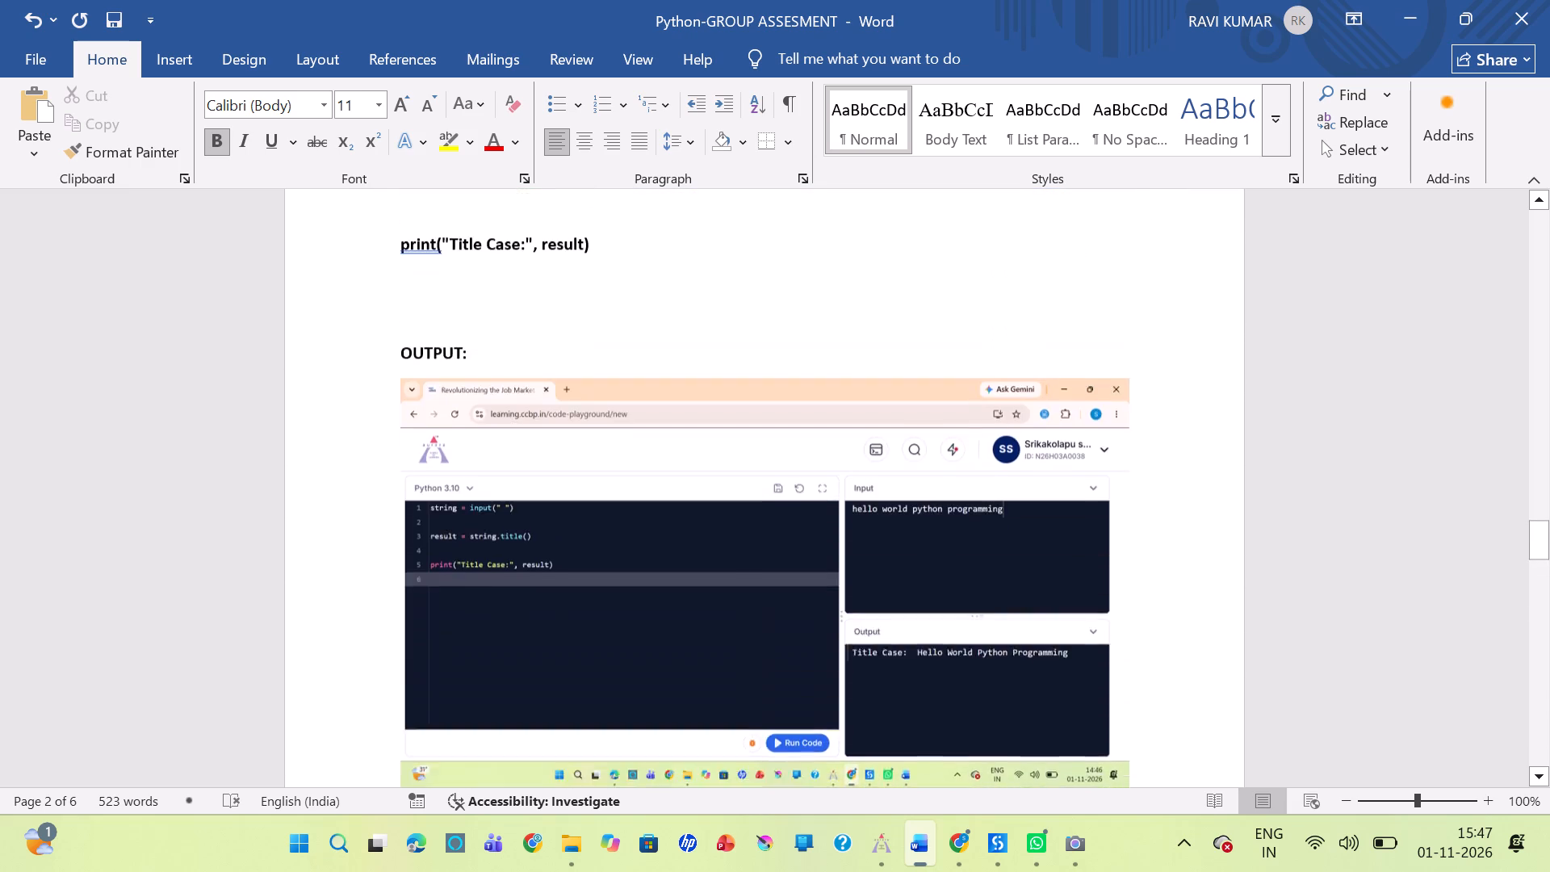
pyautogui.scroll(6, 499, 354)
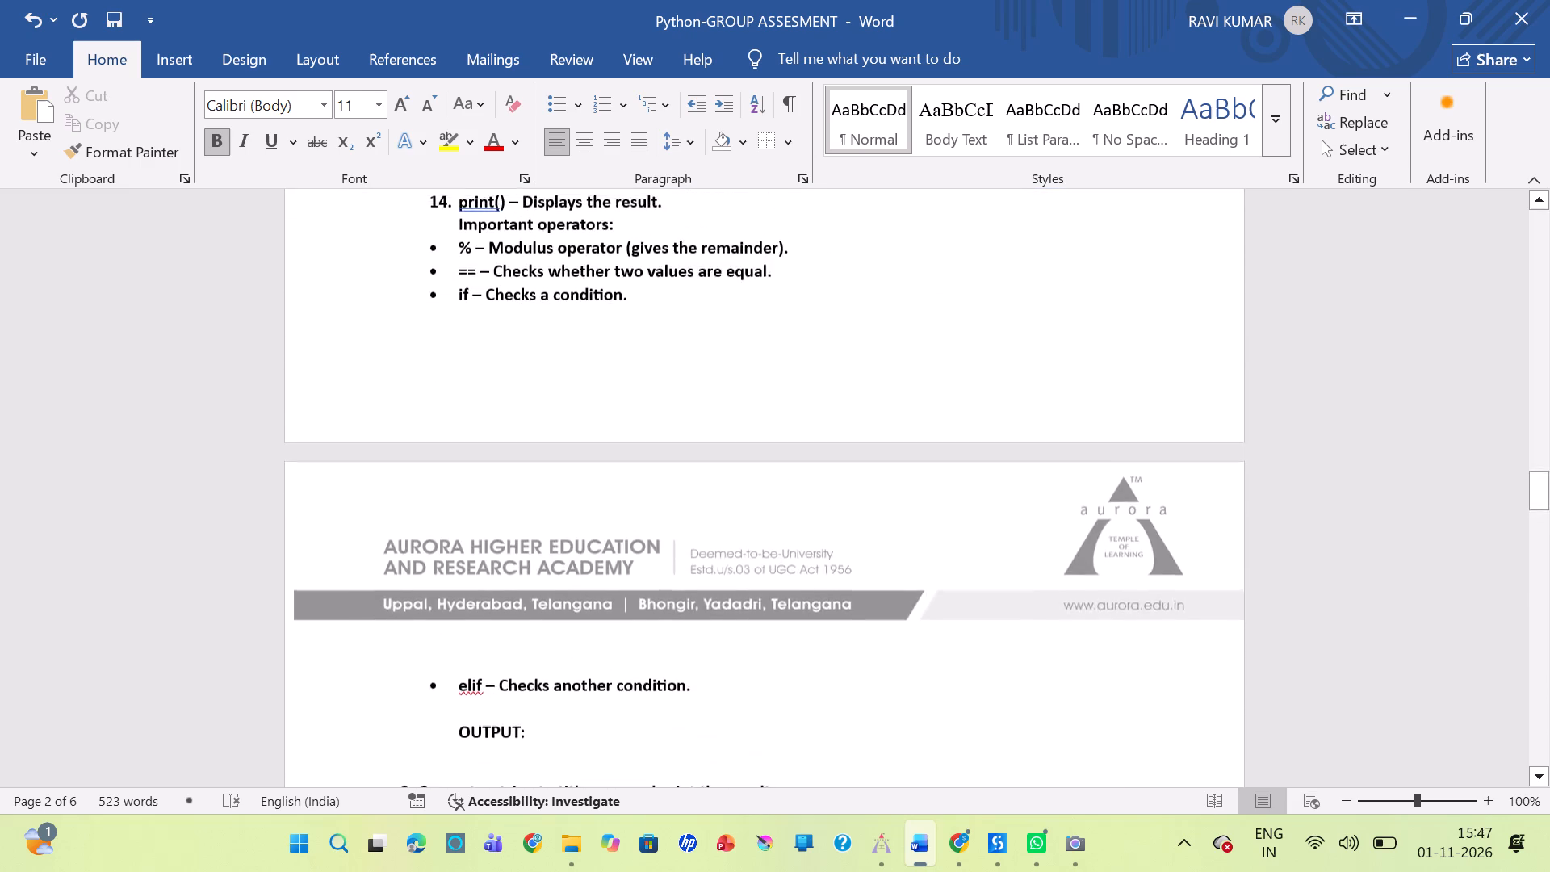
pyautogui.scroll(2, 499, 354)
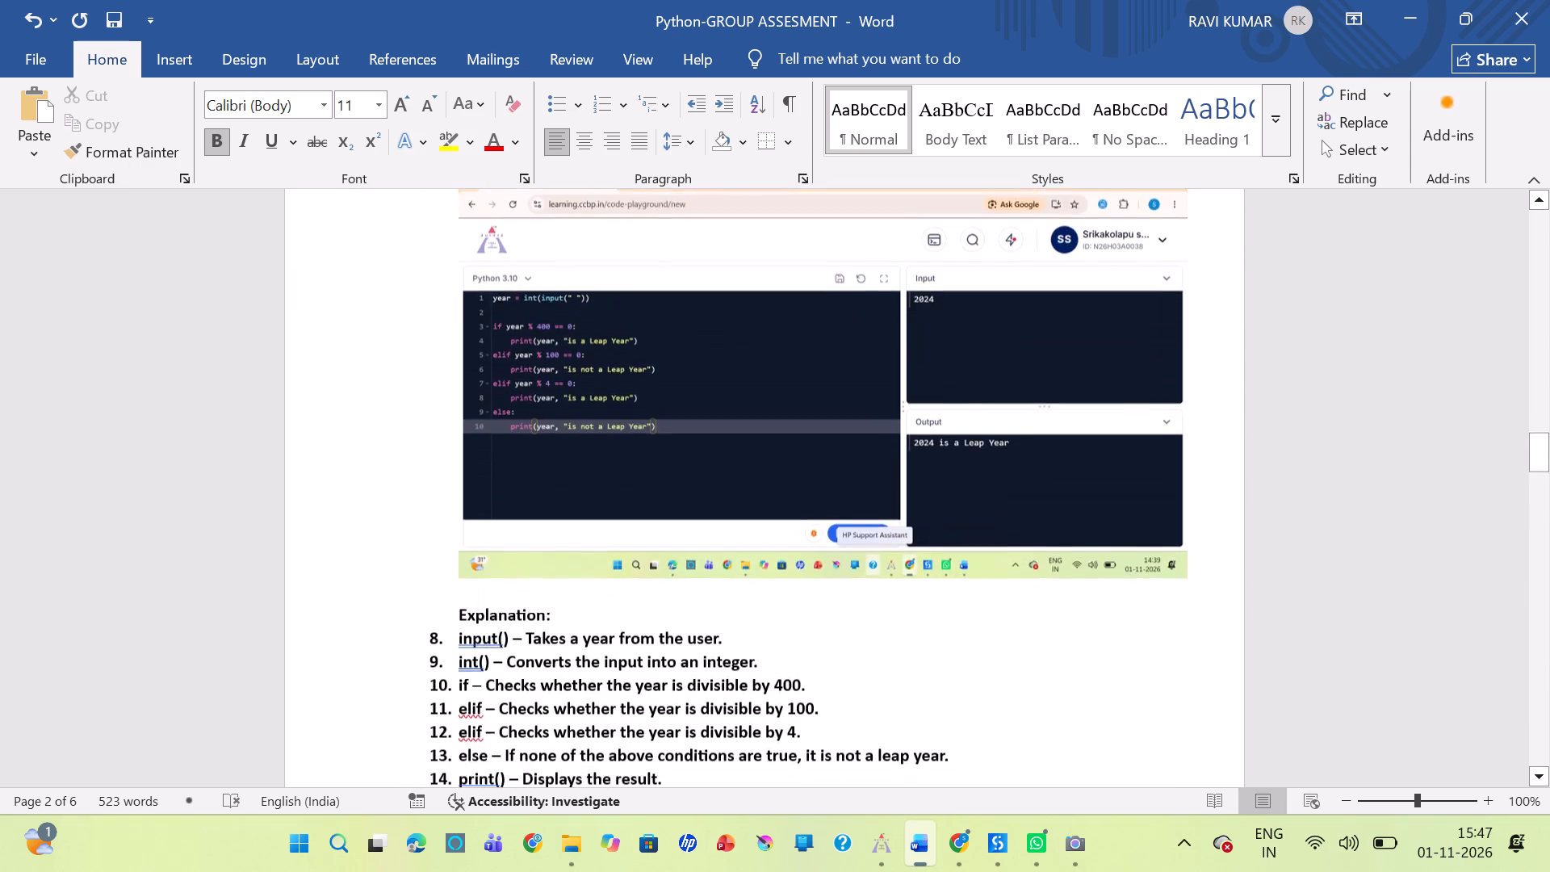
pyautogui.scroll(3, 499, 354)
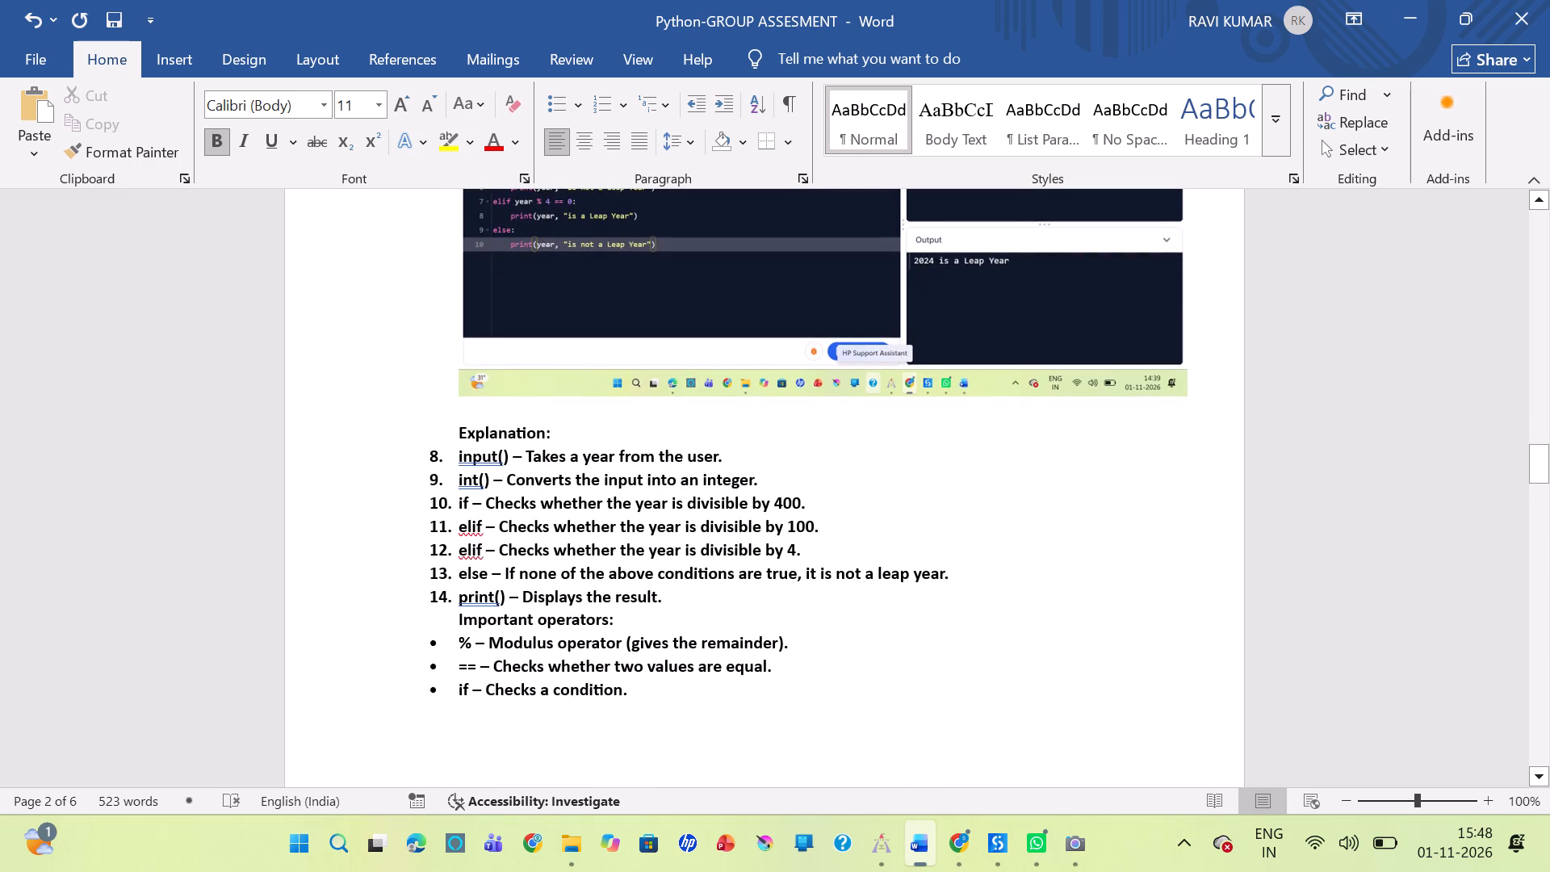
pyautogui.scroll(1, 499, 354)
pyautogui.scroll(-1, 499, 354)
pyautogui.scroll(1, 499, 354)
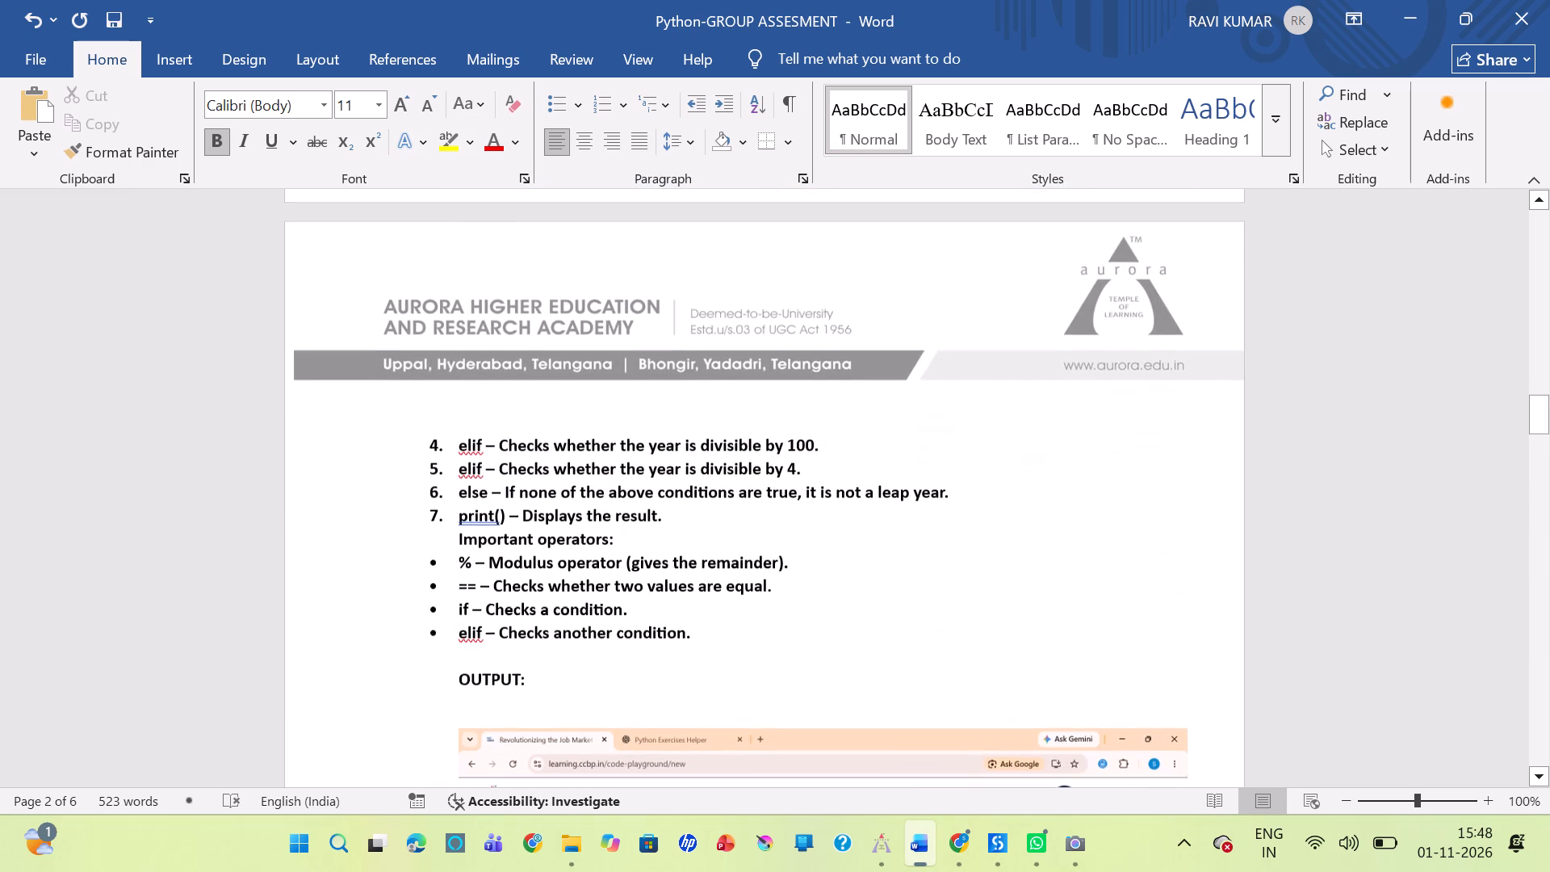
pyautogui.scroll(2, 499, 354)
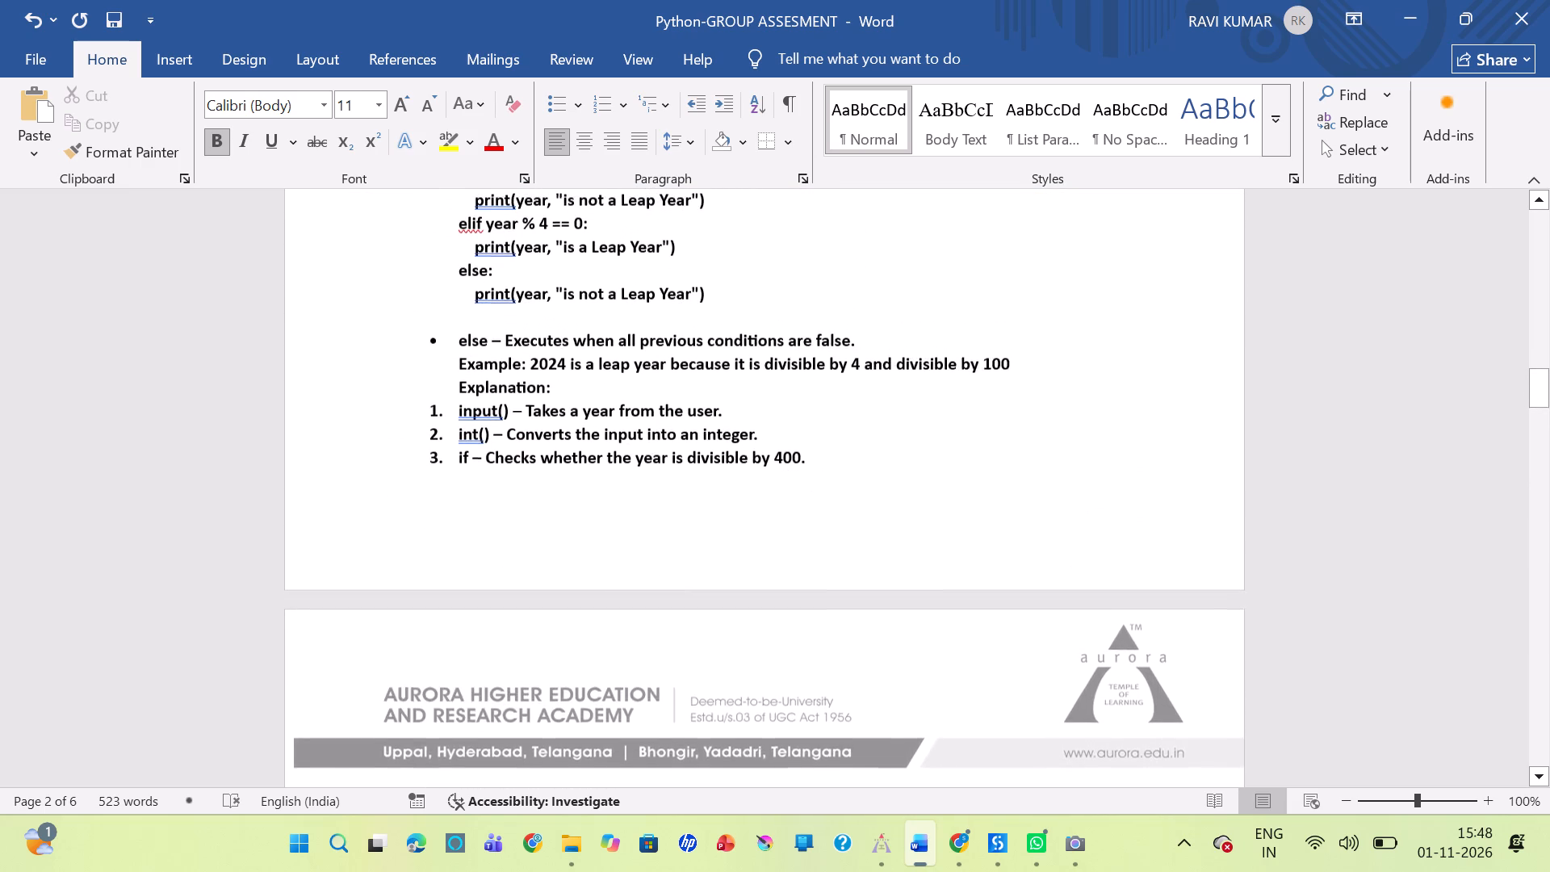
pyautogui.scroll(1, 499, 354)
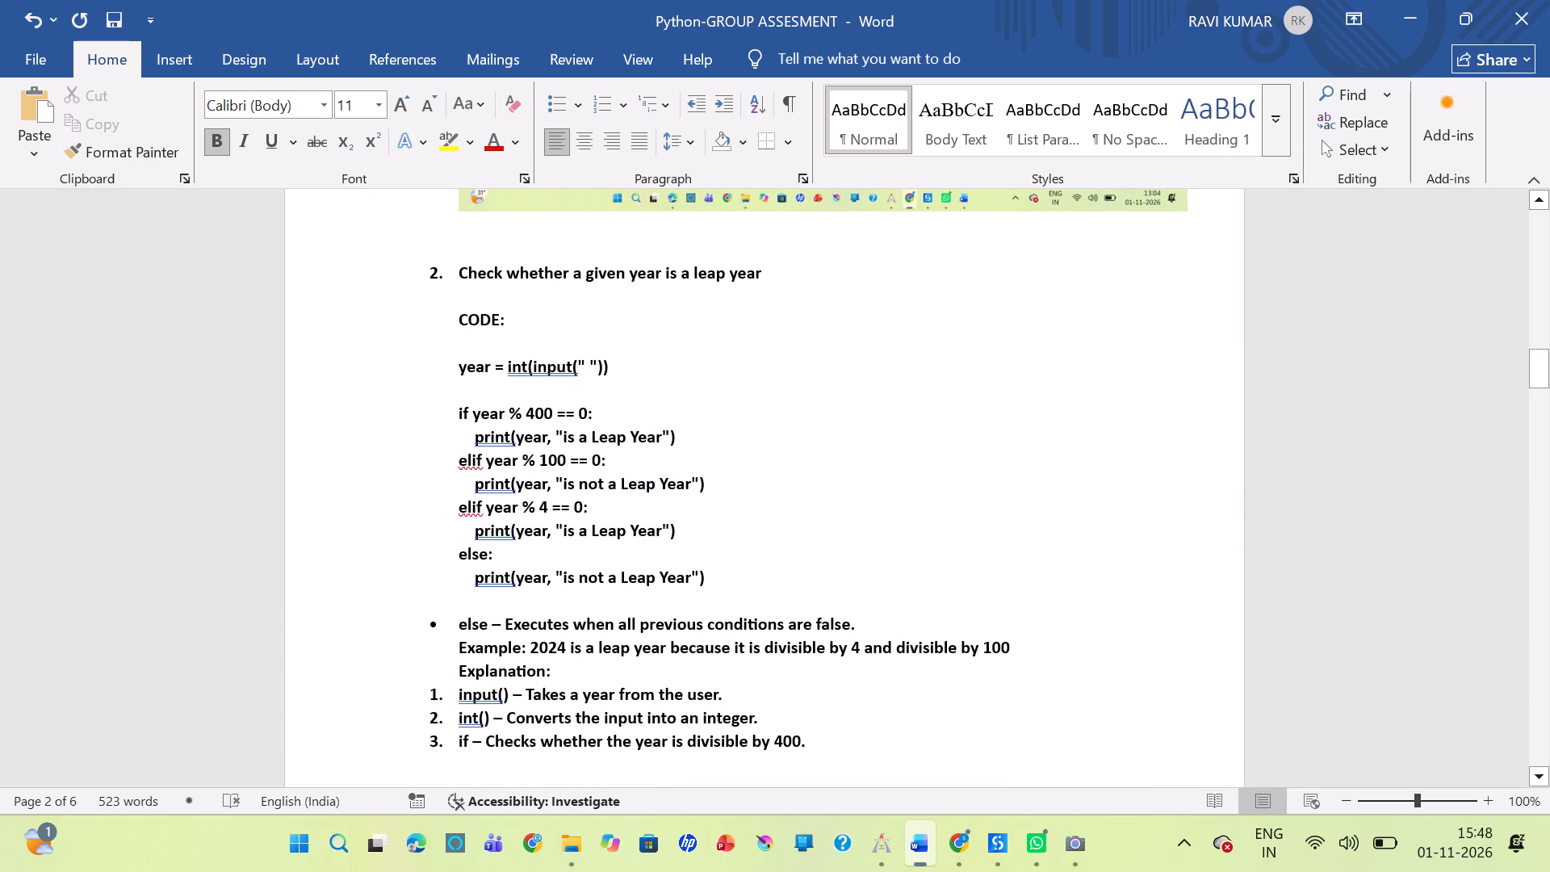
pyautogui.scroll(1, 499, 354)
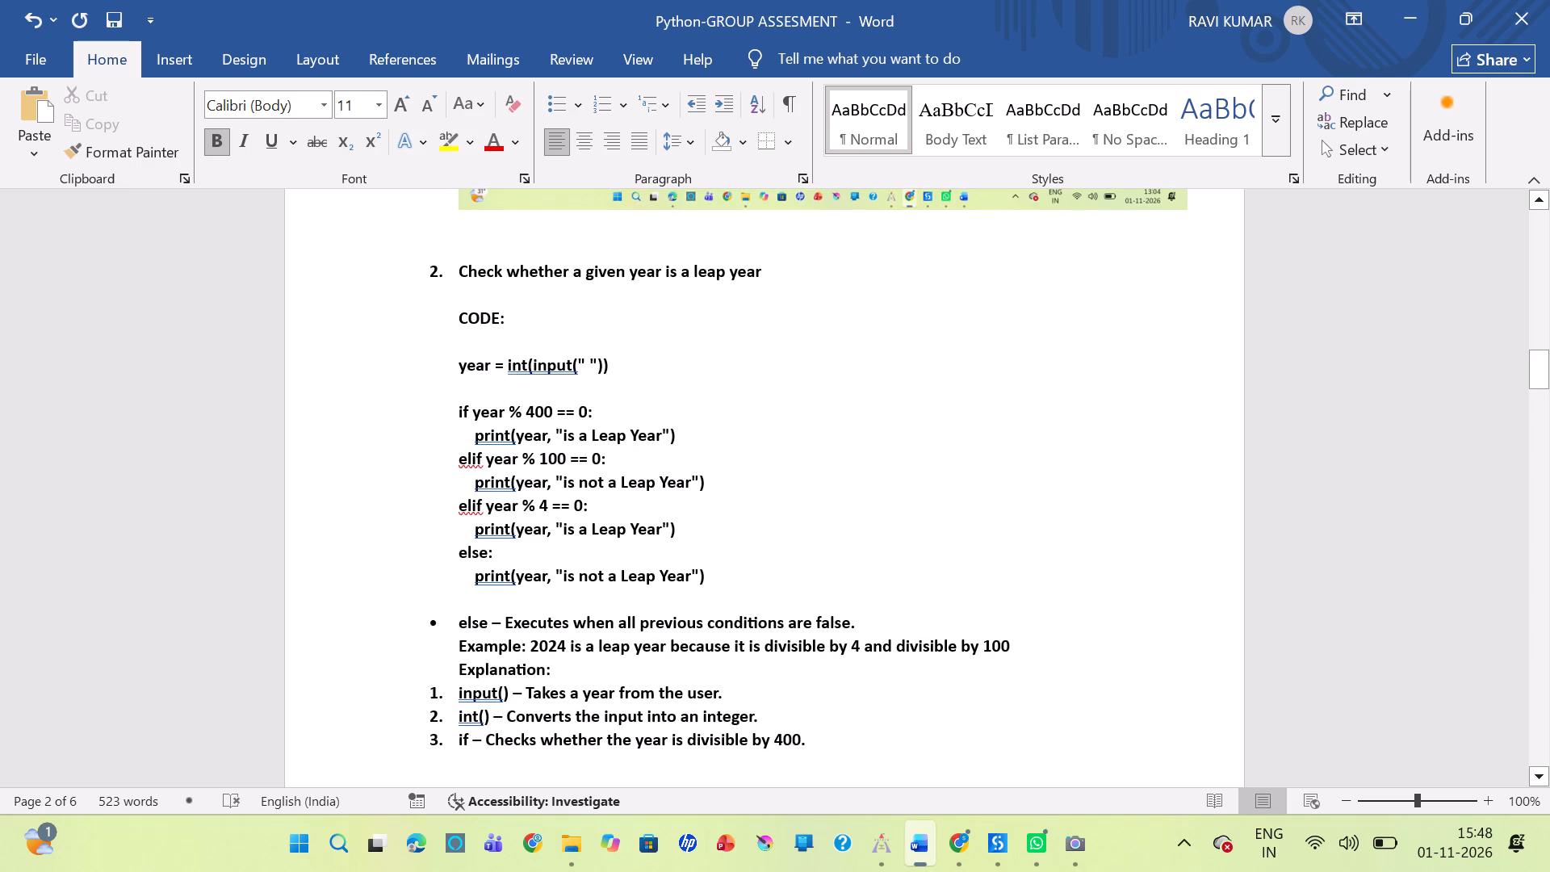
pyautogui.scroll(4, 499, 354)
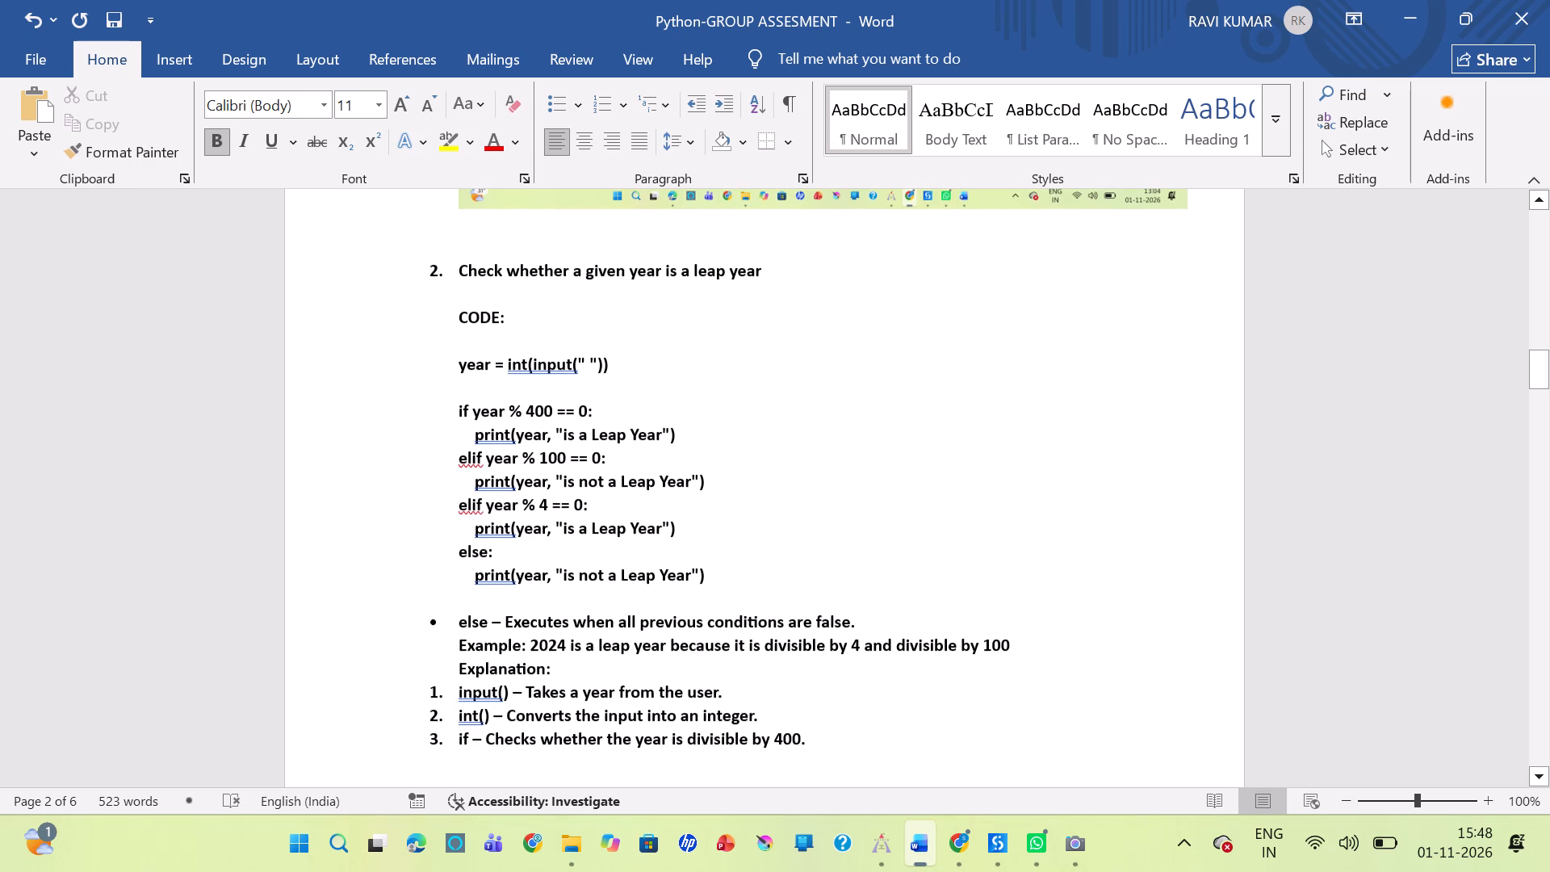
# Delete the misplaced leap-year explanation under question 2's code, from "else – Executes when all previous conditions are false" through the "OUTPUT:" heading.
pyautogui.scroll(1, 499, 354)
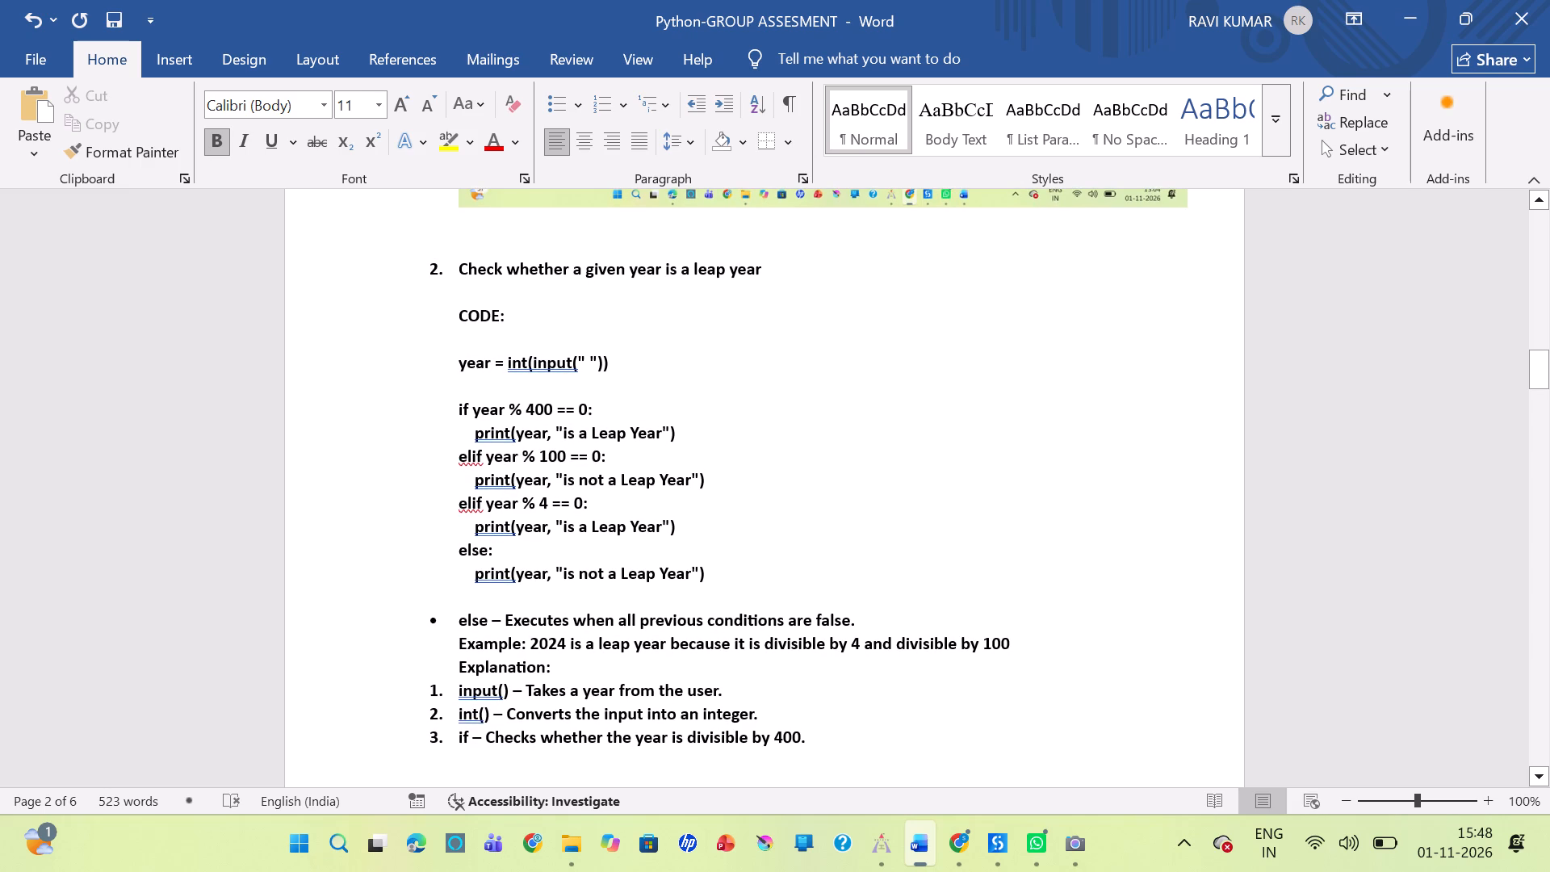
pyautogui.scroll(1, 499, 354)
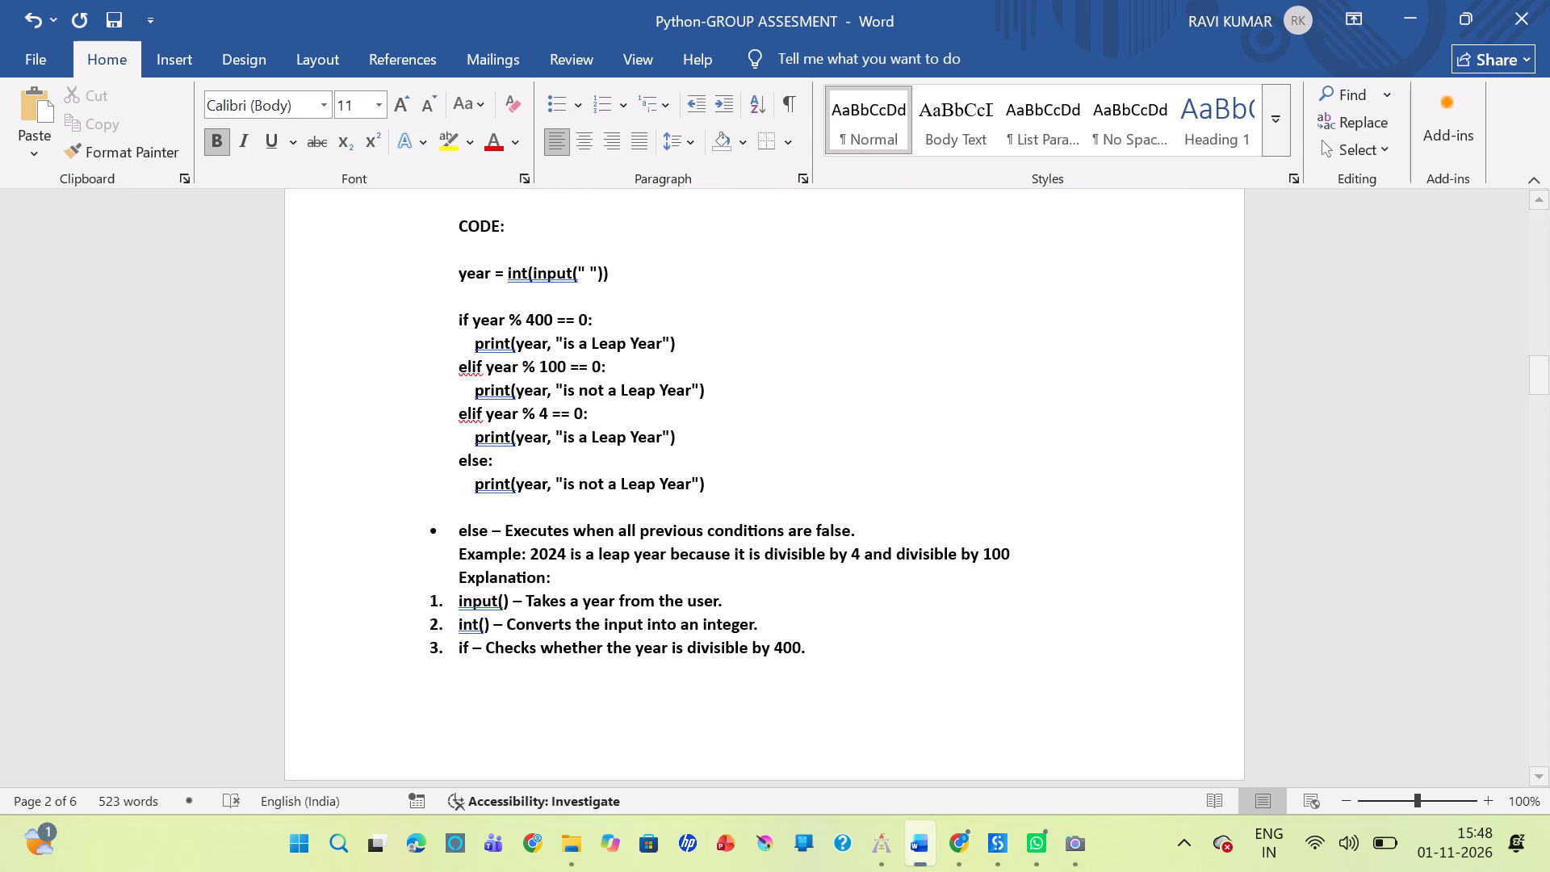
pyautogui.moveTo(425, 531); pyautogui.dragTo(564, 740)
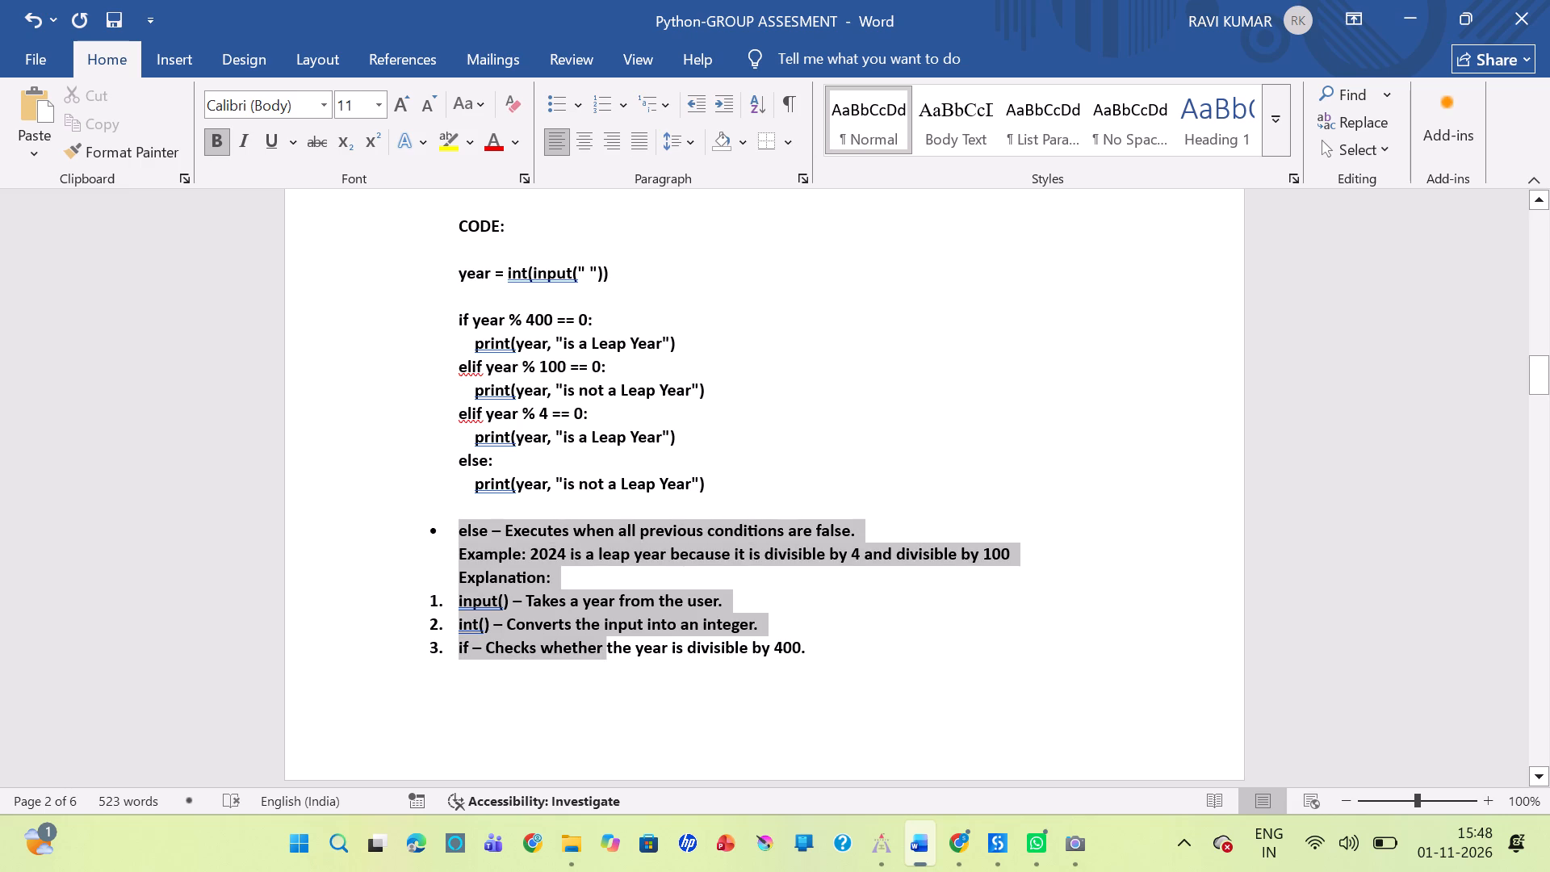
pyautogui.moveTo(564, 740); pyautogui.dragTo(809, 694)
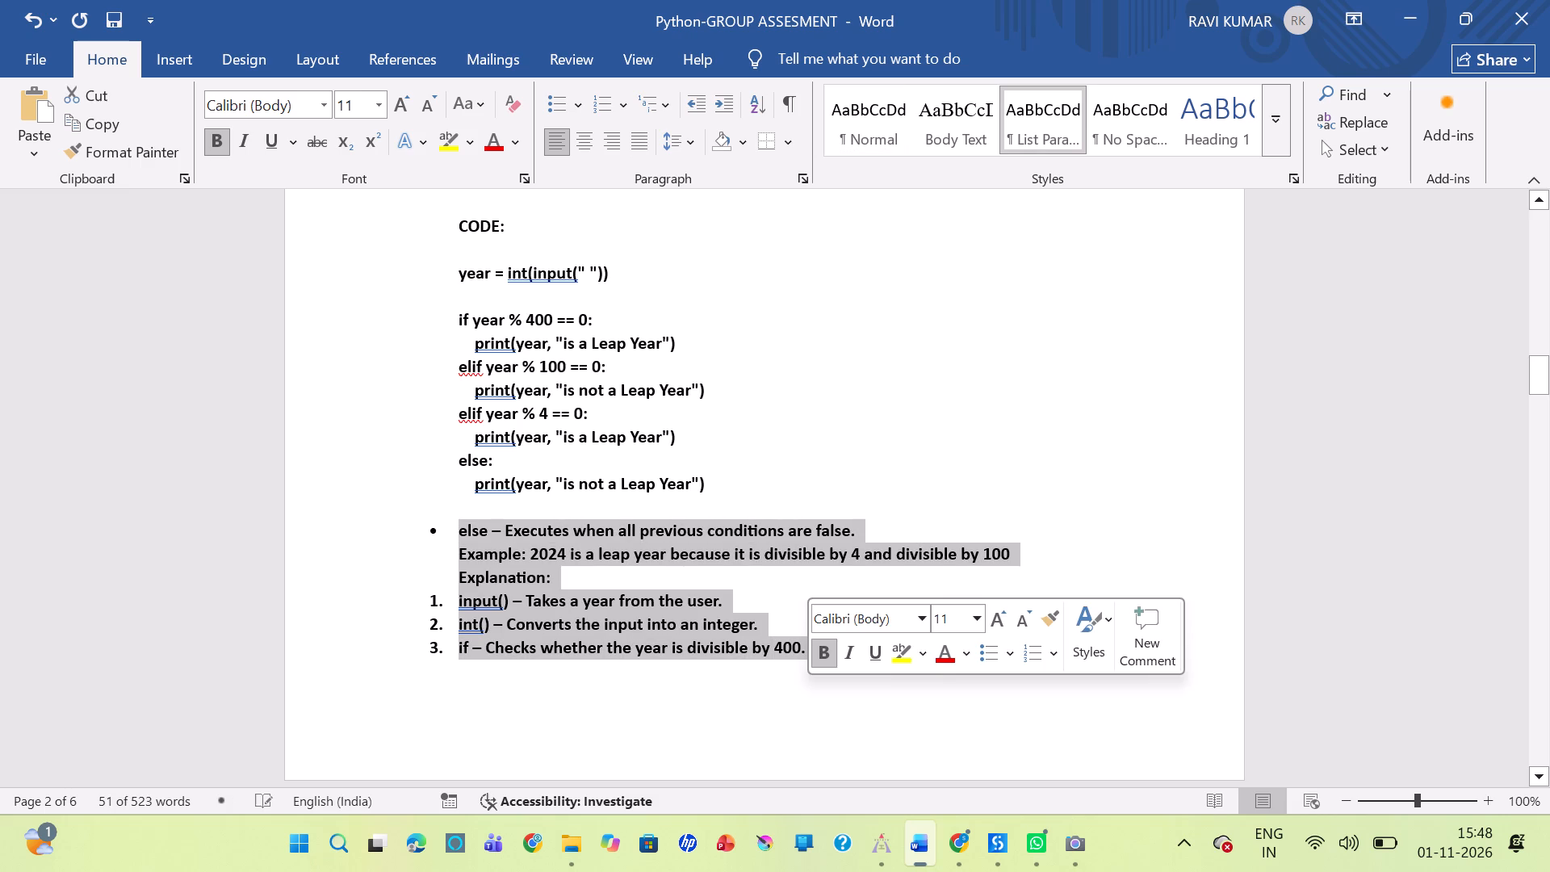
pyautogui.press('BackSpace')
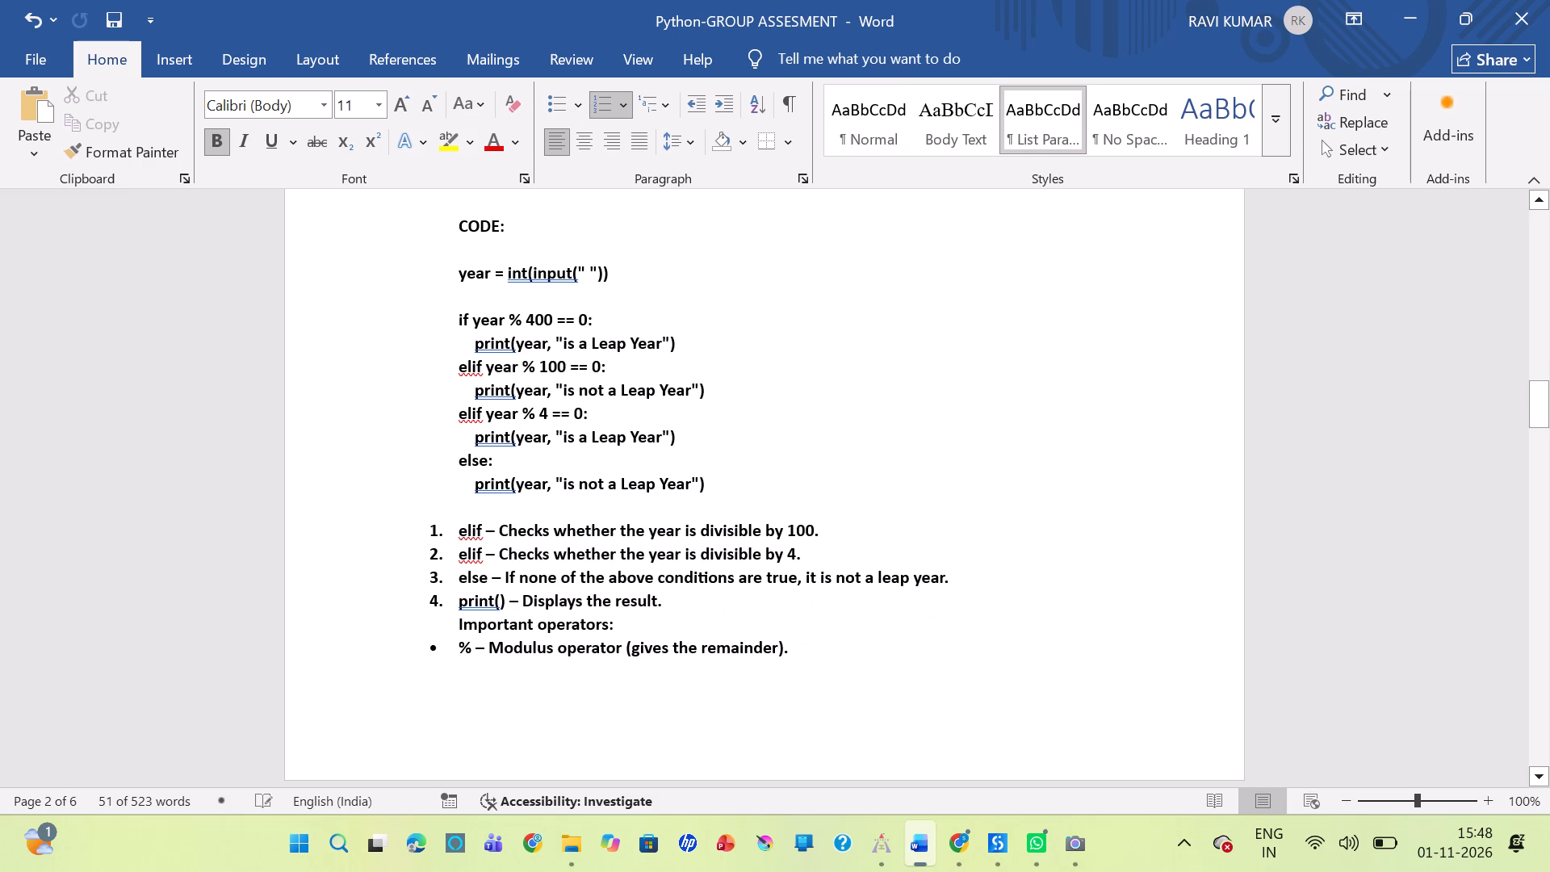
pyautogui.click(425, 530)
pyautogui.moveTo(425, 530); pyautogui.dragTo(429, 531)
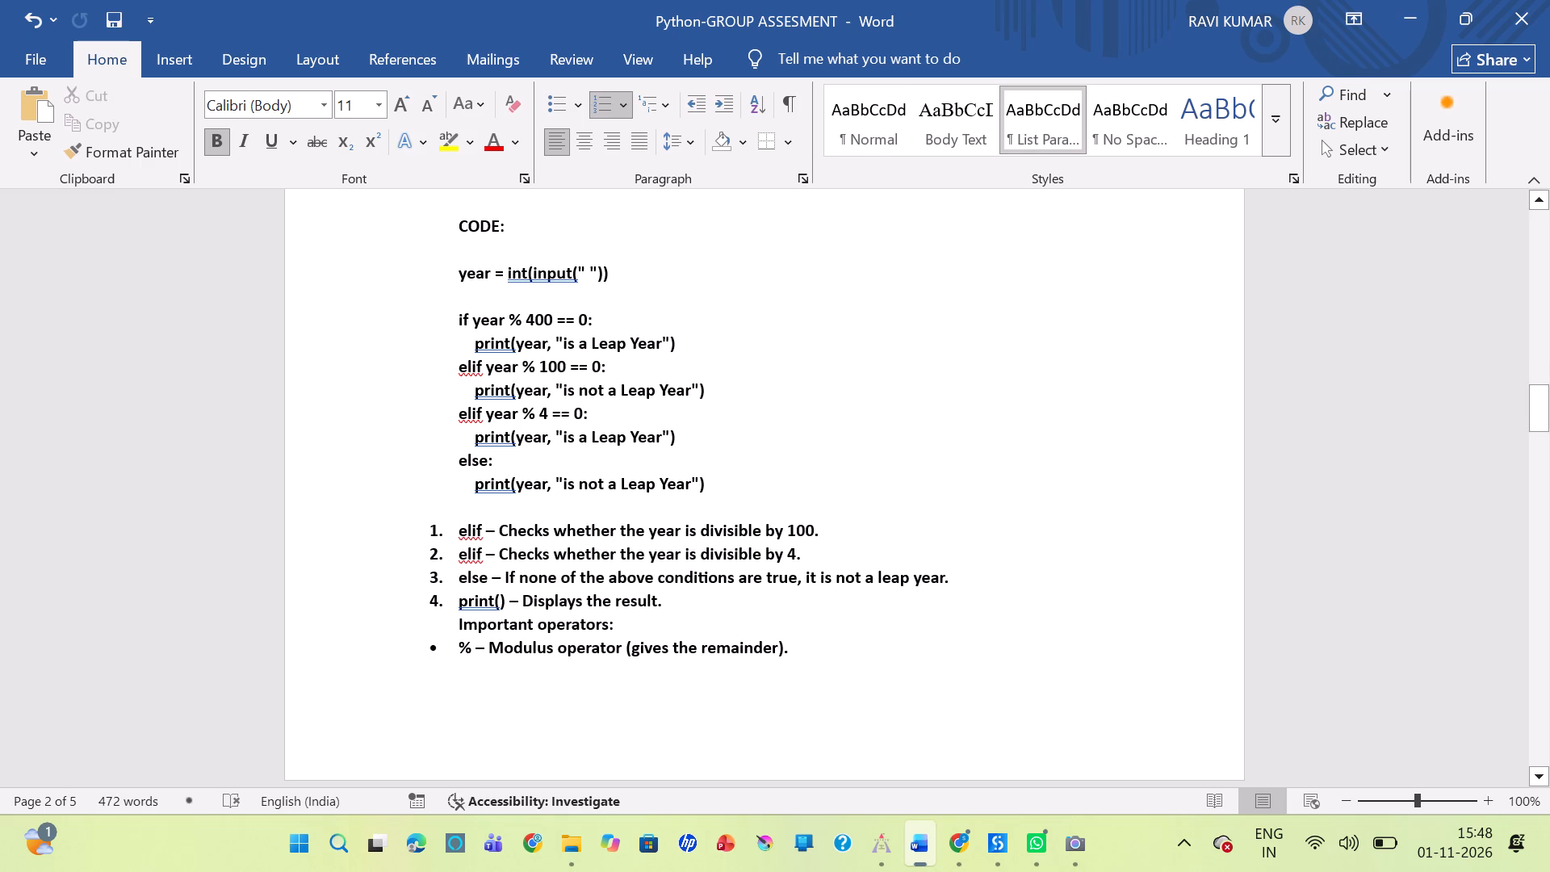
pyautogui.moveTo(429, 531); pyautogui.dragTo(742, 695)
pyautogui.press('BackSpace')
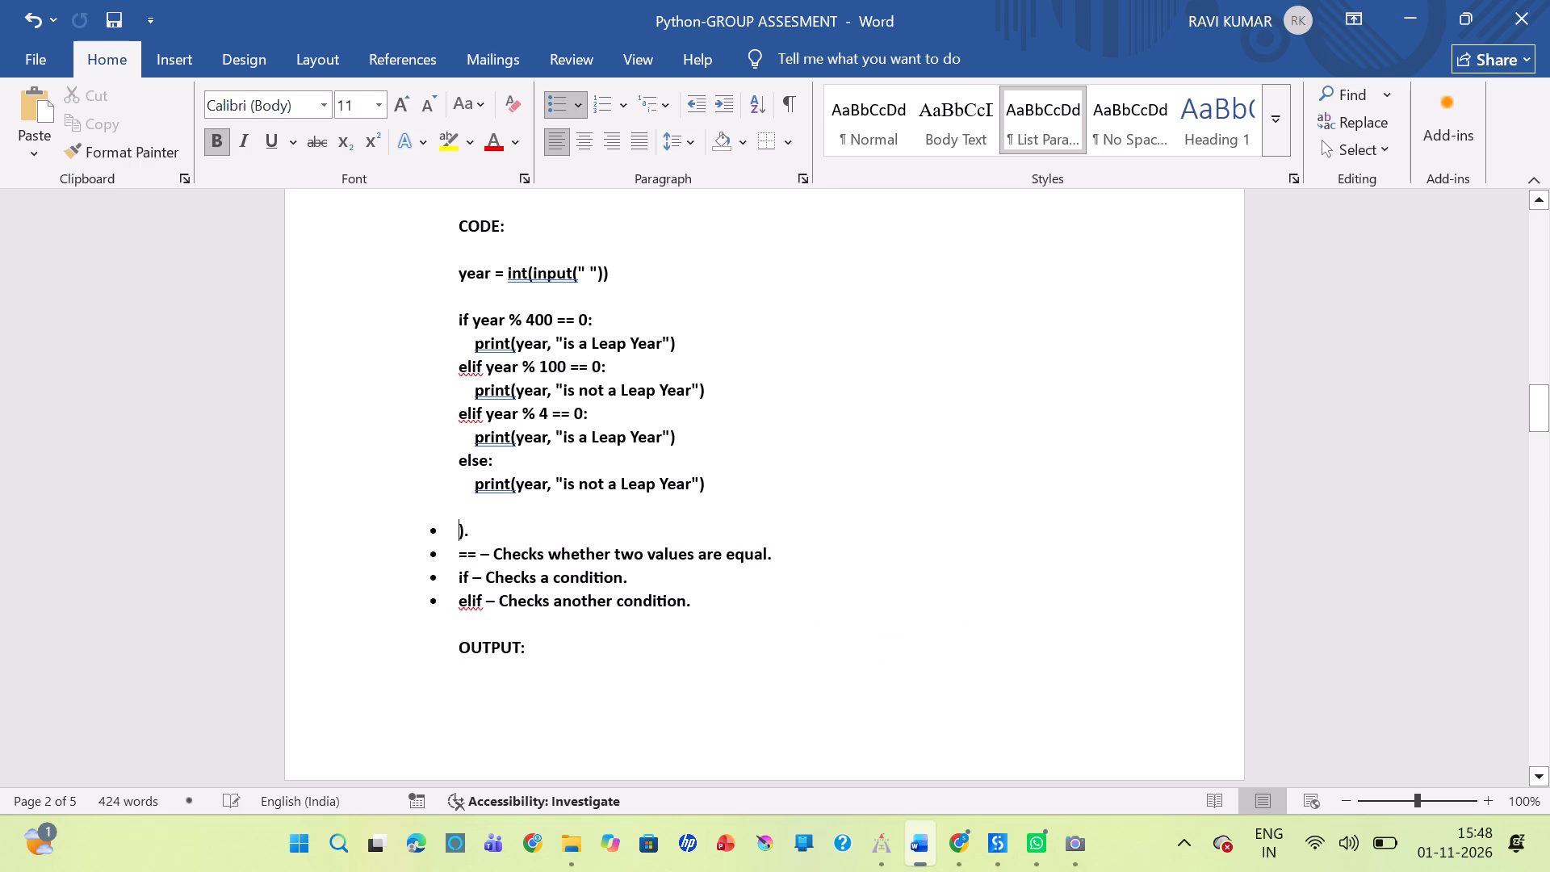
pyautogui.click(441, 527)
pyautogui.moveTo(441, 527); pyautogui.dragTo(547, 662)
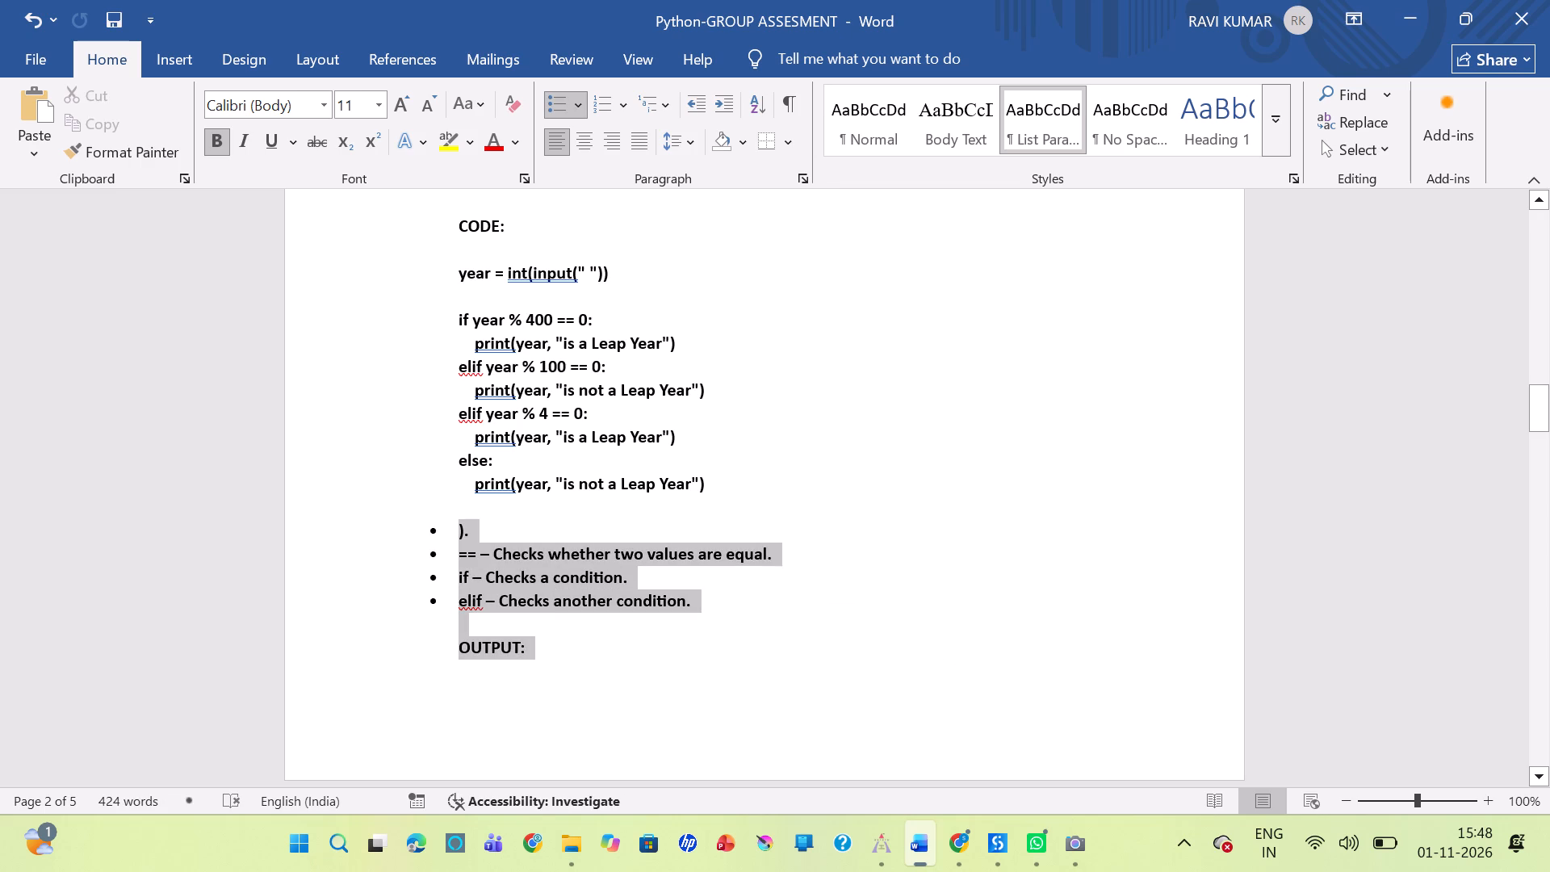
pyautogui.moveTo(547, 662); pyautogui.dragTo(551, 664)
pyautogui.press('BackSpace')
# Remove the empty lines left directly below question 2's code.
pyautogui.scroll(-1, 633, 543)
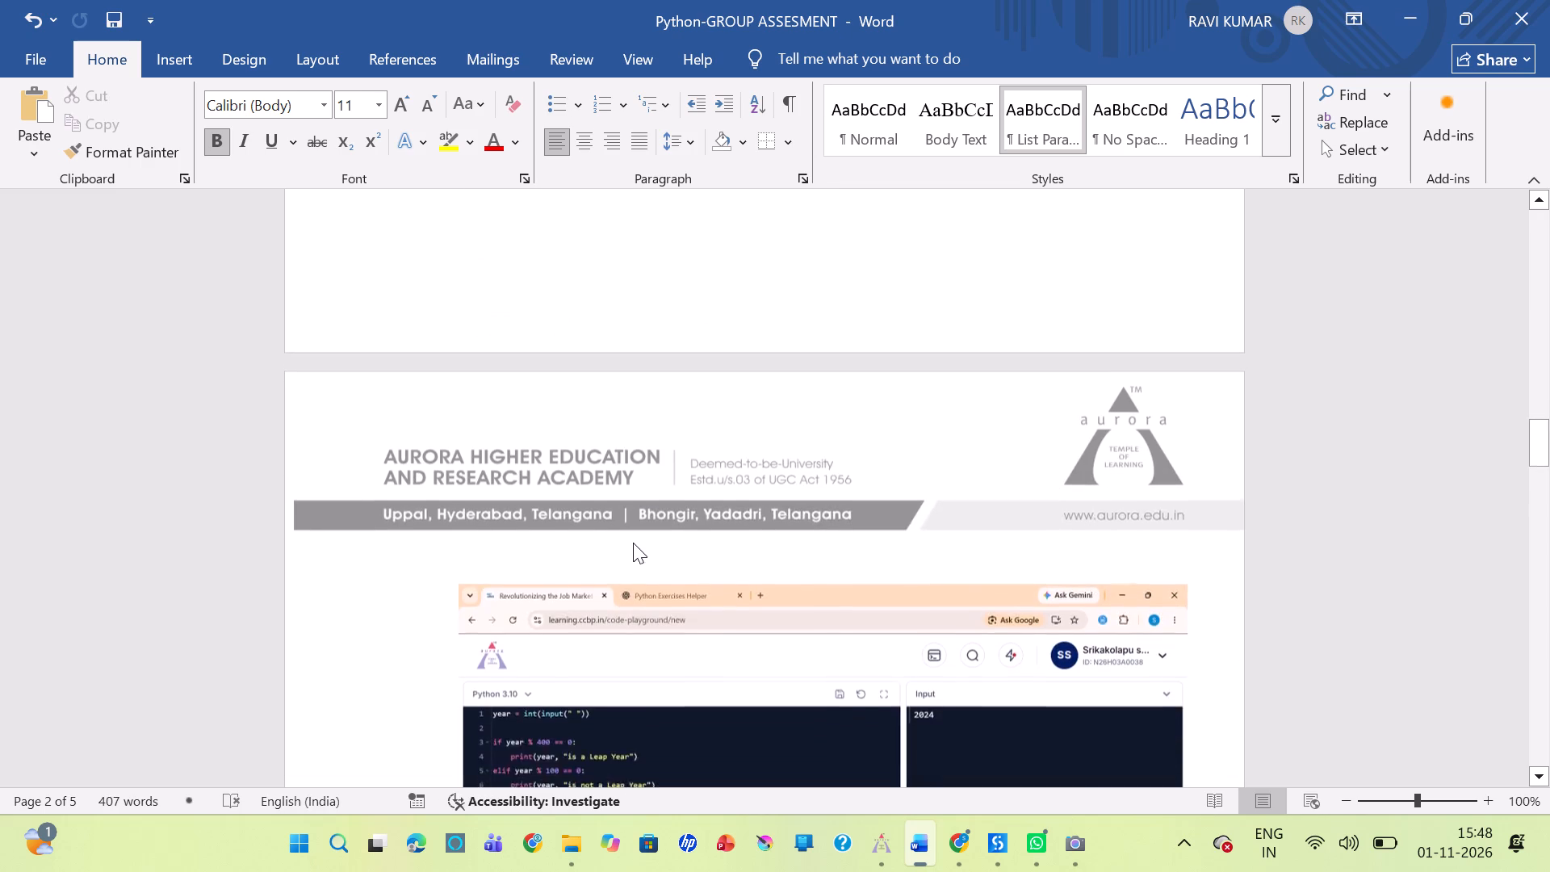
pyautogui.scroll(-3, 633, 543)
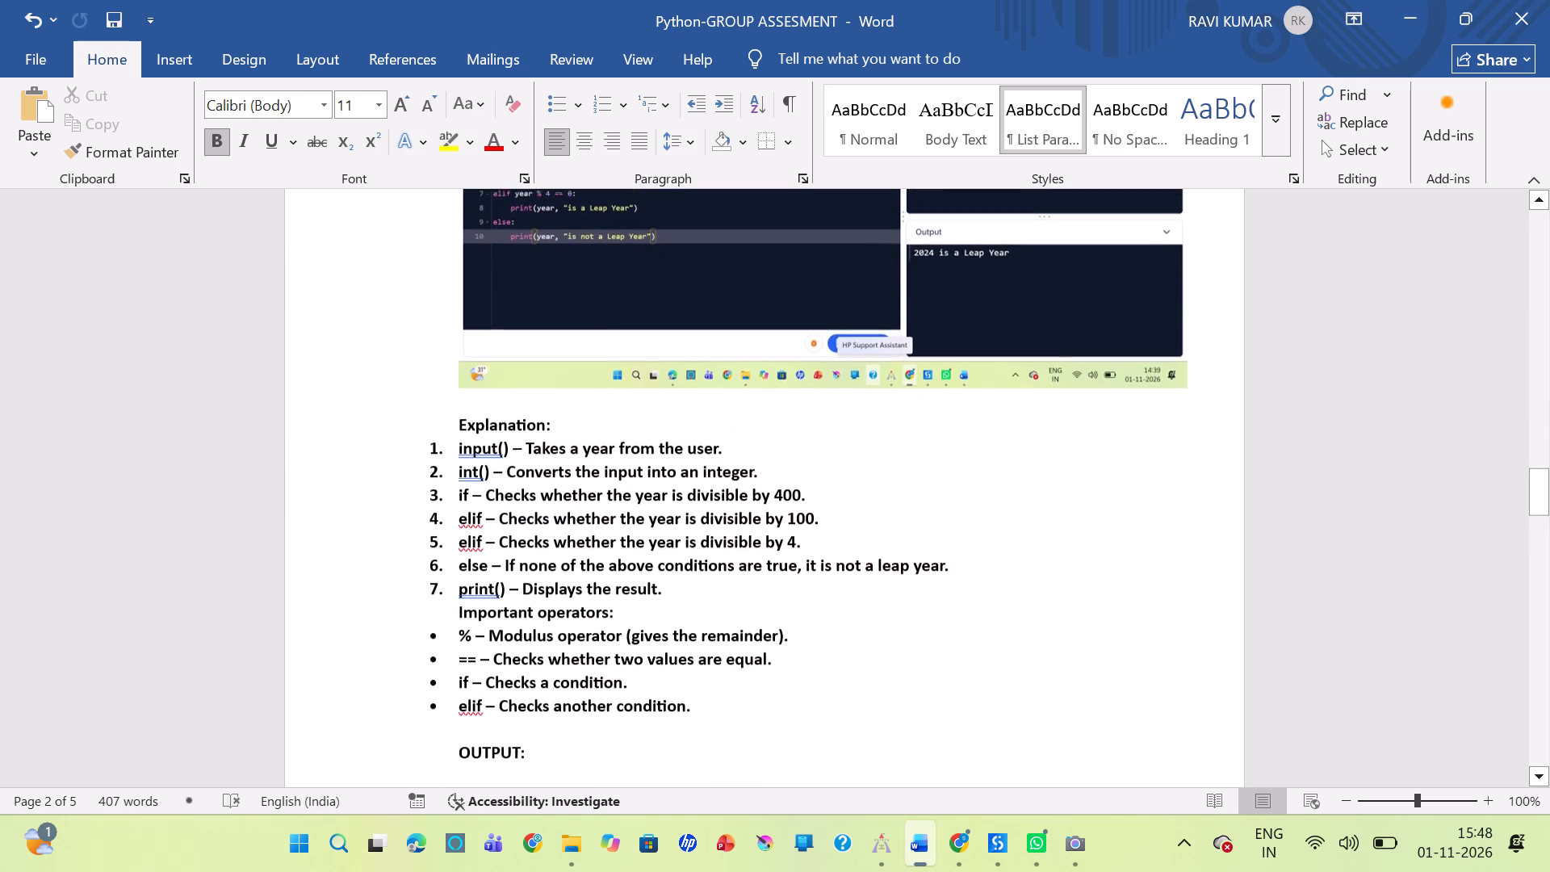
pyautogui.scroll(-2, 633, 543)
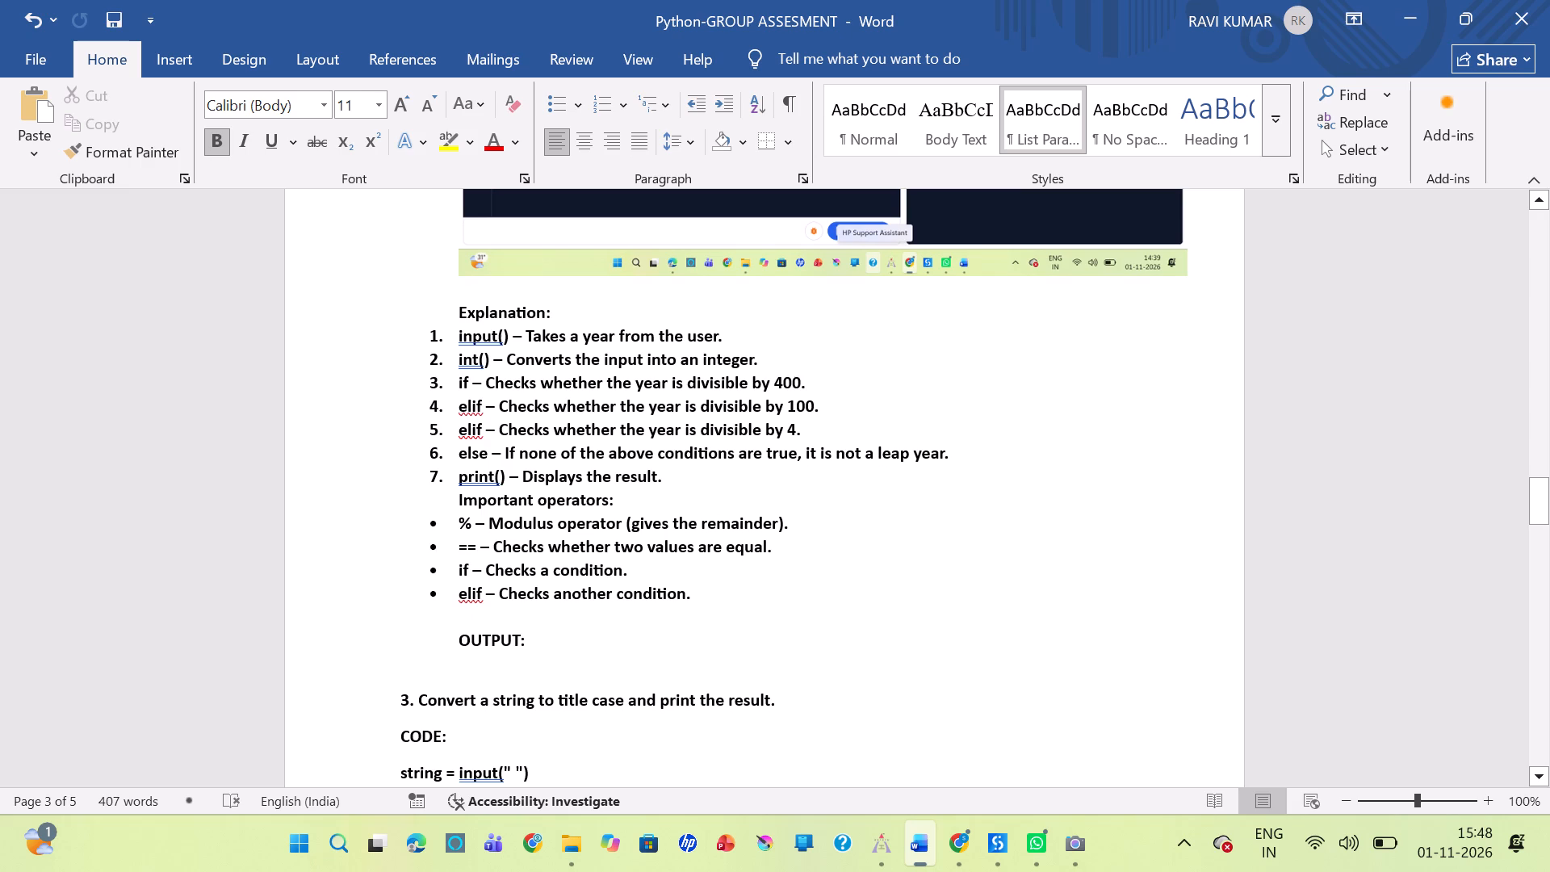
pyautogui.scroll(3, 633, 543)
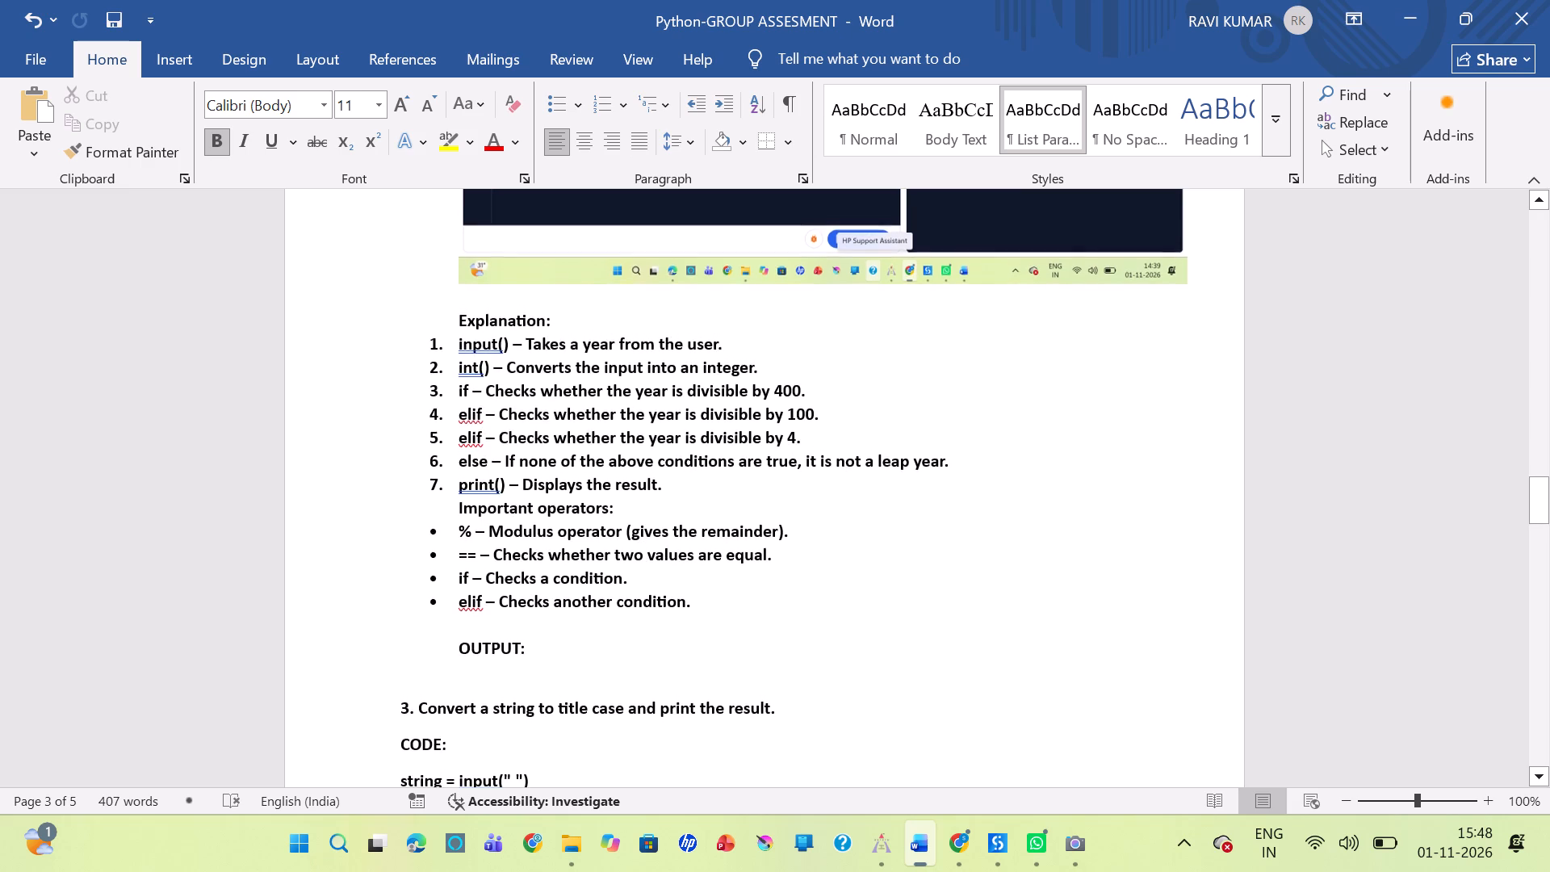
pyautogui.scroll(3, 633, 543)
pyautogui.hscroll(2, 633, 543)
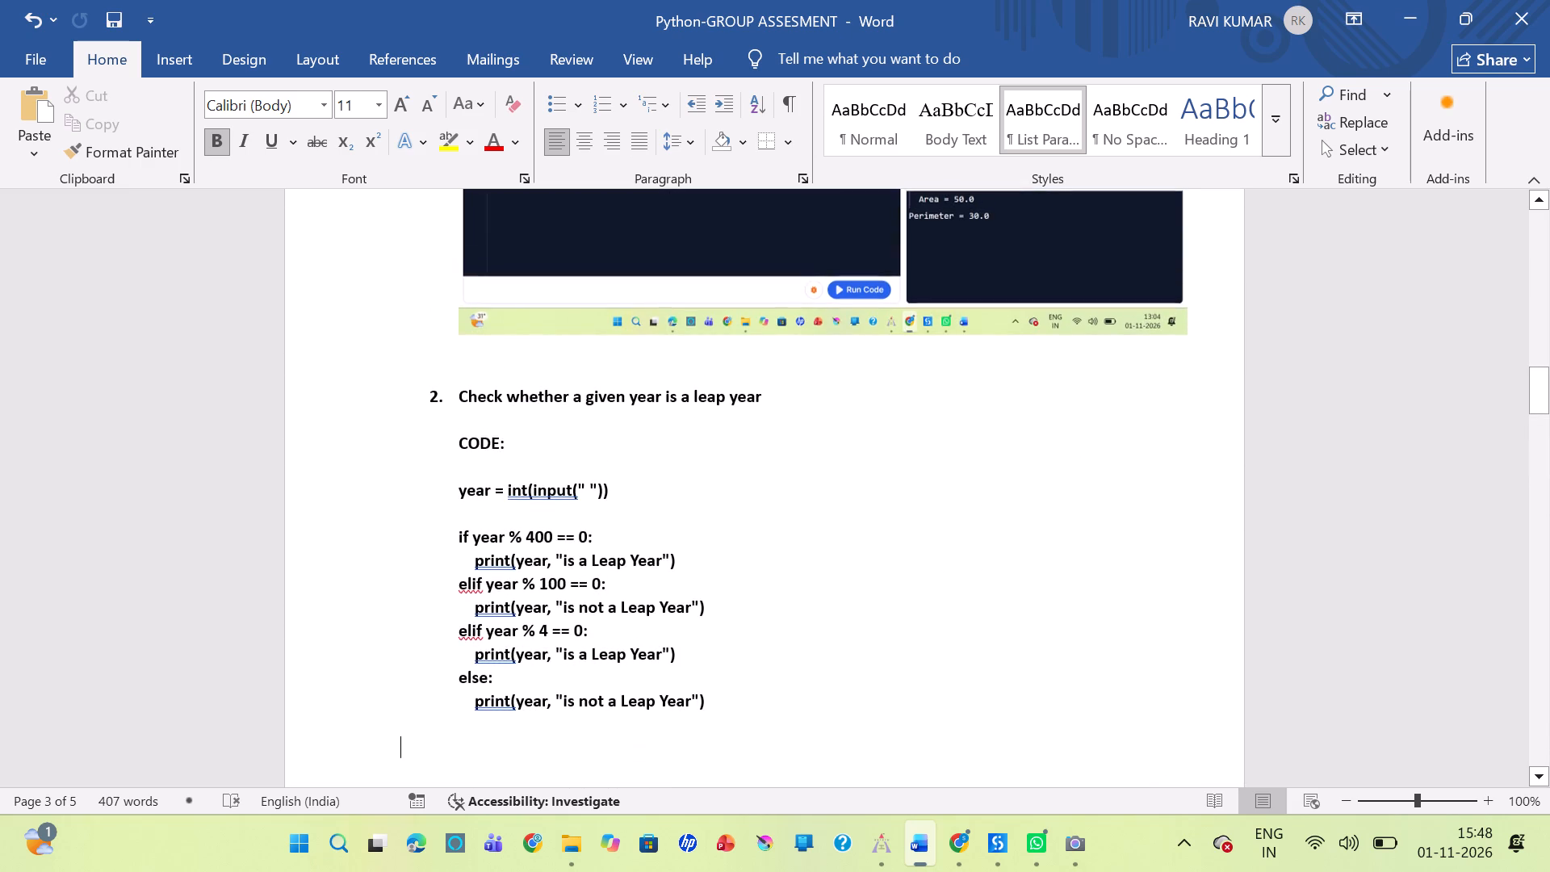
pyautogui.hscroll(1, 633, 543)
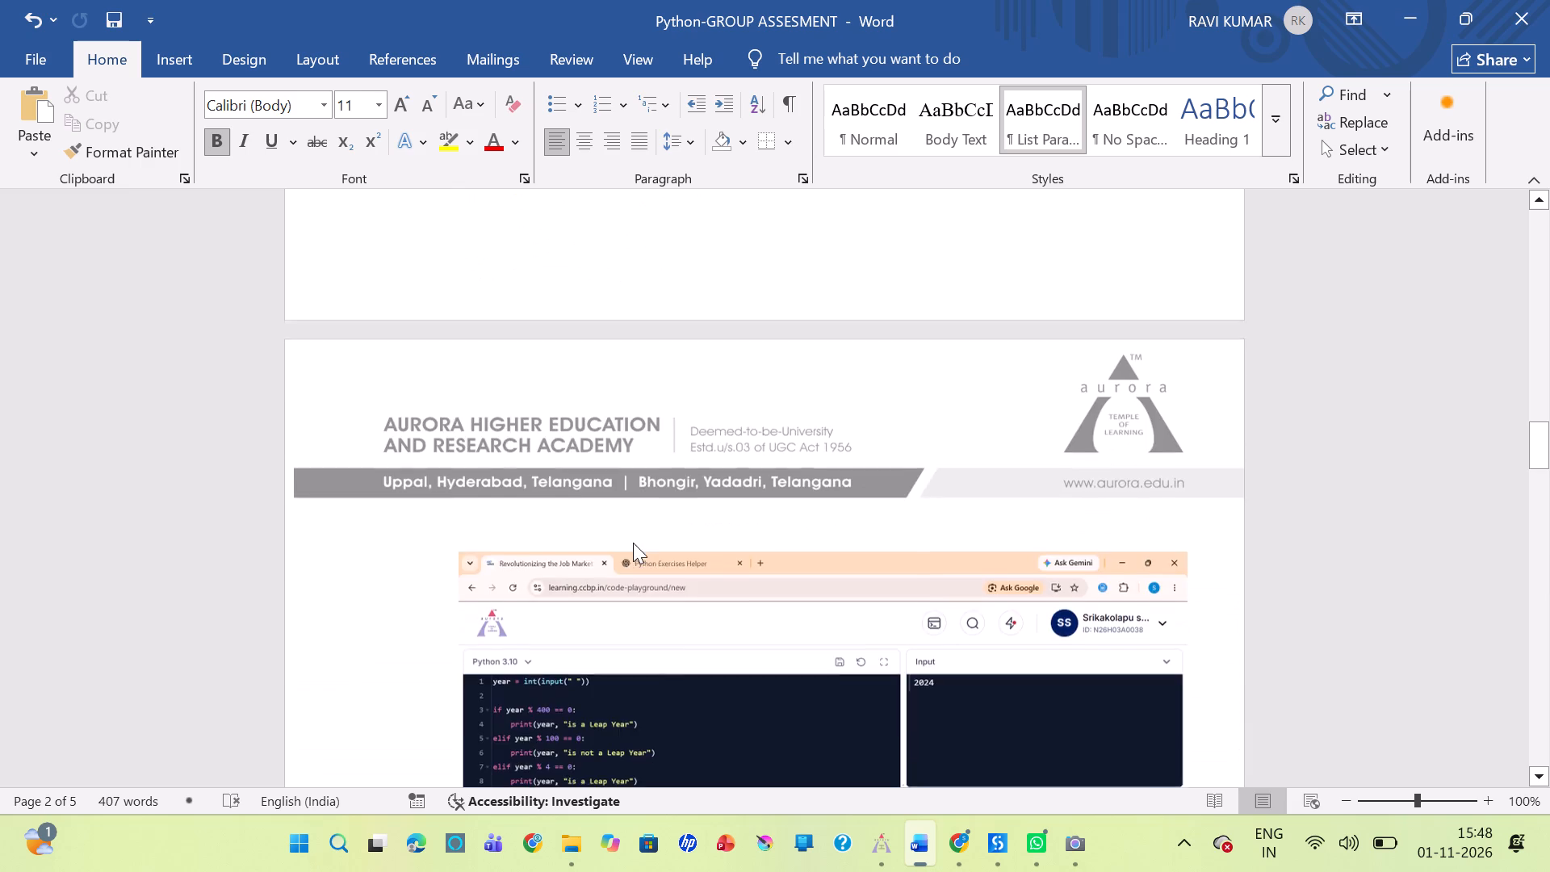
pyautogui.hscroll(1, 633, 543)
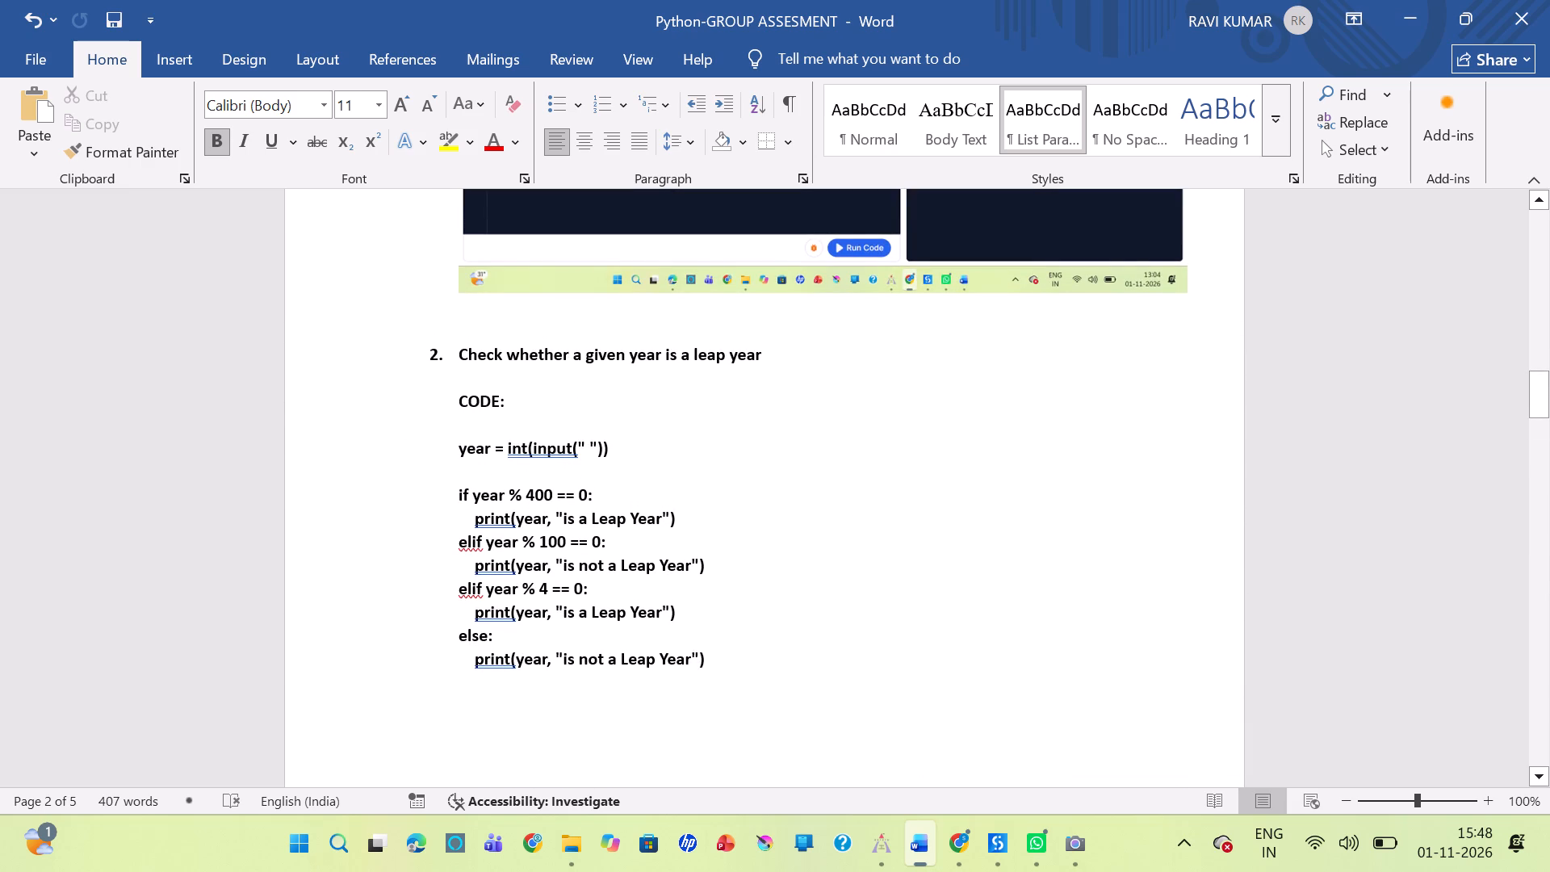
pyautogui.press('BackSpace')
pyautogui.press('BackSpace')
pyautogui.press('BackSpace')
# Insert blank lines between question 1's output screenshot and the question 2 heading.
pyautogui.scroll(5, 695, 385)
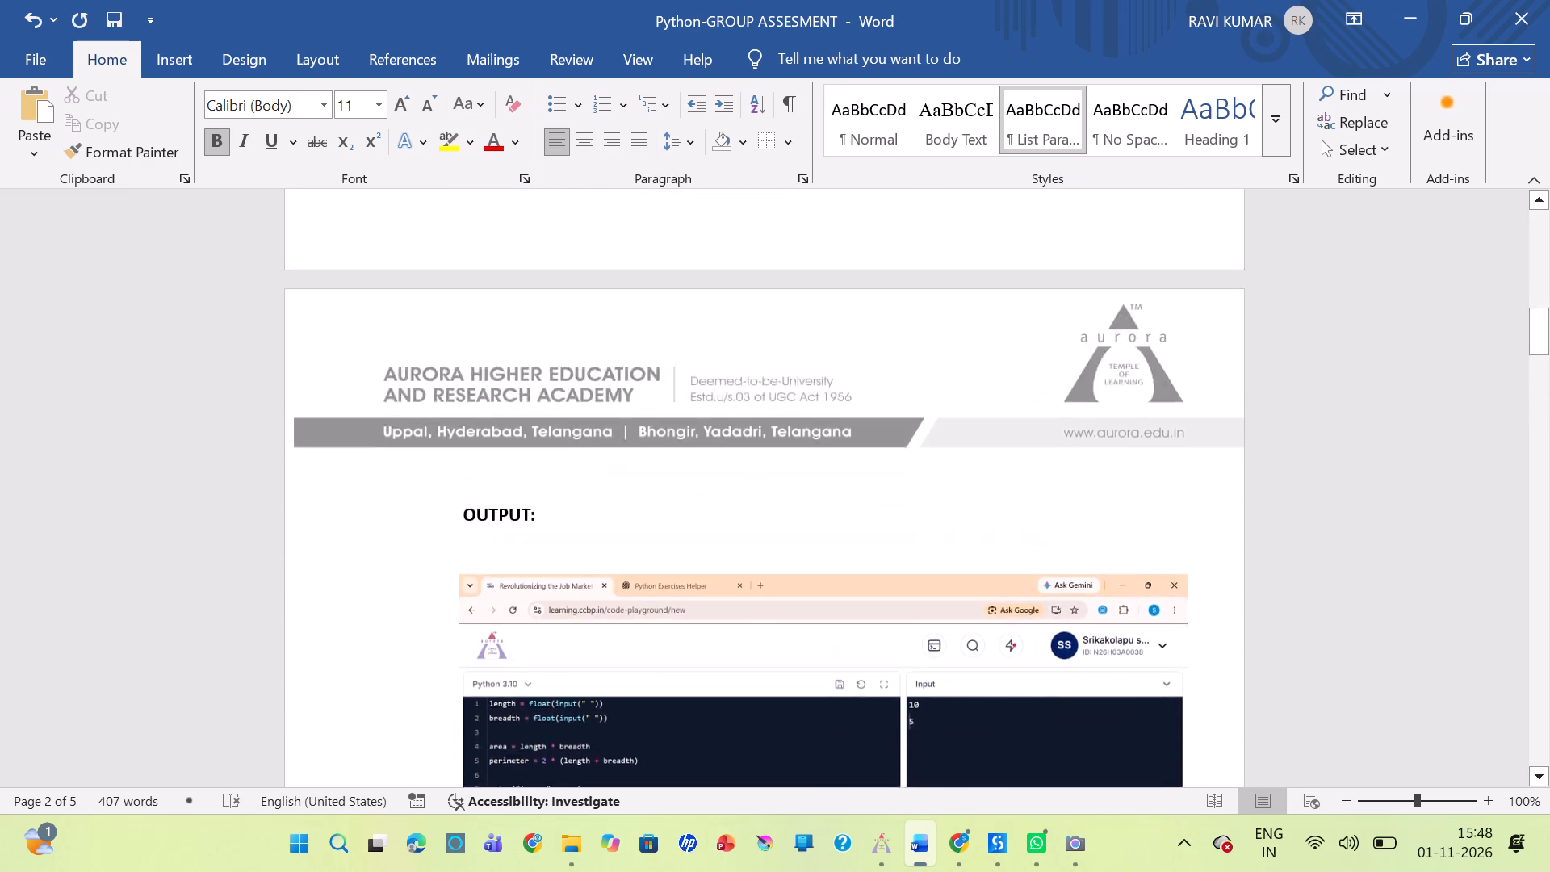
pyautogui.scroll(2, 695, 385)
pyautogui.hscroll(1, 695, 385)
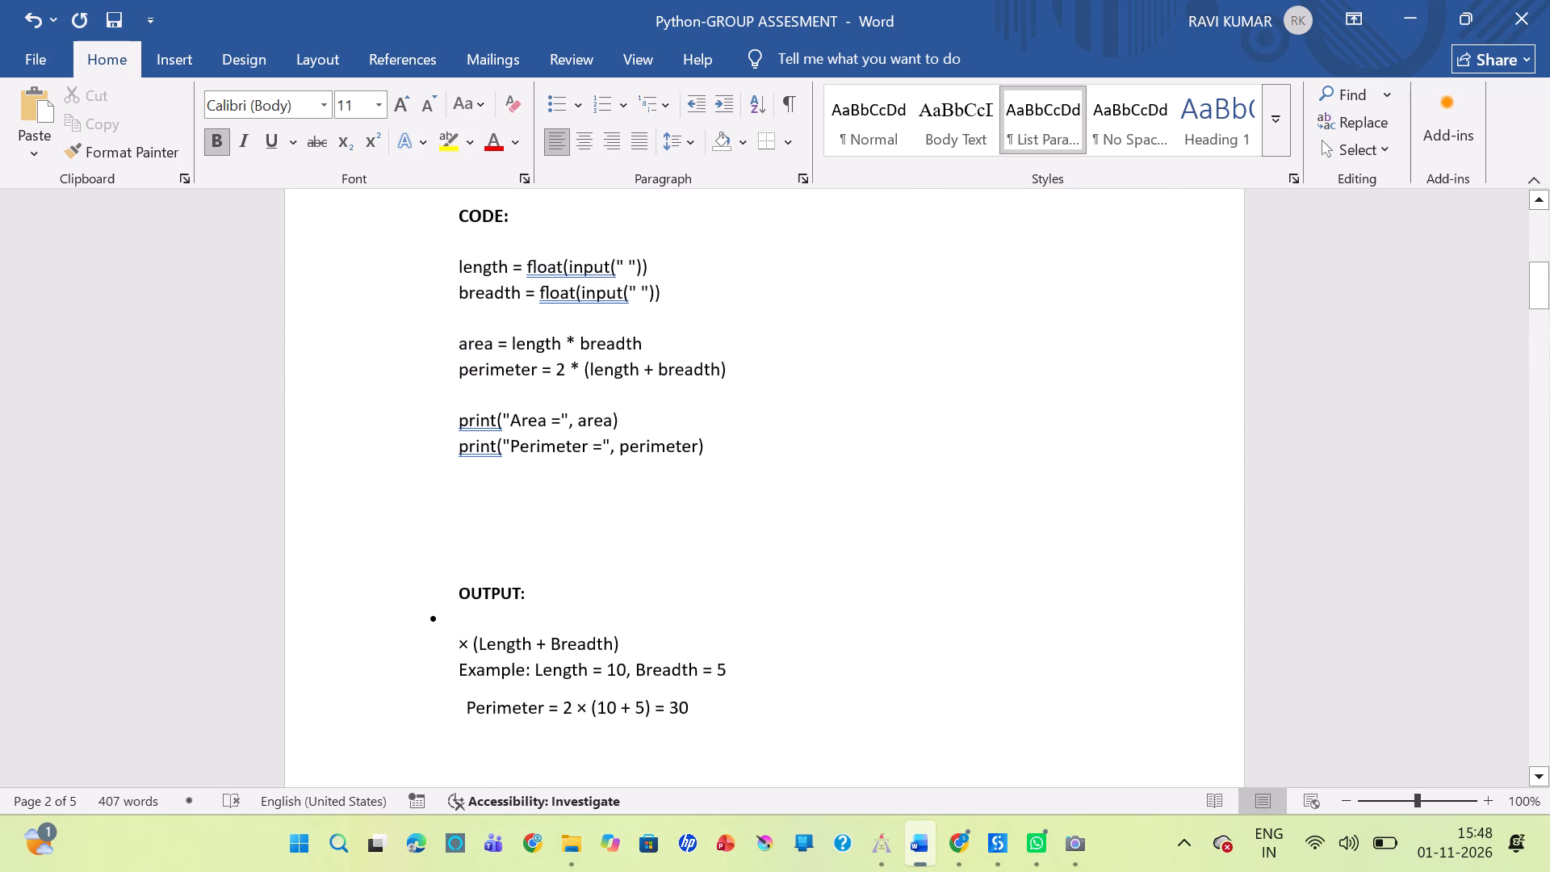
pyautogui.hscroll(1, 695, 385)
pyautogui.scroll(1, 695, 385)
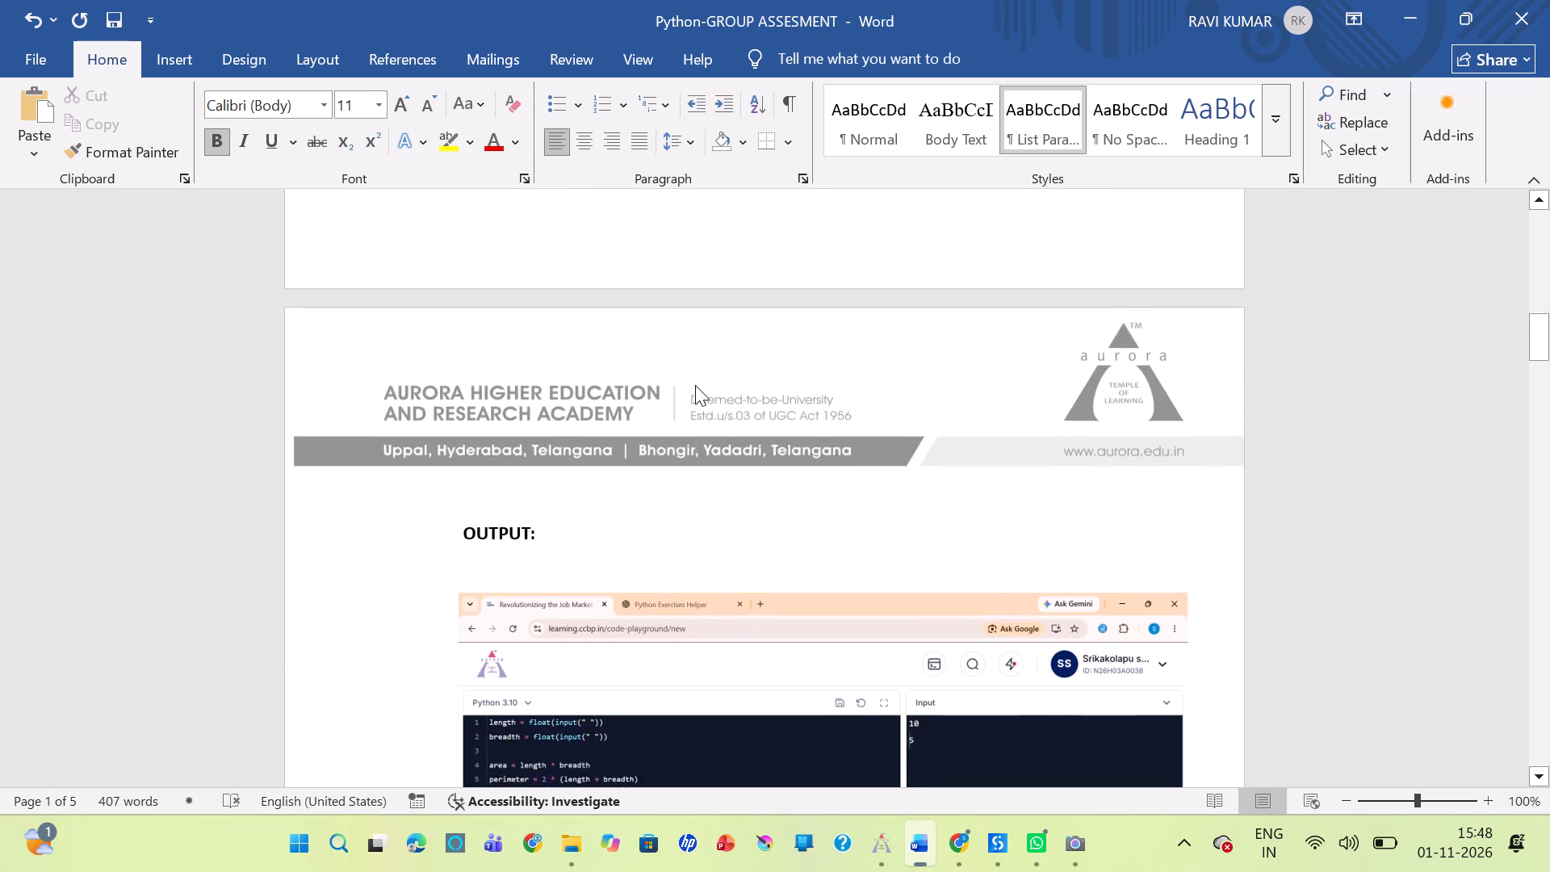
pyautogui.scroll(1, 695, 385)
pyautogui.hscroll(1, 695, 385)
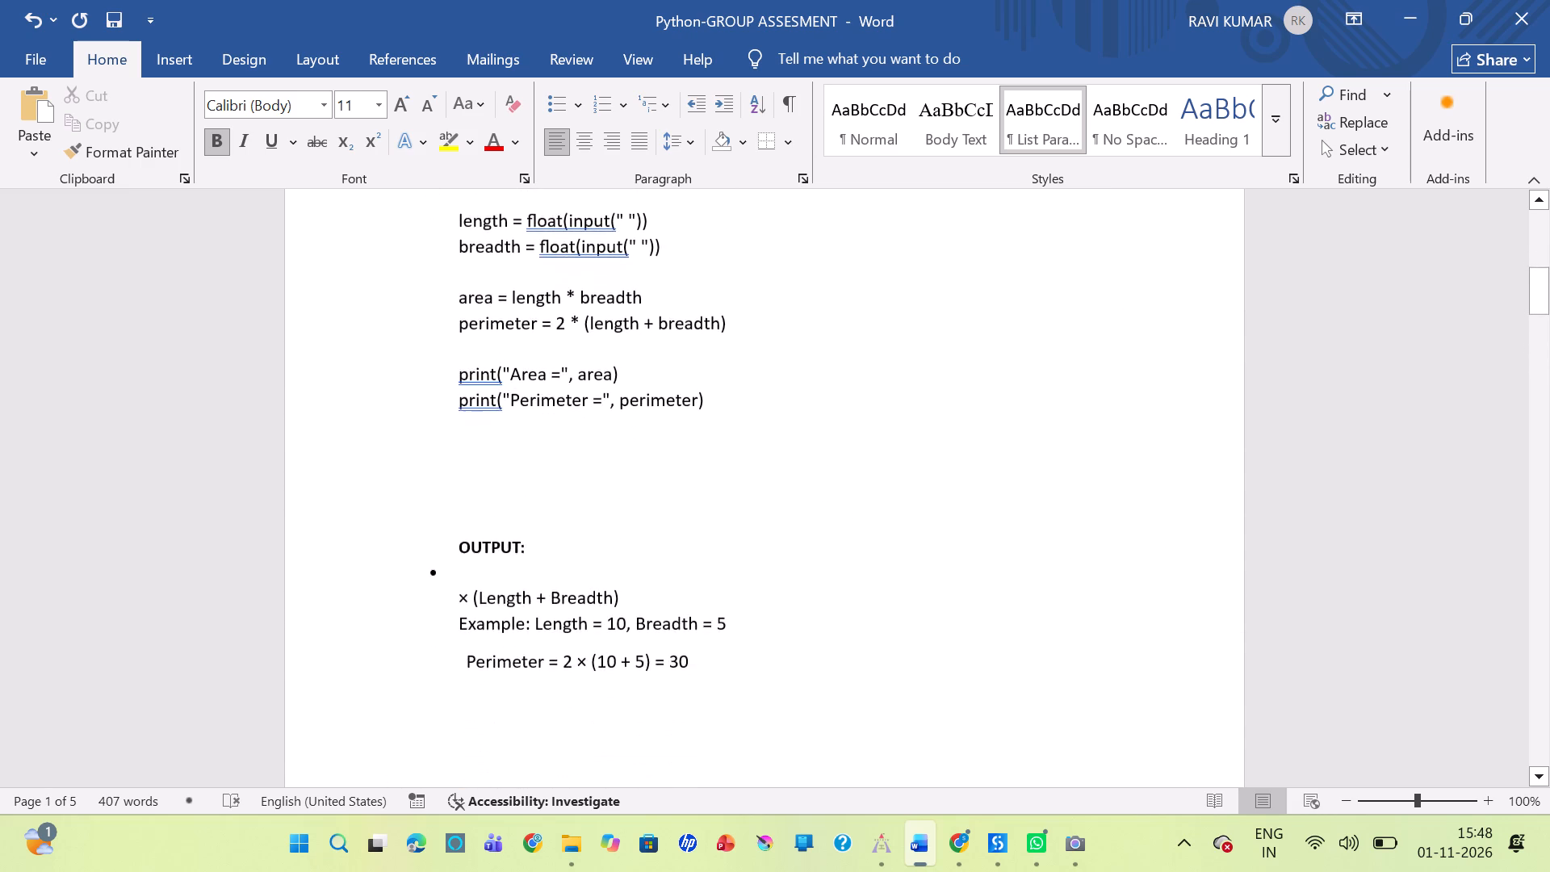
pyautogui.hscroll(1, 695, 385)
pyautogui.scroll(-1, 695, 385)
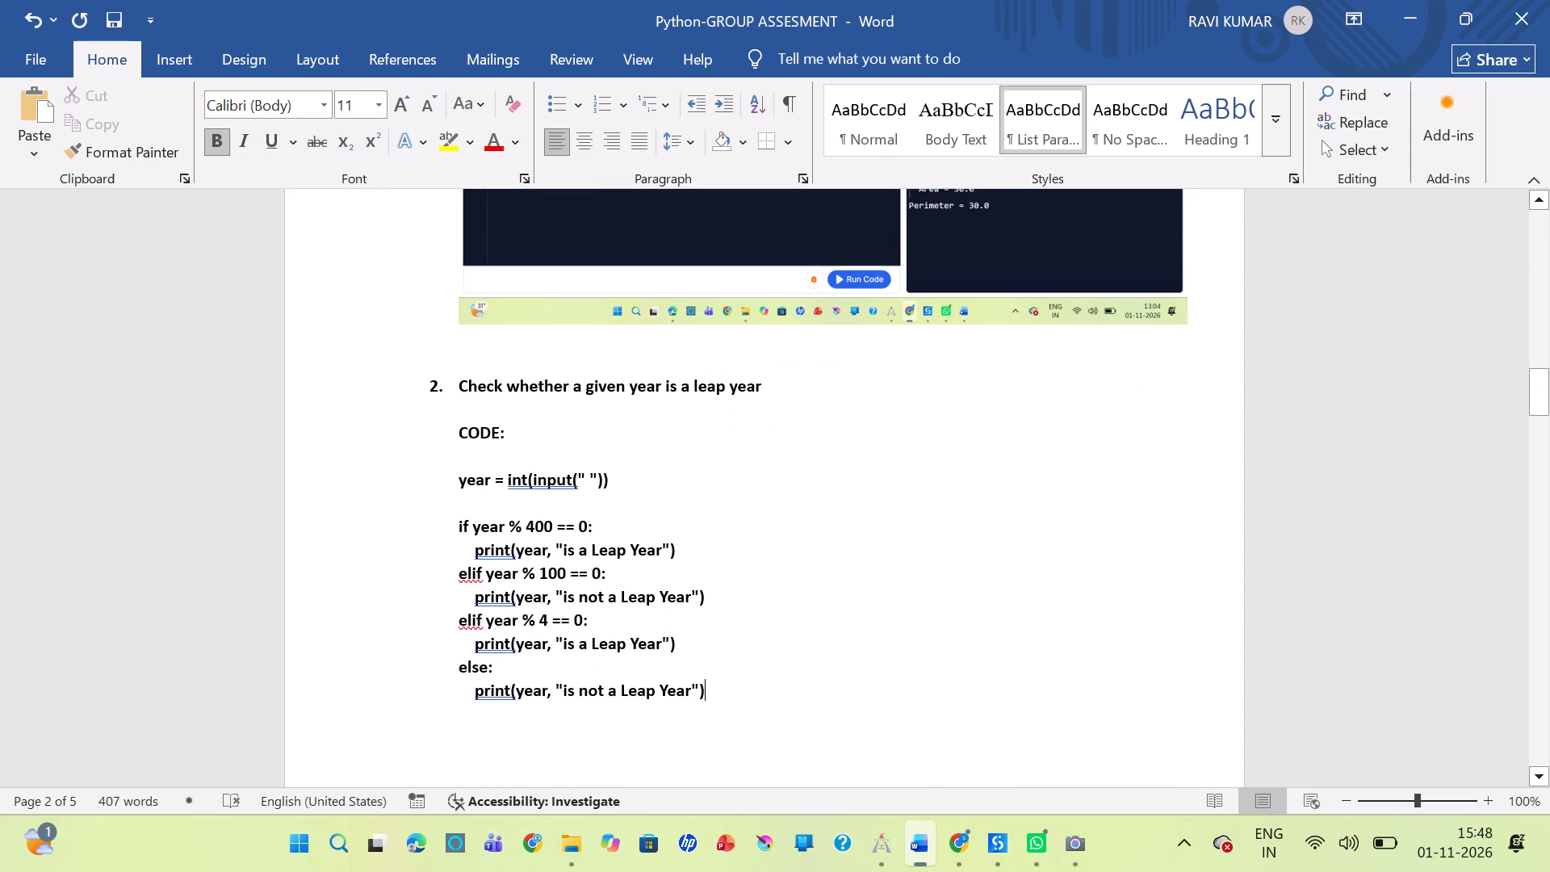
pyautogui.click(1204, 326)
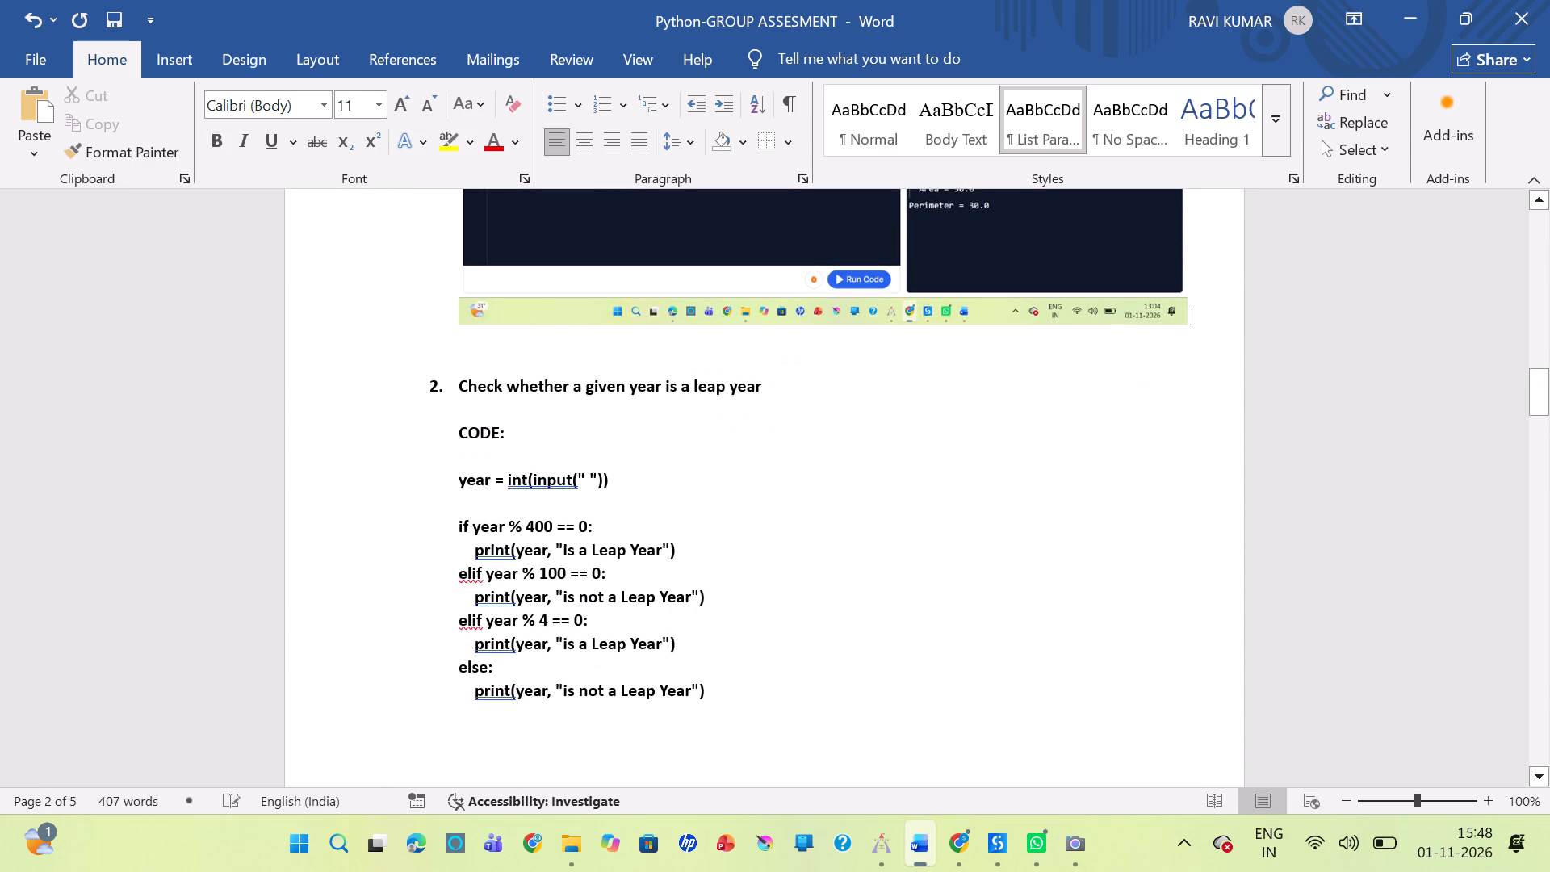
pyautogui.press('Return')
pyautogui.press('space')
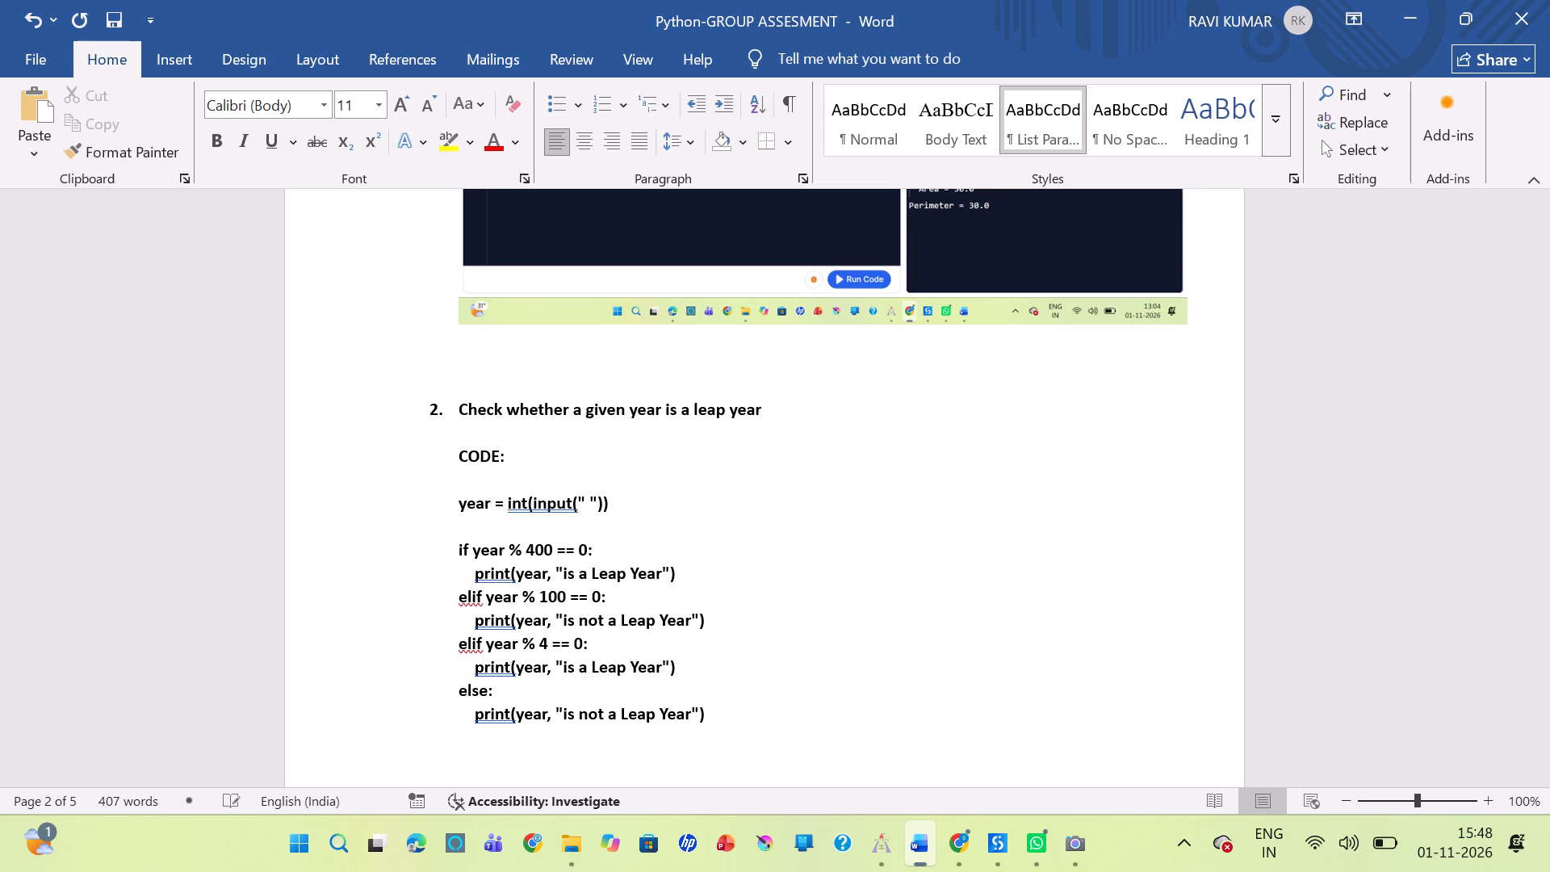
pyautogui.press('Return')
pyautogui.press('Return')
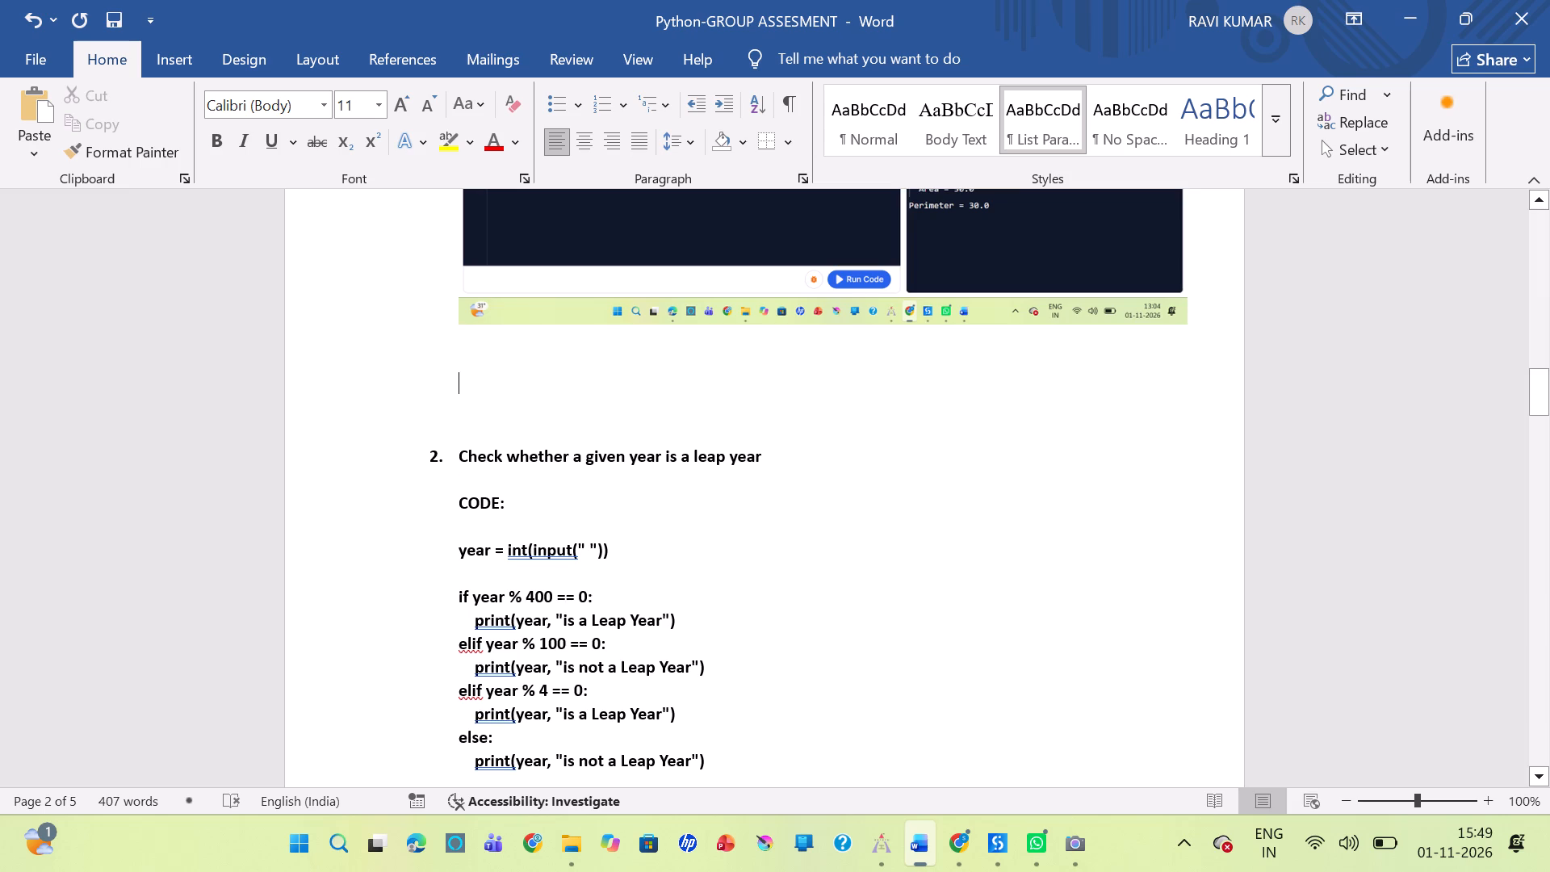
# Check question 2's output screenshot and the explanation placed below it.
pyautogui.scroll(-5, 739, 583)
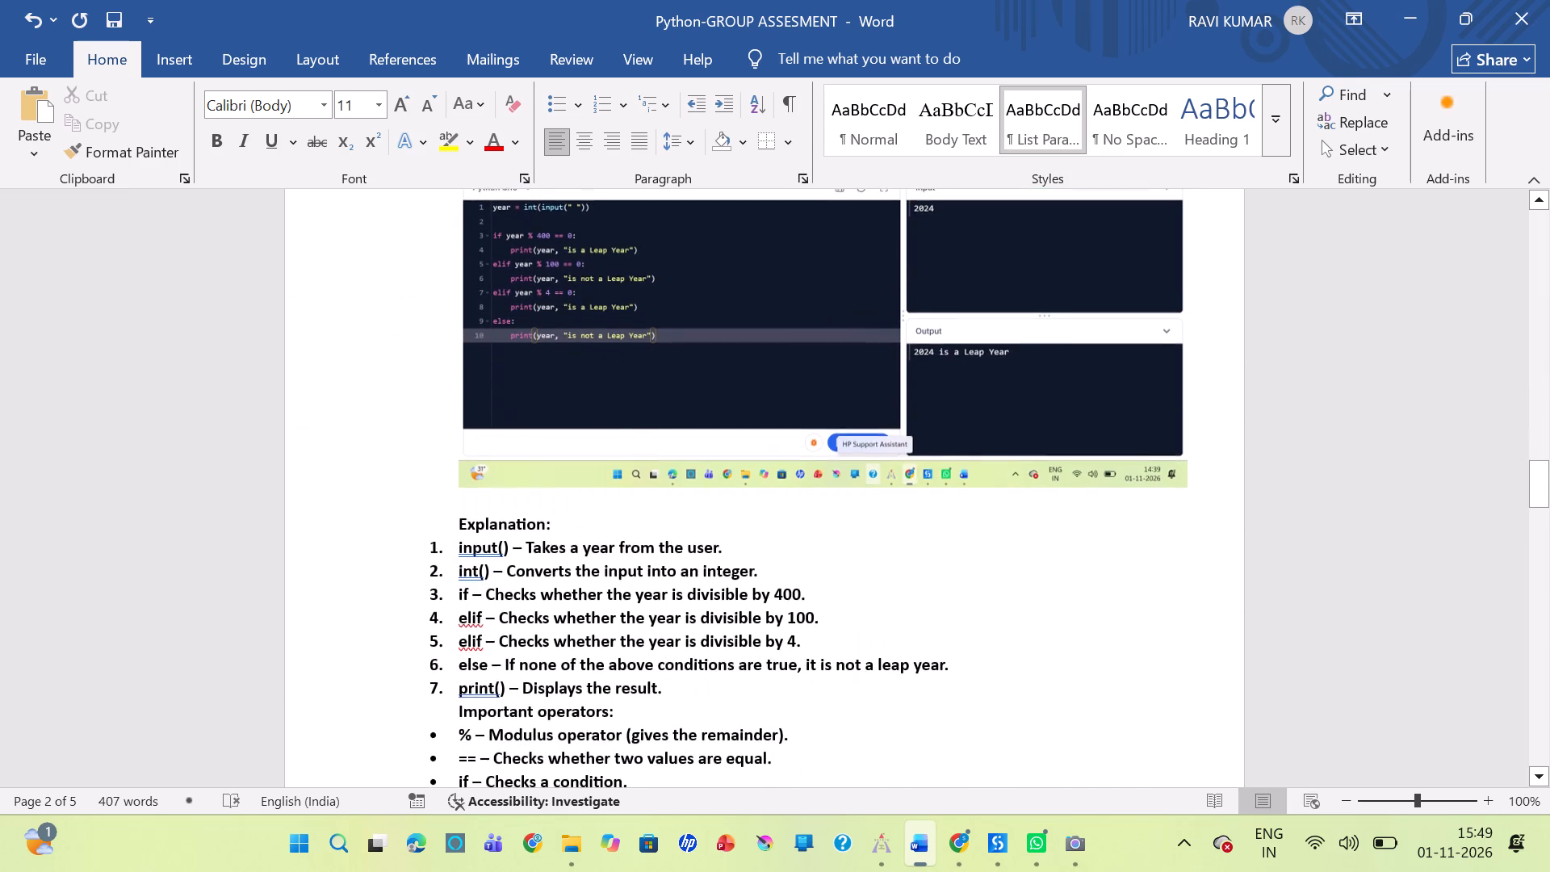
pyautogui.scroll(-1, 739, 583)
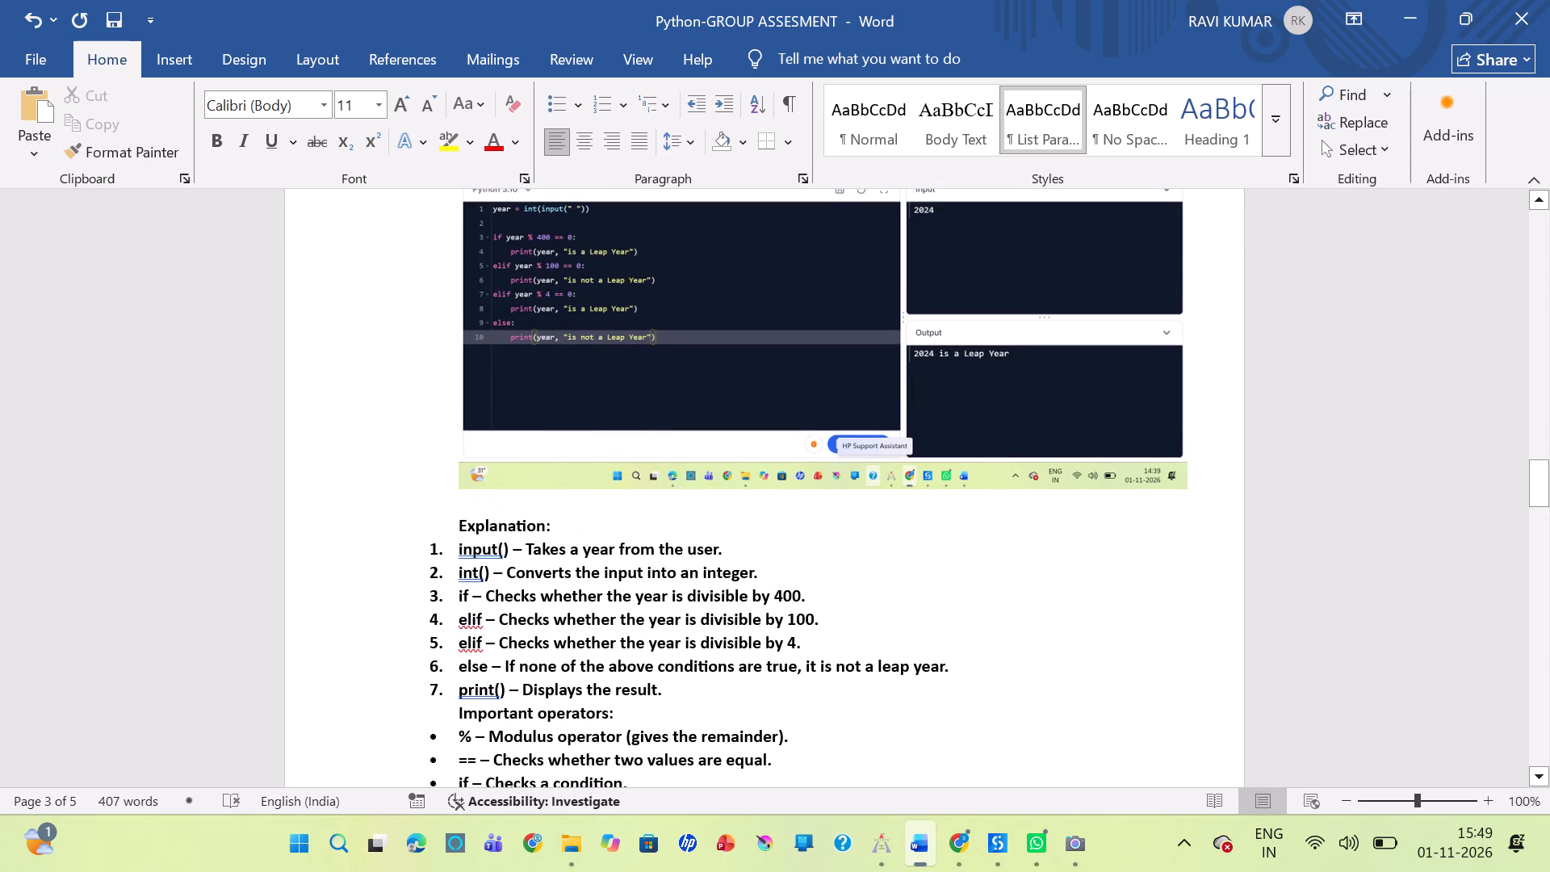
pyautogui.scroll(4, 831, 516)
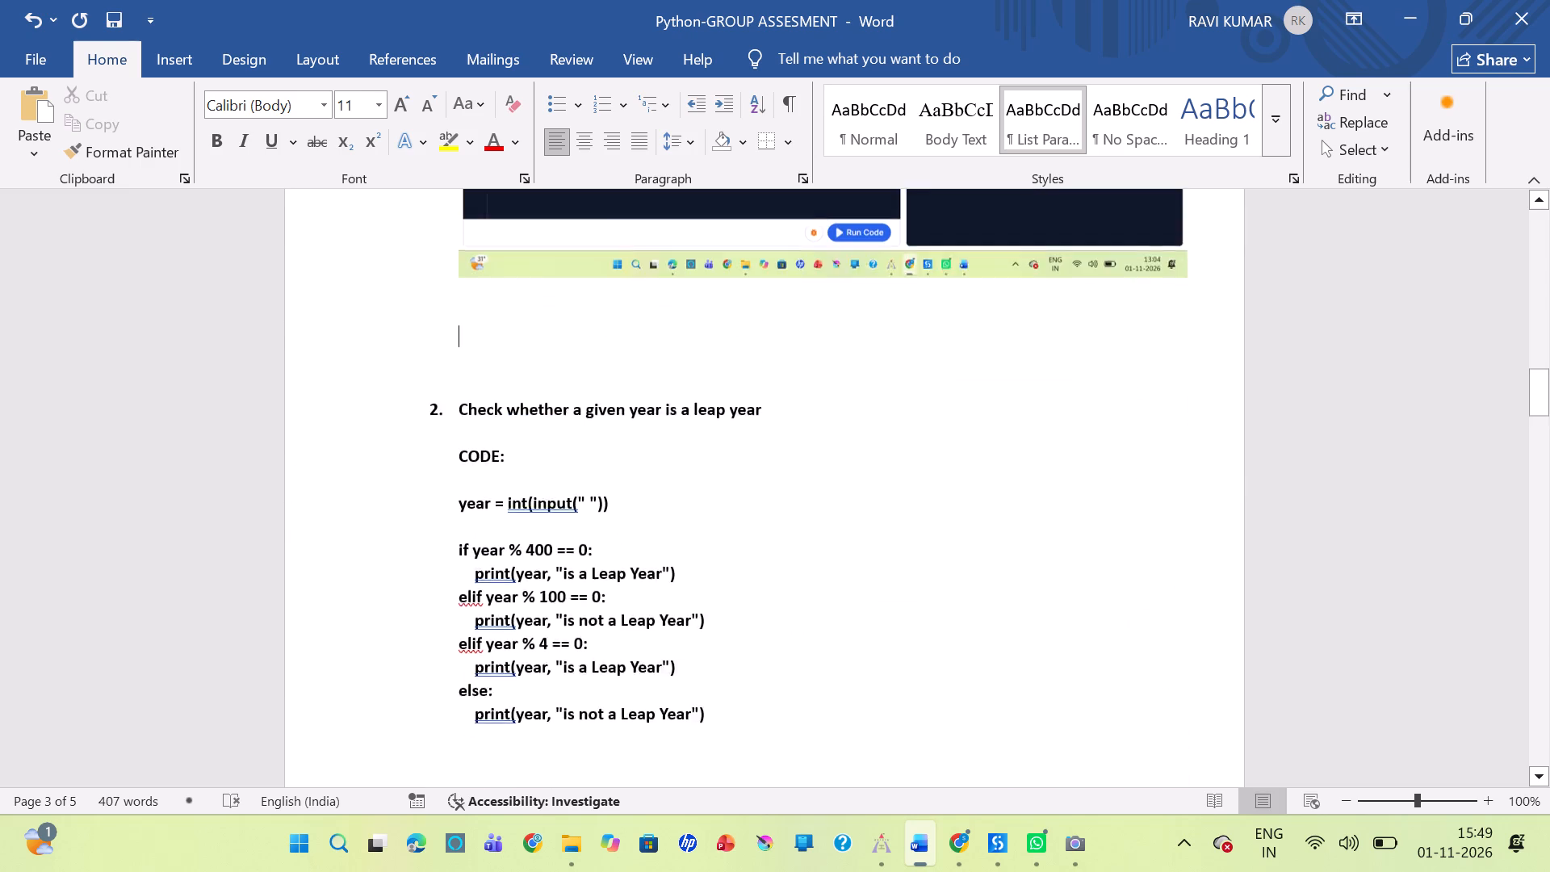
pyautogui.scroll(1, 831, 516)
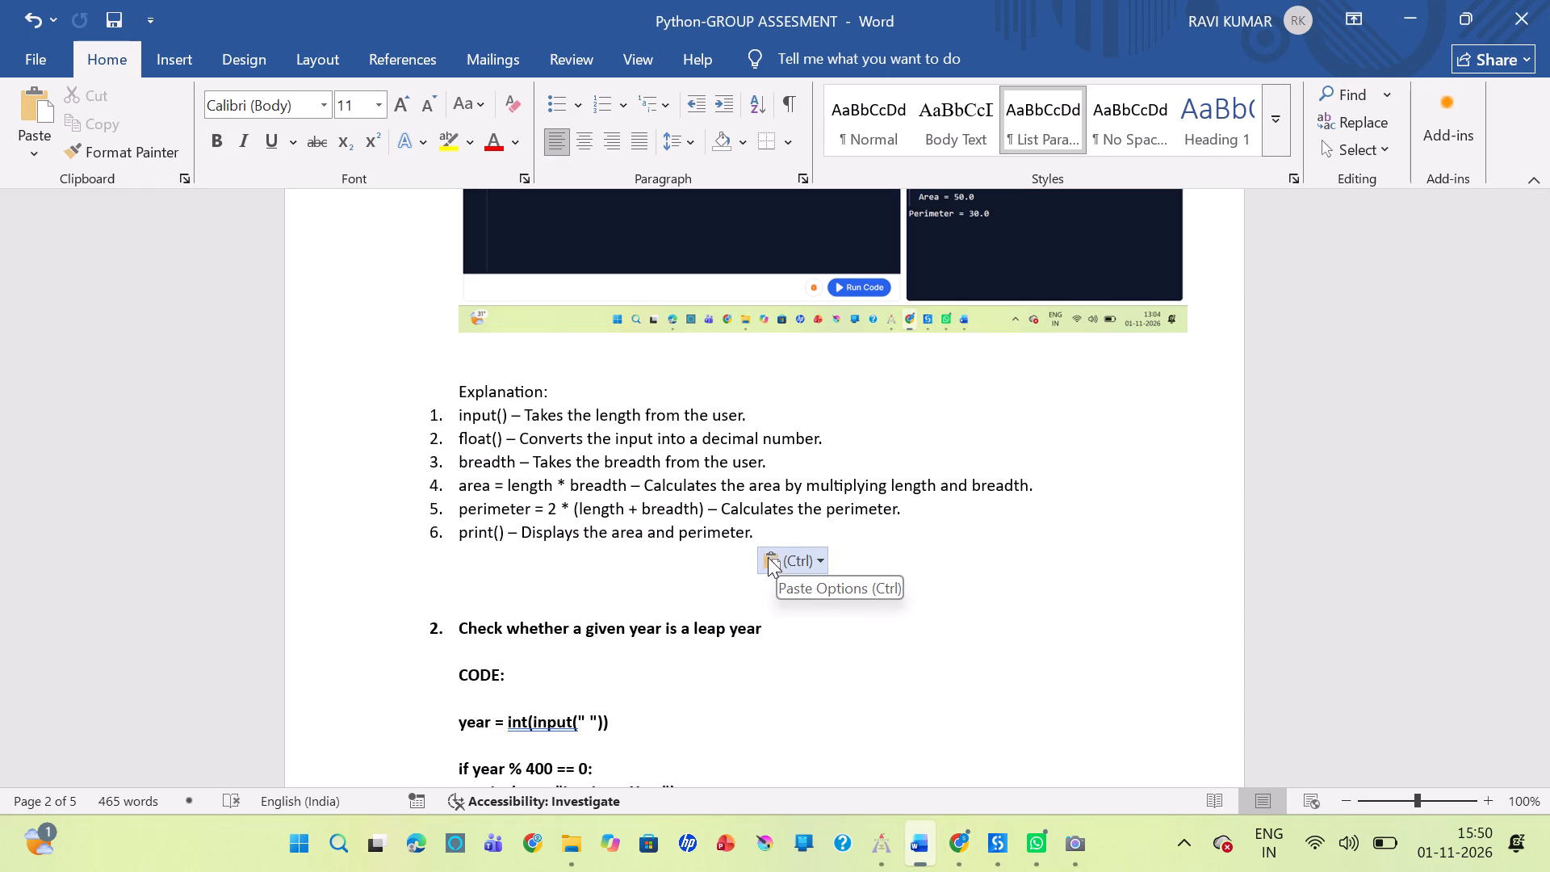
# Make question 1's pasted explanation bold, from the "Explanation:" heading through the six numbered items.
pyautogui.scroll(-2, 584, 589)
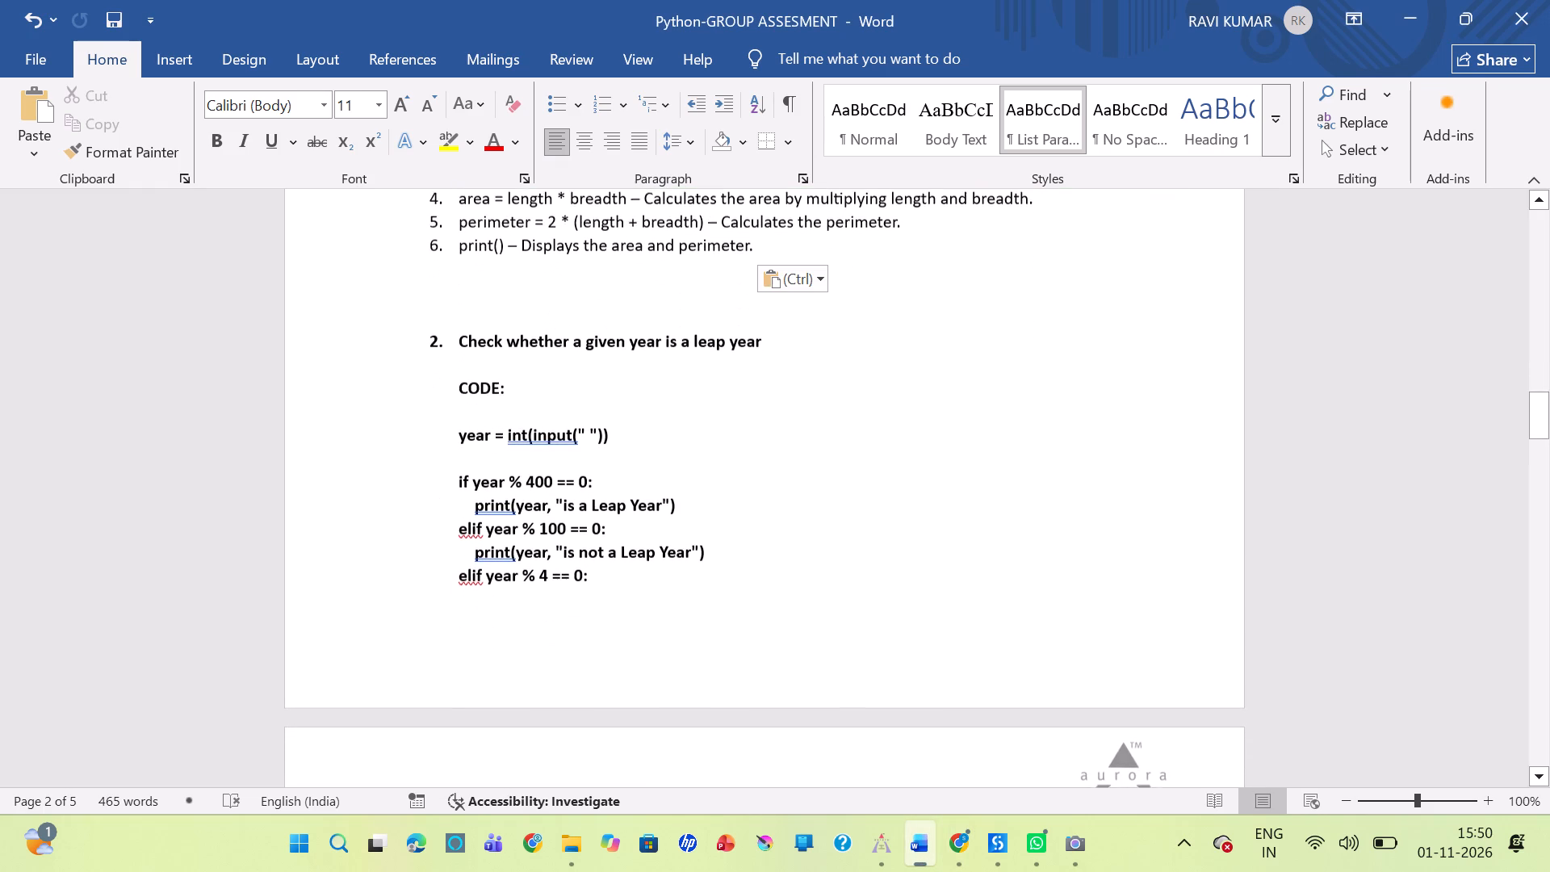
pyautogui.scroll(-4, 584, 589)
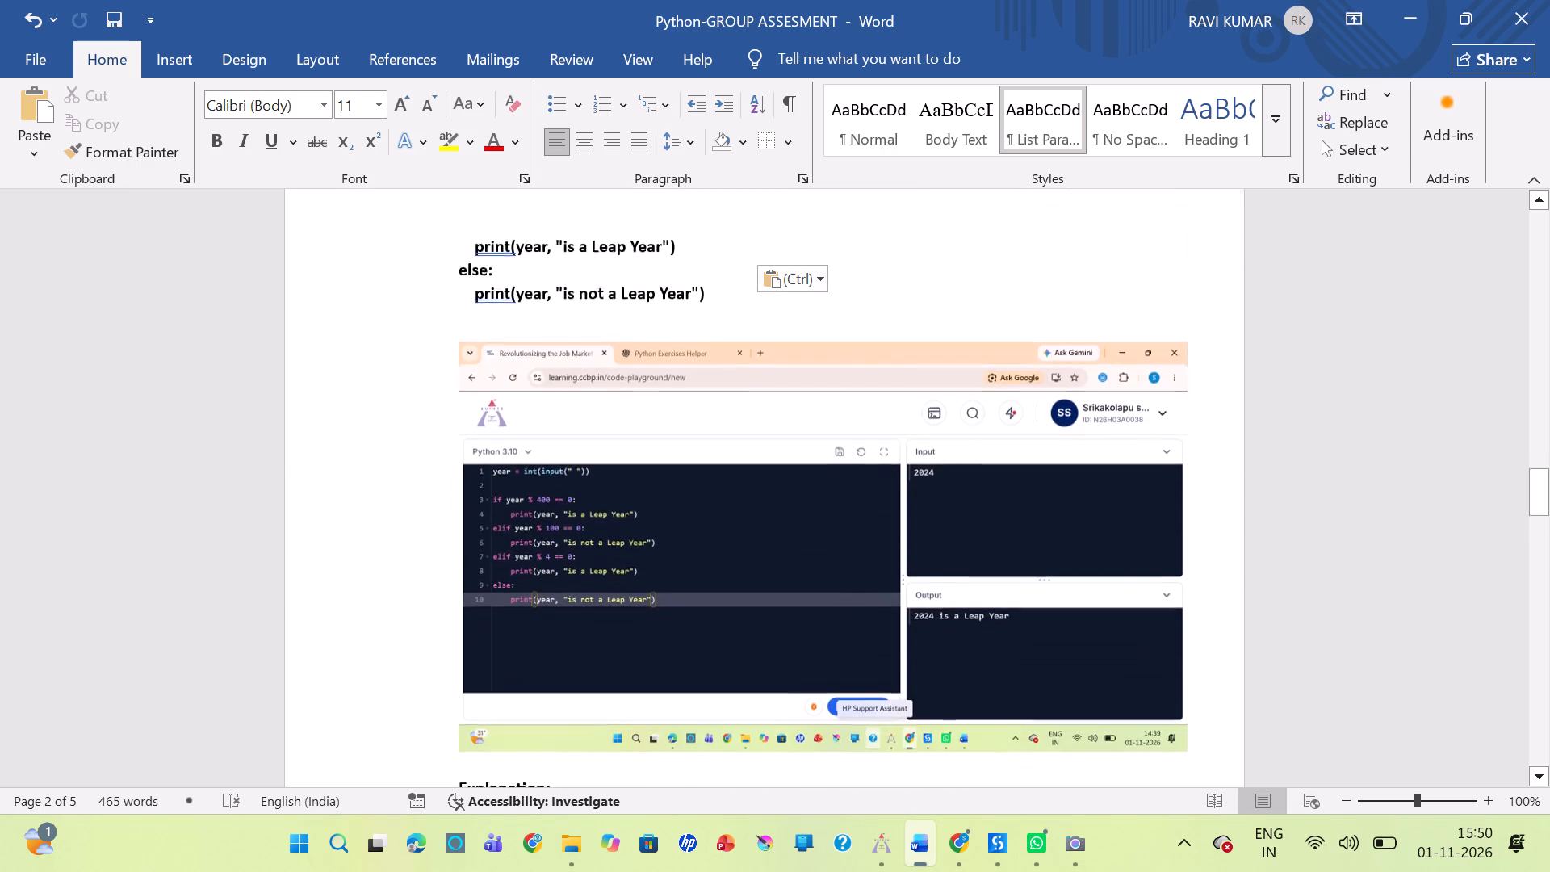
pyautogui.scroll(-1, 584, 589)
pyautogui.scroll(1, 584, 589)
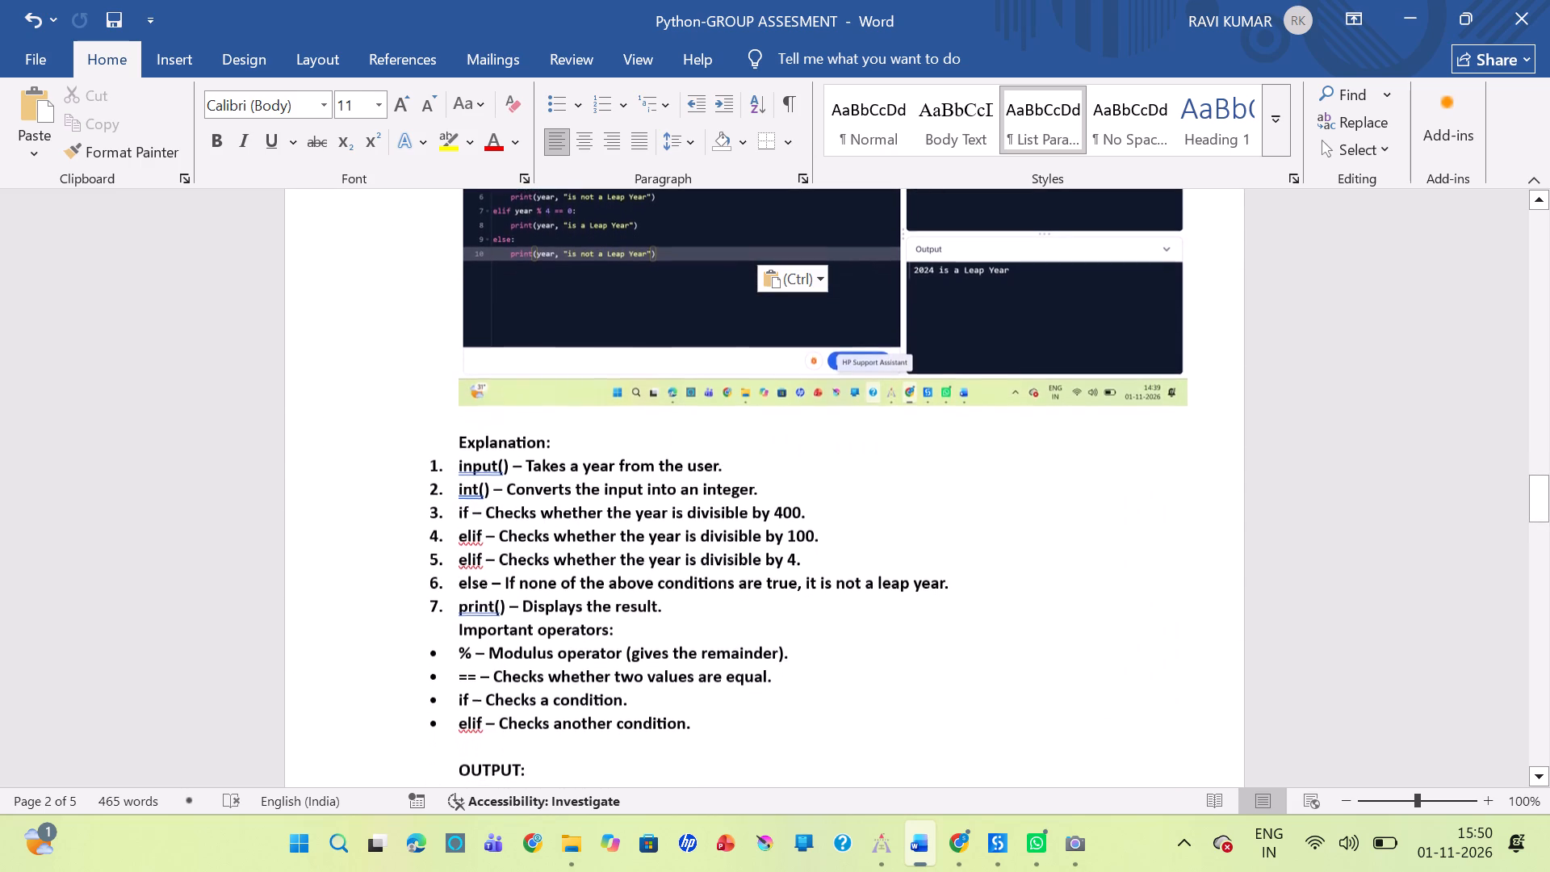
pyautogui.scroll(3, 584, 589)
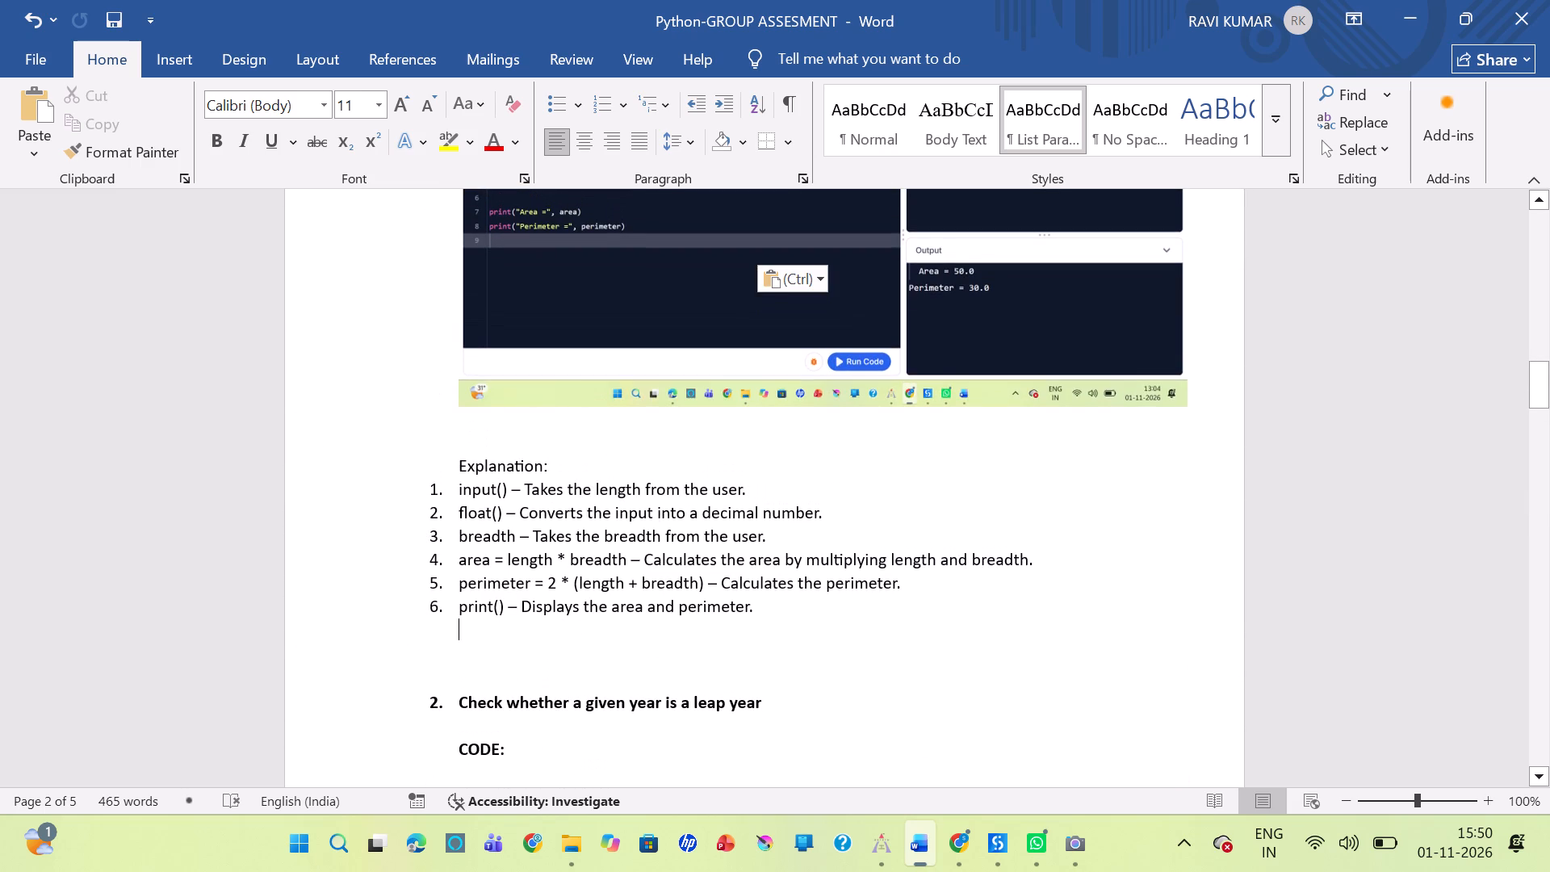
pyautogui.click(542, 467)
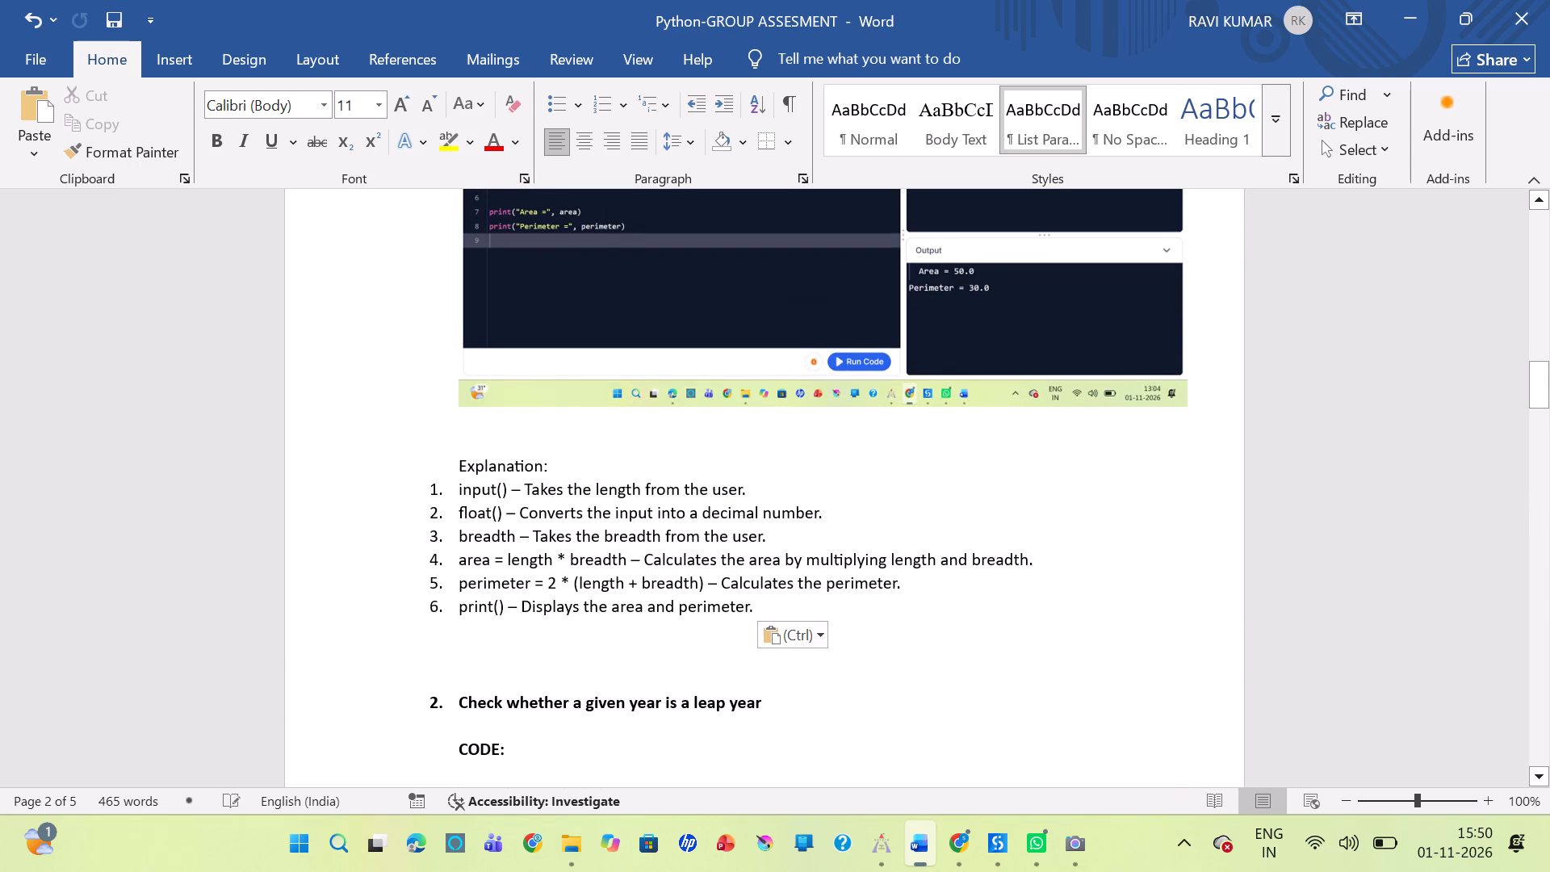
pyautogui.click(455, 463)
pyautogui.moveTo(455, 463); pyautogui.dragTo(743, 610)
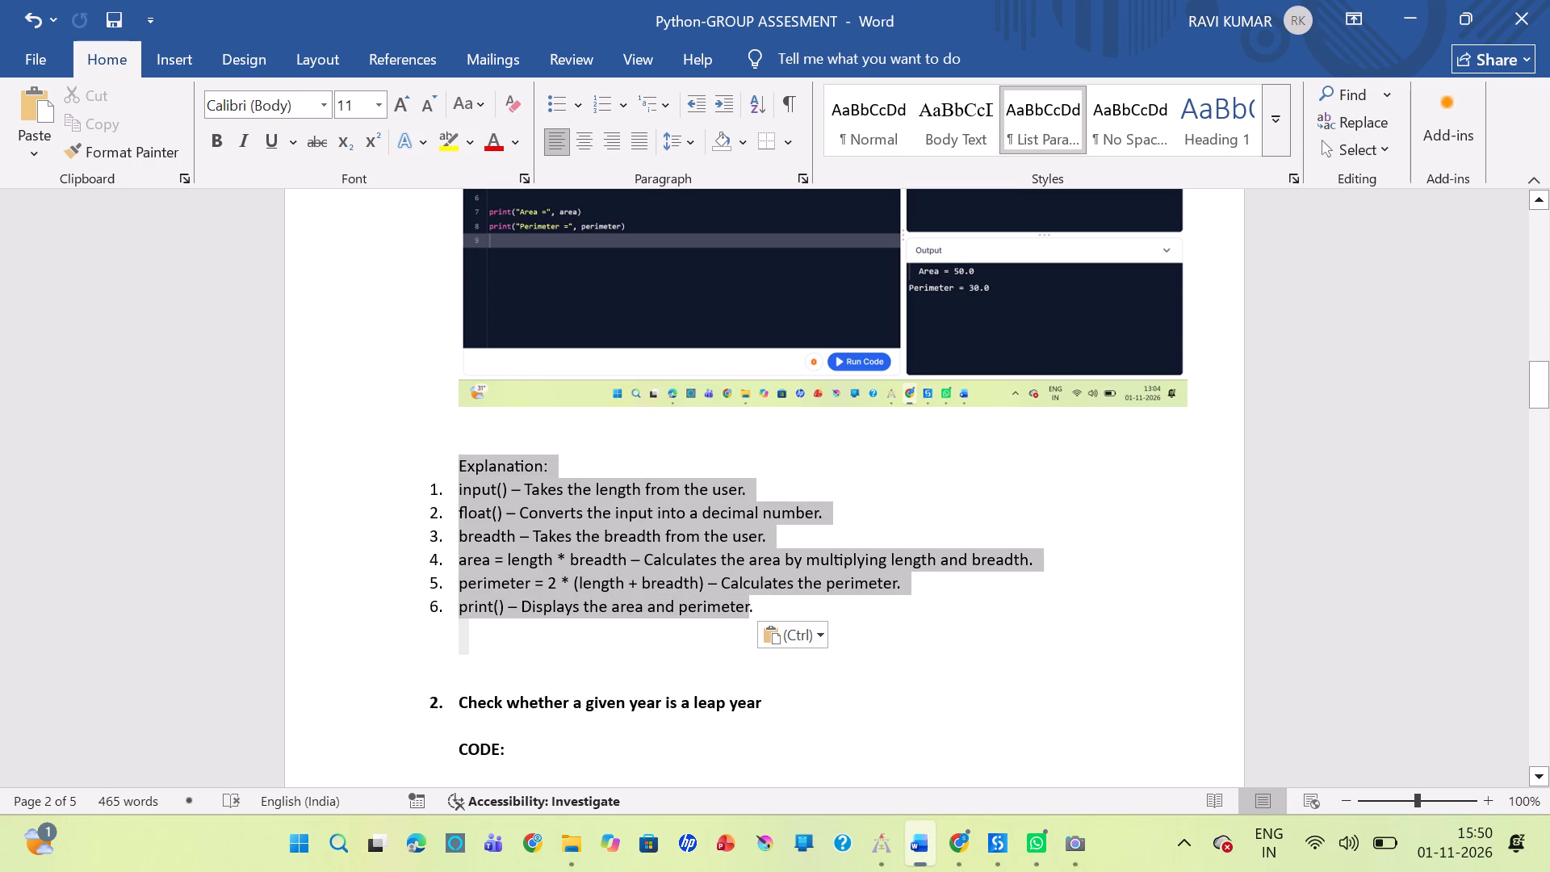
pyautogui.moveTo(743, 610); pyautogui.dragTo(755, 616)
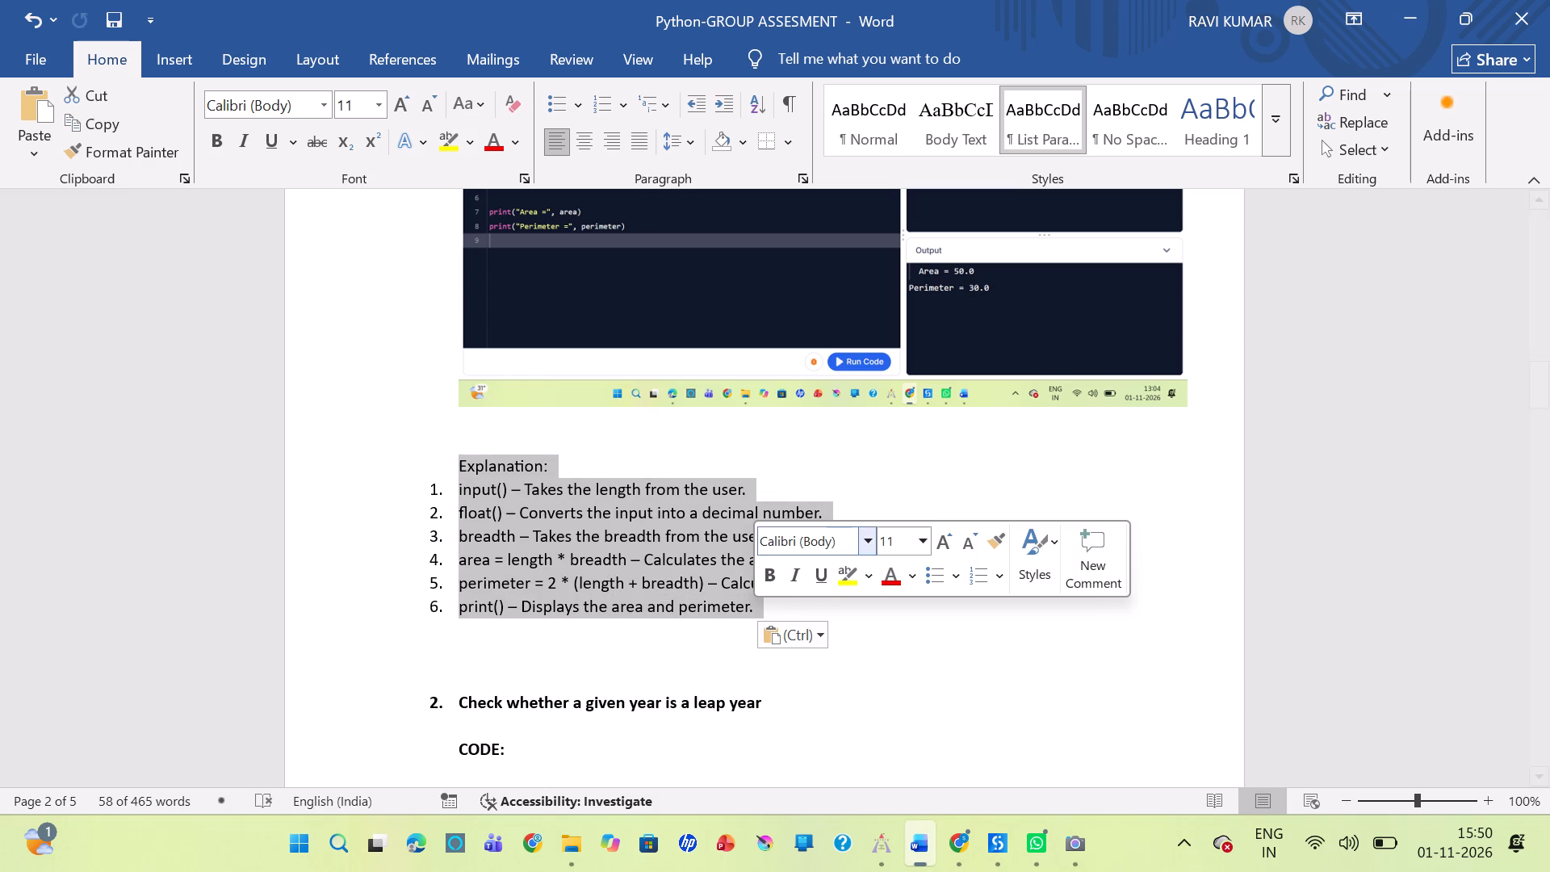
pyautogui.click(767, 572)
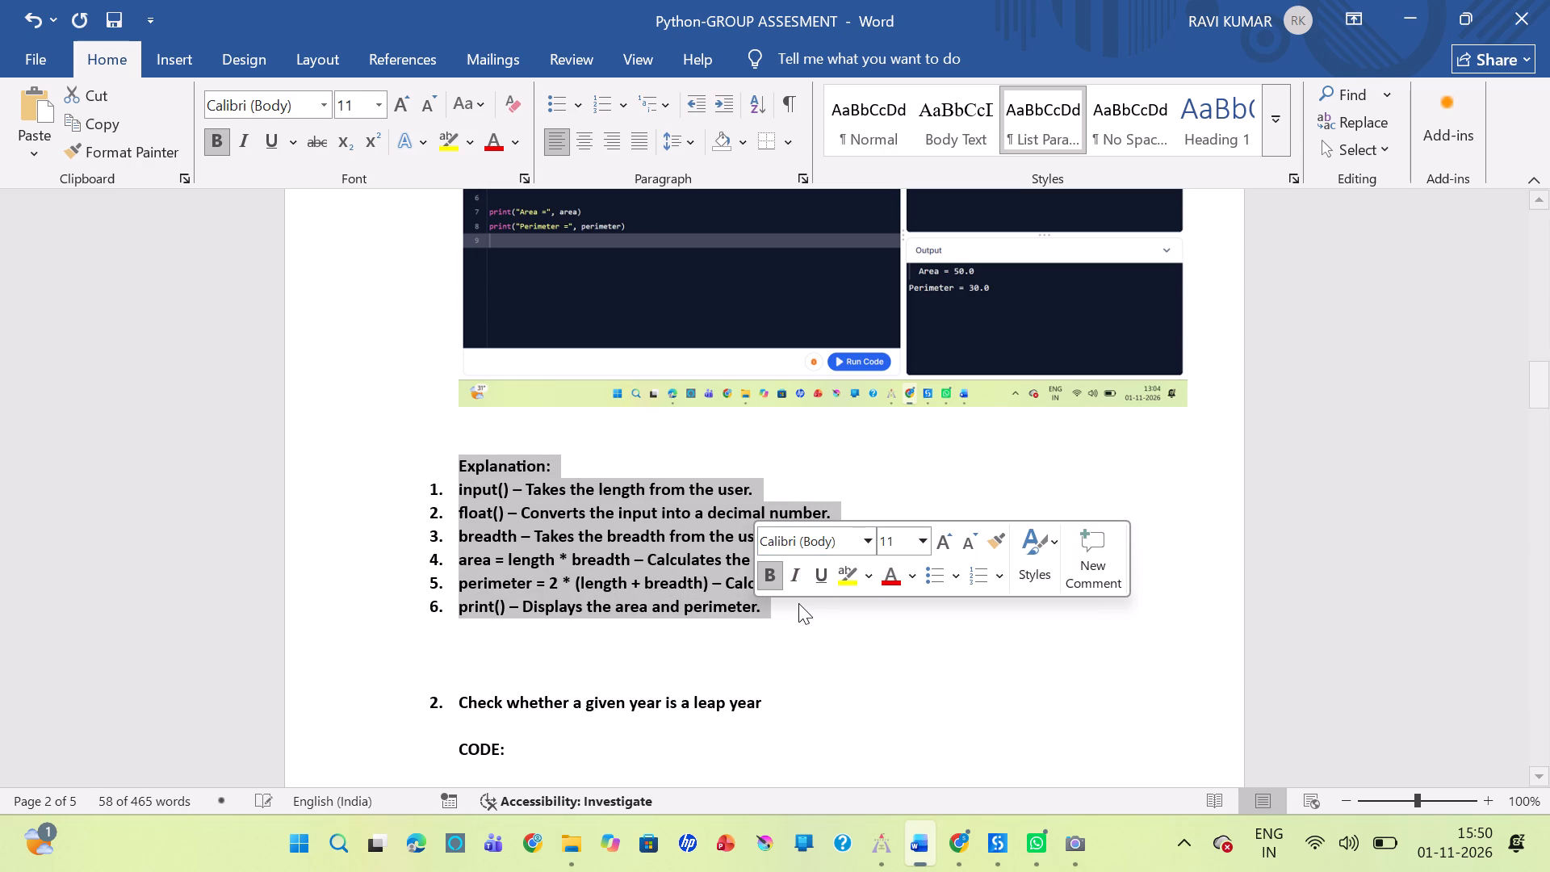
pyautogui.click(805, 609)
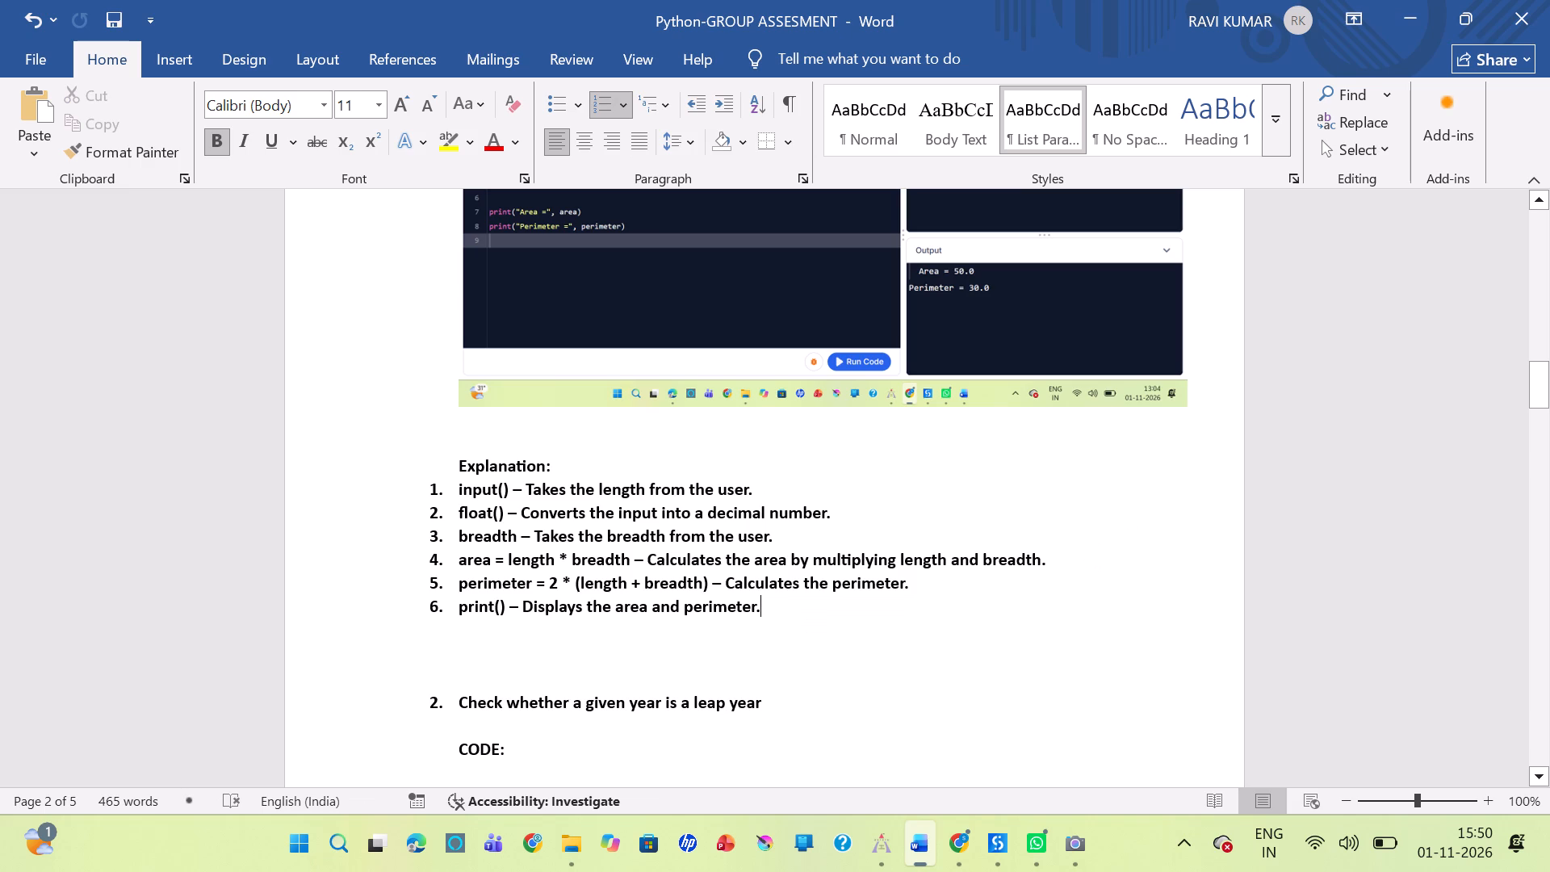
# Change the font of question 2's leap year code, from "year = int(input" through the final print line, to Aptos Light.
pyautogui.scroll(-1, 631, 660)
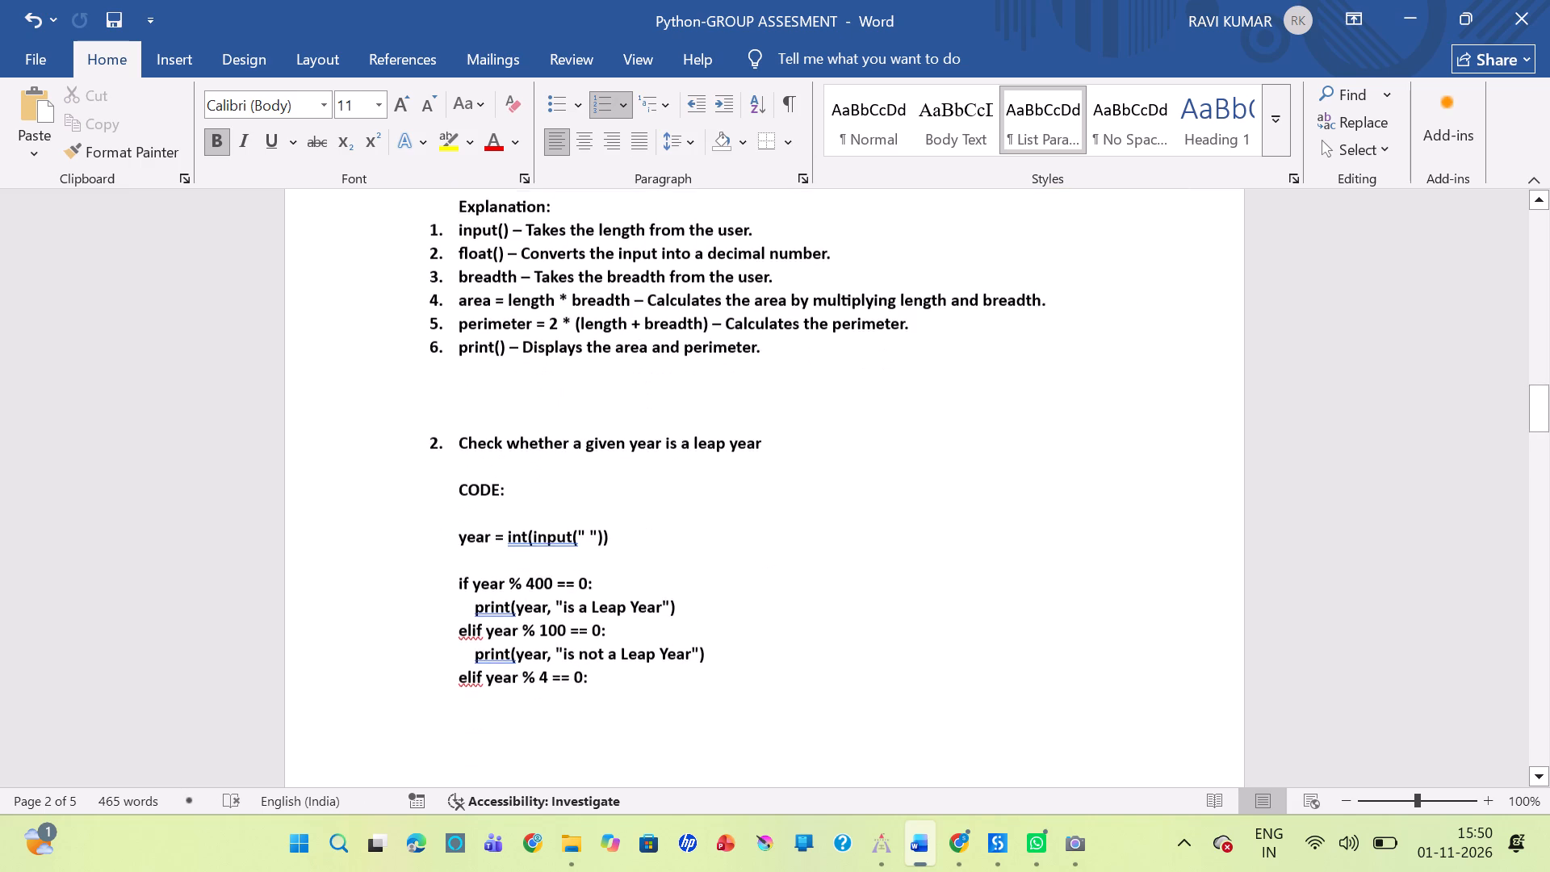
pyautogui.scroll(-1, 631, 660)
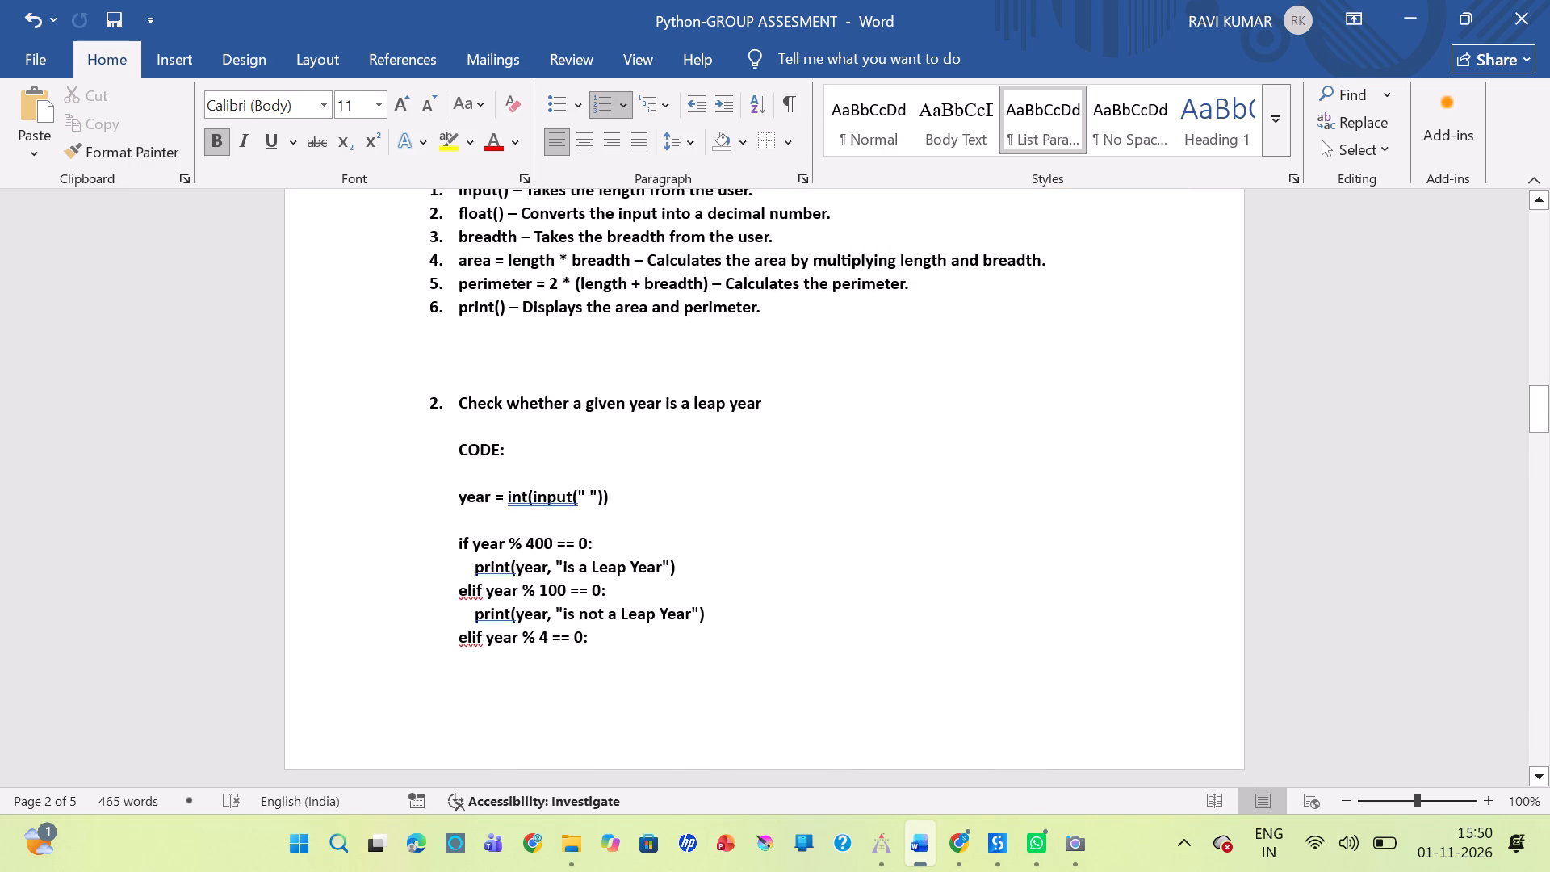
pyautogui.click(453, 499)
pyautogui.moveTo(453, 499); pyautogui.dragTo(556, 722)
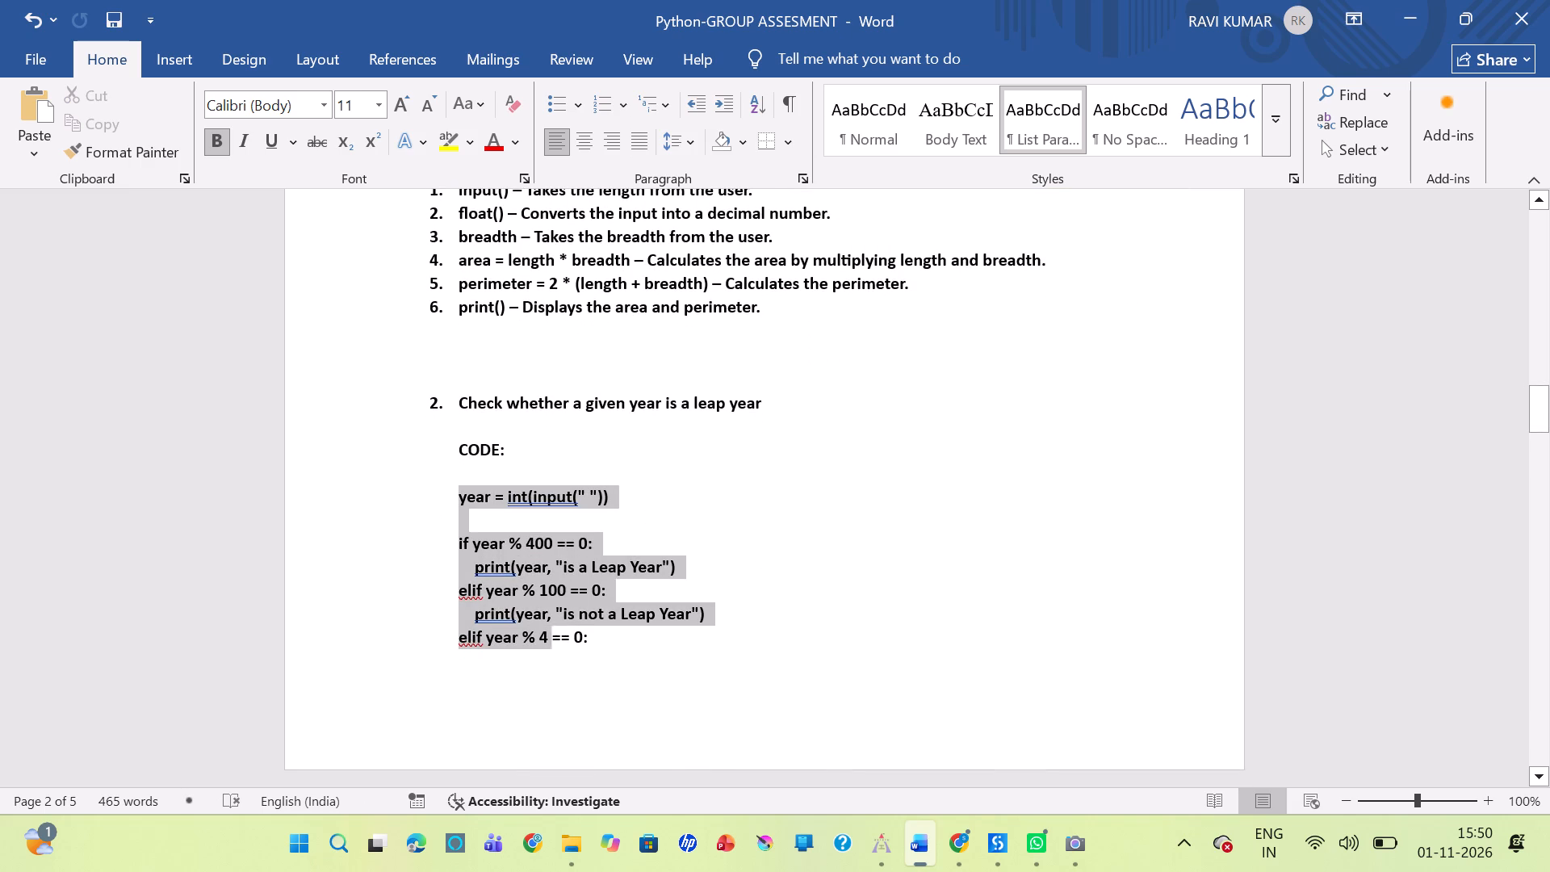
pyautogui.moveTo(556, 722); pyautogui.dragTo(609, 784)
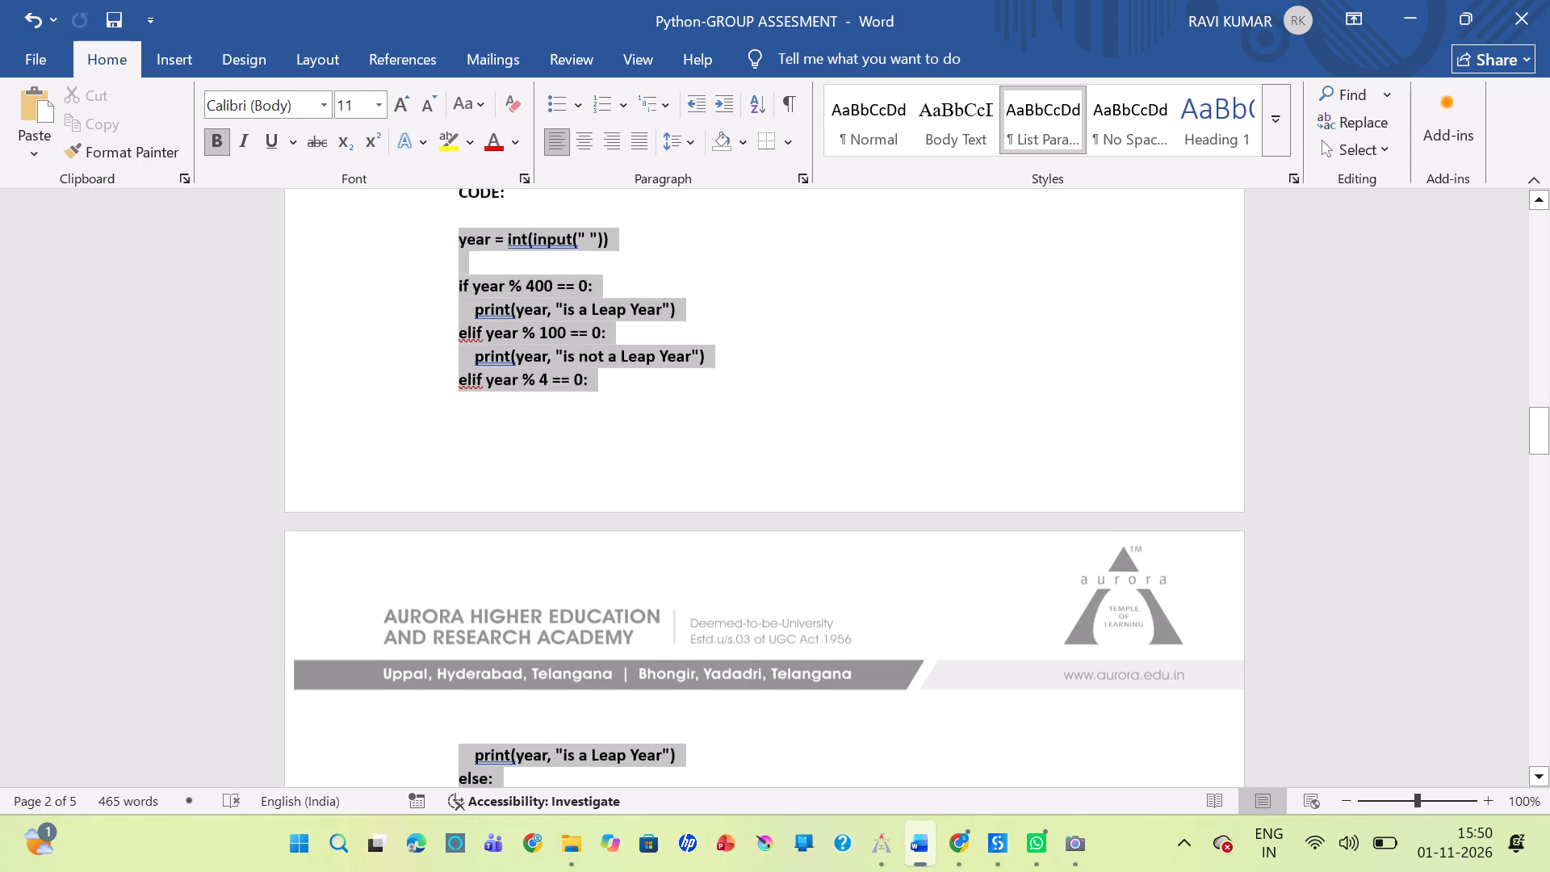
pyautogui.moveTo(609, 784); pyautogui.dragTo(608, 783)
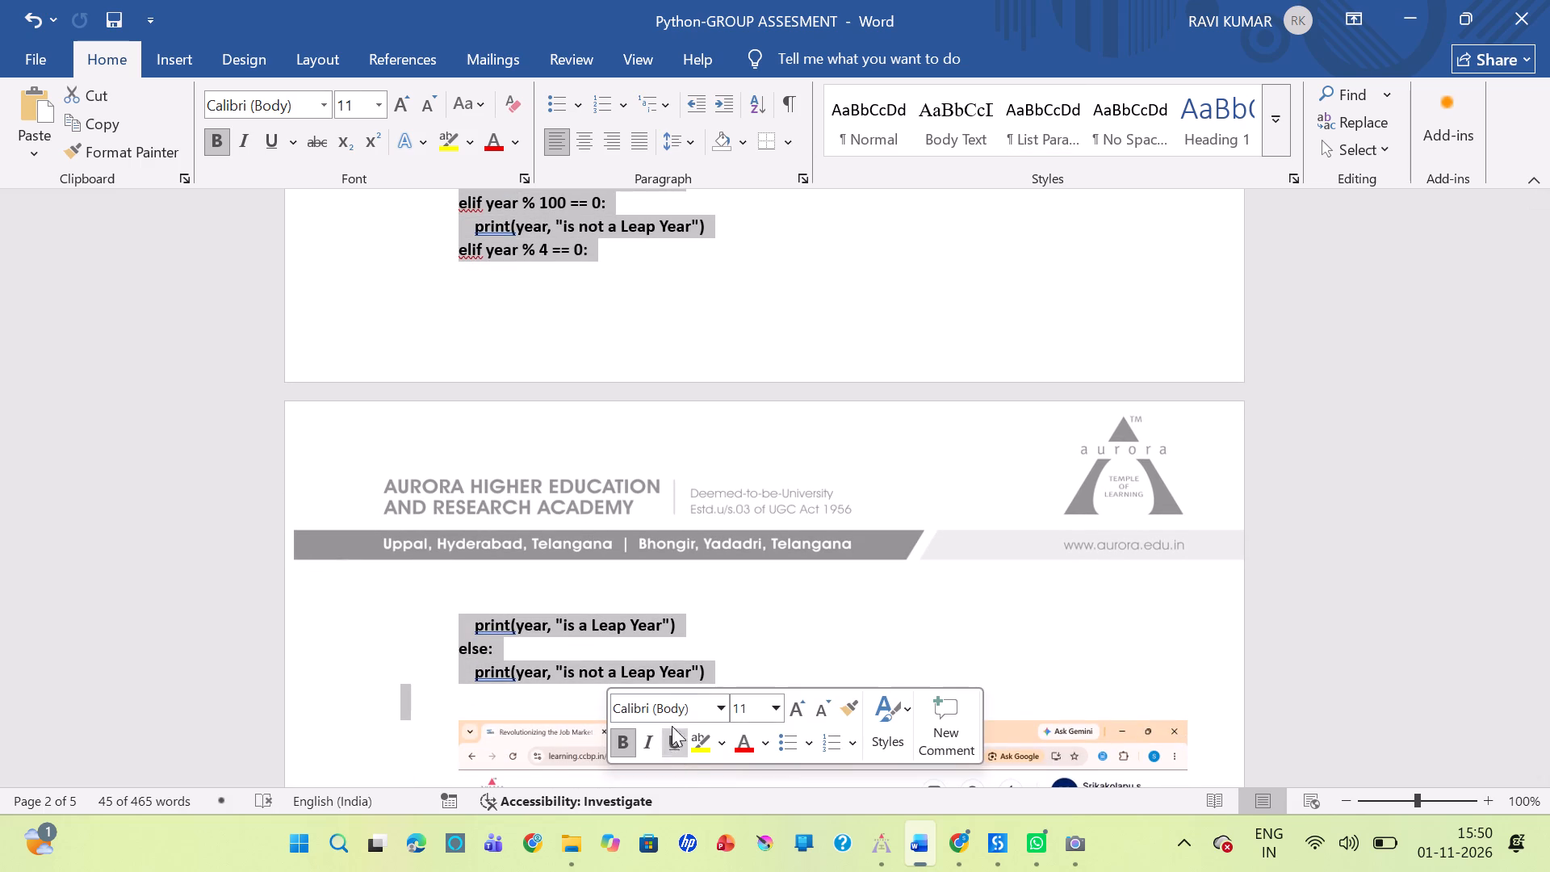
pyautogui.click(712, 706)
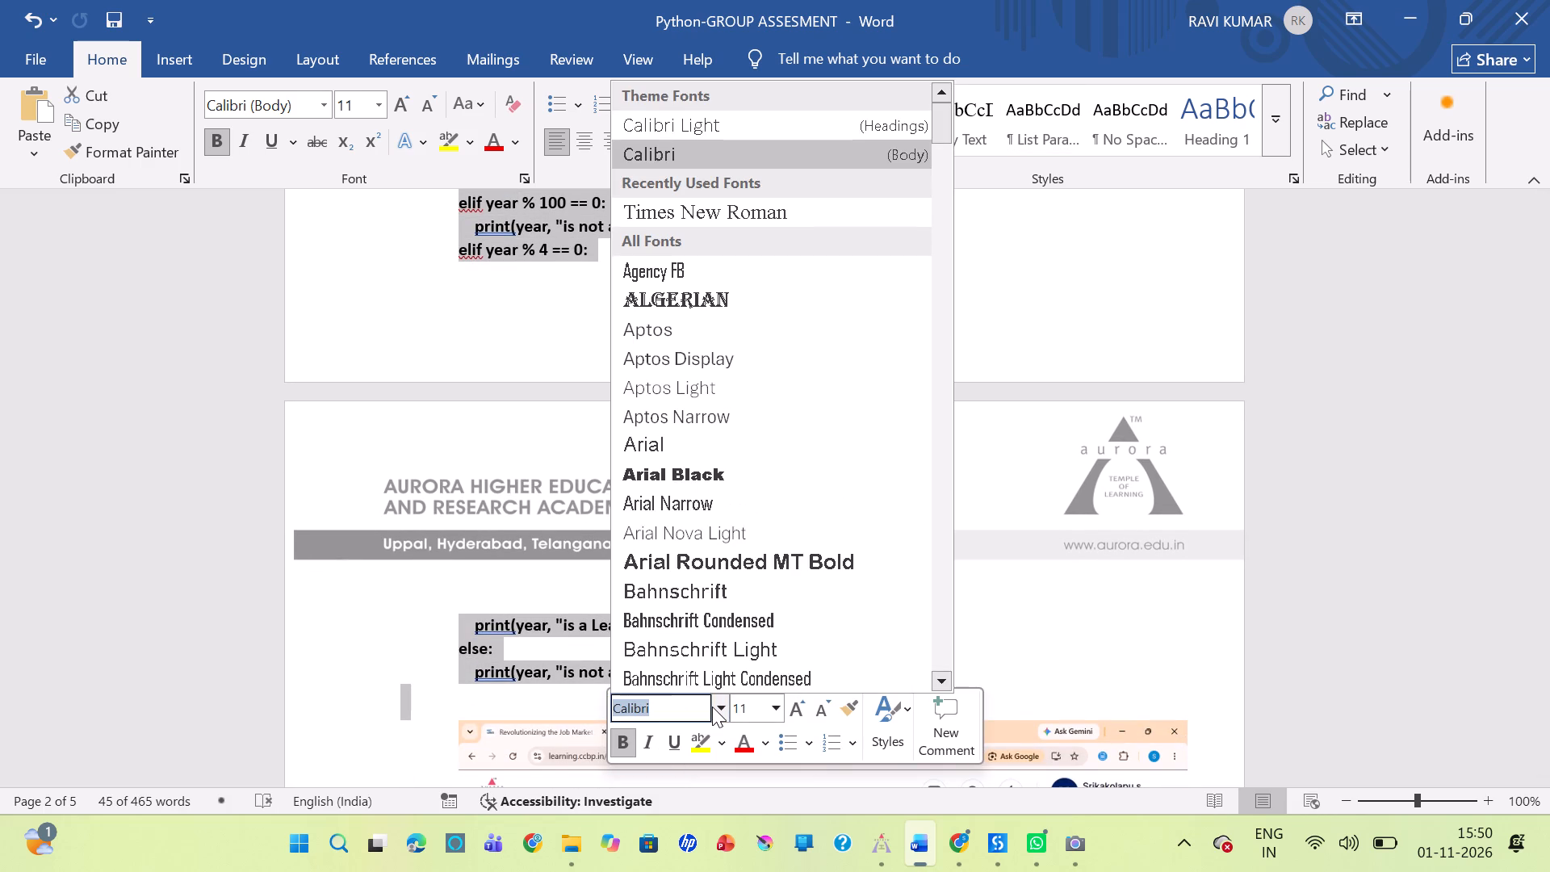
pyautogui.click(717, 378)
pyautogui.click(771, 400)
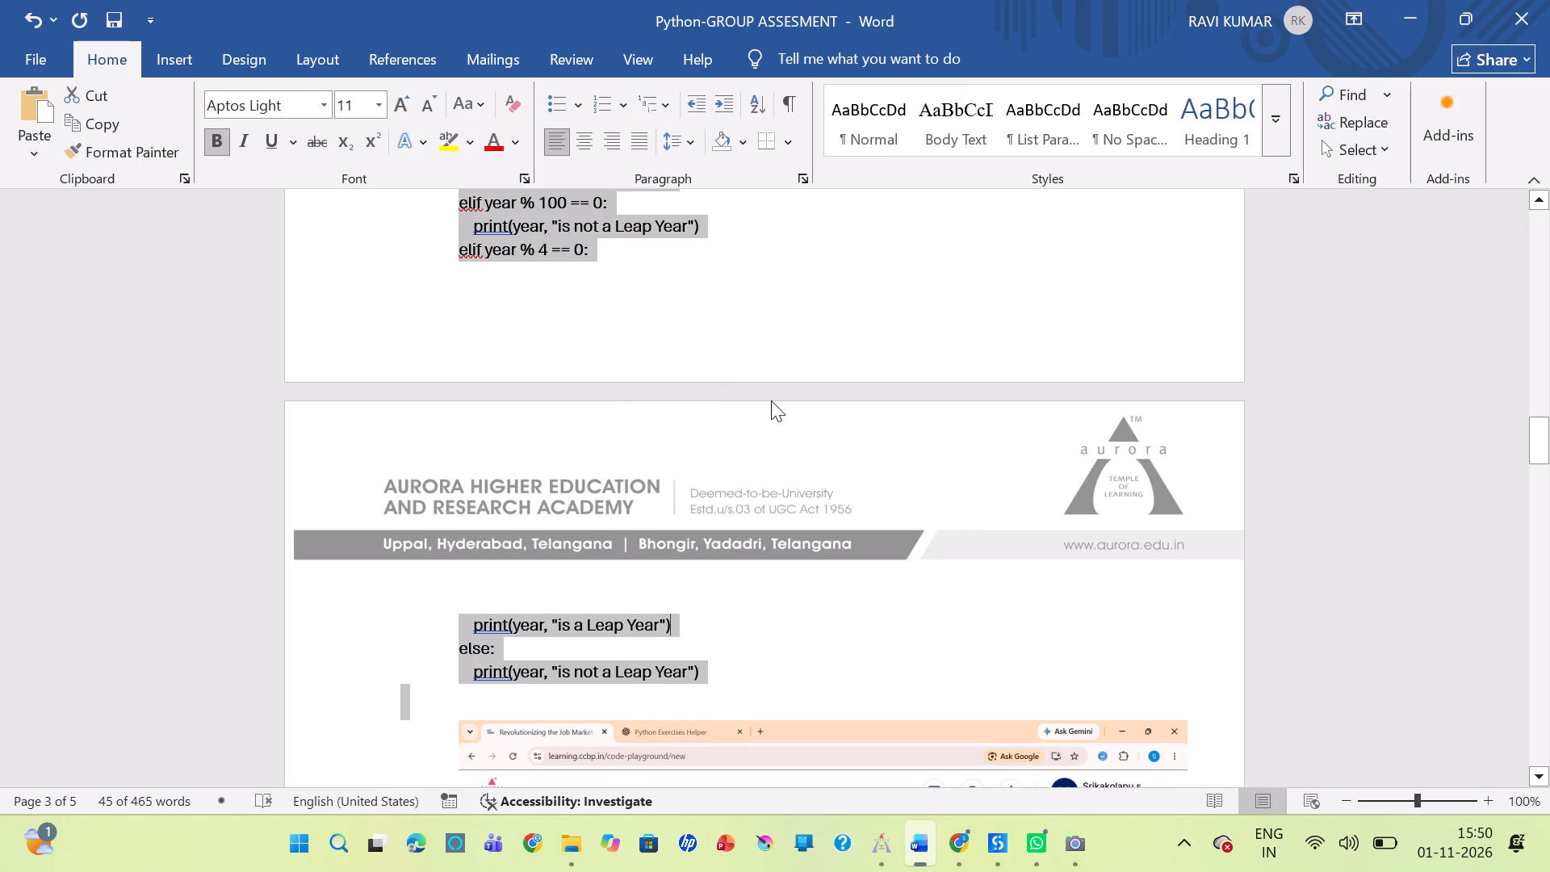
# Compare the formatting of the code, output and explanation sections from question 1 through the start of question 3.
pyautogui.scroll(4, 765, 430)
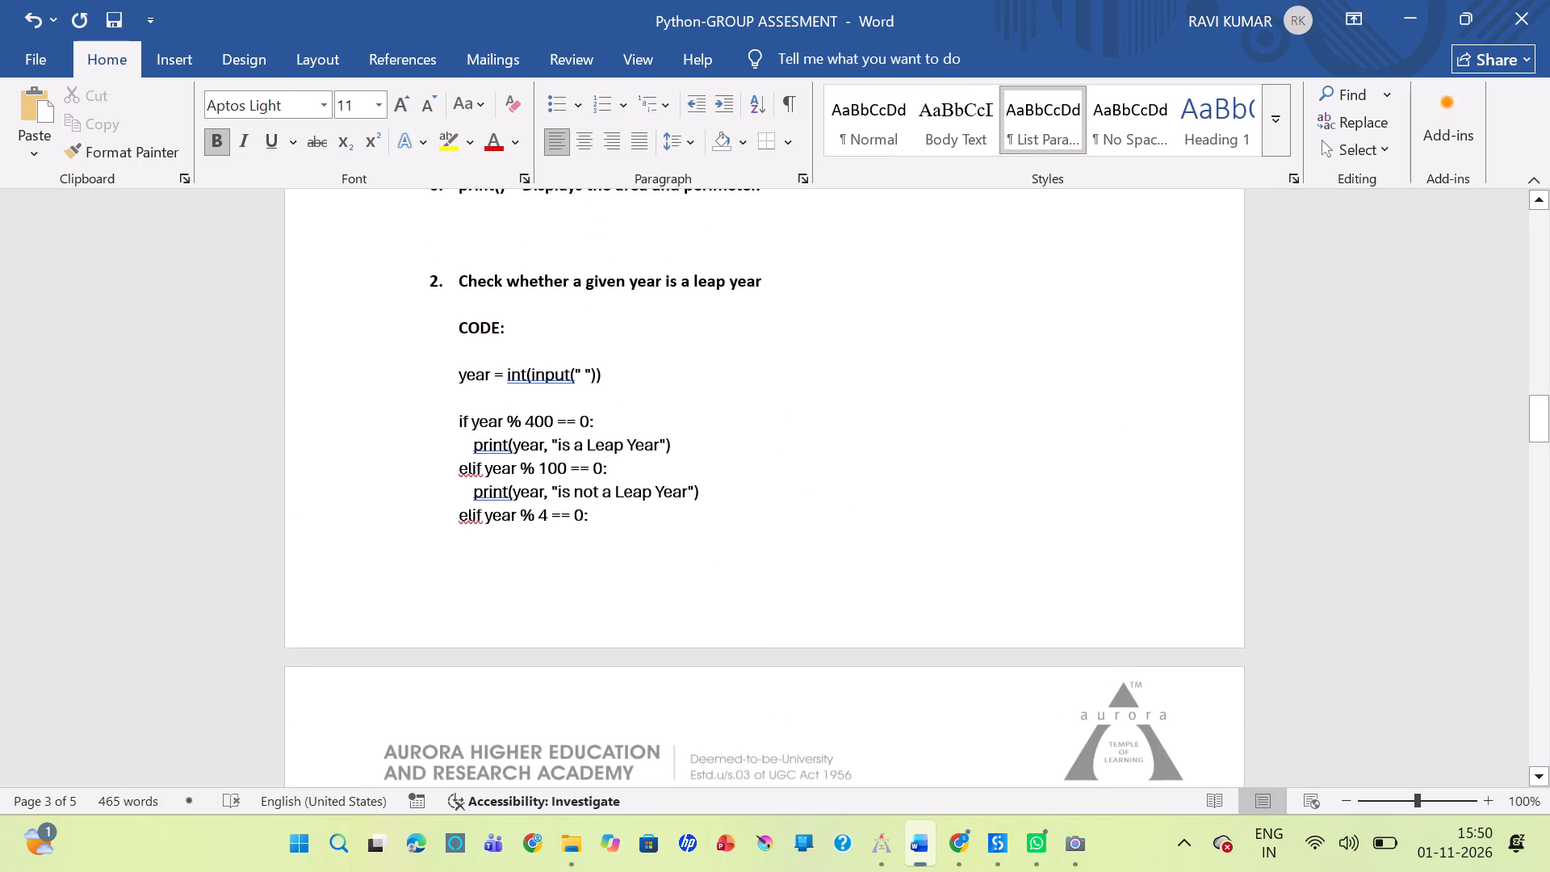
pyautogui.scroll(6, 765, 430)
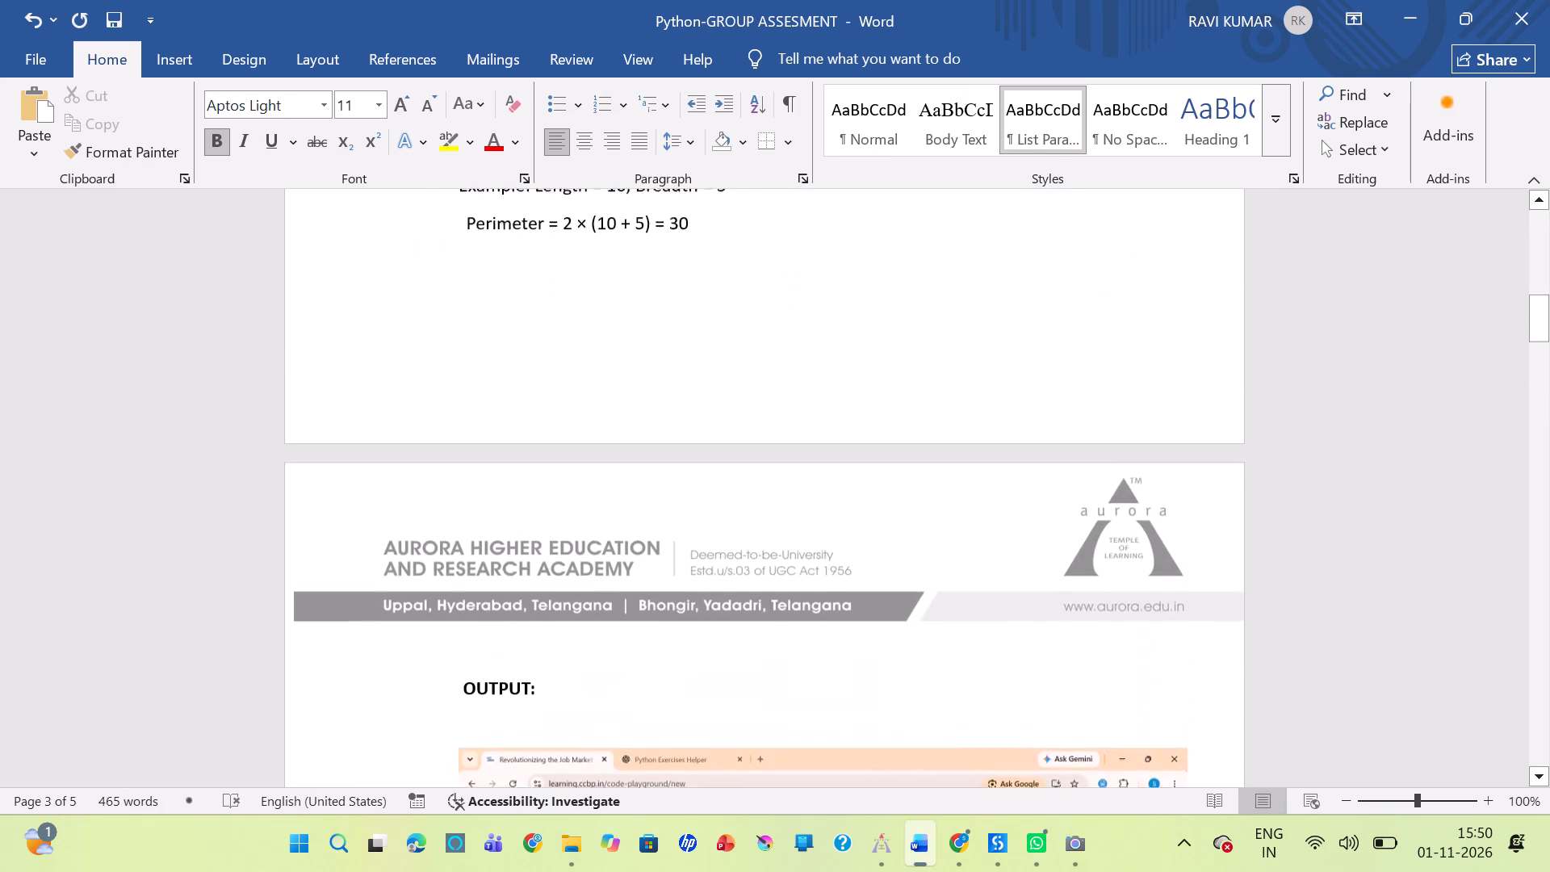
pyautogui.scroll(2, 765, 430)
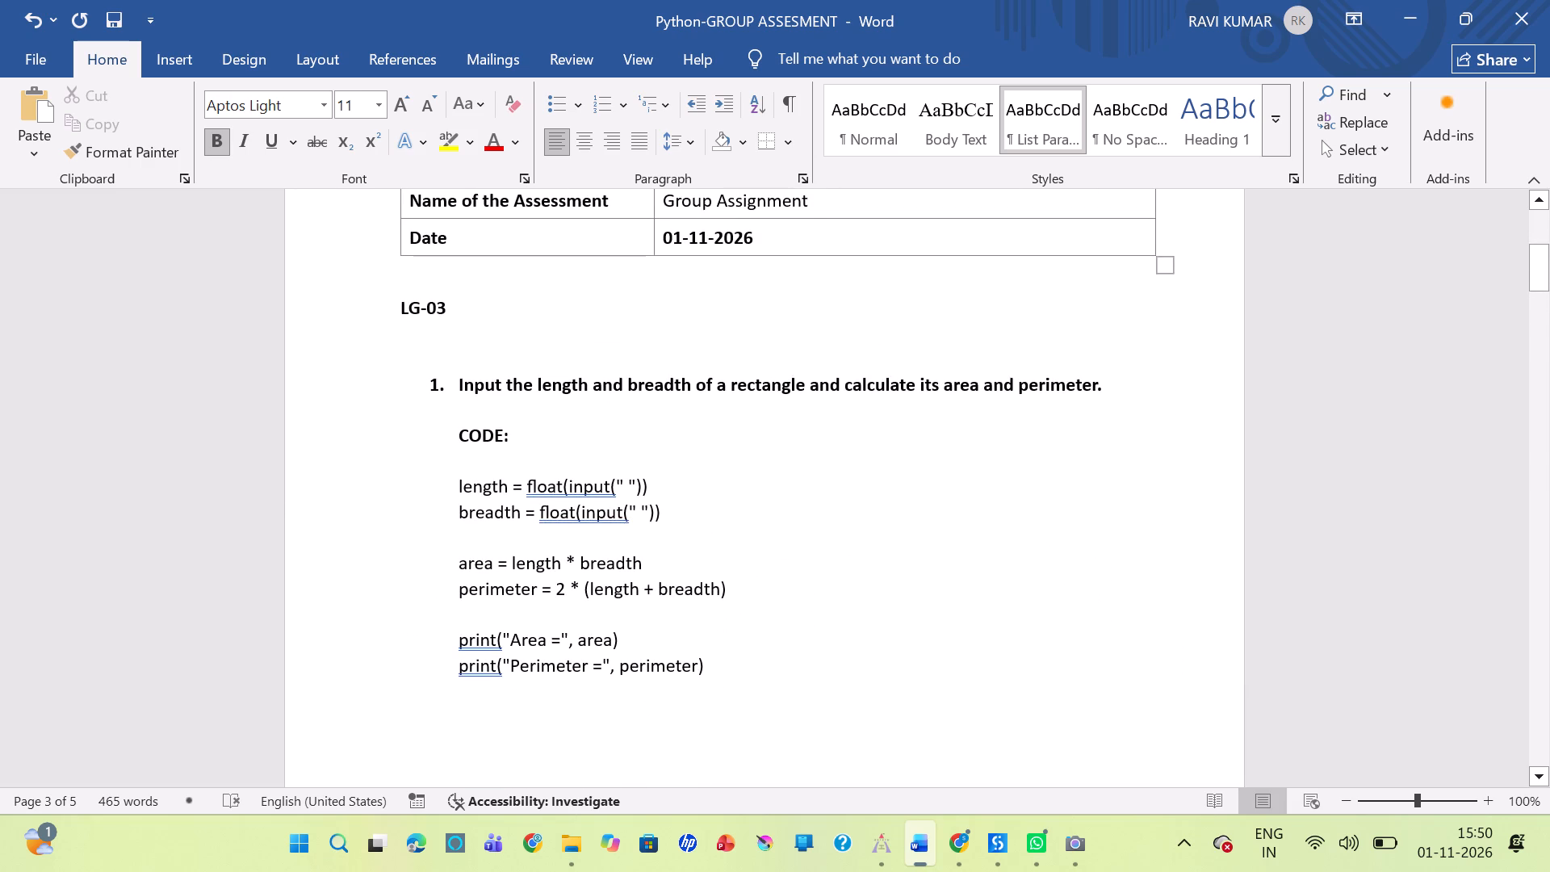
pyautogui.scroll(-8, 765, 430)
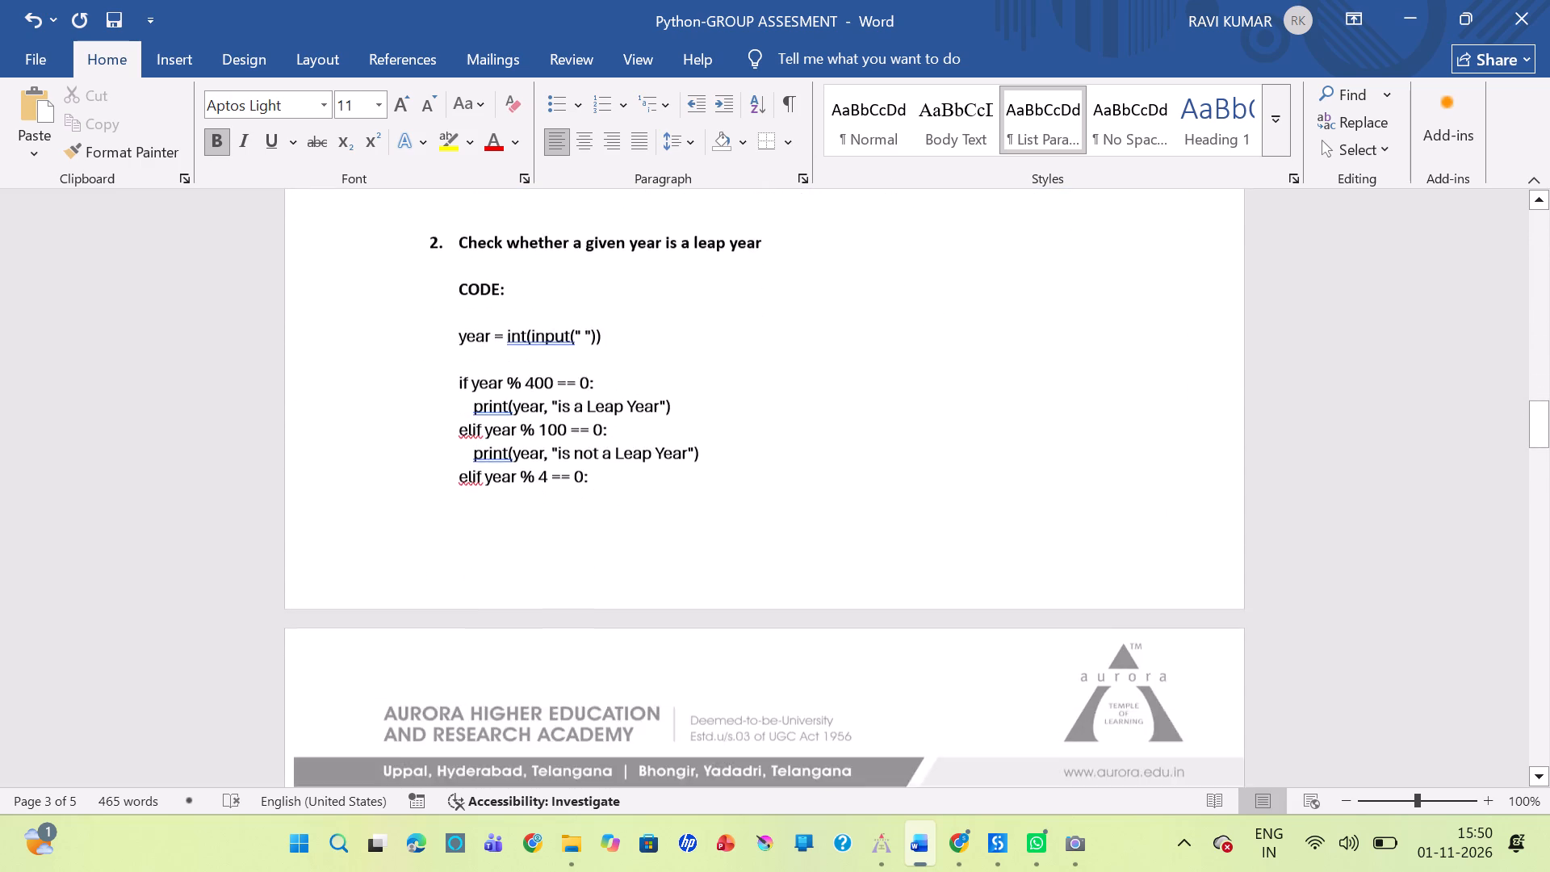
pyautogui.scroll(-2, 765, 430)
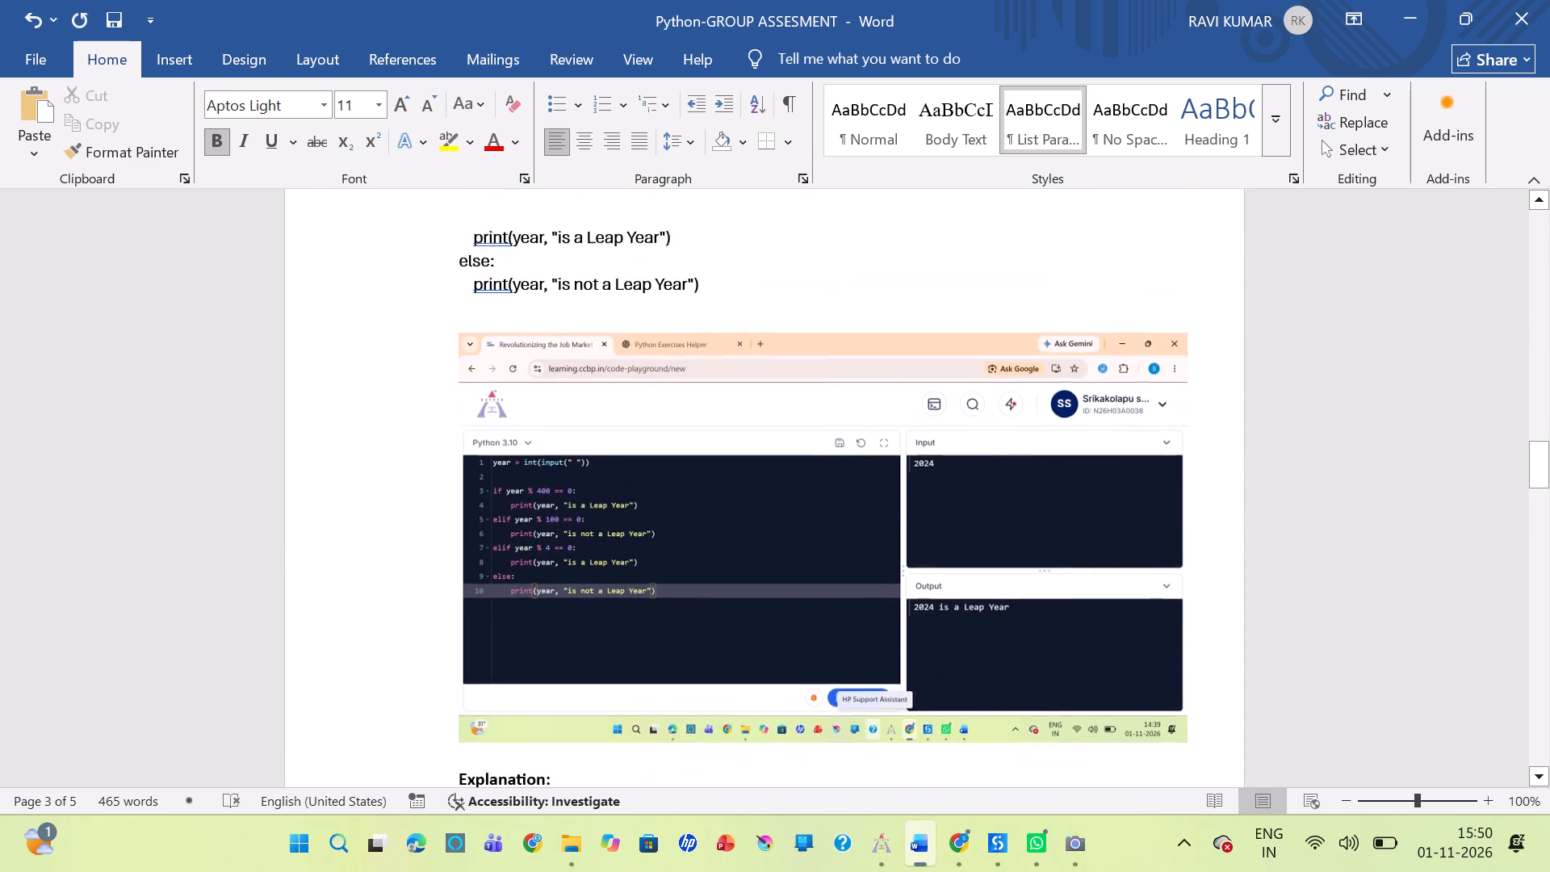
pyautogui.scroll(-2, 765, 430)
pyautogui.scroll(2, 765, 430)
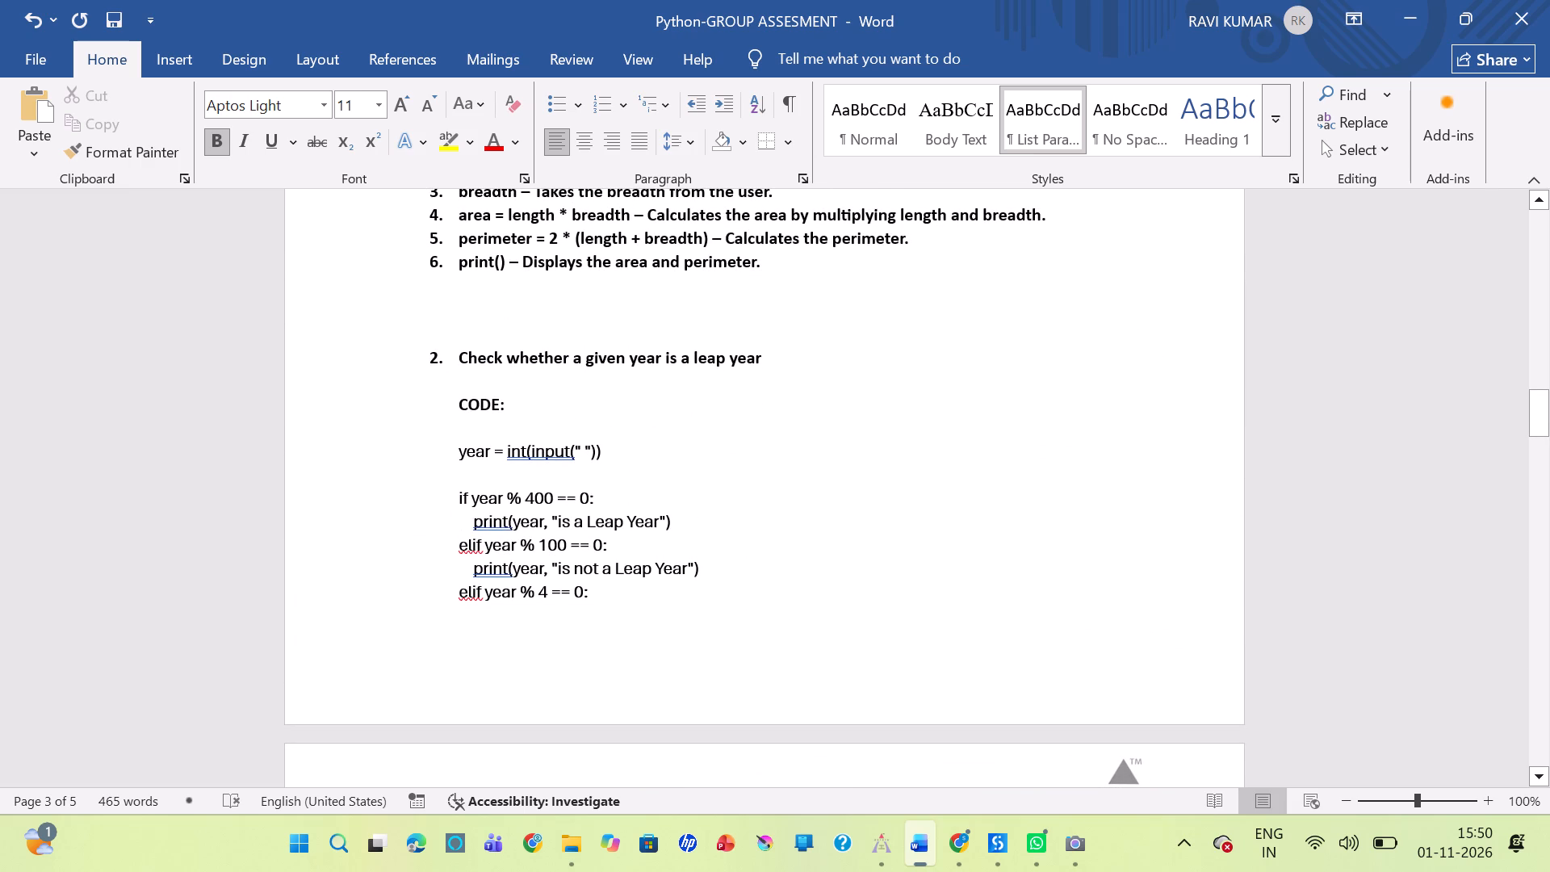
pyautogui.scroll(4, 765, 430)
pyautogui.hscroll(1, 765, 430)
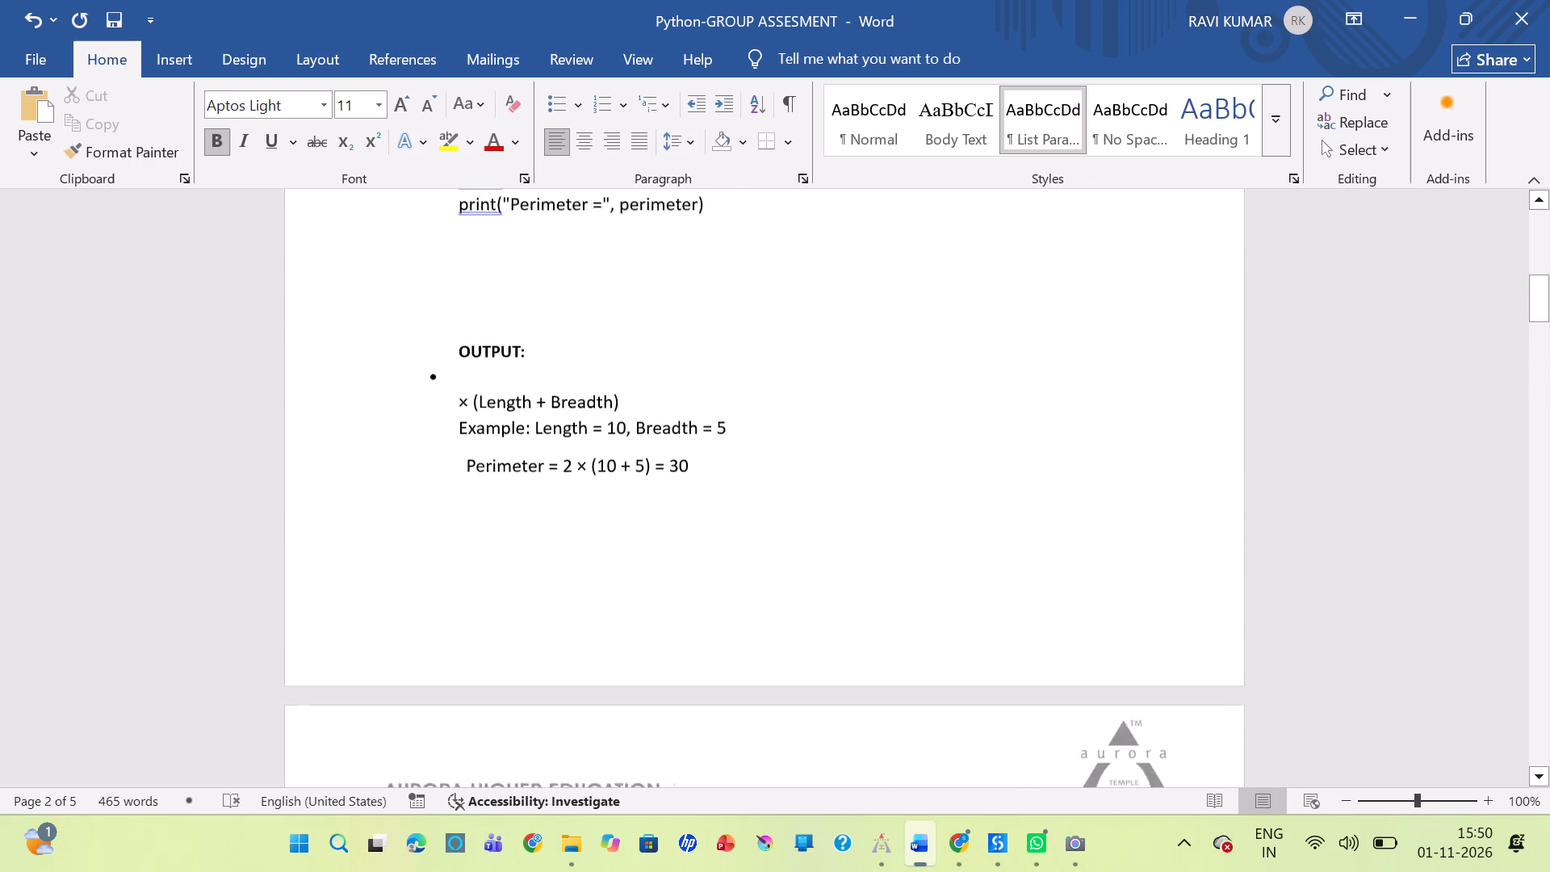
pyautogui.hscroll(3, 765, 430)
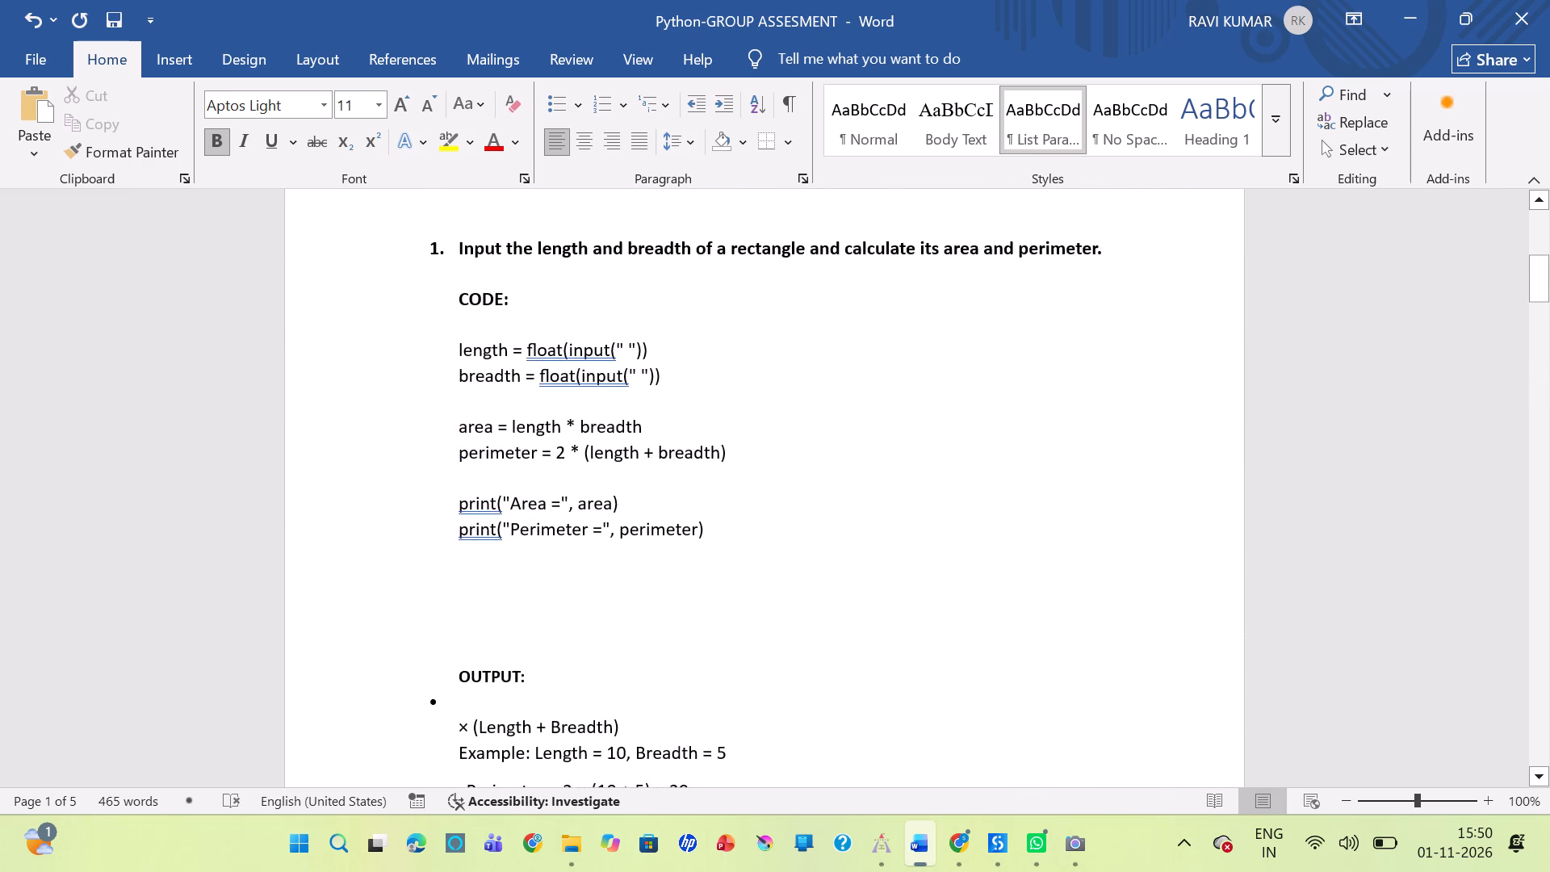
pyautogui.hscroll(1, 765, 430)
pyautogui.scroll(1, 765, 430)
pyautogui.scroll(-1, 765, 430)
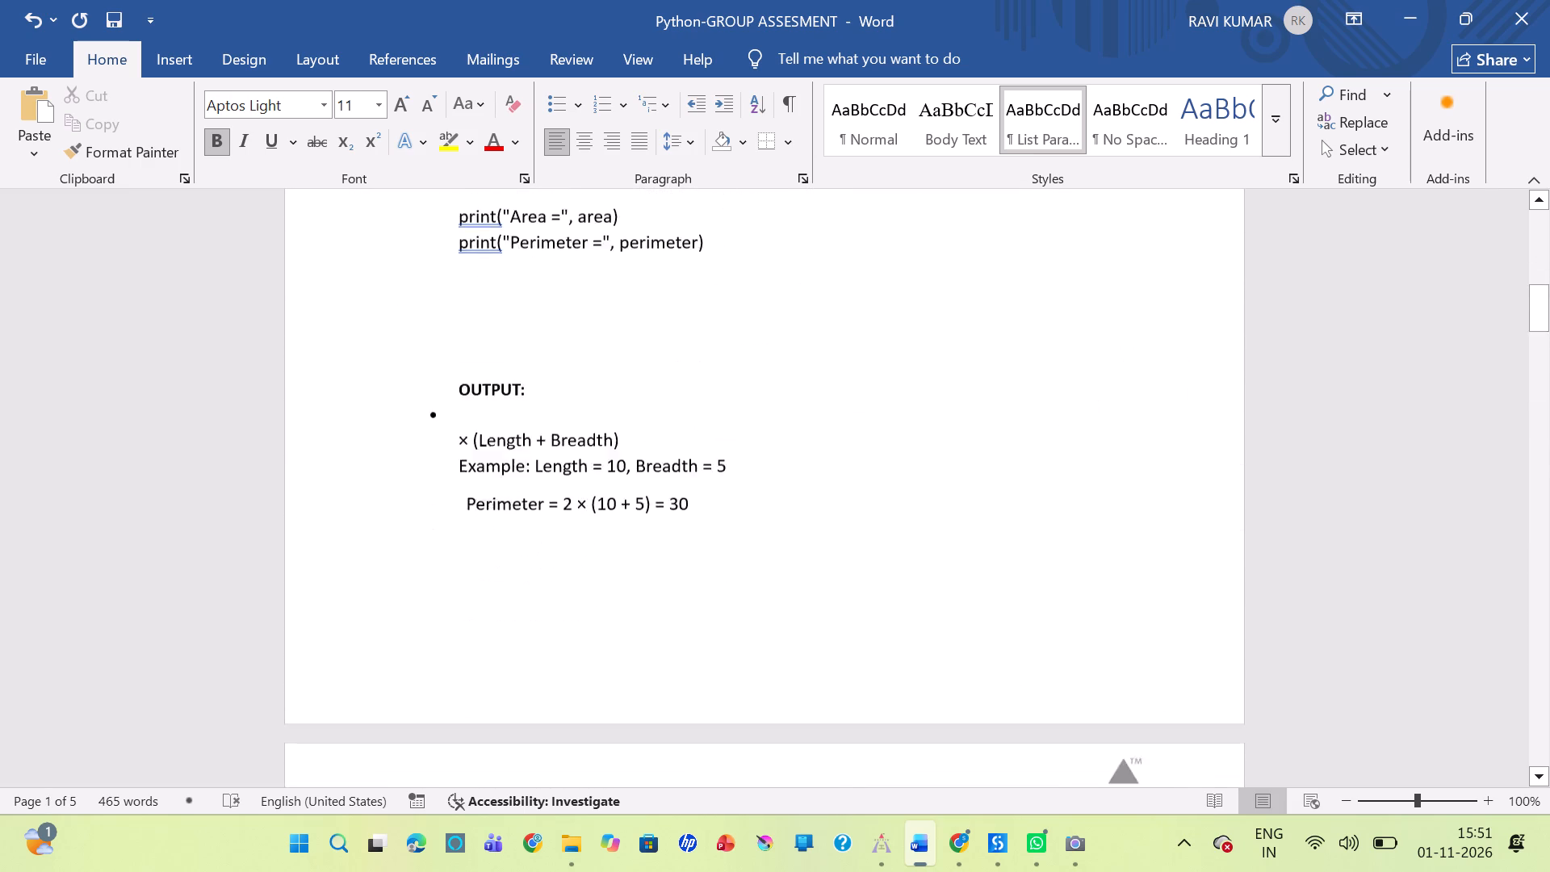
pyautogui.scroll(-5, 765, 430)
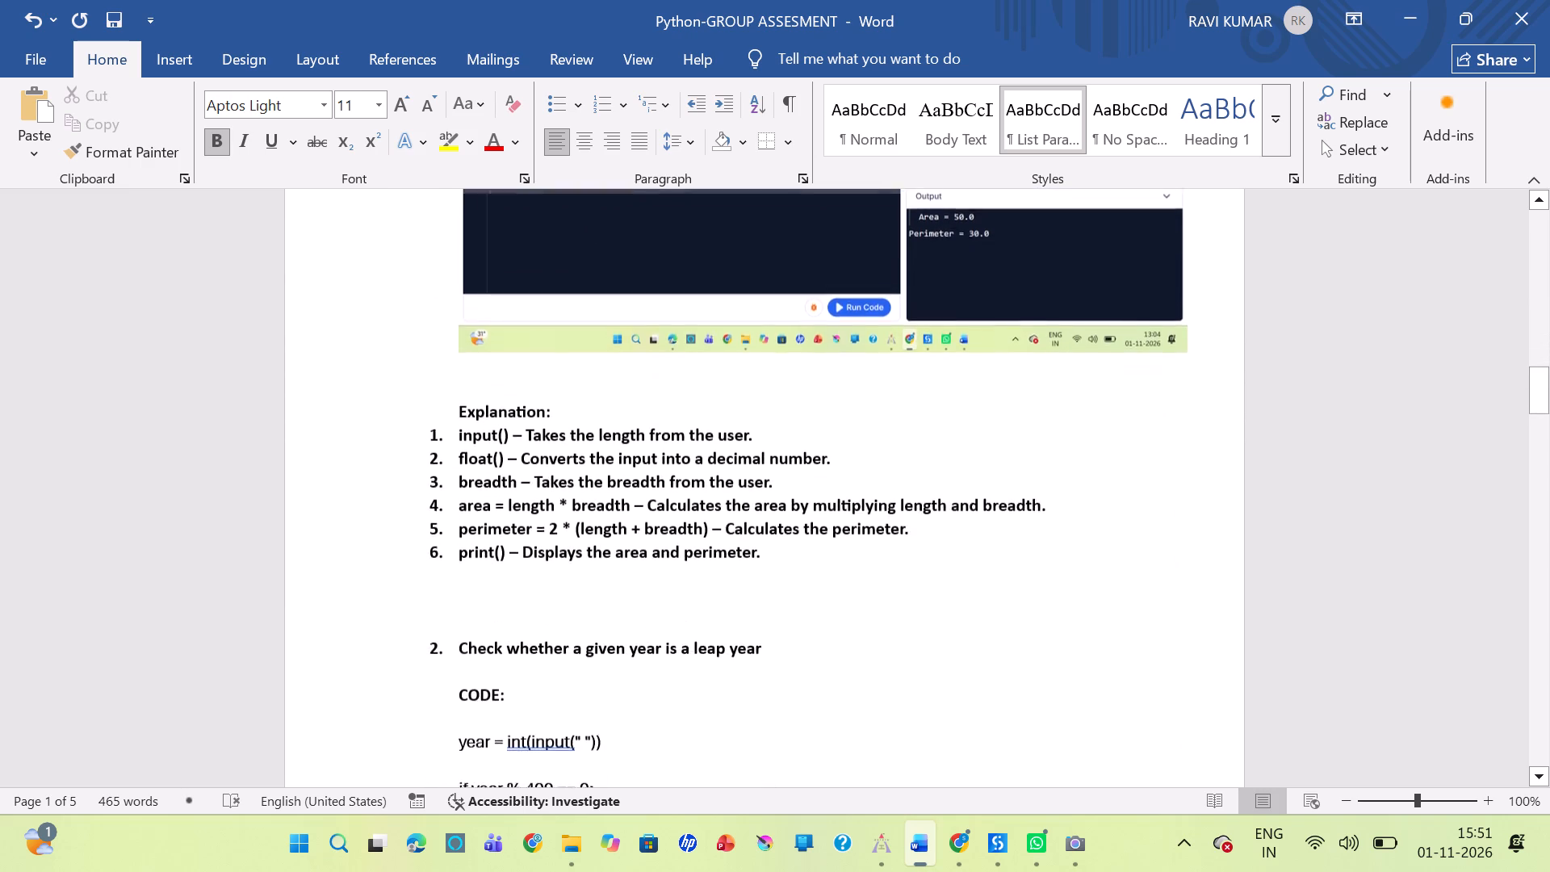
pyautogui.scroll(-5, 765, 430)
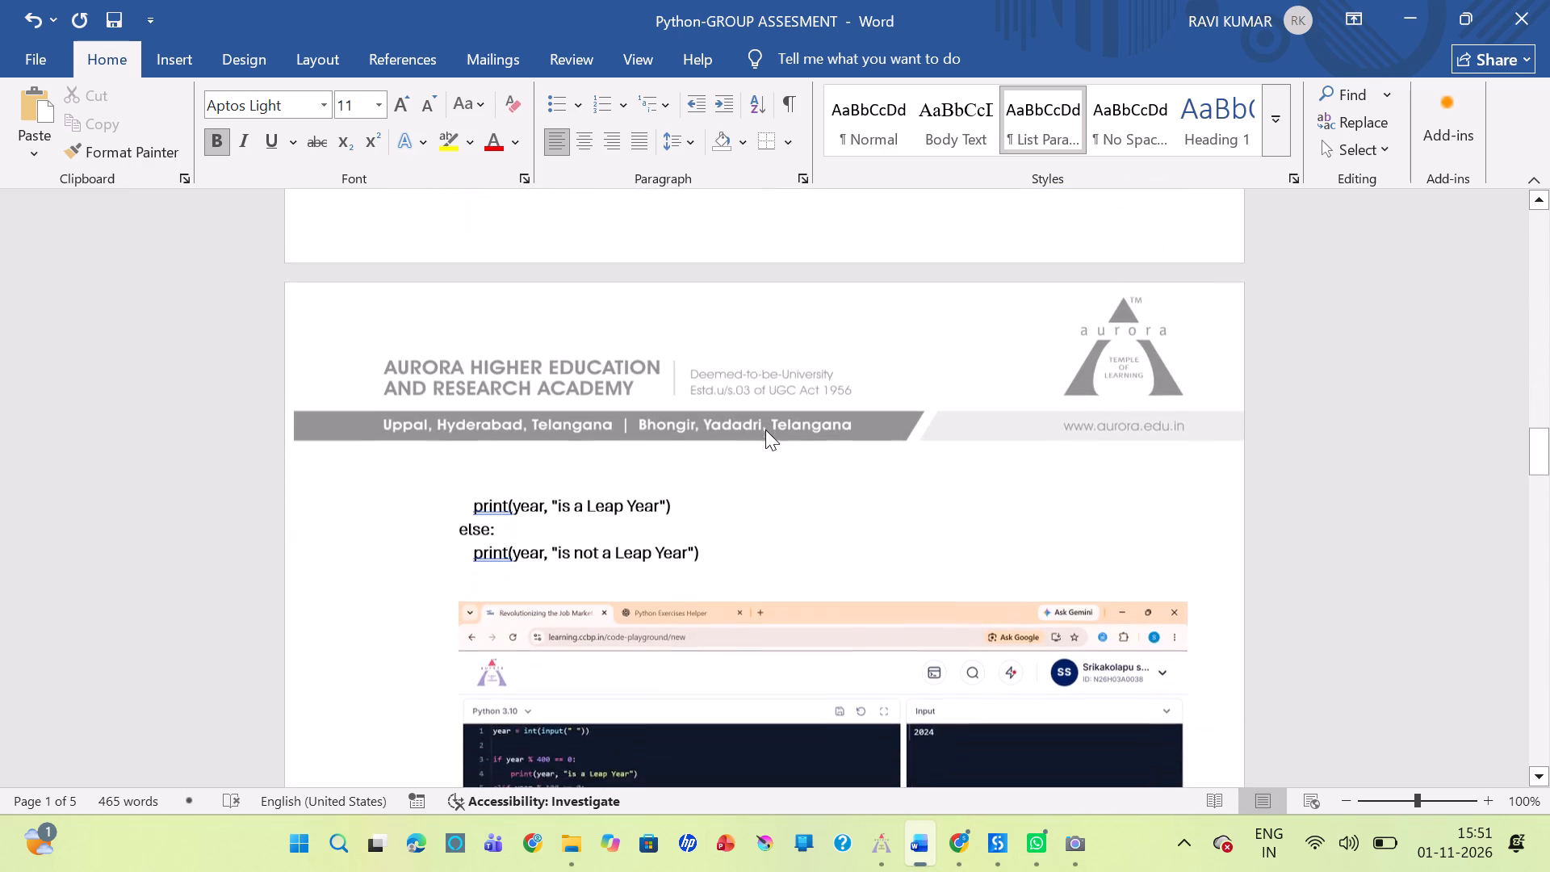
pyautogui.scroll(-2, 765, 430)
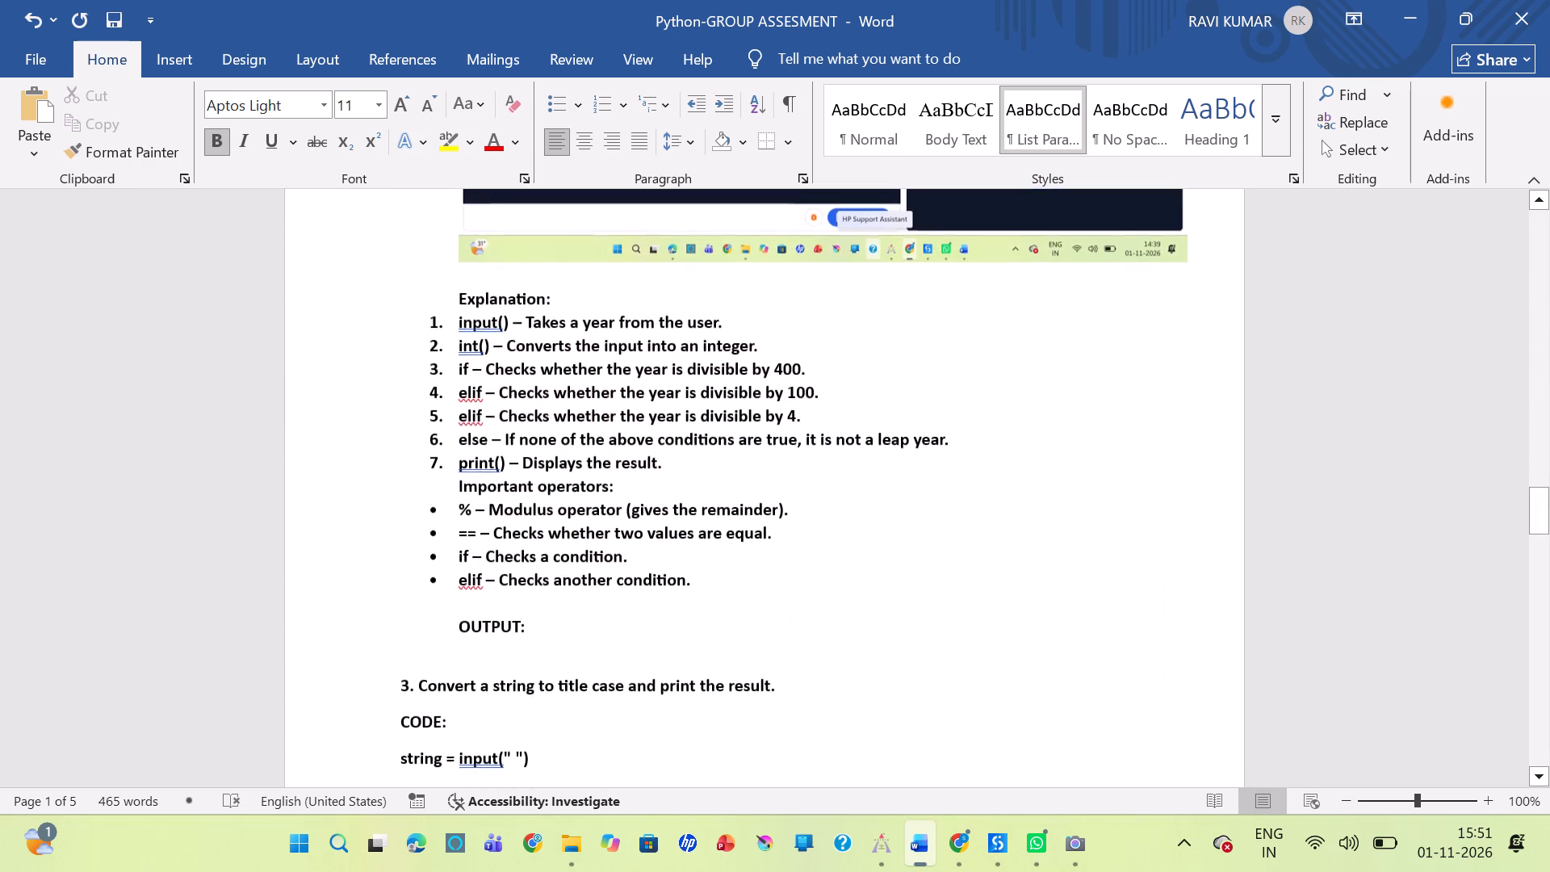
pyautogui.scroll(-1, 765, 430)
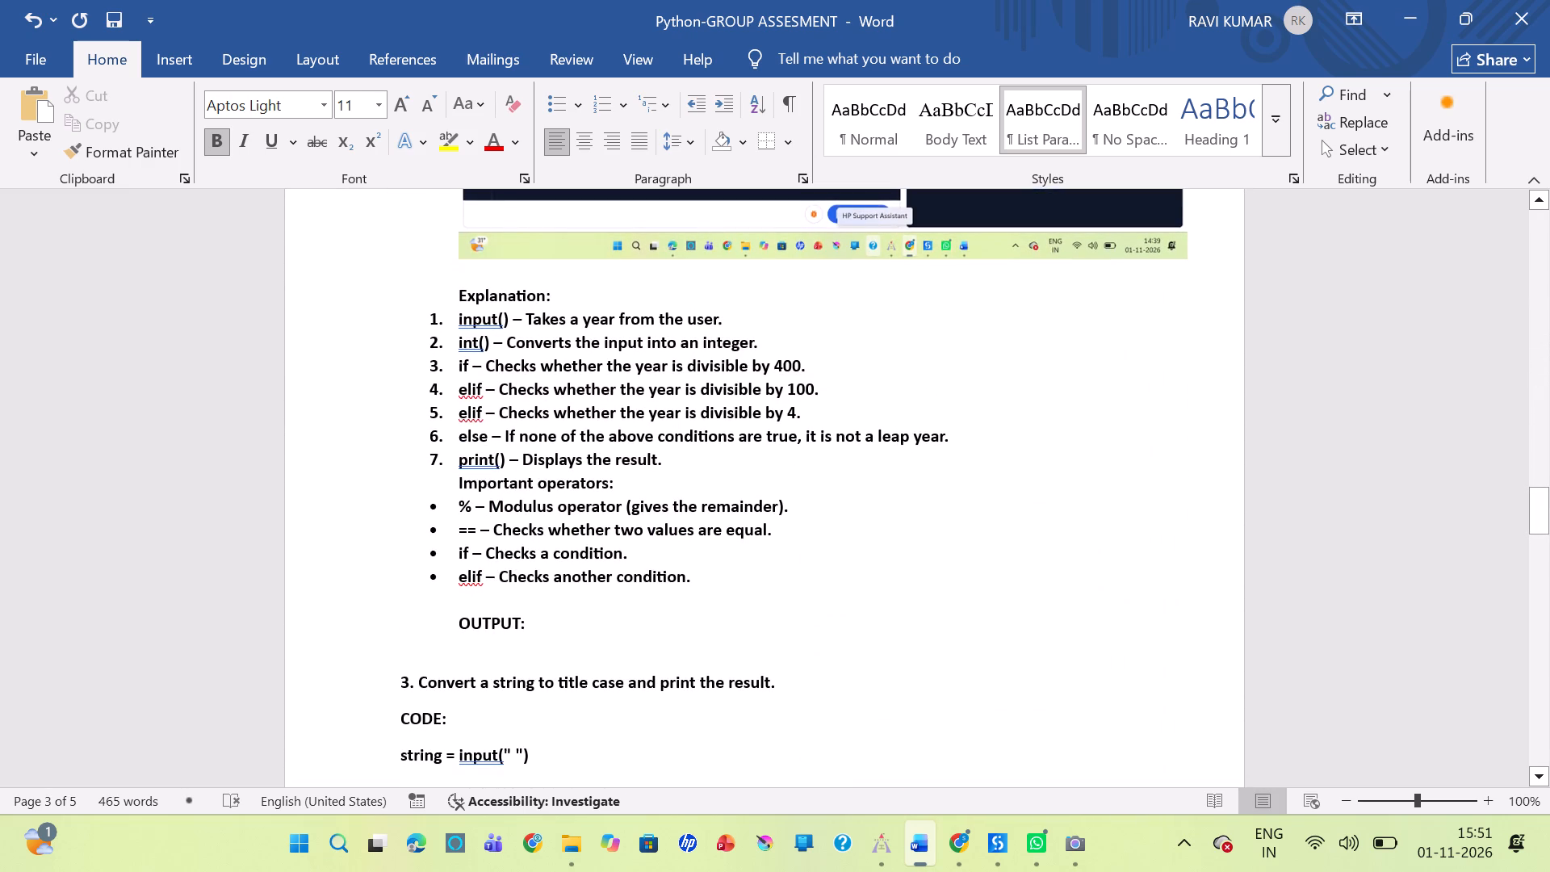
pyautogui.scroll(-1, 765, 430)
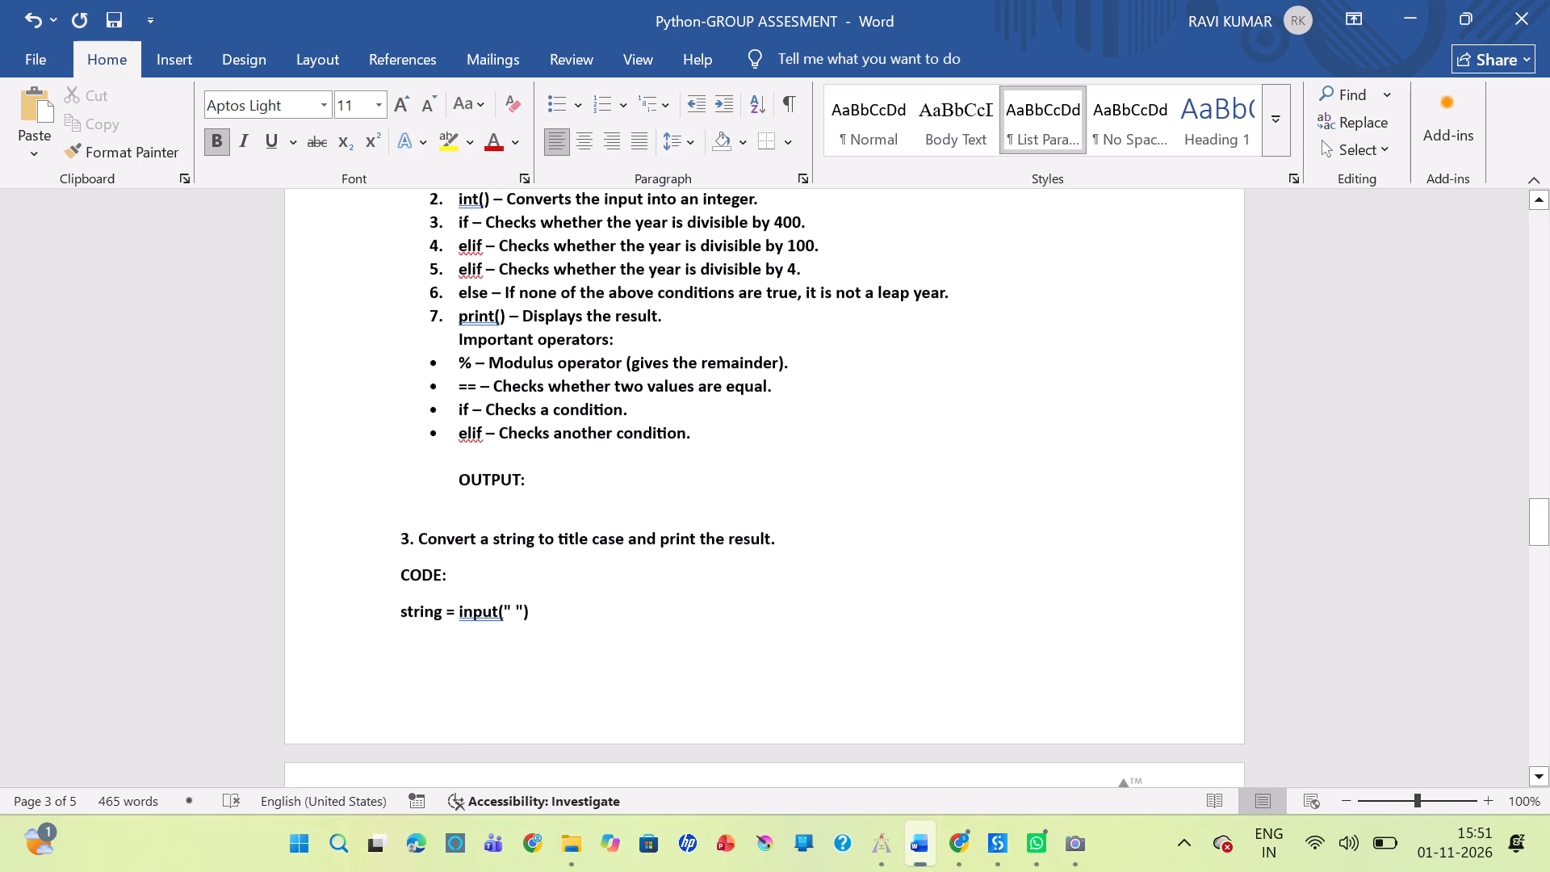
pyautogui.scroll(1, 515, 489)
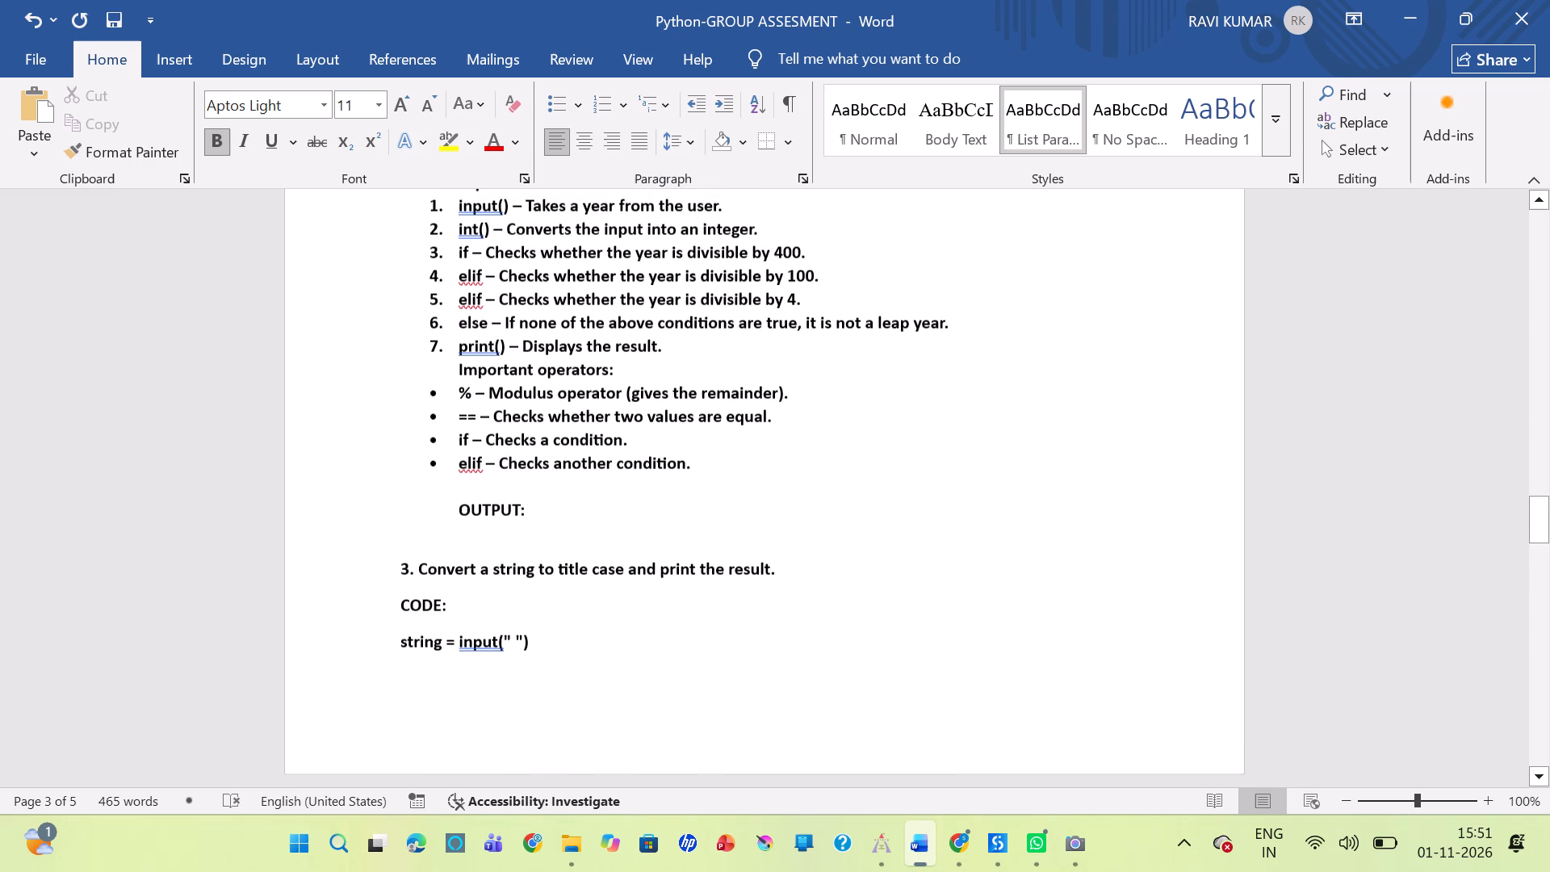
# Delete the stray "OUTPUT:" label and the blank line above it, below question 2's list of important operators.
pyautogui.scroll(2, 515, 489)
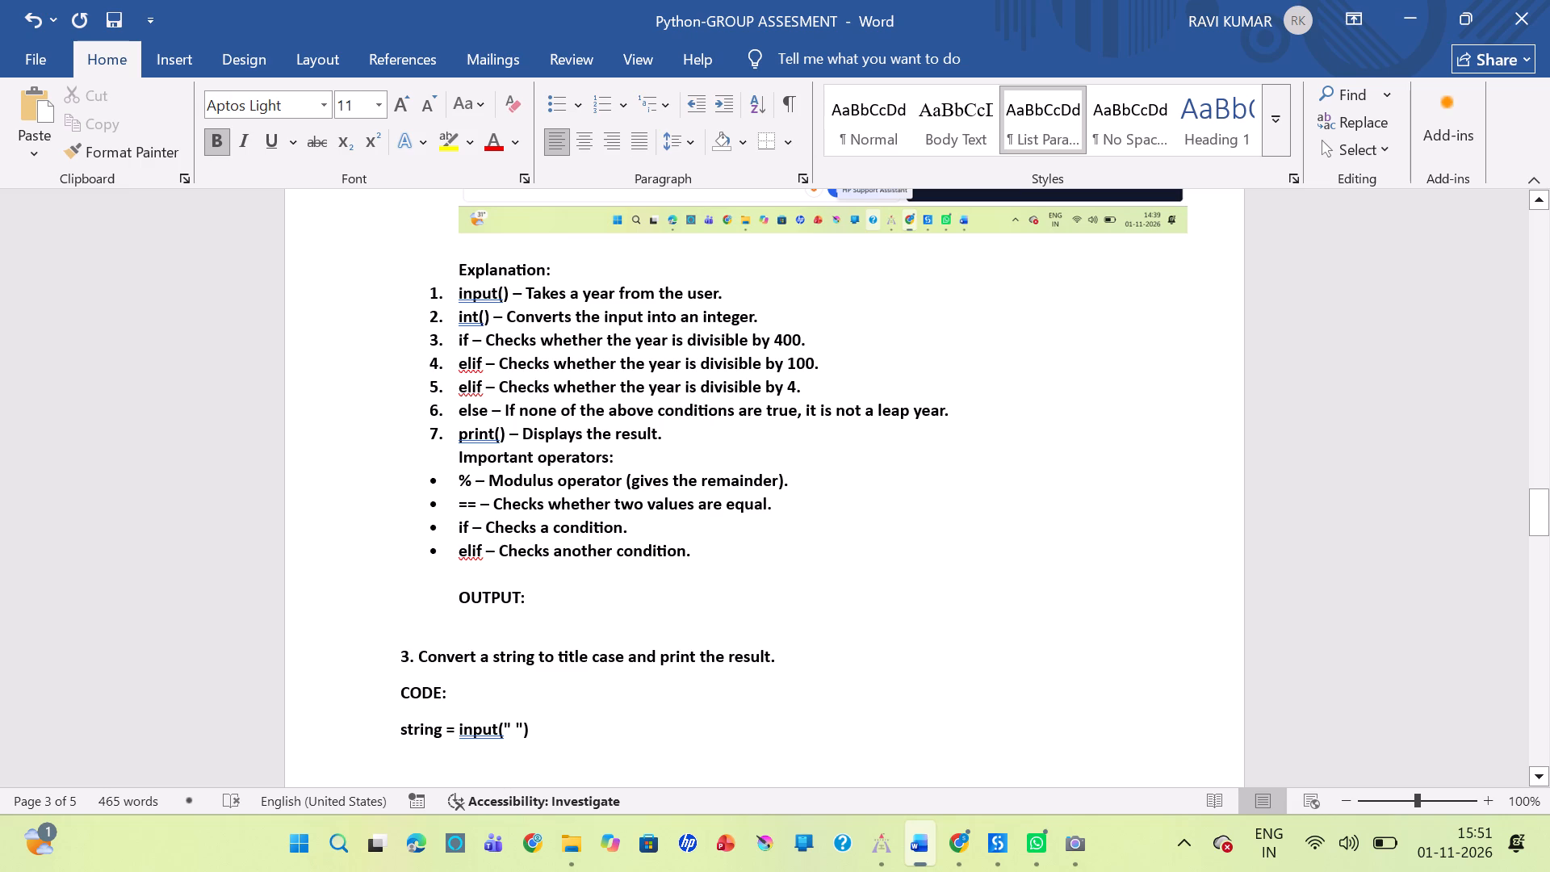
pyautogui.click(549, 600)
pyautogui.press('BackSpace')
pyautogui.press('BackSpace')
pyautogui.press('BackSpace')
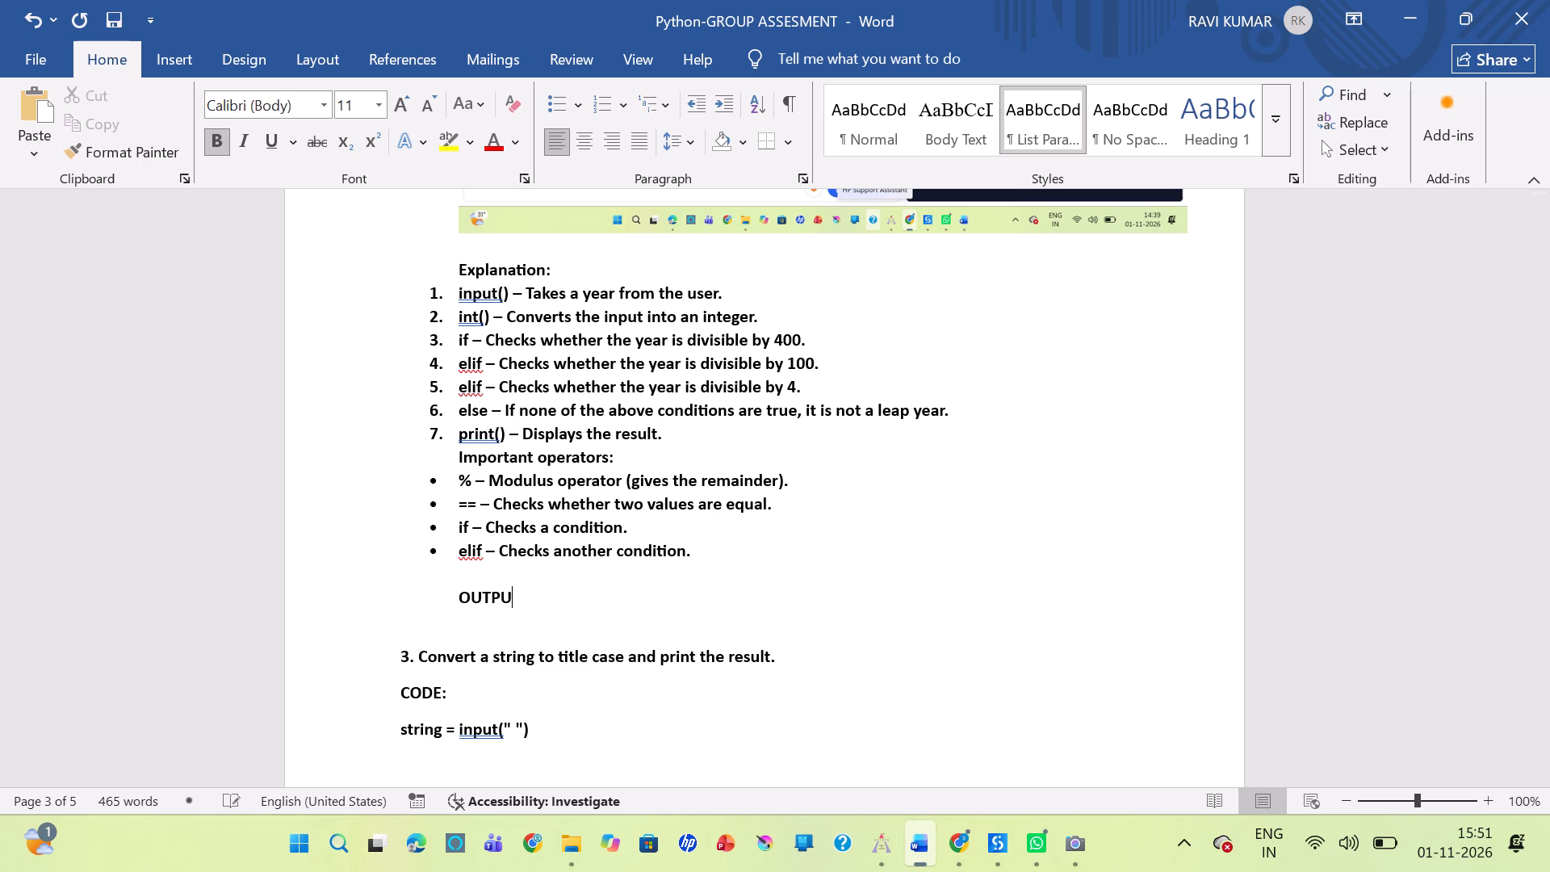
pyautogui.press('BackSpace')
pyautogui.press('BackSpace')
pyautogui.press('BackSpace')
pyautogui.press('BackSpace')
pyautogui.press('BackSpace')
pyautogui.press('BackSpace')
pyautogui.press('BackSpace')
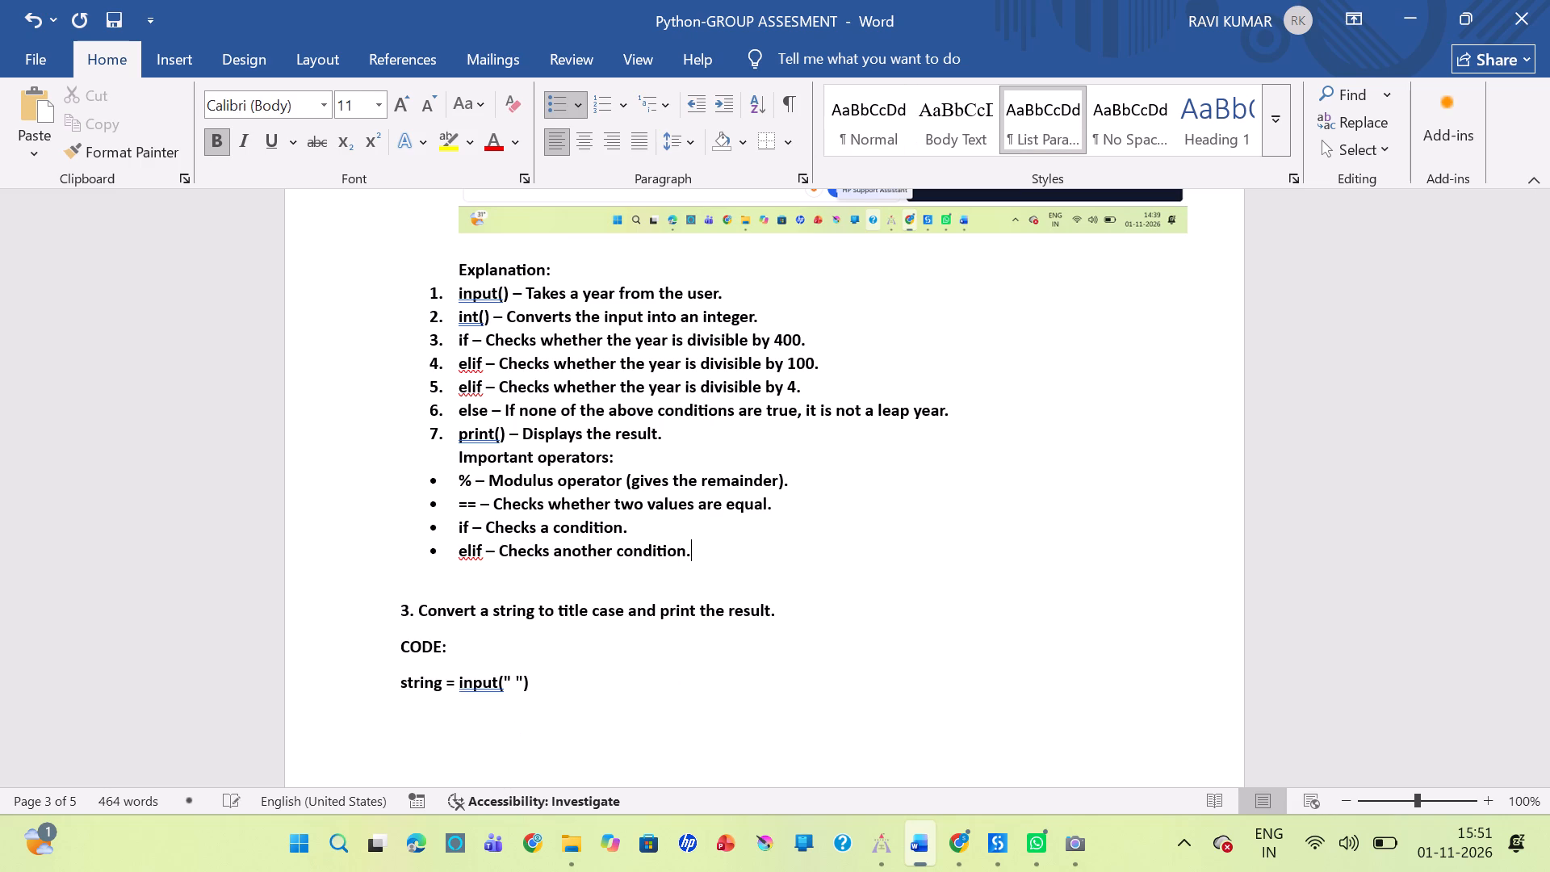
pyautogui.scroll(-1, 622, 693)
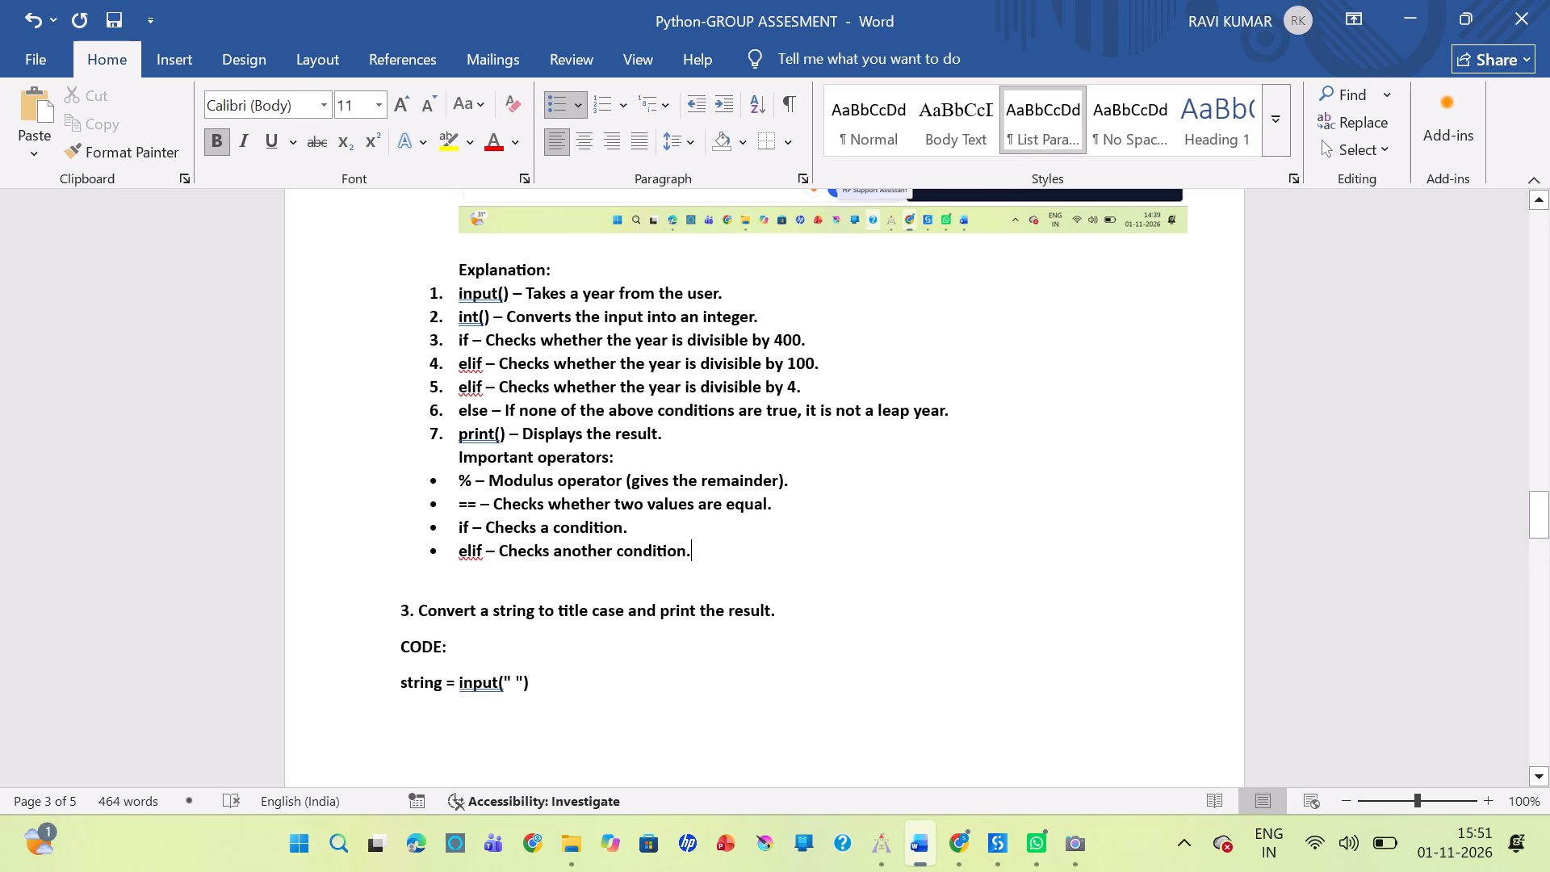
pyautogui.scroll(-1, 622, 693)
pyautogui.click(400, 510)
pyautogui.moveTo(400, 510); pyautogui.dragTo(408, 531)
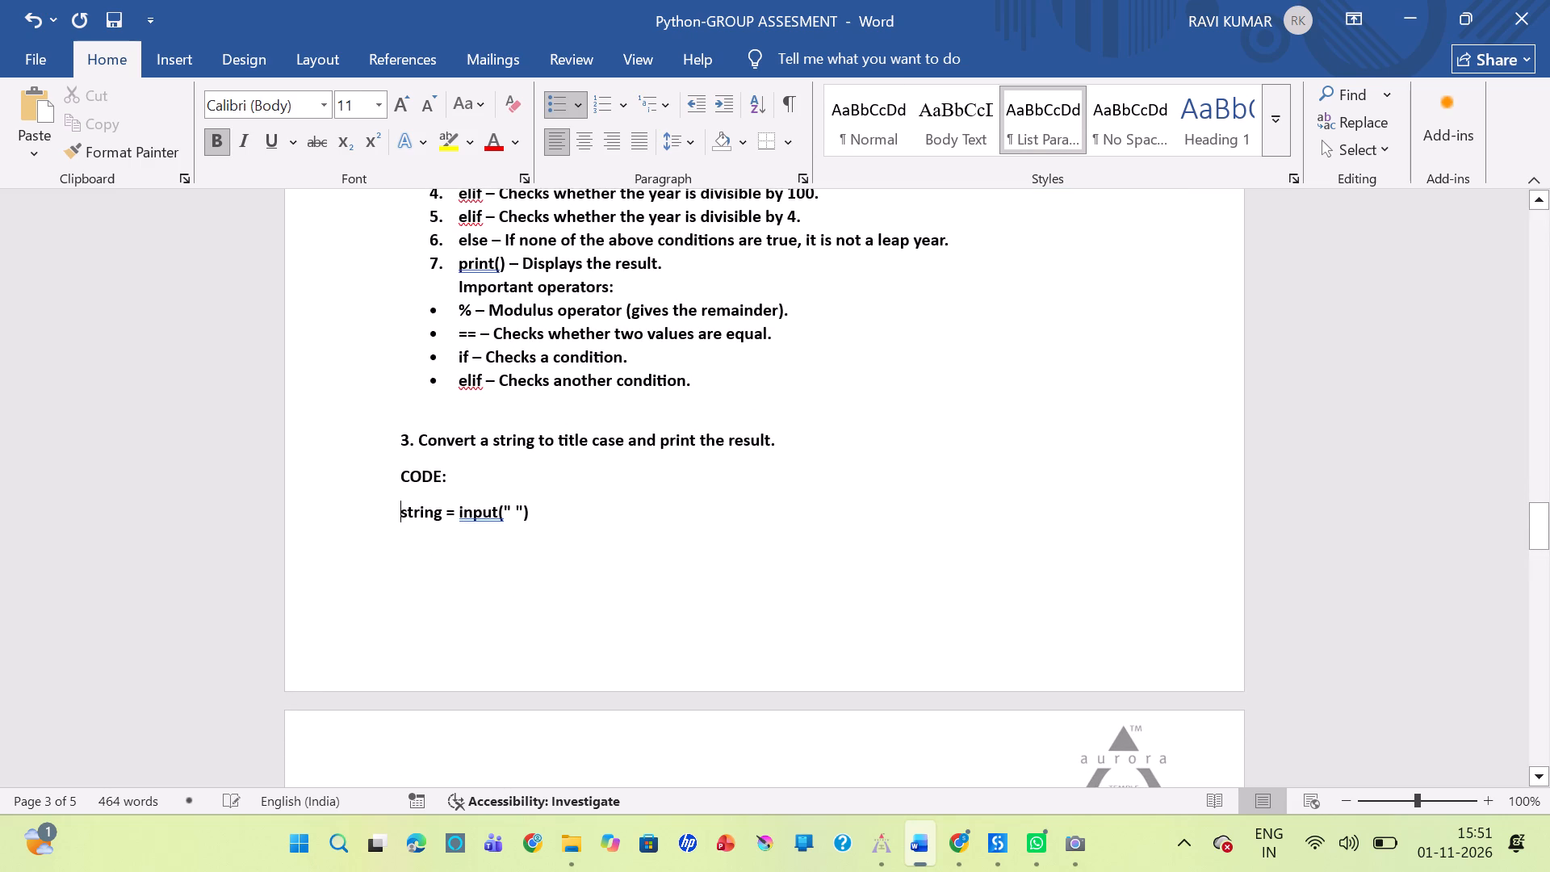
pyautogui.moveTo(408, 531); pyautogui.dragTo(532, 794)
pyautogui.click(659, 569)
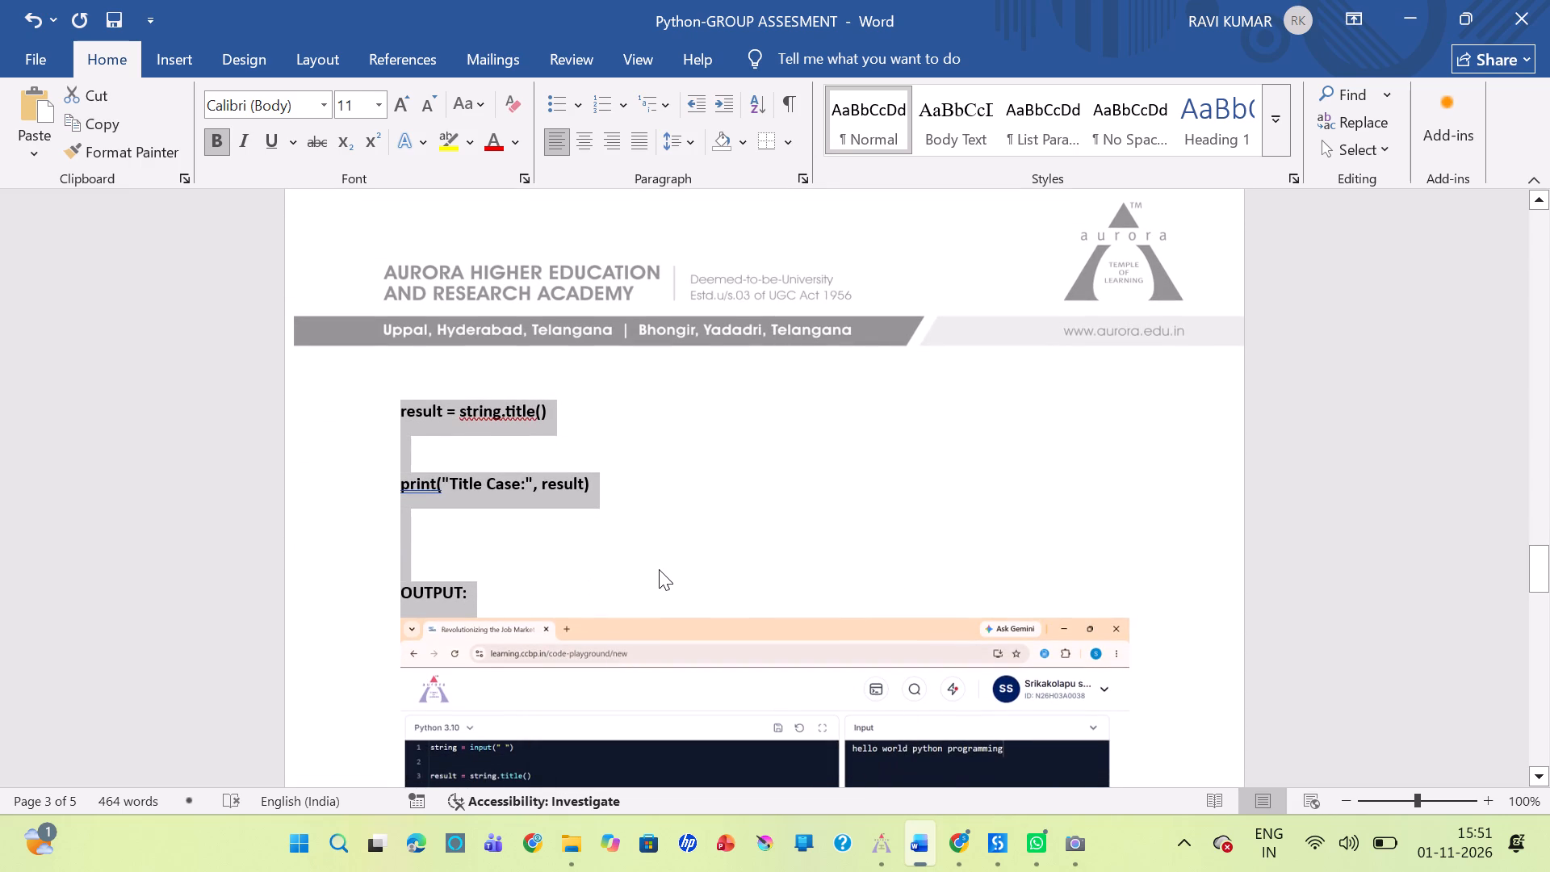
# Change the font of question 3's code lines "result = string.title()" through print("Title Case:", result) to Aptos Light.
pyautogui.scroll(1, 580, 464)
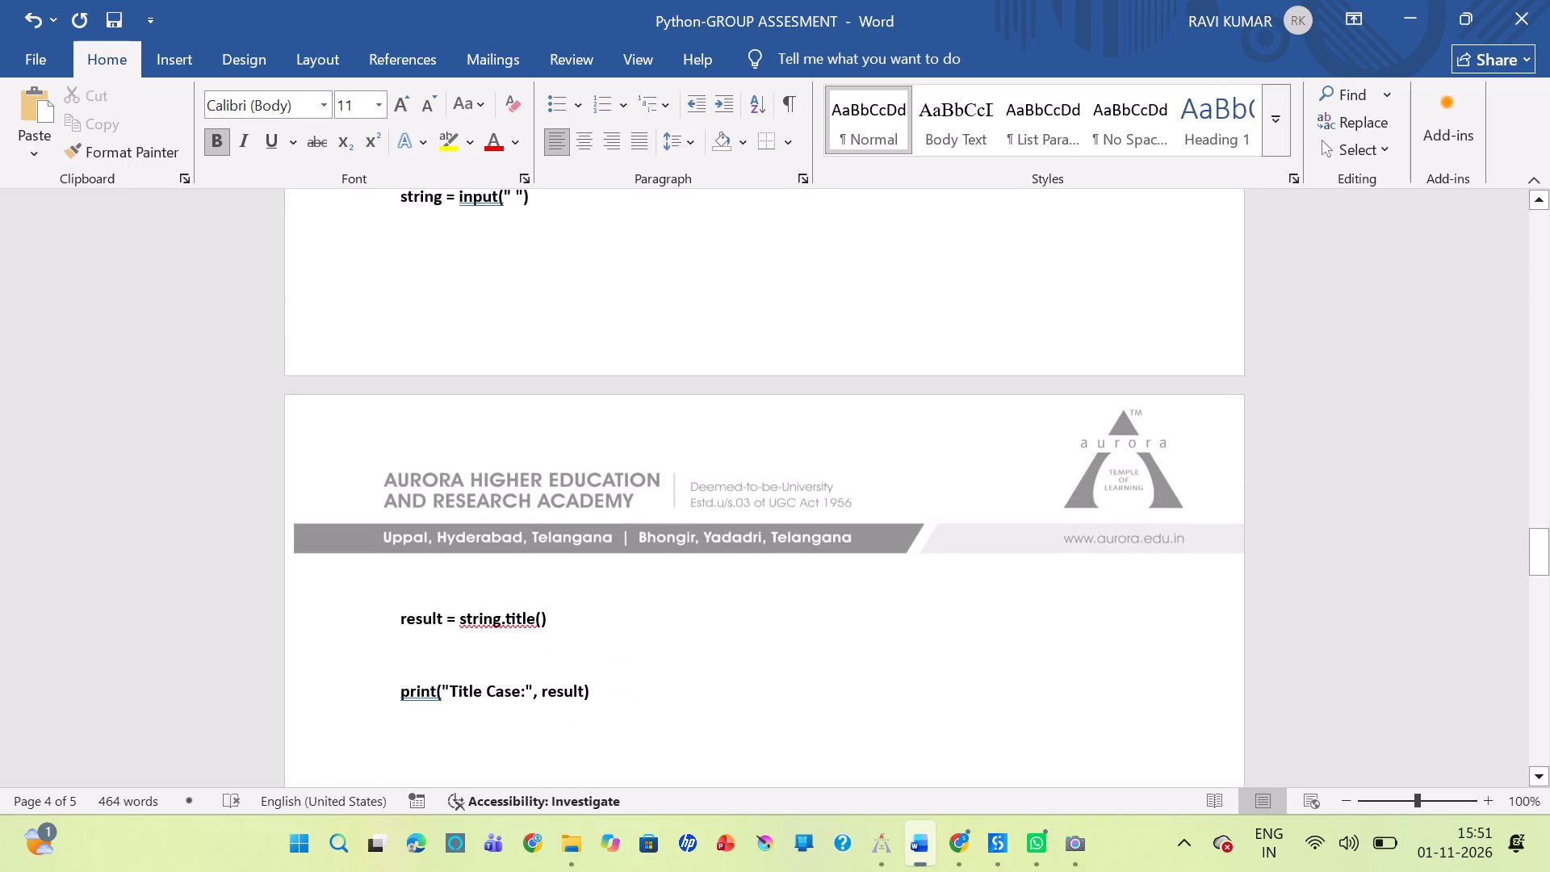
pyautogui.click(397, 615)
pyautogui.moveTo(397, 615); pyautogui.dragTo(598, 711)
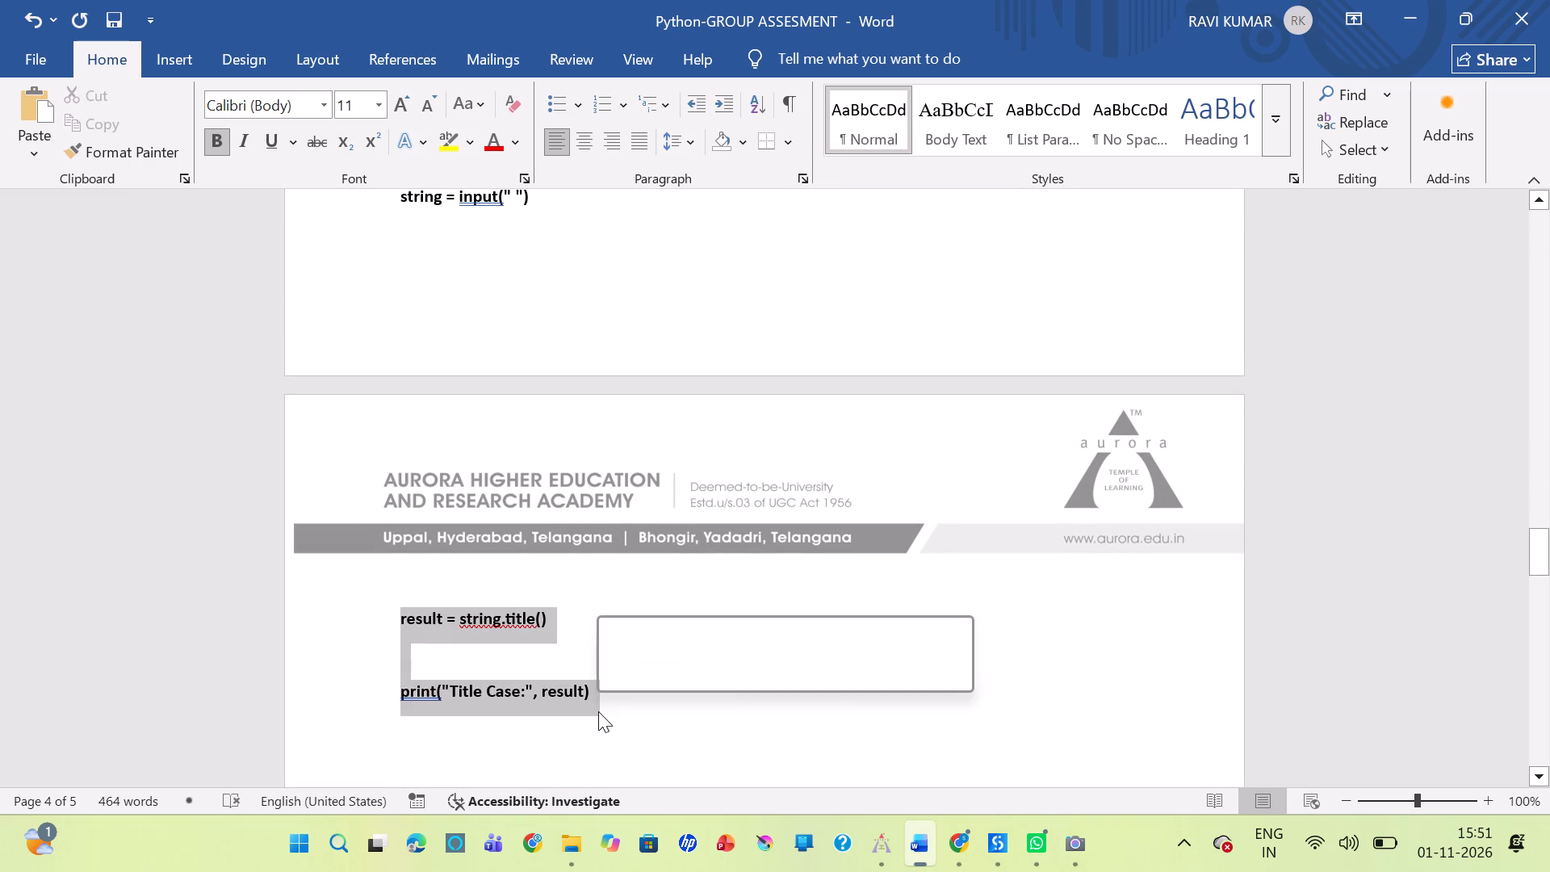
pyautogui.click(685, 640)
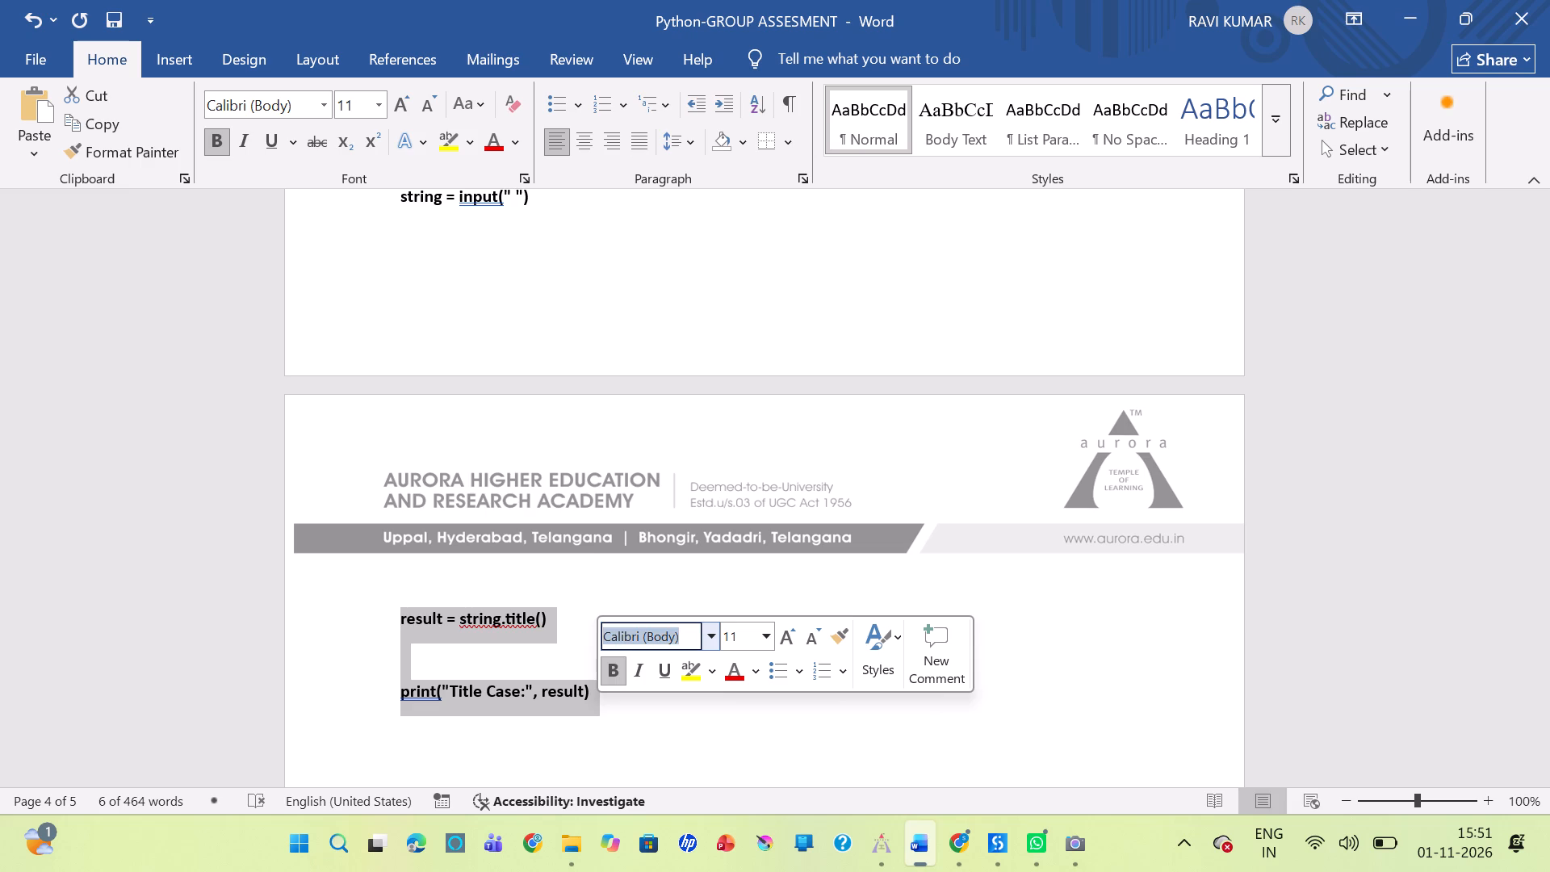
pyautogui.click(713, 637)
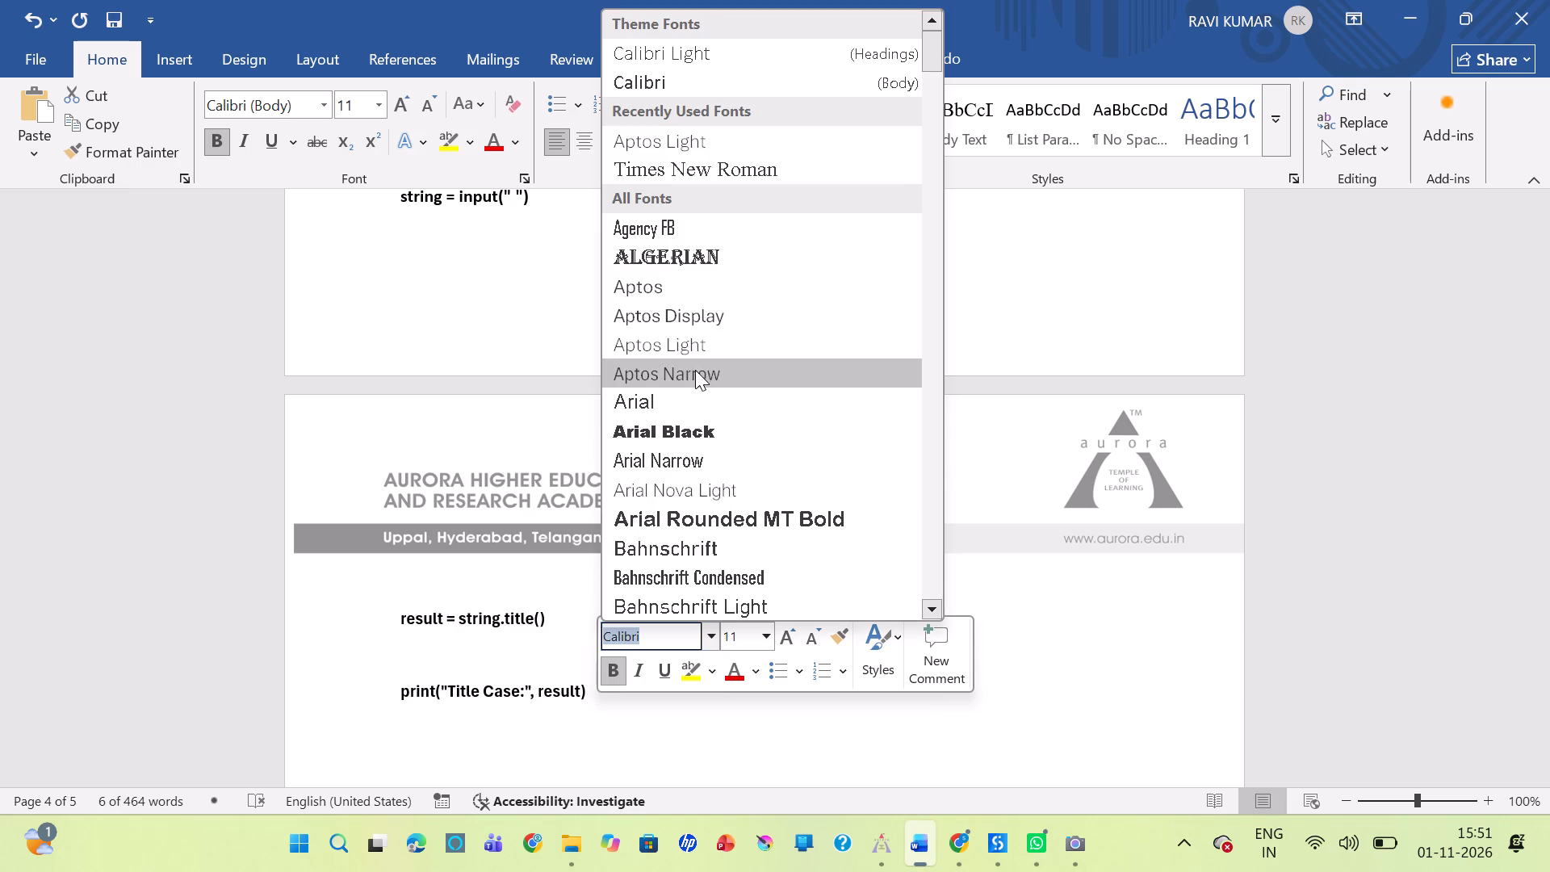
pyautogui.click(691, 349)
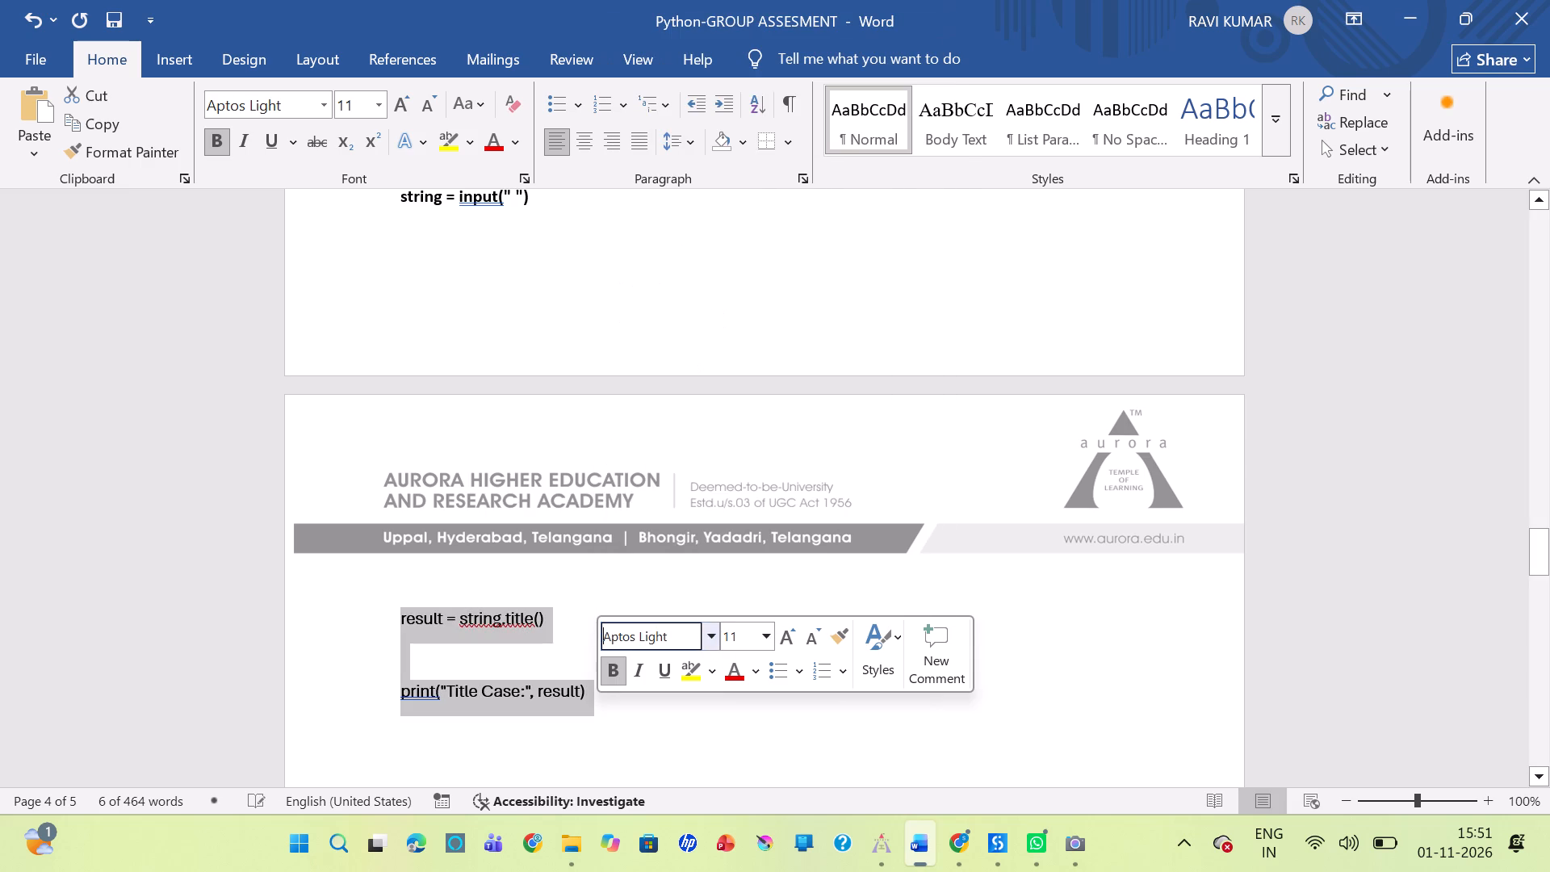
pyautogui.click(614, 372)
# Change the font of question 3's first code line, string = input(" "), to Aptos Light.
pyautogui.scroll(1, 616, 385)
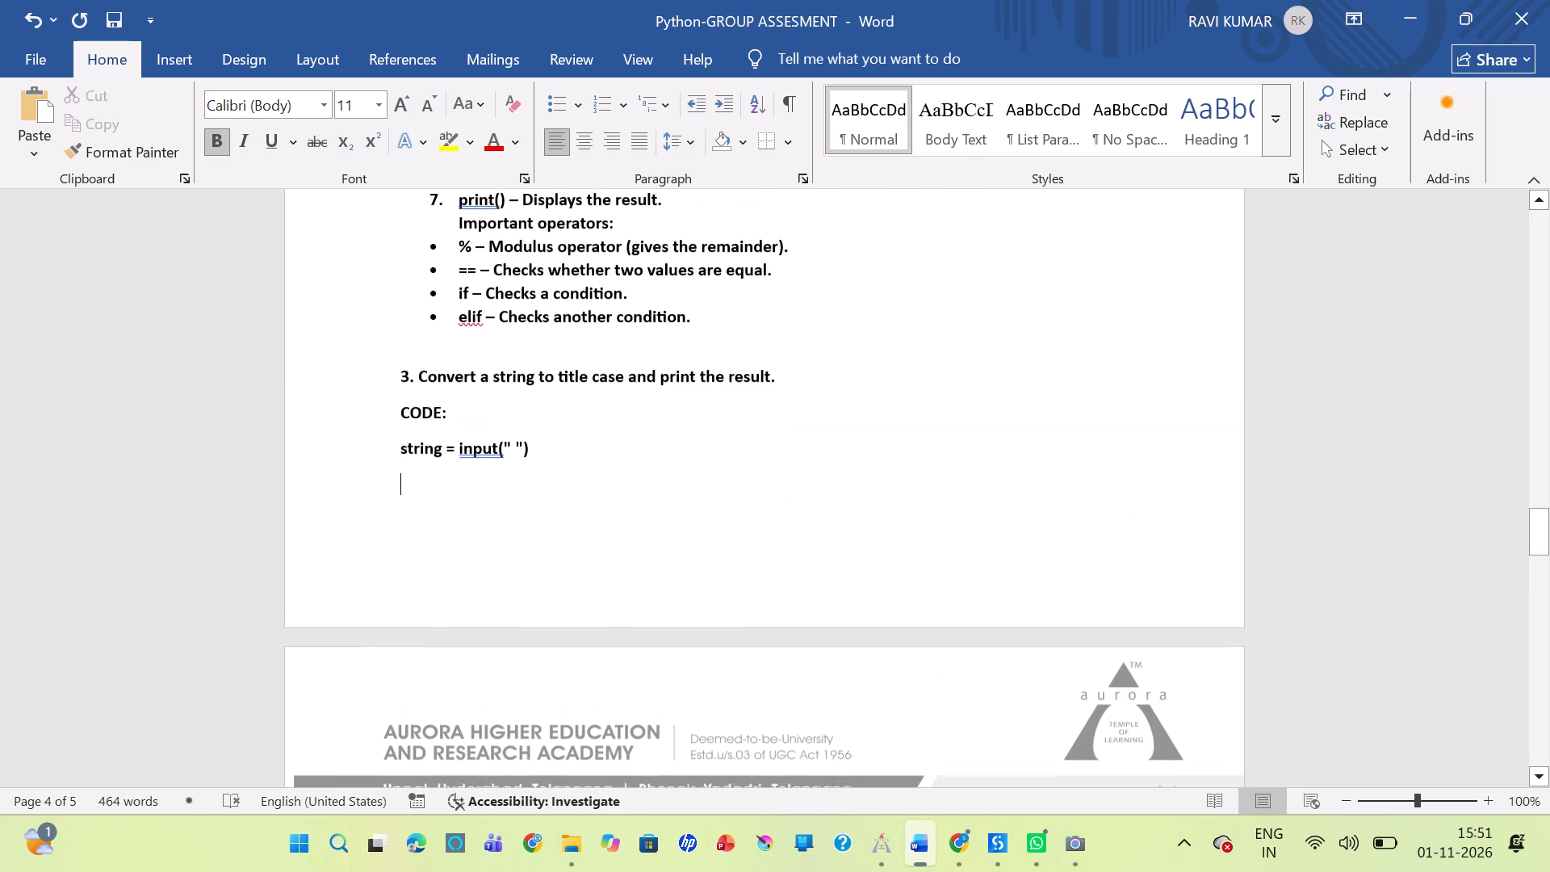
pyautogui.click(400, 449)
pyautogui.moveTo(400, 449); pyautogui.dragTo(538, 448)
pyautogui.click(655, 371)
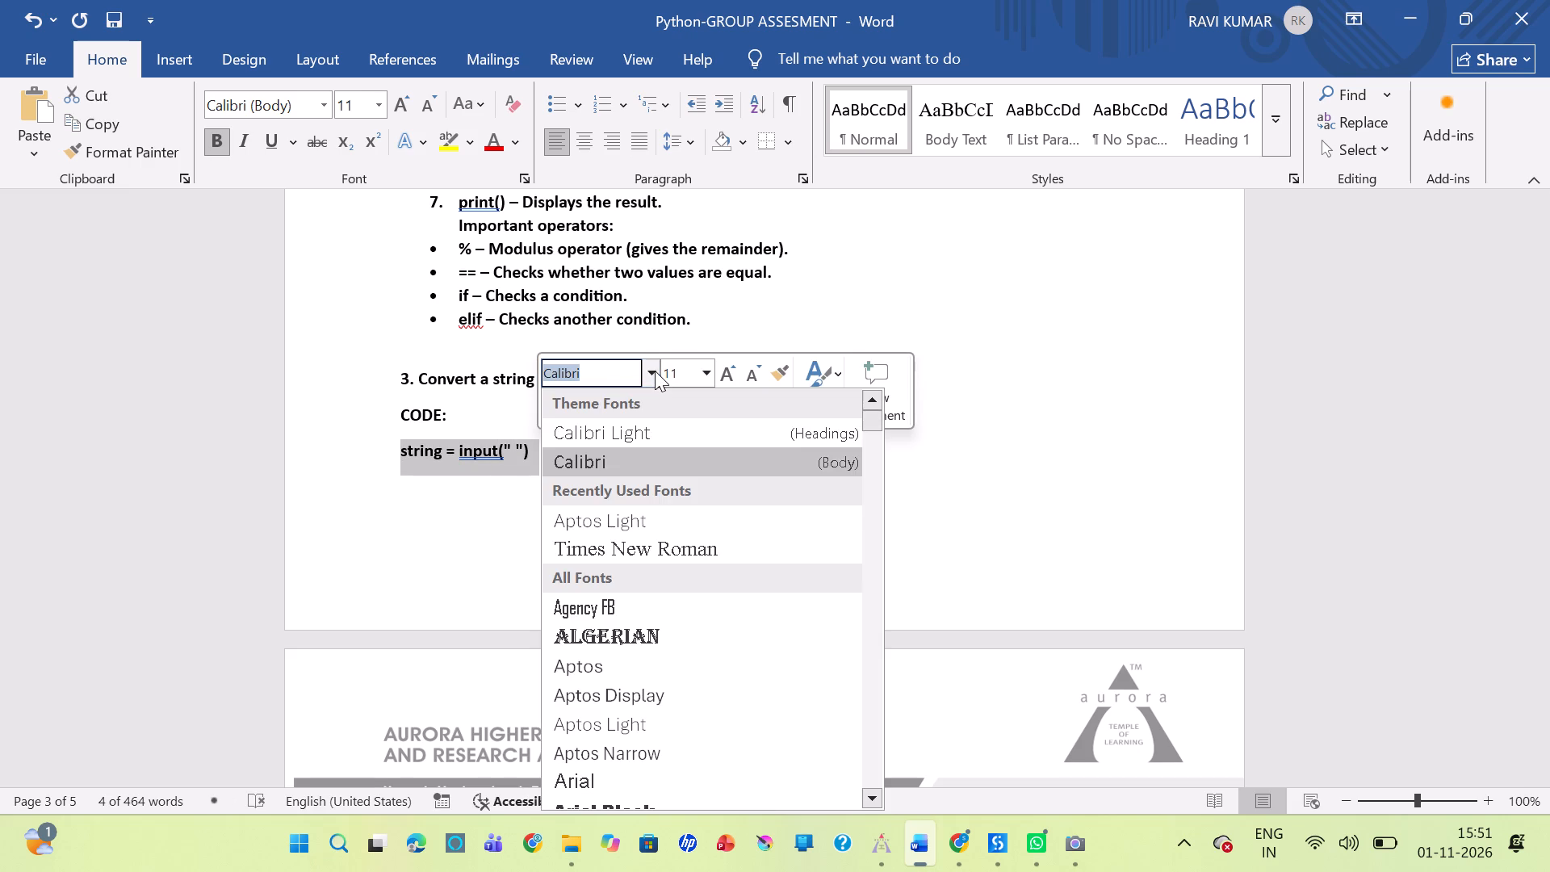
pyautogui.click(605, 723)
pyautogui.click(735, 540)
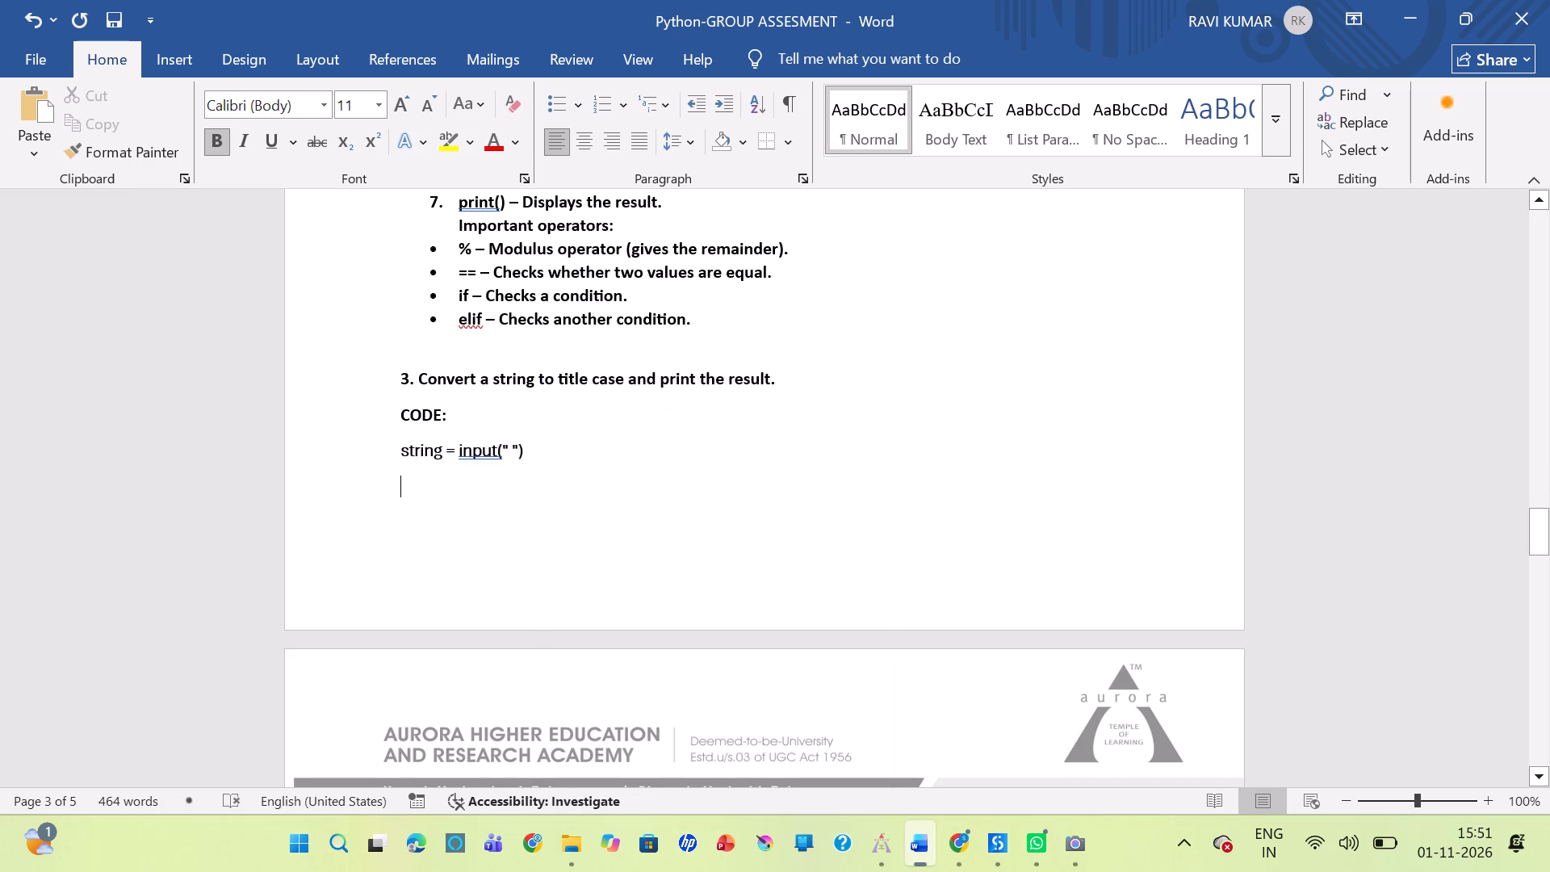
# Change the font of question 4's nested loop code, from "for i in range(1, 6):" through the final print(), to Aptos Light.
pyautogui.scroll(-3, 735, 540)
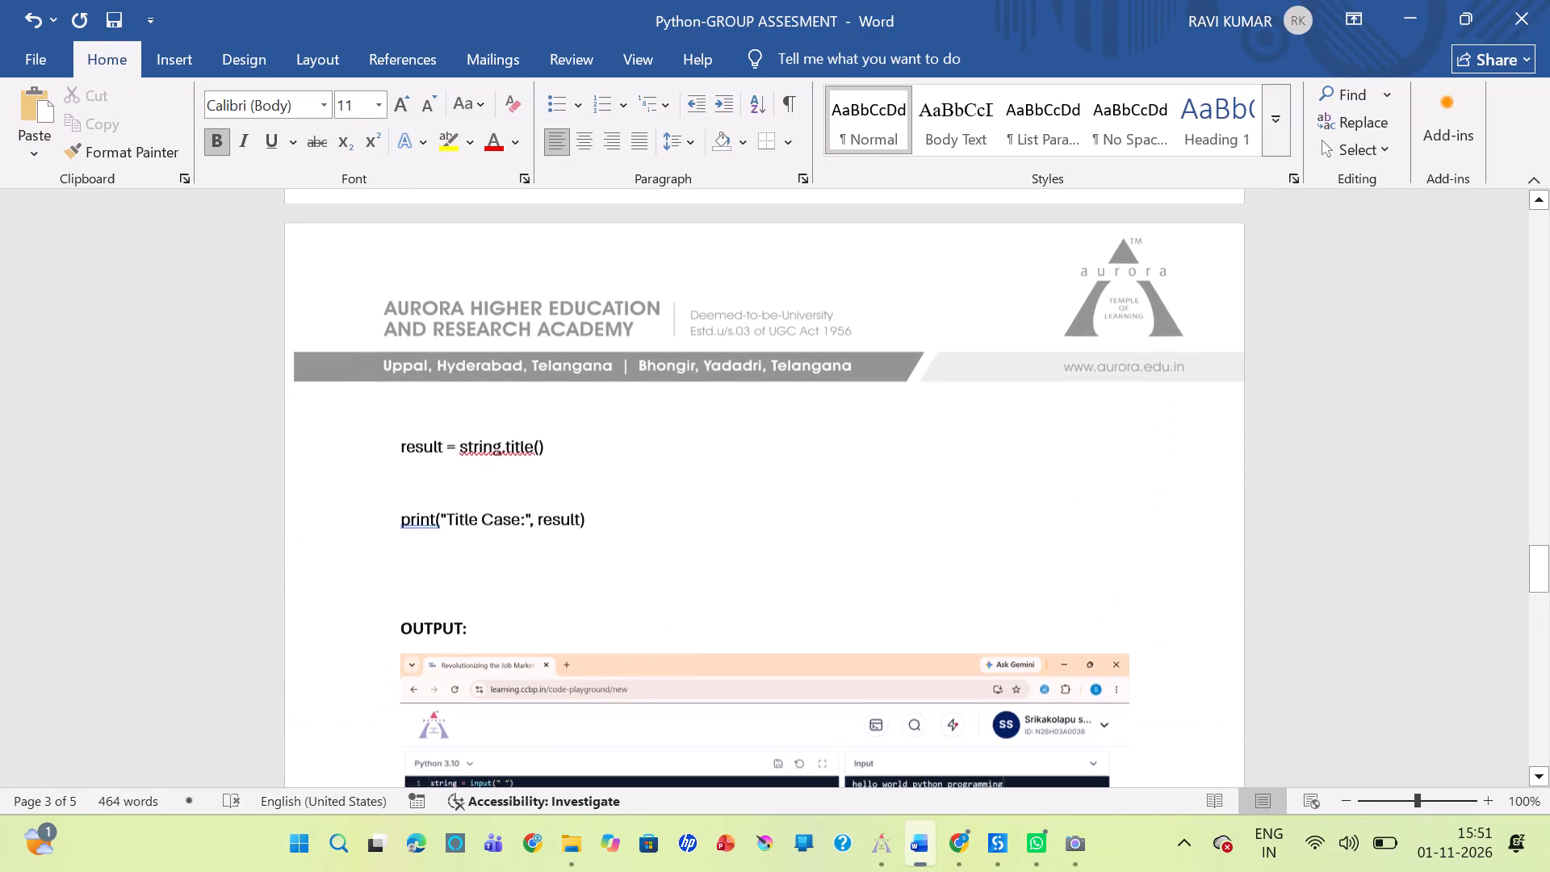
pyautogui.scroll(-4, 735, 540)
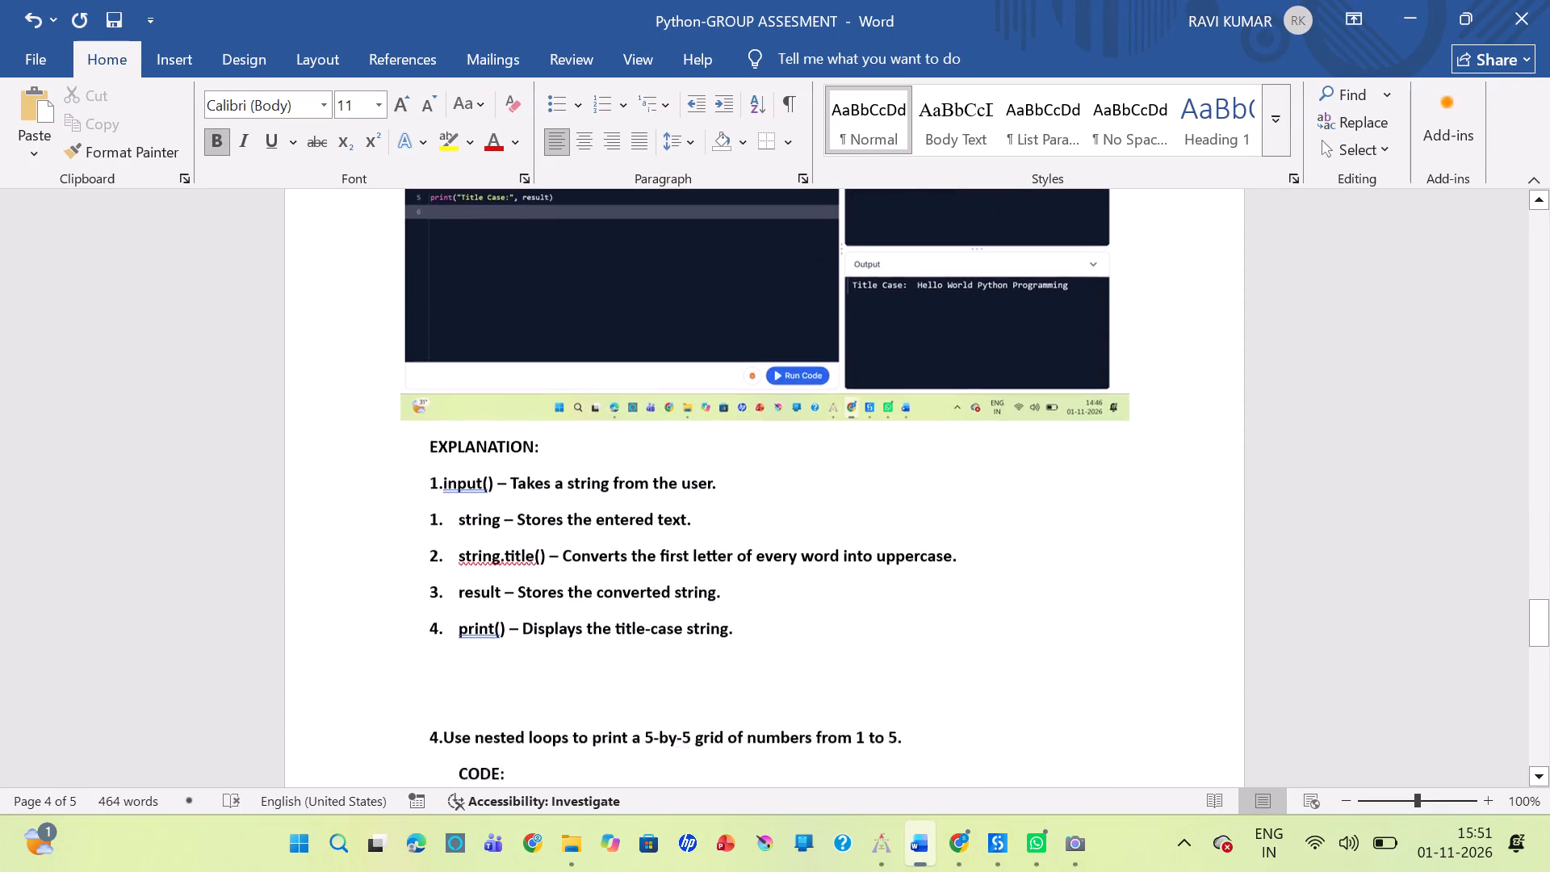
pyautogui.scroll(-3, 735, 540)
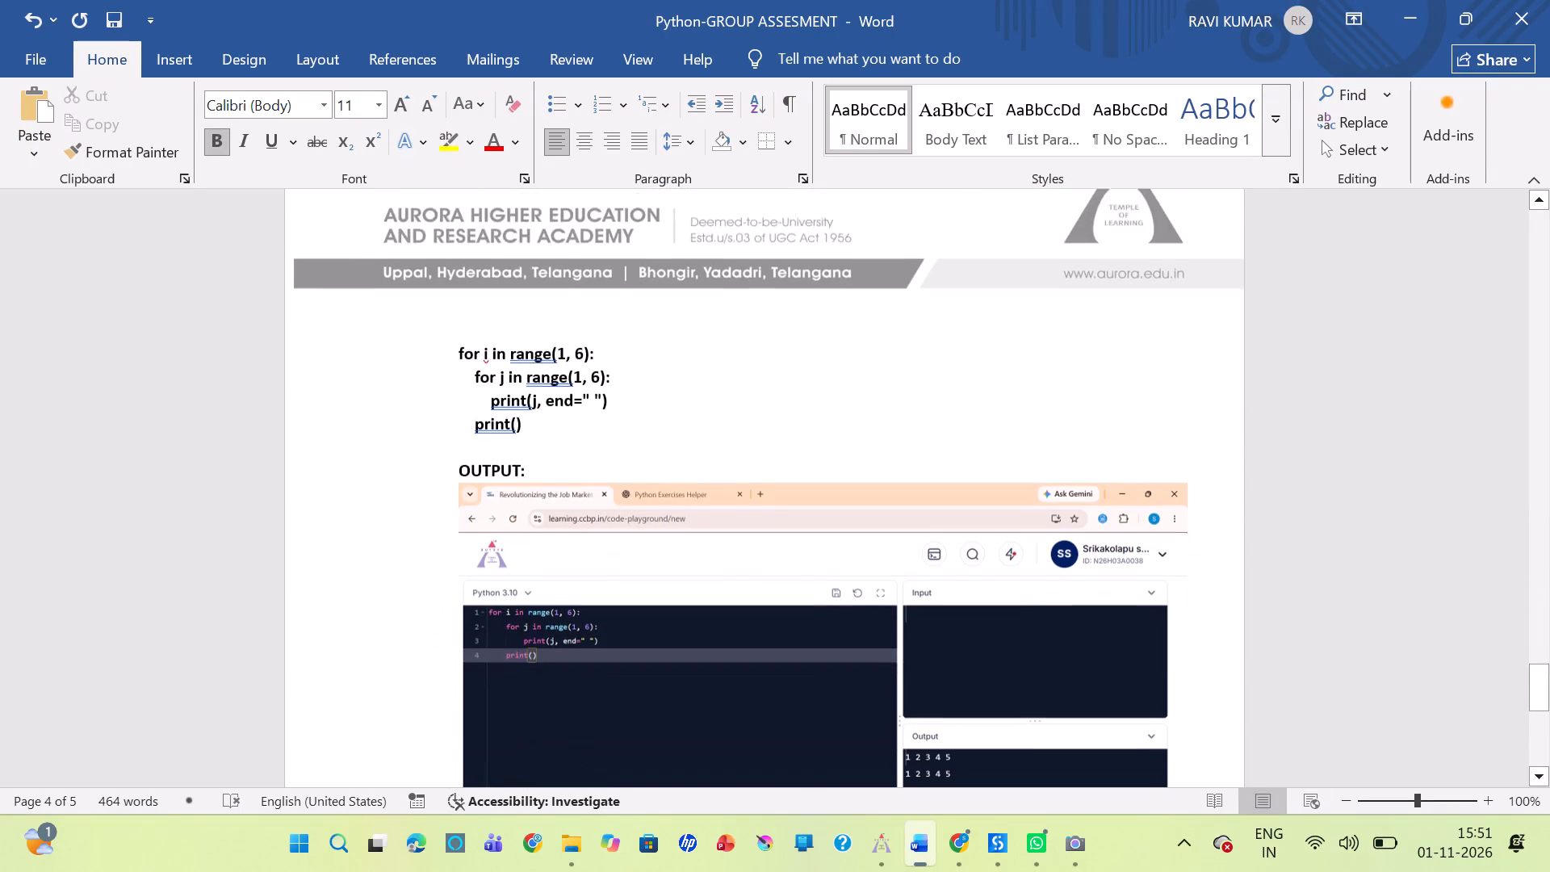
pyautogui.scroll(-1, 735, 540)
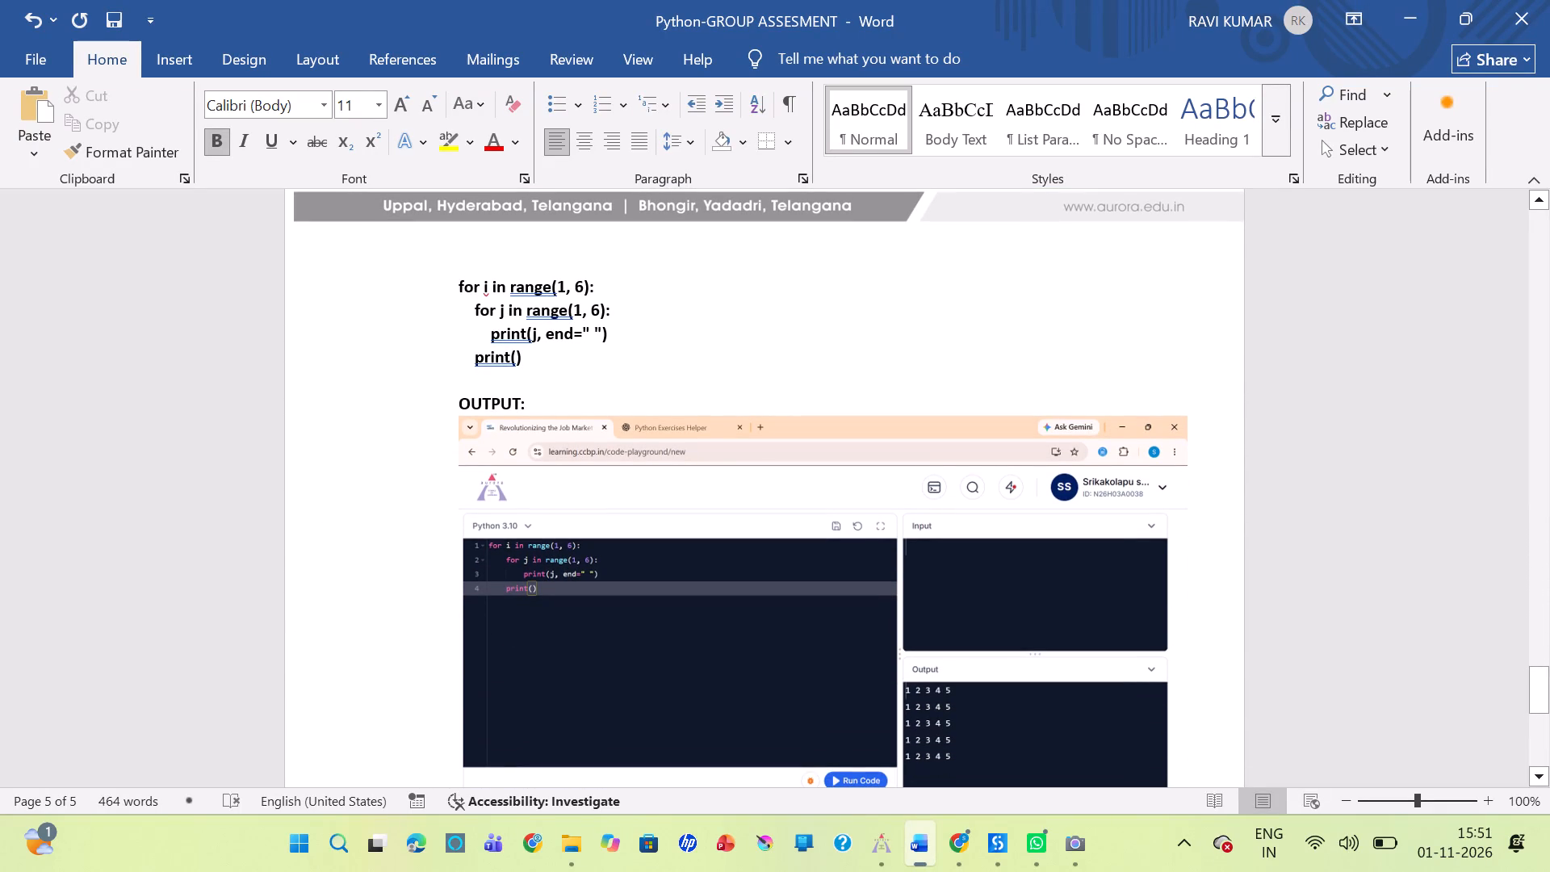
pyautogui.click(457, 282)
pyautogui.moveTo(457, 282); pyautogui.dragTo(522, 366)
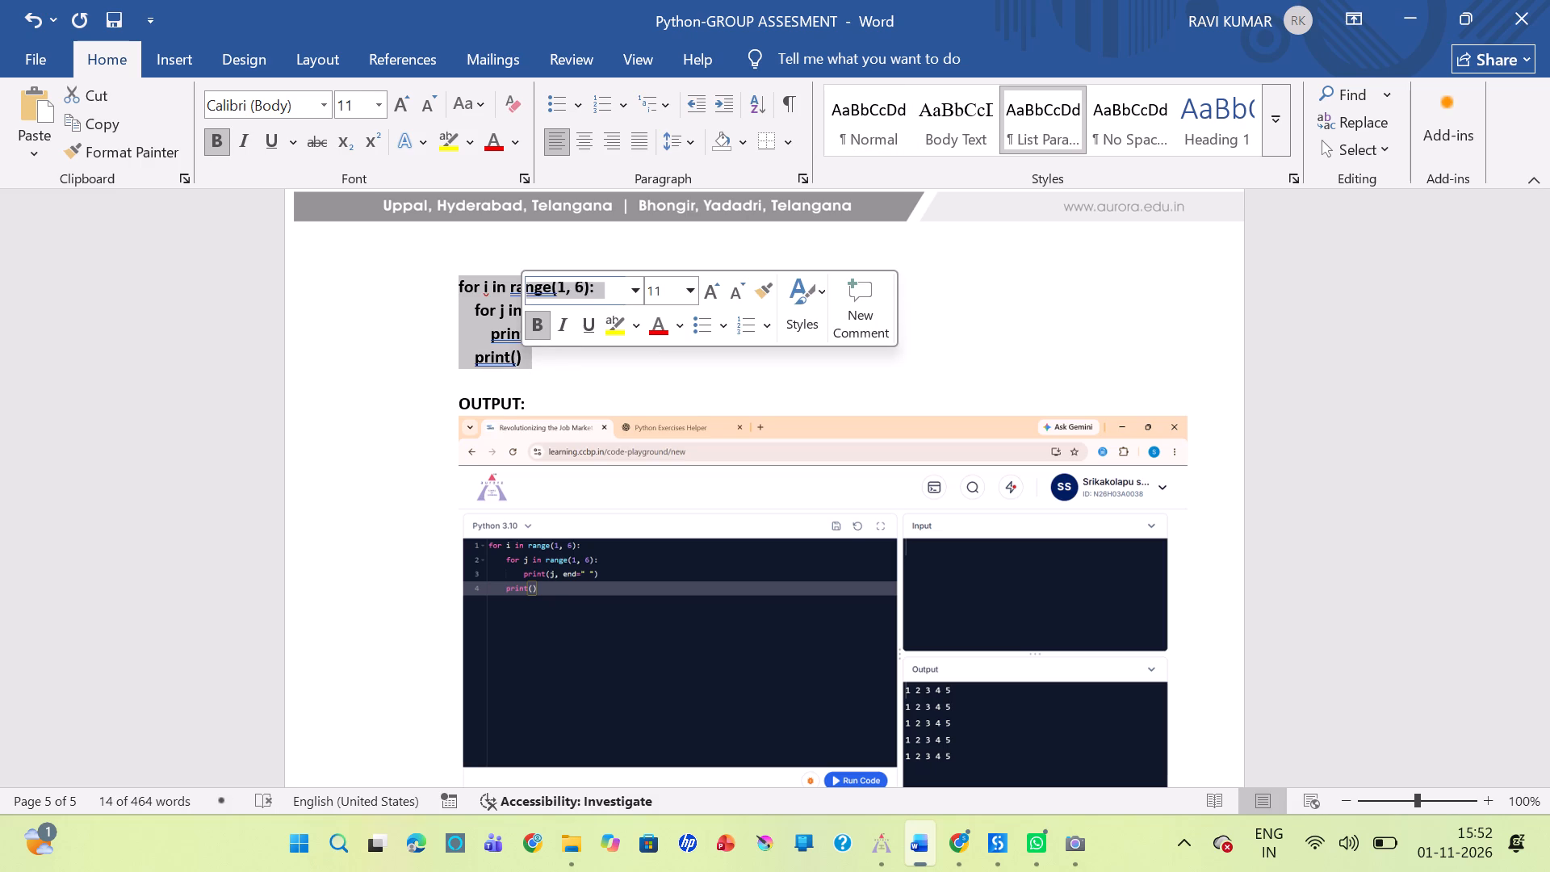
pyautogui.click(629, 287)
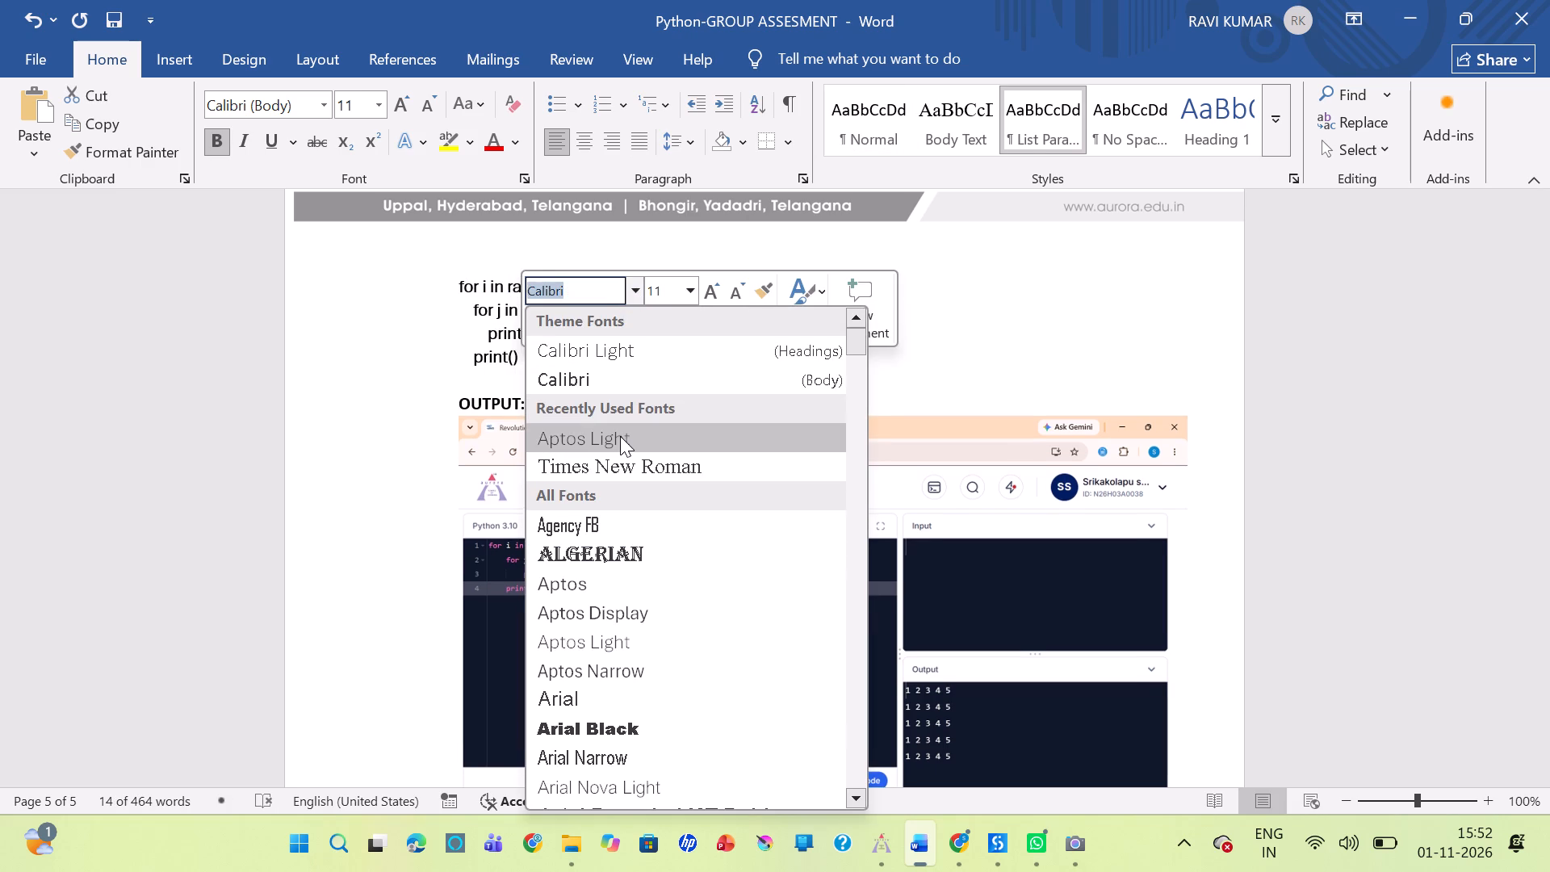
pyautogui.click(620, 436)
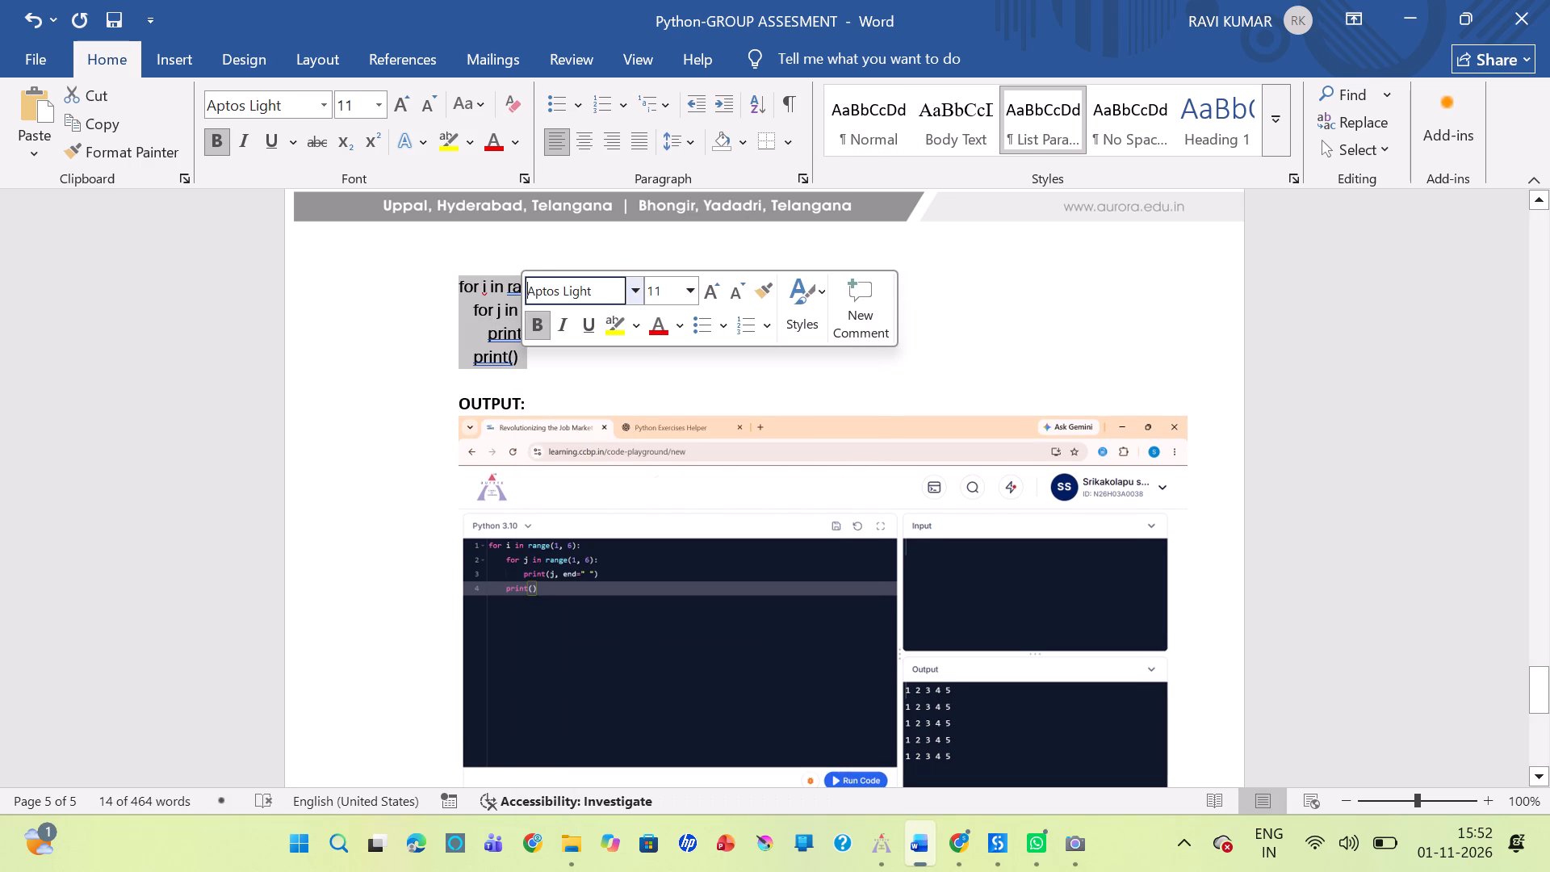
pyautogui.click(723, 379)
# Review the layout and formatting from question 4's explanation back up to question 1's code and output section.
pyautogui.scroll(-4, 723, 379)
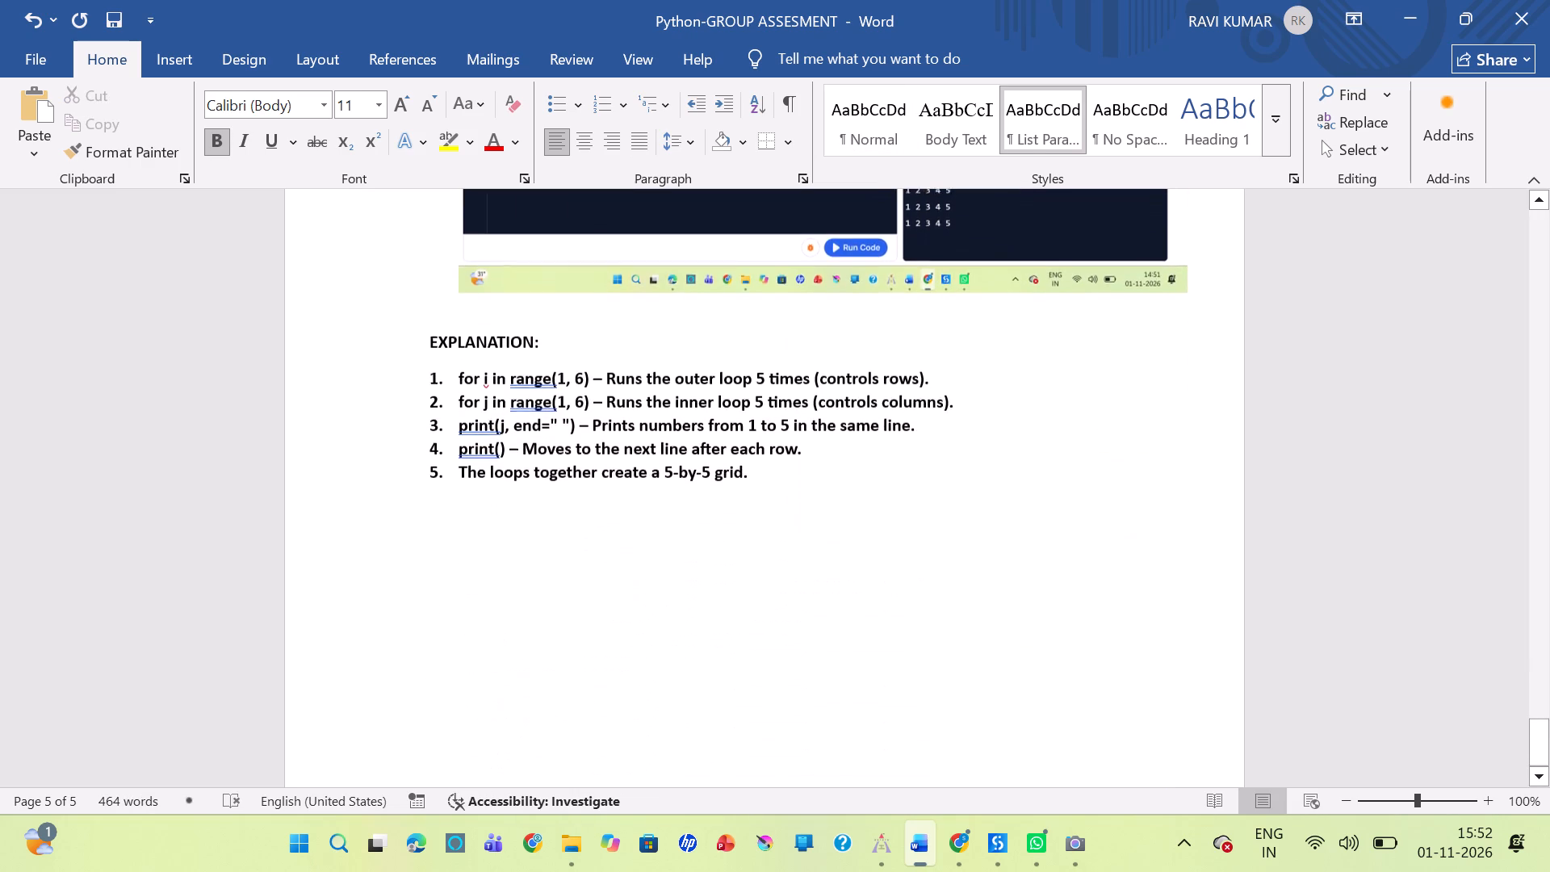
pyautogui.scroll(-2, 723, 379)
pyautogui.scroll(1, 723, 379)
pyautogui.scroll(-2, 723, 379)
pyautogui.scroll(1, 723, 379)
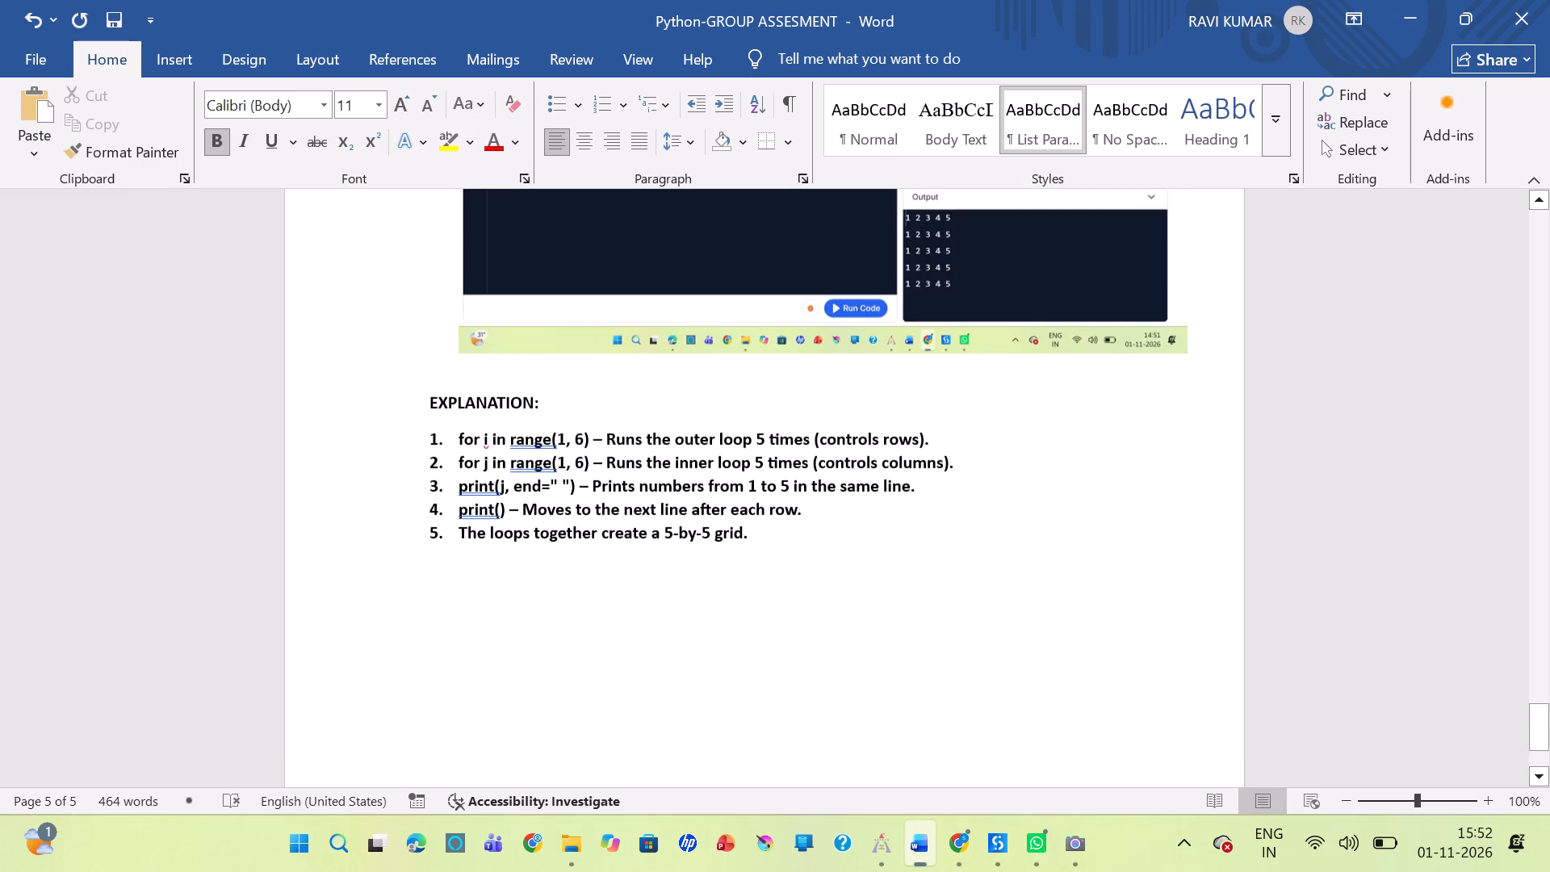
pyautogui.scroll(3, 723, 379)
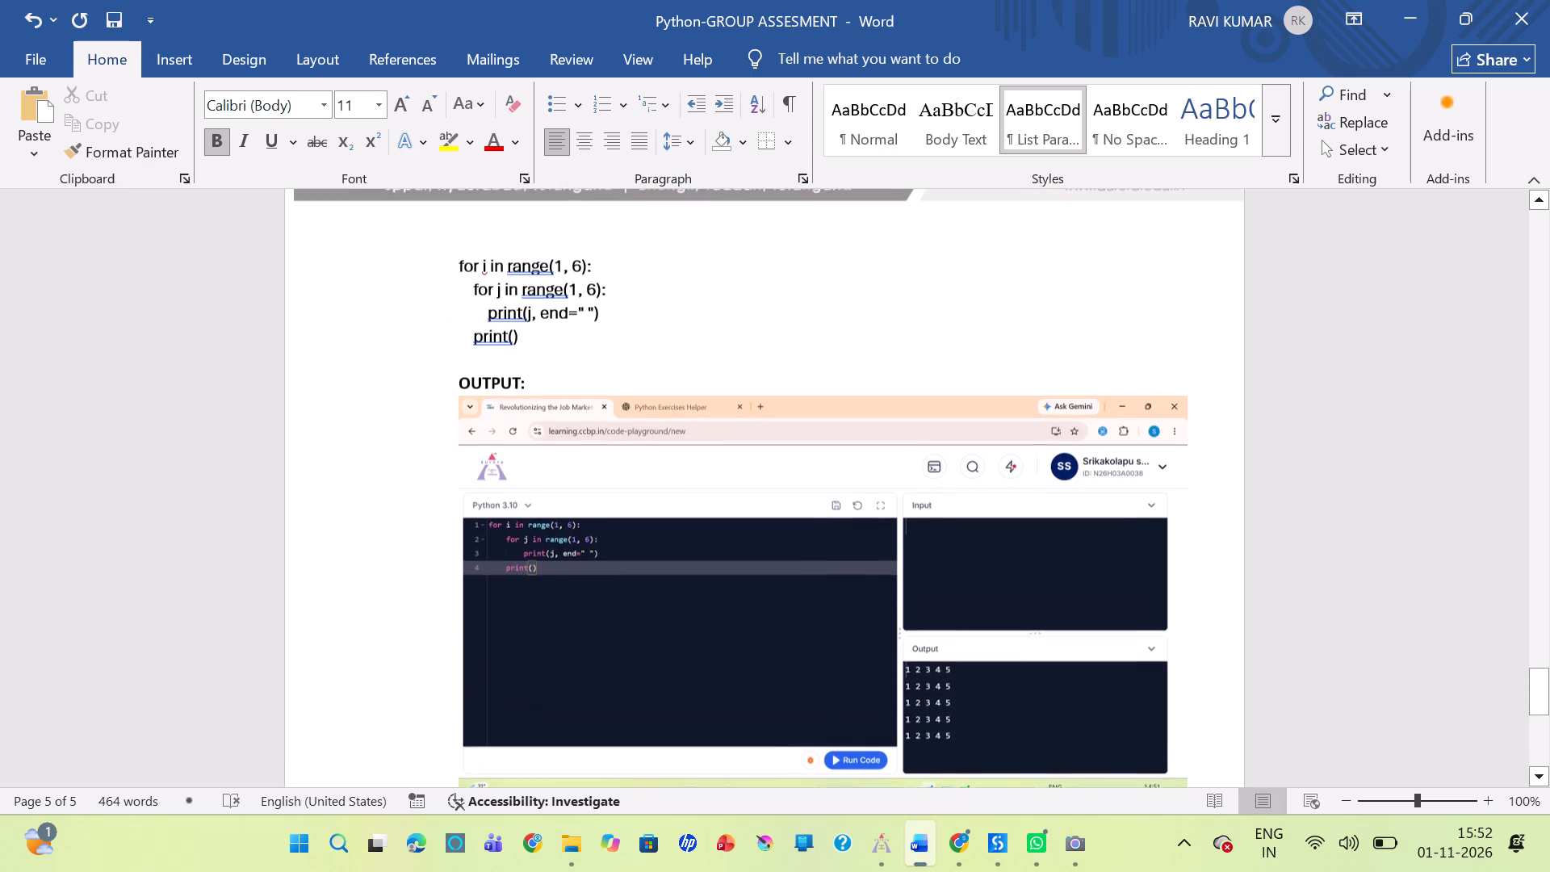
pyautogui.scroll(3, 723, 379)
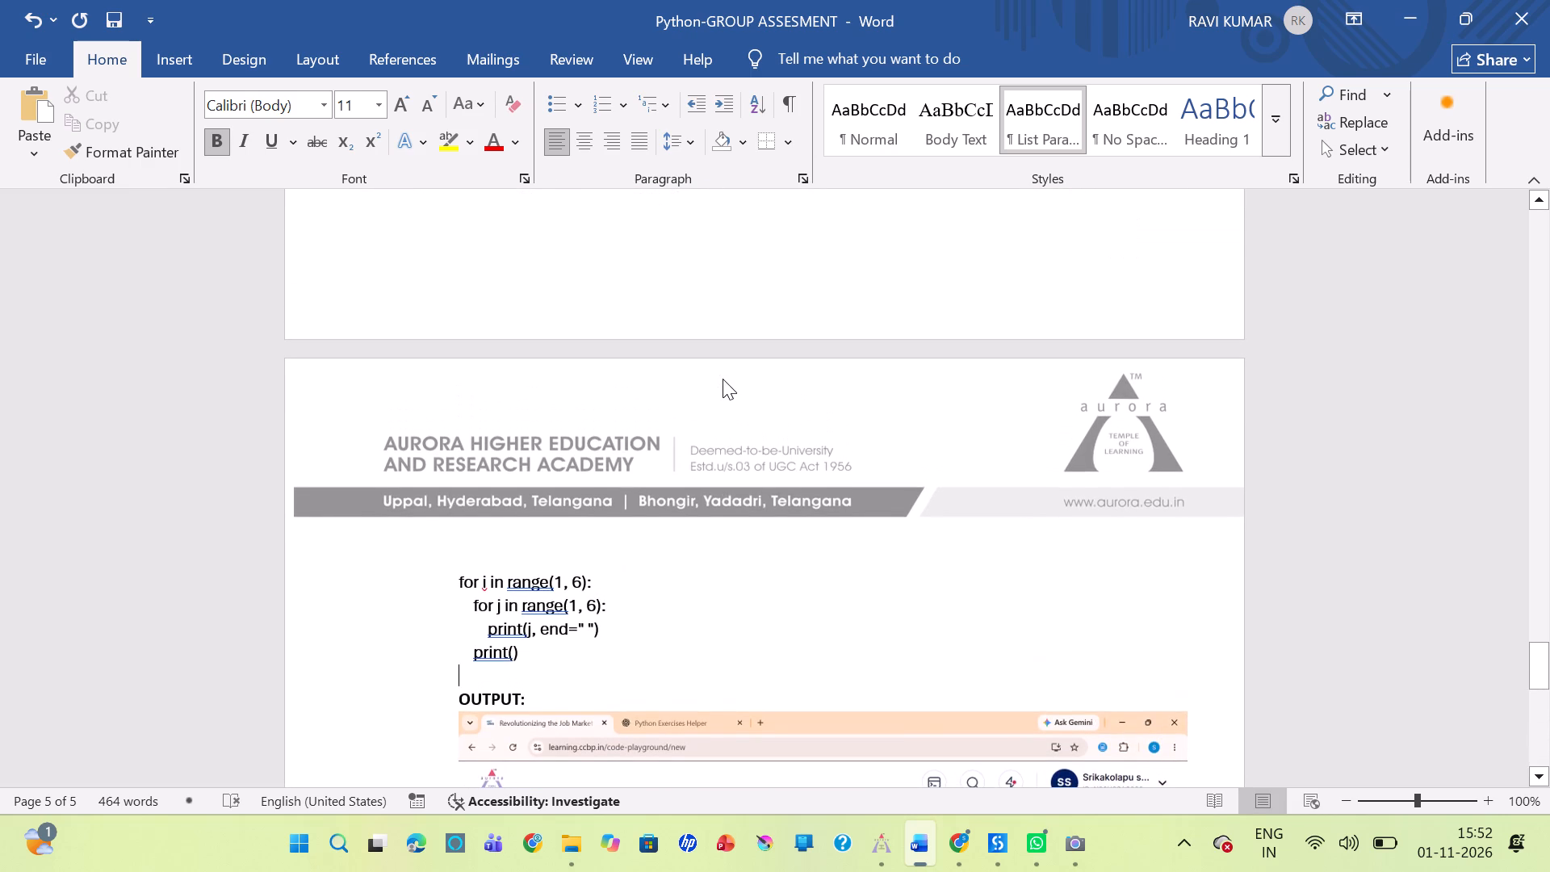
pyautogui.hscroll(1, 723, 379)
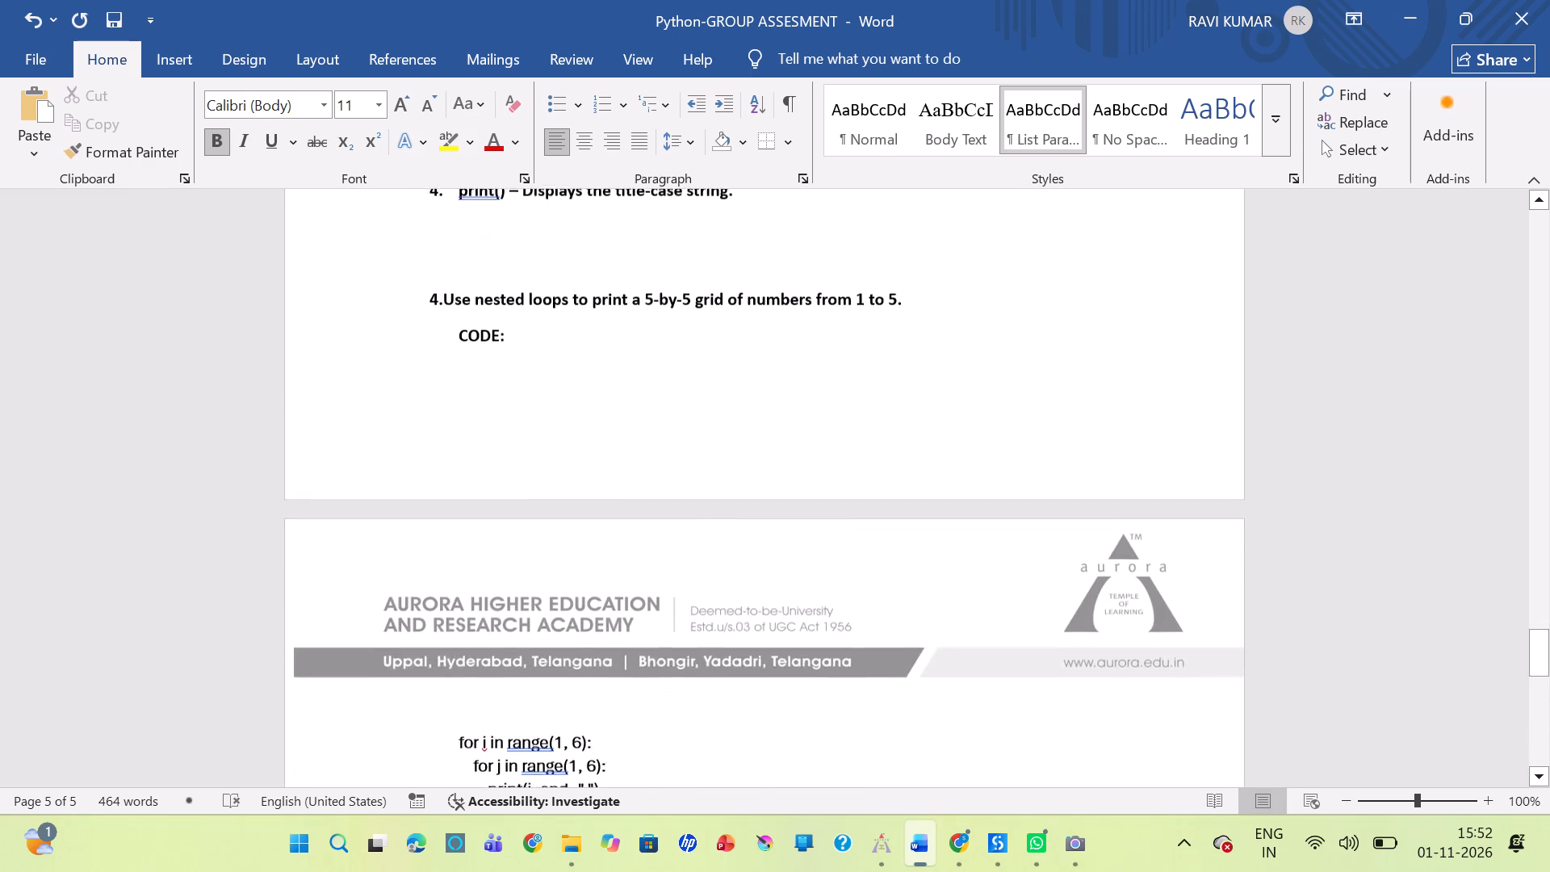
pyautogui.hscroll(1, 723, 379)
pyautogui.scroll(3, 723, 379)
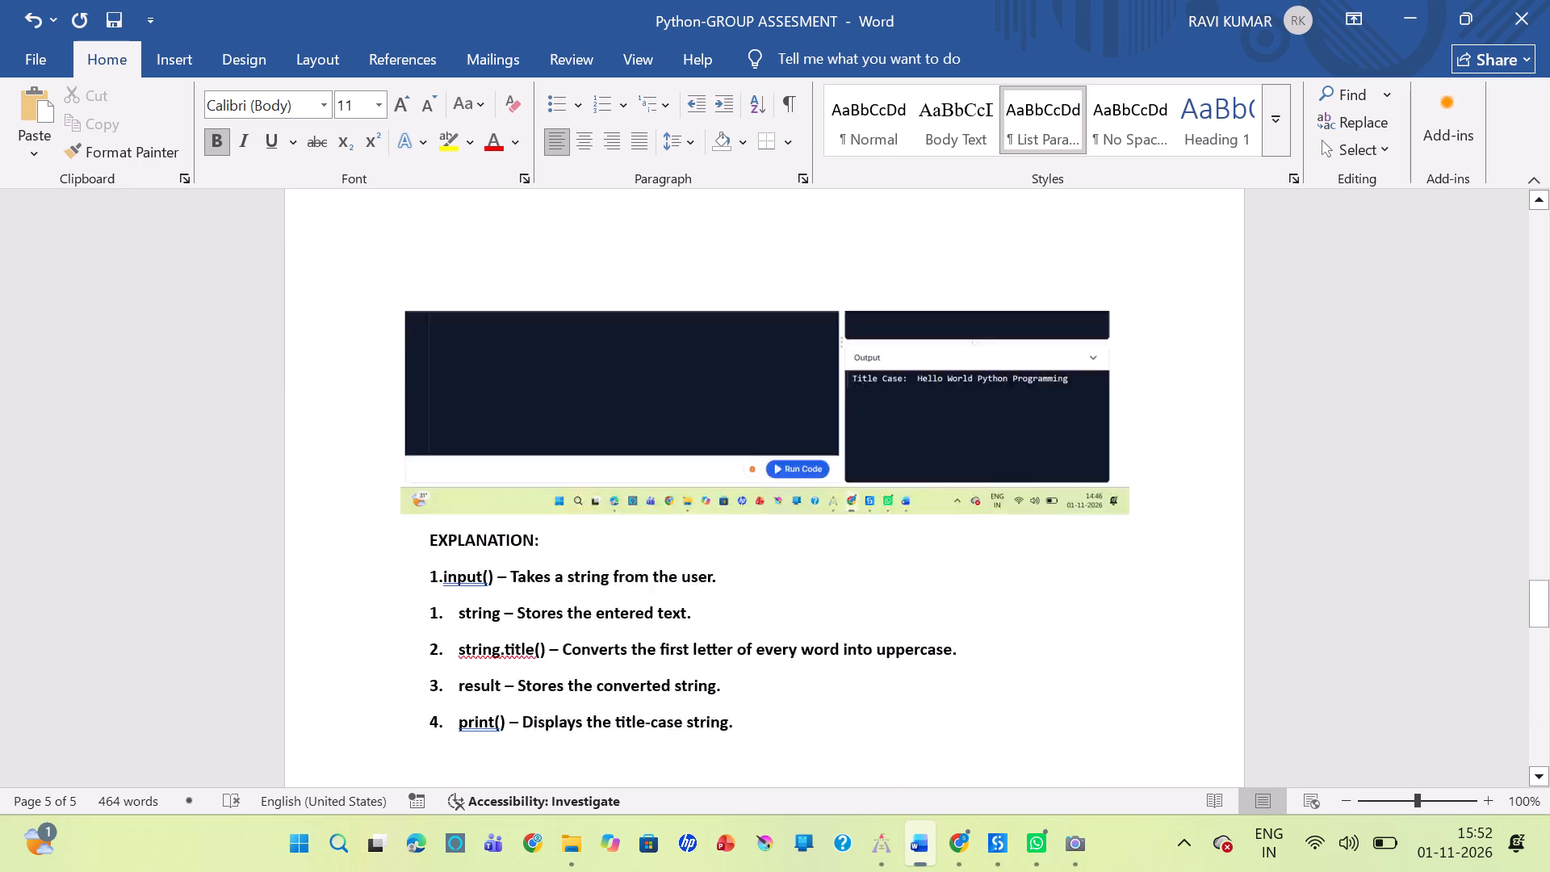
pyautogui.scroll(4, 723, 379)
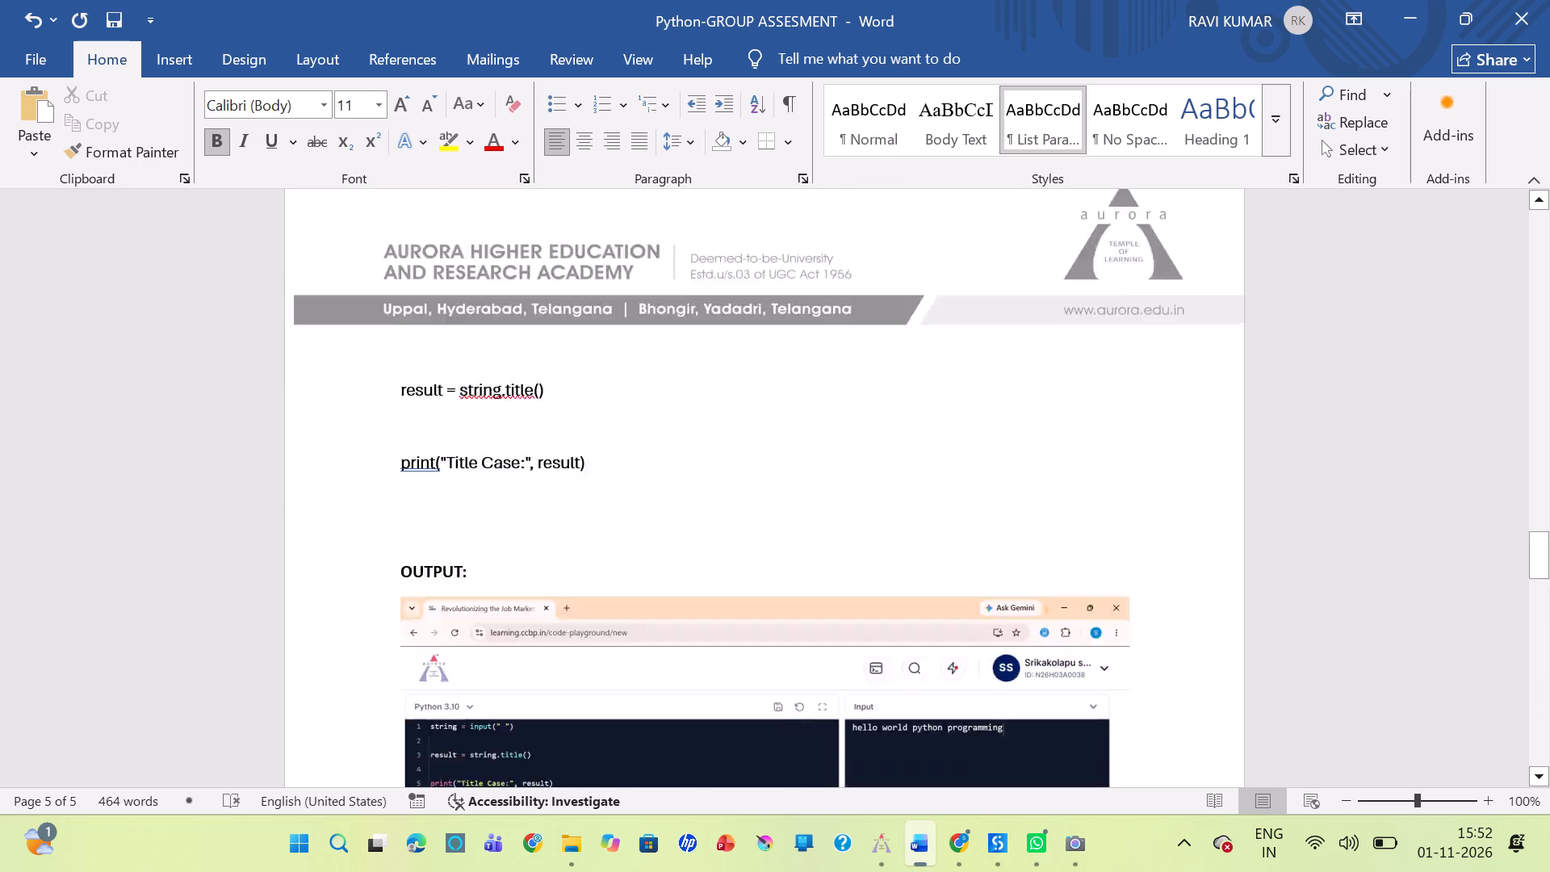
pyautogui.scroll(6, 723, 379)
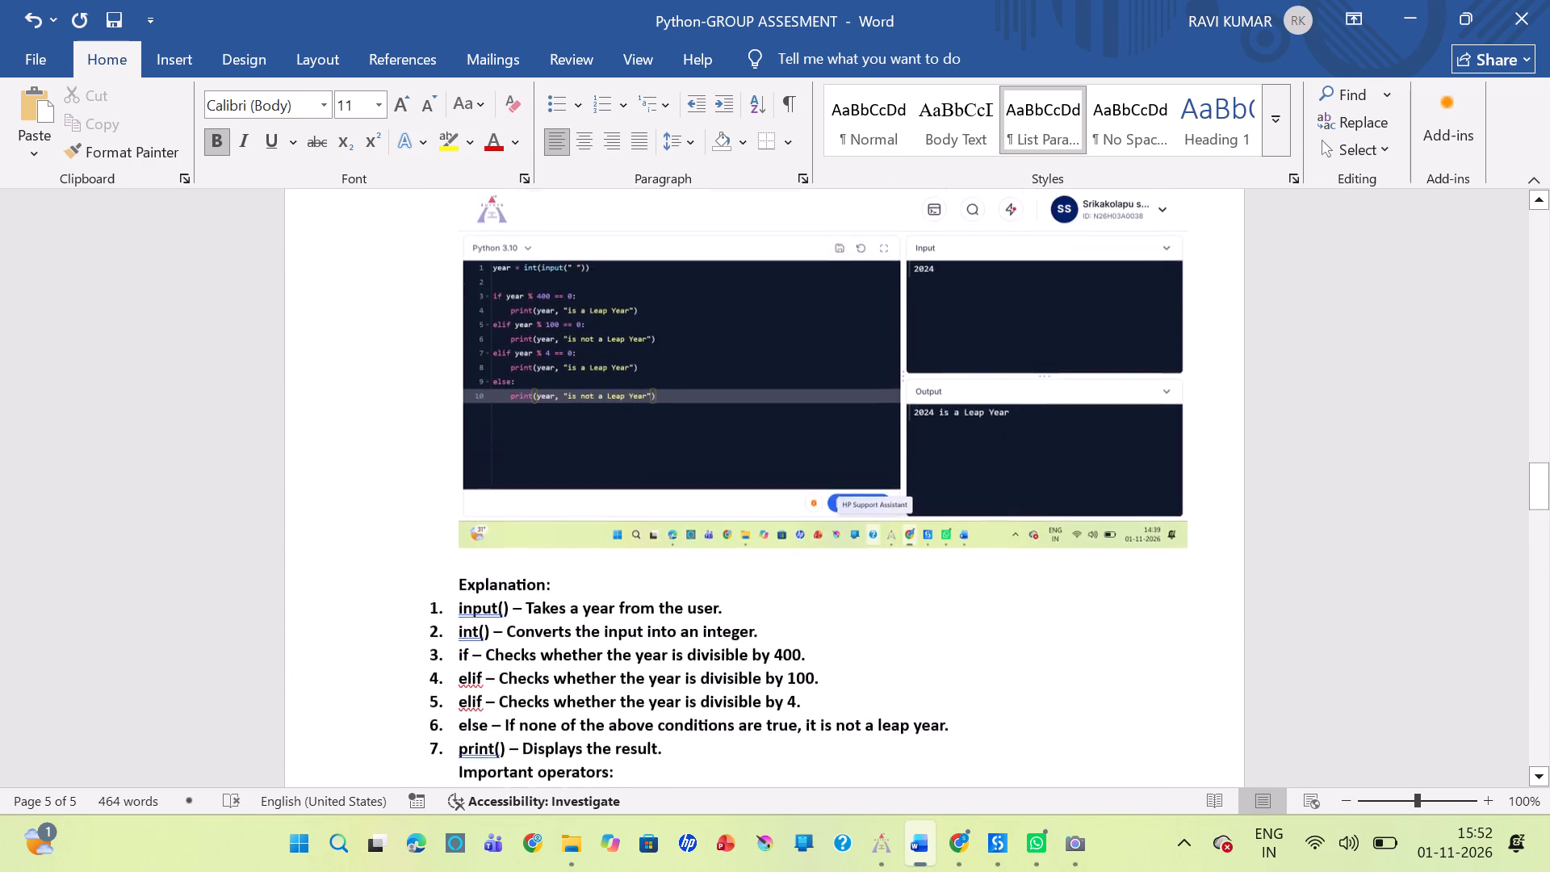
pyautogui.scroll(7, 723, 379)
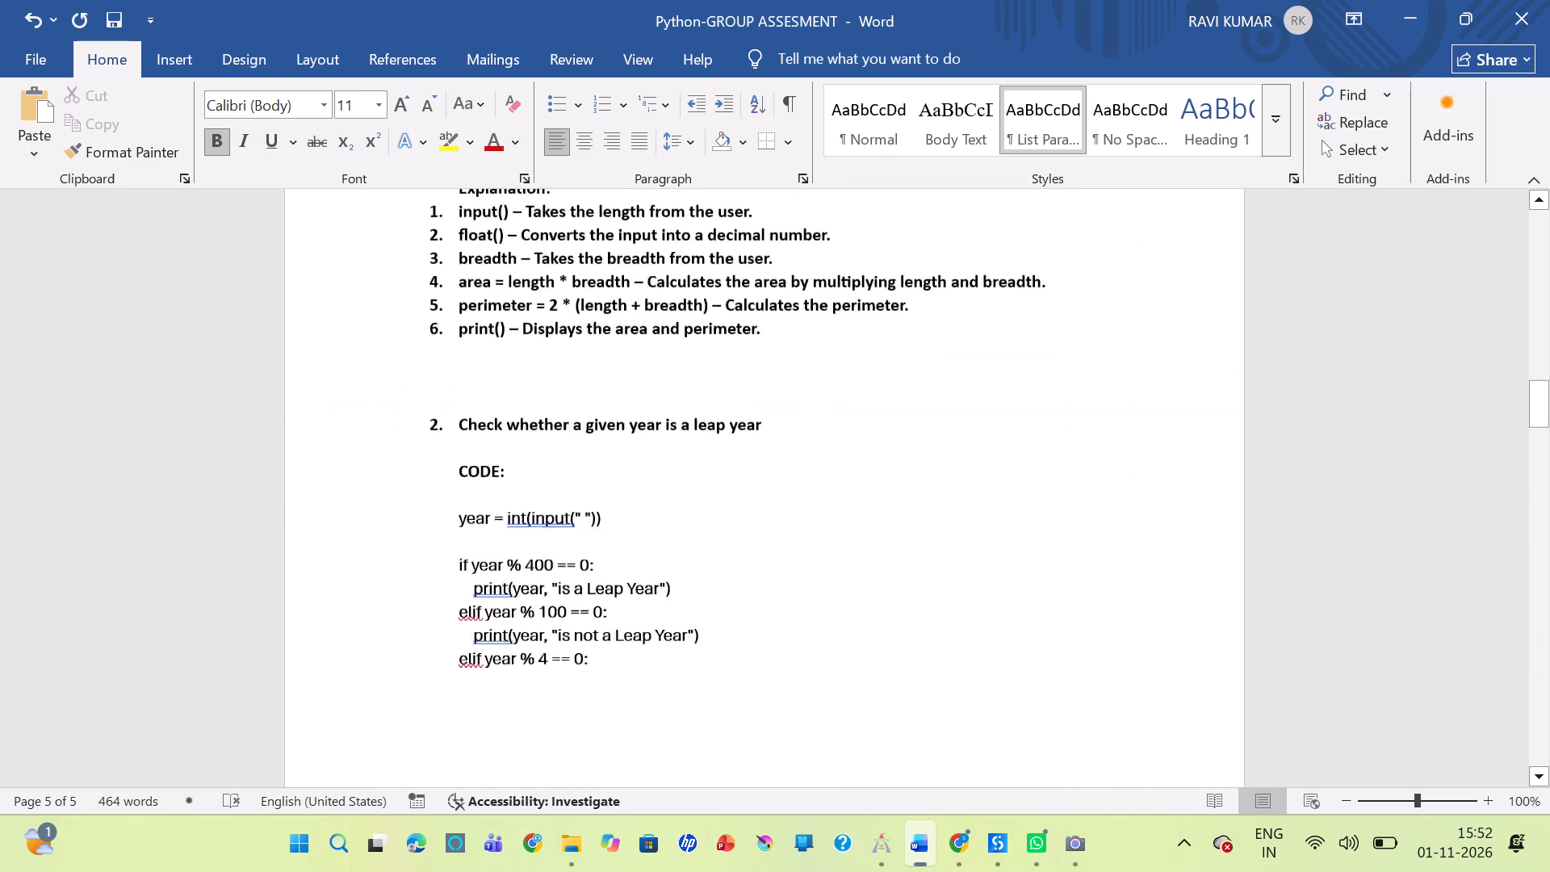
pyautogui.scroll(4, 723, 379)
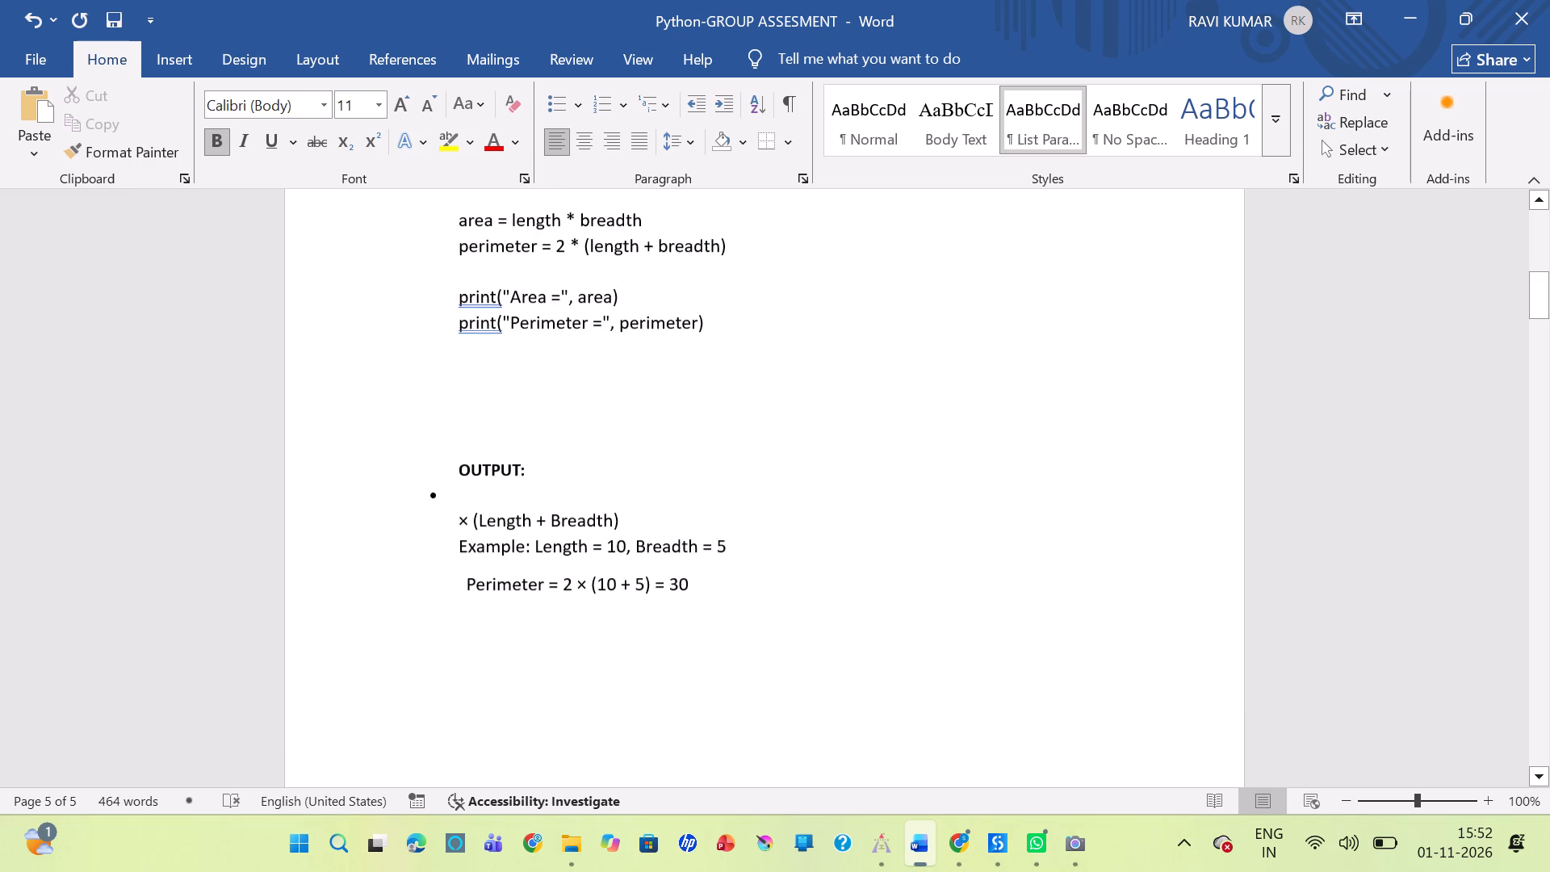
pyautogui.scroll(2, 723, 379)
pyautogui.hscroll(1, 723, 379)
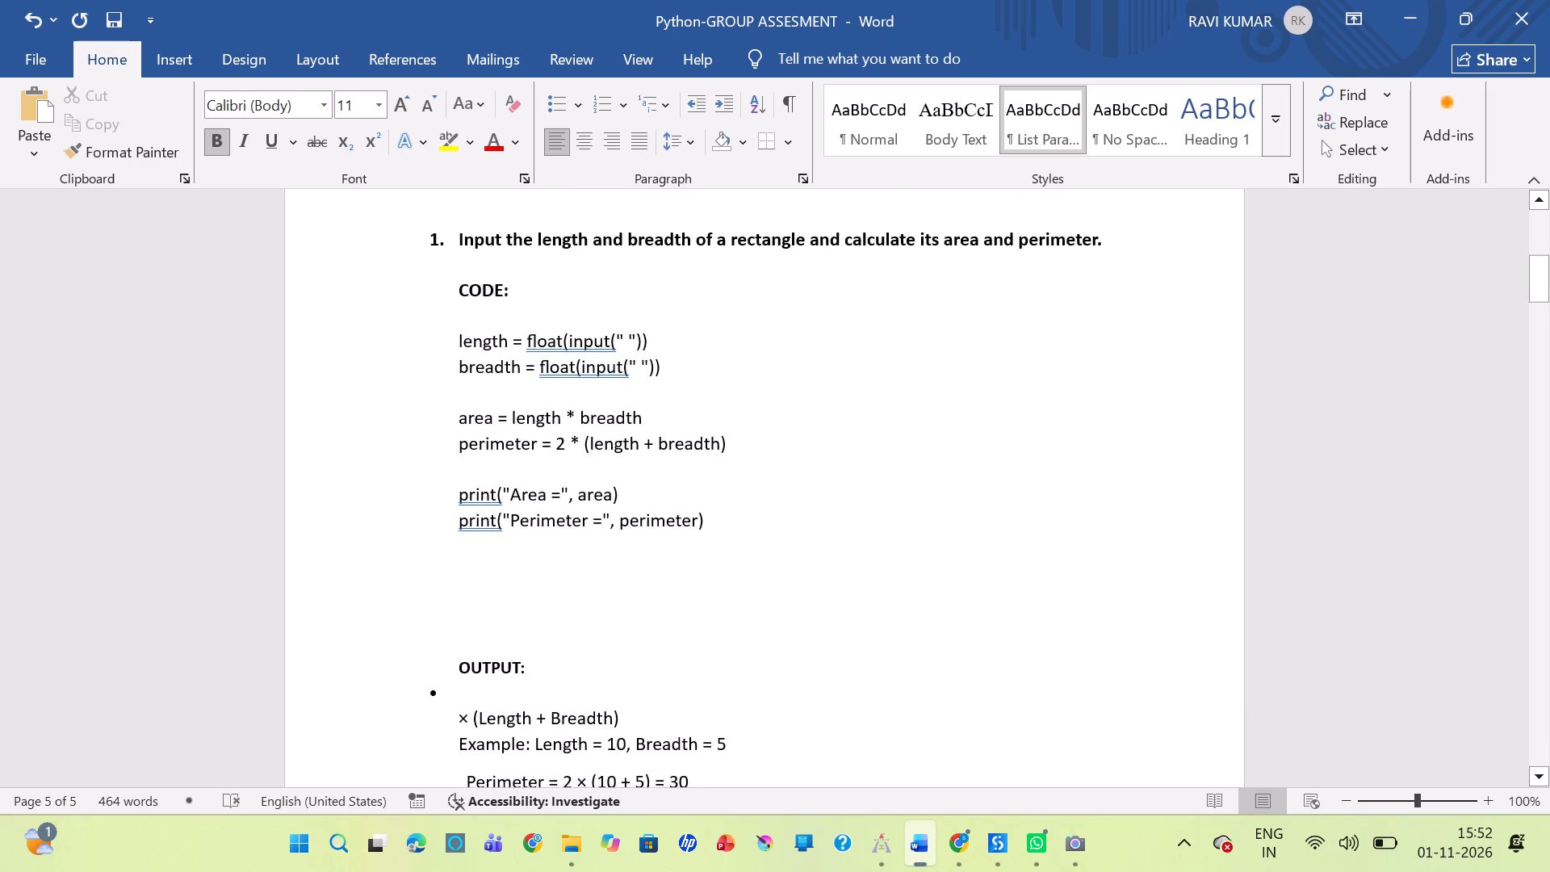
pyautogui.hscroll(1, 723, 379)
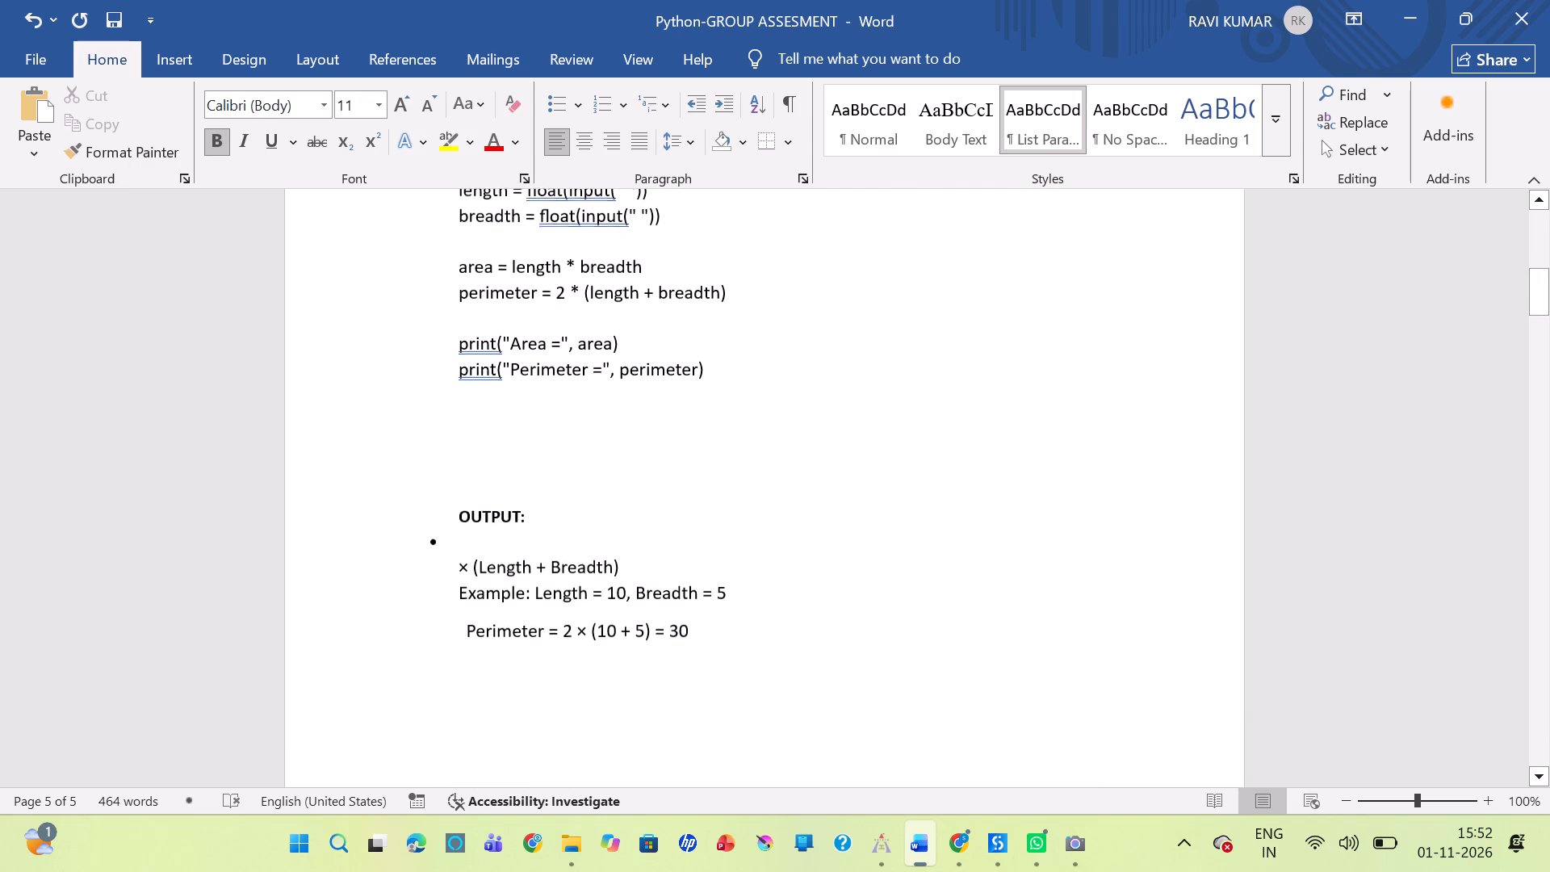
# Delete question 1's extra "OUTPUT:" label together with the misplaced perimeter formula and example text beneath it.
pyautogui.click(450, 508)
pyautogui.moveTo(450, 508); pyautogui.dragTo(579, 565)
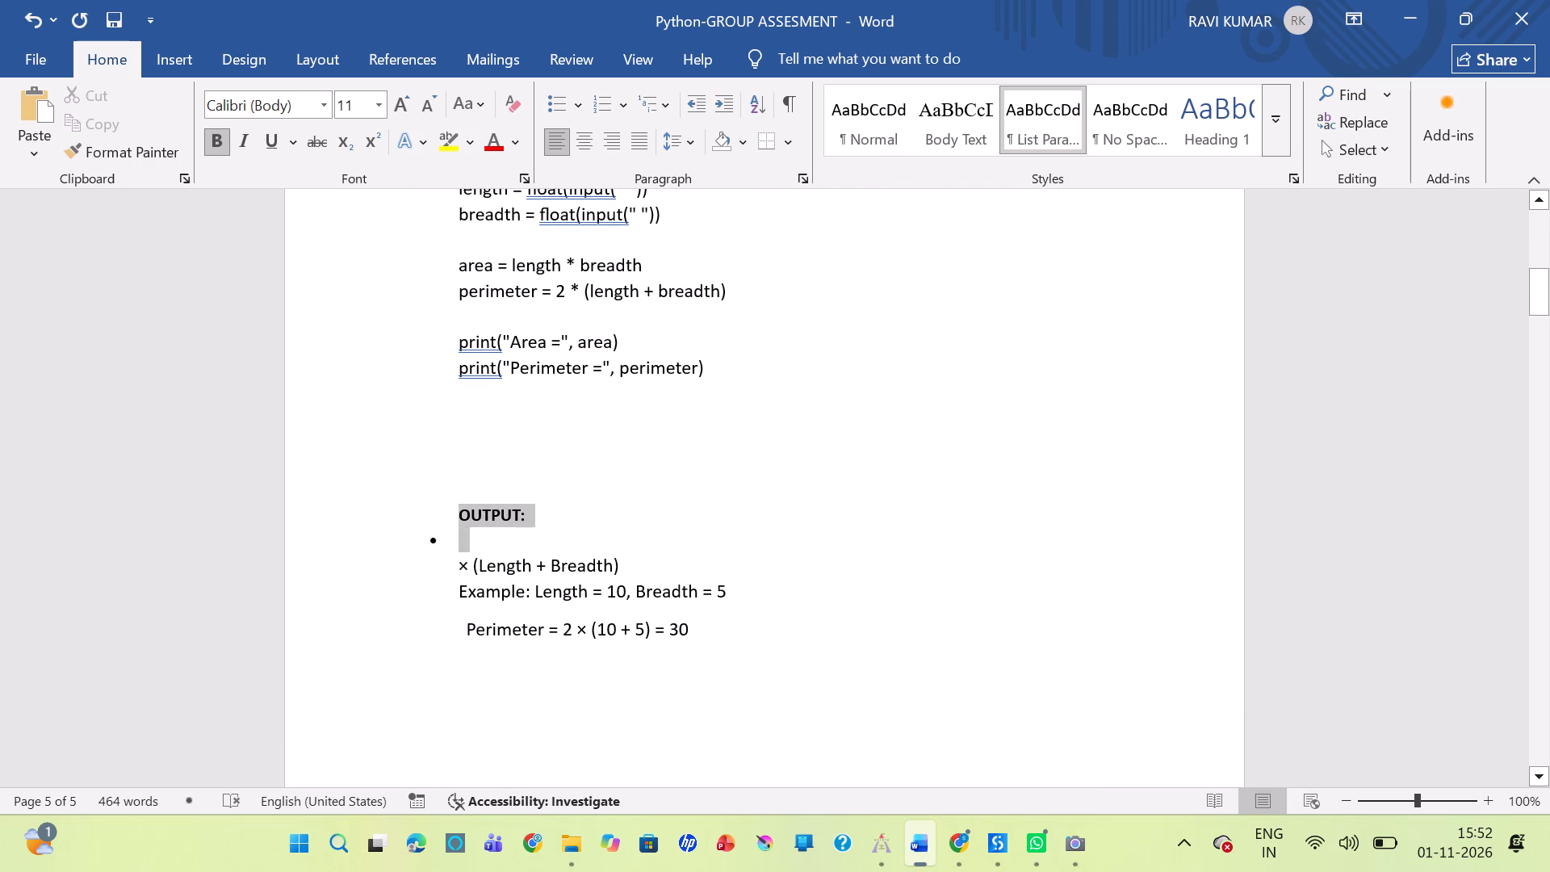
pyautogui.moveTo(579, 565); pyautogui.dragTo(702, 648)
pyautogui.press('BackSpace')
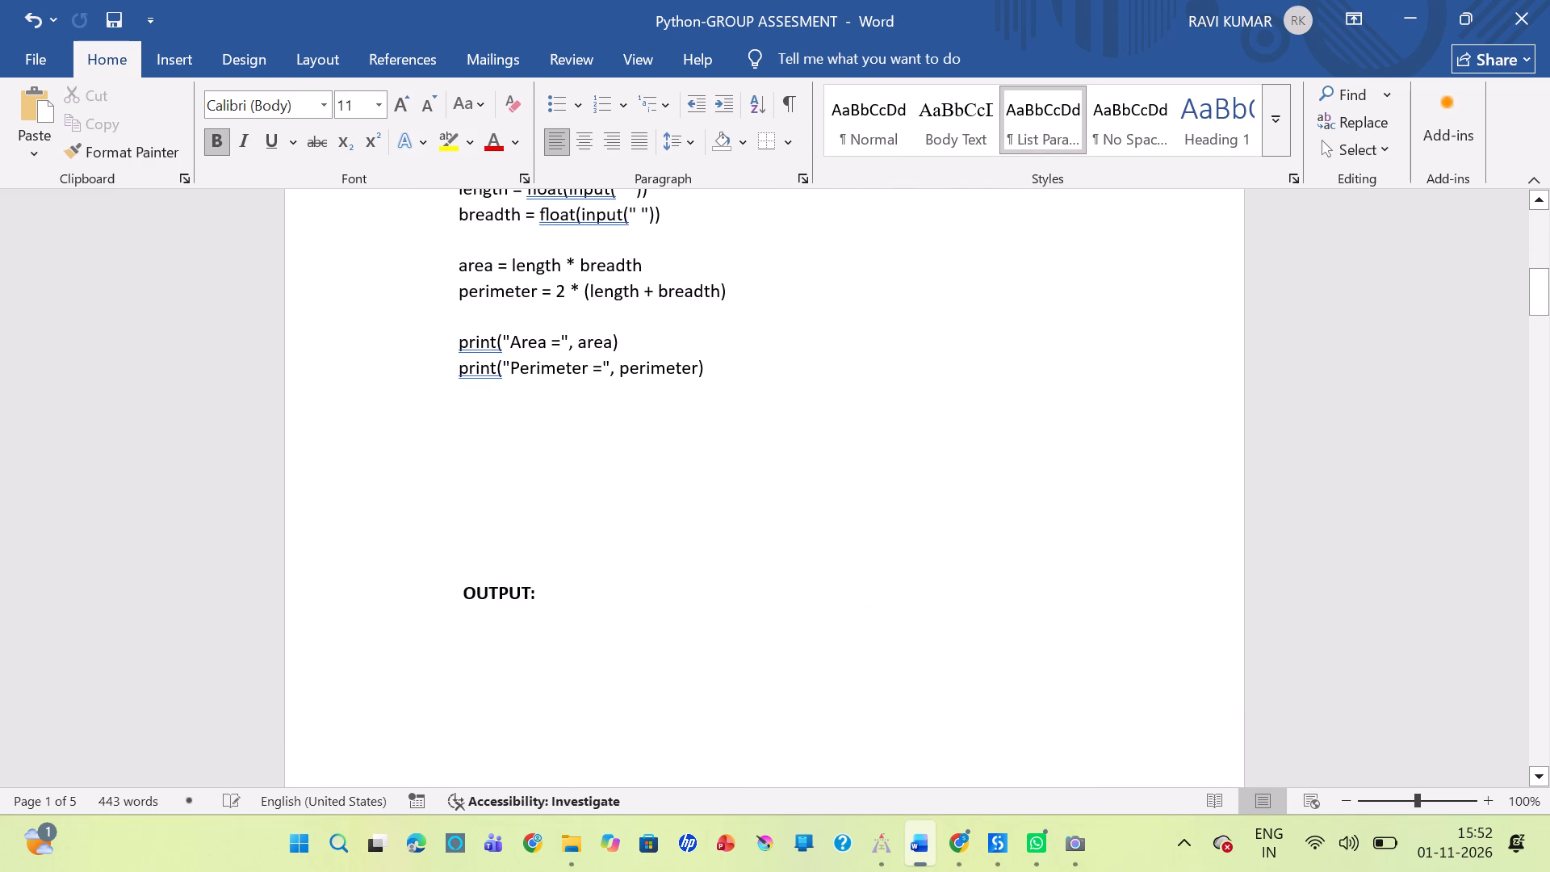
# Remove the surplus blank lines between question 1's print("Perimeter =", perimeter) line and the remaining "OUTPUT:" label.
pyautogui.press('BackSpace')
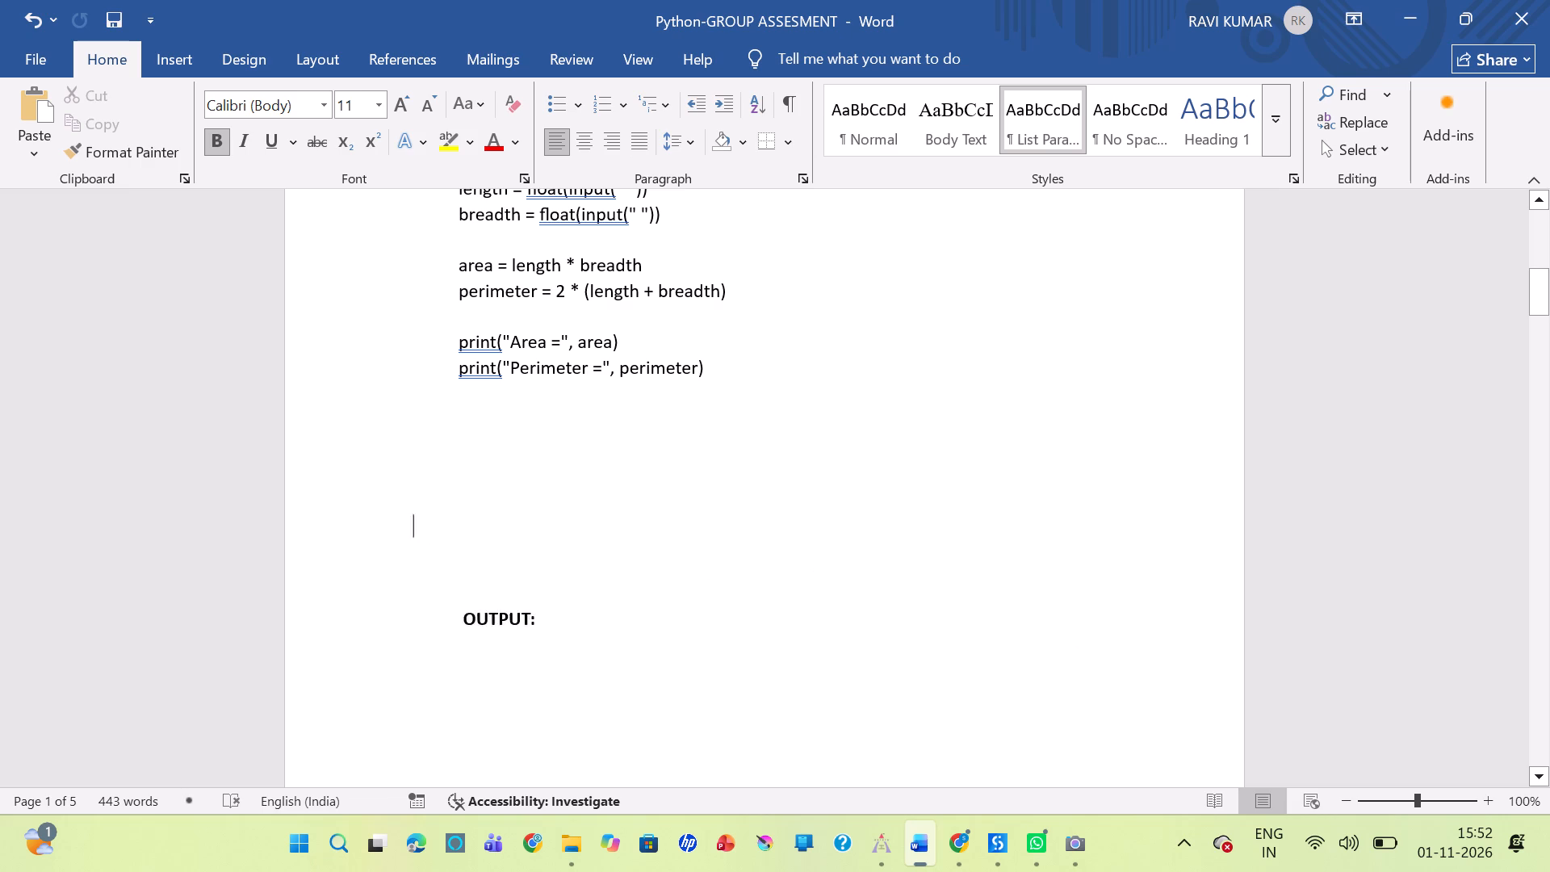
pyautogui.press('BackSpace')
pyautogui.press('BackSpace')
pyautogui.press('BackSpace')
pyautogui.press('BackSpace')
pyautogui.press('BackSpace')
pyautogui.press('BackSpace')
pyautogui.press('BackSpace')
pyautogui.press('BackSpace')
pyautogui.press('BackSpace')
pyautogui.press('BackSpace')
pyautogui.press('BackSpace')
pyautogui.press('BackSpace')
pyautogui.press('BackSpace')
pyautogui.press('BackSpace')
pyautogui.press('BackSpace')
pyautogui.press('BackSpace')
pyautogui.press('BackSpace')
pyautogui.press('BackSpace')
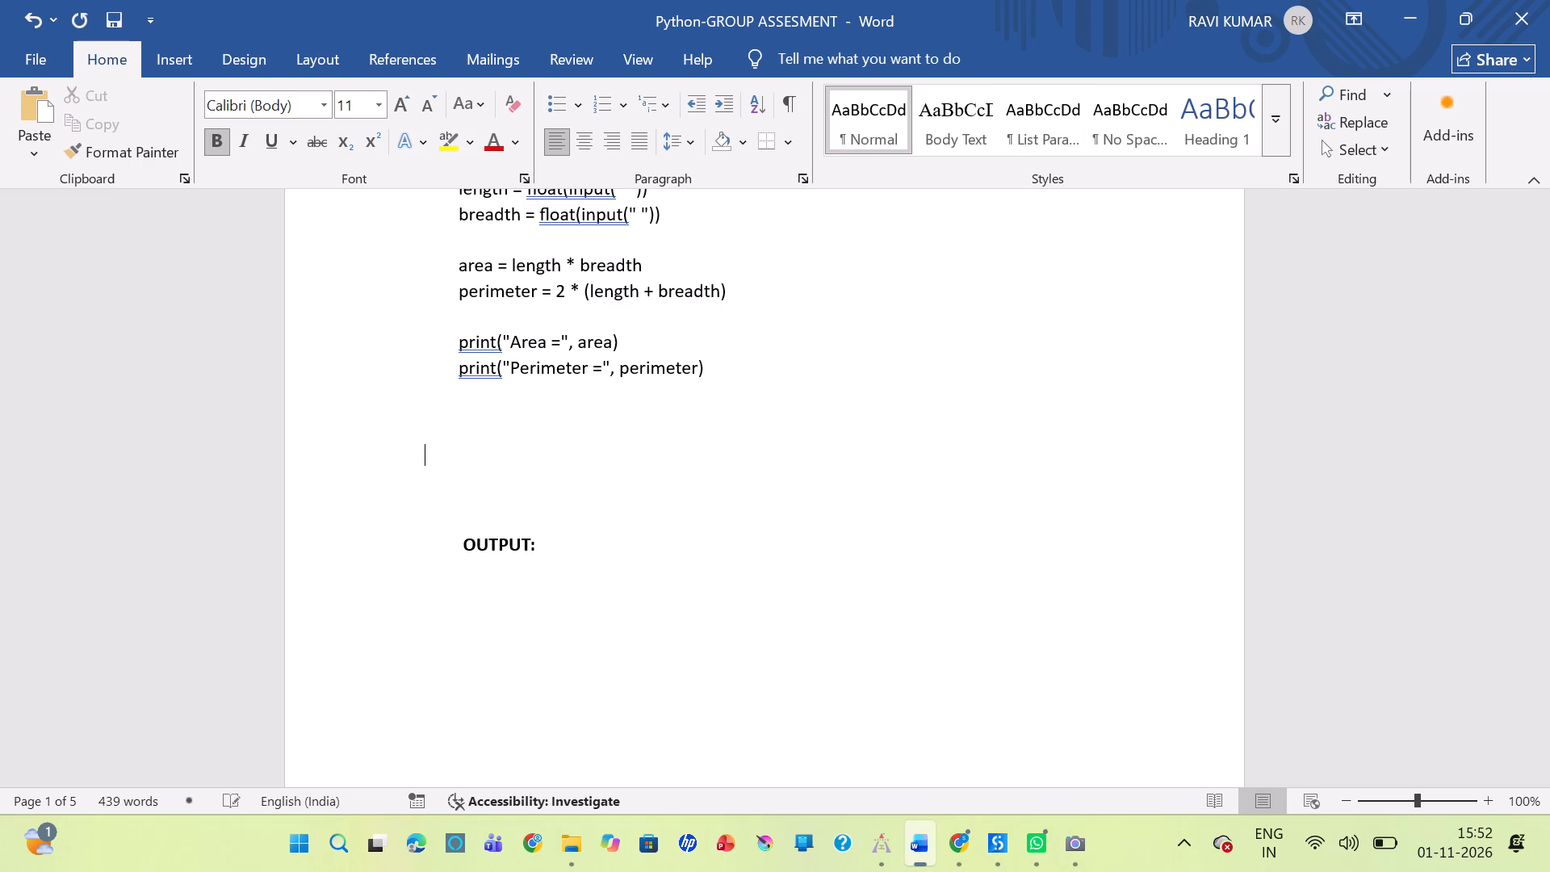
pyautogui.press('BackSpace')
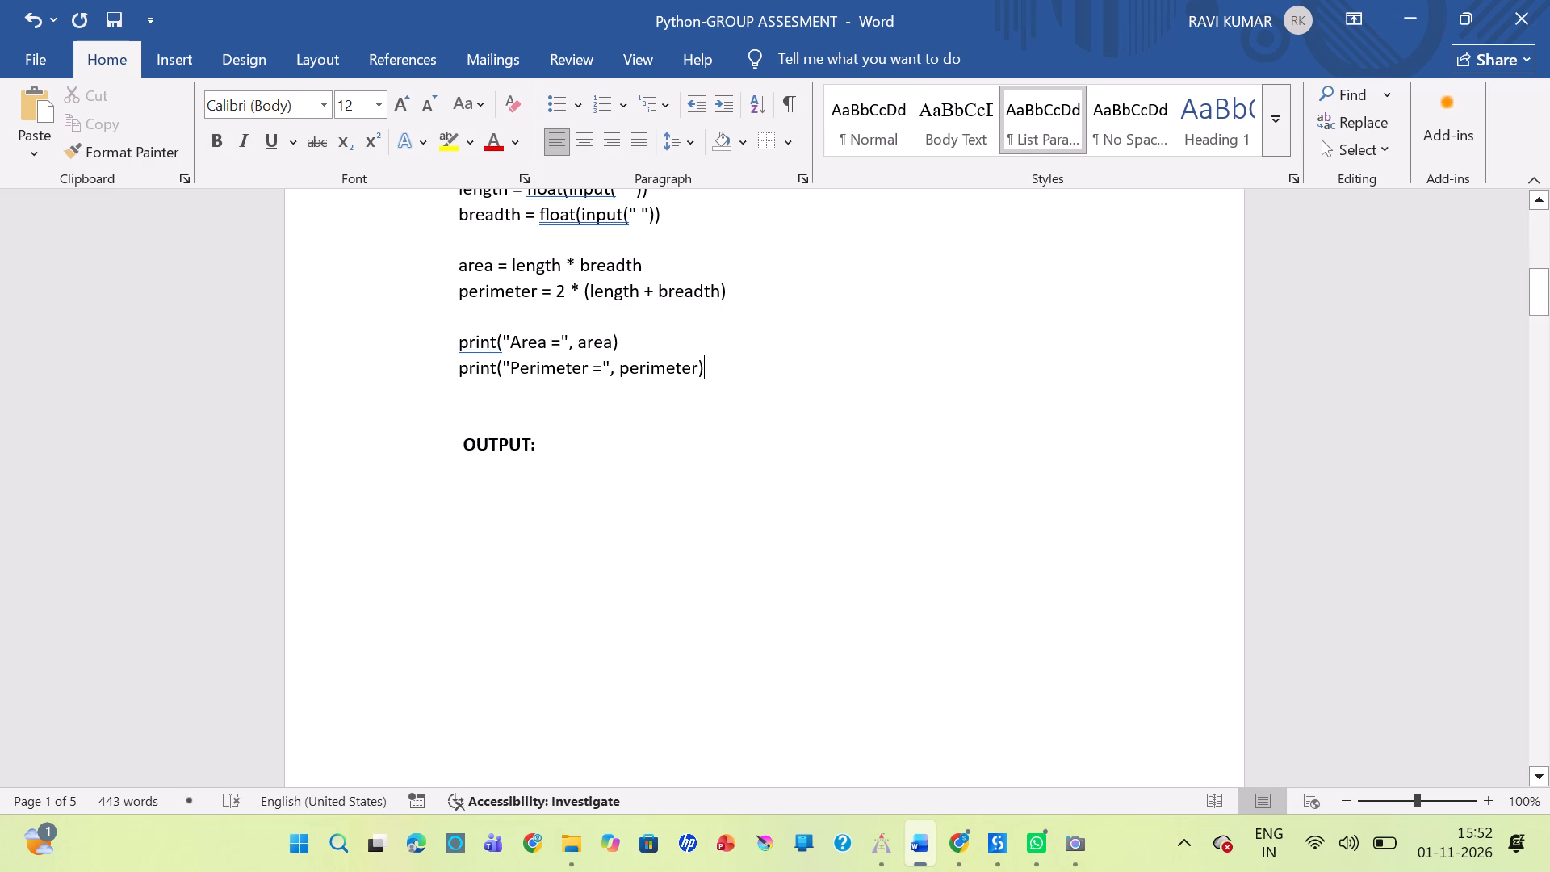
# Examine the gap between question 1's "OUTPUT:" label and its output screenshot on the following page.
pyautogui.scroll(-3, 601, 446)
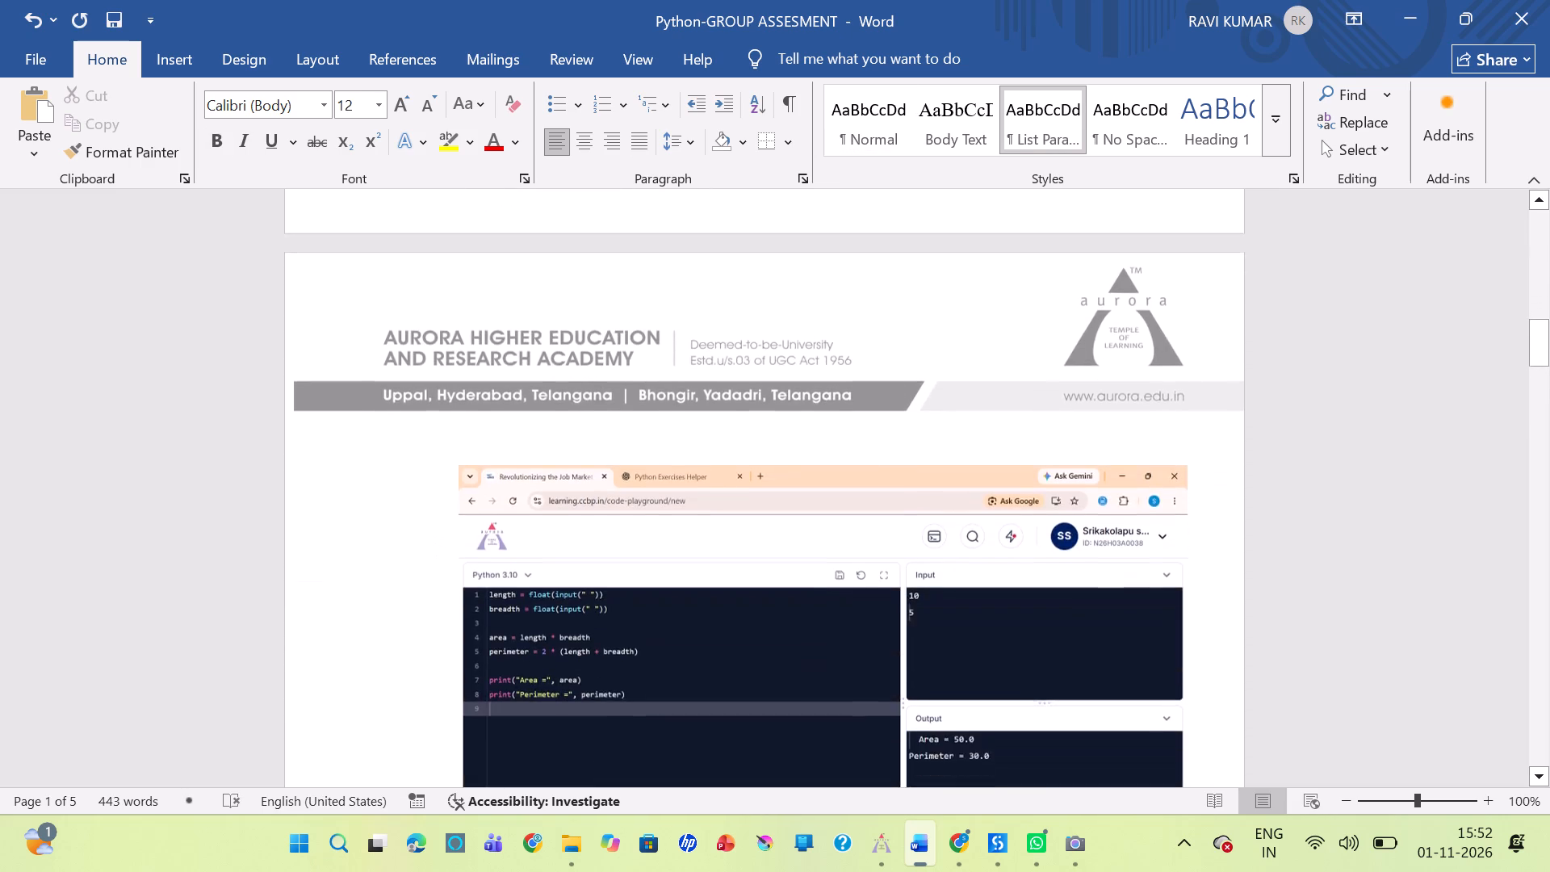
pyautogui.scroll(-3, 601, 446)
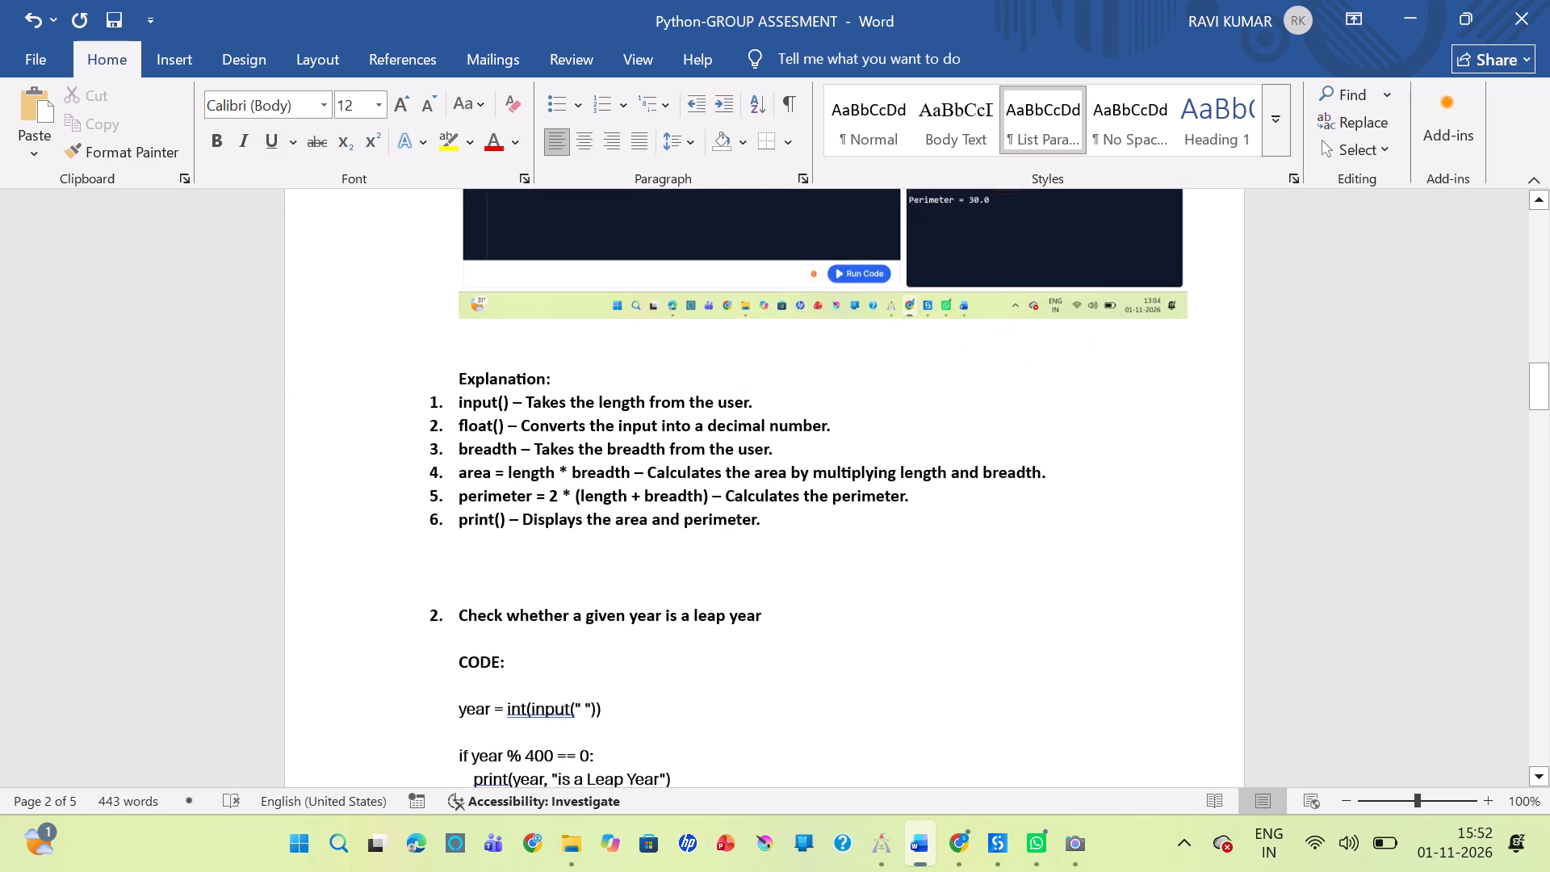
pyautogui.hscroll(1, 601, 446)
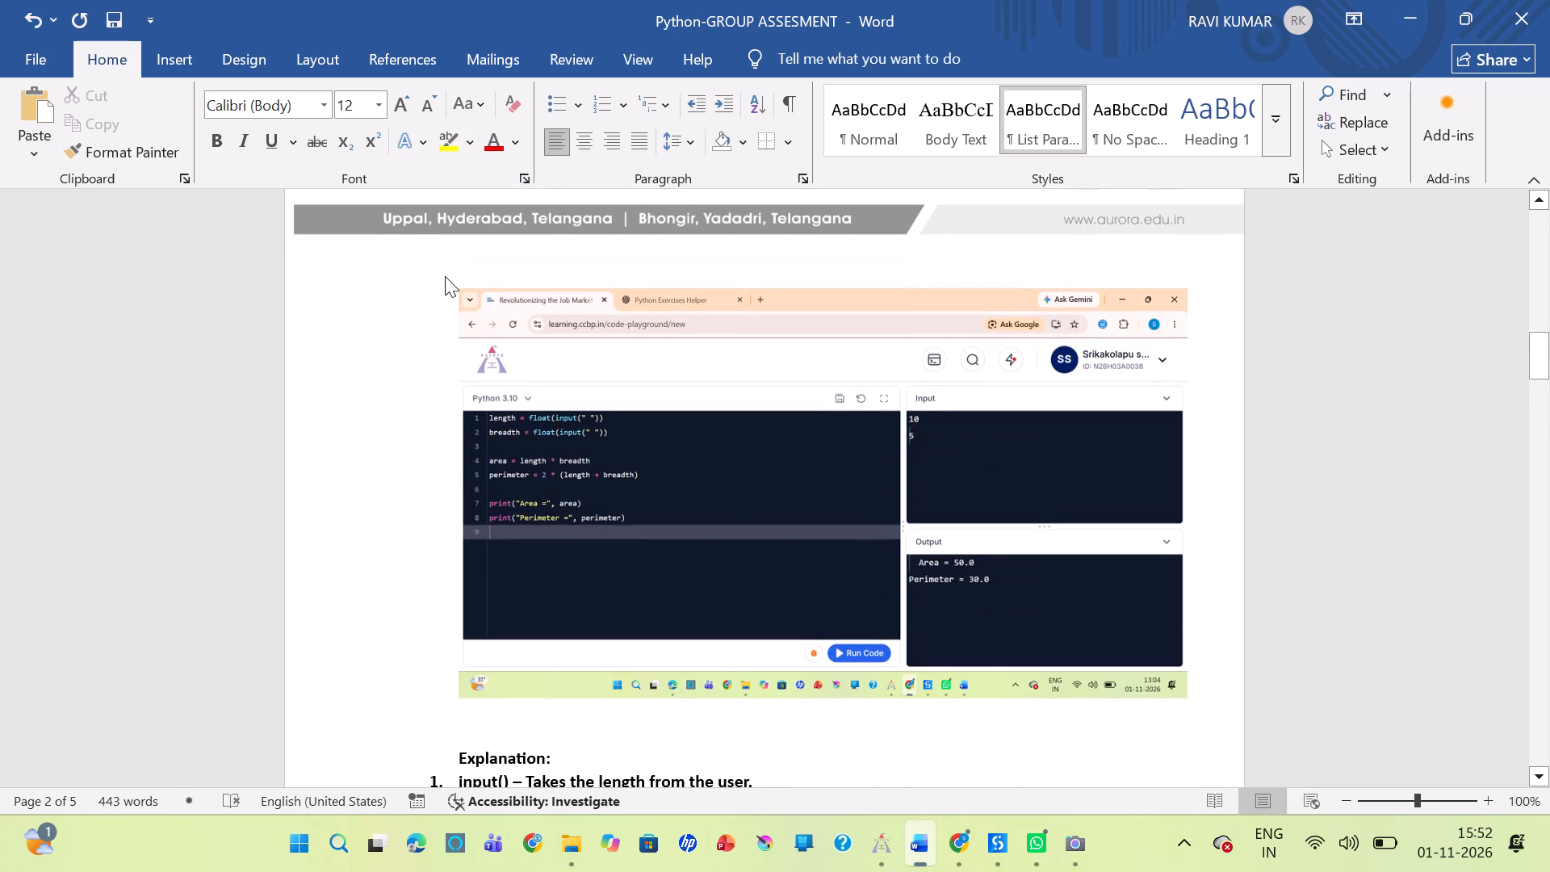
pyautogui.click(445, 276)
pyautogui.click(463, 262)
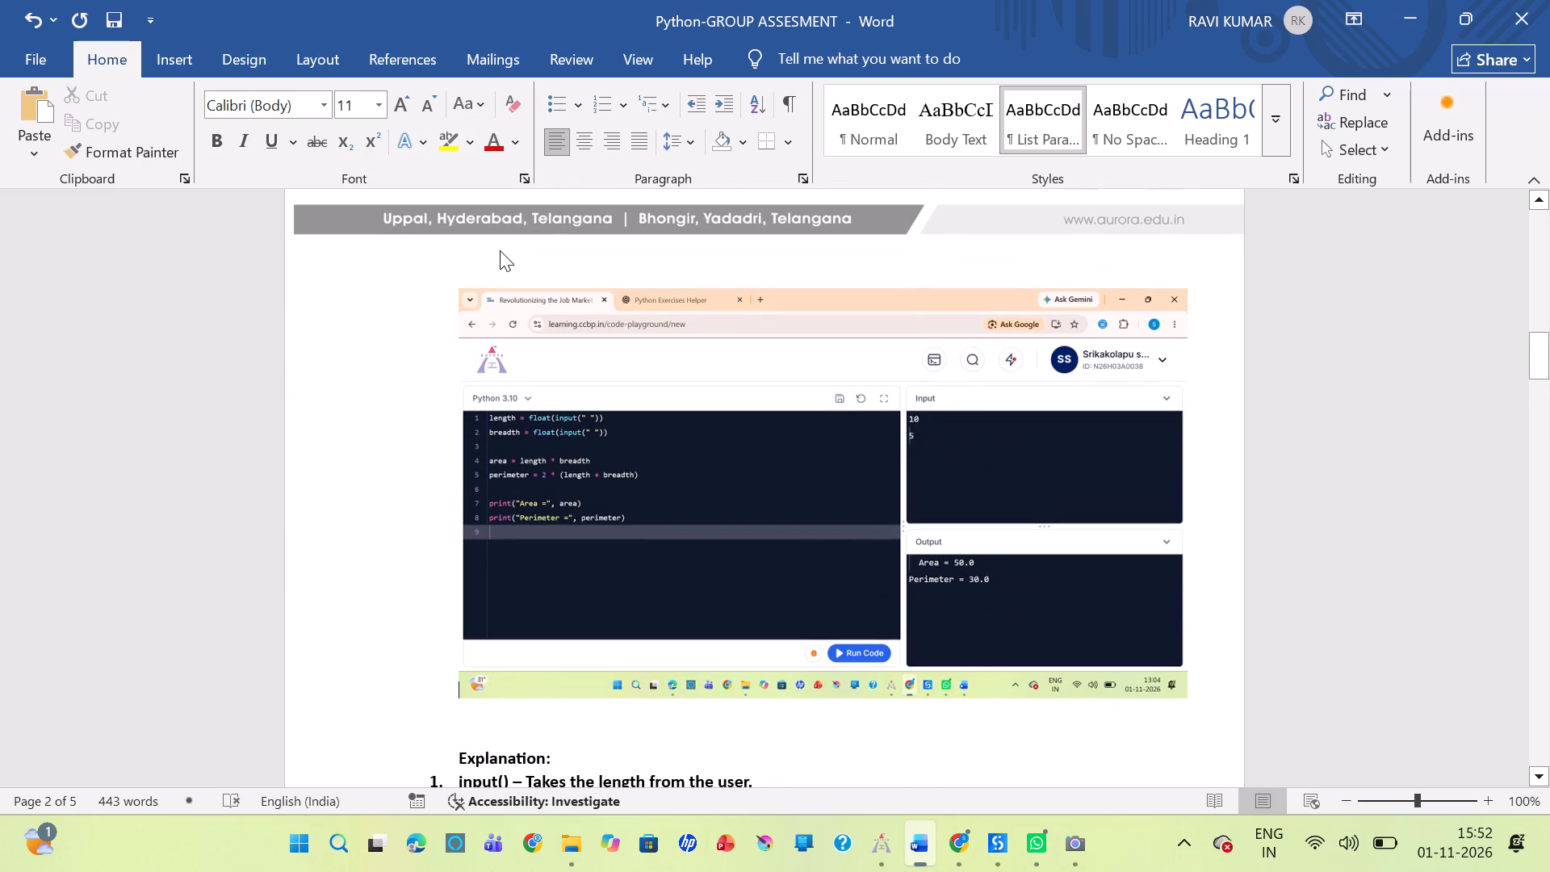
pyautogui.click(500, 250)
pyautogui.scroll(2, 571, 254)
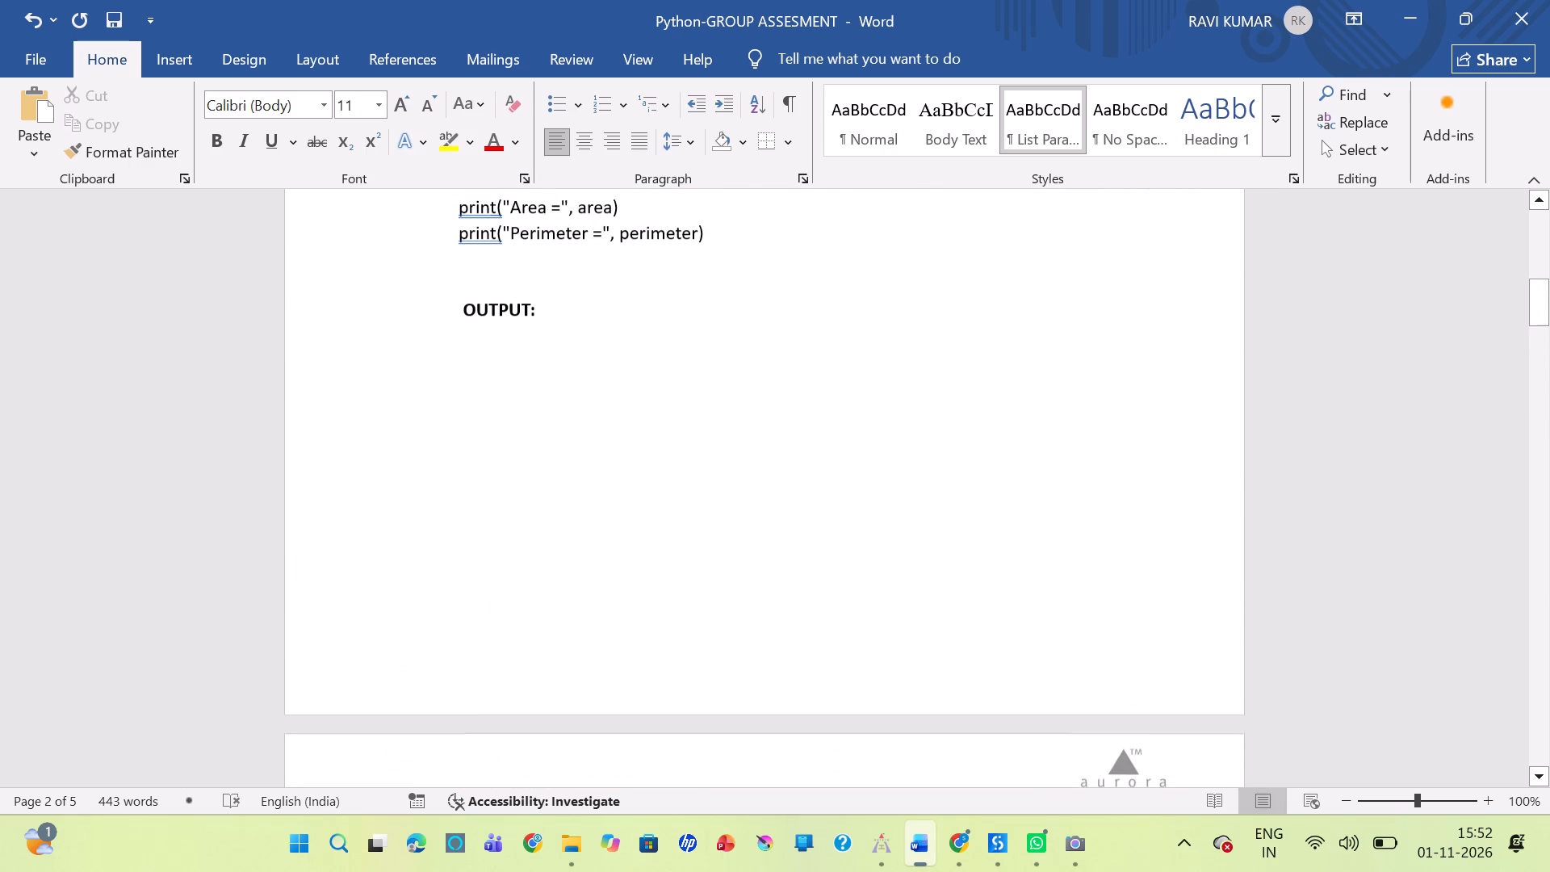
pyautogui.scroll(1, 571, 254)
pyautogui.click(559, 321)
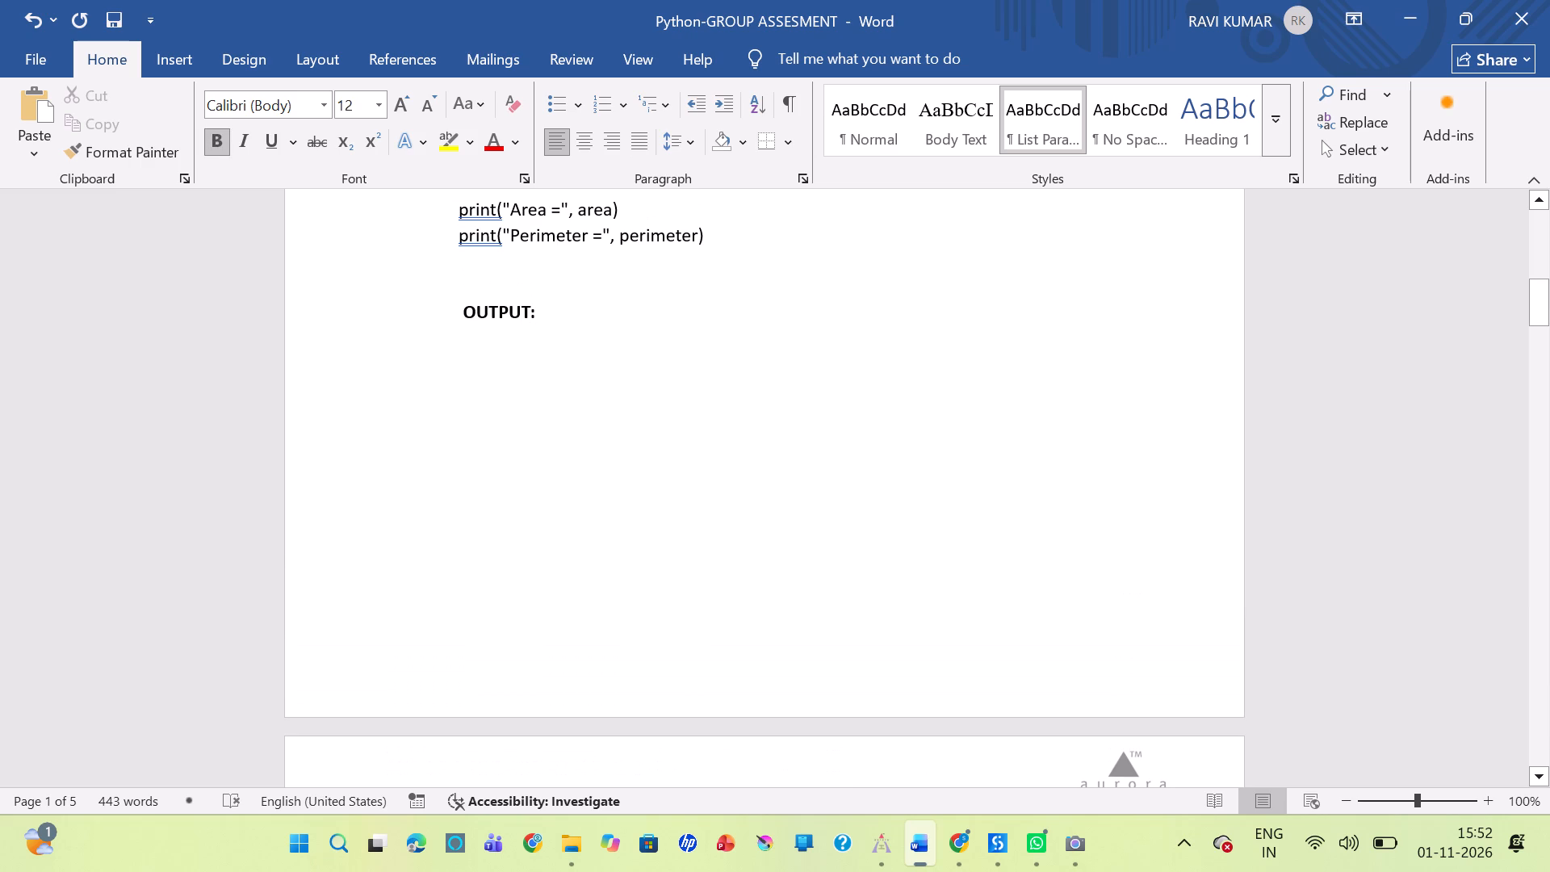
pyautogui.scroll(-1, 592, 622)
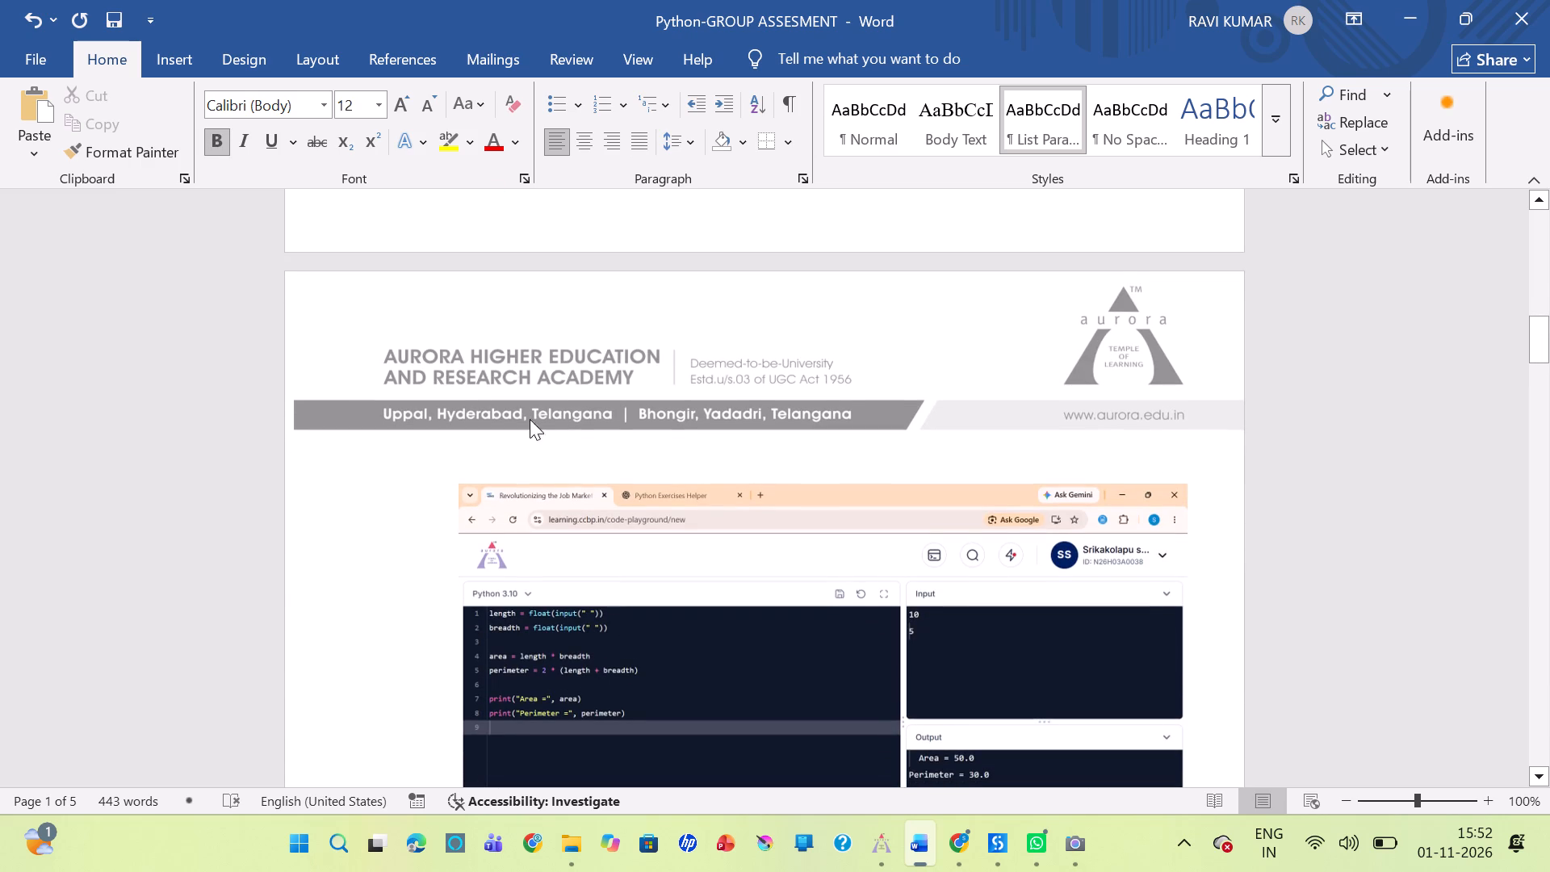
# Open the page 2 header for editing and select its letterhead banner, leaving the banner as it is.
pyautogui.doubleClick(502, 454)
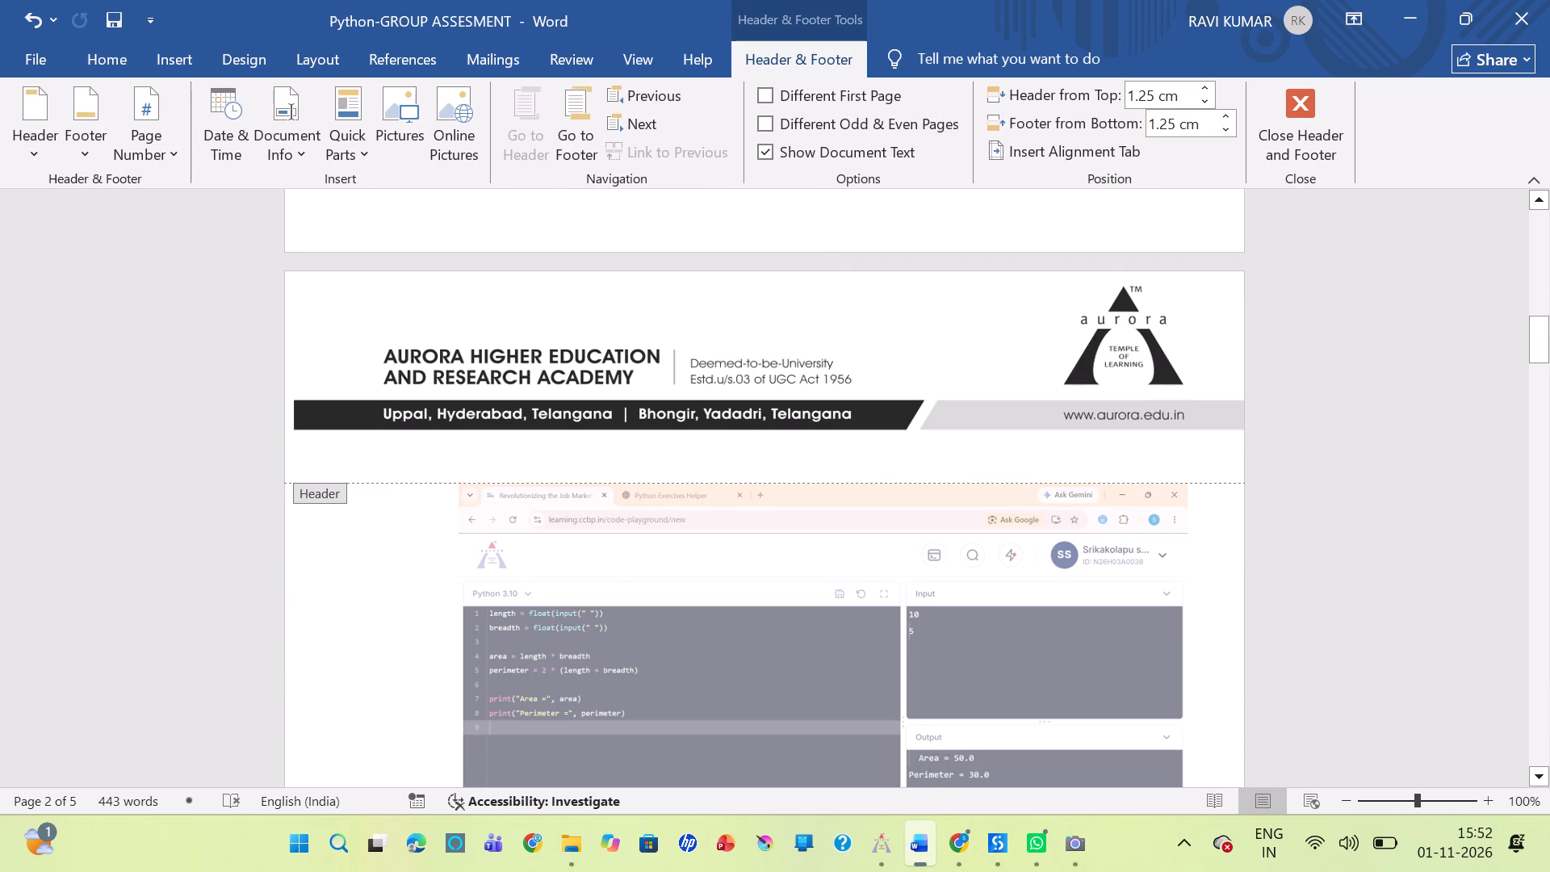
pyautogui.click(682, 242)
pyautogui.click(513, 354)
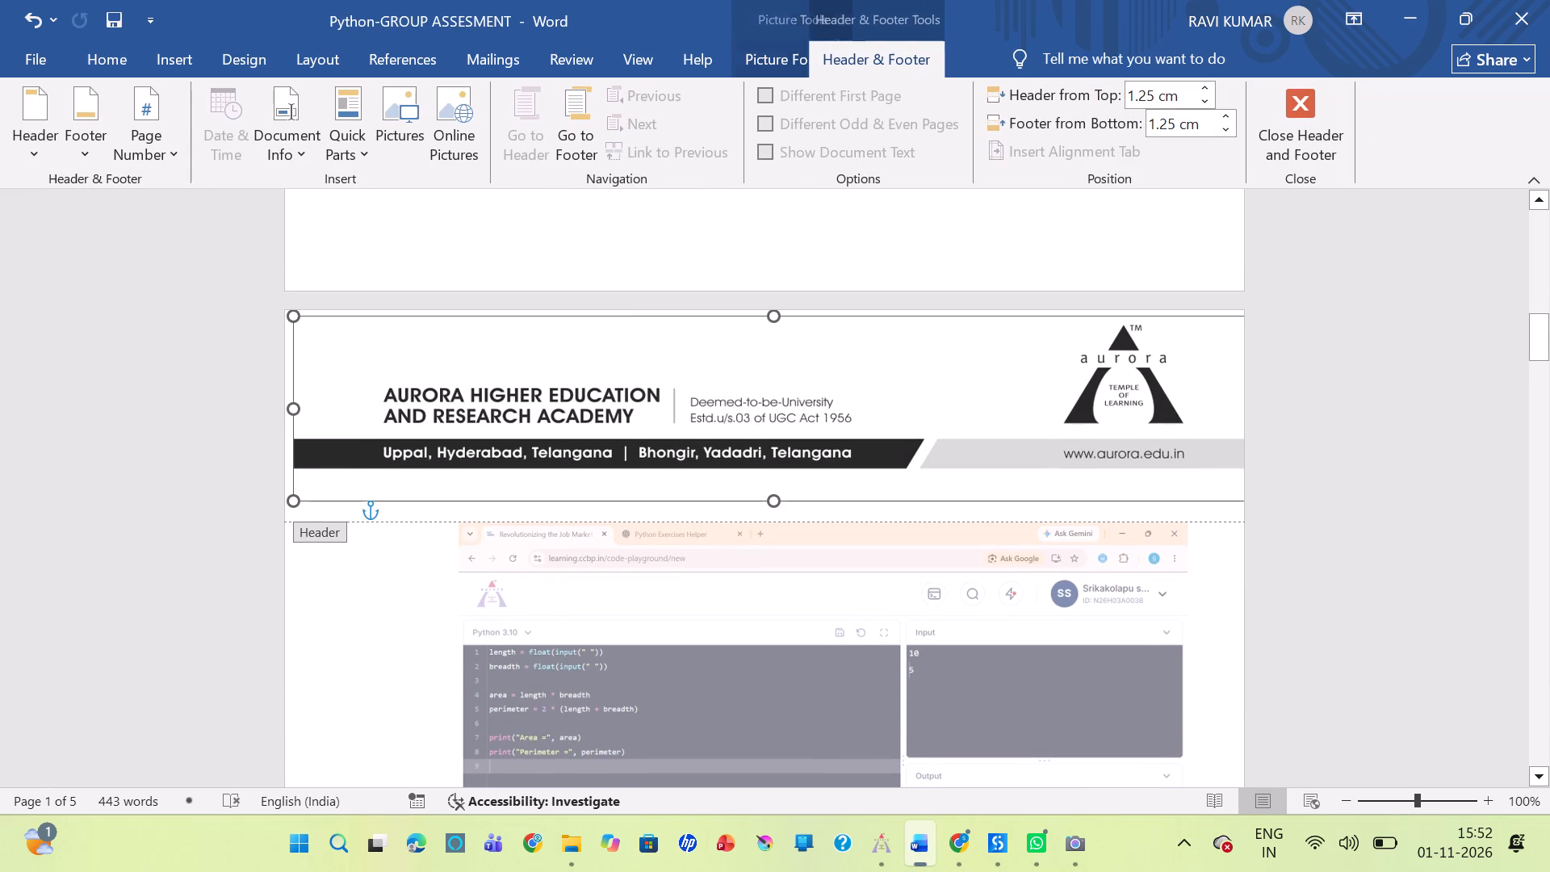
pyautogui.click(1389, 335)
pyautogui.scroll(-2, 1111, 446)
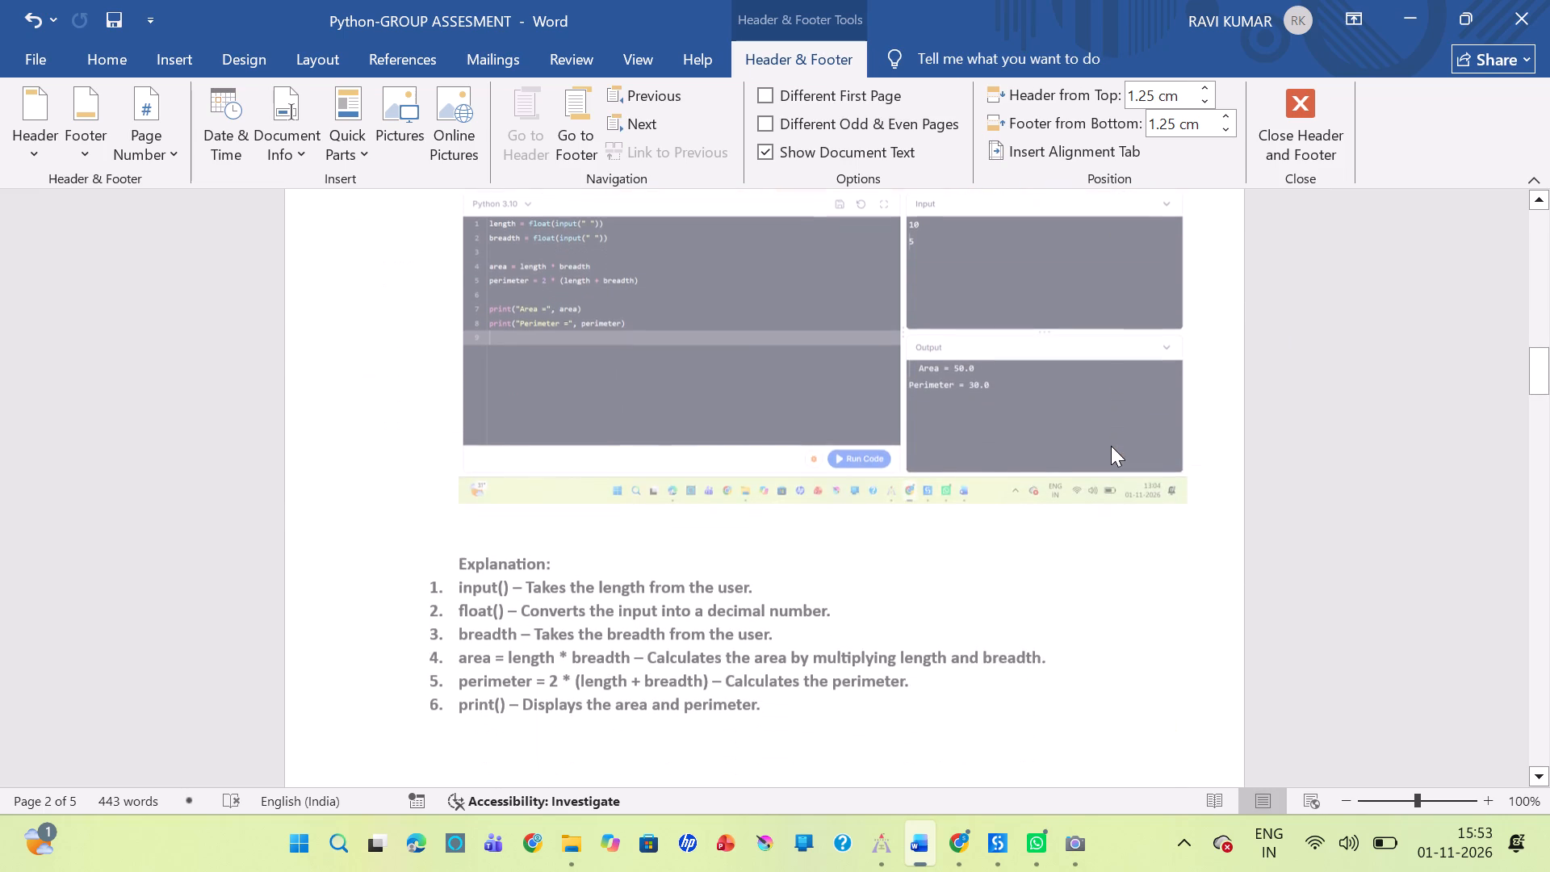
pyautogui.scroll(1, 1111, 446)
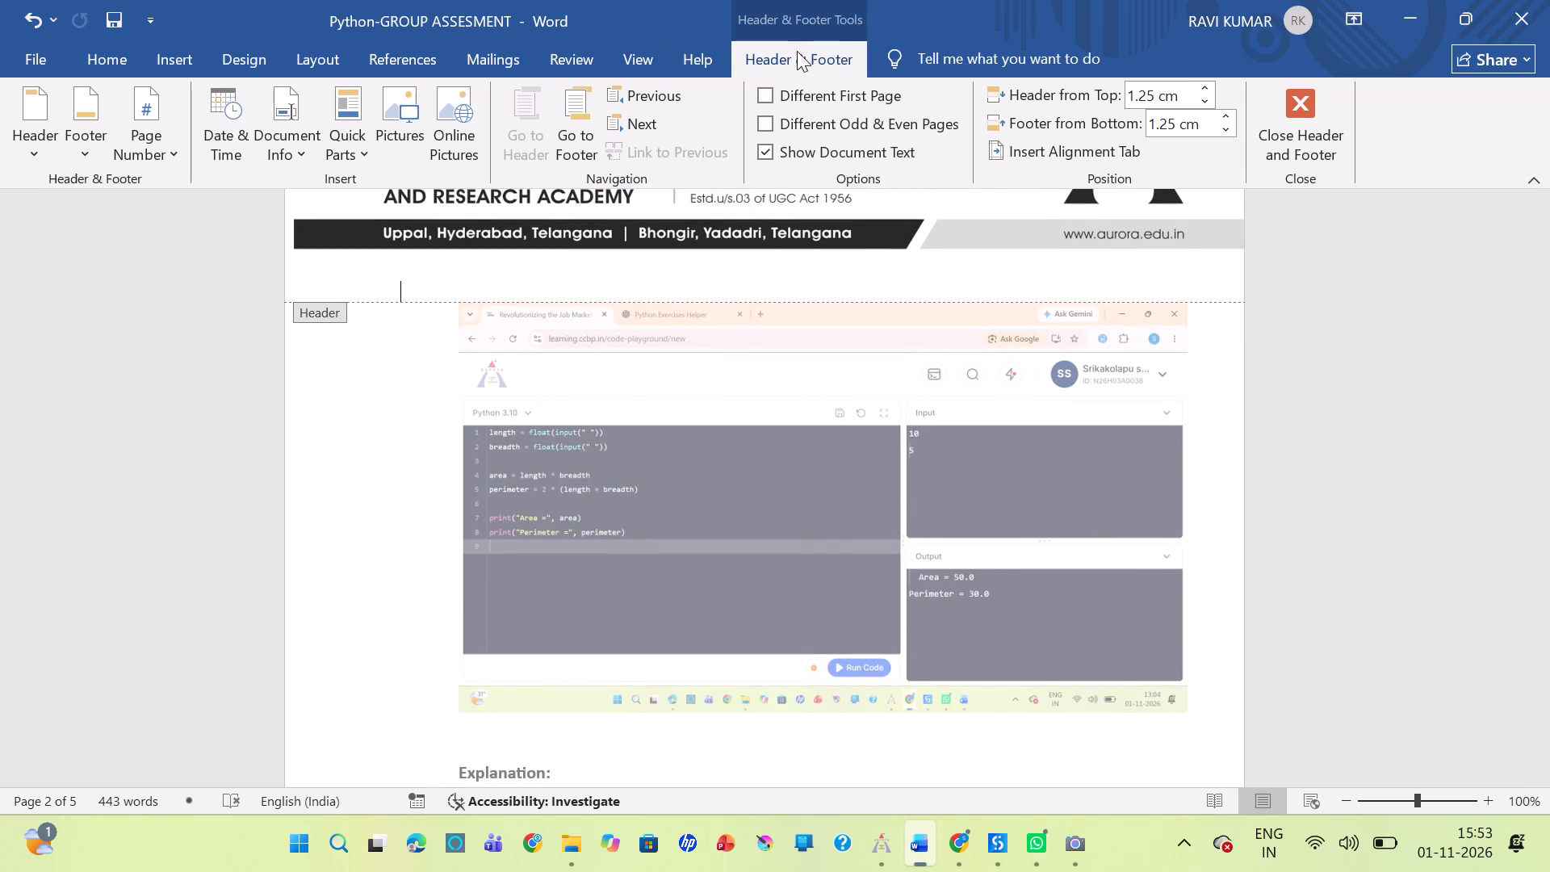
# Undo the most recent edits made to the document.
pyautogui.click(27, 5)
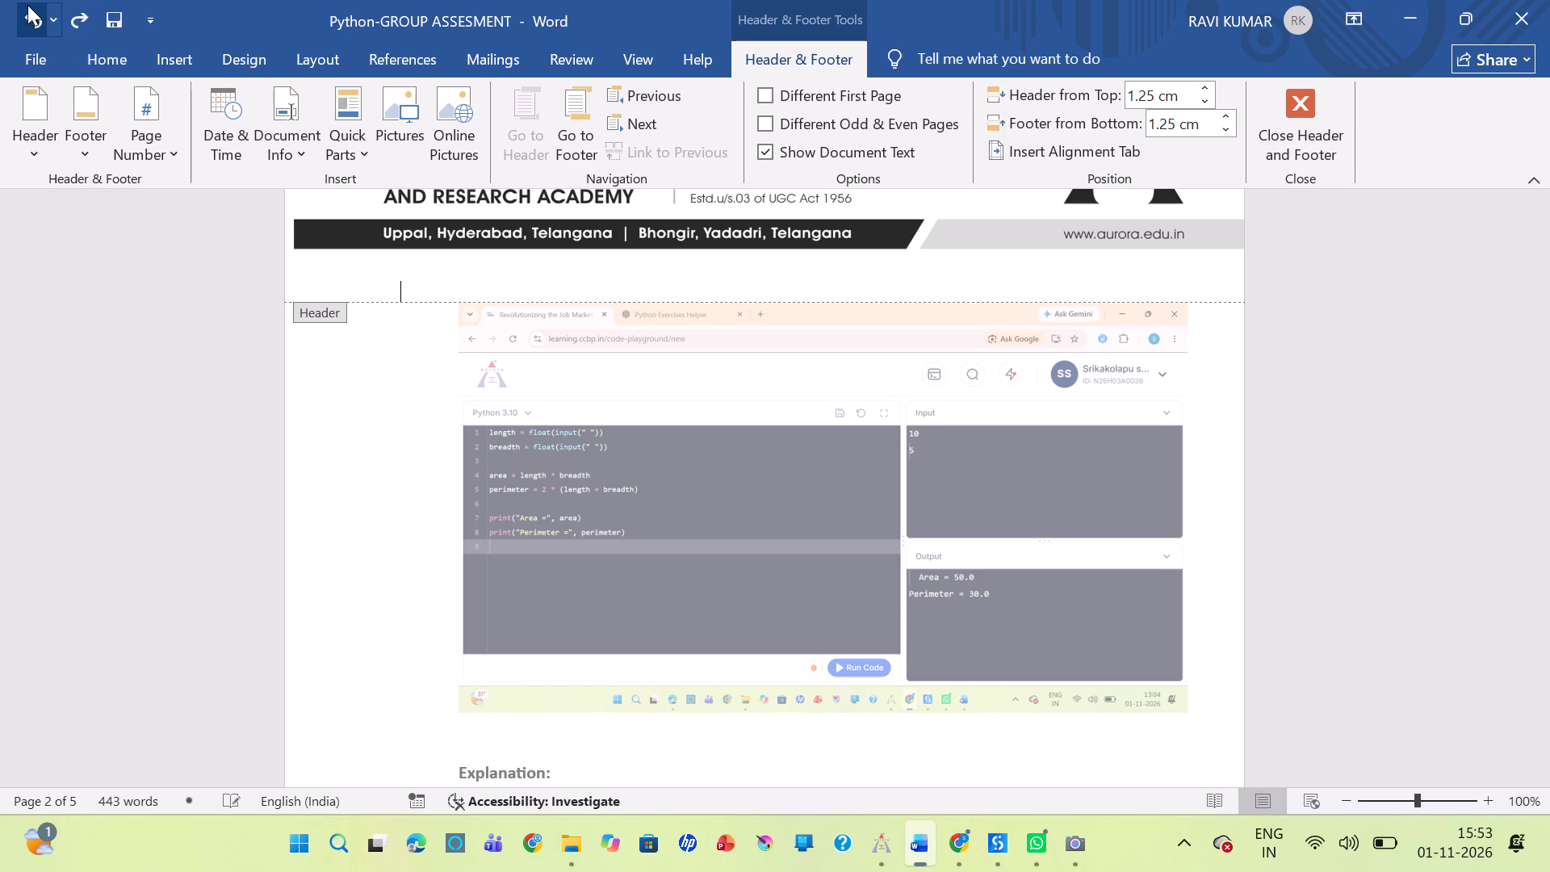
pyautogui.click(27, 5)
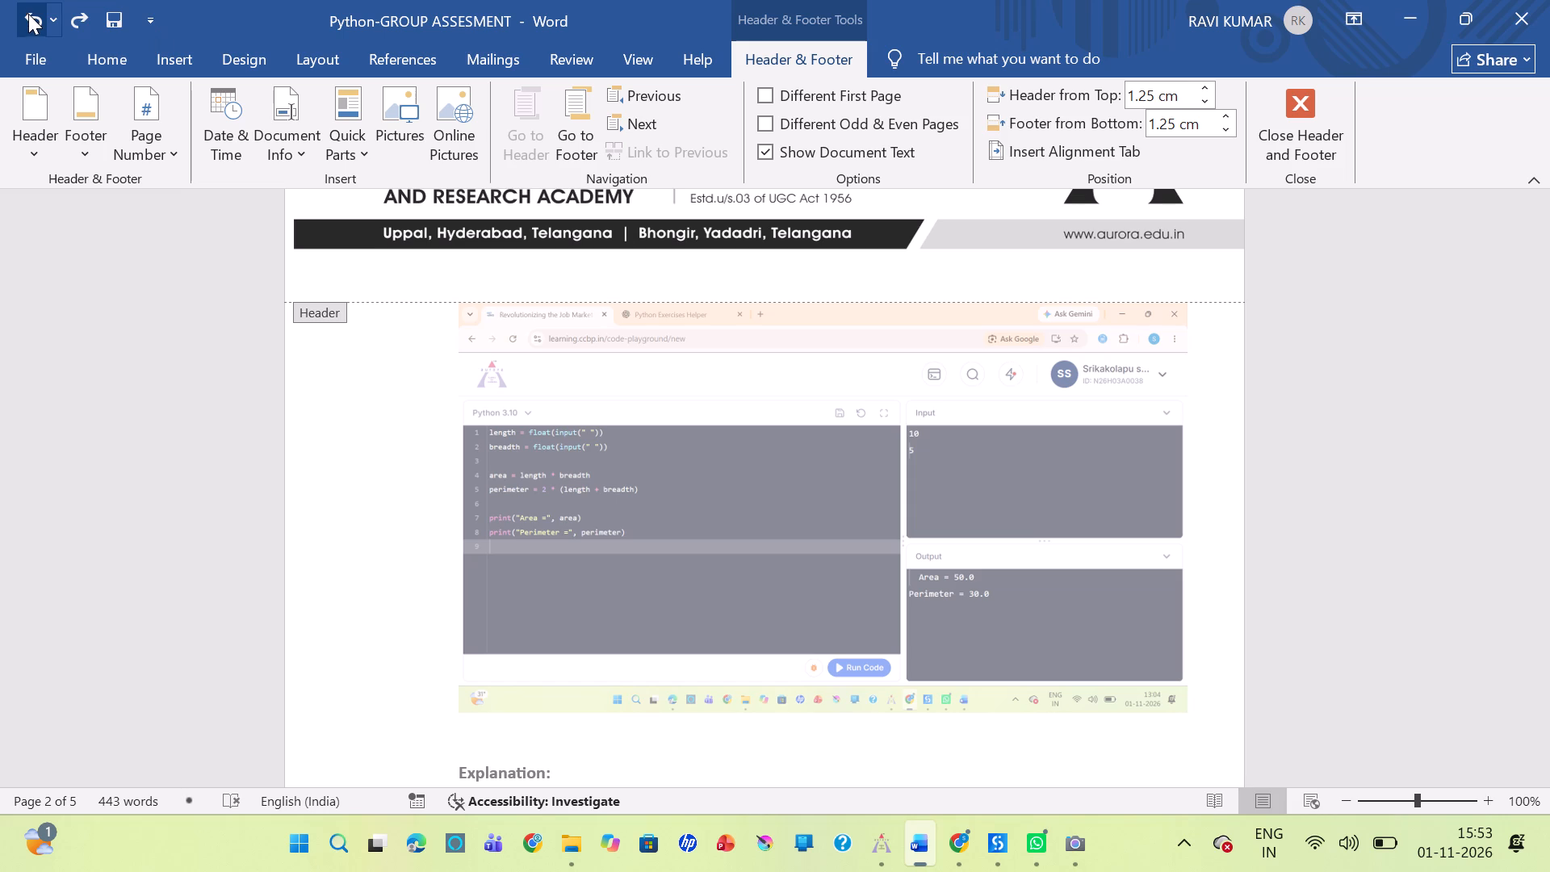
pyautogui.click(31, 16)
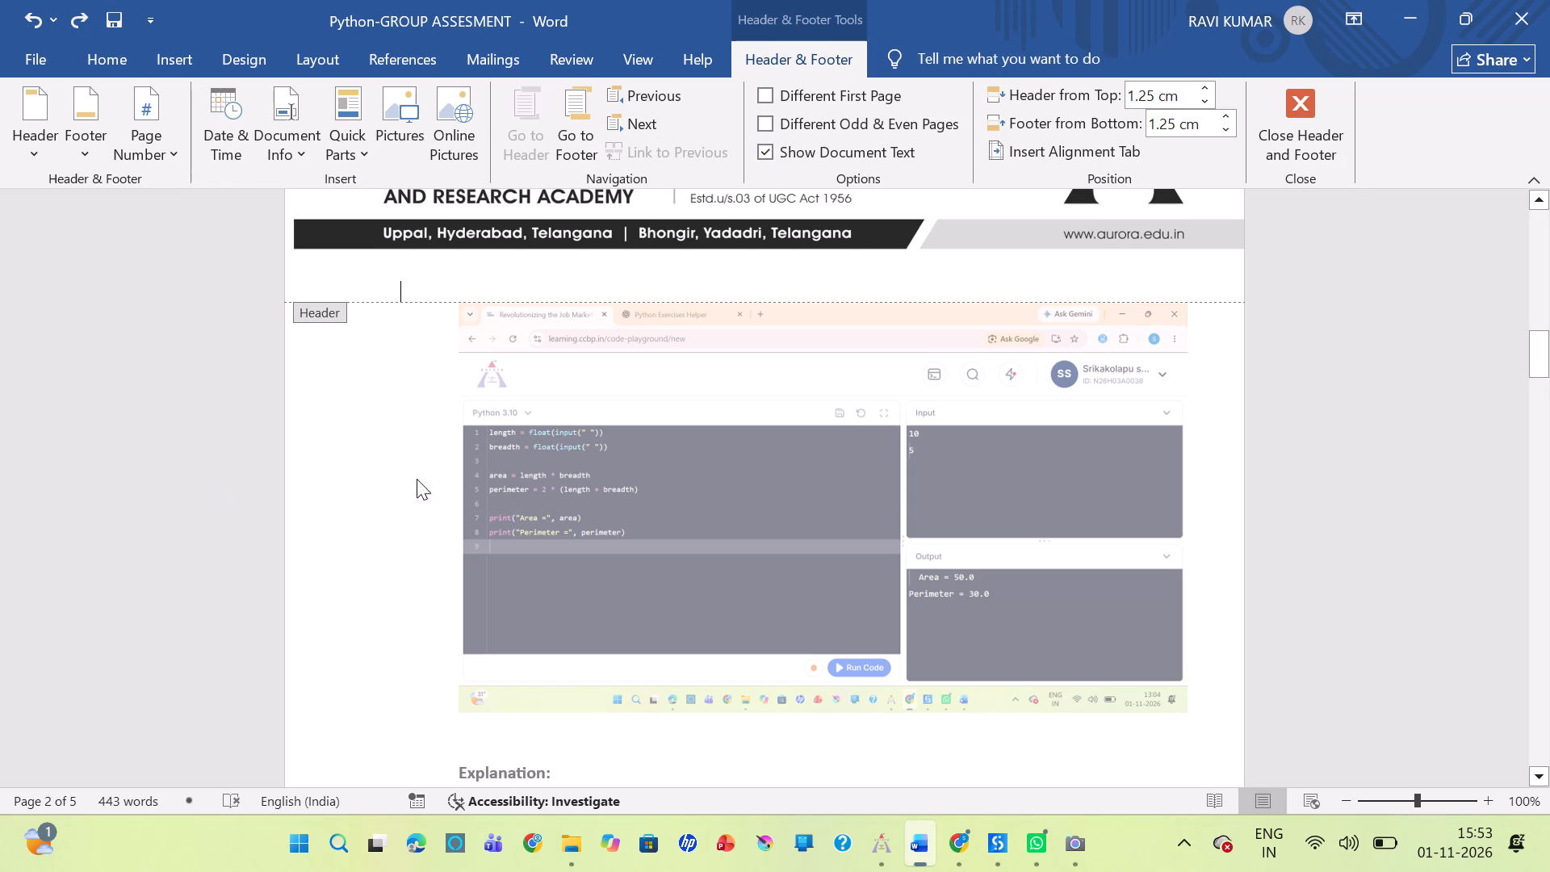
# Review the document's pages from question 4's explanation back to the student details table, along with the available layout and header options.
pyautogui.scroll(-11, 622, 578)
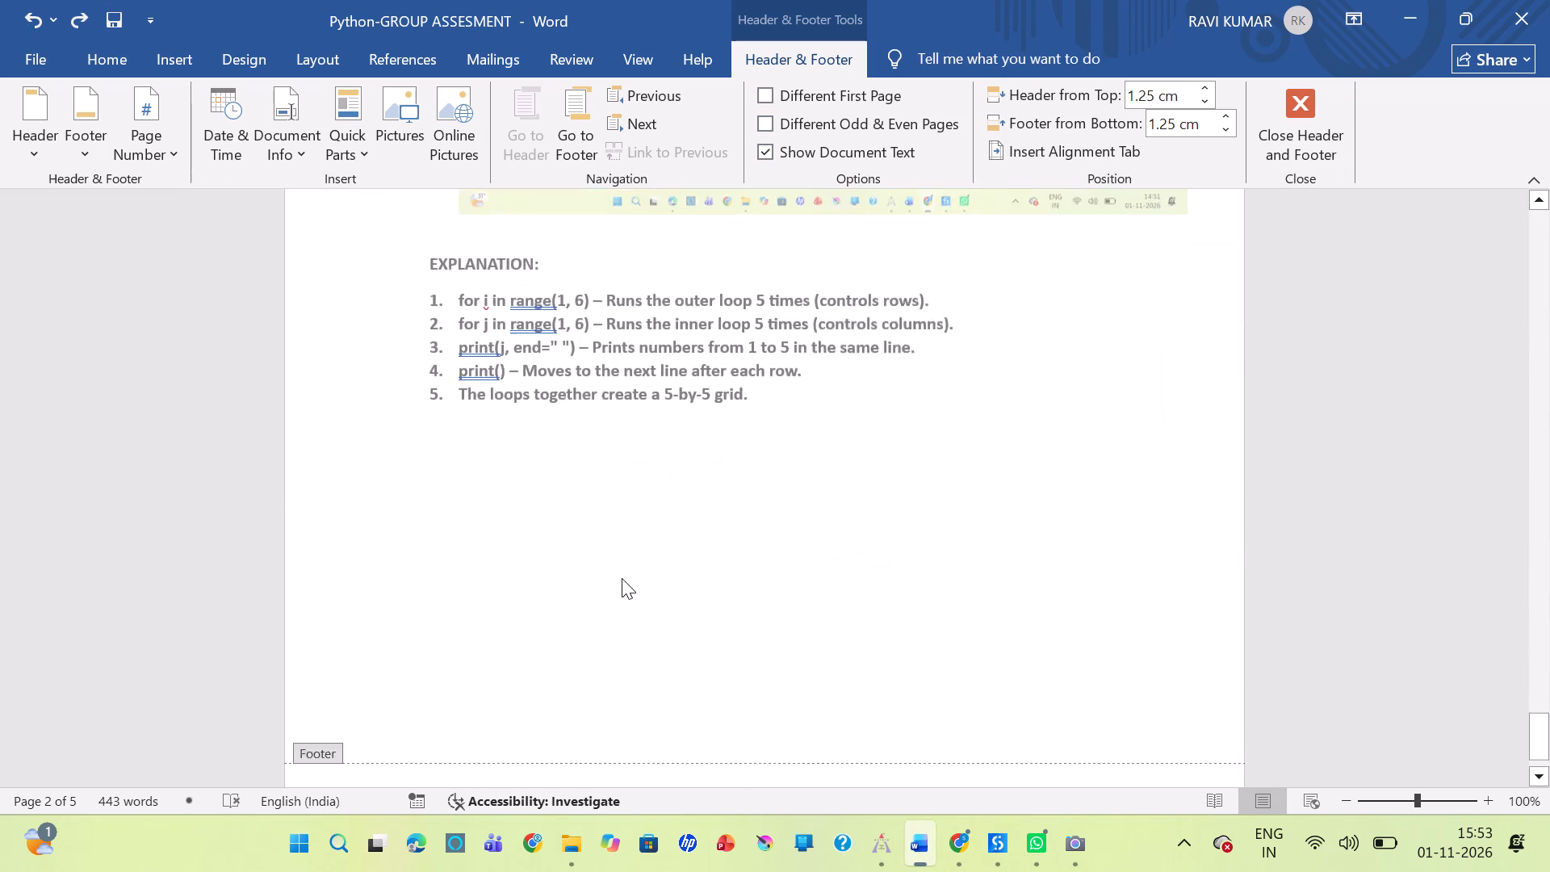
pyautogui.scroll(-10, 622, 578)
pyautogui.scroll(20, 622, 578)
pyautogui.scroll(2, 622, 578)
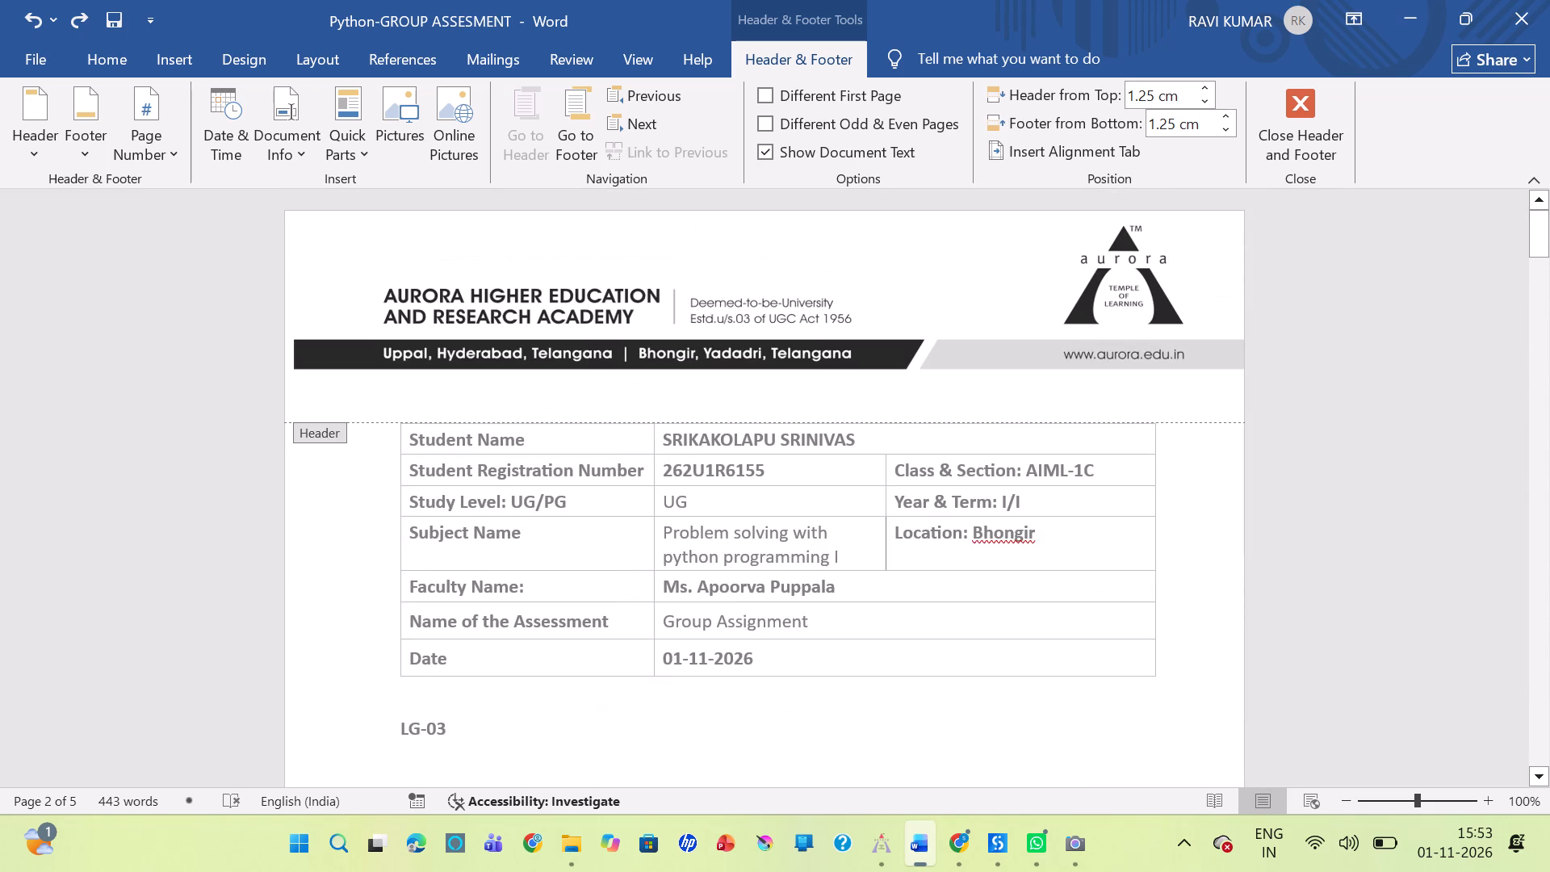
pyautogui.click(254, 62)
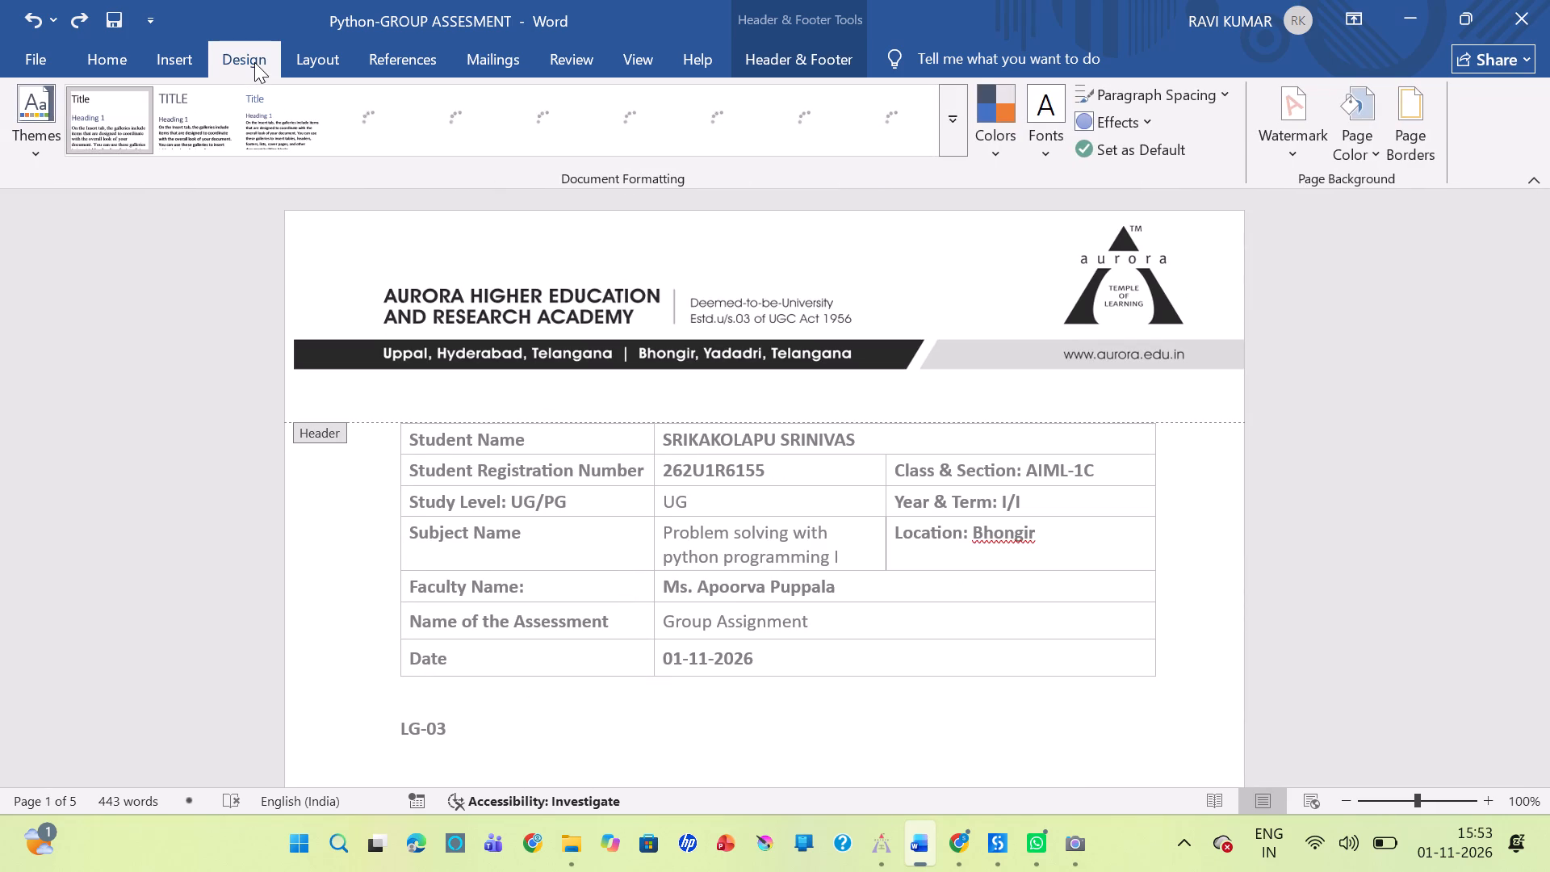
pyautogui.click(325, 60)
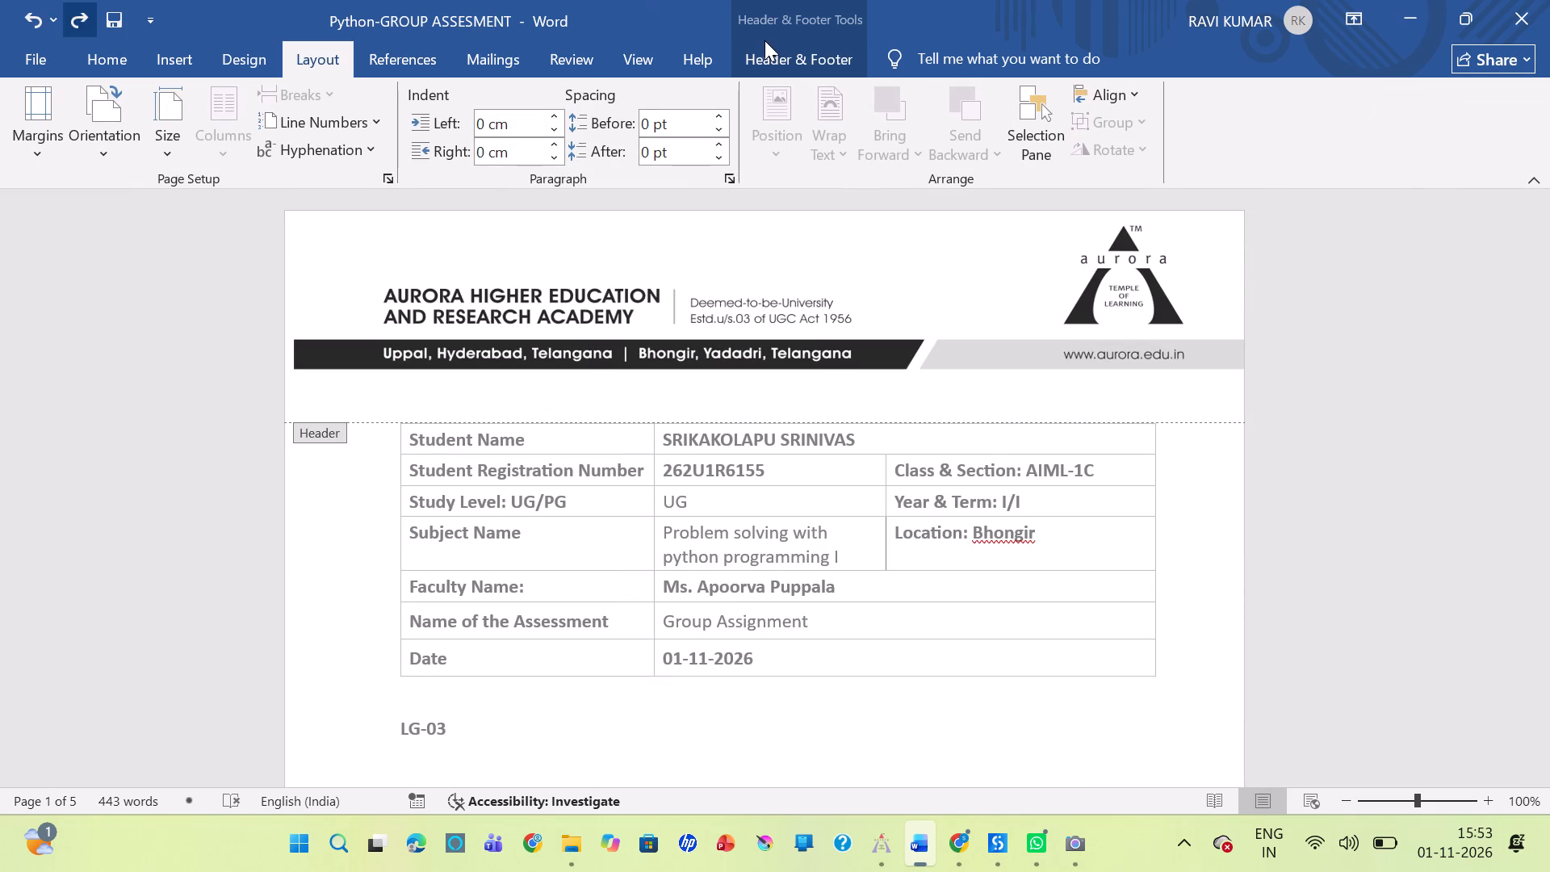
pyautogui.click(802, 63)
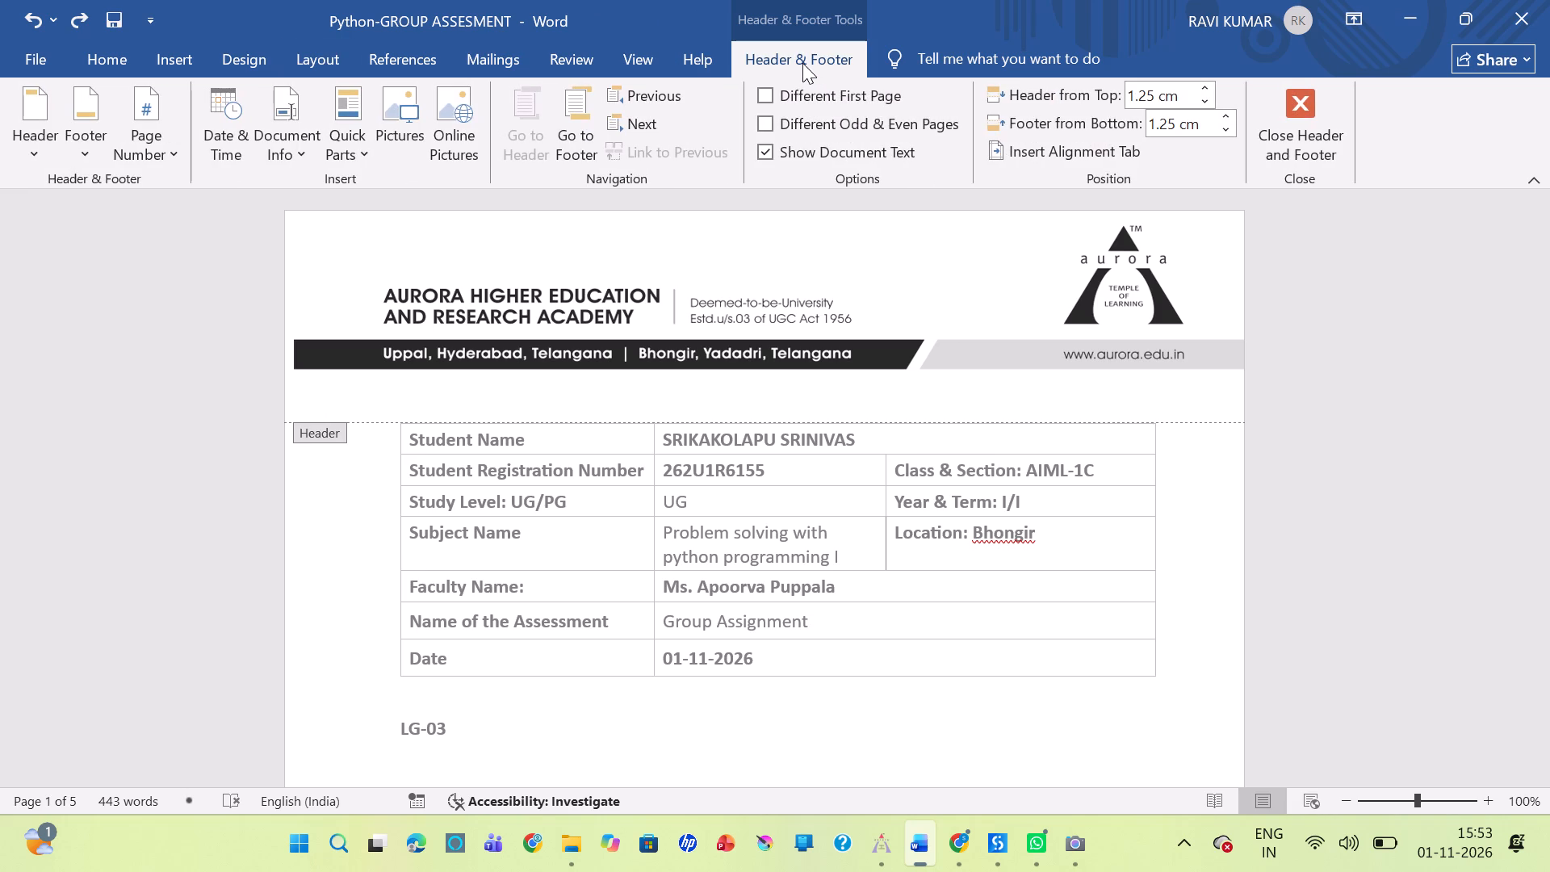
pyautogui.scroll(-2, 933, 454)
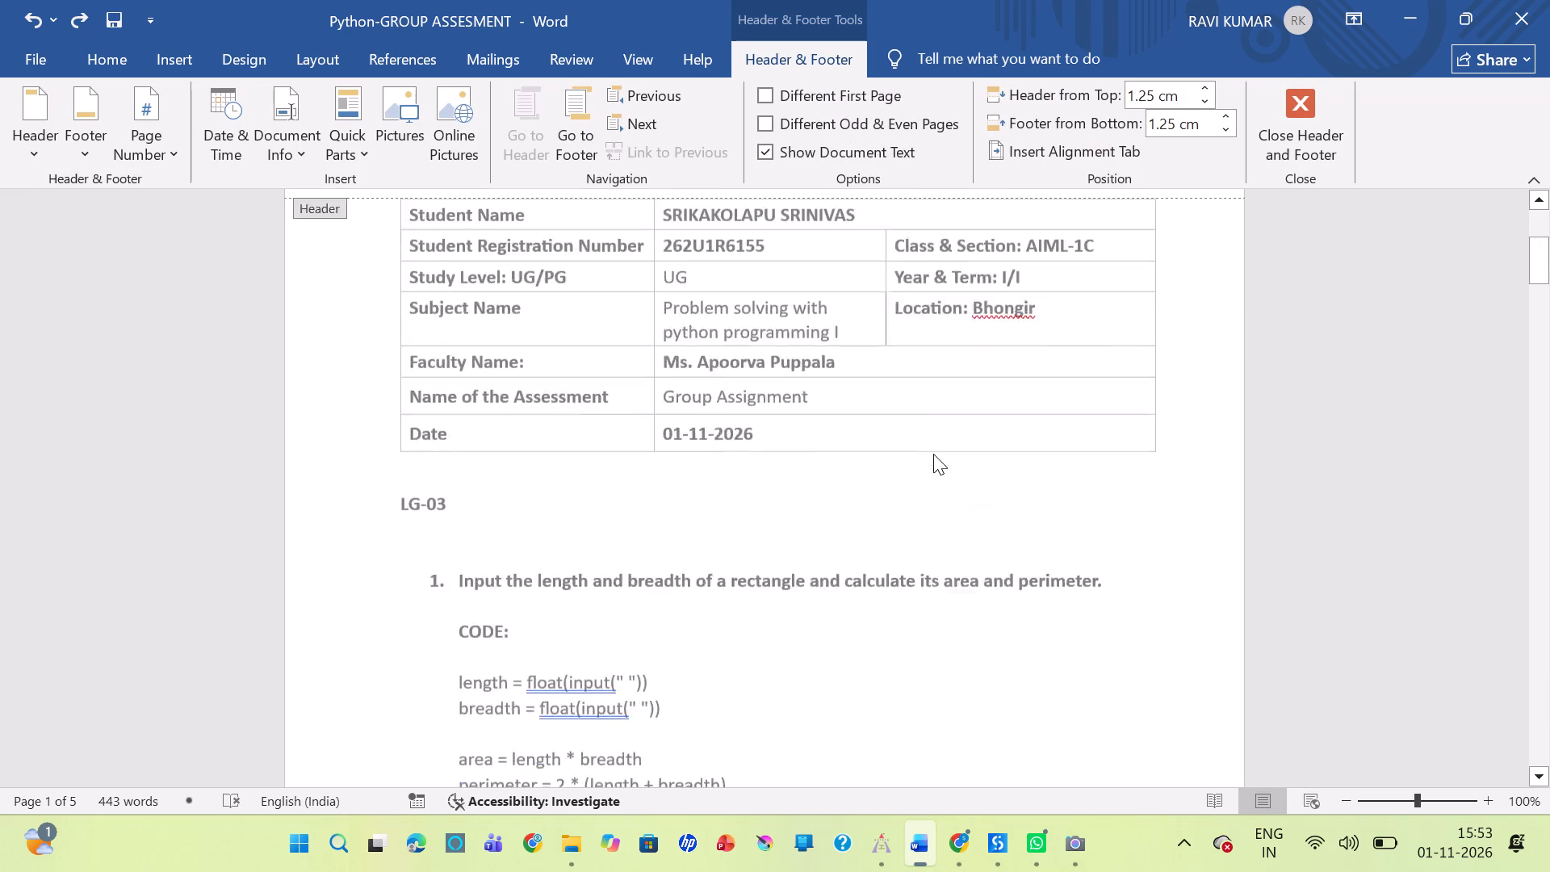
pyautogui.scroll(-8, 933, 454)
pyautogui.scroll(9, 933, 454)
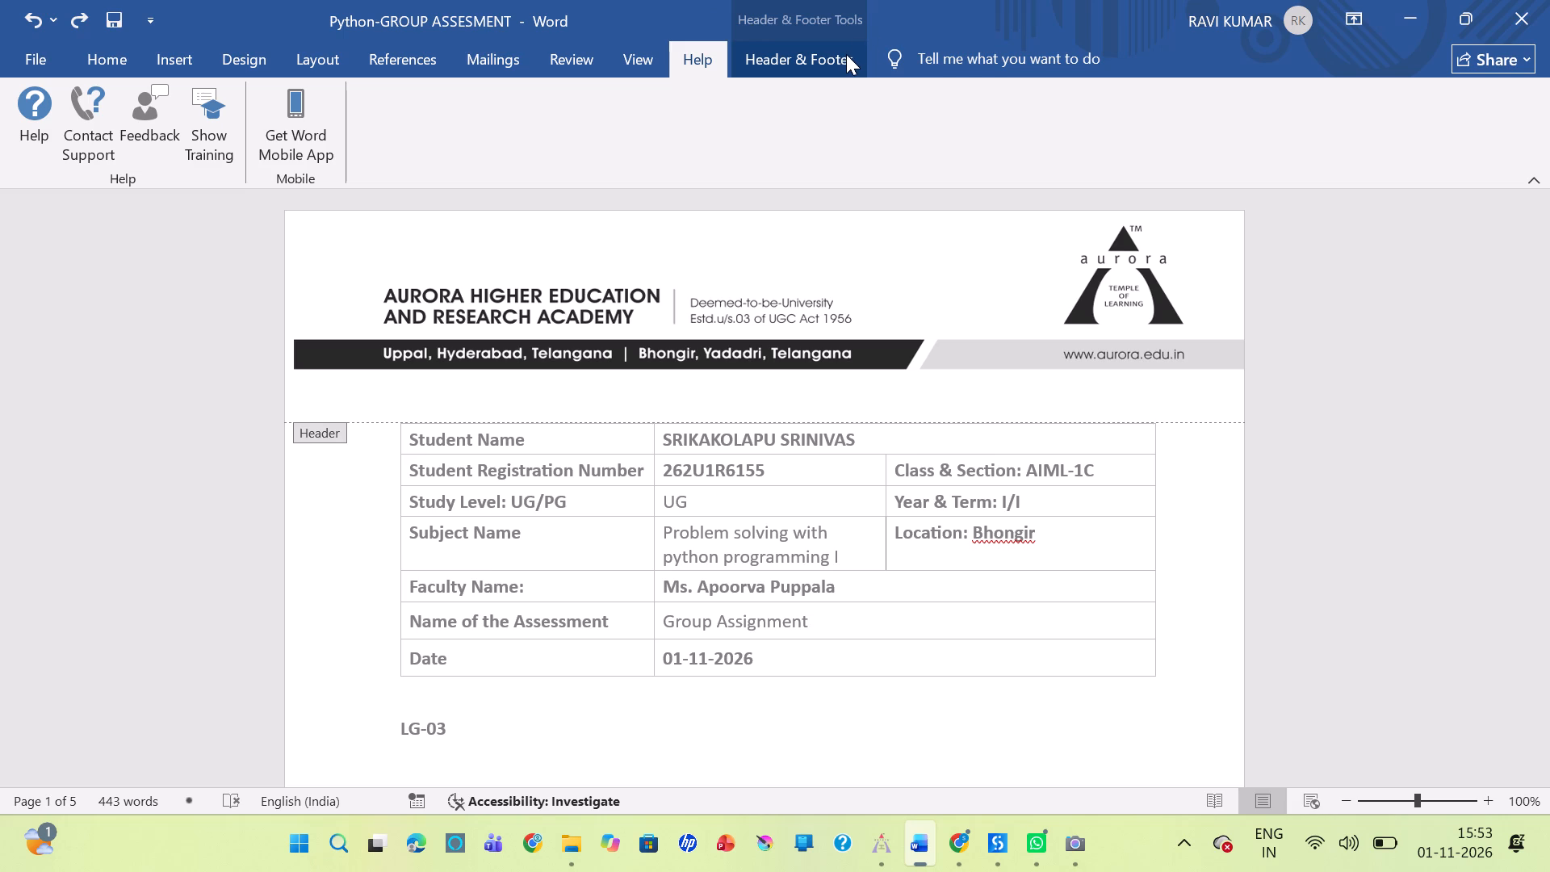
# Undo several more recent edits and inspect the undo history without reverting anything from it.
pyautogui.click(40, 19)
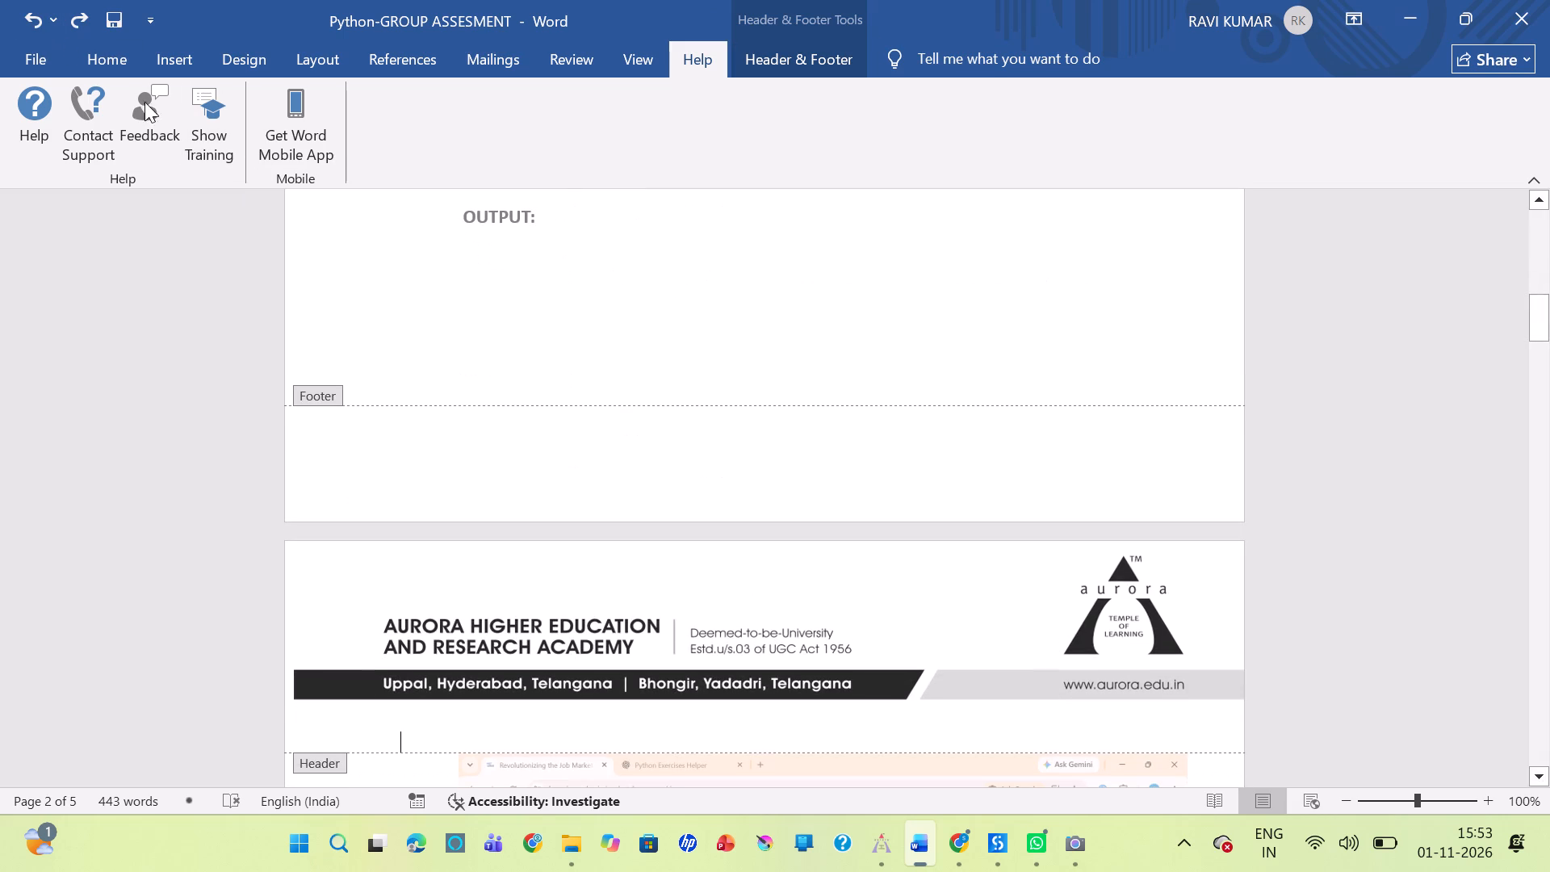
pyautogui.click(31, 19)
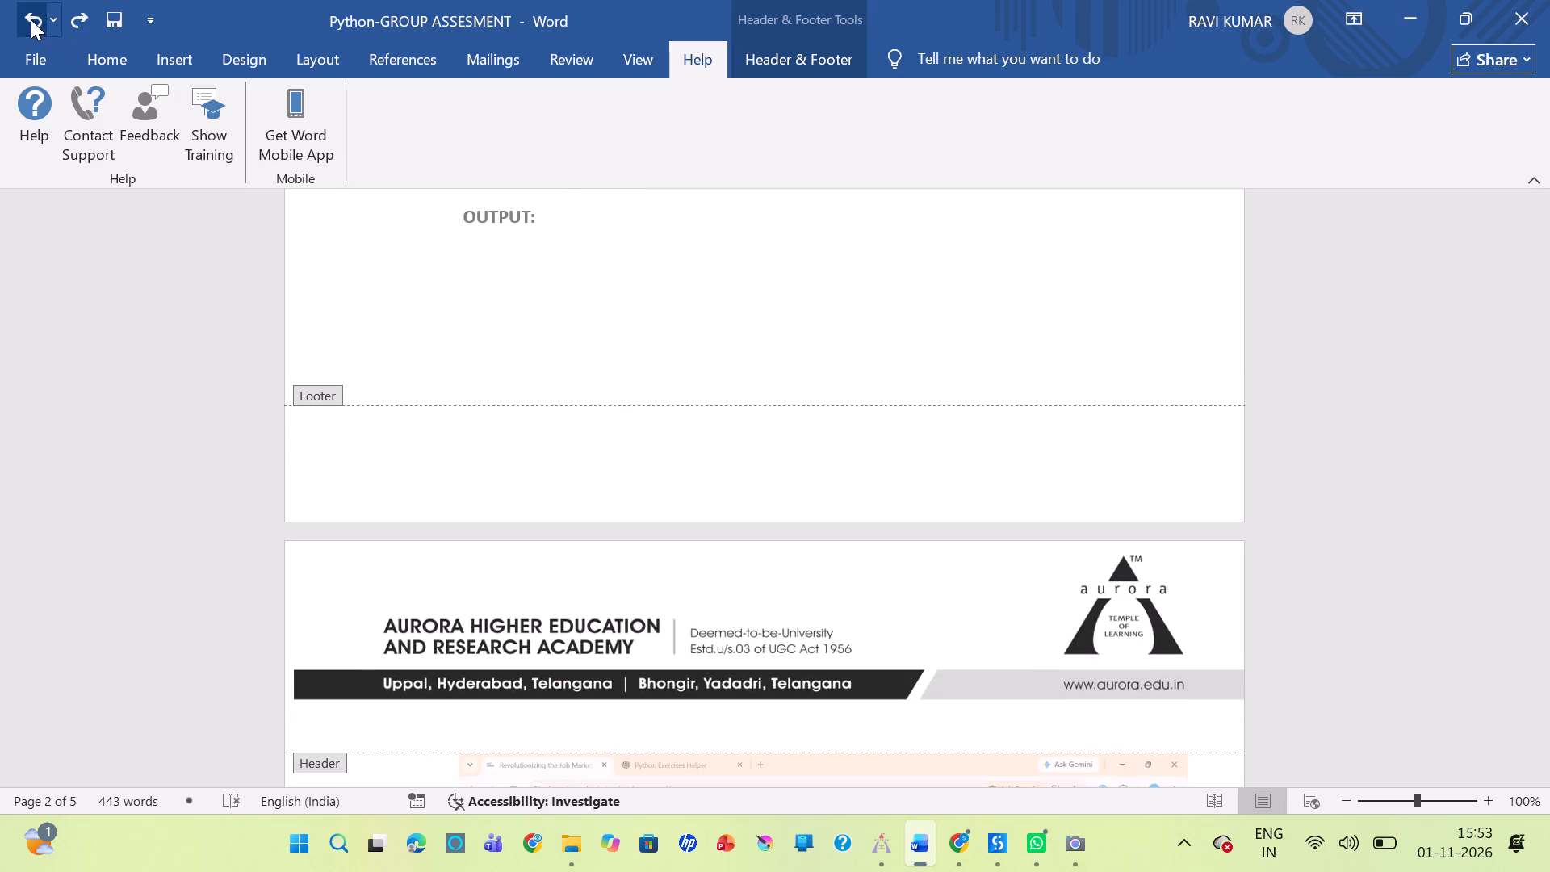
pyautogui.click(31, 19)
pyautogui.click(31, 19)
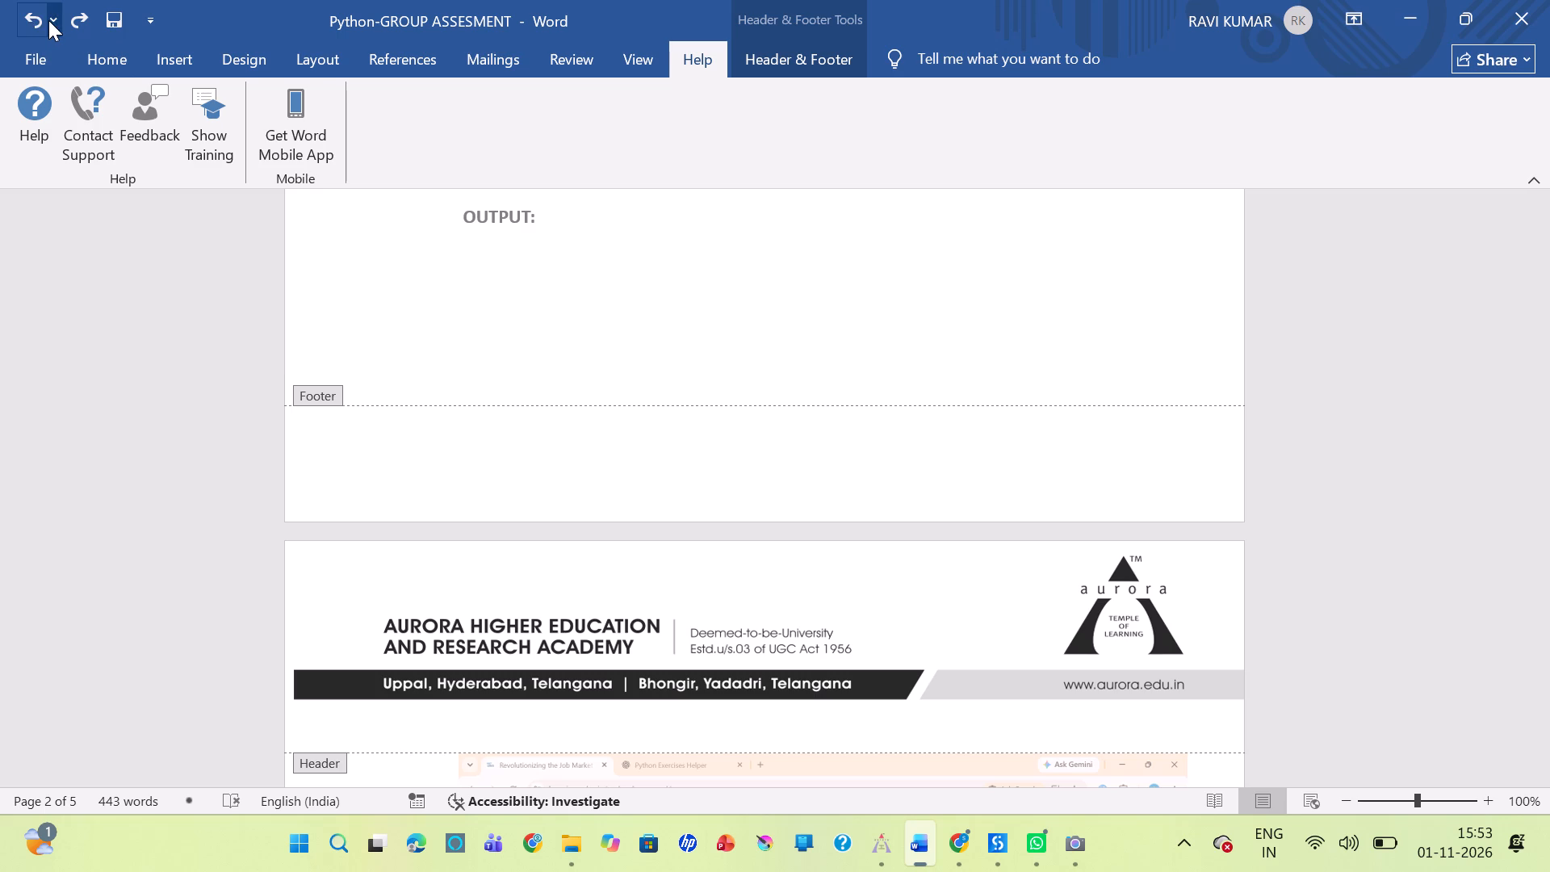
pyautogui.click(48, 20)
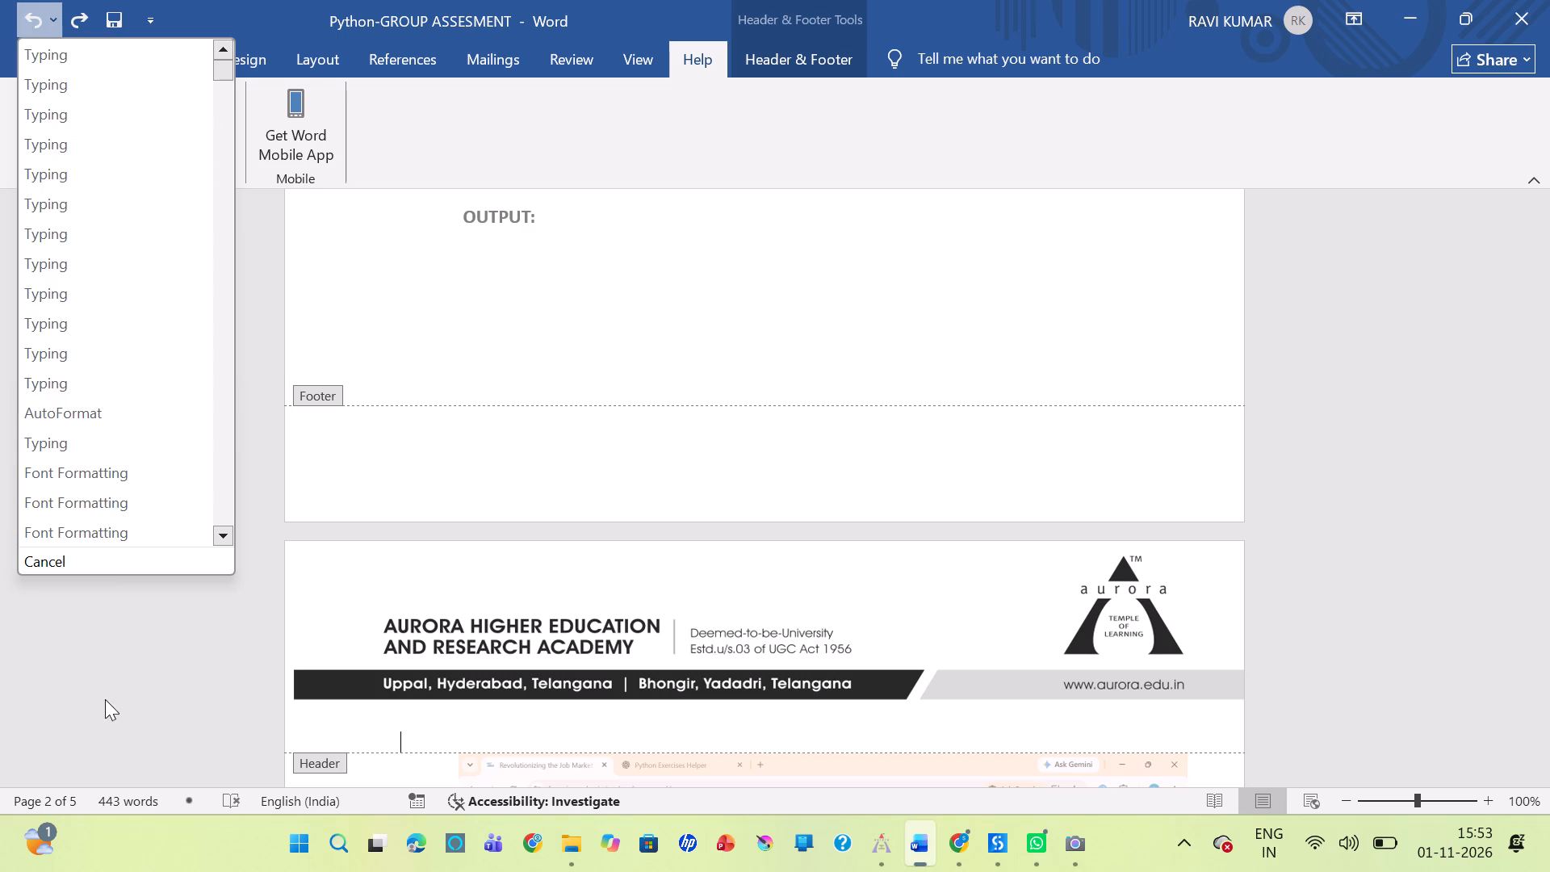
pyautogui.click(59, 564)
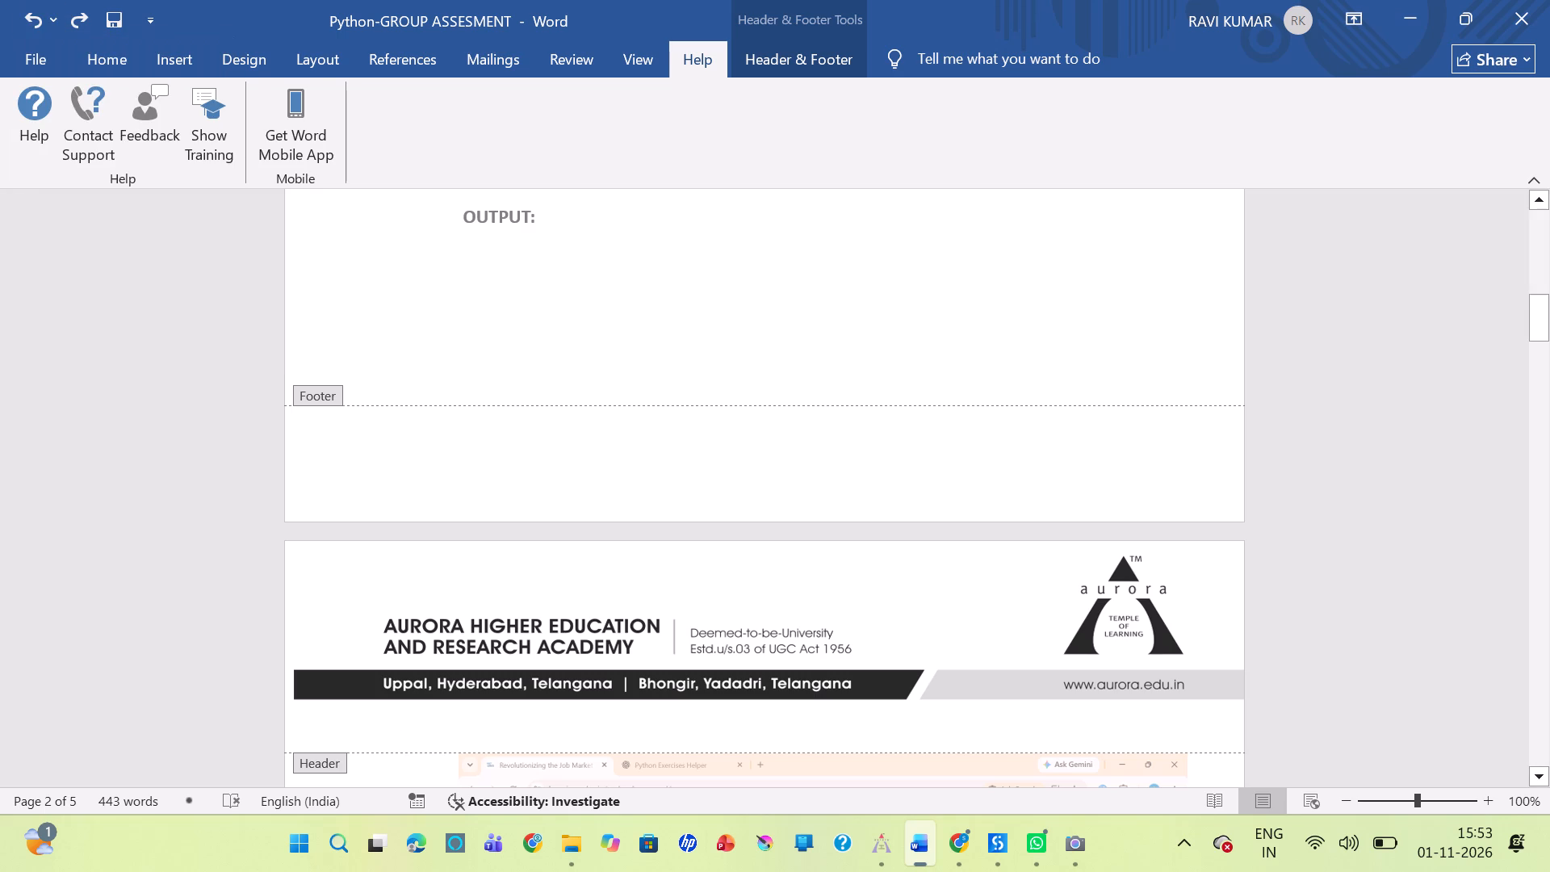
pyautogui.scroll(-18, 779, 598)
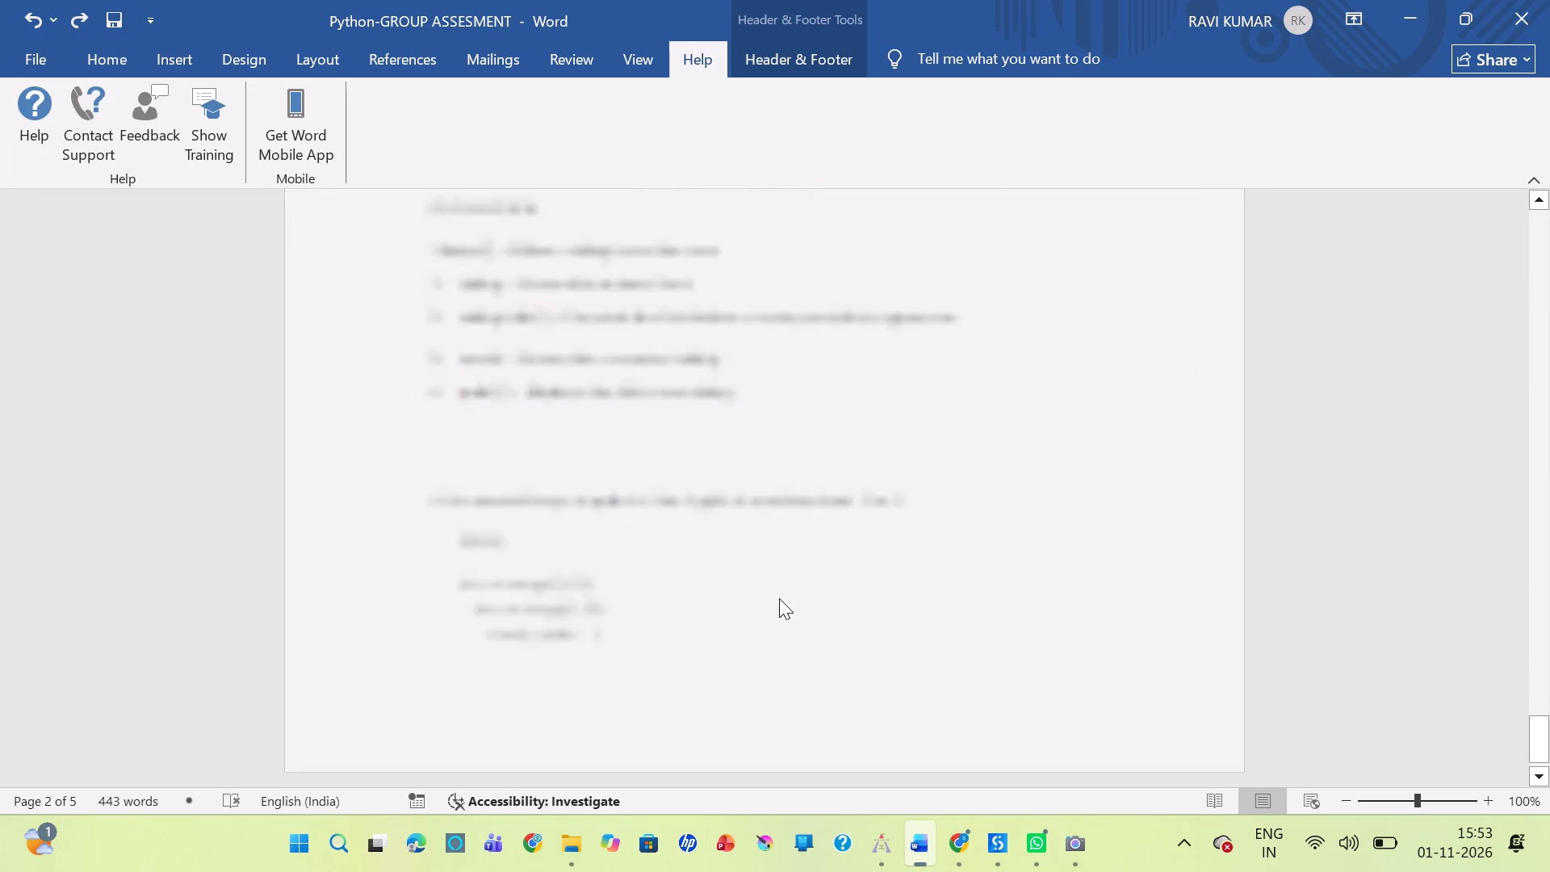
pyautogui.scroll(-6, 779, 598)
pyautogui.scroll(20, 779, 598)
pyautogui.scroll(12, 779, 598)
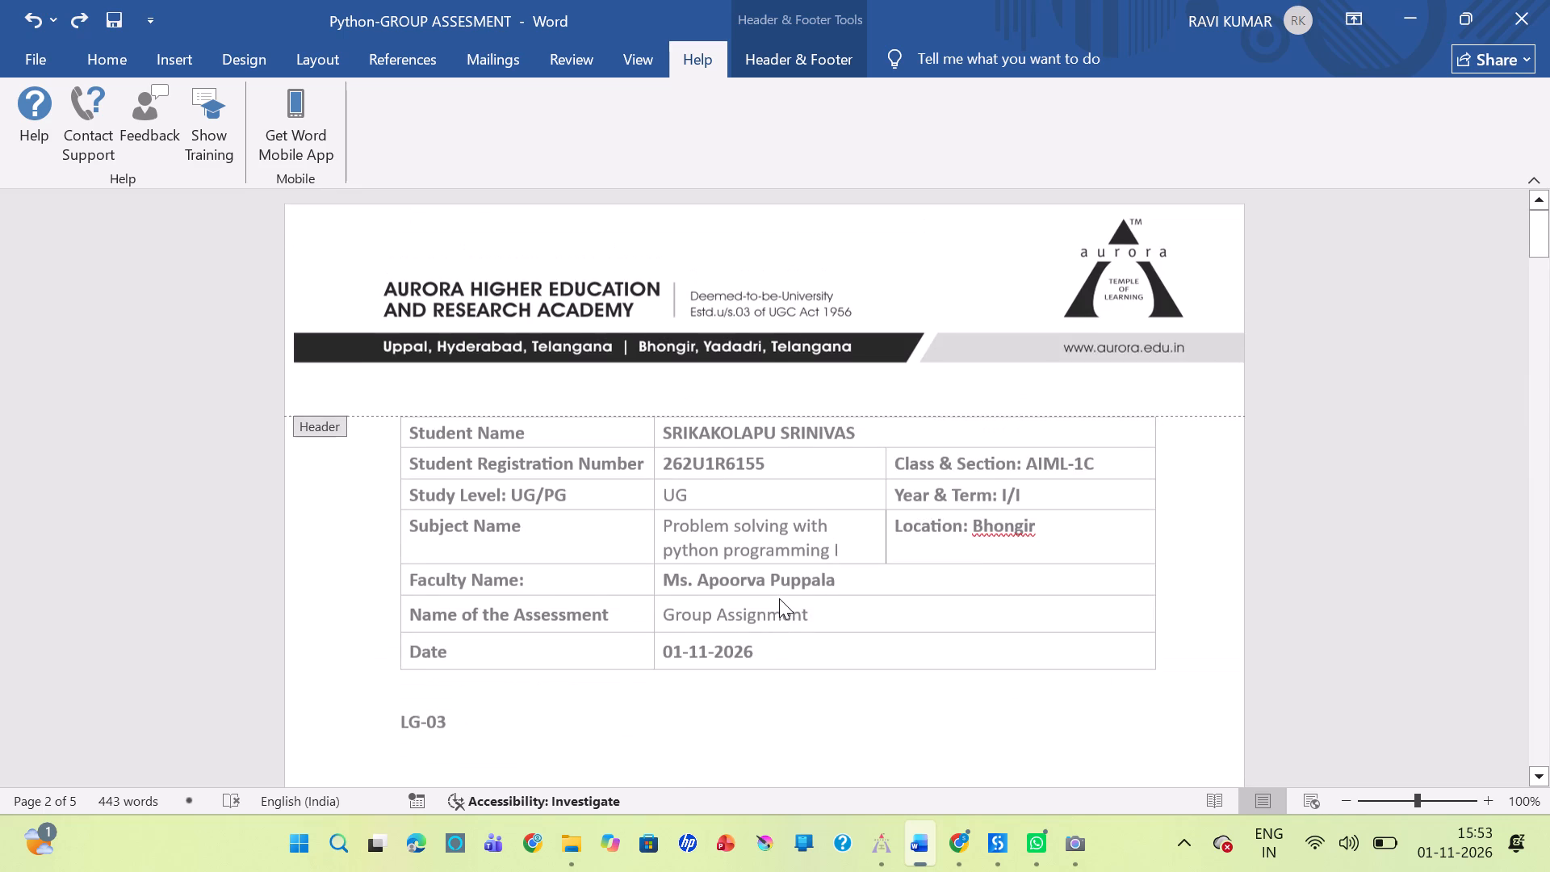
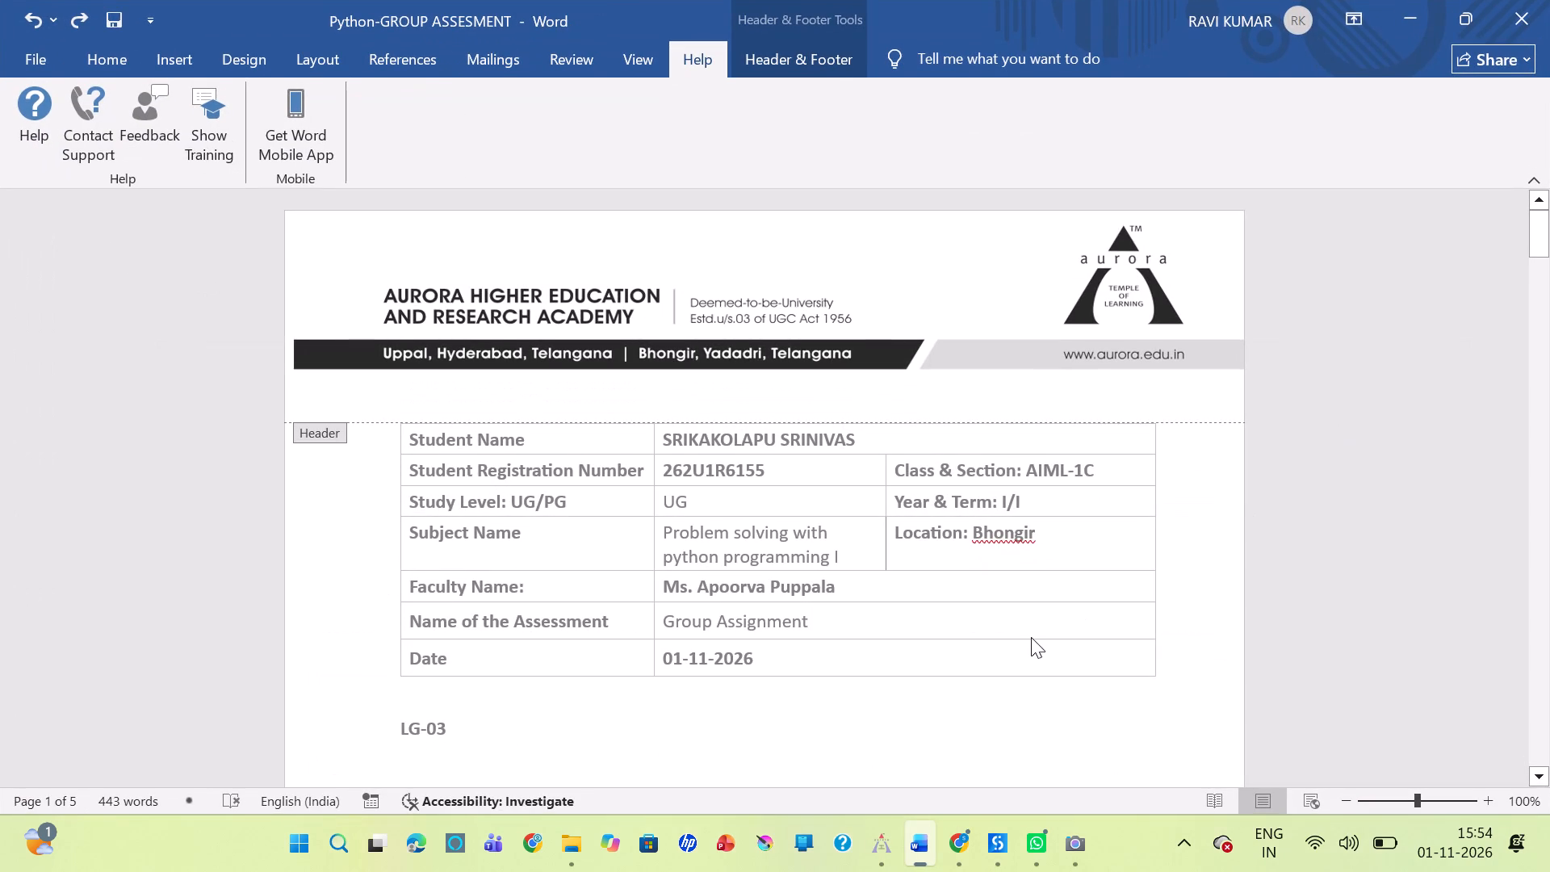
# Review the document's pages from the student details table to the last explanation and back, along with the header and footer options.
pyautogui.scroll(-7, 1031, 637)
pyautogui.scroll(5, 1031, 637)
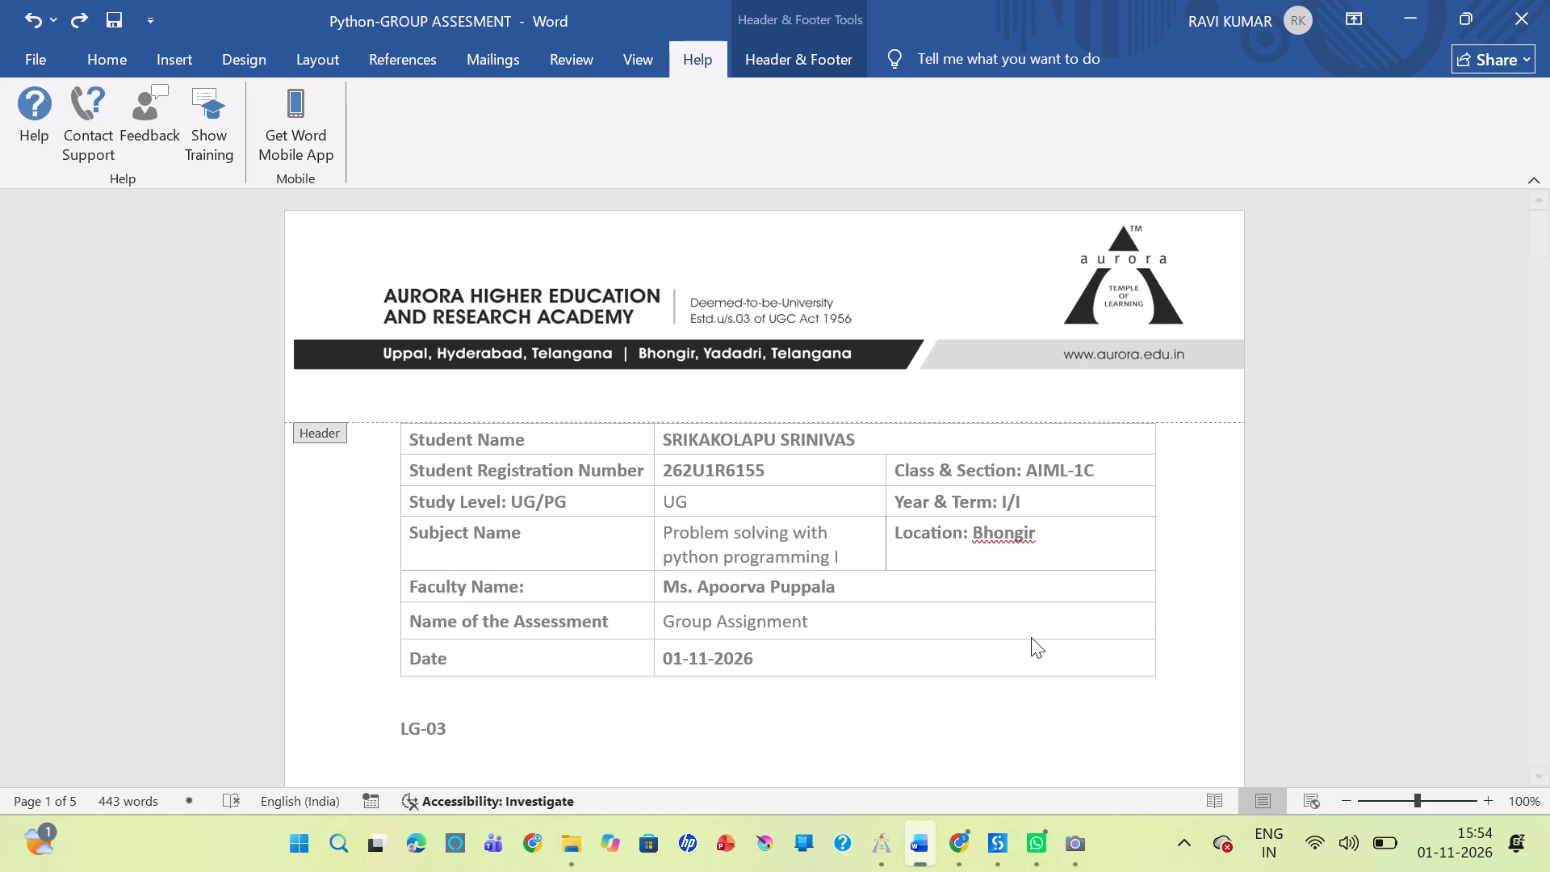
pyautogui.scroll(-3, 333, 446)
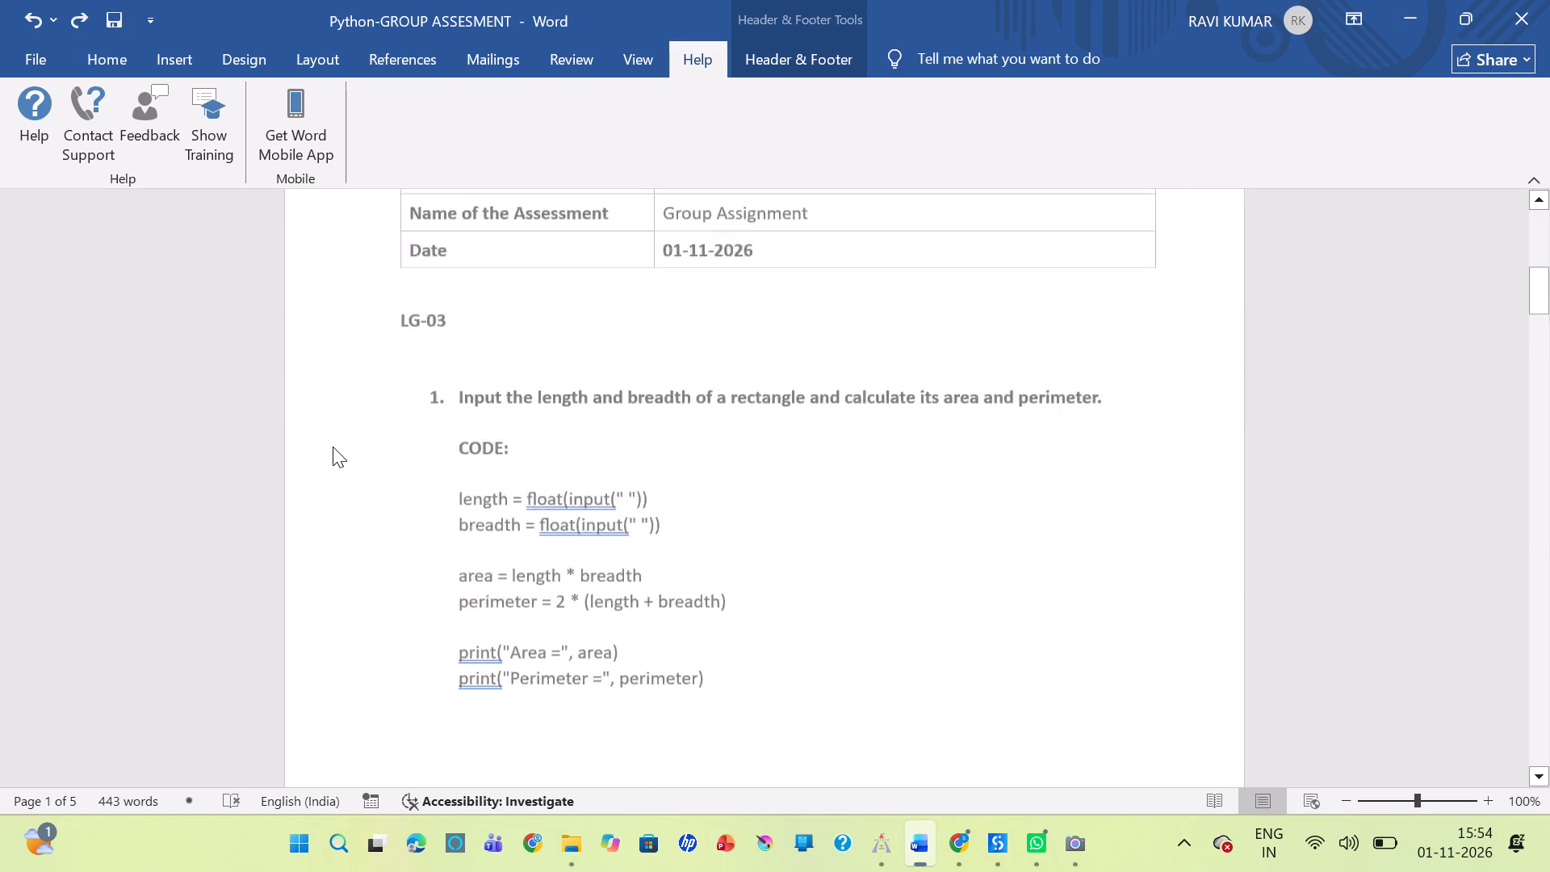
pyautogui.scroll(5, 333, 446)
pyautogui.scroll(-3, 333, 446)
pyautogui.scroll(5, 333, 446)
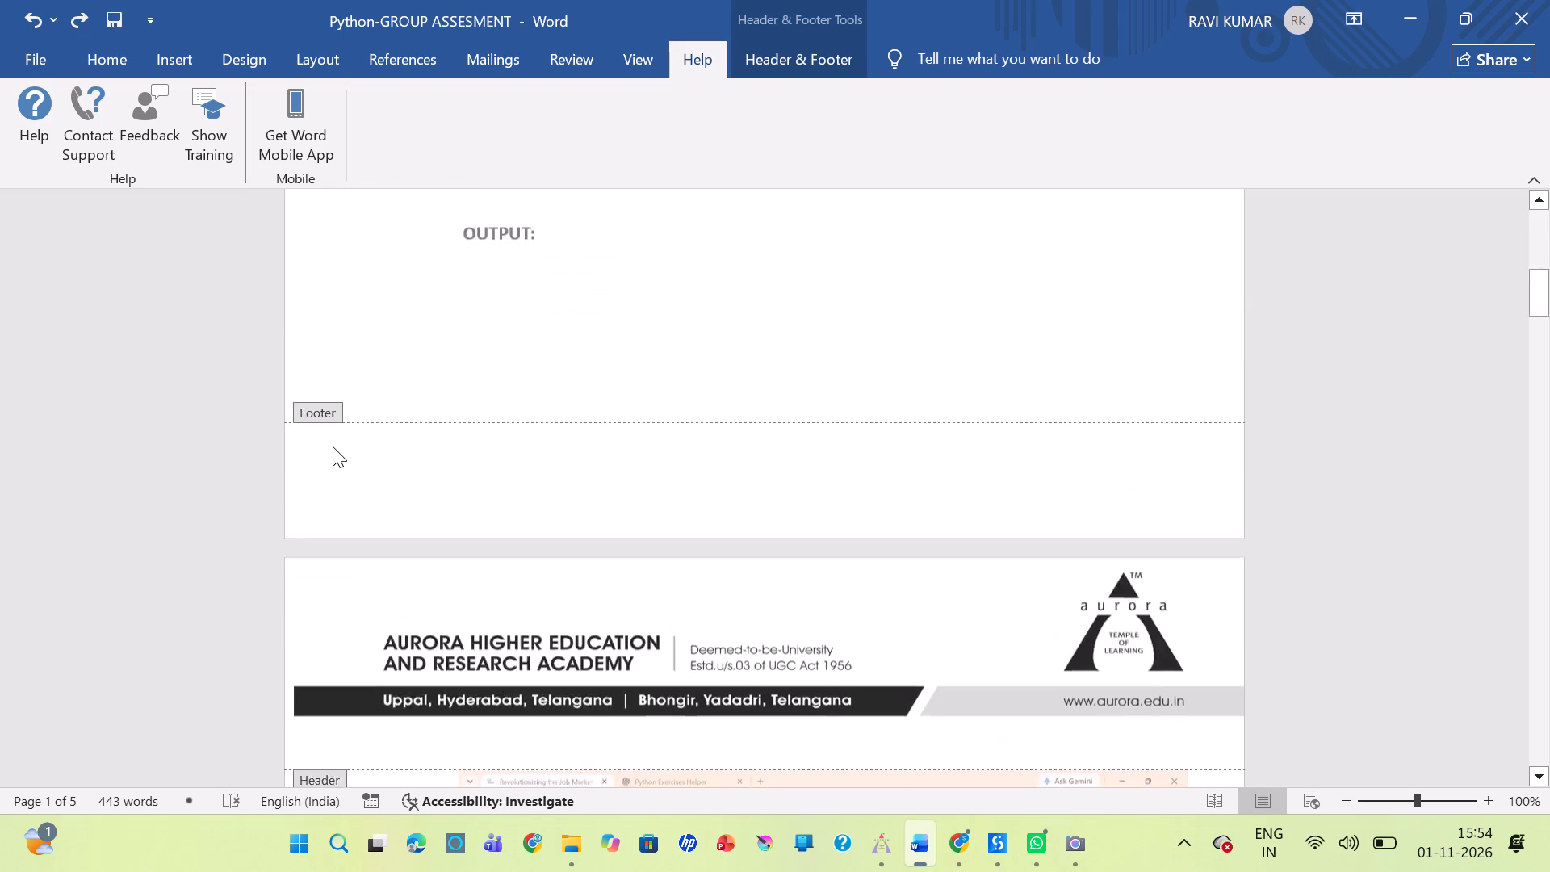
pyautogui.click(324, 432)
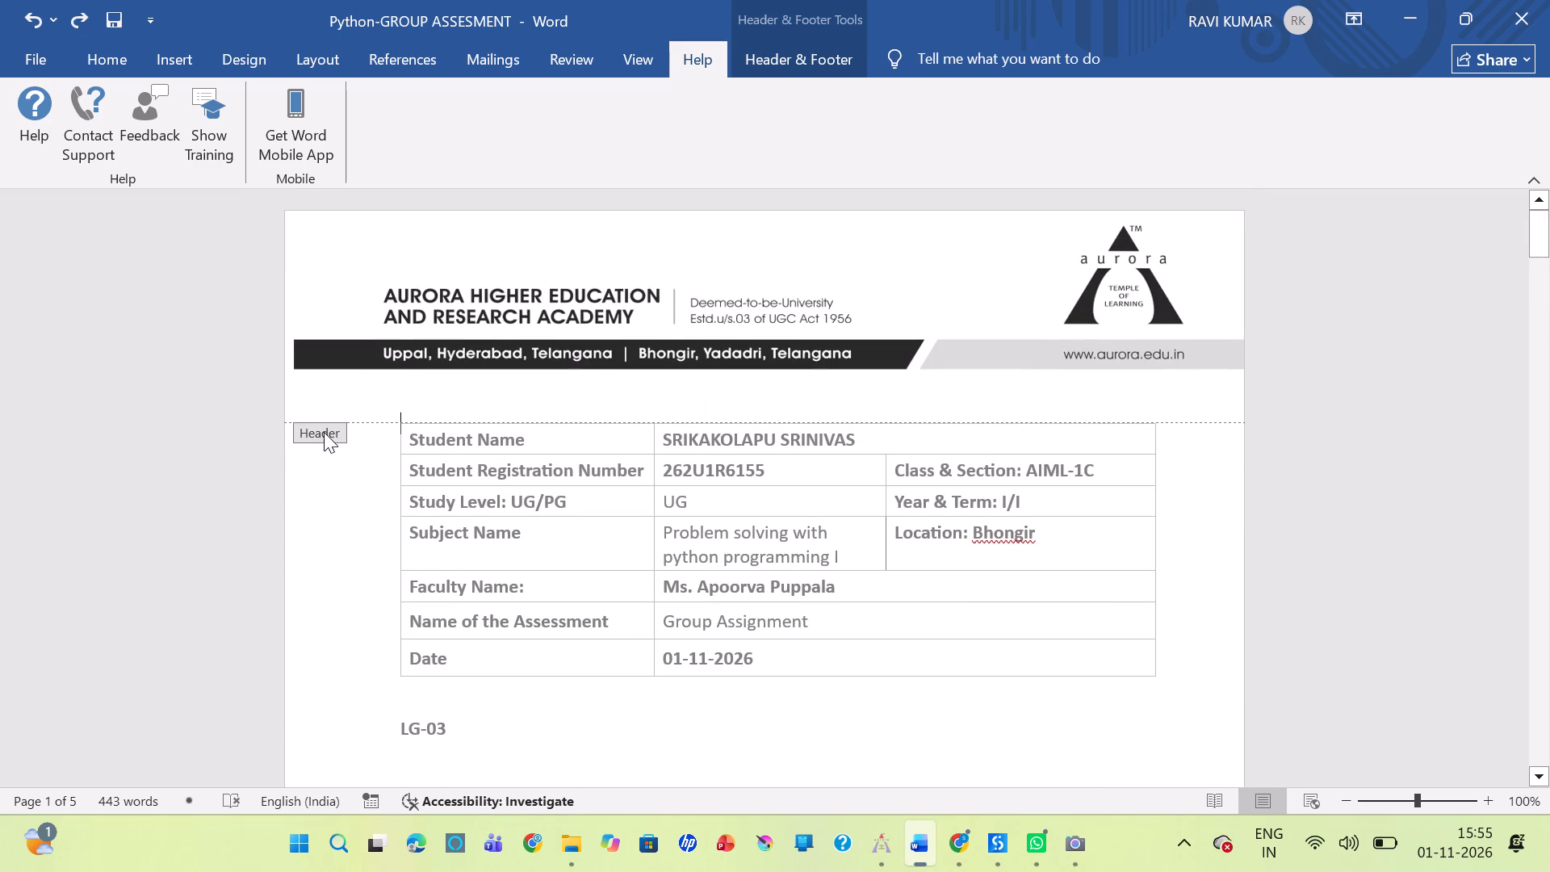
pyautogui.click(341, 534)
pyautogui.scroll(-5, 341, 534)
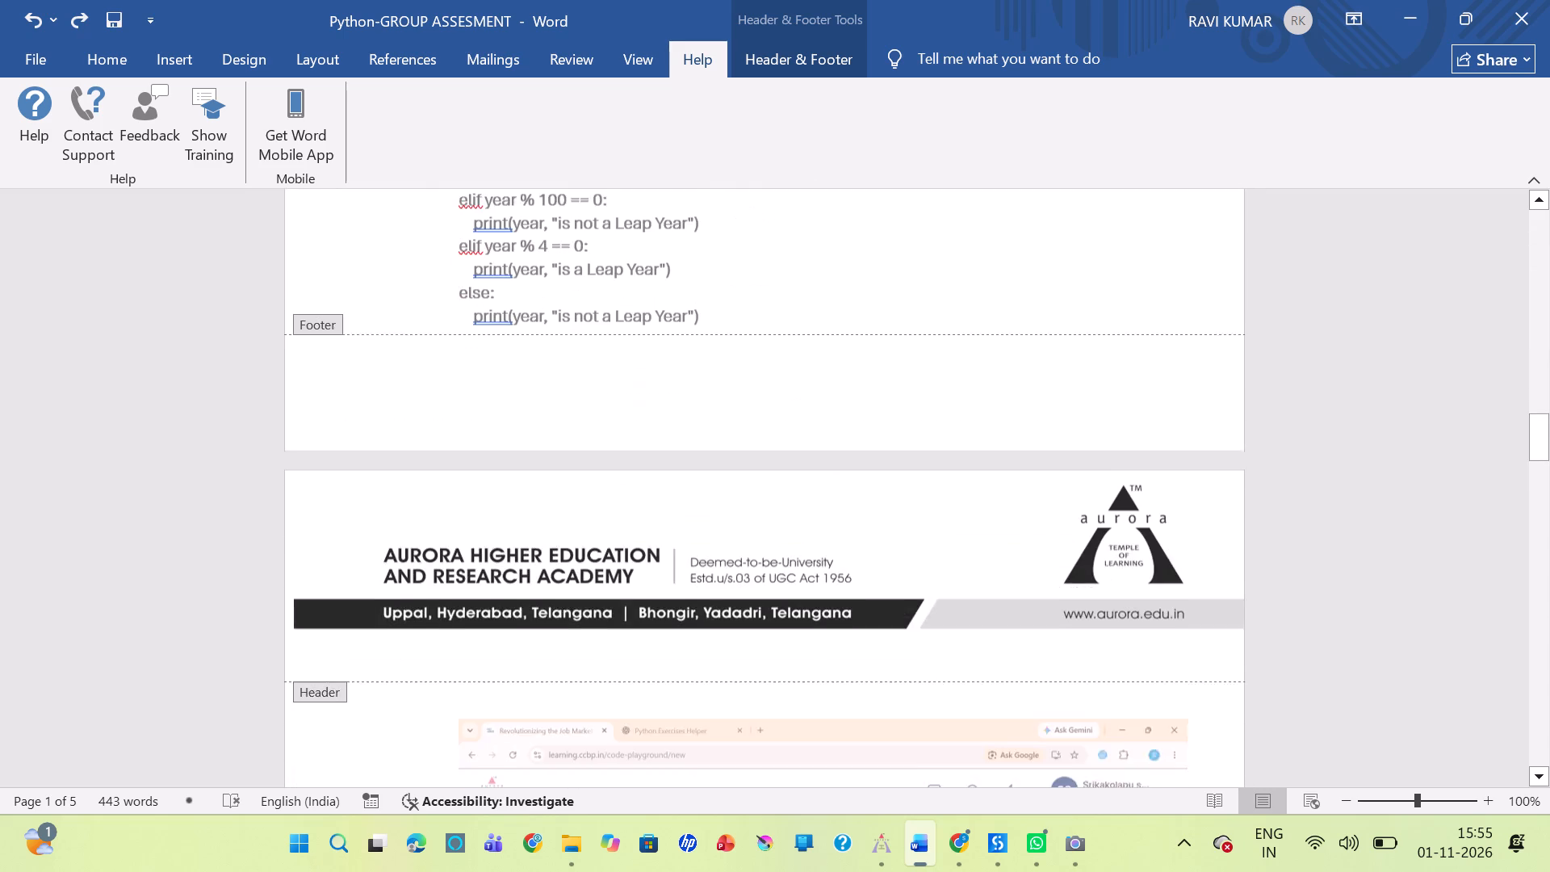
pyautogui.scroll(-11, 341, 534)
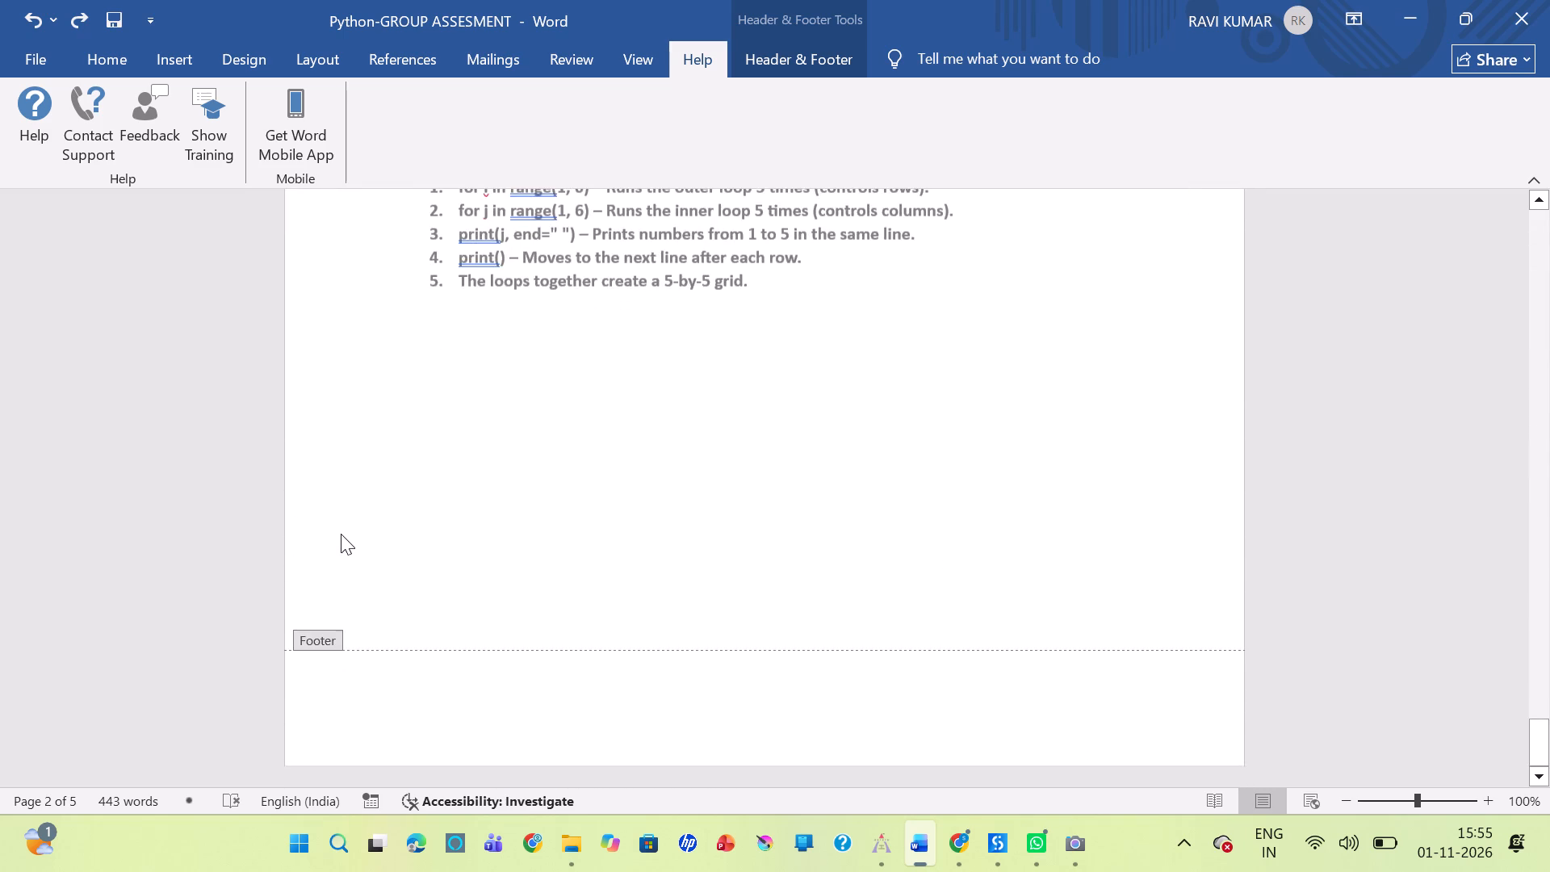
pyautogui.scroll(18, 341, 534)
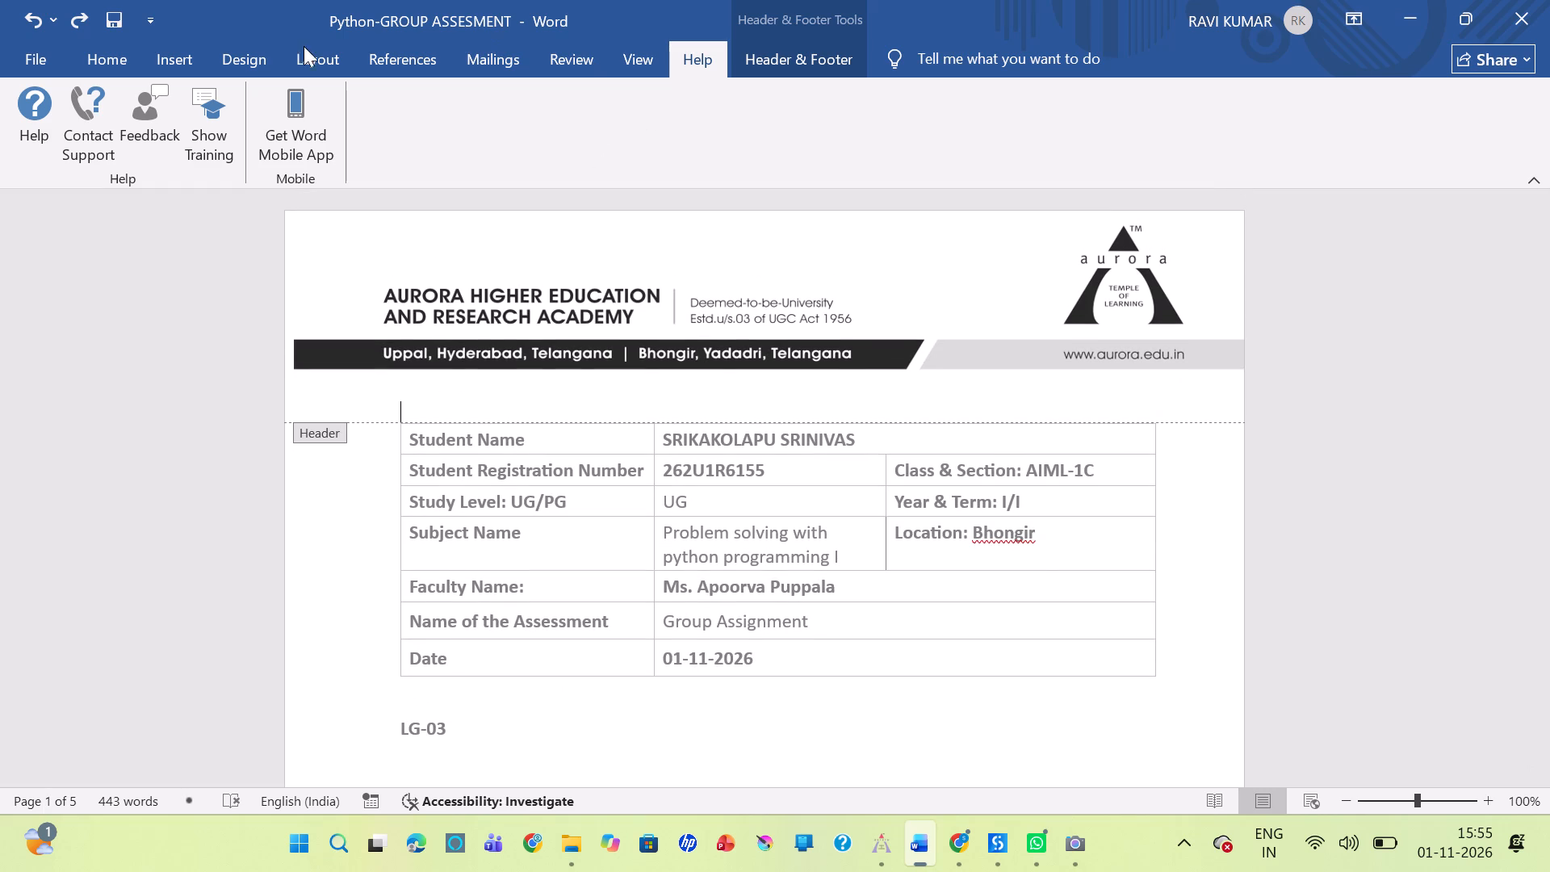
pyautogui.click(123, 60)
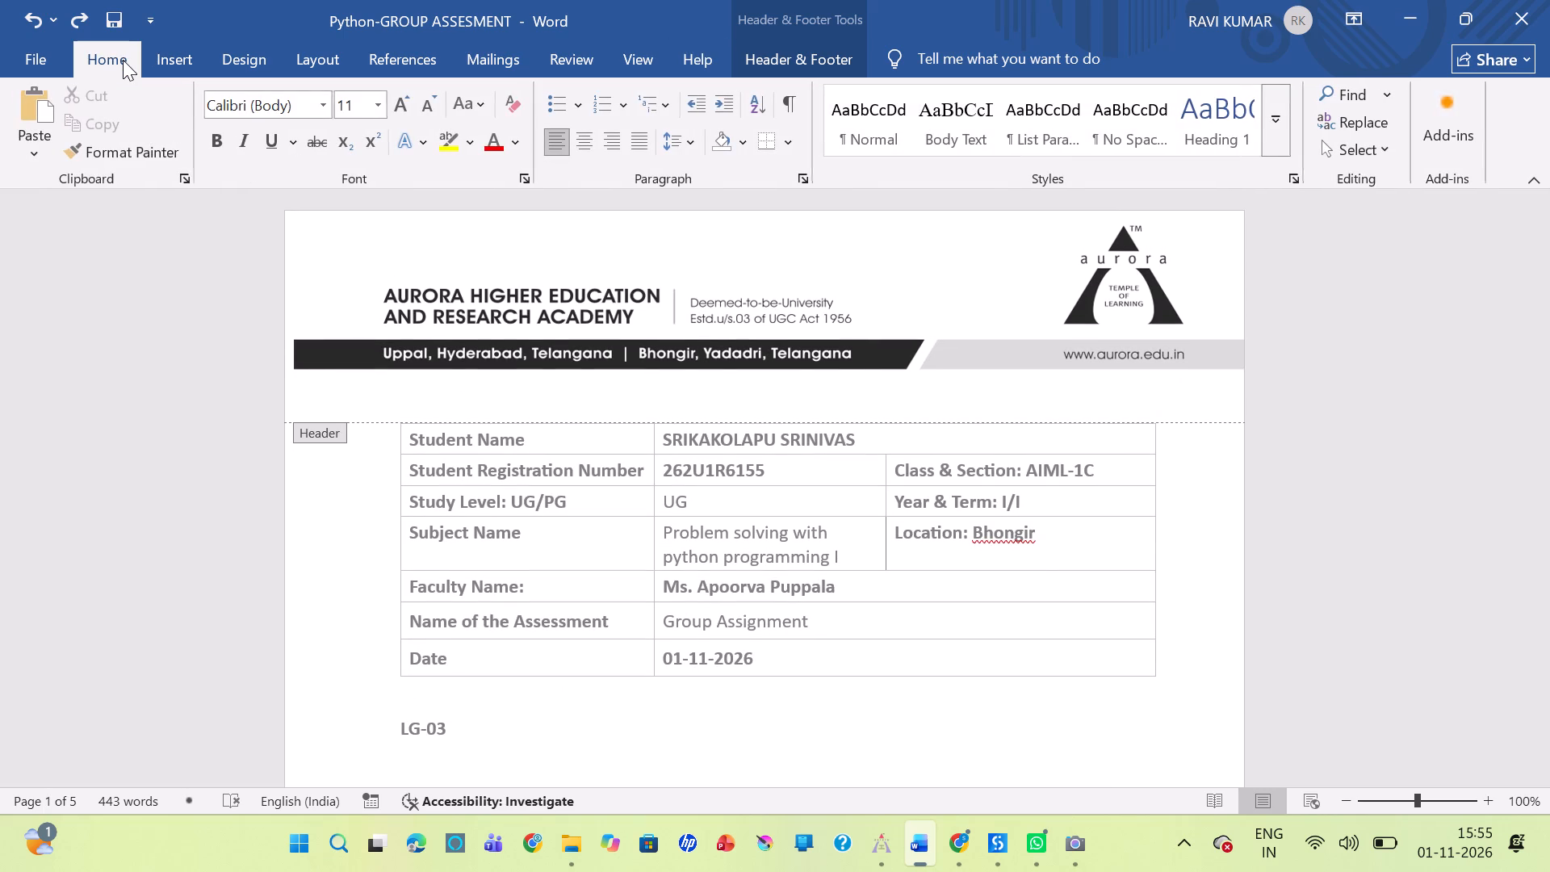
pyautogui.click(771, 61)
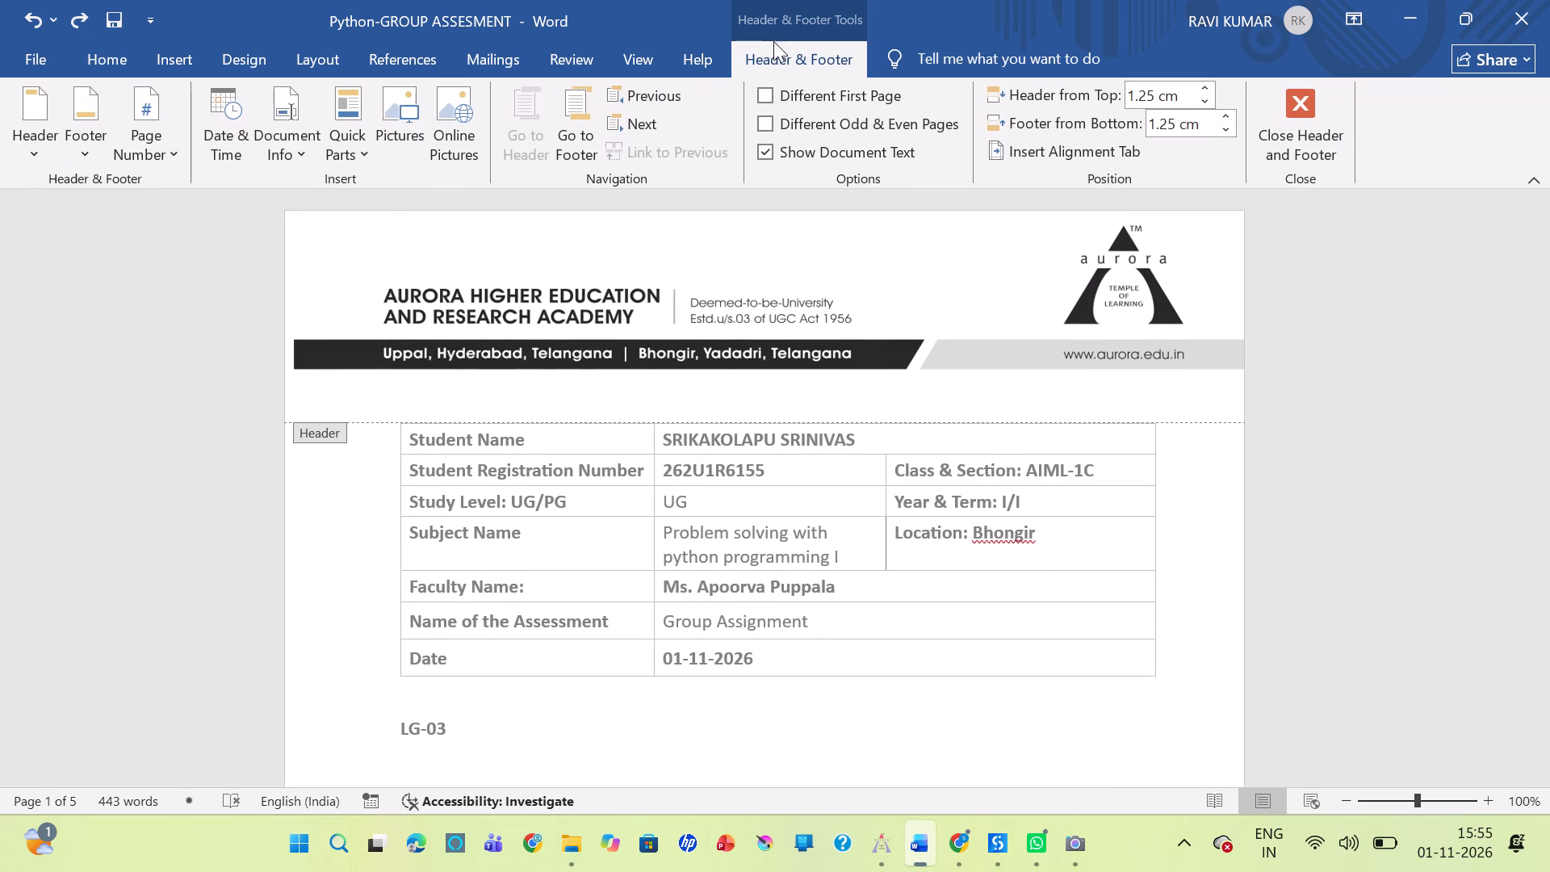
pyautogui.click(782, 23)
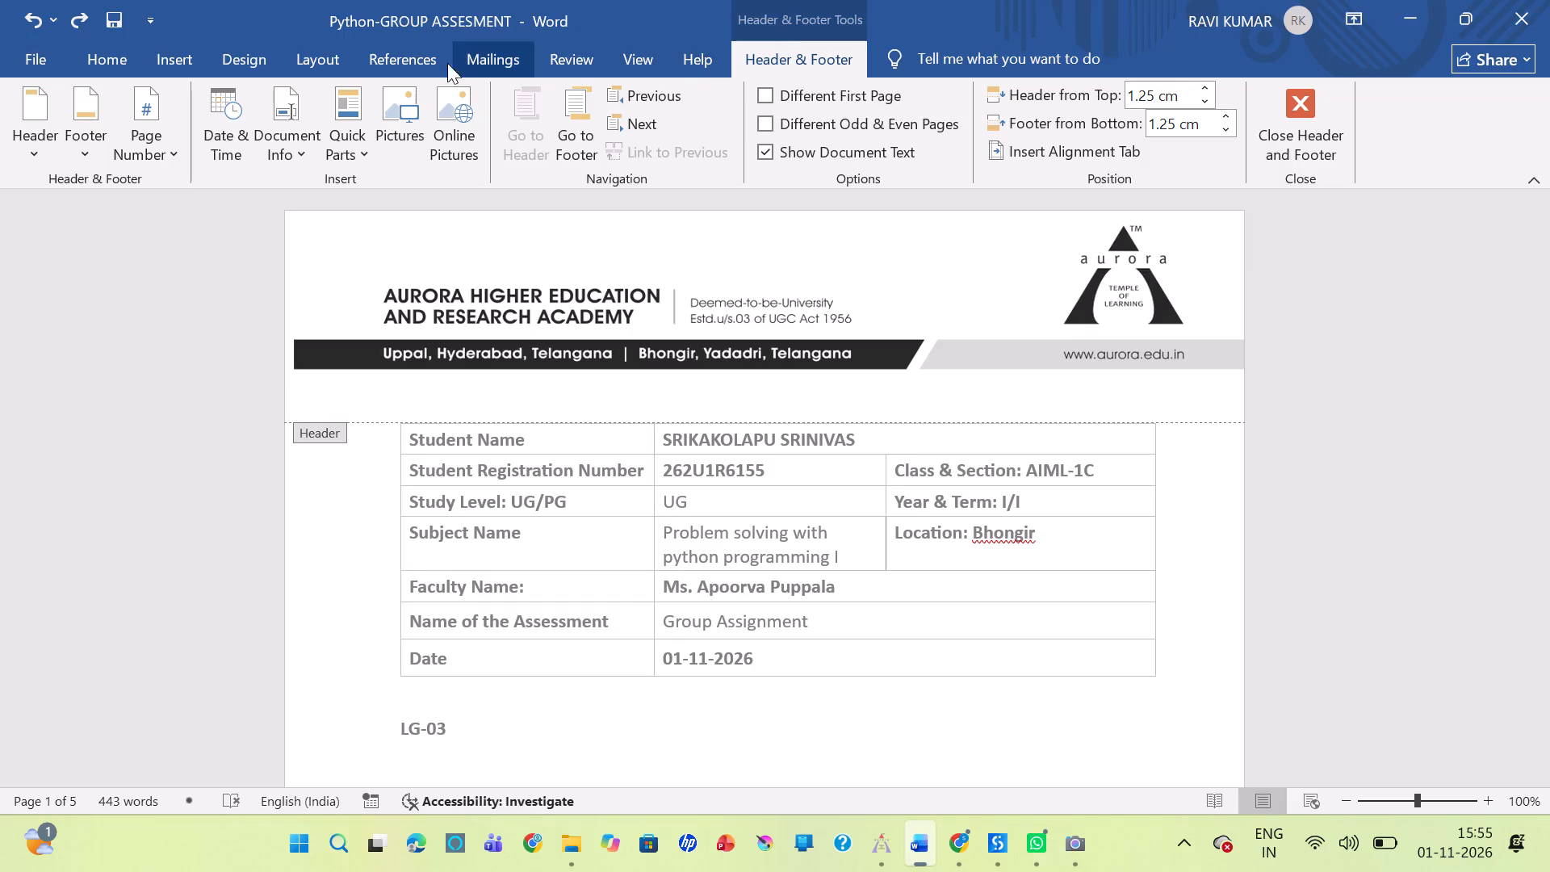
# Begin saving a copy of Python-GROUP ASSESMENT to OneDrive, trying PDF as the file type before choosing Word Document.
pyautogui.click(32, 69)
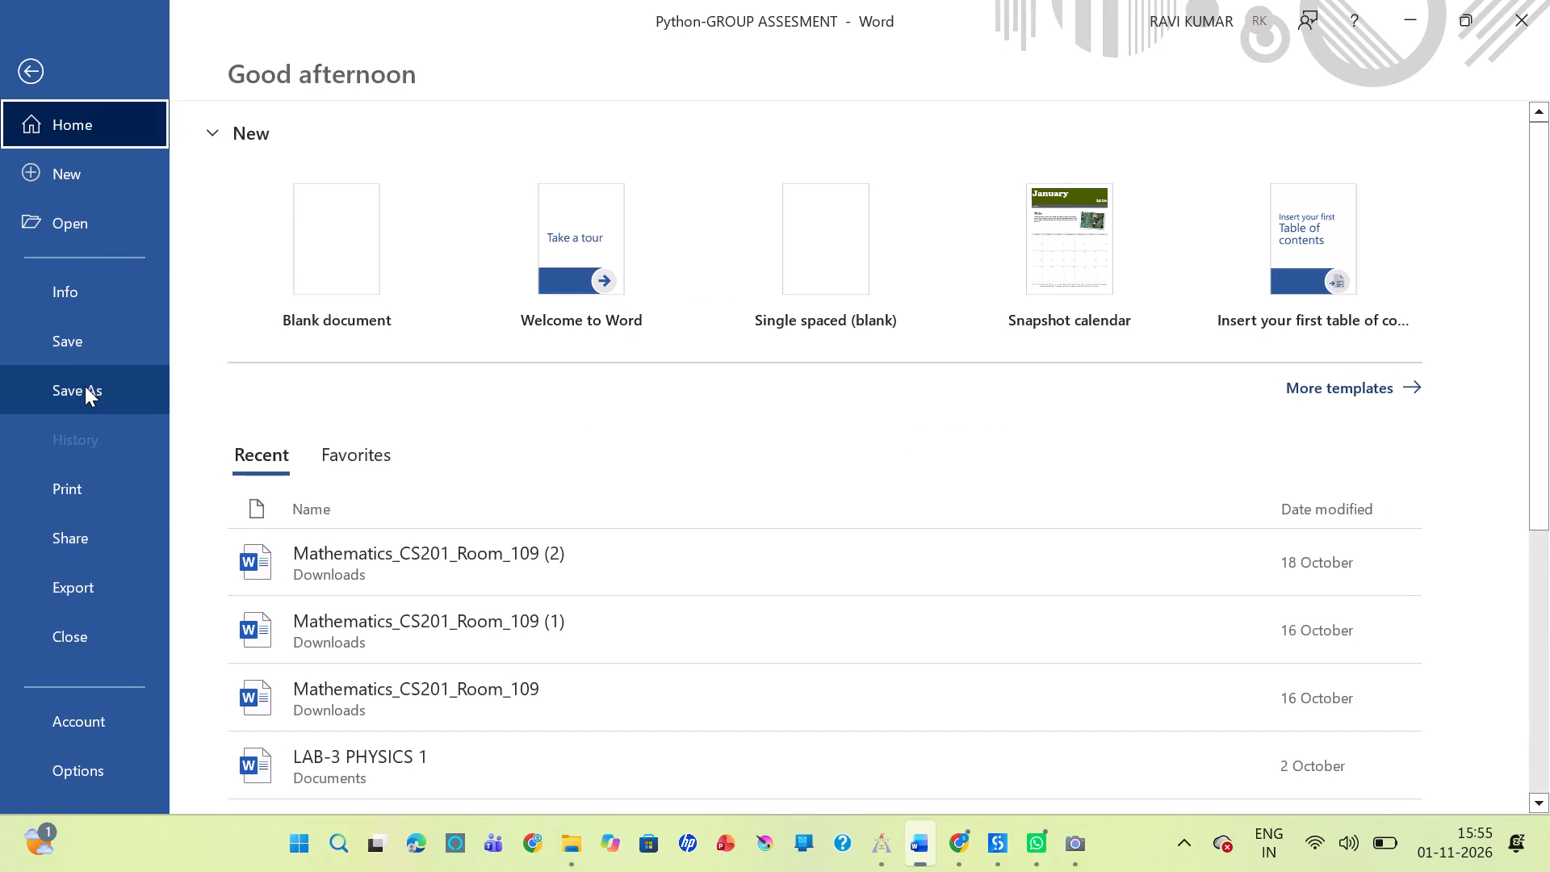
pyautogui.click(85, 386)
pyautogui.doubleClick(391, 273)
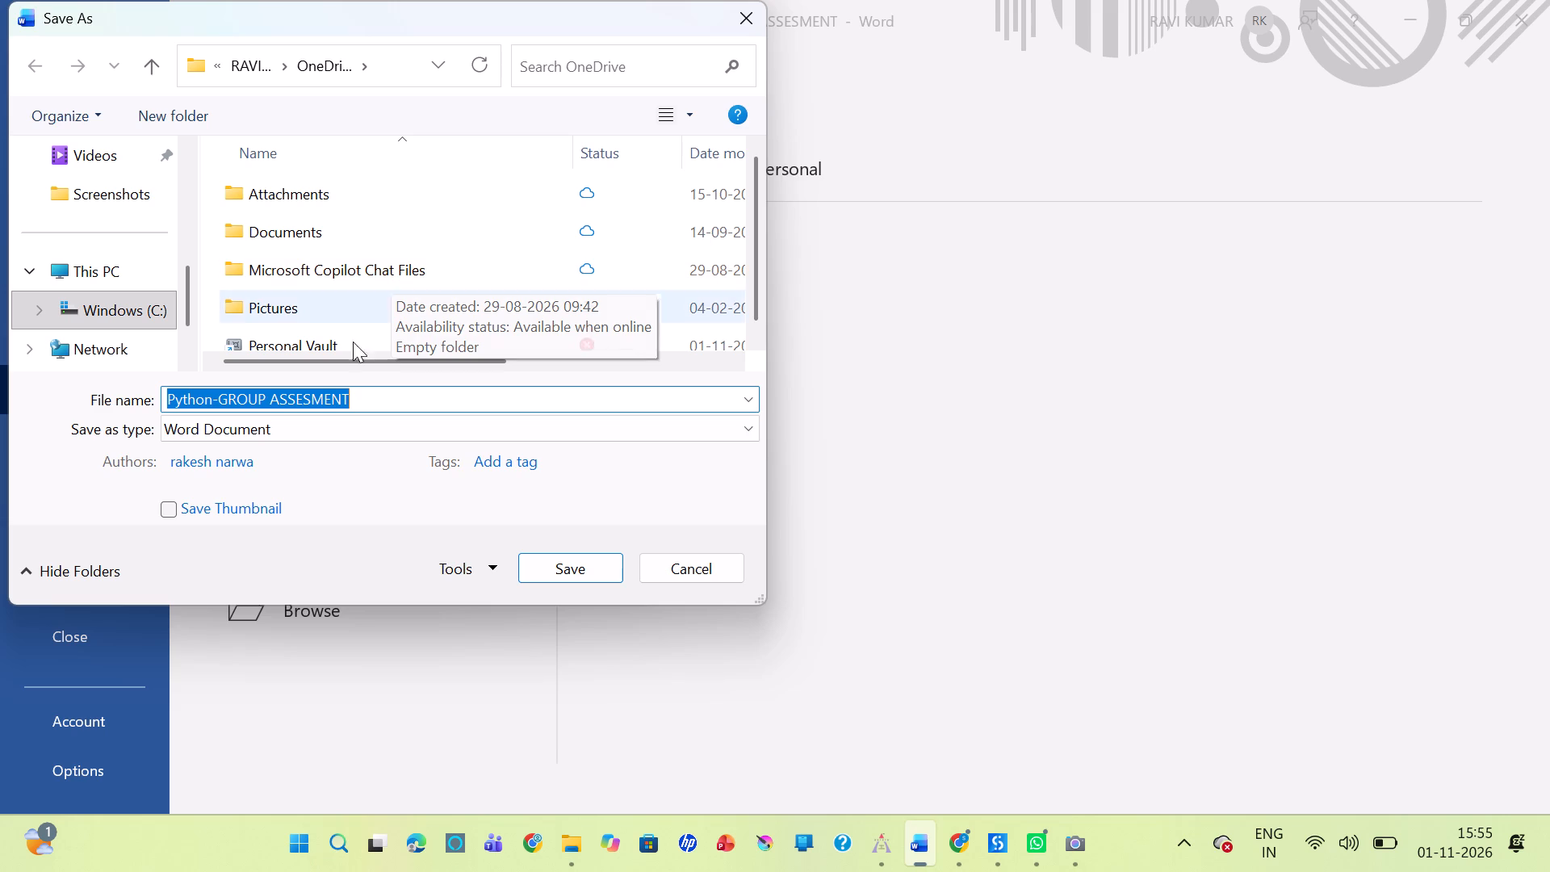
pyautogui.click(320, 417)
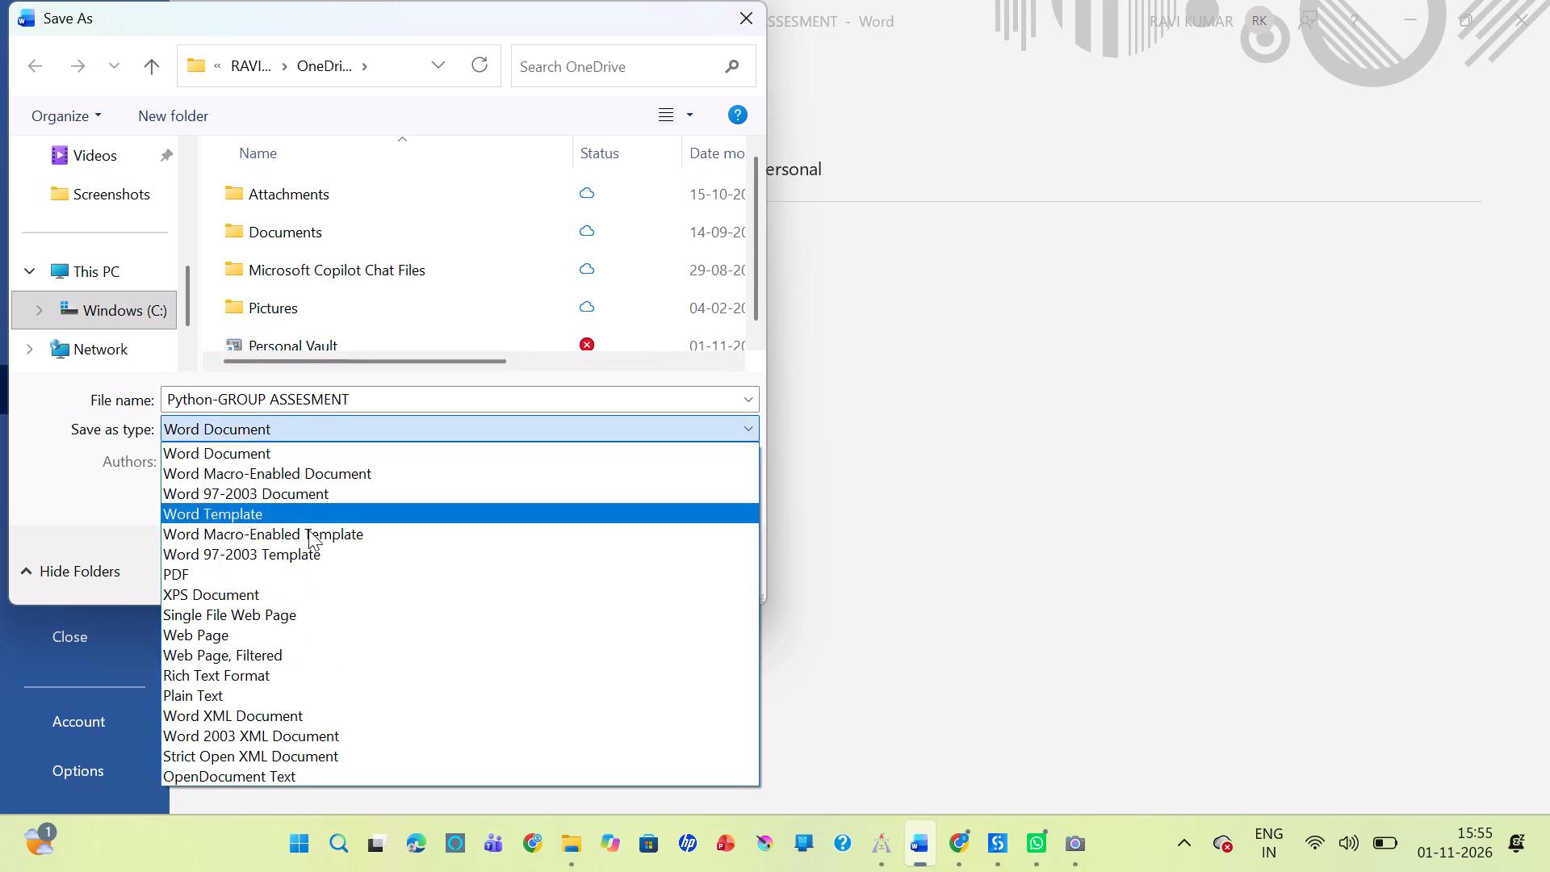
pyautogui.click(279, 568)
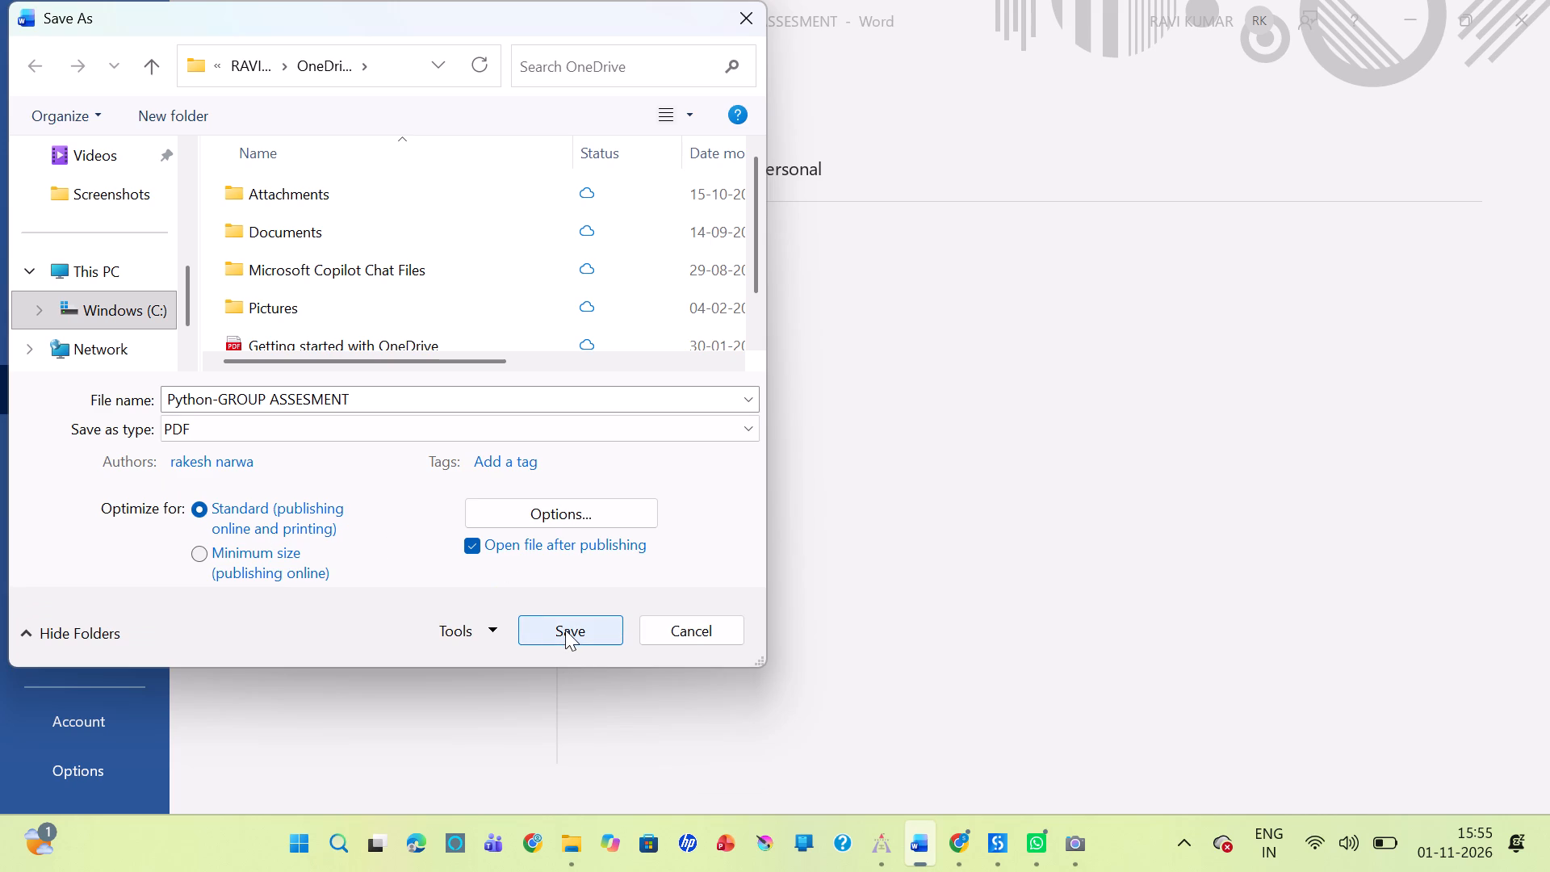
pyautogui.click(215, 431)
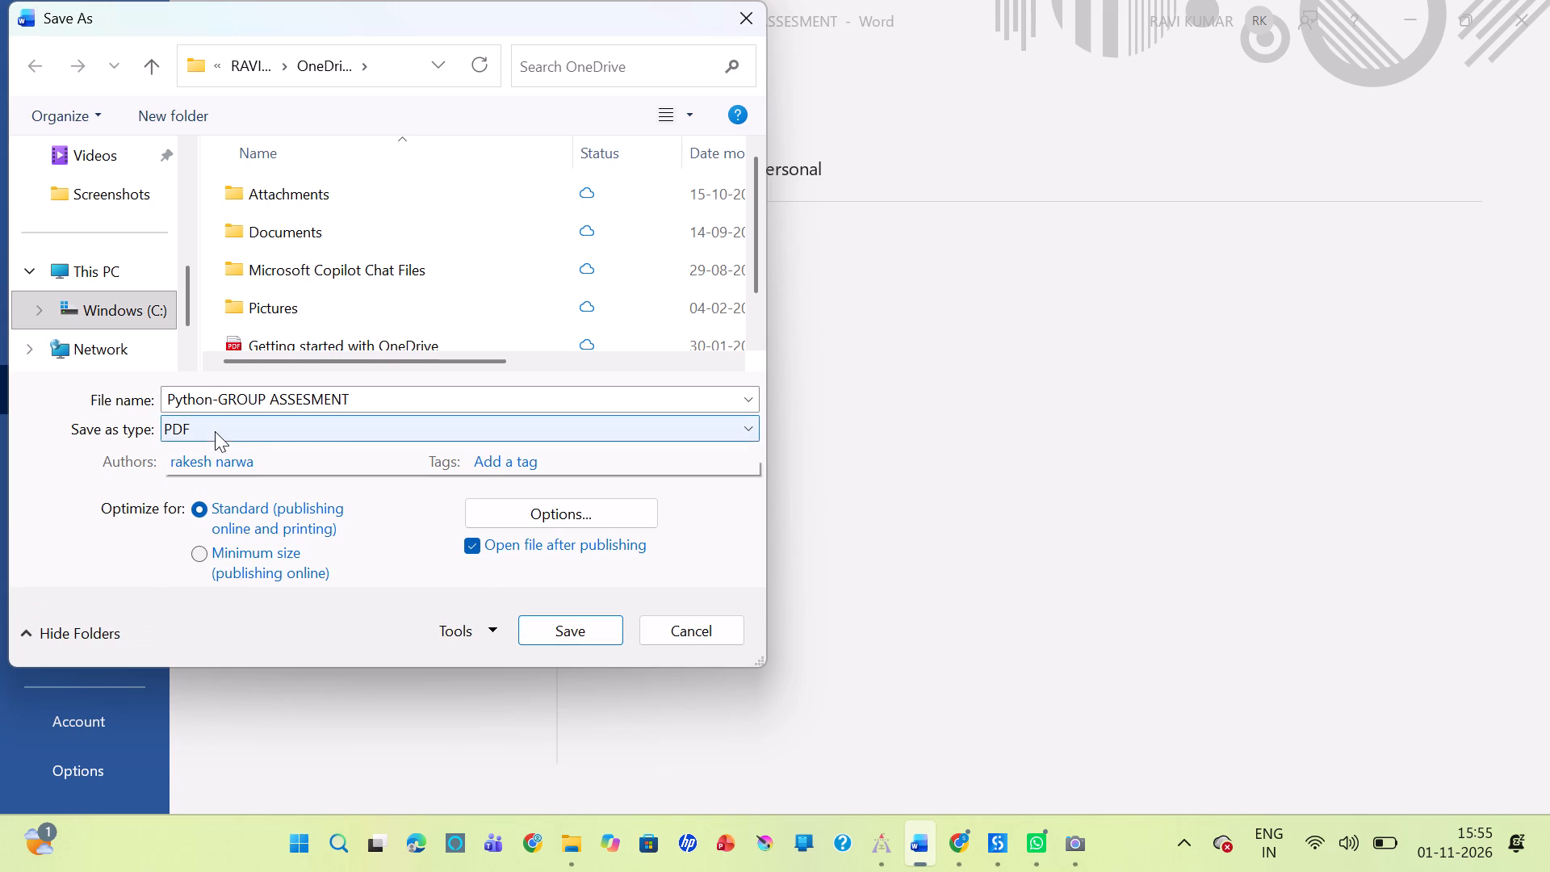
pyautogui.click(236, 458)
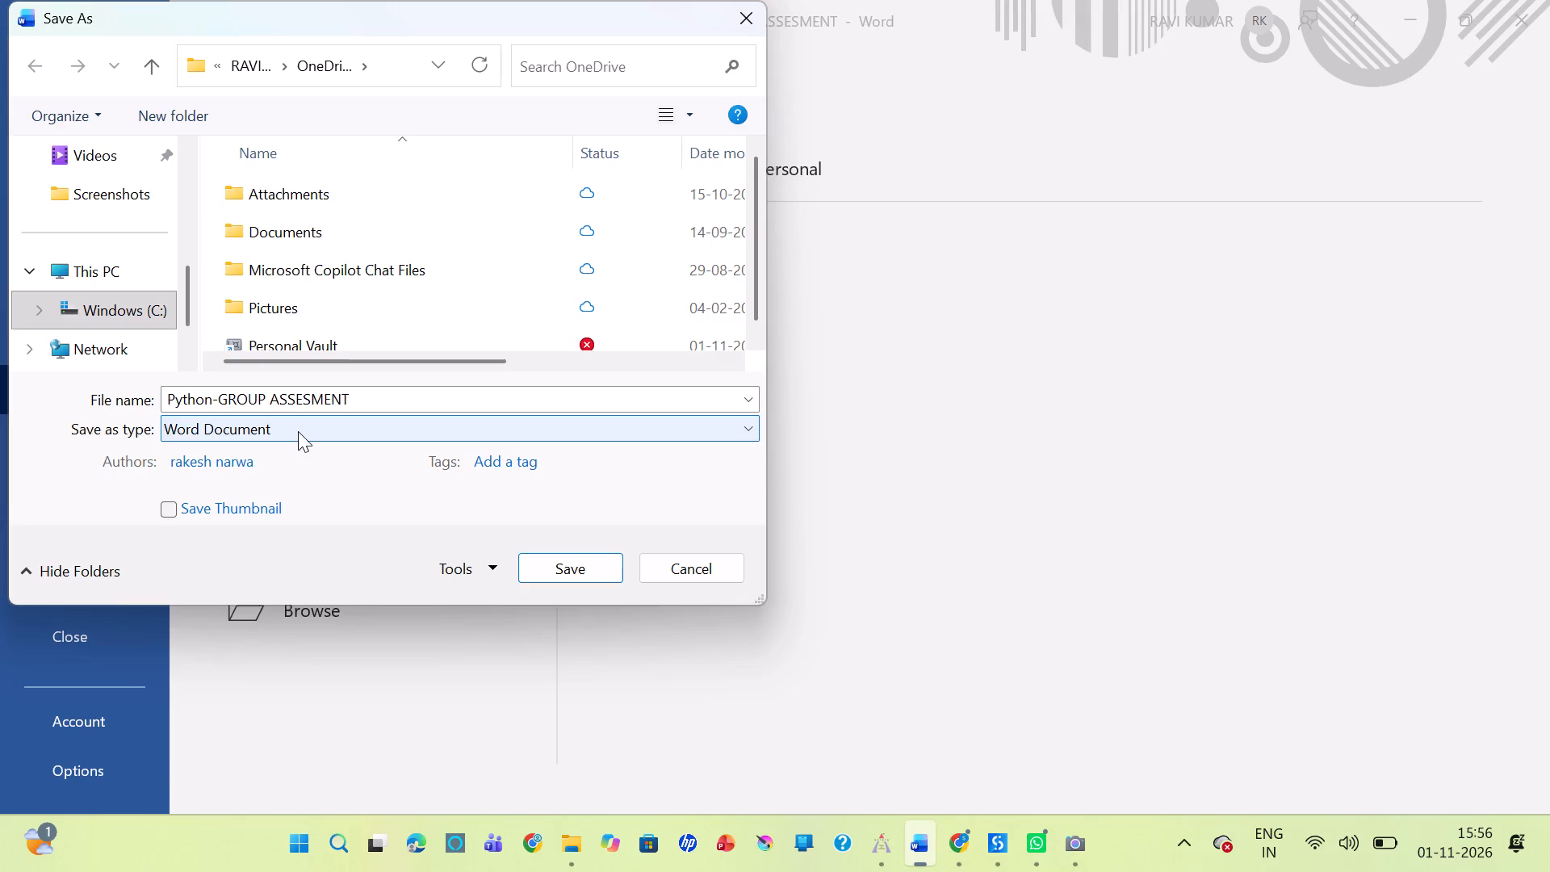
# Save Python-GROUP ASSESMENT as a PDF in the OneDrive folder and briefly check the start of the published file.
pyautogui.click(298, 431)
pyautogui.click(266, 582)
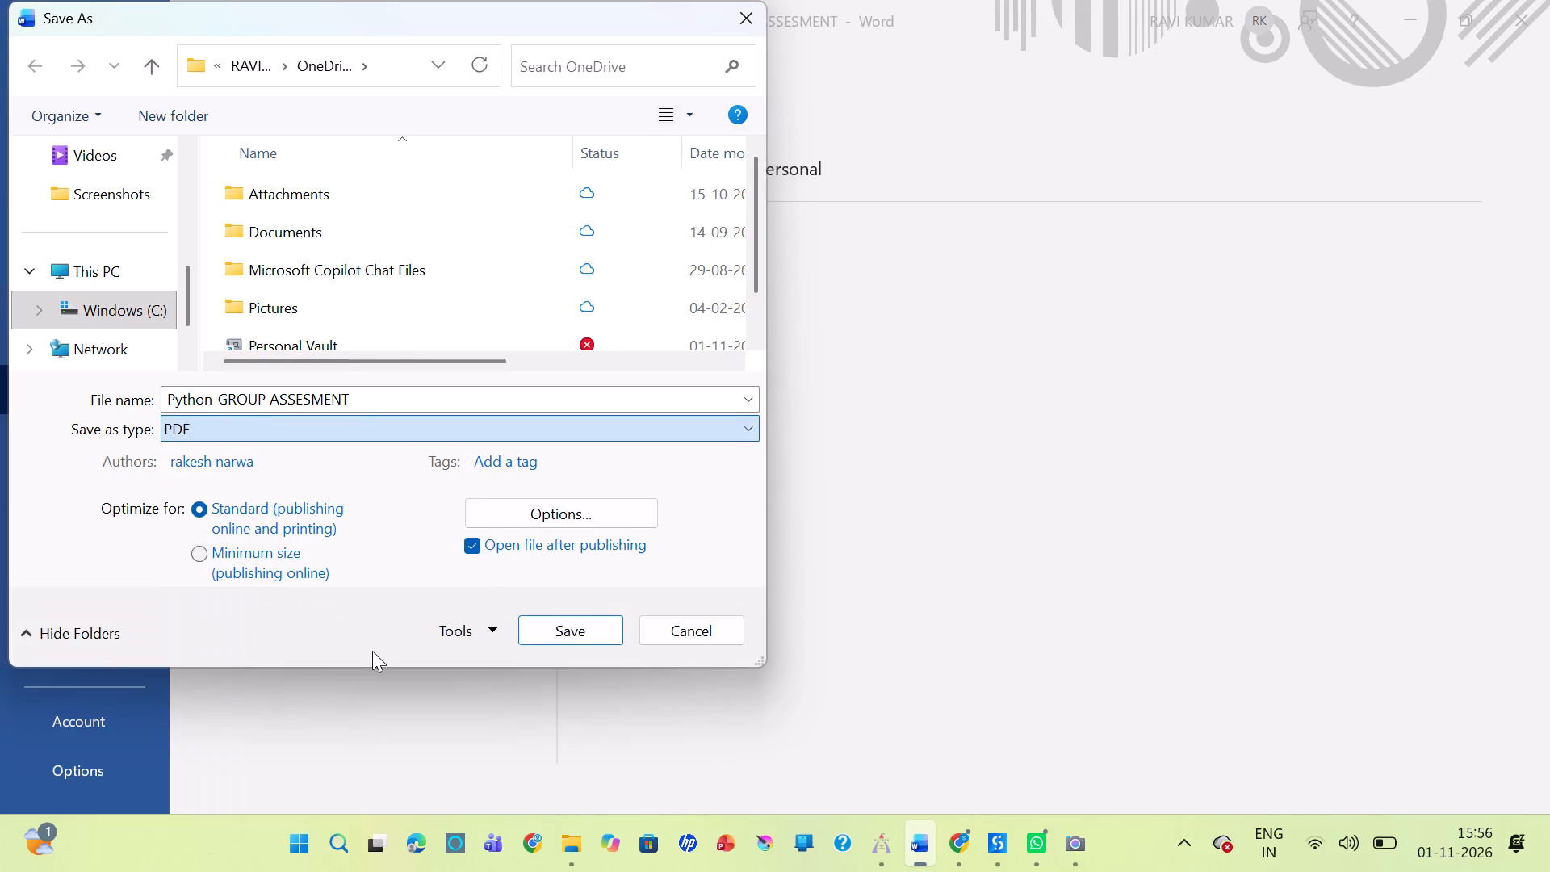
pyautogui.click(525, 639)
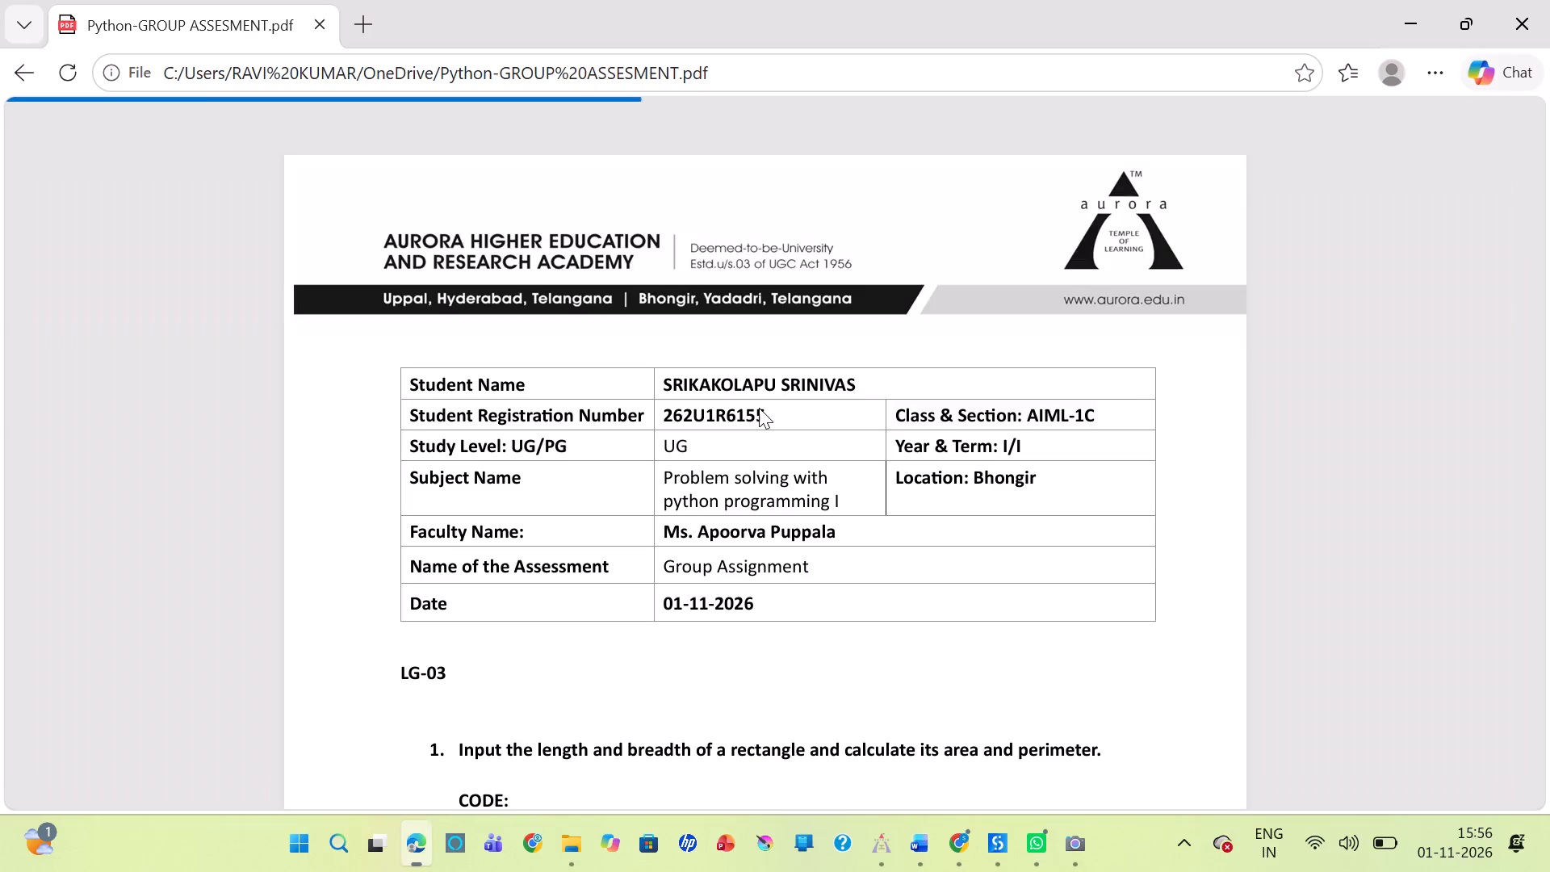
pyautogui.scroll(-2, 759, 408)
pyautogui.scroll(2, 759, 408)
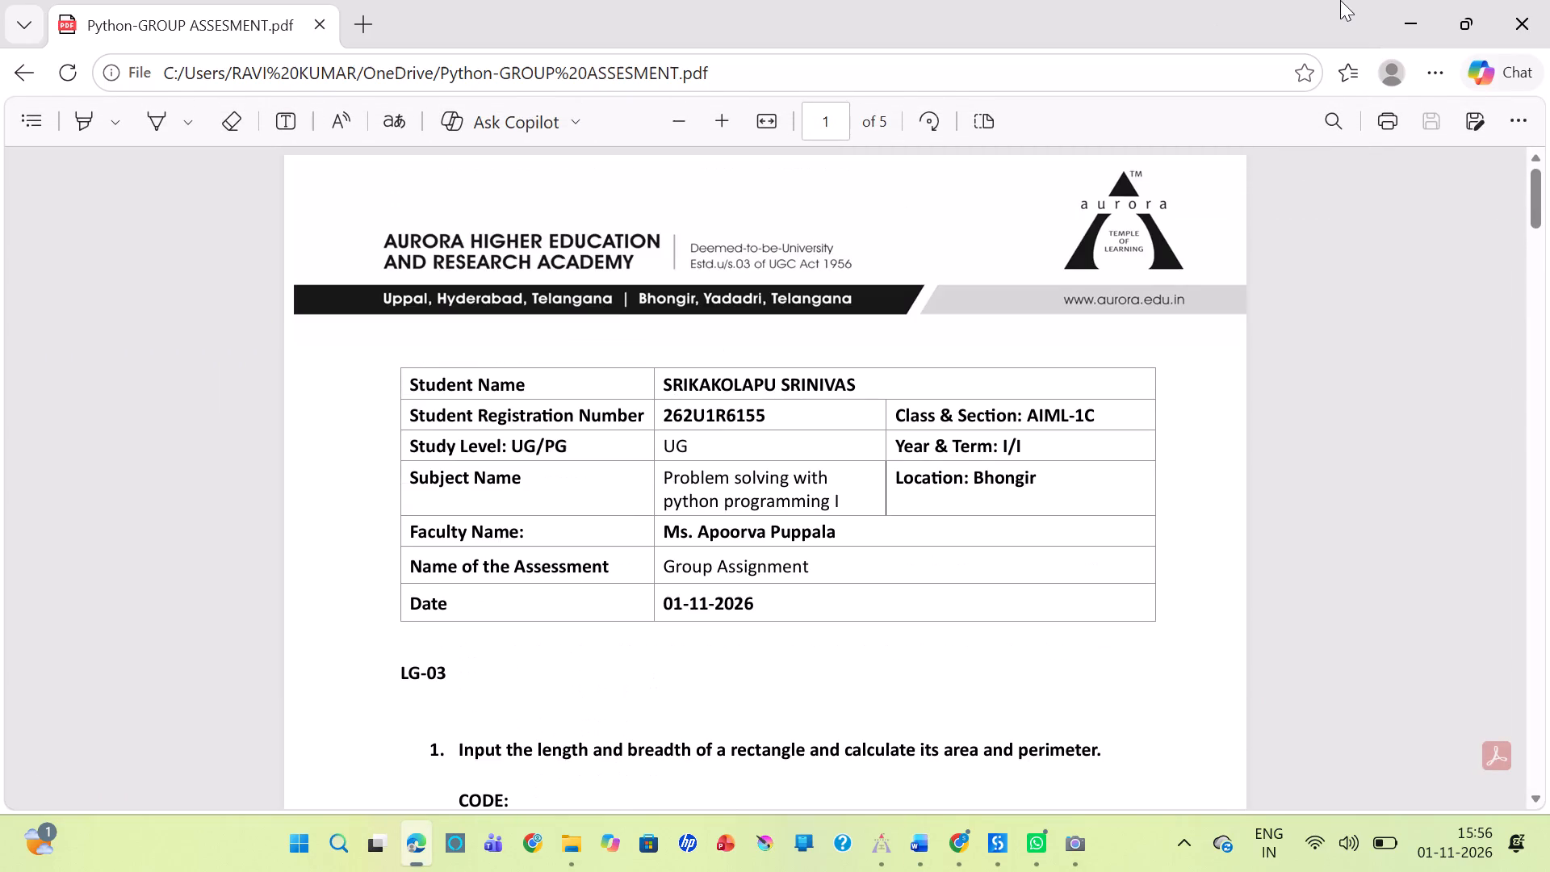
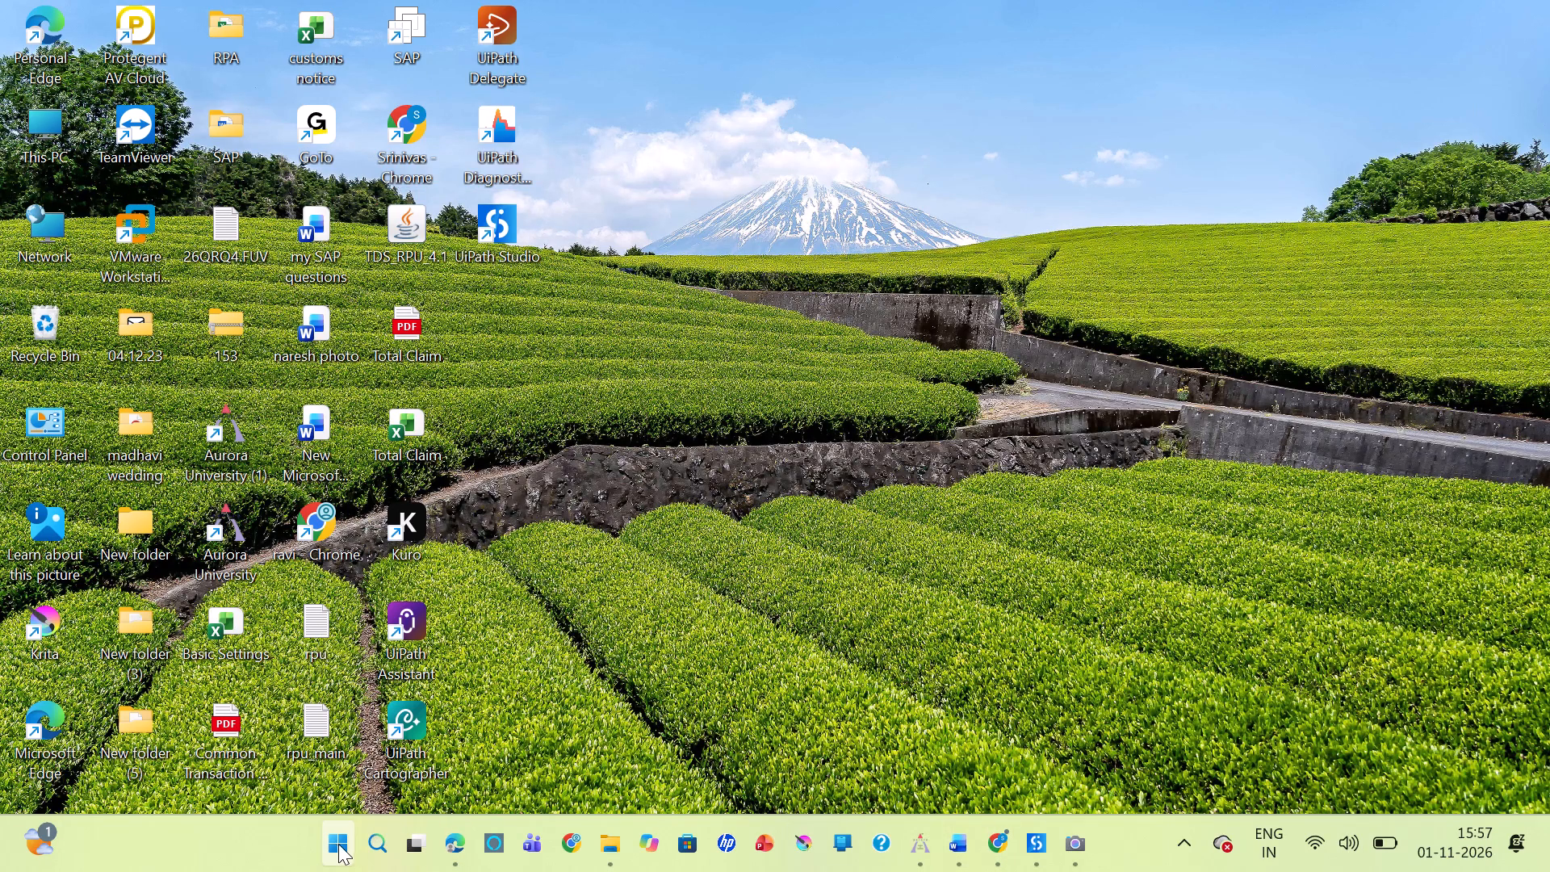
# Open WhatsApp from the recent searches.
pyautogui.click(371, 836)
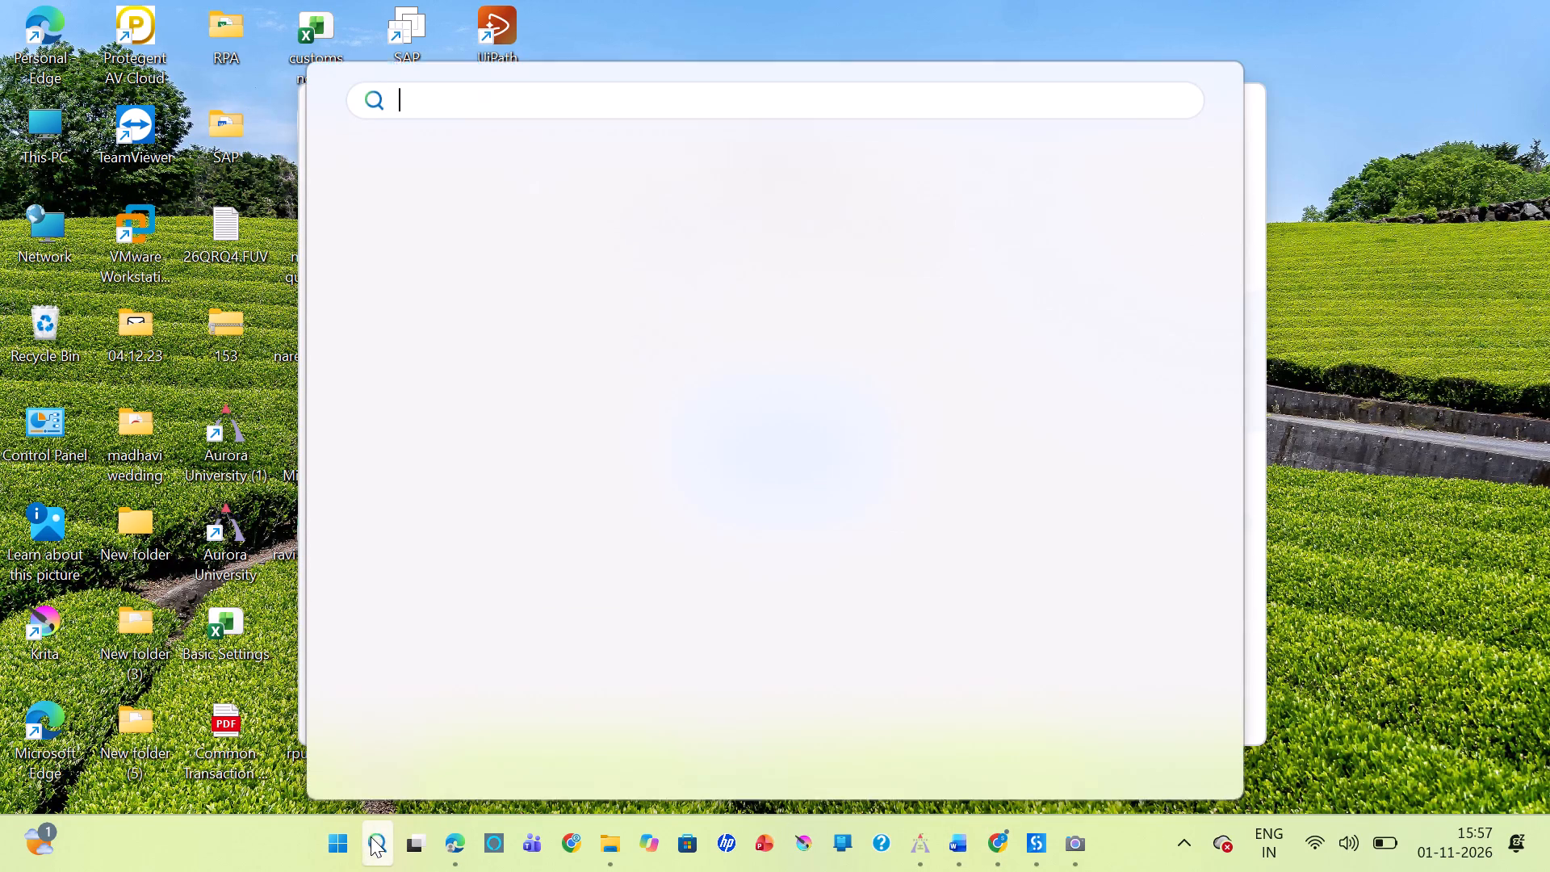
pyautogui.click(605, 221)
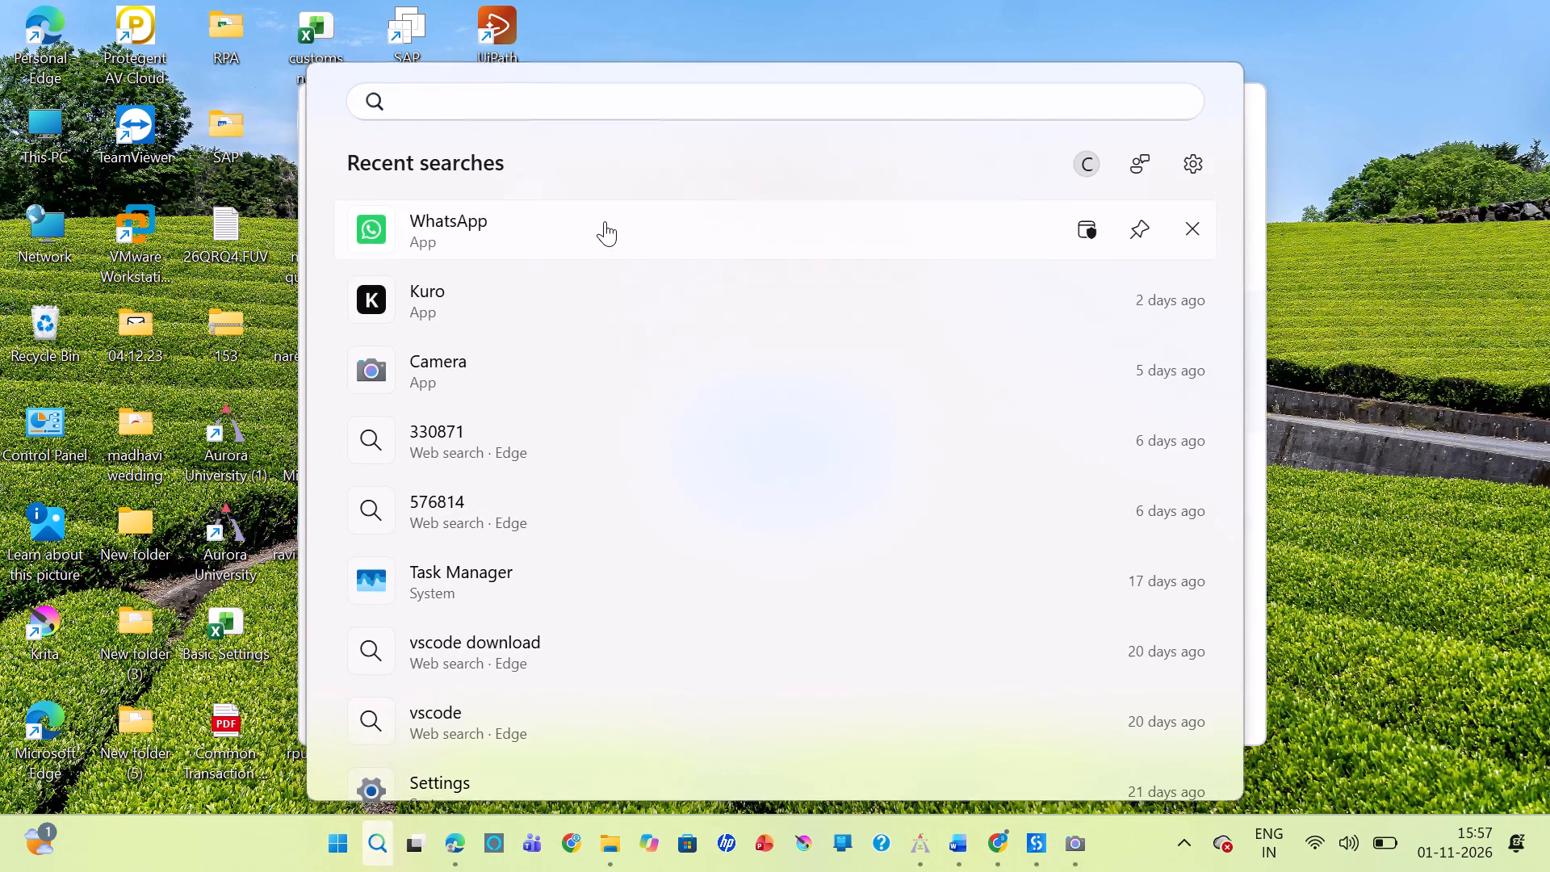
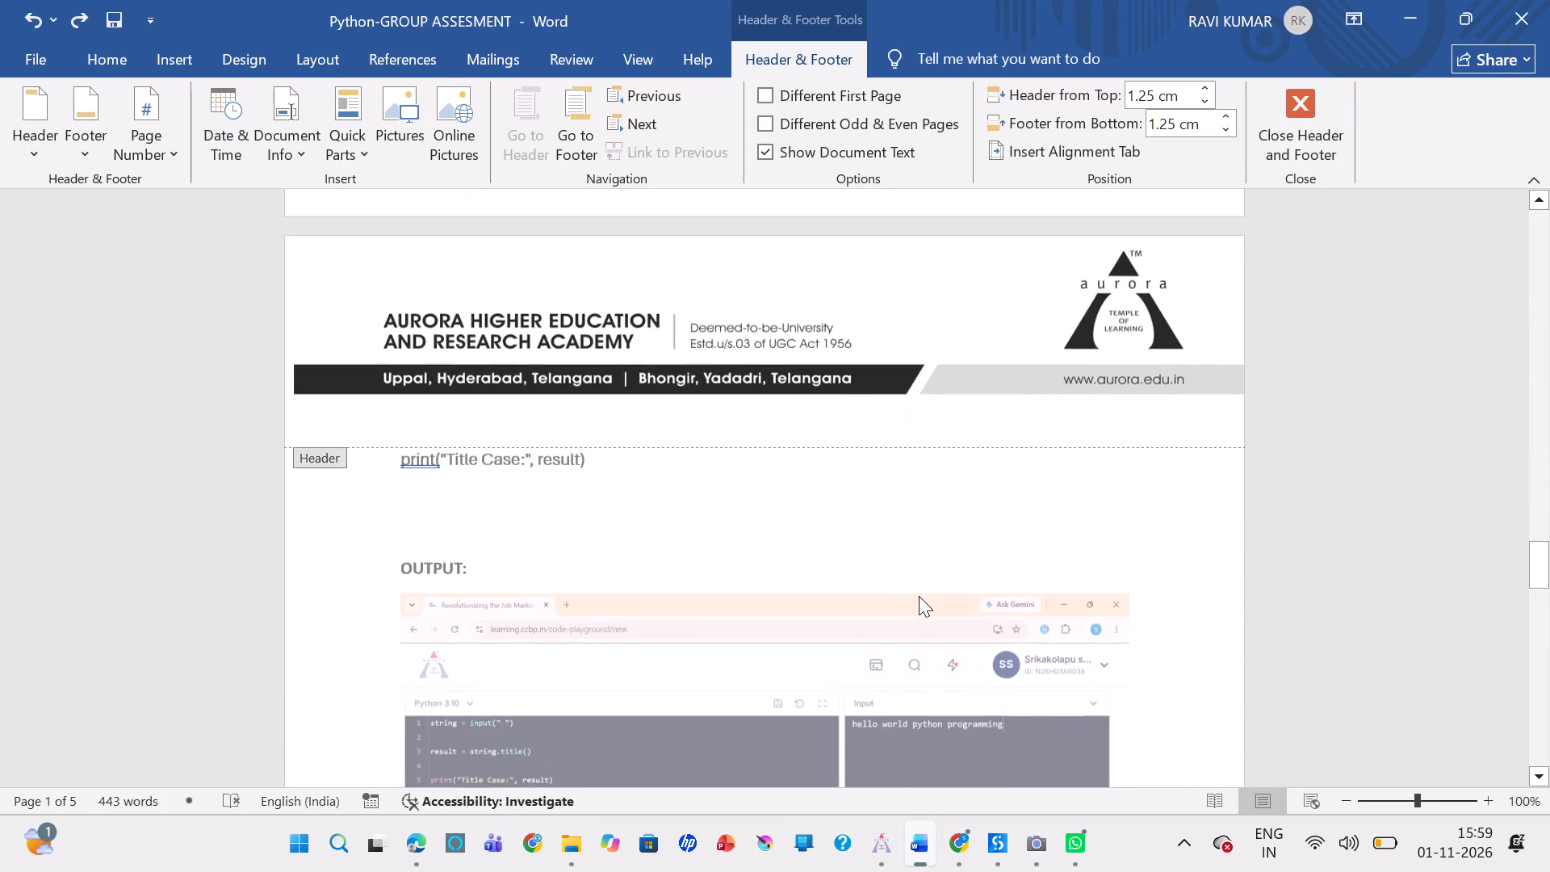
# Review the assessment pages from the leap year and title case questions to the final grid loop explanation, and return to the student details table.
pyautogui.scroll(5, 919, 596)
pyautogui.scroll(-1, 919, 596)
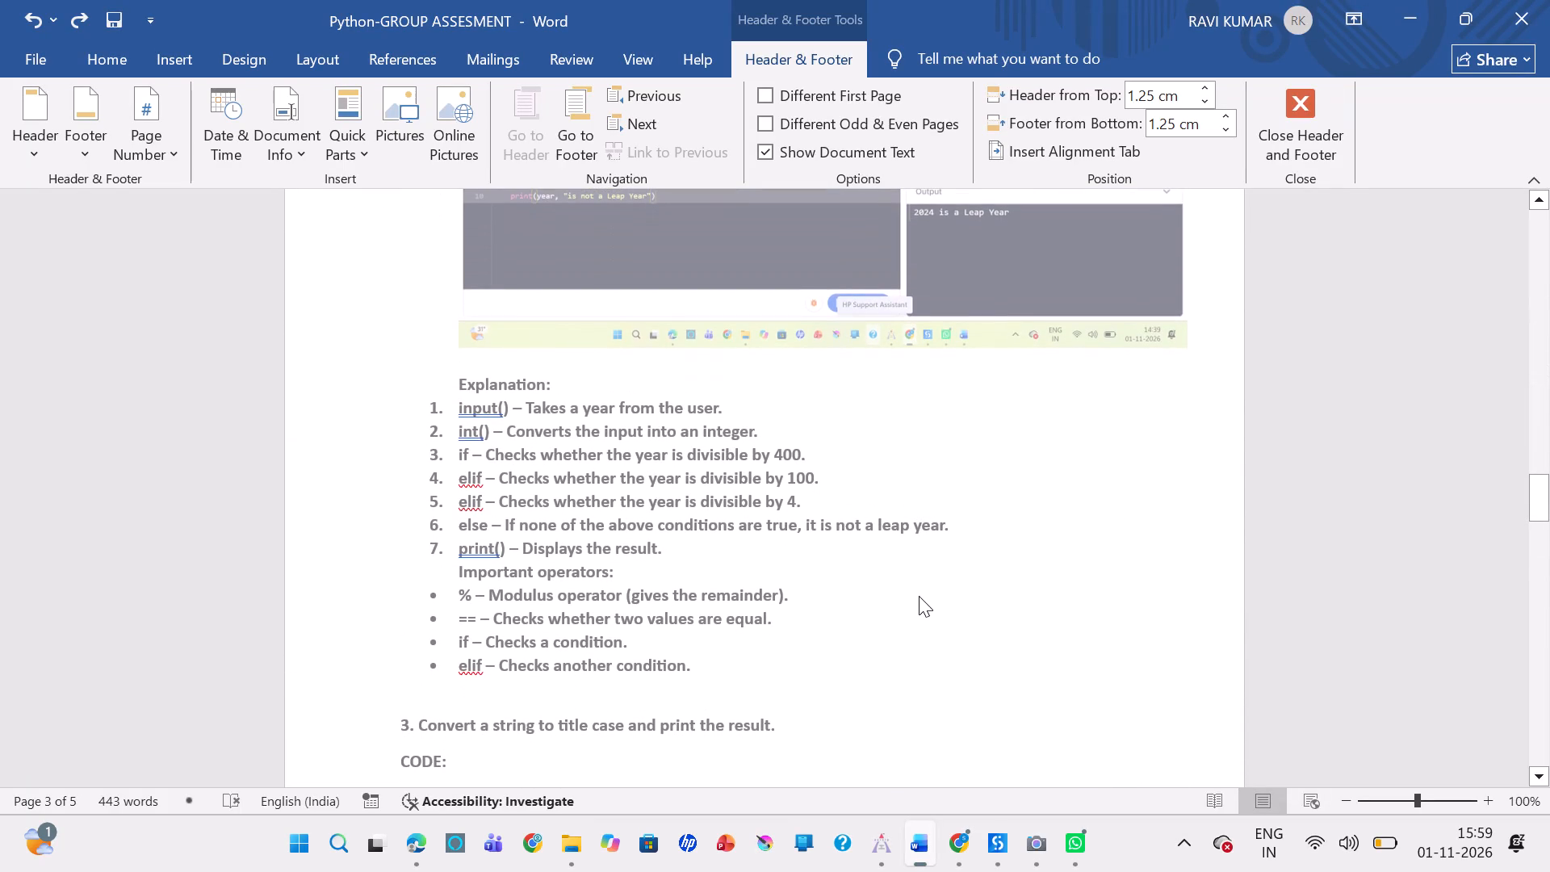
pyautogui.scroll(-10, 919, 596)
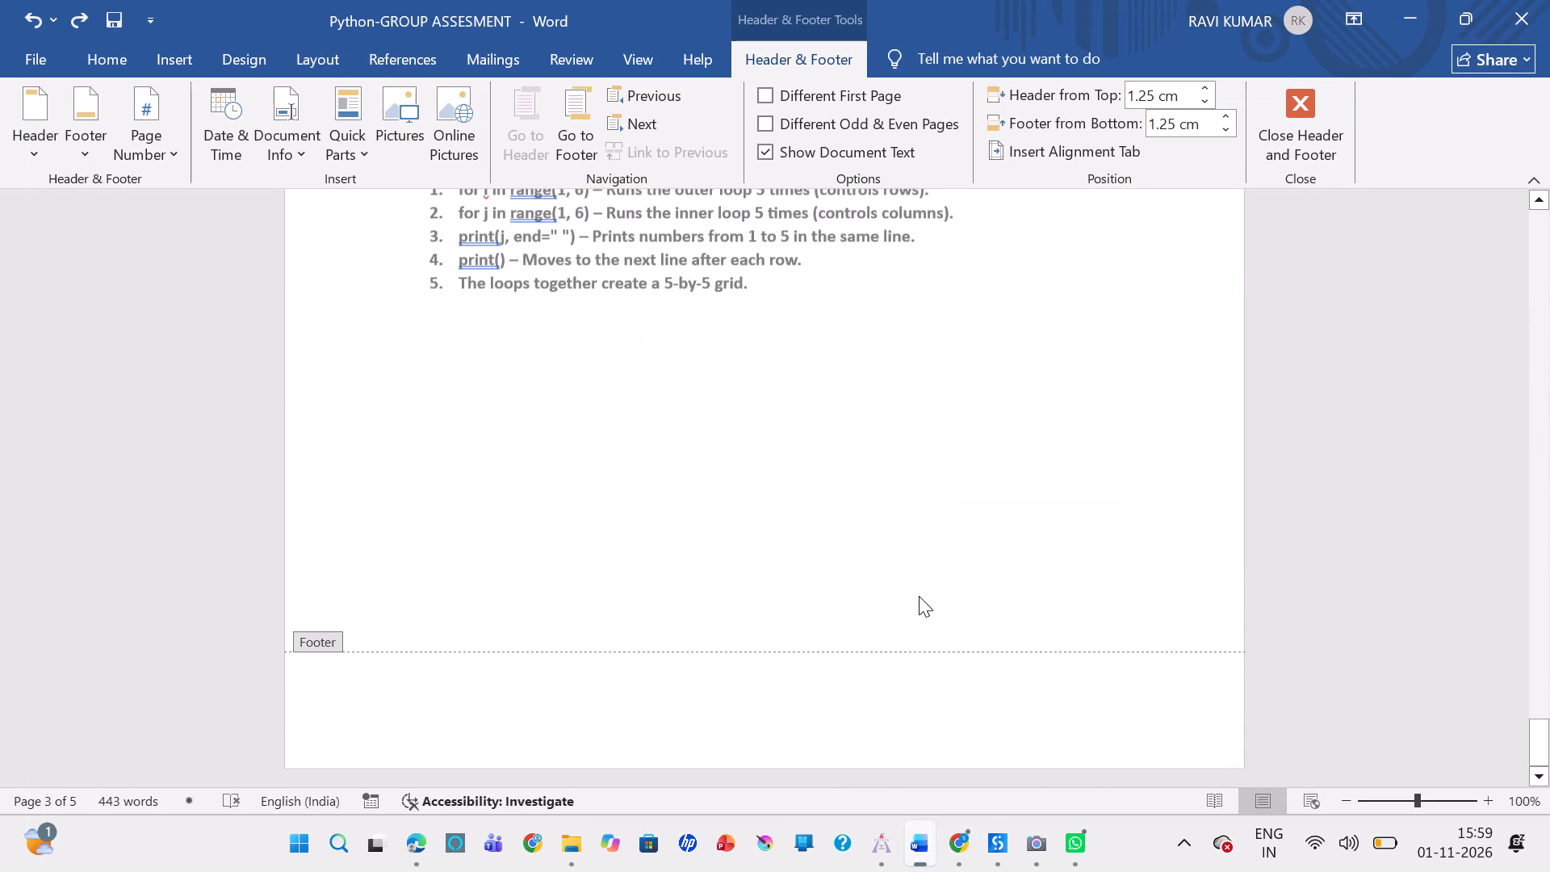
pyautogui.scroll(-7, 919, 596)
pyautogui.scroll(18, 919, 596)
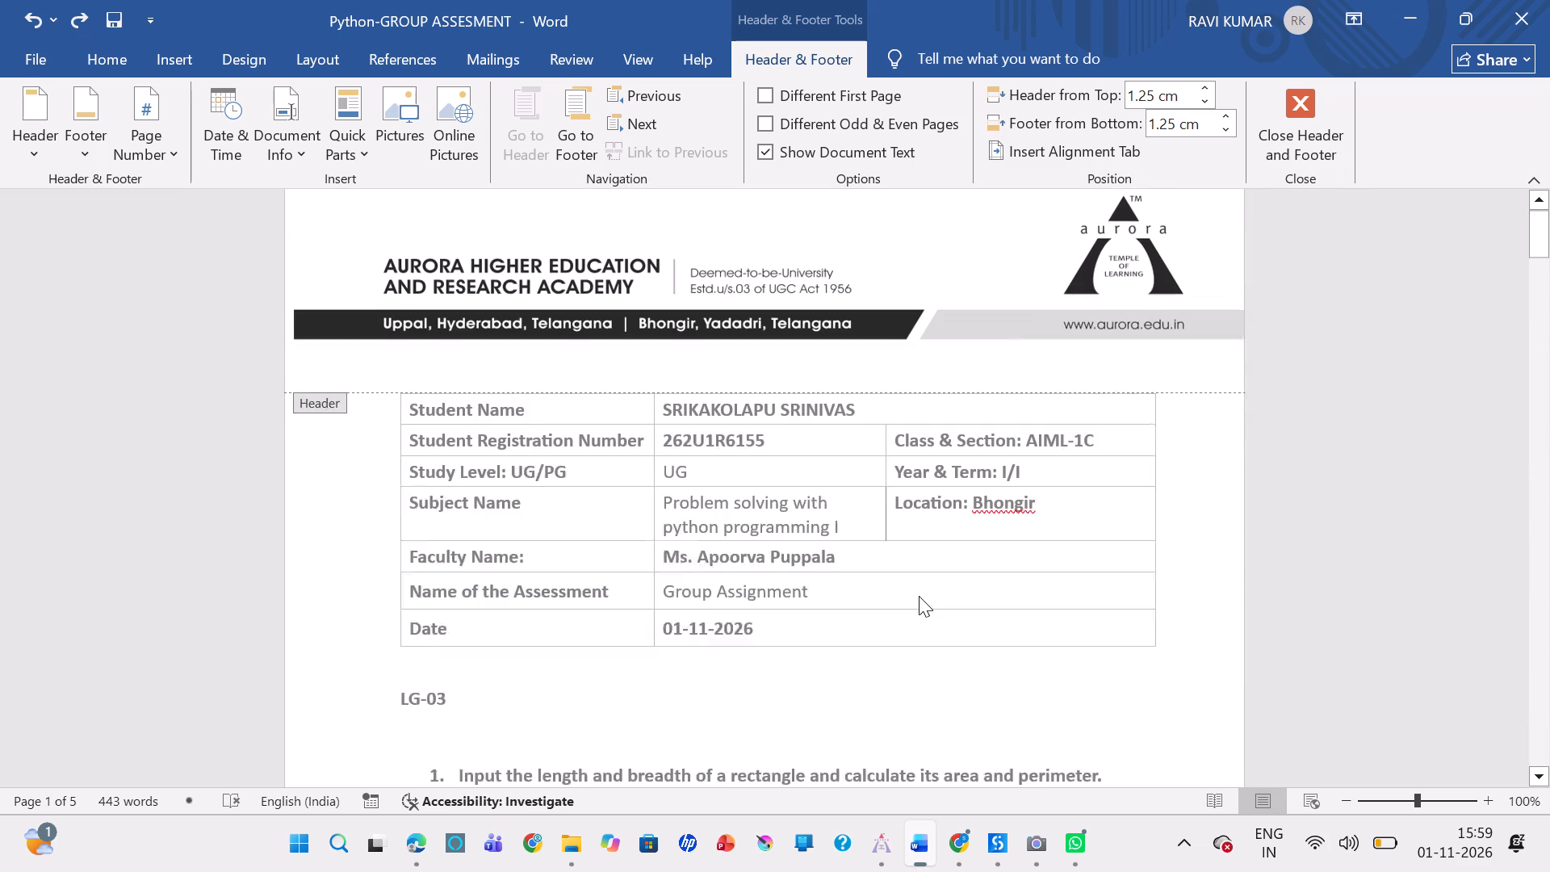
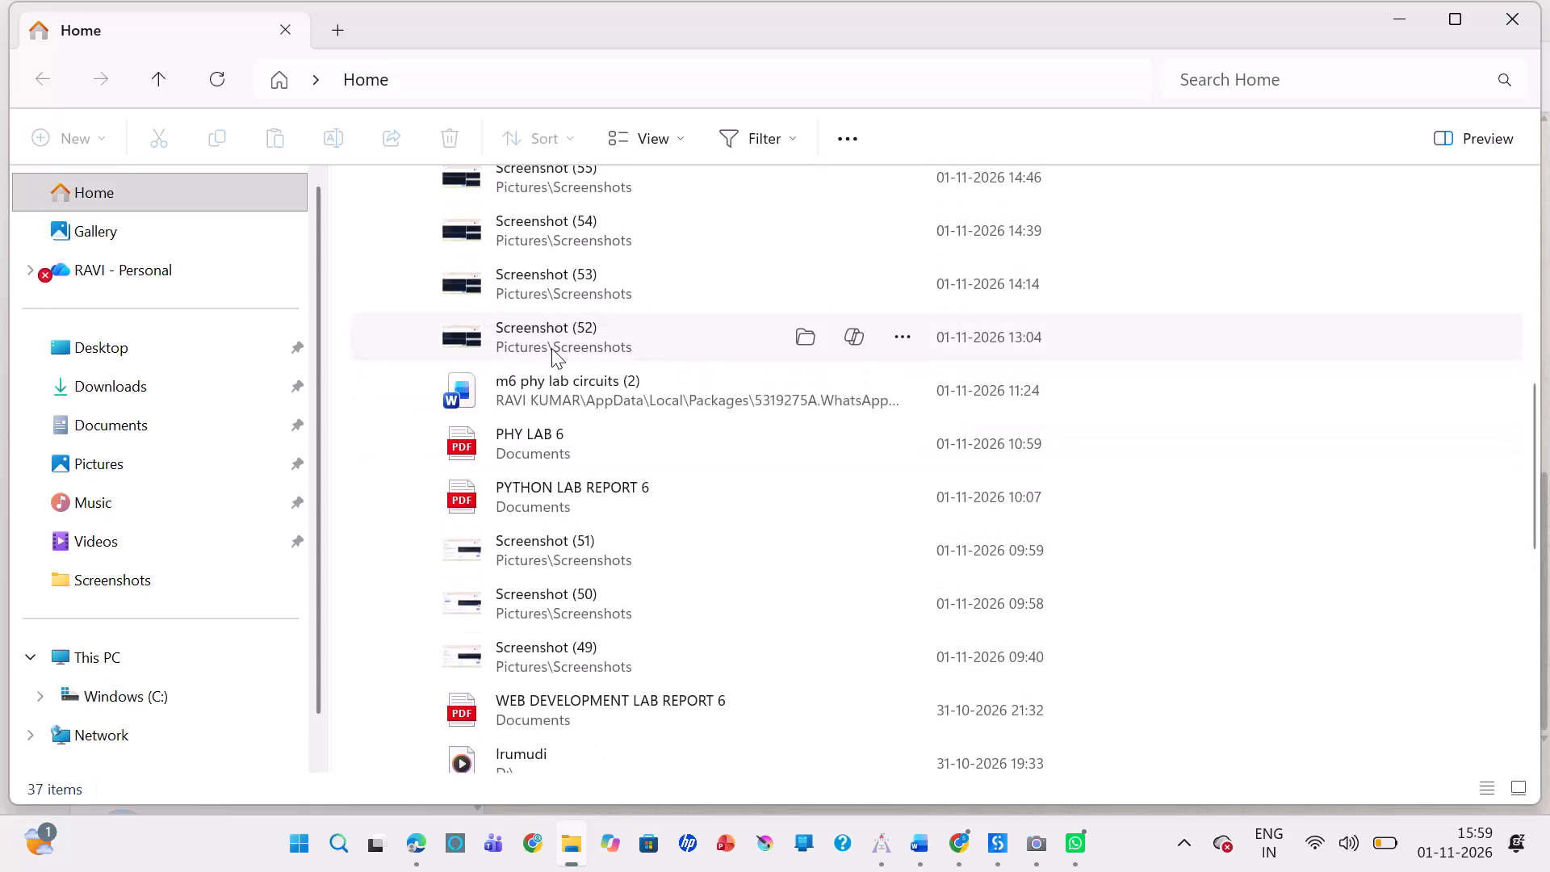
# Open the recent Python-GROUP ASSESMENT PDF from File Explorer and check its first page, from the student details table to question 1's code.
pyautogui.scroll(11, 551, 348)
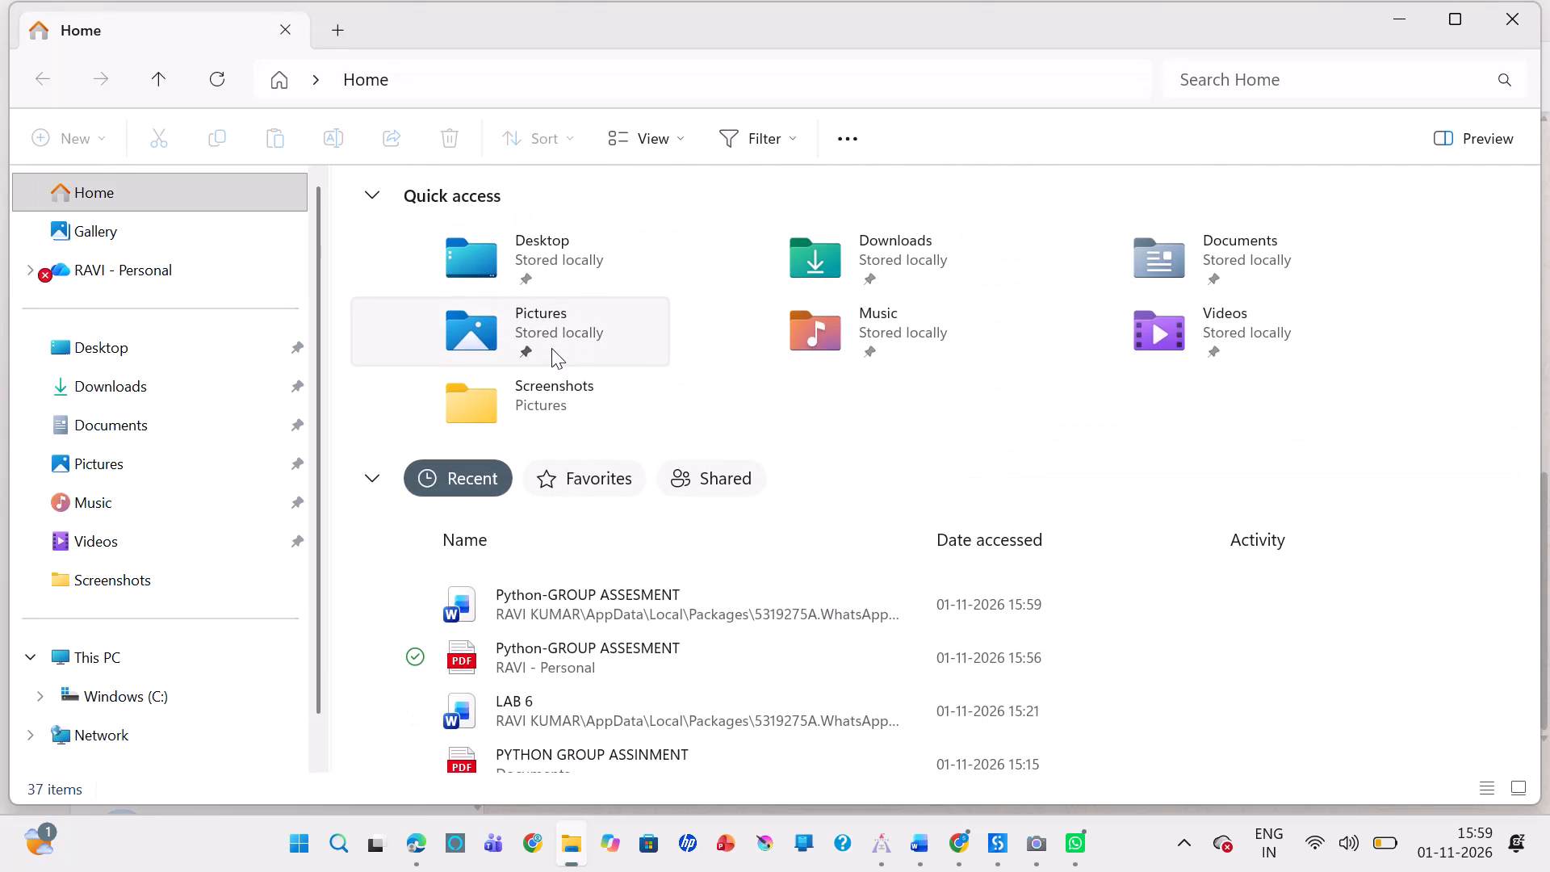
pyautogui.doubleClick(541, 653)
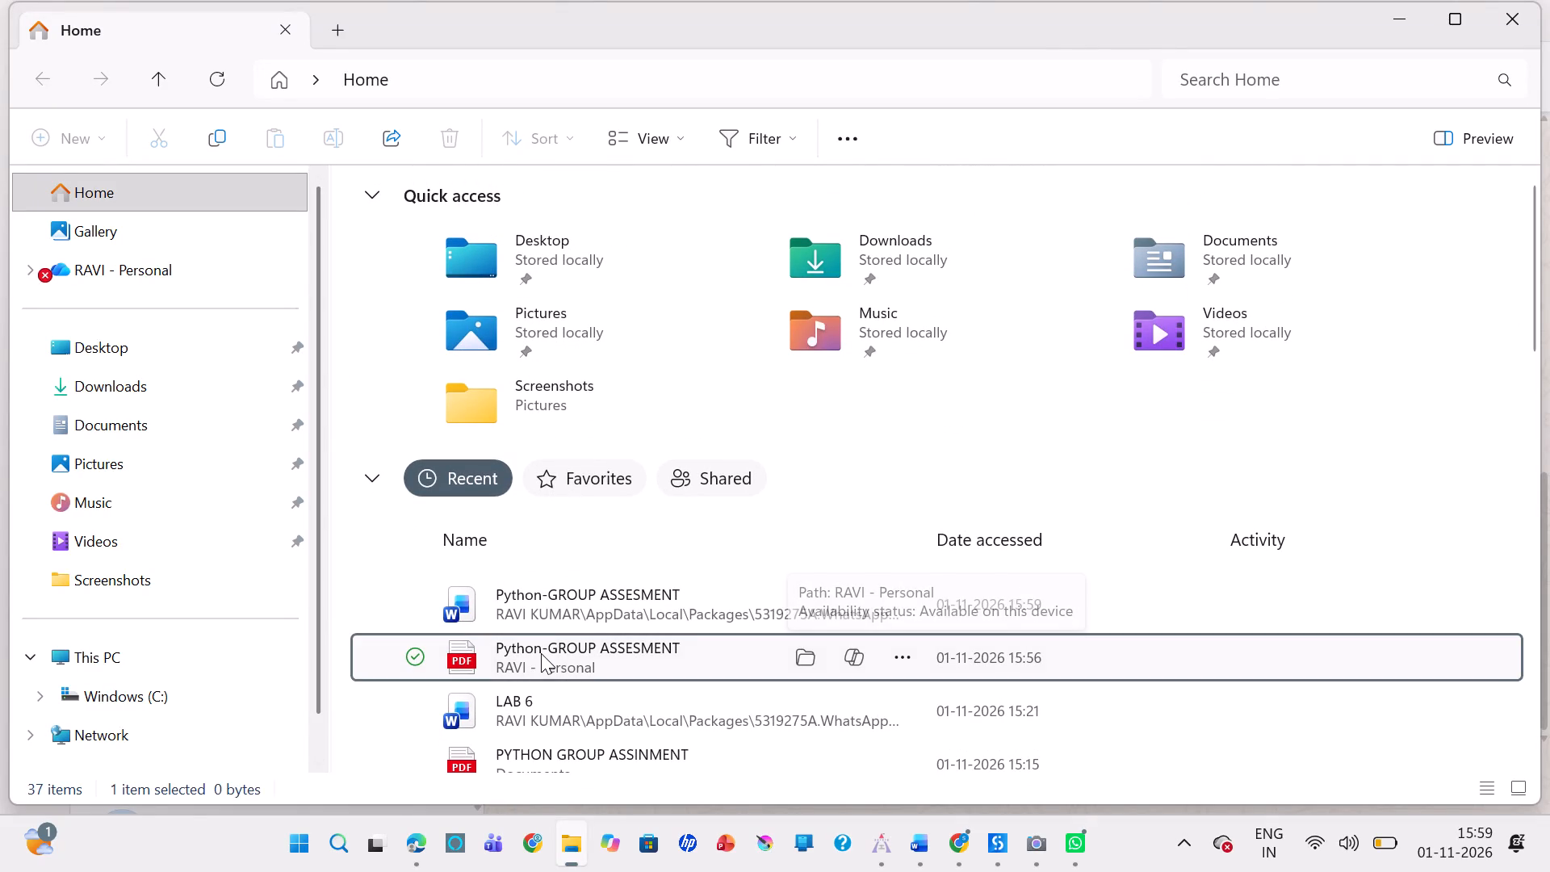
pyautogui.scroll(-3, 442, 470)
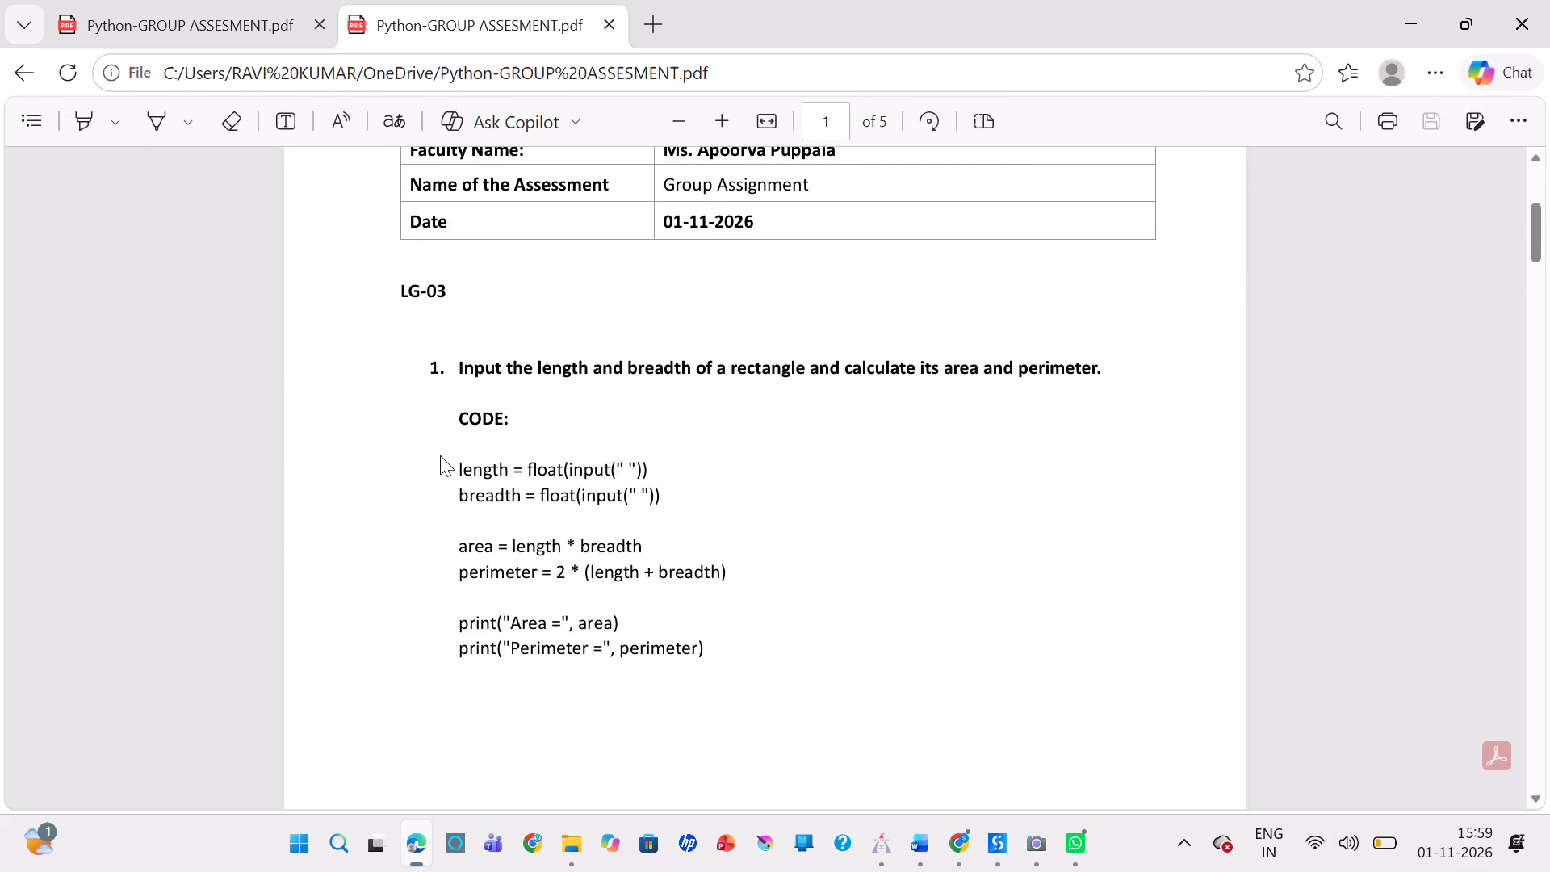
pyautogui.scroll(4, 440, 455)
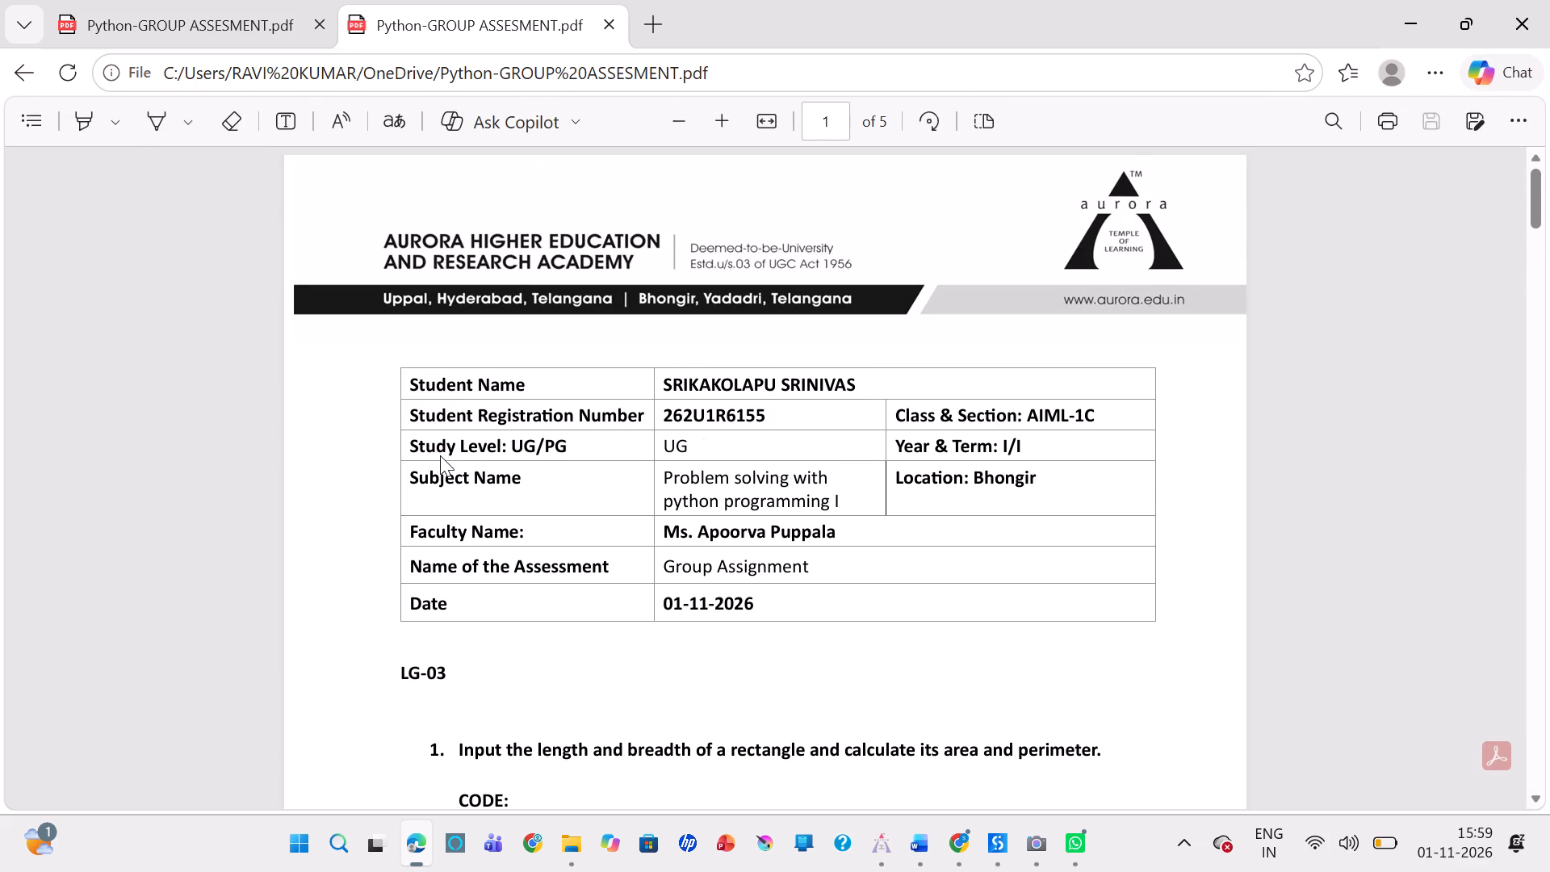
pyautogui.scroll(-1, 440, 455)
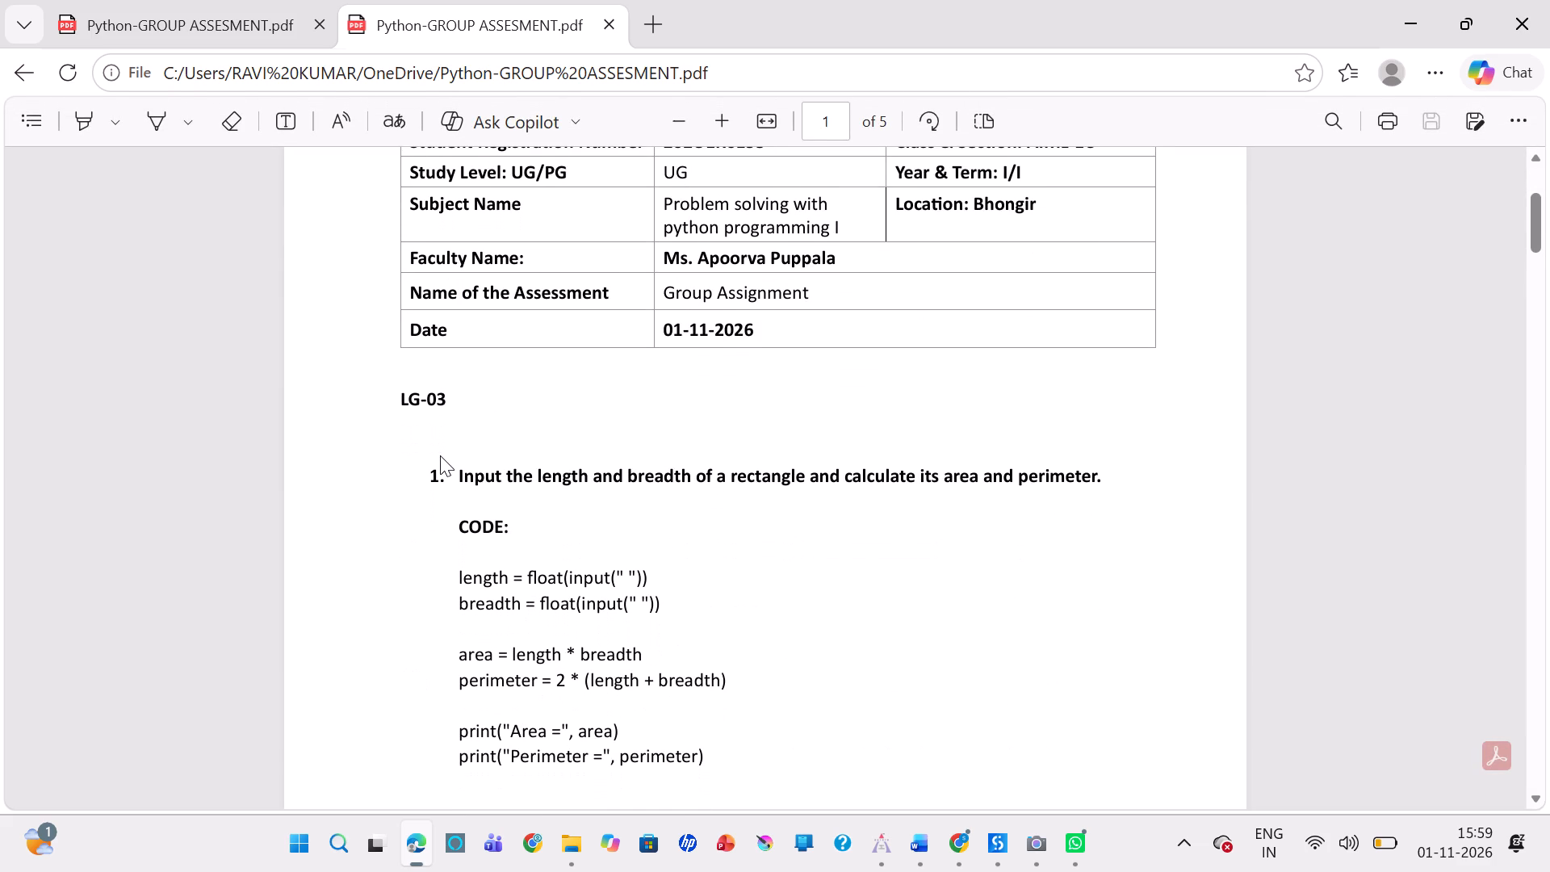
pyautogui.scroll(-1, 440, 455)
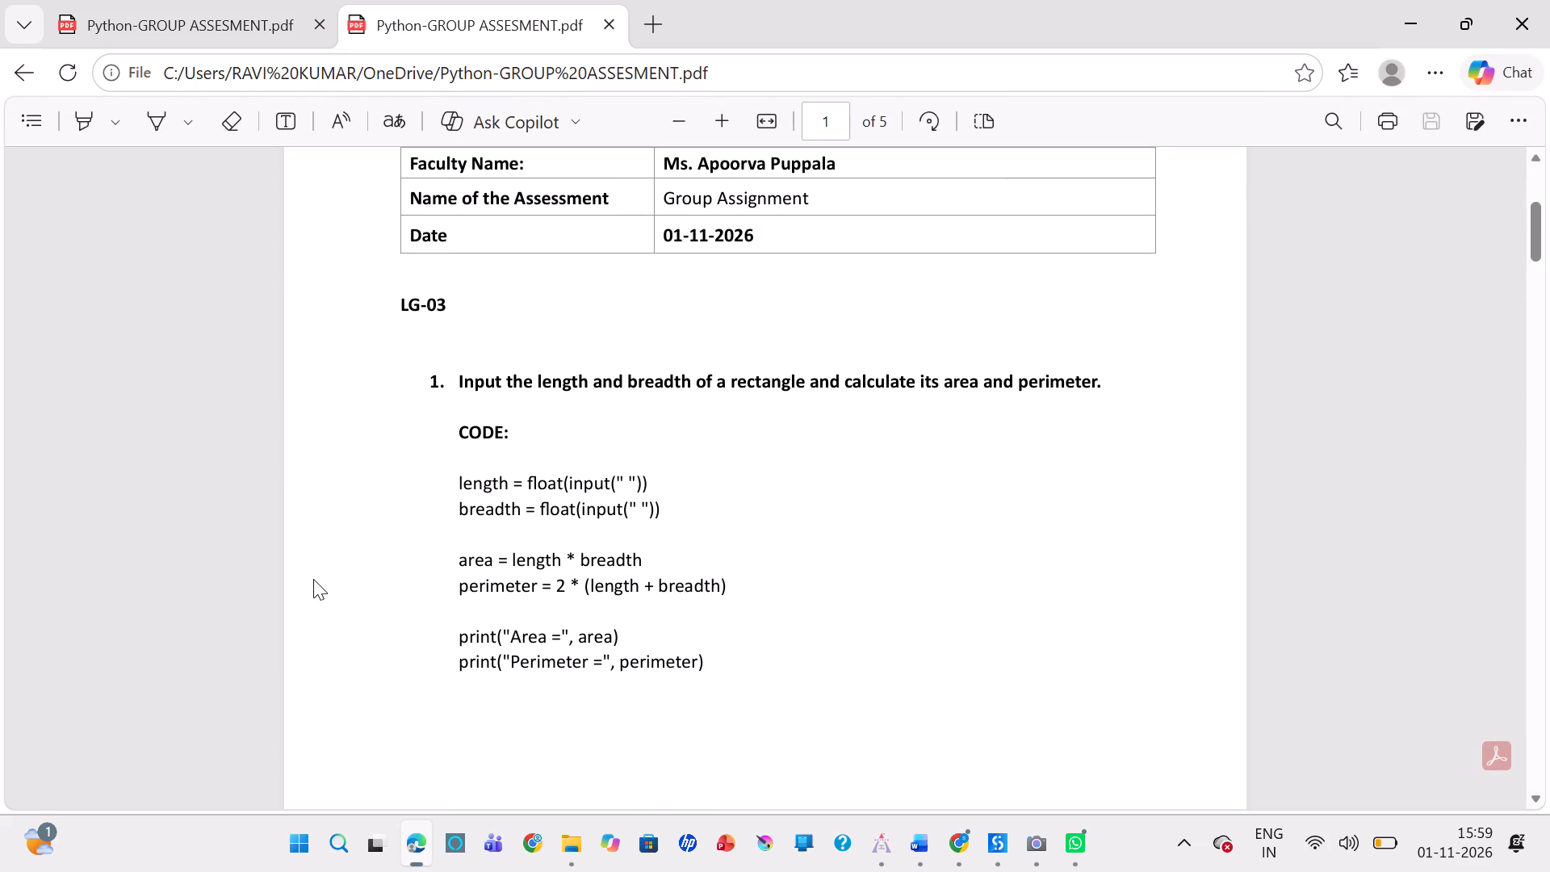
# Switch back to the Python-GROUP ASSESMENT document in Word.
pyautogui.click(906, 848)
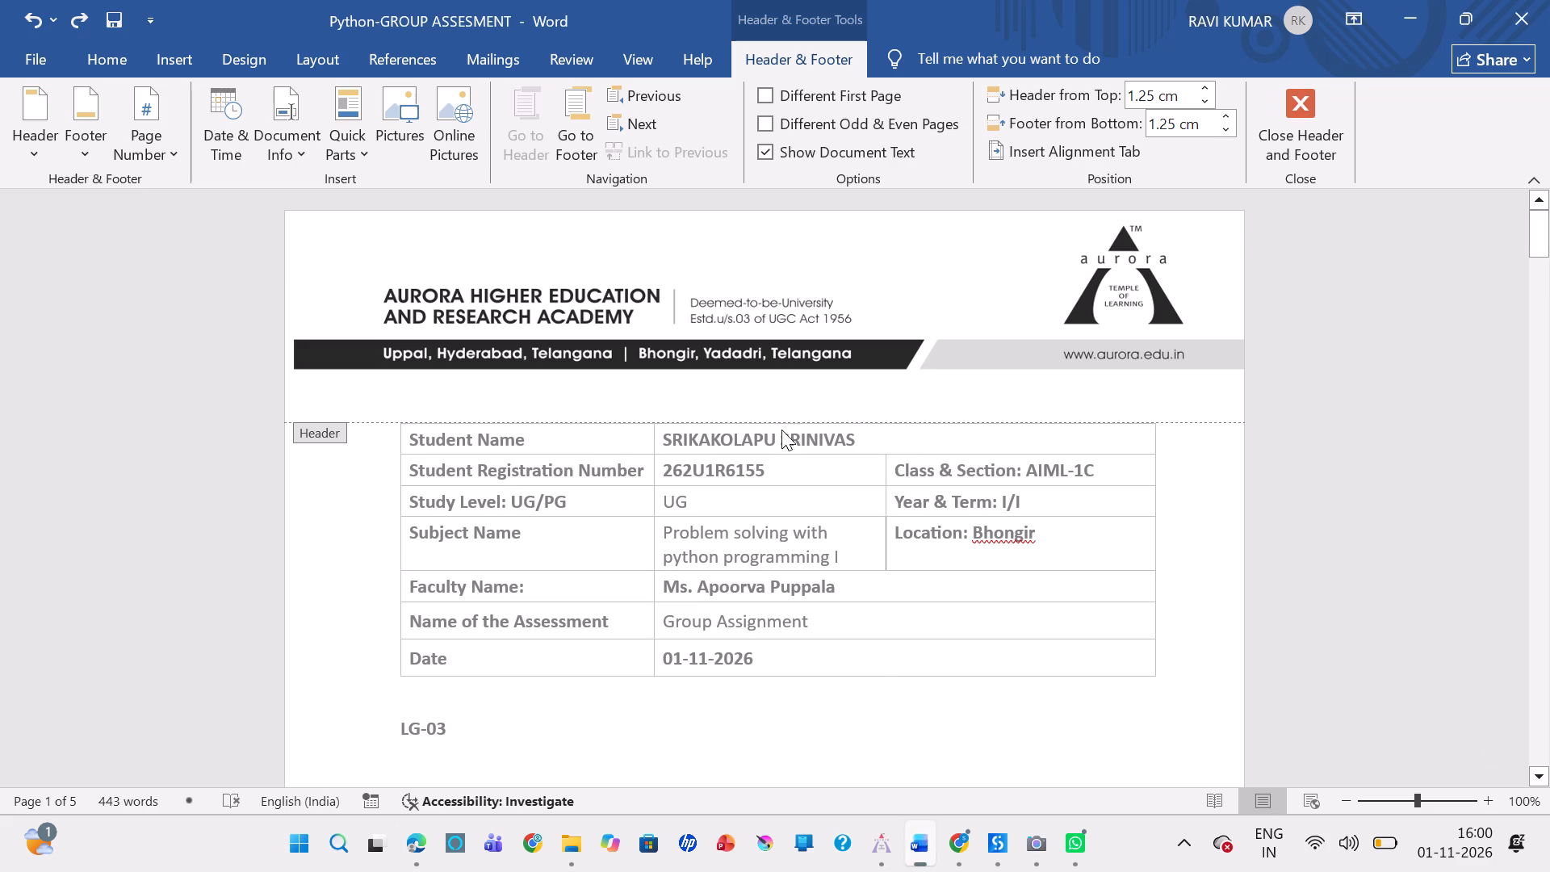
# Leave header editing and select the Student Name entry in the details table on the first page.
pyautogui.tripleClick(760, 449)
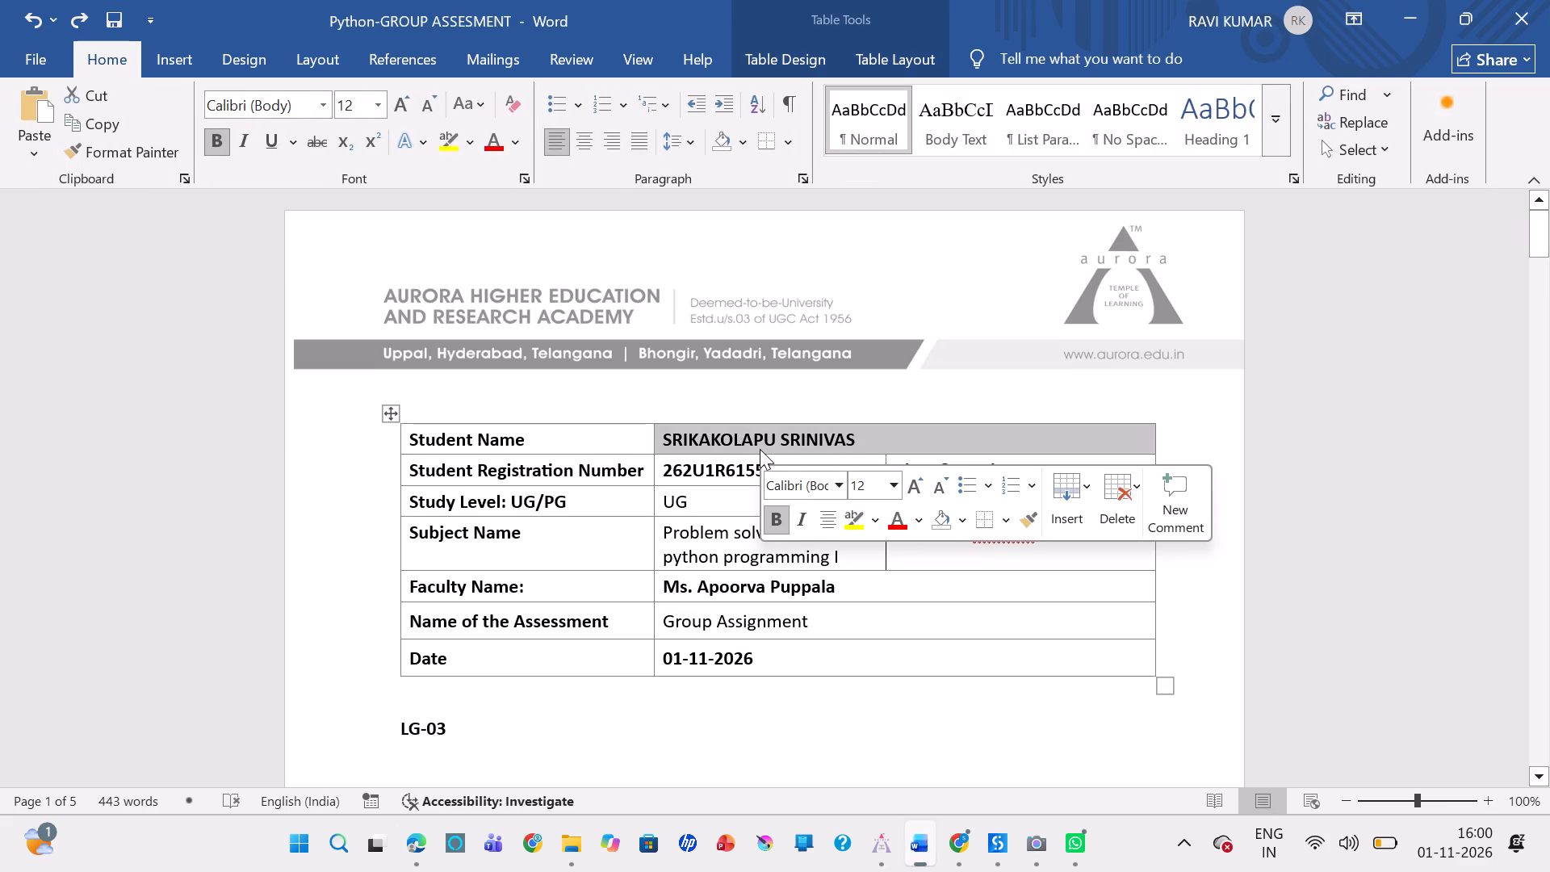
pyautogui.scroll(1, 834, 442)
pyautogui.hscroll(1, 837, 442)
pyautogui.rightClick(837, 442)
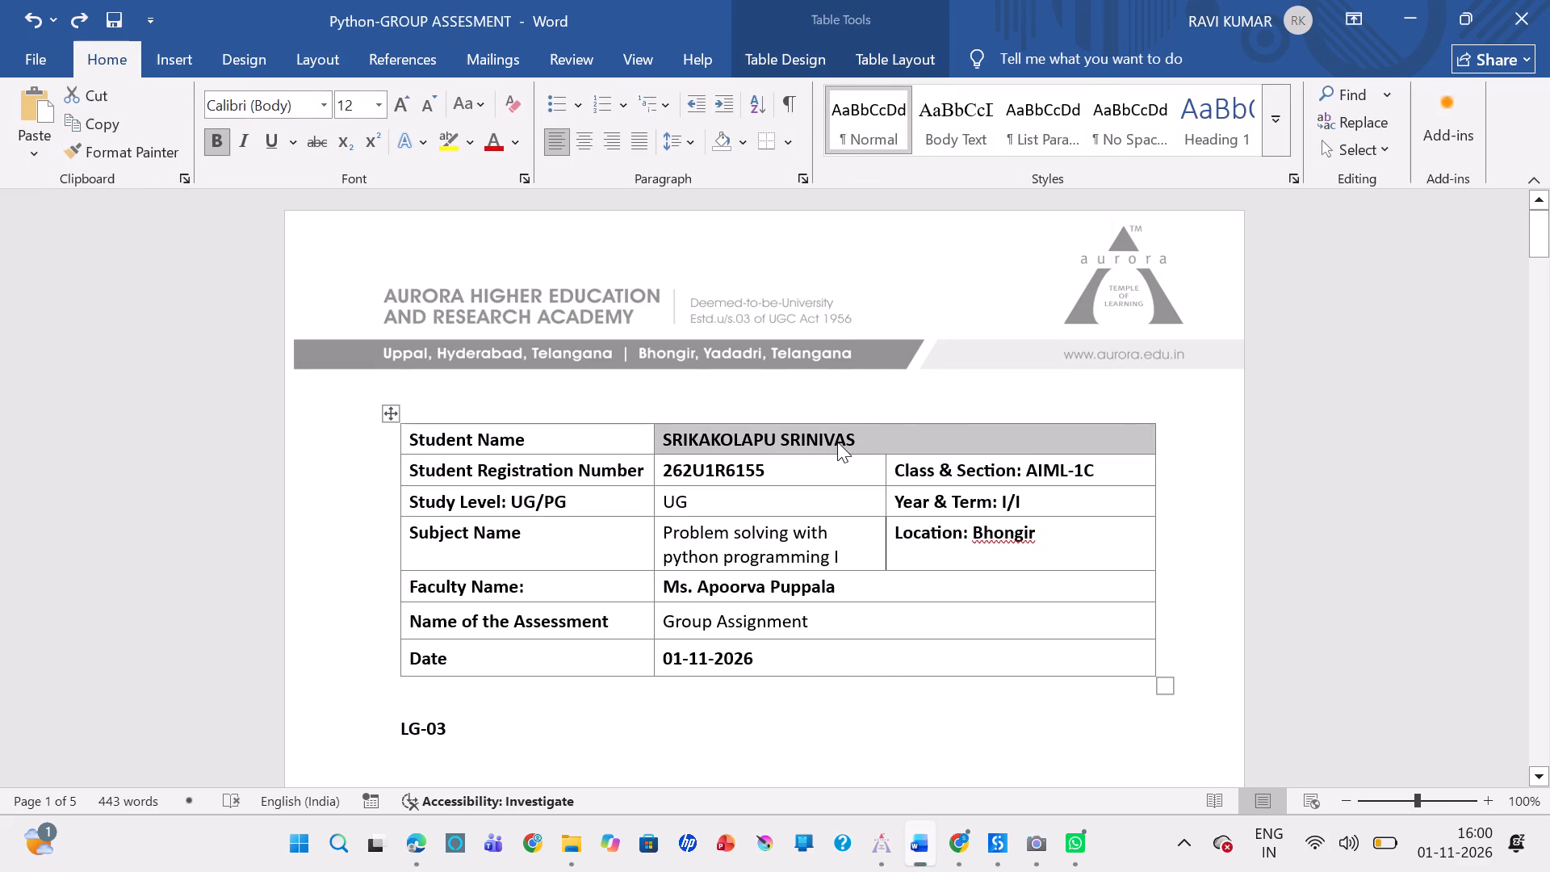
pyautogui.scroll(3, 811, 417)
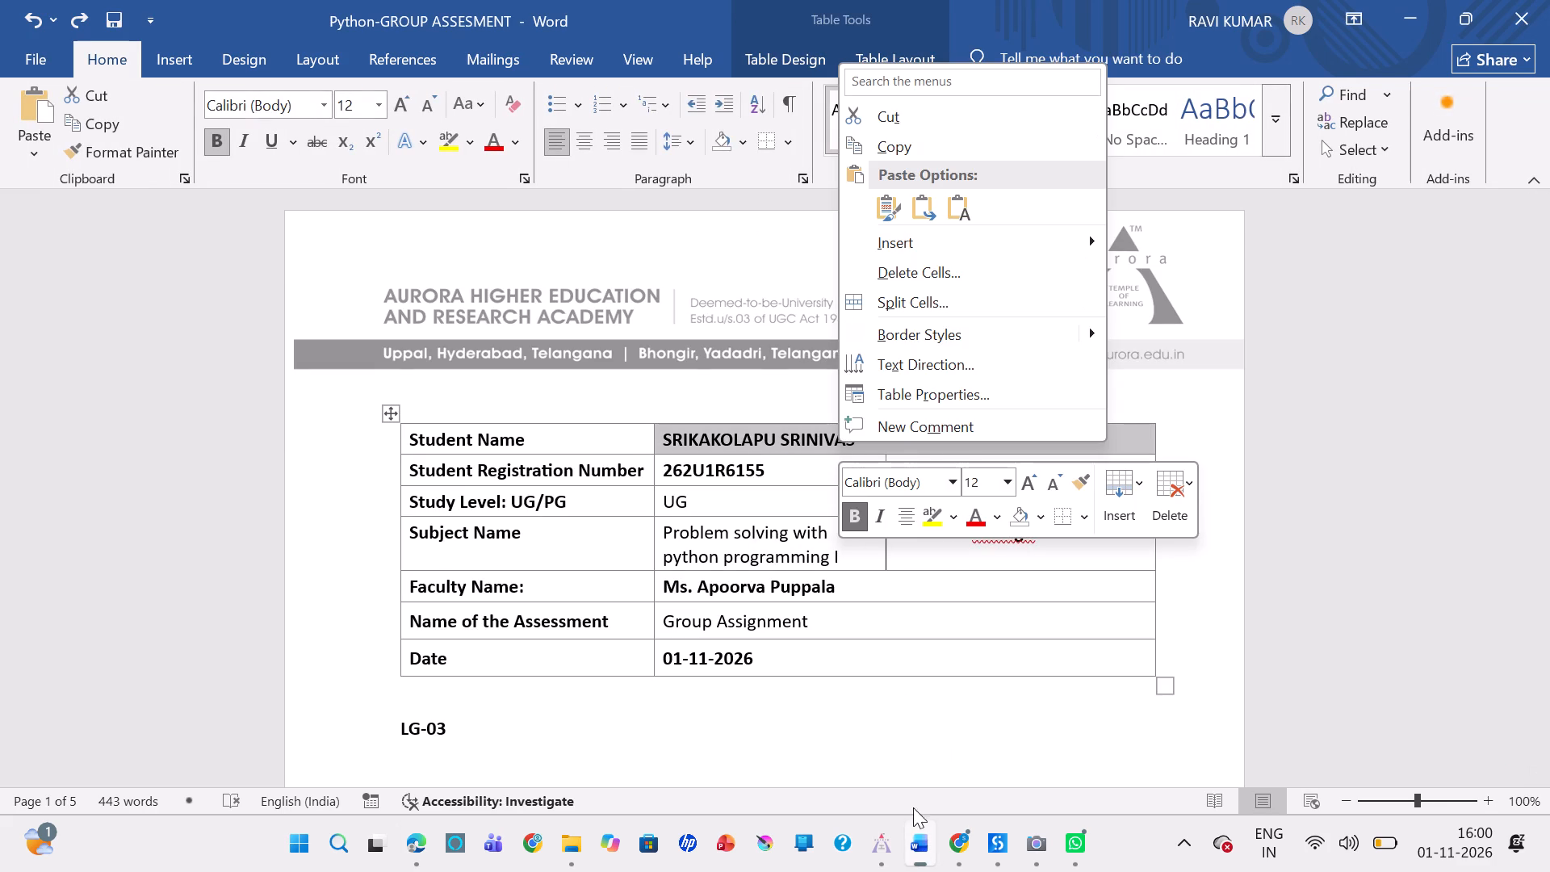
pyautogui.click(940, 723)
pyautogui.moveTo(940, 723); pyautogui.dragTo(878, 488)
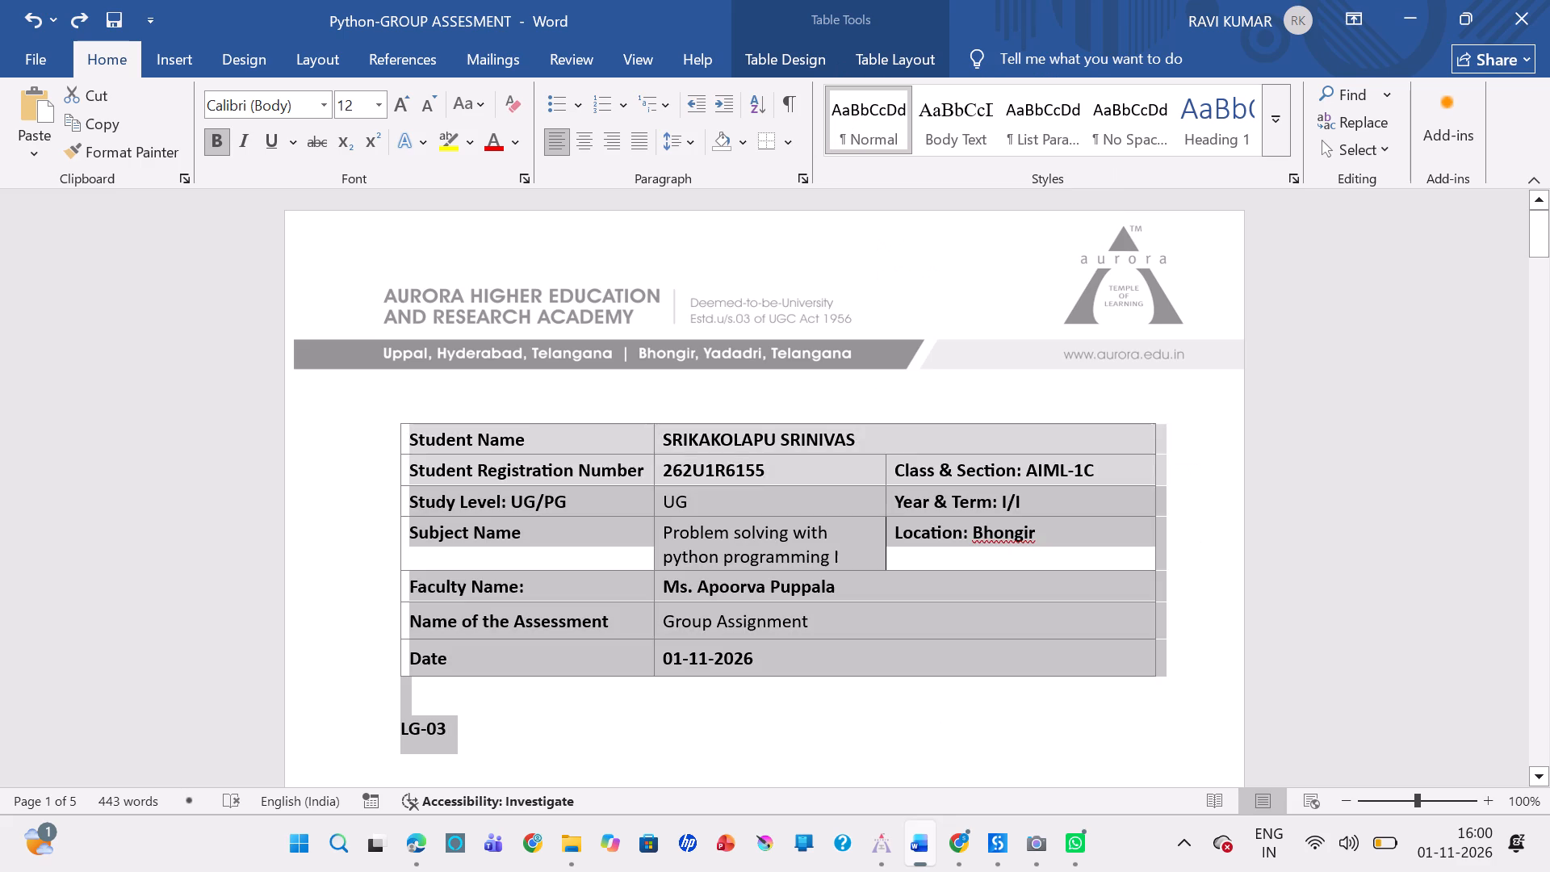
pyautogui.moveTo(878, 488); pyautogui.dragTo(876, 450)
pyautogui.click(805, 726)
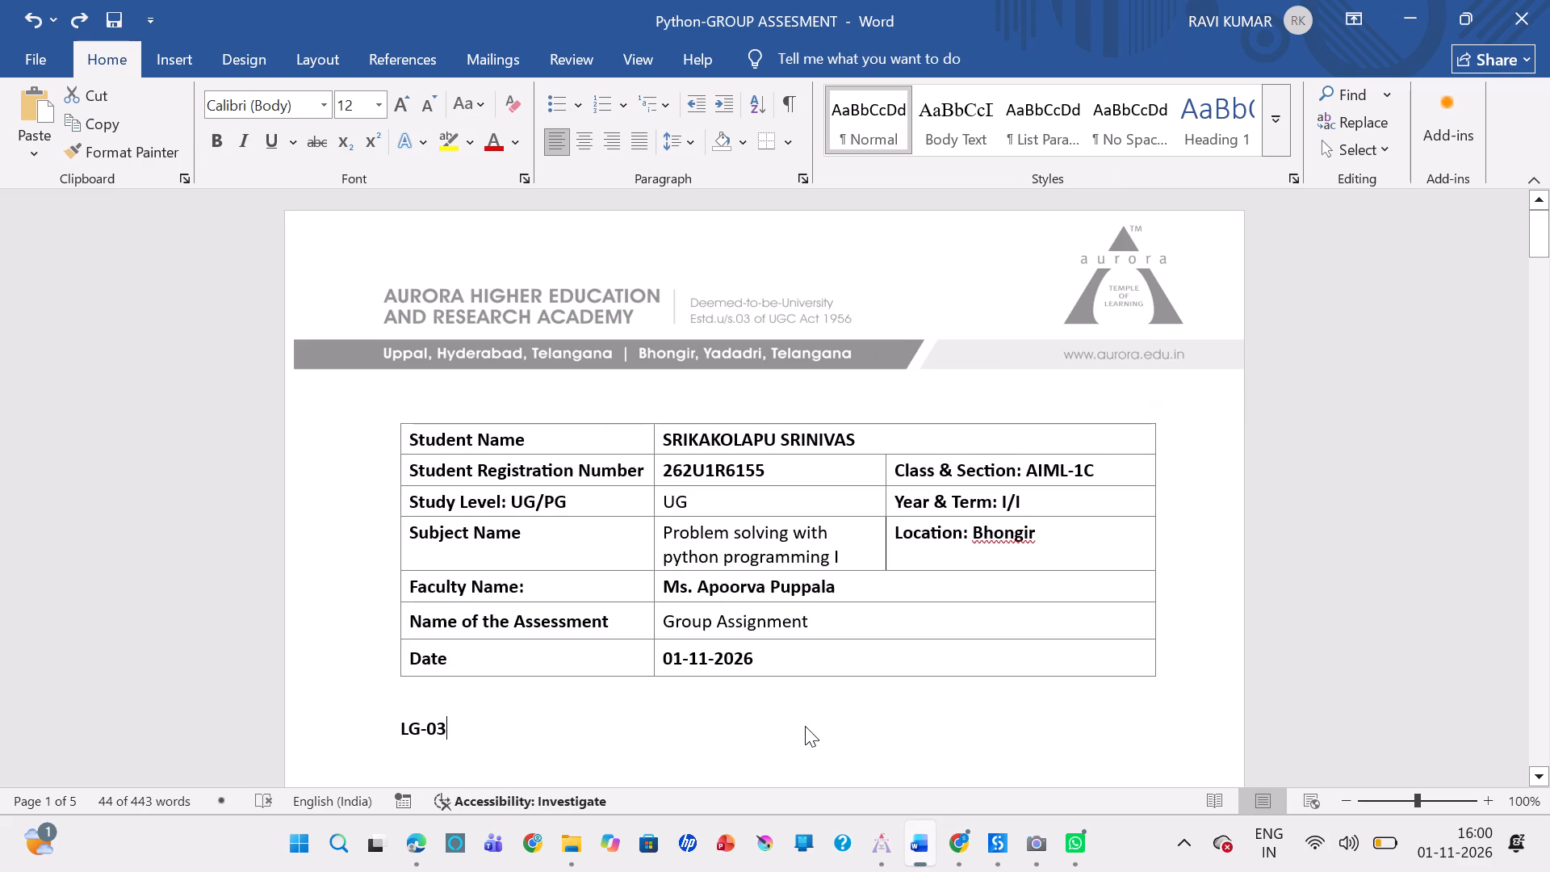
# Place the text cursor at the end of the Student Name entry in the details table.
pyautogui.click(893, 438)
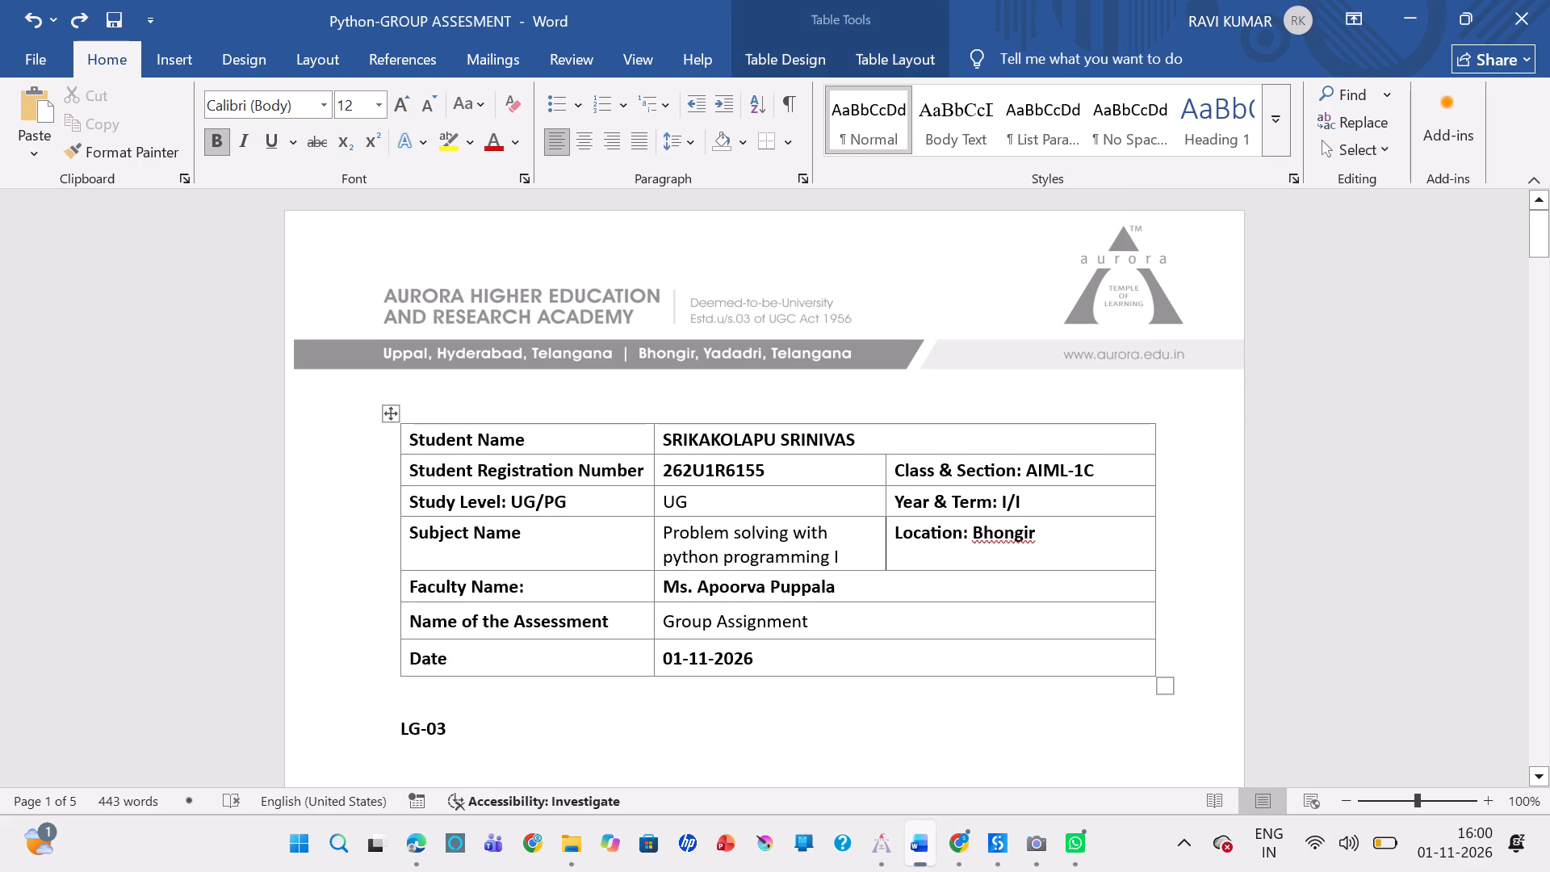
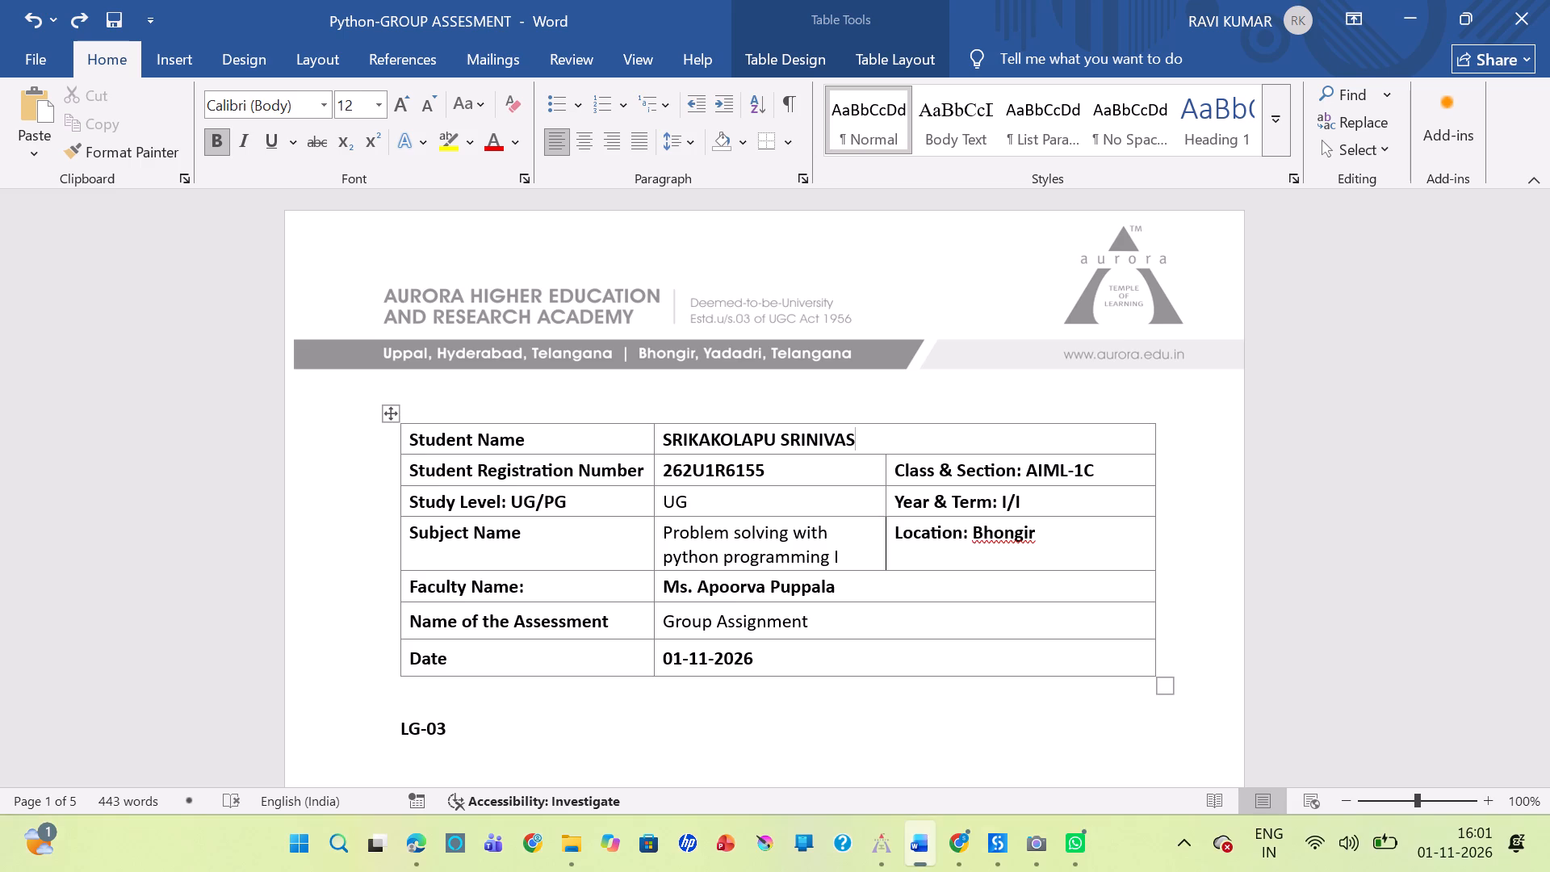
# Review the assignment from the student details table through the code, output screenshots and explanations of questions 1 to 3.
pyautogui.scroll(-1, 767, 498)
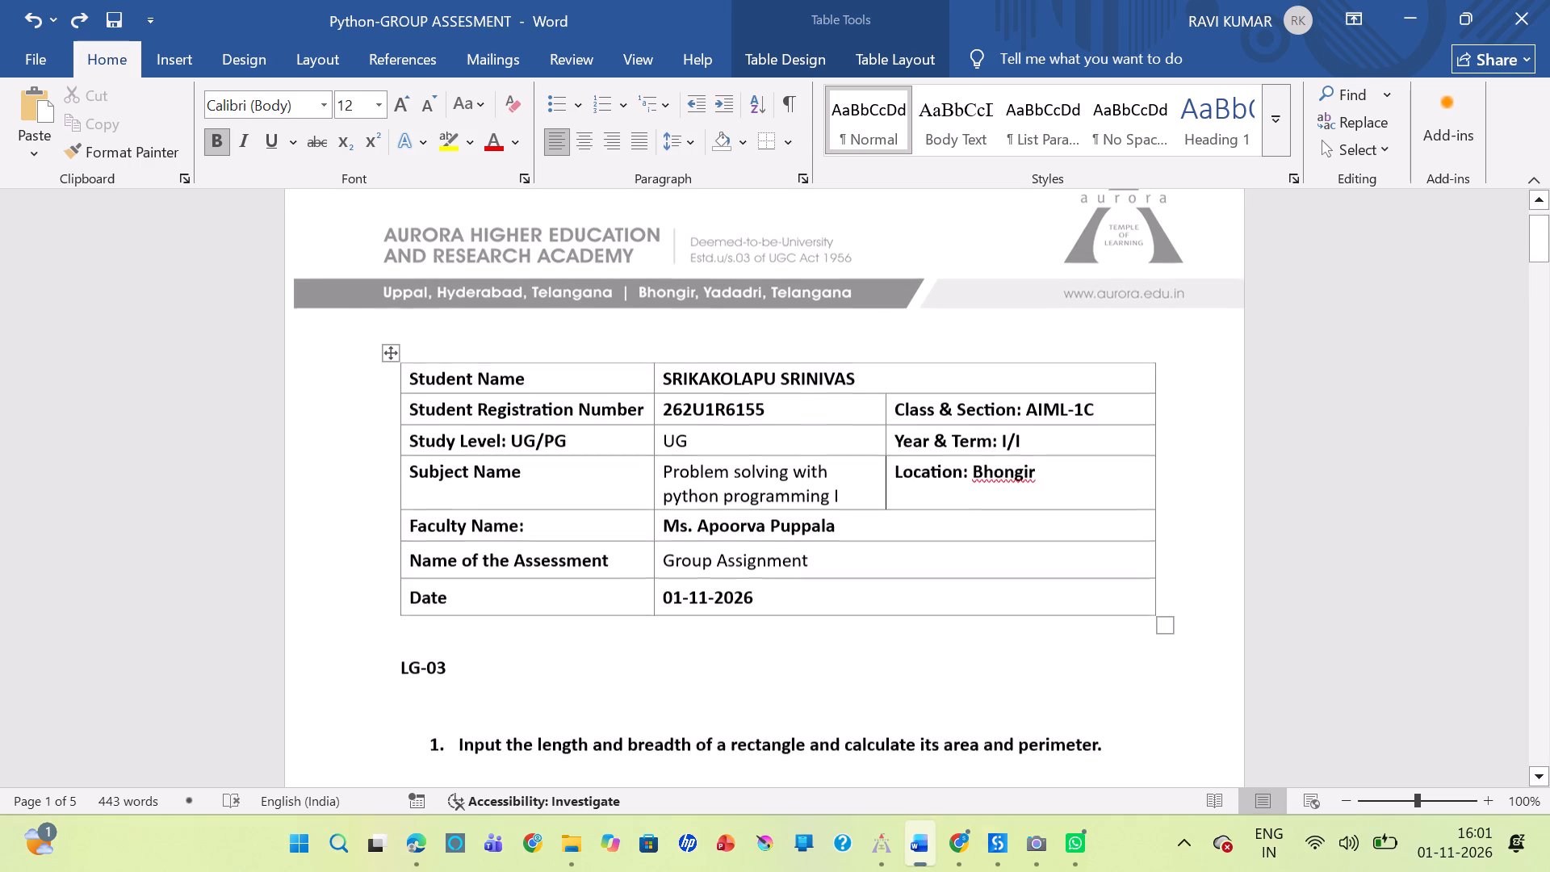
pyautogui.scroll(-2, 767, 498)
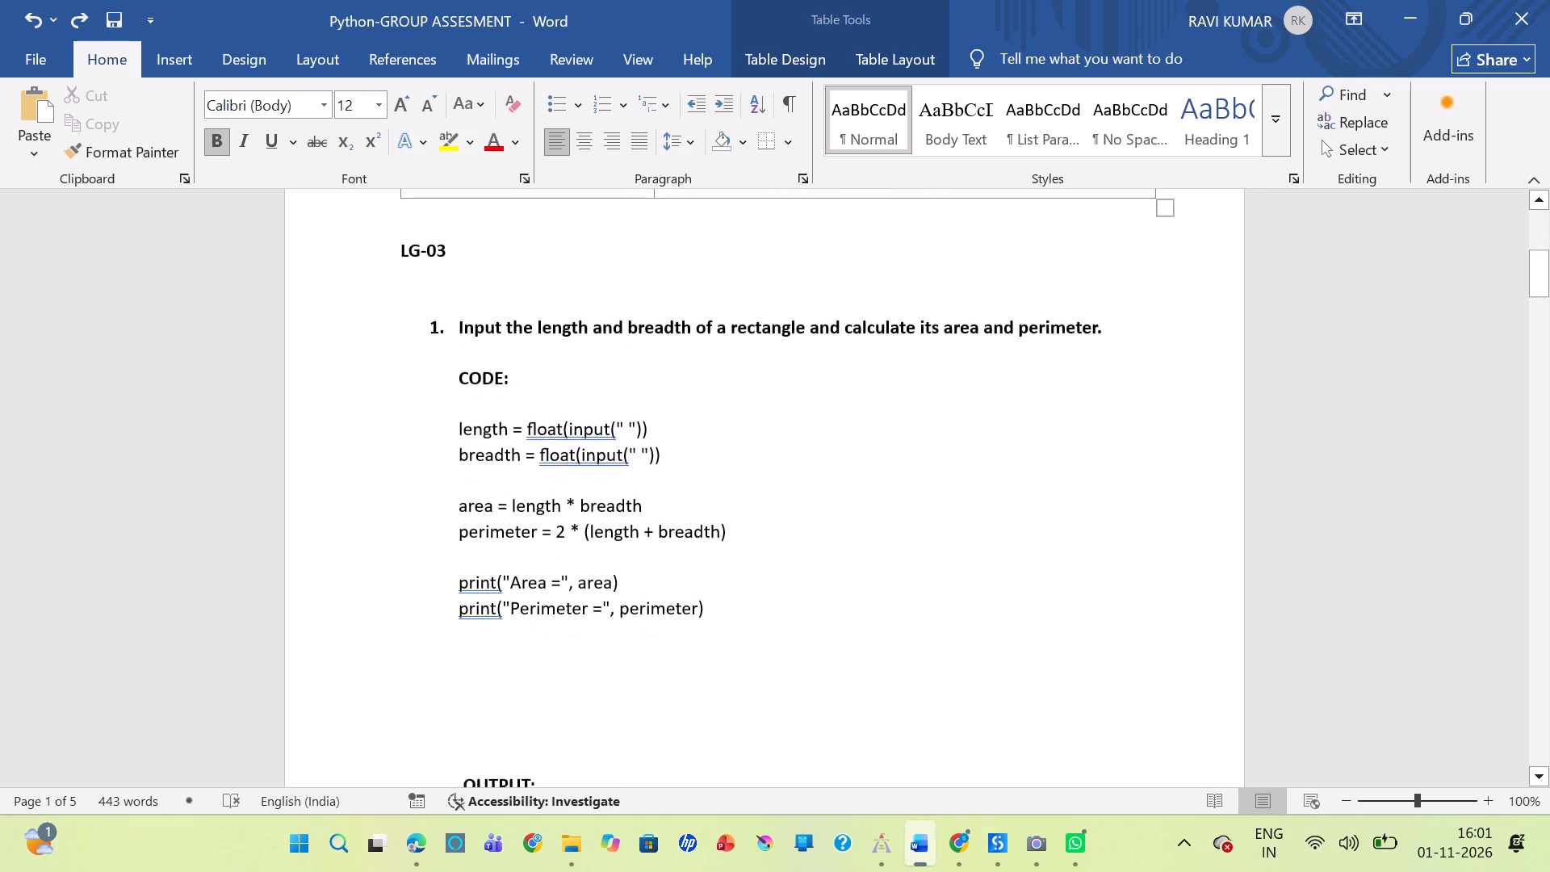
pyautogui.scroll(-2, 767, 498)
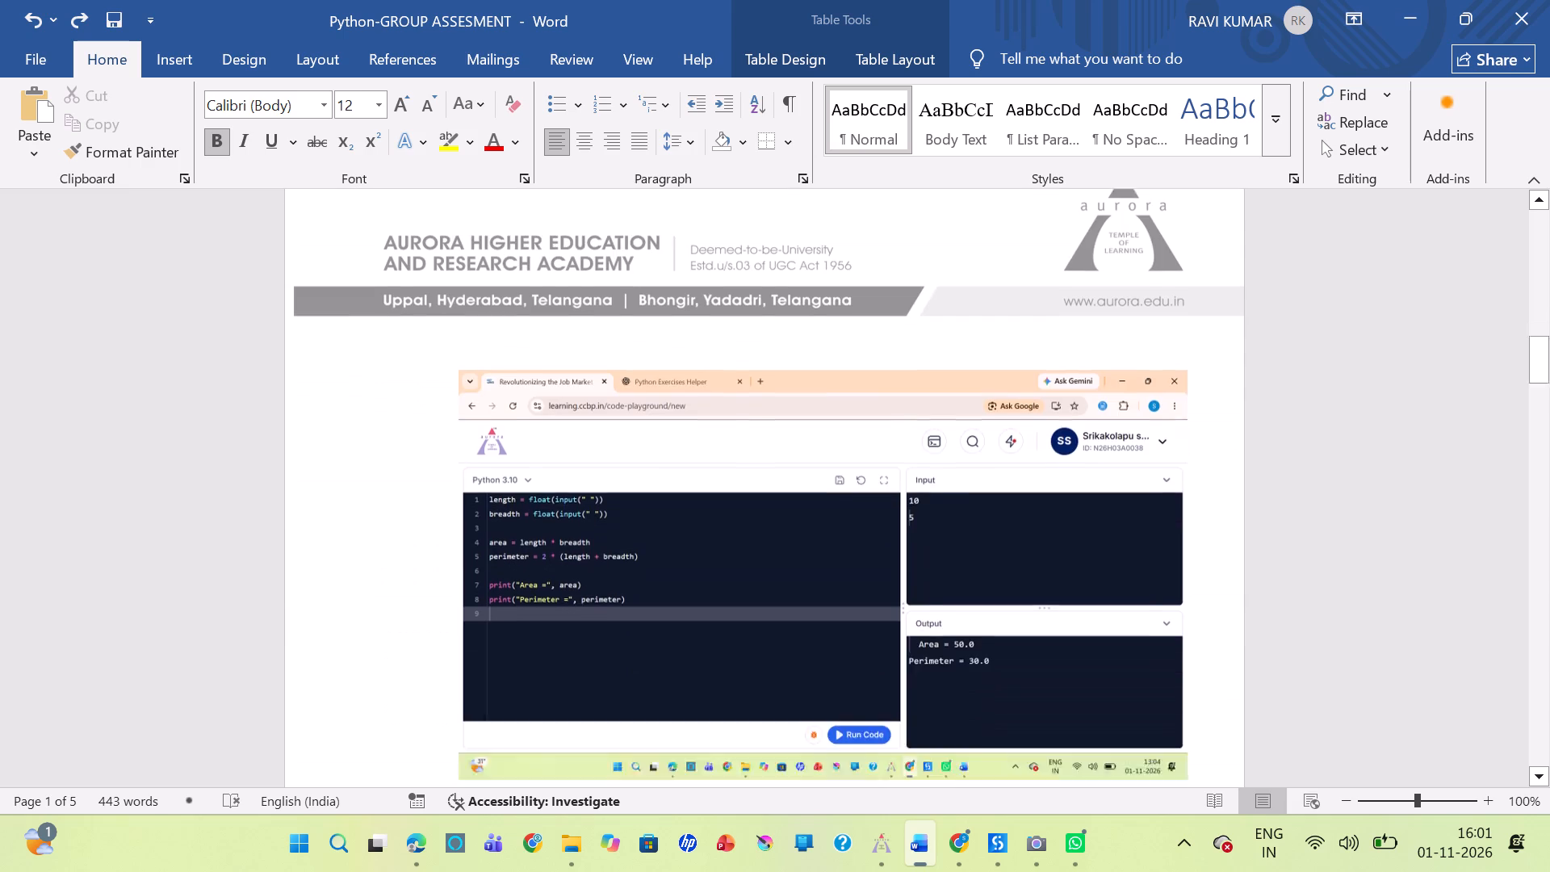
pyautogui.scroll(-2, 767, 498)
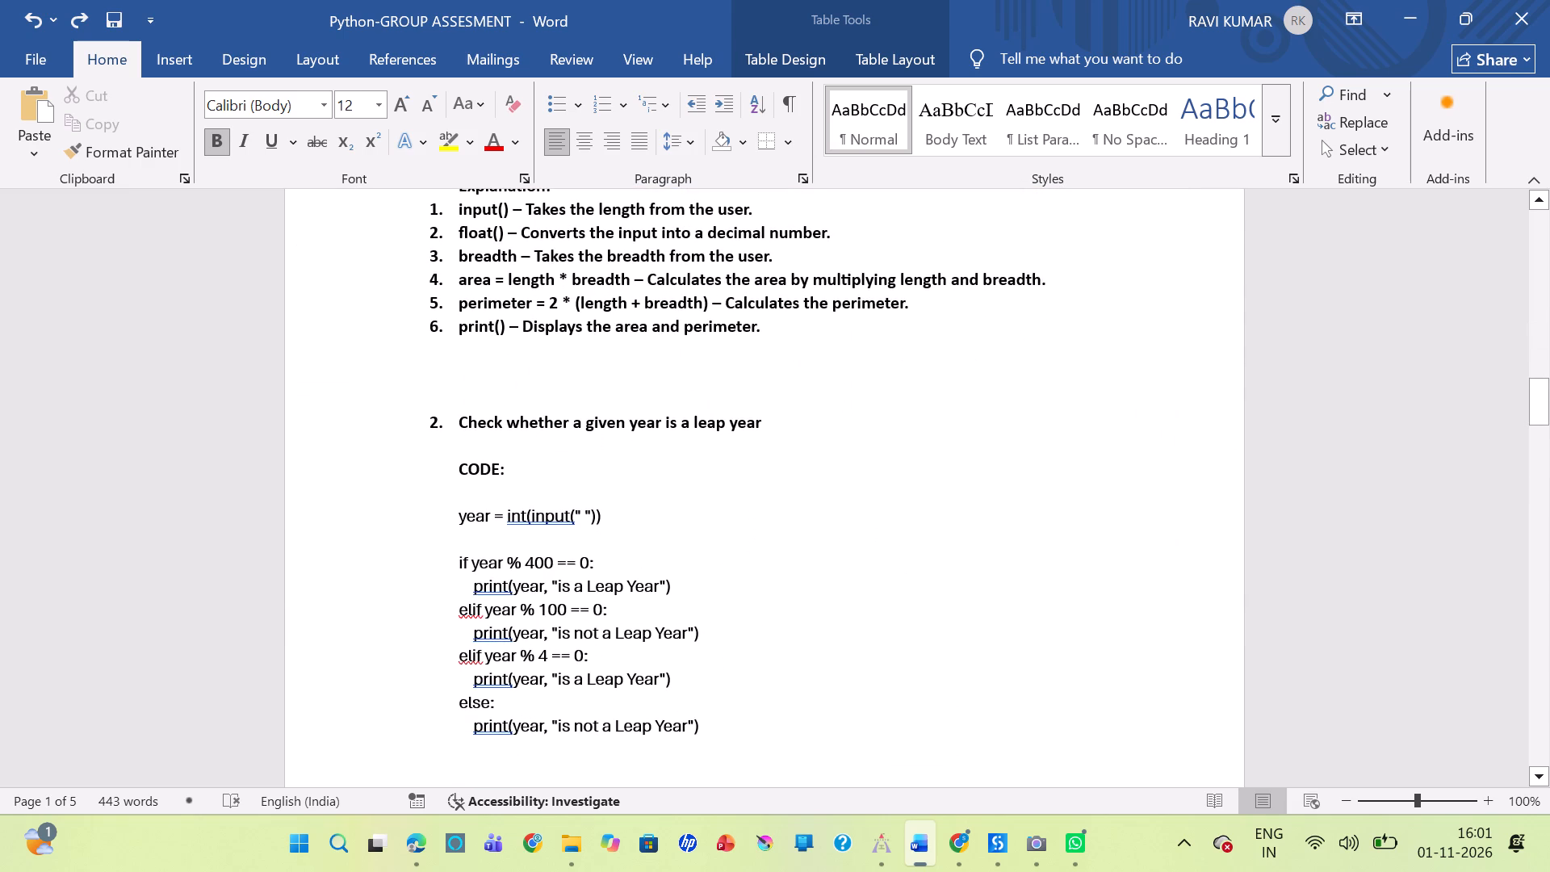
pyautogui.scroll(-1, 767, 498)
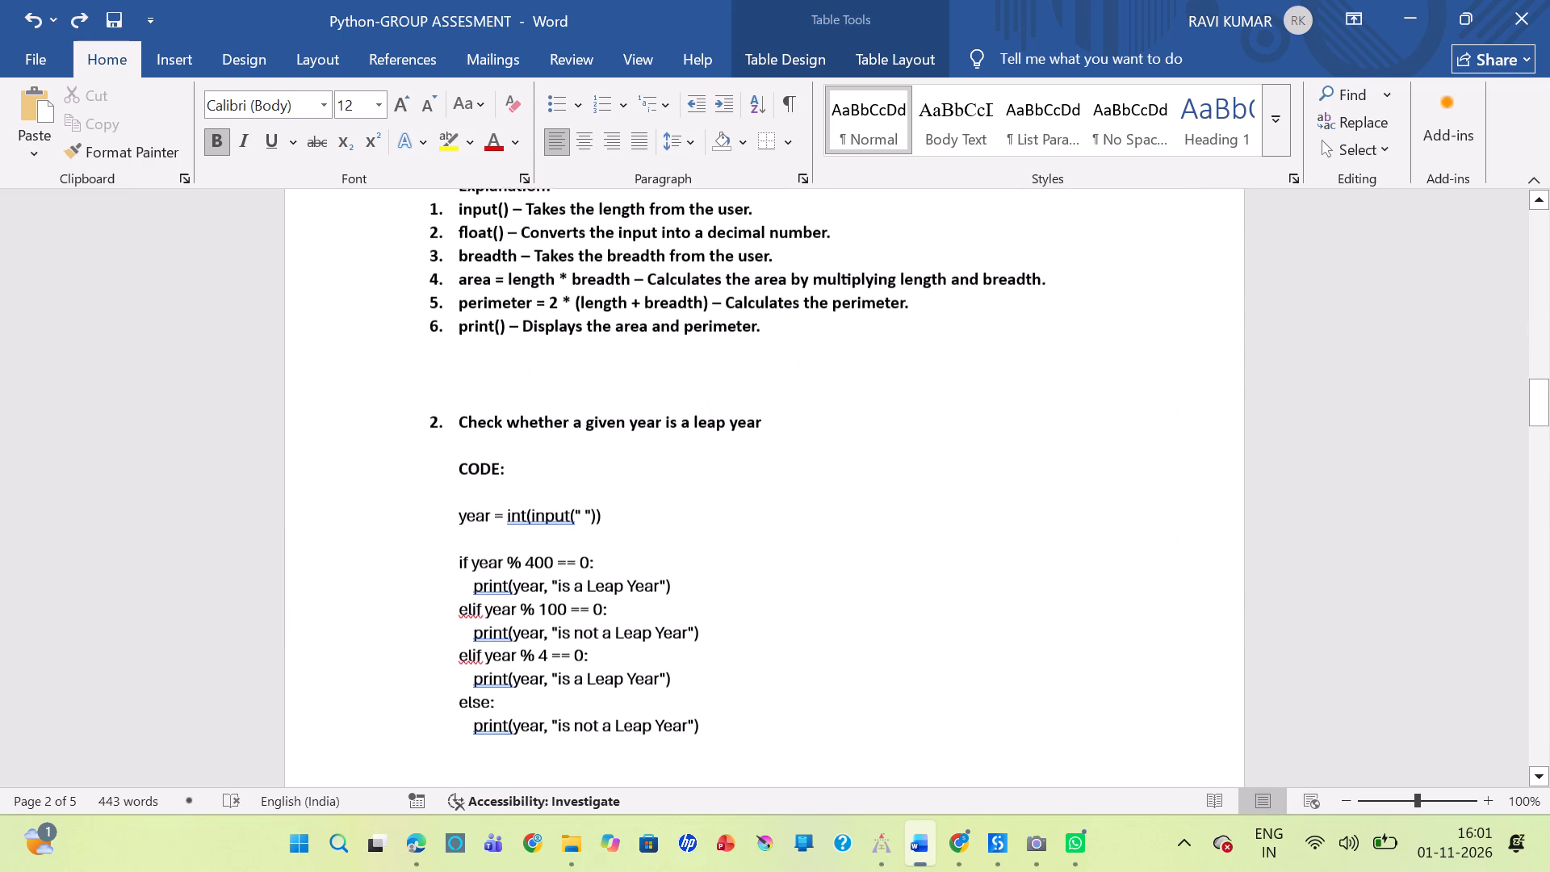
pyautogui.scroll(-4, 767, 498)
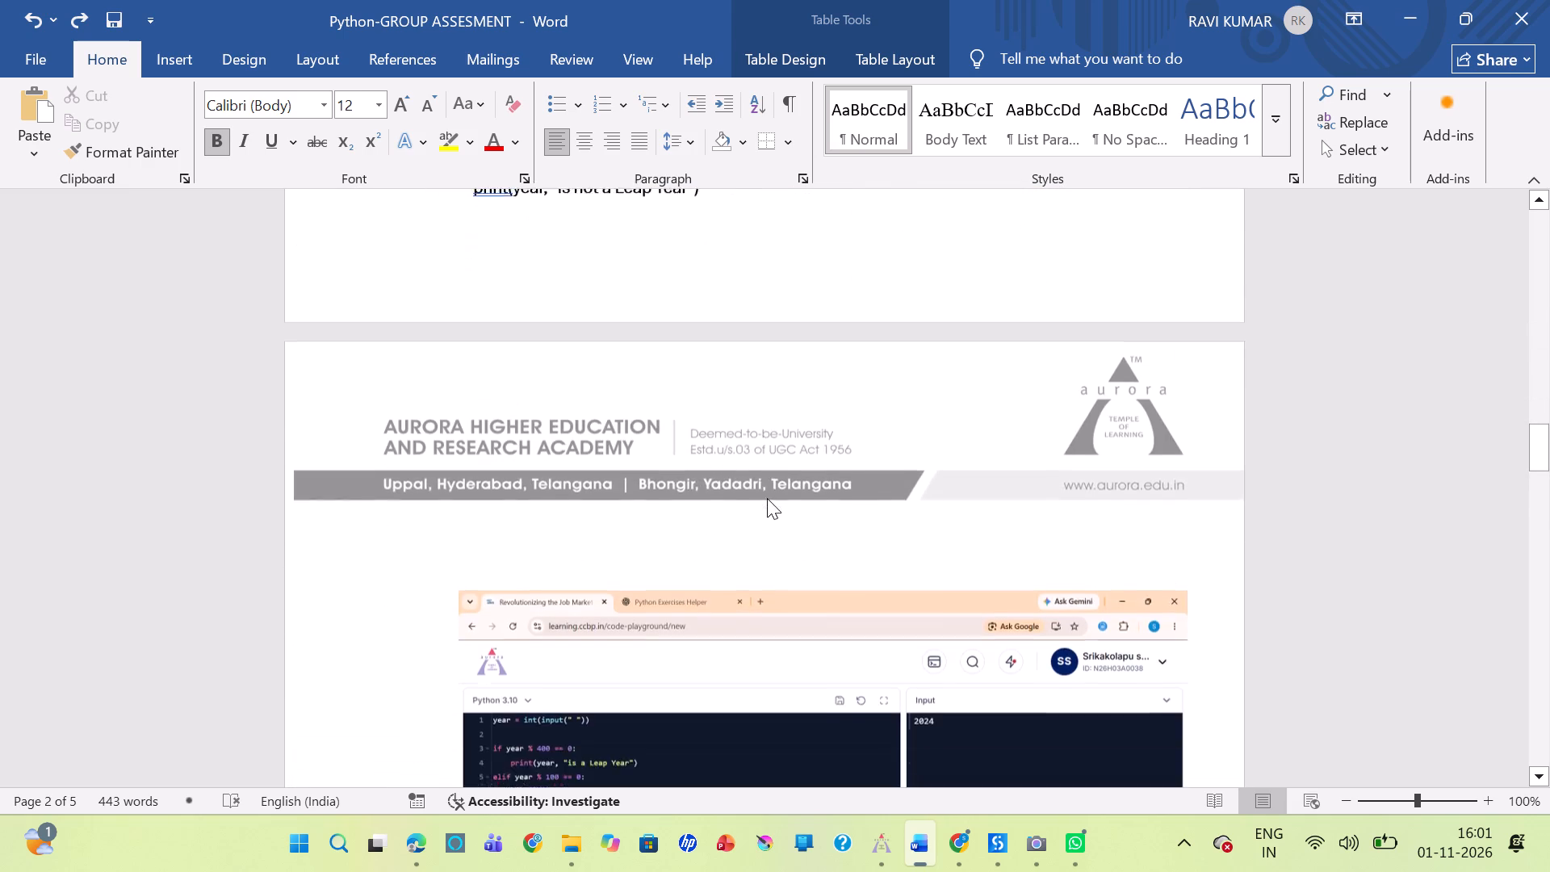
pyautogui.scroll(-3, 767, 498)
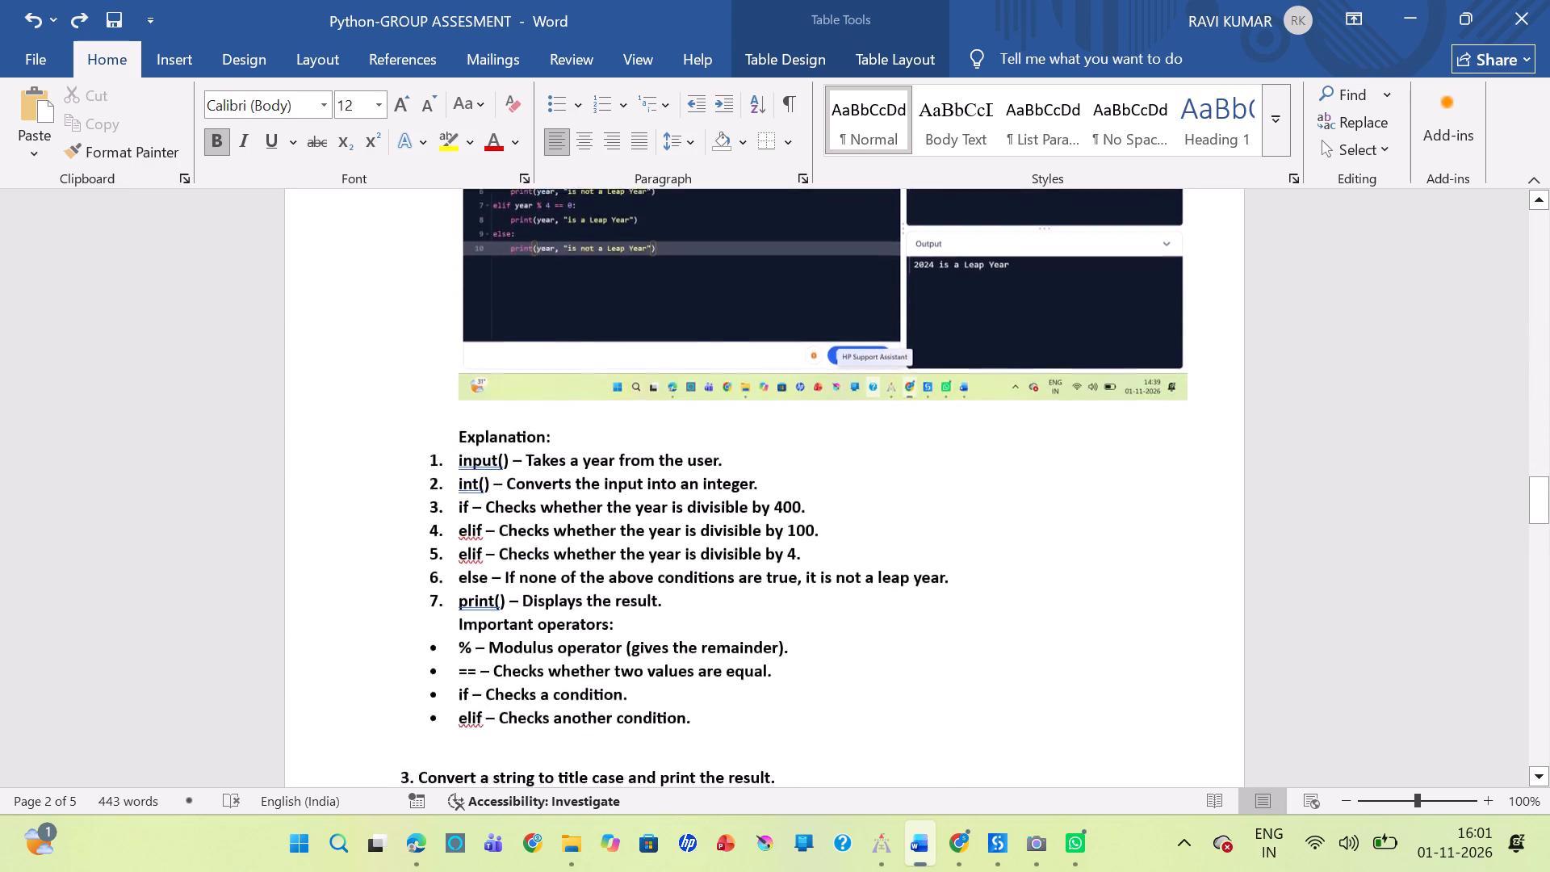
pyautogui.scroll(-3, 767, 498)
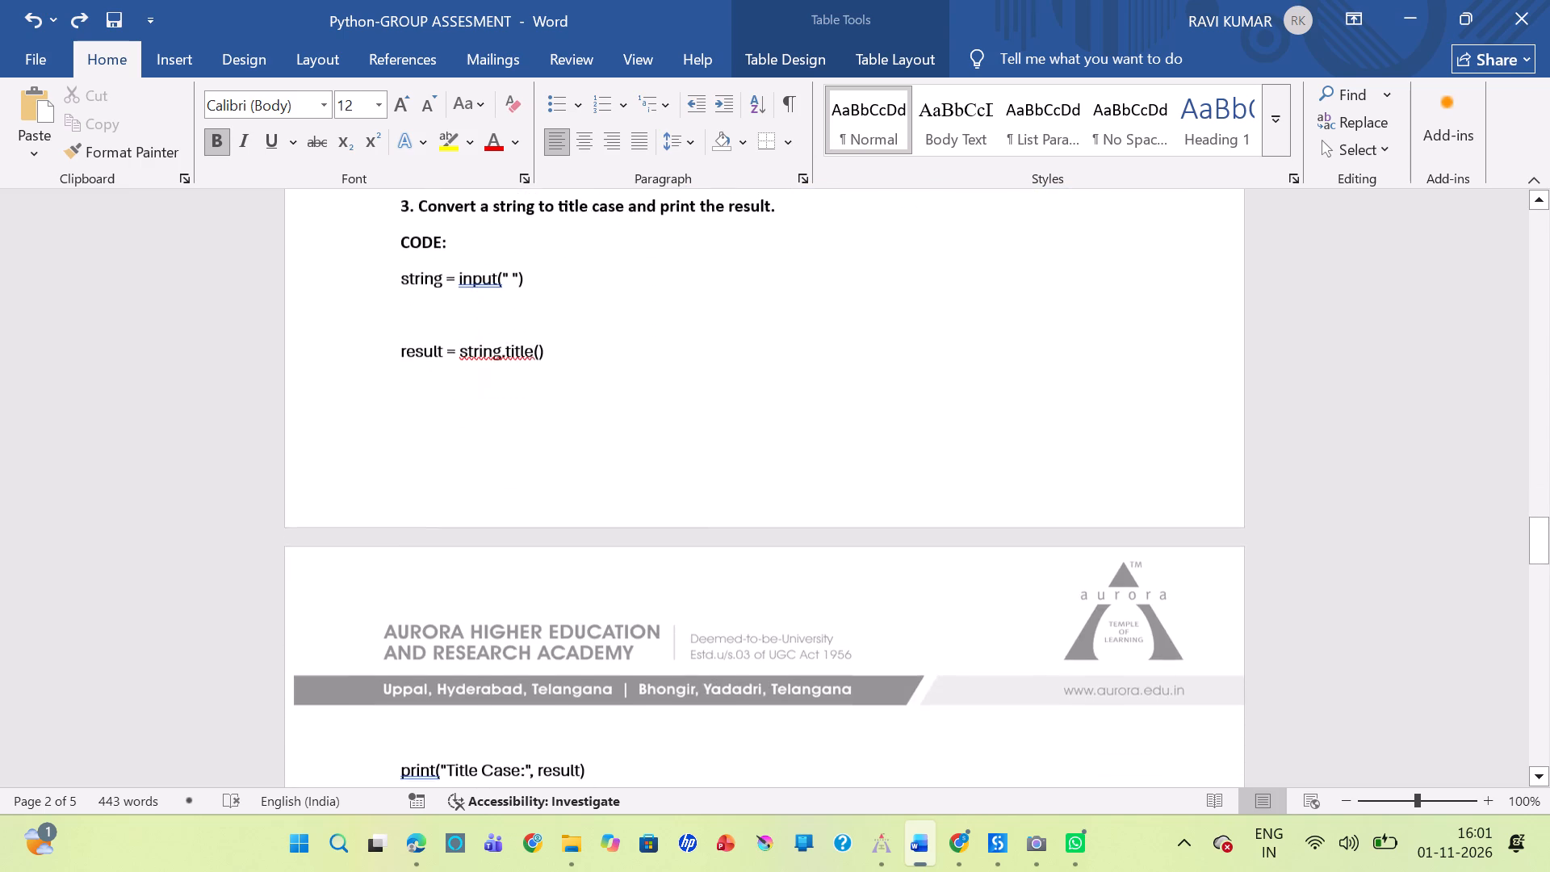
pyautogui.scroll(-2, 767, 498)
pyautogui.scroll(12, 767, 498)
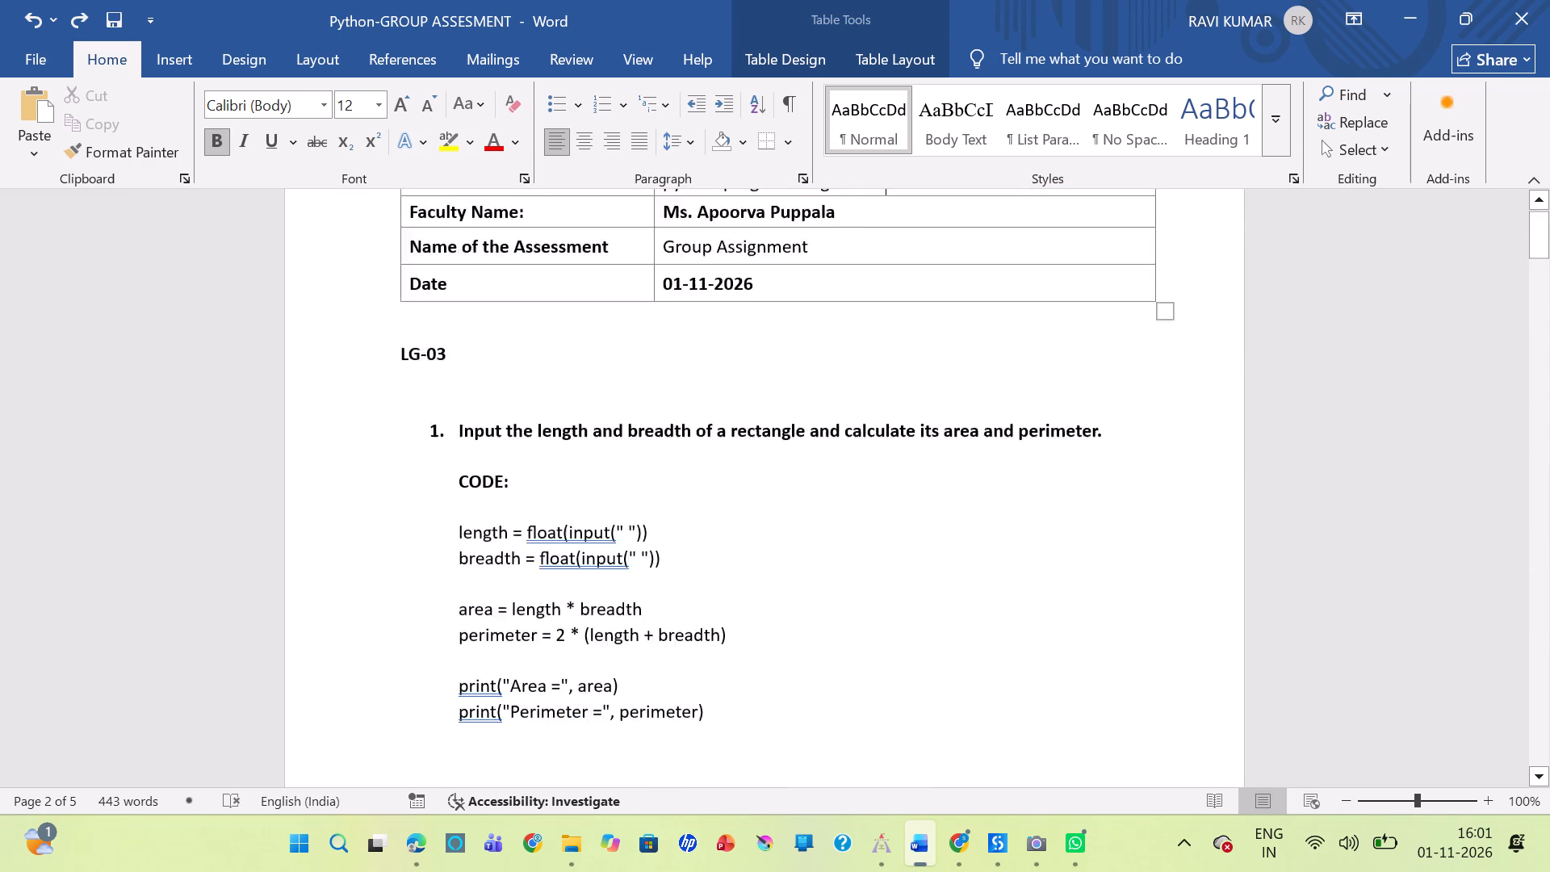
pyautogui.scroll(3, 767, 498)
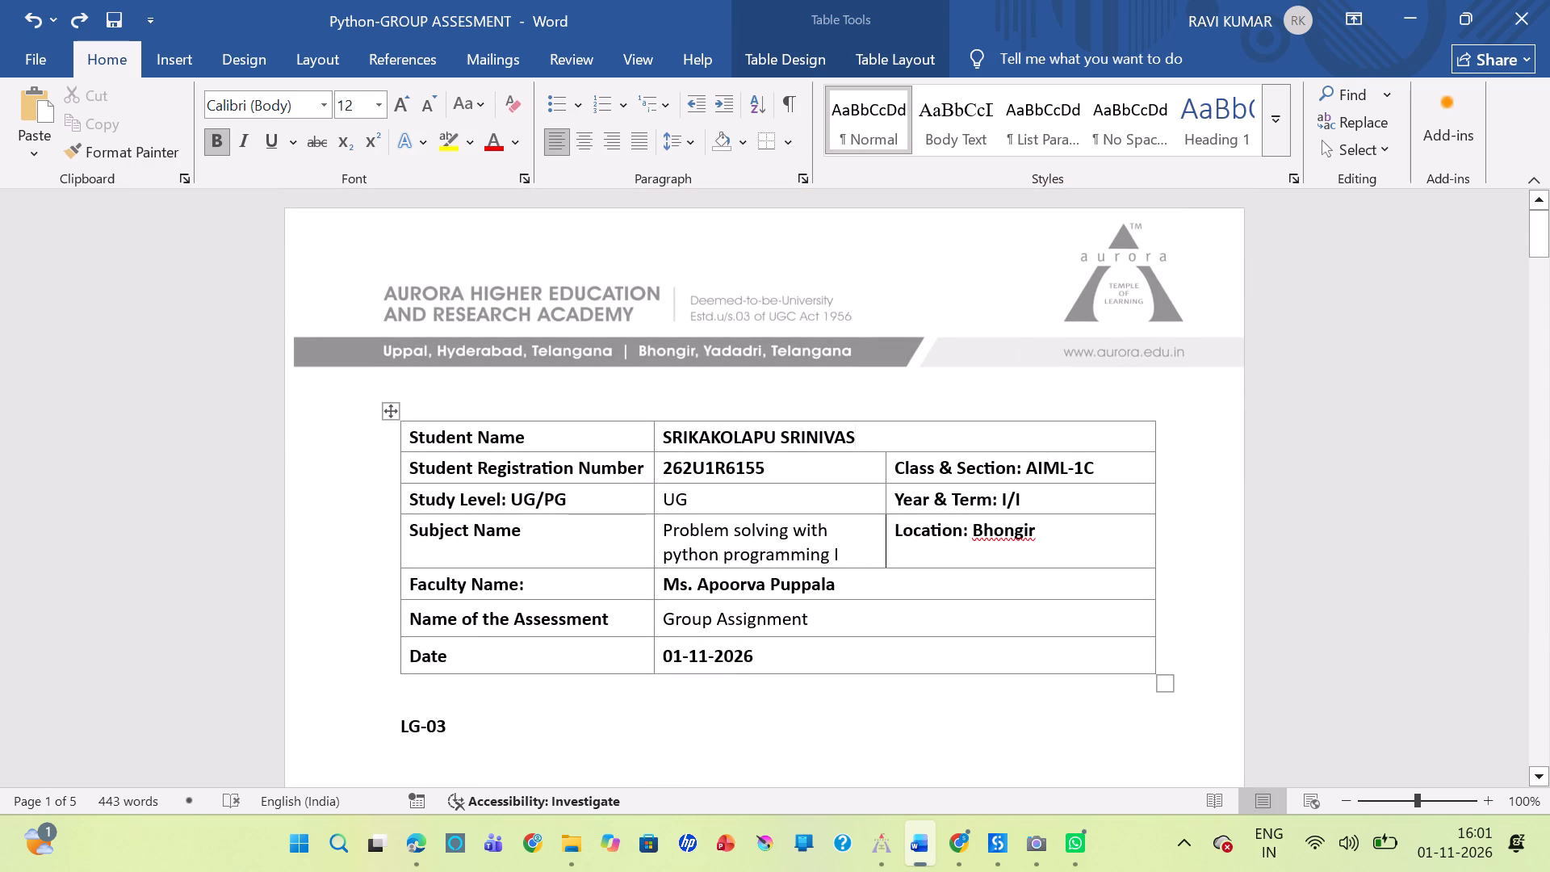
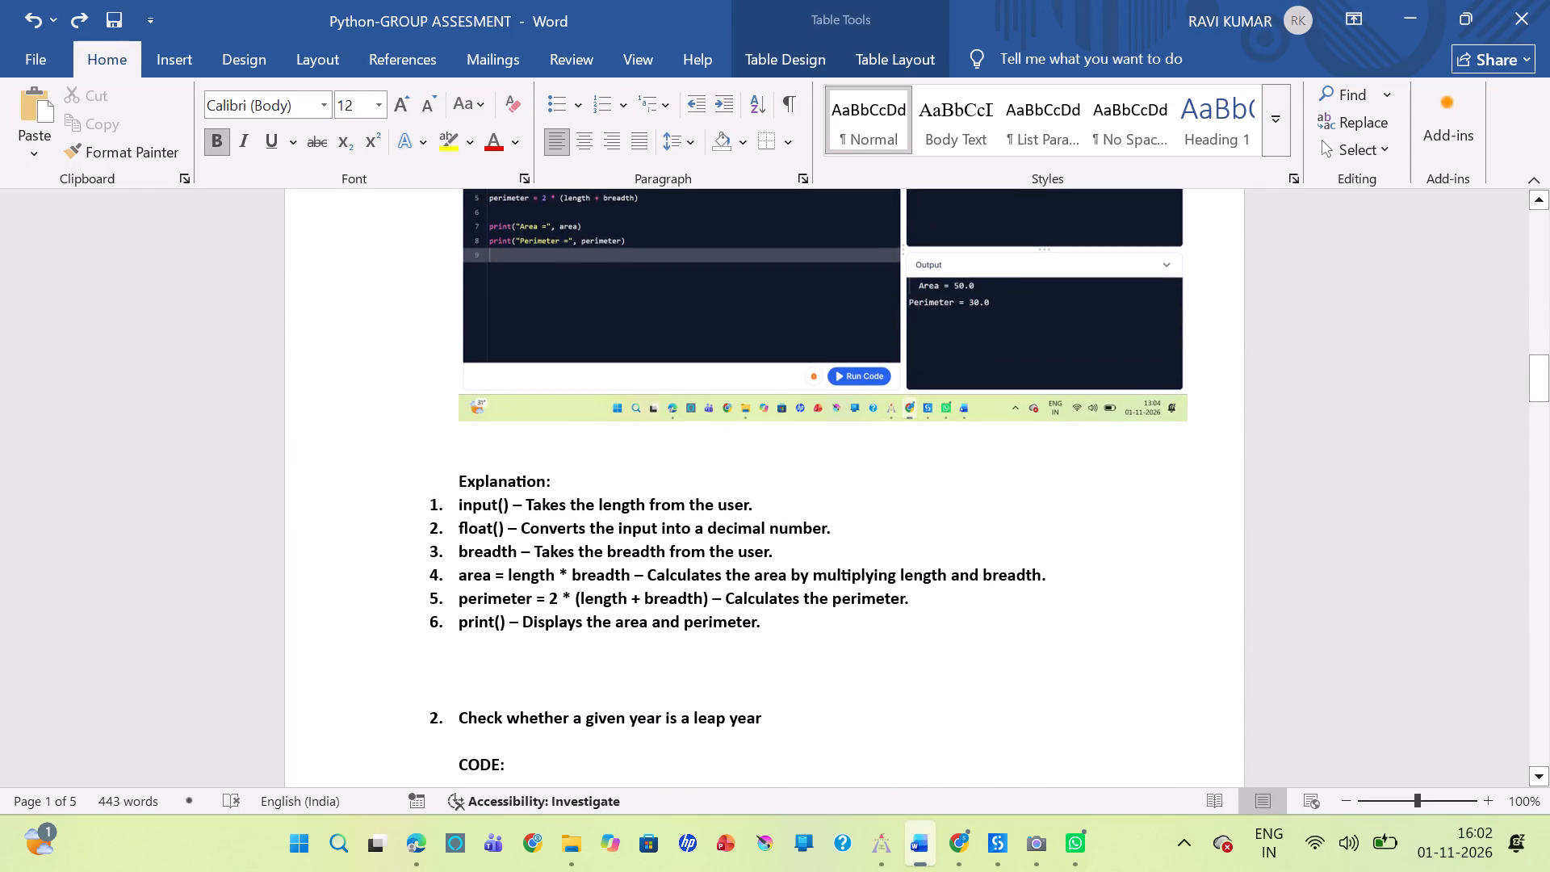
# Review the explanations of questions 1 and 2 and the title-case code of question 3 again.
pyautogui.scroll(-6, 847, 514)
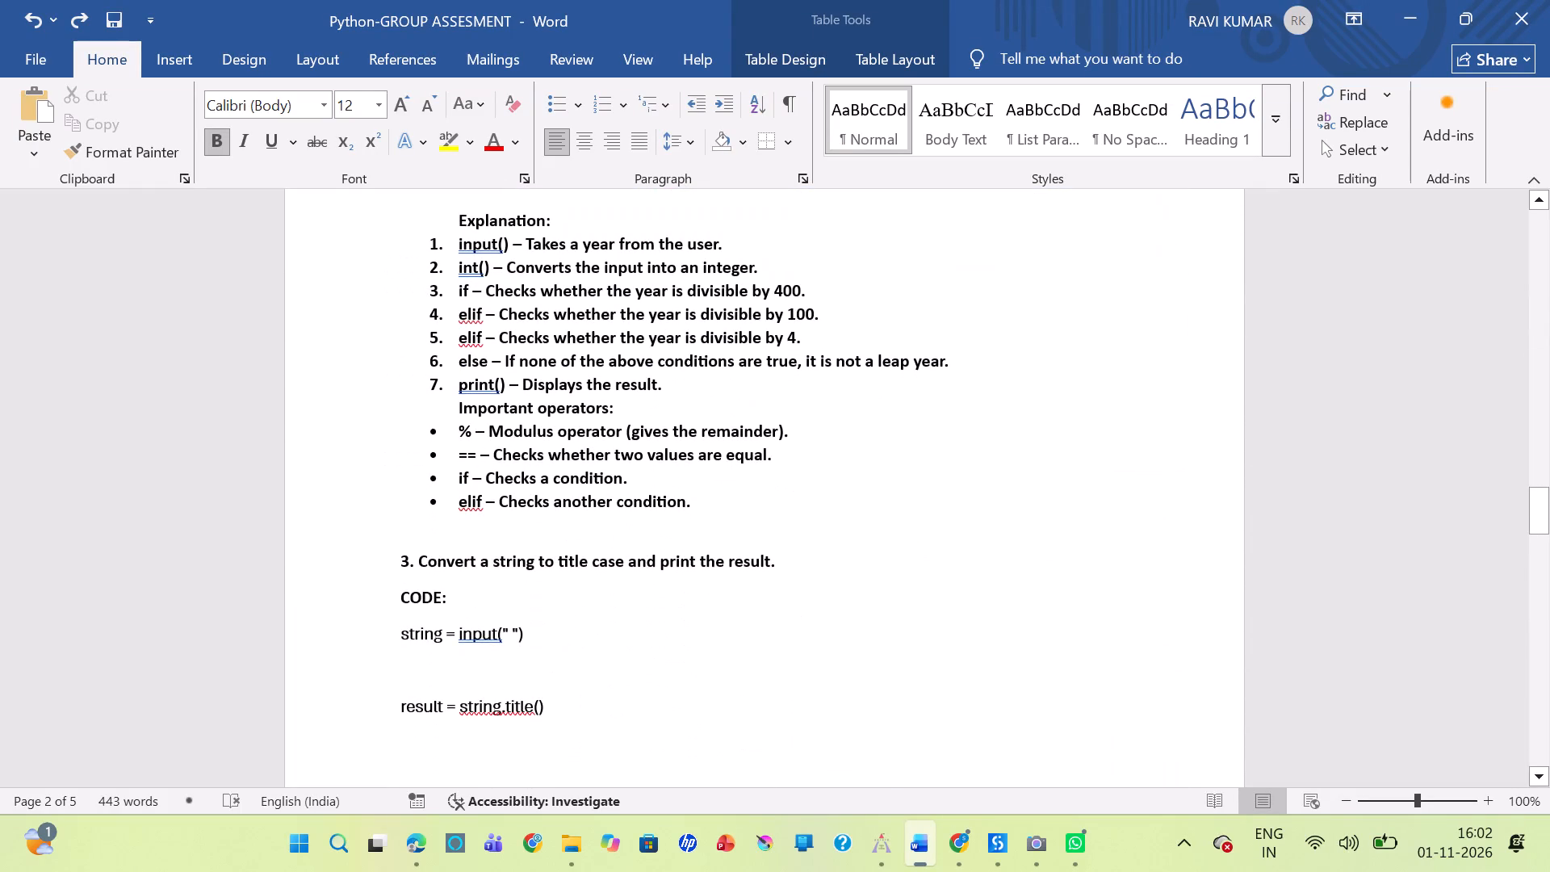
pyautogui.scroll(-1, 847, 514)
pyautogui.scroll(13, 847, 514)
# Switch to File Explorer to access the recent assignment files.
pyautogui.click(552, 849)
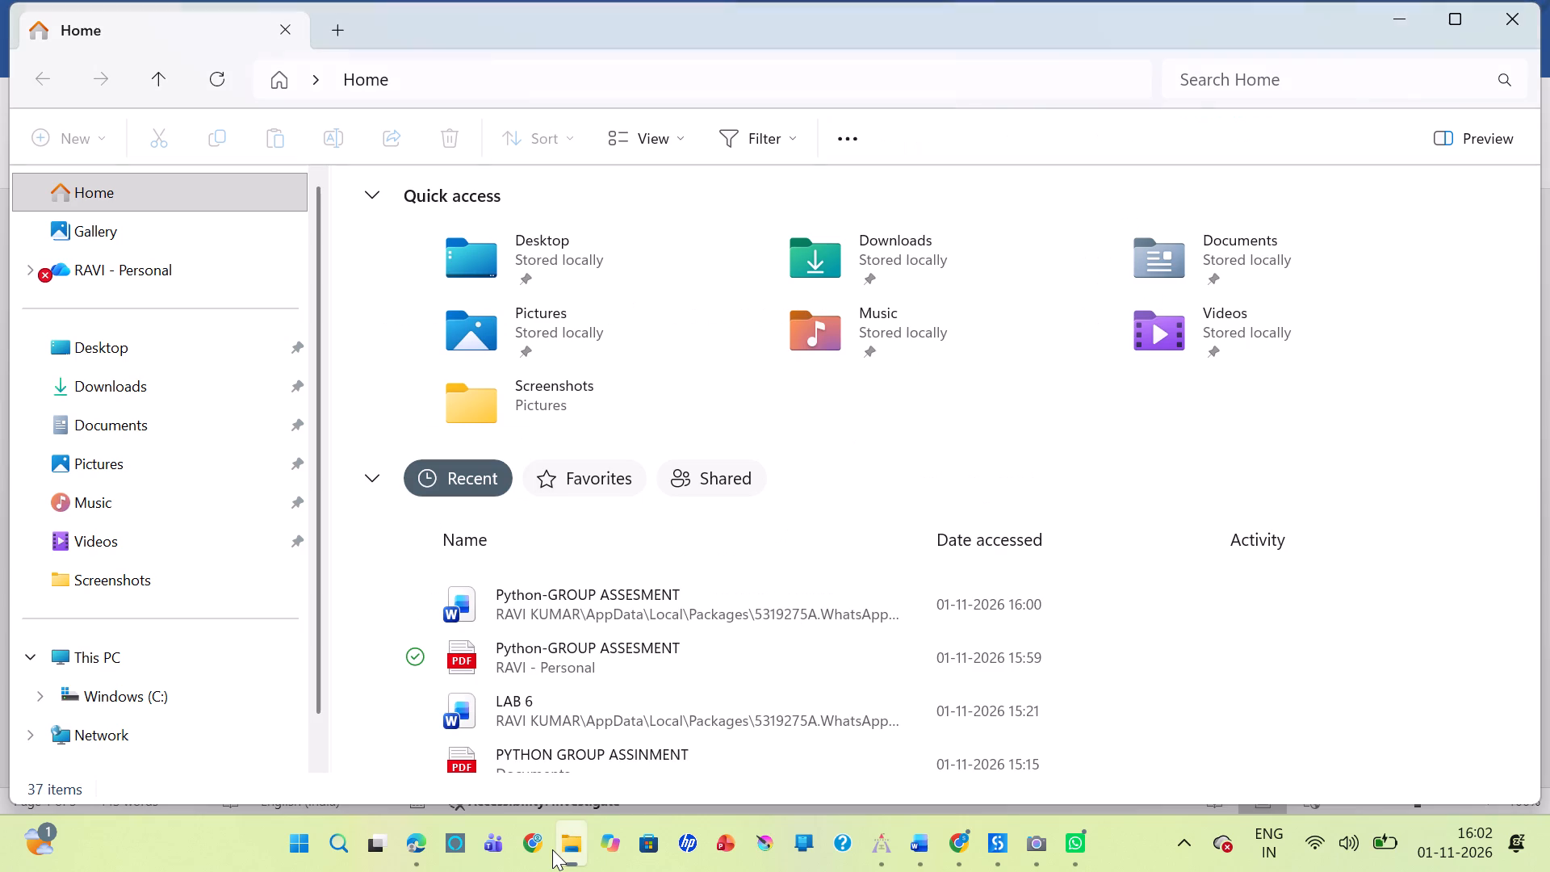
# Open the recent Word file Python-GROUP ASSESMENT and check its student details table and the first output screenshot.
pyautogui.click(609, 621)
pyautogui.doubleClick(609, 621)
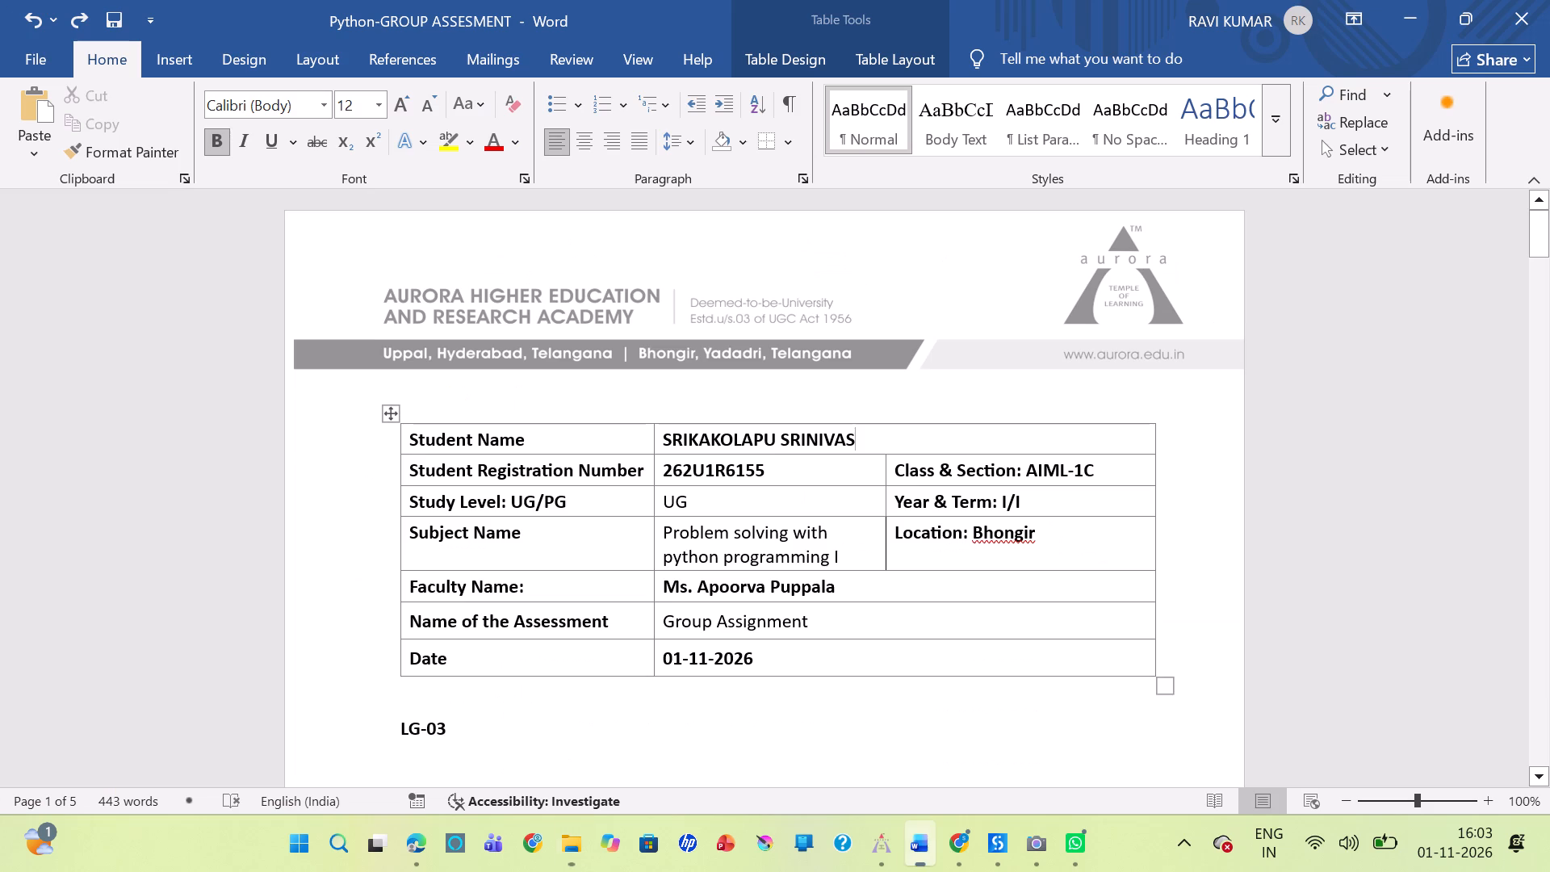
pyautogui.scroll(-2, 801, 627)
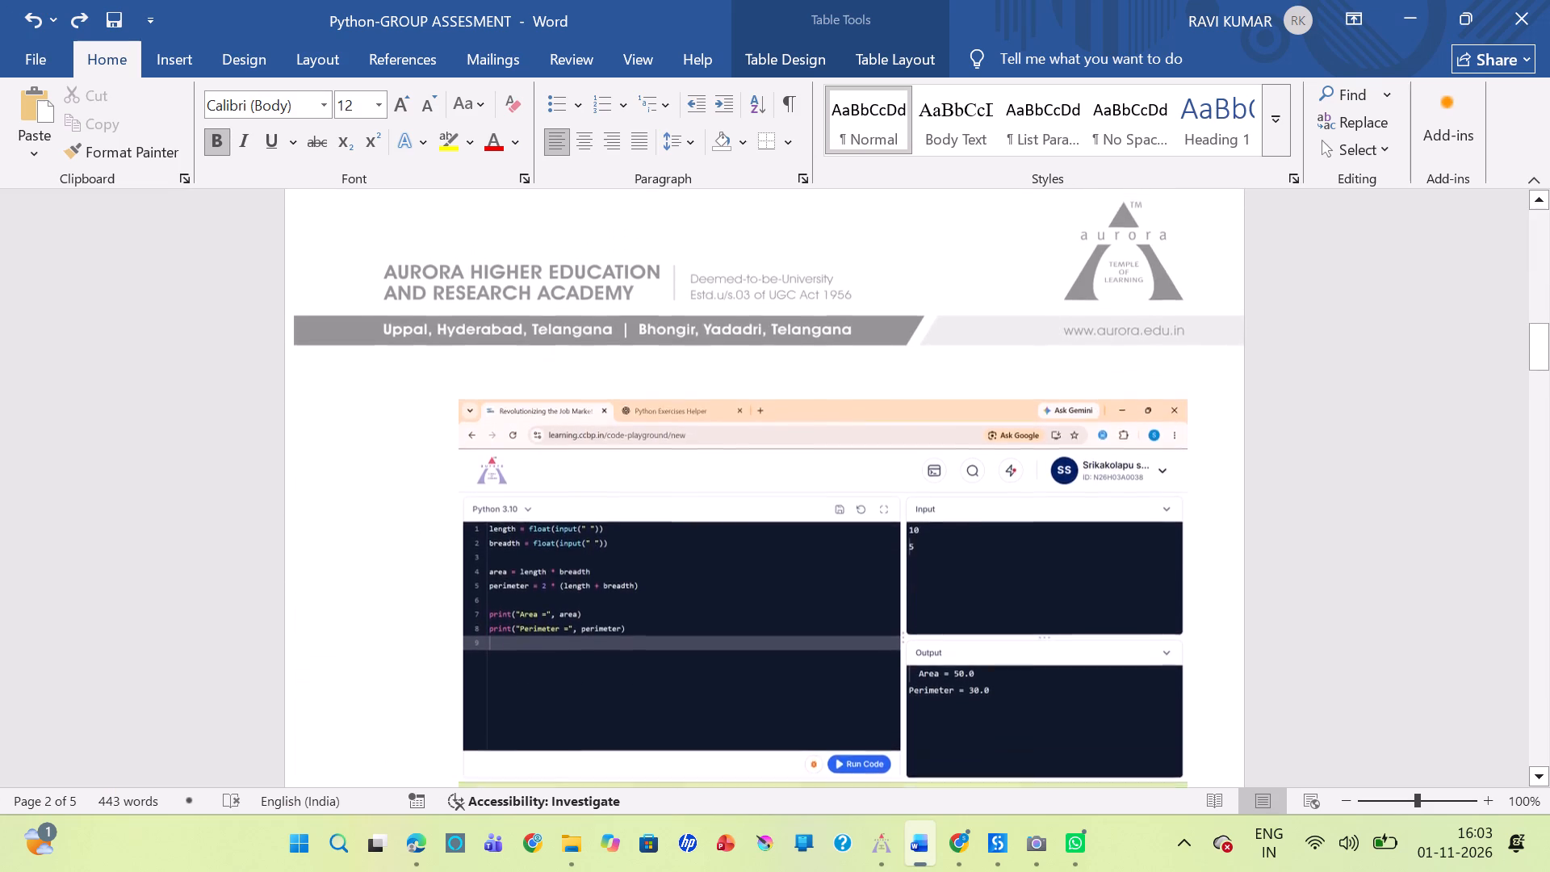
pyautogui.scroll(9, 809, 734)
# Switch back to File Explorer and bring up the sharing options for the Word file Python-GROUP ASSESMENT.
pyautogui.click(563, 842)
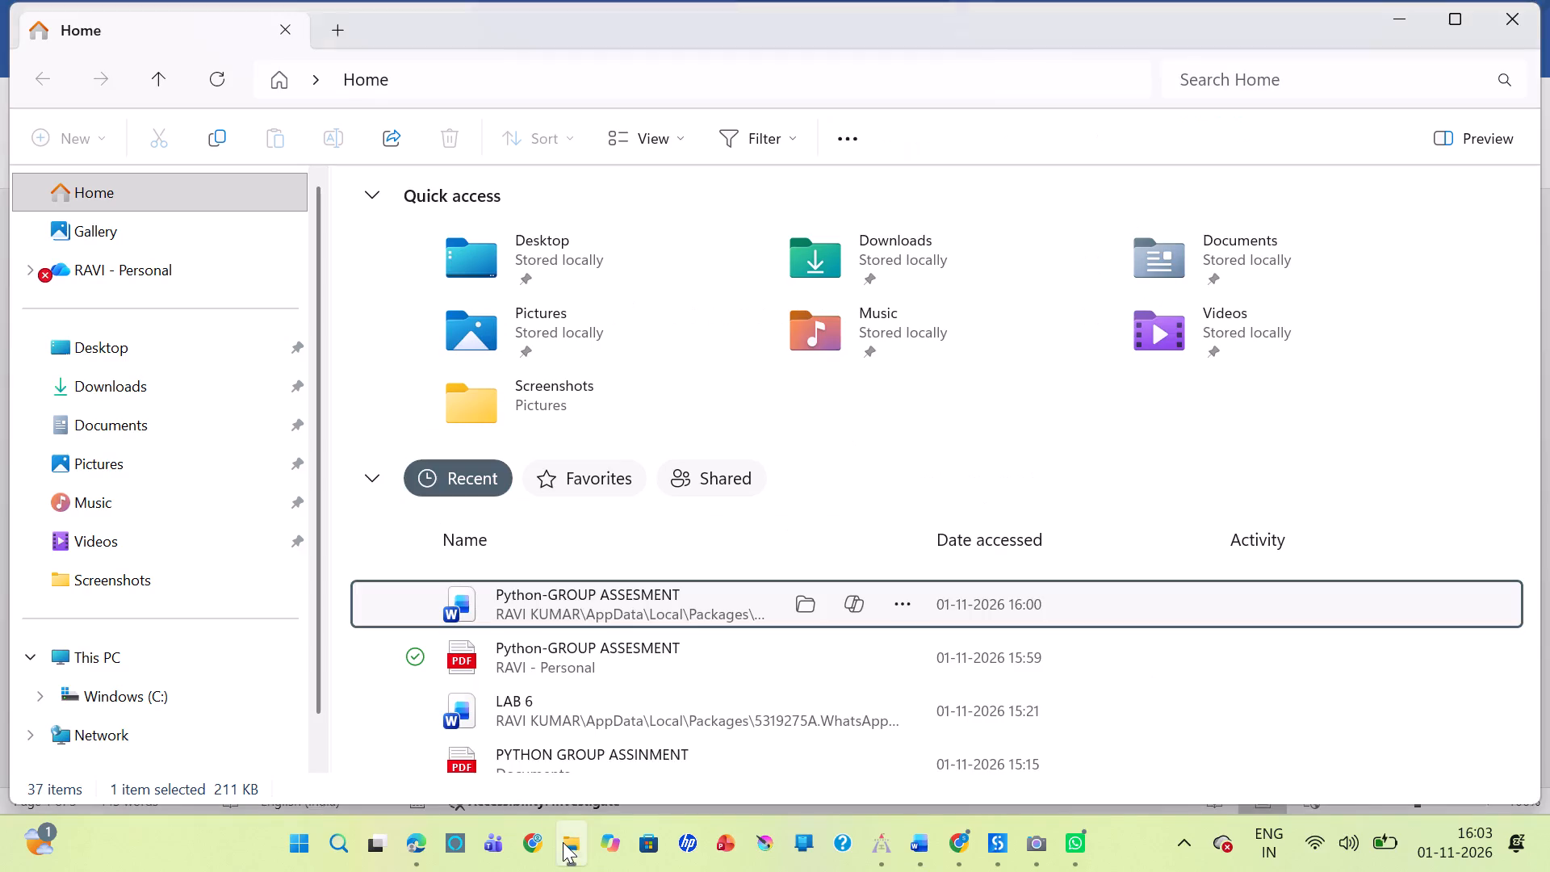
pyautogui.click(901, 601)
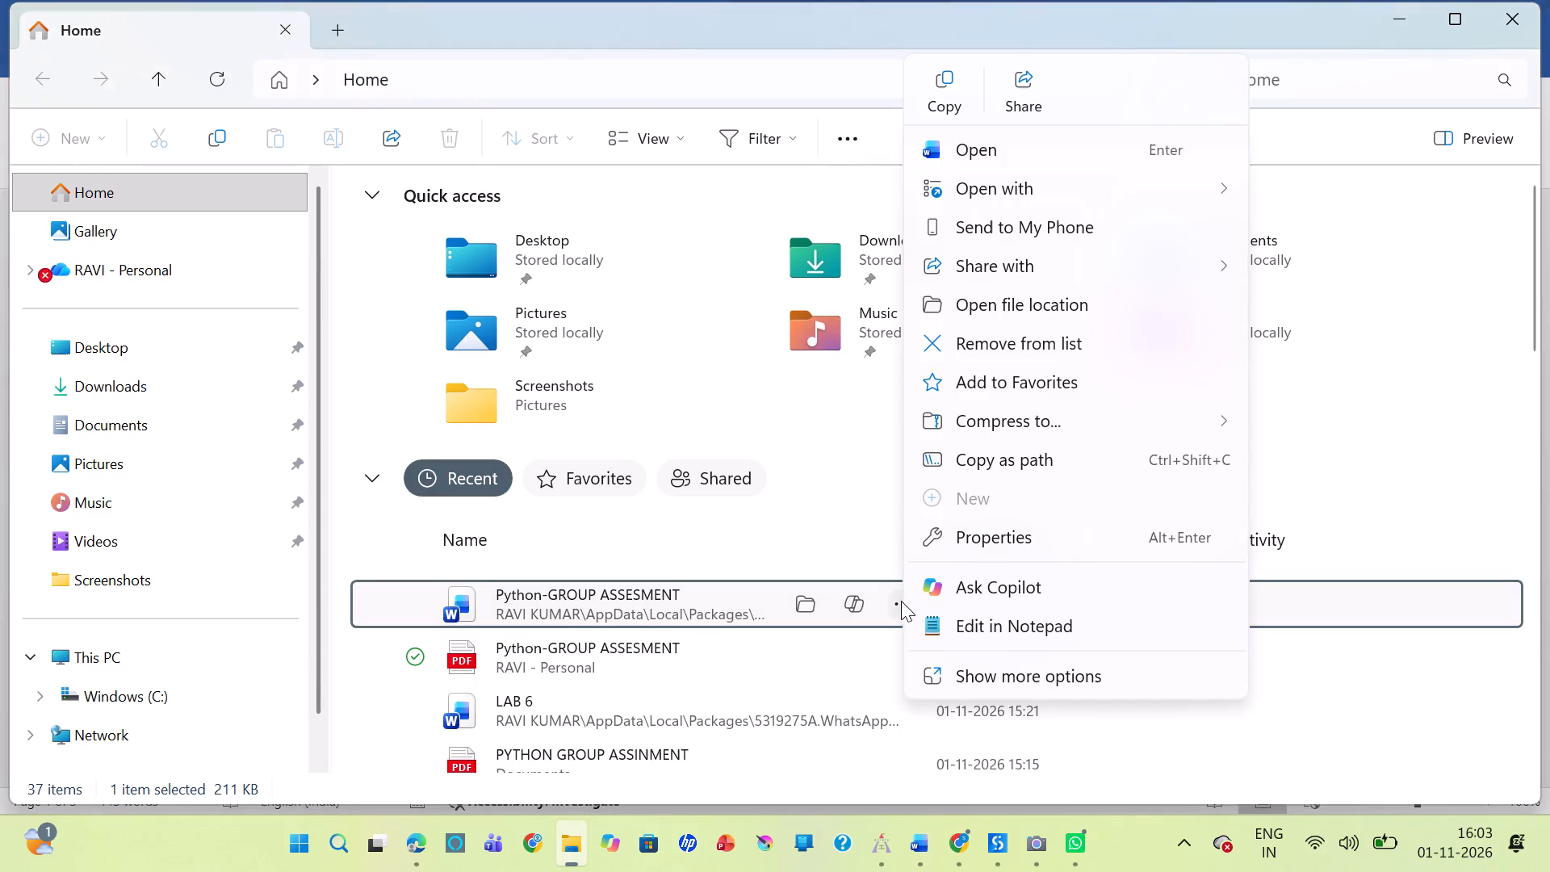
pyautogui.click(1001, 60)
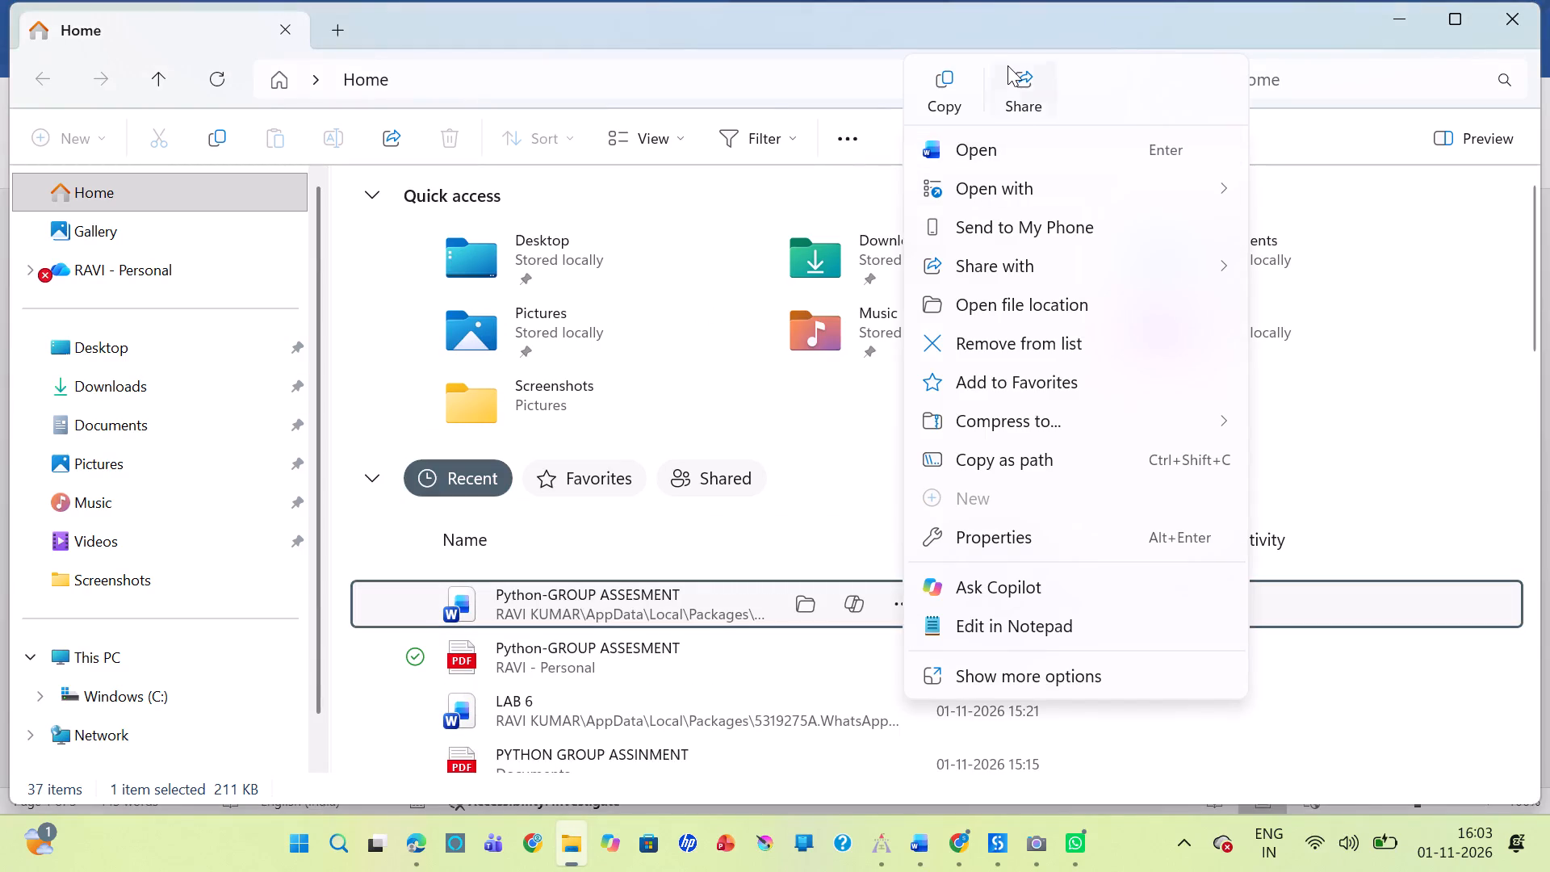
pyautogui.click(1007, 65)
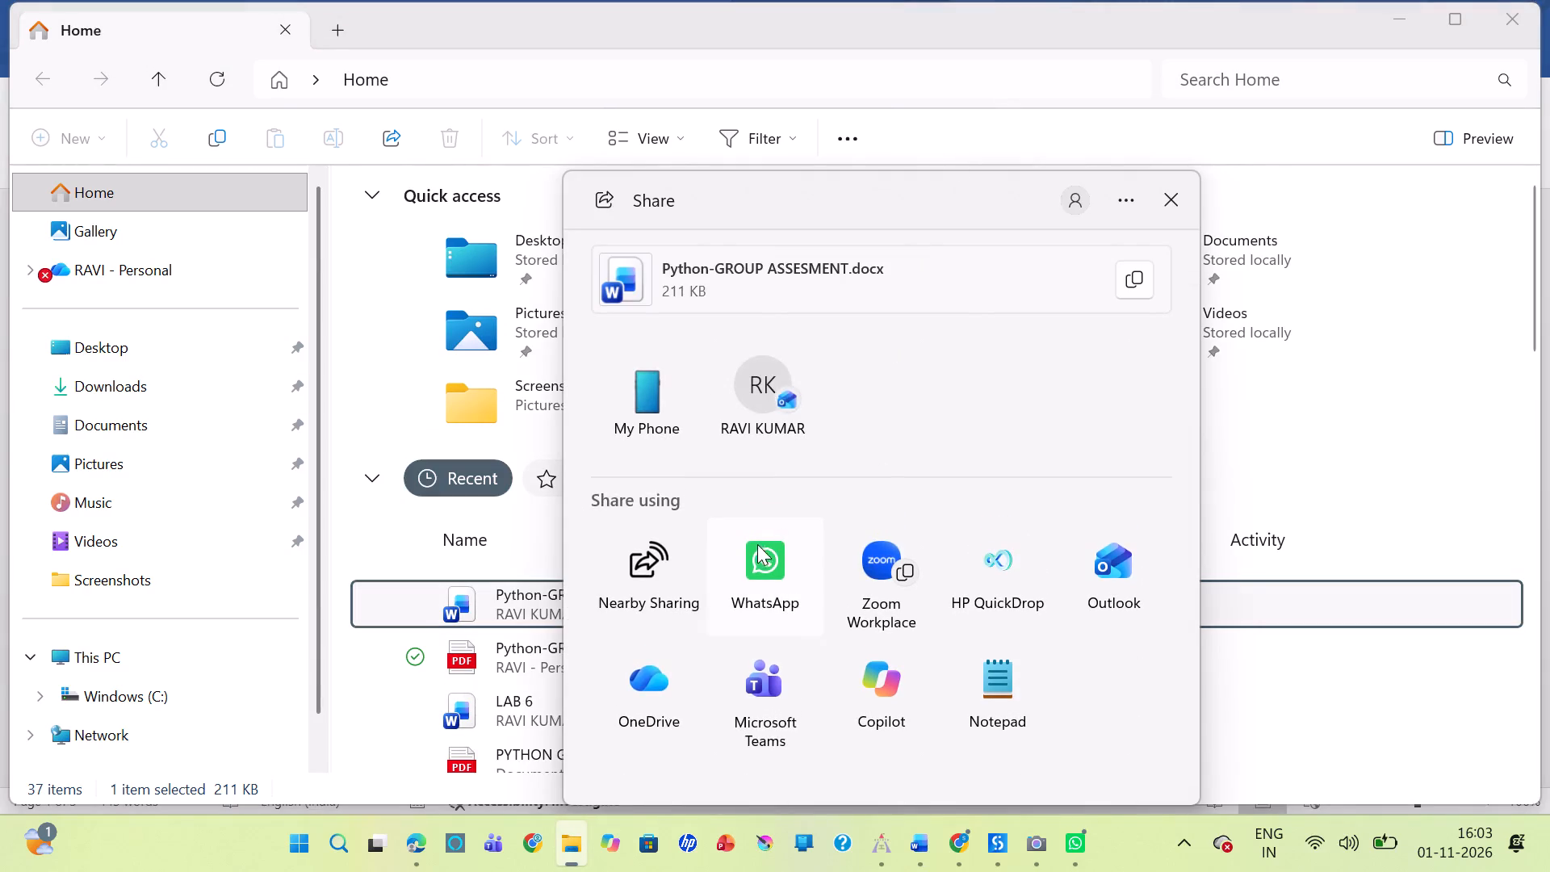
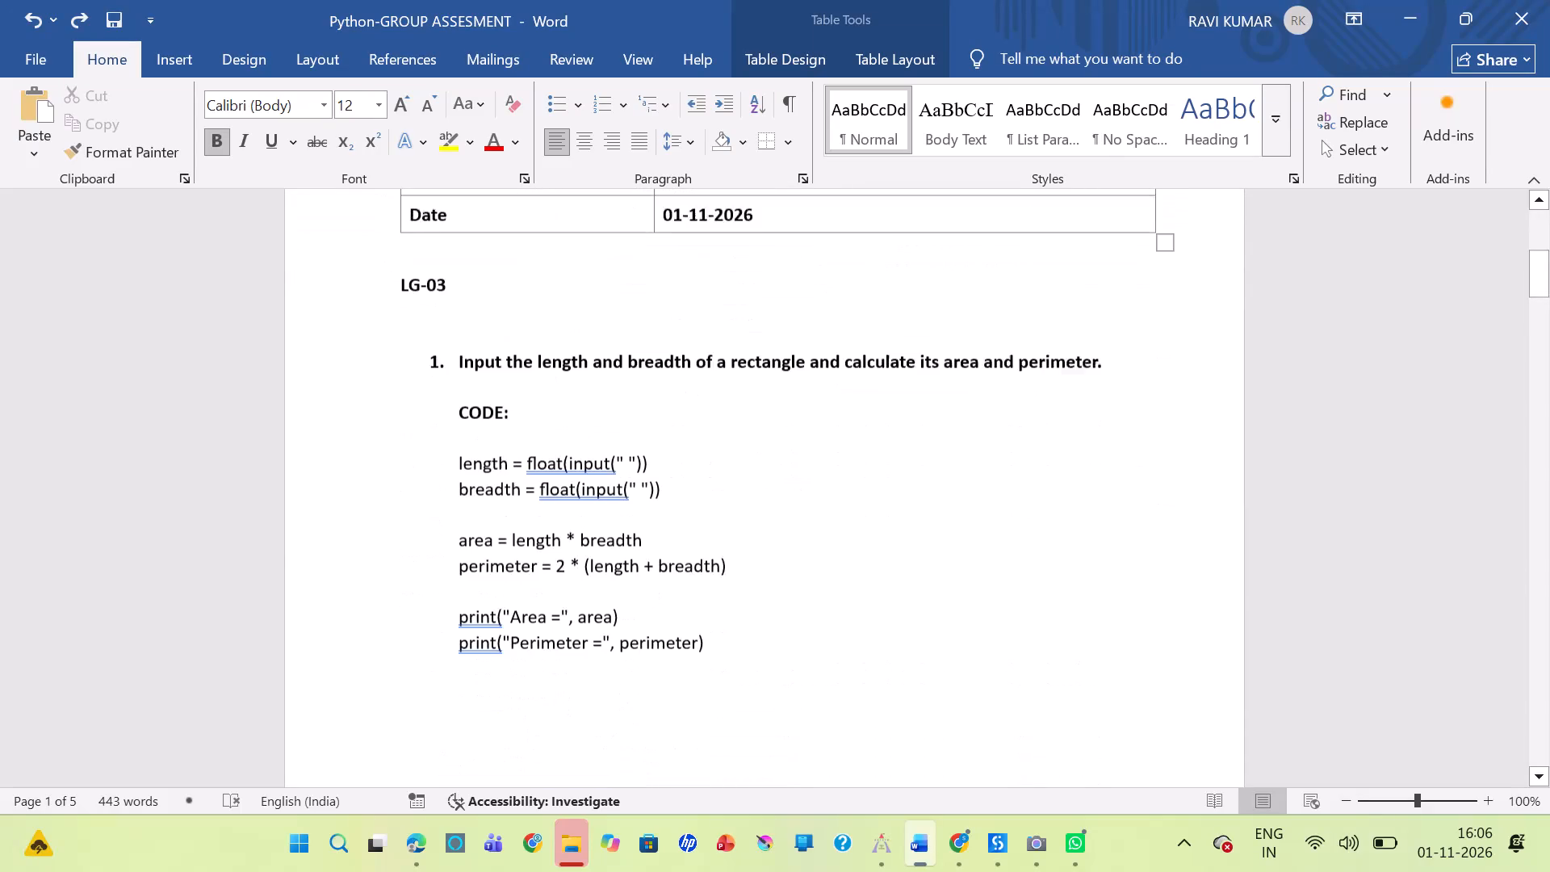
# Review the code, output screenshots and explanations of question 1 on rectangle area and perimeter and question 2 on leap years.
pyautogui.scroll(-1, 785, 467)
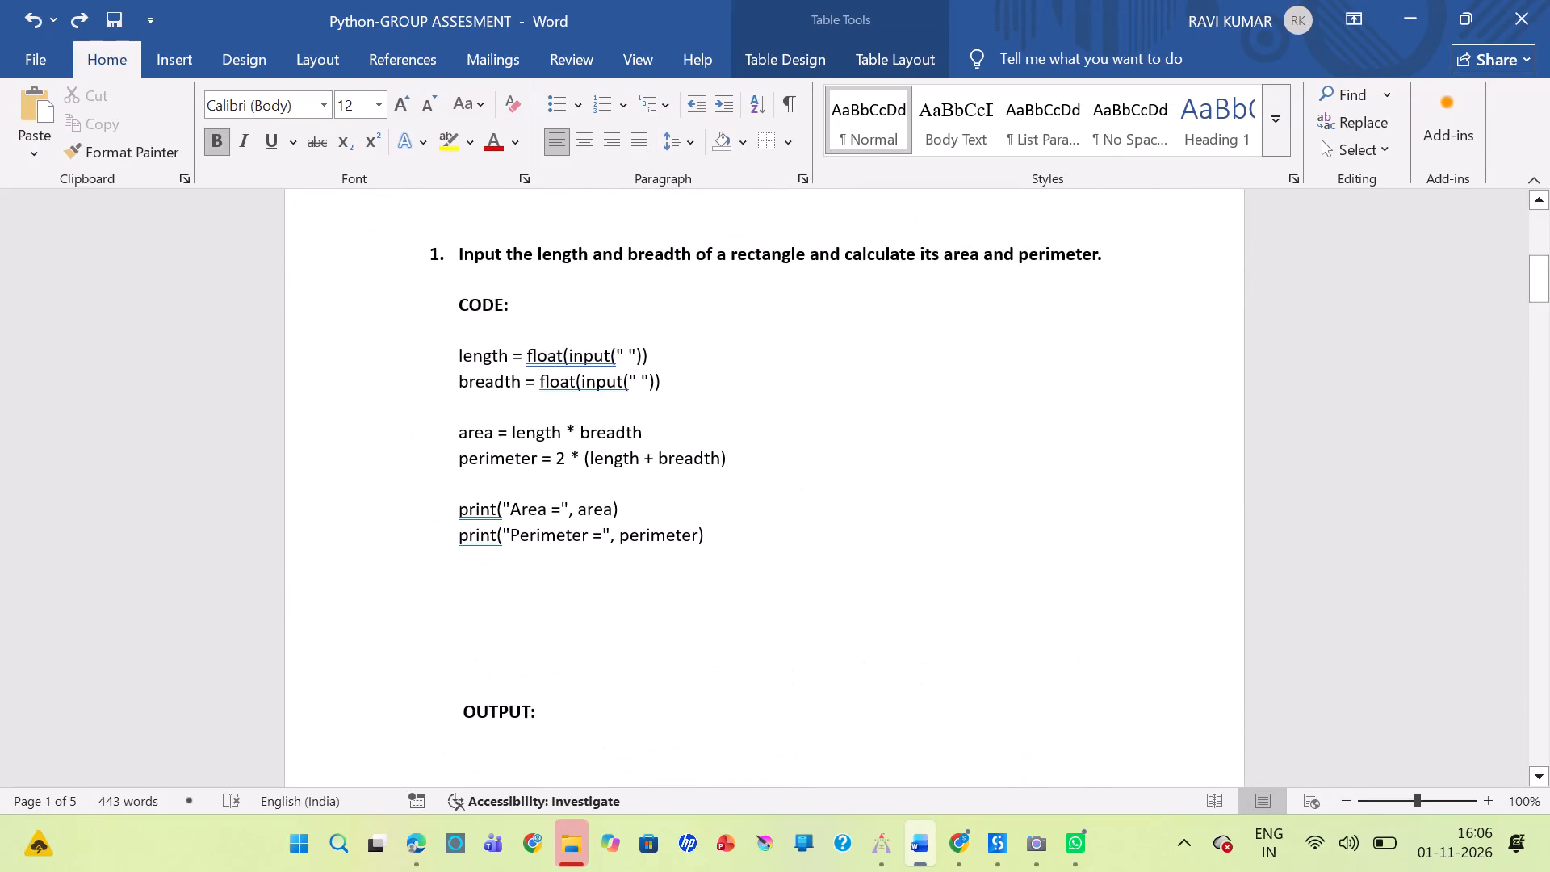
pyautogui.scroll(-2, 785, 467)
pyautogui.scroll(1, 785, 467)
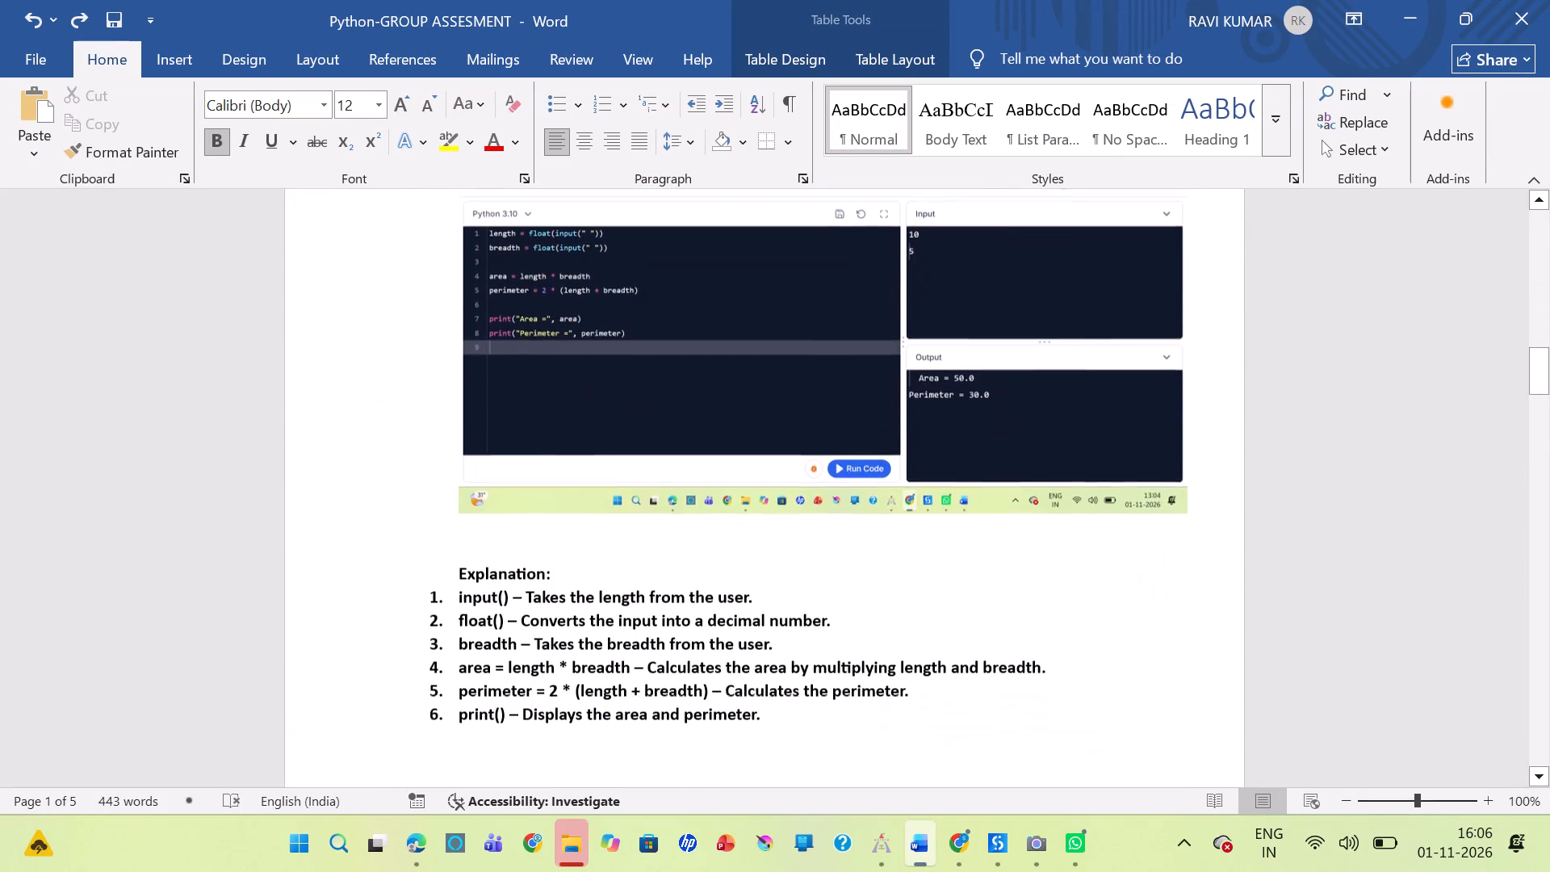
pyautogui.scroll(2, 785, 467)
pyautogui.scroll(-1, 785, 467)
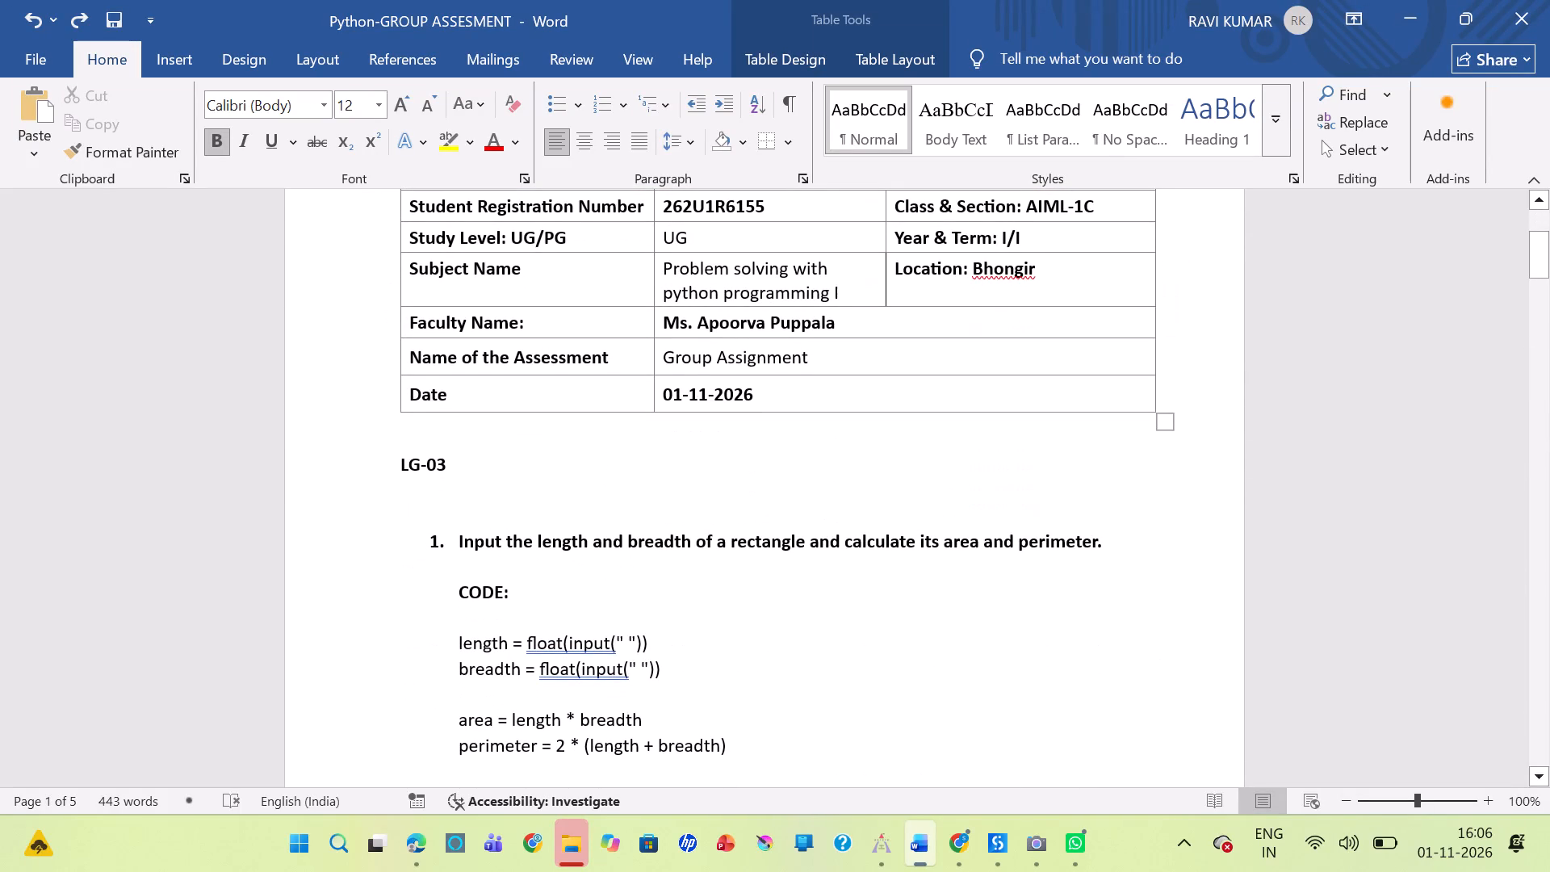
pyautogui.scroll(-3, 785, 467)
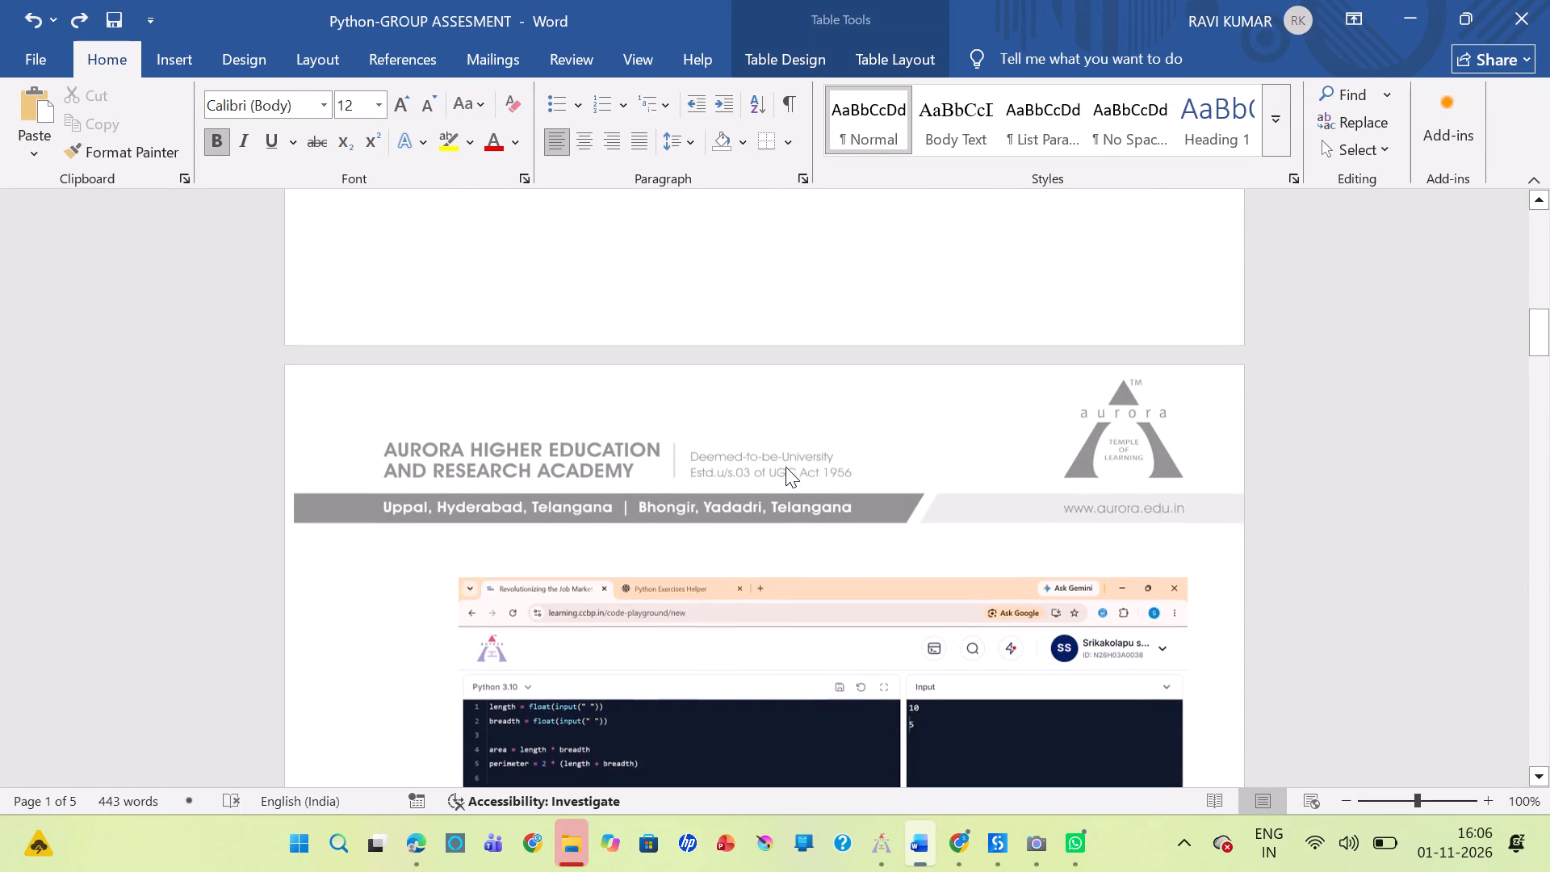
pyautogui.scroll(-2, 785, 467)
pyautogui.scroll(1, 785, 467)
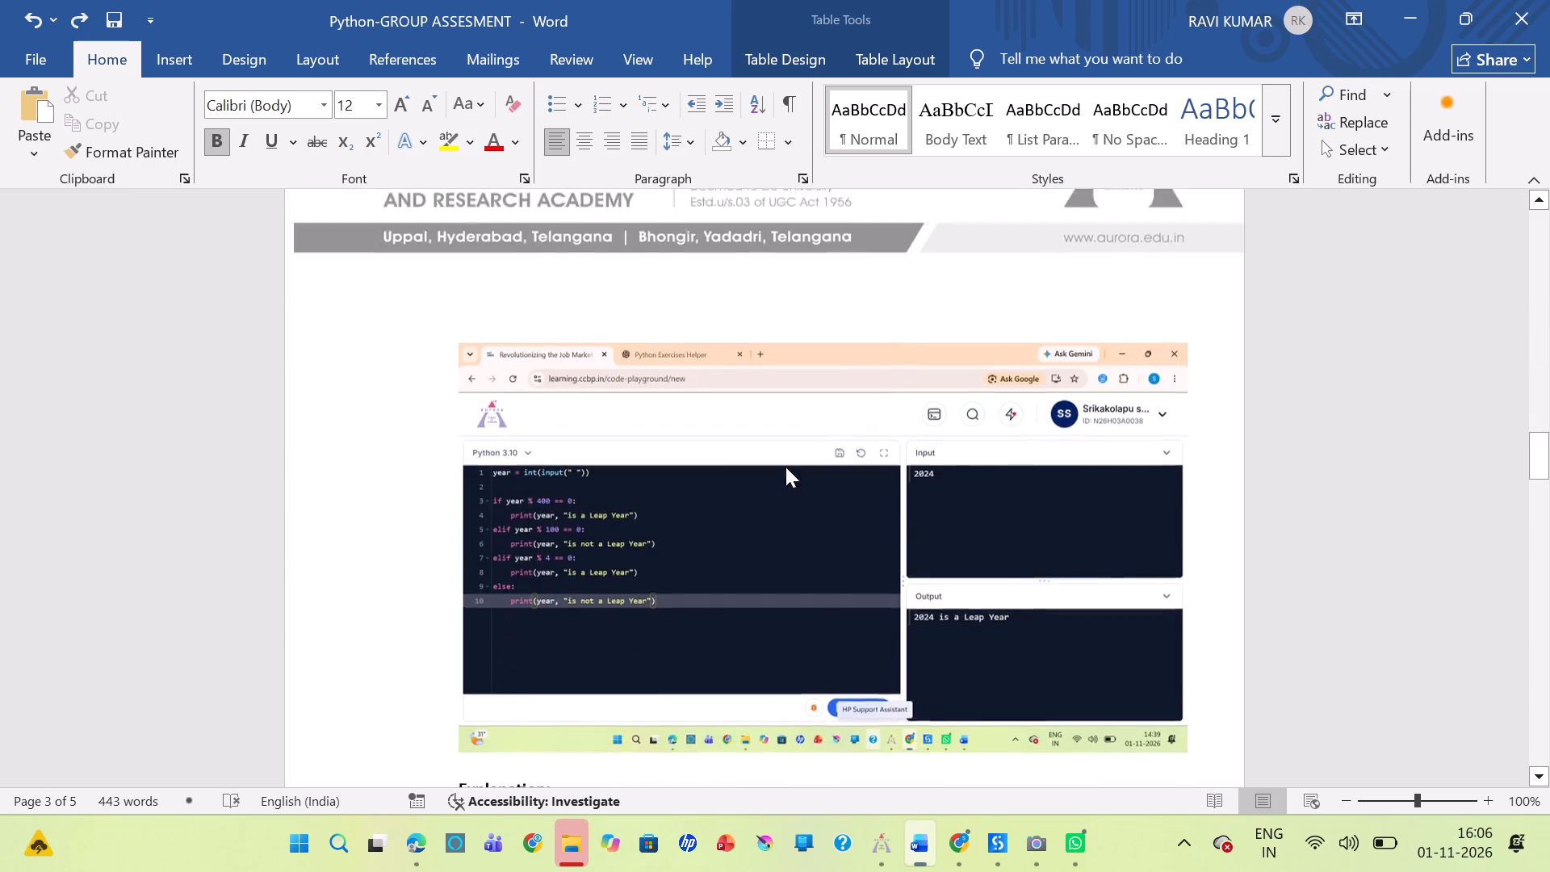
pyautogui.scroll(2, 785, 467)
pyautogui.scroll(-1, 785, 467)
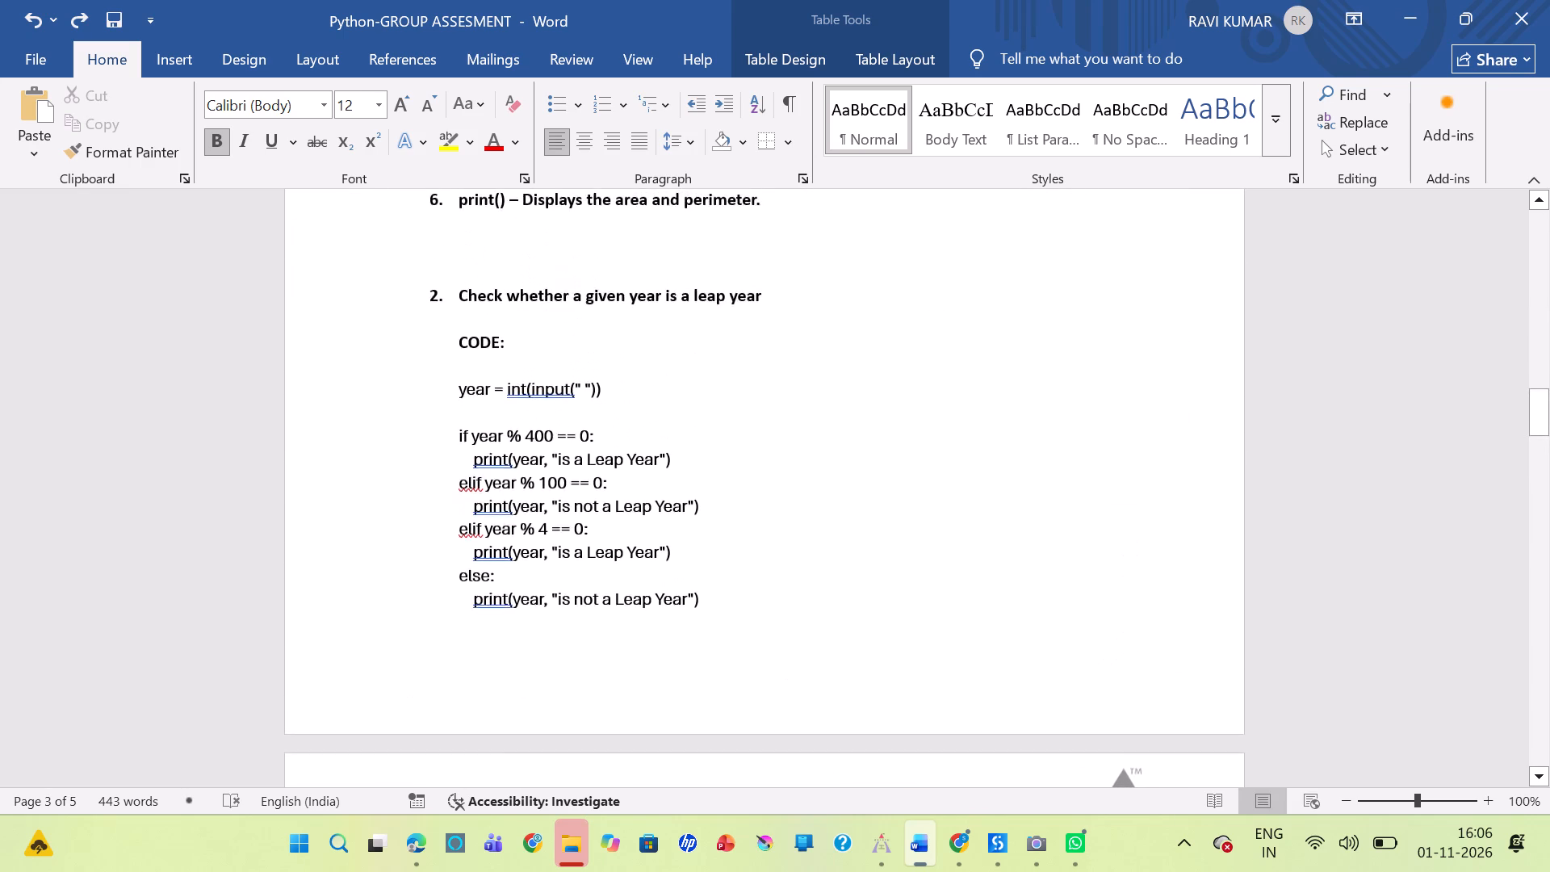
pyautogui.scroll(-2, 785, 467)
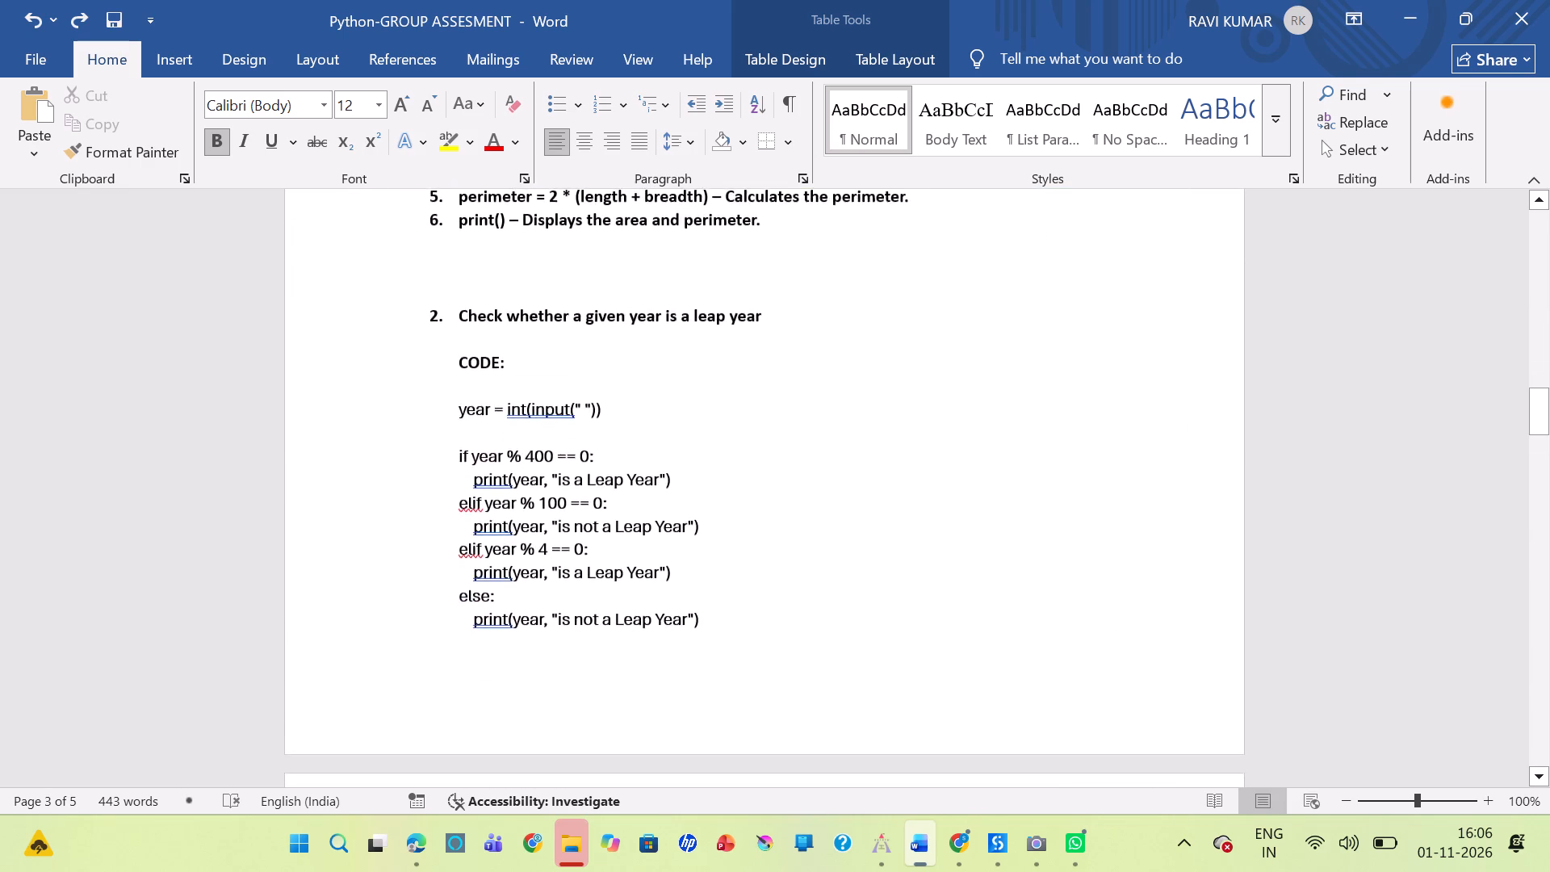
pyautogui.scroll(-1, 785, 467)
pyautogui.scroll(1, 785, 467)
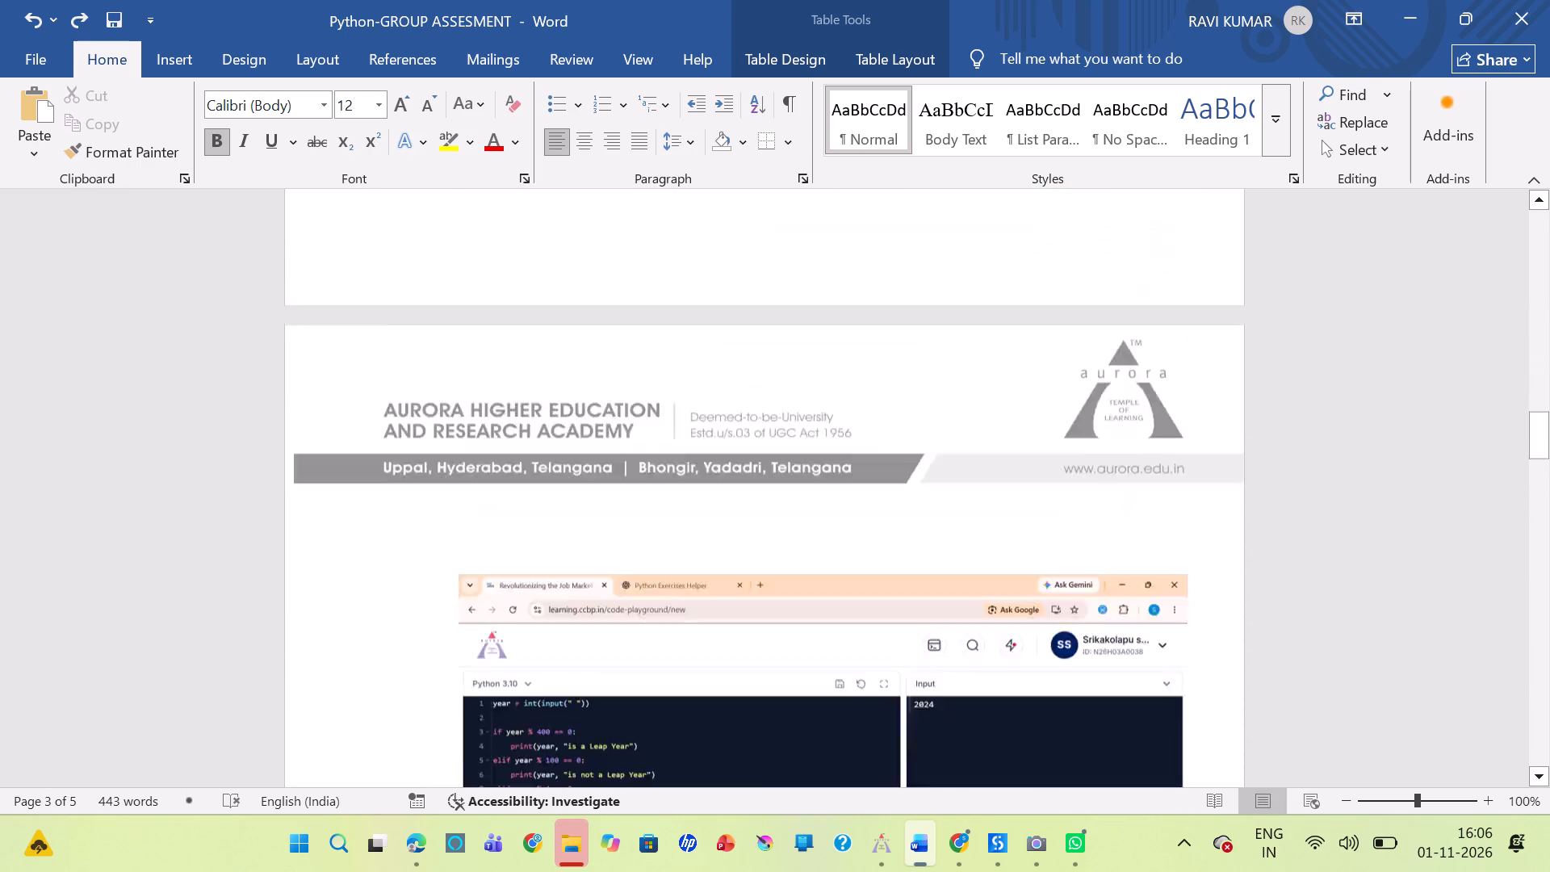
pyautogui.scroll(4, 785, 467)
pyautogui.scroll(-1, 785, 467)
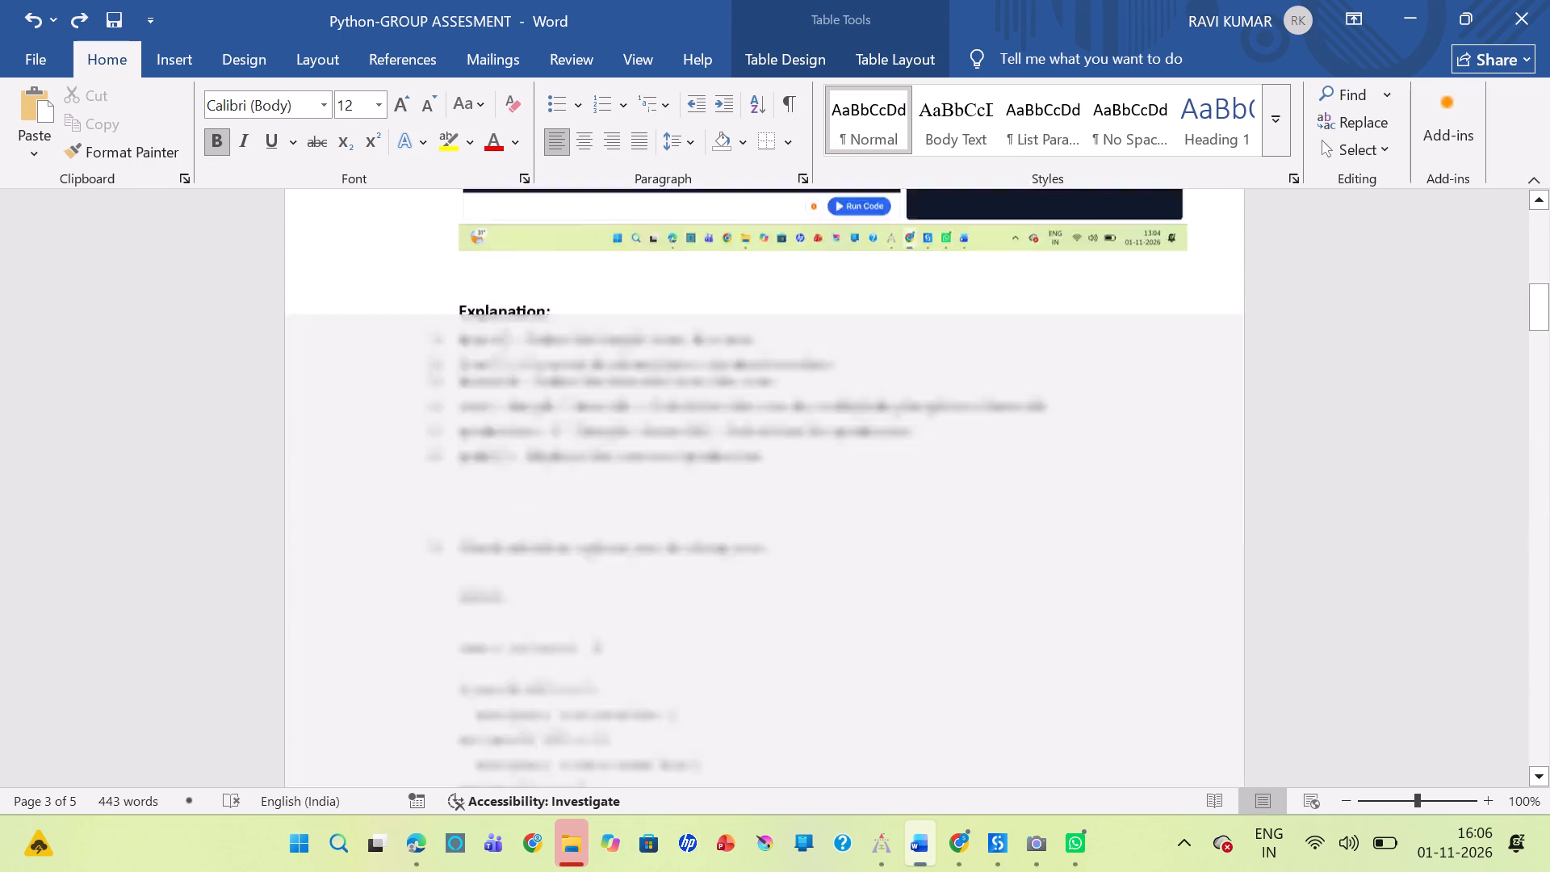
pyautogui.scroll(-2, 785, 467)
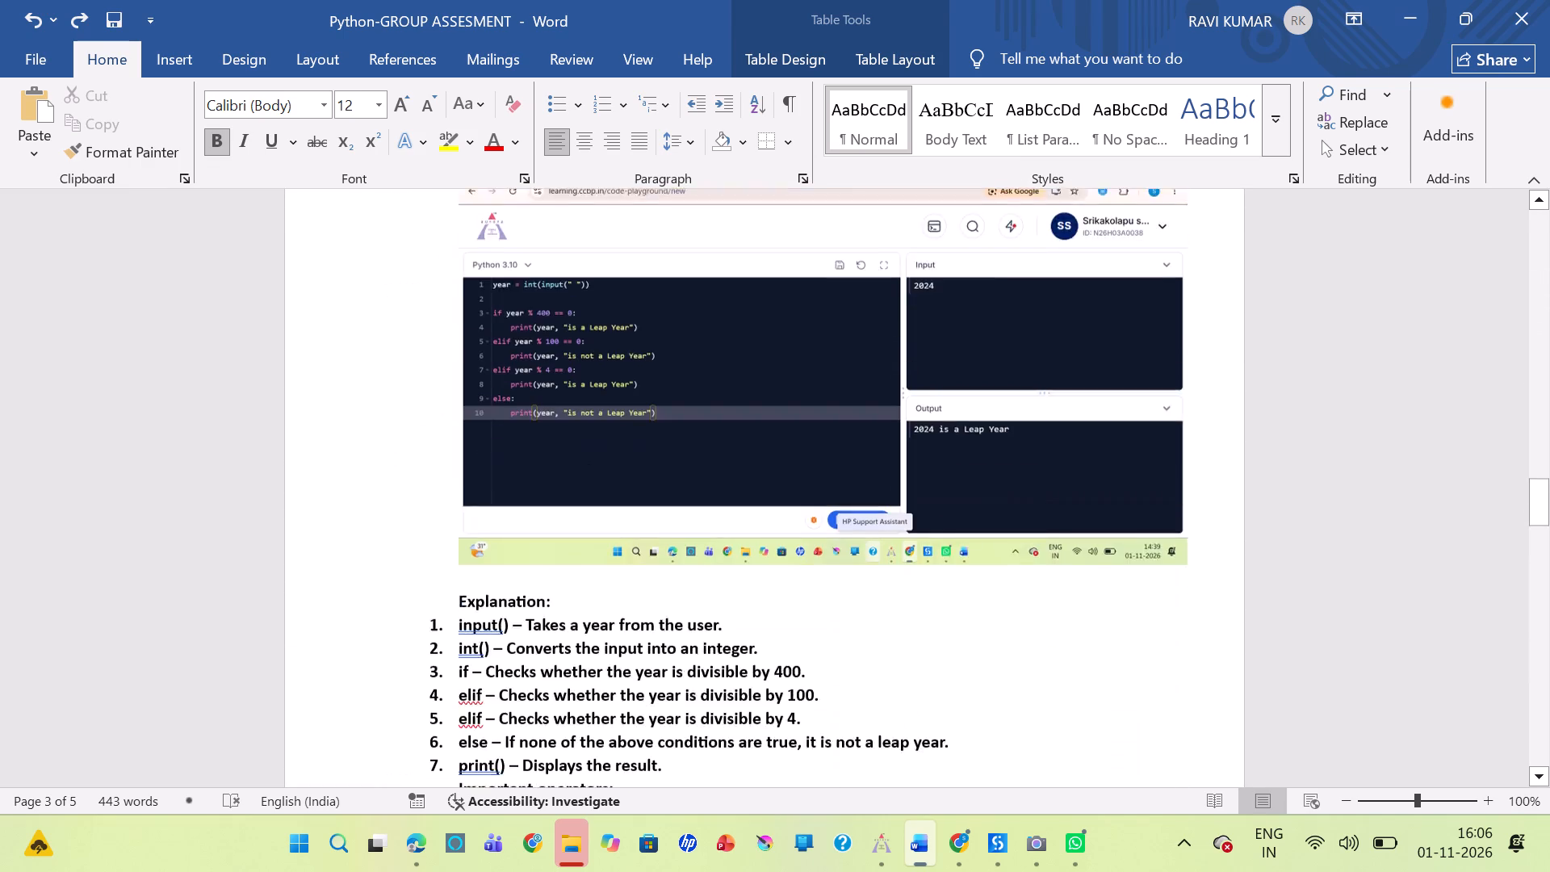
# Add the label "OUTPUT:" above the leap year program's screenshot in question 2.
pyautogui.scroll(4, 785, 467)
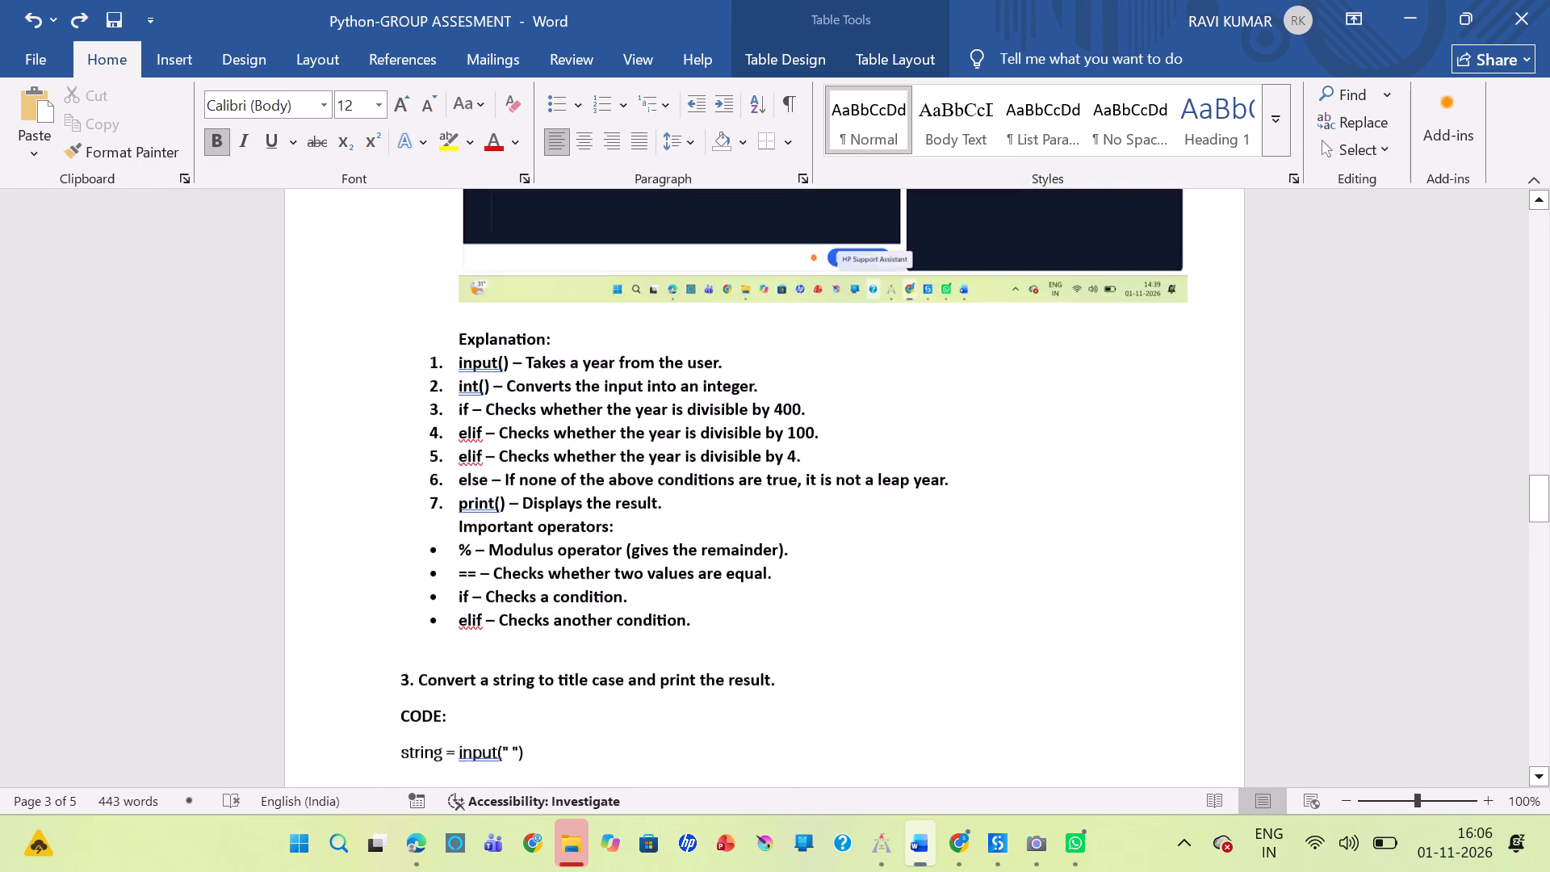
pyautogui.scroll(3, 785, 467)
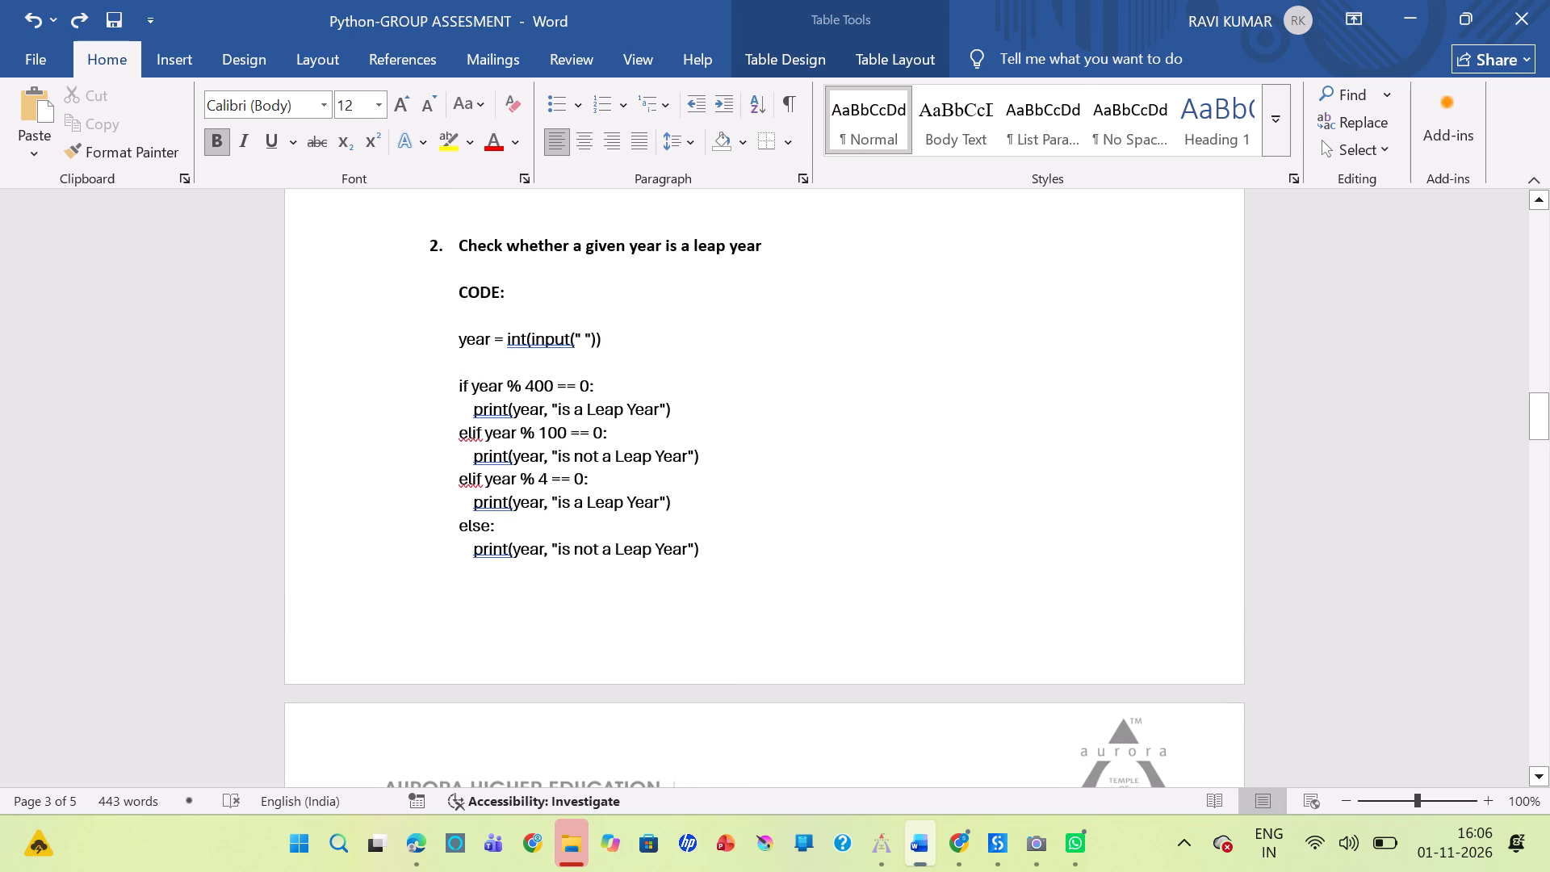
pyautogui.click(718, 555)
pyautogui.hscroll(-1, 718, 555)
pyautogui.scroll(-2, 718, 555)
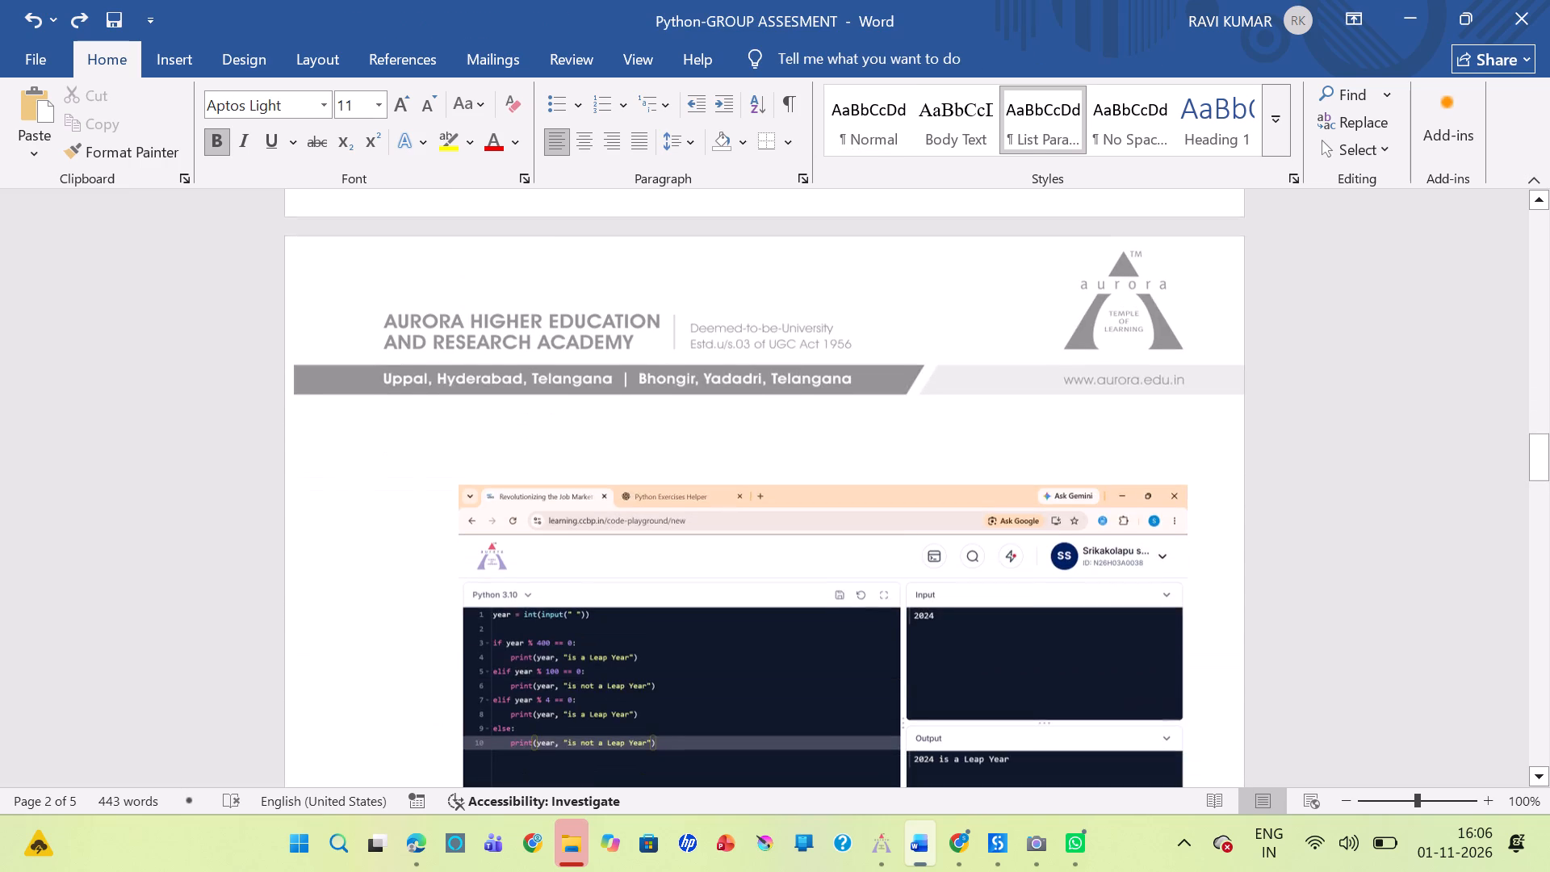
pyautogui.click(496, 371)
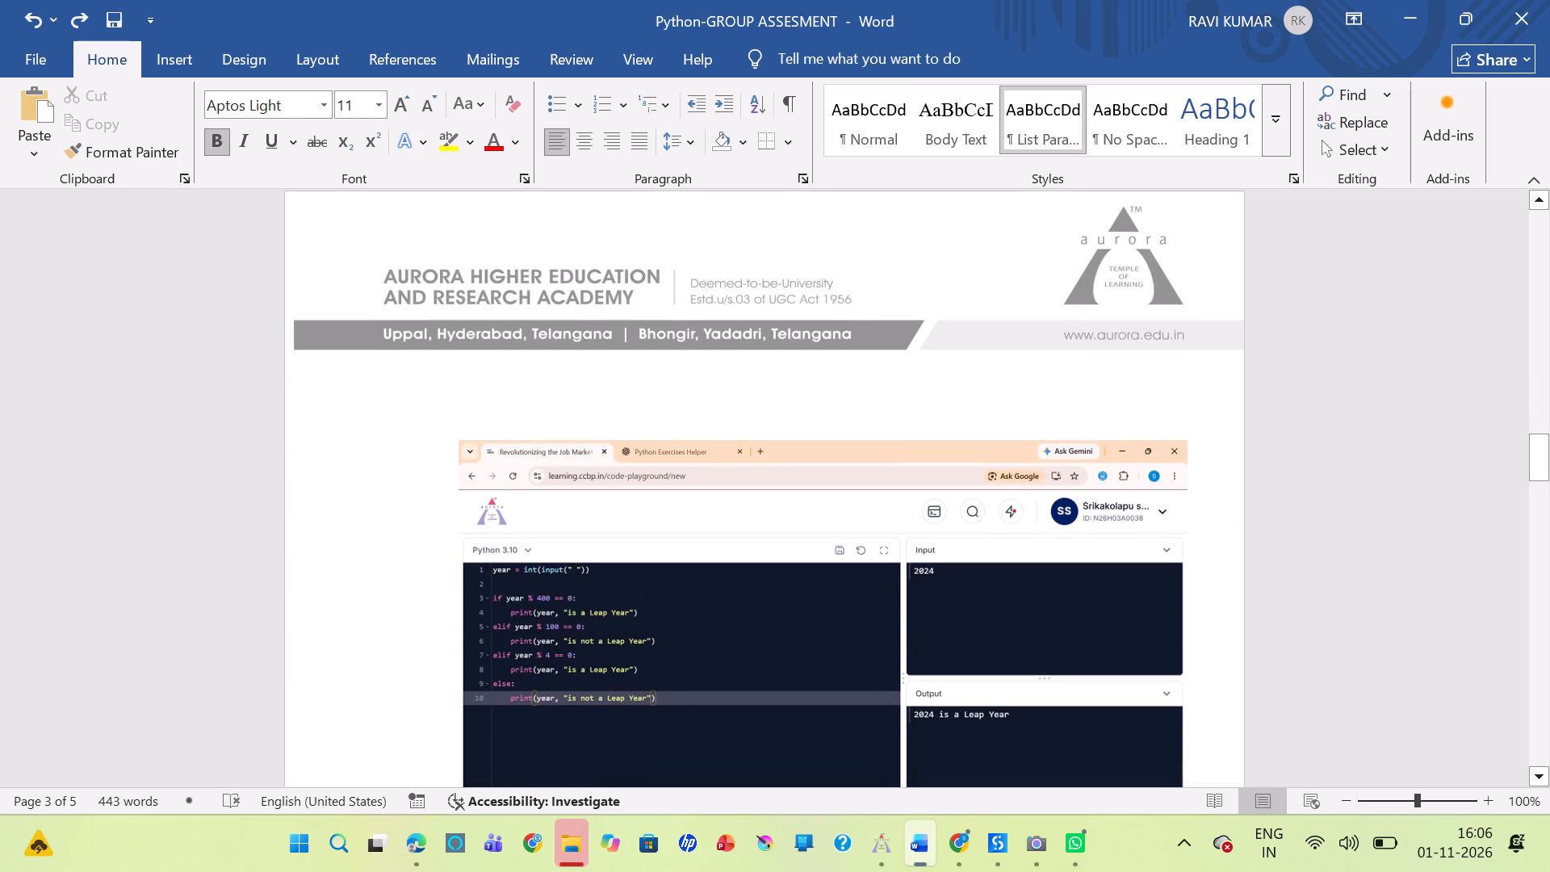
pyautogui.write('OUTPUT')
pyautogui.hotkey('shift', ':')
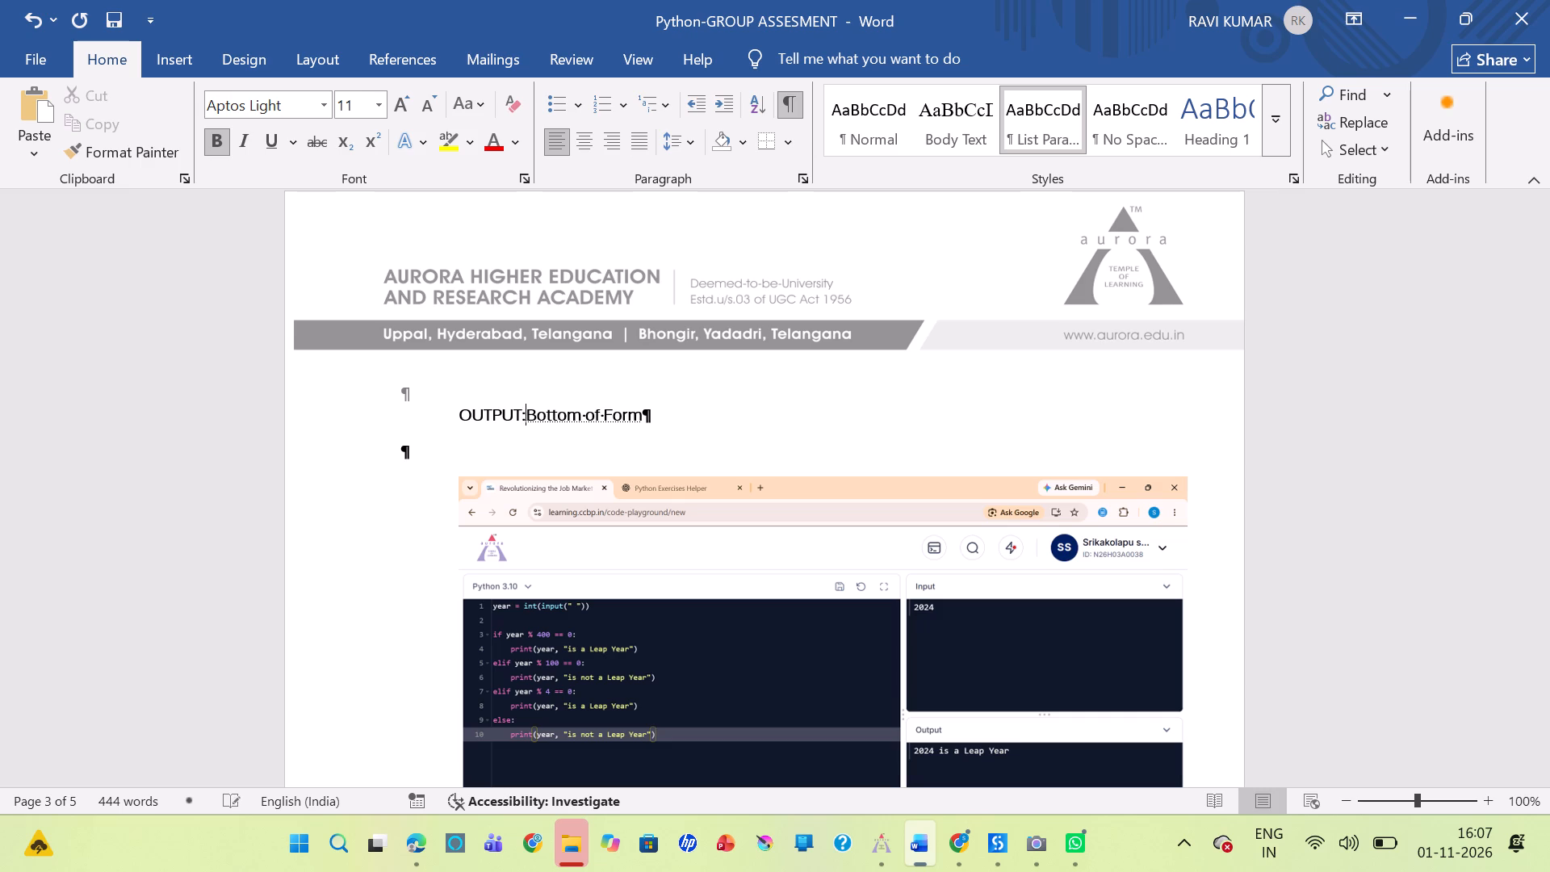
# Delete the stray "Bottom of Form" text following the OUTPUT: label of question 2.
pyautogui.click(654, 408)
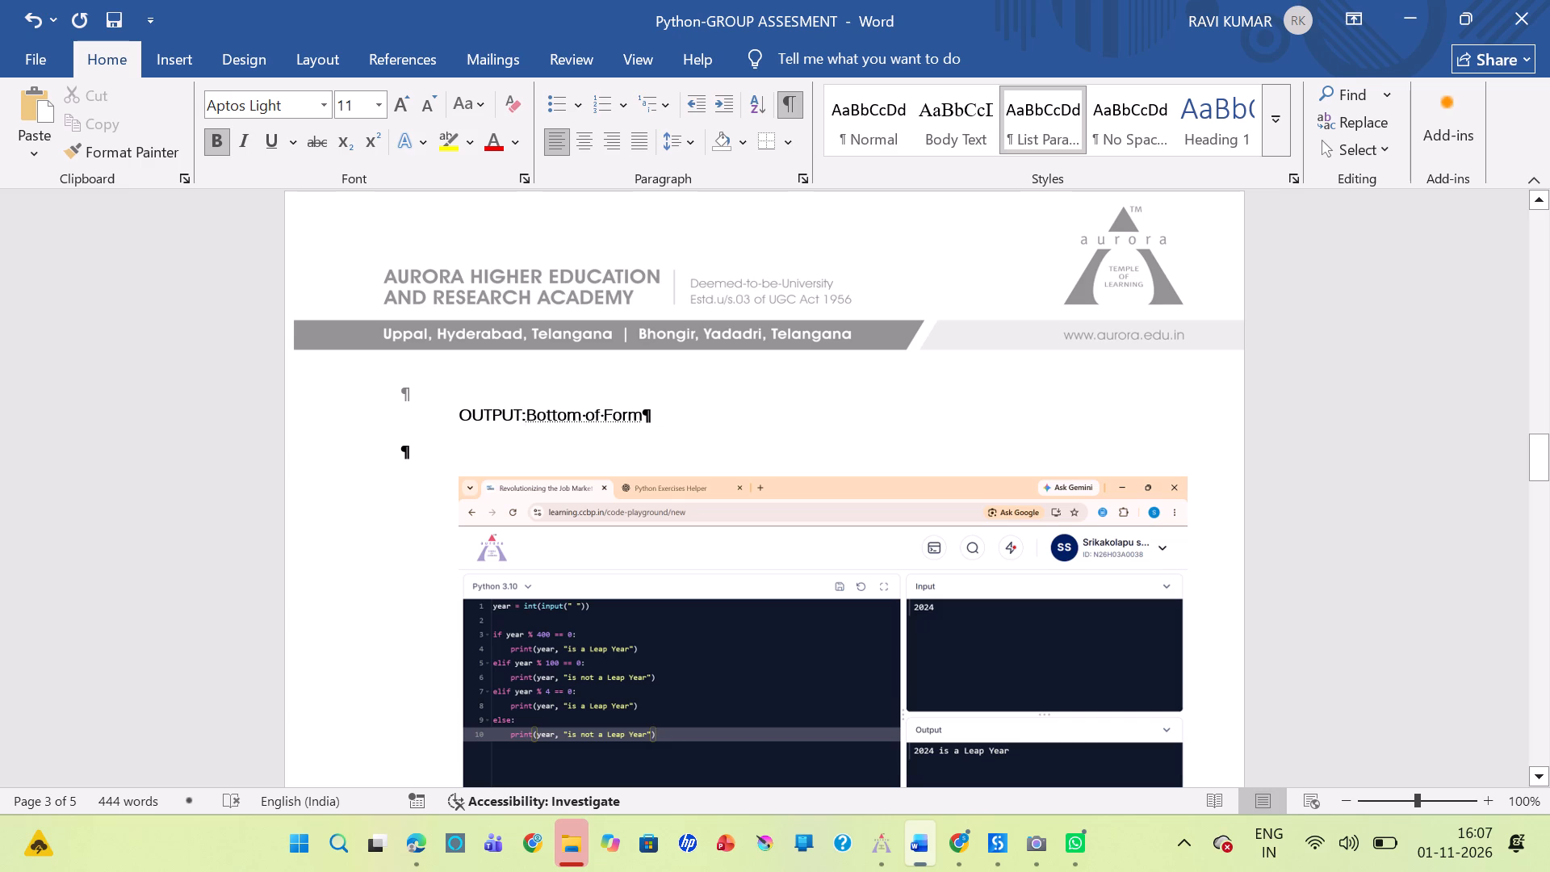
pyautogui.press('BackSpace')
pyautogui.press('BackSpace')
pyautogui.press('BackSpace')
pyautogui.press('BackSpace')
pyautogui.press('BackSpace')
pyautogui.press('BackSpace')
pyautogui.press('BackSpace')
pyautogui.press('BackSpace')
pyautogui.press('BackSpace')
pyautogui.press('BackSpace')
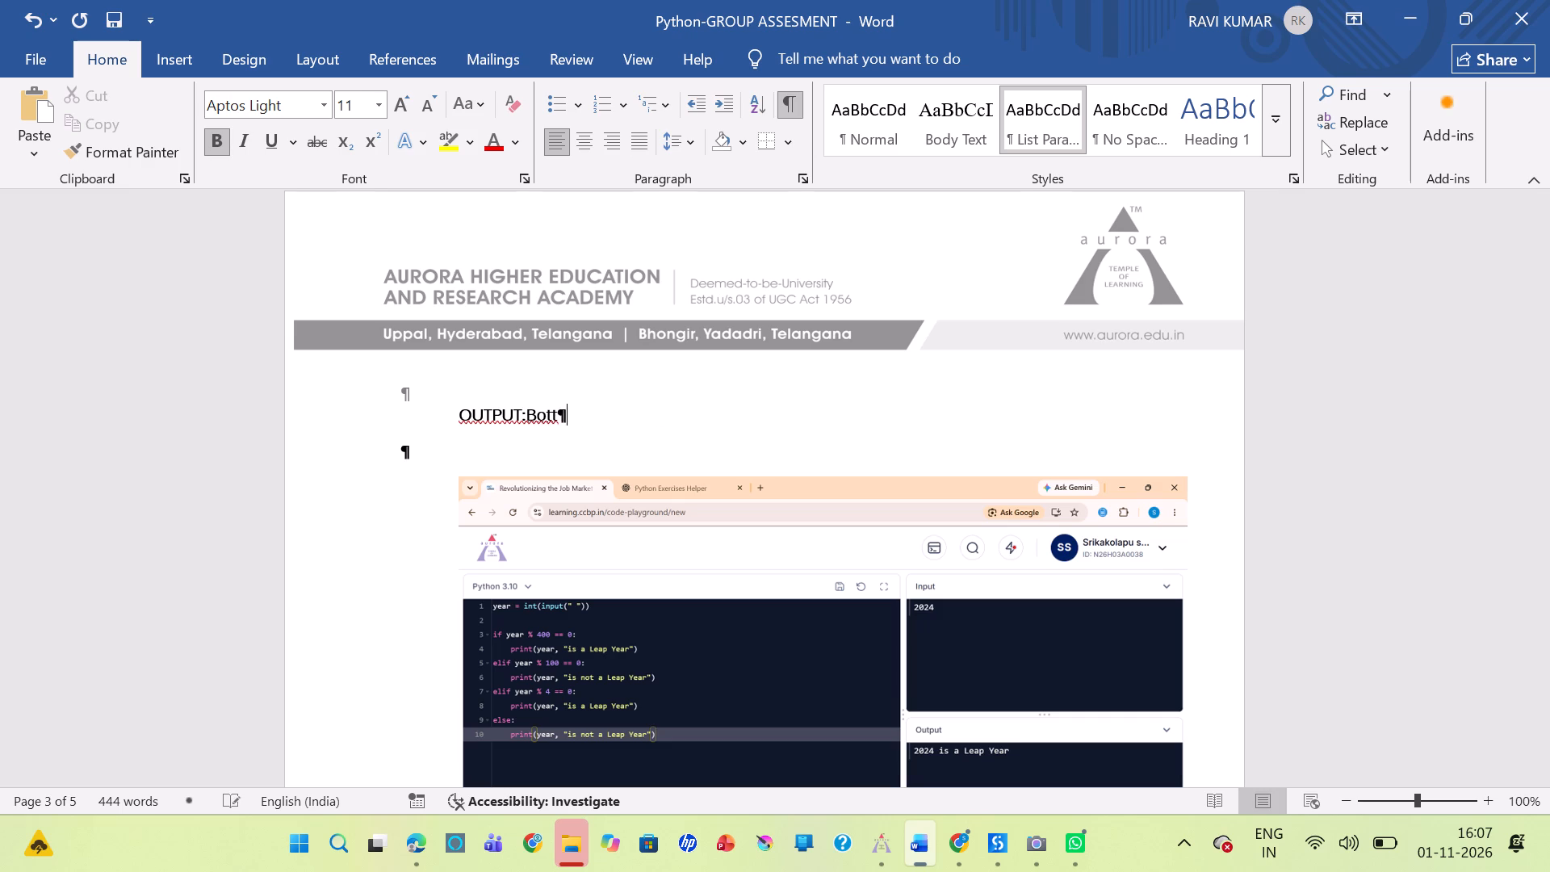
pyautogui.press('BackSpace')
pyautogui.press('BackSpace')
pyautogui.press('BackSpace')
pyautogui.press('BackSpace')
# Remove the empty line and the paragraph break between the OUTPUT: label and the leap year screenshot.
pyautogui.press('Right')
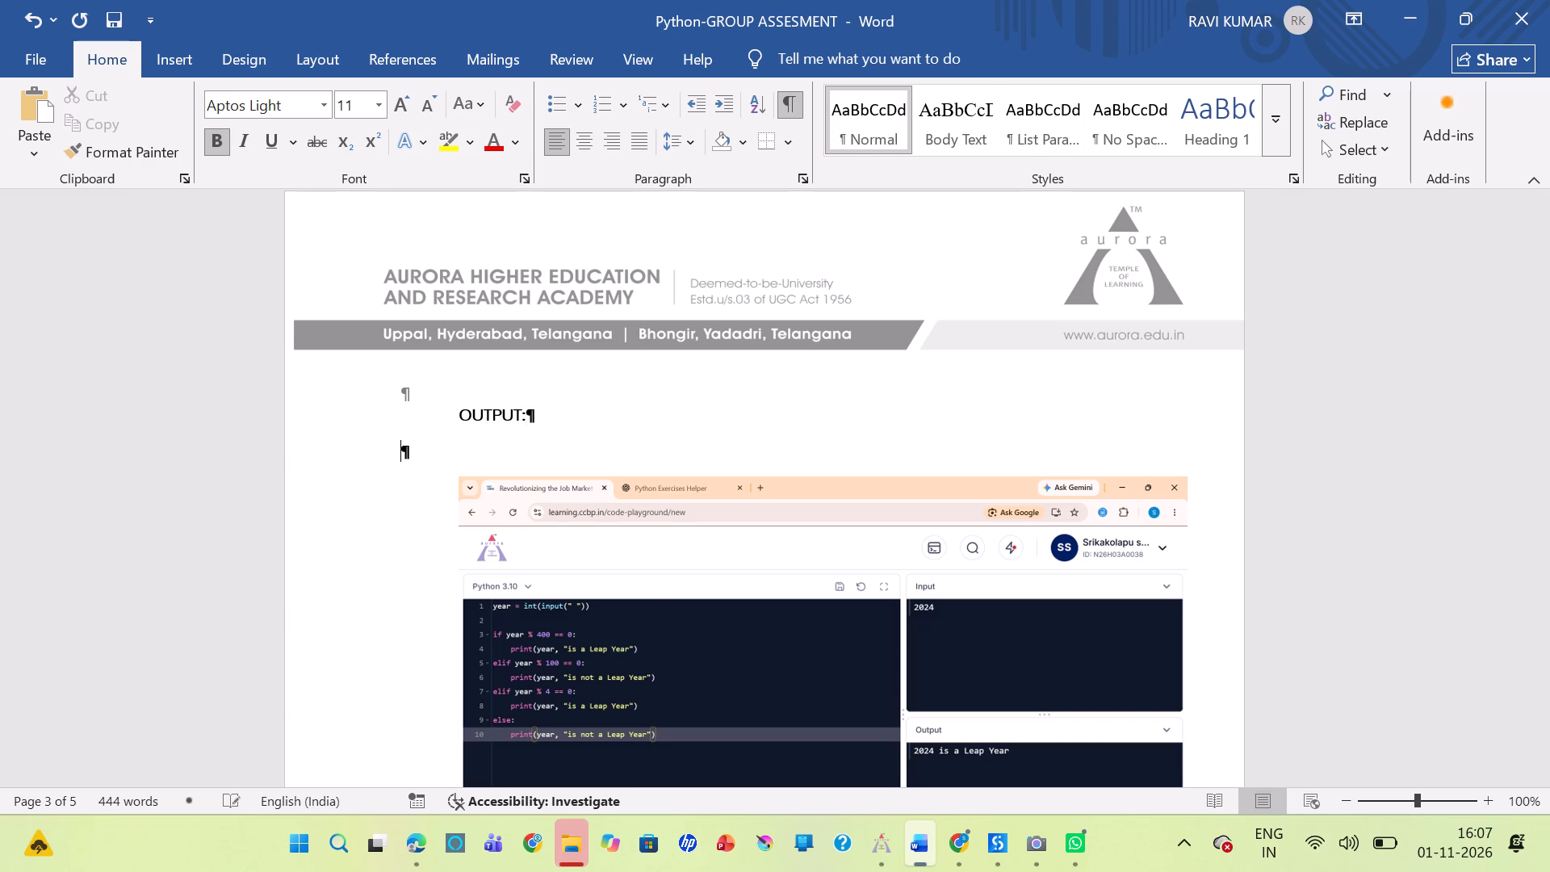
pyautogui.press('BackSpace')
pyautogui.click(615, 403)
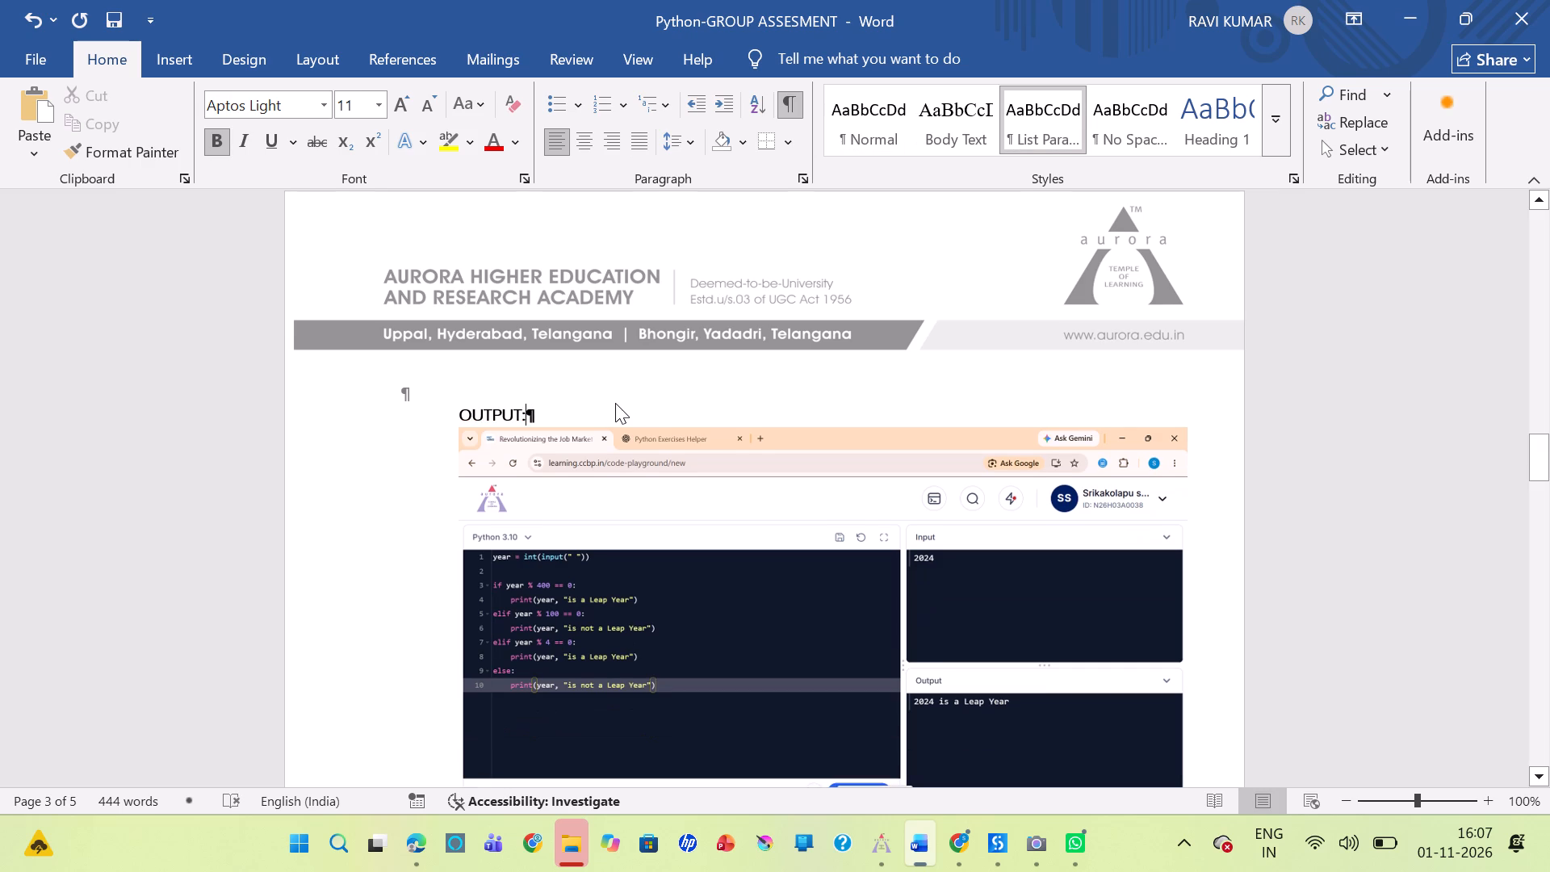
pyautogui.click(534, 411)
pyautogui.press('Right')
pyautogui.press('Right')
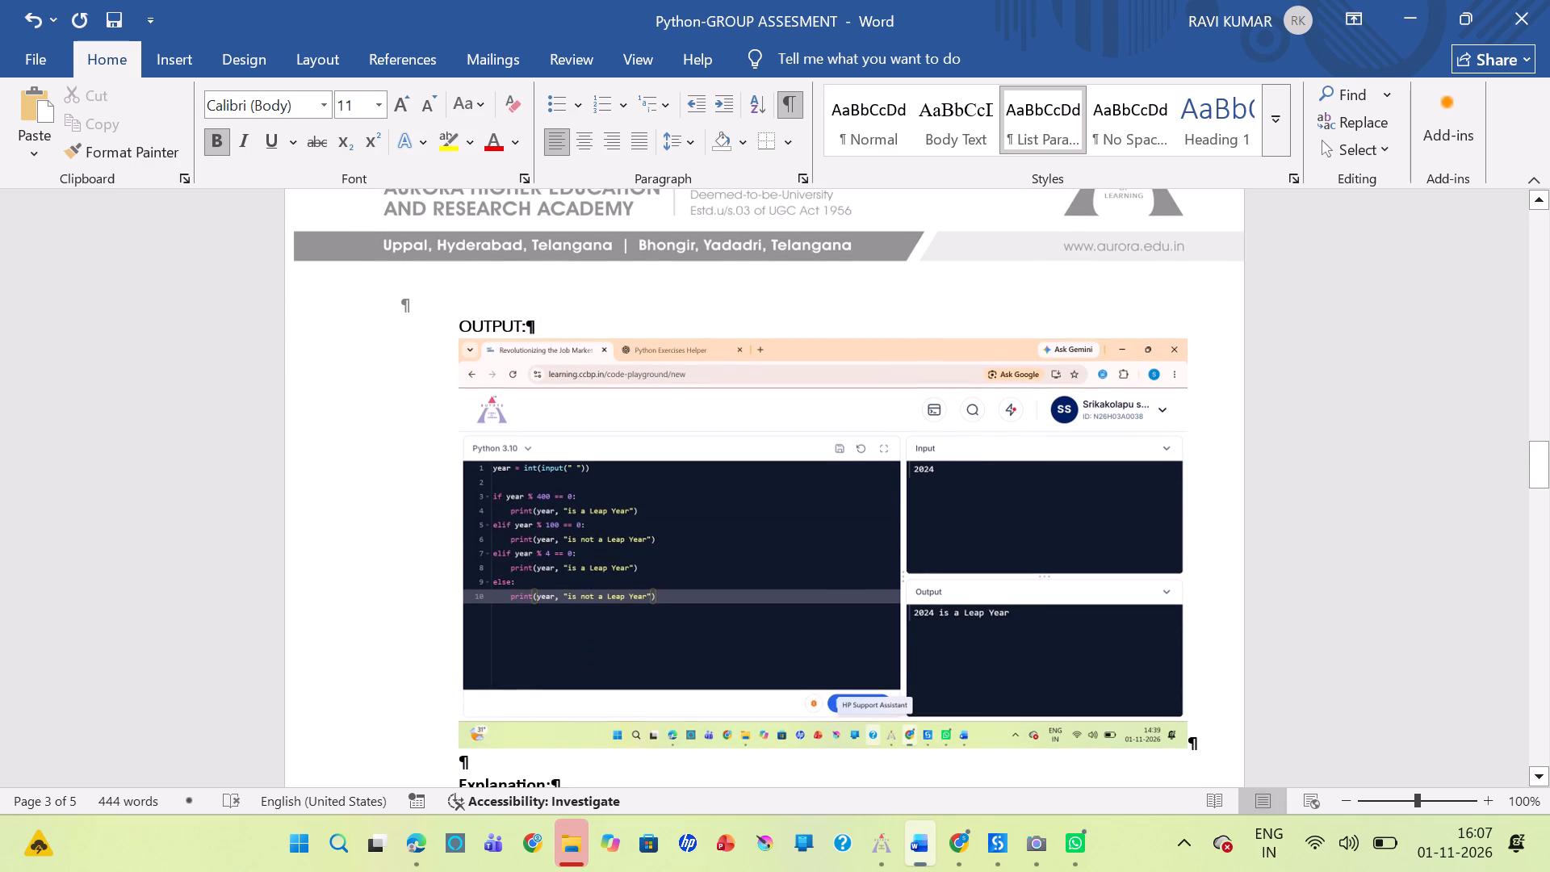
pyautogui.click(542, 321)
pyautogui.press('Right')
pyautogui.press('BackSpace')
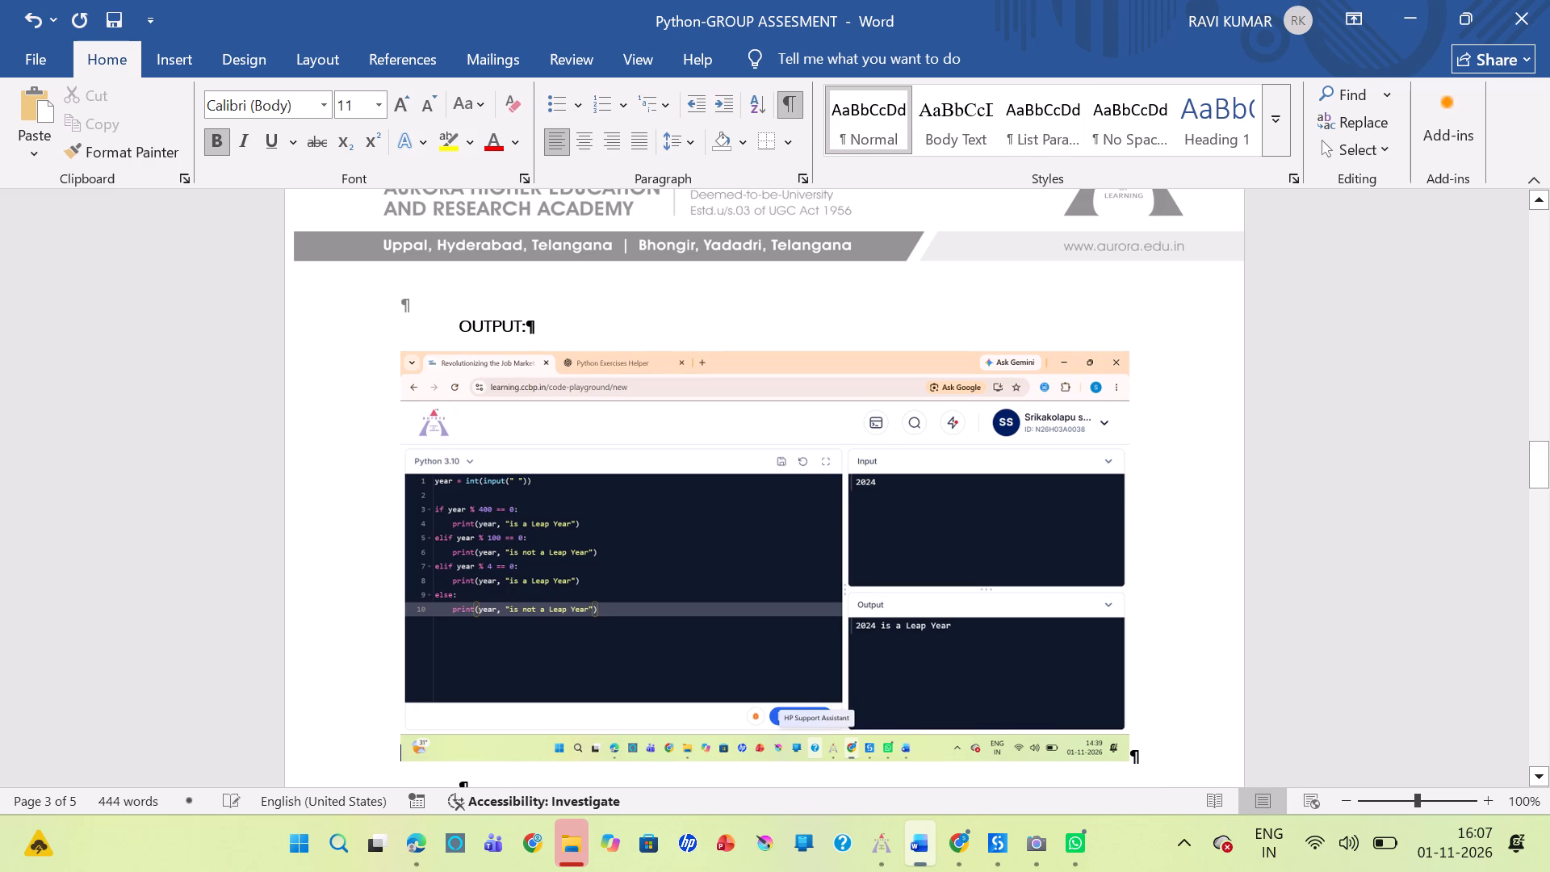
pyautogui.press('BackSpace')
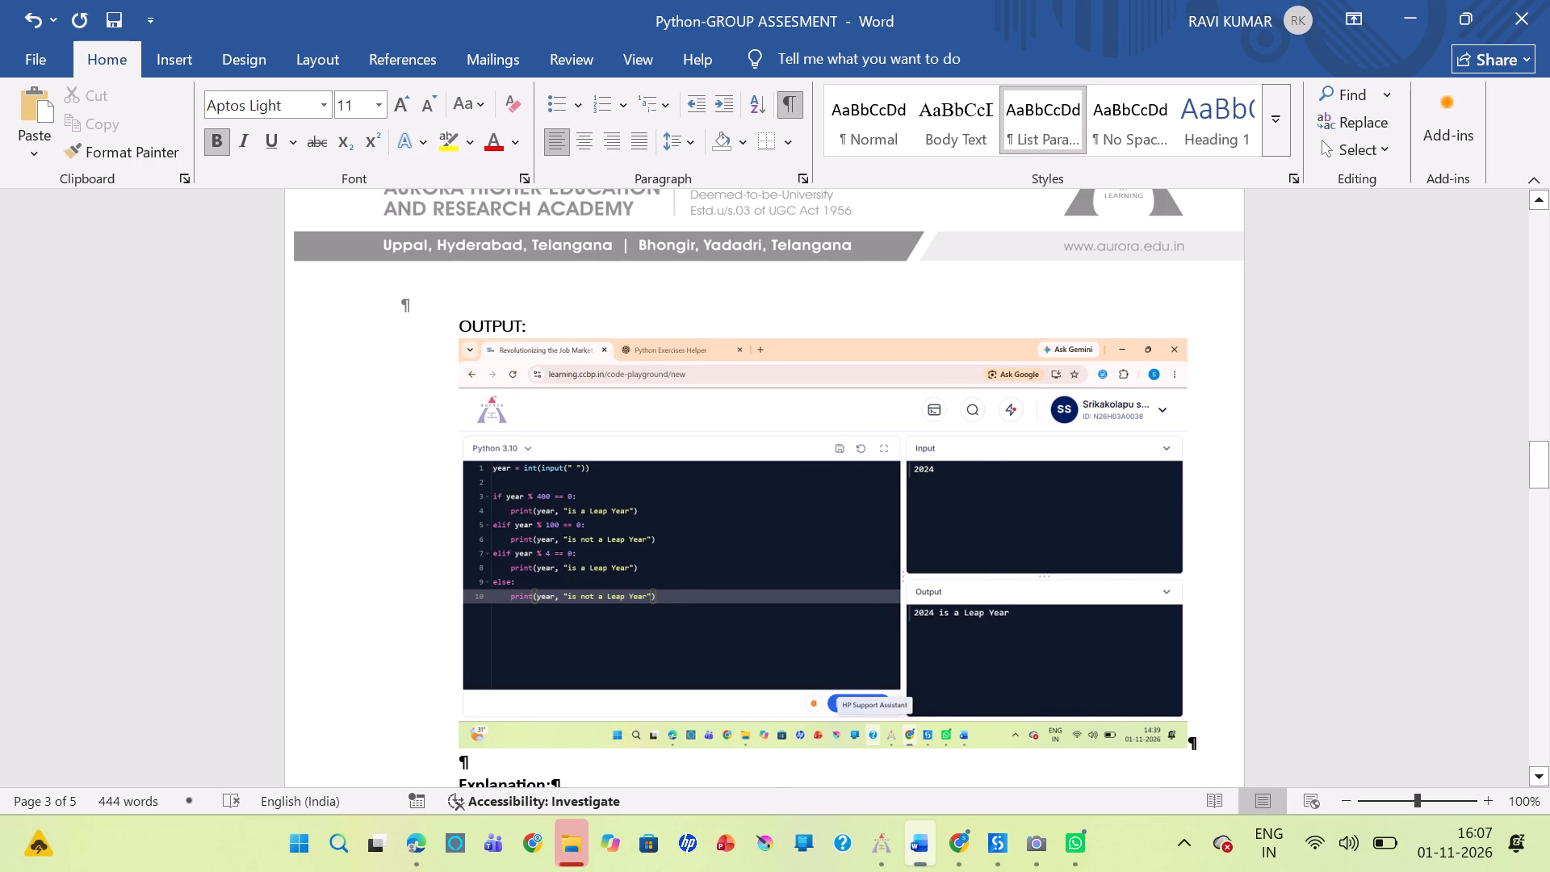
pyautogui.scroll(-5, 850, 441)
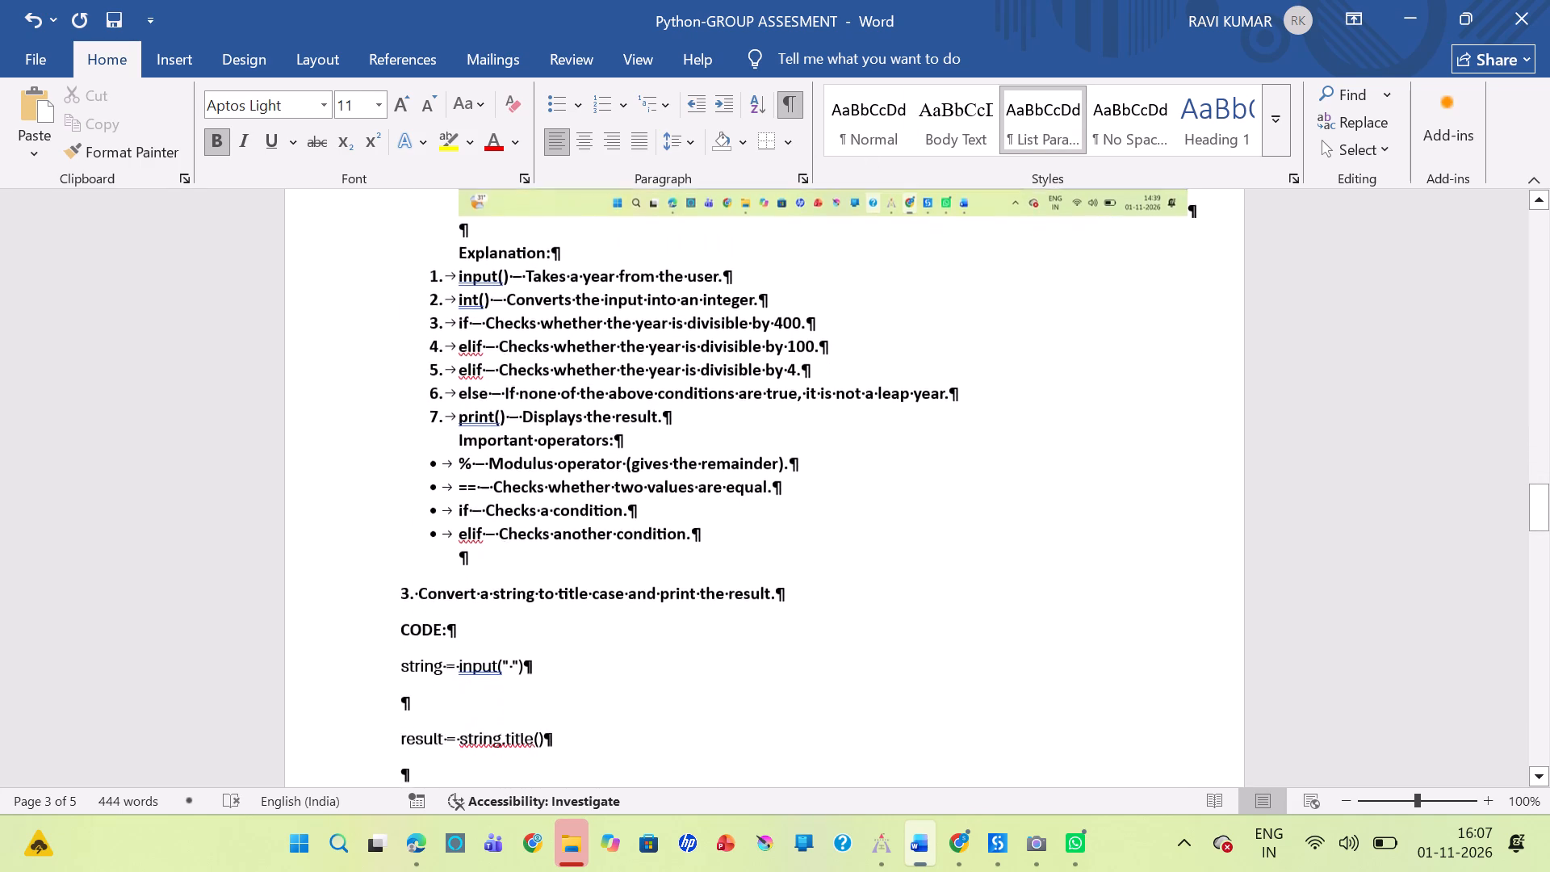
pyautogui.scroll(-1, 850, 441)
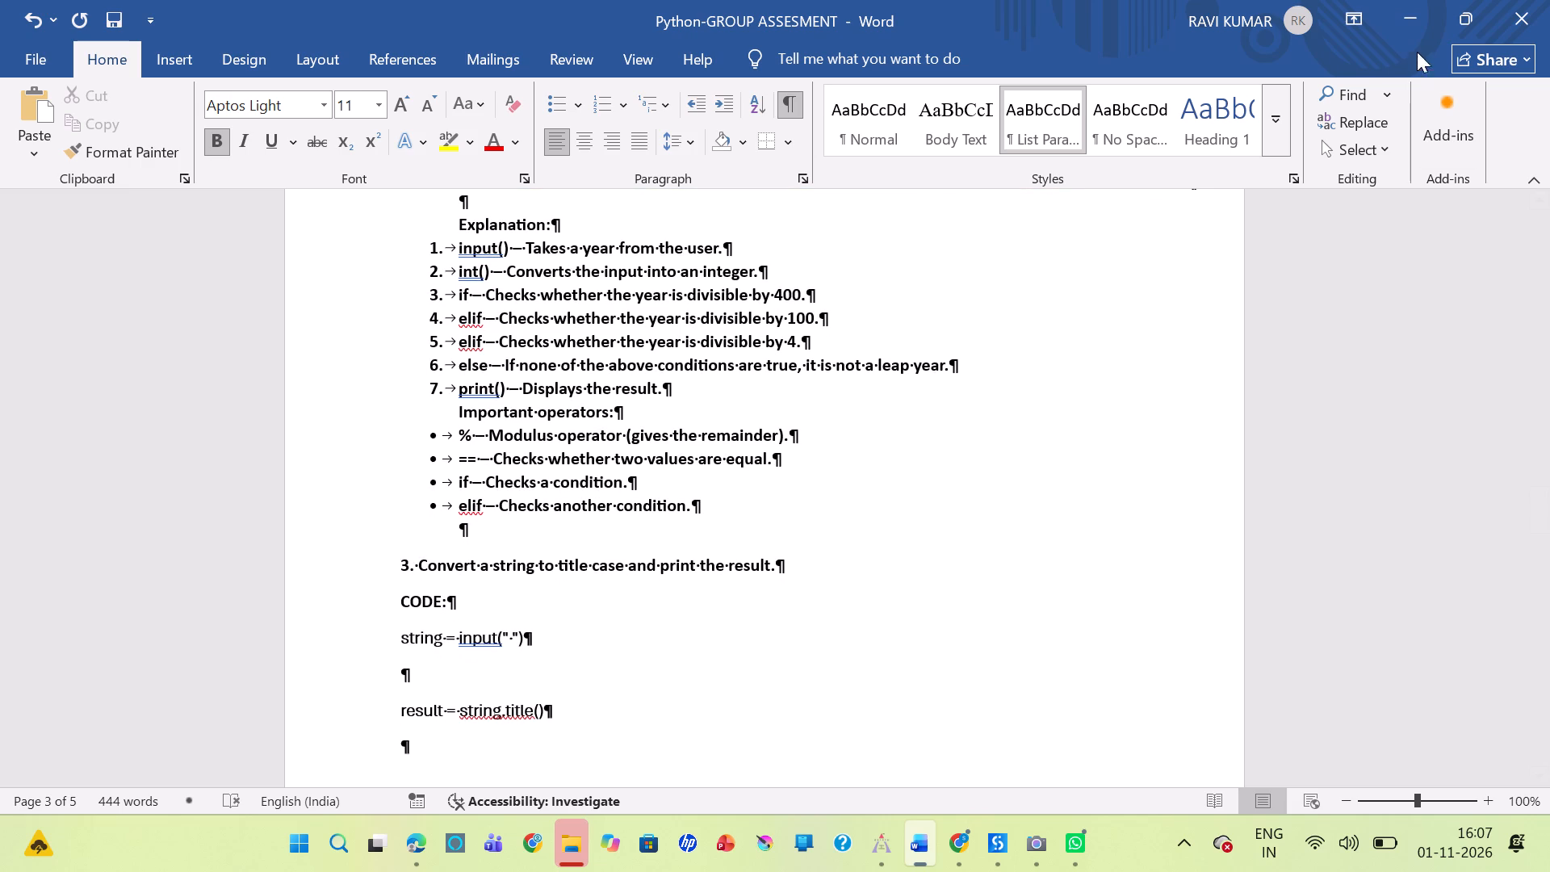
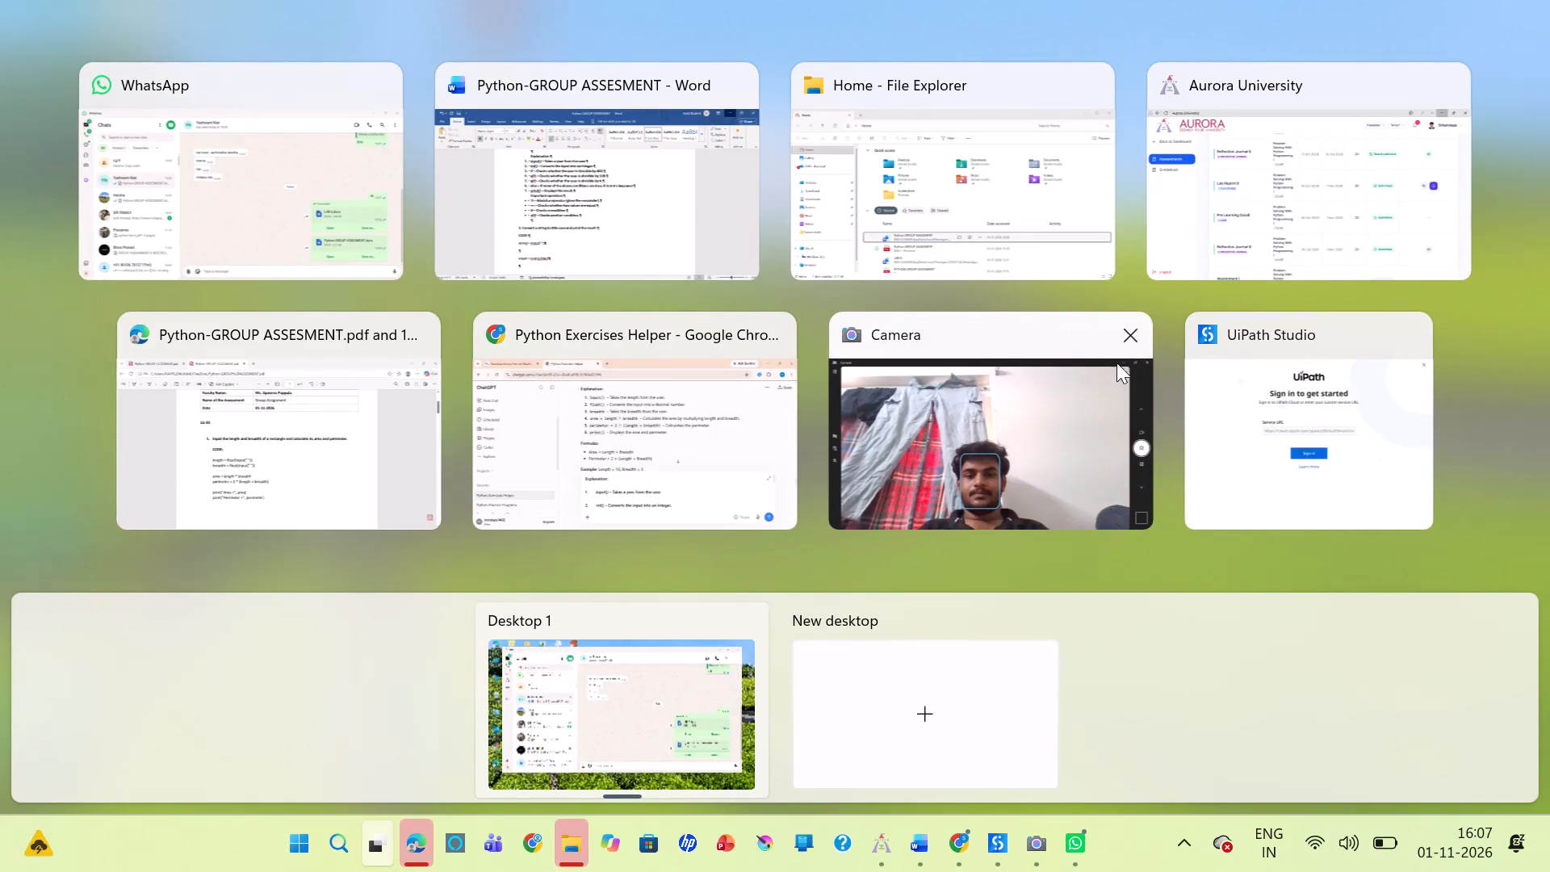
# Close the open Camera window.
pyautogui.click(1118, 337)
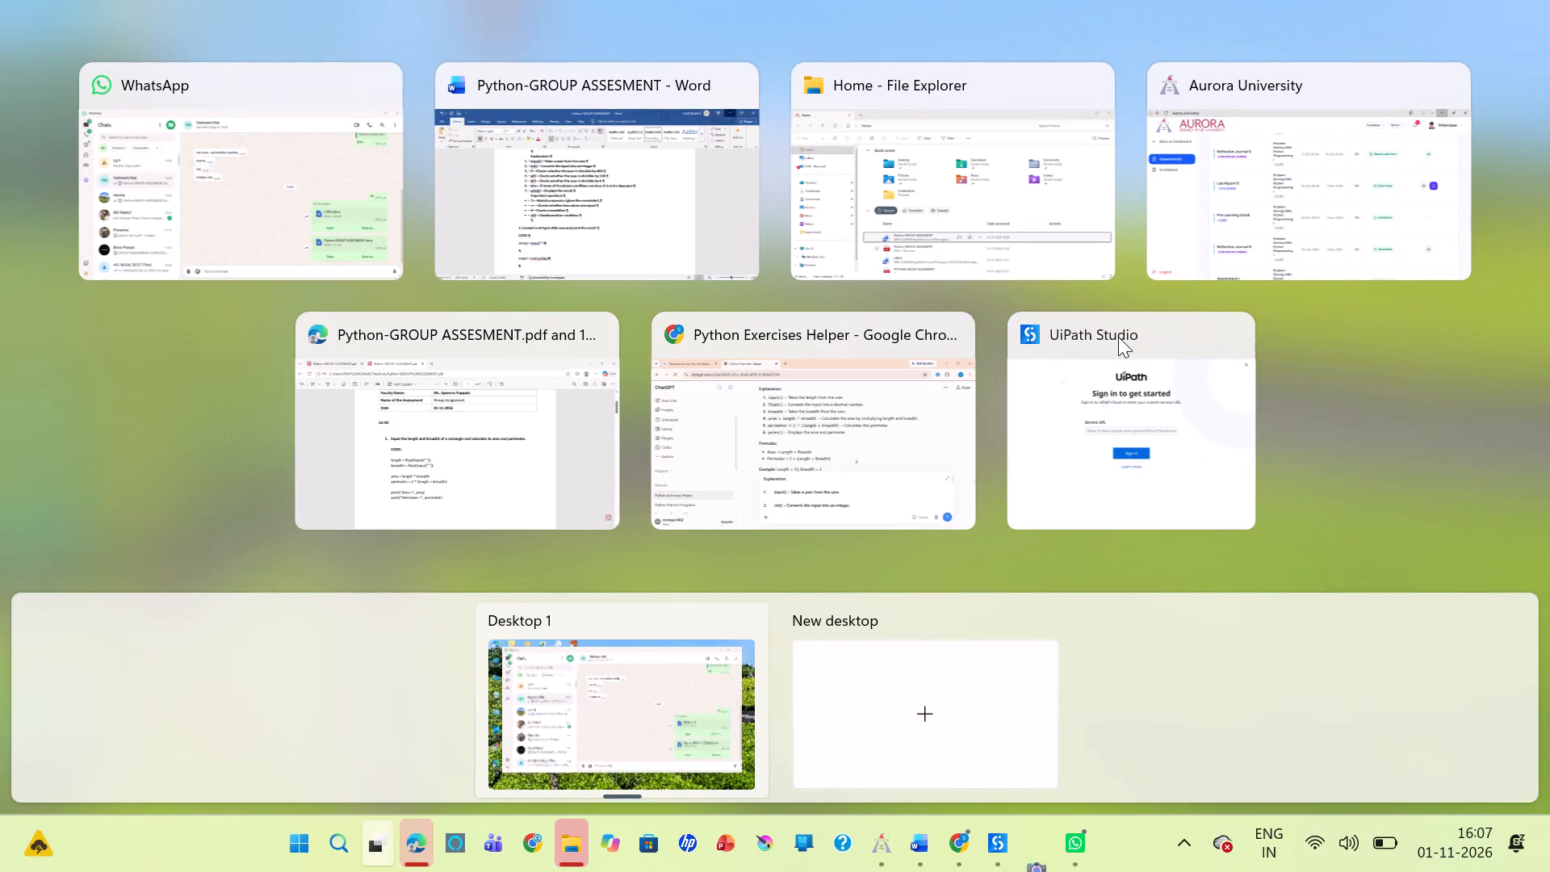
# Switch to the Python-GROUP ASSESMENT document in Word and apply the Normal style to the current paragraph on page 3.
pyautogui.click(623, 157)
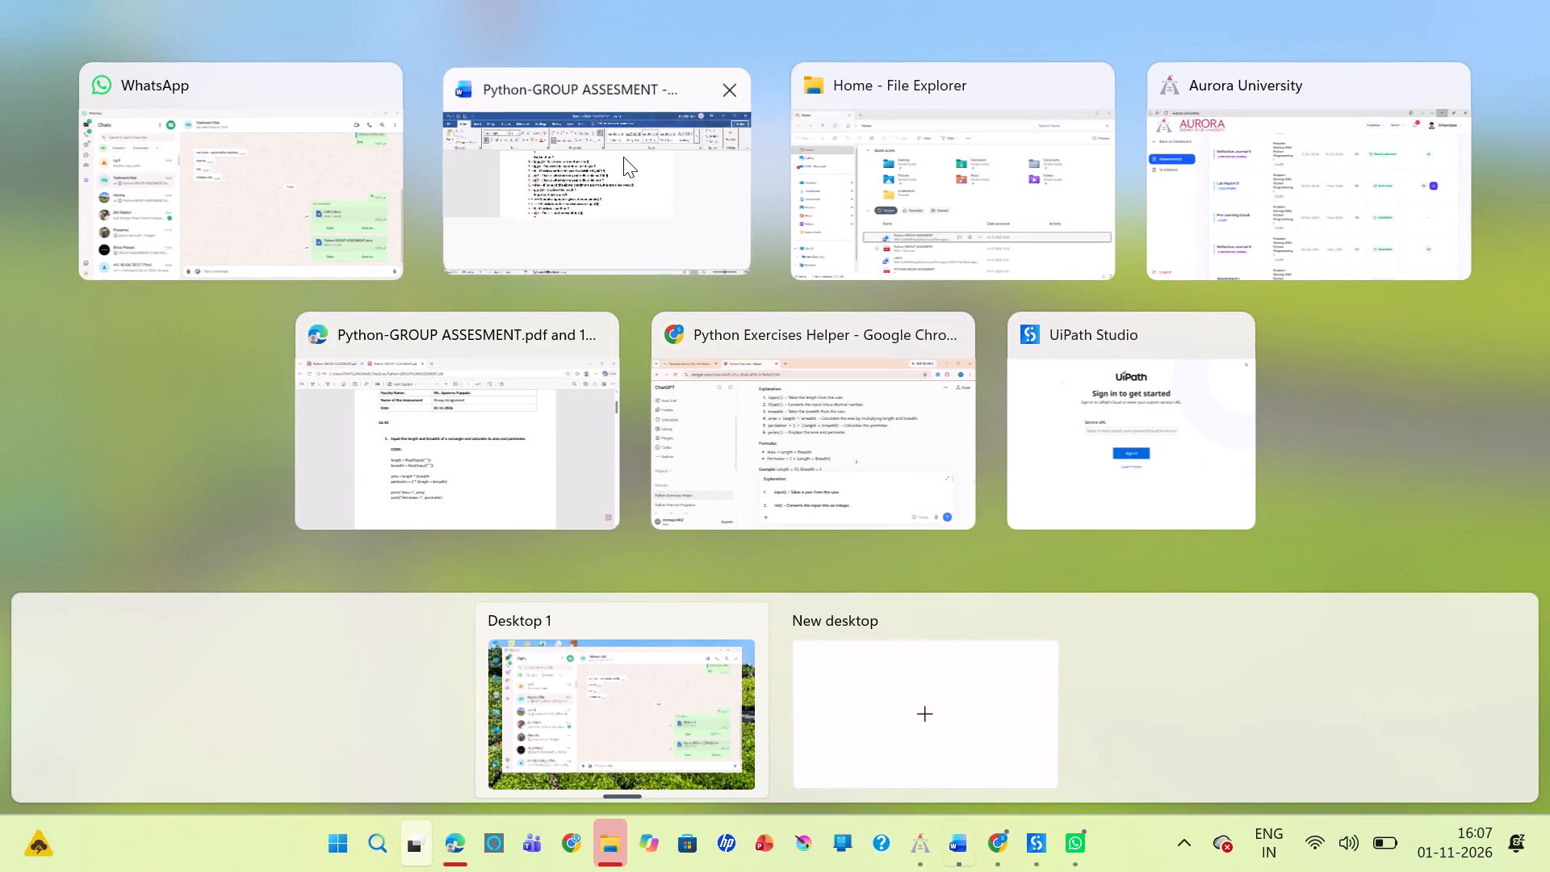
pyautogui.scroll(4, 707, 478)
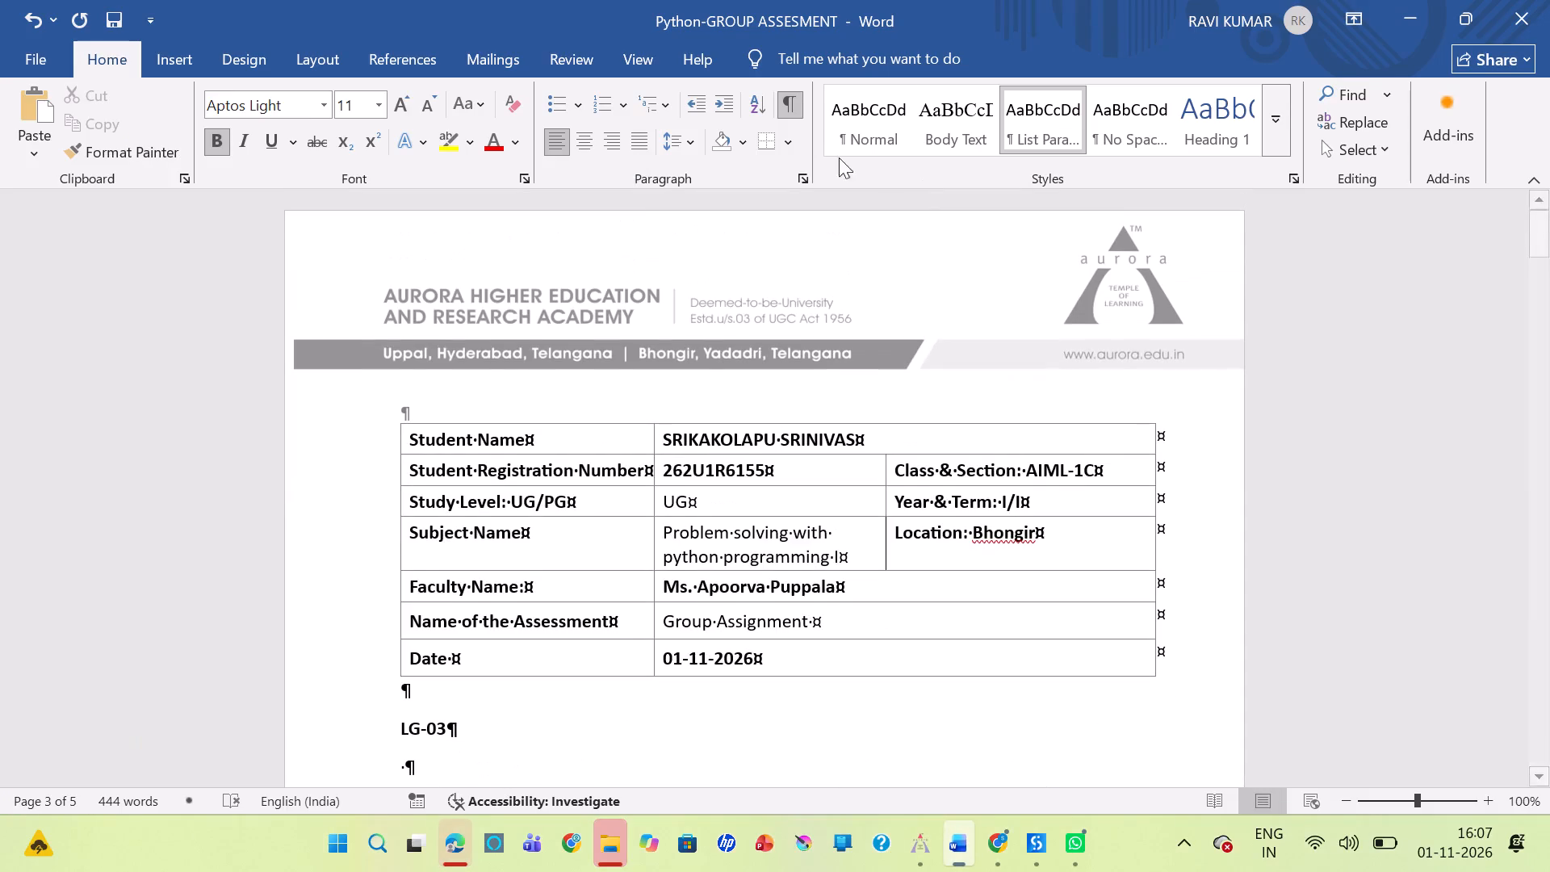
pyautogui.click(846, 118)
# Review the assignment's layout, from the student details table through the explanations, code and output sections of the three questions.
pyautogui.scroll(-2, 817, 599)
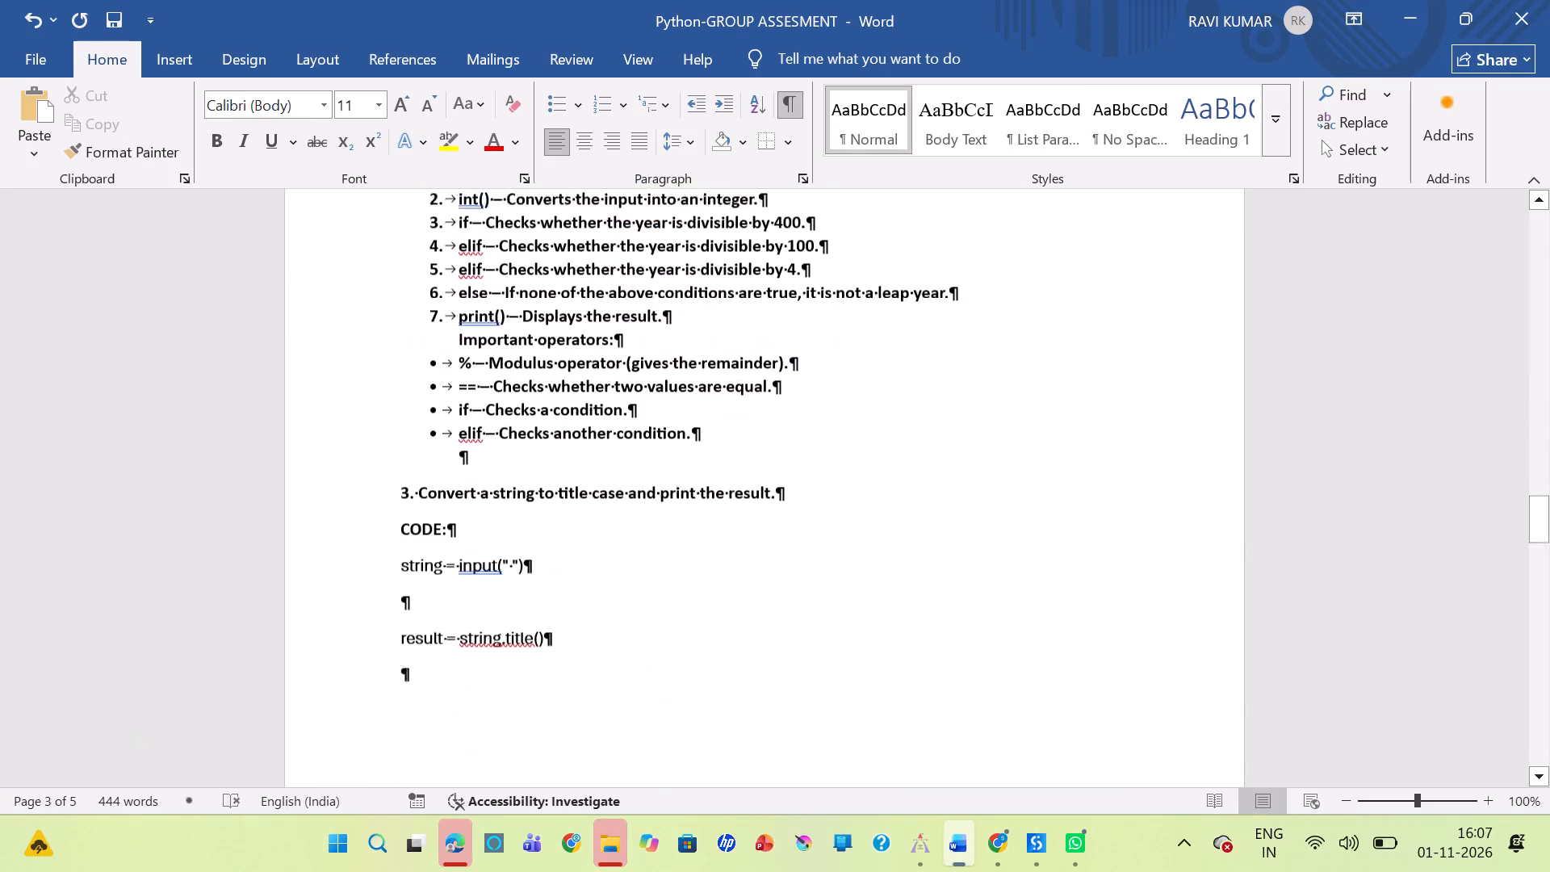
pyautogui.scroll(-5, 817, 599)
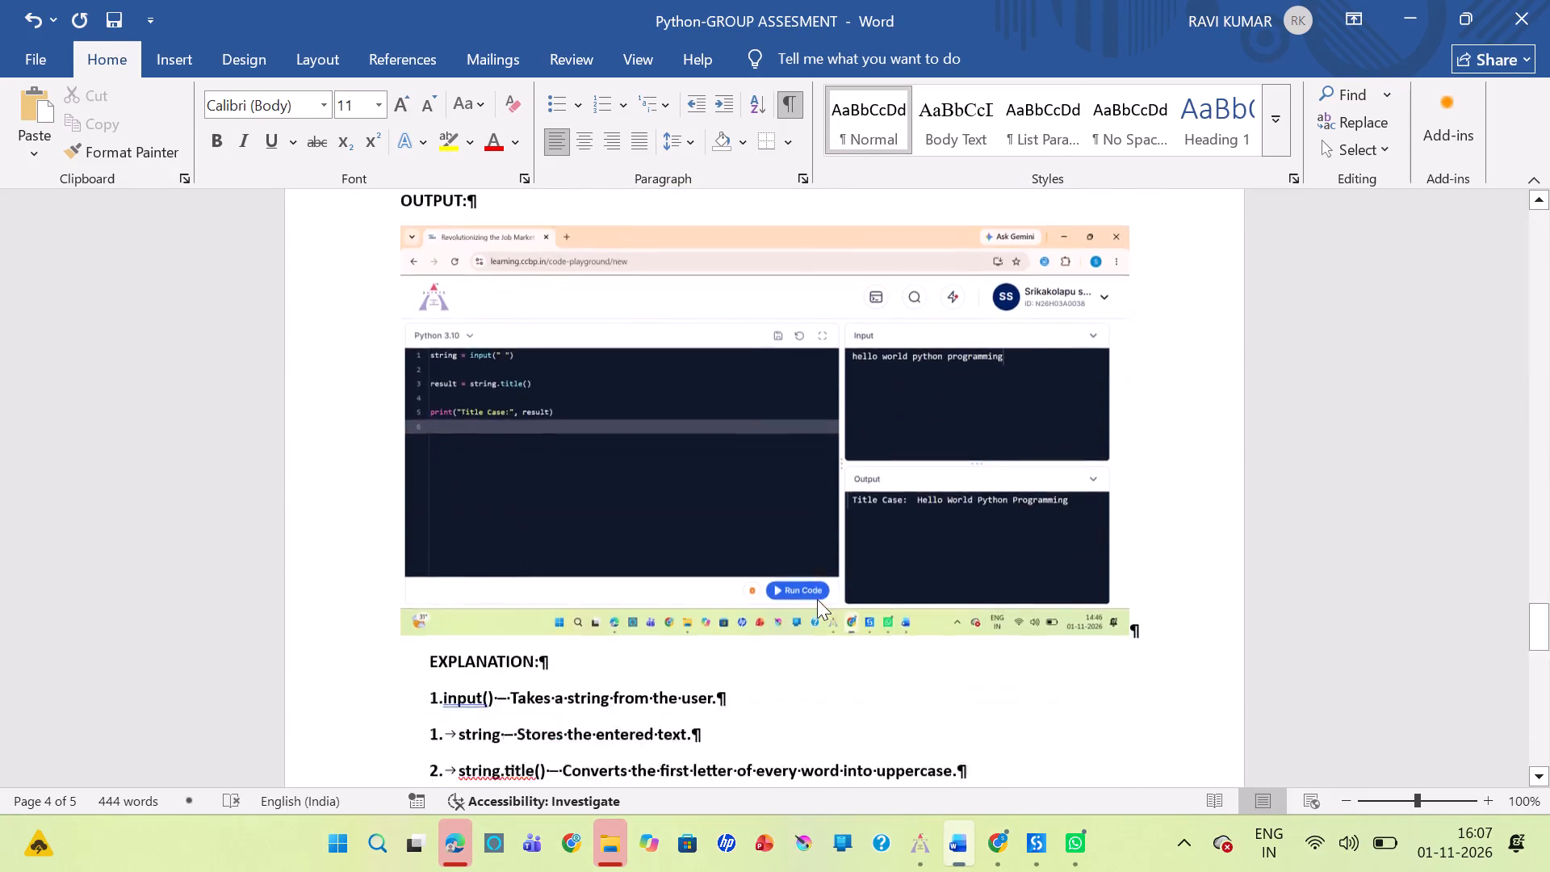
pyautogui.scroll(20, 817, 599)
pyautogui.scroll(7, 817, 599)
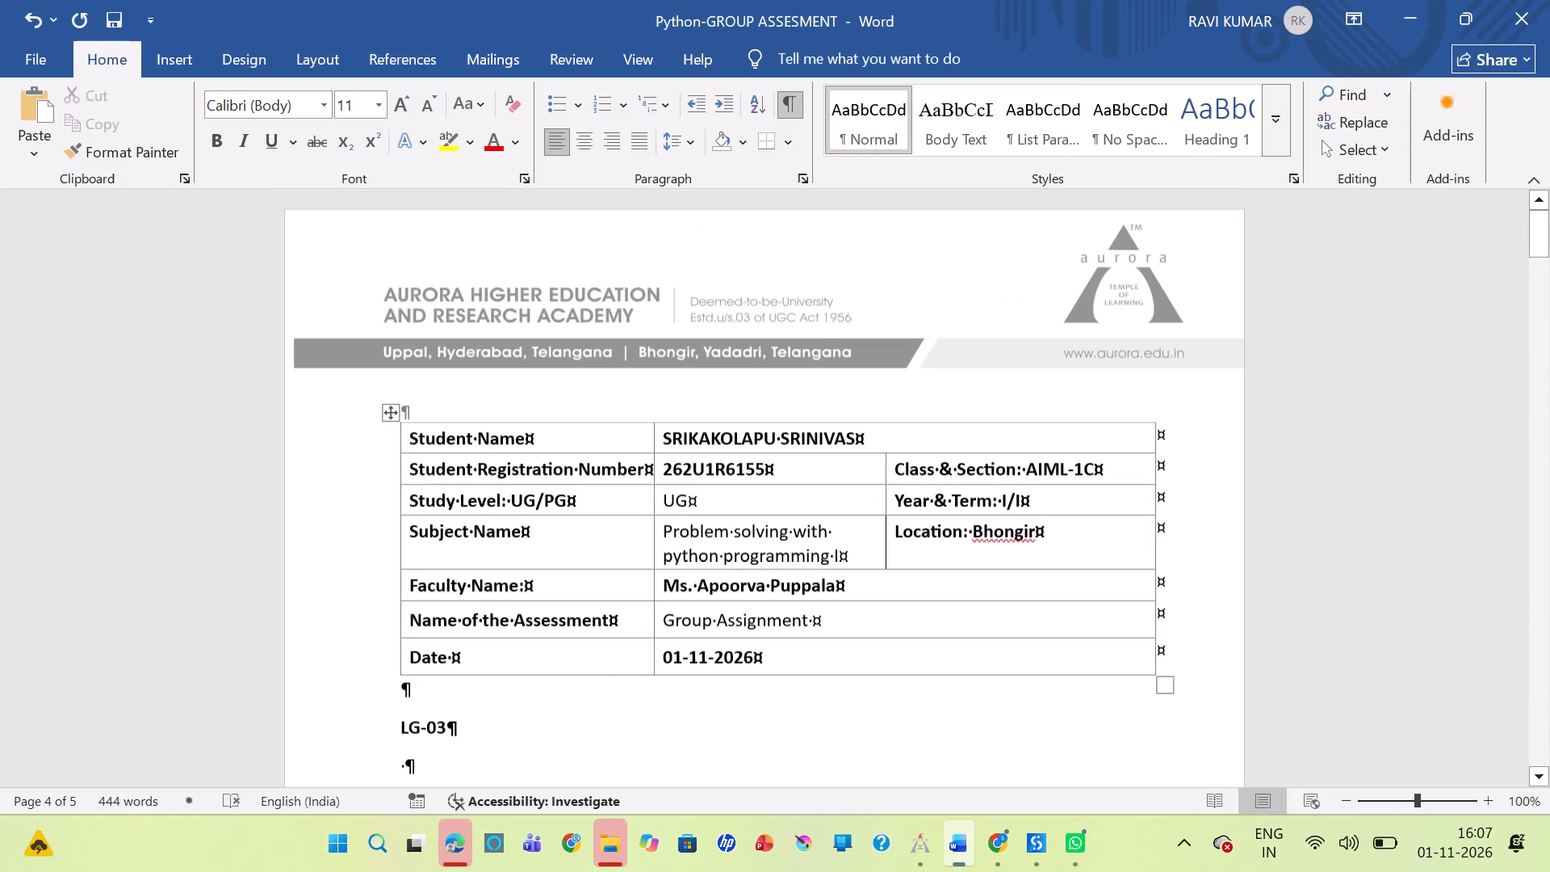
pyautogui.click(1218, 530)
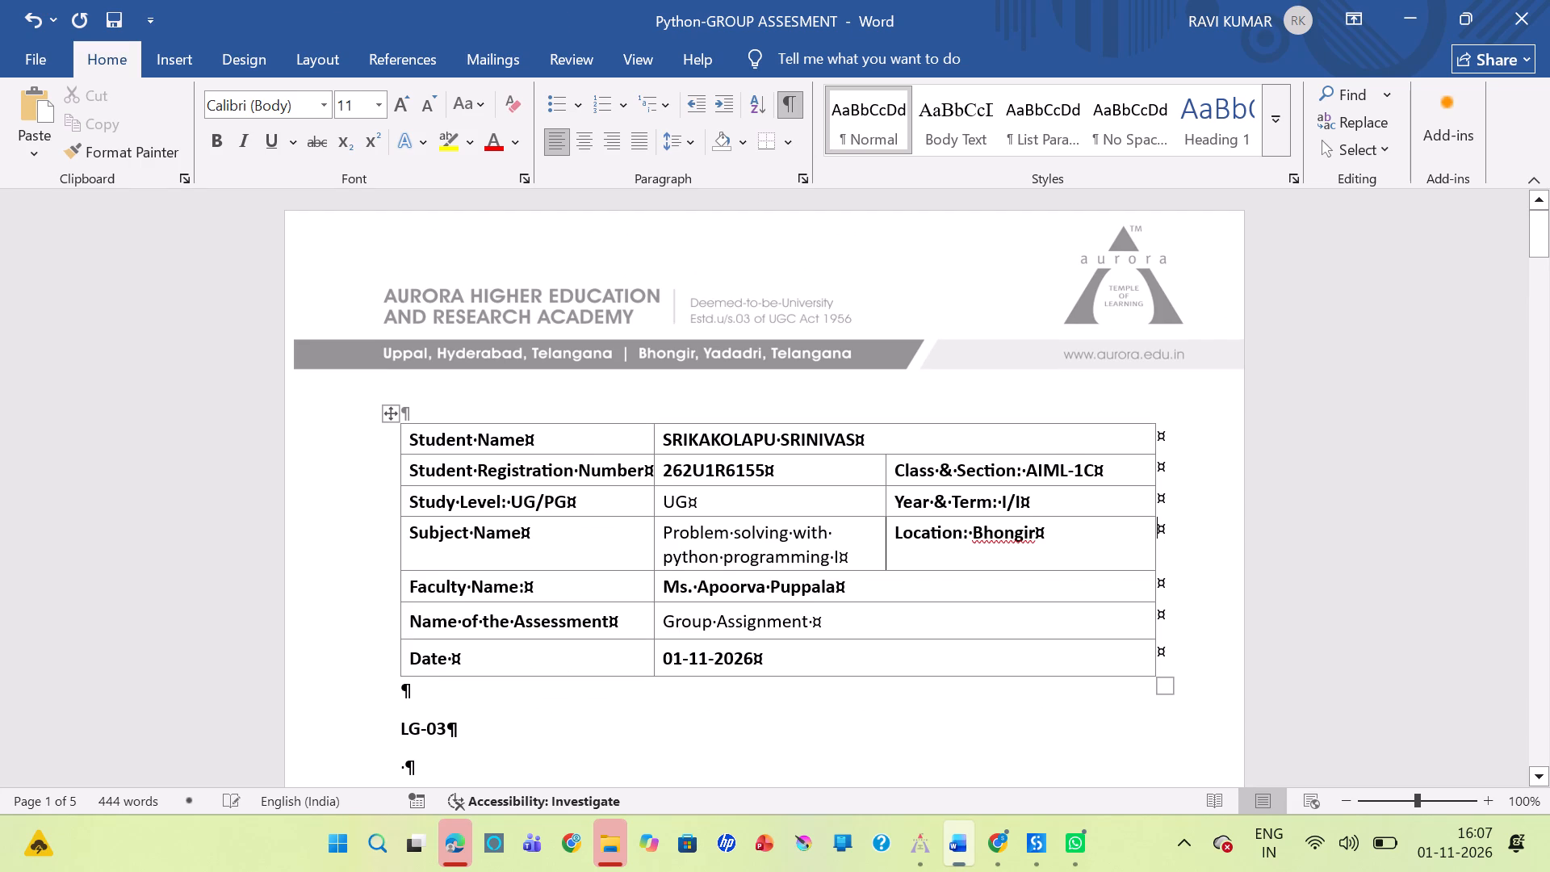
pyautogui.click(846, 579)
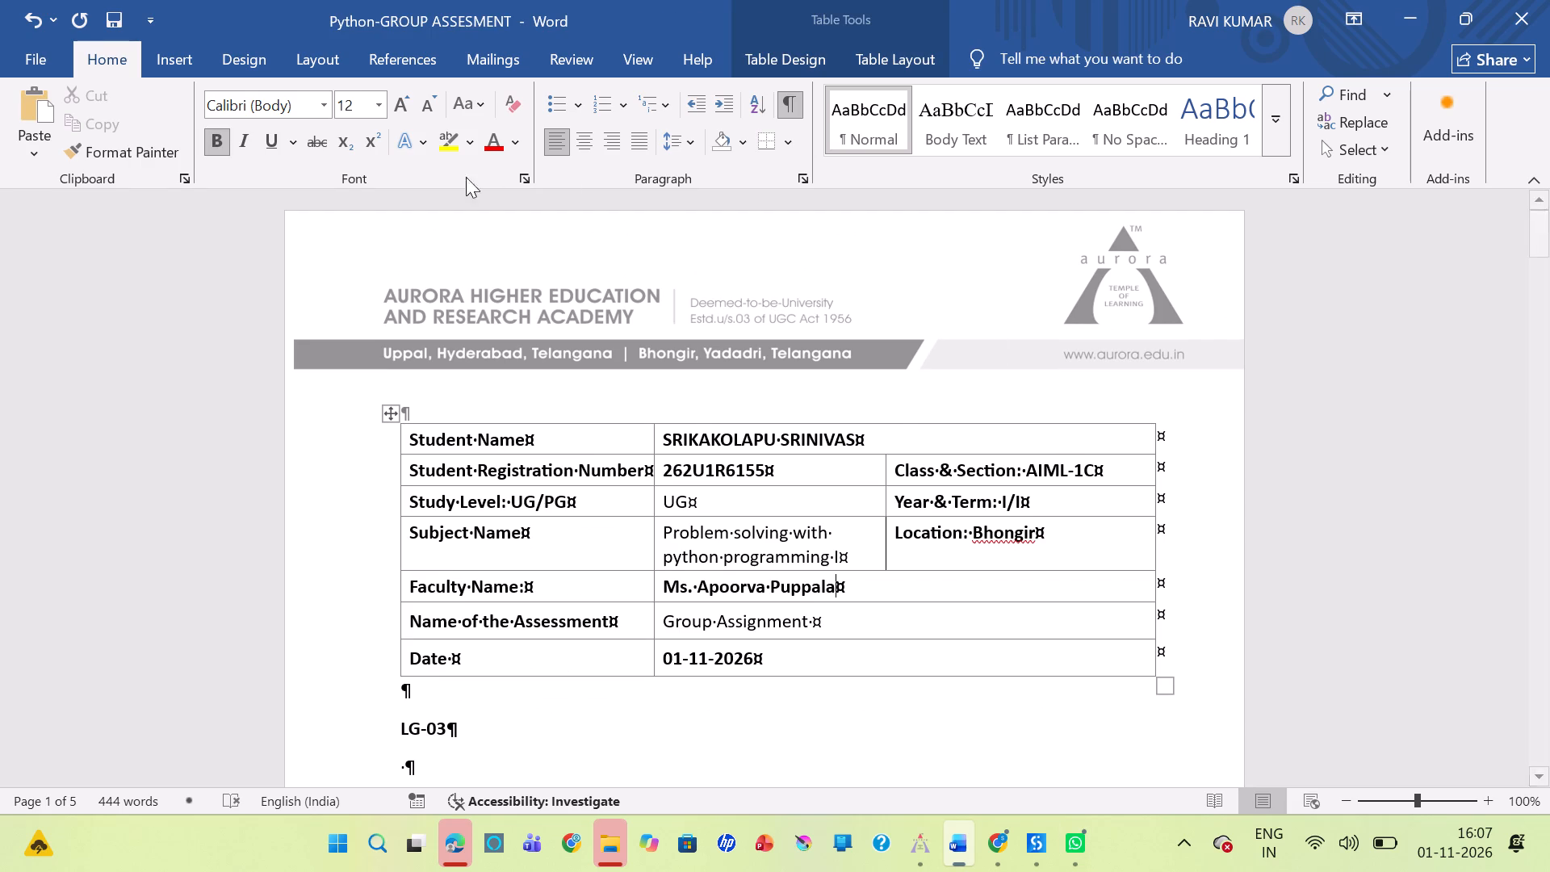
pyautogui.scroll(-3, 651, 541)
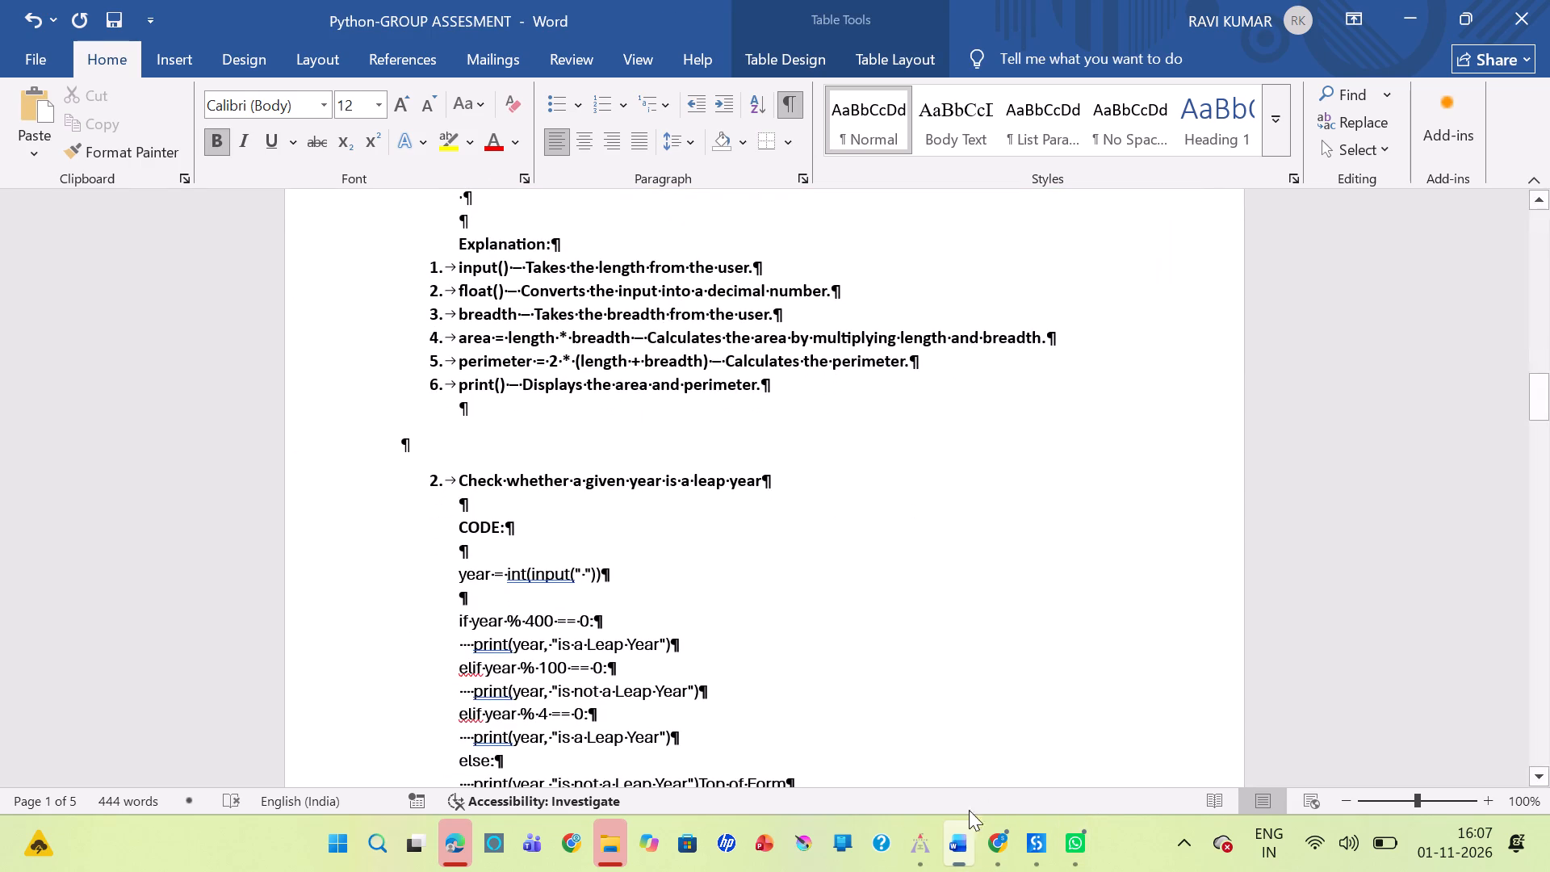
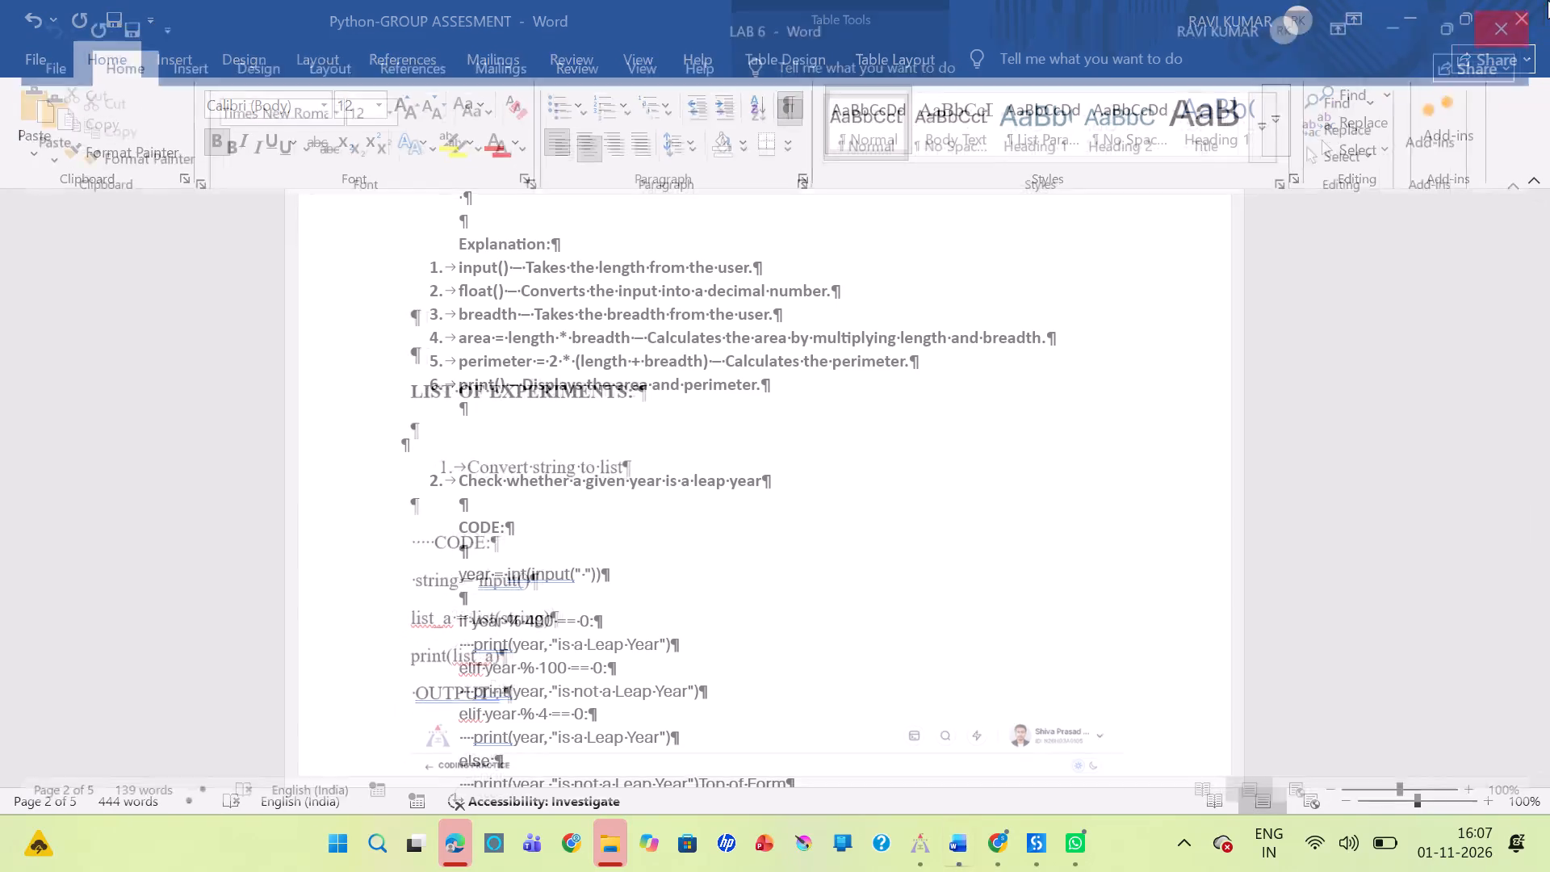
# Close the Python-GROUP ASSESMENT document.
pyautogui.click(1548, 0)
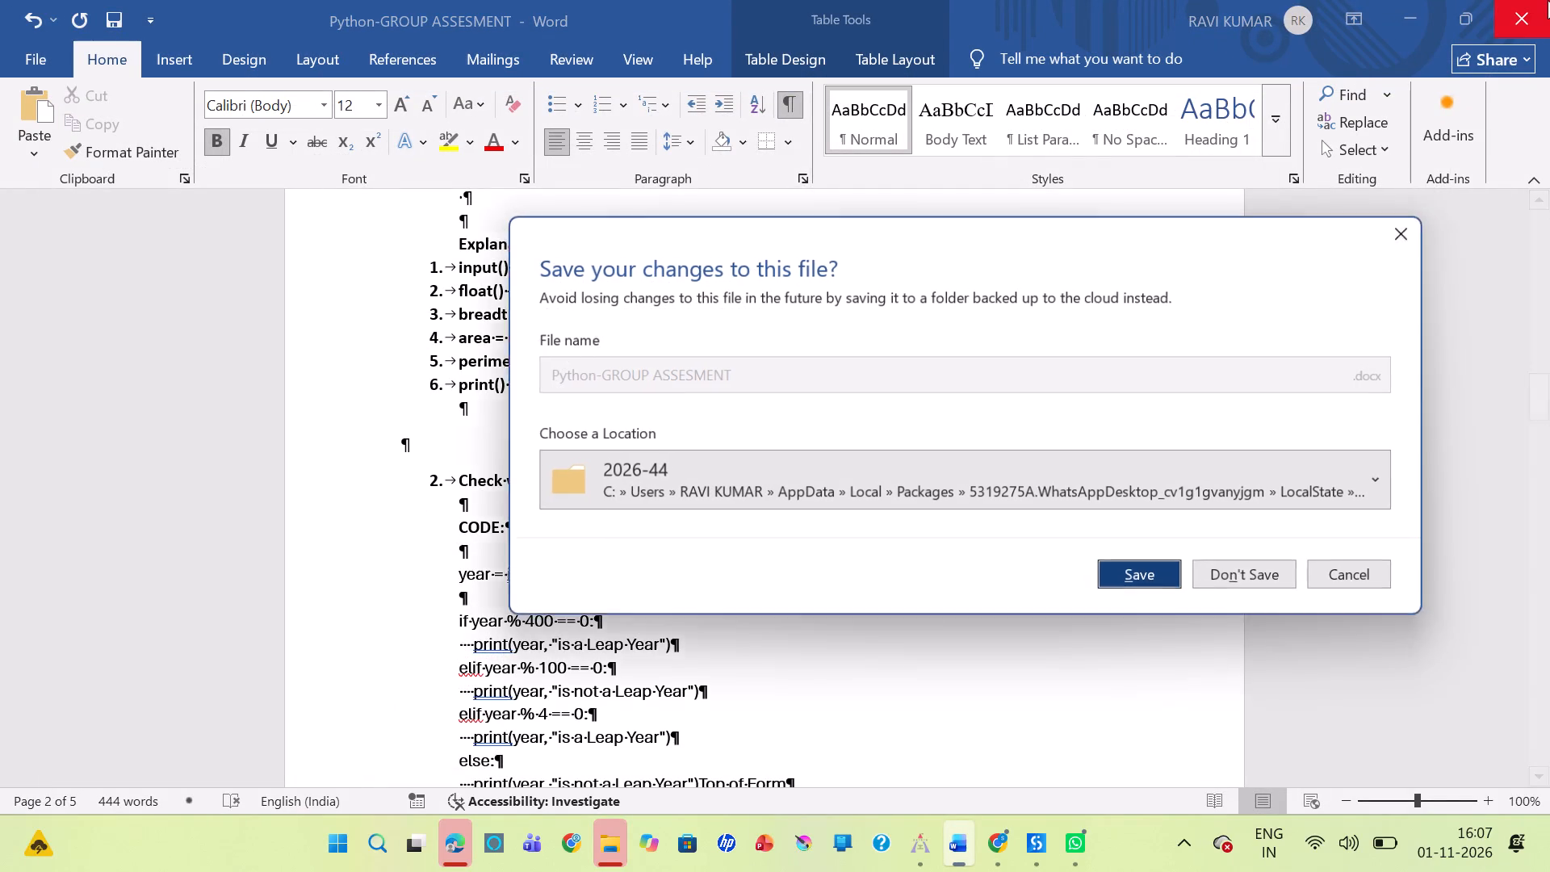
pyautogui.click(1548, 0)
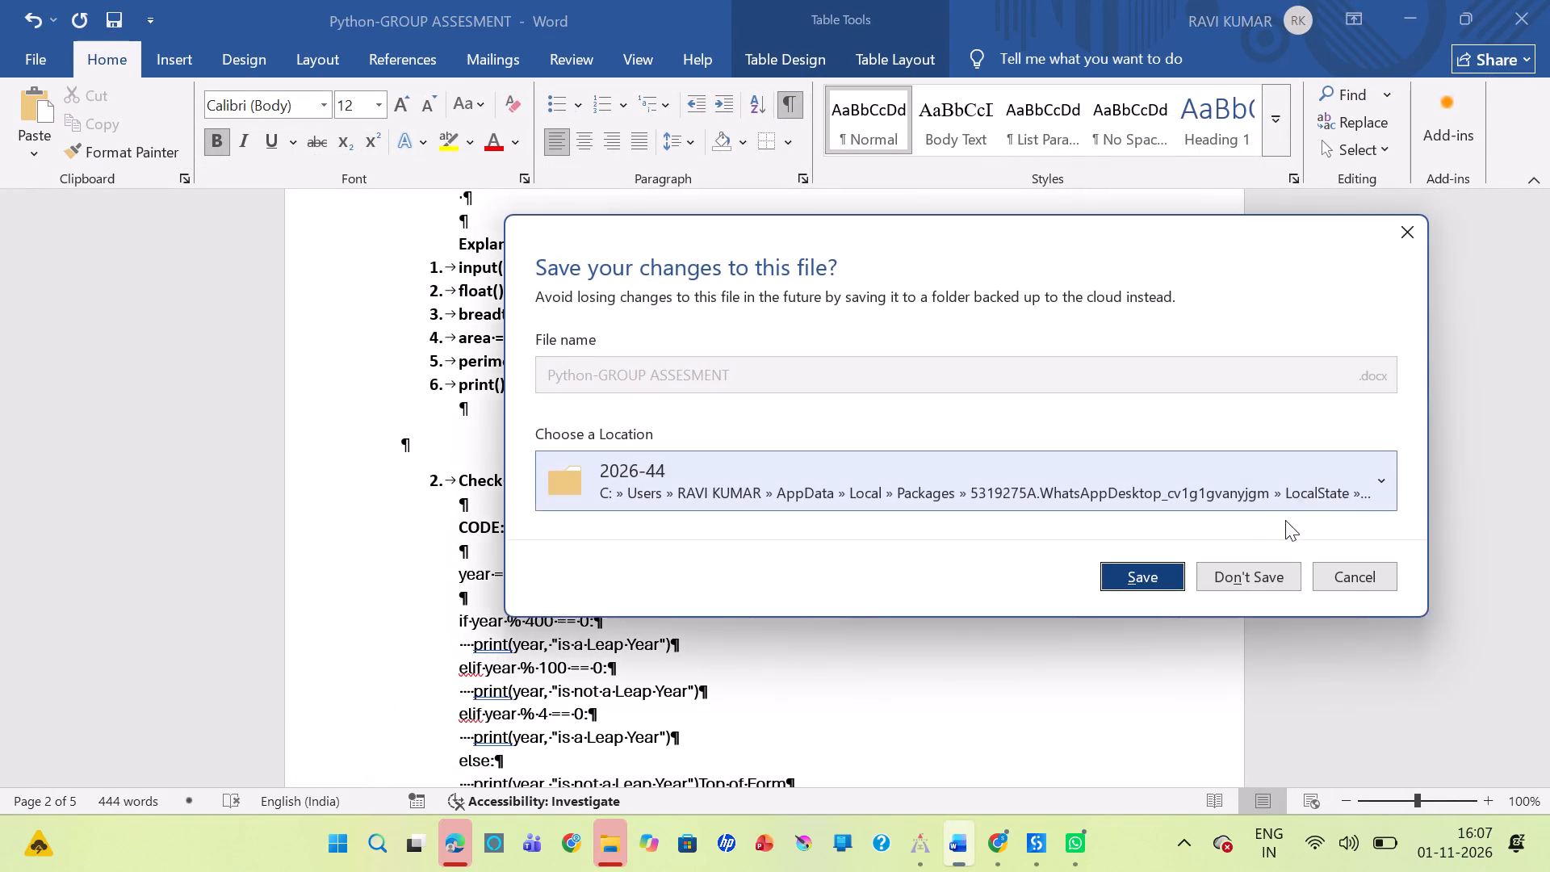
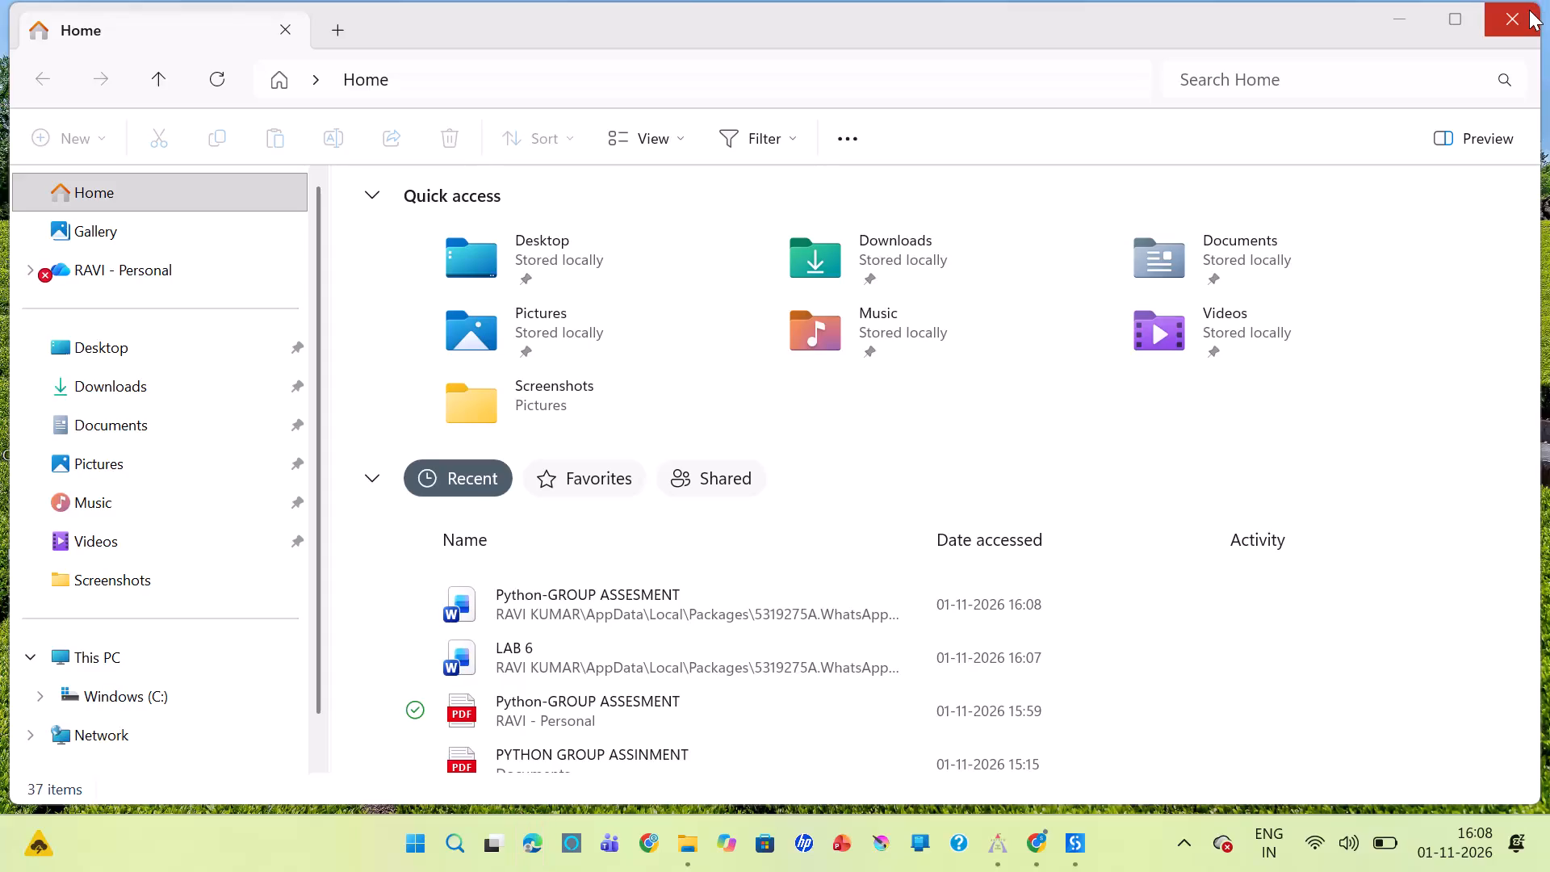
# Close the File Explorer window and the UiPath sign-in window.
pyautogui.click(1529, 10)
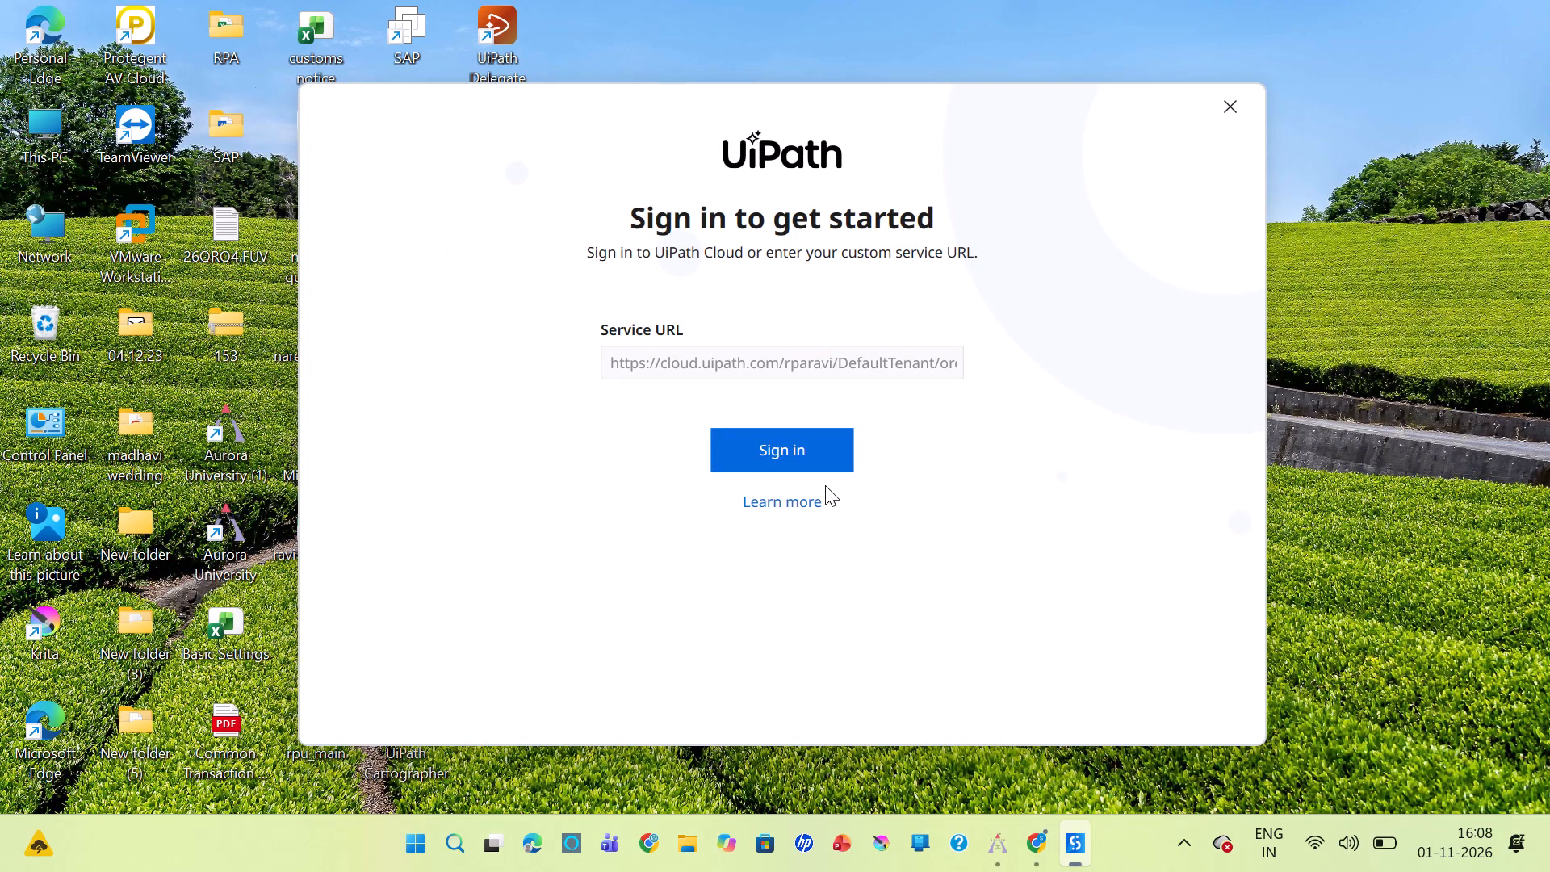
pyautogui.click(1230, 97)
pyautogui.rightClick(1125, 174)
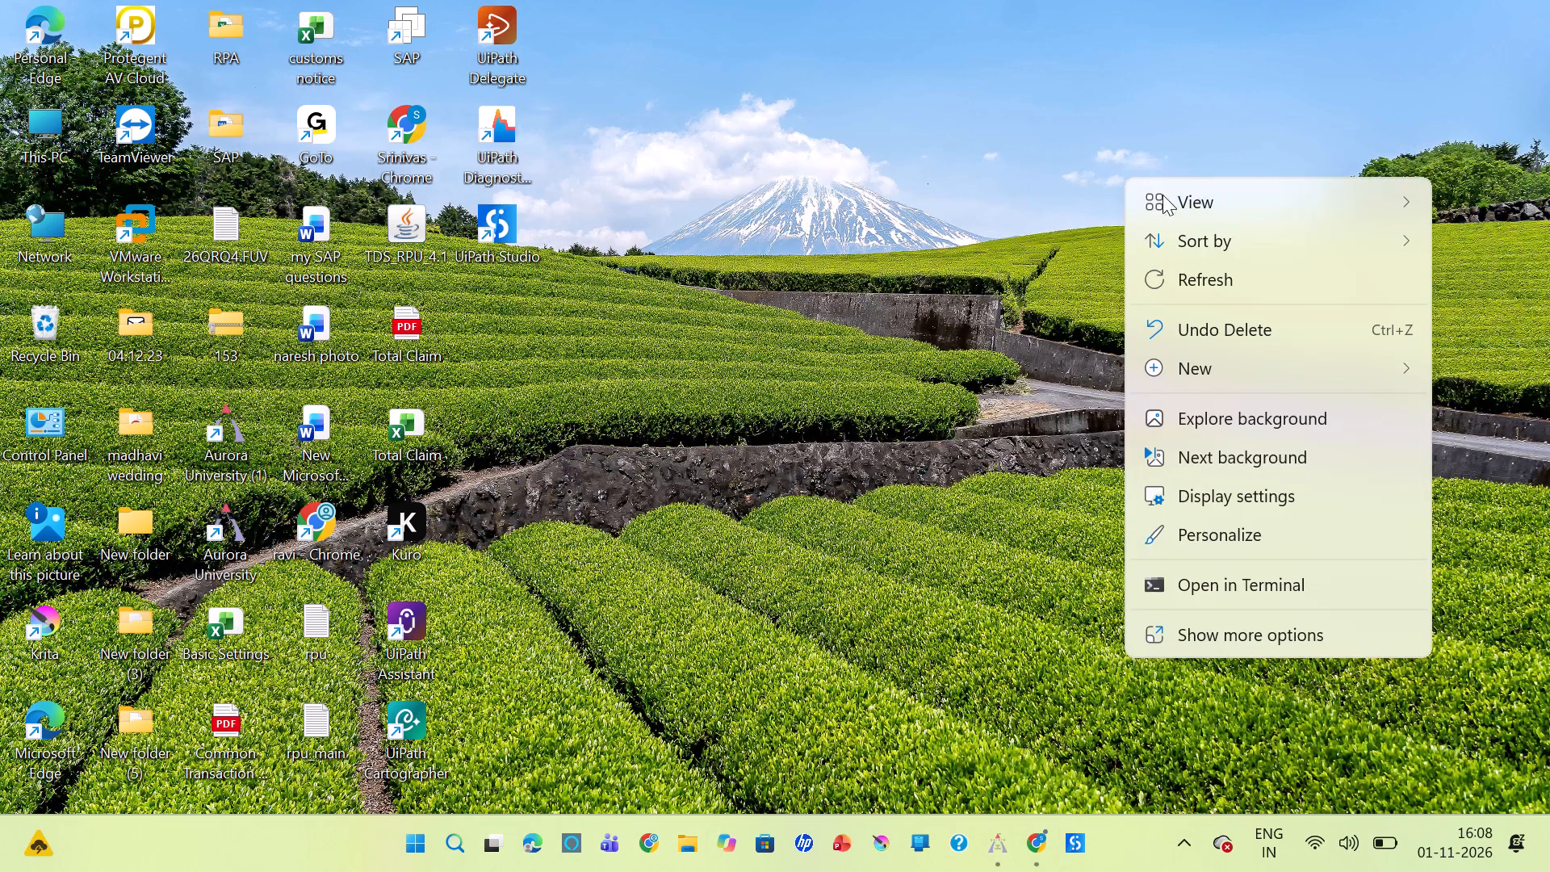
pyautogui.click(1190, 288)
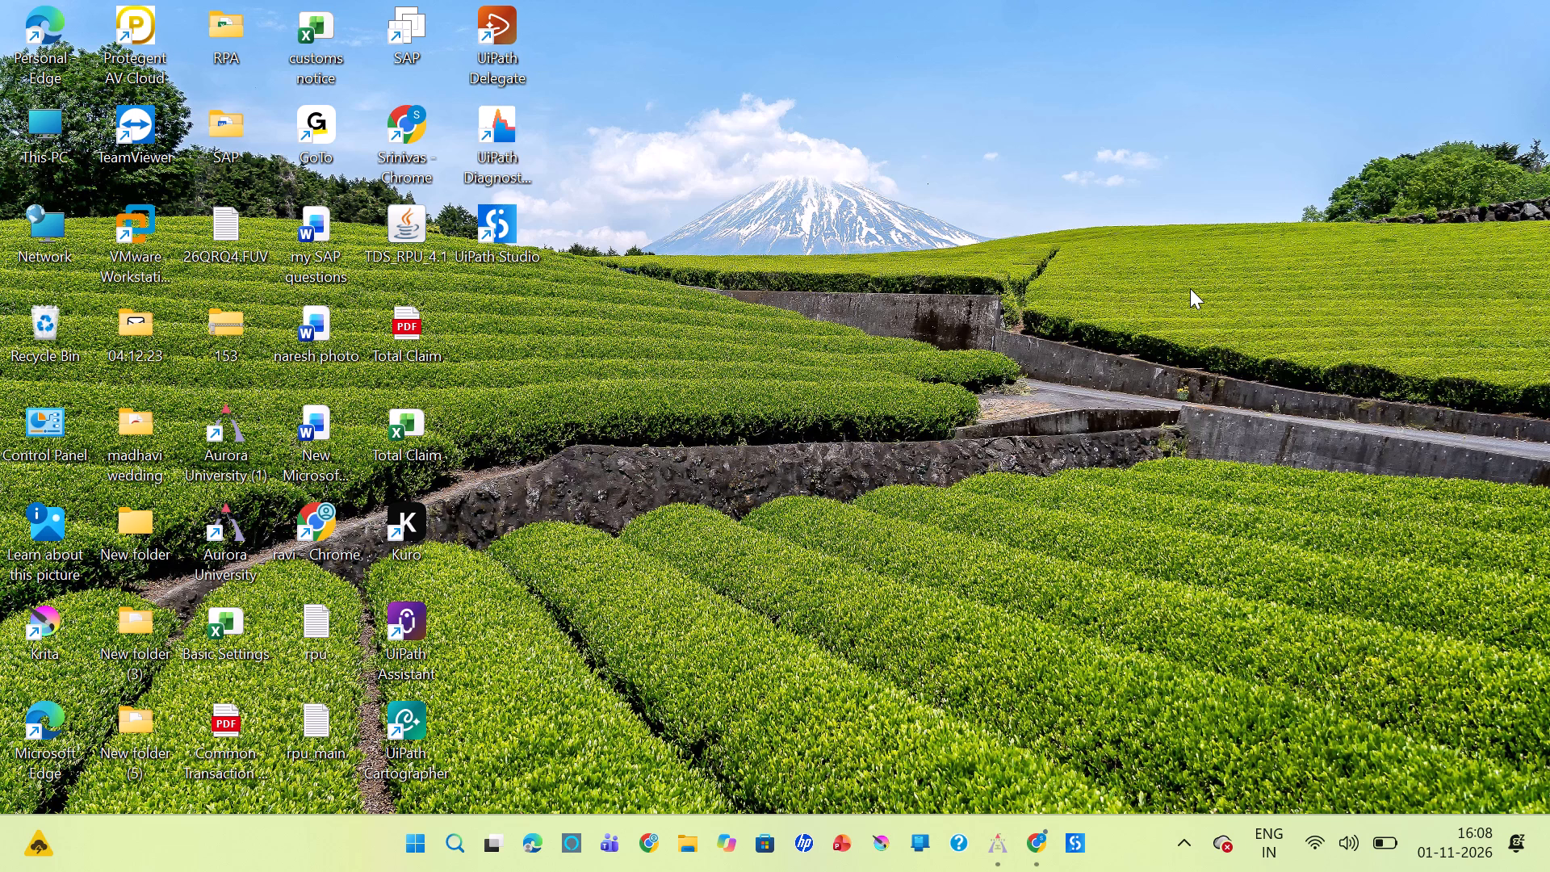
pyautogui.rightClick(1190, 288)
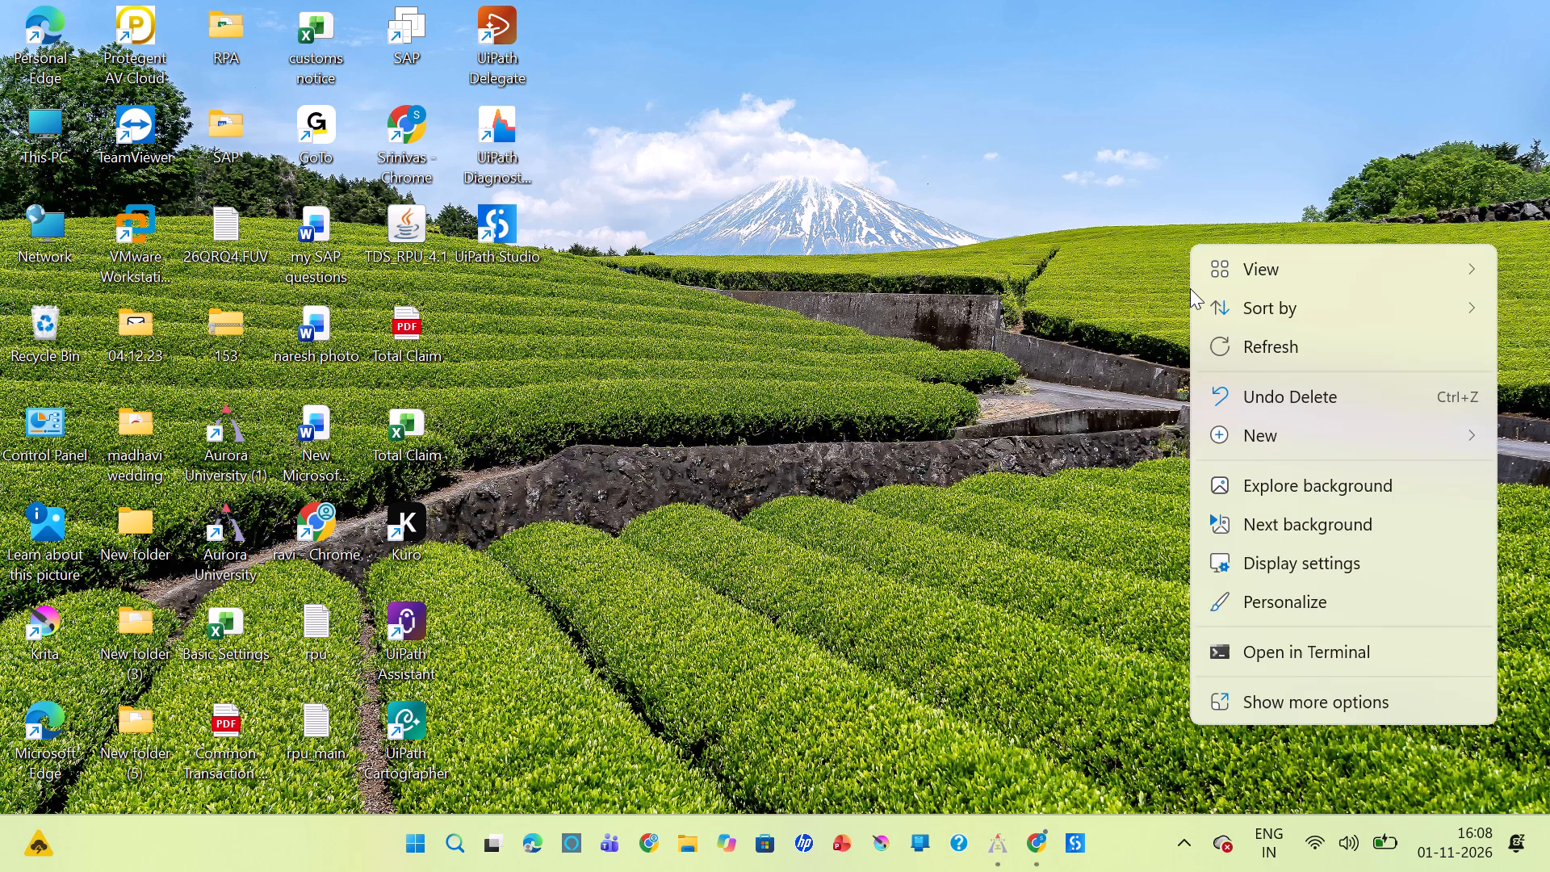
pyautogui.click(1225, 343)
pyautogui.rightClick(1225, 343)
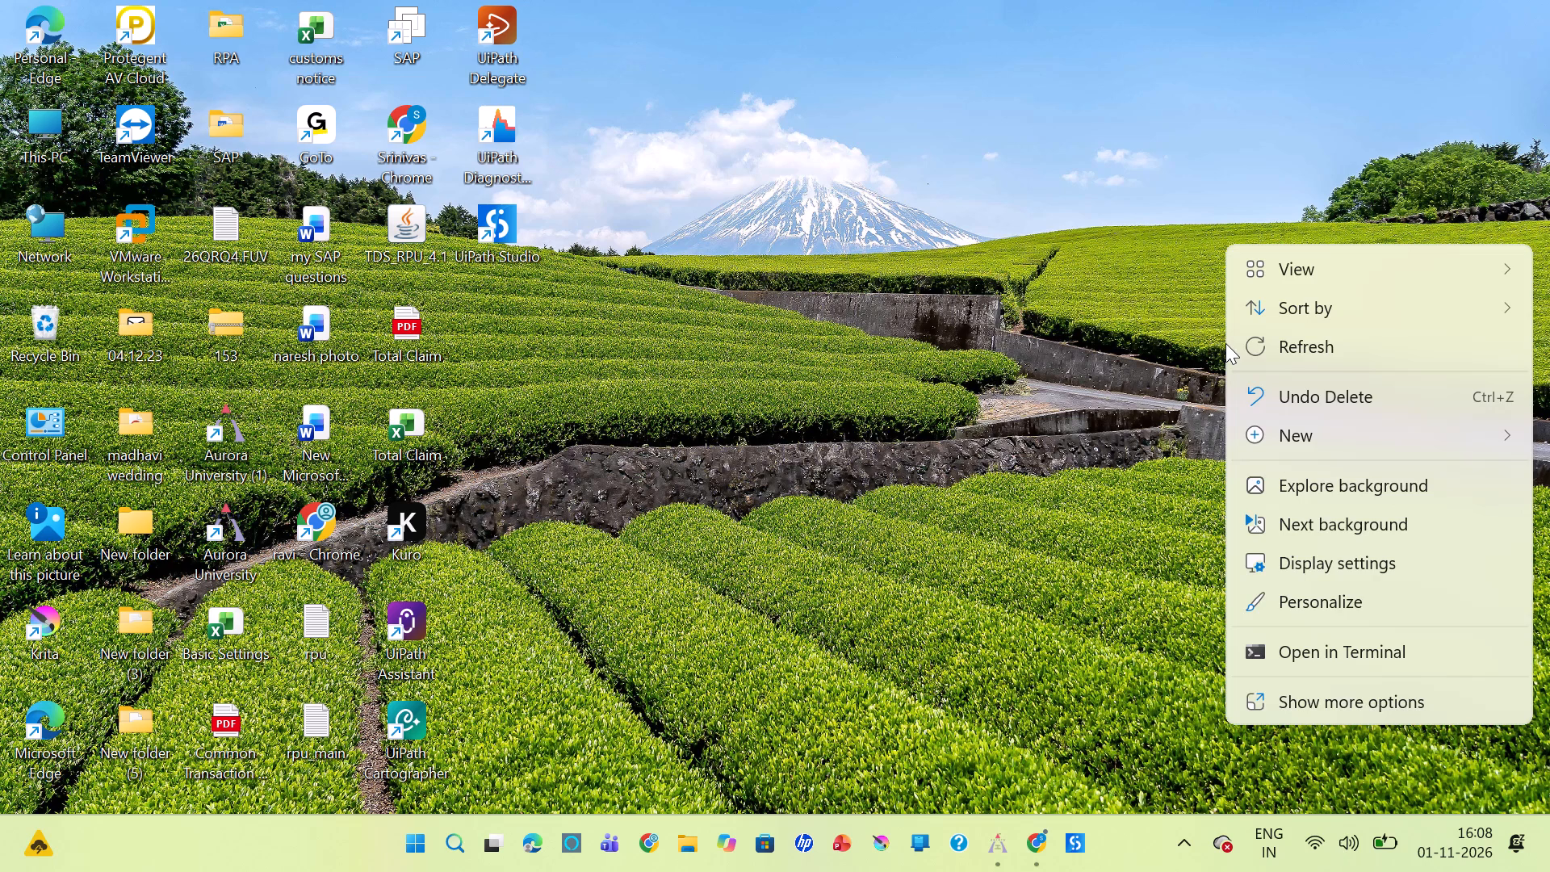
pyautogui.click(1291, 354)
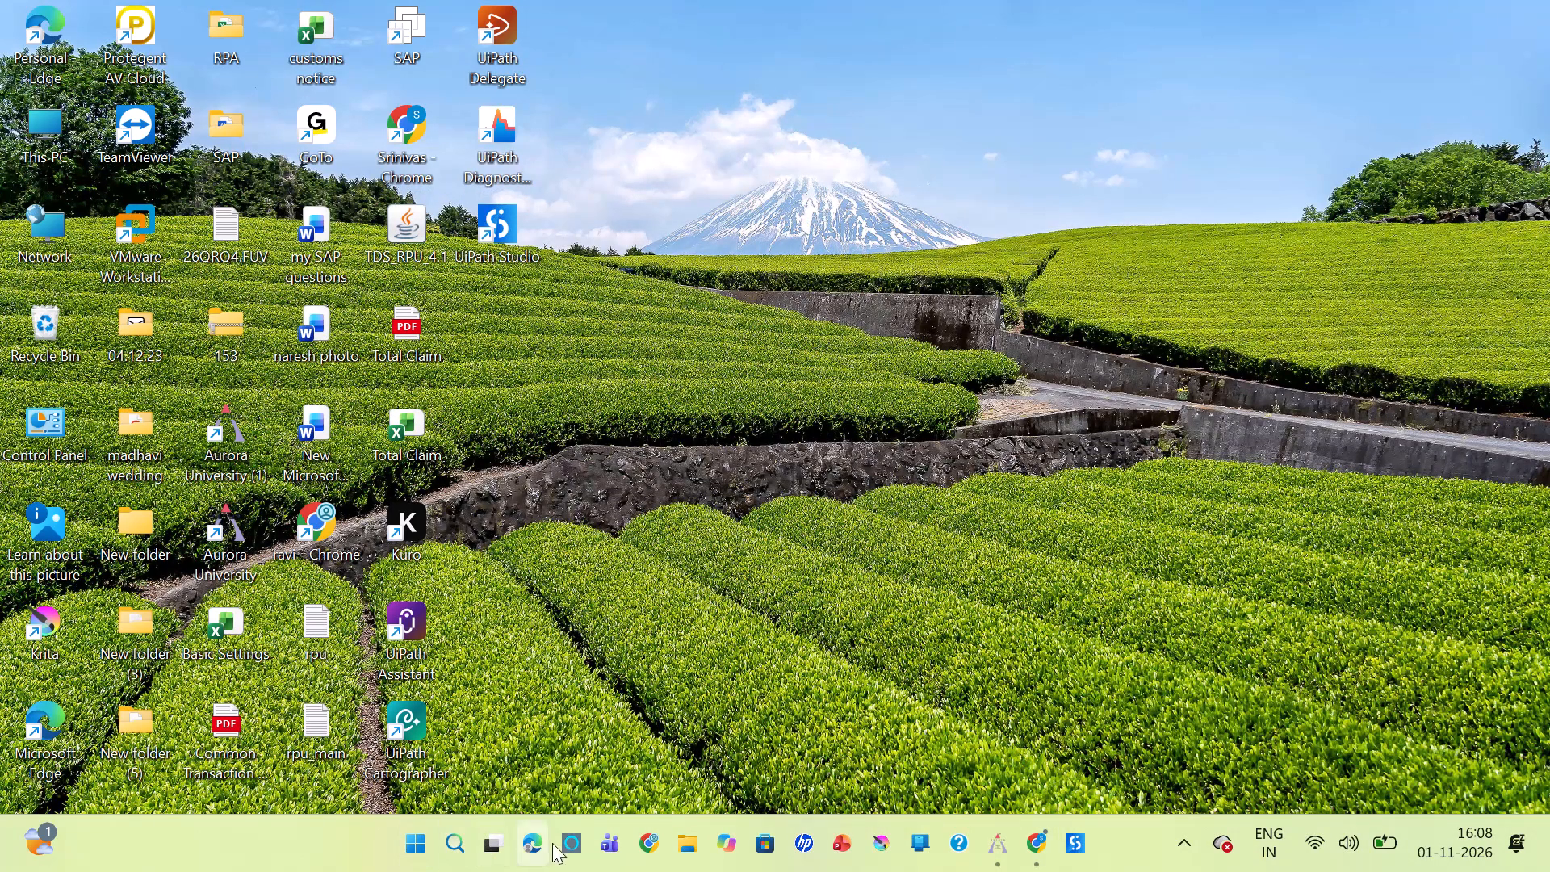
# Open the Python-GROUP ASSESMENT Word document from the recent files, check its student details table, and minimise it.
pyautogui.click(669, 836)
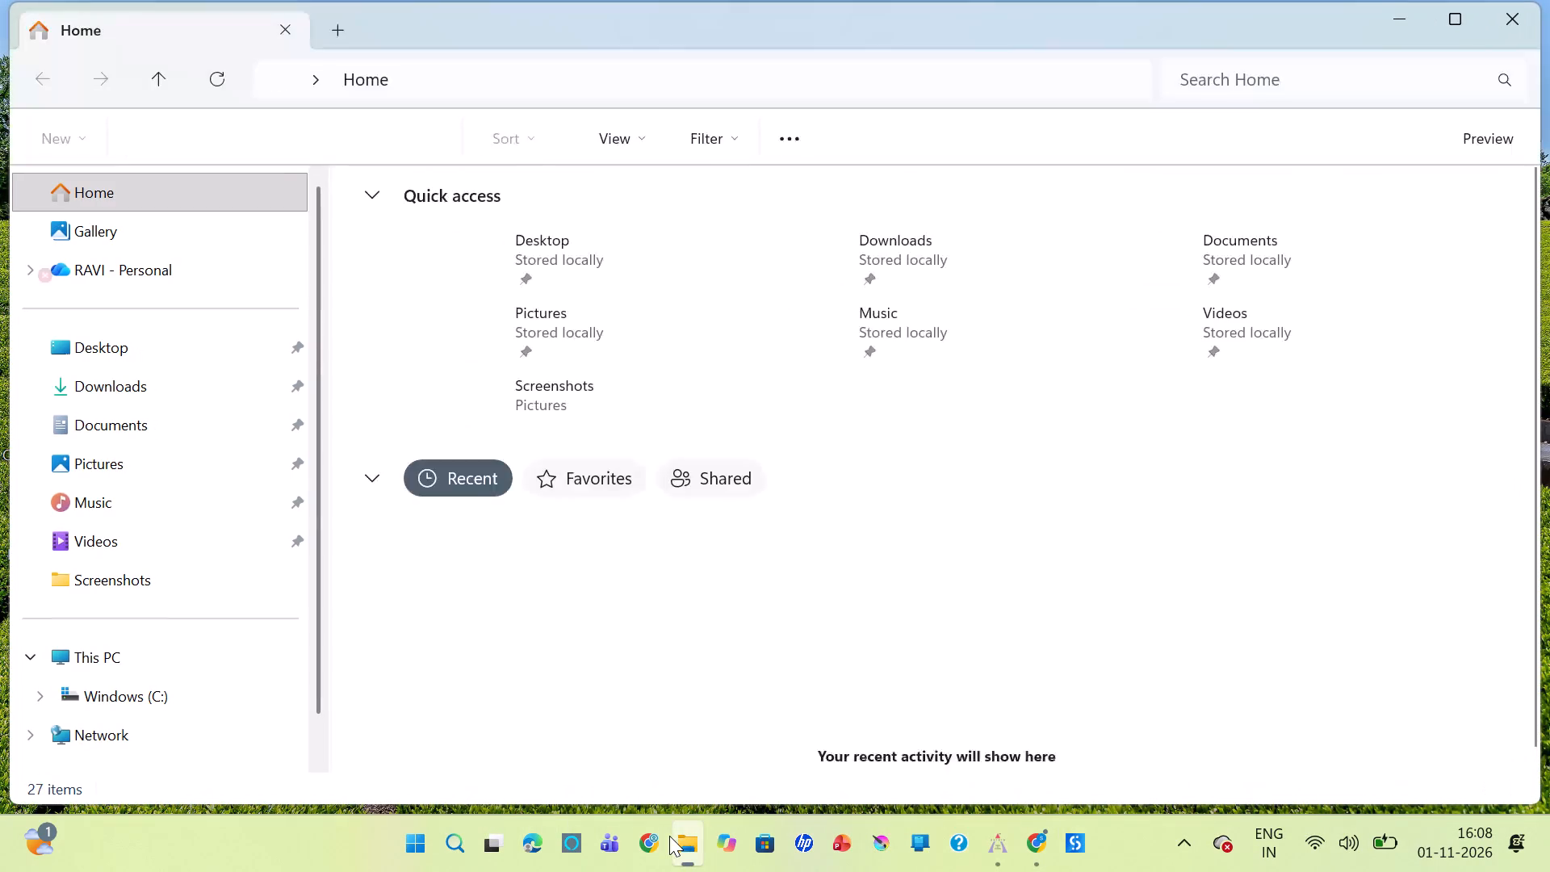
pyautogui.click(605, 618)
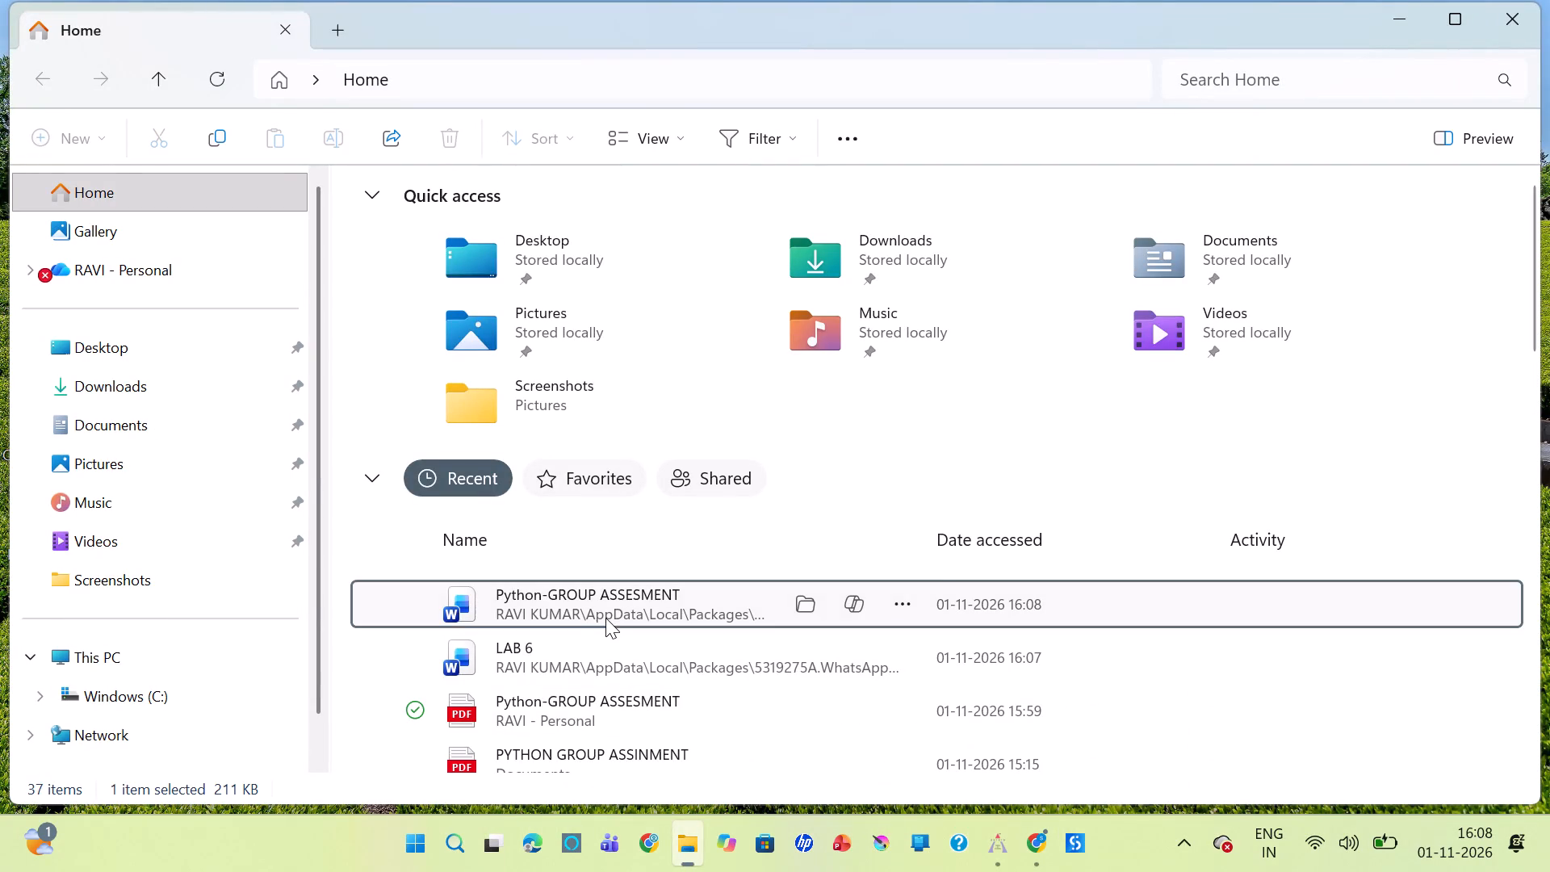
pyautogui.click(892, 614)
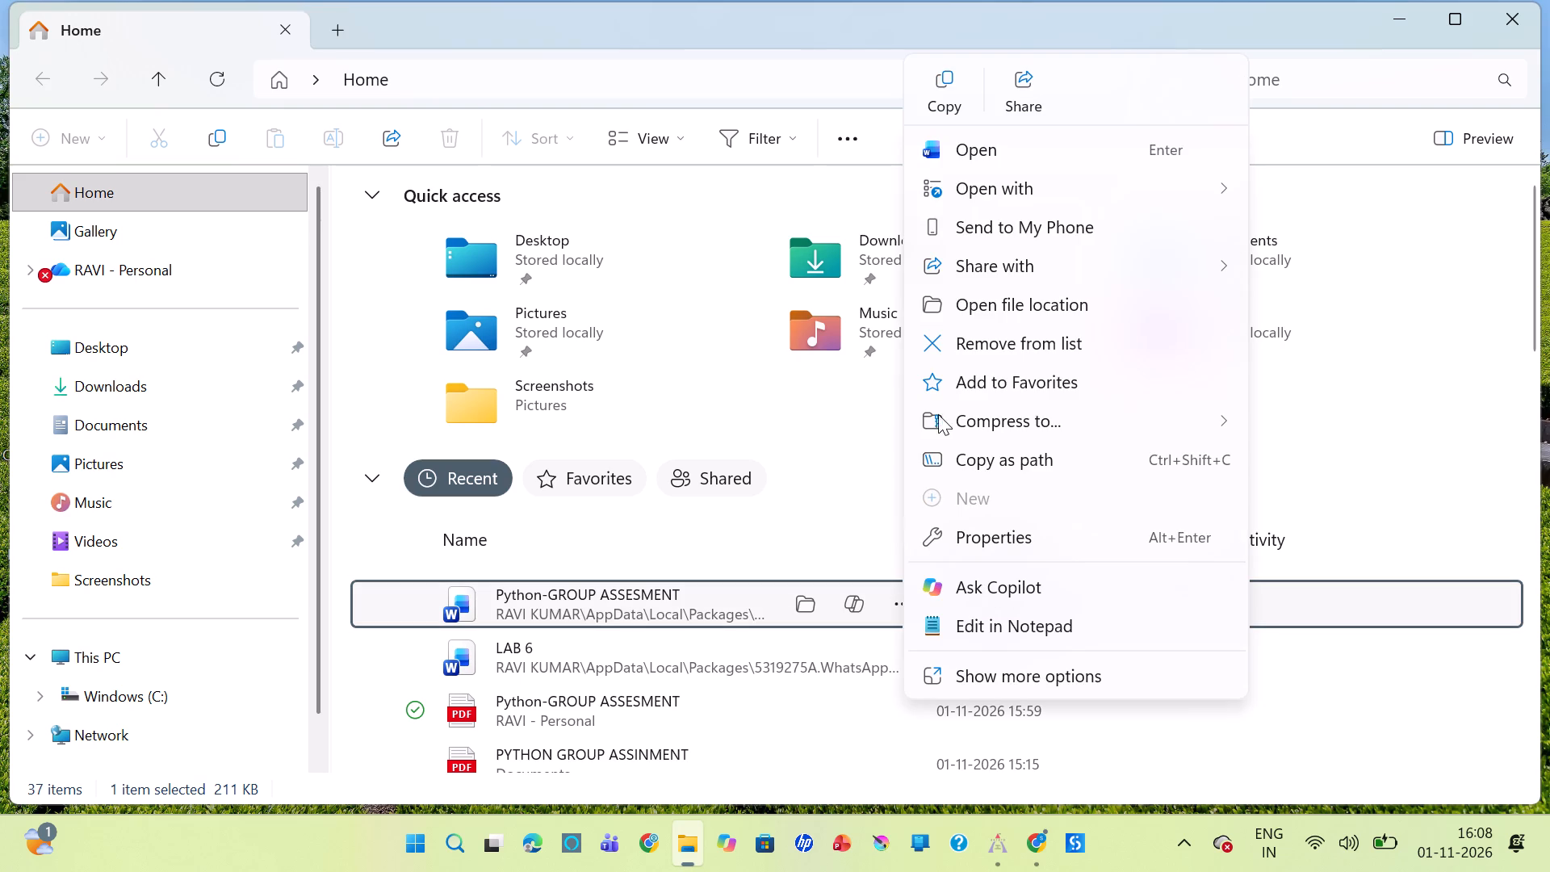
pyautogui.click(945, 143)
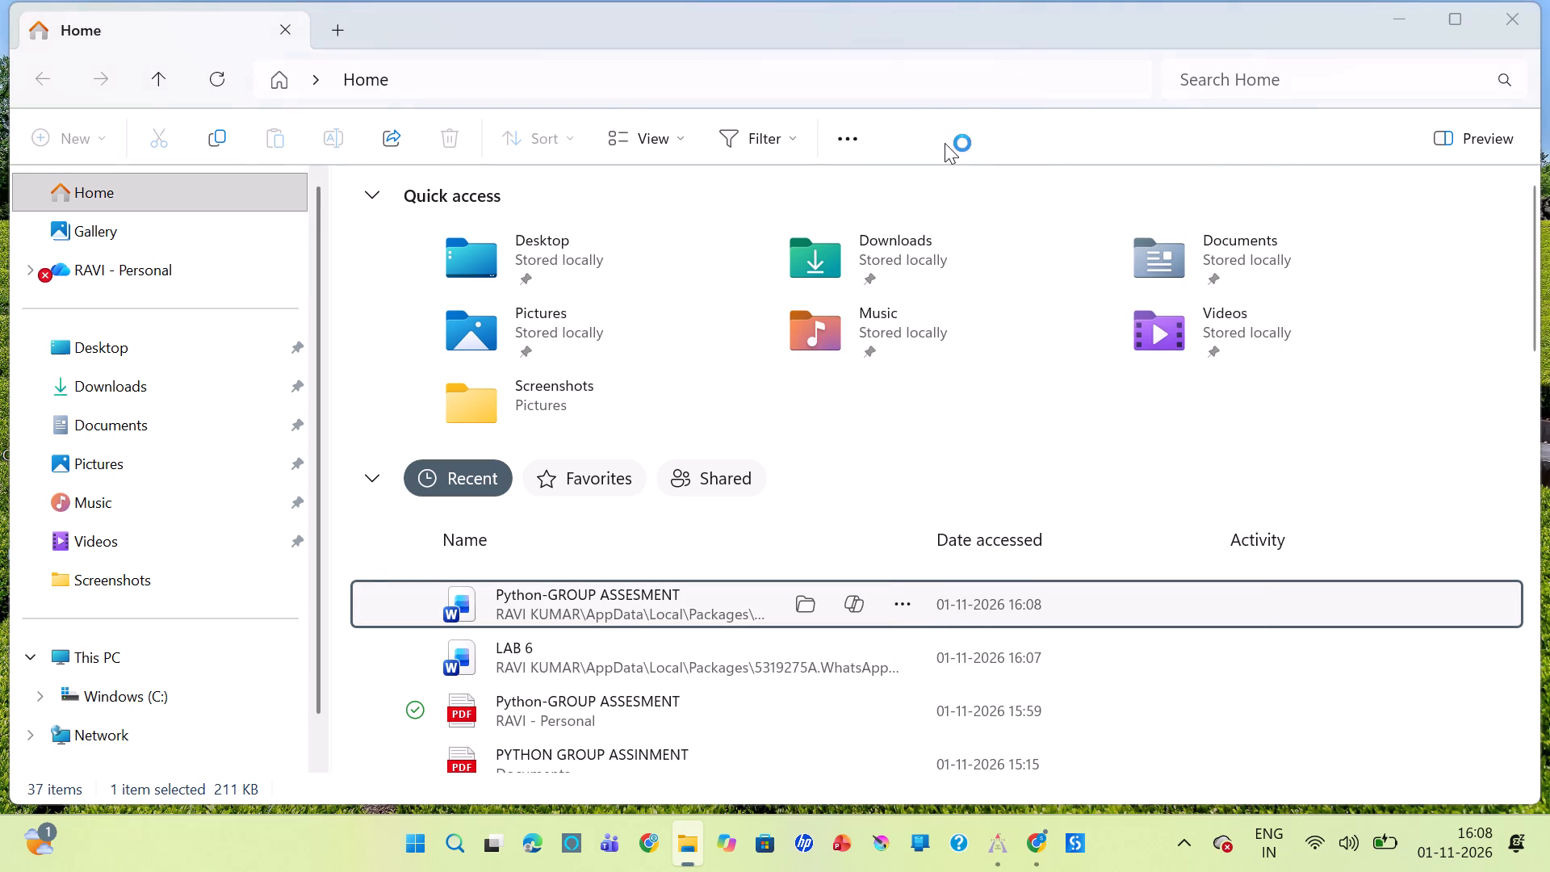
pyautogui.scroll(-4, 906, 488)
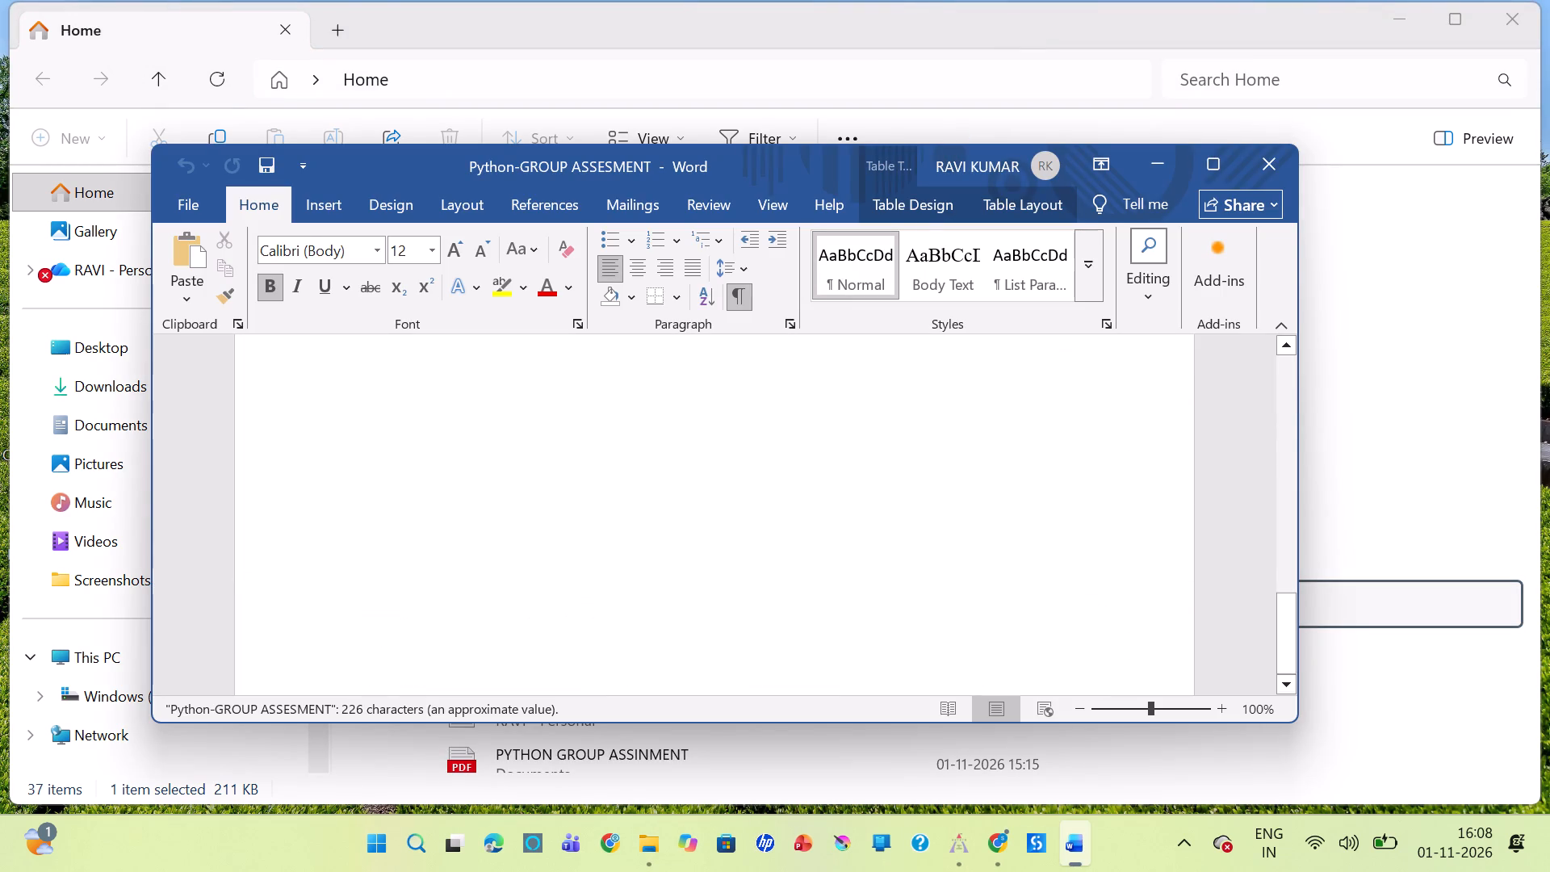
pyautogui.click(1218, 158)
pyautogui.scroll(4, 786, 468)
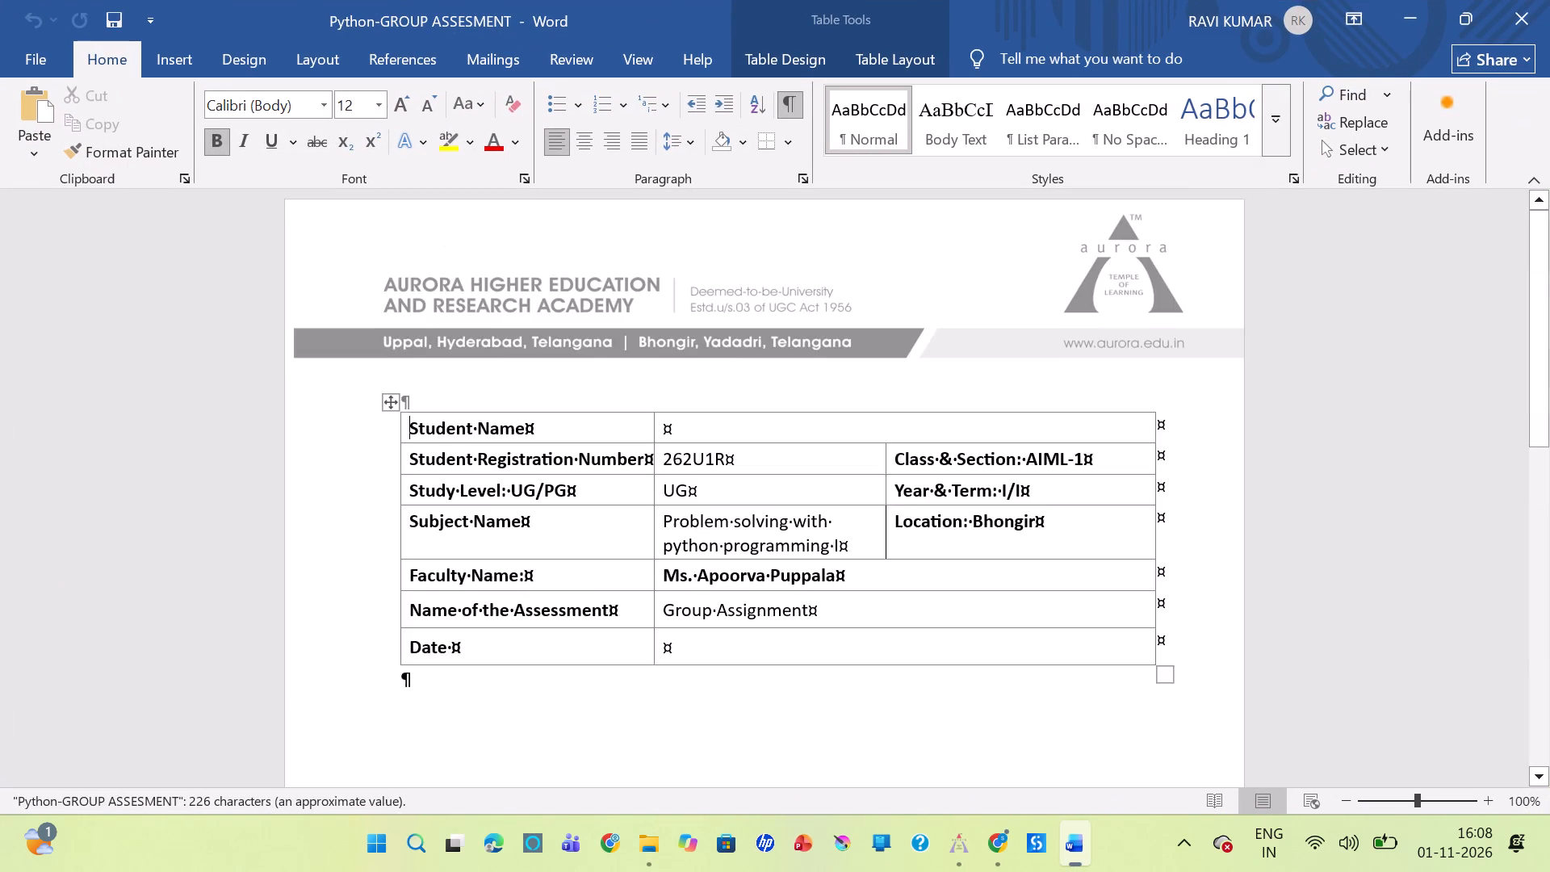
pyautogui.scroll(-5, 786, 468)
pyautogui.click(1406, 0)
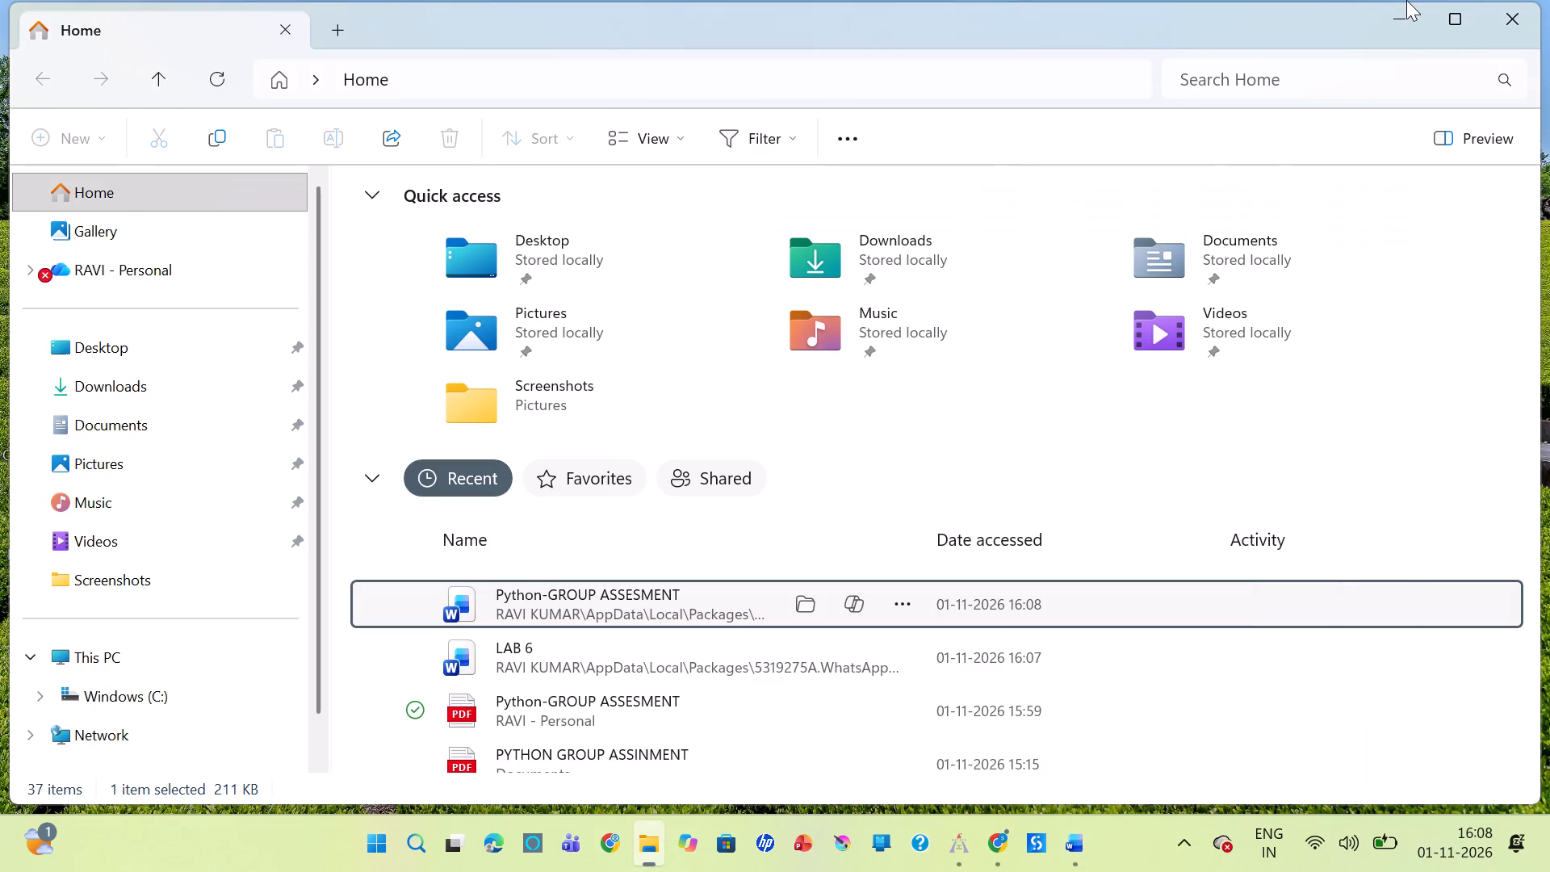
# Open the Python-GROUP ASSESMENT PDF from File Explorer's recent files.
pyautogui.scroll(-2, 1406, 0)
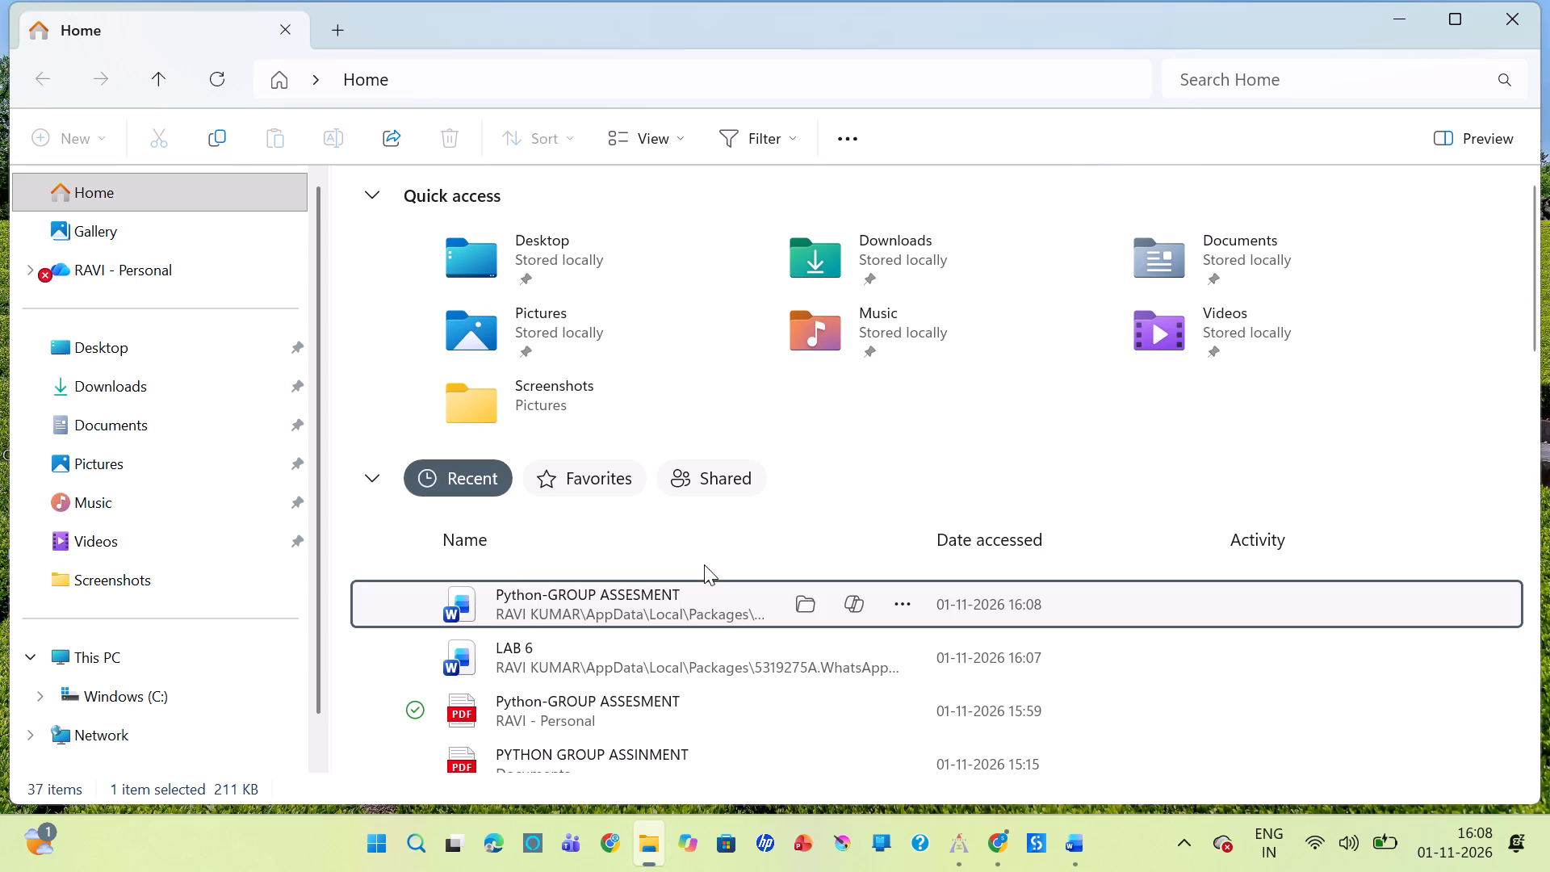
pyautogui.scroll(-2, 704, 564)
pyautogui.scroll(1, 704, 564)
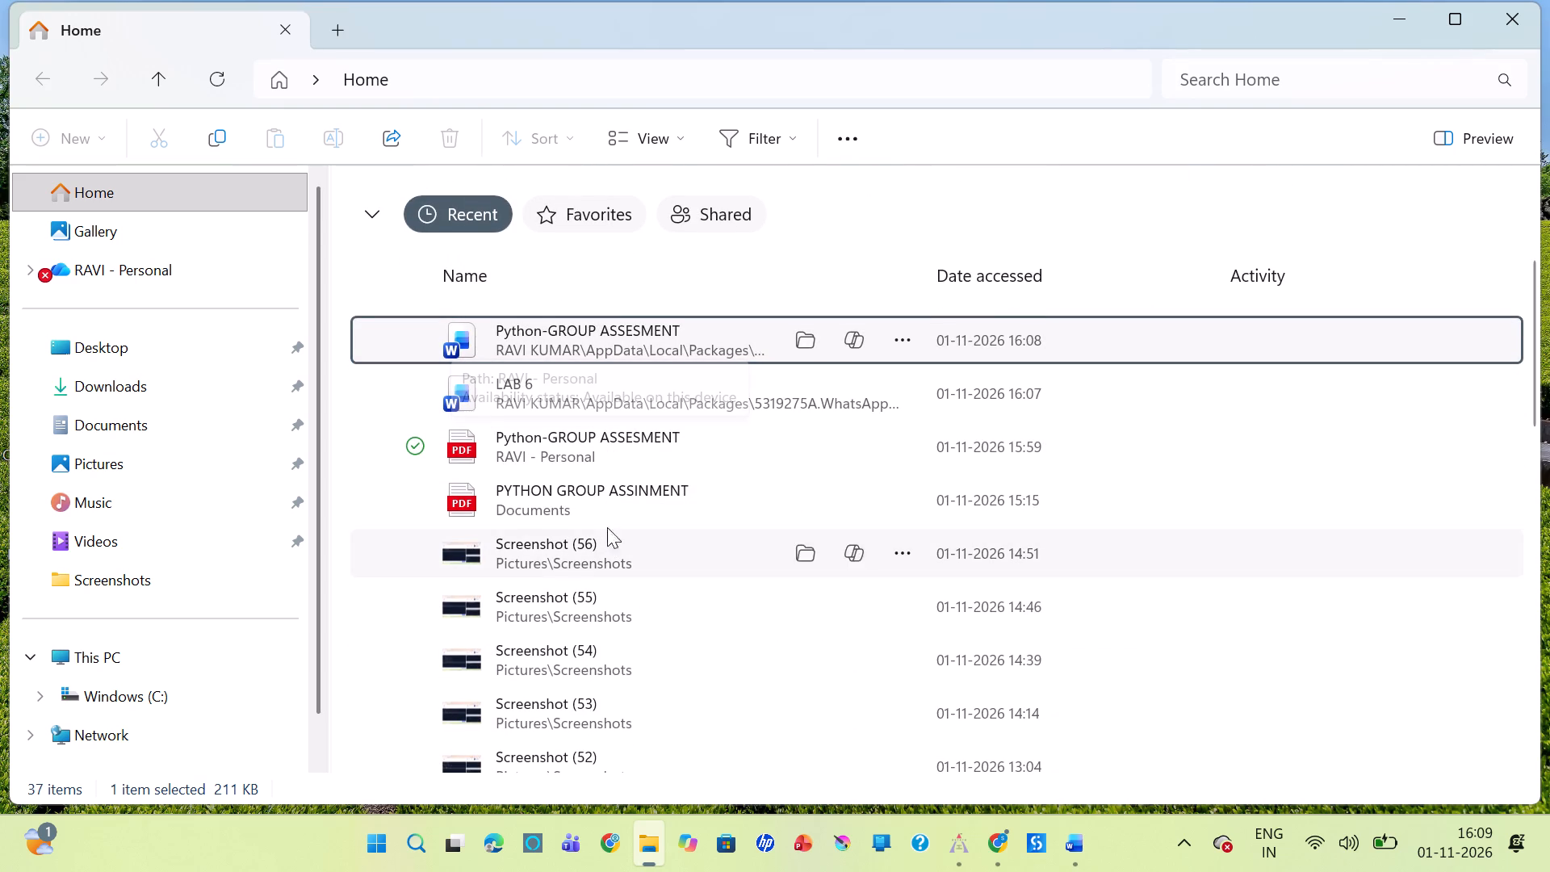
pyautogui.click(589, 463)
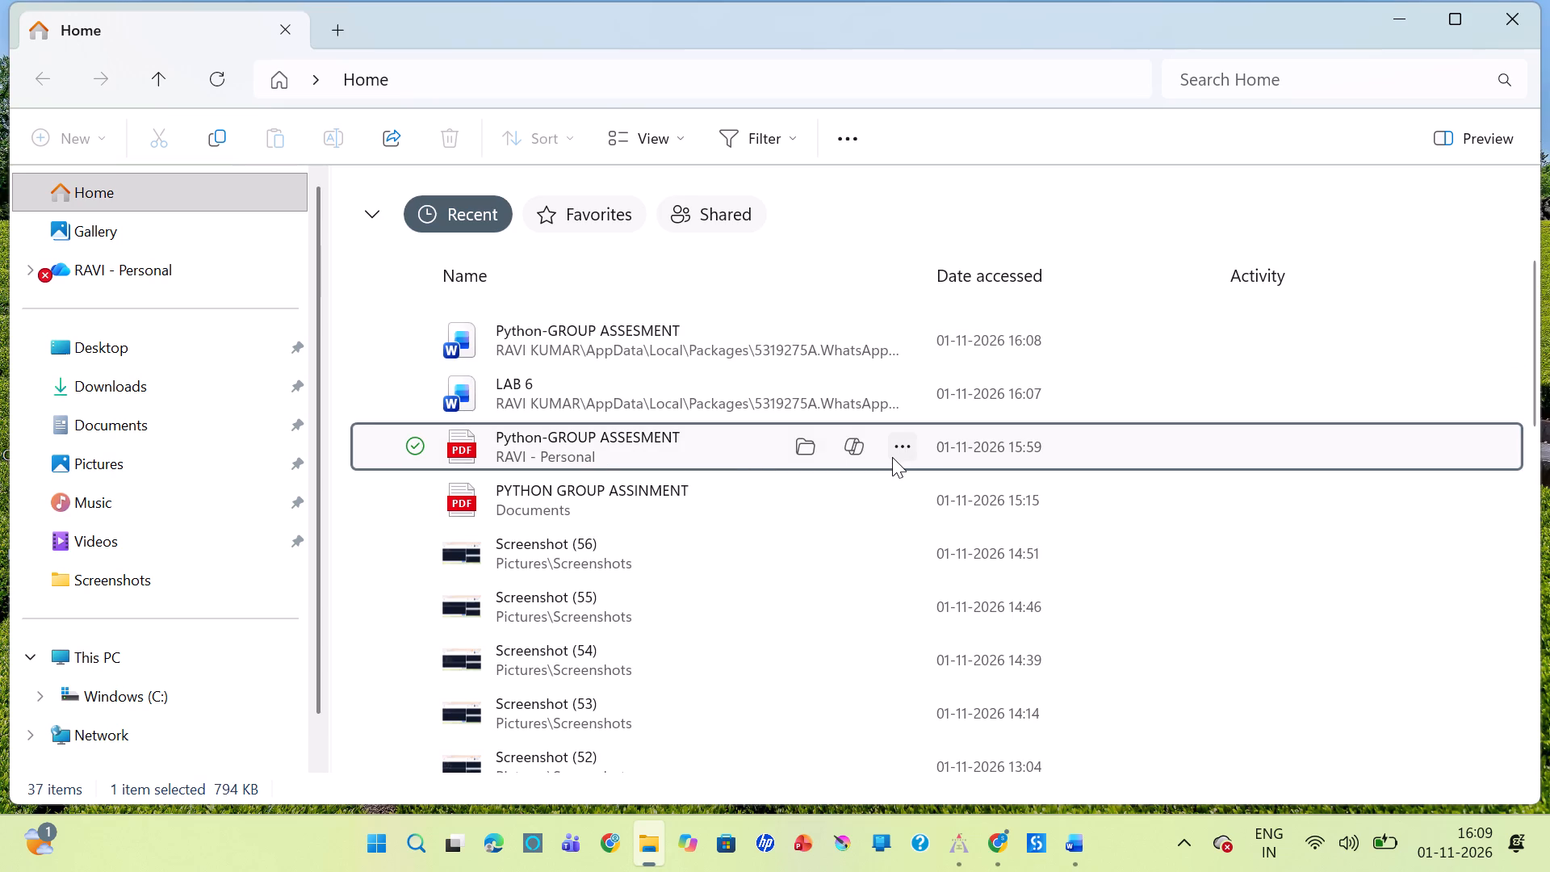
pyautogui.click(892, 457)
pyautogui.click(980, 97)
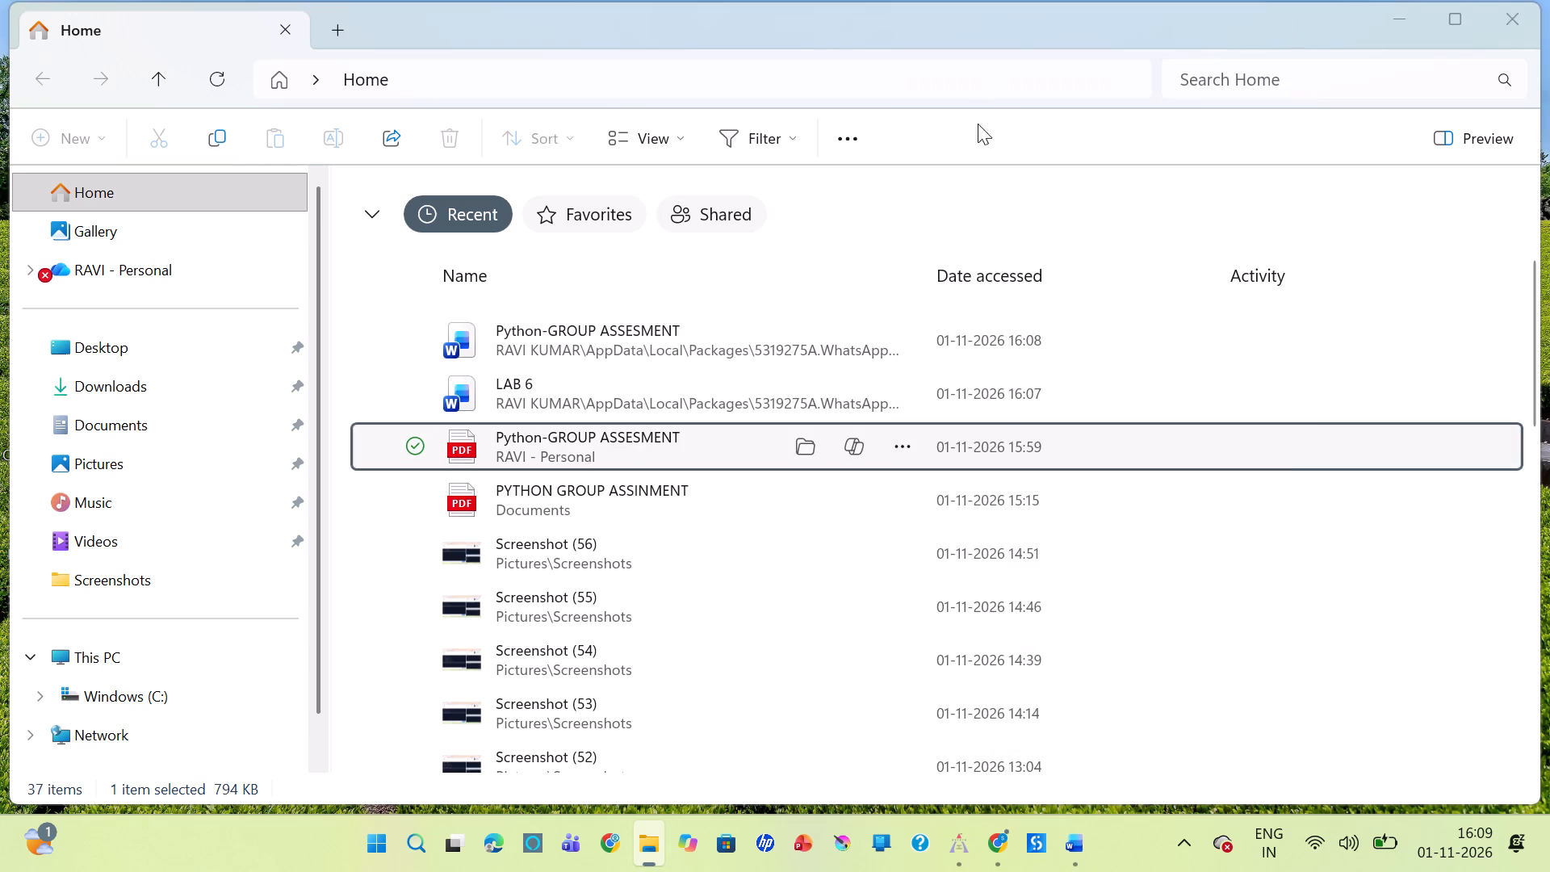
# Review the PDF's student details, code, outputs and explanations through to the last page, and minimise it.
pyautogui.scroll(-3, 766, 604)
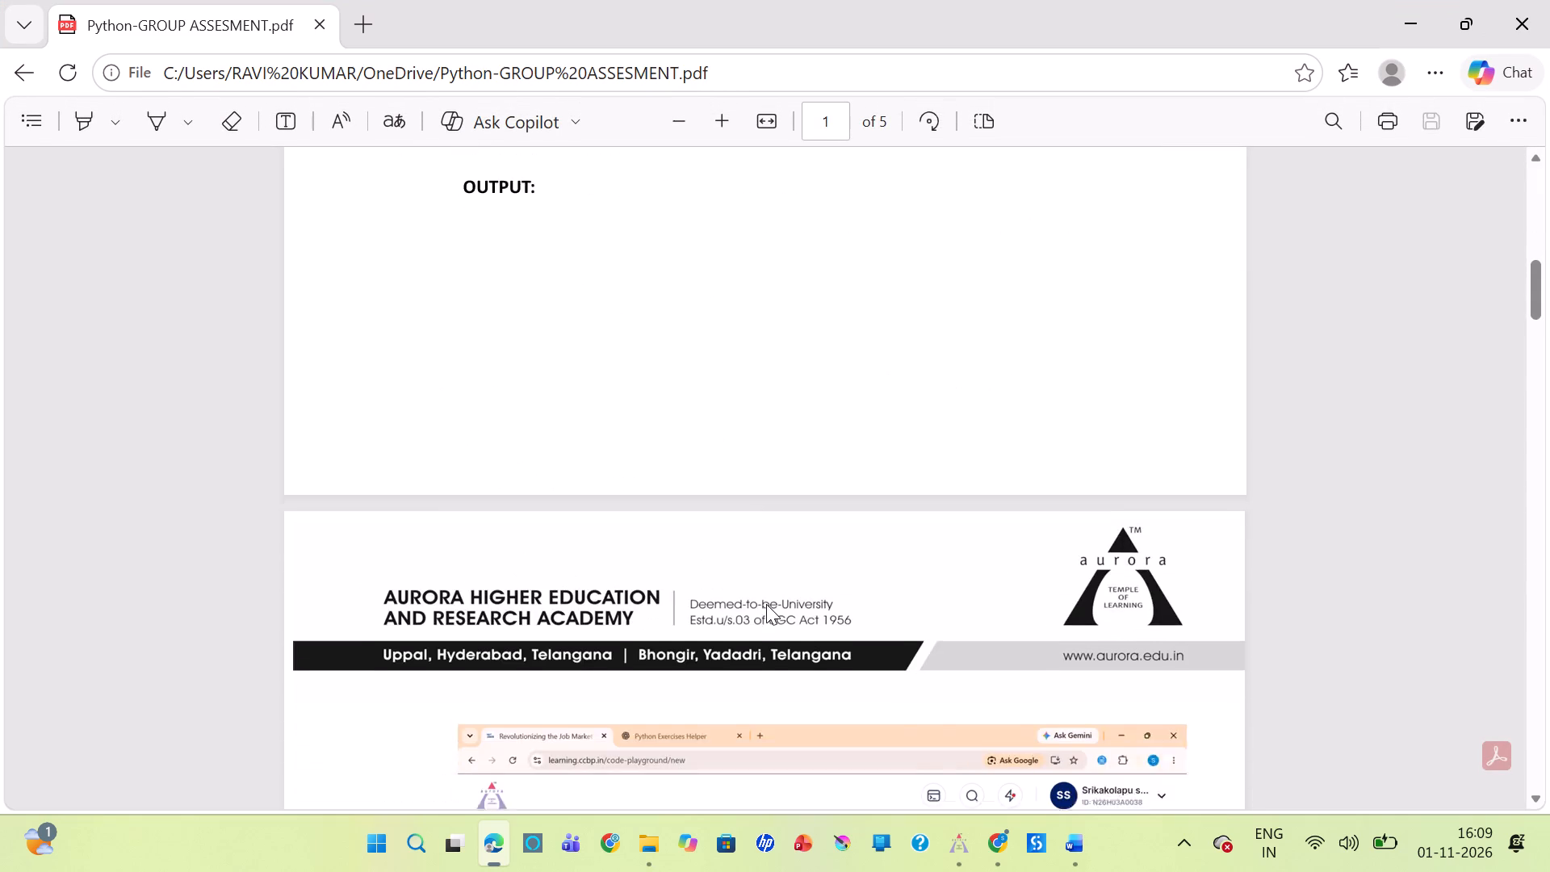
pyautogui.scroll(-4, 766, 604)
pyautogui.scroll(2, 766, 604)
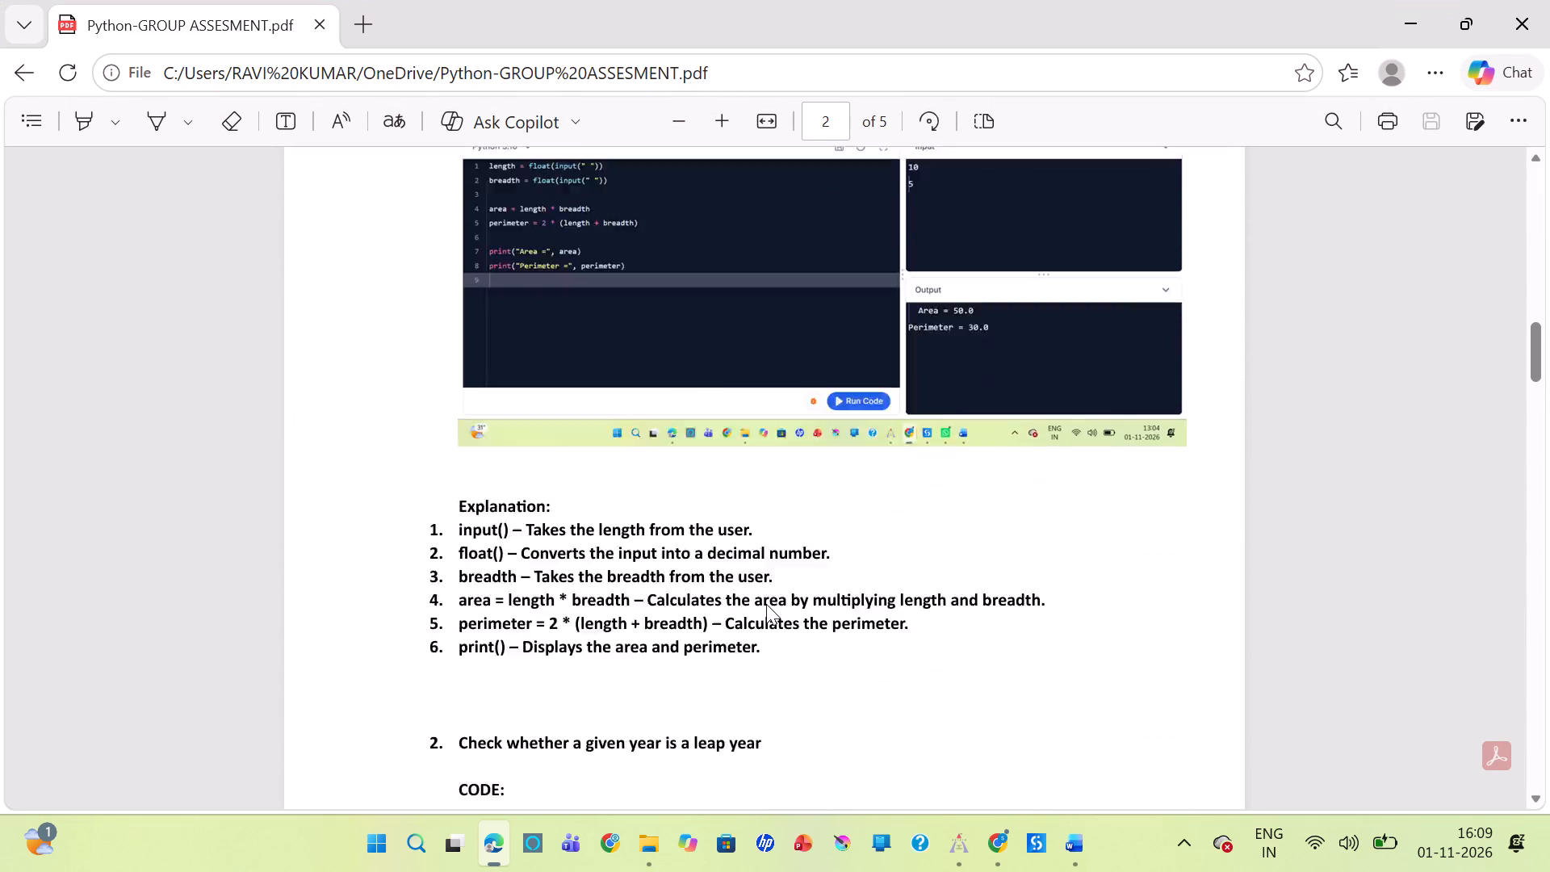
pyautogui.scroll(2, 766, 604)
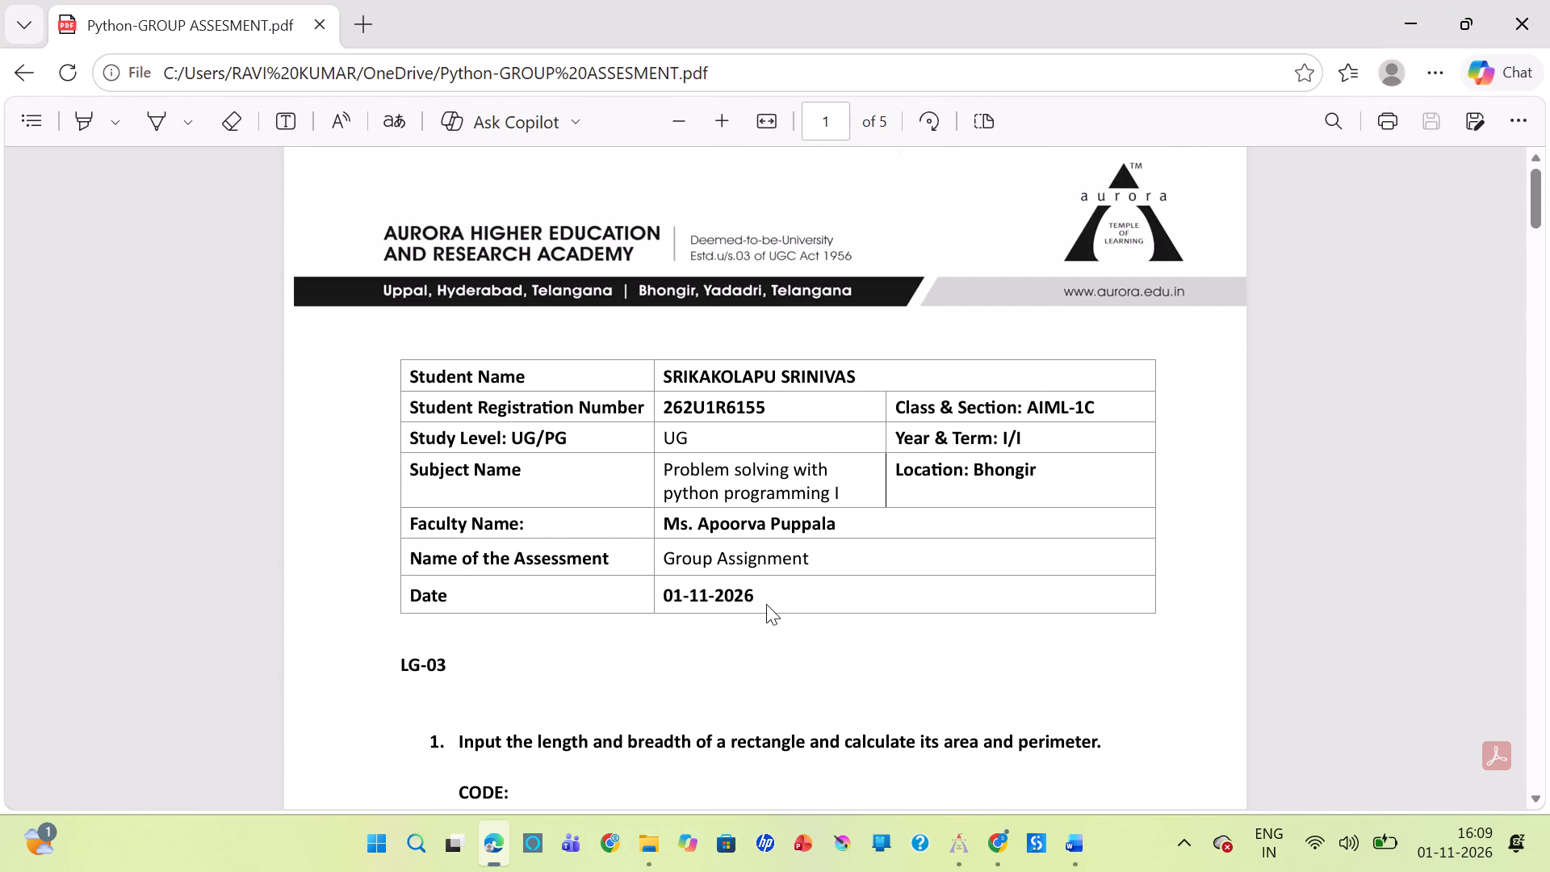
pyautogui.scroll(-2, 766, 604)
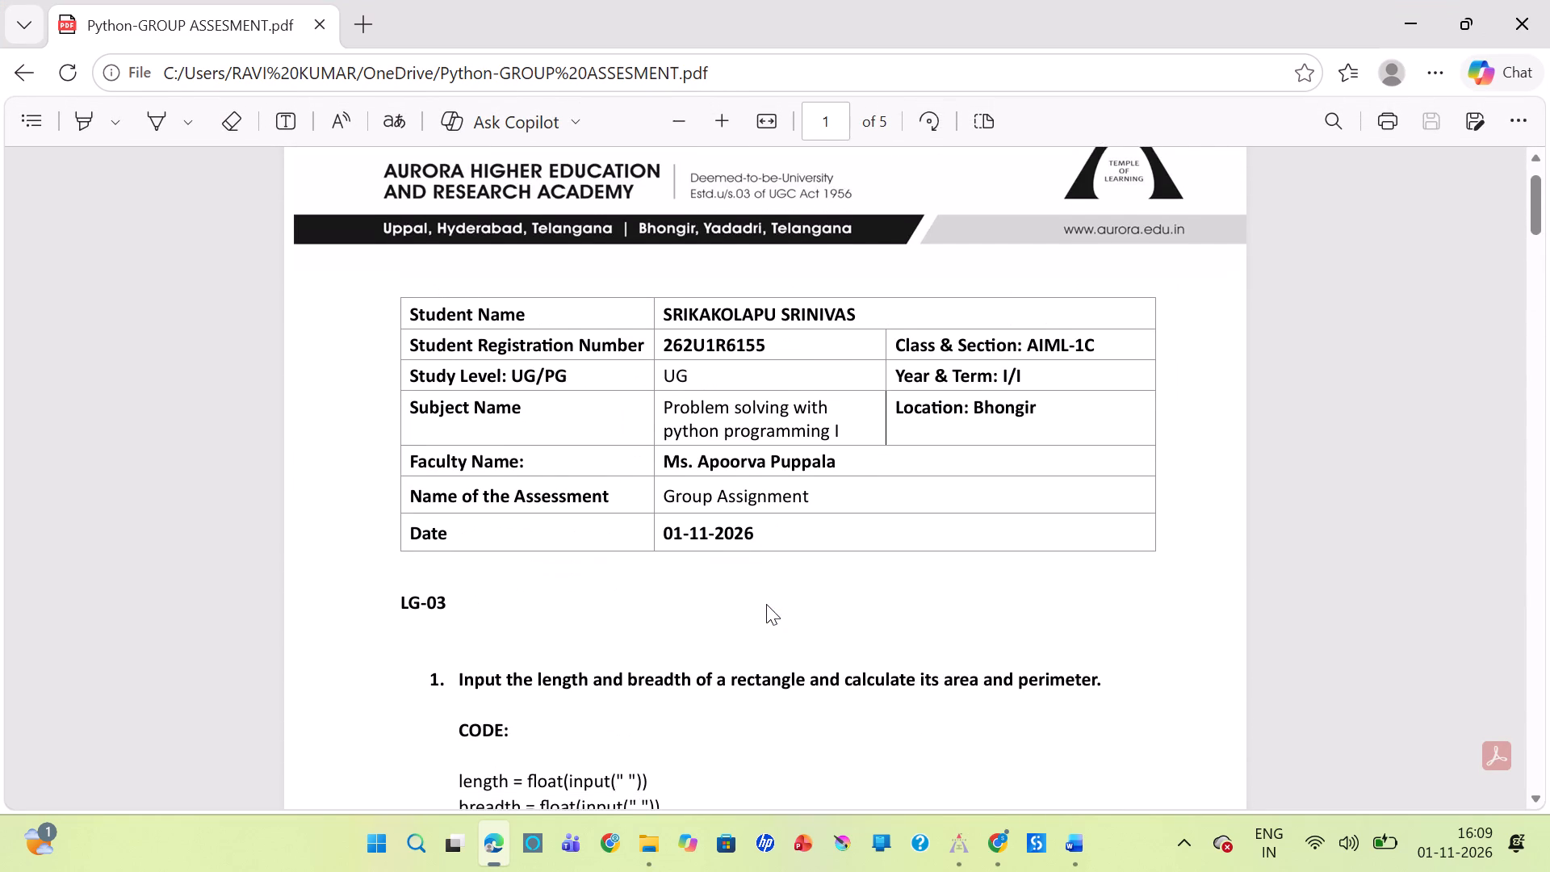
pyautogui.scroll(-6, 766, 604)
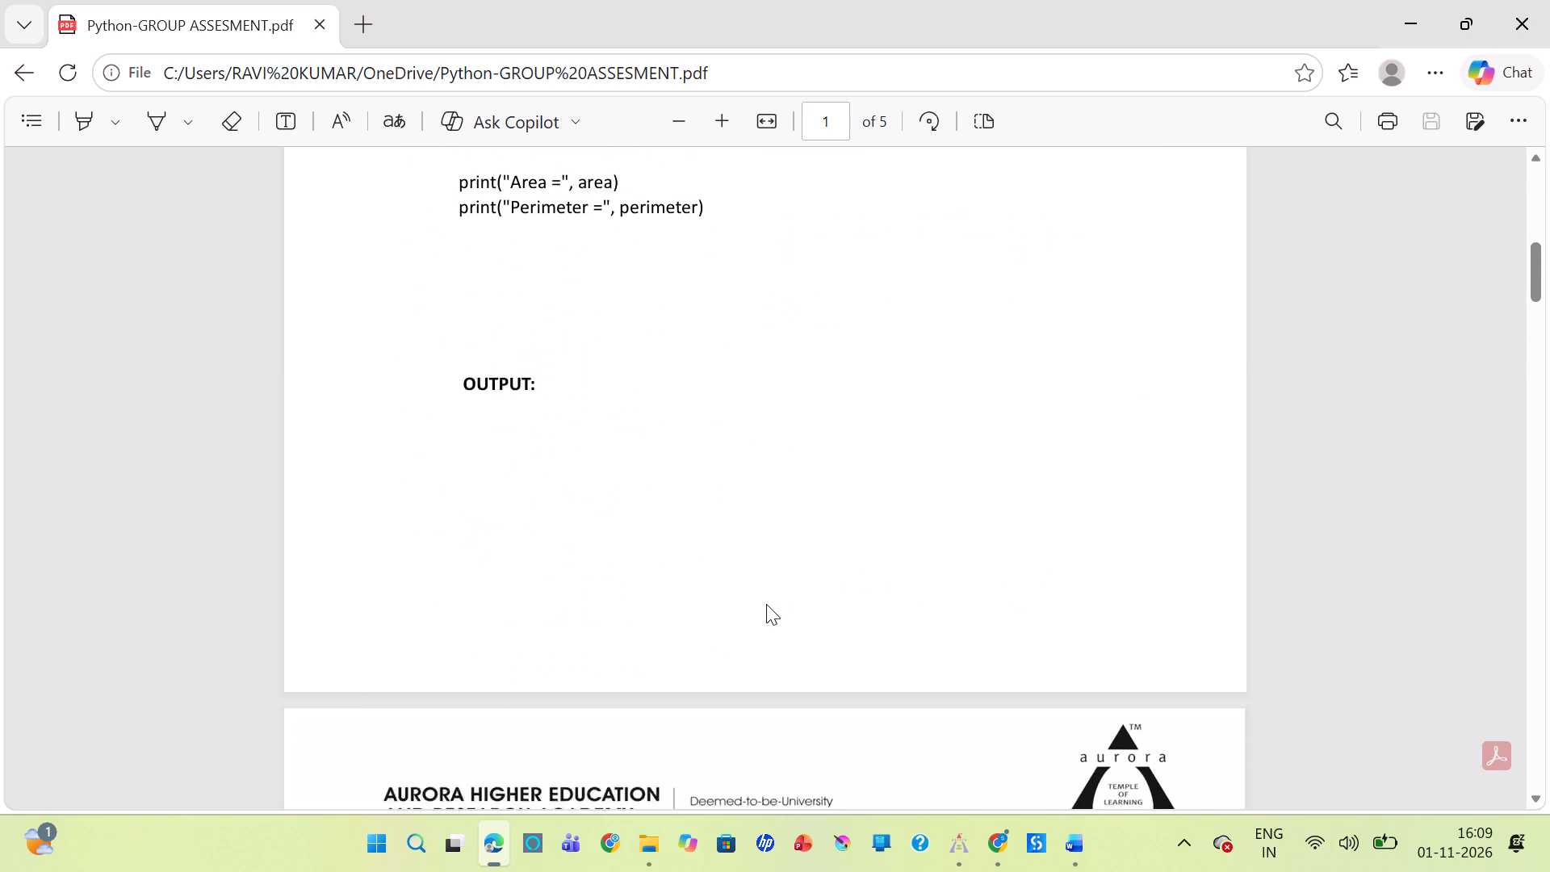
pyautogui.scroll(-6, 766, 604)
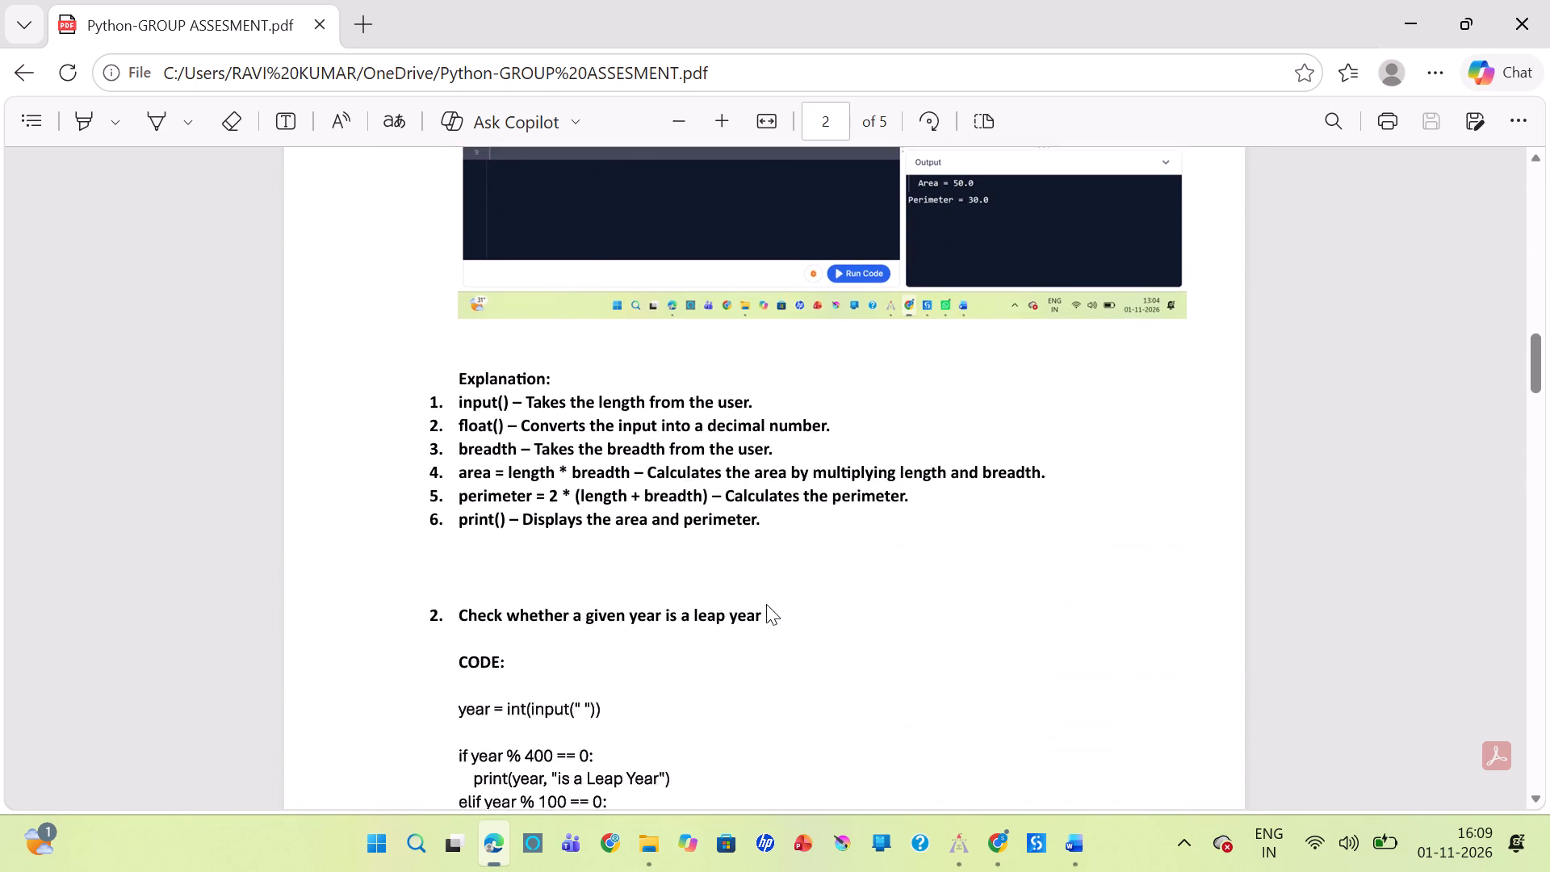
pyautogui.scroll(-6, 766, 604)
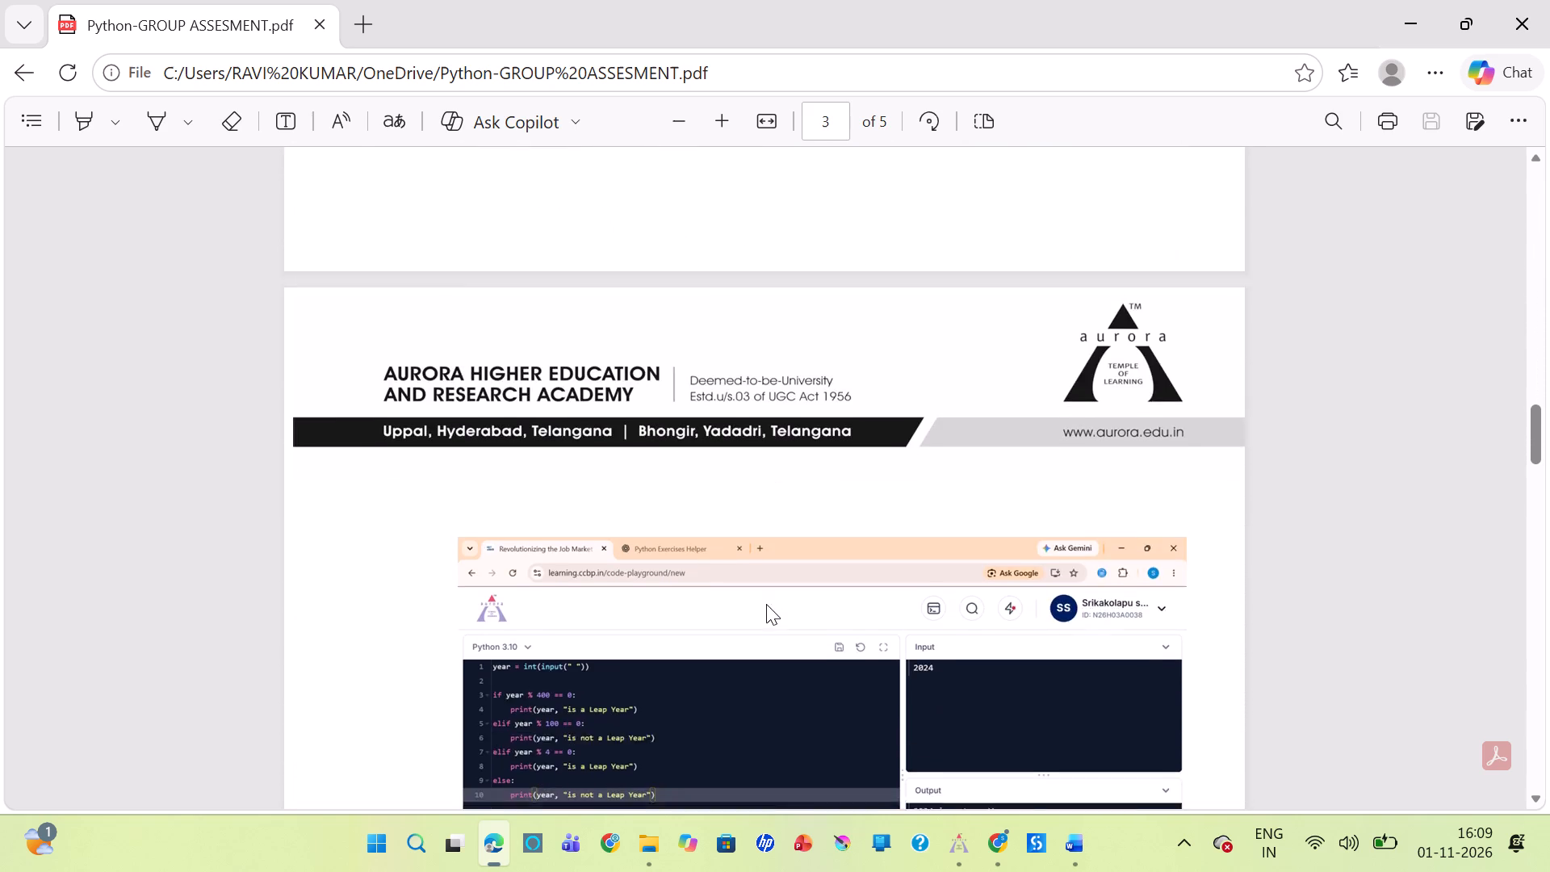
pyautogui.scroll(-6, 766, 604)
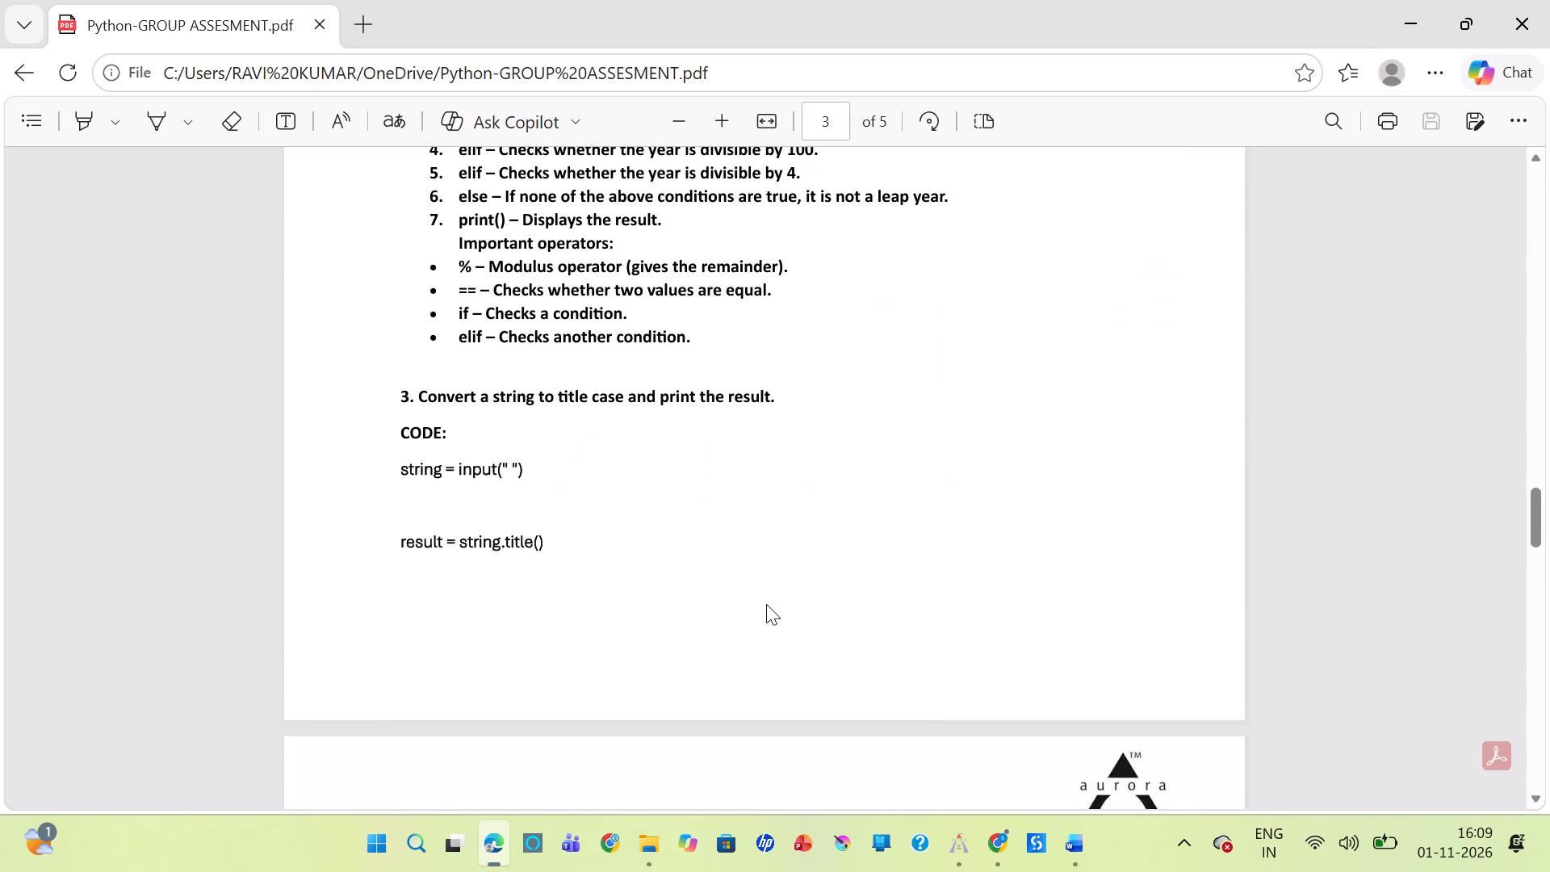
pyautogui.scroll(-6, 766, 604)
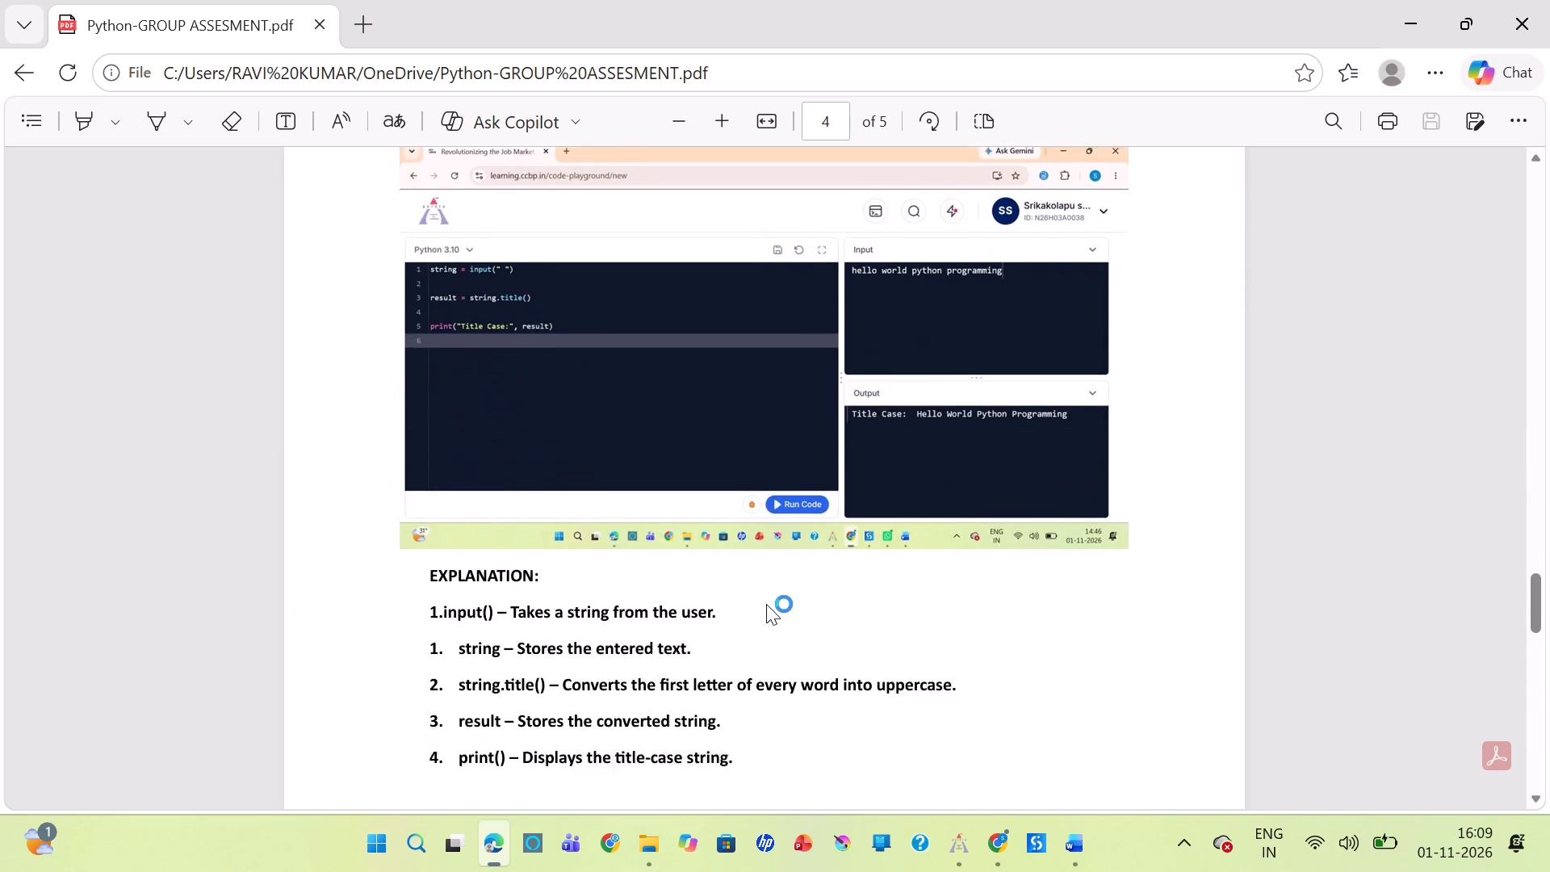
pyautogui.scroll(-5, 766, 604)
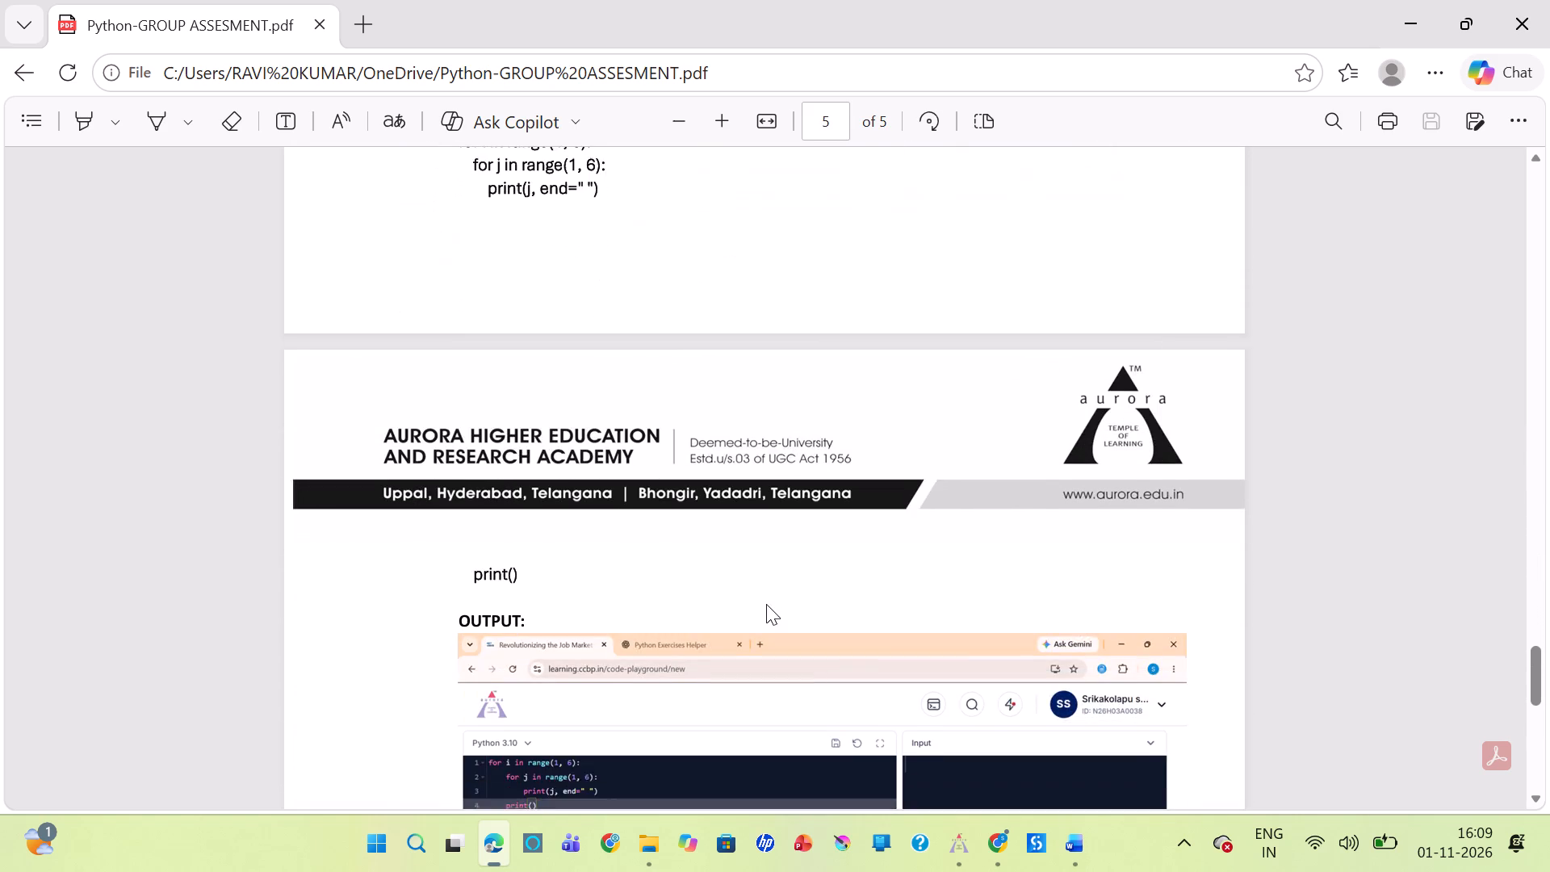
pyautogui.scroll(-5, 766, 604)
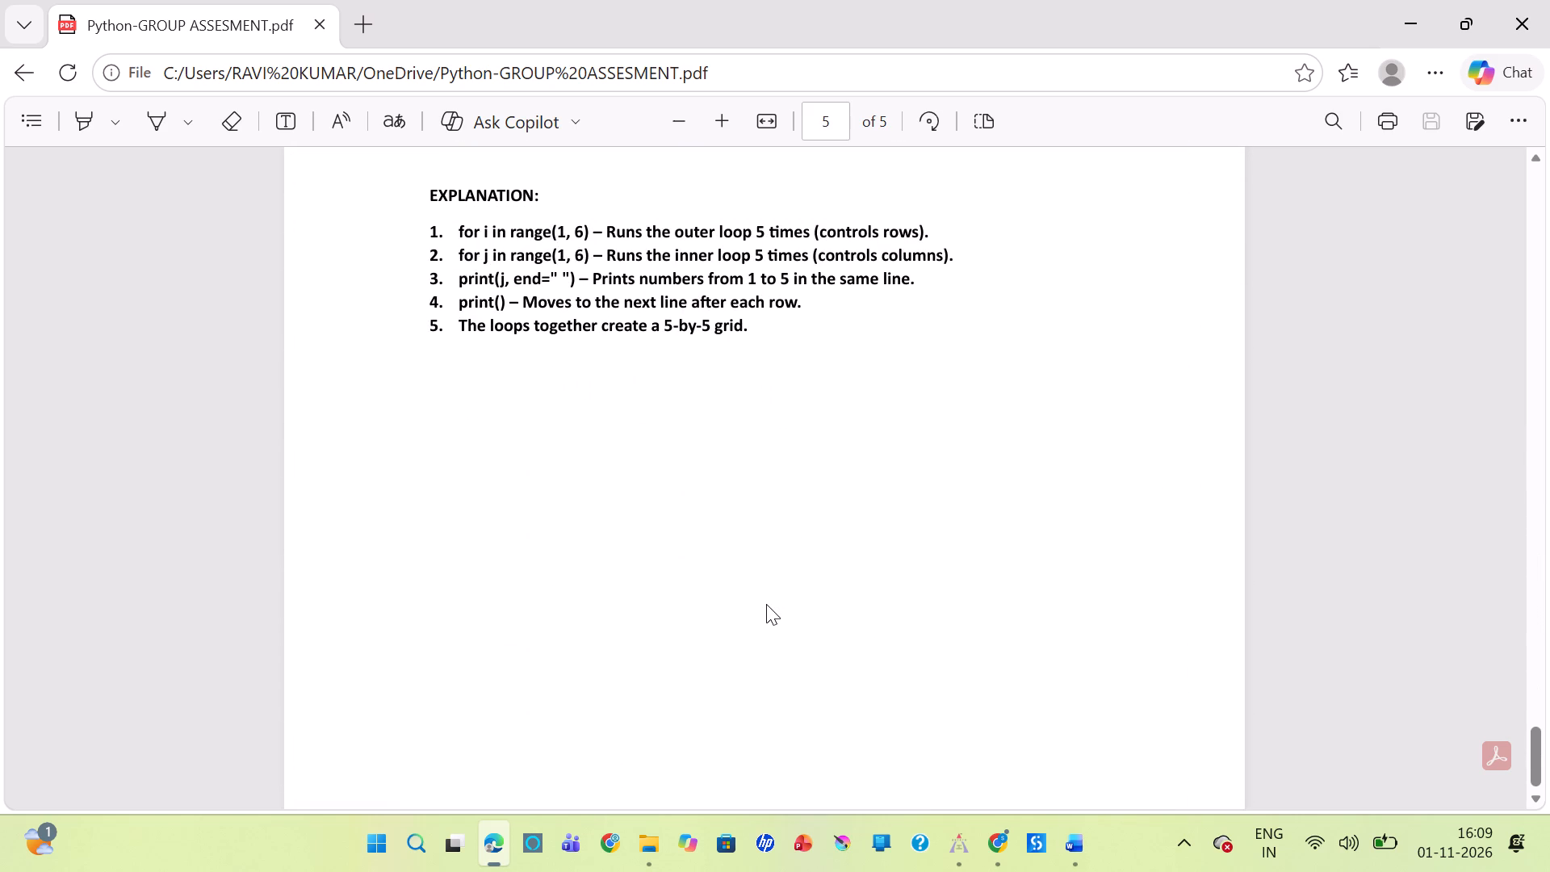
pyautogui.scroll(3, 766, 604)
pyautogui.scroll(-1, 766, 604)
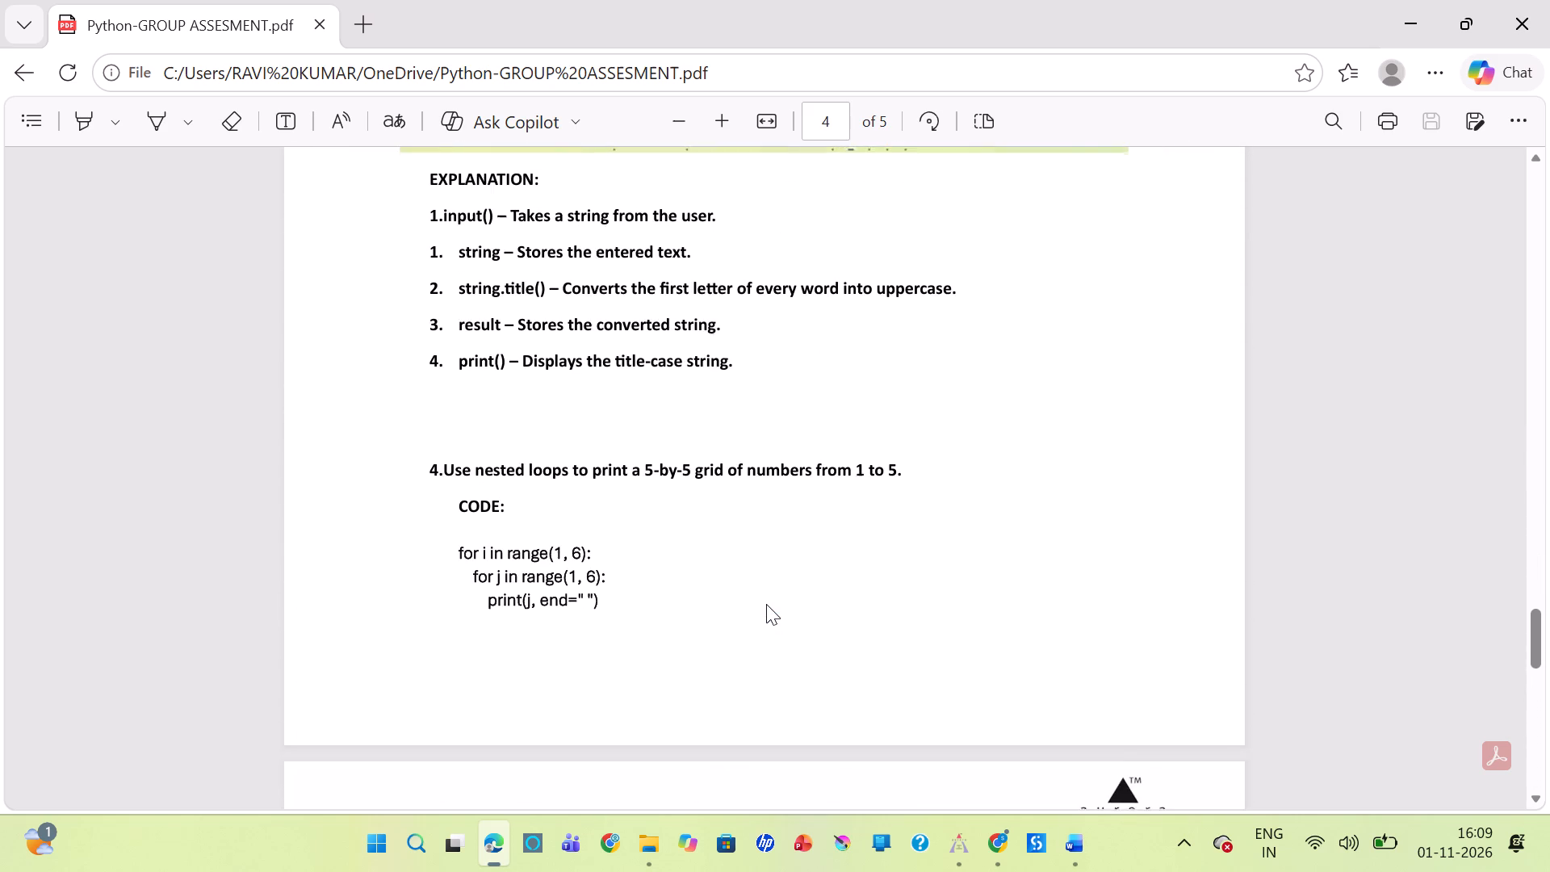
pyautogui.scroll(-2, 766, 604)
pyautogui.scroll(6, 766, 604)
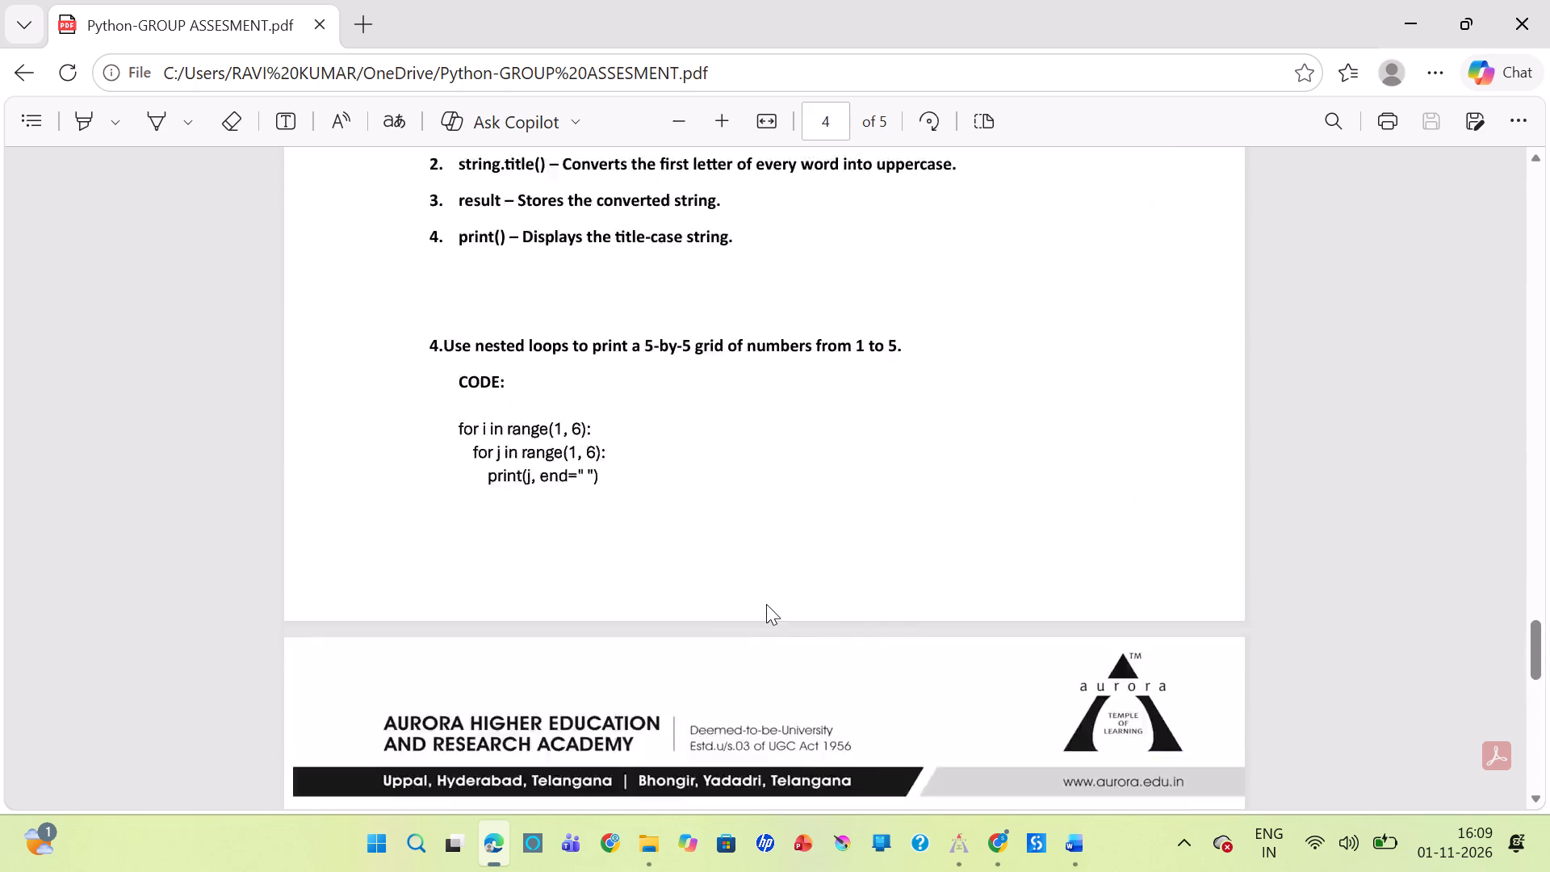
pyautogui.scroll(17, 766, 604)
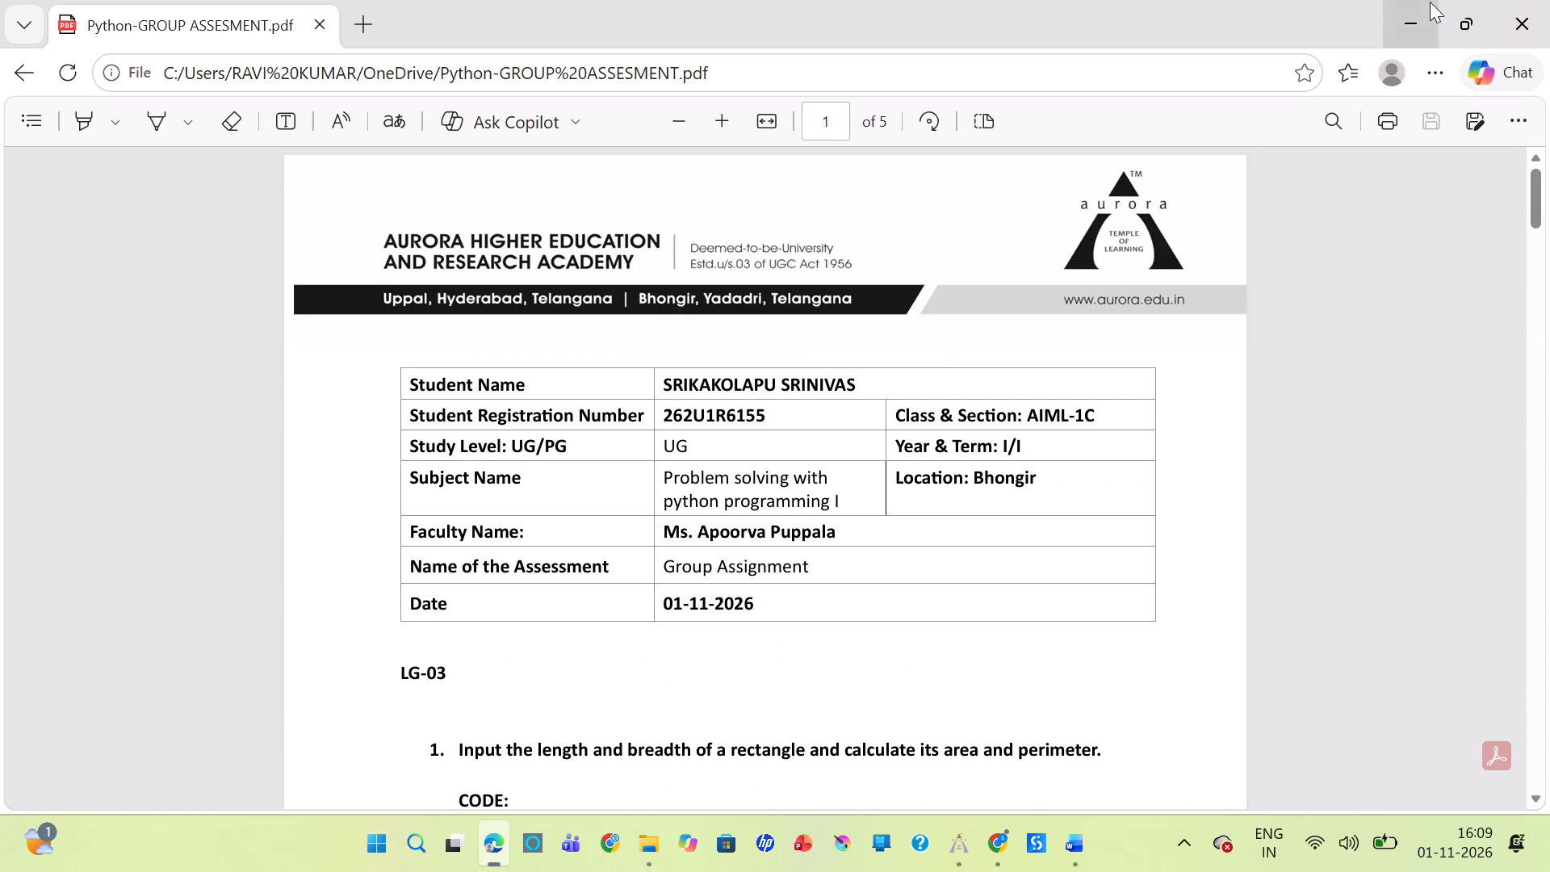
pyautogui.click(1430, 2)
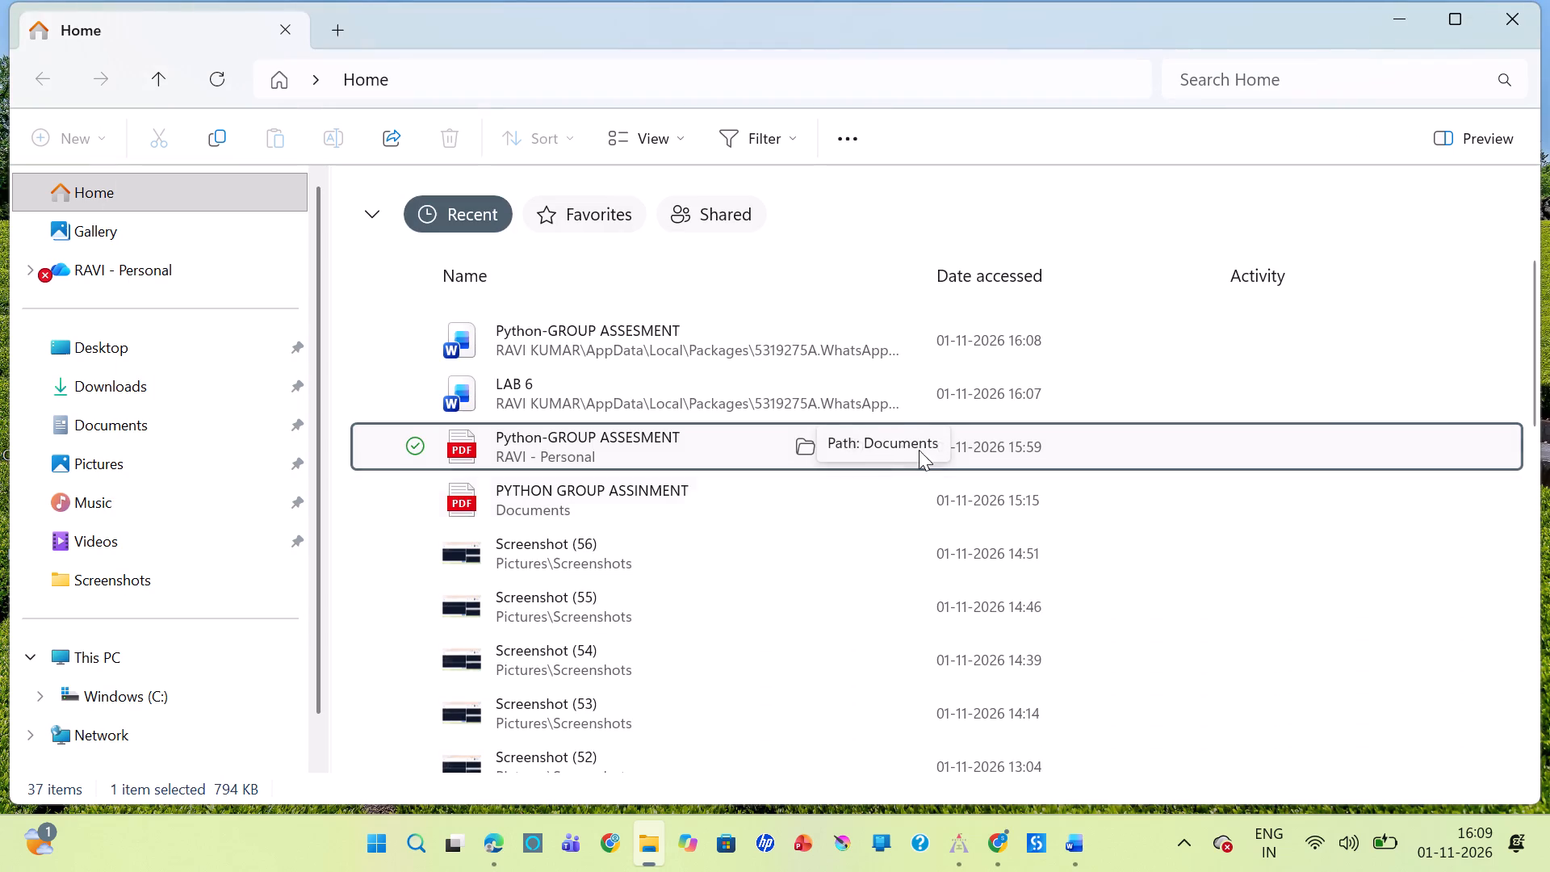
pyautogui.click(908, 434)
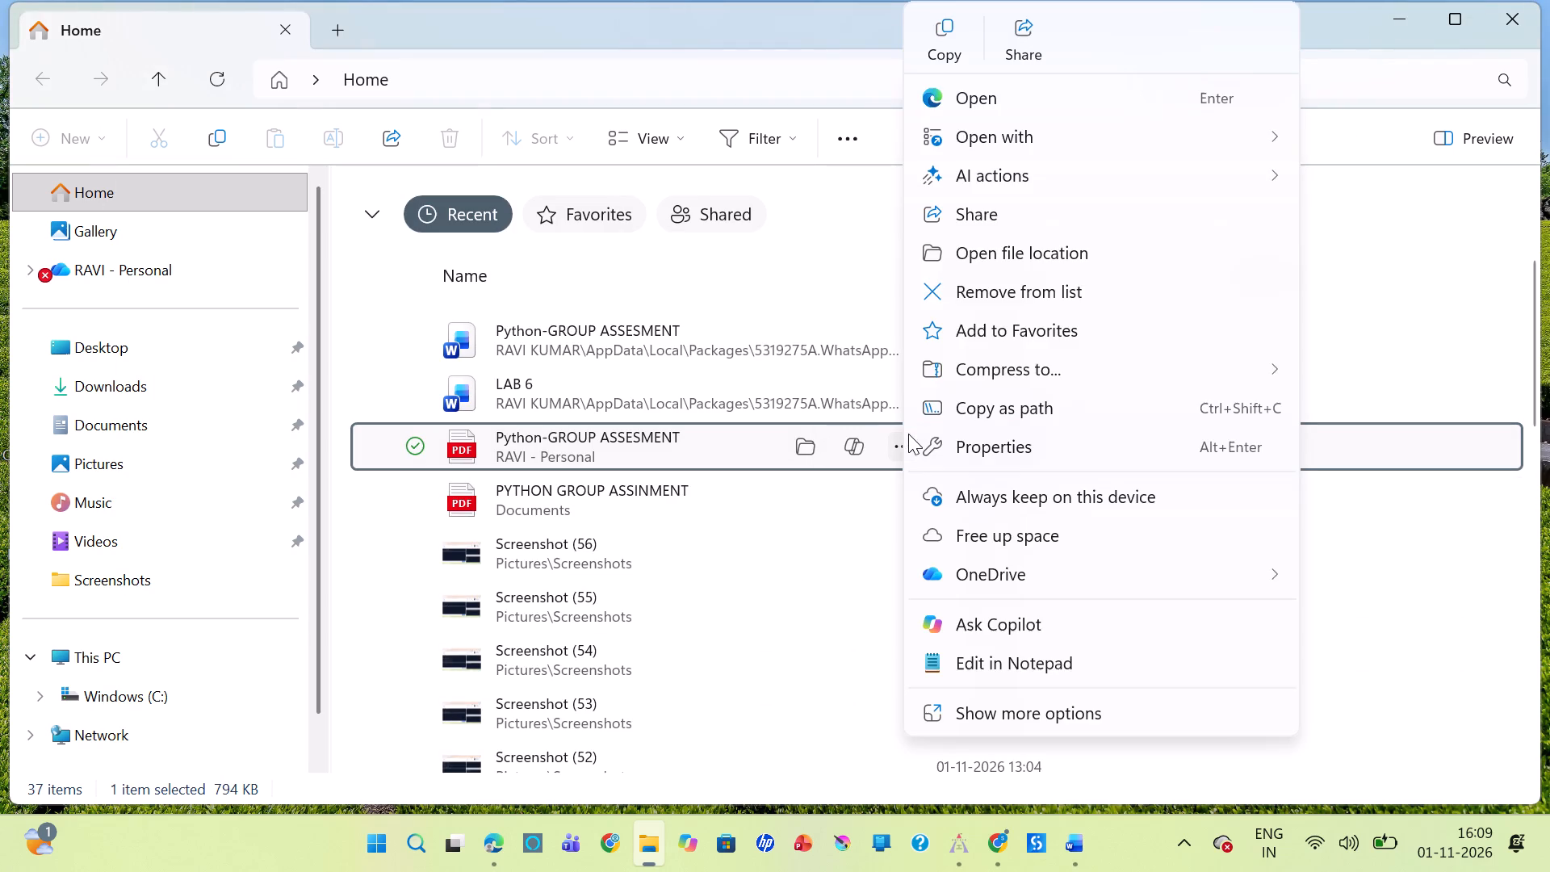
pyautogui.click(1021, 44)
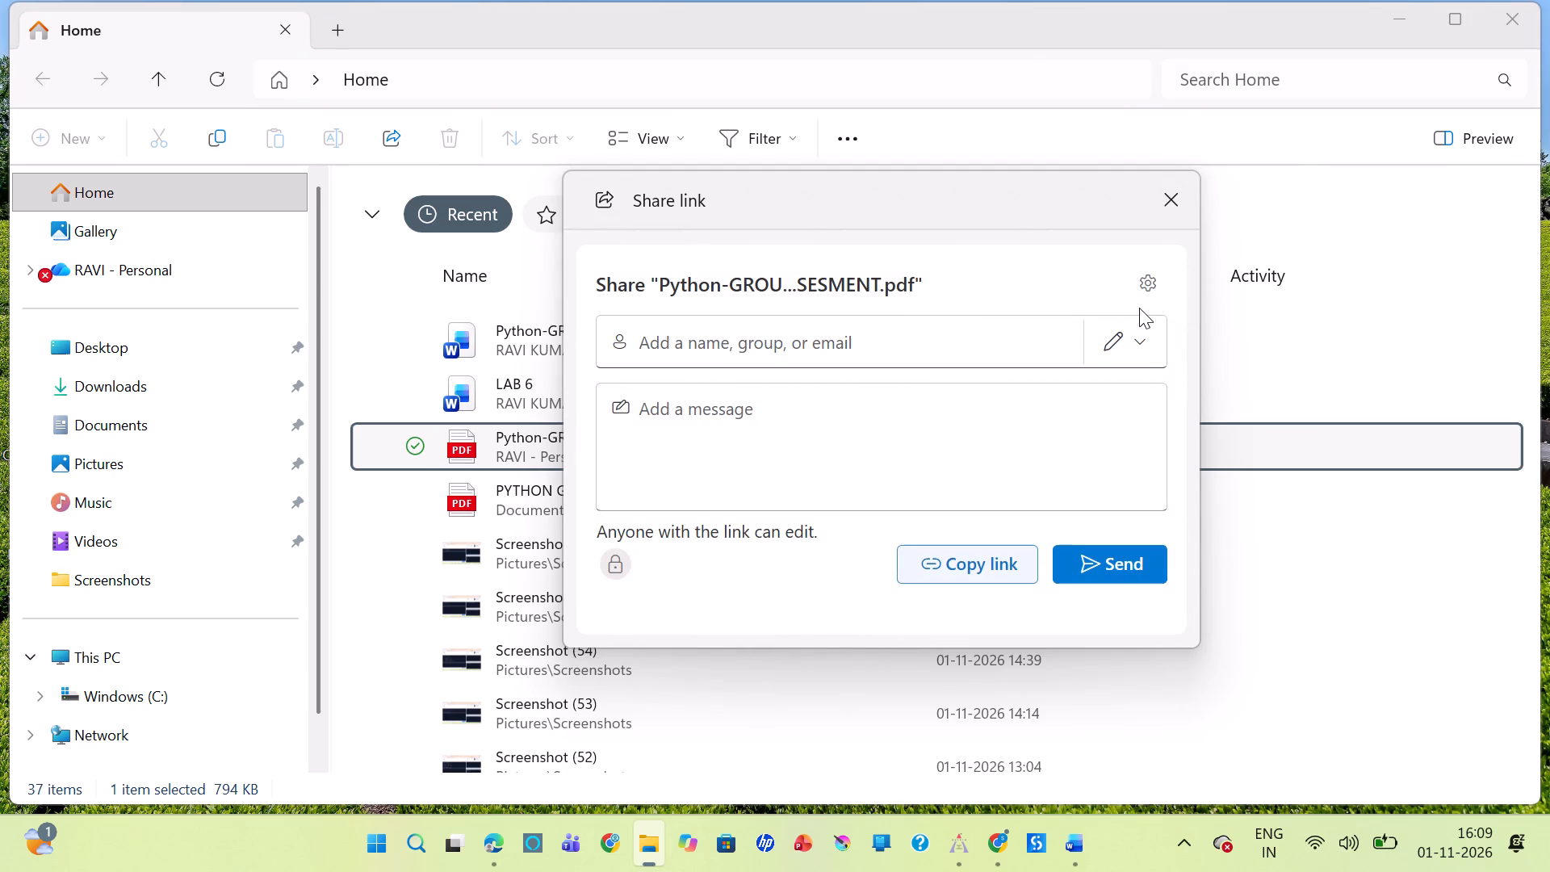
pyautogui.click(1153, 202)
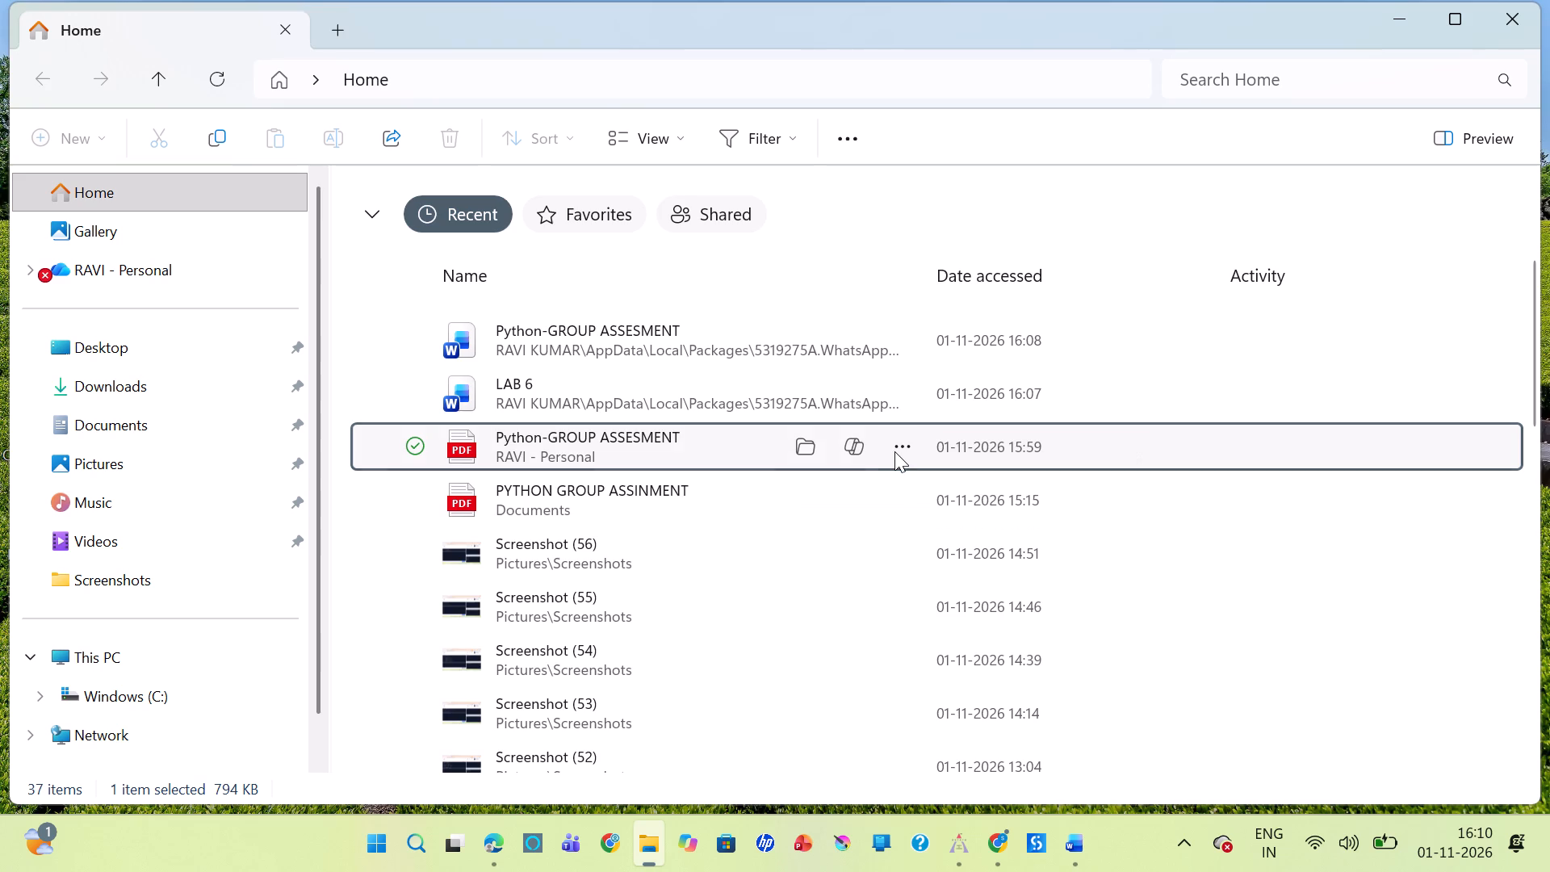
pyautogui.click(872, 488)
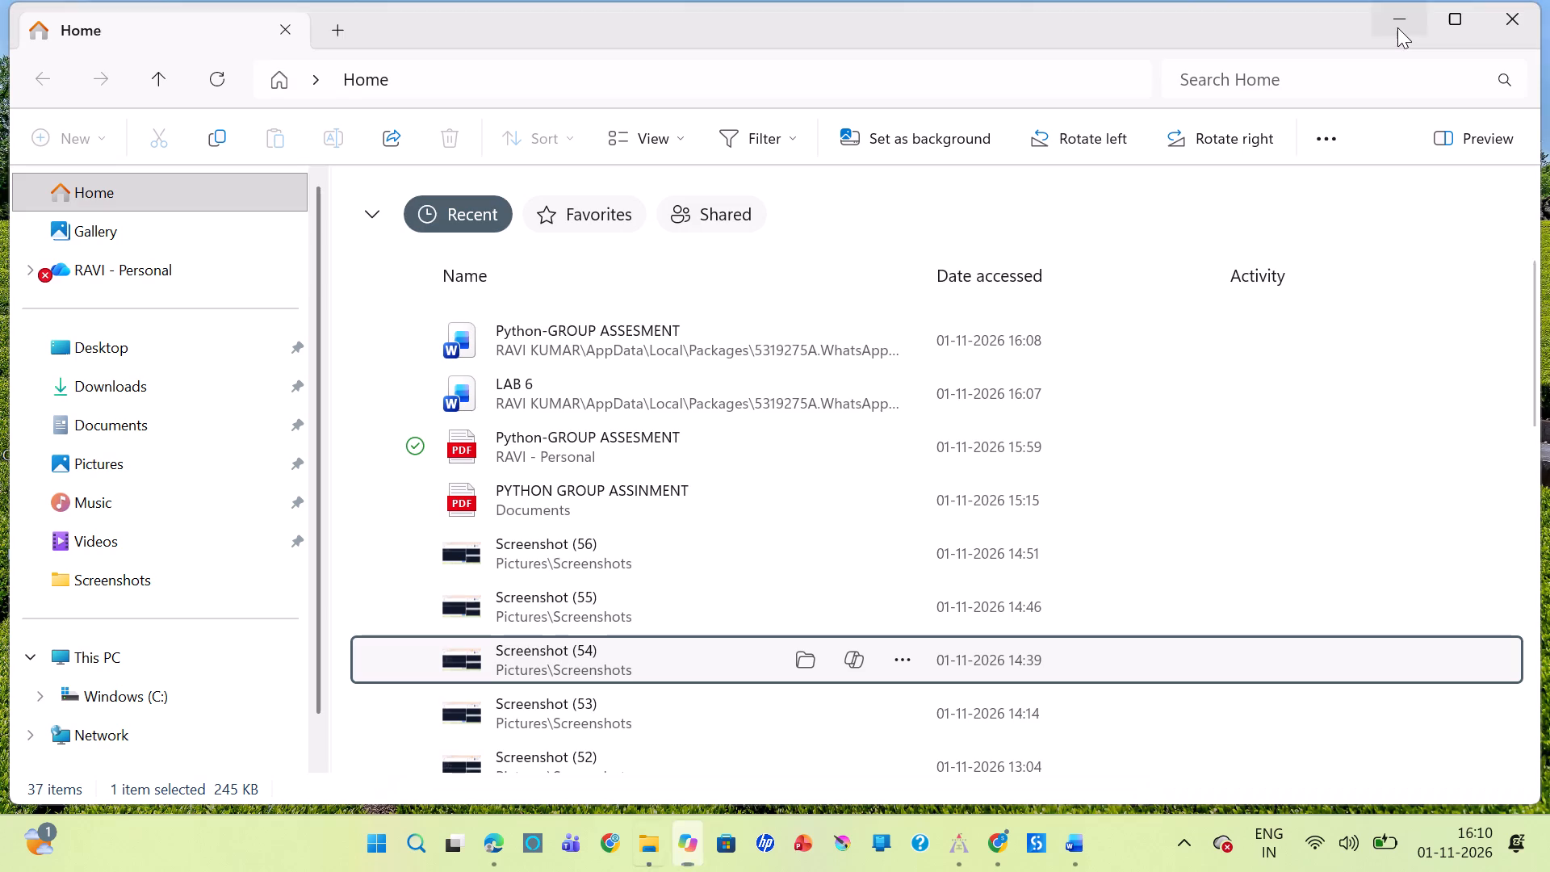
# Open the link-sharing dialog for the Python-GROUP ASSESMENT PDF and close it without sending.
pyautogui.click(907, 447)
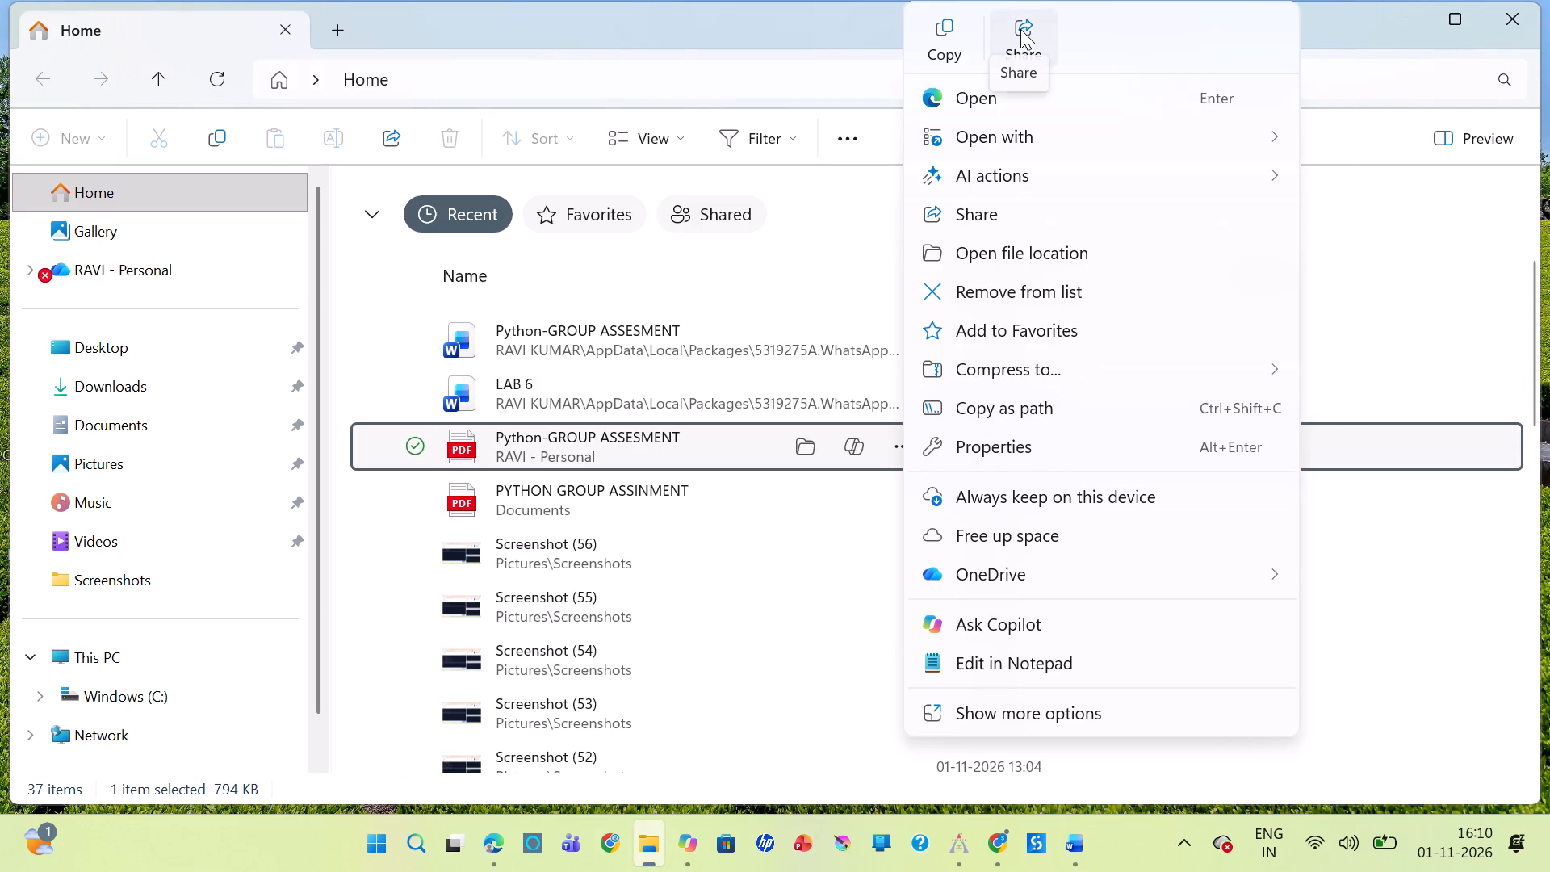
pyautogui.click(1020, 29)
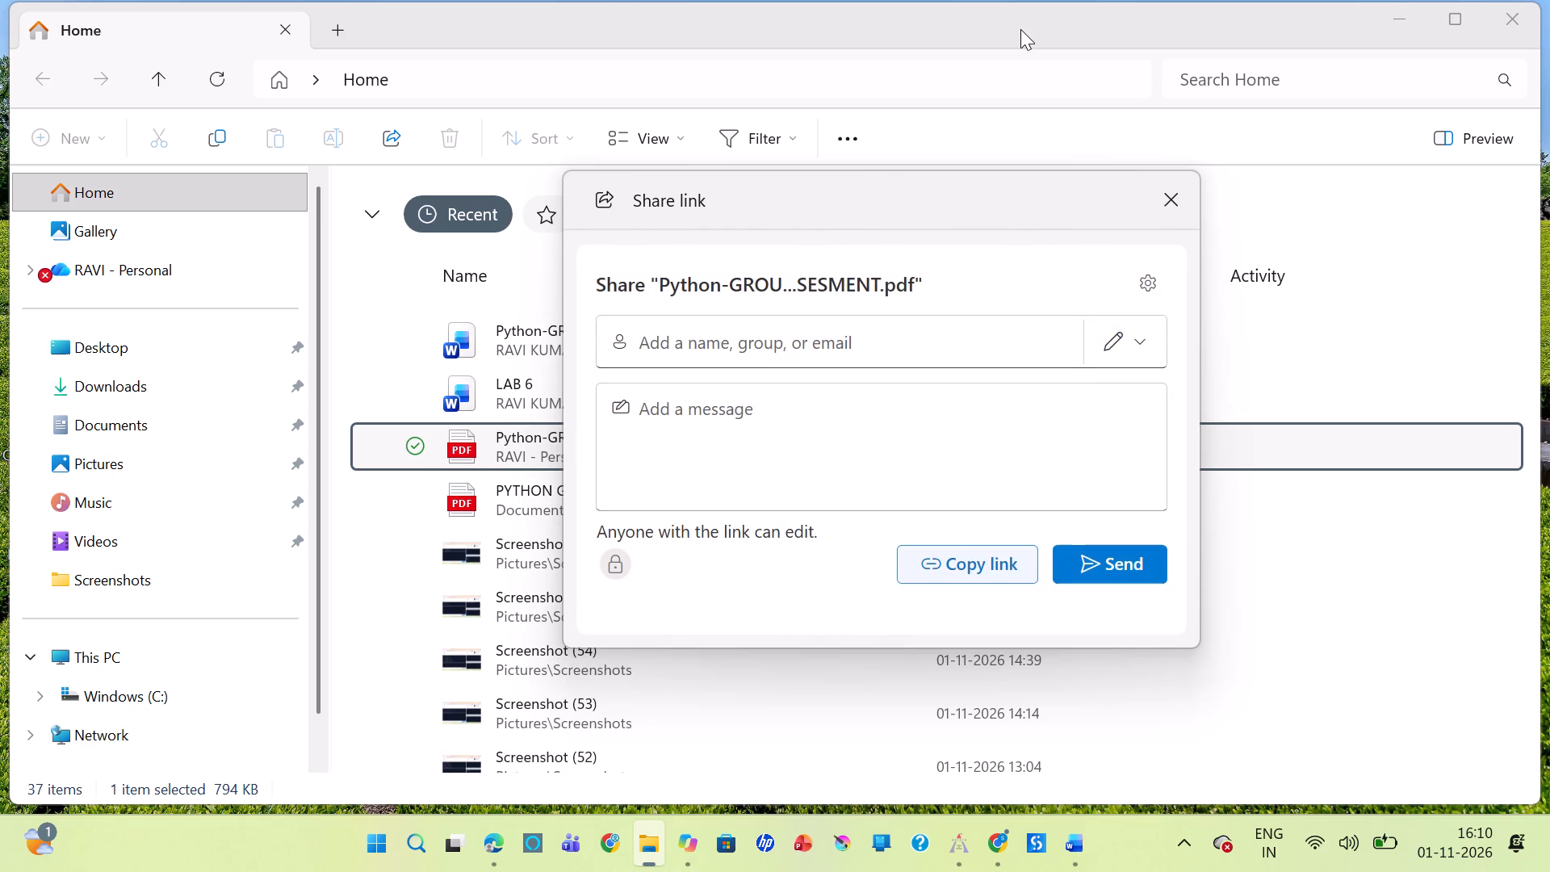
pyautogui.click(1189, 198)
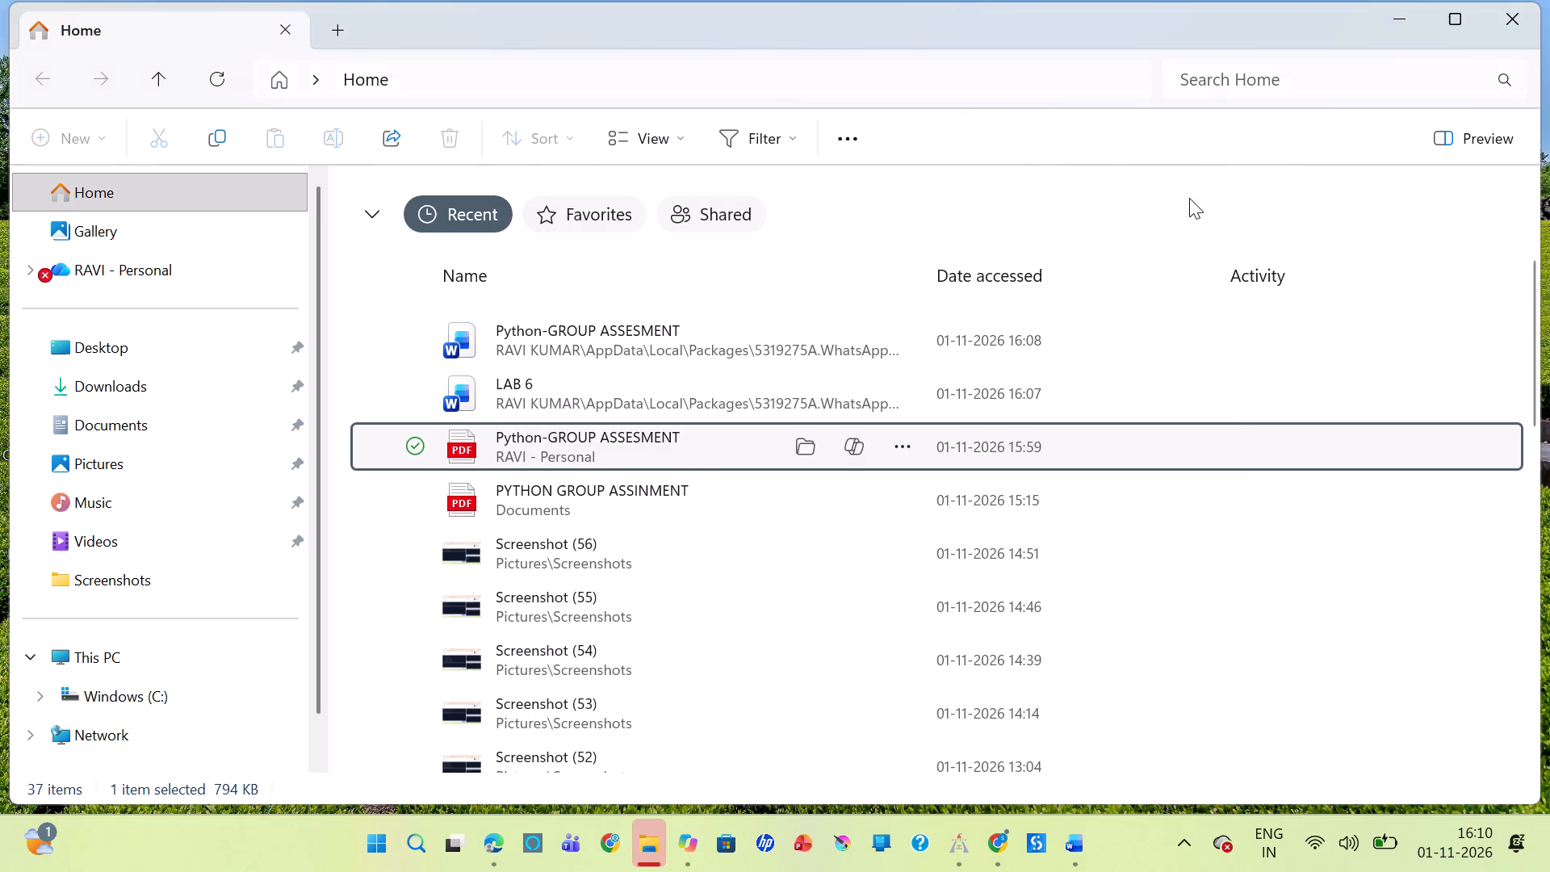
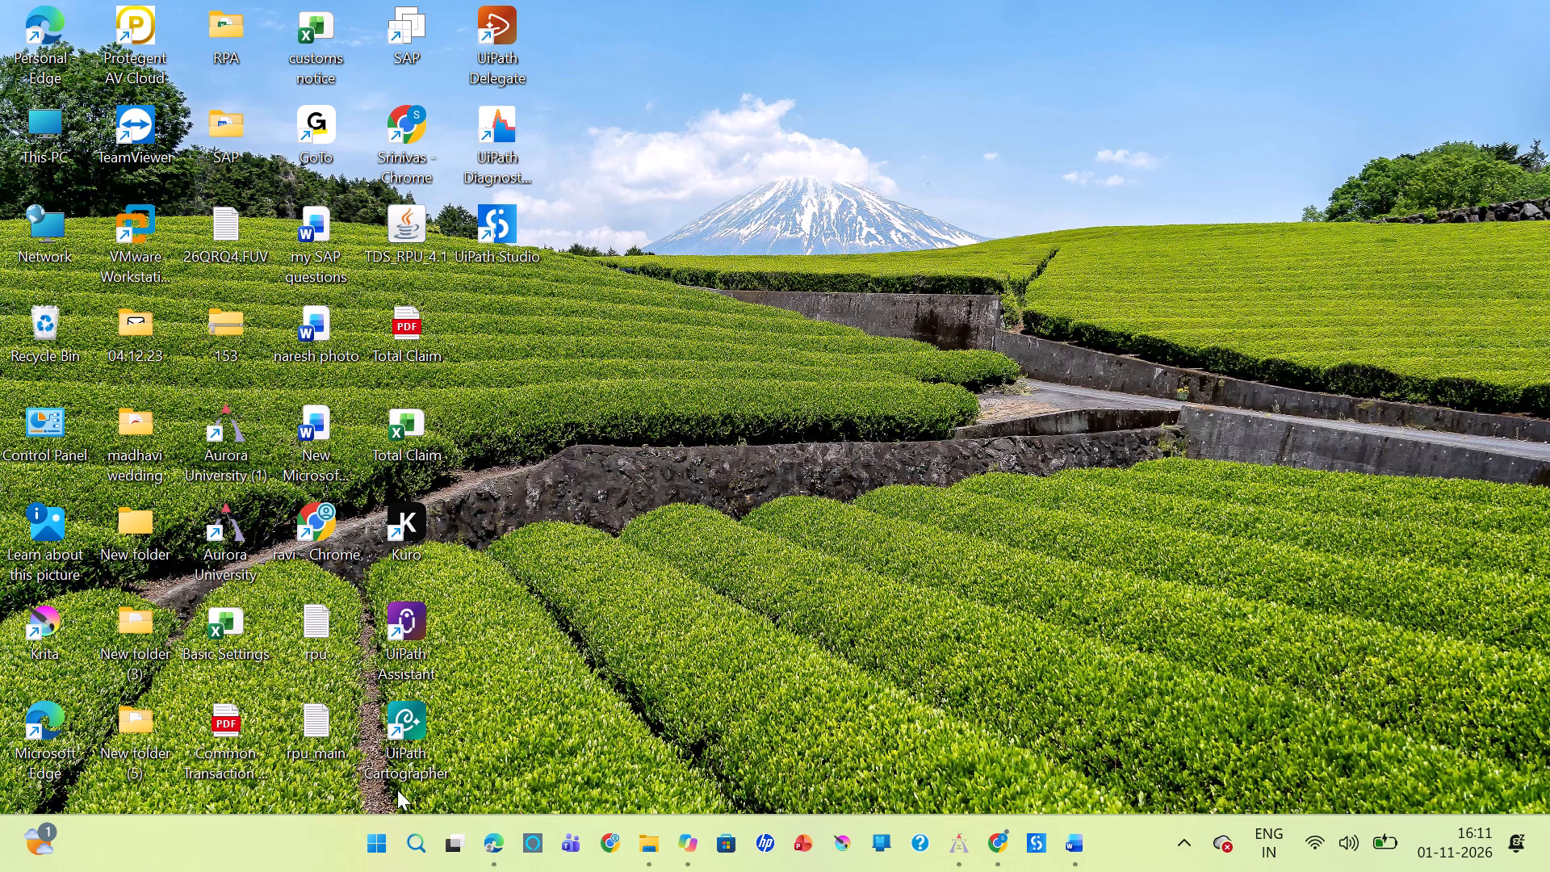
# Open Windows search from the desktop, with its list of recent searches and apps.
pyautogui.click(427, 852)
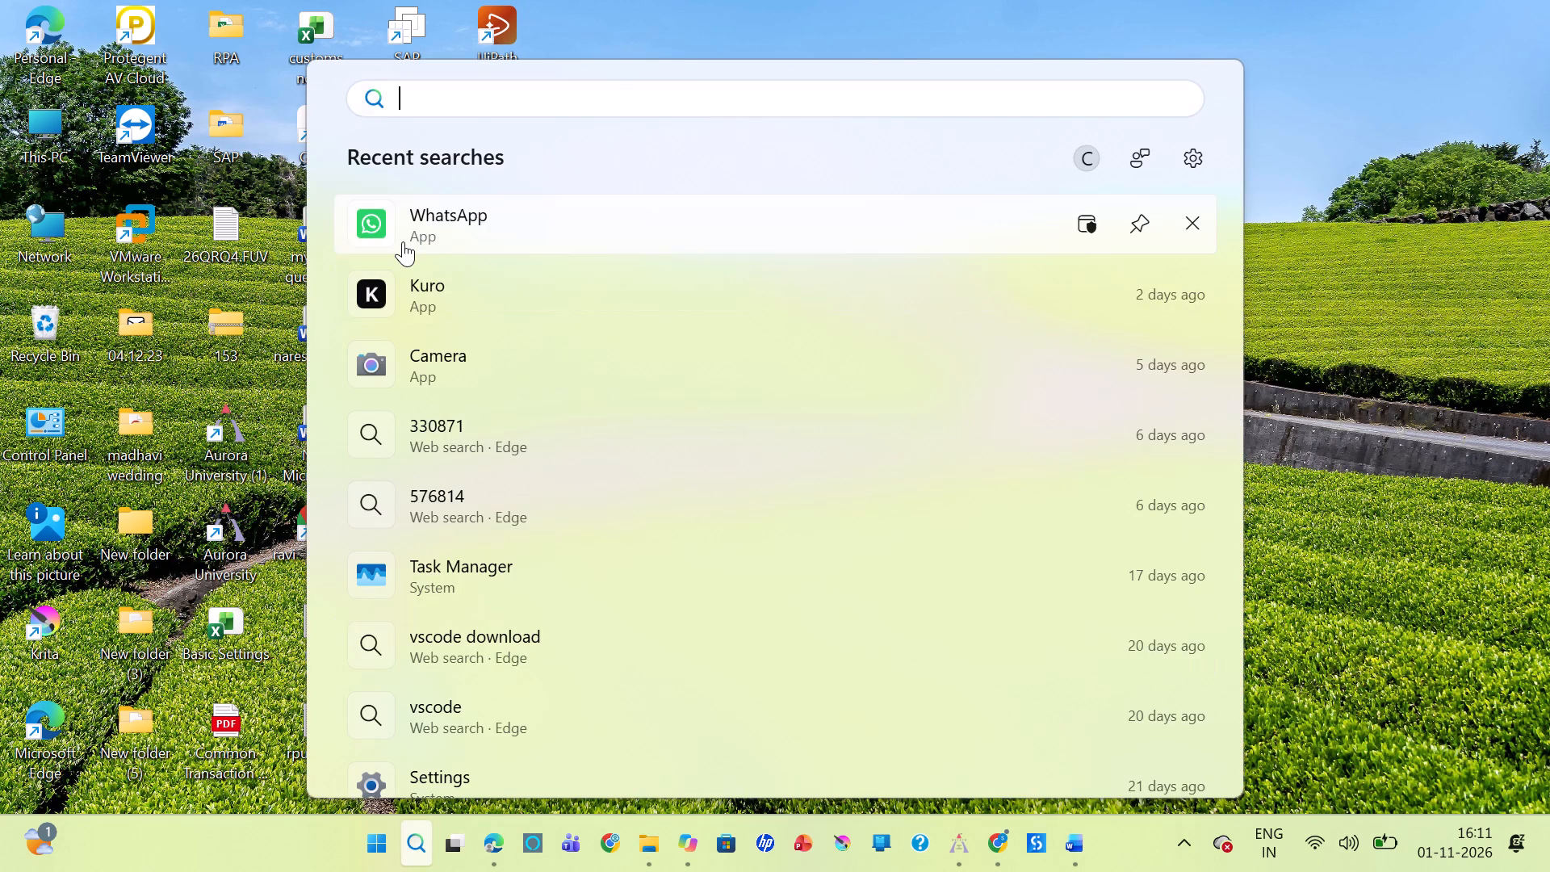
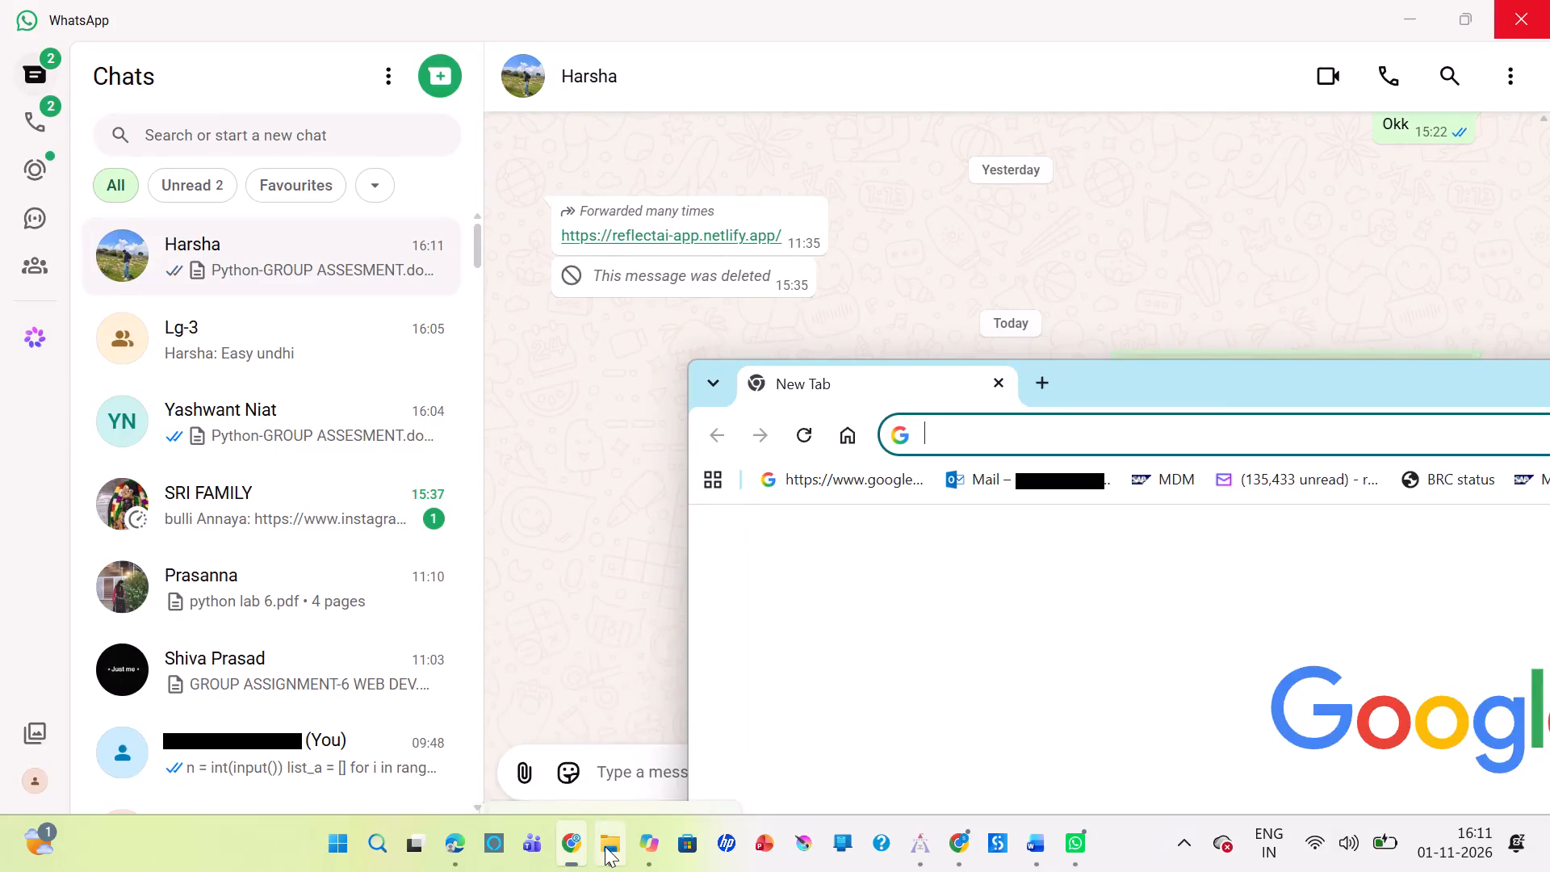
# Switch to File Explorer to show the recently used files.
pyautogui.click(605, 846)
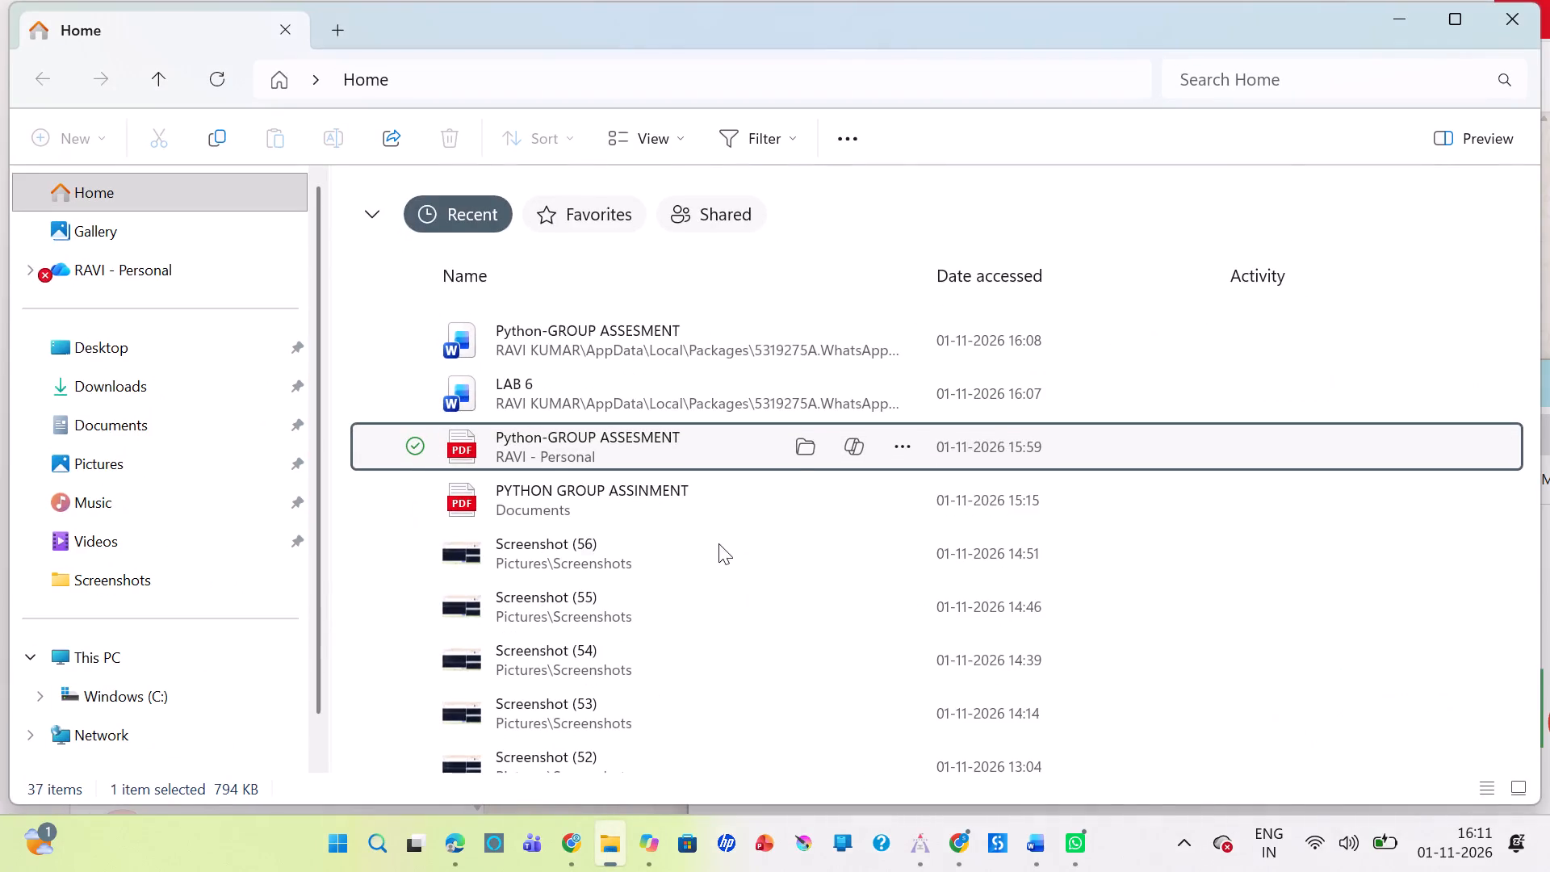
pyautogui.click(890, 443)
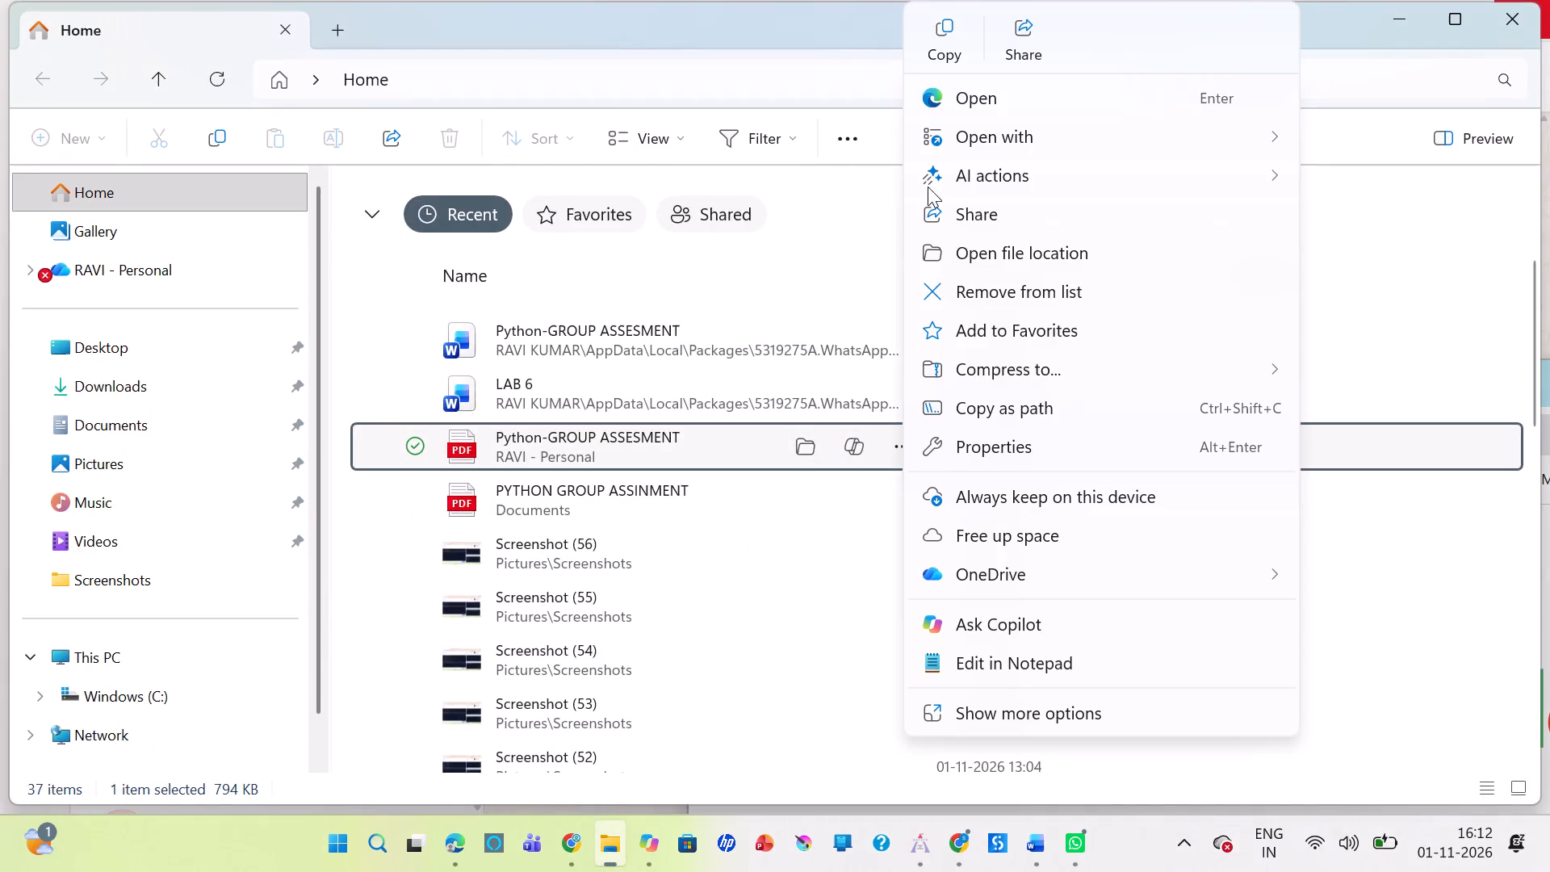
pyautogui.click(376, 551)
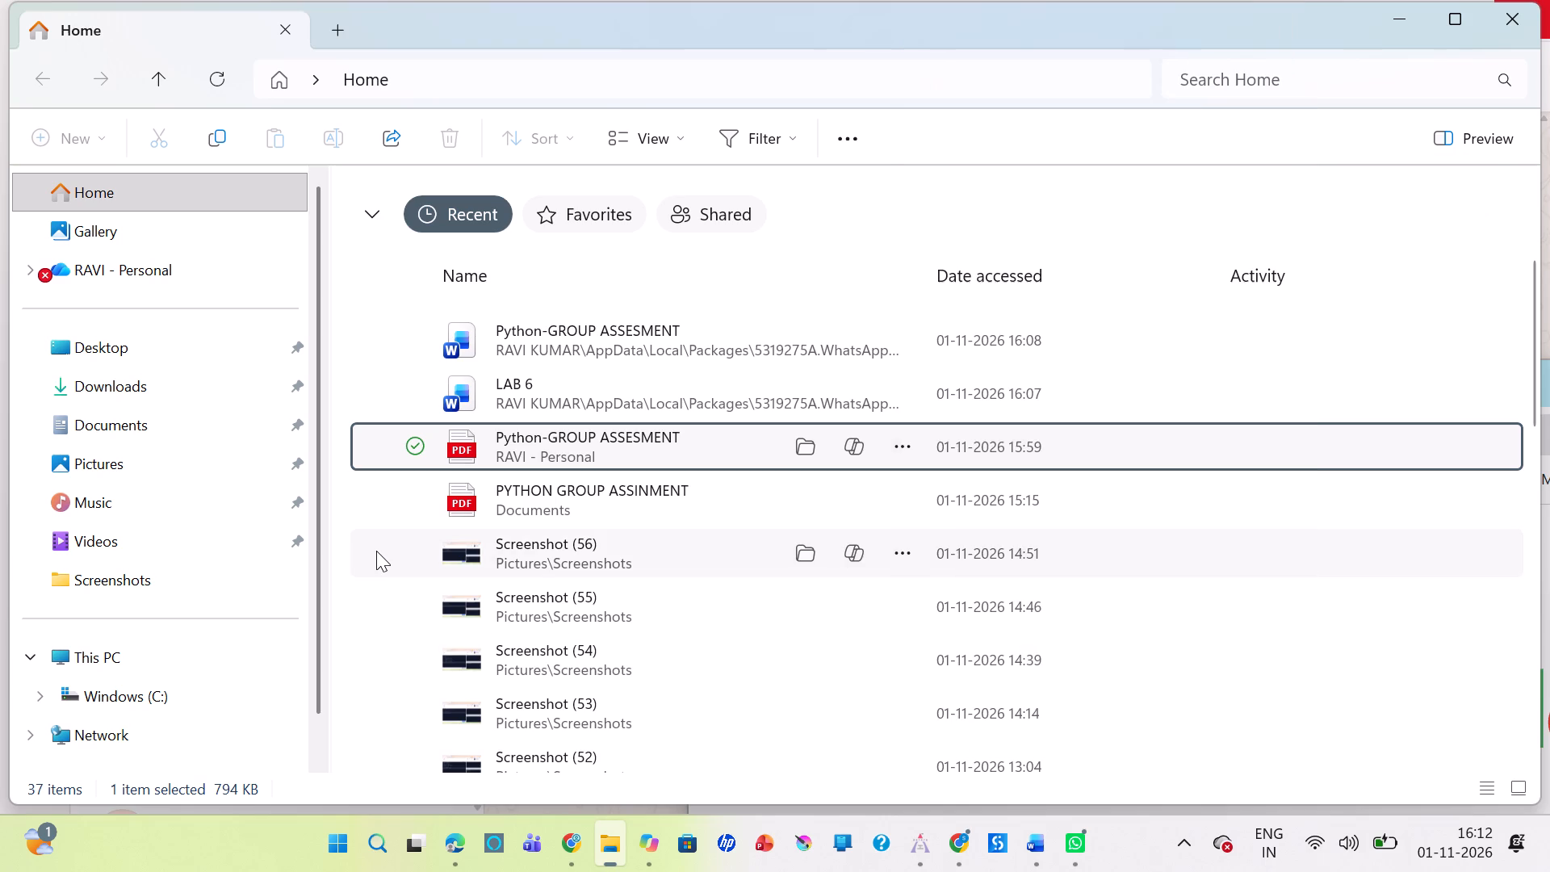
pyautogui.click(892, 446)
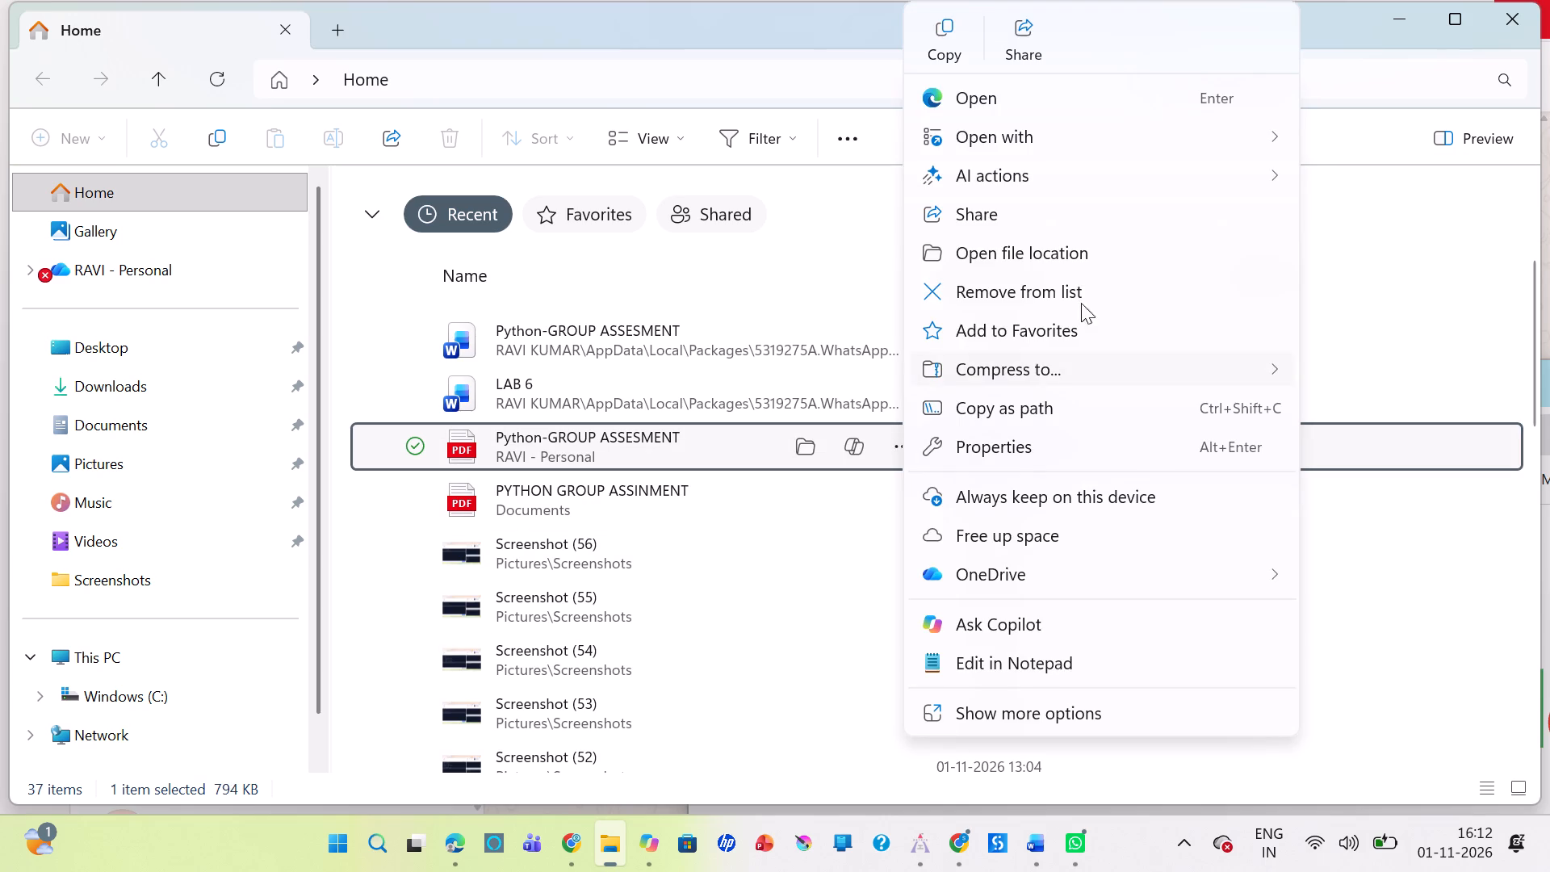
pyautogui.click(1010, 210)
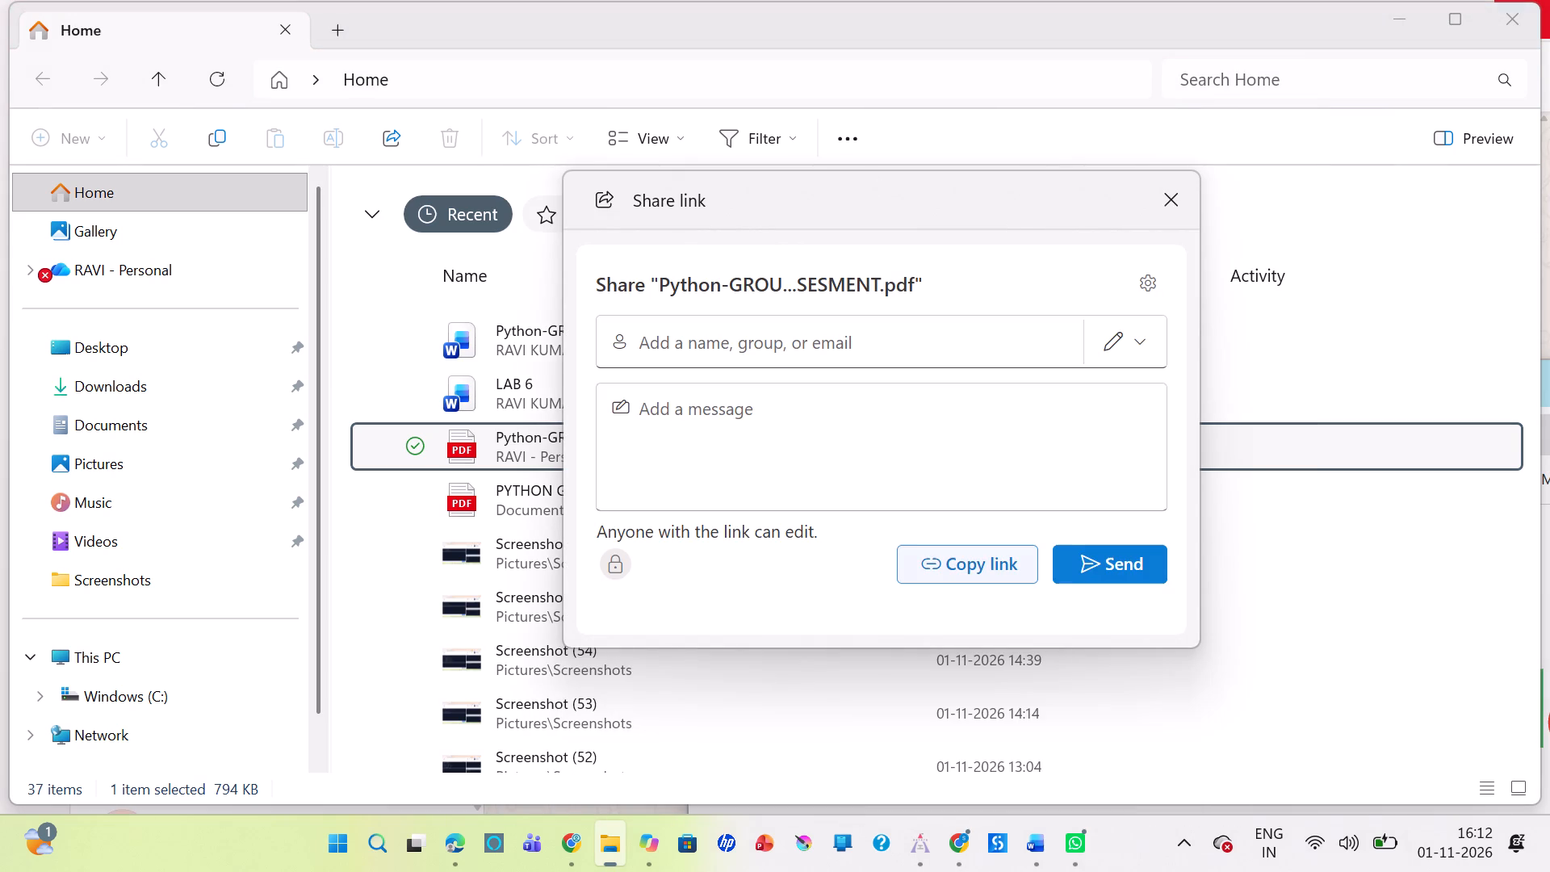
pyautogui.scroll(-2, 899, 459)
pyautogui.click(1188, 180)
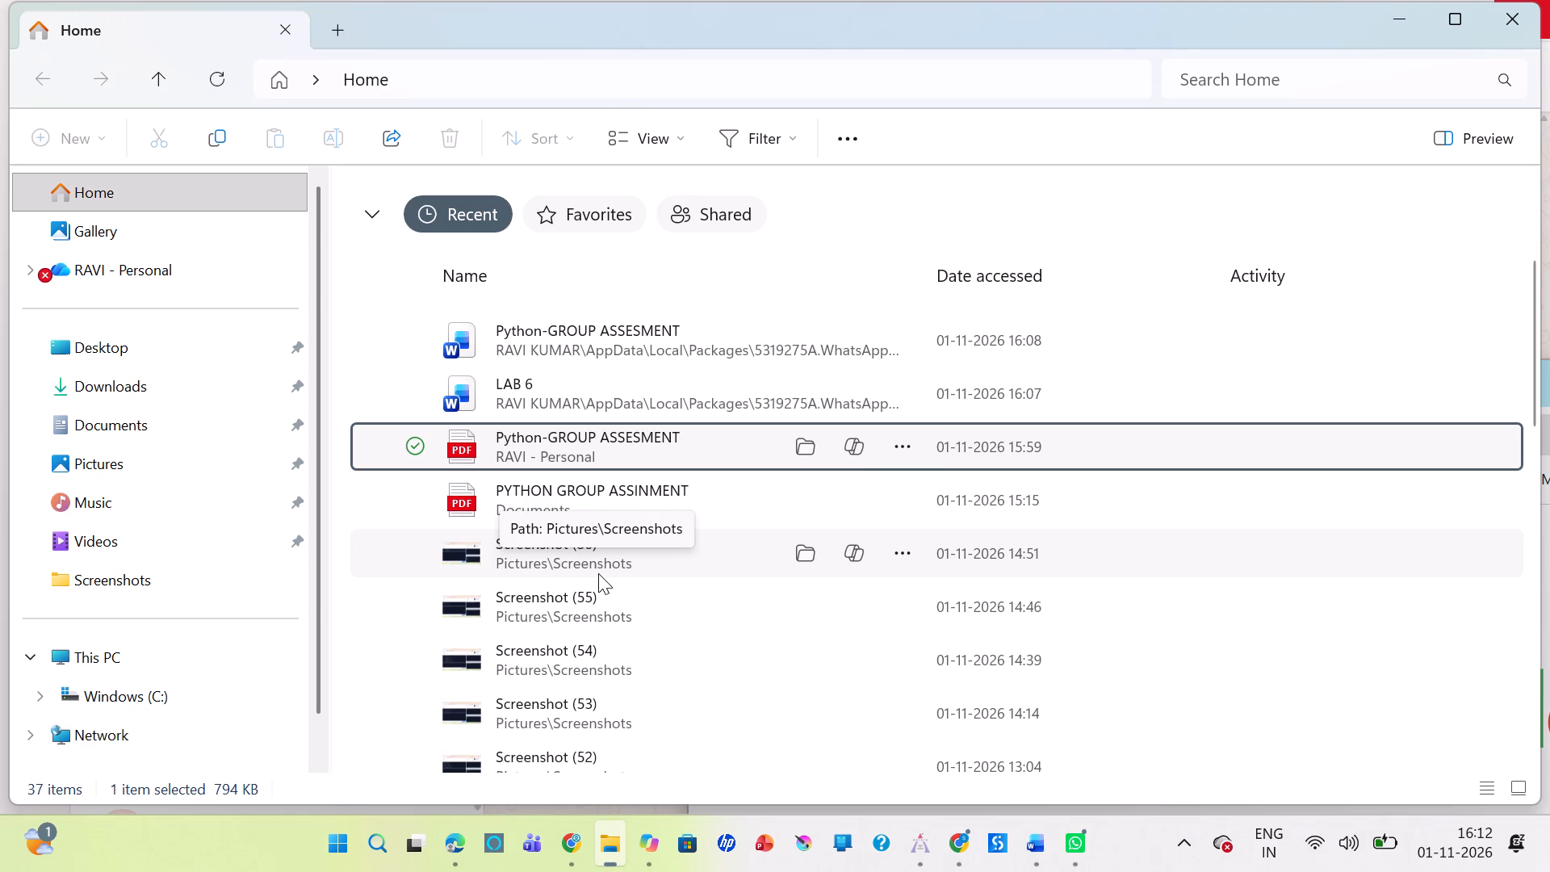
# Open the recent Python-GROUP ASSESMENT PDF with Microsoft Edge and check the details table and first question on page 1.
pyautogui.click(894, 451)
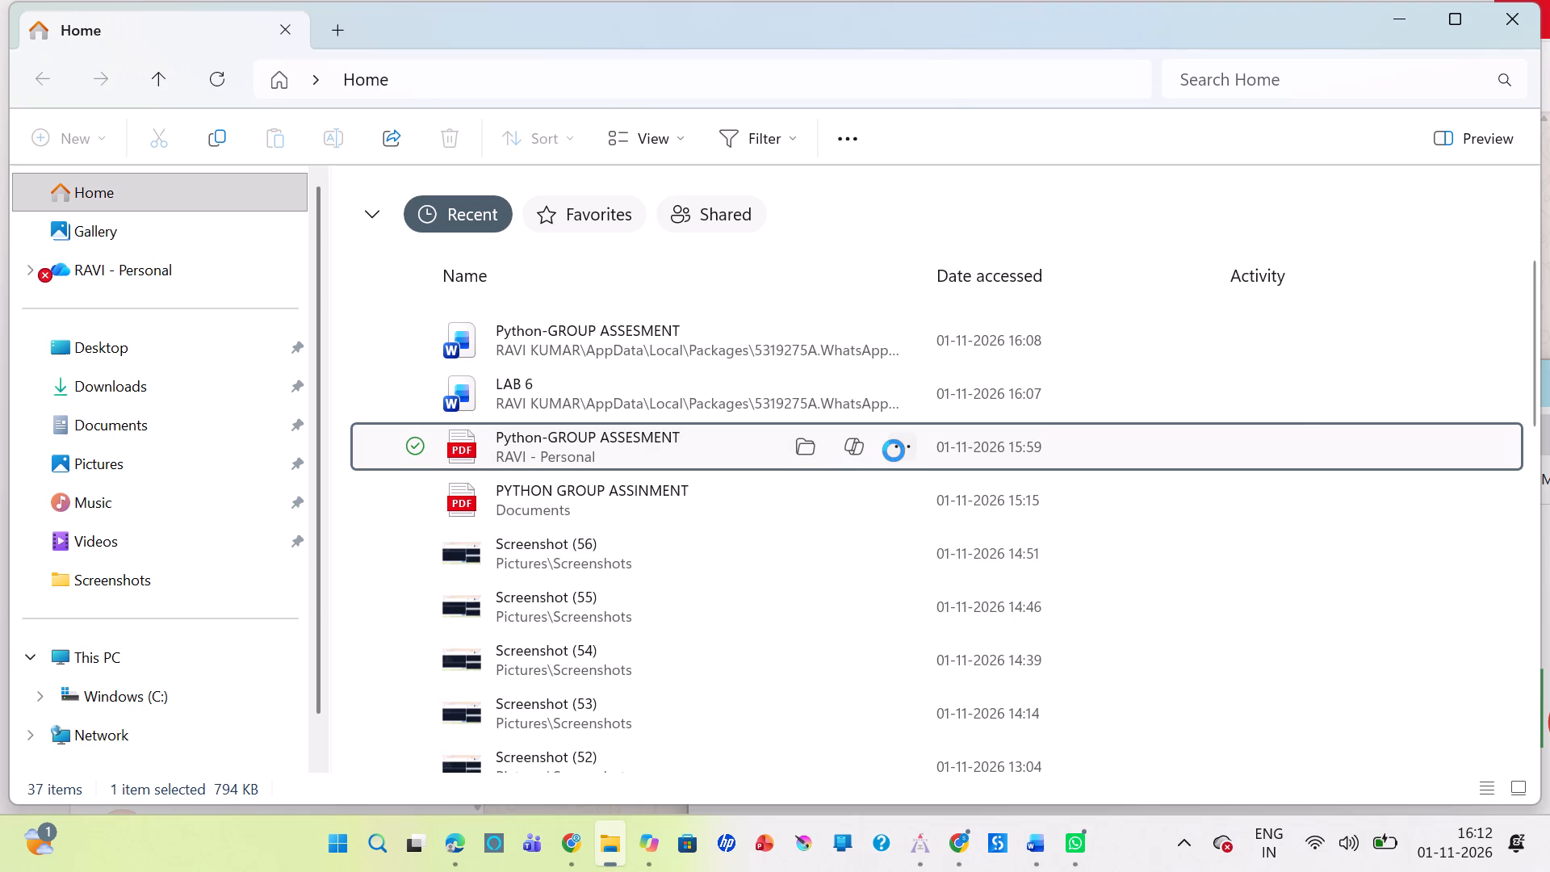
pyautogui.click(978, 126)
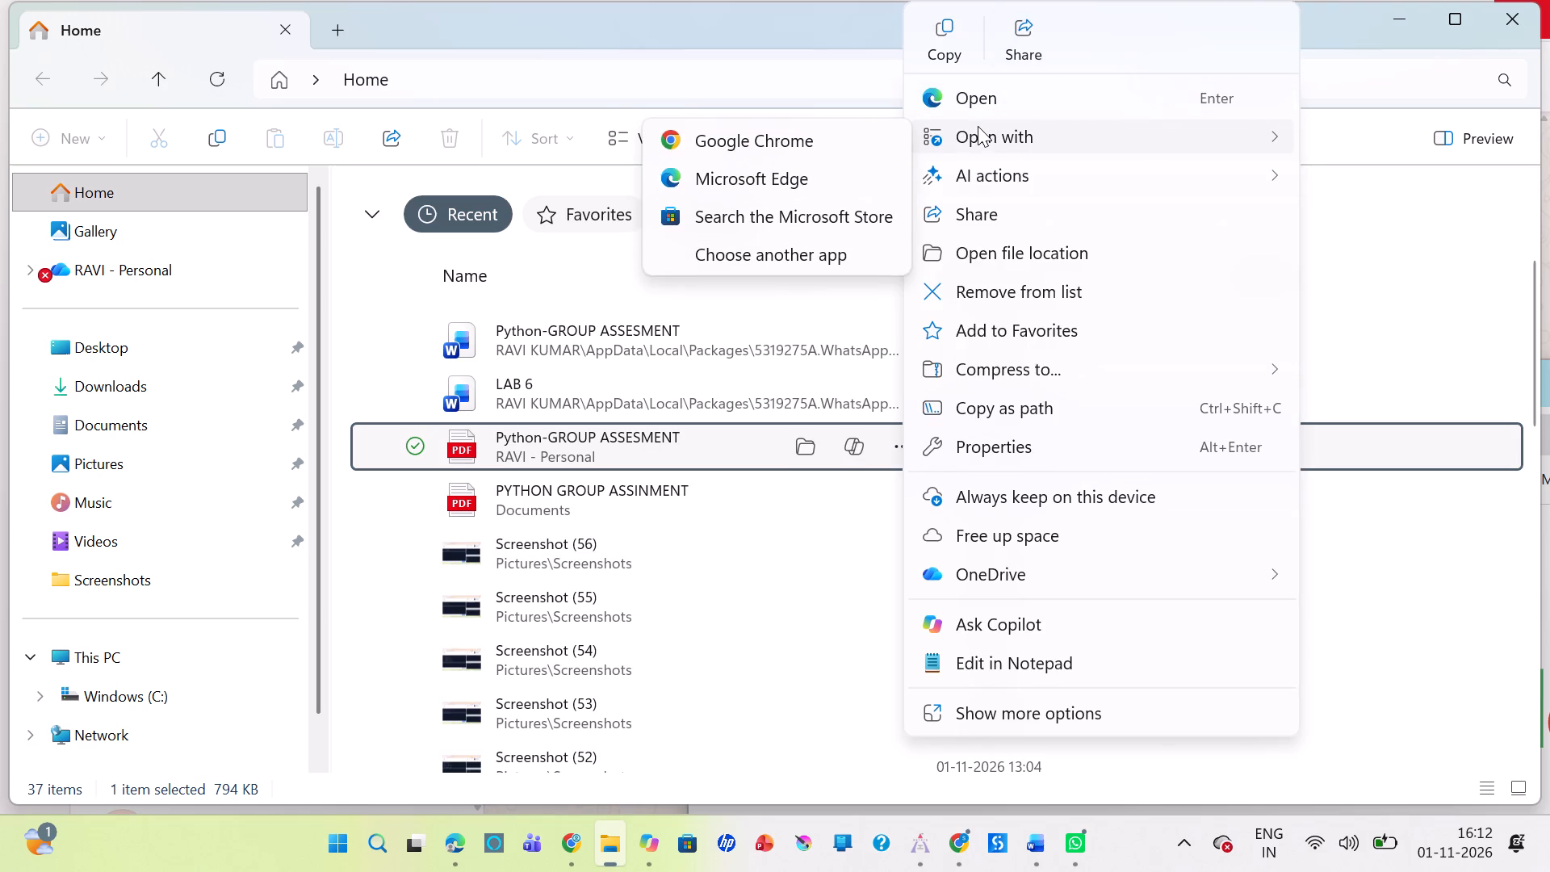
pyautogui.click(798, 187)
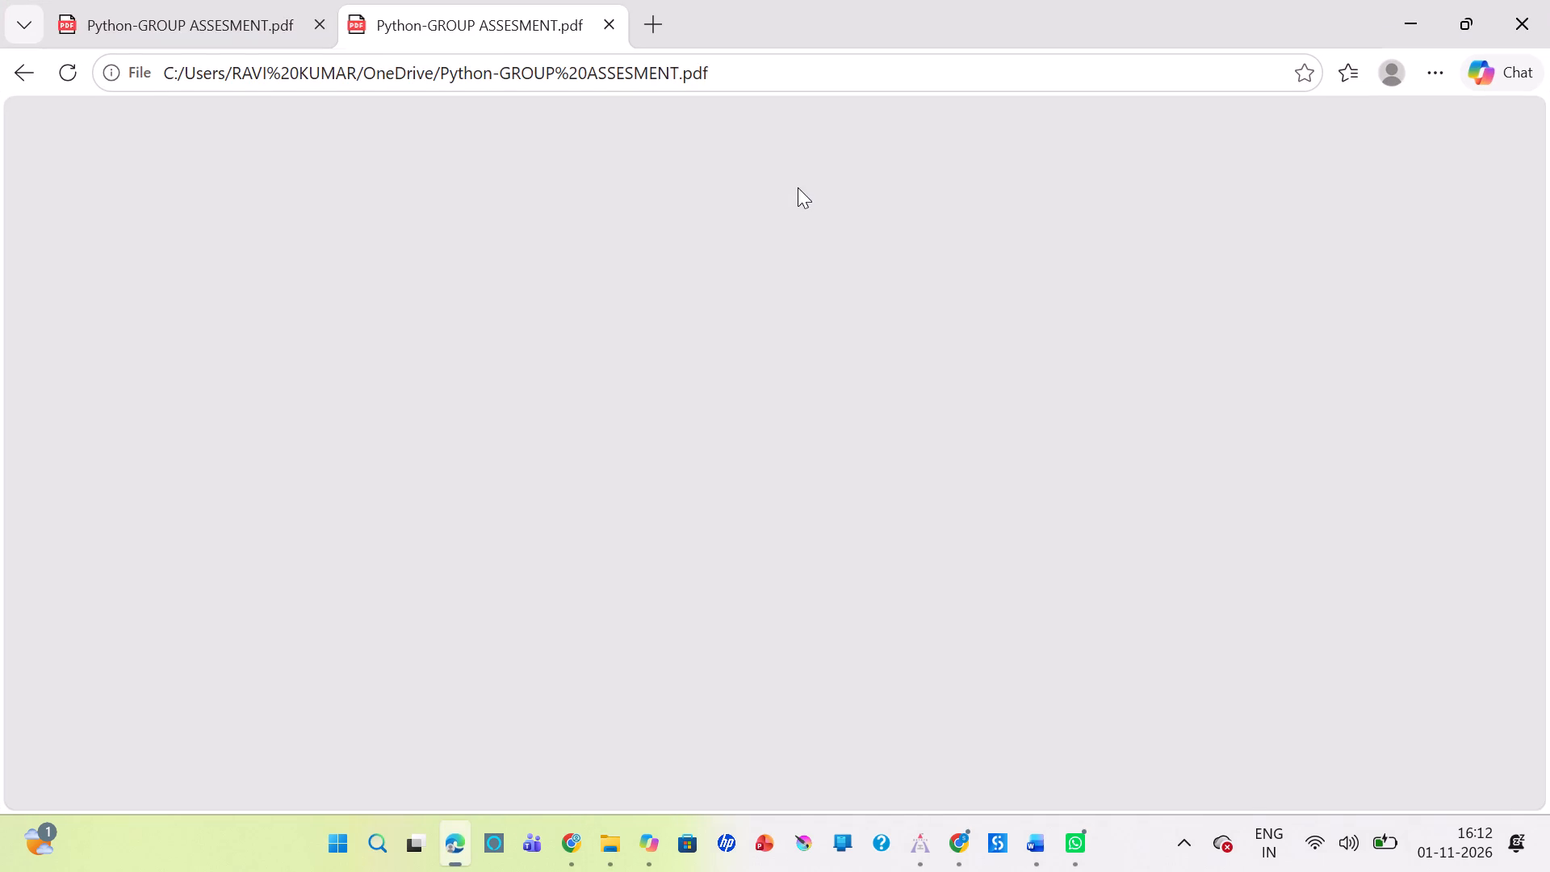
pyautogui.scroll(-4, 667, 465)
pyautogui.scroll(3, 667, 465)
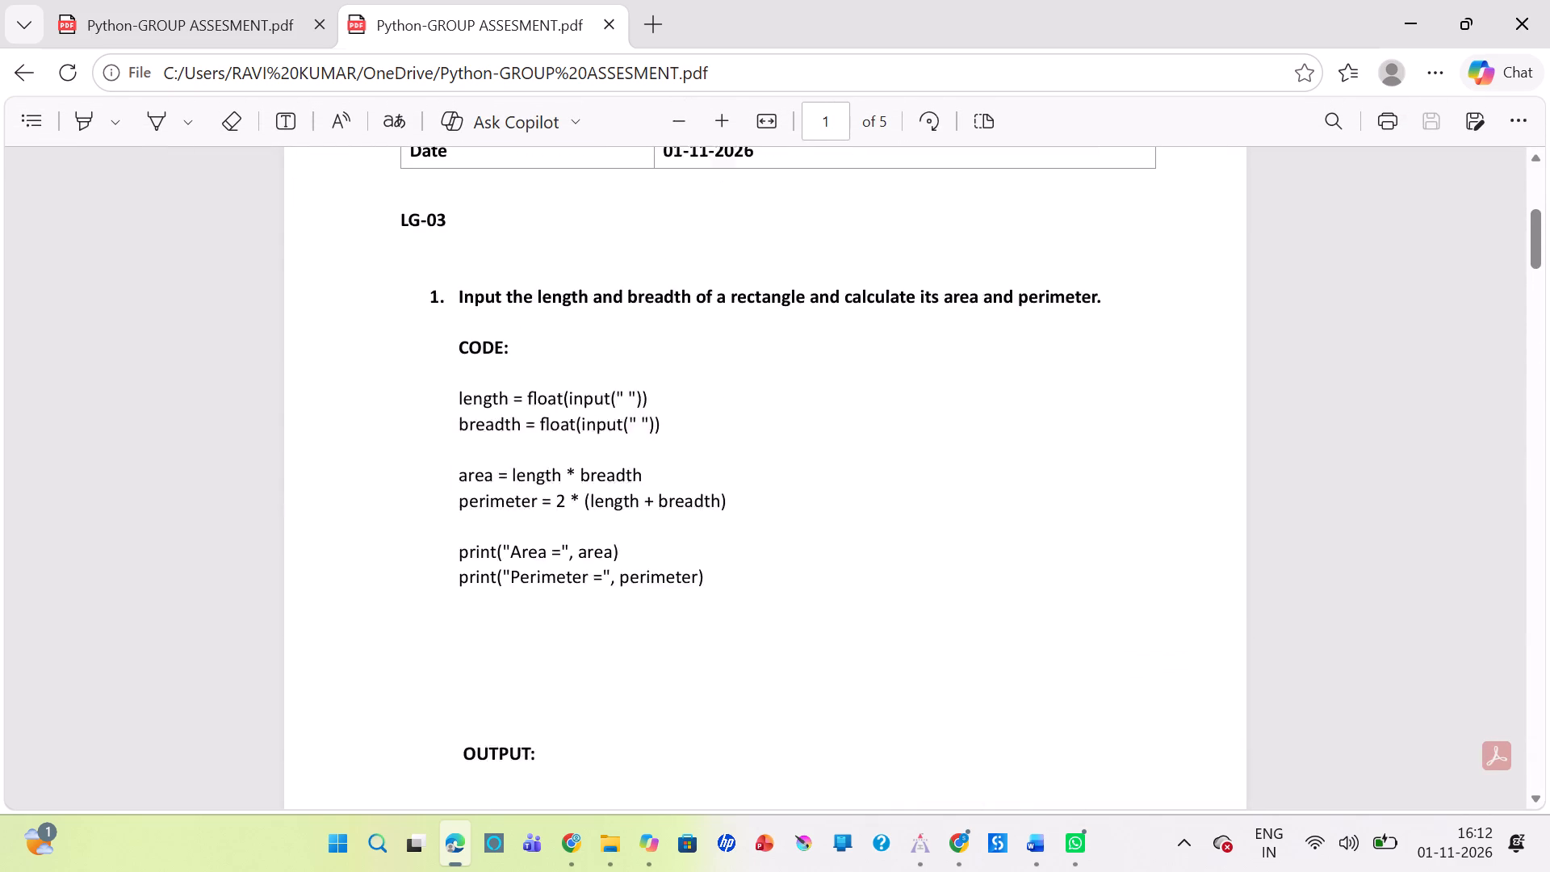
pyautogui.click(765, 233)
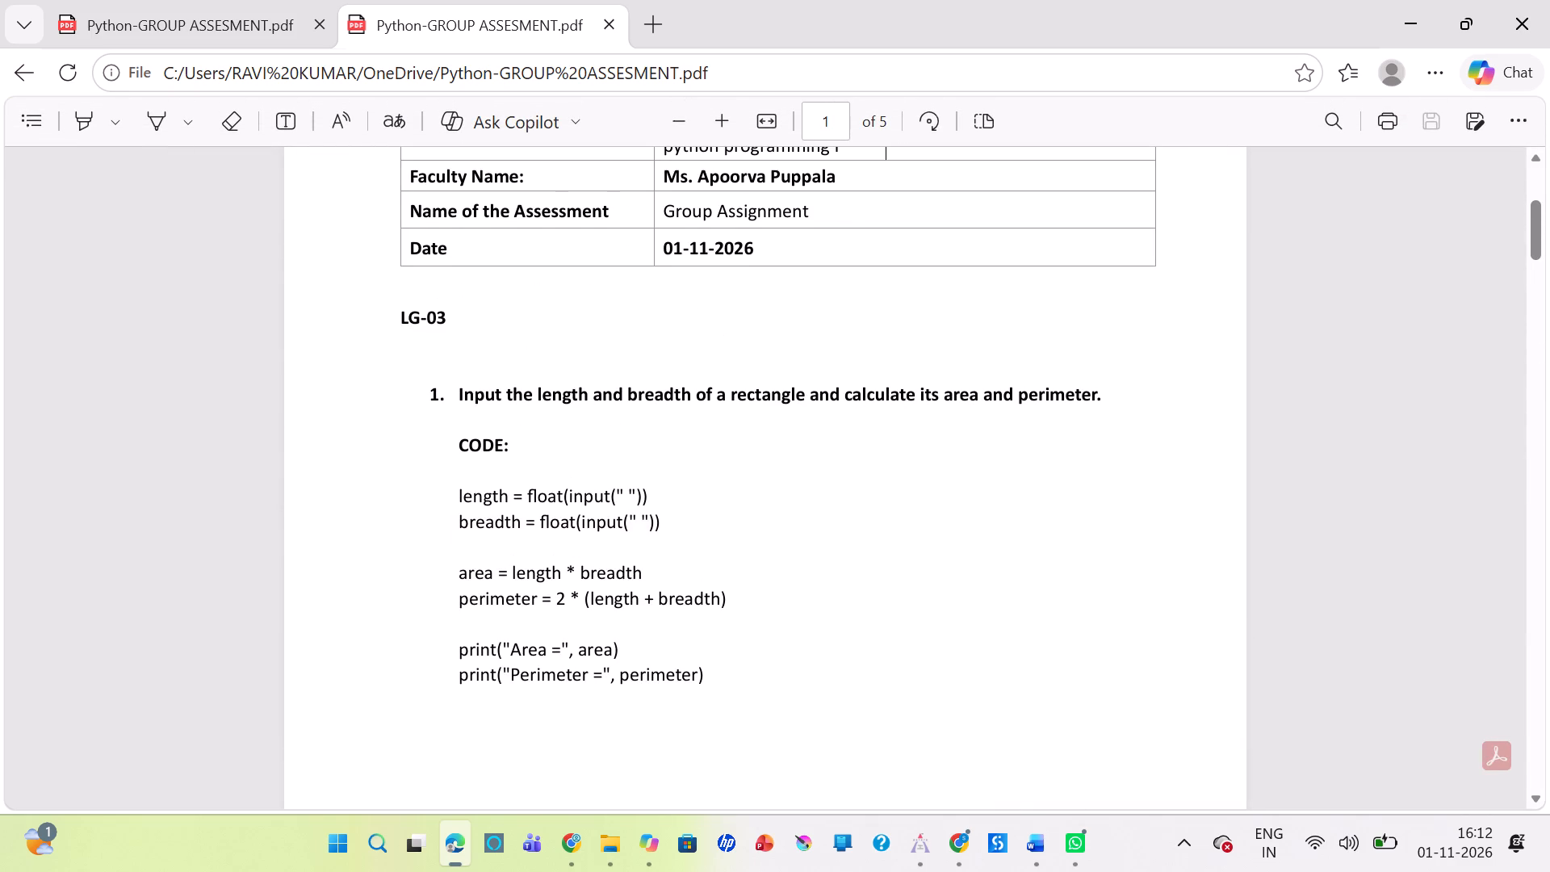
pyautogui.doubleClick(760, 240)
pyautogui.scroll(5, 760, 240)
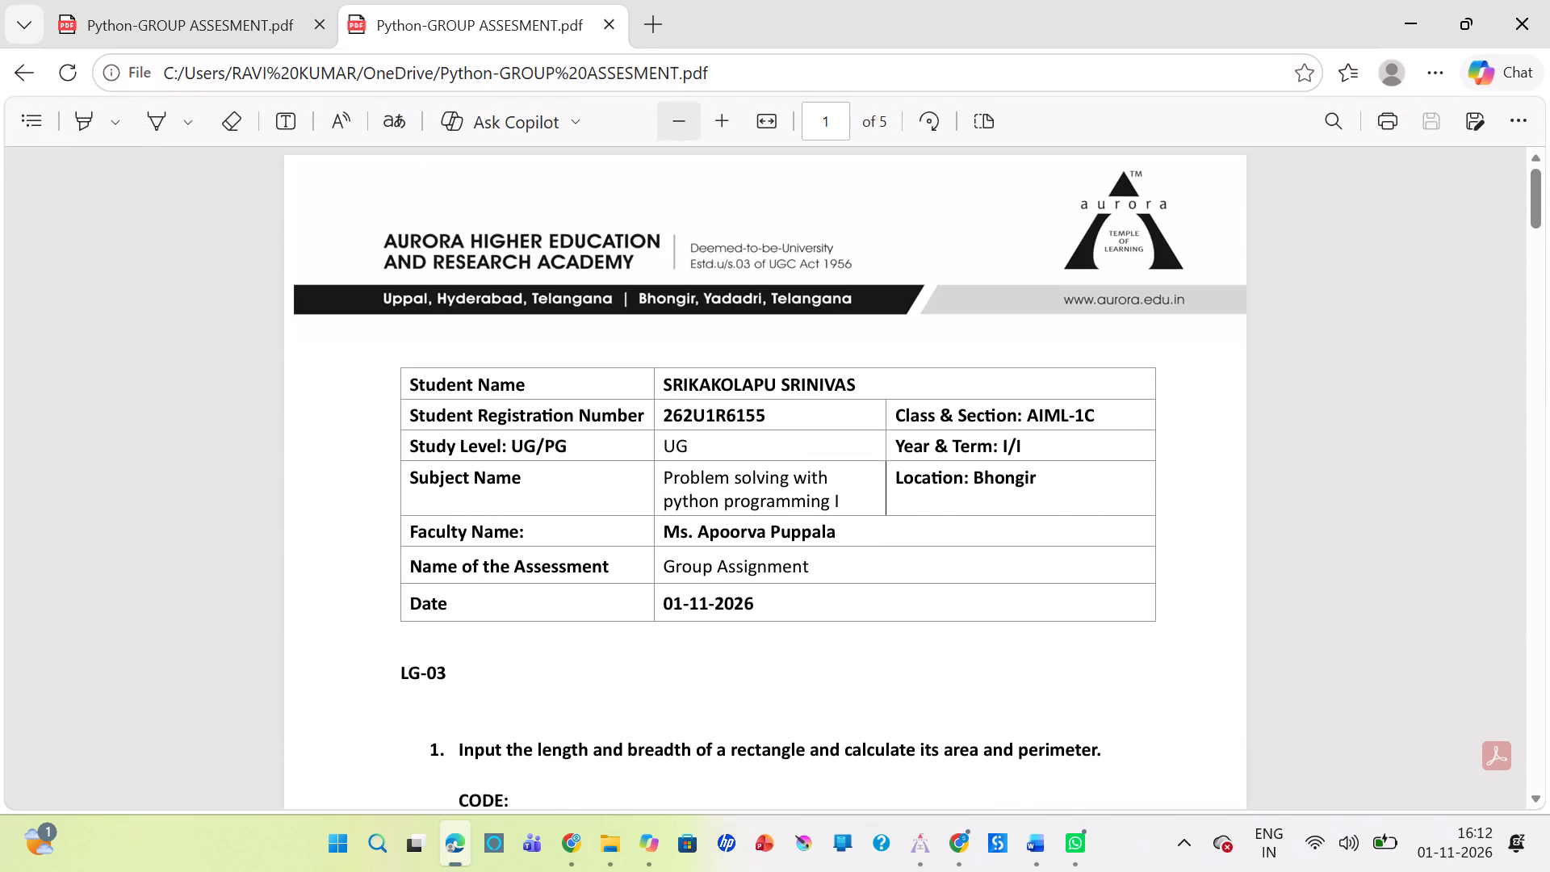
# Close both open tabs of the Python-GROUP ASSESMENT PDF.
pyautogui.click(605, 9)
pyautogui.click(604, 14)
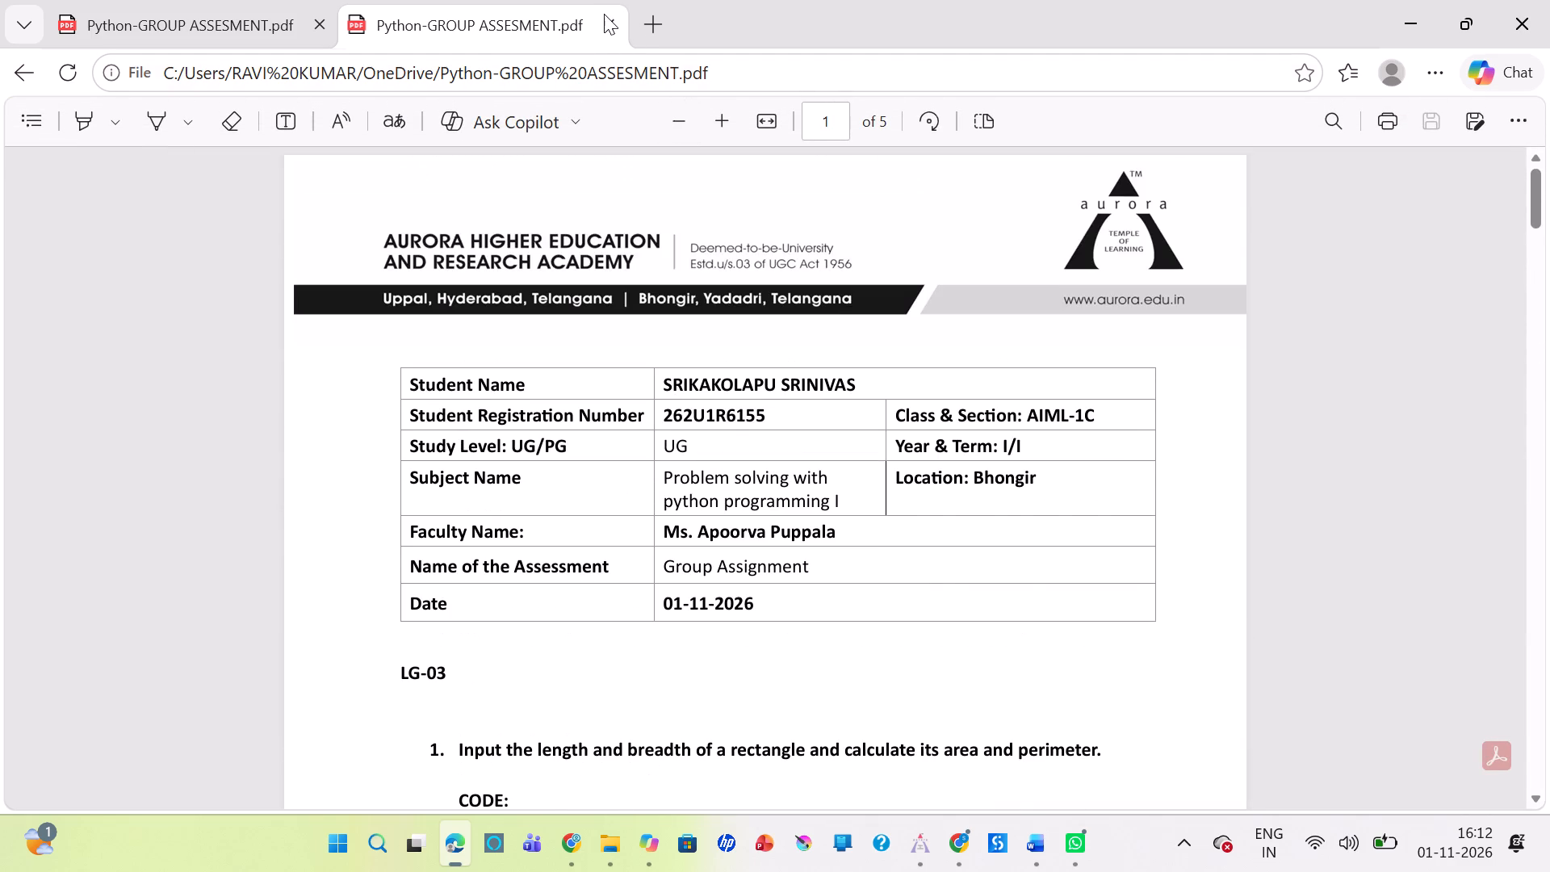
pyautogui.click(614, 30)
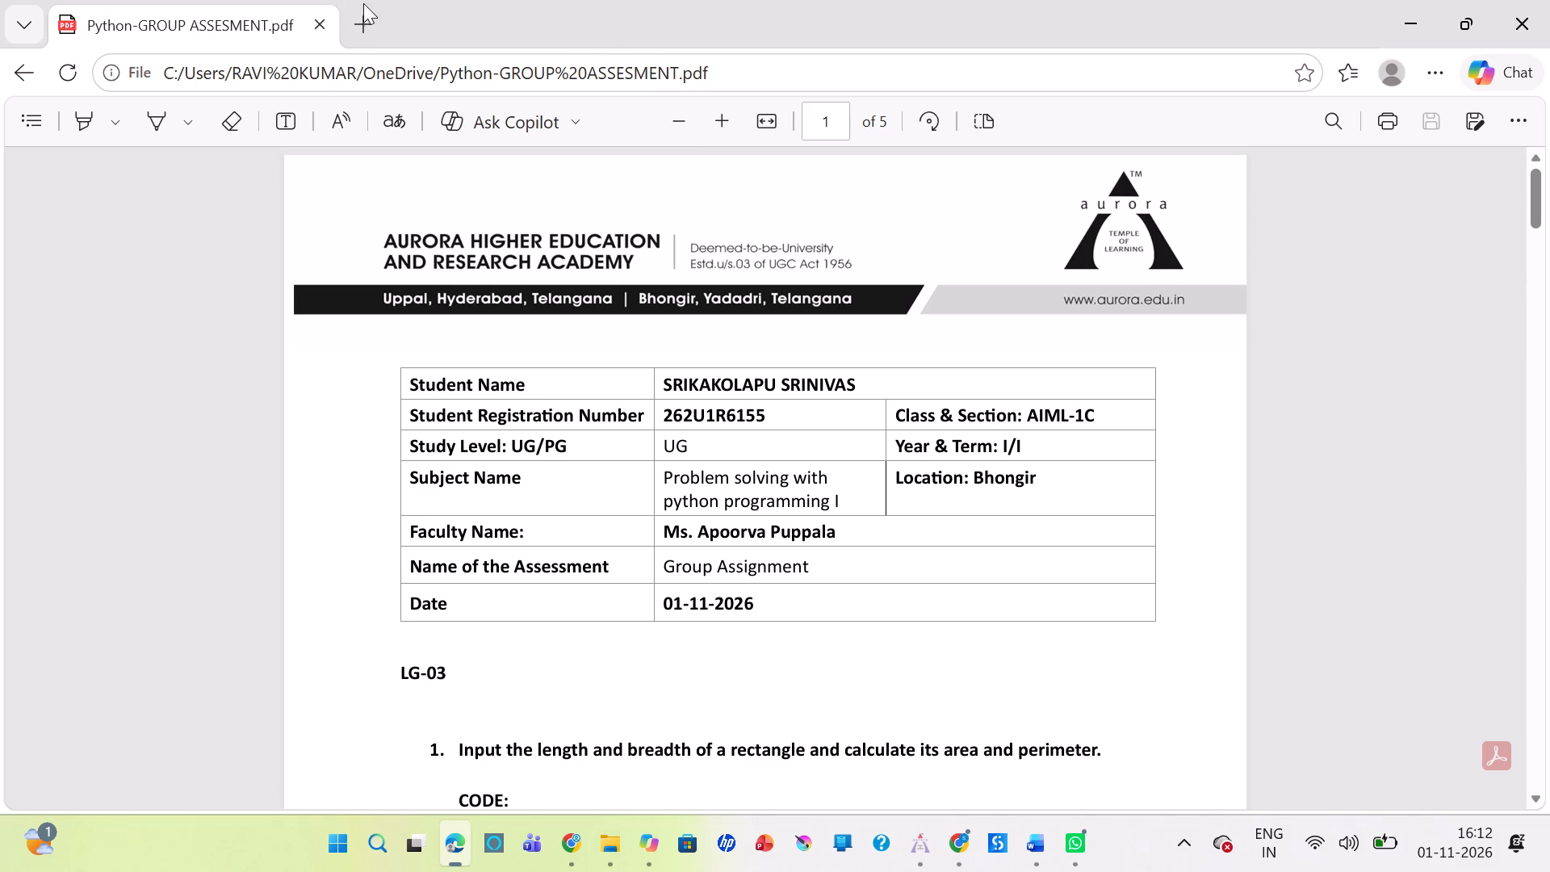
pyautogui.click(318, 23)
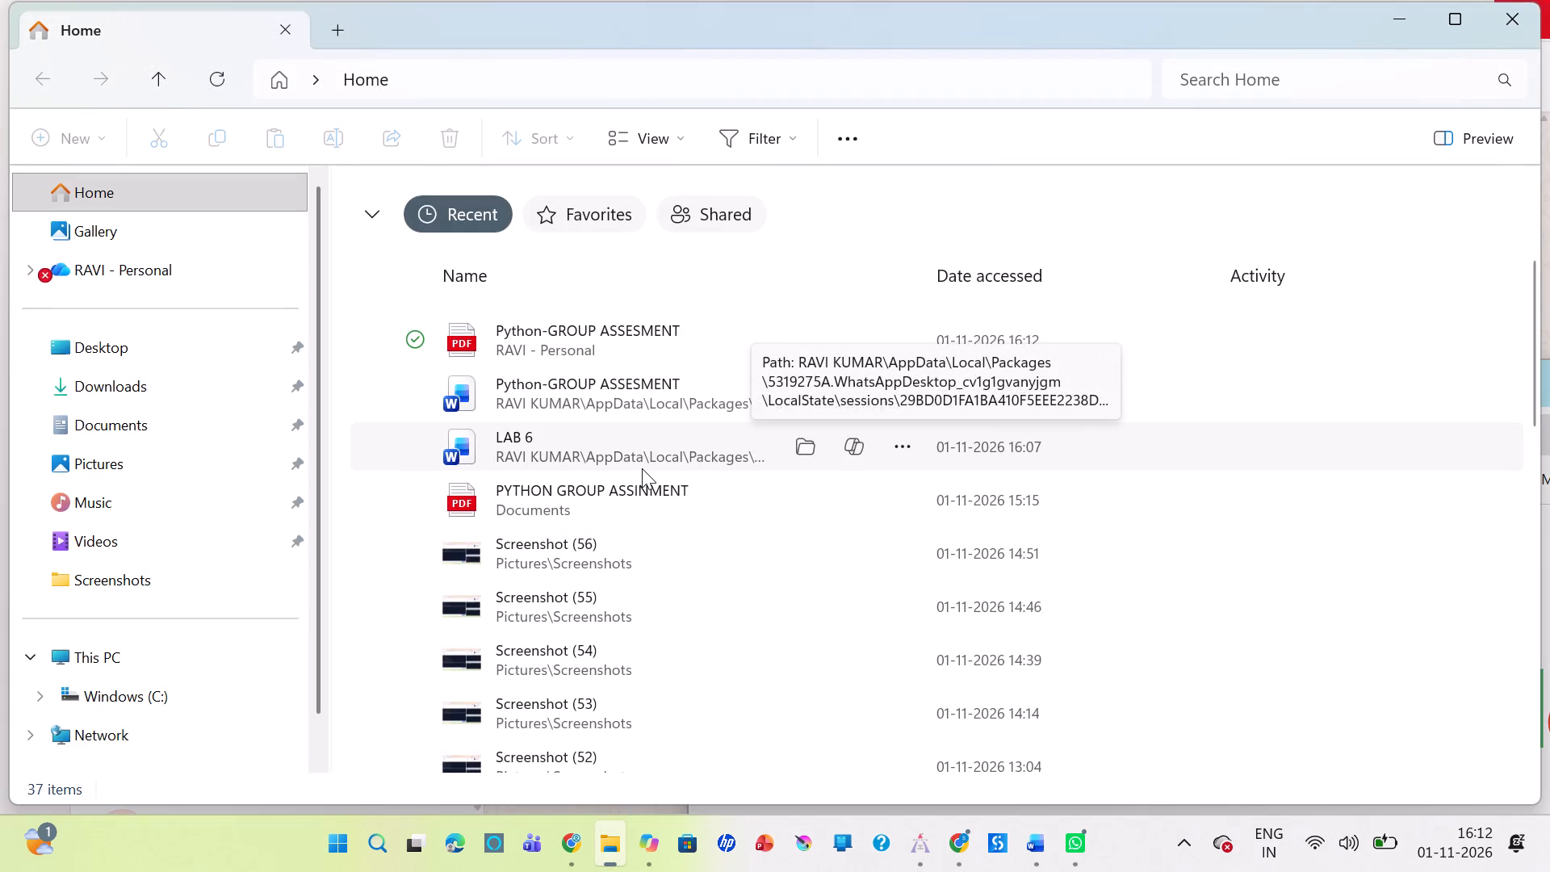
# Reopen the Python-GROUP ASSESMENT PDF from the recent files and examine the student details table and the rectangle question with its output.
pyautogui.scroll(1, 542, 342)
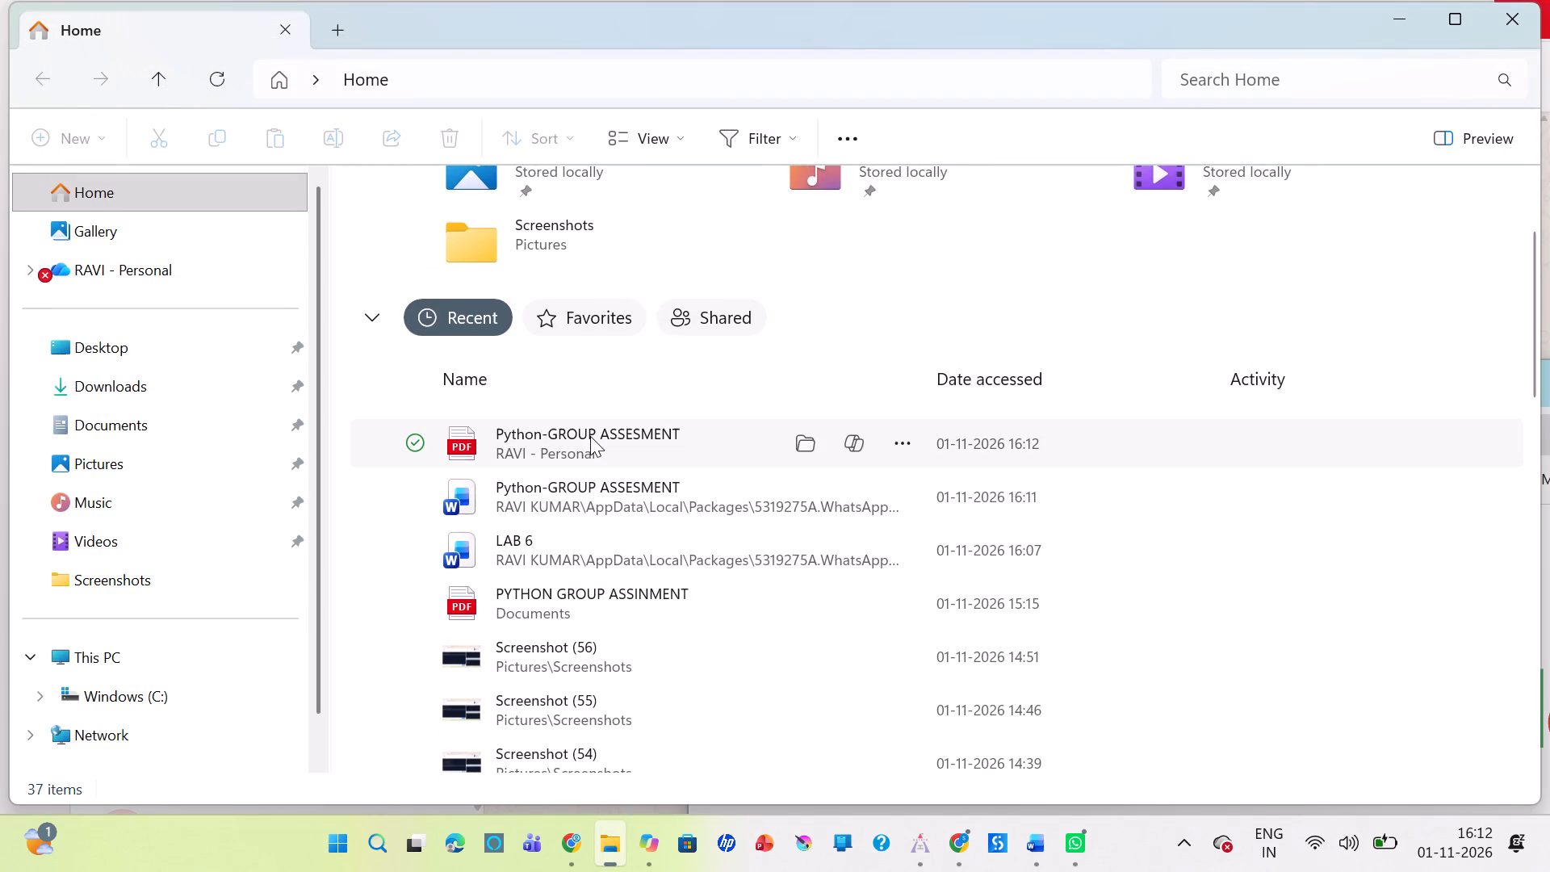
pyautogui.click(899, 446)
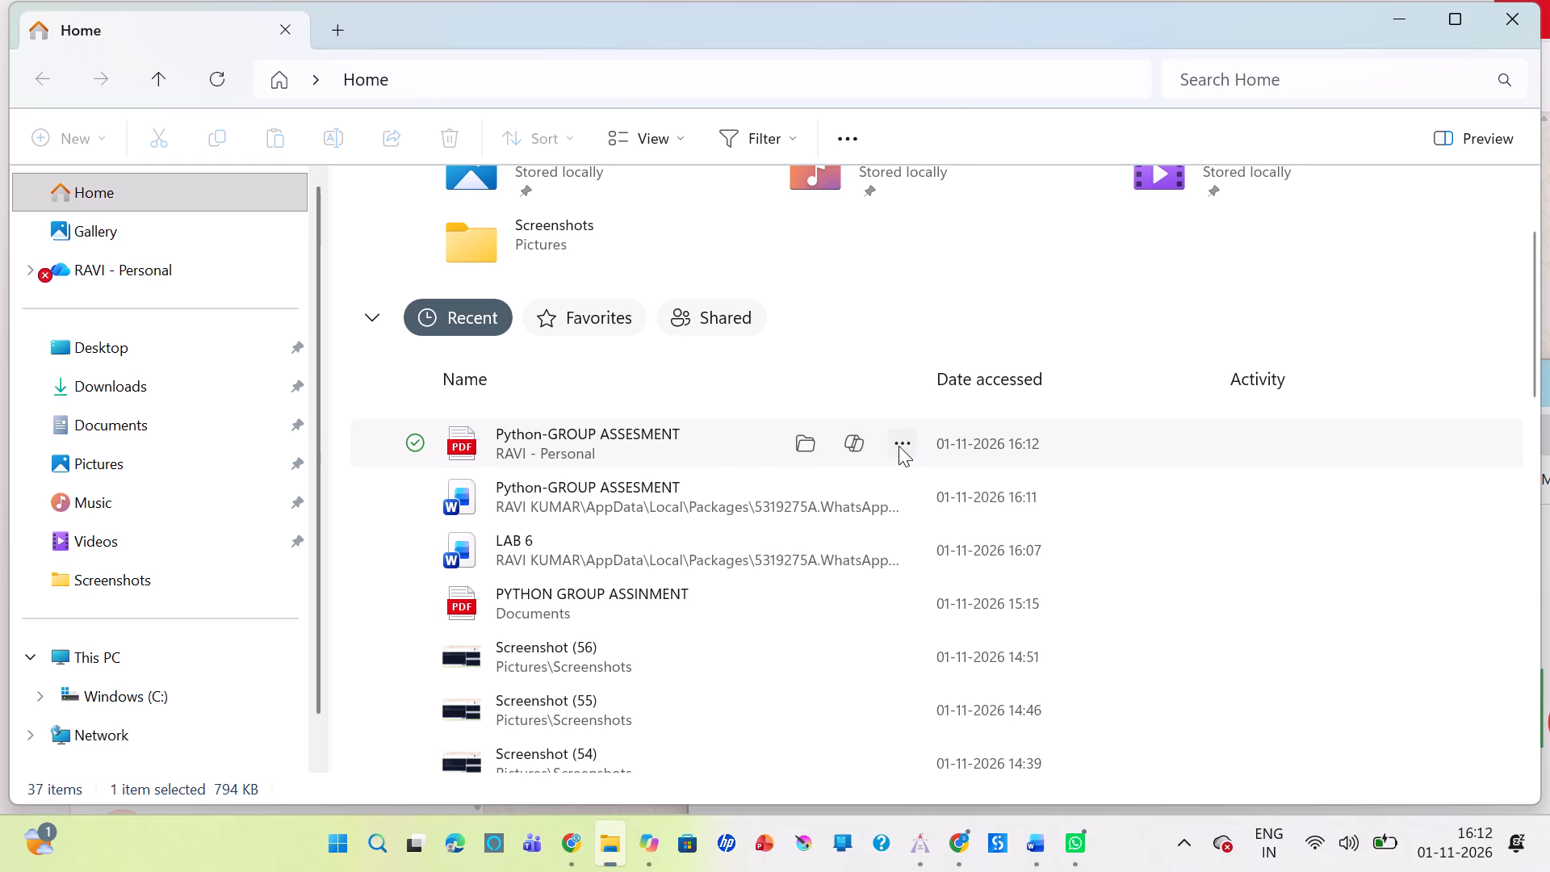
pyautogui.click(989, 90)
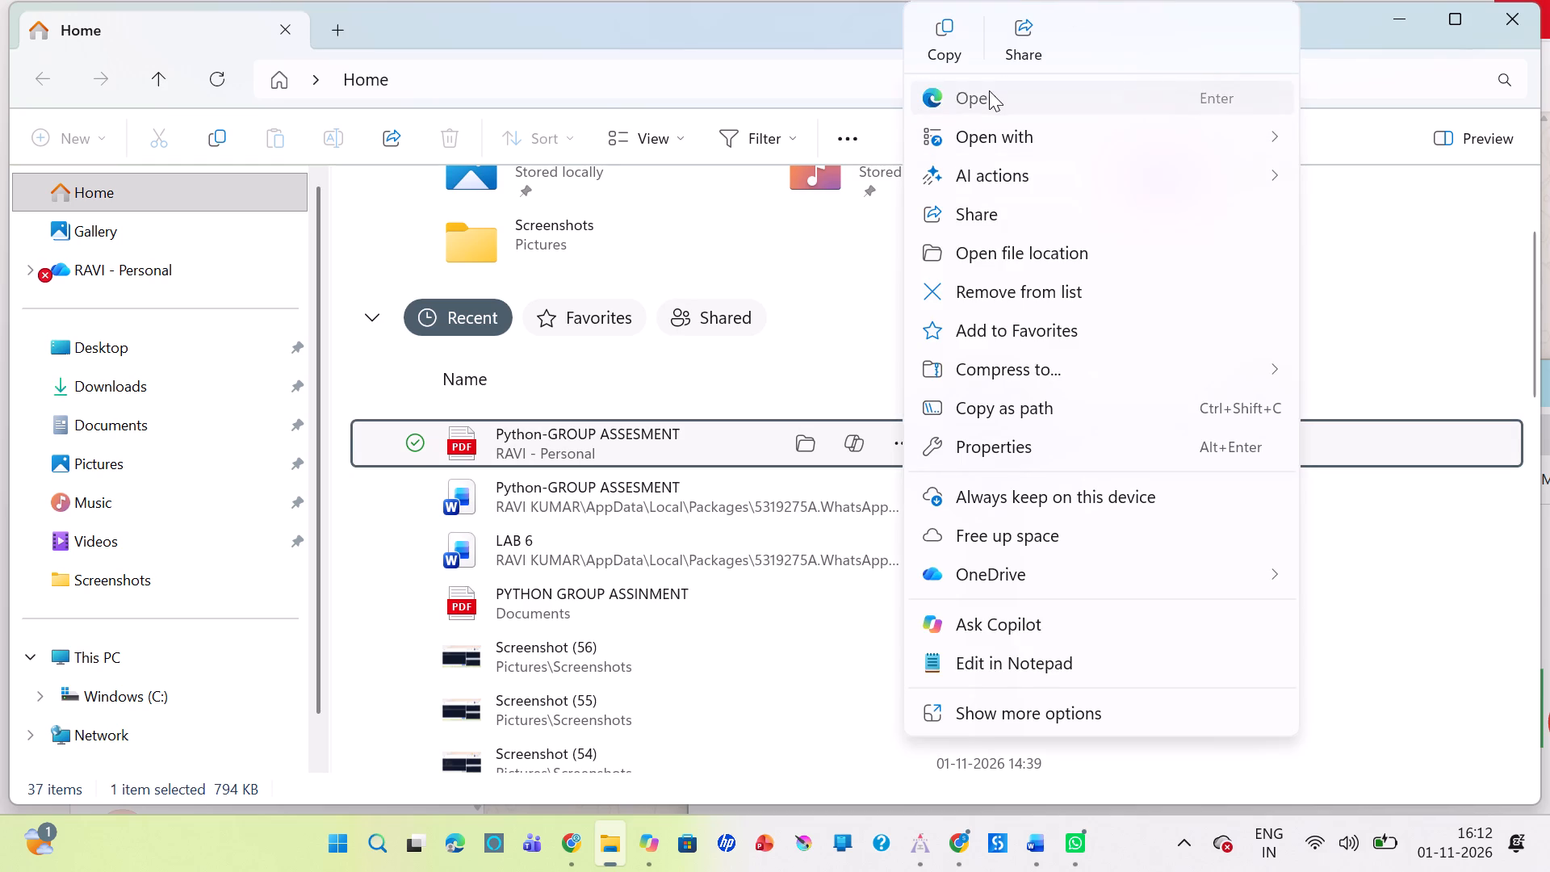
pyautogui.scroll(-3, 727, 422)
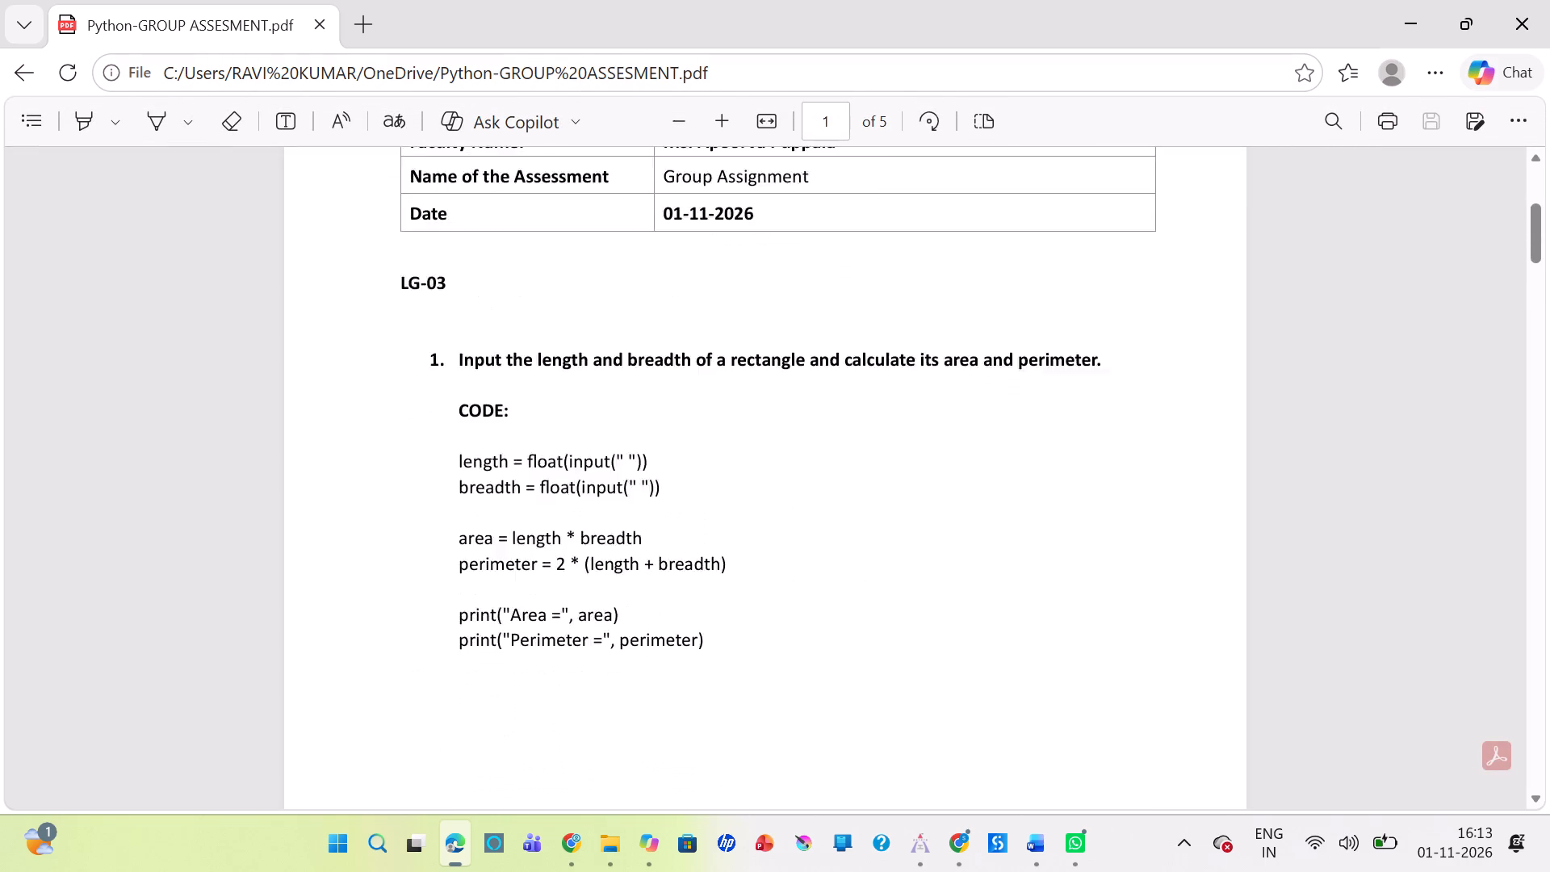
pyautogui.scroll(-3, 727, 422)
pyautogui.scroll(4, 727, 422)
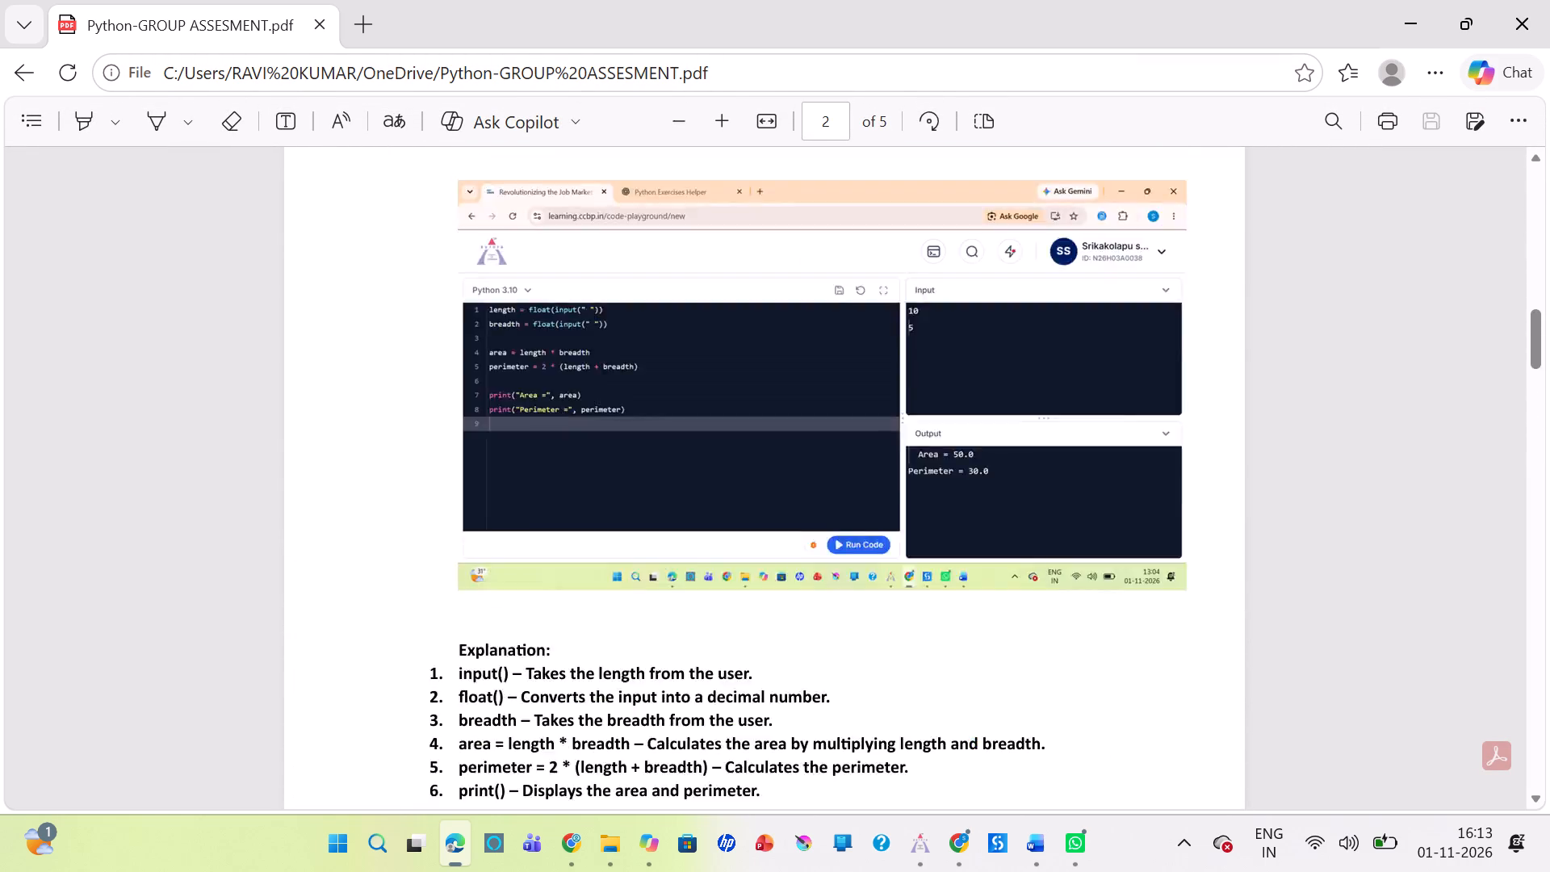
pyautogui.scroll(6, 727, 422)
pyautogui.hscroll(1, 727, 422)
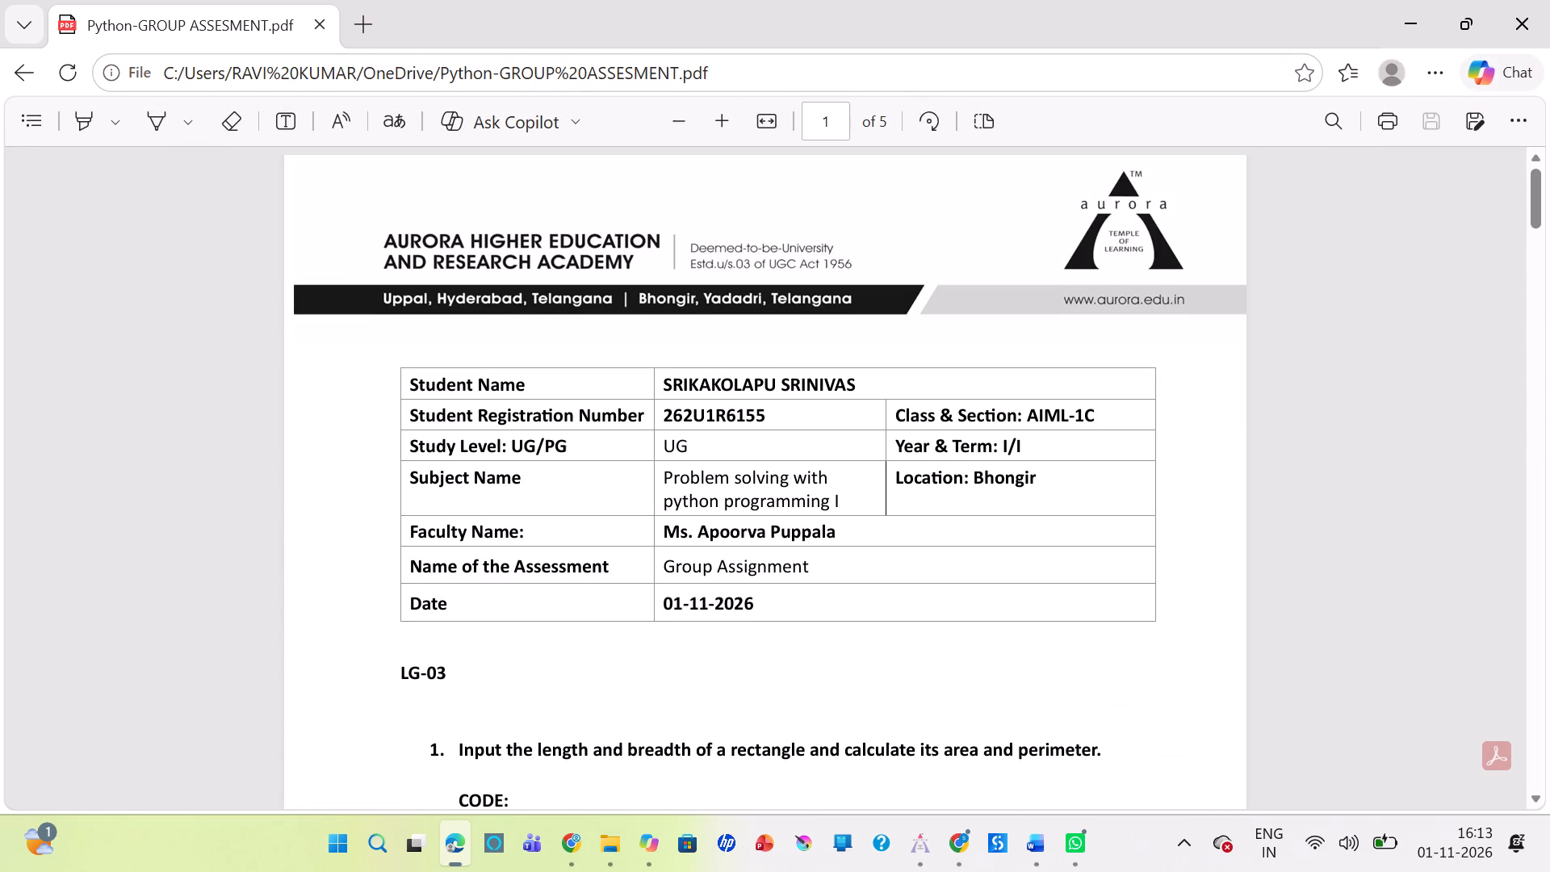
pyautogui.hscroll(1, 727, 422)
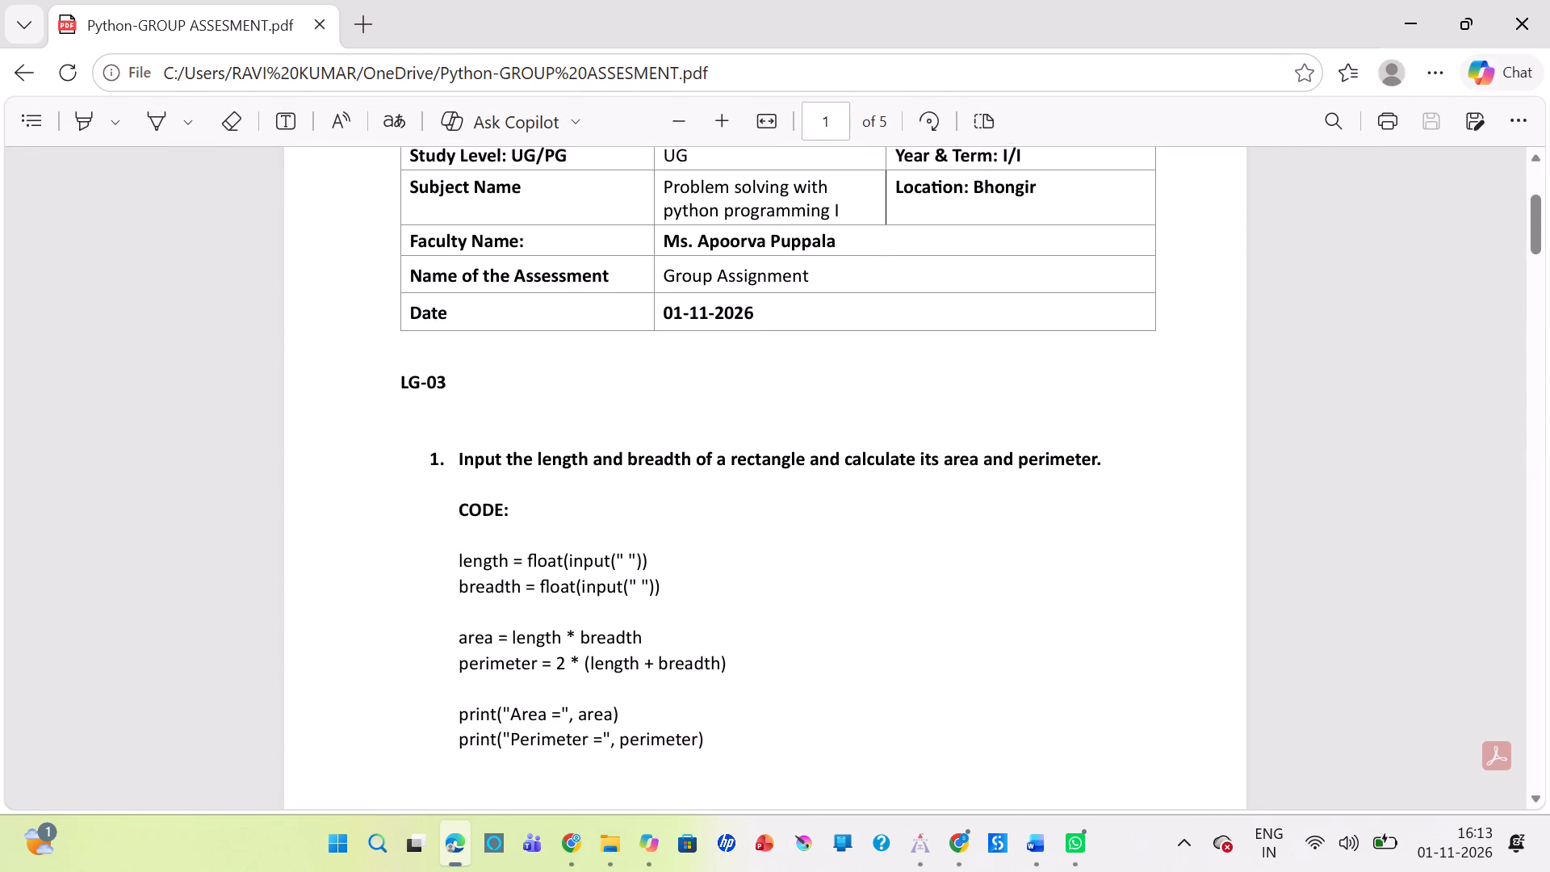
pyautogui.hscroll(1, 727, 422)
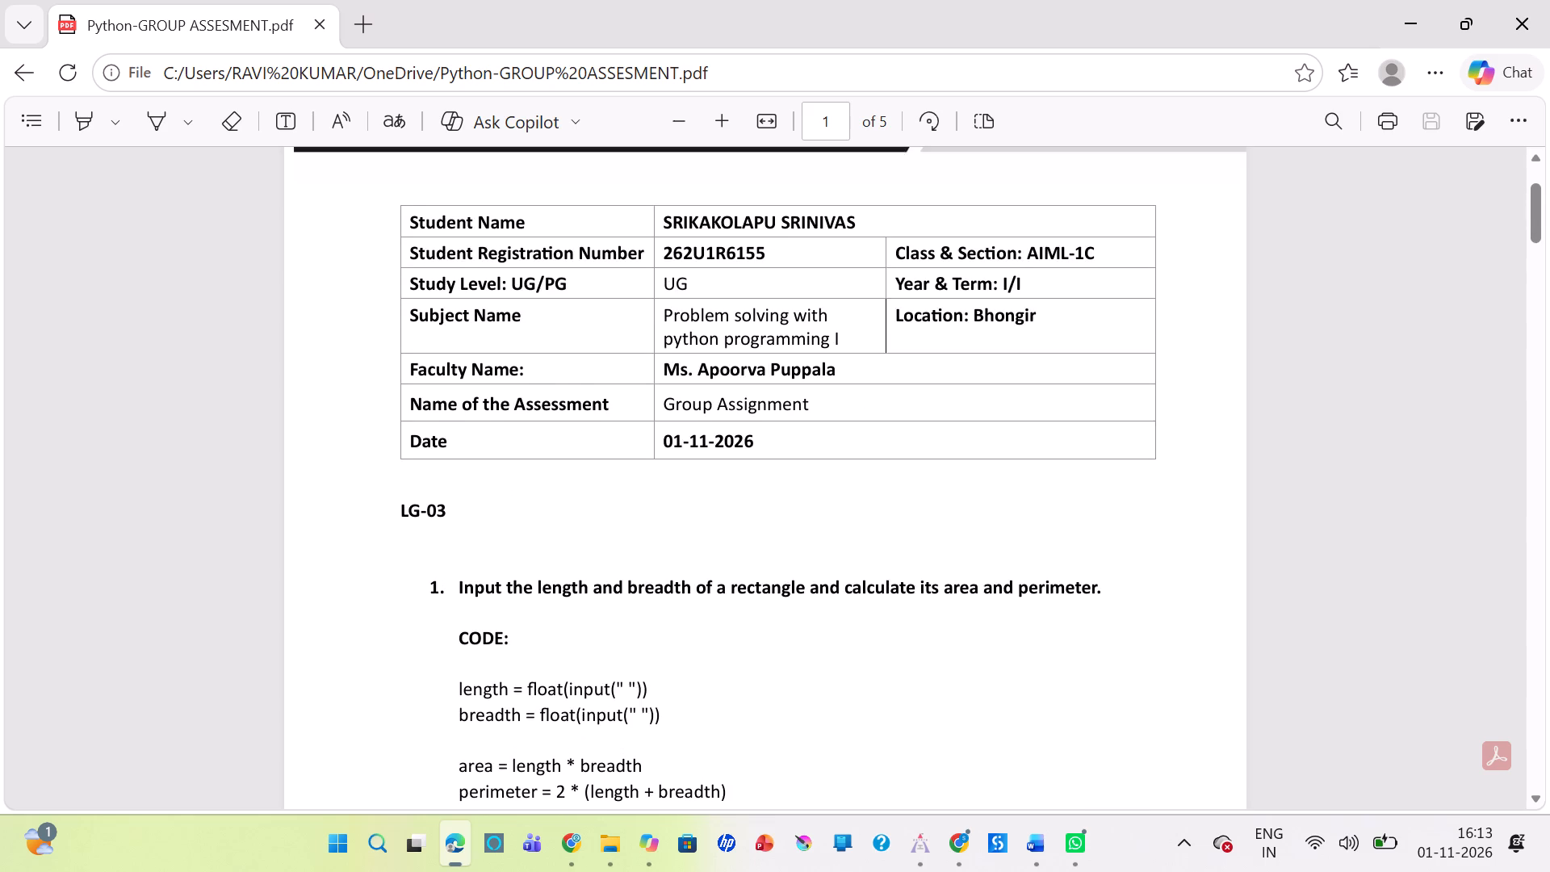
pyautogui.hscroll(1, 727, 422)
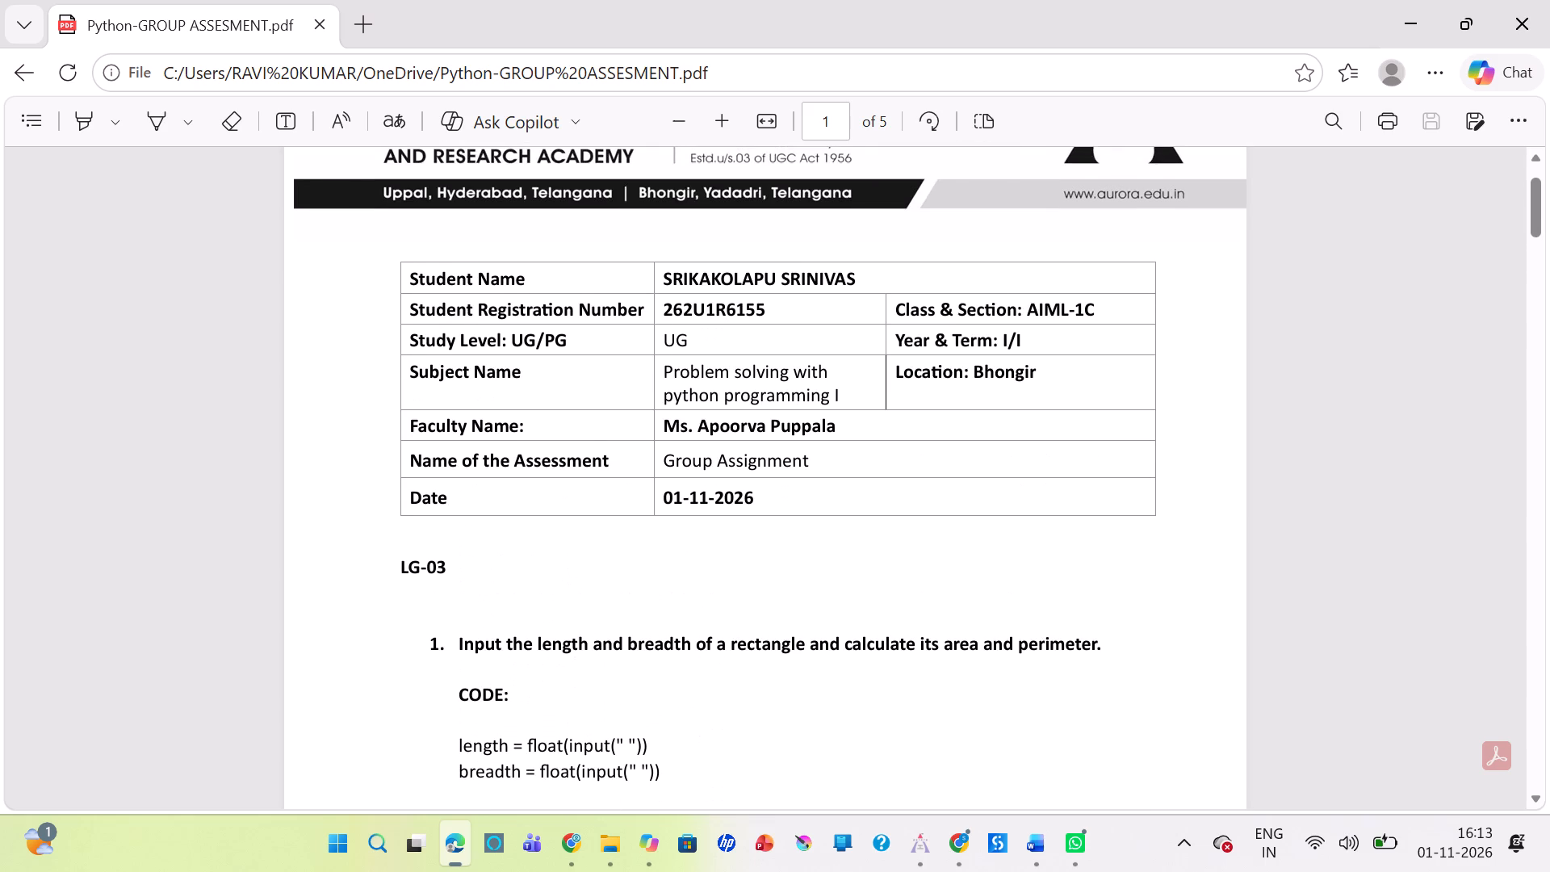
# Read through the PDF to page 5, examining the code, output screenshots and explanations of all four Python questions.
pyautogui.scroll(-3, 727, 422)
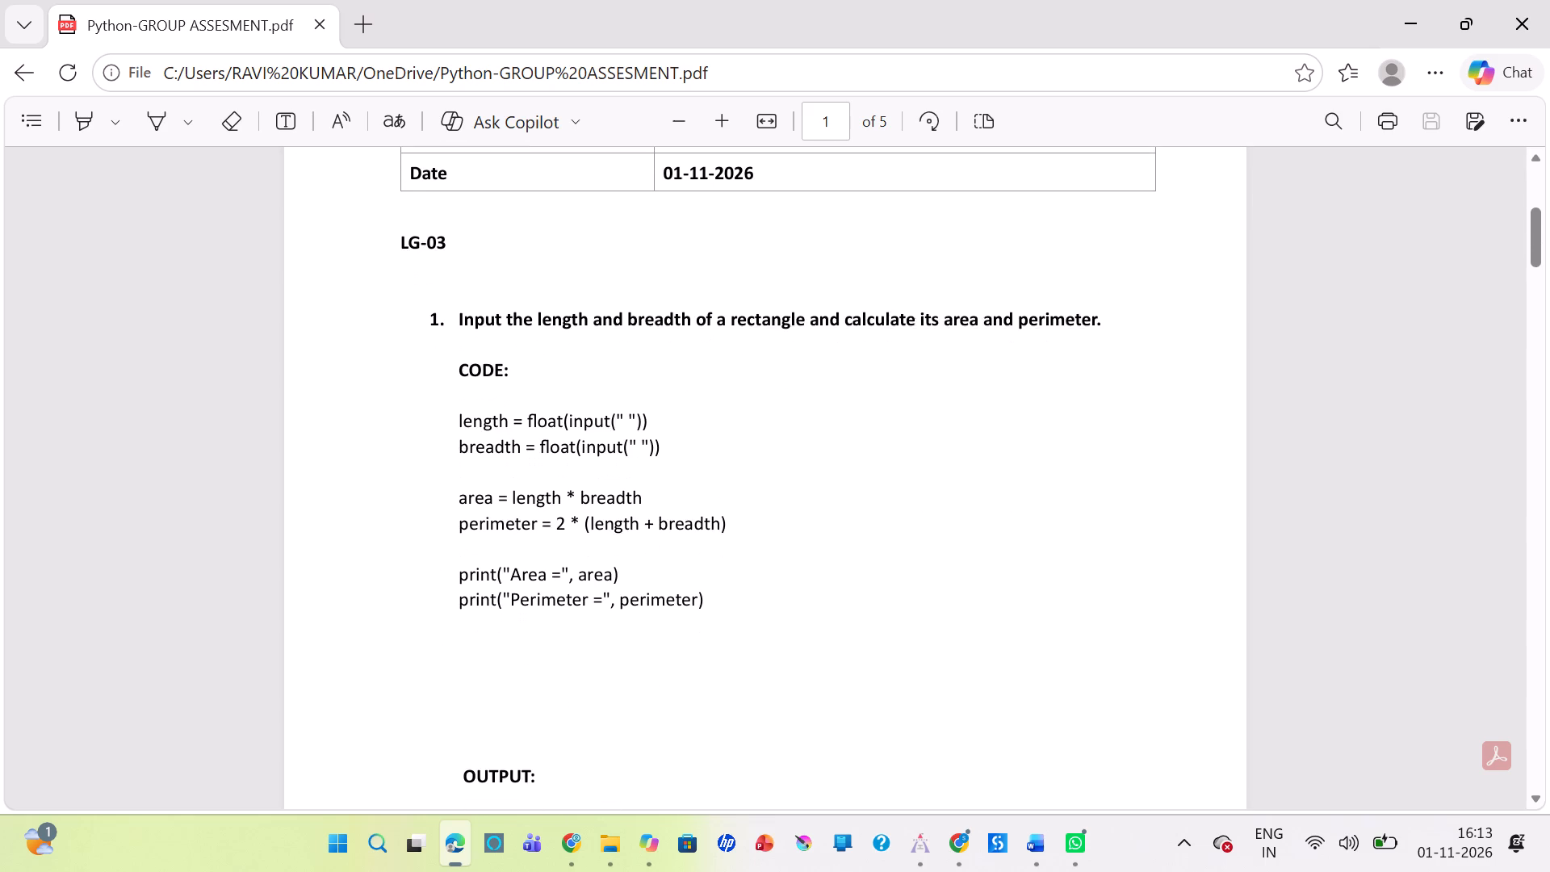
pyautogui.scroll(-3, 727, 422)
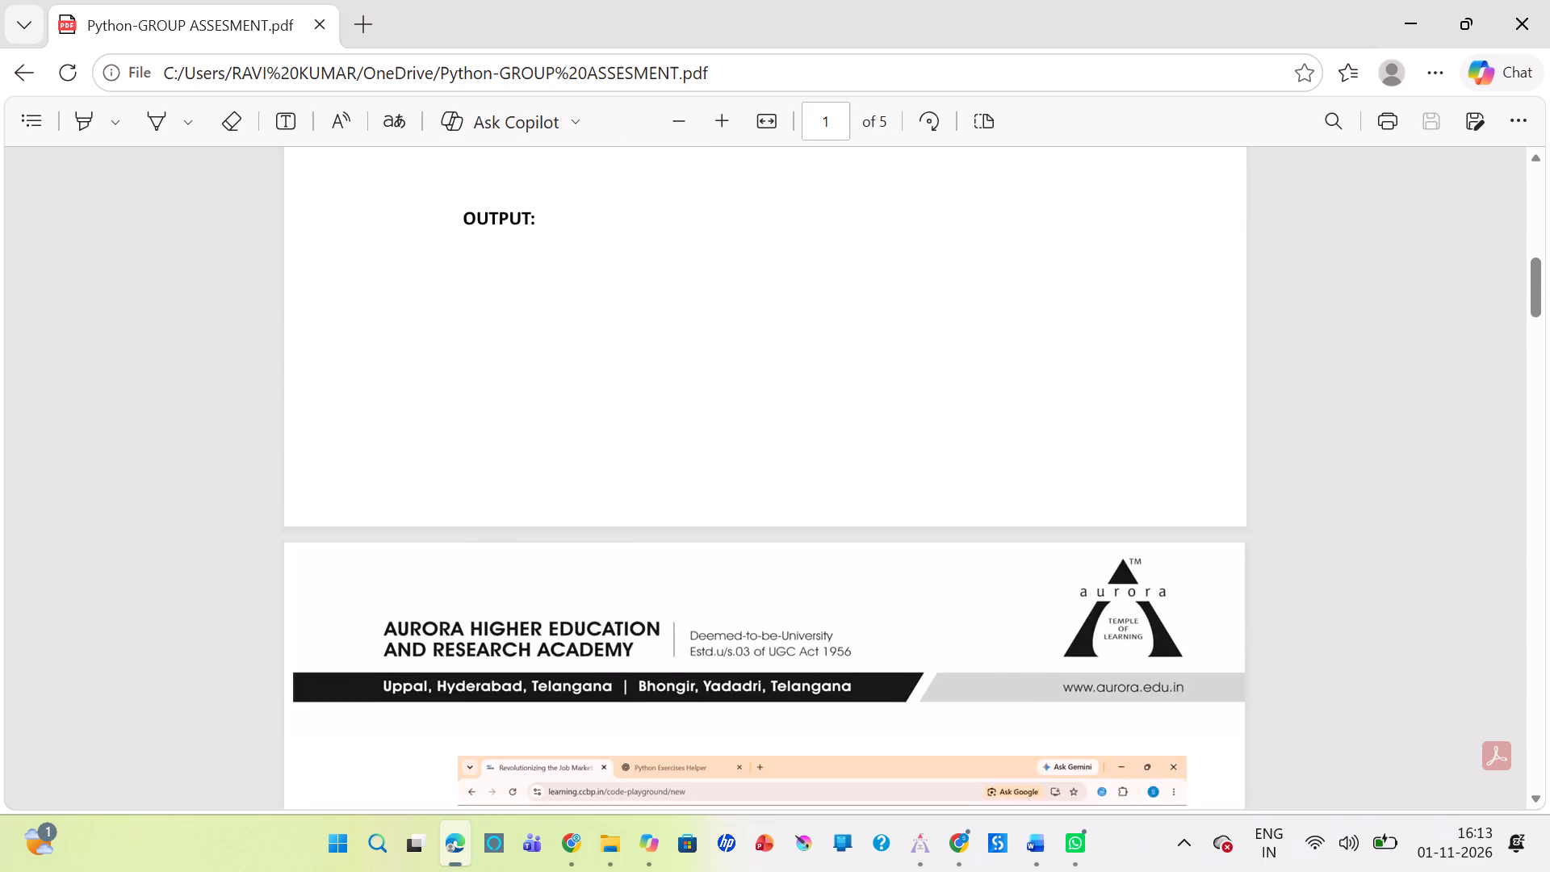
pyautogui.scroll(-3, 727, 422)
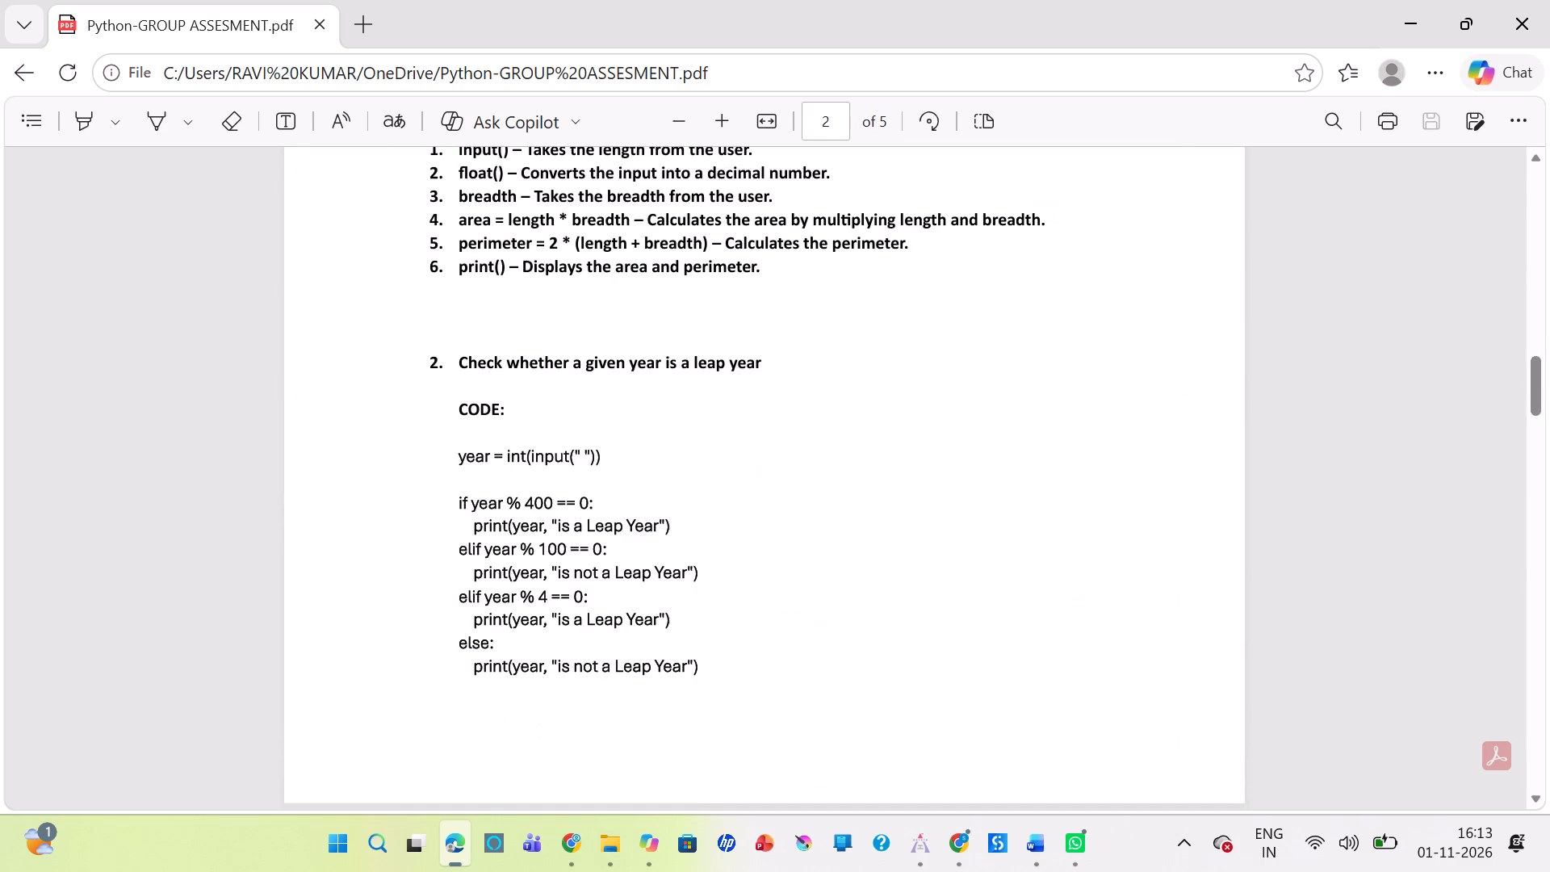
pyautogui.scroll(-3, 727, 422)
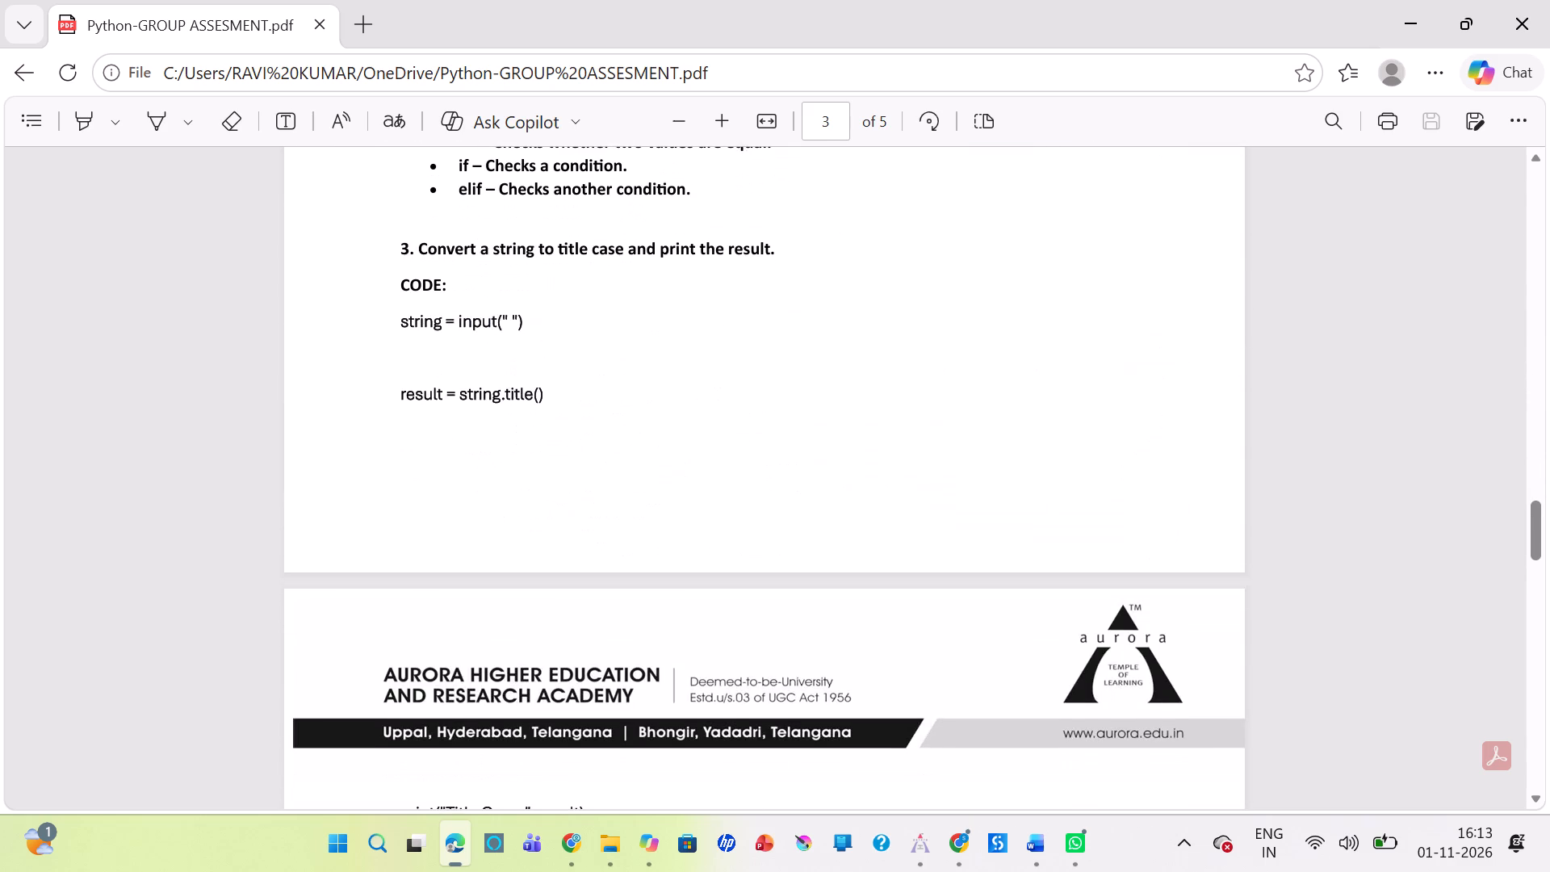
pyautogui.scroll(-7, 727, 422)
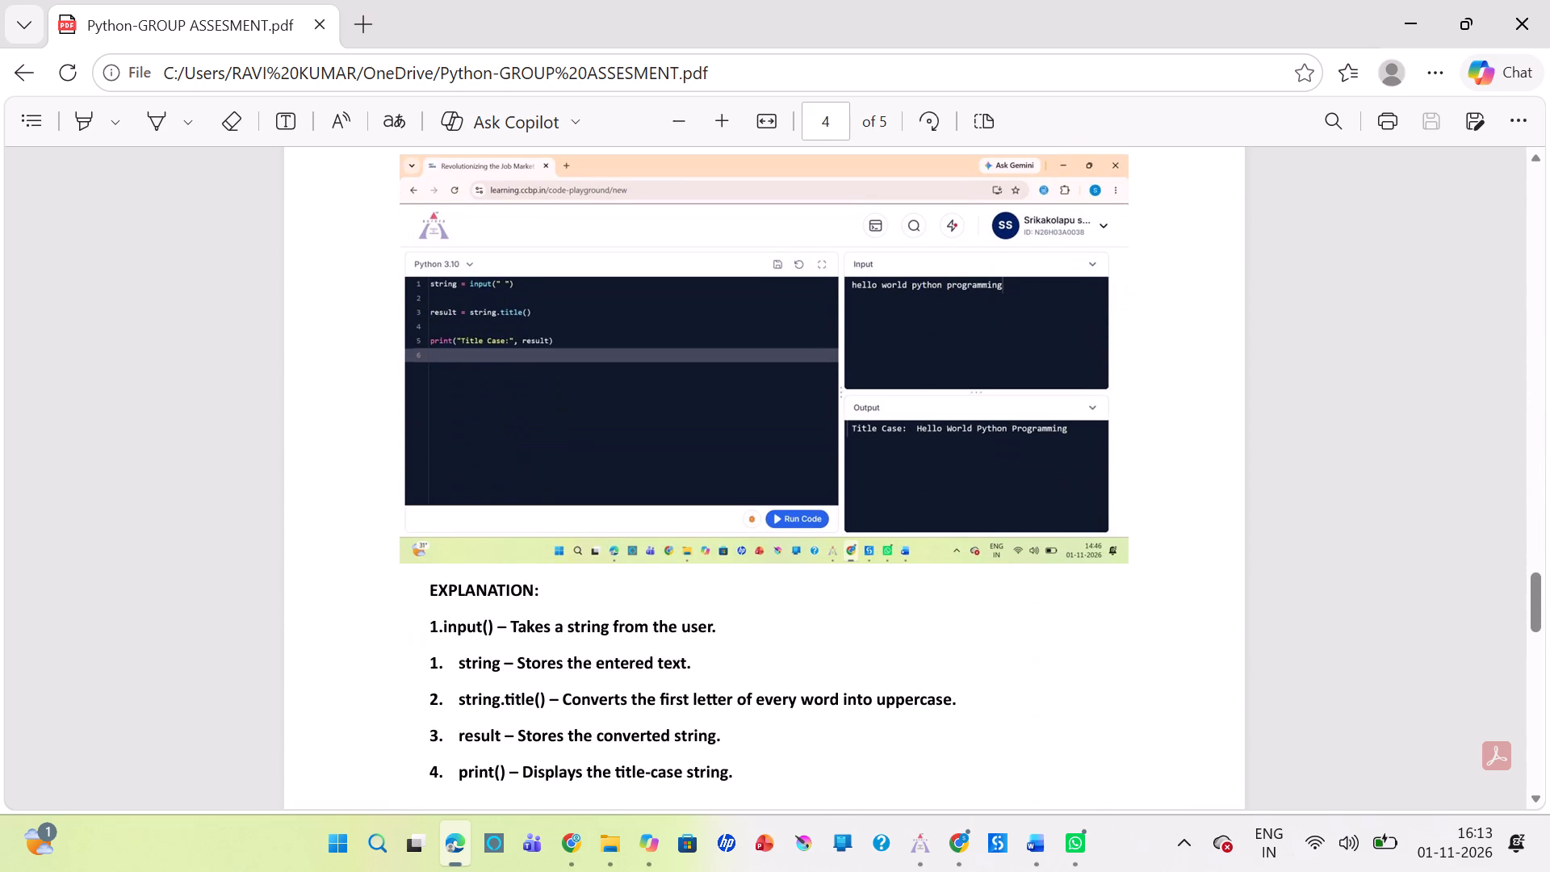
pyautogui.scroll(-7, 727, 422)
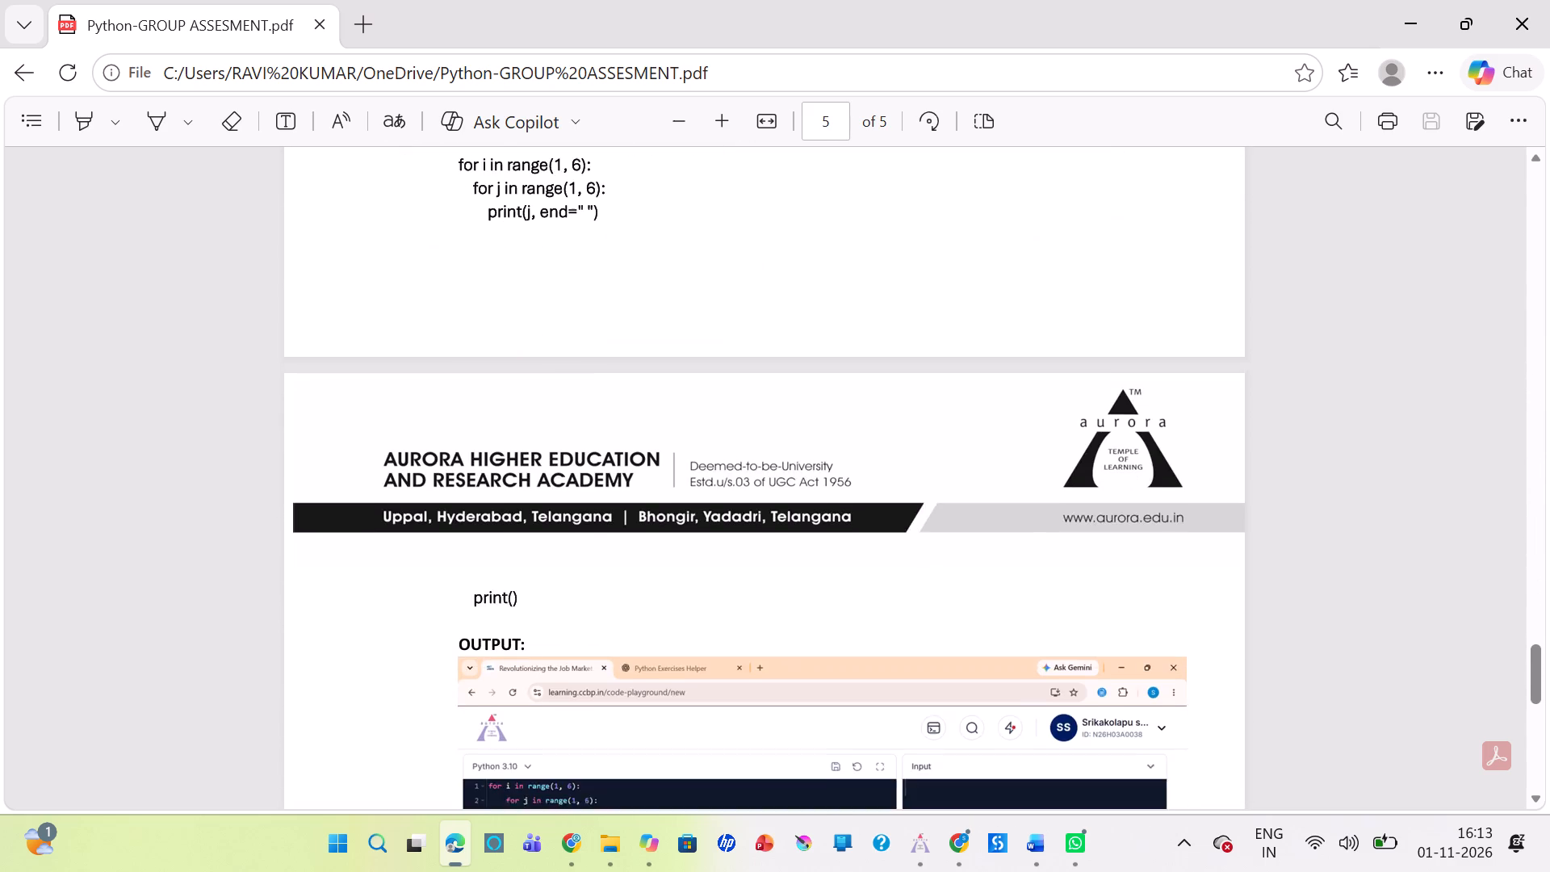
pyautogui.scroll(-2, 727, 422)
pyautogui.scroll(6, 727, 422)
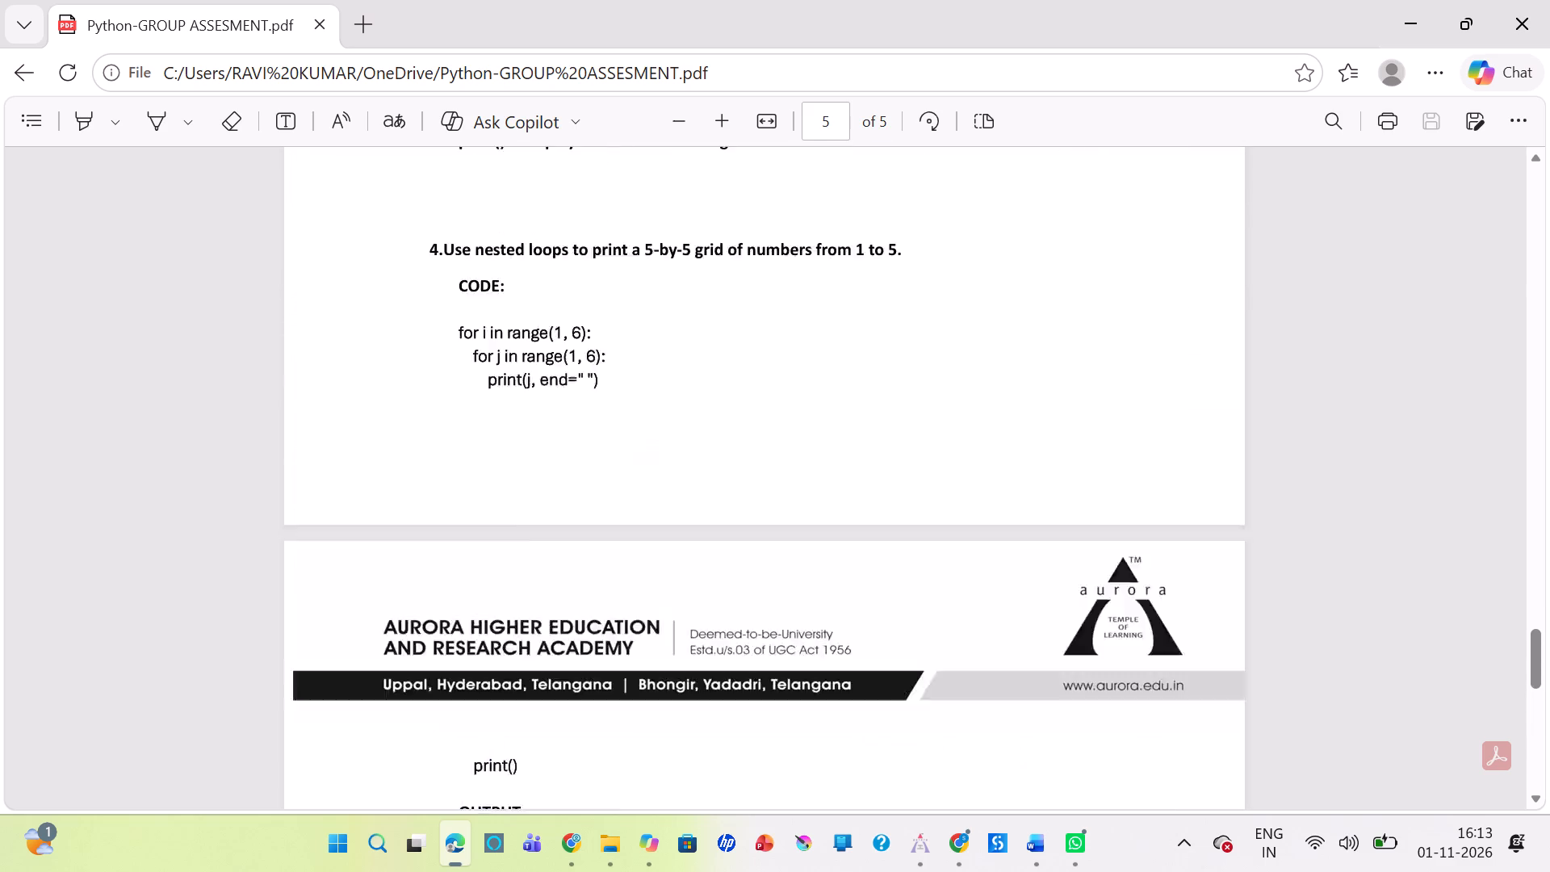
pyautogui.scroll(2, 727, 422)
pyautogui.scroll(-6, 727, 422)
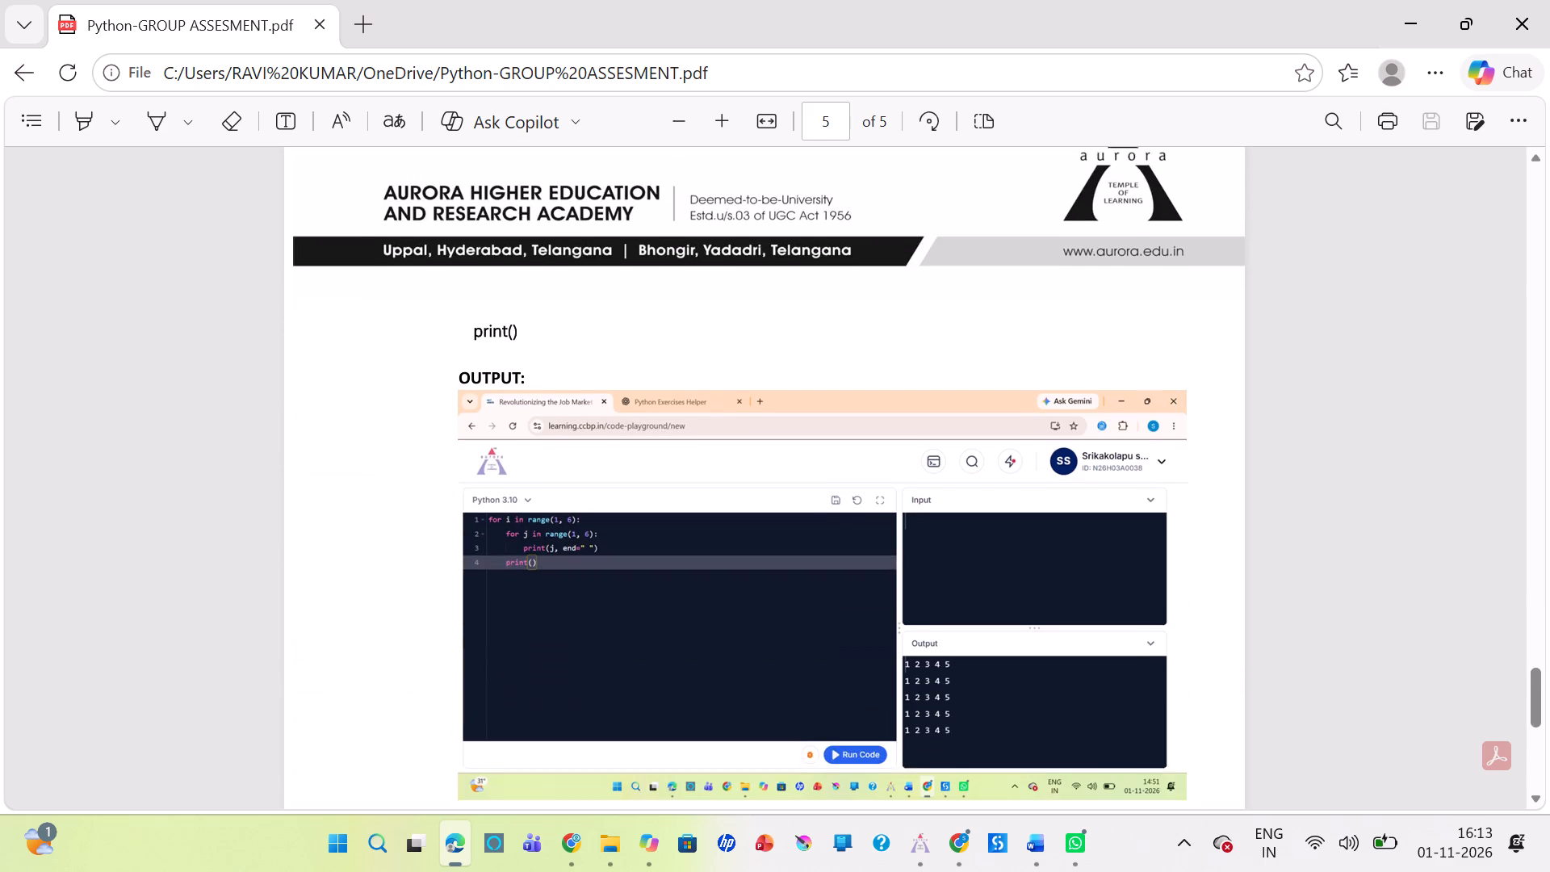
pyautogui.scroll(-1, 727, 422)
pyautogui.scroll(2, 727, 422)
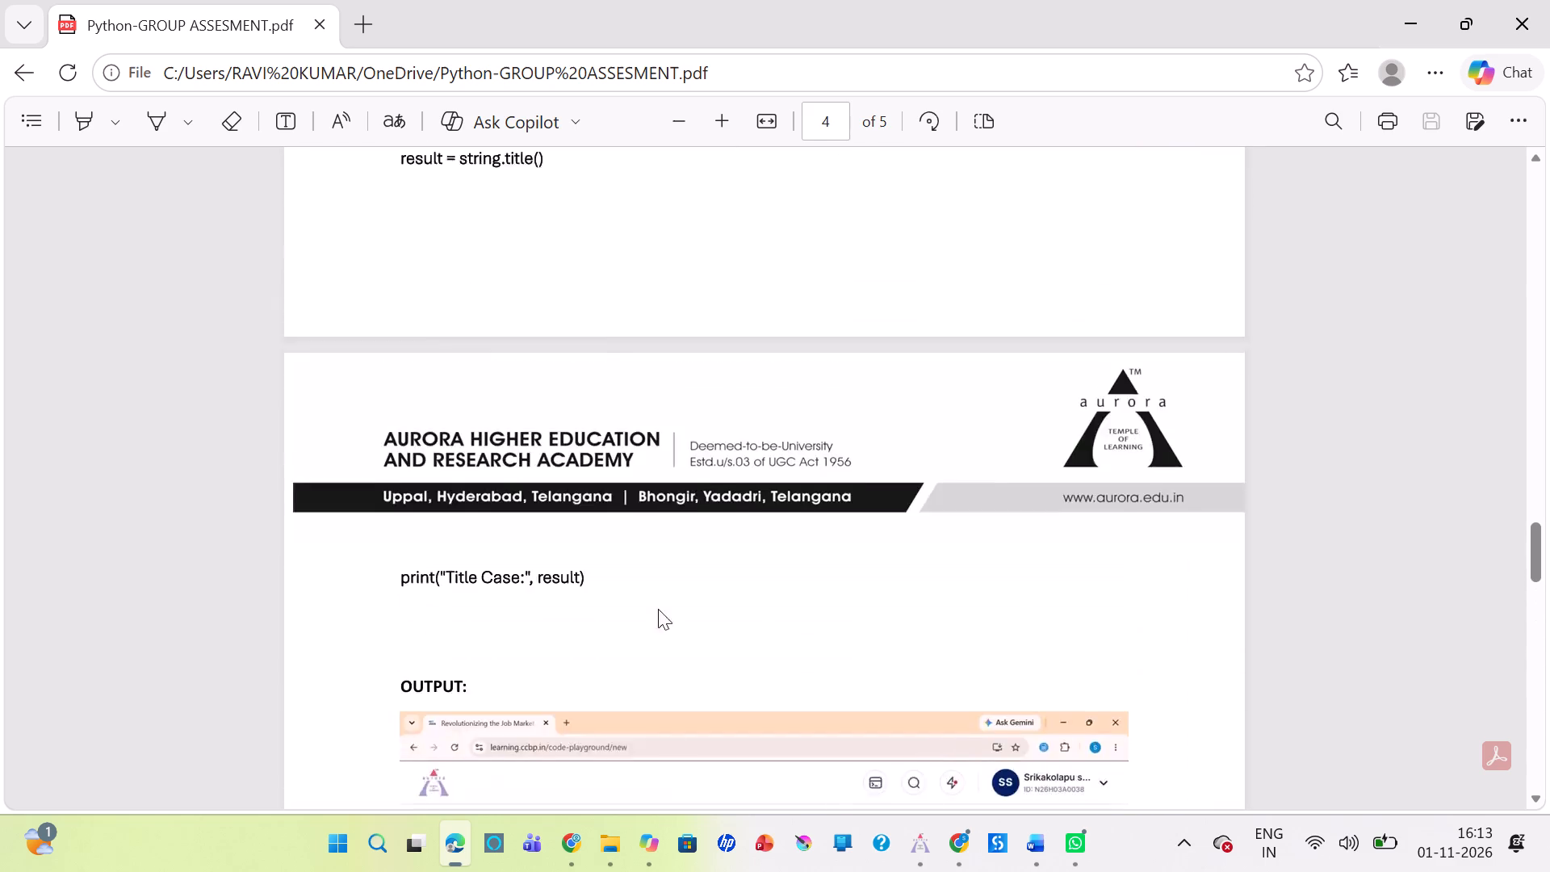
# Switch to the Aurora University app, reopen the assessments from the dashboard and look through the Problem Solving With Python Programming I list for the Group Assignment.
pyautogui.click(918, 836)
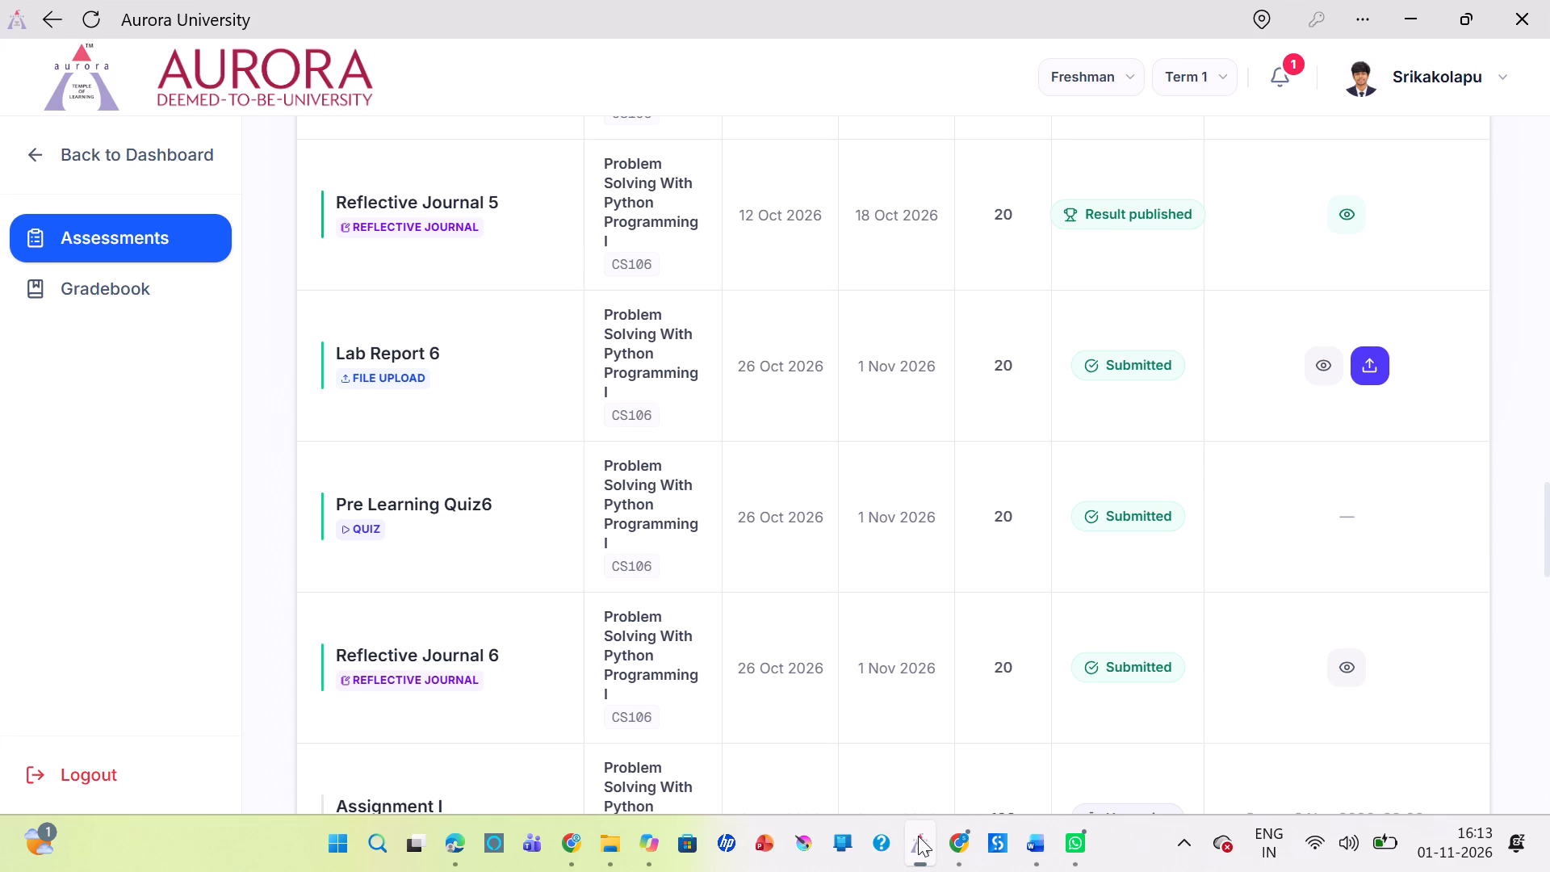
pyautogui.click(63, 153)
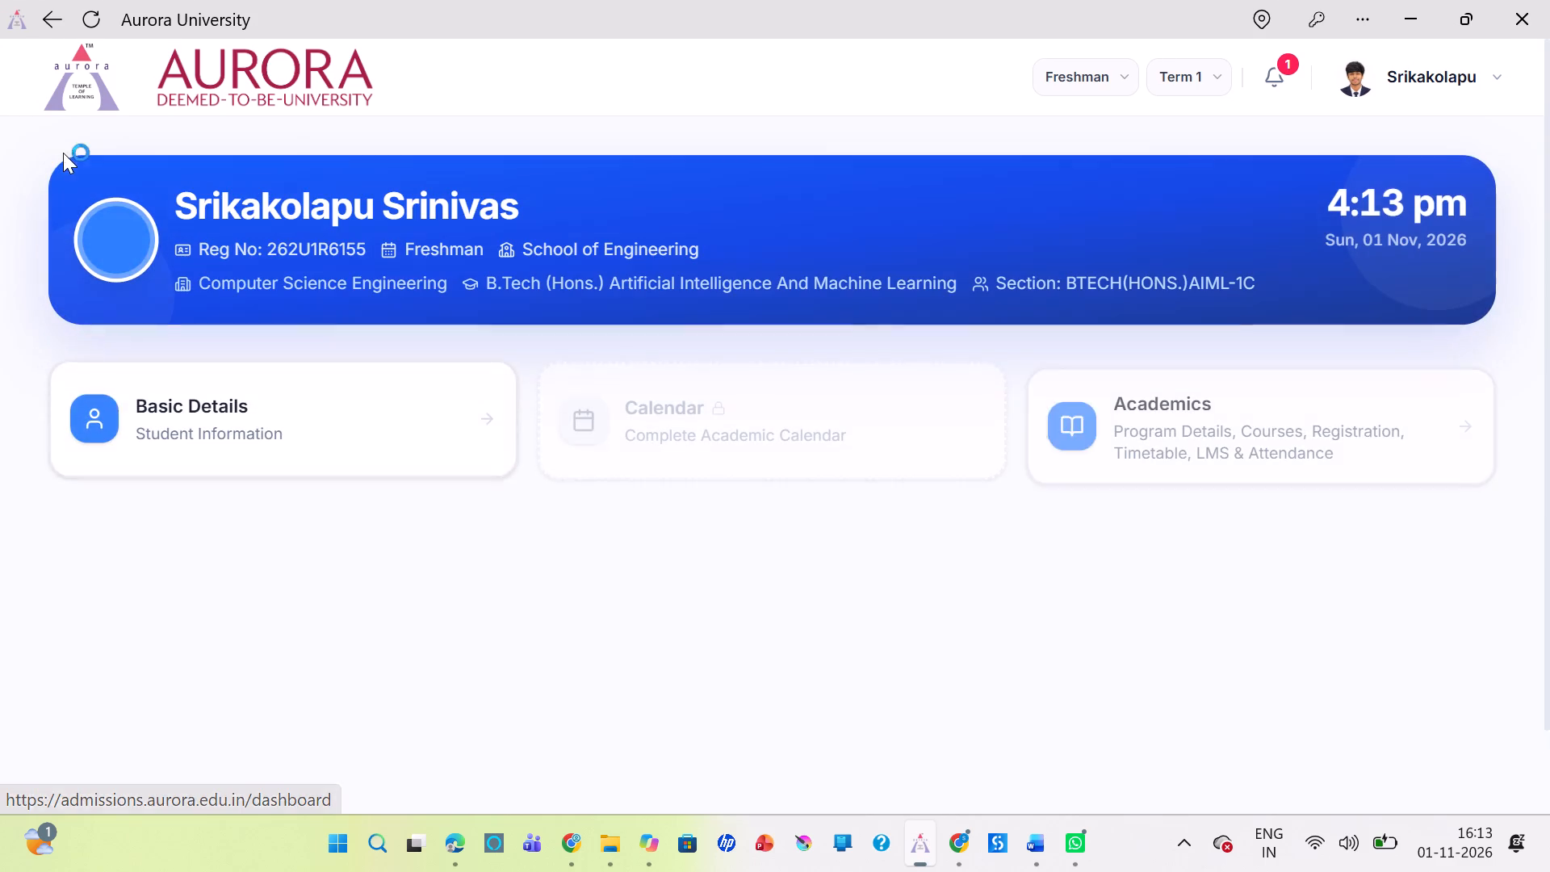
pyautogui.click(213, 555)
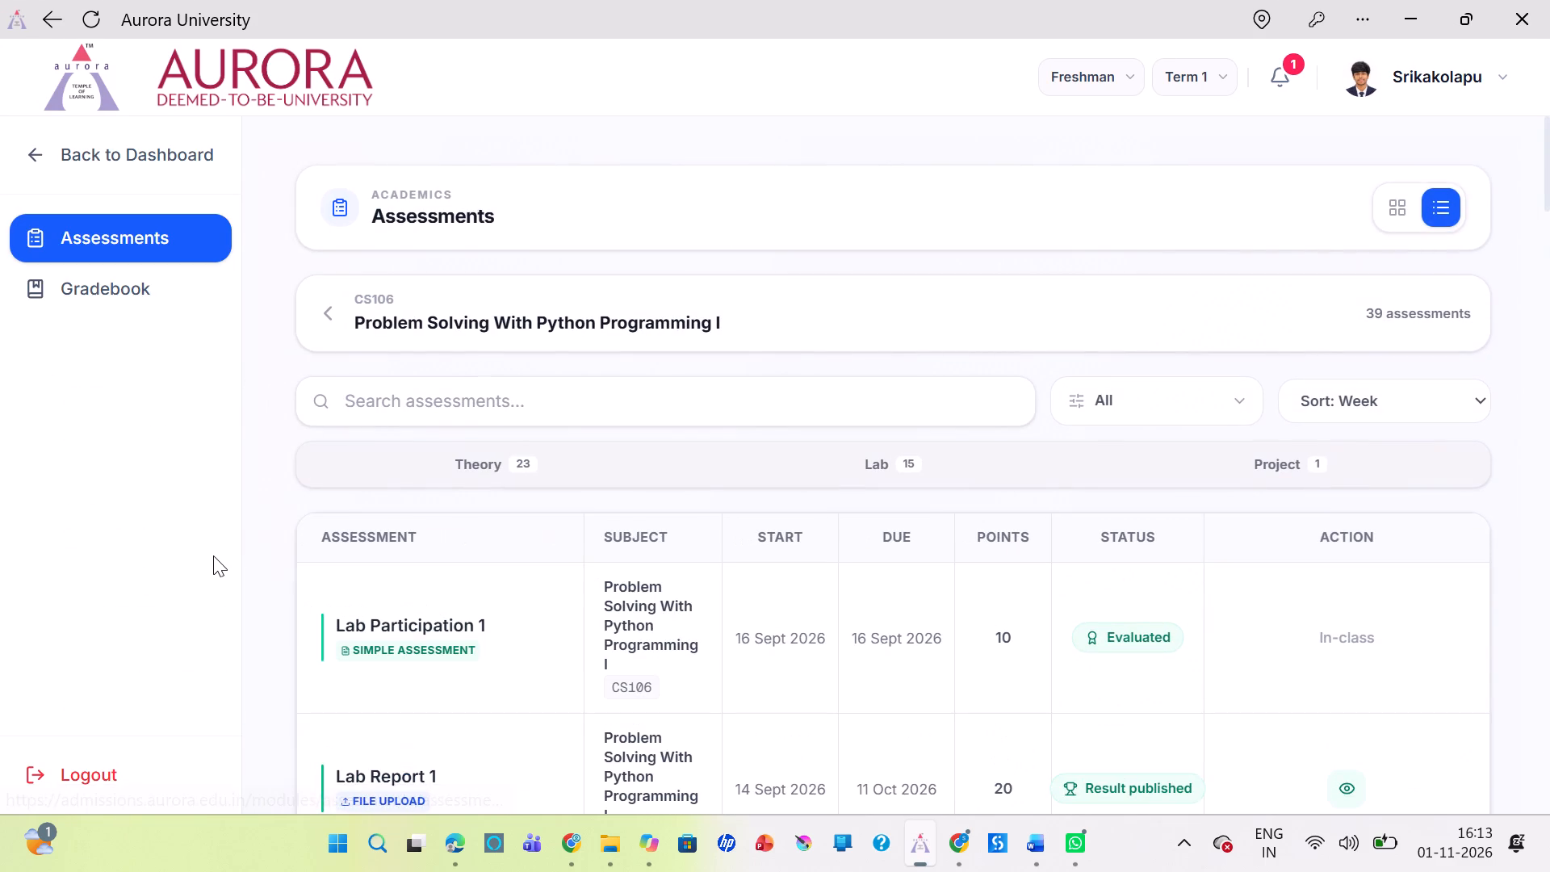
pyautogui.scroll(-4, 602, 689)
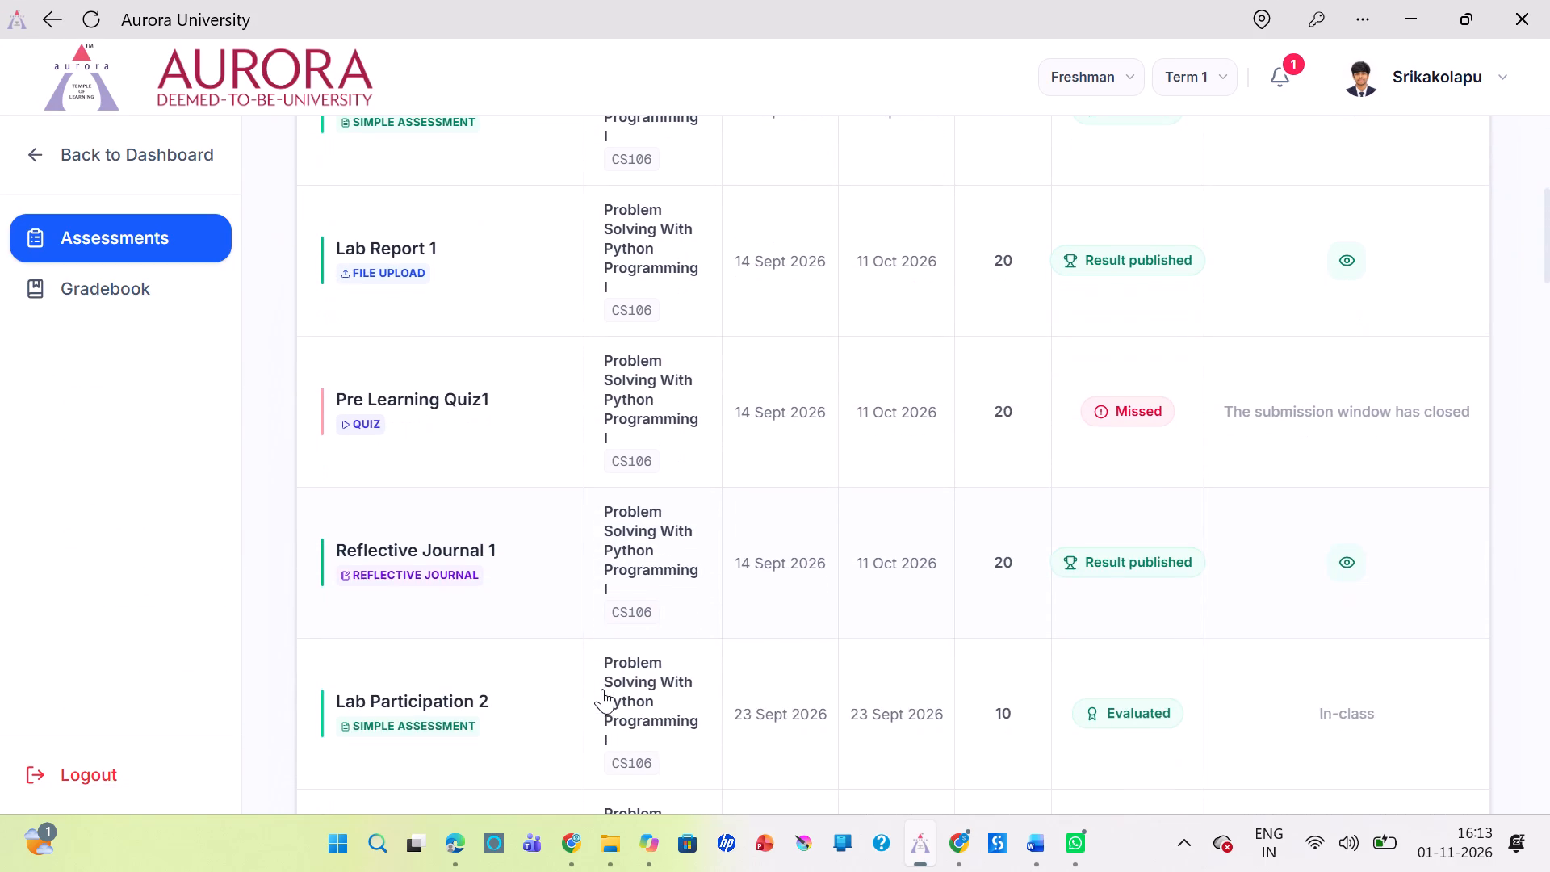
pyautogui.scroll(-3, 602, 689)
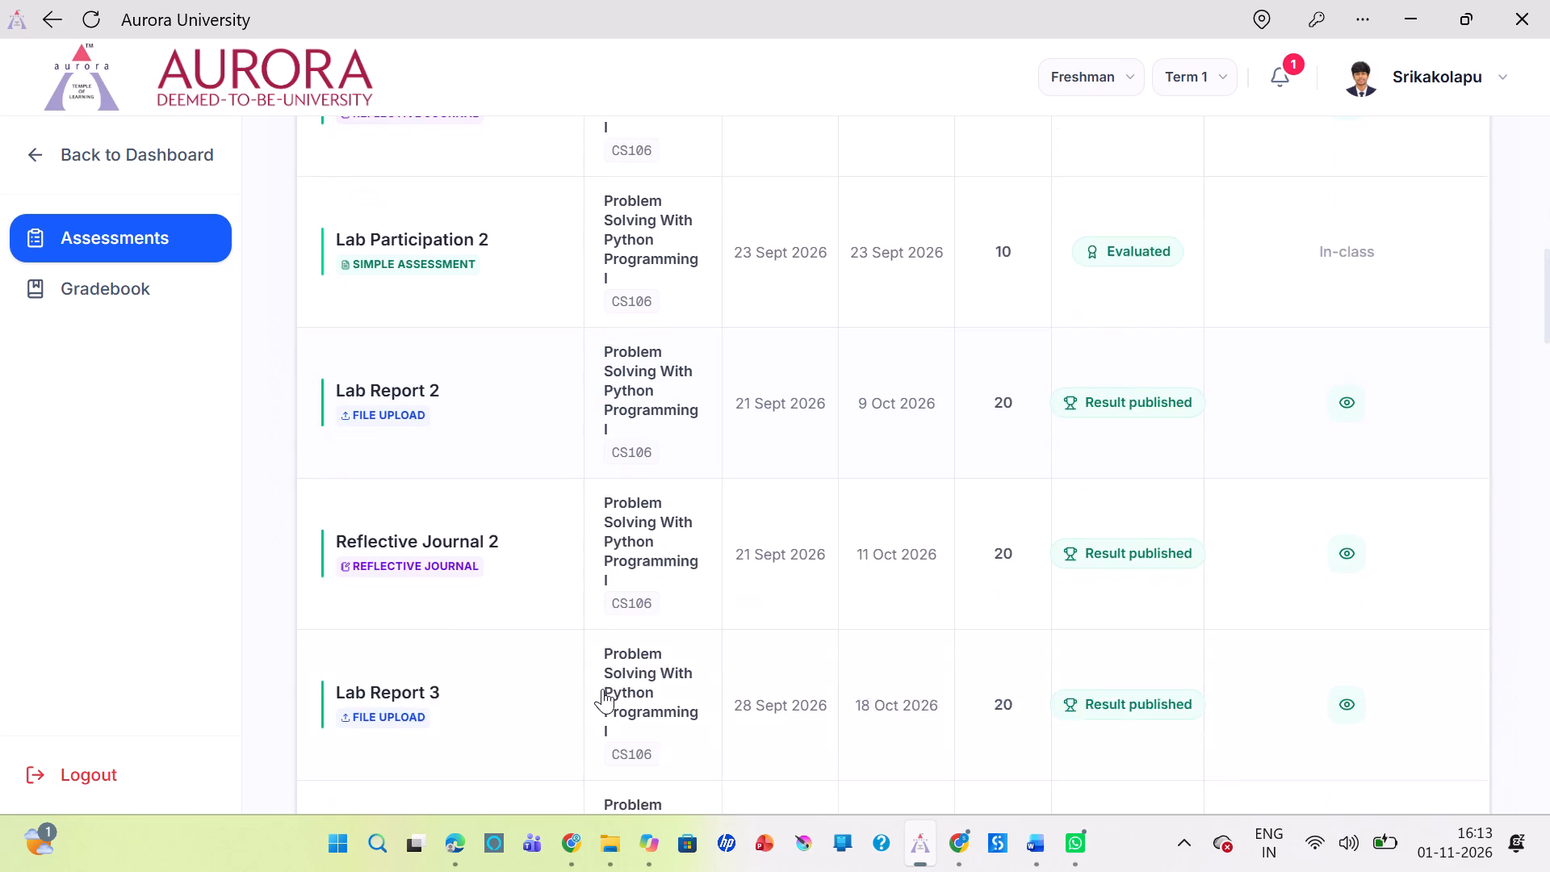
pyautogui.scroll(-6, 602, 689)
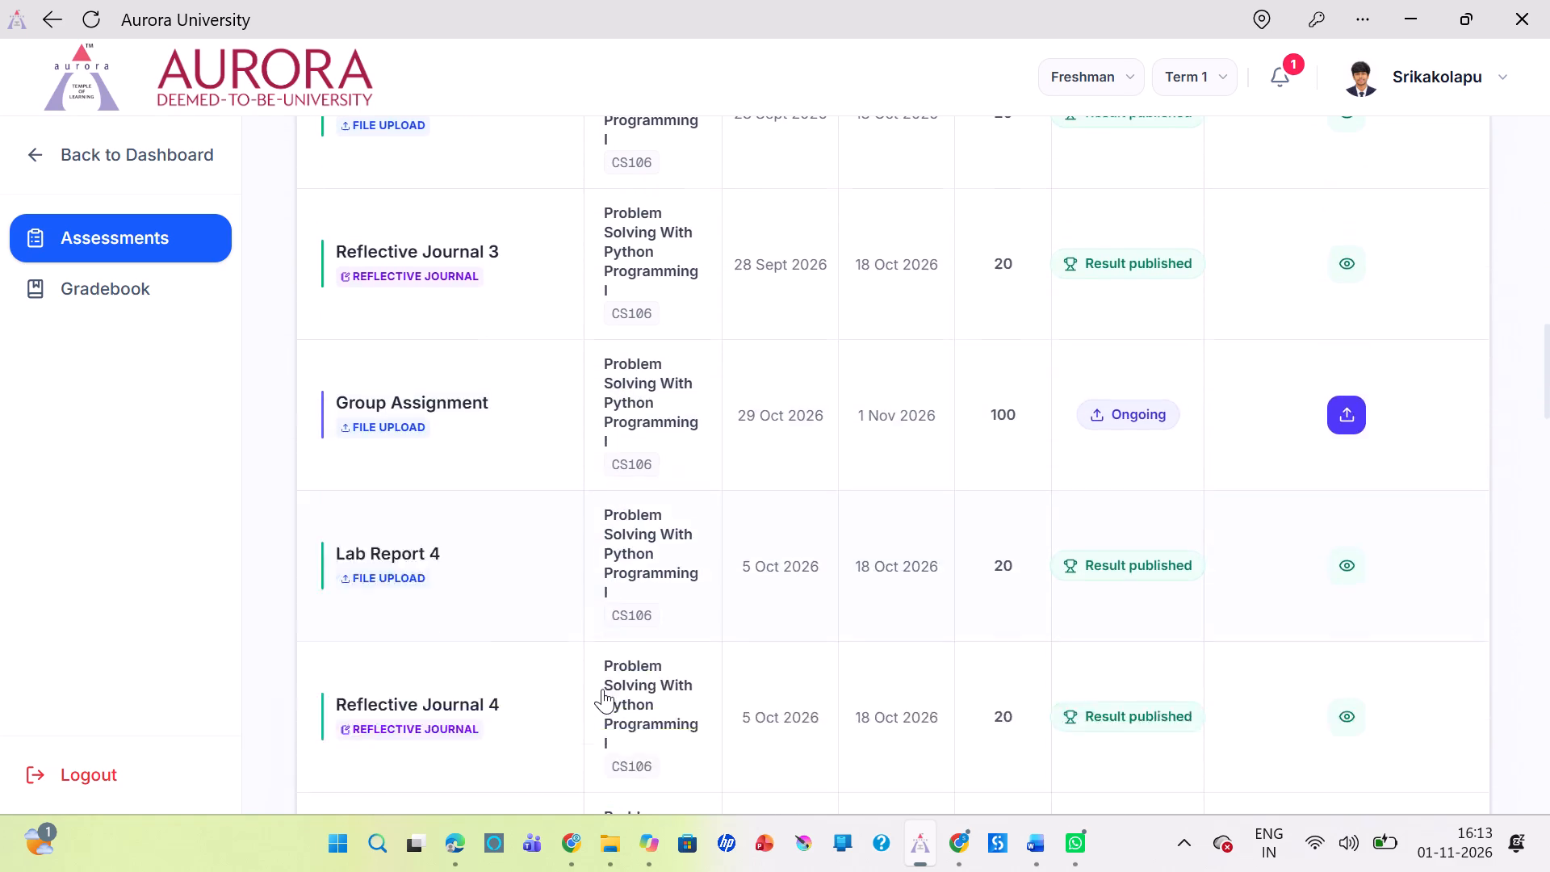
pyautogui.scroll(-6, 602, 689)
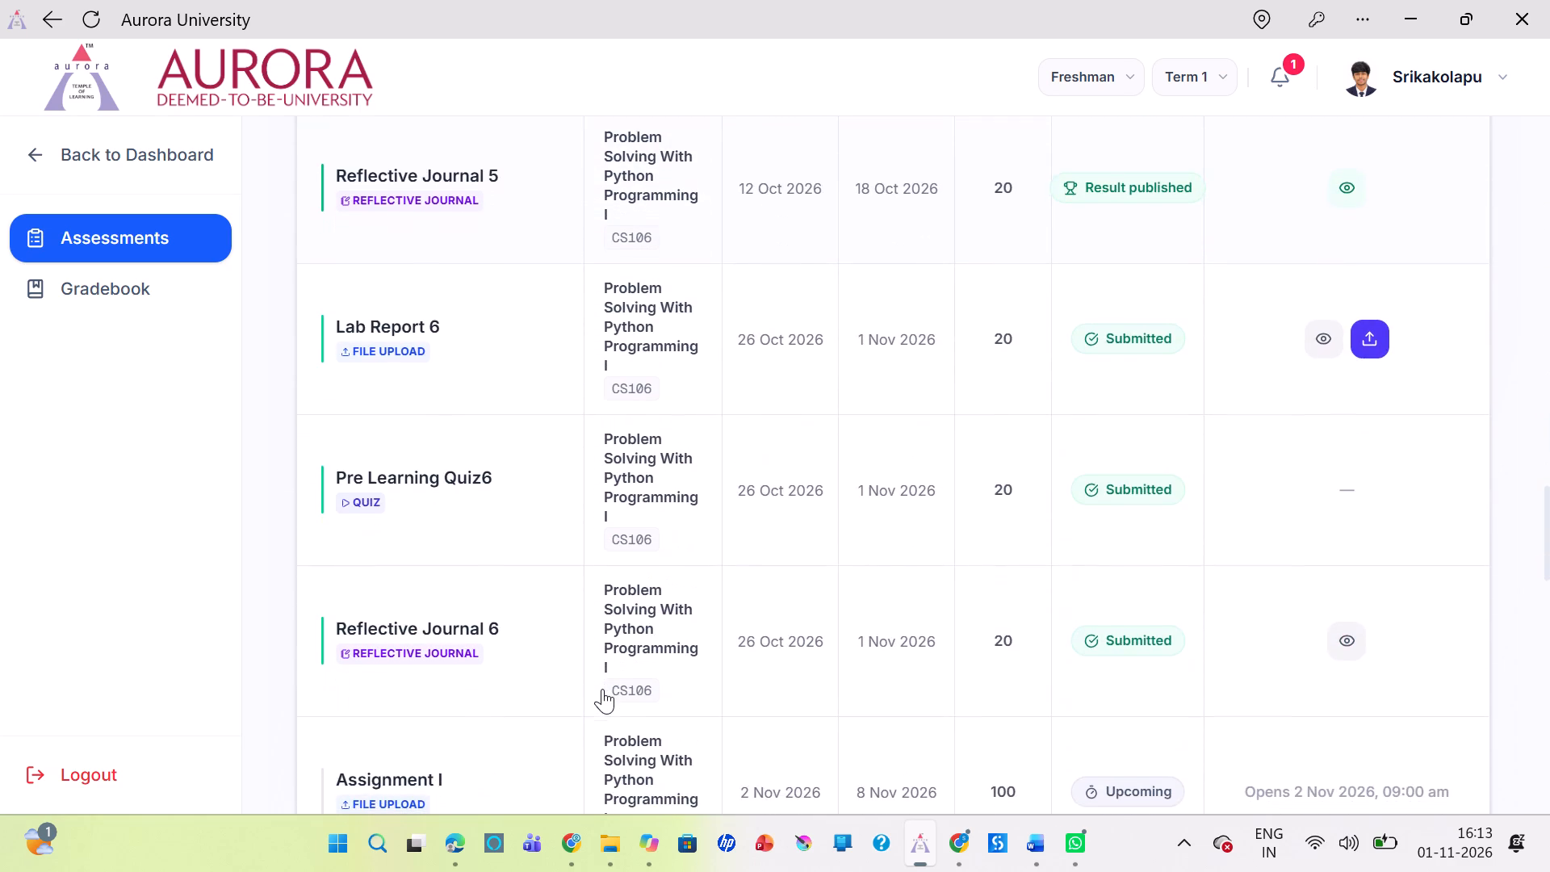
pyautogui.scroll(-3, 602, 689)
pyautogui.scroll(6, 602, 689)
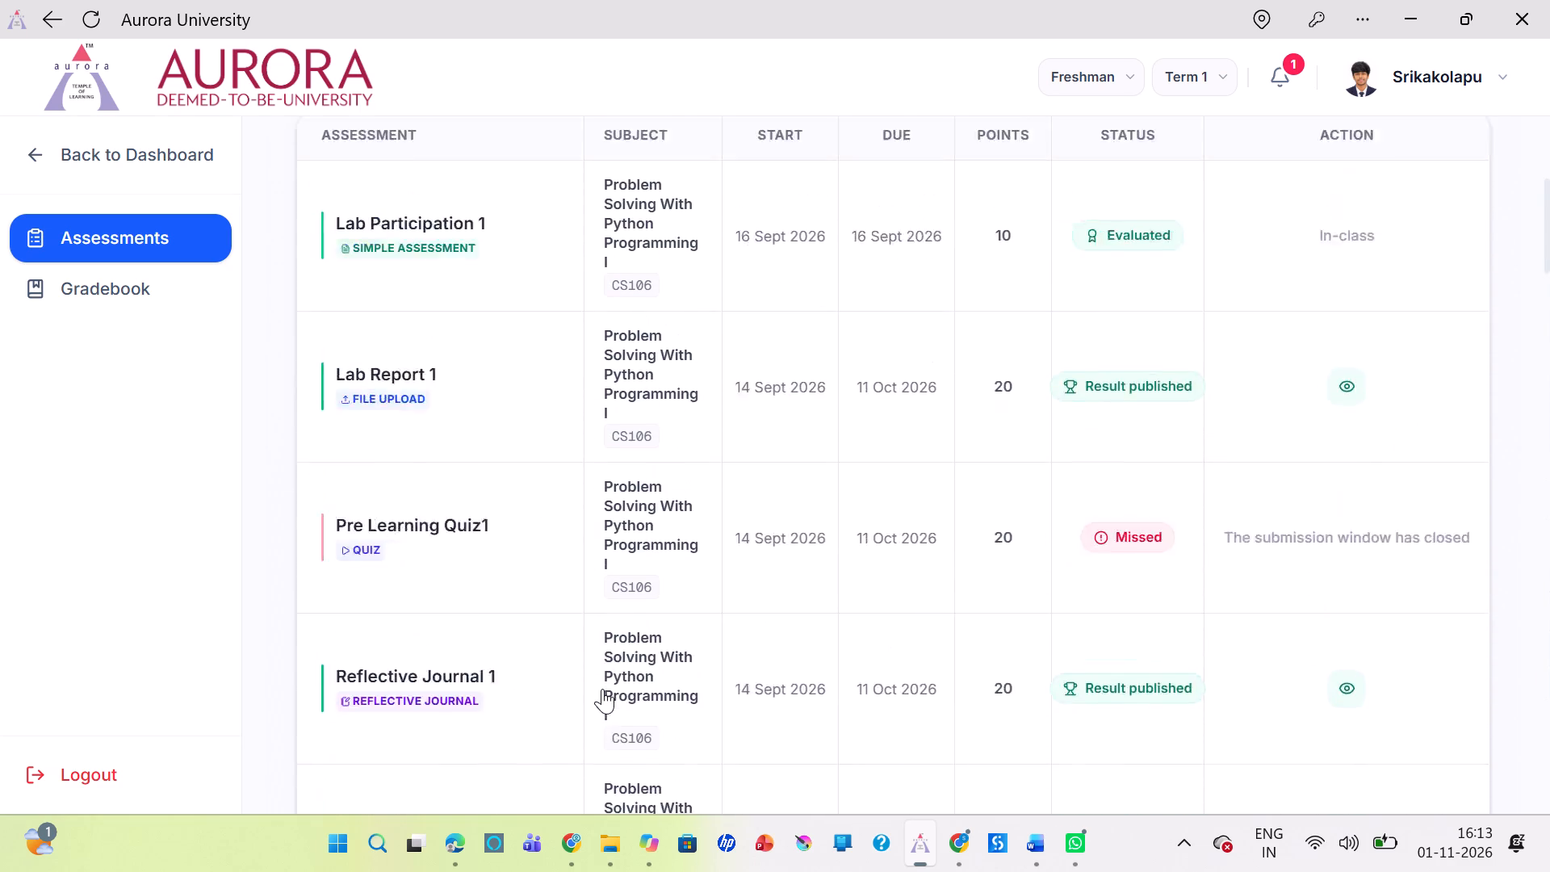
pyautogui.scroll(-3, 722, 703)
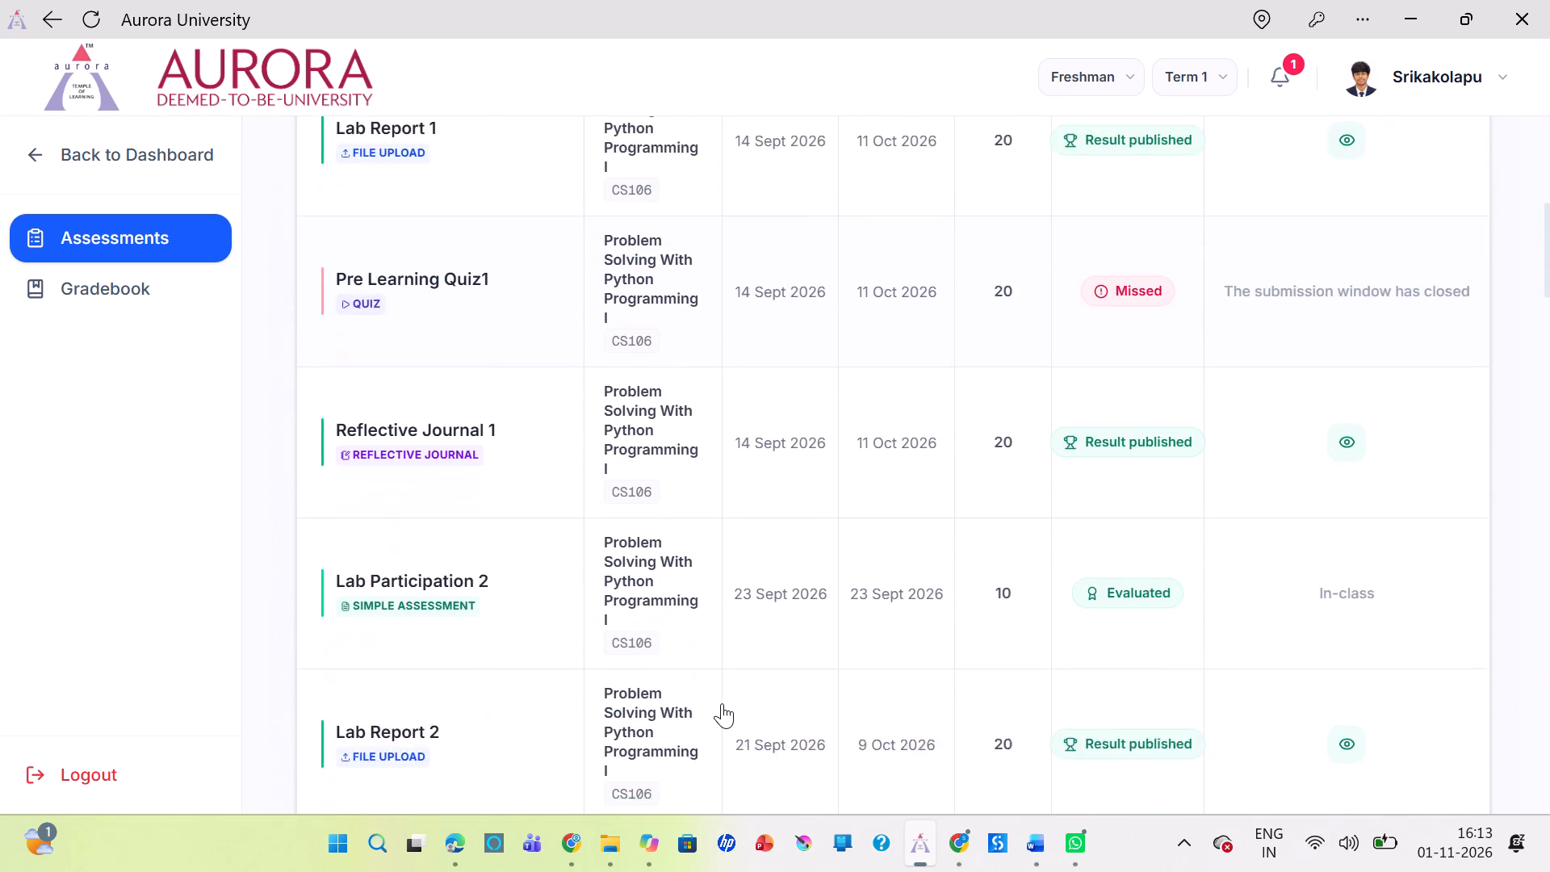
pyautogui.scroll(-1, 722, 703)
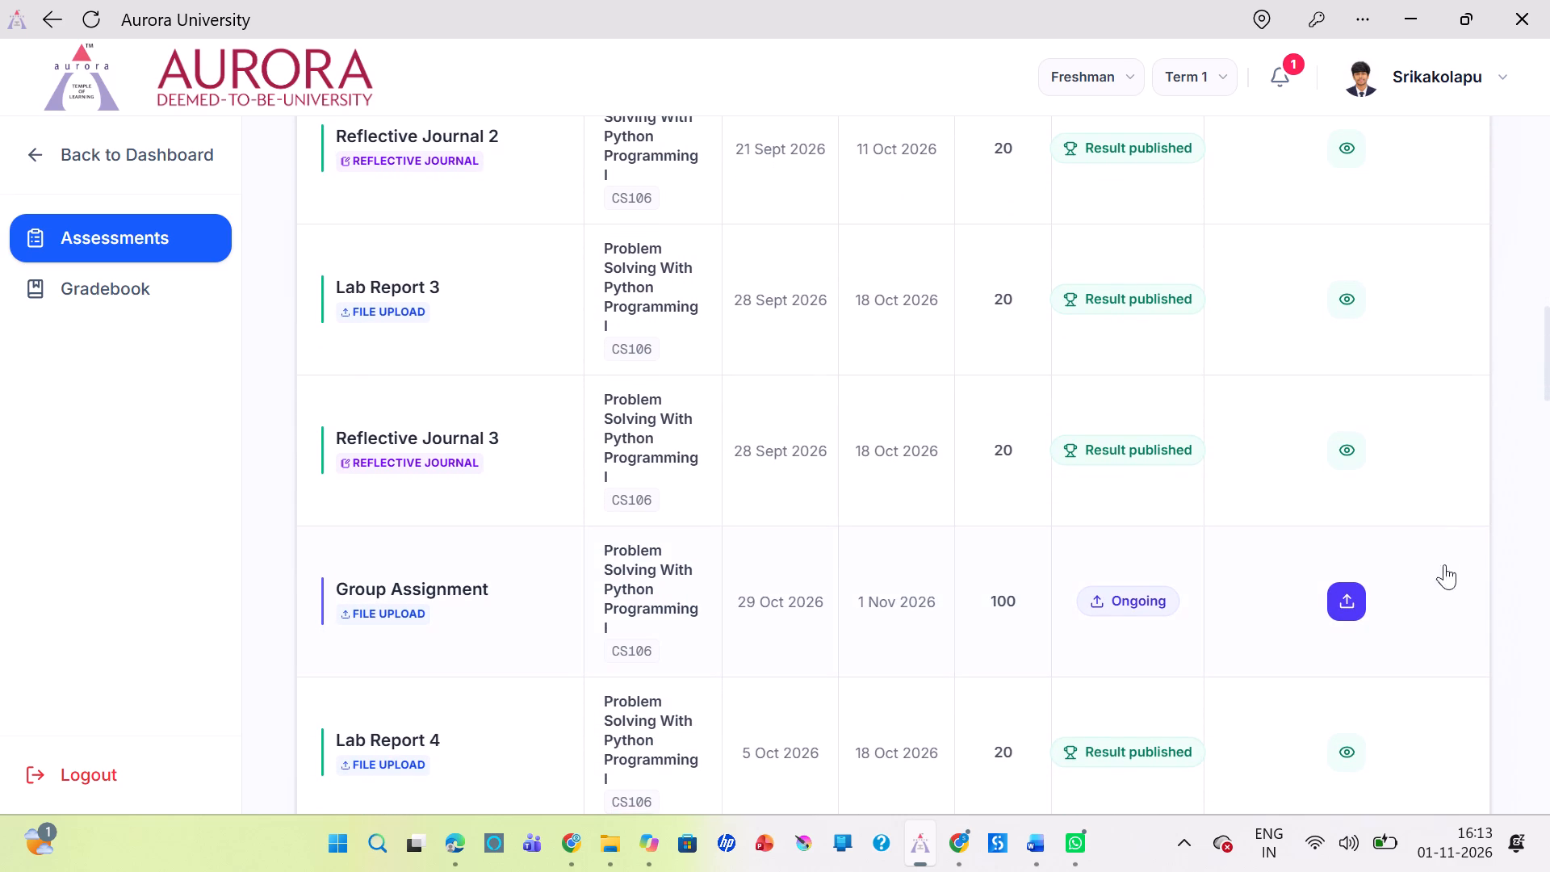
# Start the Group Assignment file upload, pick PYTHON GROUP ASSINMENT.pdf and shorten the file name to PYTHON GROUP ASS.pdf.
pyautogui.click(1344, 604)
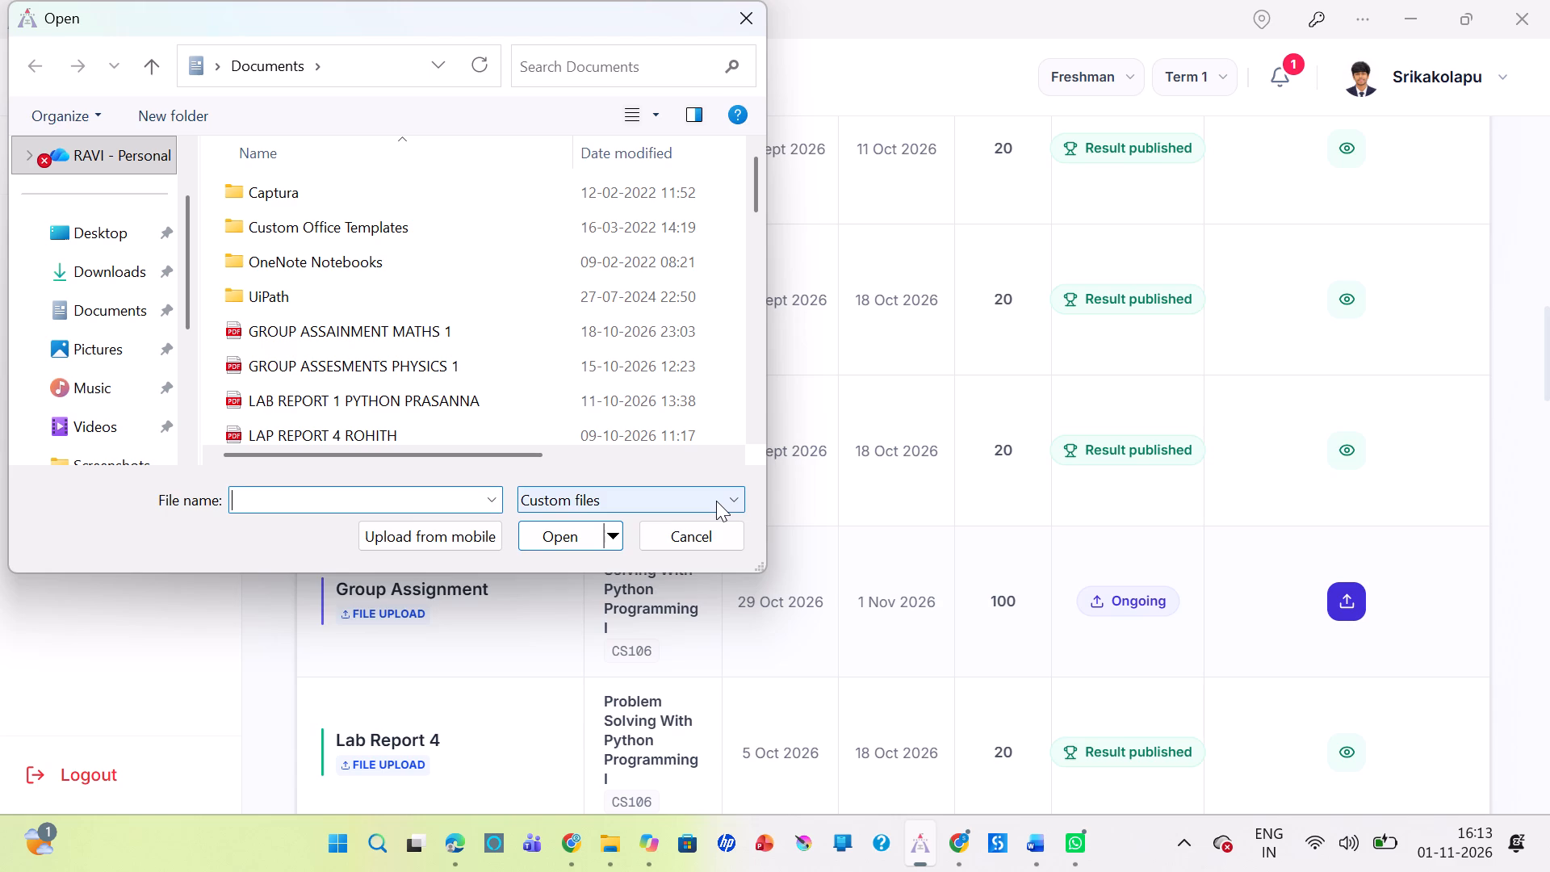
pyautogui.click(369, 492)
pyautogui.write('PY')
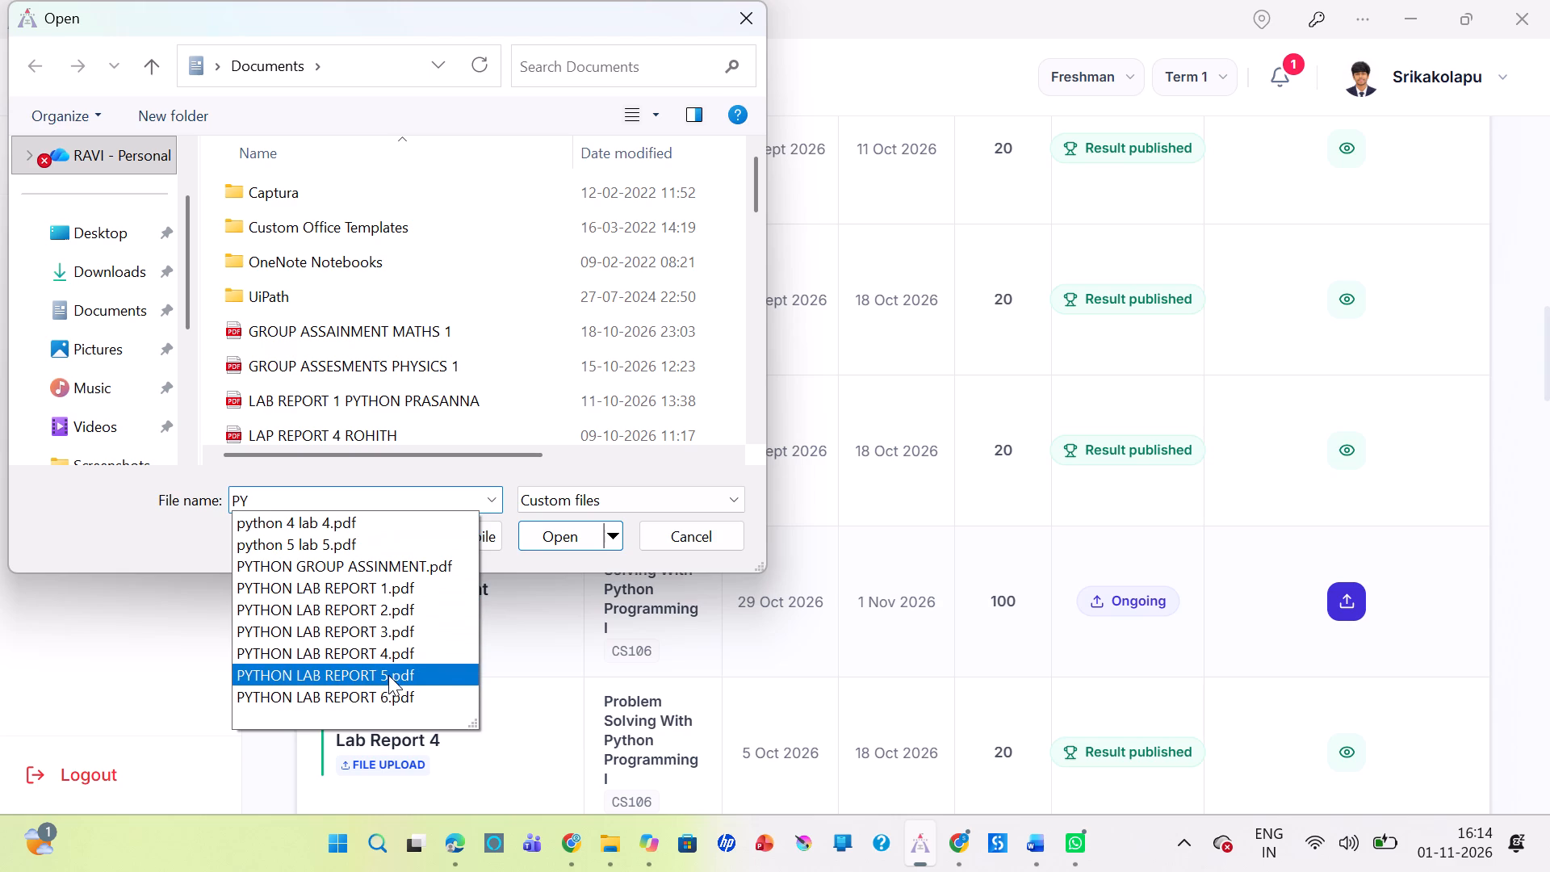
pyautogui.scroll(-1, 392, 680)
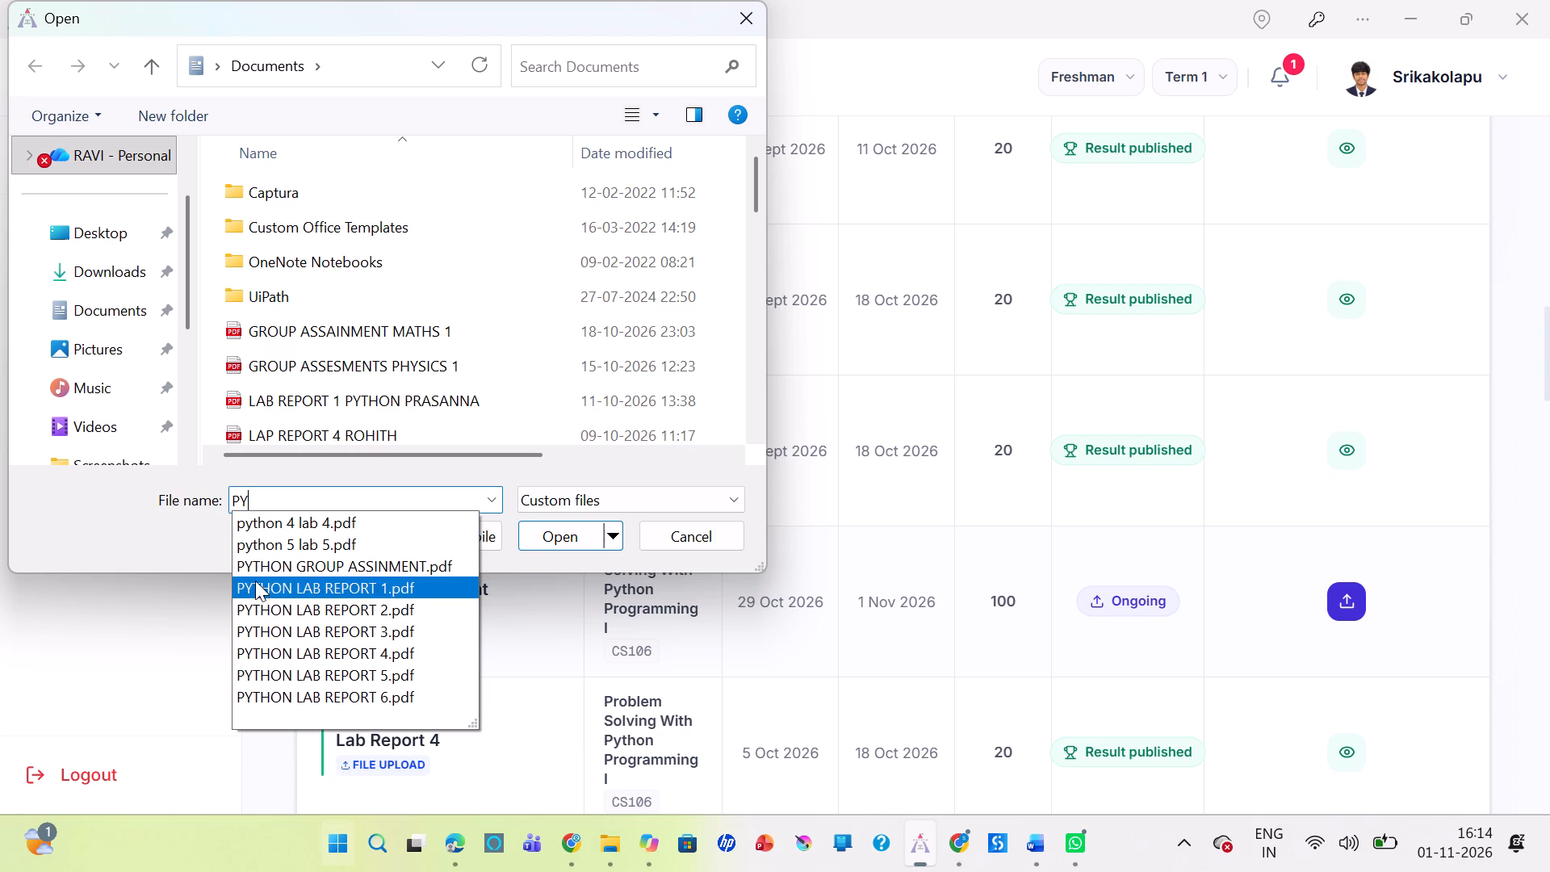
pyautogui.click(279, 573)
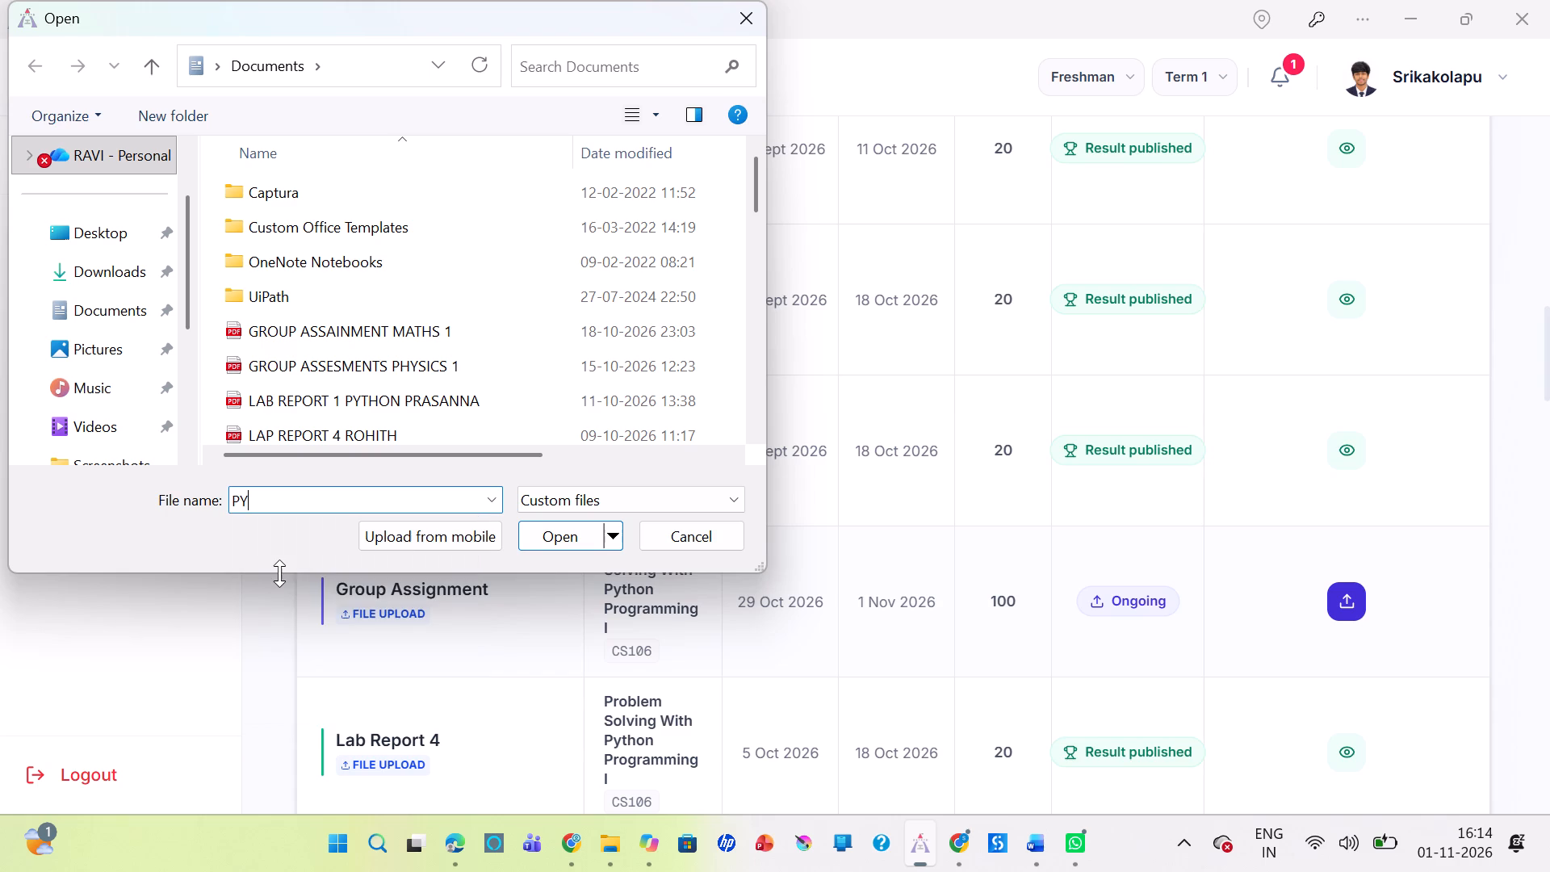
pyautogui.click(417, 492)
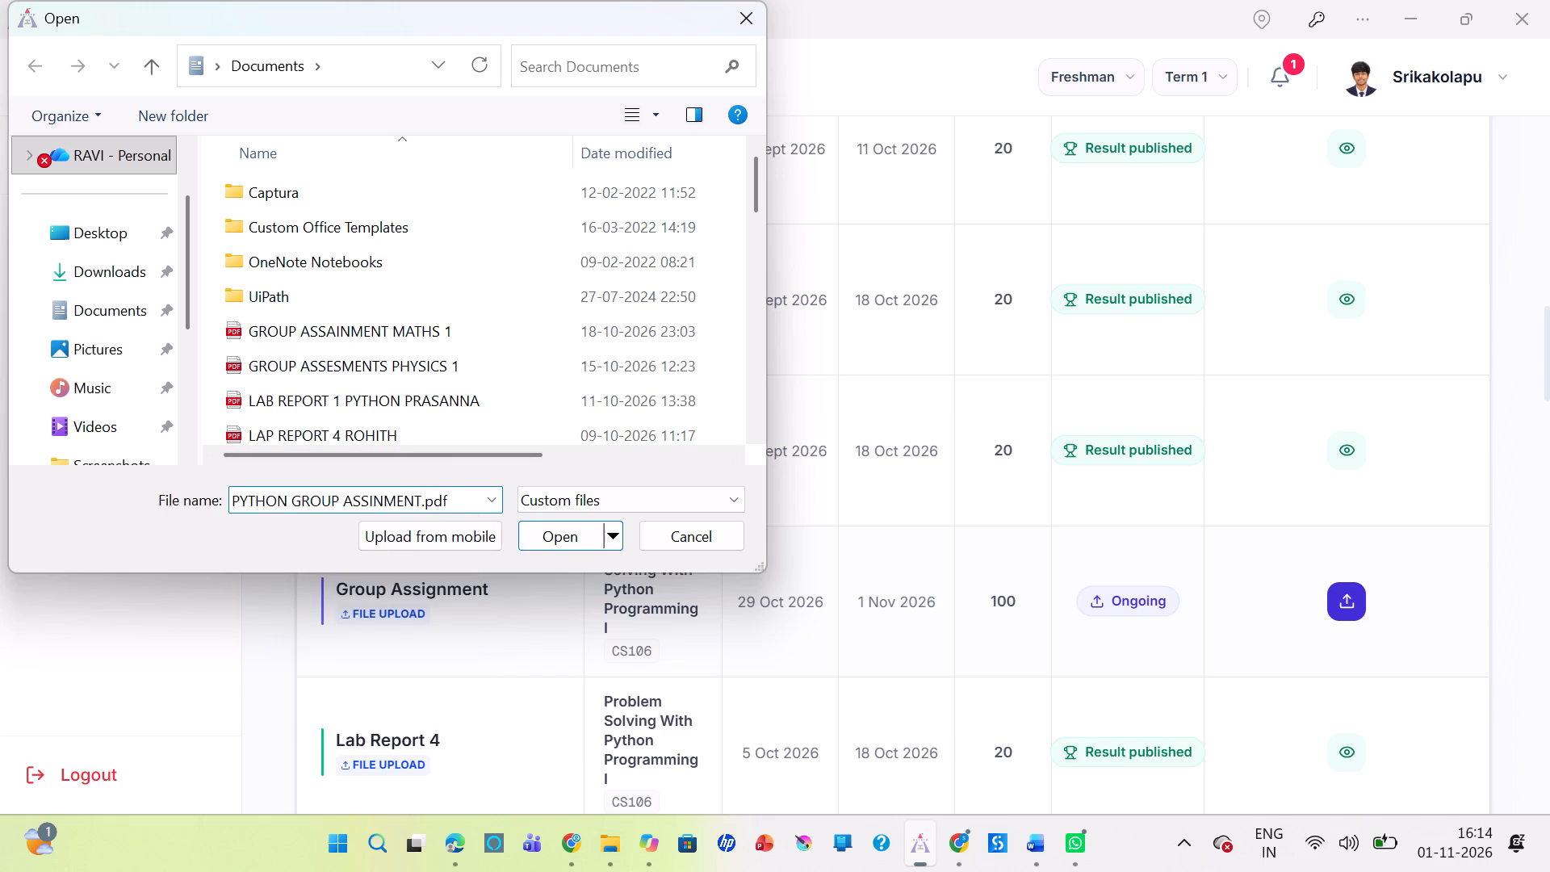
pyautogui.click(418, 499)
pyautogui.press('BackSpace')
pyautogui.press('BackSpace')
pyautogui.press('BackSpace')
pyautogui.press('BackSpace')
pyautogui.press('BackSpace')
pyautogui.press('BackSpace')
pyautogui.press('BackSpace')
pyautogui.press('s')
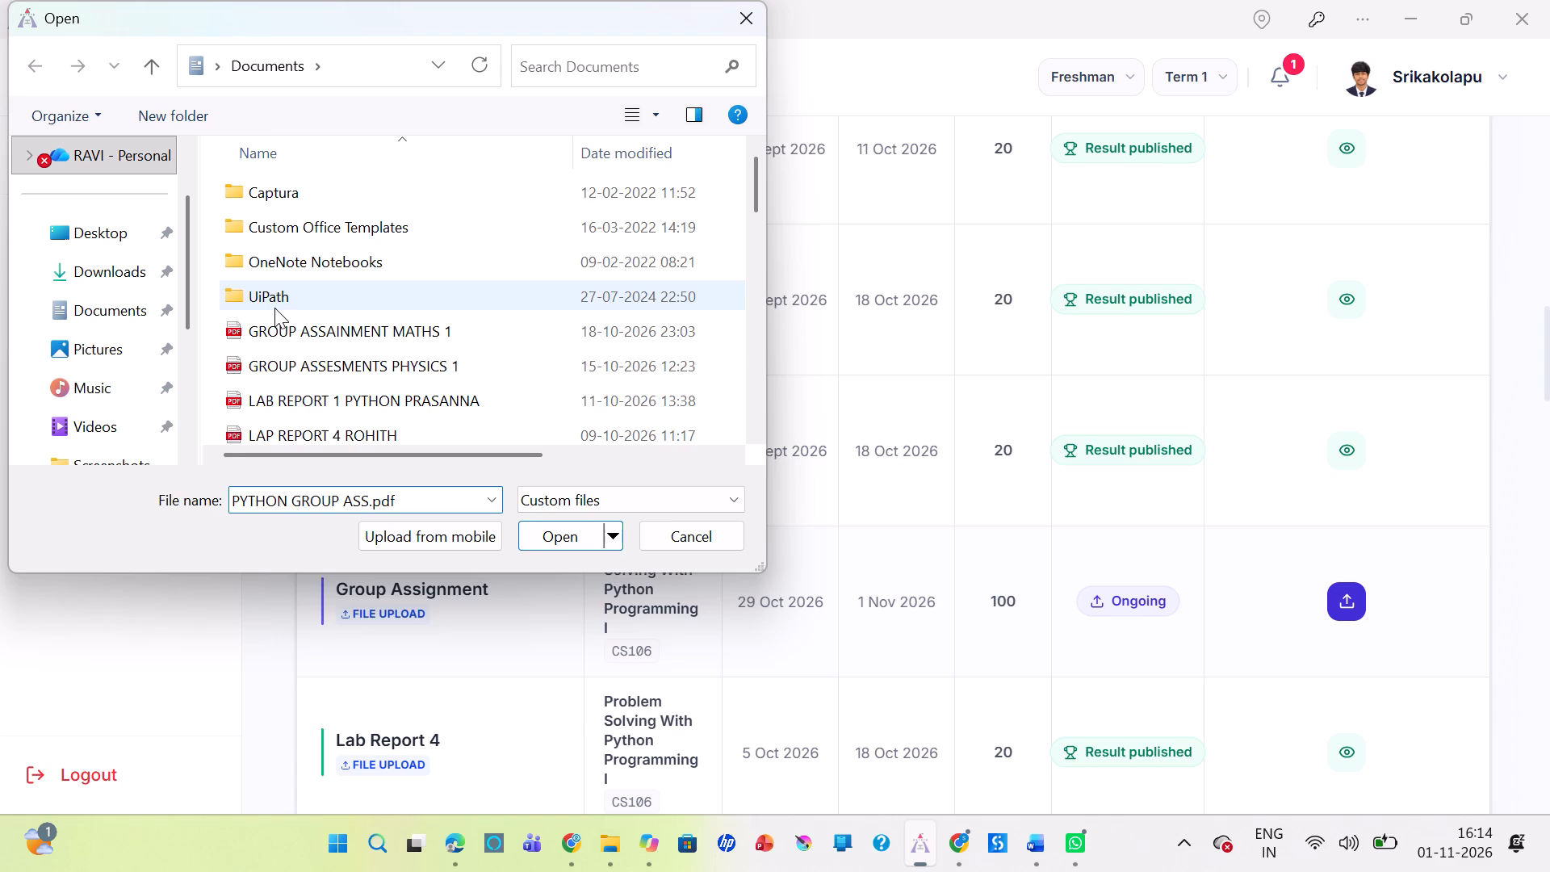
# Look through the Documents folder for the Python group assessment PDF.
pyautogui.scroll(-3, 274, 308)
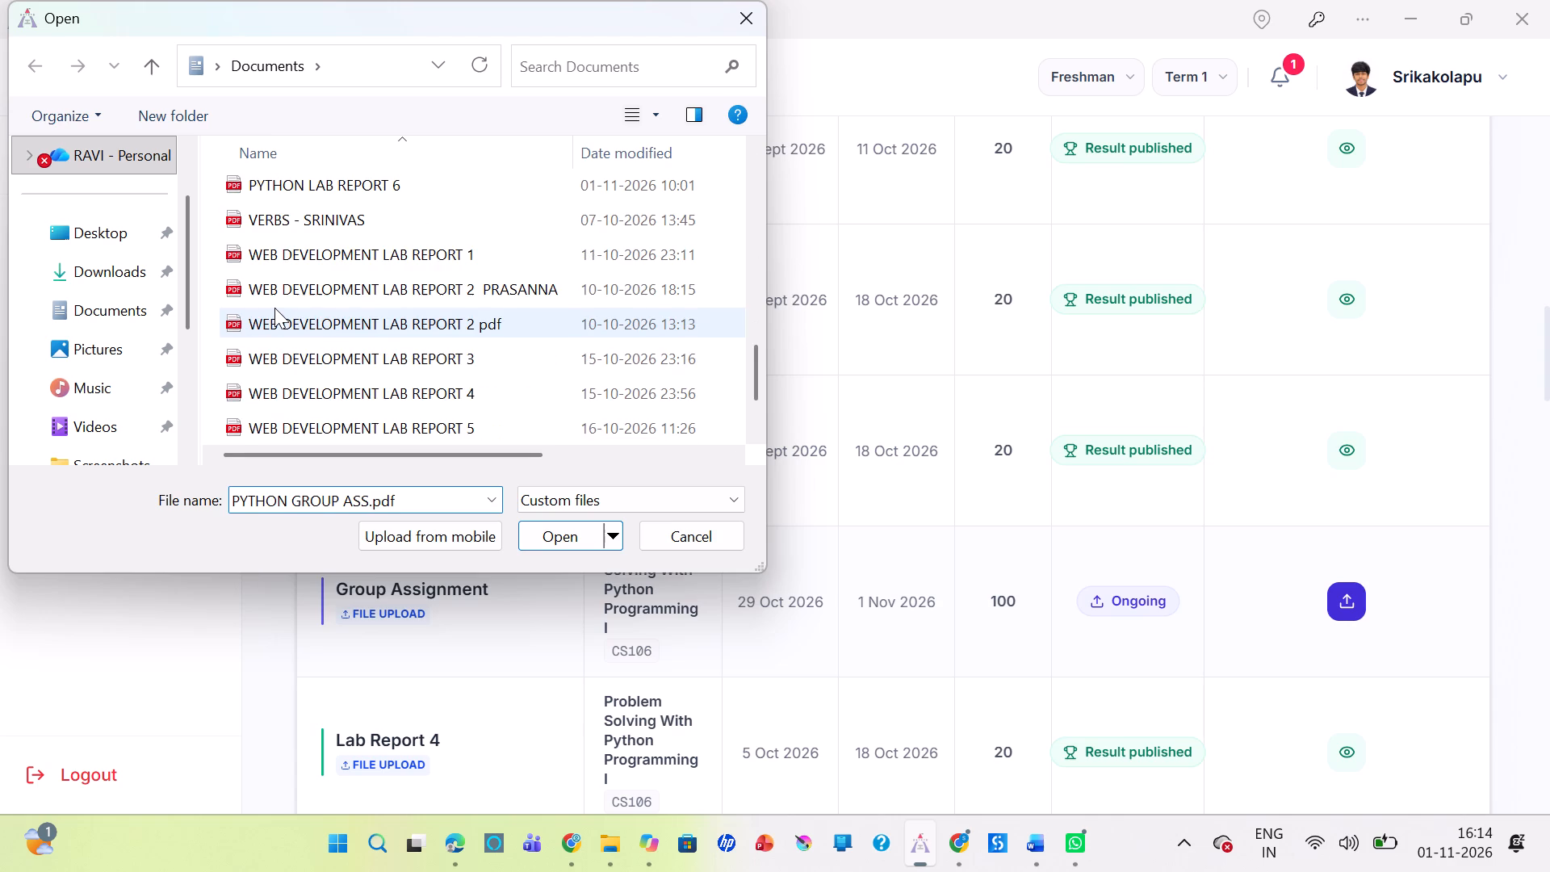
pyautogui.scroll(-4, 274, 308)
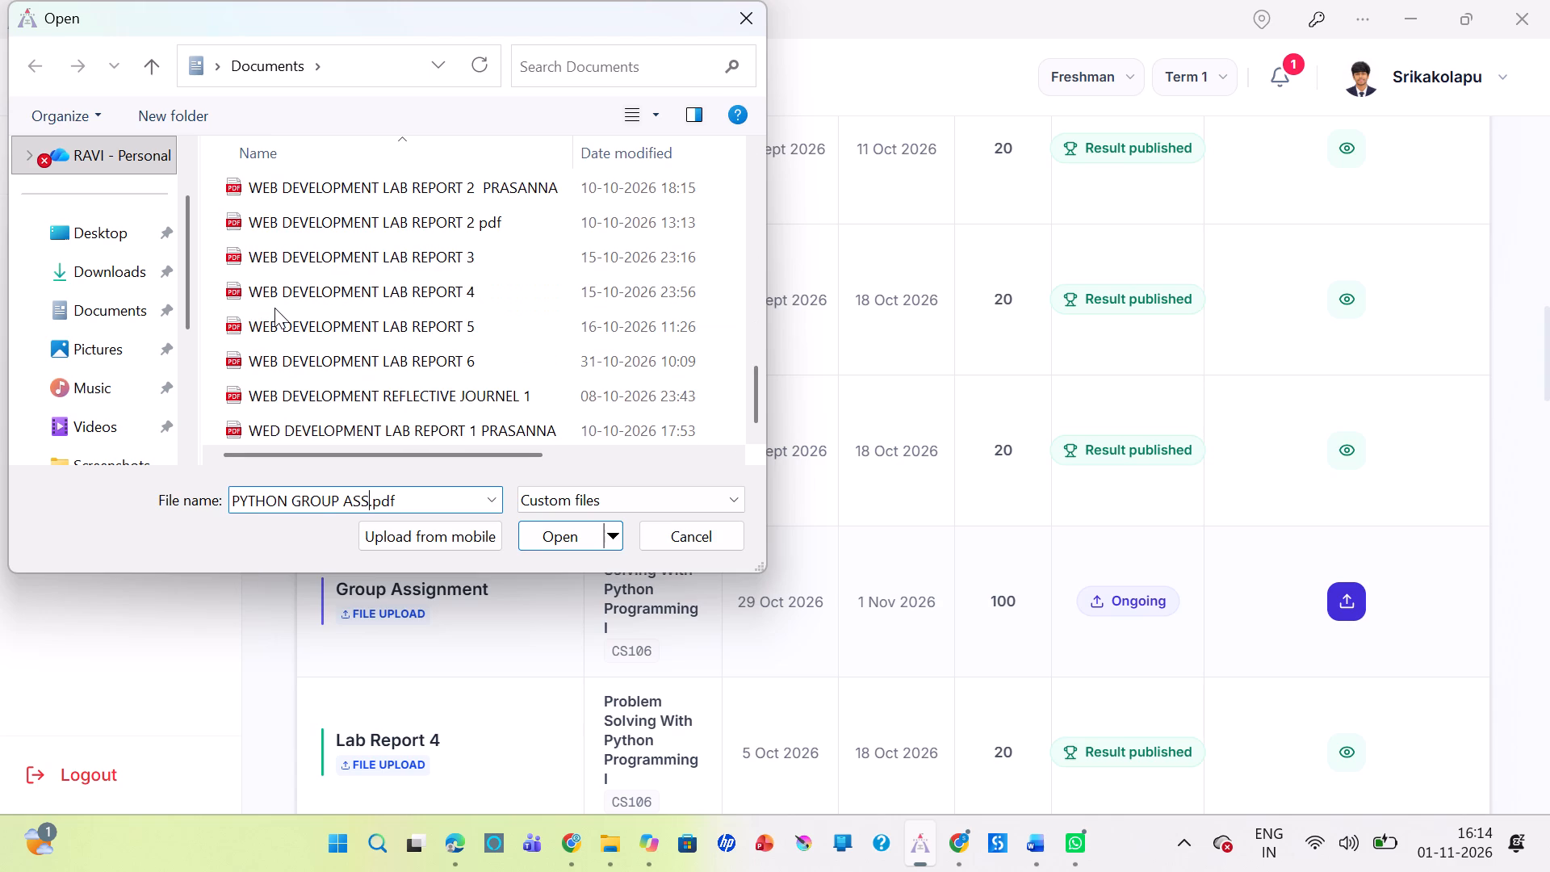
pyautogui.scroll(-1, 274, 308)
pyautogui.scroll(2, 274, 308)
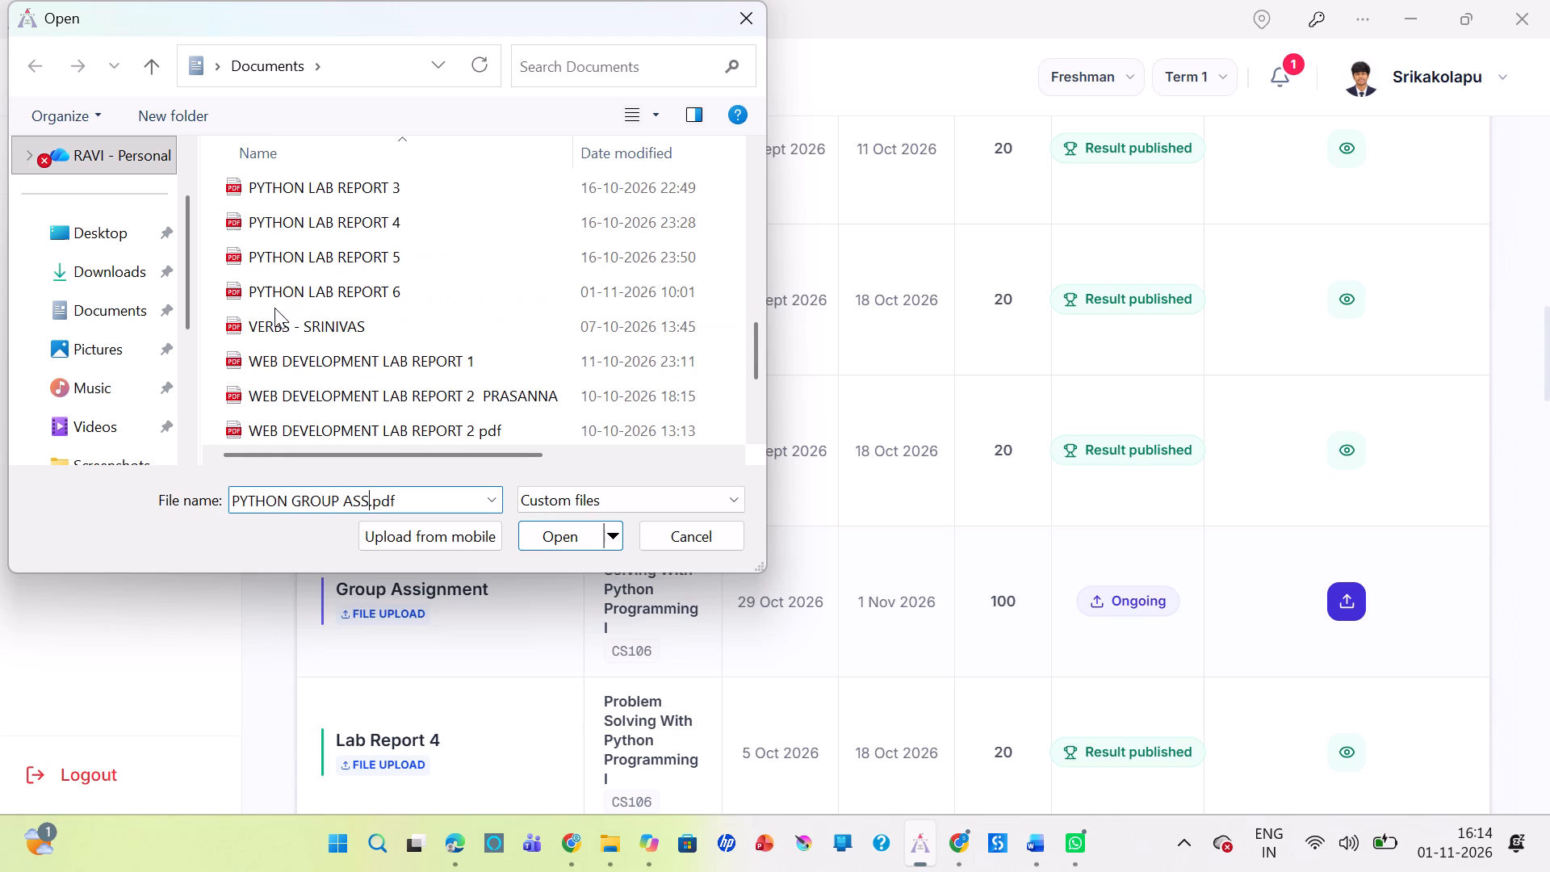
pyautogui.scroll(2, 274, 308)
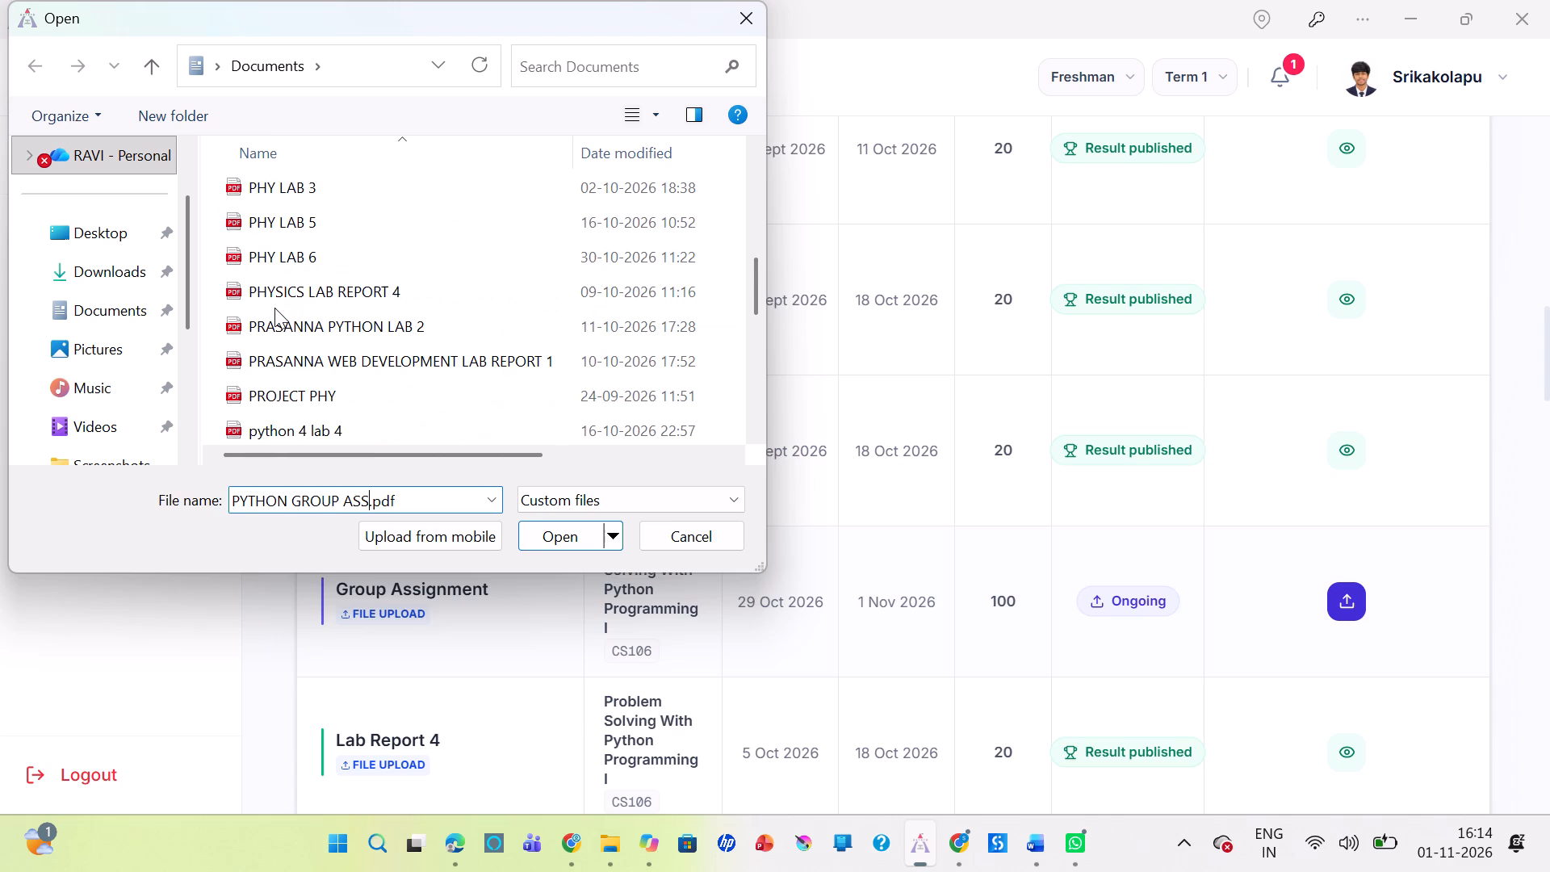
pyautogui.scroll(8, 274, 308)
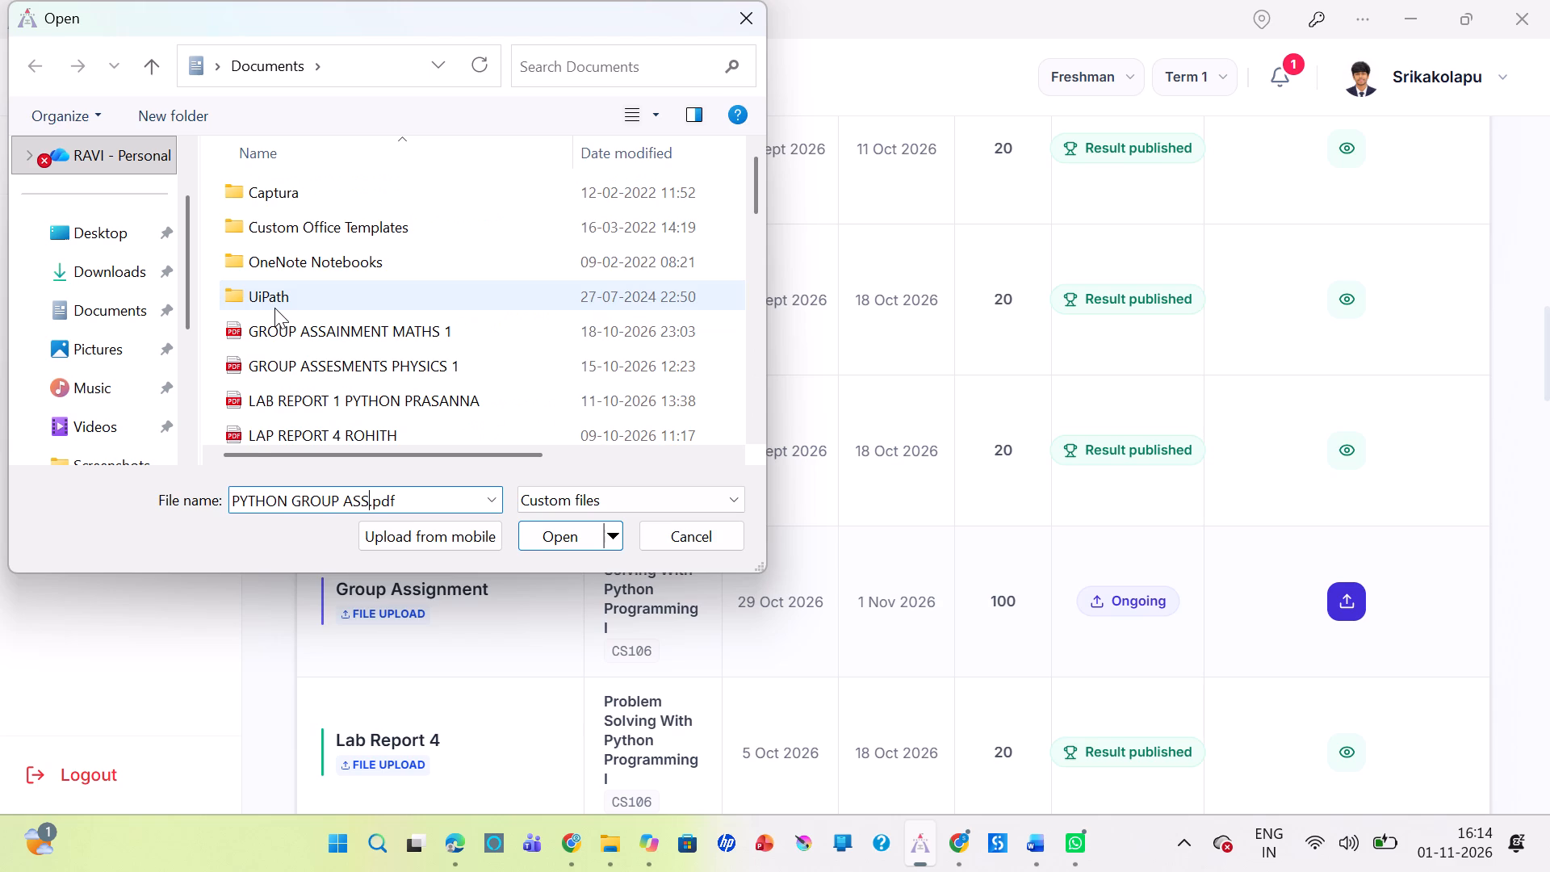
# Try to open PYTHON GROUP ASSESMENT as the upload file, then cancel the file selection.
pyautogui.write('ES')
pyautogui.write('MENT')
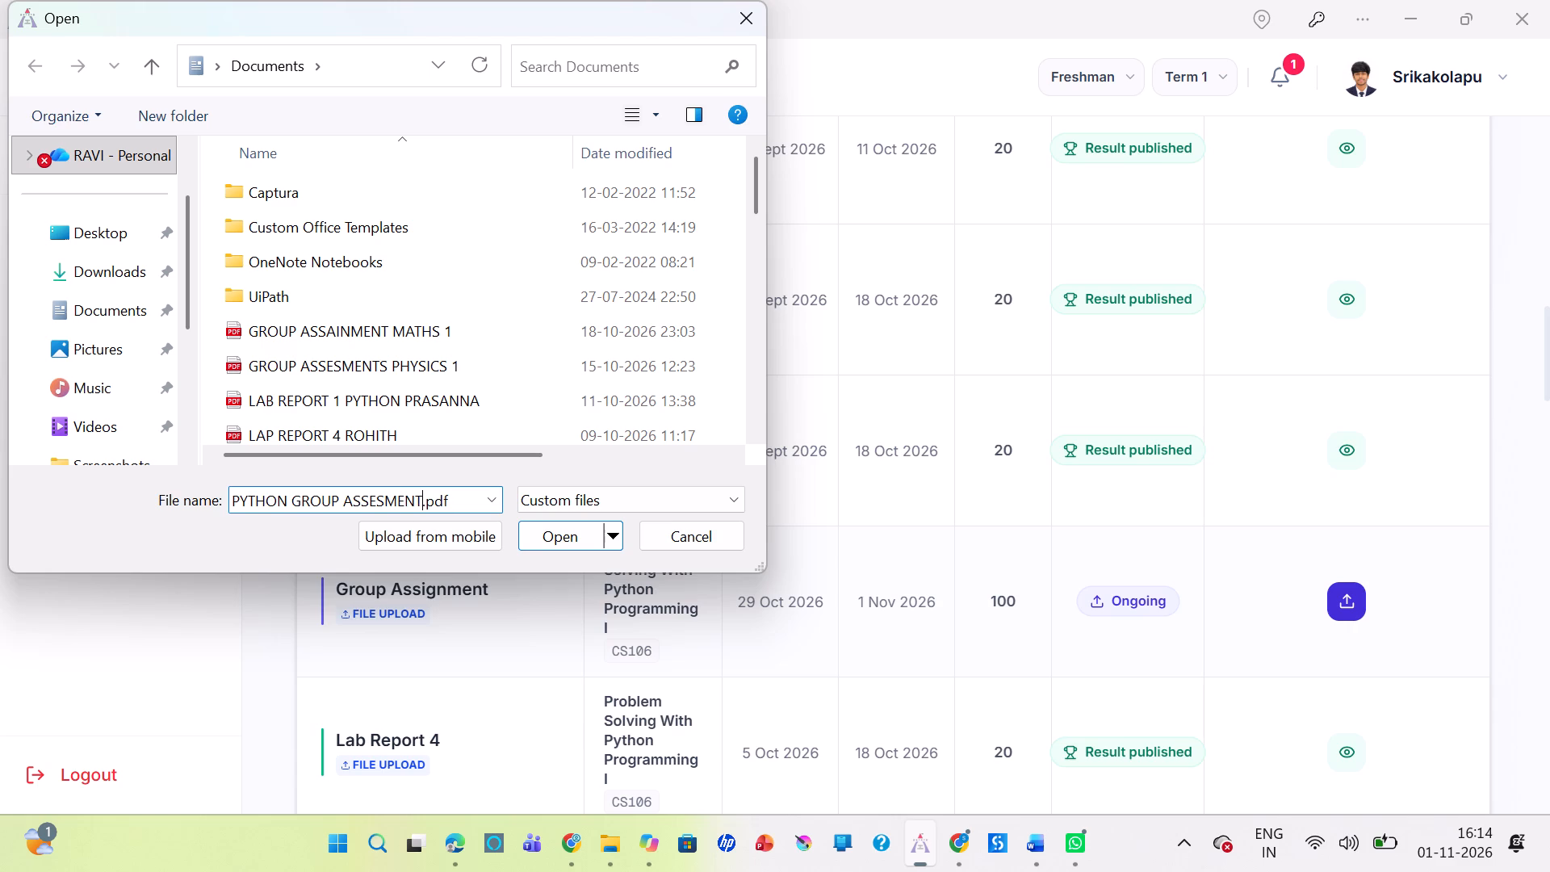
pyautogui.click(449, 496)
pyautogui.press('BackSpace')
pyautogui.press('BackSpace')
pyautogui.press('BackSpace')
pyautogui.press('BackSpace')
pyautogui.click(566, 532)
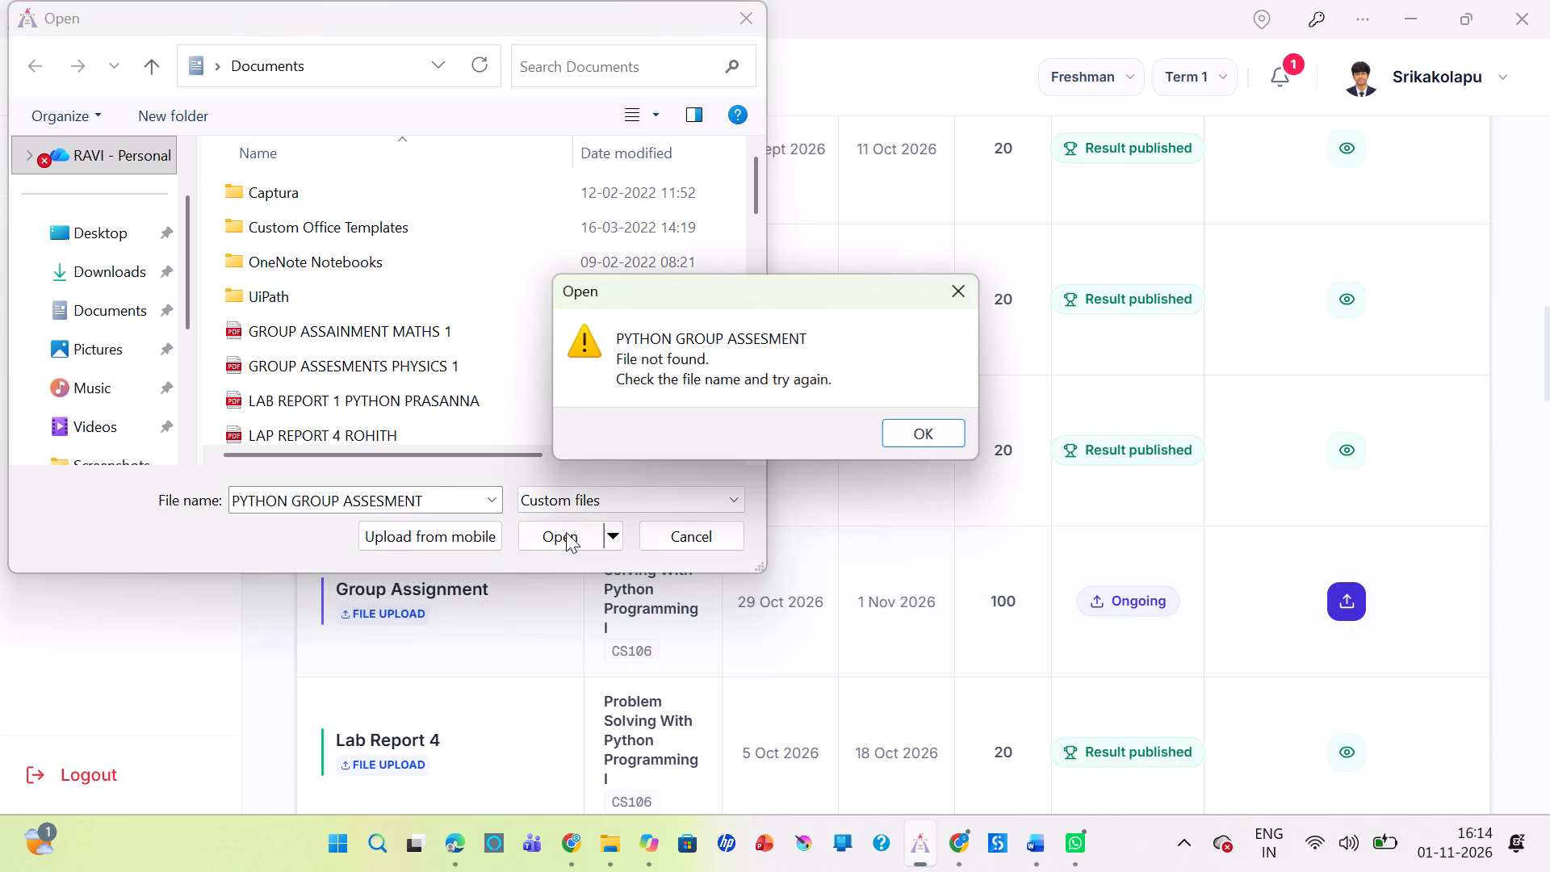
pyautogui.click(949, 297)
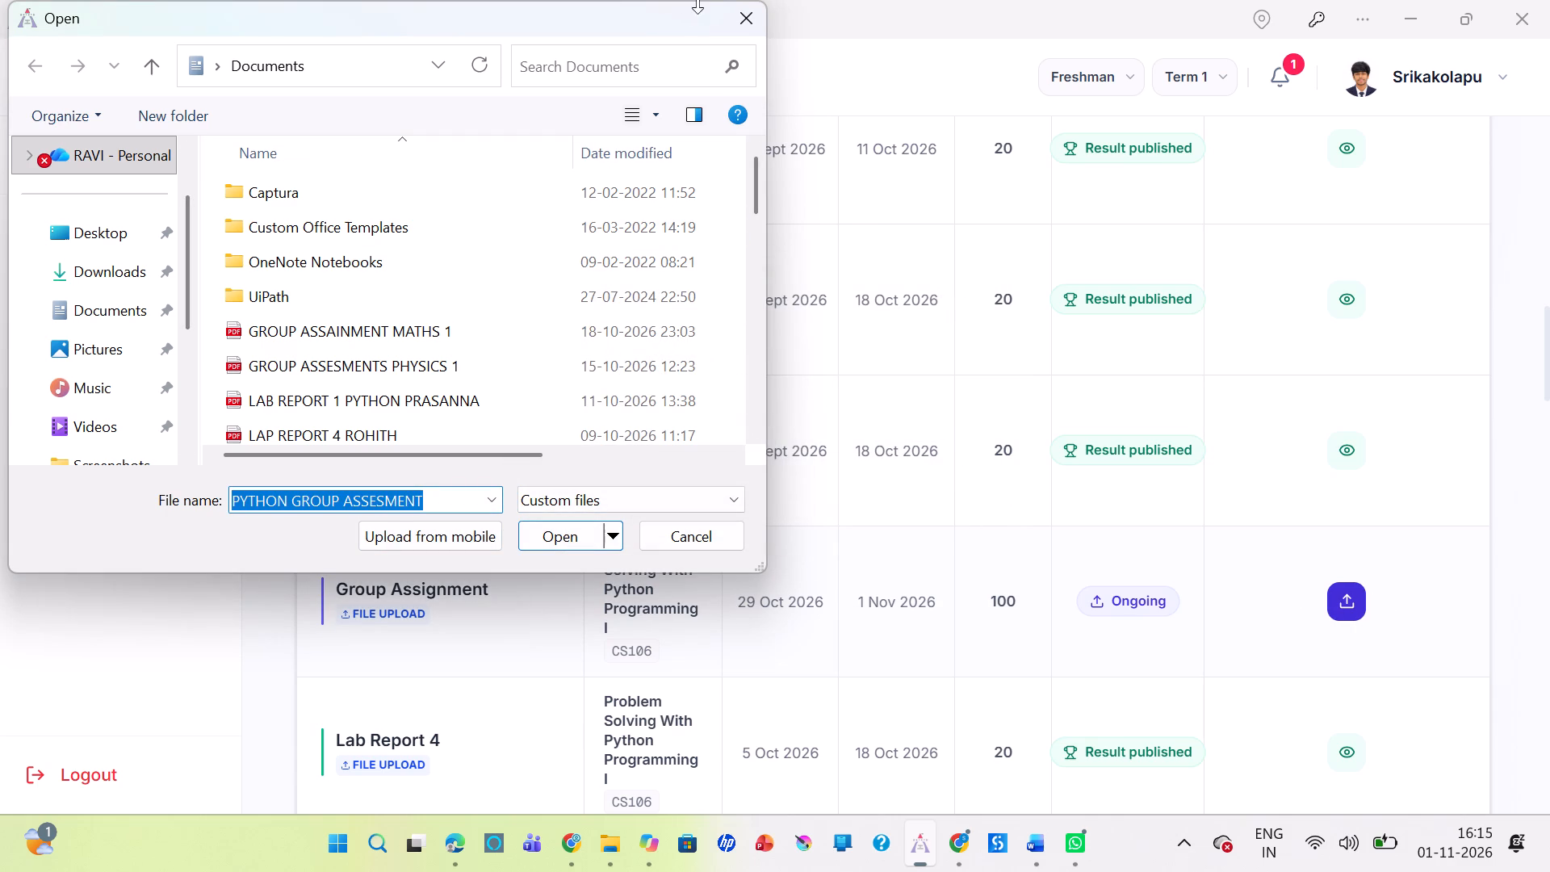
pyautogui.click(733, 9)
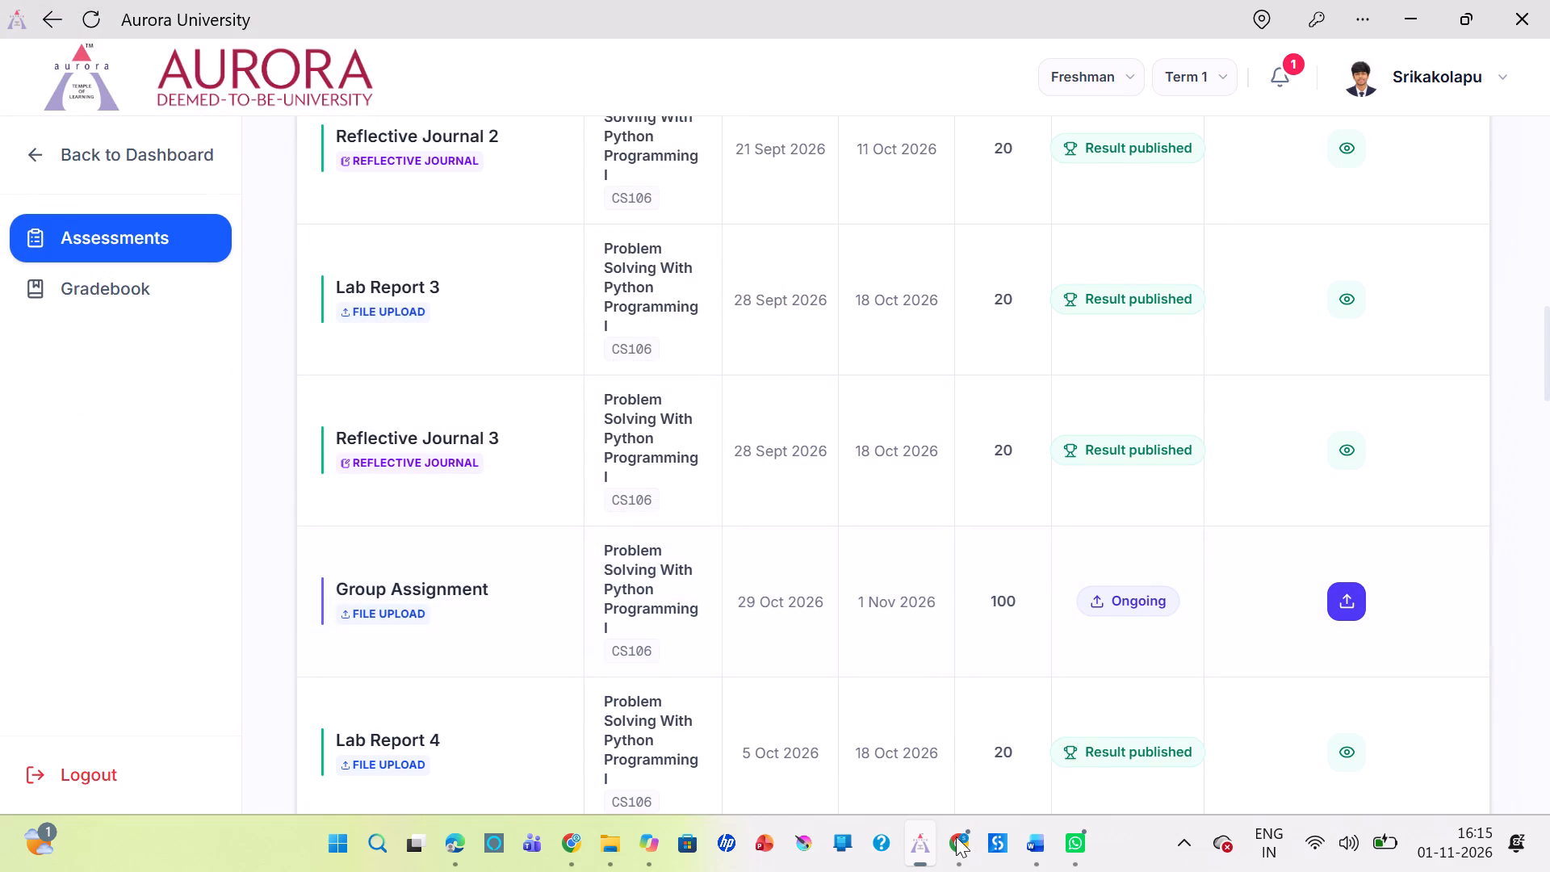
# Switch to Word and check the student details table in the Python-GROUP ASSESMENT document.
pyautogui.click(1031, 841)
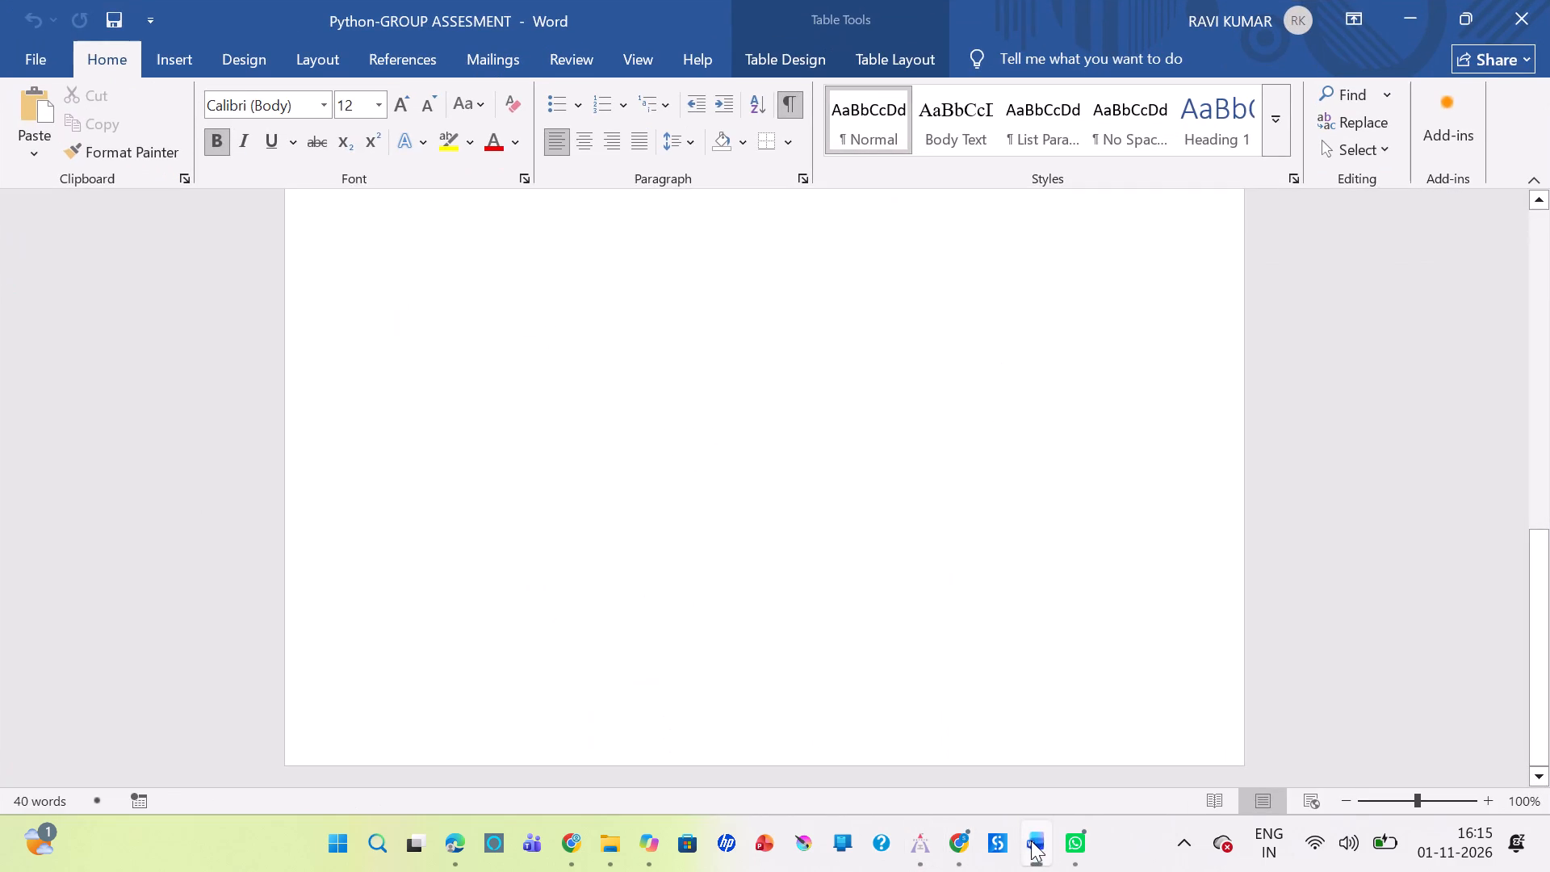
pyautogui.scroll(7, 833, 480)
pyautogui.scroll(-1, 856, 446)
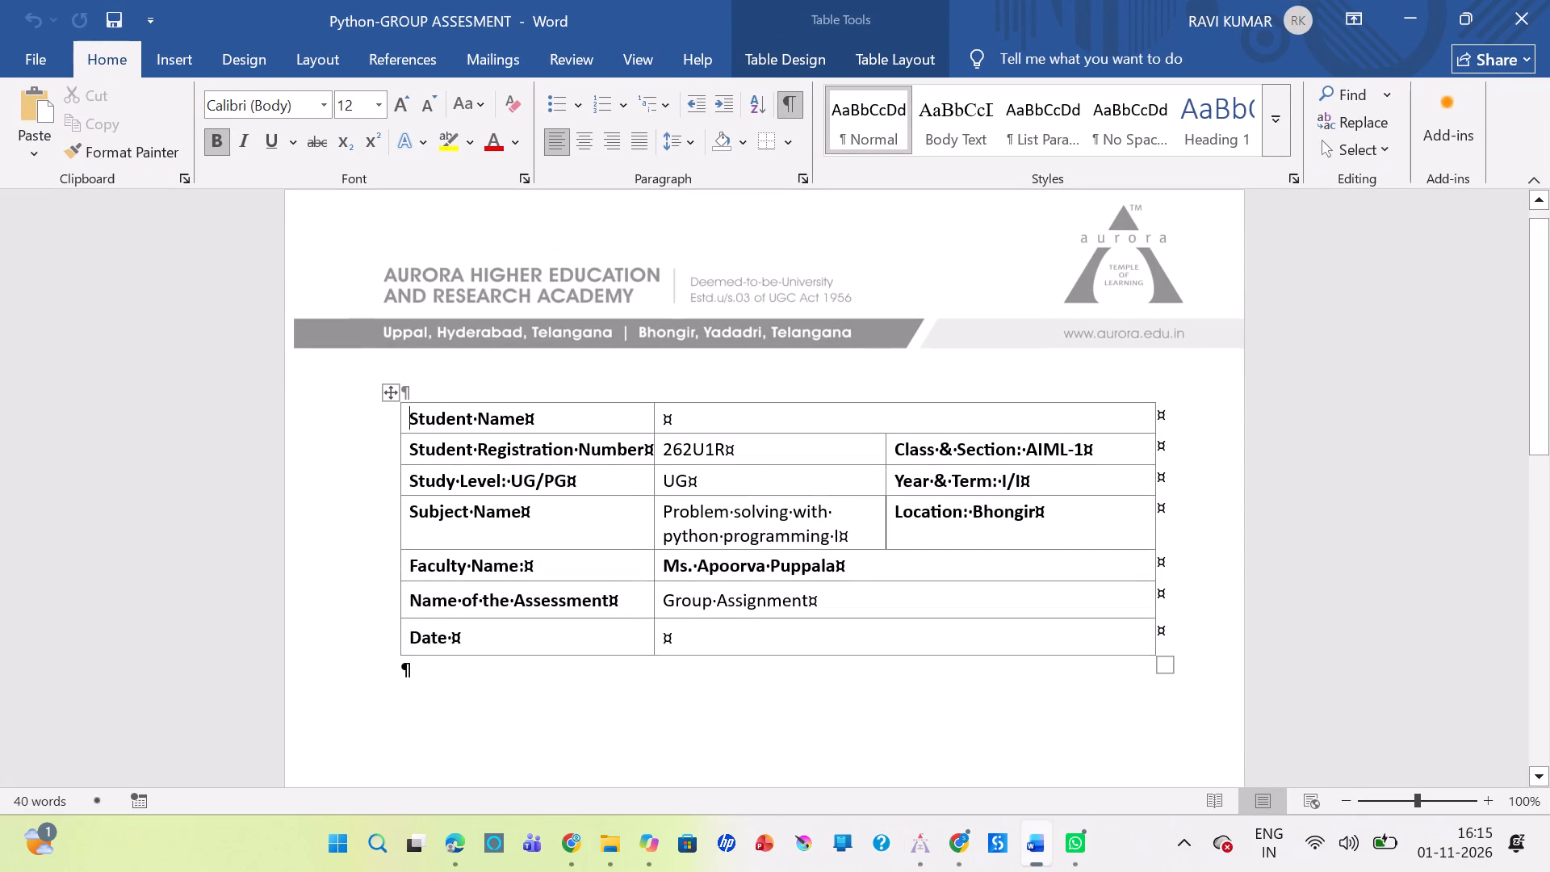
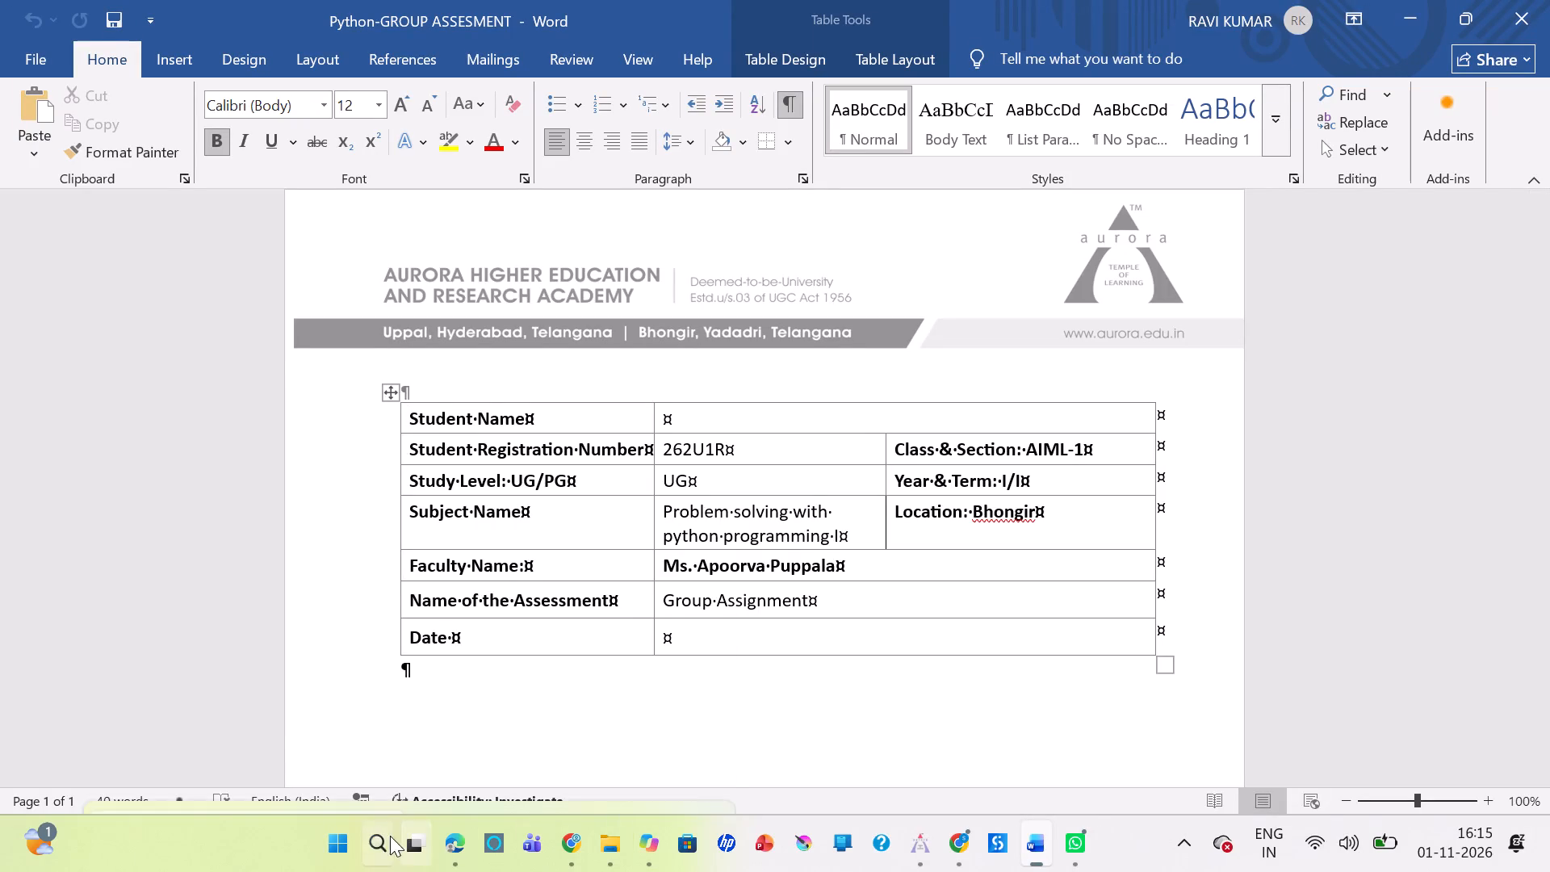
# Switch to Edge and set up printing of all pages of Python-GROUP ASSESMENT.pdf with Save as PDF as the printer.
pyautogui.click(450, 850)
pyautogui.scroll(-2, 507, 559)
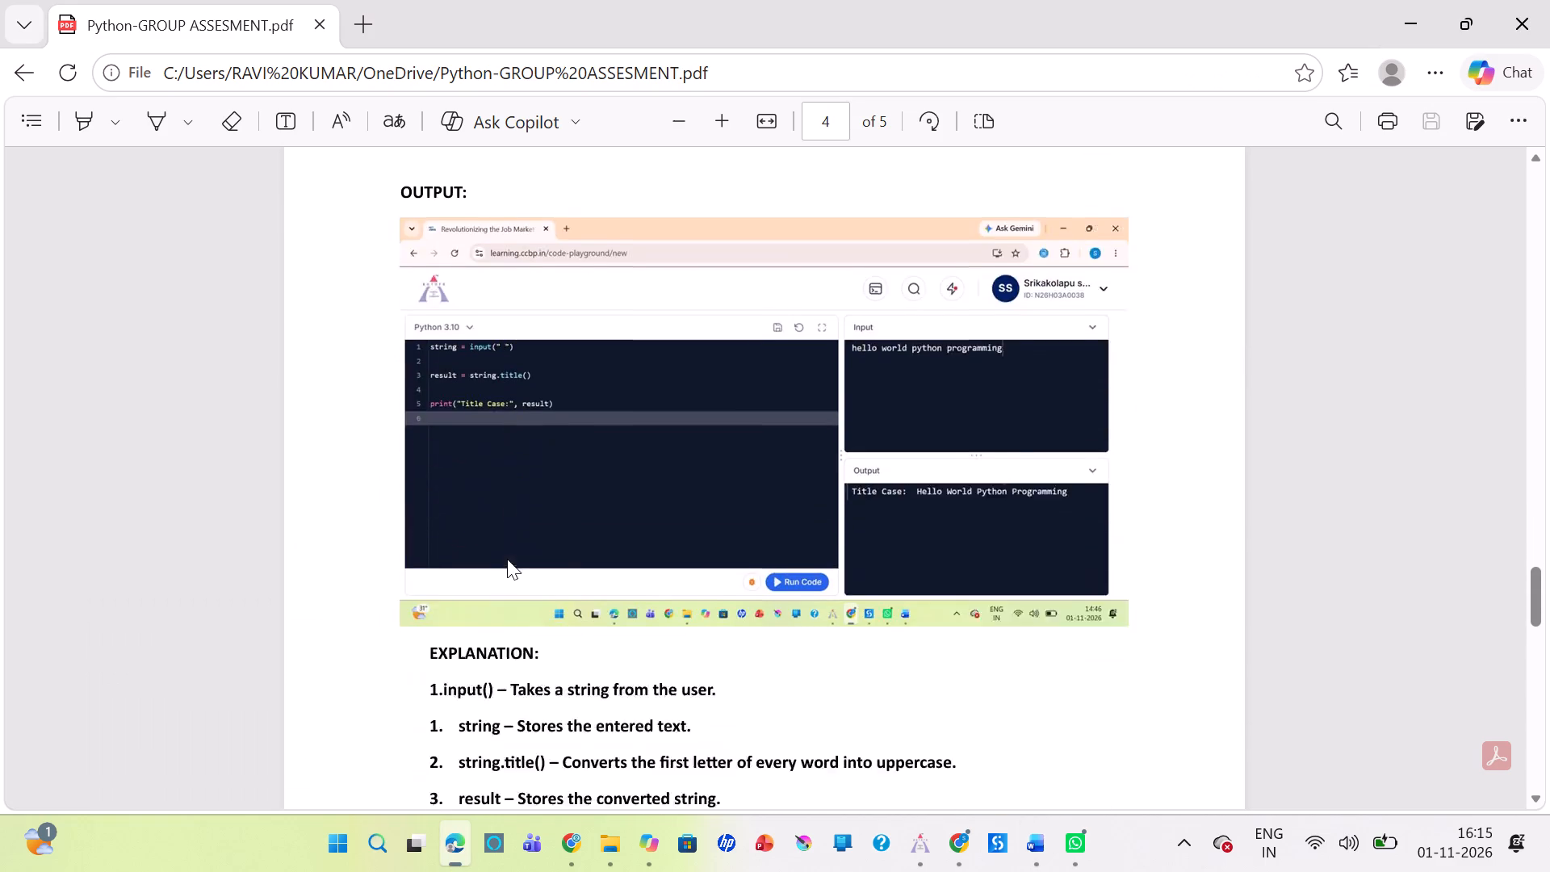
pyautogui.scroll(-3, 507, 559)
pyautogui.scroll(16, 507, 559)
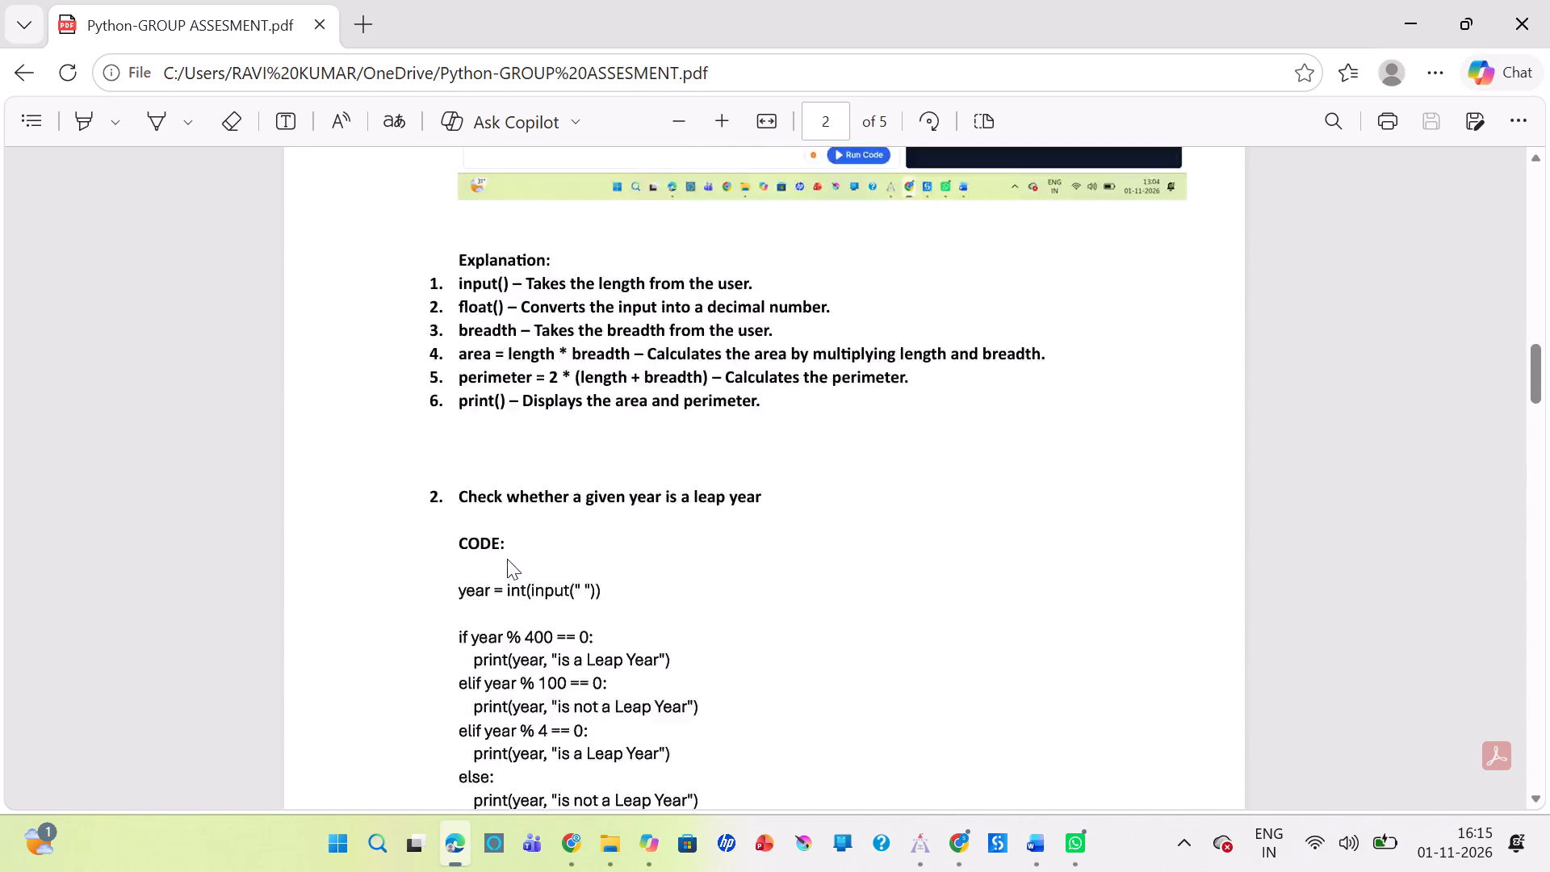
pyautogui.scroll(9, 507, 559)
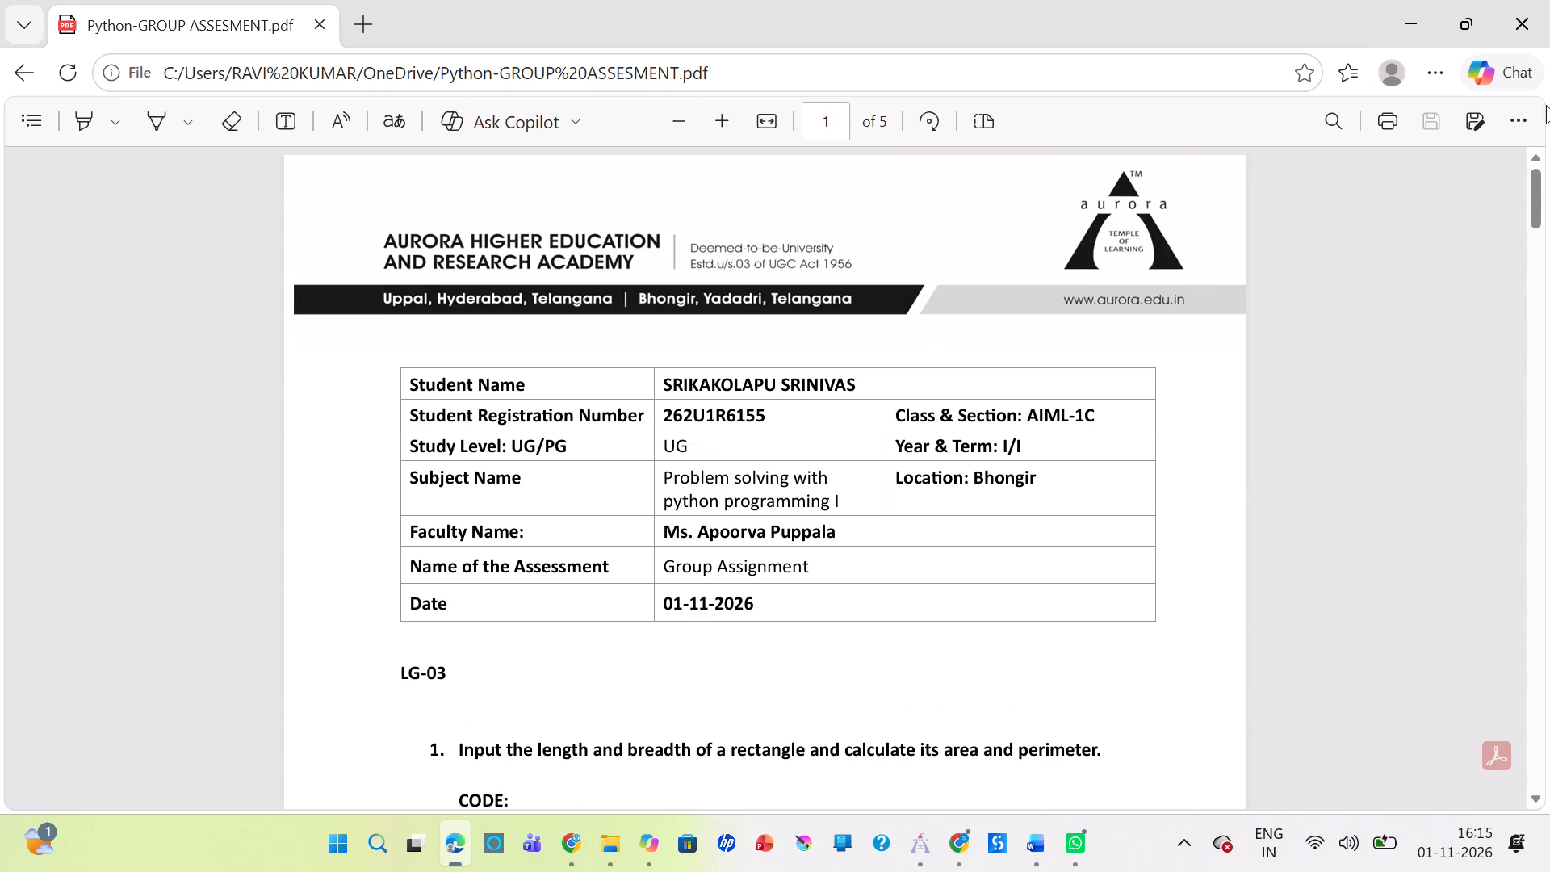
pyautogui.click(1382, 119)
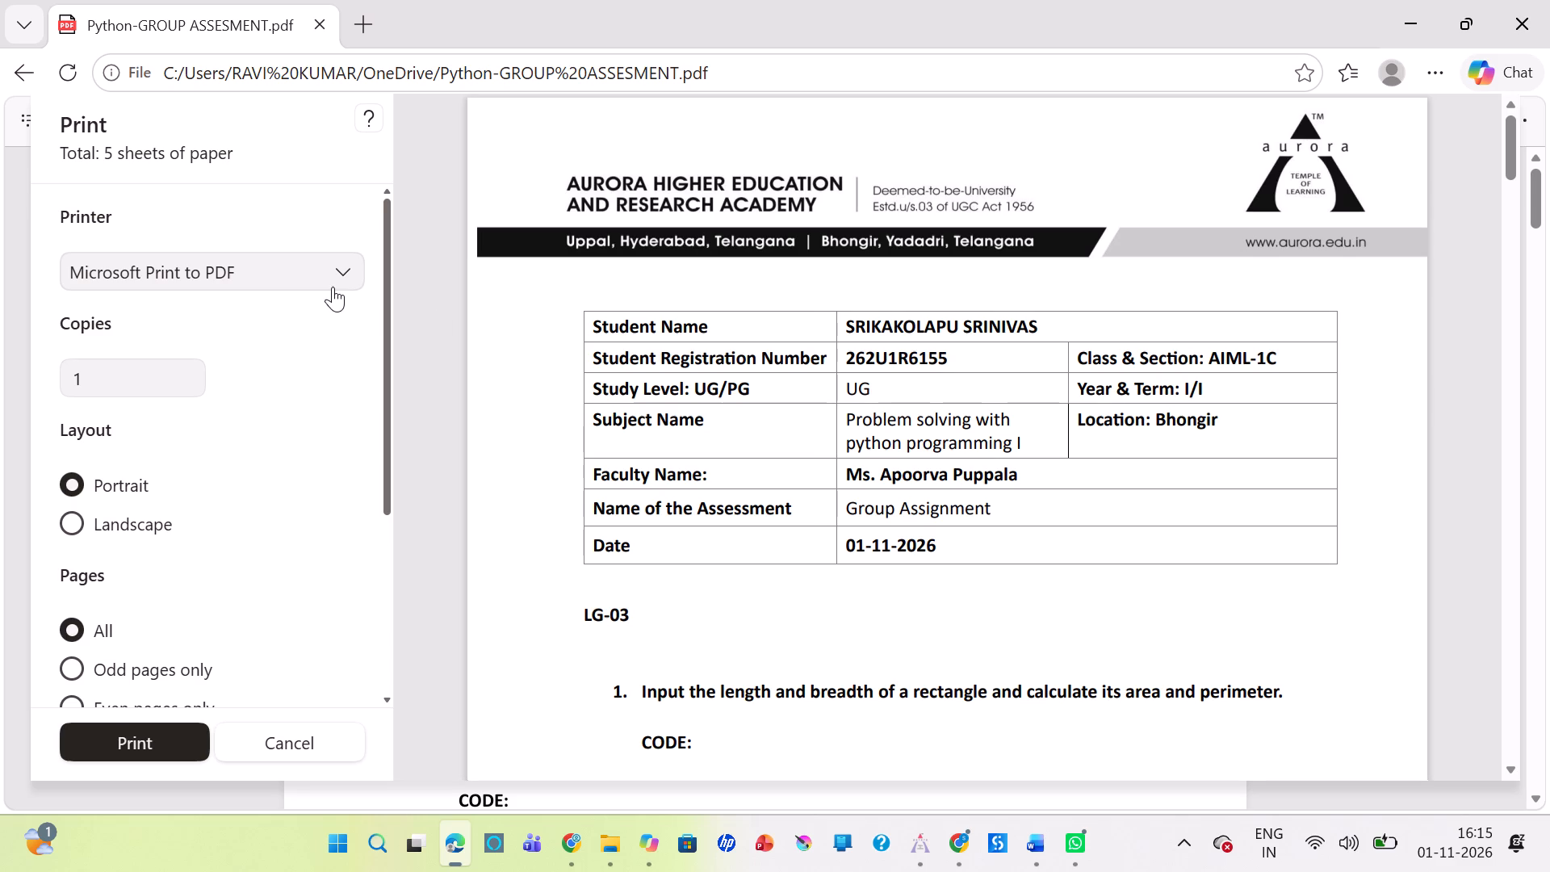
pyautogui.click(343, 274)
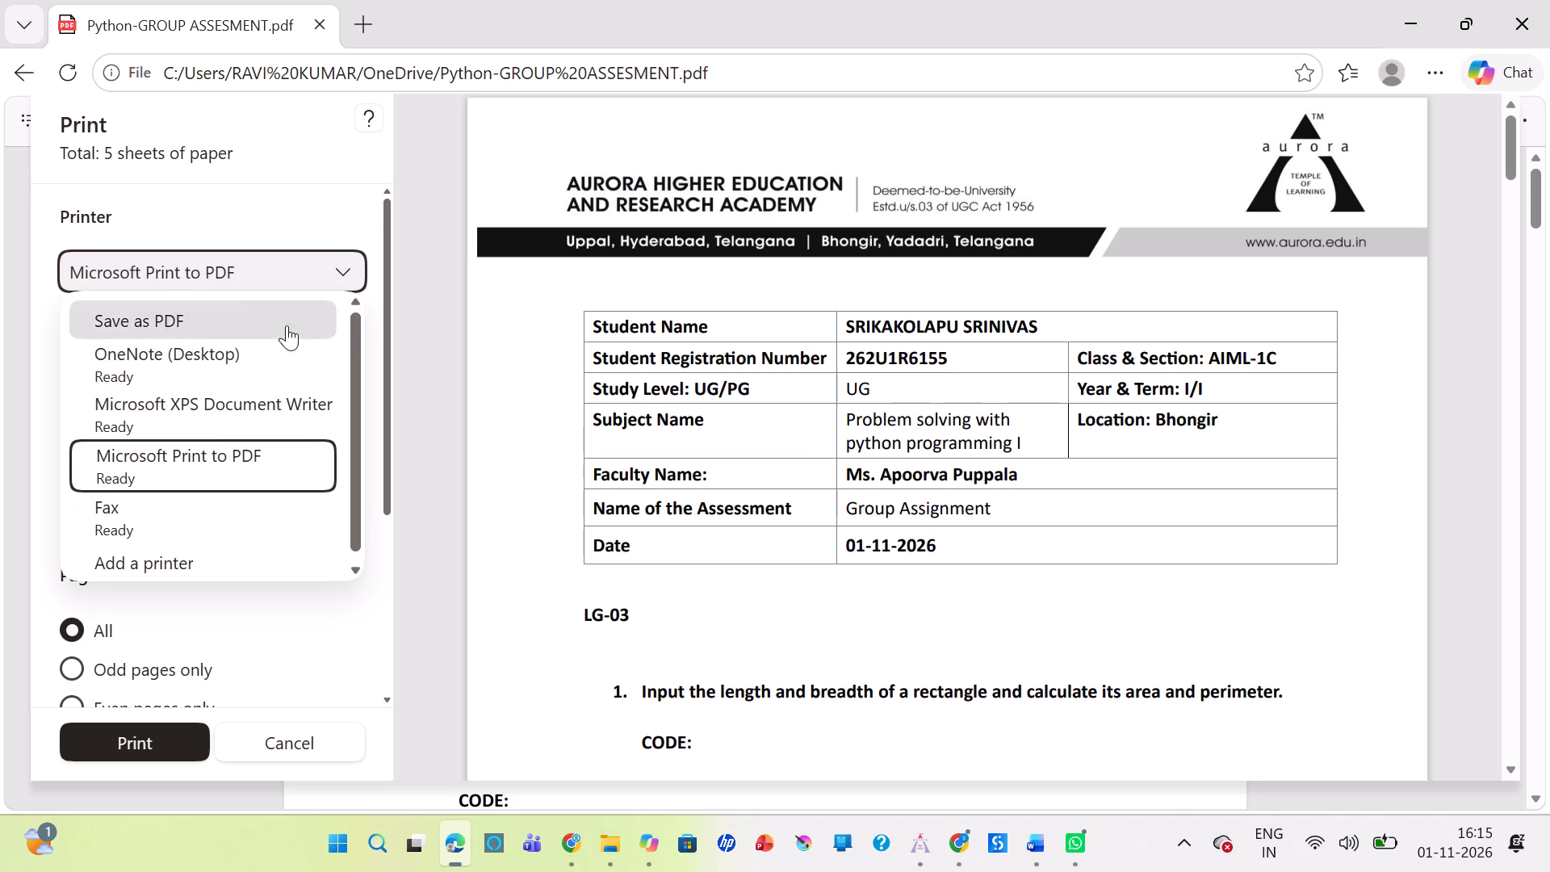
pyautogui.scroll(-2, 217, 457)
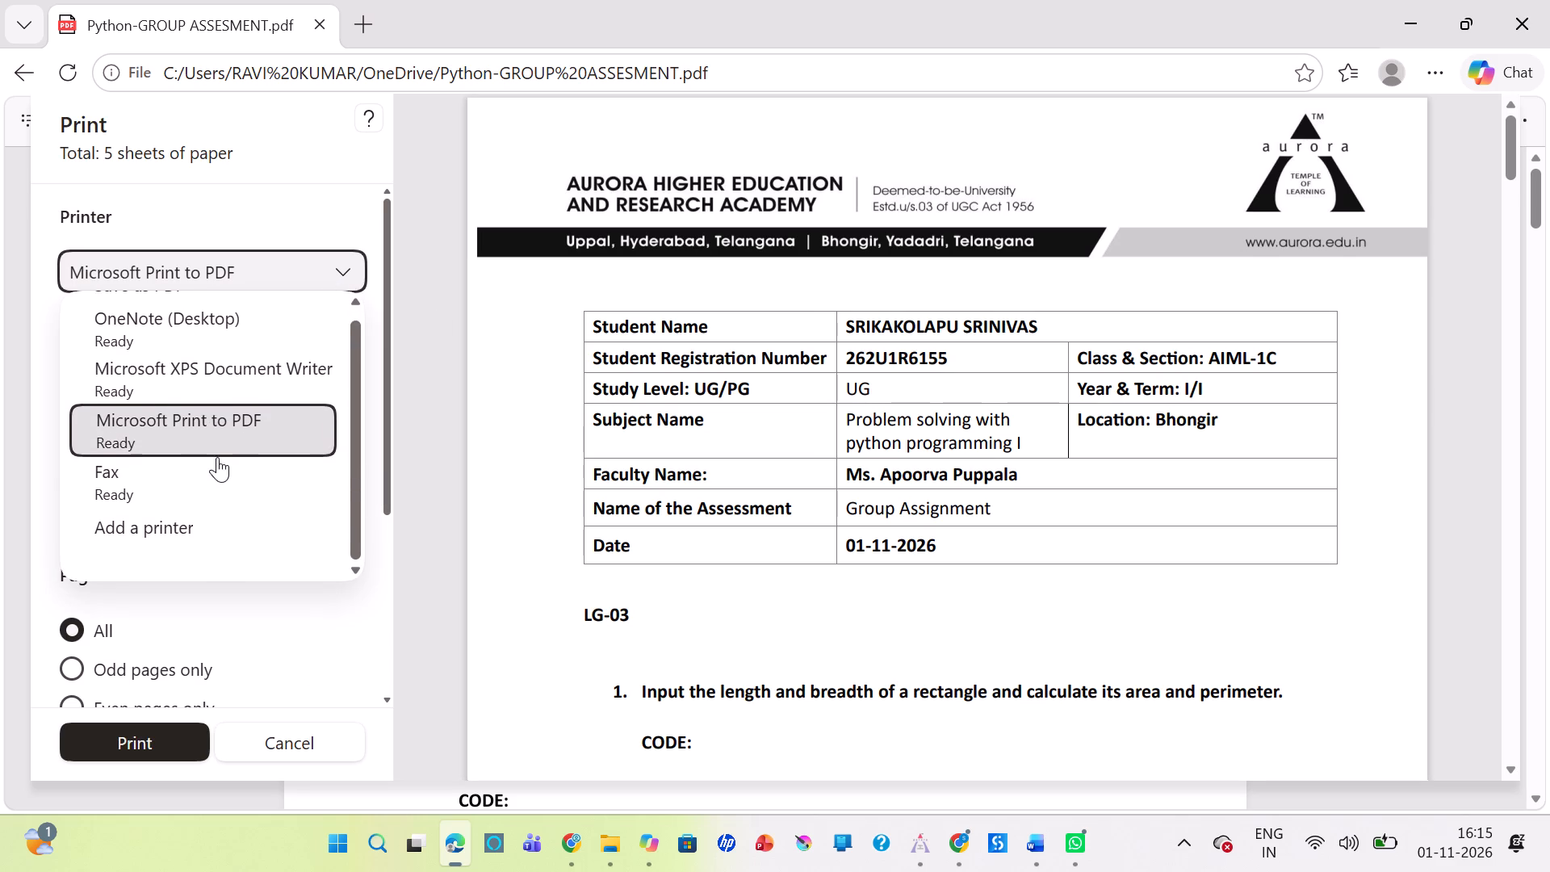
pyautogui.scroll(2, 217, 457)
pyautogui.click(166, 304)
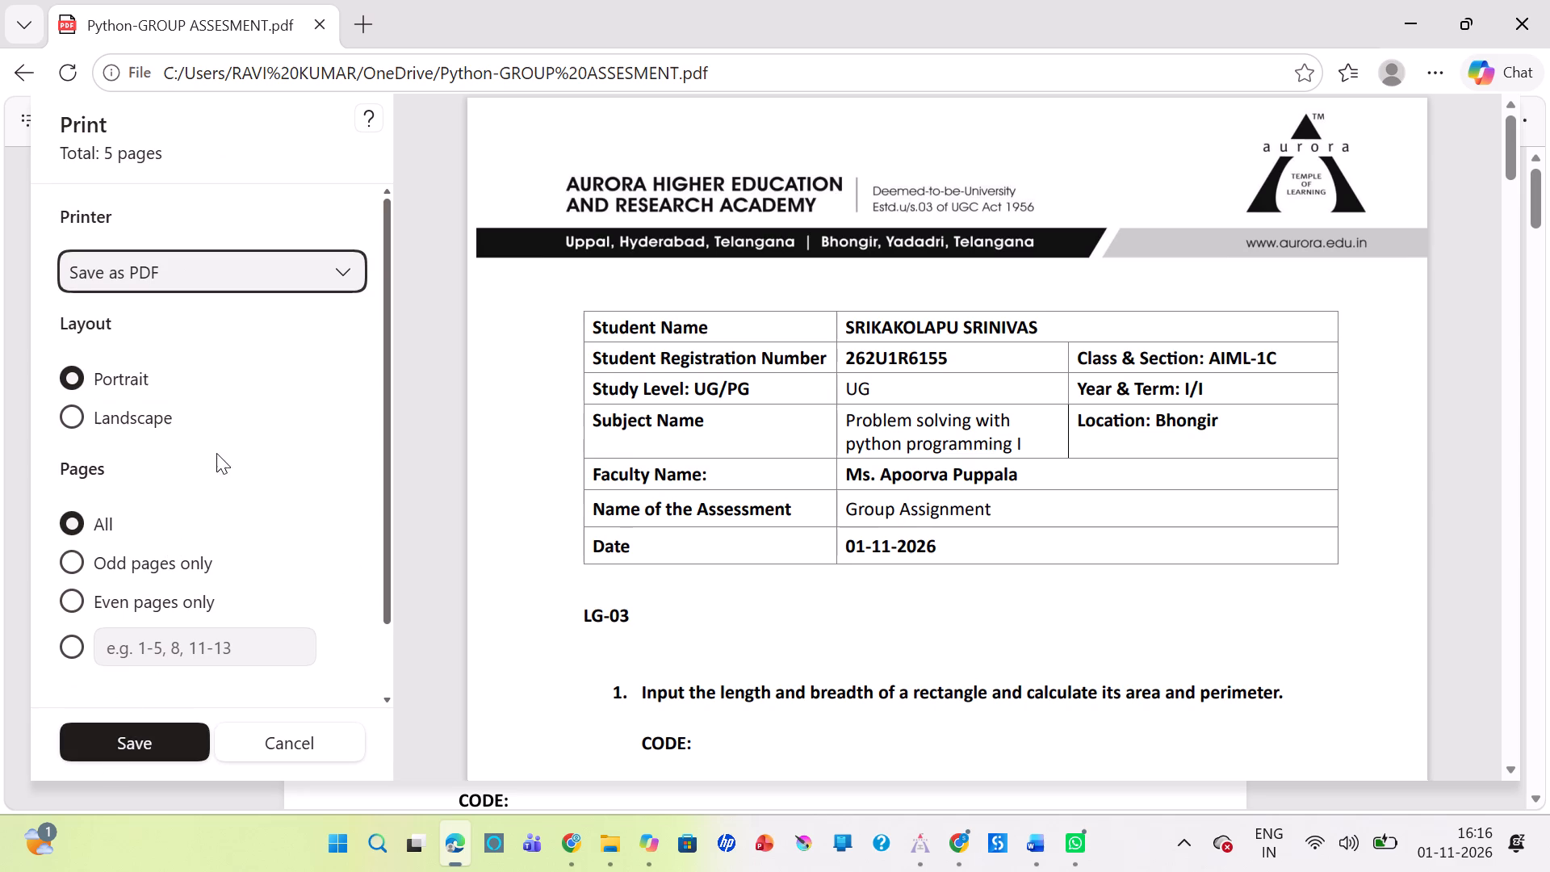
# Save the printed PDF in the Downloads folder under the name Python-GROUP ASSESMENT 1.
pyautogui.scroll(-2, 220, 445)
pyautogui.scroll(4, 220, 445)
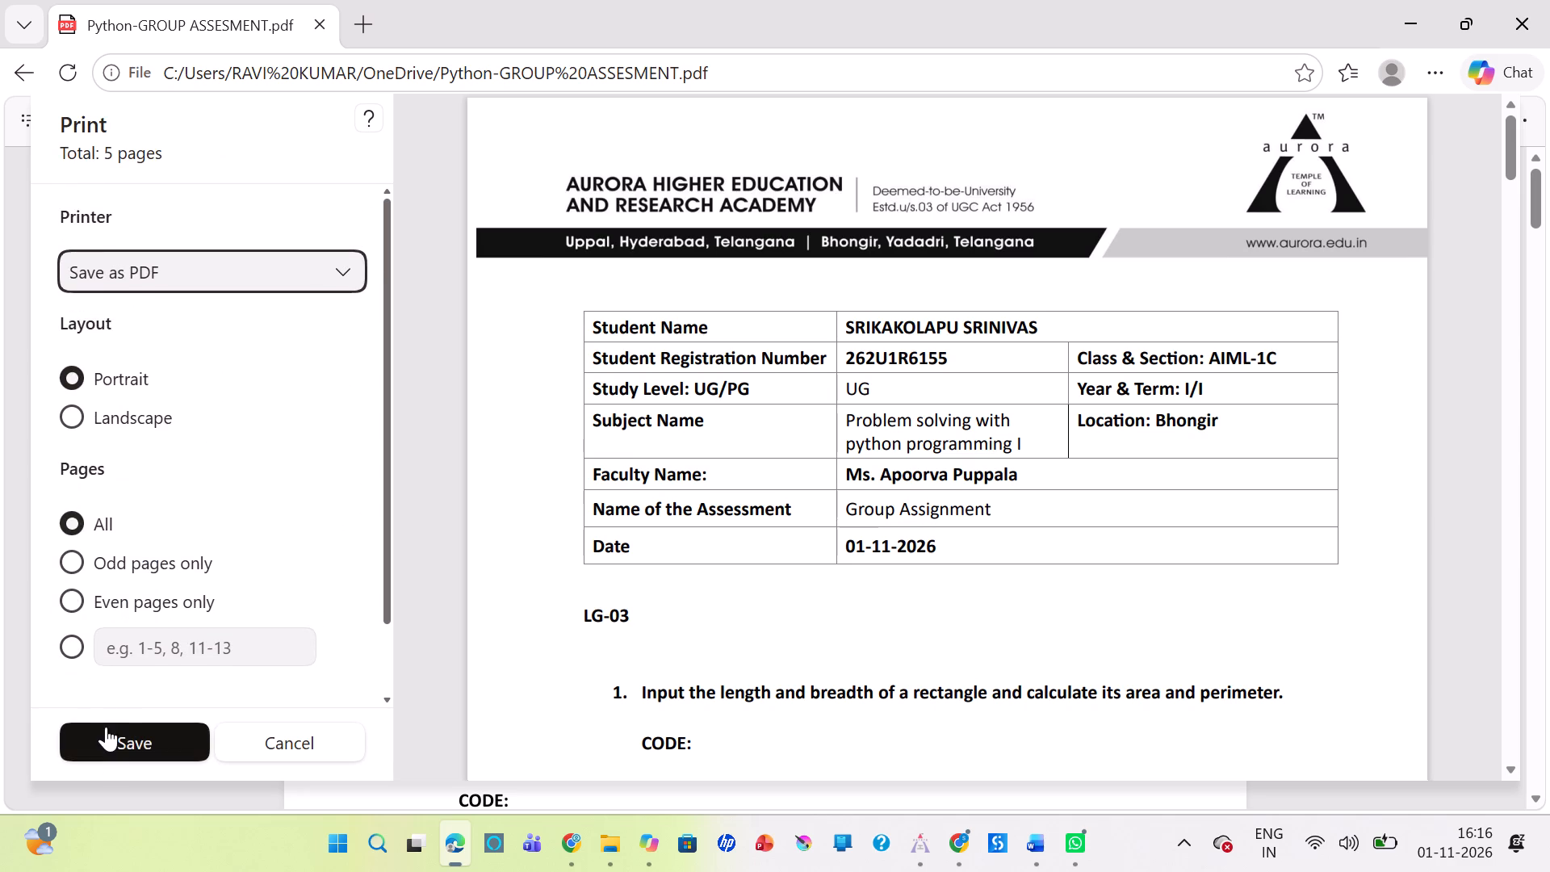
pyautogui.click(106, 728)
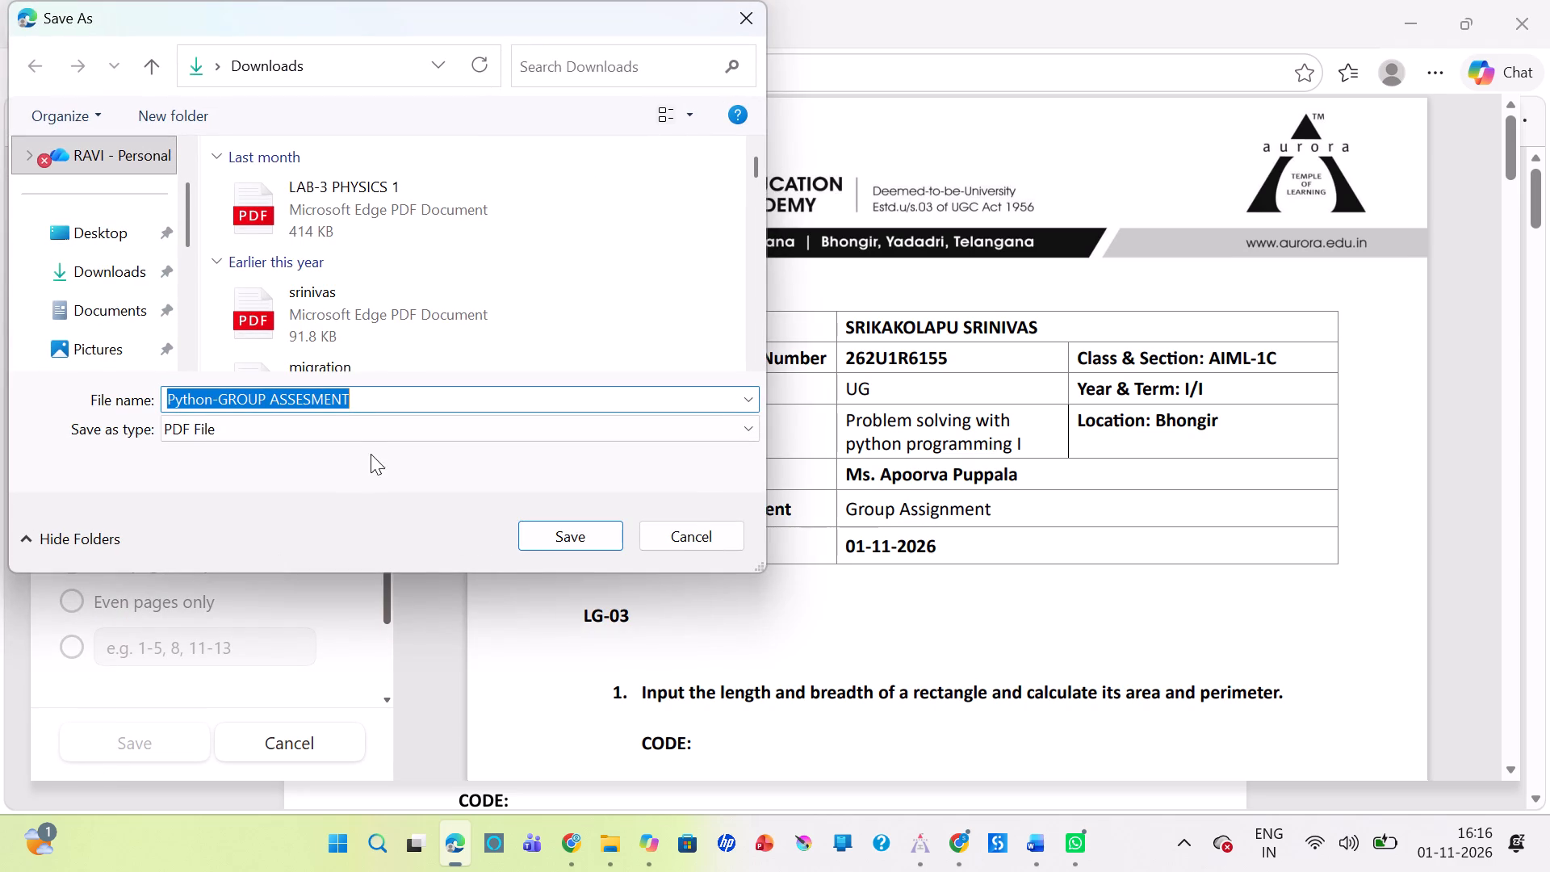
pyautogui.click(418, 406)
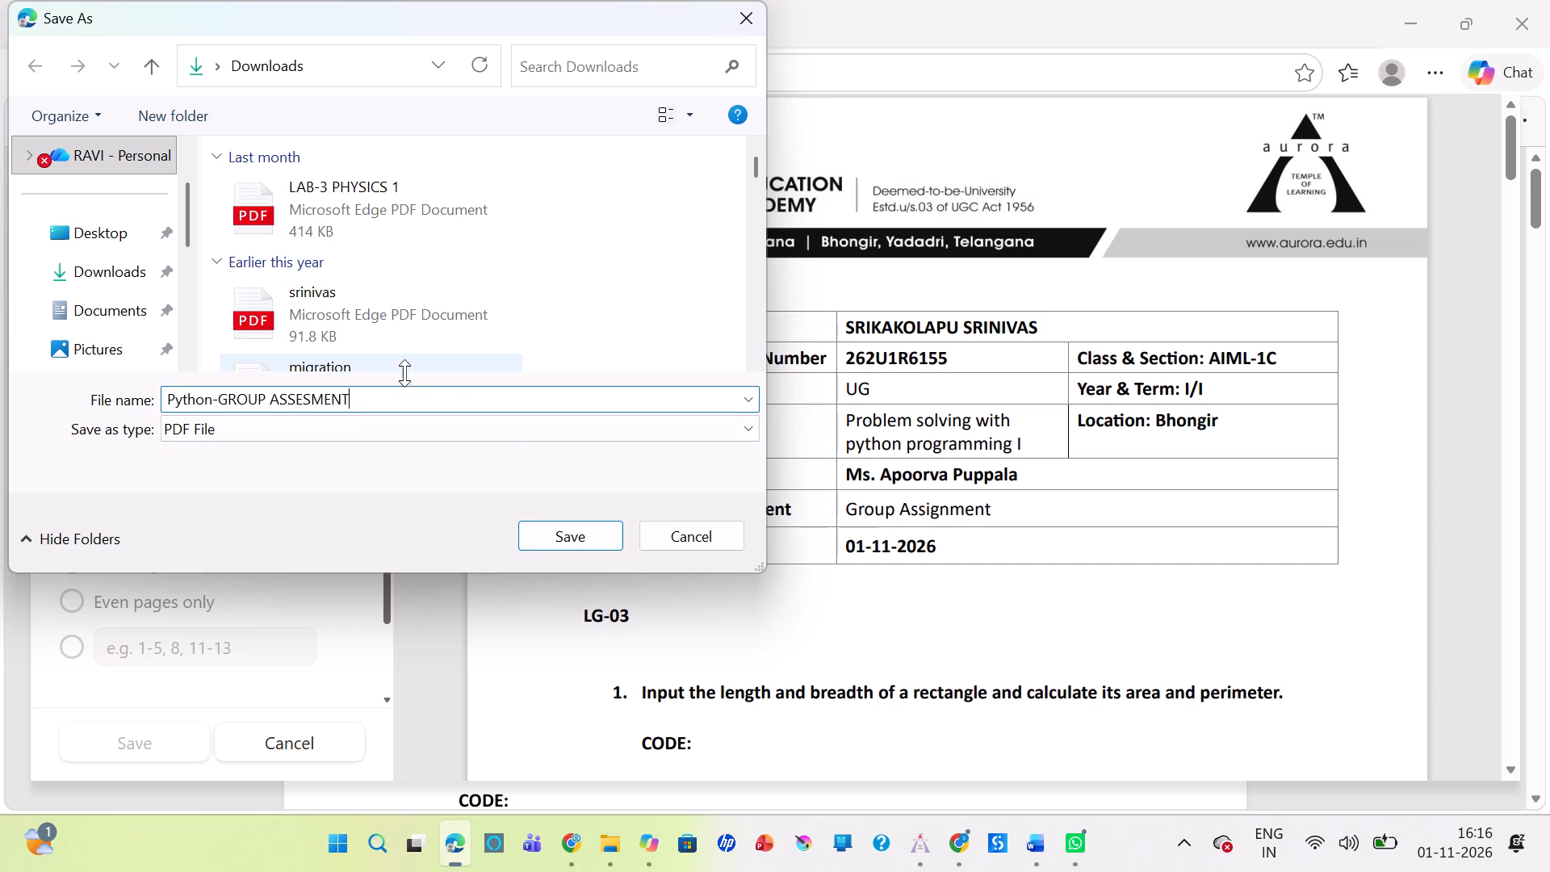
pyautogui.press('space')
pyautogui.press('1')
pyautogui.click(583, 532)
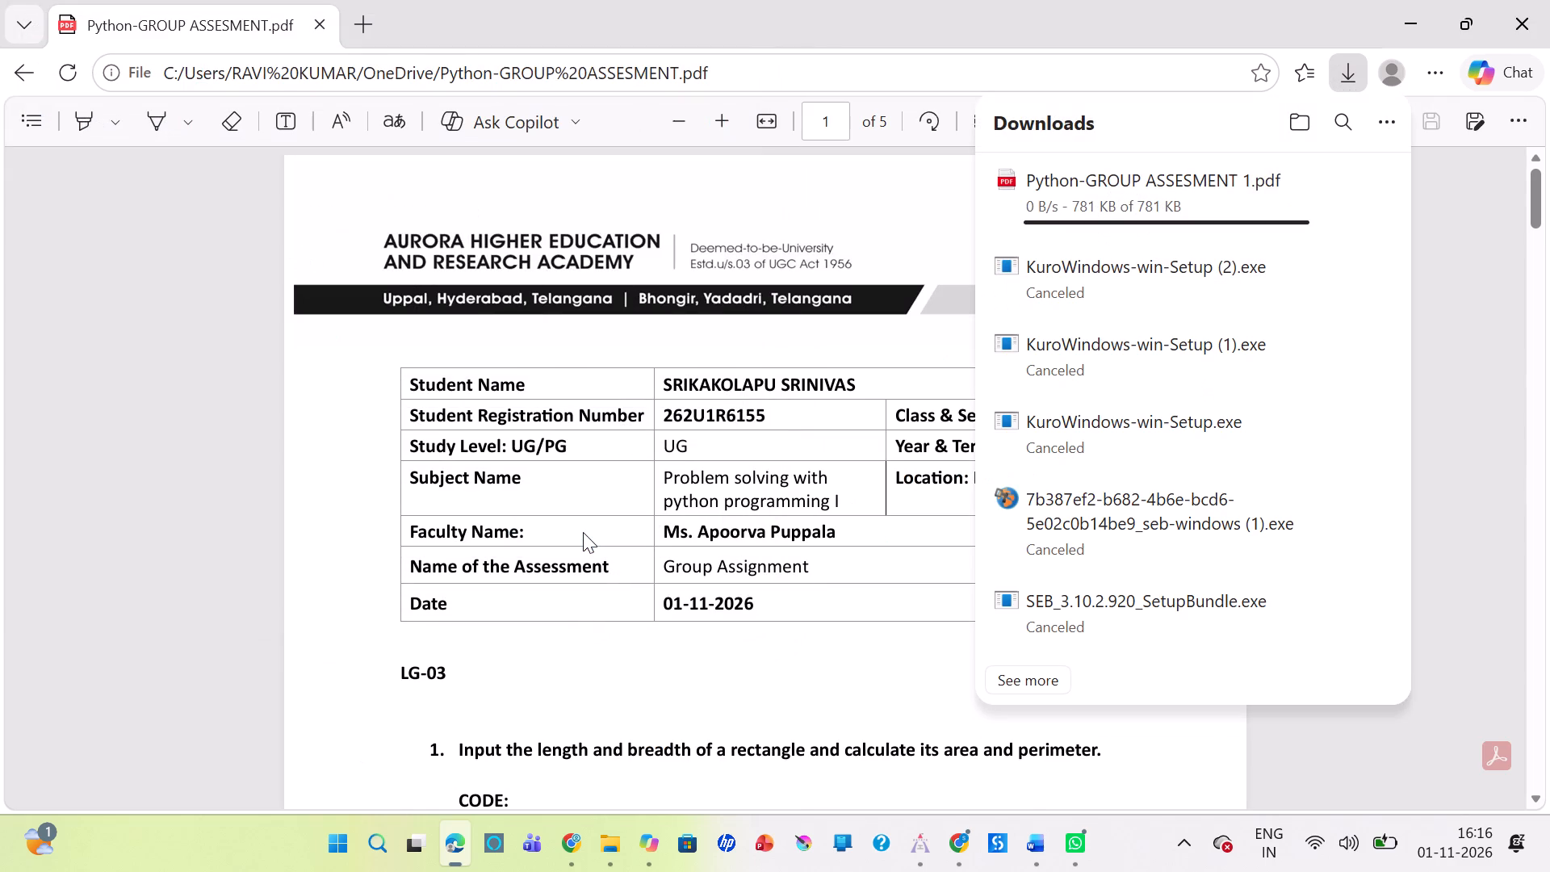
pyautogui.click(1464, 363)
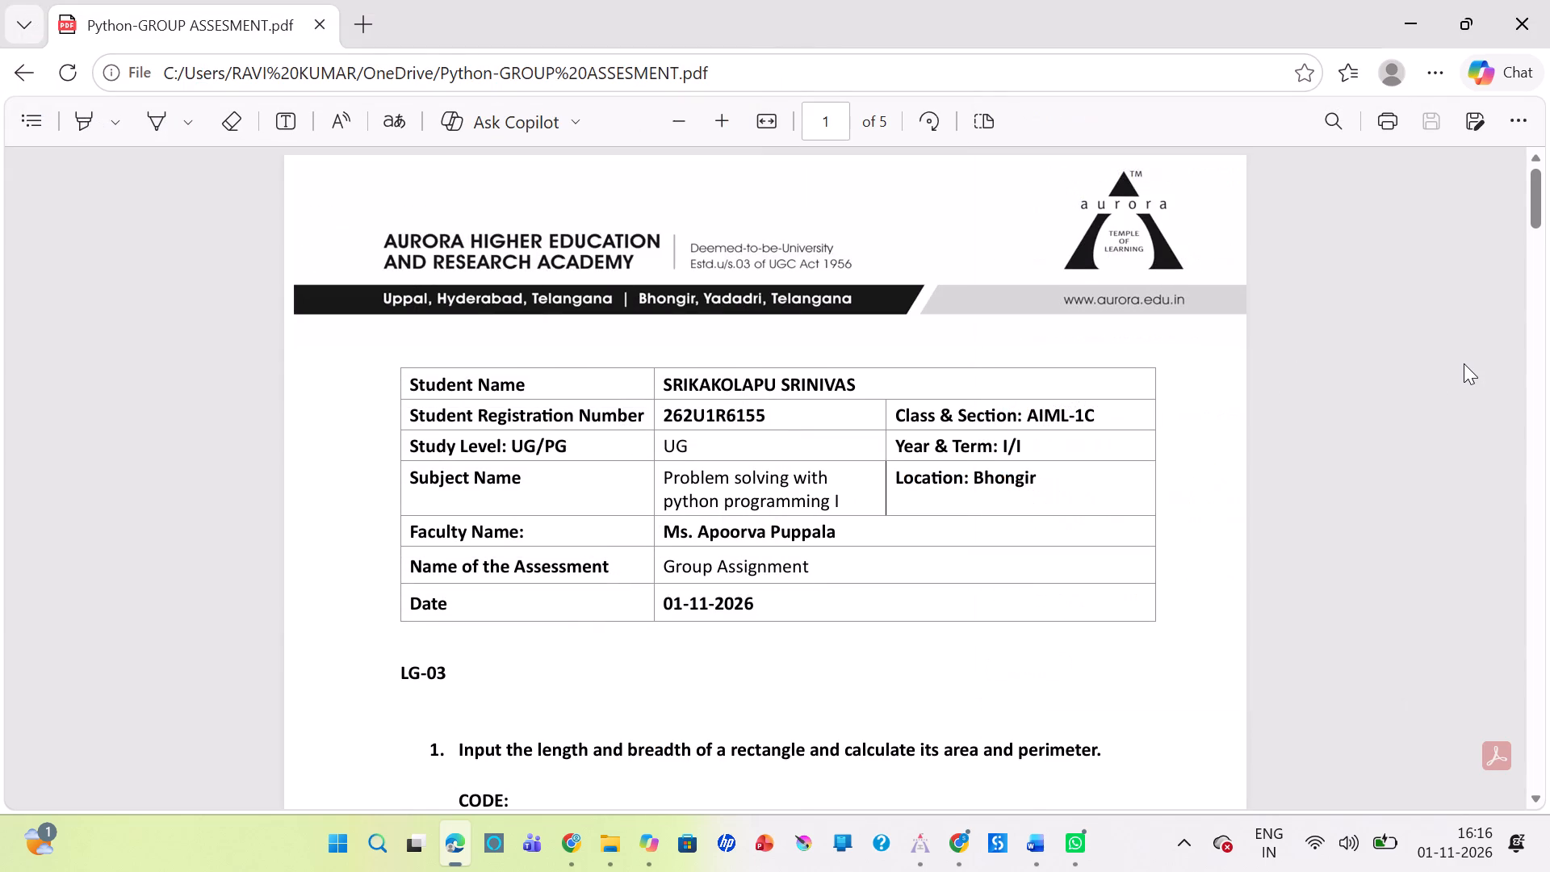
# Switch to File Explorer and open the sharing options for the recent file Python-GROUP ASSESMENT 1.
pyautogui.scroll(-2, 673, 725)
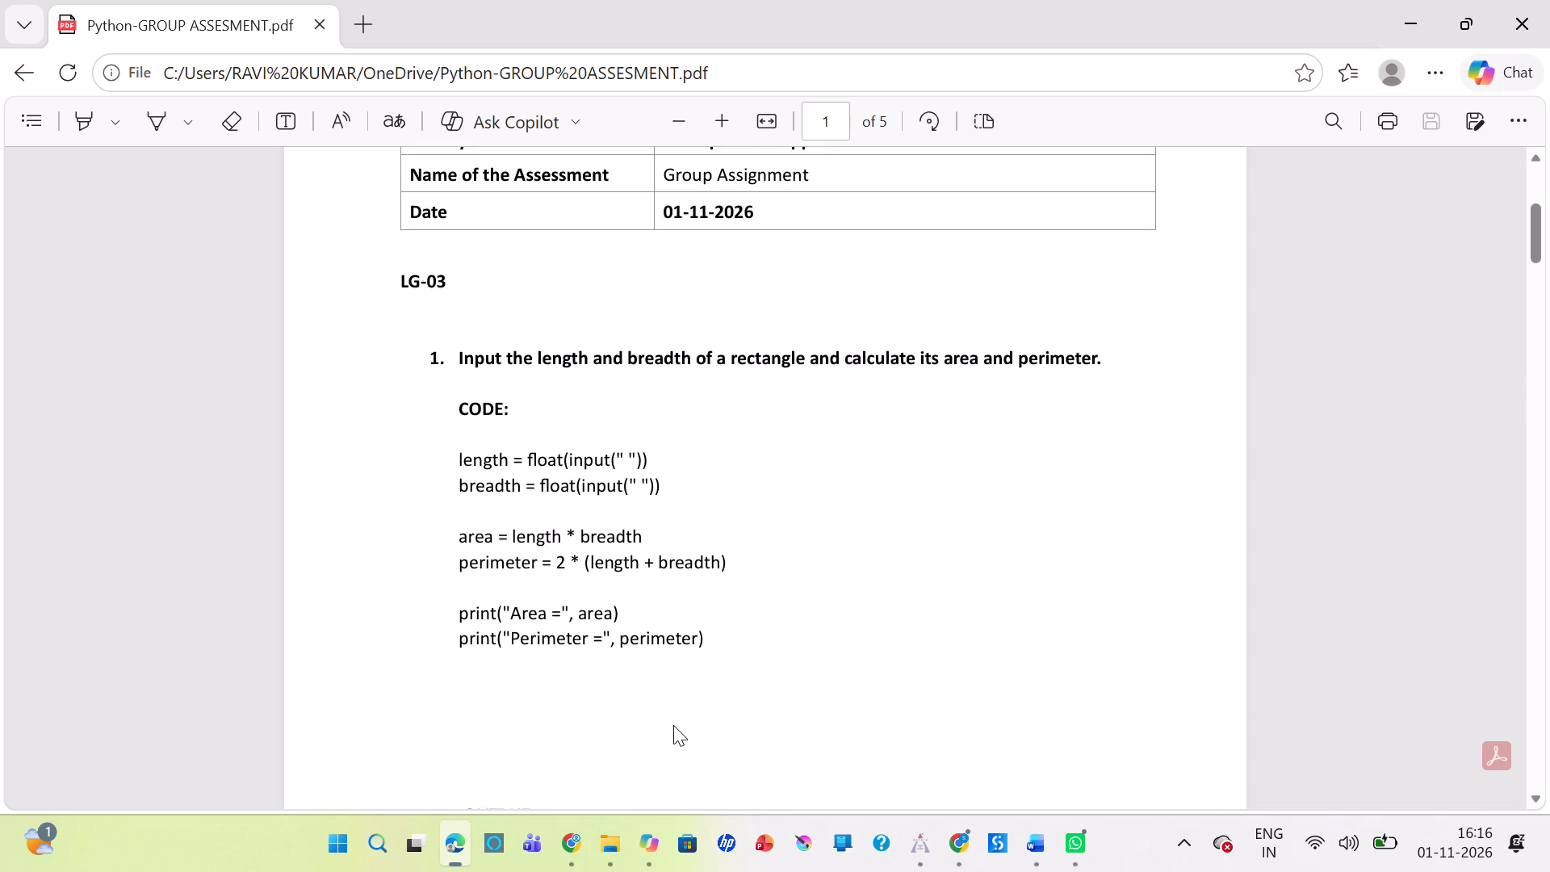
pyautogui.scroll(-2, 673, 725)
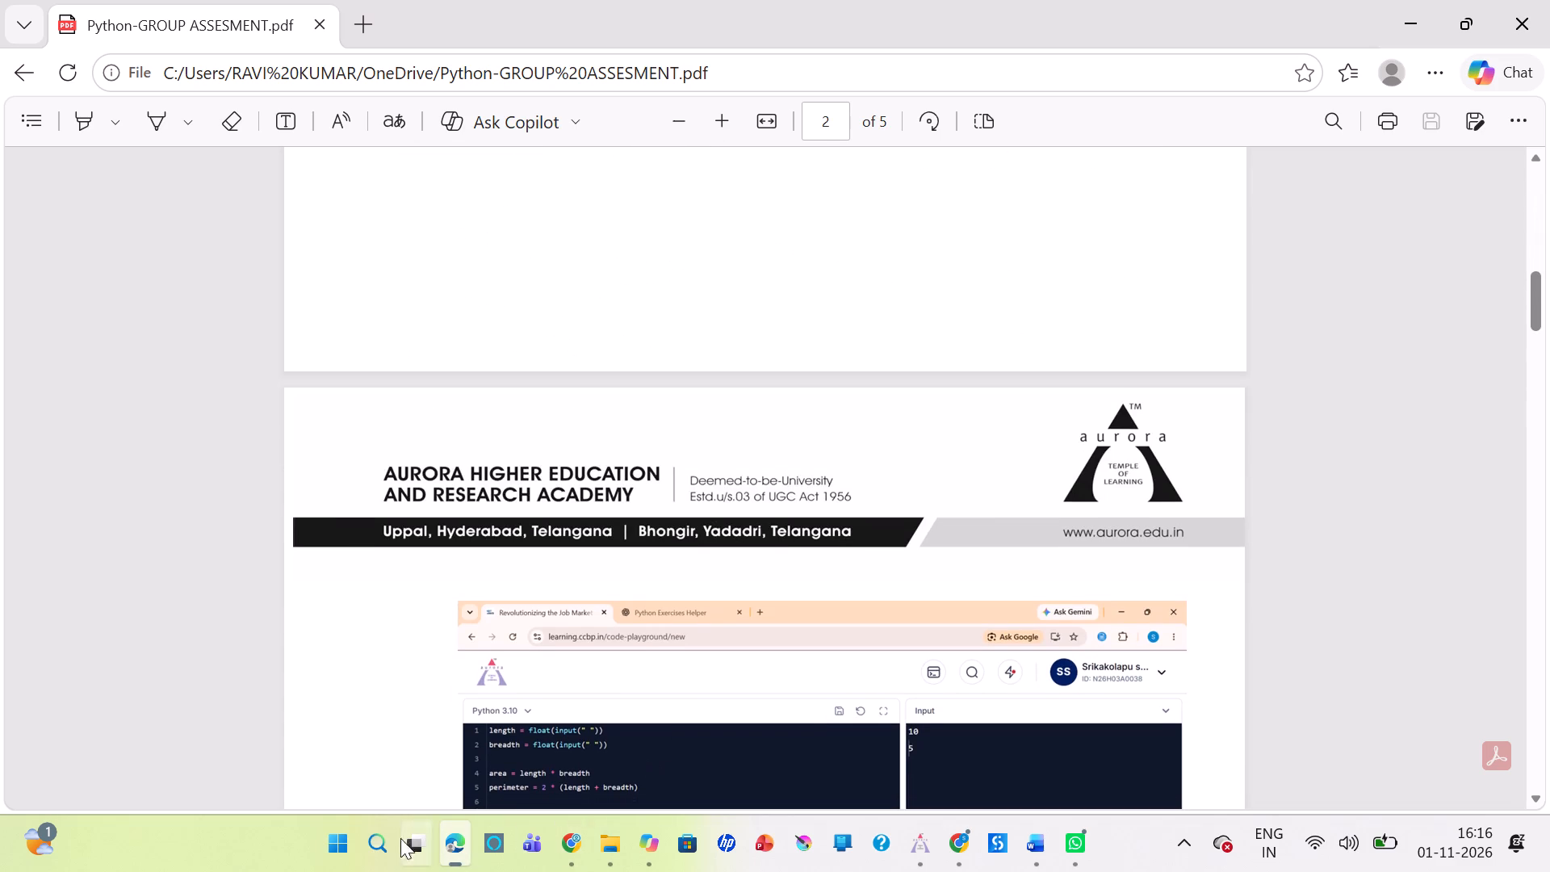
pyautogui.click(593, 848)
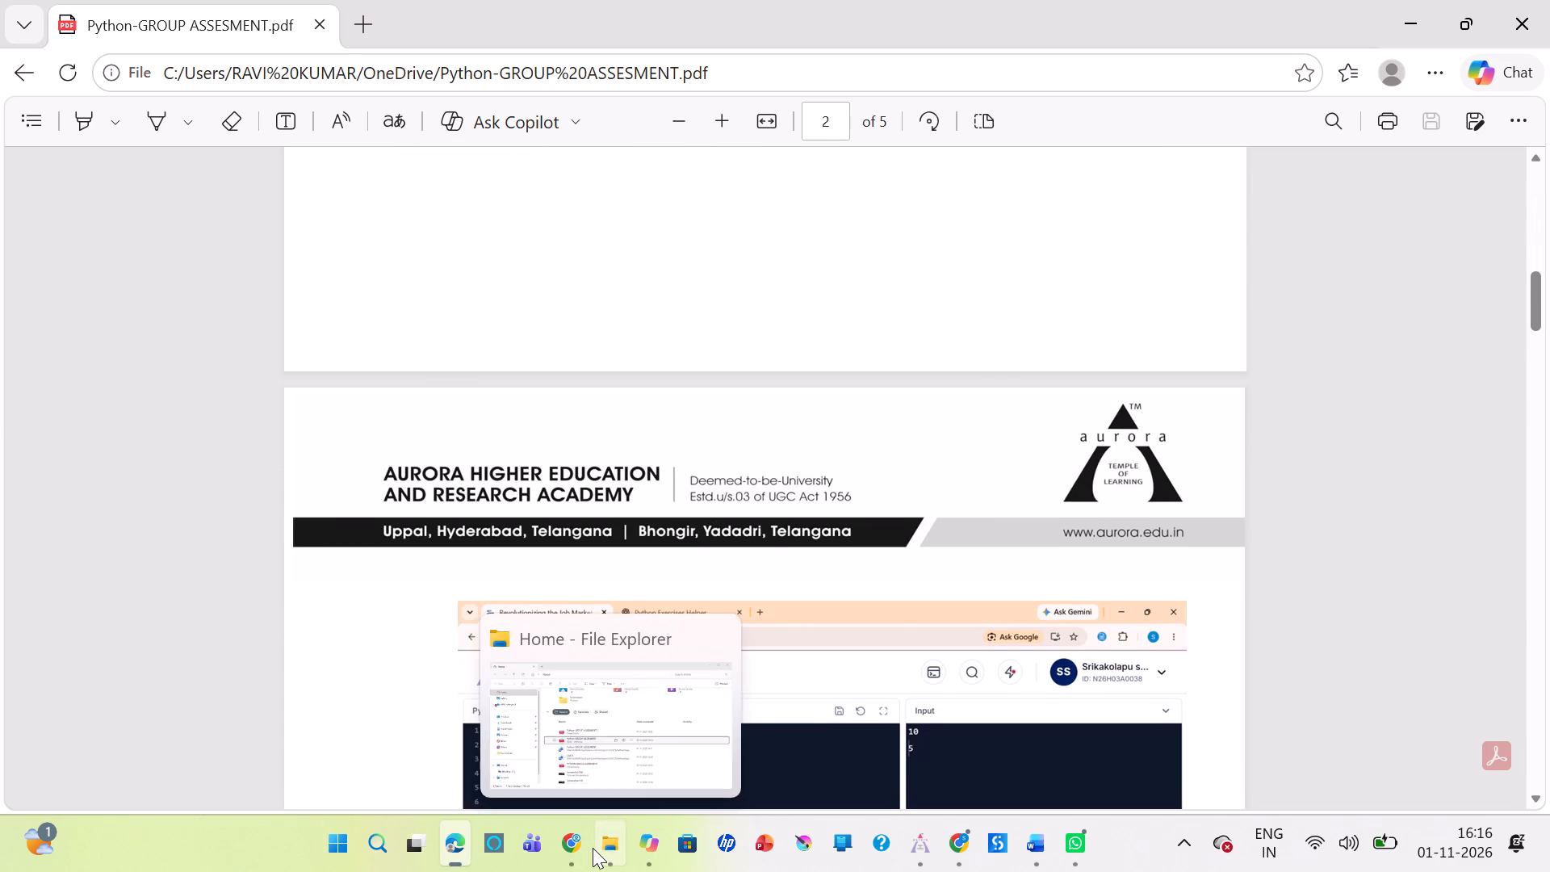
pyautogui.click(907, 438)
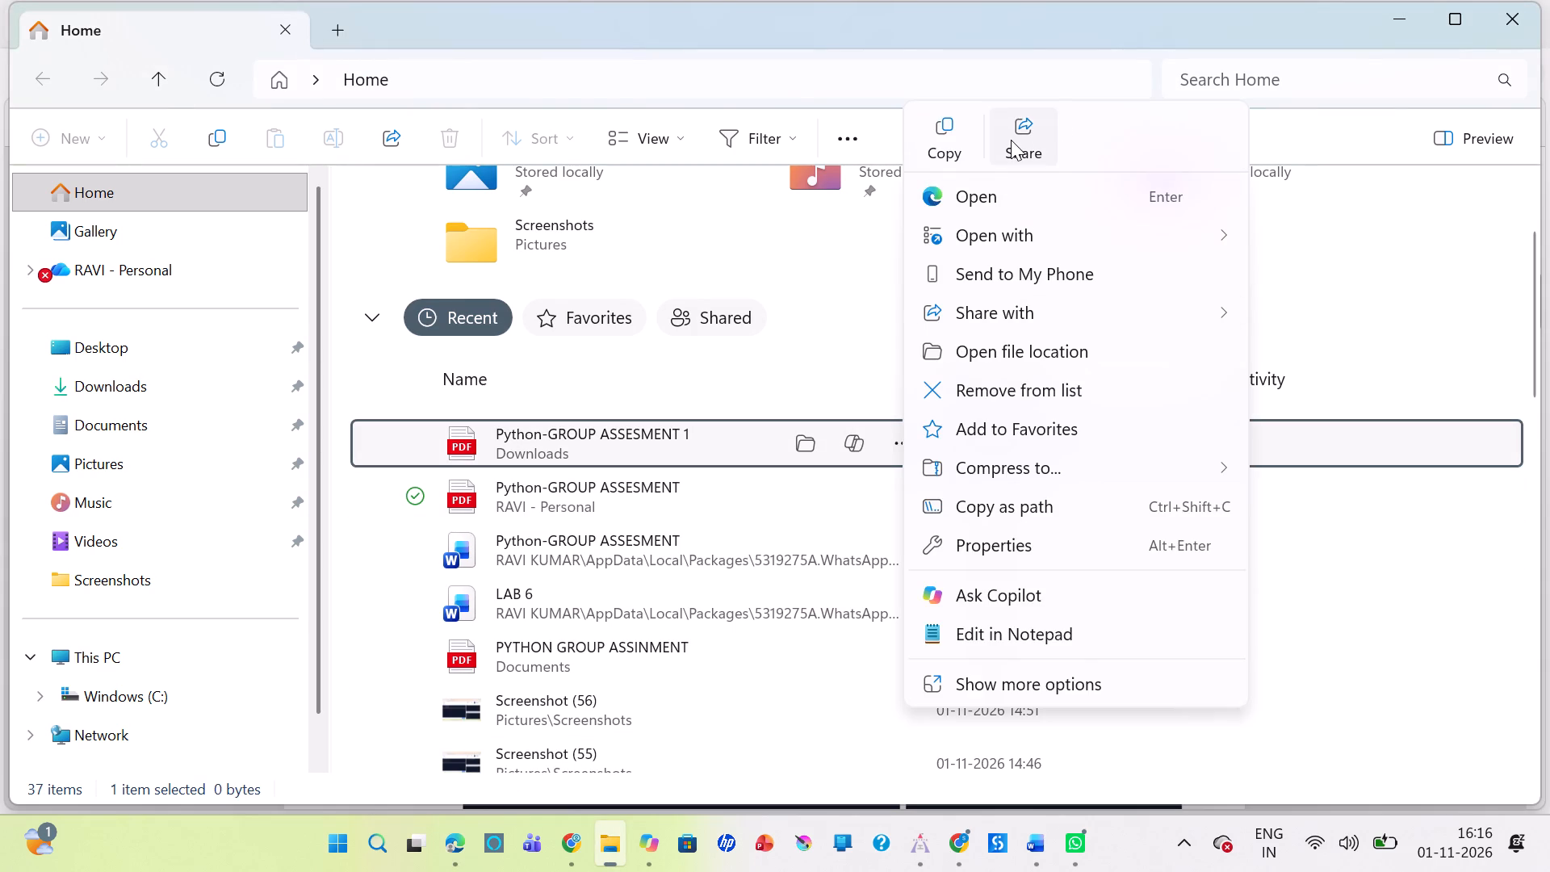
pyautogui.click(1011, 140)
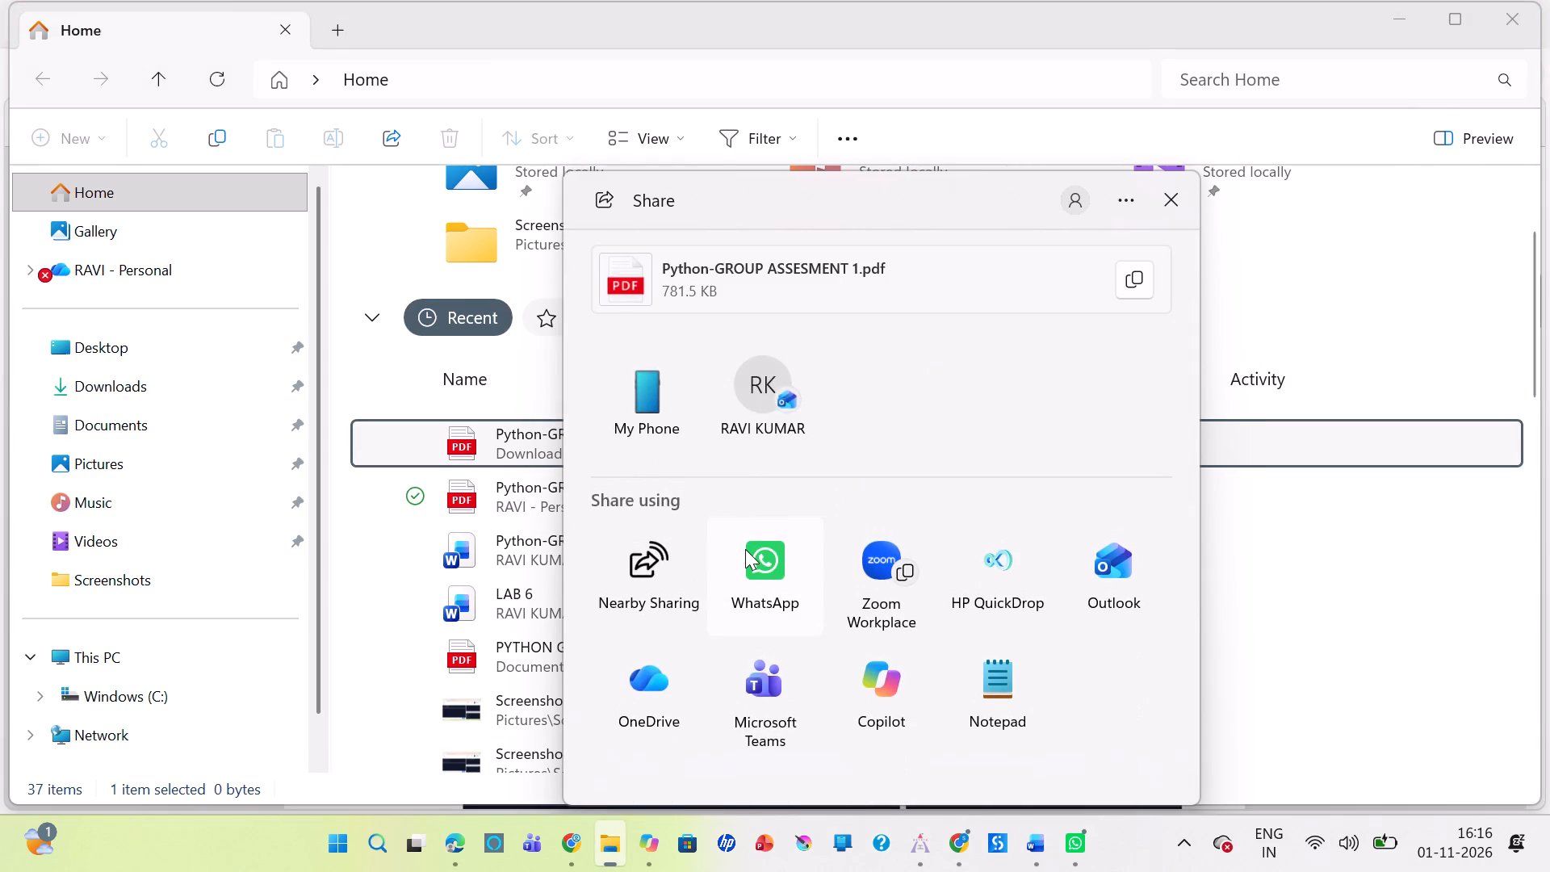
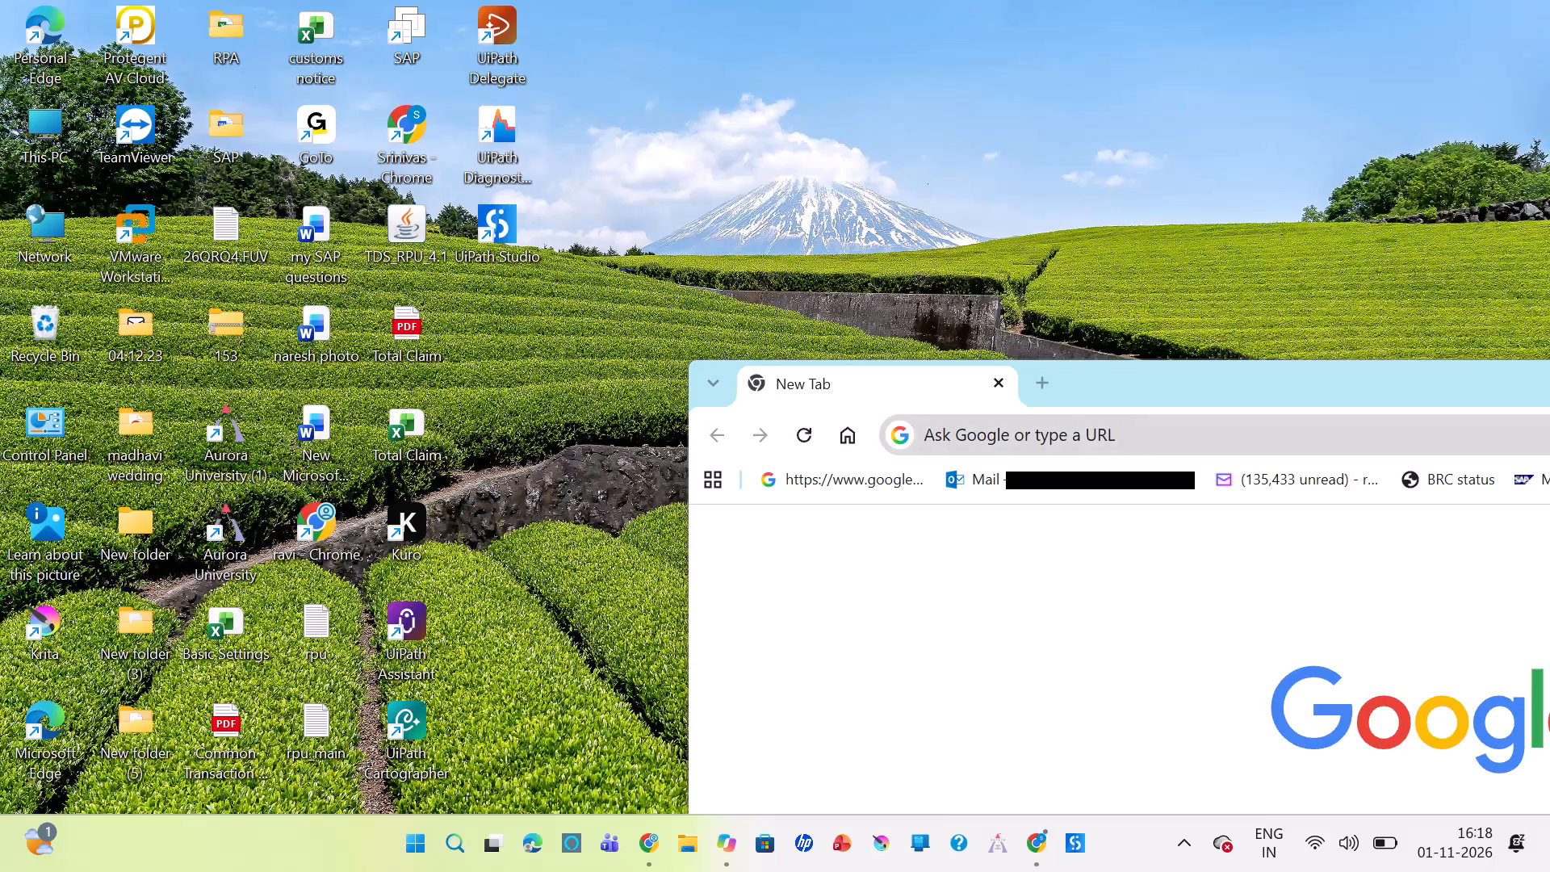
# Close the empty New Tab window in Chrome.
pyautogui.moveTo(1013, 384); pyautogui.dragTo(996, 382)
pyautogui.moveTo(996, 382); pyautogui.dragTo(984, 373)
pyautogui.moveTo(984, 373); pyautogui.dragTo(421, 150)
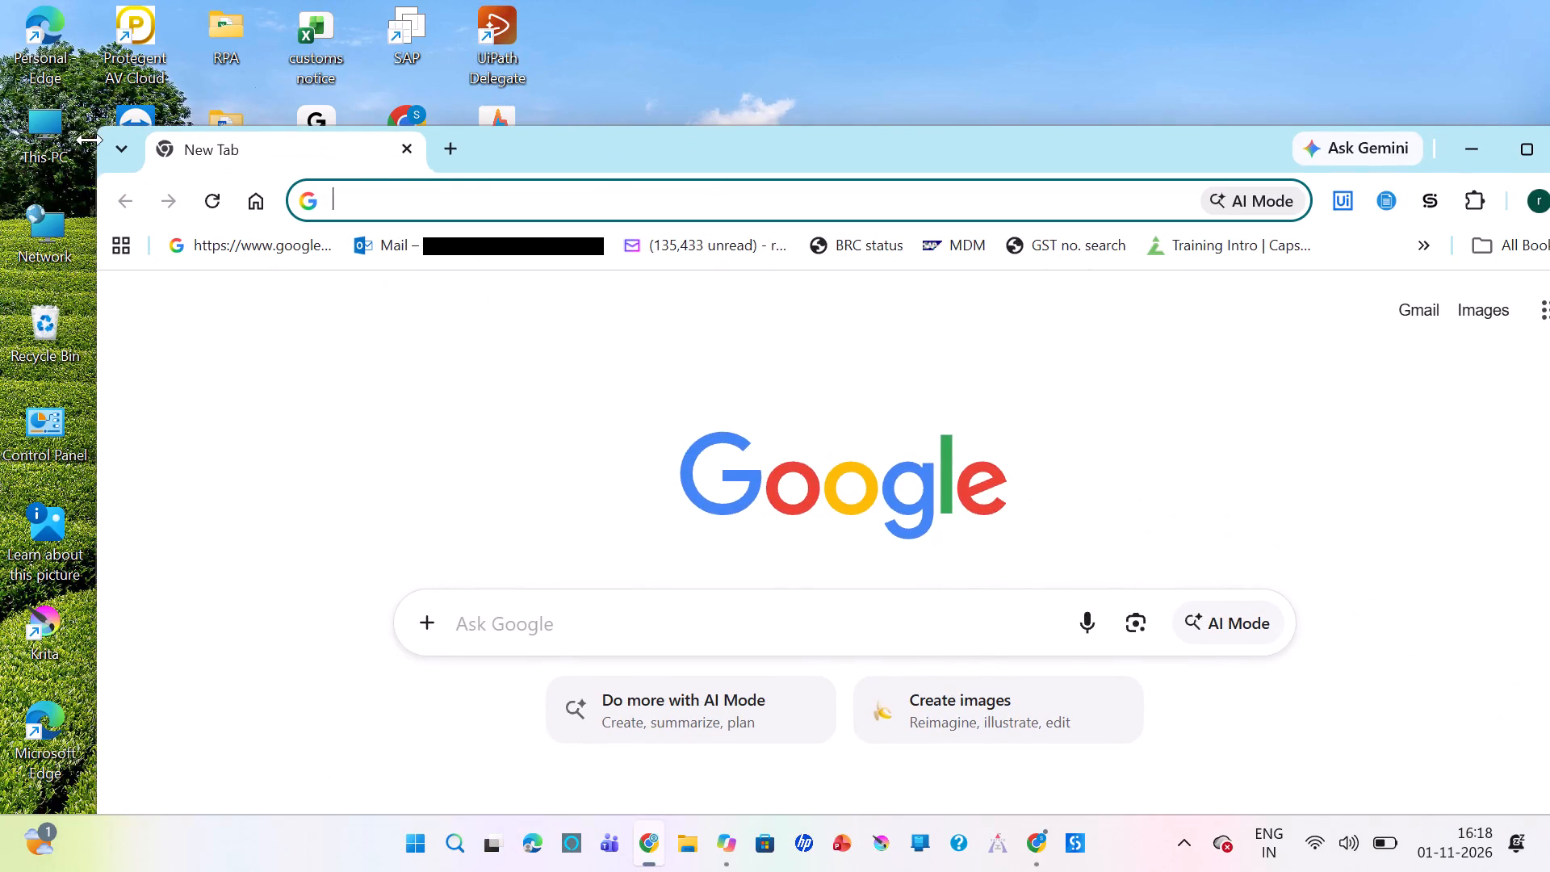
pyautogui.click(400, 145)
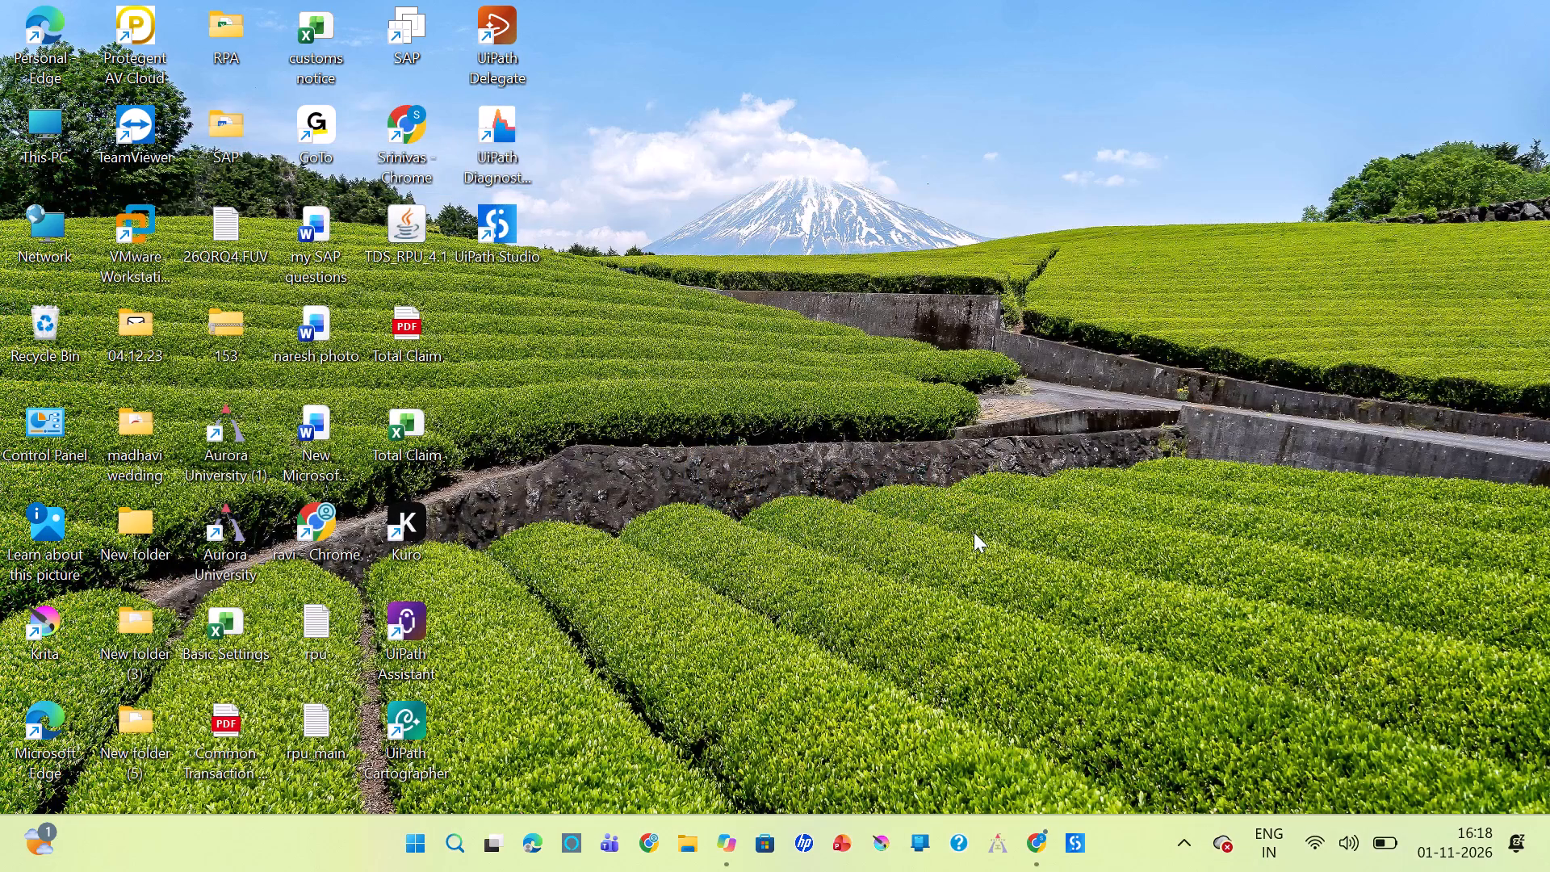
# Close the Copilot window and try to close the Python Exercises Helper window in Chrome.
pyautogui.click(1164, 192)
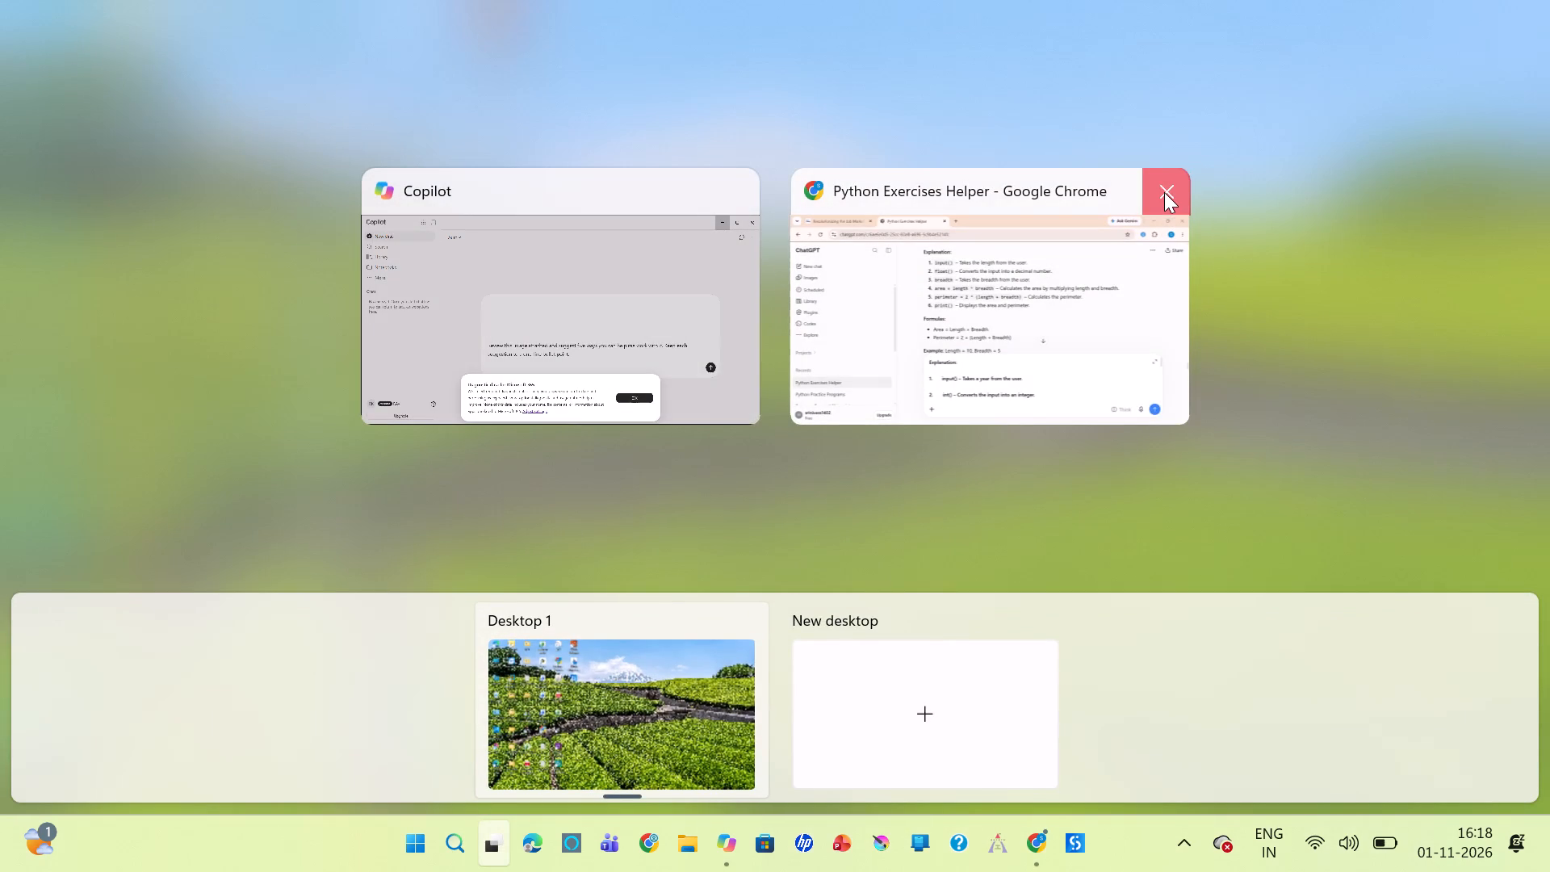
pyautogui.click(754, 178)
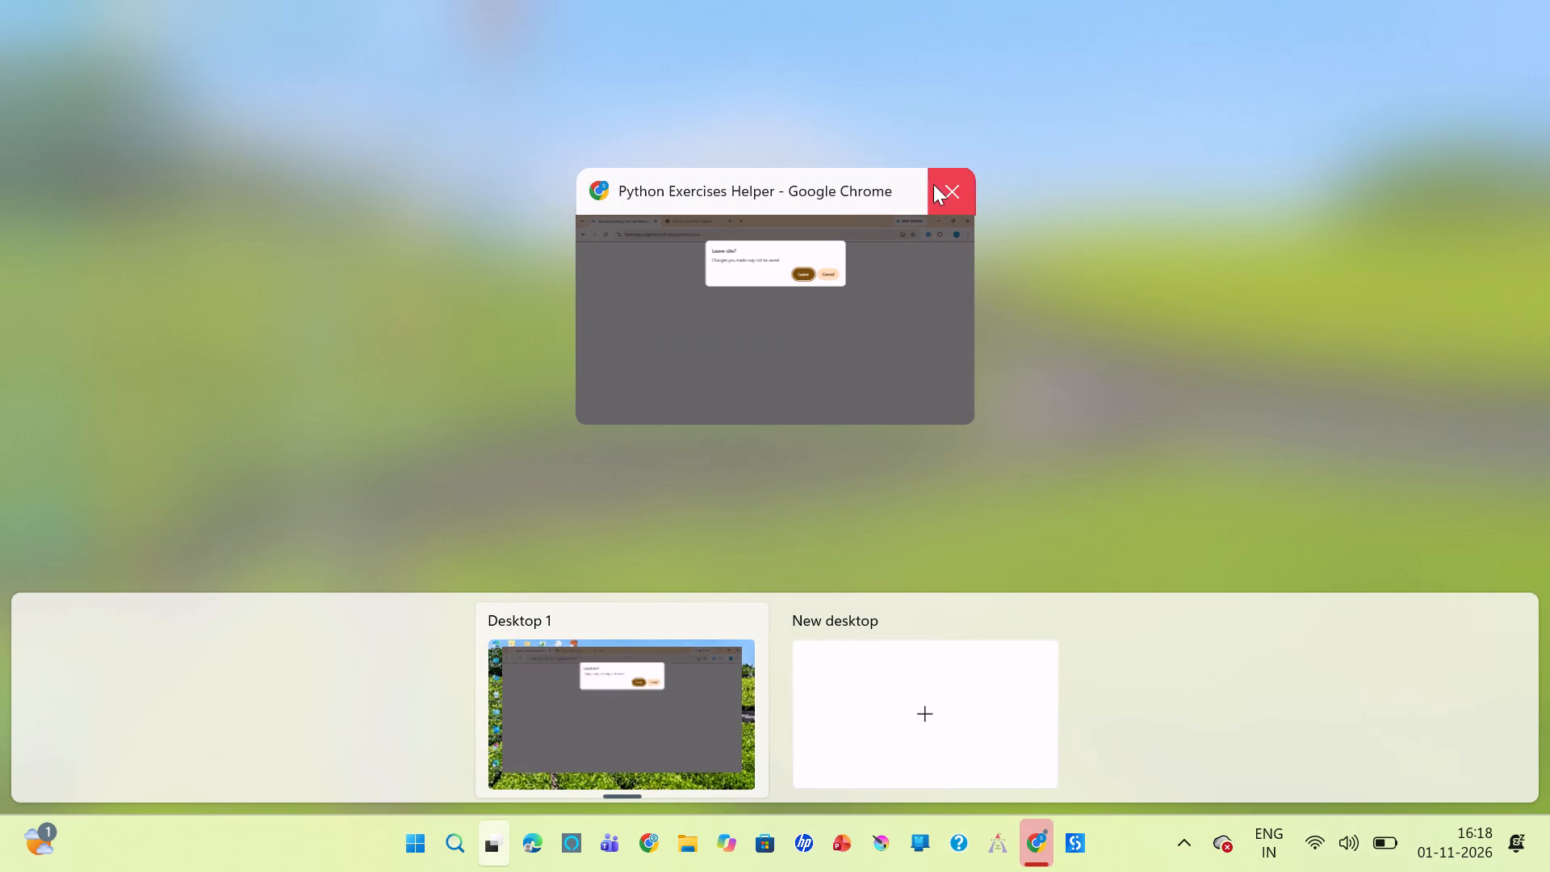
pyautogui.click(965, 180)
pyautogui.rightClick(1080, 351)
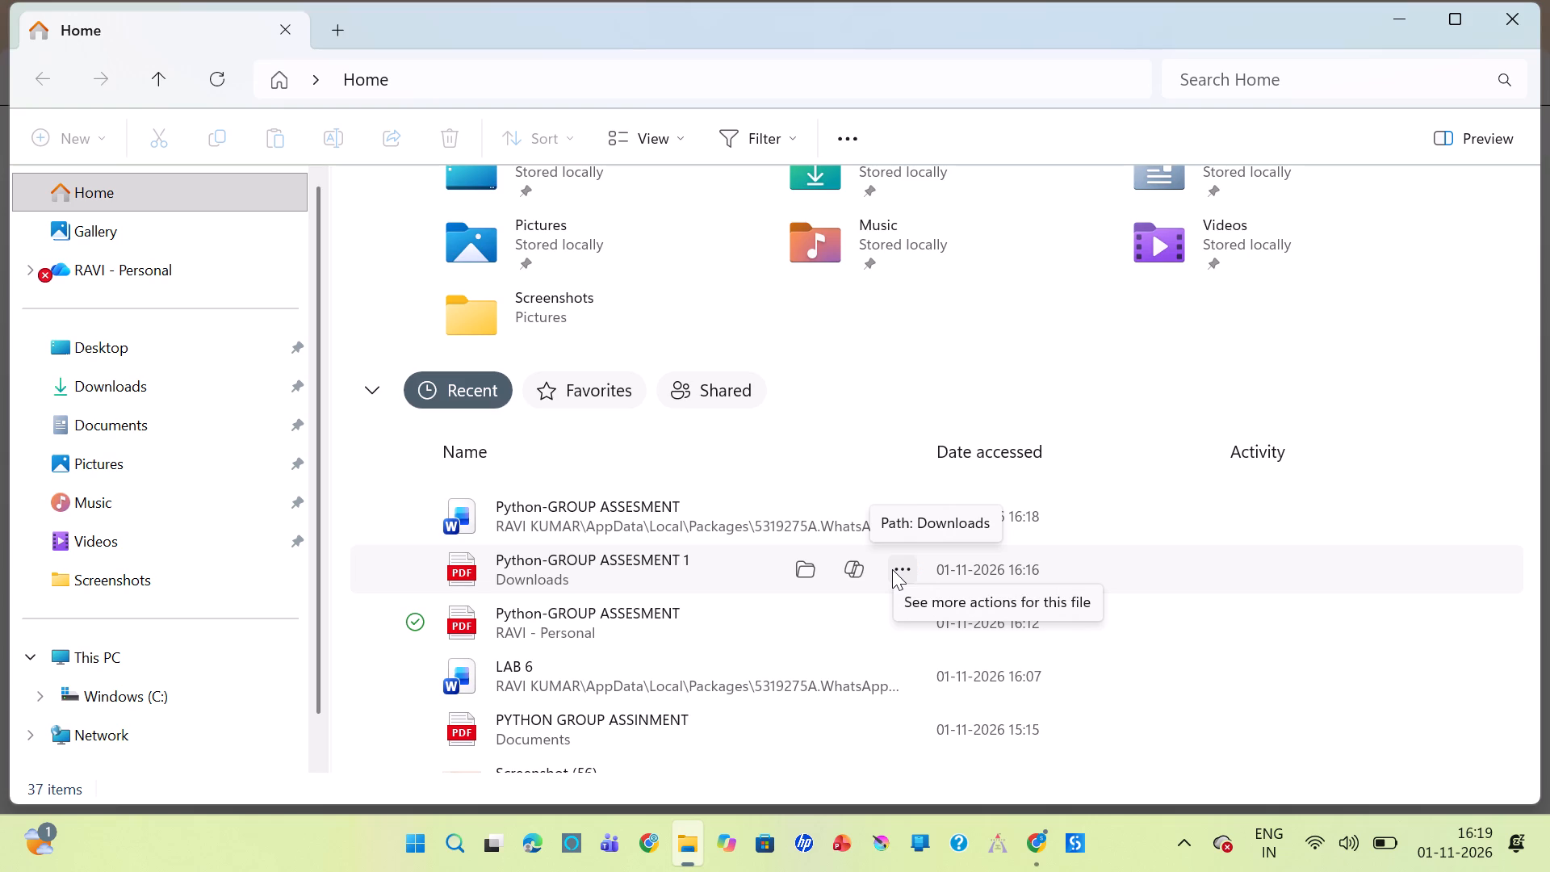
pyautogui.click(902, 565)
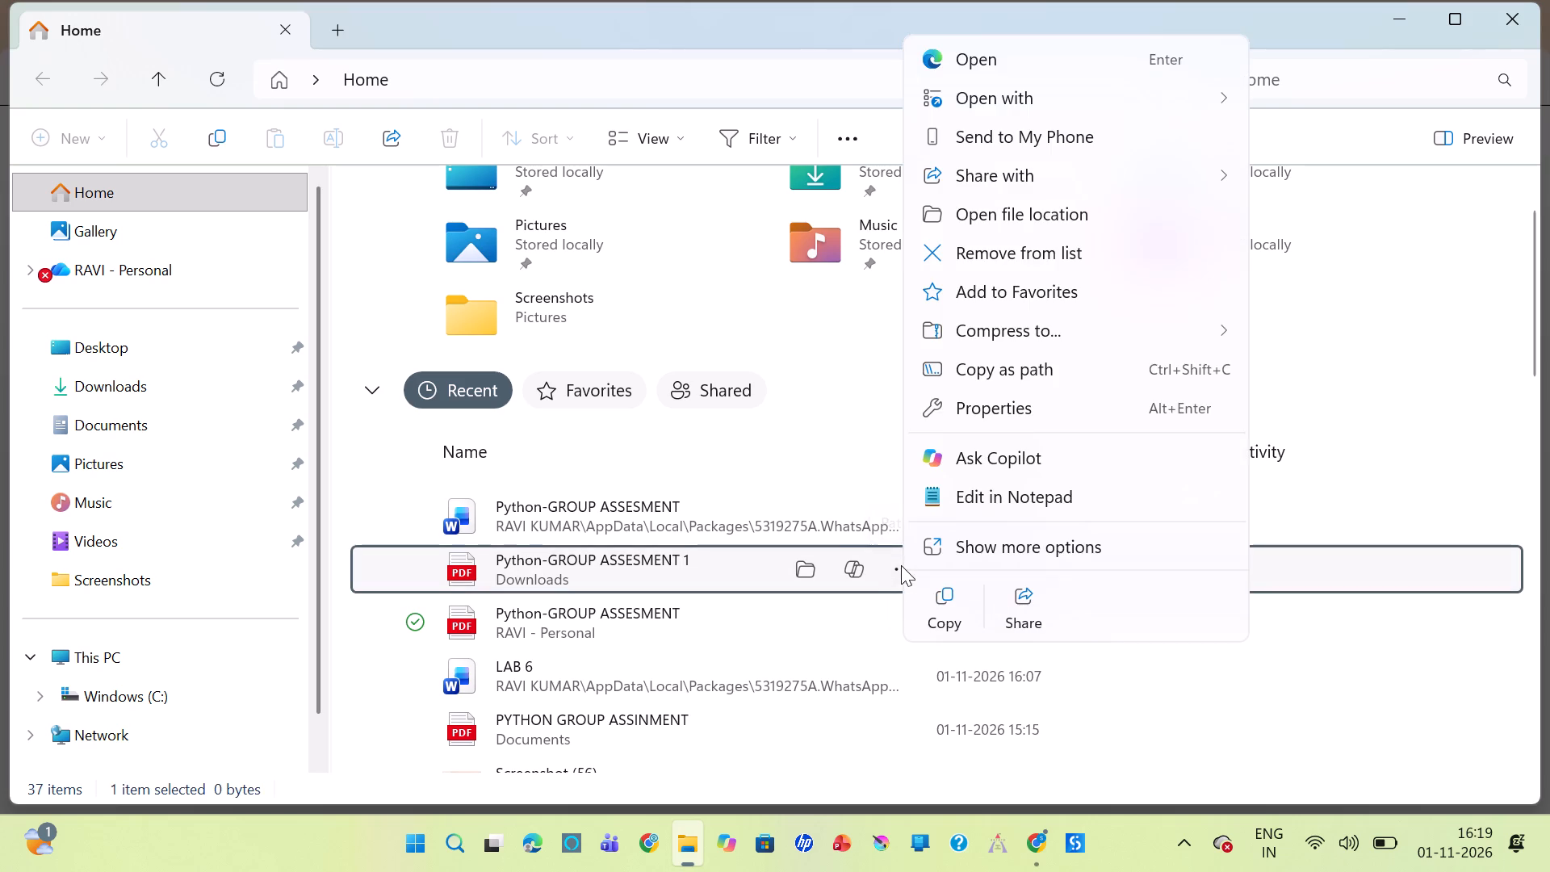
pyautogui.click(1045, 103)
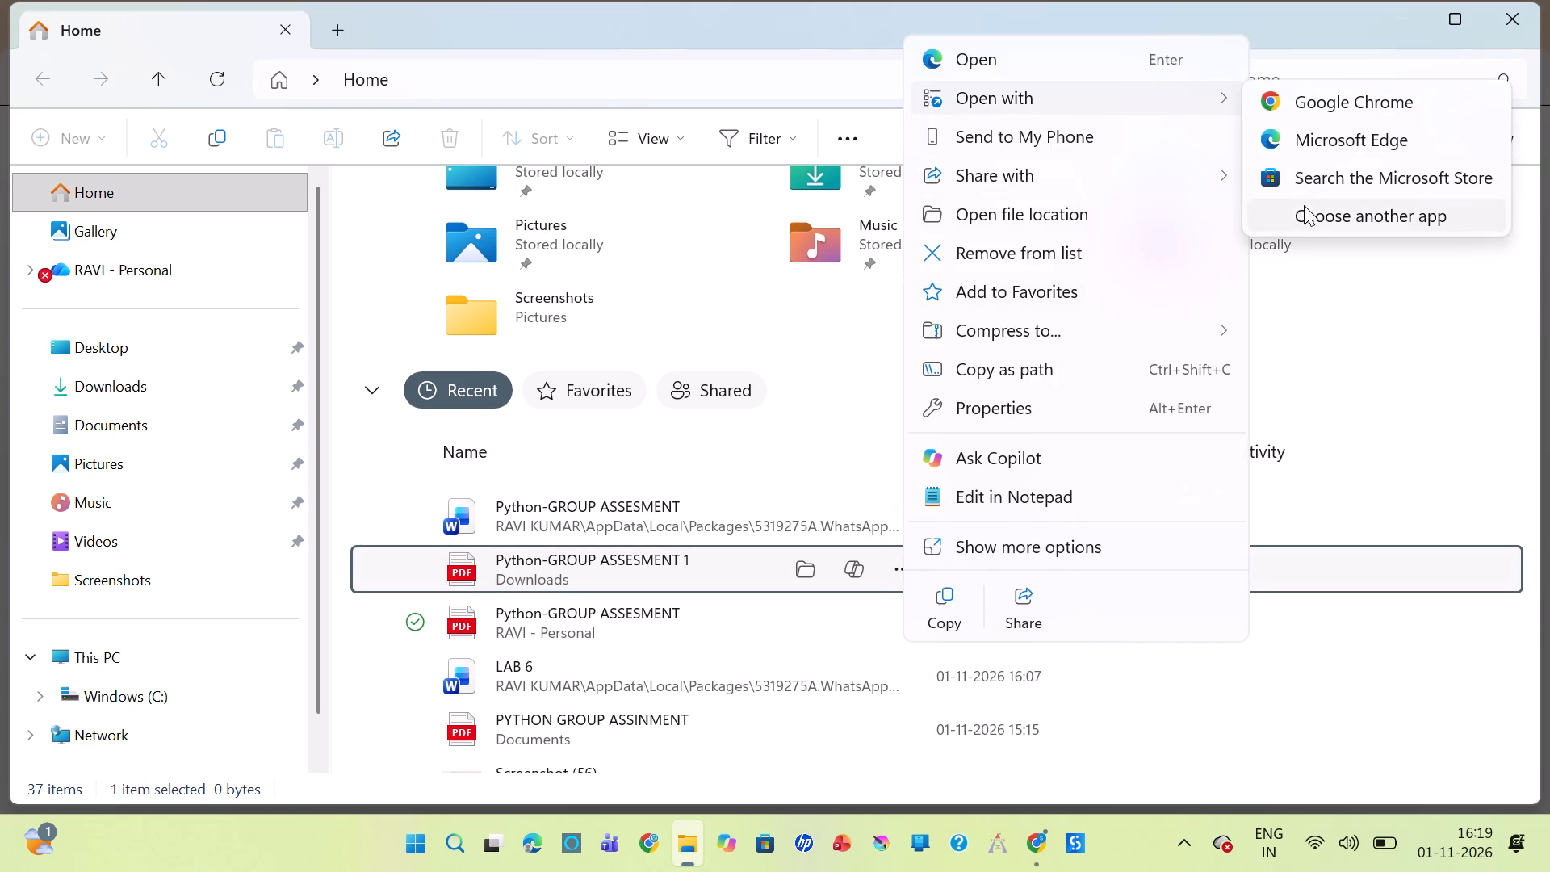
pyautogui.click(1304, 206)
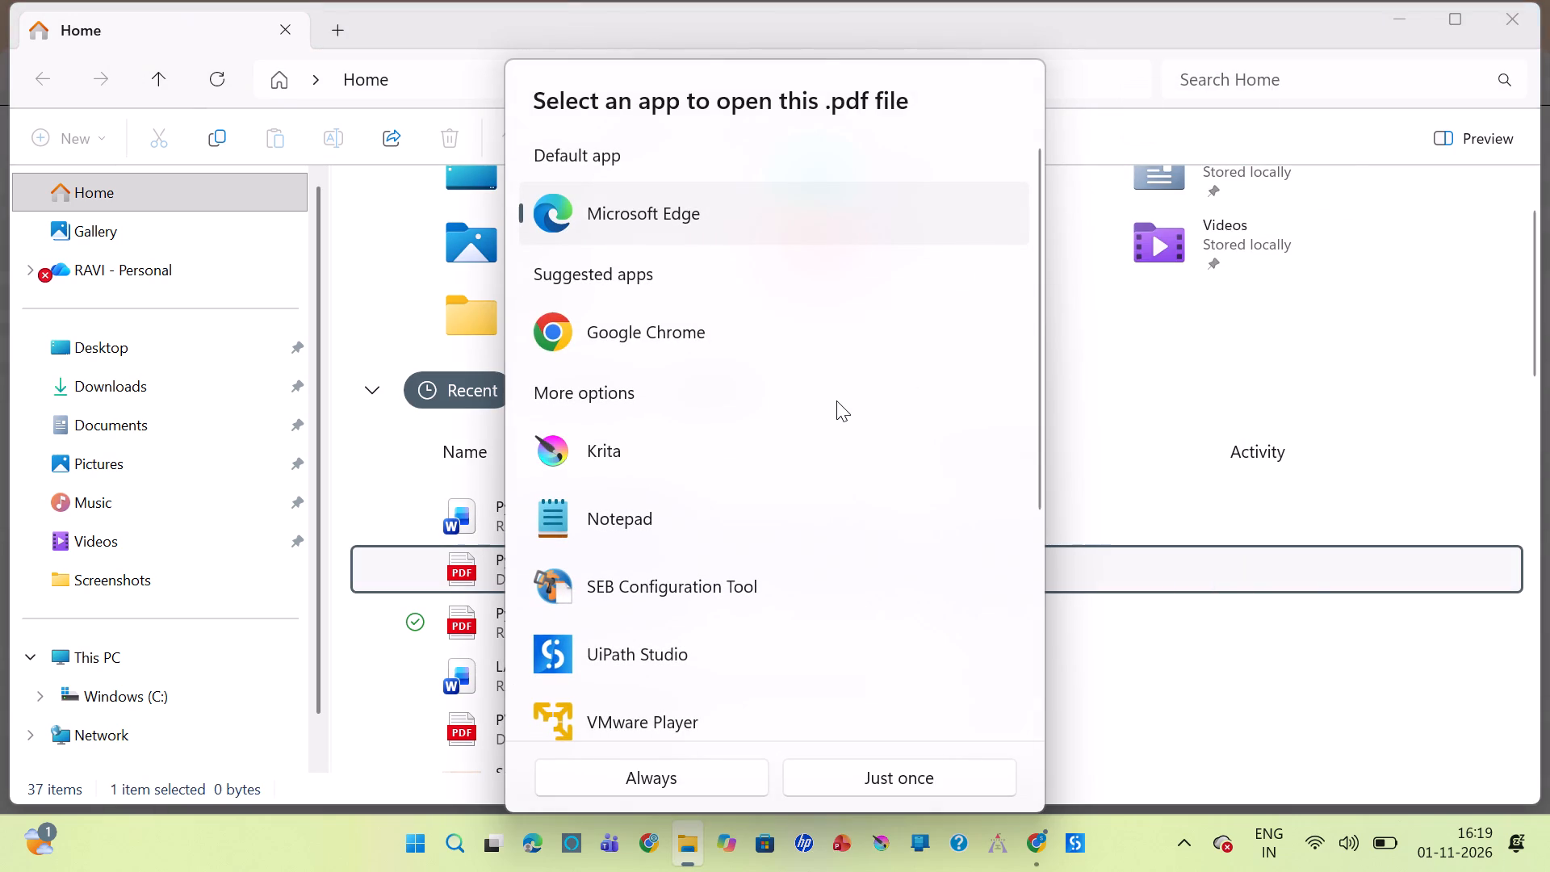
pyautogui.scroll(-4, 713, 513)
pyautogui.click(687, 560)
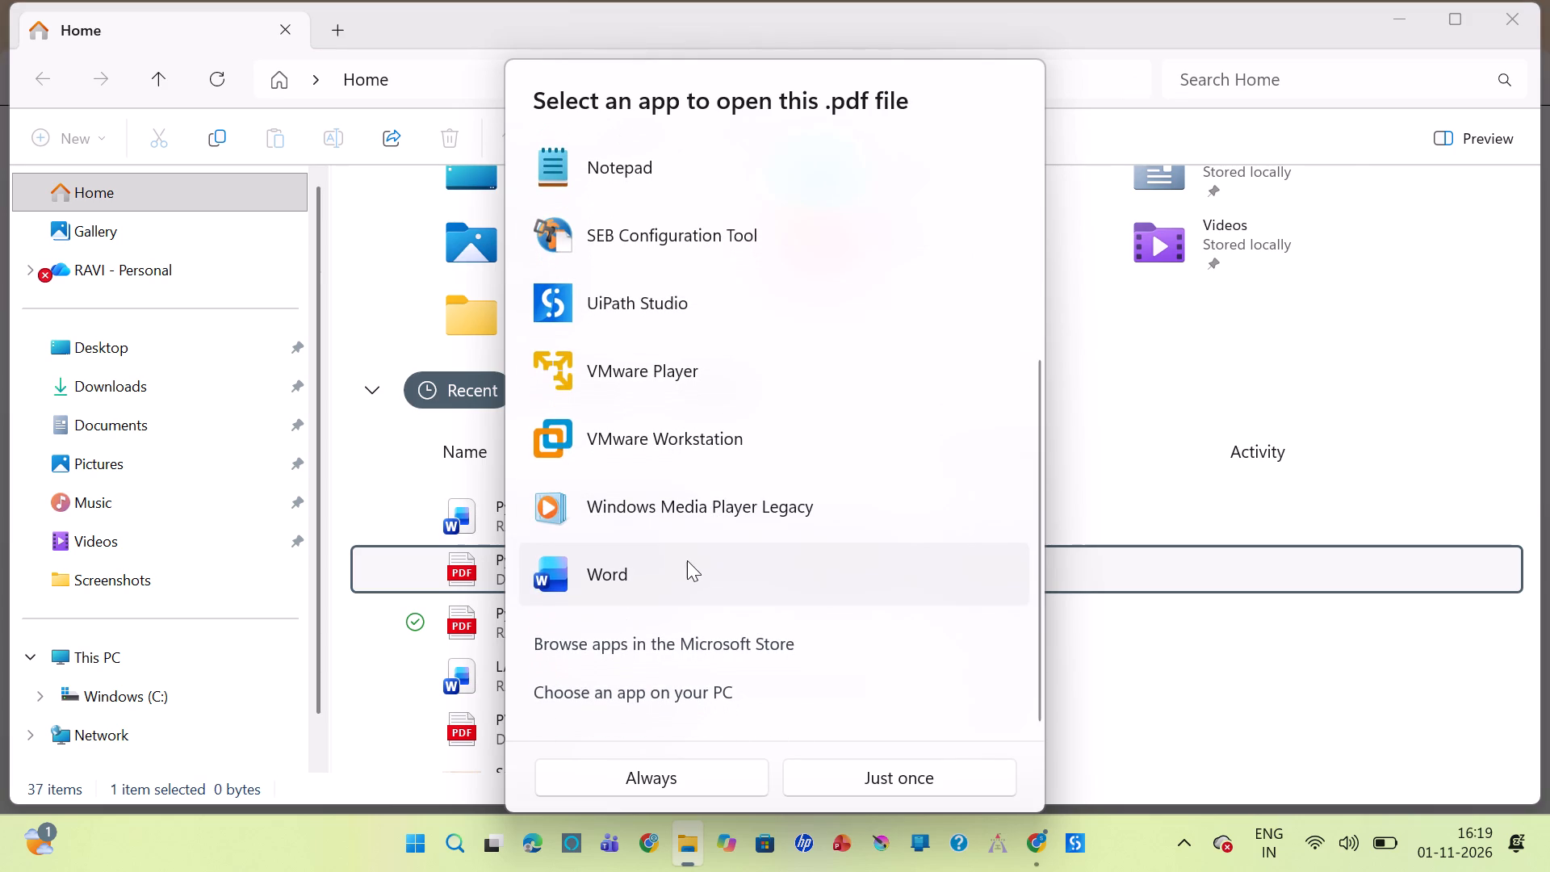
pyautogui.click(897, 785)
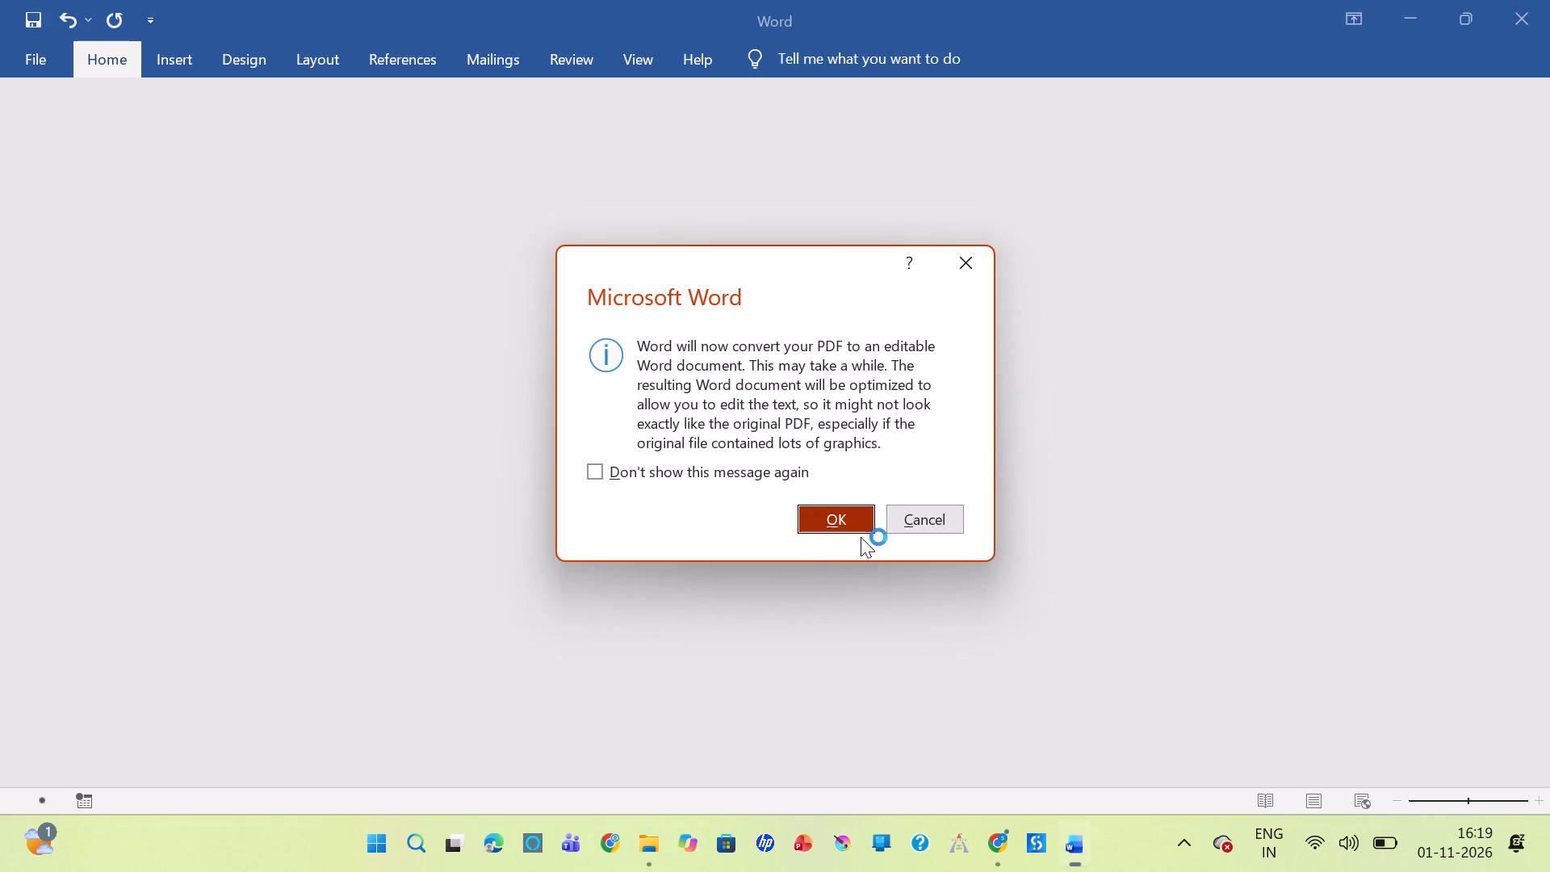
pyautogui.click(852, 526)
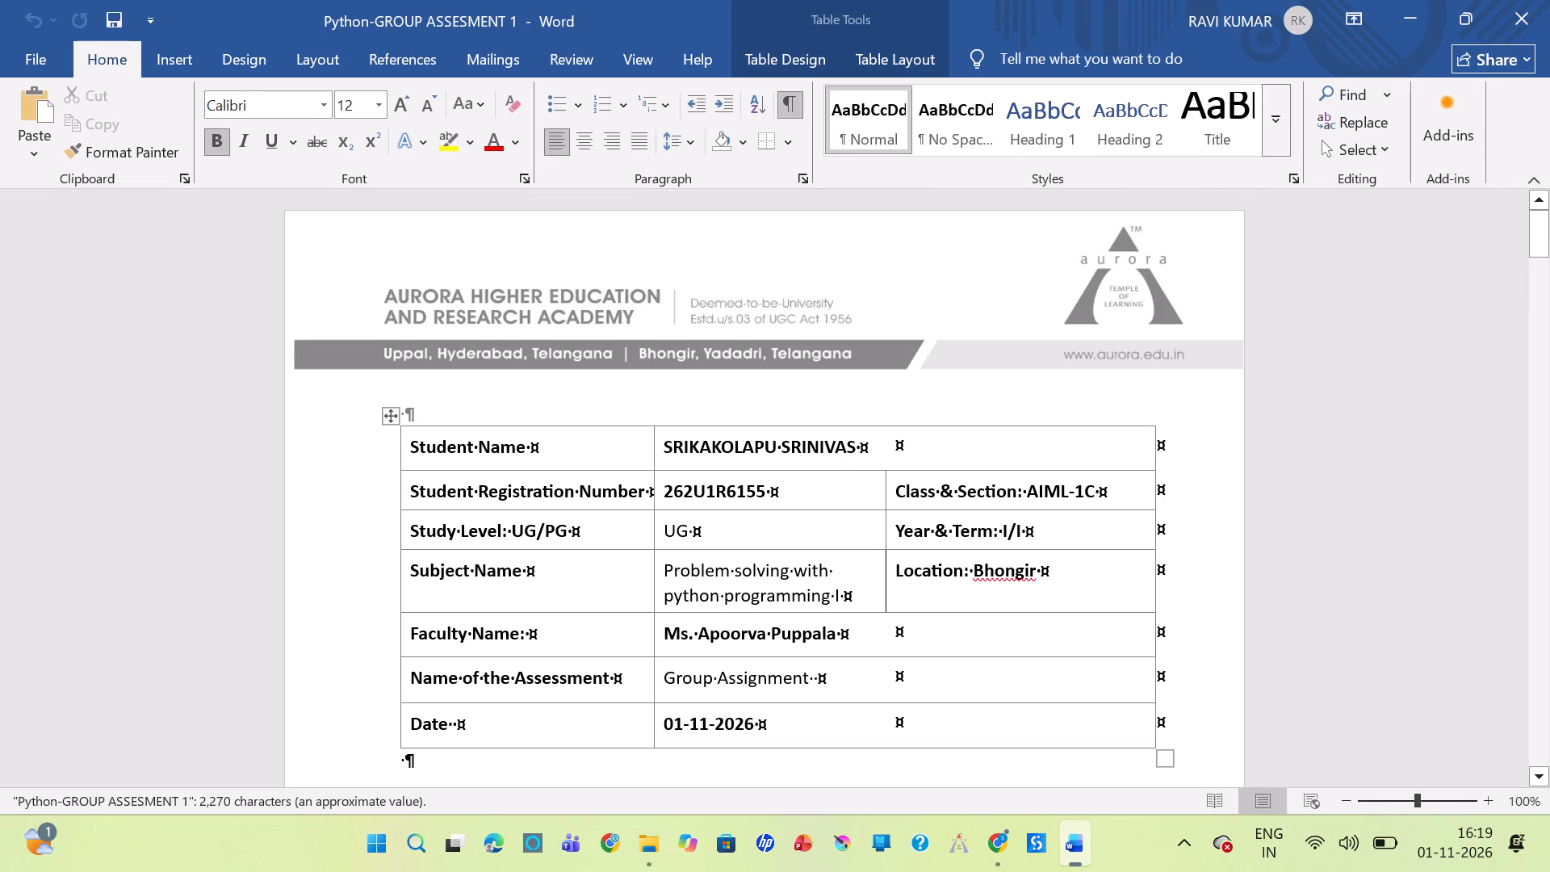
# Delete the trailing space after the student's name in the details table.
pyautogui.click(868, 452)
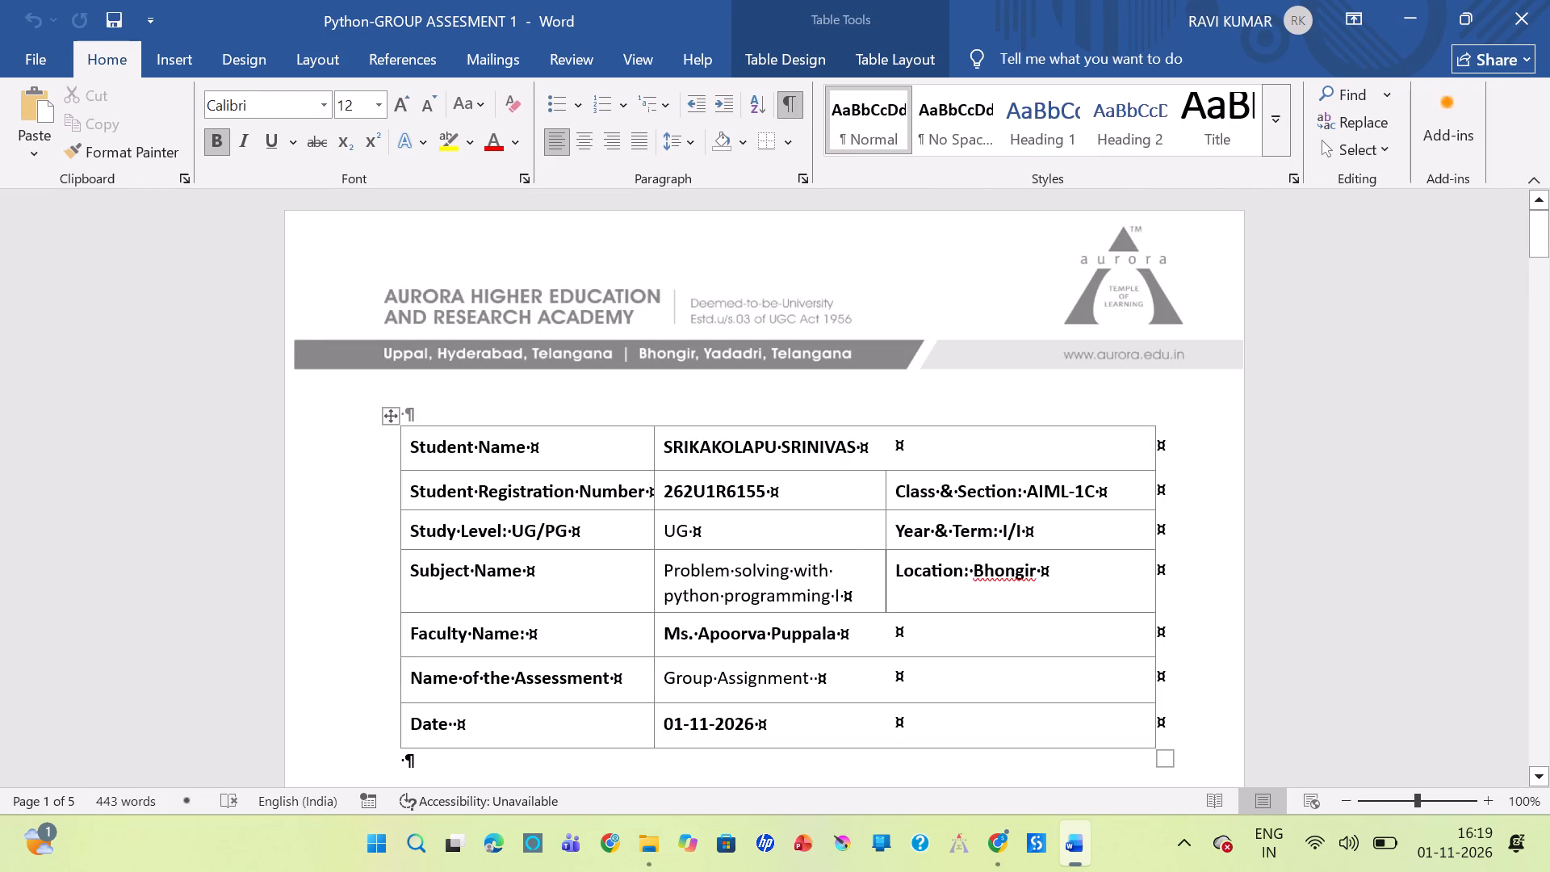
pyautogui.press('BackSpace')
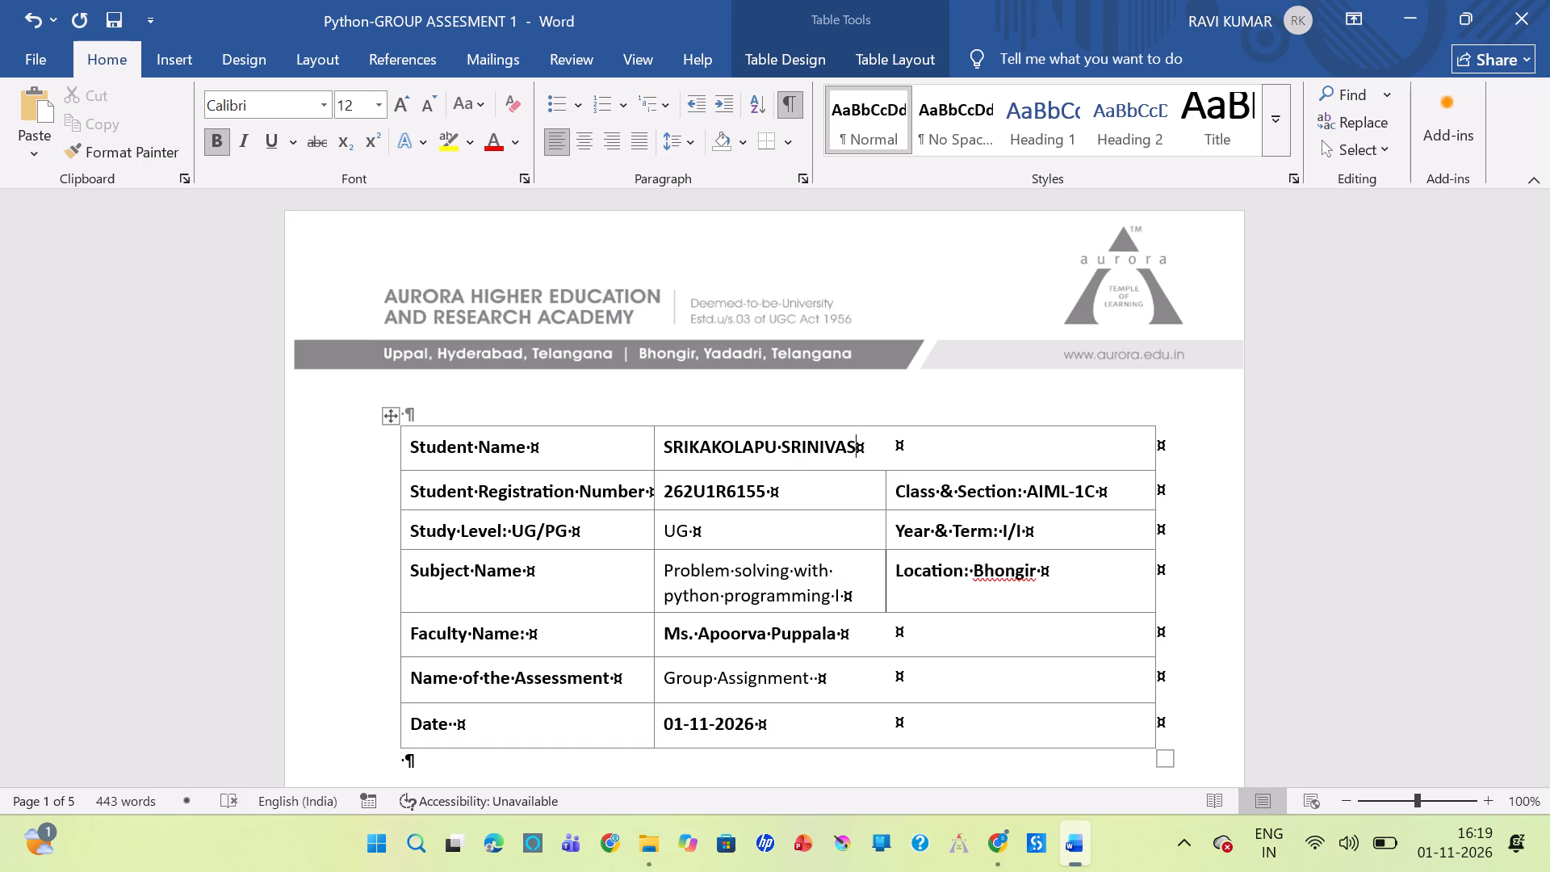
# Examine the converted document through its last page, checking the code, output screenshots and explanations of each exercise.
pyautogui.scroll(-2, 868, 452)
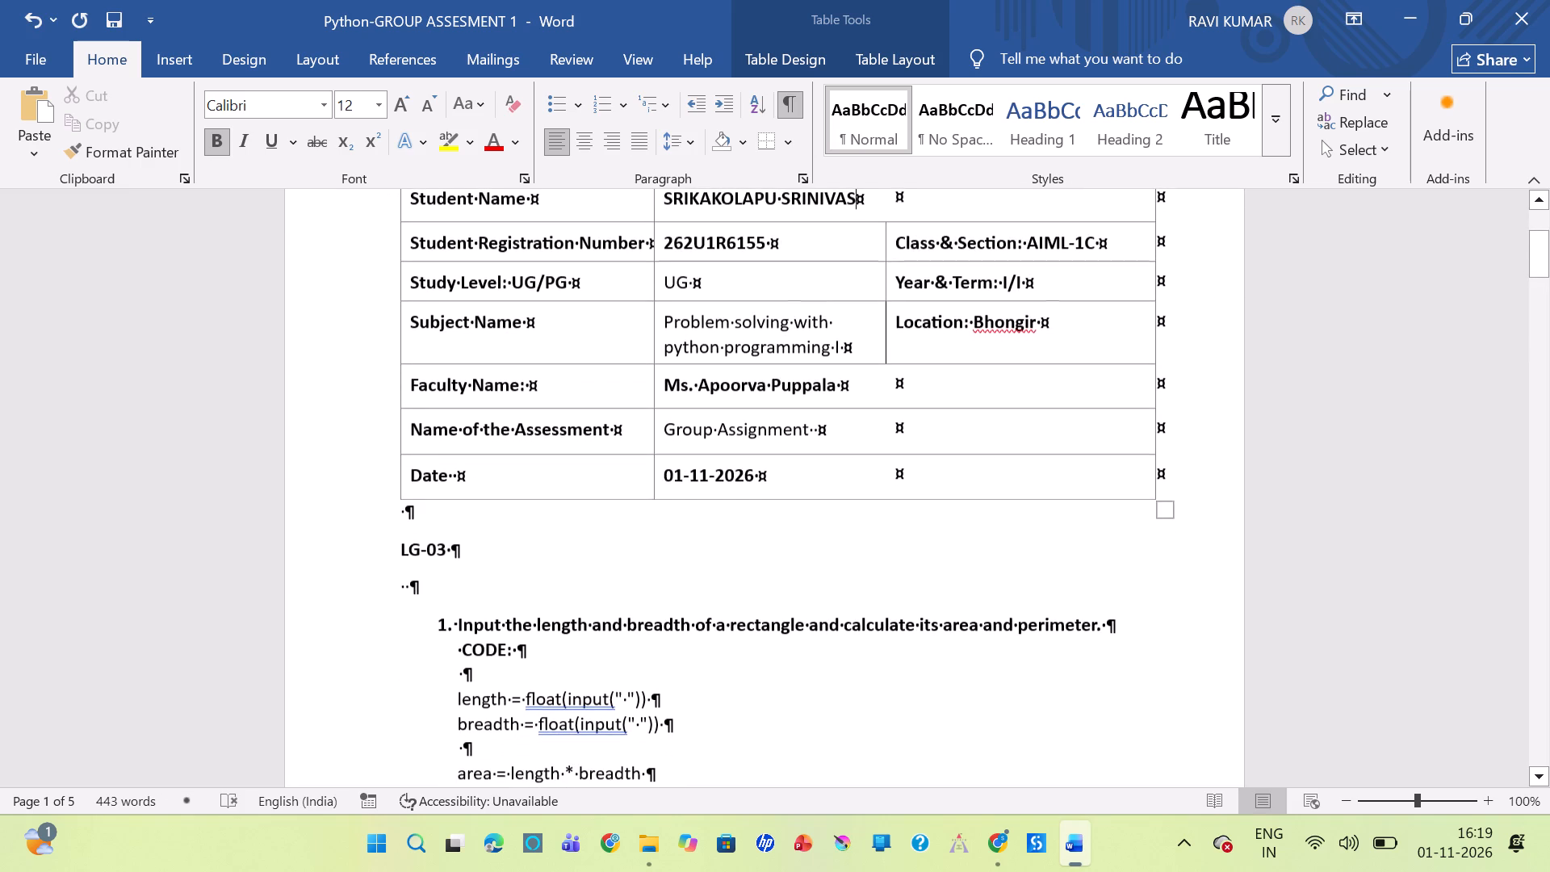
pyautogui.scroll(-12, 868, 452)
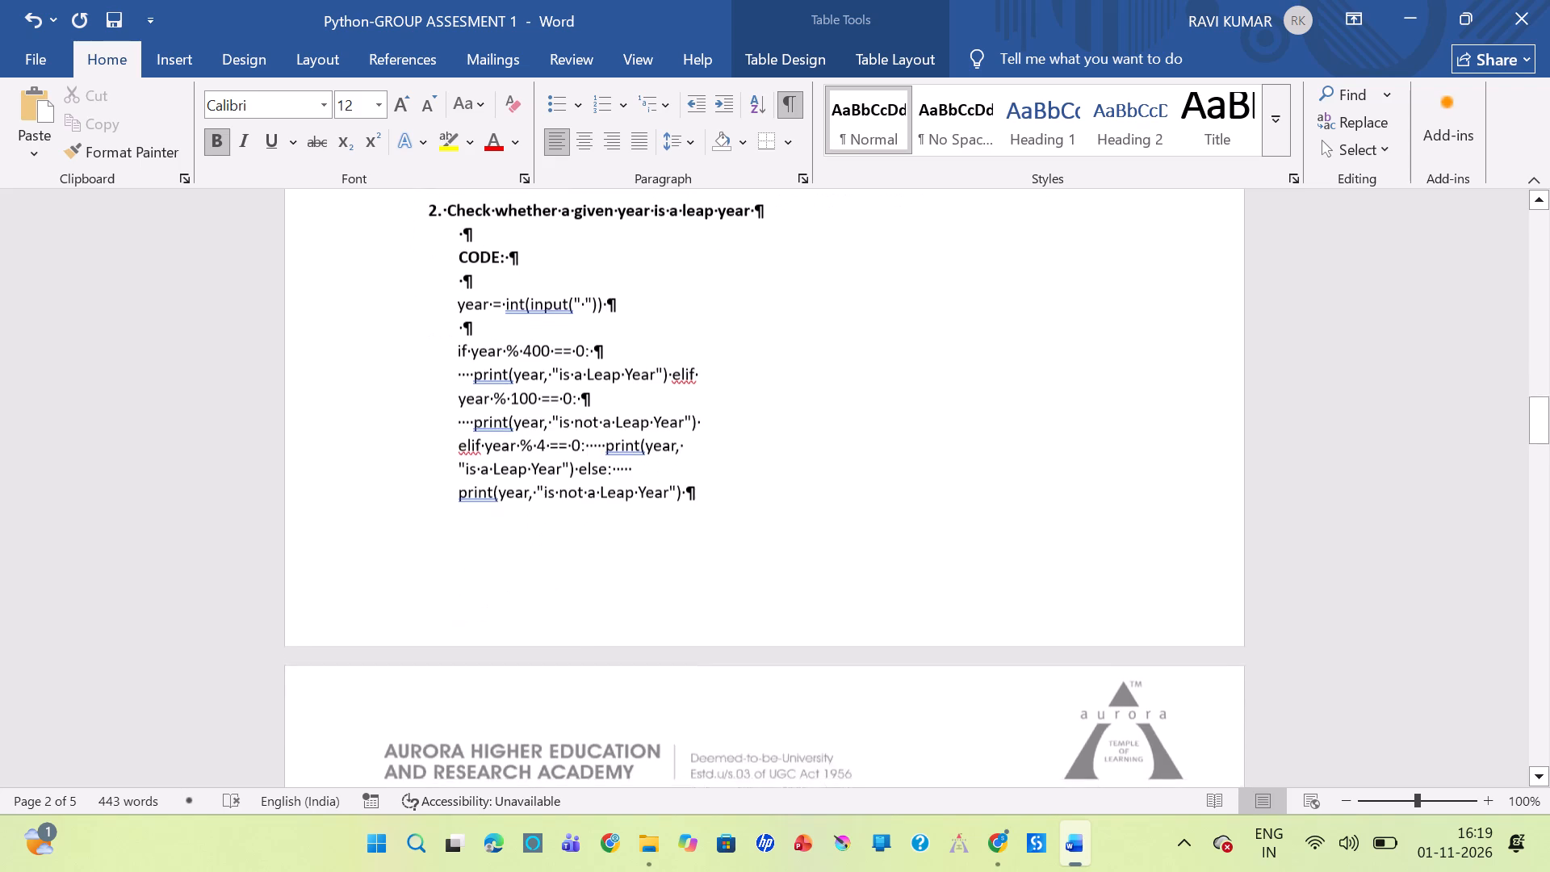
pyautogui.scroll(-4, 868, 452)
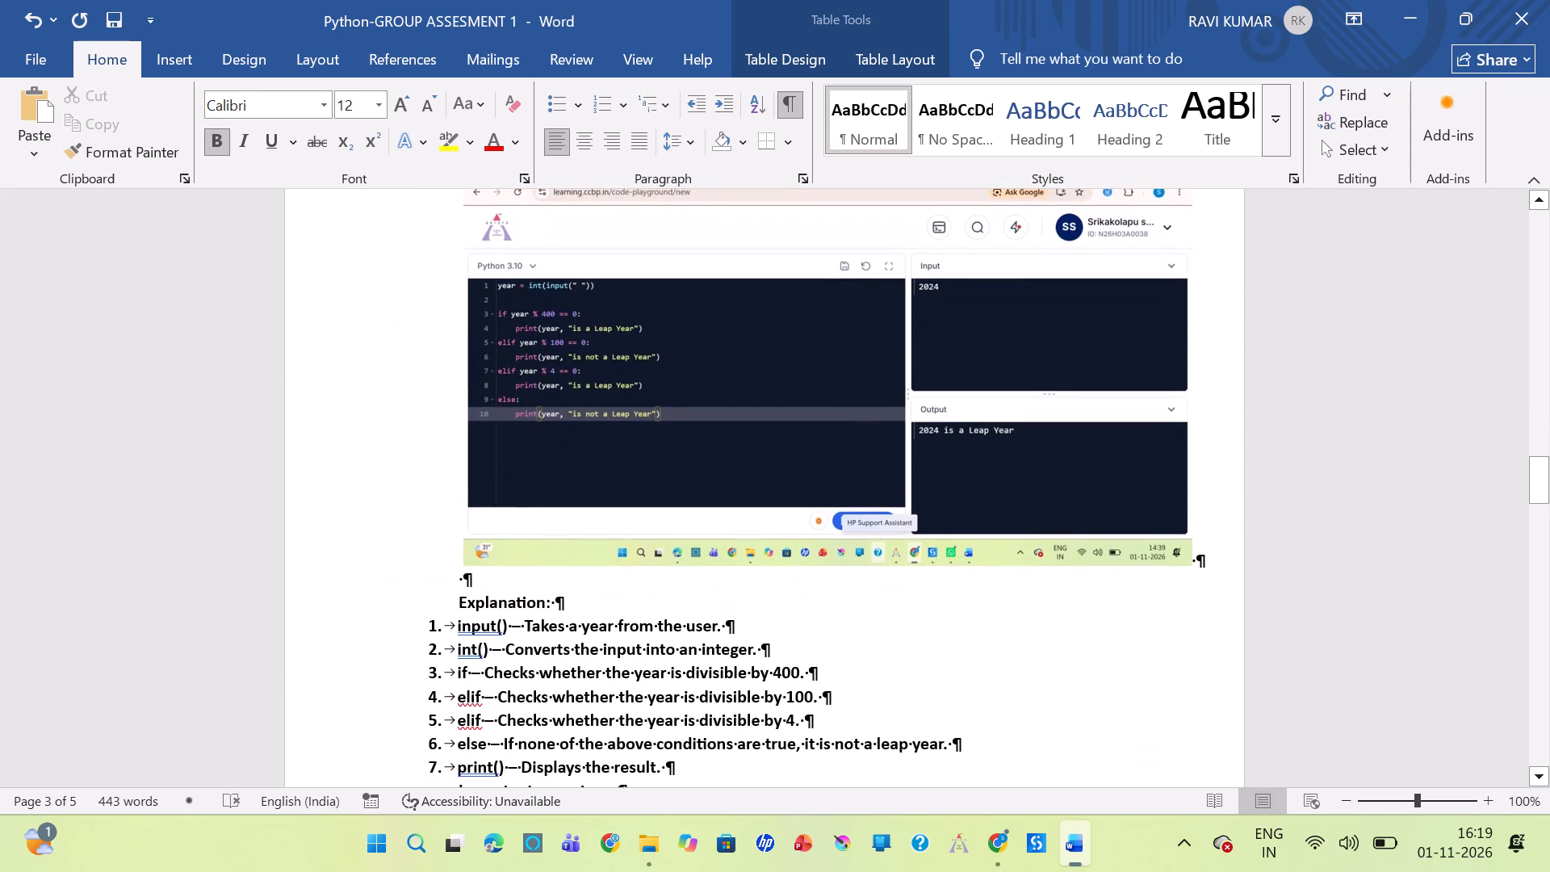
pyautogui.scroll(-6, 868, 452)
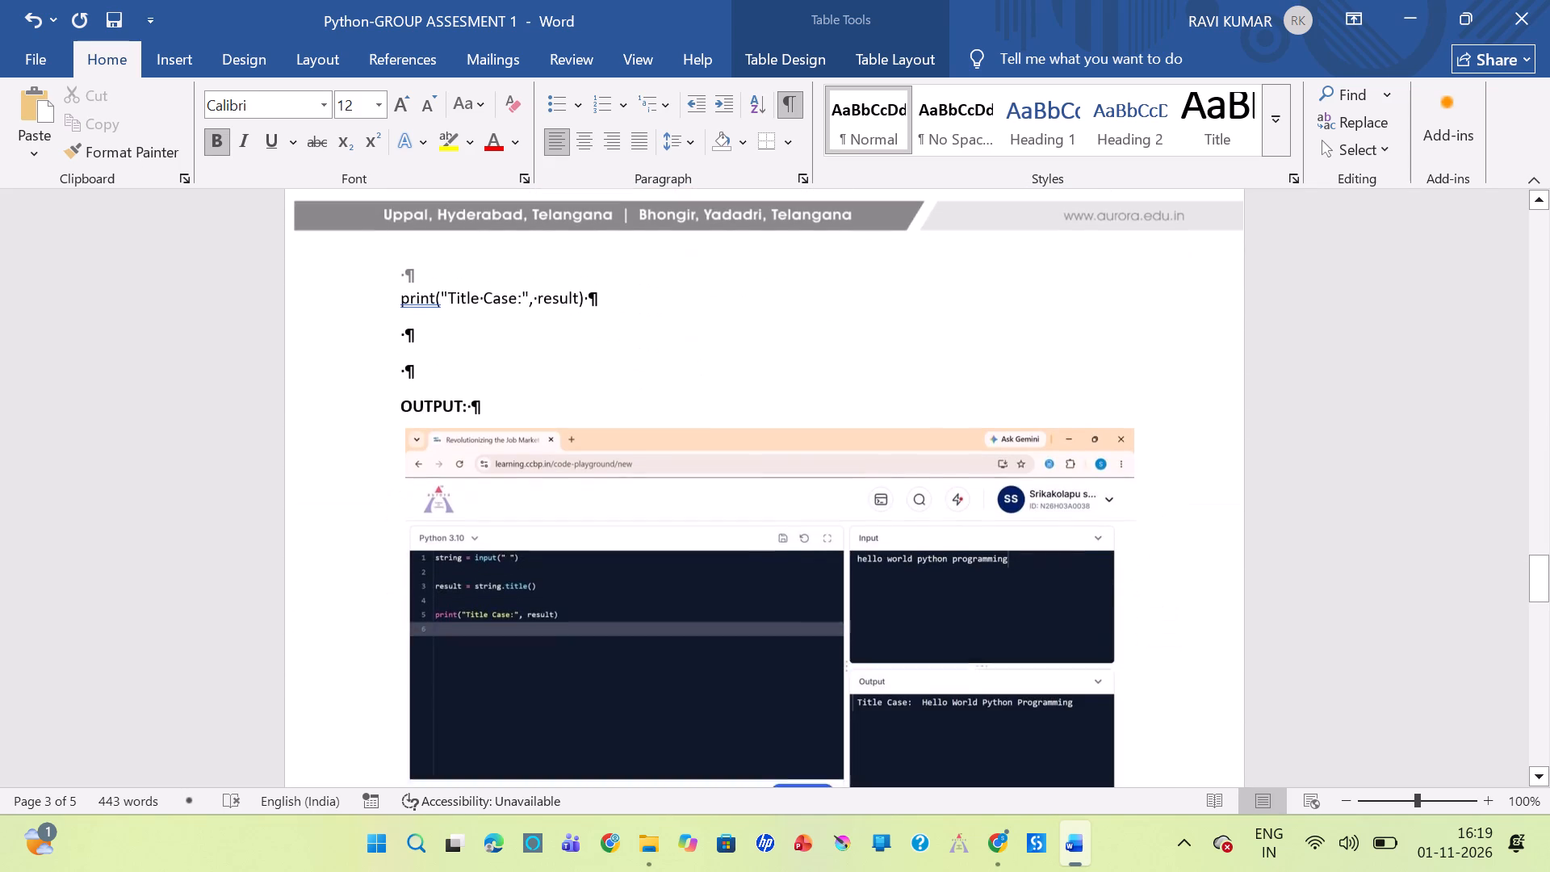
pyautogui.scroll(-4, 868, 452)
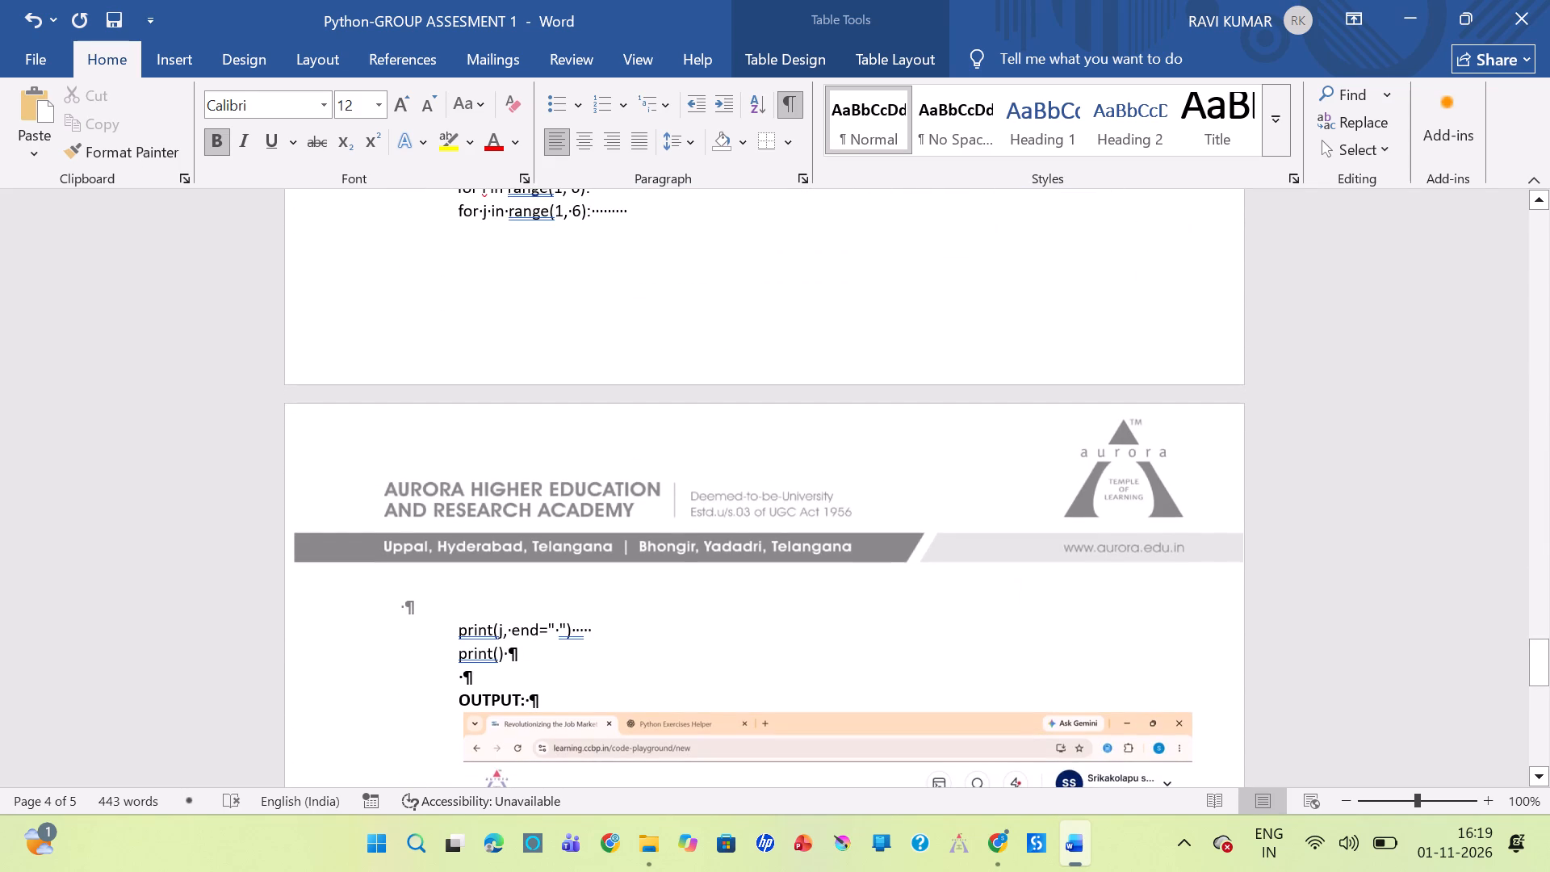
pyautogui.click(437, 598)
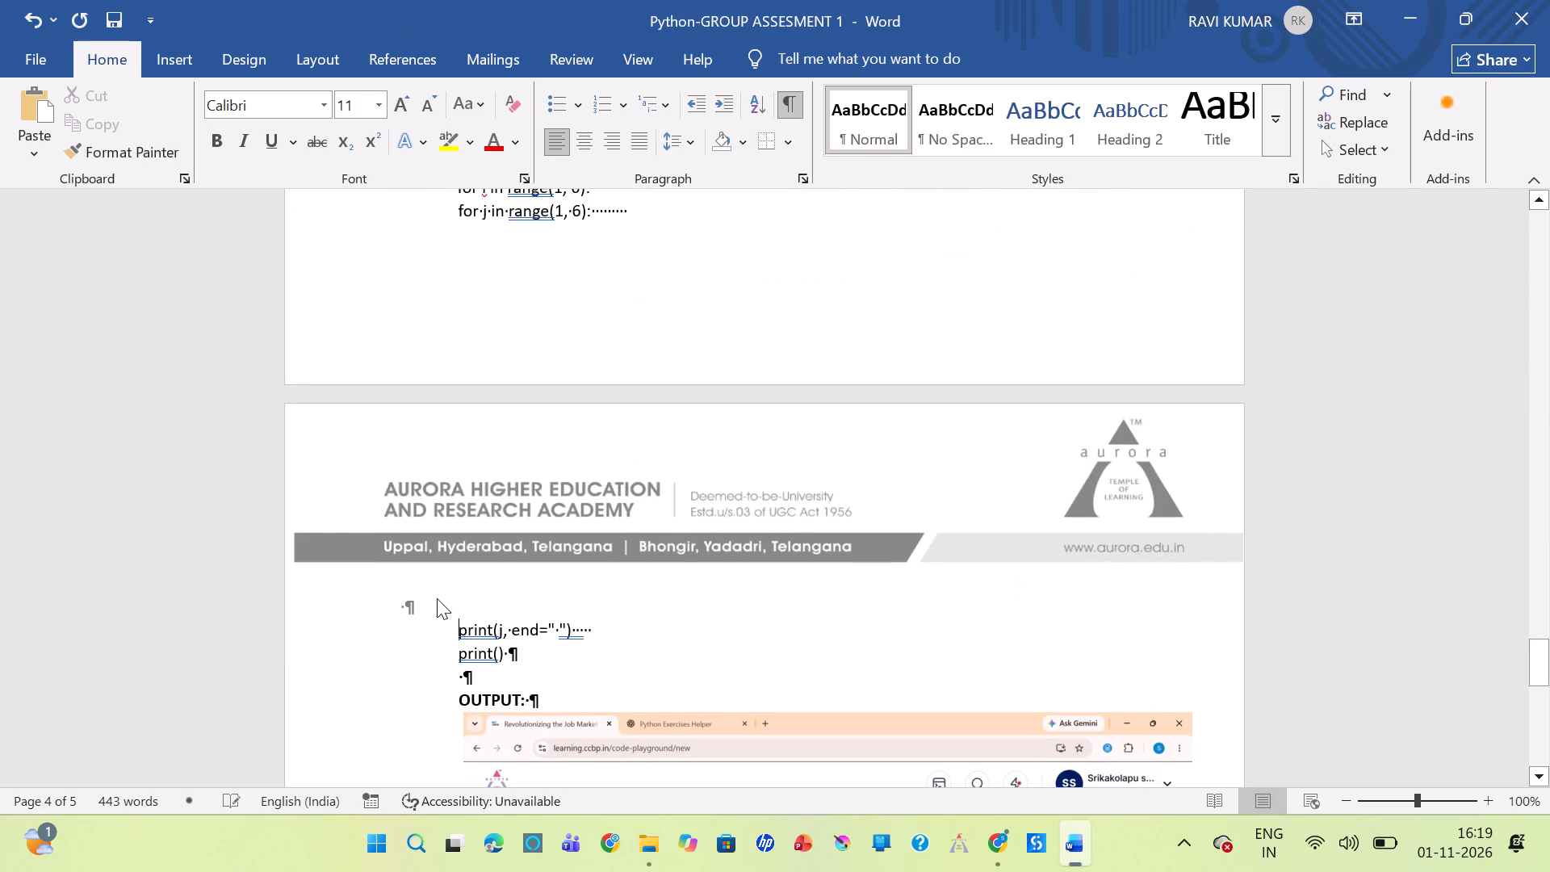
pyautogui.click(527, 642)
pyautogui.click(546, 652)
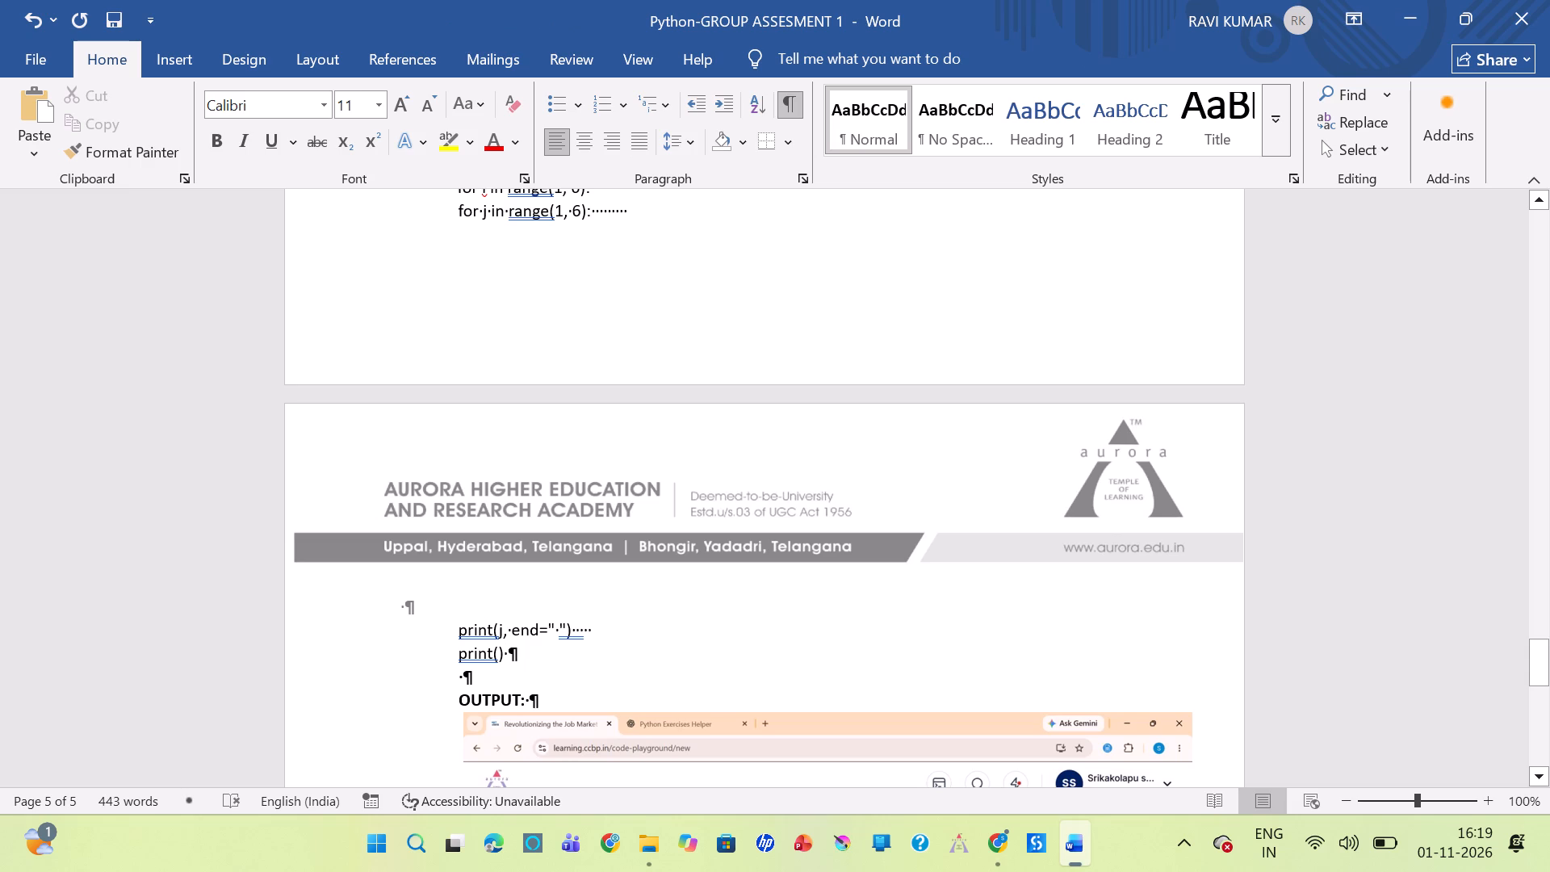
pyautogui.click(546, 652)
pyautogui.scroll(-13, 546, 652)
pyautogui.scroll(4, 546, 652)
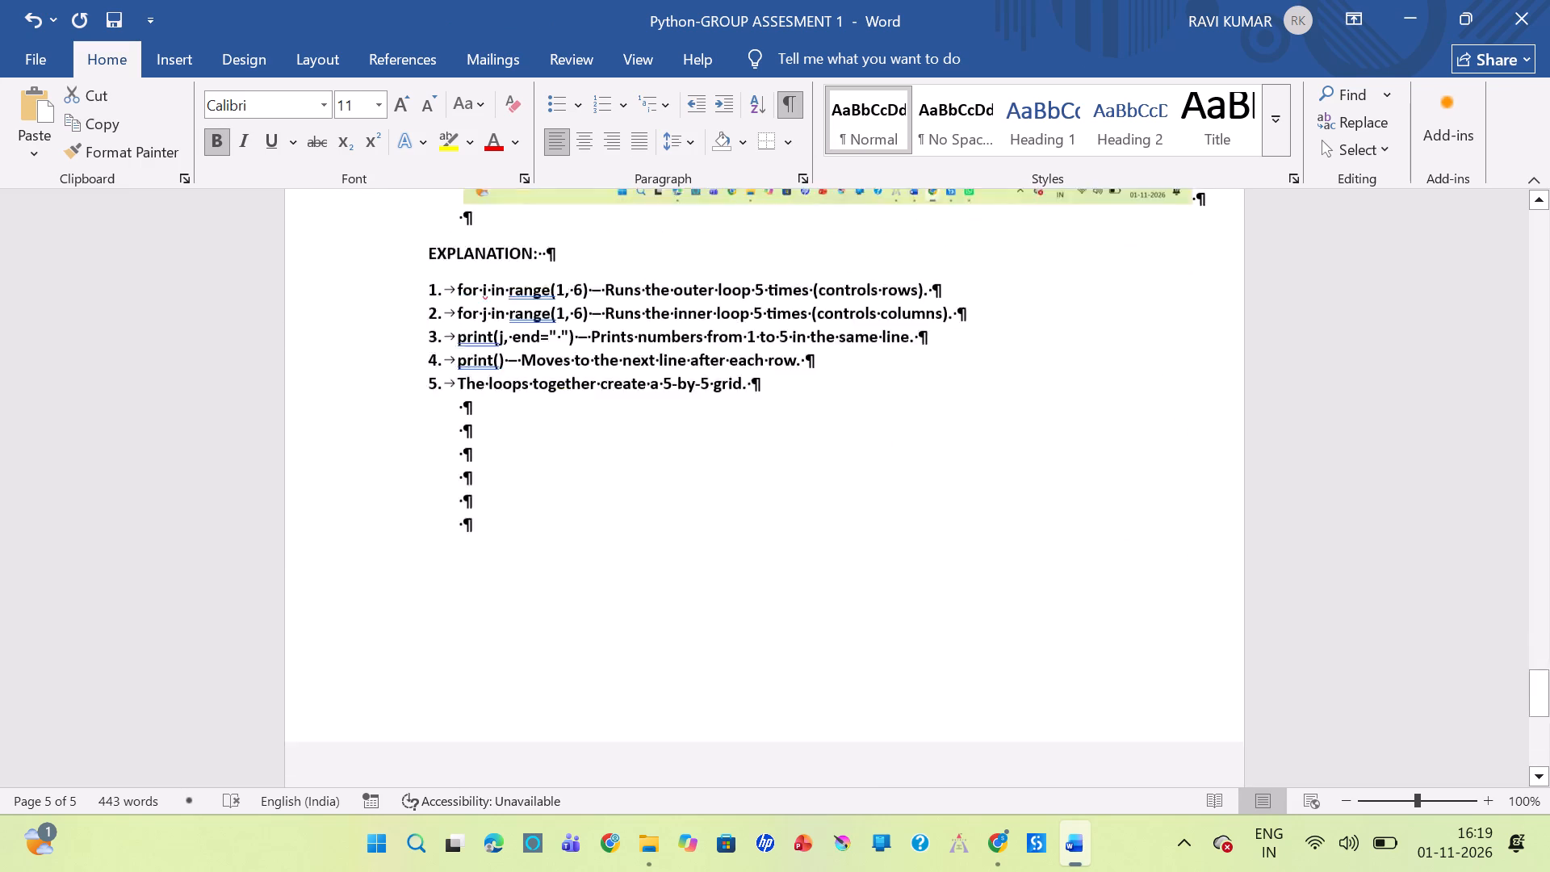
pyautogui.scroll(13, 546, 652)
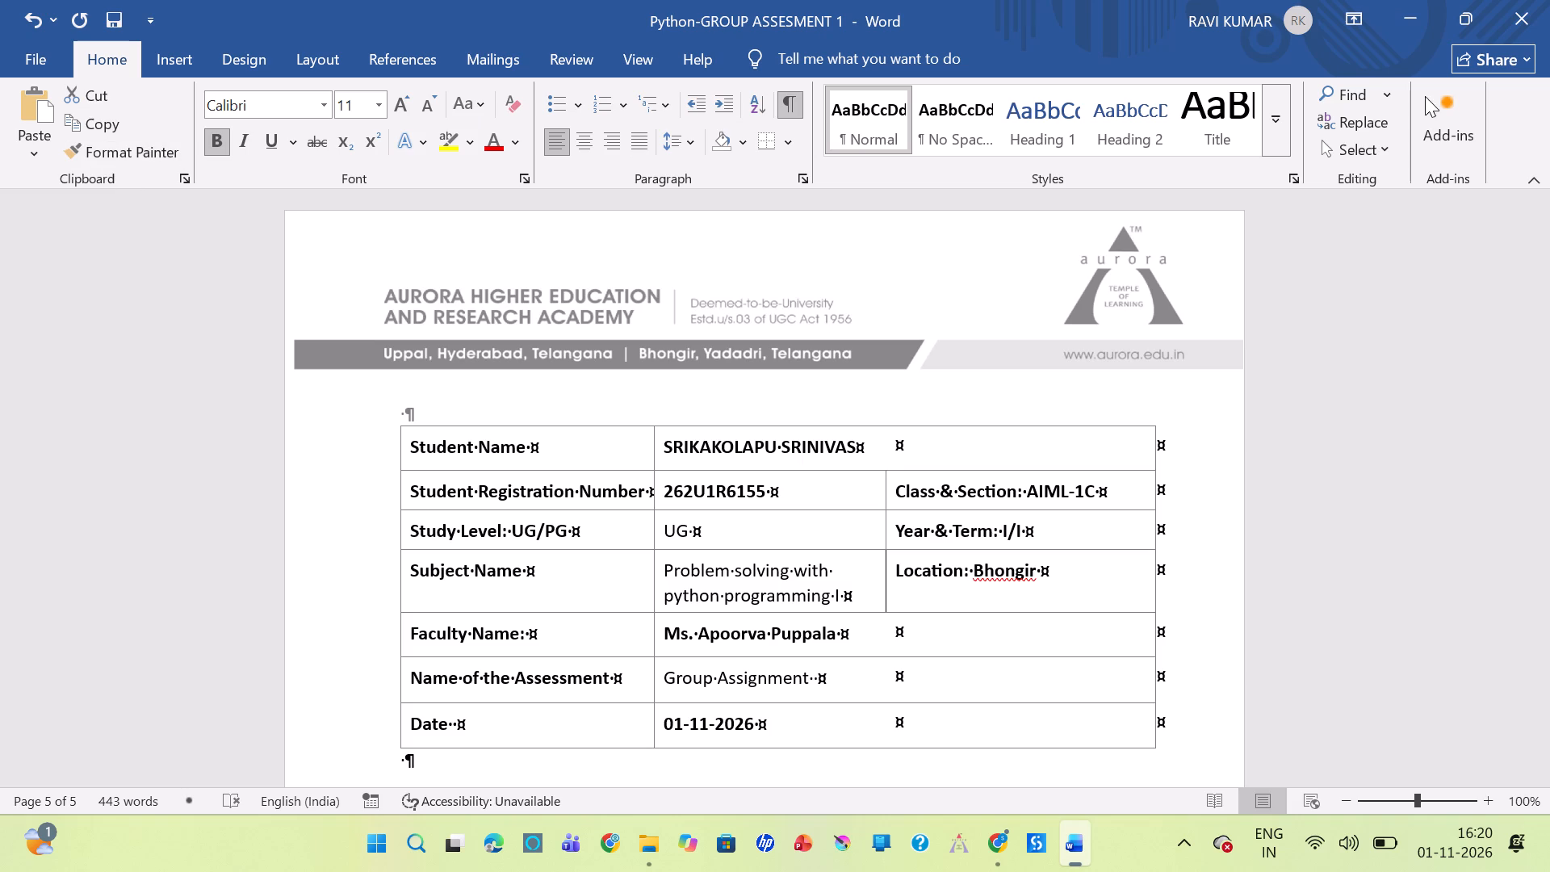
pyautogui.click(1544, 176)
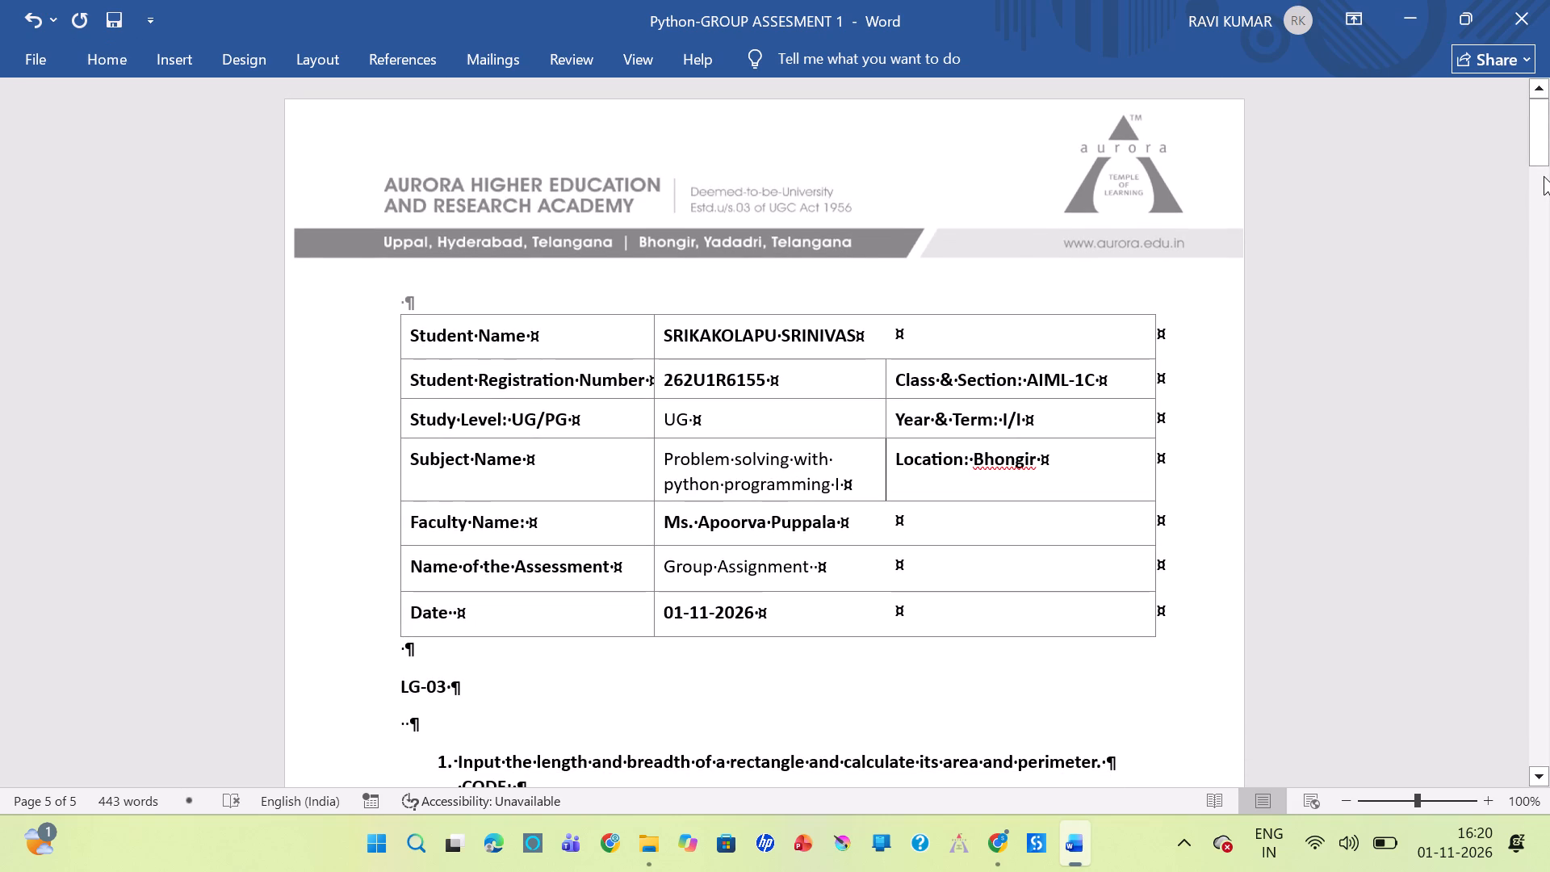
# Check the sharing options available for the converted document.
pyautogui.click(1495, 52)
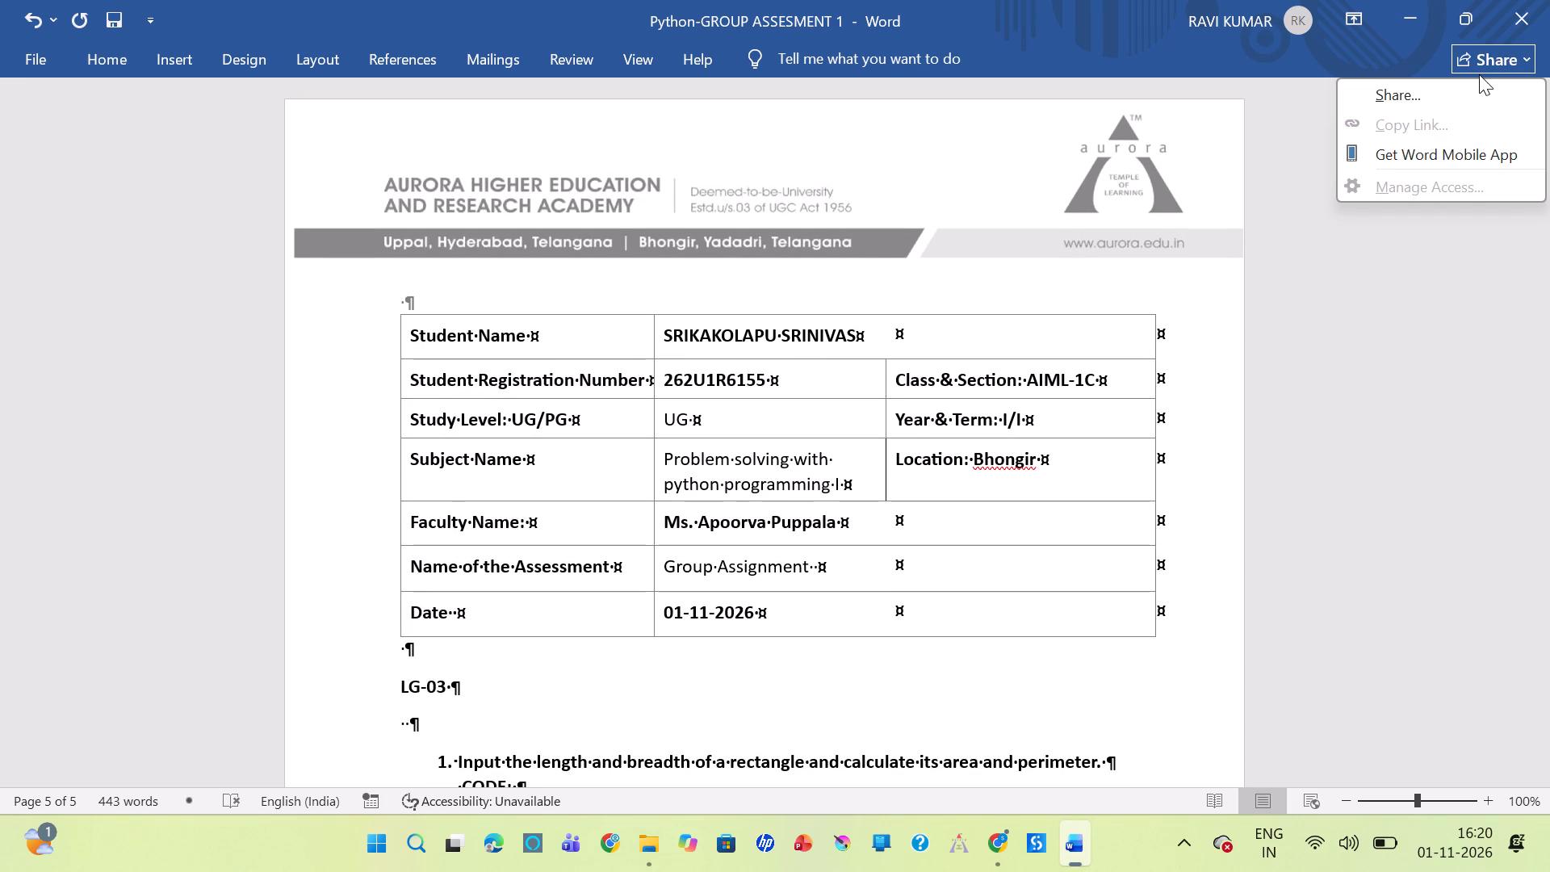
pyautogui.click(1439, 276)
pyautogui.scroll(4, 1322, 237)
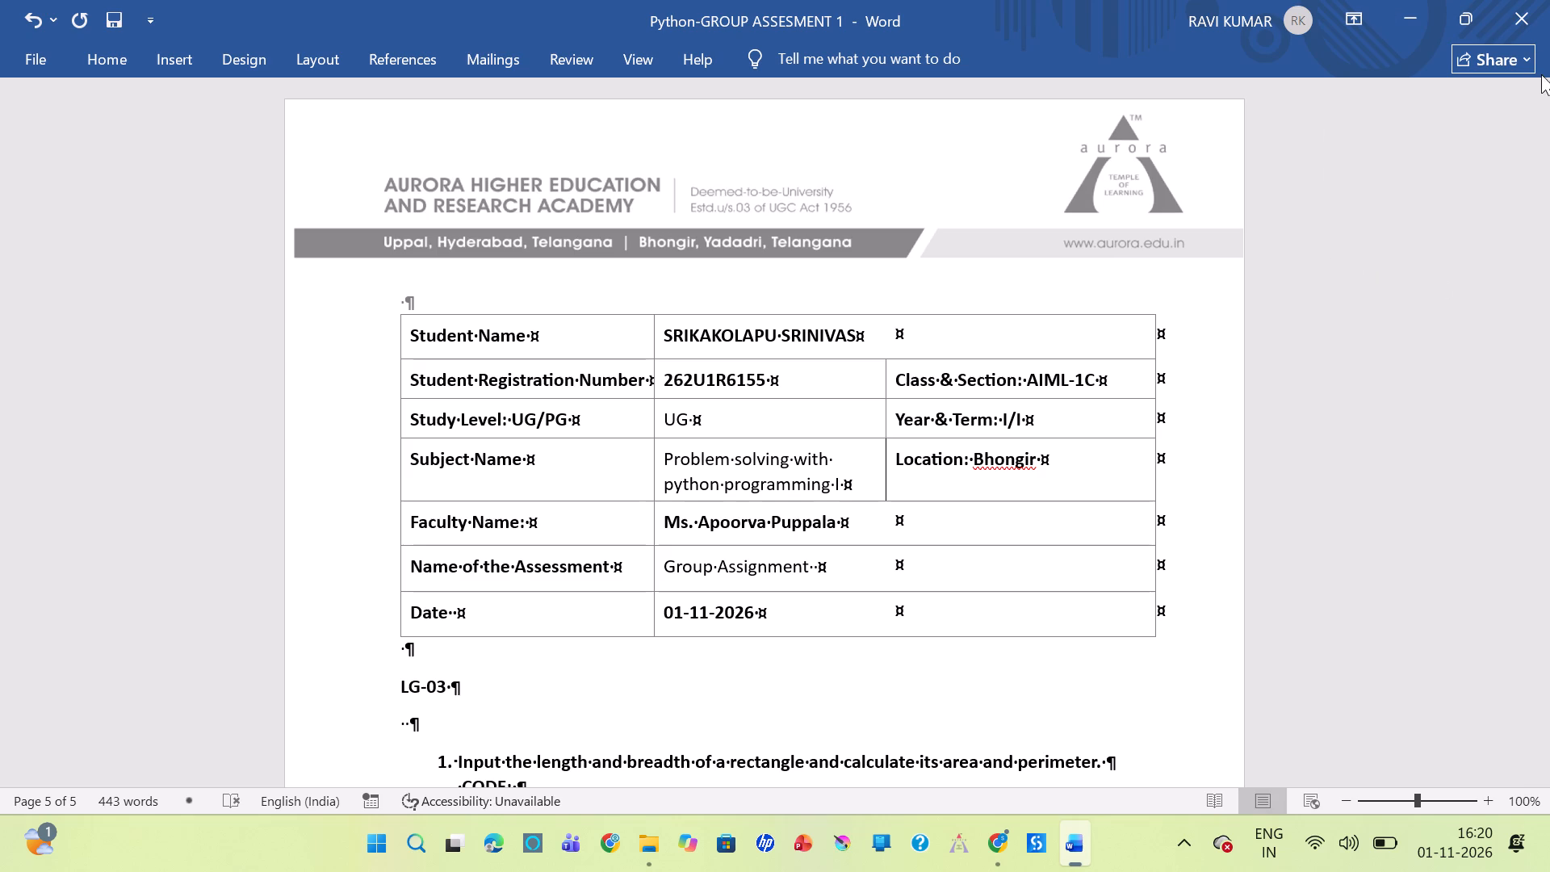
pyautogui.click(1521, 57)
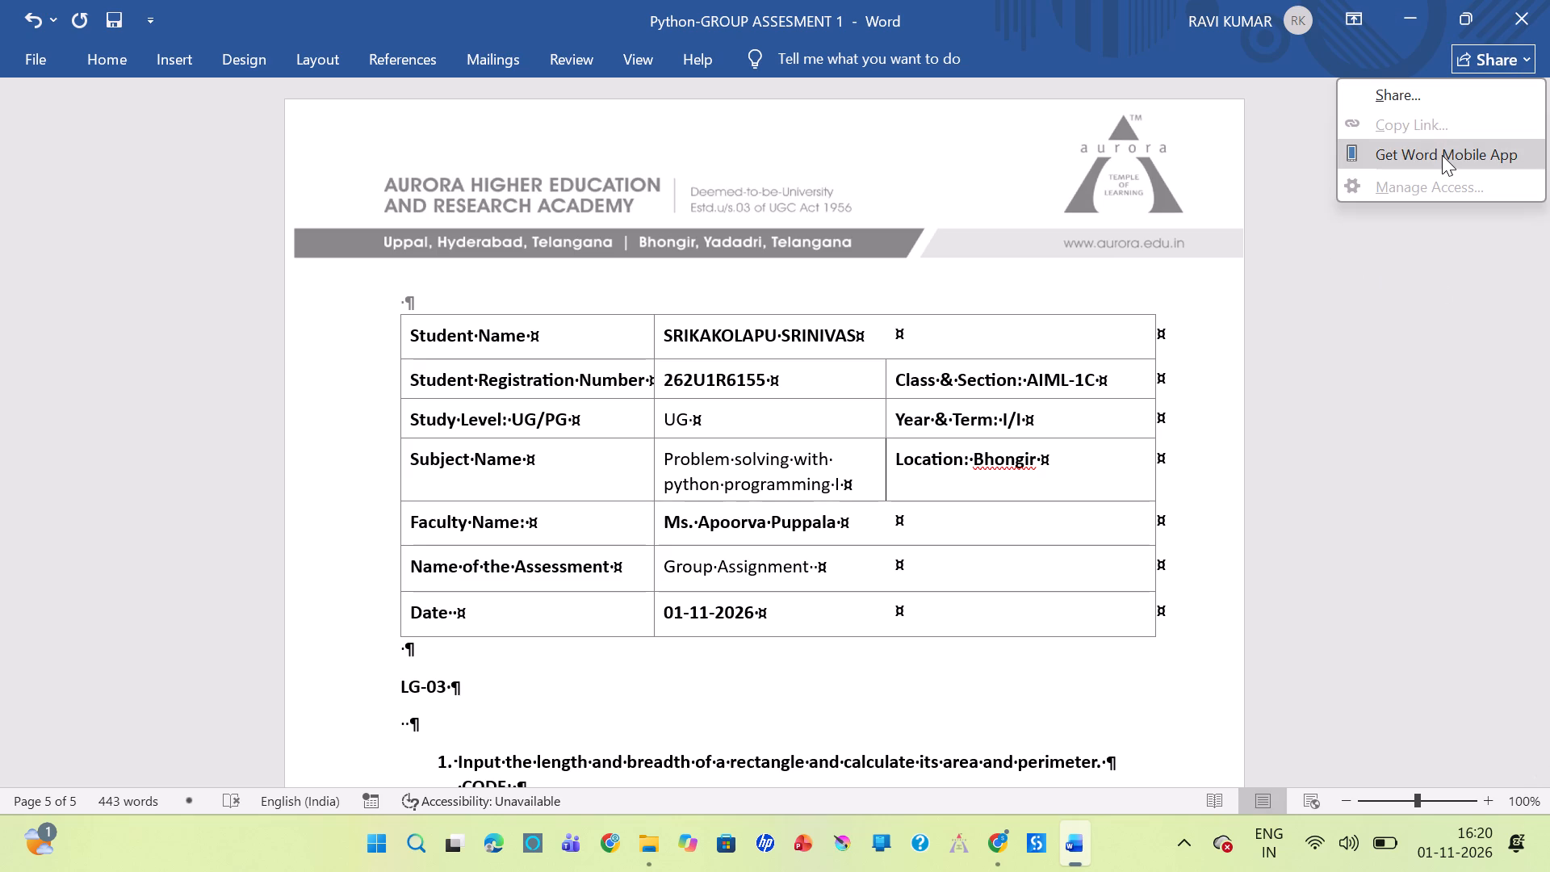
pyautogui.click(1401, 234)
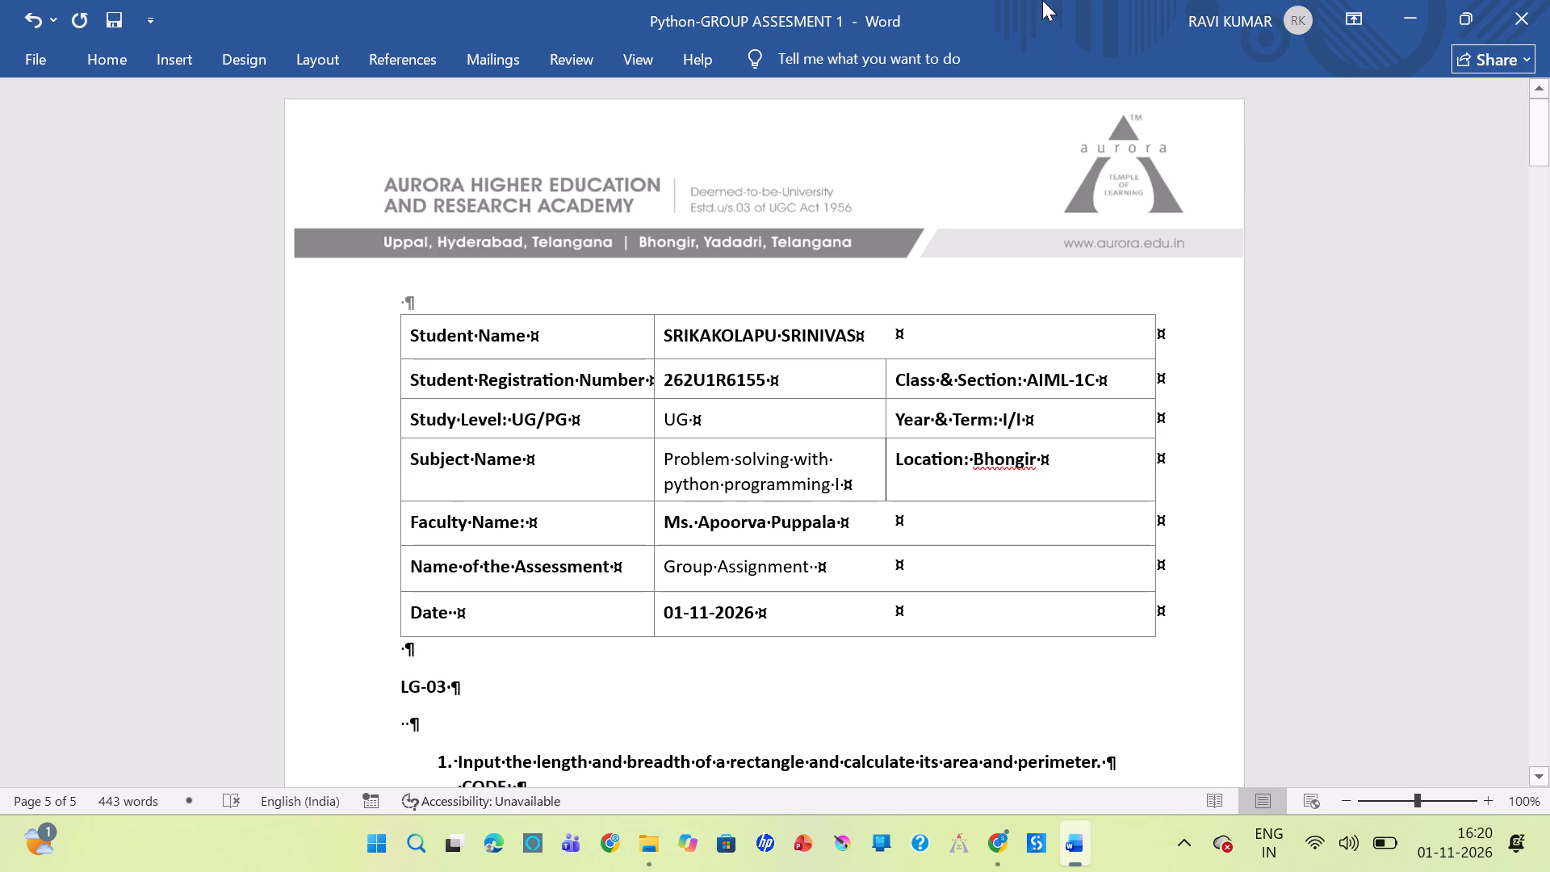
pyautogui.scroll(3, 1042, 0)
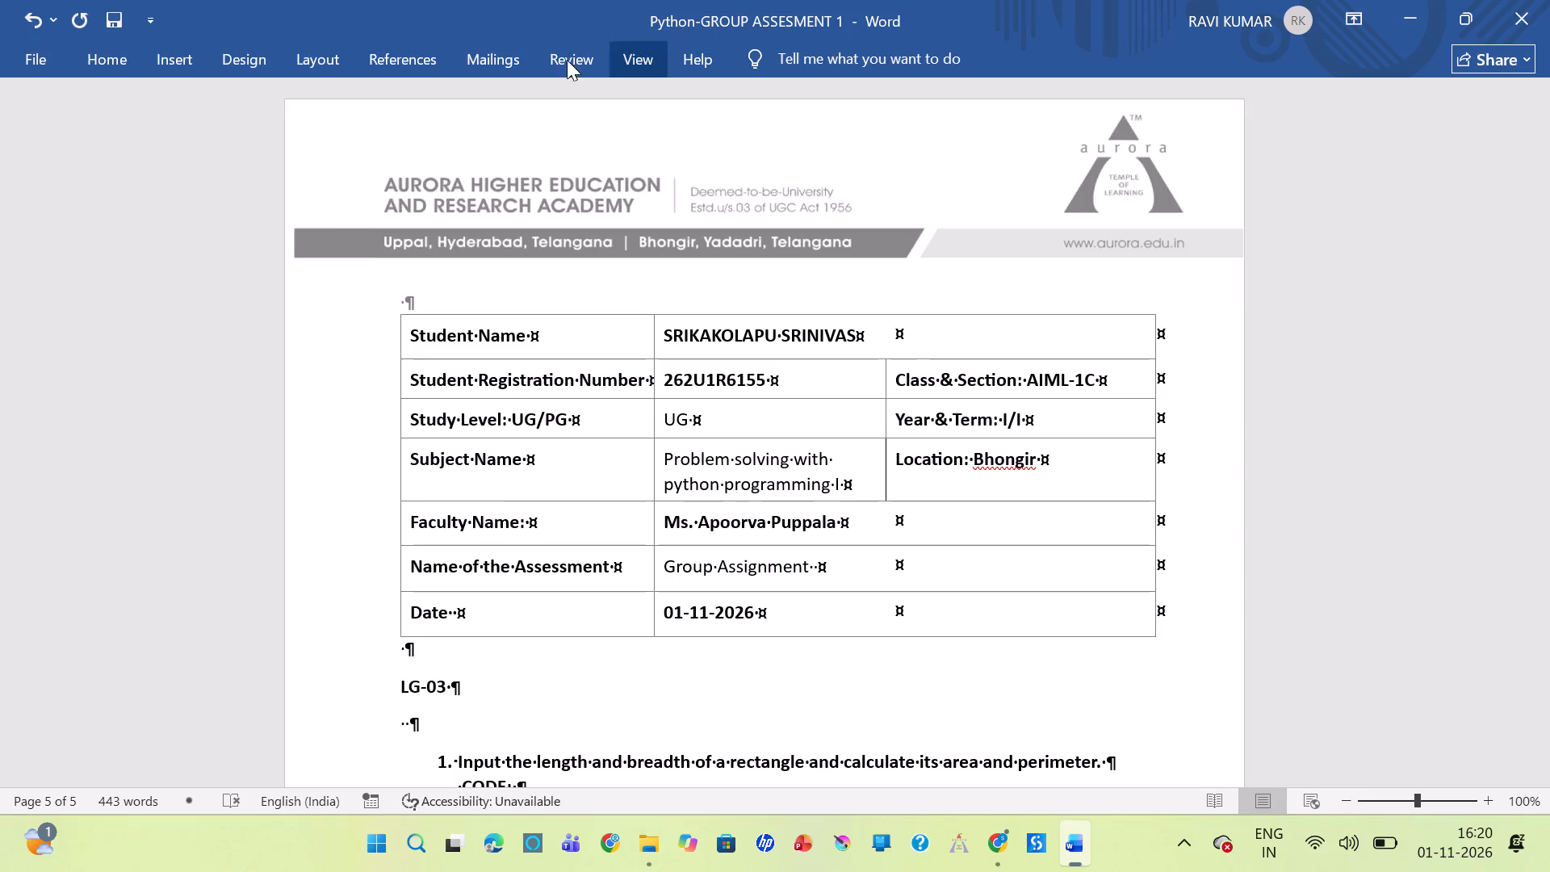
# Check the Save As locations offered for the converted document and return to Word's start page.
pyautogui.click(33, 64)
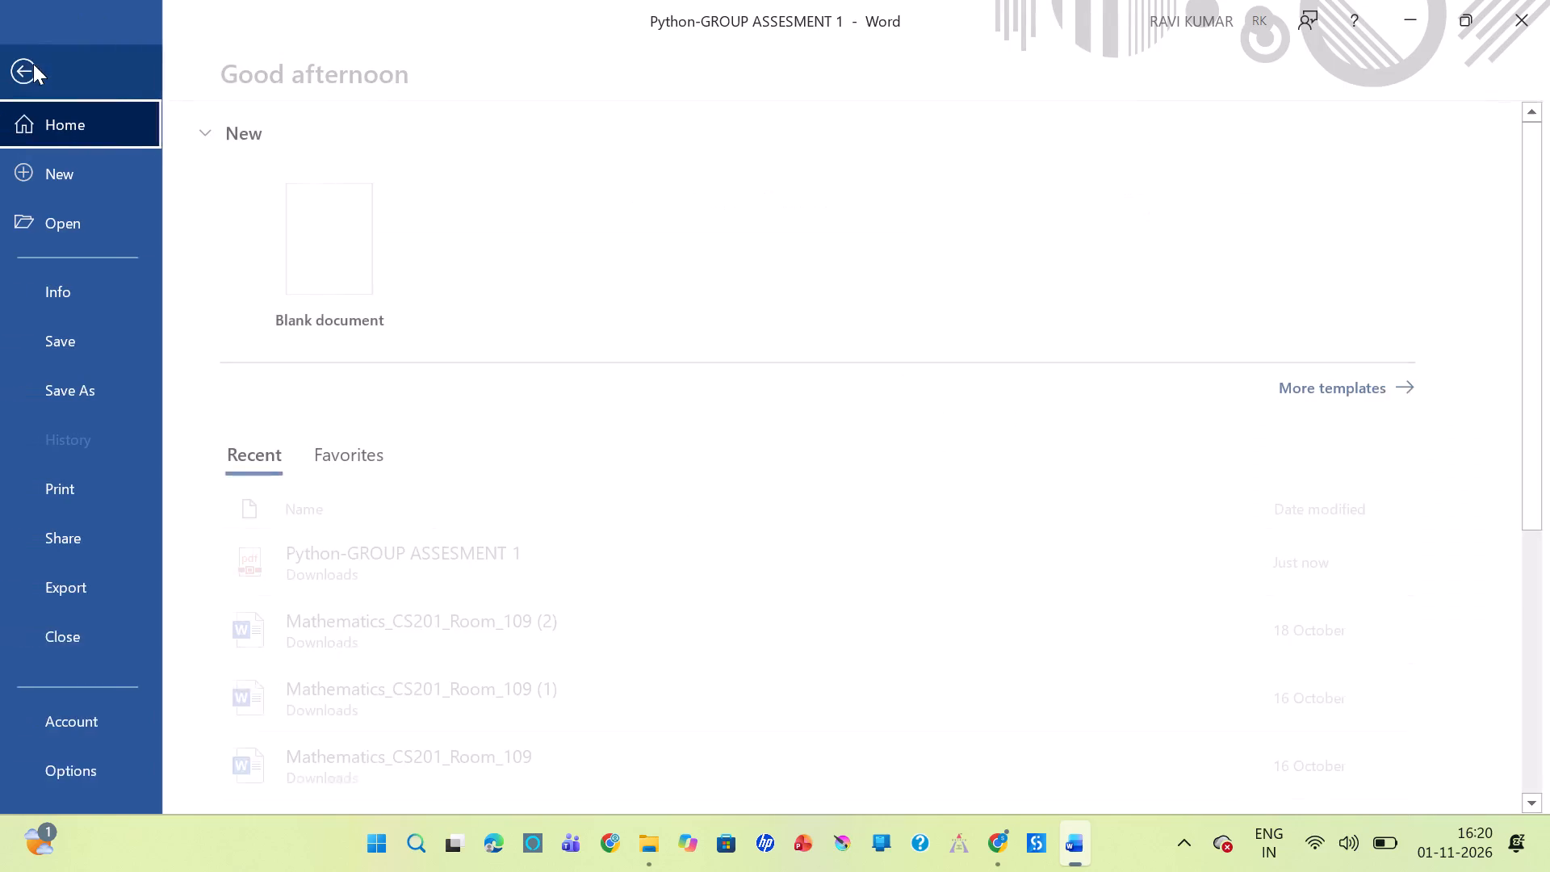
pyautogui.click(78, 374)
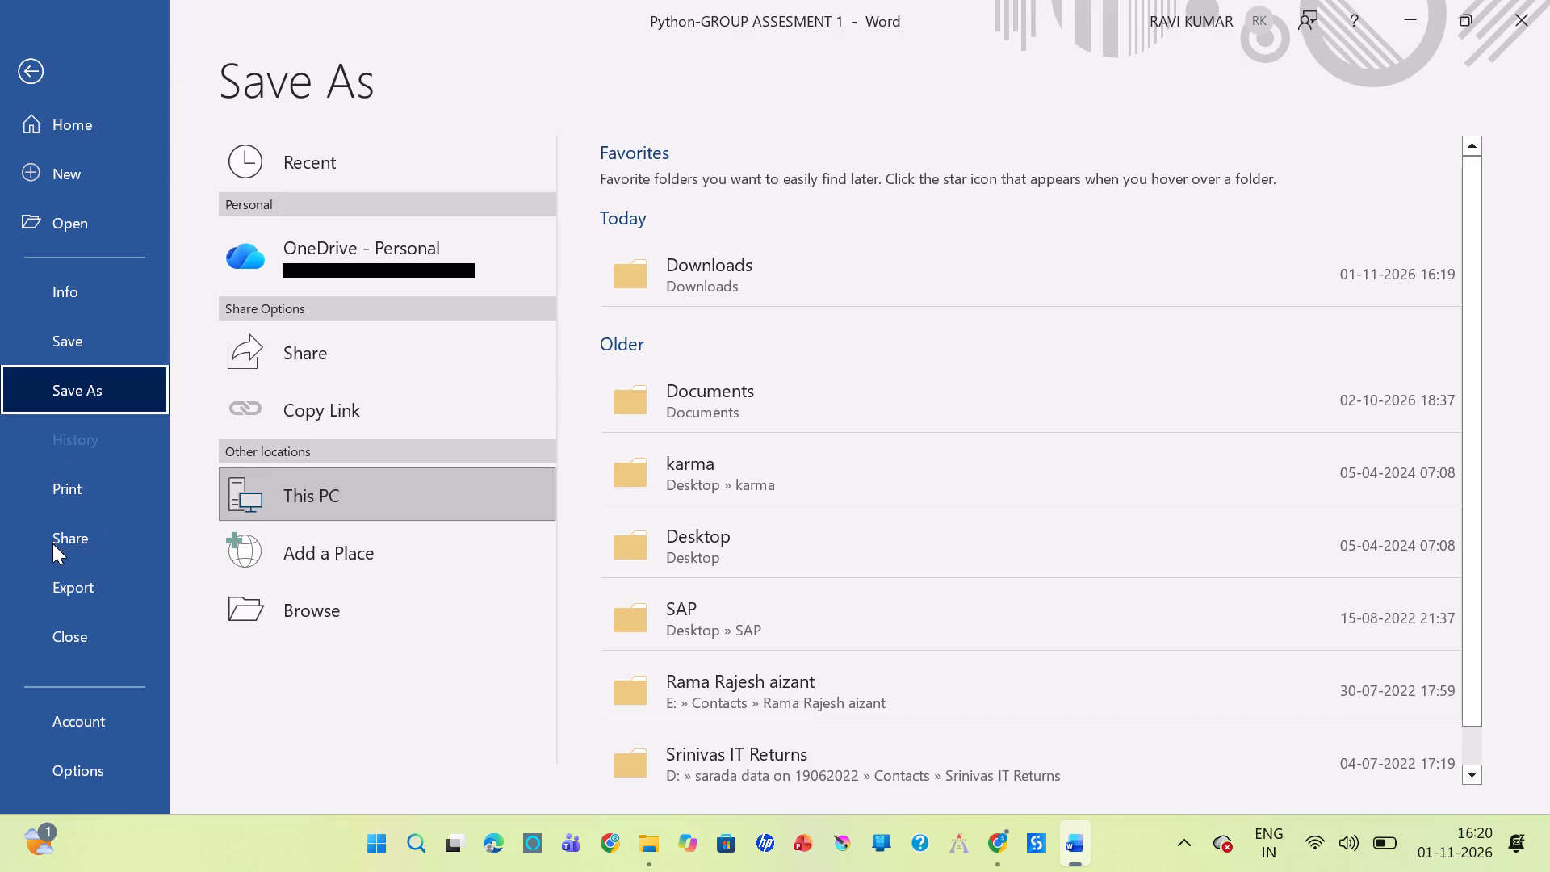
pyautogui.scroll(-2, 86, 590)
pyautogui.scroll(1, 86, 590)
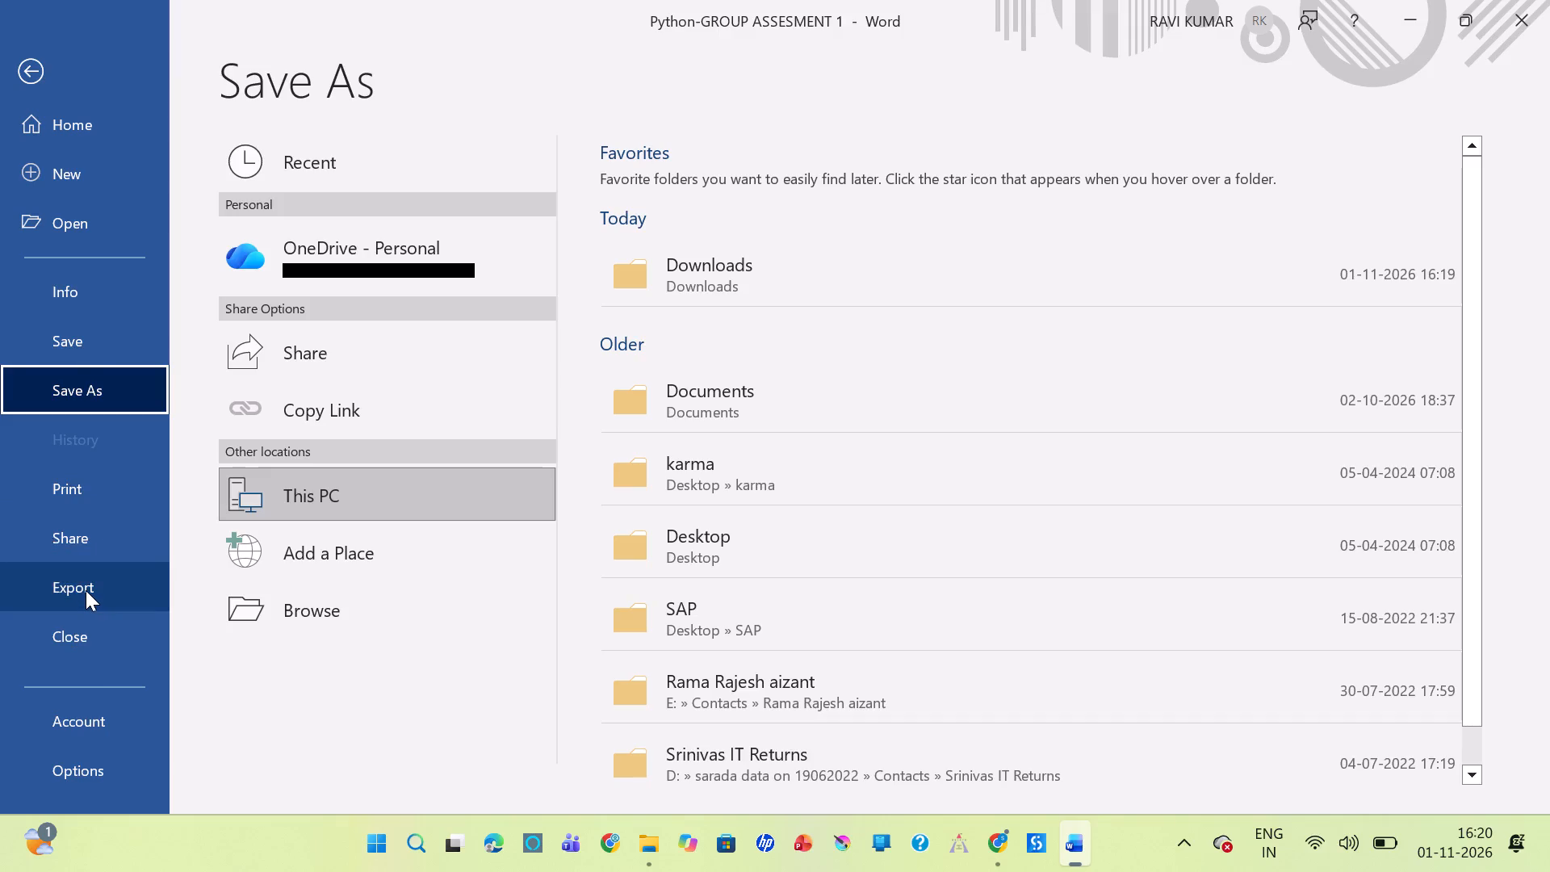
pyautogui.scroll(1, 86, 590)
pyautogui.click(93, 105)
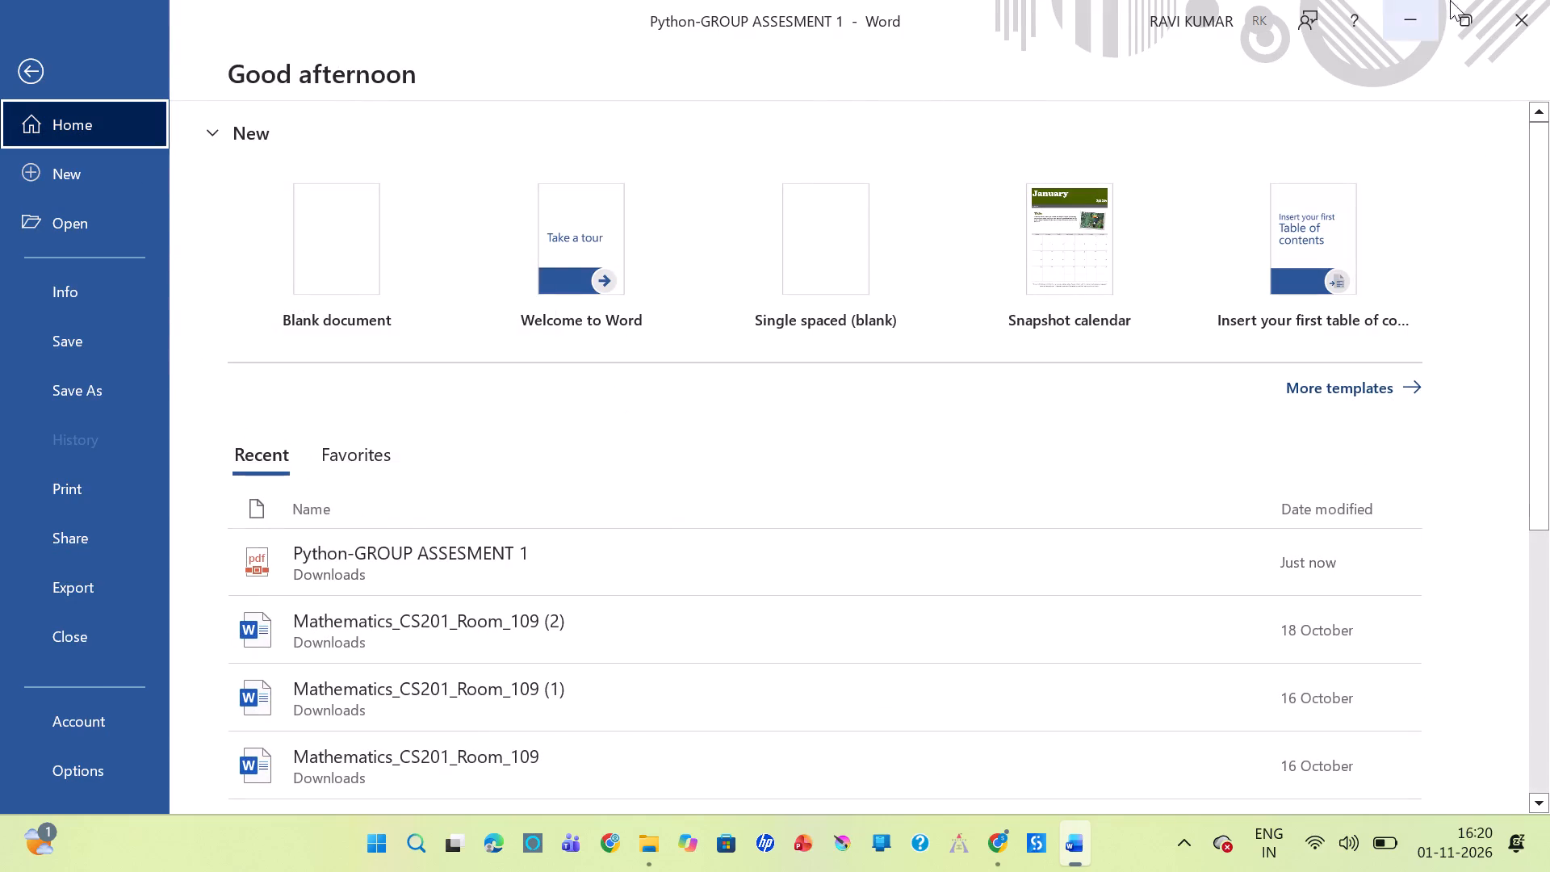
pyautogui.click(1380, 6)
pyautogui.click(1406, 10)
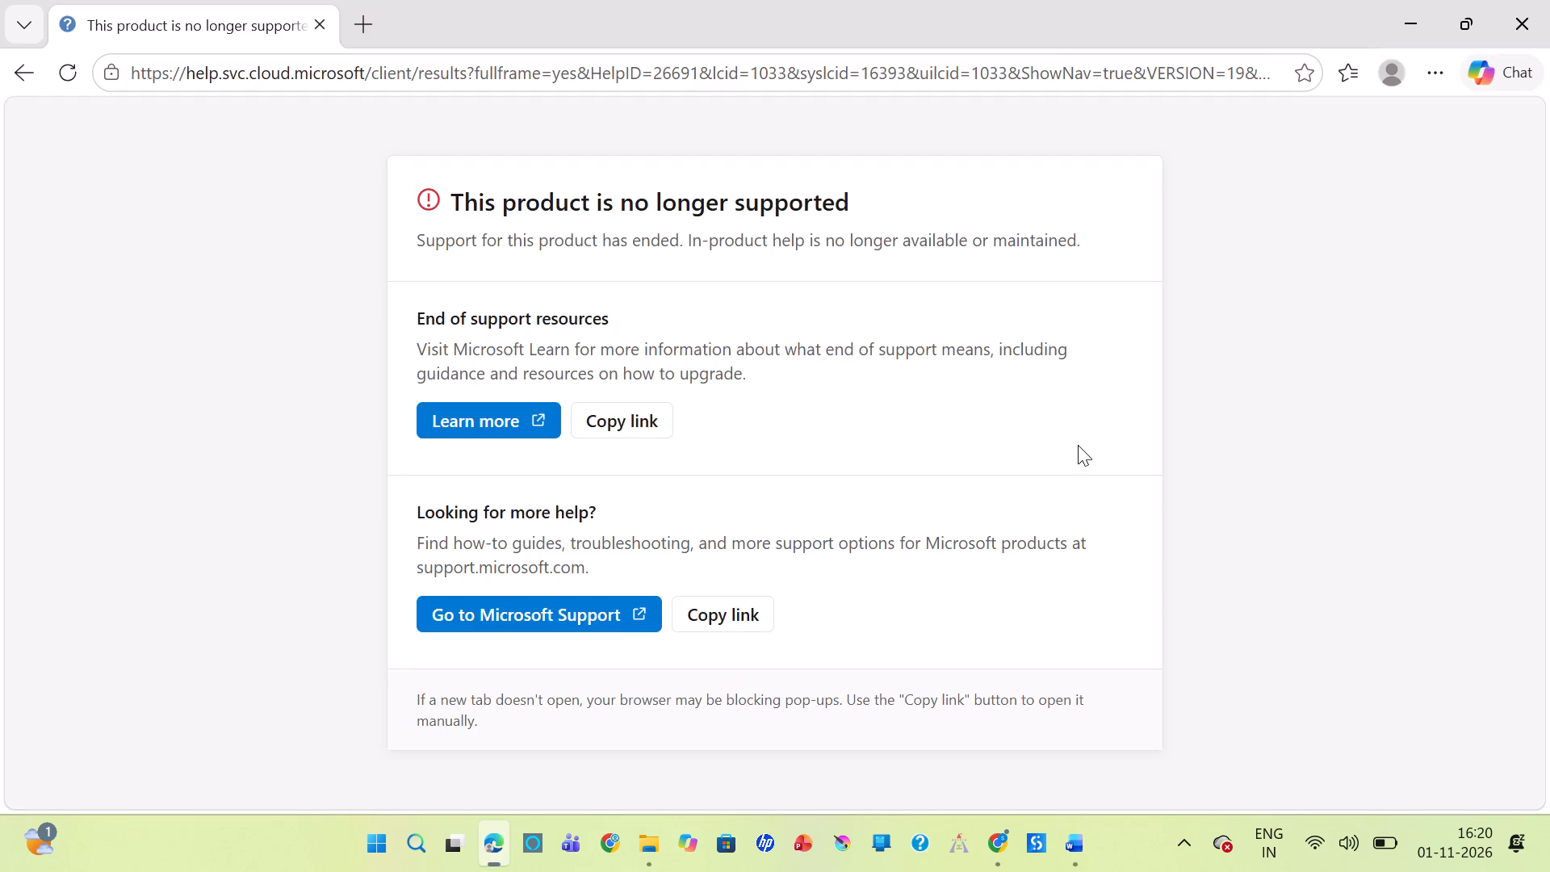
# Switch back to Word and return from its start page to the assignment document.
pyautogui.click(1072, 845)
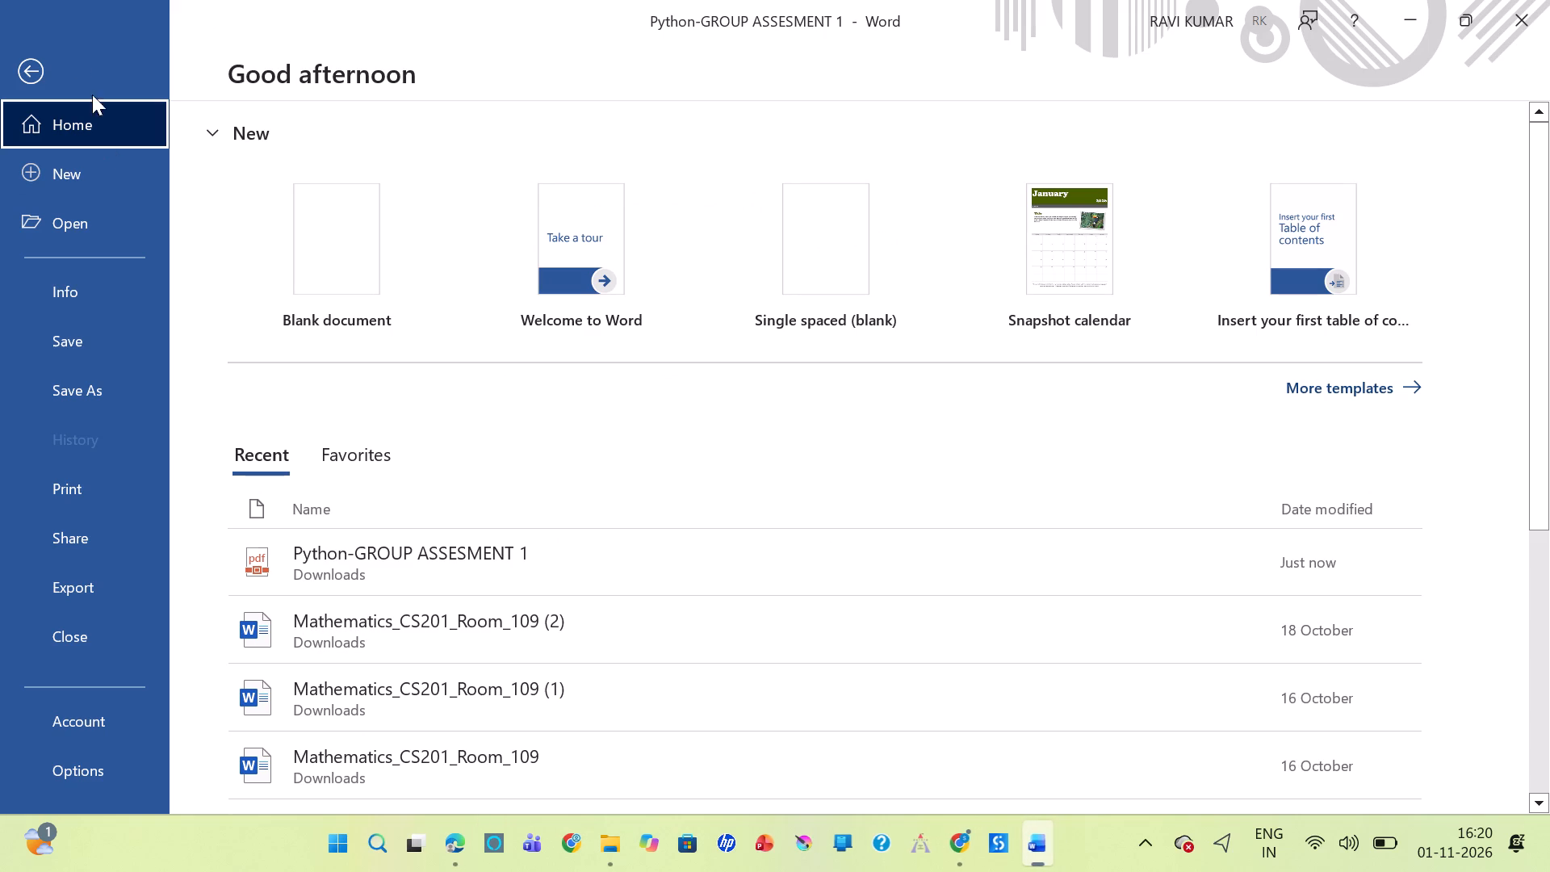
pyautogui.click(37, 68)
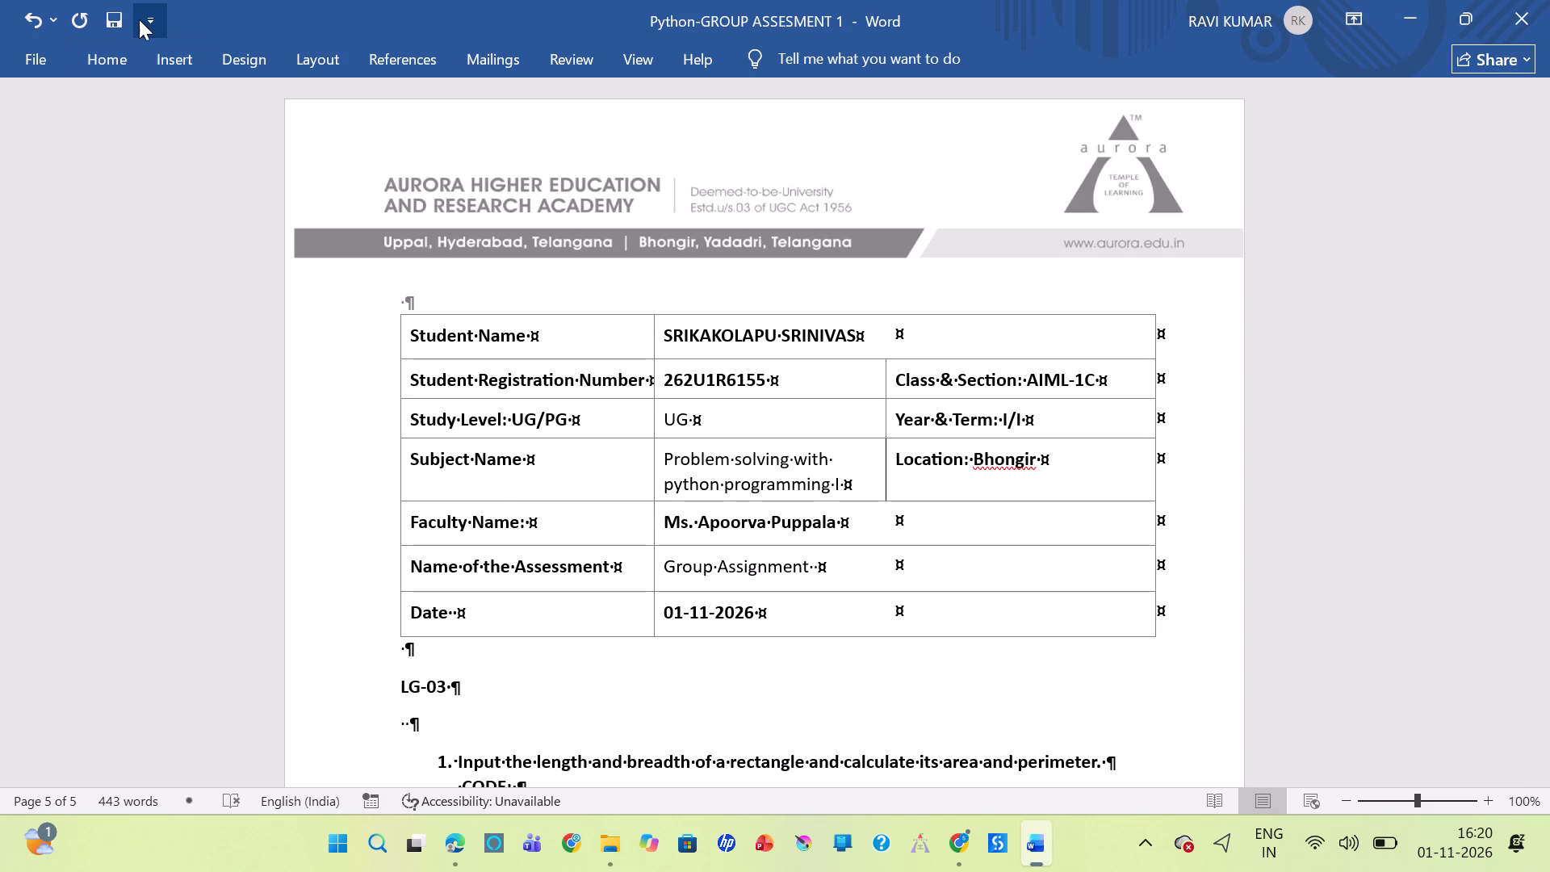
pyautogui.click(139, 19)
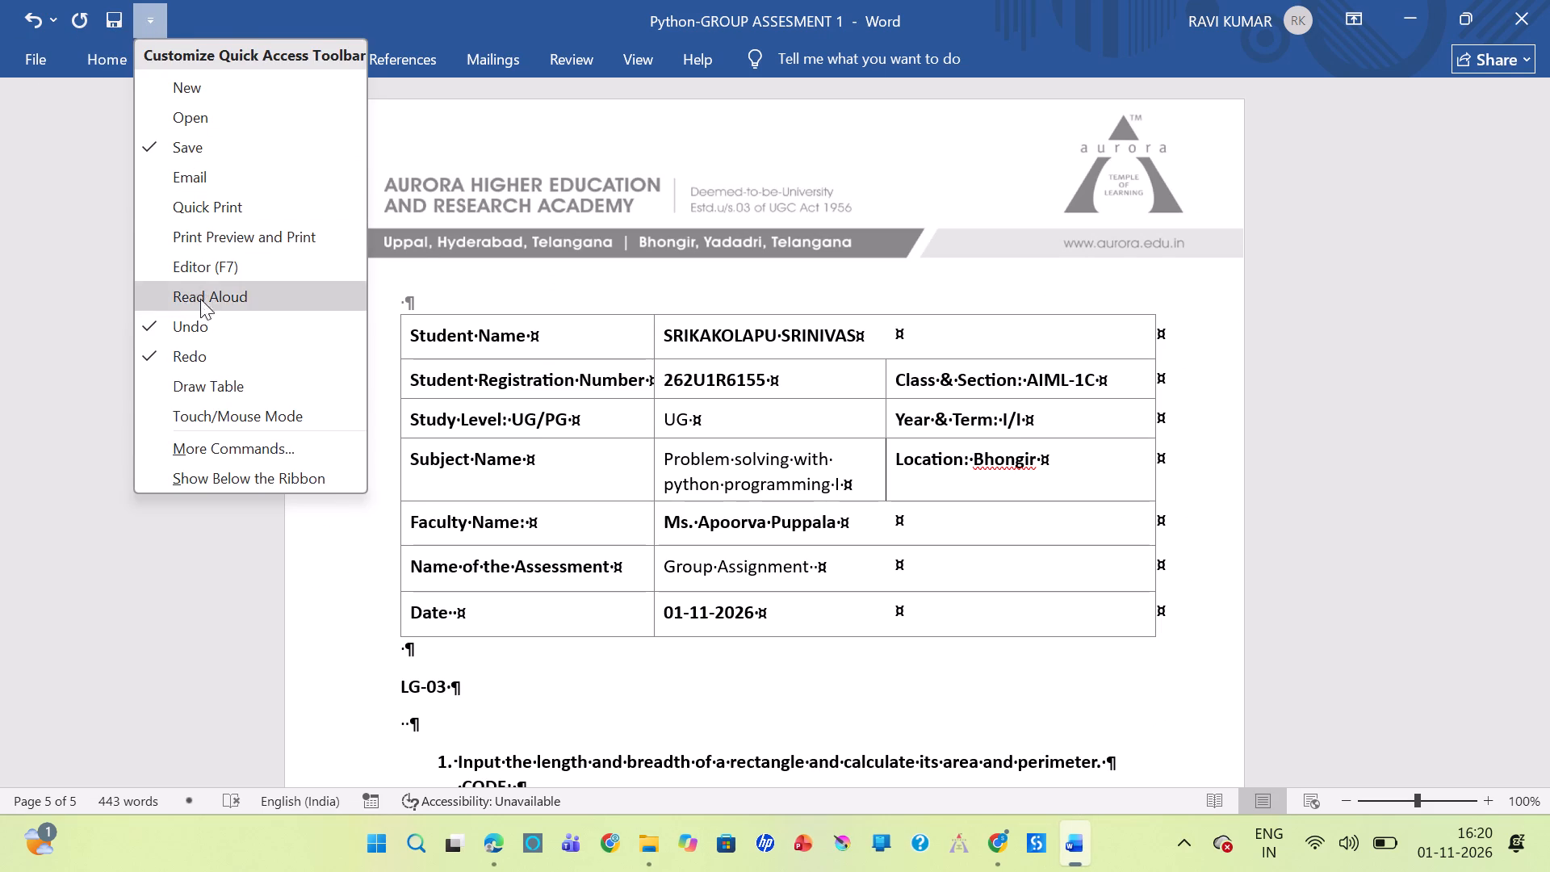
pyautogui.click(115, 476)
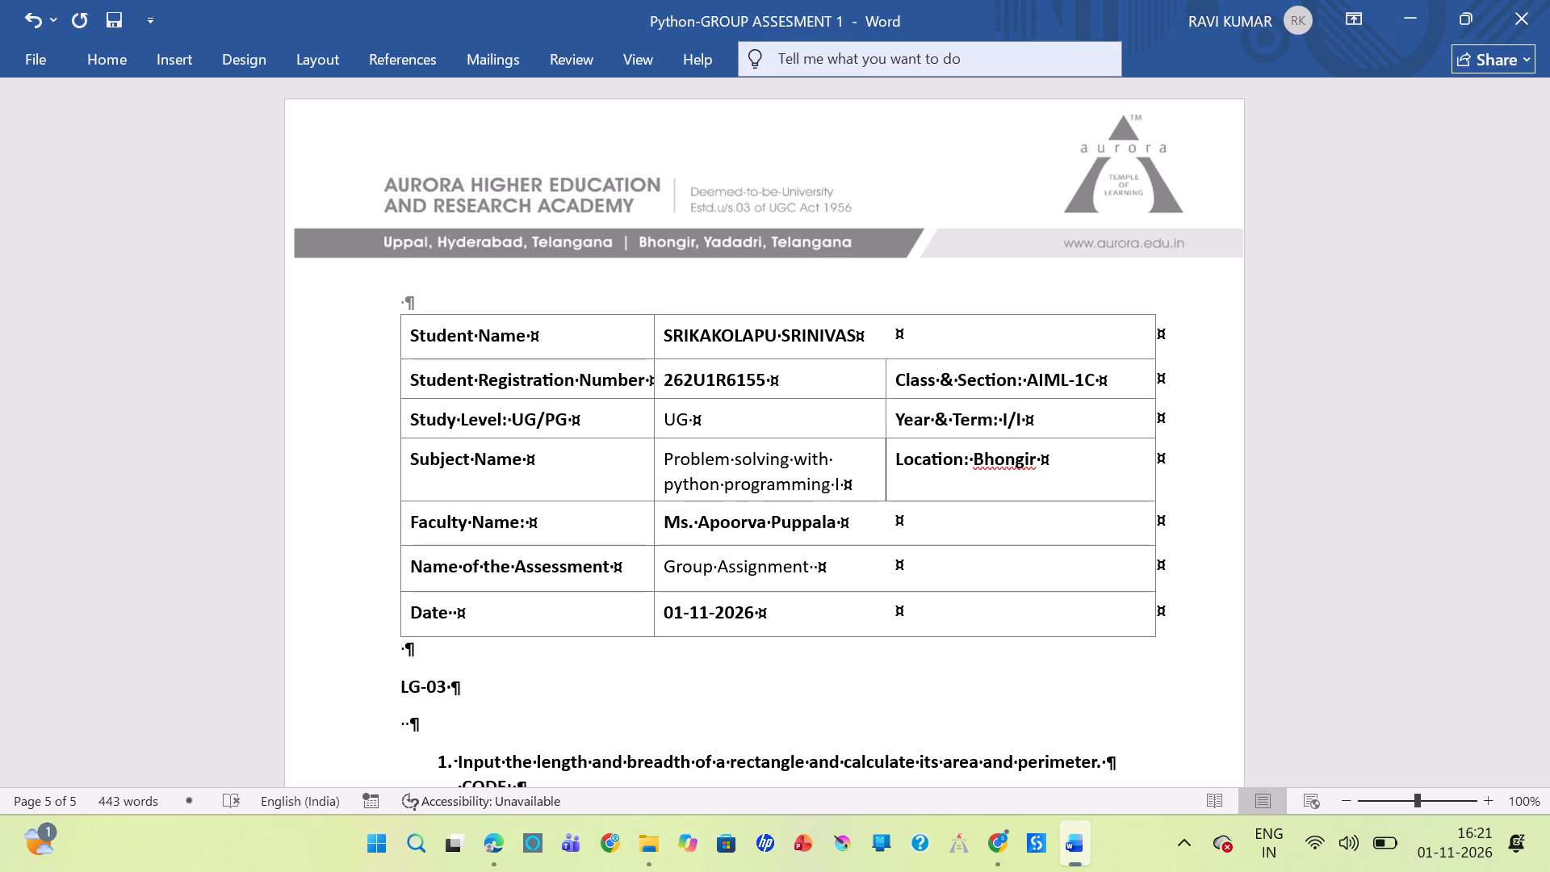
# Save the assignment as a Word document named "Python-GROUP ASSESMENT 1111" in the Downloads folder.
pyautogui.click(857, 43)
pyautogui.click(857, 62)
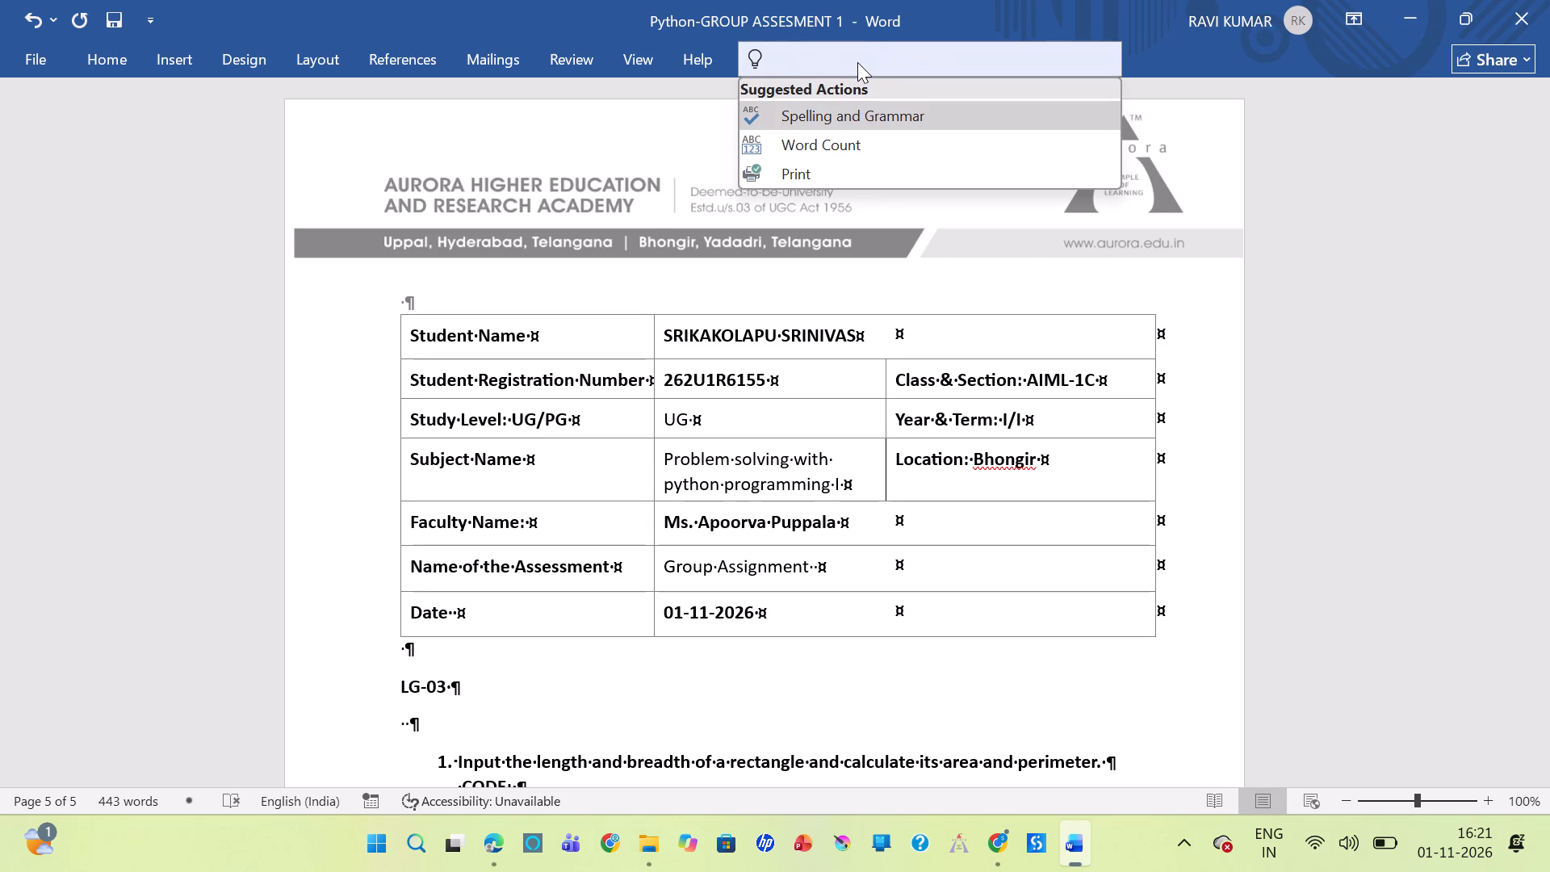
pyautogui.write('SA')
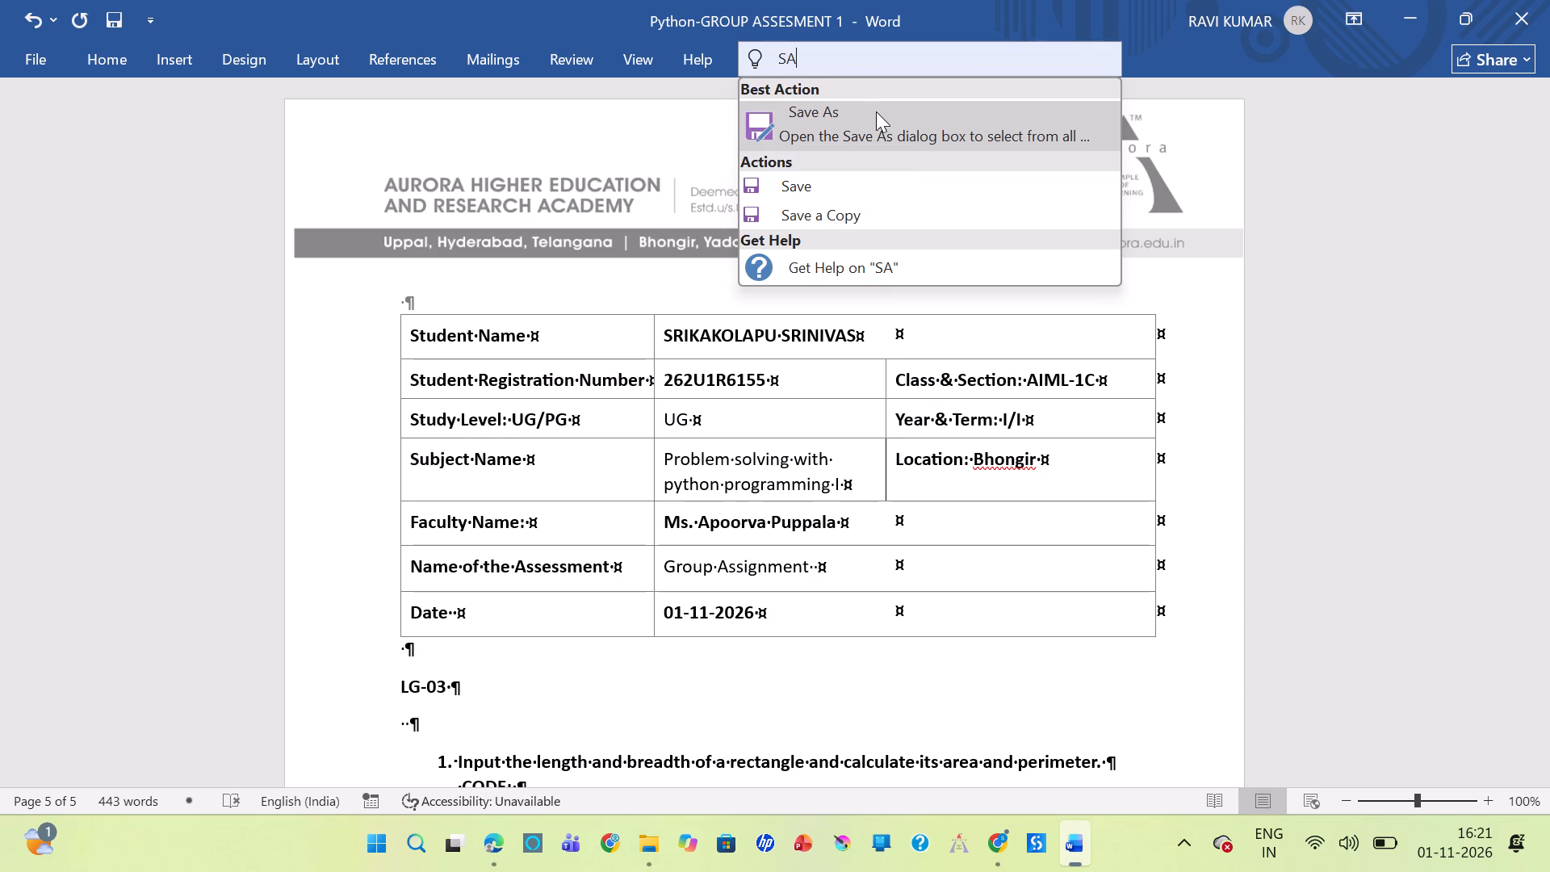
pyautogui.click(876, 111)
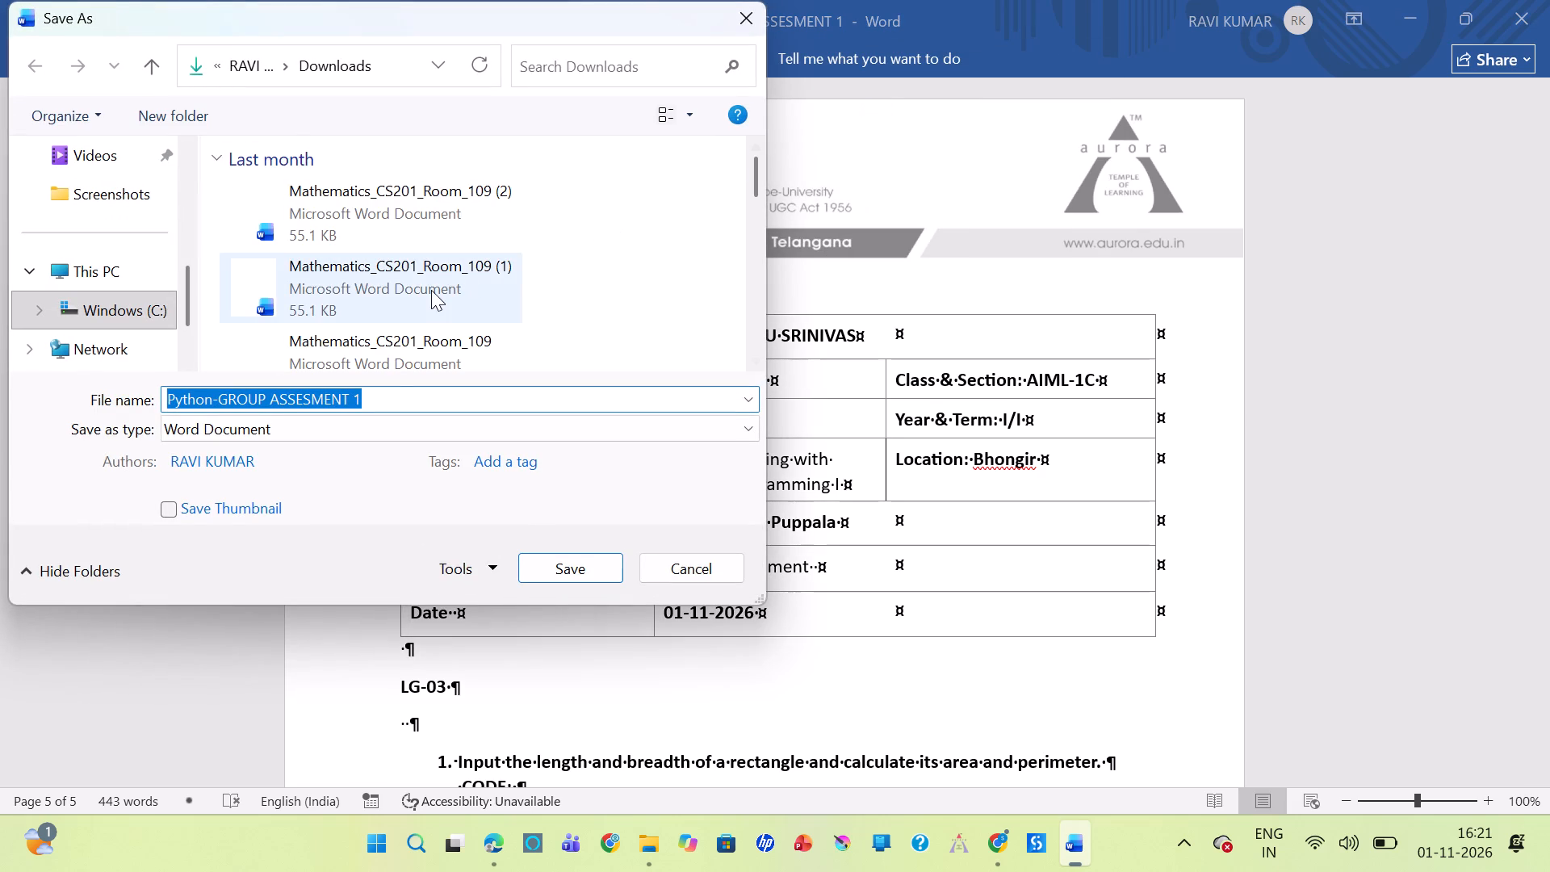
pyautogui.click(375, 399)
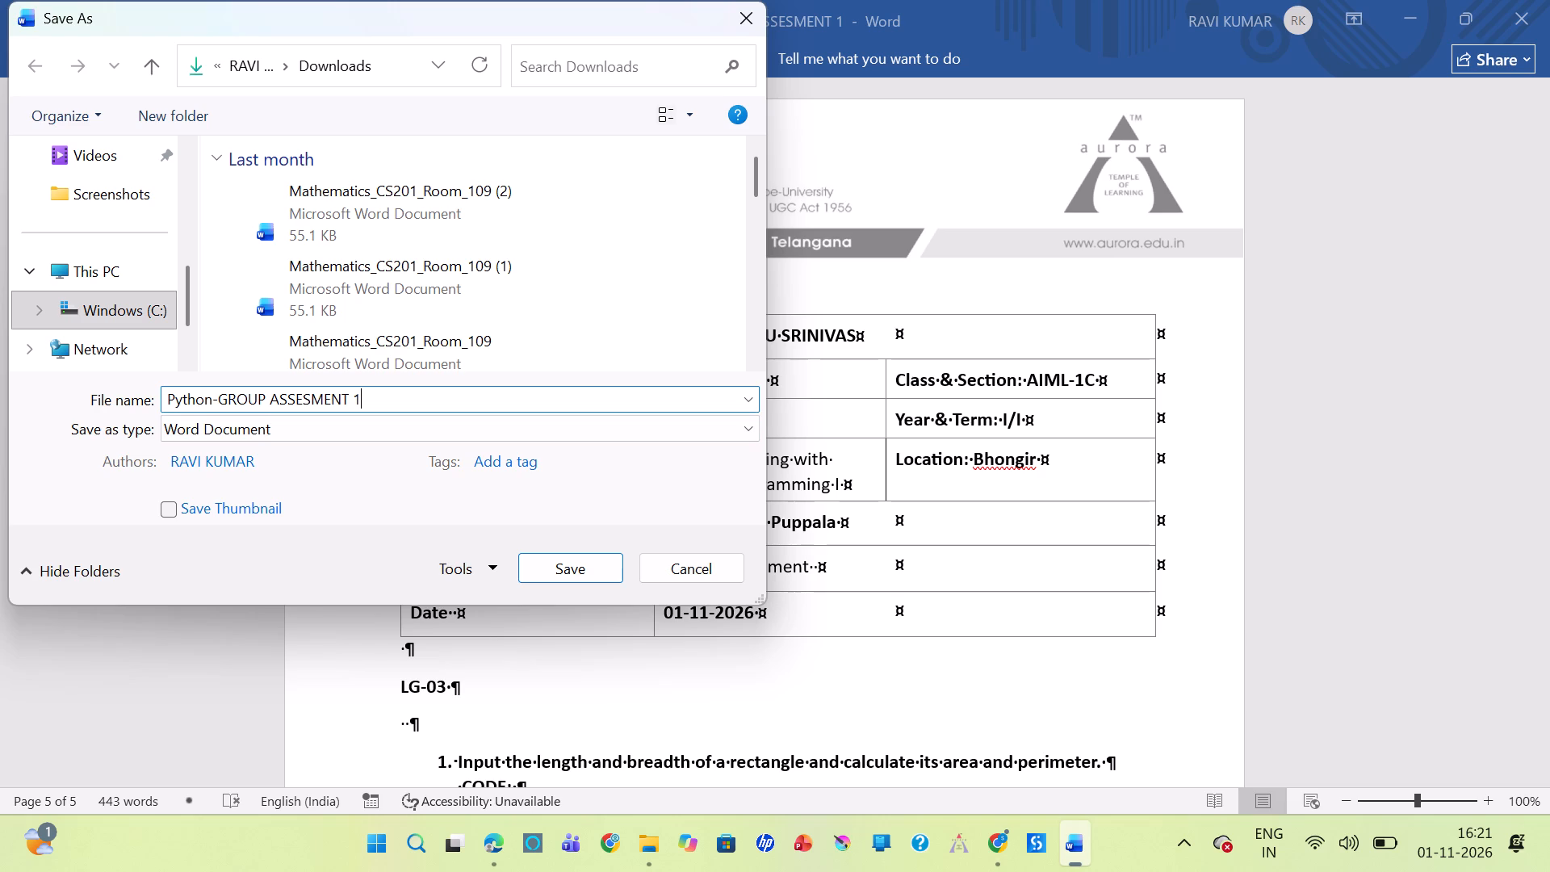
pyautogui.write('111')
pyautogui.click(562, 563)
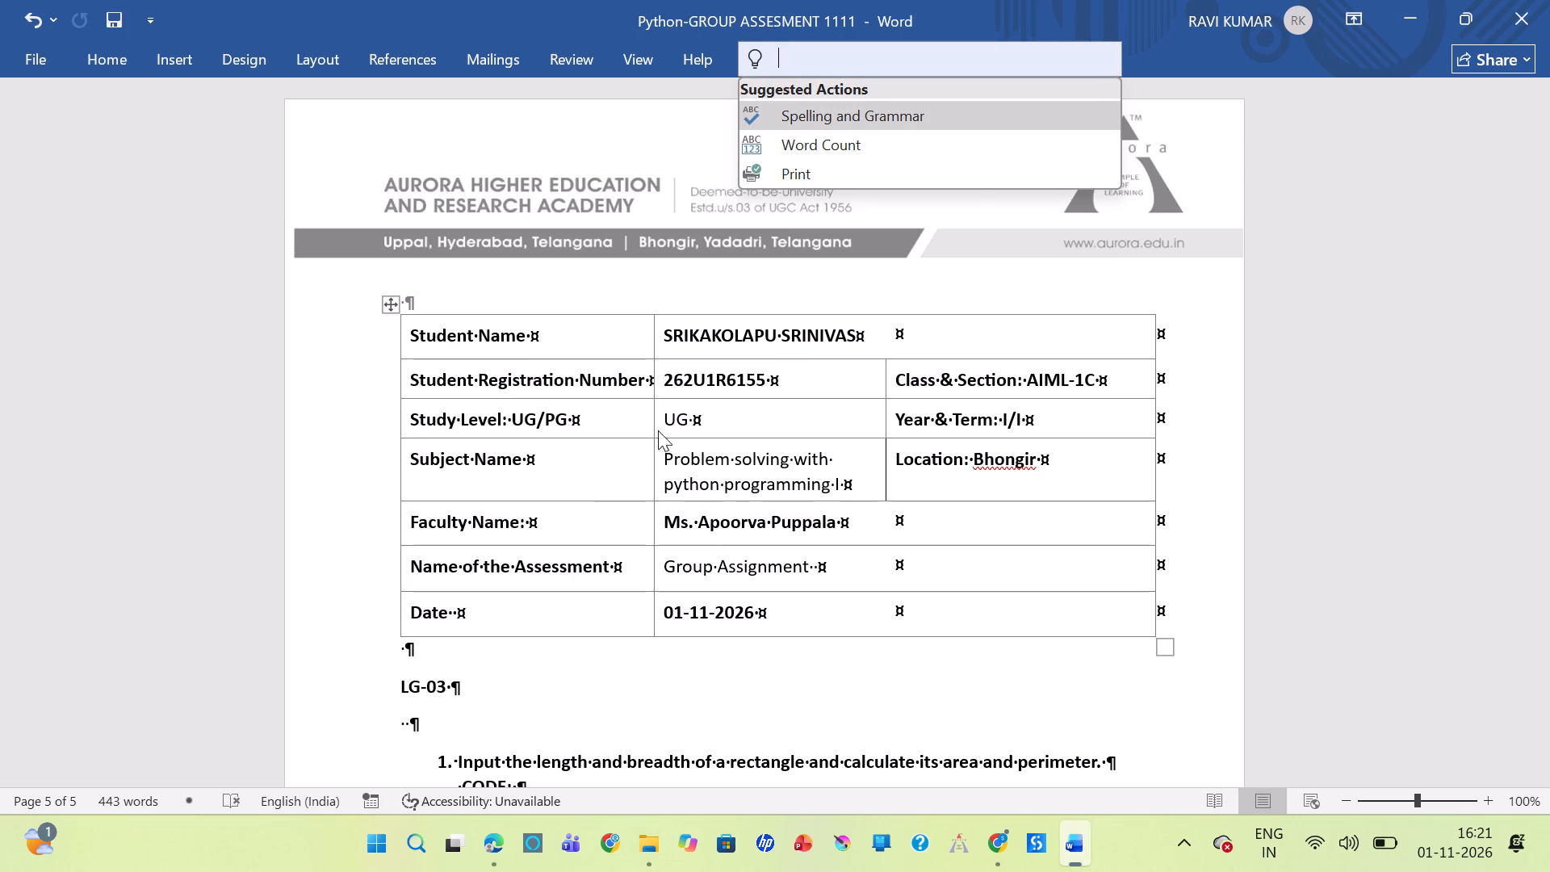
# Switch to File Explorer, open the recent Word document "Python-GROUP ASSESMENT 1111" for a quick check, and return to the file list.
pyautogui.click(643, 841)
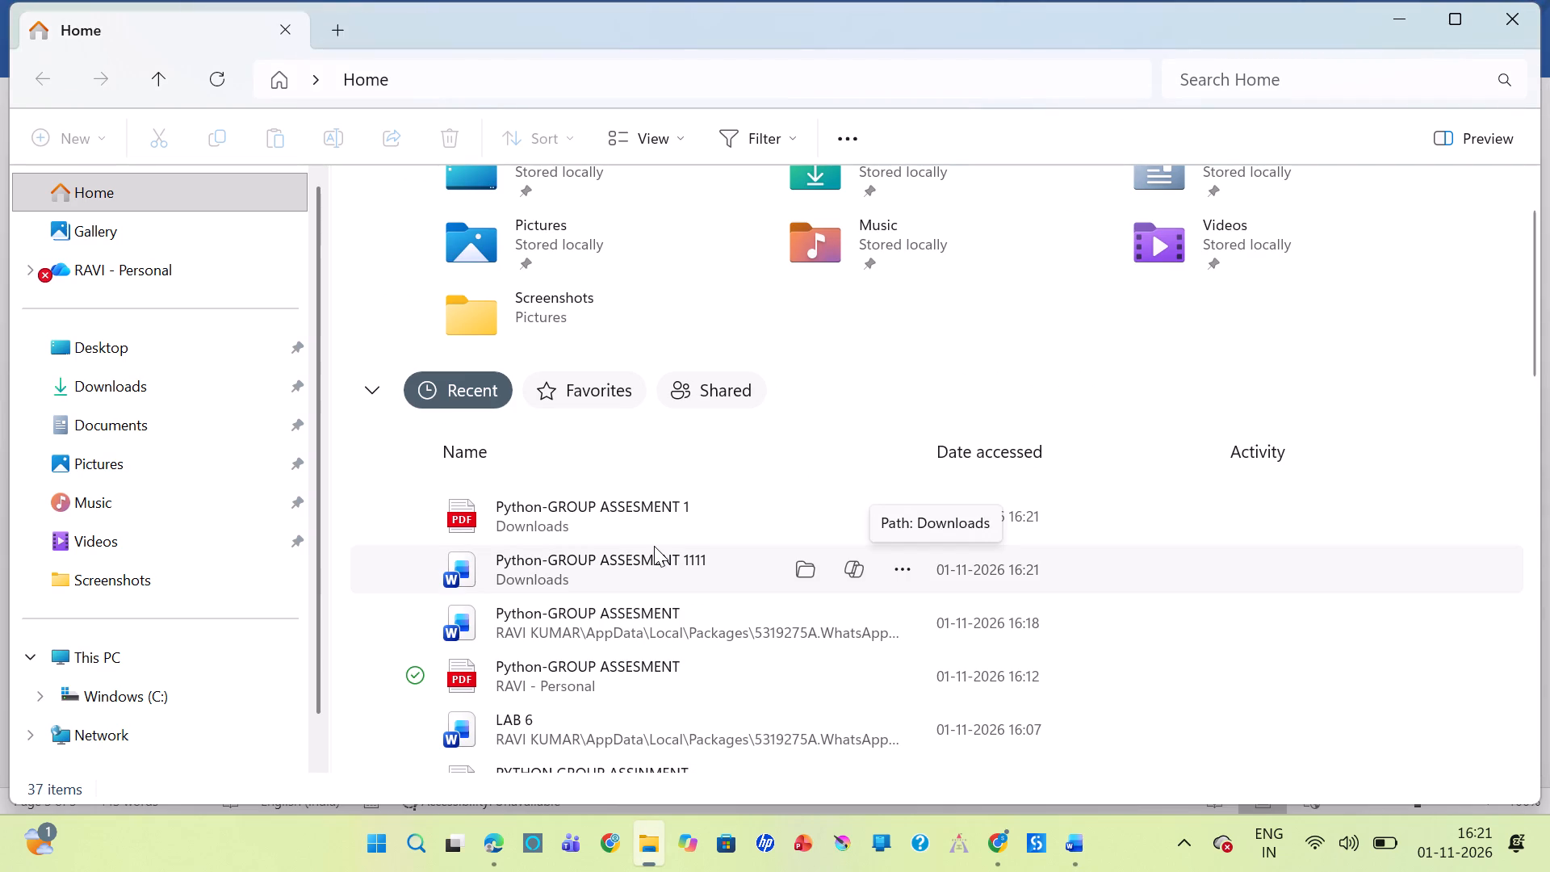
pyautogui.click(911, 555)
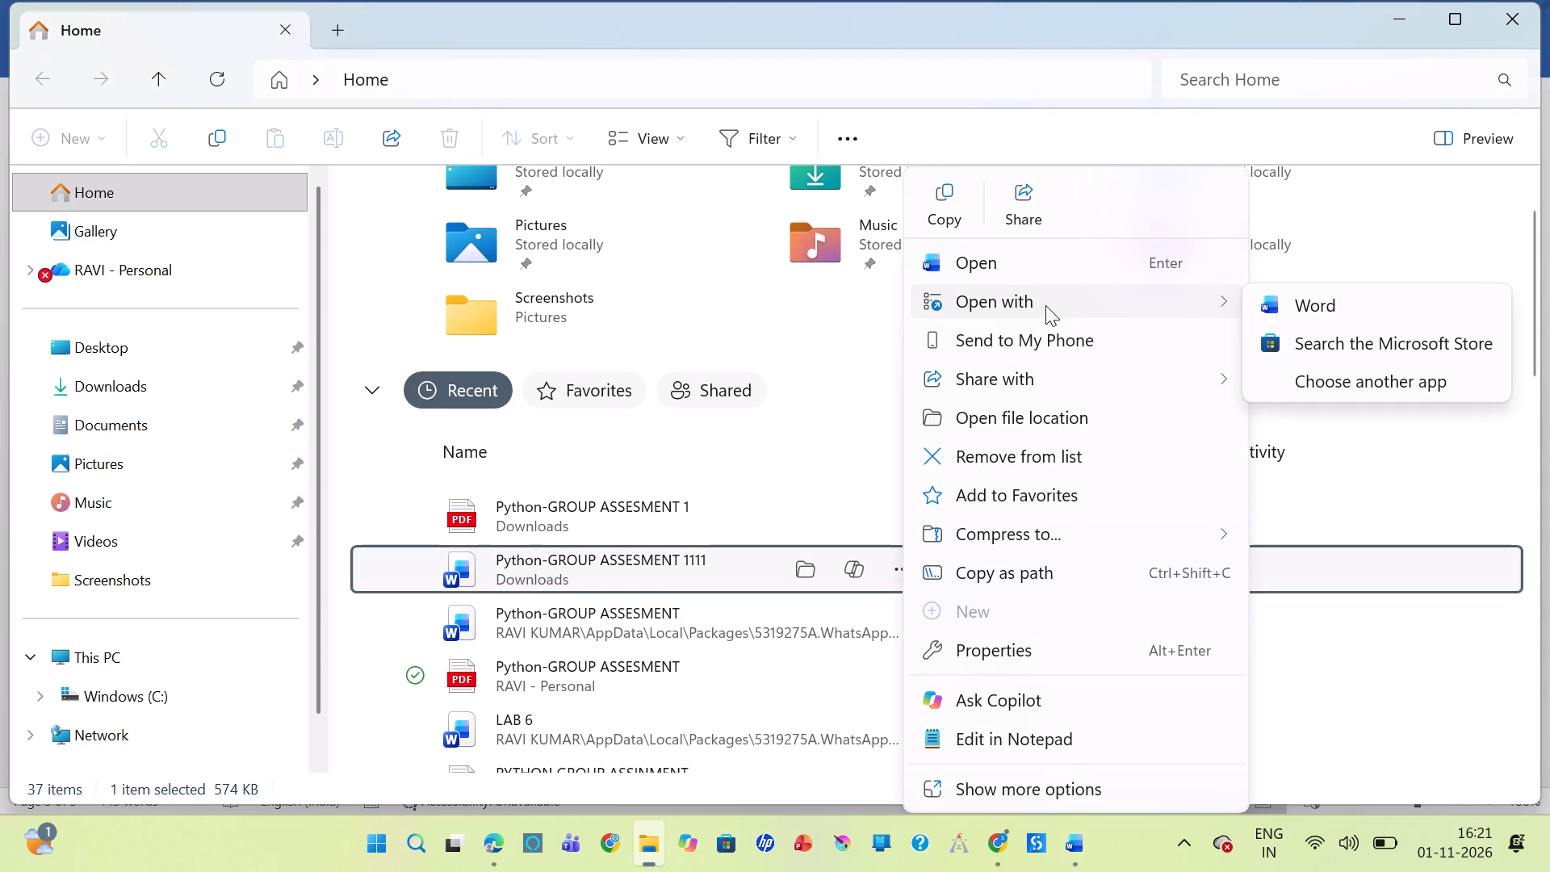
pyautogui.doubleClick(655, 563)
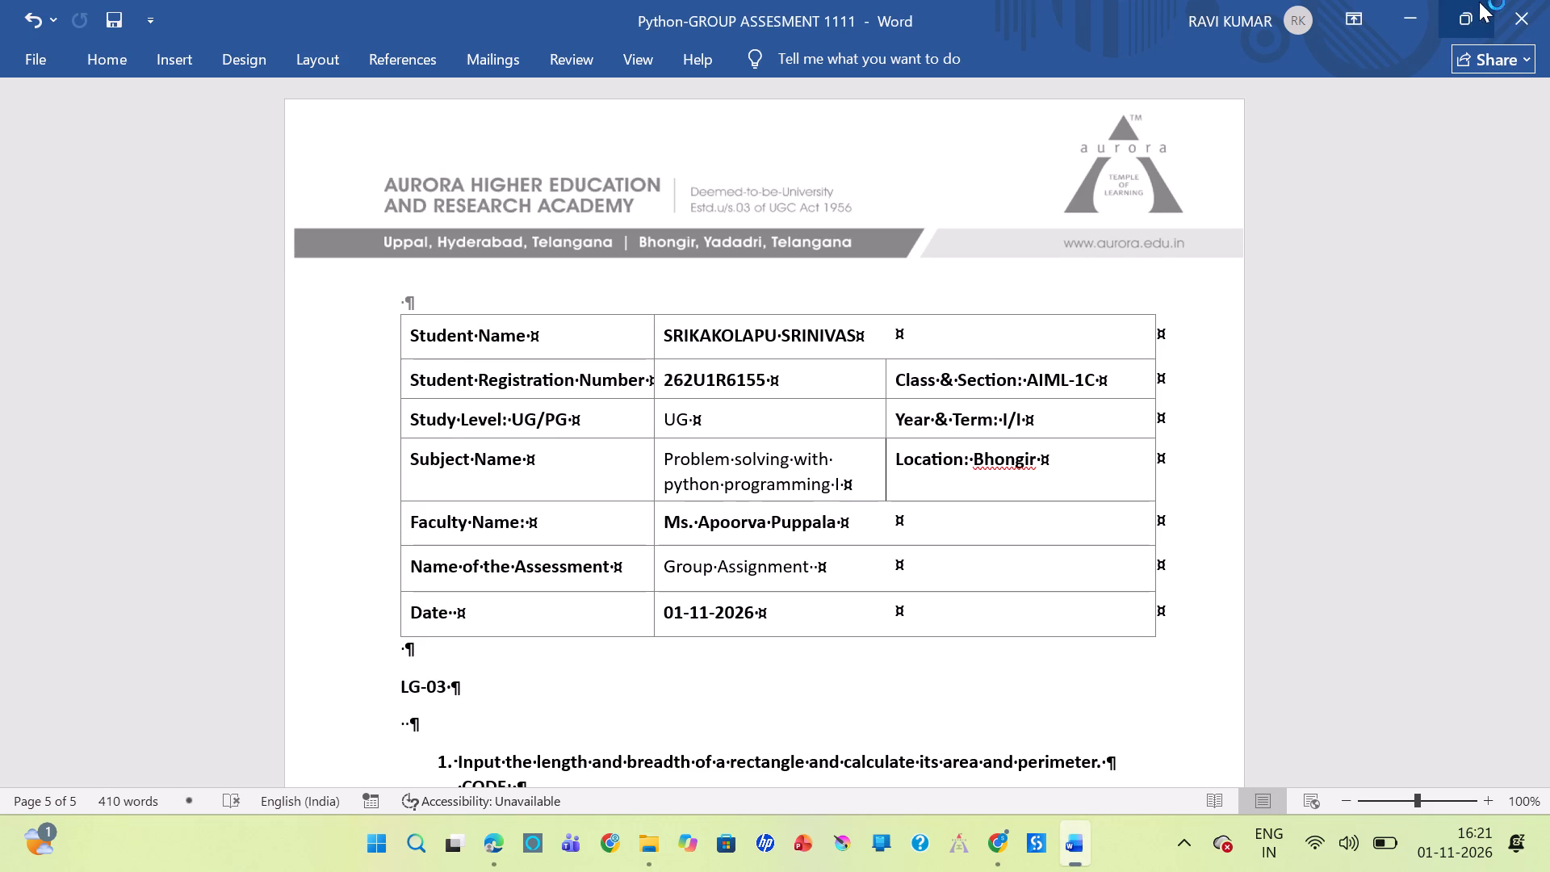
pyautogui.click(1406, 0)
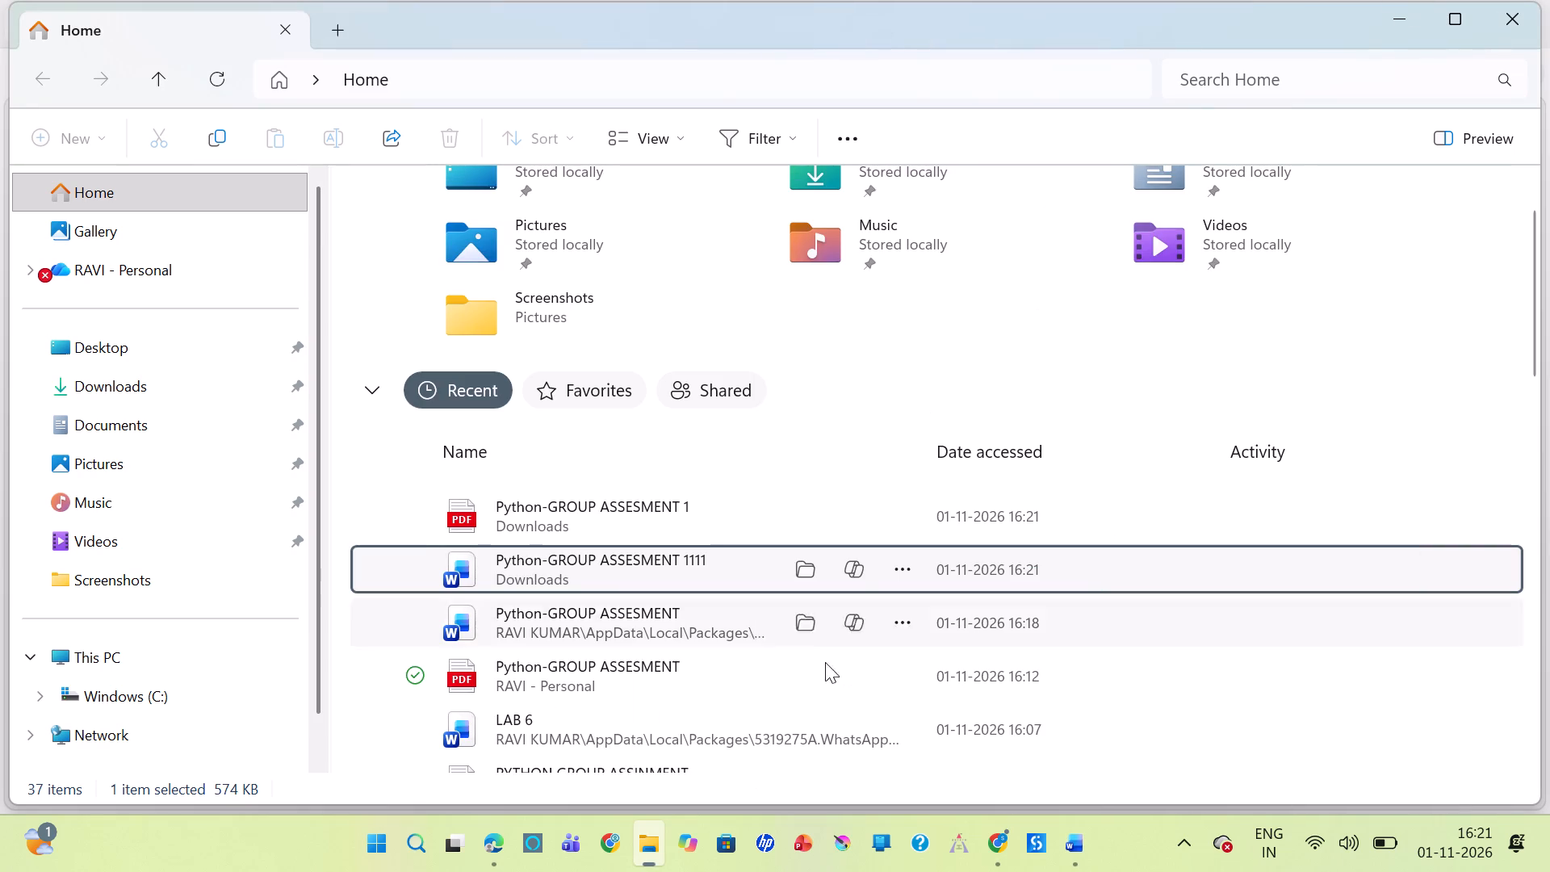
# Bring up the apps available for sharing the Word document "Python-GROUP ASSESMENT 1111" from File Explorer.
pyautogui.click(911, 566)
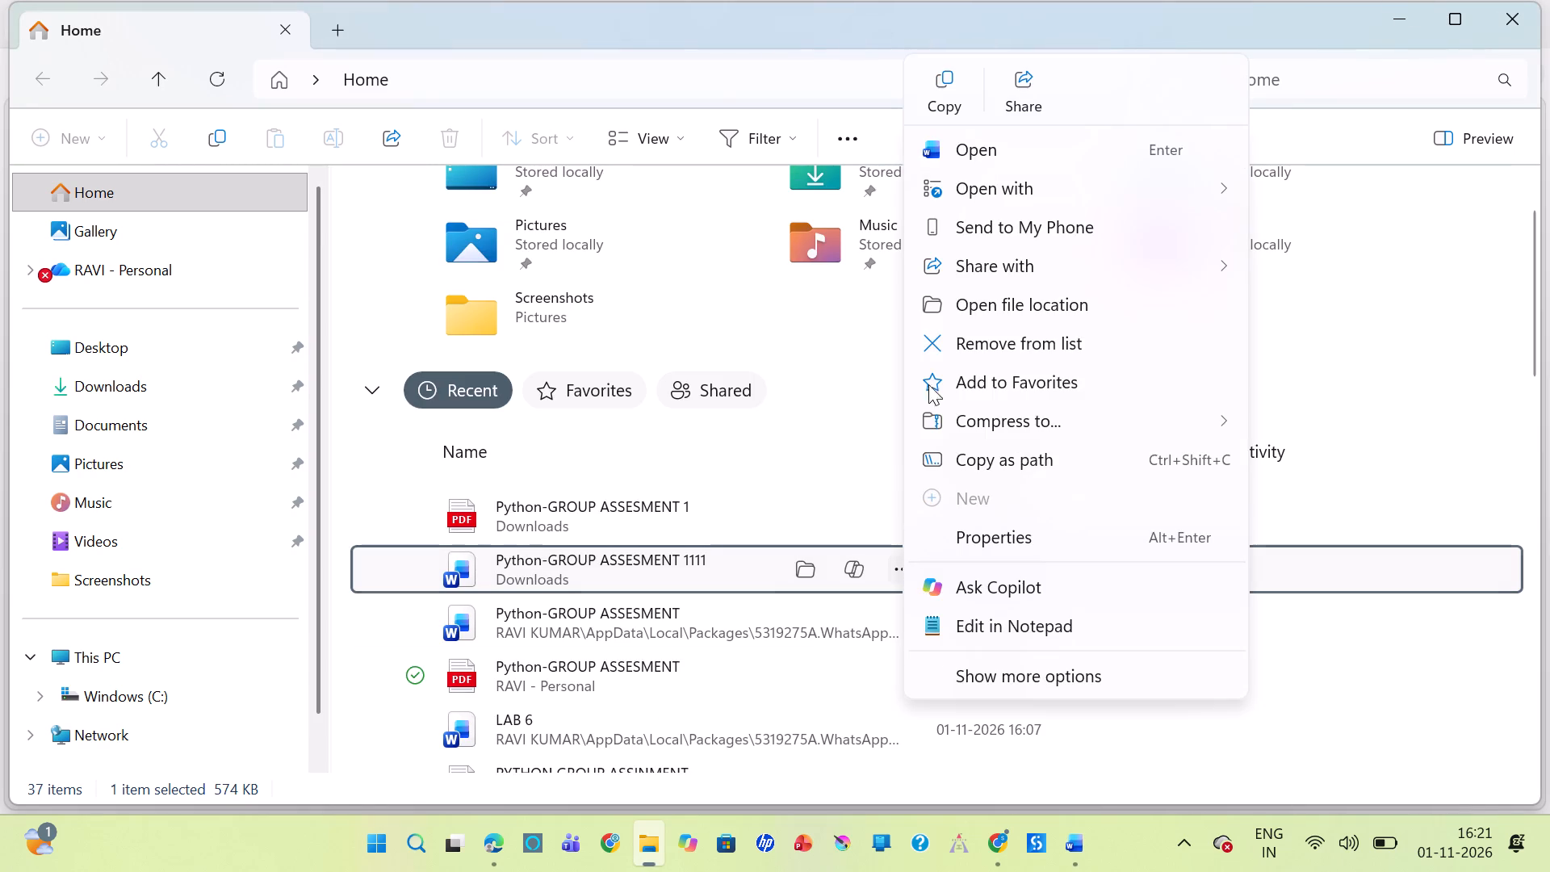
pyautogui.click(1066, 185)
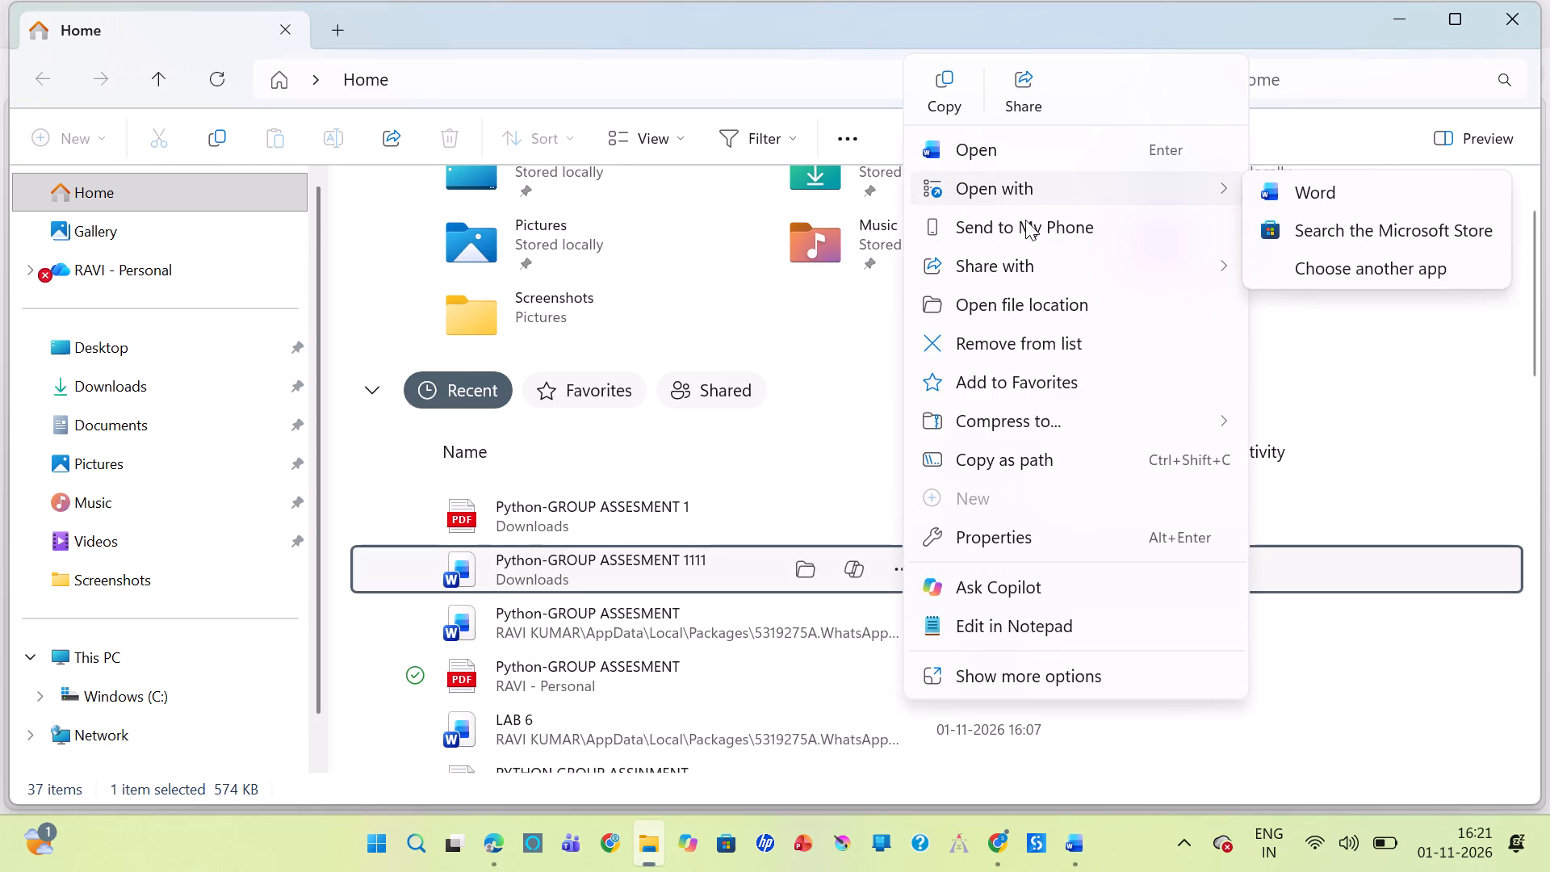
pyautogui.click(1023, 270)
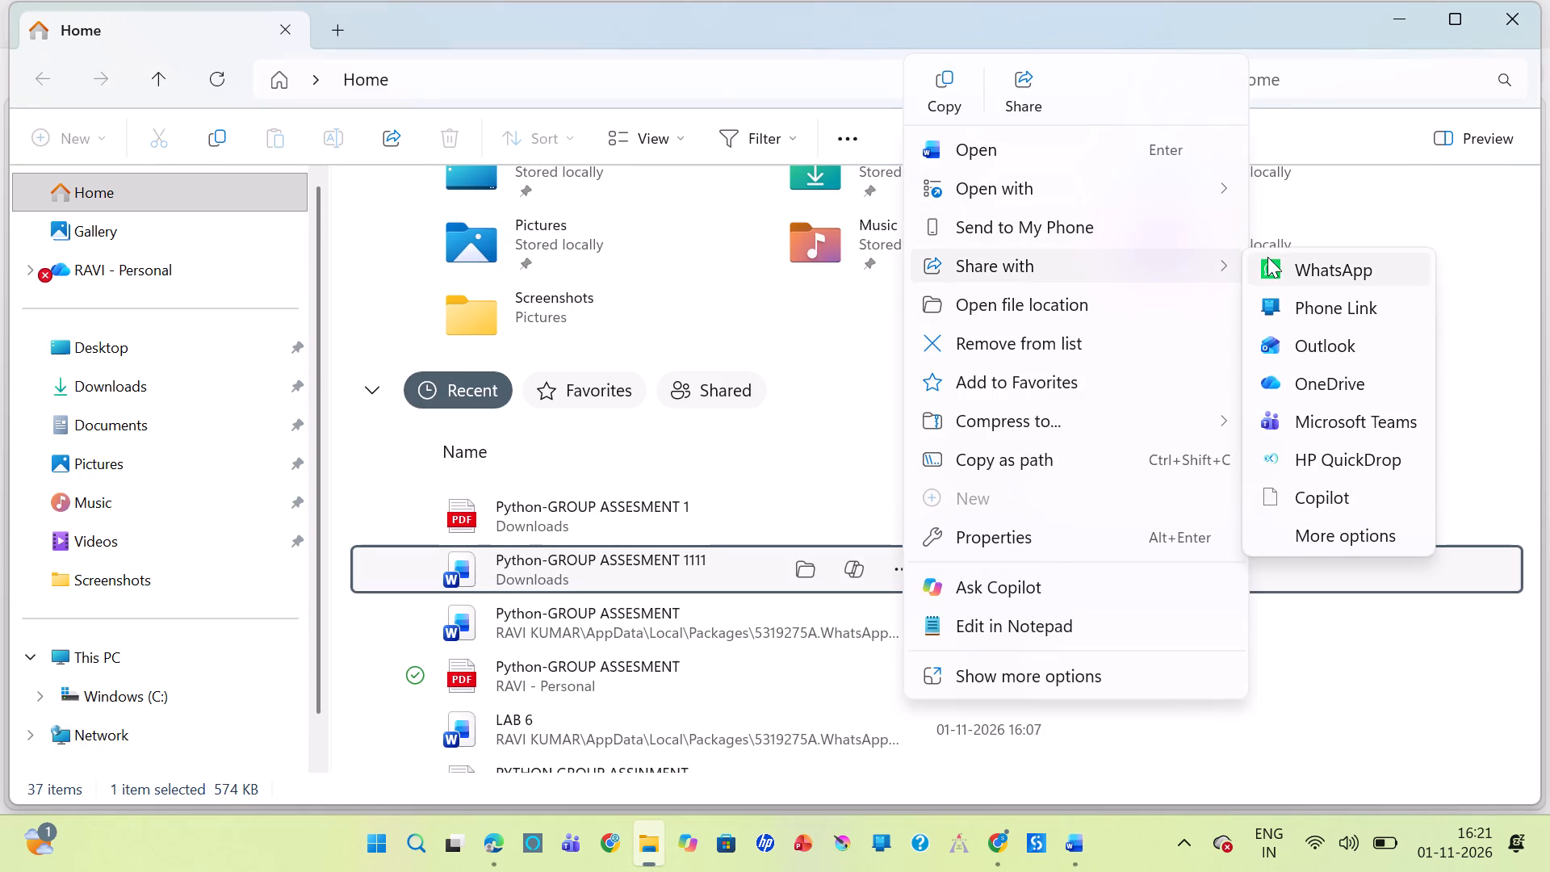
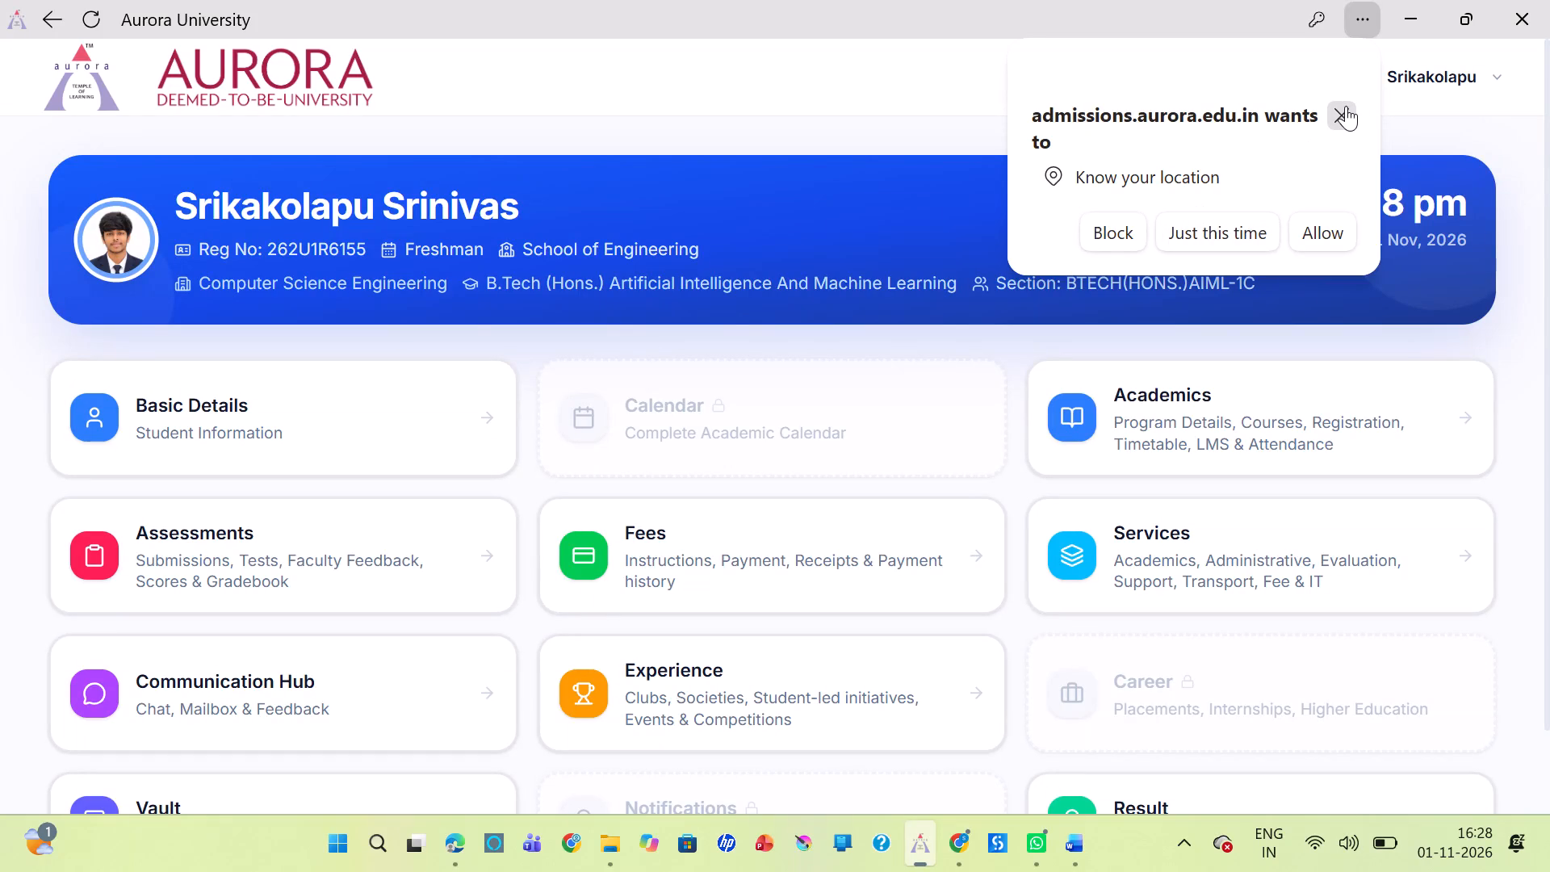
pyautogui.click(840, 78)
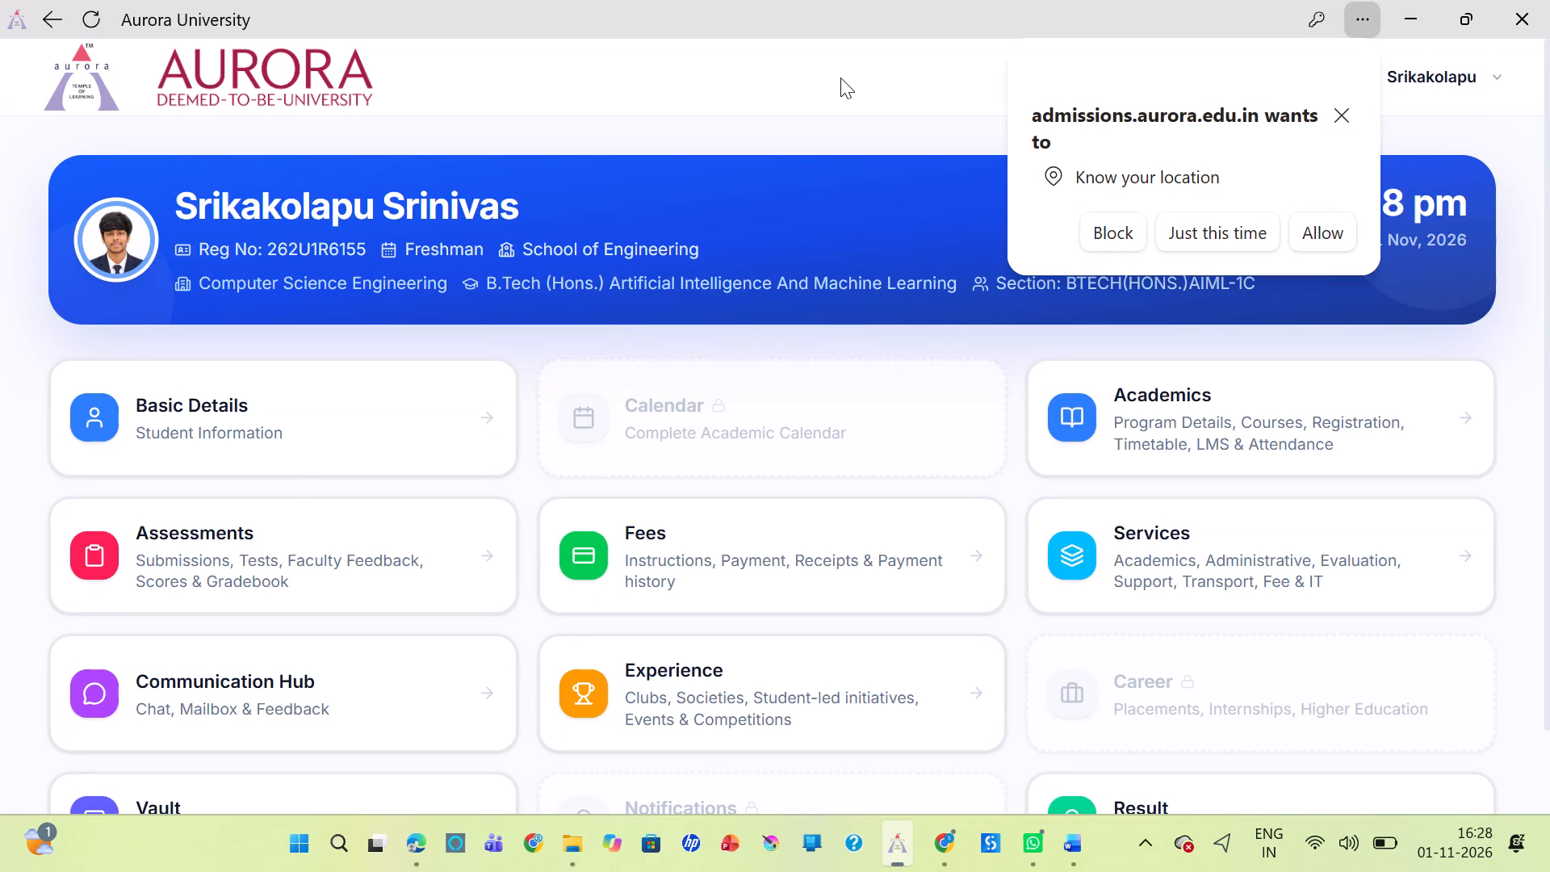
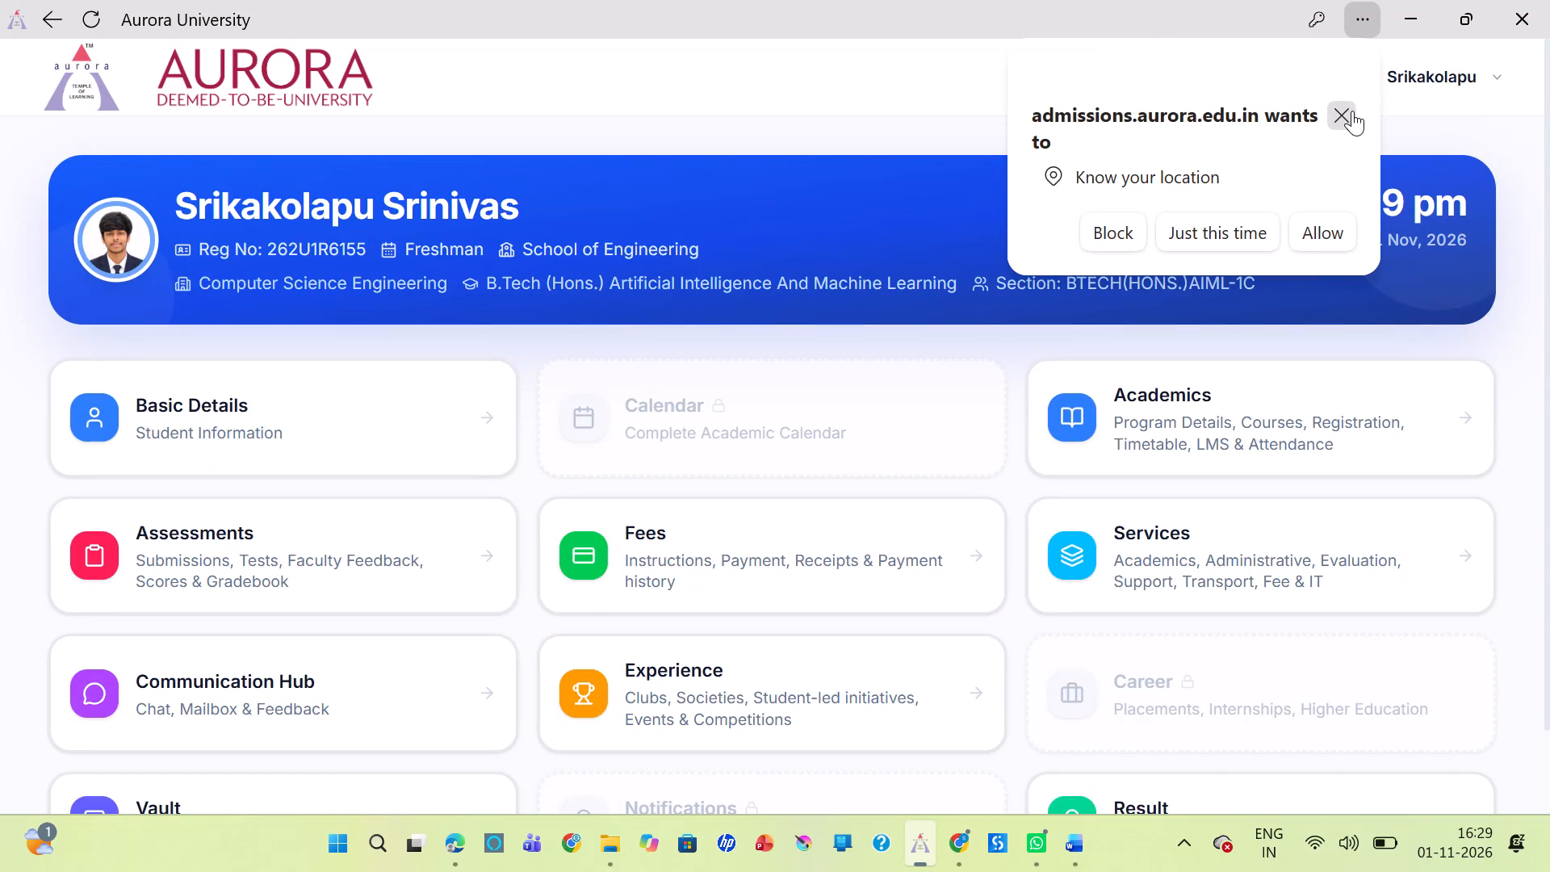
# Dismiss the university portal's request to know the device's location without allowing or blocking it.
pyautogui.click(1352, 111)
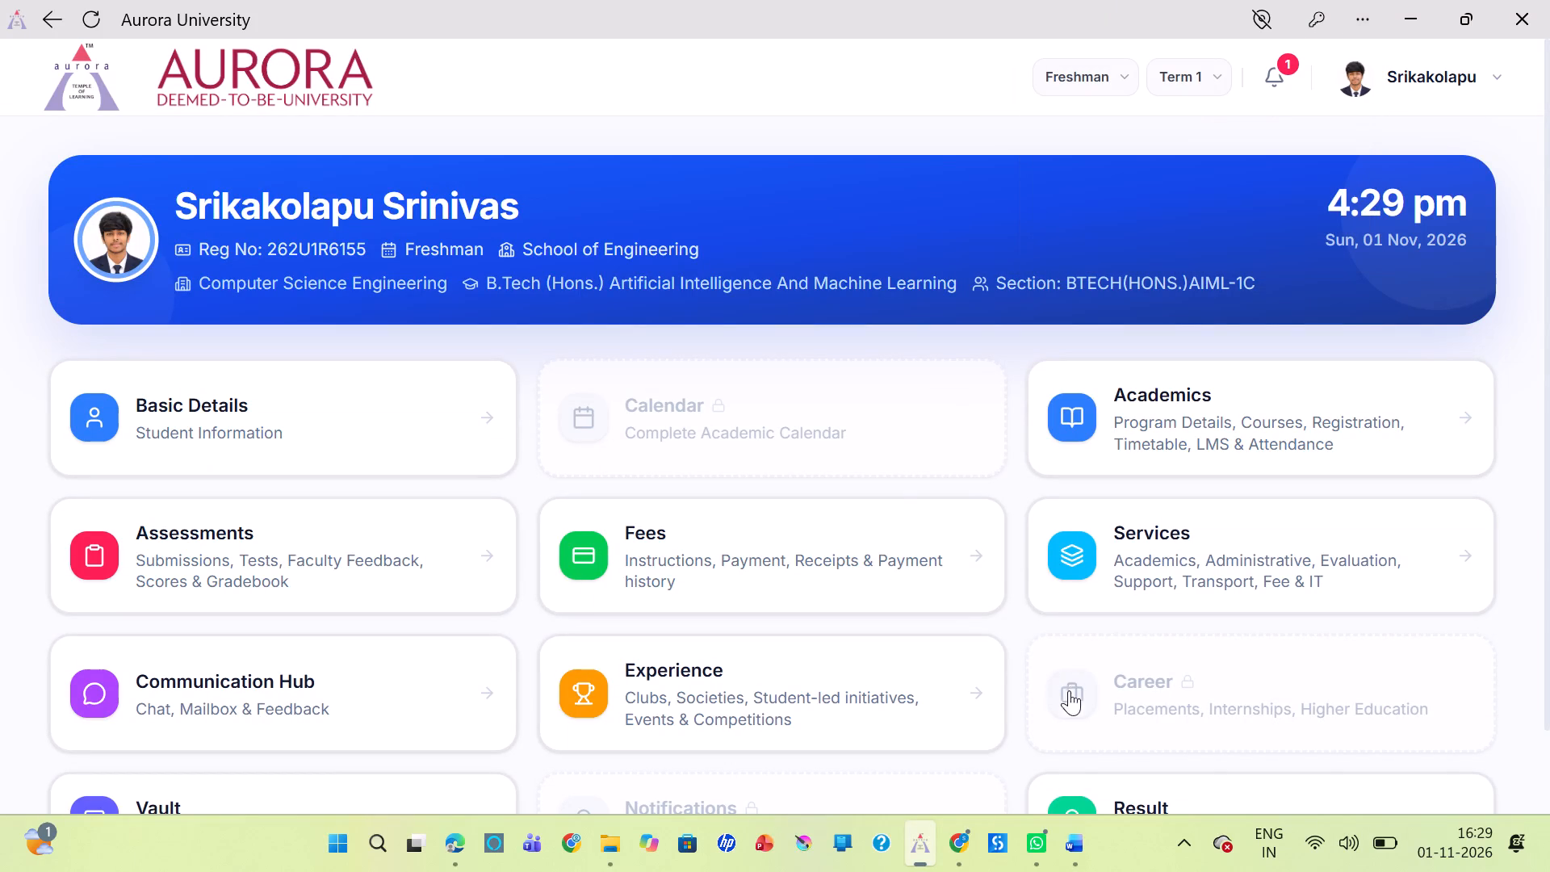
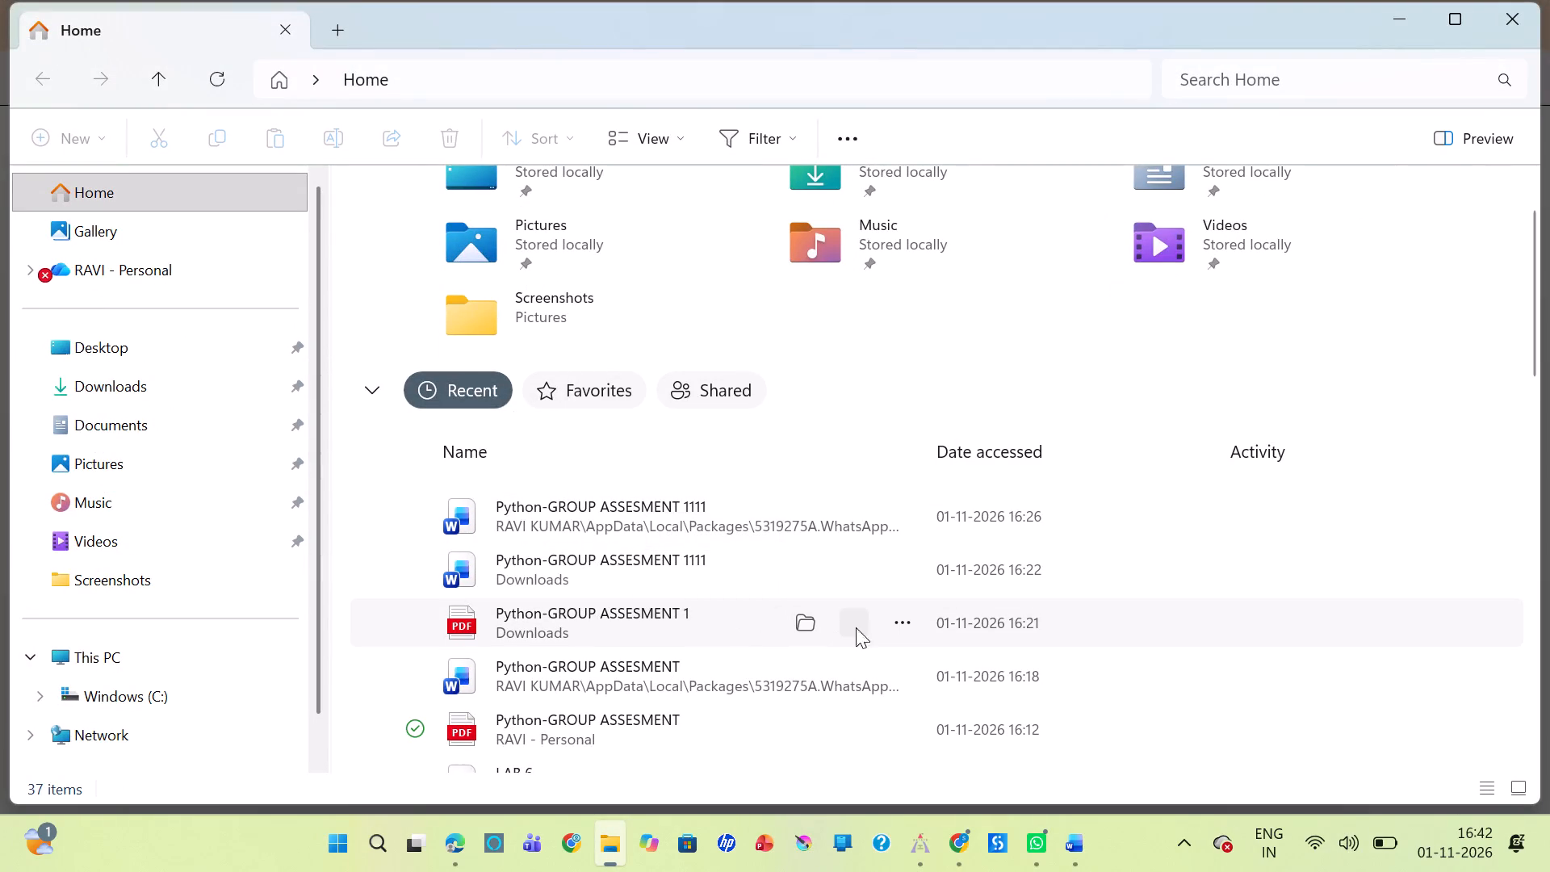
# Open the PDF "Python-GROUP ASSESMENT 1" stored in Downloads from File Explorer's recent files.
pyautogui.click(674, 614)
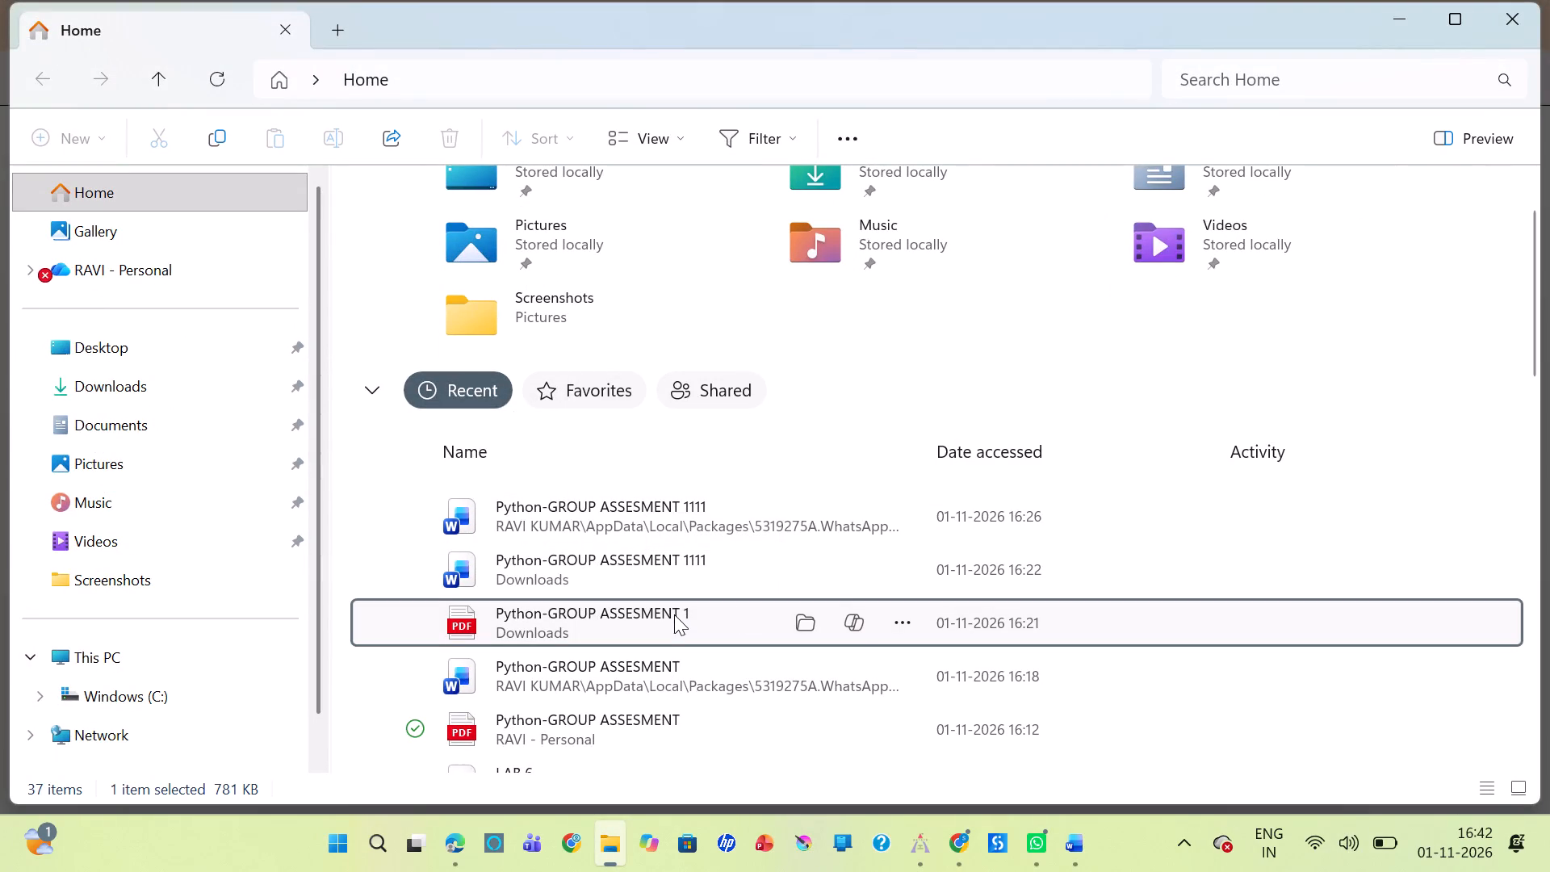
pyautogui.click(894, 622)
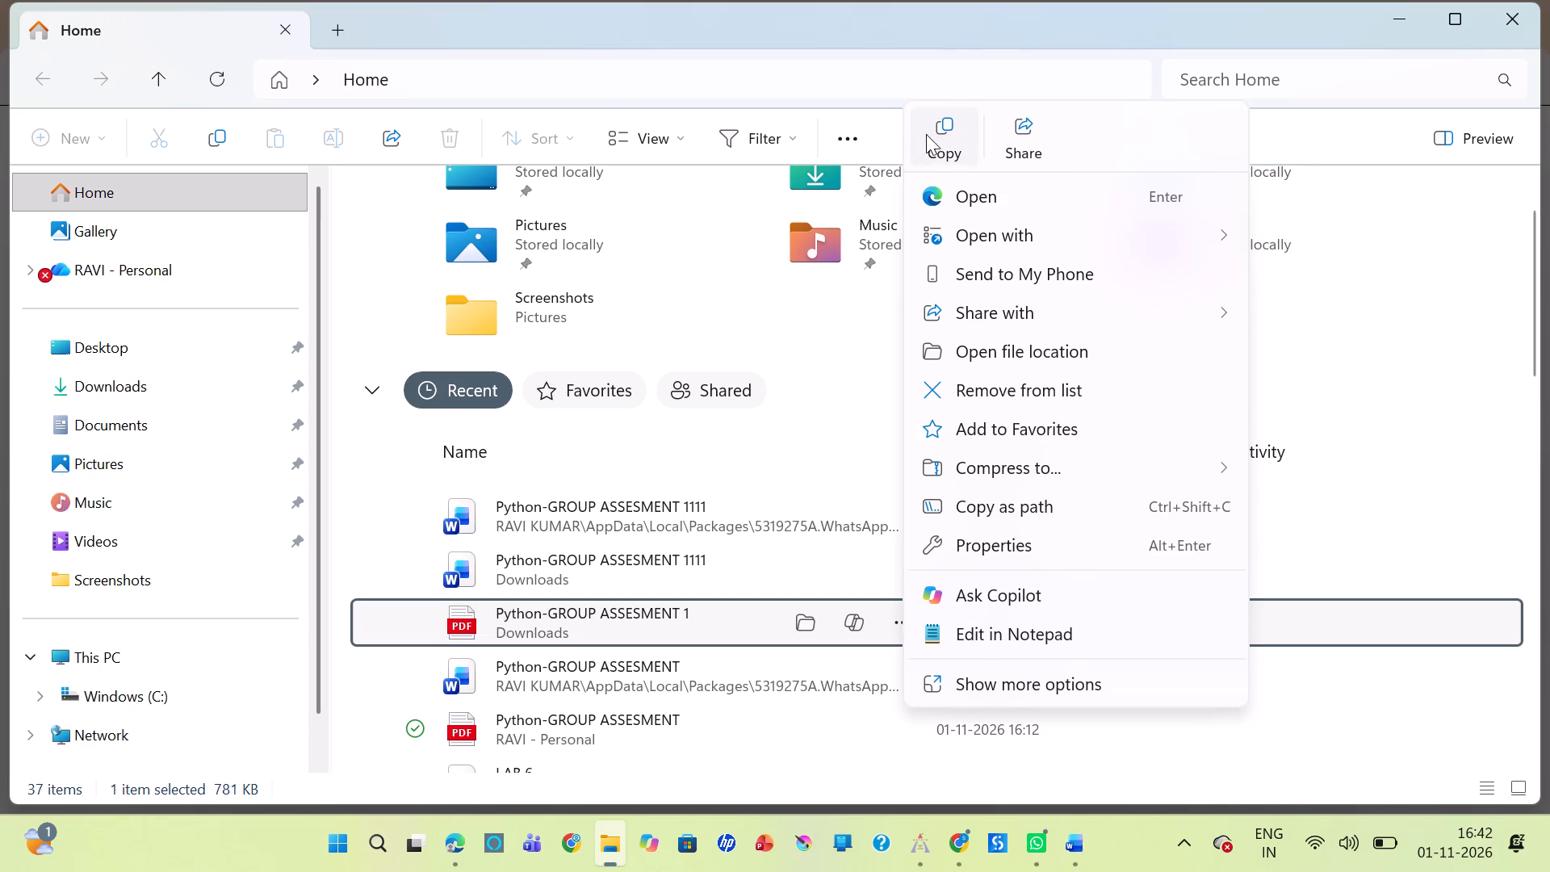
pyautogui.click(1009, 191)
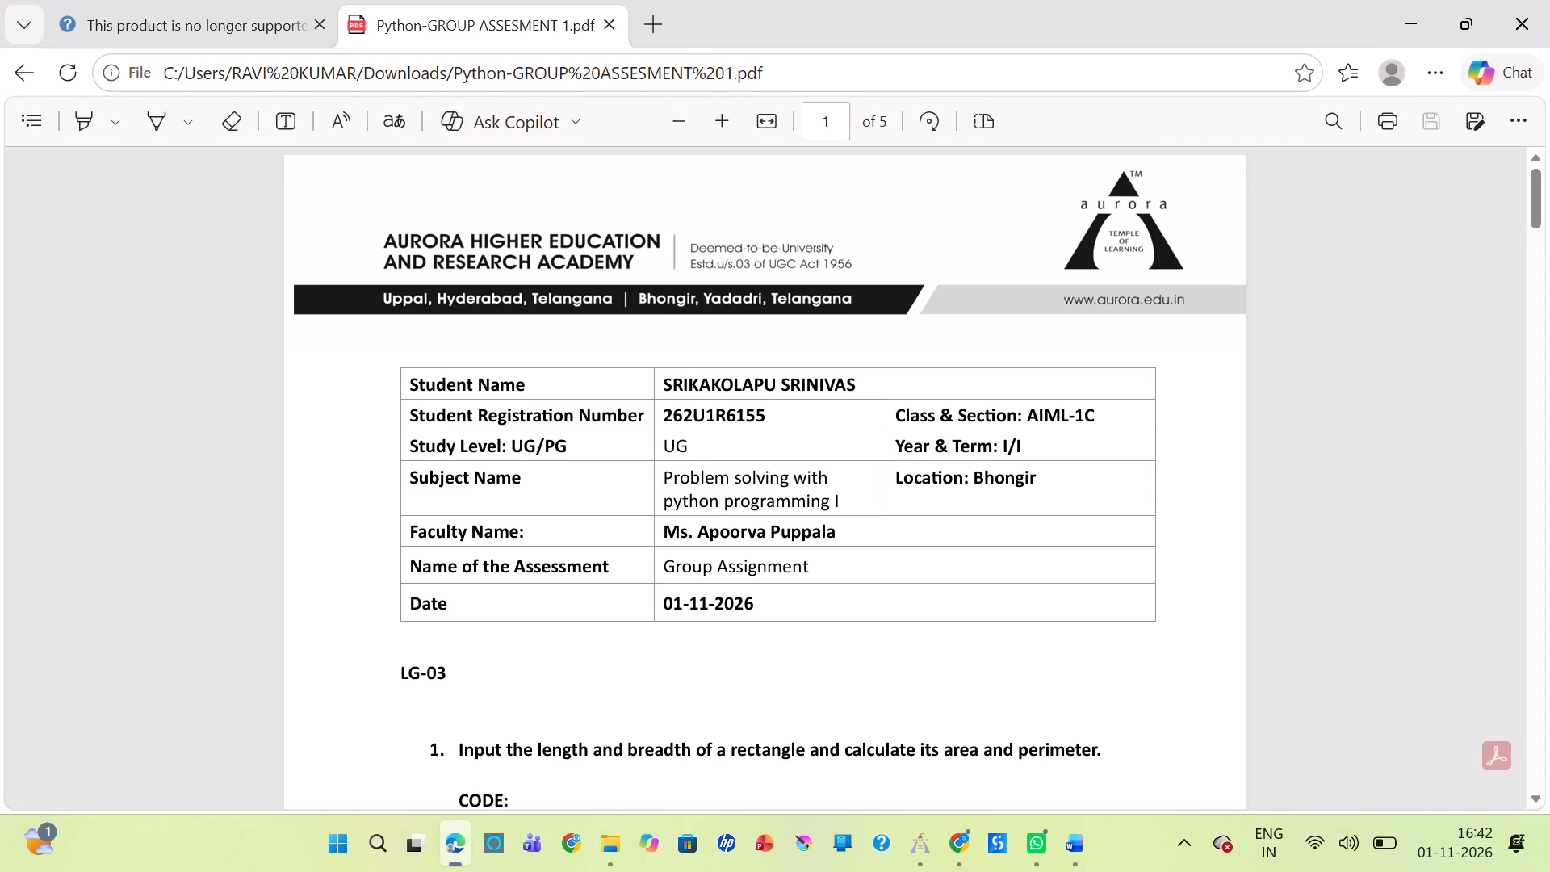
# Review the pages of the Python-GROUP ASSESMENT 1 PDF and close the document.
pyautogui.scroll(-3, 647, 418)
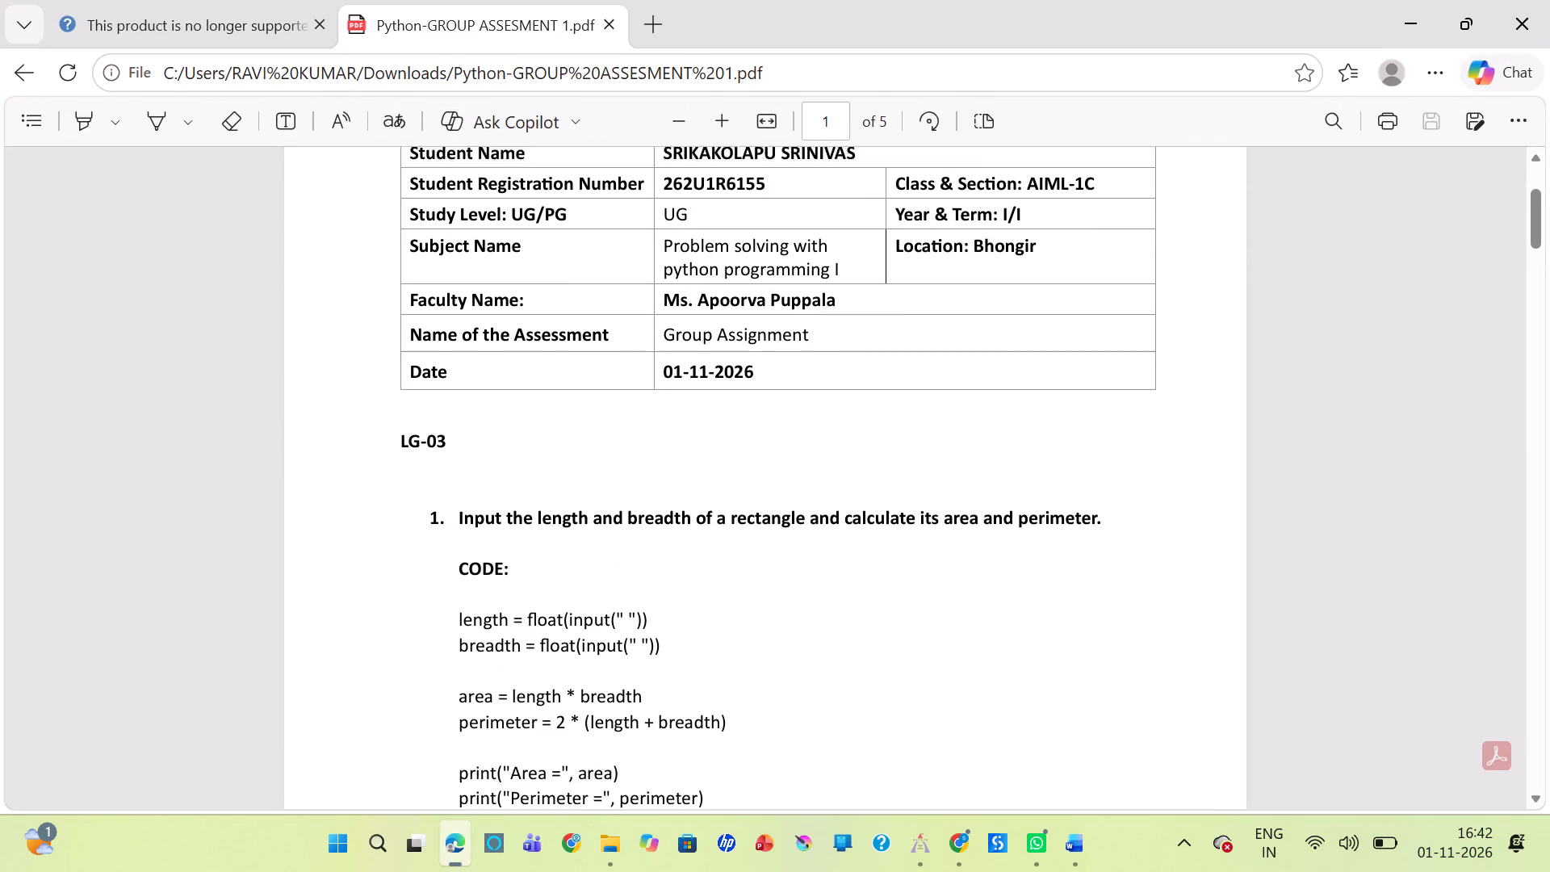
pyautogui.scroll(-2, 647, 418)
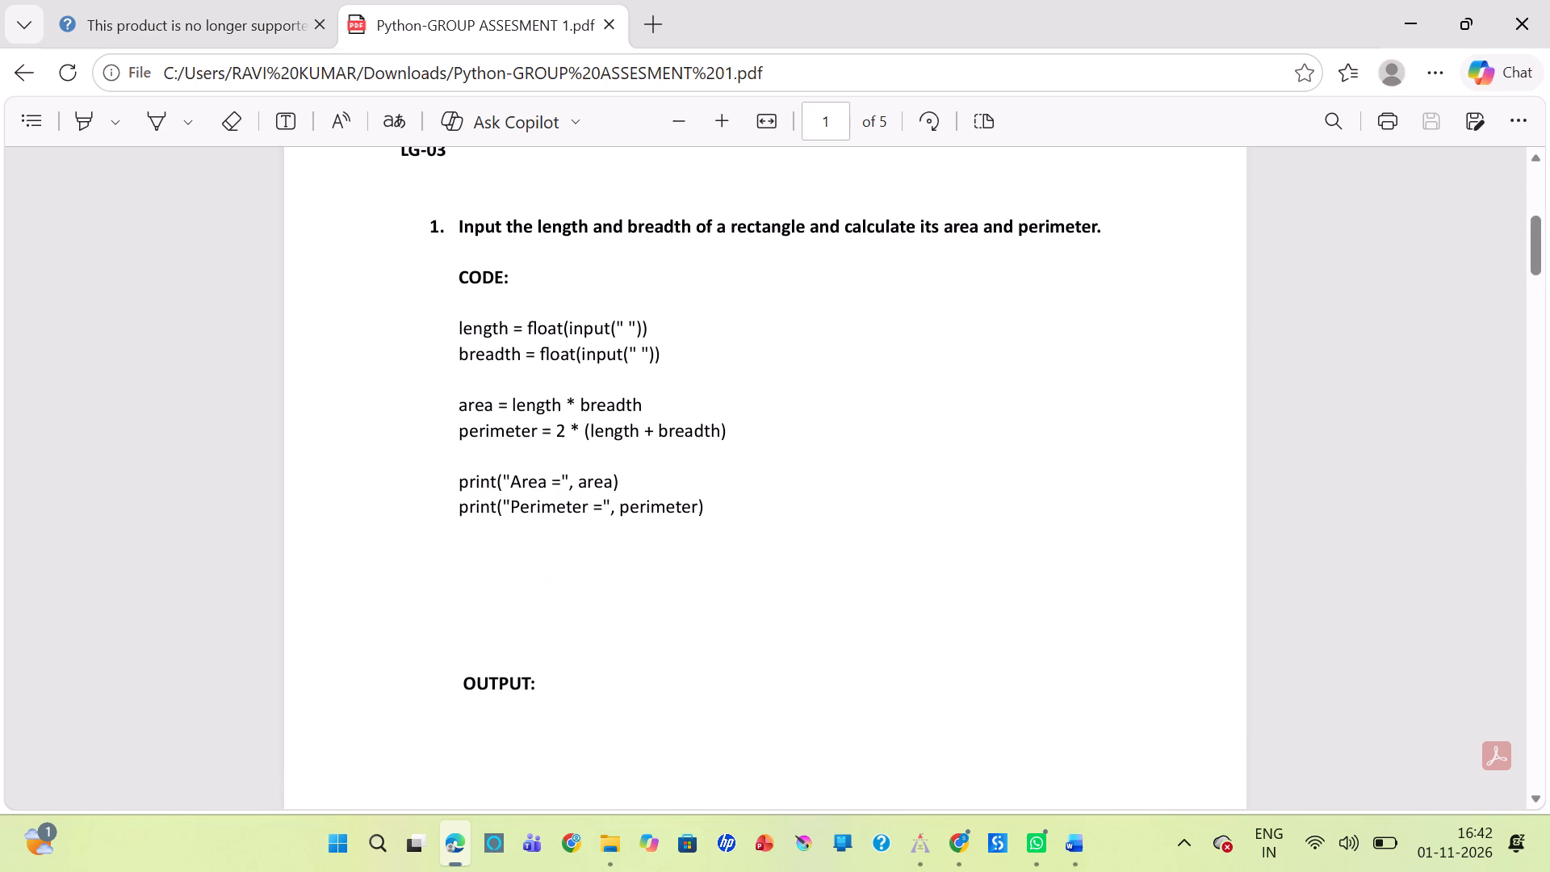
pyautogui.scroll(-2, 647, 418)
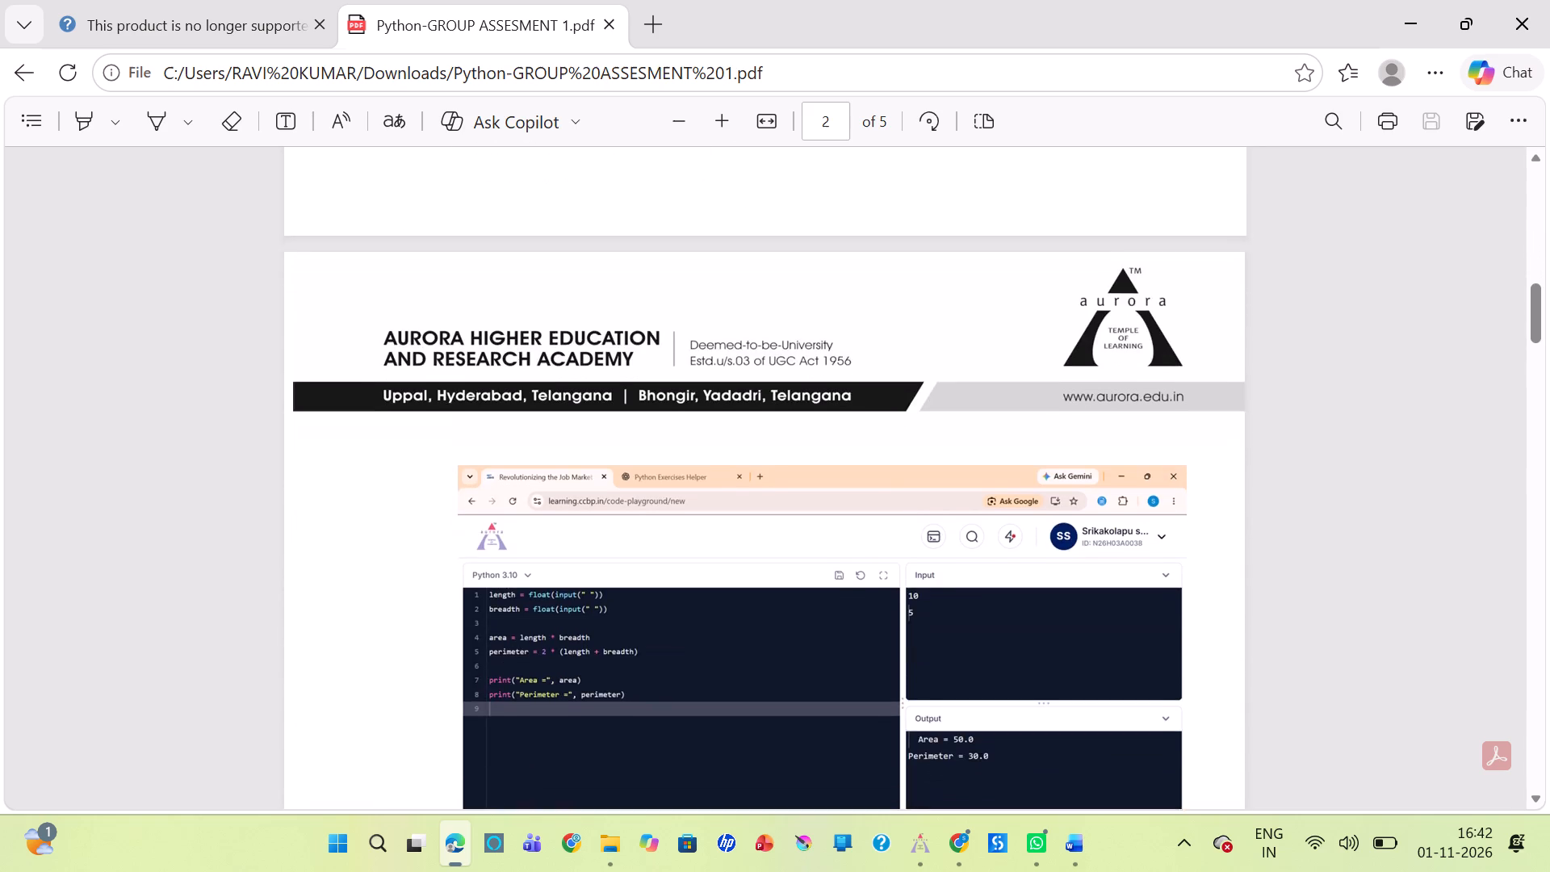
pyautogui.scroll(-2, 647, 418)
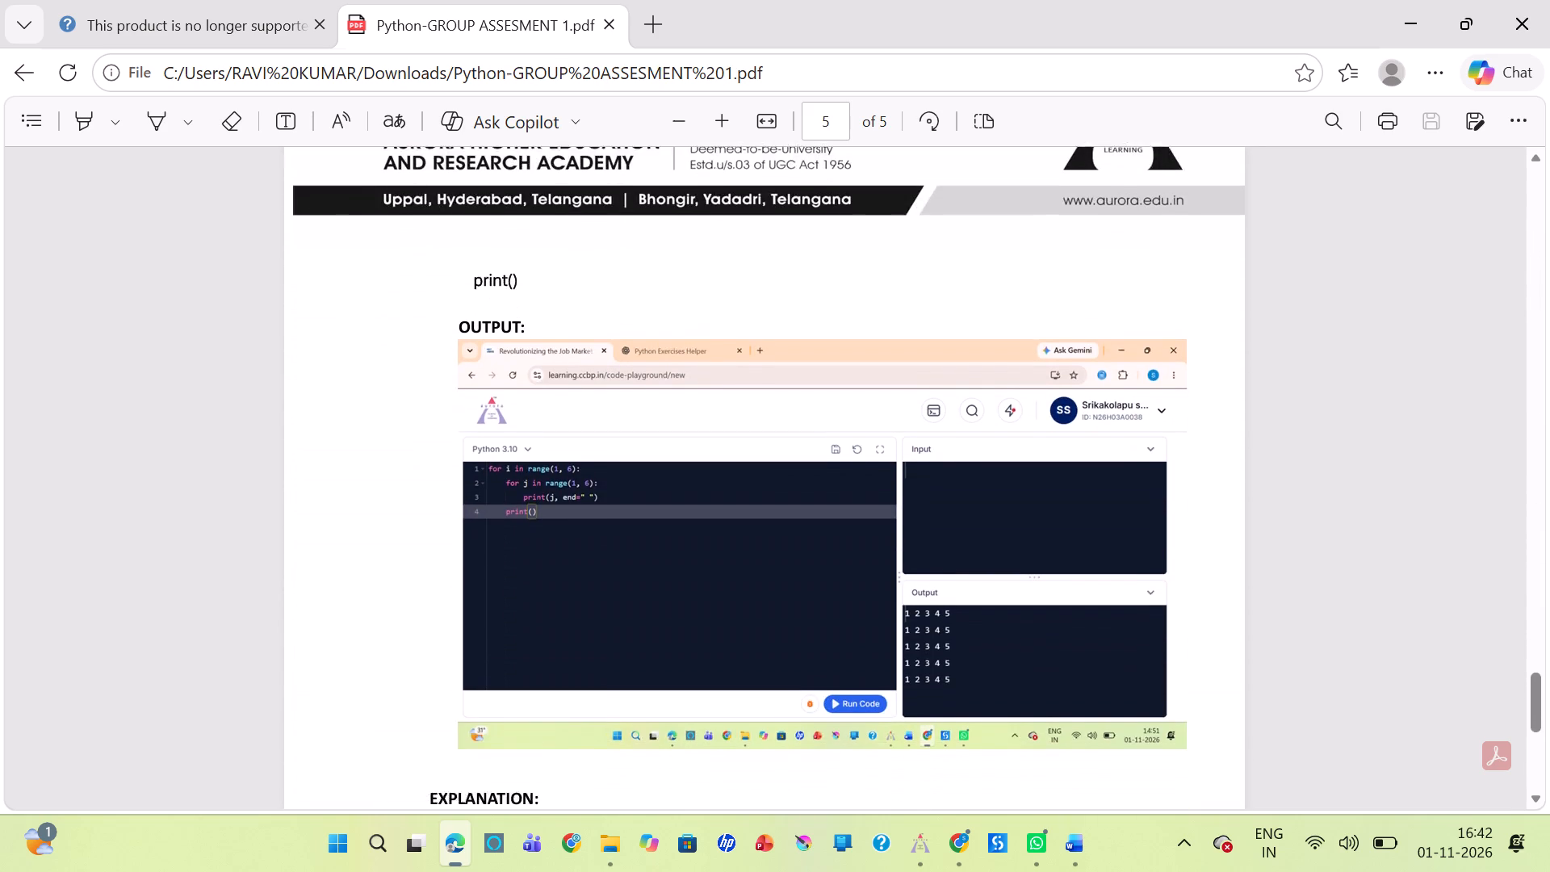
pyautogui.scroll(-2, 647, 418)
pyautogui.click(1548, 0)
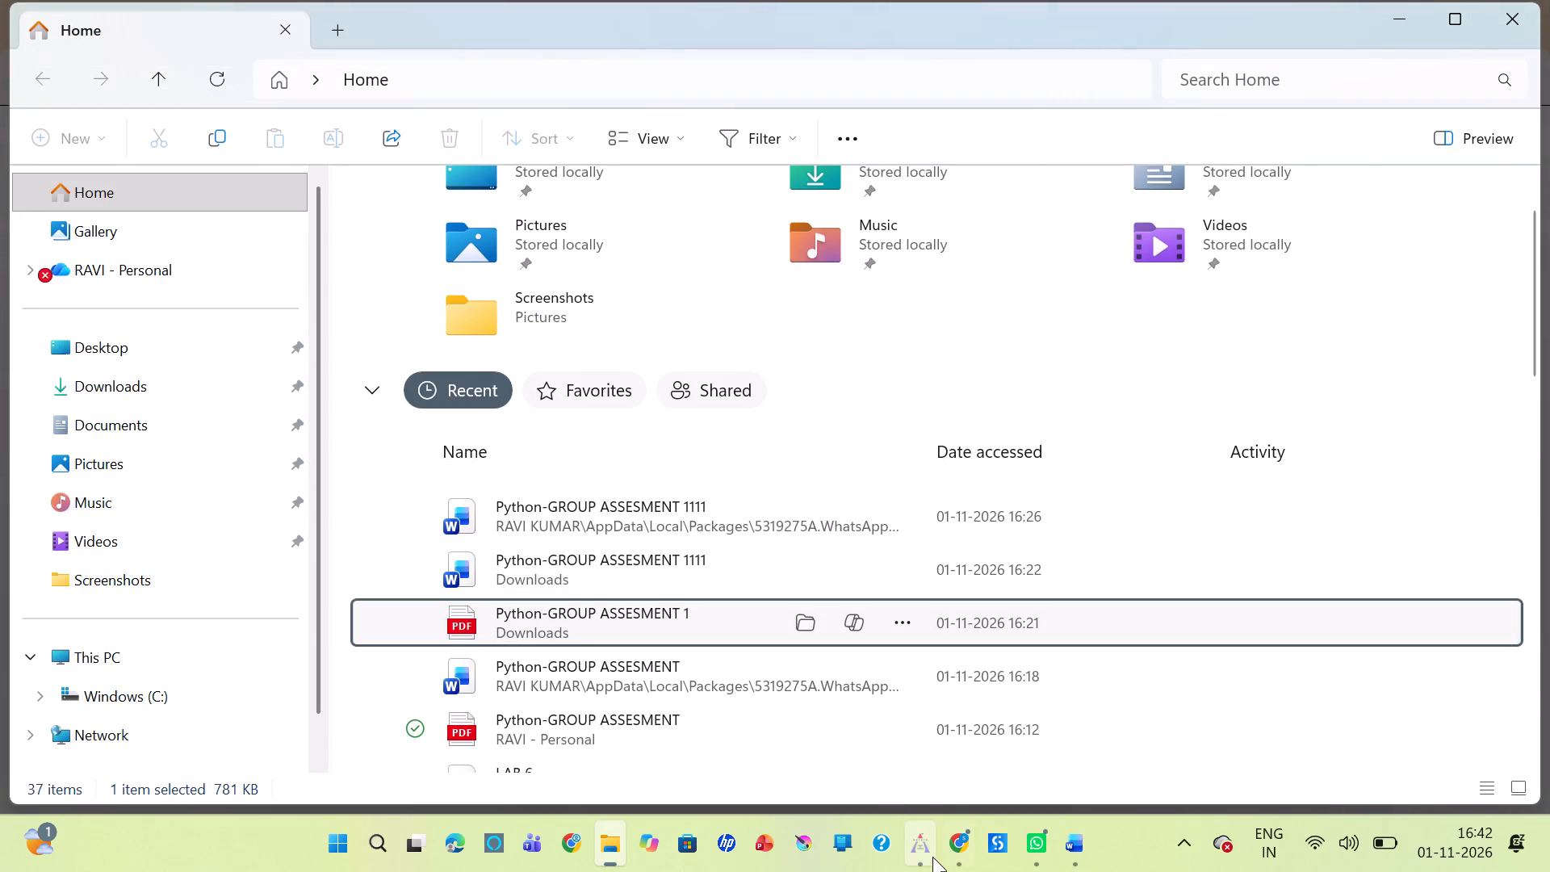
# Switch to the Aurora University portal and find Group Assignment in the assessments of Problem Solving With Python Programming I.
pyautogui.click(932, 857)
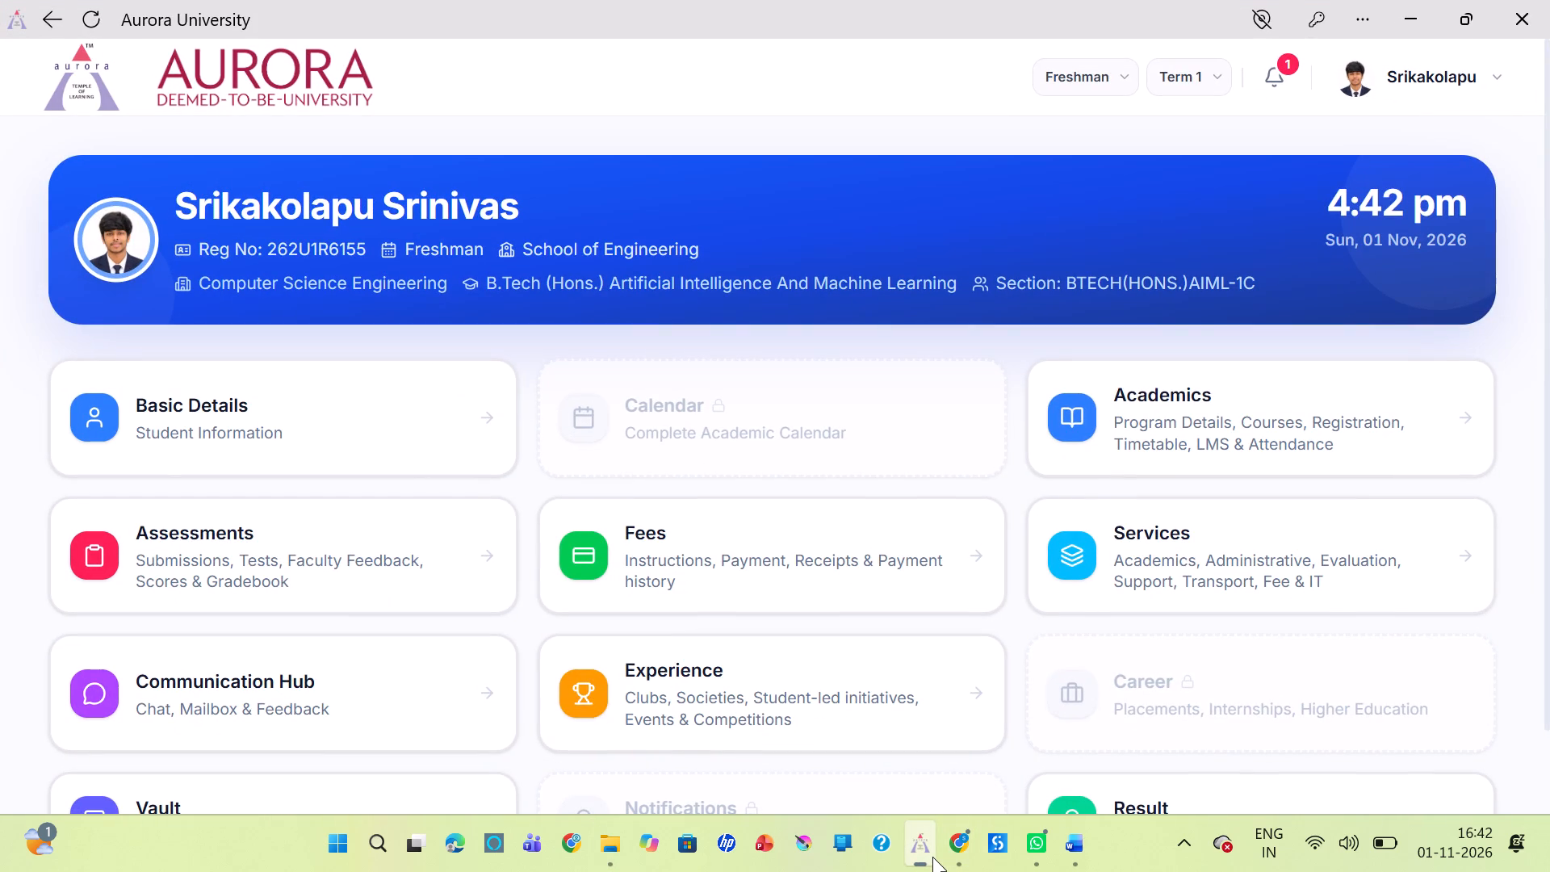
pyautogui.click(301, 614)
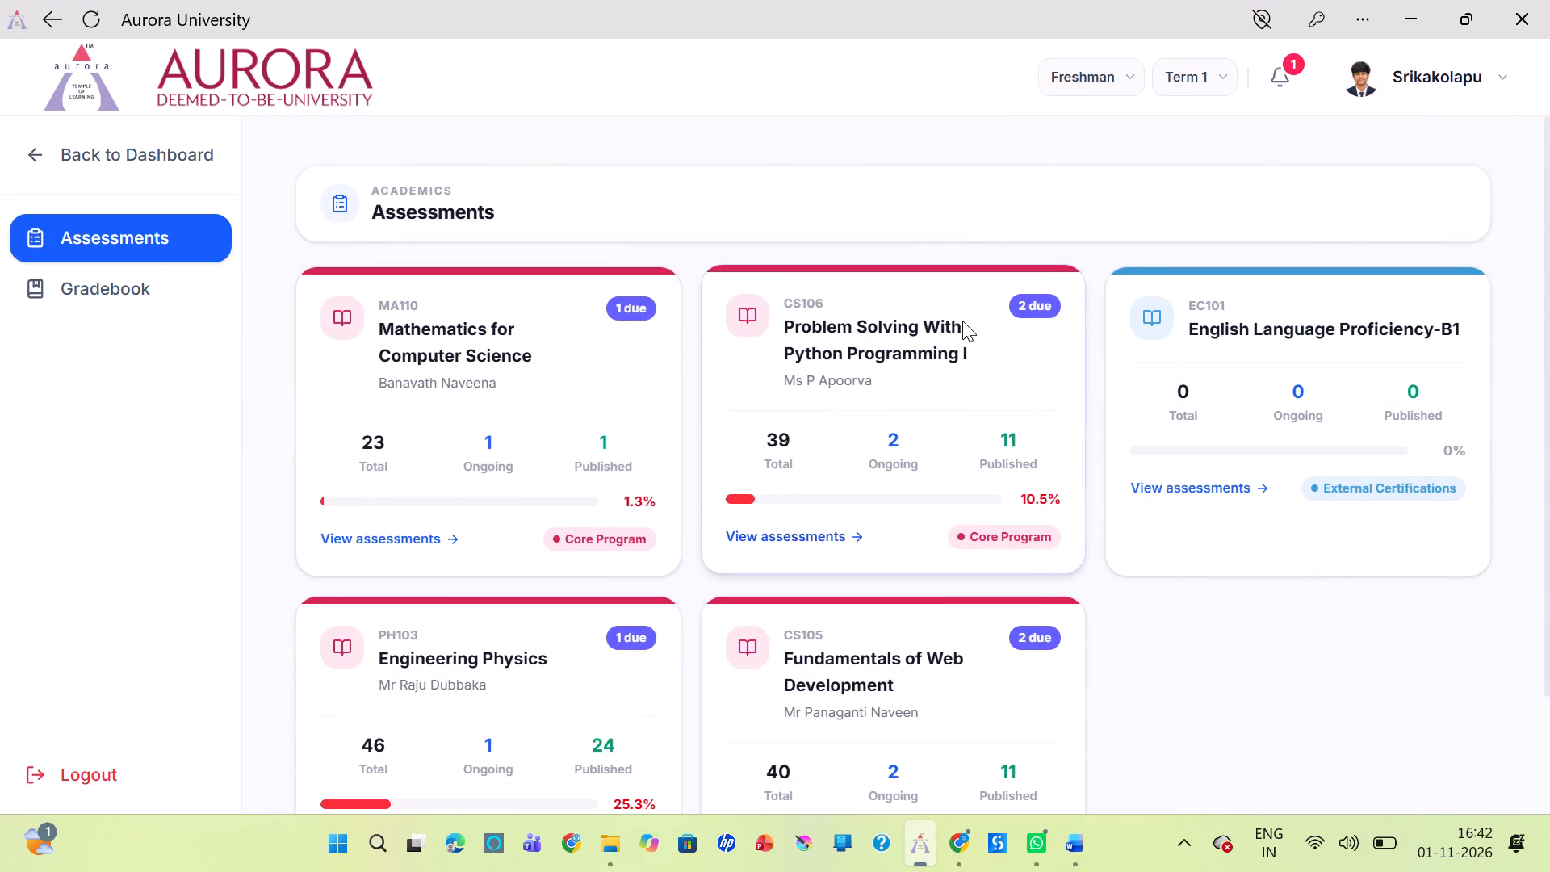
pyautogui.click(962, 321)
pyautogui.scroll(-4, 664, 594)
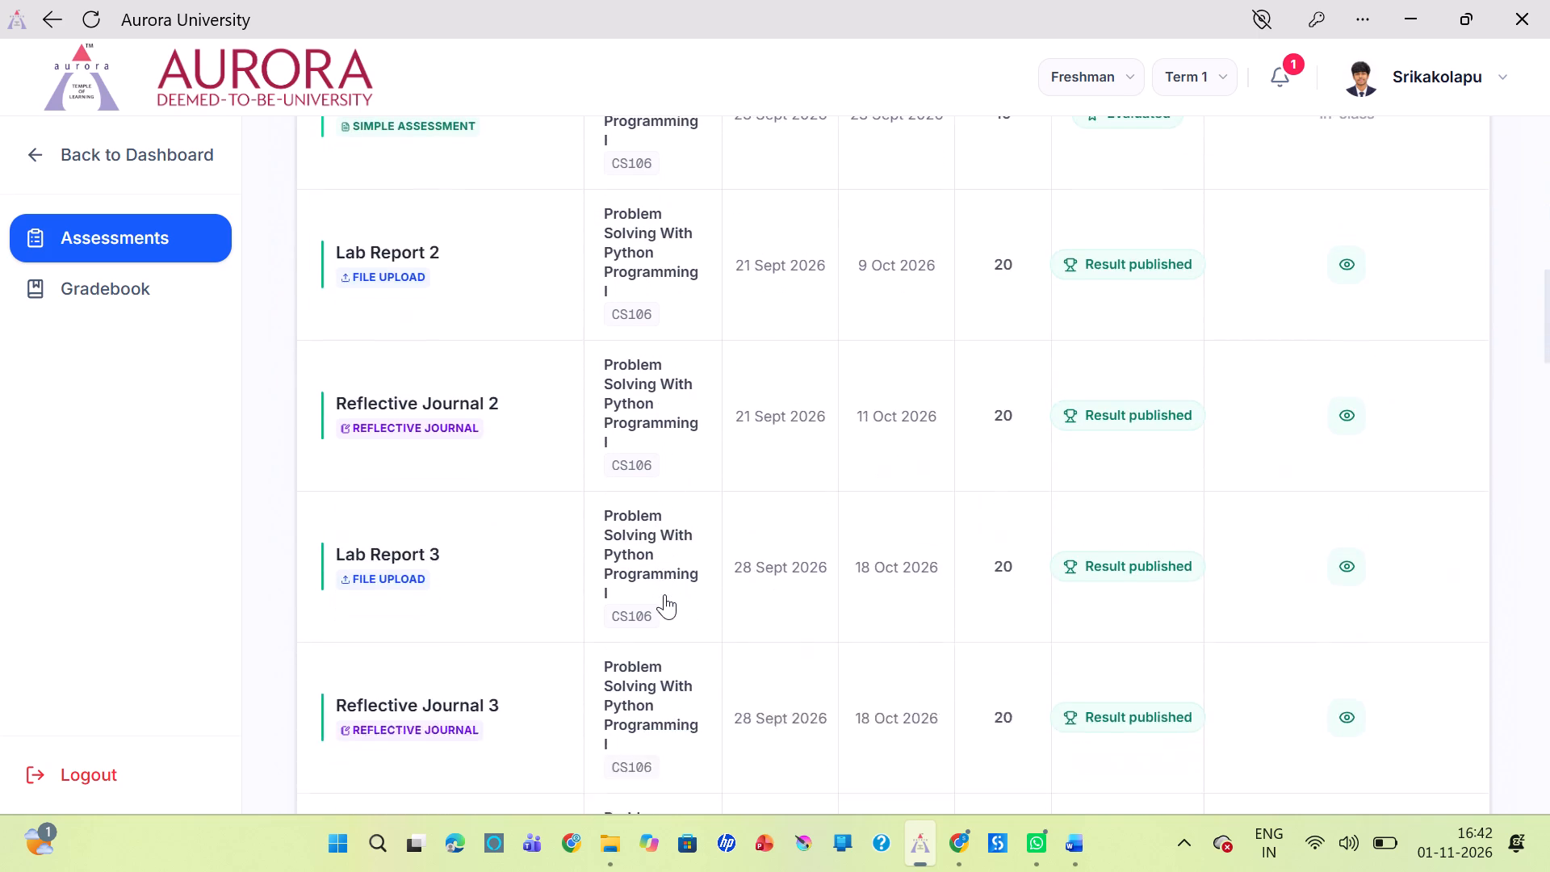
pyautogui.scroll(-2, 664, 594)
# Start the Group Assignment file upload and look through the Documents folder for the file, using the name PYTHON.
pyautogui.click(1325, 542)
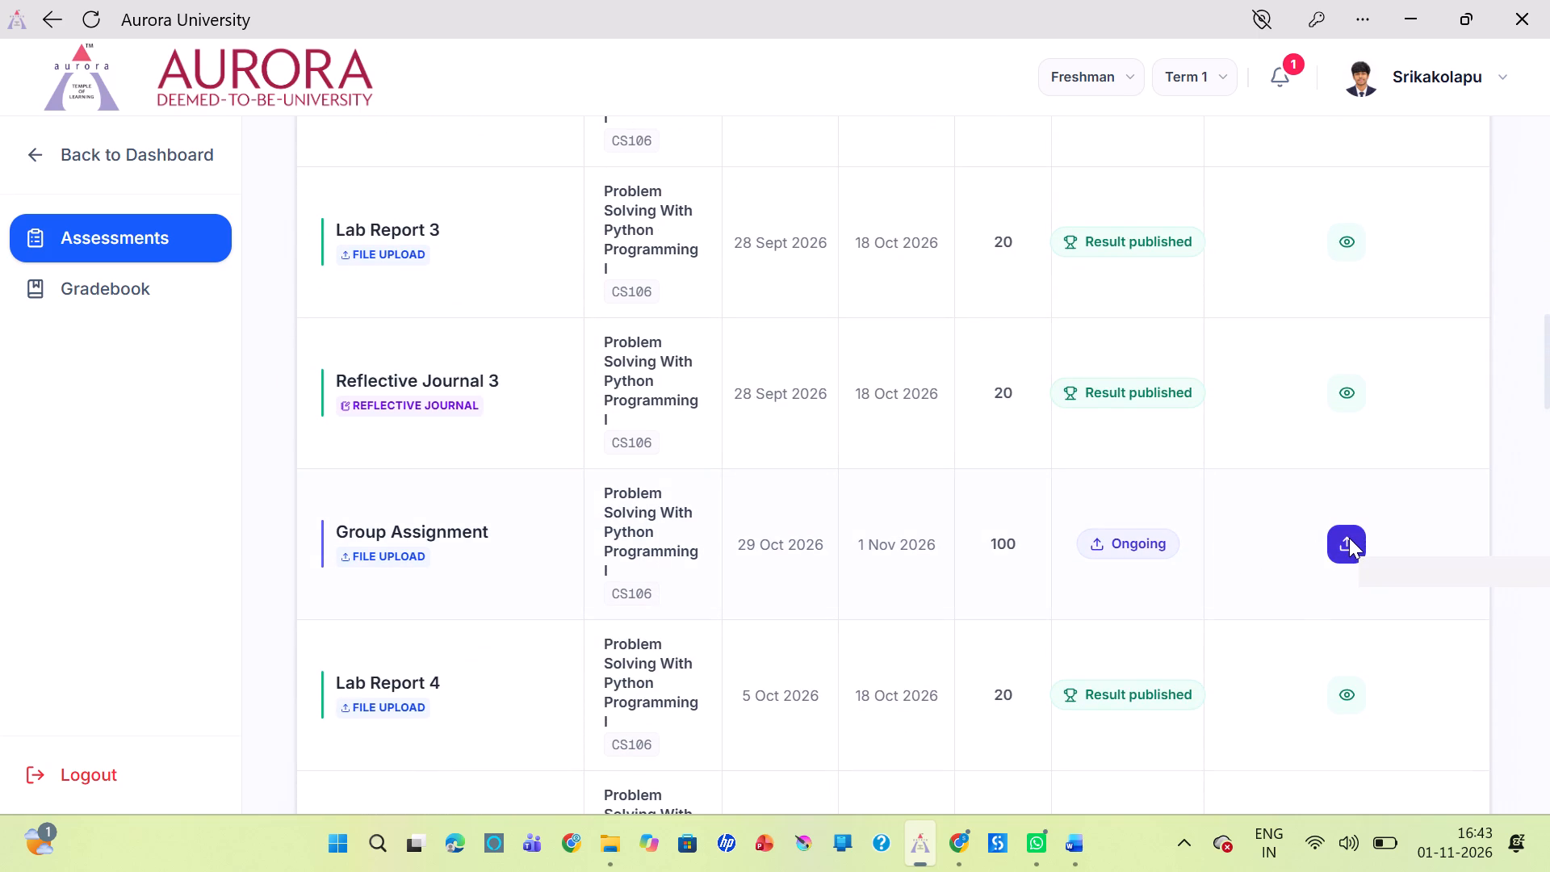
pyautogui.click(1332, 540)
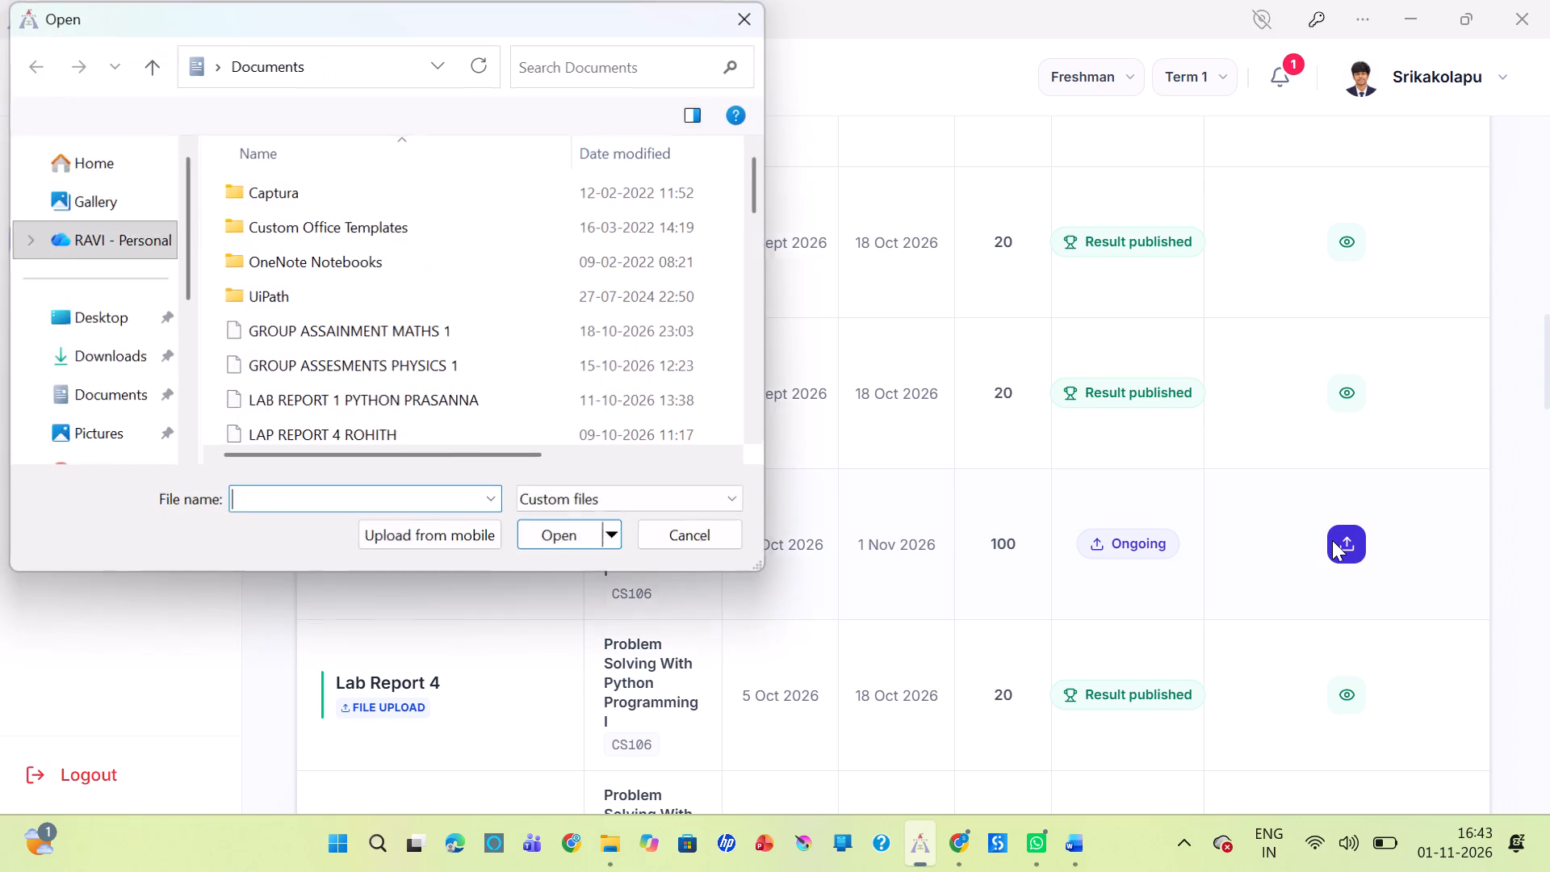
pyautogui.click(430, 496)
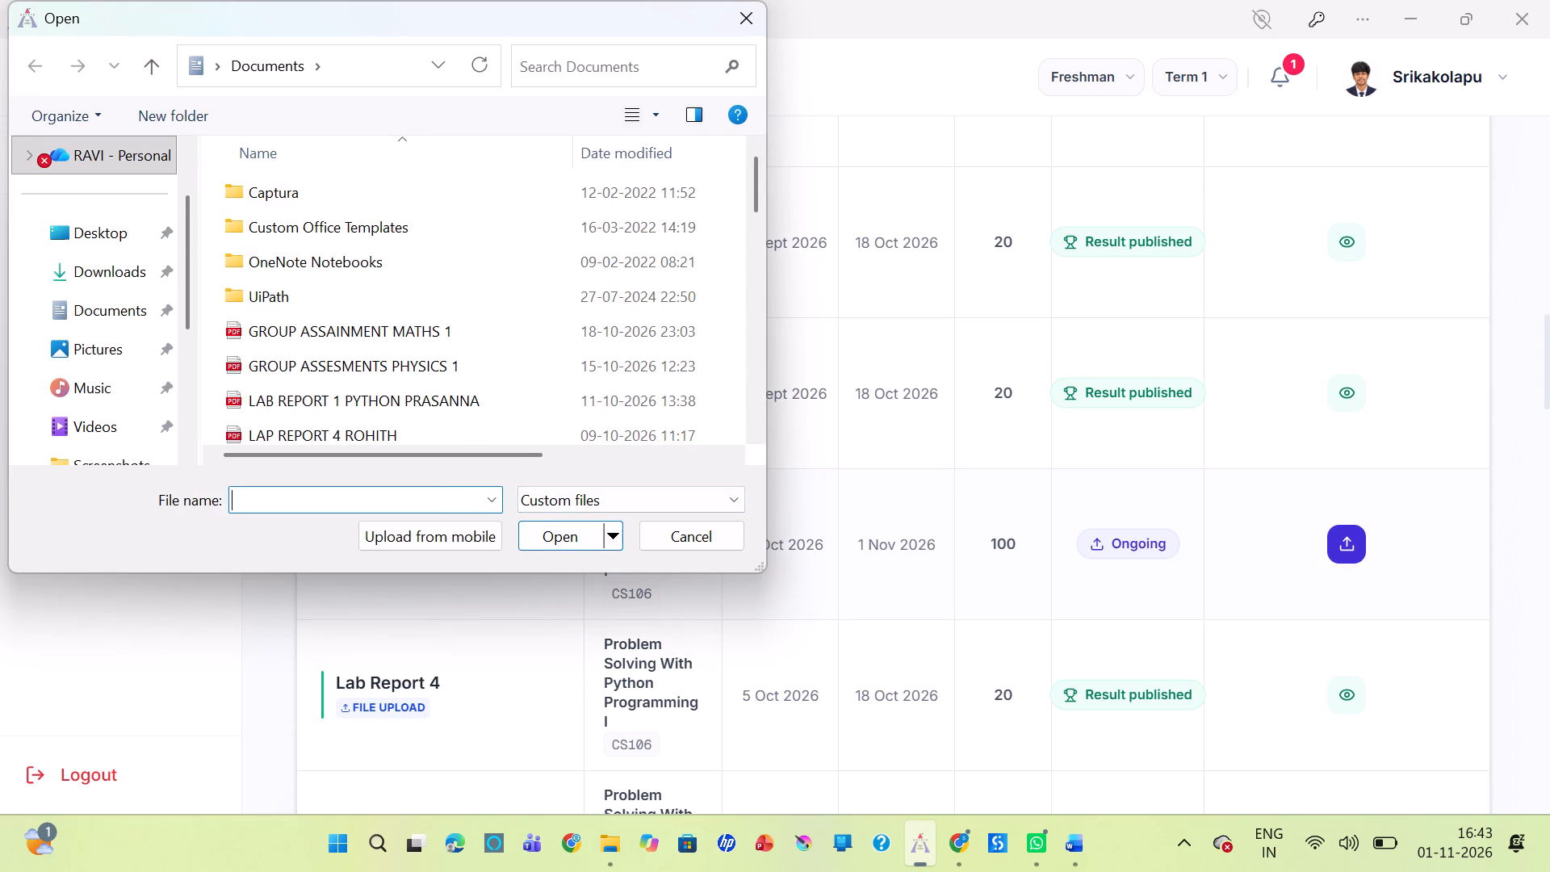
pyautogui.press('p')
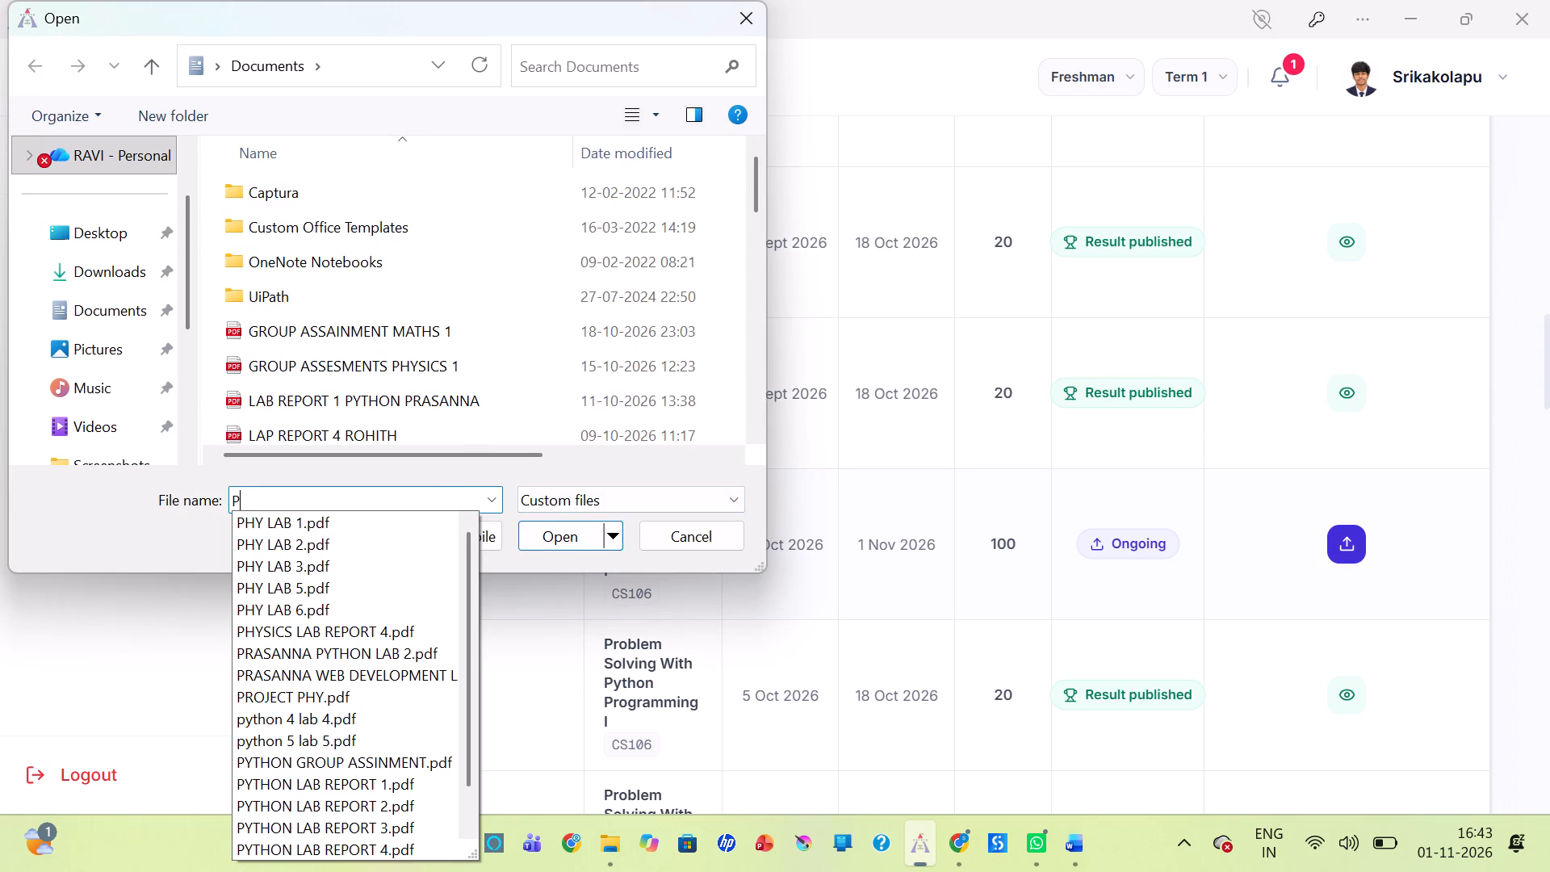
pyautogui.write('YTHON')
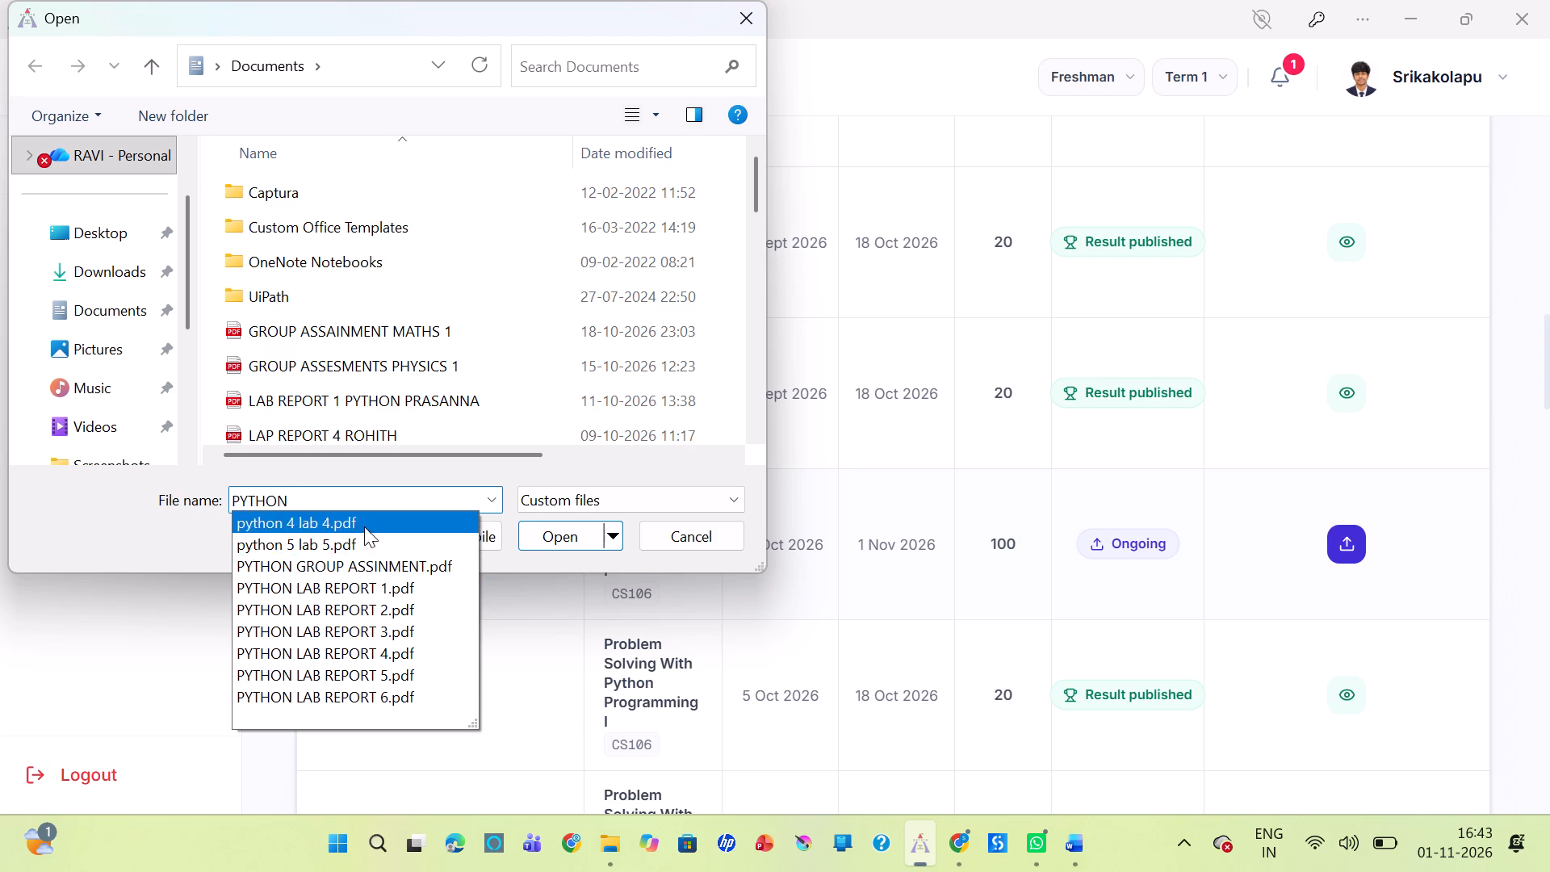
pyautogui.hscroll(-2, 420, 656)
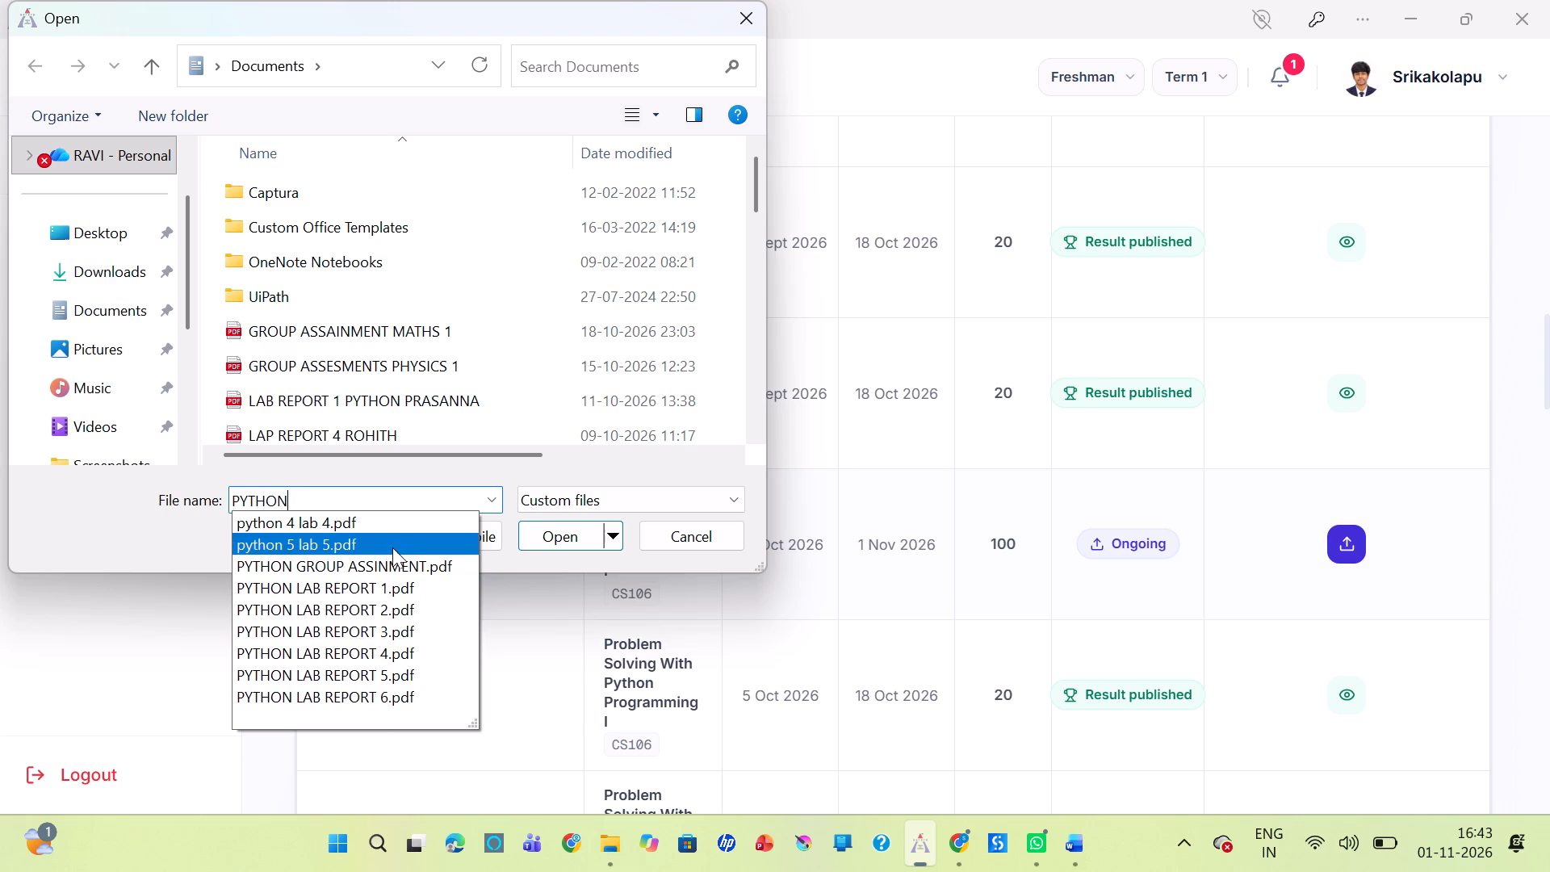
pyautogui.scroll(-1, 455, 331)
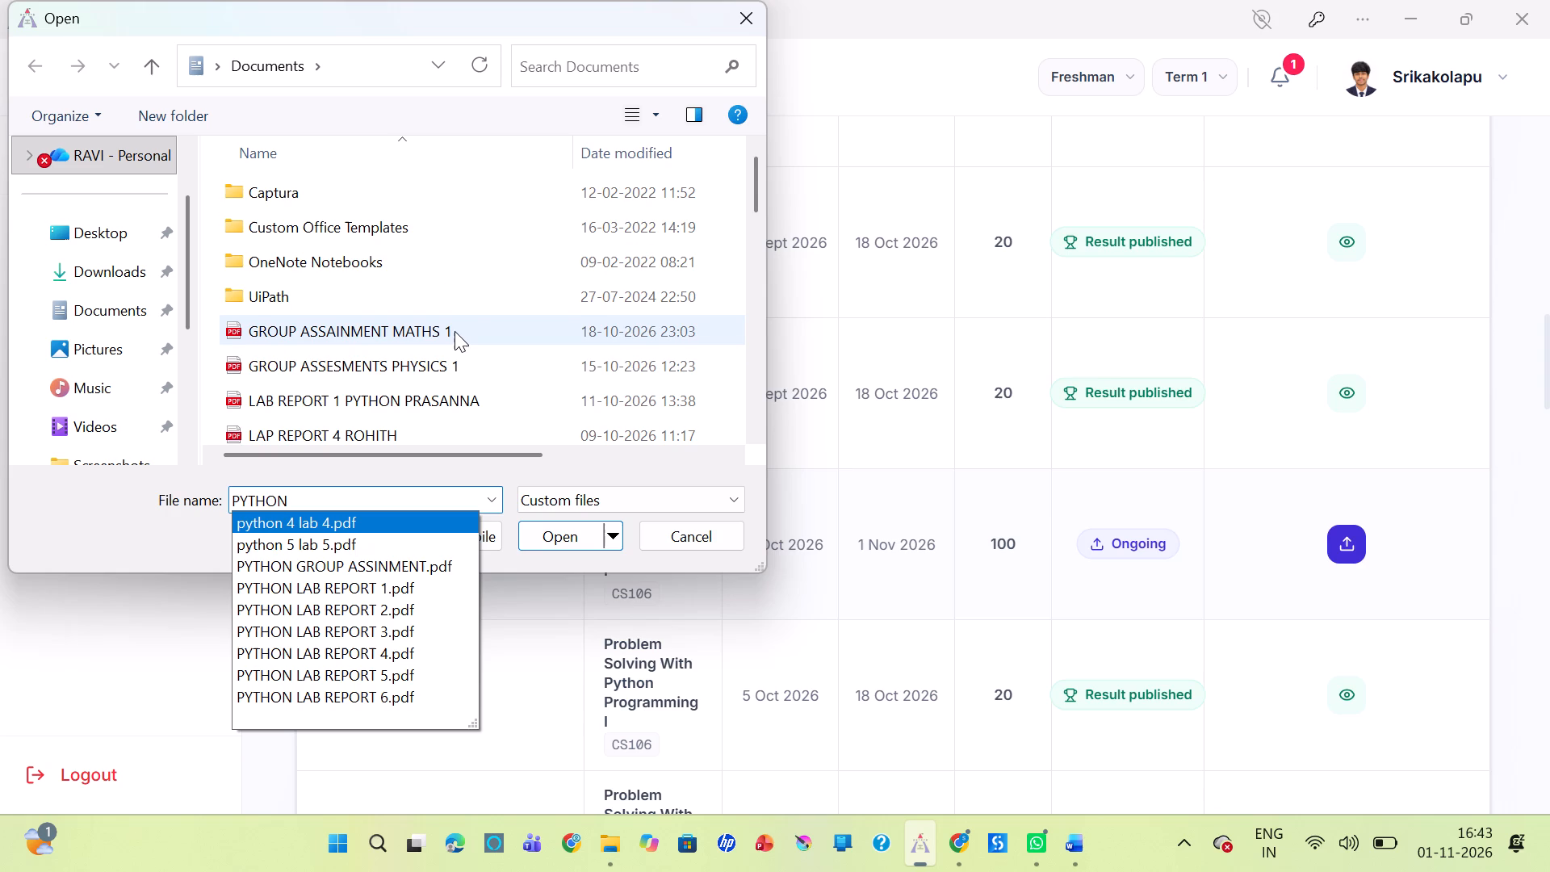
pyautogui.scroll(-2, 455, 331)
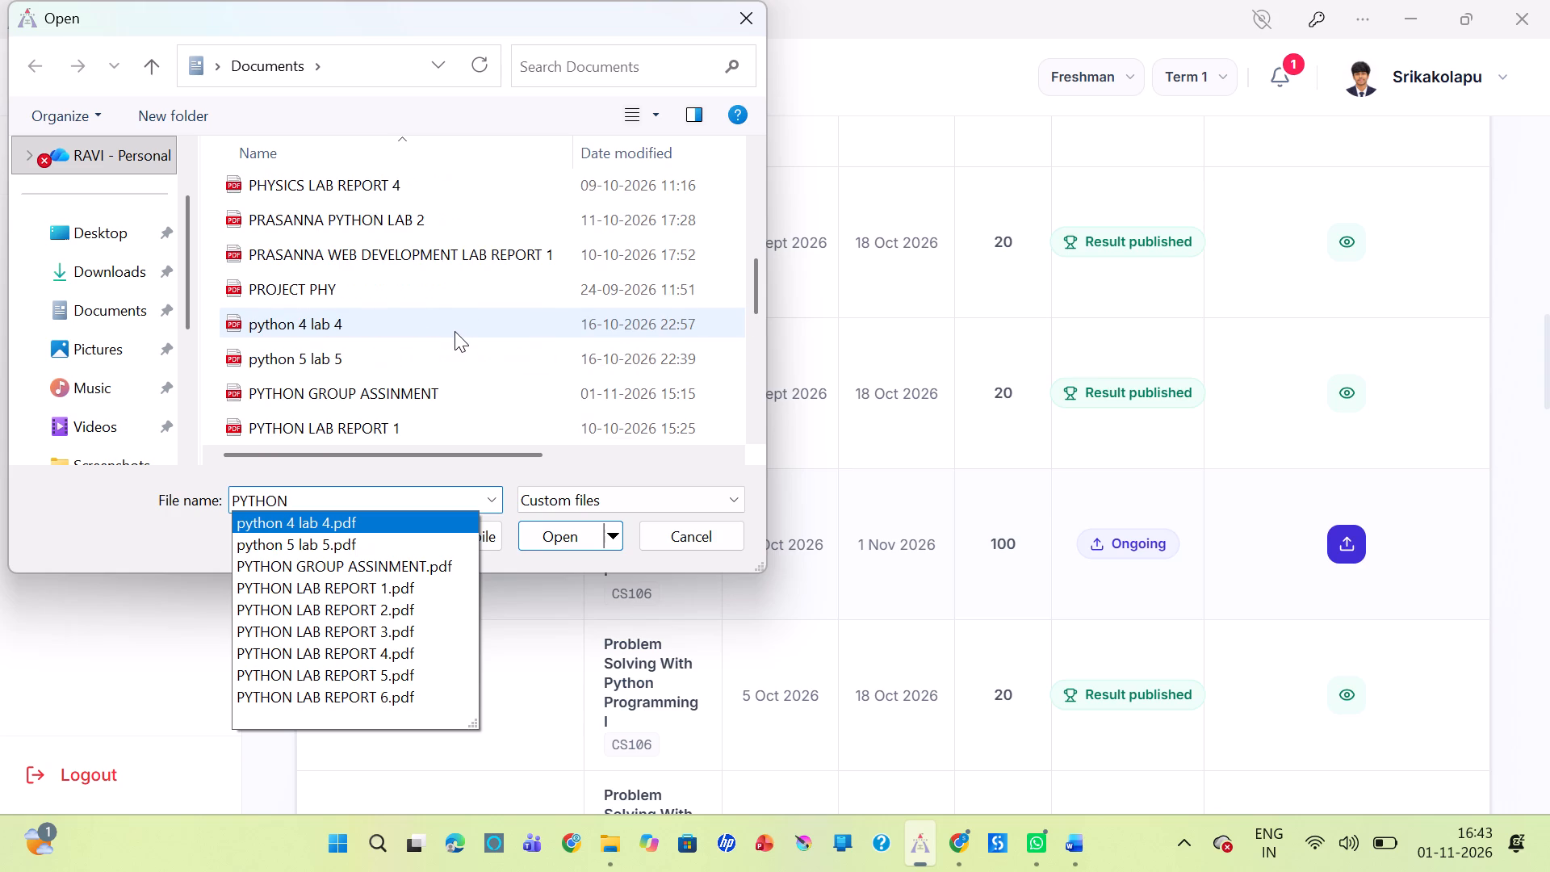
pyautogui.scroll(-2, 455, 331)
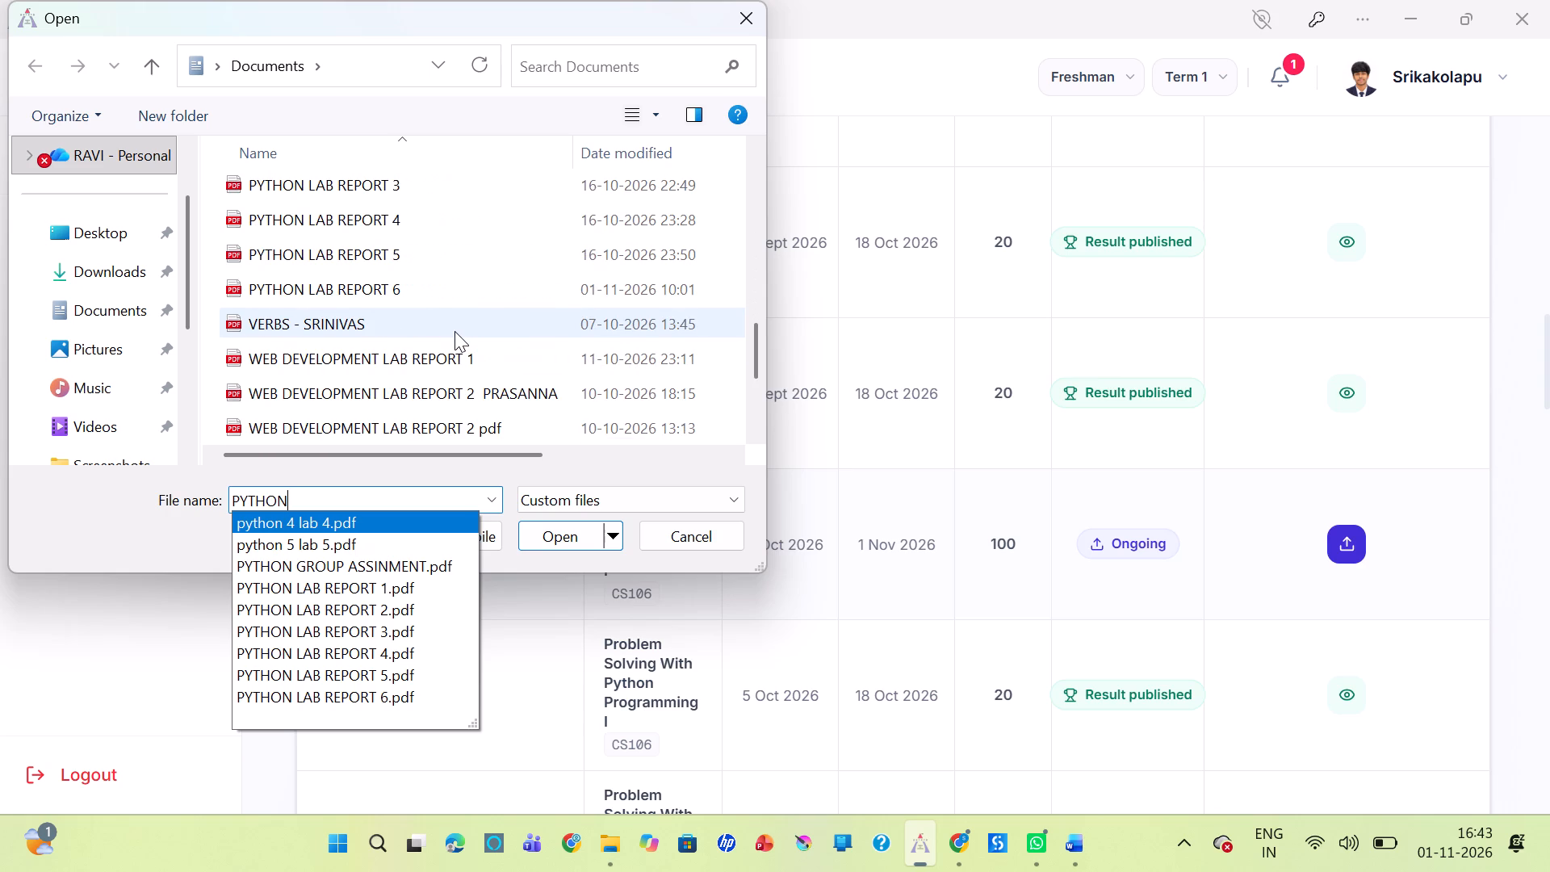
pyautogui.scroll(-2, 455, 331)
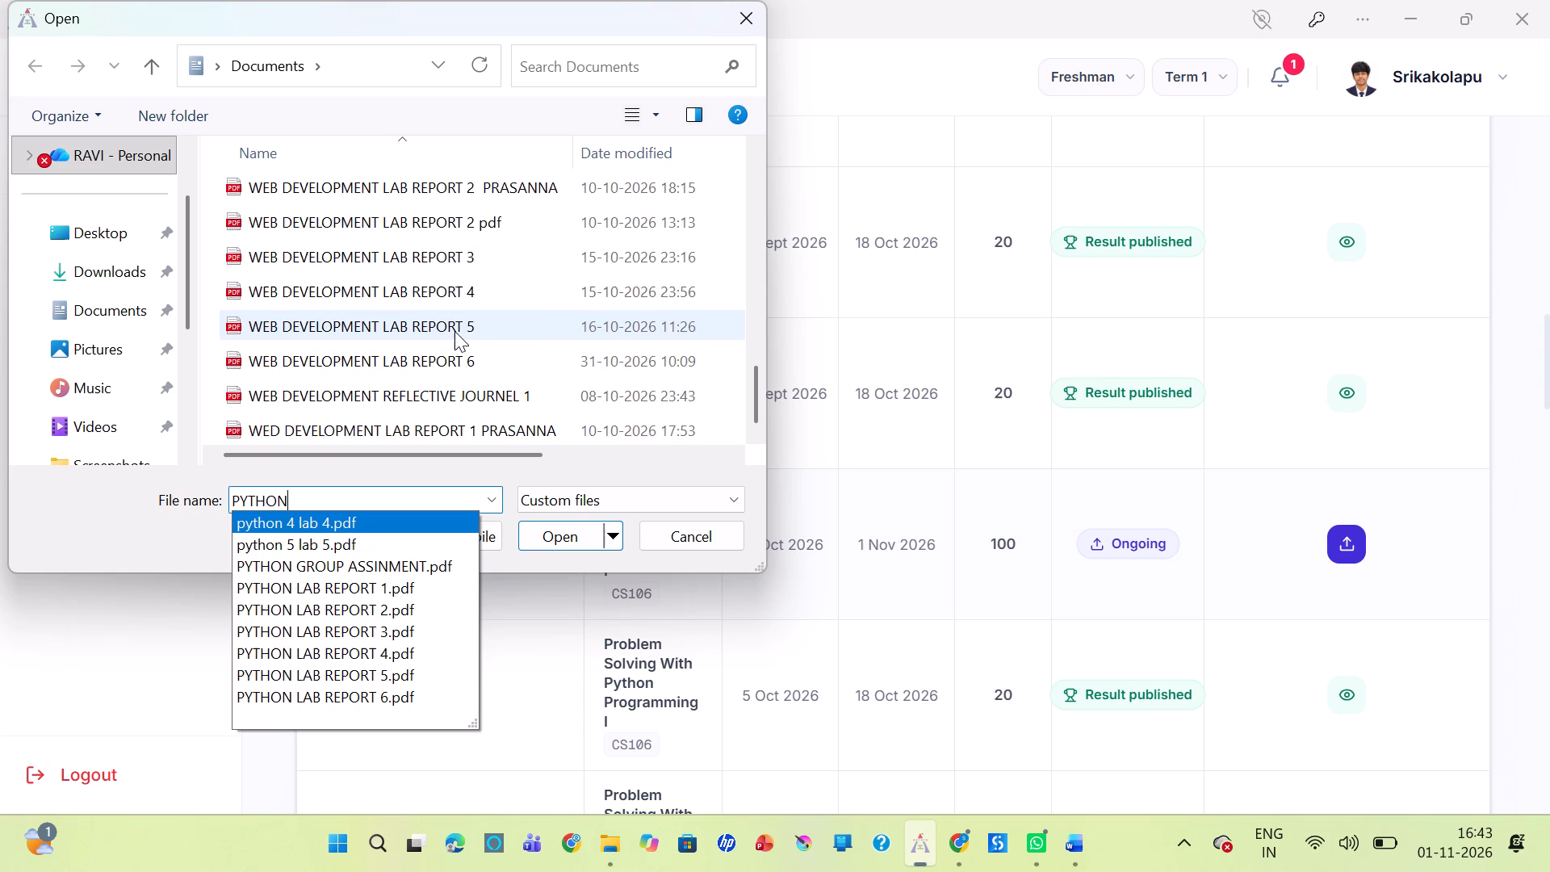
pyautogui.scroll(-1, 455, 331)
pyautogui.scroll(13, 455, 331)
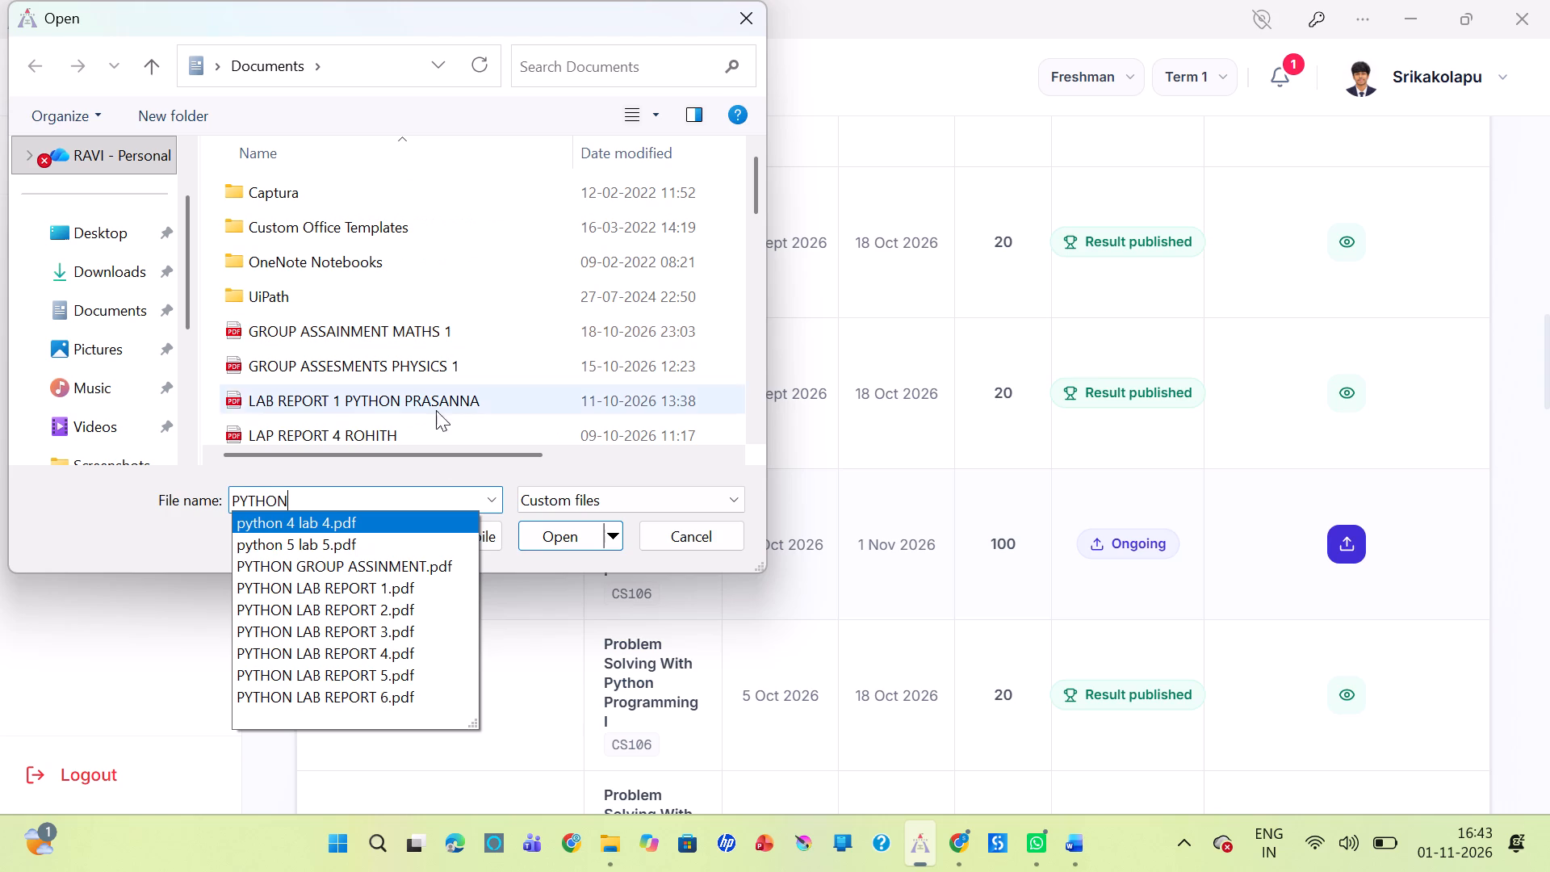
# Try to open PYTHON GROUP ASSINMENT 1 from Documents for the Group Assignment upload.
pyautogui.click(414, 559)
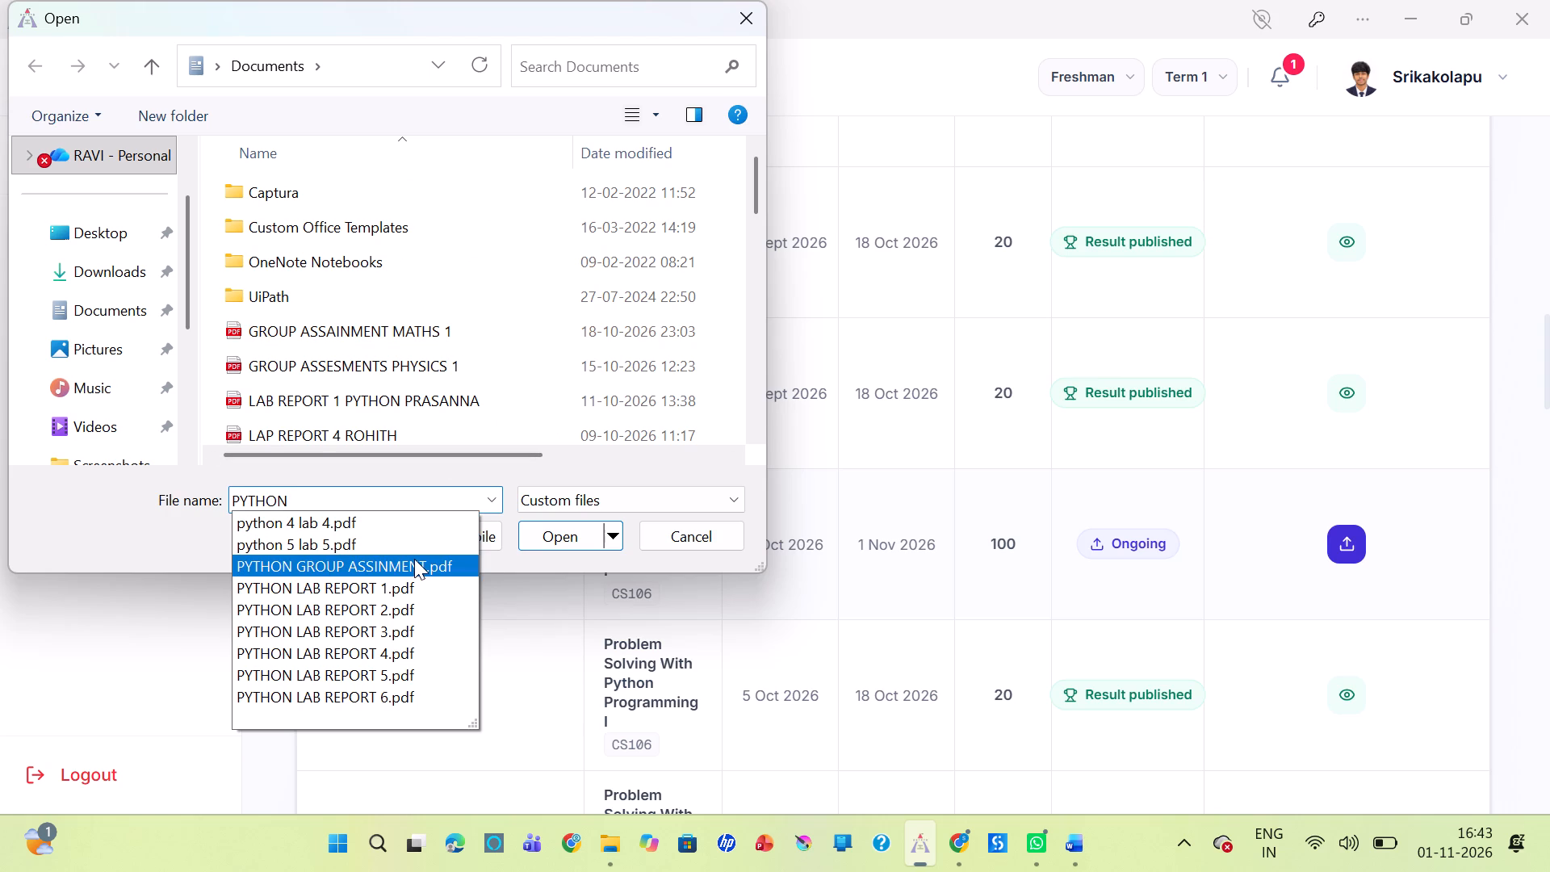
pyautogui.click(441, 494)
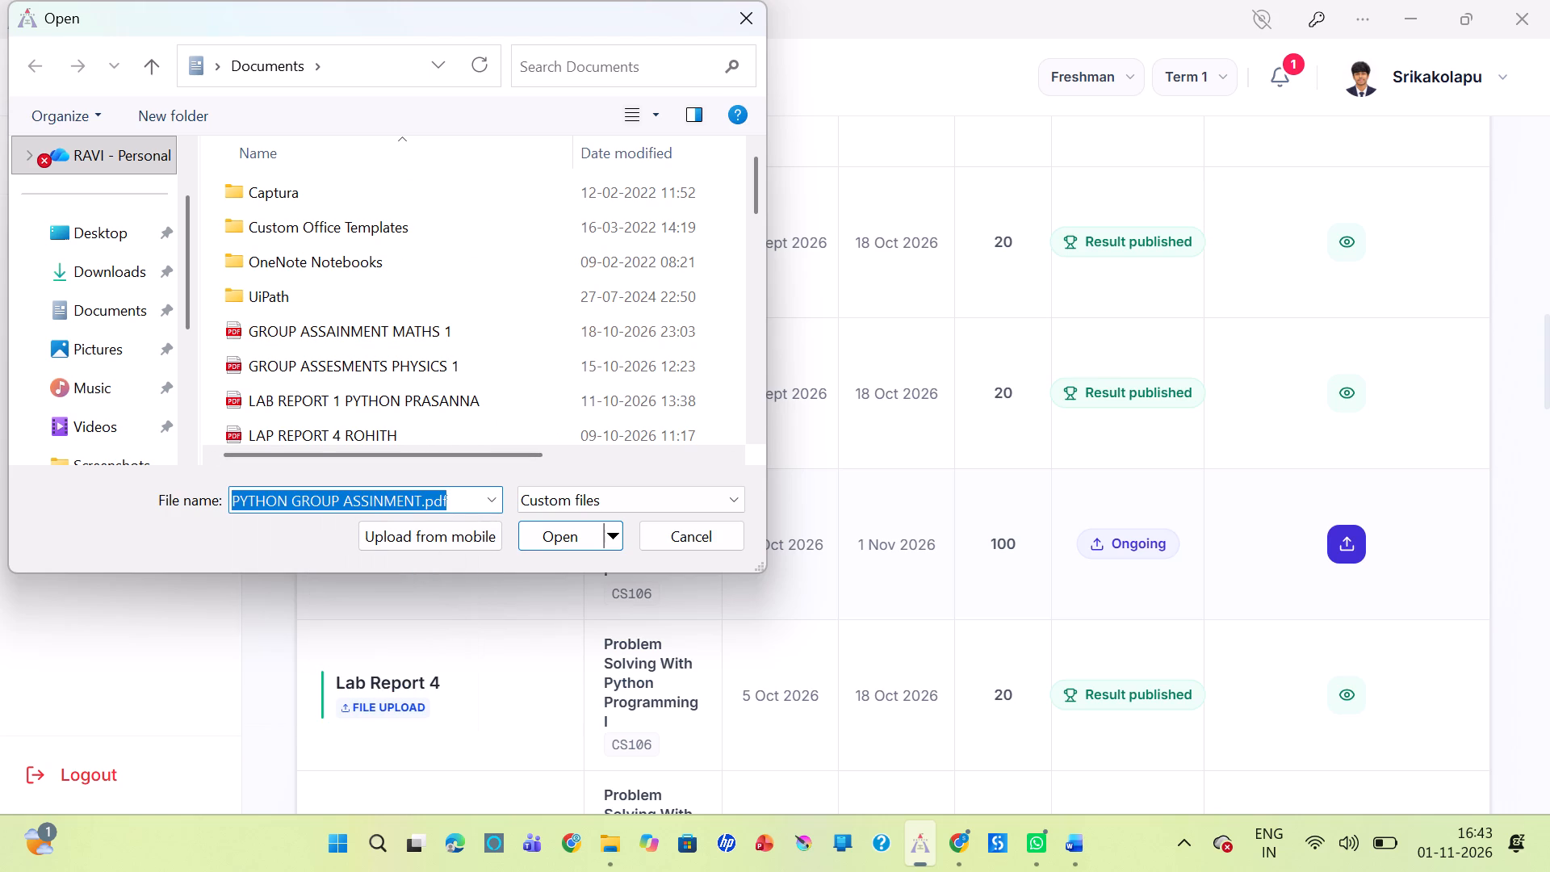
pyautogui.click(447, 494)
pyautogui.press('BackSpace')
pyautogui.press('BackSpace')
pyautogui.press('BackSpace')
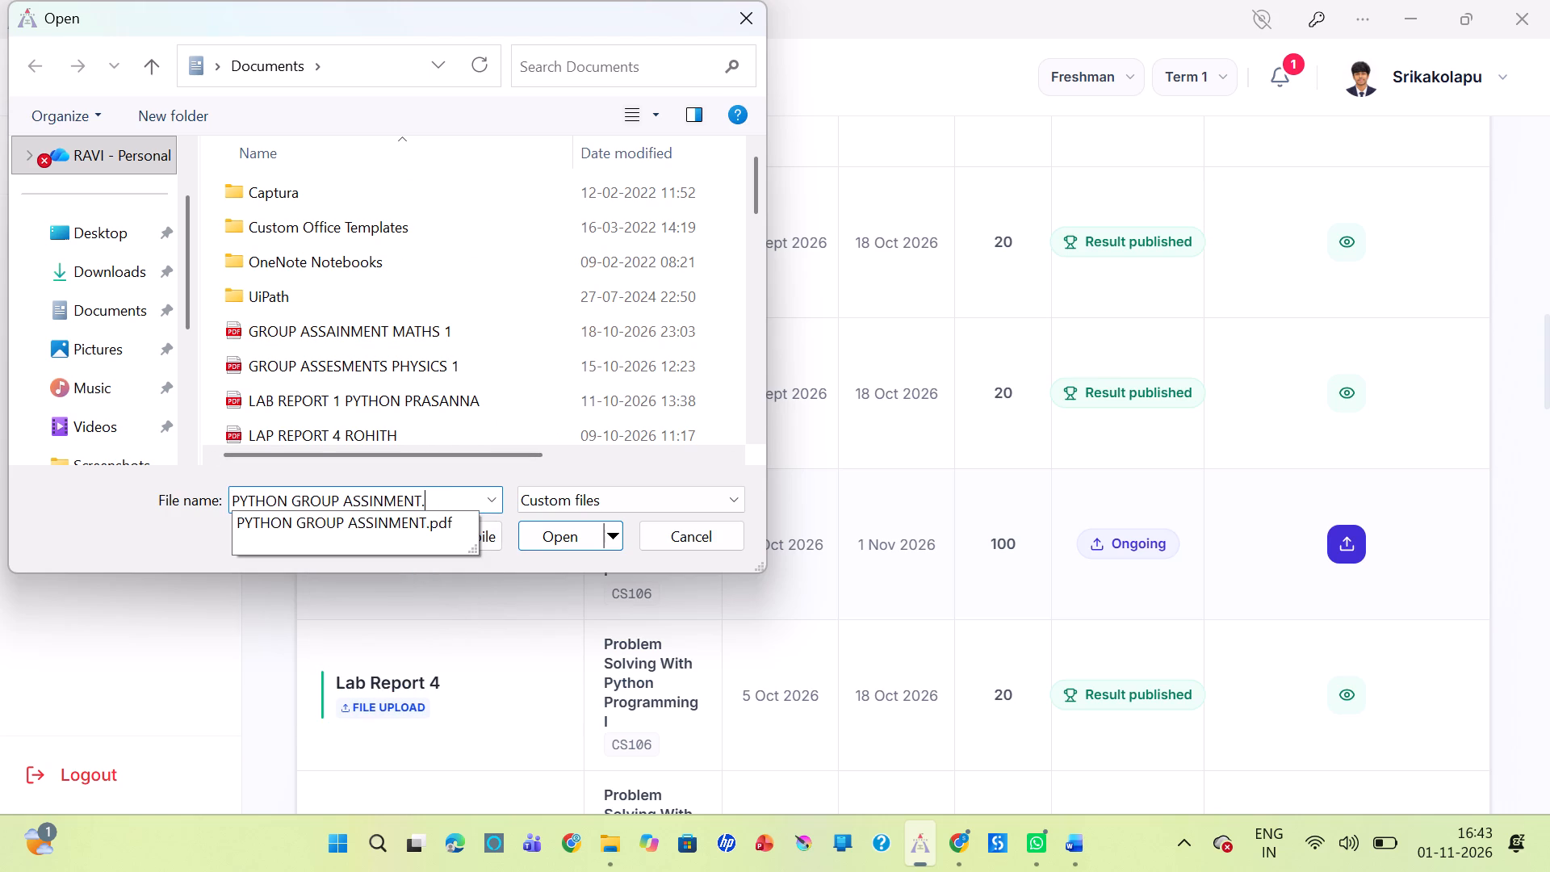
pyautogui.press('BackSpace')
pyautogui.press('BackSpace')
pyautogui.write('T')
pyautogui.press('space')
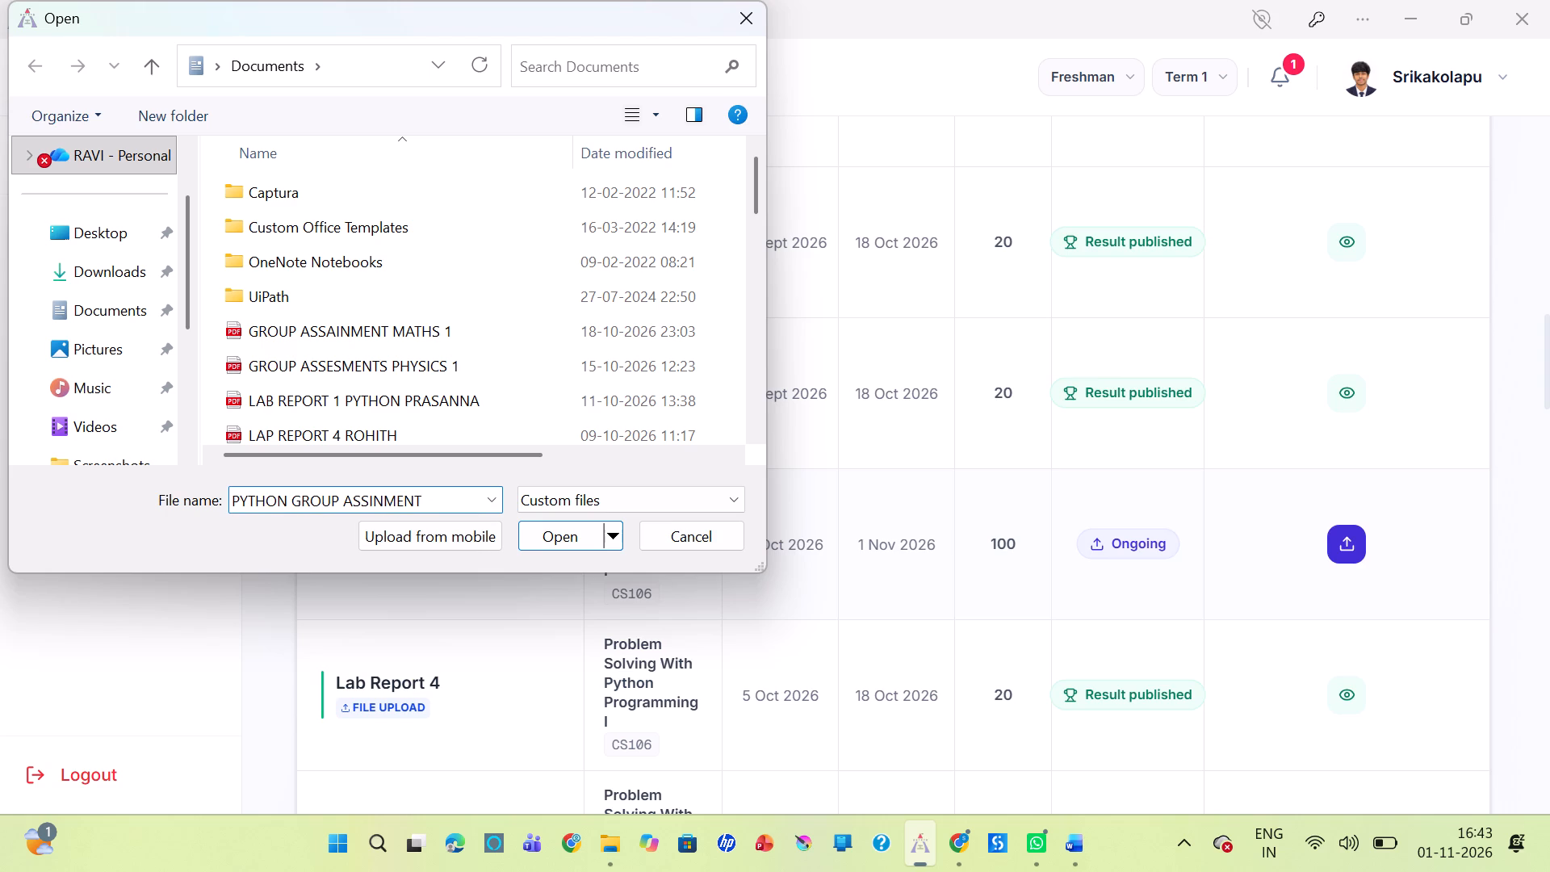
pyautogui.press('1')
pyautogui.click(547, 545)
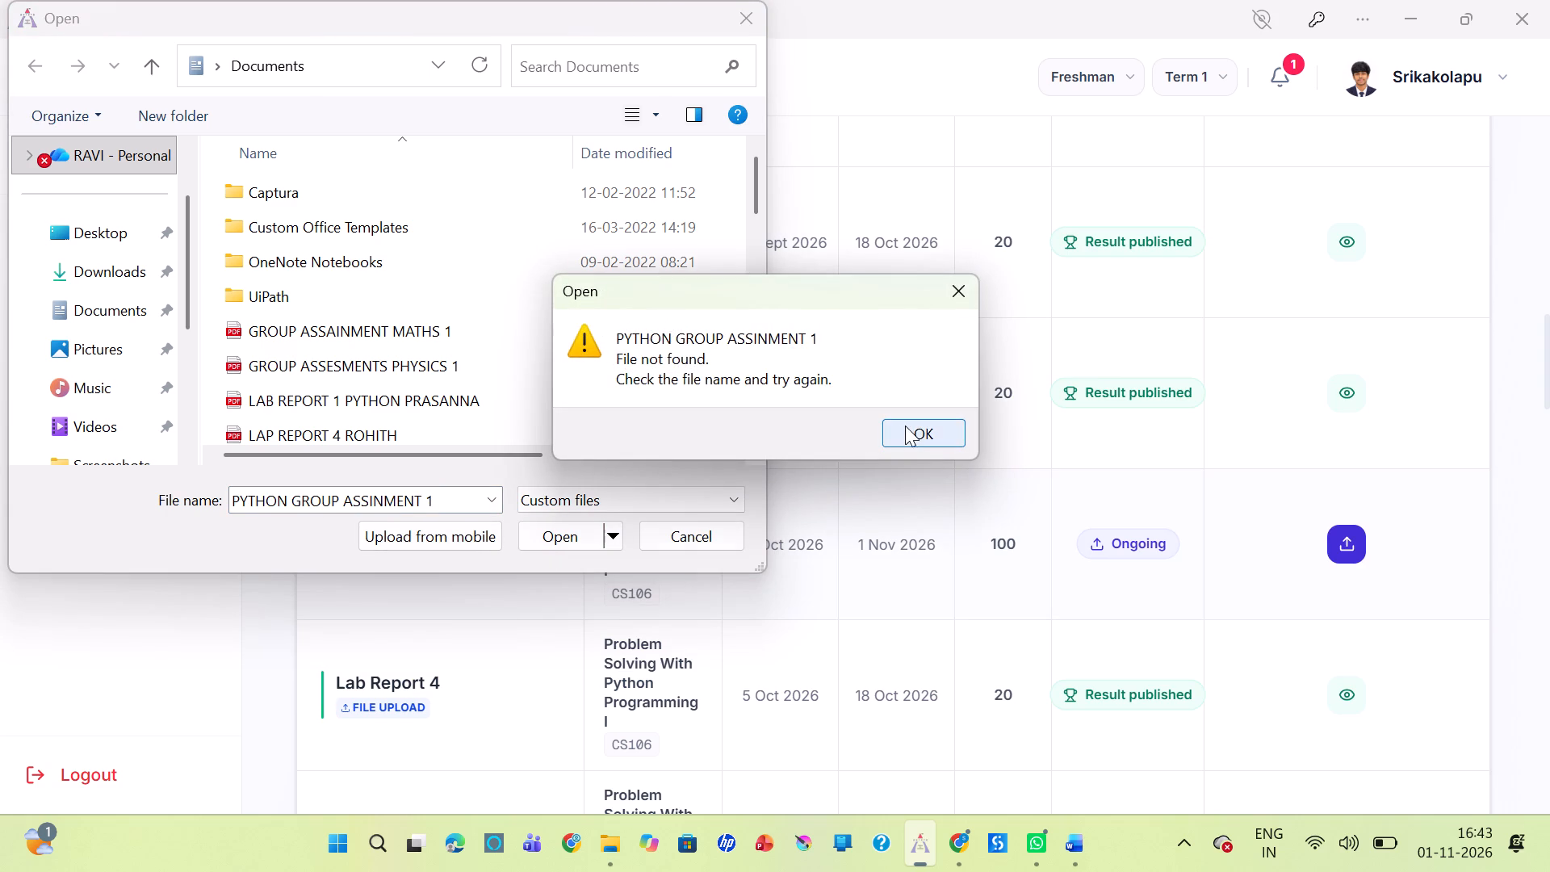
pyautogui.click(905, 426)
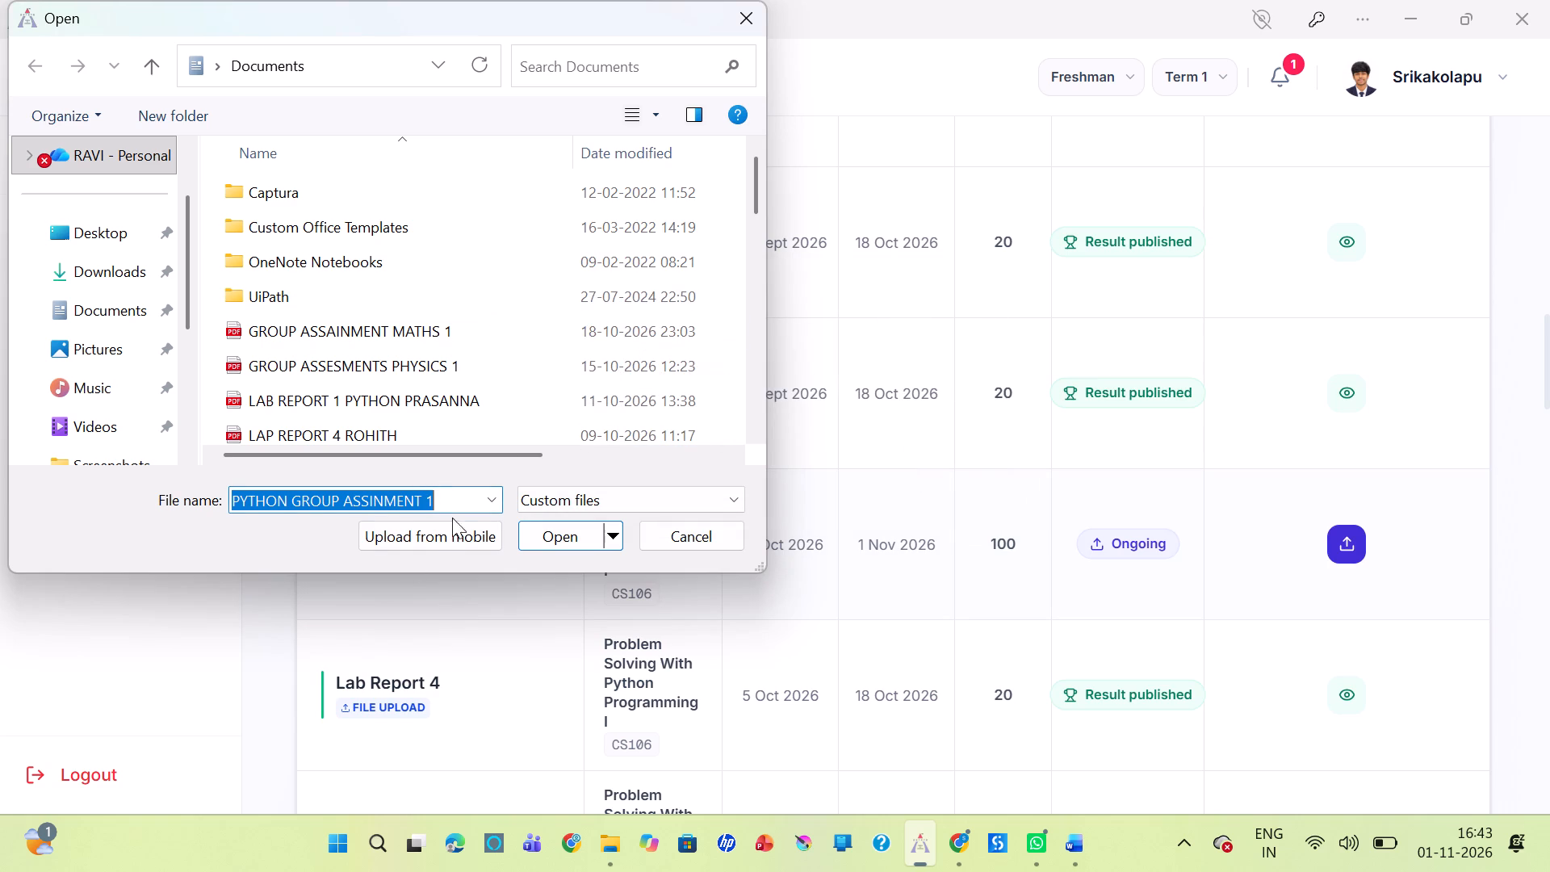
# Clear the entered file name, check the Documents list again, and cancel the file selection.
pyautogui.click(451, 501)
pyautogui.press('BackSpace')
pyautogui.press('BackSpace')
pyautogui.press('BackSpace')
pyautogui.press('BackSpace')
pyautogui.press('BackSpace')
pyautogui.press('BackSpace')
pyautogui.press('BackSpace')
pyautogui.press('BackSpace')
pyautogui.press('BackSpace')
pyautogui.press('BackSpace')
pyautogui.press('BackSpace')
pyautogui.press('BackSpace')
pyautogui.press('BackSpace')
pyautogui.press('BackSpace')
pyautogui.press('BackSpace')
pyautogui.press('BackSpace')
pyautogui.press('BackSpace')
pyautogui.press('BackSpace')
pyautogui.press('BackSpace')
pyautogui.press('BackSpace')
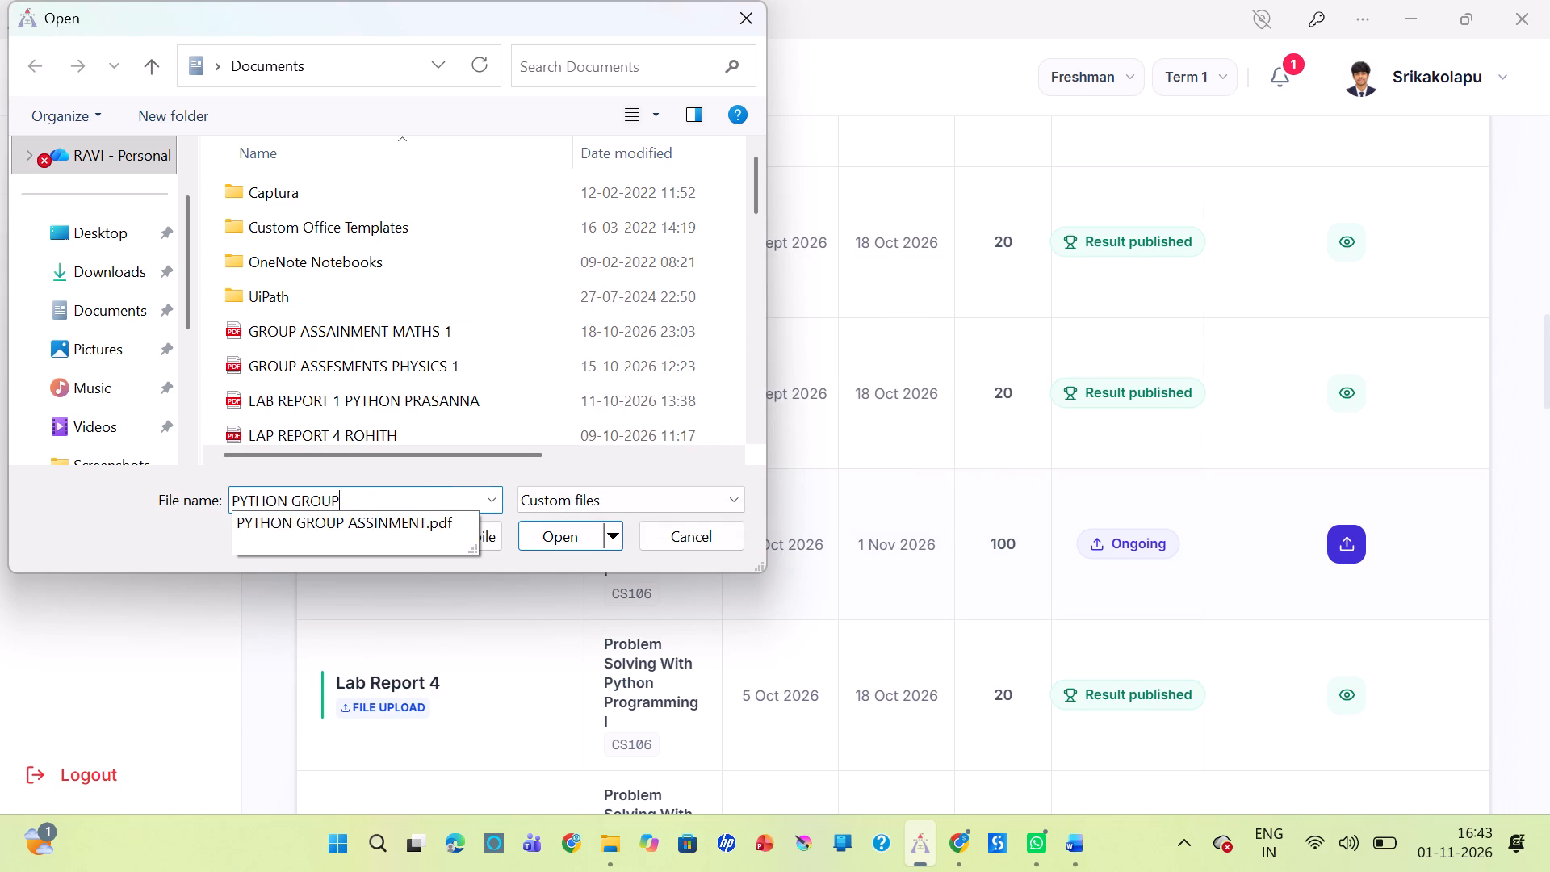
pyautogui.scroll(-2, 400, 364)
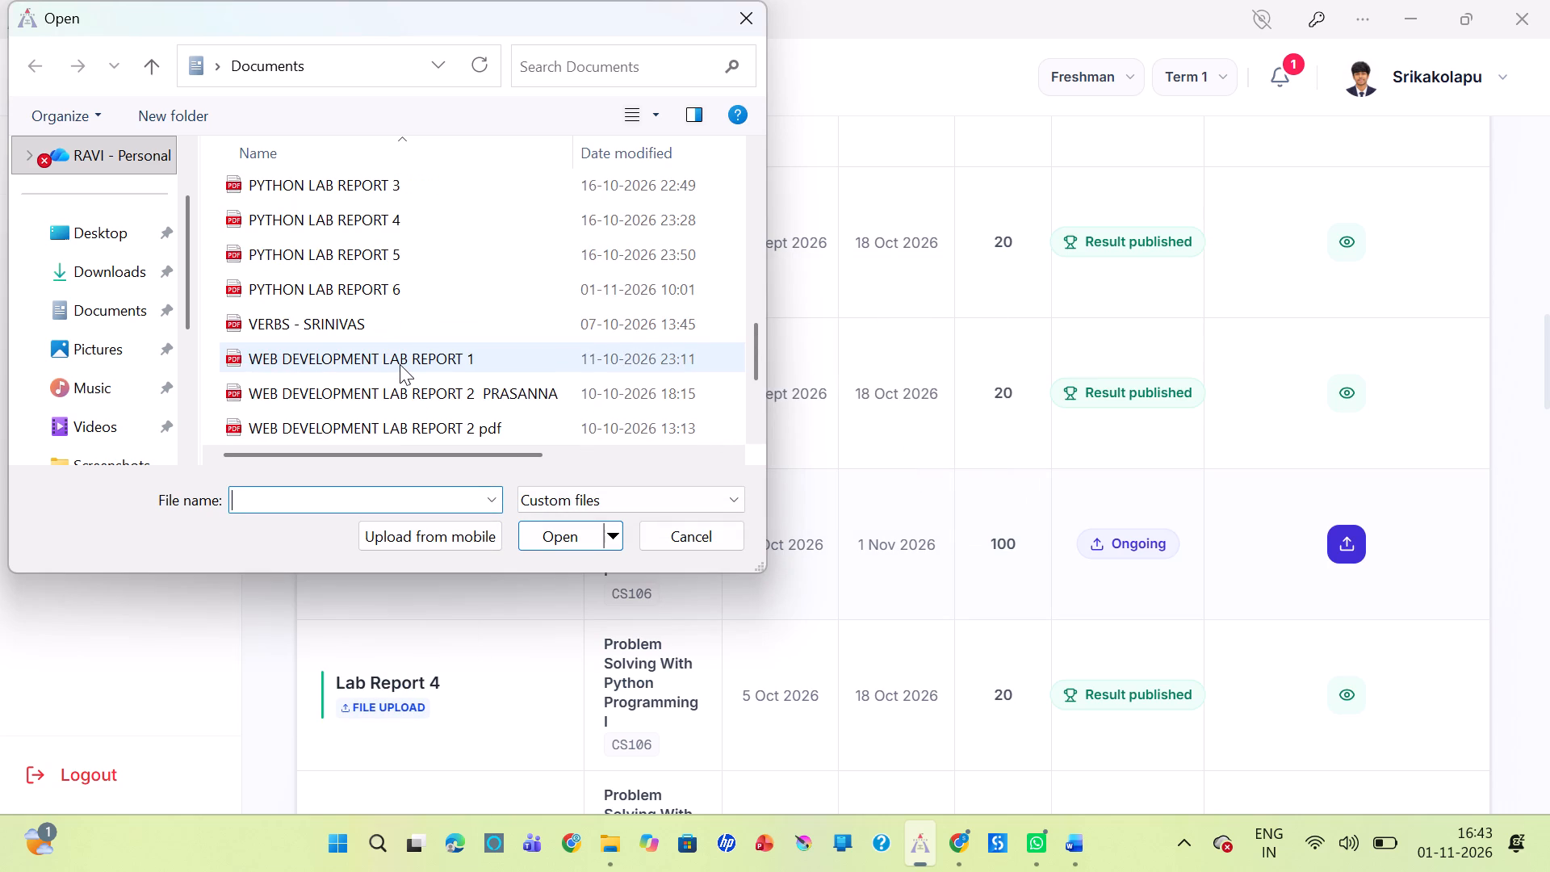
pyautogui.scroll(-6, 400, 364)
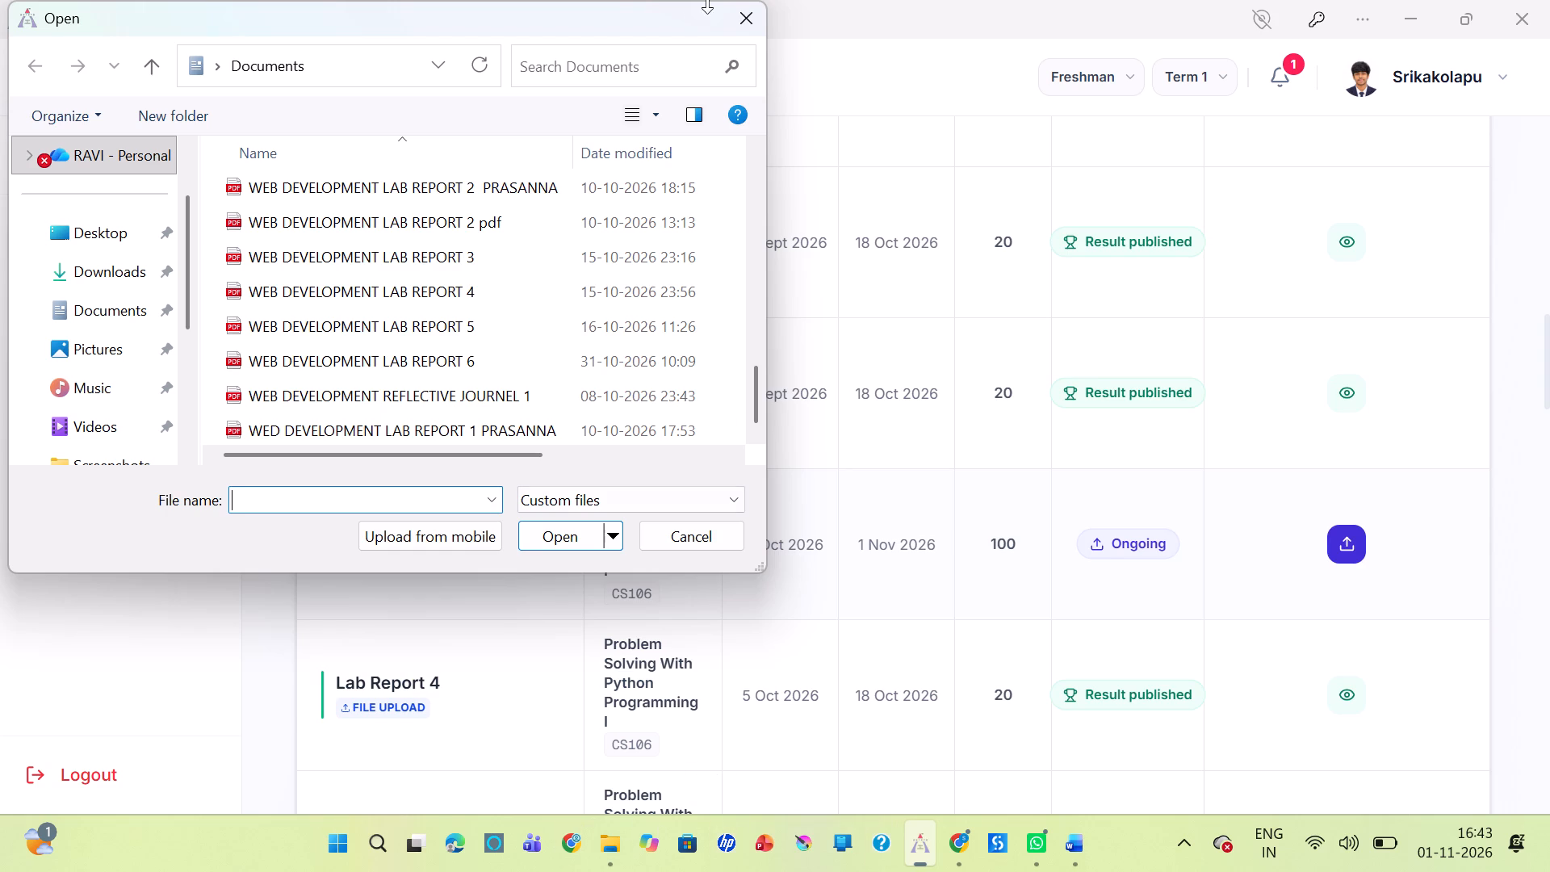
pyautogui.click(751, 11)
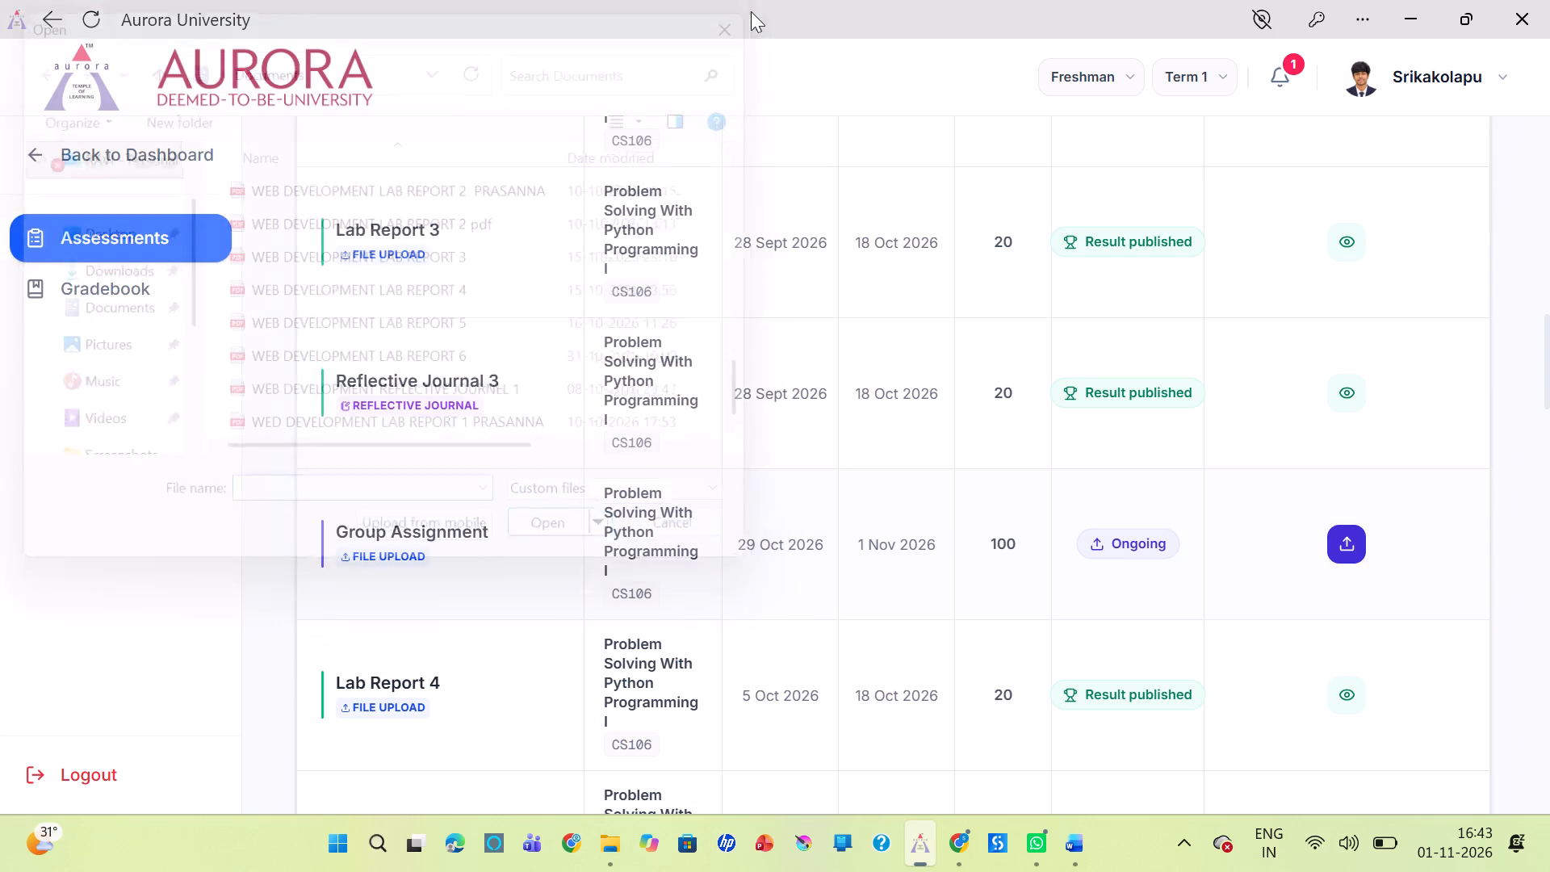
# Switch to File Explorer and copy the Python-GROUP ASSESMENT 1 PDF from the recent files.
pyautogui.click(597, 830)
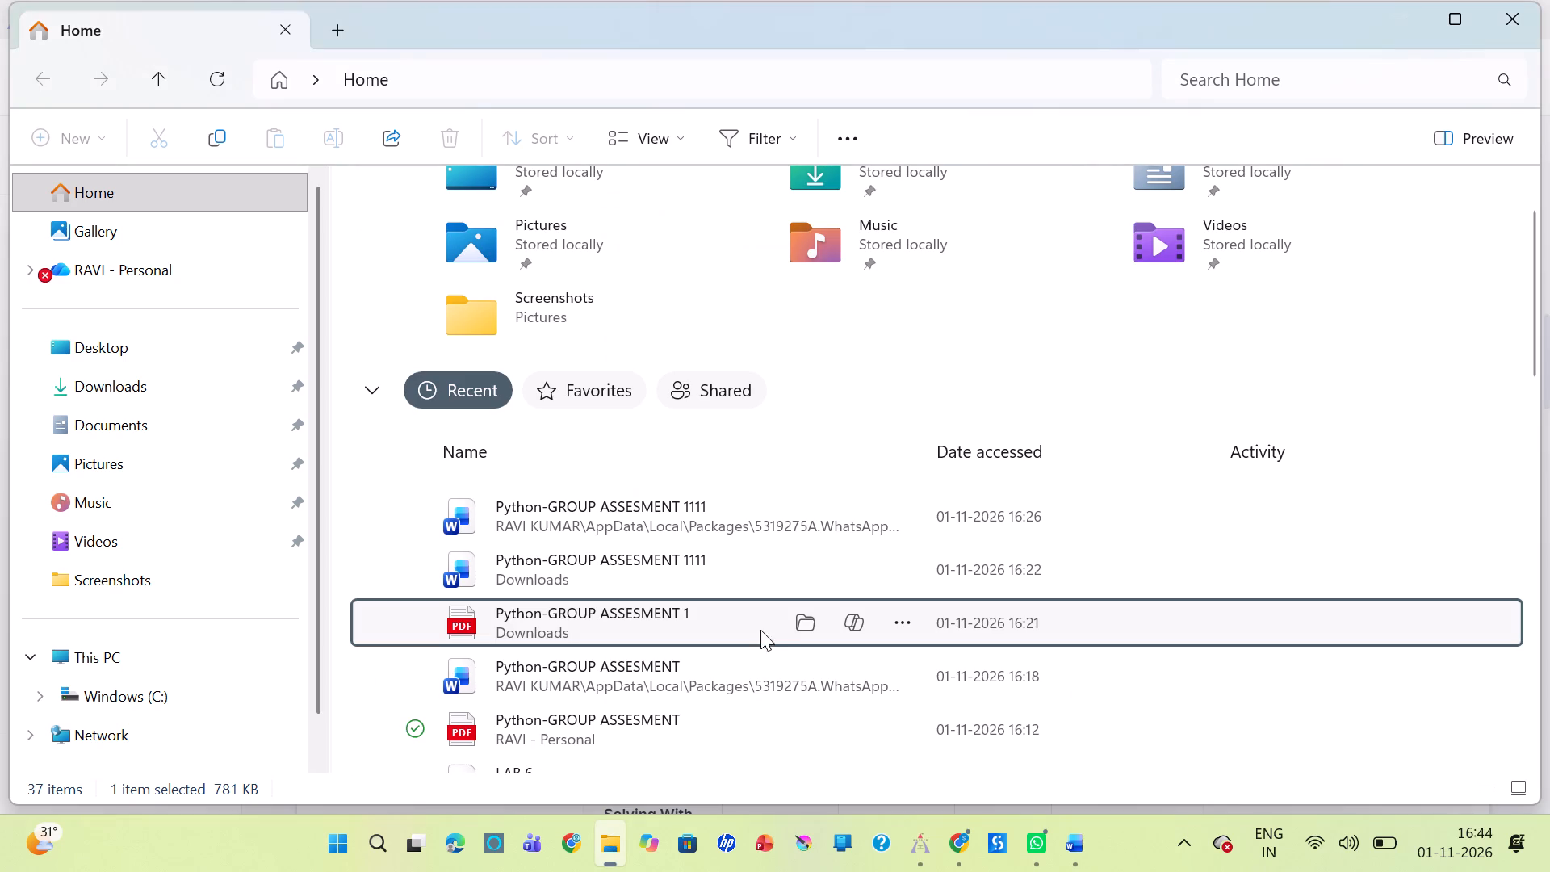
pyautogui.click(892, 618)
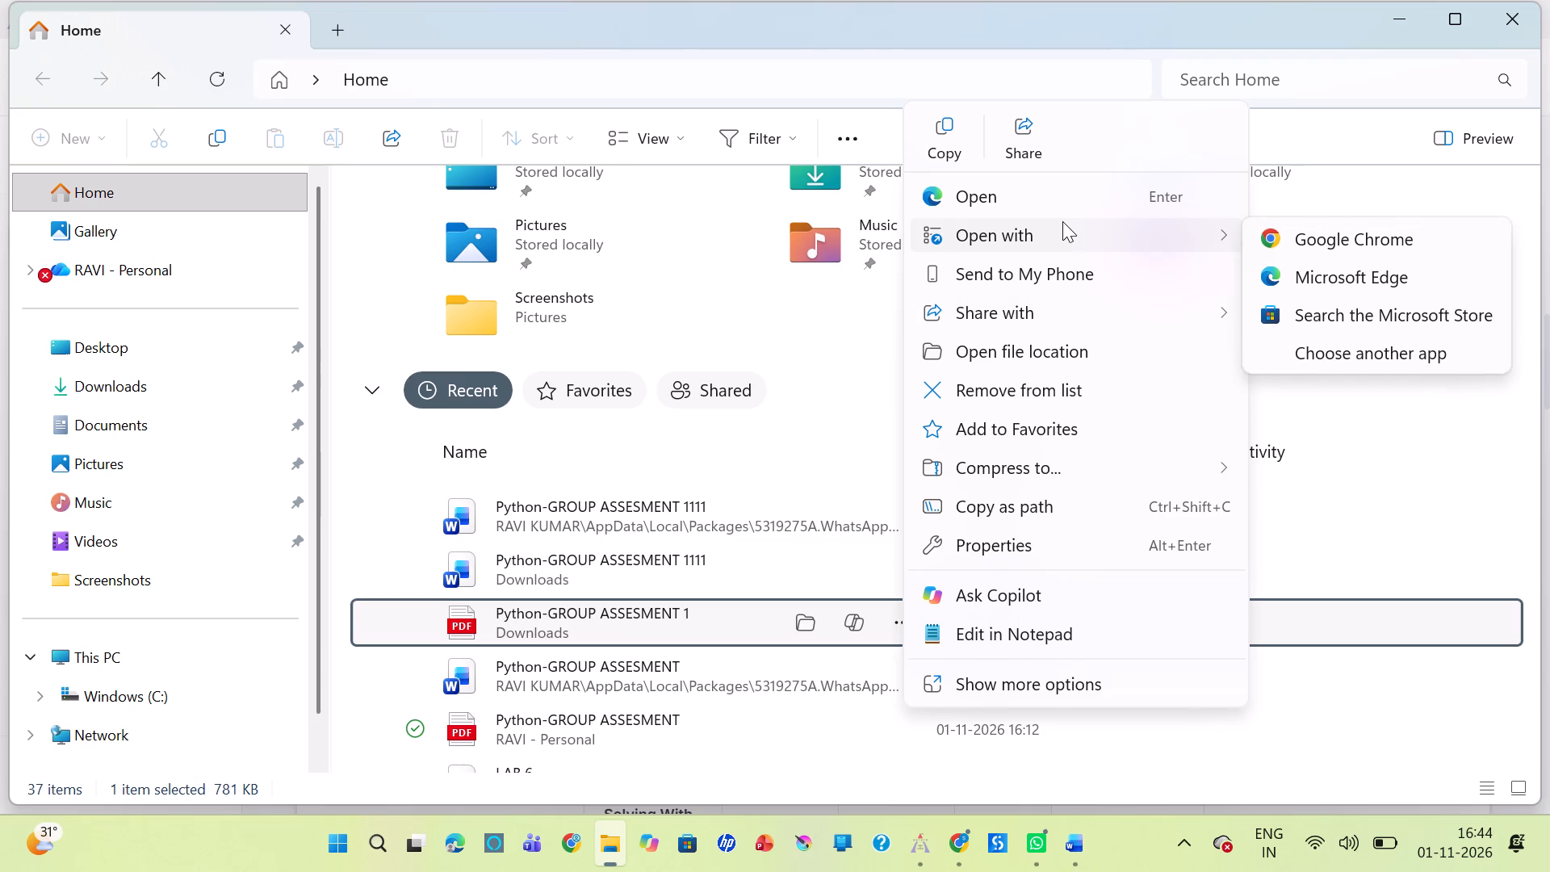
pyautogui.click(957, 137)
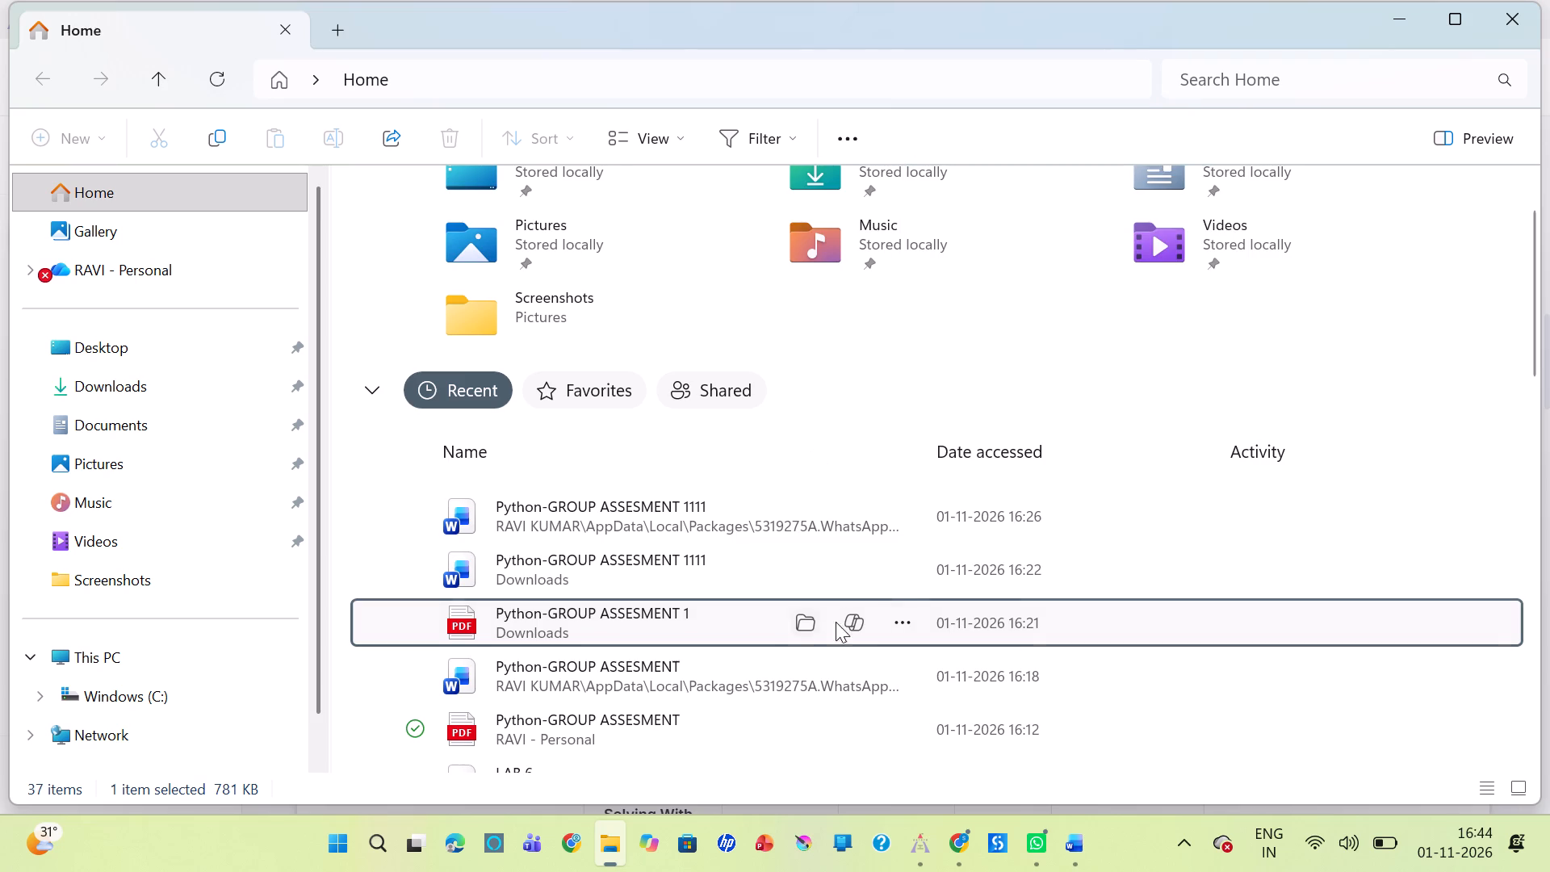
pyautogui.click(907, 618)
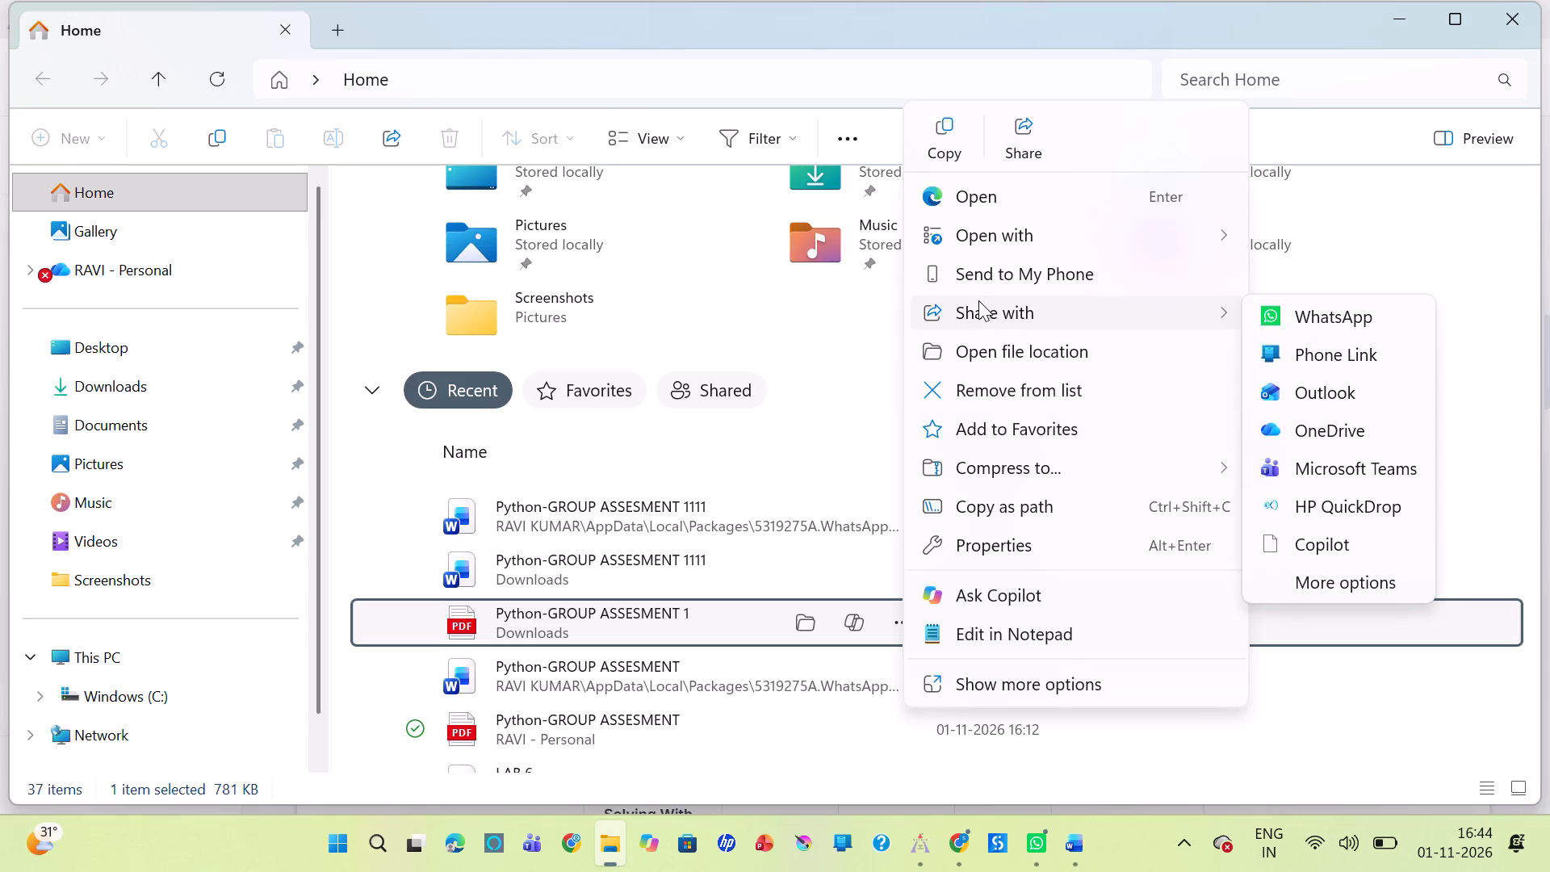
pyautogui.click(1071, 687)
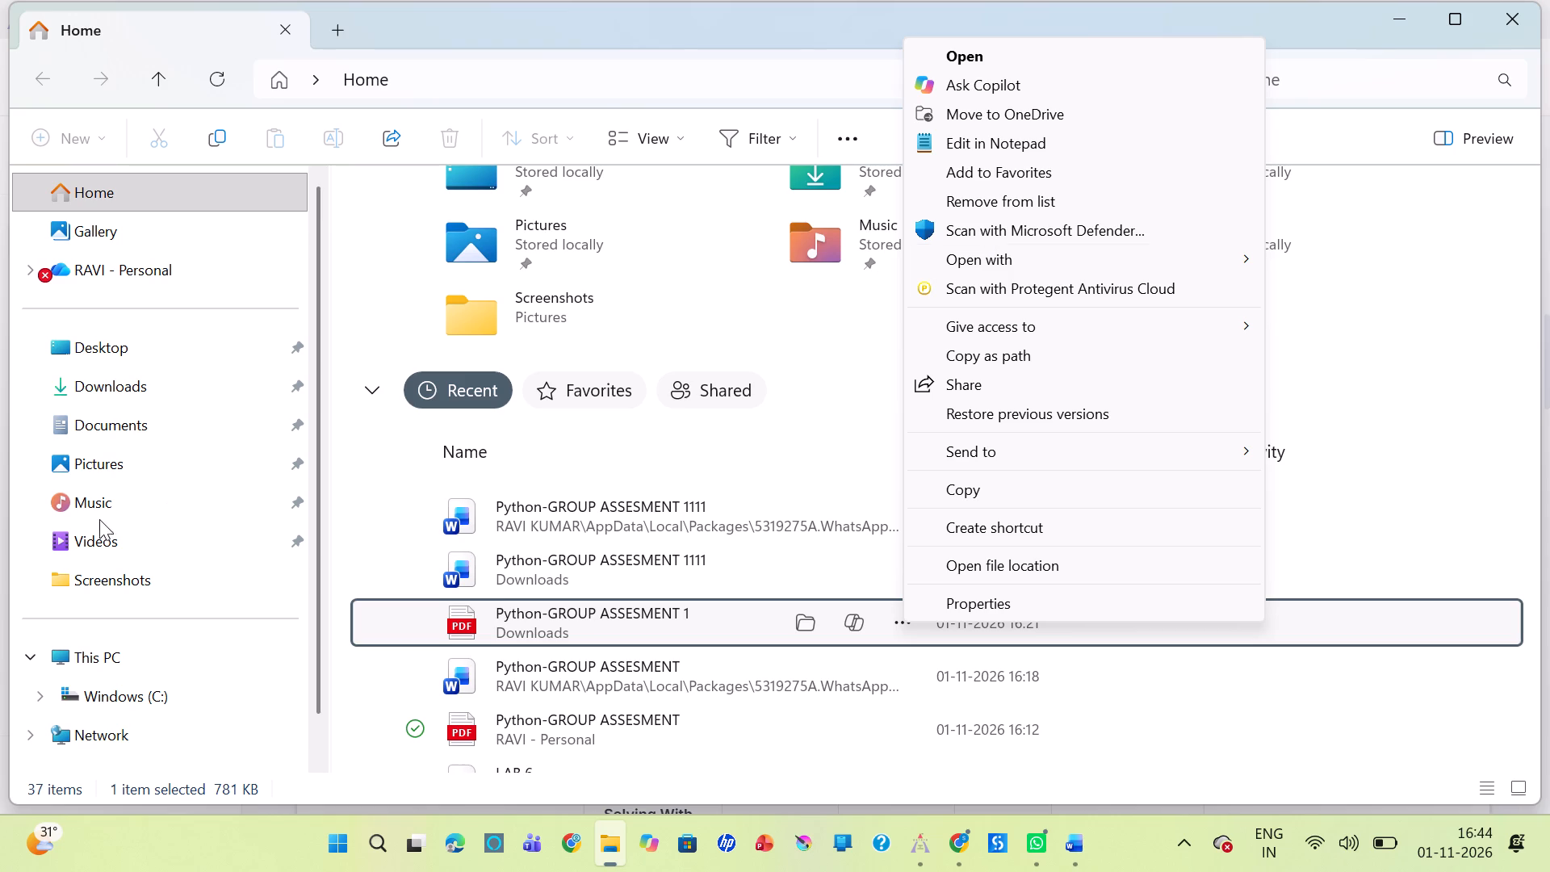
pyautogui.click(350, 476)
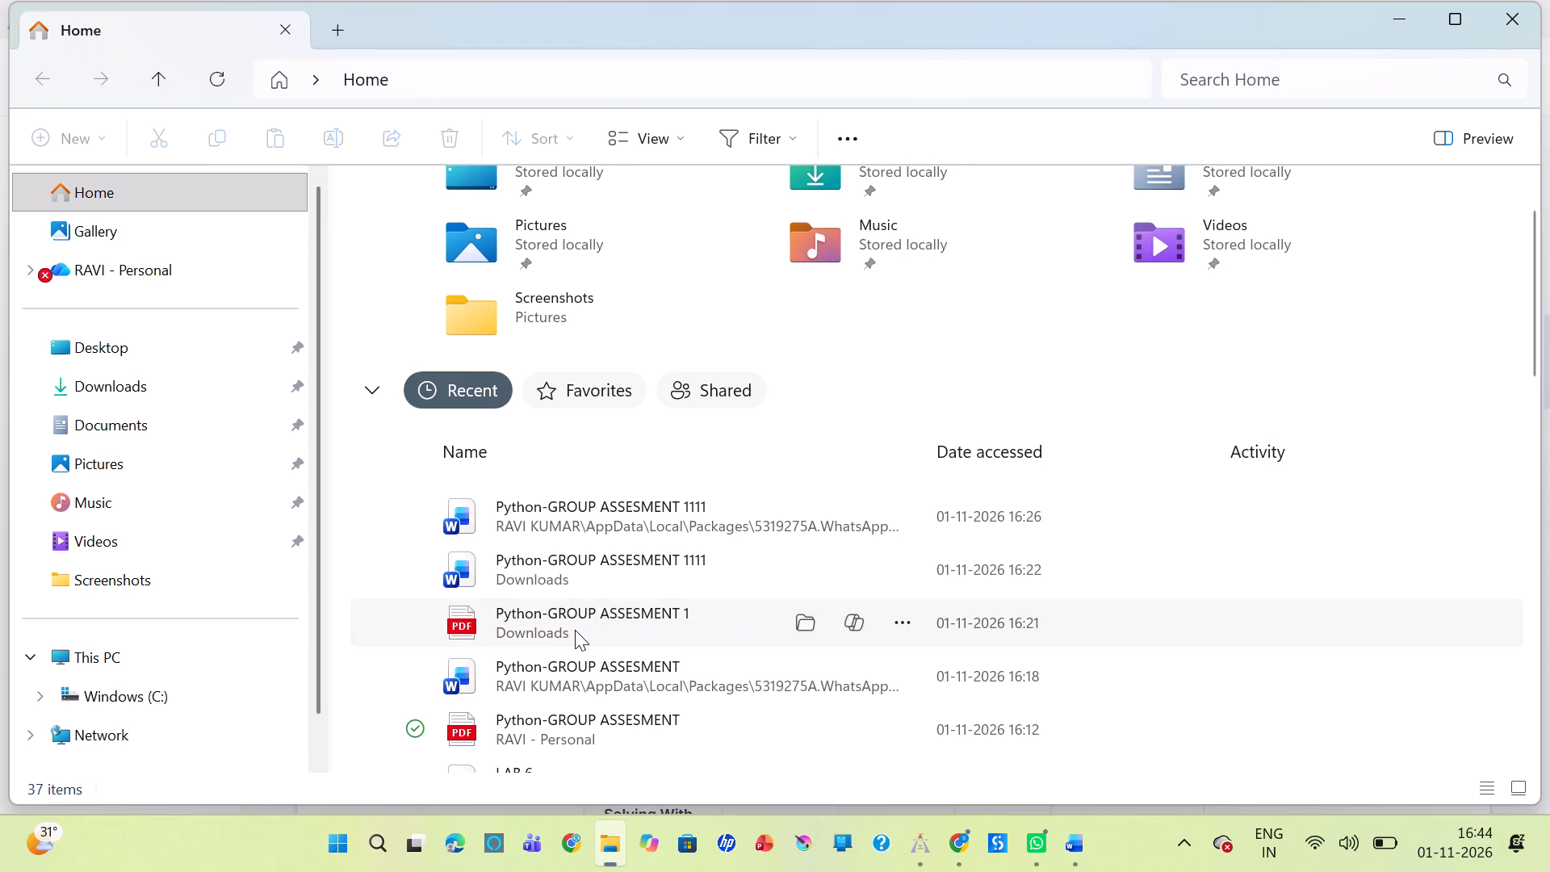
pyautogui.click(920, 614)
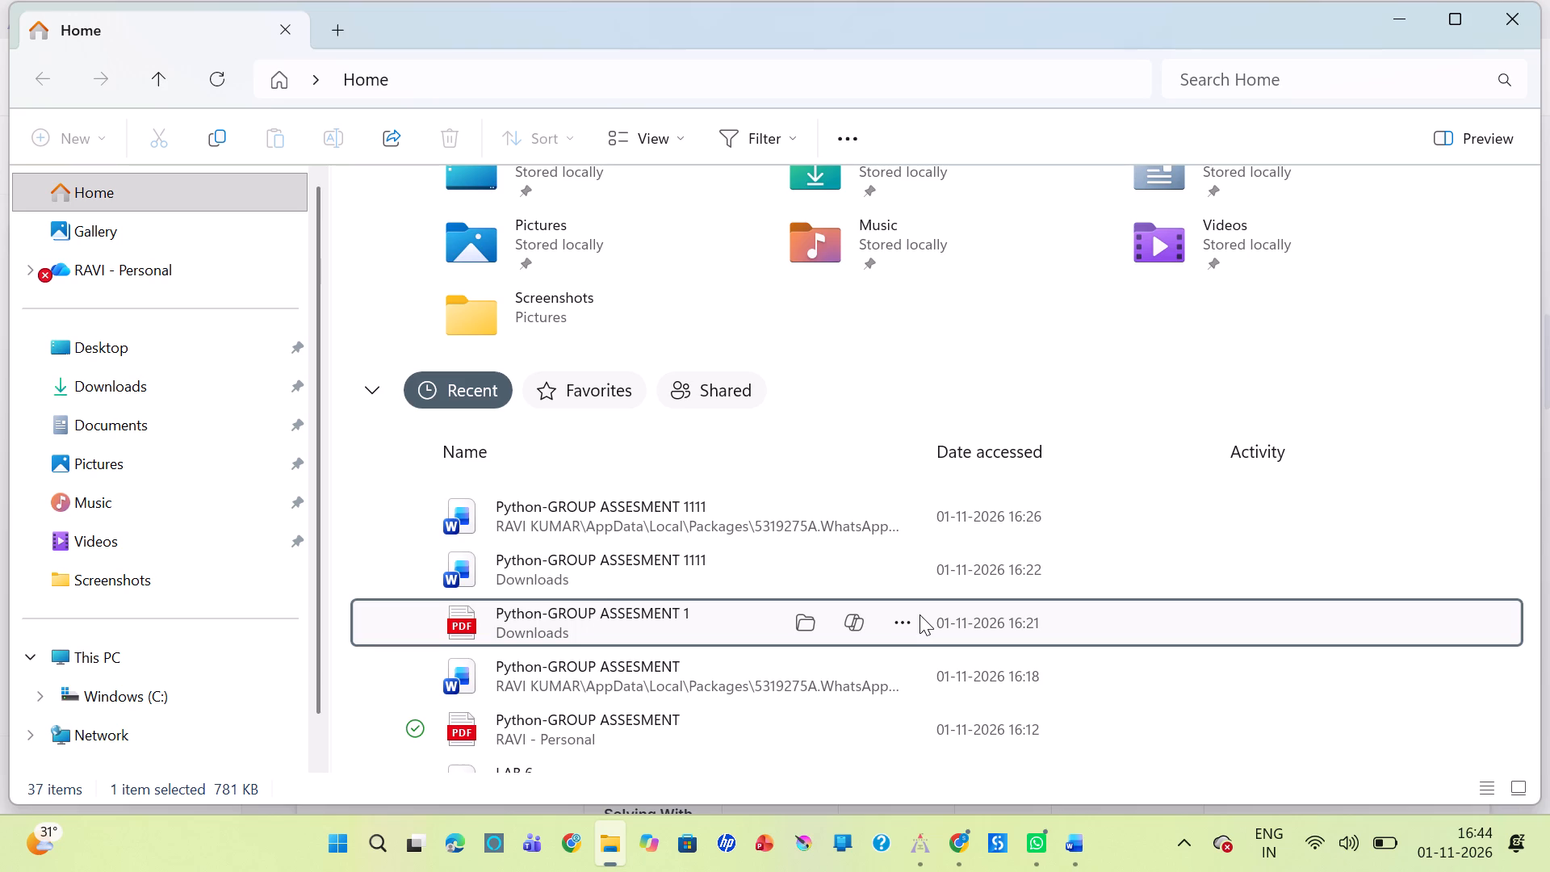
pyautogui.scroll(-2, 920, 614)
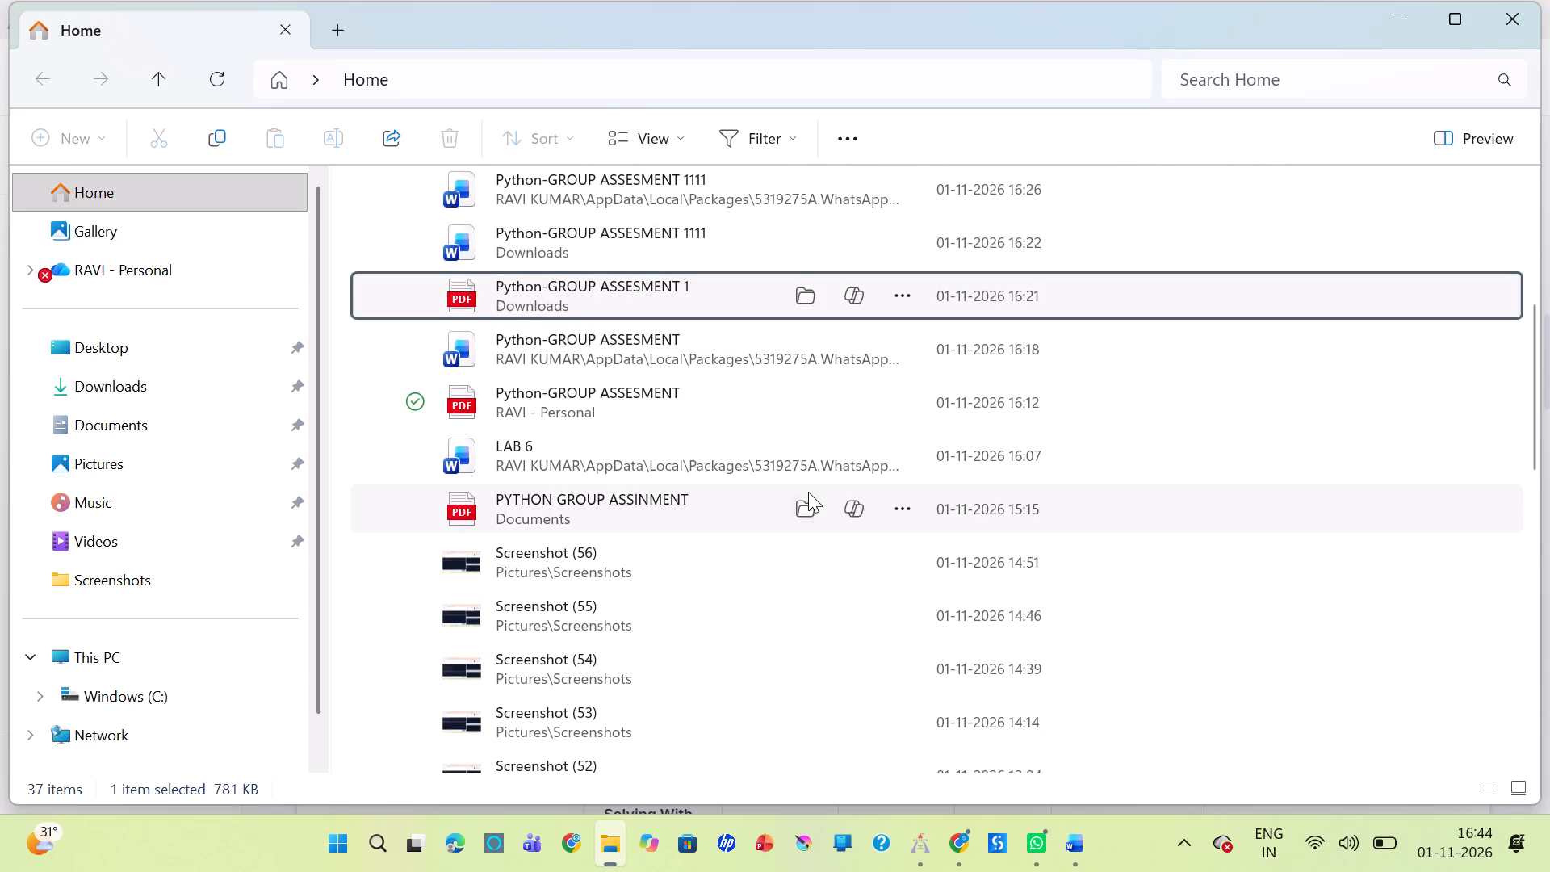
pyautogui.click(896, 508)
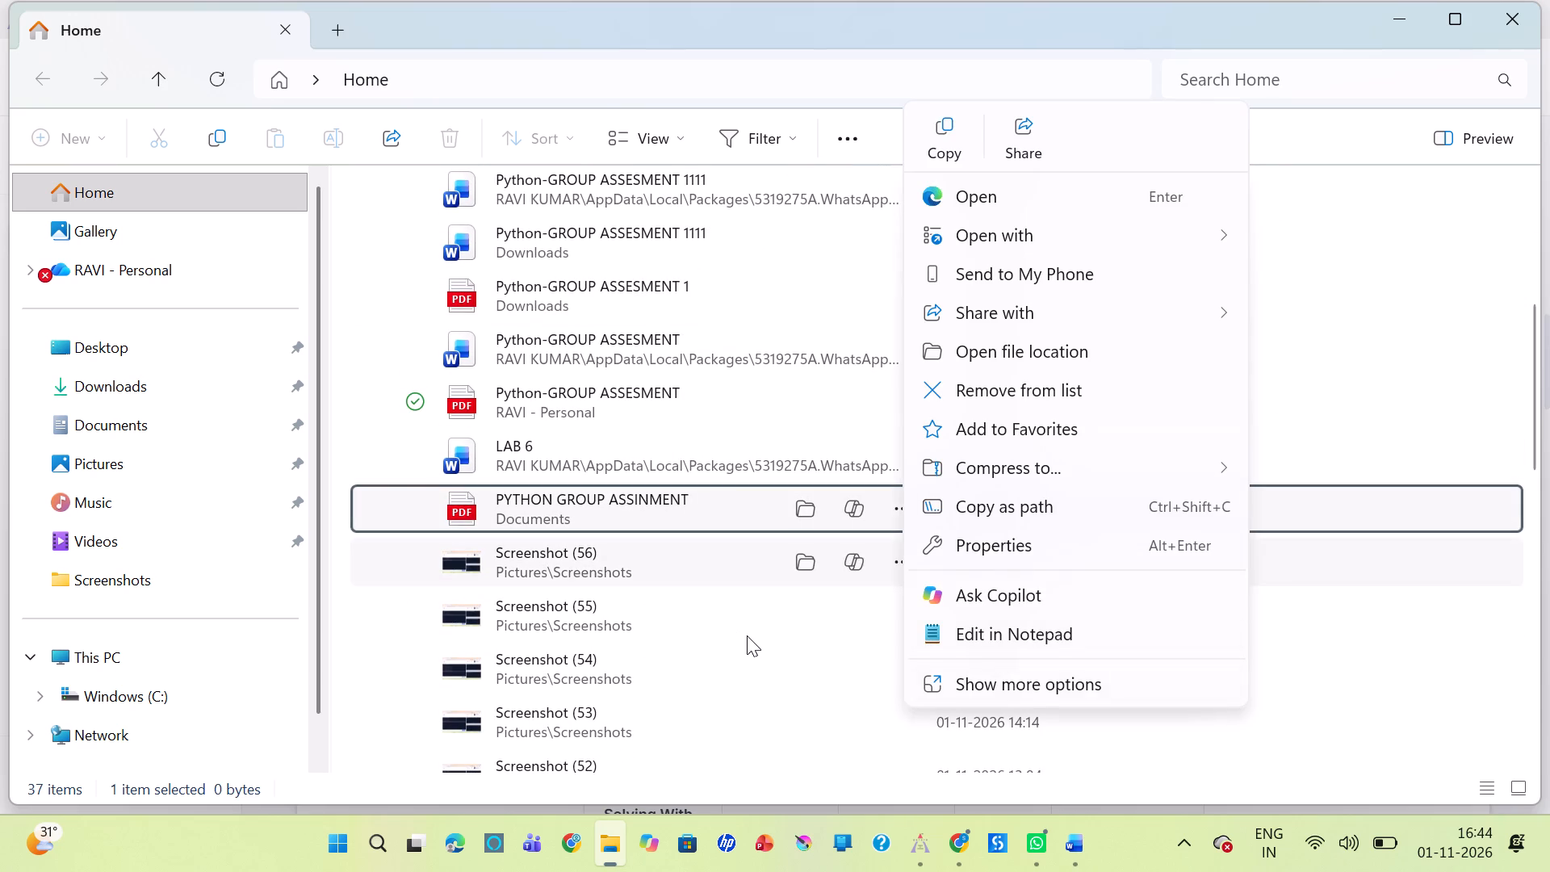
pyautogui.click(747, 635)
# Open the Python-GROUP ASSESMENT 1 PDF from the recent files and look through its pages.
pyautogui.click(707, 301)
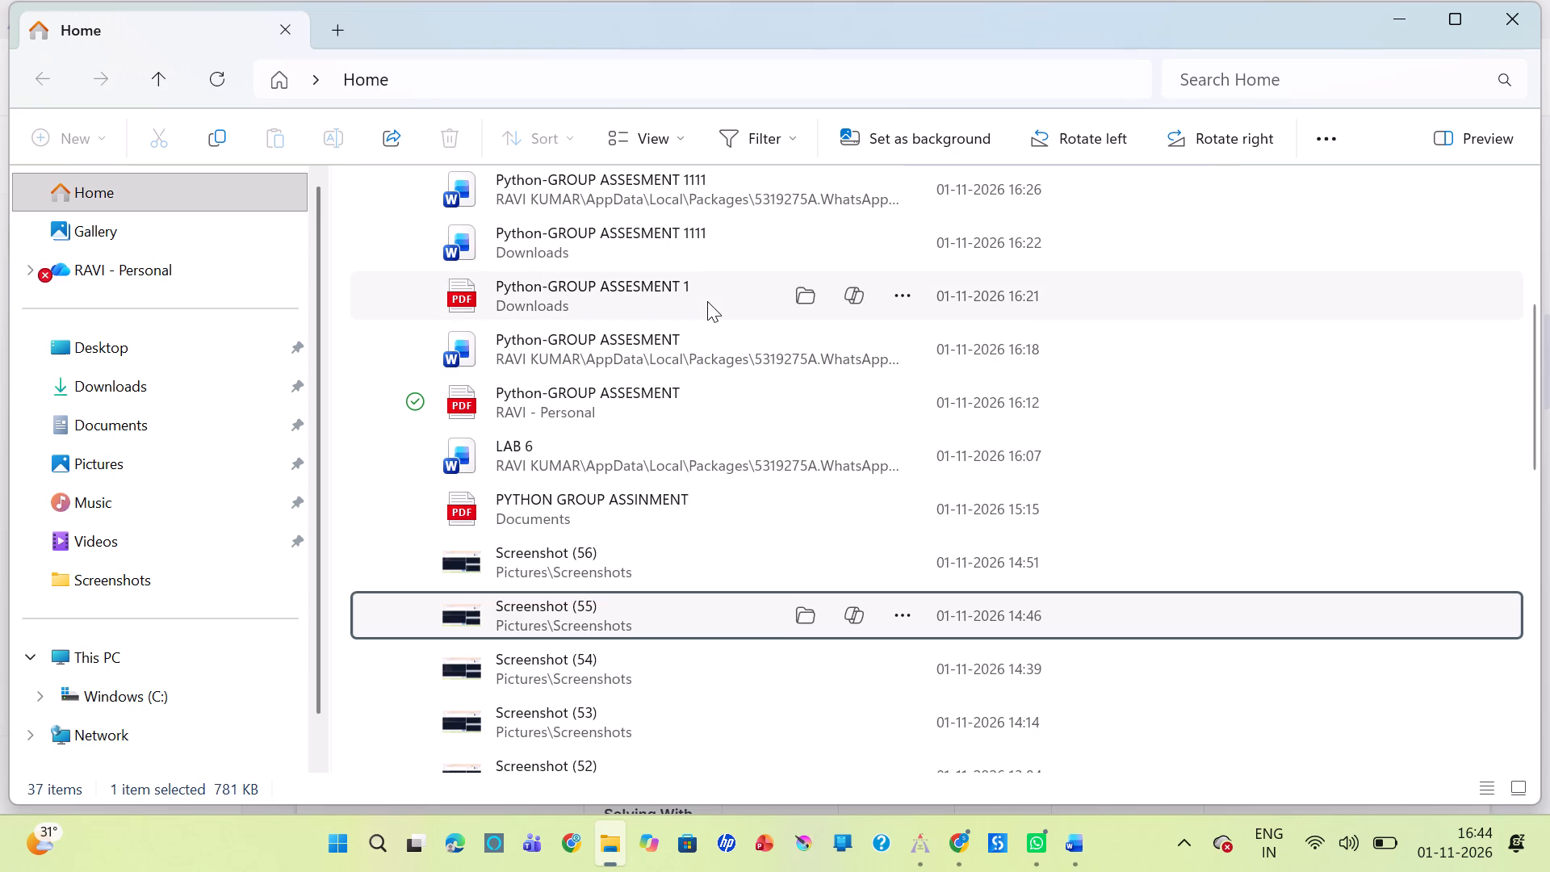
pyautogui.click(911, 300)
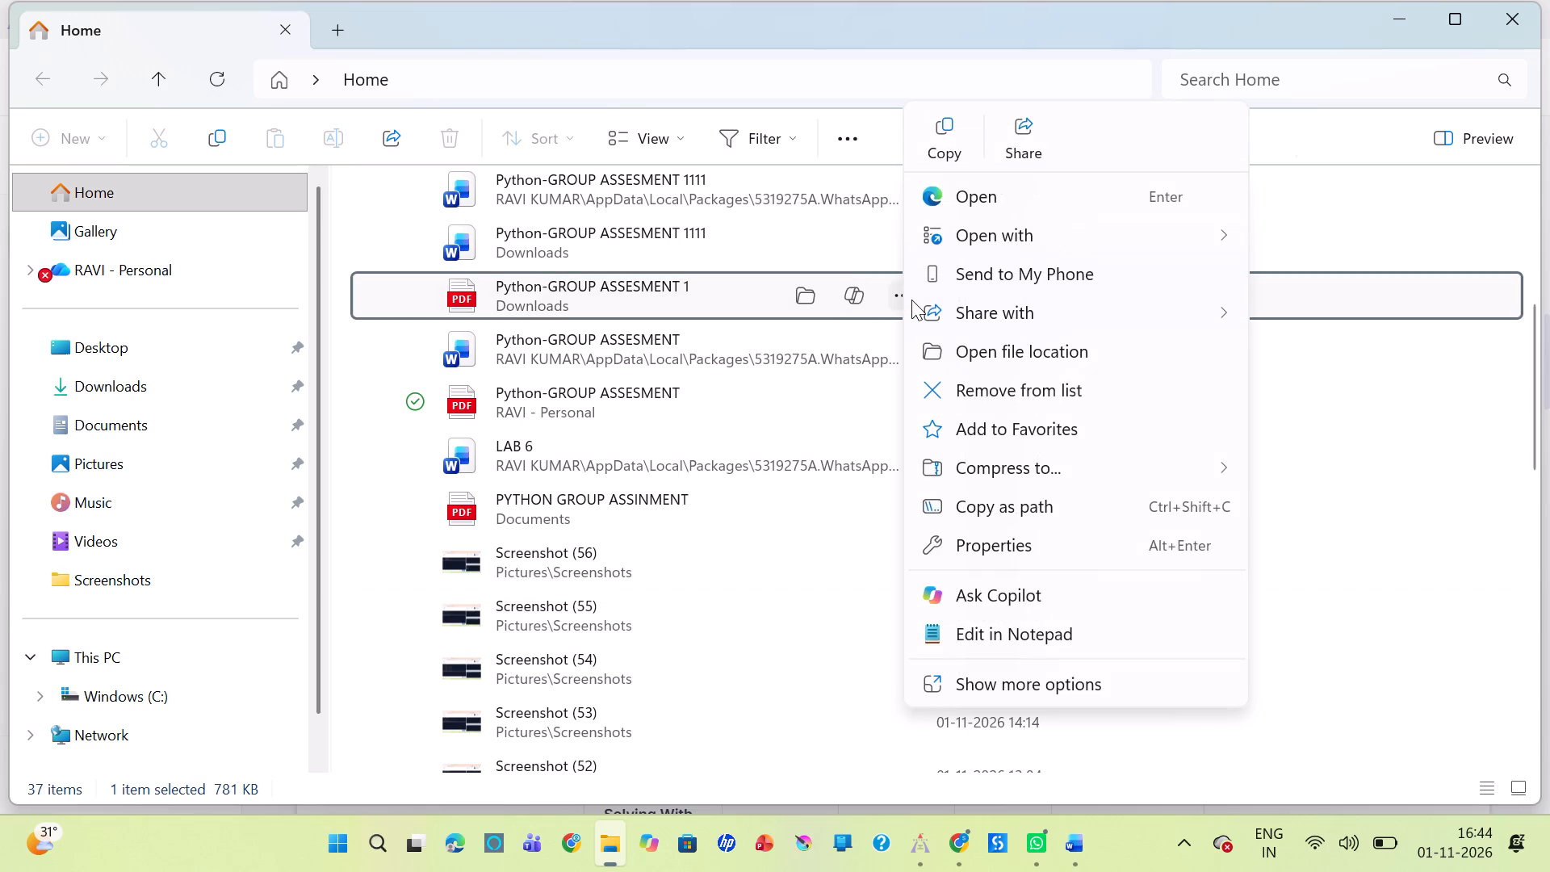
pyautogui.click(1000, 195)
pyautogui.scroll(-2, 738, 505)
pyautogui.scroll(11, 738, 505)
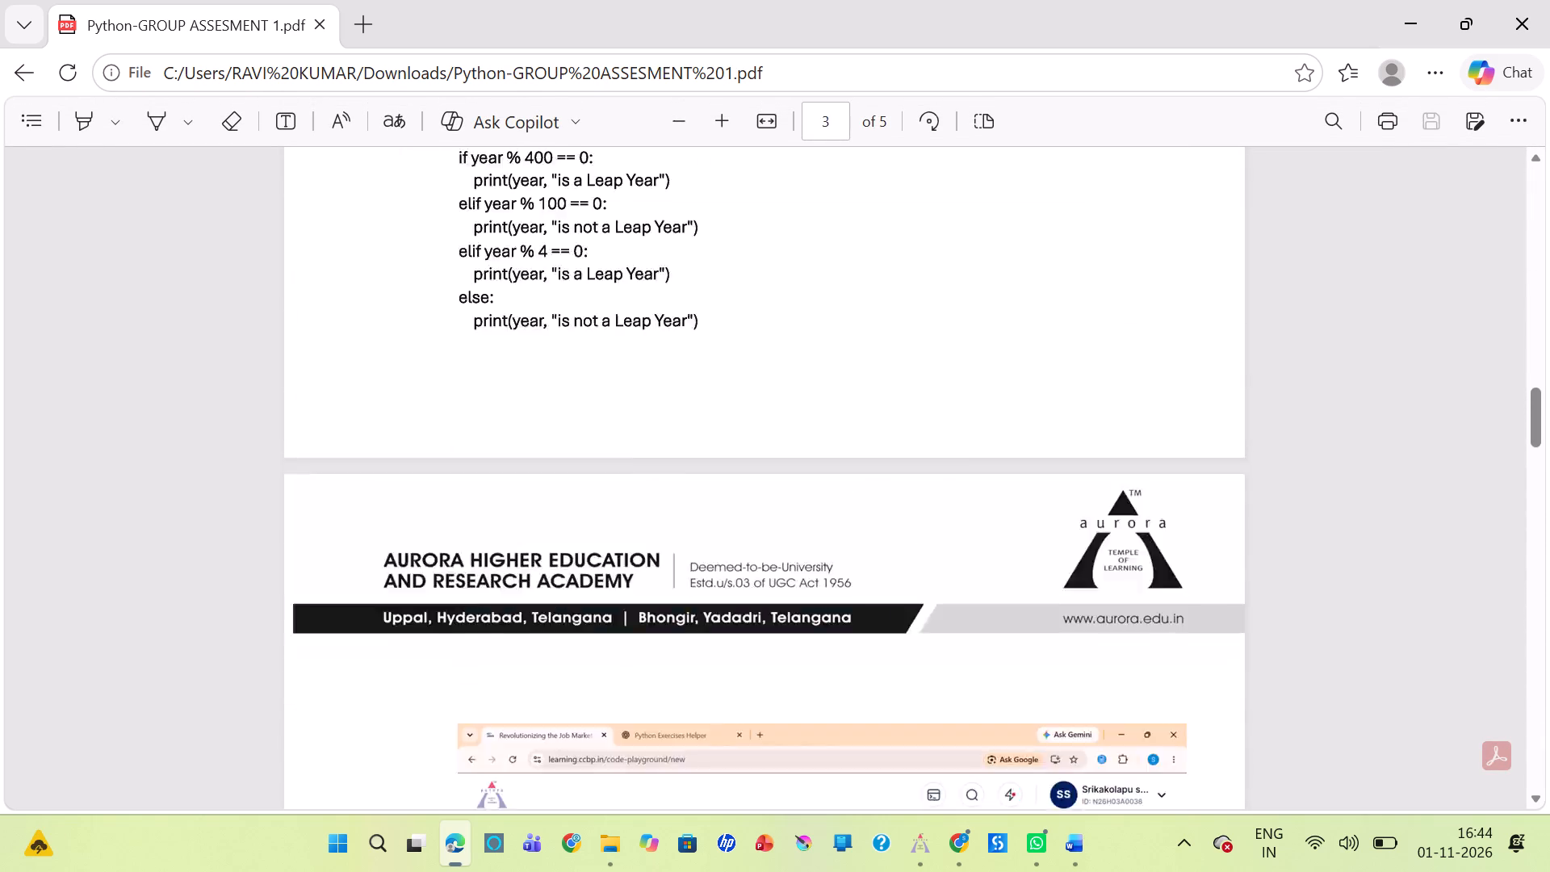
pyautogui.scroll(9, 738, 505)
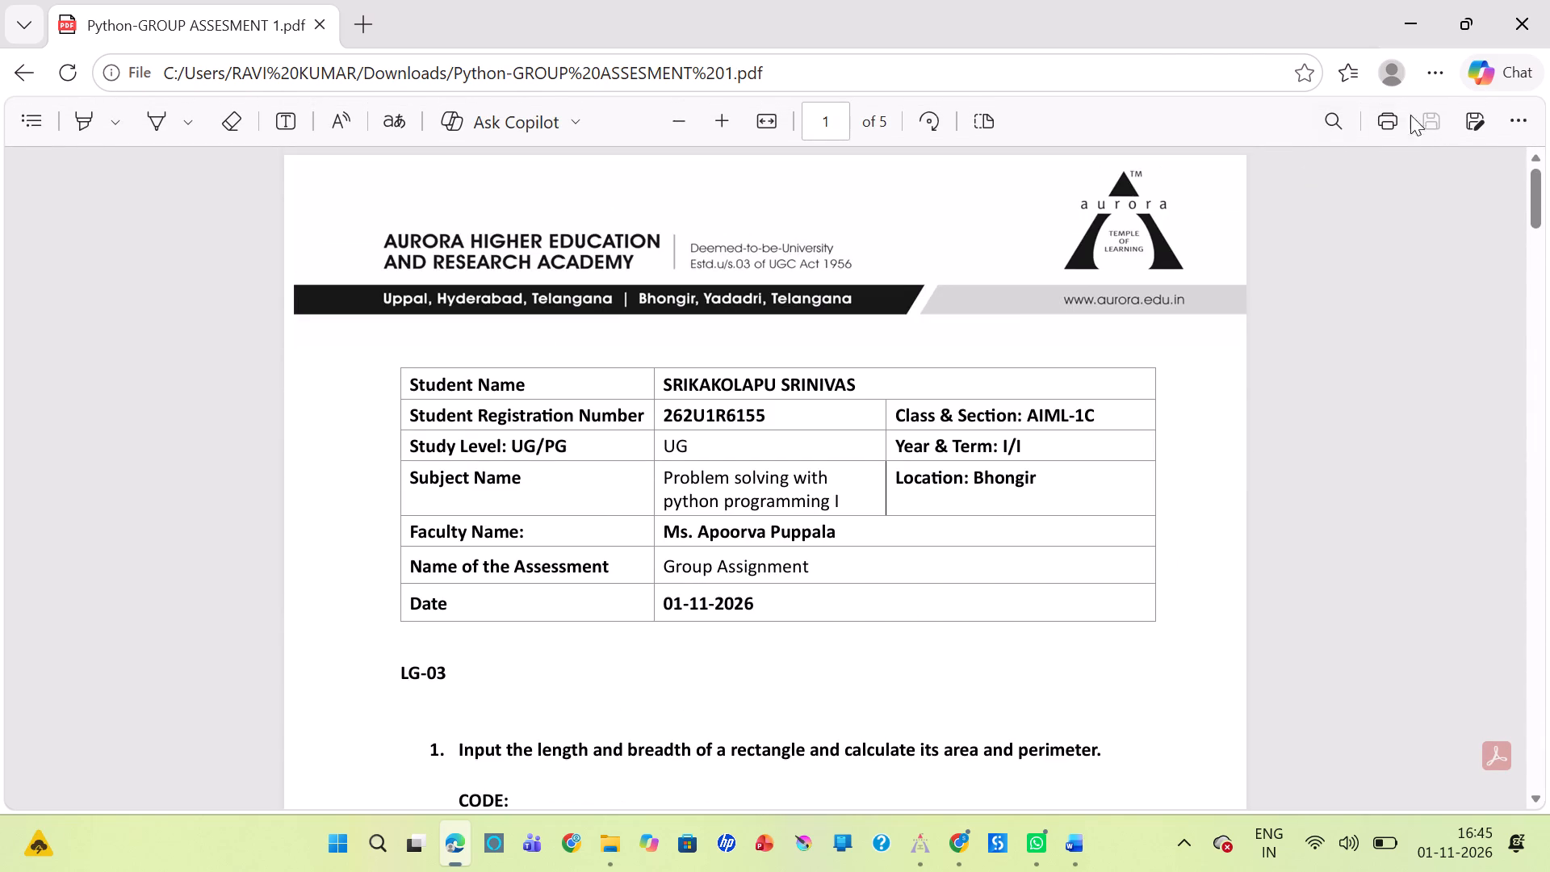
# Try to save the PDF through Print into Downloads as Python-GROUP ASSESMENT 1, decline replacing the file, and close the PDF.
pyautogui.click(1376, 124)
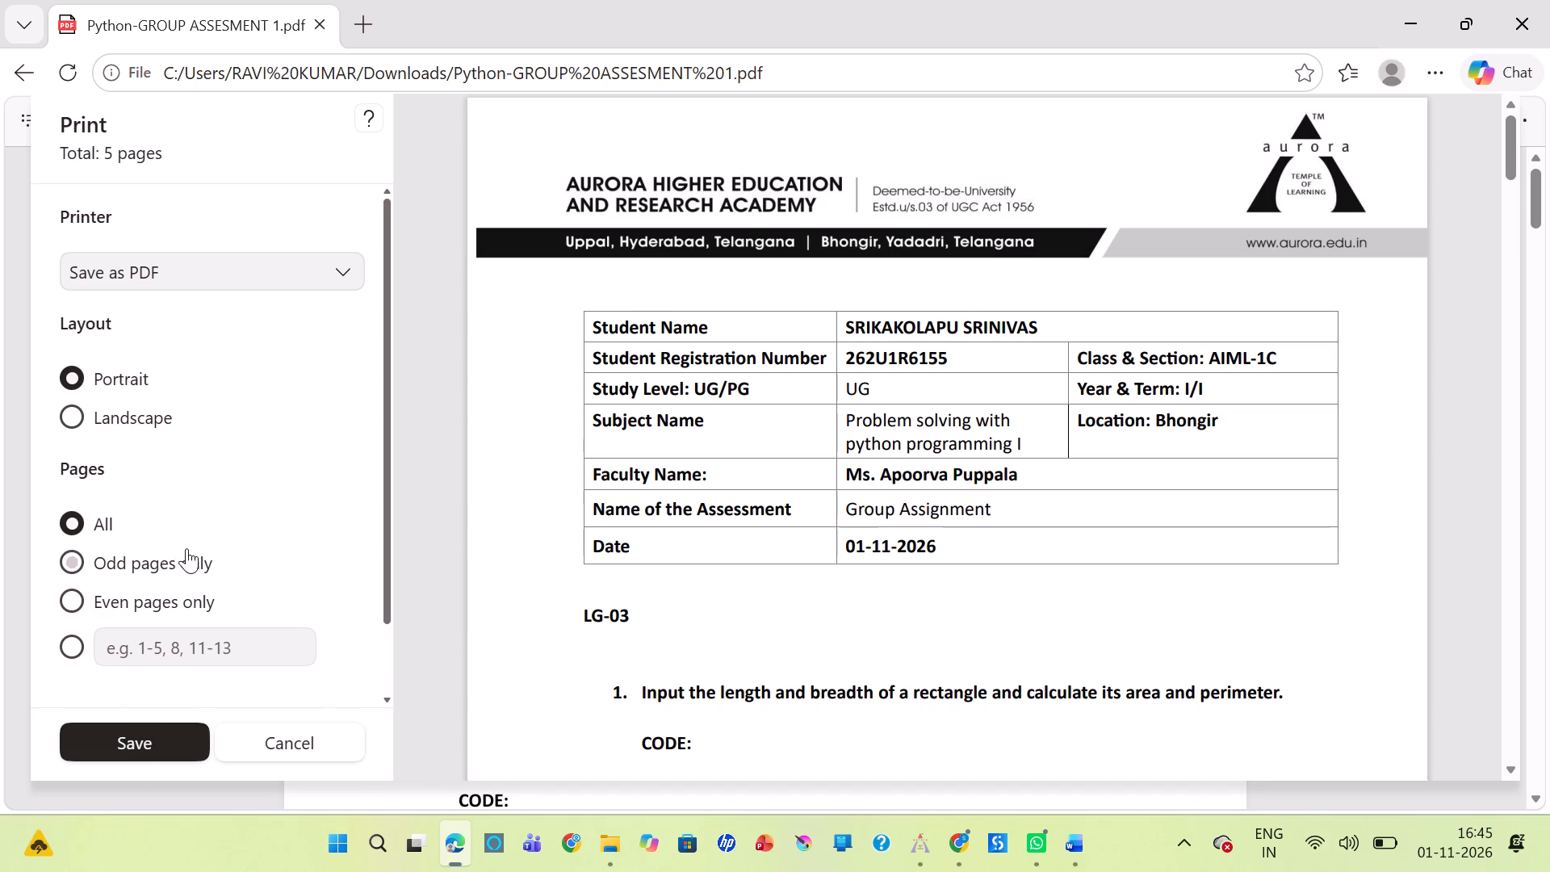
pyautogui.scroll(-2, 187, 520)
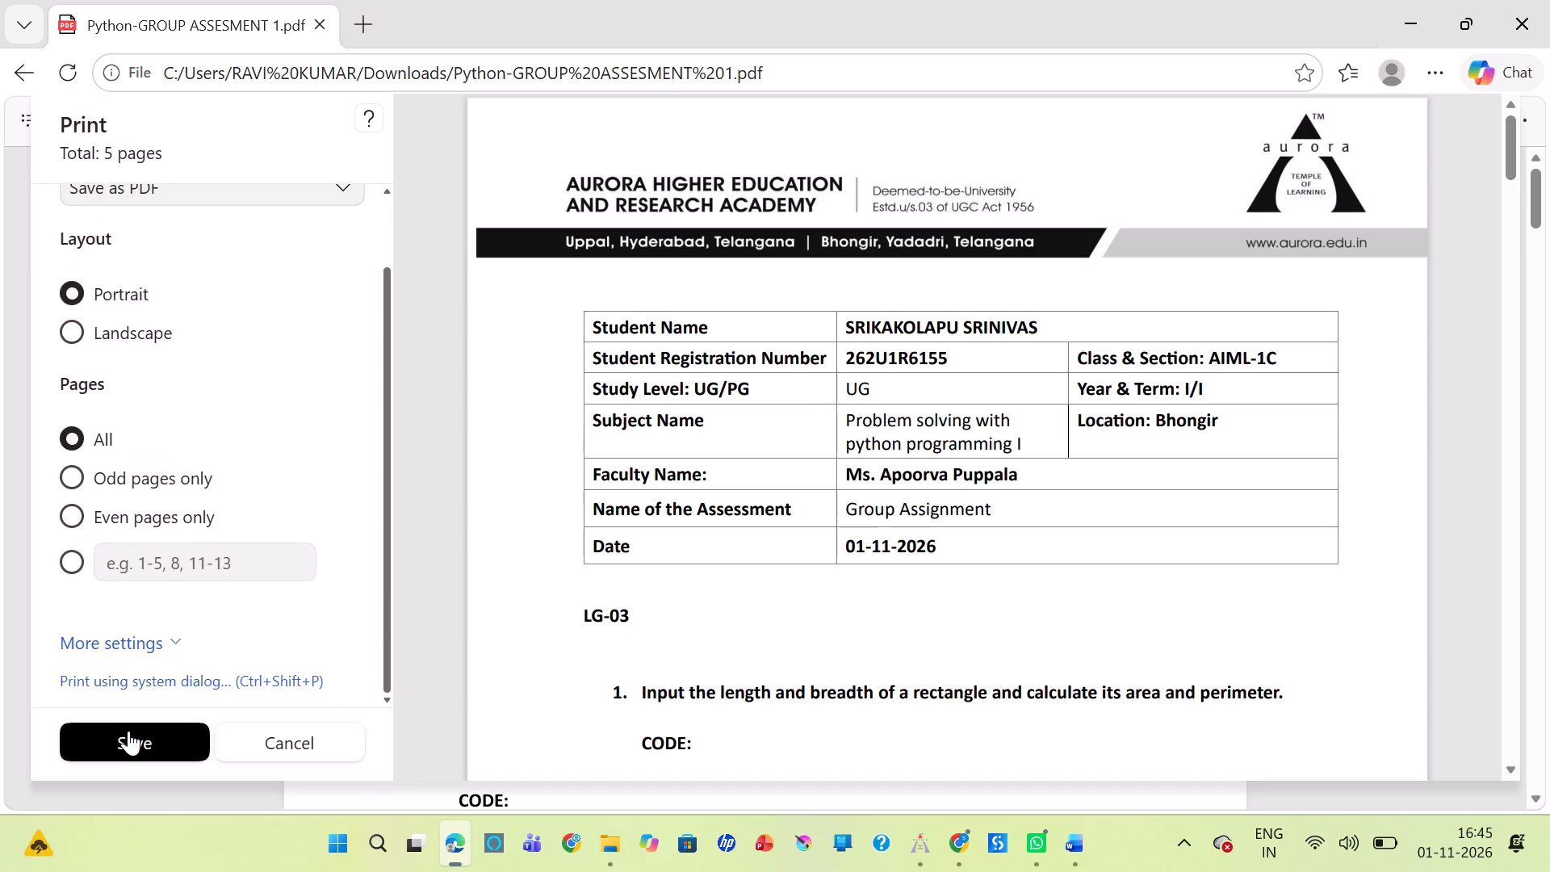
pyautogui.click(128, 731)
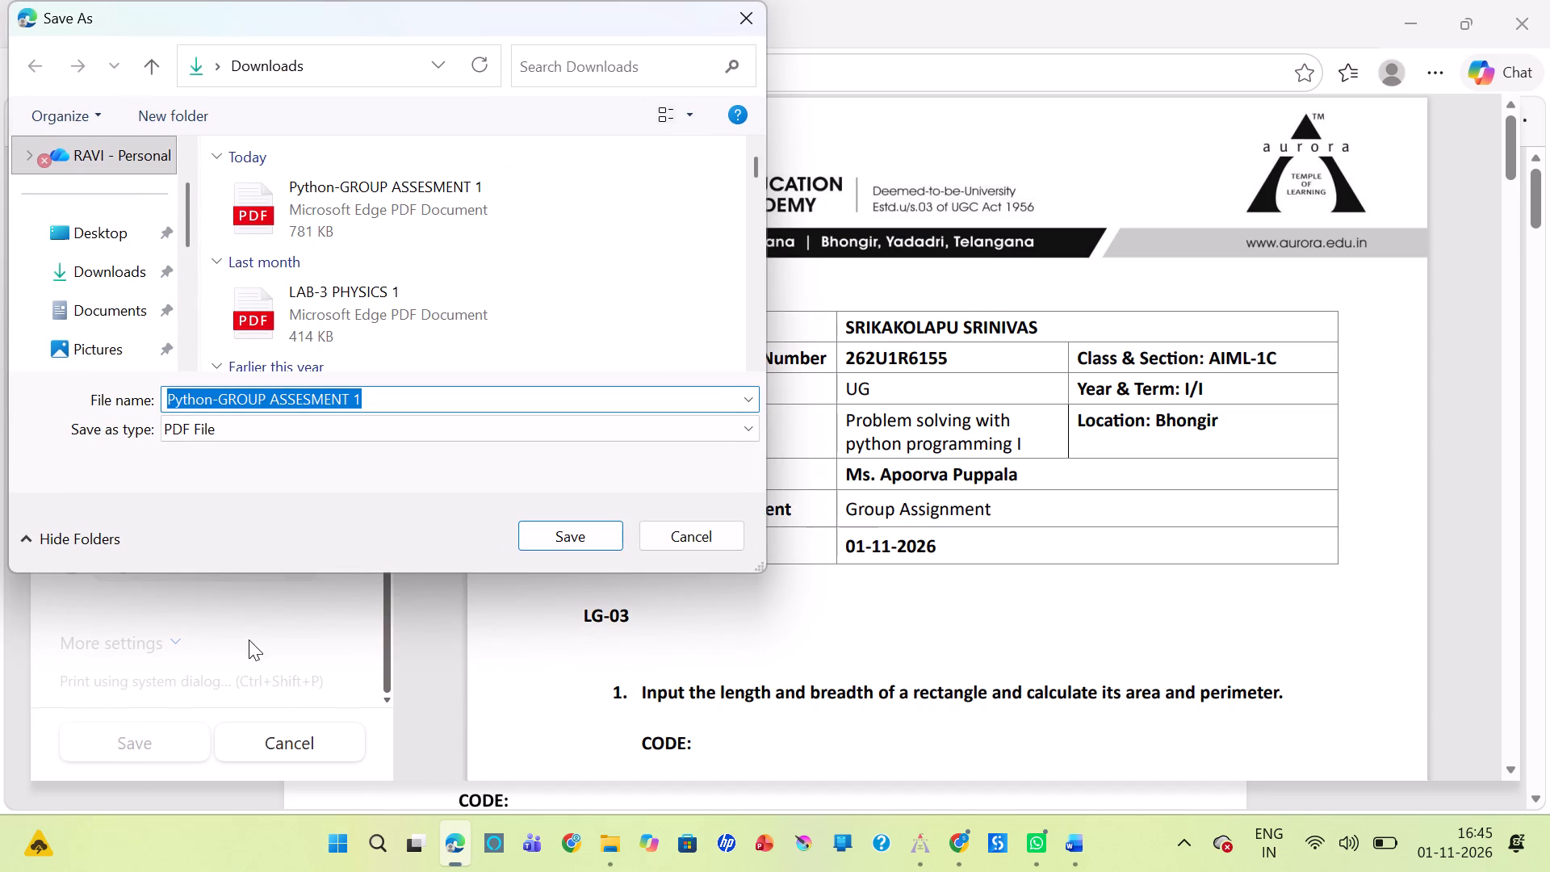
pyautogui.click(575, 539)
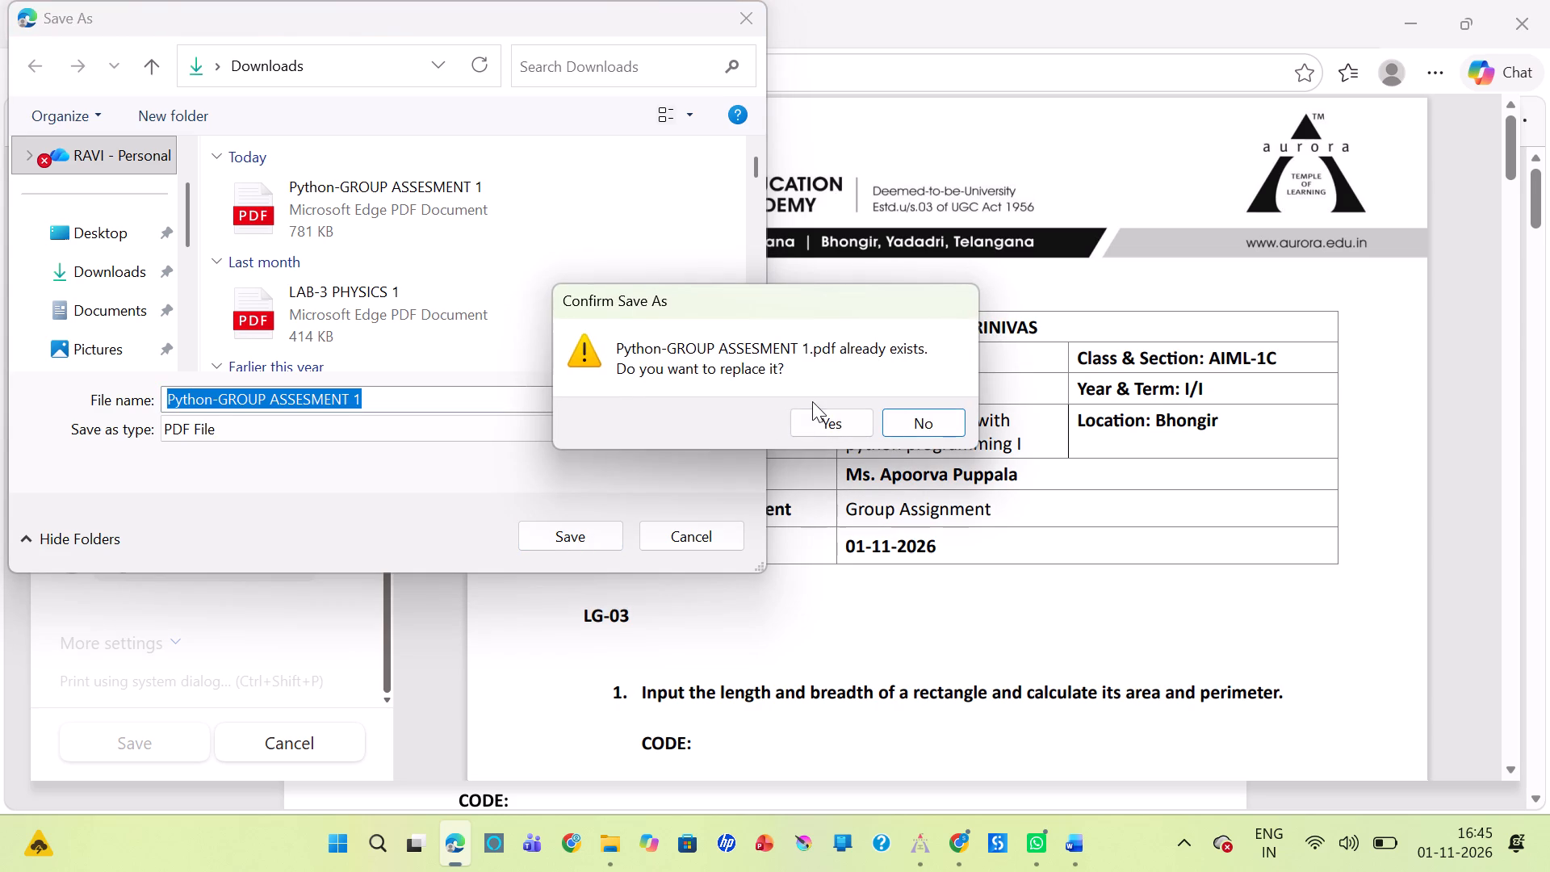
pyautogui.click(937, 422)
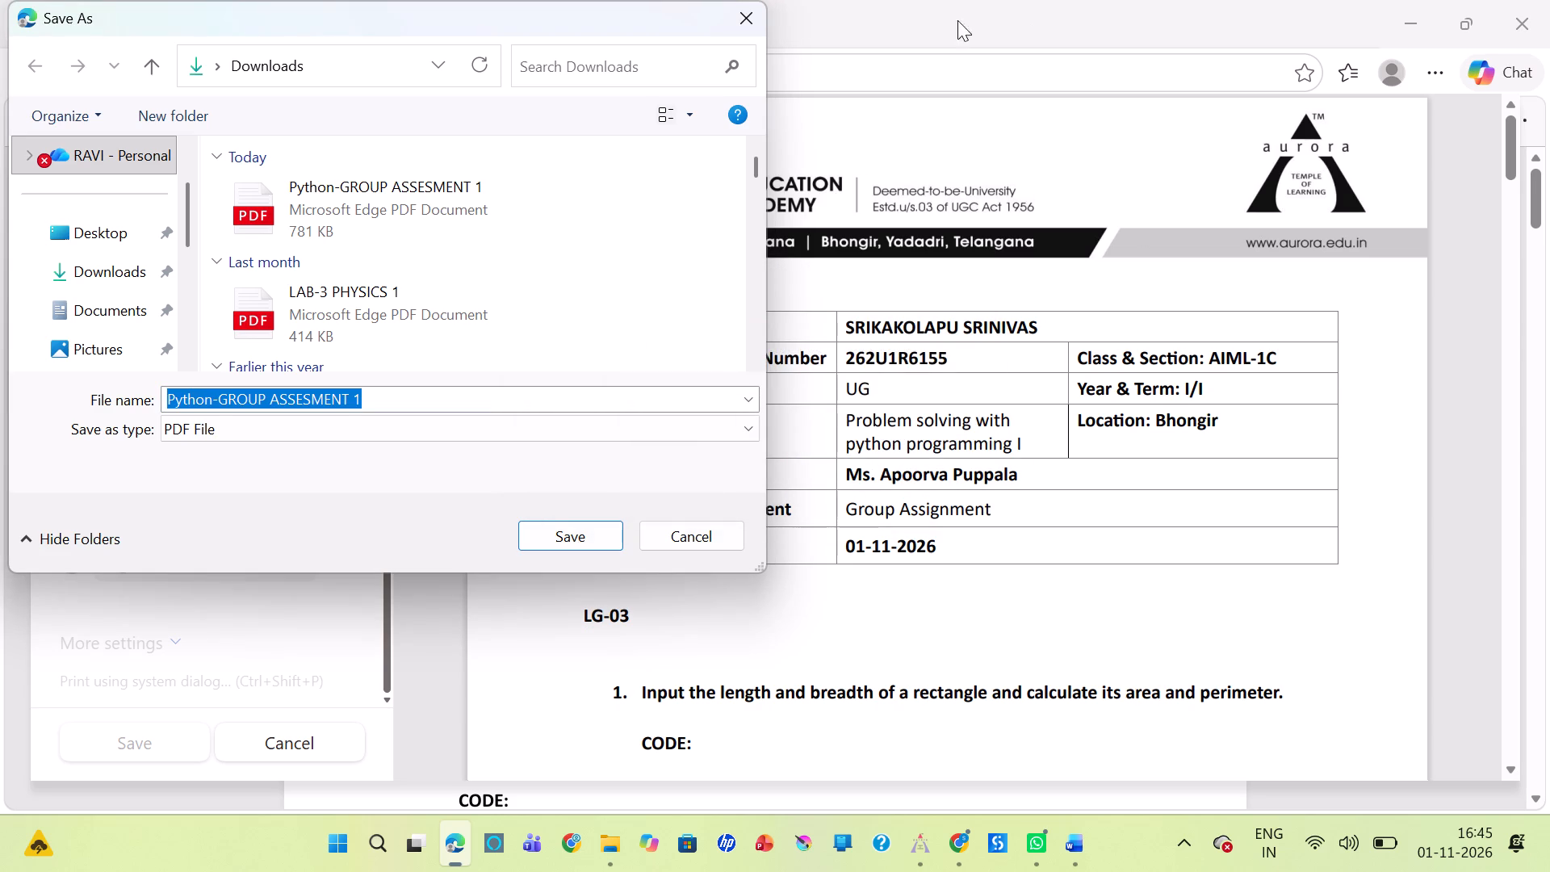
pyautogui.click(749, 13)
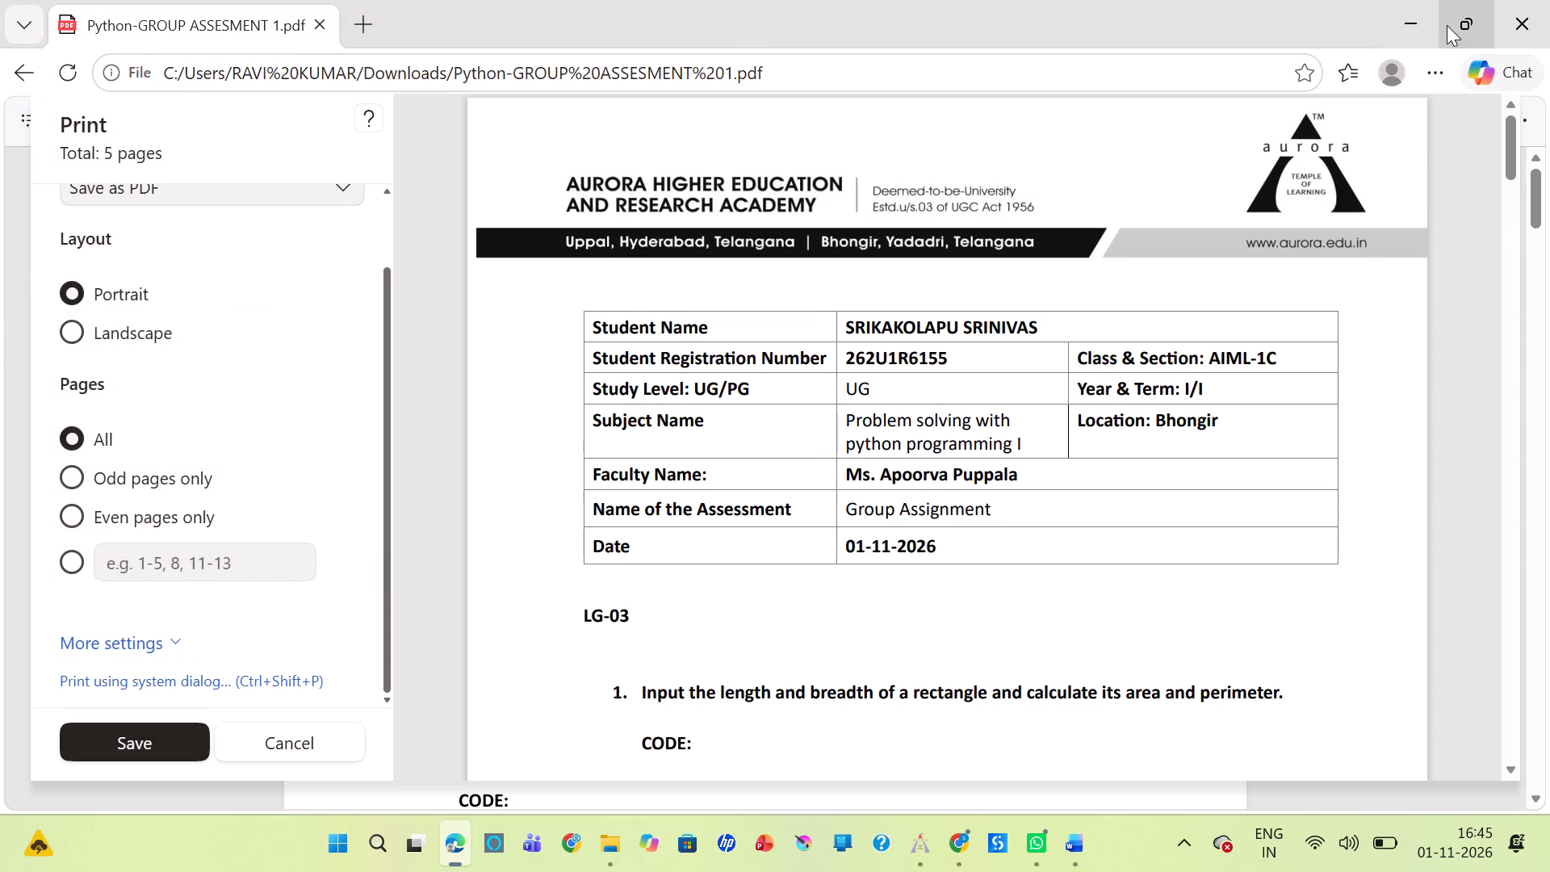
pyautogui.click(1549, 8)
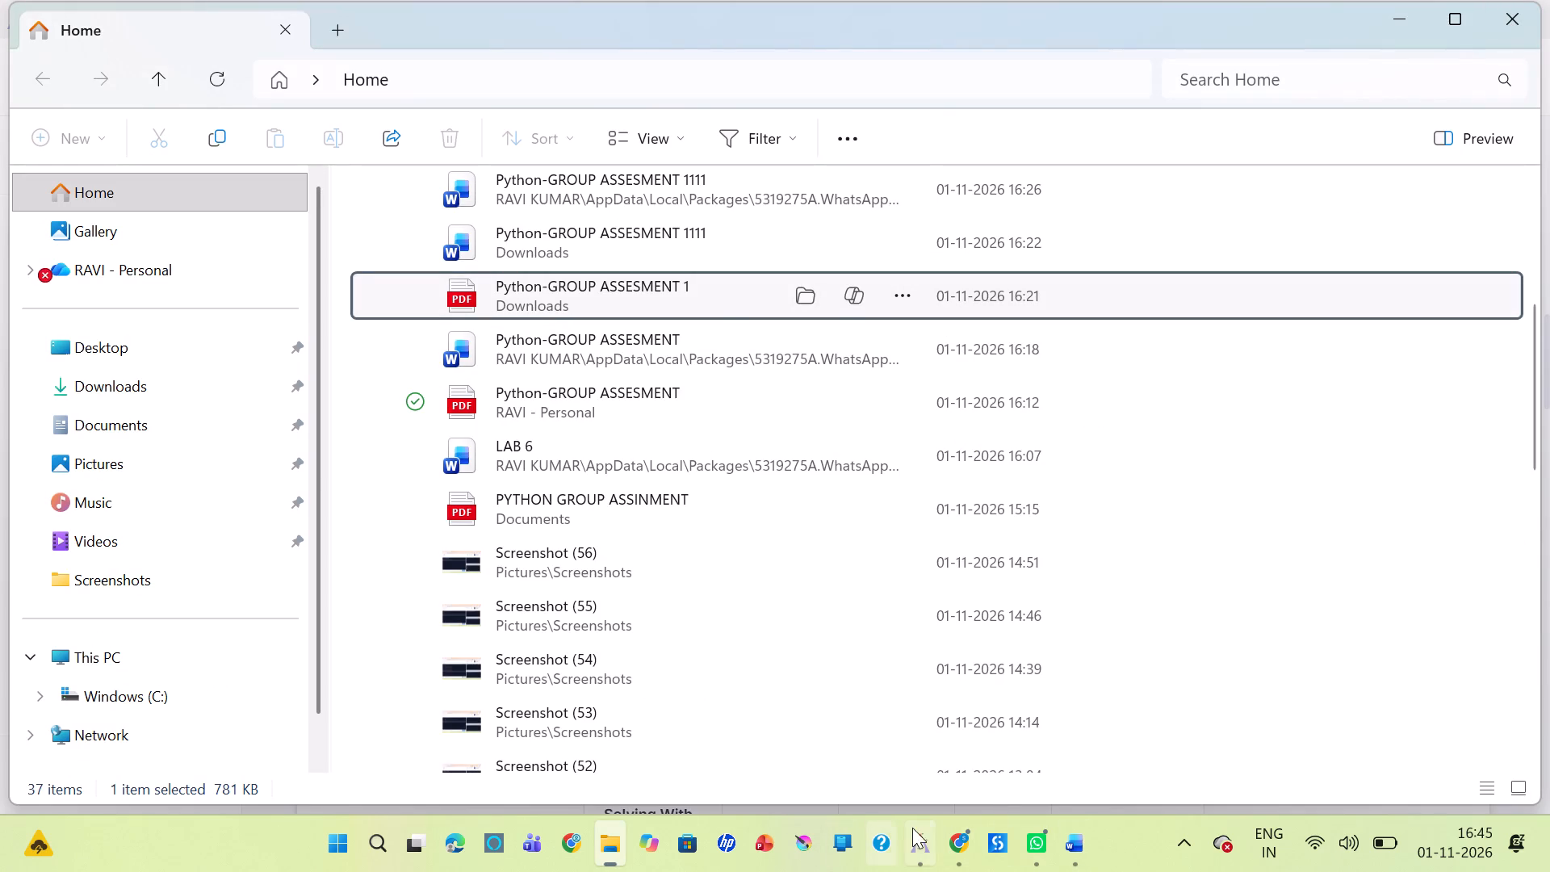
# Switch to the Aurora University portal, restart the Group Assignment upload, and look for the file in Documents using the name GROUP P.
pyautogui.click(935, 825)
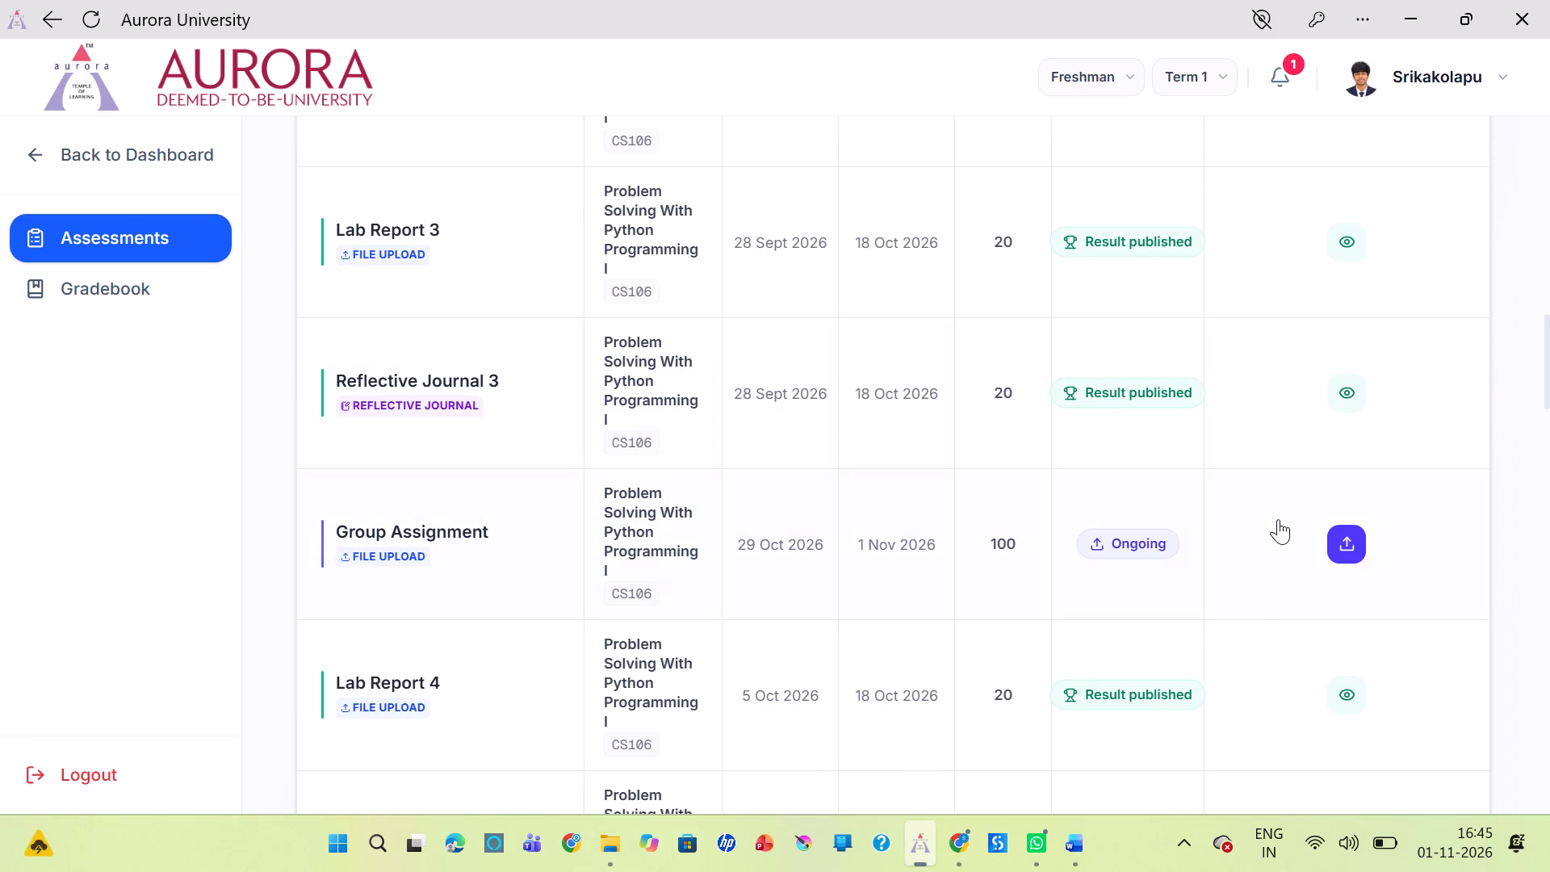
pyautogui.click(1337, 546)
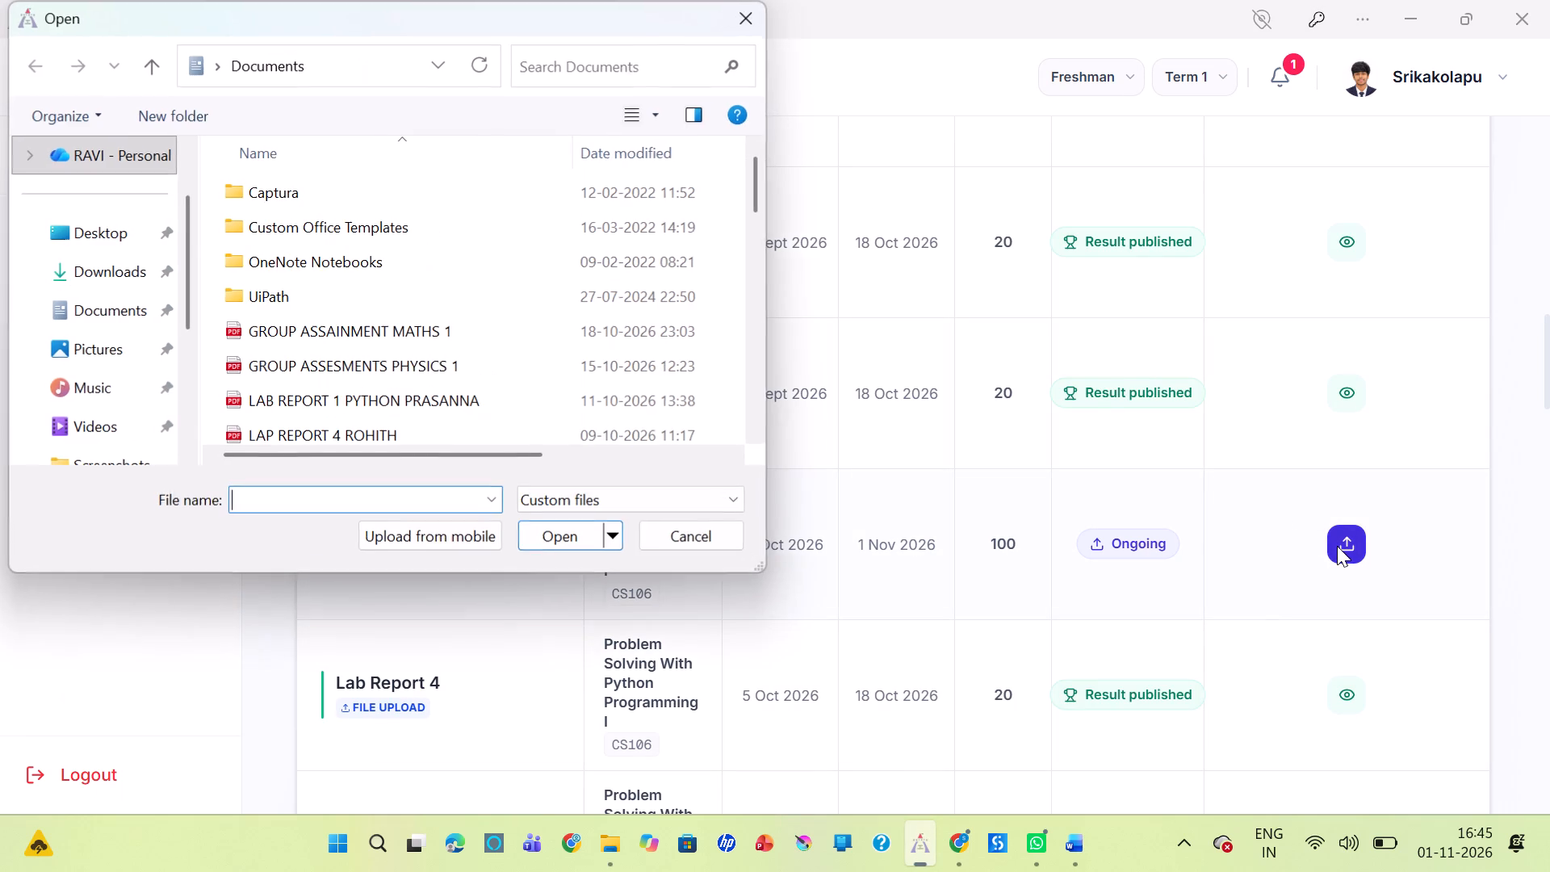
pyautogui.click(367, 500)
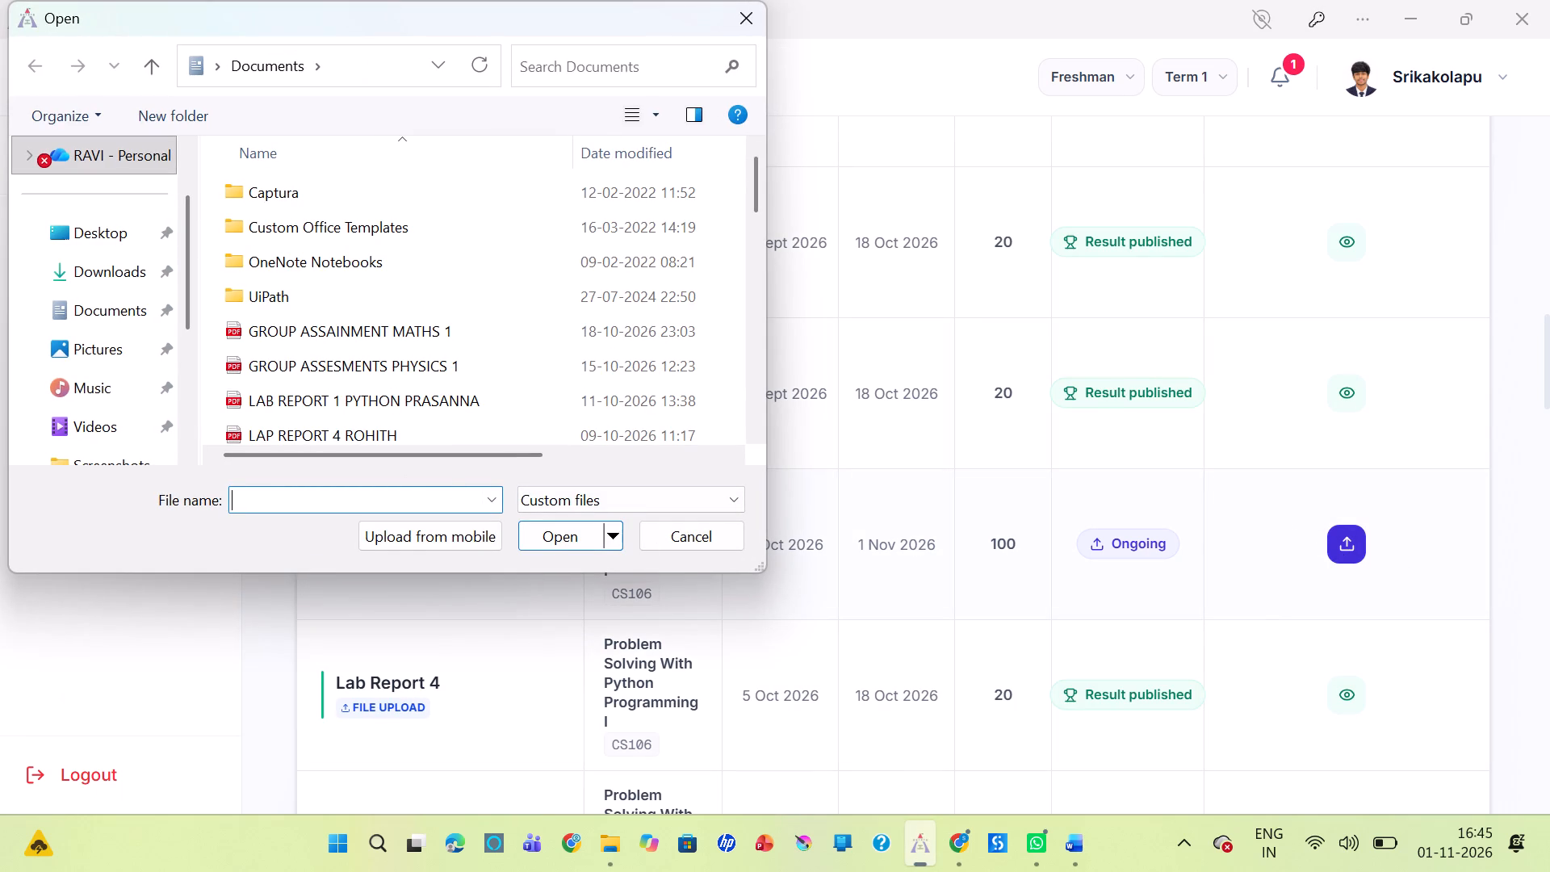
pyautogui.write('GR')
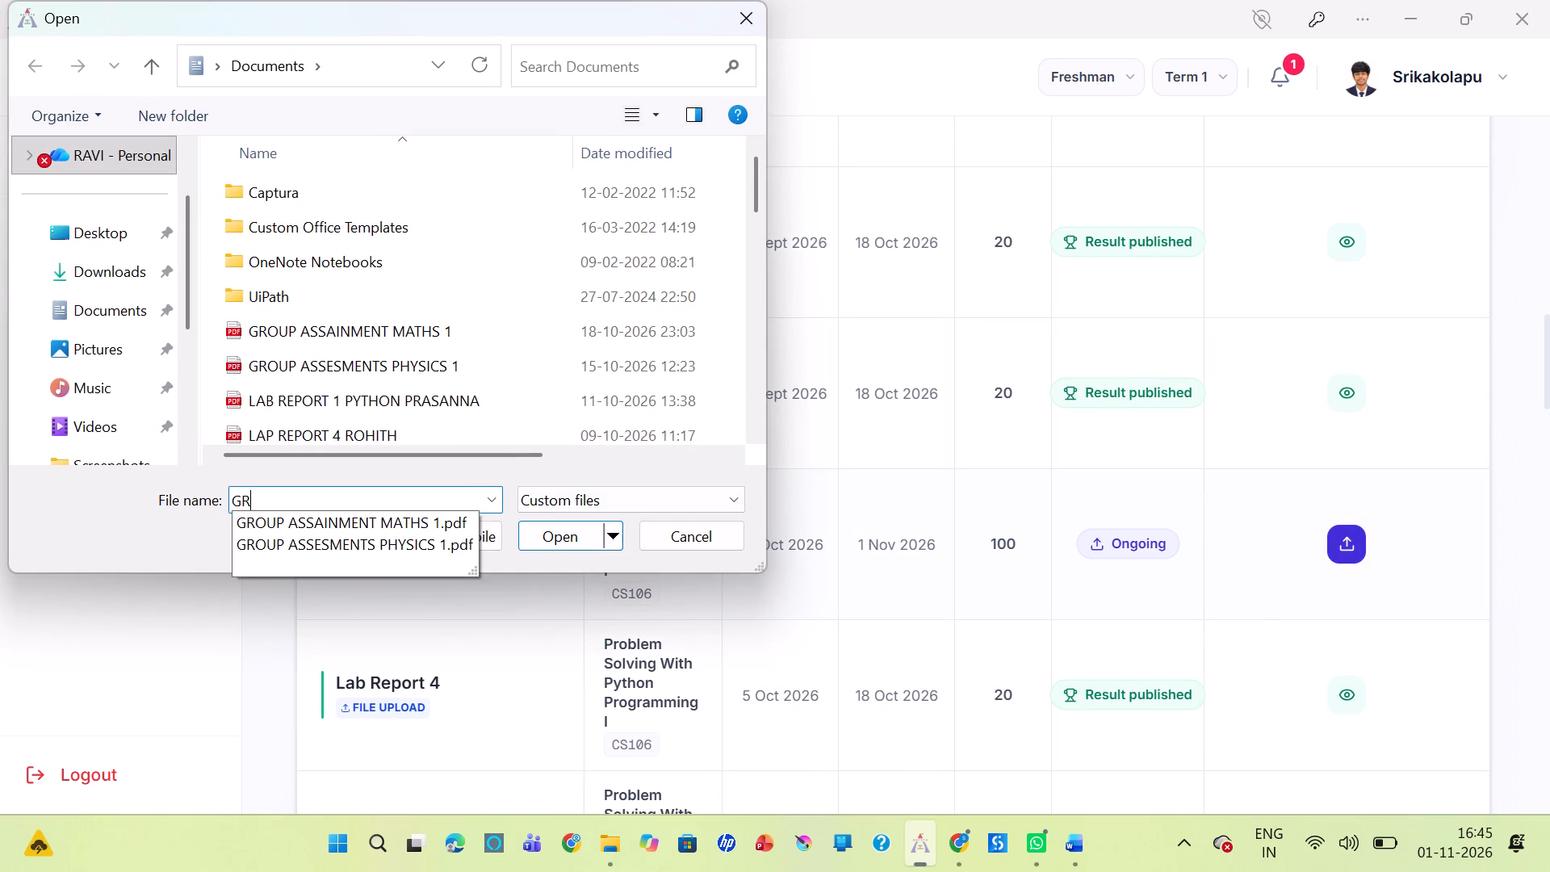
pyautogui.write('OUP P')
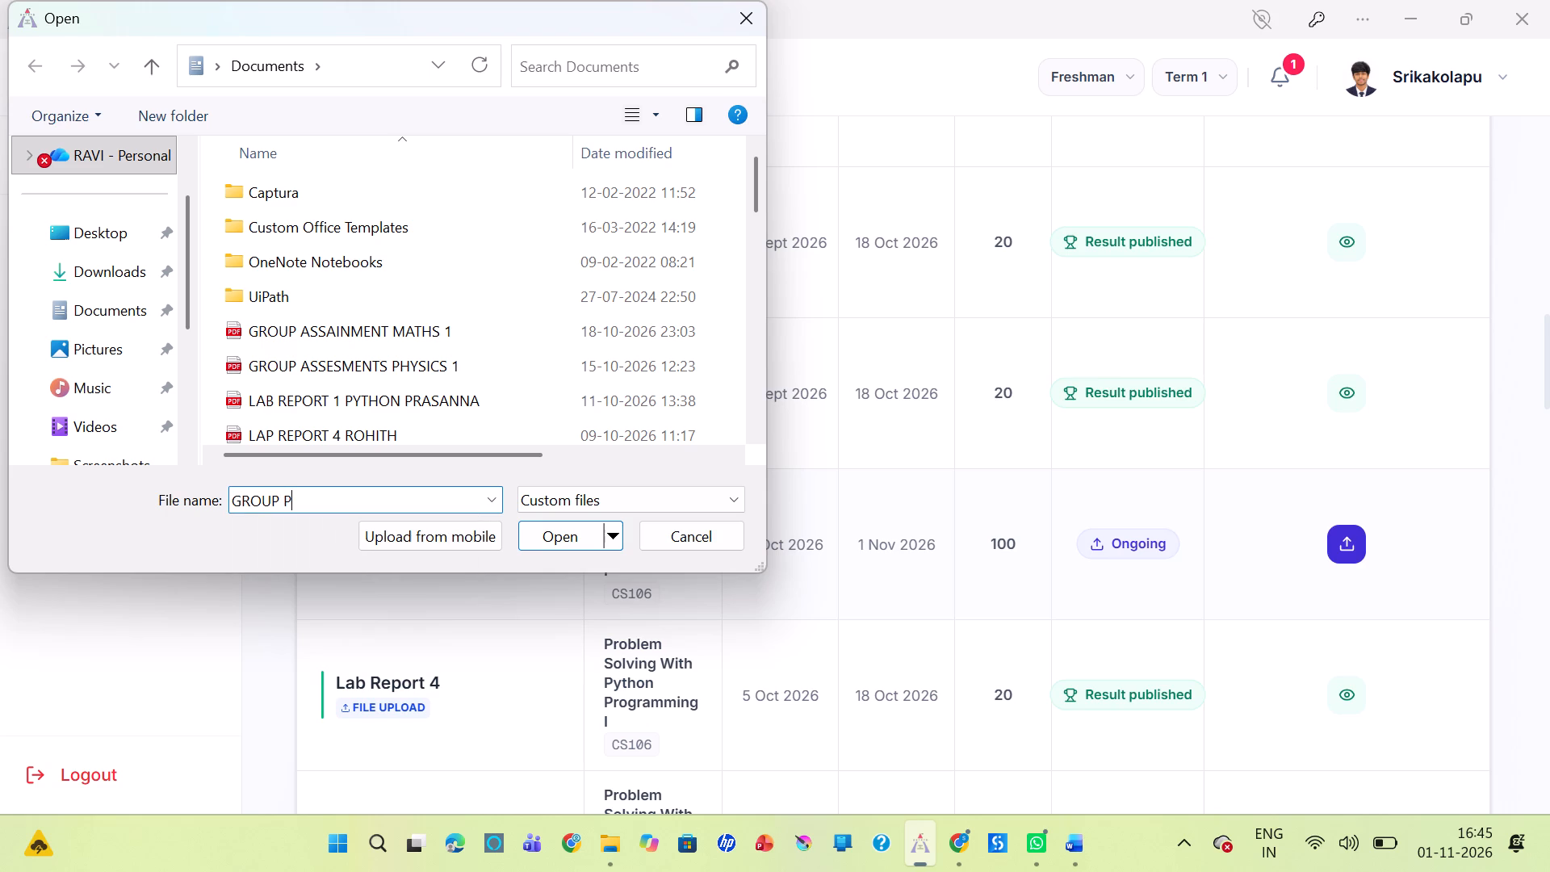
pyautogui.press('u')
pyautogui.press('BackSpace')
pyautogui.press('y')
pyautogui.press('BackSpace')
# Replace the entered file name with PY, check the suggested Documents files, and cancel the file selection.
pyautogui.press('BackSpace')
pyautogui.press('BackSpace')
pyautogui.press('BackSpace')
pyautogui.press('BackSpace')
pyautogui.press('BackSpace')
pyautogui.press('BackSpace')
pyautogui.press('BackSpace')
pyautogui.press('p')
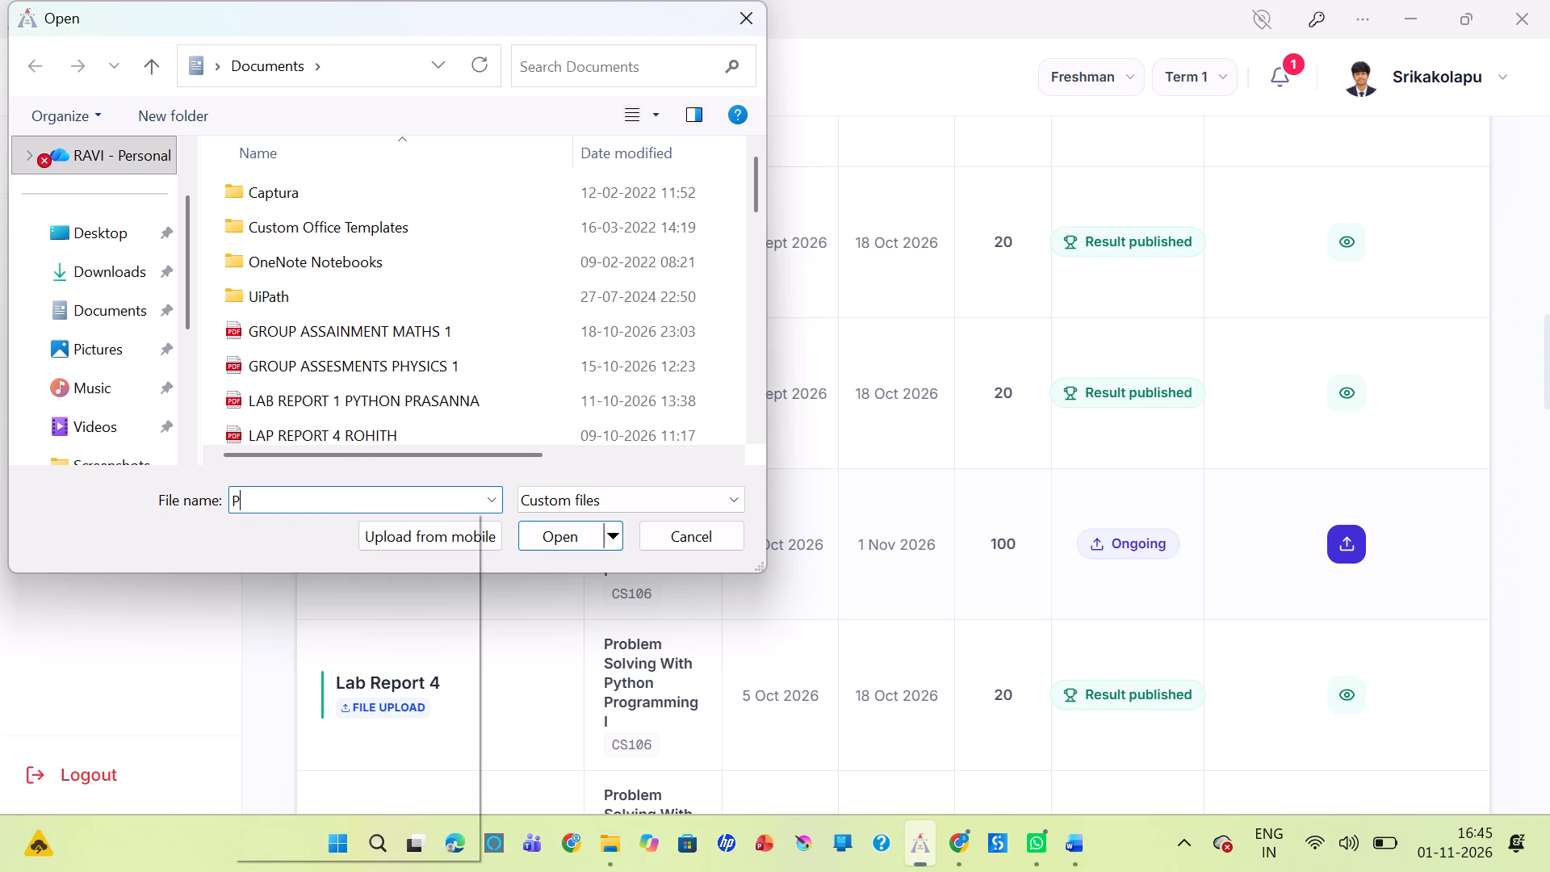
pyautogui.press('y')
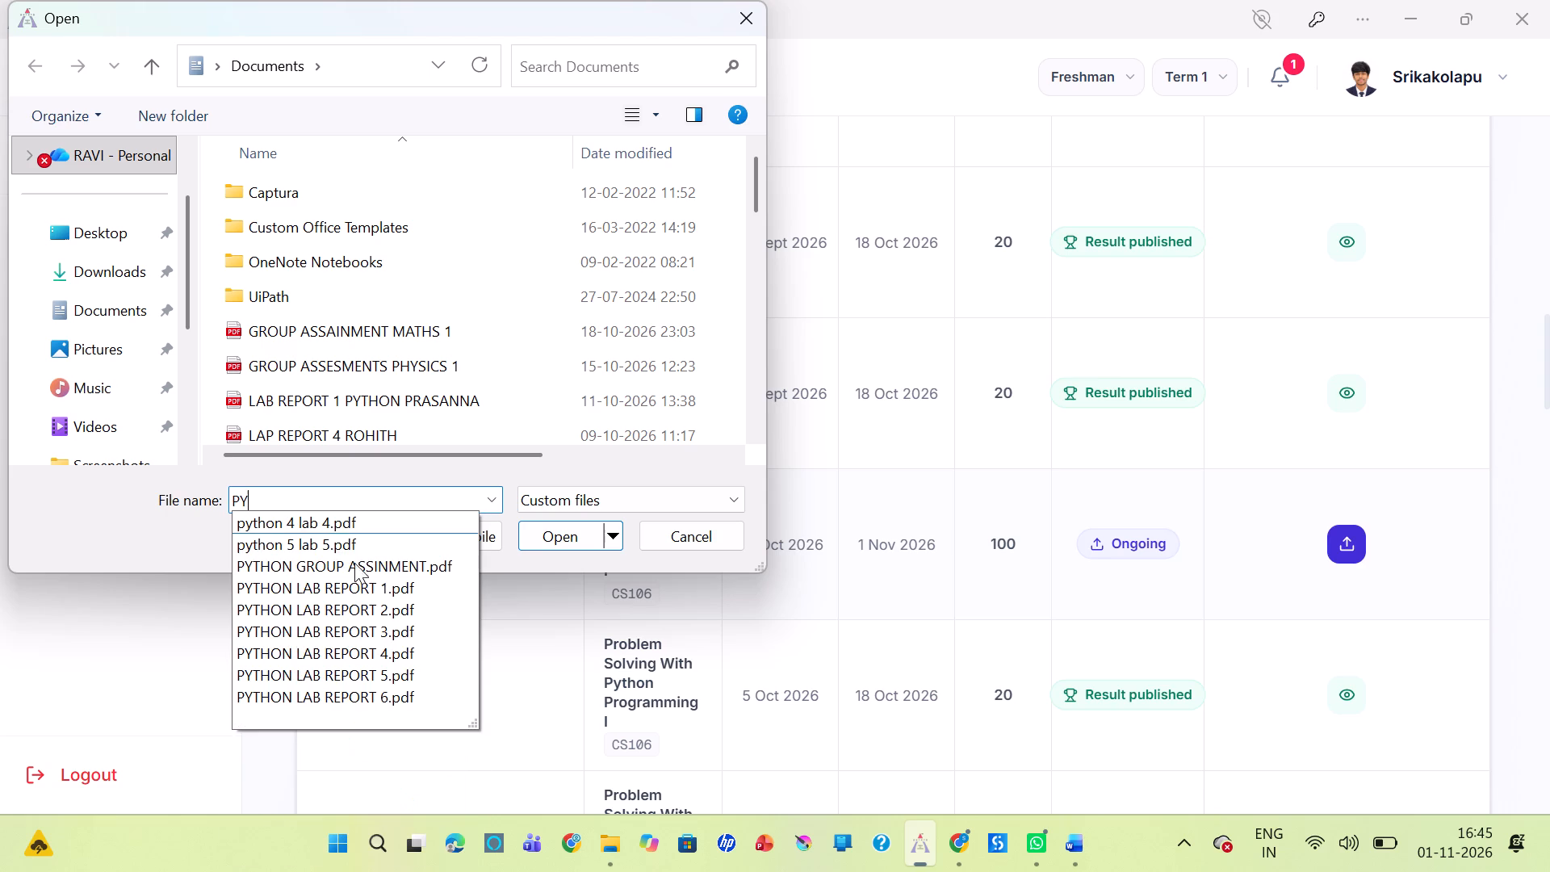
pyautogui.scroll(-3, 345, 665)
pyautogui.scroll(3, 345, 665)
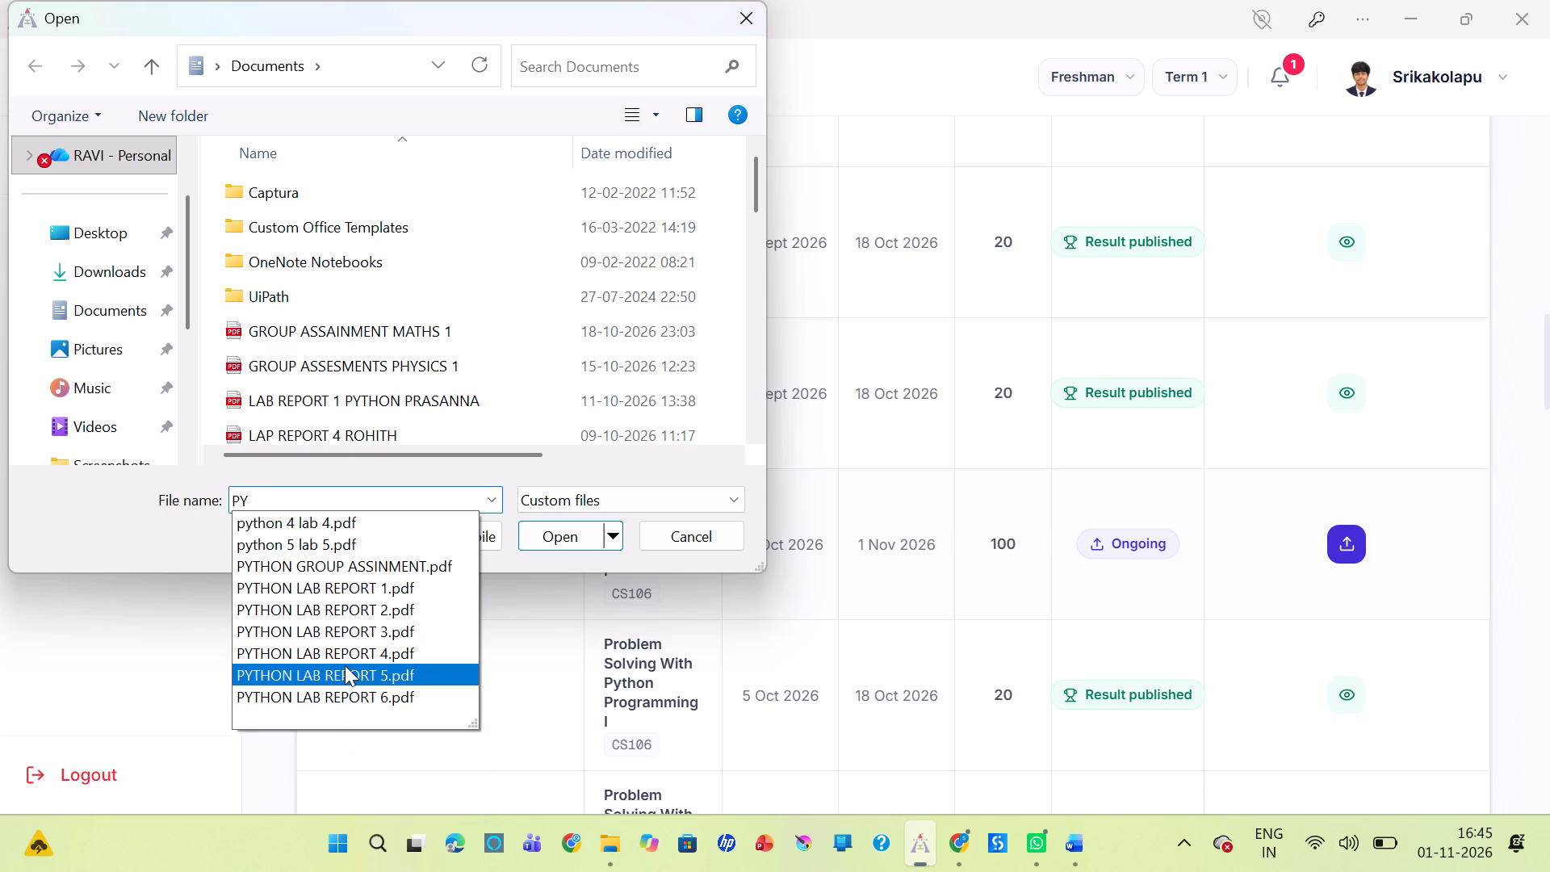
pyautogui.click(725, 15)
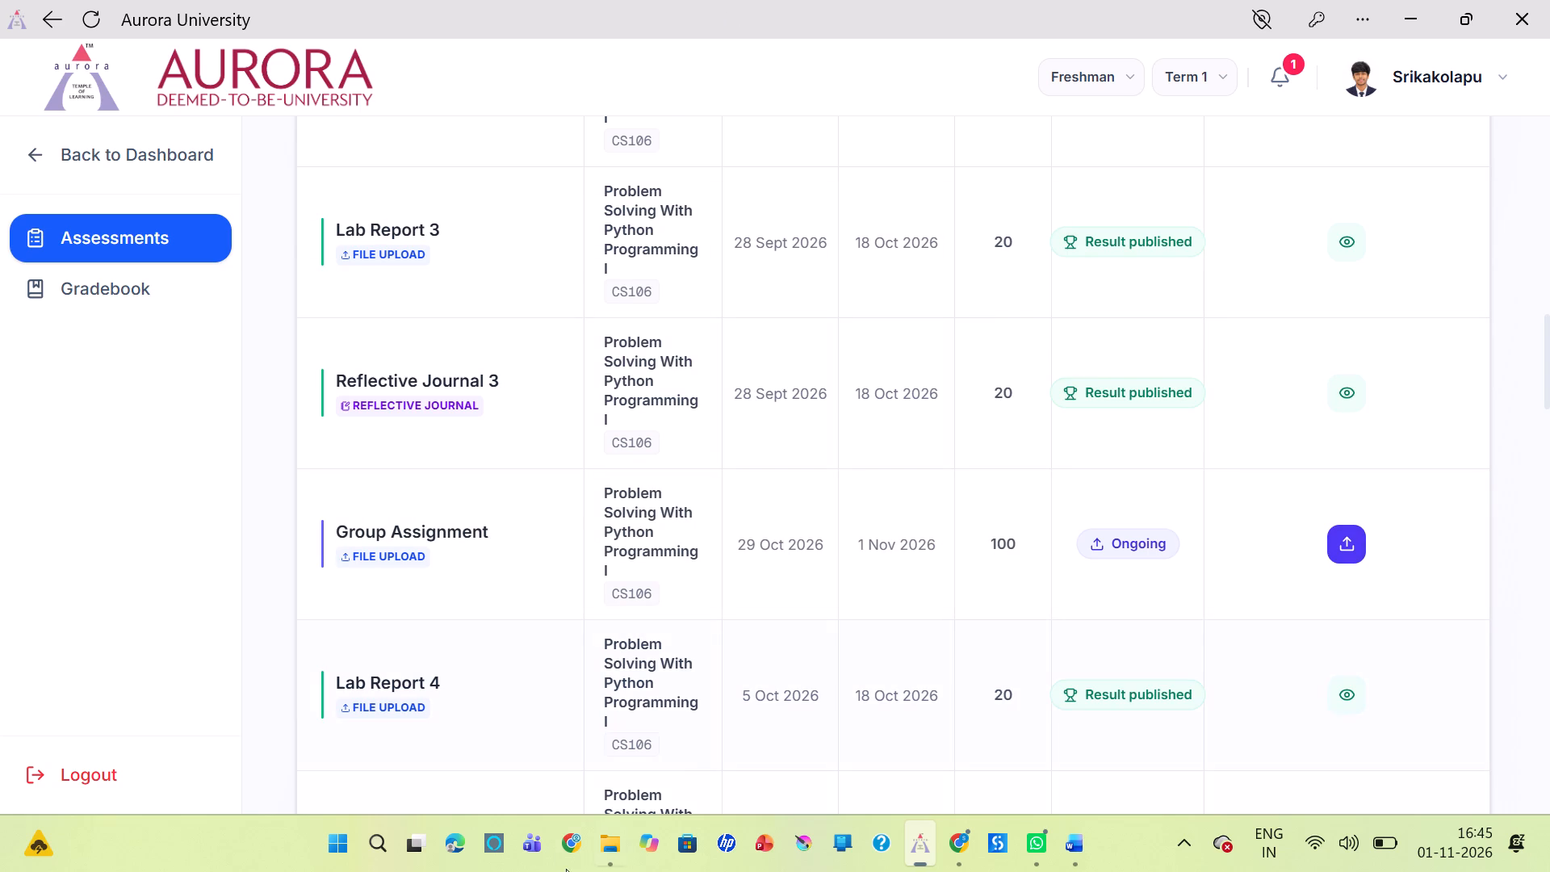
# Switch to File Explorer, open the Python-GROUP ASSESMENT 1 PDF from the Downloads folder to check it, and close it.
pyautogui.click(621, 831)
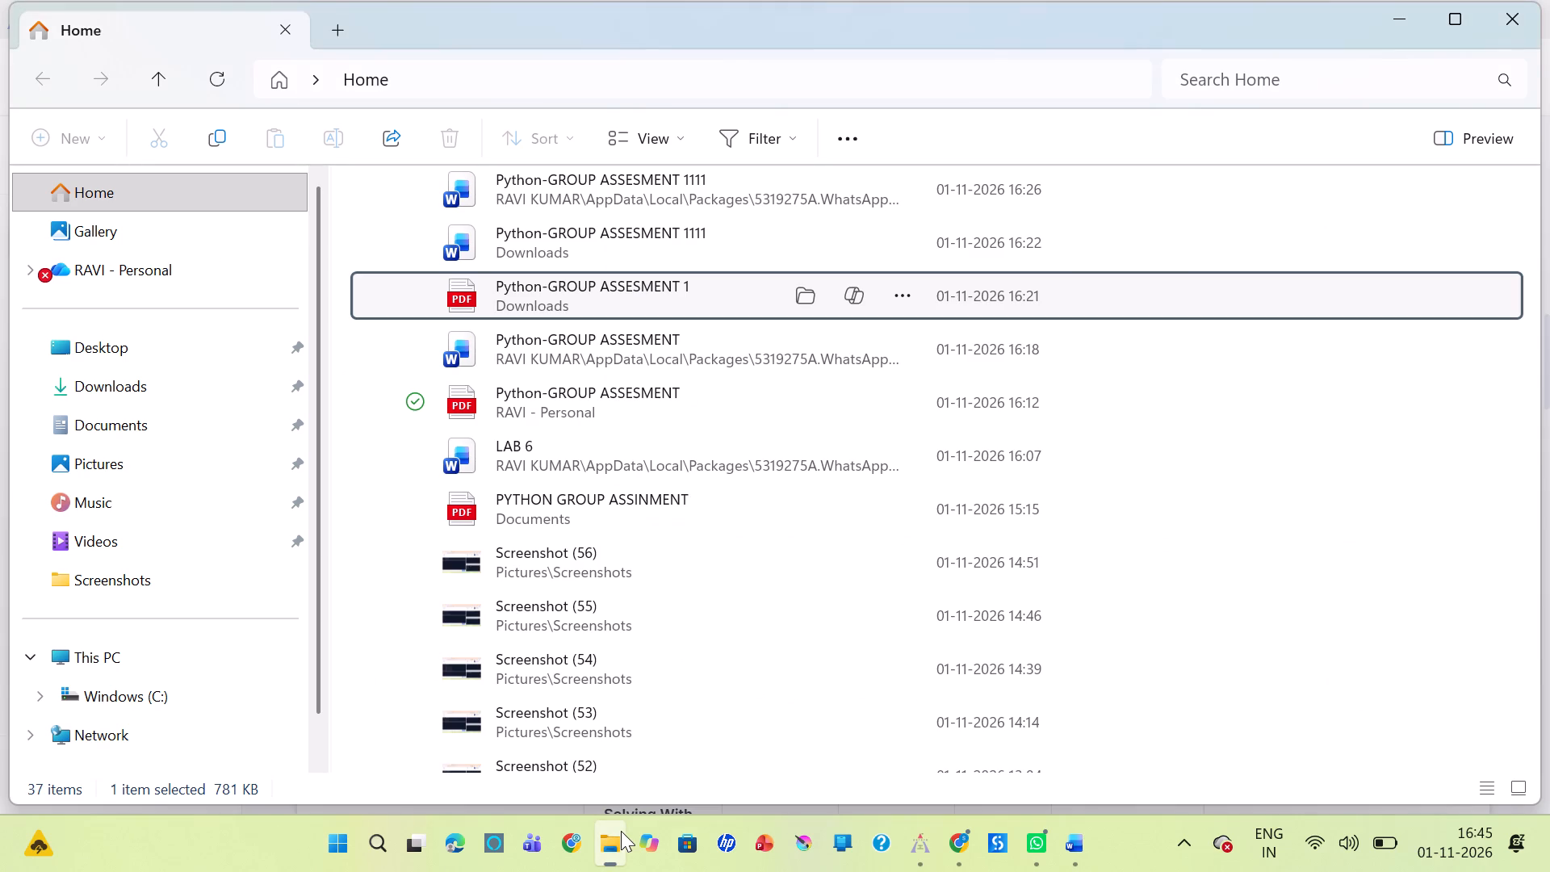
pyautogui.scroll(-4, 621, 831)
pyautogui.scroll(9, 621, 831)
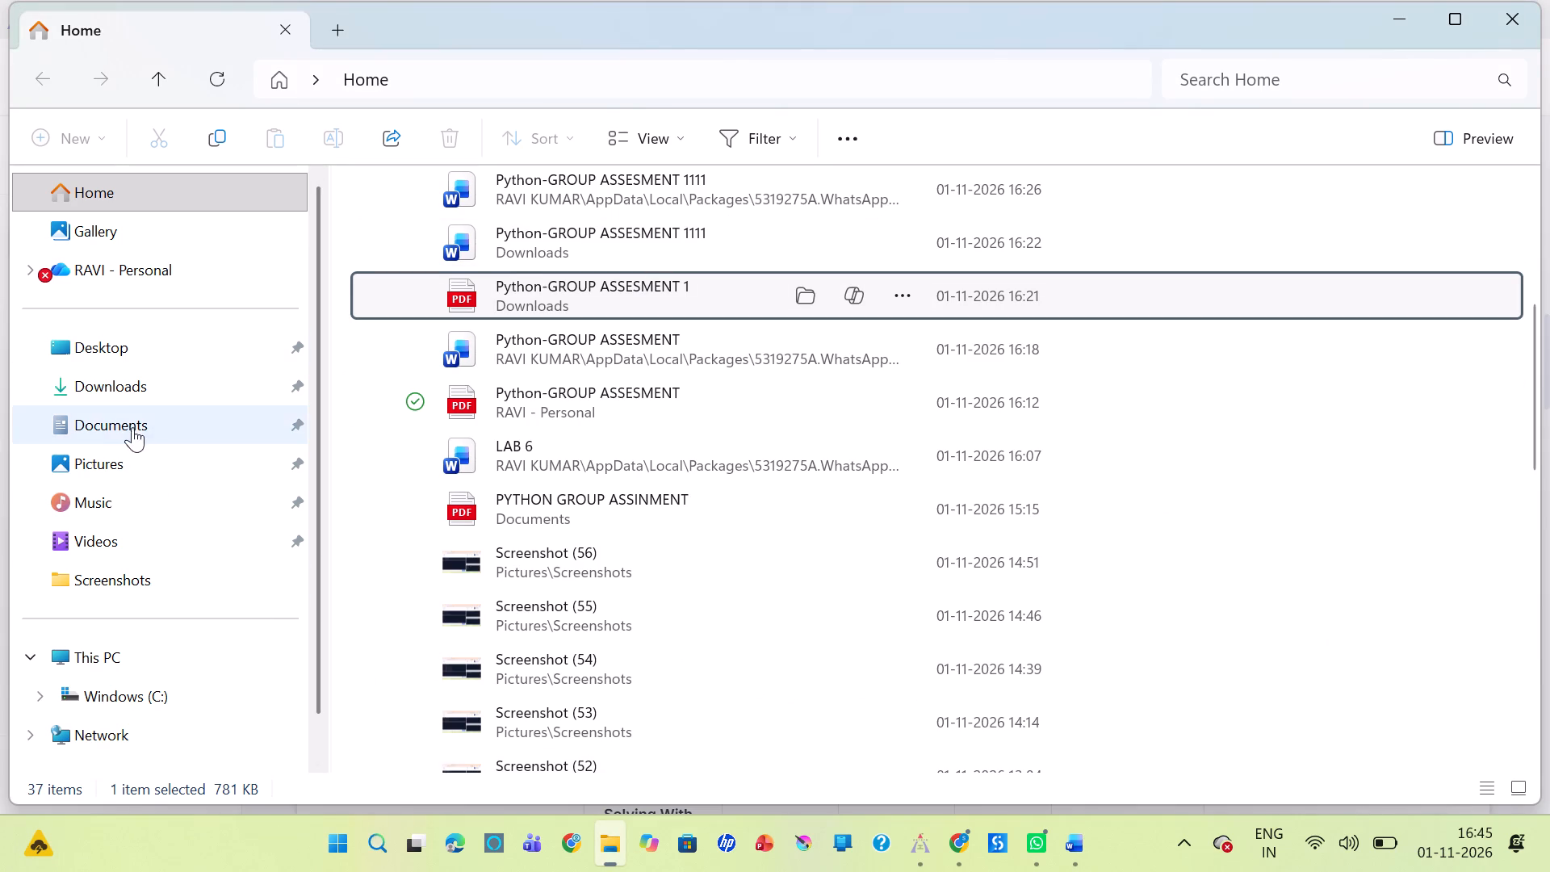
pyautogui.click(125, 377)
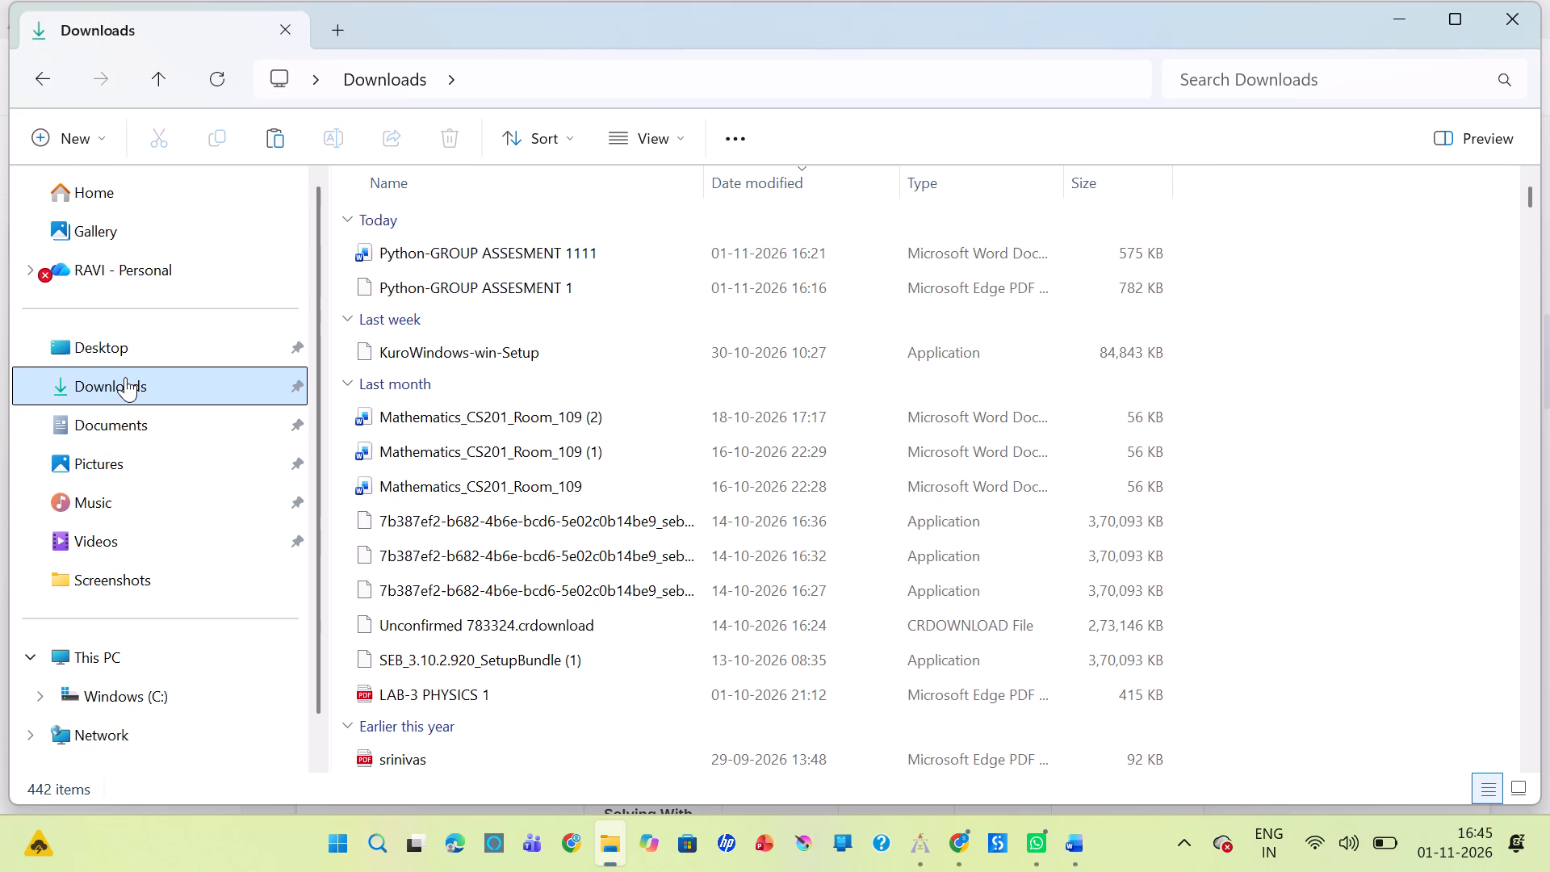
pyautogui.doubleClick(544, 273)
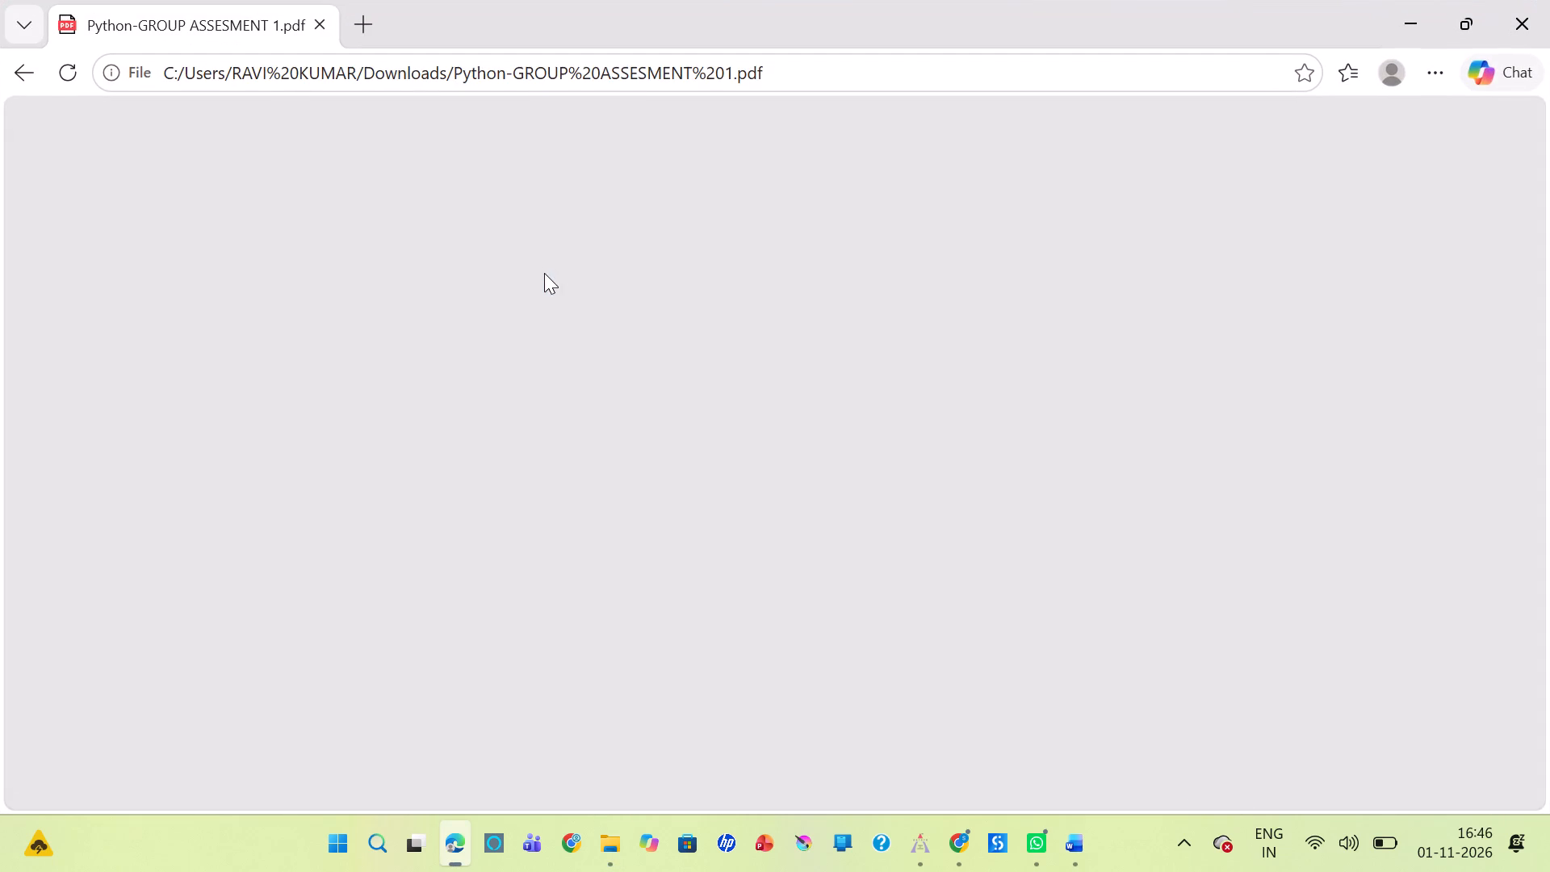
pyautogui.click(328, 16)
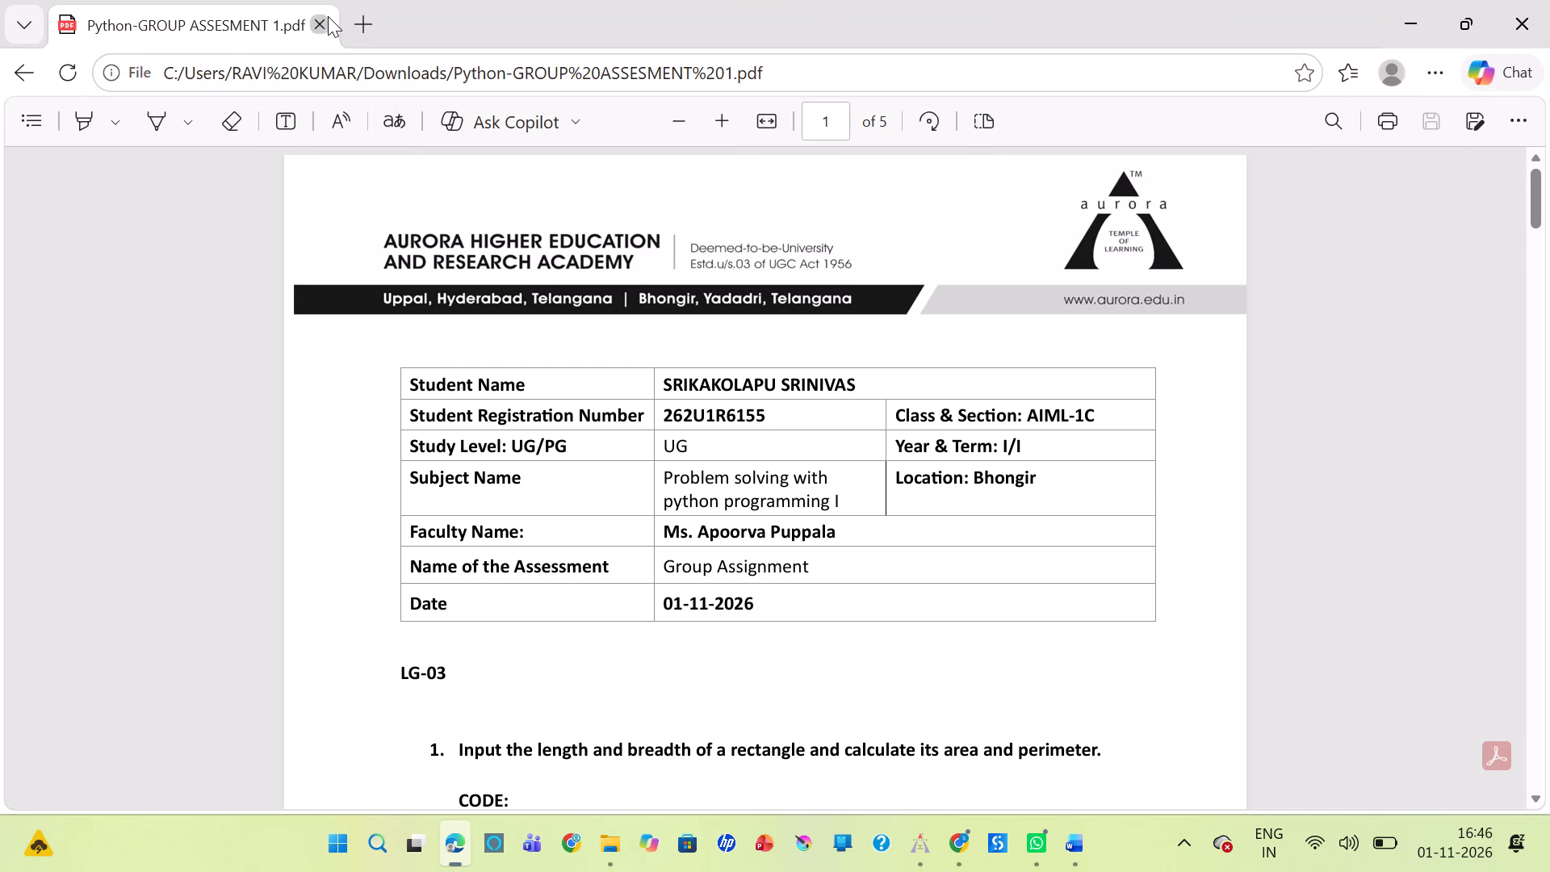
# Find the Python-GROUP ASSESMENT 1 PDF among File Explorer's recent files, check its sharing and file options, and dismiss them.
pyautogui.click(136, 200)
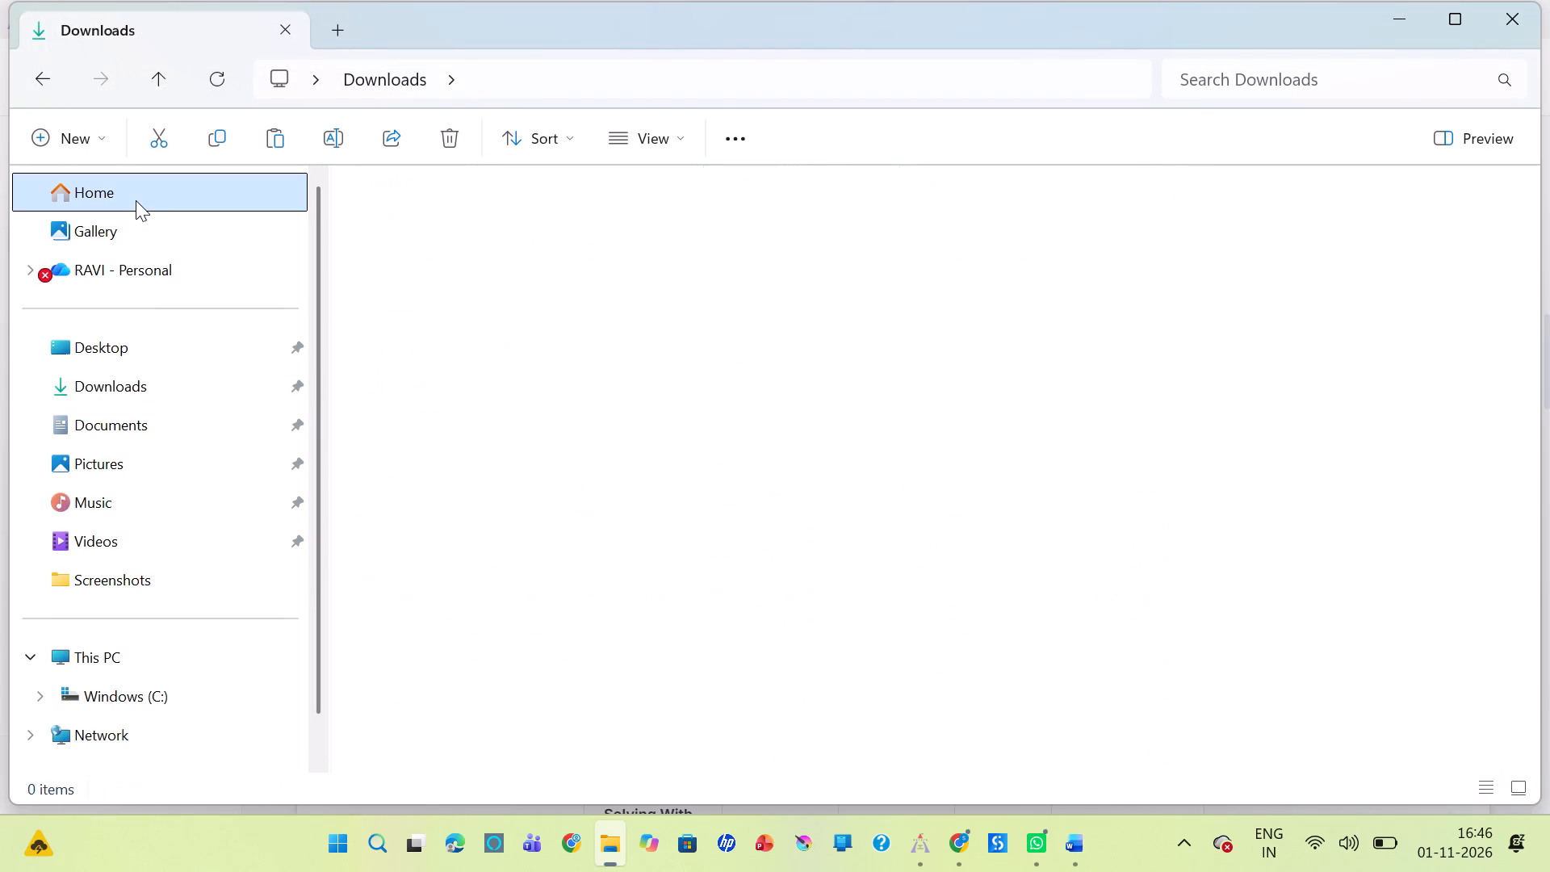
pyautogui.scroll(-1, 671, 652)
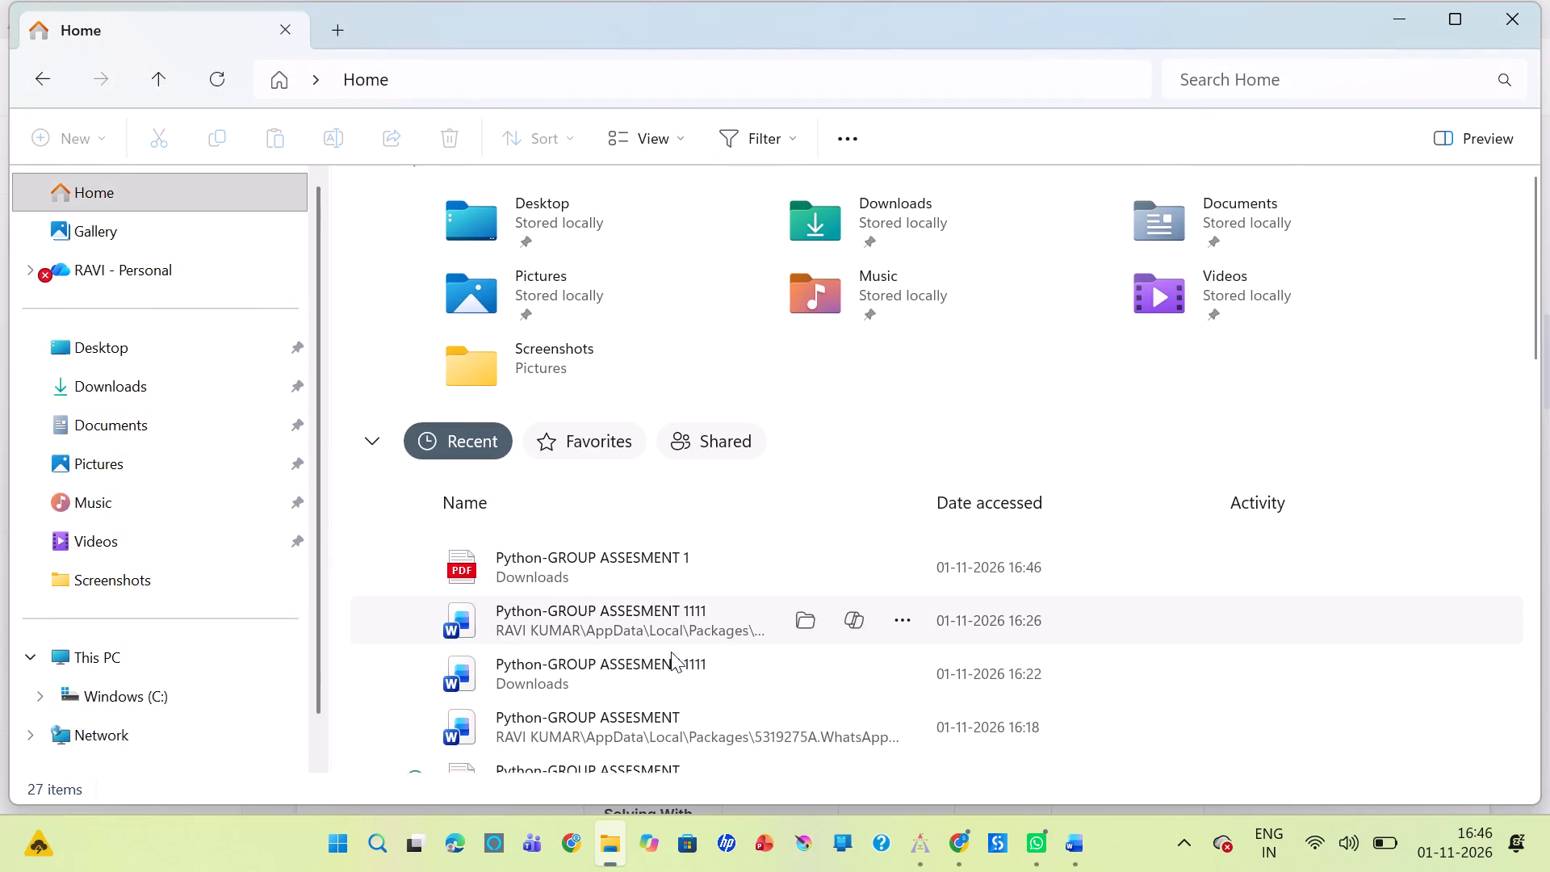
pyautogui.scroll(-1, 671, 652)
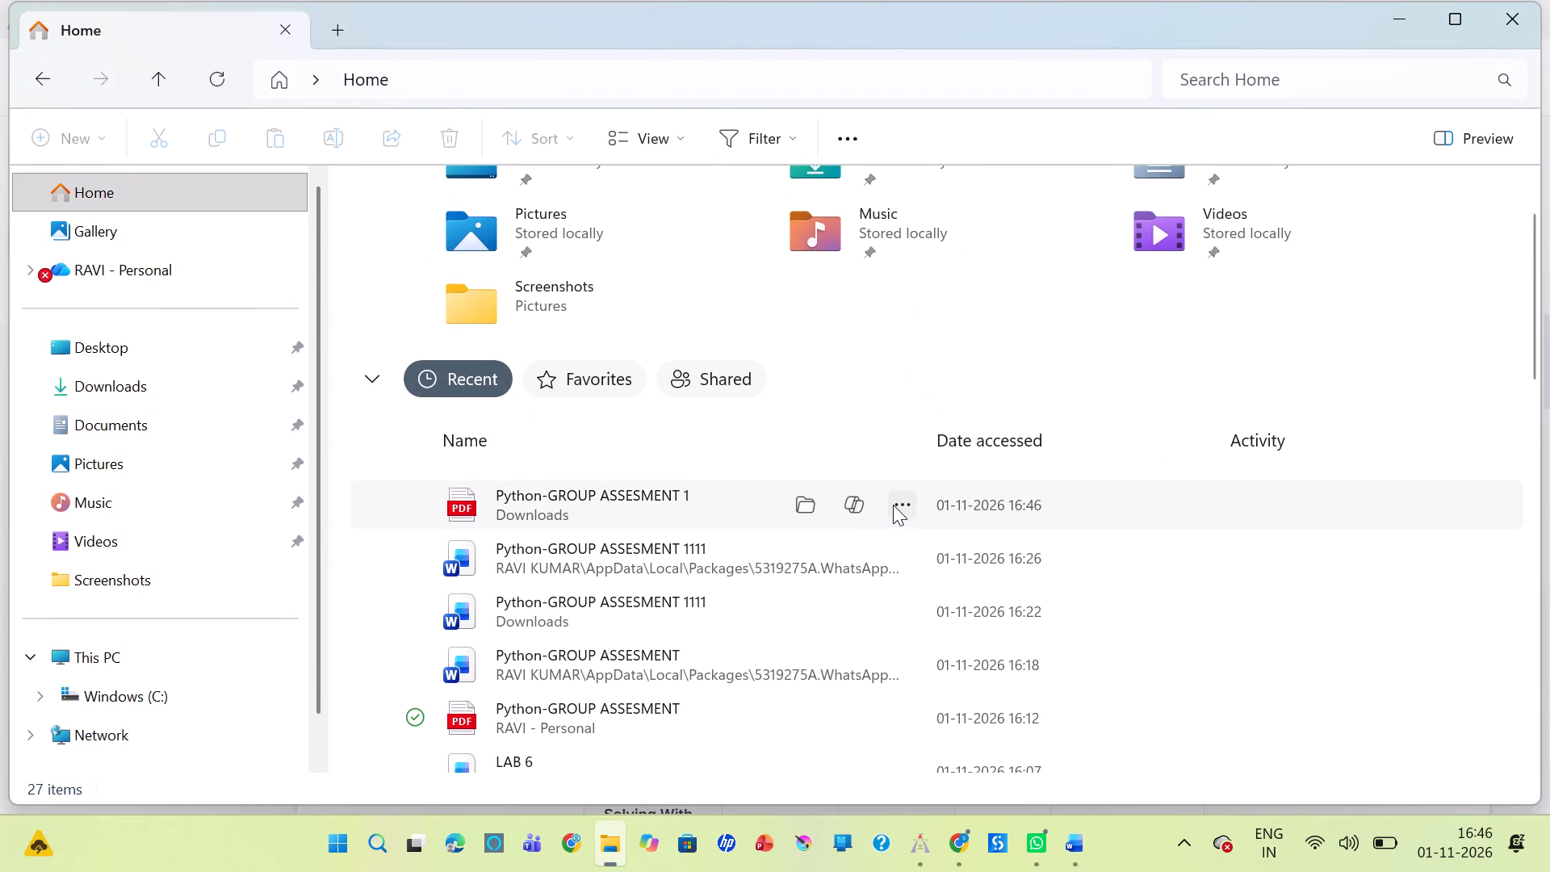
pyautogui.click(893, 505)
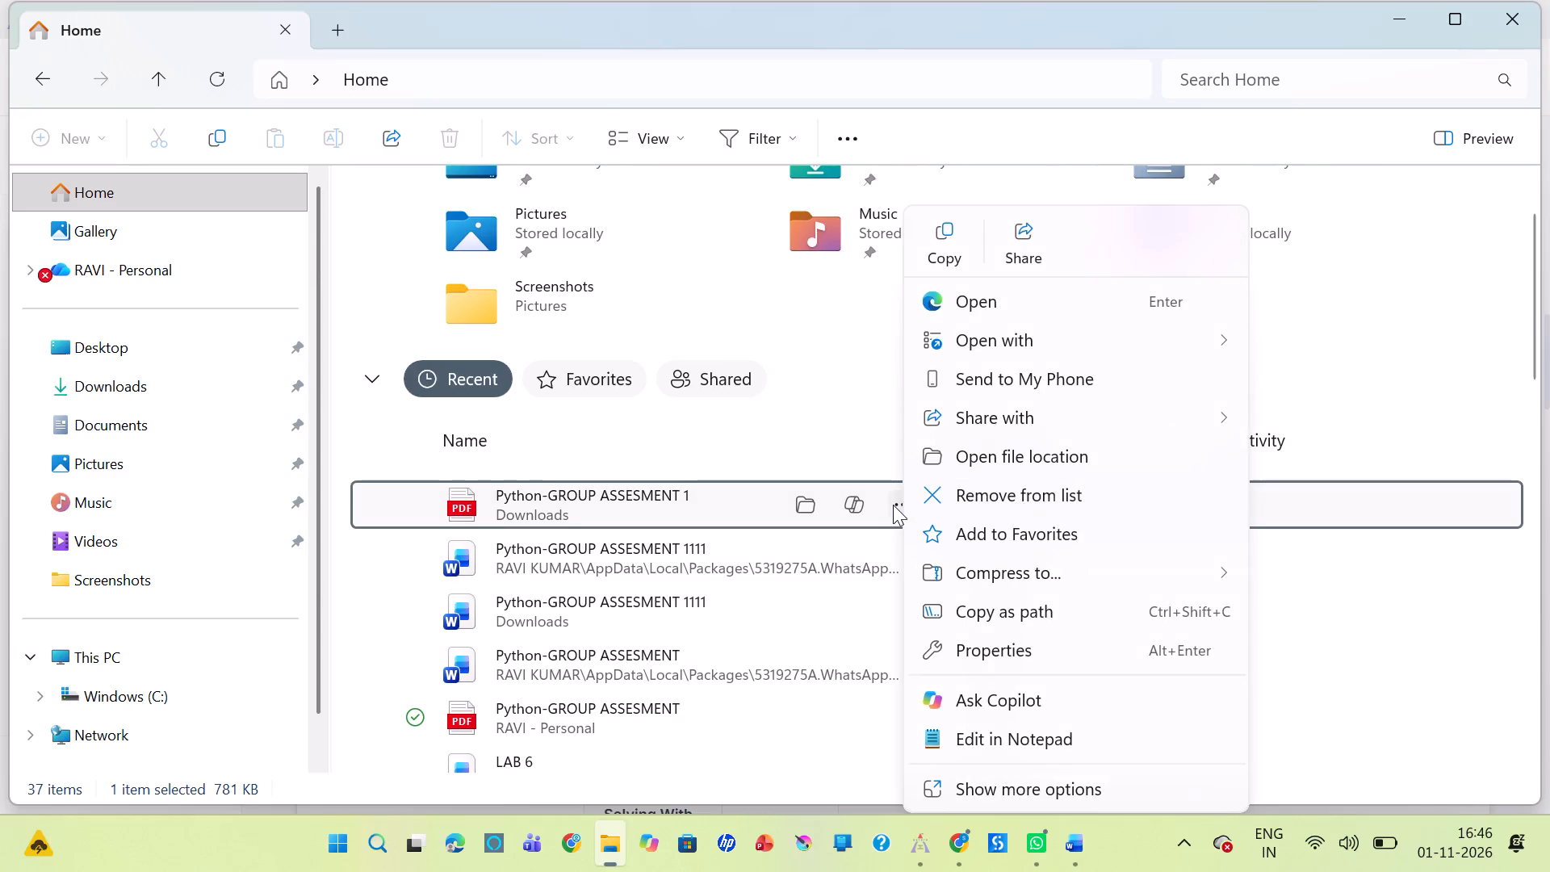
pyautogui.scroll(-2, 1105, 623)
pyautogui.click(1003, 251)
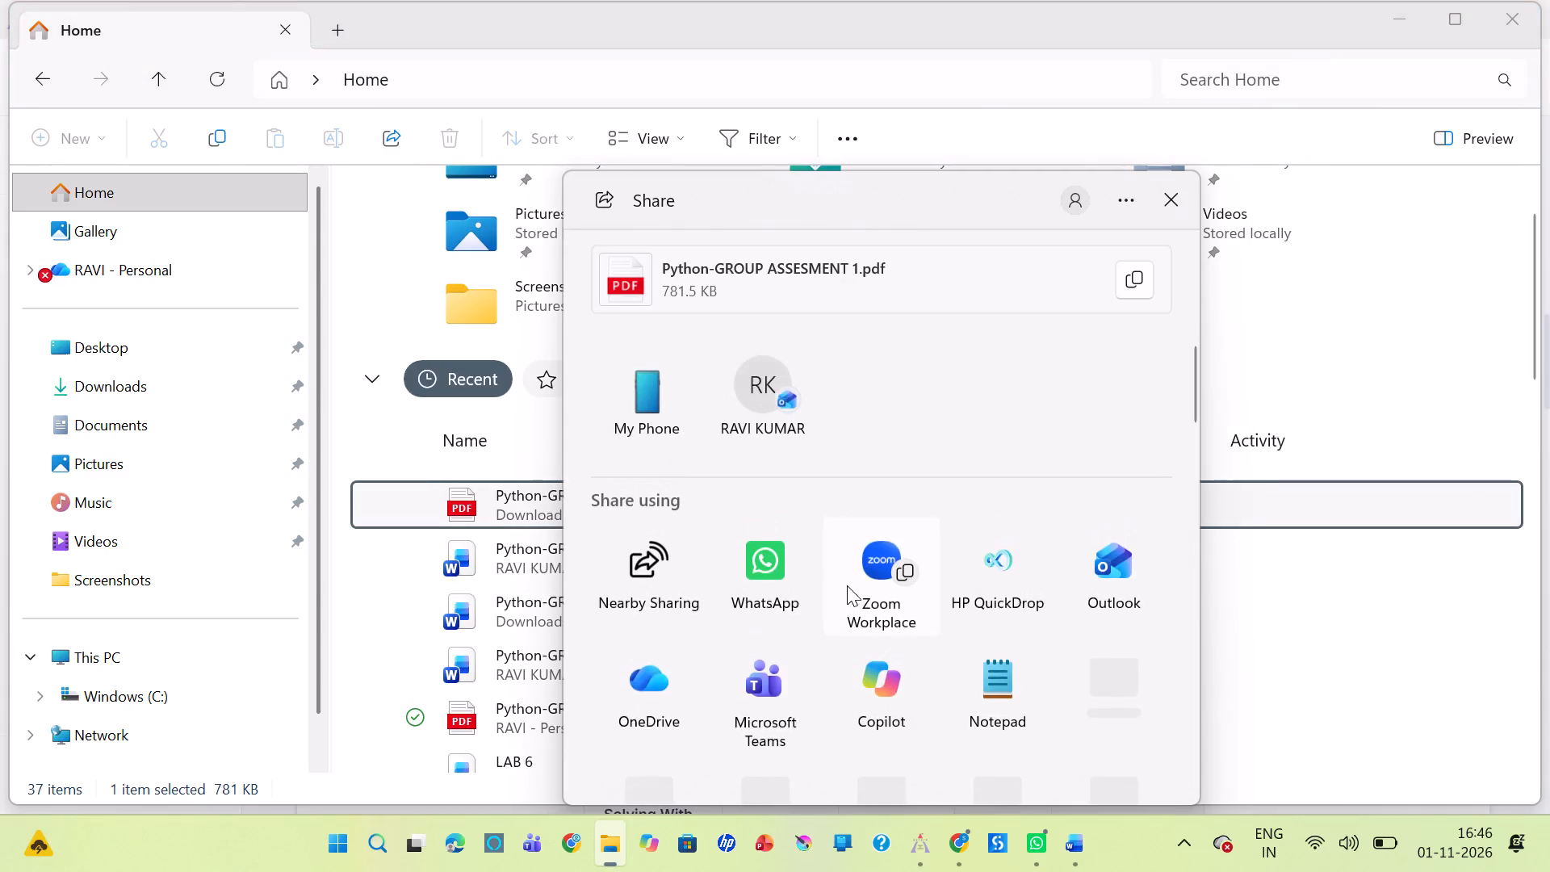
pyautogui.scroll(-2, 847, 585)
pyautogui.hscroll(-2, 1045, 647)
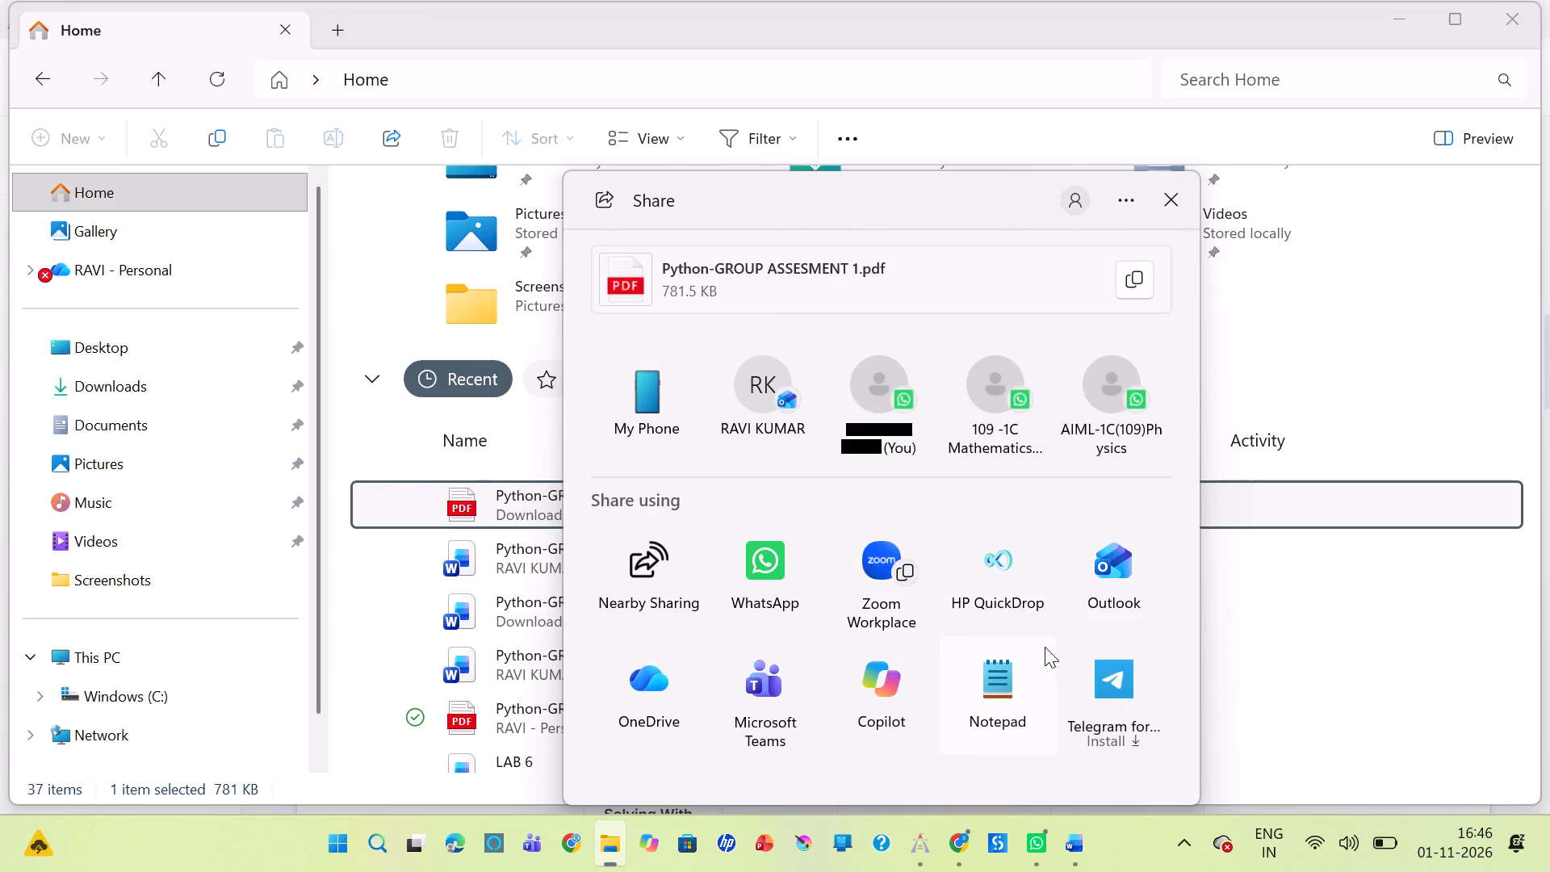
pyautogui.hscroll(-2, 1045, 647)
pyautogui.click(1175, 183)
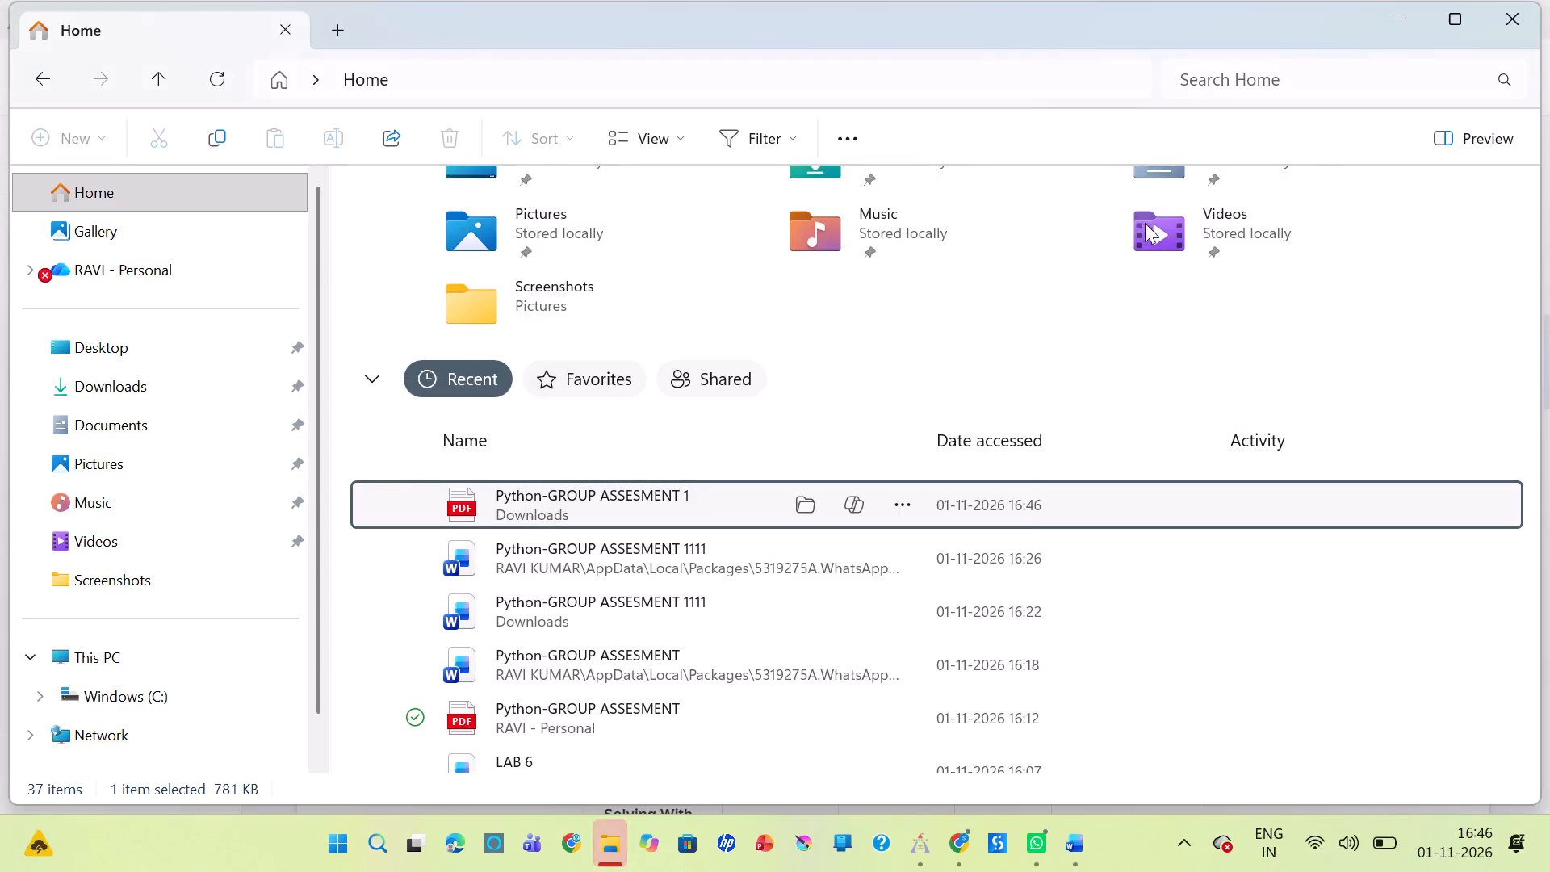
pyautogui.click(890, 512)
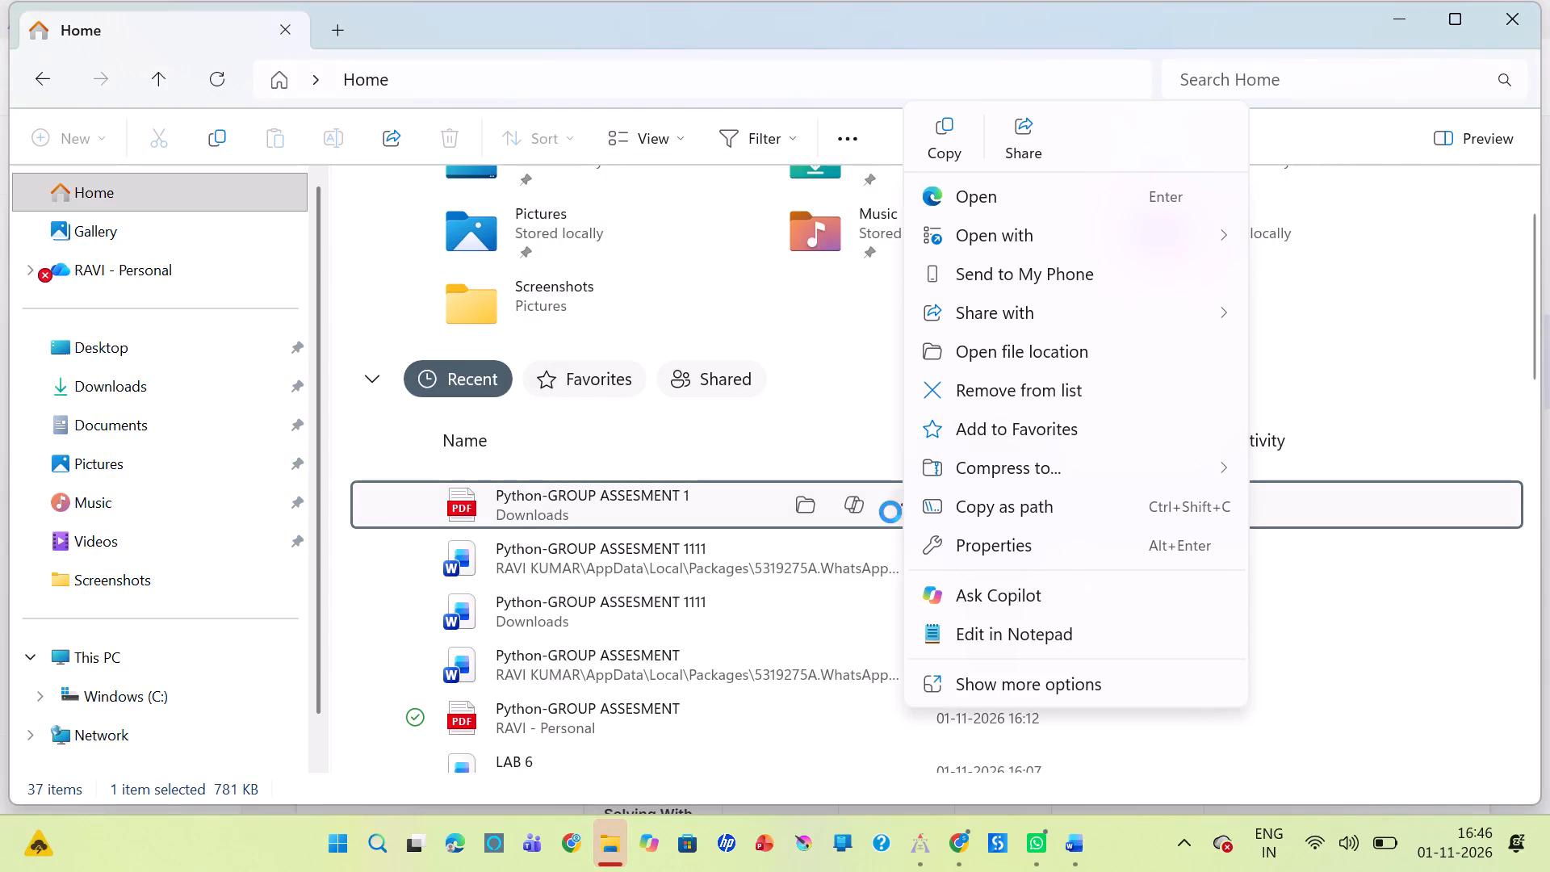
pyautogui.click(812, 429)
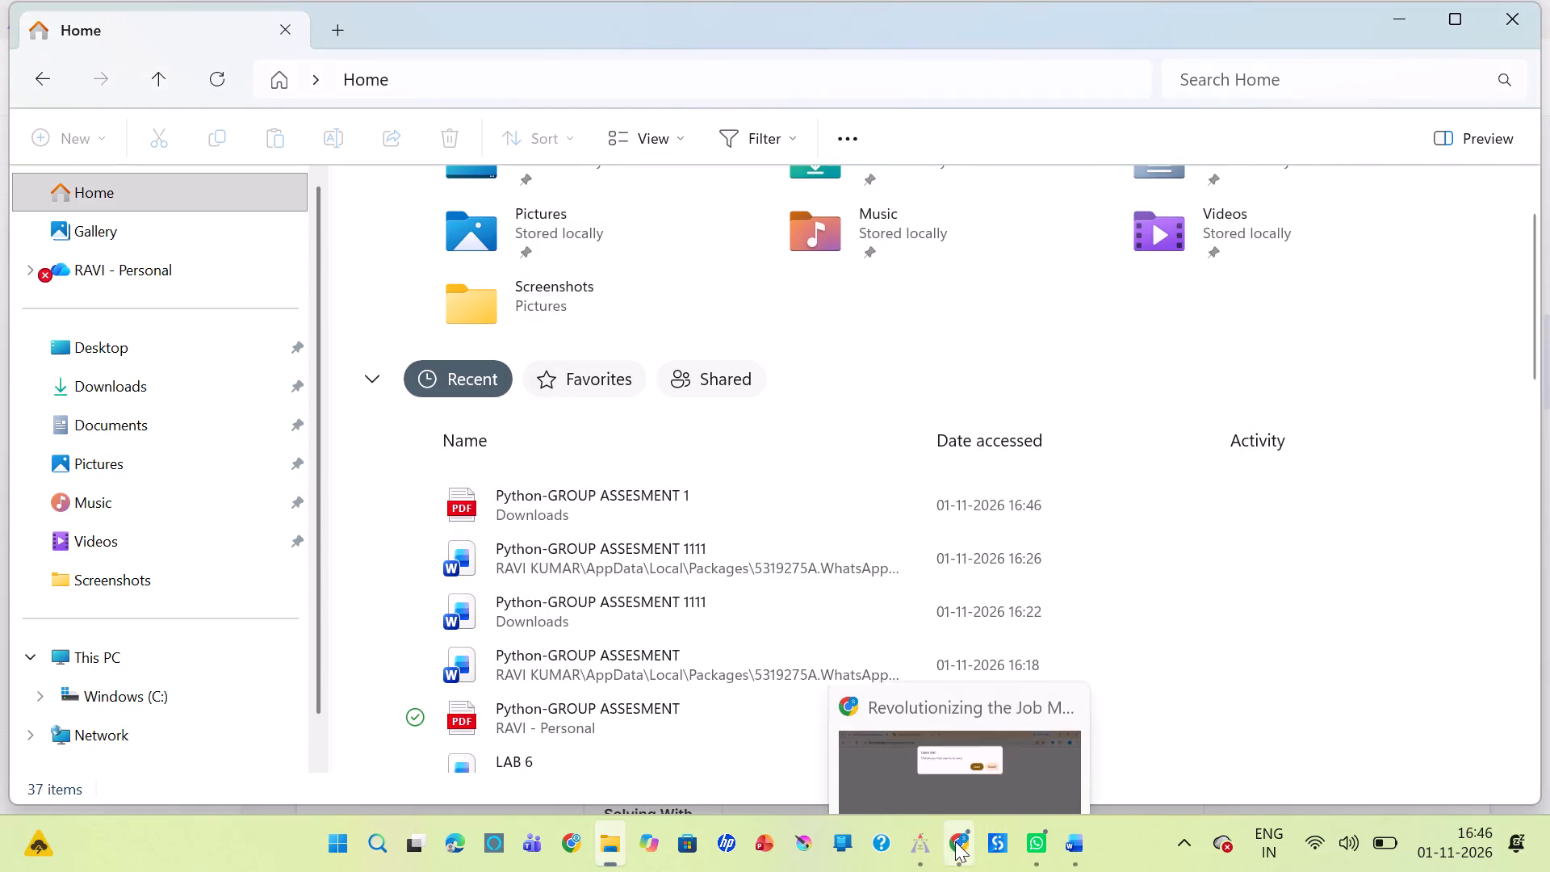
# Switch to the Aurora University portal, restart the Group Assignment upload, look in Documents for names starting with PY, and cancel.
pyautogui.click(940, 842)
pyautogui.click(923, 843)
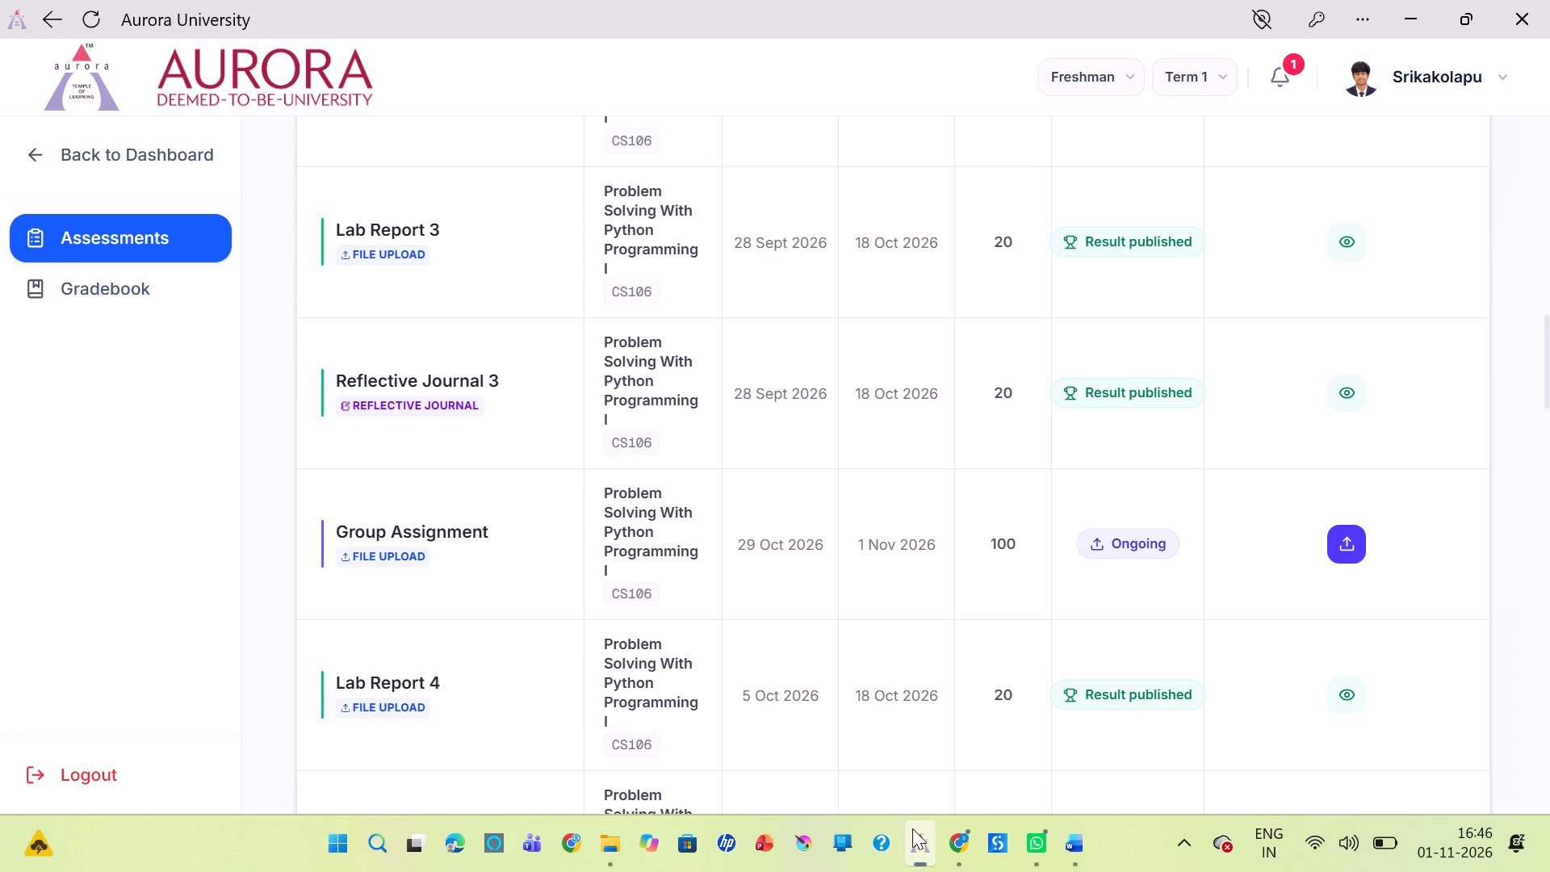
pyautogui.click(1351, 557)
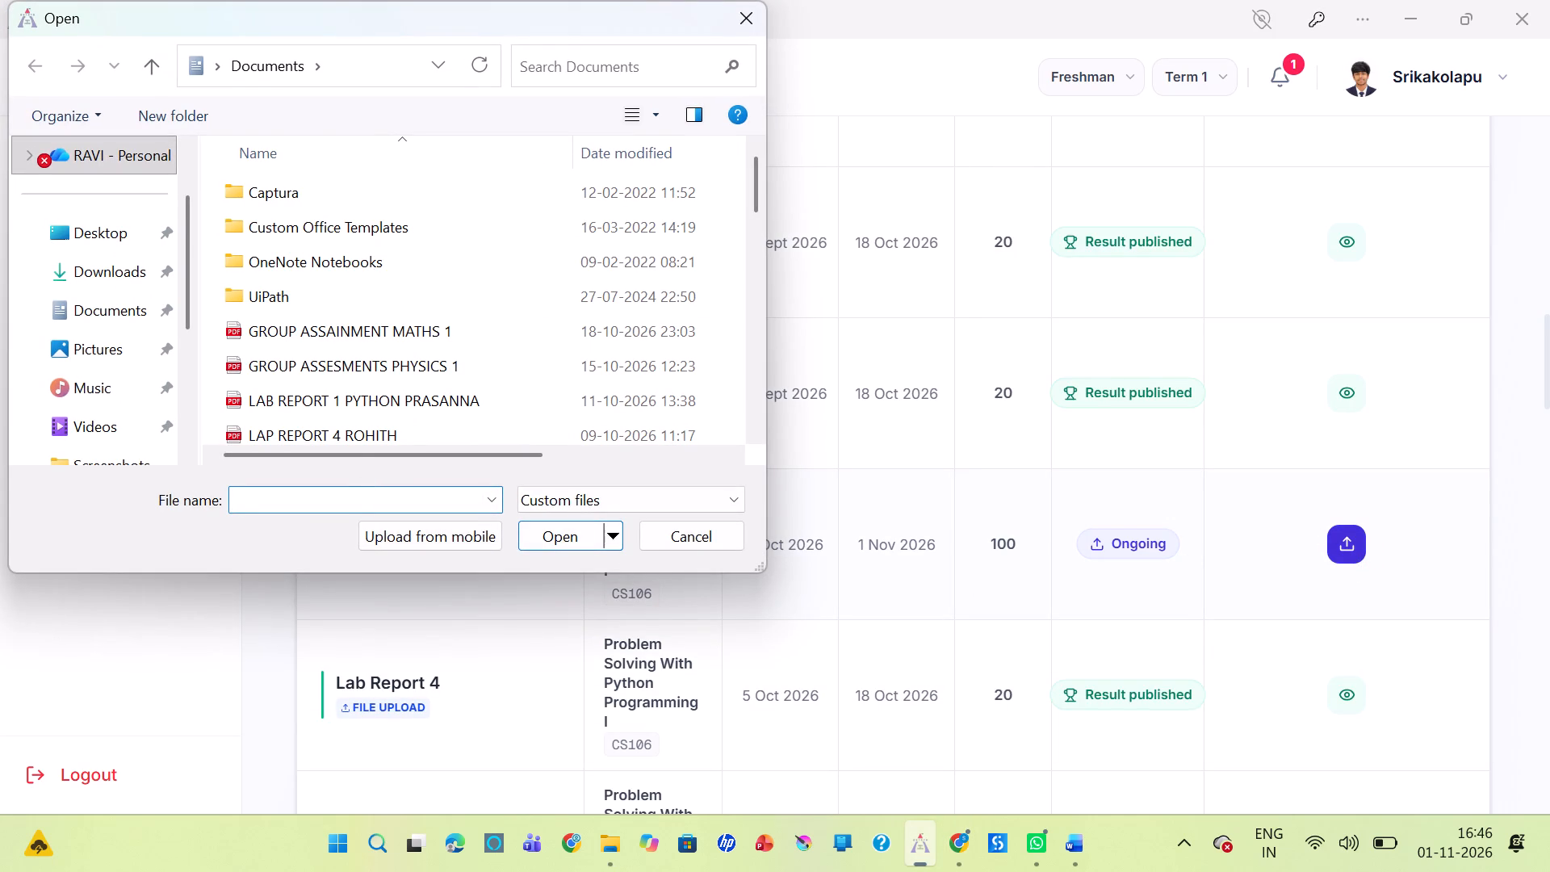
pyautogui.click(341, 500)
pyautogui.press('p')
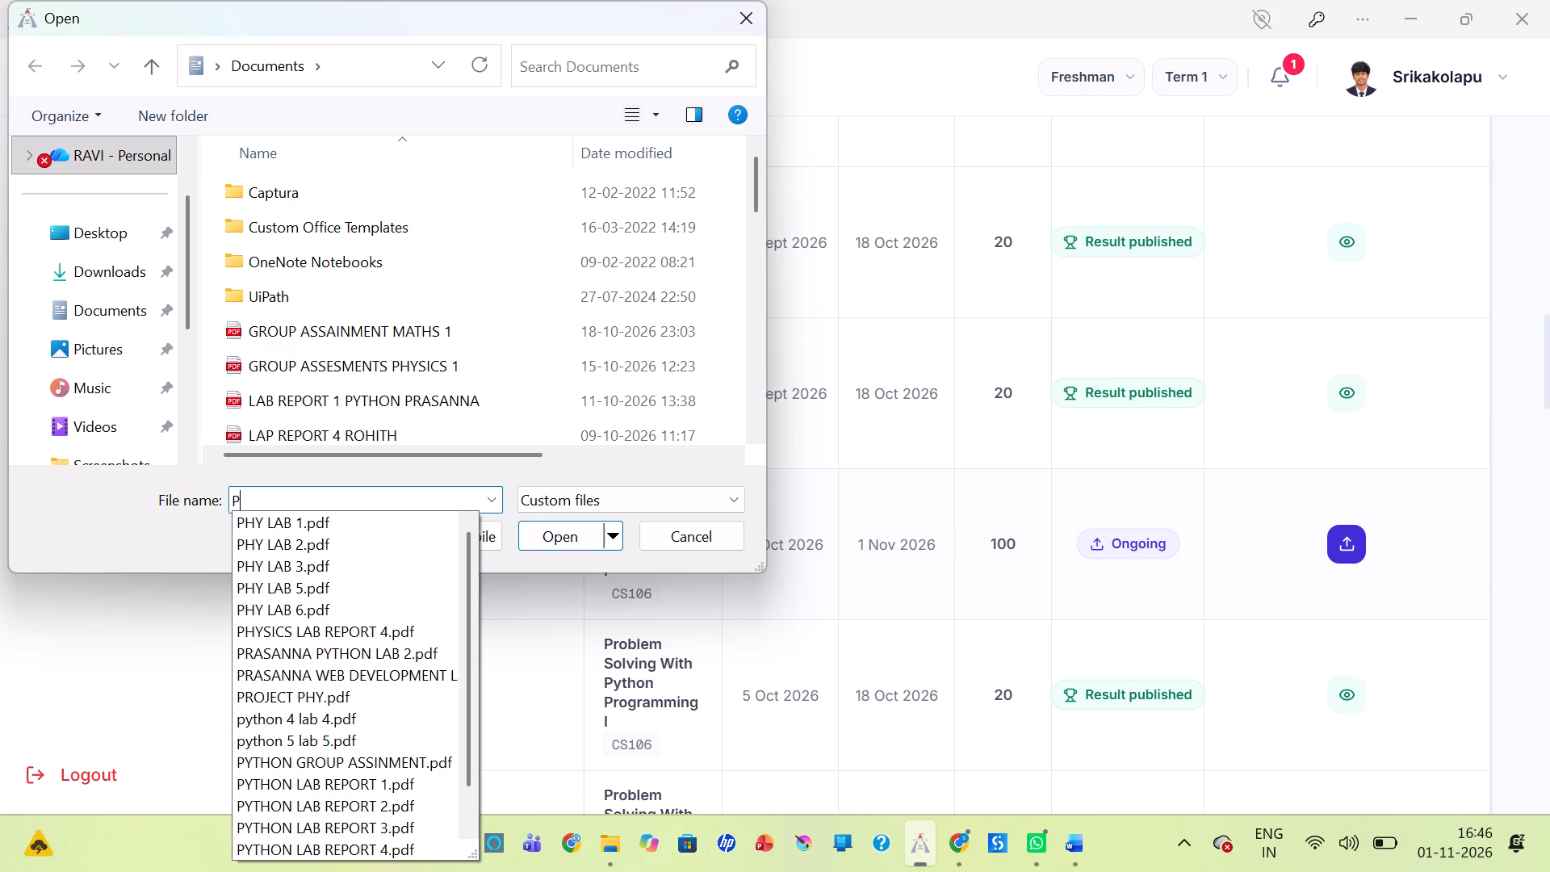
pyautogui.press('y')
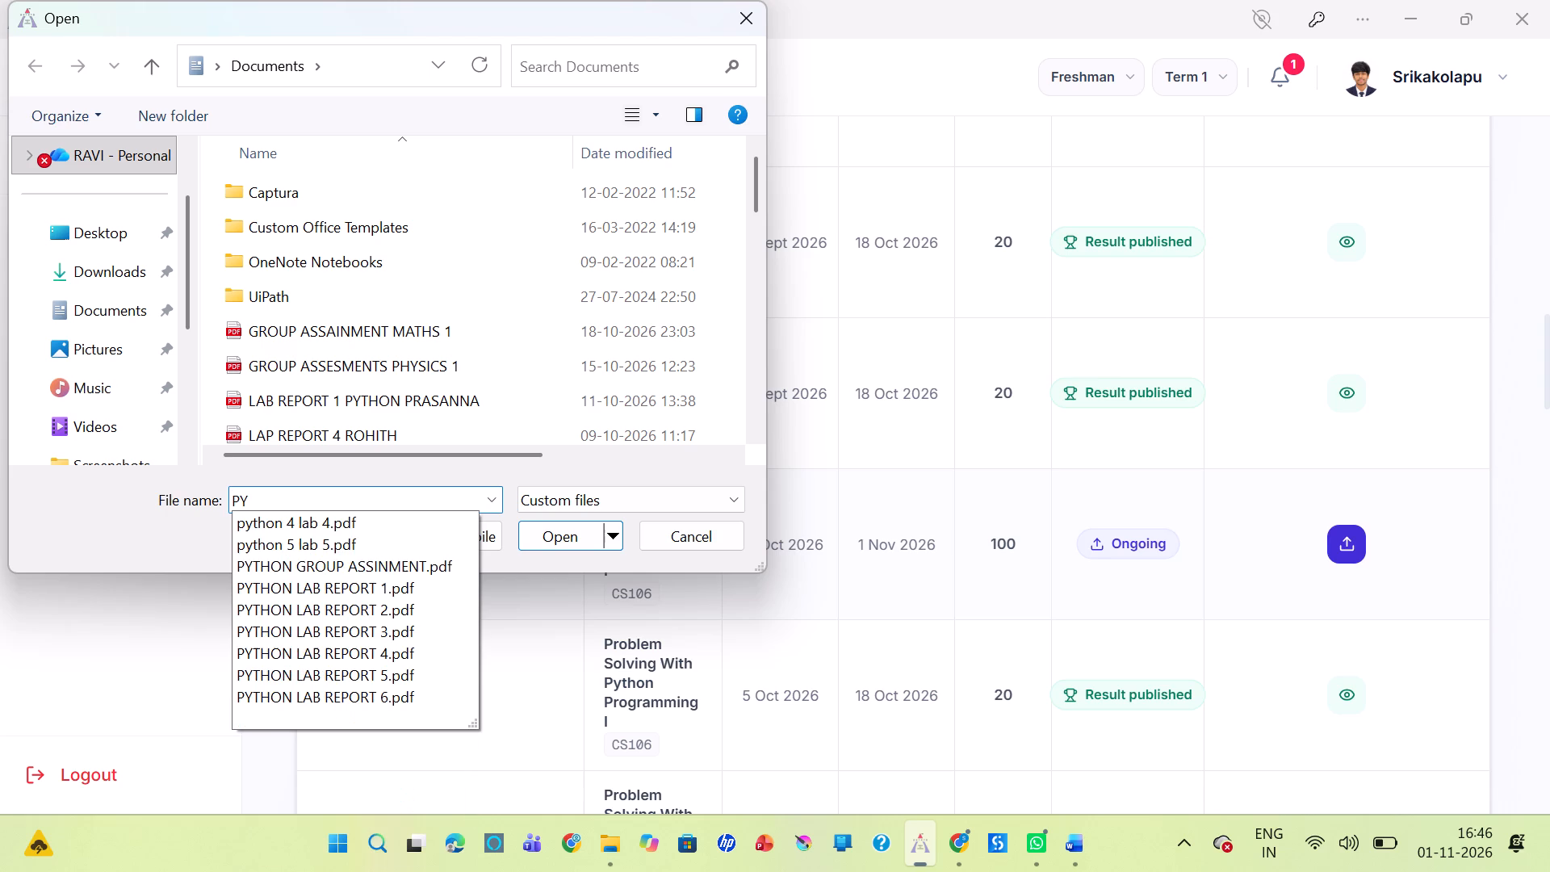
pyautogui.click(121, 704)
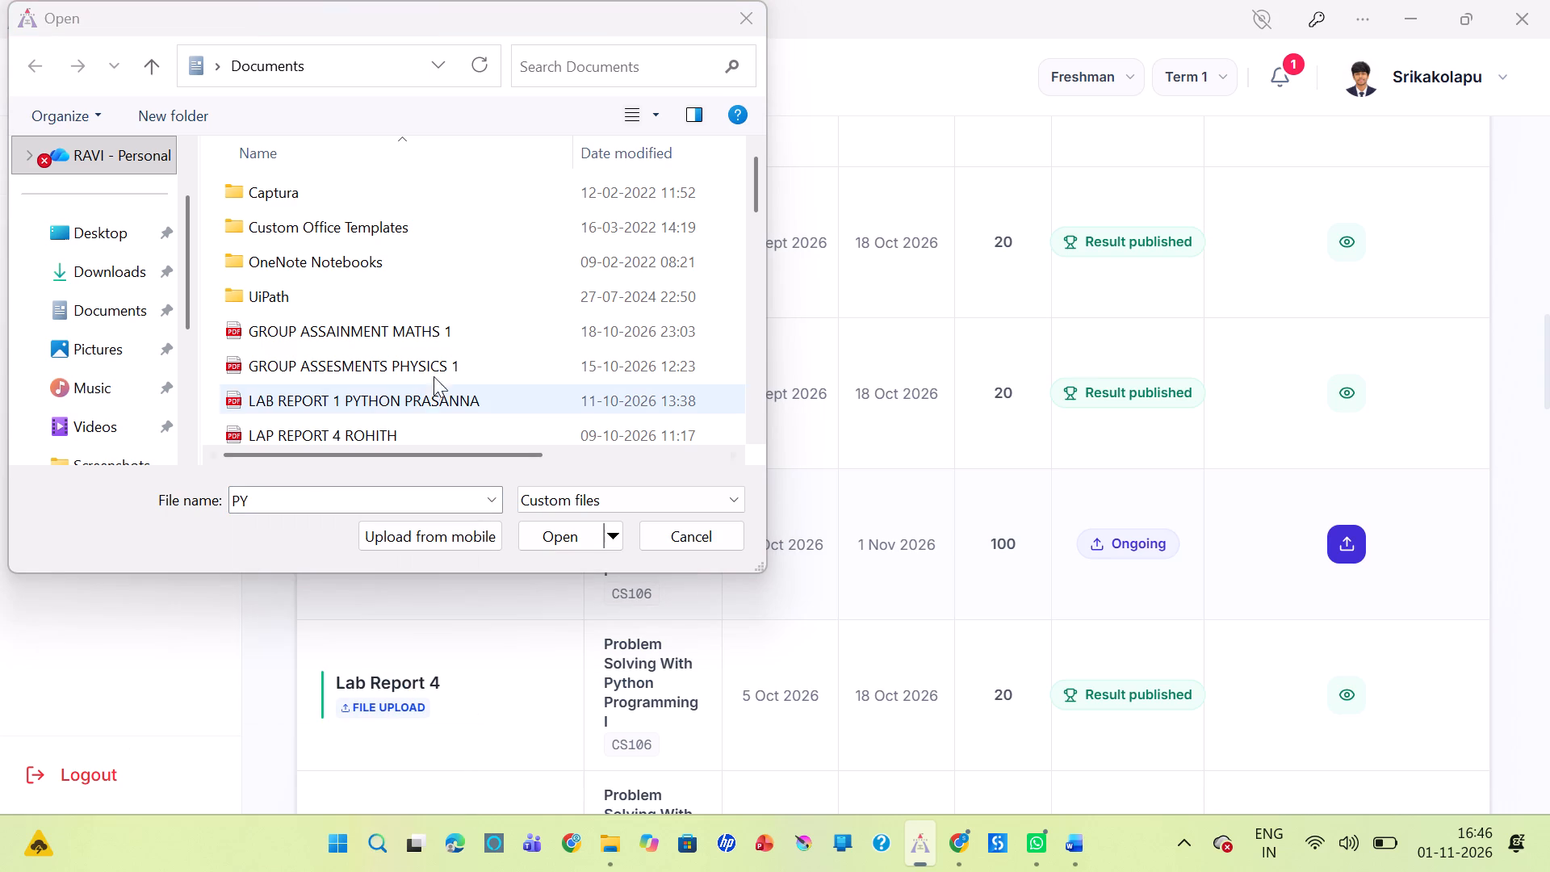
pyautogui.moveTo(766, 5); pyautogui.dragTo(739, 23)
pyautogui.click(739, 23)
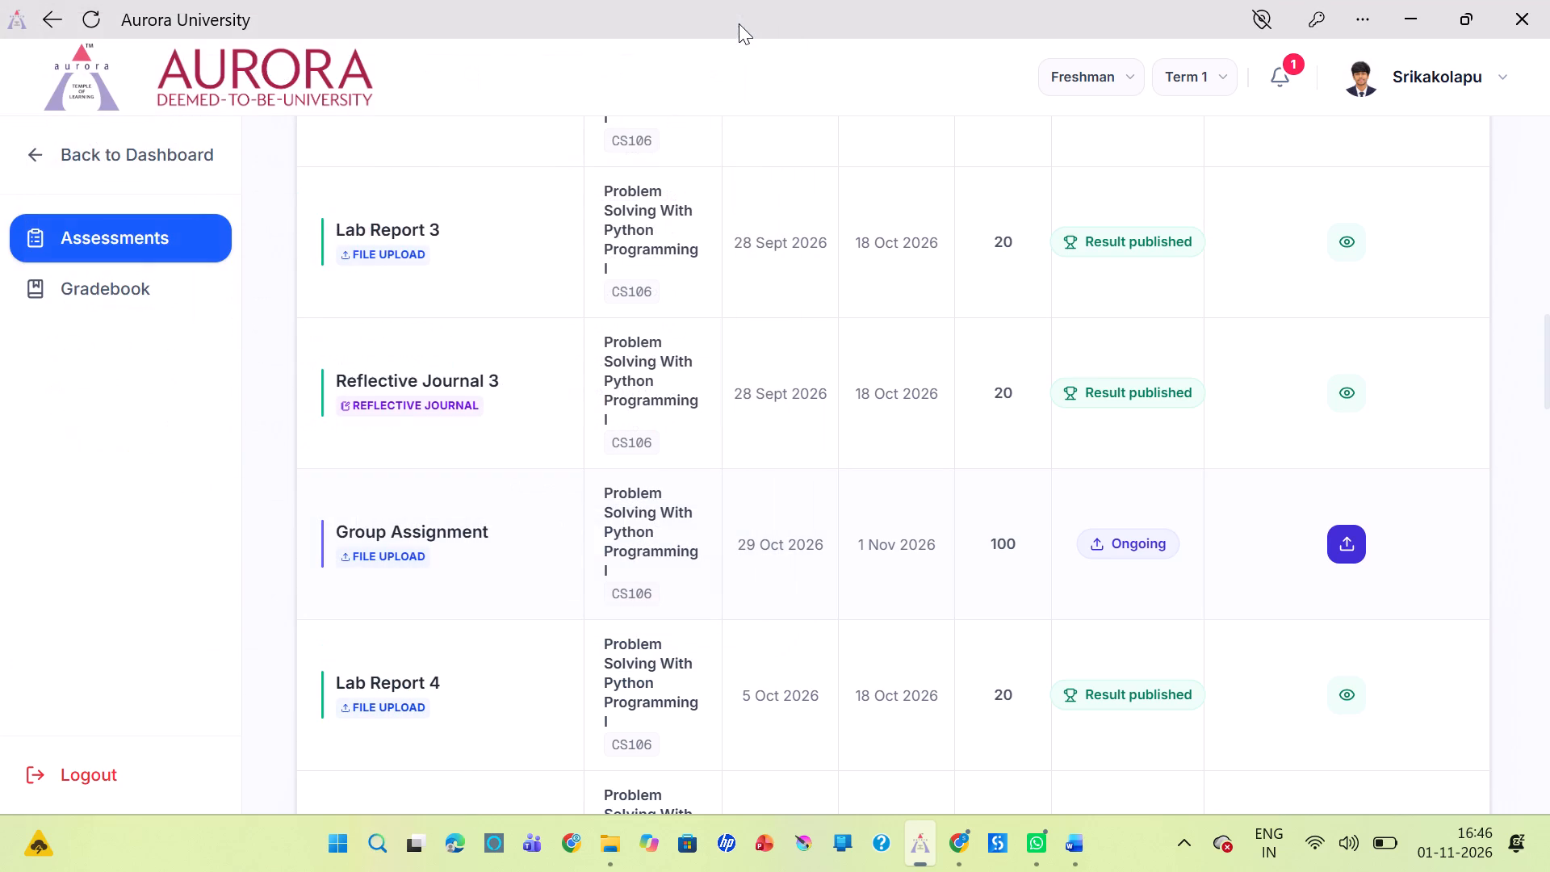
# Upload the Python-GROUP ASSESMENT 1 PDF from the recent files in Home to the Group Assignment.
pyautogui.click(605, 856)
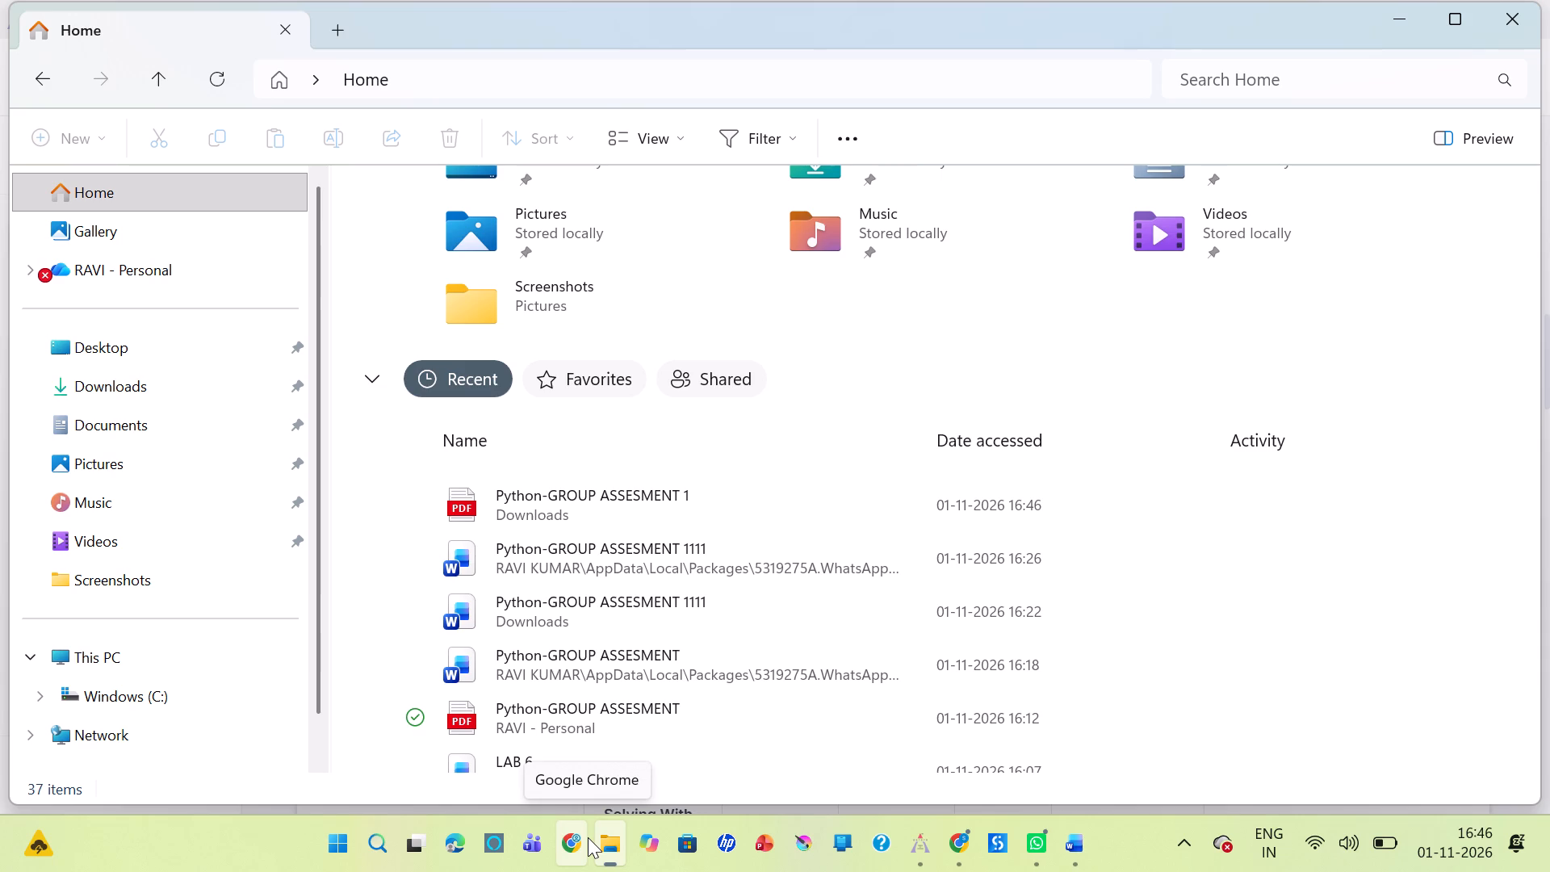
pyautogui.click(912, 822)
pyautogui.click(1360, 537)
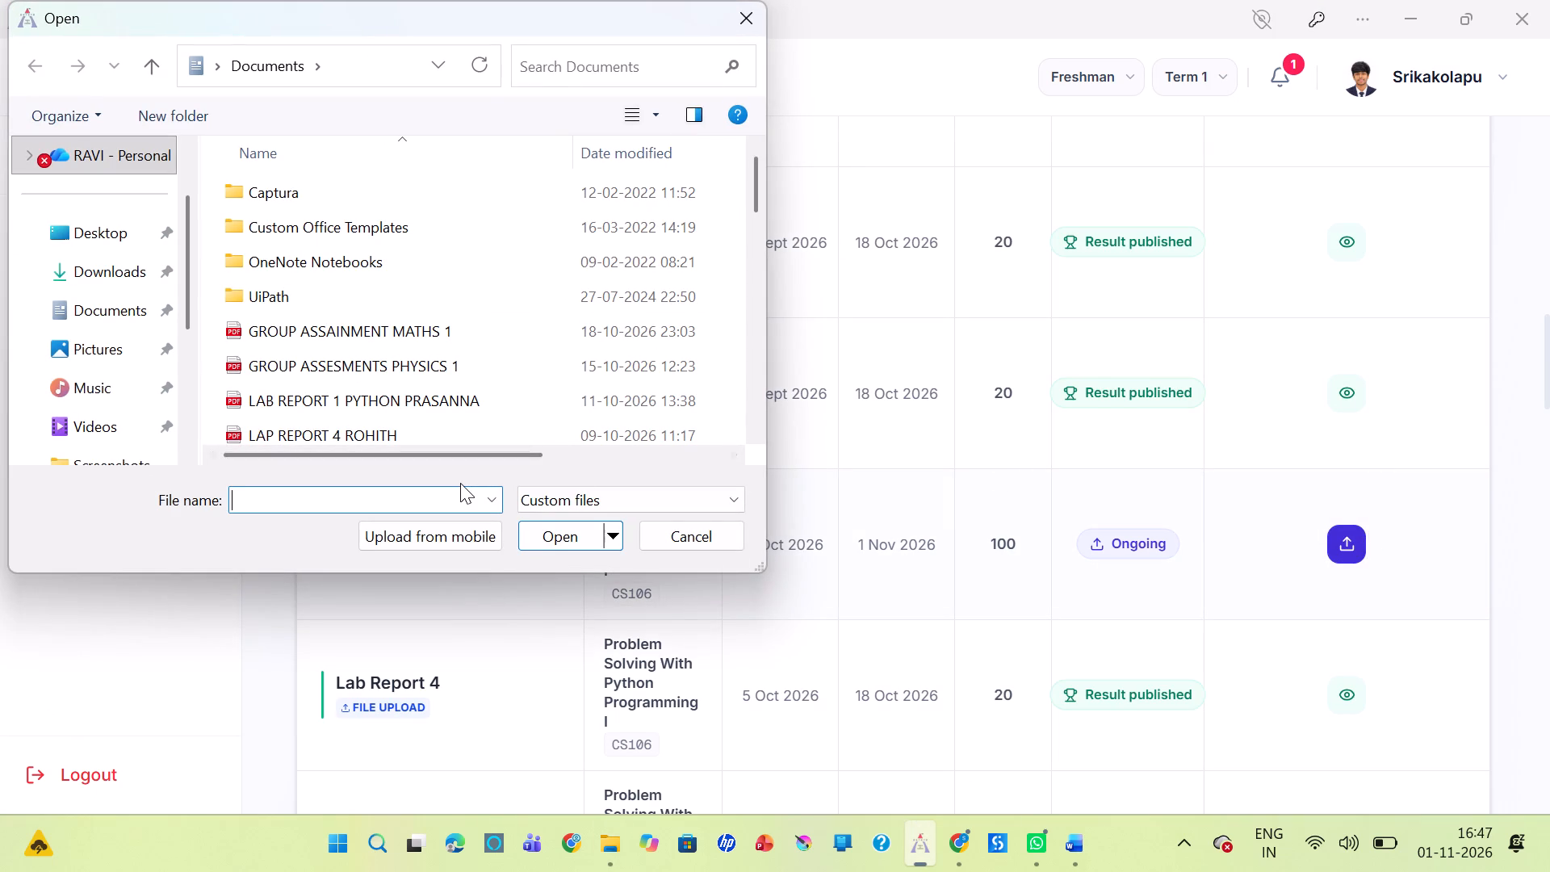
pyautogui.scroll(4, 55, 152)
pyautogui.click(55, 152)
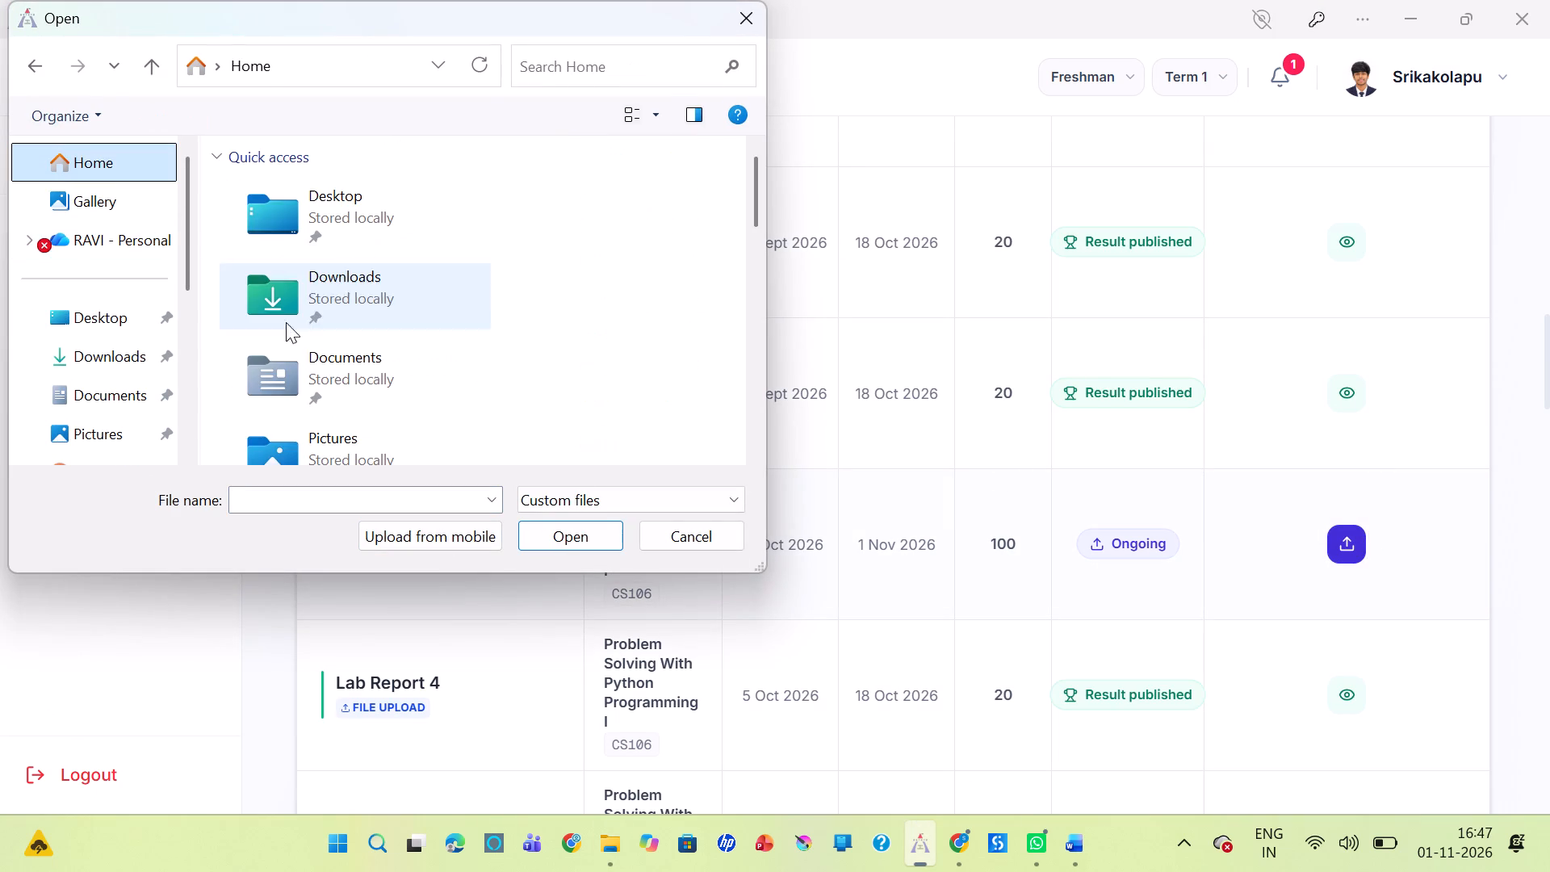
pyautogui.scroll(-2, 291, 342)
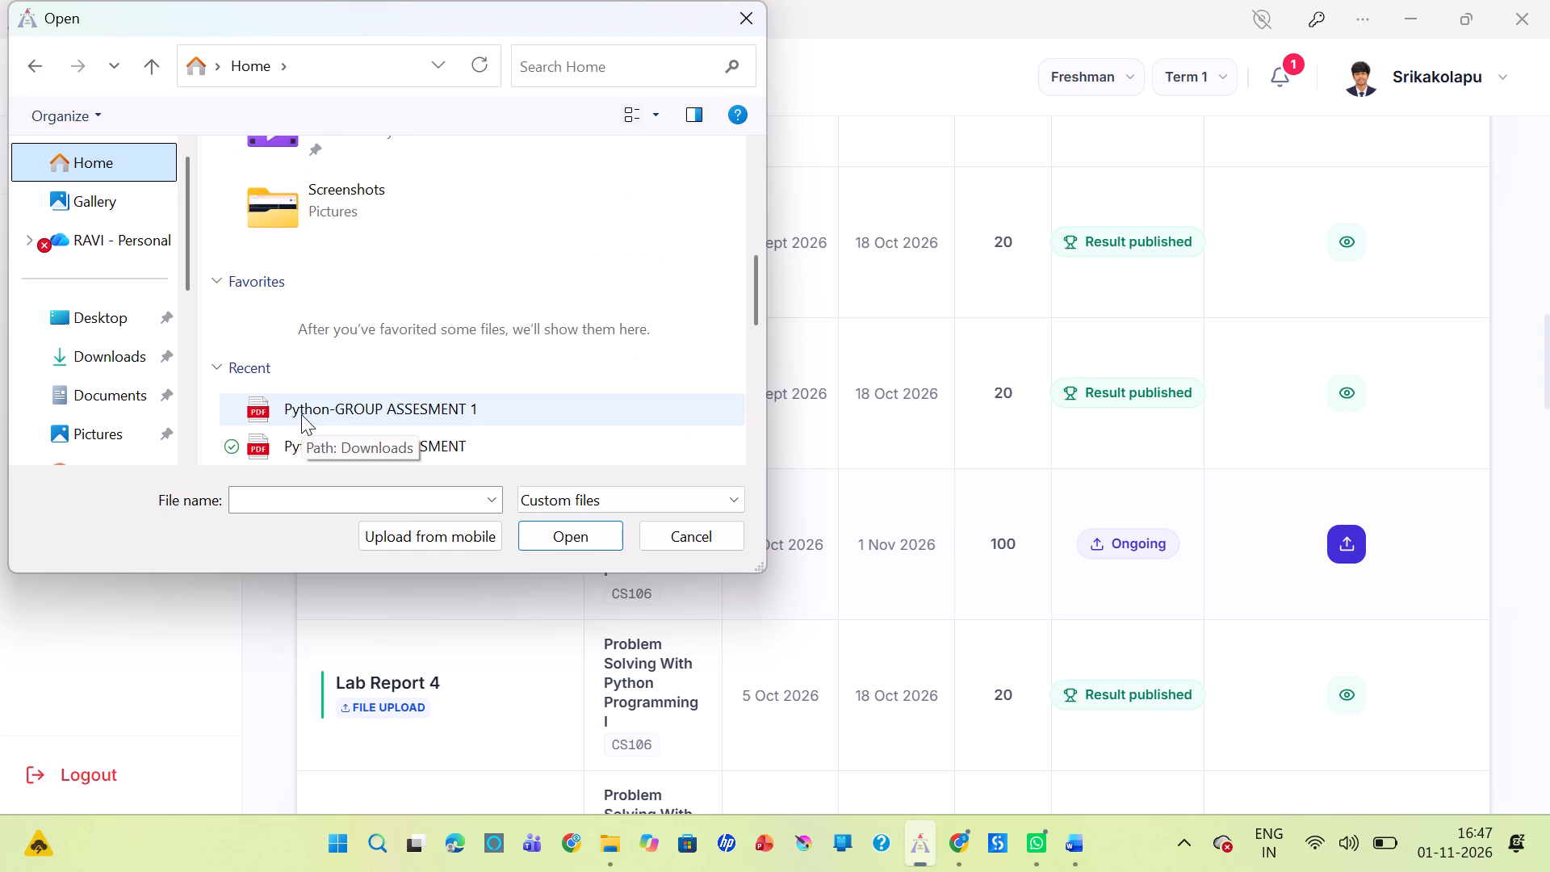
pyautogui.doubleClick(477, 412)
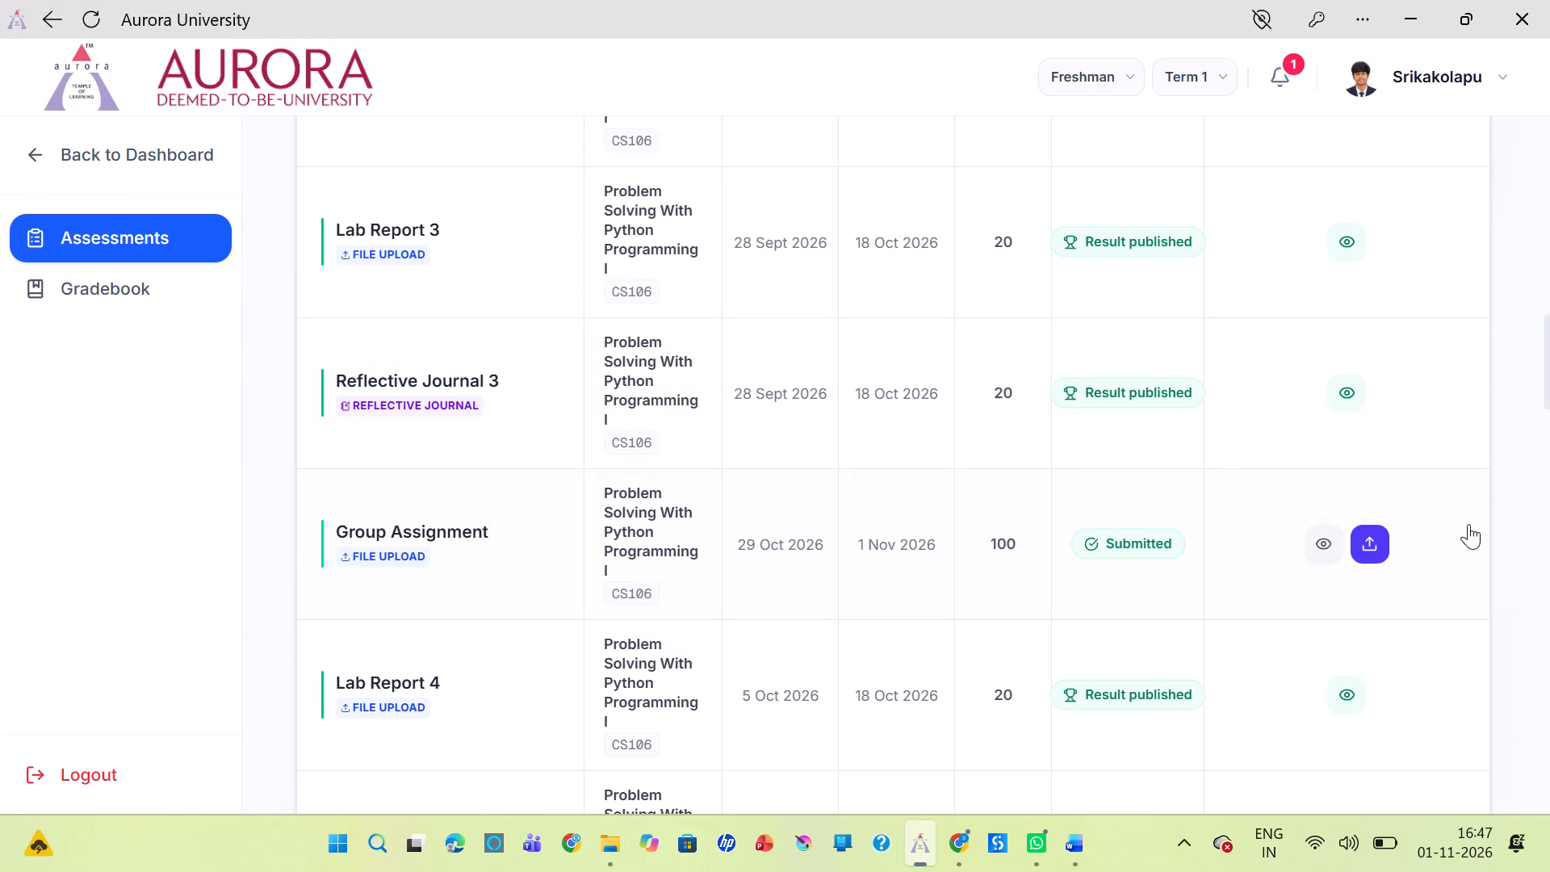
# Open the submitted Group Assignment file from the portal and examine its pages through to the end.
pyautogui.click(1328, 545)
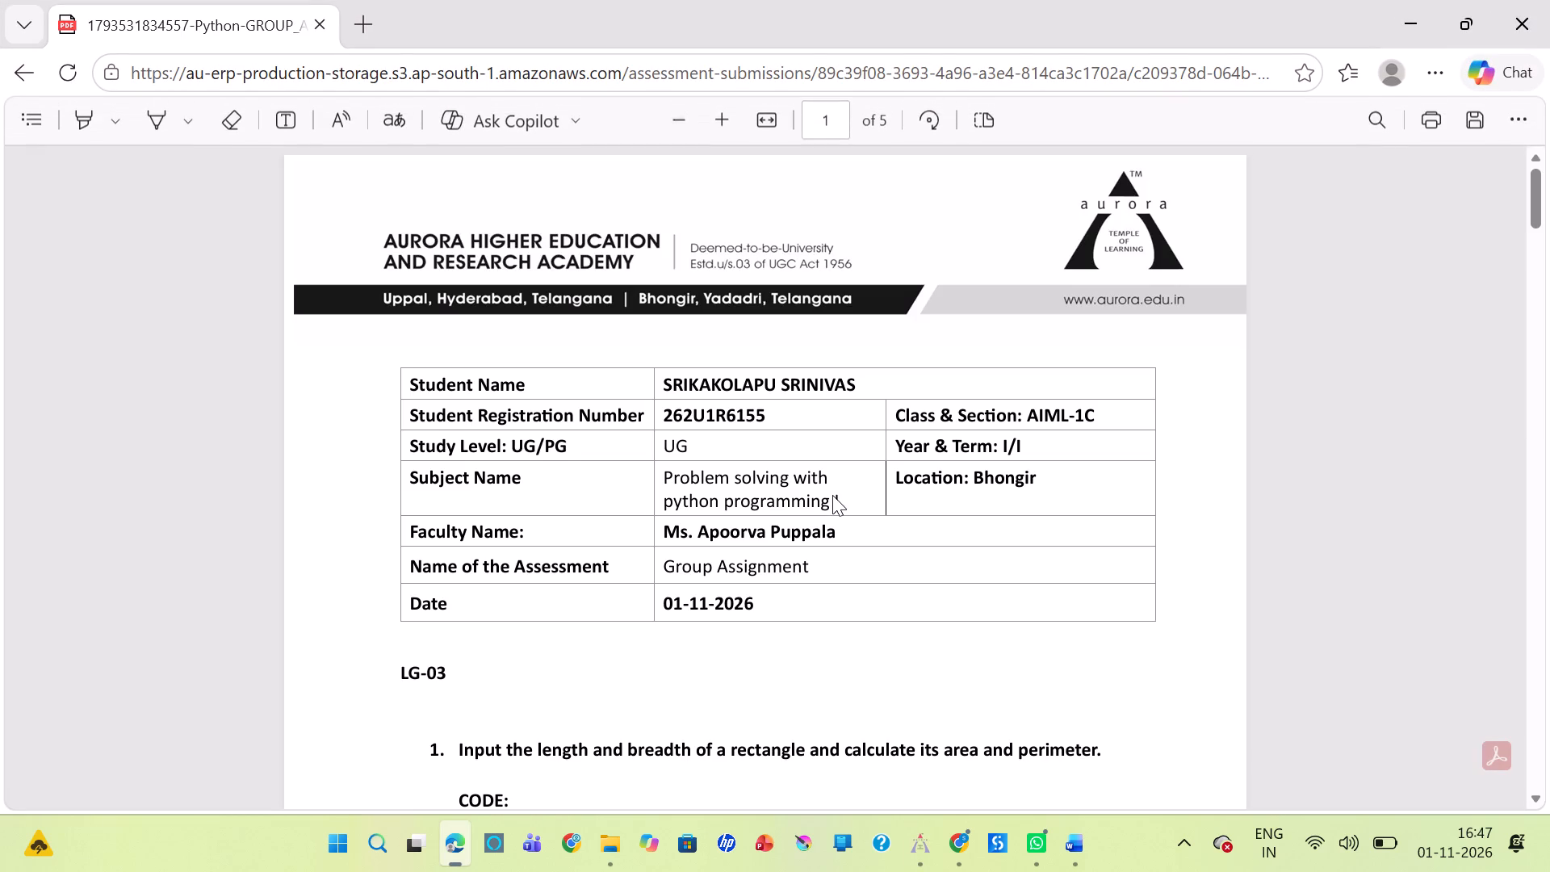
pyautogui.scroll(-7, 832, 495)
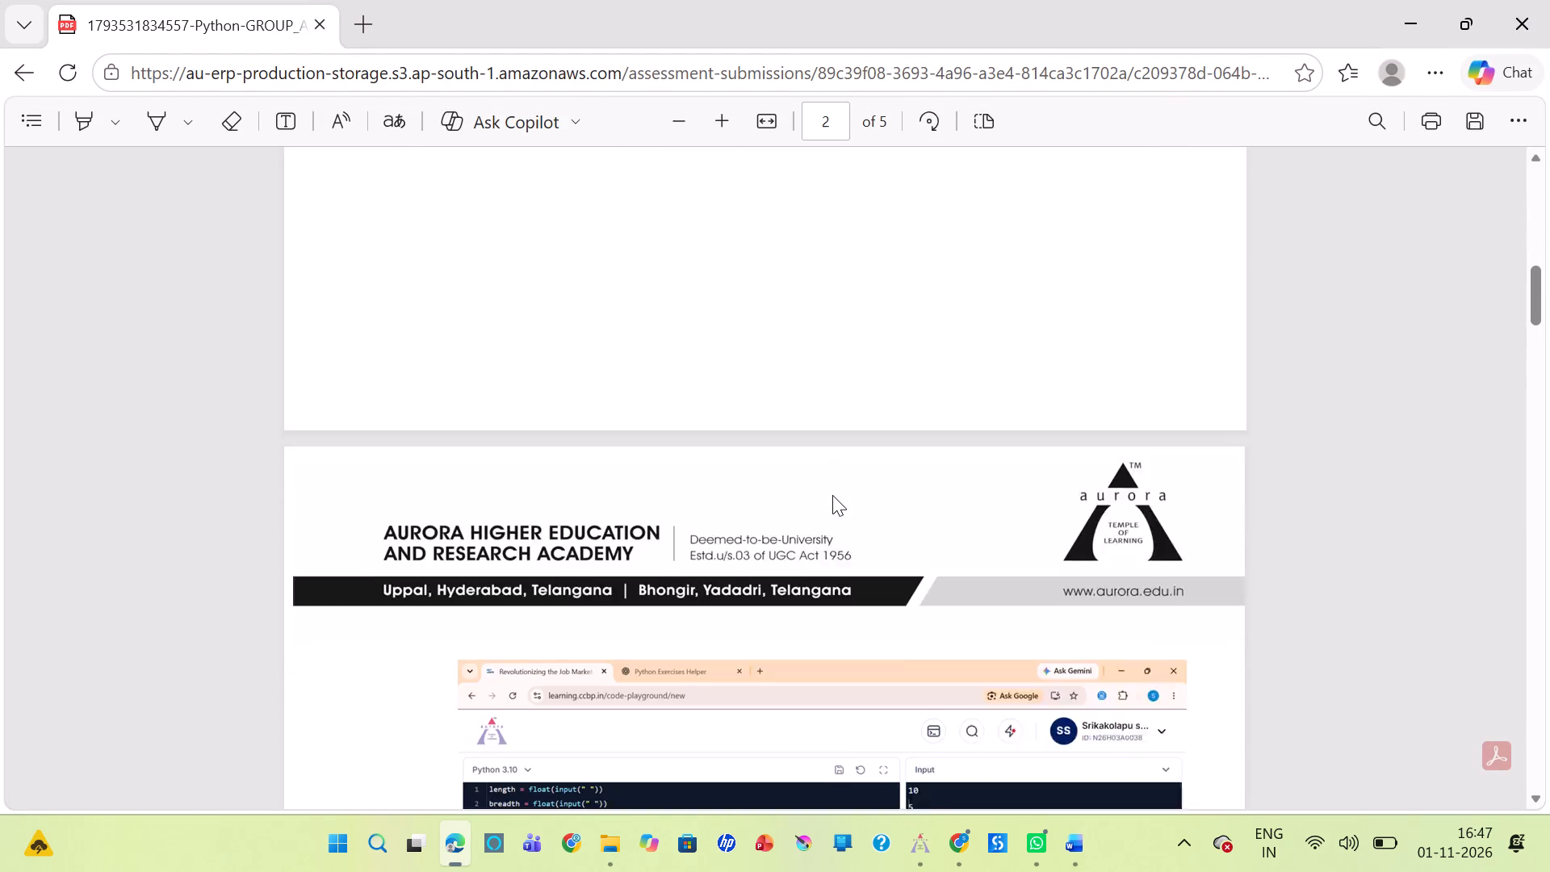
pyautogui.scroll(-11, 832, 495)
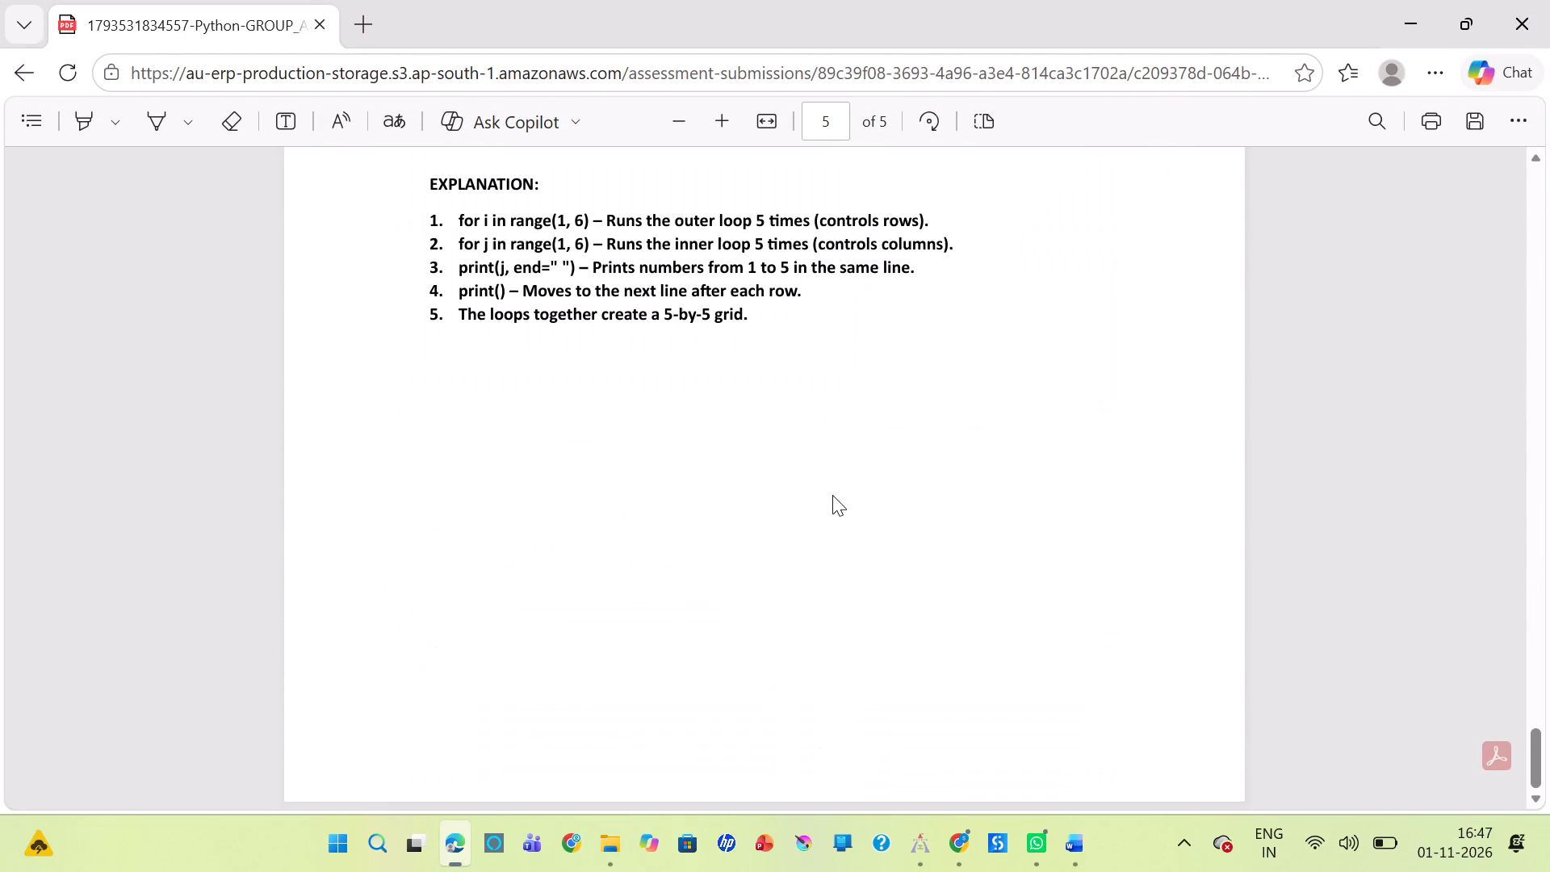
pyautogui.scroll(2, 832, 495)
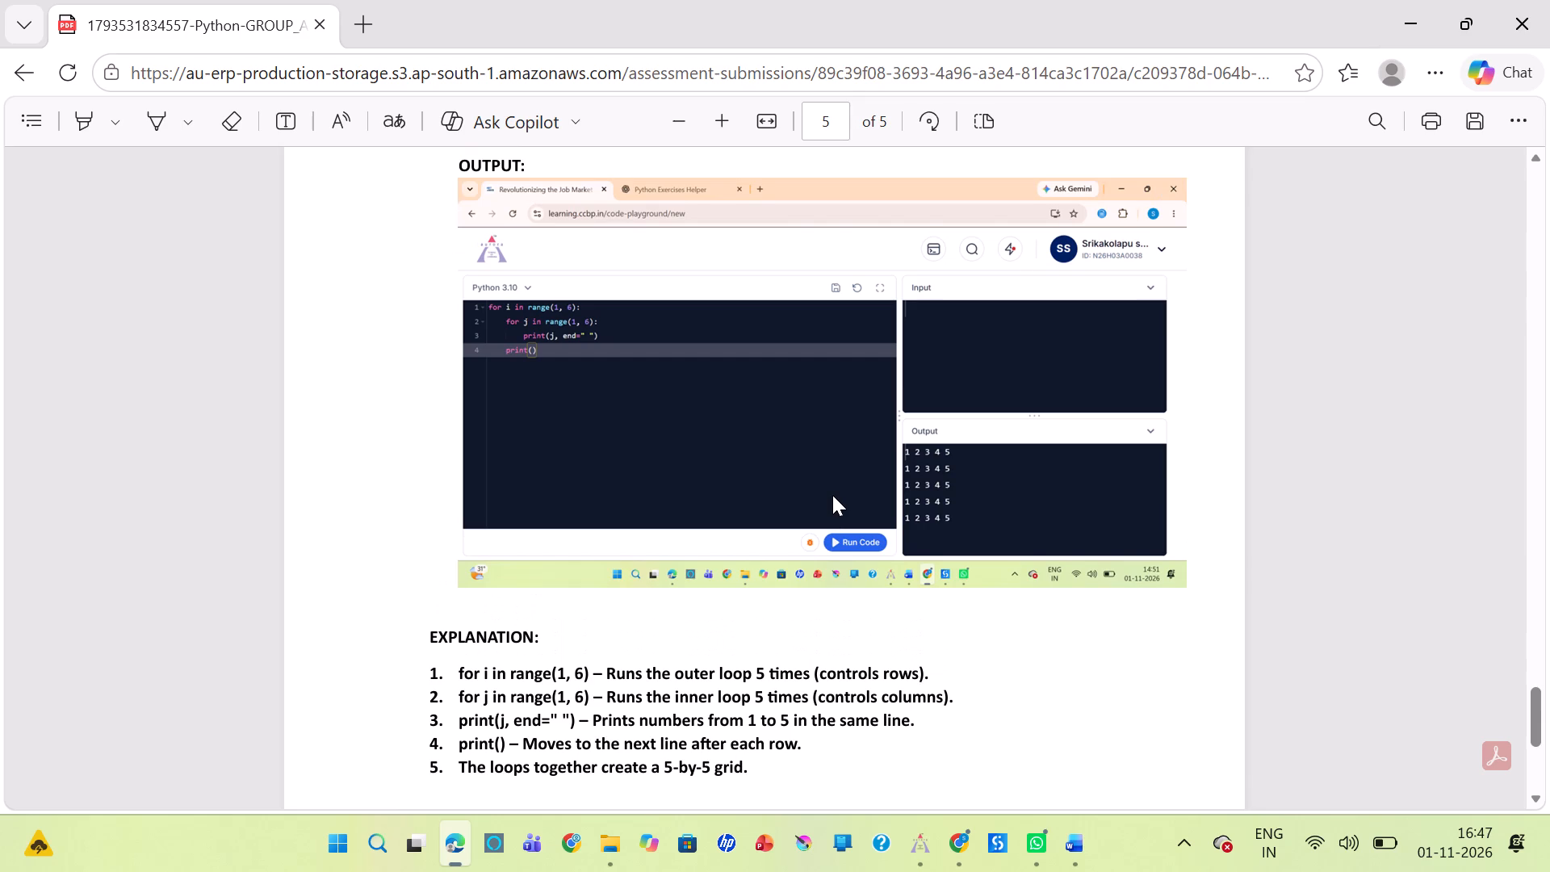
pyautogui.scroll(7, 1365, 111)
pyautogui.scroll(20, 987, 402)
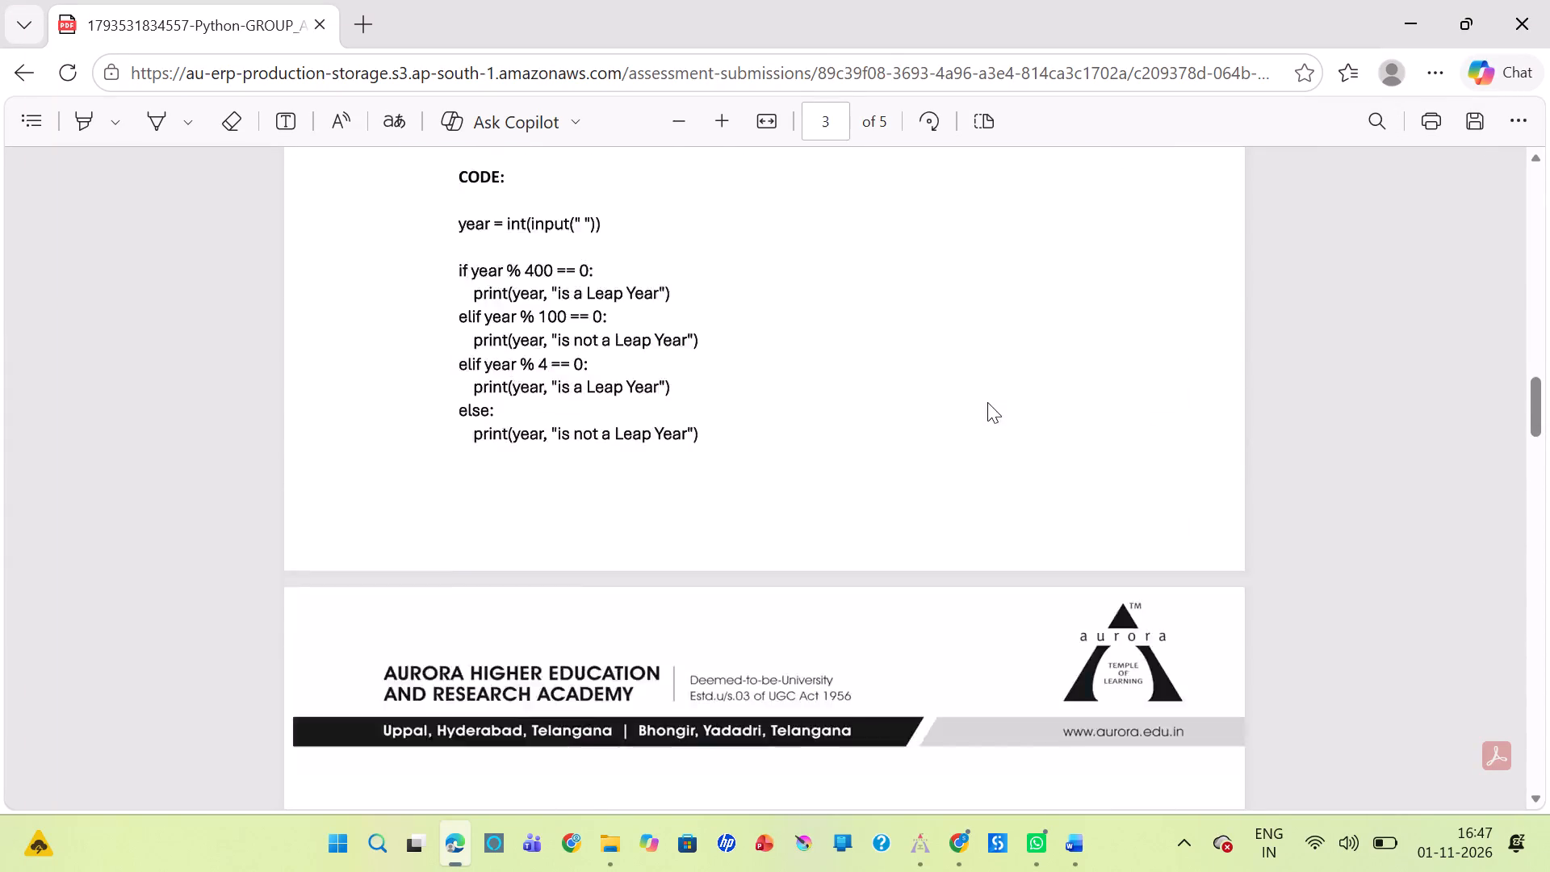
# Minimise the submitted PDF, the portal and the code playground browser, choosing to stay on the playground site.
pyautogui.moveTo(1382, 32); pyautogui.dragTo(1428, 3)
pyautogui.click(1428, 3)
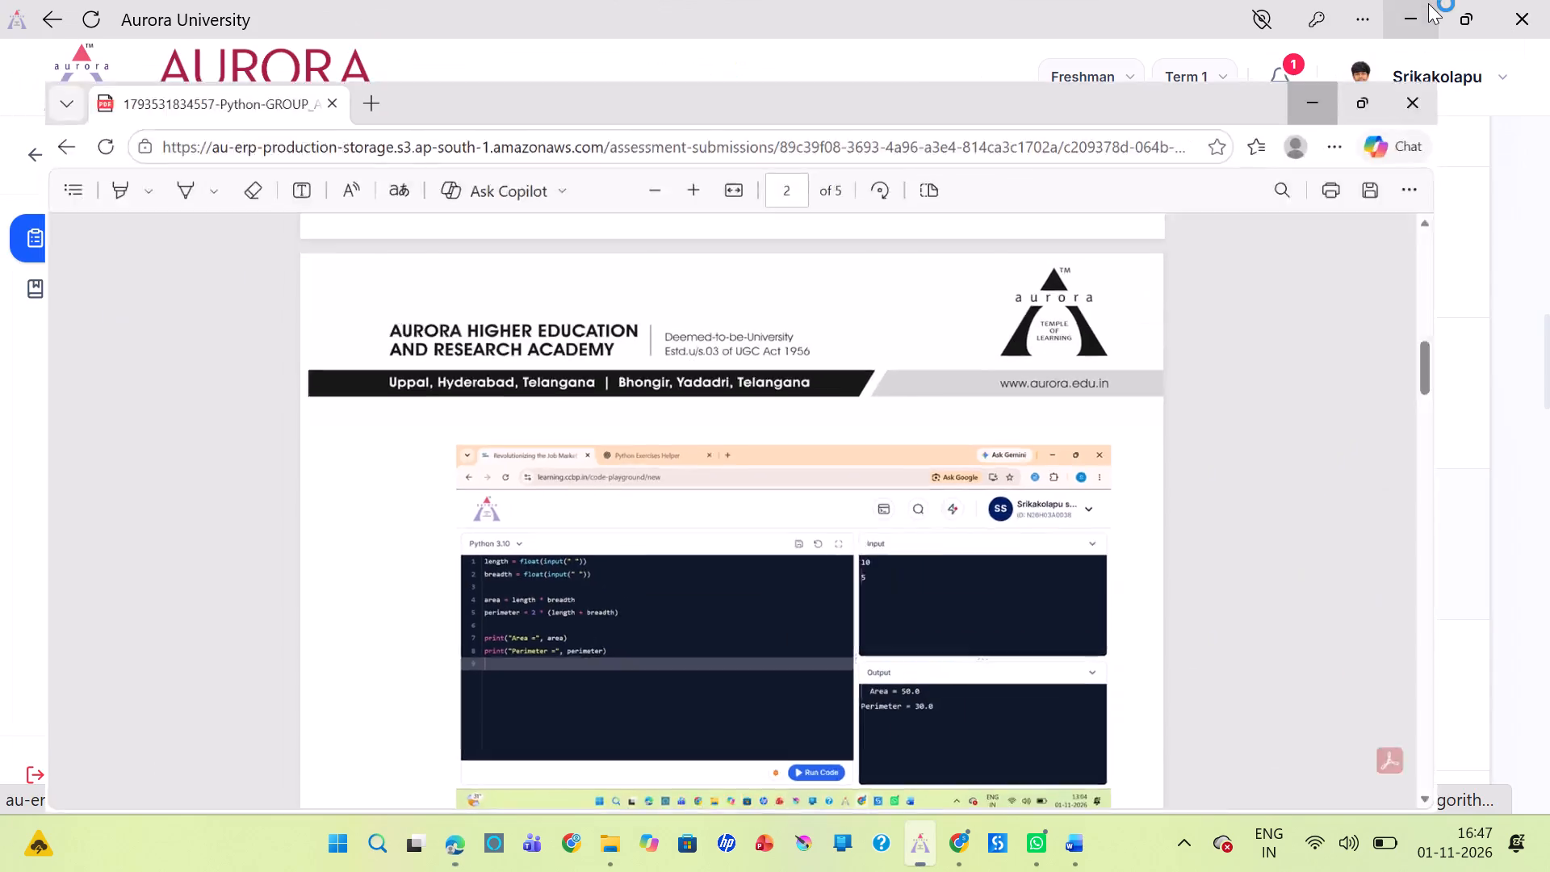
pyautogui.tripleClick(1428, 3)
pyautogui.doubleClick(1428, 3)
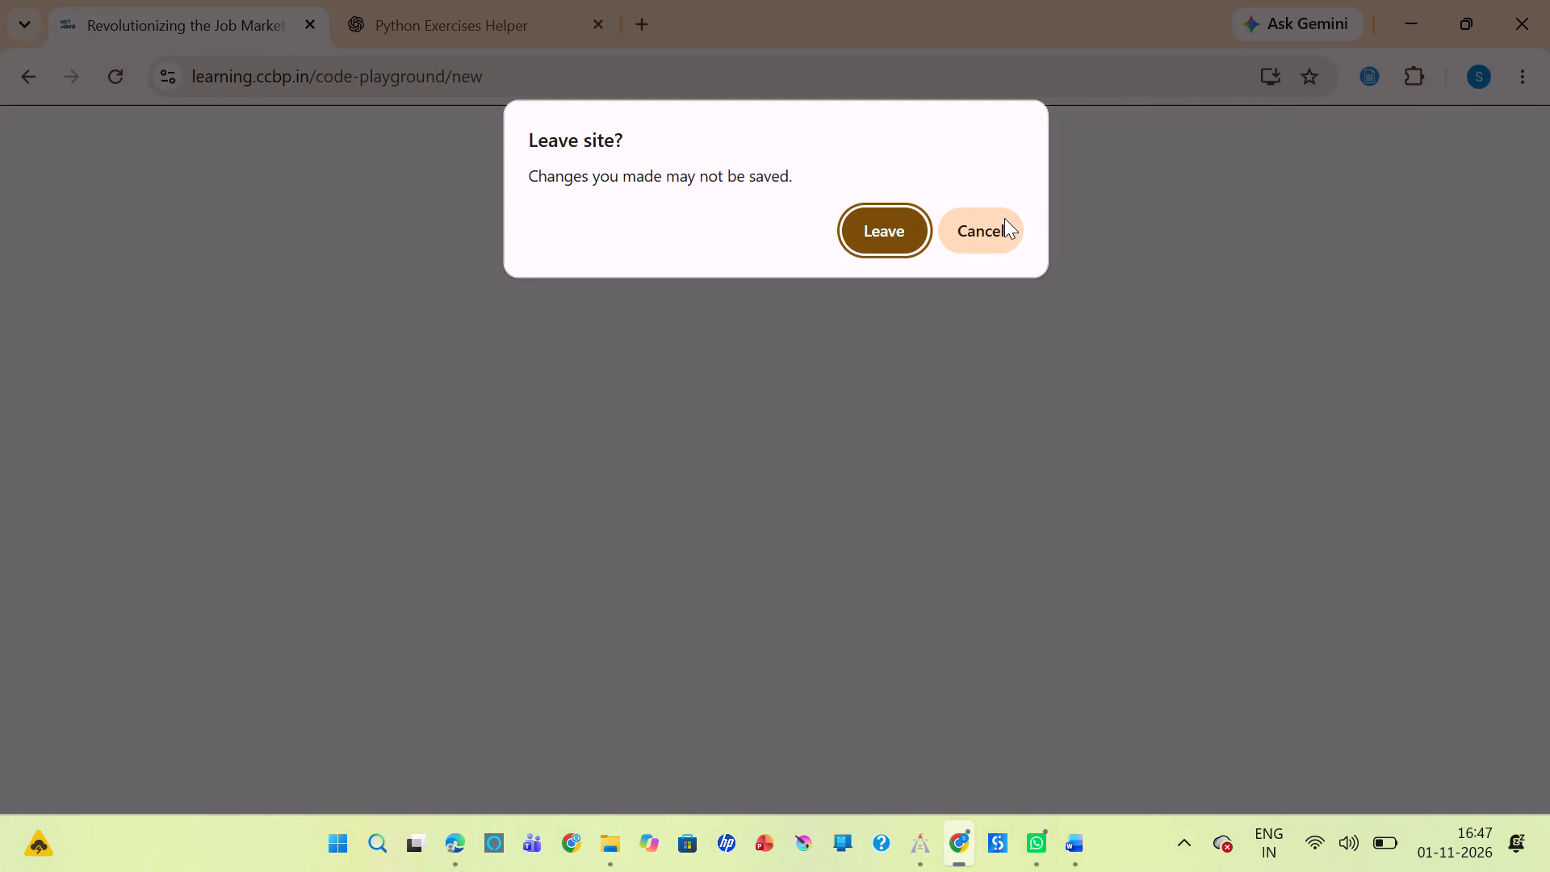
pyautogui.click(1004, 218)
pyautogui.click(1394, 15)
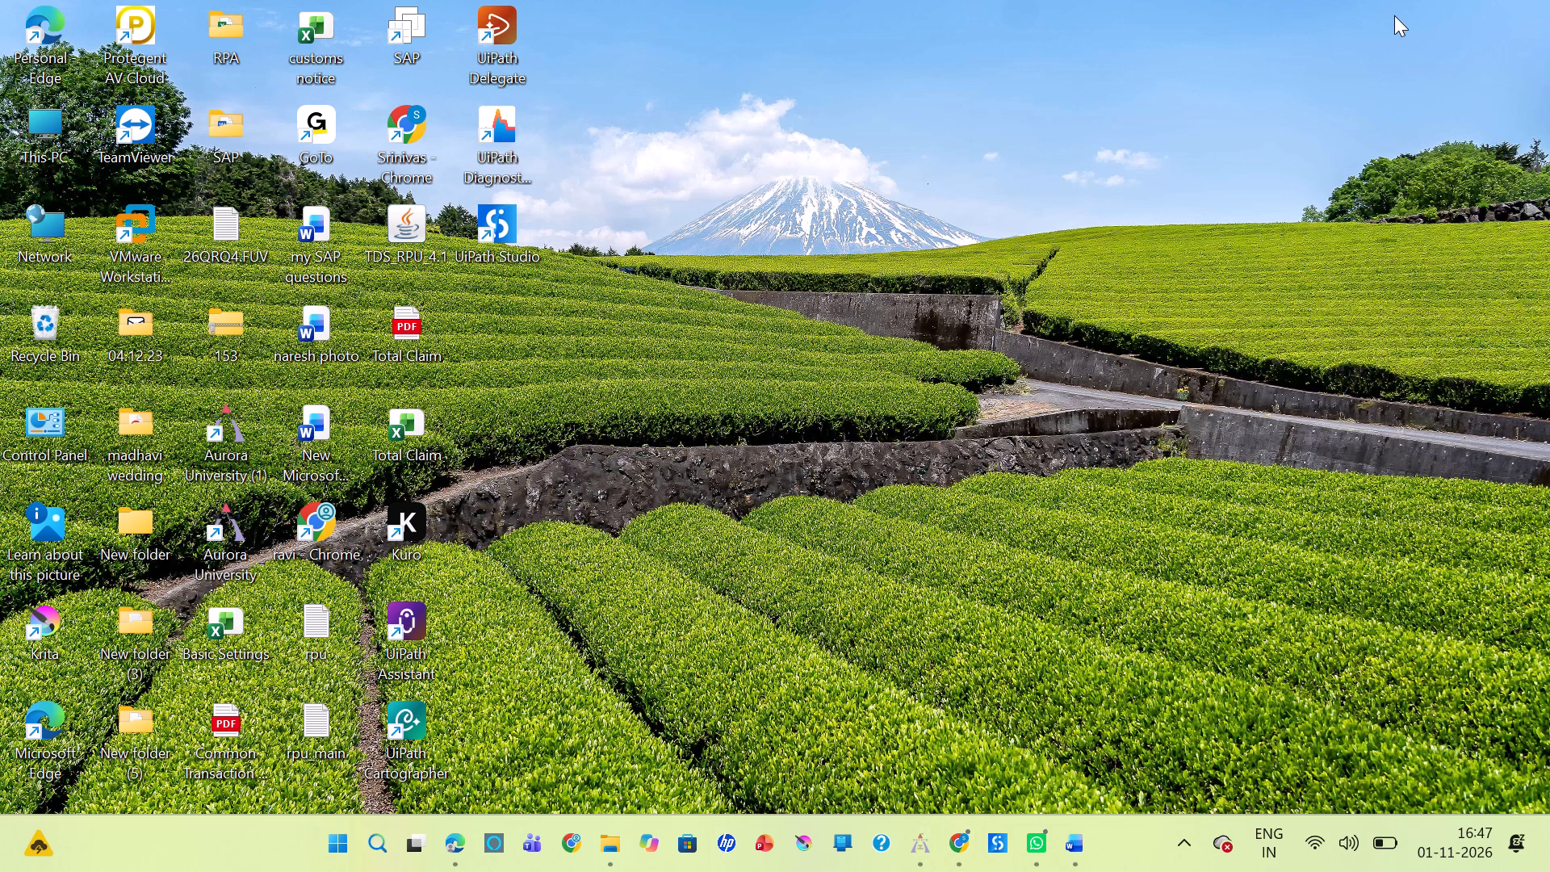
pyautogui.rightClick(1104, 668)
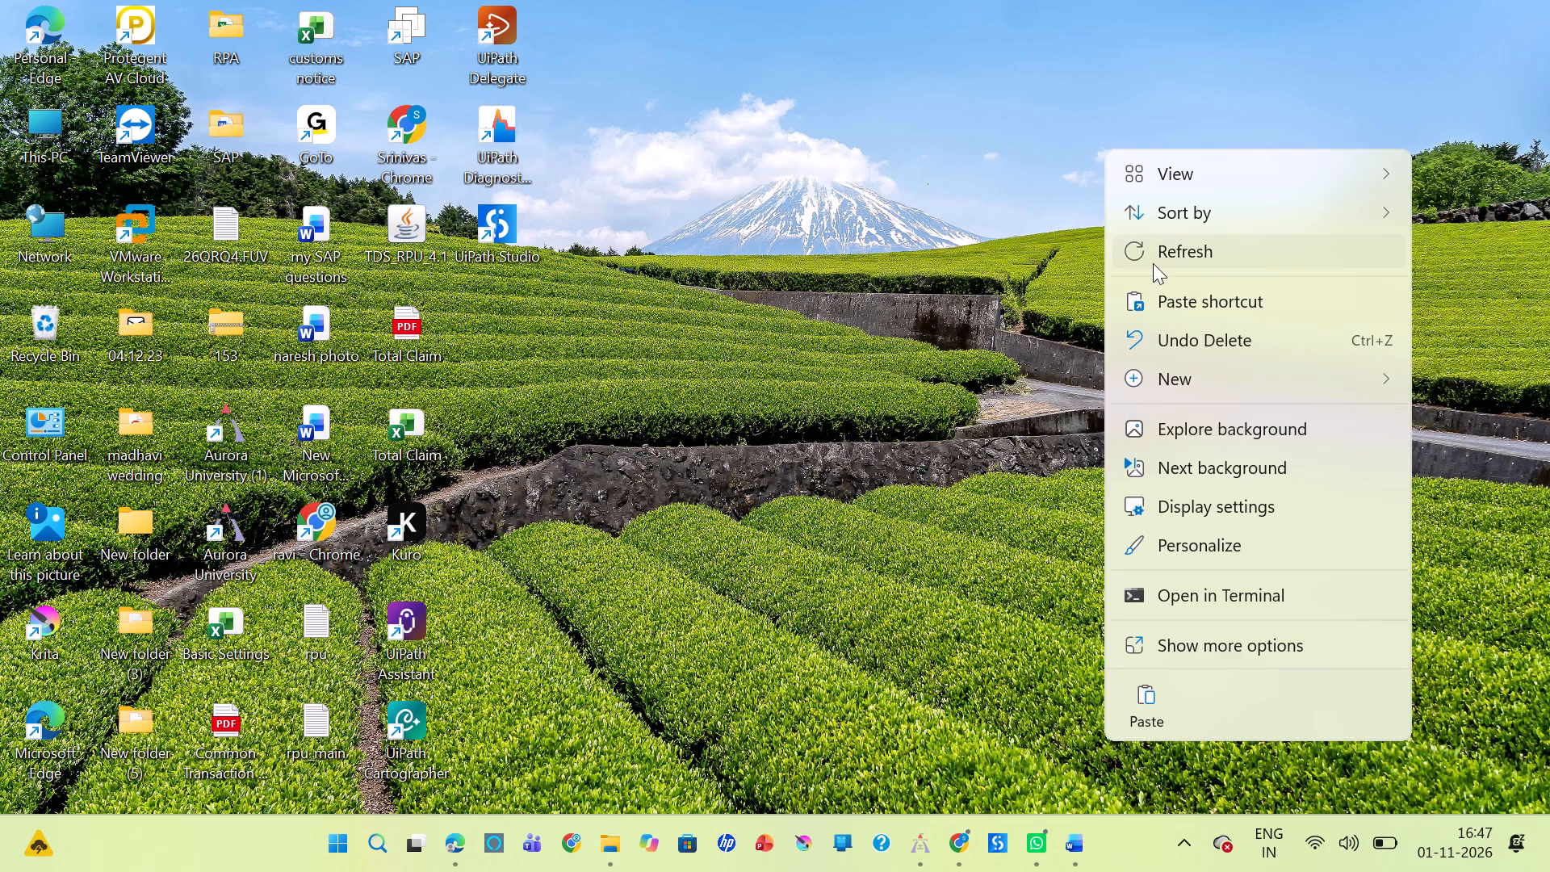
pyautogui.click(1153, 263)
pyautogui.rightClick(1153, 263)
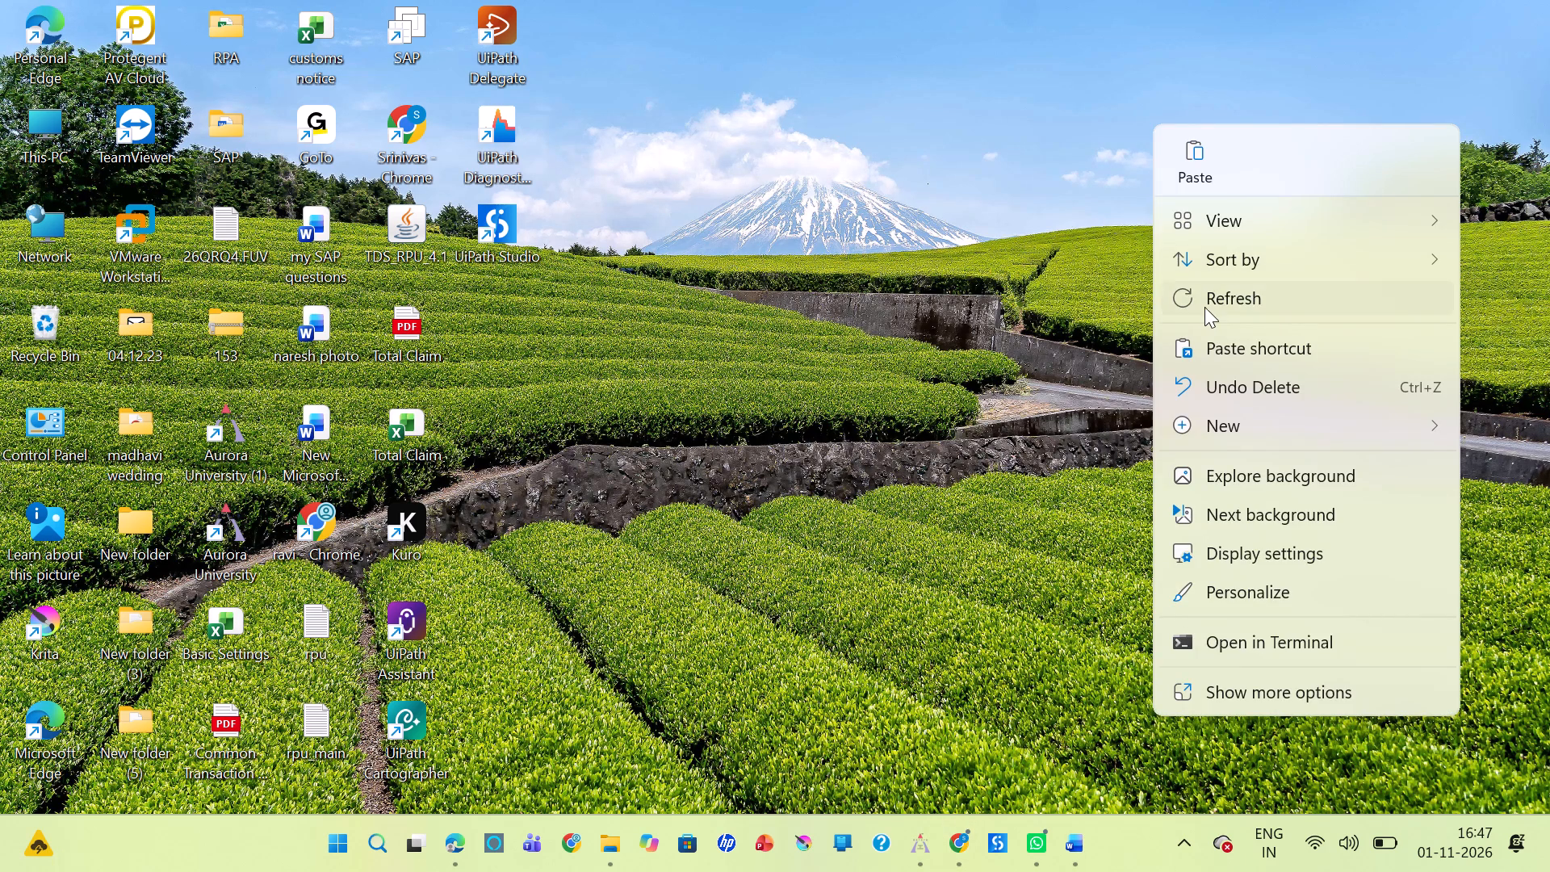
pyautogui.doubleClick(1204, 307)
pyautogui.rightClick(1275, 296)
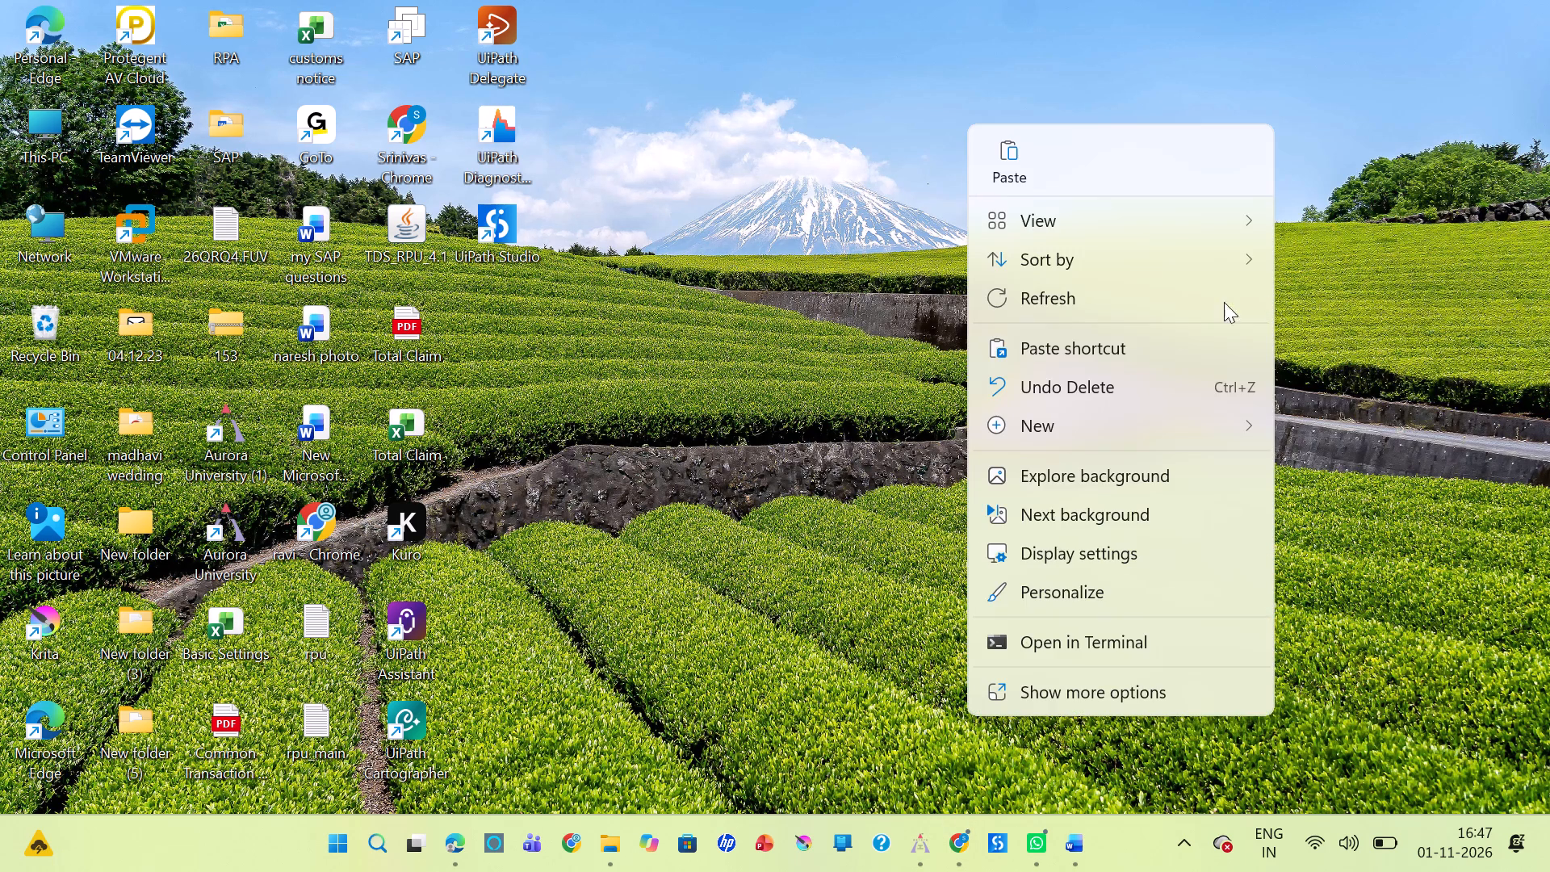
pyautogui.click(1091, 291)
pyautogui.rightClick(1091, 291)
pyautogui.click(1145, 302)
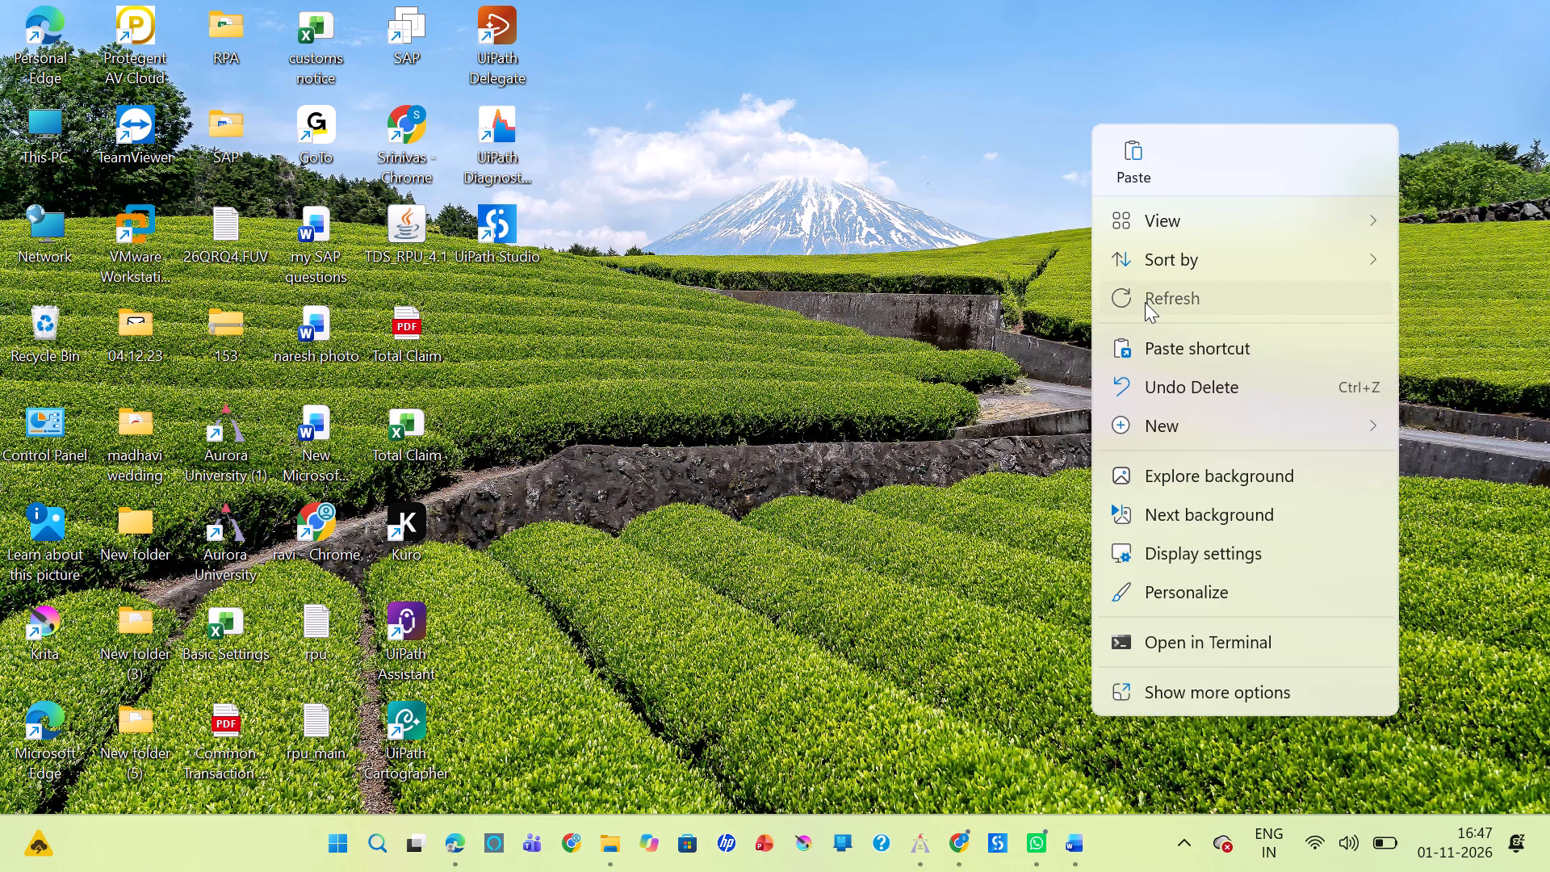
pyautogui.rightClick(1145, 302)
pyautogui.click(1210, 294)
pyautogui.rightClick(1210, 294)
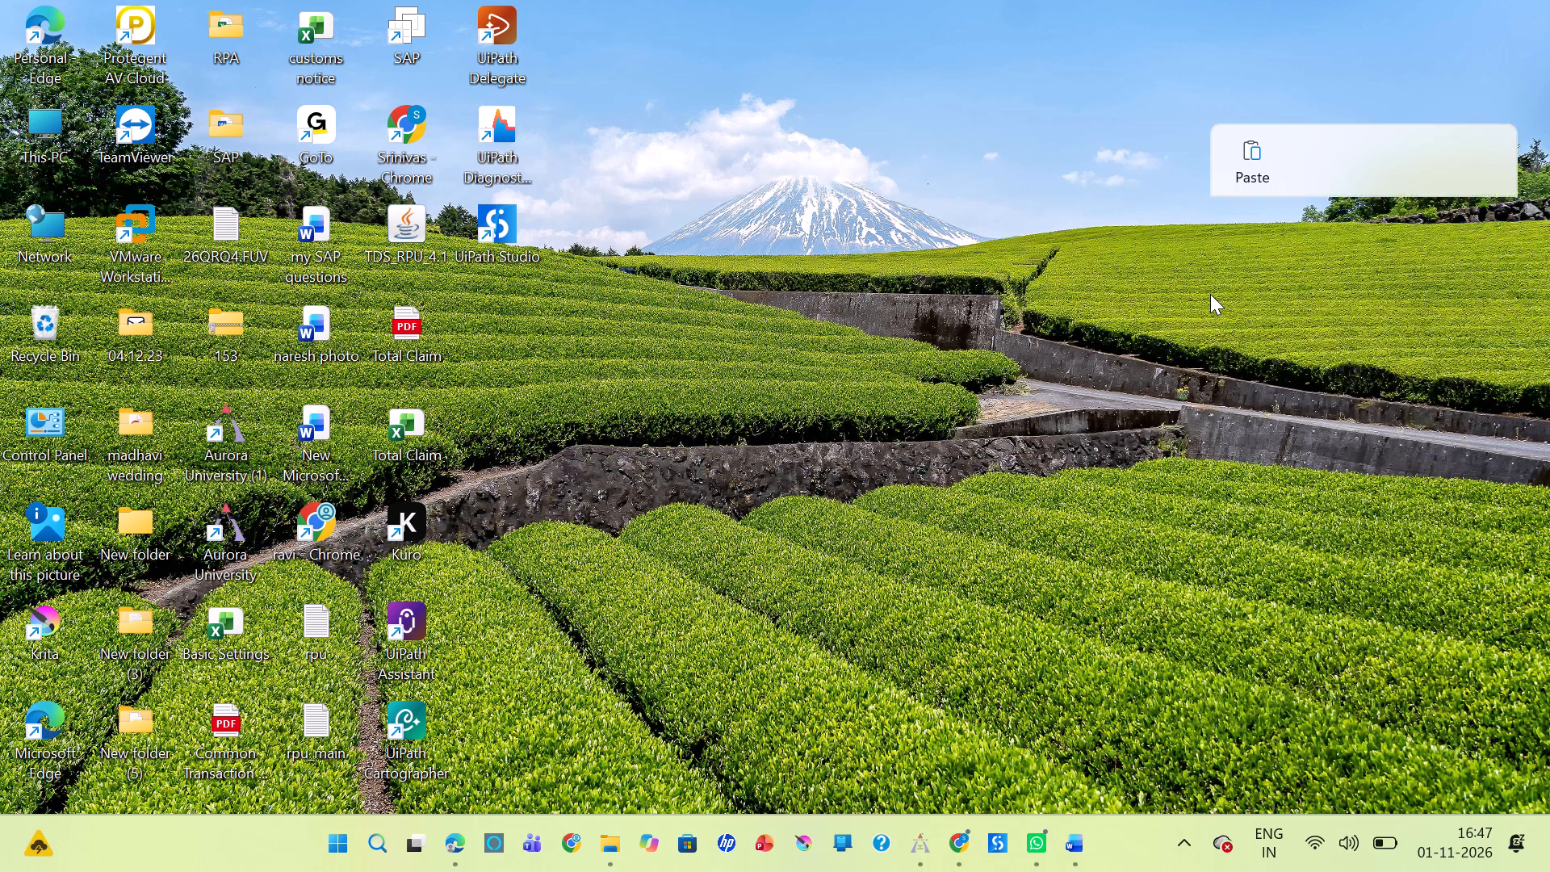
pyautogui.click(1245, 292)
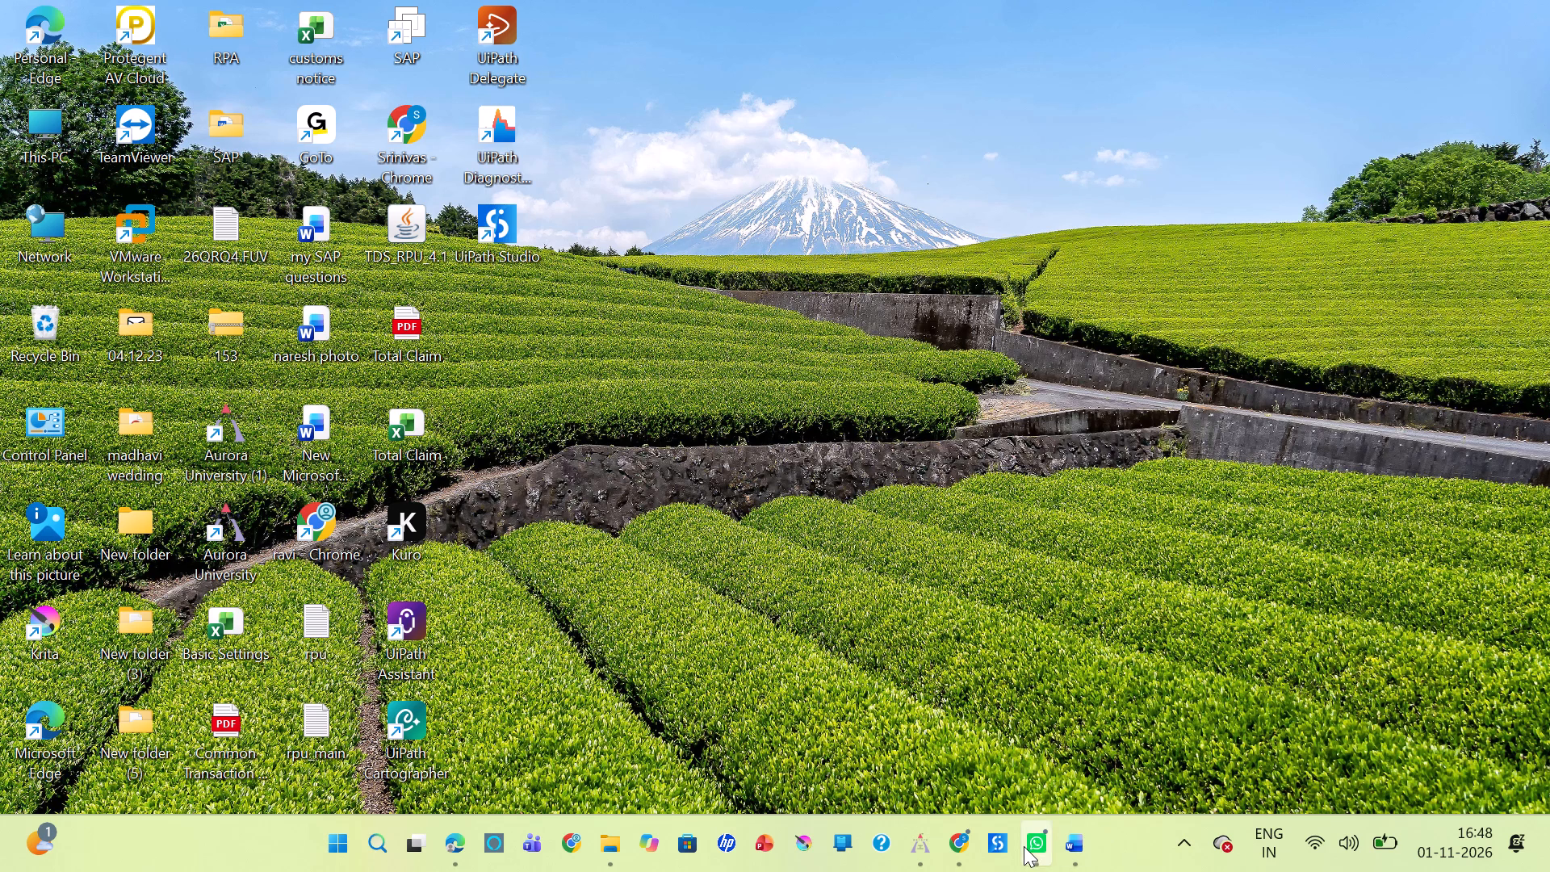
# Switch to Word and close the Python-GROUP ASSESMENT 1111 document.
pyautogui.click(1066, 846)
pyautogui.click(1539, 6)
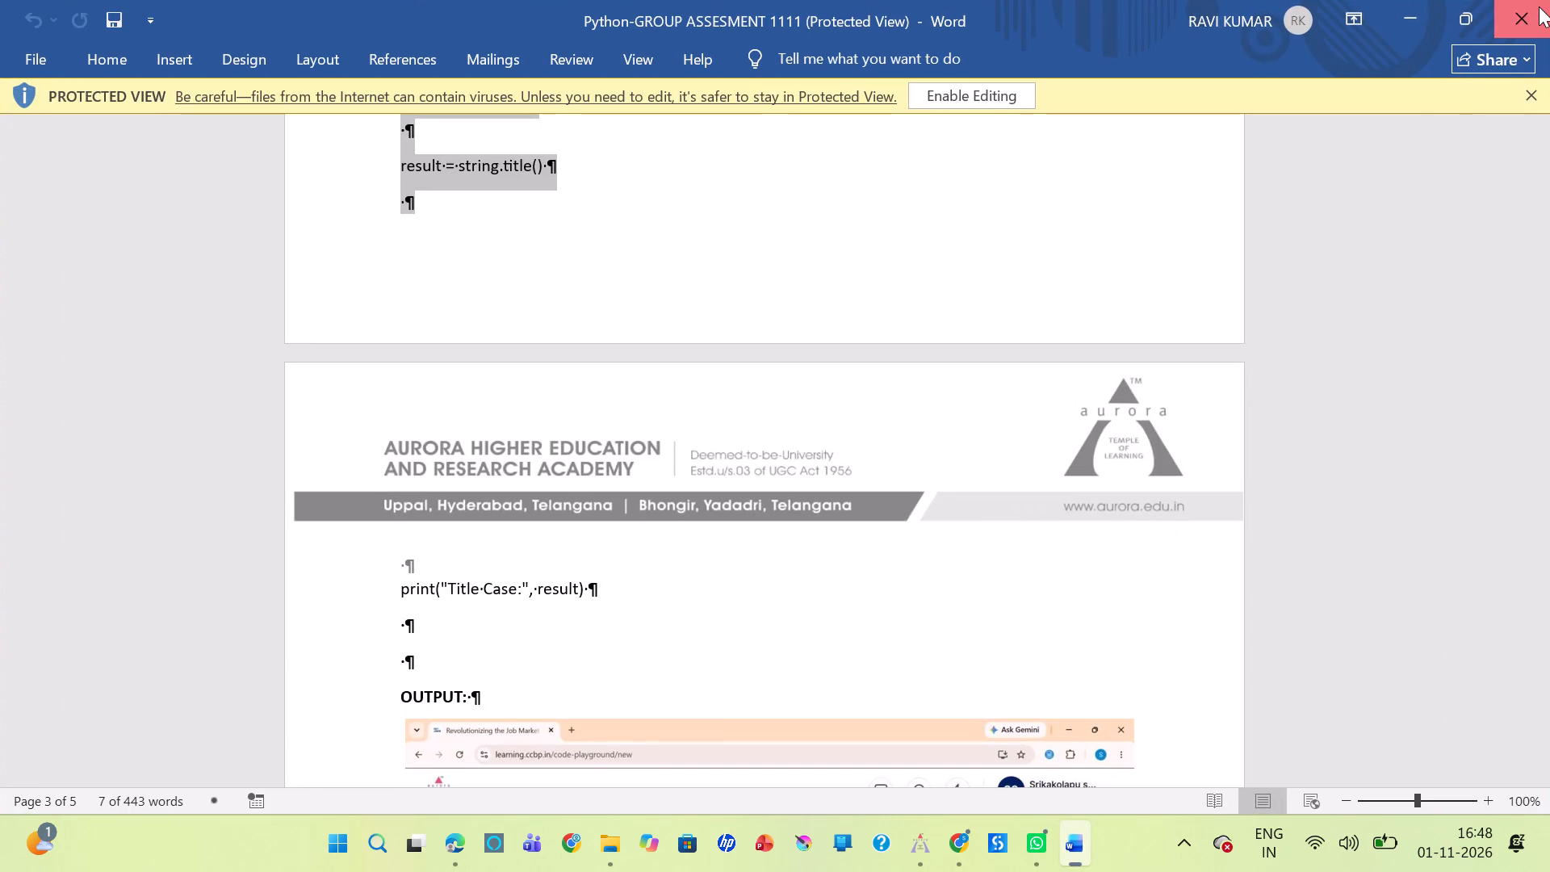
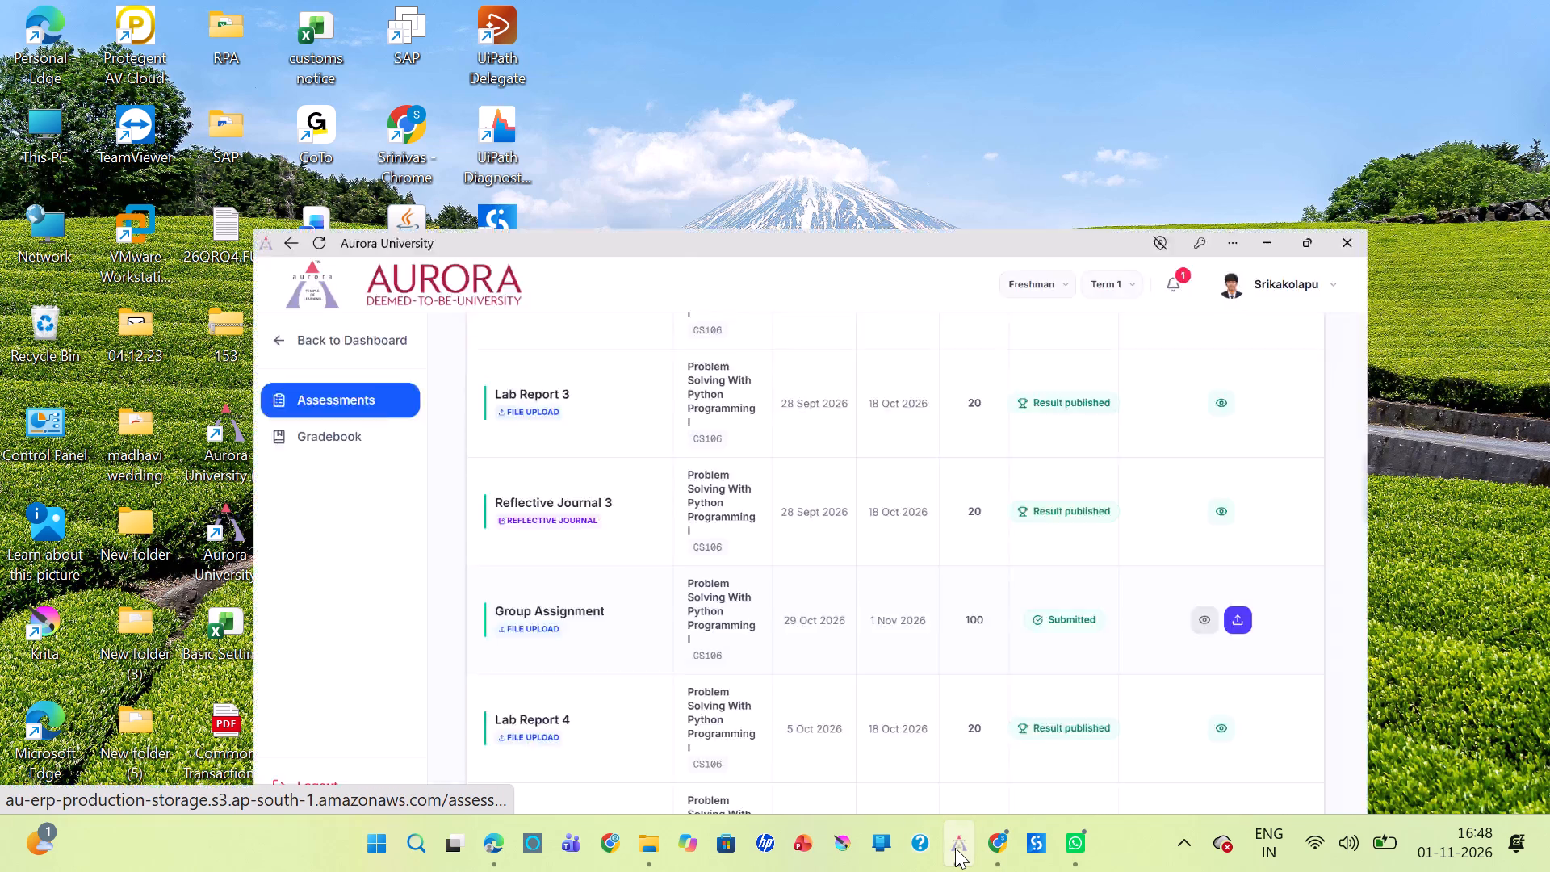
pyautogui.scroll(4, 967, 458)
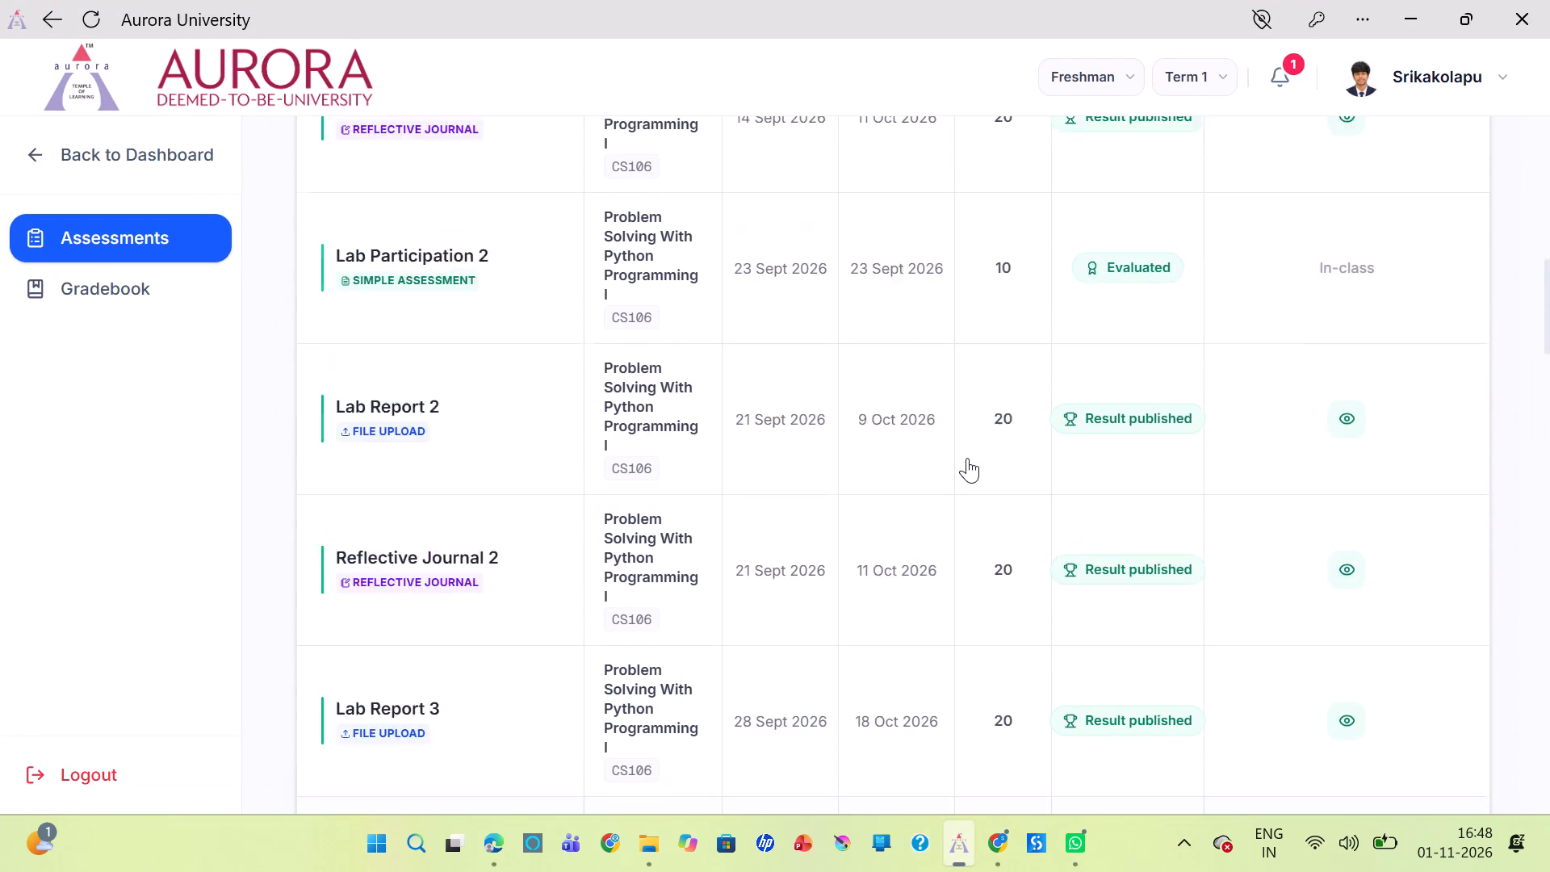
pyautogui.scroll(6, 967, 458)
pyautogui.scroll(-5, 967, 458)
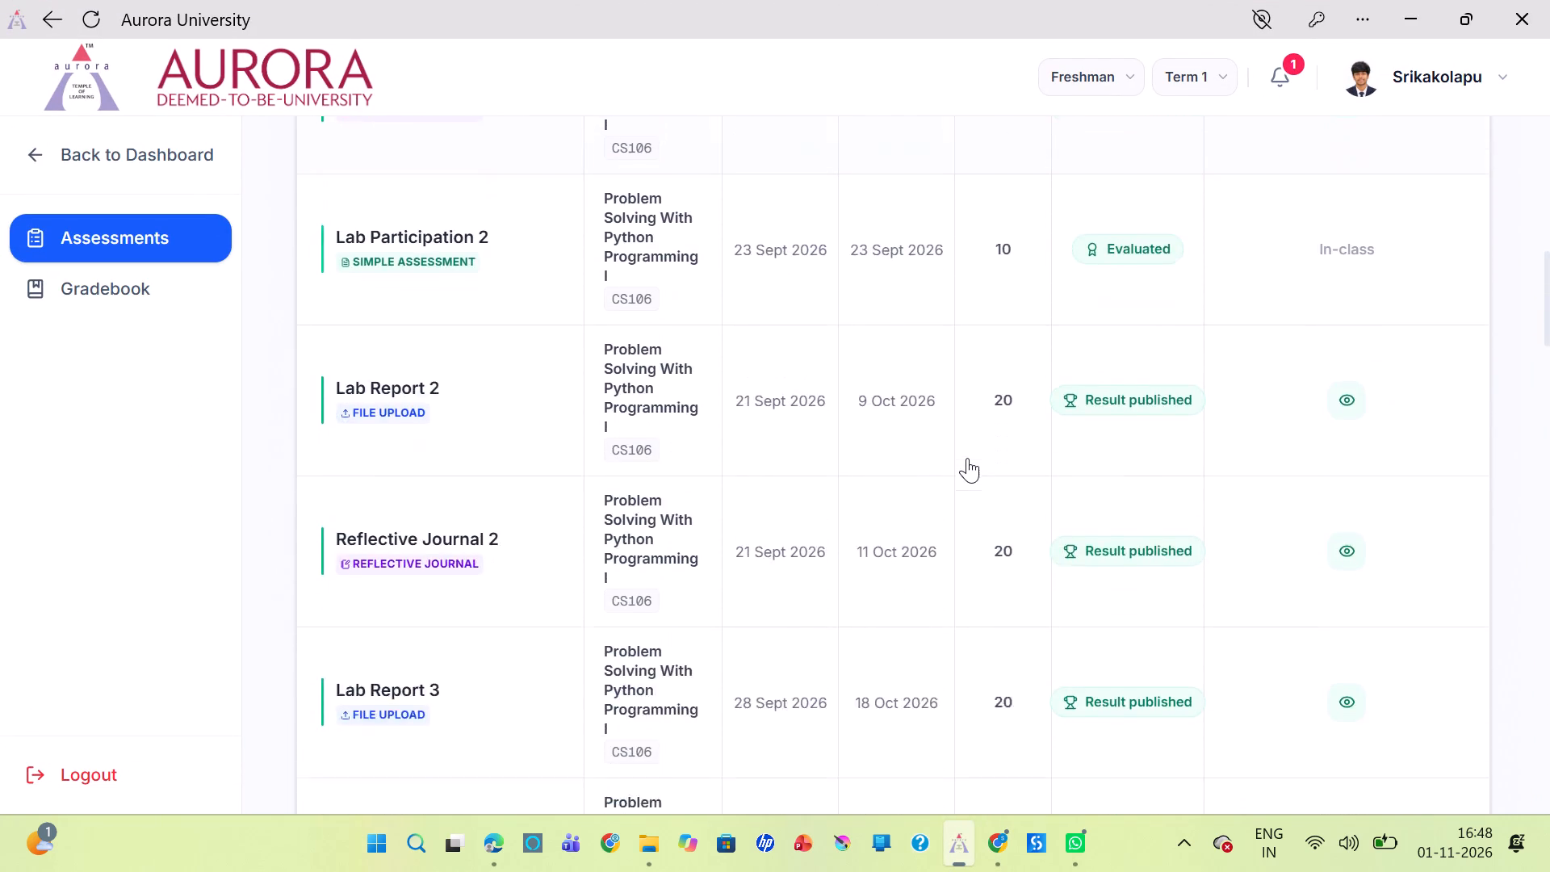
pyautogui.scroll(-1, 967, 458)
pyautogui.scroll(2, 967, 458)
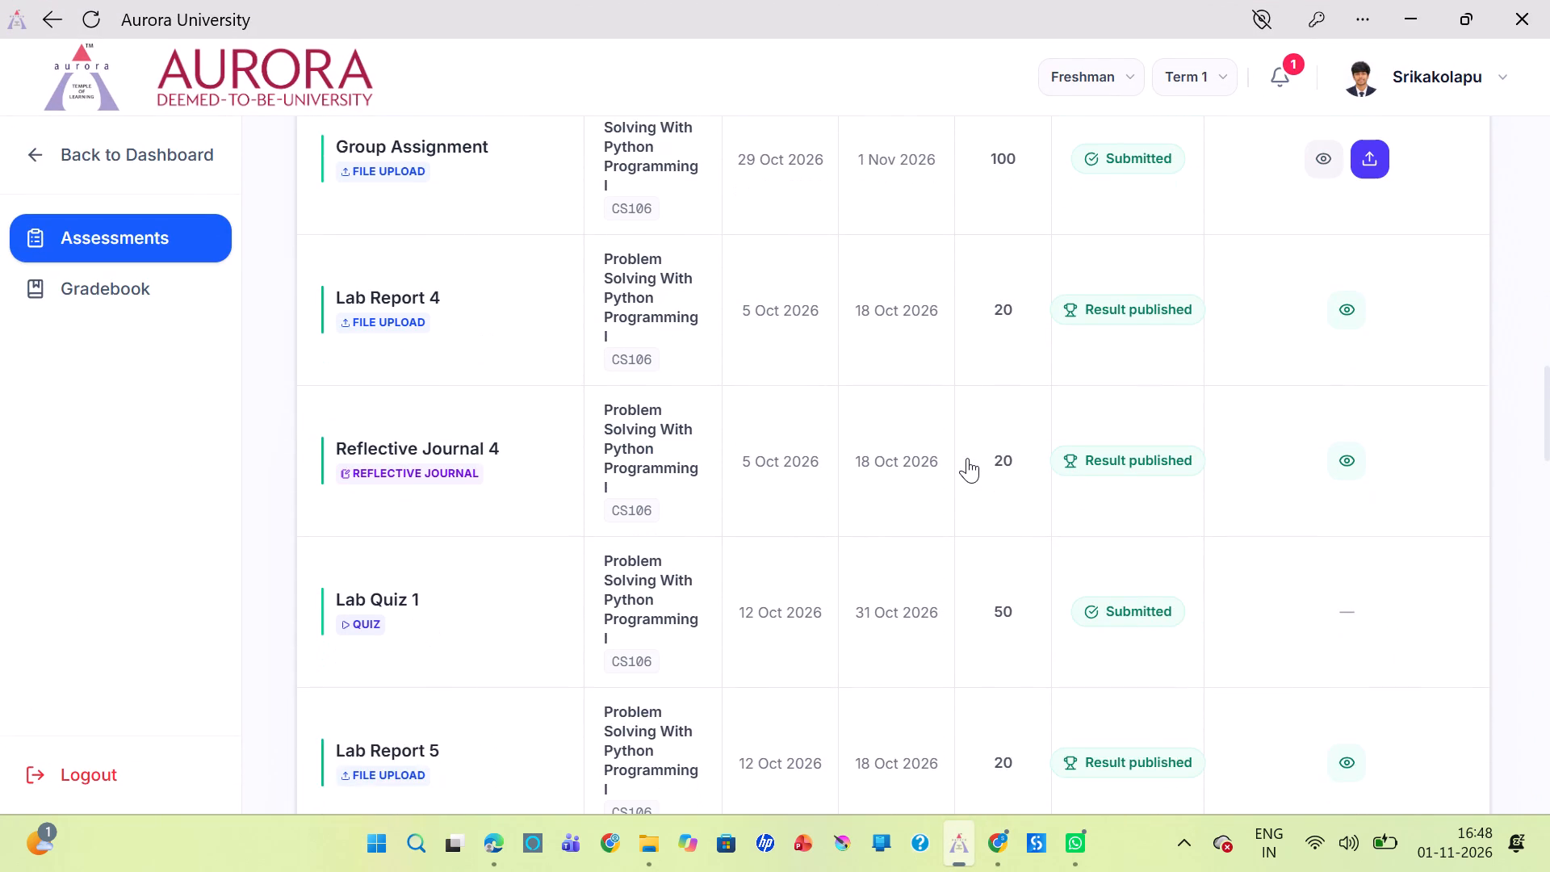
pyautogui.scroll(2, 967, 458)
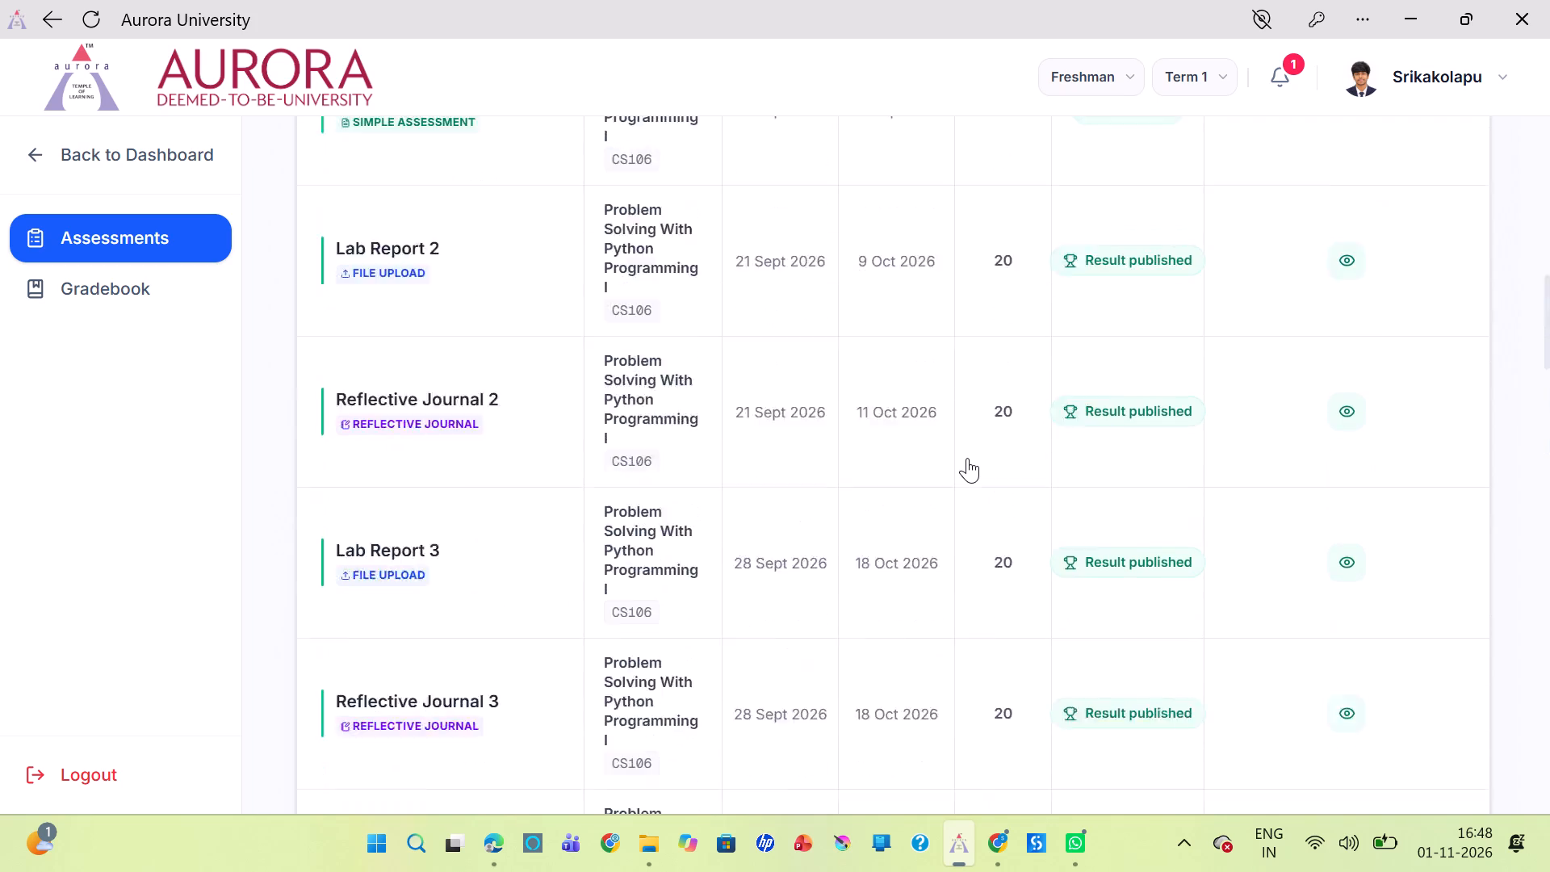
pyautogui.scroll(1, 967, 458)
pyautogui.scroll(-4, 967, 458)
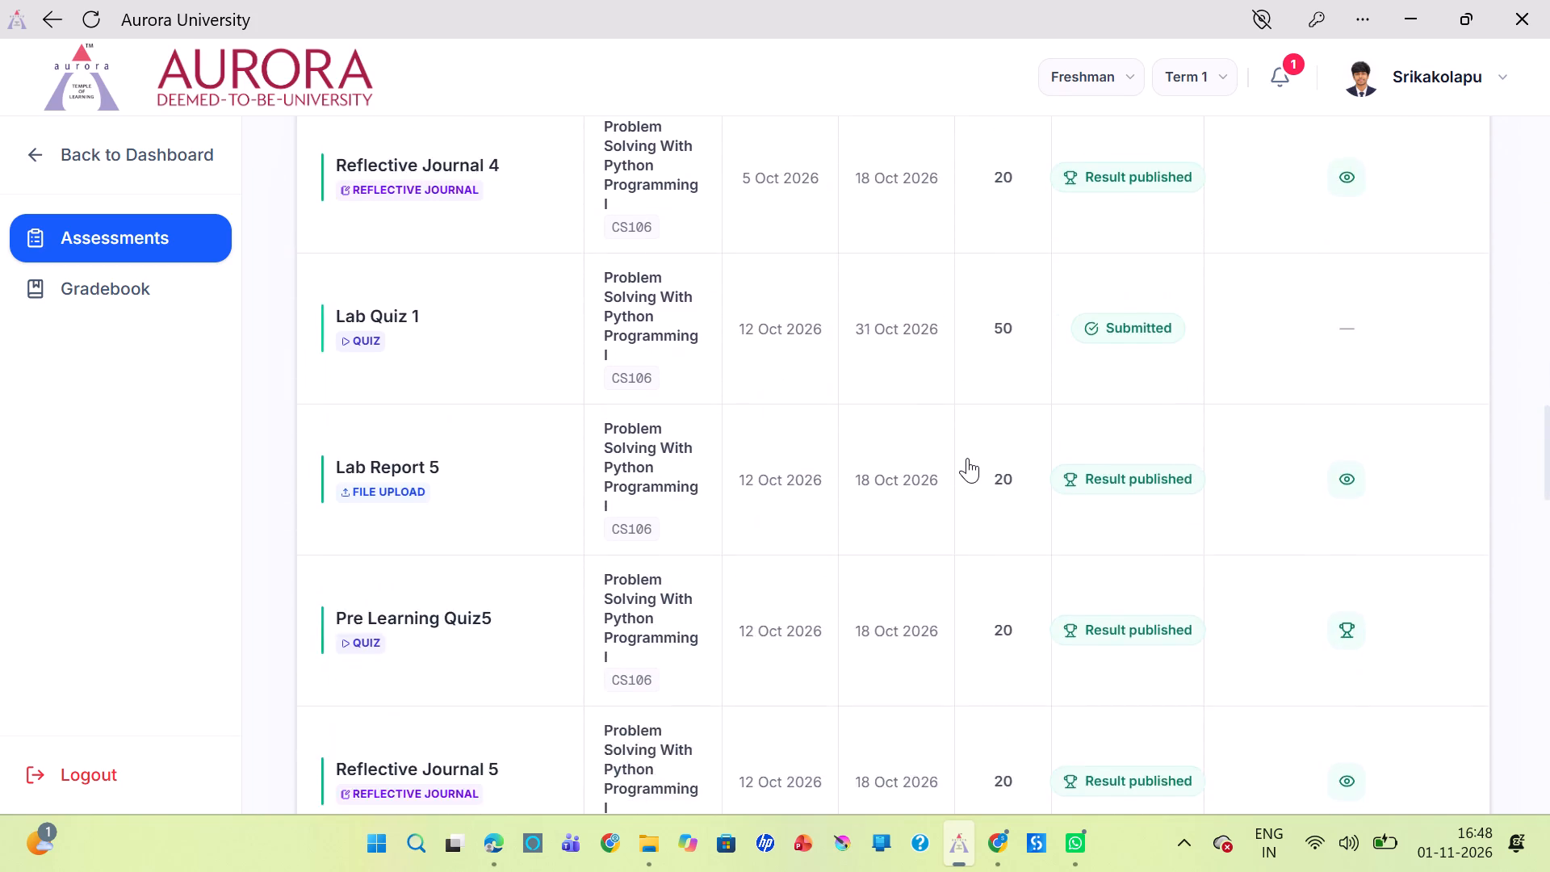
pyautogui.scroll(-5, 967, 458)
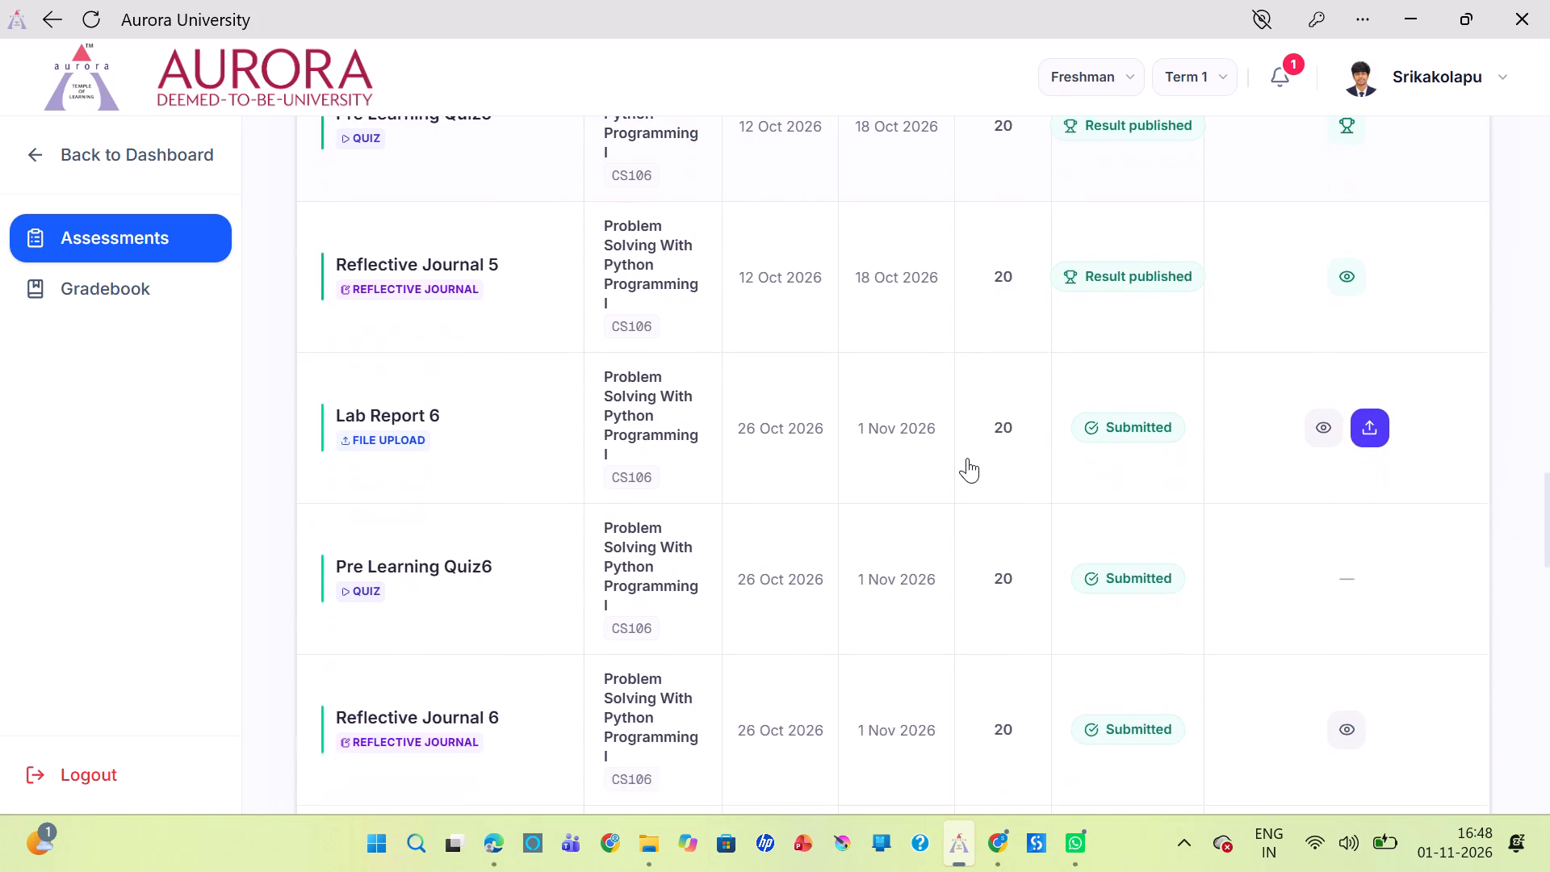